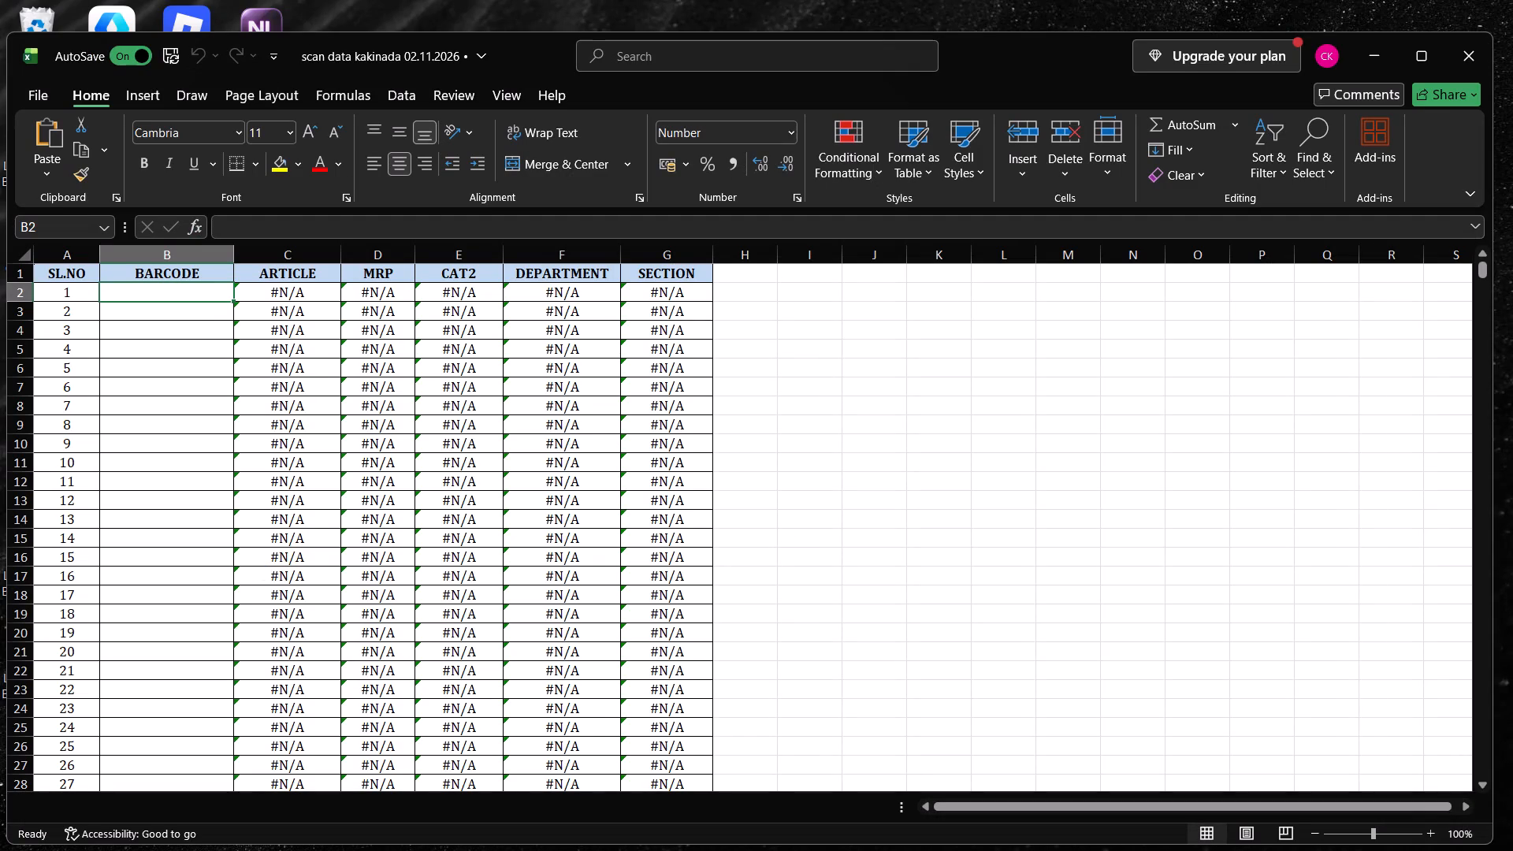
# Enter 1979760 in the BARCODE column for serial number 1 on the Scan sheet.
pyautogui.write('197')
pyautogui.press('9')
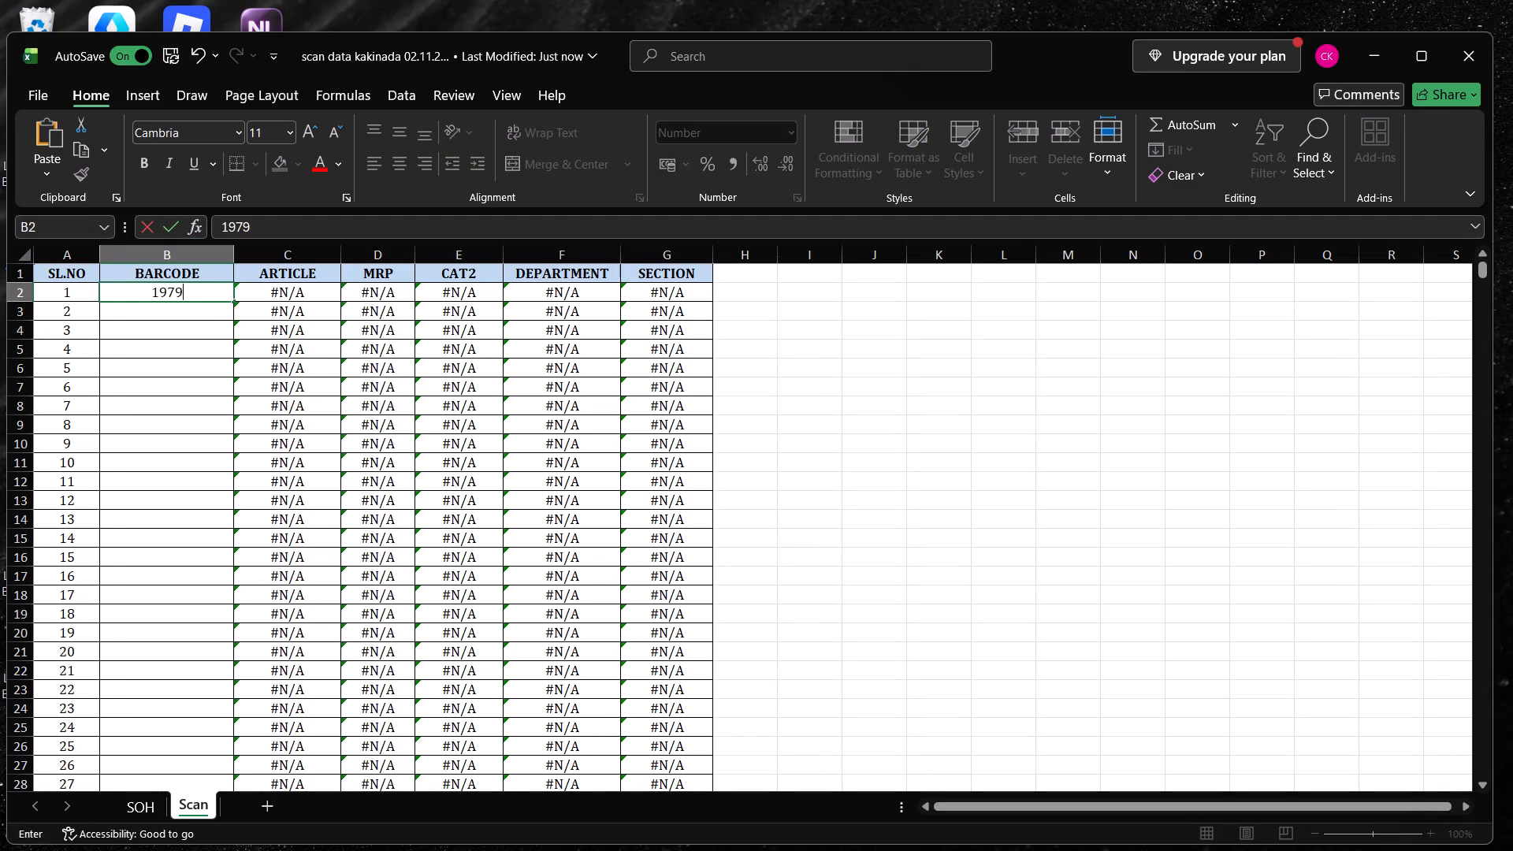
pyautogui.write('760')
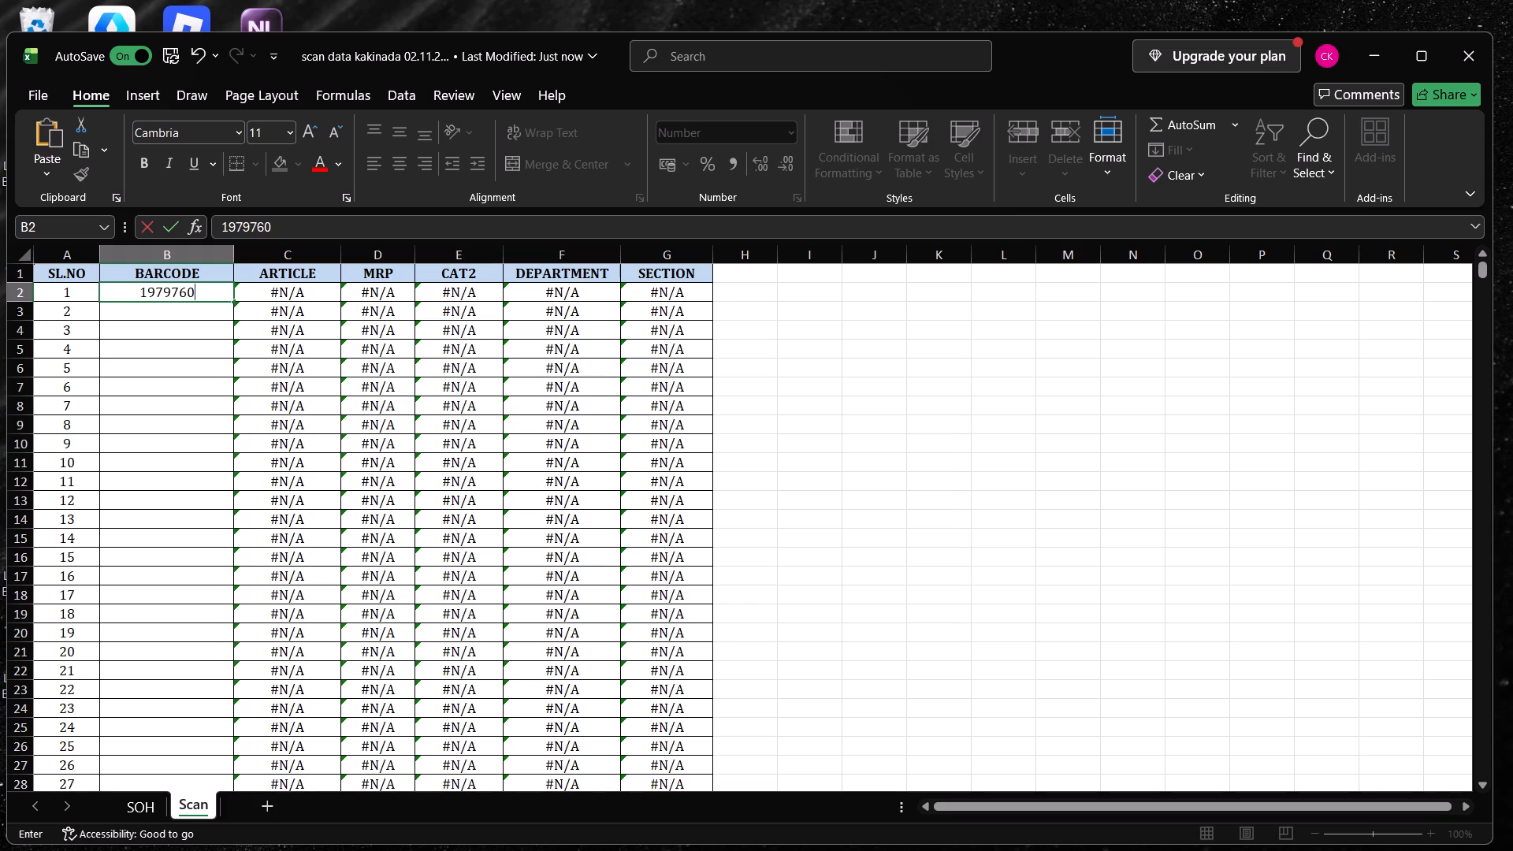
pyautogui.write('47822')
pyautogui.press('Return')
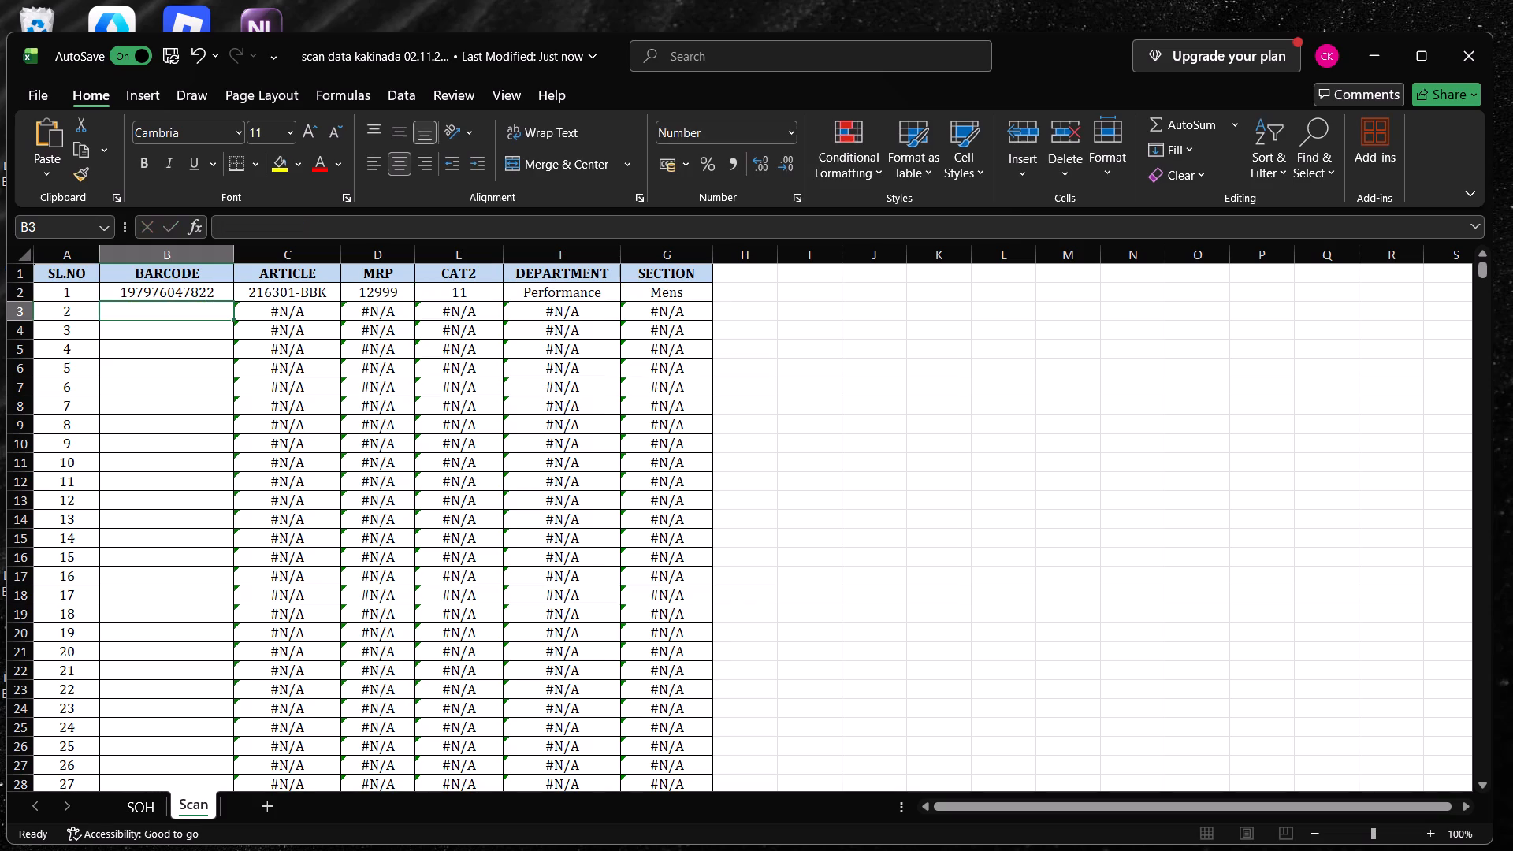
# Save the scan data workbook with the entered barcode.
pyautogui.hotkey('ctrl', 's')
pyautogui.hotkey('ctrl', 's')
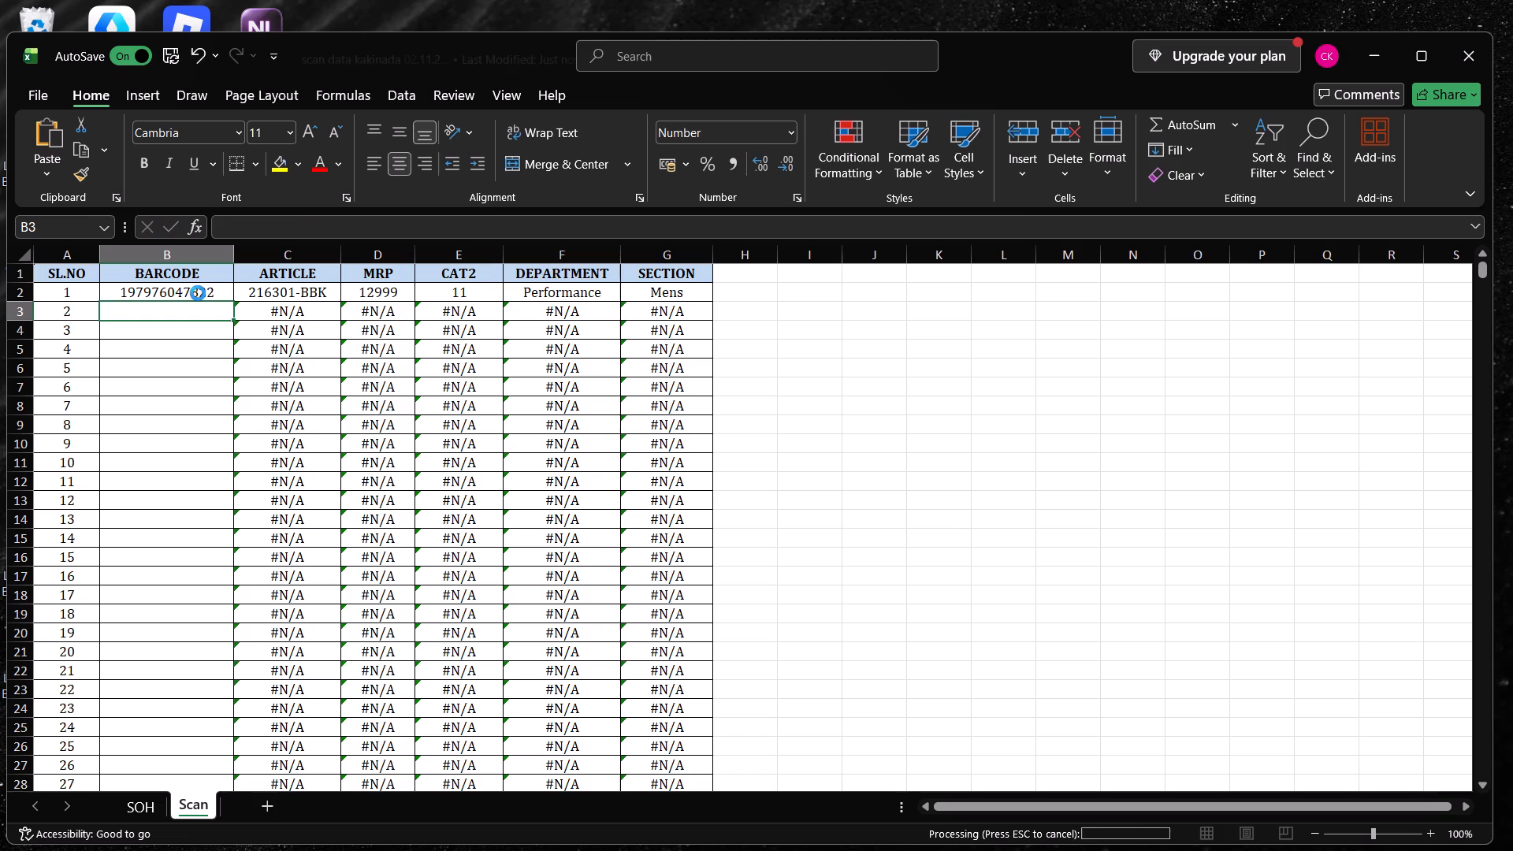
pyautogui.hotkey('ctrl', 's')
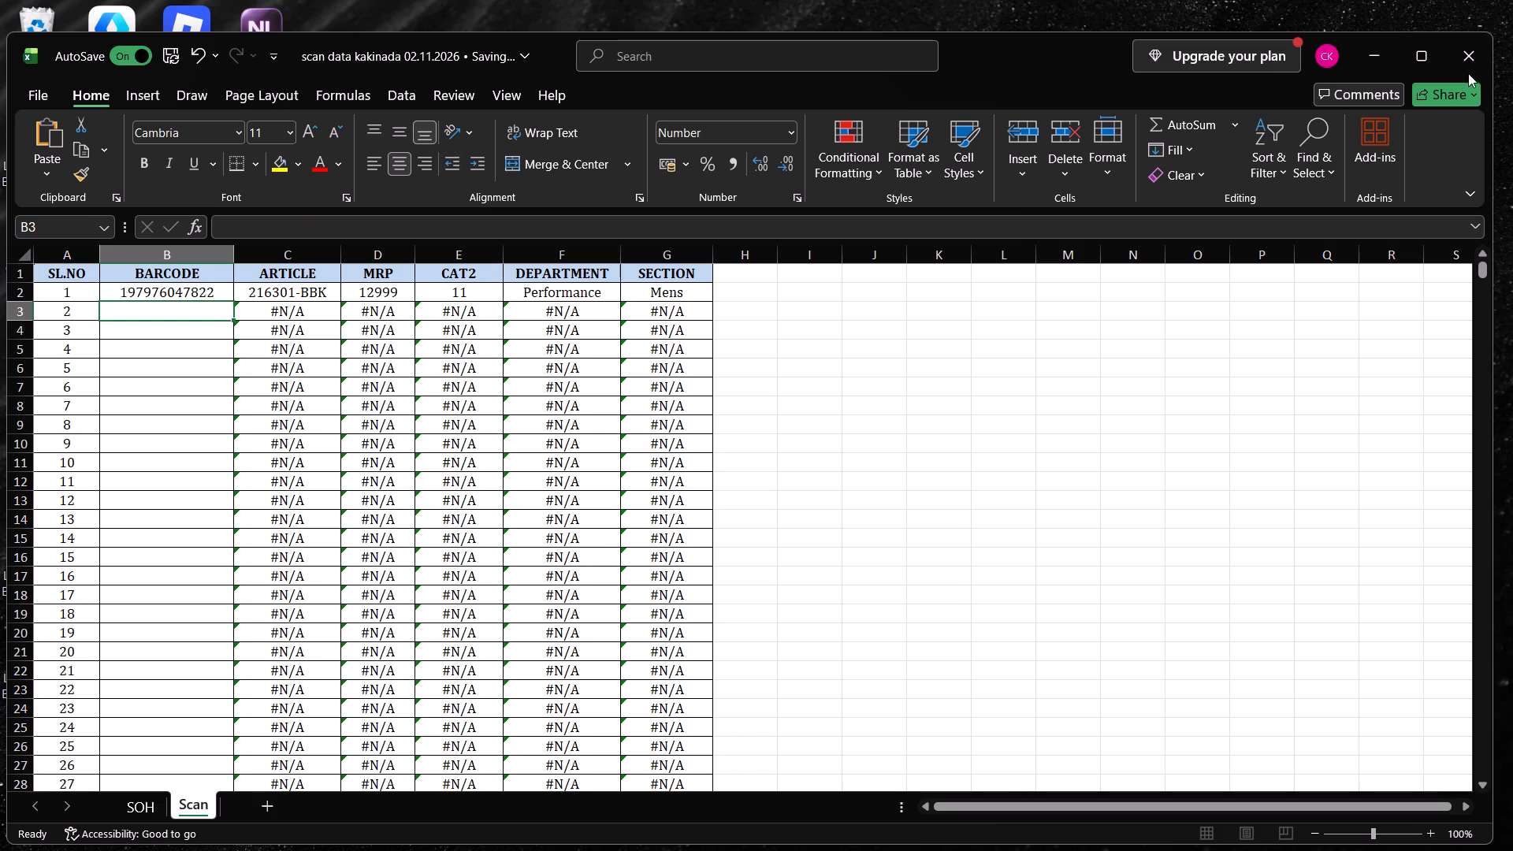
# Close the scan data workbook to return to the Desktop.
pyautogui.click(1465, 52)
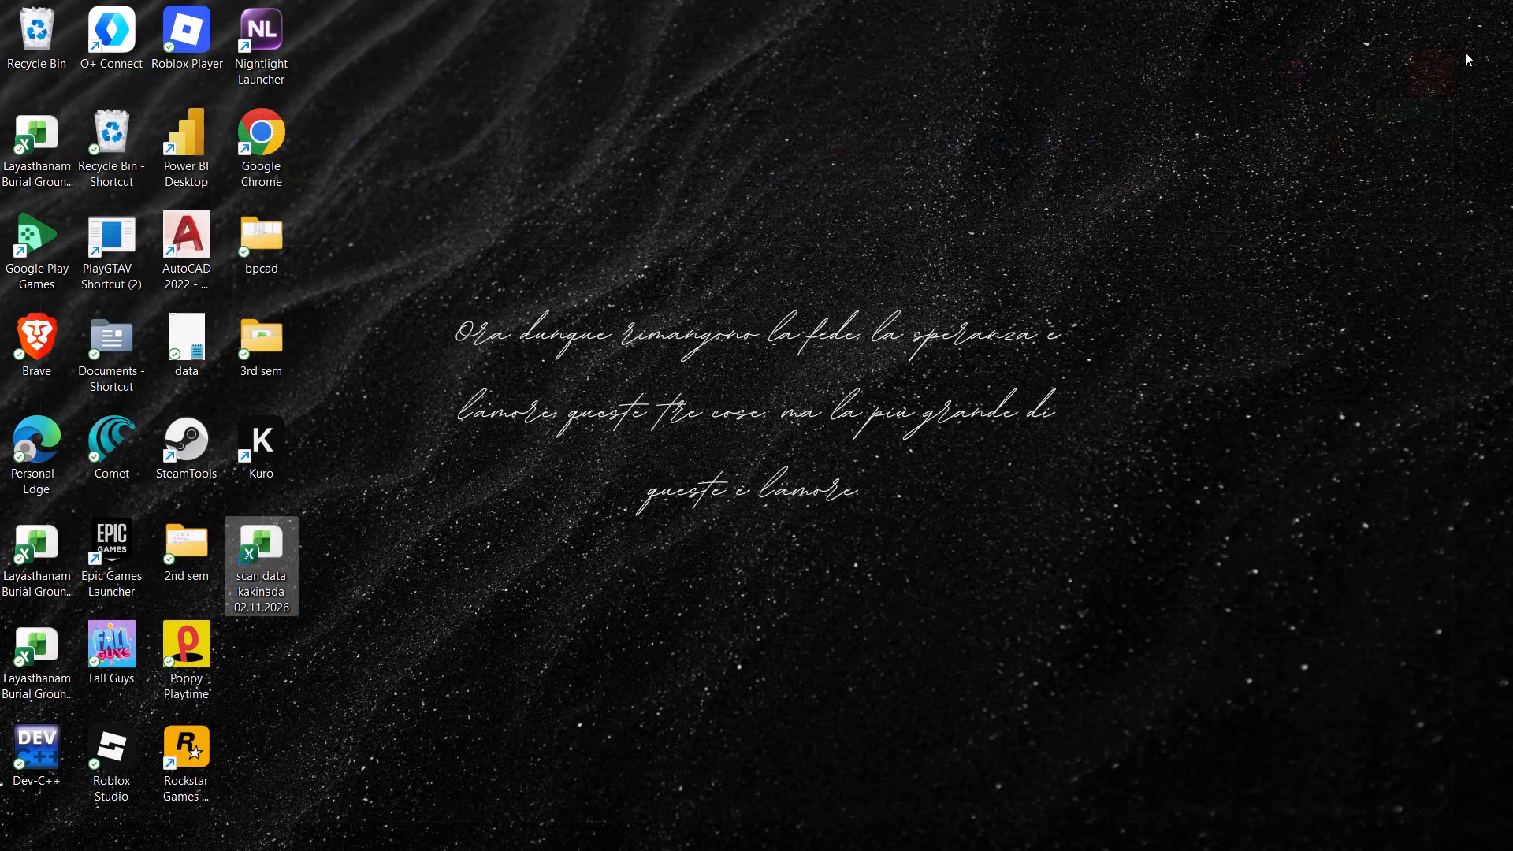
# Reopen "scan data kakinada 02.11.2026" from the Desktop to check its saved Scan sheet, and close the workbook again.
pyautogui.doubleClick(262, 558)
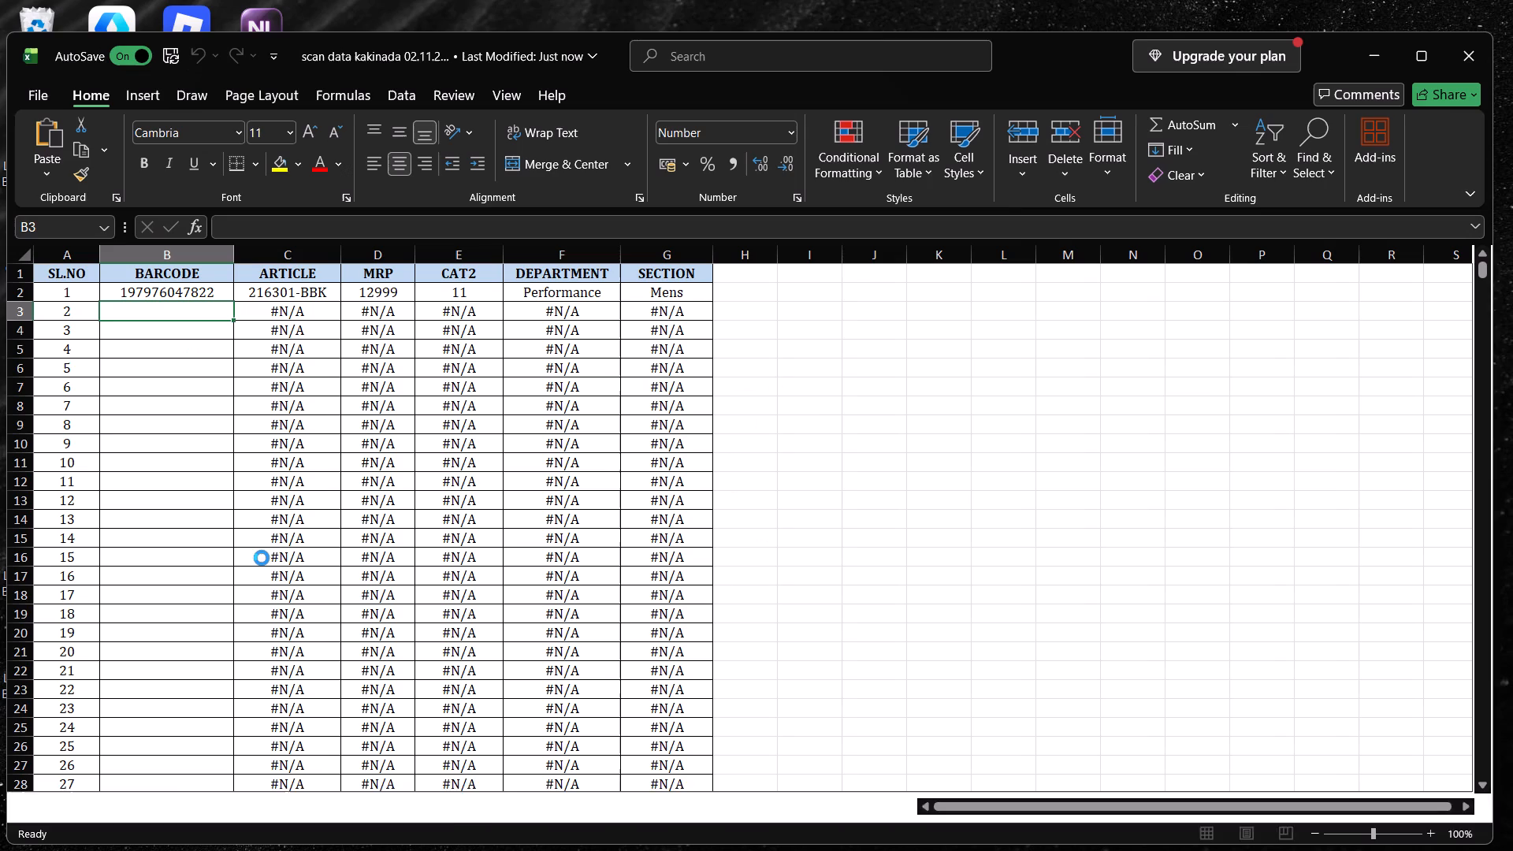
pyautogui.click(1488, 64)
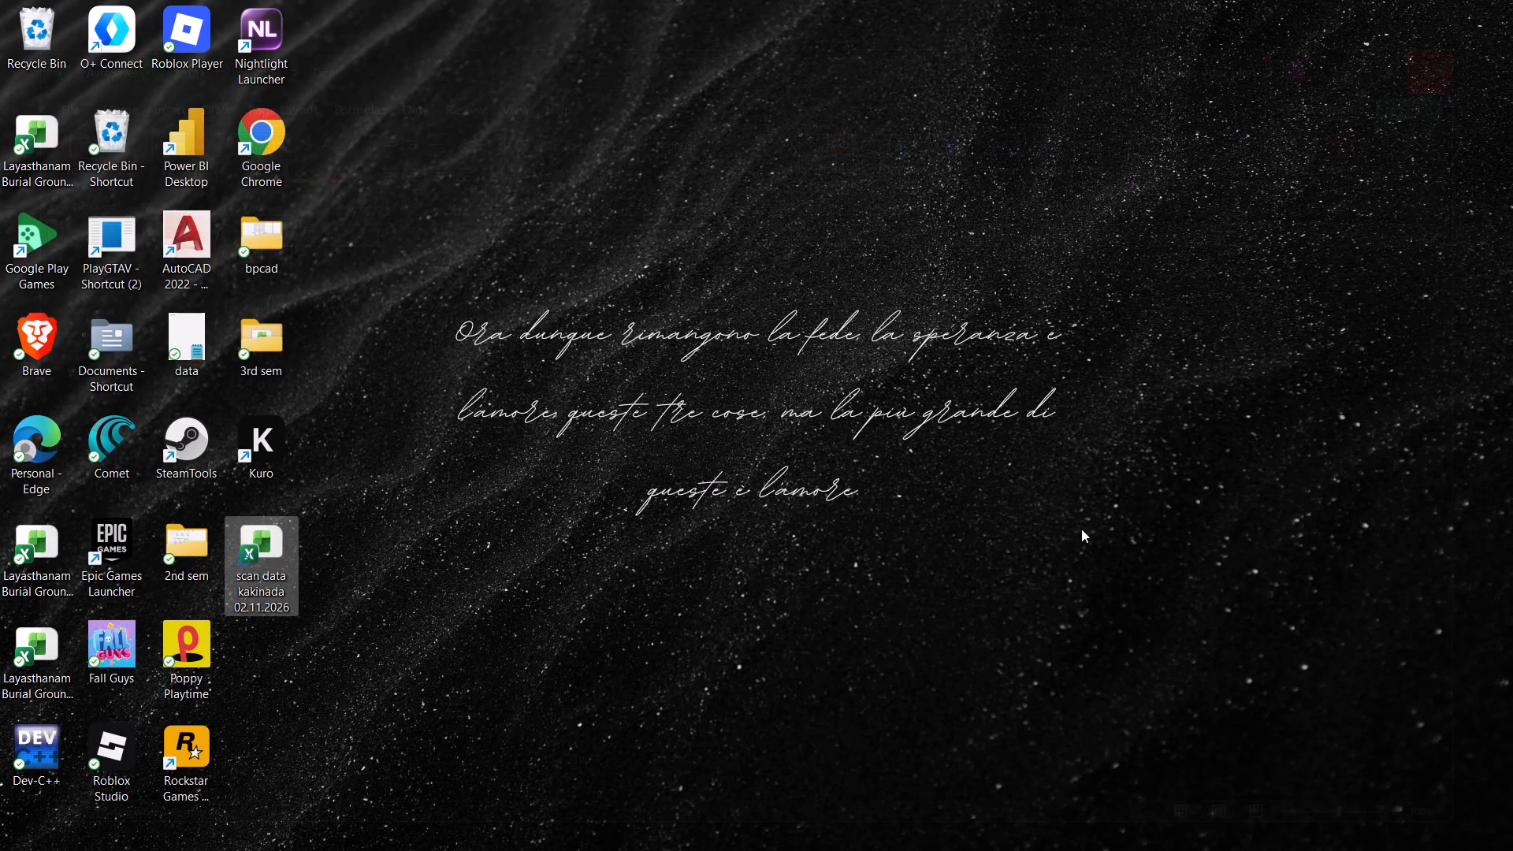
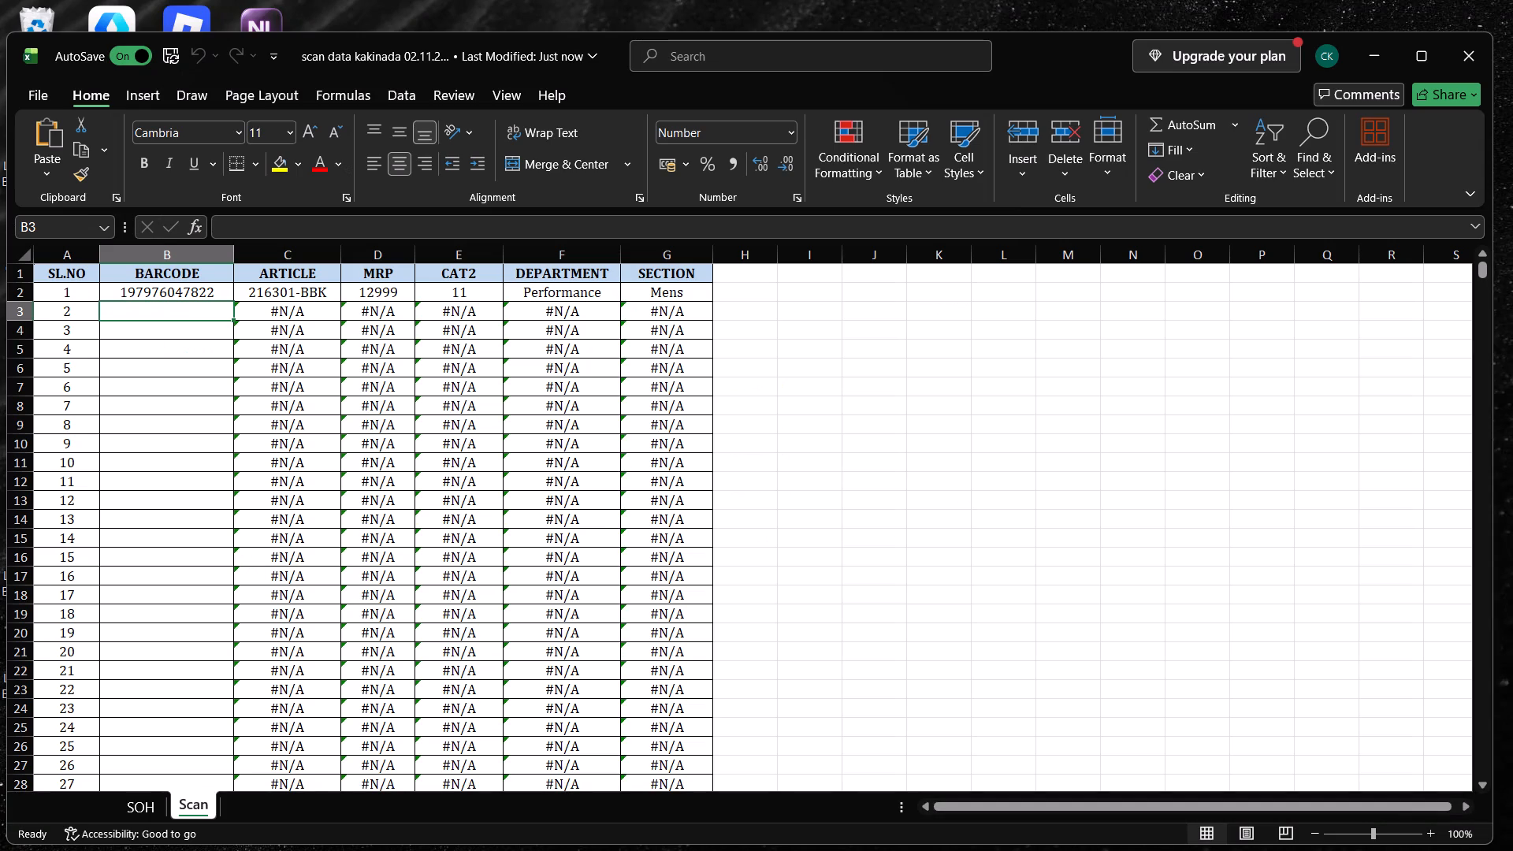
# Clear the barcode for SL.NO 1 in cell B2 of the Scan sheet, save the workbook, and reselect the emptied cell.
pyautogui.click(178, 285)
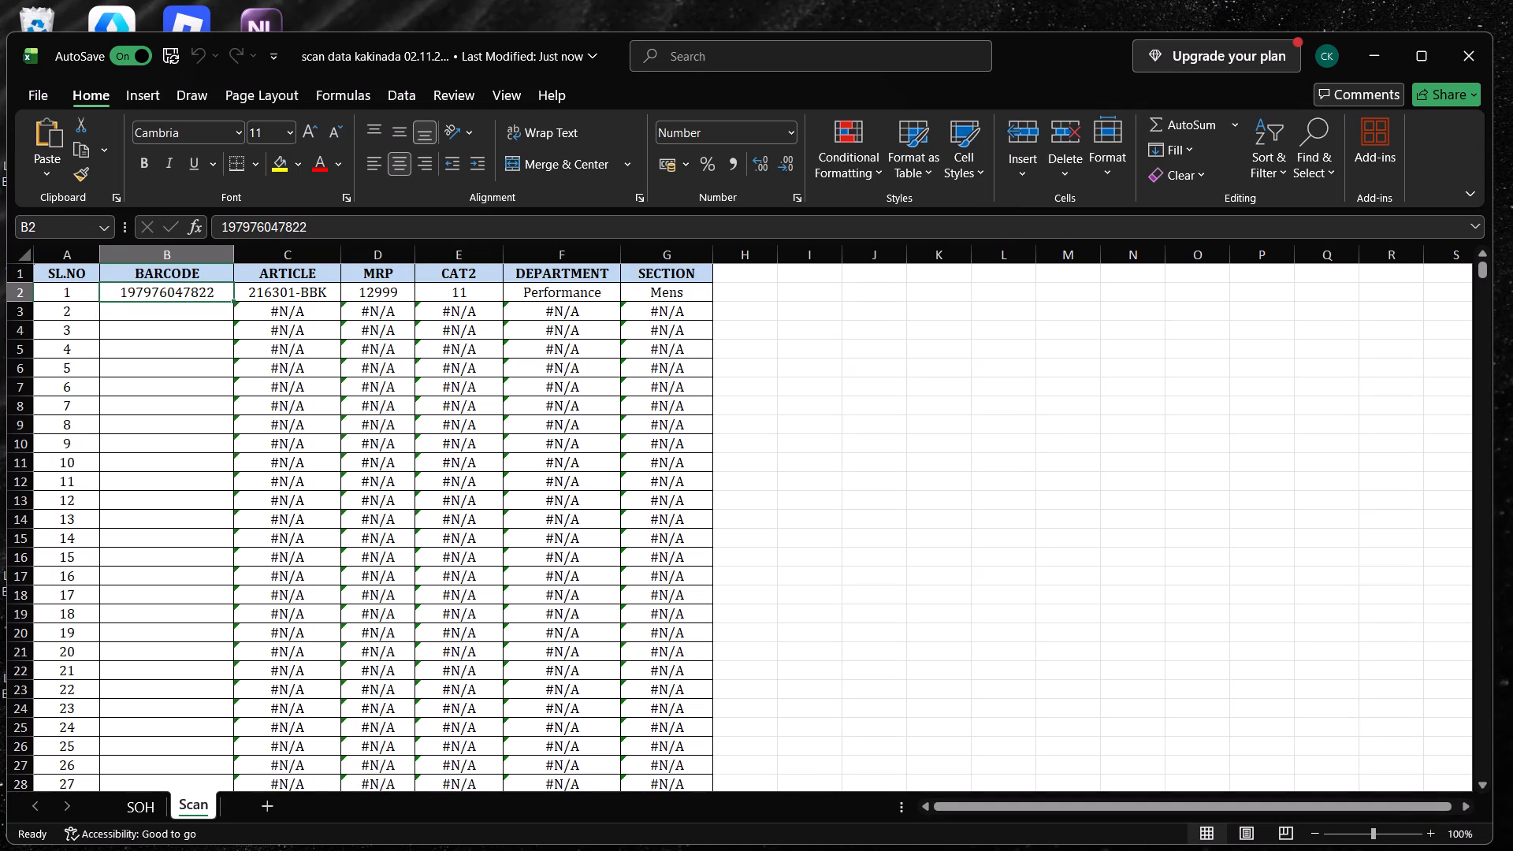
pyautogui.press('Delete')
pyautogui.press('Return')
pyautogui.hotkey('ctrl', 's')
pyautogui.hotkey('ctrl', 's')
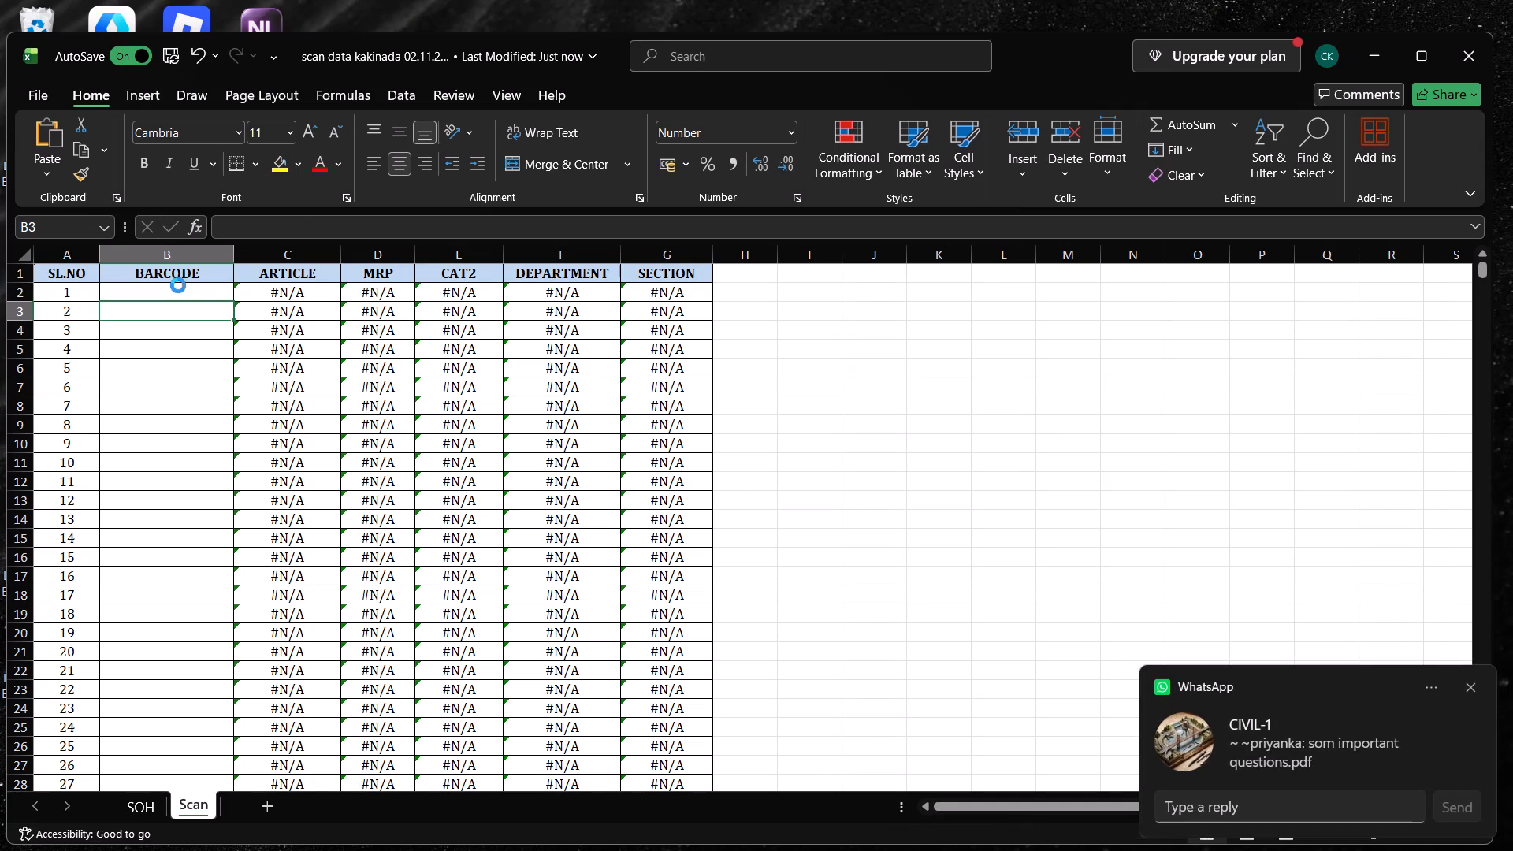
pyautogui.click(184, 286)
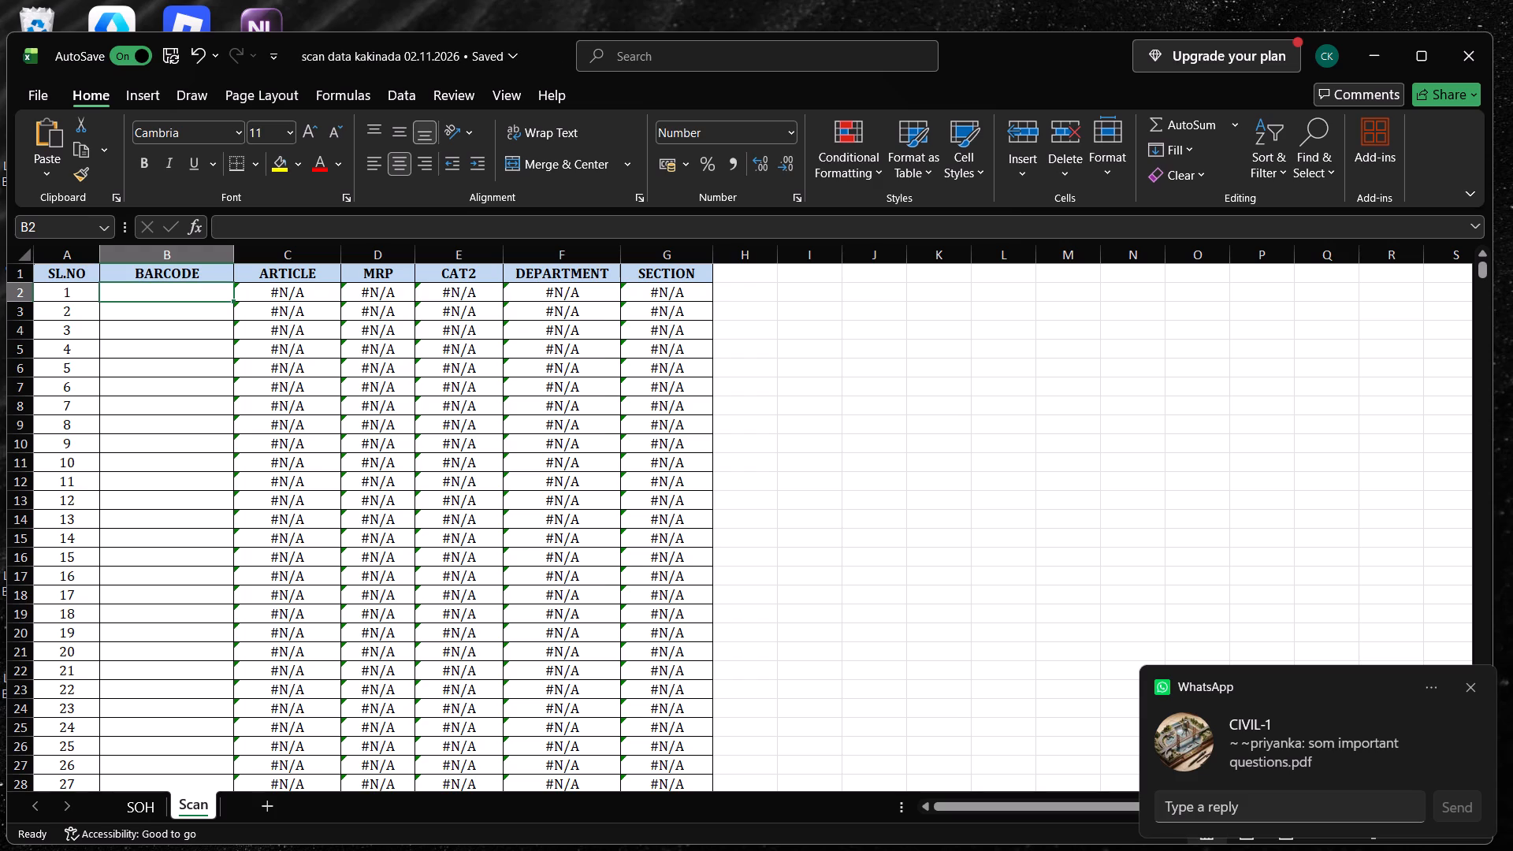
# Maximize the scan data workbook window.
pyautogui.click(1416, 58)
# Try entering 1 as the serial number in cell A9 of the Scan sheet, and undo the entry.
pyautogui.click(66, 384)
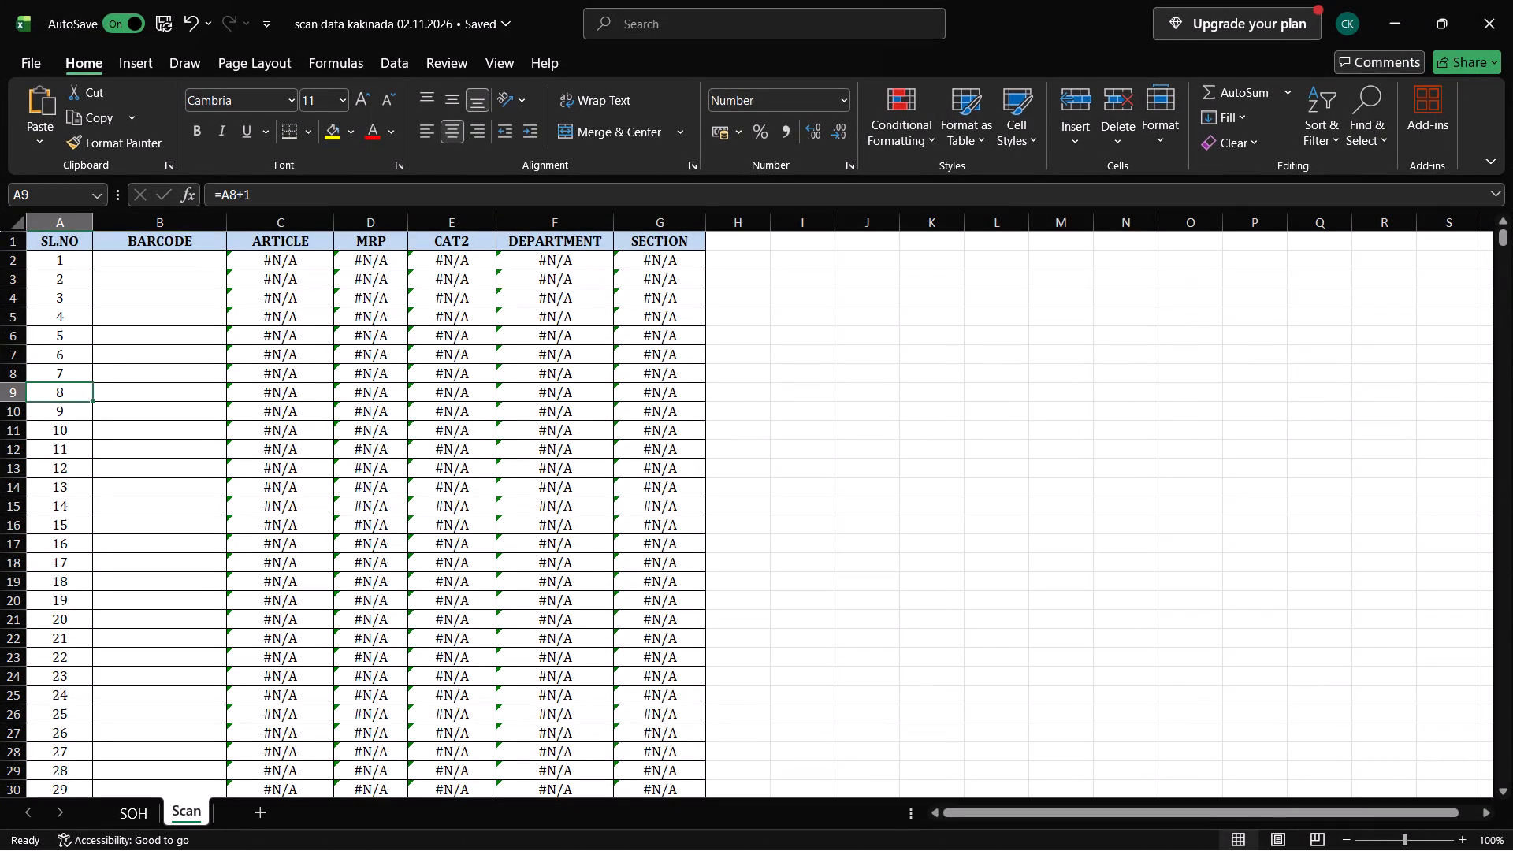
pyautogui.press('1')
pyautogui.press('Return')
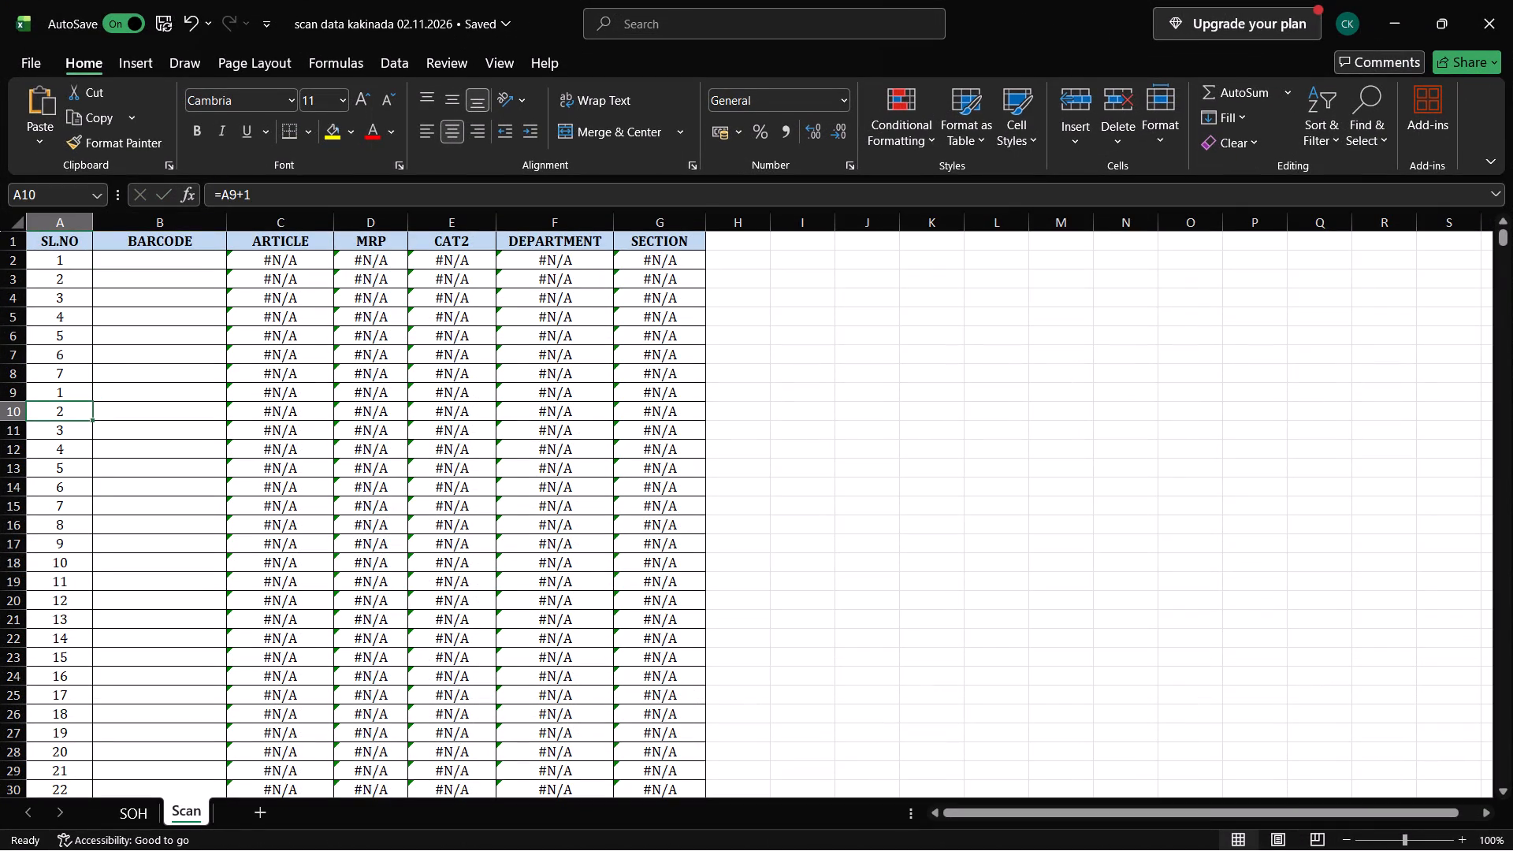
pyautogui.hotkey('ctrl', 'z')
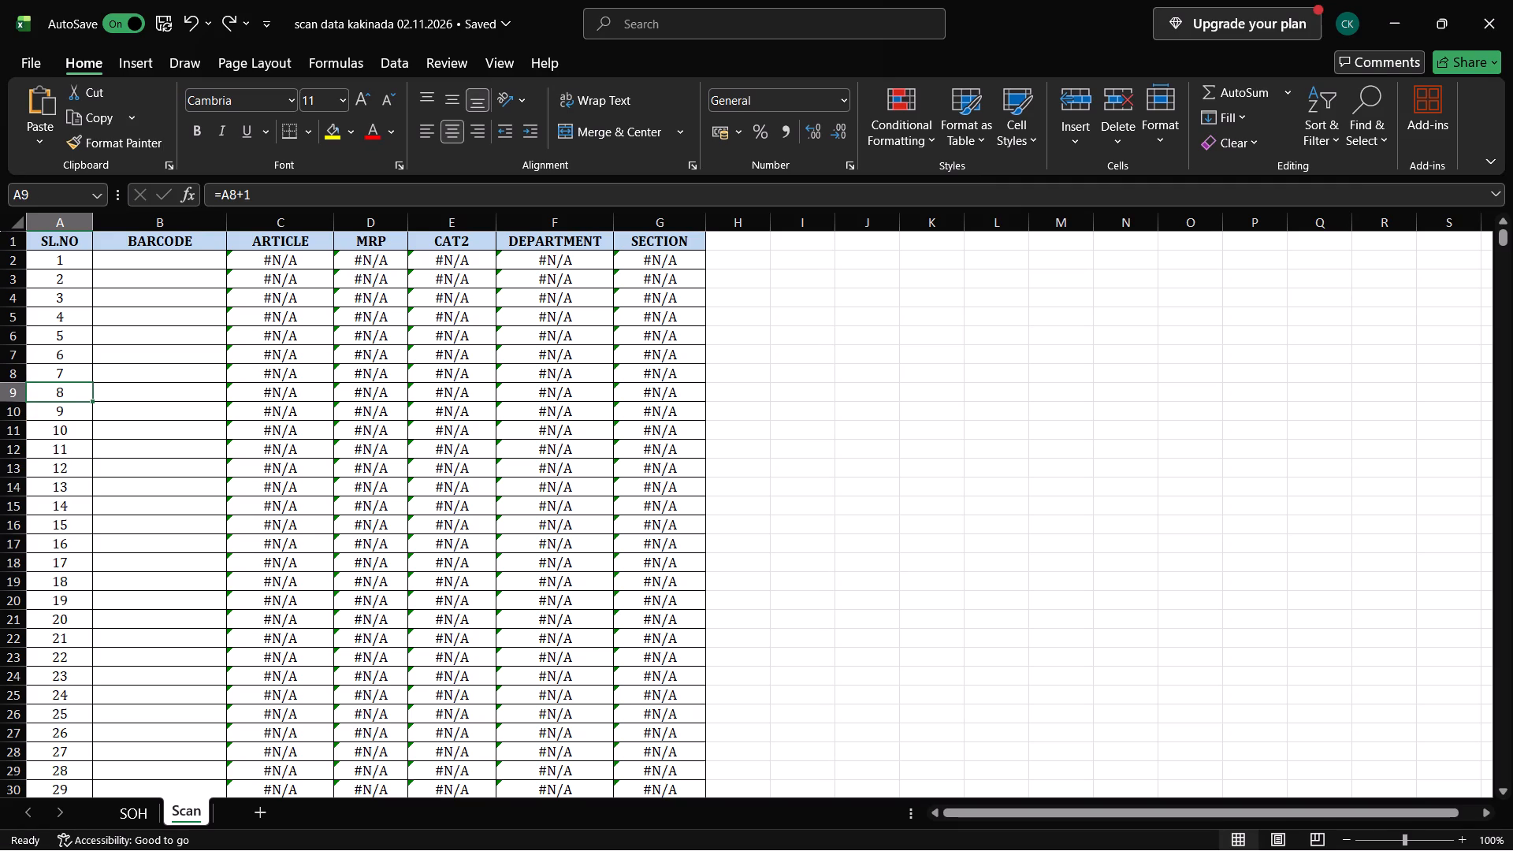
# Select the empty barcode cell B2 for serial number 1 in the Scan sheet.
pyautogui.click(167, 269)
pyautogui.click(175, 259)
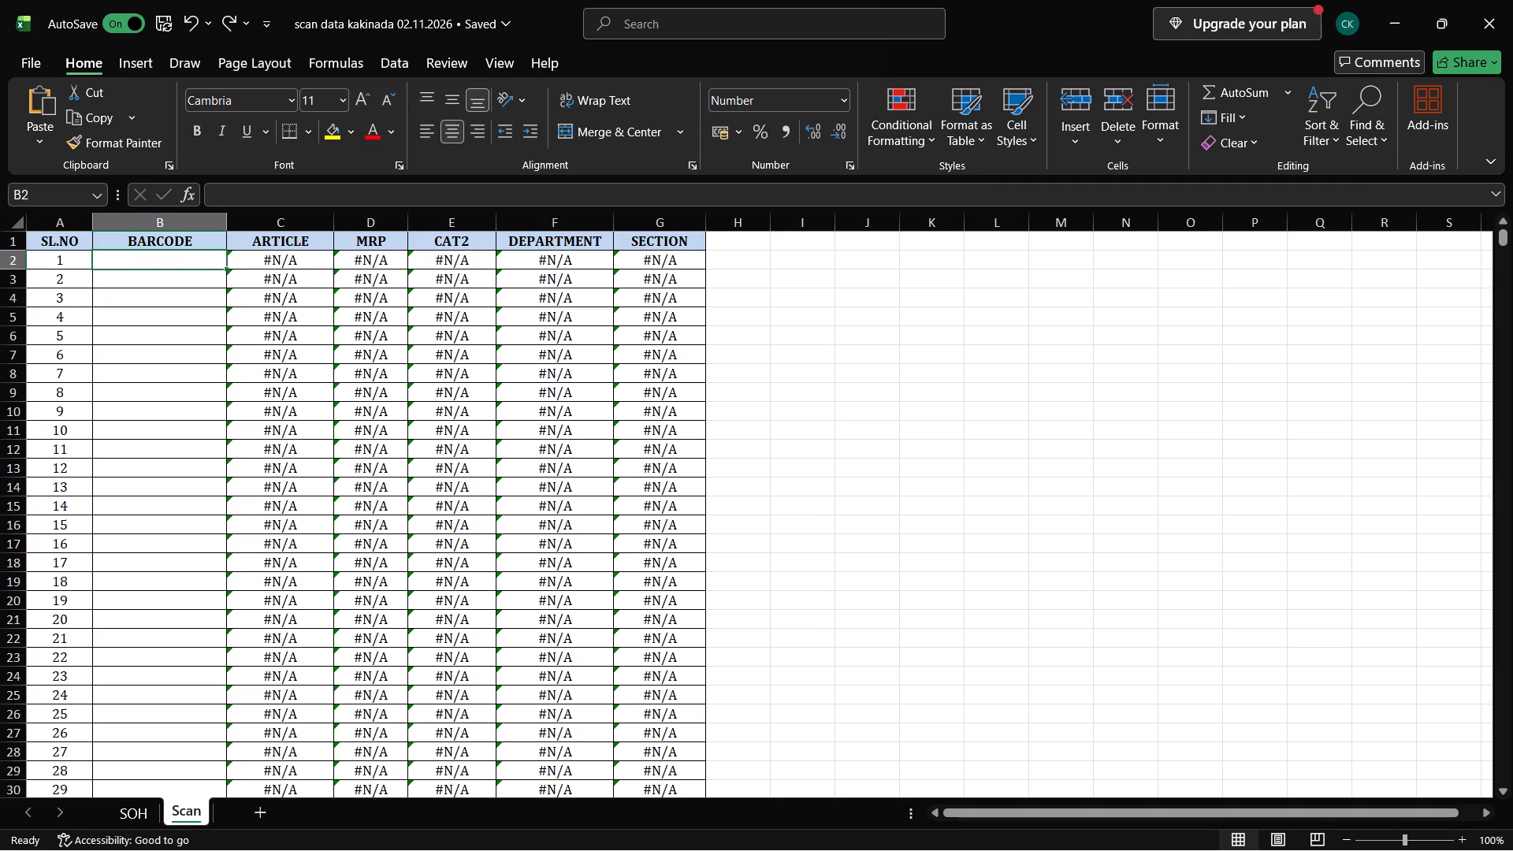
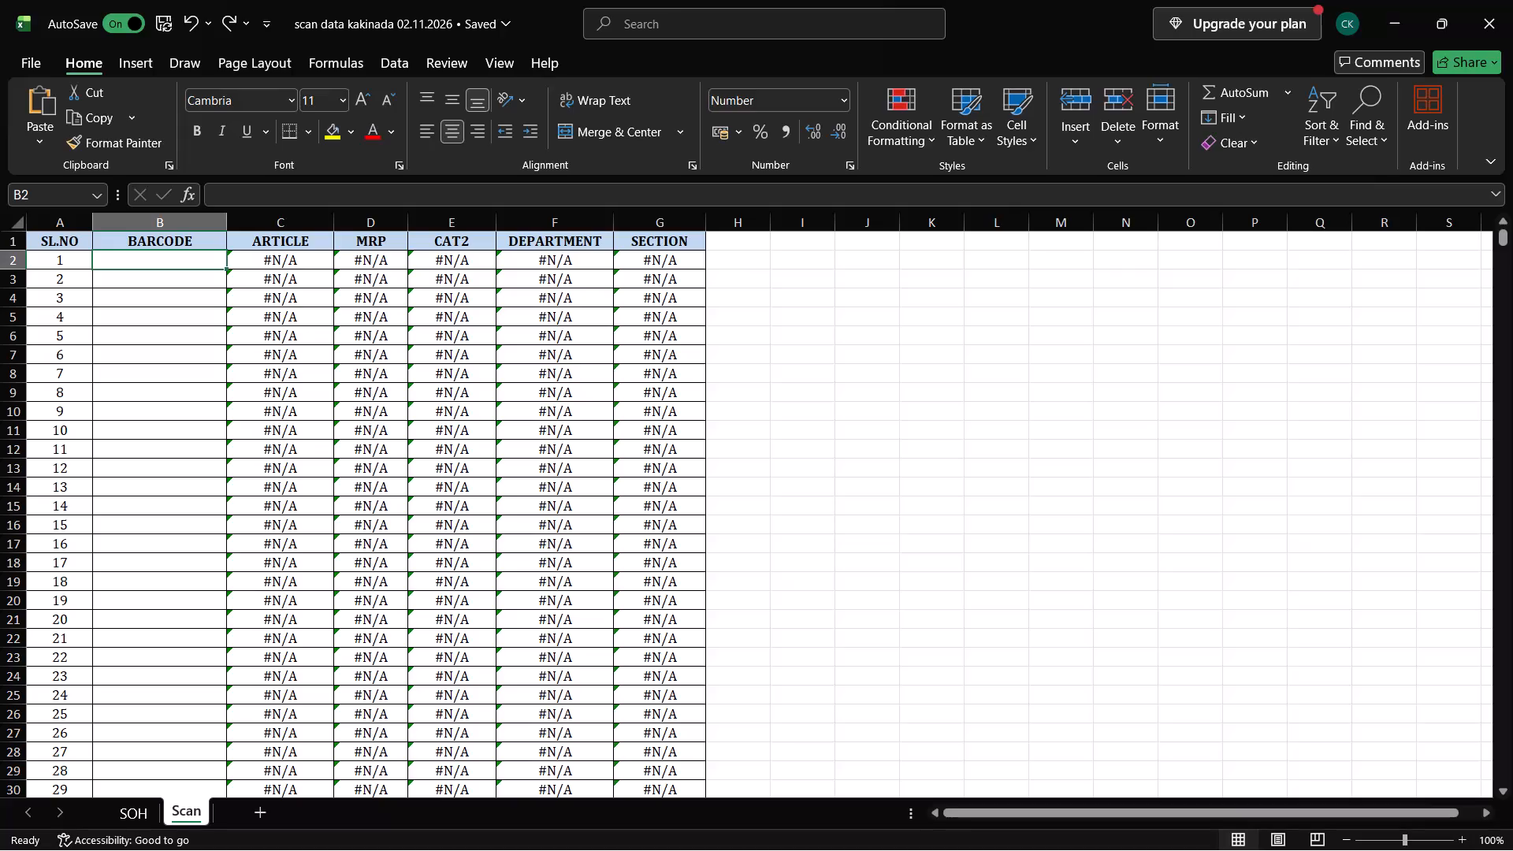
# Examine the empty barcode column of the Scan sheet to check how far its rows extend.
pyautogui.scroll(-6, 293, 662)
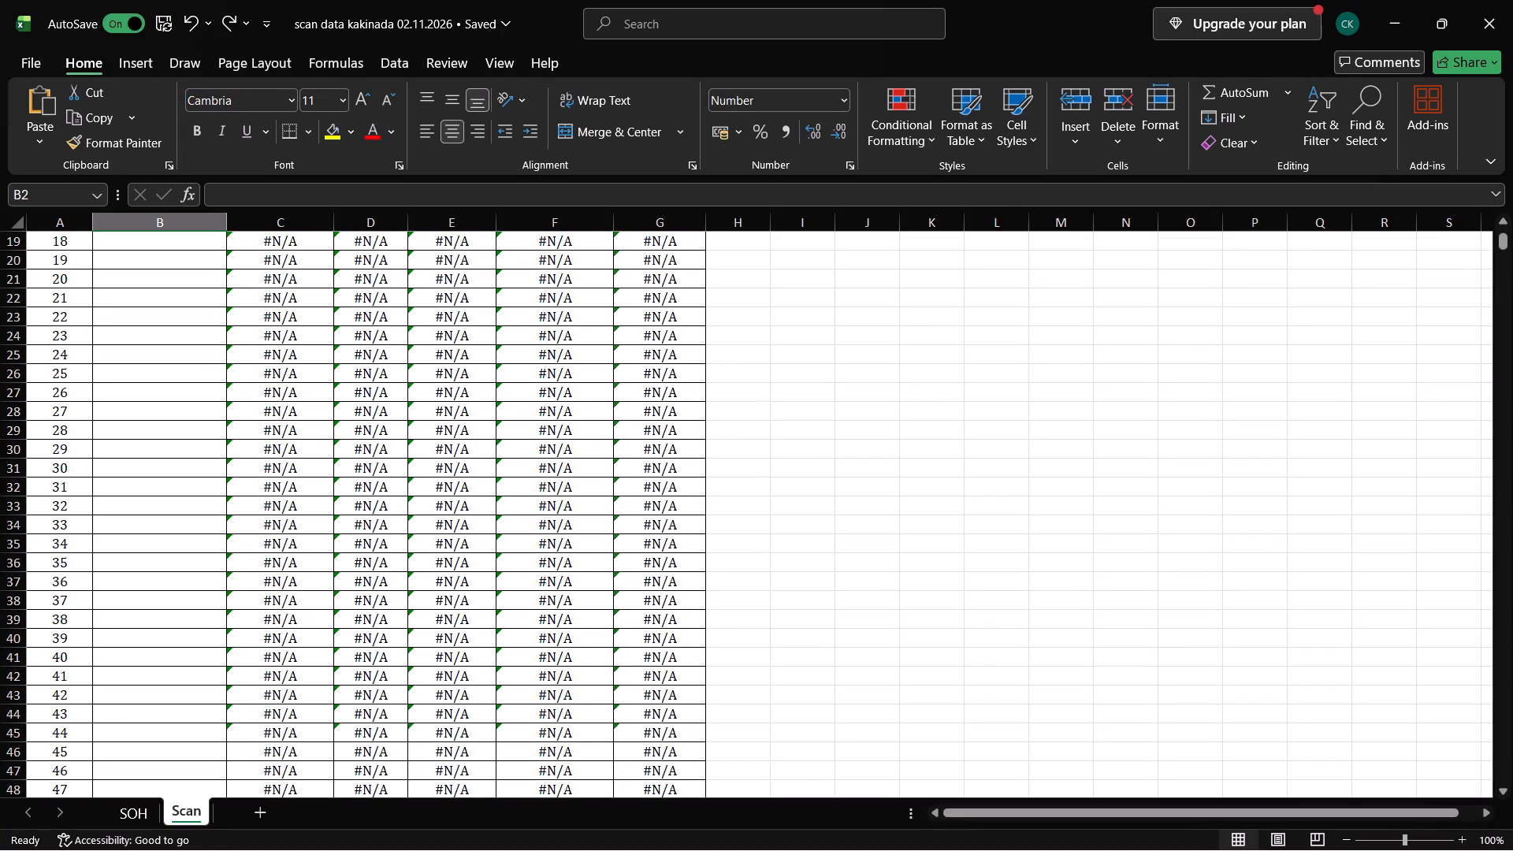
pyautogui.scroll(-9, 252, 656)
pyautogui.click(194, 661)
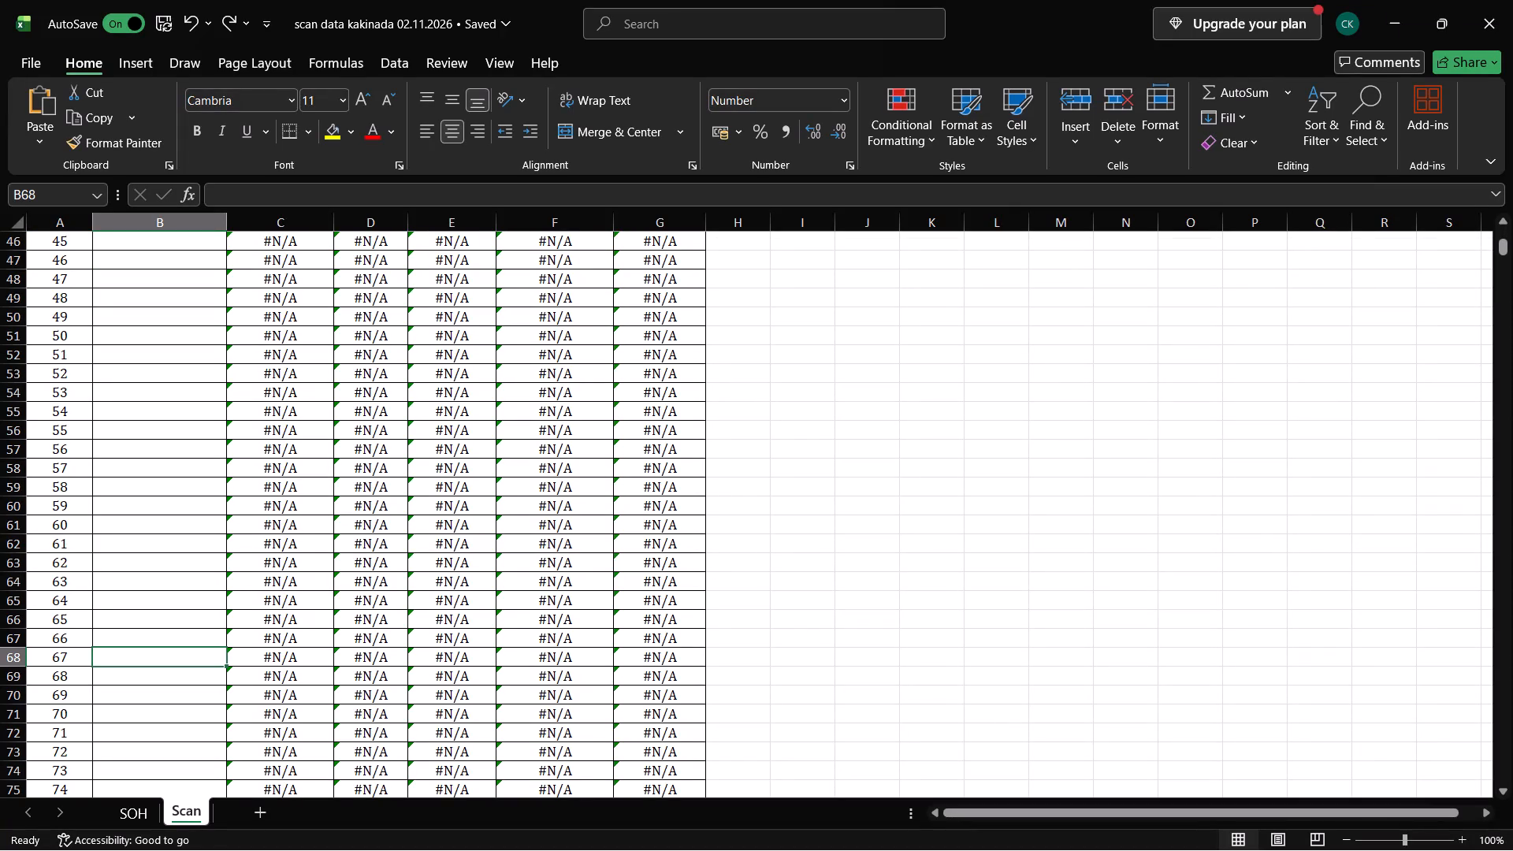
pyautogui.moveTo(193, 661); pyautogui.dragTo(162, 622)
pyautogui.hotkey('ctrl', 'shift', 'Down')
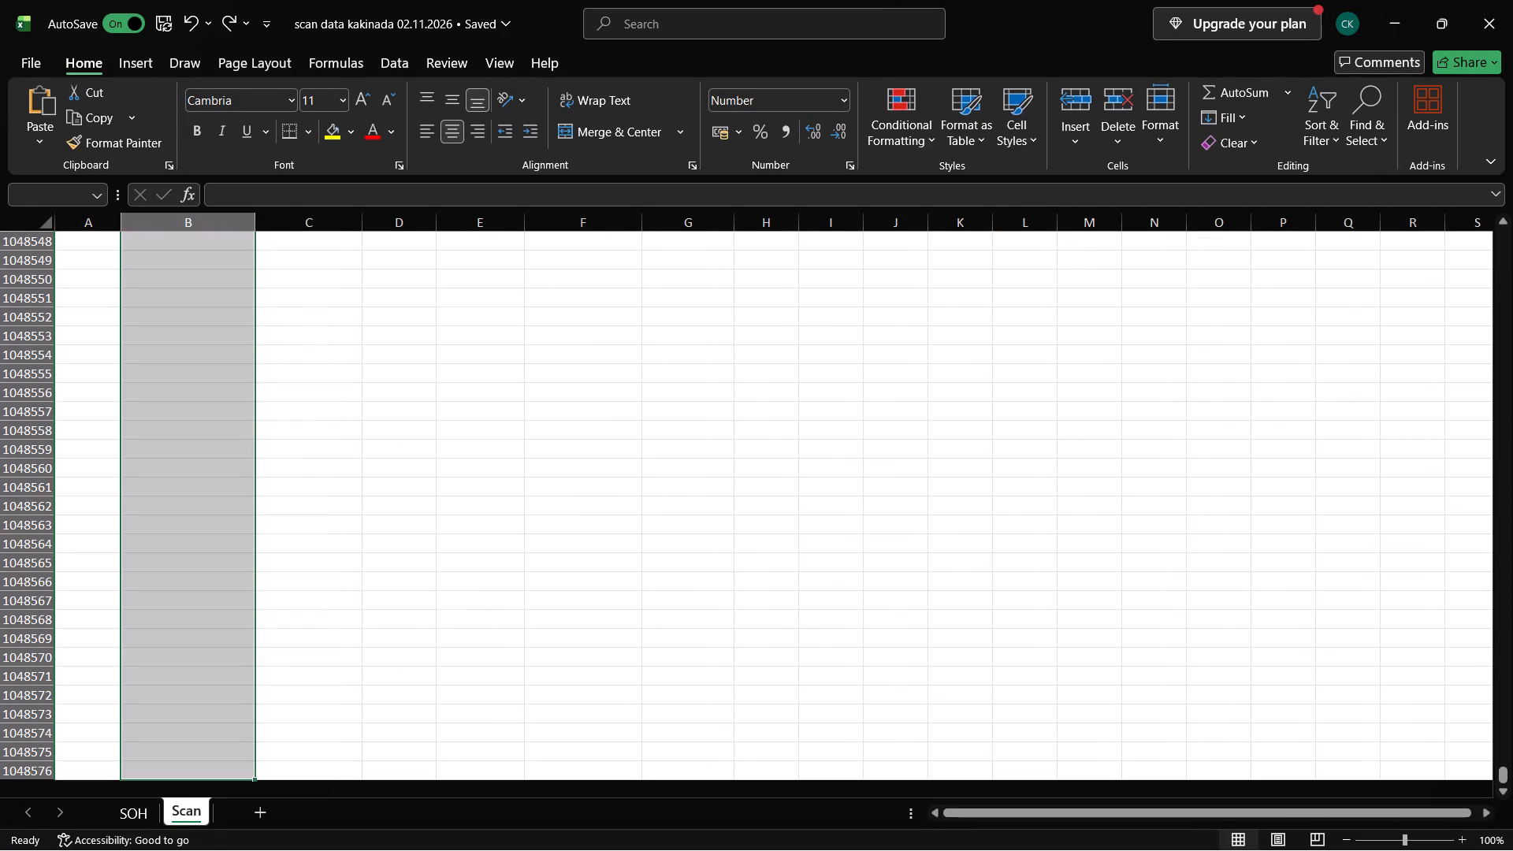
pyautogui.hotkey('shift', 'Up')
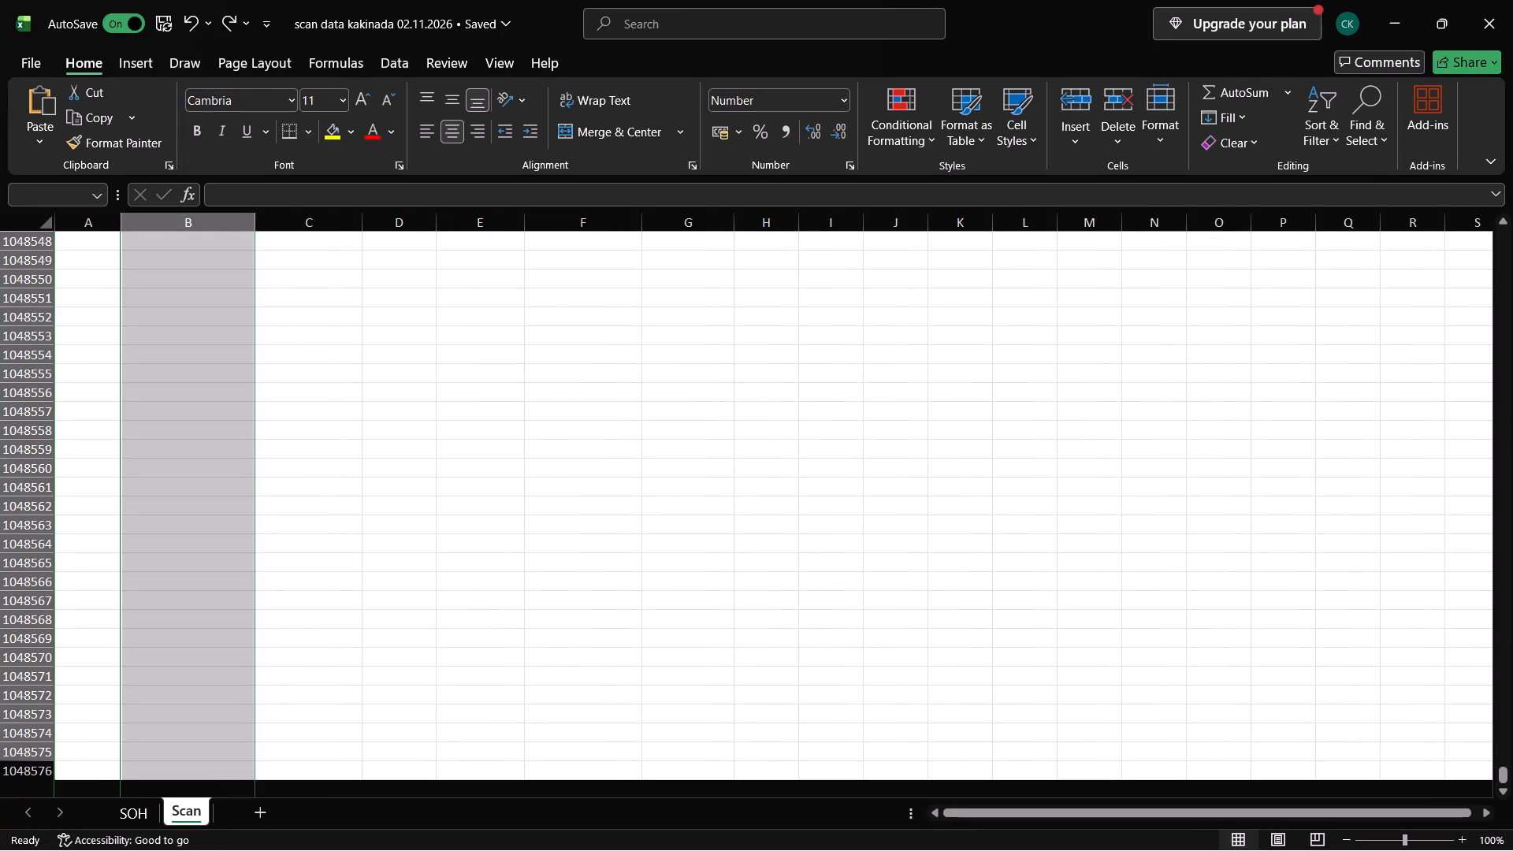
pyautogui.hotkey('ctrl', 'Up')
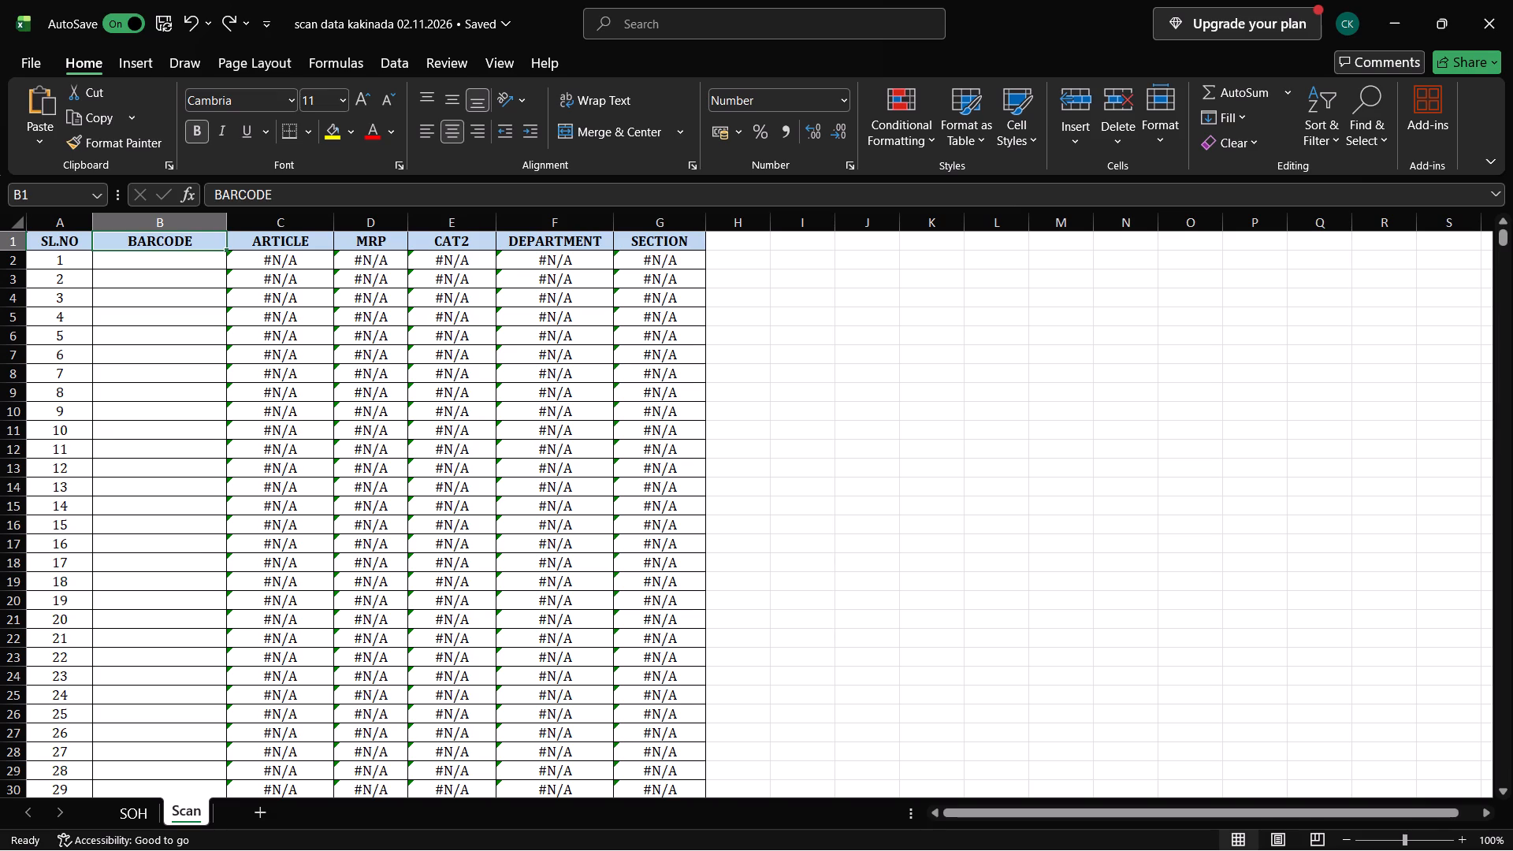
# Fill the table's last row, serial number 2500, across columns A to G down to serial number 2659 in row 2660.
pyautogui.moveTo(1502, 245); pyautogui.dragTo(1478, 447)
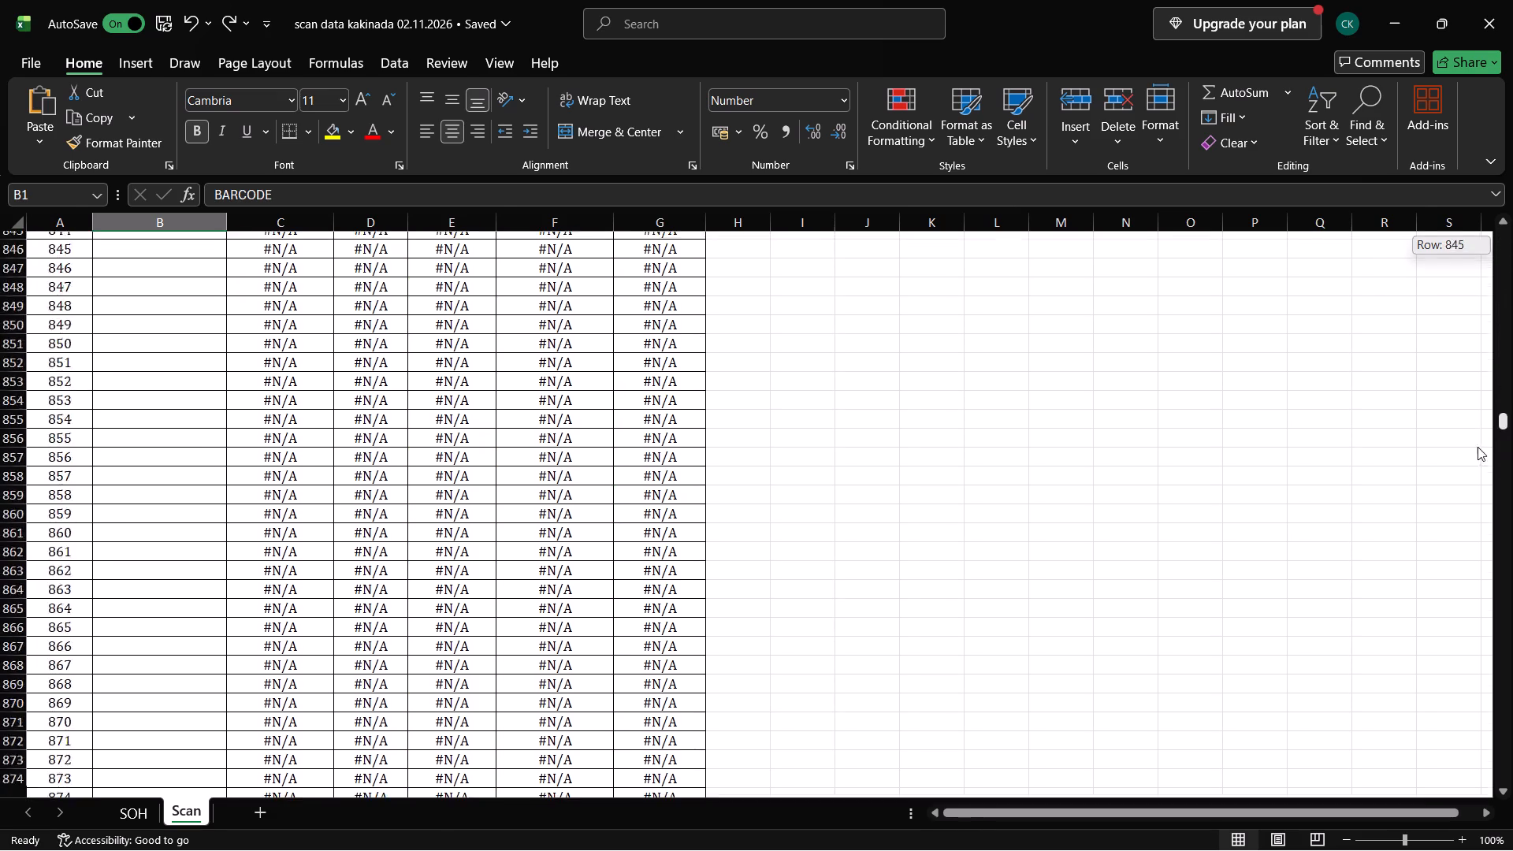
pyautogui.moveTo(1478, 447); pyautogui.dragTo(1445, 734)
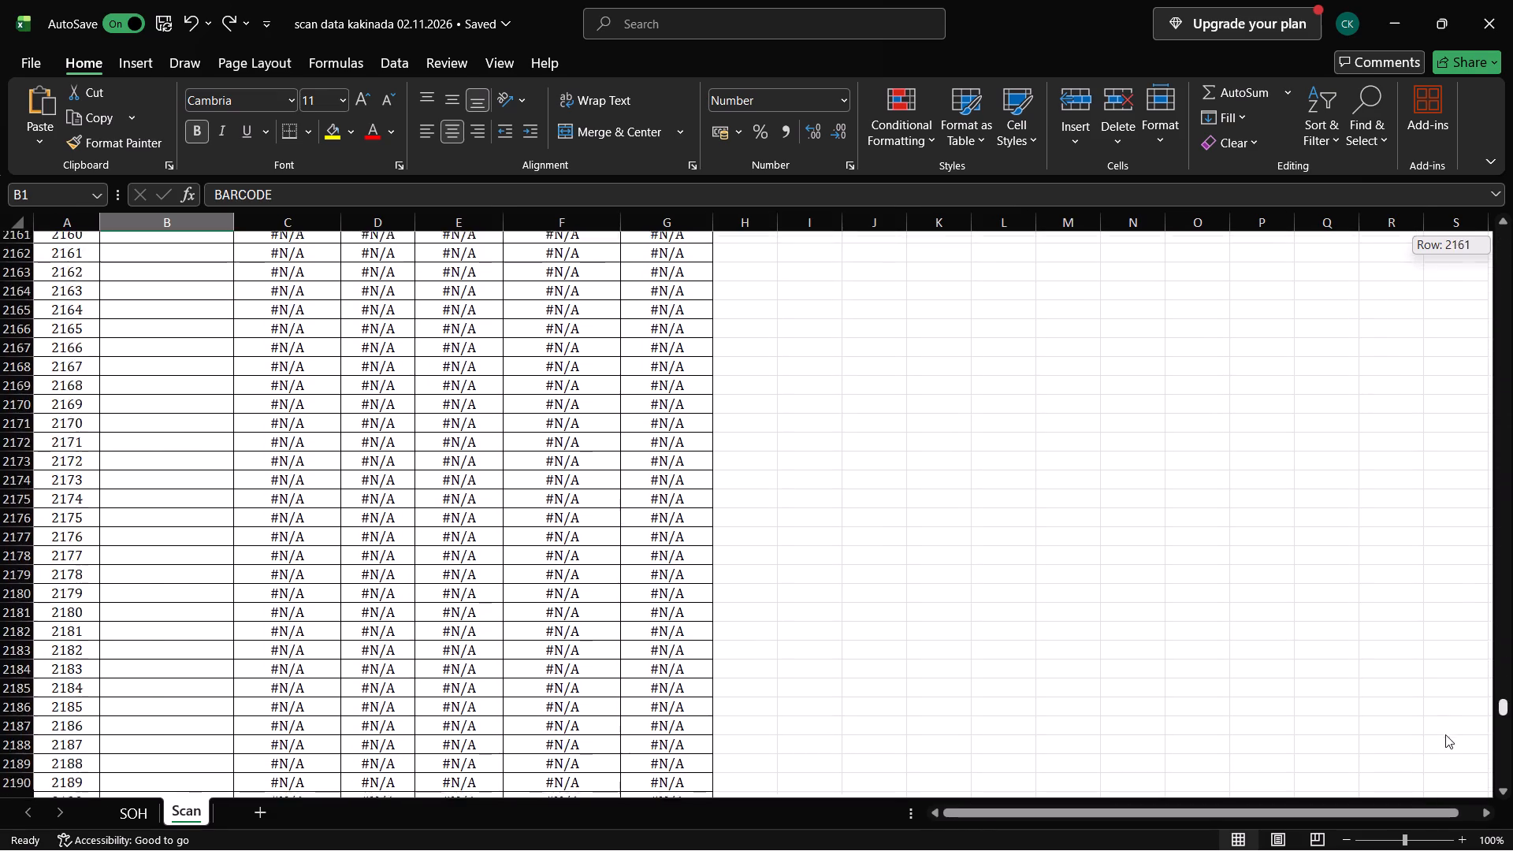
pyautogui.moveTo(1445, 734); pyautogui.dragTo(1426, 811)
pyautogui.scroll(-2, 541, 623)
pyautogui.scroll(-1, 406, 615)
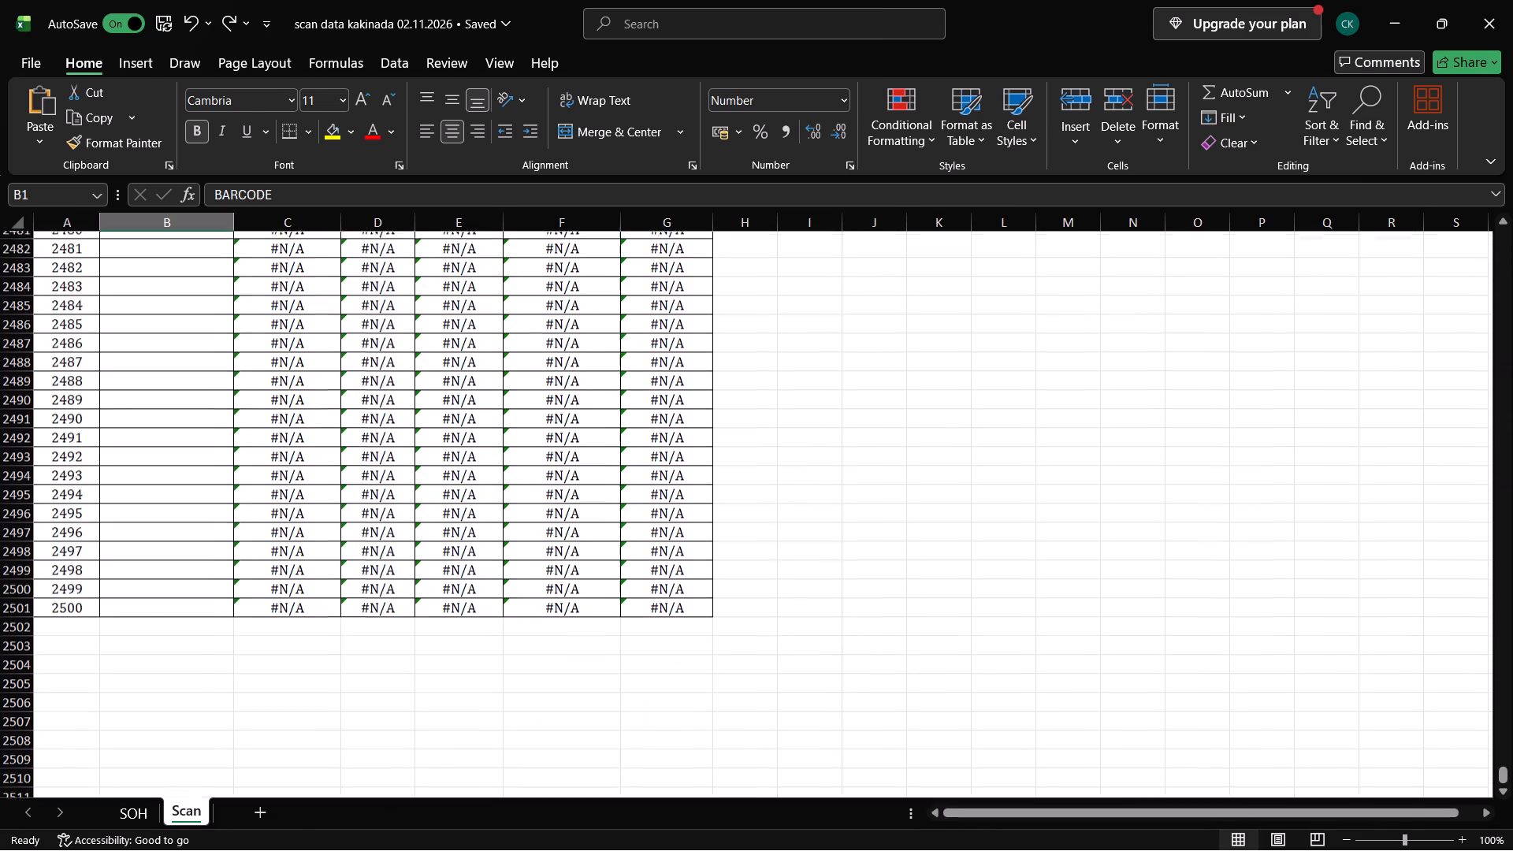
pyautogui.moveTo(74, 598); pyautogui.dragTo(132, 605)
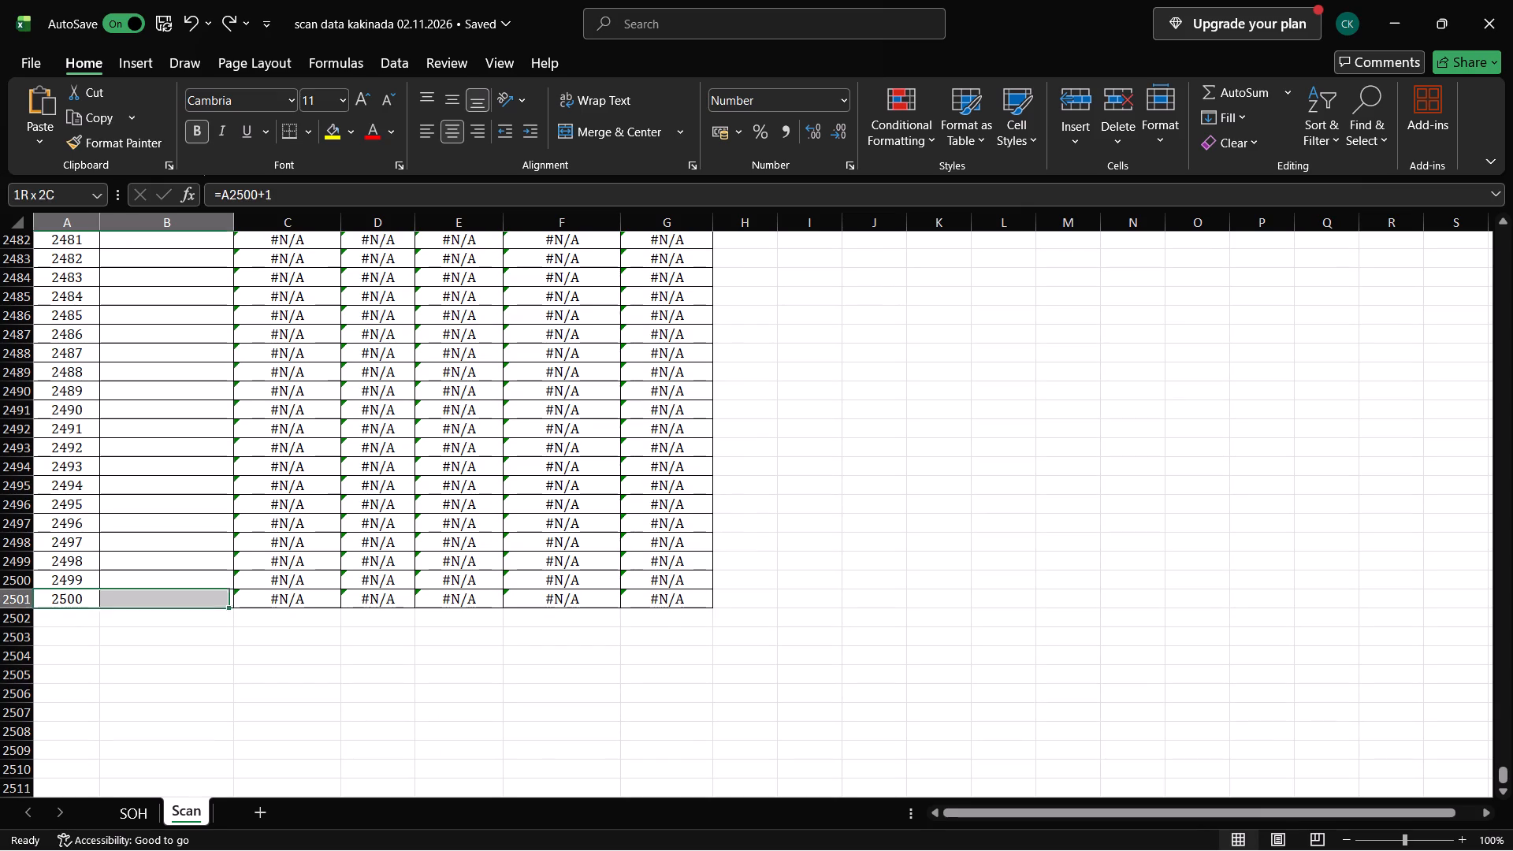
pyautogui.moveTo(132, 605); pyautogui.dragTo(629, 752)
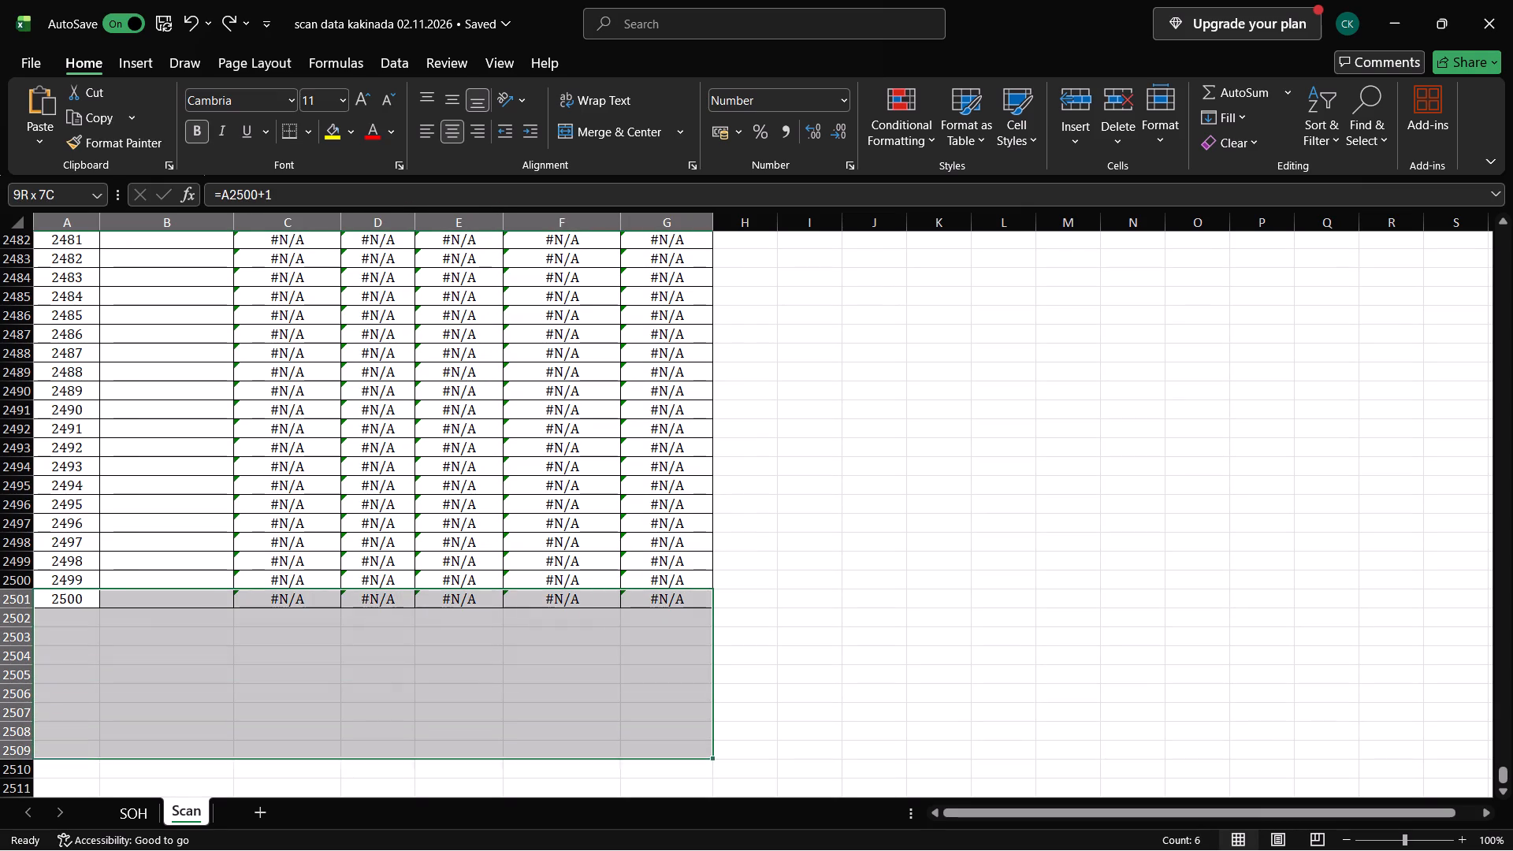
pyautogui.moveTo(629, 752); pyautogui.dragTo(628, 758)
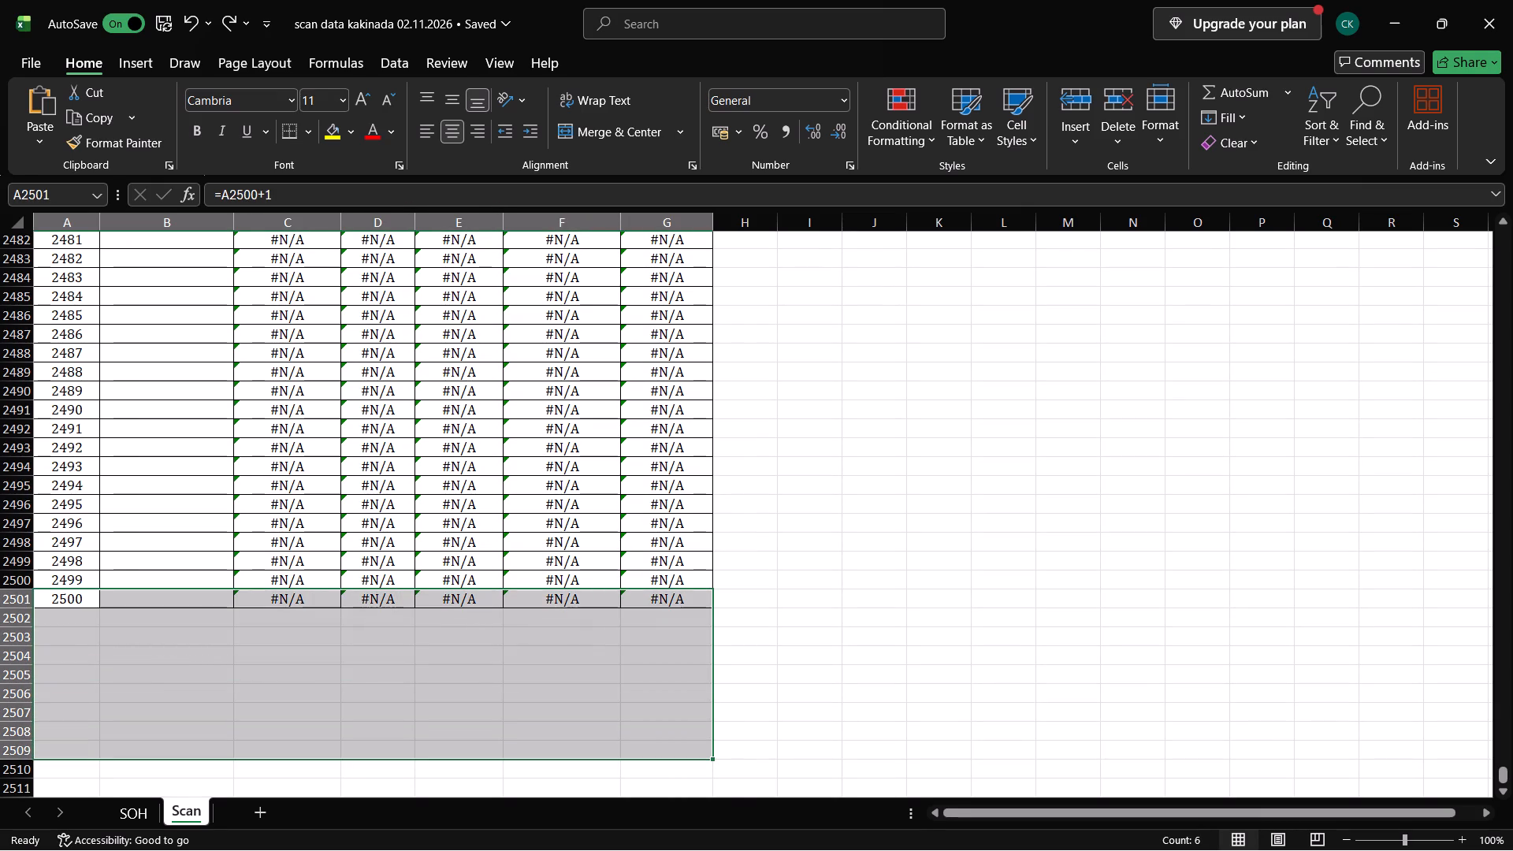
pyautogui.moveTo(85, 598); pyautogui.dragTo(612, 596)
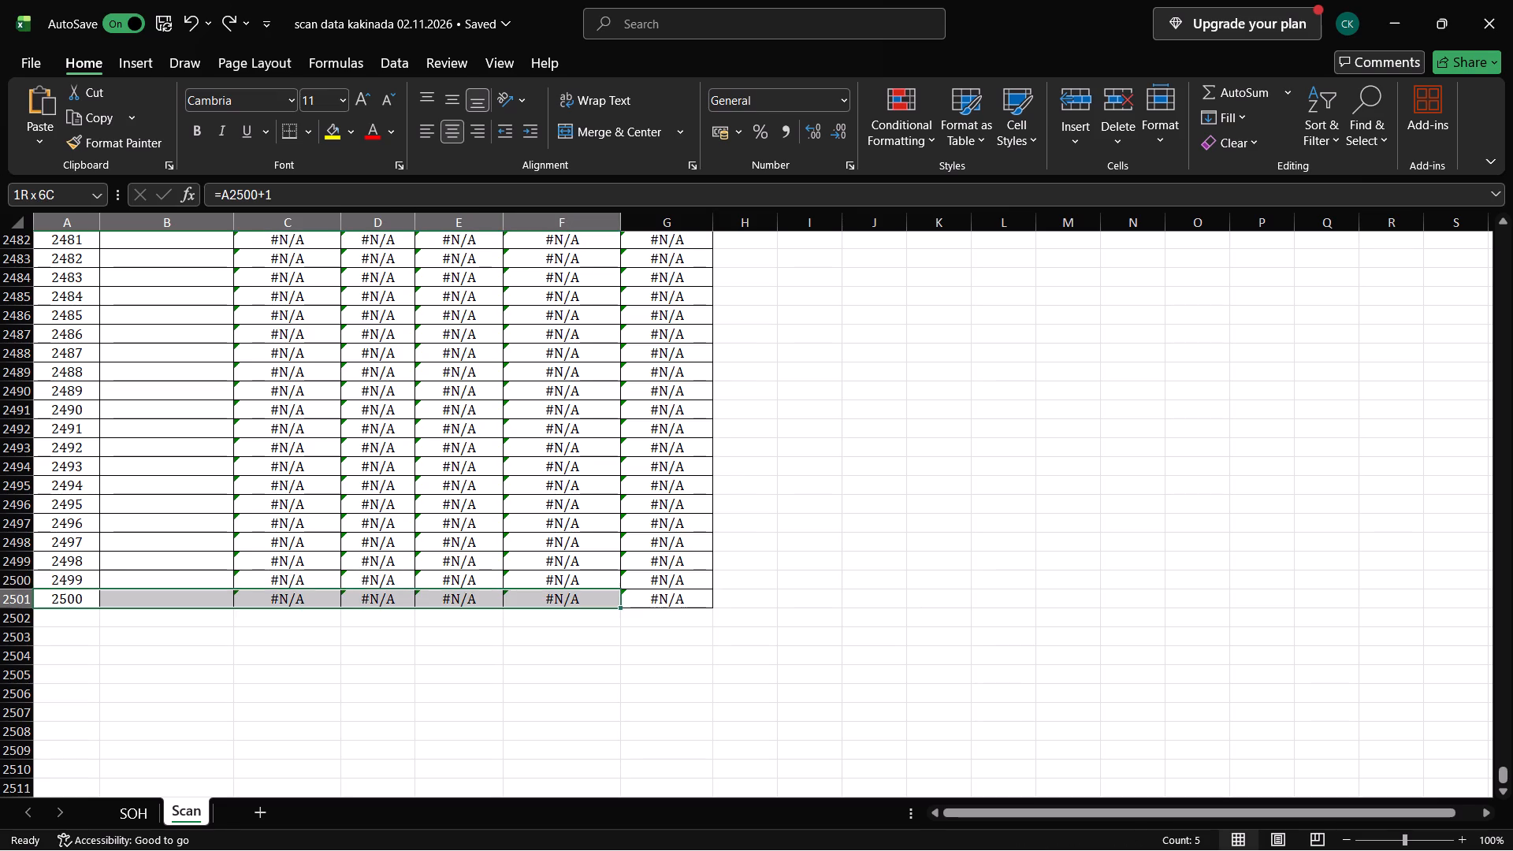
pyautogui.moveTo(612, 596); pyautogui.dragTo(645, 596)
pyautogui.moveTo(712, 611); pyautogui.dragTo(712, 617)
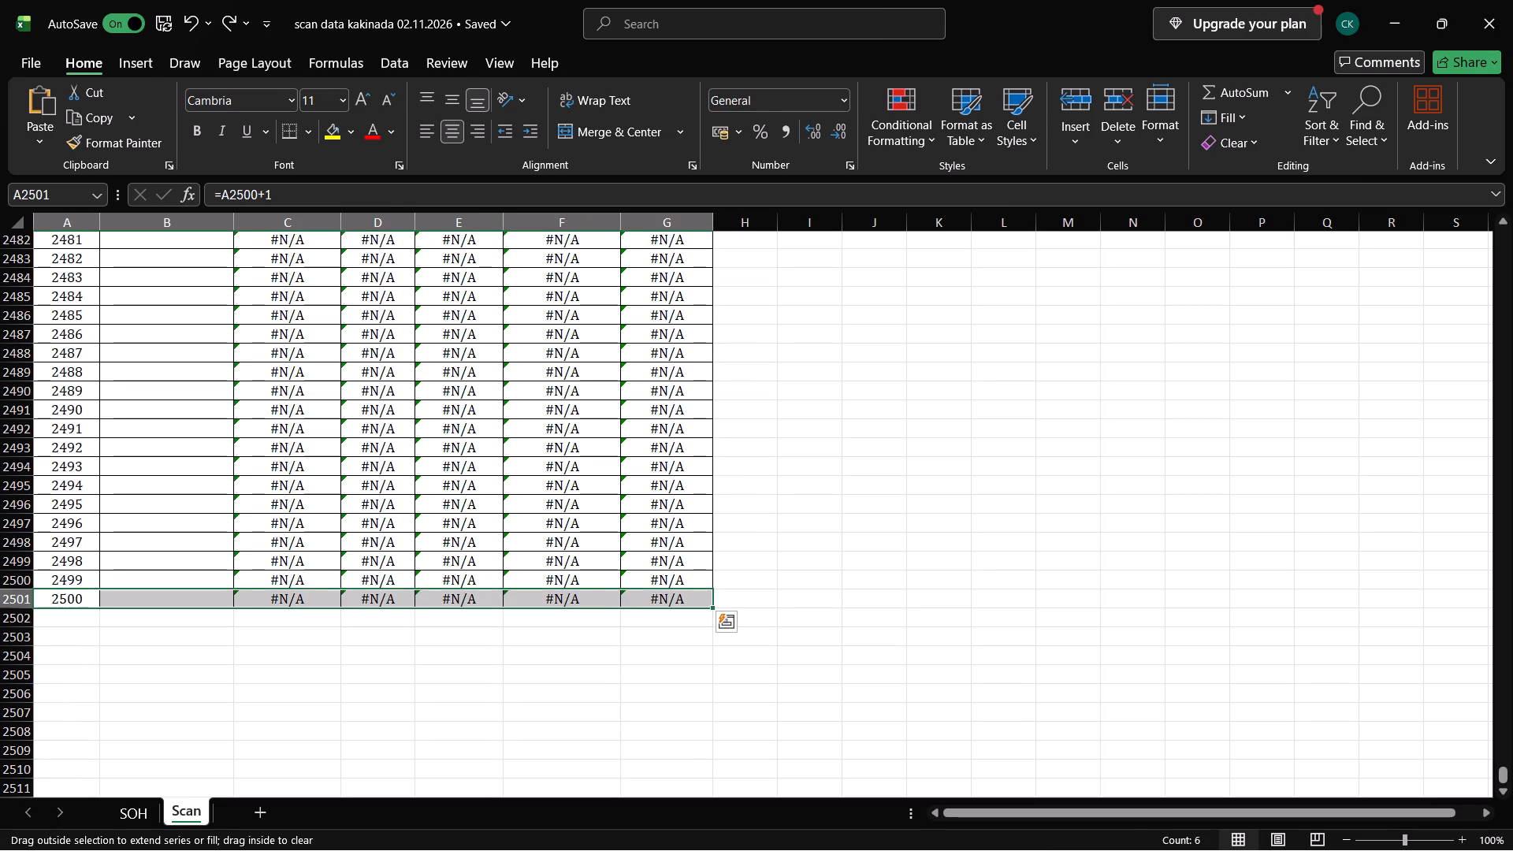
pyautogui.moveTo(712, 617); pyautogui.dragTo(705, 668)
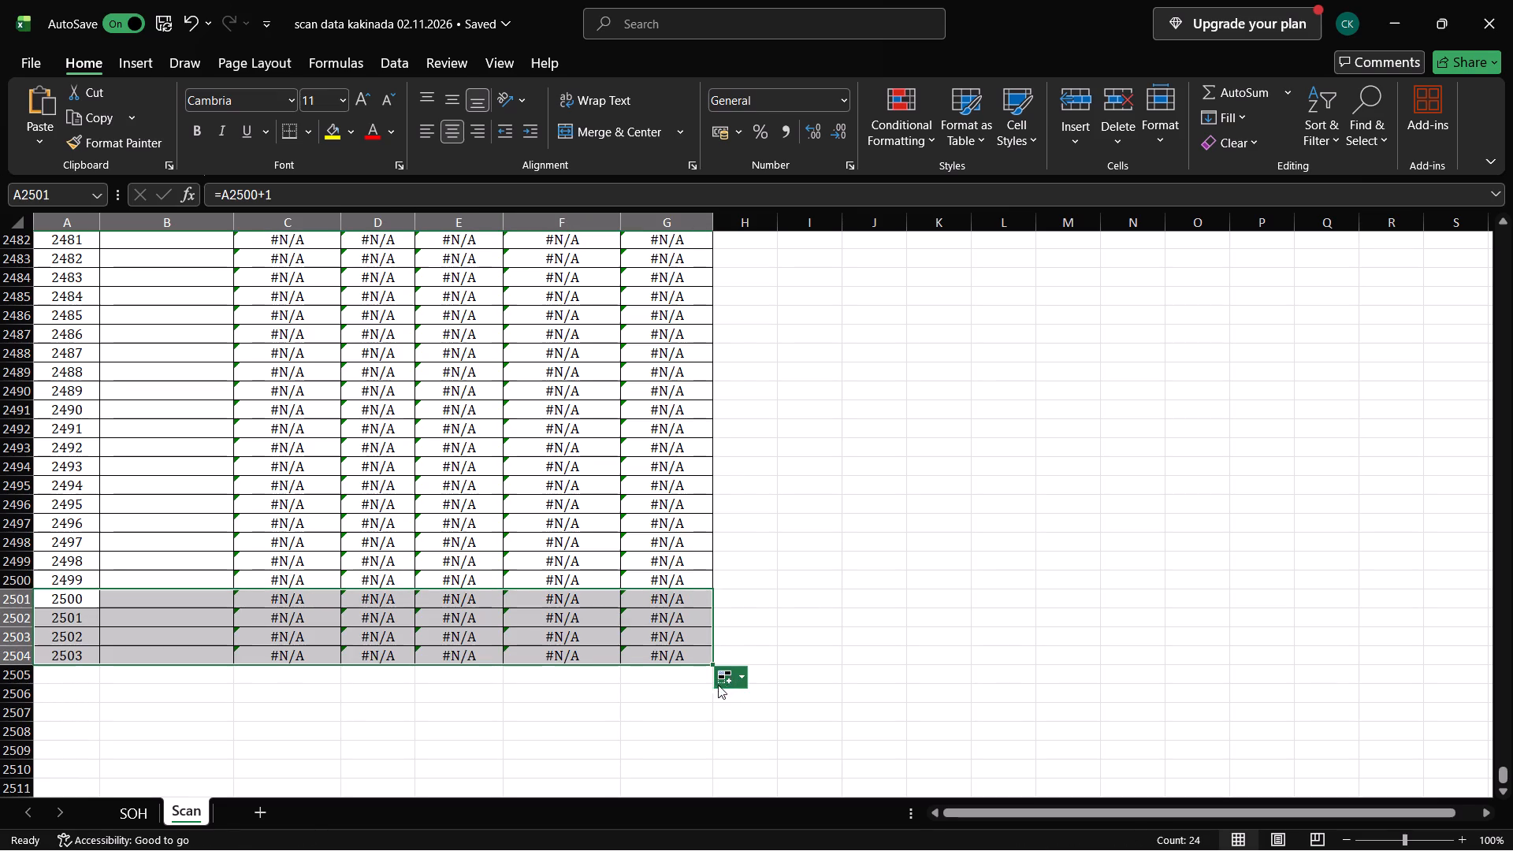
pyautogui.moveTo(712, 665); pyautogui.dragTo(697, 789)
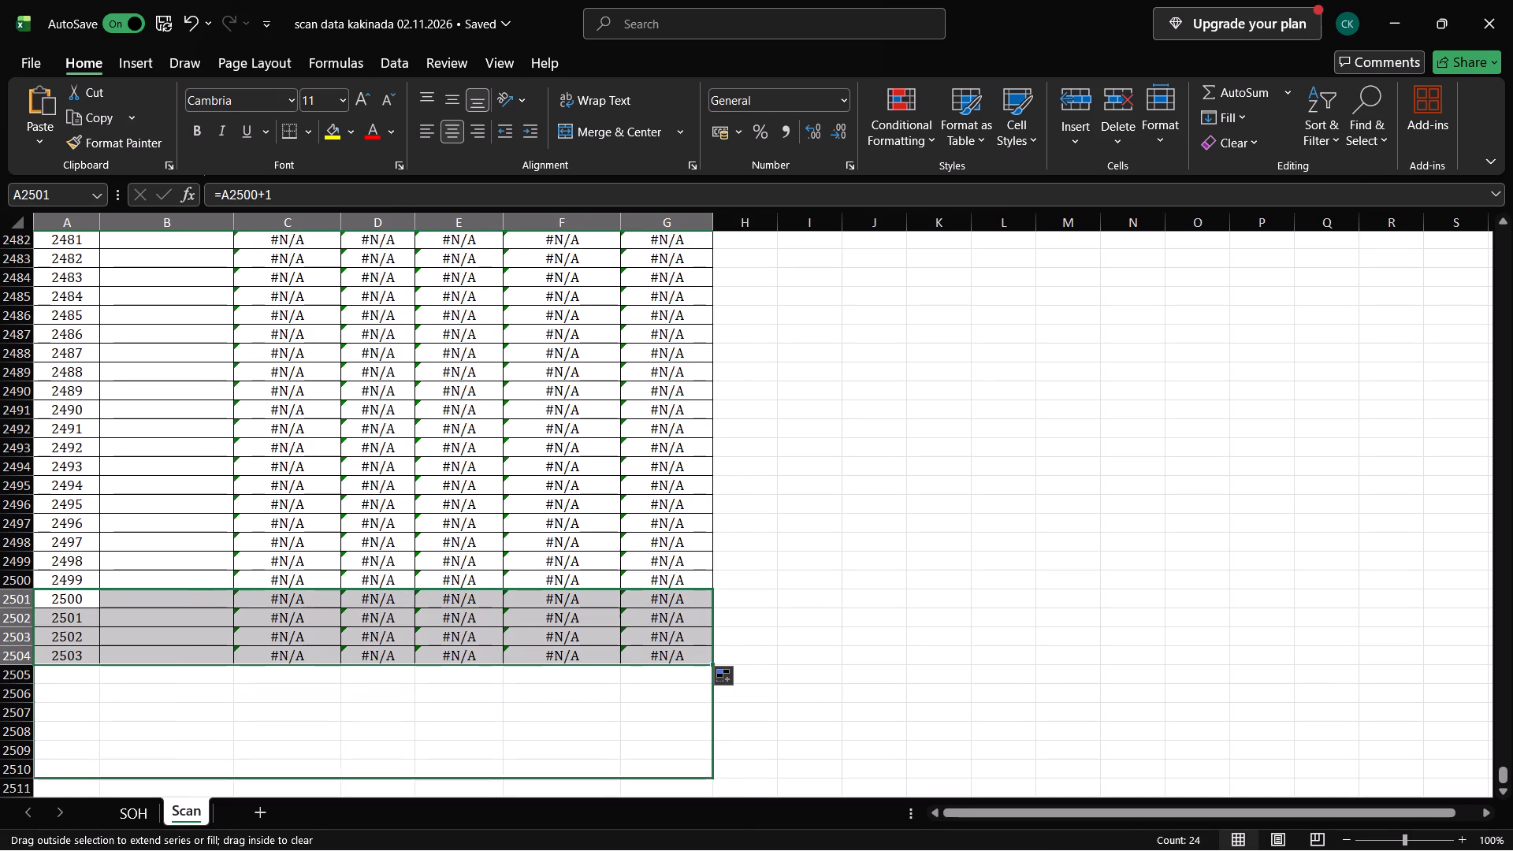
pyautogui.moveTo(697, 789); pyautogui.dragTo(723, 676)
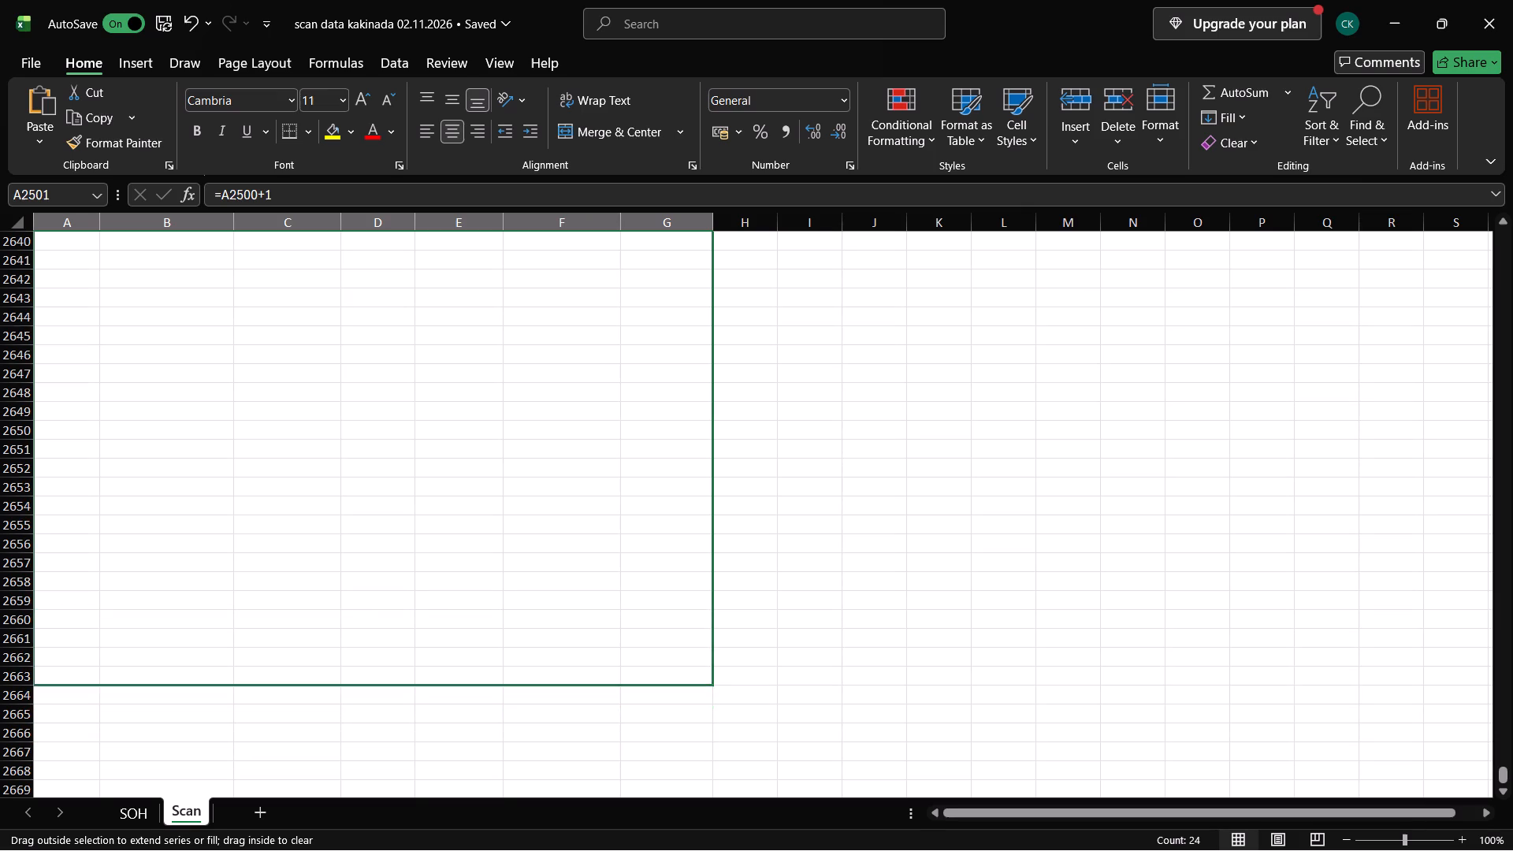
pyautogui.moveTo(723, 676); pyautogui.dragTo(732, 631)
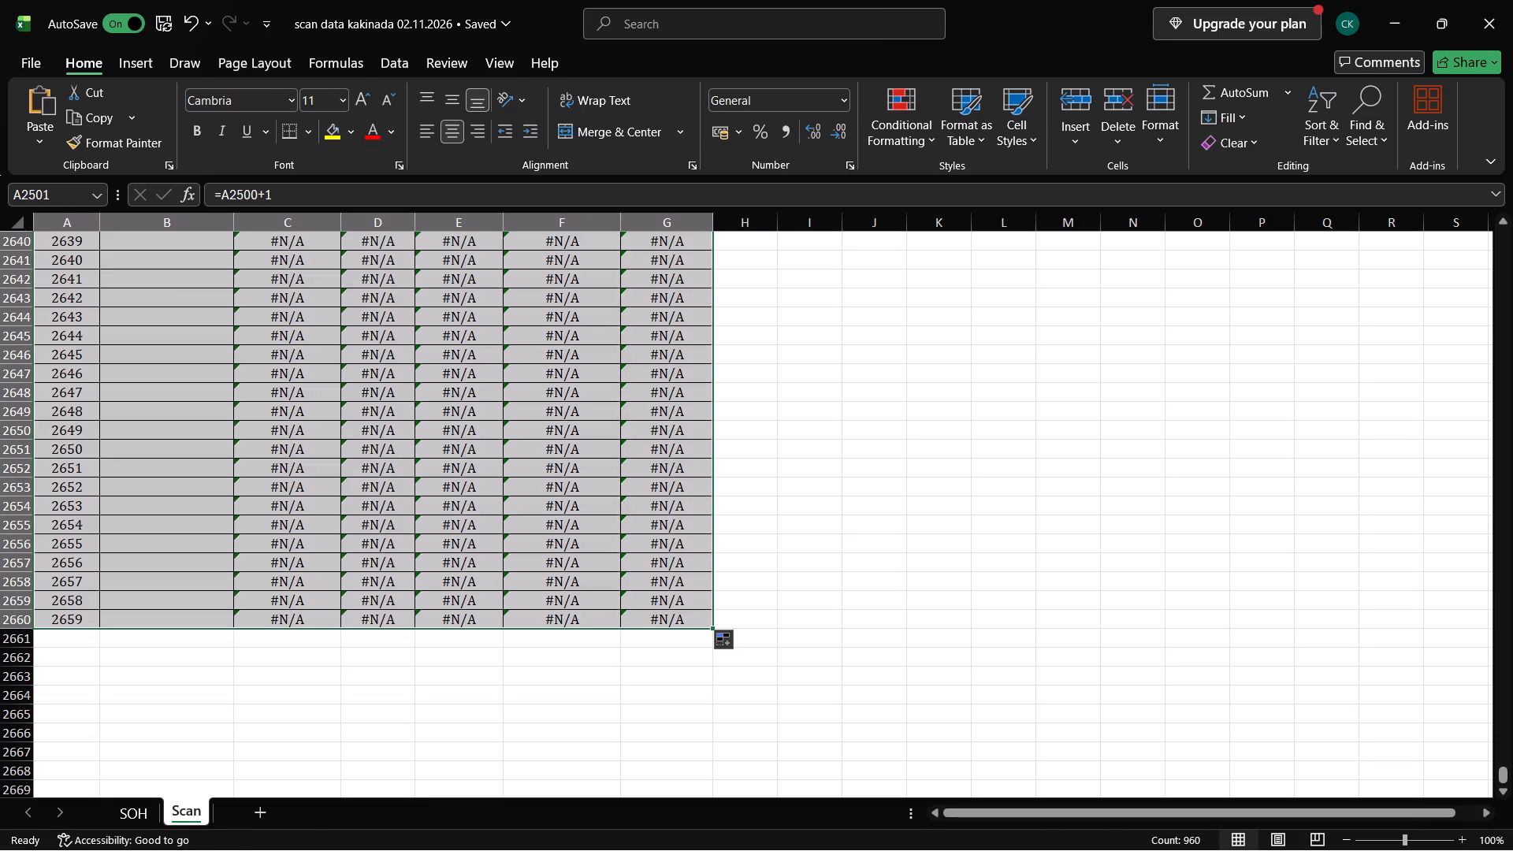
# Return to the start of the Scan sheet and select the empty barcode cell B2 for serial number 1.
pyautogui.scroll(4, 189, 584)
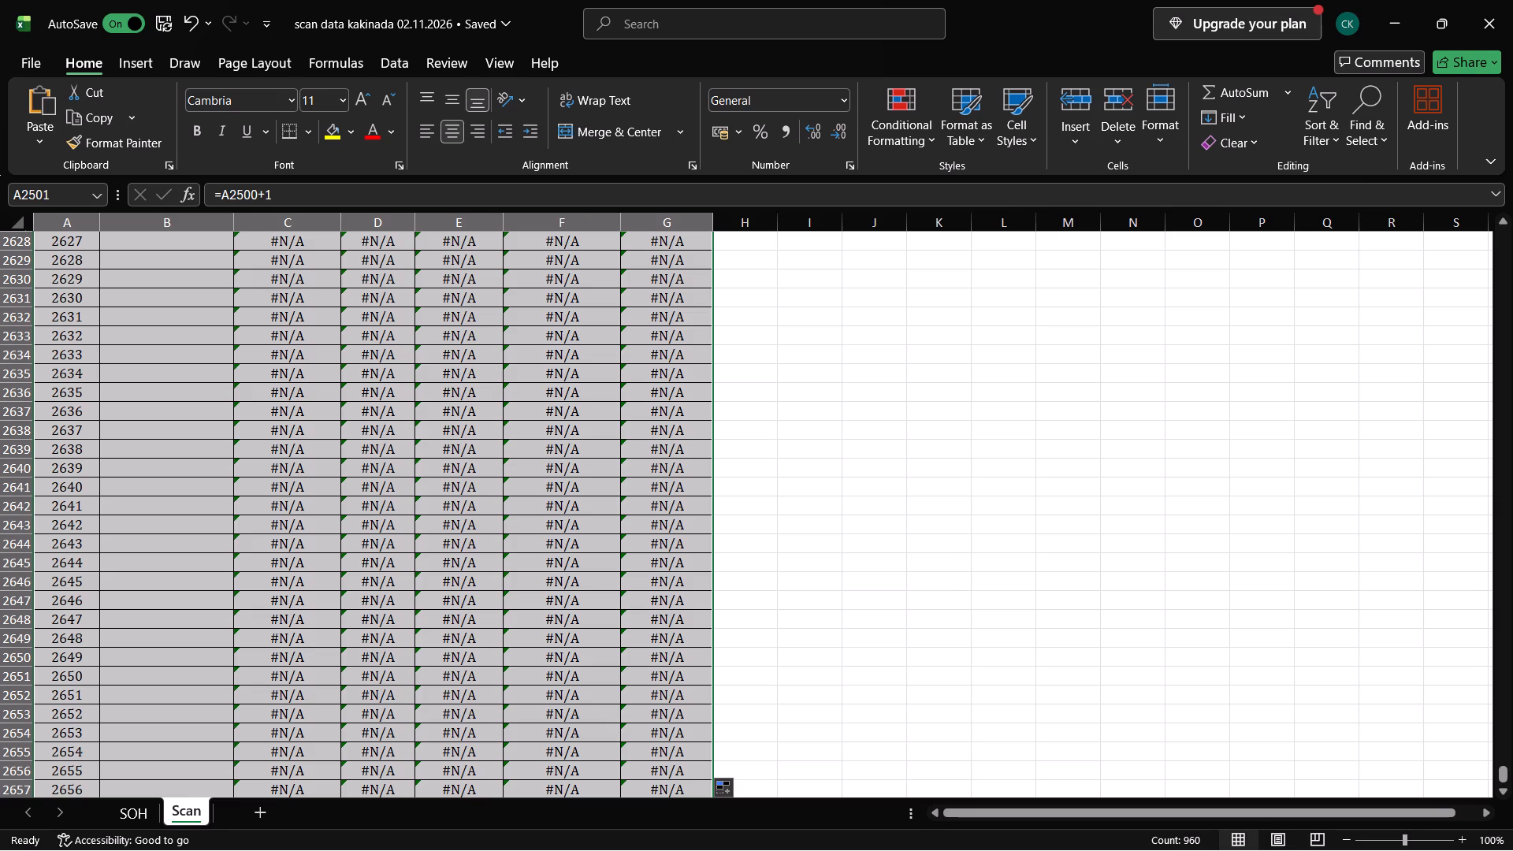
pyautogui.click(188, 578)
pyautogui.hotkey('ctrl', 'shift', 'Up')
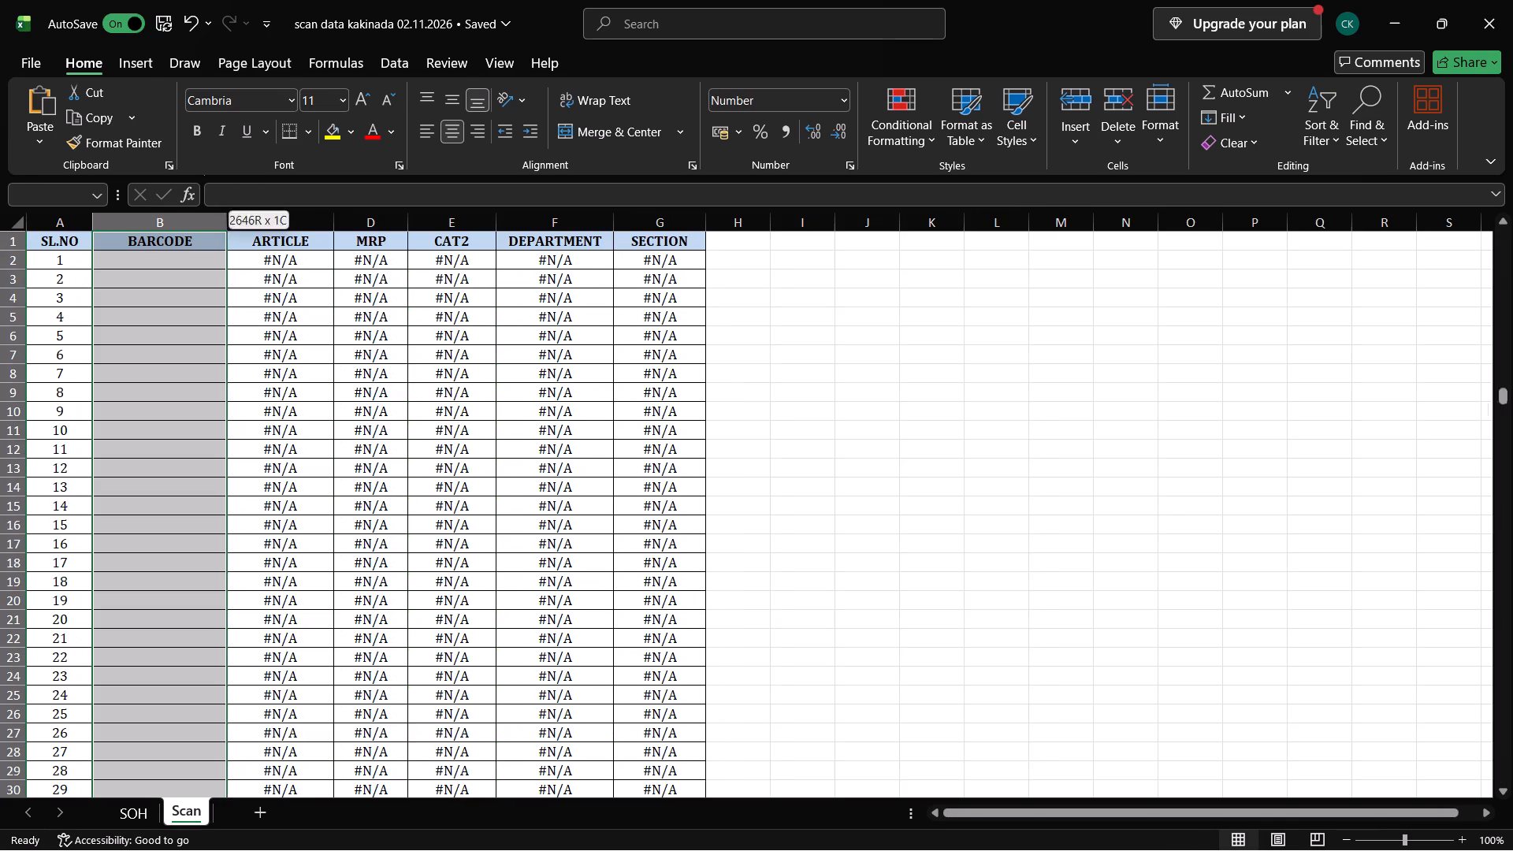
pyautogui.click(185, 262)
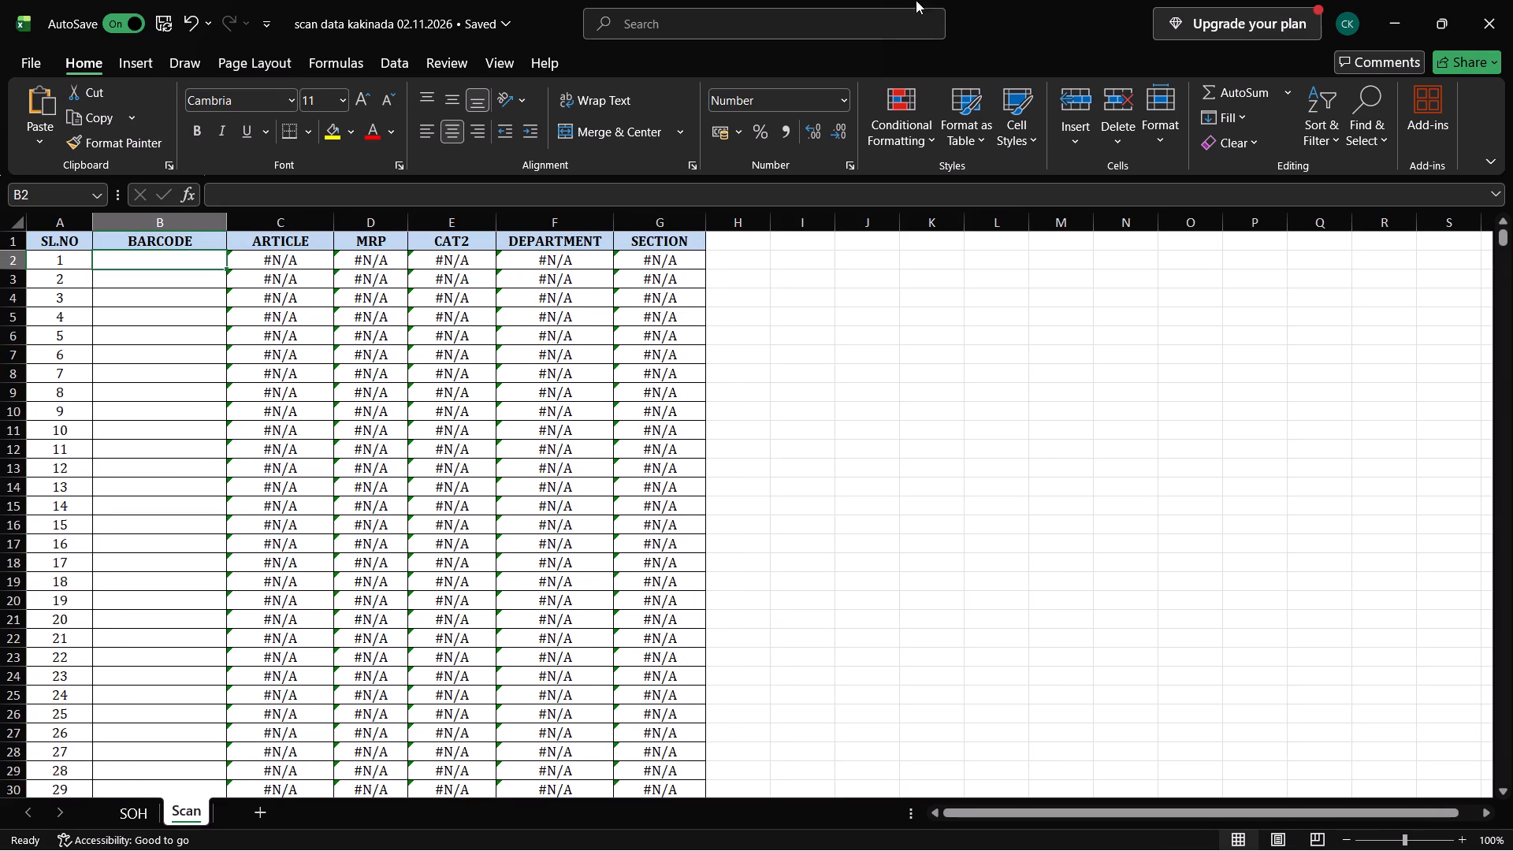
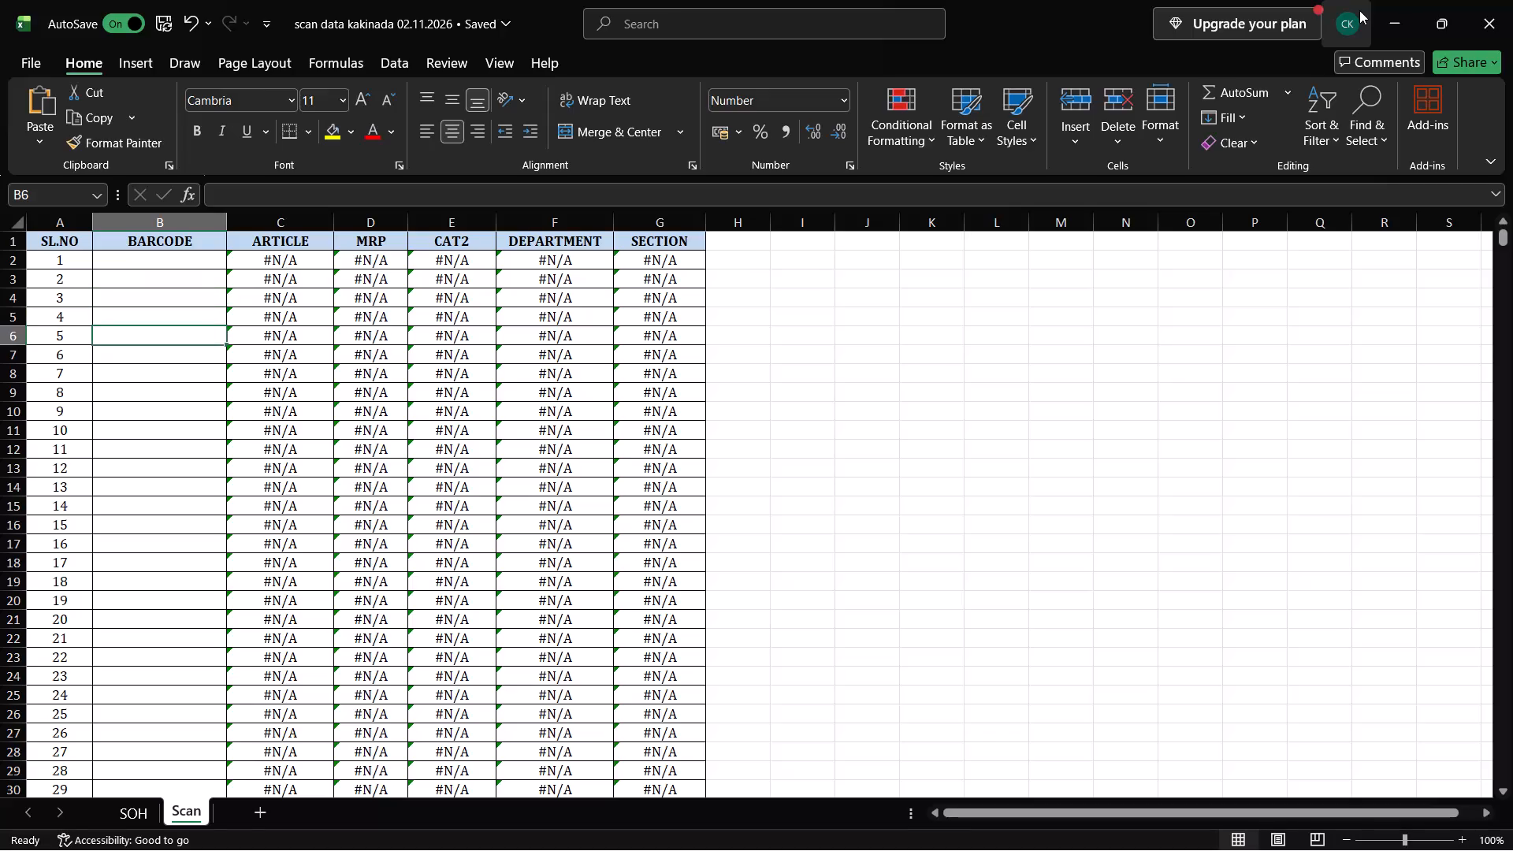
# Move the selection back up the BARCODE column to the first empty entry cell, B2, for serial number 1.
pyautogui.press('Up')
pyautogui.press('Up')
pyautogui.press('Up')
pyautogui.press('Up')
pyautogui.press('Up')
pyautogui.press('Up')
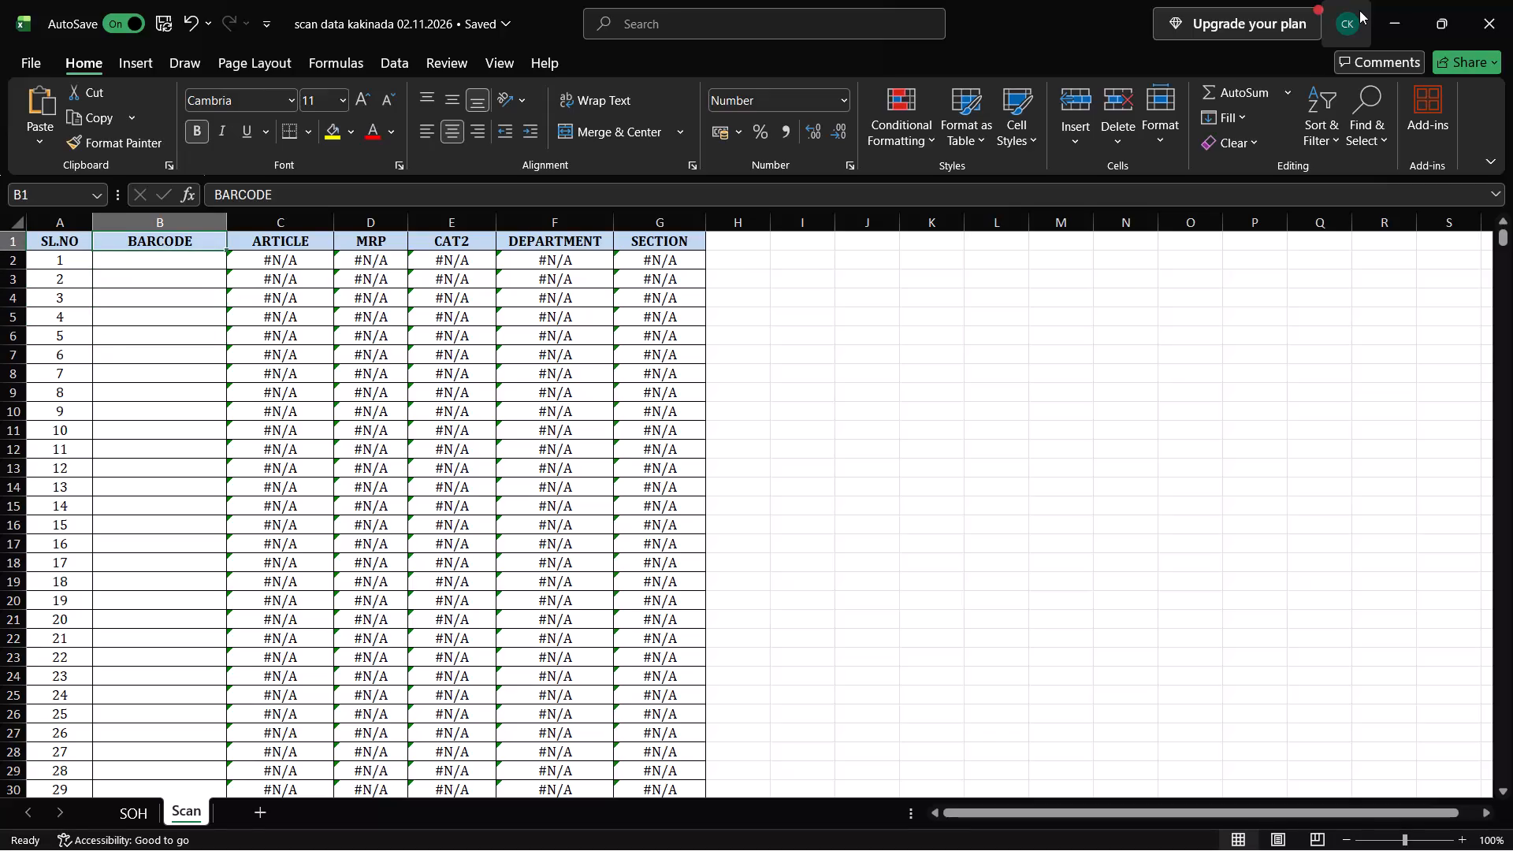
pyautogui.press('Right')
pyautogui.press('Left')
pyautogui.press('Up')
pyautogui.press('Down')
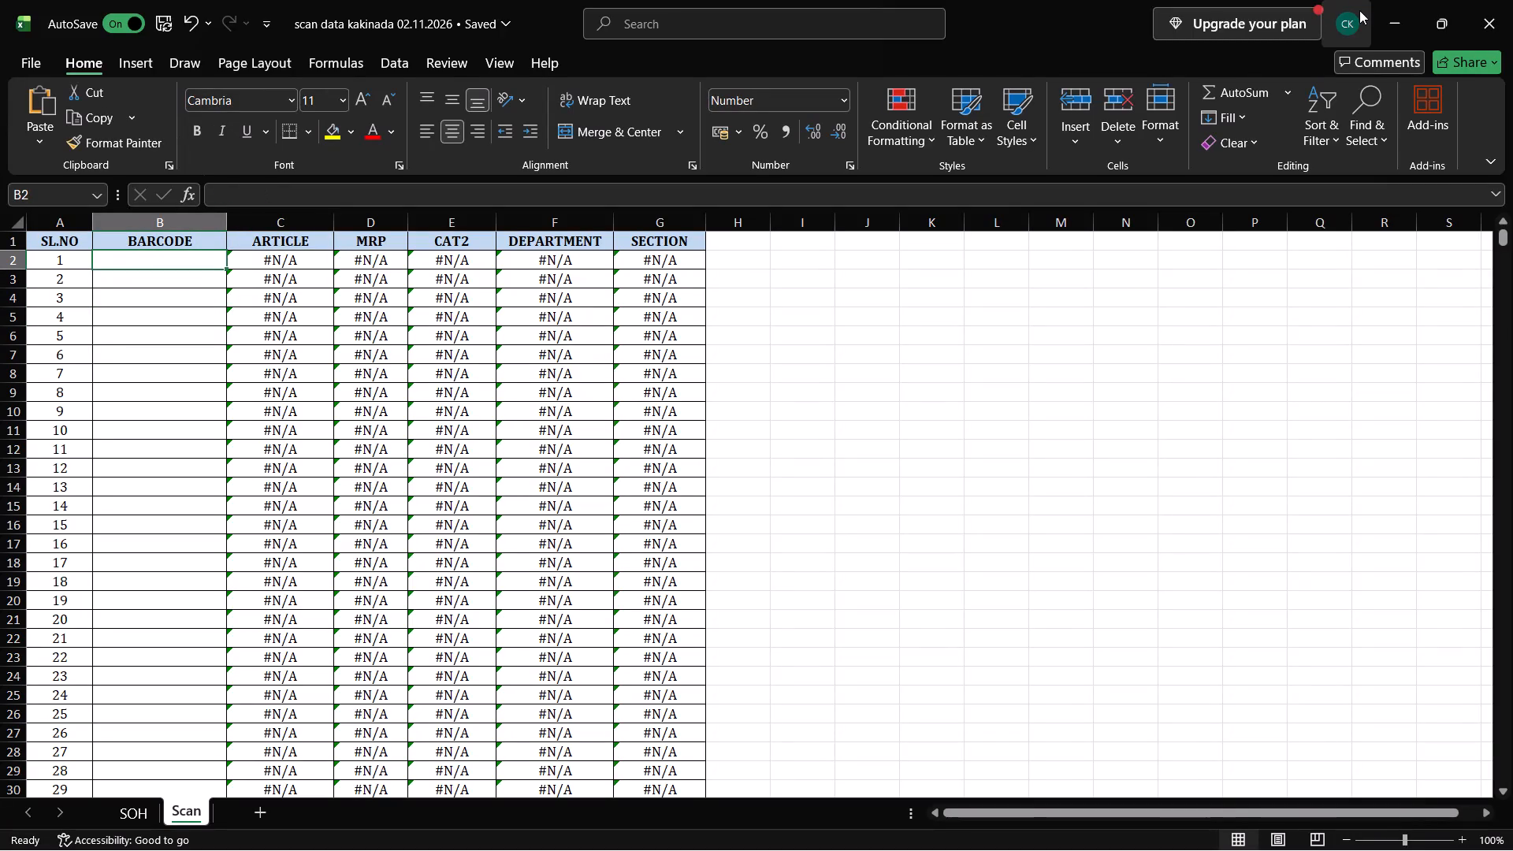
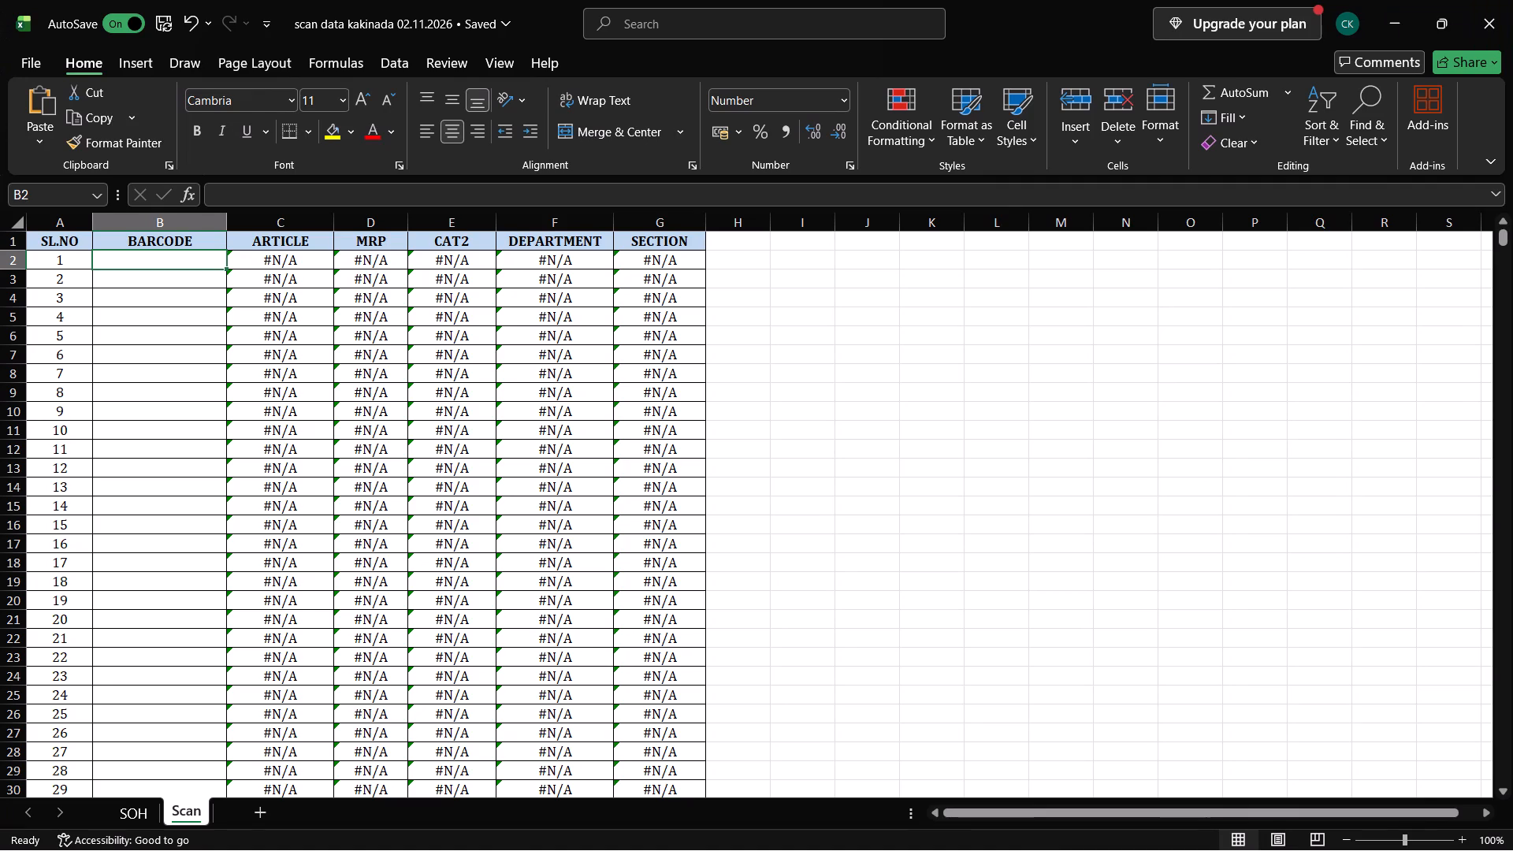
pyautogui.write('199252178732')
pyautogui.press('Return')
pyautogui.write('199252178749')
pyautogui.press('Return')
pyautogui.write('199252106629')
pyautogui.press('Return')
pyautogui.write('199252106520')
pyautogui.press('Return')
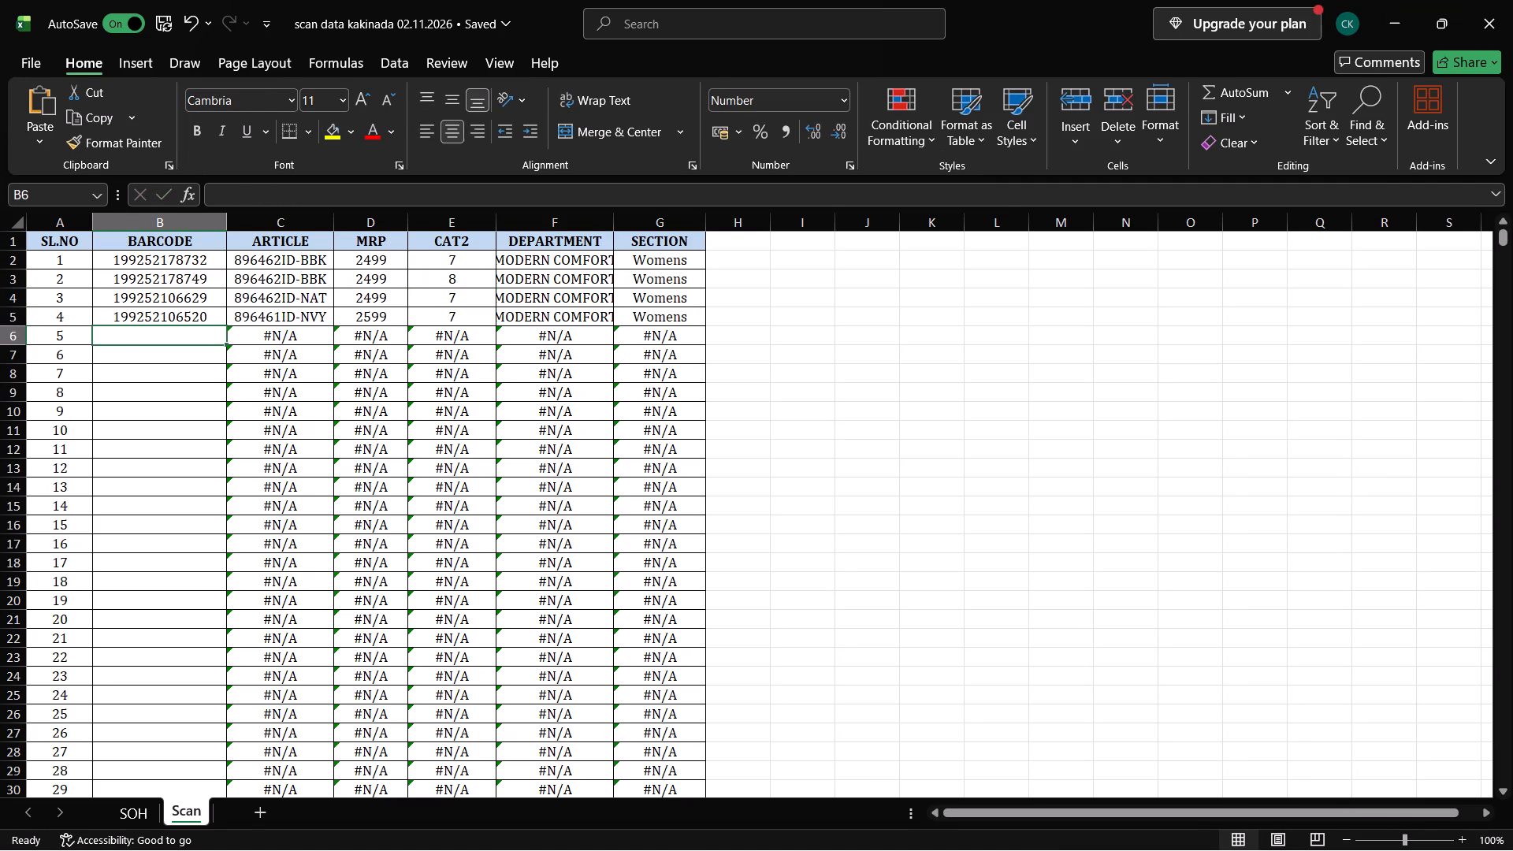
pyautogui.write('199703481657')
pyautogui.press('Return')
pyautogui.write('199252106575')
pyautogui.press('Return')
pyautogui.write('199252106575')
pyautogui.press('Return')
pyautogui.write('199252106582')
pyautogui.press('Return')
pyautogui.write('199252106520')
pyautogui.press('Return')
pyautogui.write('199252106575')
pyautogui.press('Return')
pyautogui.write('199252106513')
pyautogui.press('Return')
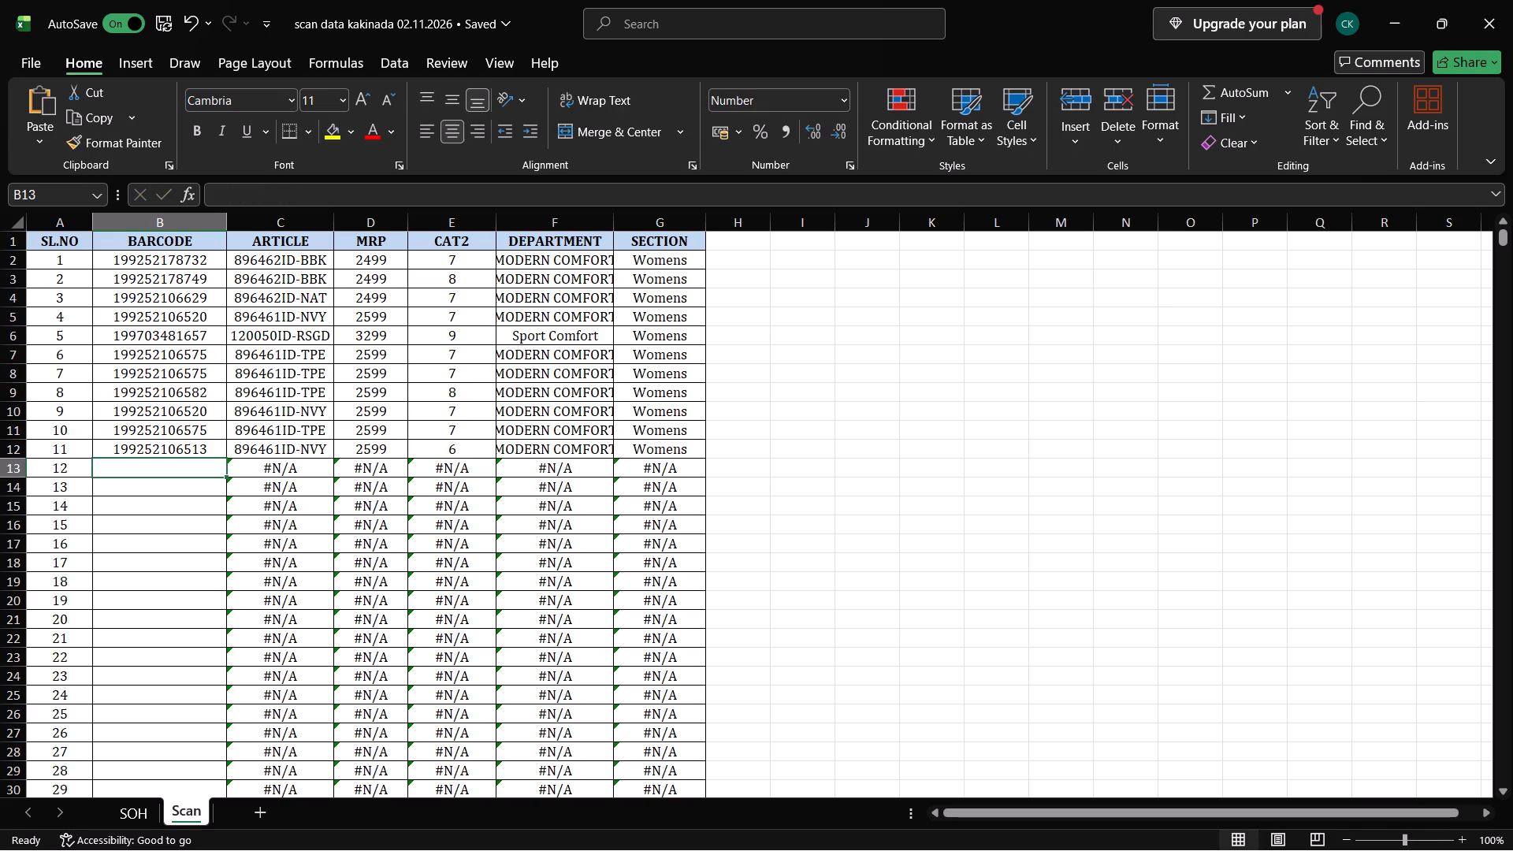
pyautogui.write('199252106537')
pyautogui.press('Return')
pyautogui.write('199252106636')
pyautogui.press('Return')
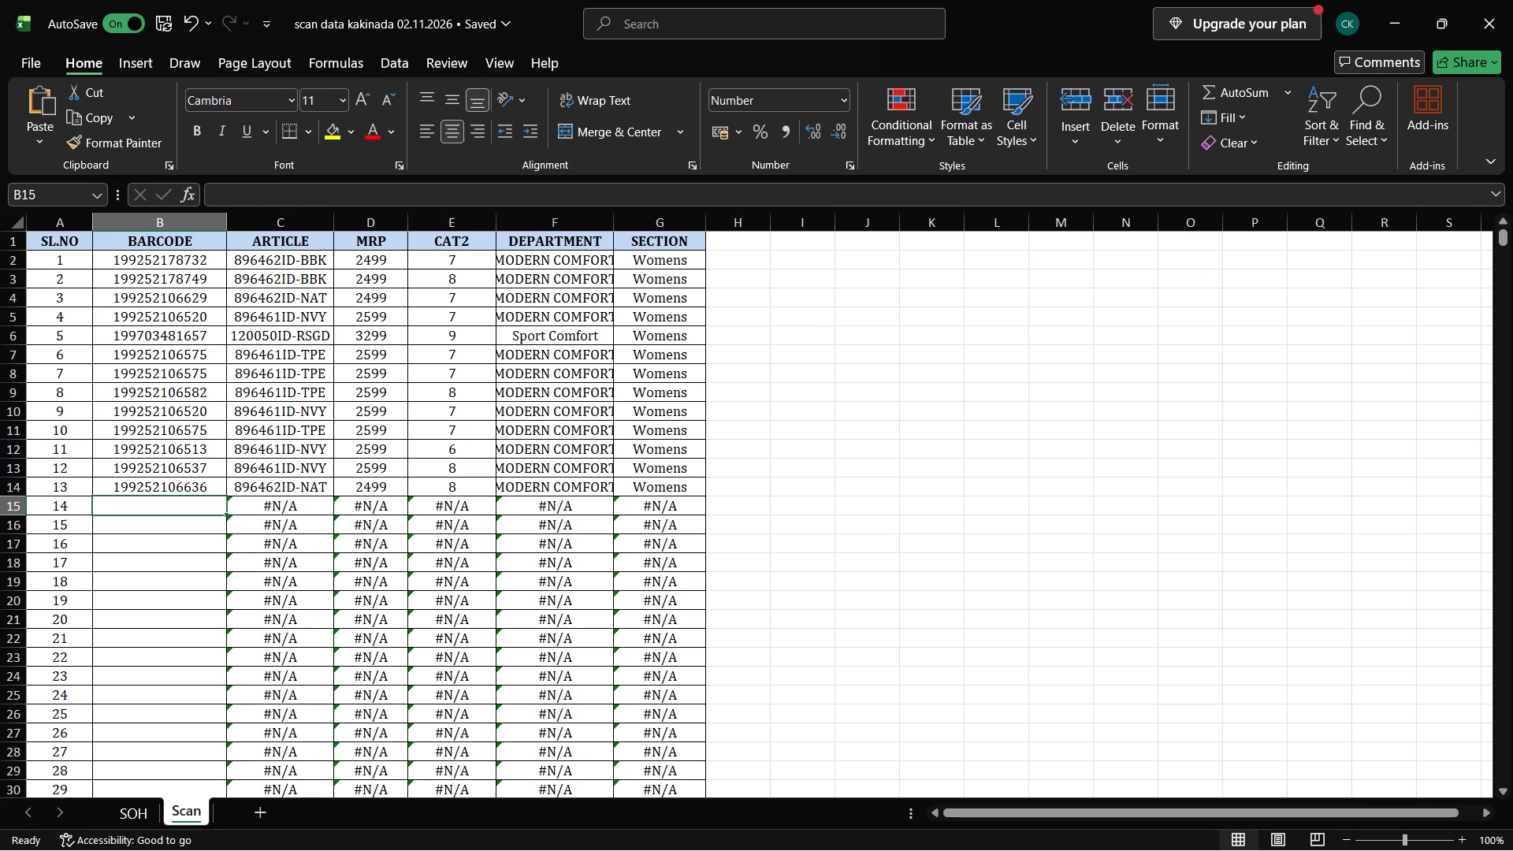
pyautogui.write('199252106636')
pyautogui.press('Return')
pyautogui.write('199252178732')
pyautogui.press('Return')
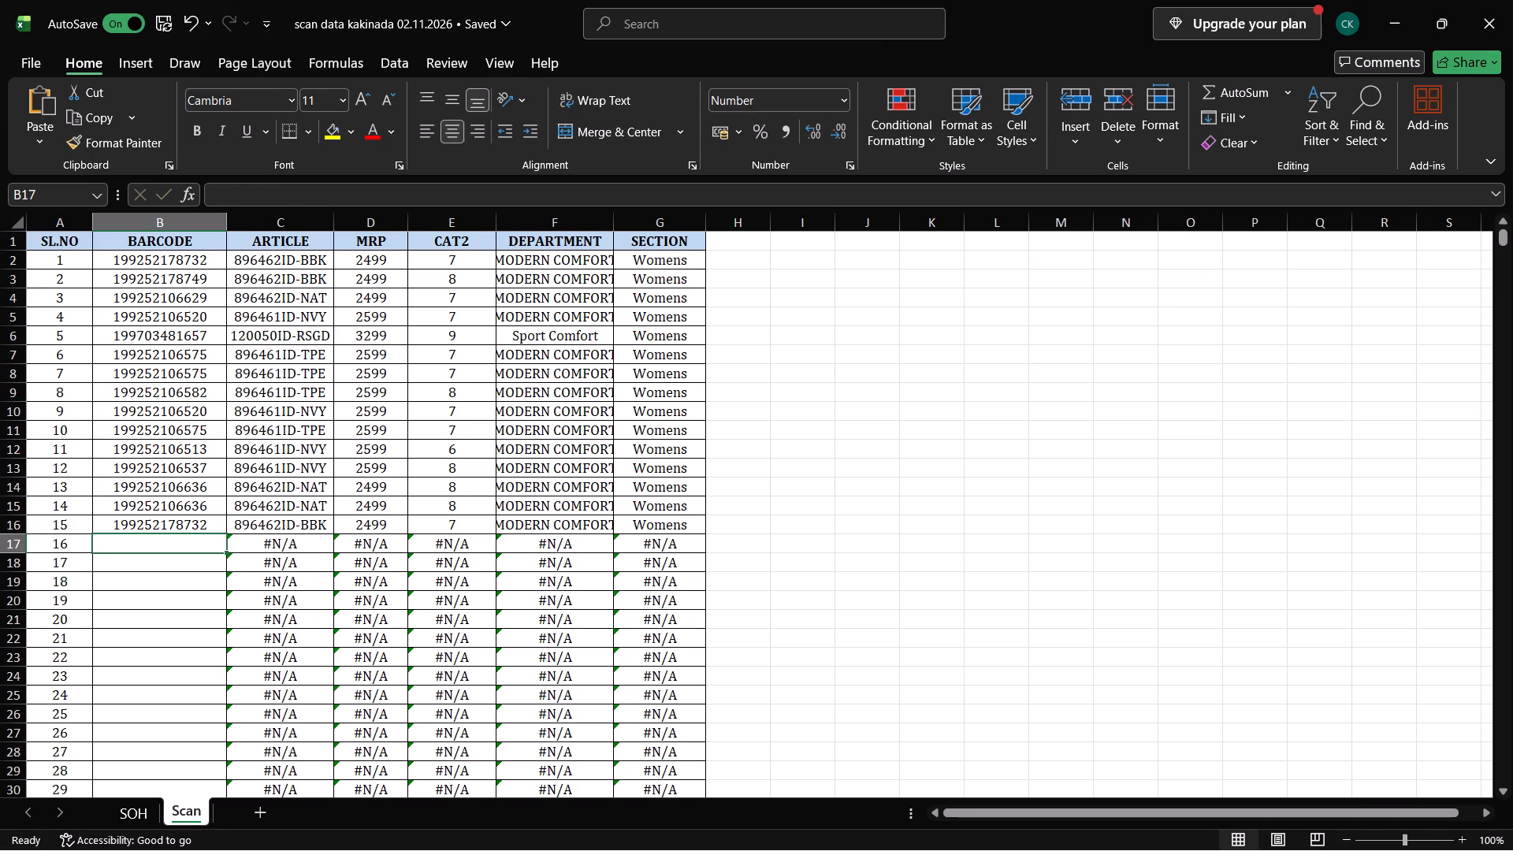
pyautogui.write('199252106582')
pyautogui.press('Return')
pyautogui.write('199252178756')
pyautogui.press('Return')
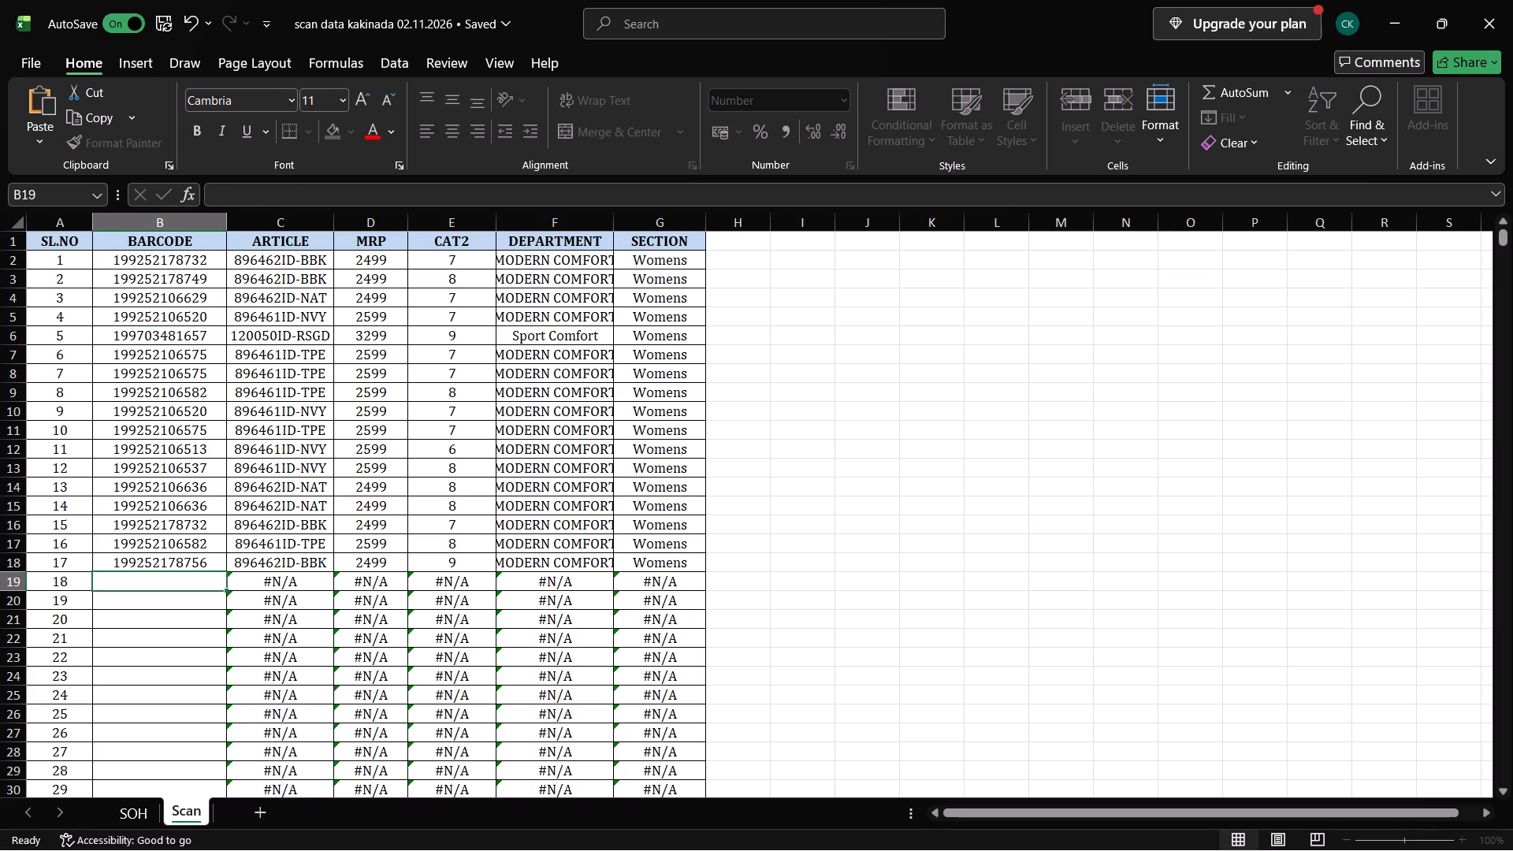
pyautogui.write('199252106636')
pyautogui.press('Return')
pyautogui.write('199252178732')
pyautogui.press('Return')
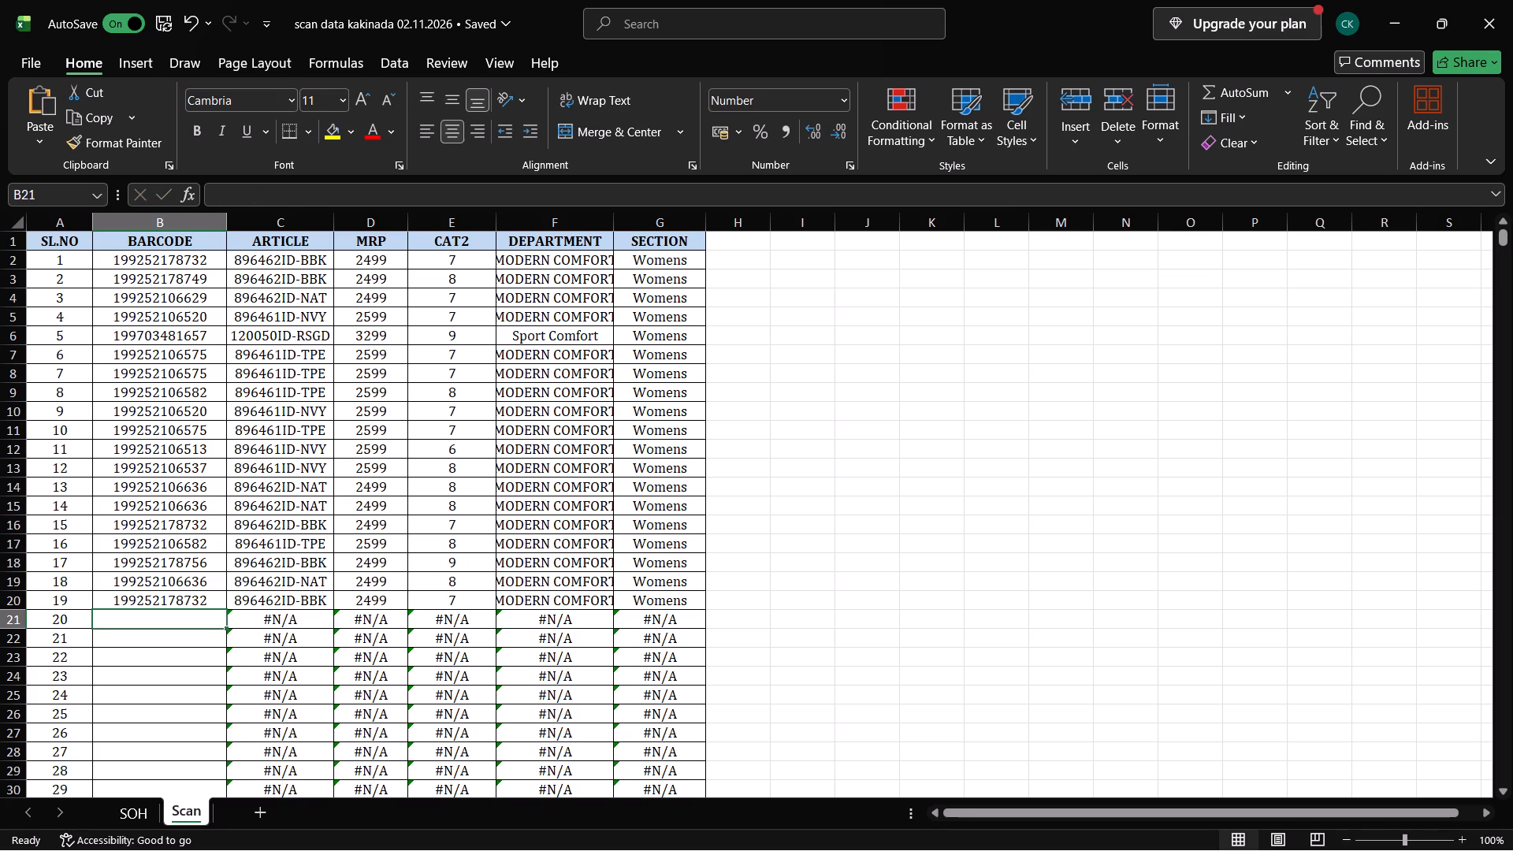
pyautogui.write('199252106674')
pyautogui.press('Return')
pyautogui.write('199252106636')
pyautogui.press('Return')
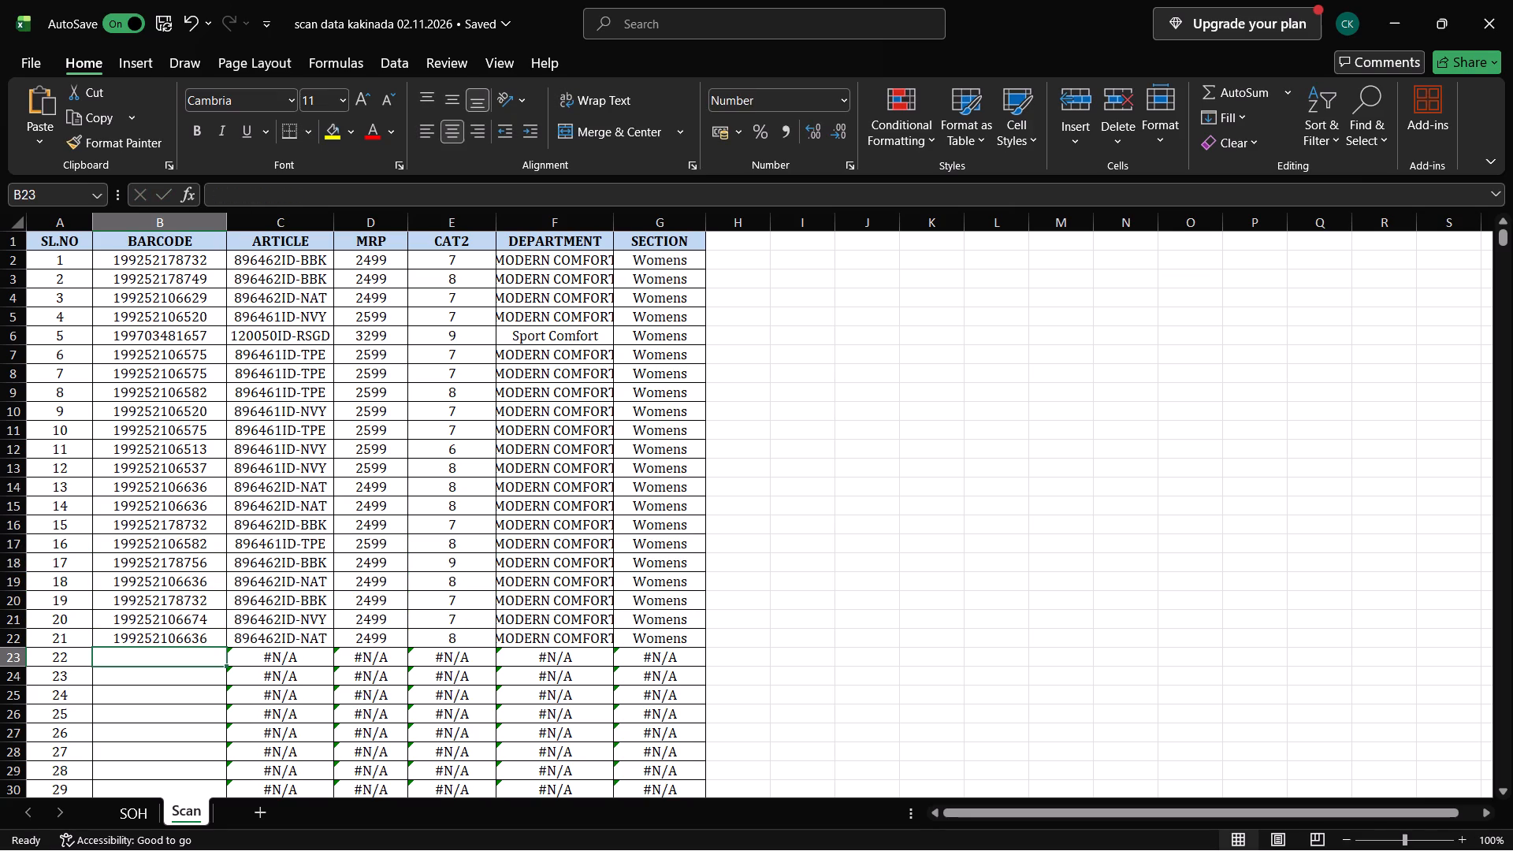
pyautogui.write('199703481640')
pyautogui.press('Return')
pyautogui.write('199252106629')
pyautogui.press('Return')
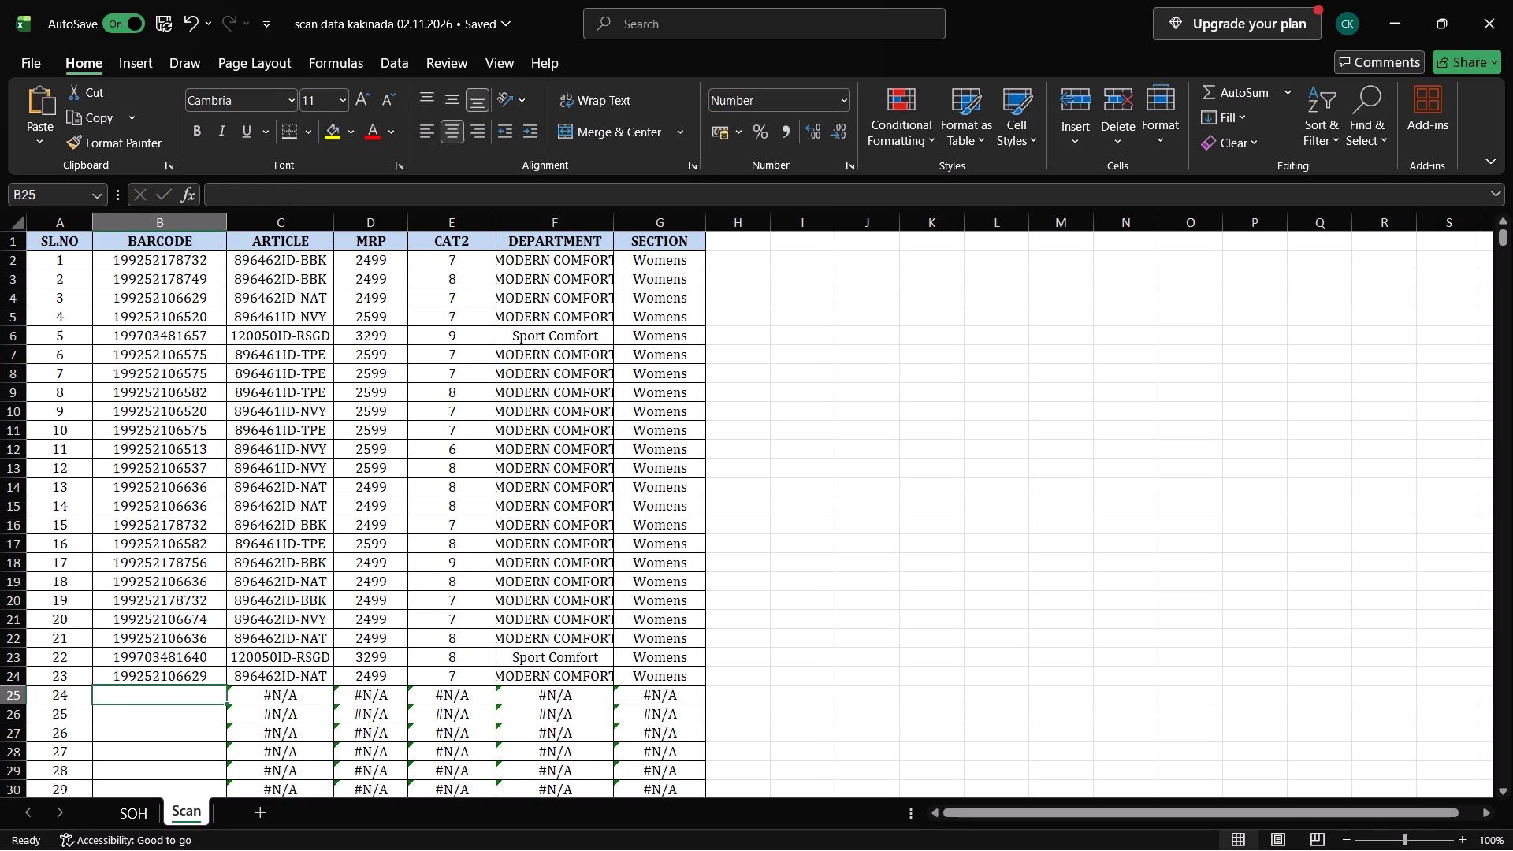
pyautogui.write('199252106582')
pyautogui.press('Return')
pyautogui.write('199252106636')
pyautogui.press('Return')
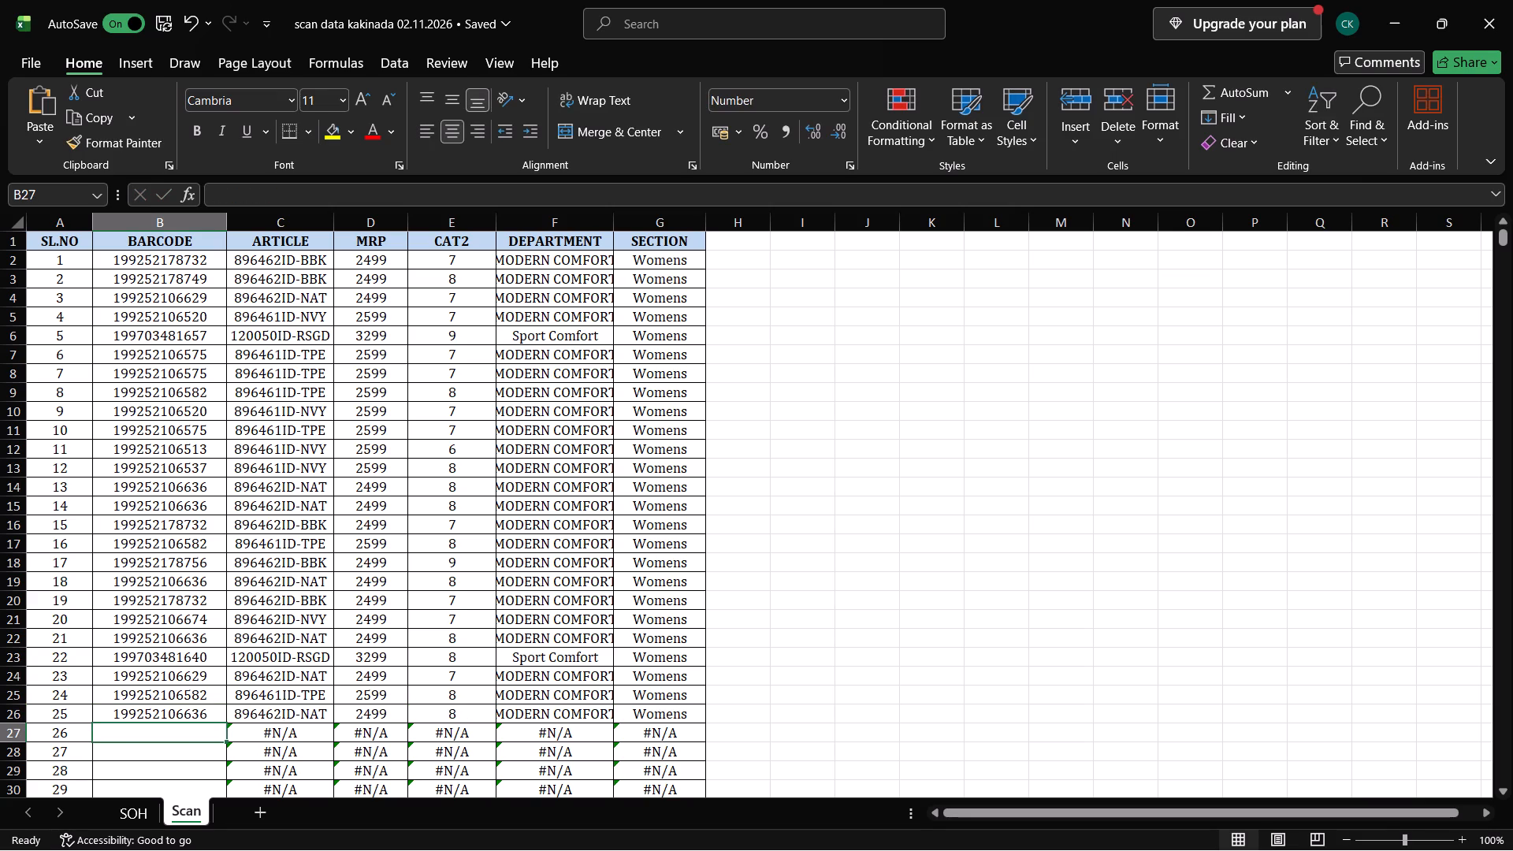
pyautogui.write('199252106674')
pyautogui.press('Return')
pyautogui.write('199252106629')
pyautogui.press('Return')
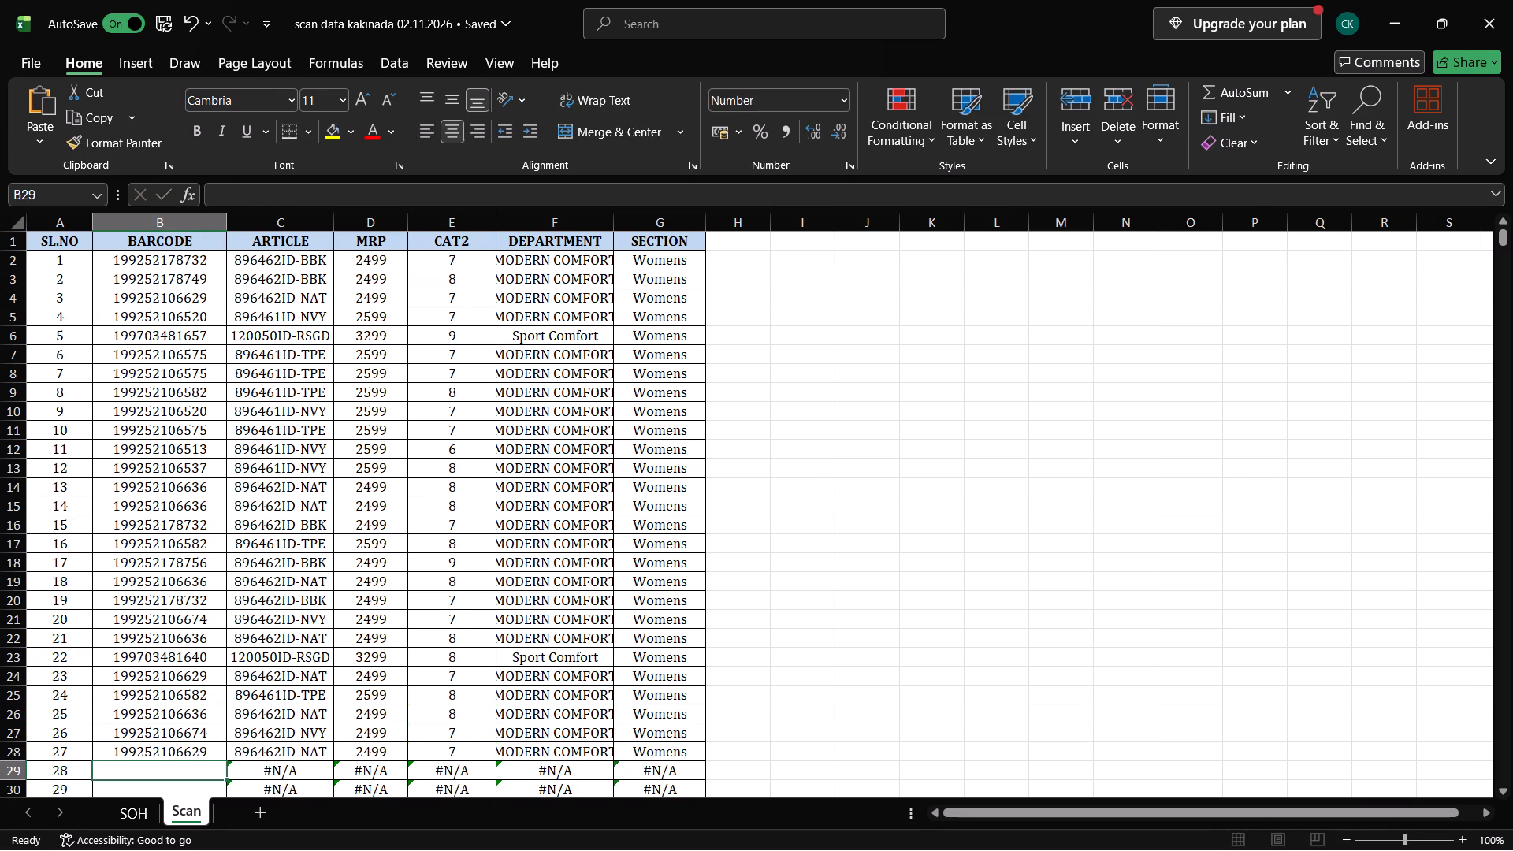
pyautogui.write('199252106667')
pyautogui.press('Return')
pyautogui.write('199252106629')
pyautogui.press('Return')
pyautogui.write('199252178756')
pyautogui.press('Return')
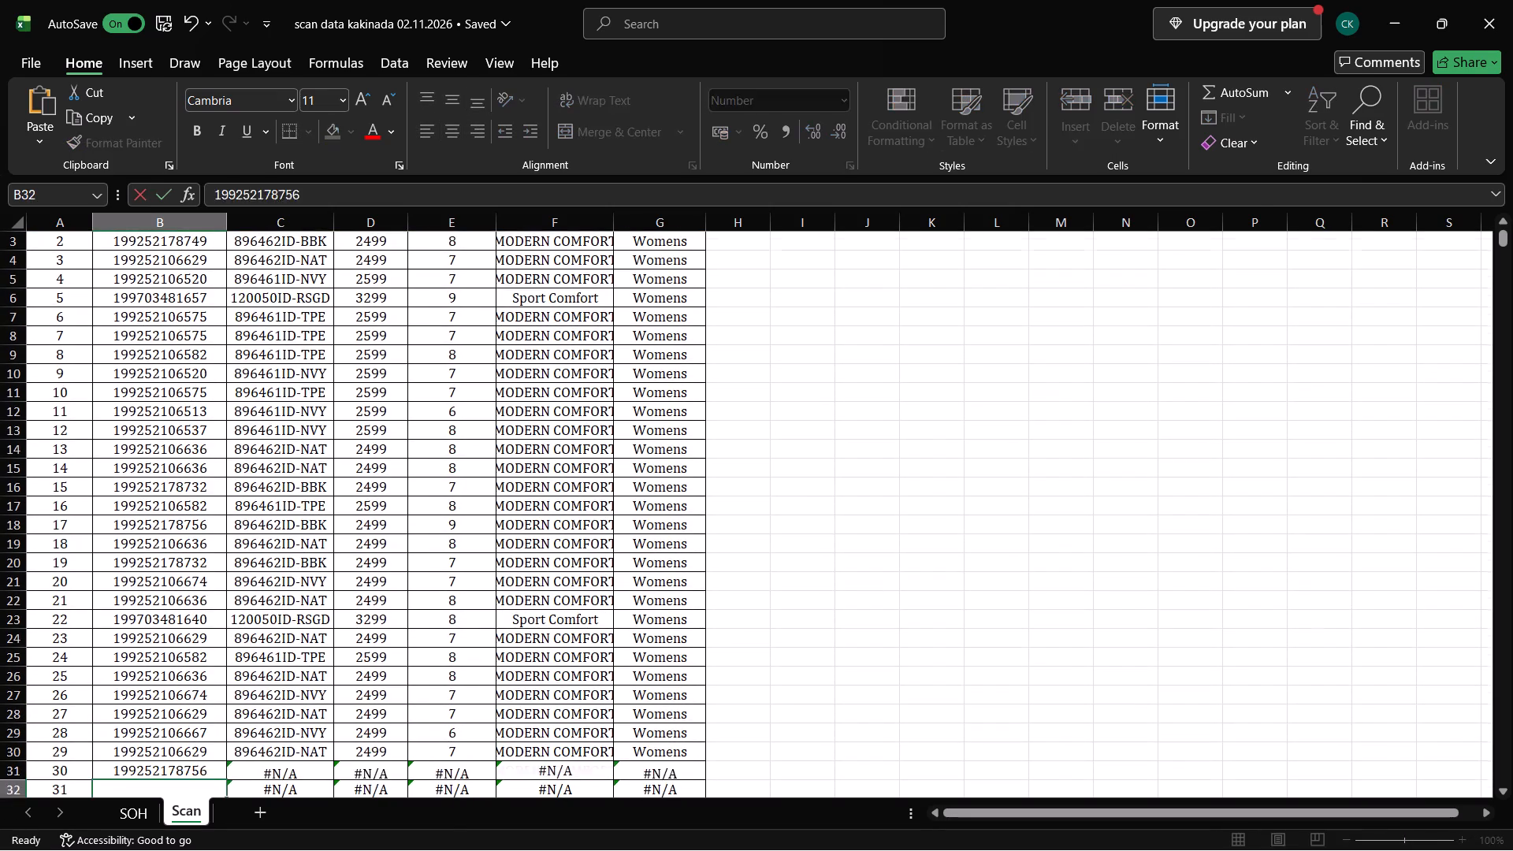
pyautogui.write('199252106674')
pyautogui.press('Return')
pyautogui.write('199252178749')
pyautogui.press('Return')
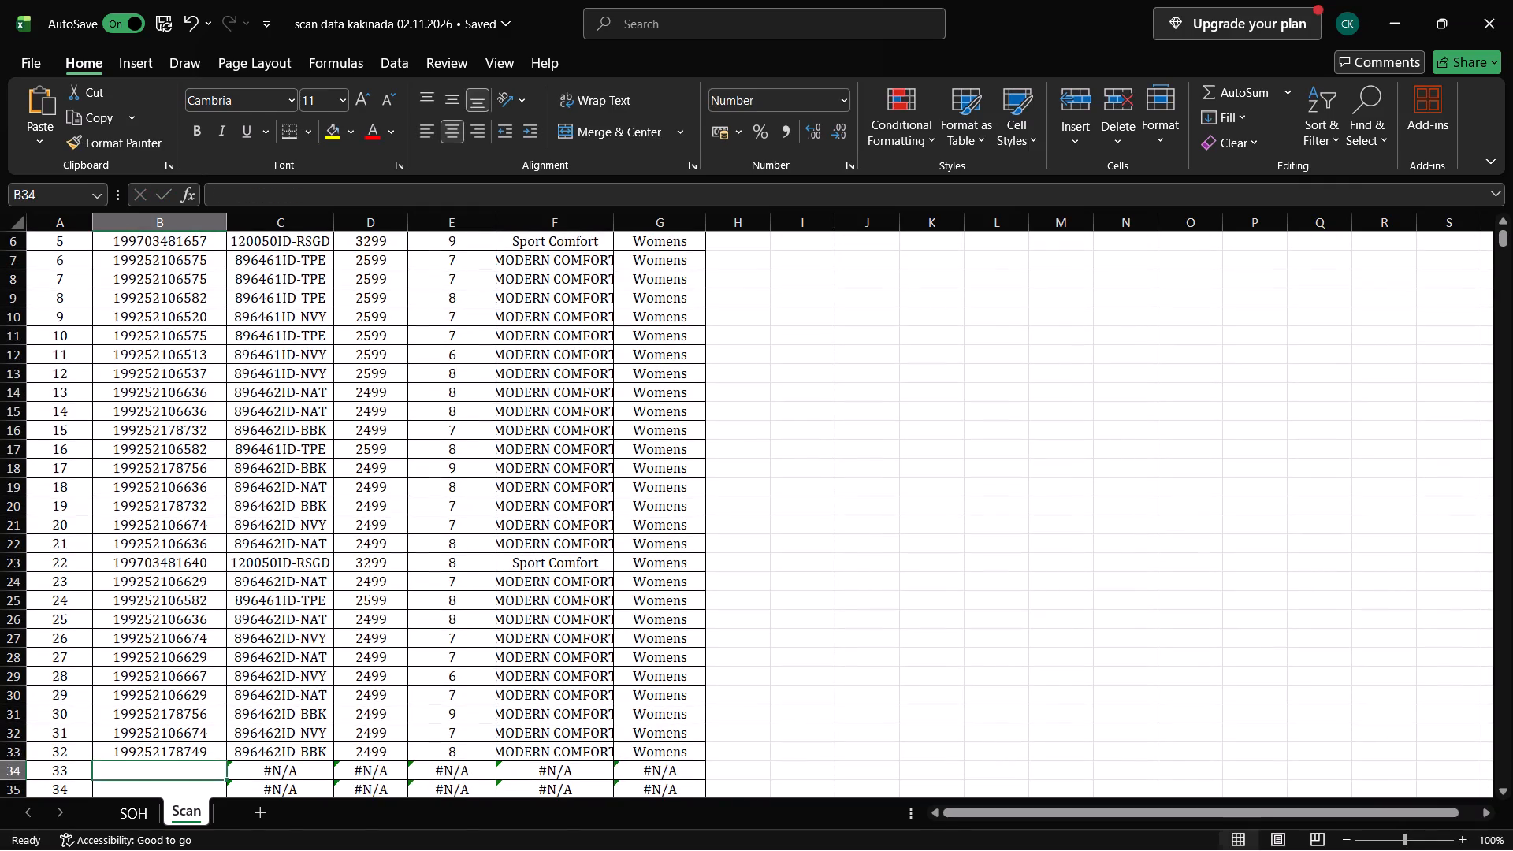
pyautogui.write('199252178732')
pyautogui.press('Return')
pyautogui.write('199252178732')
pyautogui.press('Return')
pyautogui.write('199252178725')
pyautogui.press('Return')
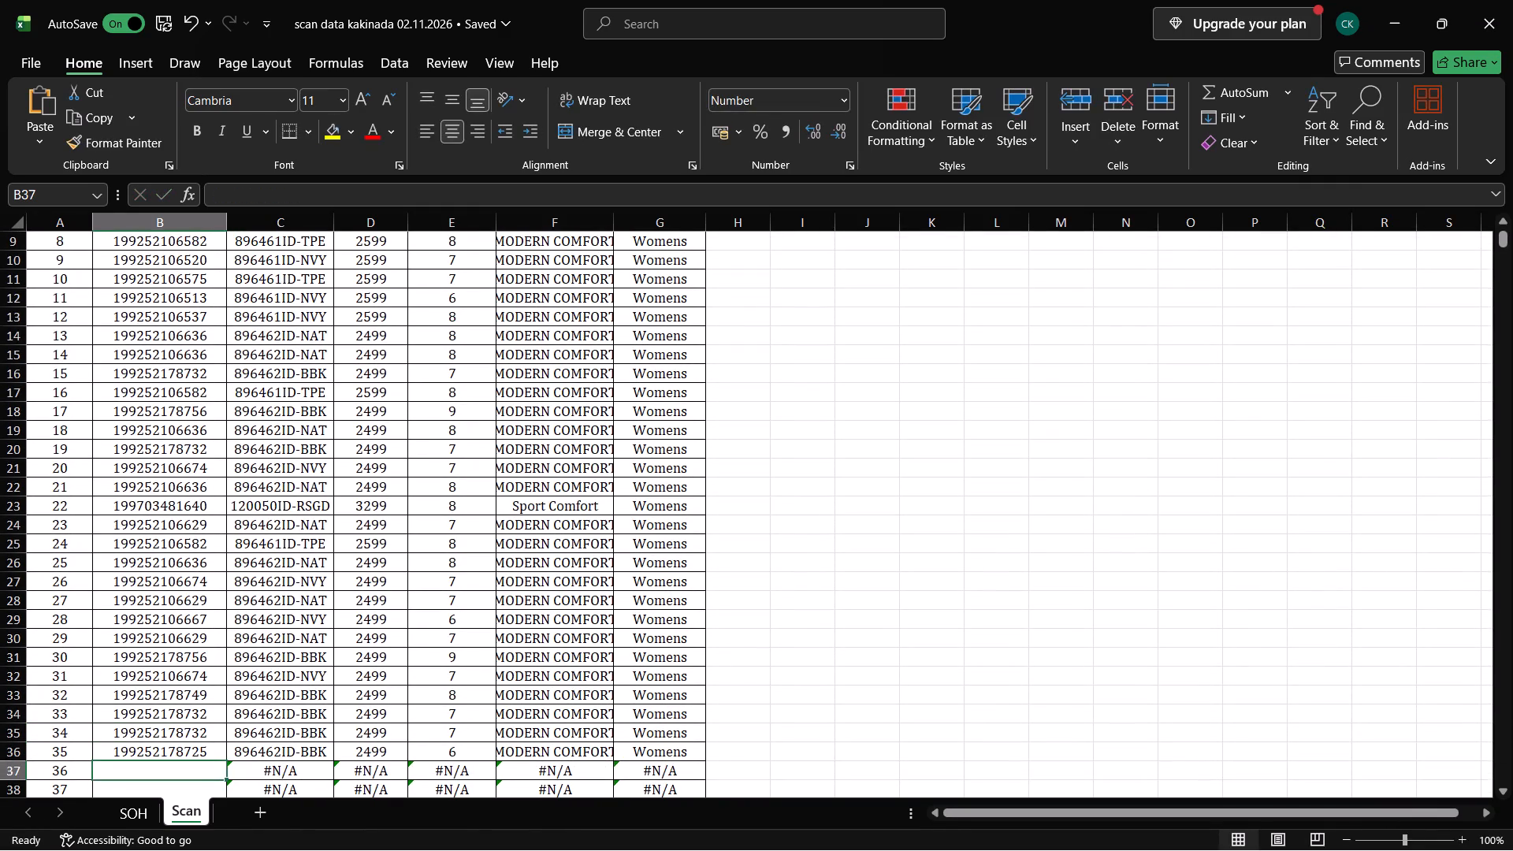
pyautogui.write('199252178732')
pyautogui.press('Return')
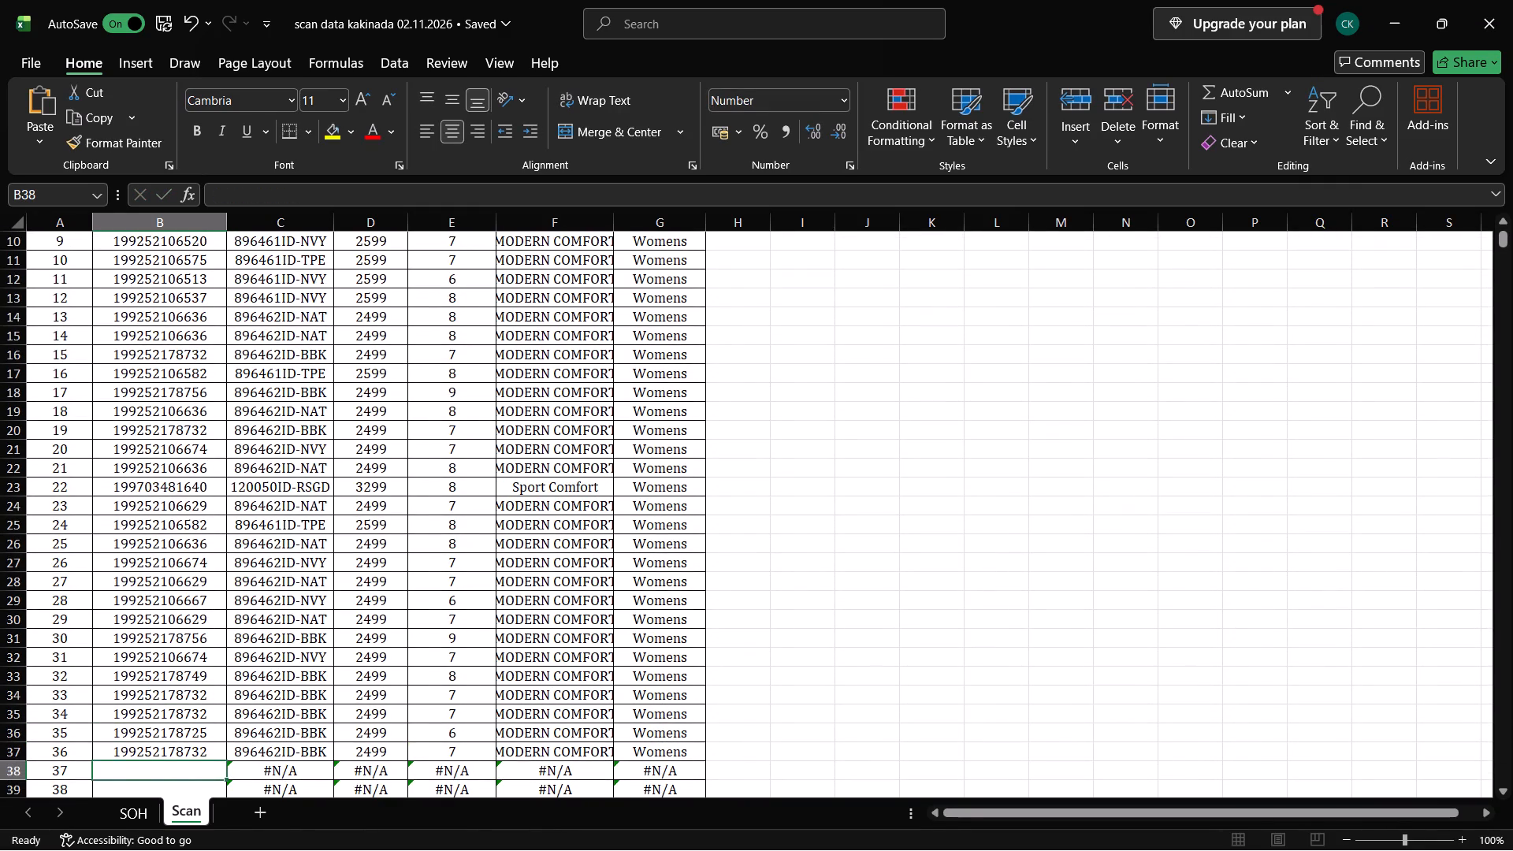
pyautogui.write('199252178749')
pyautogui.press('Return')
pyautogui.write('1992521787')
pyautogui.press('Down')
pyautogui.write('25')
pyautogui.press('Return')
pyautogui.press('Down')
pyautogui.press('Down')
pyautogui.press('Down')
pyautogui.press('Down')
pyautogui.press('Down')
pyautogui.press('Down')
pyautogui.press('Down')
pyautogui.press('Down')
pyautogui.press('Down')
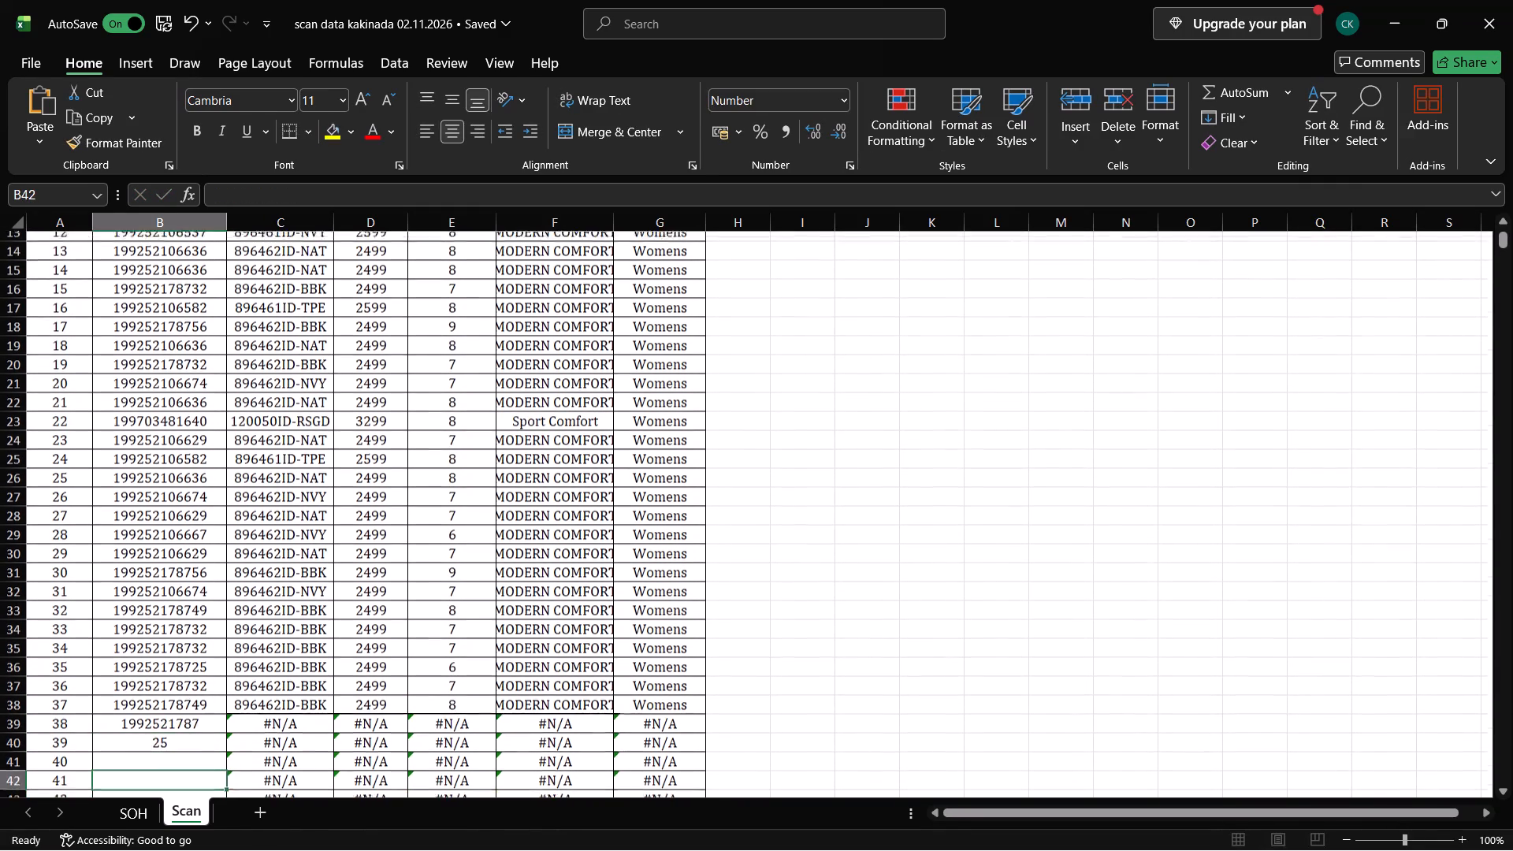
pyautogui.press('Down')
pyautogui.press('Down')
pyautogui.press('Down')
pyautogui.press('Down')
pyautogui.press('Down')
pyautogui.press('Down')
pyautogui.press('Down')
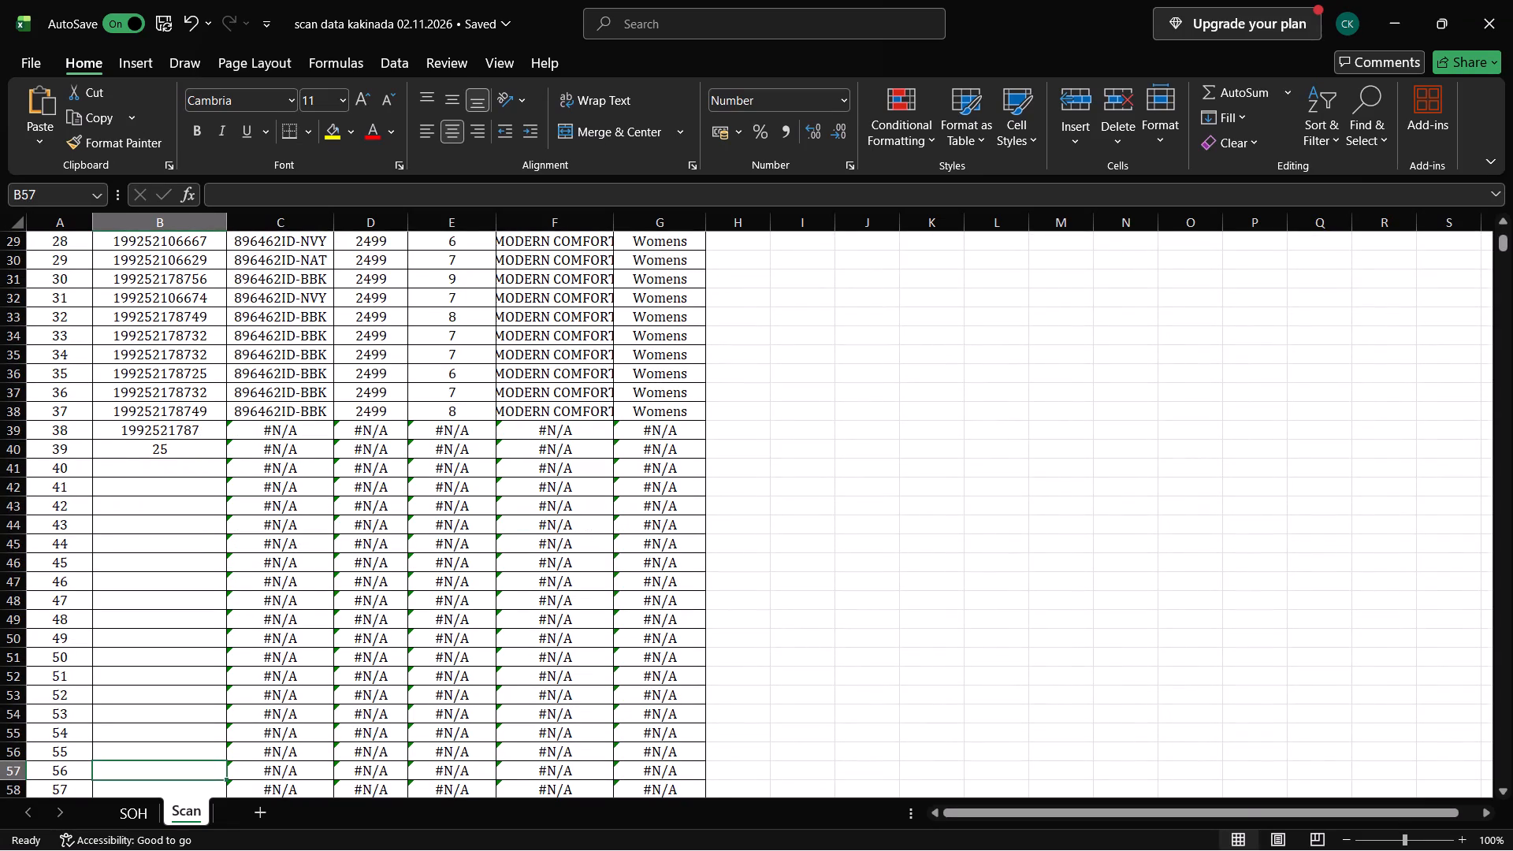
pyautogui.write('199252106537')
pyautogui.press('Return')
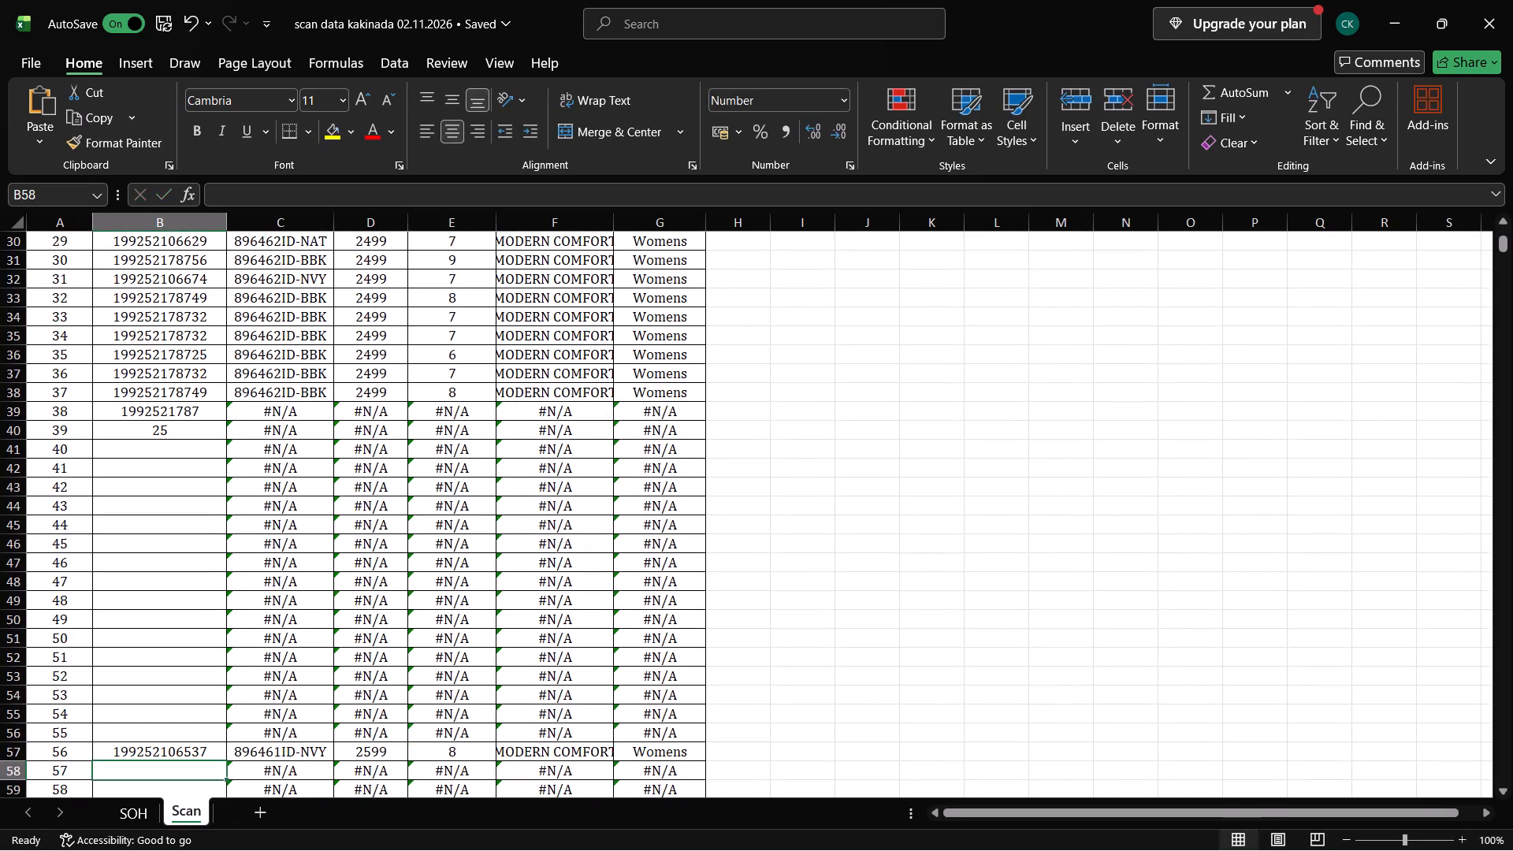
# Go back up the BARCODE column and clear the incomplete entry 25 from B40, serial number 39.
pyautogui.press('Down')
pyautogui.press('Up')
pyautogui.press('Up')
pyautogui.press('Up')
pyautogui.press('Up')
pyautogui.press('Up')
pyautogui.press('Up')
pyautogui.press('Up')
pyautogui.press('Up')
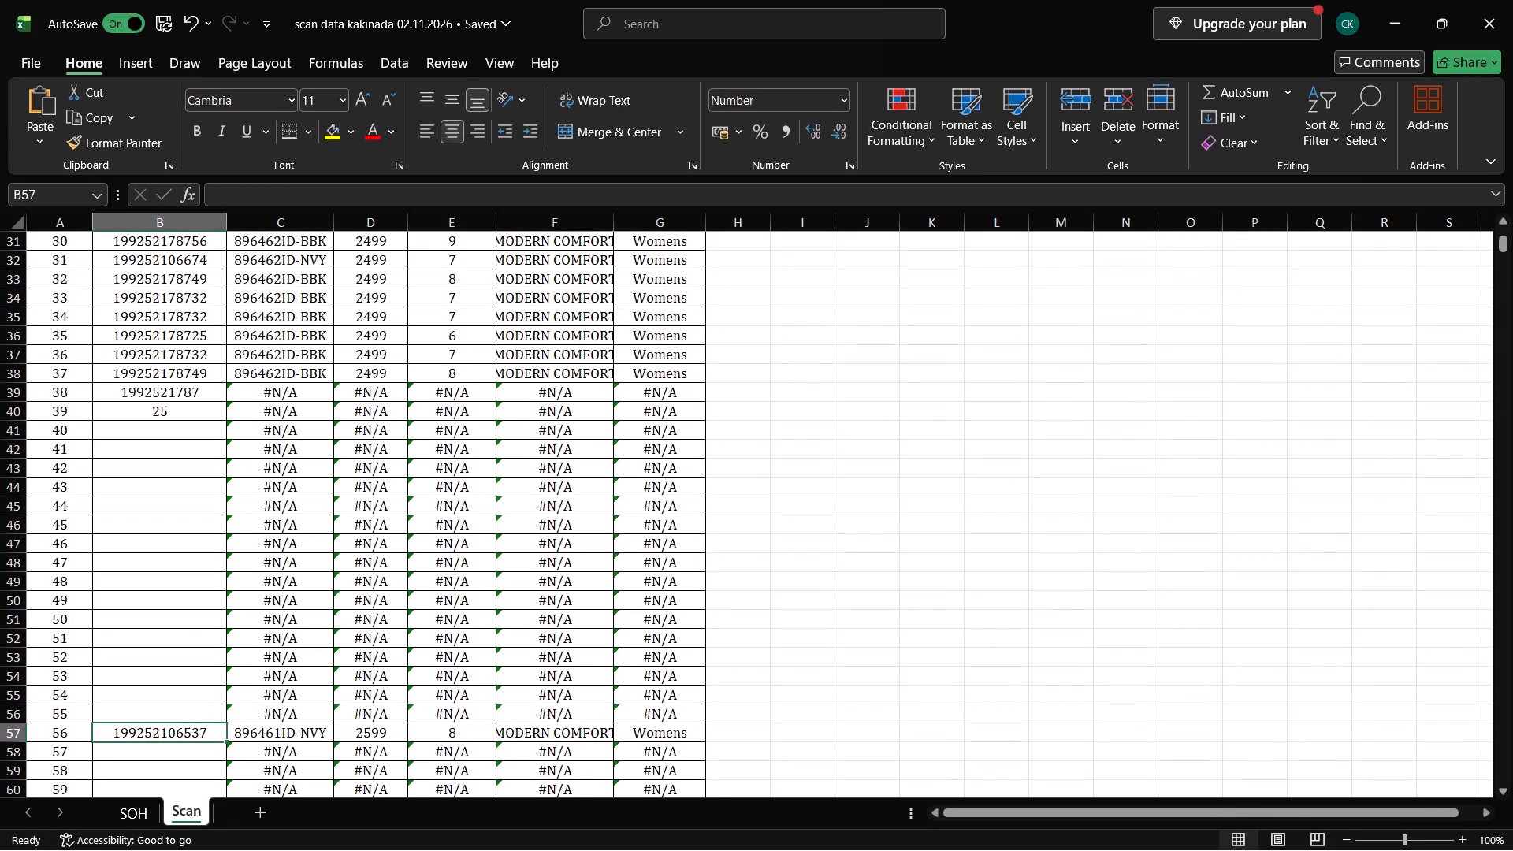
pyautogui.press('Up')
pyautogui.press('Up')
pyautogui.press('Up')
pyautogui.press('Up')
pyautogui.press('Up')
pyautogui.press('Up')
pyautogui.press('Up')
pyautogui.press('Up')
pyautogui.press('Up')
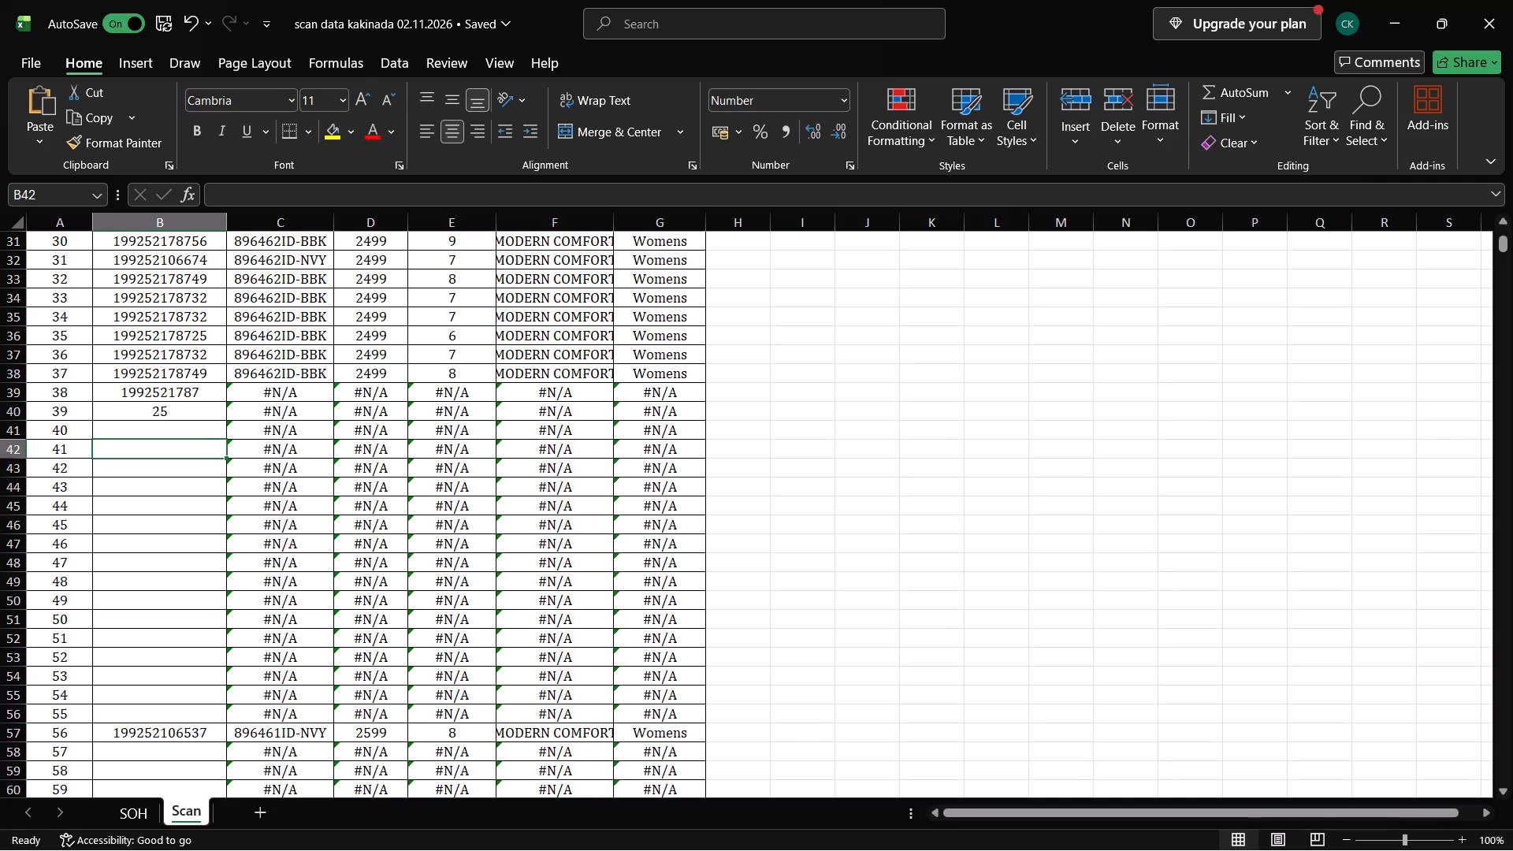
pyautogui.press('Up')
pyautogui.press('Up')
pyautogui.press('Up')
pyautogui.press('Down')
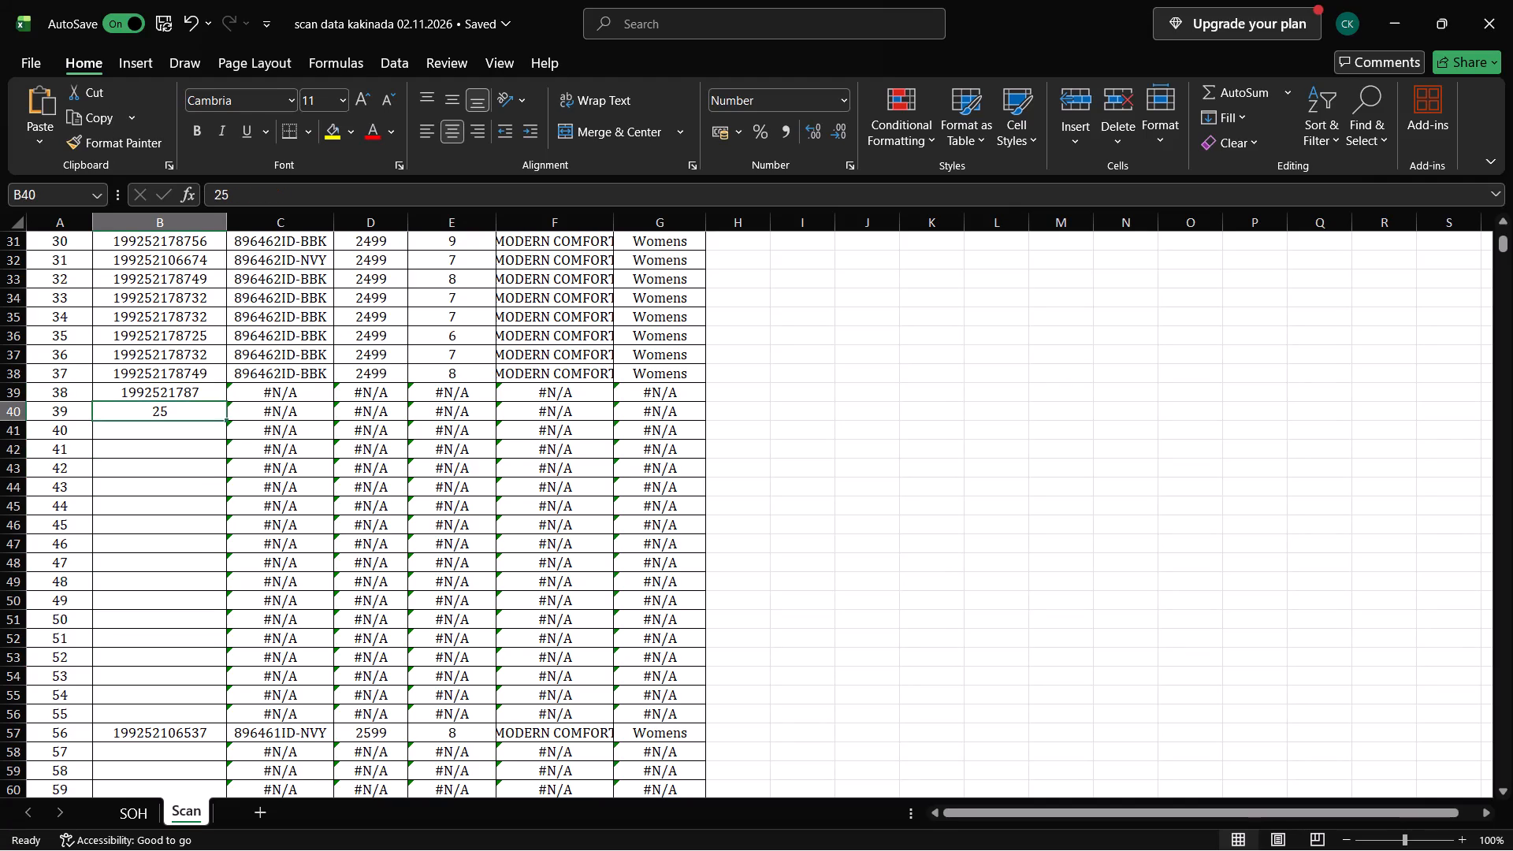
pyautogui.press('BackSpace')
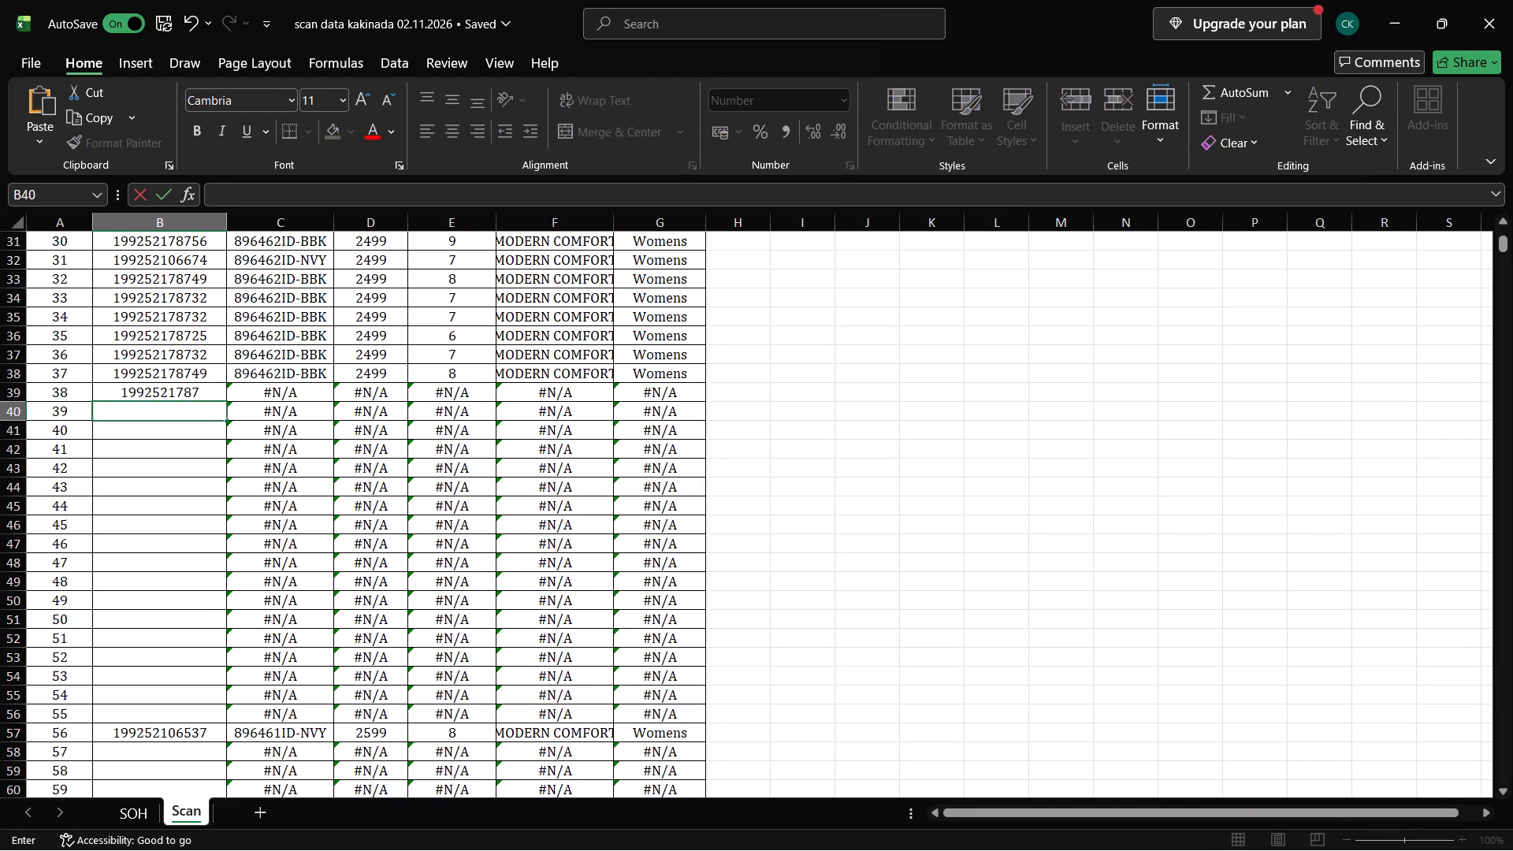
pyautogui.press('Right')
# Examine the ARTICLE column lookups from row 40 down to C57, serial number 56.
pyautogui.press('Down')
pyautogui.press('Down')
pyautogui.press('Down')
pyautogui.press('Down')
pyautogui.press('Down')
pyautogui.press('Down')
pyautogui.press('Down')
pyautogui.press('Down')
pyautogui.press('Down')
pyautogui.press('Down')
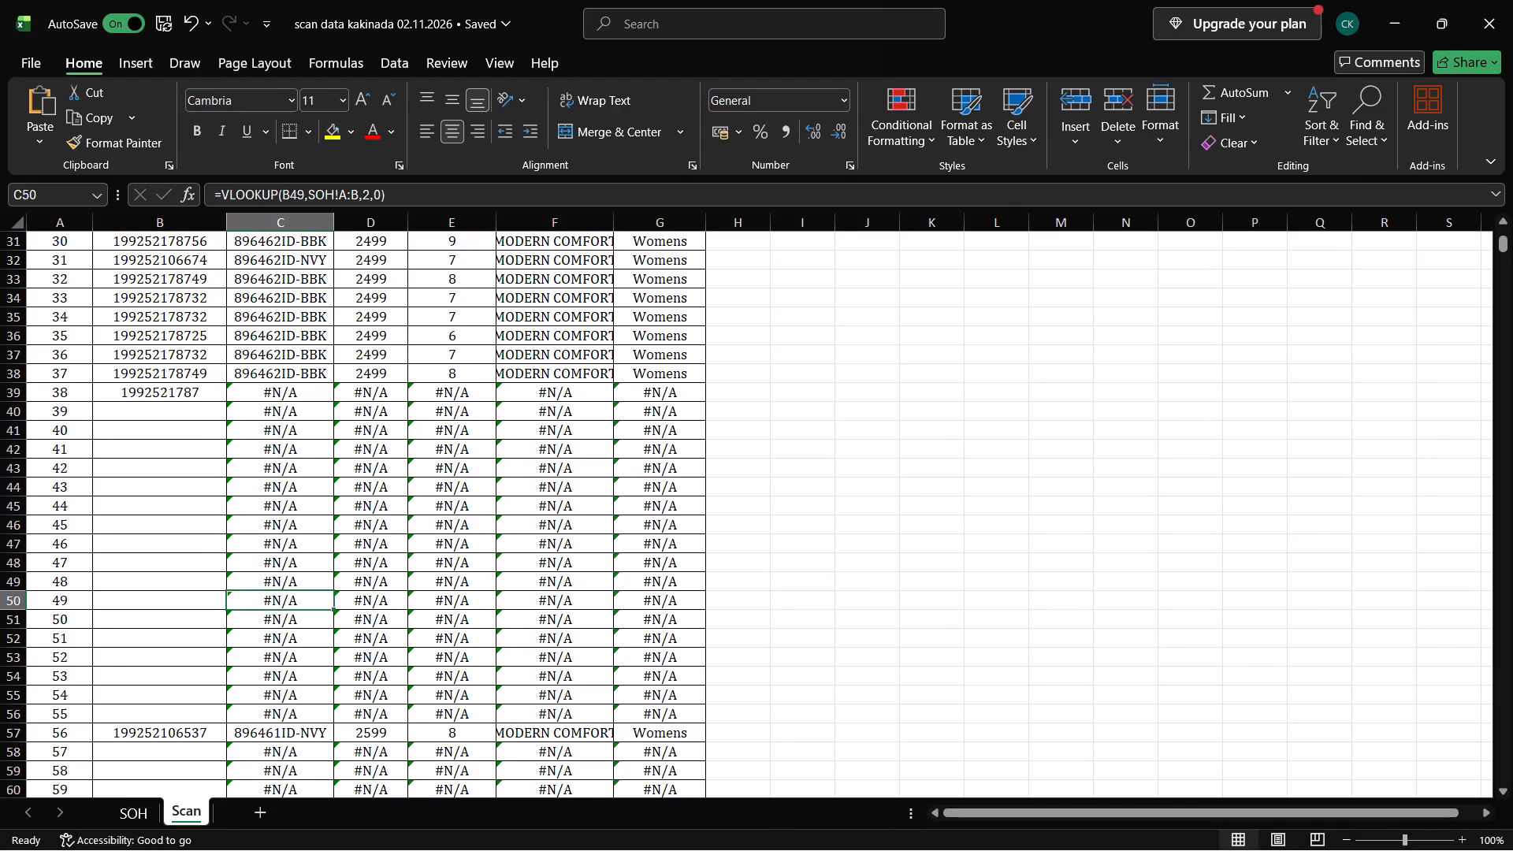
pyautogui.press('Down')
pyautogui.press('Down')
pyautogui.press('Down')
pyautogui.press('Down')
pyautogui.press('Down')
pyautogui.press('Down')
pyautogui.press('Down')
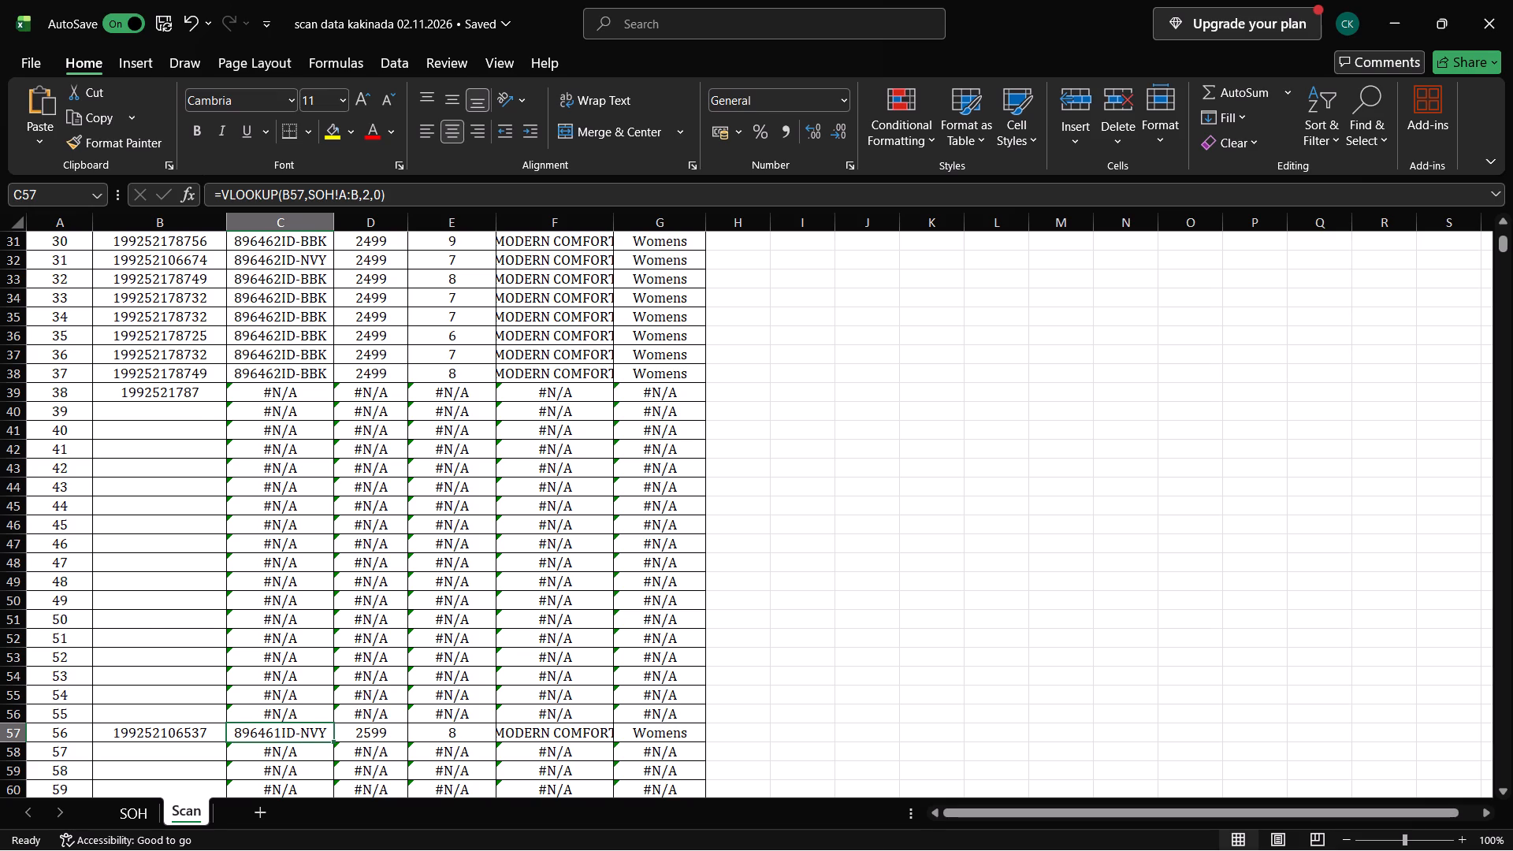
# Return to the ARTICLE header in C1 and save the workbook.
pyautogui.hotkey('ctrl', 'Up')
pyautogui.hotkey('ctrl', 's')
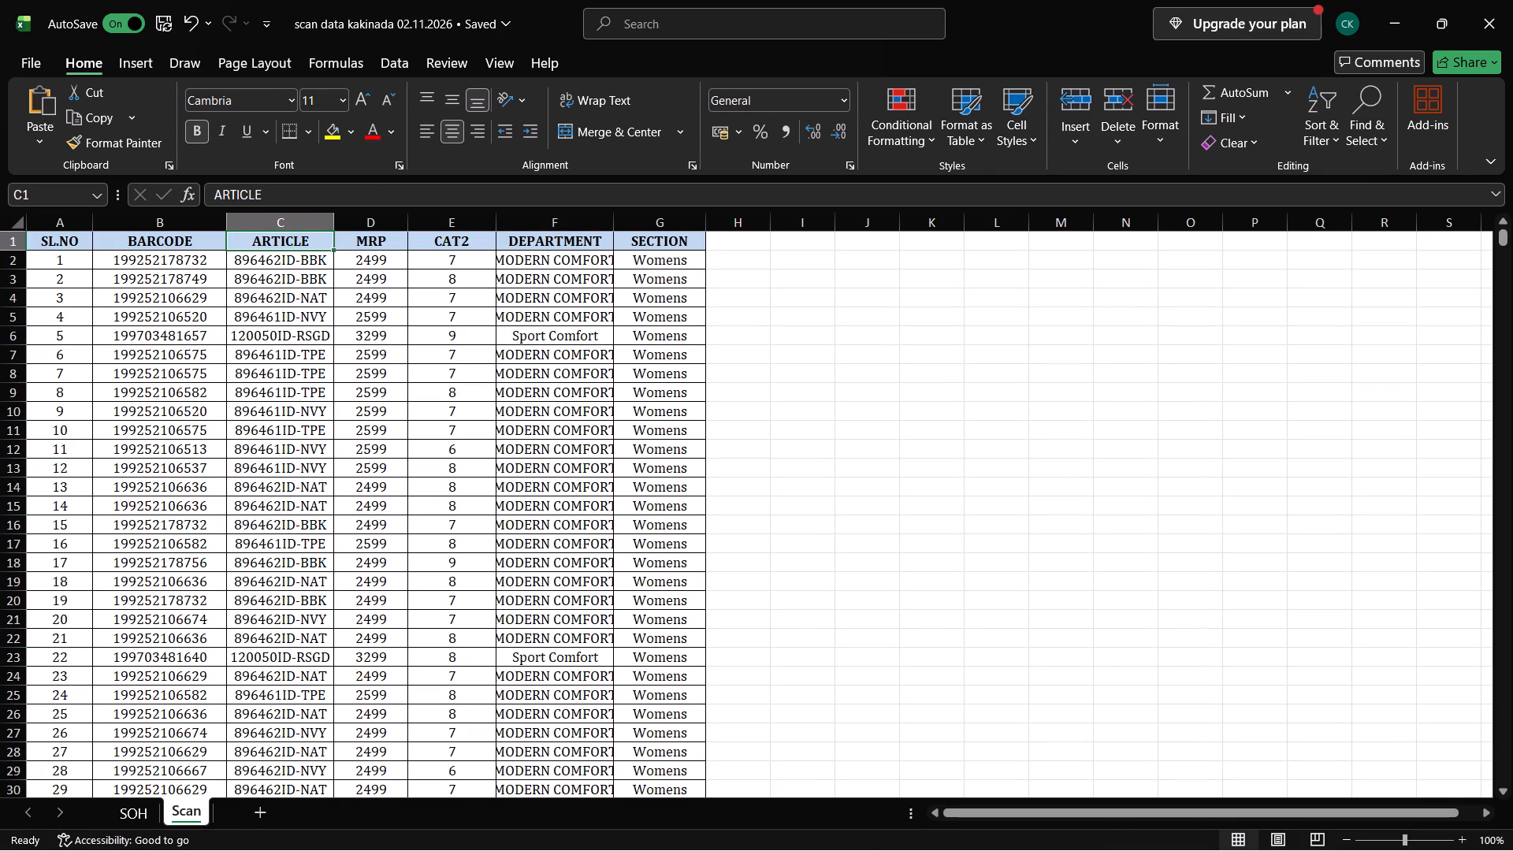
# Delete the continuous block of barcodes in B2:B39 and reselect B2 for serial number 1.
pyautogui.doubleClick(196, 266)
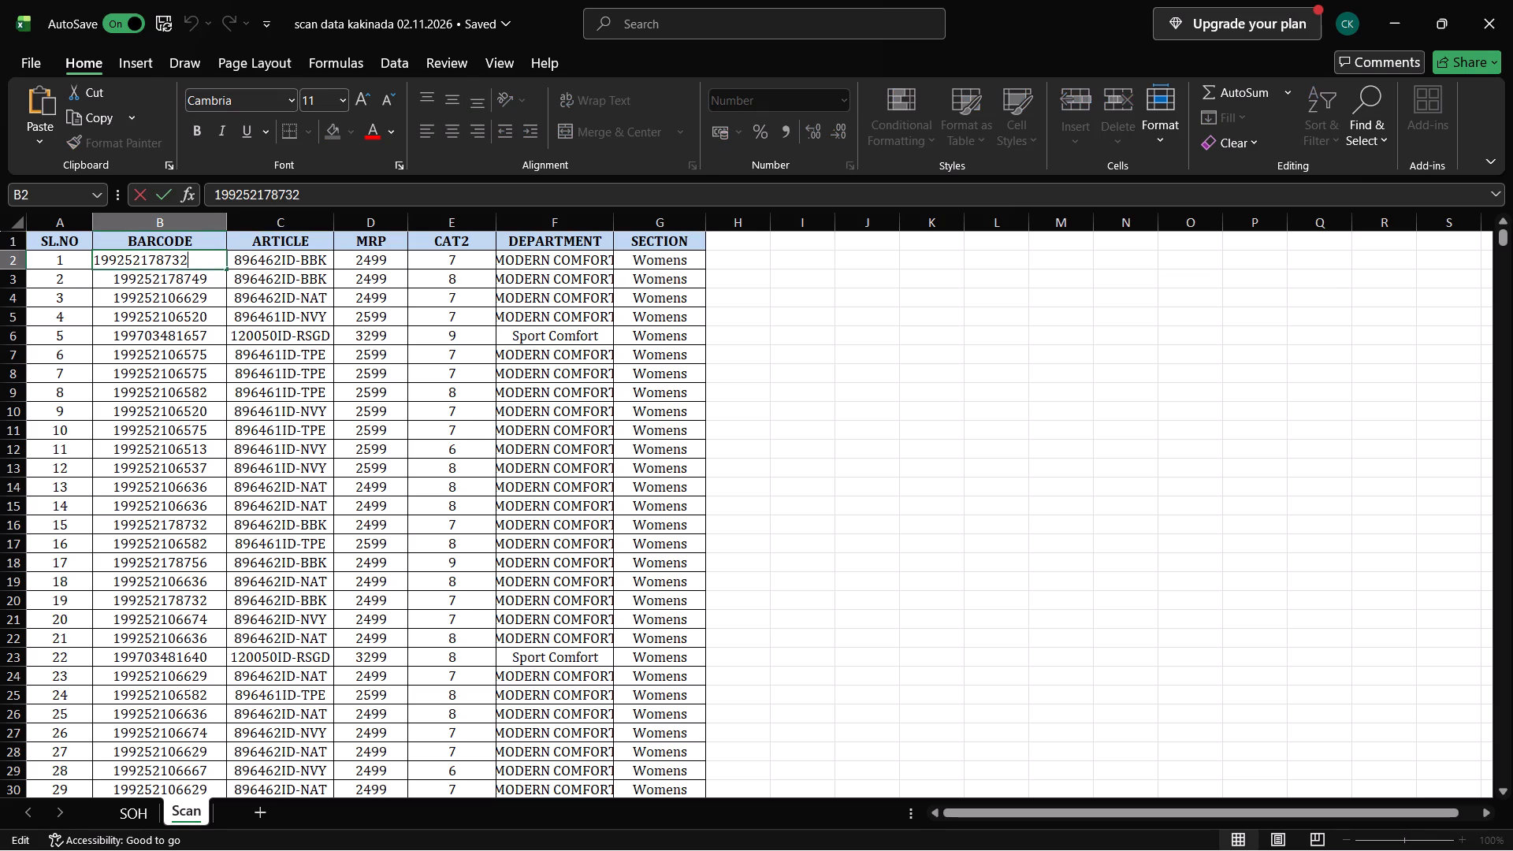
pyautogui.press('Down')
pyautogui.press('Up')
pyautogui.press('Return')
pyautogui.press('Up')
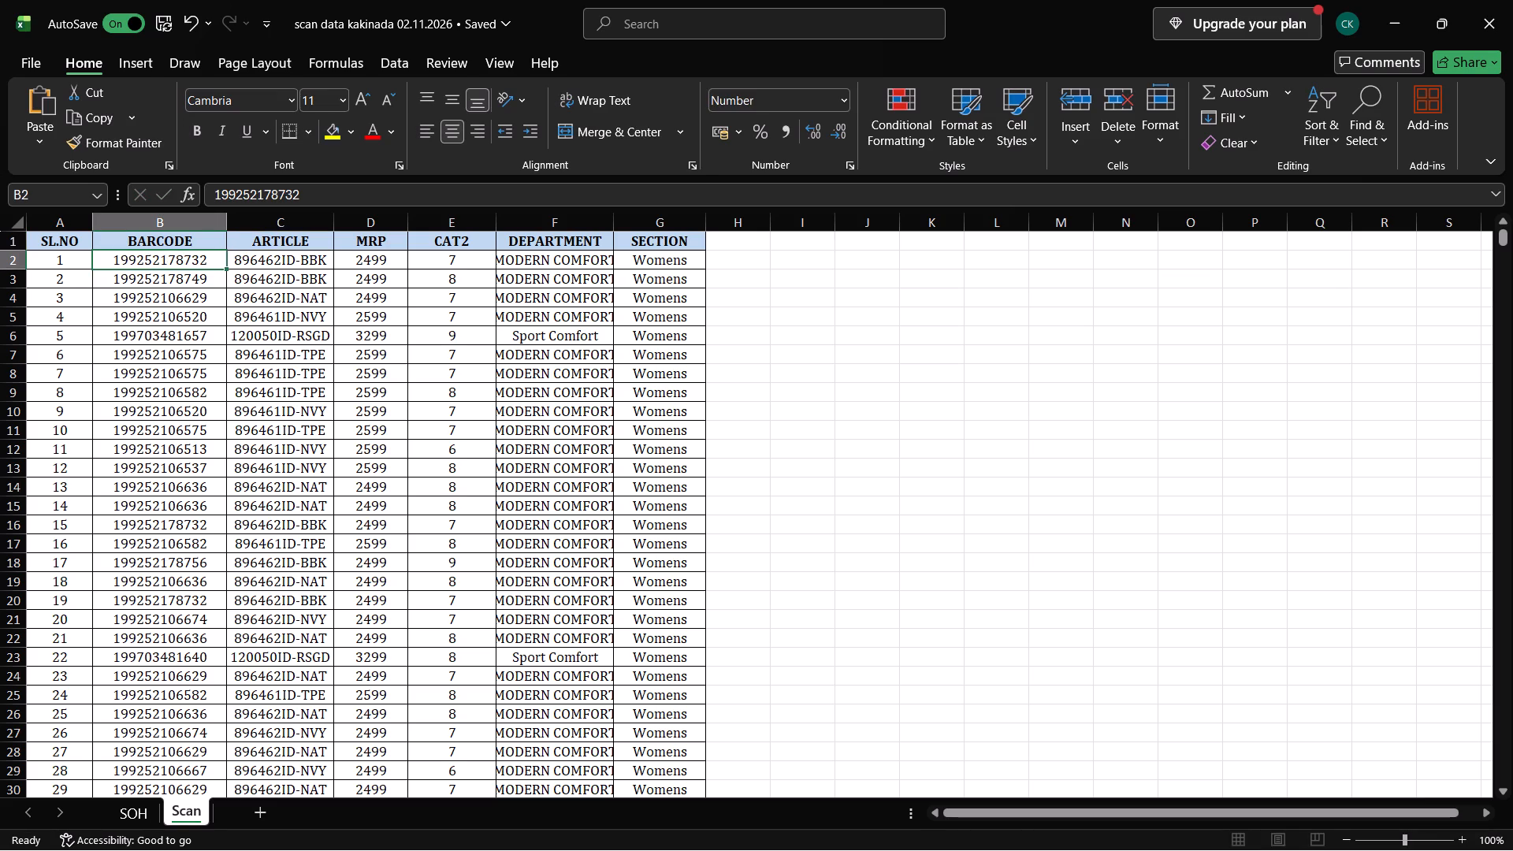
pyautogui.hotkey('ctrl', 'shift', 'Down')
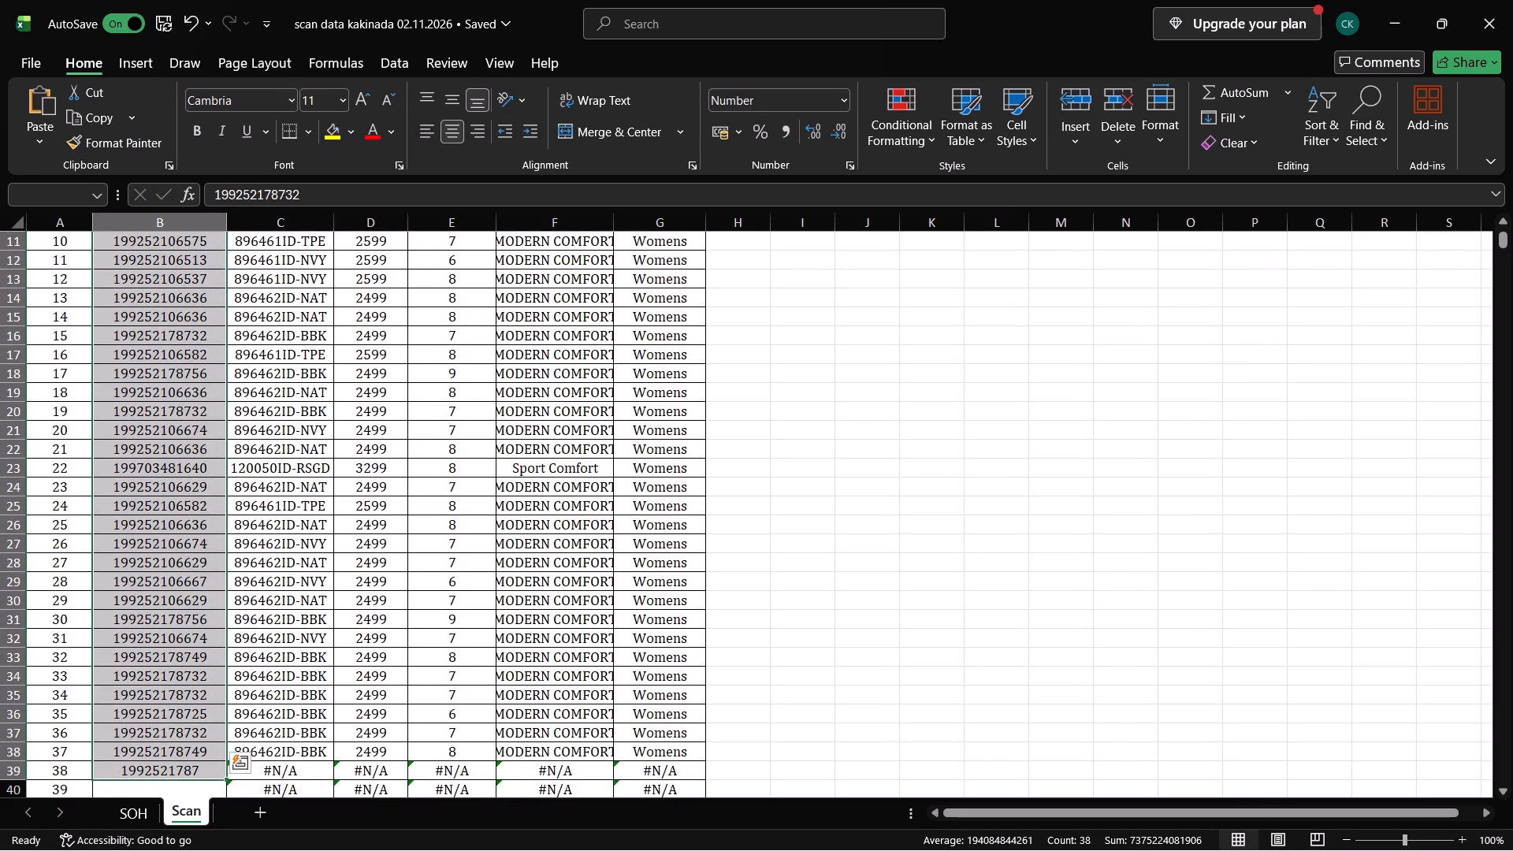
pyautogui.press('Delete')
pyautogui.click(193, 256)
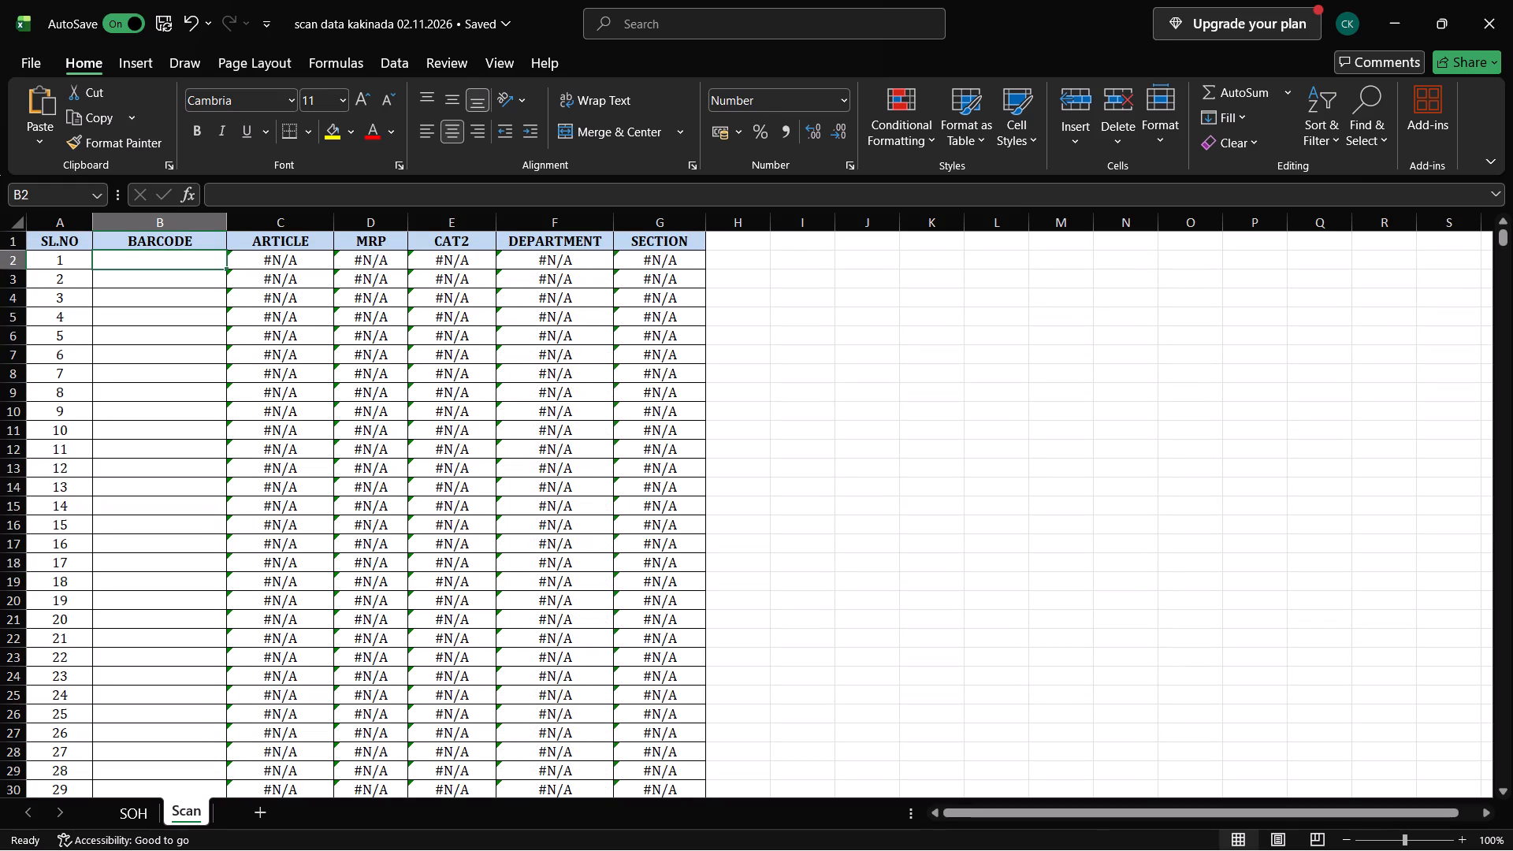
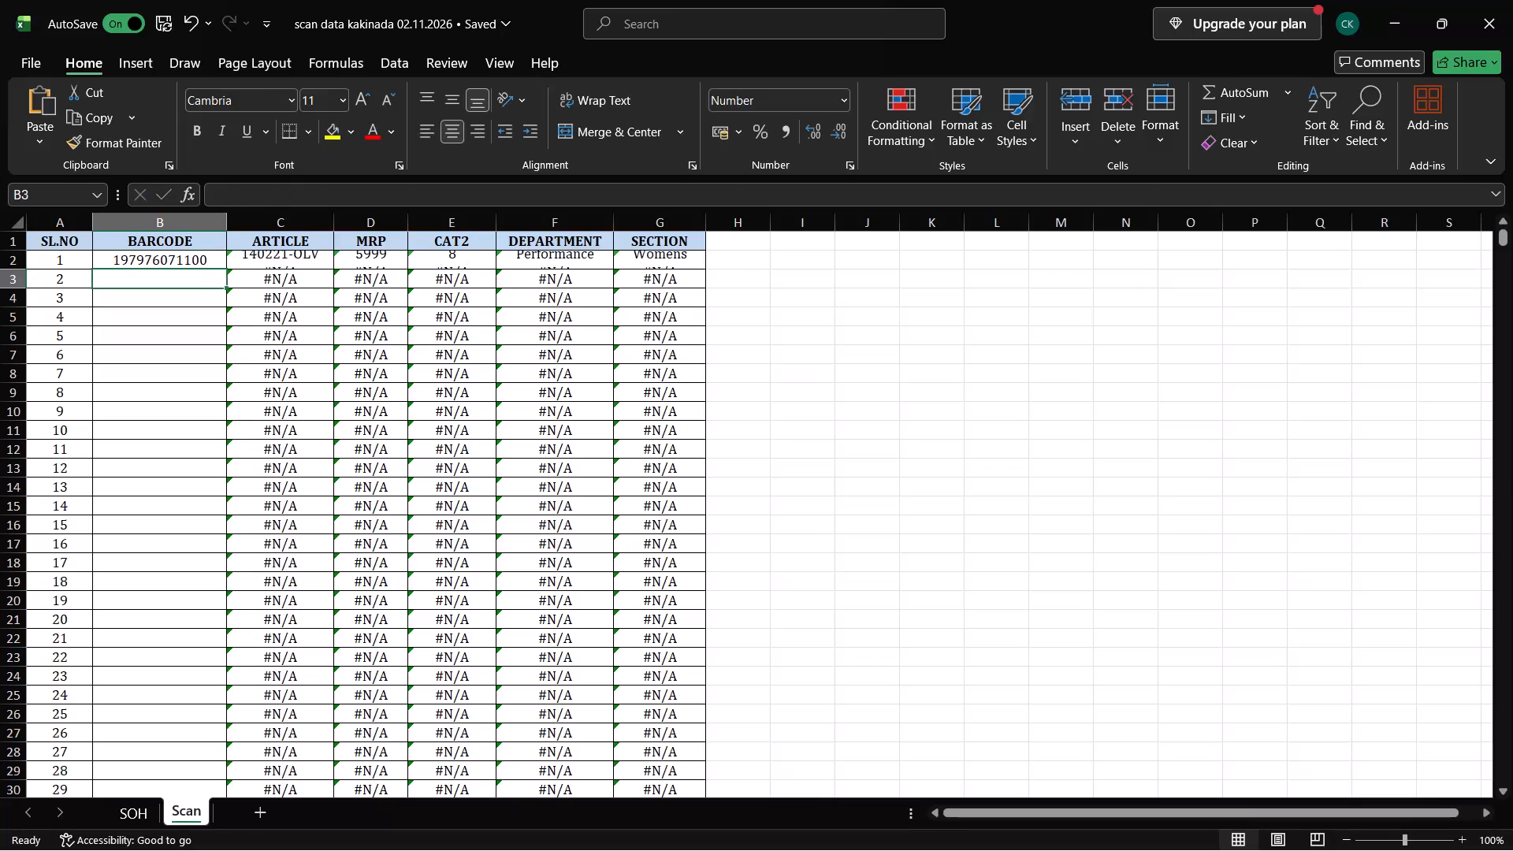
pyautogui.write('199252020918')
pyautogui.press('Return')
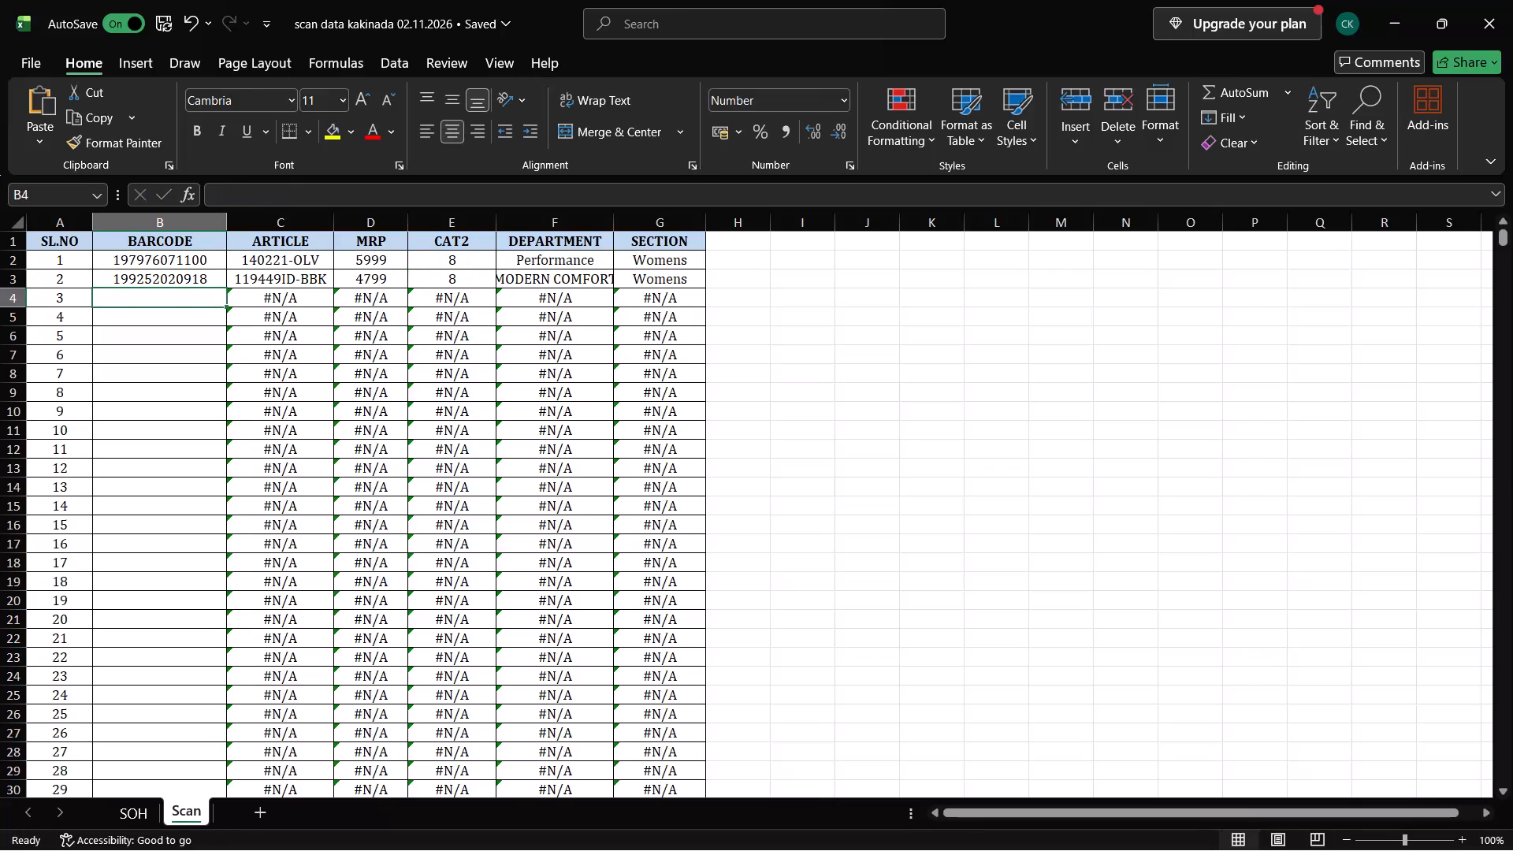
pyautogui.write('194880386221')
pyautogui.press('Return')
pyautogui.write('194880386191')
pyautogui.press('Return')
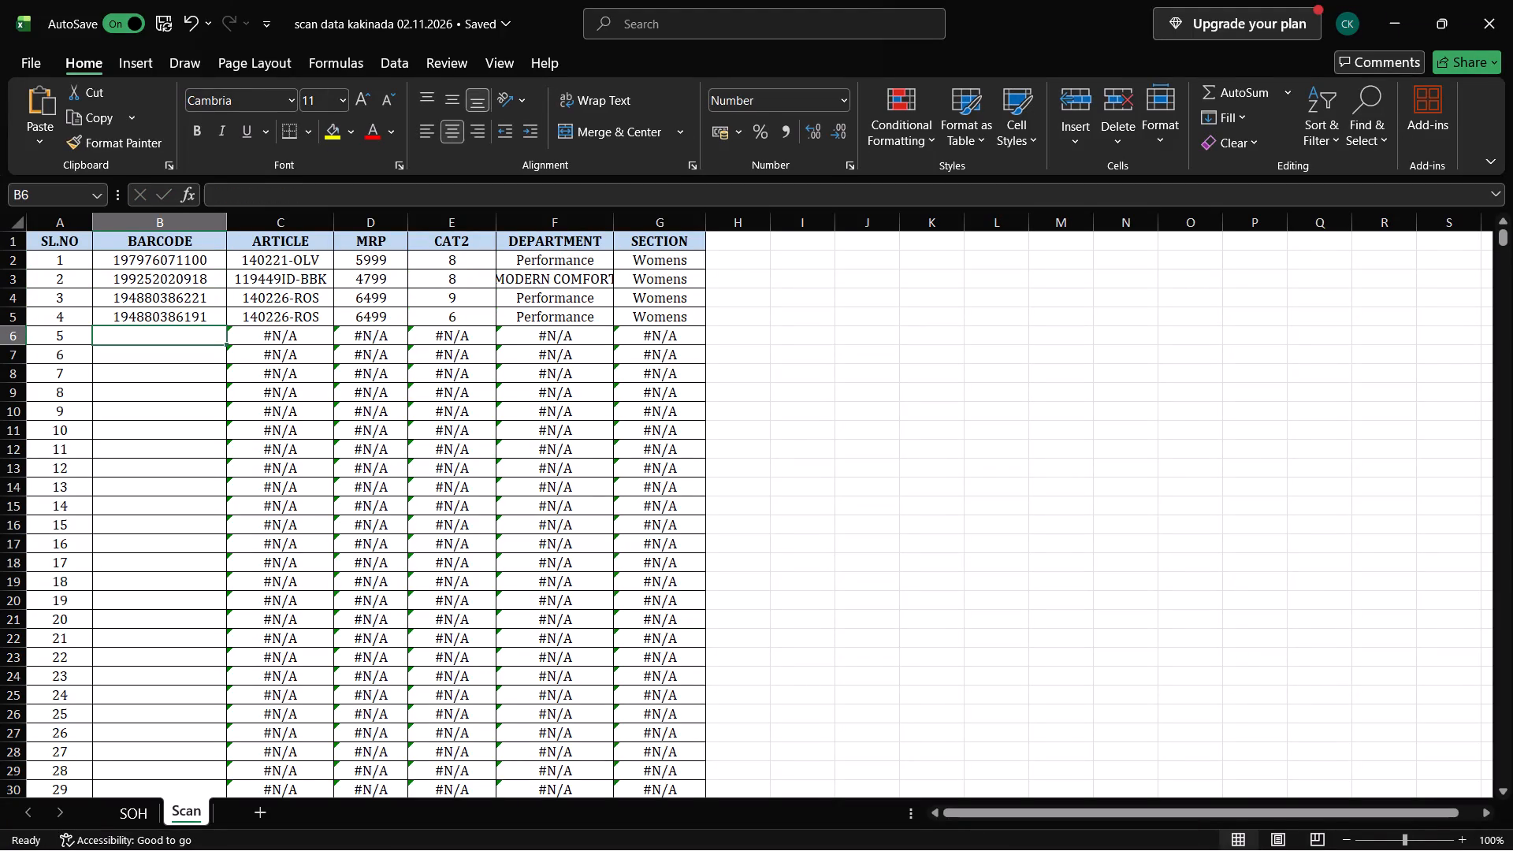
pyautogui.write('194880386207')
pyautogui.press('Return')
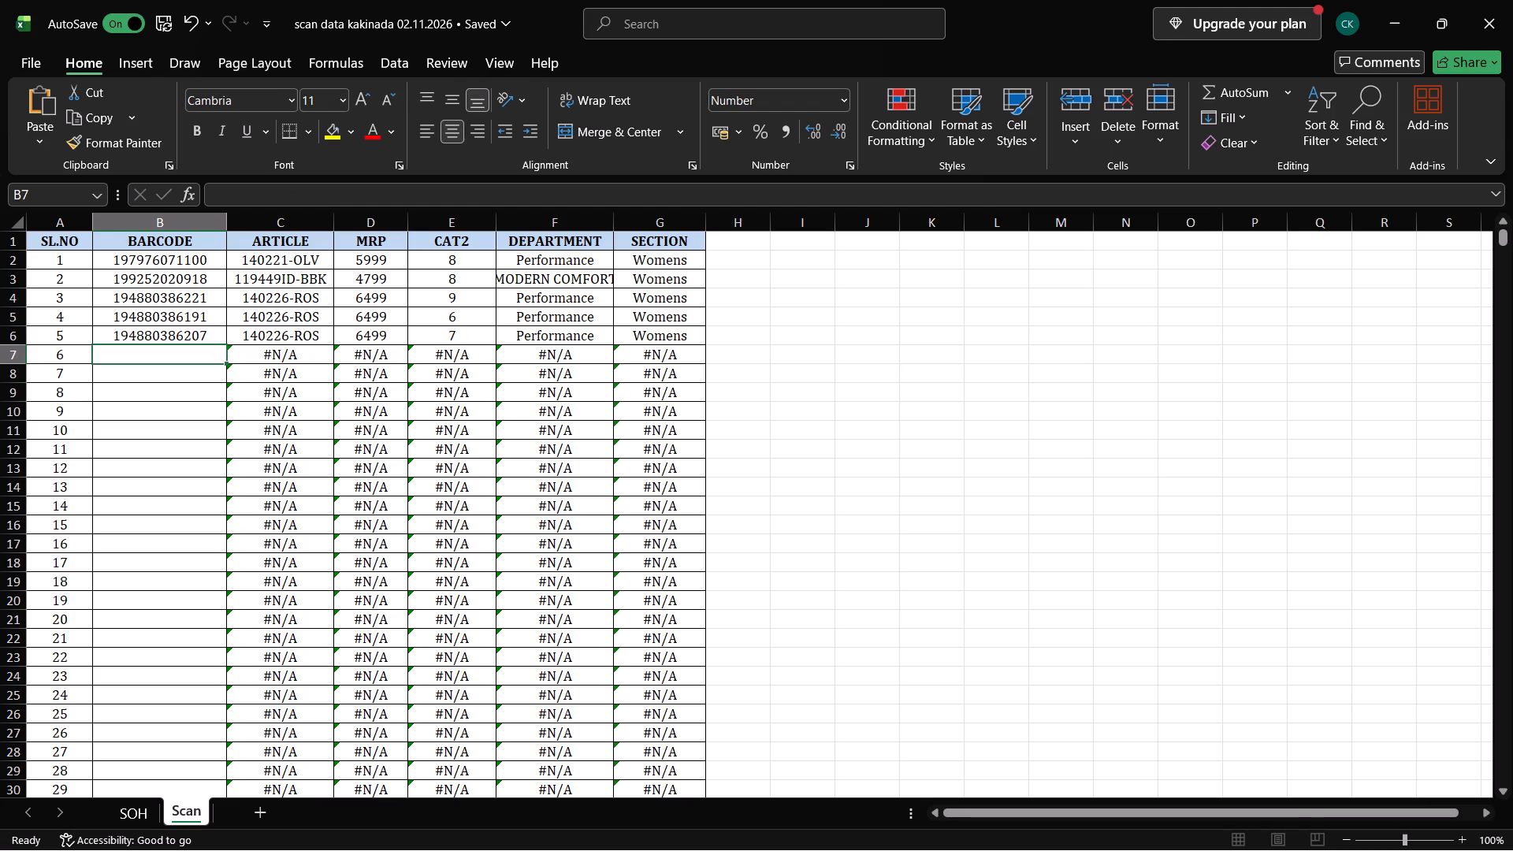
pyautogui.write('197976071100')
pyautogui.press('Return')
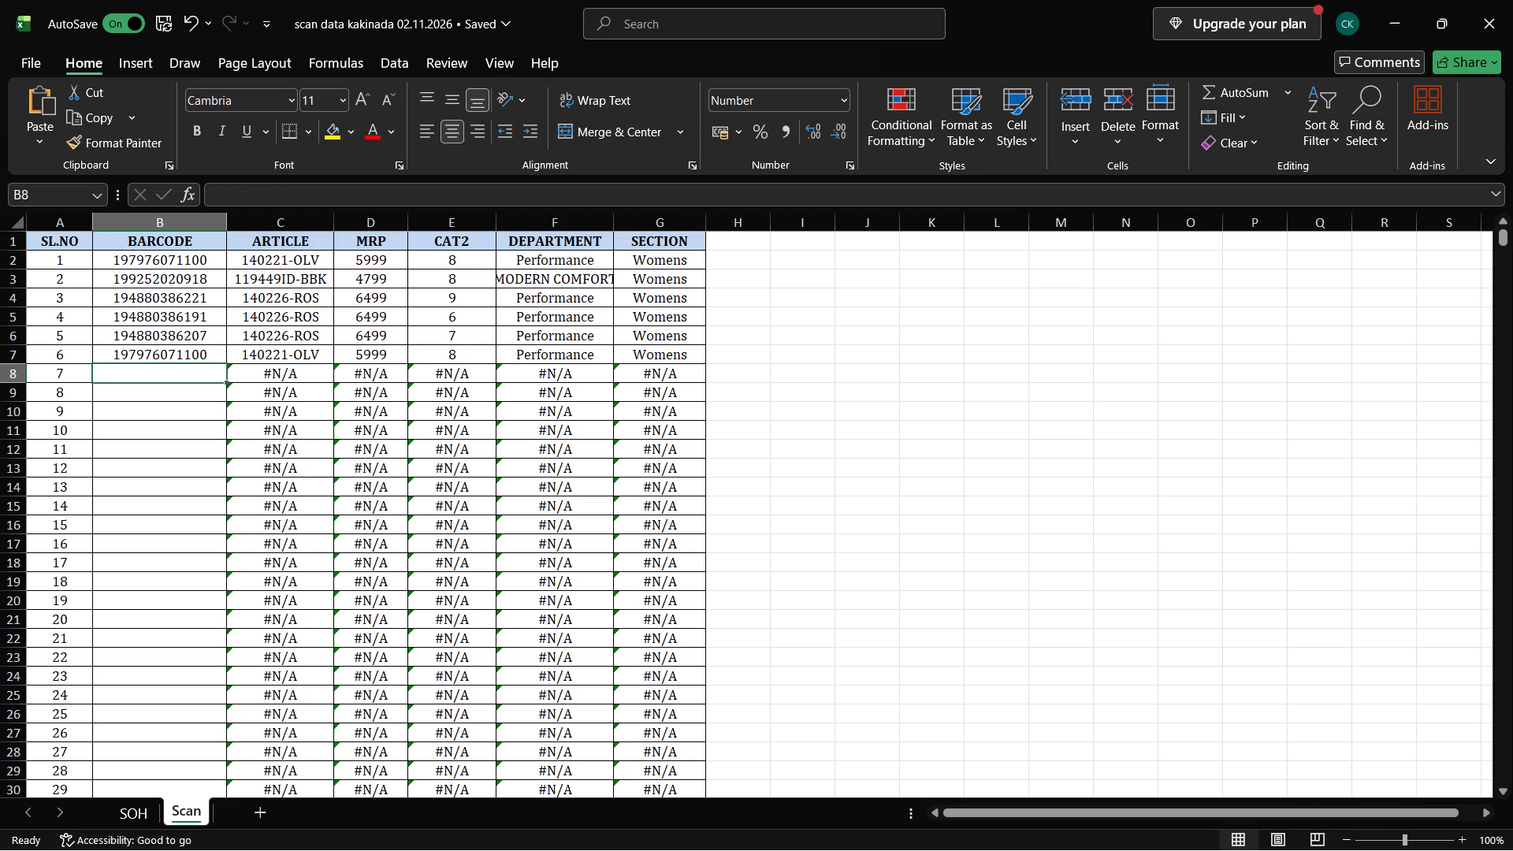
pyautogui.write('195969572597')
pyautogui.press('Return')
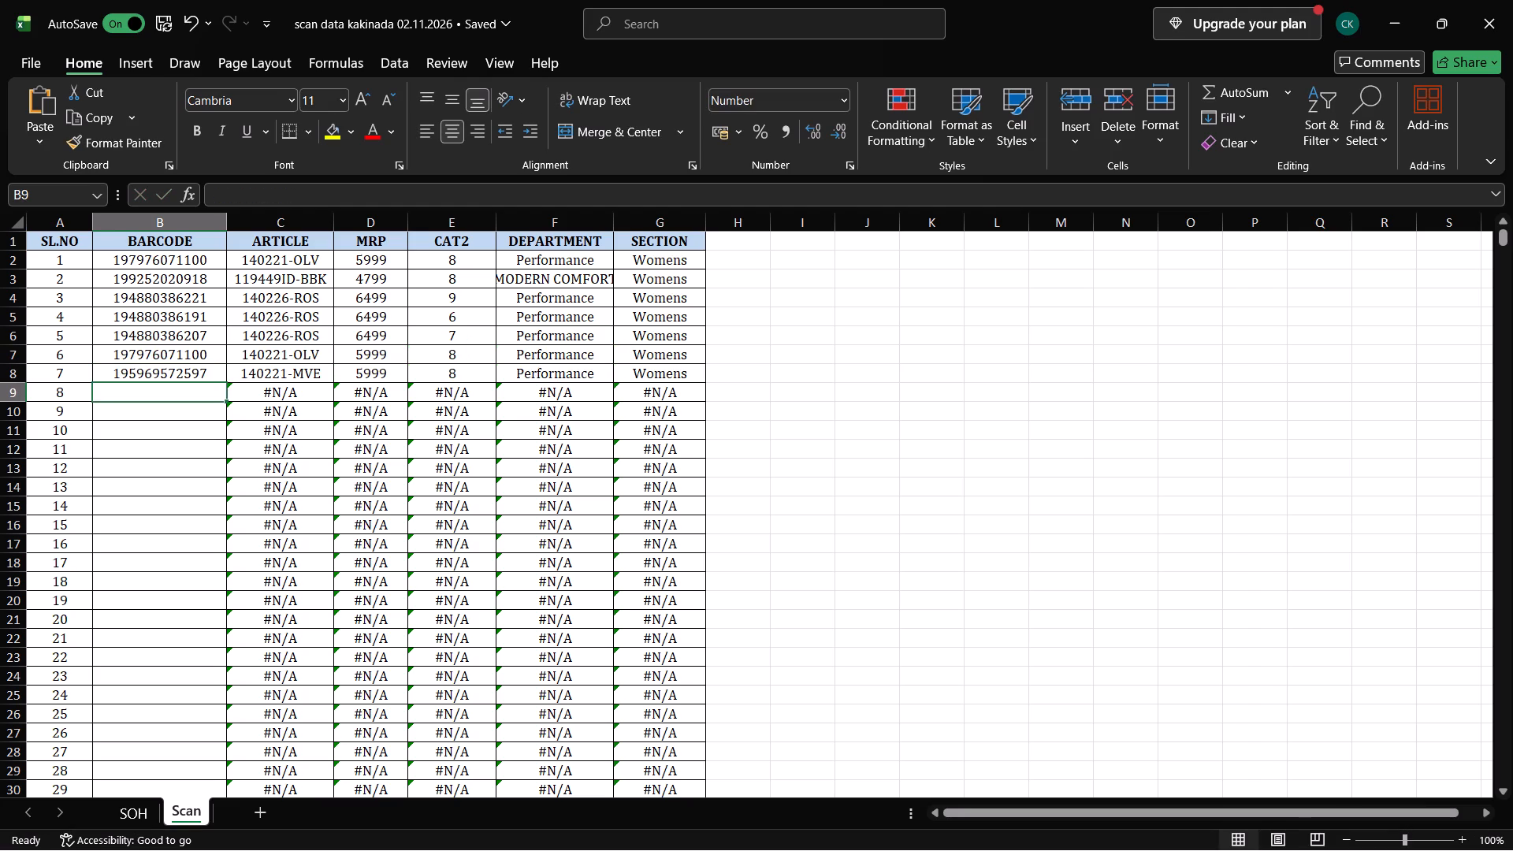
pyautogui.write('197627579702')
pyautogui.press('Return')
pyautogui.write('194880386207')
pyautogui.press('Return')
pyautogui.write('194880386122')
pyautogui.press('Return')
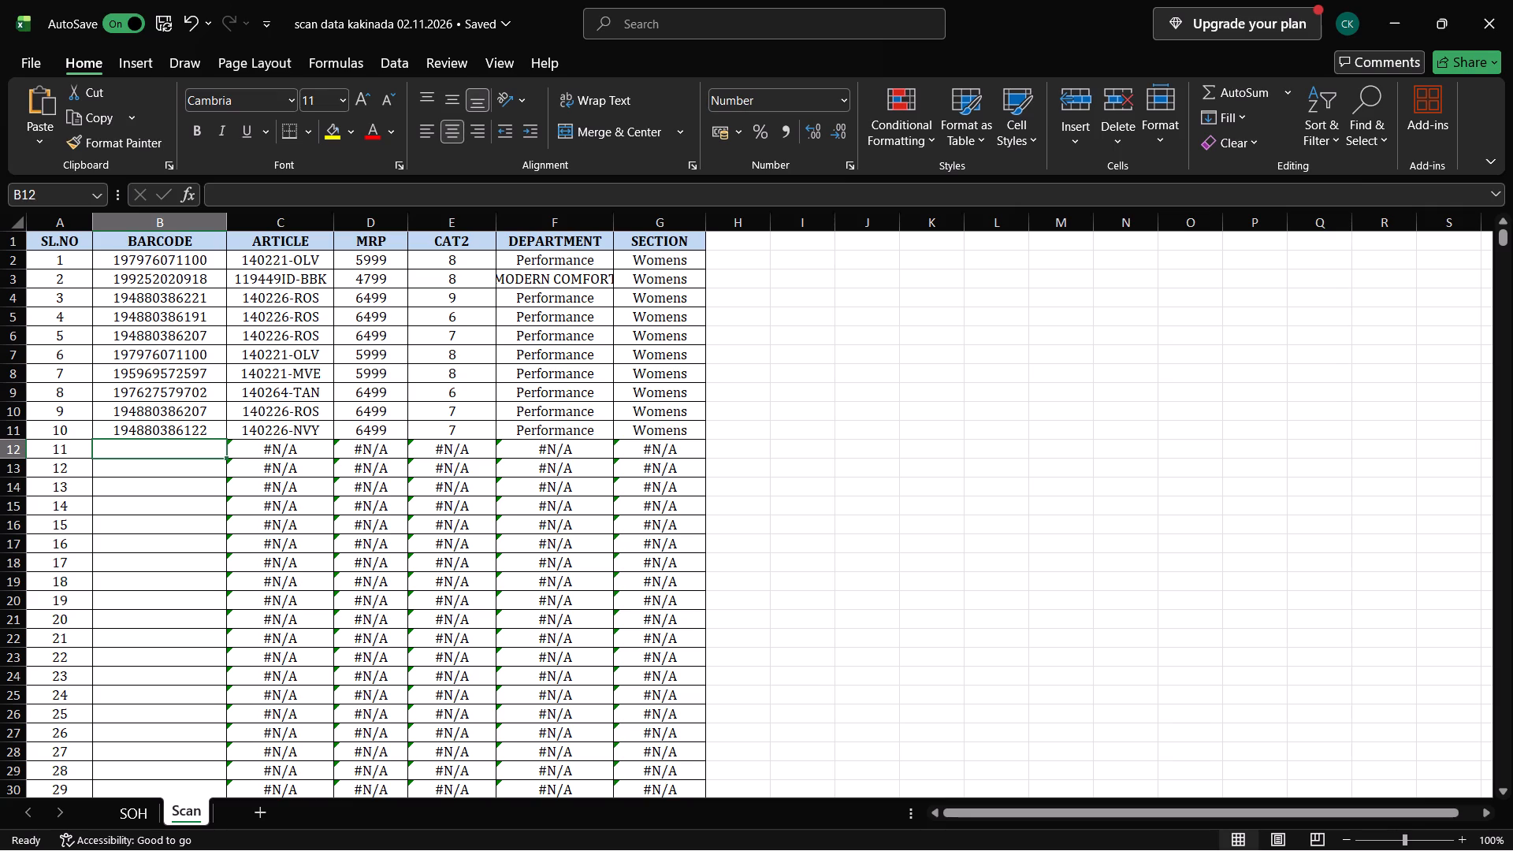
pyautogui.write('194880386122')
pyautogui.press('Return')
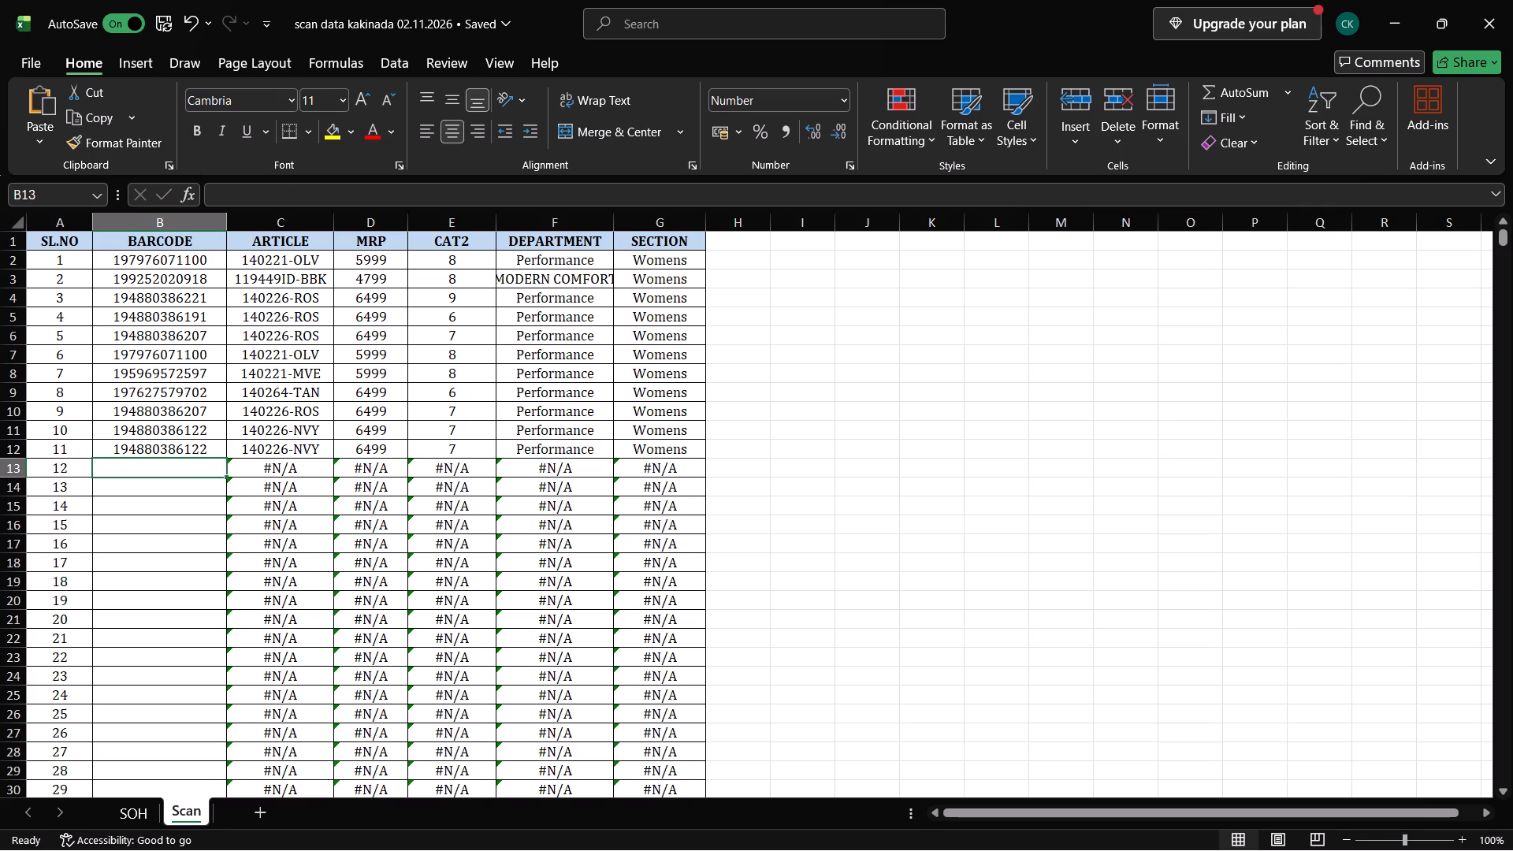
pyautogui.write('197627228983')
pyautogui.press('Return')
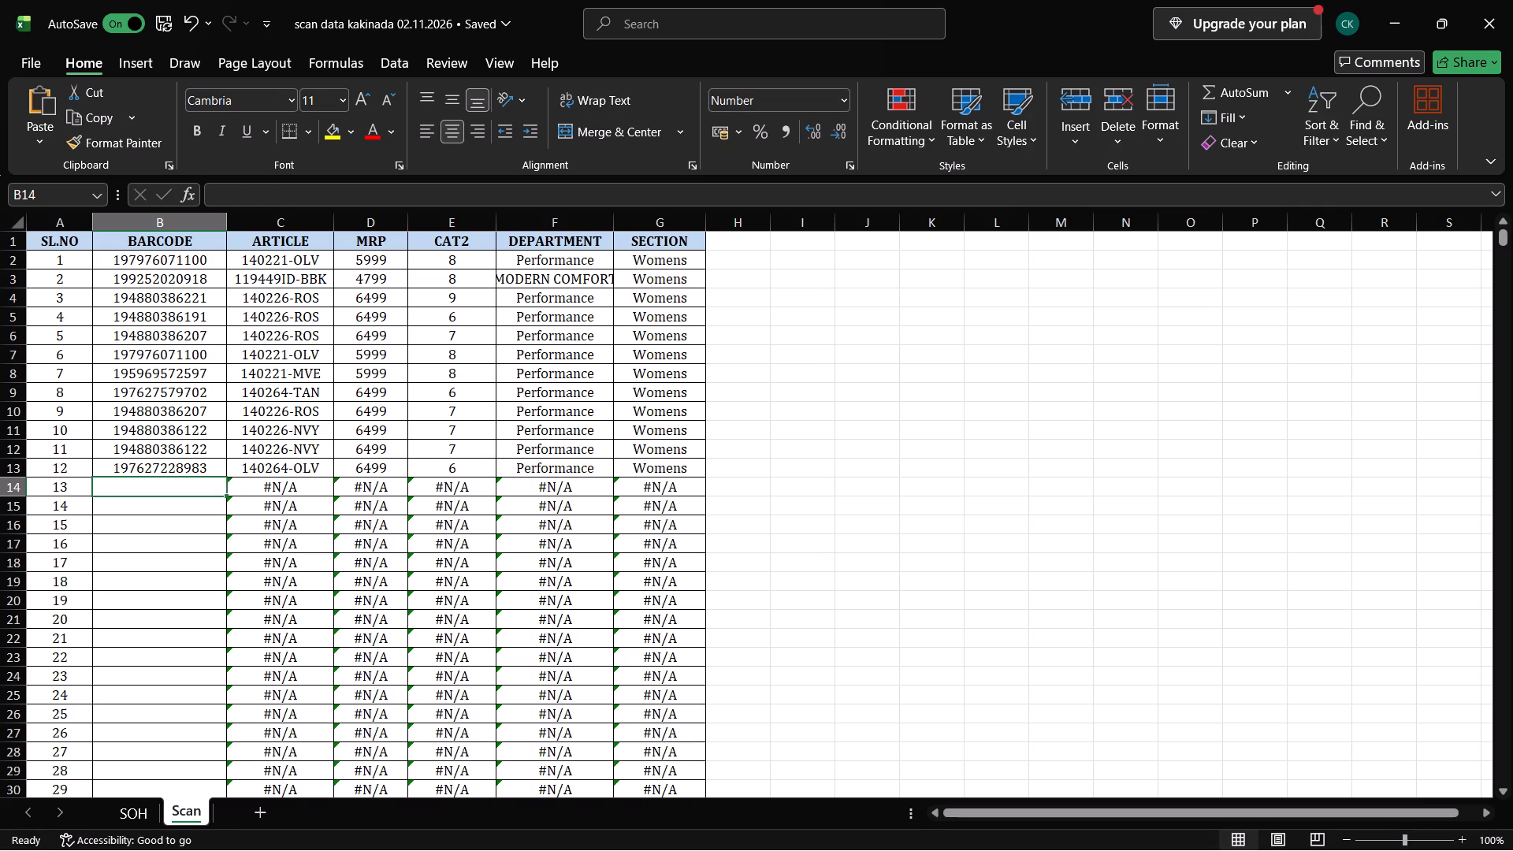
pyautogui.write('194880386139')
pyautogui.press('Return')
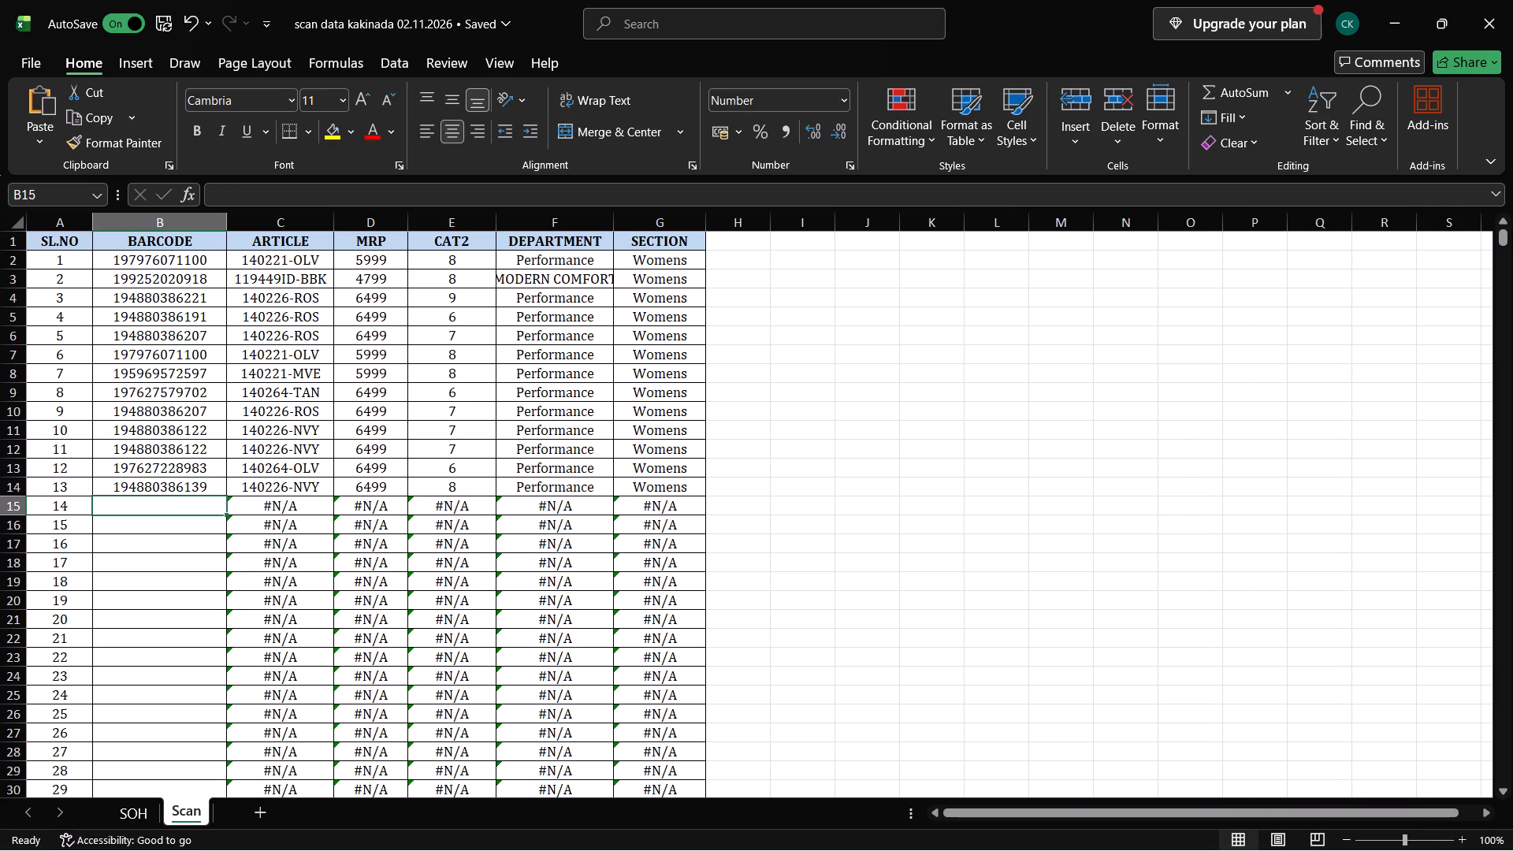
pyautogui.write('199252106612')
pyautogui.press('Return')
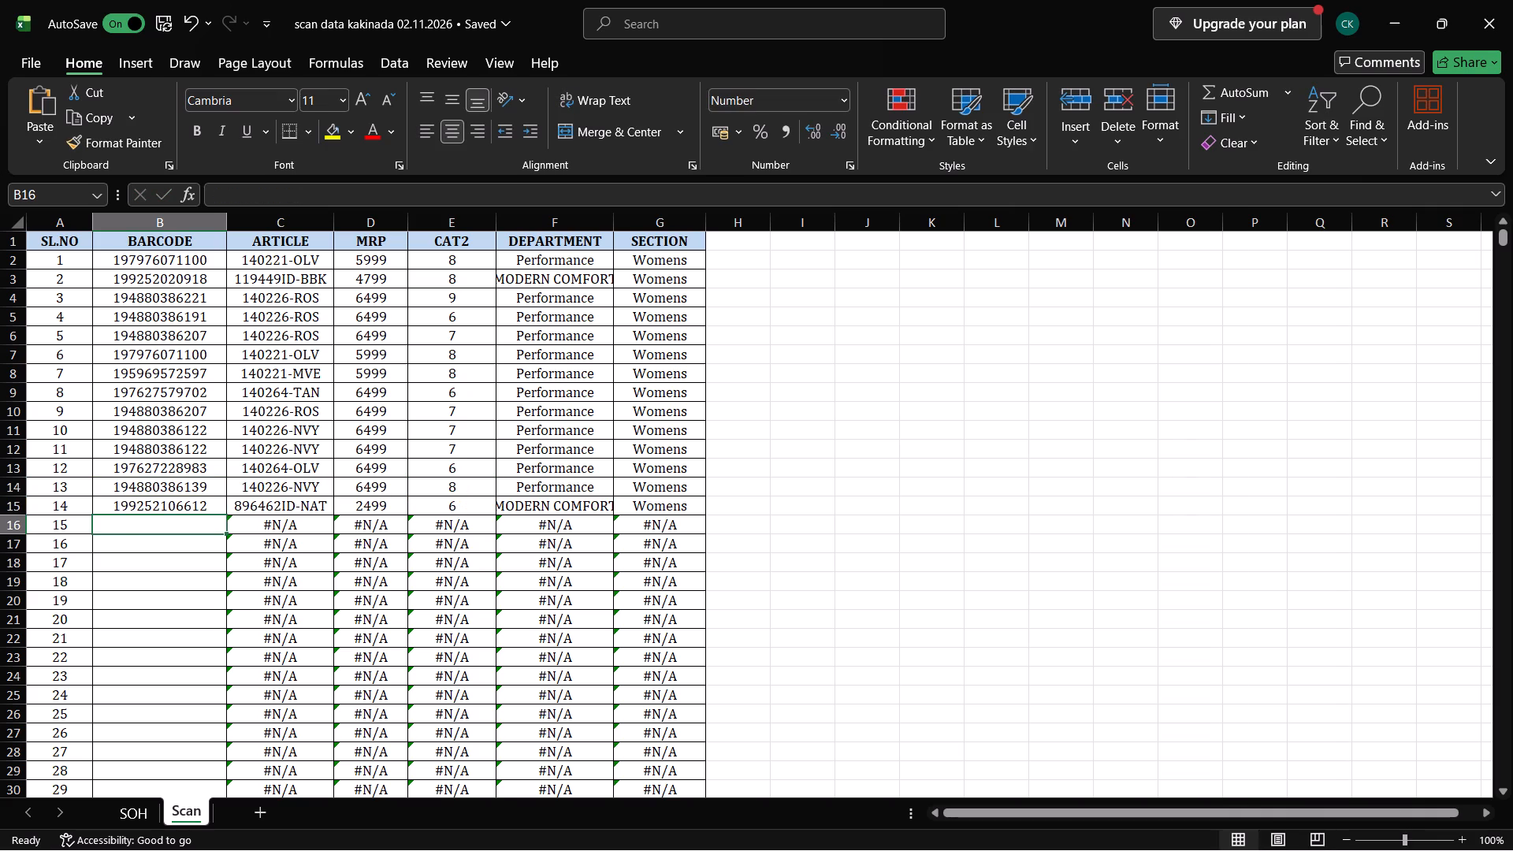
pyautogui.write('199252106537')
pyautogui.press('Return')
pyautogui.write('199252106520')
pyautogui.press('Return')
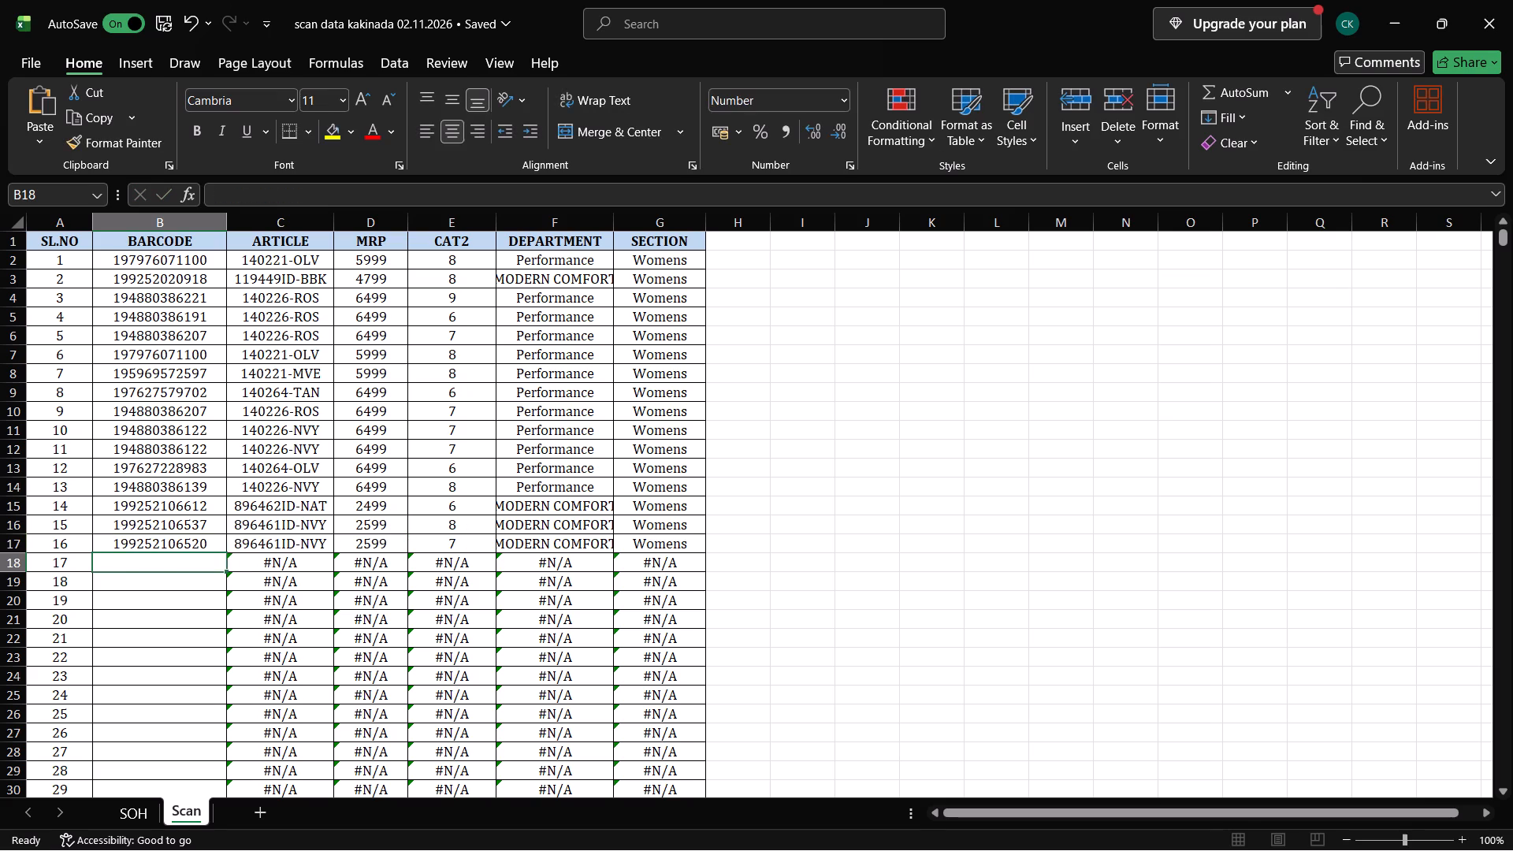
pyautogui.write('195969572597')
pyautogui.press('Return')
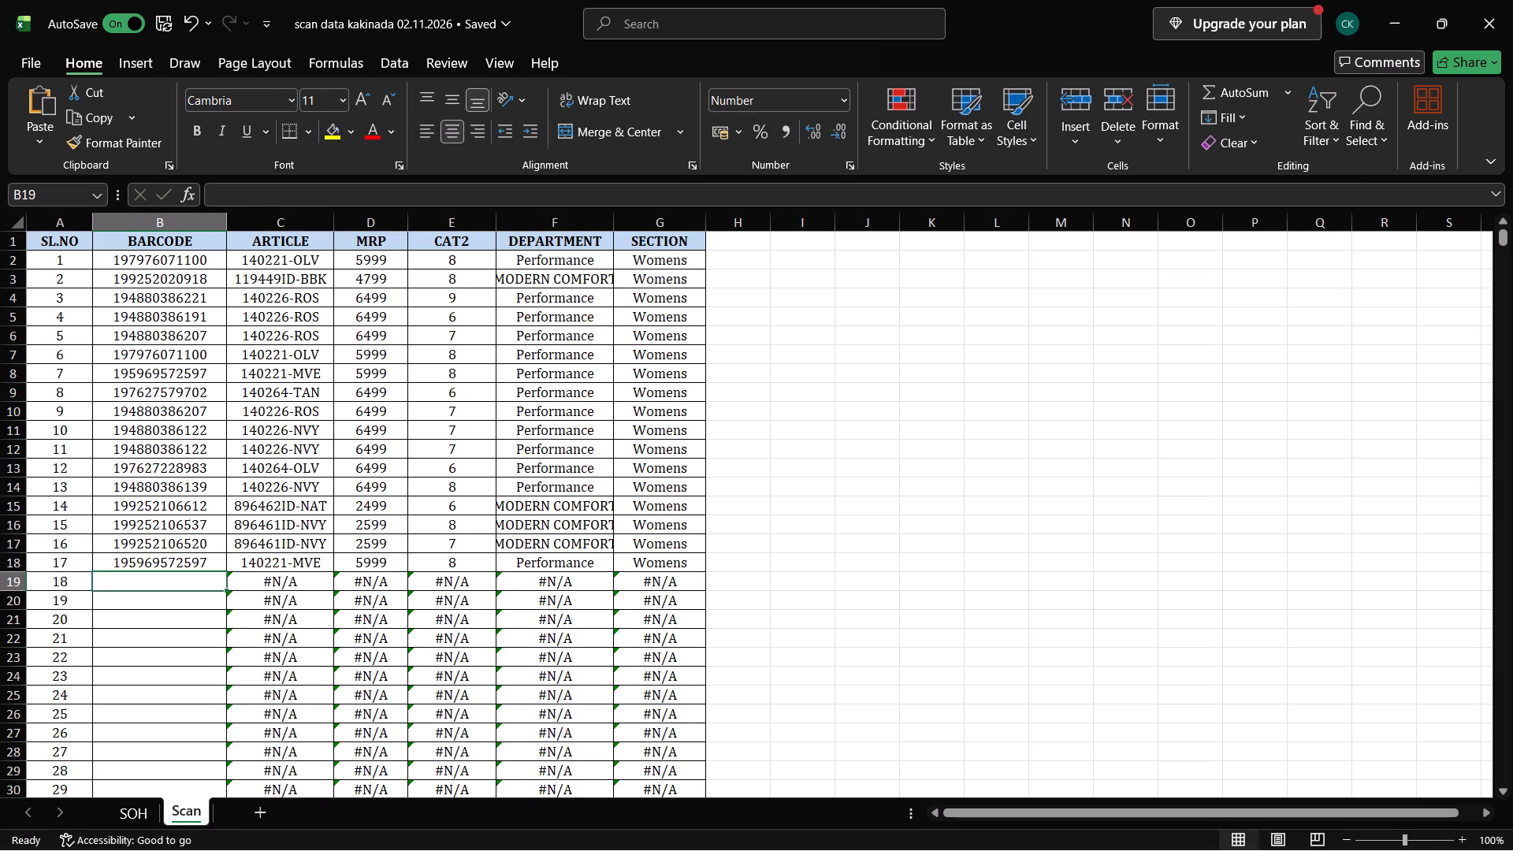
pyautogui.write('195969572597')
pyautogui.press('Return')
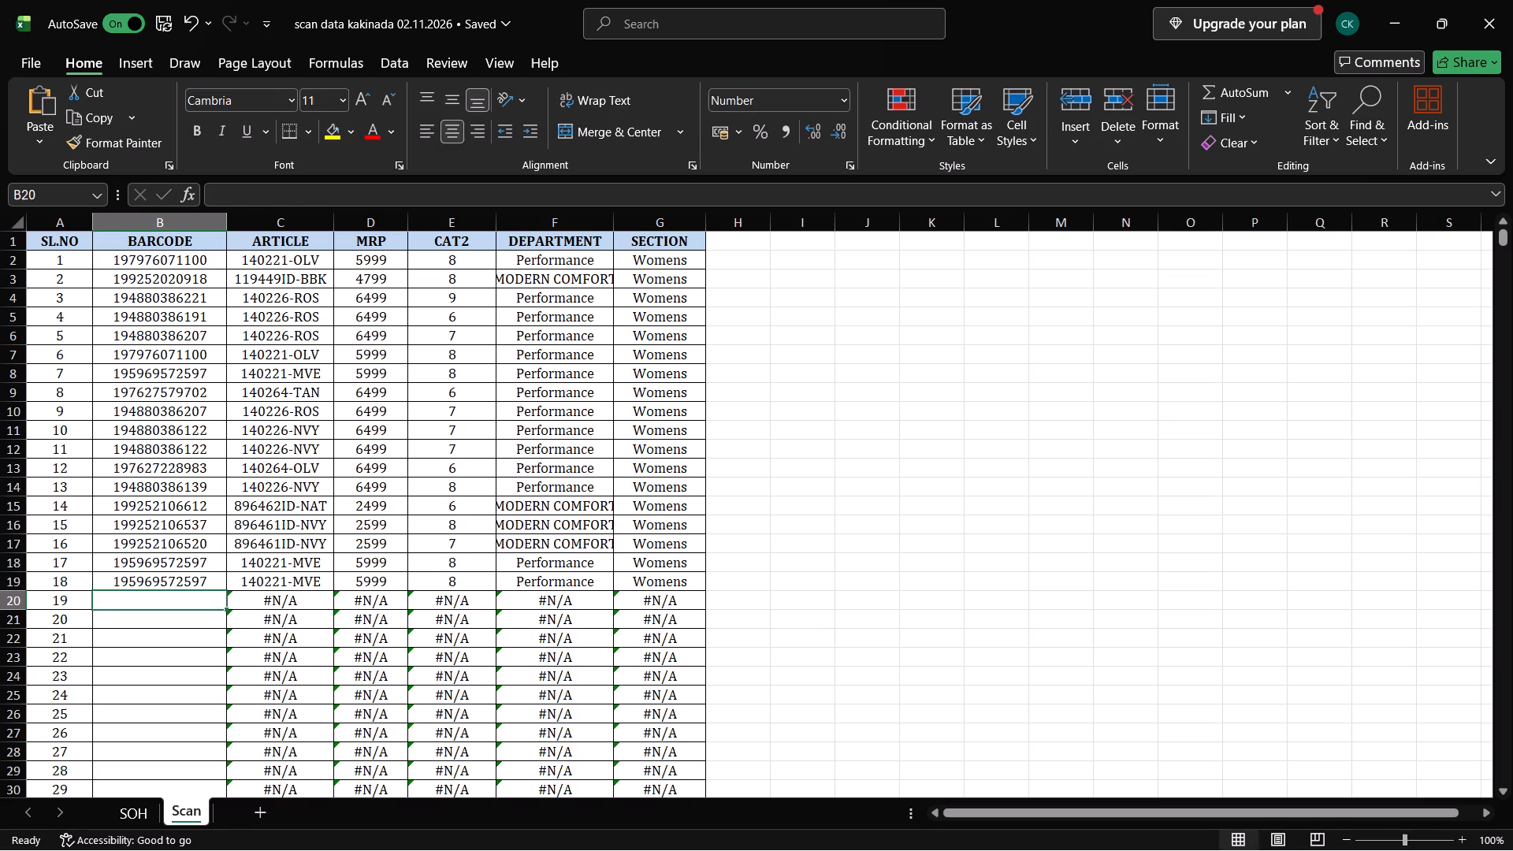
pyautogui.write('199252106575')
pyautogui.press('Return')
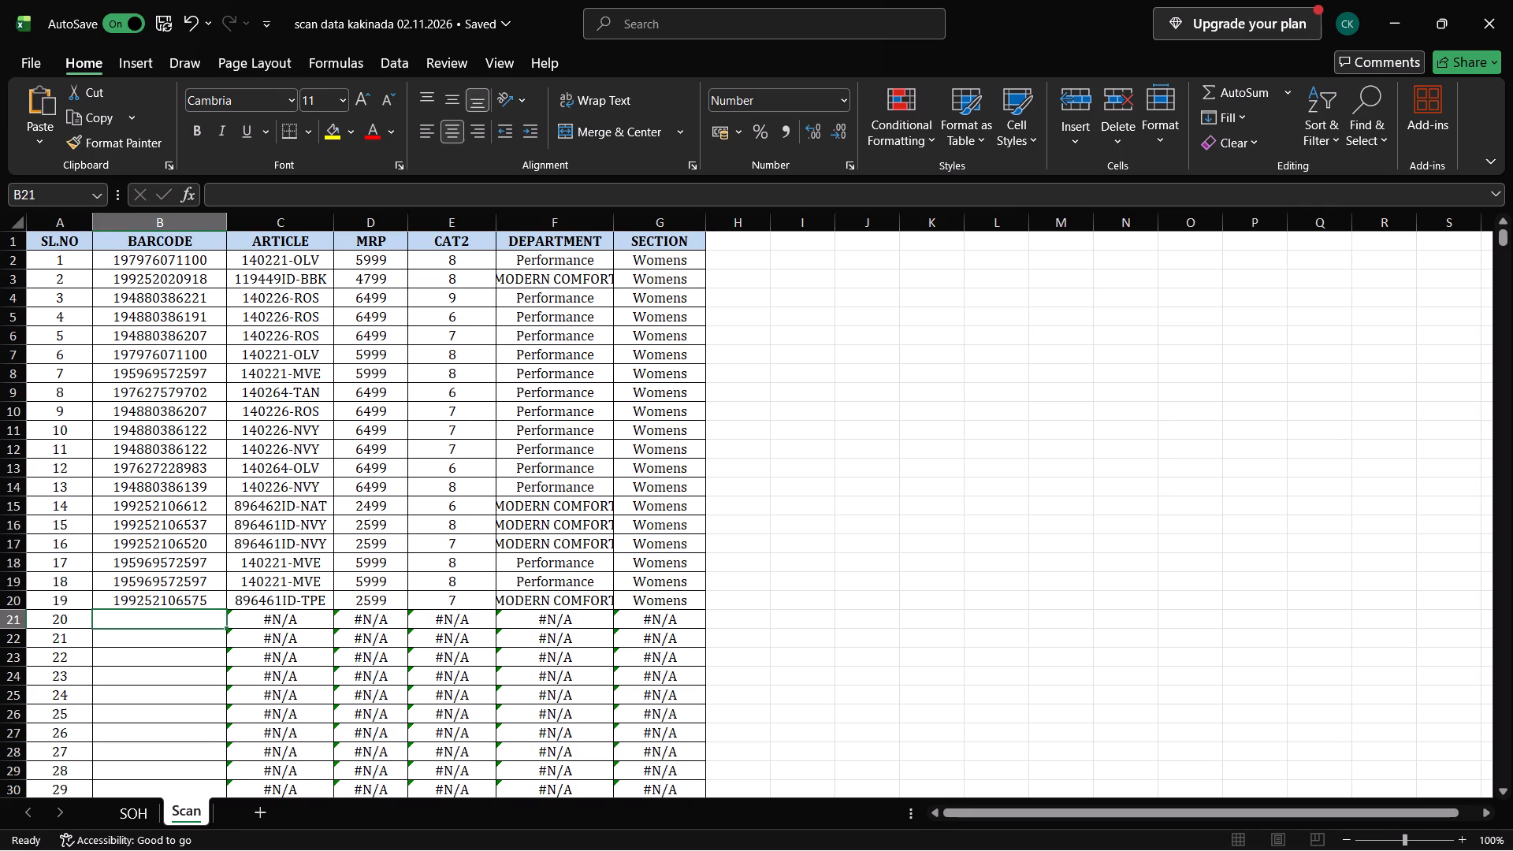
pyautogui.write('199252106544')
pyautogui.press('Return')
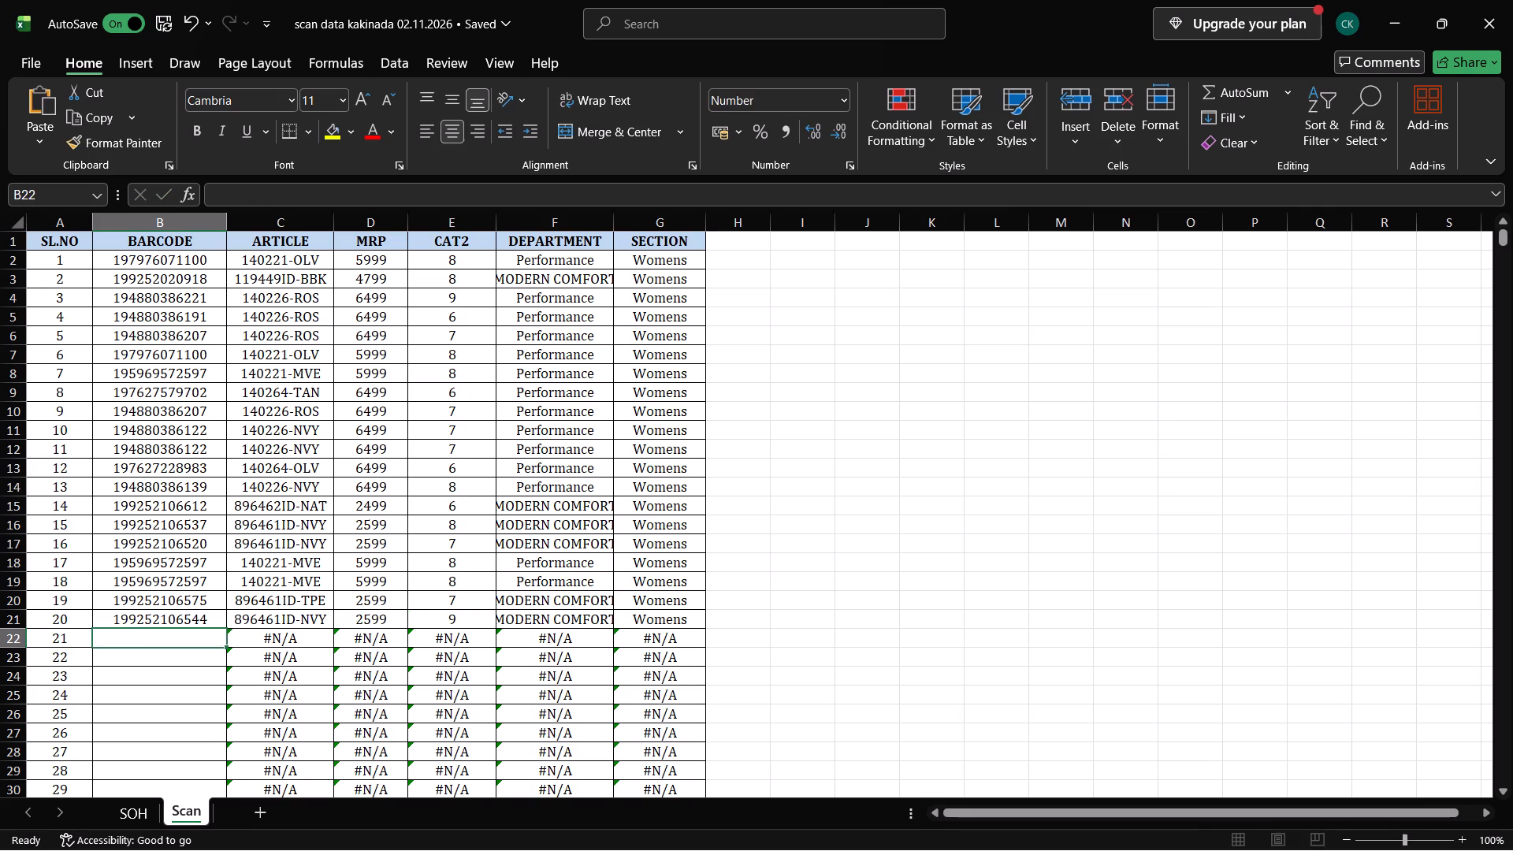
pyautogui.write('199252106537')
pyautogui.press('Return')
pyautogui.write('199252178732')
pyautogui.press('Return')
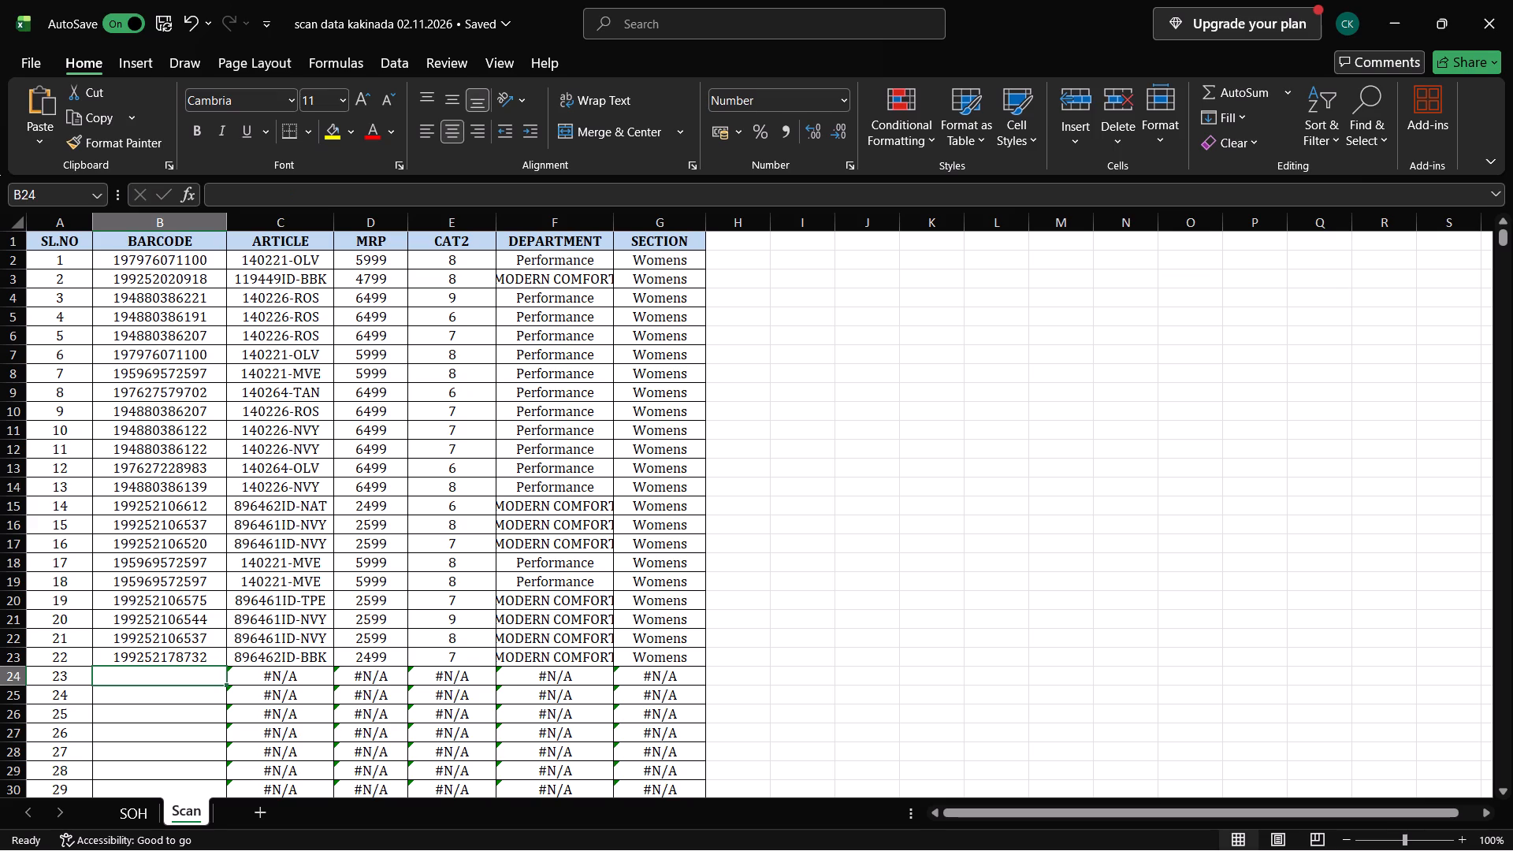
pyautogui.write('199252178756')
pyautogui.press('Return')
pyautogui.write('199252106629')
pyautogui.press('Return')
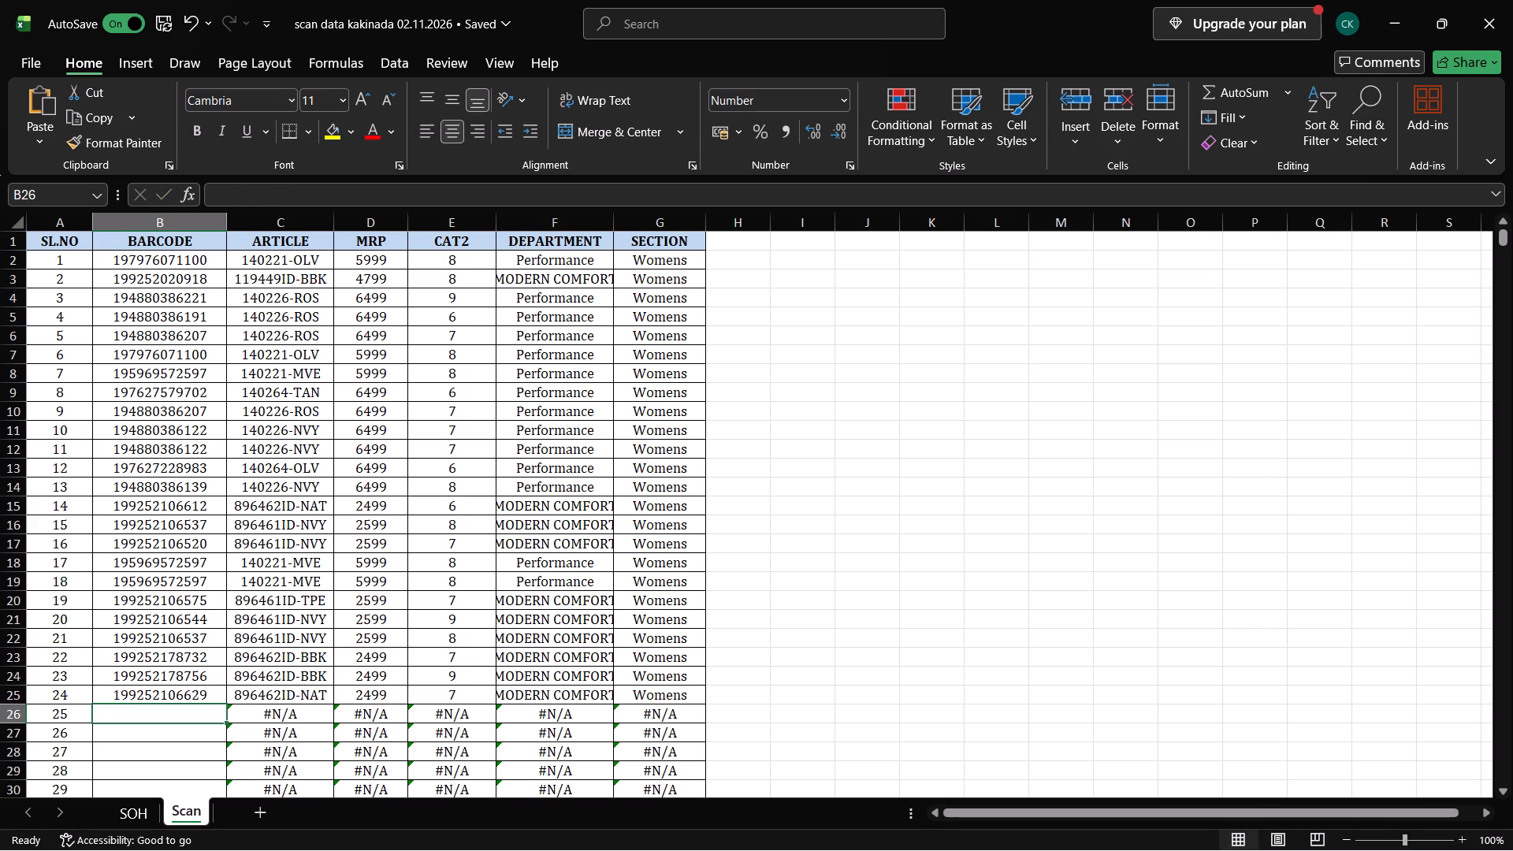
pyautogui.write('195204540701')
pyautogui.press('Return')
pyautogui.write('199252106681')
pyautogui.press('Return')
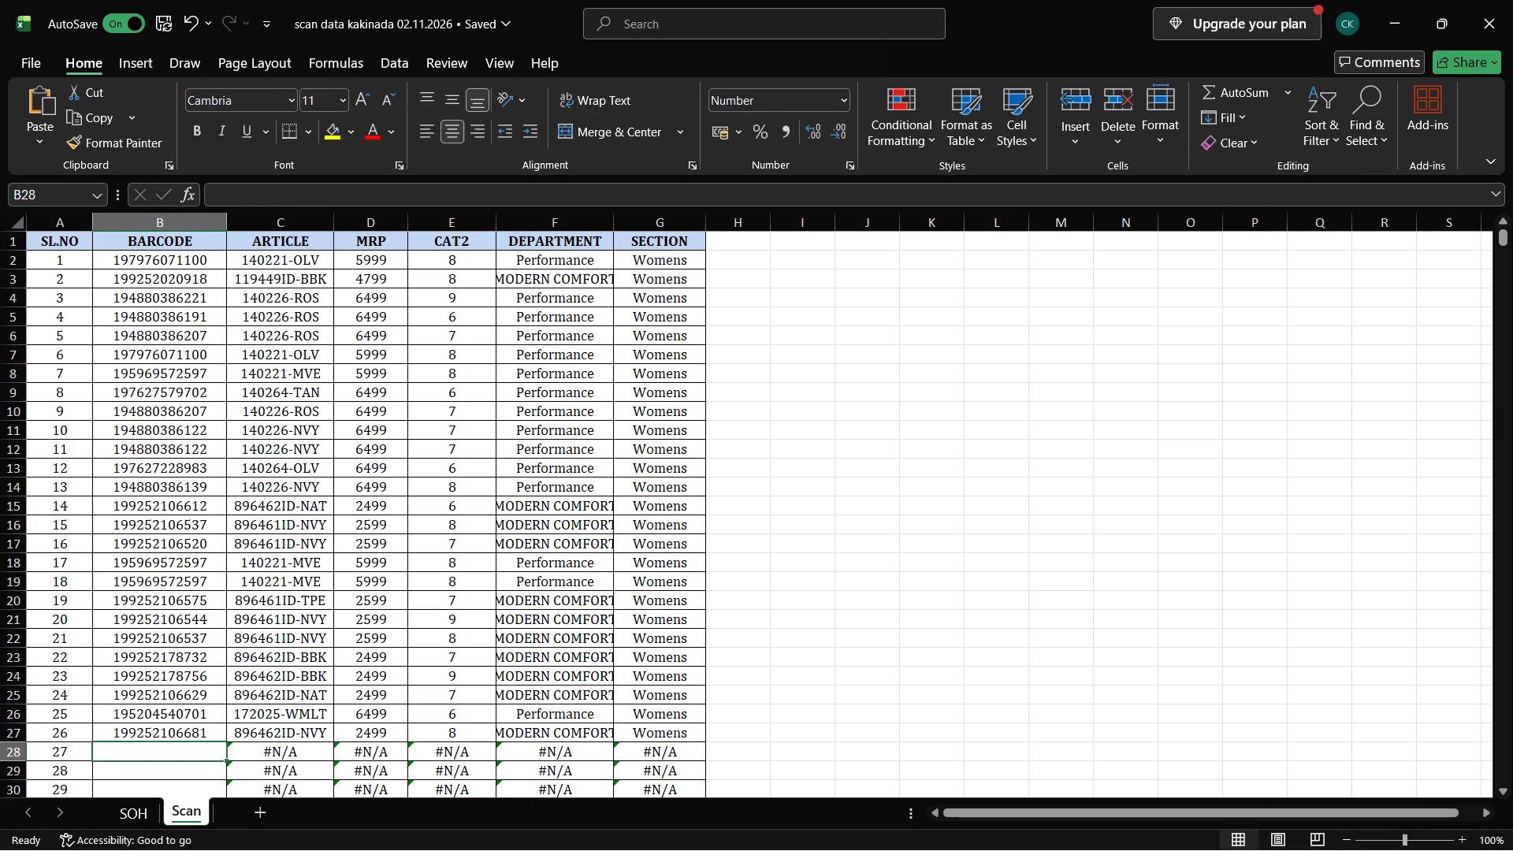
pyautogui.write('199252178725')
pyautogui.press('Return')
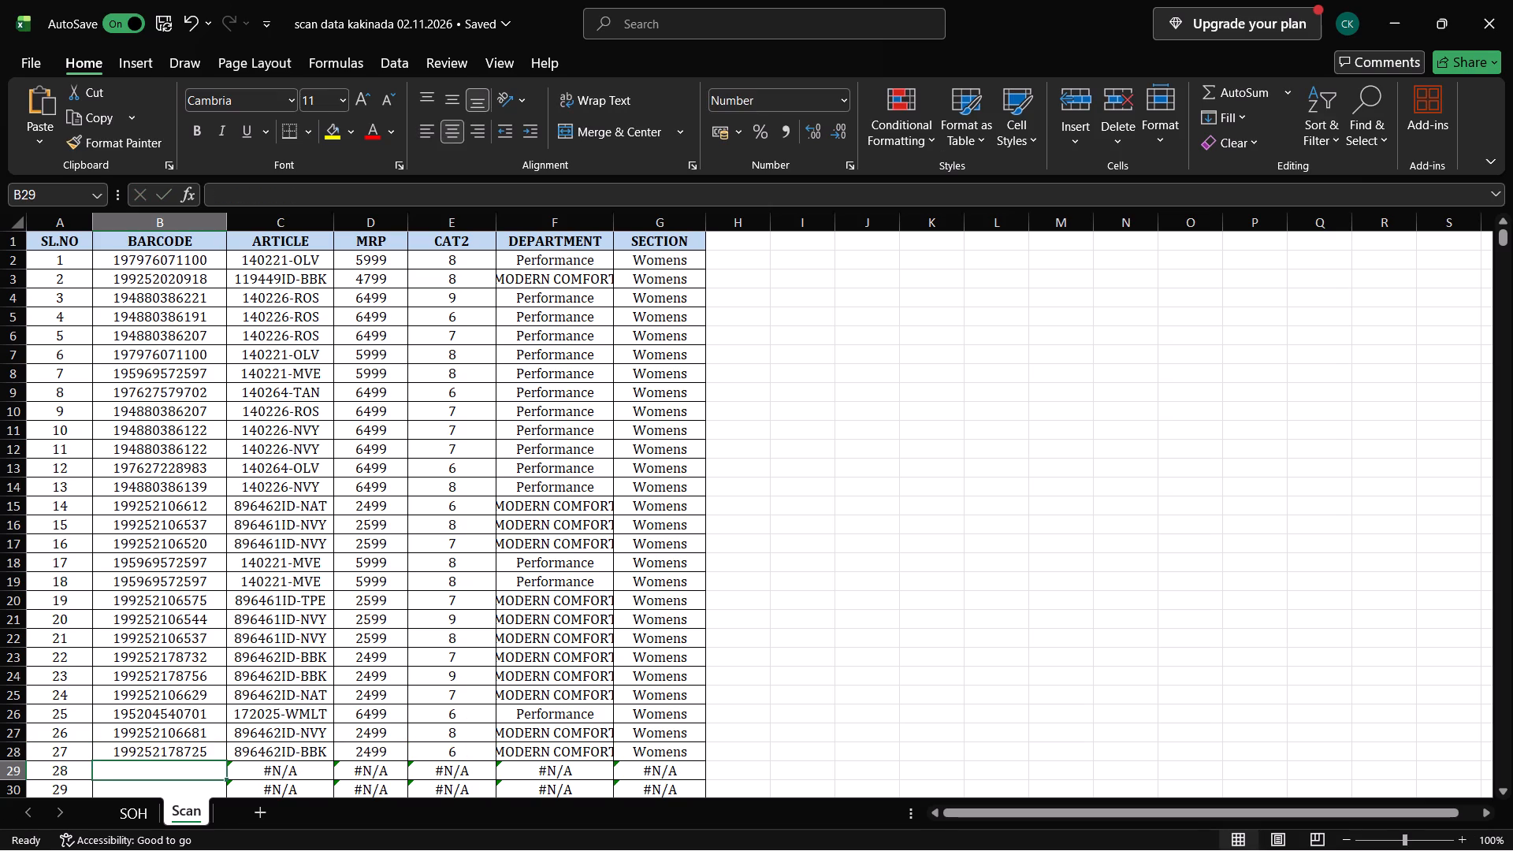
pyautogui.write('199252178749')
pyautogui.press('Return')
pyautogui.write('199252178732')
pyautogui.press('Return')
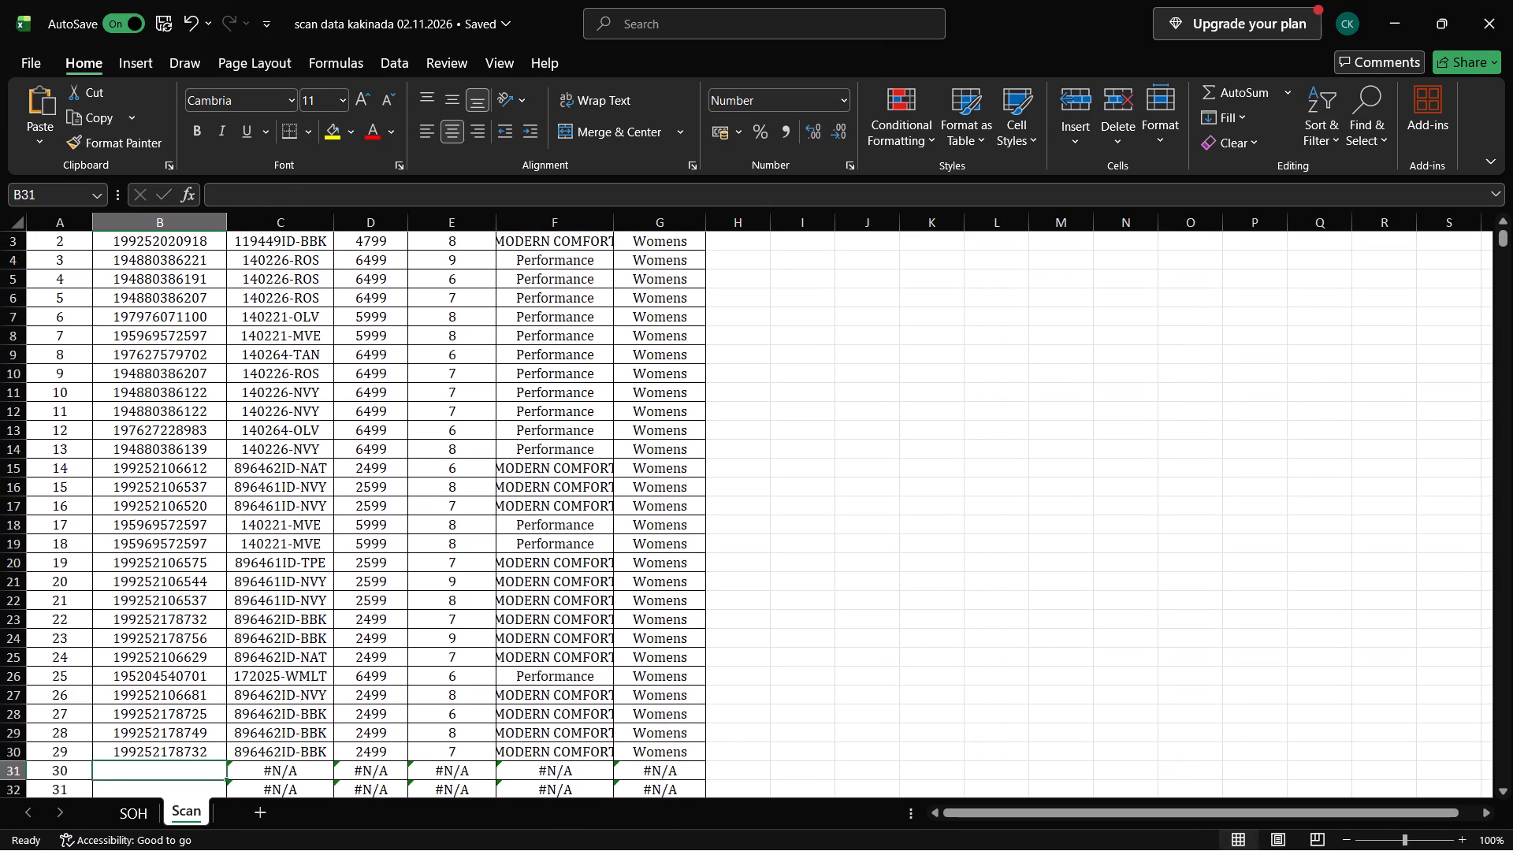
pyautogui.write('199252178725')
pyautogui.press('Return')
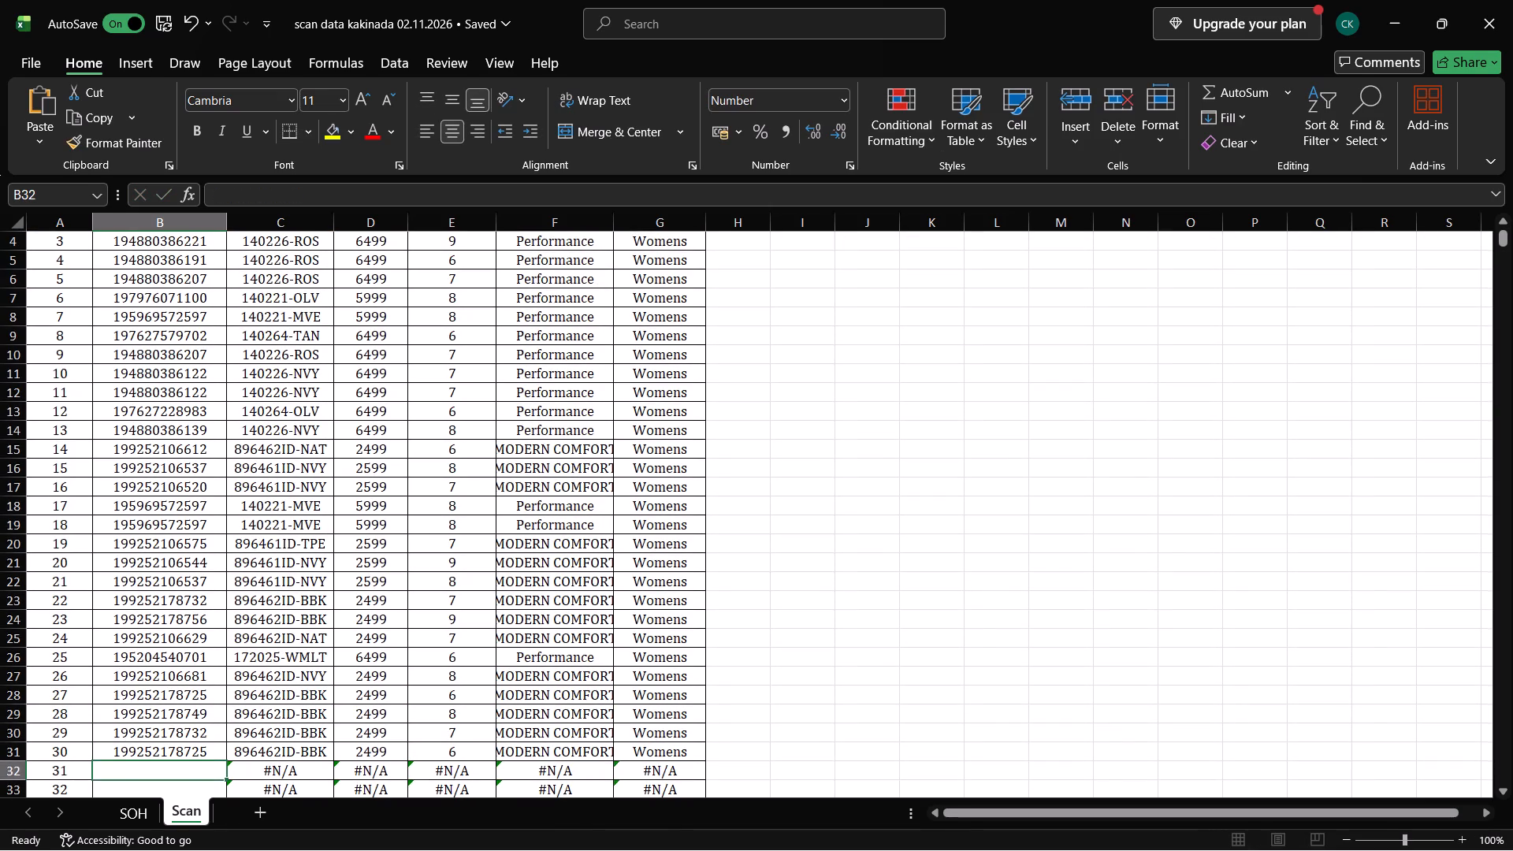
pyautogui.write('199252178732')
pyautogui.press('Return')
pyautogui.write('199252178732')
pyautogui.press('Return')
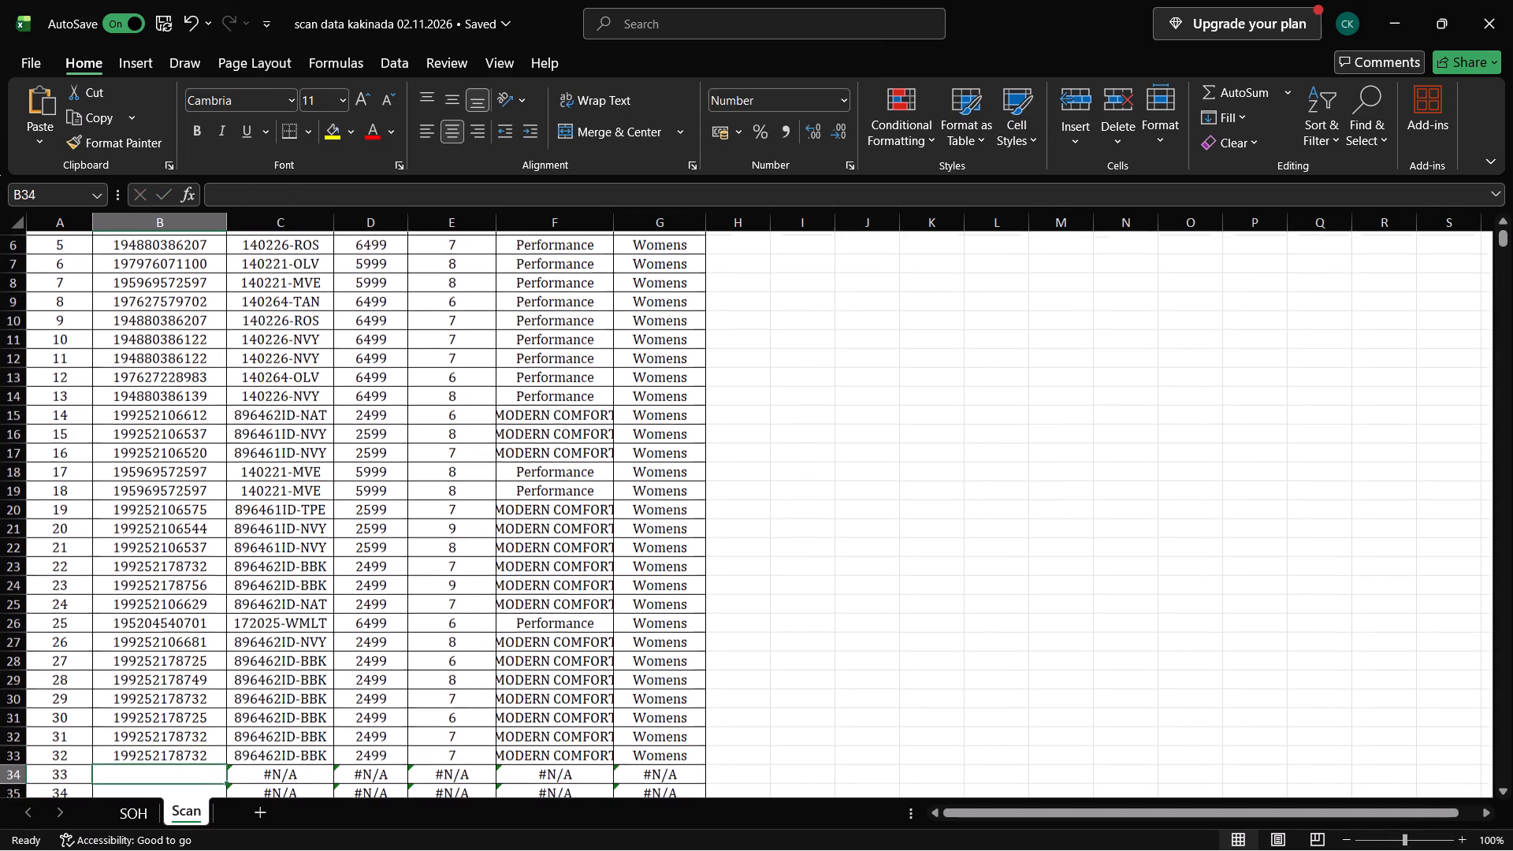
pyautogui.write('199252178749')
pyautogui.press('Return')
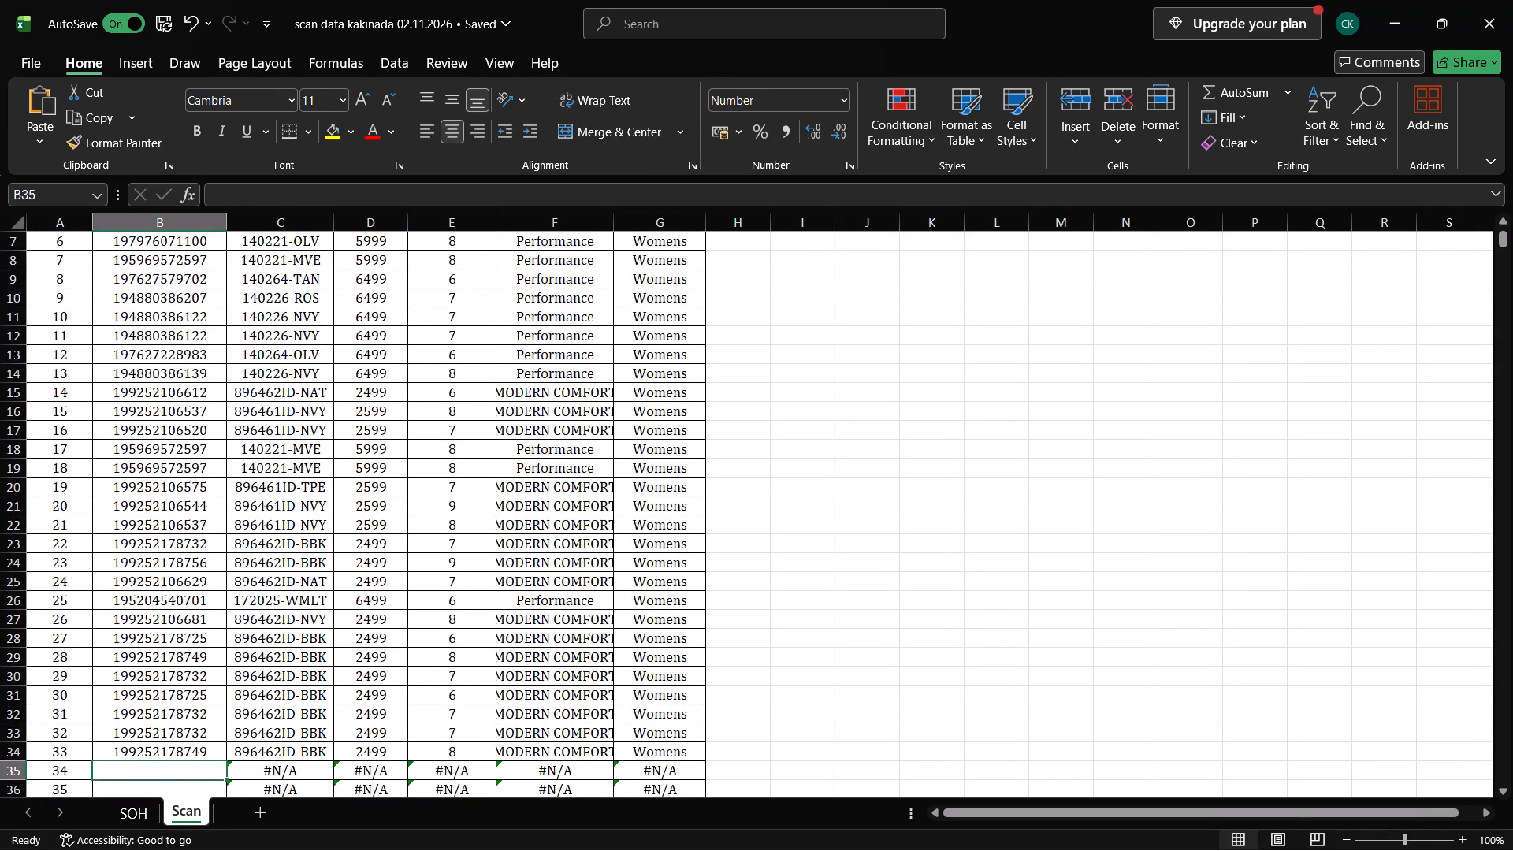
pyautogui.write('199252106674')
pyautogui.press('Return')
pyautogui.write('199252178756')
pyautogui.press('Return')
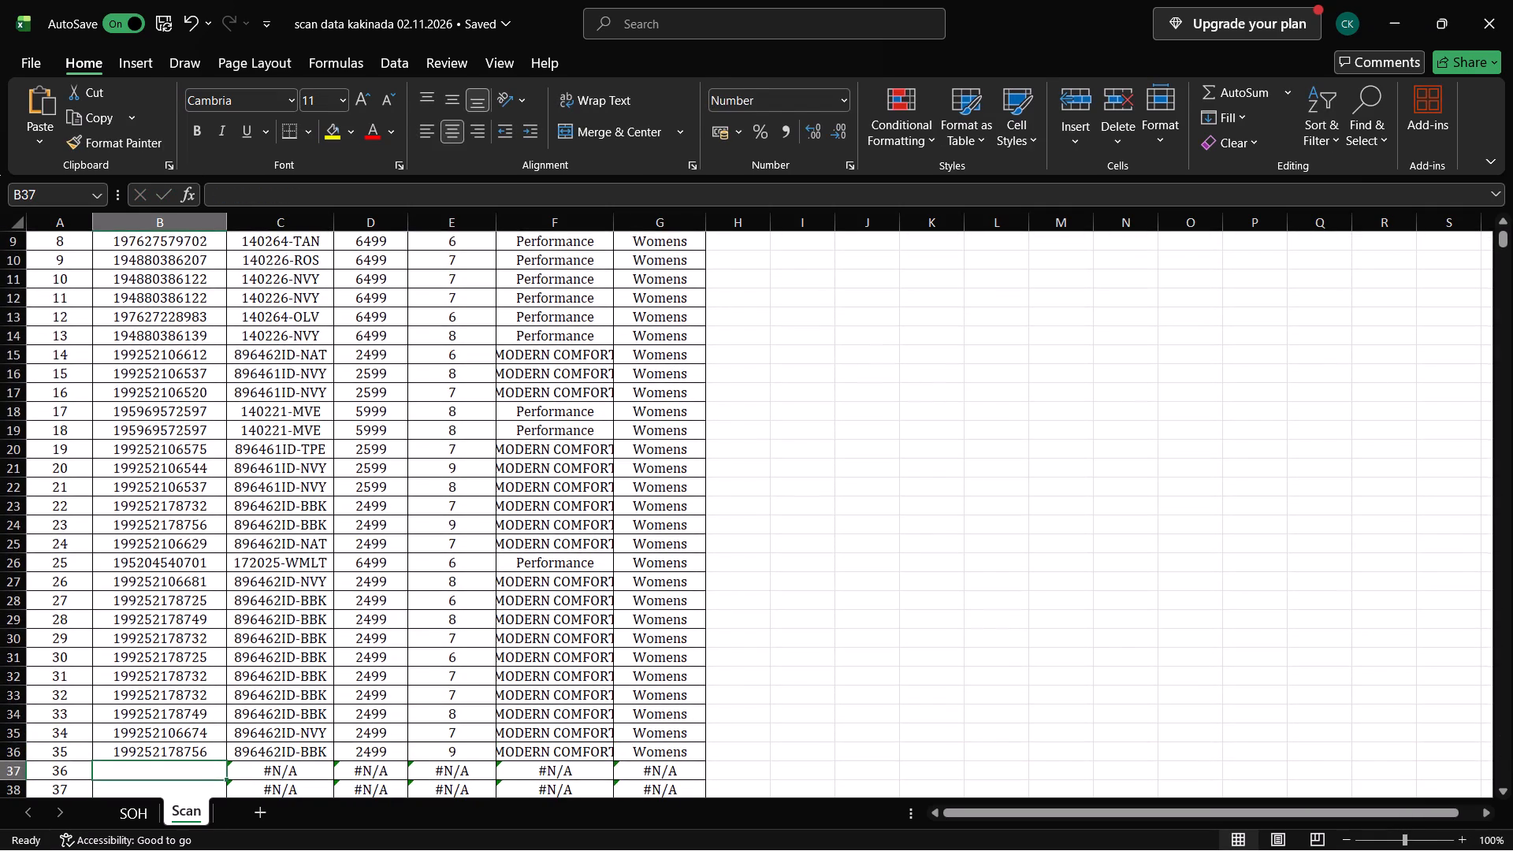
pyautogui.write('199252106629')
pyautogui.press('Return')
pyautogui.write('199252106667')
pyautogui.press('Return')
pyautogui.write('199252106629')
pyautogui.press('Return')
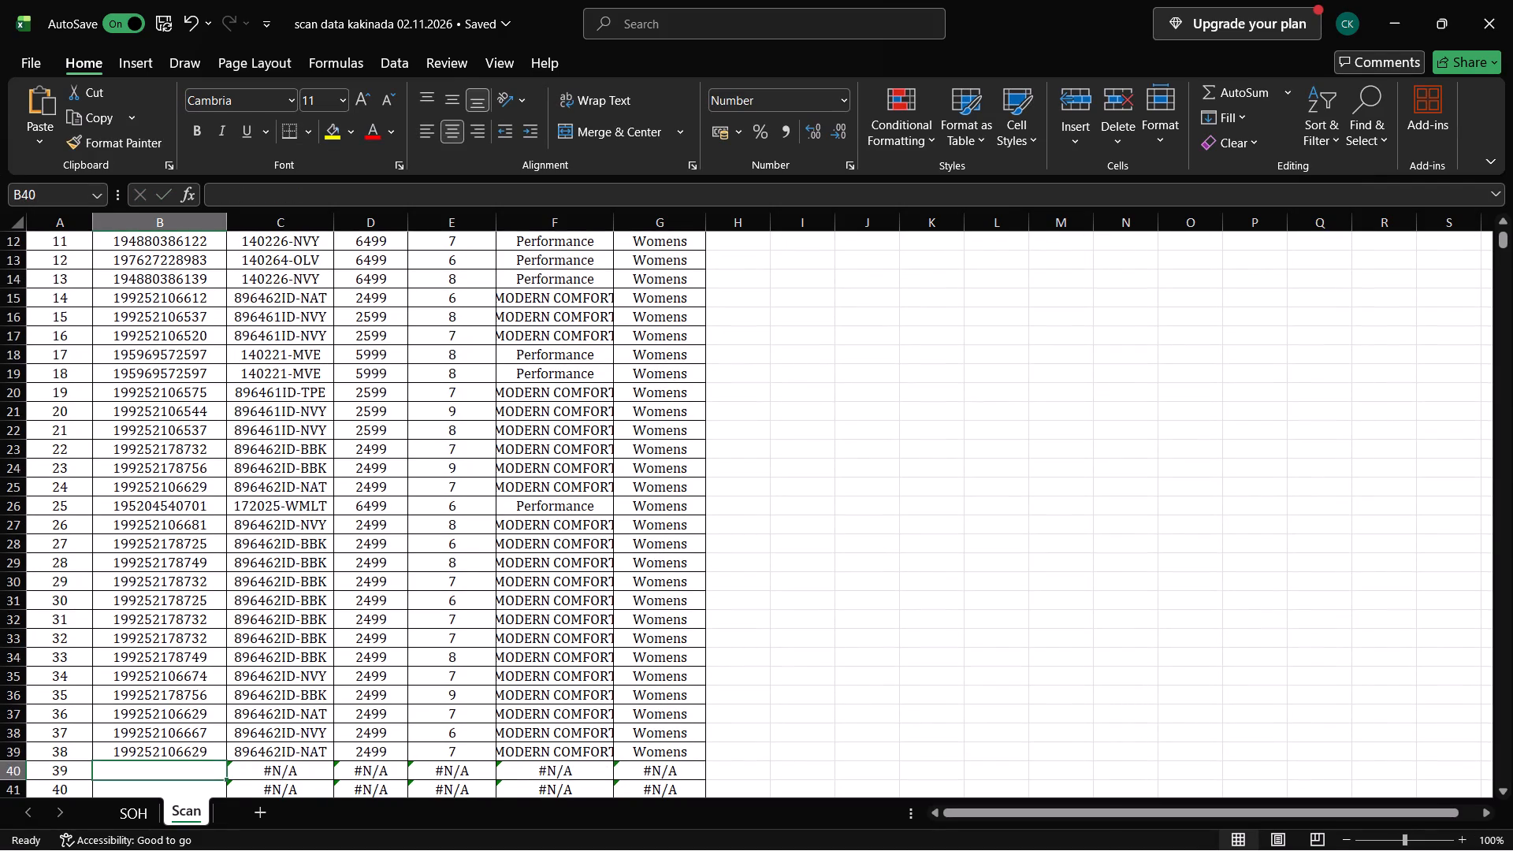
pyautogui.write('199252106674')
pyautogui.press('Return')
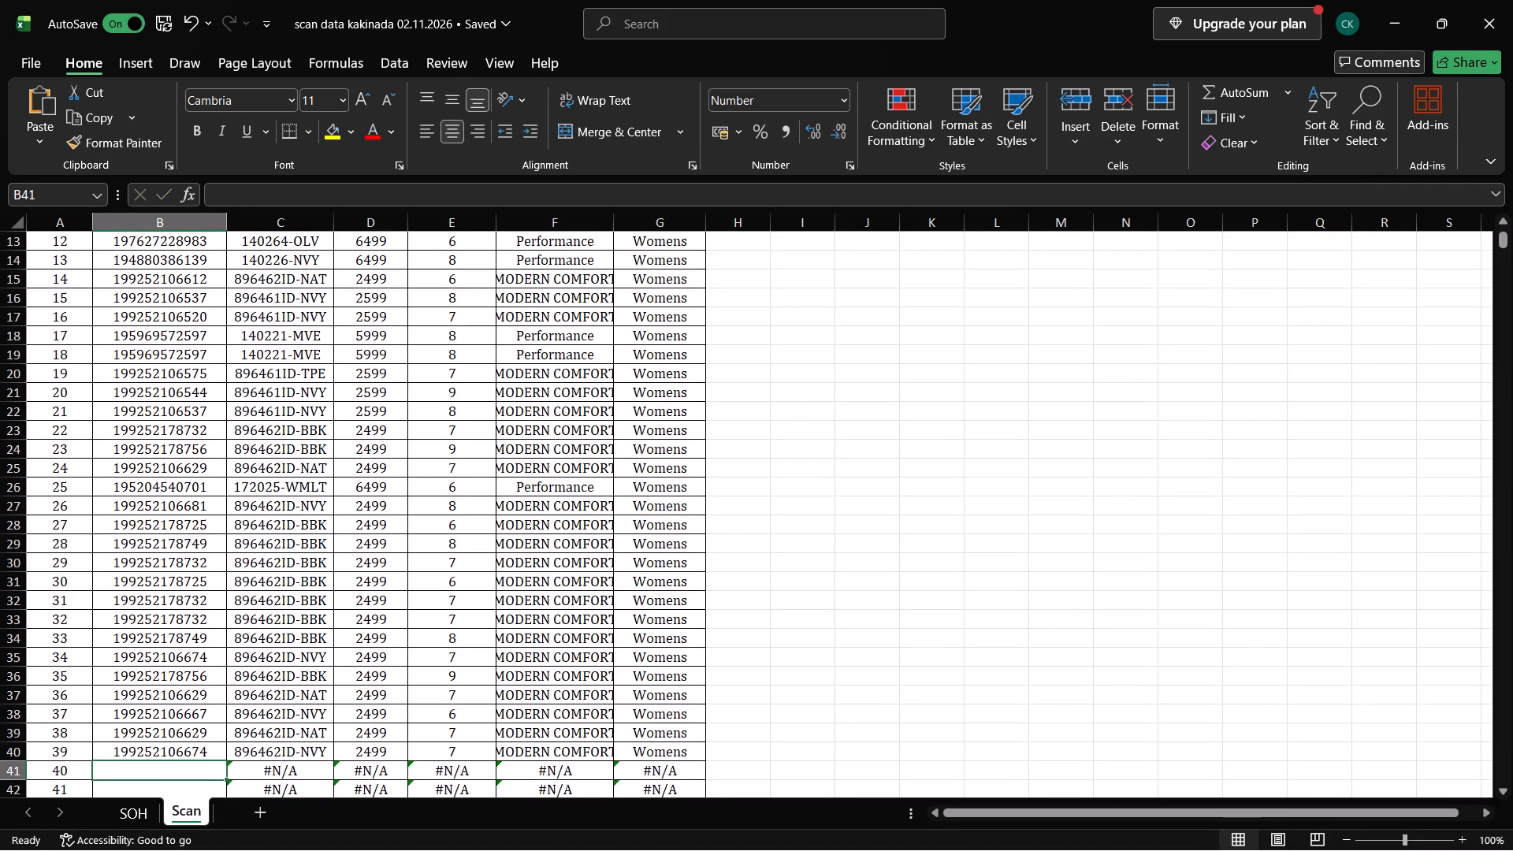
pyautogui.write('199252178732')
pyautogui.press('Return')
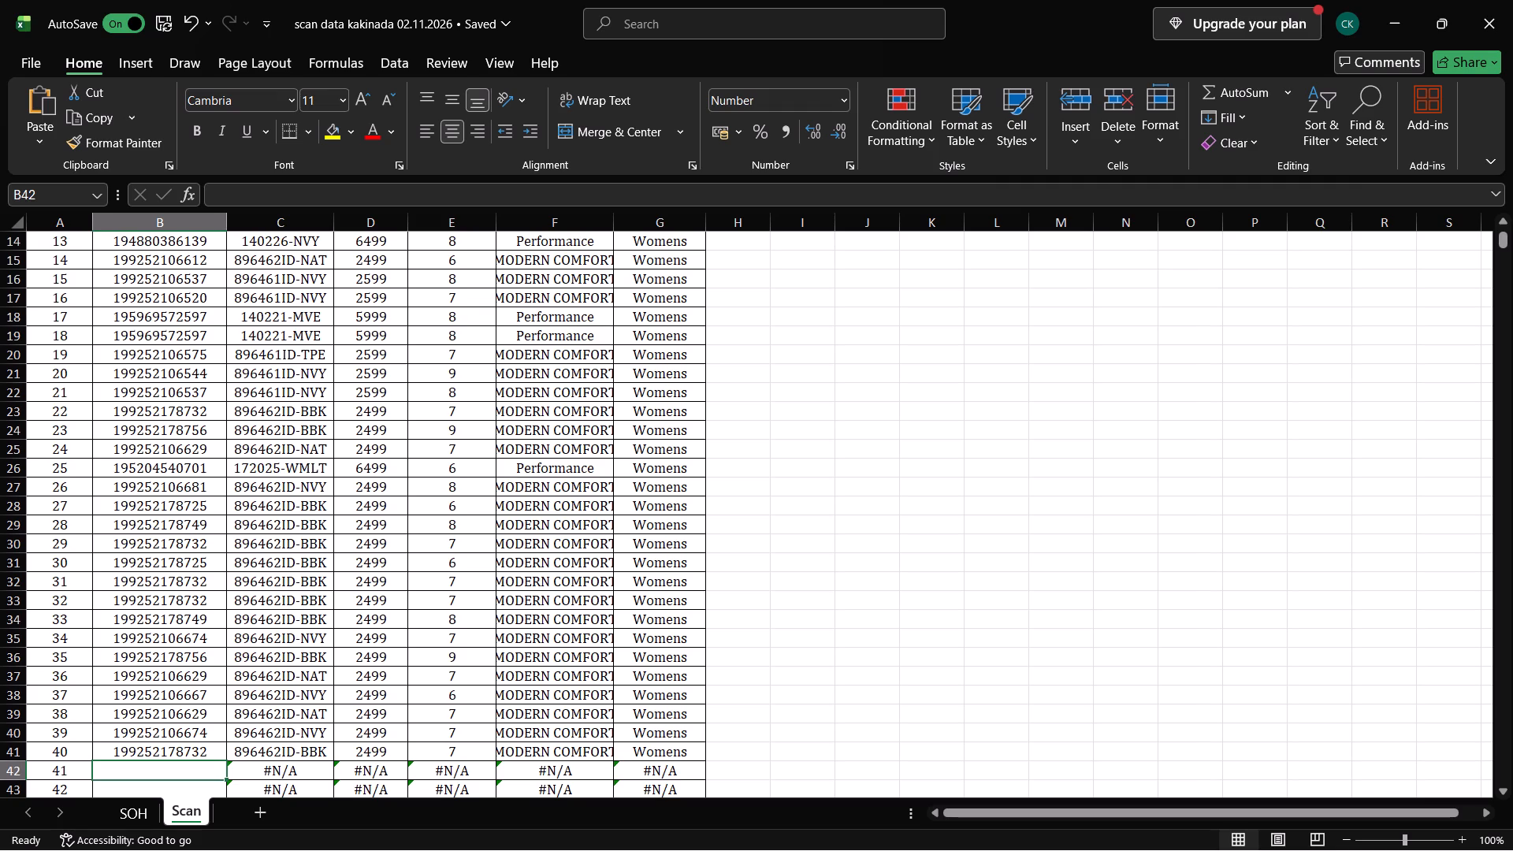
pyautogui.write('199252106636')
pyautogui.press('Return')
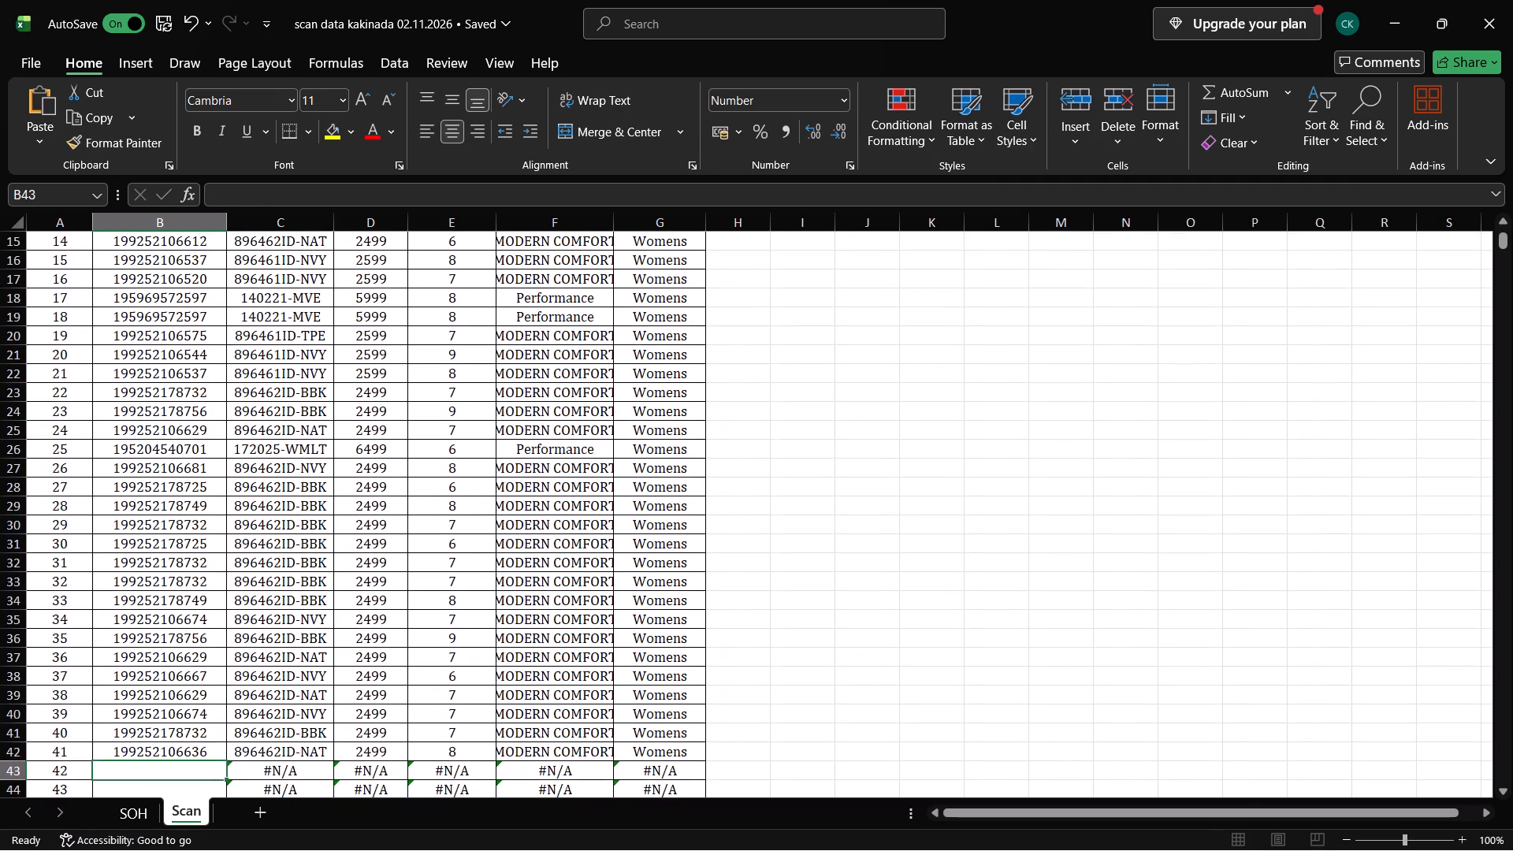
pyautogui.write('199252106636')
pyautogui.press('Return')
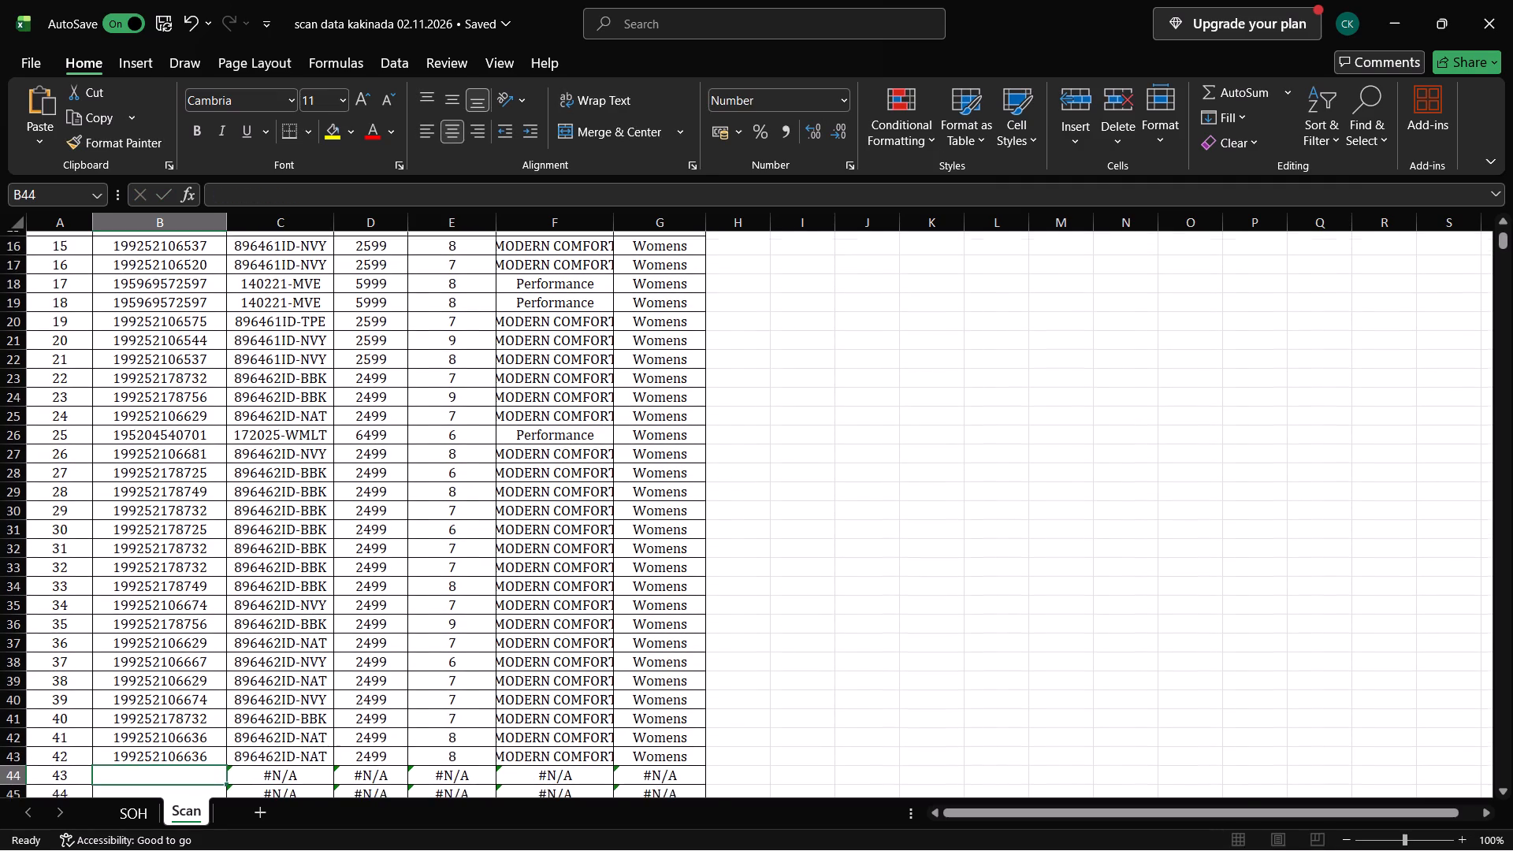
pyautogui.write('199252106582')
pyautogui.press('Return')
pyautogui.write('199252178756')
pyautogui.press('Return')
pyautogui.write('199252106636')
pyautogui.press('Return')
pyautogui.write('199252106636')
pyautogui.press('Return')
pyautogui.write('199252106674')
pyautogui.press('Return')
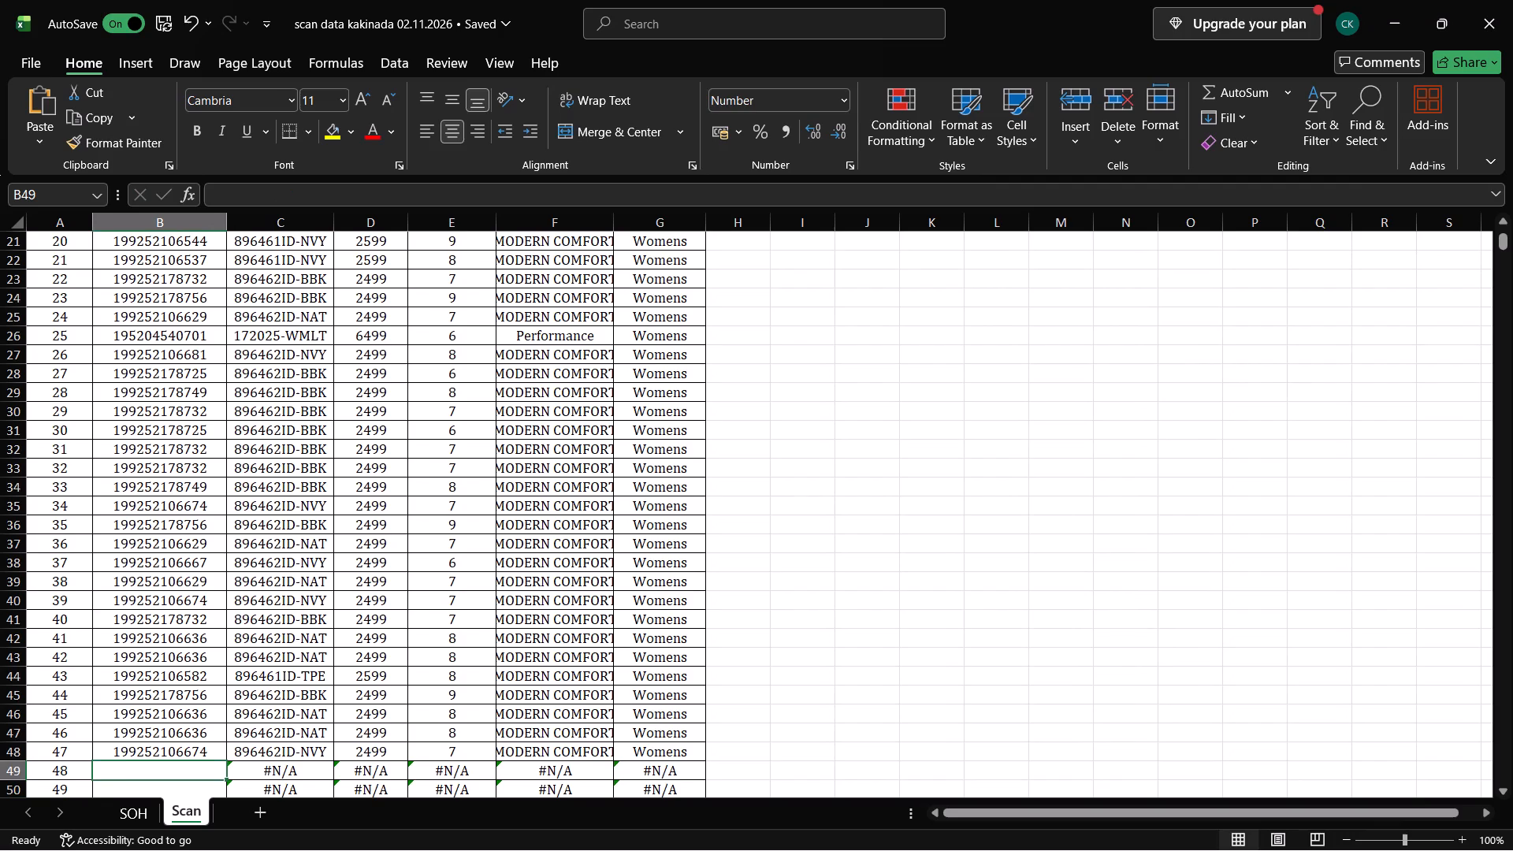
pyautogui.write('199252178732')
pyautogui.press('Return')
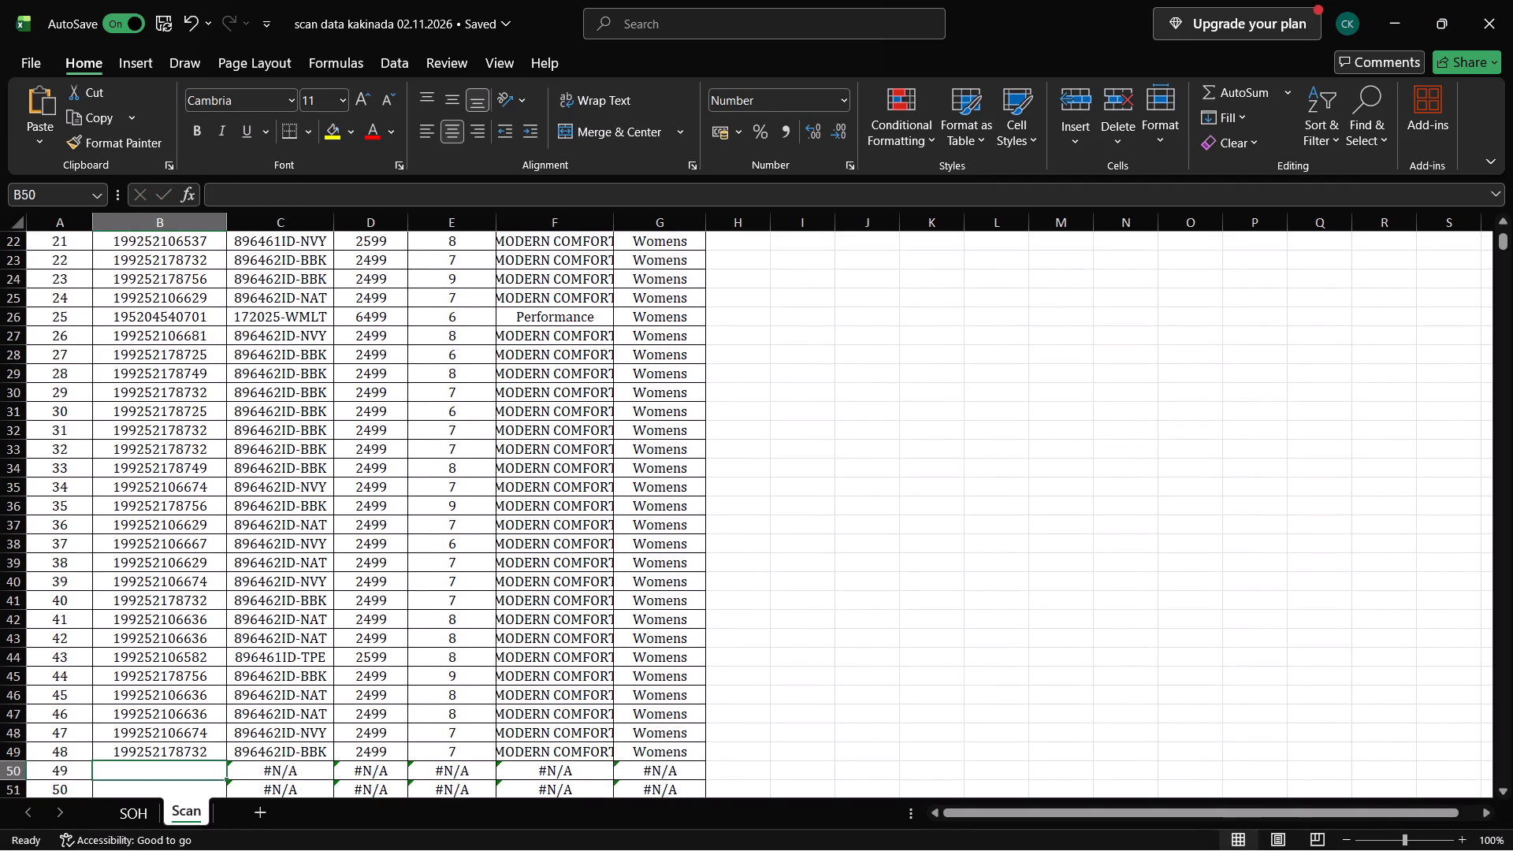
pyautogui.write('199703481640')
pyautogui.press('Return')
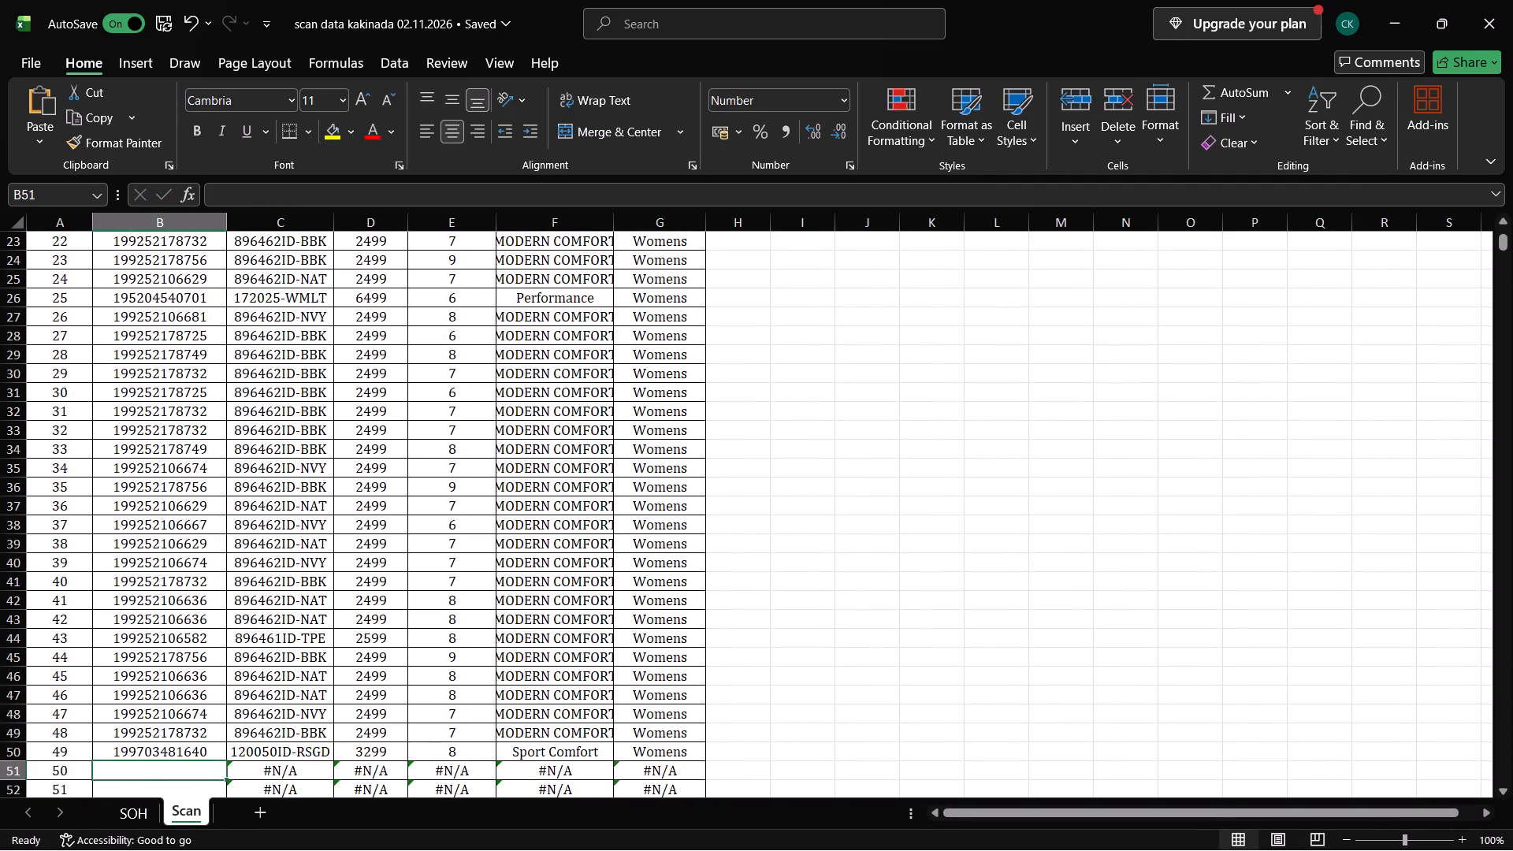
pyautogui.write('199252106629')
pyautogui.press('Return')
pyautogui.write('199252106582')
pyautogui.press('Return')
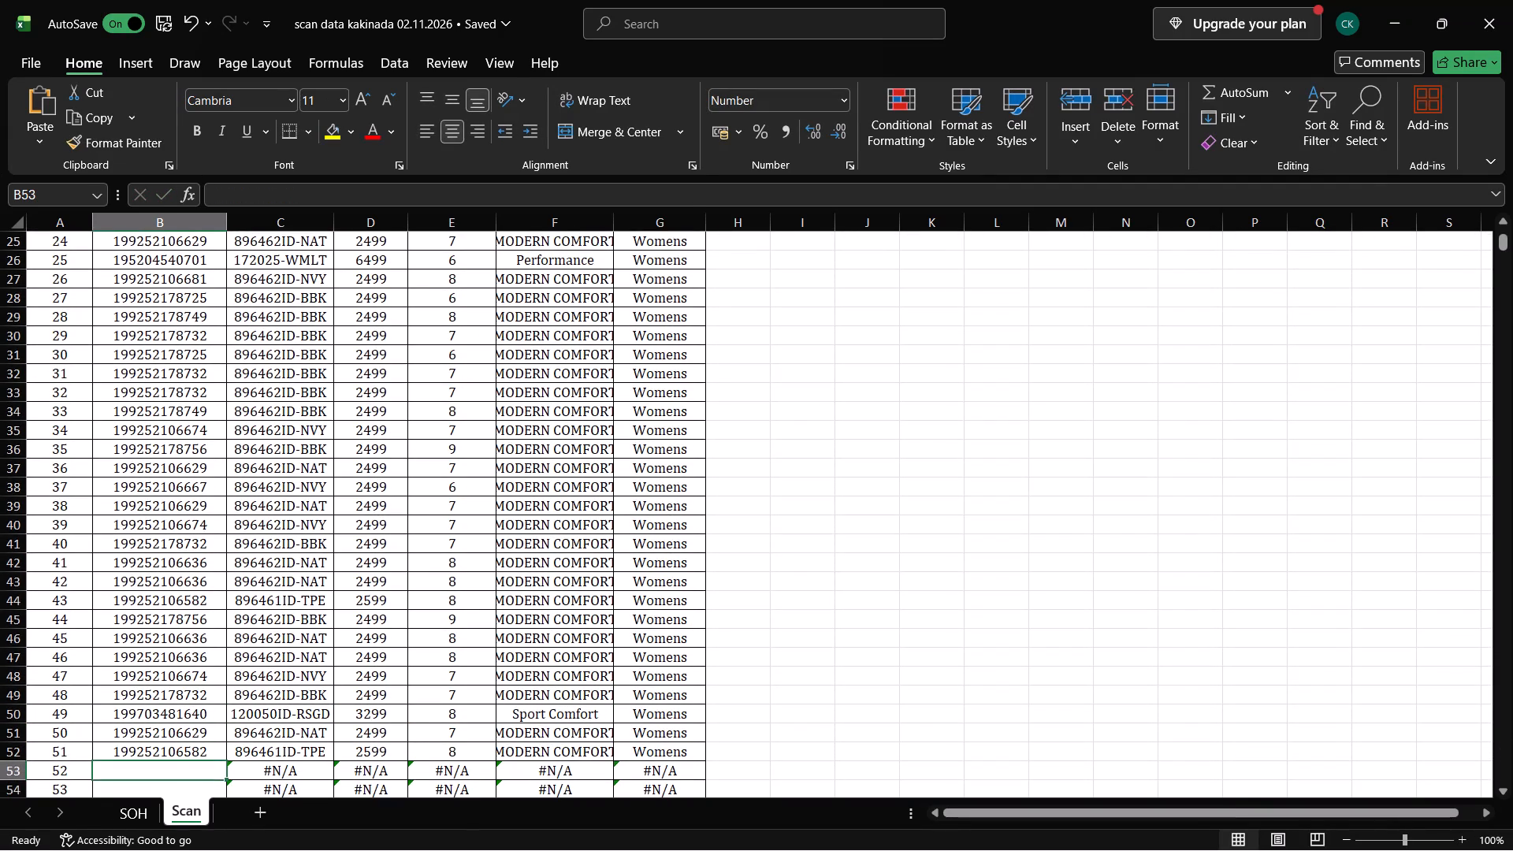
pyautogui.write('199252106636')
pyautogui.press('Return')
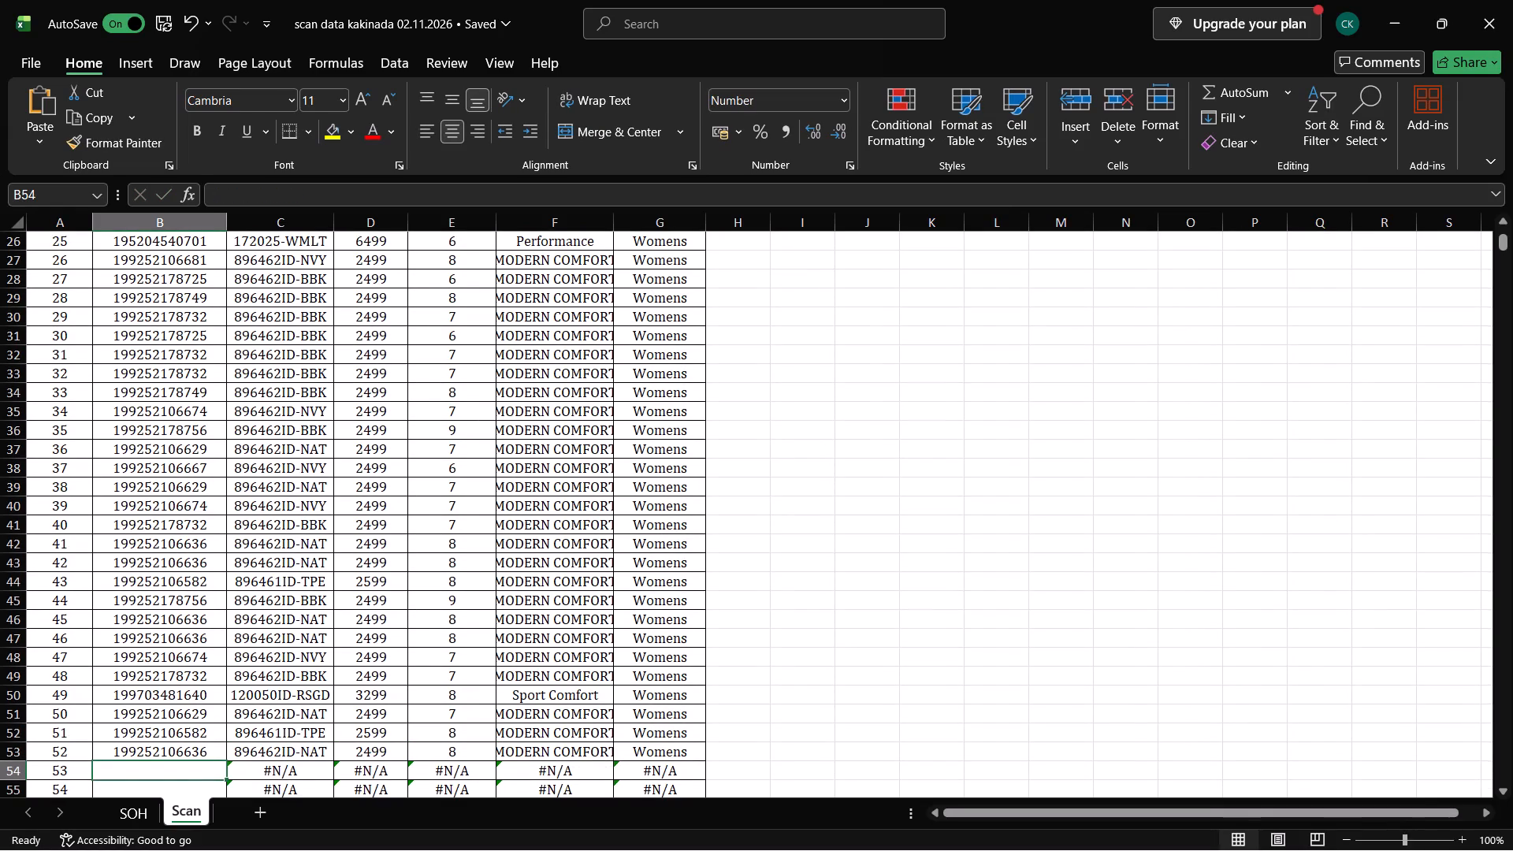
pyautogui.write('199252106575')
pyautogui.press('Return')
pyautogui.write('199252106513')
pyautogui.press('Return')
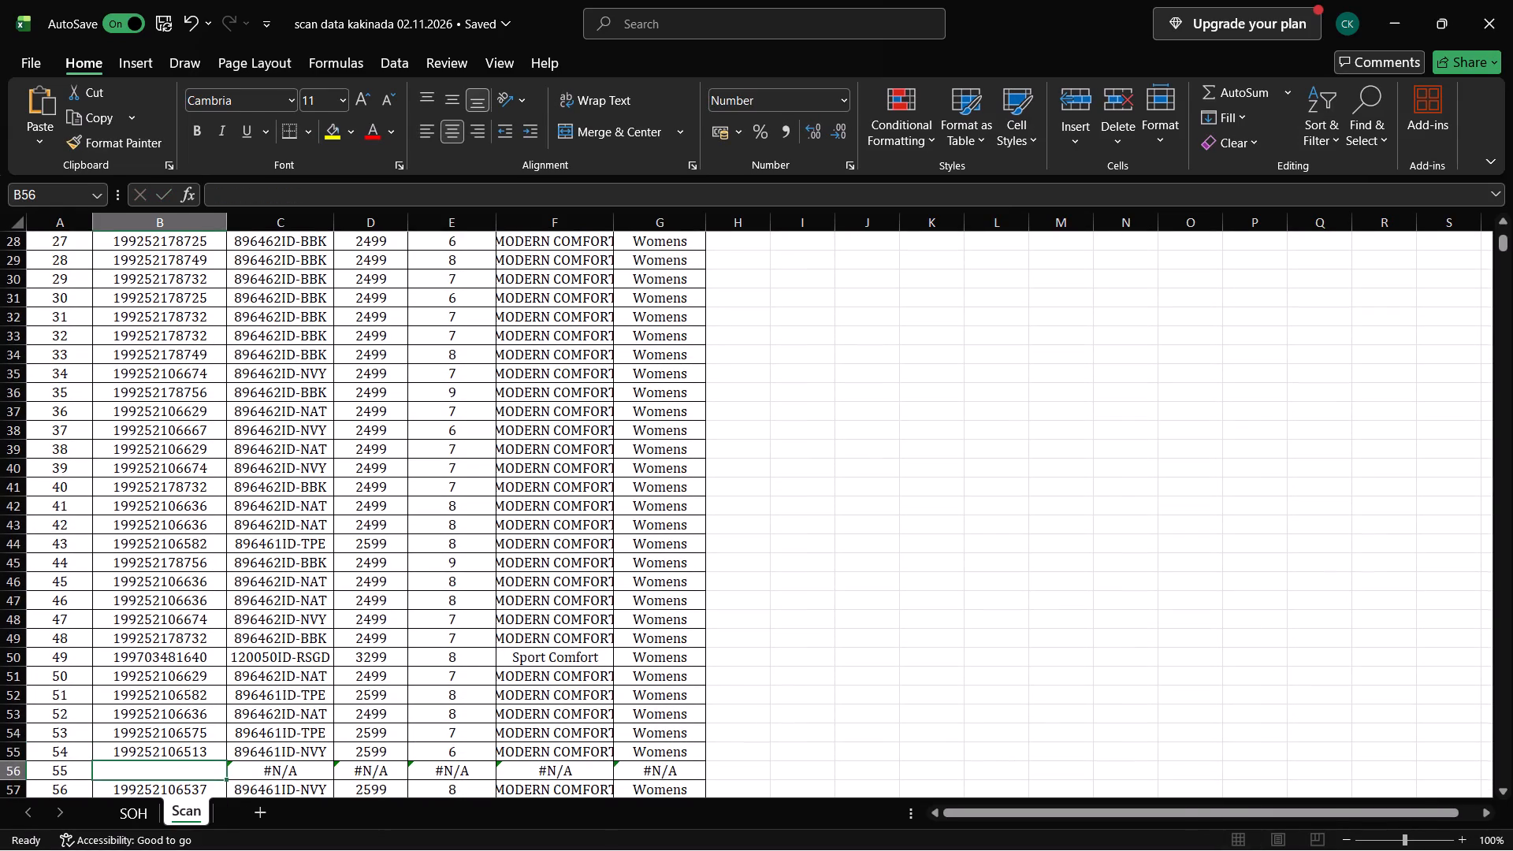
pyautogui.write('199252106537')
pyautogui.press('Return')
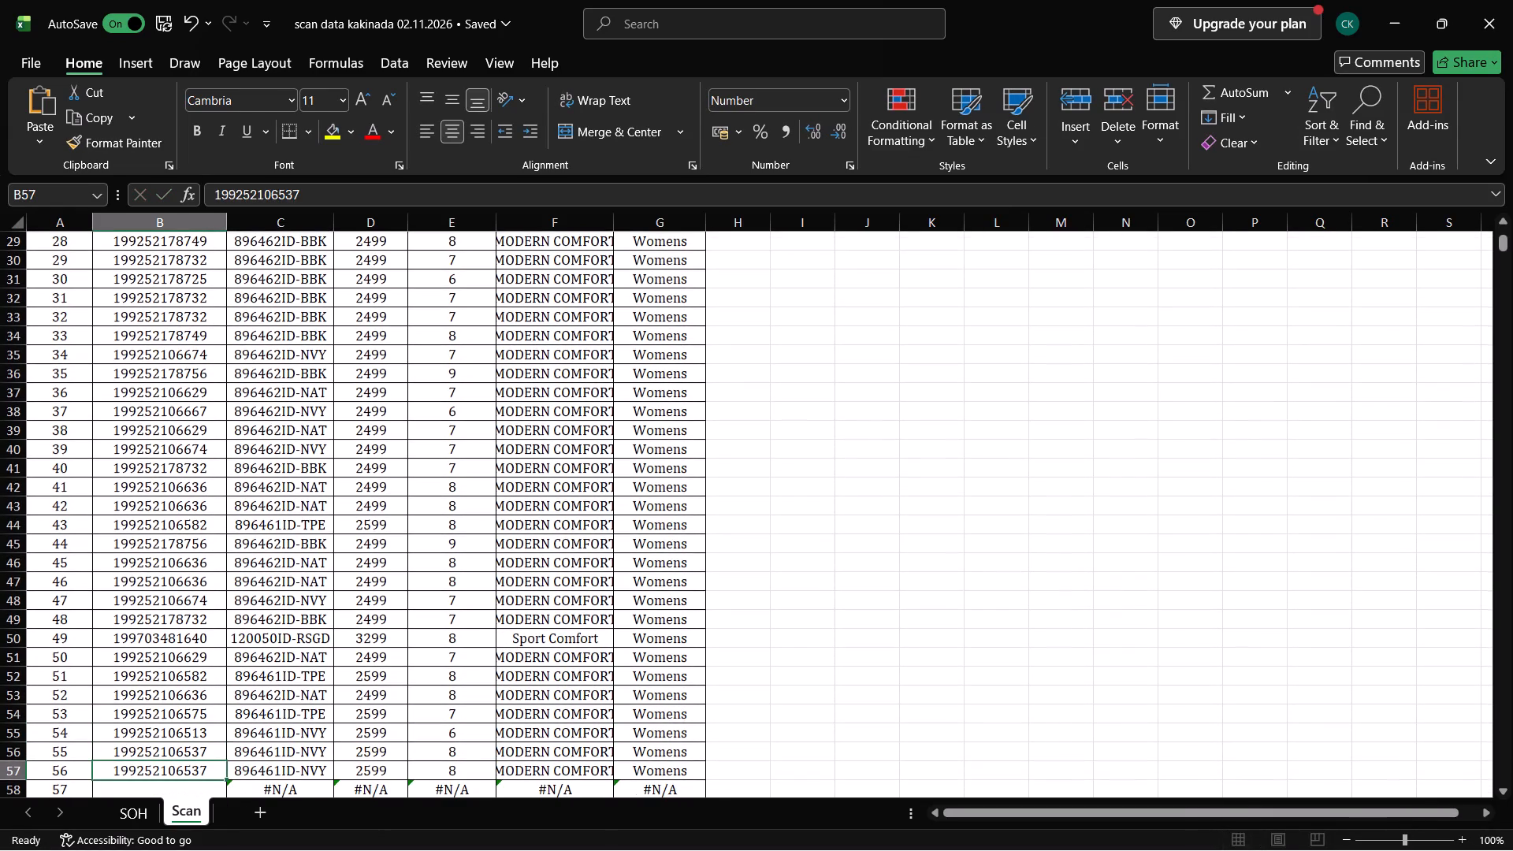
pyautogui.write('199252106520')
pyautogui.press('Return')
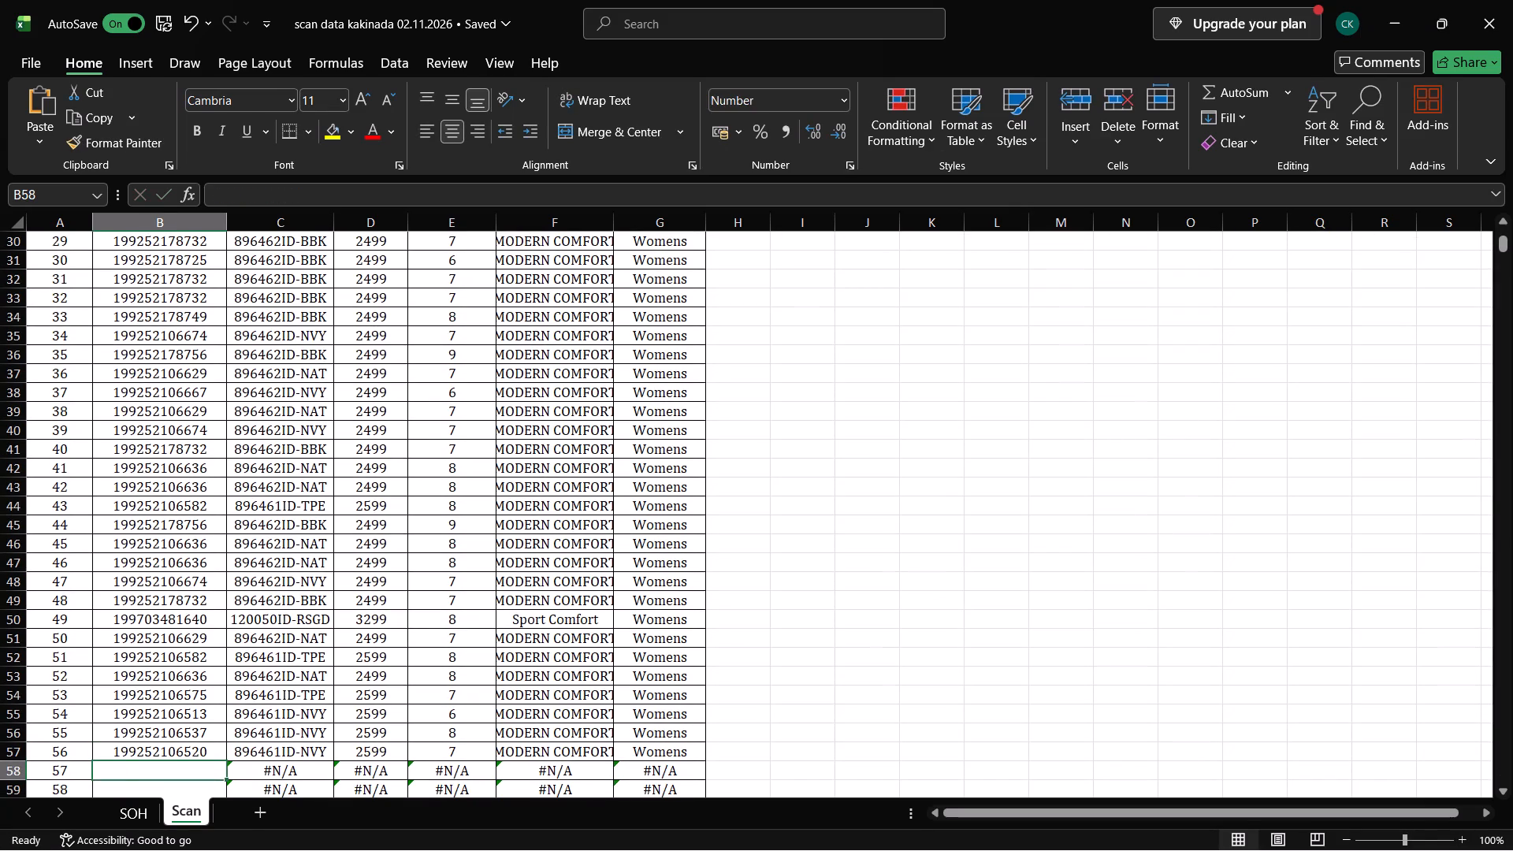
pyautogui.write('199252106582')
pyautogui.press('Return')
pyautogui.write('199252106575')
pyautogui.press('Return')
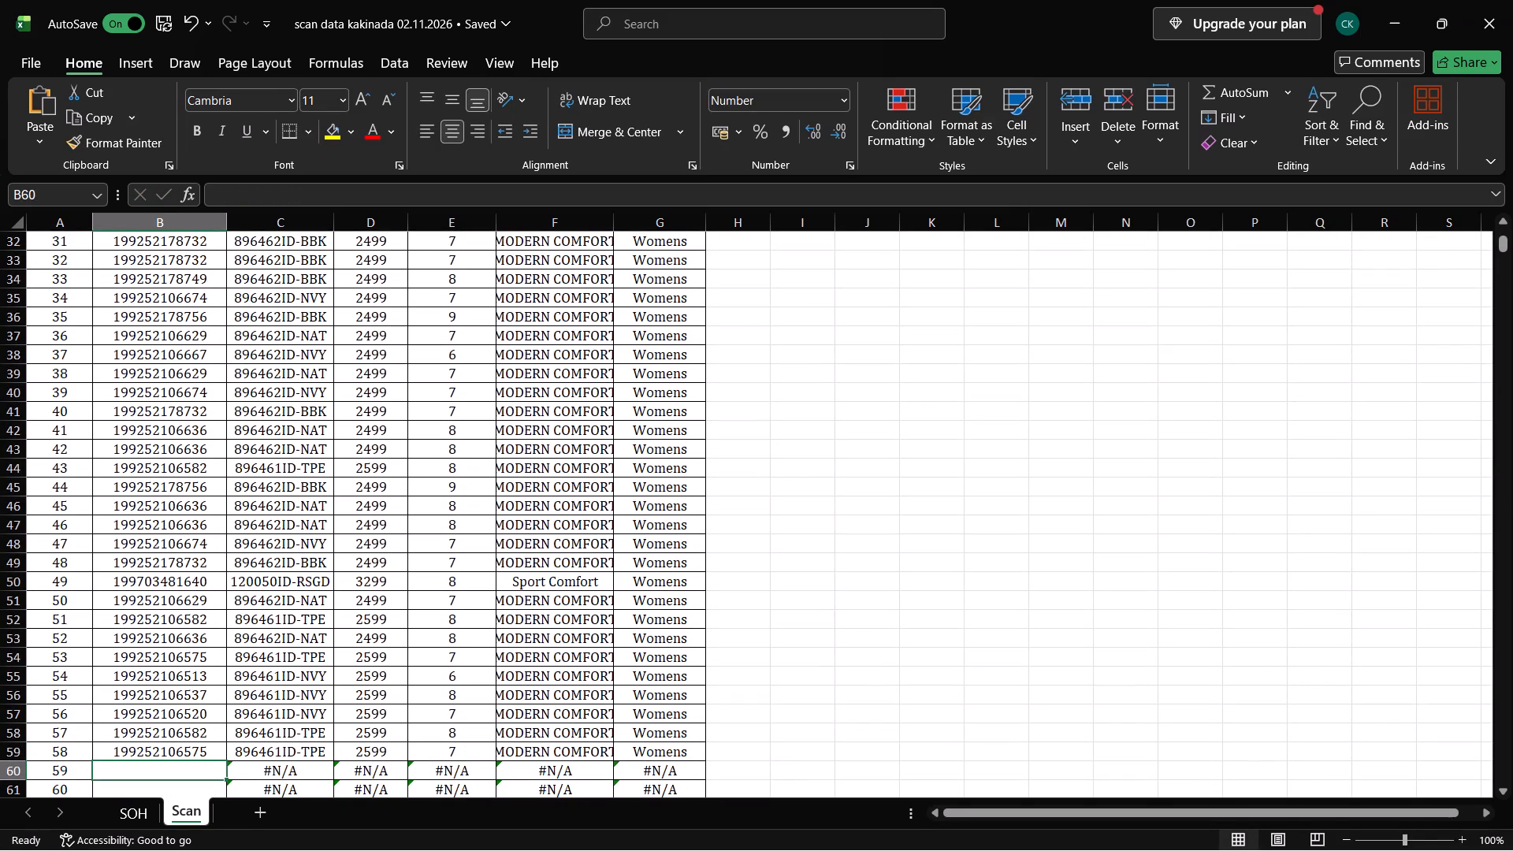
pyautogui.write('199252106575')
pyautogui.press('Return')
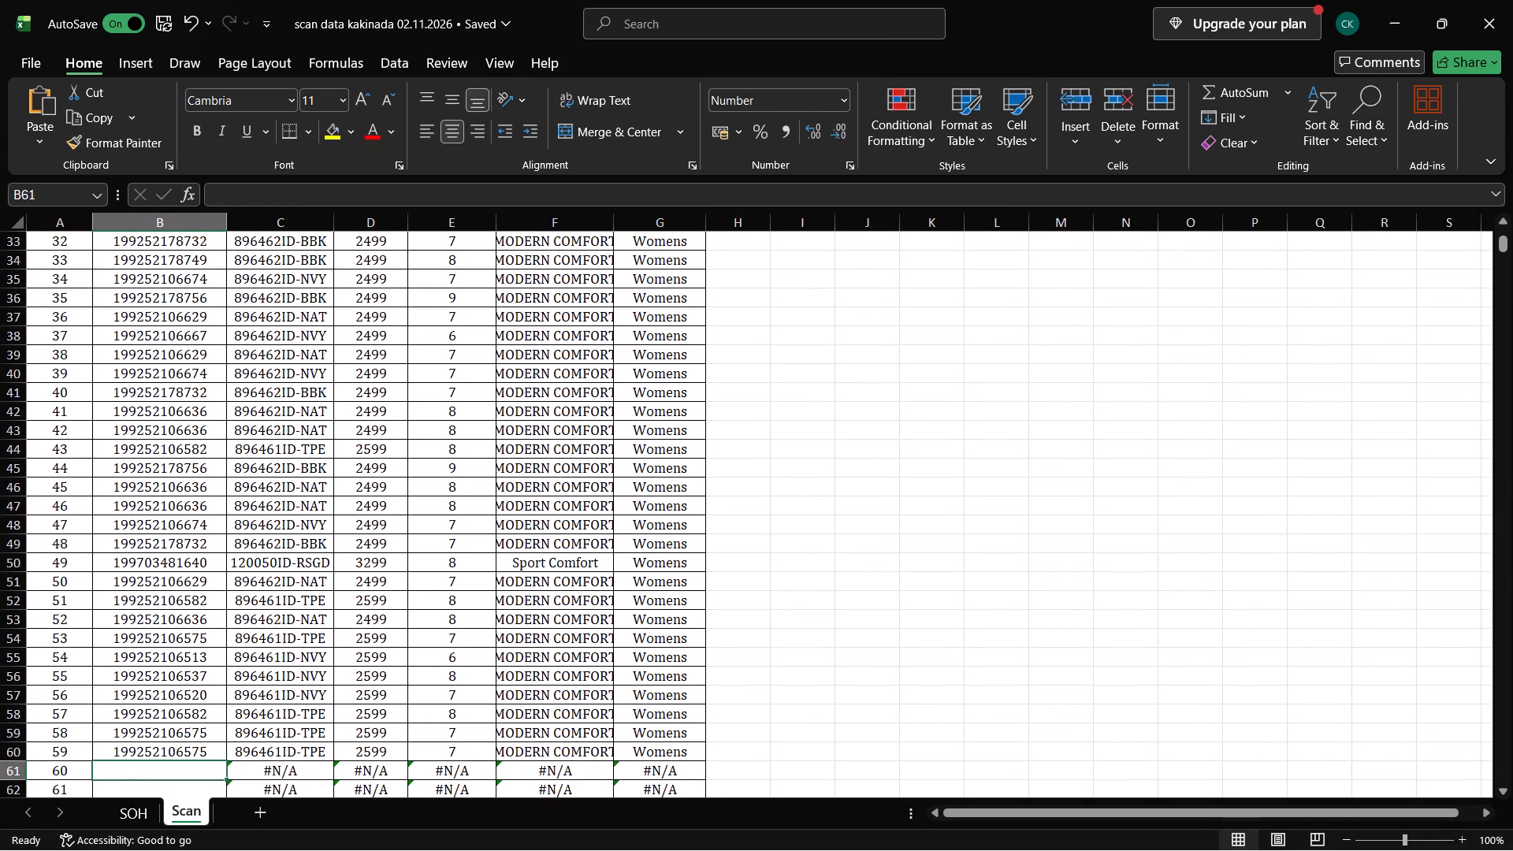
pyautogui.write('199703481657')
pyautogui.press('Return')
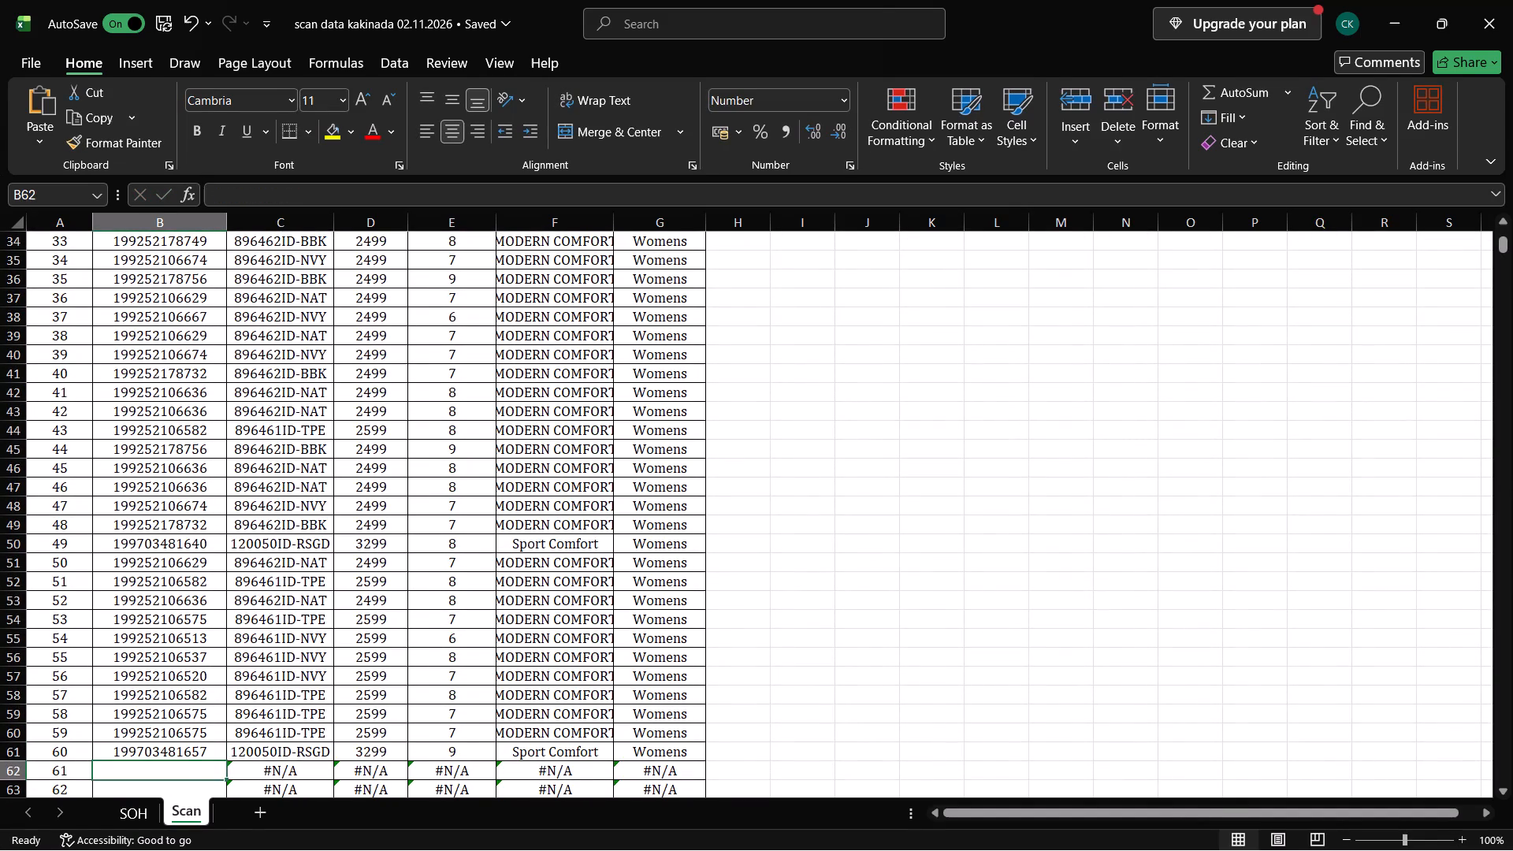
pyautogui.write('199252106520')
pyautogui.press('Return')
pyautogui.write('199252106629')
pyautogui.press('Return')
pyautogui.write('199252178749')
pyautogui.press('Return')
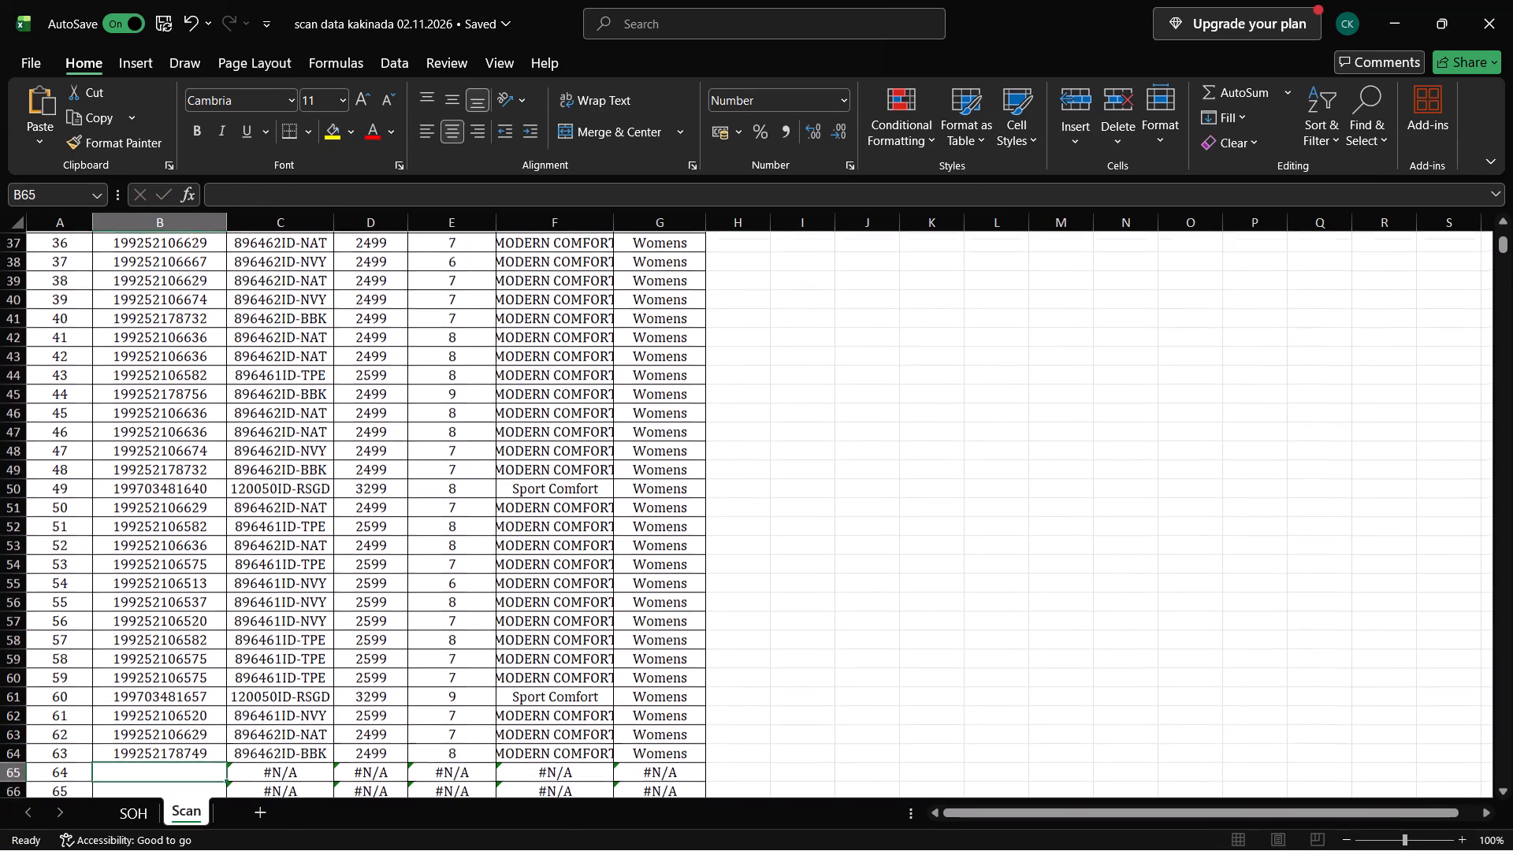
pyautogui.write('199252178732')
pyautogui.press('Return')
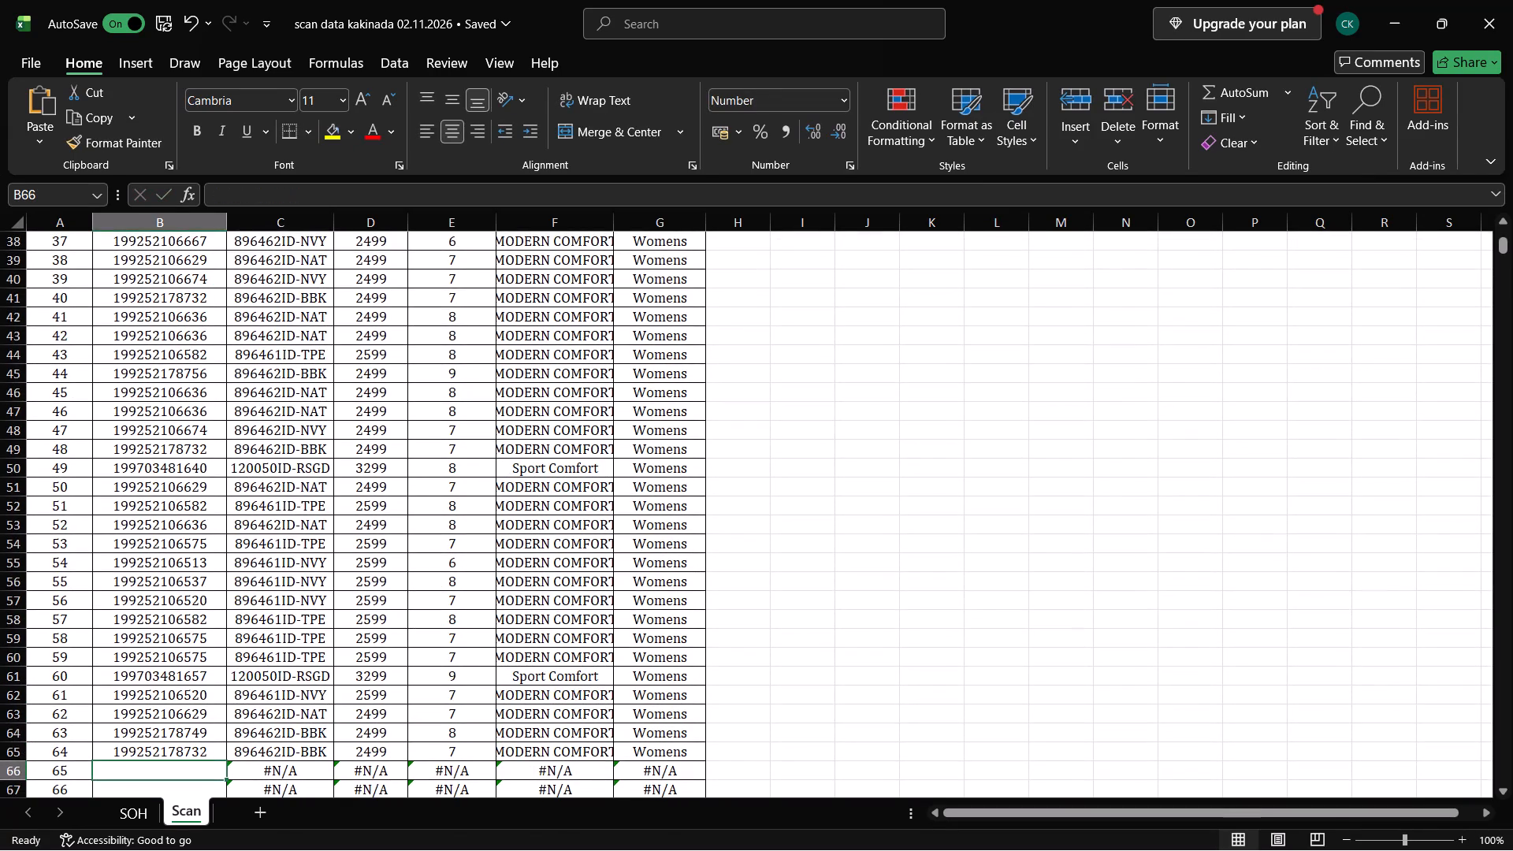
# Restart the serial numbering at 1 in cell A66 for a new batch of scans.
pyautogui.click(59, 770)
pyautogui.press('1')
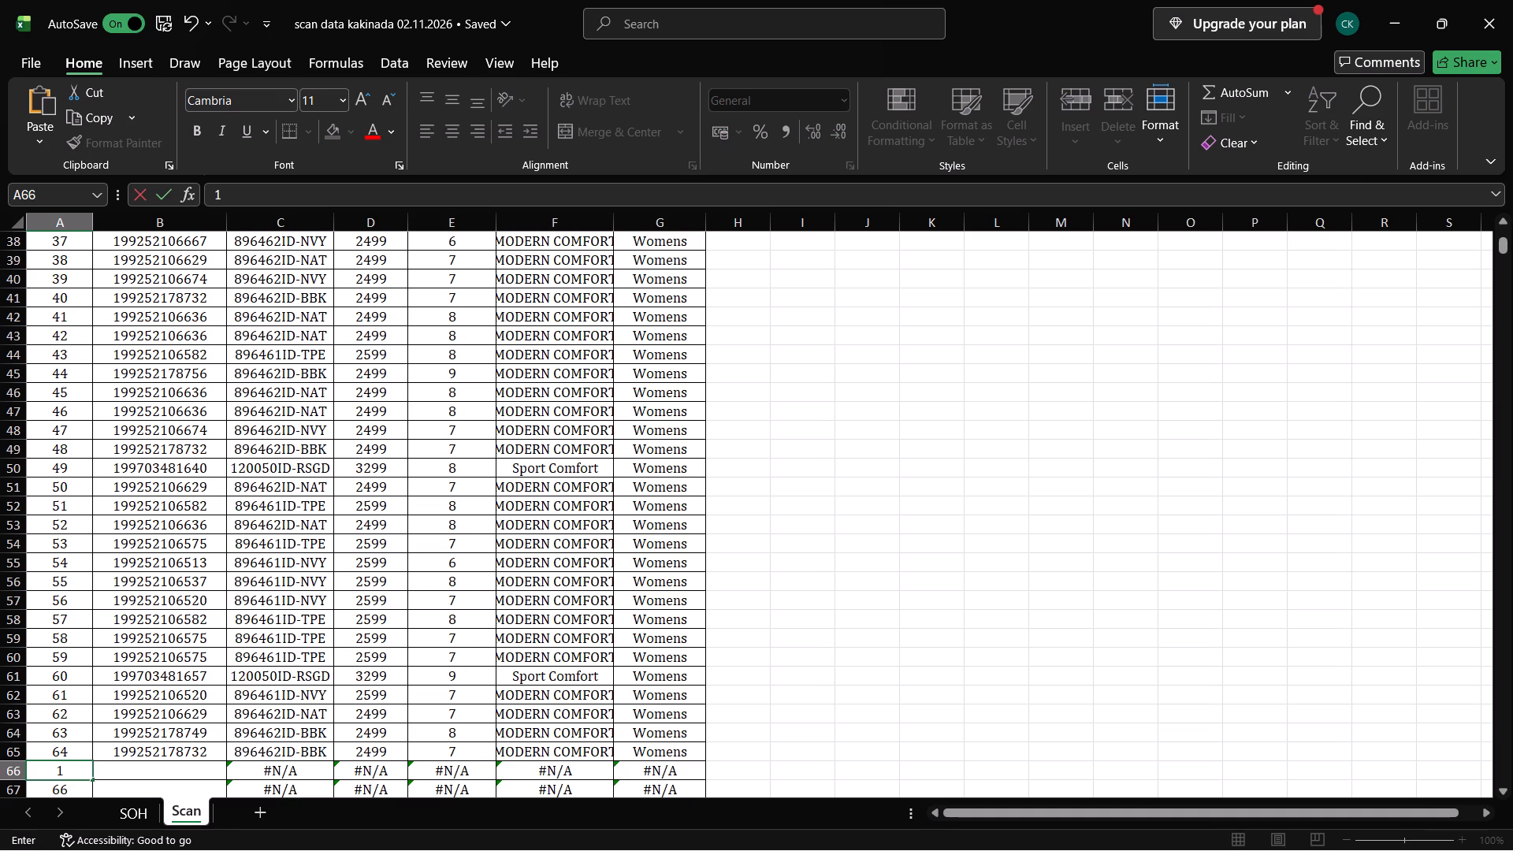
pyautogui.press('Return')
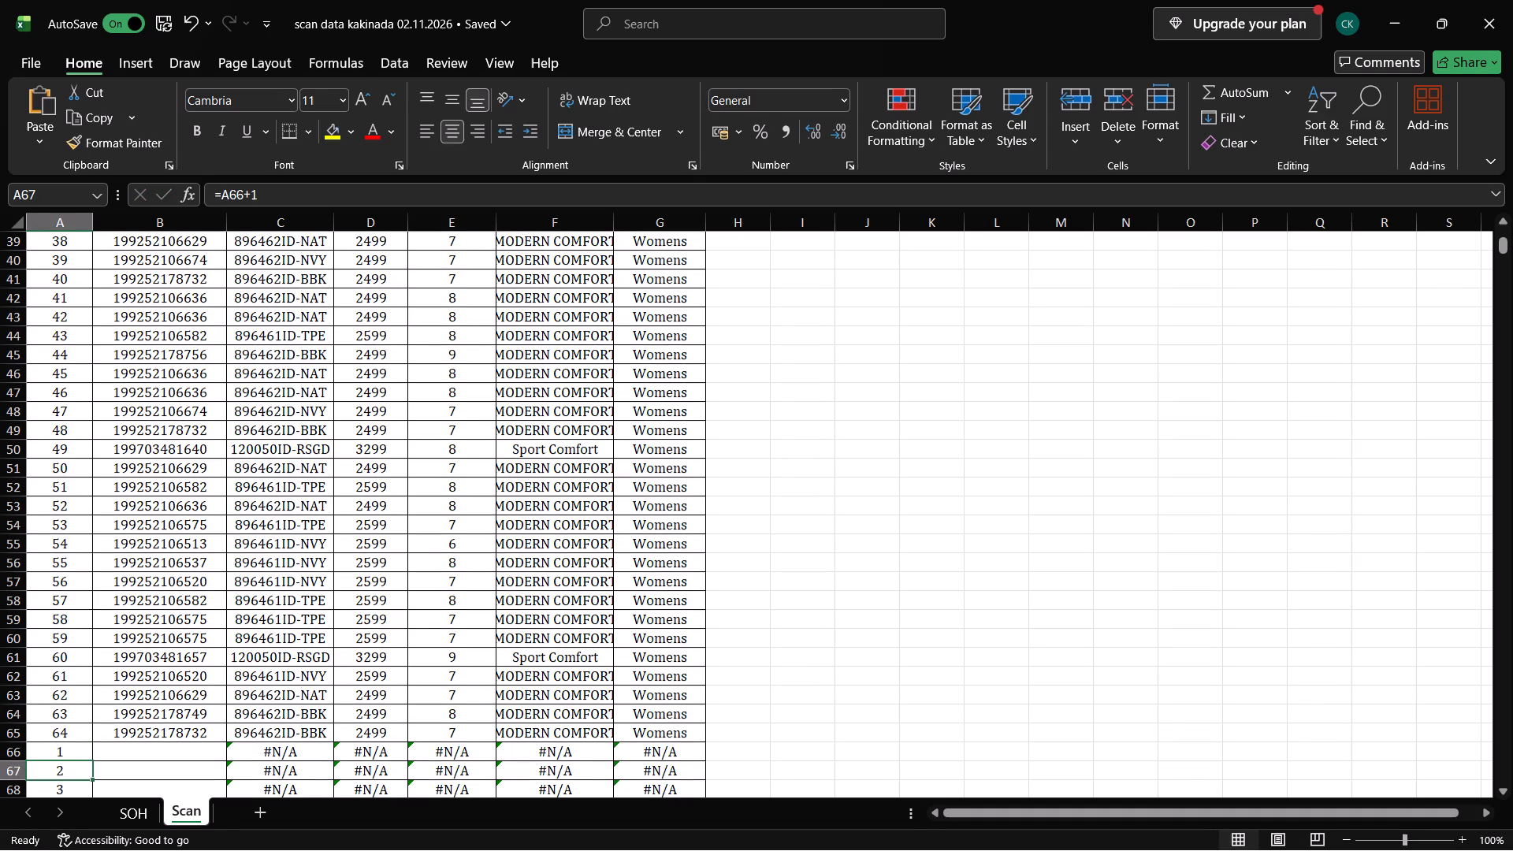
# Select the empty barcode cell B66 and save the workbook.
pyautogui.click(124, 751)
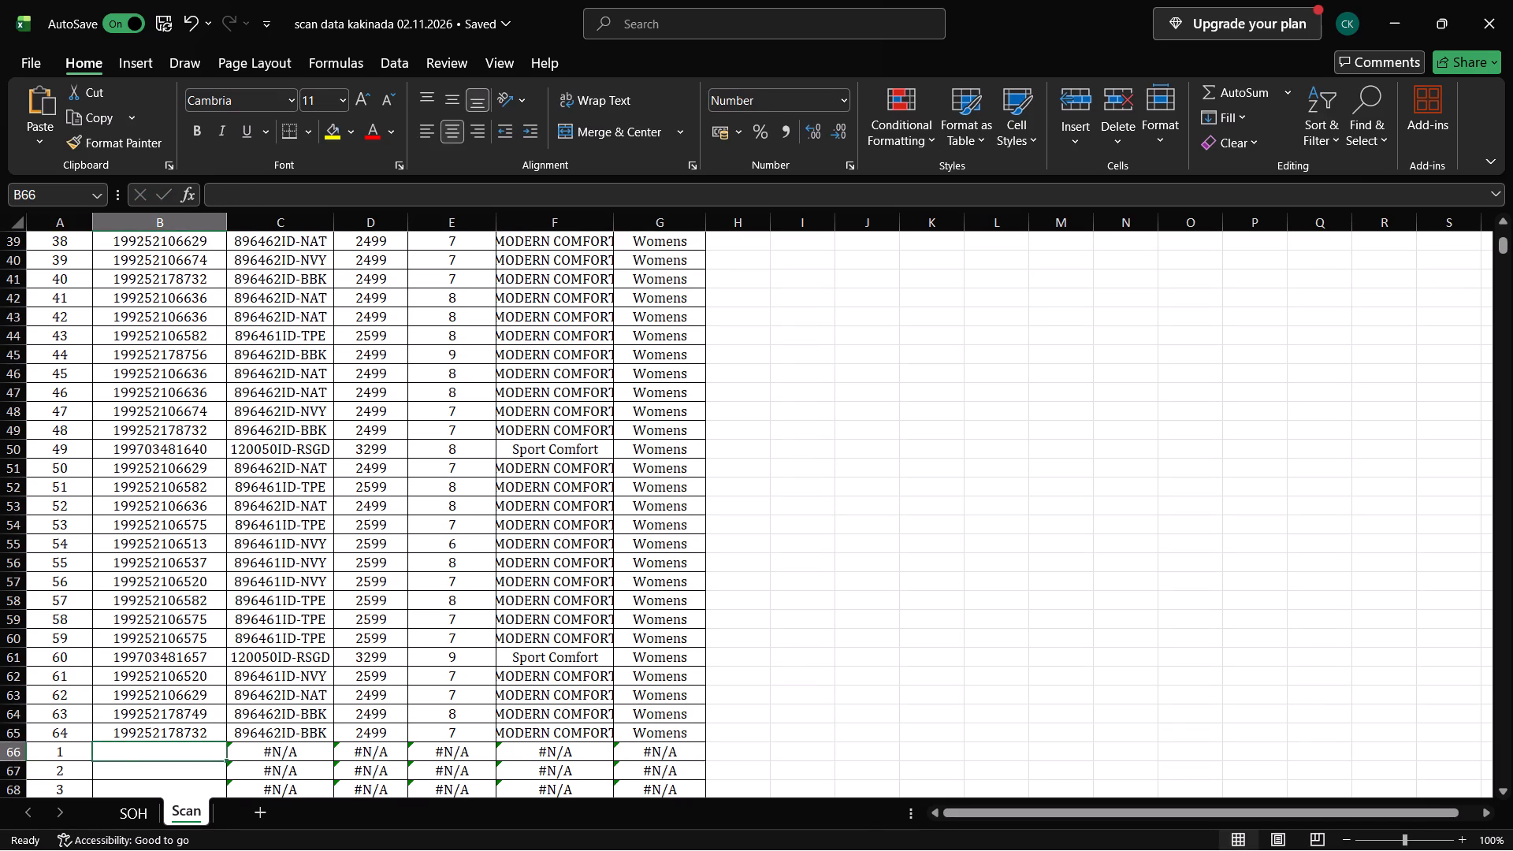
pyautogui.hotkey('ctrl', 's')
pyautogui.hotkey('ctrl', 's')
pyautogui.hotkey('ctrl', 's')
pyautogui.hotkey('ctrl', 's')
pyautogui.hotkey('ctrl', 's')
pyautogui.hotkey('ctrl', 's')
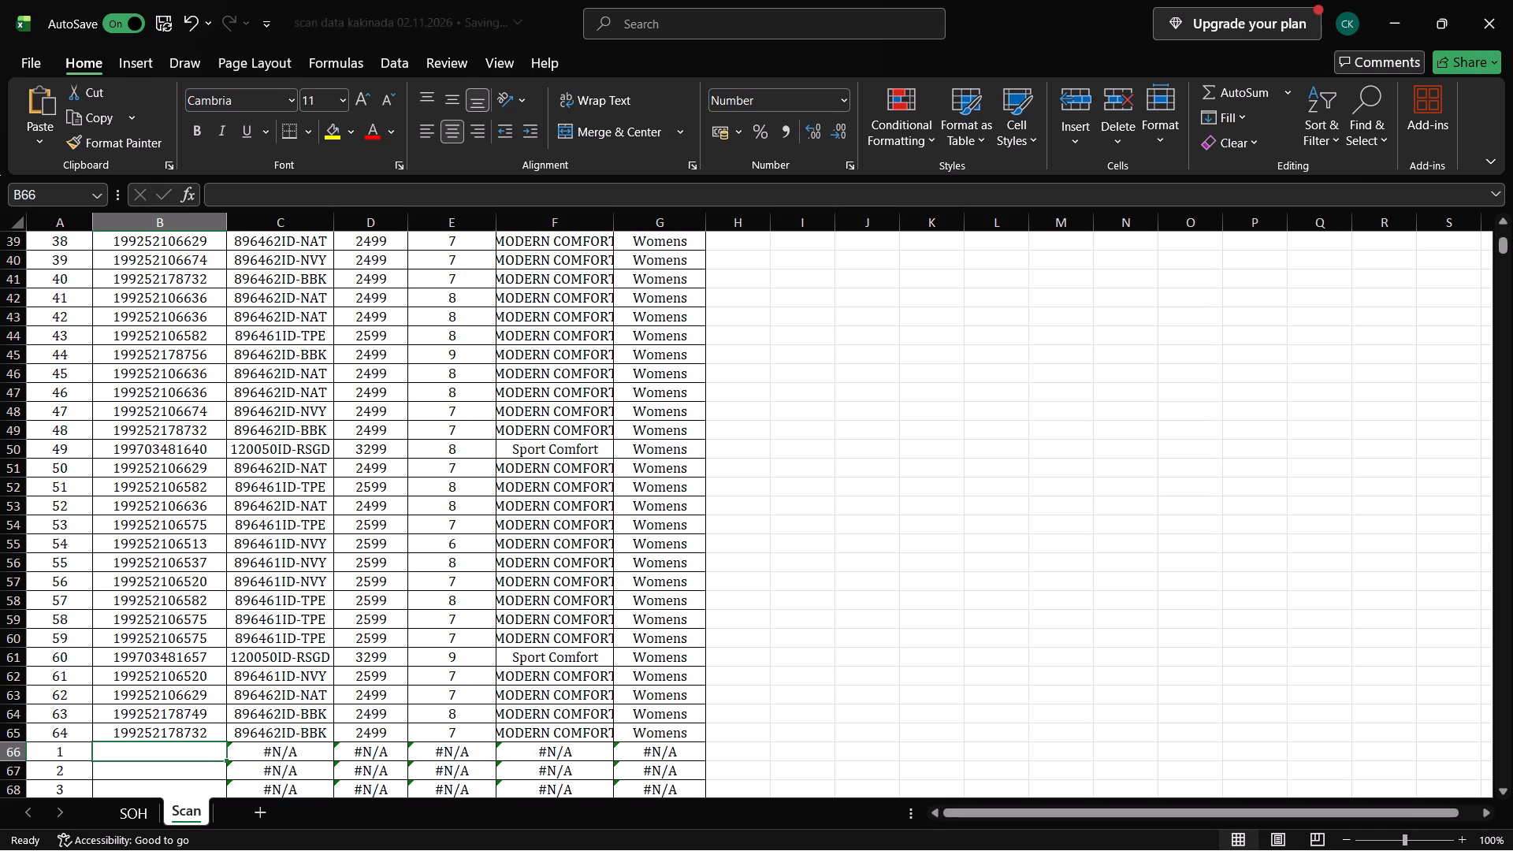
# Close the workbook and reopen the scan data kakinada 02.11.2026 file from the desktop.
pyautogui.click(1486, 12)
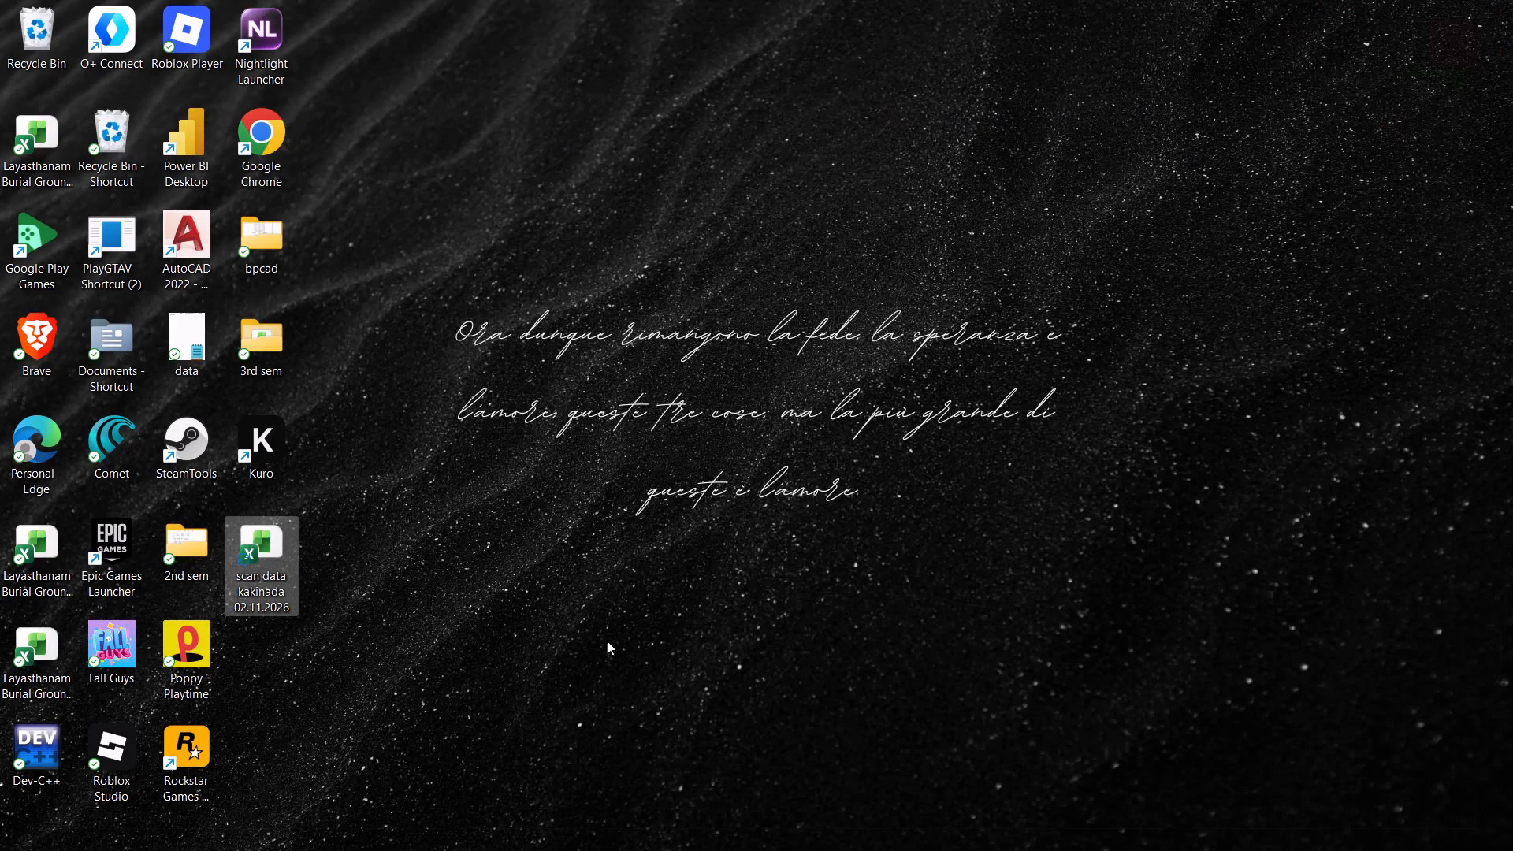
pyautogui.doubleClick(272, 580)
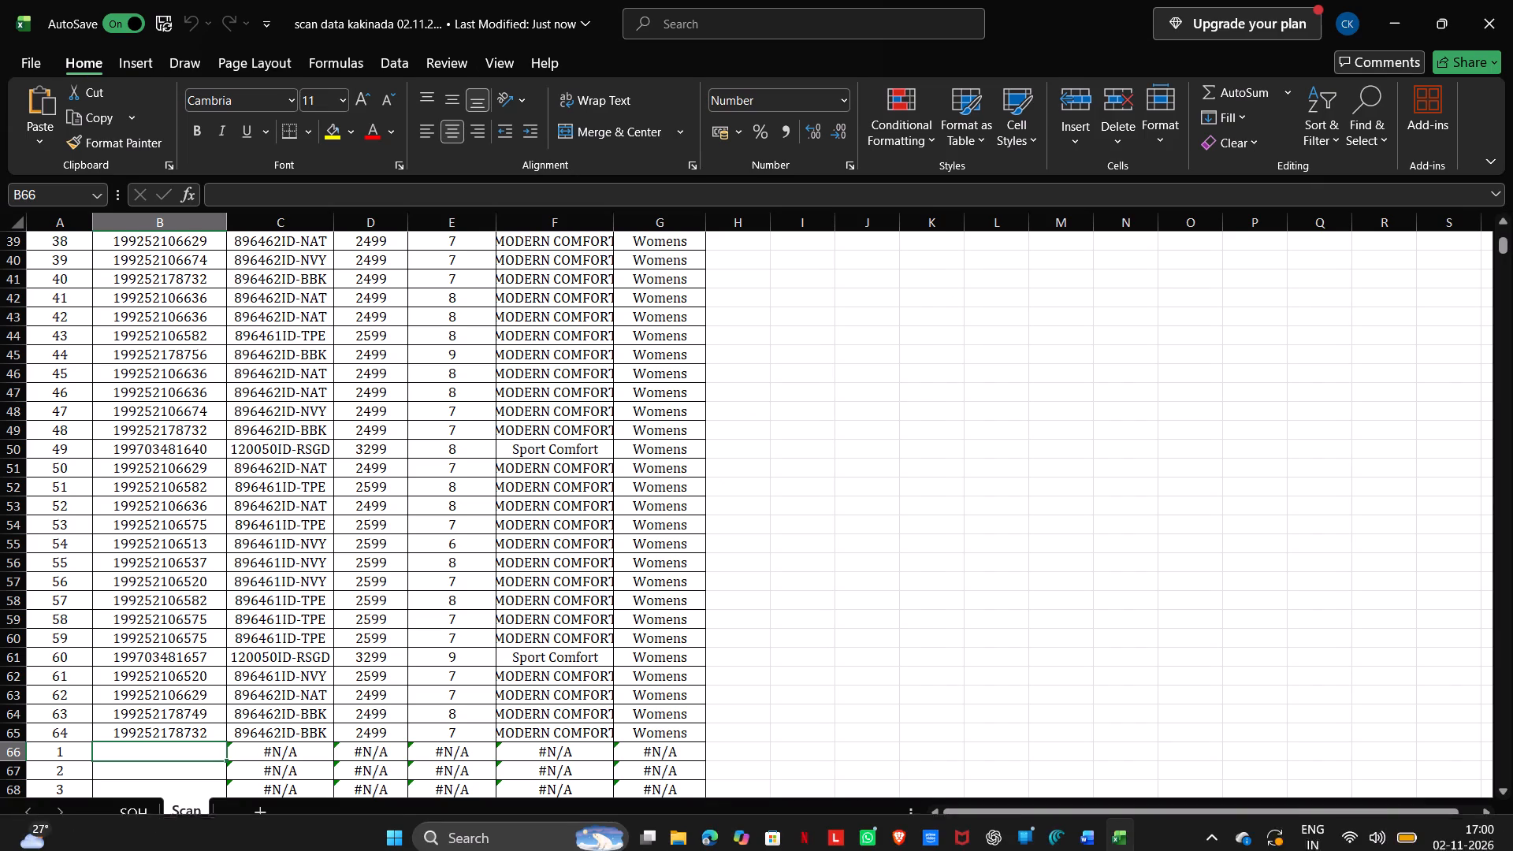
pyautogui.click(134, 749)
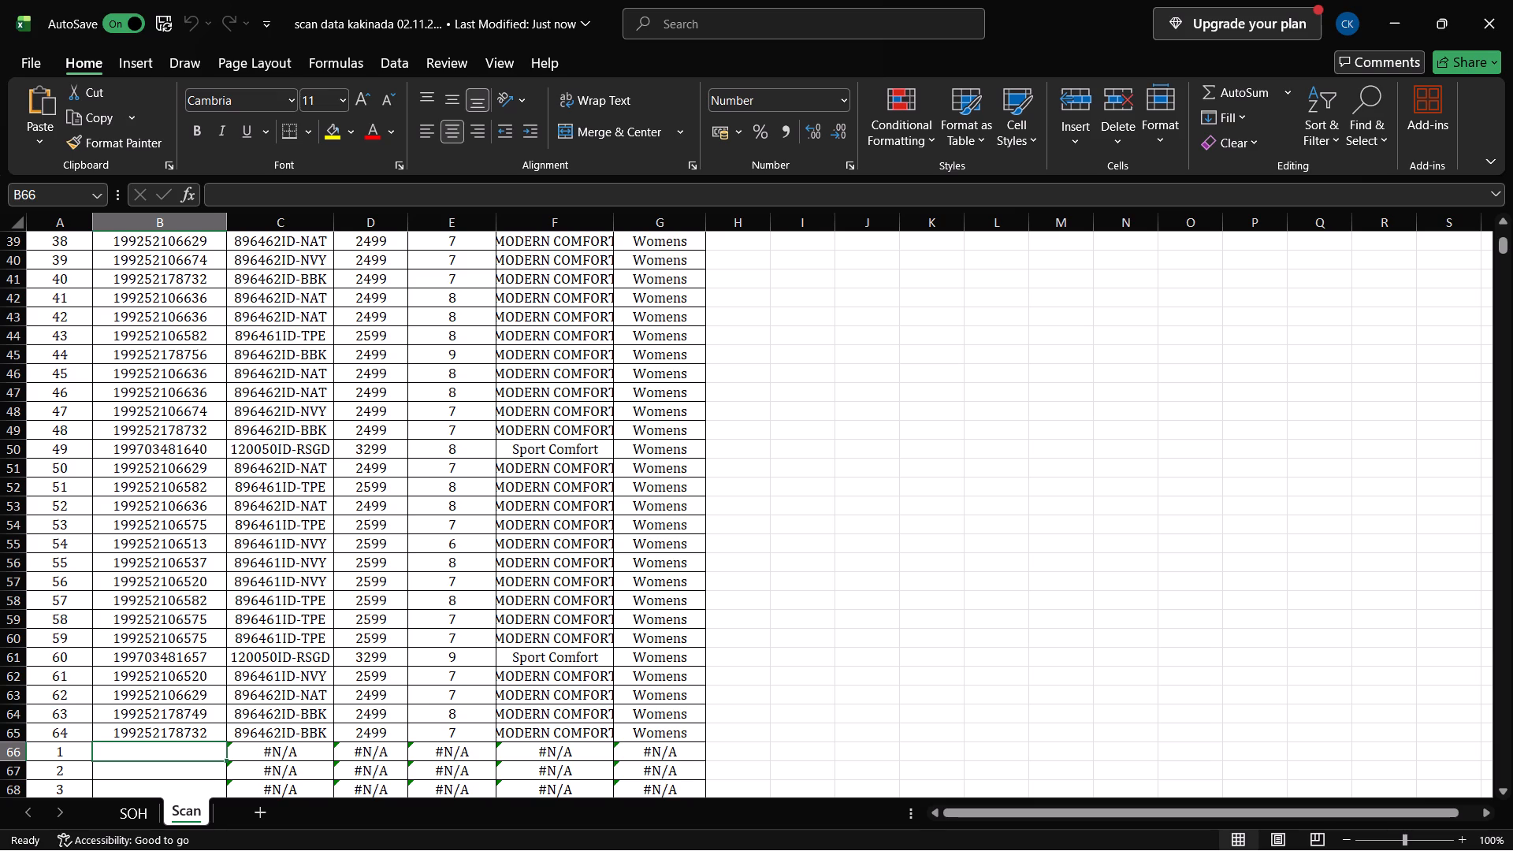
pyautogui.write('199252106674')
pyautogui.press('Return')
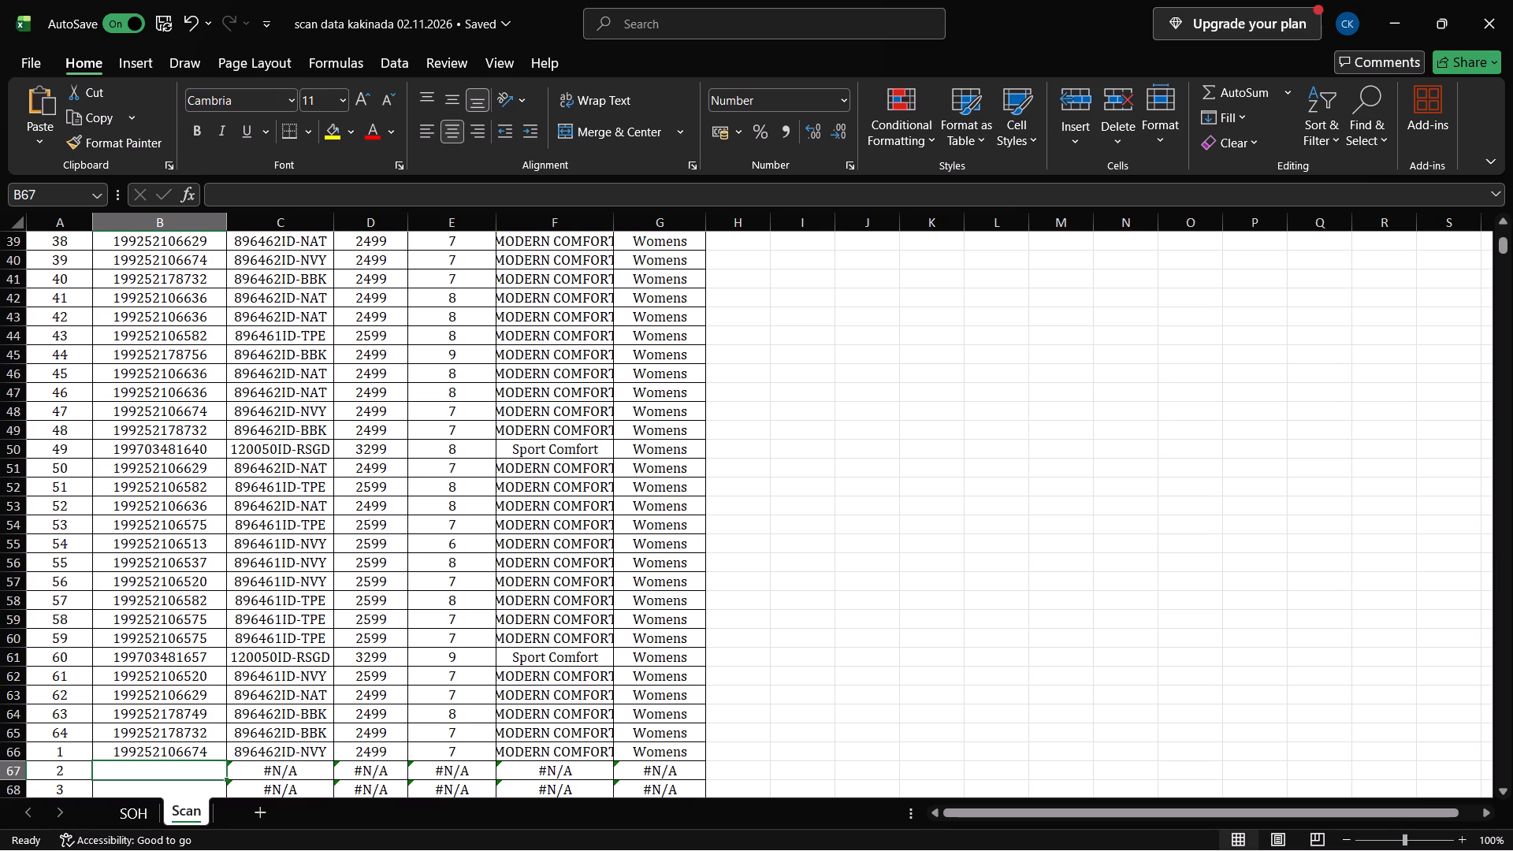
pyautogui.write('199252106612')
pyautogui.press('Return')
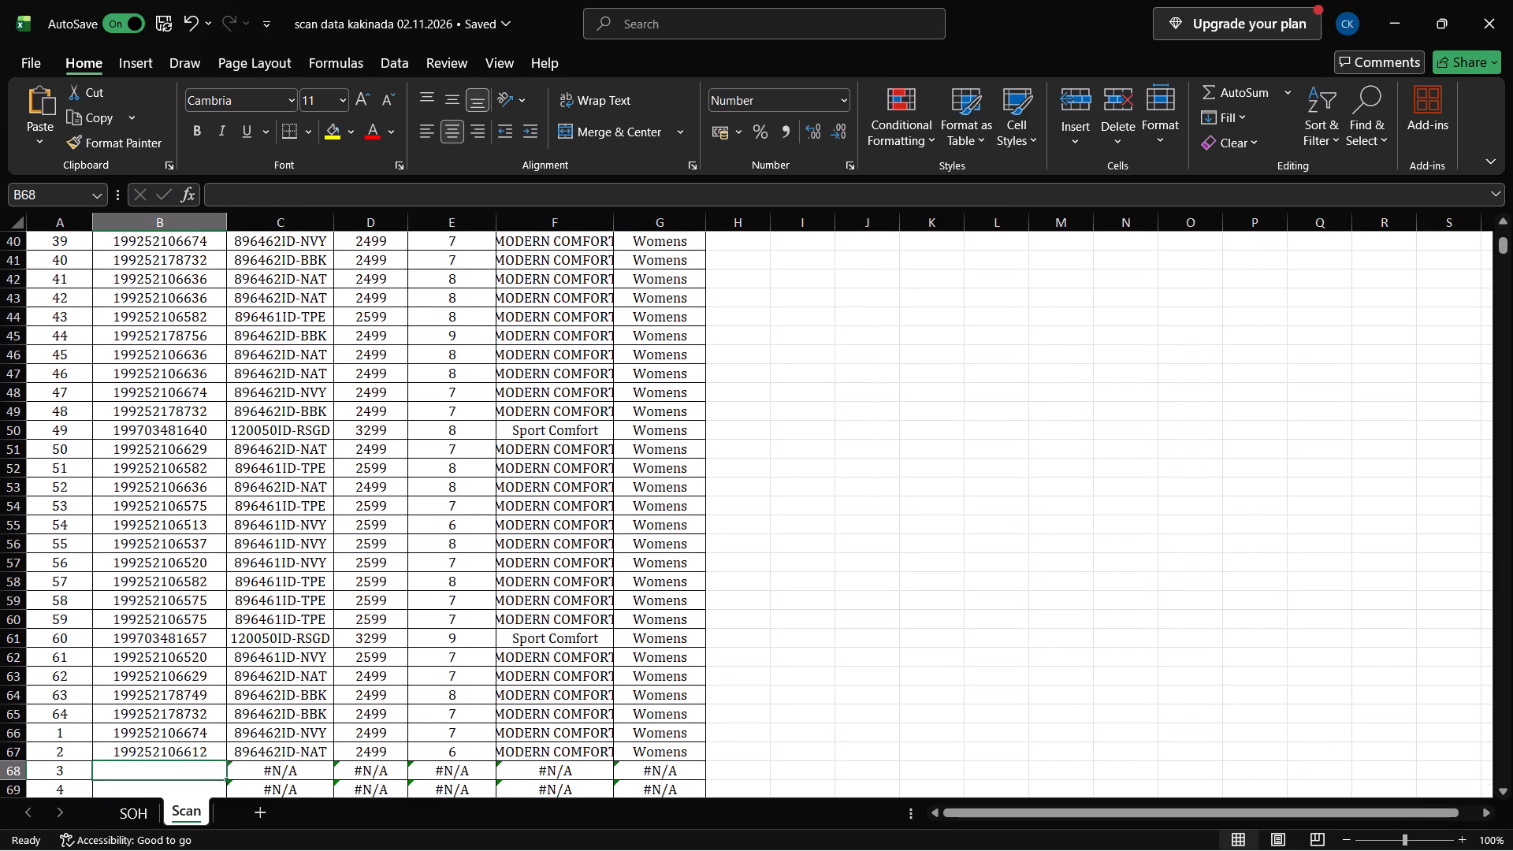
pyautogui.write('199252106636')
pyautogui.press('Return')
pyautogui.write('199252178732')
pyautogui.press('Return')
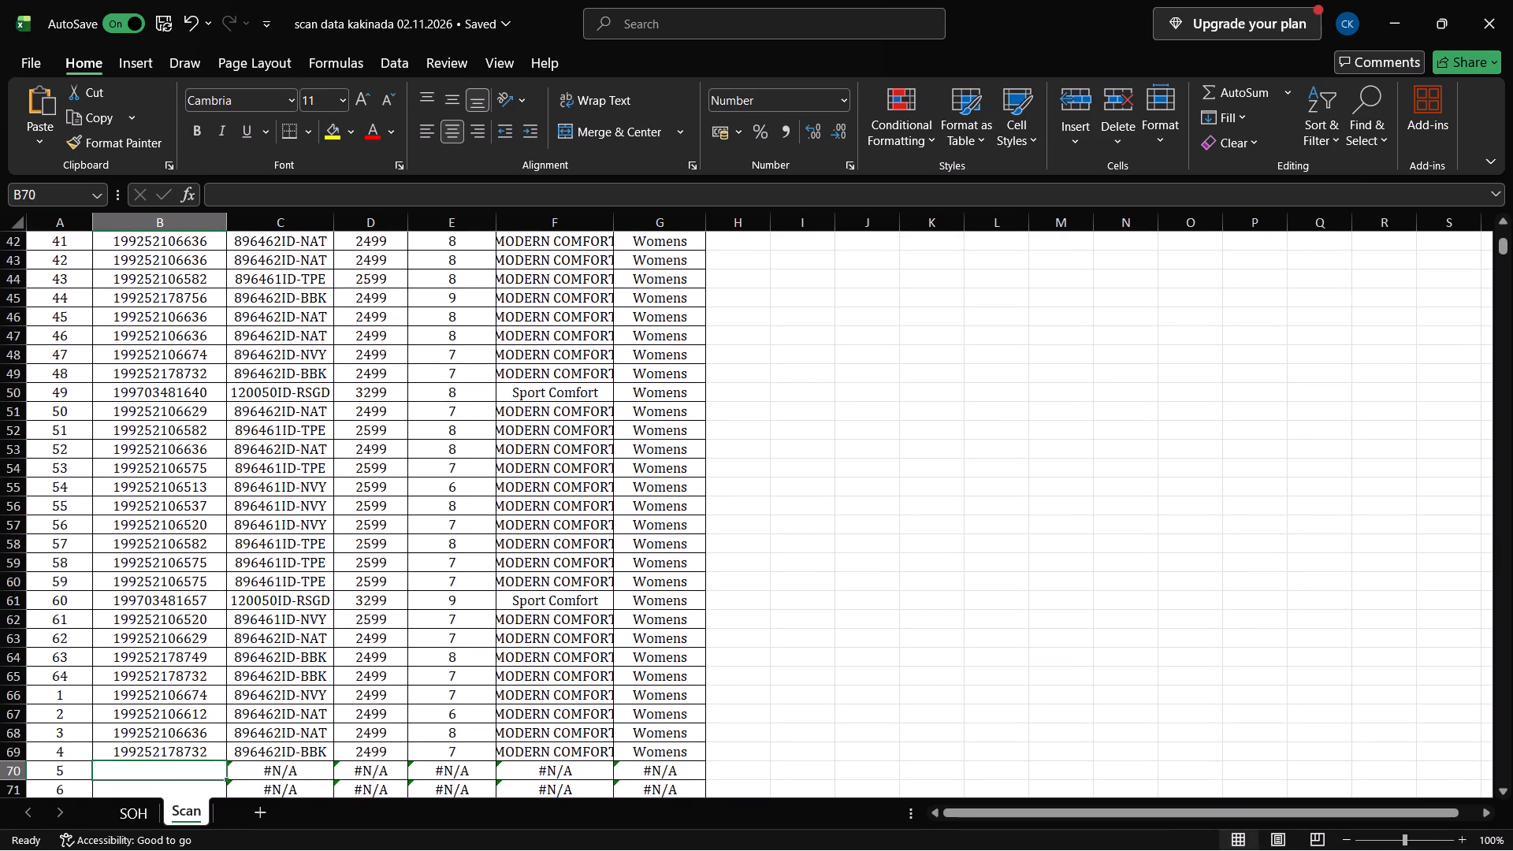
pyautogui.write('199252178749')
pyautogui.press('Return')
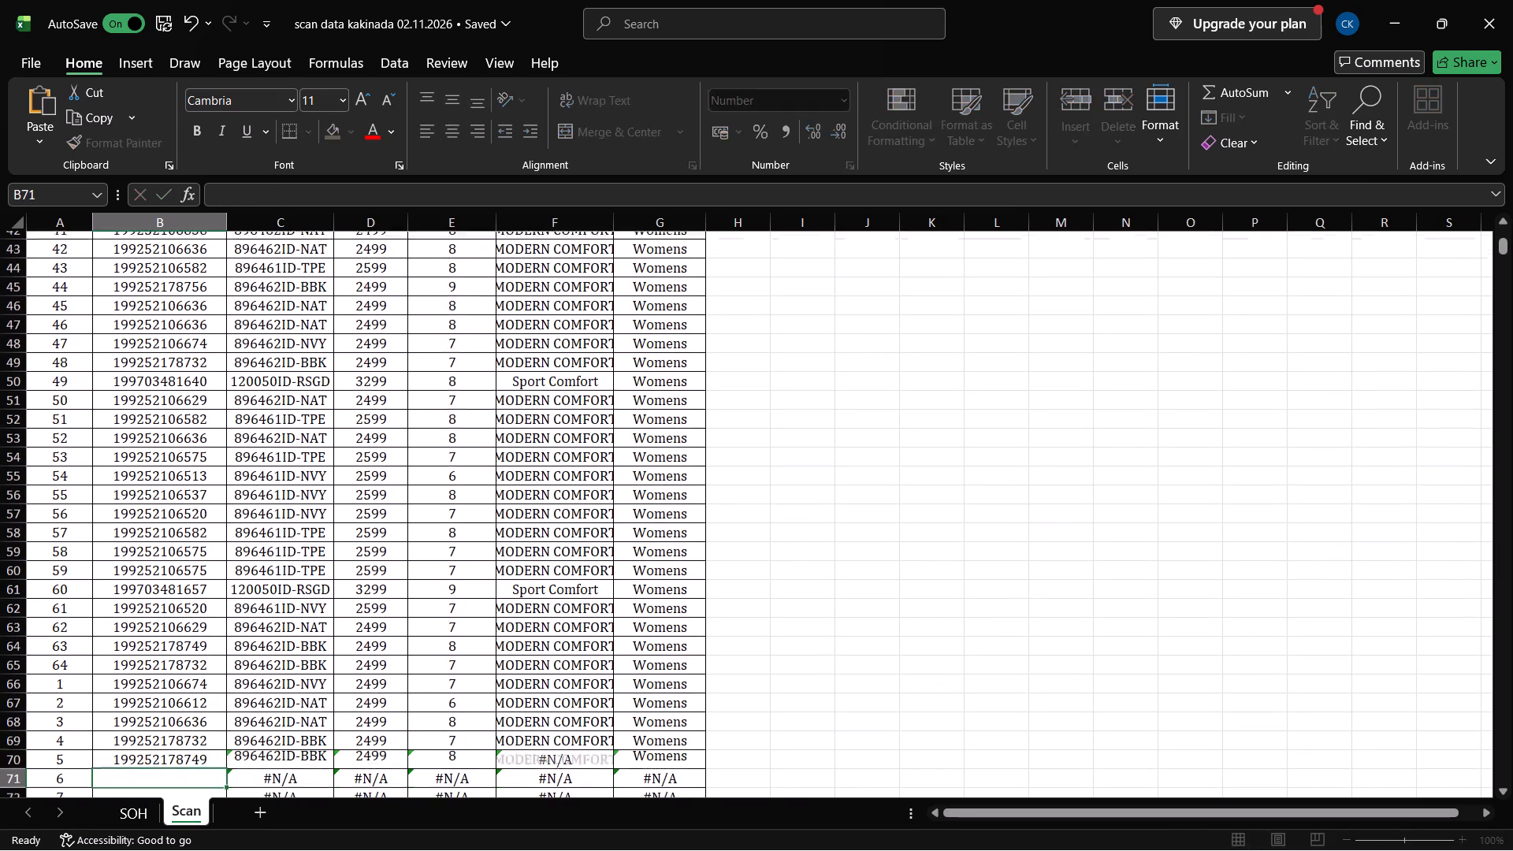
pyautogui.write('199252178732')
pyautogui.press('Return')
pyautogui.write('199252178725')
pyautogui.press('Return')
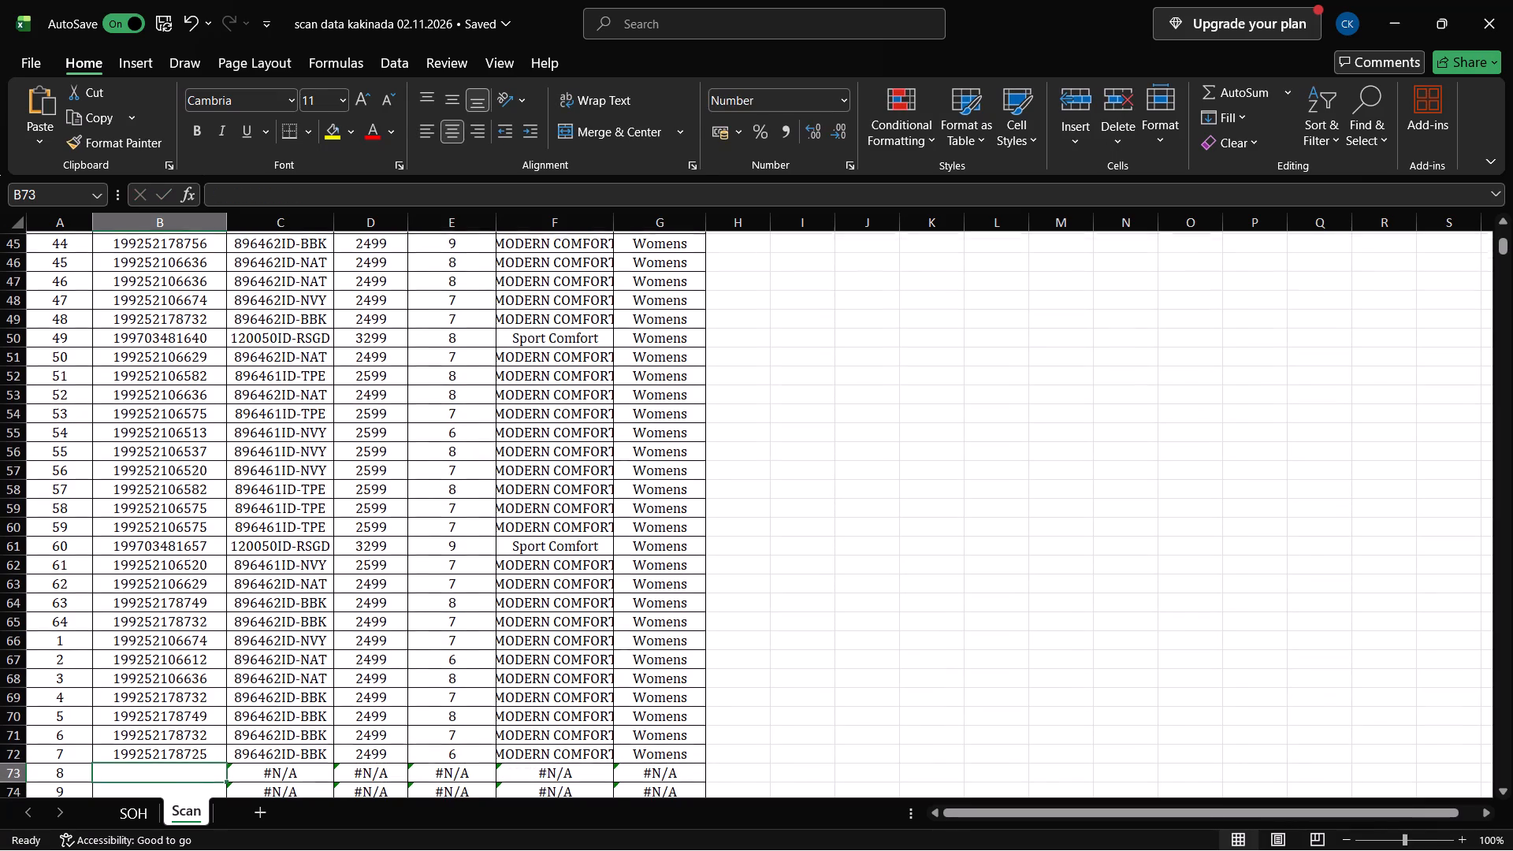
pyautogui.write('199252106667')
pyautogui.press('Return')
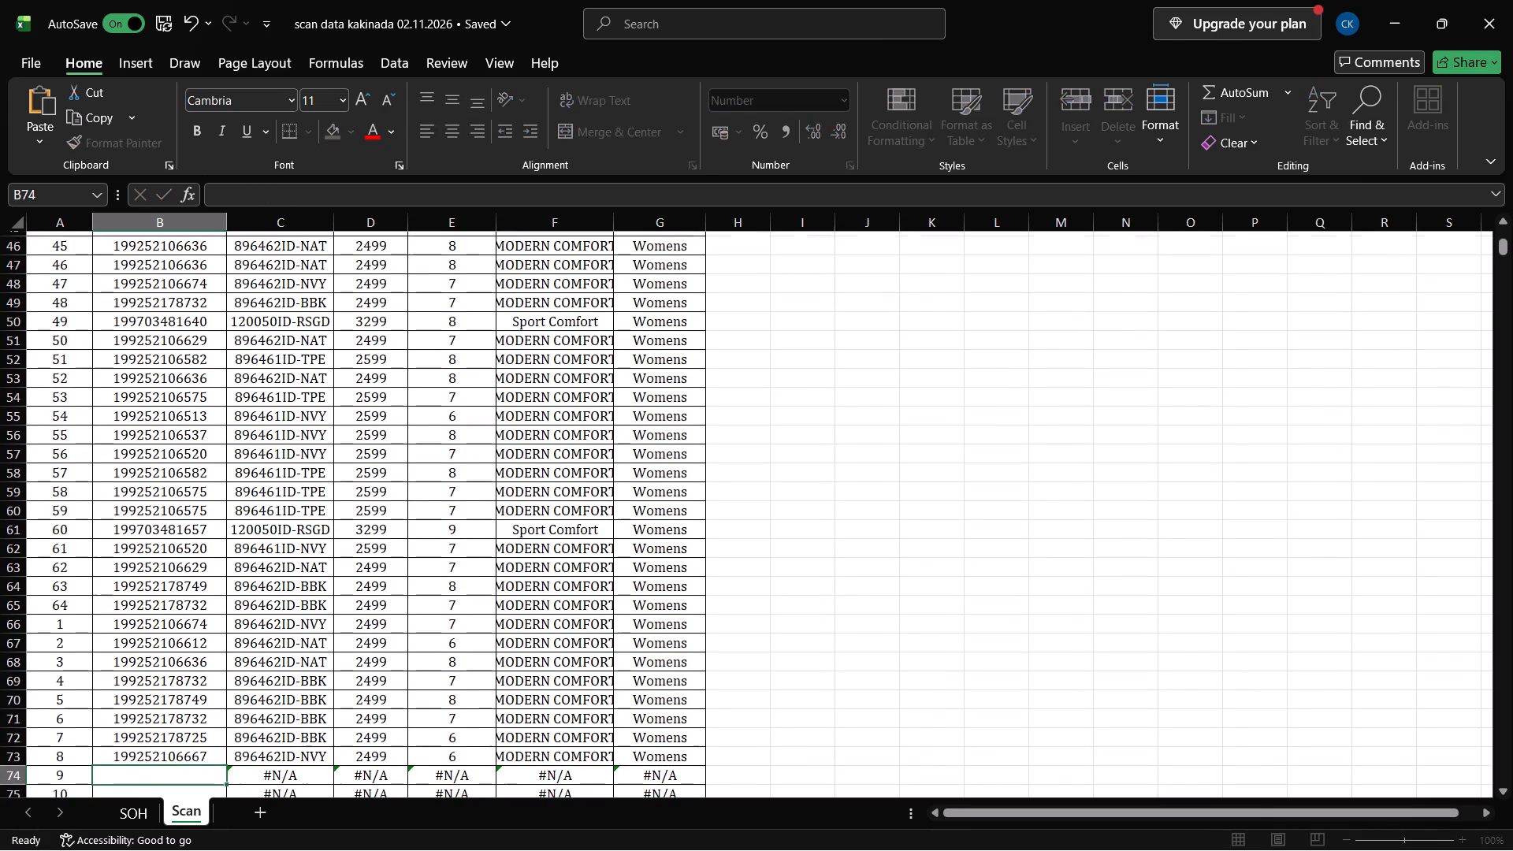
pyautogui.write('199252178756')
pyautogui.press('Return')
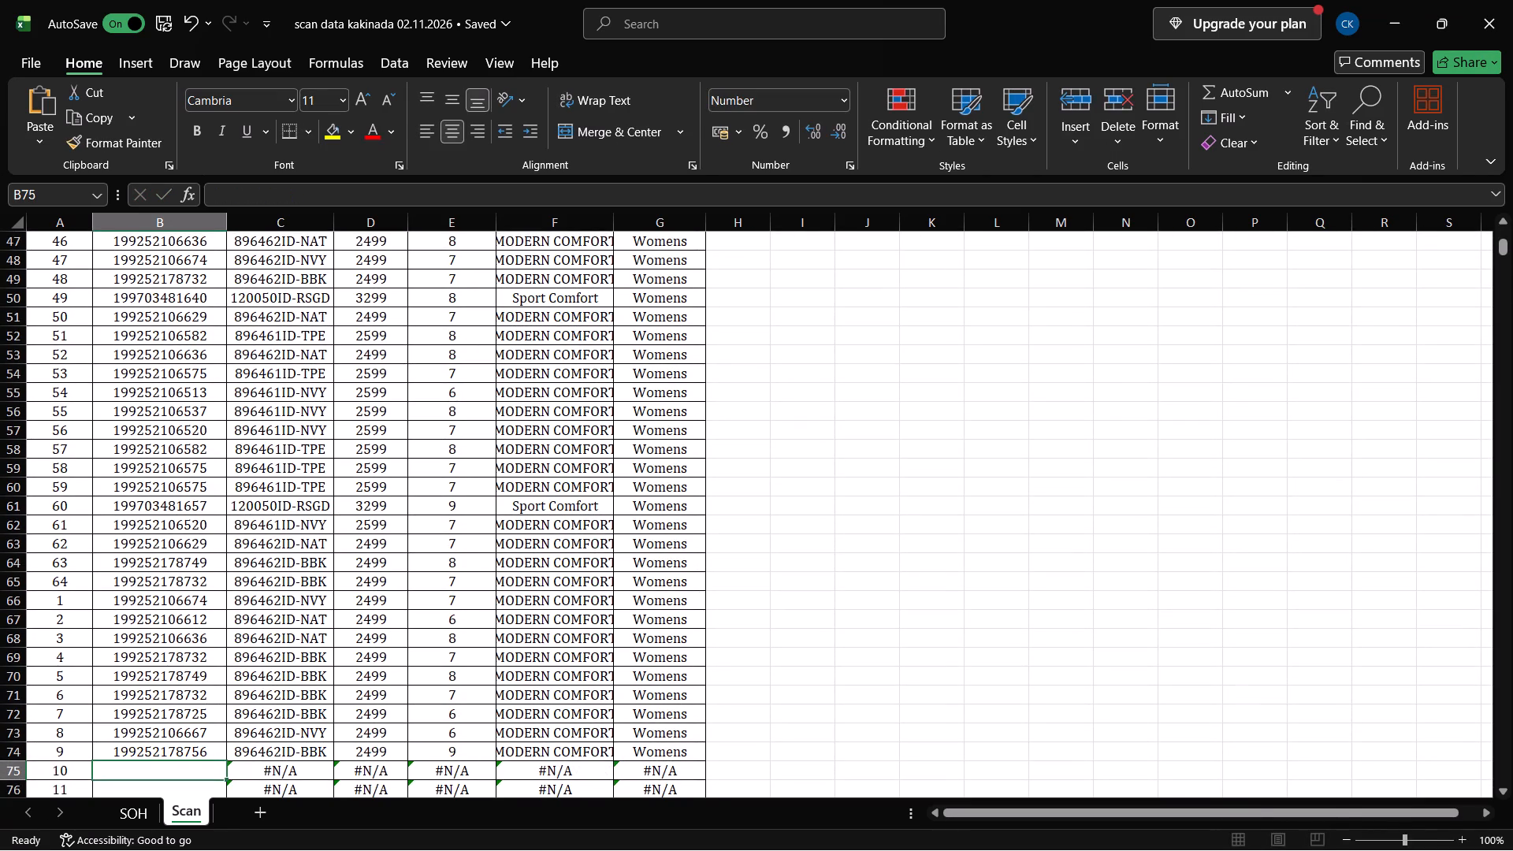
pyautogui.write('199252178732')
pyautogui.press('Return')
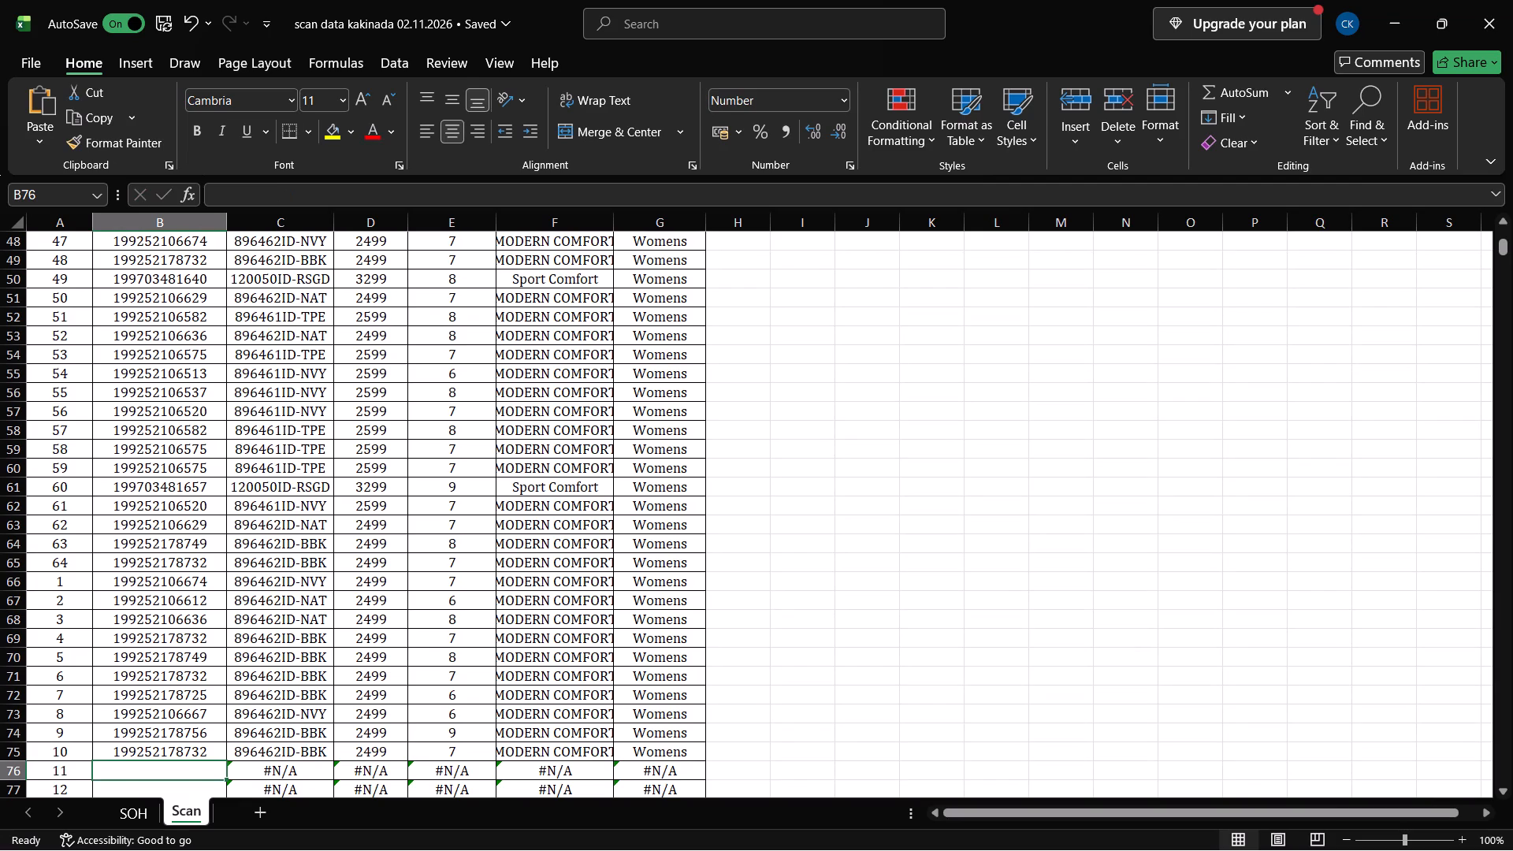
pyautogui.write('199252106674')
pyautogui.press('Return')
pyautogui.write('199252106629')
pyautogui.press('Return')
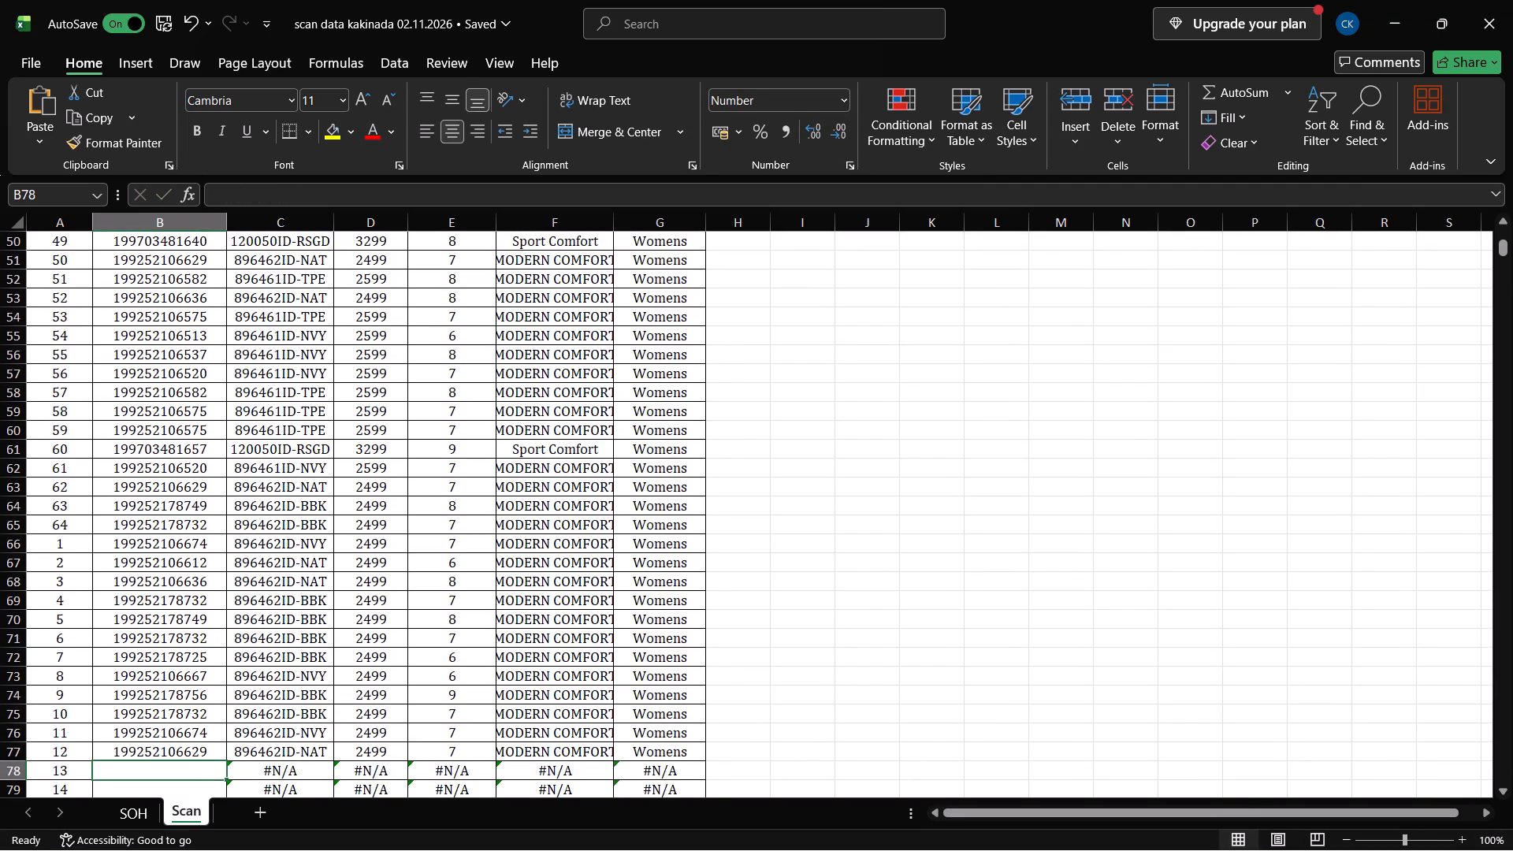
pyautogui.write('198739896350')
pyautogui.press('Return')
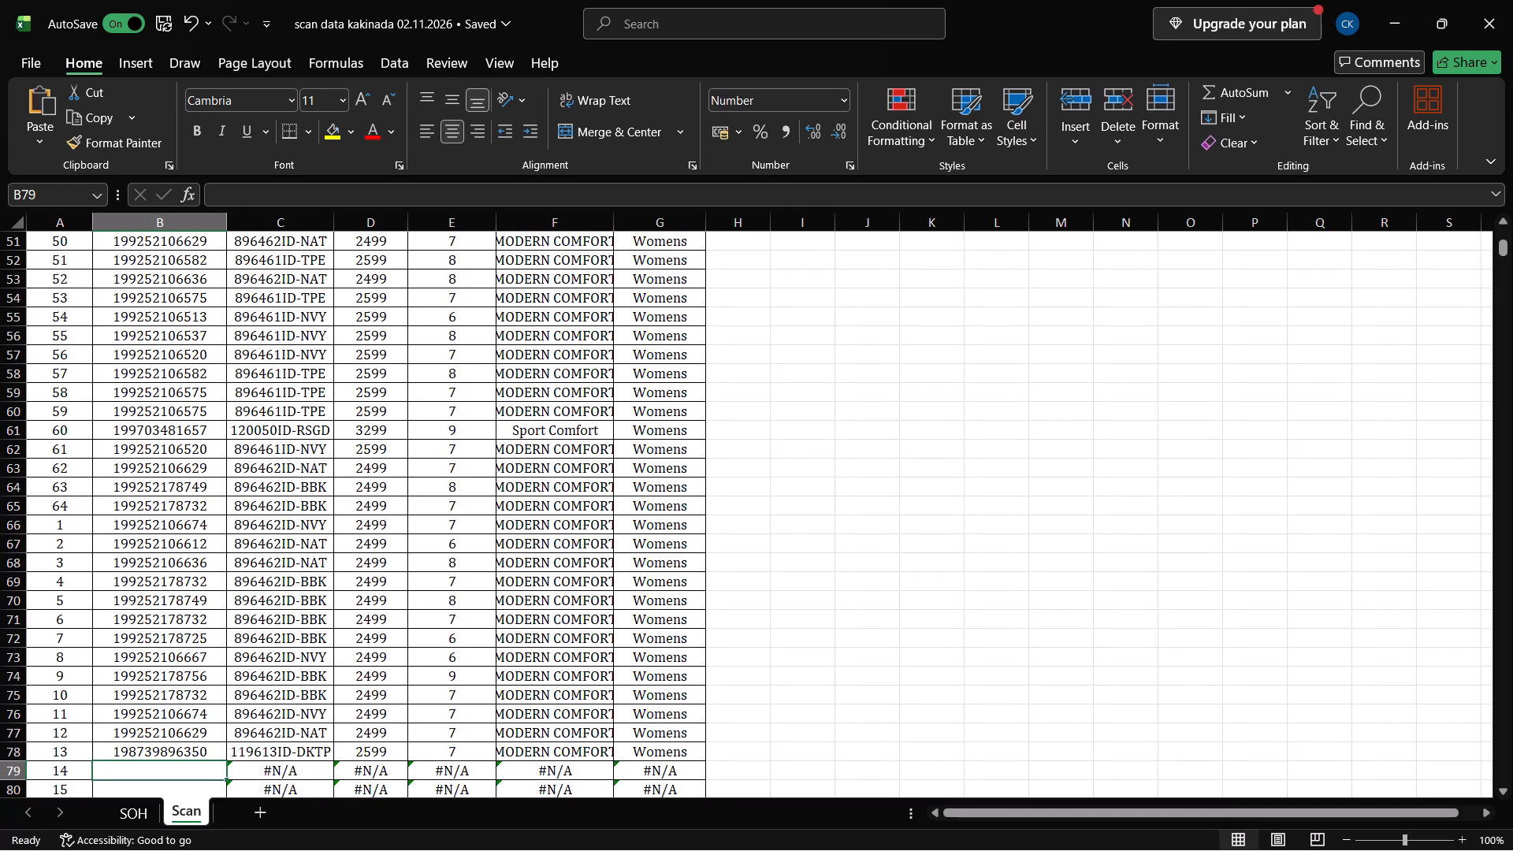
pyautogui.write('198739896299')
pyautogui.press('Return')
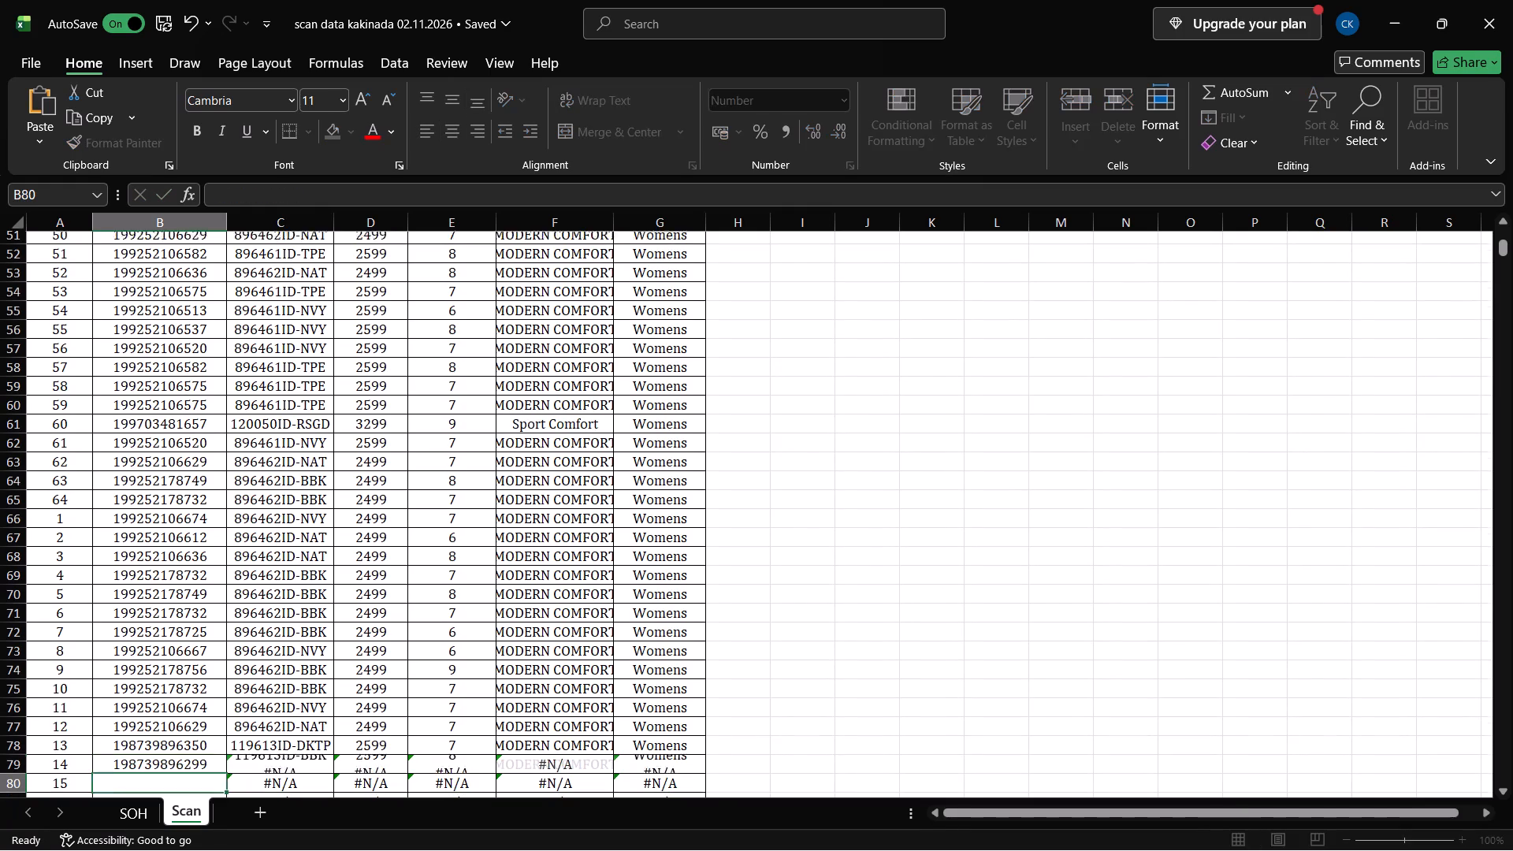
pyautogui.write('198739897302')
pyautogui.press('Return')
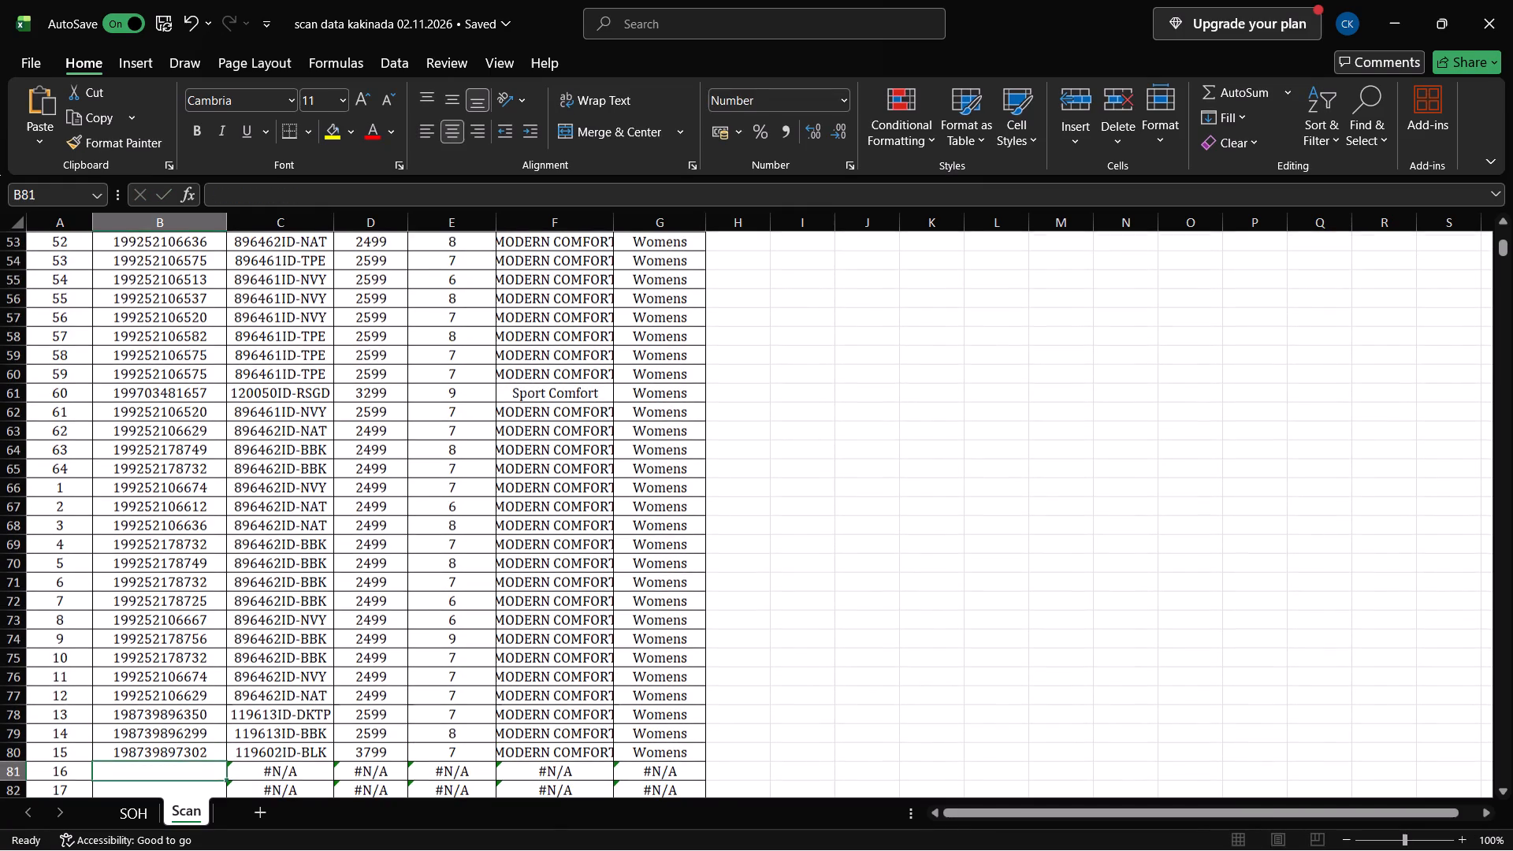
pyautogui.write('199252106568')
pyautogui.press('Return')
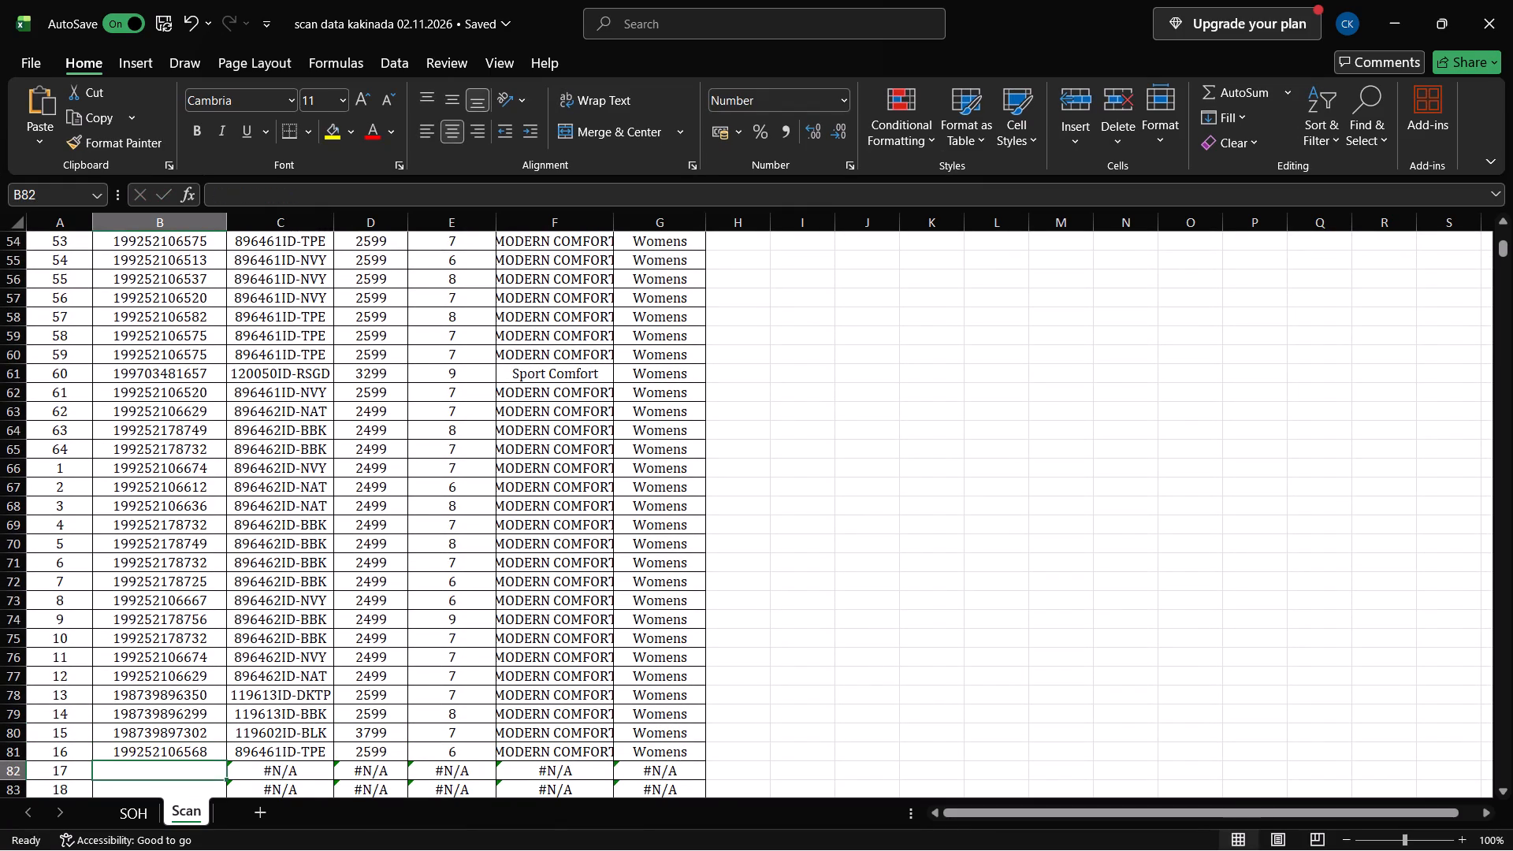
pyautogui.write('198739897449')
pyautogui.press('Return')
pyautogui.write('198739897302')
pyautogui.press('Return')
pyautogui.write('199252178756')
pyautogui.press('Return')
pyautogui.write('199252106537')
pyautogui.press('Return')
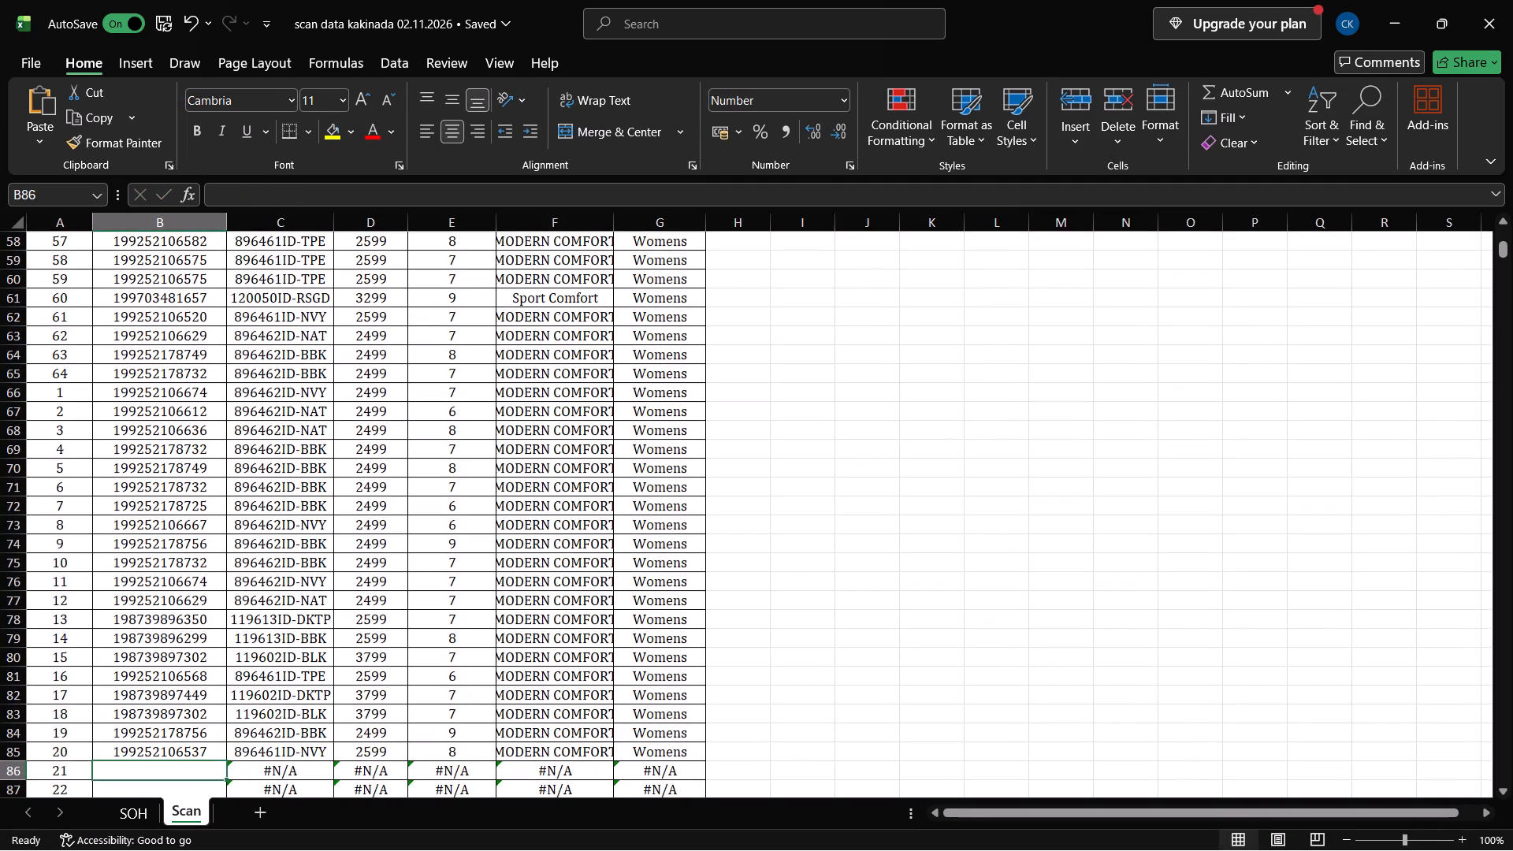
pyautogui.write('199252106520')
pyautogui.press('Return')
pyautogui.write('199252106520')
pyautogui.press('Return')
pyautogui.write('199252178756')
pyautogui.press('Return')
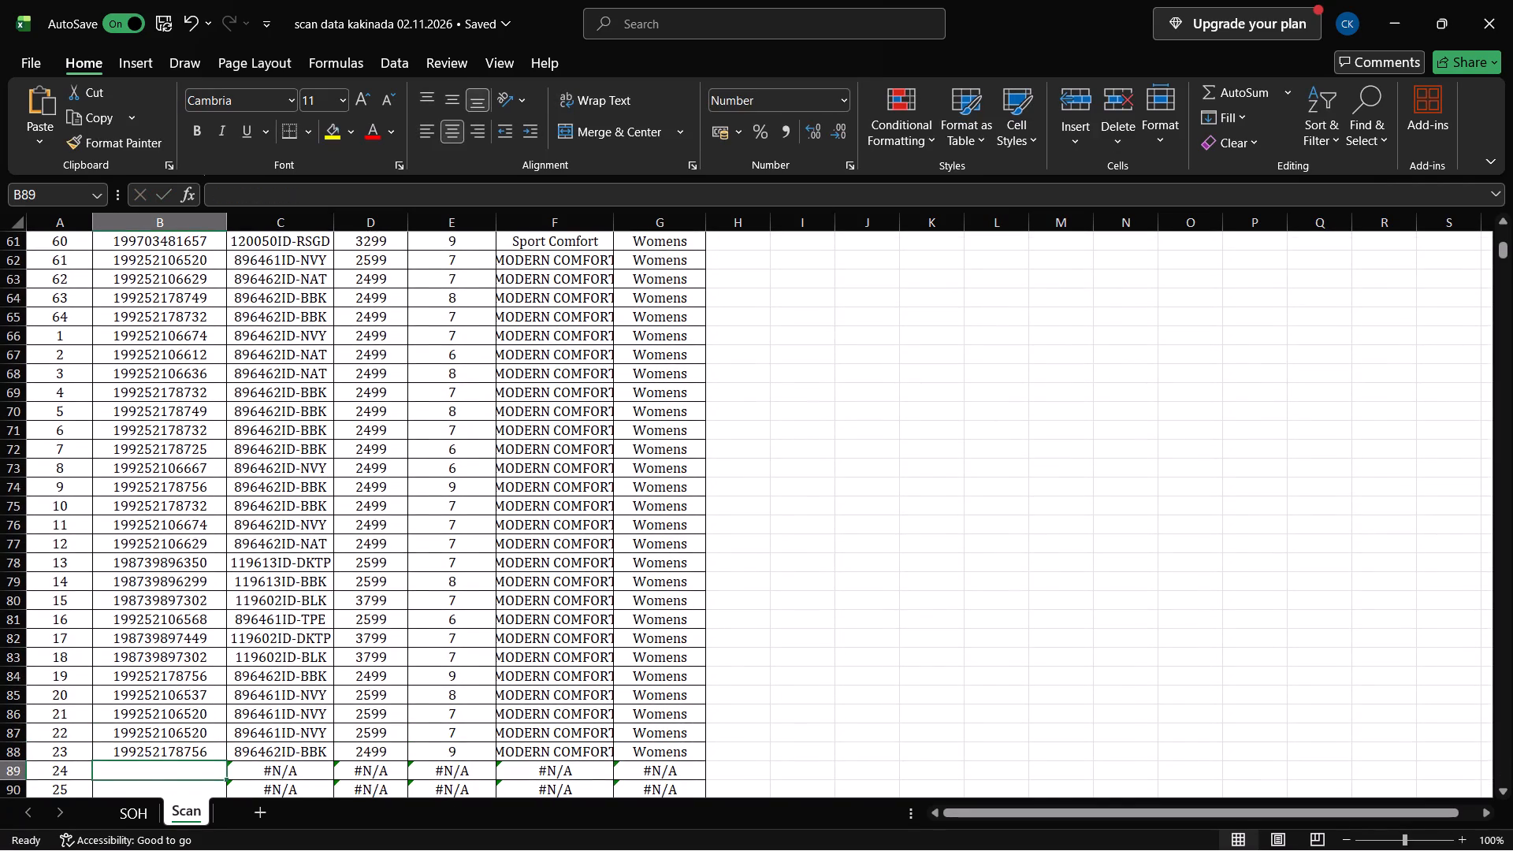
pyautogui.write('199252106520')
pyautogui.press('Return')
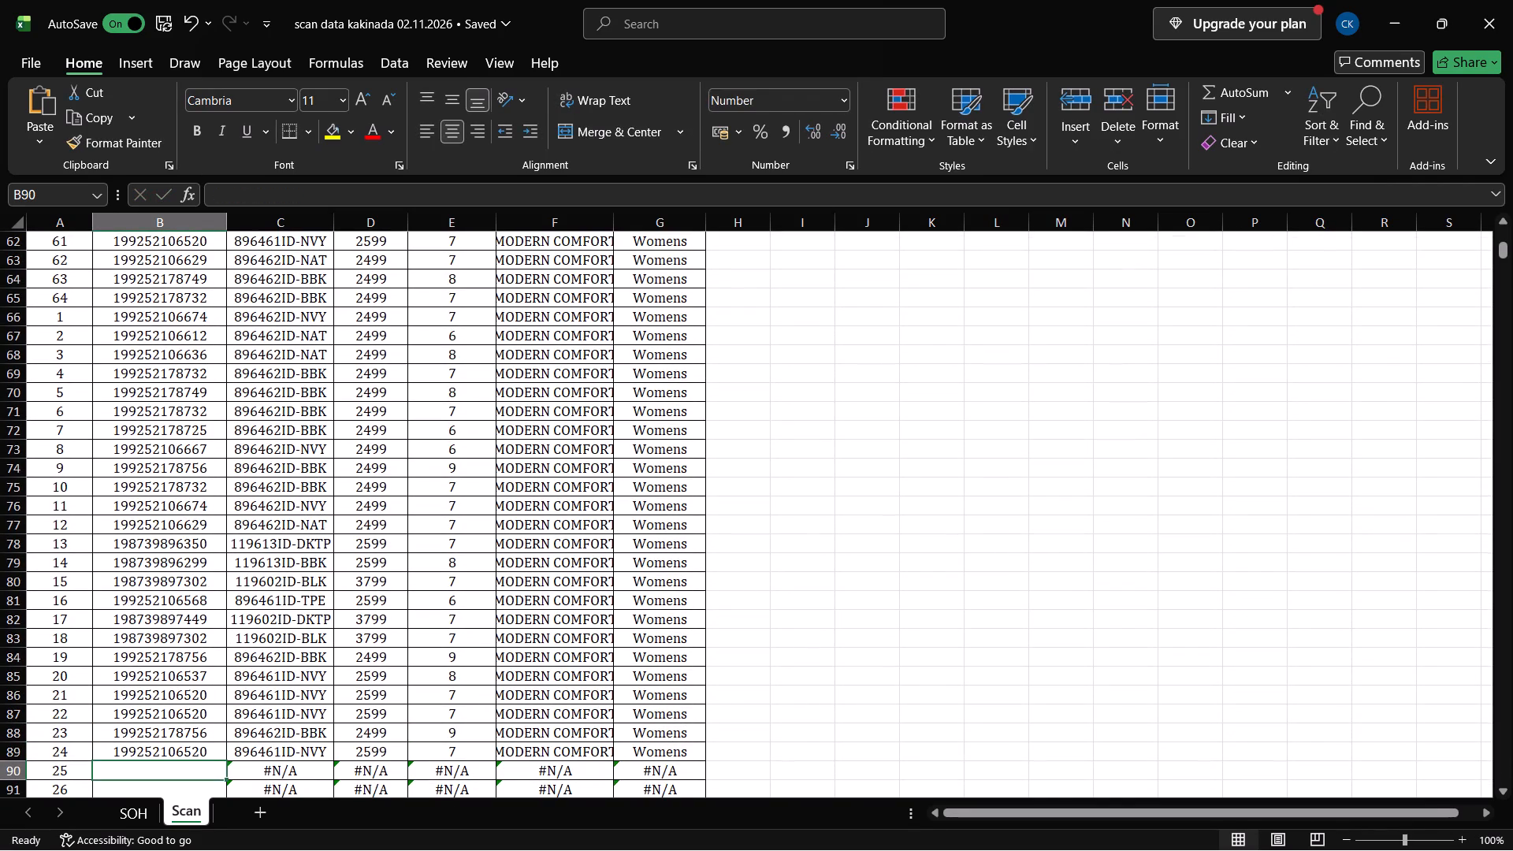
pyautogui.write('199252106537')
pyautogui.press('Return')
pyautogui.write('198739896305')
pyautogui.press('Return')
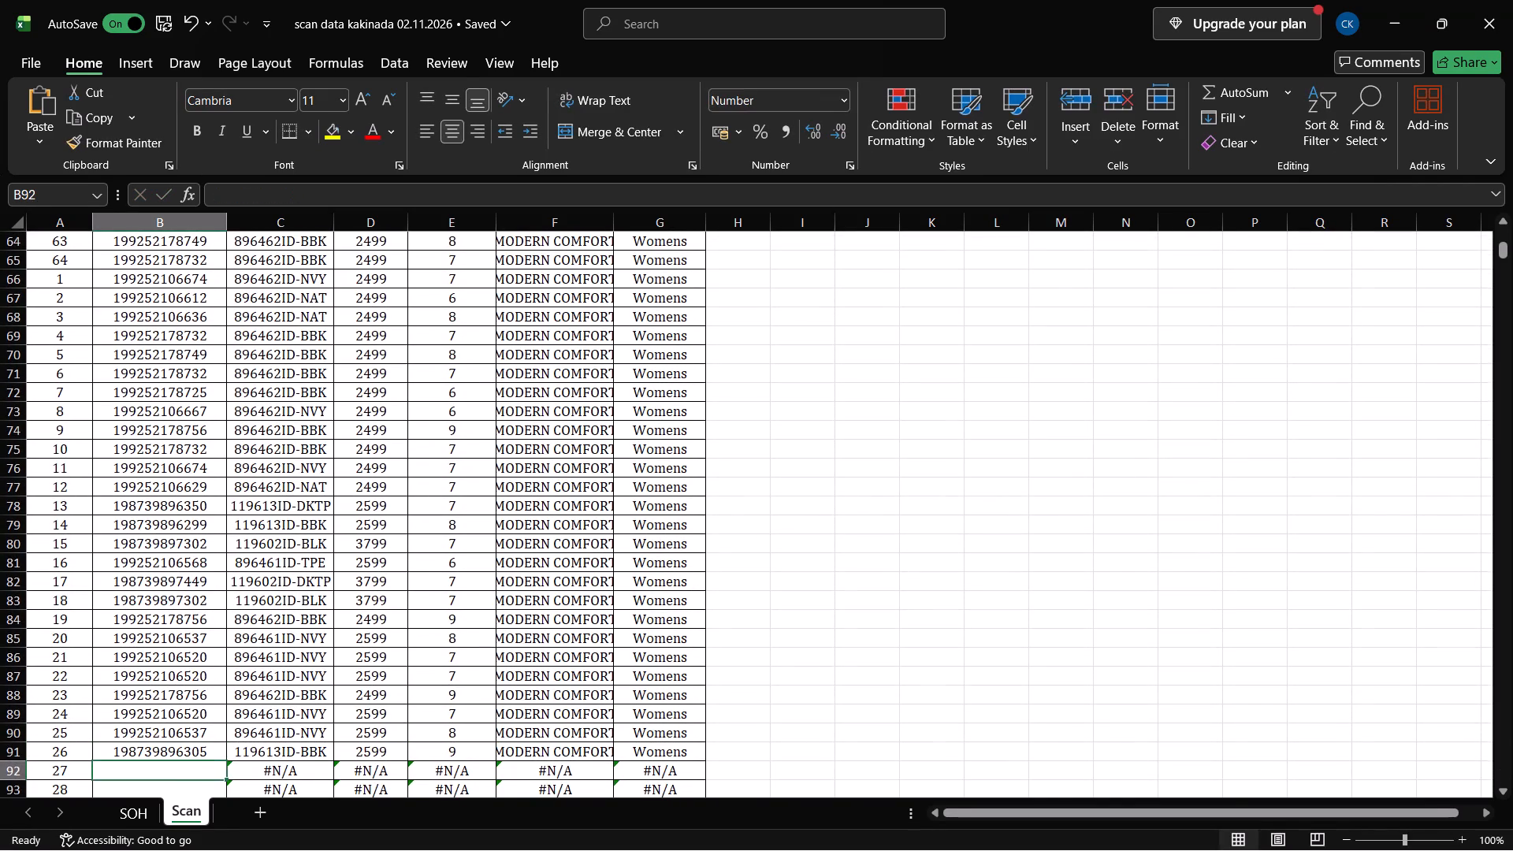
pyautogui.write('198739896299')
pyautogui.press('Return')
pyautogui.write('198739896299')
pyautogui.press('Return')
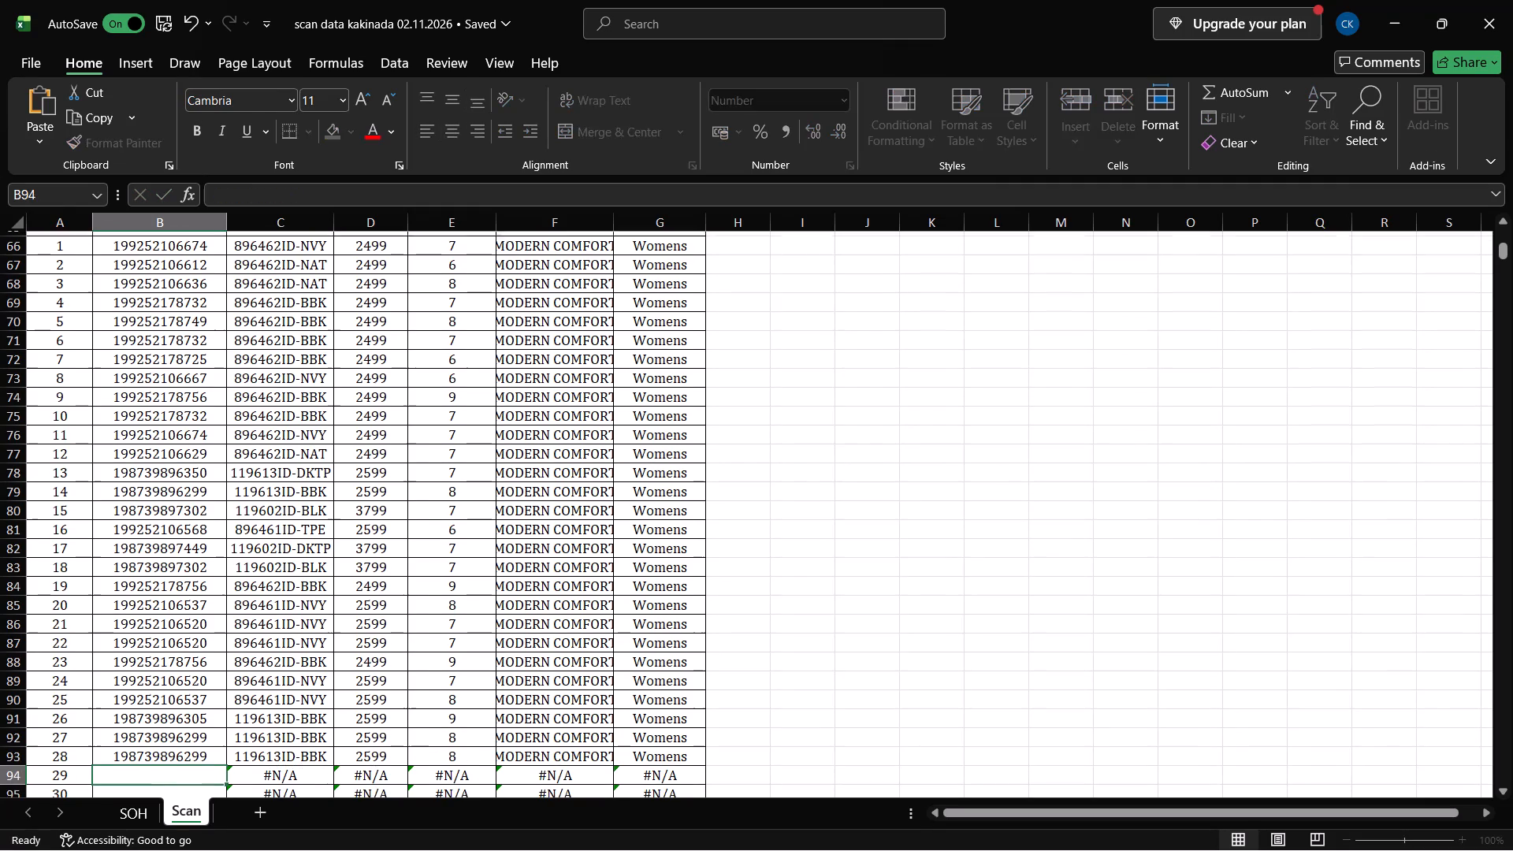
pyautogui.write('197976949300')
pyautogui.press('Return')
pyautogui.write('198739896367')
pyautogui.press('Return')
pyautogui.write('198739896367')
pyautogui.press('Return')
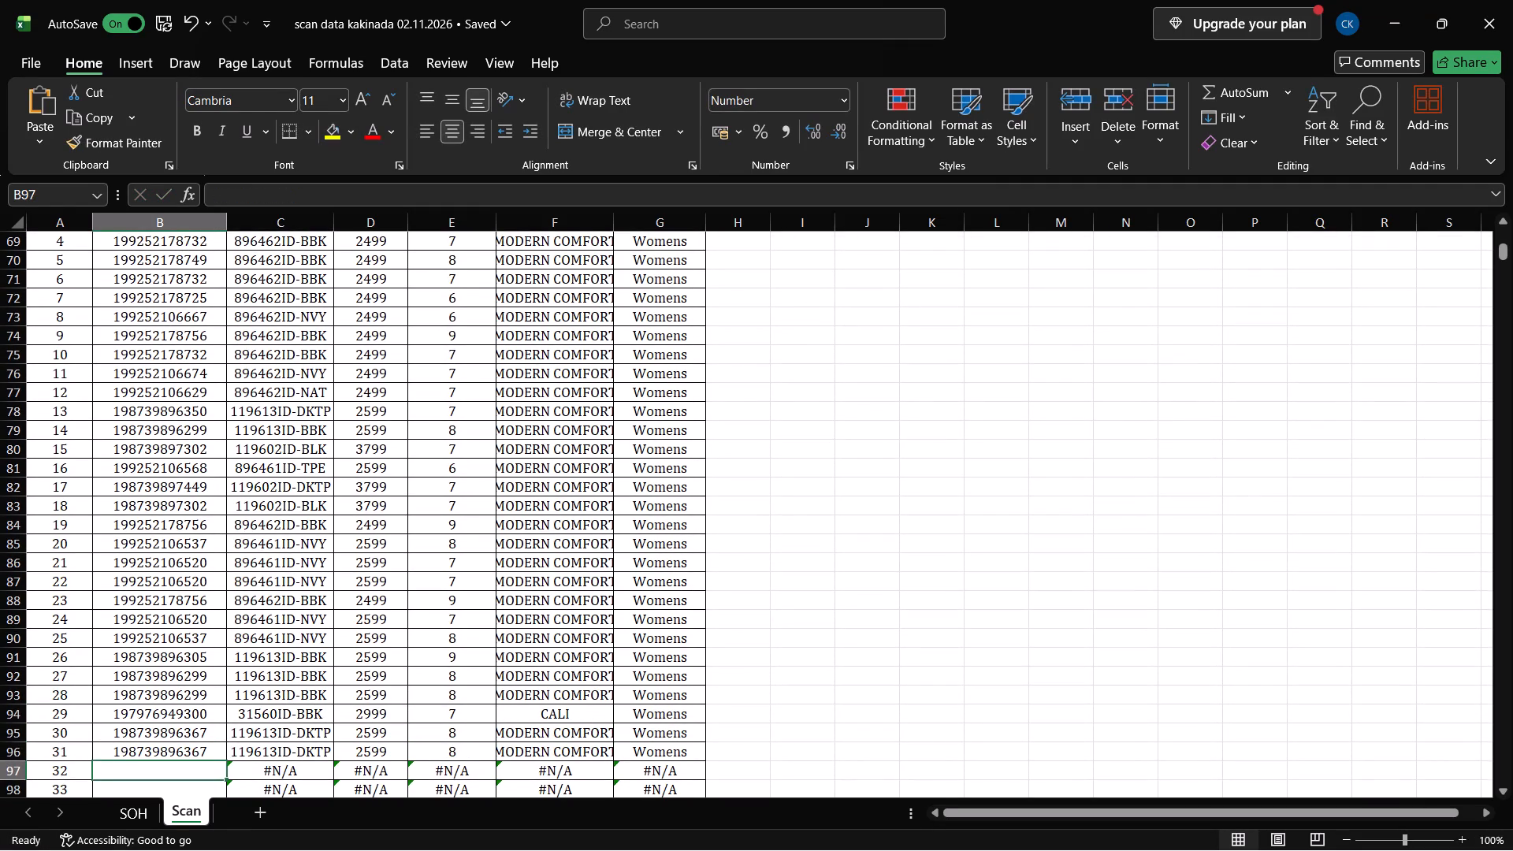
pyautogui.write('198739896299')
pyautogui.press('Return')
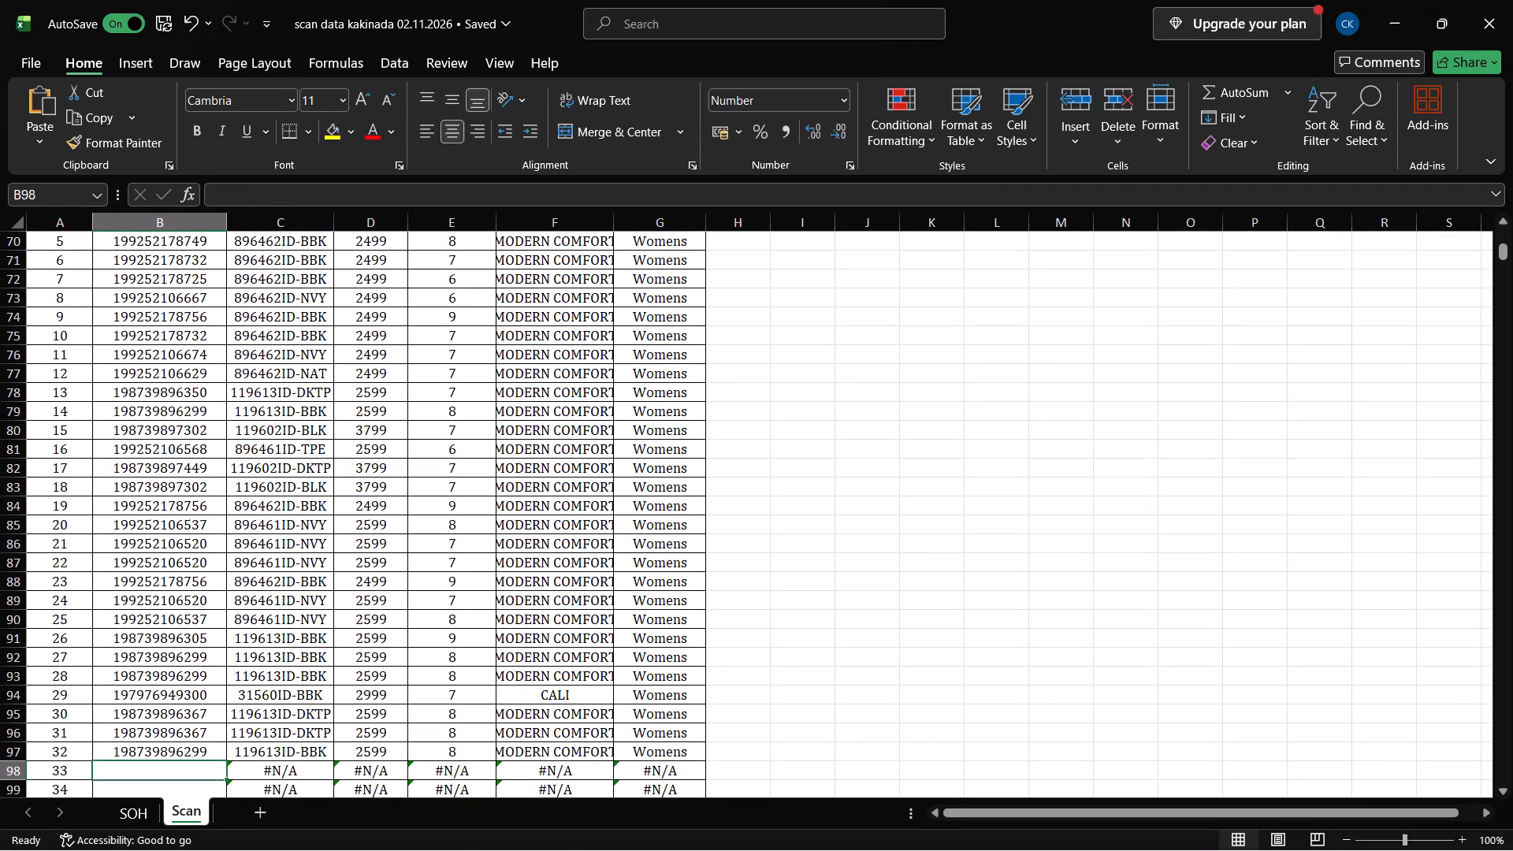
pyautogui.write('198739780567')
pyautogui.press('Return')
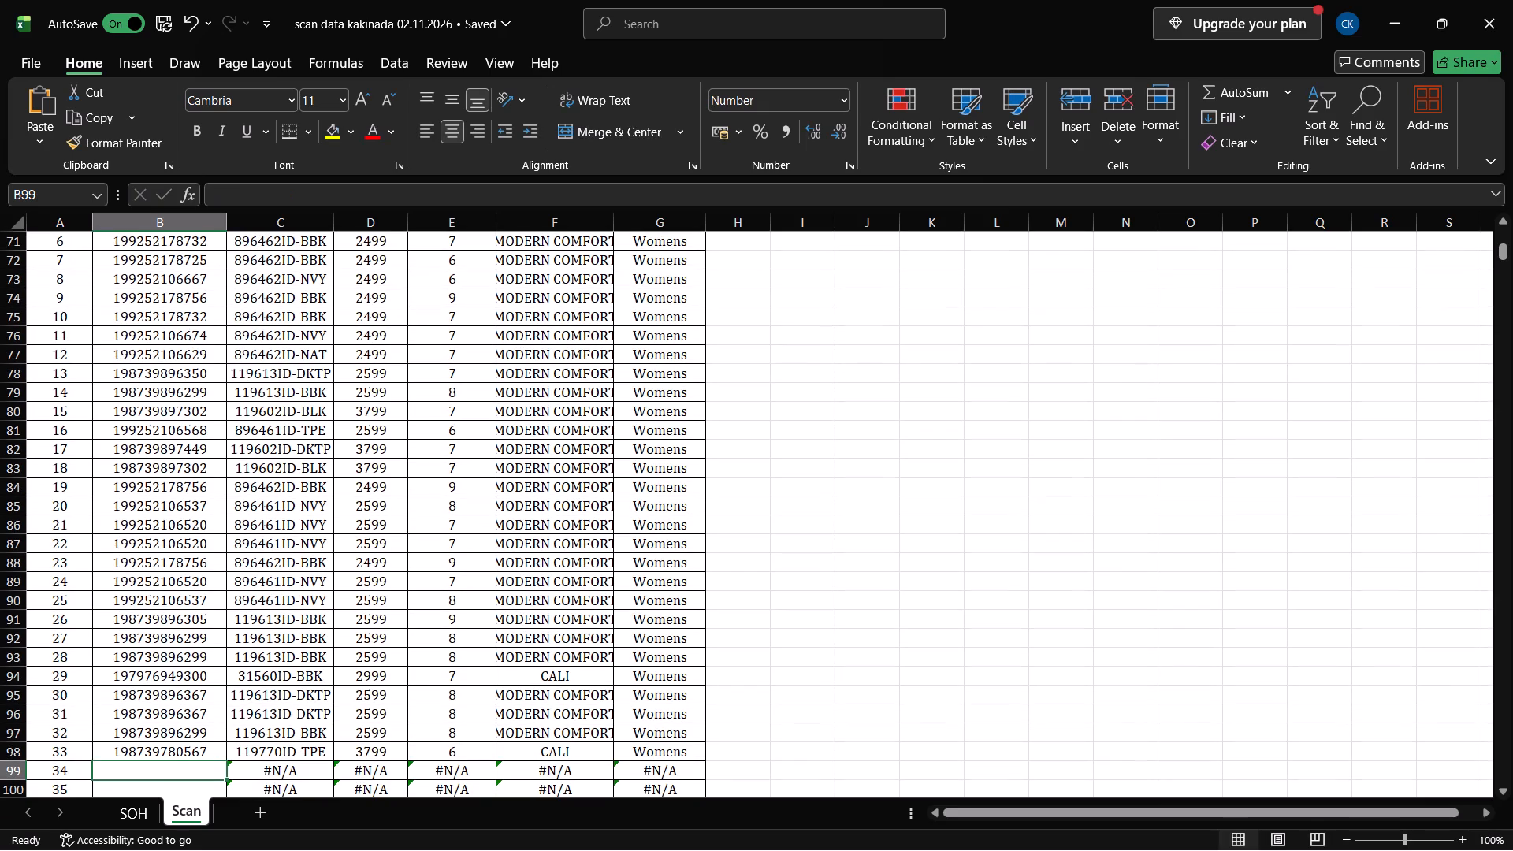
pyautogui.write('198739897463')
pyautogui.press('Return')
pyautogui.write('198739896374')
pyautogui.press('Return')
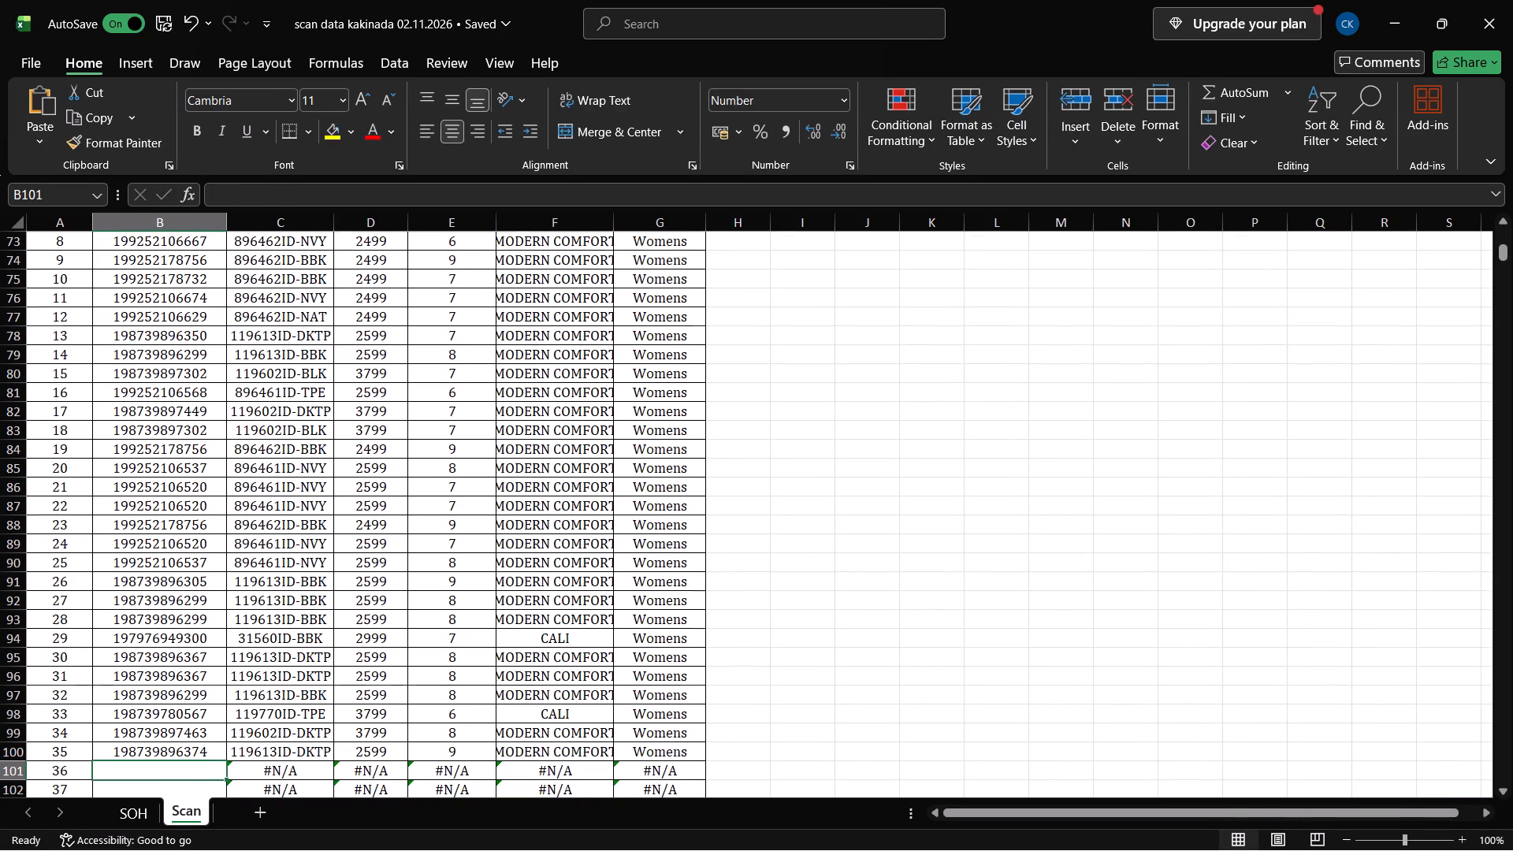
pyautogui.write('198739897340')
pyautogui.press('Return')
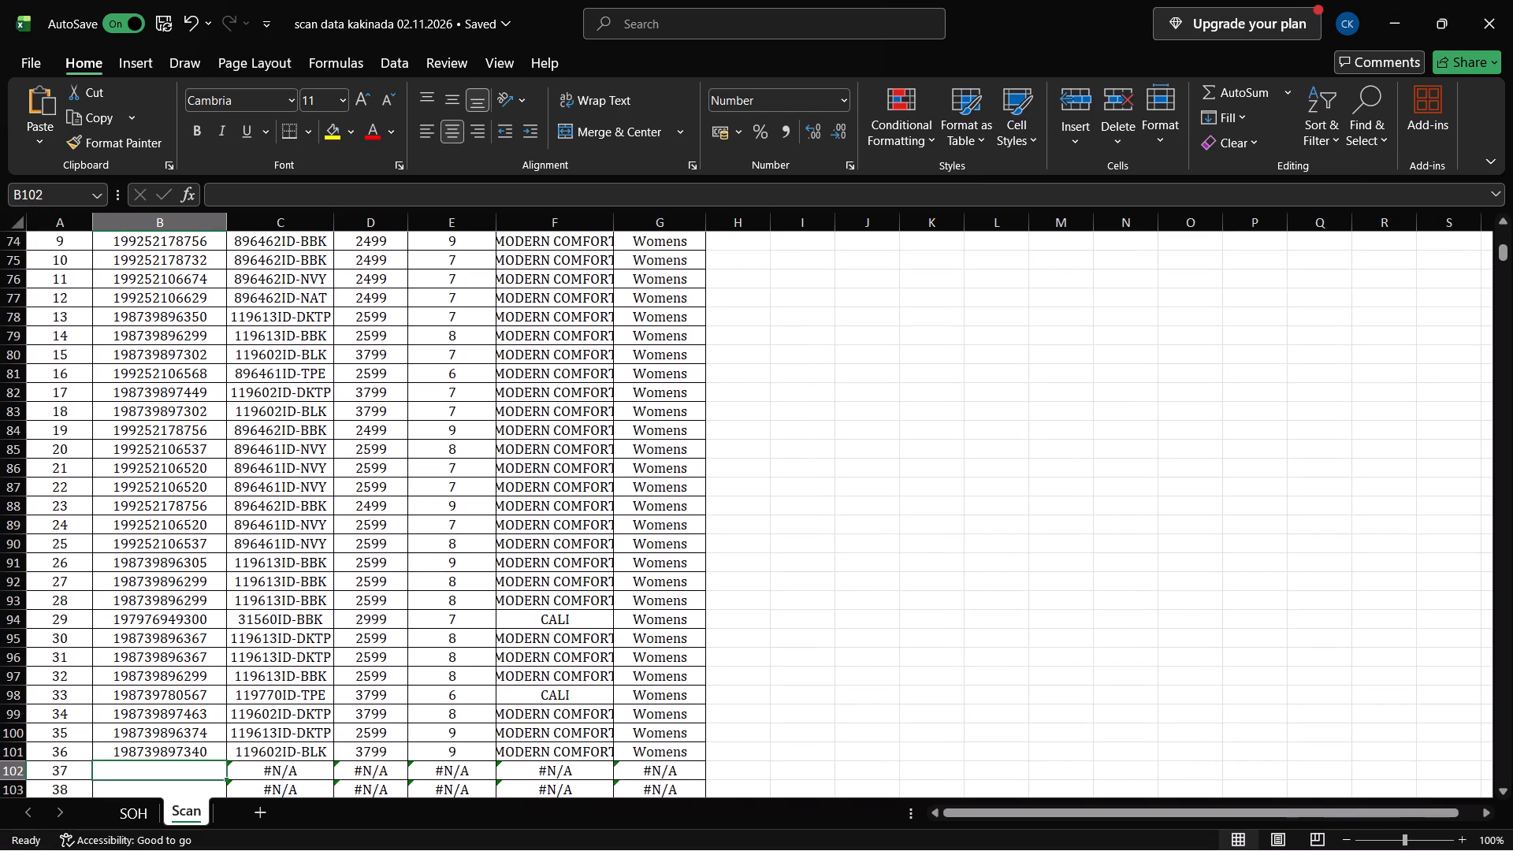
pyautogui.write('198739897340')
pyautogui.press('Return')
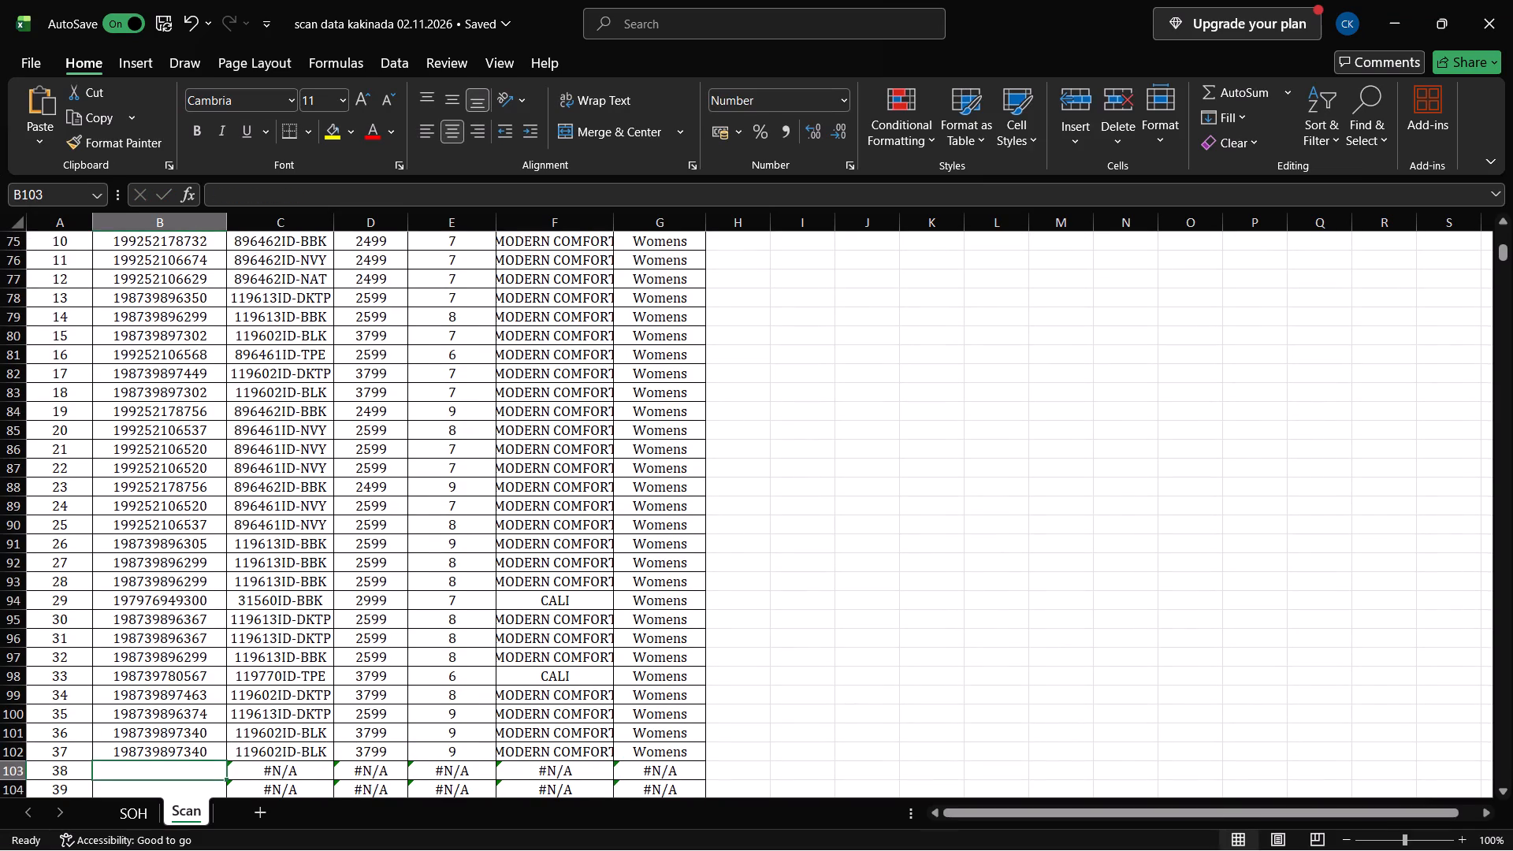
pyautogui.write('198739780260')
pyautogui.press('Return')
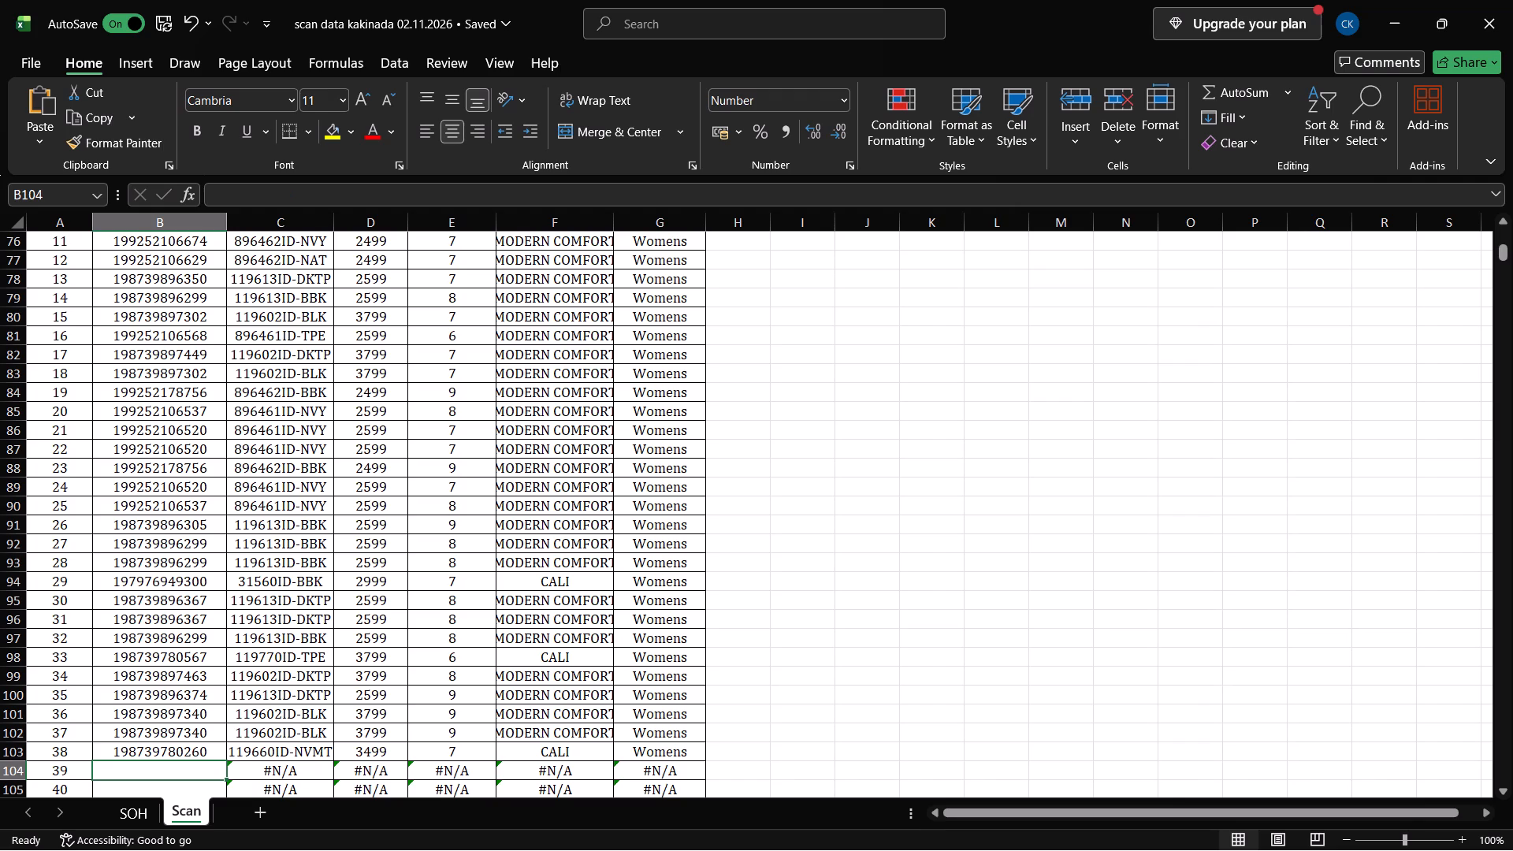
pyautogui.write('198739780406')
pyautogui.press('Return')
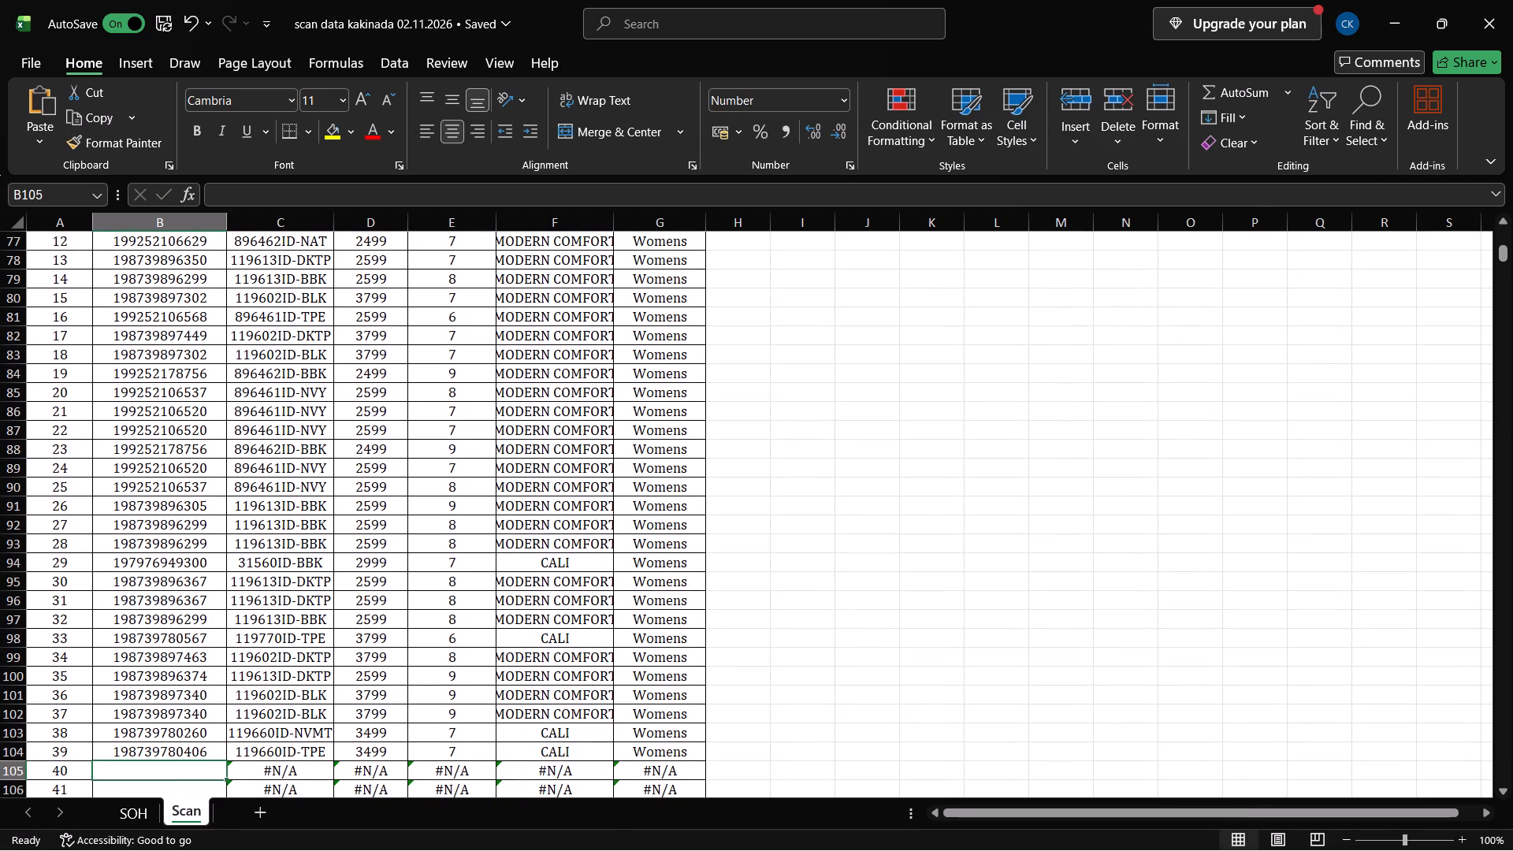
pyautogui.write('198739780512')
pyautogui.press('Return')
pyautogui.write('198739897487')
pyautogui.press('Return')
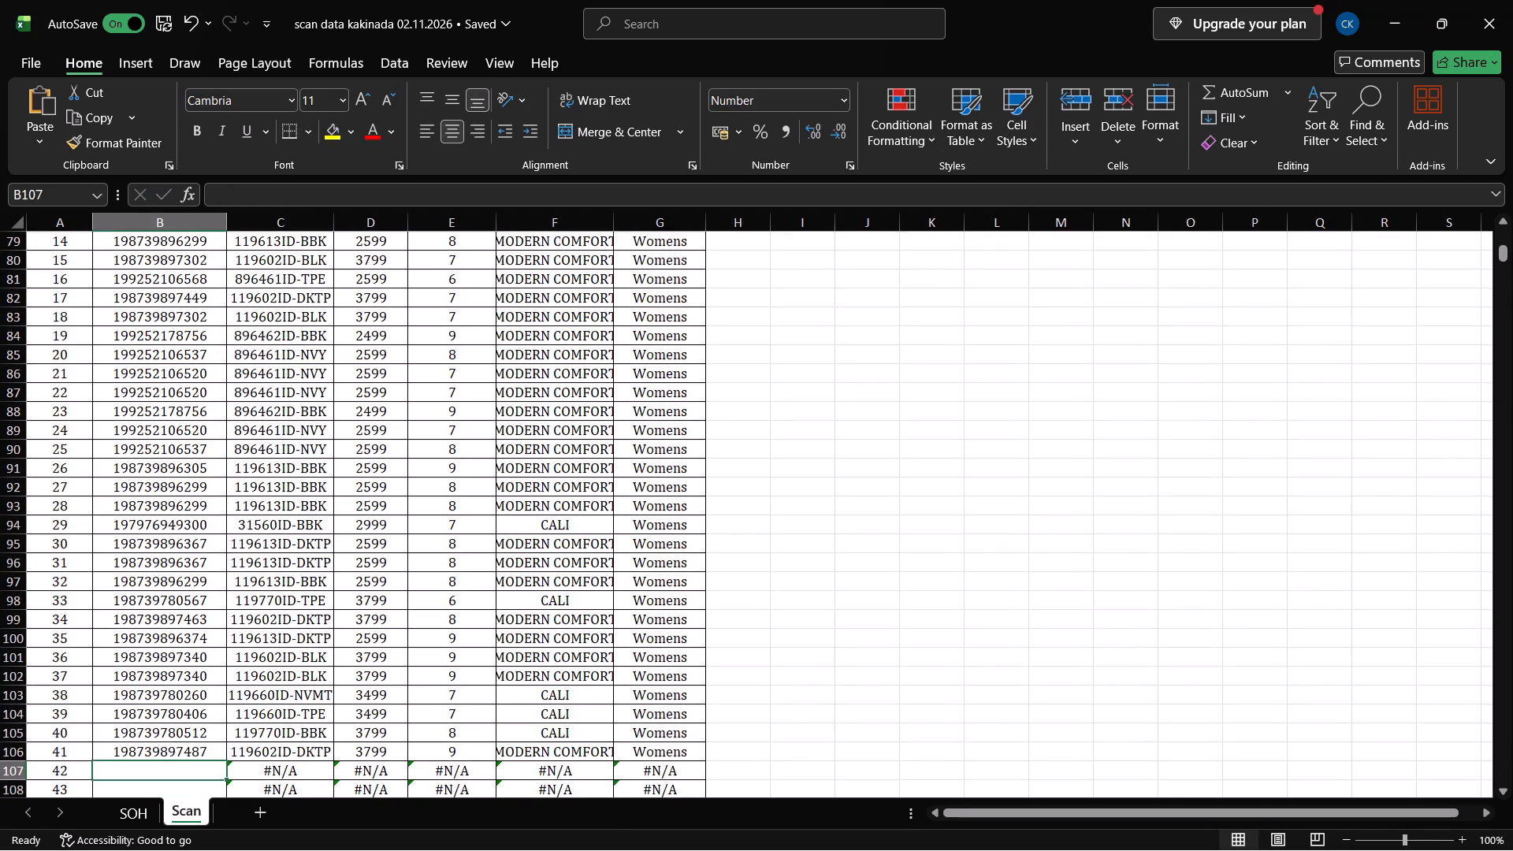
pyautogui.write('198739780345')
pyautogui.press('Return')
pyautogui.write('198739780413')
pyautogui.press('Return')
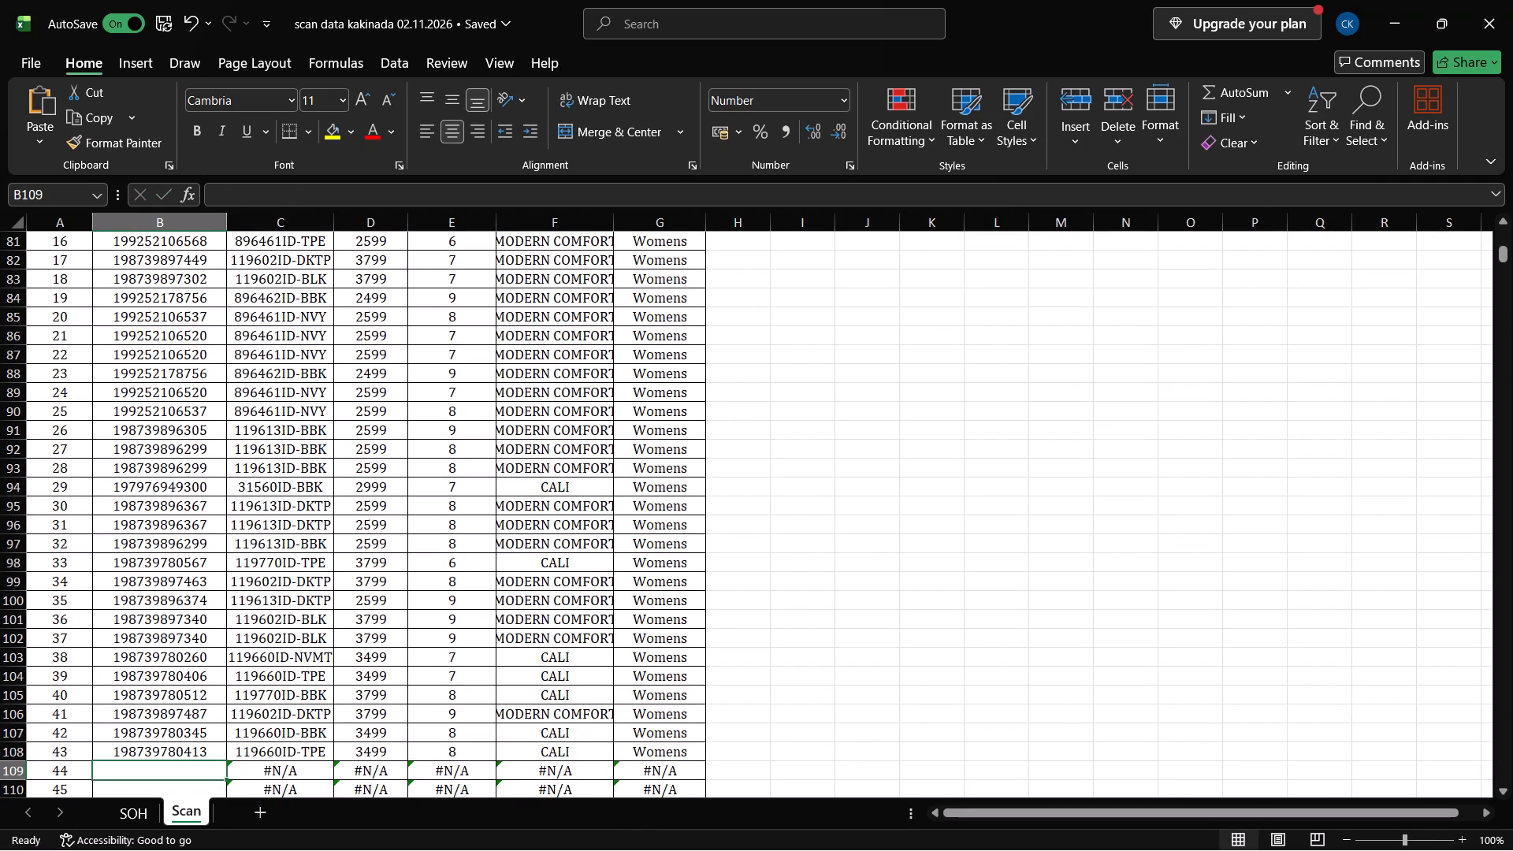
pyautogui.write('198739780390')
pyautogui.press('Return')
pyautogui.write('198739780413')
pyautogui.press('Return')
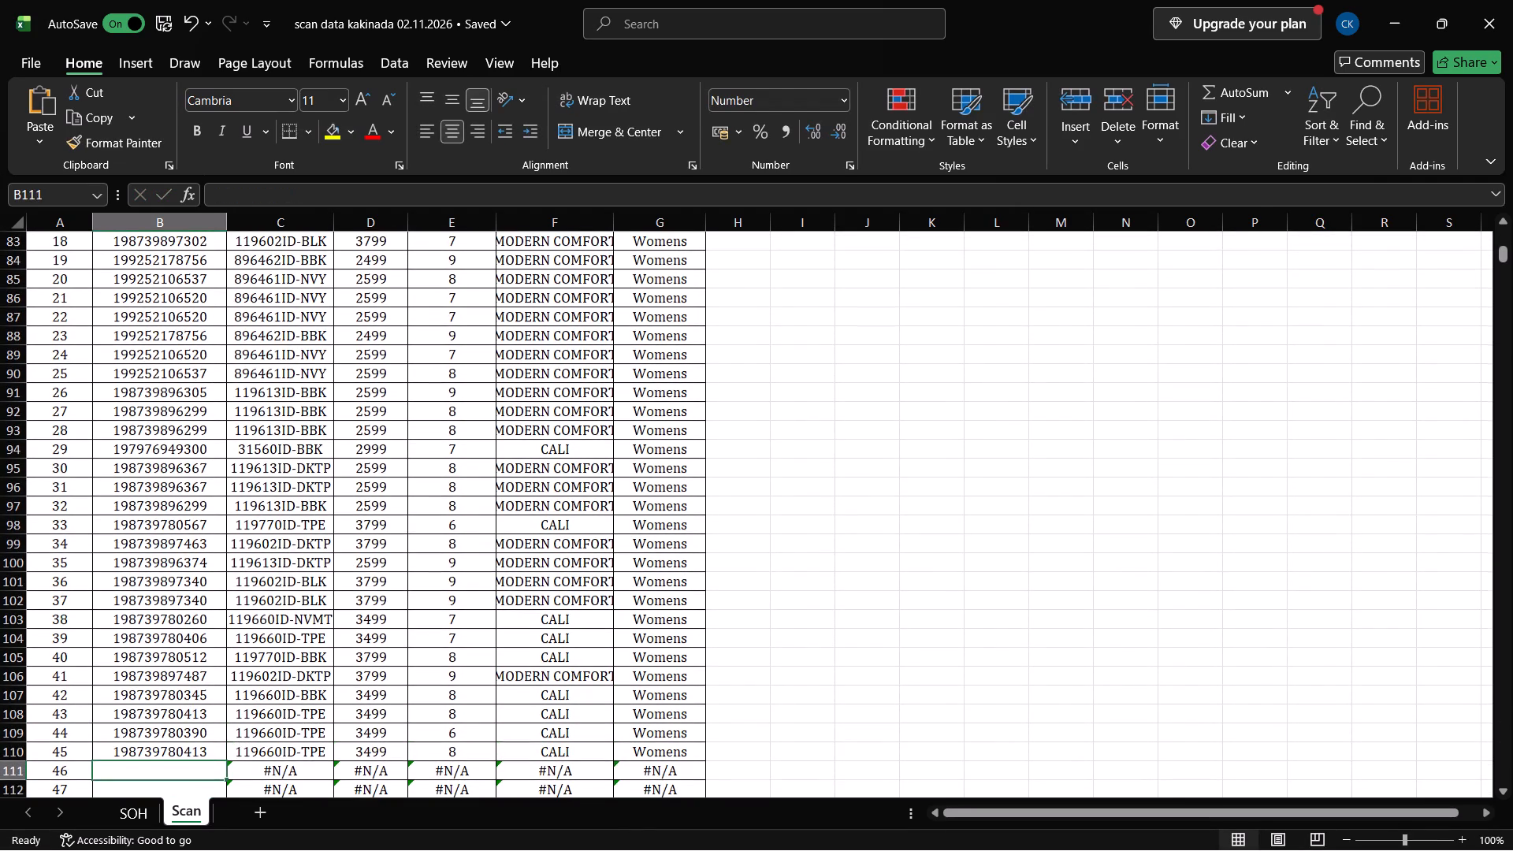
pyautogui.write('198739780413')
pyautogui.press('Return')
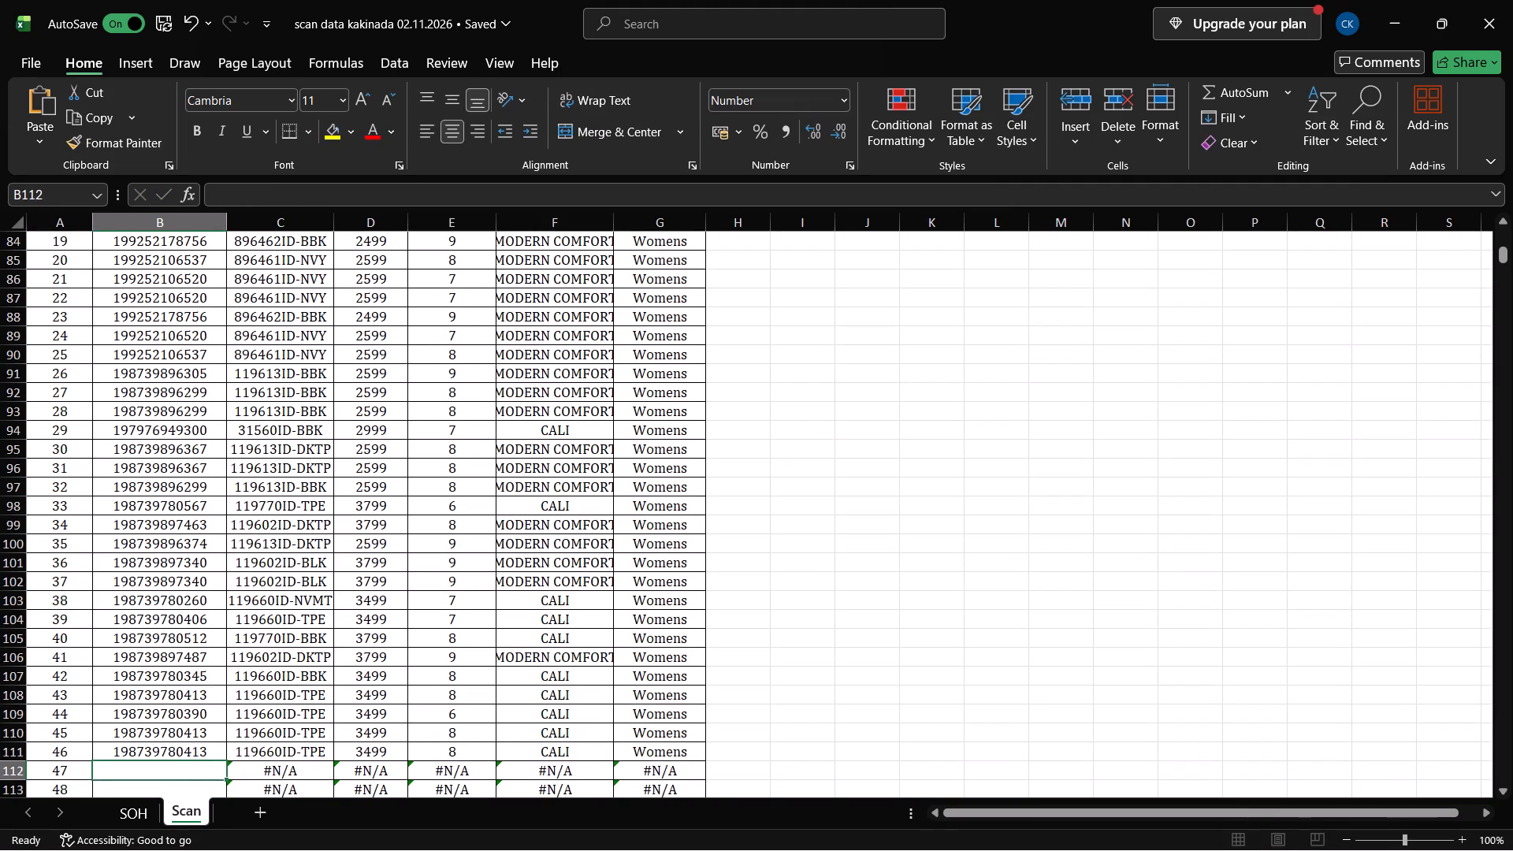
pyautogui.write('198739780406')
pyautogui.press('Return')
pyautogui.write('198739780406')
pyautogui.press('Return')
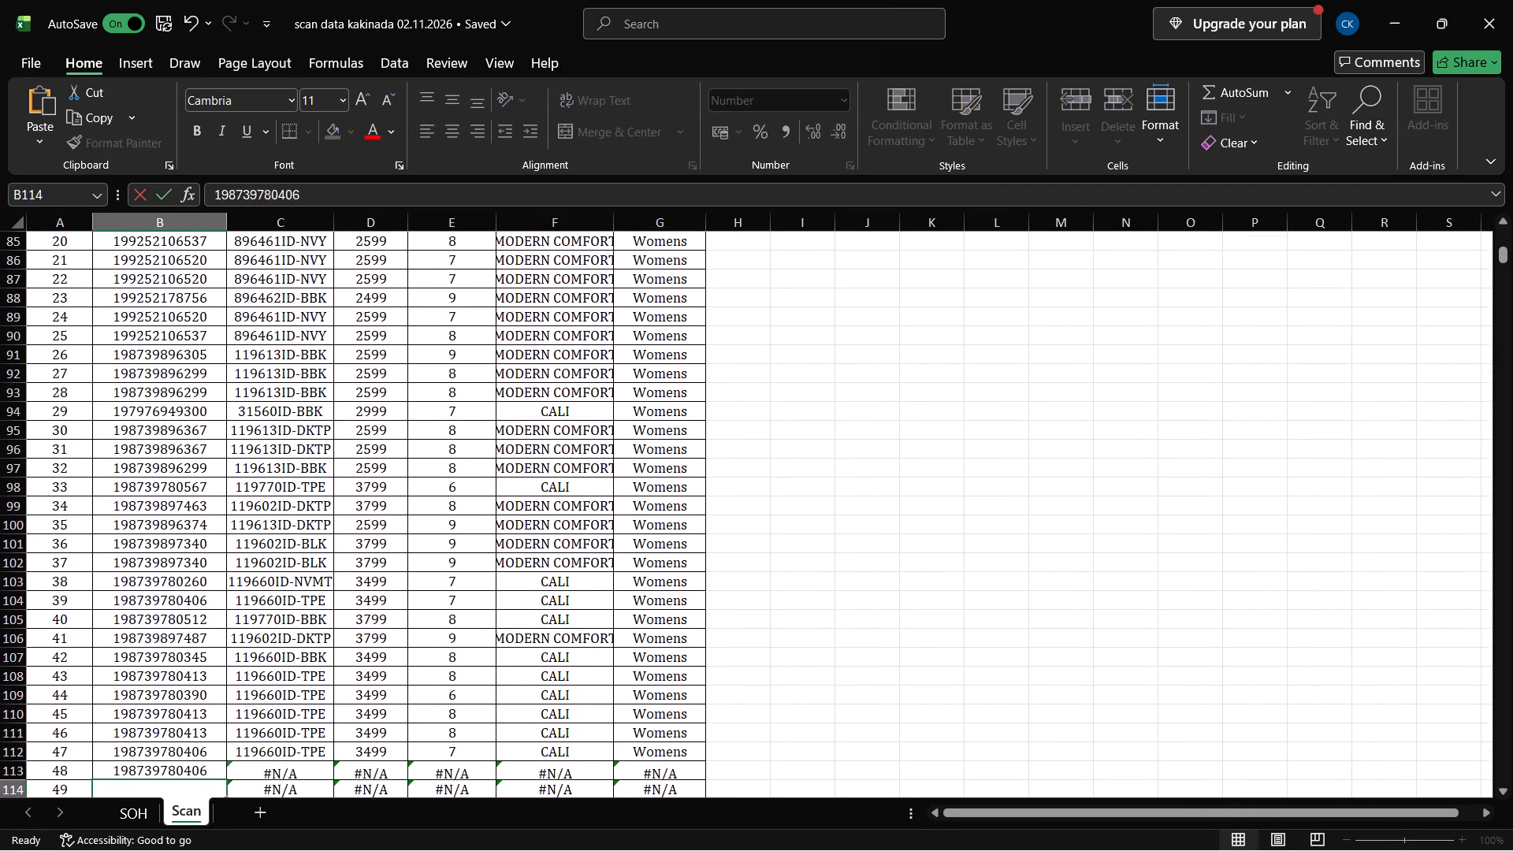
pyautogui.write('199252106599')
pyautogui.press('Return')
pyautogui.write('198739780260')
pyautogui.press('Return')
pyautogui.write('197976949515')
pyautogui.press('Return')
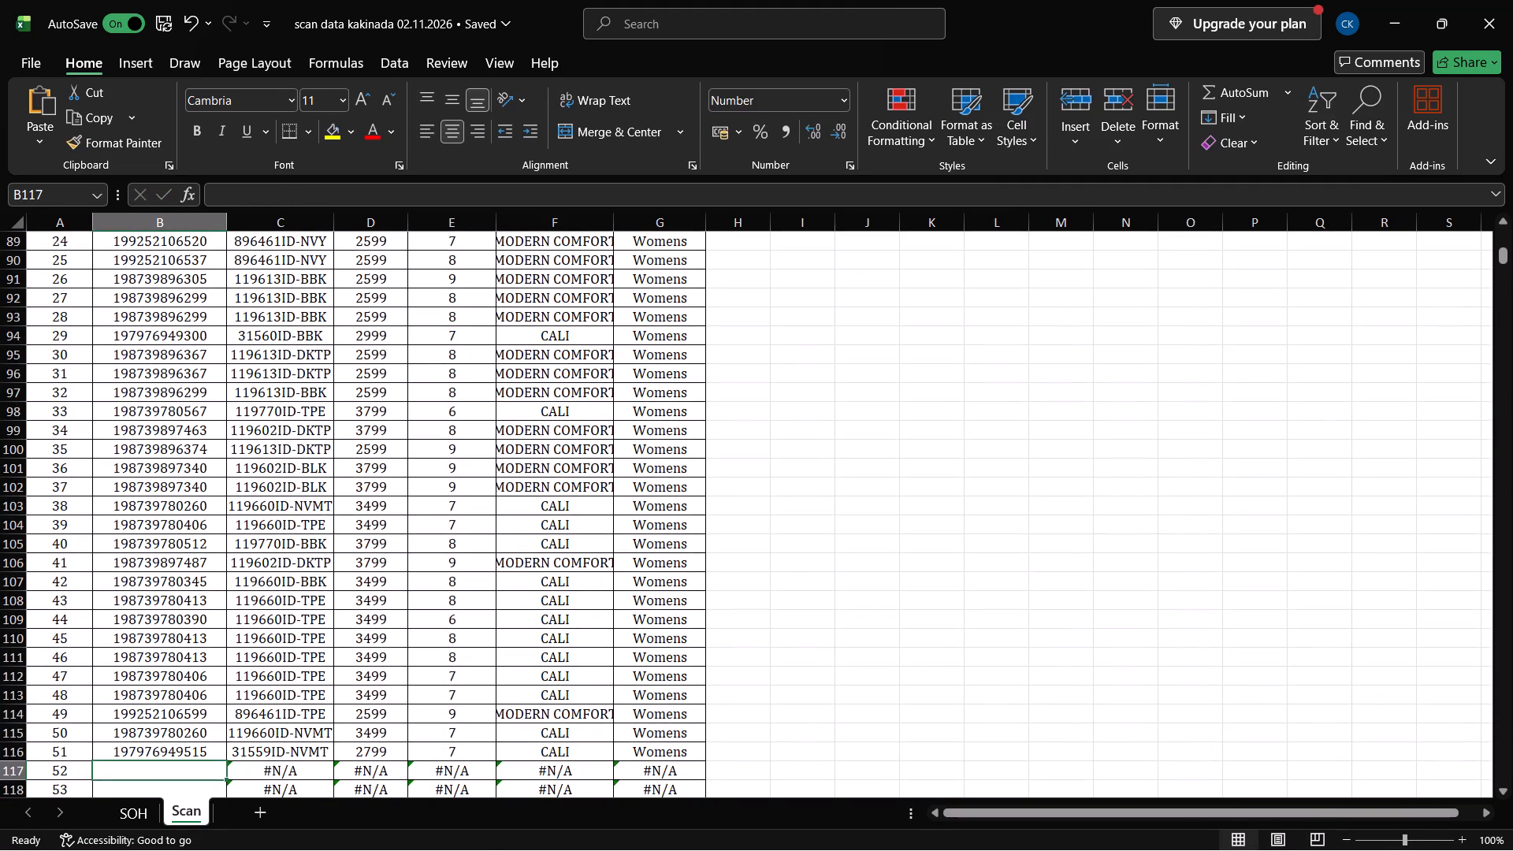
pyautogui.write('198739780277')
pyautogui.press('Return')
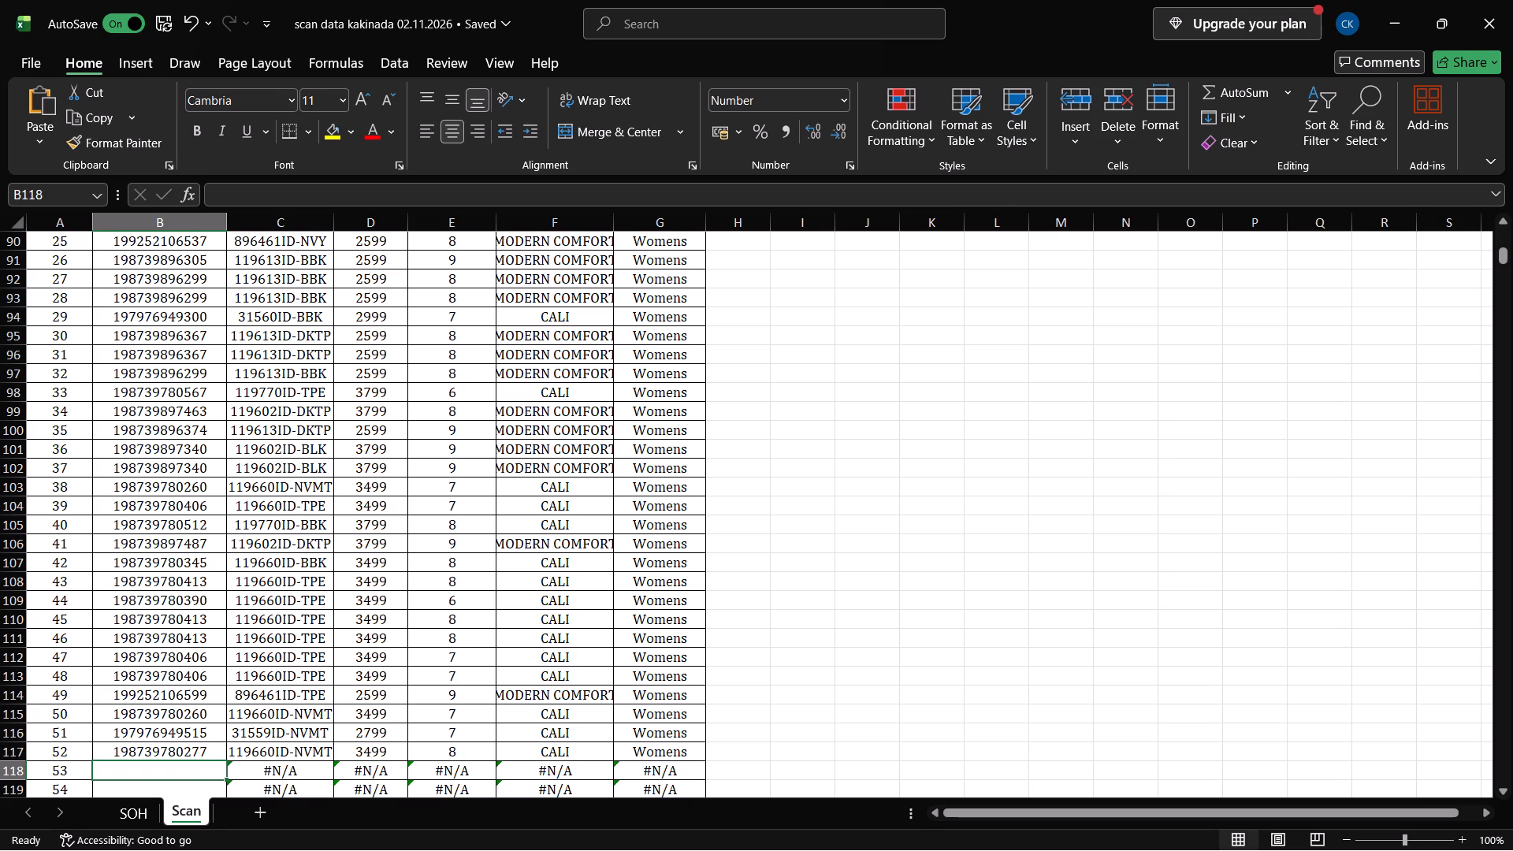
# Clear the current batch's barcodes in B66:B117, serial numbers 1 to 52, keeping the serial numbers and lookup formulas.
pyautogui.click(206, 745)
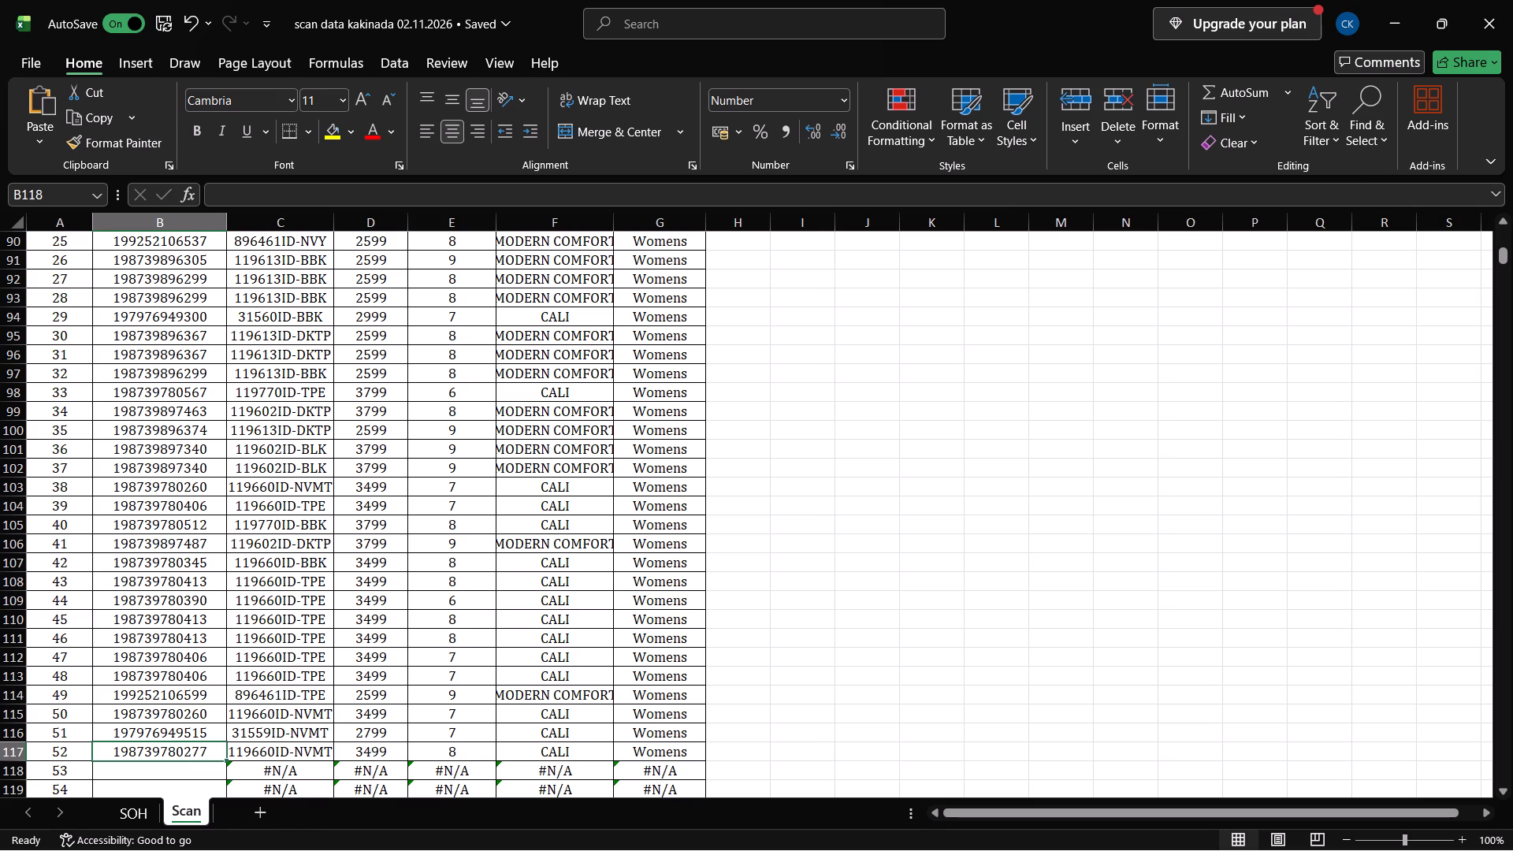
pyautogui.hotkey('ctrl', 'shift', 'Up')
pyautogui.press('Down')
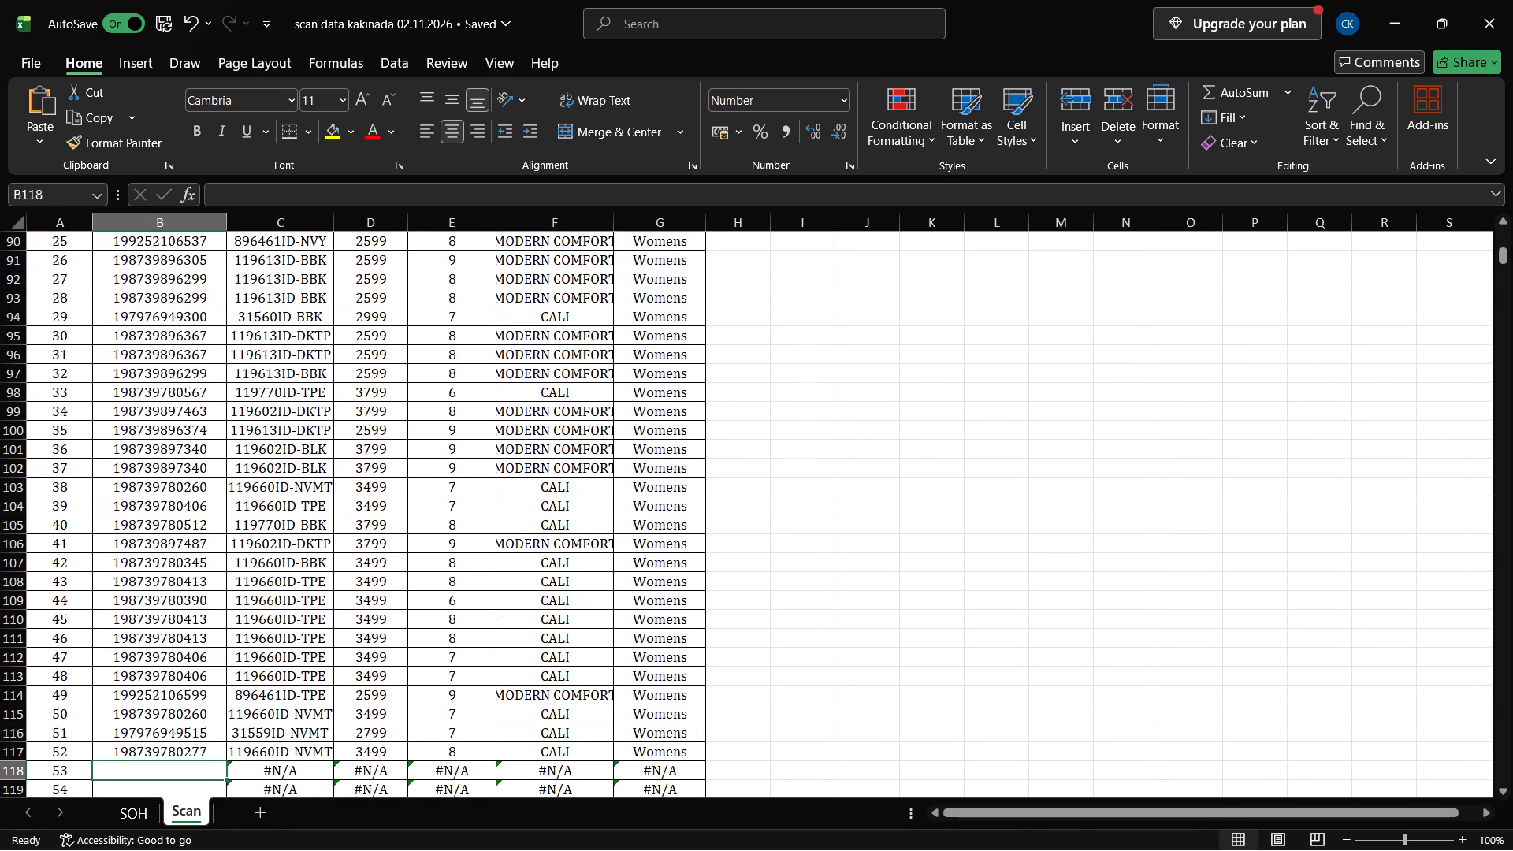
pyautogui.press('Left')
pyautogui.press('Up')
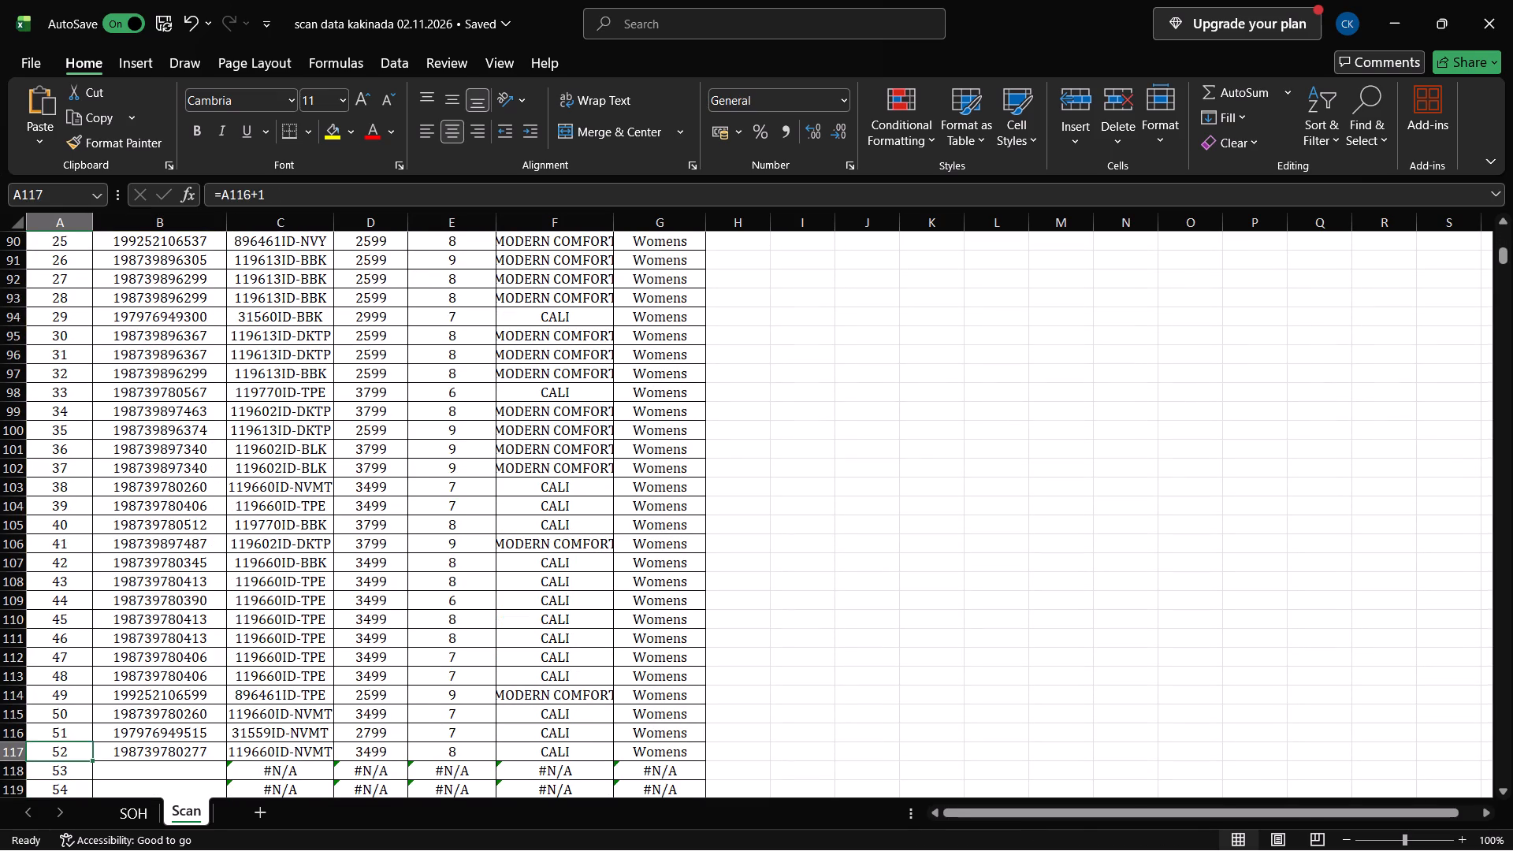
pyautogui.hotkey('shift', 'Up')
pyautogui.hotkey('ctrl', 'shift', 'Up')
pyautogui.press('Down')
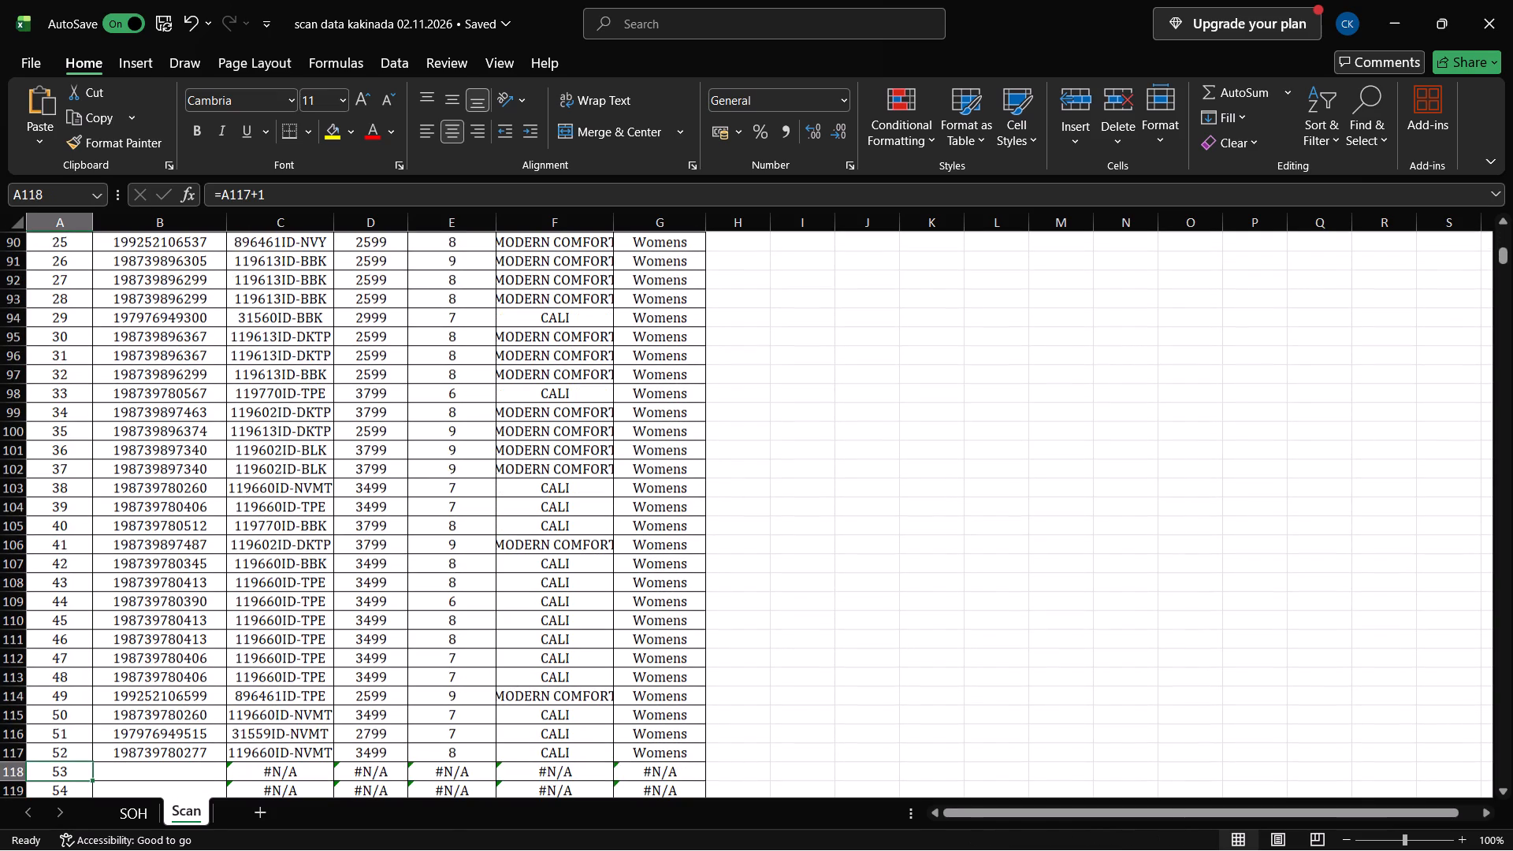
pyautogui.press('Right')
pyautogui.press('Up')
pyautogui.press('Up')
pyautogui.press('Up')
pyautogui.press('Up')
pyautogui.press('Up')
pyautogui.press('Up')
pyautogui.press('Up')
pyautogui.press('Up')
pyautogui.press('Up')
pyautogui.press('Up')
pyautogui.press('Up')
pyautogui.press('Up')
pyautogui.press('Up')
pyautogui.press('Up')
pyautogui.press('Up')
pyautogui.press('Up')
pyautogui.press('Up')
pyautogui.press('Up')
pyautogui.press('Up')
pyautogui.press('Up')
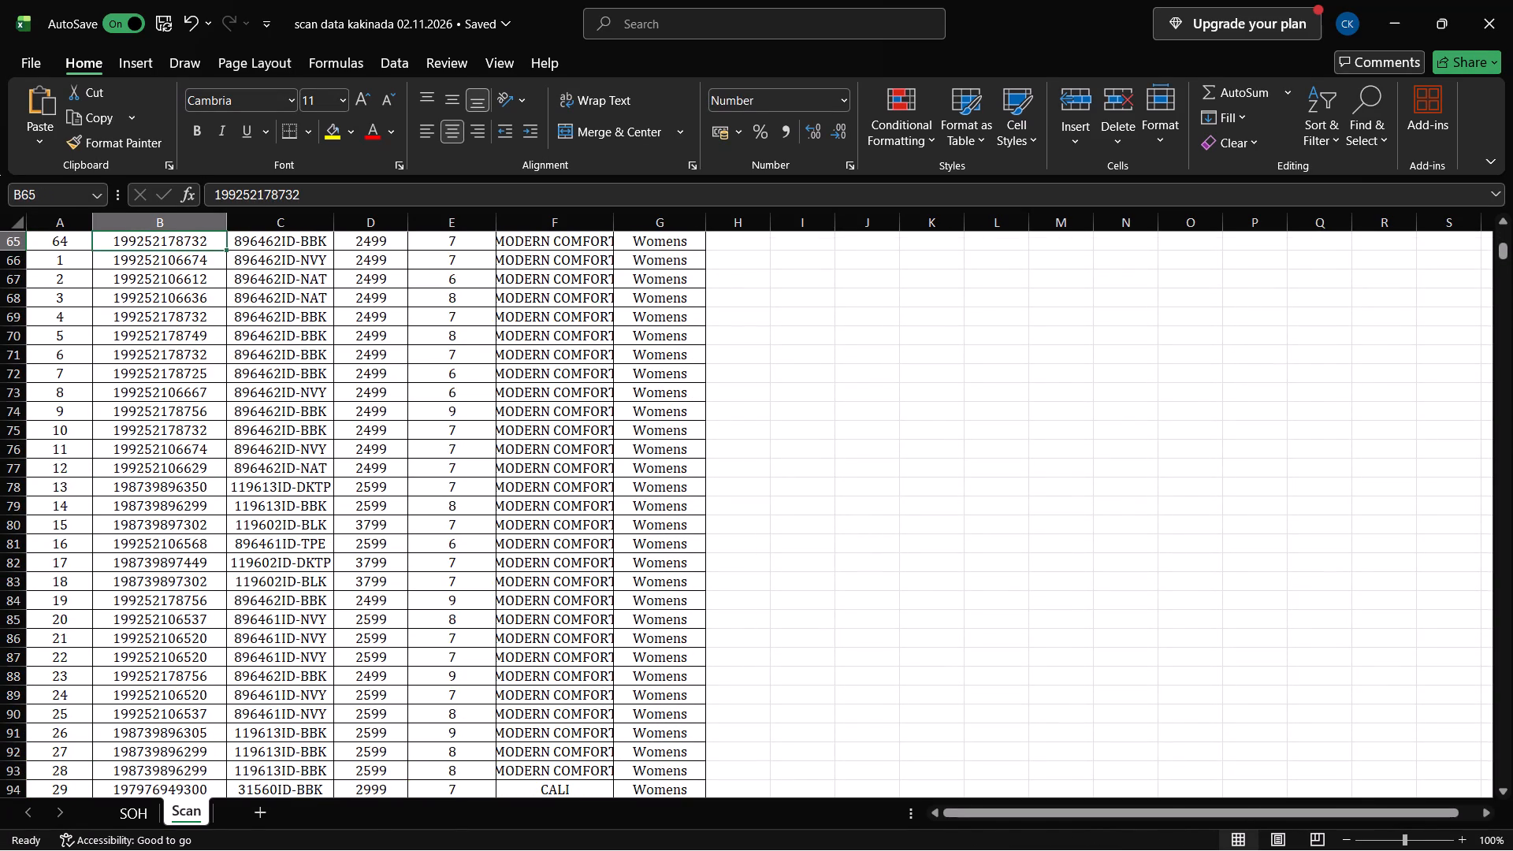
pyautogui.press('Down')
pyautogui.hotkey('ctrl', 'shift', 'Down')
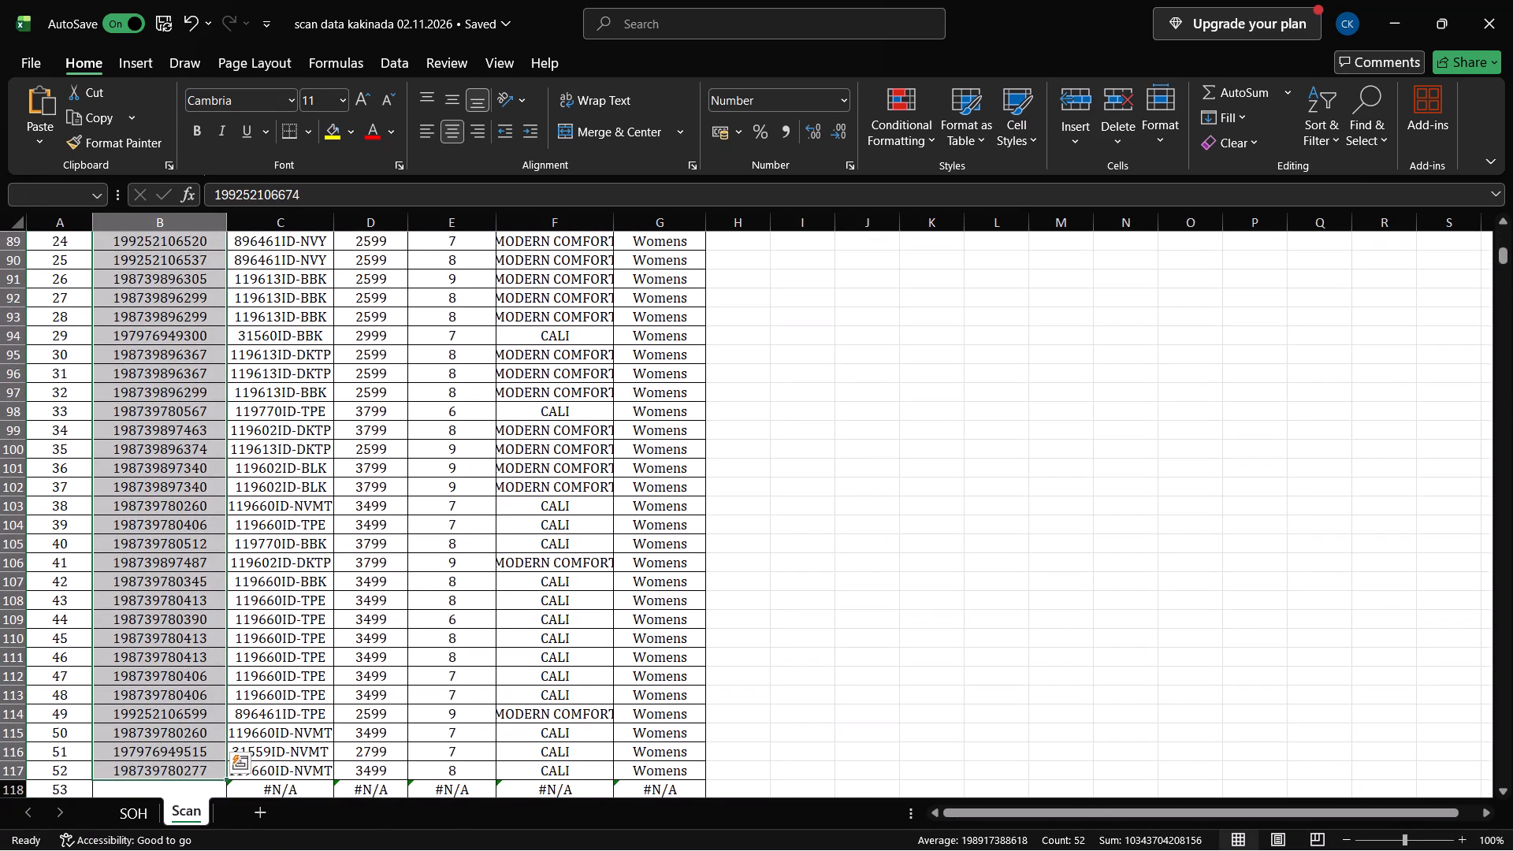
pyautogui.press('Delete')
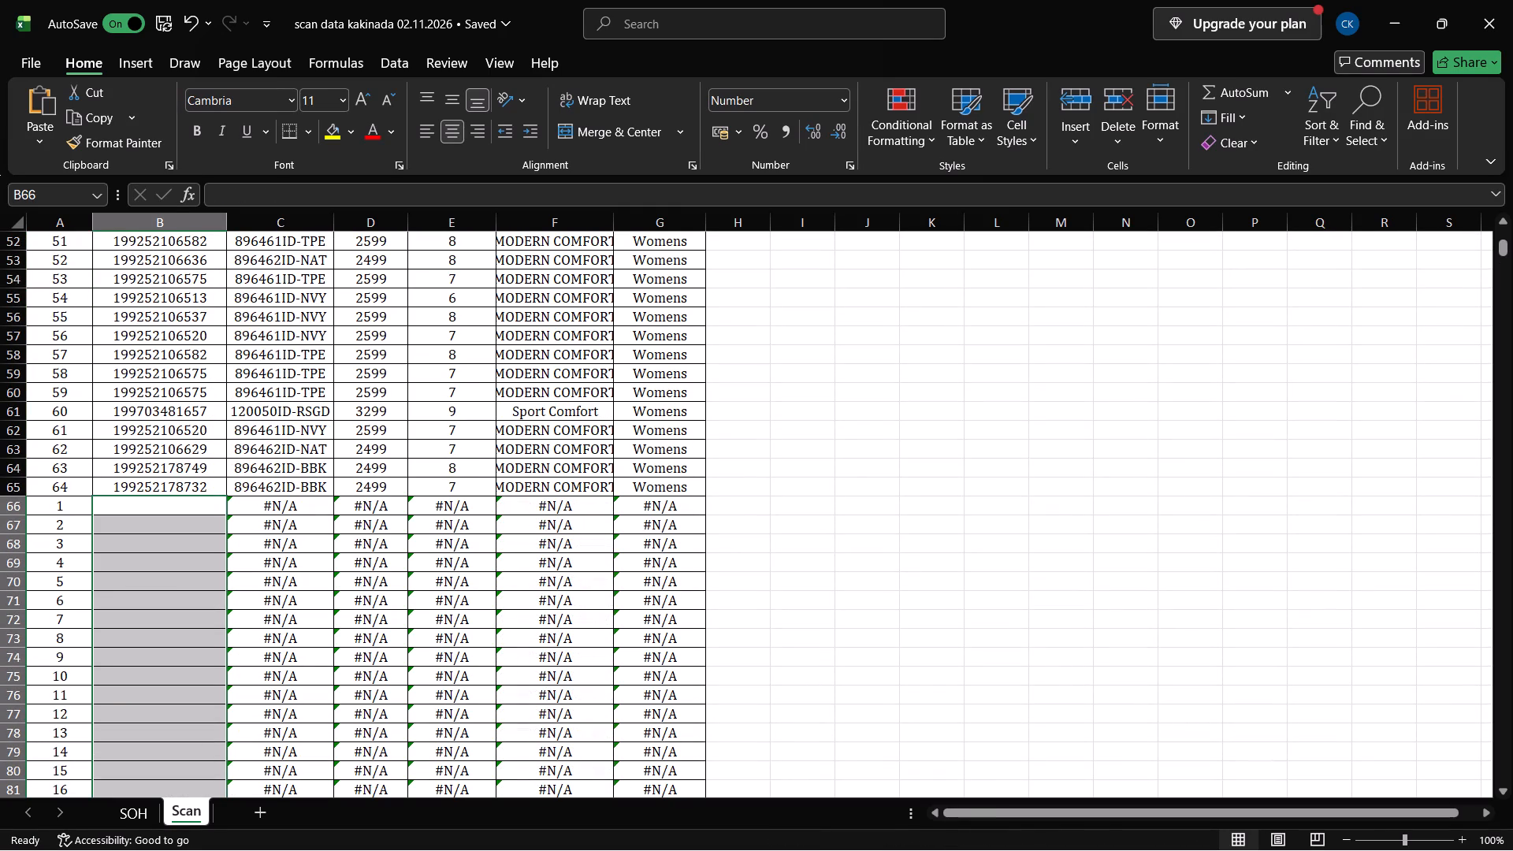
# Save the workbook with B66, the batch's first barcode cell, as the active cell.
pyautogui.click(203, 508)
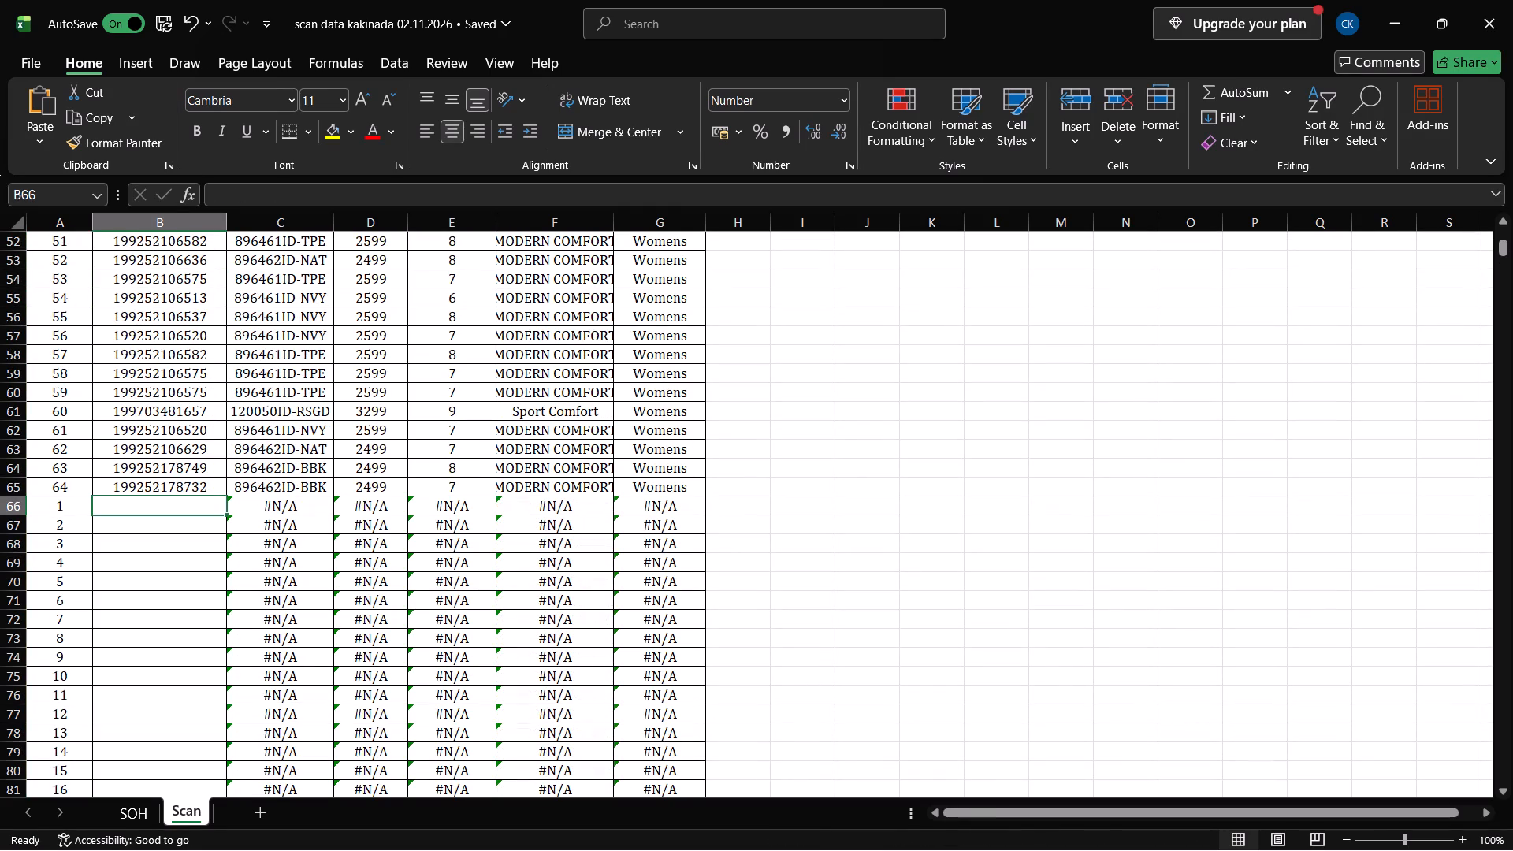
pyautogui.hotkey('ctrl', 's')
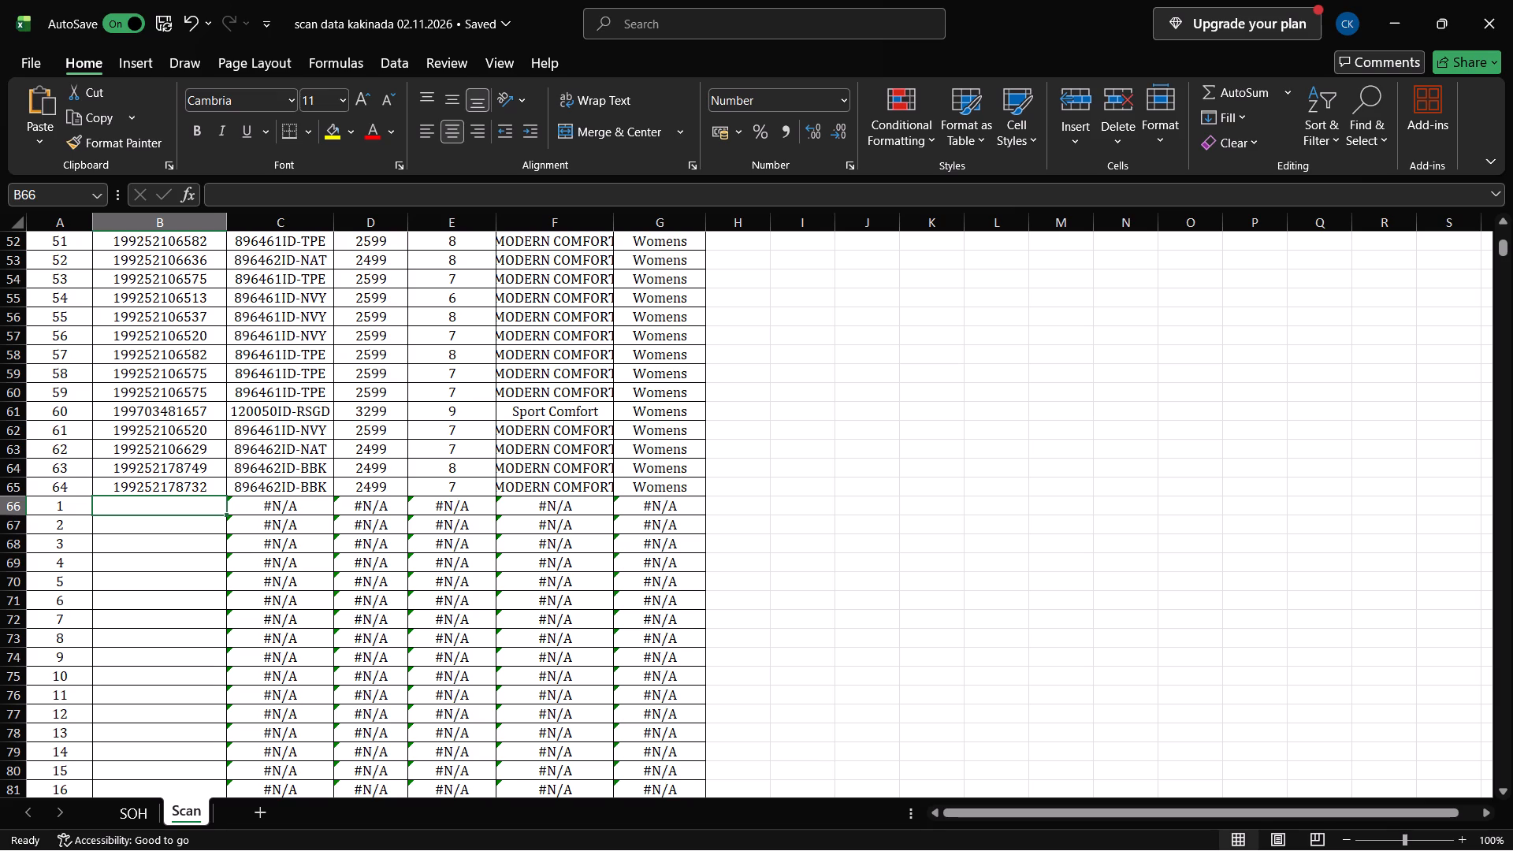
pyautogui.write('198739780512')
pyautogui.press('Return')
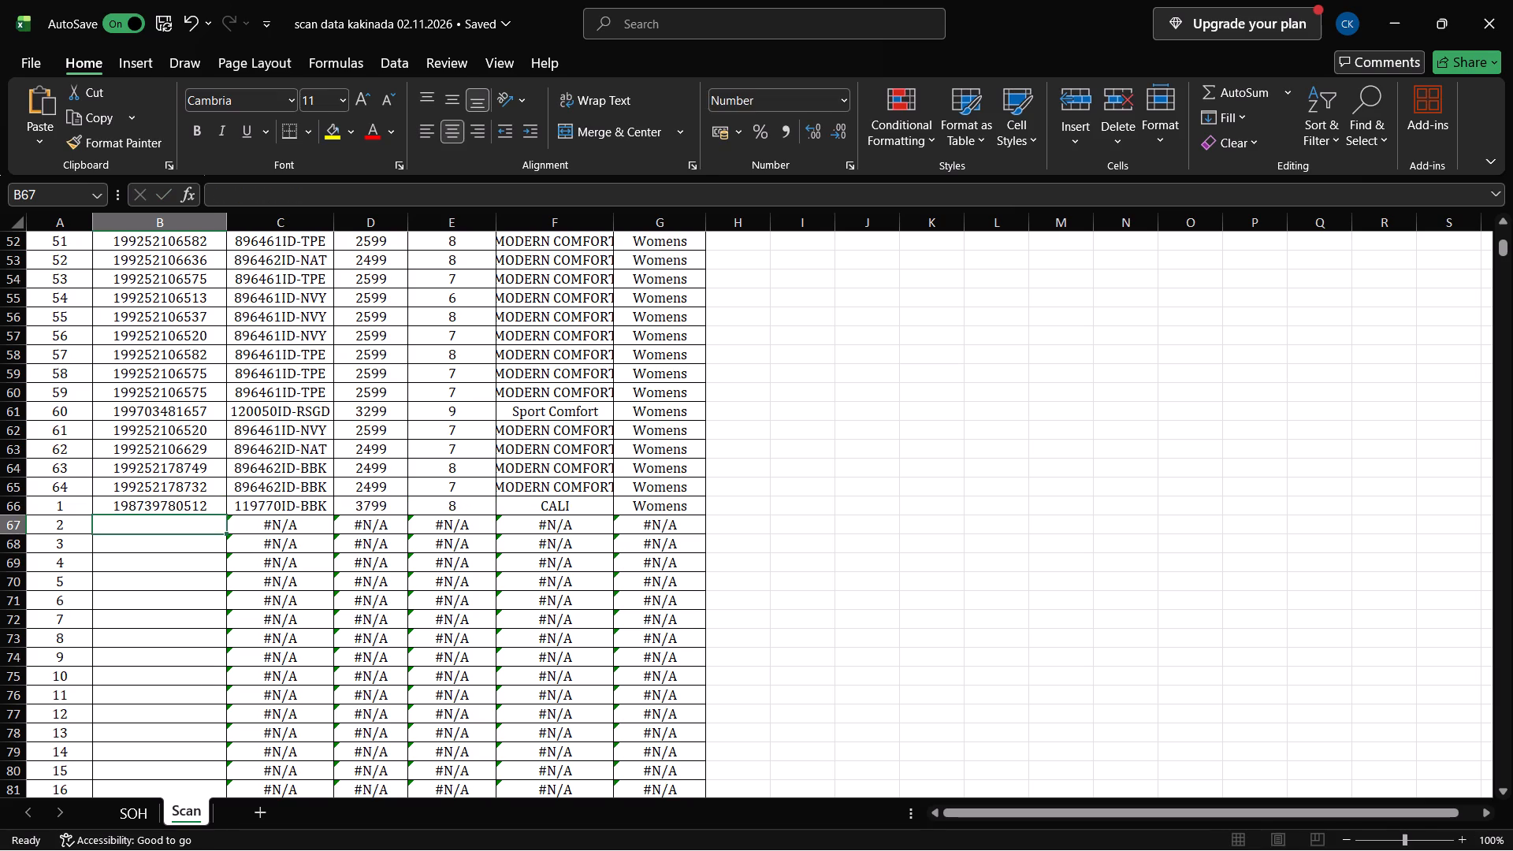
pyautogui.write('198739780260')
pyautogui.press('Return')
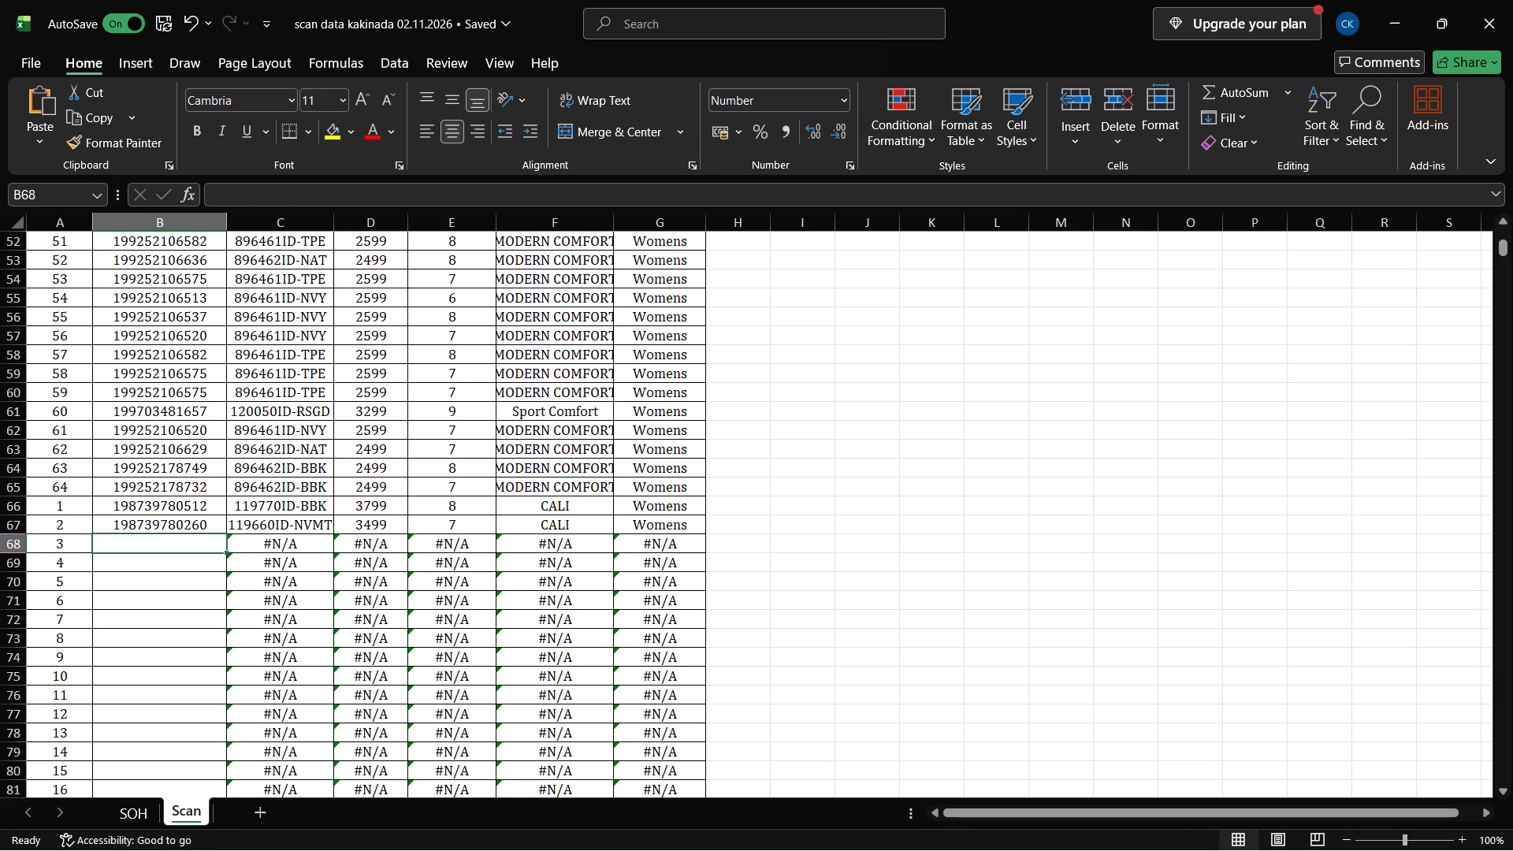
pyautogui.click(187, 500)
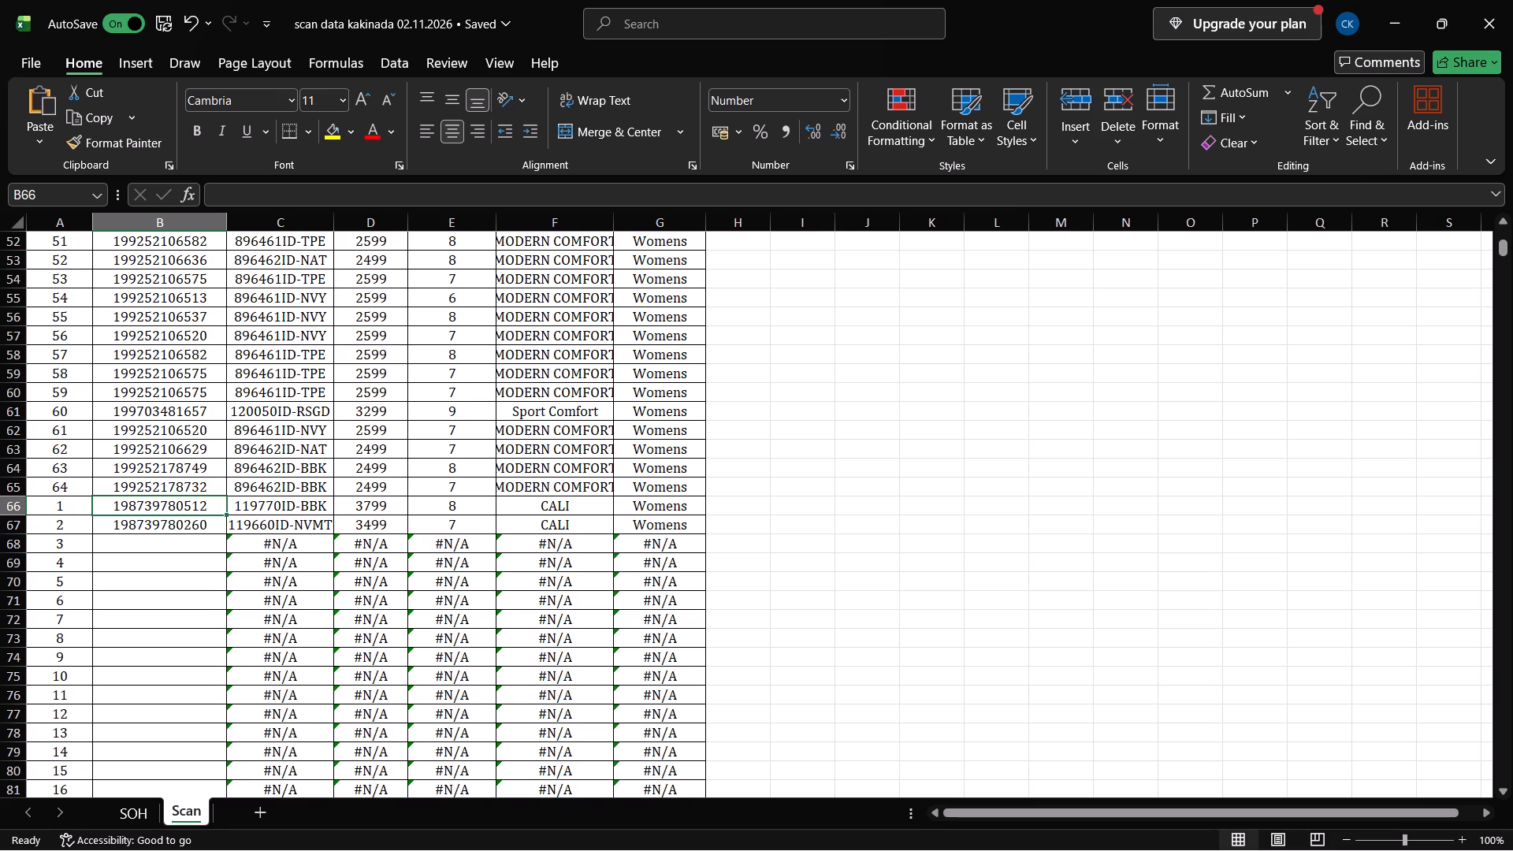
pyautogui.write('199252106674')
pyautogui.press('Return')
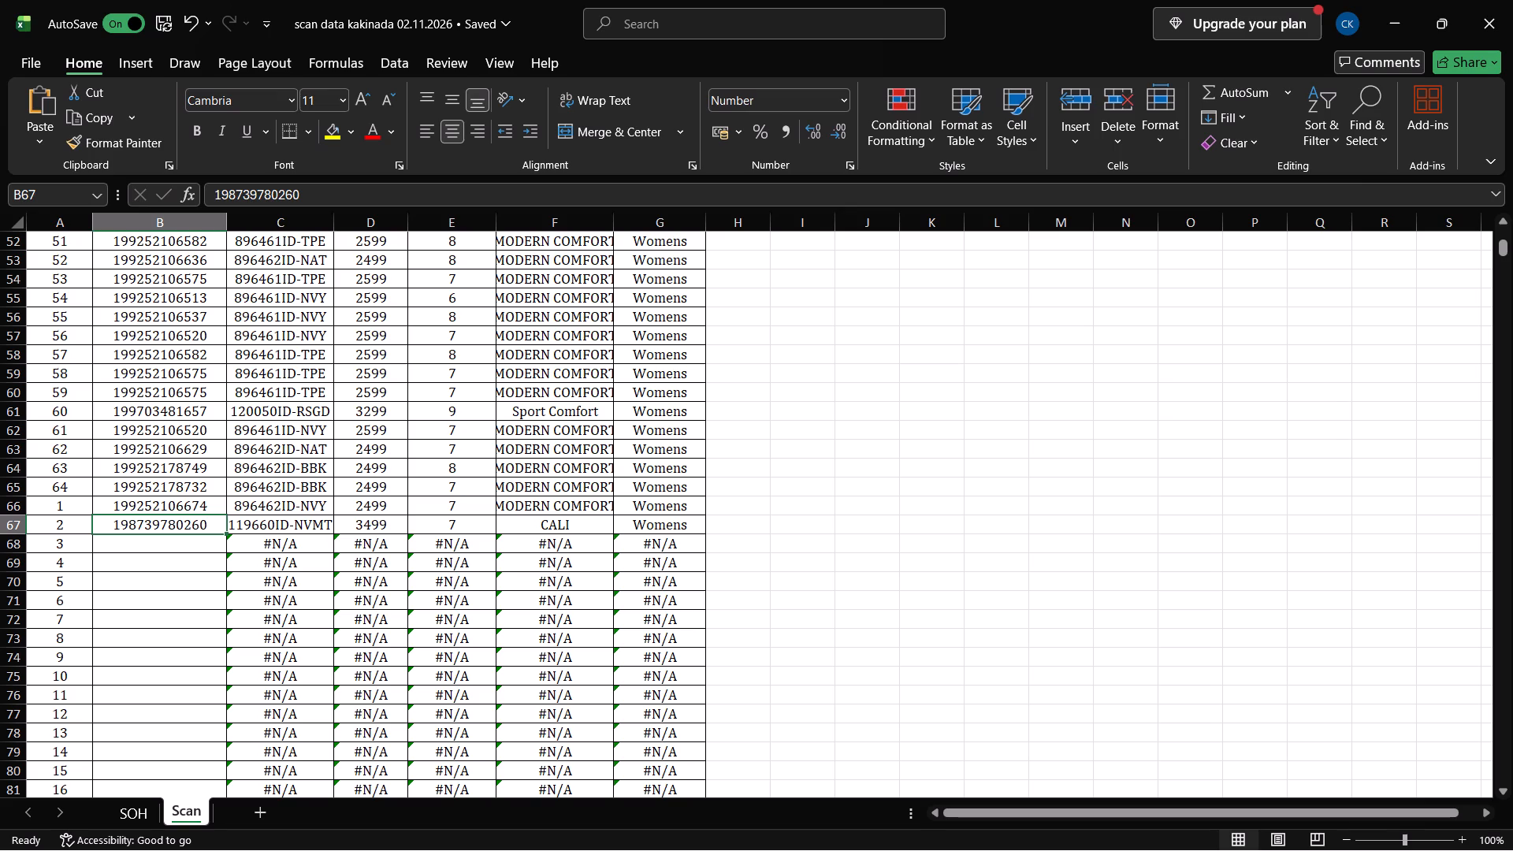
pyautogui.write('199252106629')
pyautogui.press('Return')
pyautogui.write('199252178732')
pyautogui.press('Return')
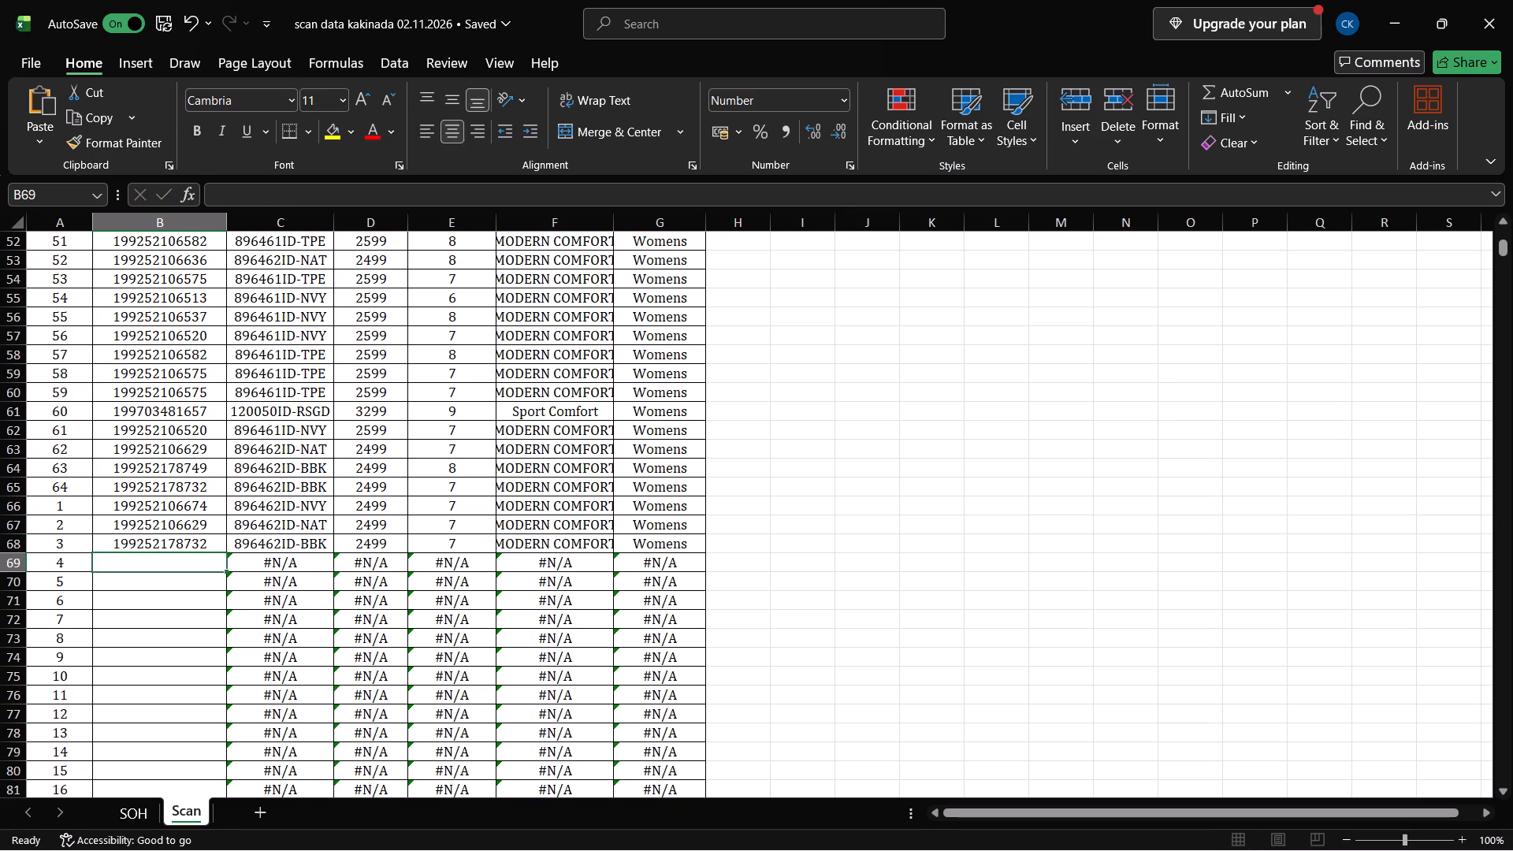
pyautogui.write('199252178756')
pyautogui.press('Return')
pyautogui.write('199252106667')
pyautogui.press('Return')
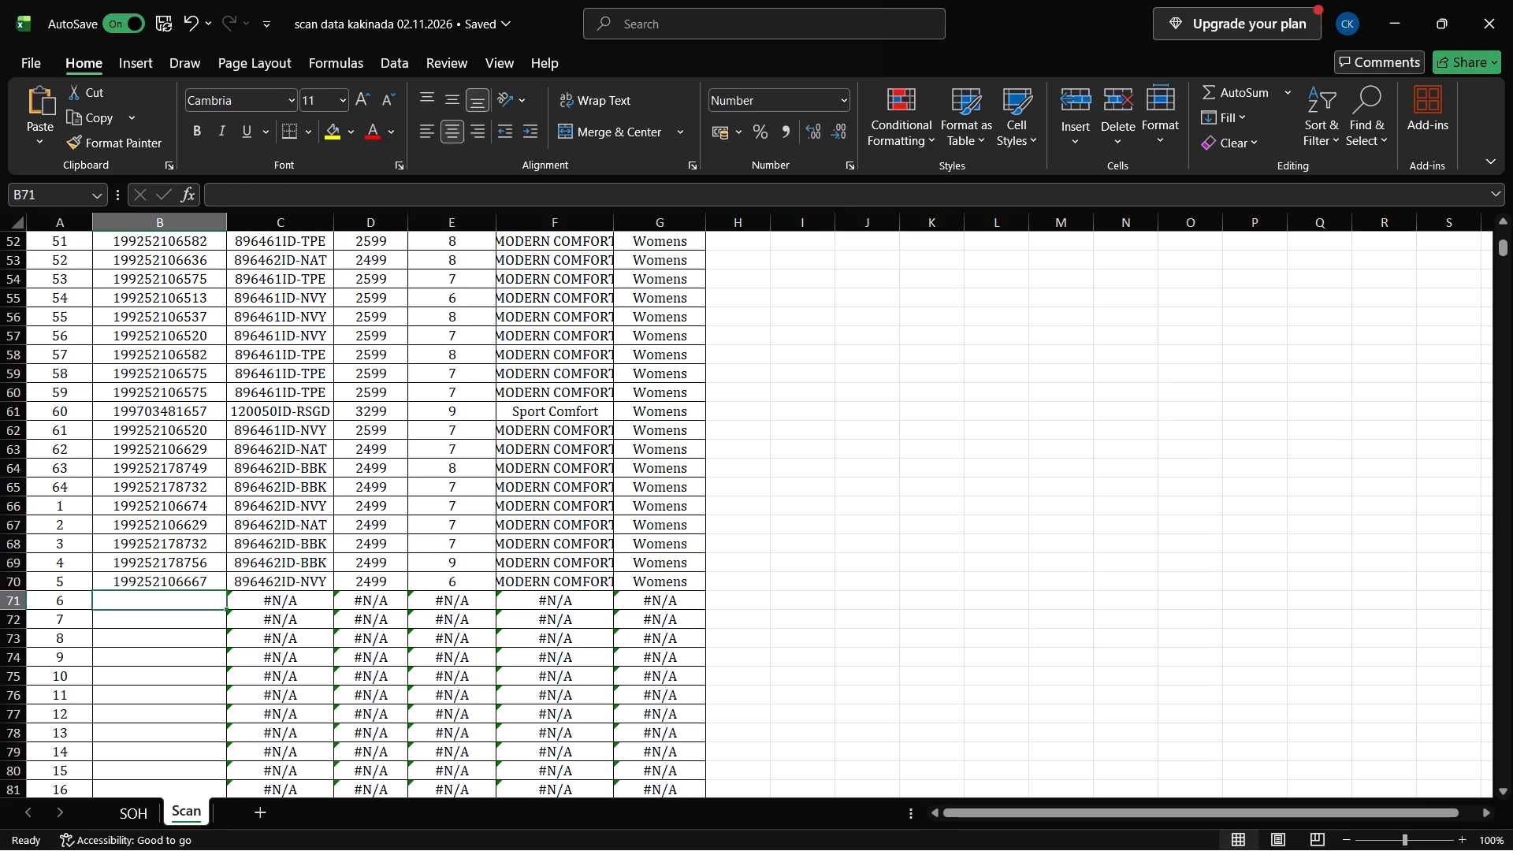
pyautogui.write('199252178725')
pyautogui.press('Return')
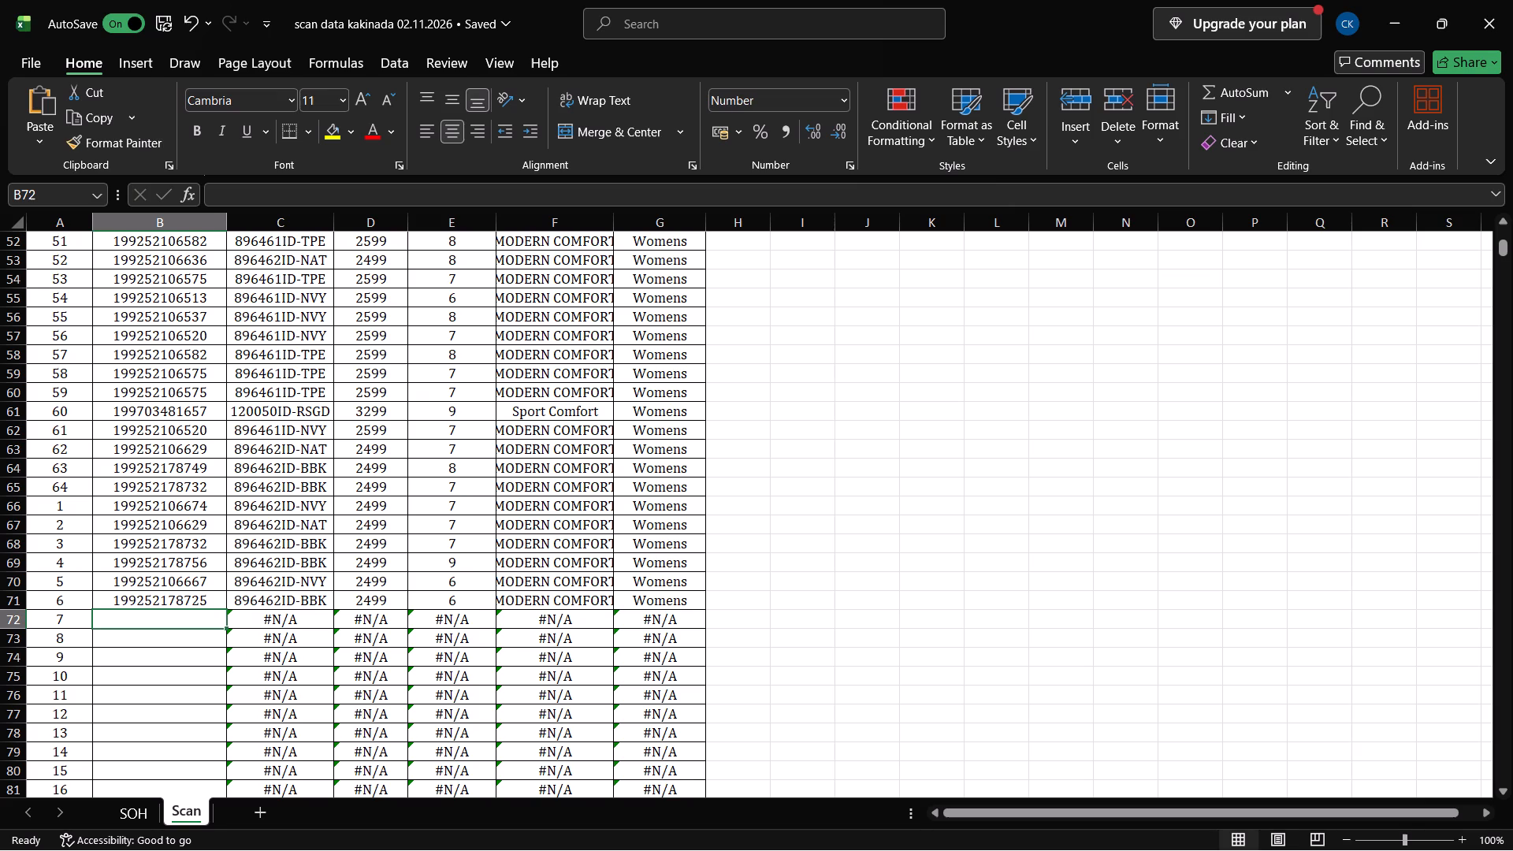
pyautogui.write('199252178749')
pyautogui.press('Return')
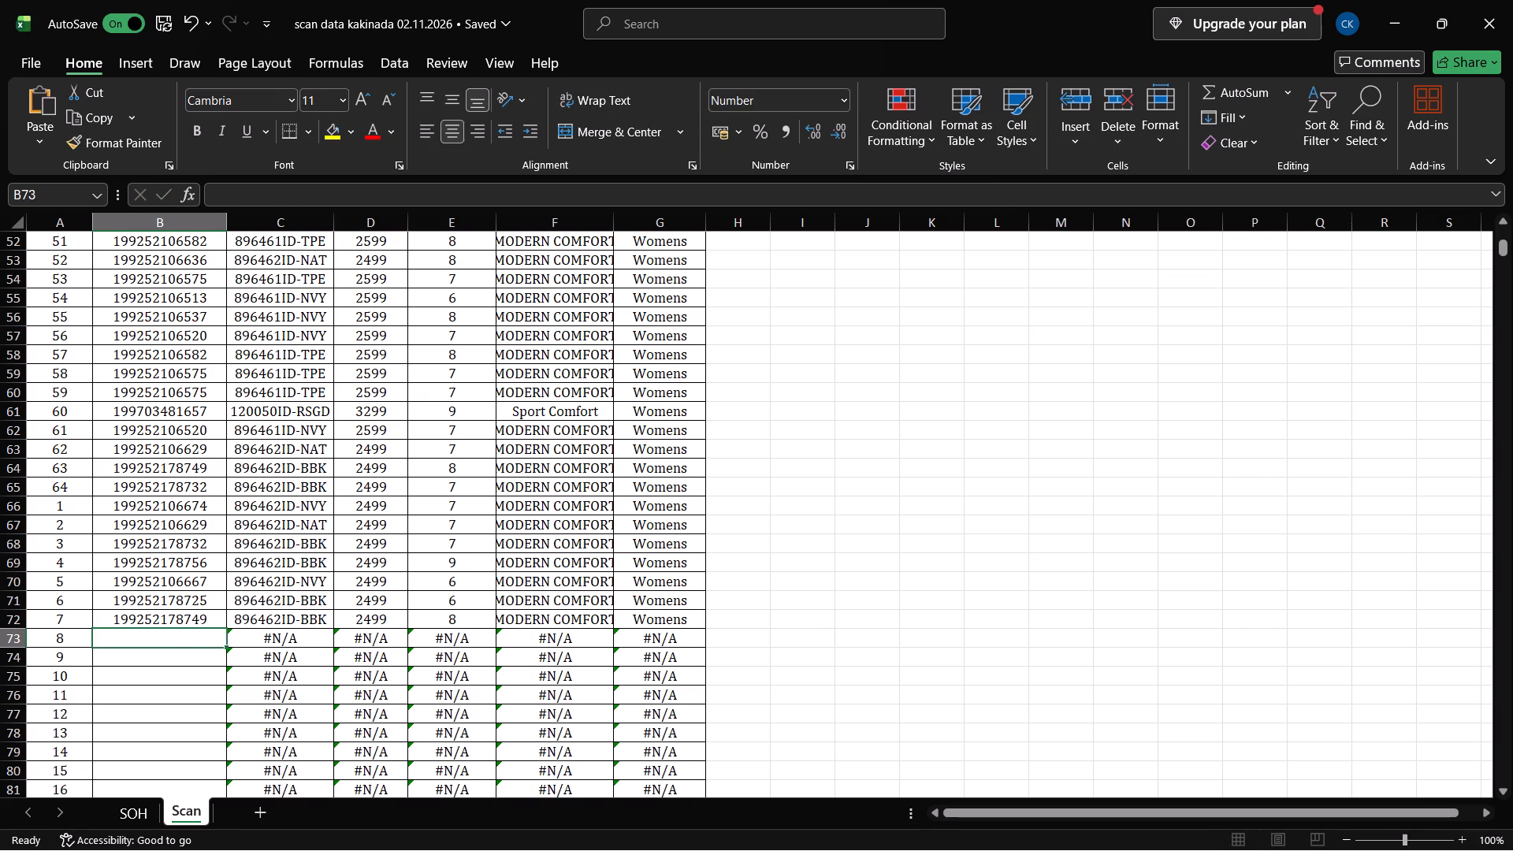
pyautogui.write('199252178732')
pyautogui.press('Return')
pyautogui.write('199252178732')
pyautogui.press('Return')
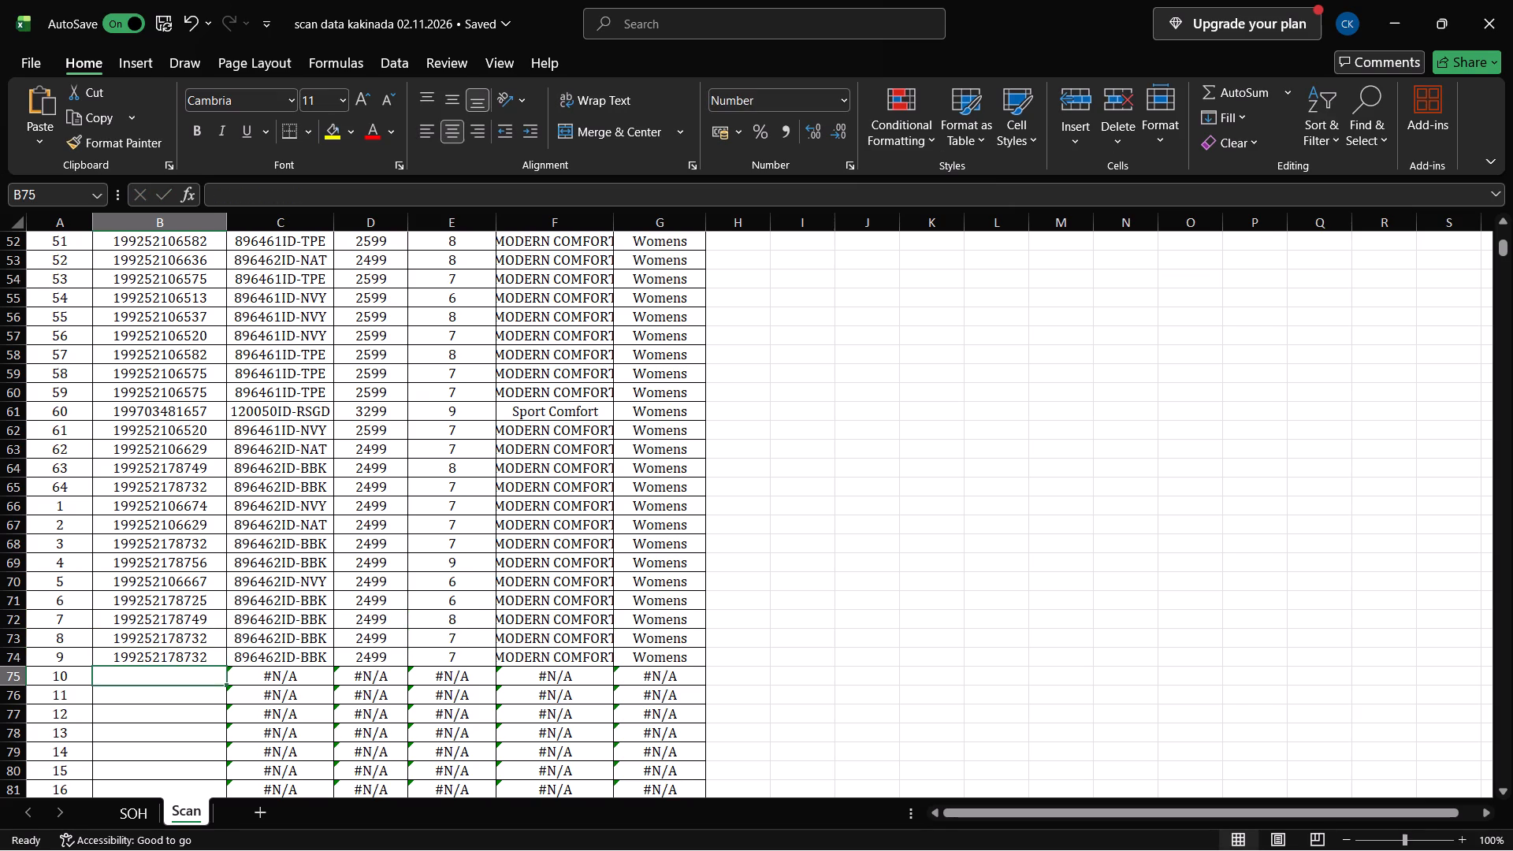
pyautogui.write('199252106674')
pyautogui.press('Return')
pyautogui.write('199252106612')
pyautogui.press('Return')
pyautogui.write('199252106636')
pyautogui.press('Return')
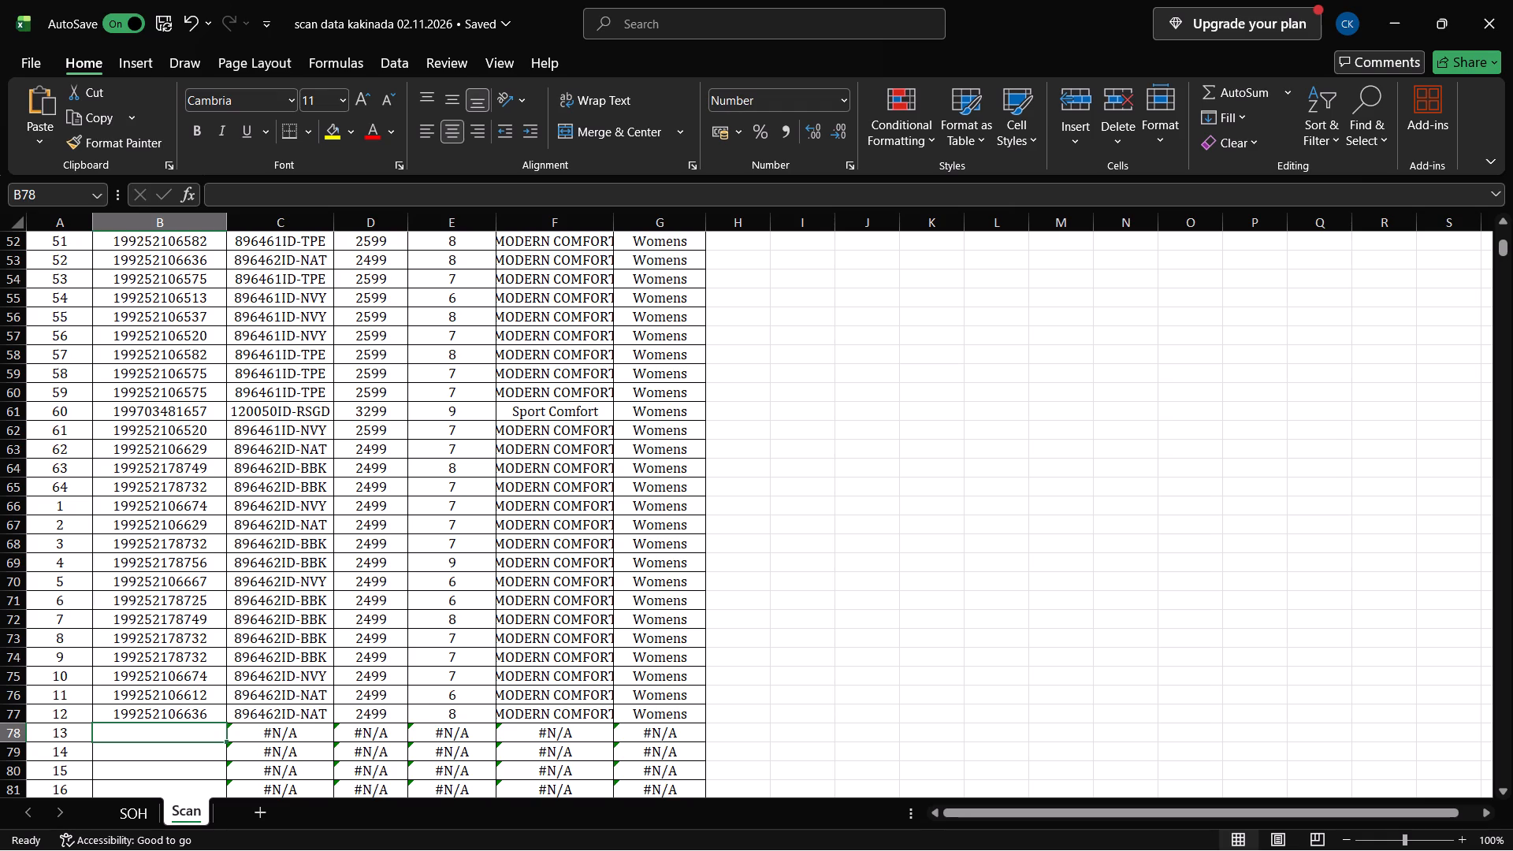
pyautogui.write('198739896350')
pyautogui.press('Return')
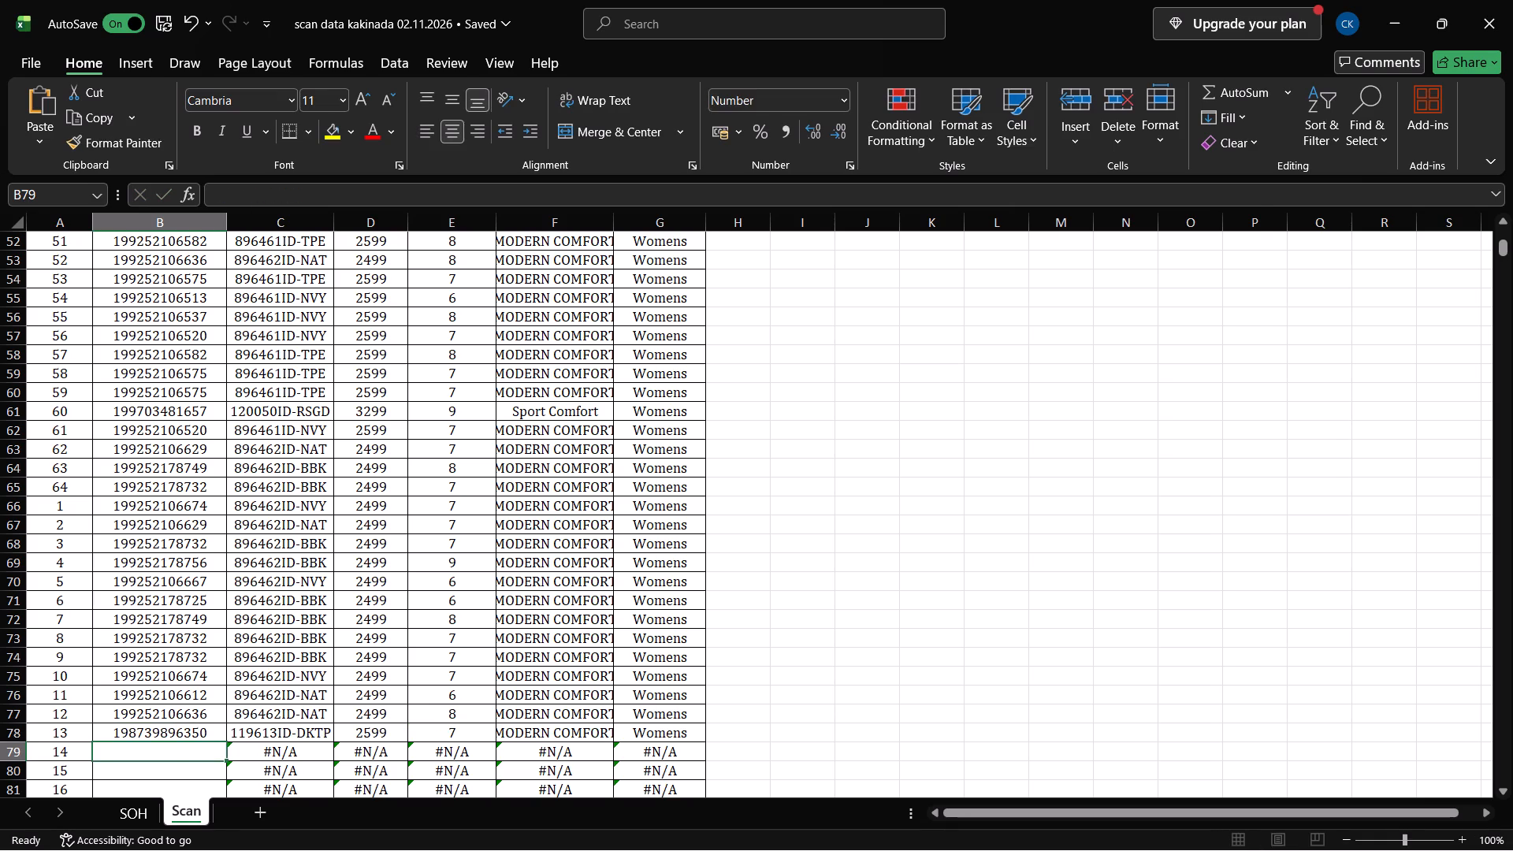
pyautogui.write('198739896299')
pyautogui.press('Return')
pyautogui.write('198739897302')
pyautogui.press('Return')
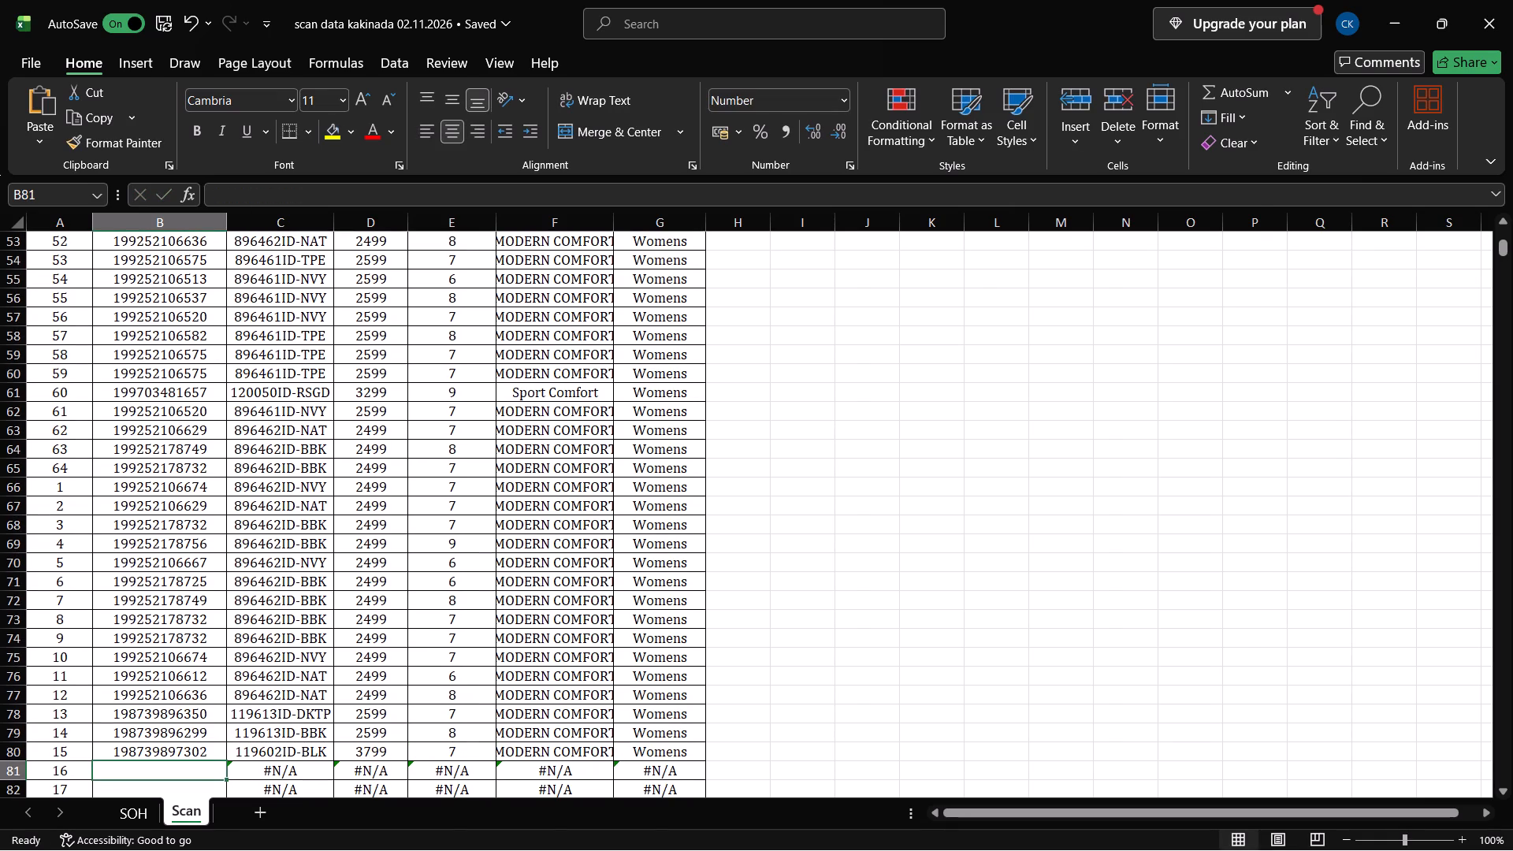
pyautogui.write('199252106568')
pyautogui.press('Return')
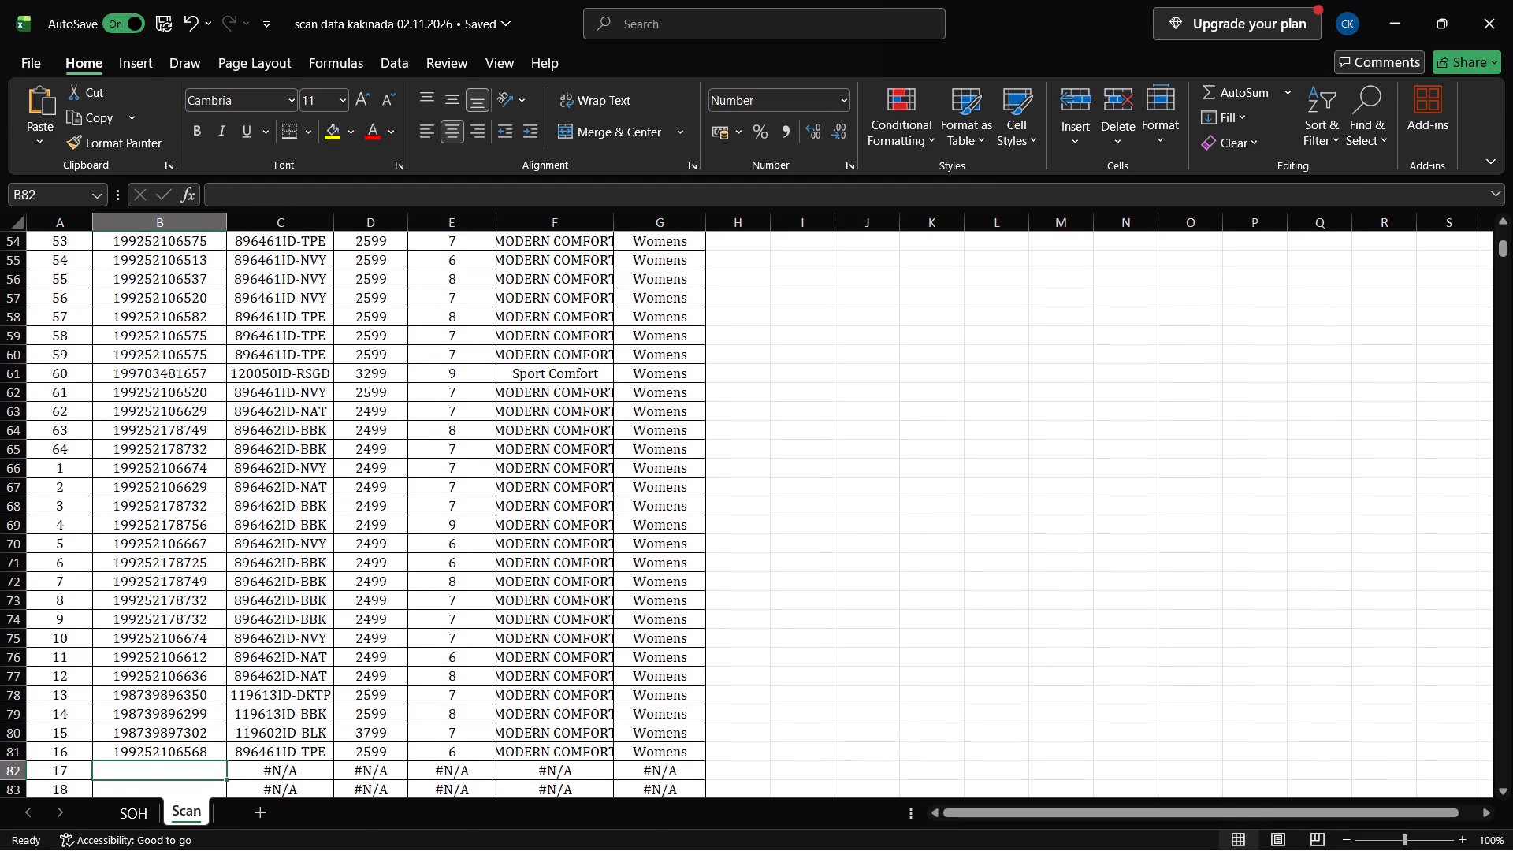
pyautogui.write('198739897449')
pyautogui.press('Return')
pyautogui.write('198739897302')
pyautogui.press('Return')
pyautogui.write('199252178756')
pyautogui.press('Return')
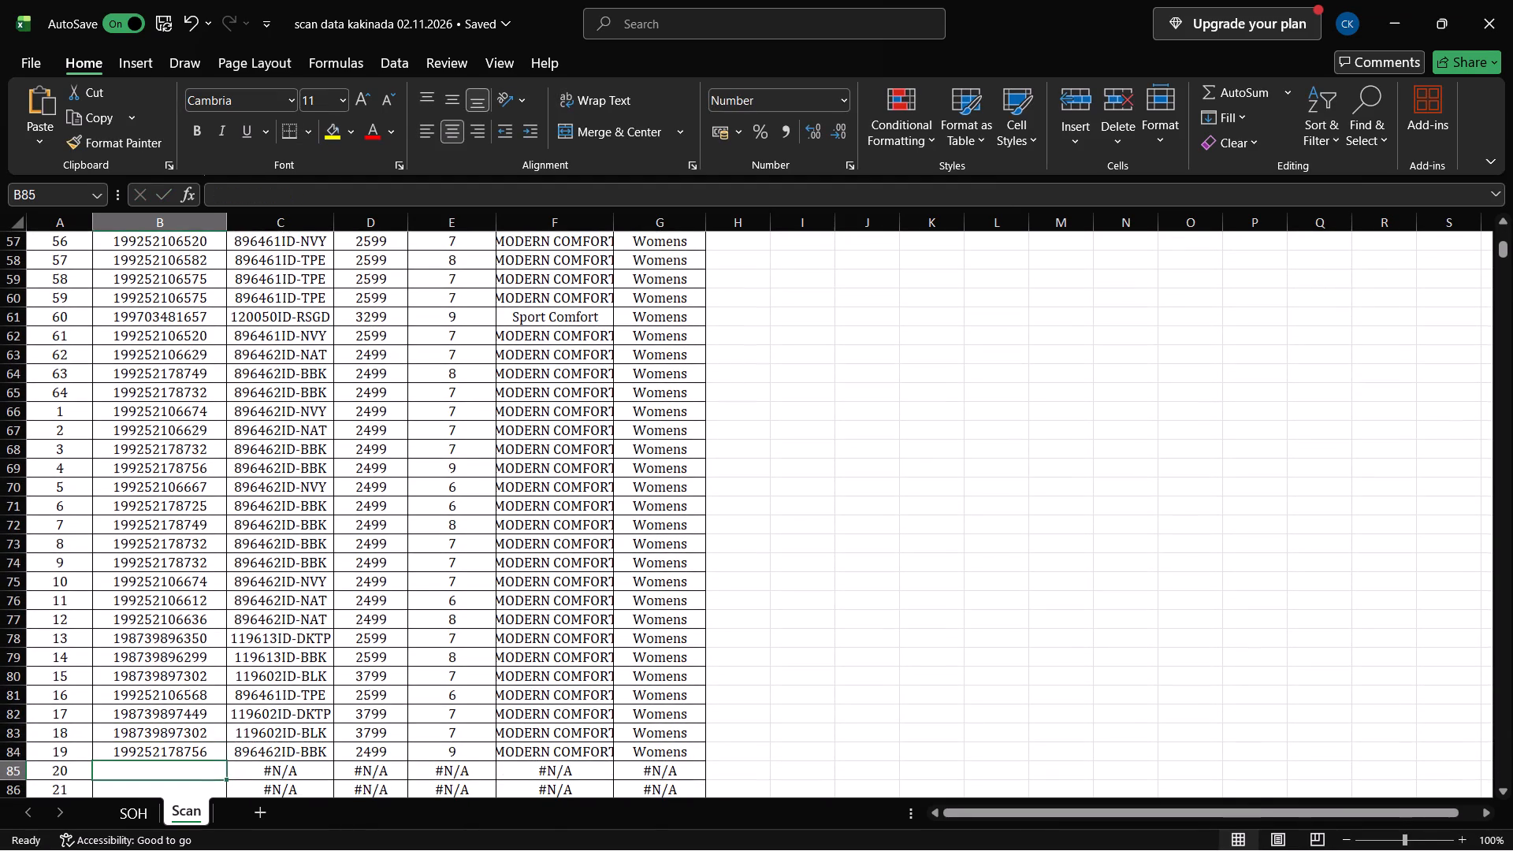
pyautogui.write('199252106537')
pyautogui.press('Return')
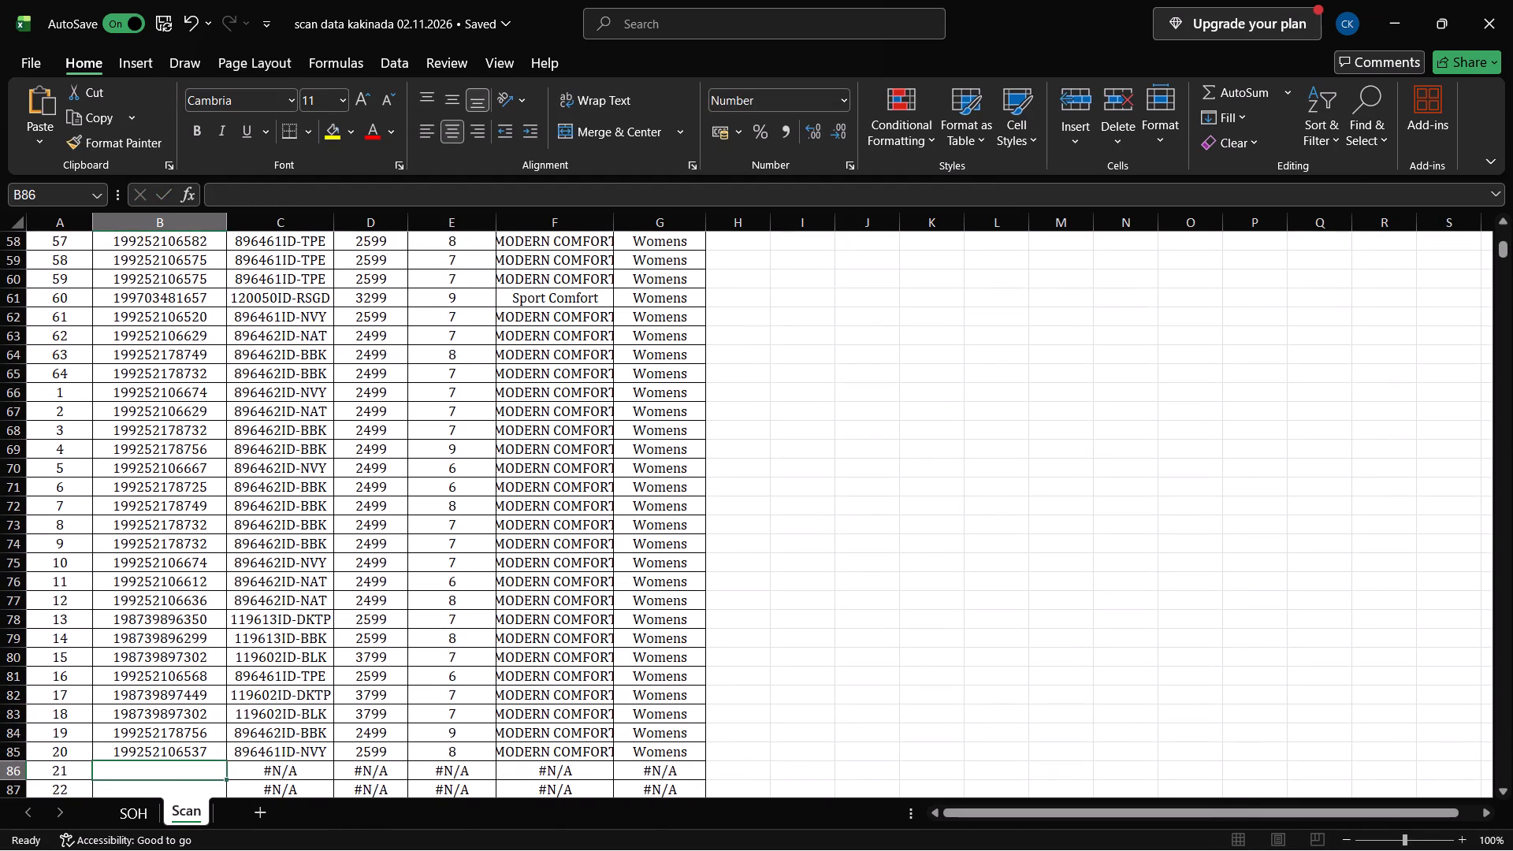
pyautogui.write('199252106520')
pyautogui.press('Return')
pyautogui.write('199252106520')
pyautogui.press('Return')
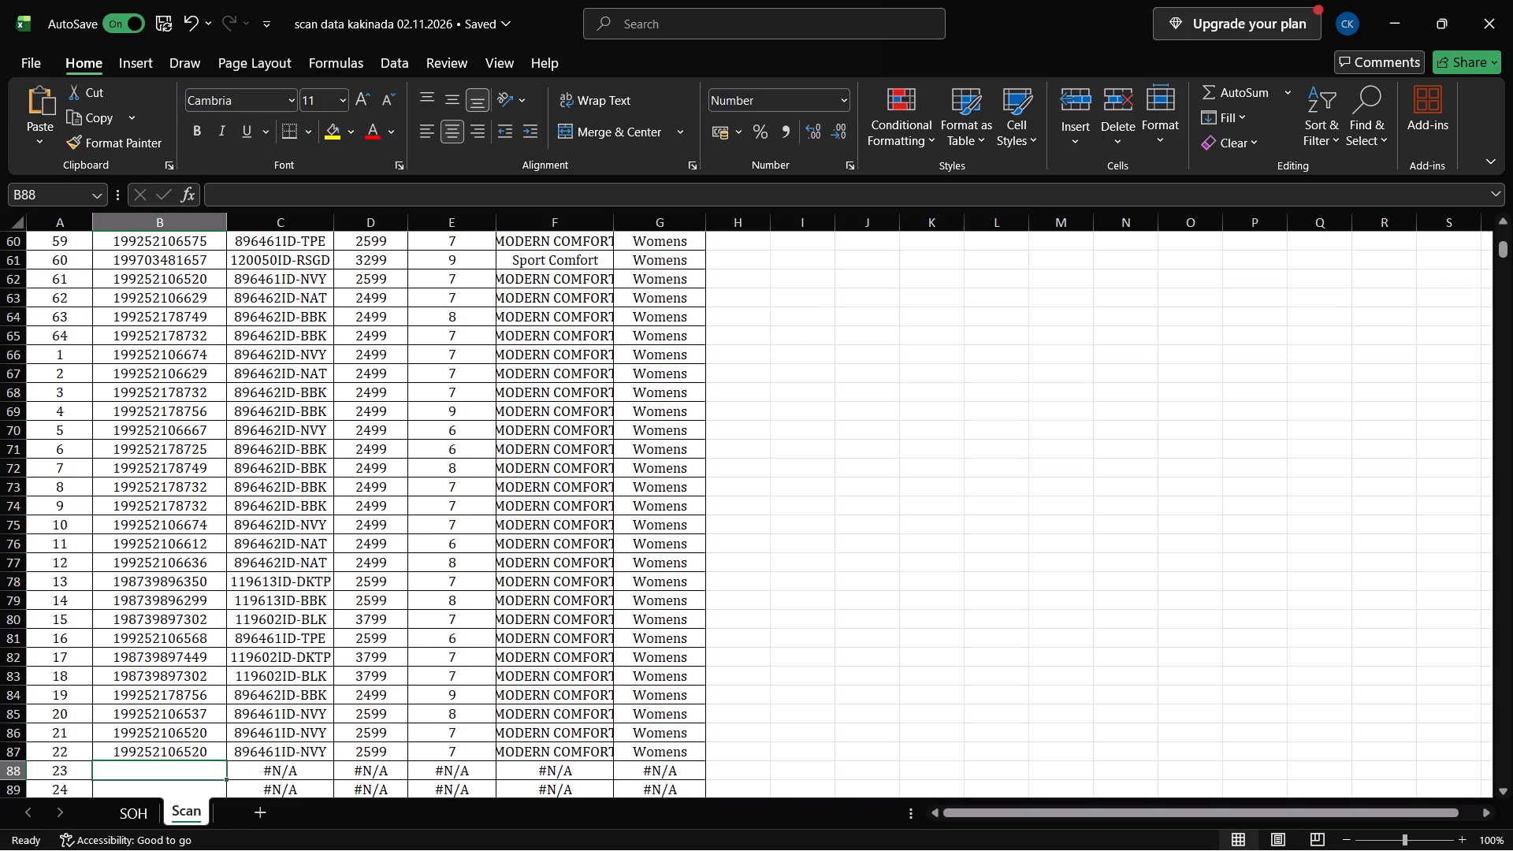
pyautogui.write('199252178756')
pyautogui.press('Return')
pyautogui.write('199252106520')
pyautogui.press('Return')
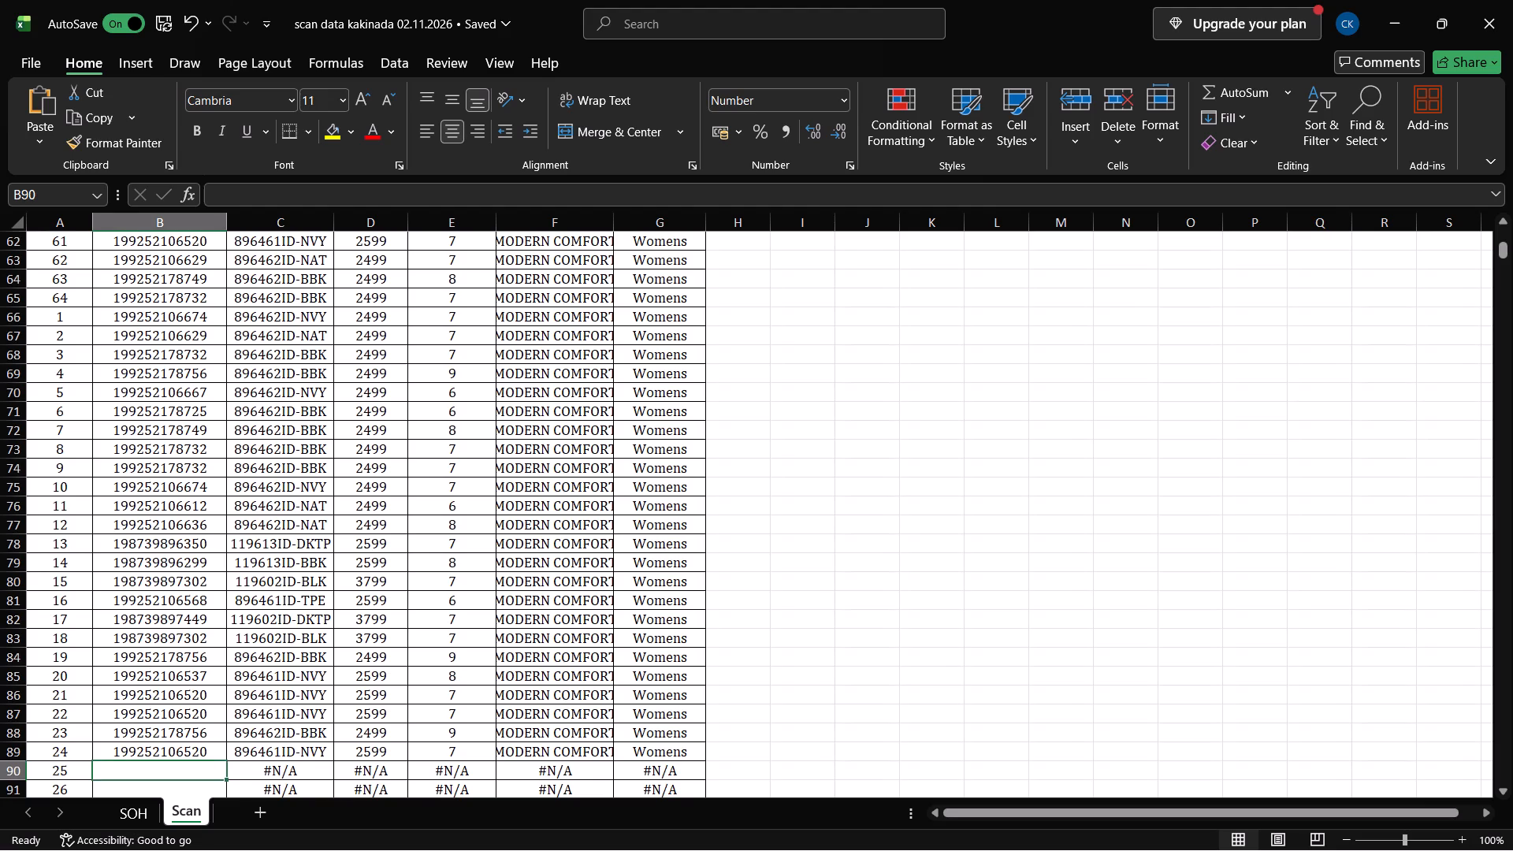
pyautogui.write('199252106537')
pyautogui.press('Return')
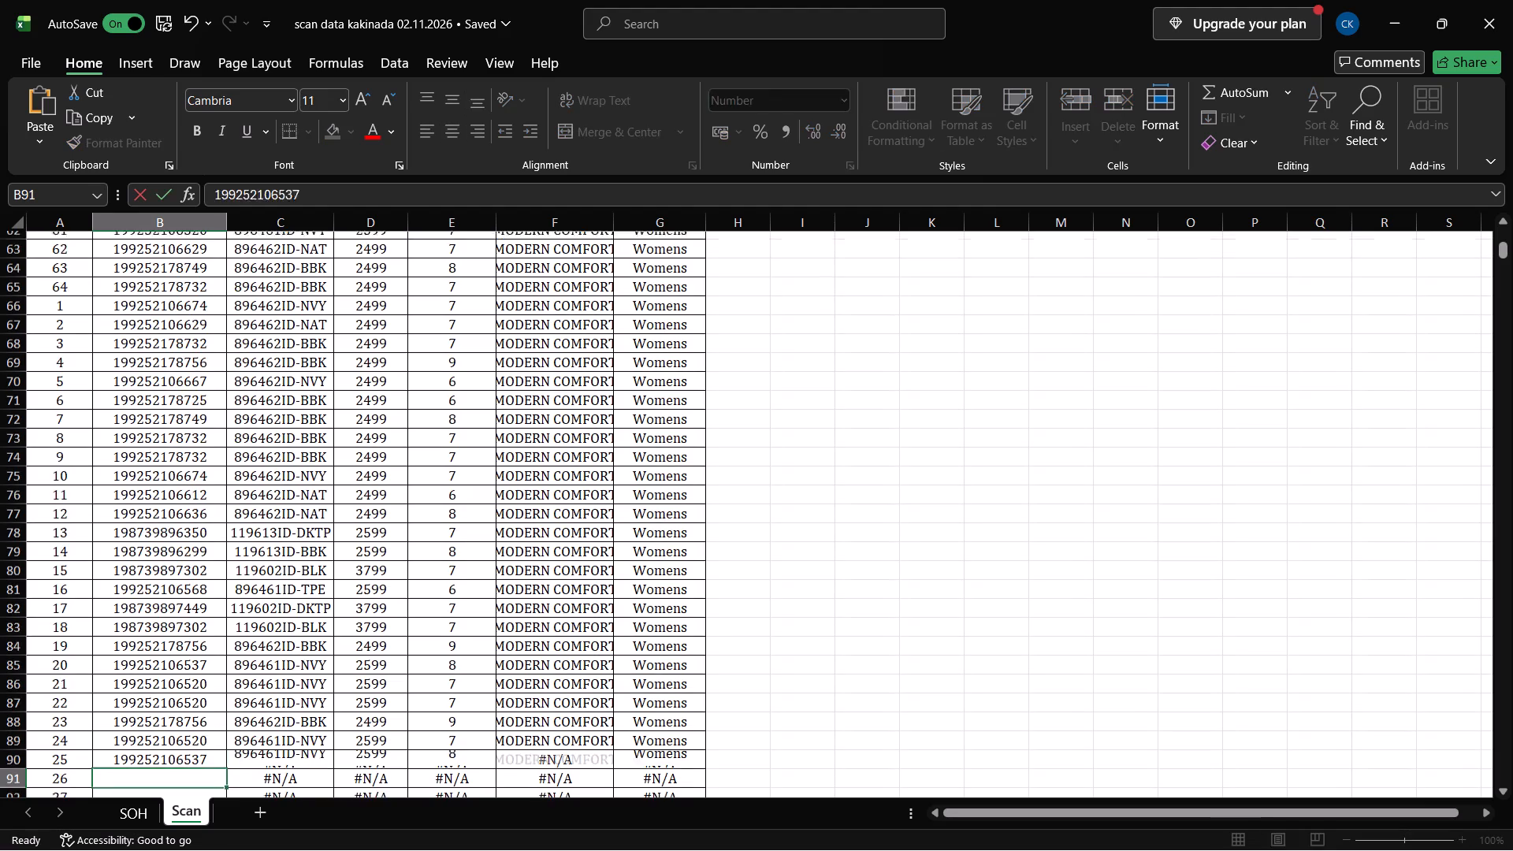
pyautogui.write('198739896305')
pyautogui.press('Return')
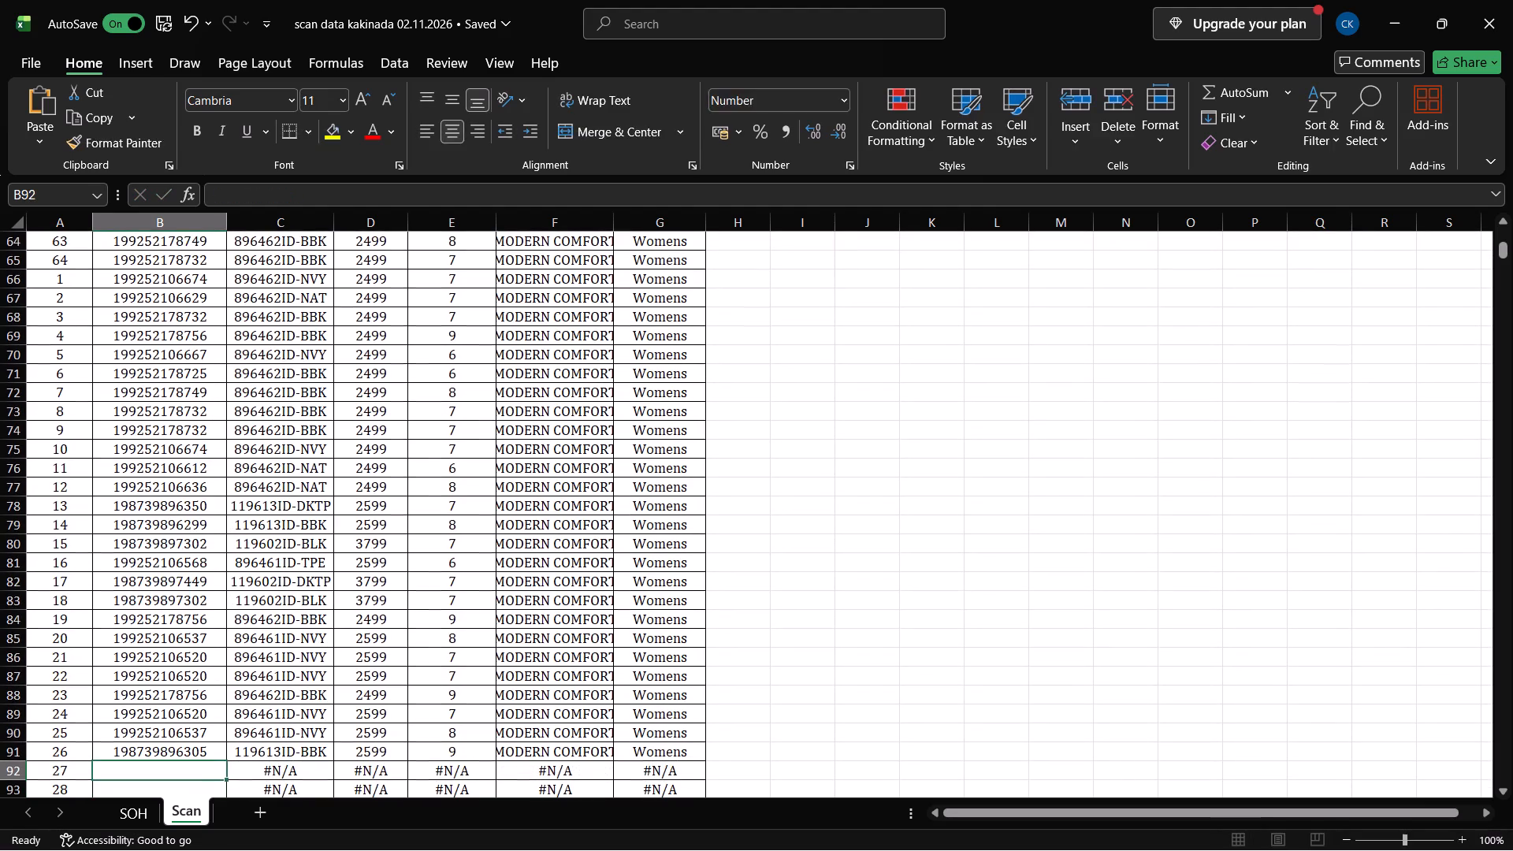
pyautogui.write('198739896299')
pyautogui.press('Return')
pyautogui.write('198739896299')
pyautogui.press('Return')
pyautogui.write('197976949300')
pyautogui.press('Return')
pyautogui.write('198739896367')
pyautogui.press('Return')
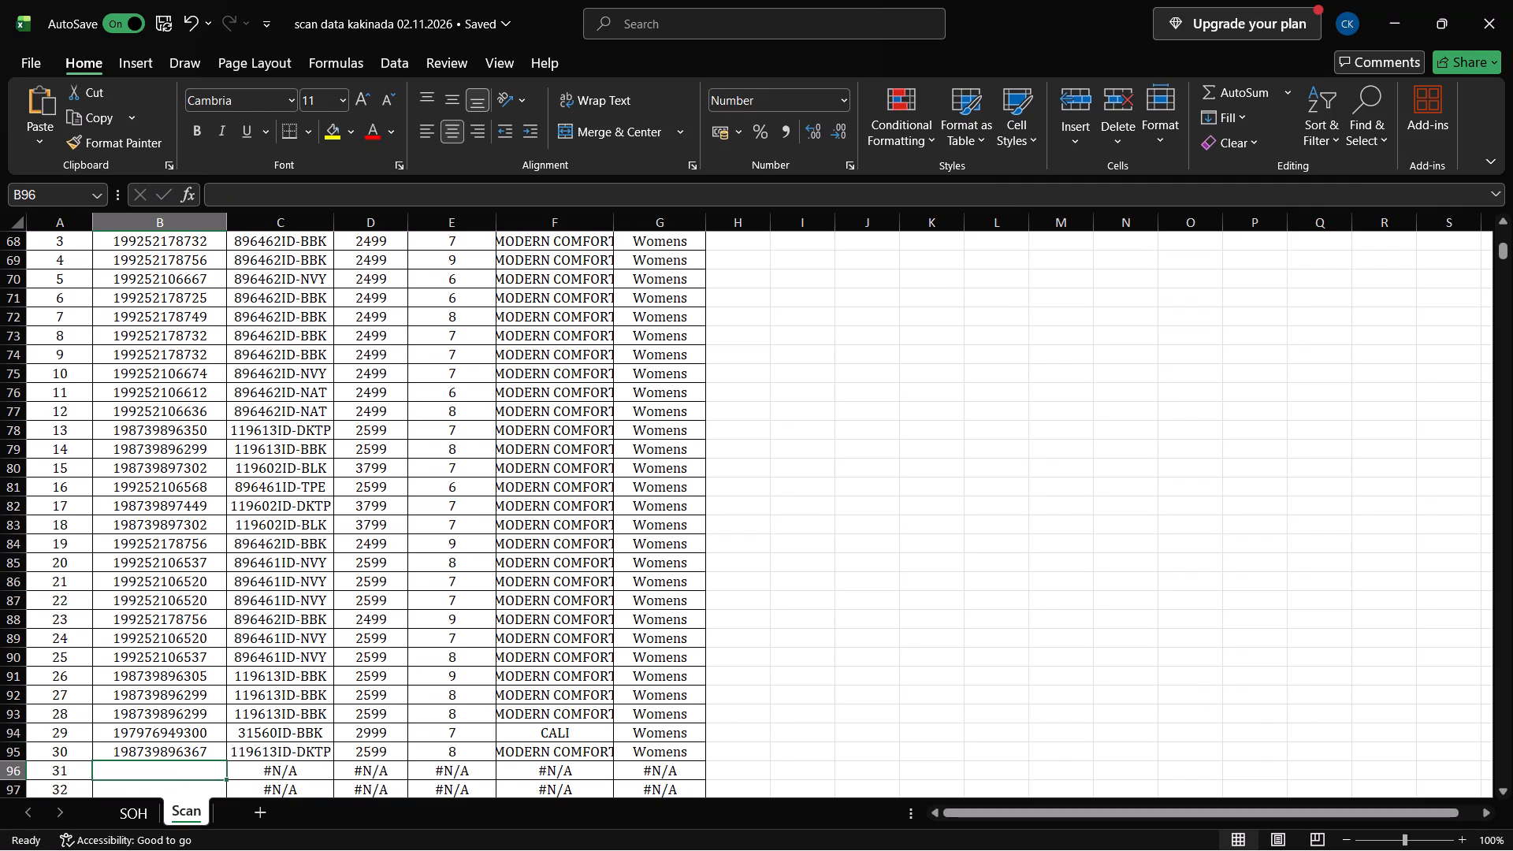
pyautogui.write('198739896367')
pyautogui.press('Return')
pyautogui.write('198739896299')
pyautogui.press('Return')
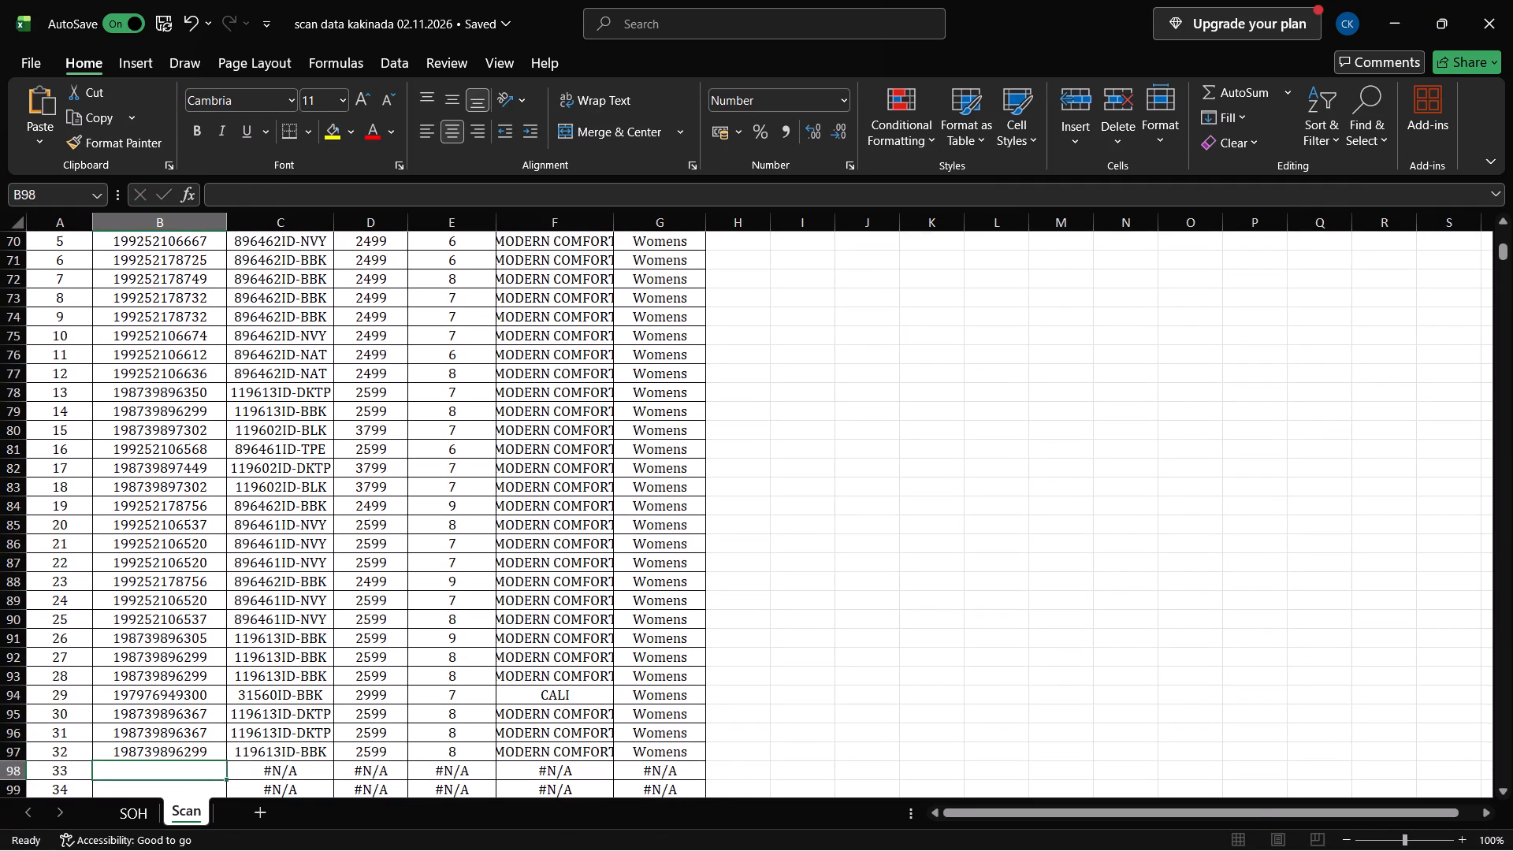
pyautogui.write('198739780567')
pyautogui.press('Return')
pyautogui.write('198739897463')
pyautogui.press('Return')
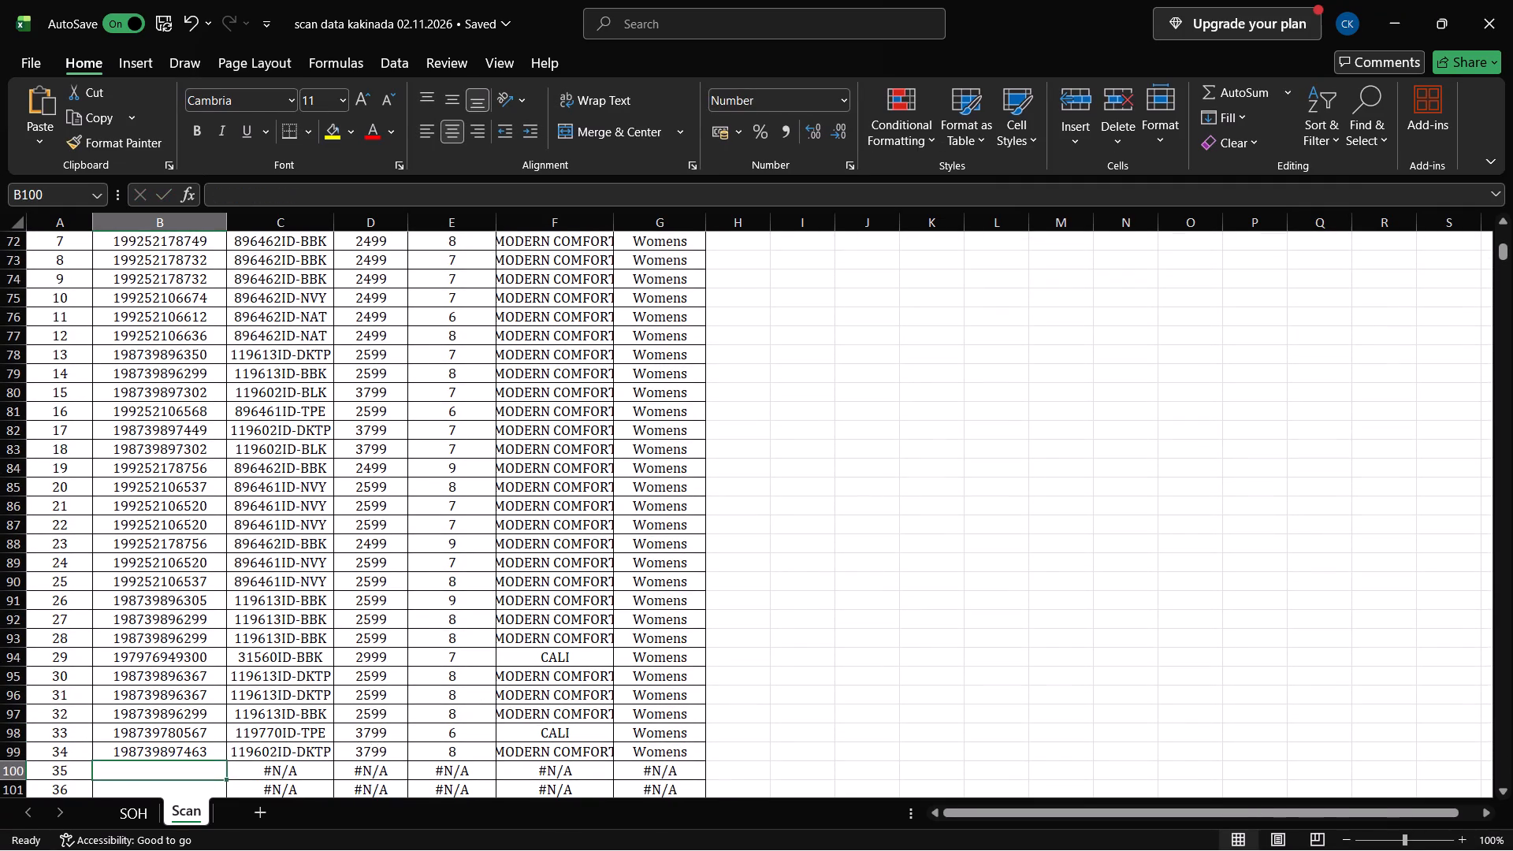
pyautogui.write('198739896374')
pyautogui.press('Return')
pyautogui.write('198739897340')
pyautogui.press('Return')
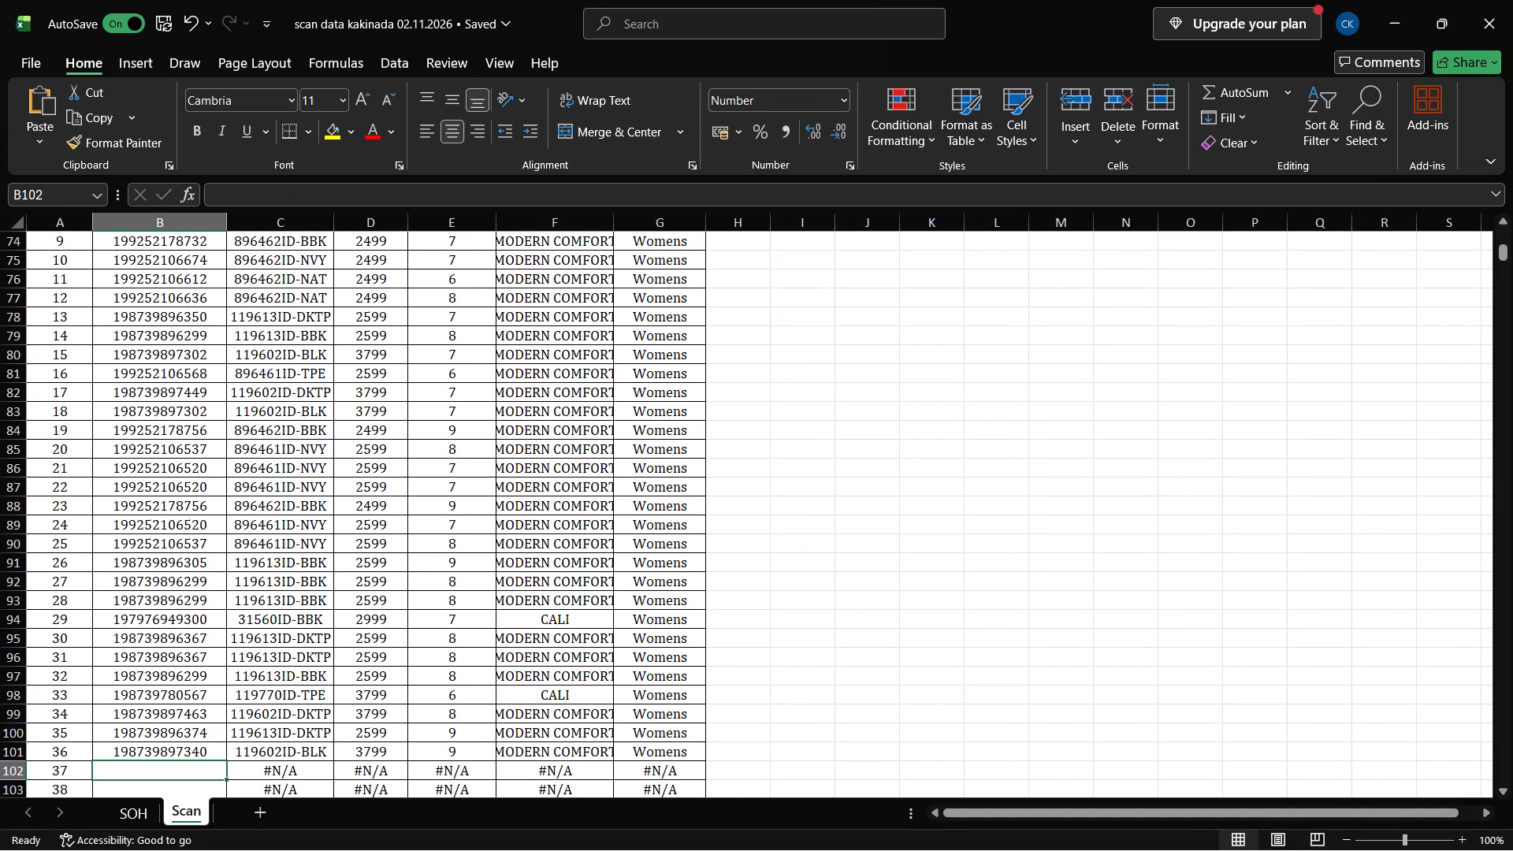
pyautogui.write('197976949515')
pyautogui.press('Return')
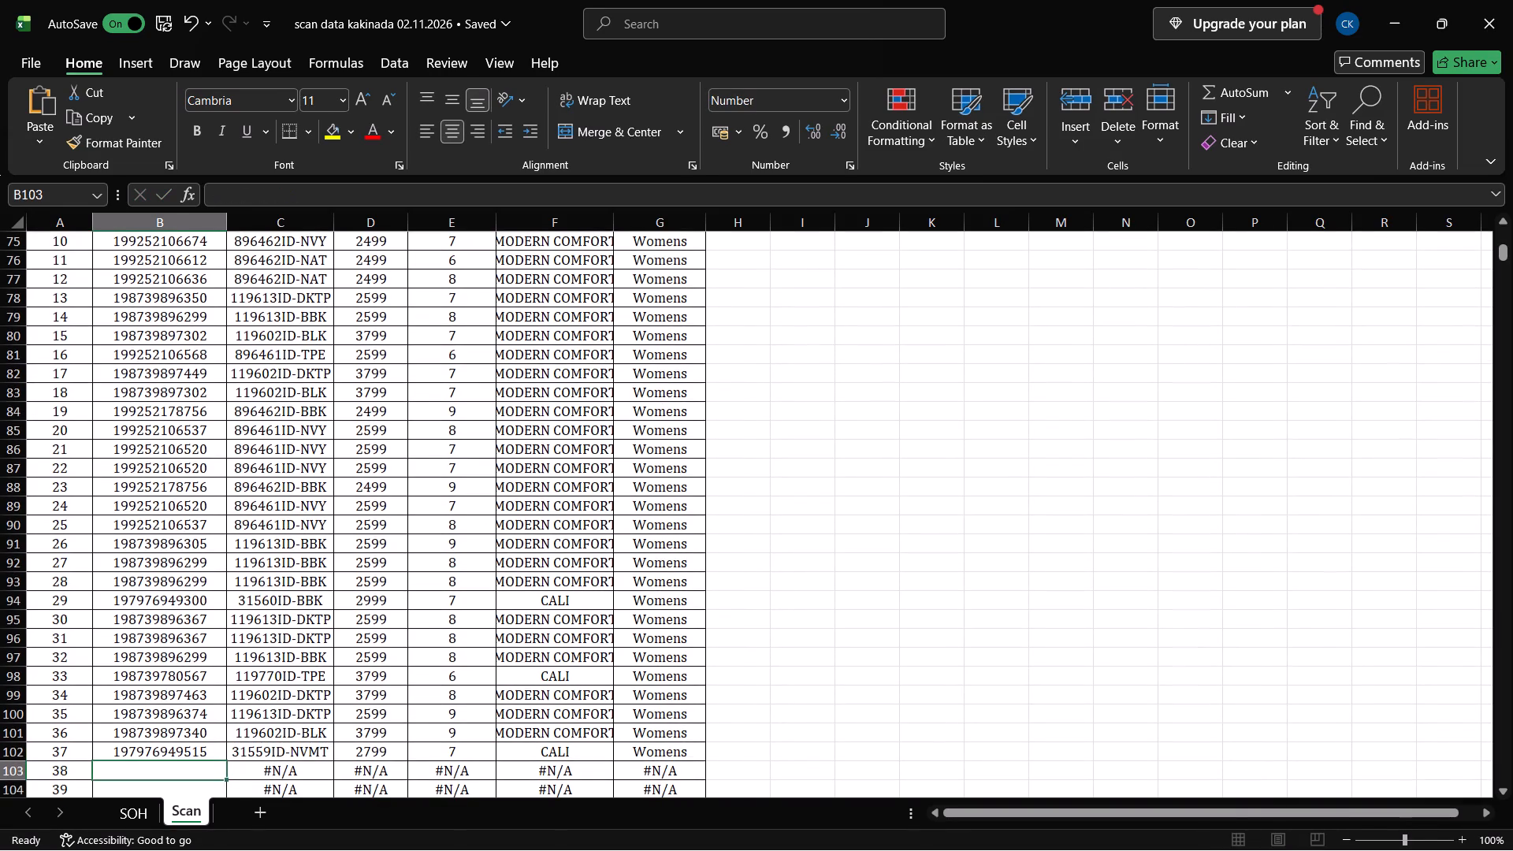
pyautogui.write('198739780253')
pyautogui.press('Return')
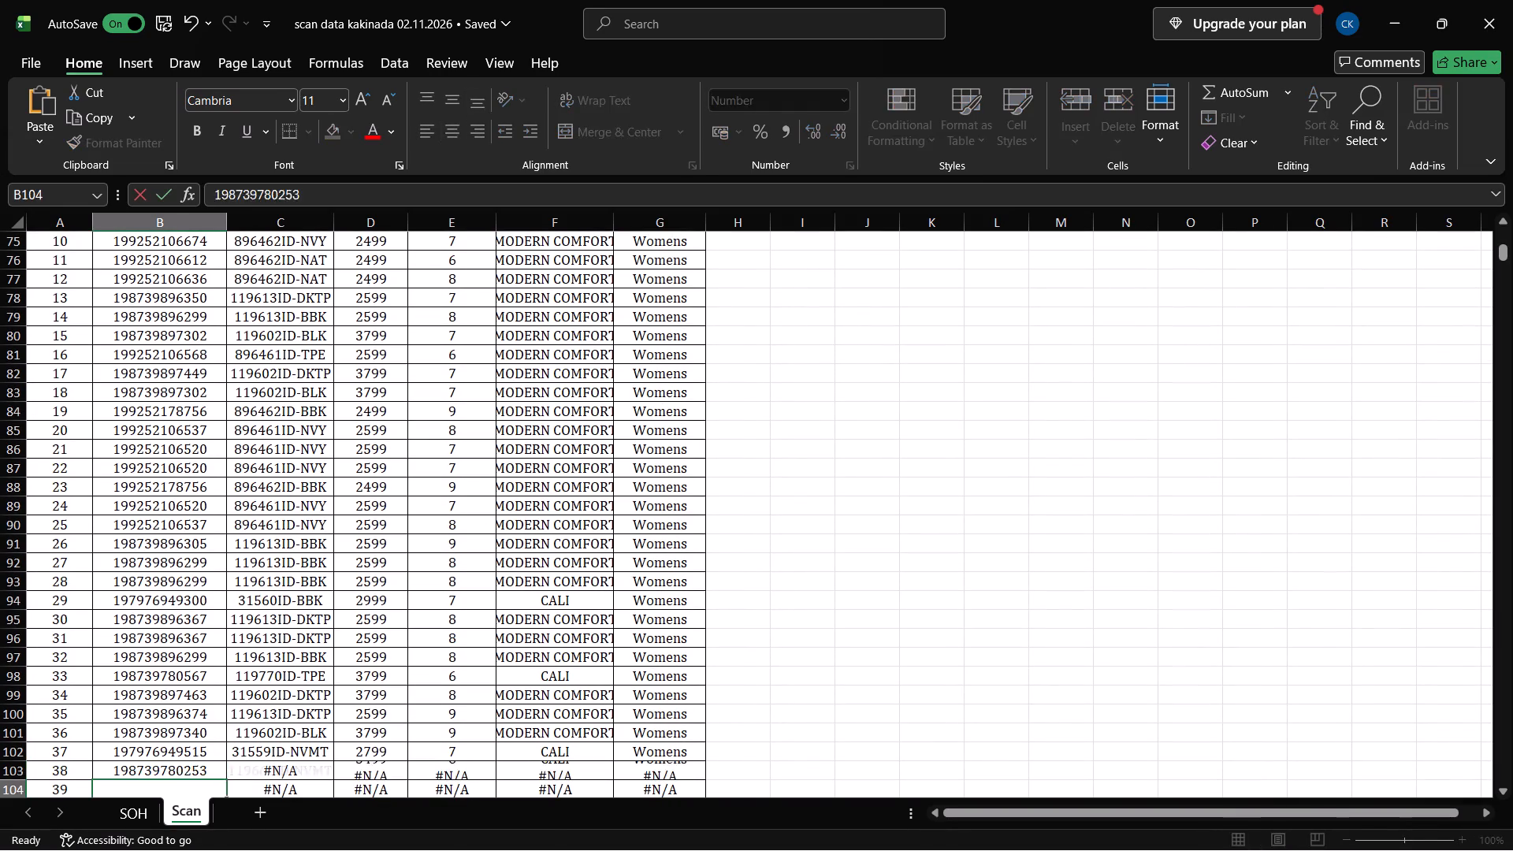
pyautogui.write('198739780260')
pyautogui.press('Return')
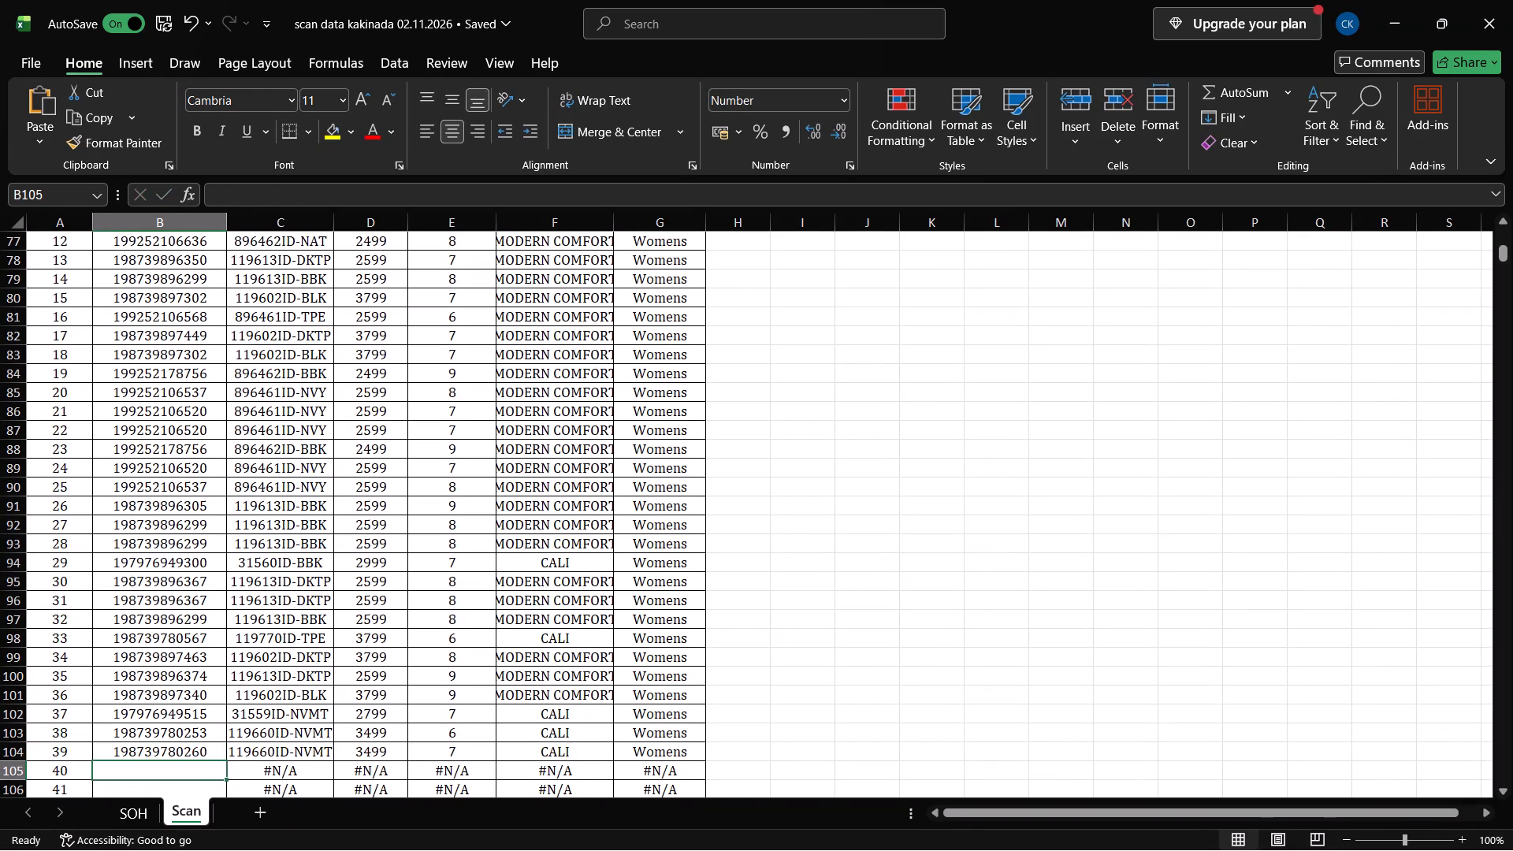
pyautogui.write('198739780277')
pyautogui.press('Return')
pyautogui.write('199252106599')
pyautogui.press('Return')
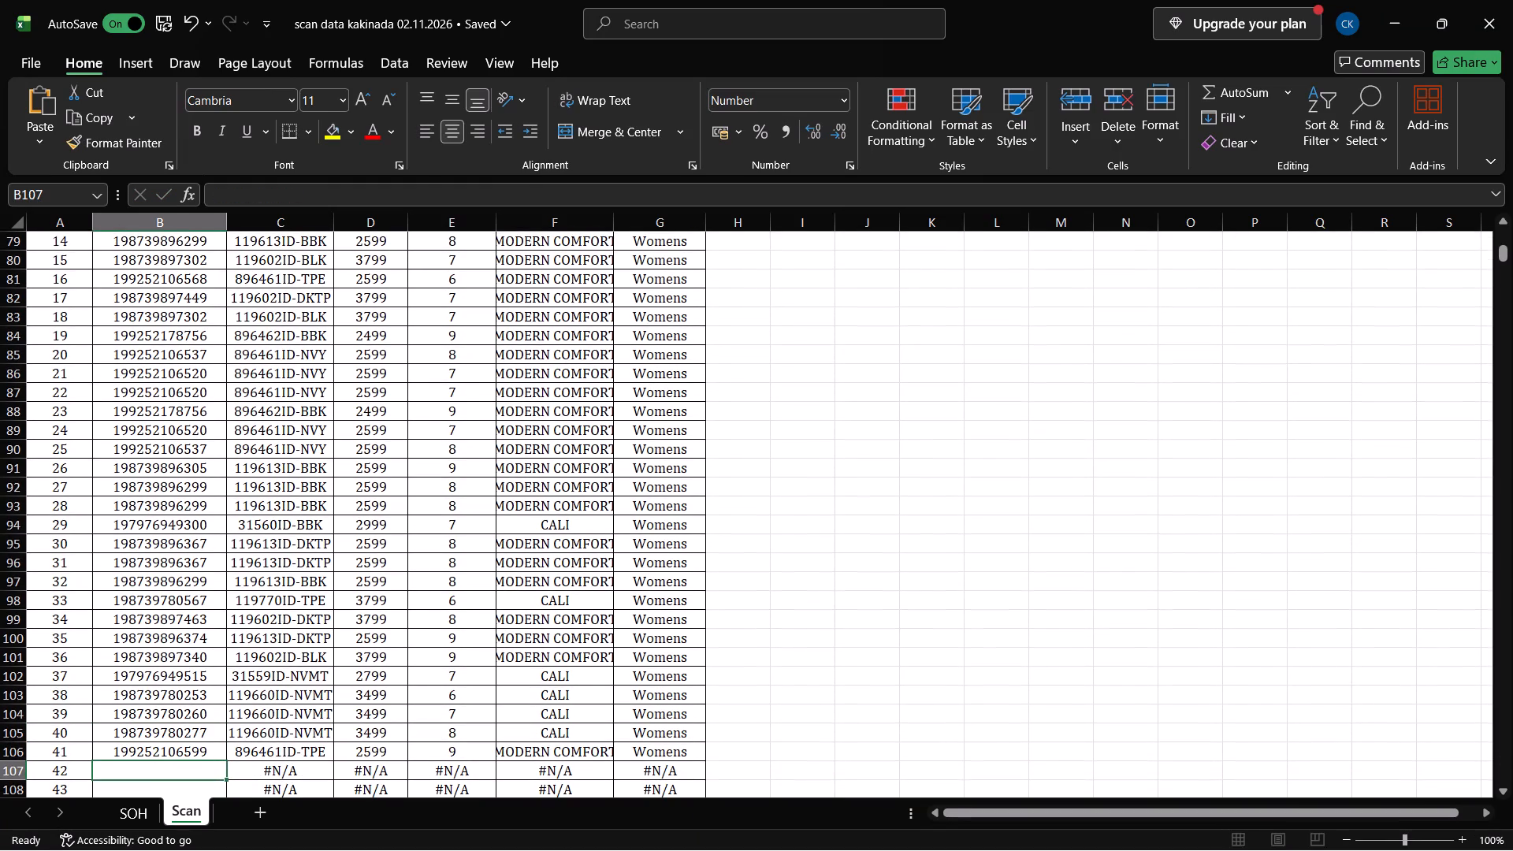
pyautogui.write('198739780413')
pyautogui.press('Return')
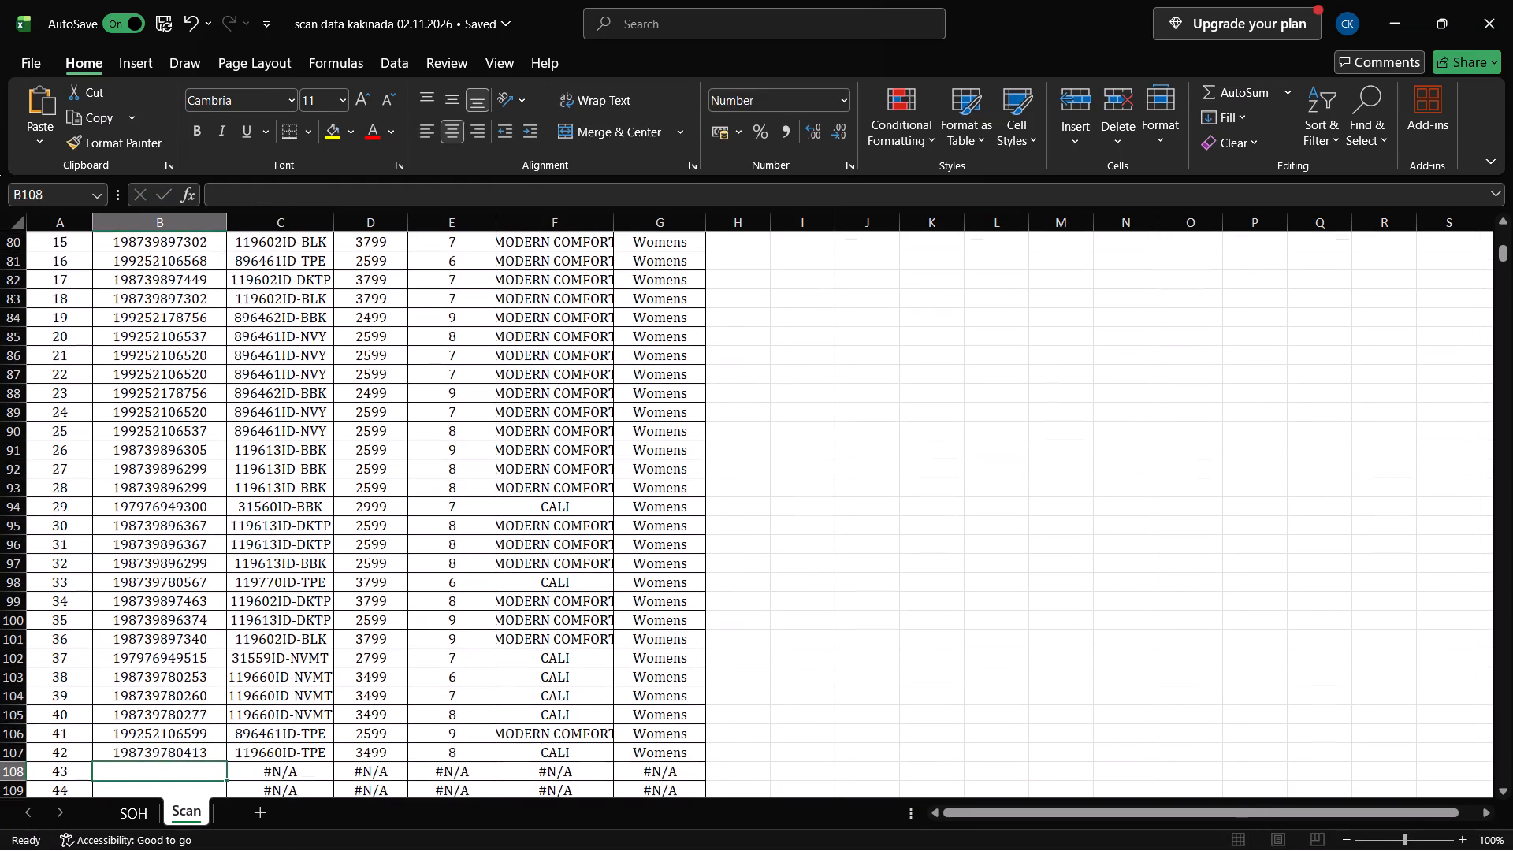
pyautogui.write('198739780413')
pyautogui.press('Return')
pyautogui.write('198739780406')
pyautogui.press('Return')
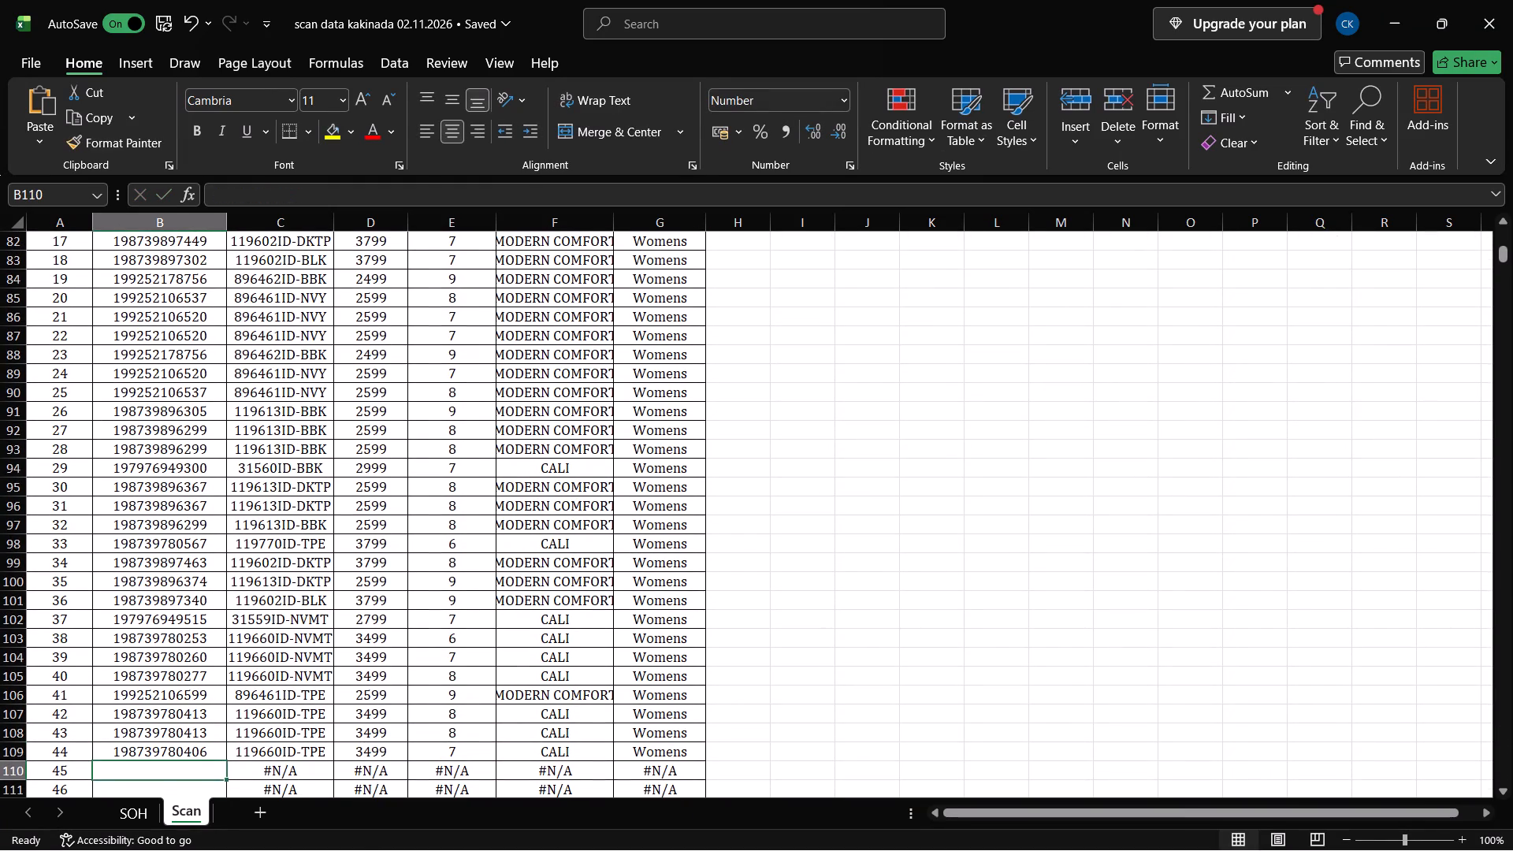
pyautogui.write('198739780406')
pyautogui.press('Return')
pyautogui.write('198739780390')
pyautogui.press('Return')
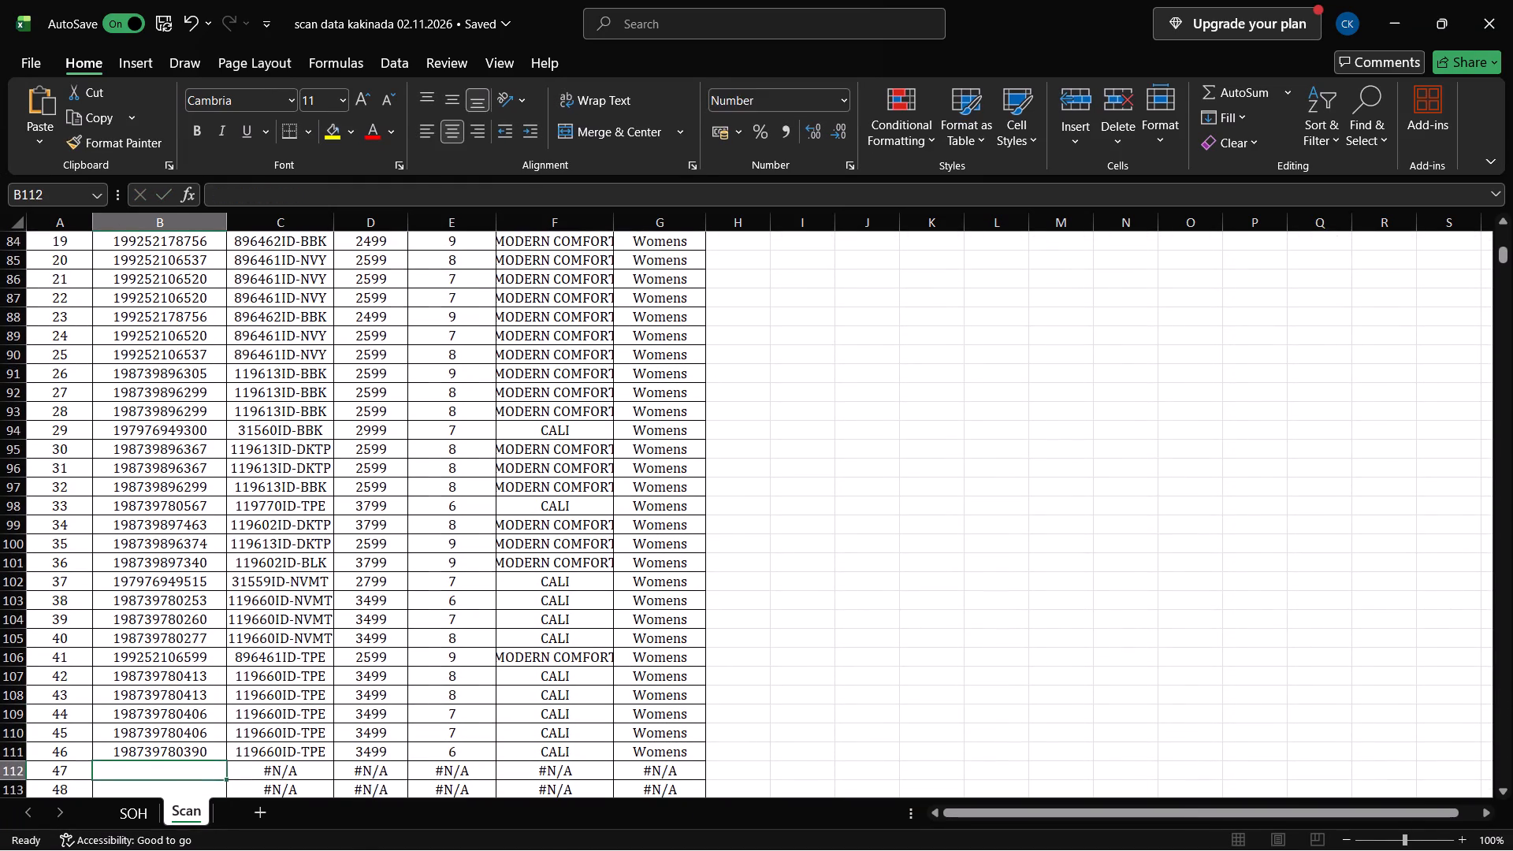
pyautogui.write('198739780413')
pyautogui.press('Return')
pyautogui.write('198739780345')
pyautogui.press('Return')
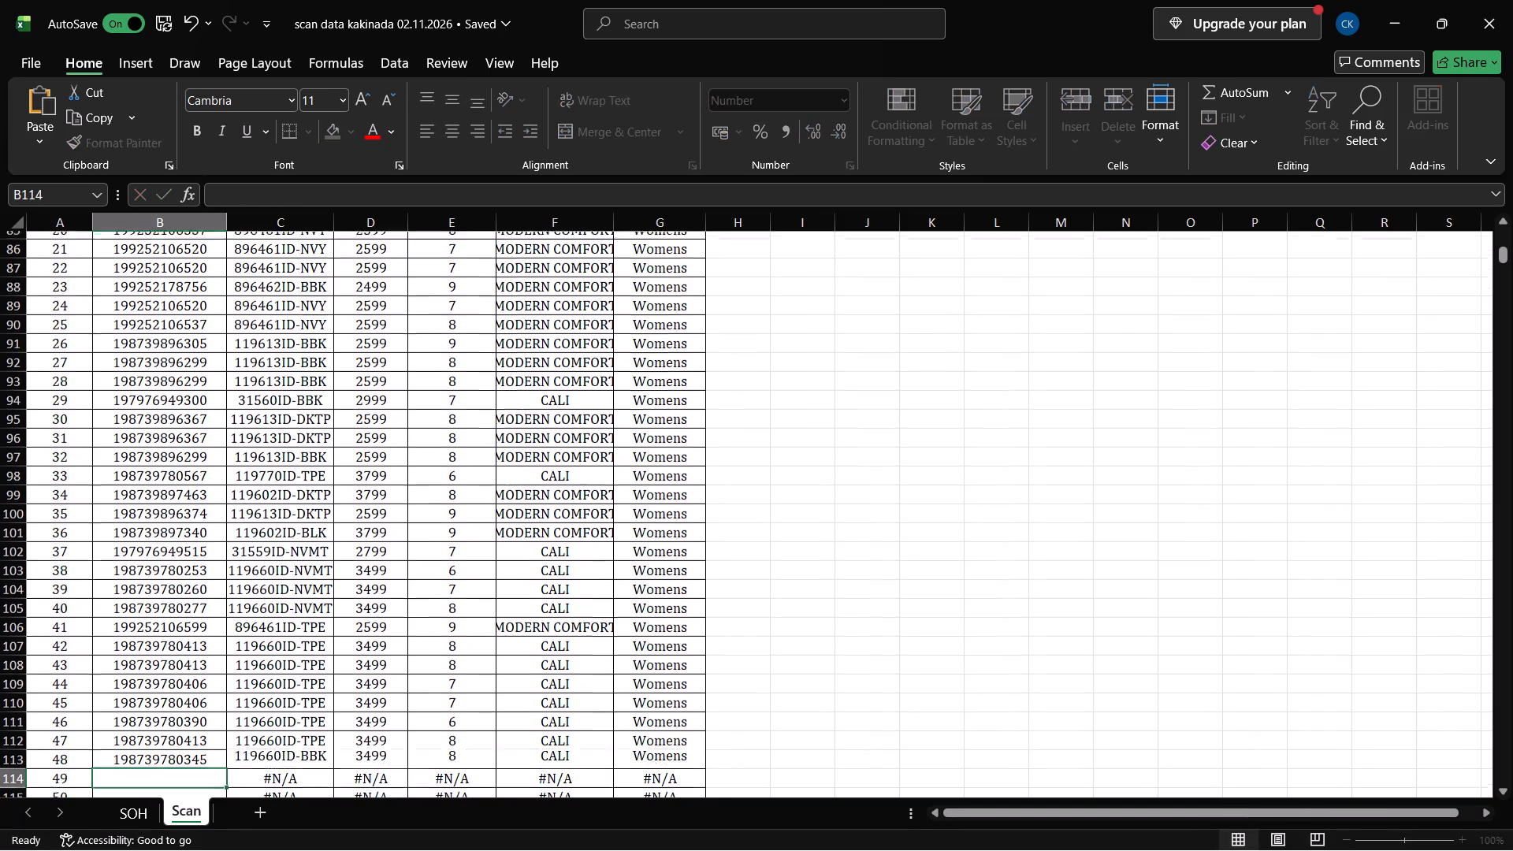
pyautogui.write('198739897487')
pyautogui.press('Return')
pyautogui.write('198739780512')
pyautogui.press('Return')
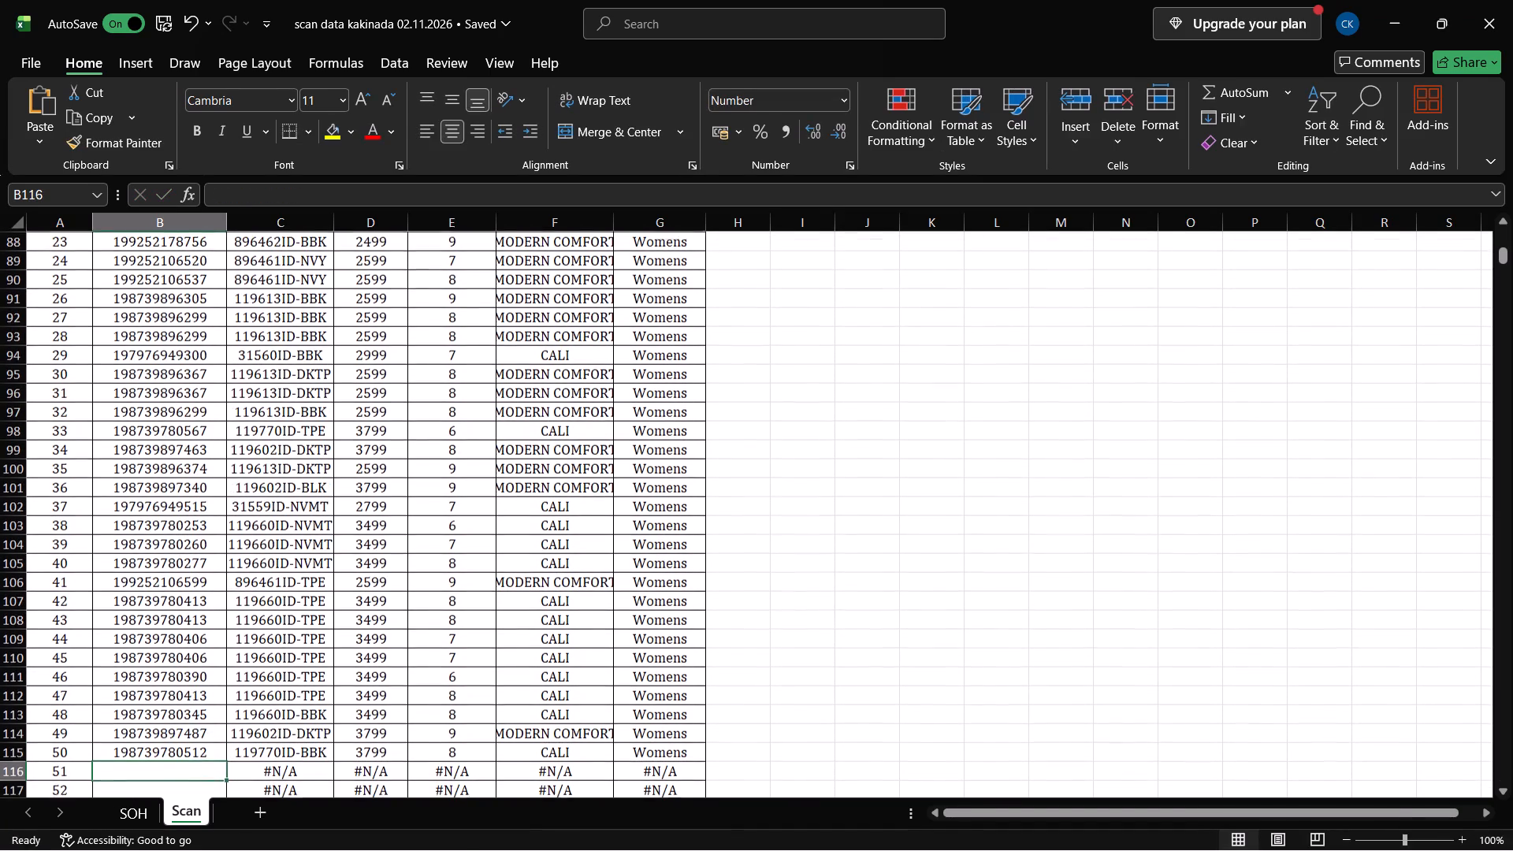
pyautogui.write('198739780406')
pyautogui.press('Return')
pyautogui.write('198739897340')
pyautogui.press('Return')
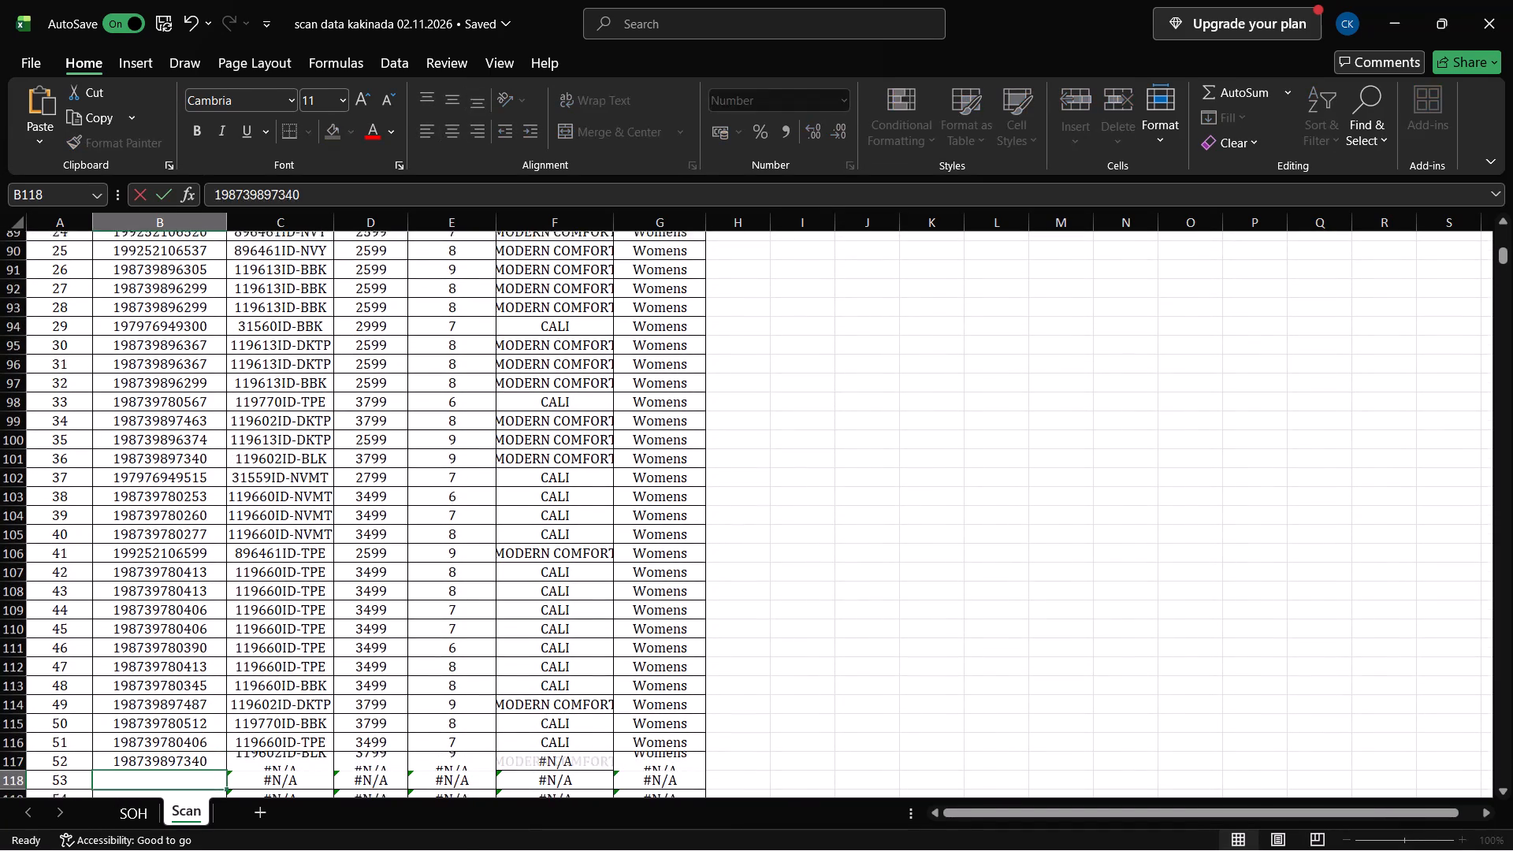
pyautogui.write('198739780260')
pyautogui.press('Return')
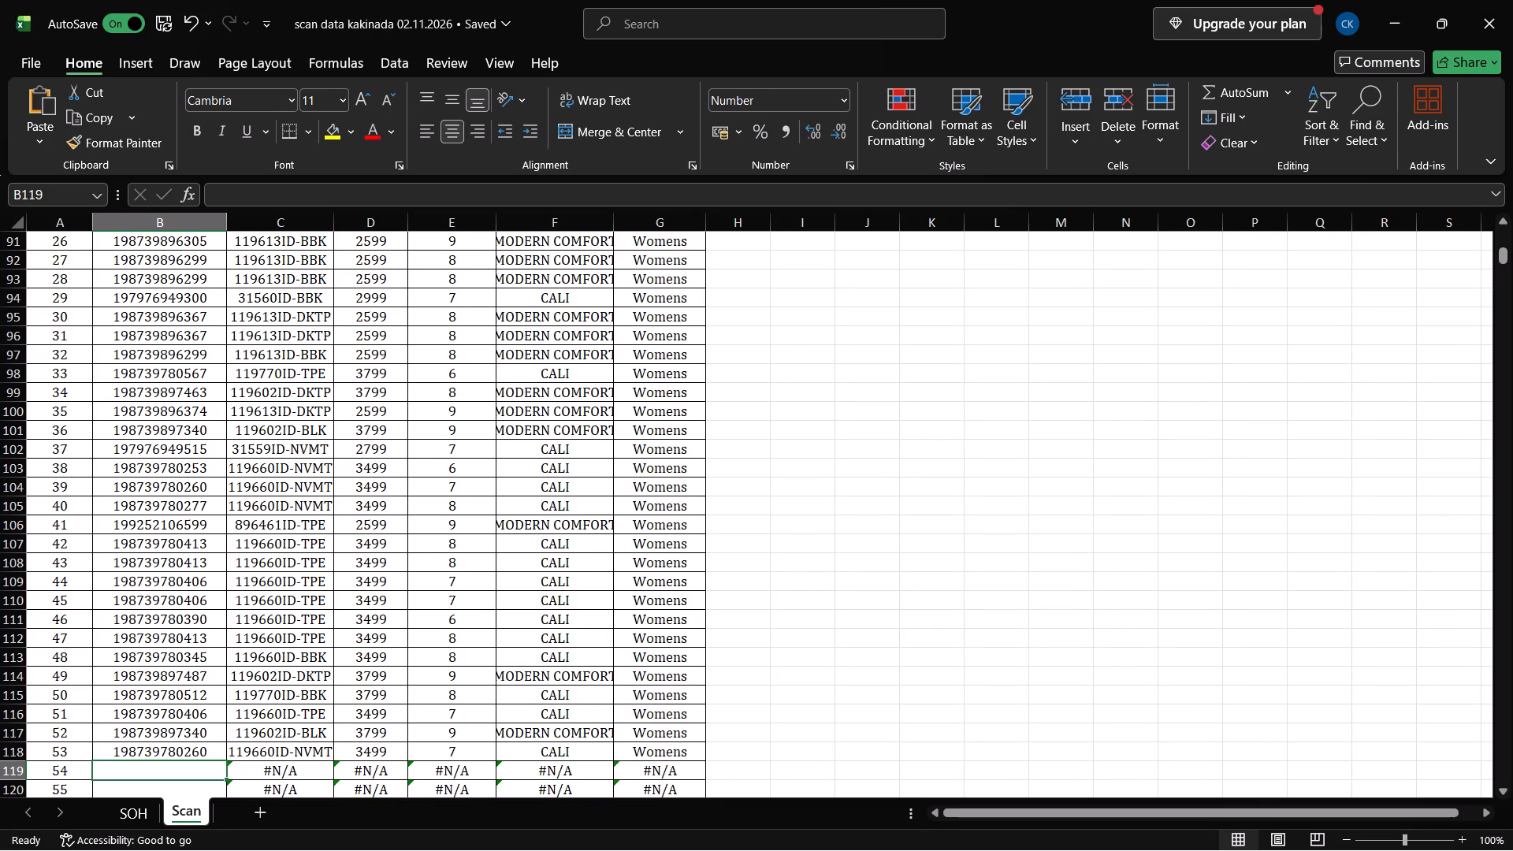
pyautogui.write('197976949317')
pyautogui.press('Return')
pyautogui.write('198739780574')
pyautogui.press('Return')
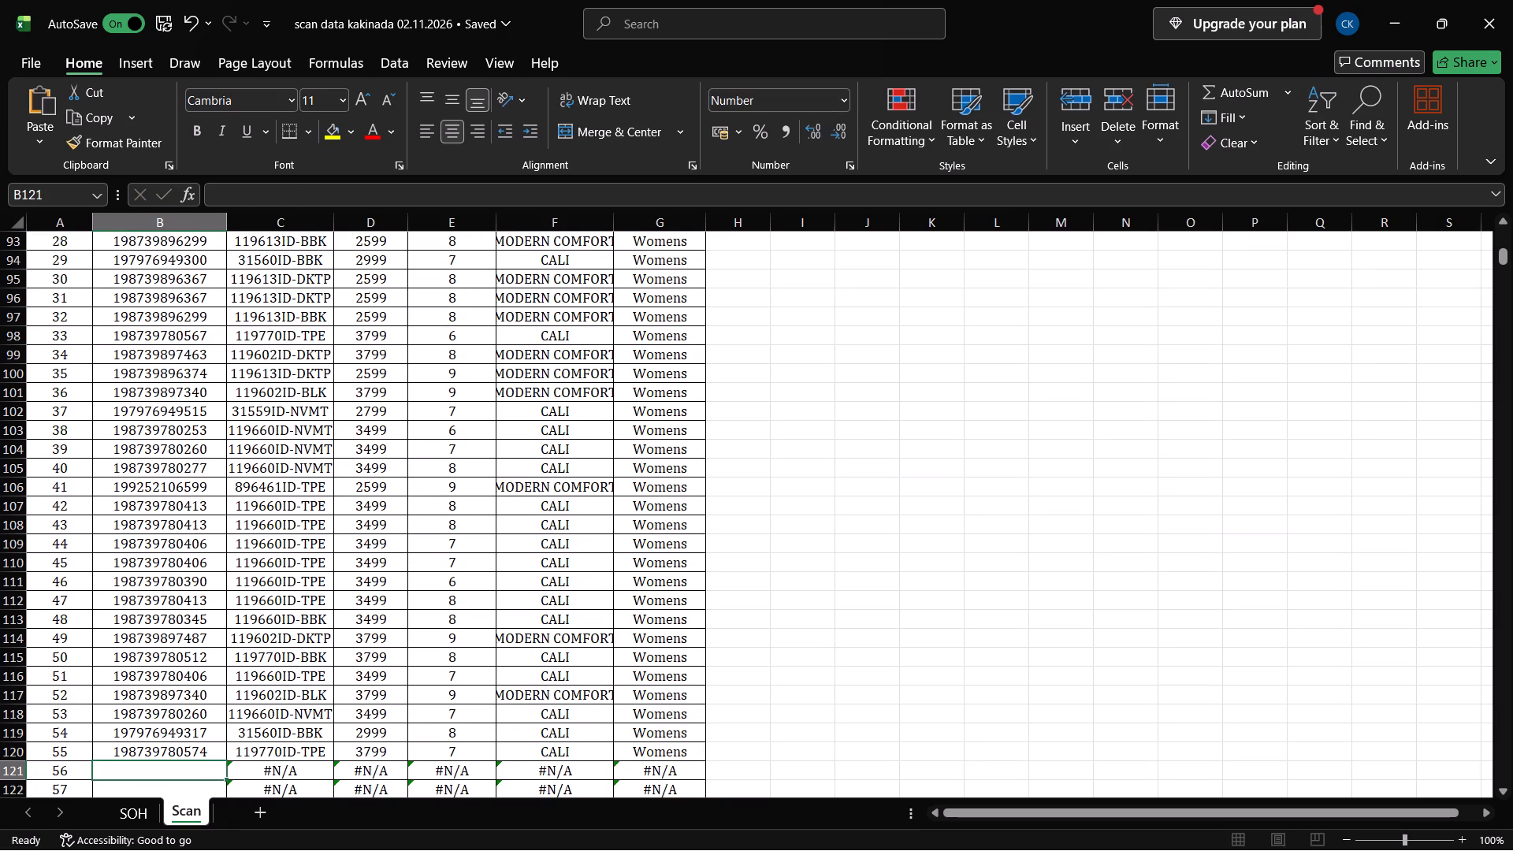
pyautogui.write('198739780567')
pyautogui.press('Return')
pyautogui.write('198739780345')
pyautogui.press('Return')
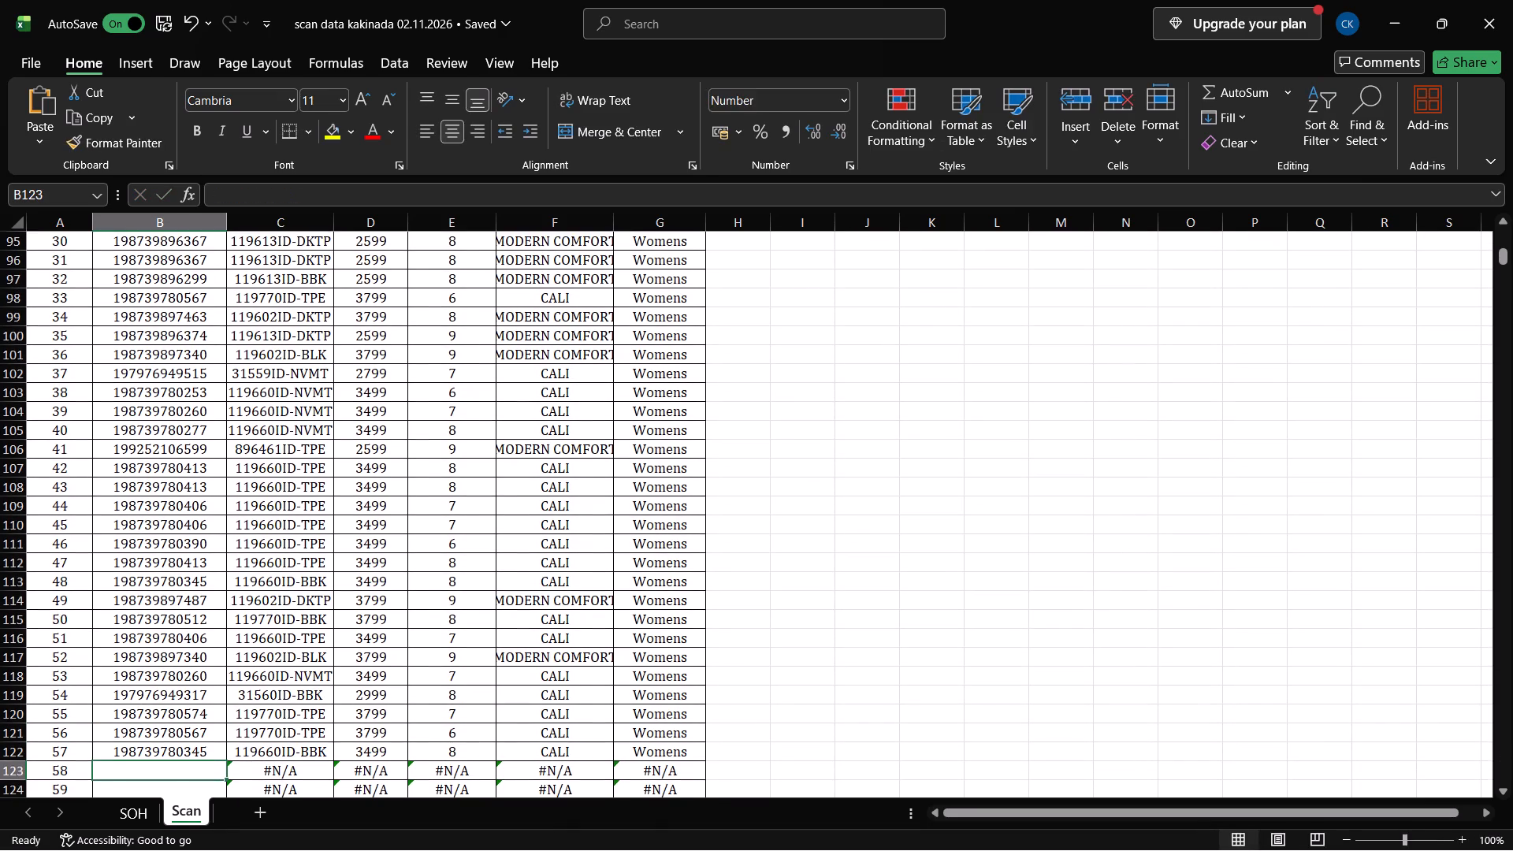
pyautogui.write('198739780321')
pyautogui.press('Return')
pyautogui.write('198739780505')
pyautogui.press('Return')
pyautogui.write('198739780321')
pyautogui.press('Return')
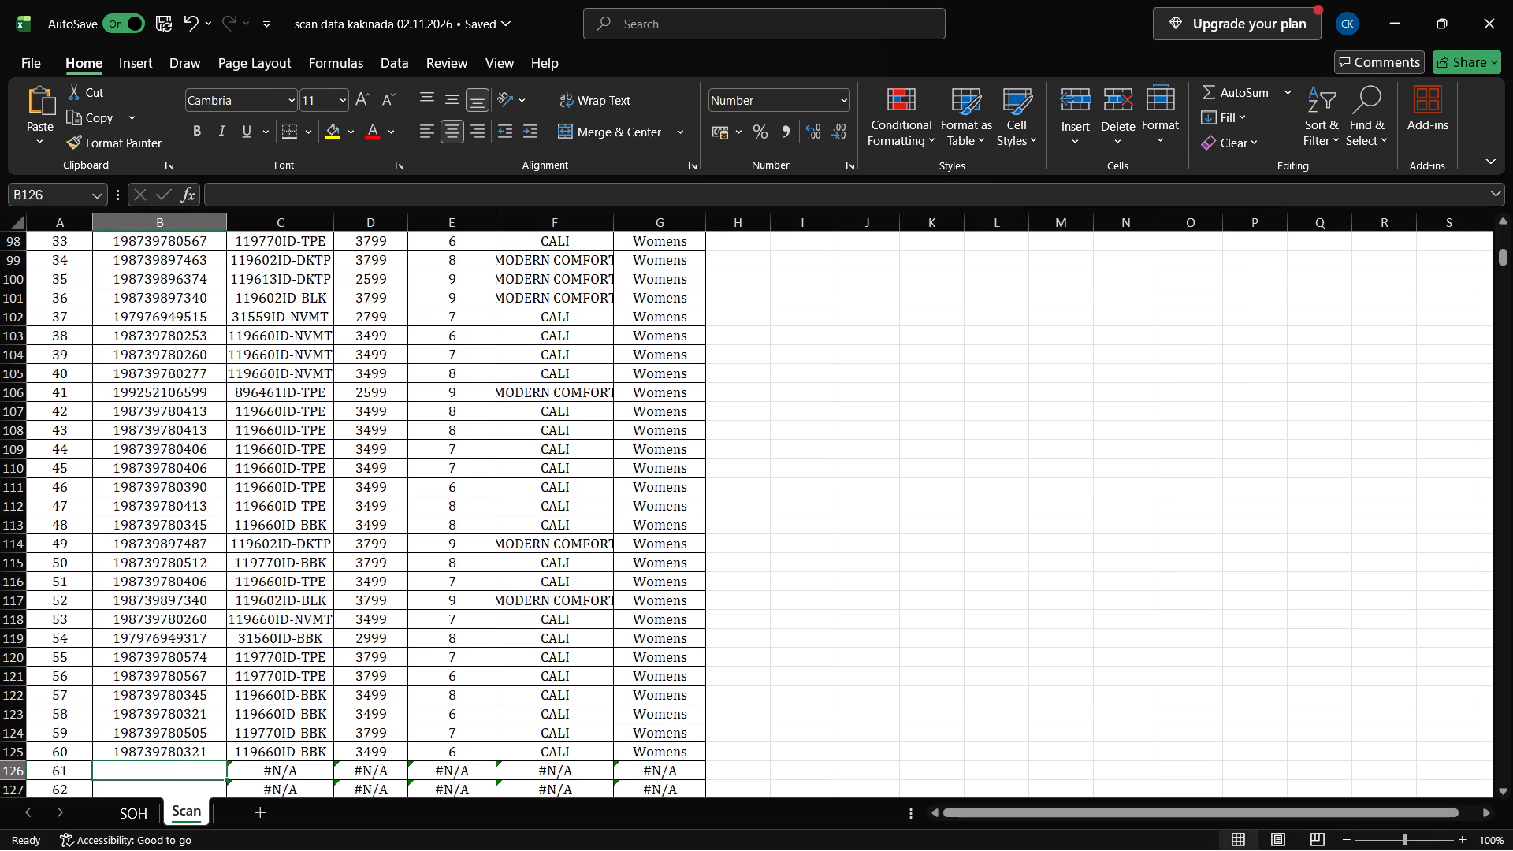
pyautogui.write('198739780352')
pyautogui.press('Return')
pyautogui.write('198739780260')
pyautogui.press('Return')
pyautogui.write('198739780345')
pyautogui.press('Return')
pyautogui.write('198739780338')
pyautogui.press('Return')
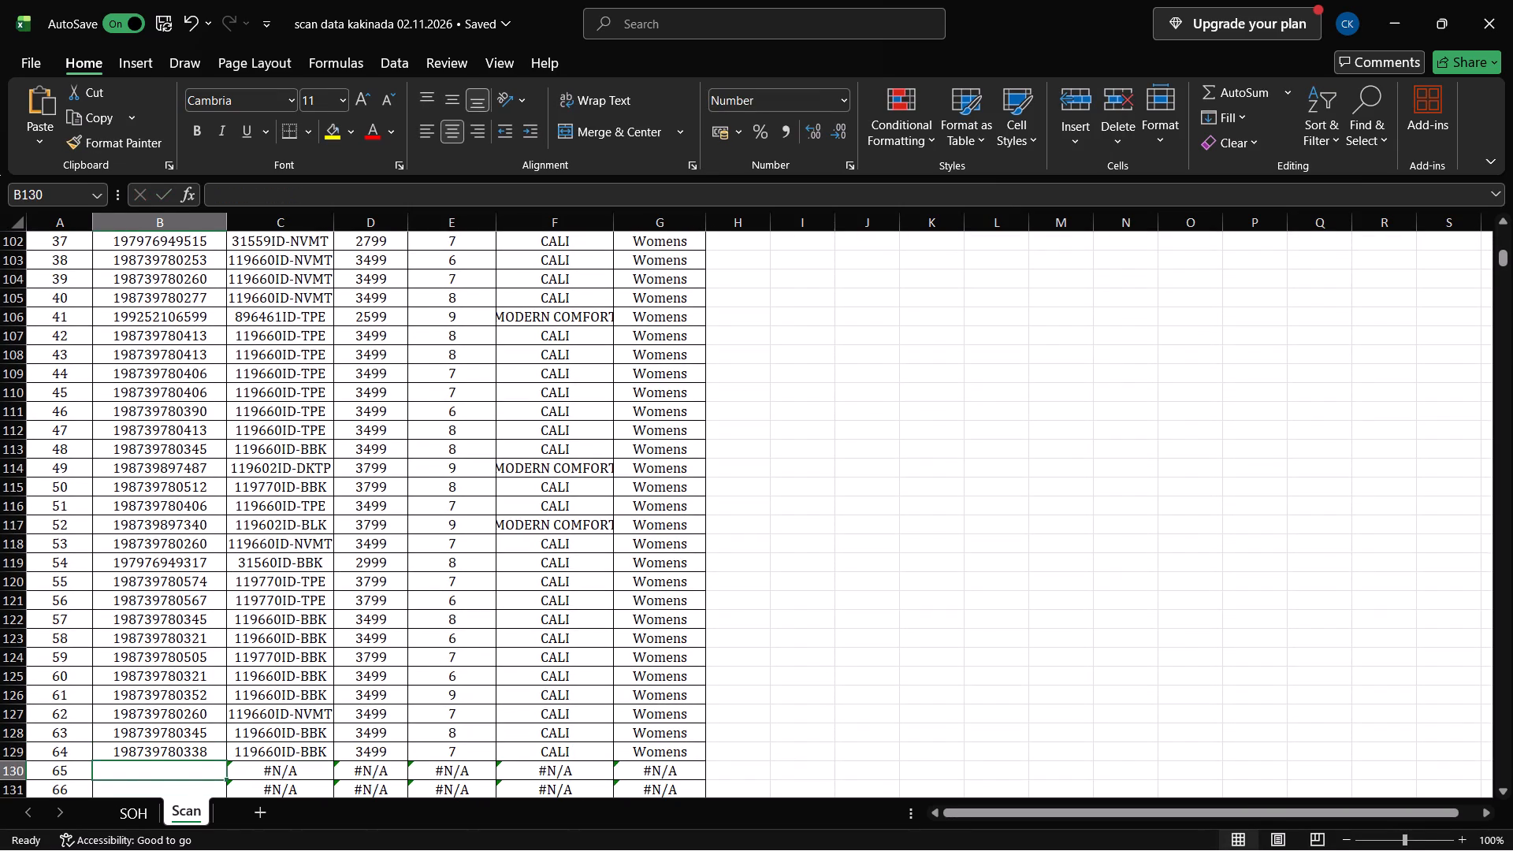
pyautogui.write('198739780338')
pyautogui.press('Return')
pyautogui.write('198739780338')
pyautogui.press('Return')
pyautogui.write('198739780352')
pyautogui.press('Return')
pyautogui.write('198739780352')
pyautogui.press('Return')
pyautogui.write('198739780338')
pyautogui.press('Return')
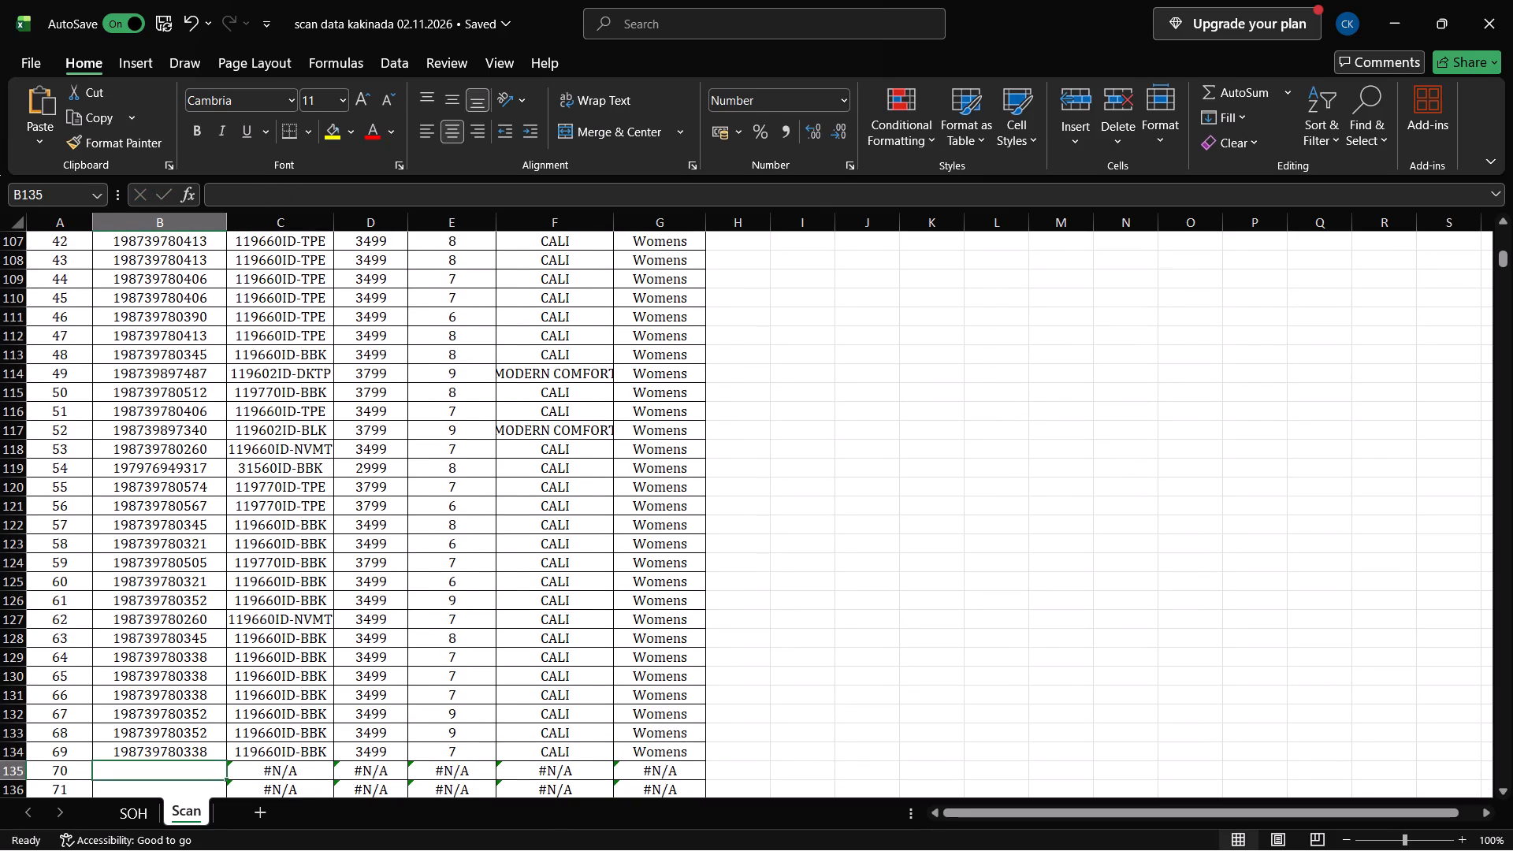
# Restart the serial numbering at 1 in A135 for a new batch and select barcode cell B135.
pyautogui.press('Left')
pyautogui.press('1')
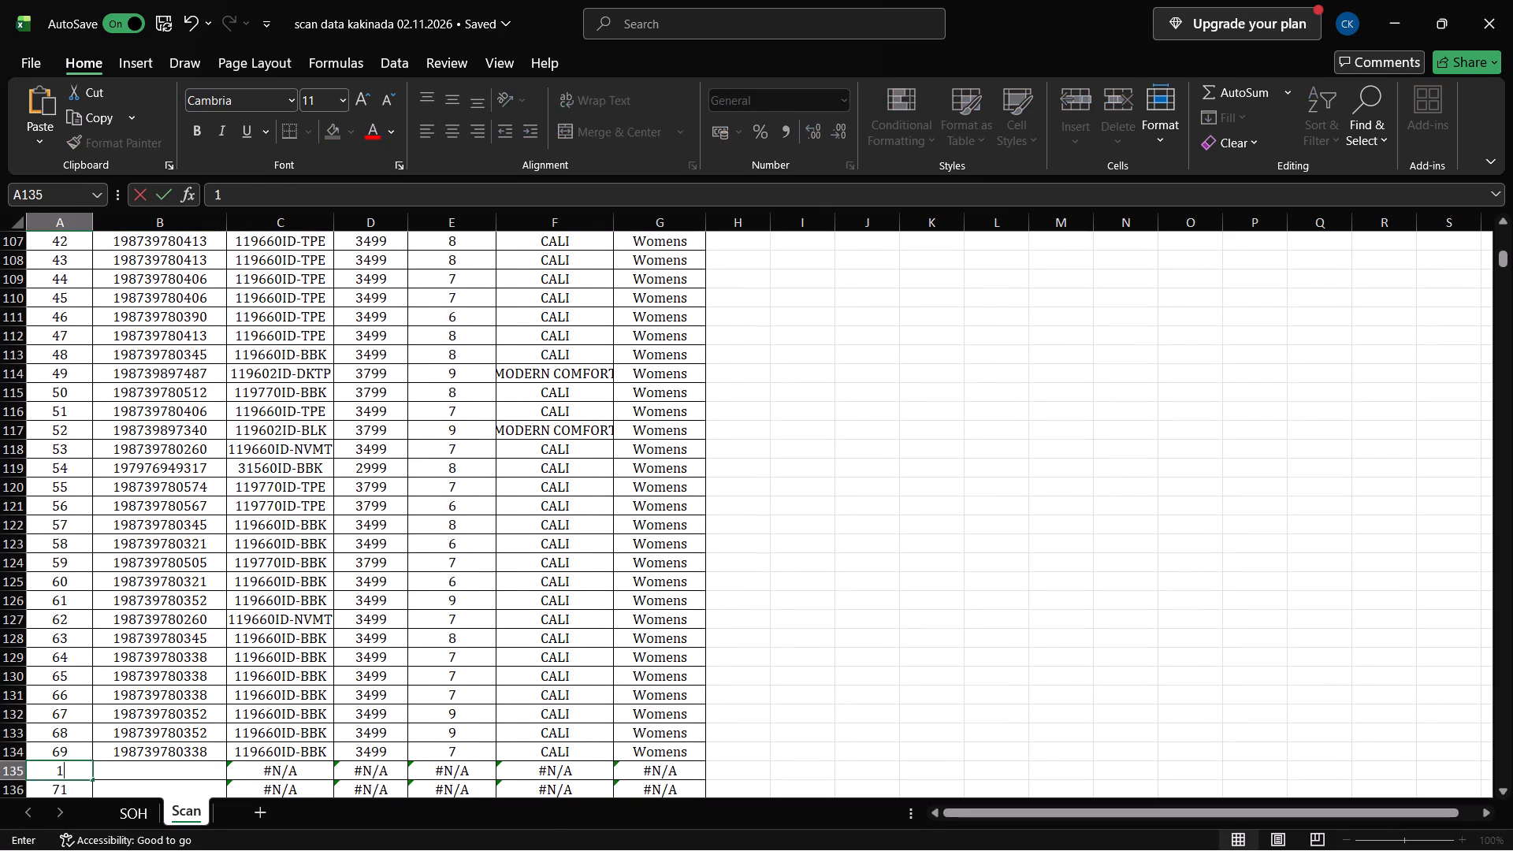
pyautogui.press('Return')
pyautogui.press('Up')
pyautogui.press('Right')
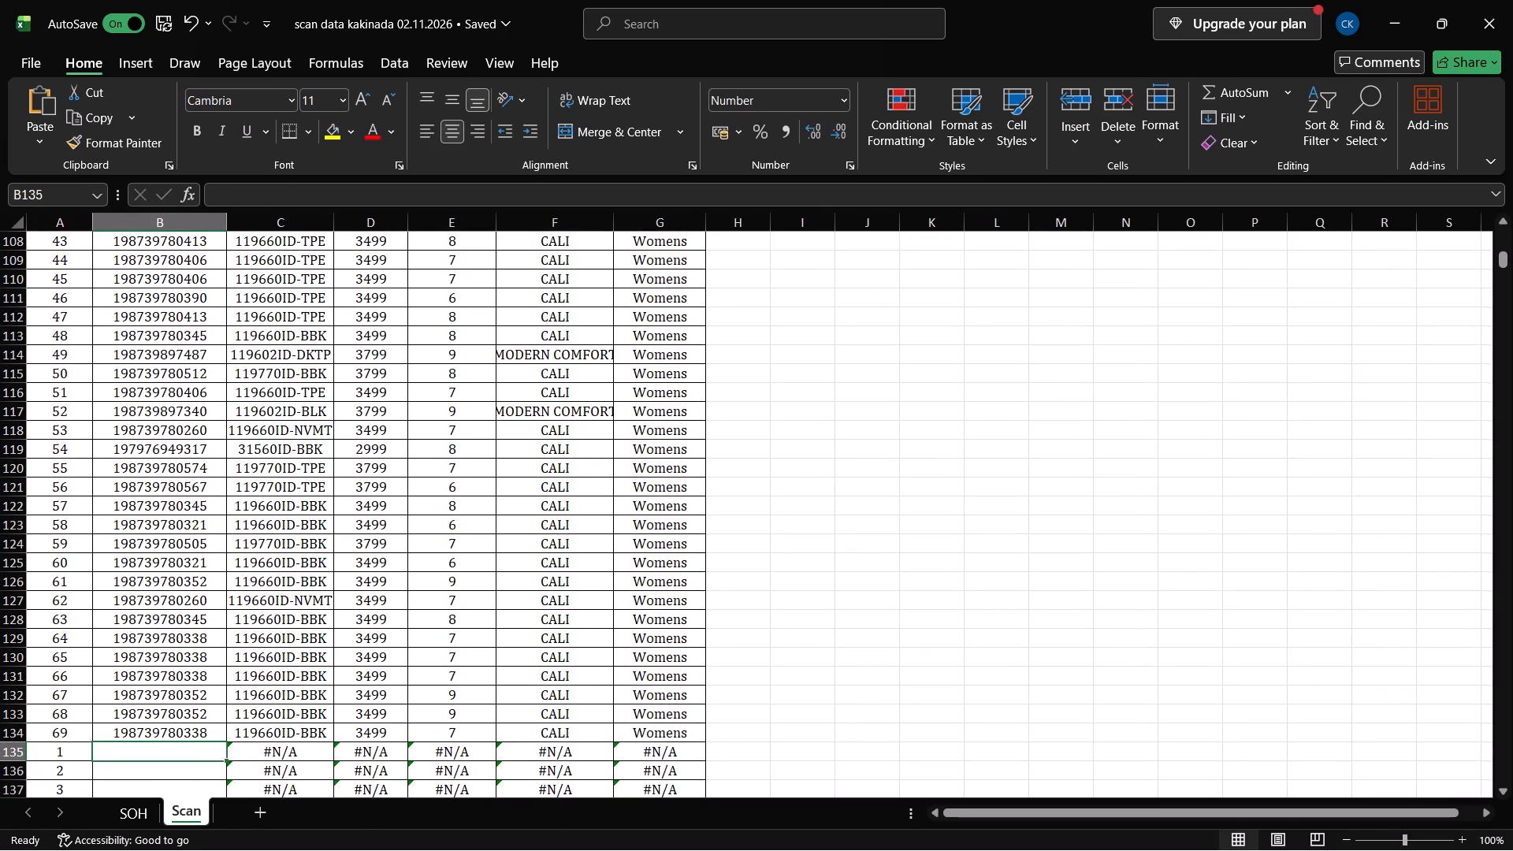
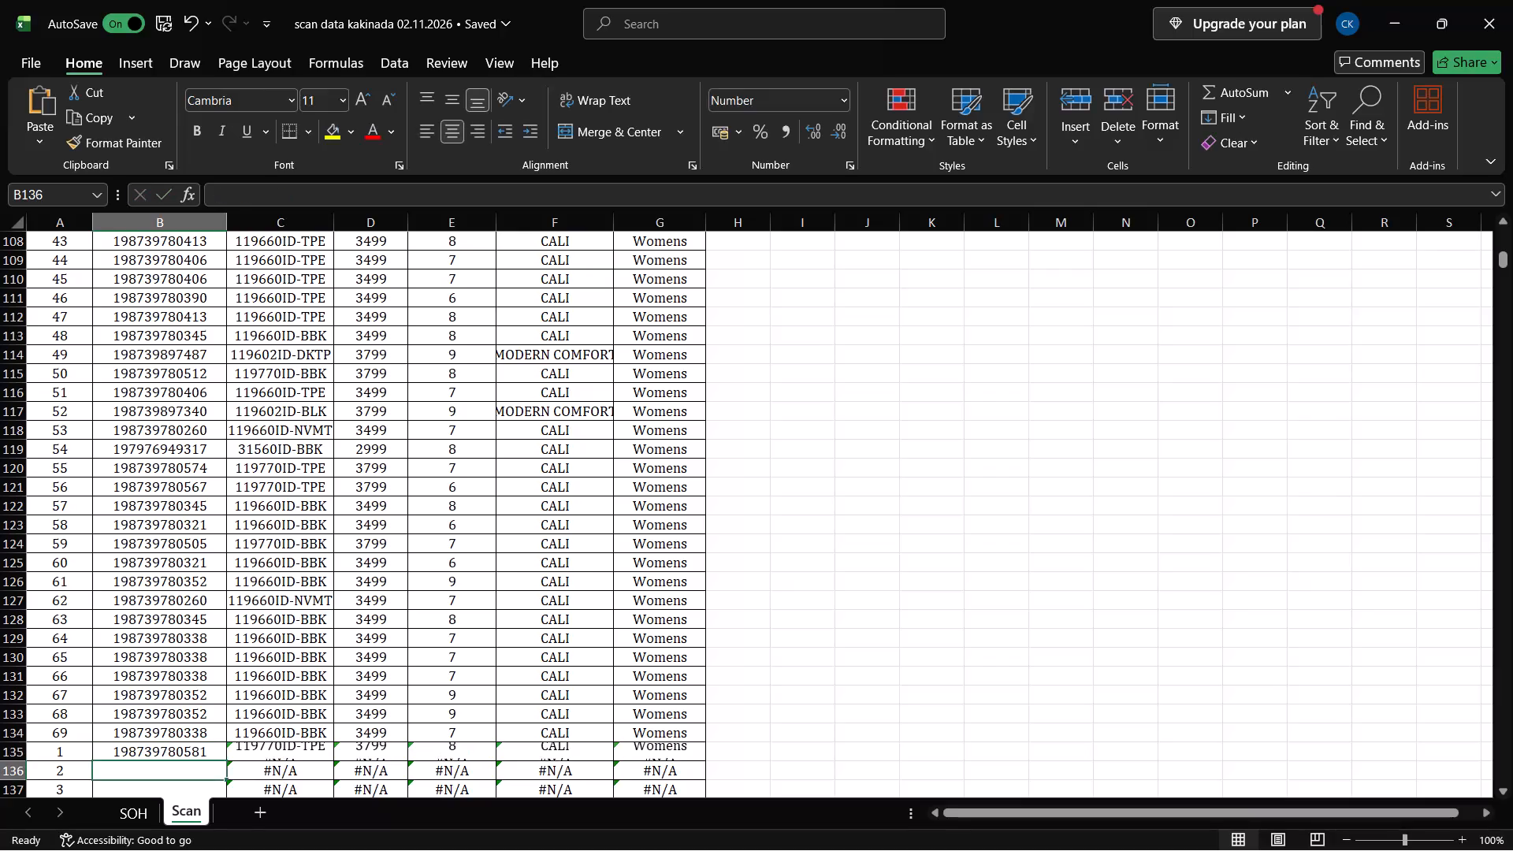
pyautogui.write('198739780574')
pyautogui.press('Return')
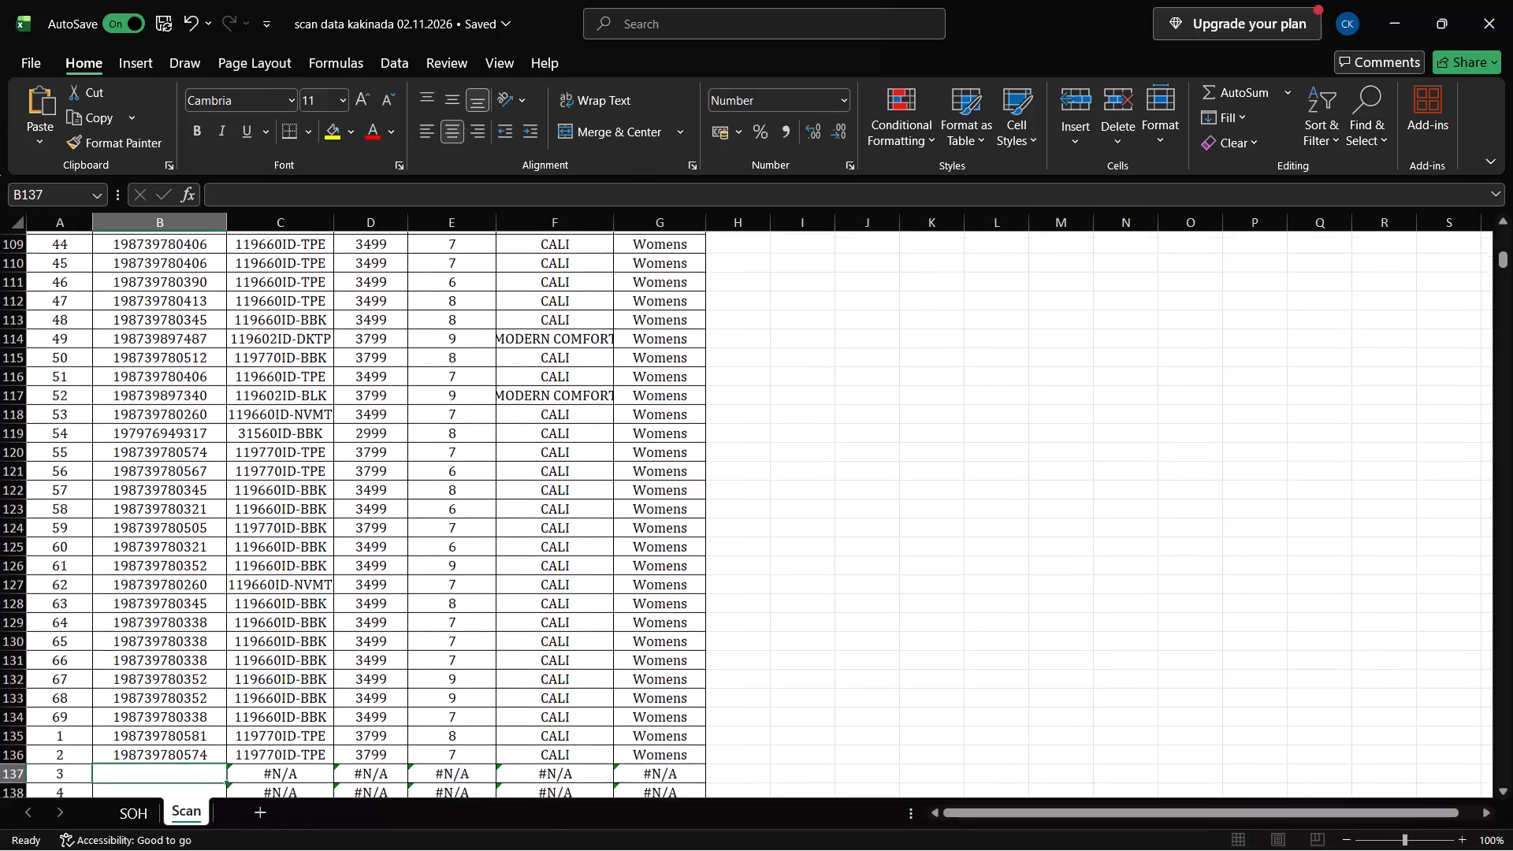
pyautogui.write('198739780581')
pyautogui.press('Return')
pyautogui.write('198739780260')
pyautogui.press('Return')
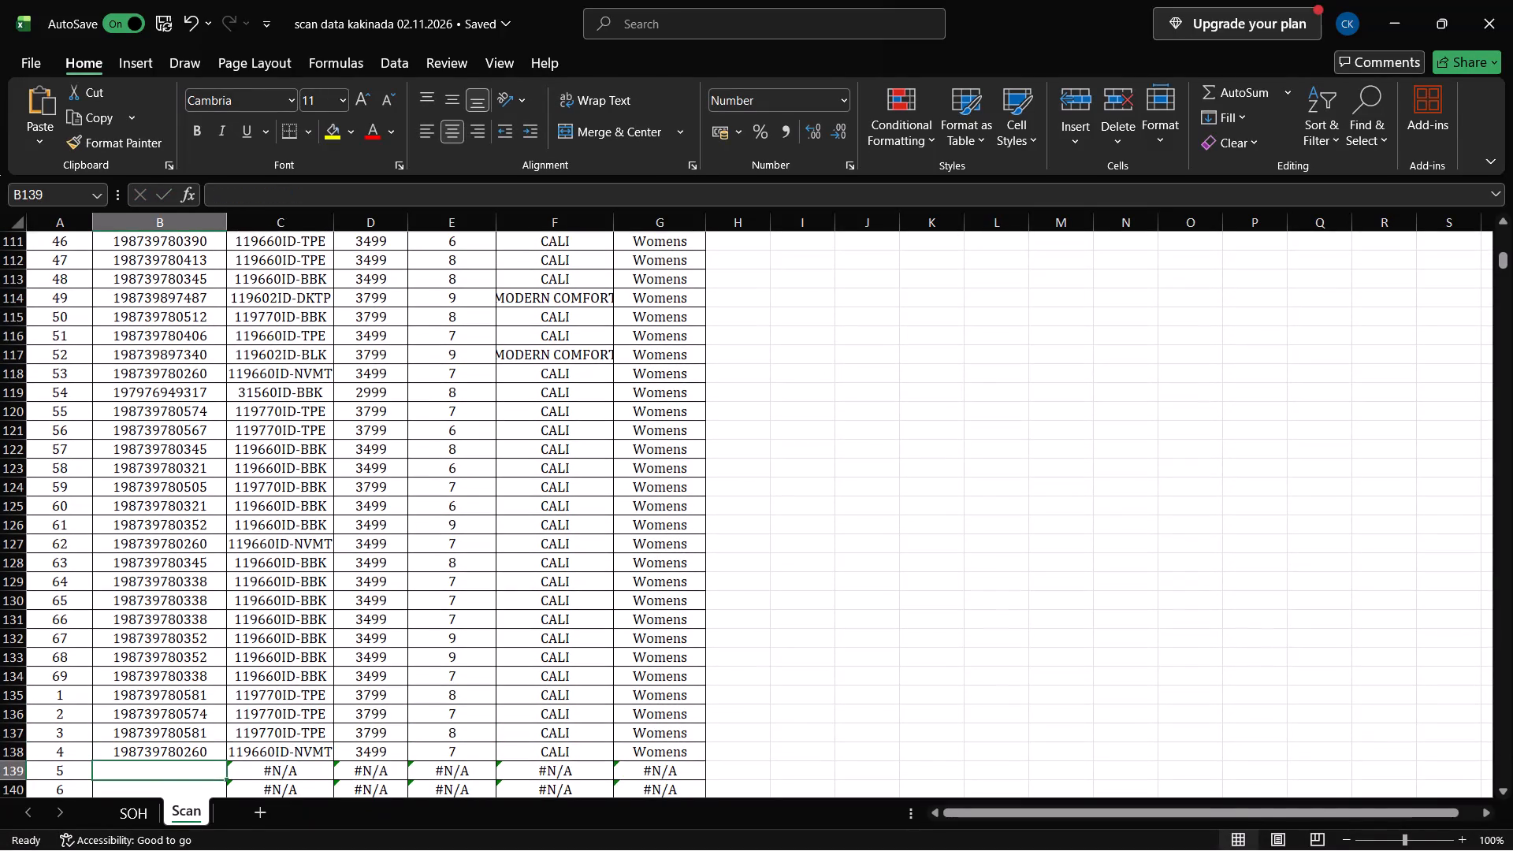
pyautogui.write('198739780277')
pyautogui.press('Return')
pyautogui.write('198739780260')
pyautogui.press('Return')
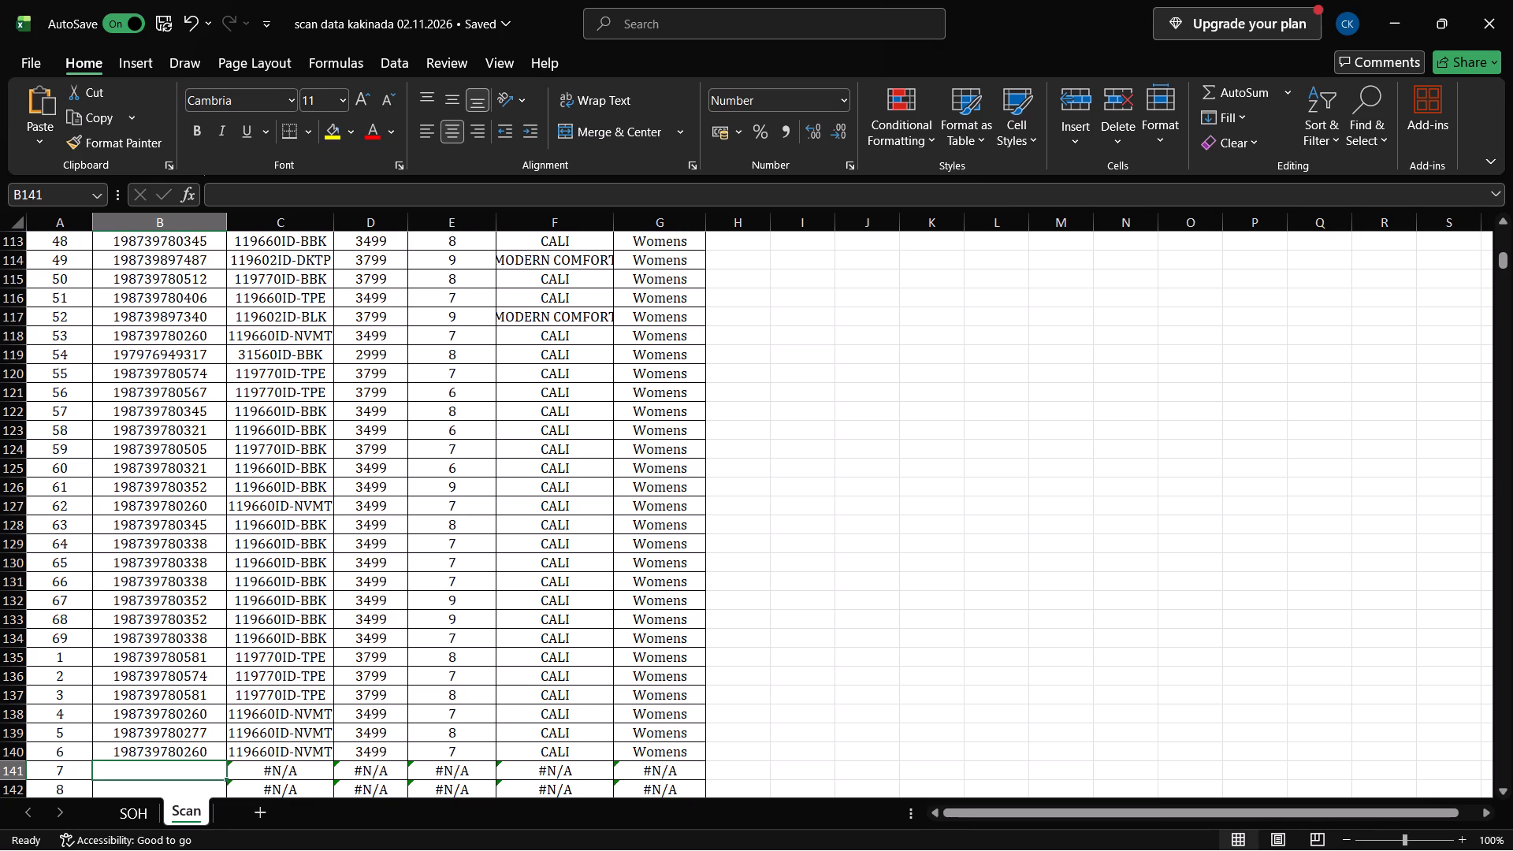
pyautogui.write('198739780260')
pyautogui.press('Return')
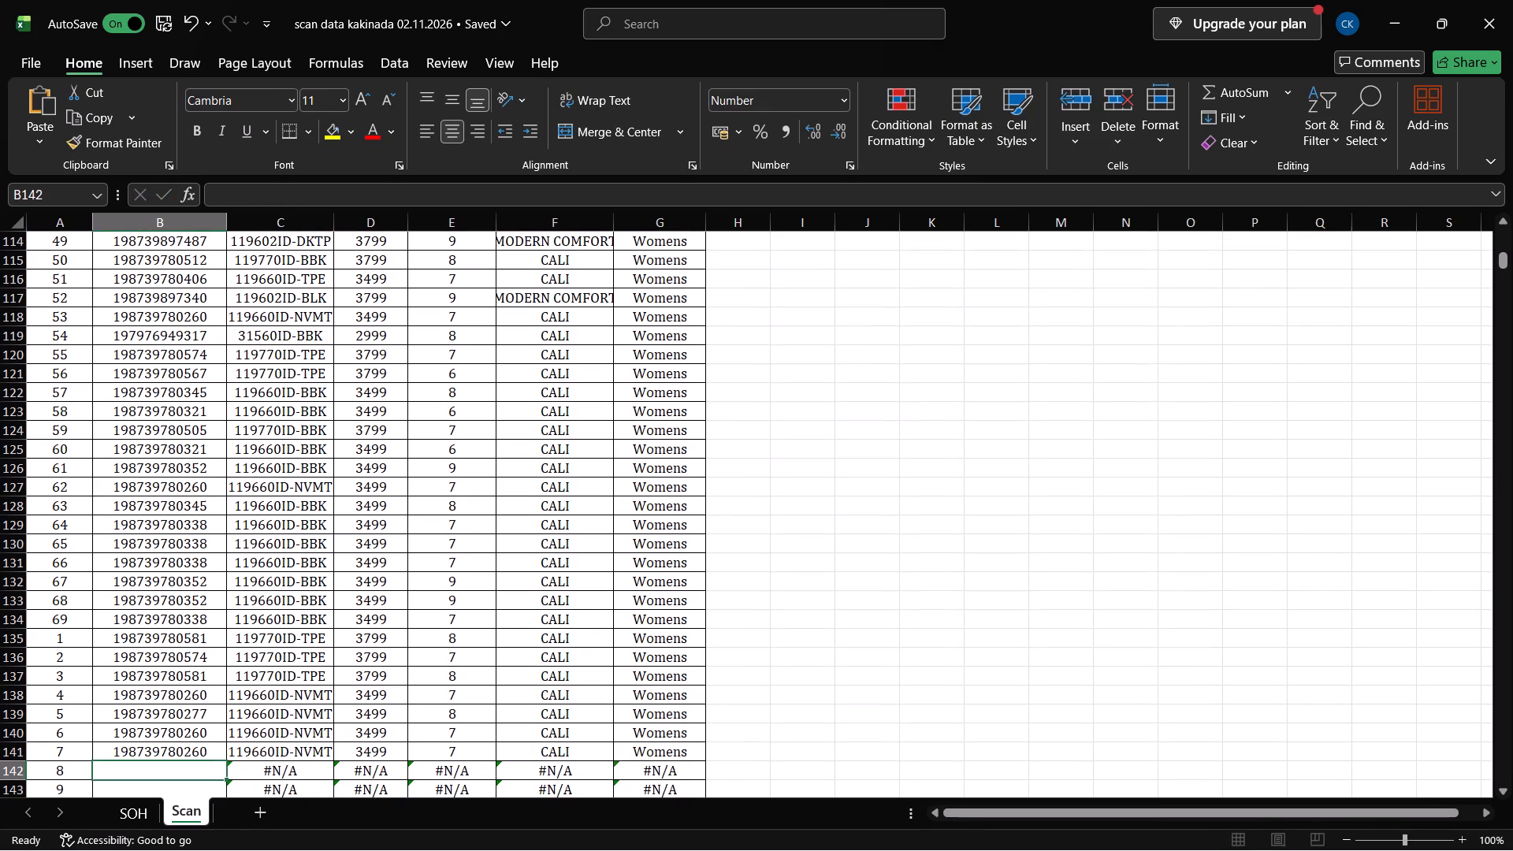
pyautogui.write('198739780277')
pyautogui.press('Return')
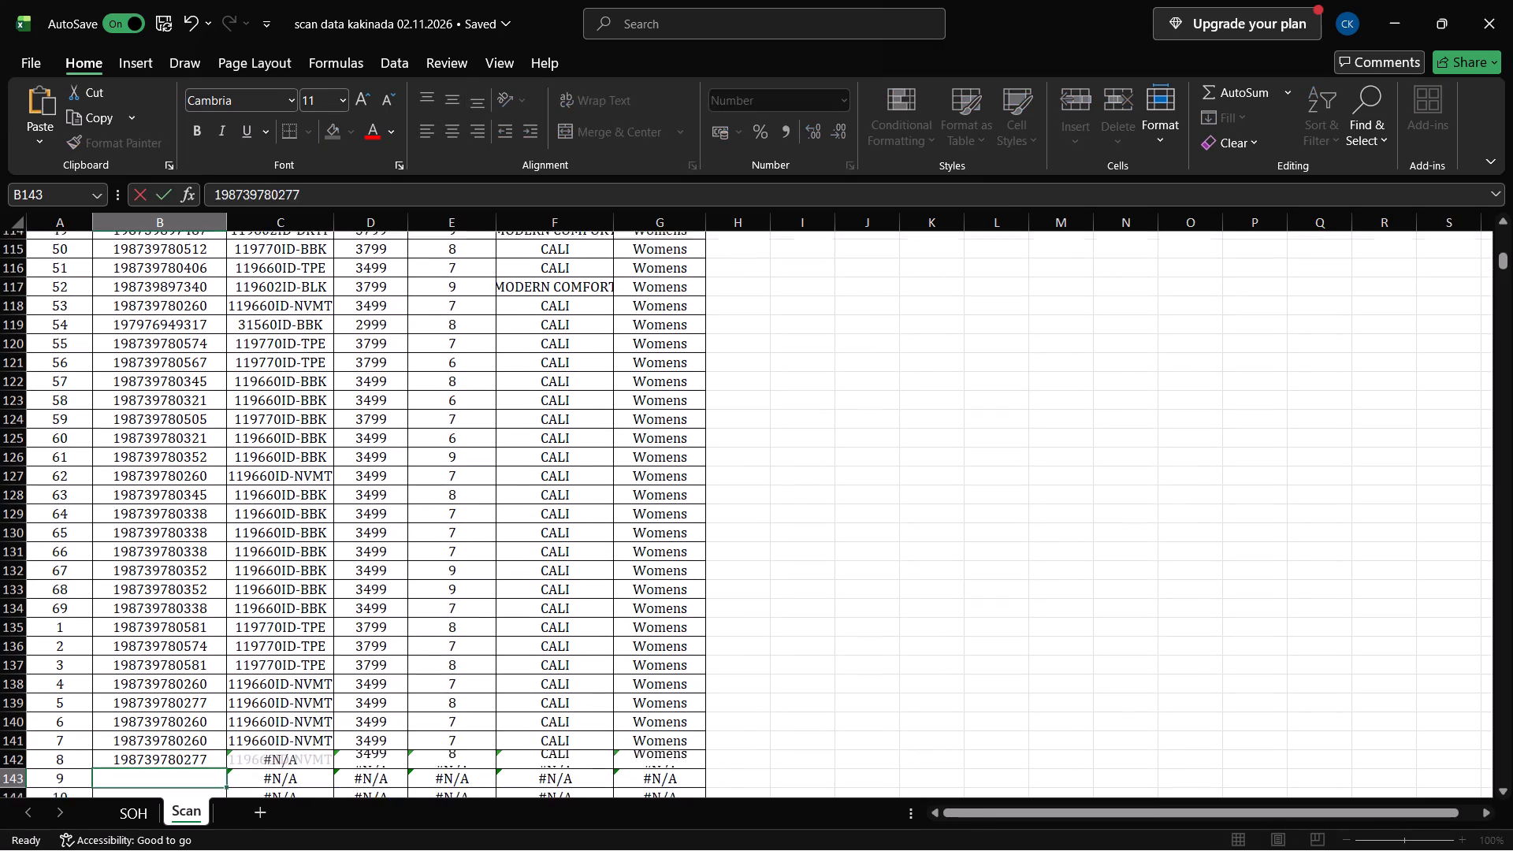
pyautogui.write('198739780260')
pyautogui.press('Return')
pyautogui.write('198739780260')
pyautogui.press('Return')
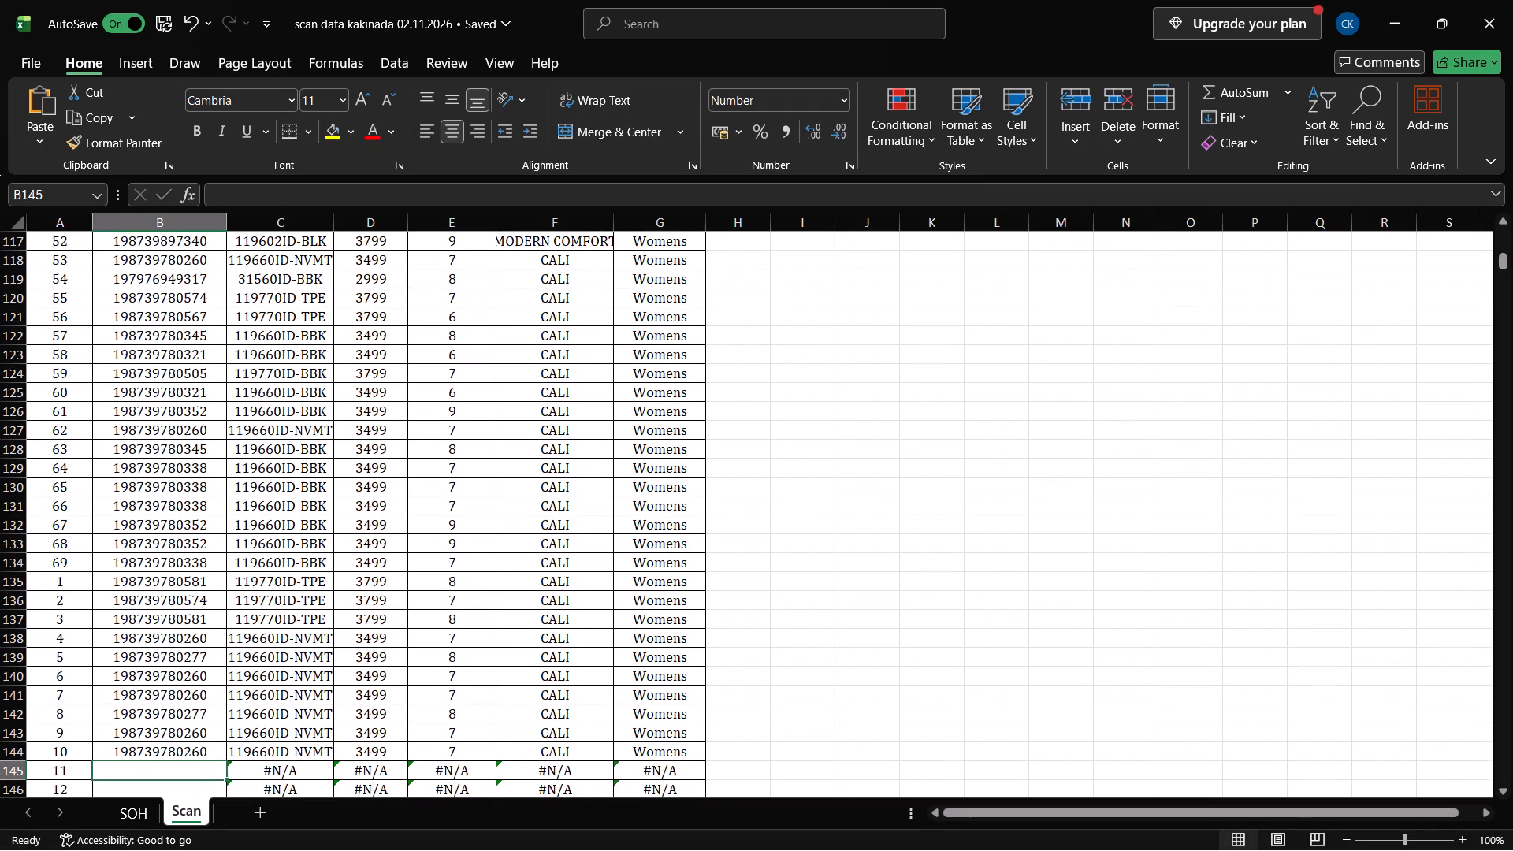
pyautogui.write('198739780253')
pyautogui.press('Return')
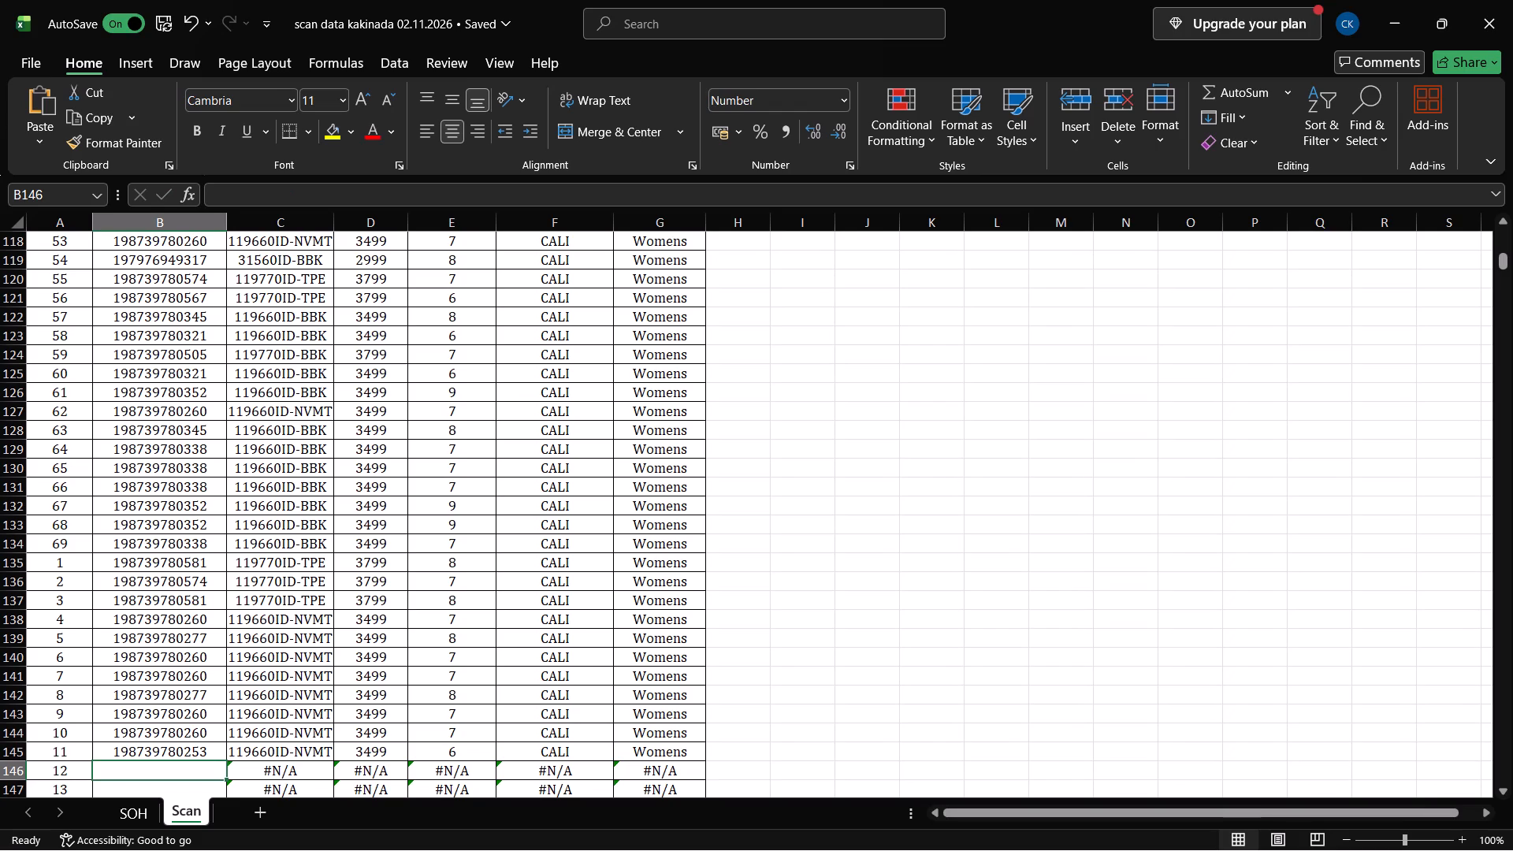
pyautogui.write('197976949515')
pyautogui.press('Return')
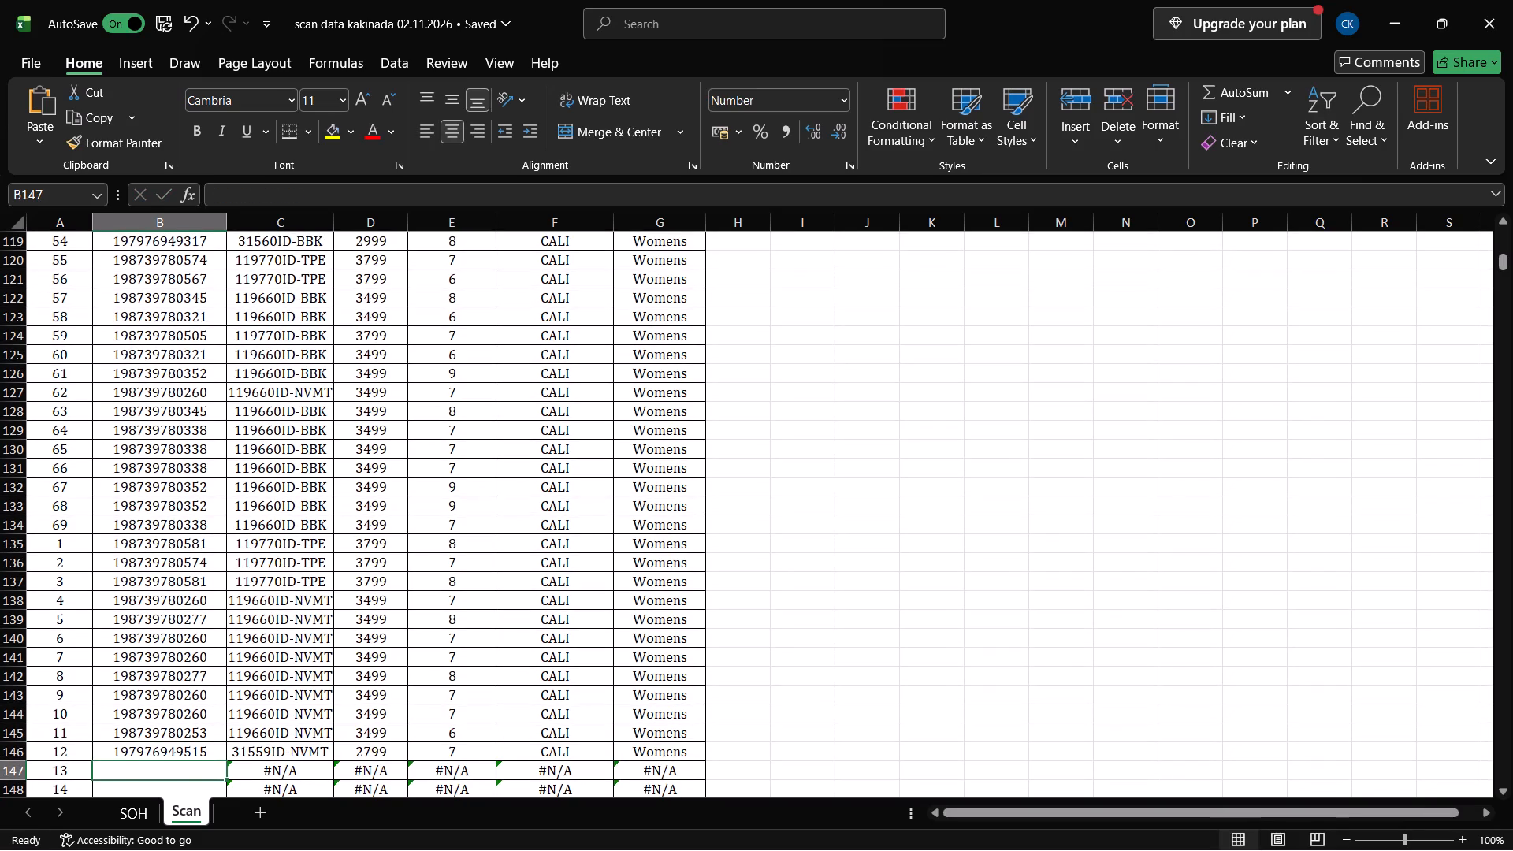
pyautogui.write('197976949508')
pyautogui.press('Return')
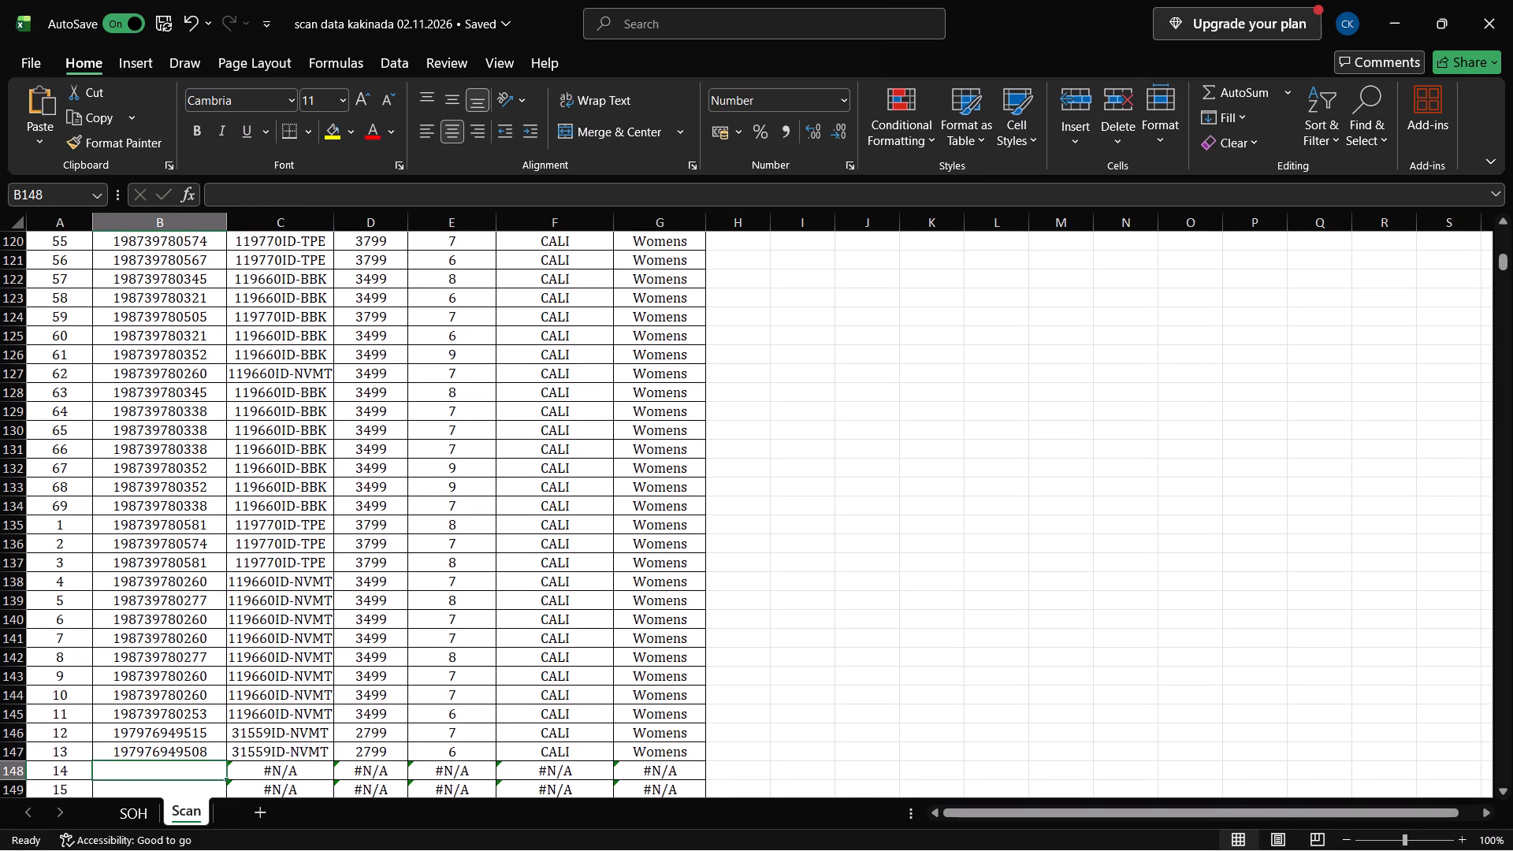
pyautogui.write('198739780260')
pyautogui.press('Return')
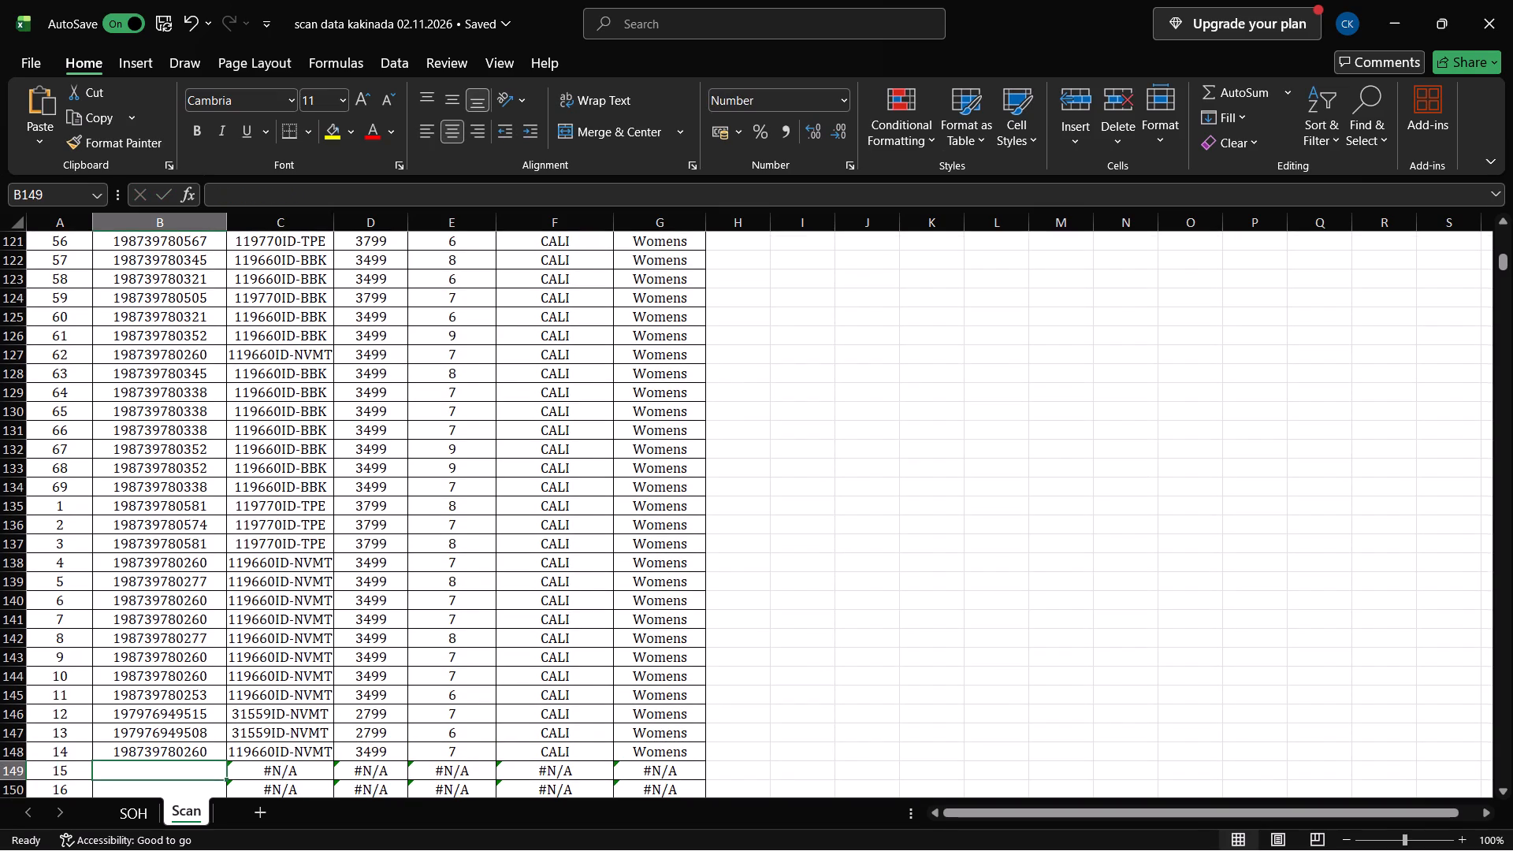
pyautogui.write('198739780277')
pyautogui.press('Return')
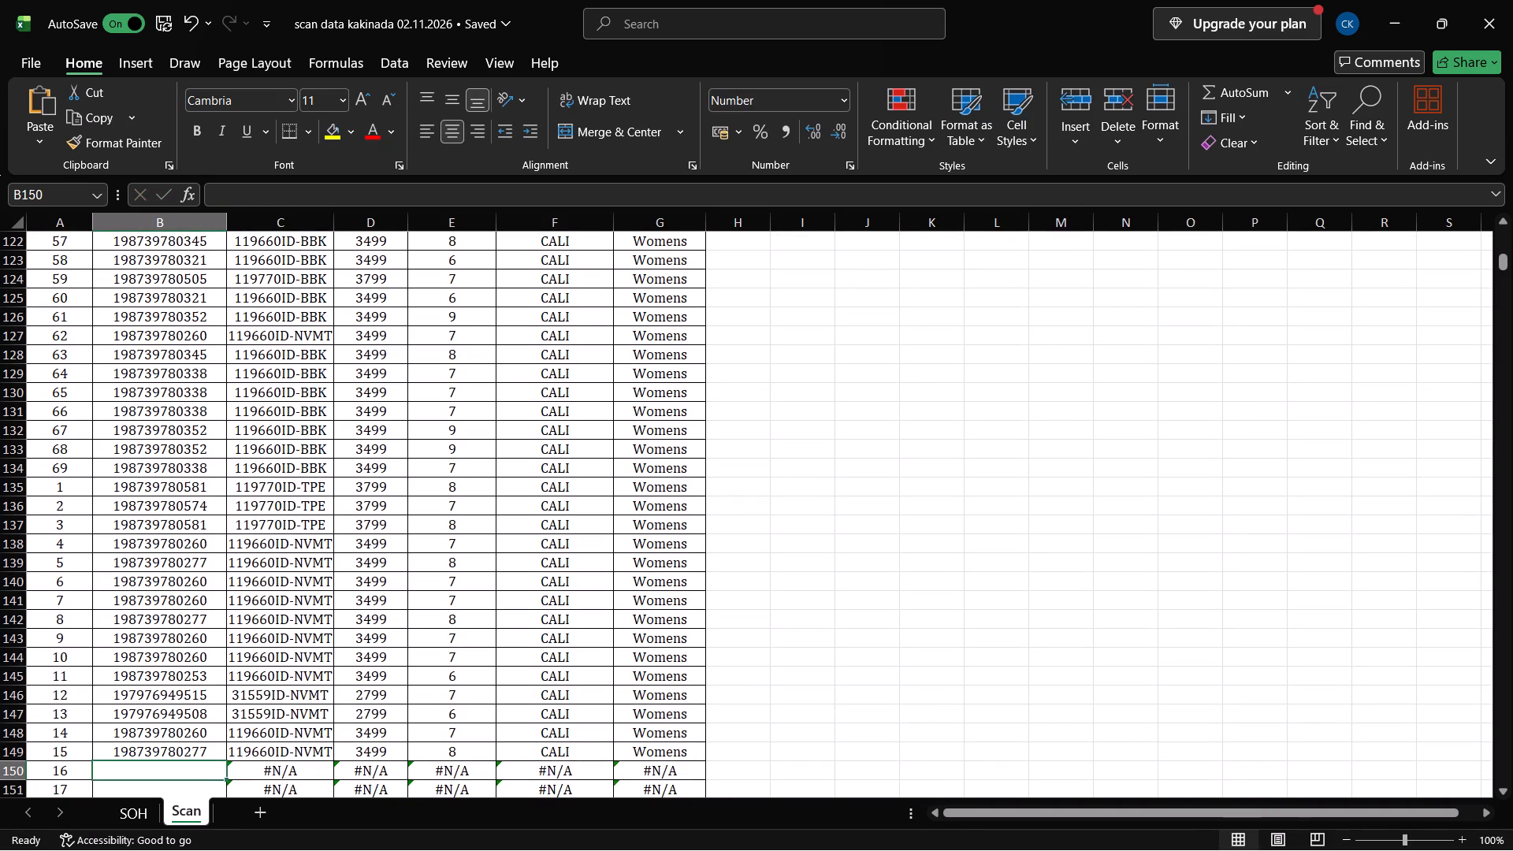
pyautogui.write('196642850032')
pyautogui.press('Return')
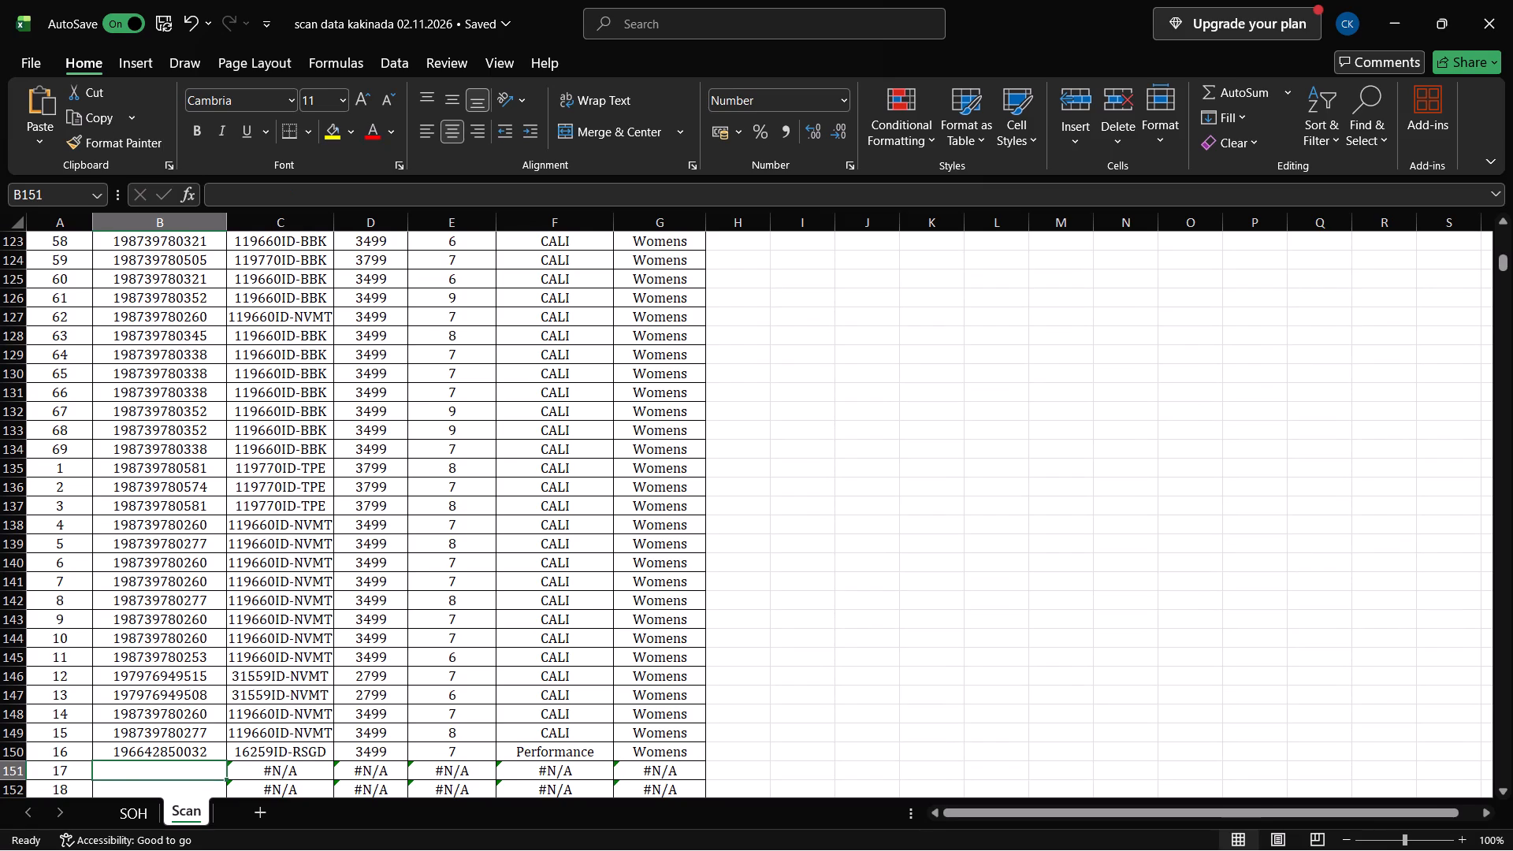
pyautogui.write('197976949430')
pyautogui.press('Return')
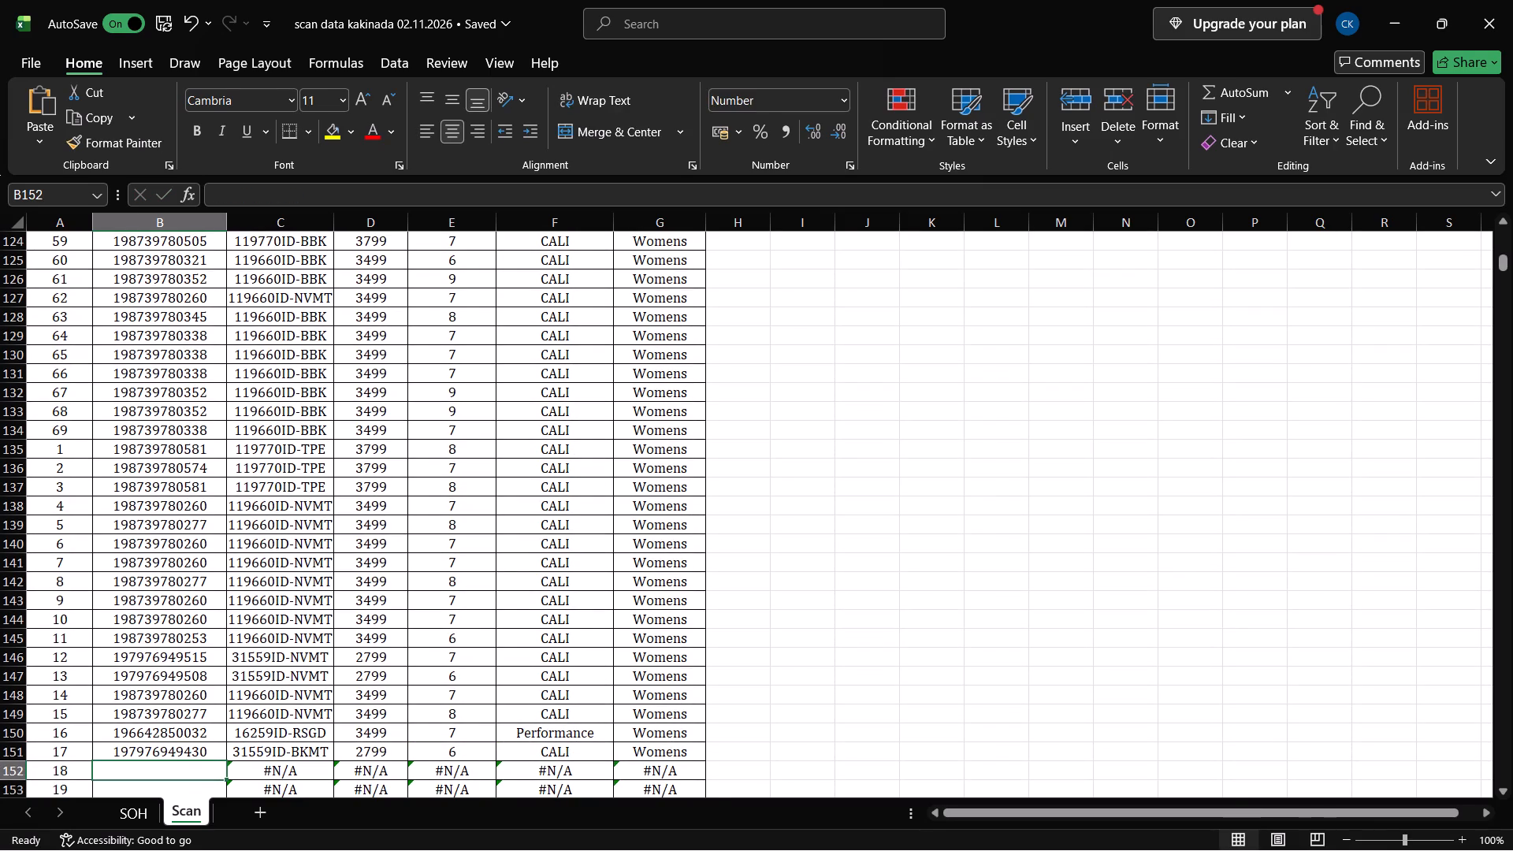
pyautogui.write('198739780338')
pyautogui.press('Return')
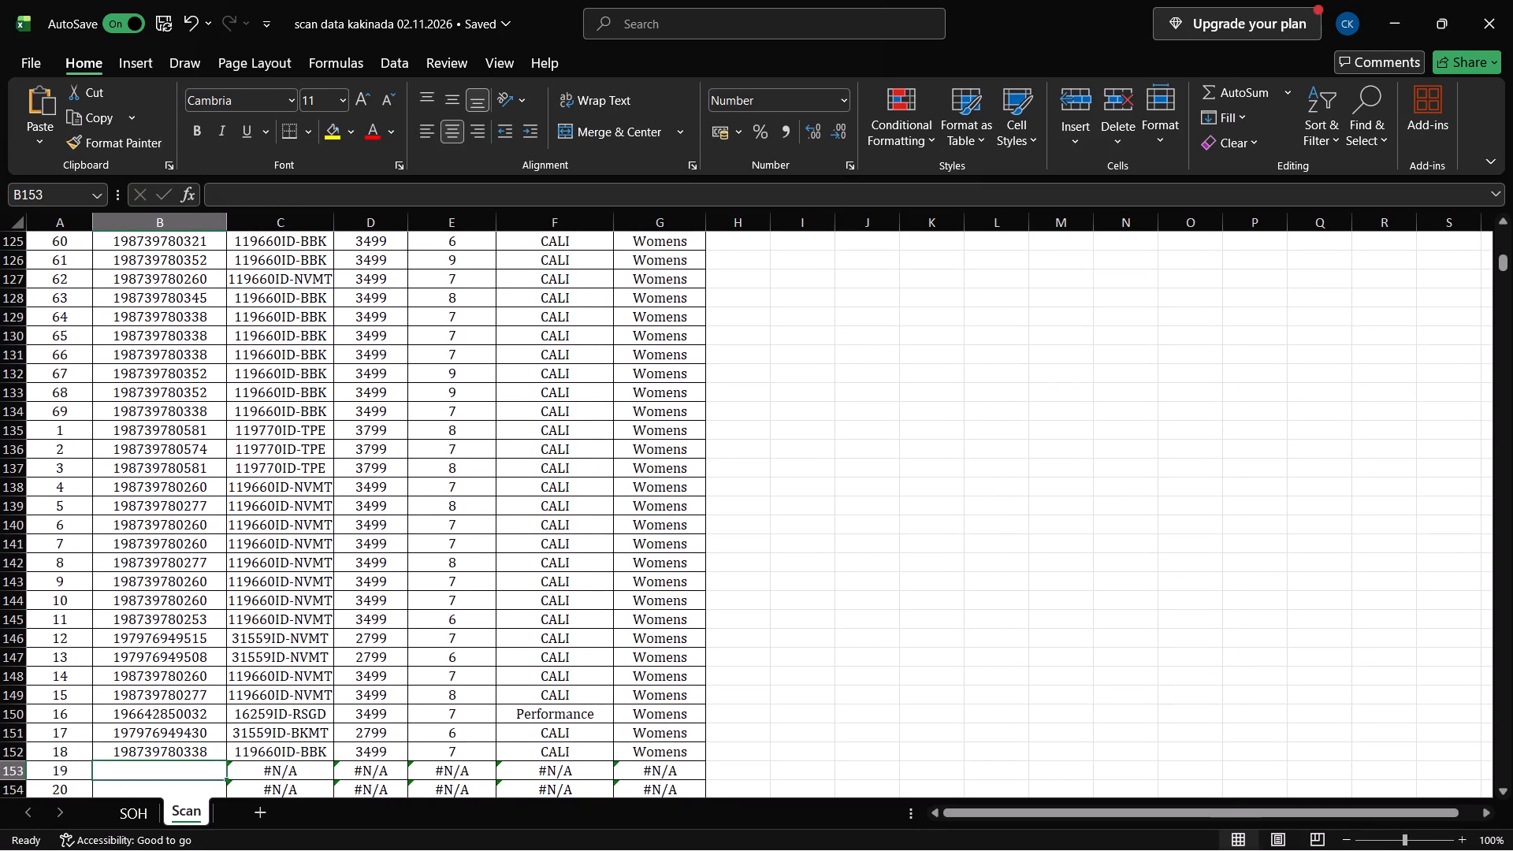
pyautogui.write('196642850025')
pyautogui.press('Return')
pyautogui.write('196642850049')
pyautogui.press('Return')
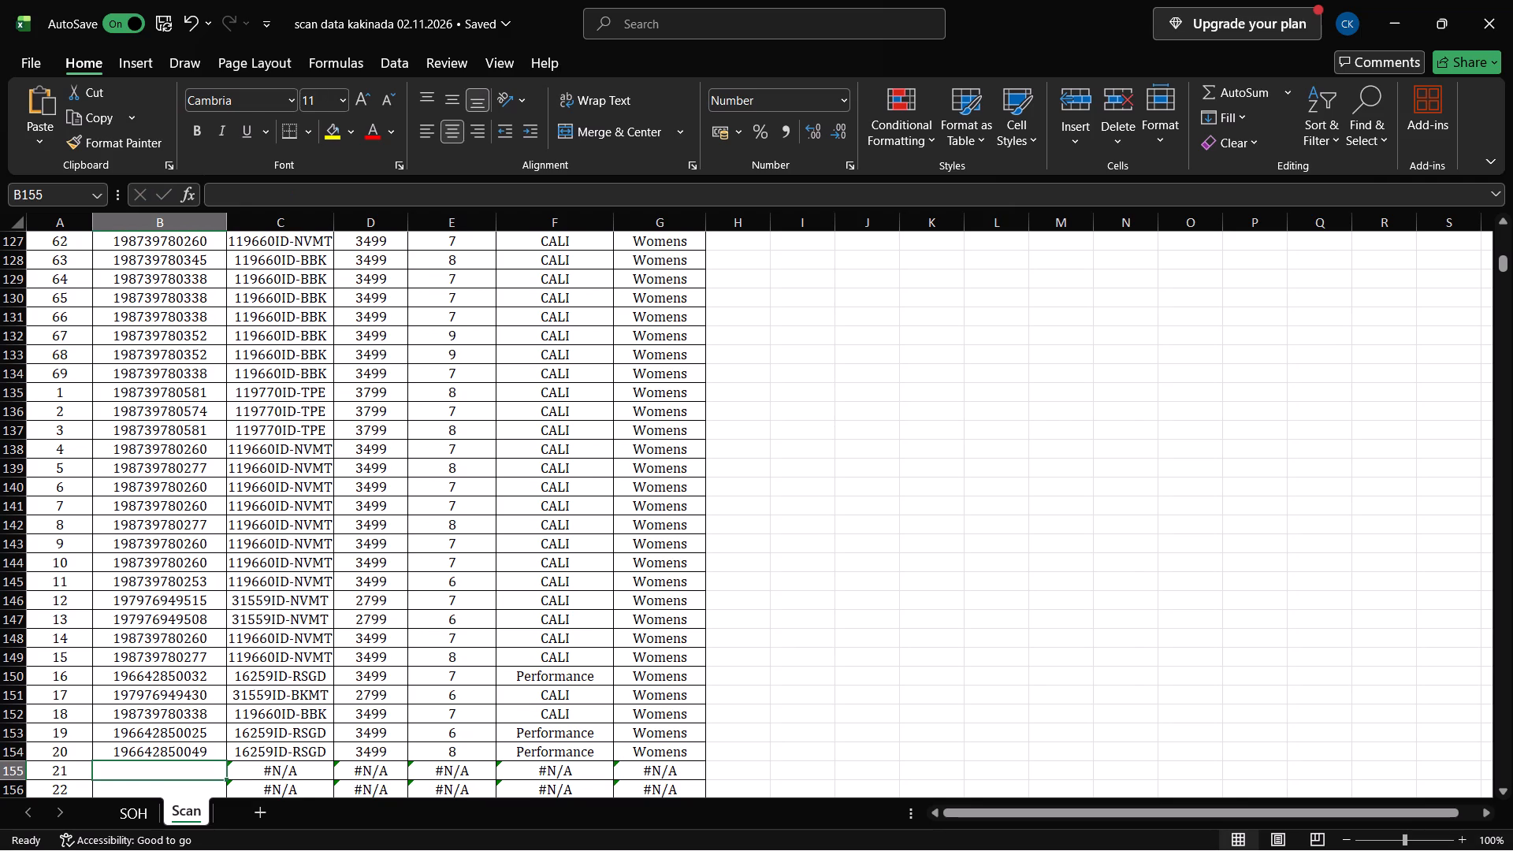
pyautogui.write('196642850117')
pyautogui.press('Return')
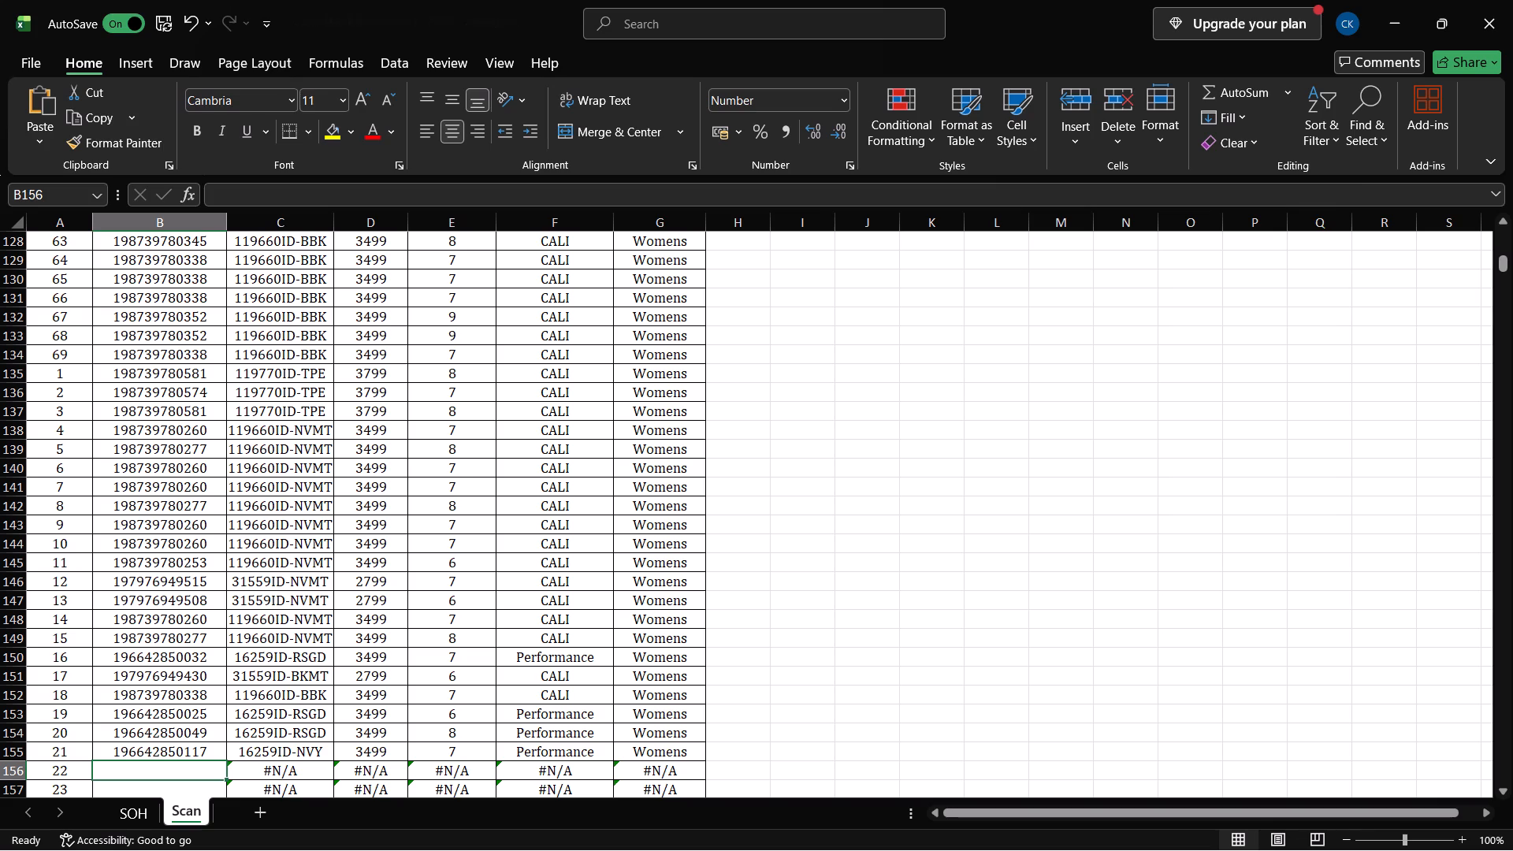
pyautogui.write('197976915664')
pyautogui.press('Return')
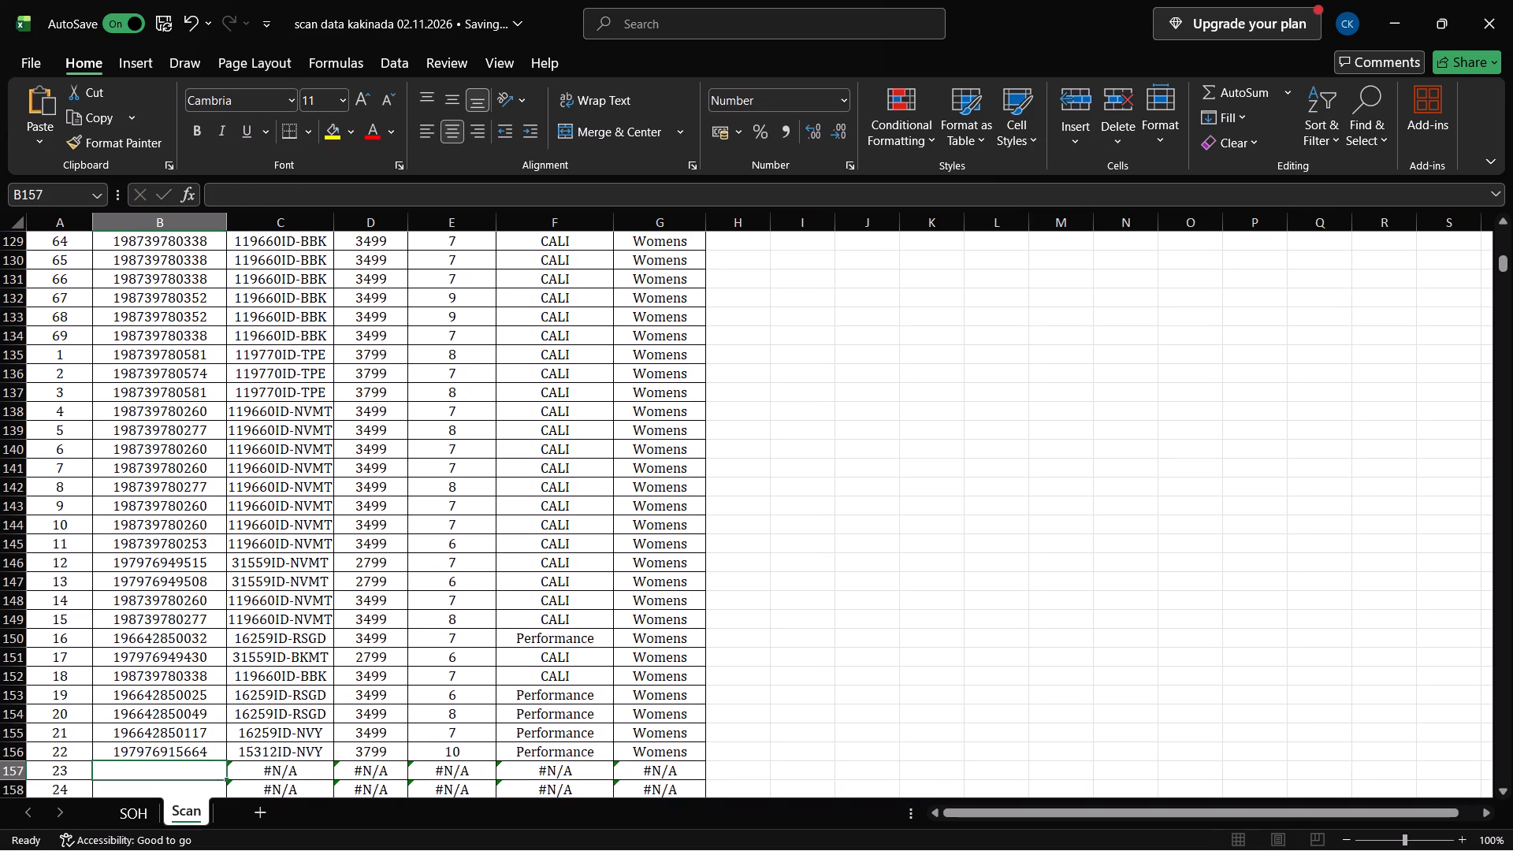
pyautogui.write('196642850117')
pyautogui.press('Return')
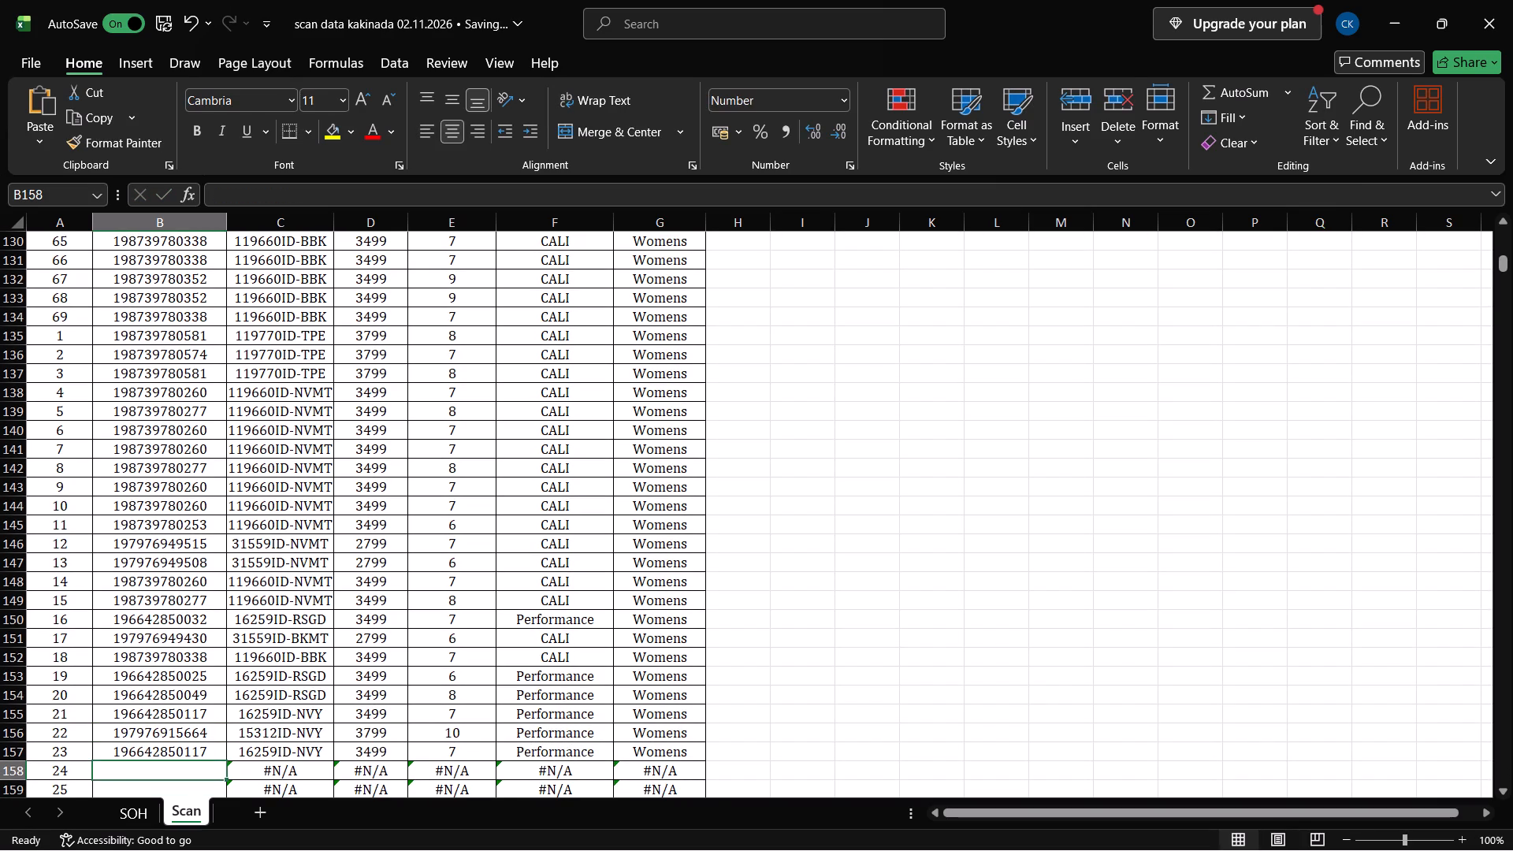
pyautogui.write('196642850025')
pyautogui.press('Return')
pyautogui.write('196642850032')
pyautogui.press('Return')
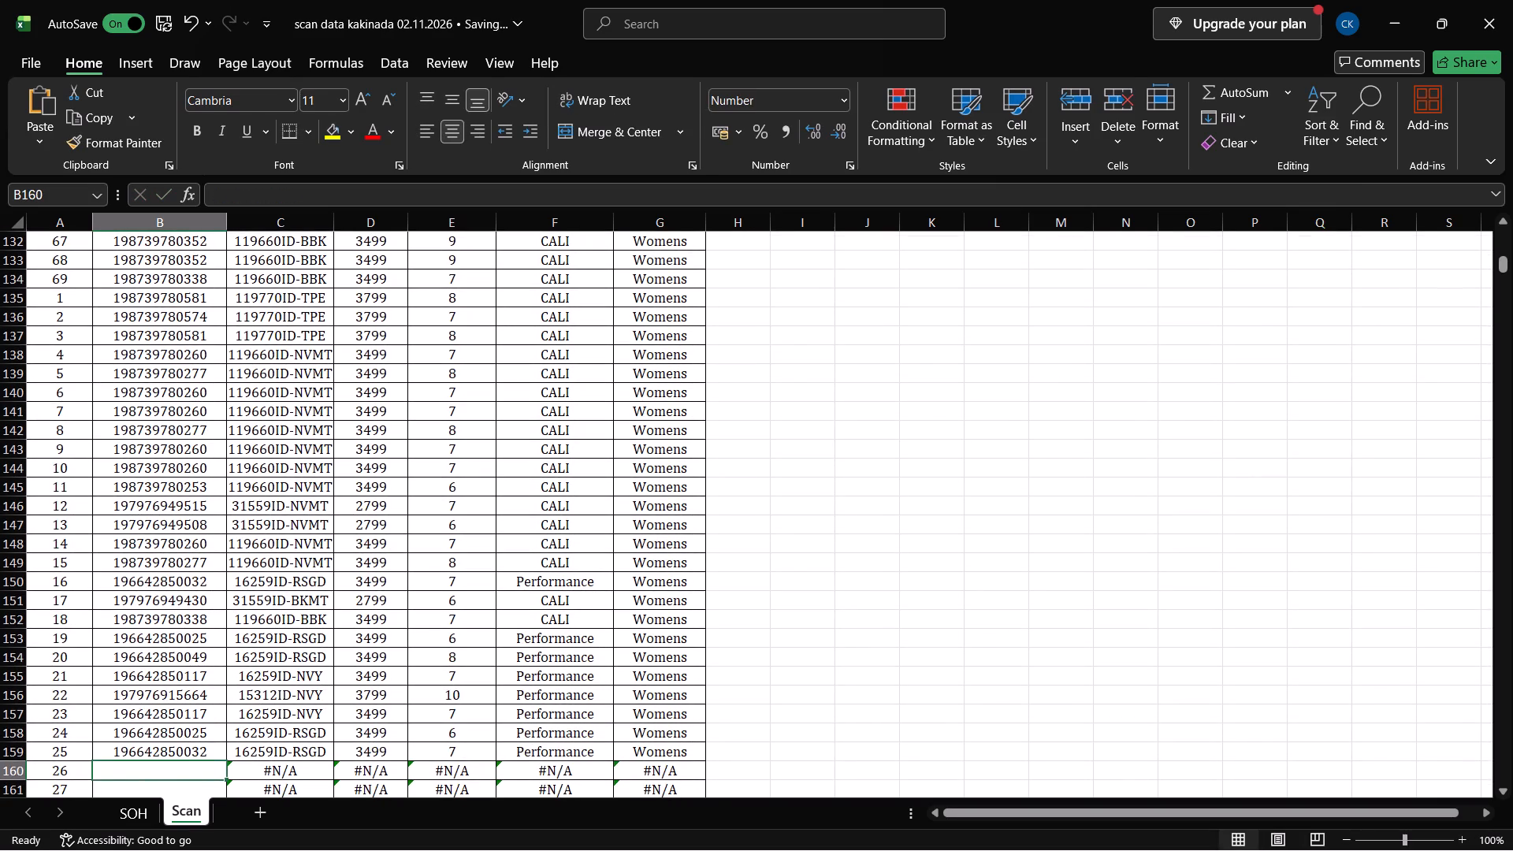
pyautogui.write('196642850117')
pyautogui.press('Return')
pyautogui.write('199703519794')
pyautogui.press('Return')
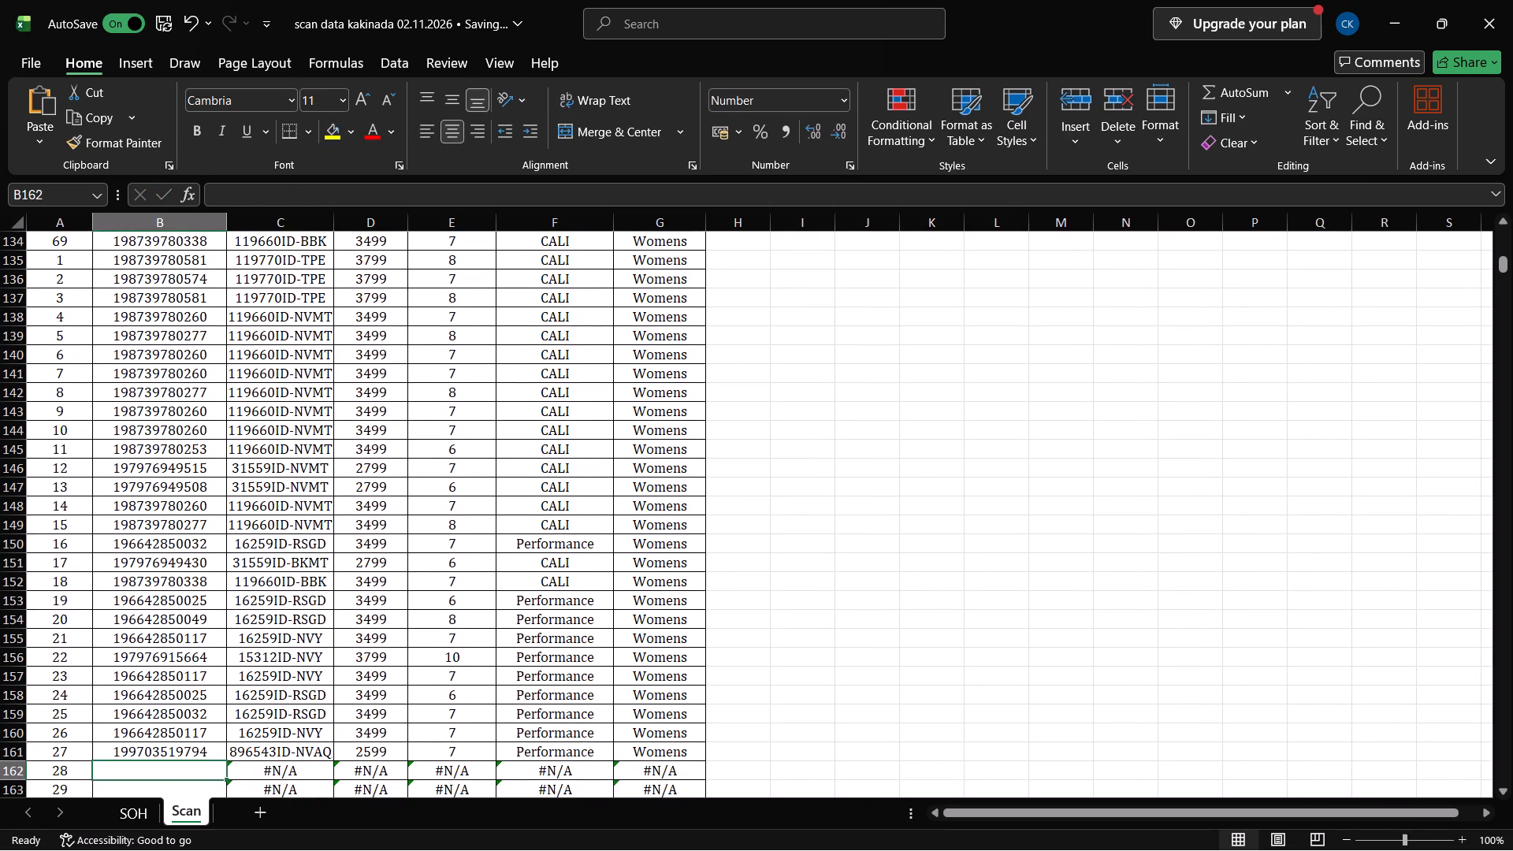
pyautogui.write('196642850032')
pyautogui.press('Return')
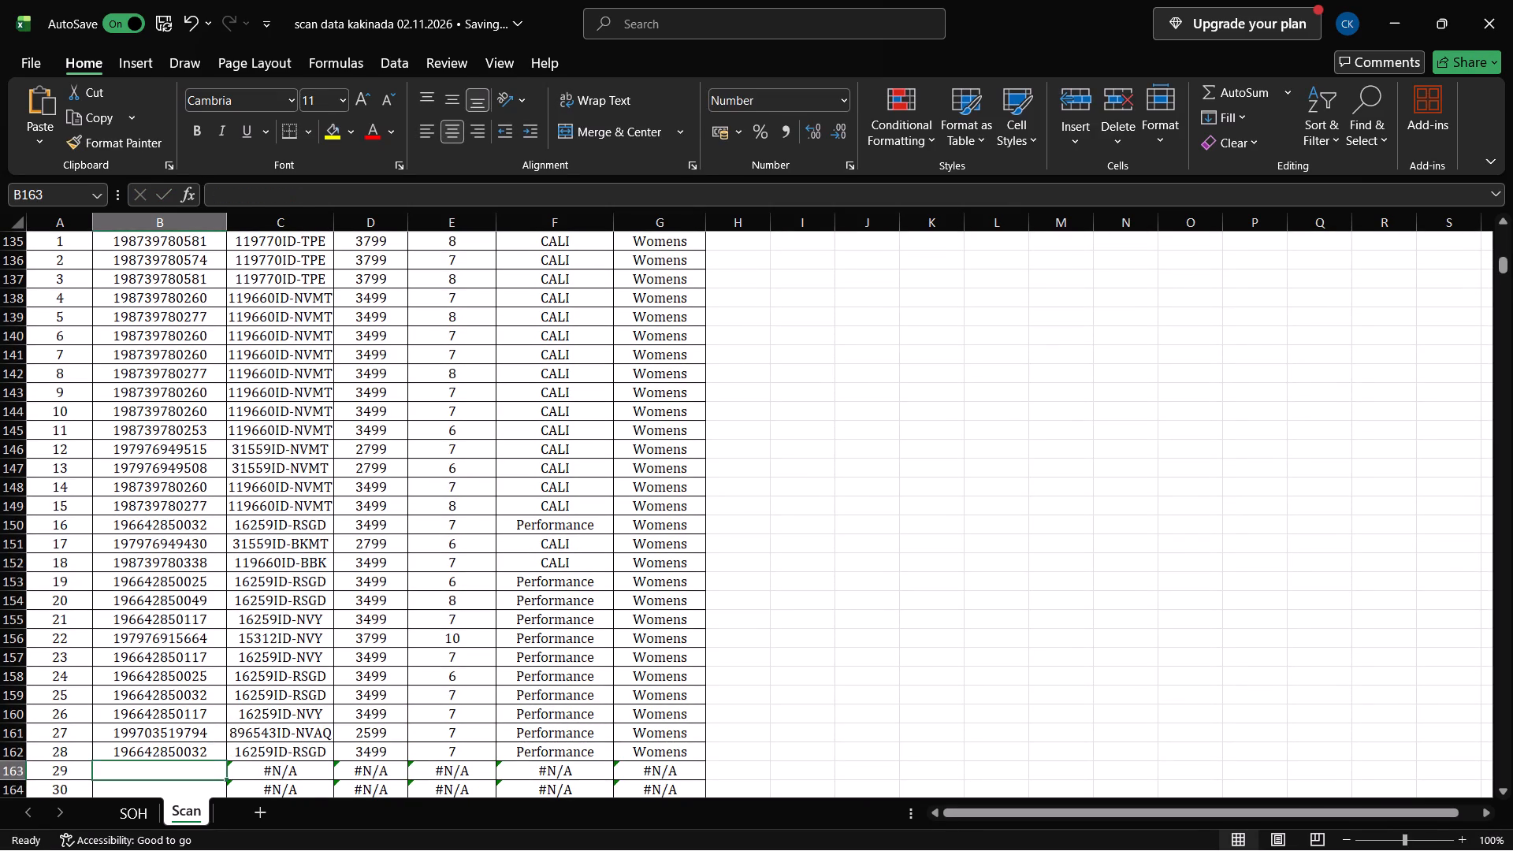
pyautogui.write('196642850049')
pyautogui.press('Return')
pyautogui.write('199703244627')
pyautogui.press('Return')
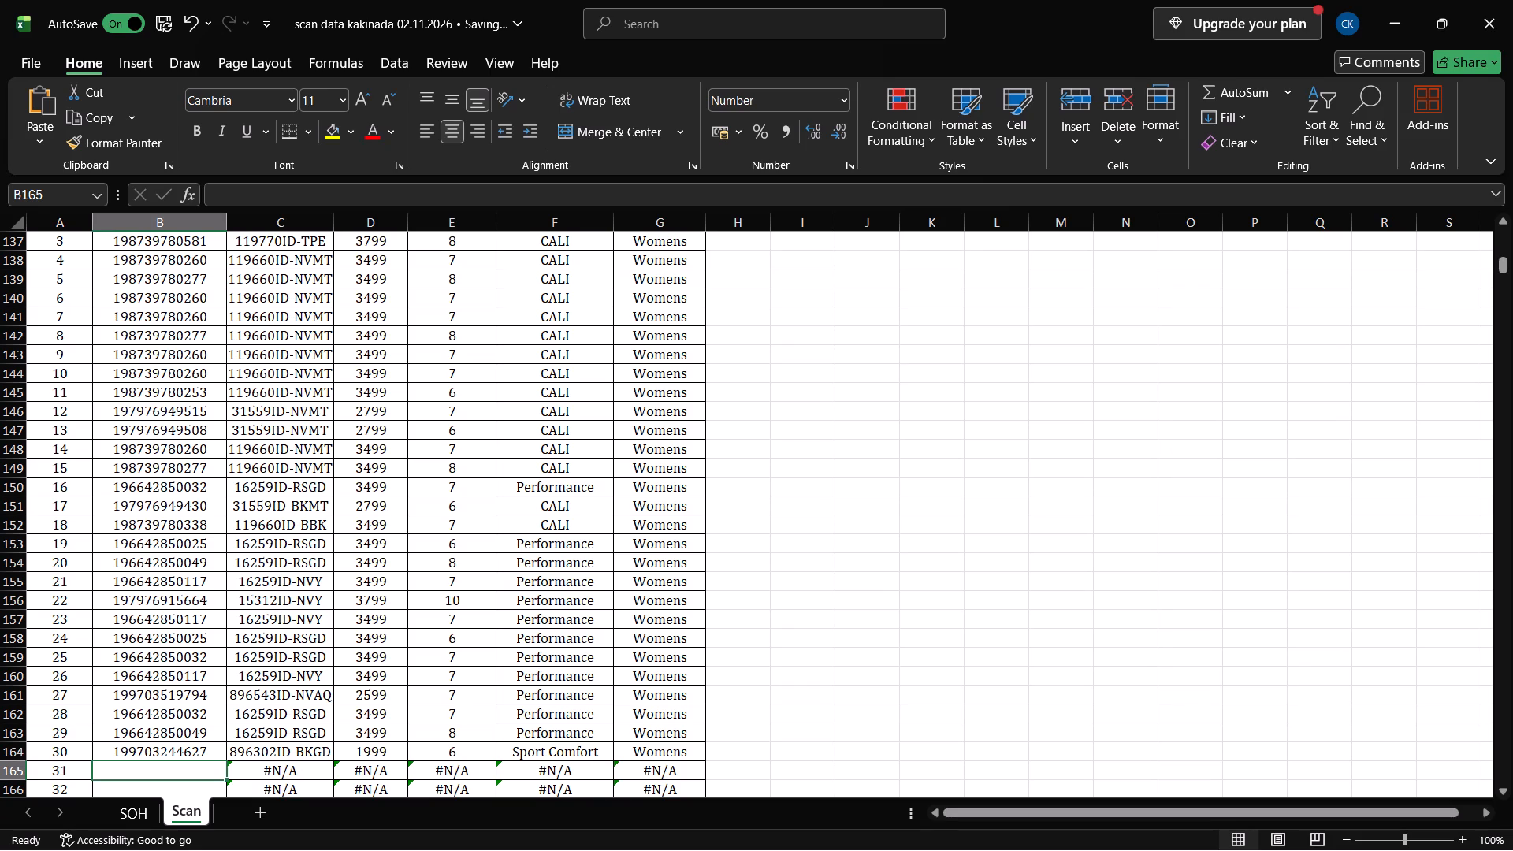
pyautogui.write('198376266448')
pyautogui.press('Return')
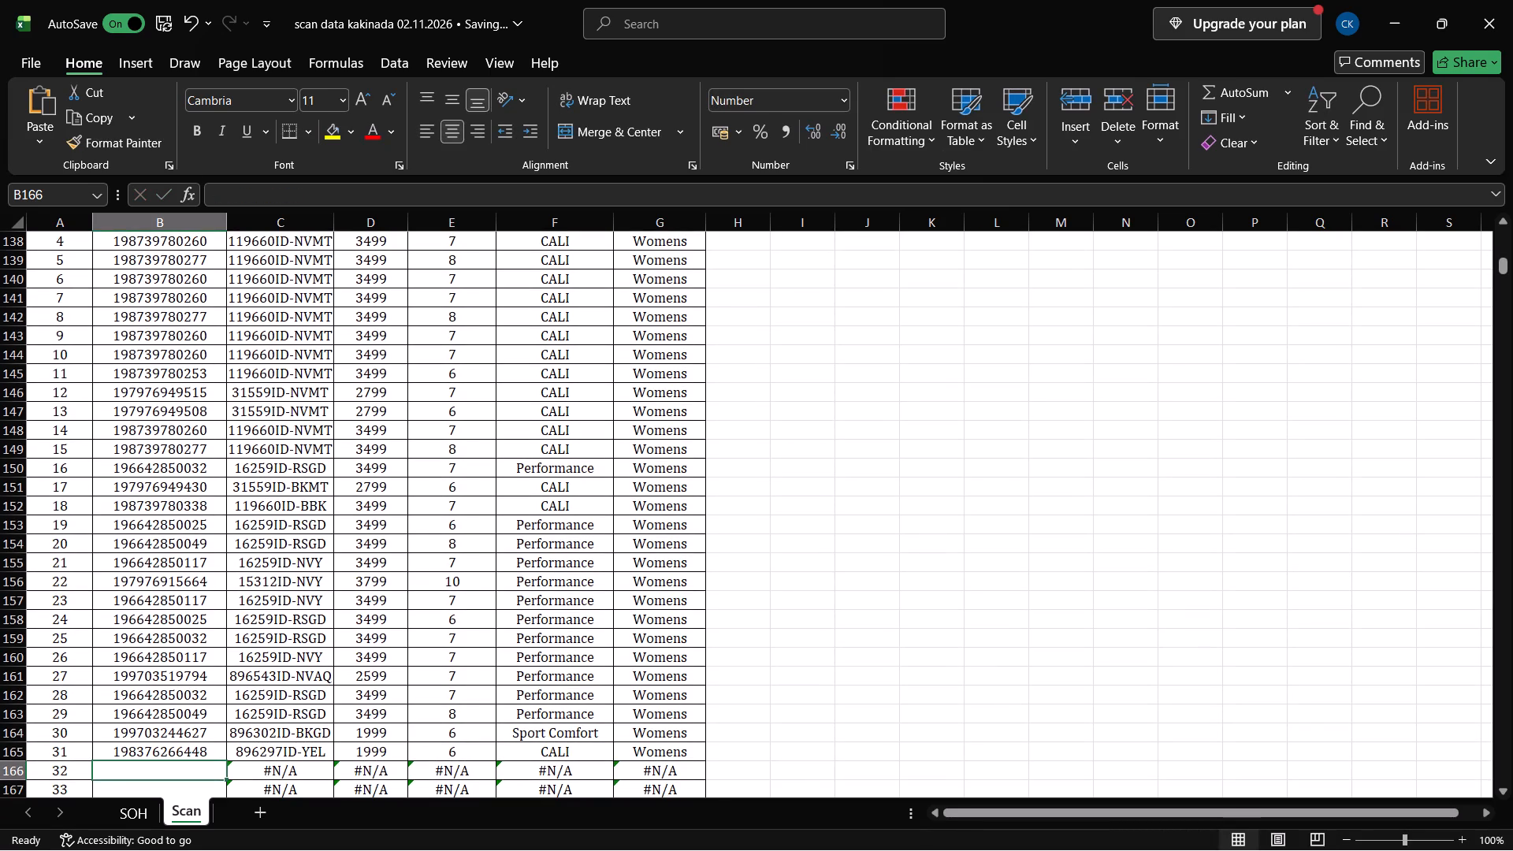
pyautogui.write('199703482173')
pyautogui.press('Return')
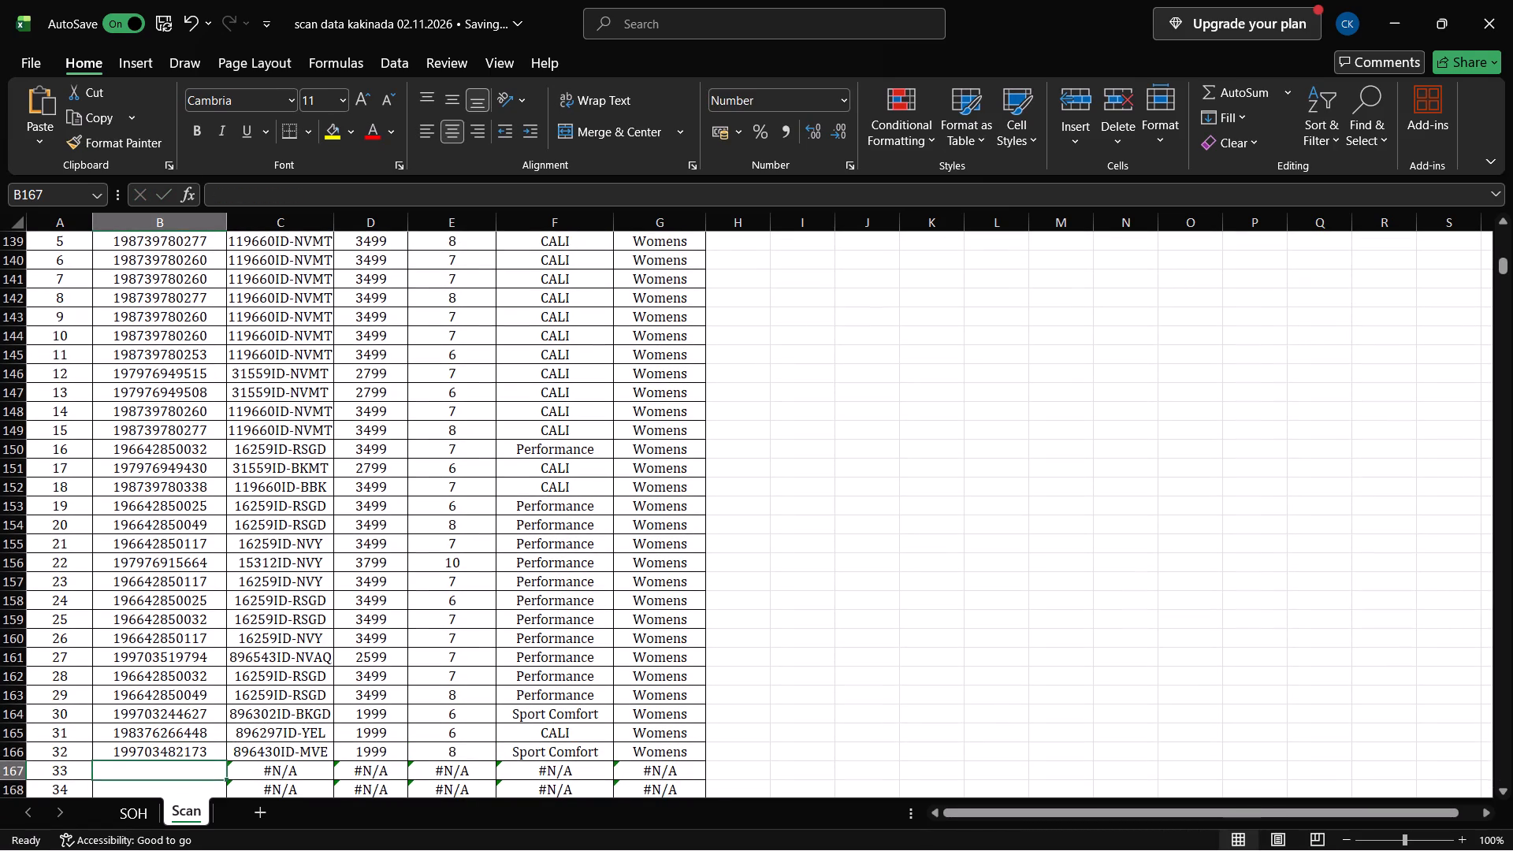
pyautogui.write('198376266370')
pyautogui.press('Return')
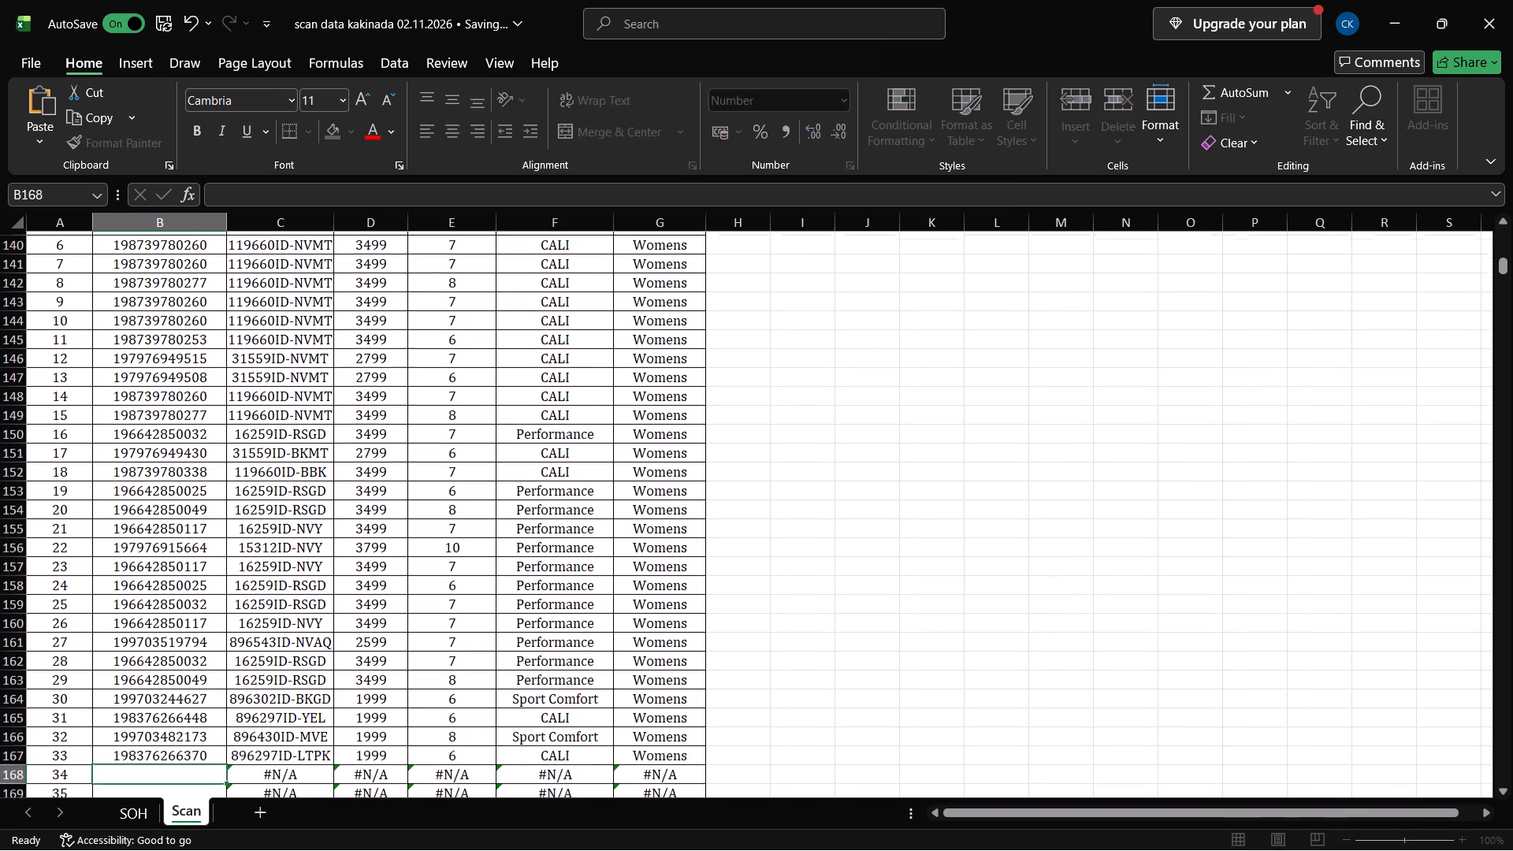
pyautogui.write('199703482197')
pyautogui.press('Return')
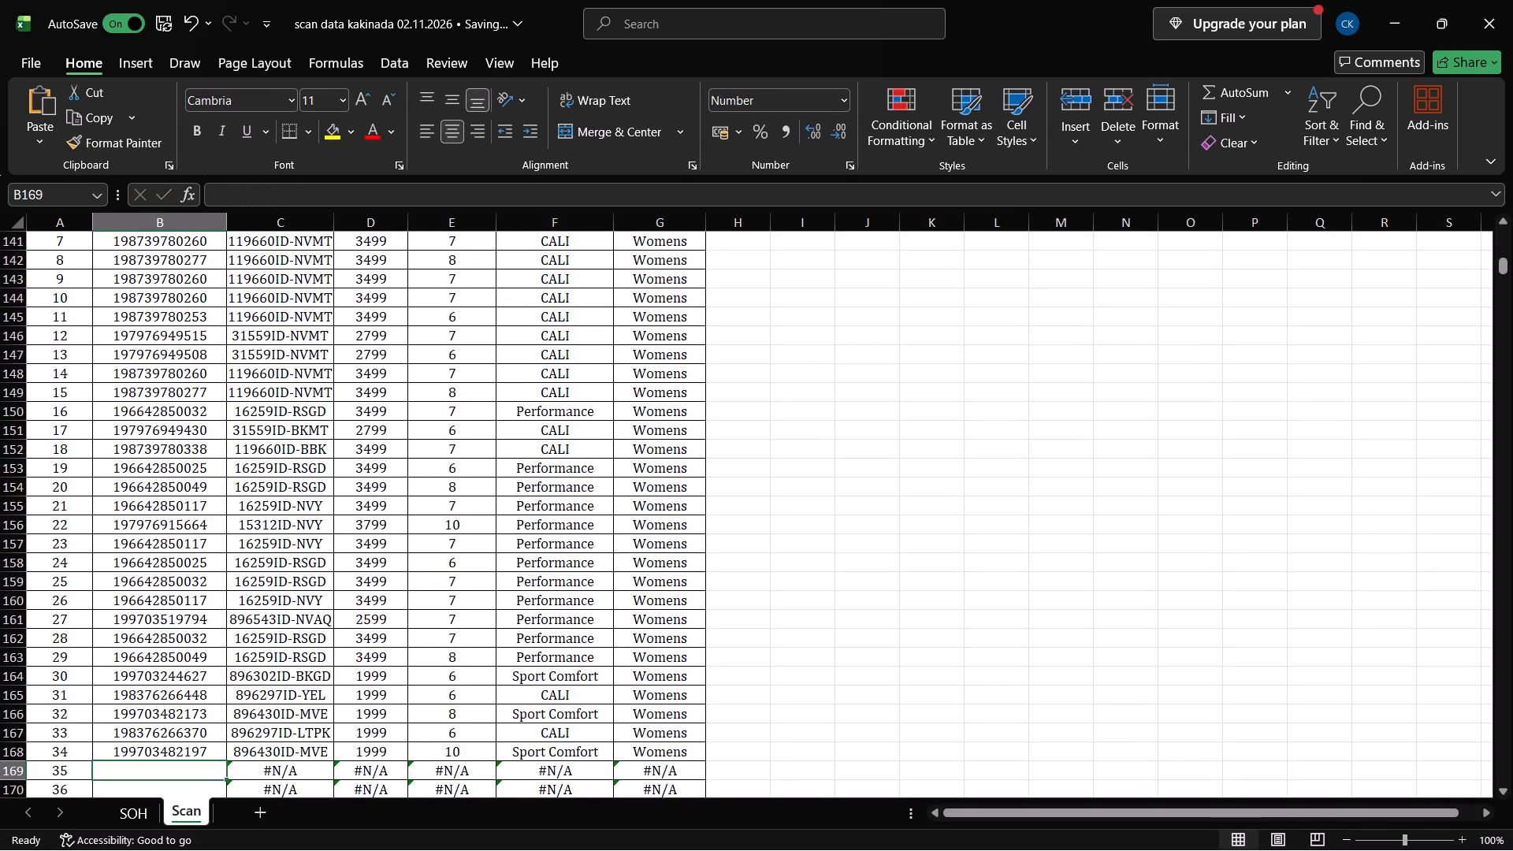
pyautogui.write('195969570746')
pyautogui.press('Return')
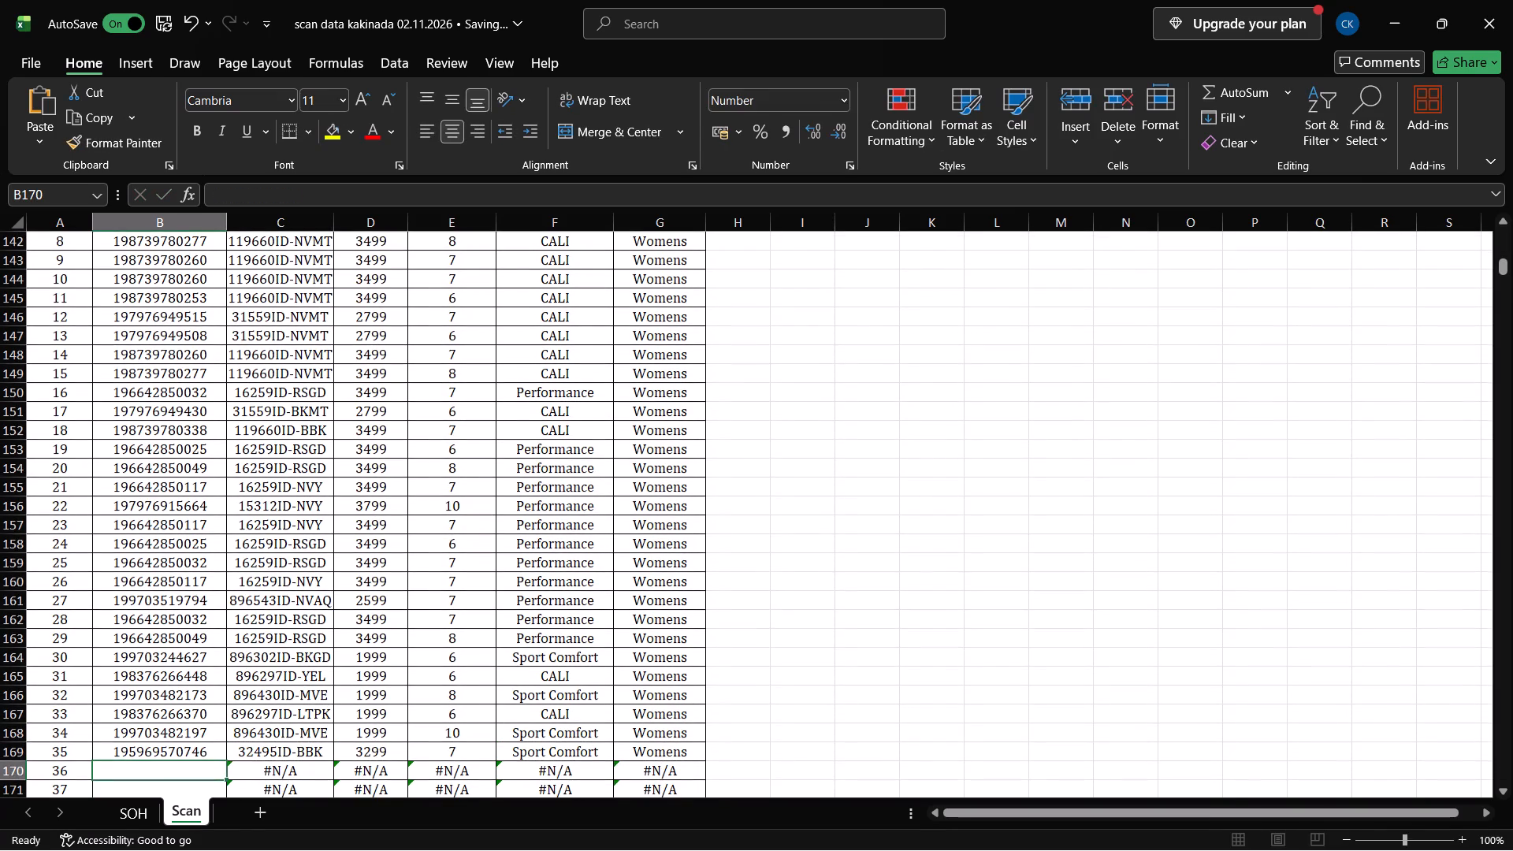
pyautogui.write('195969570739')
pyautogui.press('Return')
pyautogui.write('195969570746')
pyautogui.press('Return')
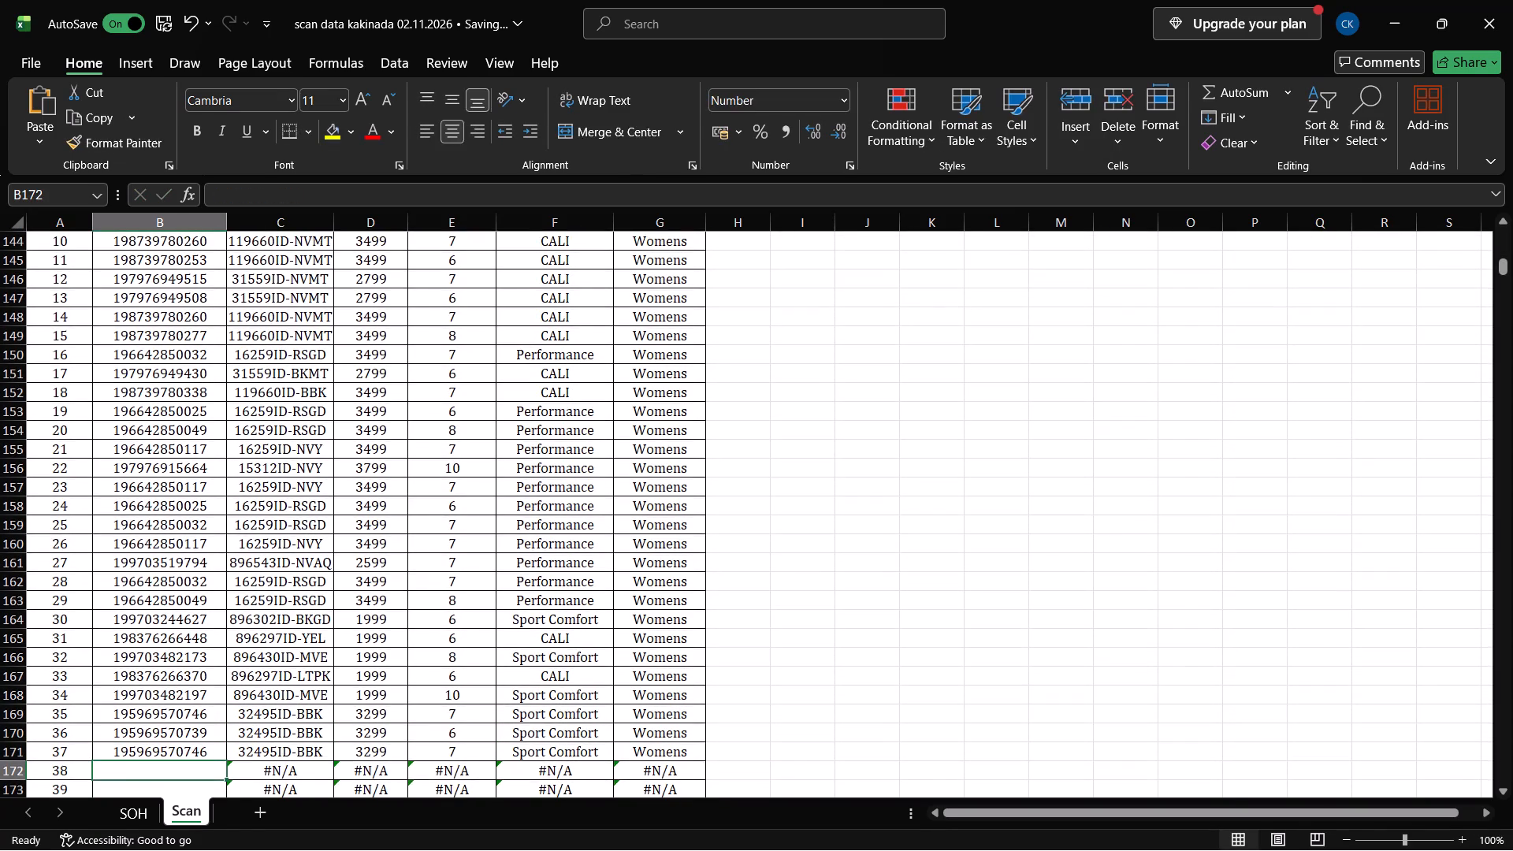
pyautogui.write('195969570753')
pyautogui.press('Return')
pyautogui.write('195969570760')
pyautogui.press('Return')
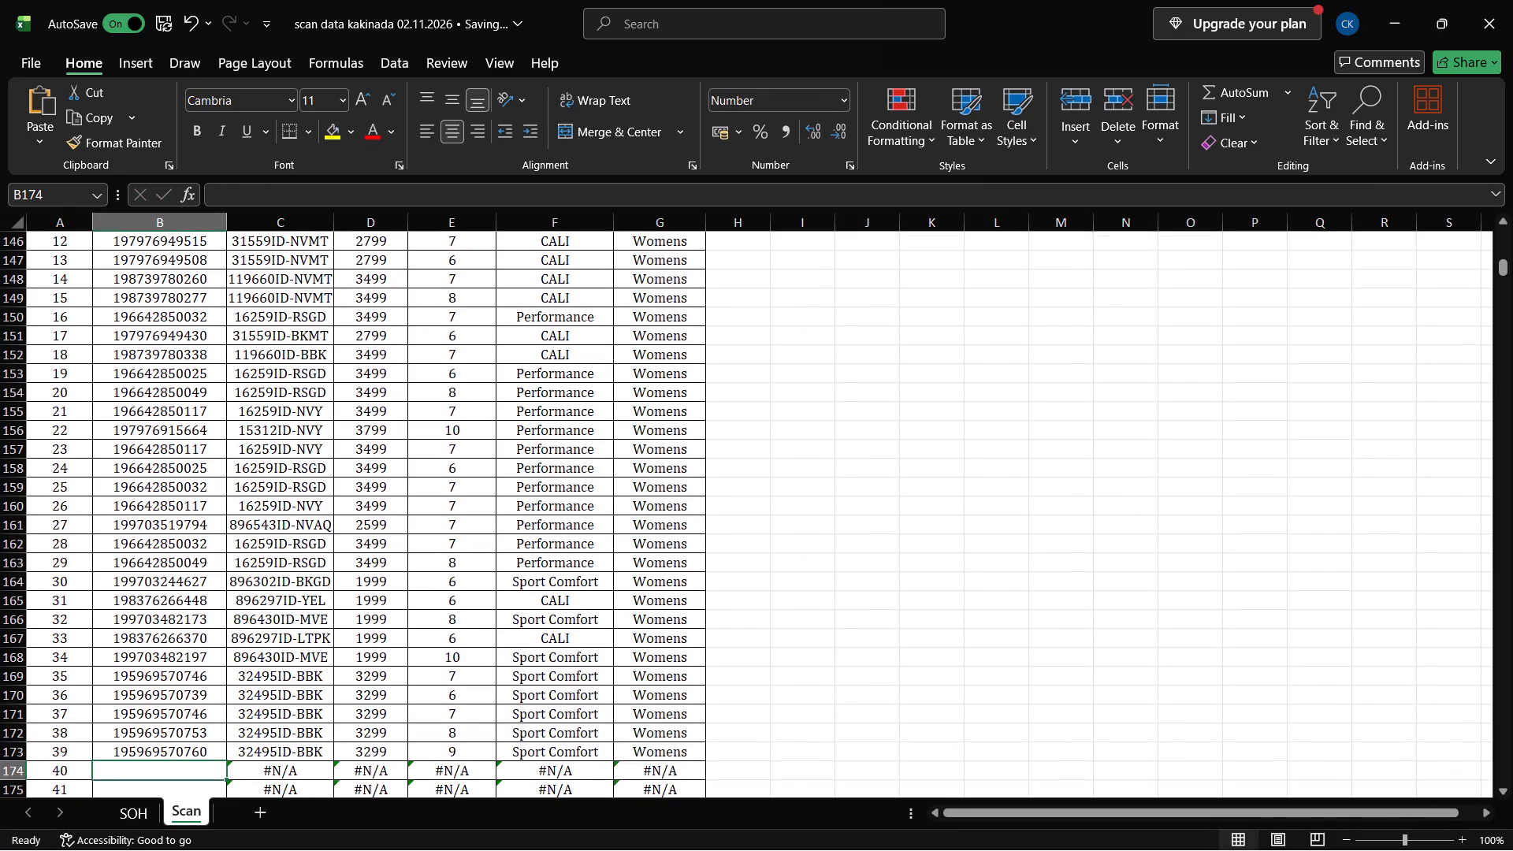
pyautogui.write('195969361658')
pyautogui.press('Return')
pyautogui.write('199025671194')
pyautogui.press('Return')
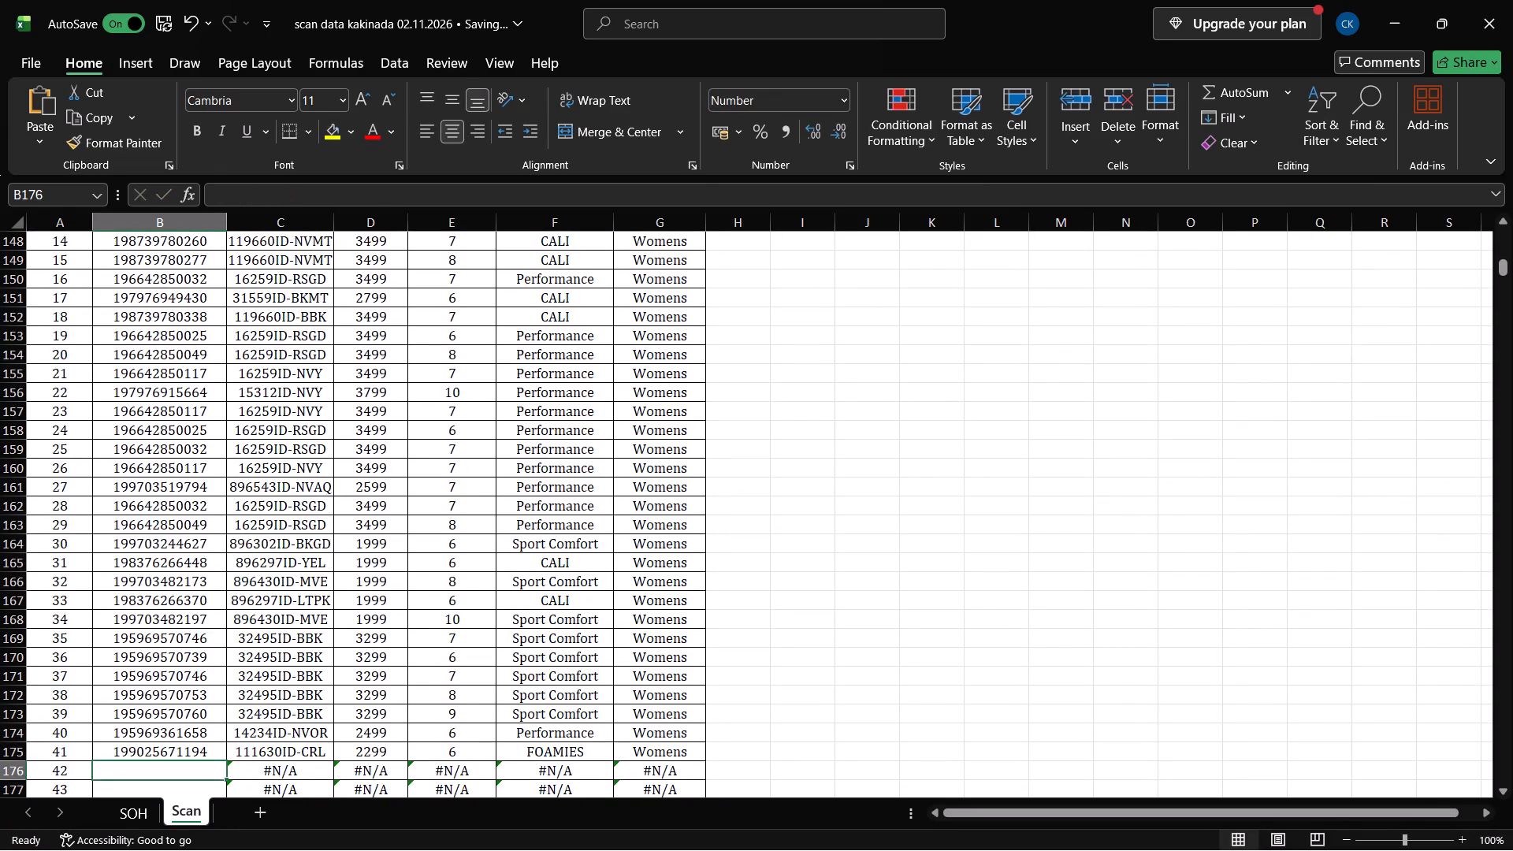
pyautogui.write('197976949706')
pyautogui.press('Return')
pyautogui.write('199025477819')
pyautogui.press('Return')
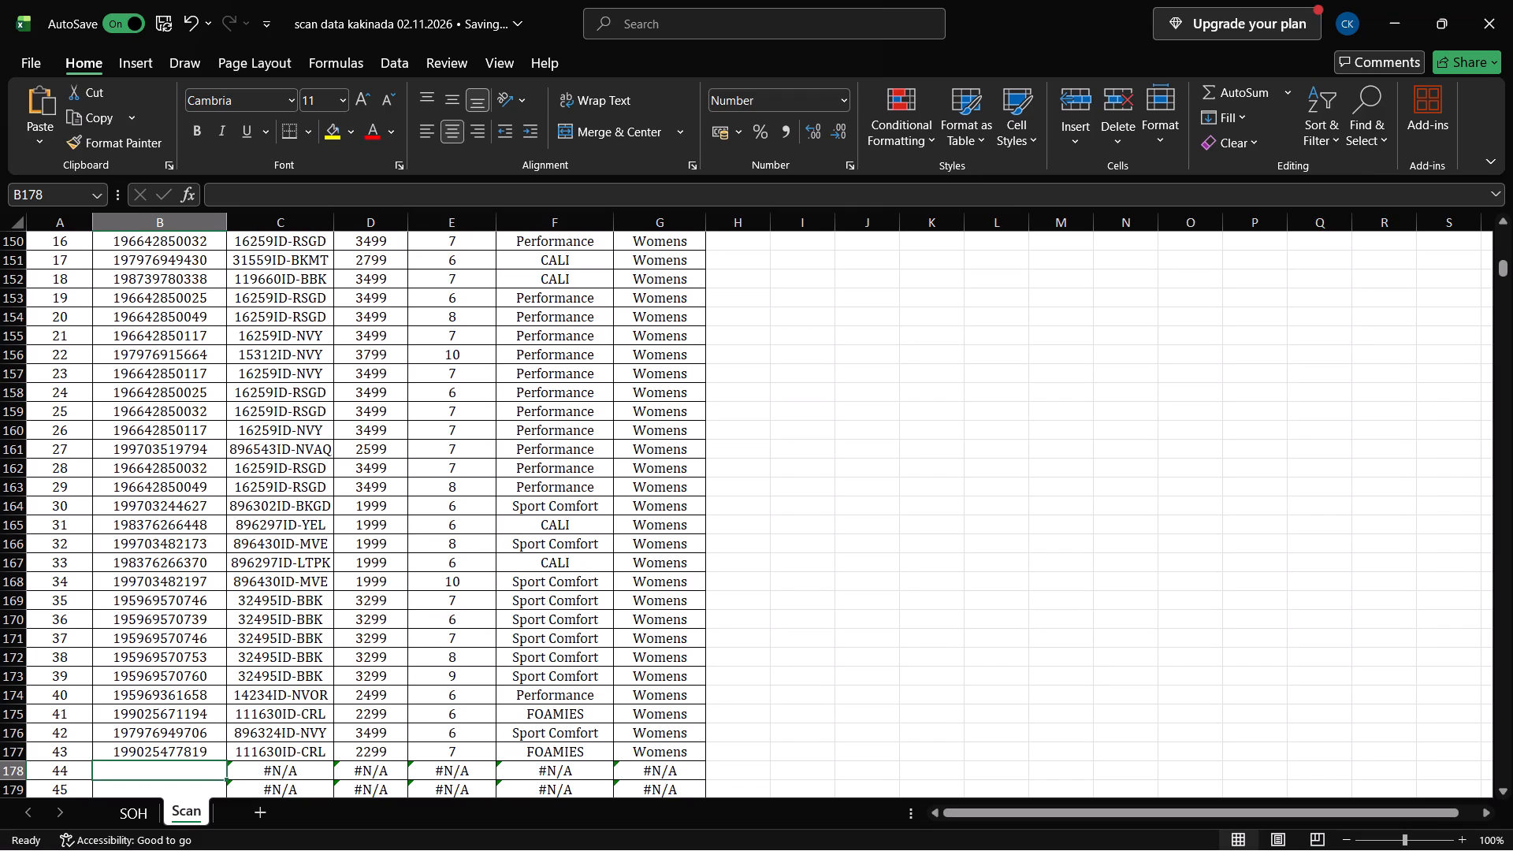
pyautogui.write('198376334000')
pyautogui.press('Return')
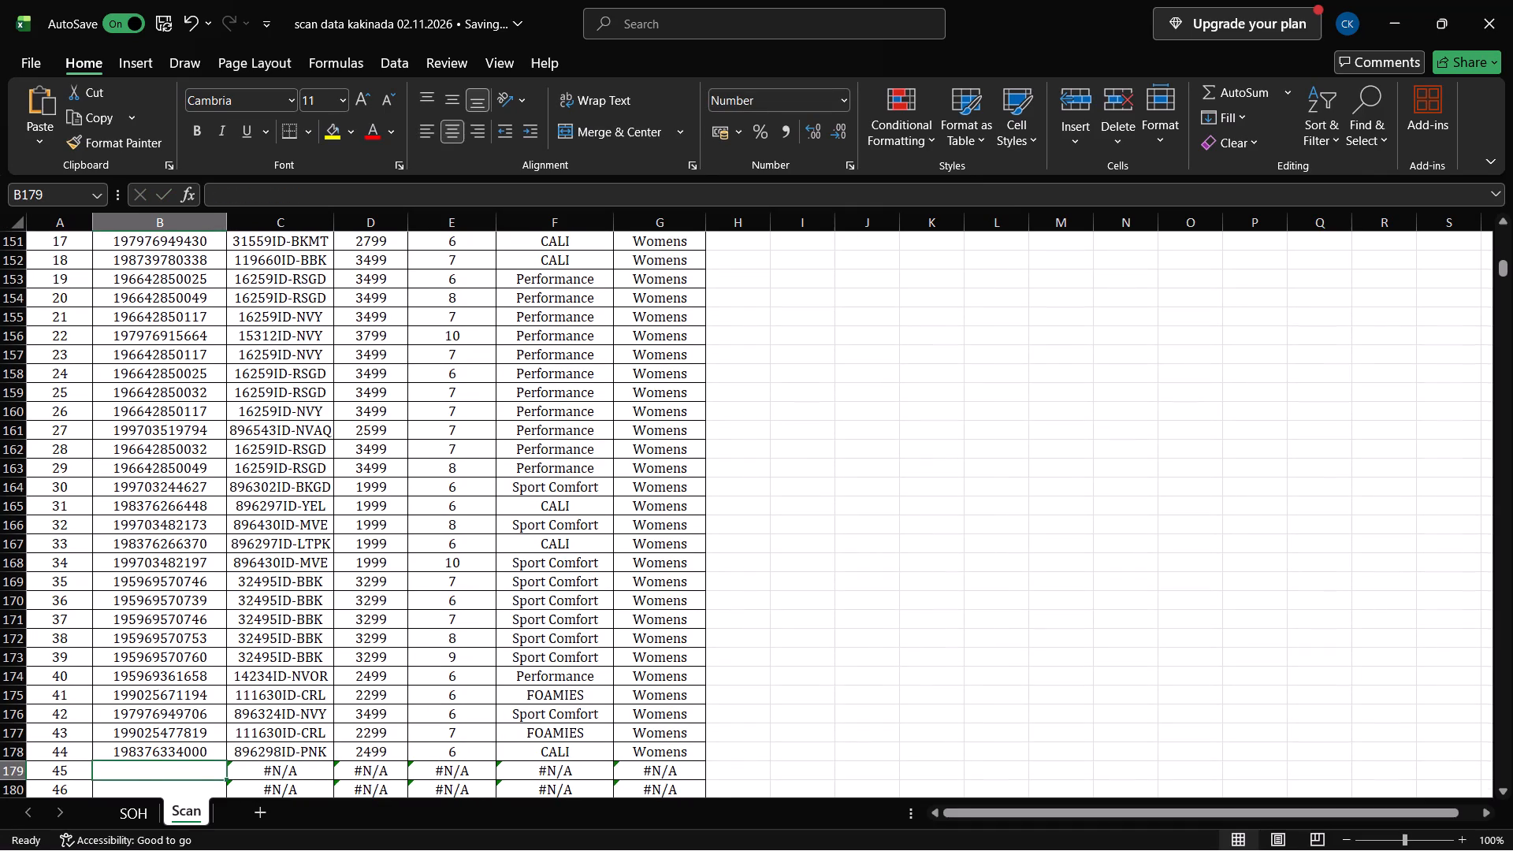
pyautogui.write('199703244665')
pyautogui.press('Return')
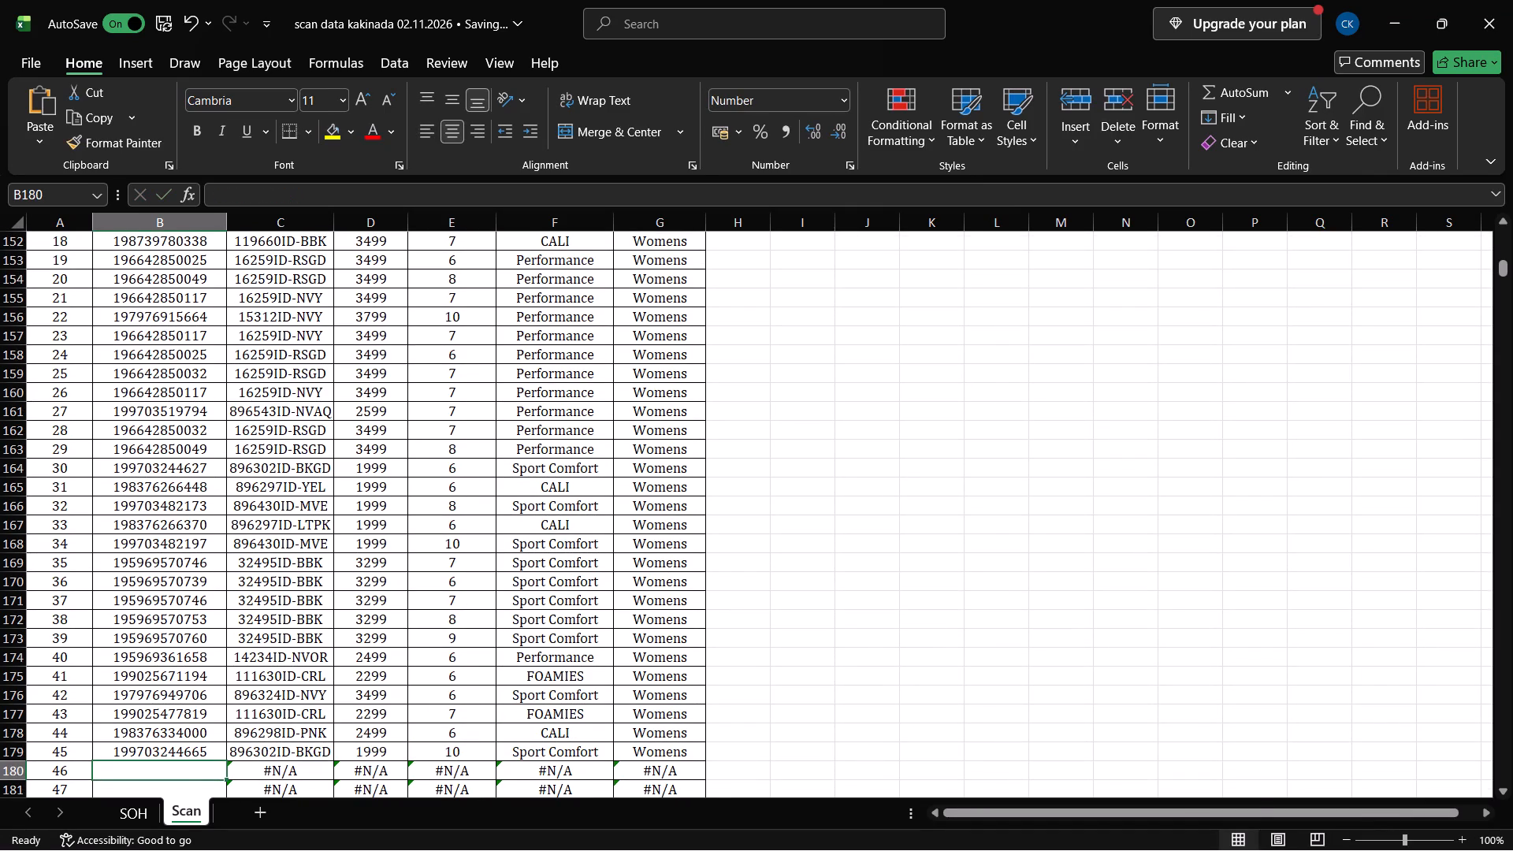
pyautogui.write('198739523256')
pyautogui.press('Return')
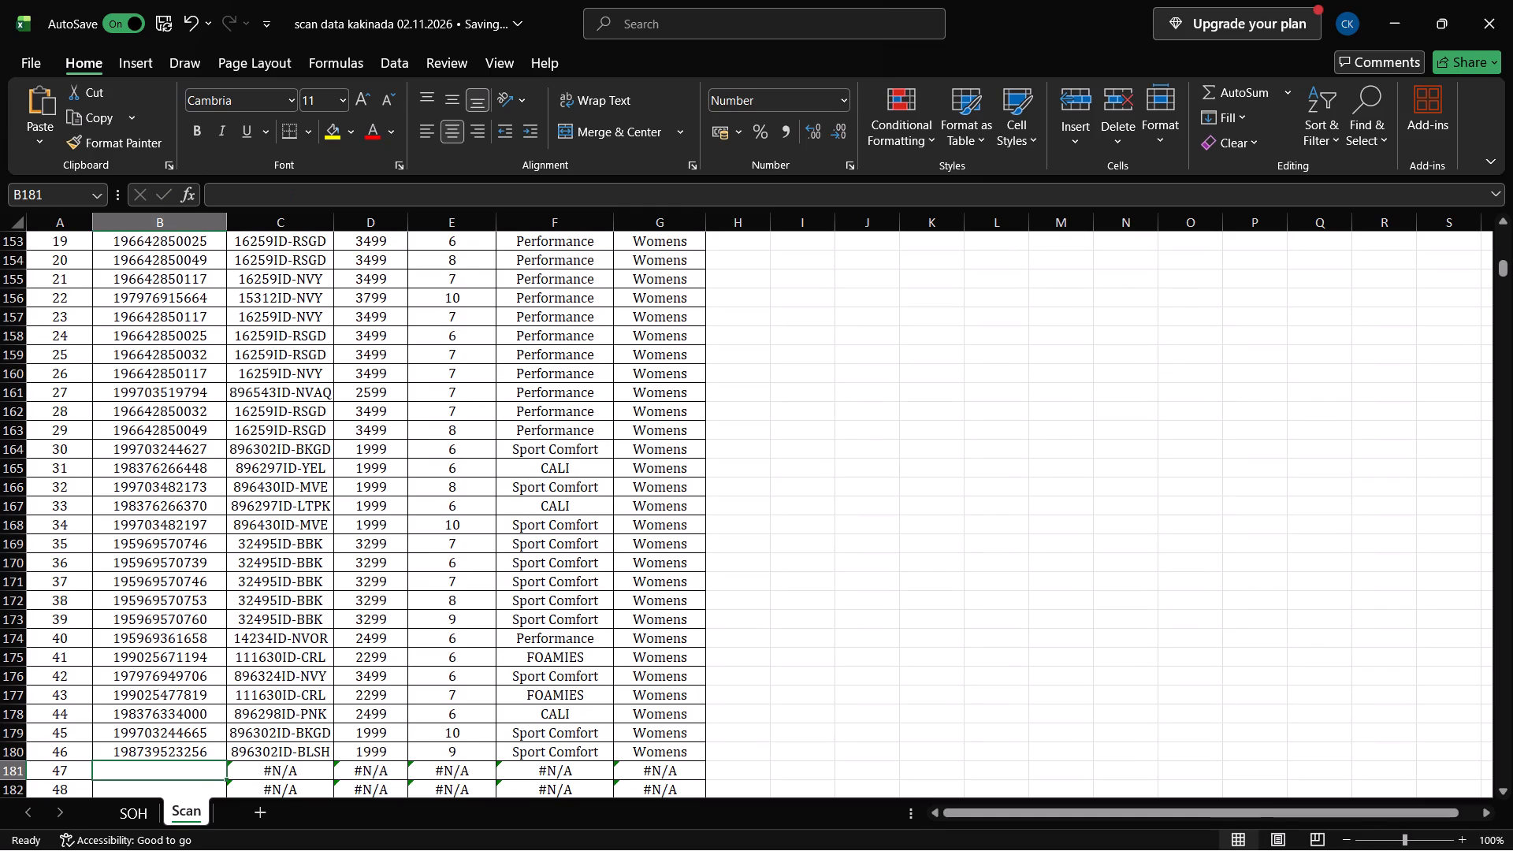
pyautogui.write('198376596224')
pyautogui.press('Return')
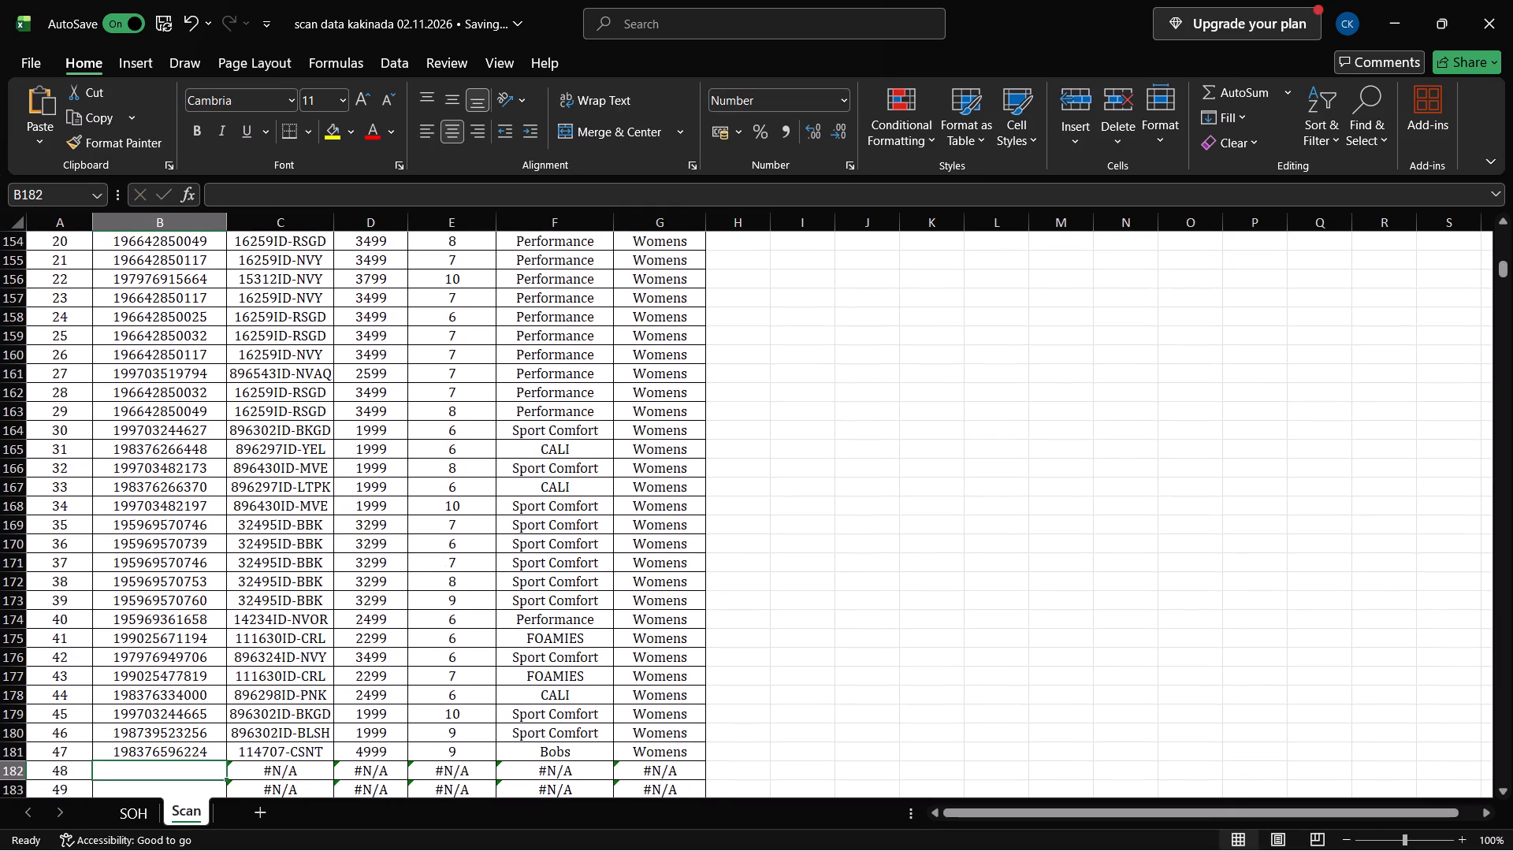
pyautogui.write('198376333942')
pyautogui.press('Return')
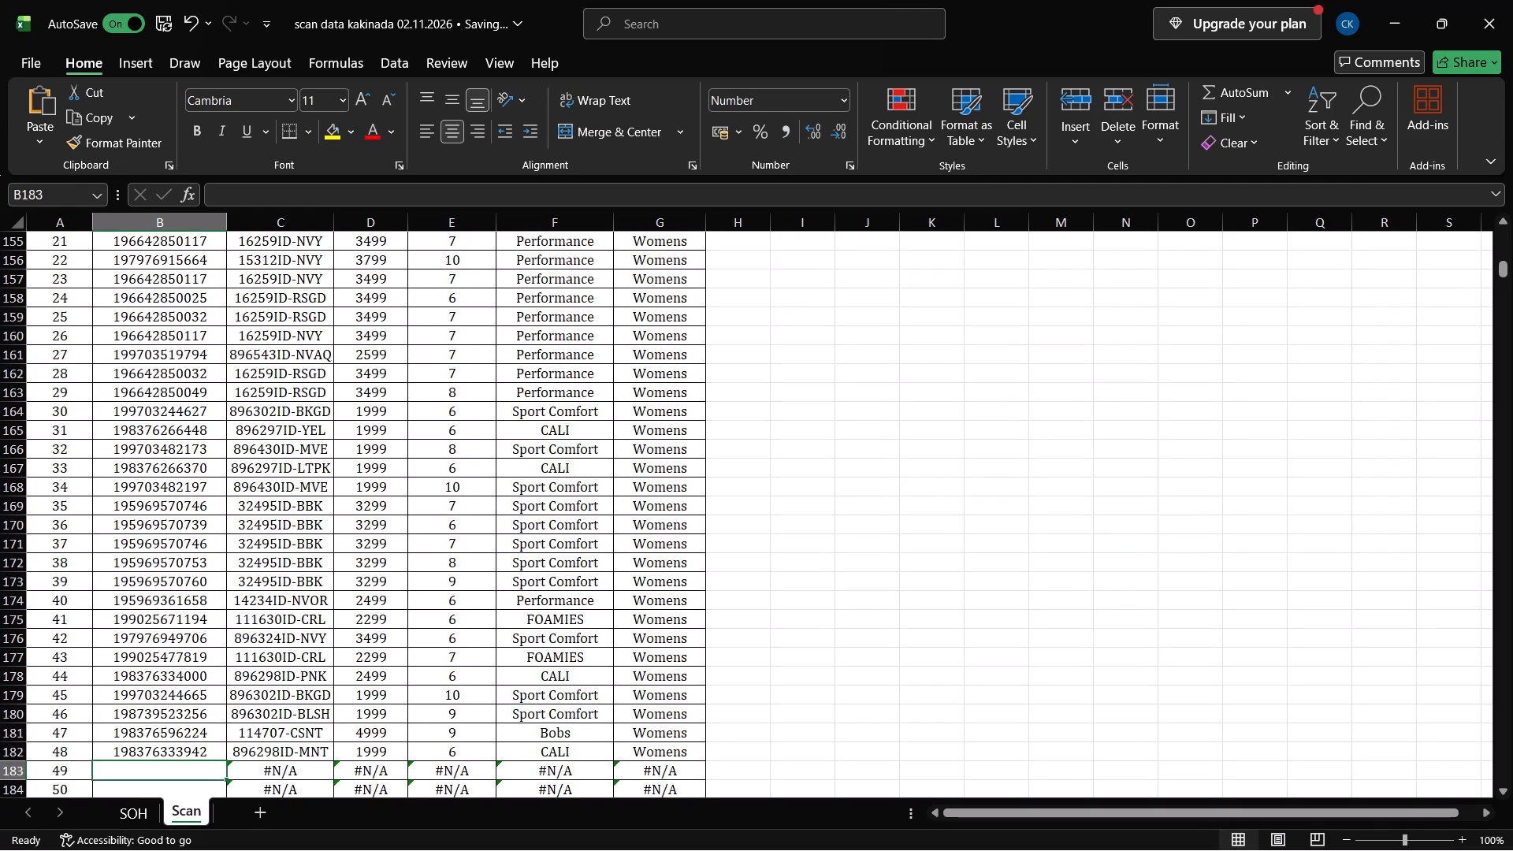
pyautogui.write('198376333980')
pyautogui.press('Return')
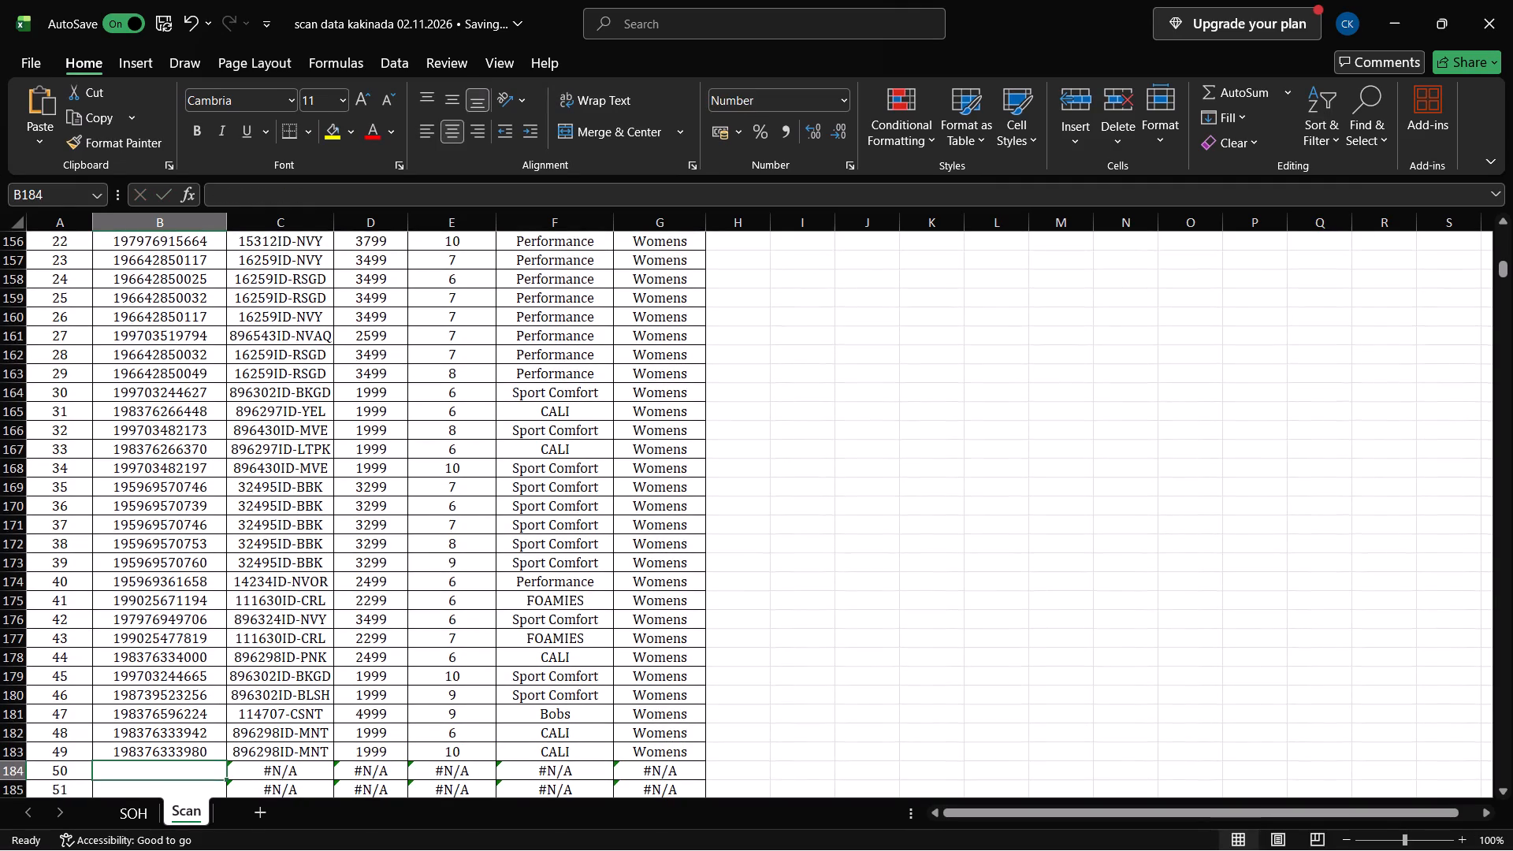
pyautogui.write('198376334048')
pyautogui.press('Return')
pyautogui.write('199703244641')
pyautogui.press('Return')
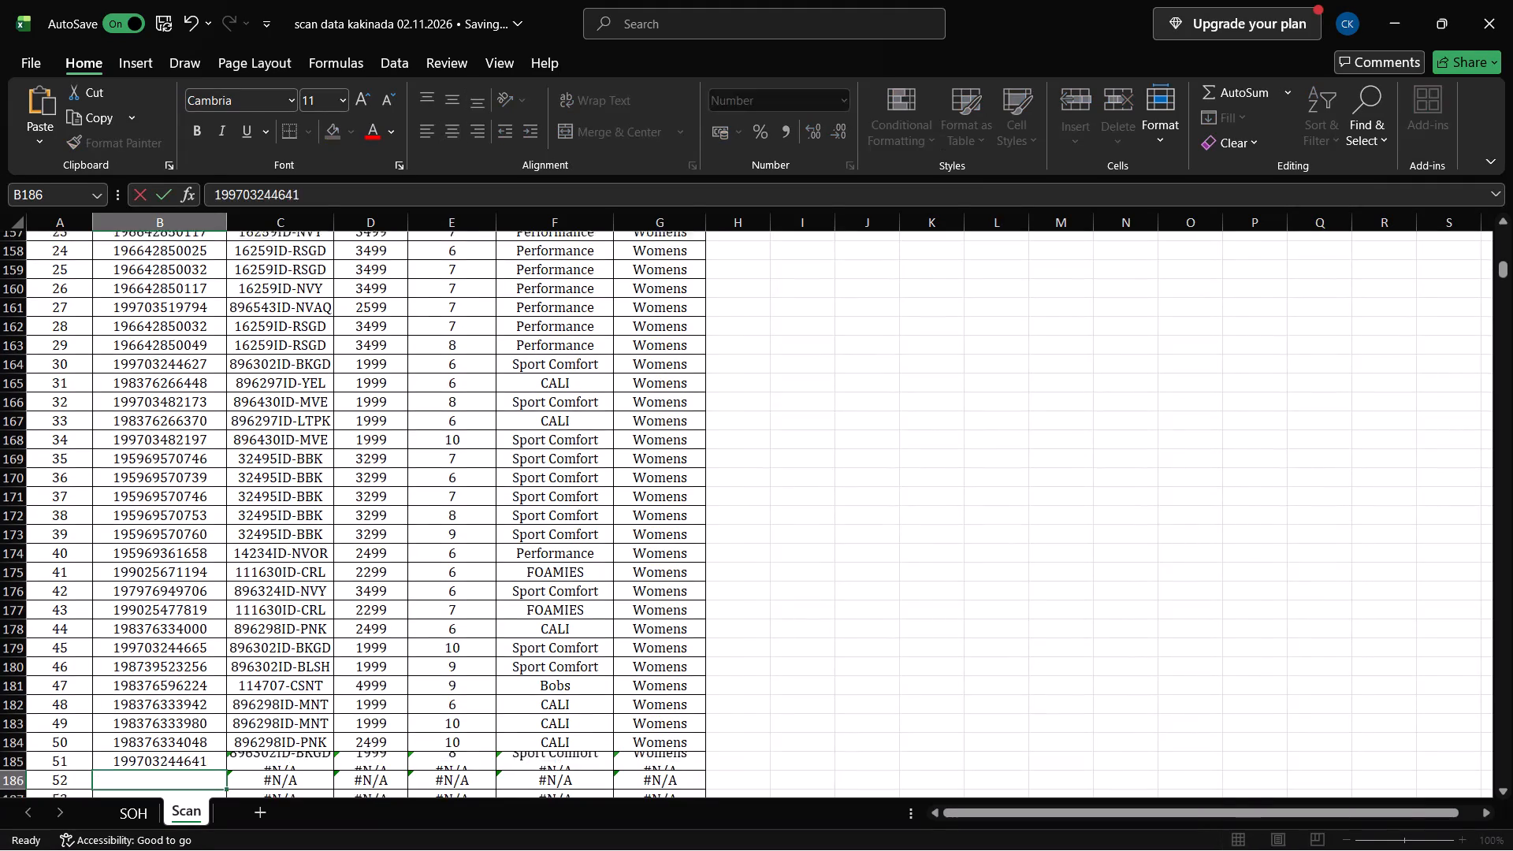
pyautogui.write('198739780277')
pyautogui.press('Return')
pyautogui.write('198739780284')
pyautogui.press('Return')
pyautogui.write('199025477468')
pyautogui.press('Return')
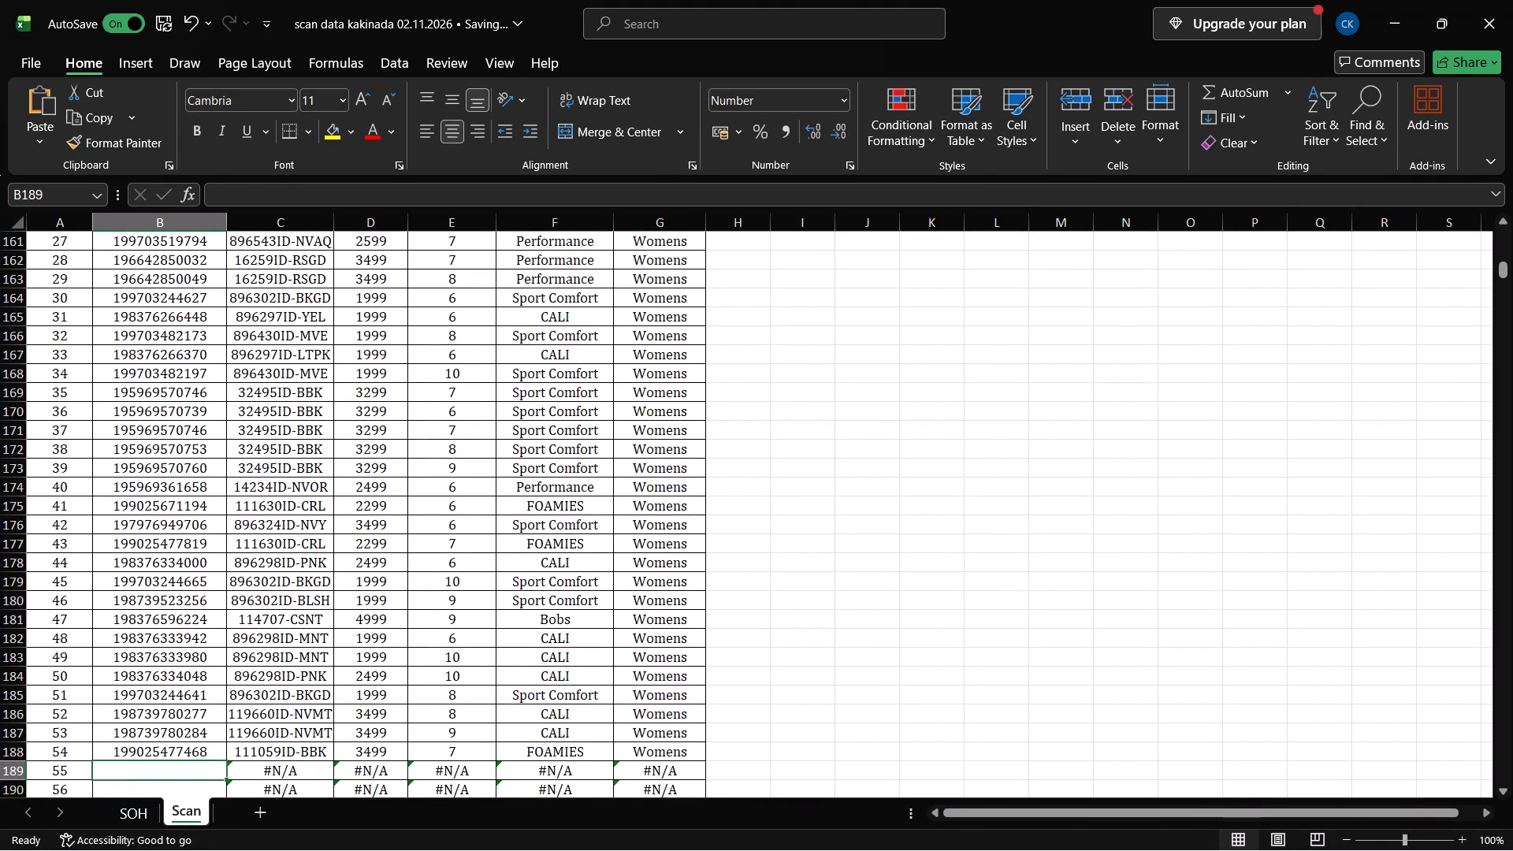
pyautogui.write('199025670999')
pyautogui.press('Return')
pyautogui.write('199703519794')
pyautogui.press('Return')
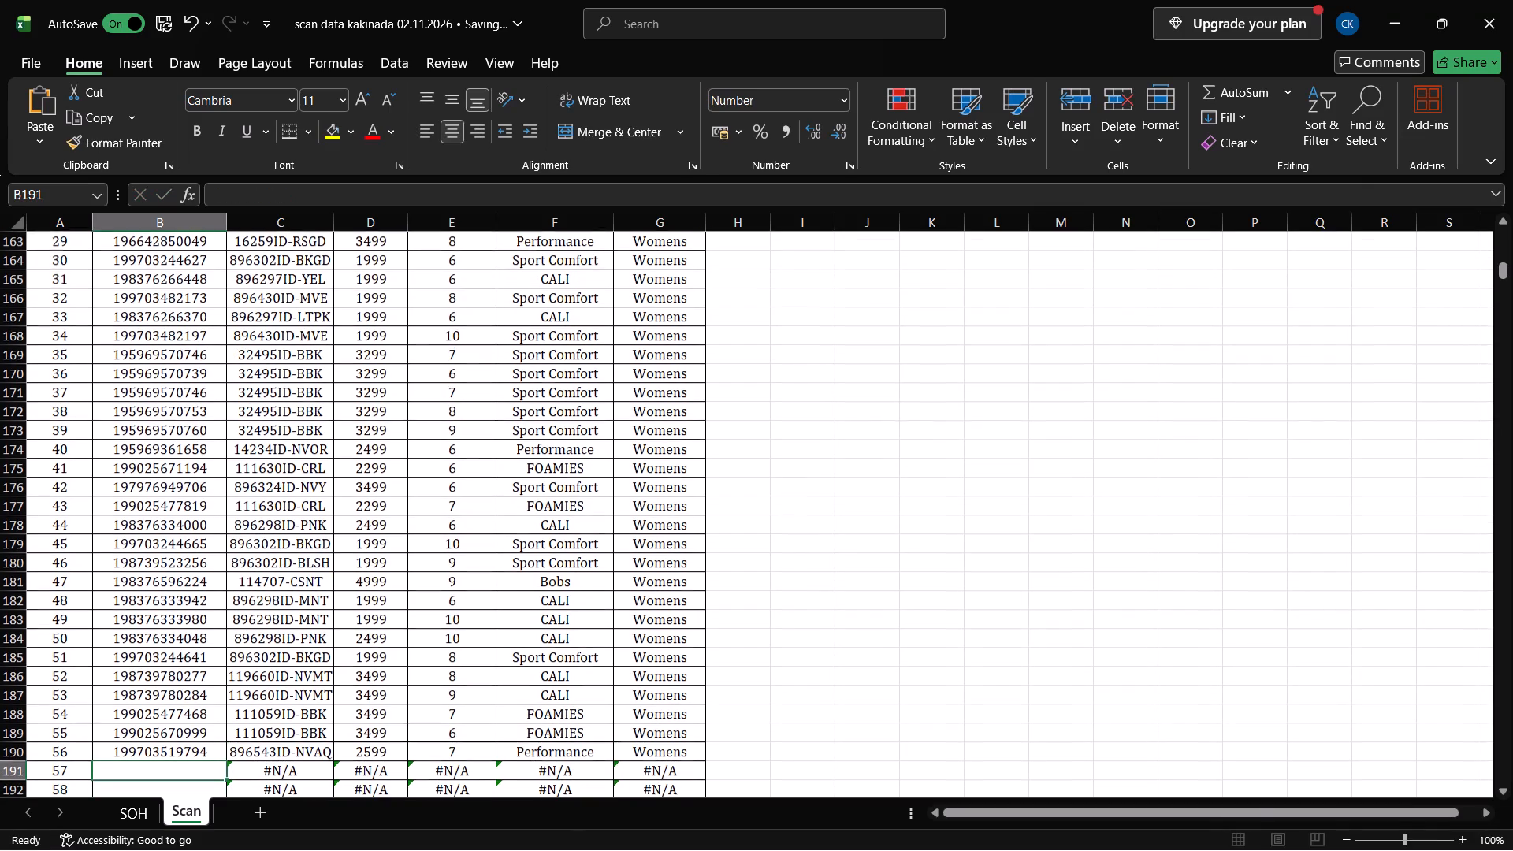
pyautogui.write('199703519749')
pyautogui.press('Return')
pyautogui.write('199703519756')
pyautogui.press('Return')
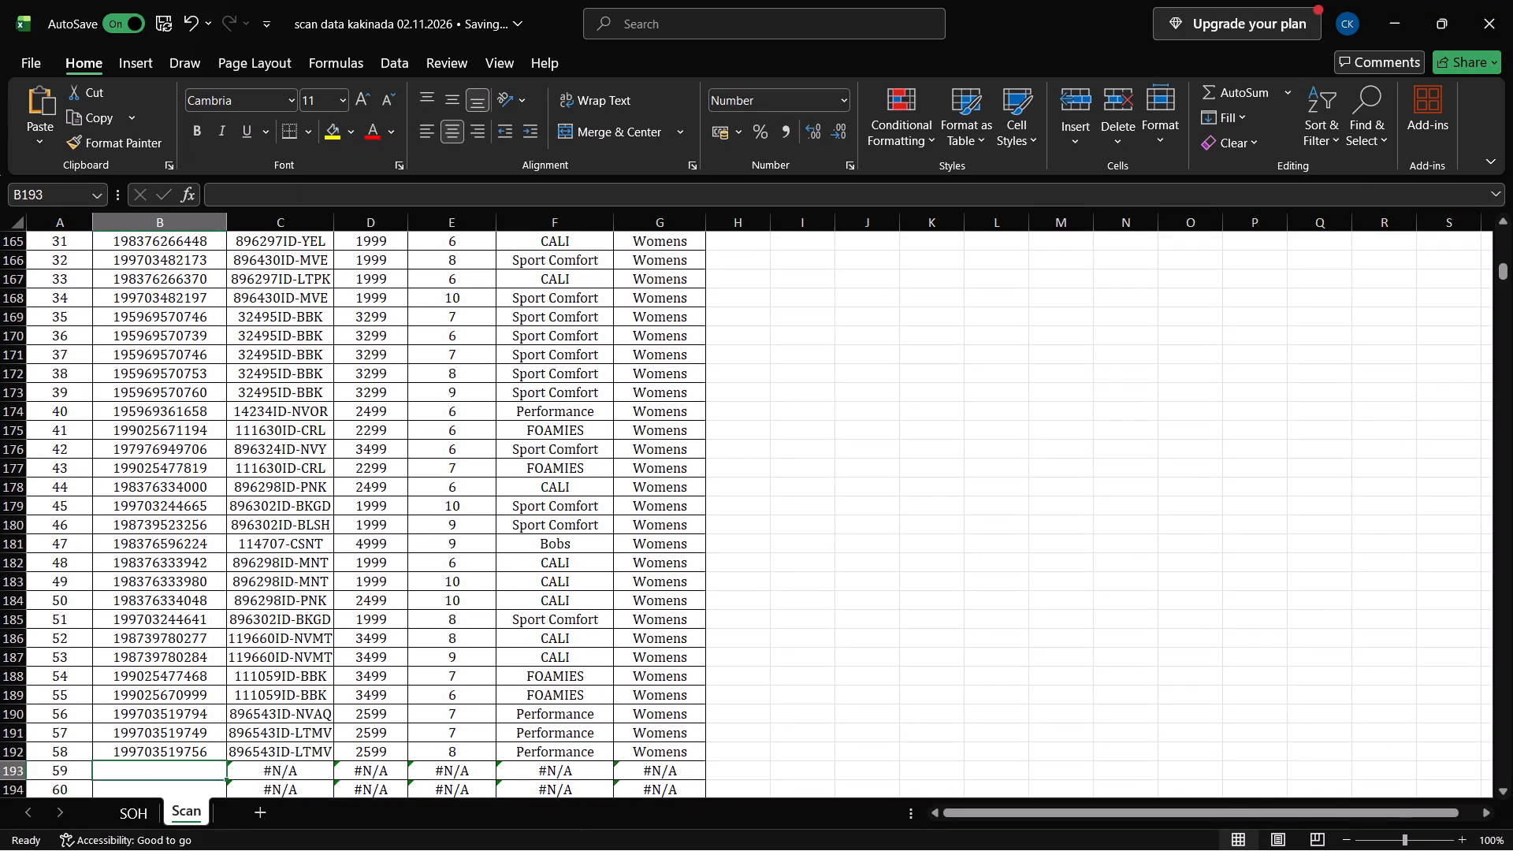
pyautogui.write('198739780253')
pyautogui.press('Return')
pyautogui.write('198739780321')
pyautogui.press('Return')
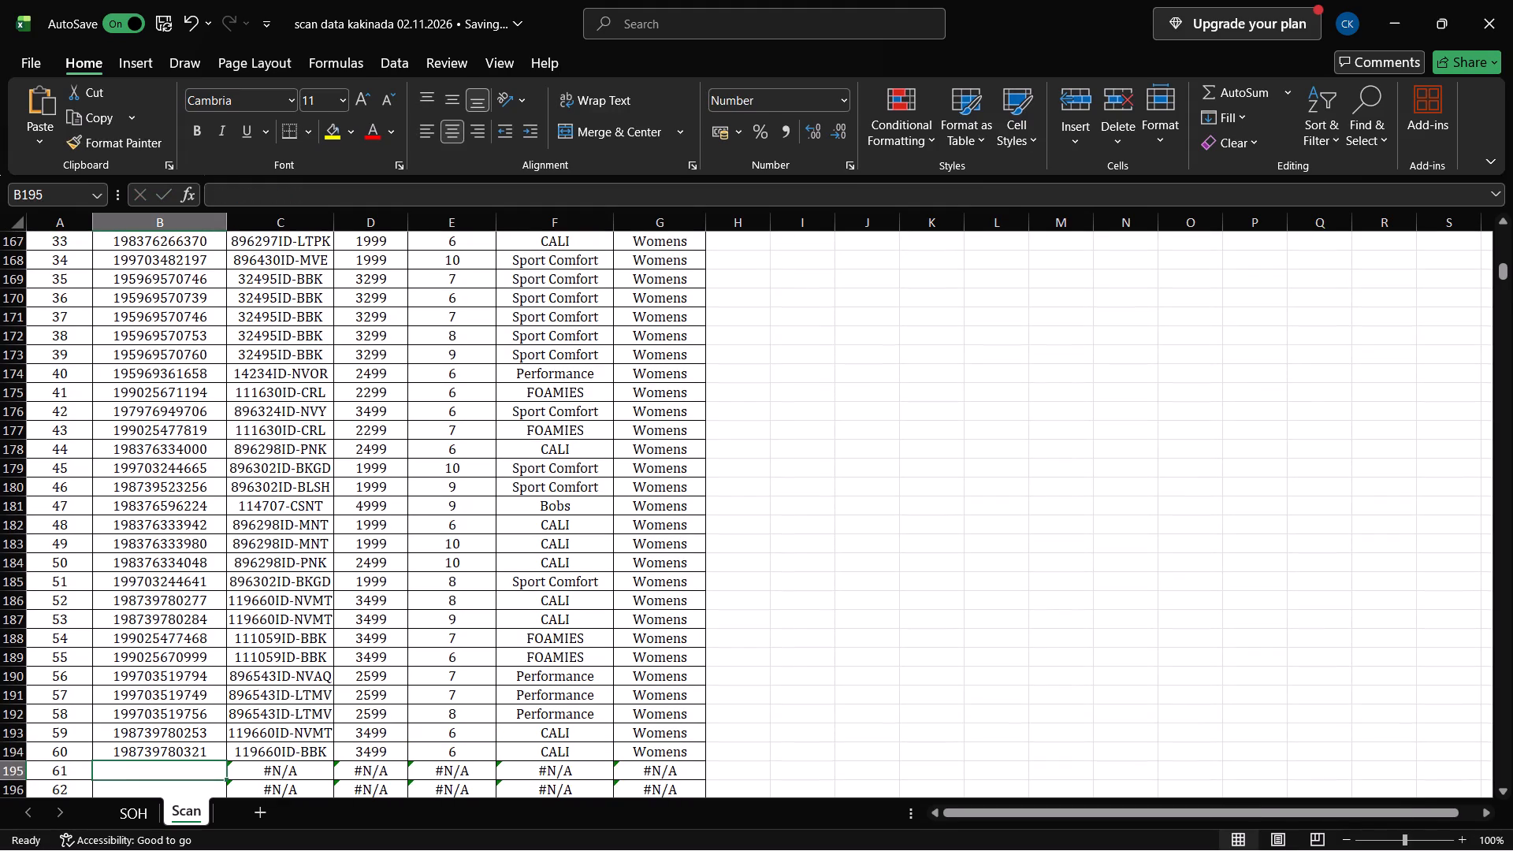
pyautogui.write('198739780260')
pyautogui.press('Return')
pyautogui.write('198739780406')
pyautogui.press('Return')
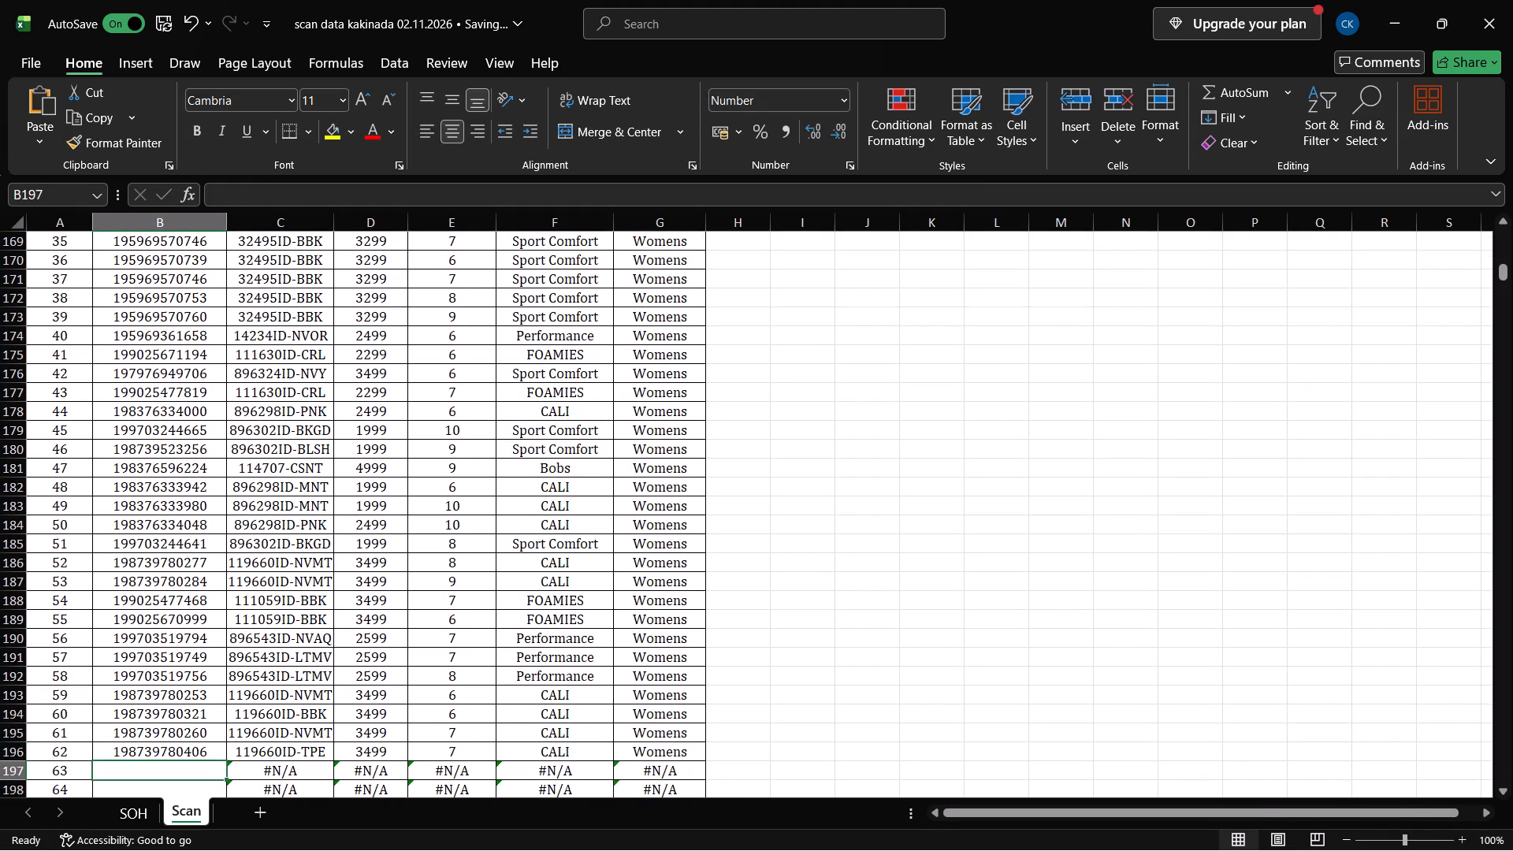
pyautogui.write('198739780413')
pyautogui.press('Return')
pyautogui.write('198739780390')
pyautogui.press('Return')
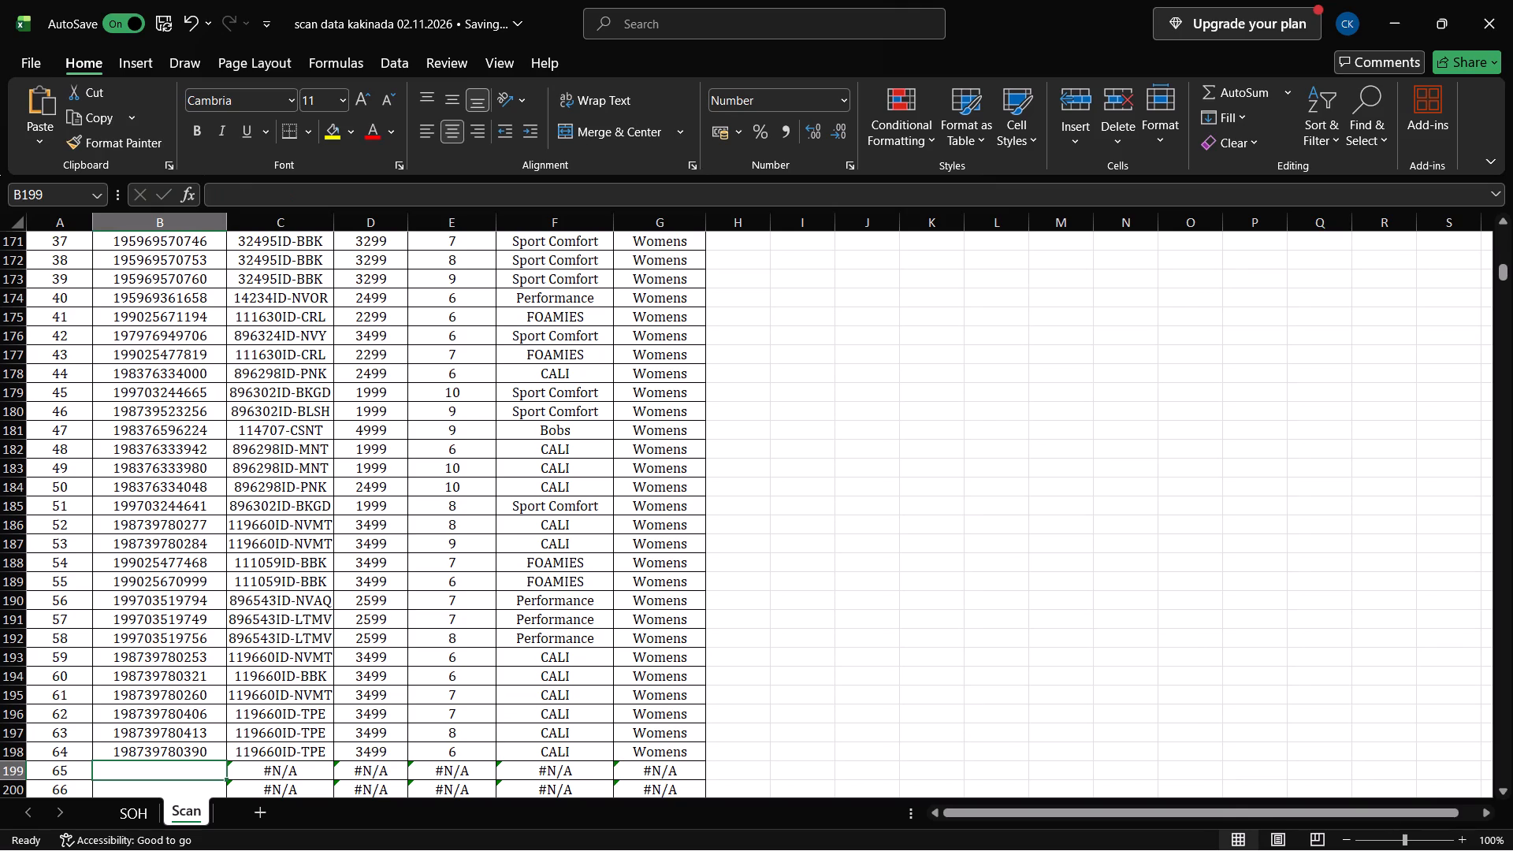
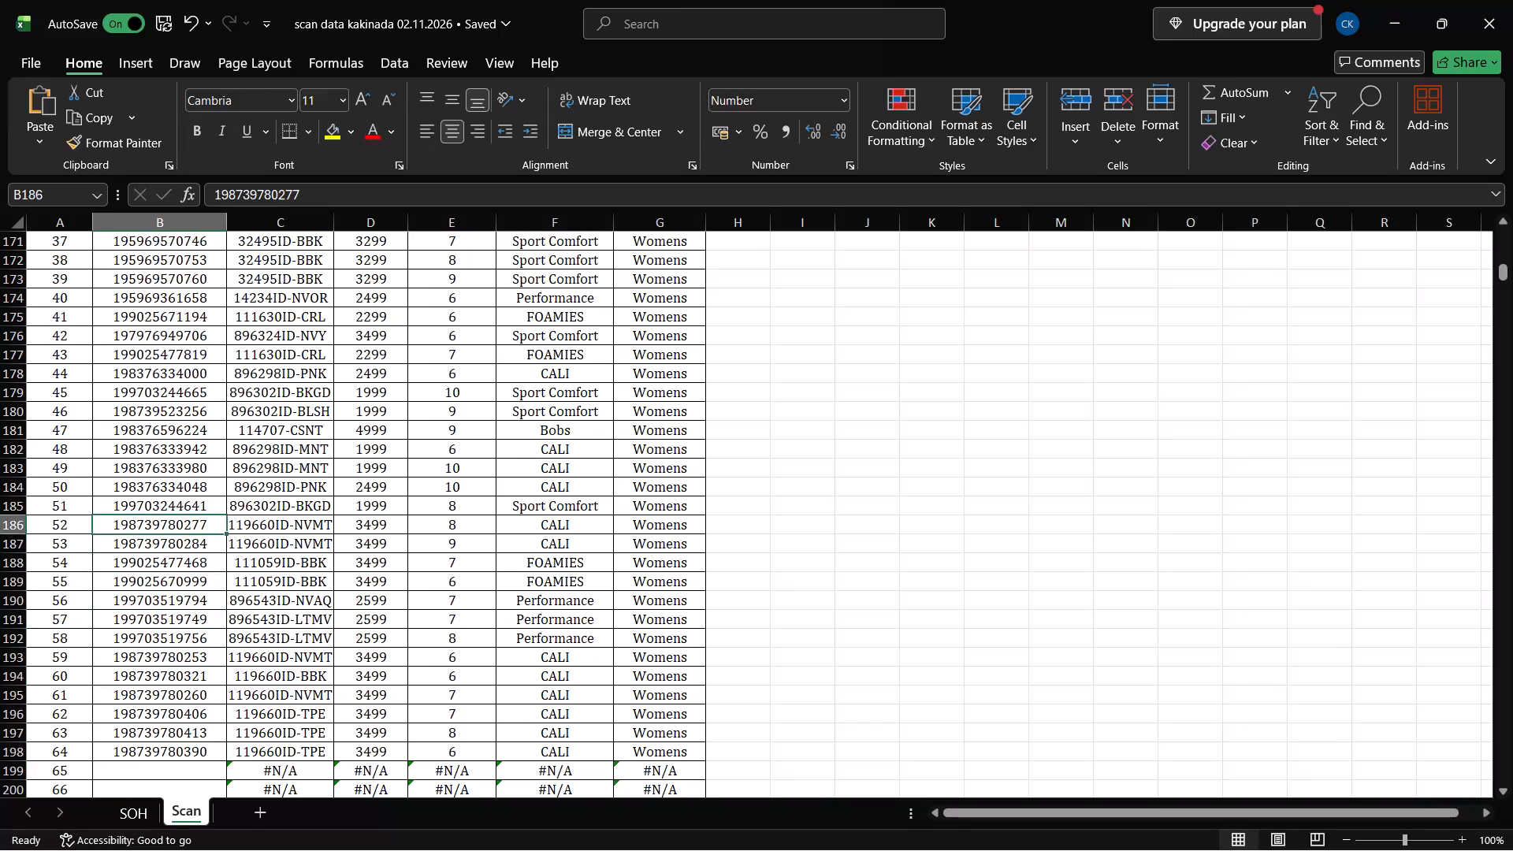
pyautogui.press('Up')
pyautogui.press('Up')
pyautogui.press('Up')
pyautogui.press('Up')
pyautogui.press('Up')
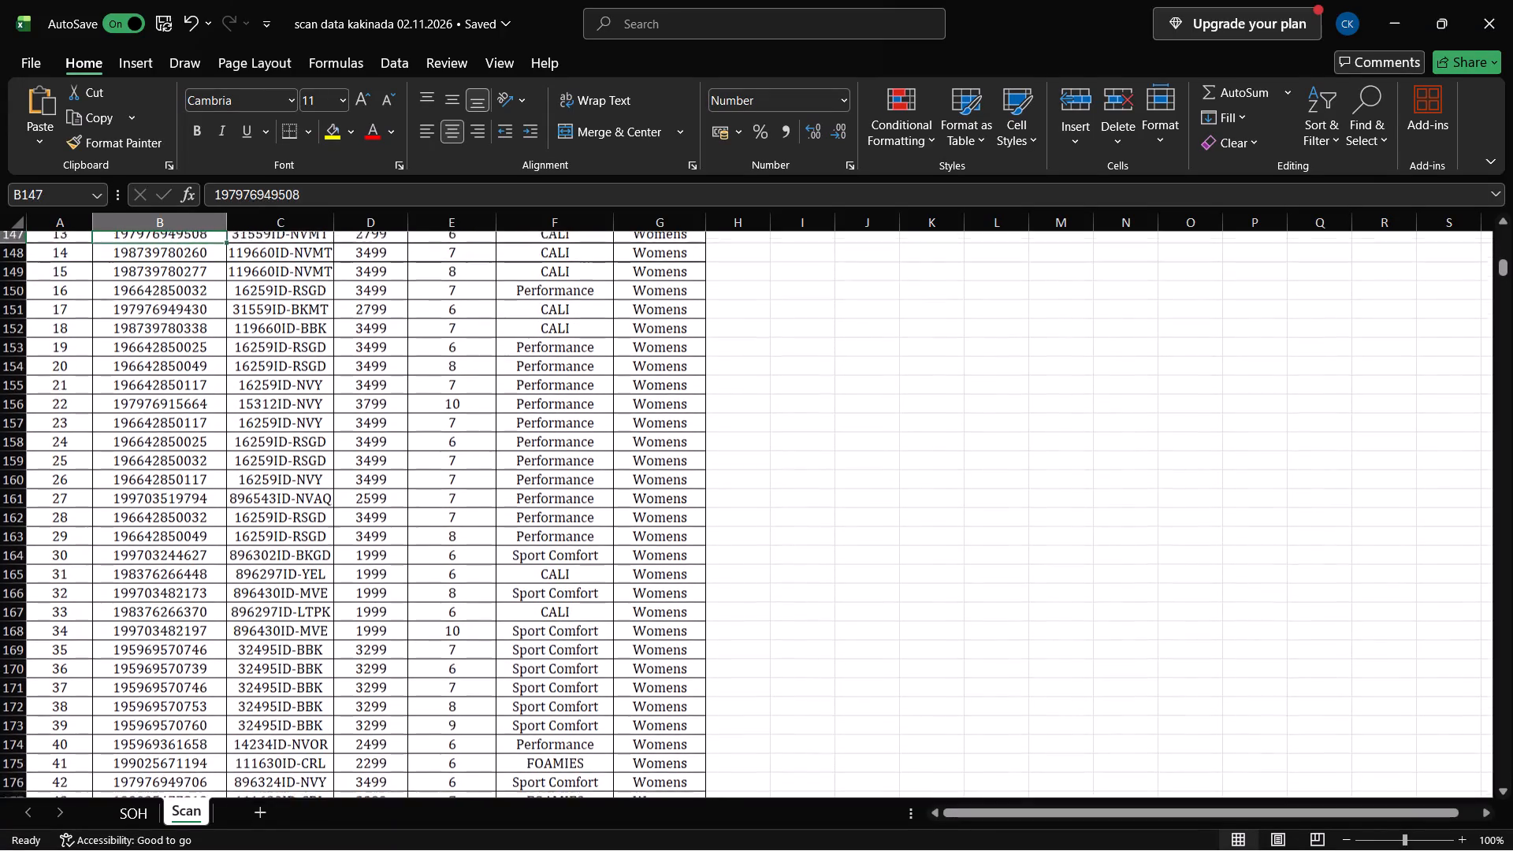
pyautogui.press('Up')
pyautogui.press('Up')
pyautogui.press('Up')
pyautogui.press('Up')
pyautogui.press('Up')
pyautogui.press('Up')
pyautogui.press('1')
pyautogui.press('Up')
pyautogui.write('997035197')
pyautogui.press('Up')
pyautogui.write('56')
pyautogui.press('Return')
# Clear all barcodes of the third batch from B135:B198, starting at its serial number 1.
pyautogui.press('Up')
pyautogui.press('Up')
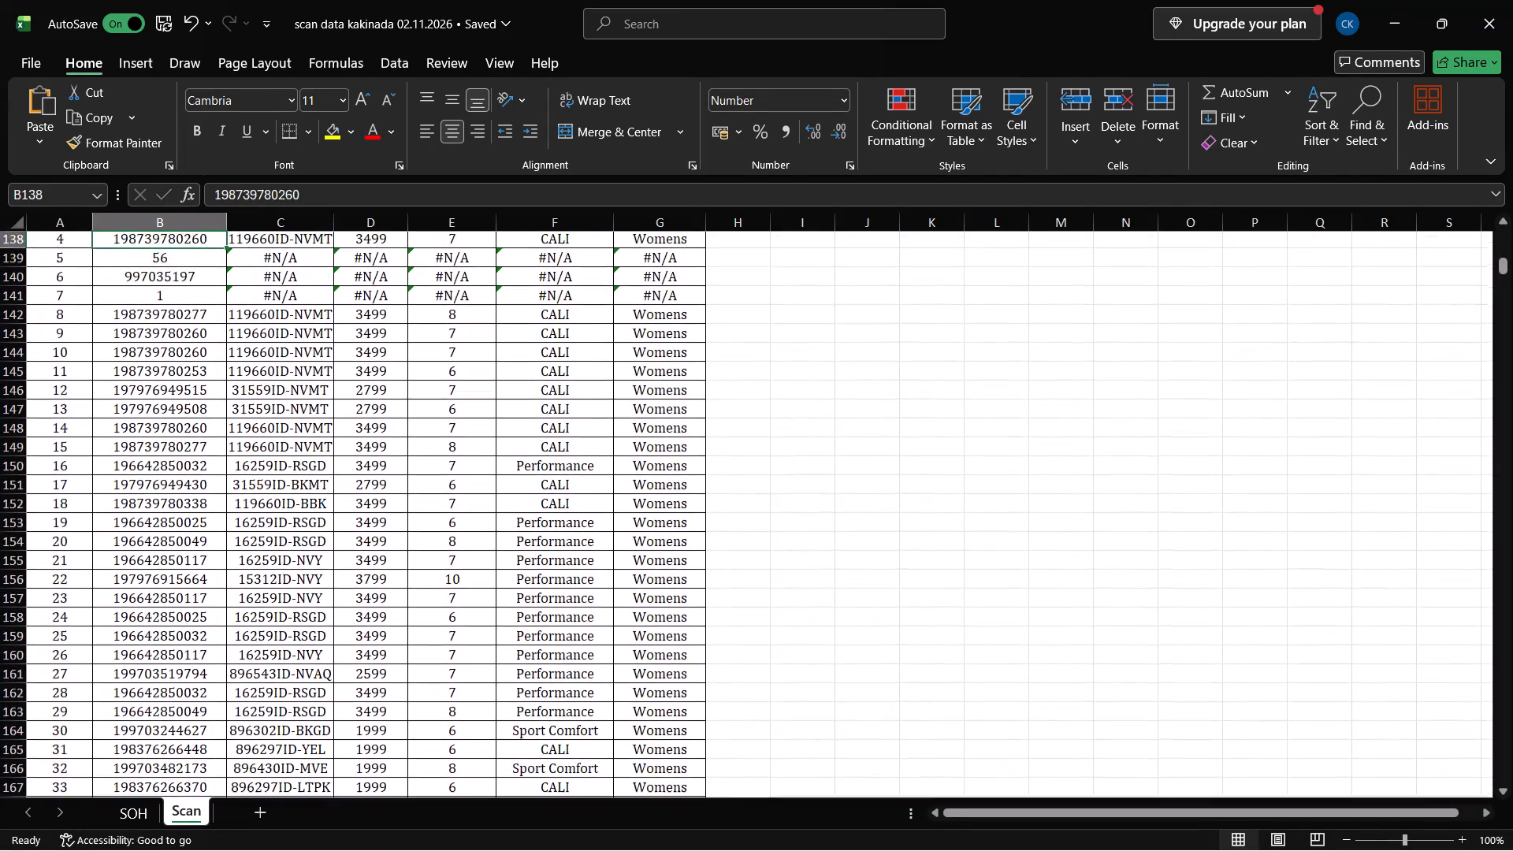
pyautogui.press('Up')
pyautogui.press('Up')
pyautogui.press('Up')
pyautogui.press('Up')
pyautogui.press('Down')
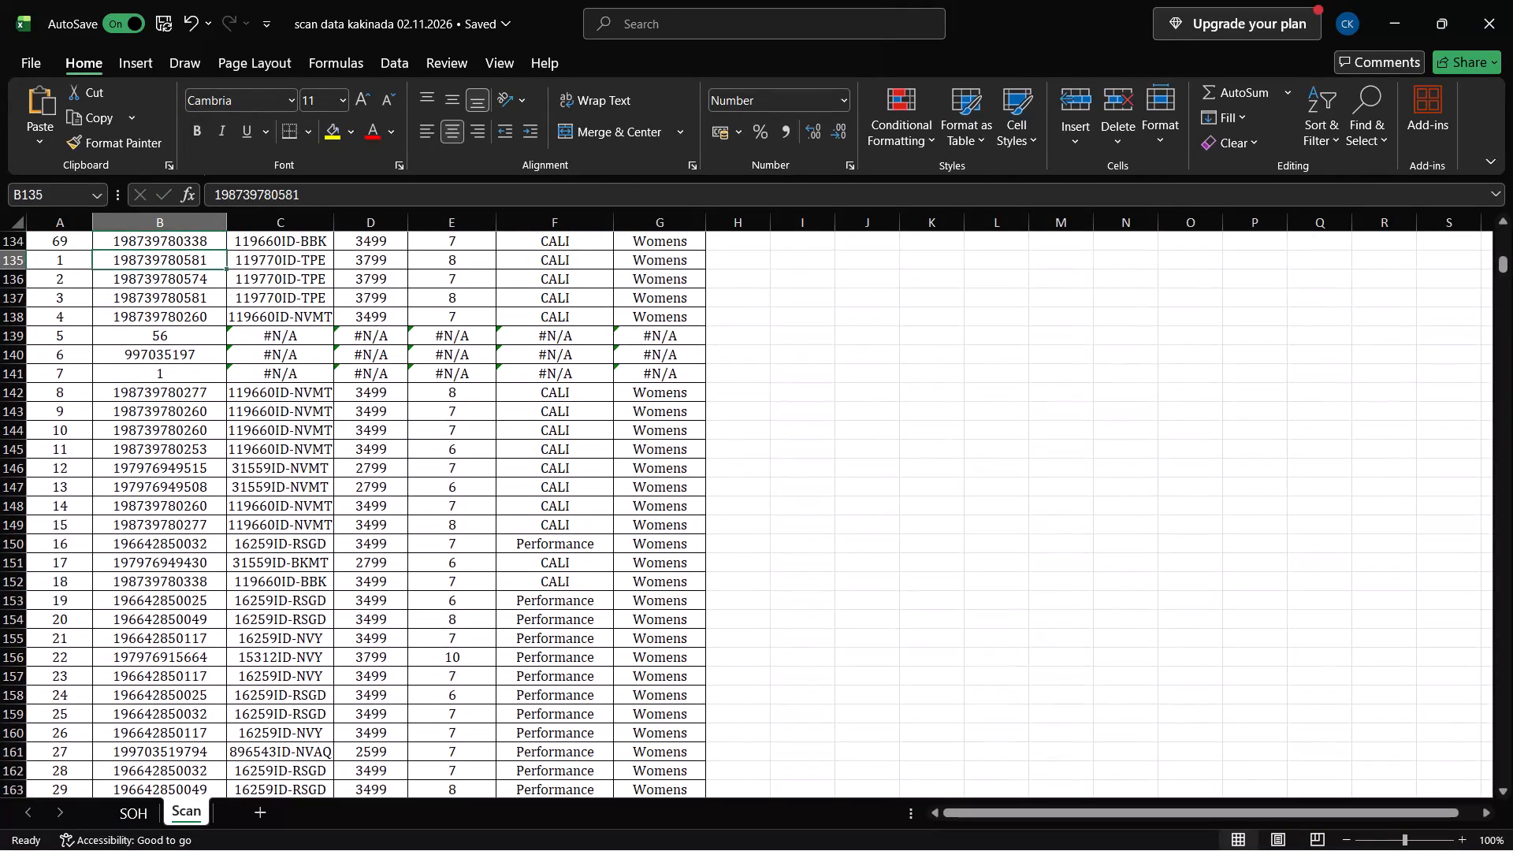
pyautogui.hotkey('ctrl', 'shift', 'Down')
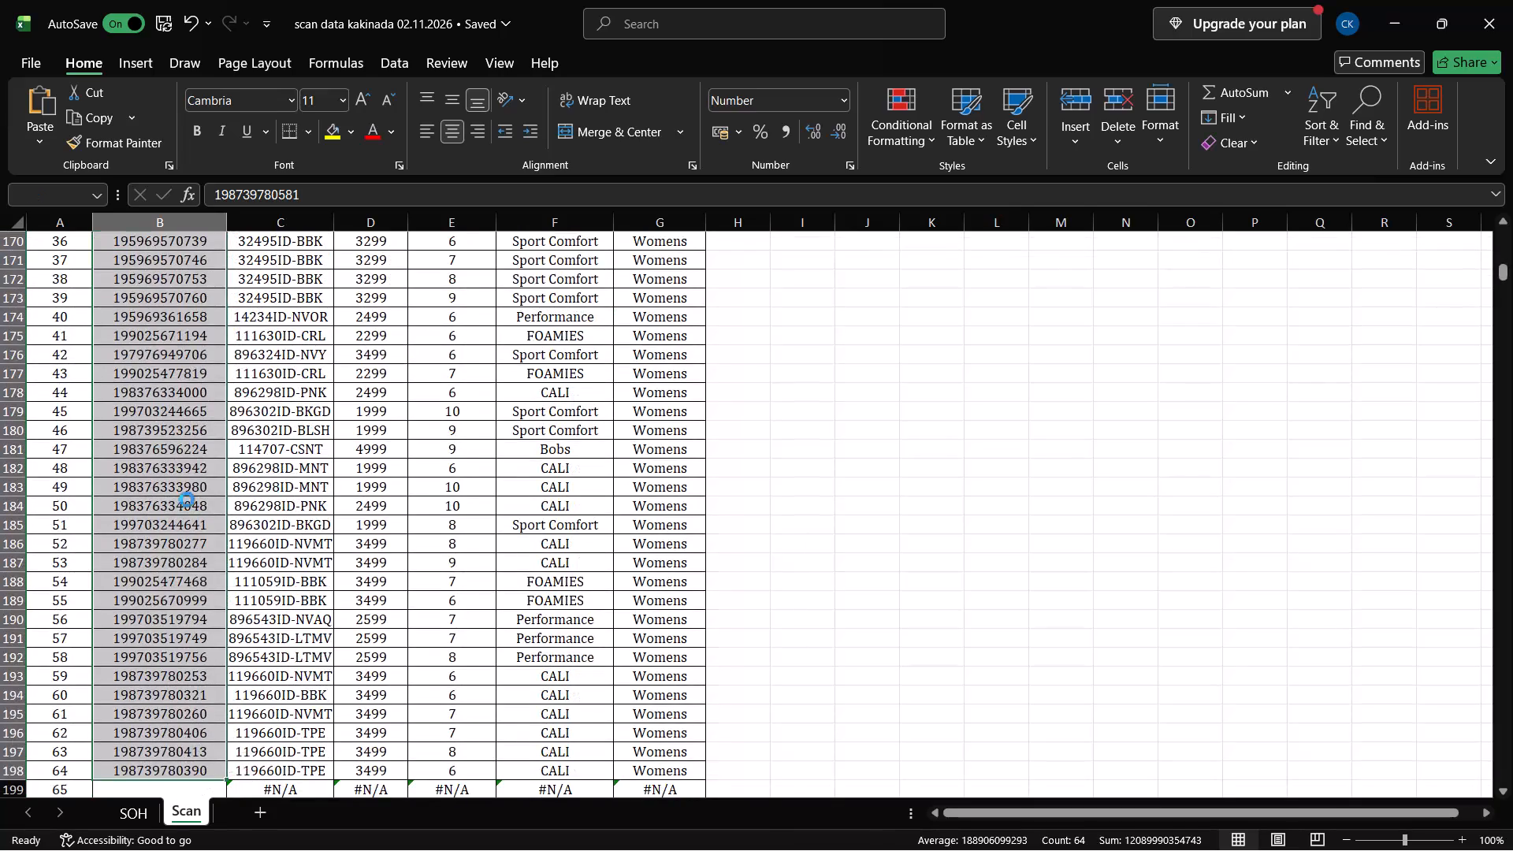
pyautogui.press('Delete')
pyautogui.click(187, 501)
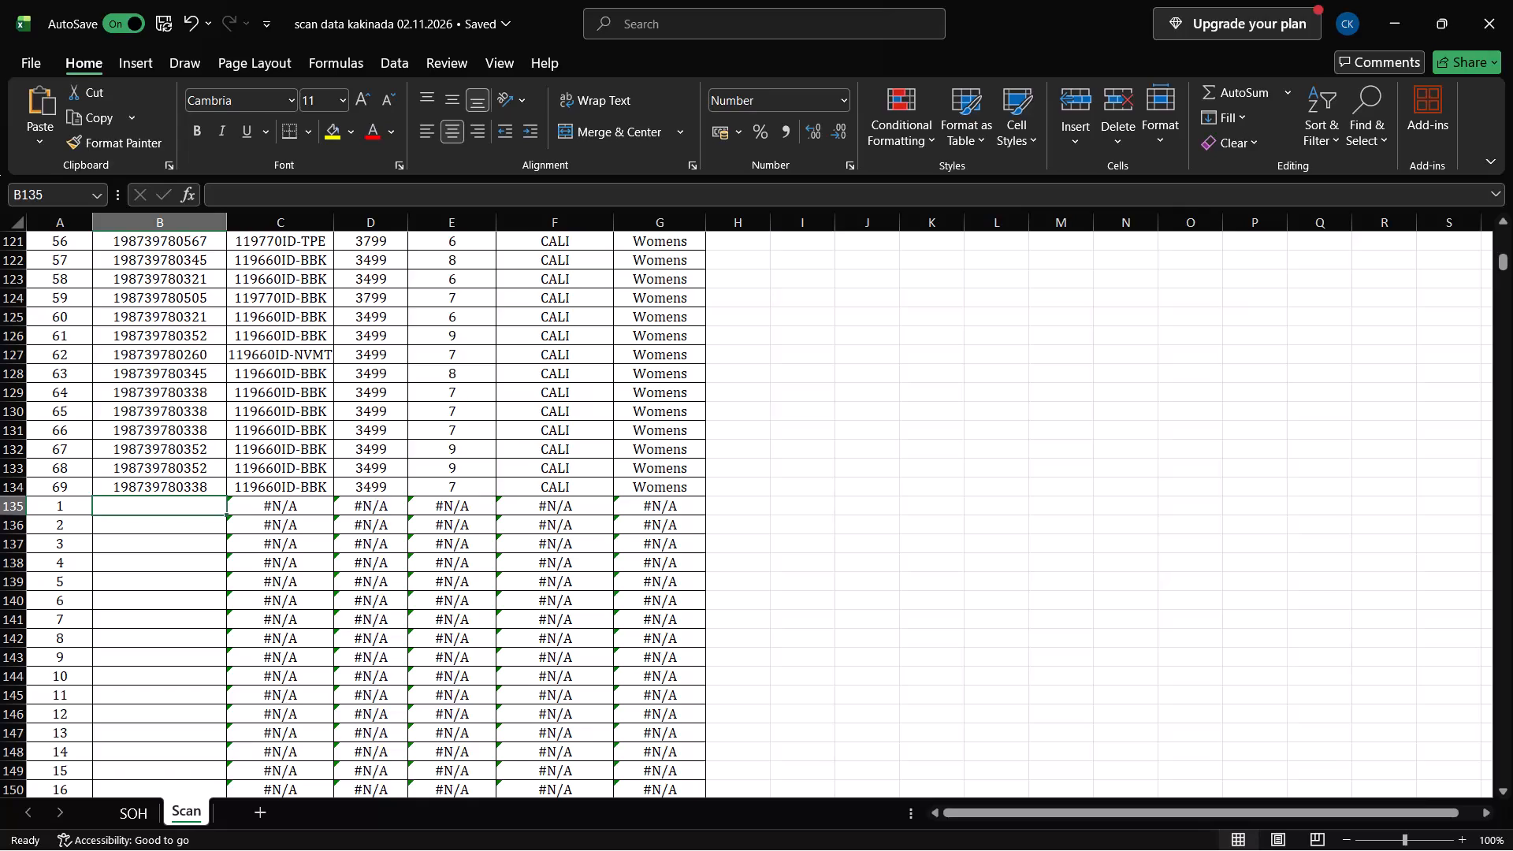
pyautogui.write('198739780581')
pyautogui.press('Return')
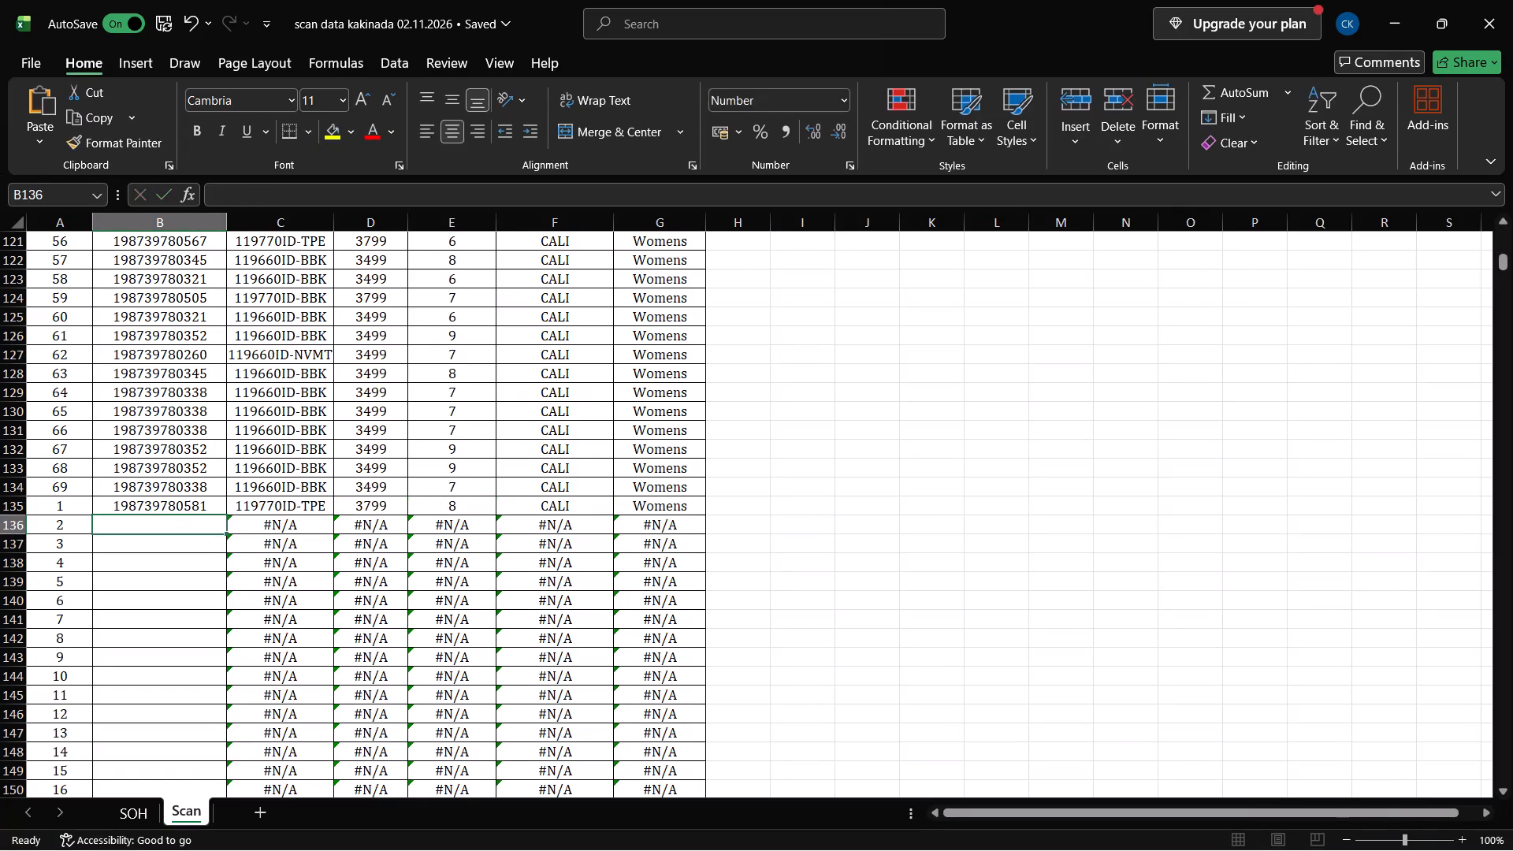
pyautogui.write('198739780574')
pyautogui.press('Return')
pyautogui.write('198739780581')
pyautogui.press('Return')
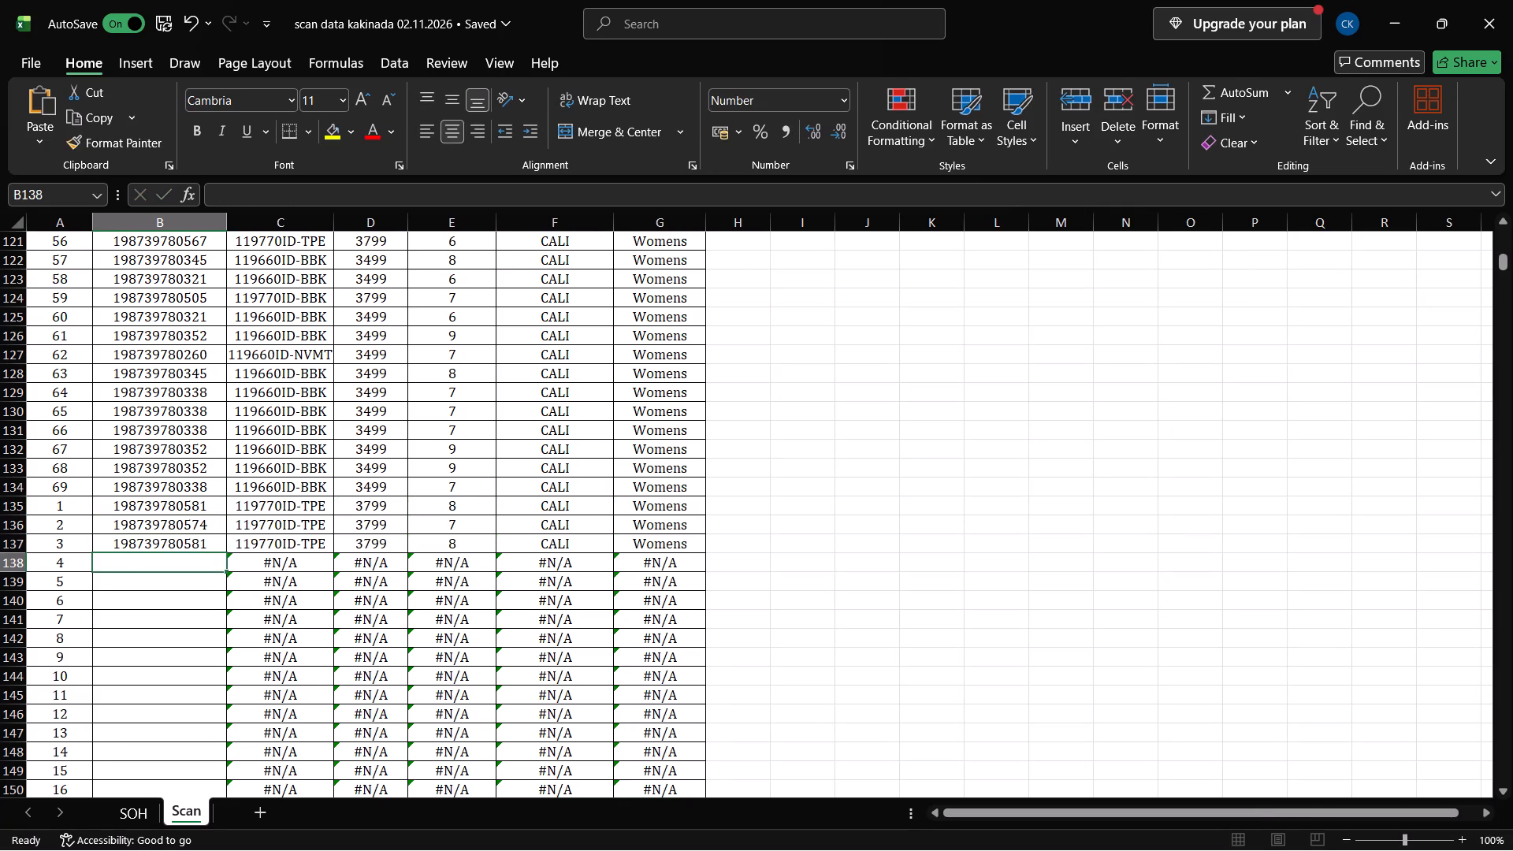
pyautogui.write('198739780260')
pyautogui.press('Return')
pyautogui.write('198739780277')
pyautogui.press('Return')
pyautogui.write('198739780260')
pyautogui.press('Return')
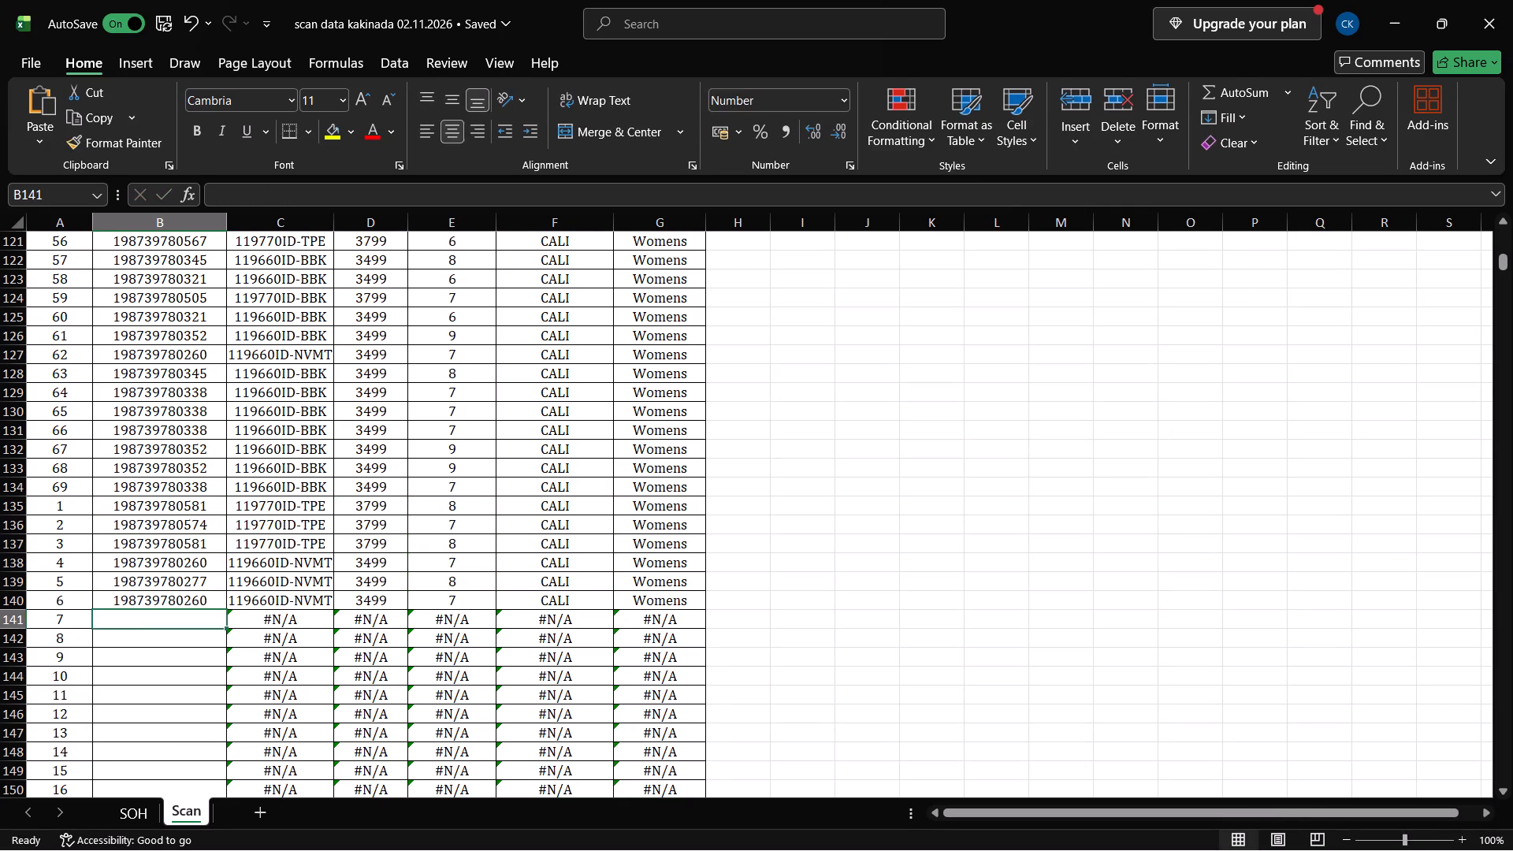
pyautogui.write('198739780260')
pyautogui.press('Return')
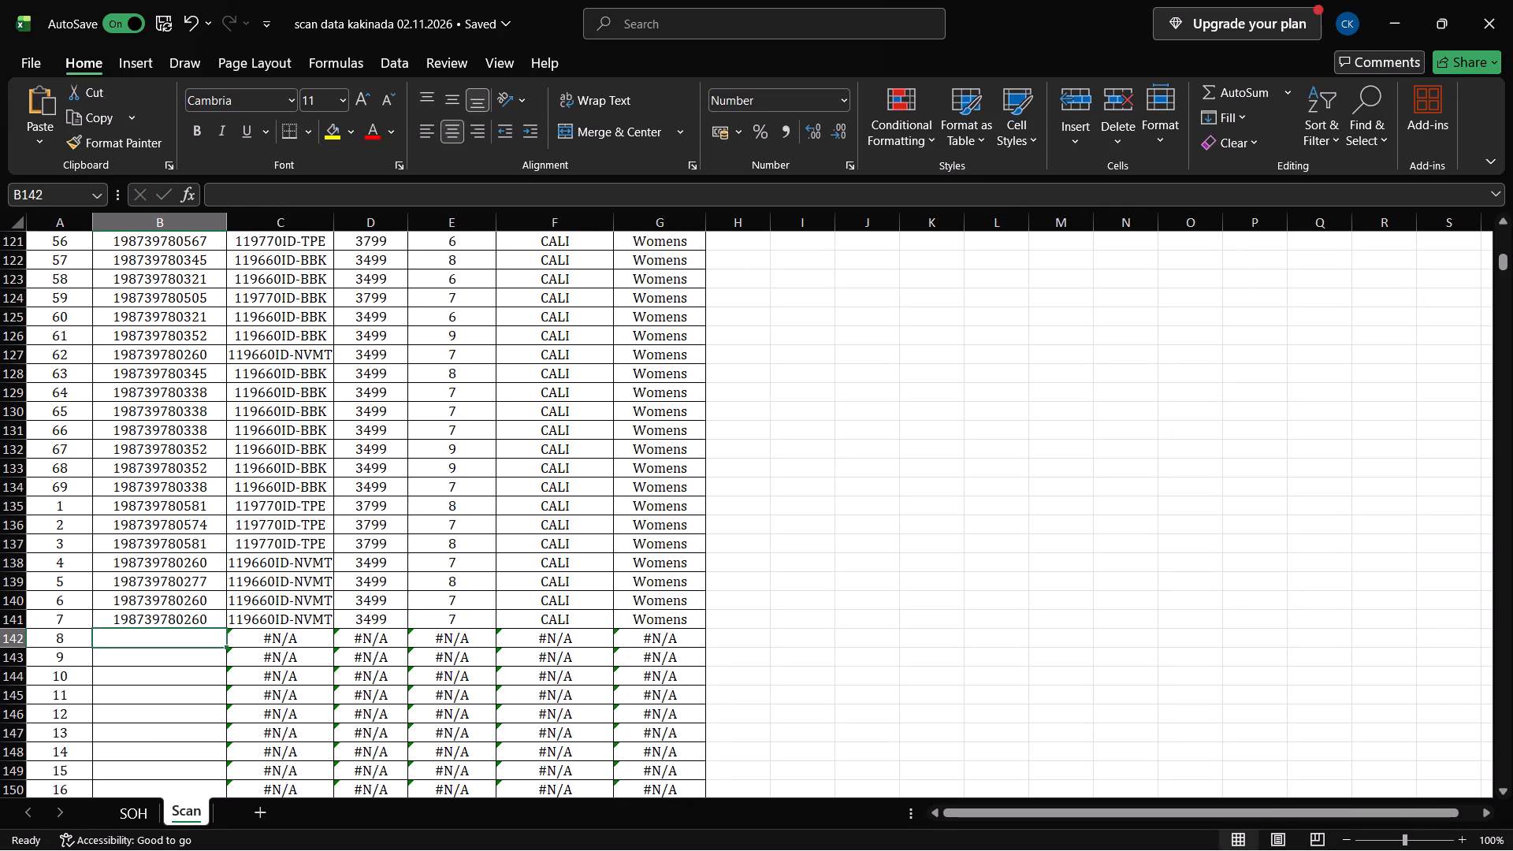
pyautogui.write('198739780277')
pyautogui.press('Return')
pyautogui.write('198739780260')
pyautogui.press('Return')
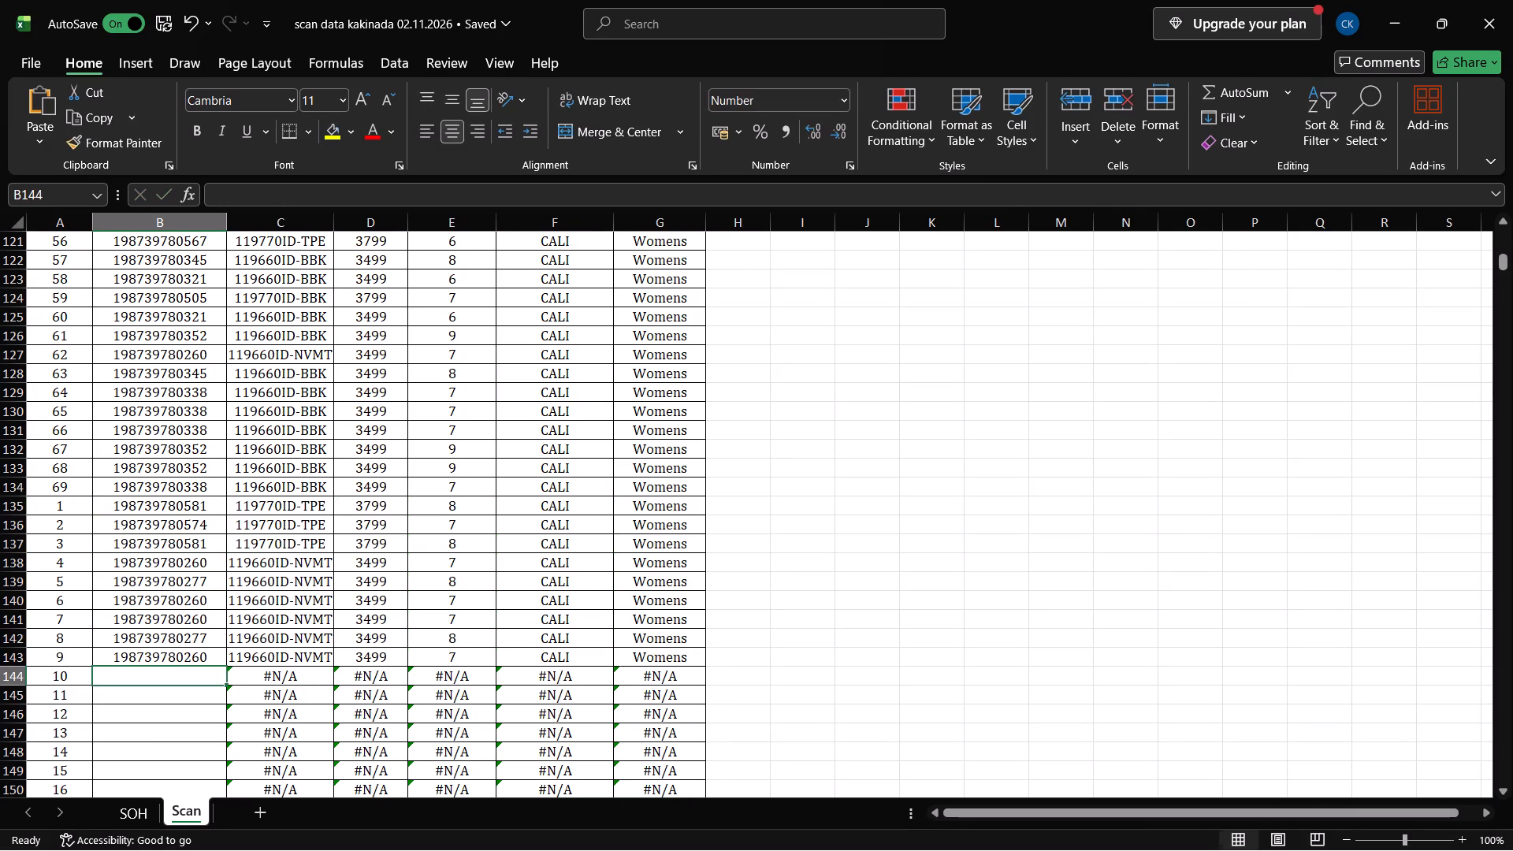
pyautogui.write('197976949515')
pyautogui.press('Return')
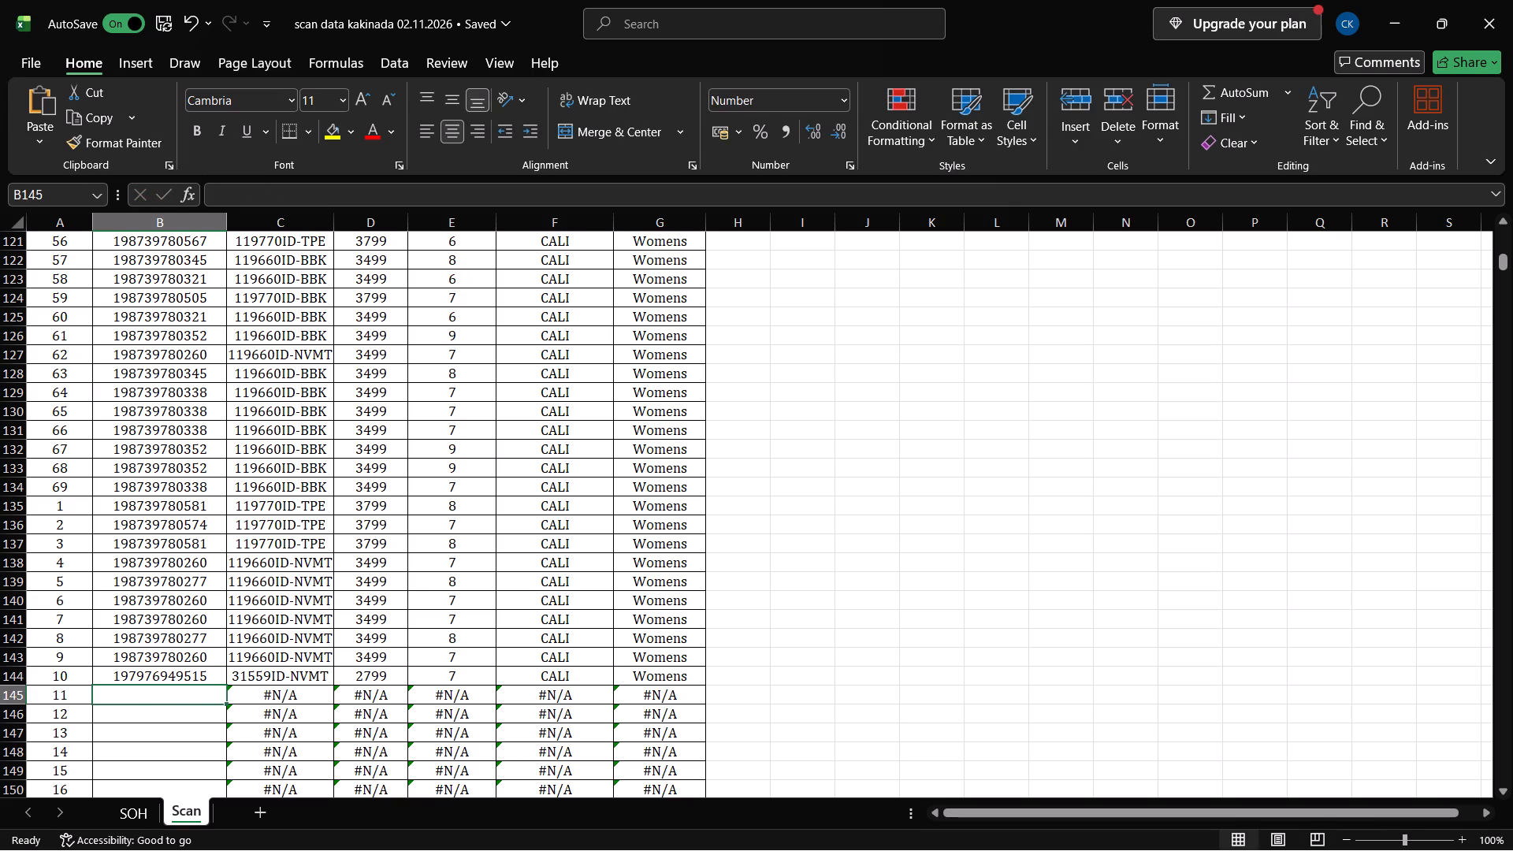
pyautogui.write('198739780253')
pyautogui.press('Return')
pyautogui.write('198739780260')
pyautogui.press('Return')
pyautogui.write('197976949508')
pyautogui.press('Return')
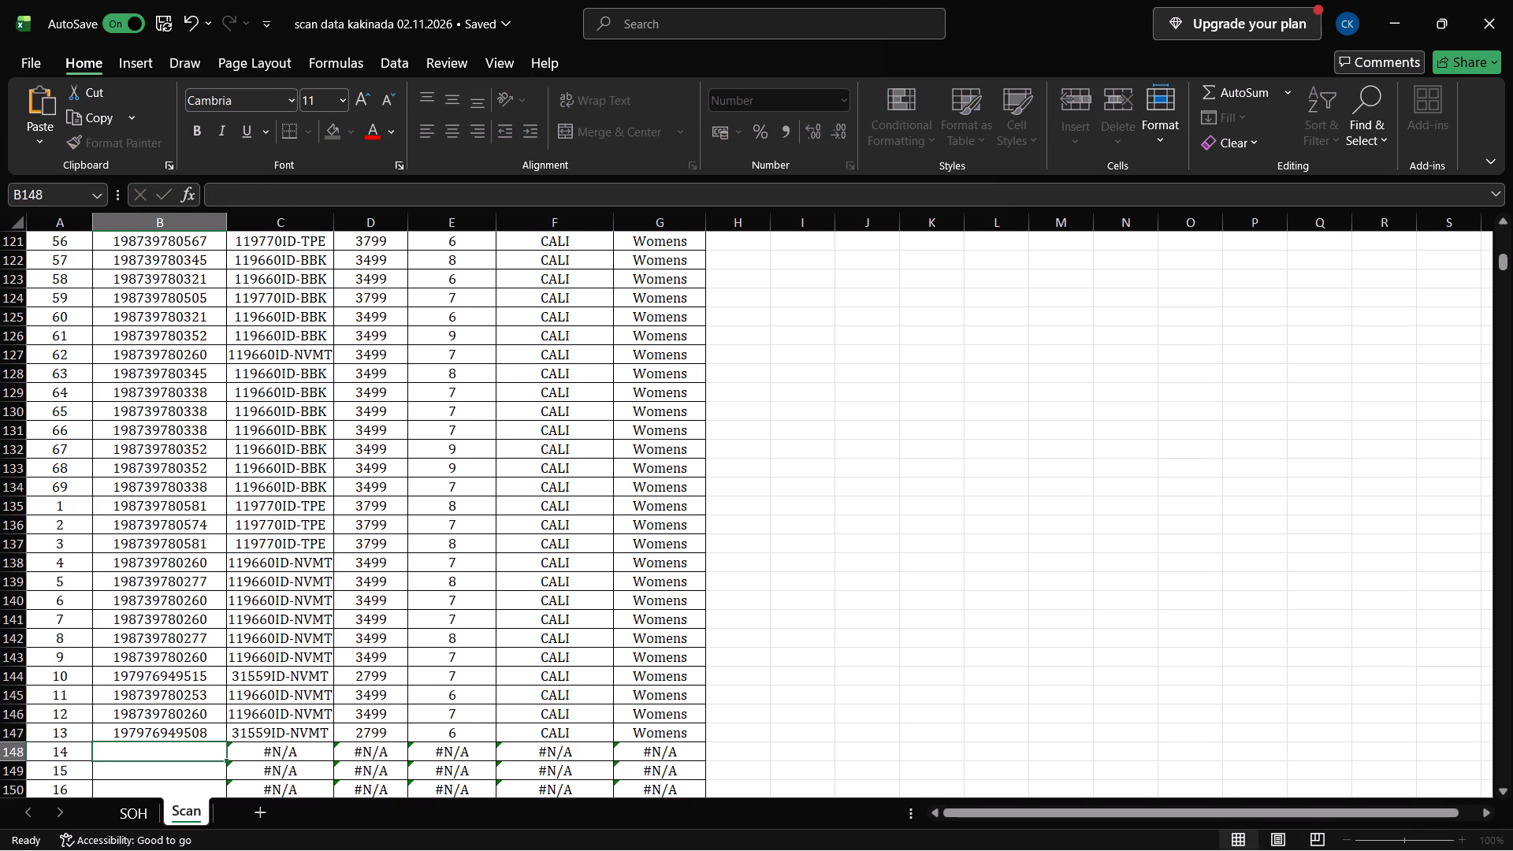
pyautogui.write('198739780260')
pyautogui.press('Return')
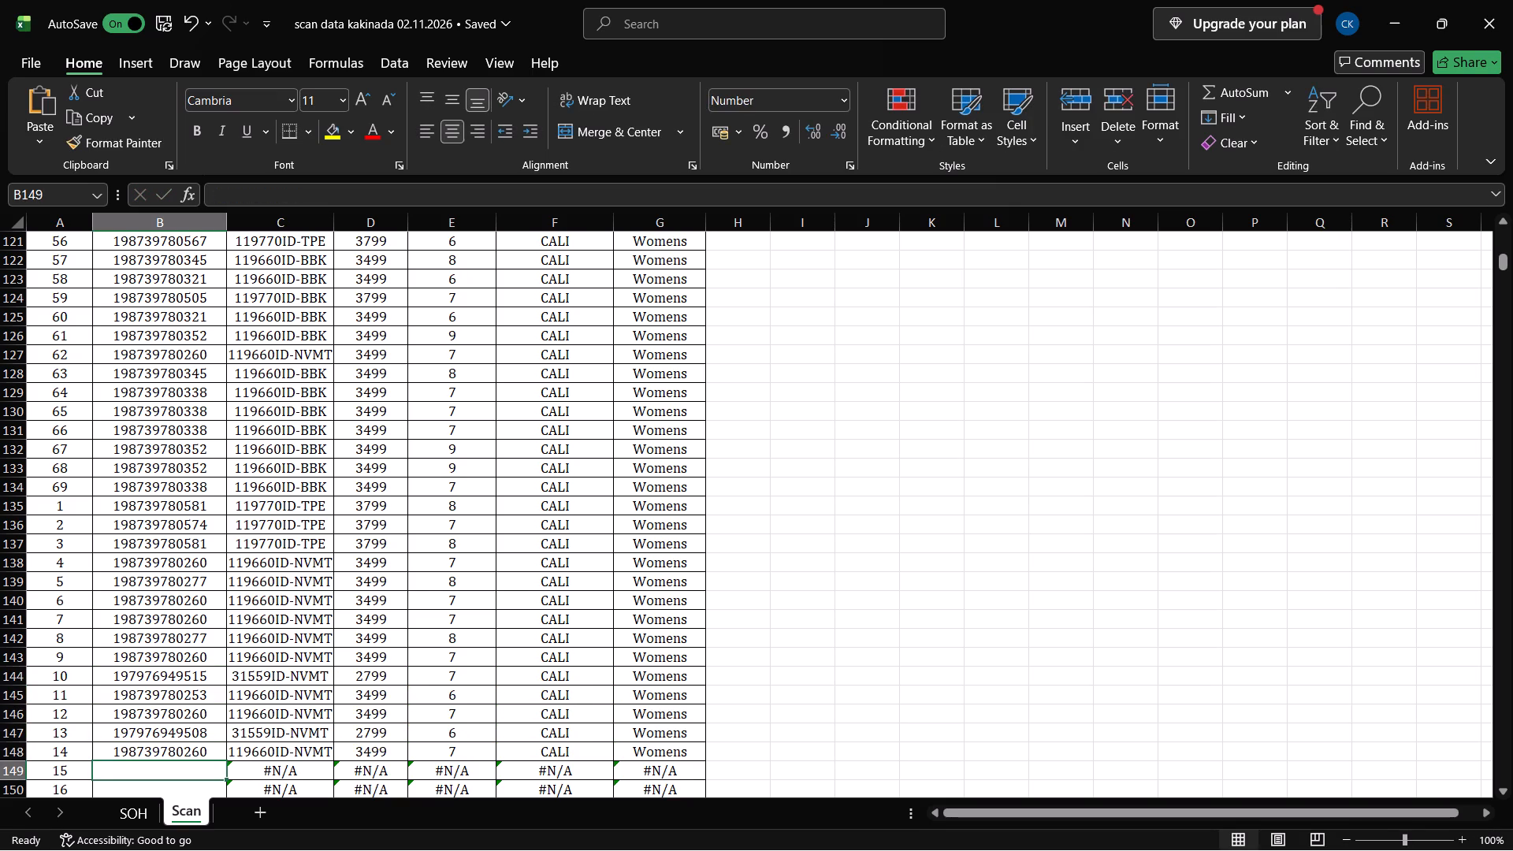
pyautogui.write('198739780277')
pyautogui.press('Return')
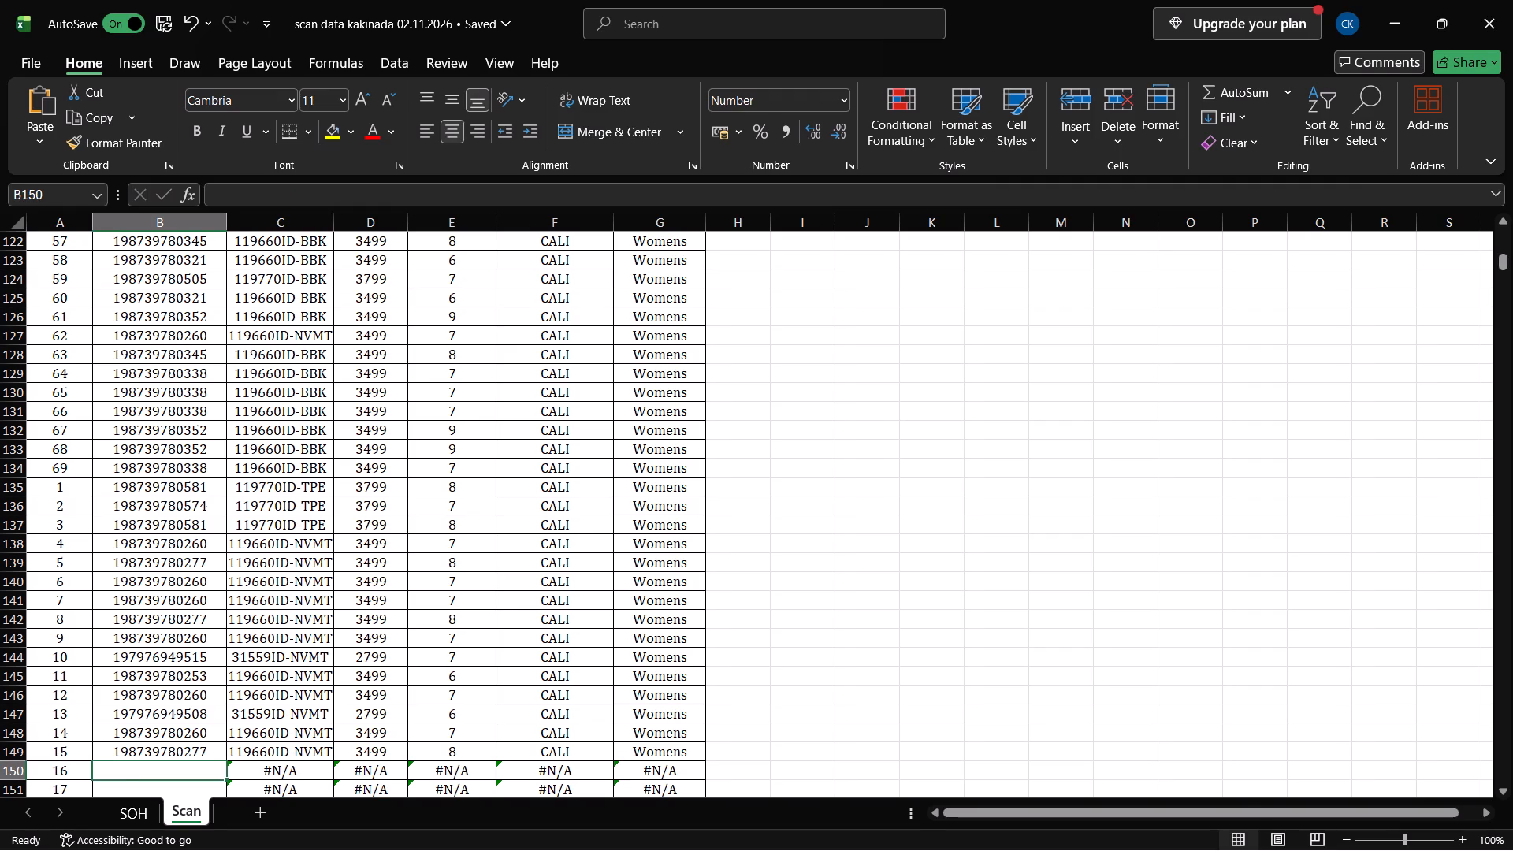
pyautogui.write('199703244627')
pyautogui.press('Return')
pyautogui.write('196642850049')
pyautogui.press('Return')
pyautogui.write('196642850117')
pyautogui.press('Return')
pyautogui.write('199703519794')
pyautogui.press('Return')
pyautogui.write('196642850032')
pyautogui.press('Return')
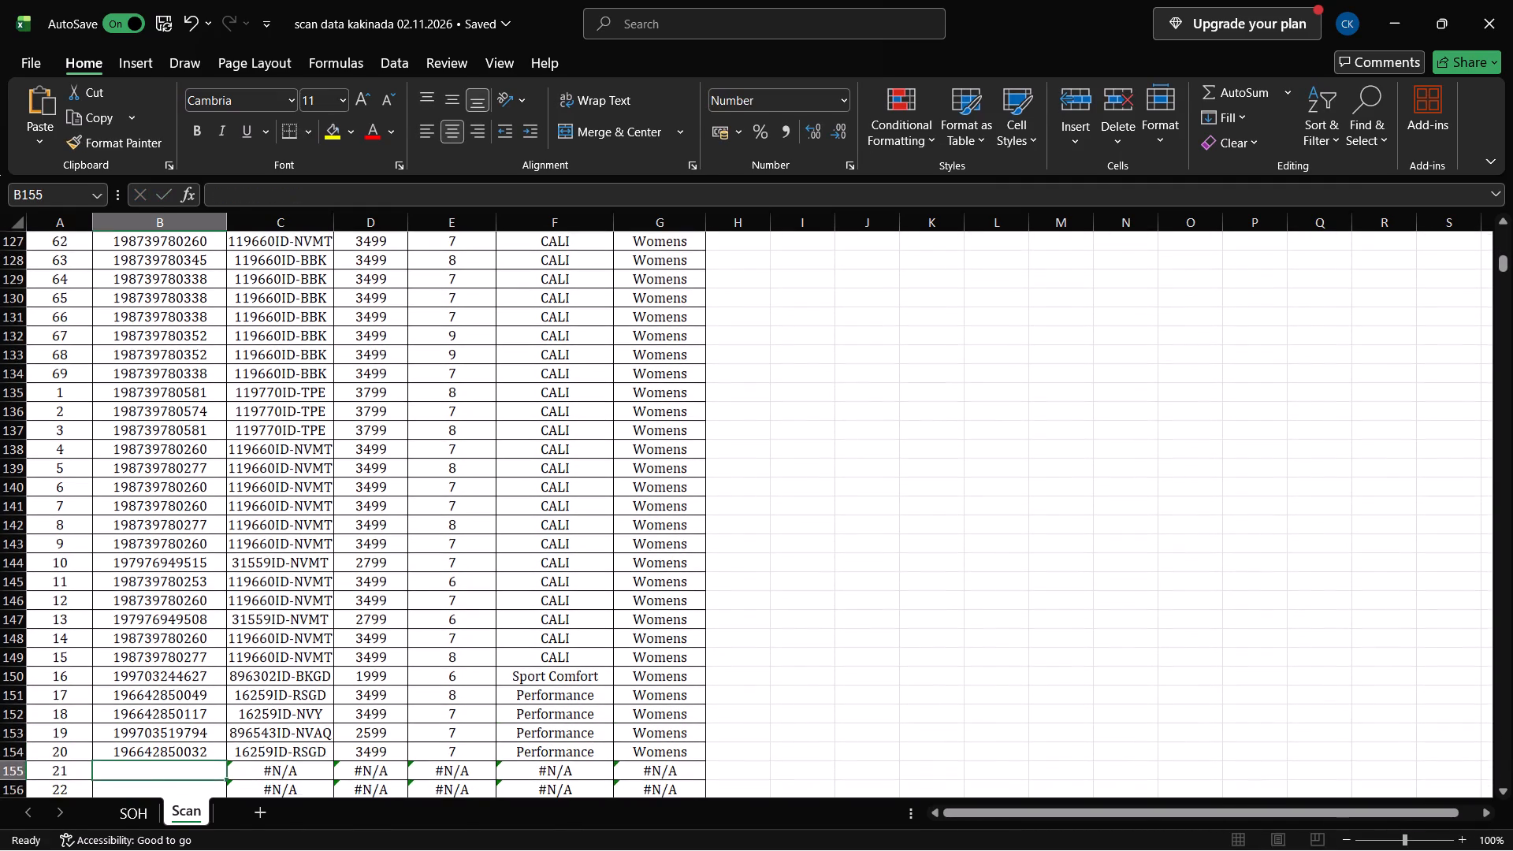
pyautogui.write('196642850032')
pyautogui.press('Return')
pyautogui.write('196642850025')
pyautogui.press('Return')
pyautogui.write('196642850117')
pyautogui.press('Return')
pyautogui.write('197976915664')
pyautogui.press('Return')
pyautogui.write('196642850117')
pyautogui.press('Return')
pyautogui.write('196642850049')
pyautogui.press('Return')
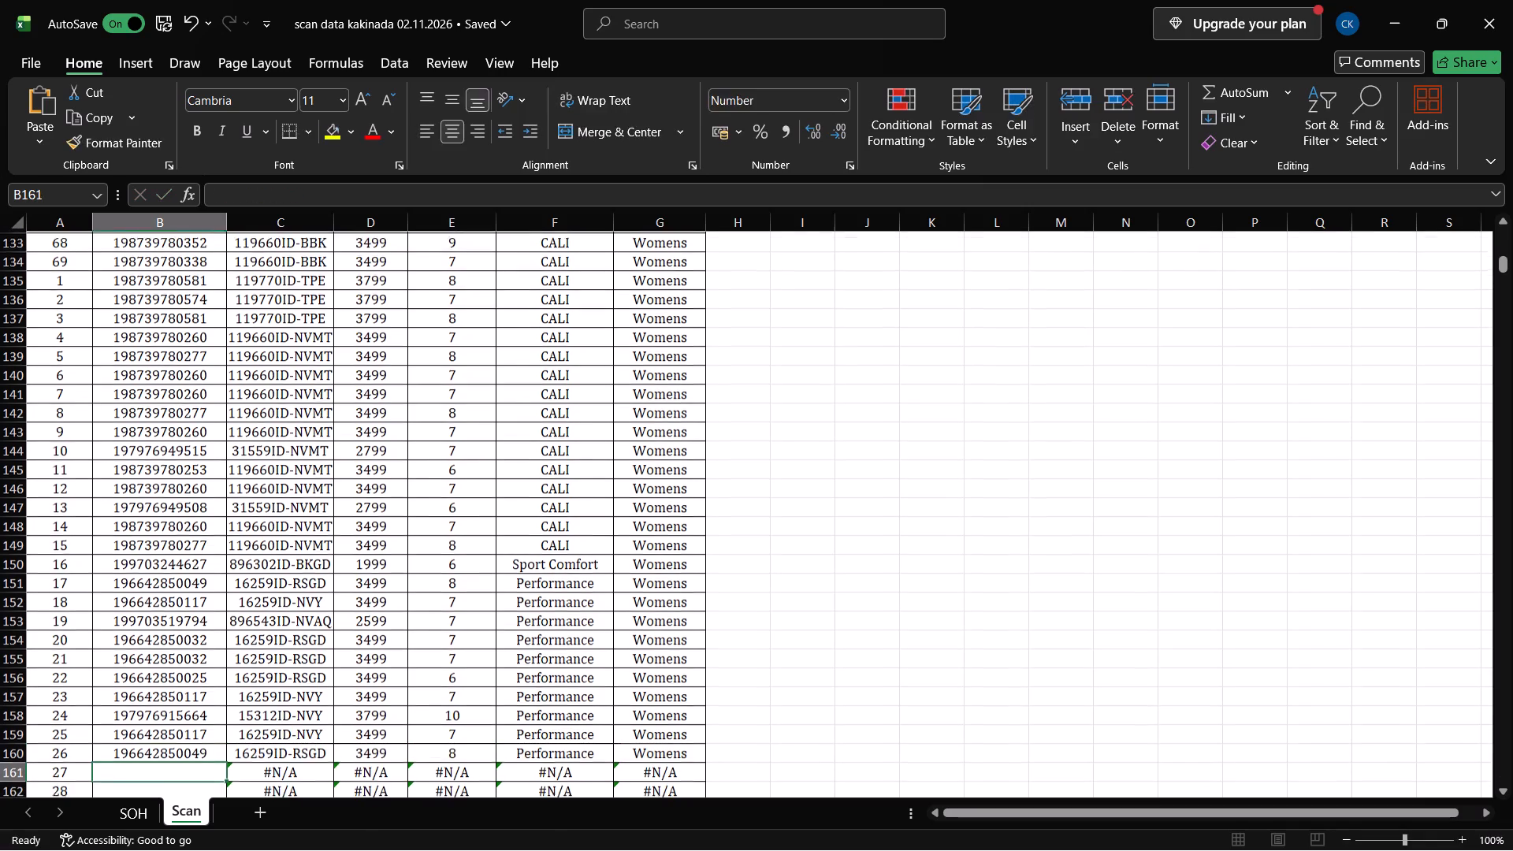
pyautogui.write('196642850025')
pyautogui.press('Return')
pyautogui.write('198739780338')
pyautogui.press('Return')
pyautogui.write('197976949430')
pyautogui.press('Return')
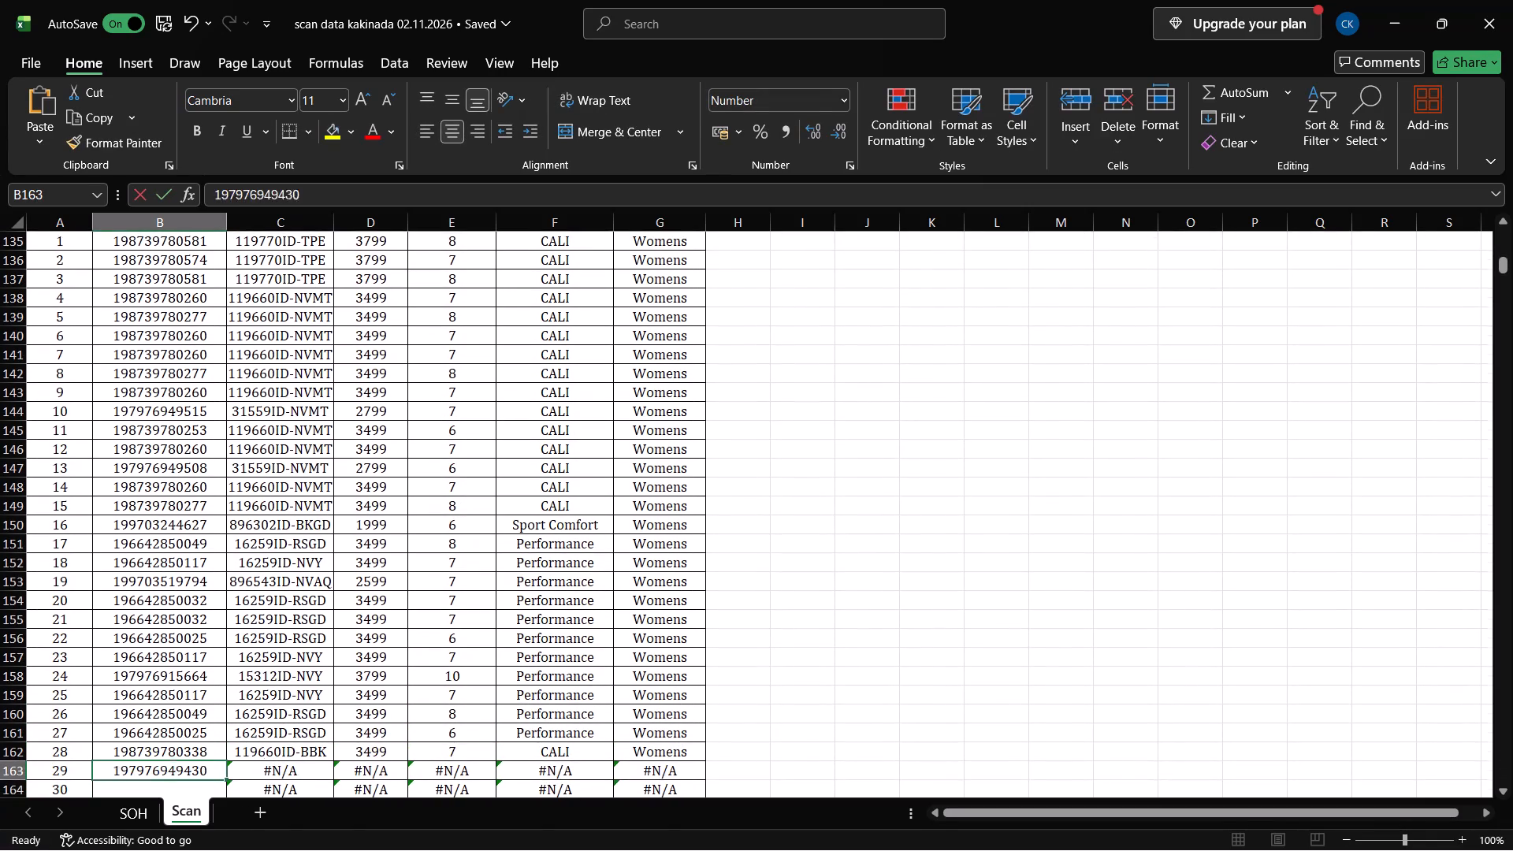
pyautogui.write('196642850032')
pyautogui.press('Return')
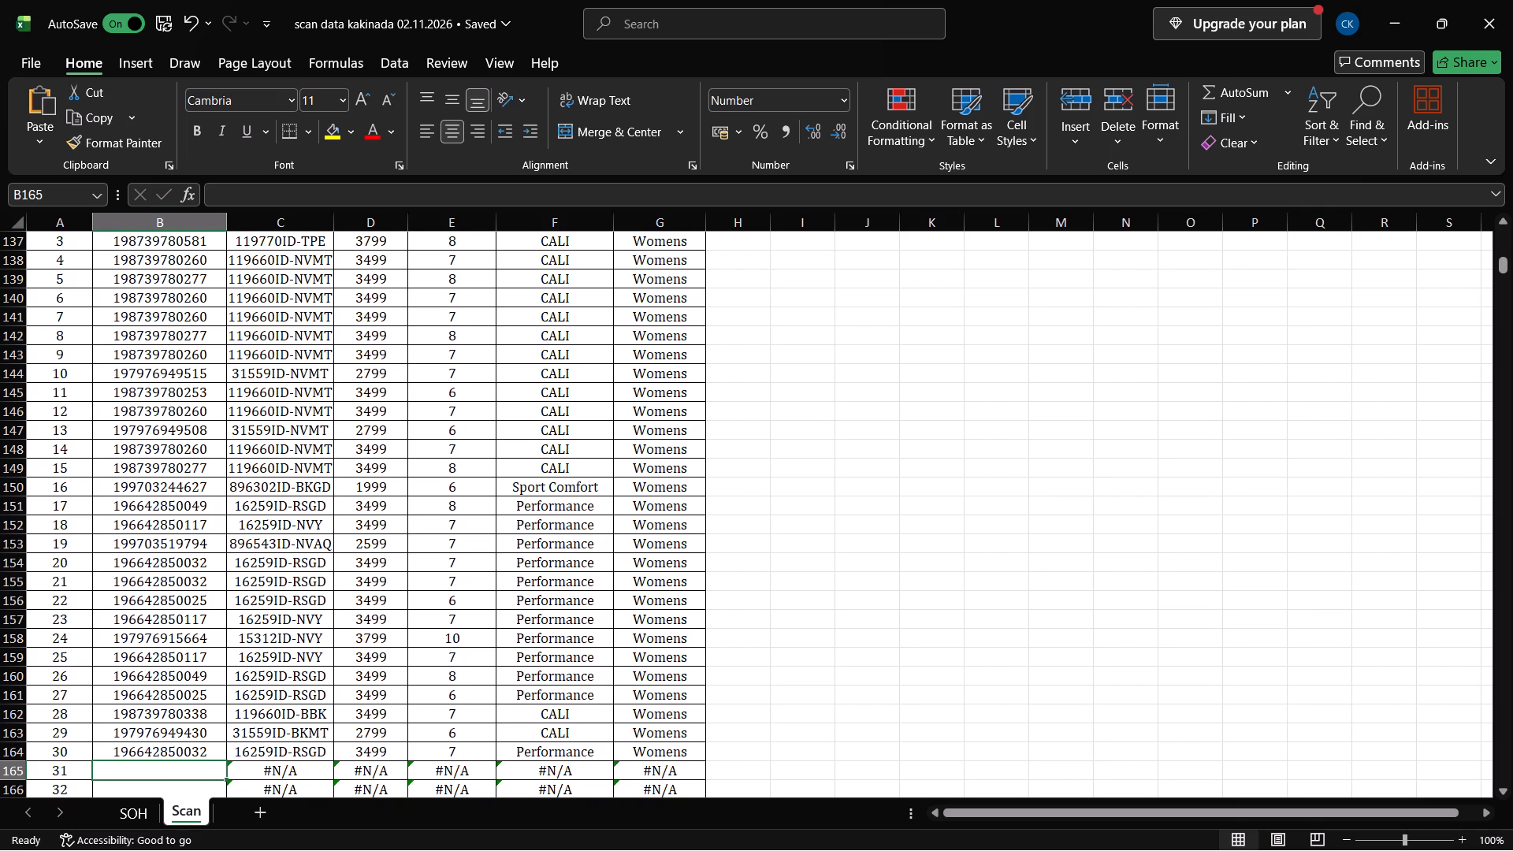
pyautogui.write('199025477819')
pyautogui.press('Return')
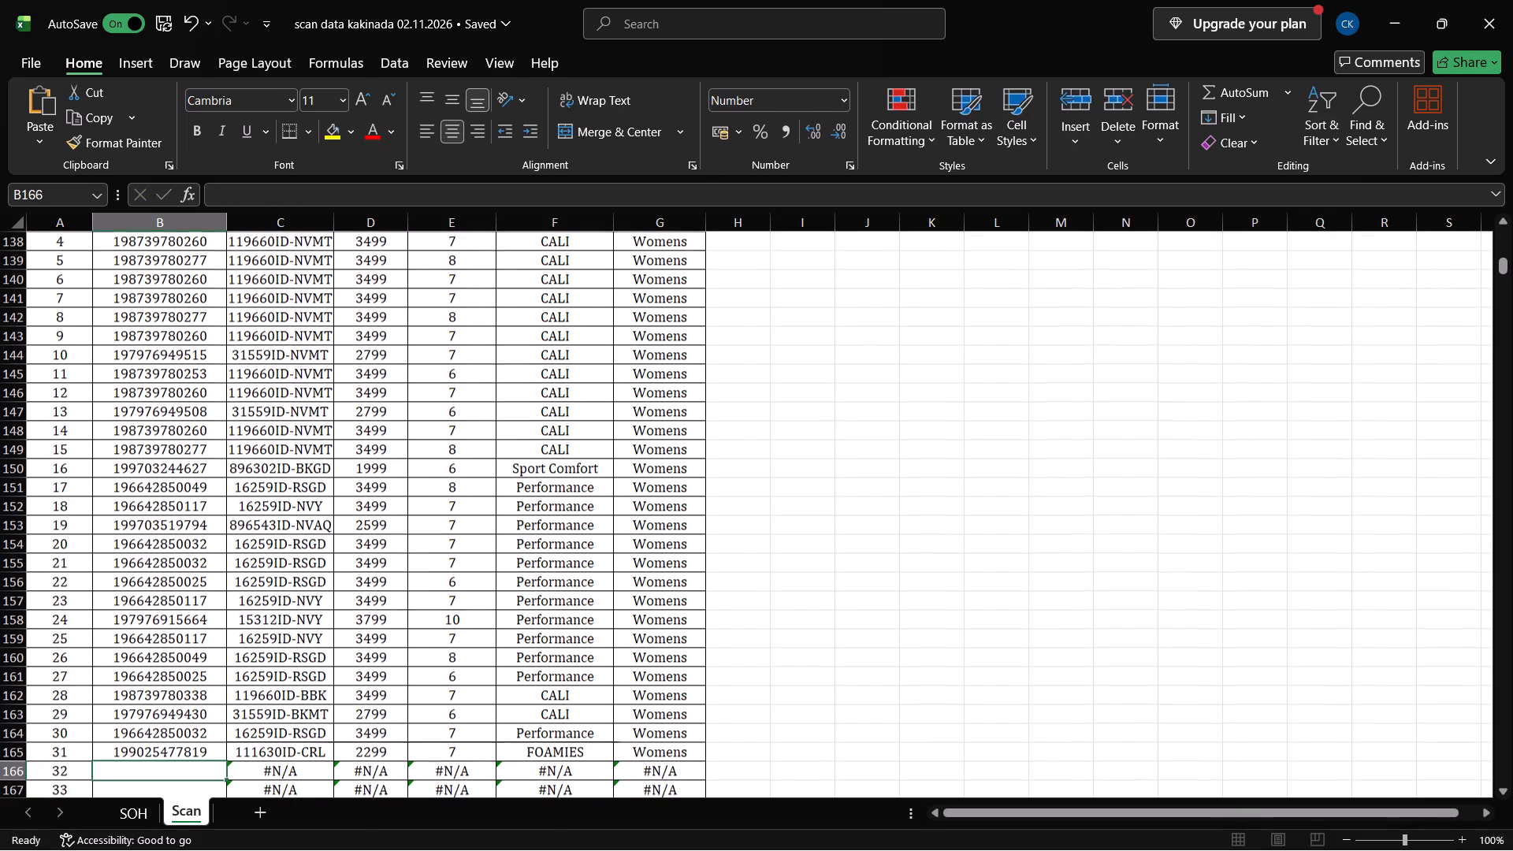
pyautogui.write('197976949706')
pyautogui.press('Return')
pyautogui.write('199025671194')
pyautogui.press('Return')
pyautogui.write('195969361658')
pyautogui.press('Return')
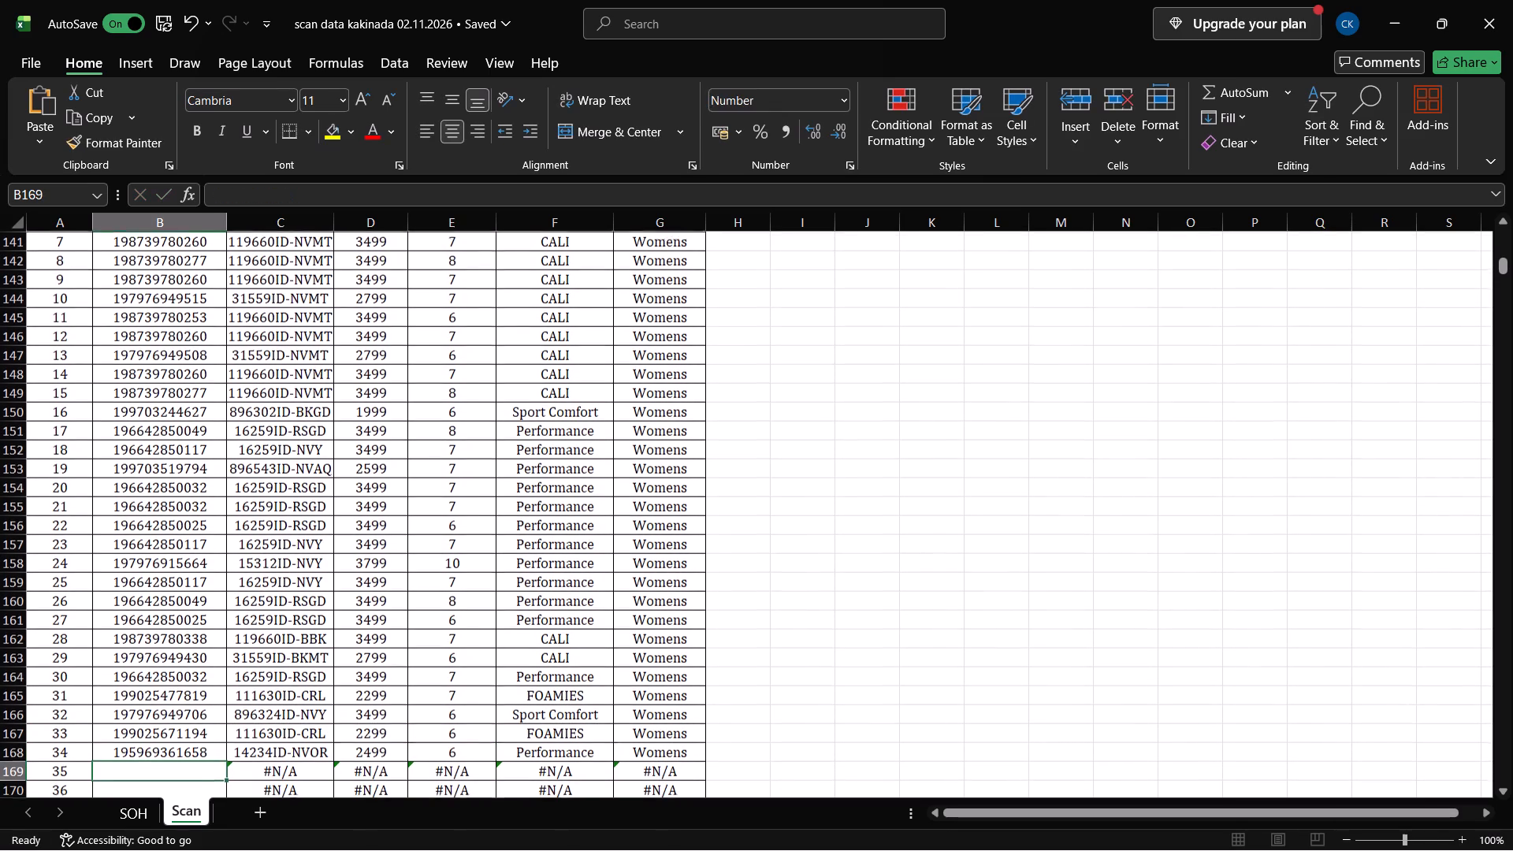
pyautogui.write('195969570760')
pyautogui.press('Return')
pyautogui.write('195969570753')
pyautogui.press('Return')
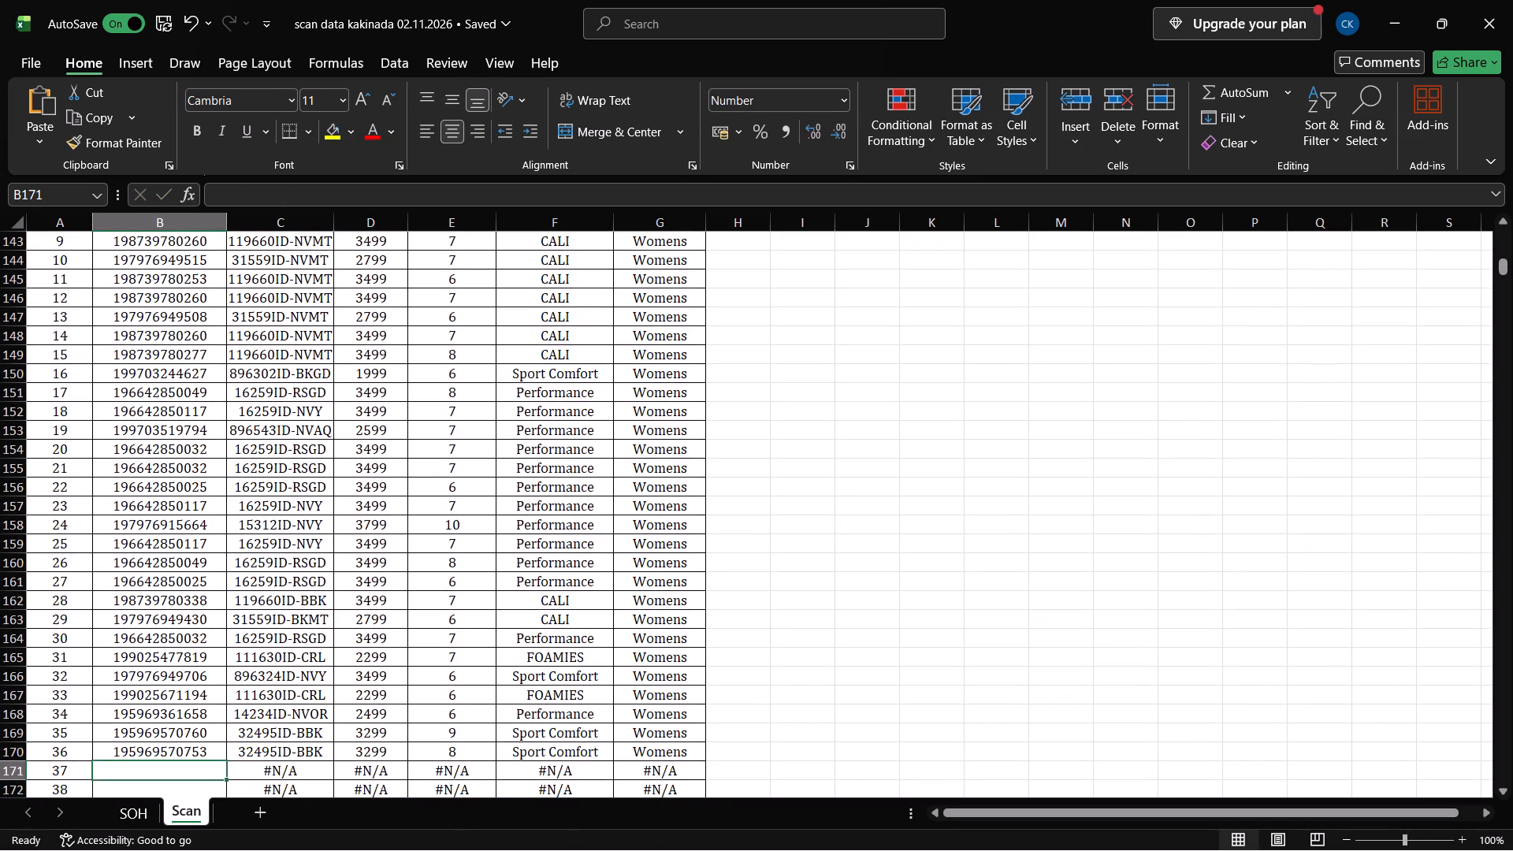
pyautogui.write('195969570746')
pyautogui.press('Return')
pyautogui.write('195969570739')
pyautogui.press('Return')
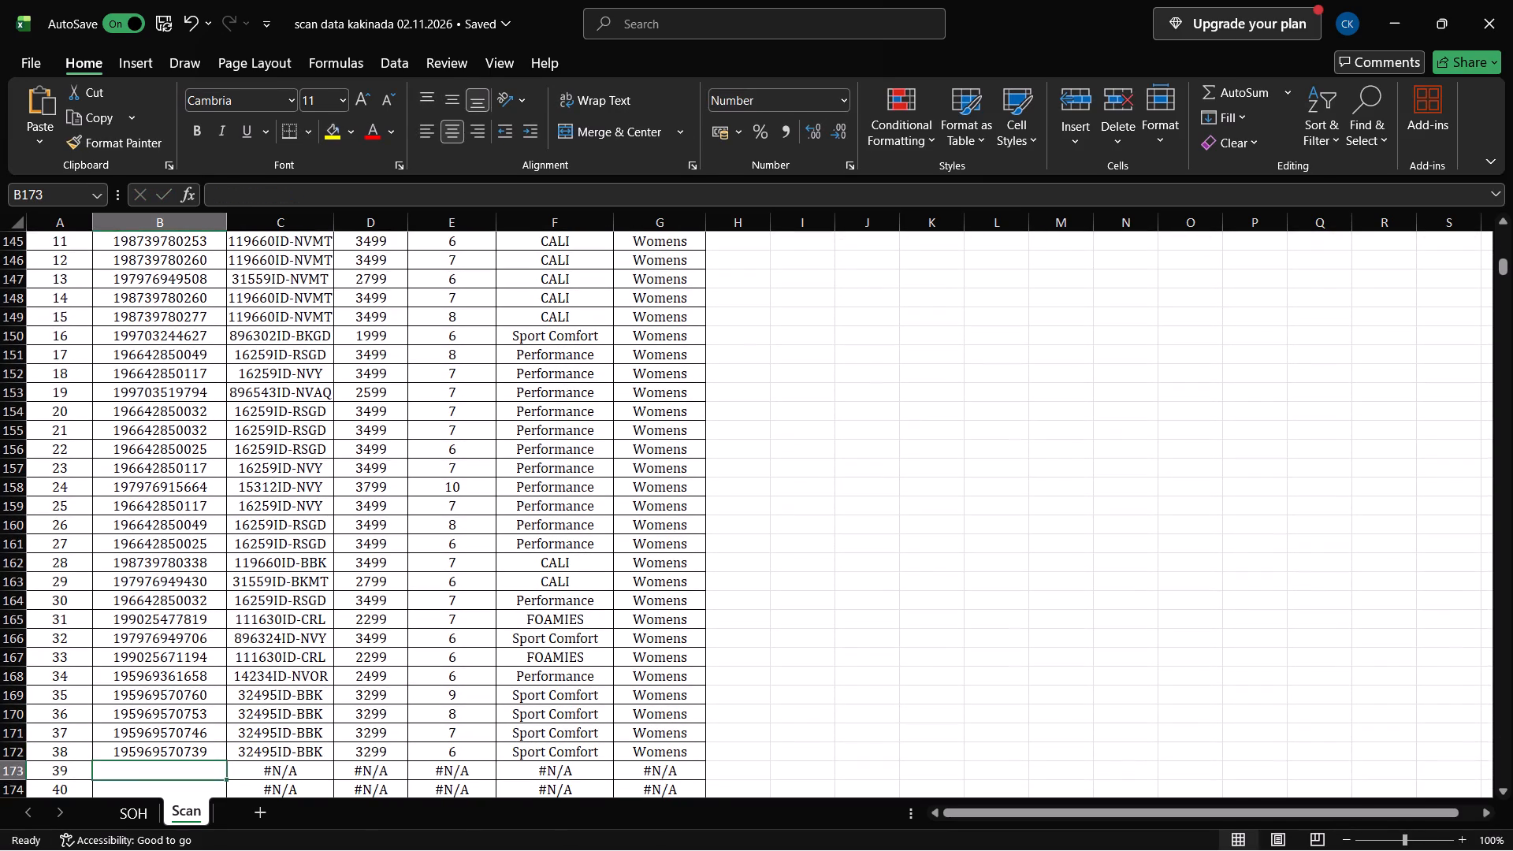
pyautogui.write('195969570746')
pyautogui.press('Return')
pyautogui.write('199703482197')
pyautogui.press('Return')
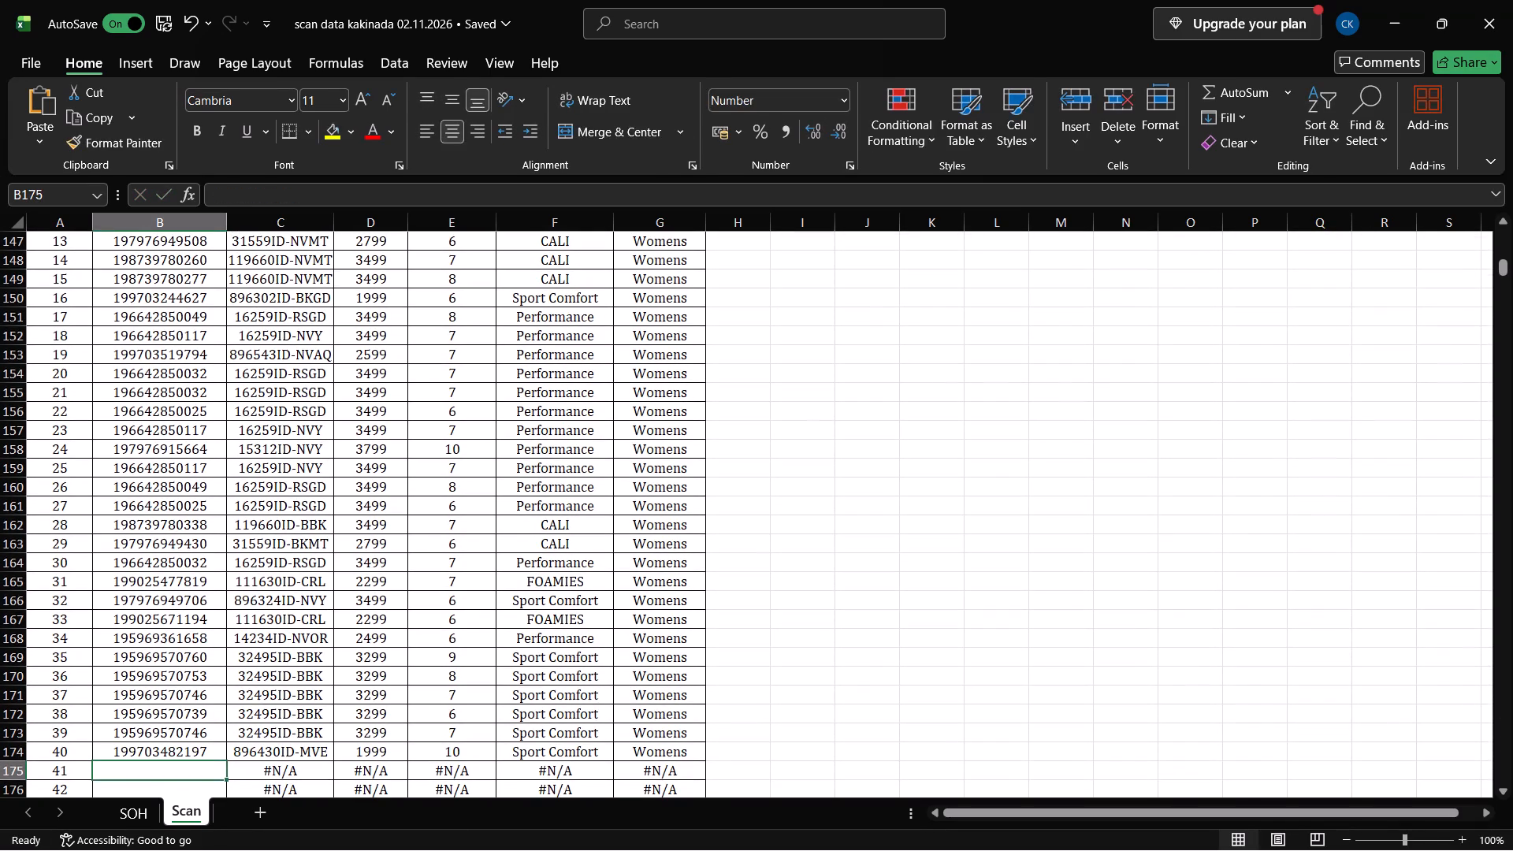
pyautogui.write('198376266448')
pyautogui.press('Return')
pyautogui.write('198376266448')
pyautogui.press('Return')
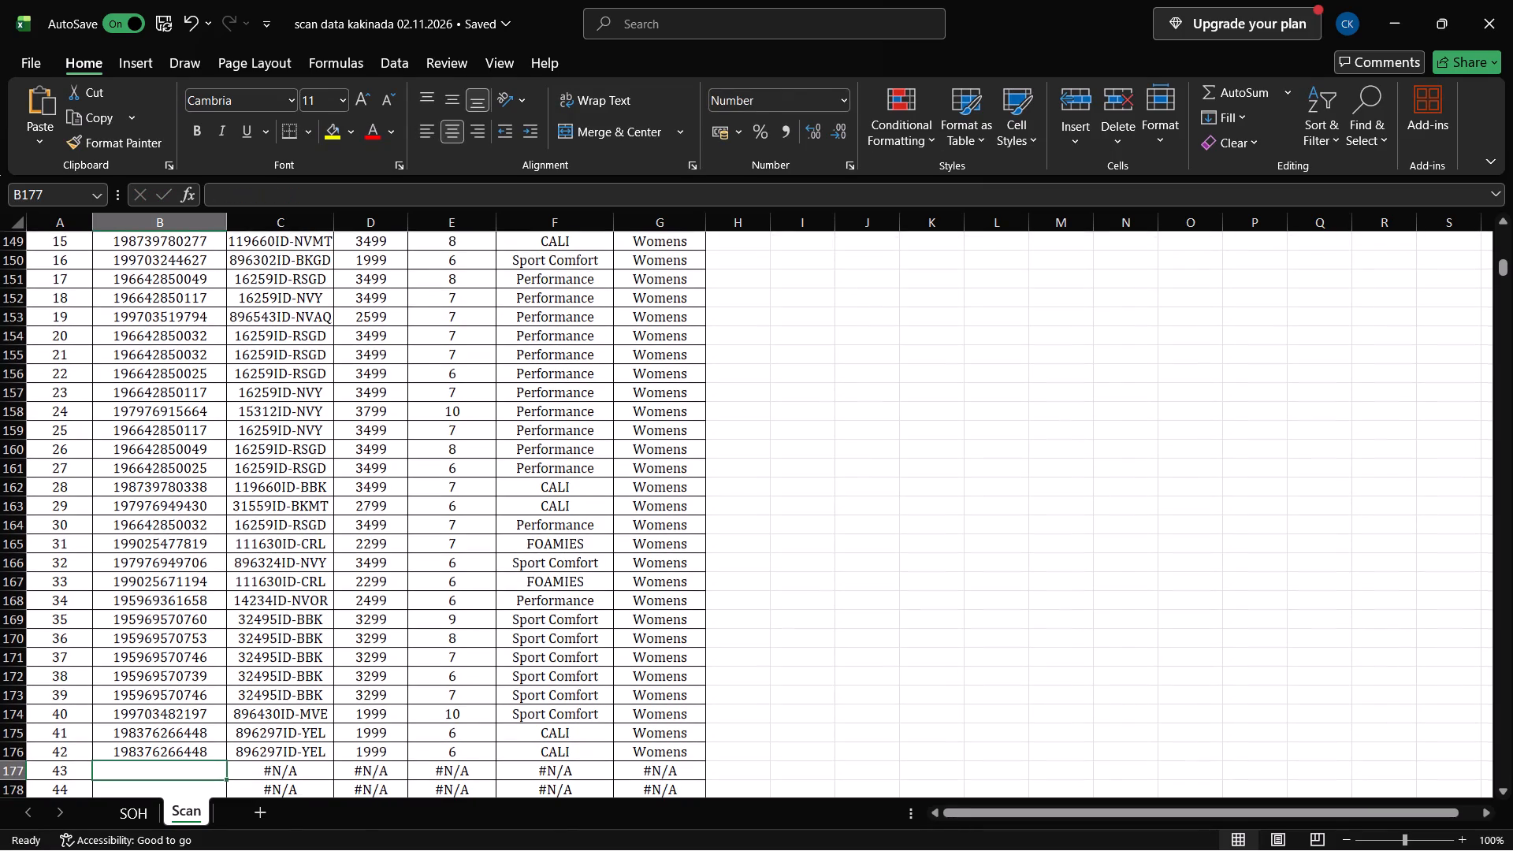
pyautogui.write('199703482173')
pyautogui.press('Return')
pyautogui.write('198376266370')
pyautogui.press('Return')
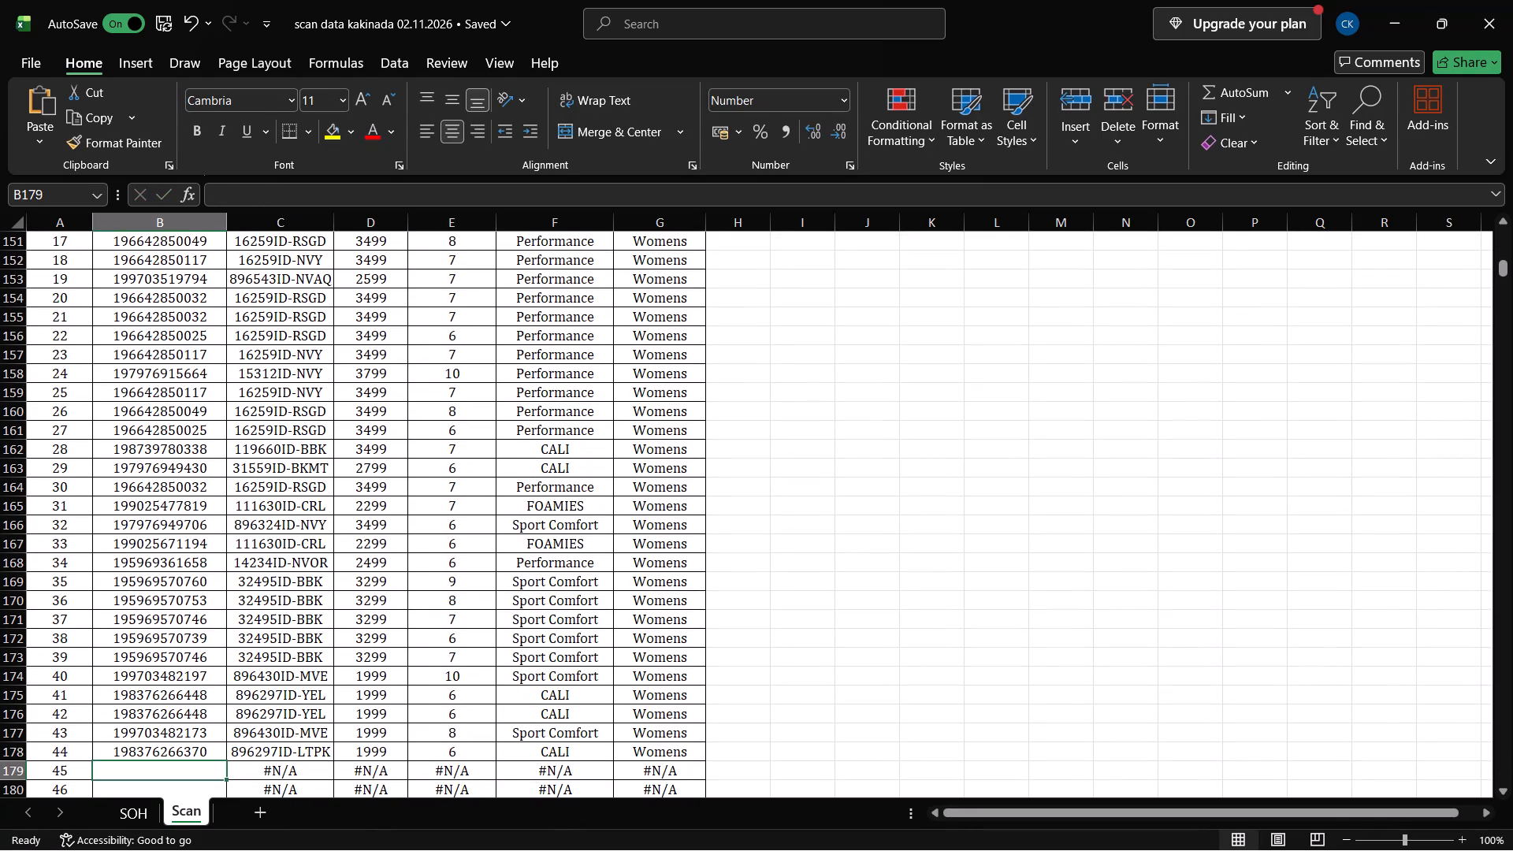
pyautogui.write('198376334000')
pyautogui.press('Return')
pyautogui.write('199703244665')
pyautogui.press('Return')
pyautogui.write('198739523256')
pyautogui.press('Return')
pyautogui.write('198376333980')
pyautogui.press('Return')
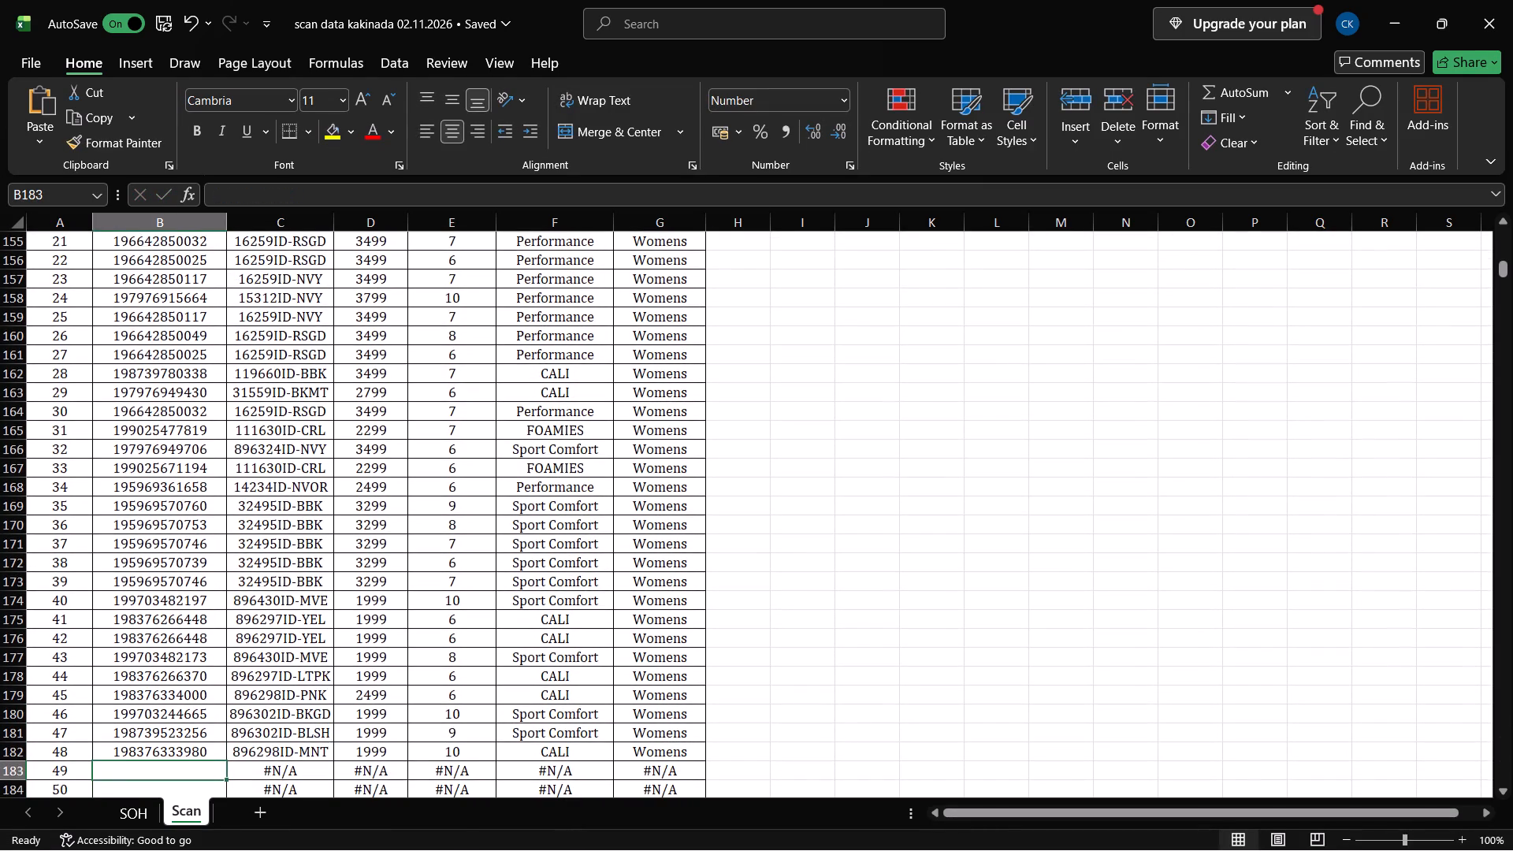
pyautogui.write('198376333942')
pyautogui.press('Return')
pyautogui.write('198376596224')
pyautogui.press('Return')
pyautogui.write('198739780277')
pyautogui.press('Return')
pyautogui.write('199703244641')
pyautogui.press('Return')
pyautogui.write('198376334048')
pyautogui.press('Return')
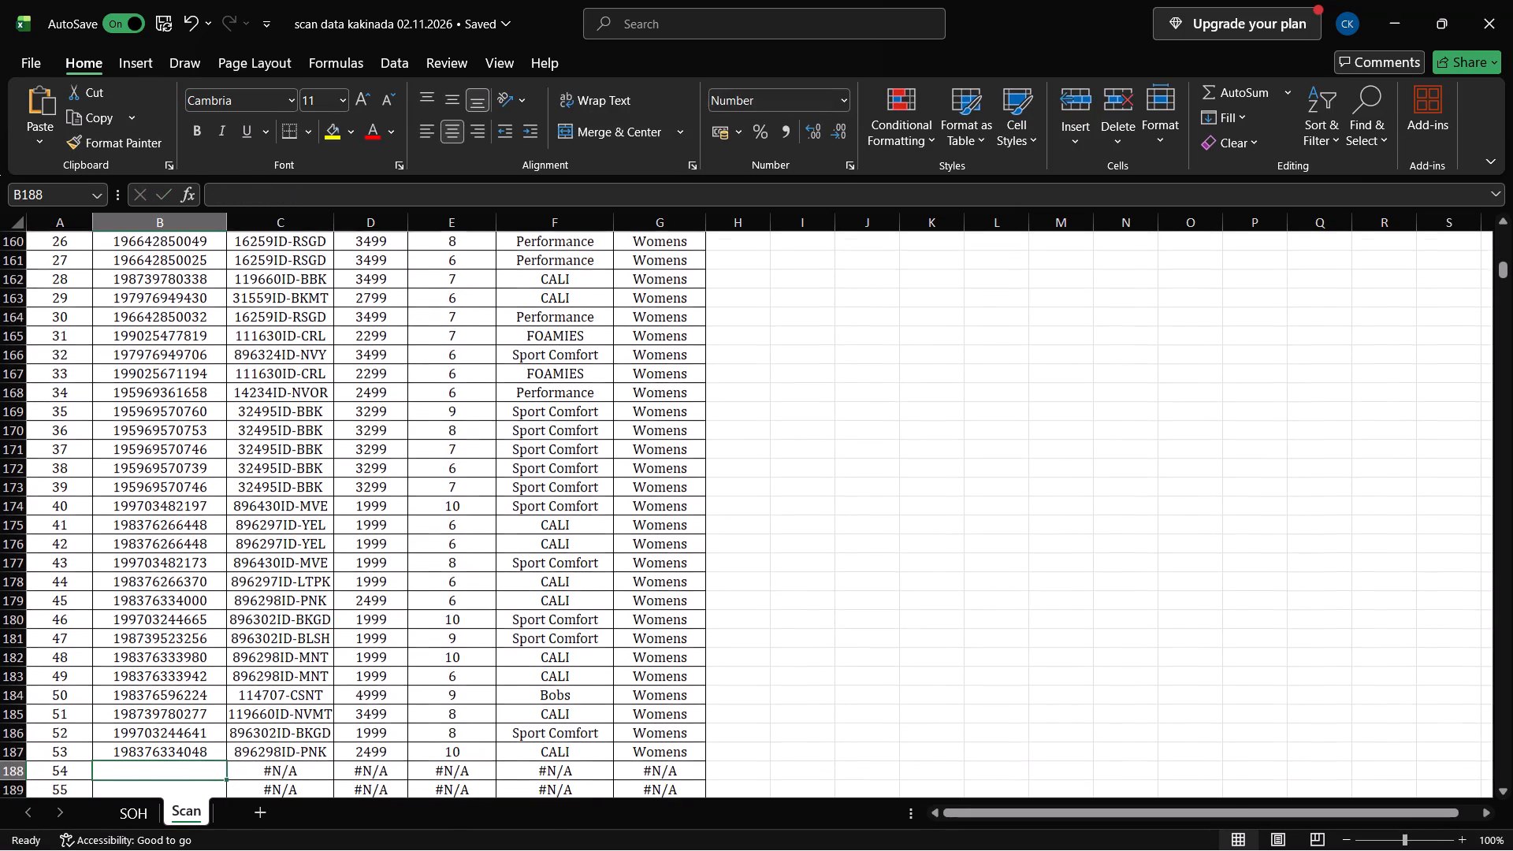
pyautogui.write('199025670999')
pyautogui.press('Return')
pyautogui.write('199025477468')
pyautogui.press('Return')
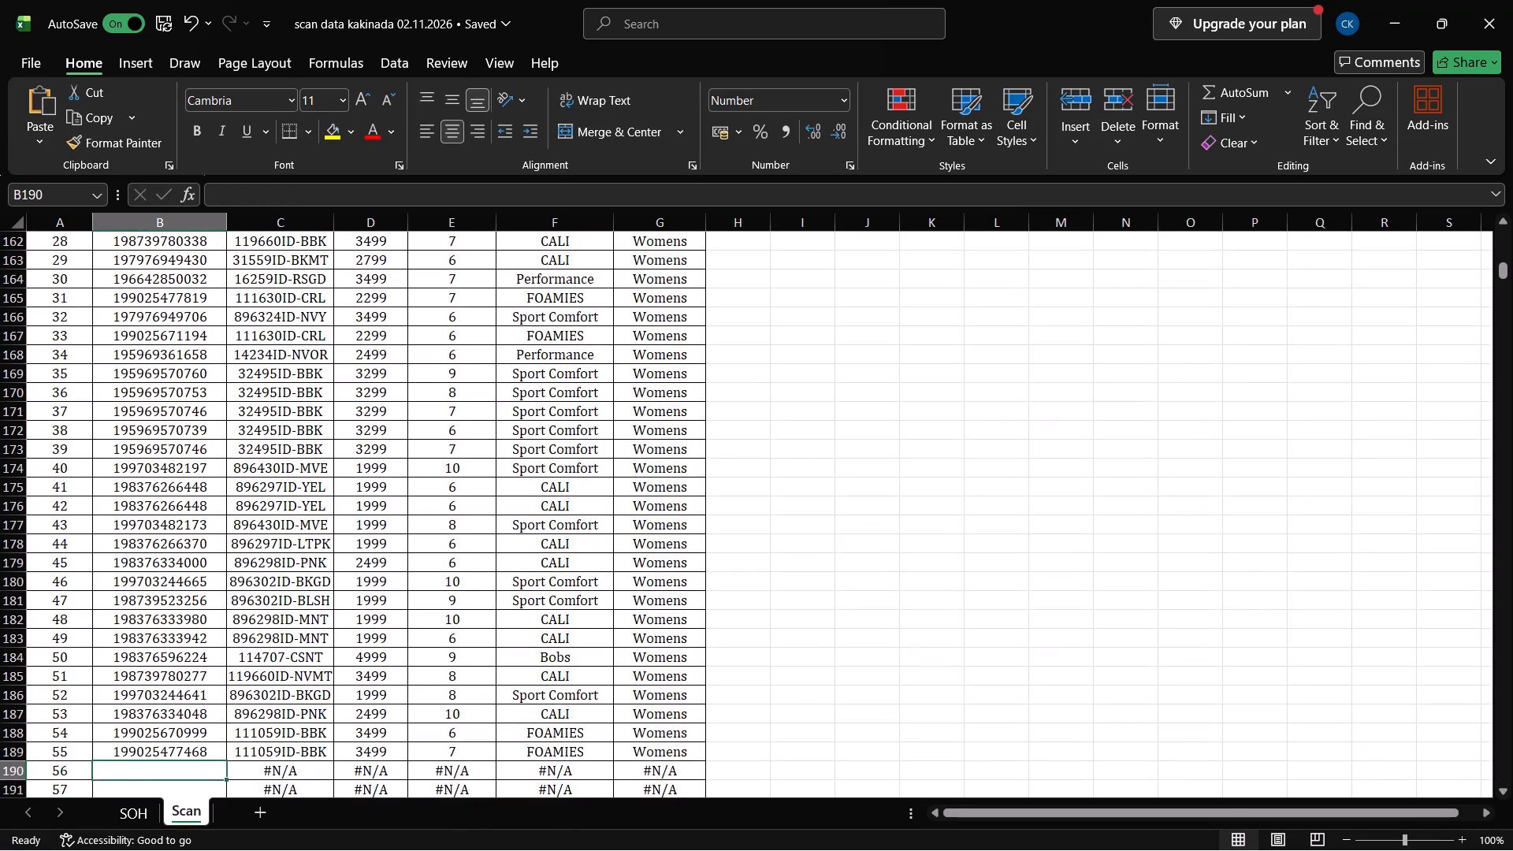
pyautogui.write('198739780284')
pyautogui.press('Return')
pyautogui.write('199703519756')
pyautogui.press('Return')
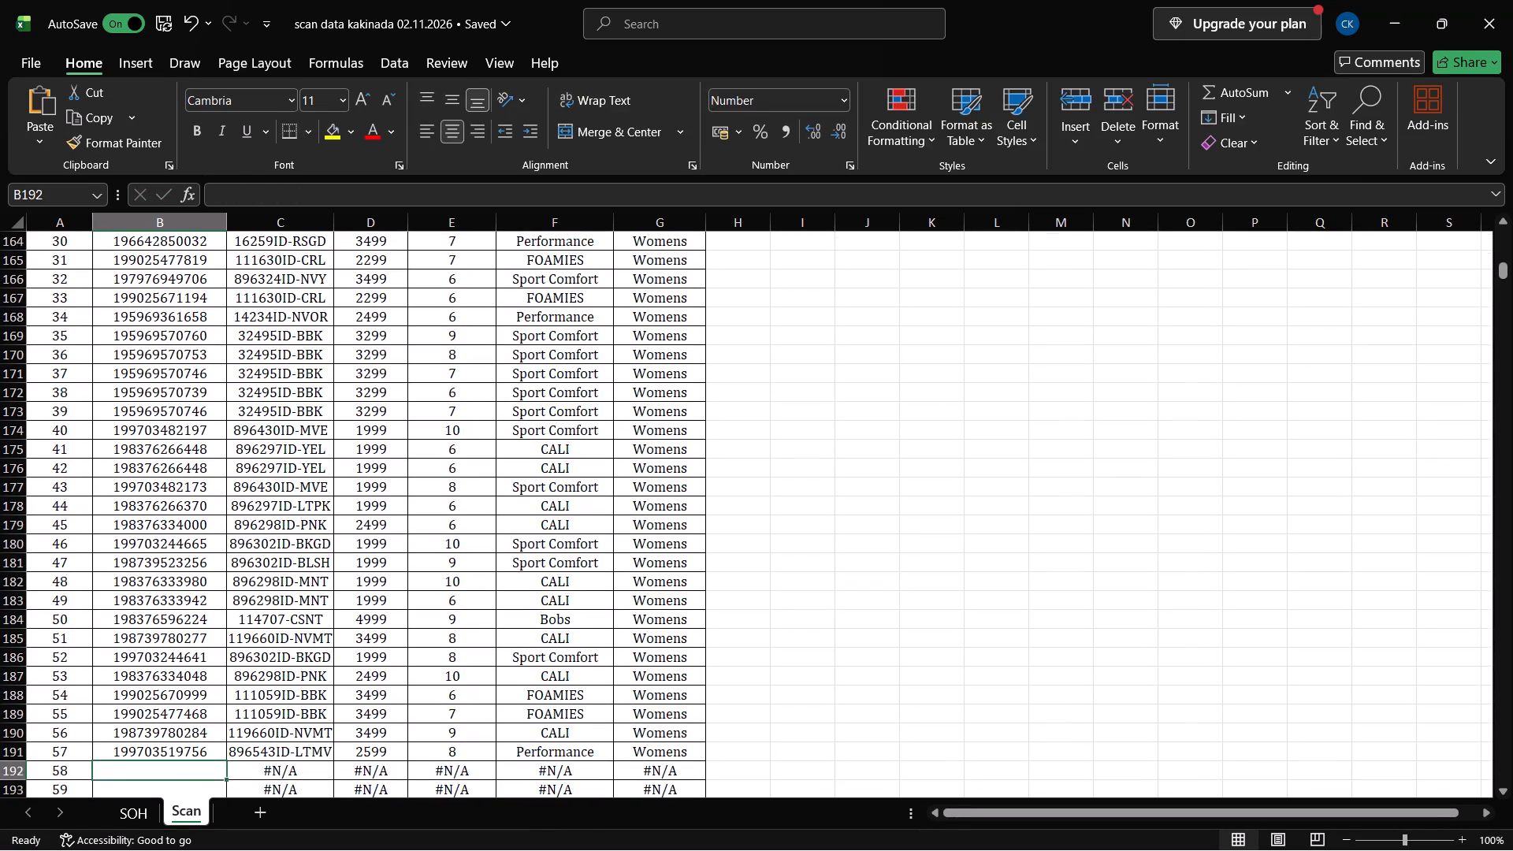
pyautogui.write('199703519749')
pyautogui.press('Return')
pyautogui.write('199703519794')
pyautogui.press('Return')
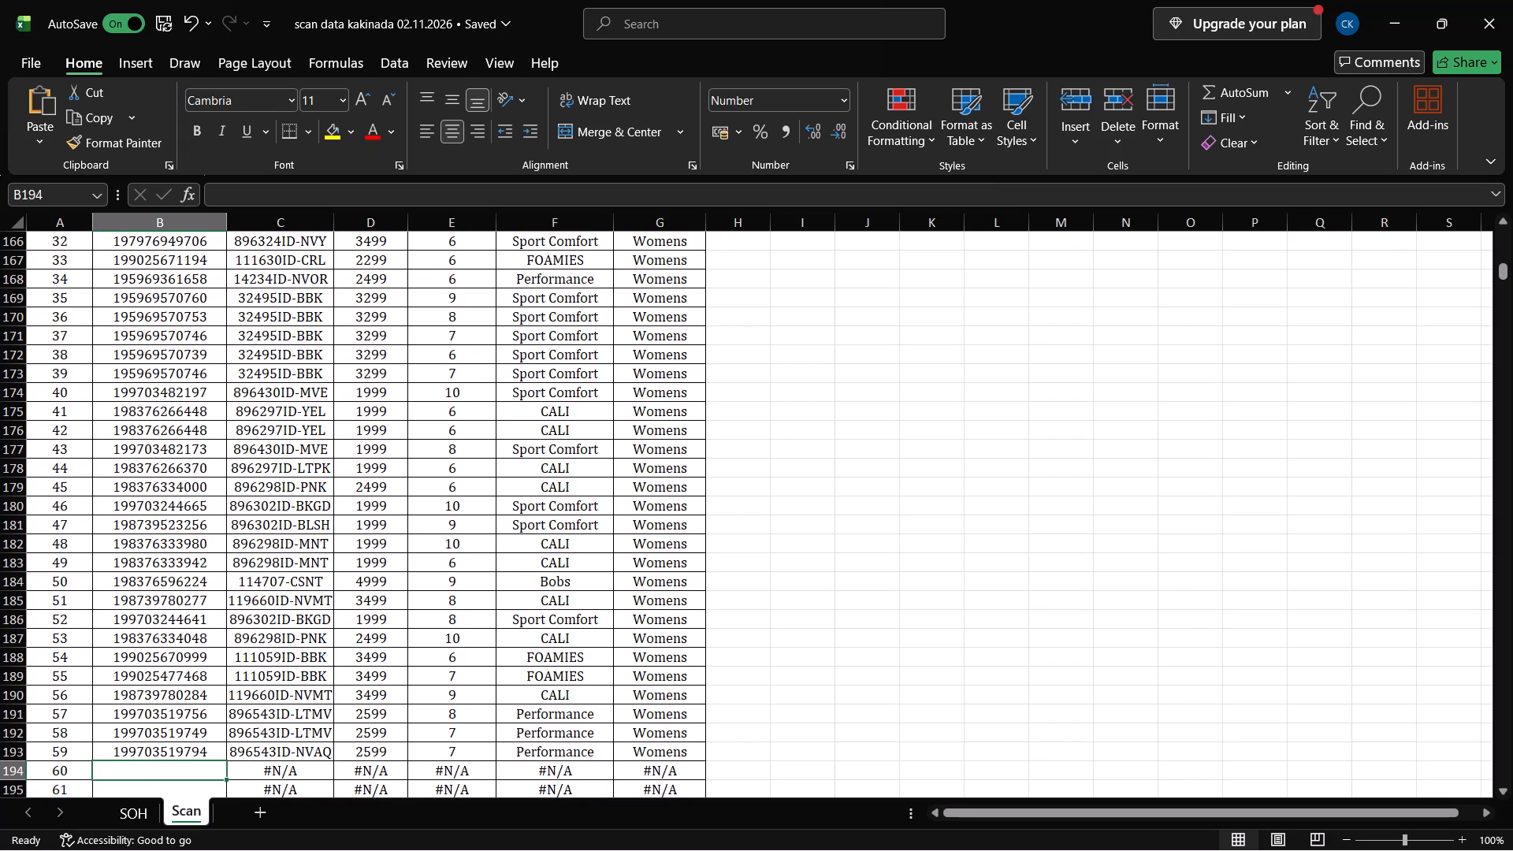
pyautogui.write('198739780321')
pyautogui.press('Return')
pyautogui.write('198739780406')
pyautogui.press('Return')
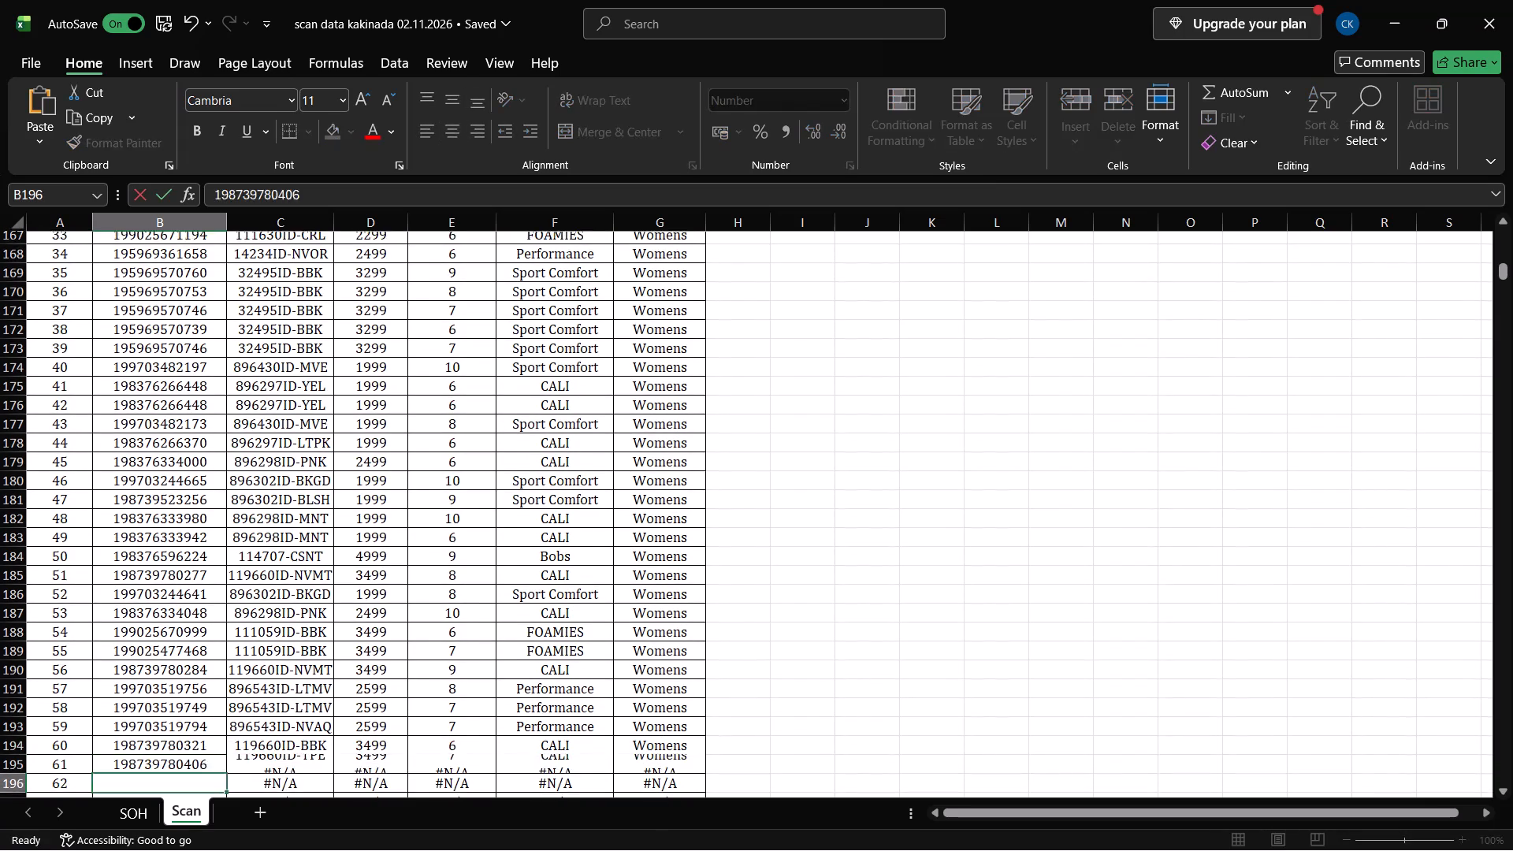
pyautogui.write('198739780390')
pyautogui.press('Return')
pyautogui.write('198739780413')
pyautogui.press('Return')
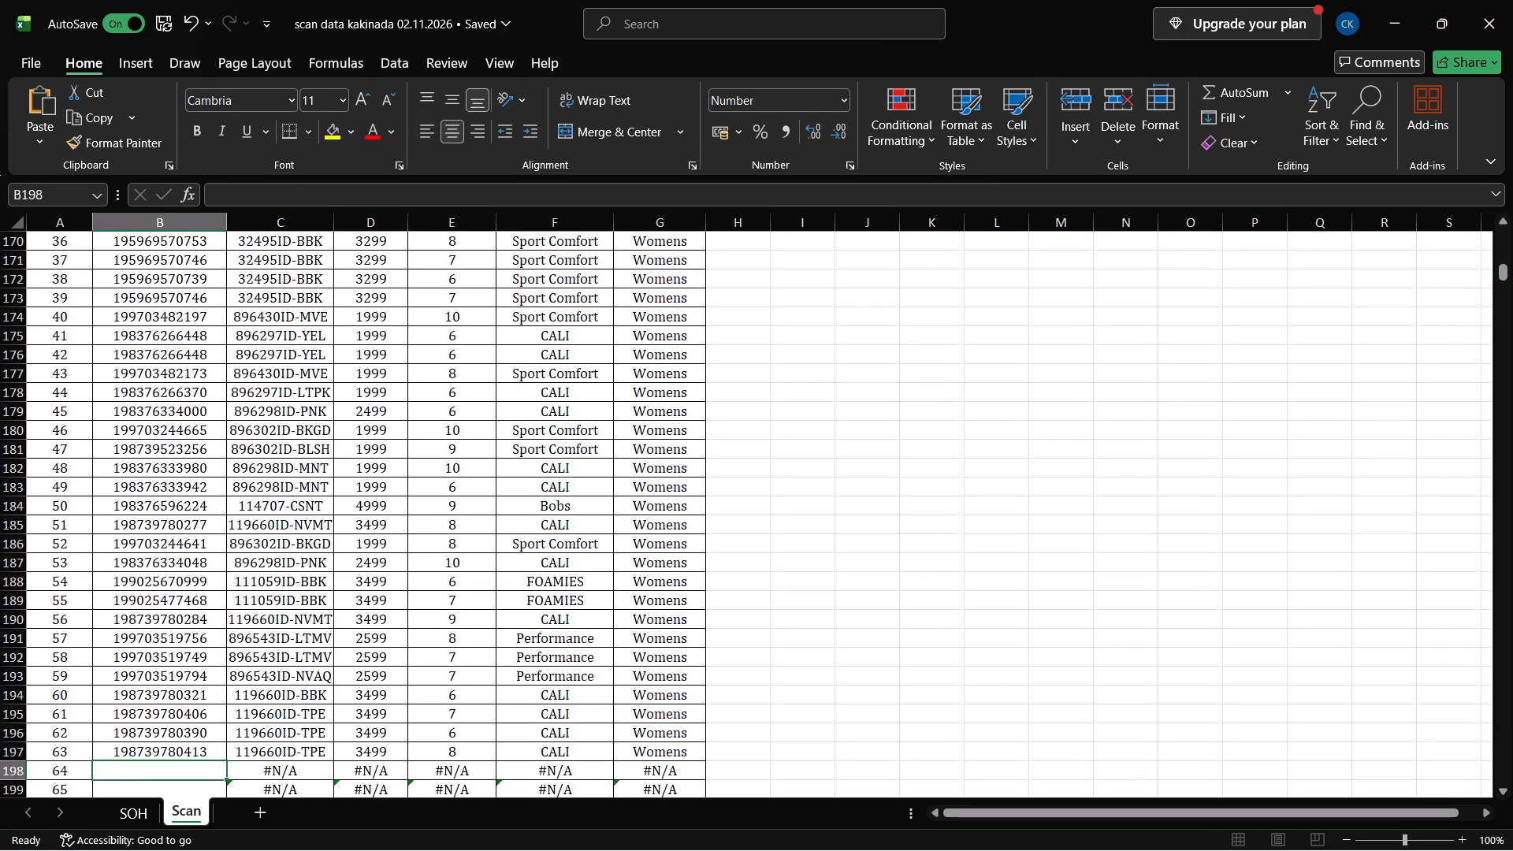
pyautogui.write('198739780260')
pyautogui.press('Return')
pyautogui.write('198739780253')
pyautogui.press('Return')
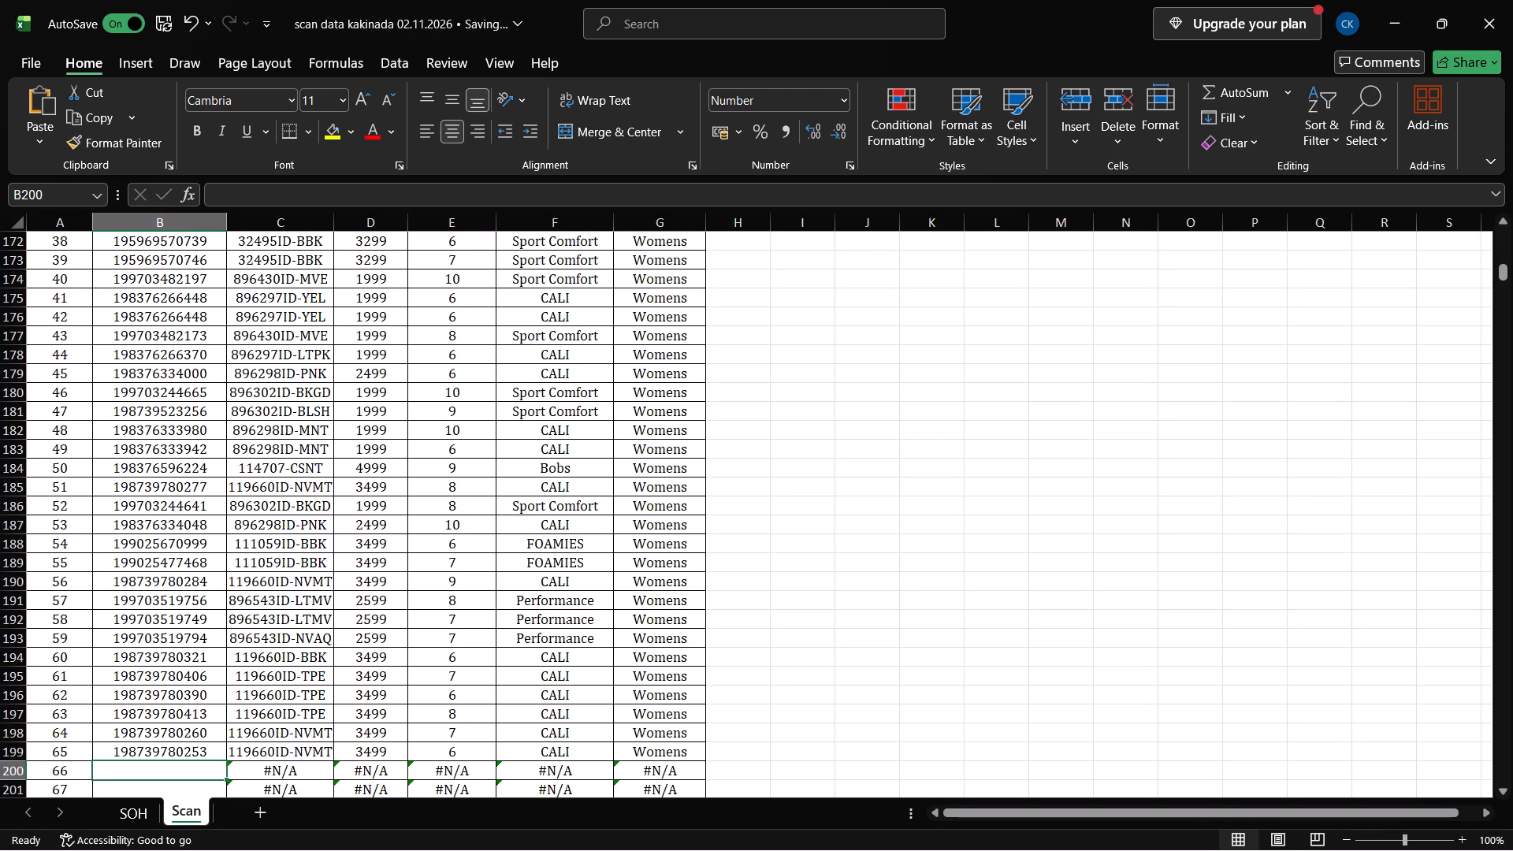
# Restart the serial numbering at 1 in A200 for a new batch and select the empty barcode cell B200.
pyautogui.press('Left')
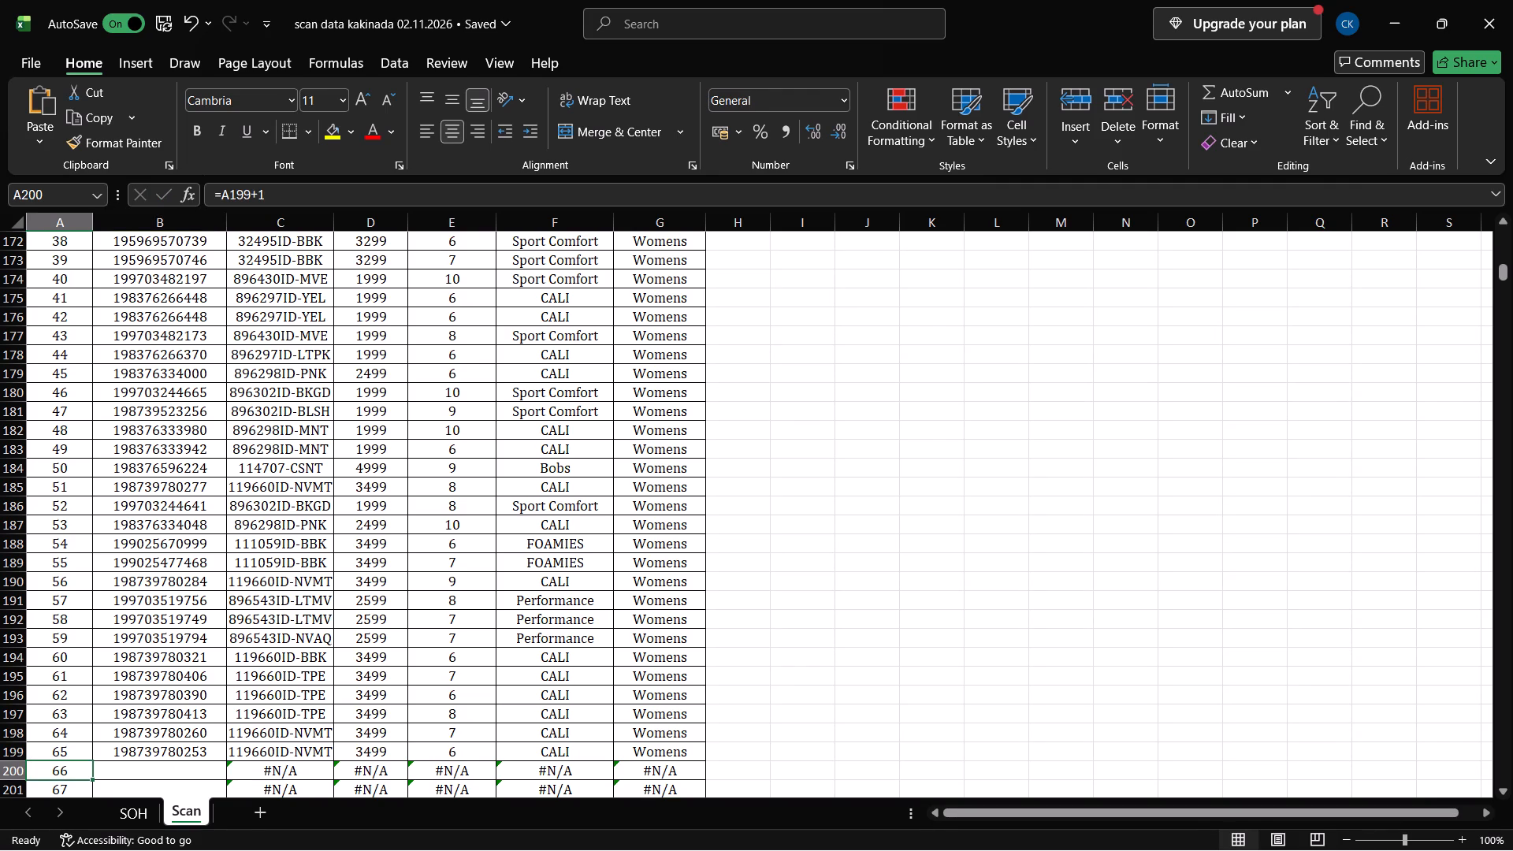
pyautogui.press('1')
pyautogui.scroll(-1, 544, 204)
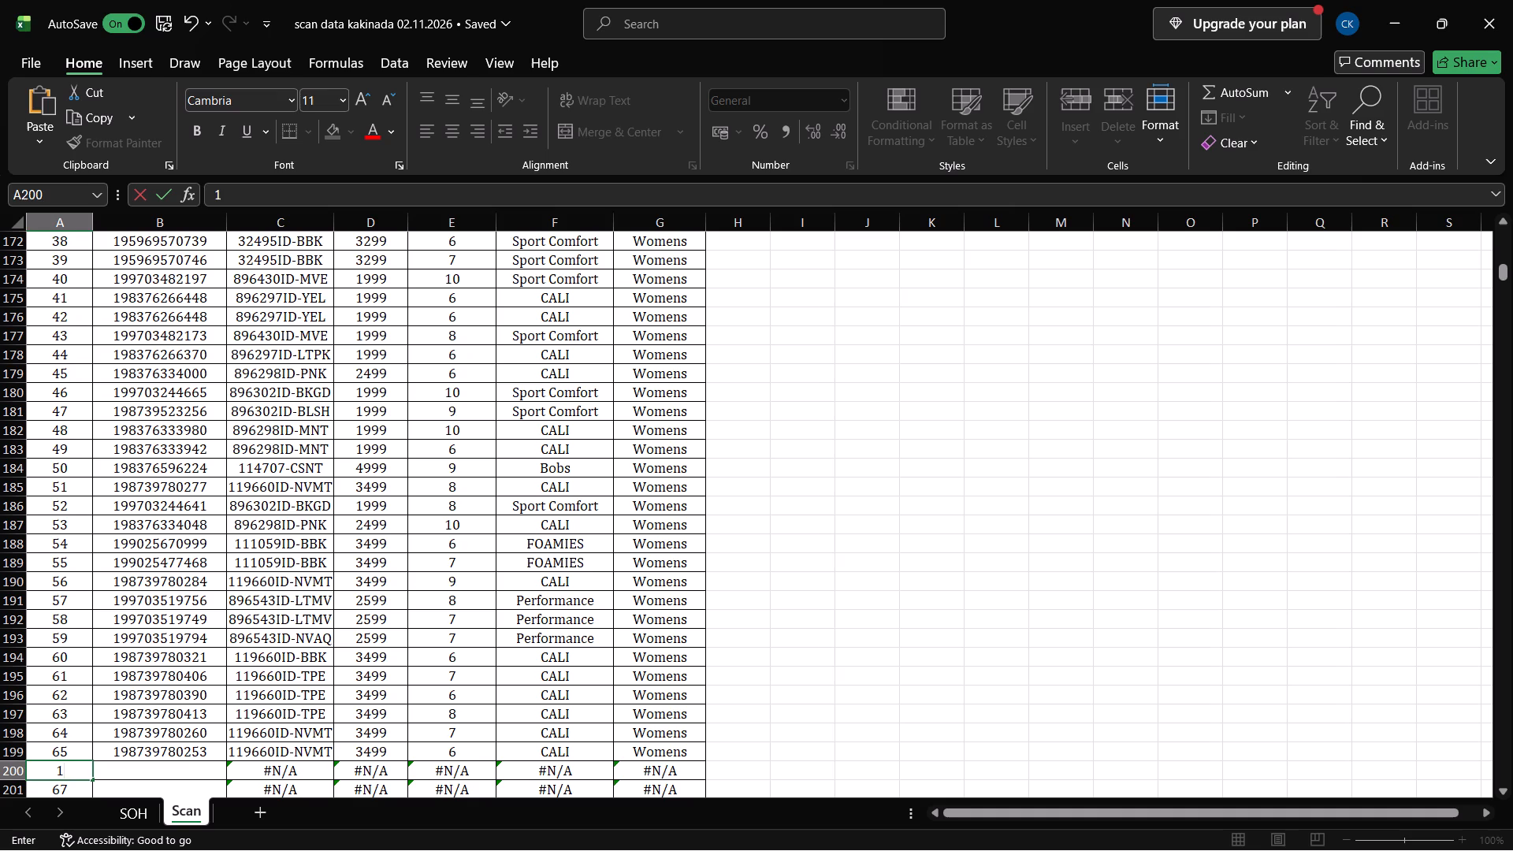
pyautogui.press('Return')
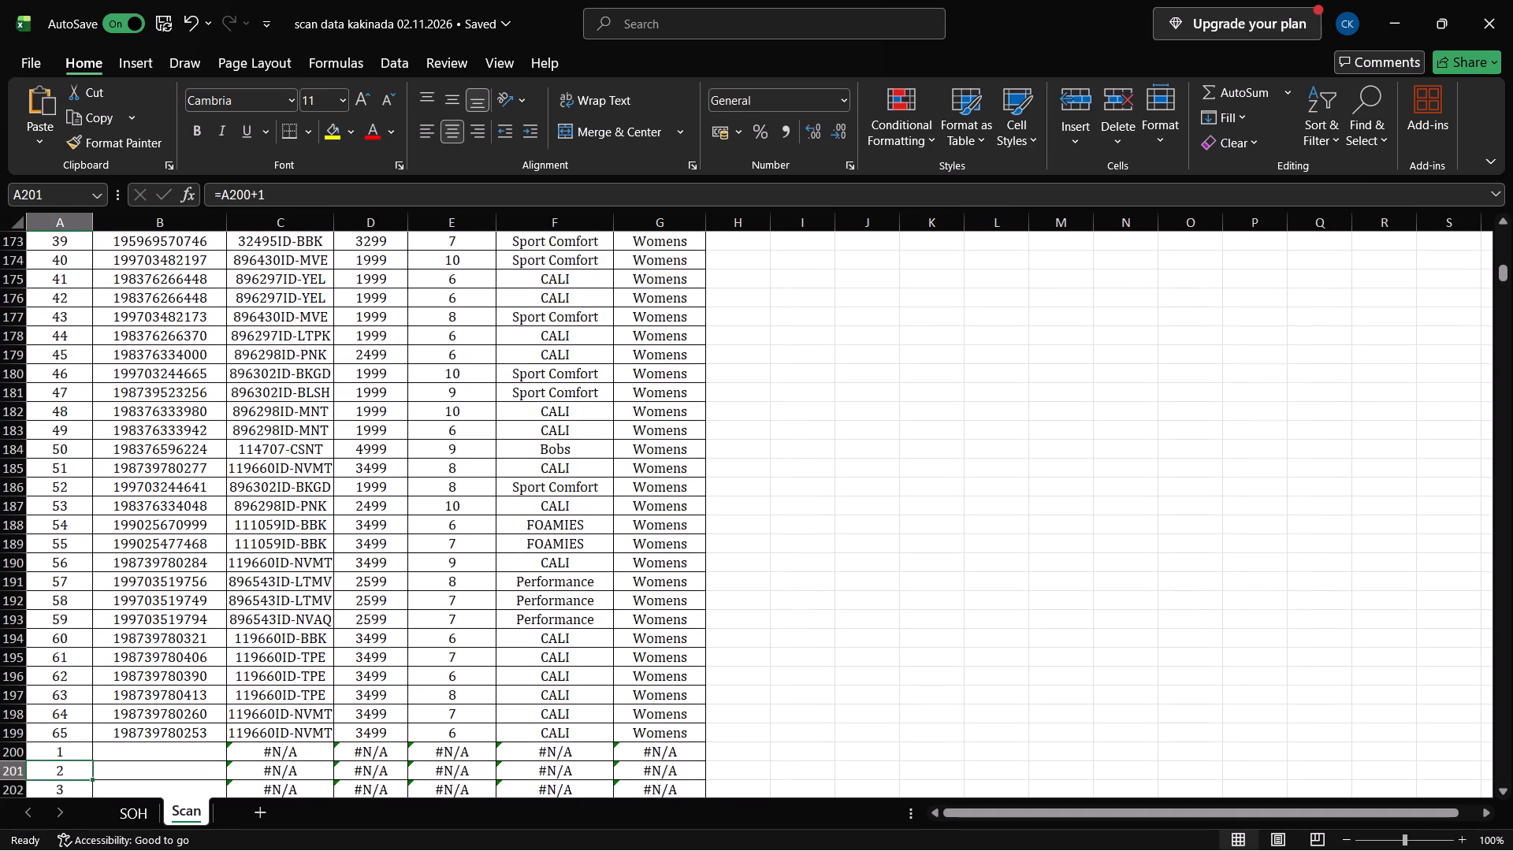
pyautogui.press('Right')
pyautogui.press('Up')
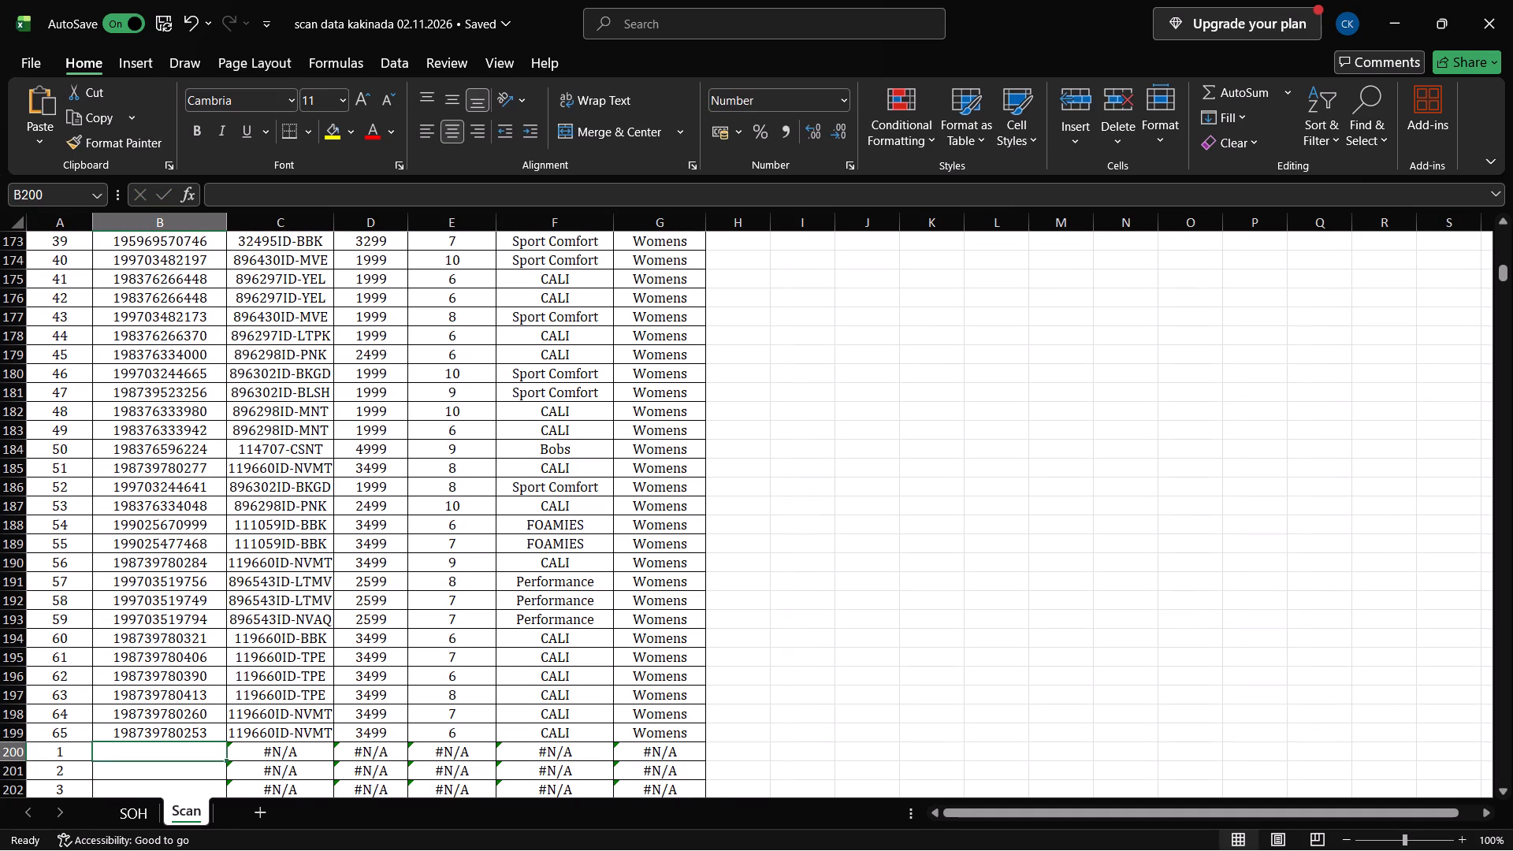
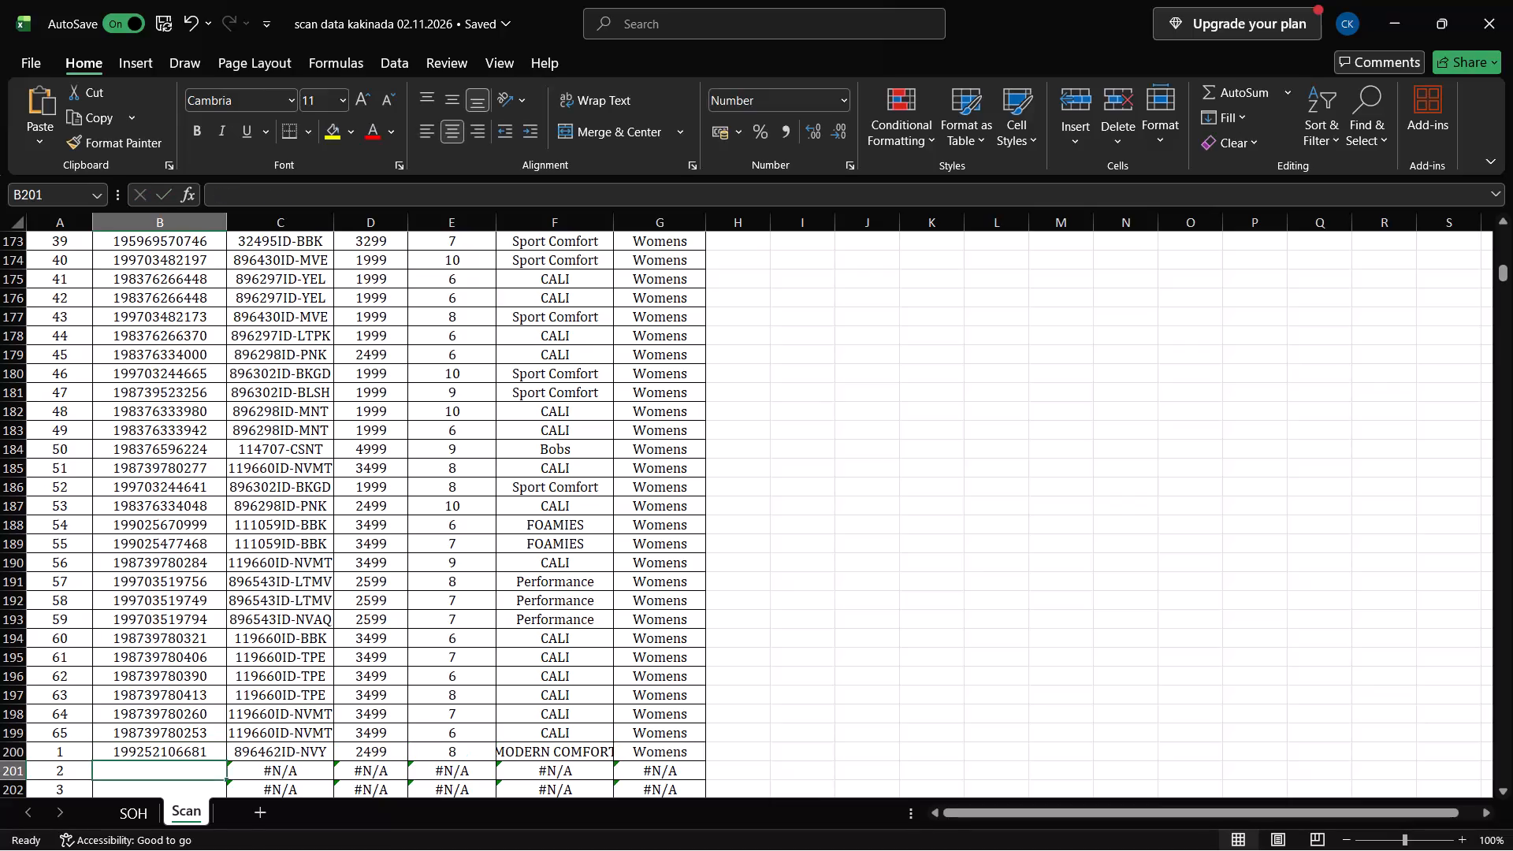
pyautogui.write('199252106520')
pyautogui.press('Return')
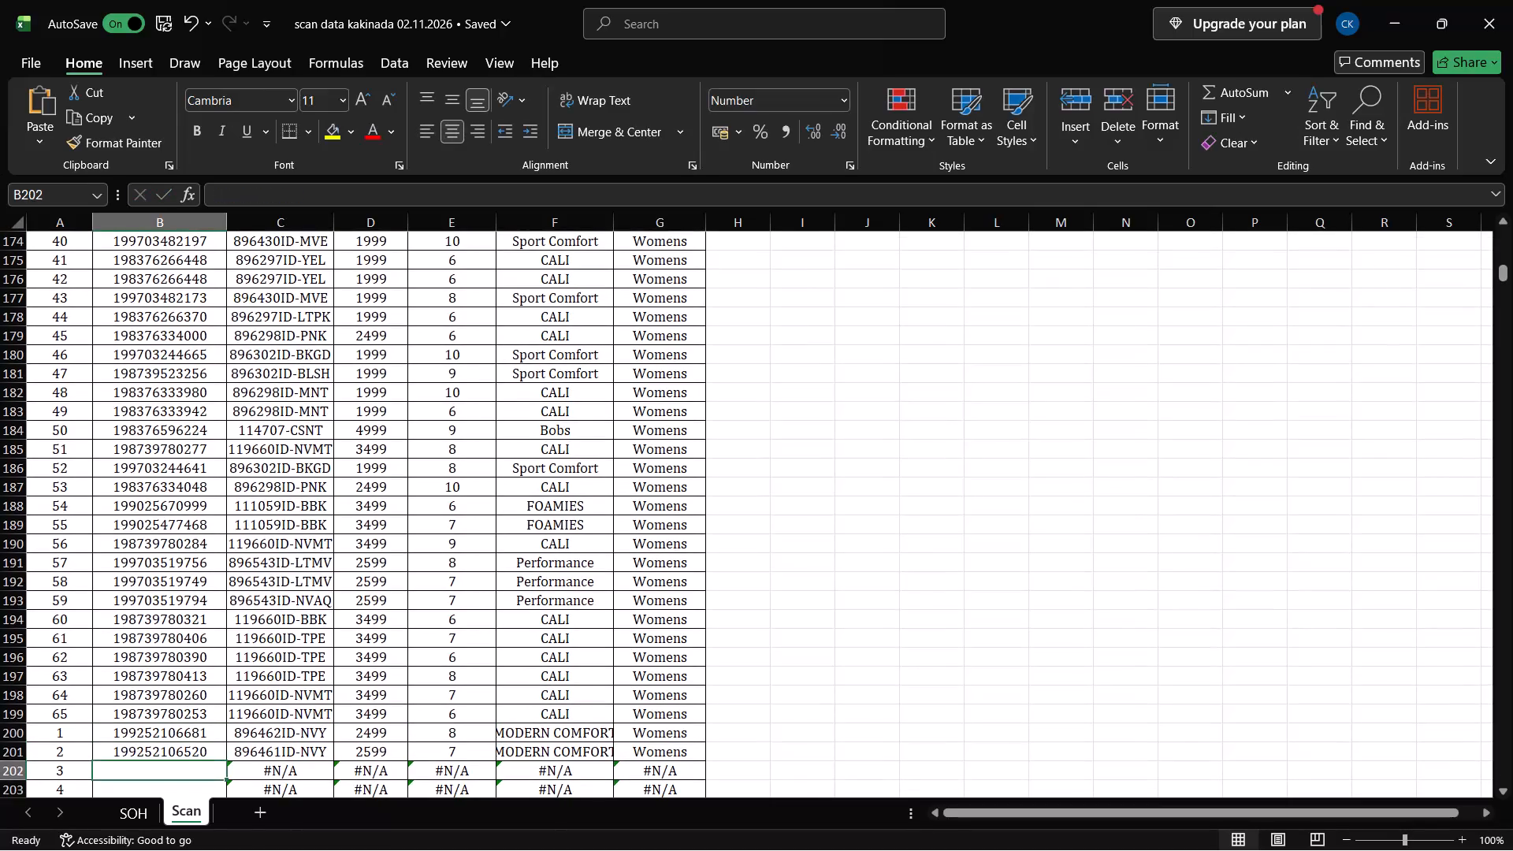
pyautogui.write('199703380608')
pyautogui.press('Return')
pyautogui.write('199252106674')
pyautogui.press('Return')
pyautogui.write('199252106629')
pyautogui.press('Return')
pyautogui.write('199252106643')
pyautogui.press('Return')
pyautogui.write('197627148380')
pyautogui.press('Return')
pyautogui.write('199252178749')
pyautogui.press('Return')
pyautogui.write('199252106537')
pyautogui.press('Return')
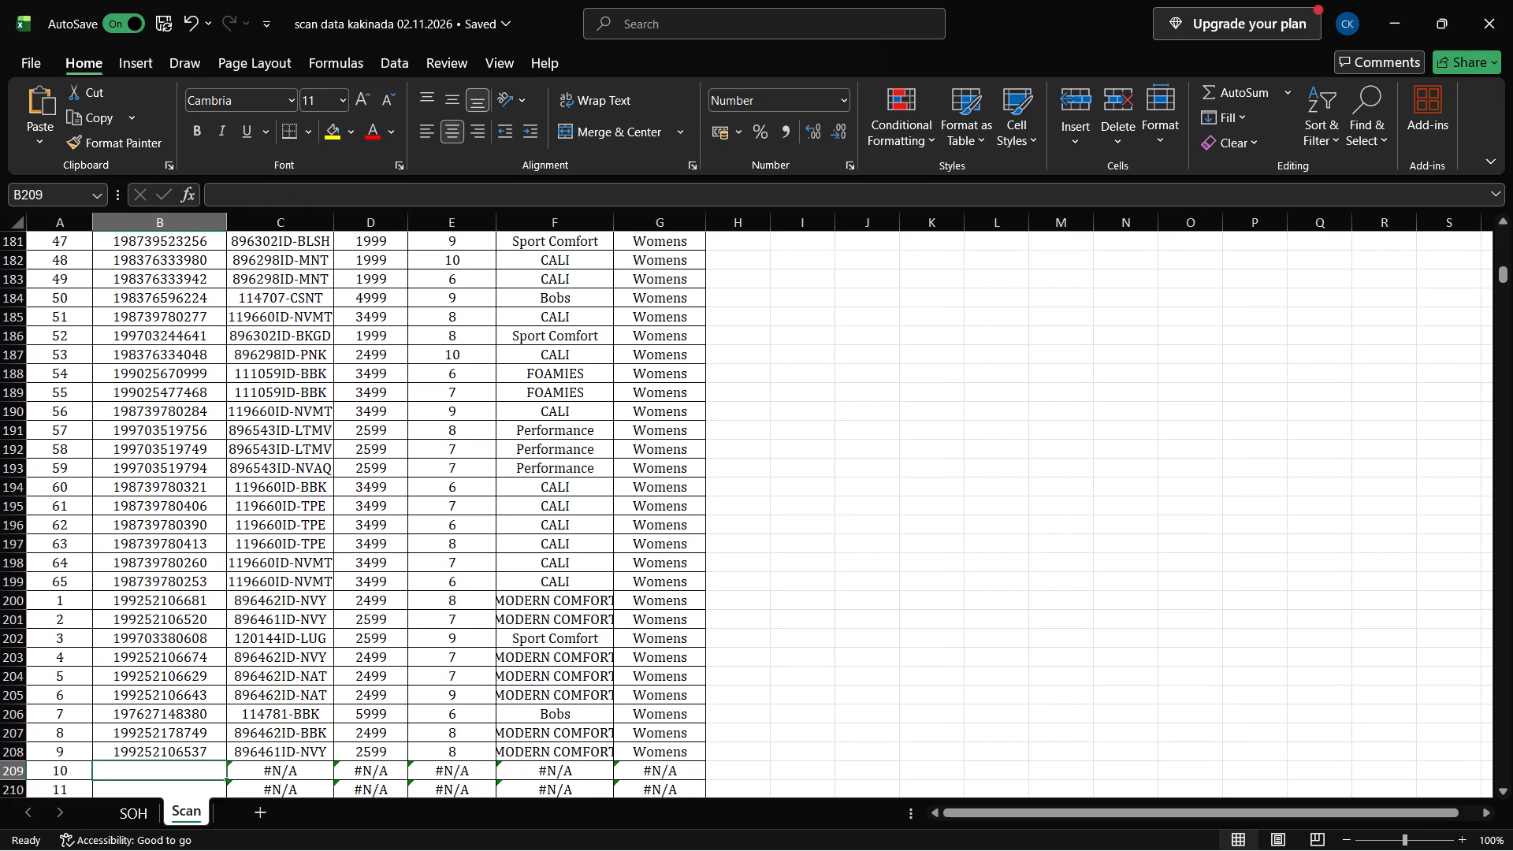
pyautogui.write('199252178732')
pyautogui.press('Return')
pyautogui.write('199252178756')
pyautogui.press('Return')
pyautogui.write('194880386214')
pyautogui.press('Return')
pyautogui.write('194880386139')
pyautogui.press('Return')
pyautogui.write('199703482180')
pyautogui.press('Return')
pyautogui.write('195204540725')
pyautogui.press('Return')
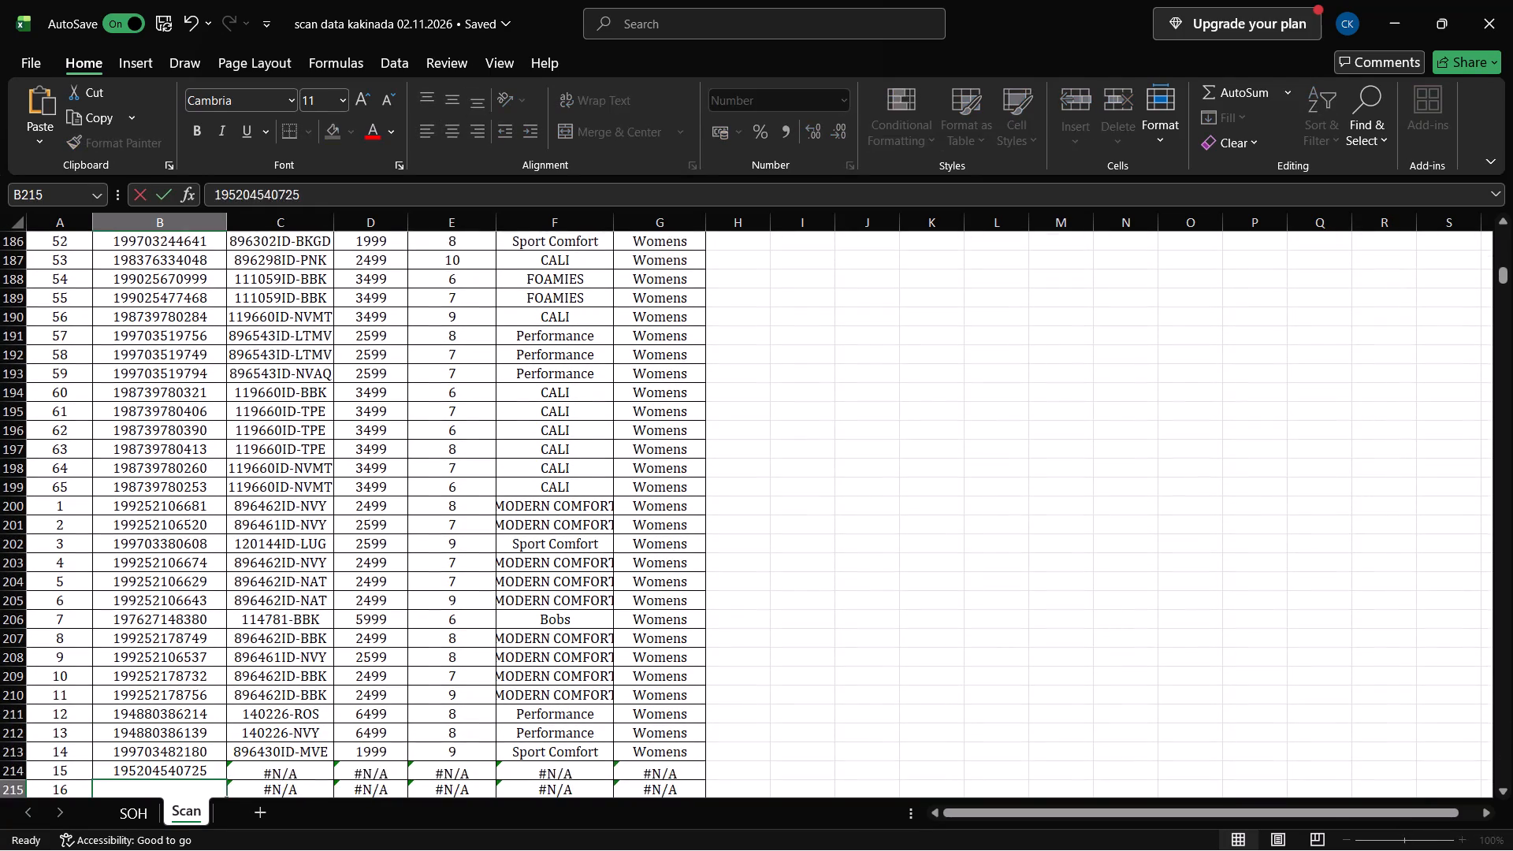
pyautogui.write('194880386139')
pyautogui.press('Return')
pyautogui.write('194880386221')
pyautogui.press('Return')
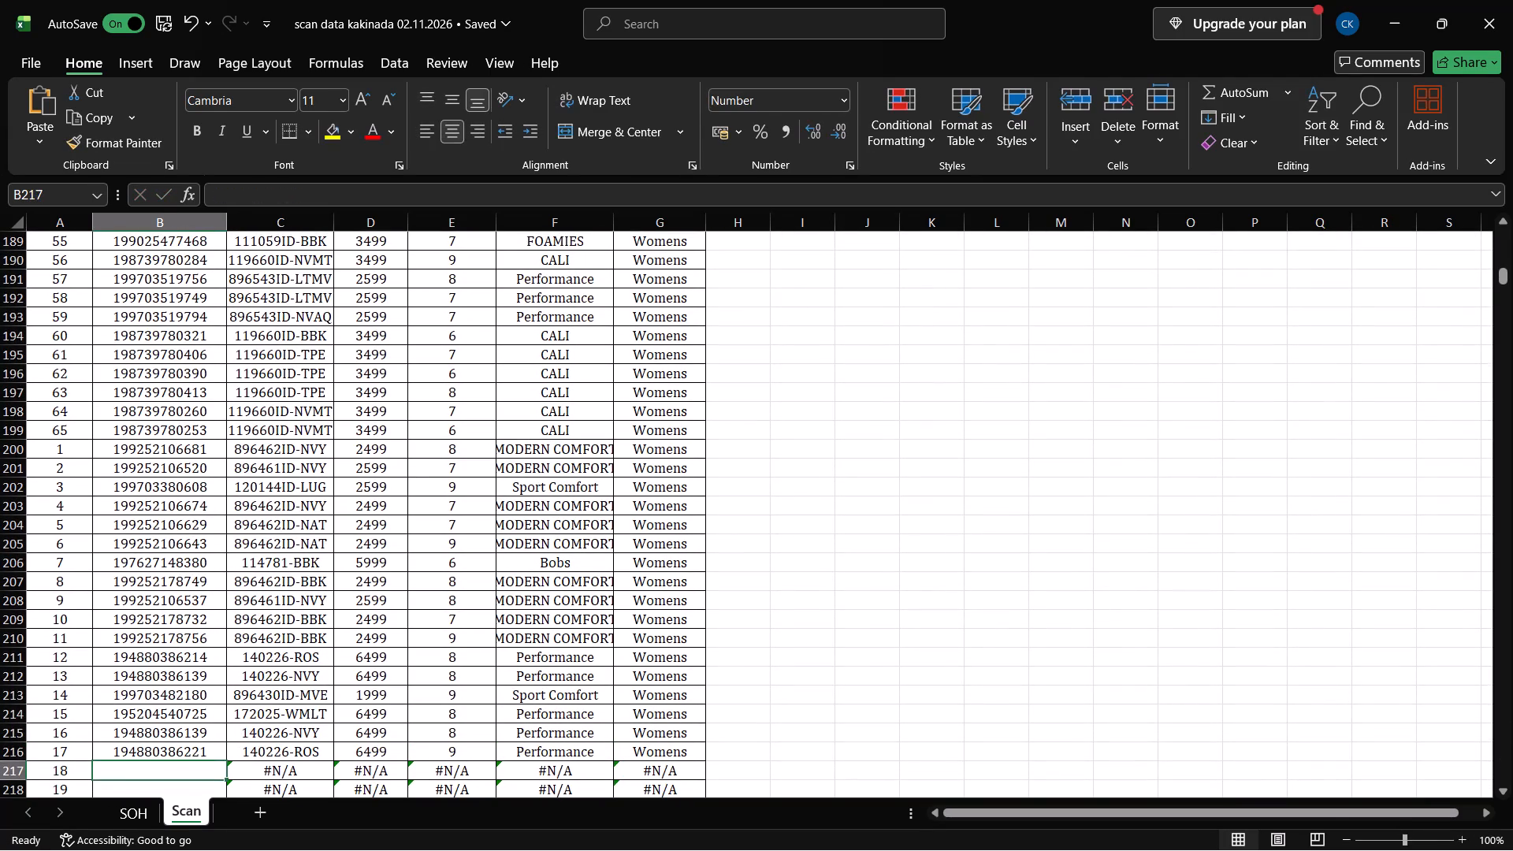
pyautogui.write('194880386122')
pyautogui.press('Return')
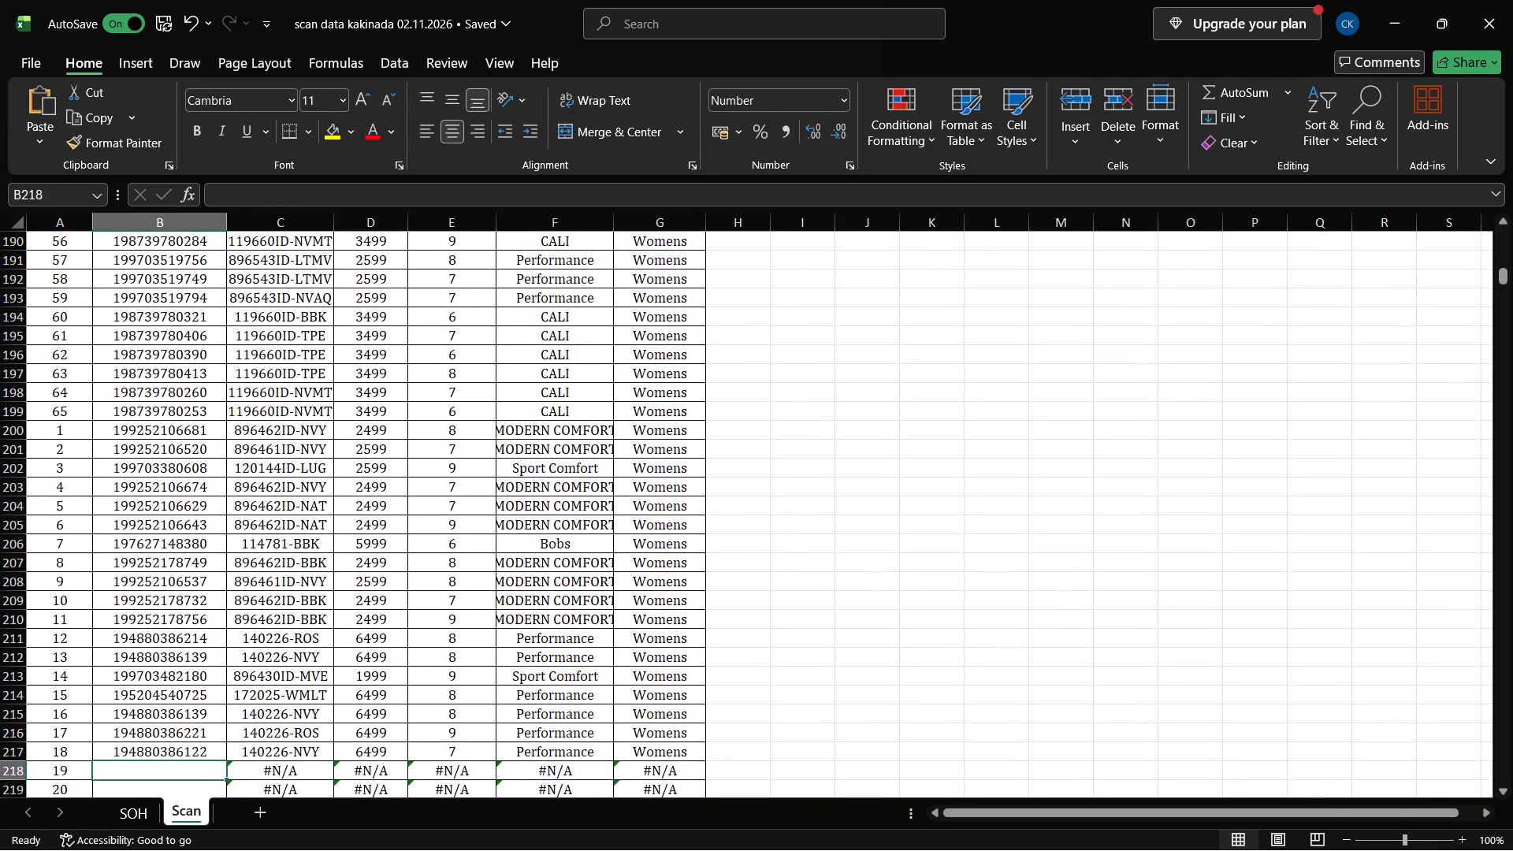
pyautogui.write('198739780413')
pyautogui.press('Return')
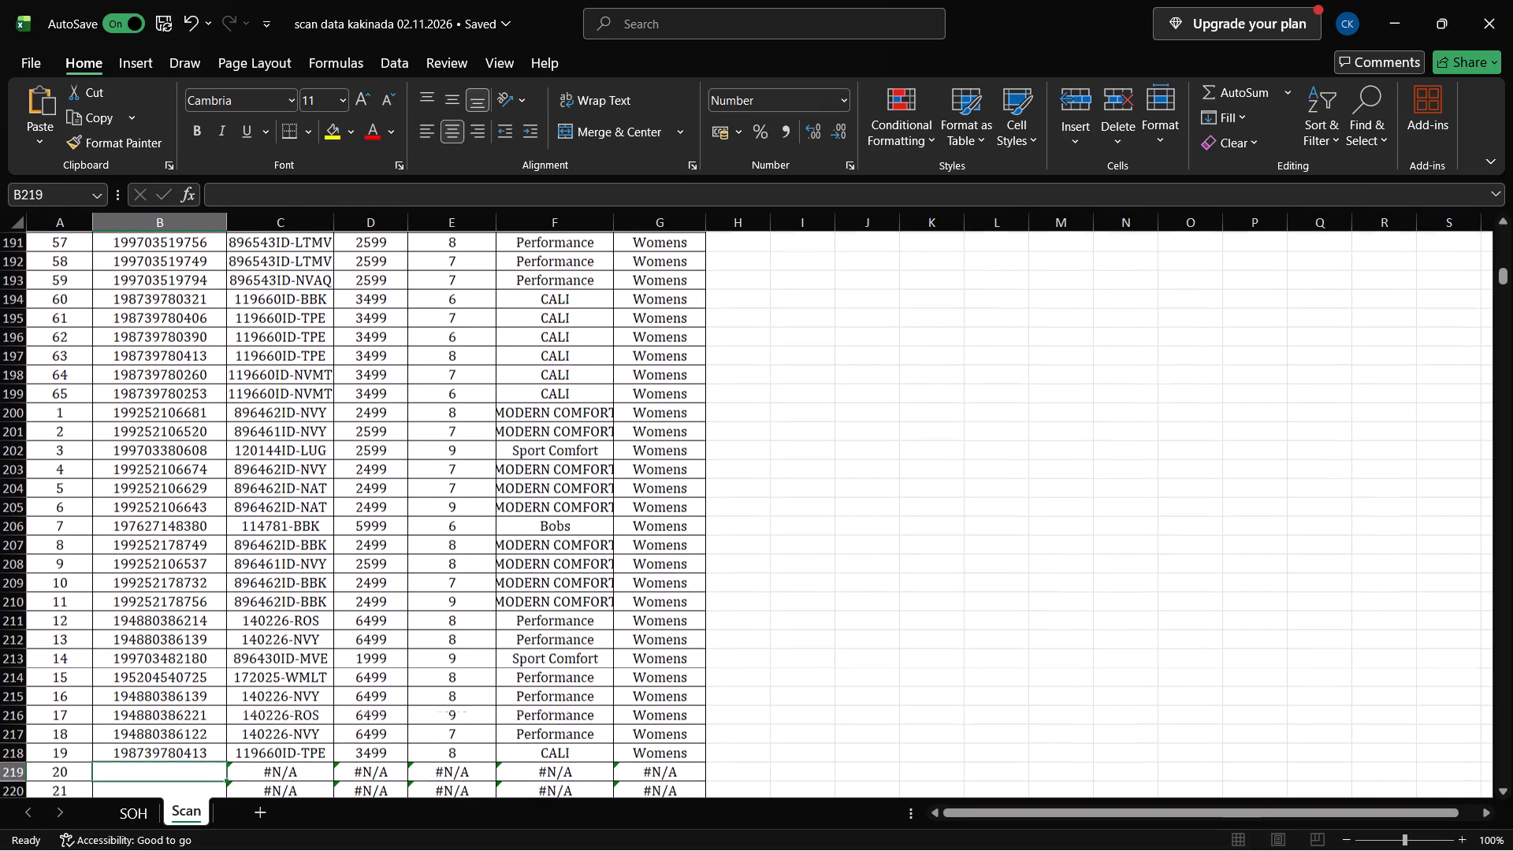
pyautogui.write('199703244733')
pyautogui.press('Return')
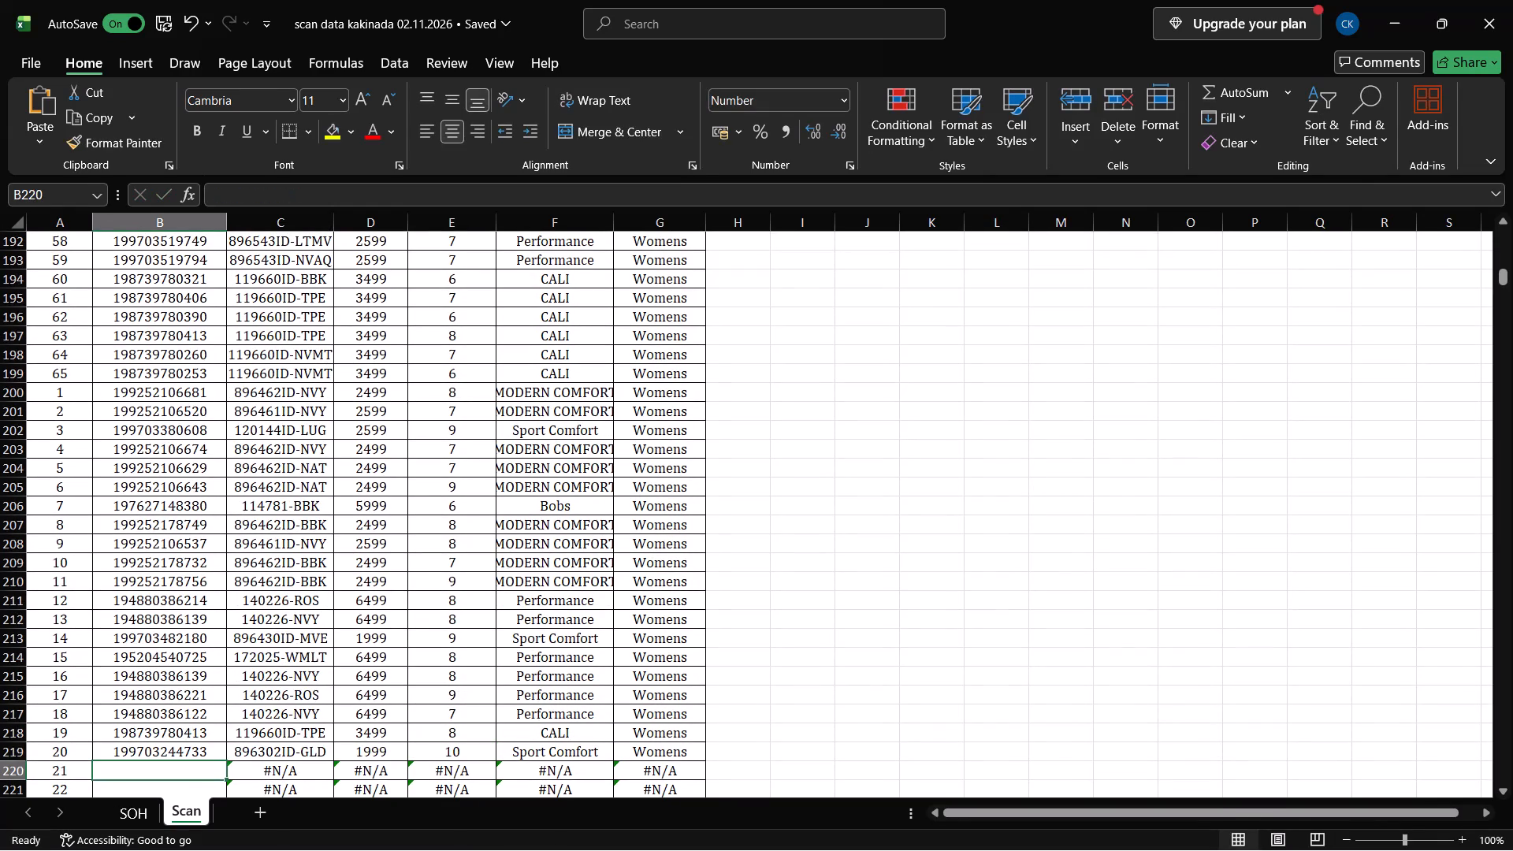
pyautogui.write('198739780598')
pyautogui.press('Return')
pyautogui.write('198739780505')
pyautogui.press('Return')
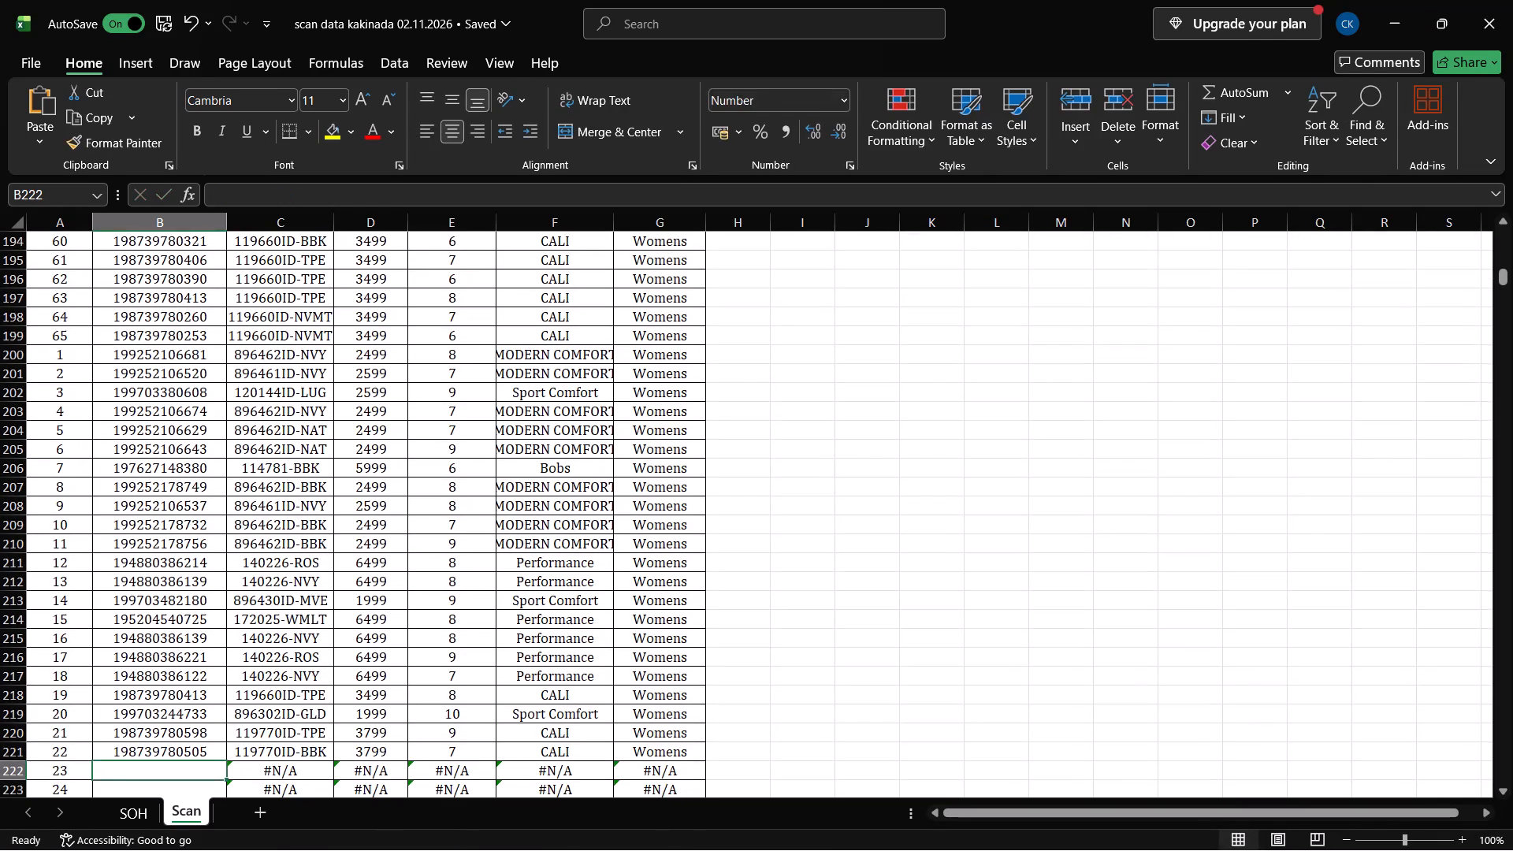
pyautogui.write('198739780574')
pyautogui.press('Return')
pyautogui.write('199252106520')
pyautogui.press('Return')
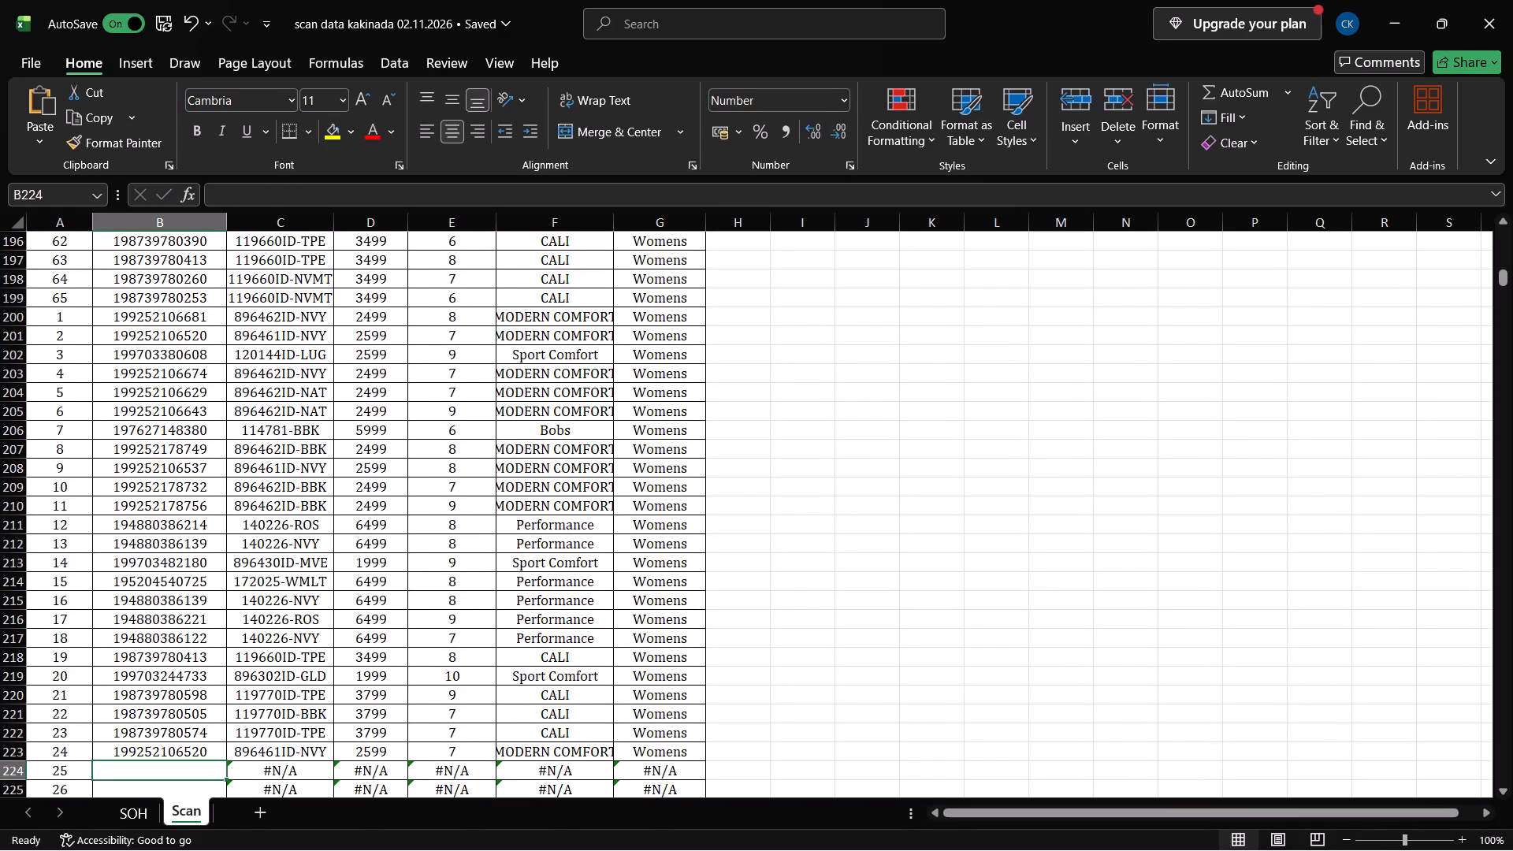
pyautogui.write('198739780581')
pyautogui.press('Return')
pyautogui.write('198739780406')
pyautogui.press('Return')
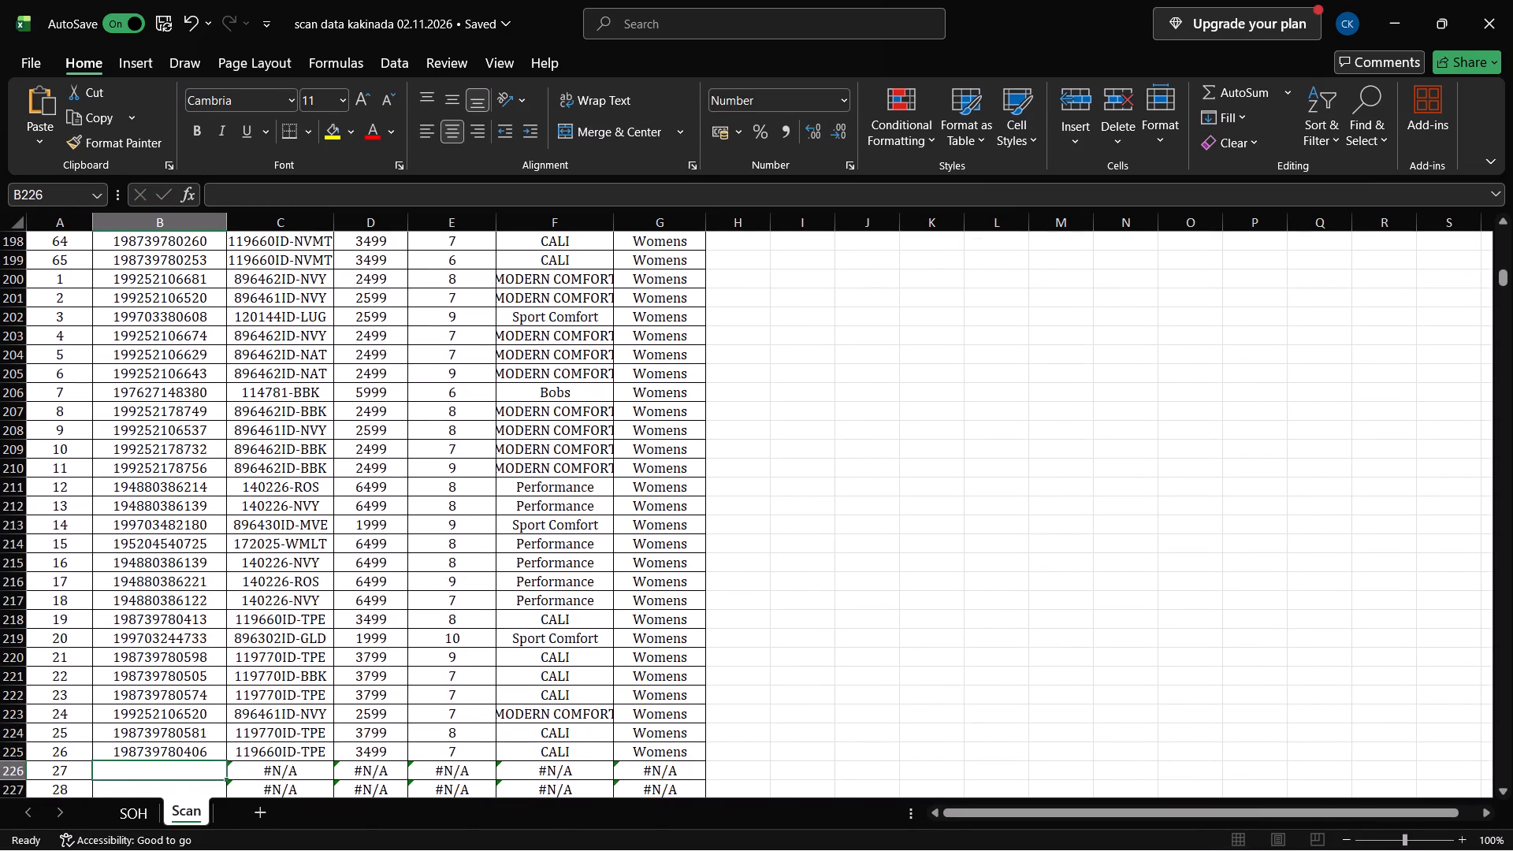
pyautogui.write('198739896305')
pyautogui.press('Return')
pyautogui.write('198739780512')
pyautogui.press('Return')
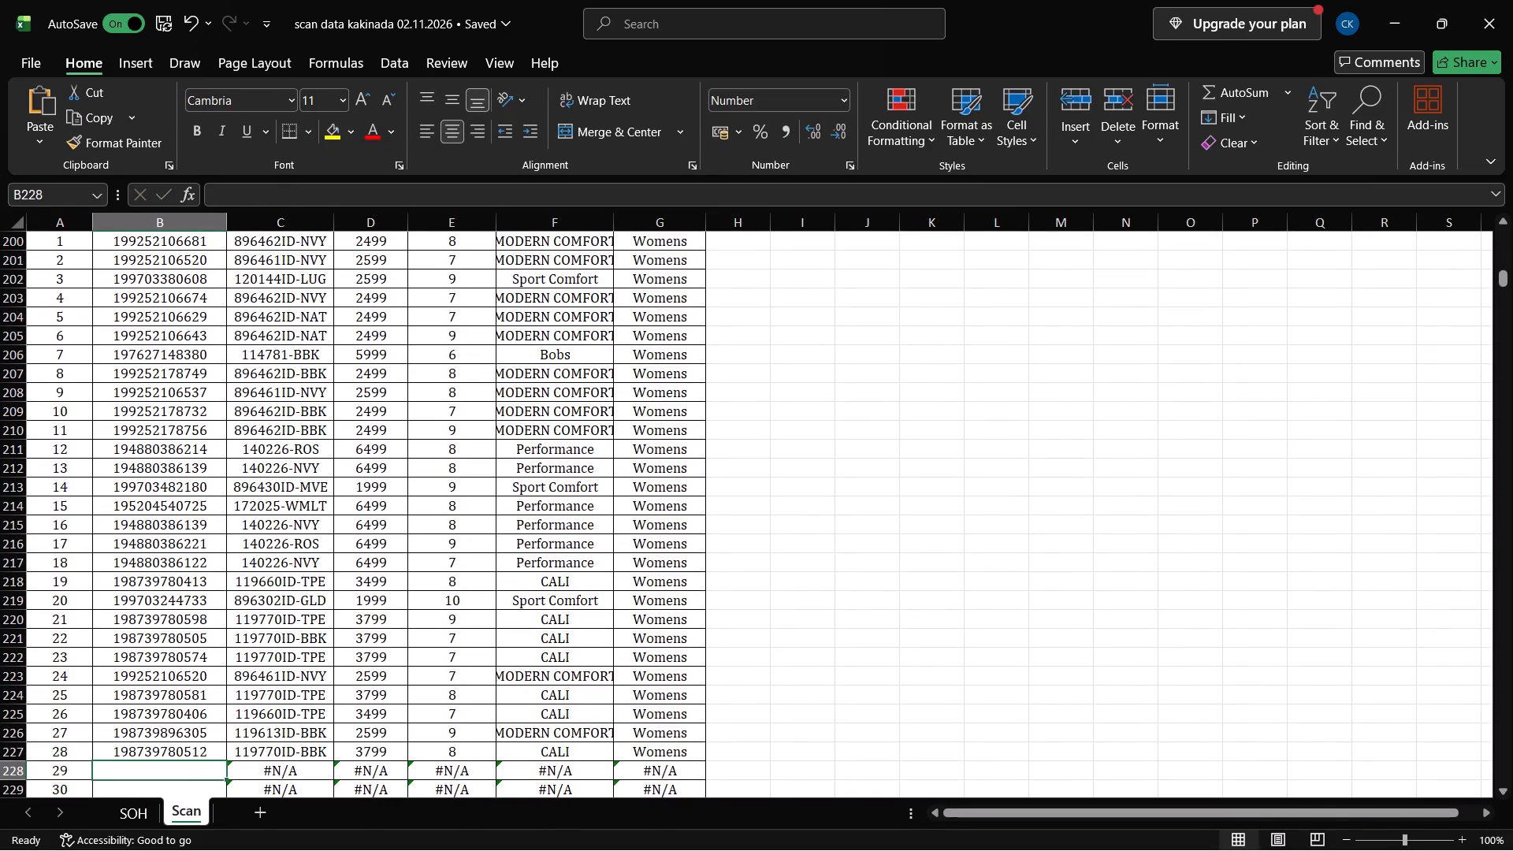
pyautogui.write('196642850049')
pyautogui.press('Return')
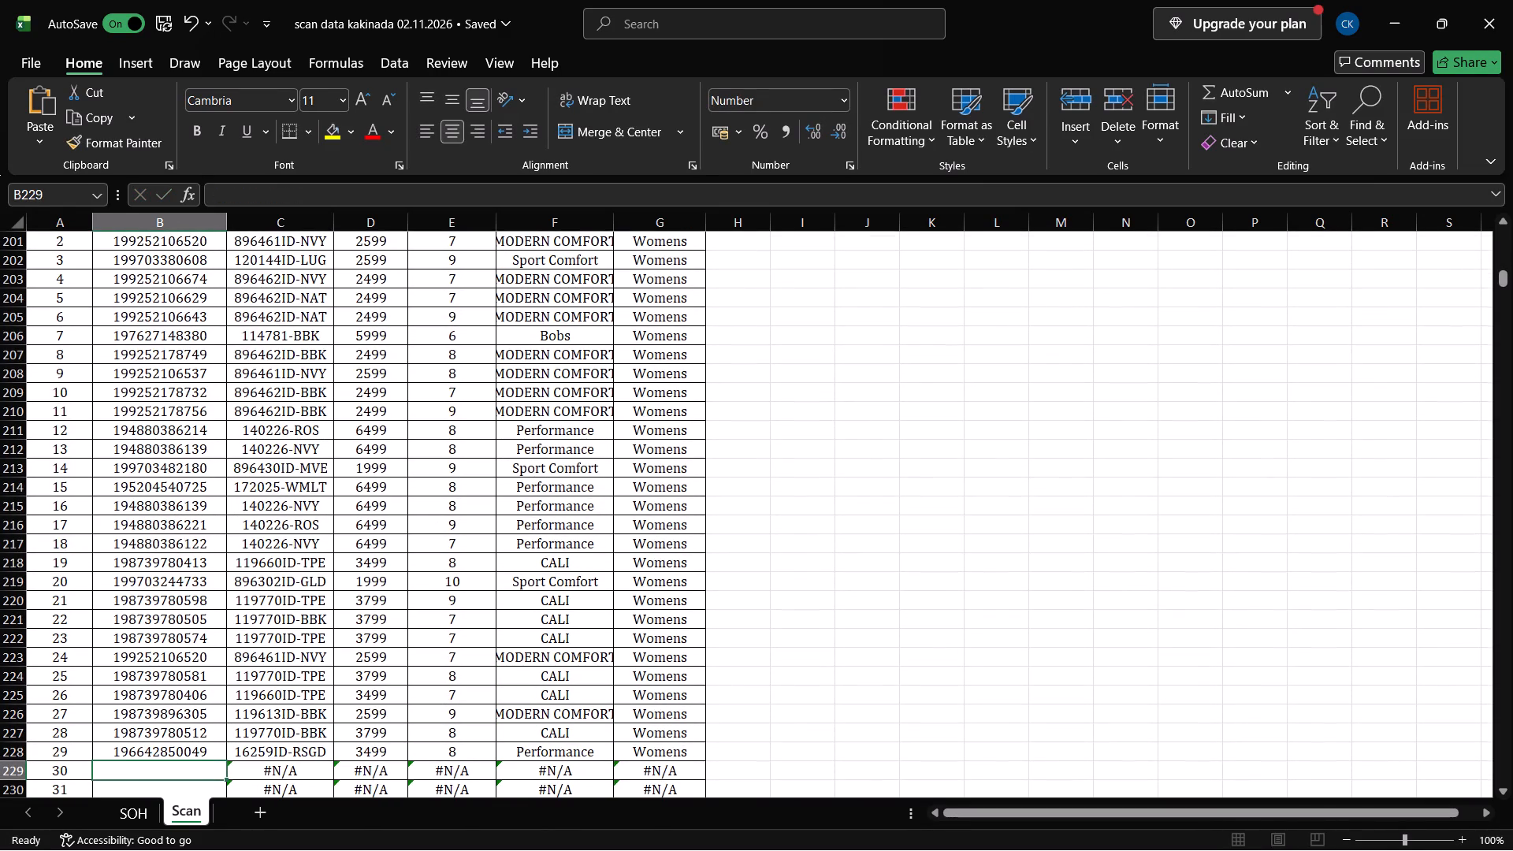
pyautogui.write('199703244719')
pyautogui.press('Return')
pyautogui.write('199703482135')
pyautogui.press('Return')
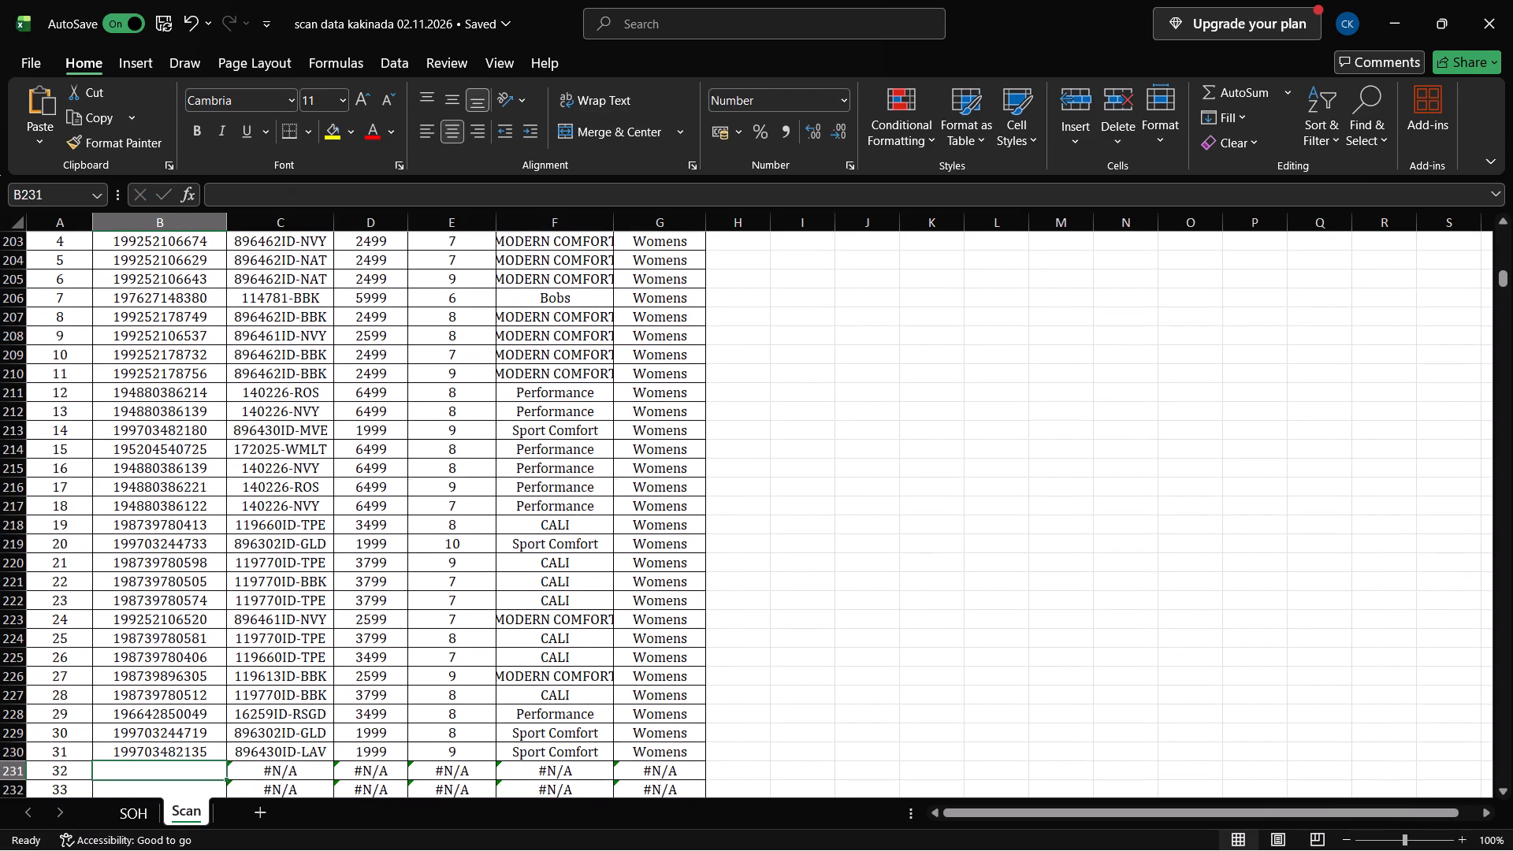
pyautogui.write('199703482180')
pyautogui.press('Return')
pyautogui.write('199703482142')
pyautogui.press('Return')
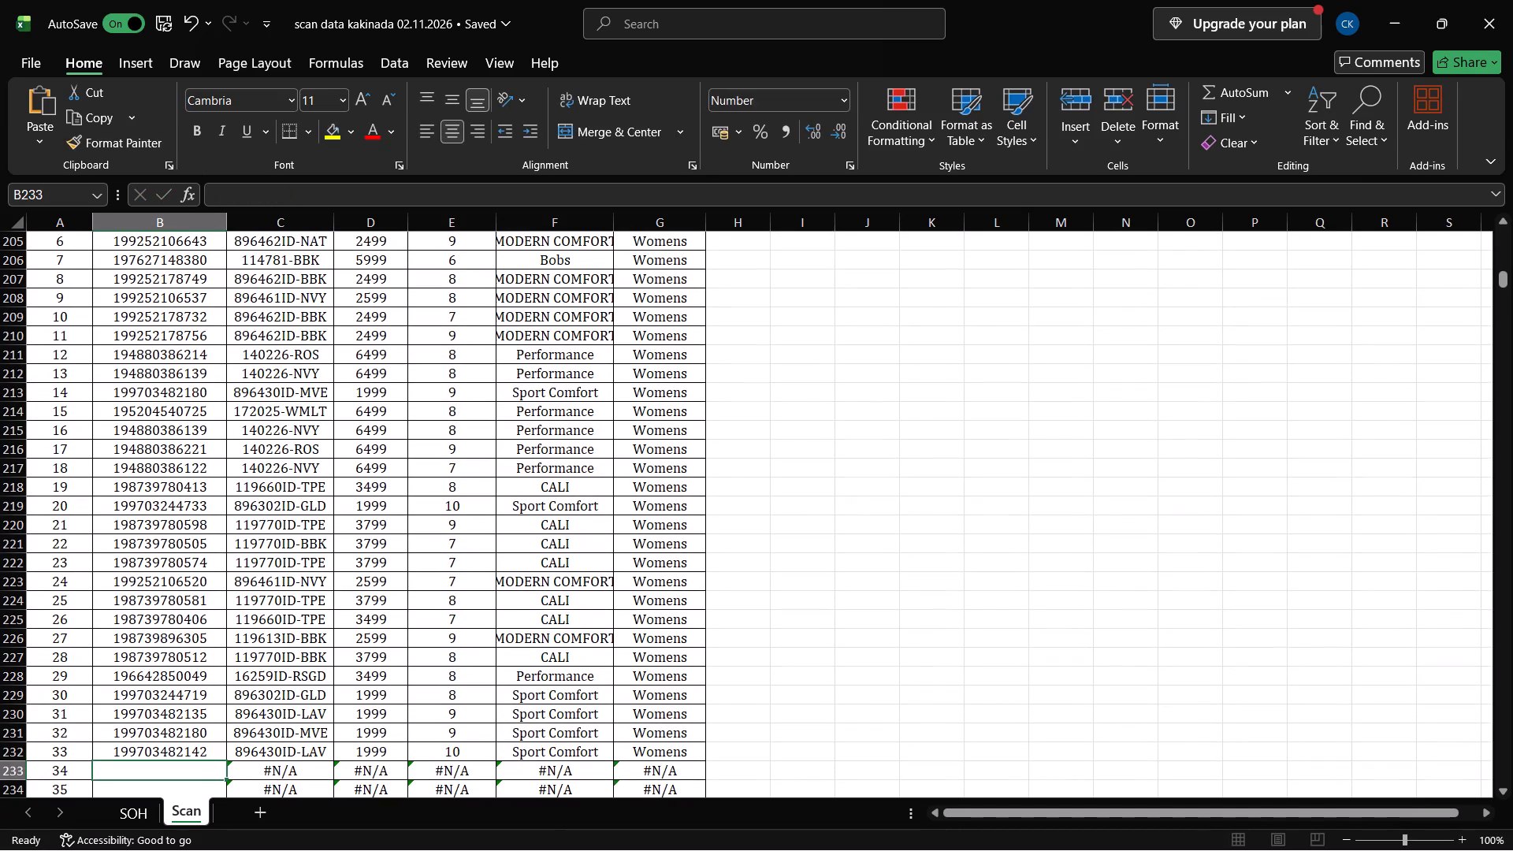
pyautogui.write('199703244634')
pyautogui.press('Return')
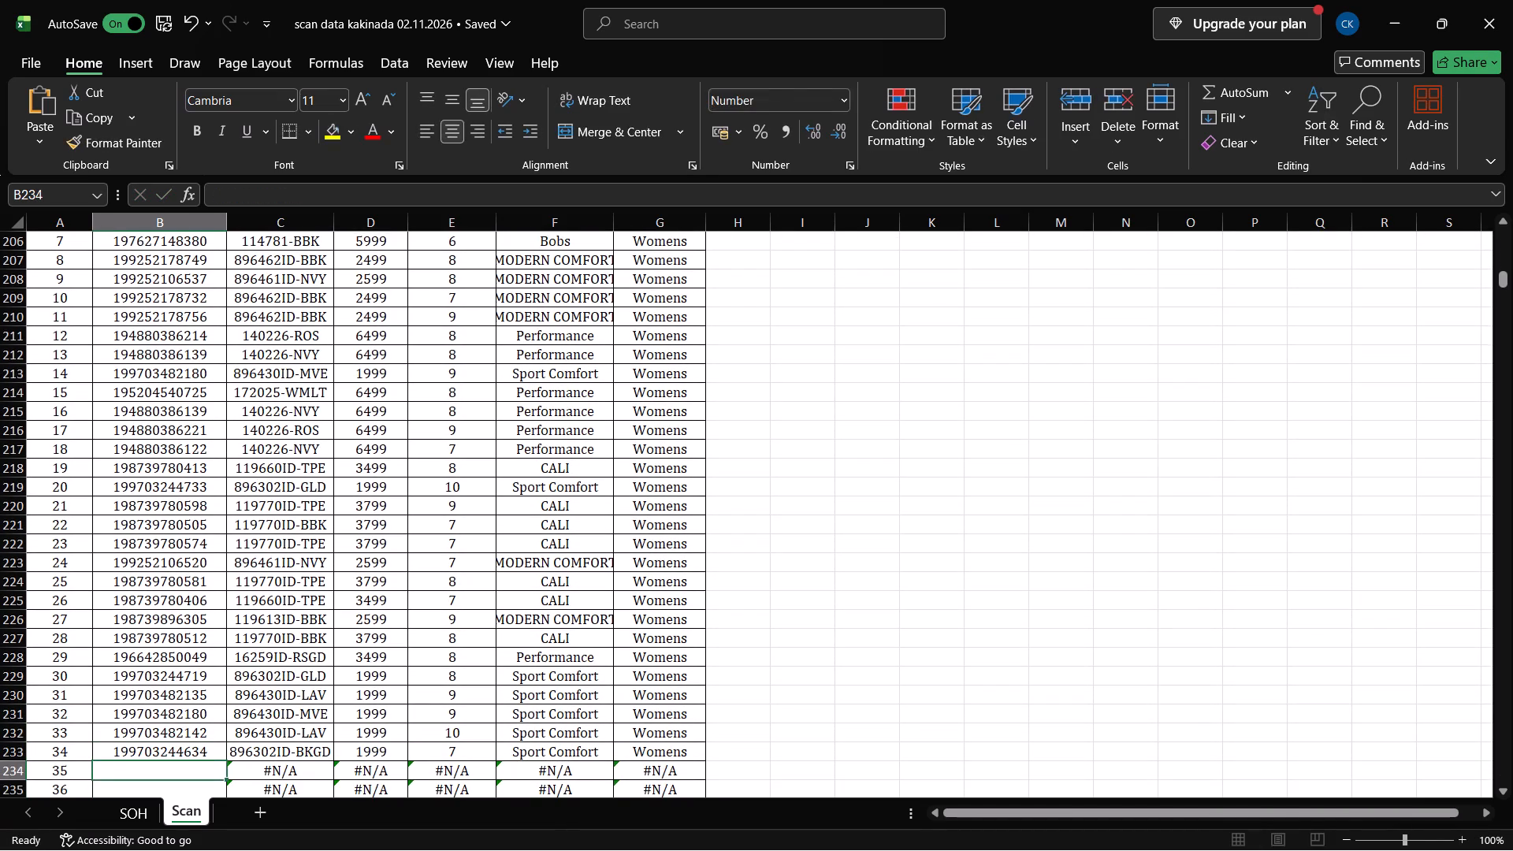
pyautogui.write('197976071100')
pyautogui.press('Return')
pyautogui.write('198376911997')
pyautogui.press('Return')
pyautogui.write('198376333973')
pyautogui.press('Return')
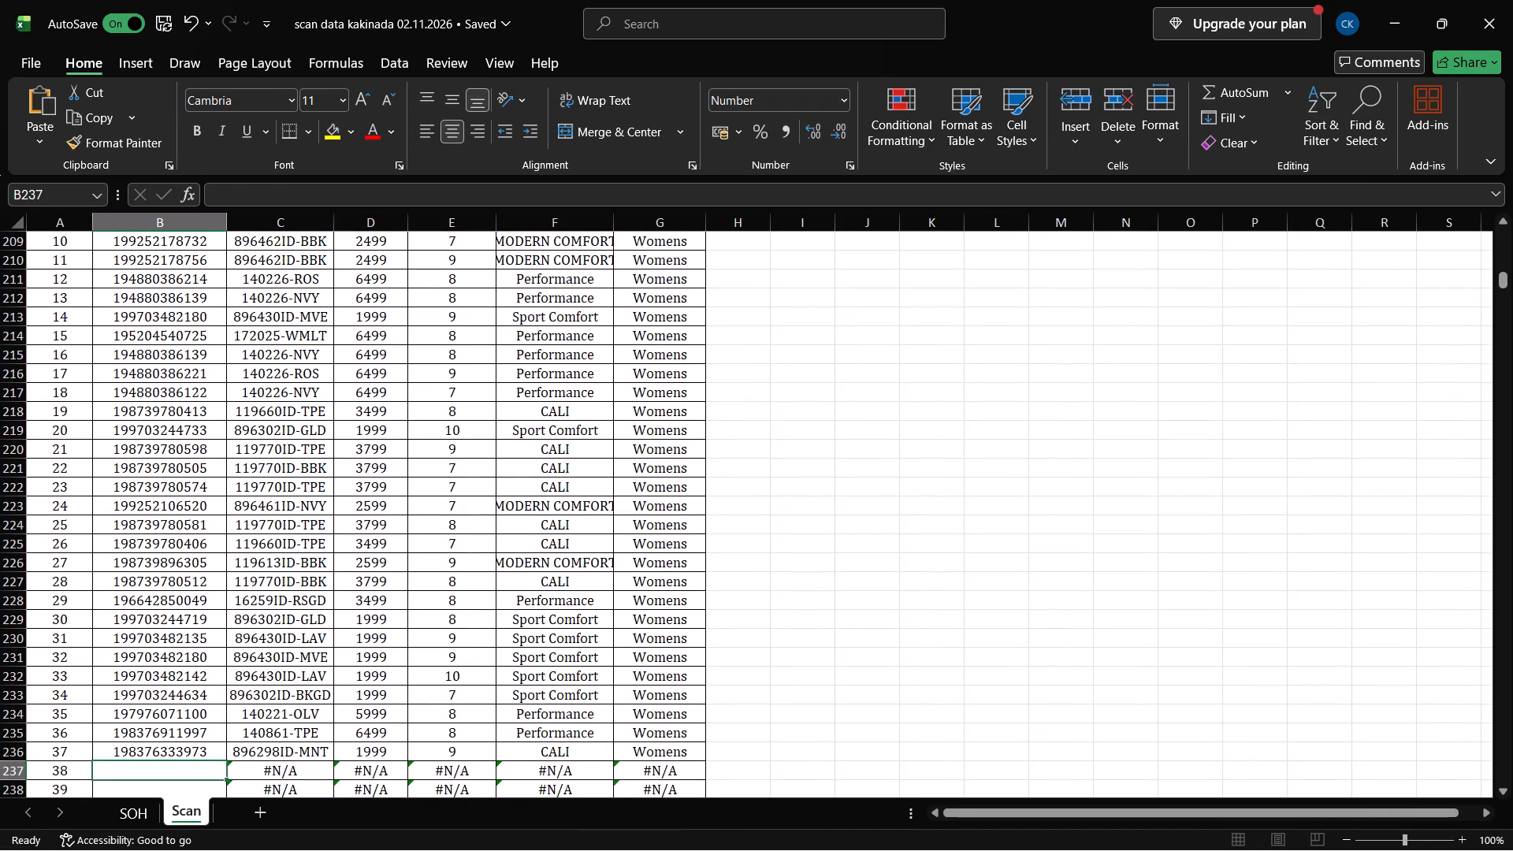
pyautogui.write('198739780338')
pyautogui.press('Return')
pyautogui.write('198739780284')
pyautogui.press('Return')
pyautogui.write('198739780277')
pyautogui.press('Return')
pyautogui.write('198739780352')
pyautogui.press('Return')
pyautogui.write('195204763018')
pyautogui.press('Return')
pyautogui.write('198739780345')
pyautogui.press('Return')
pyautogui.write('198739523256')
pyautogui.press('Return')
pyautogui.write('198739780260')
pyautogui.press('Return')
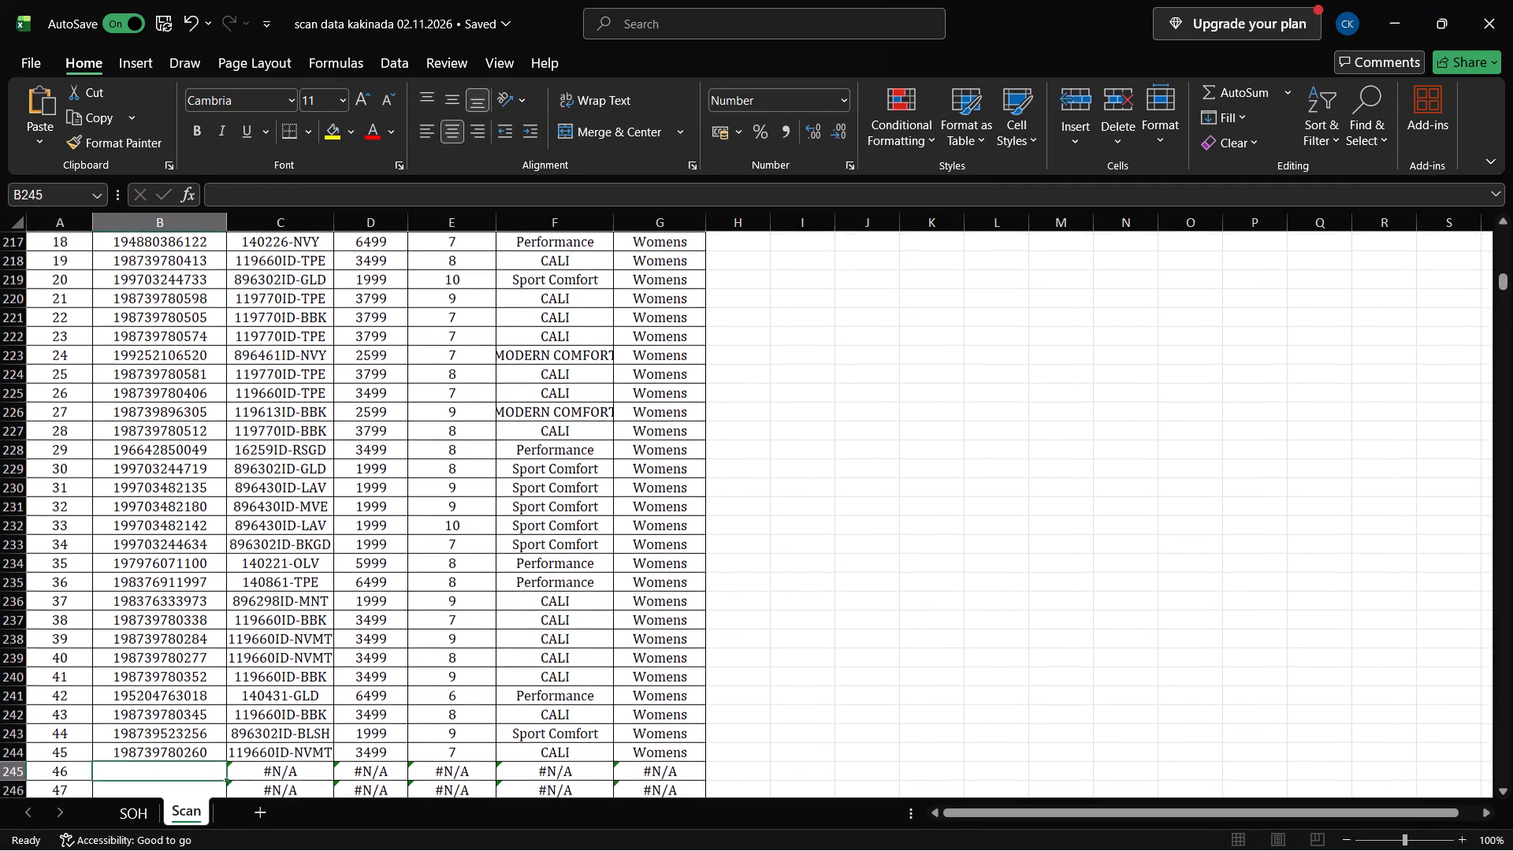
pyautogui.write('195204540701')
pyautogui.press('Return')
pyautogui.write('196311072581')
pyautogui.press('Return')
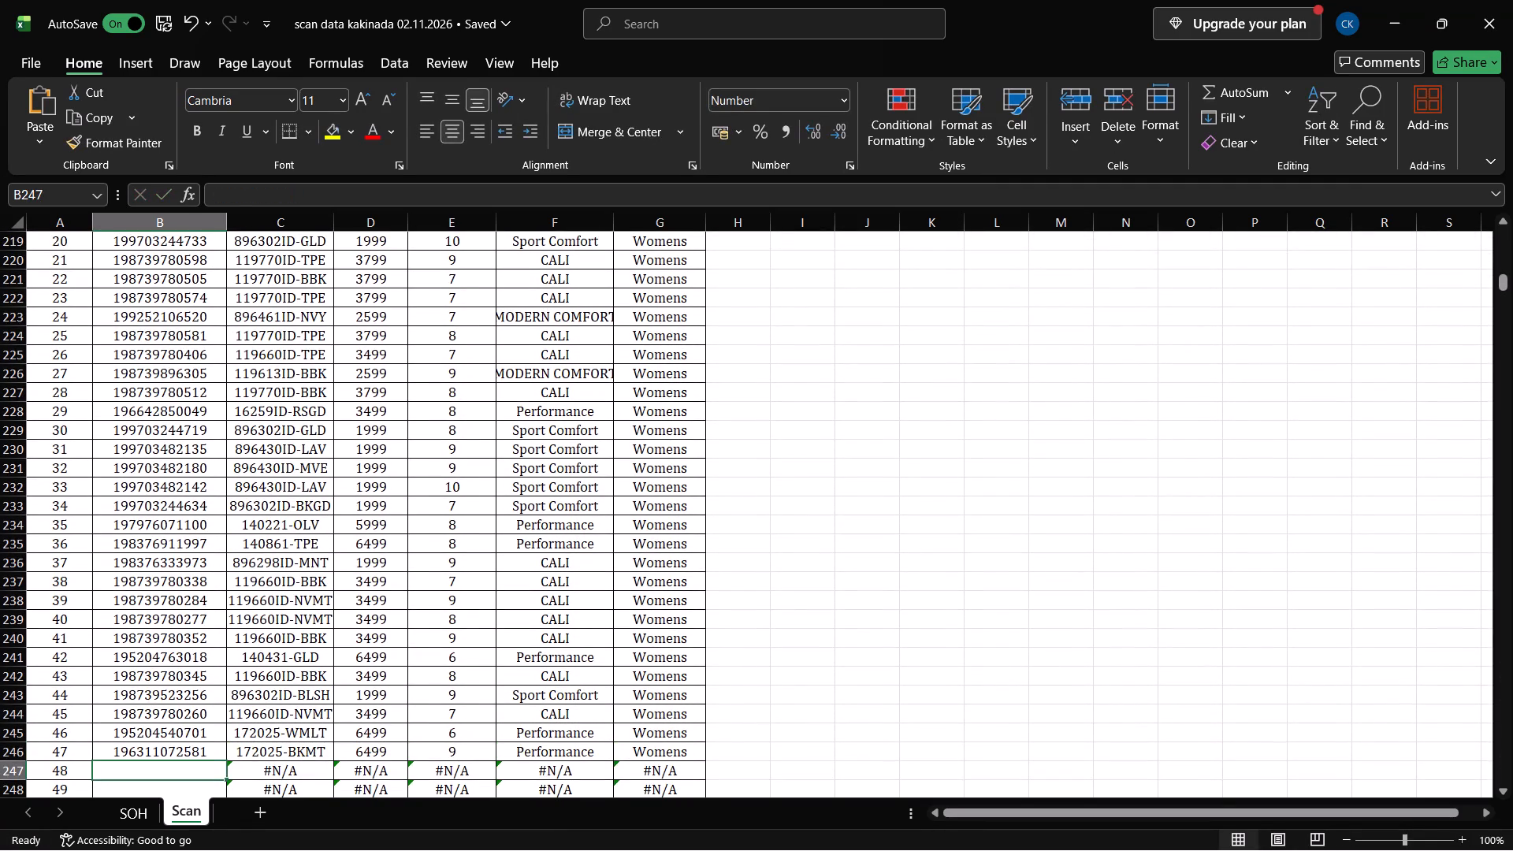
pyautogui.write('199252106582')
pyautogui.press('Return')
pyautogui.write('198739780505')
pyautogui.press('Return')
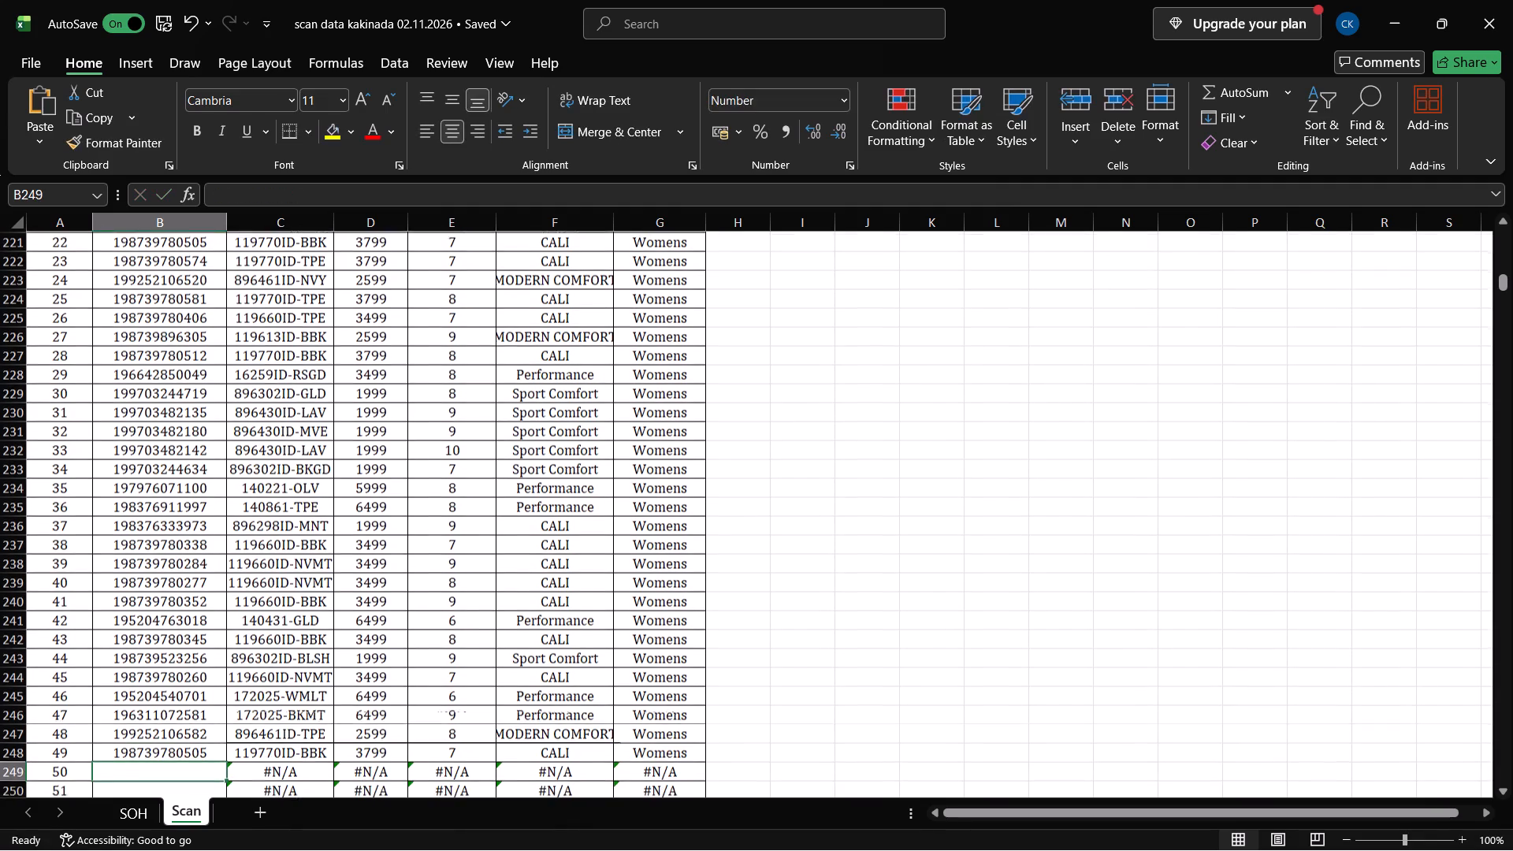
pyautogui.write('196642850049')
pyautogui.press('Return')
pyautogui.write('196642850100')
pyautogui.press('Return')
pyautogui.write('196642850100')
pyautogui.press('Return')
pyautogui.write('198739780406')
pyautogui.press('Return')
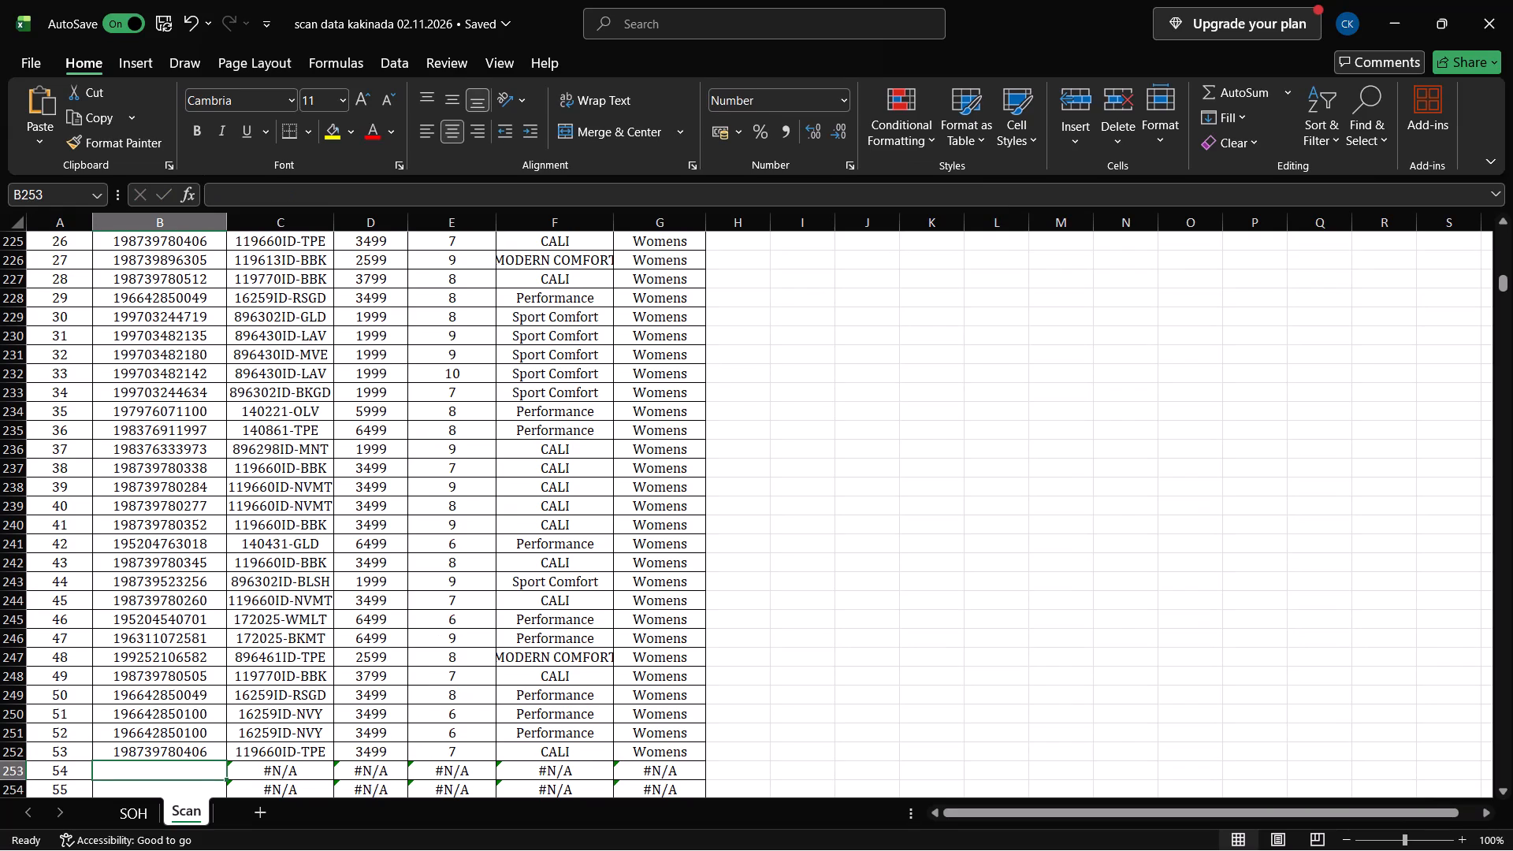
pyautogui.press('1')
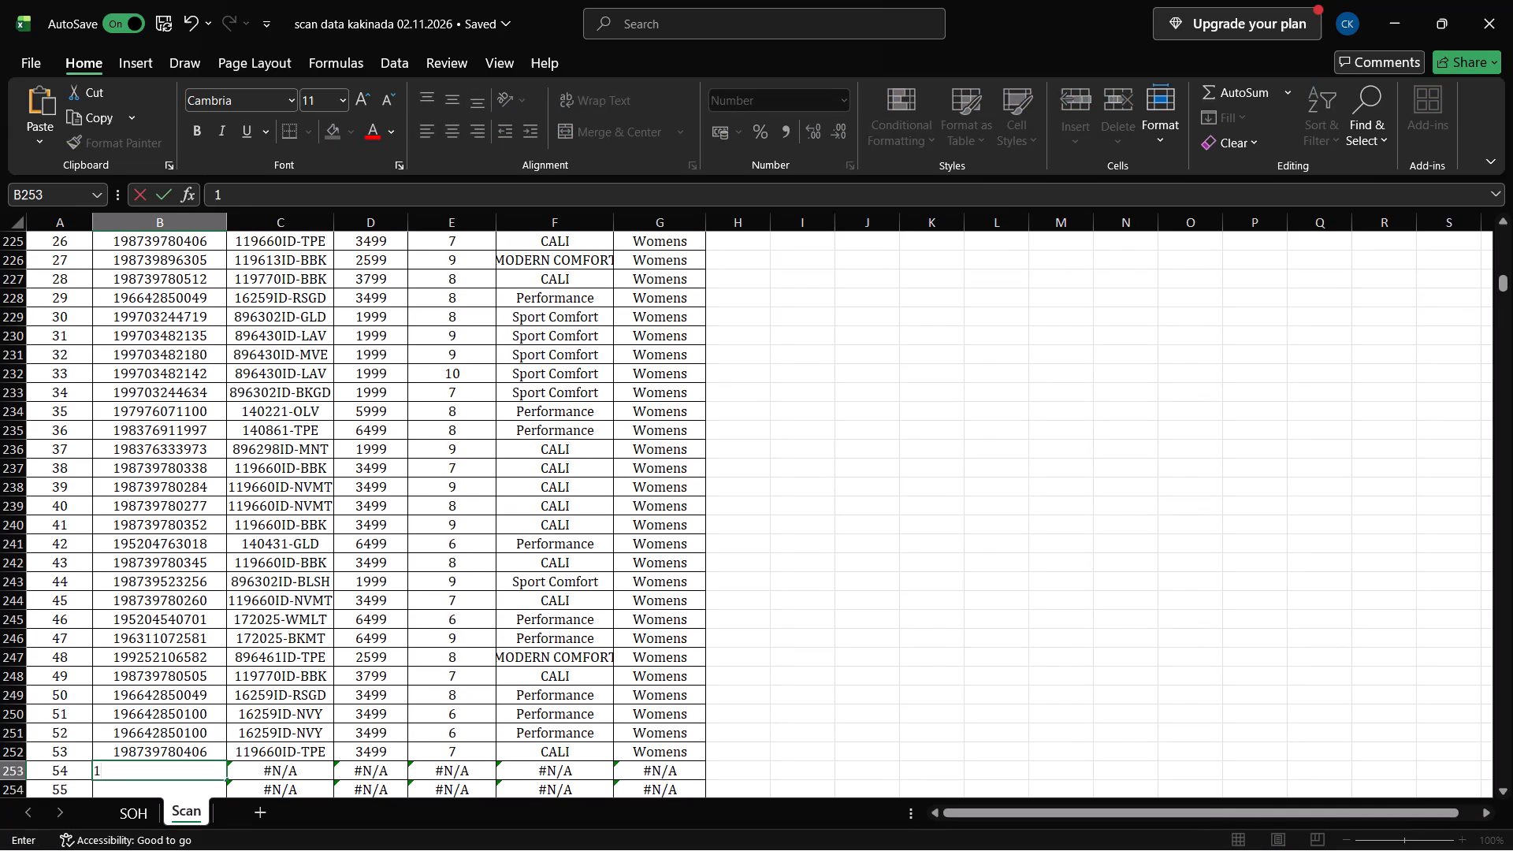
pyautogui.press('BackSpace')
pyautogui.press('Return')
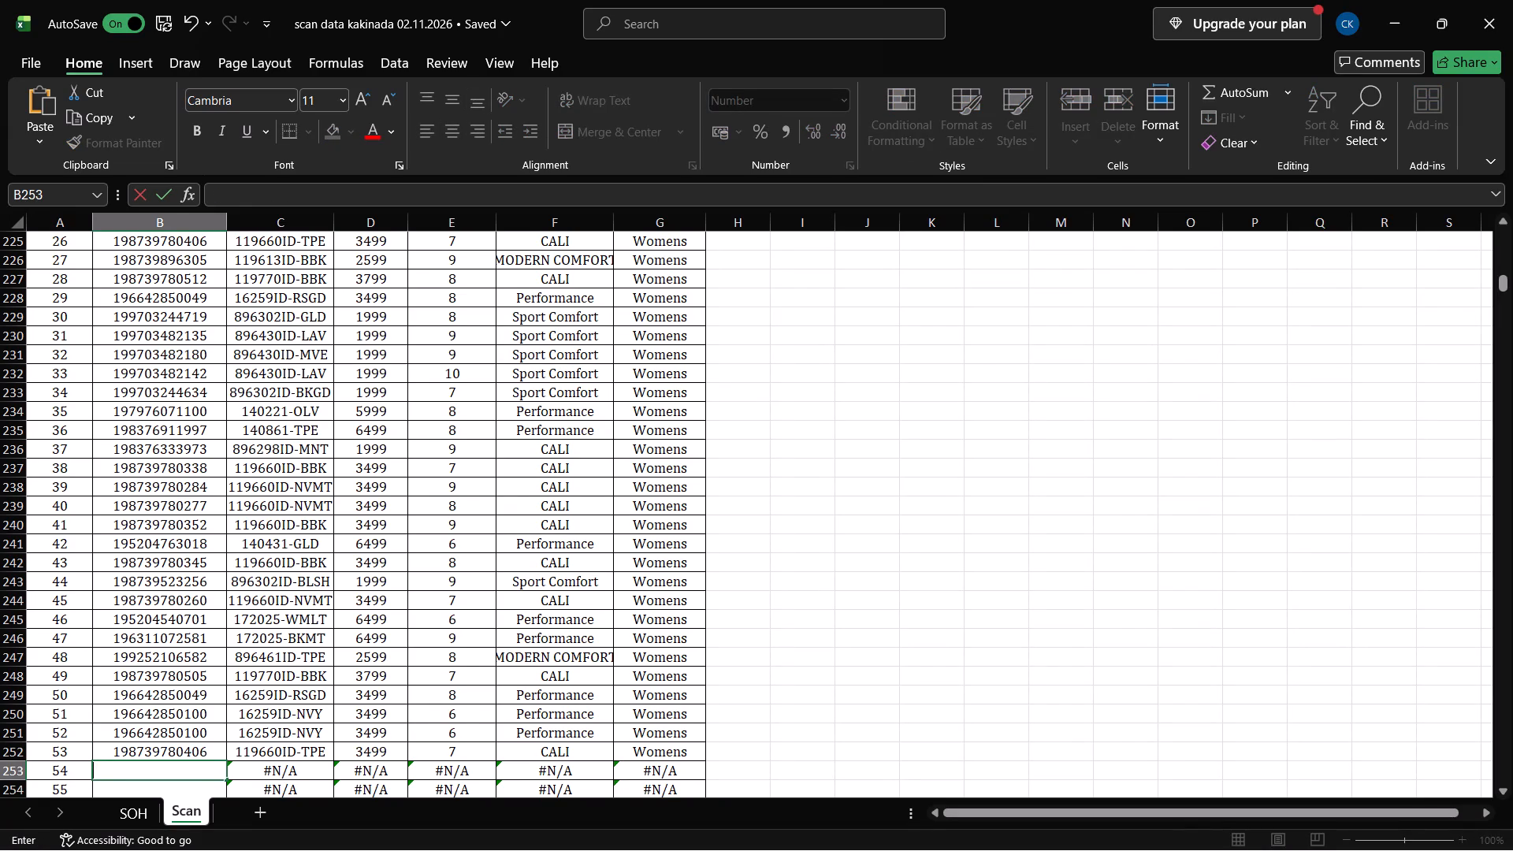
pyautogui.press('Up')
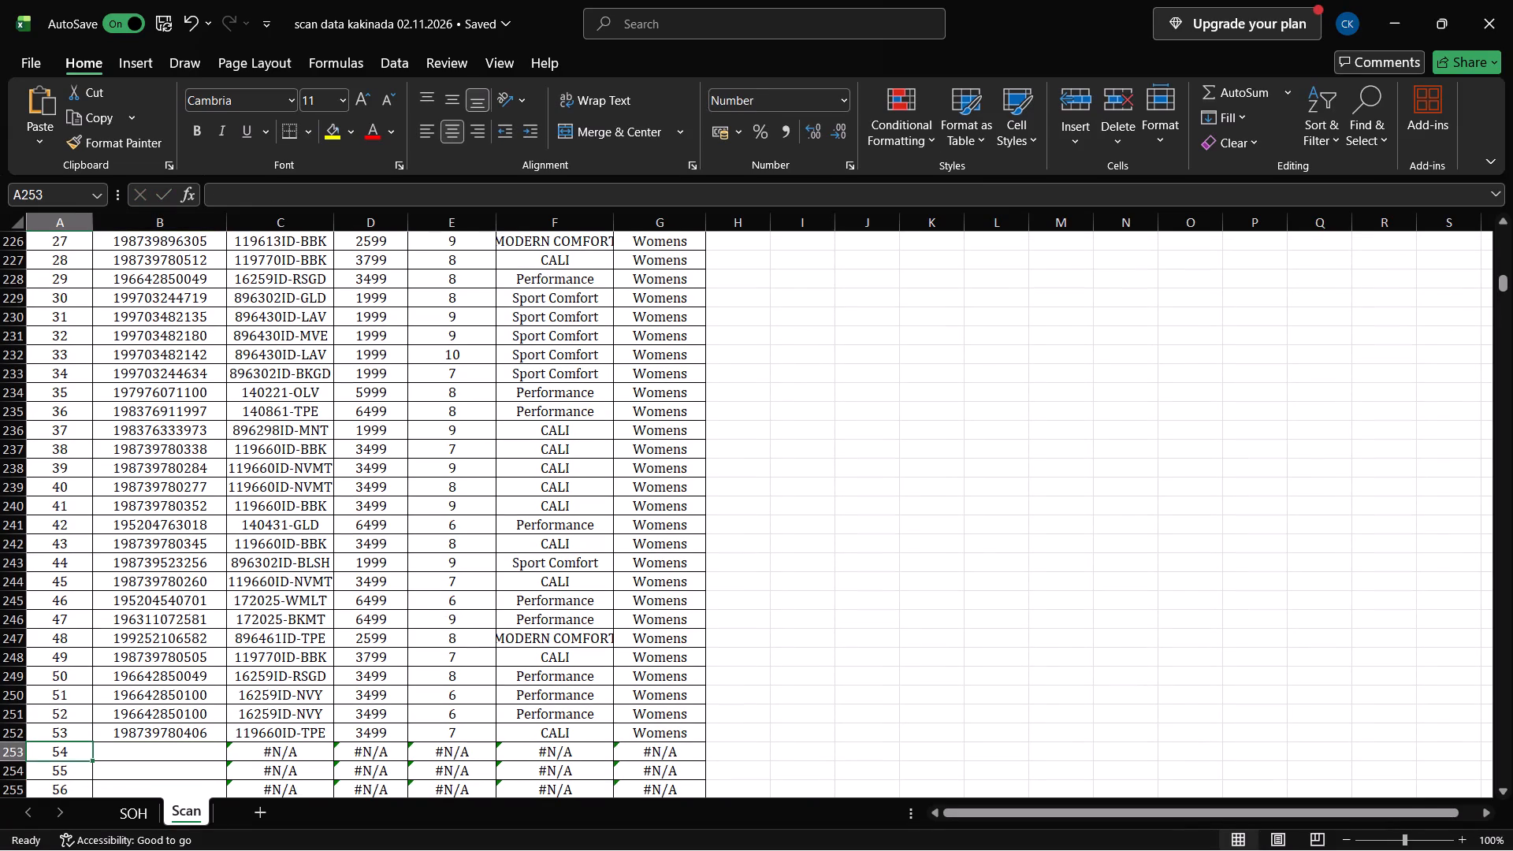
# Restart the serial numbering at 1 in A253 for a new batch and select the empty barcode cell B253.
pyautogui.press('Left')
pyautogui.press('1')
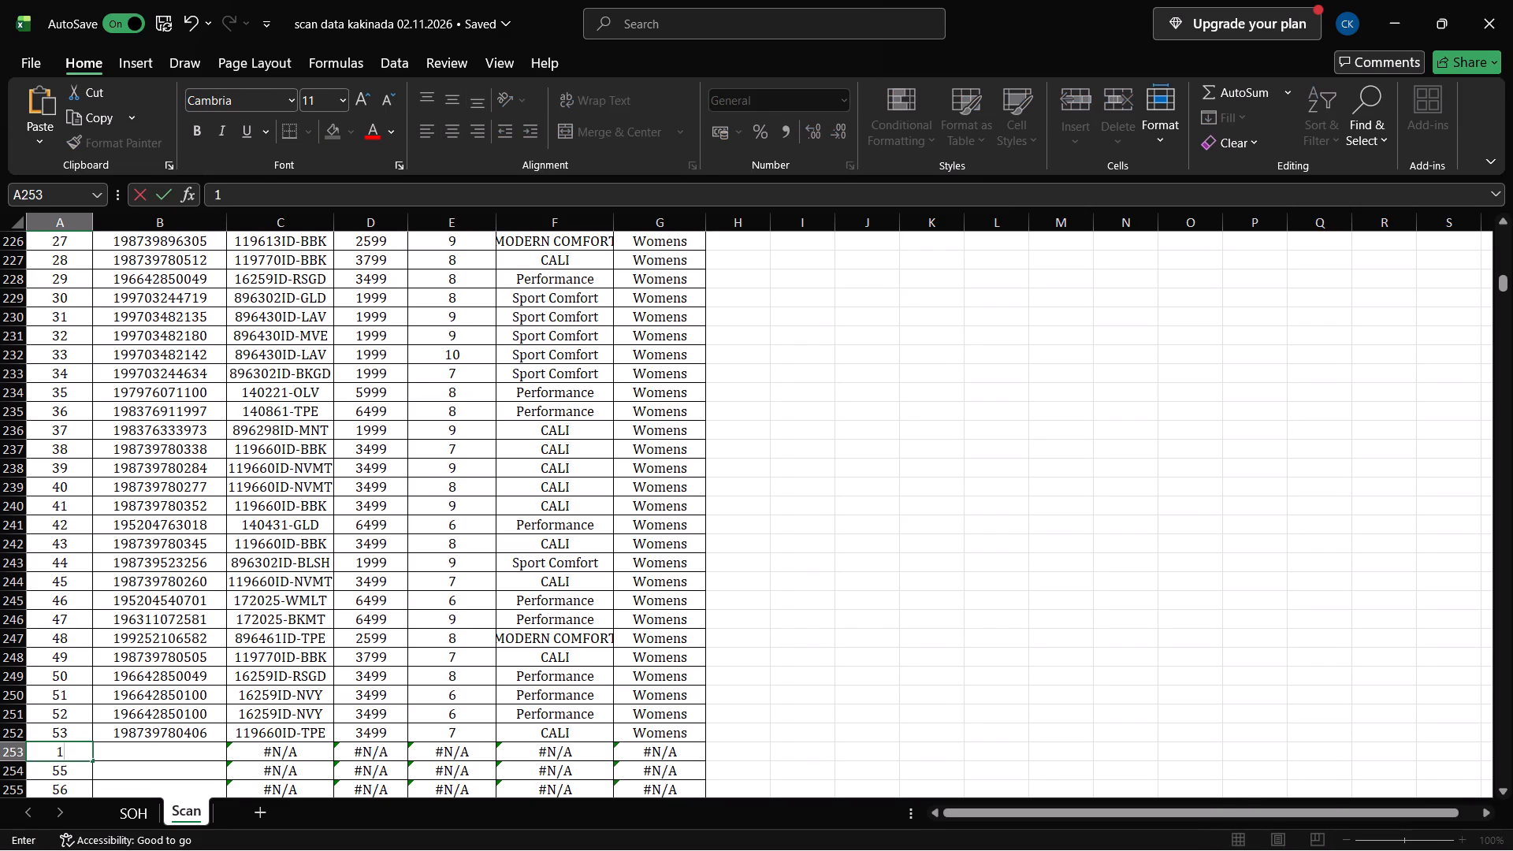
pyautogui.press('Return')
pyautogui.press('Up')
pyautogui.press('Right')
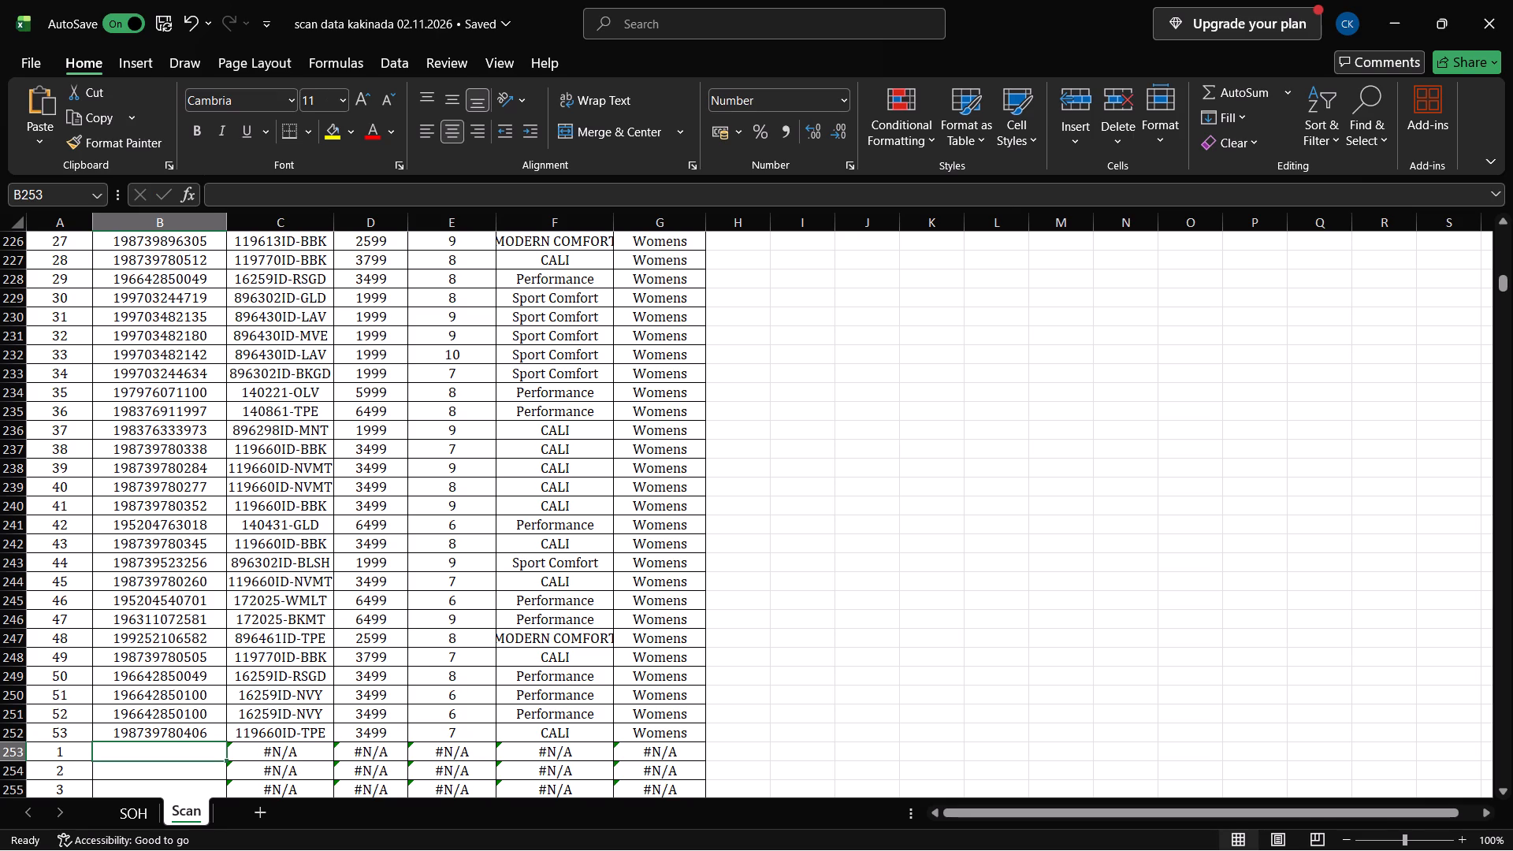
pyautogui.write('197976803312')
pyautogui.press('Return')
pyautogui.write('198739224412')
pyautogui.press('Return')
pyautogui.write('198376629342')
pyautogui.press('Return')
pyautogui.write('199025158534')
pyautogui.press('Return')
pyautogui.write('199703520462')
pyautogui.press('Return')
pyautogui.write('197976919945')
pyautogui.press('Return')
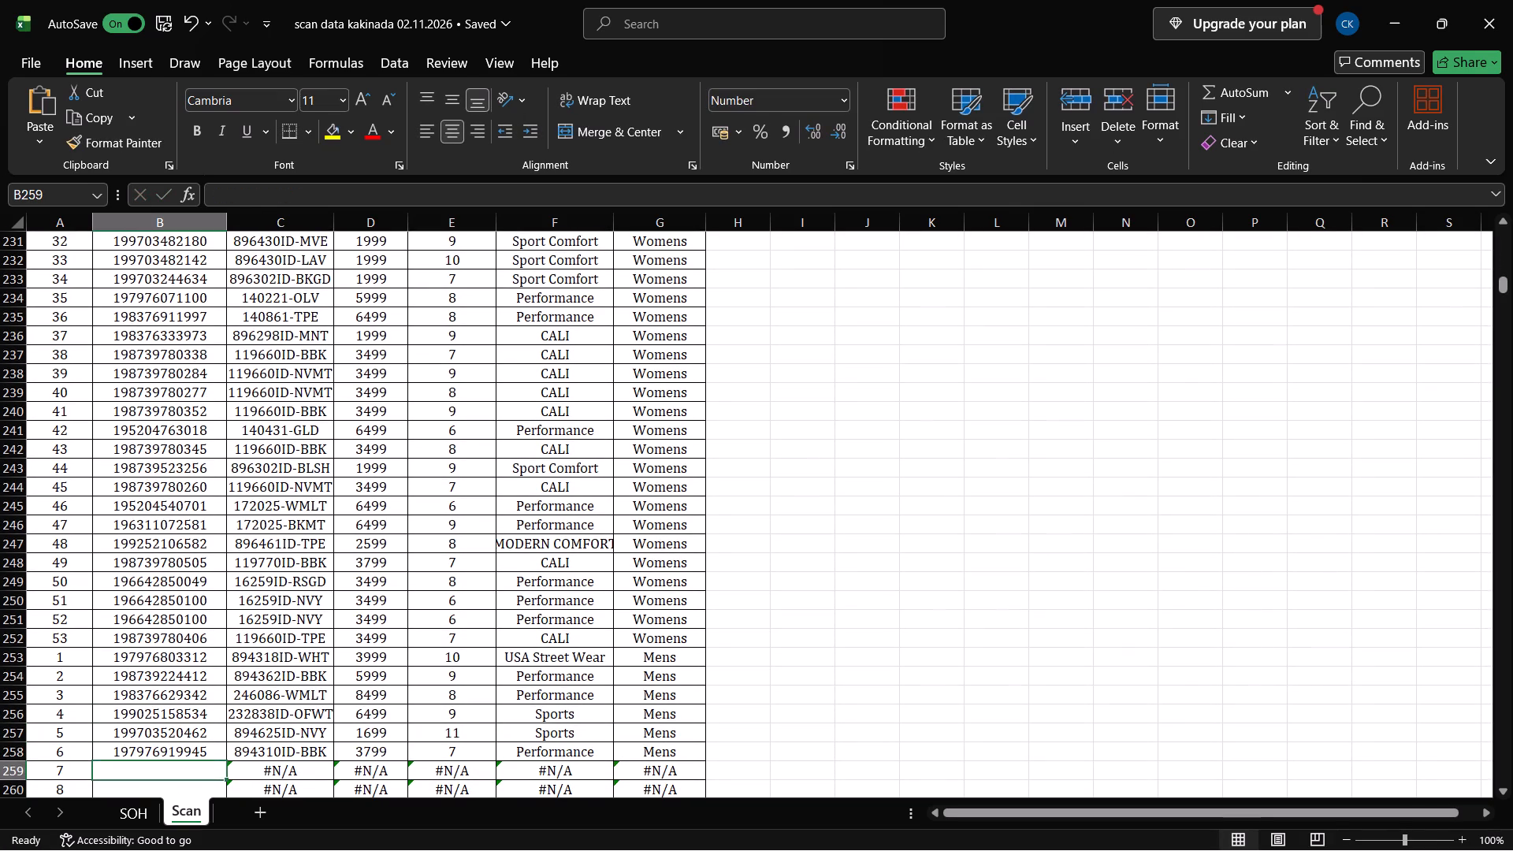
# Restart the serial numbering at 1 in A259 for another batch and select the empty barcode cell B259.
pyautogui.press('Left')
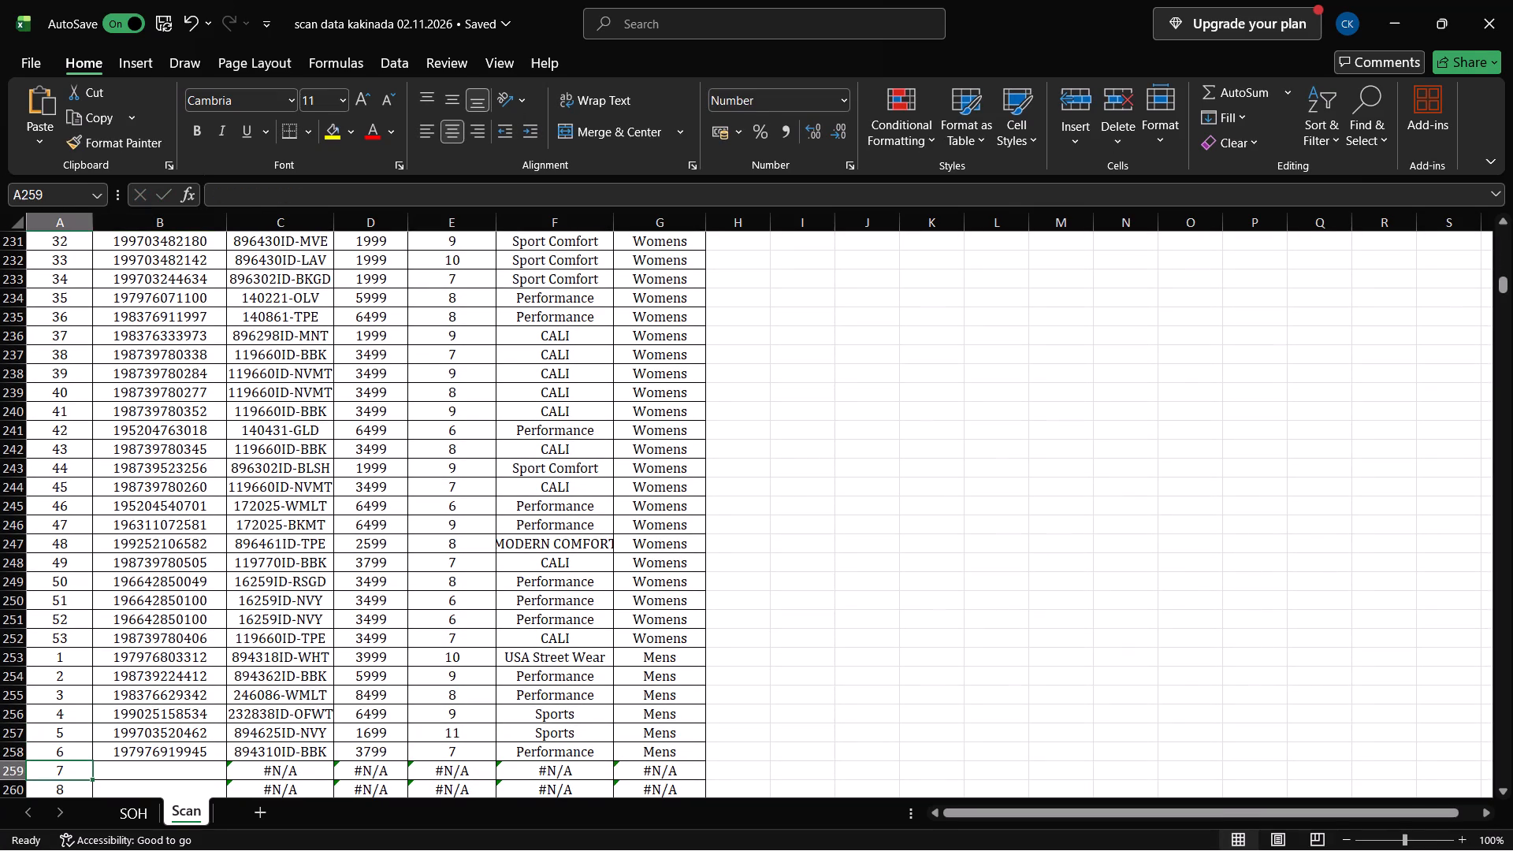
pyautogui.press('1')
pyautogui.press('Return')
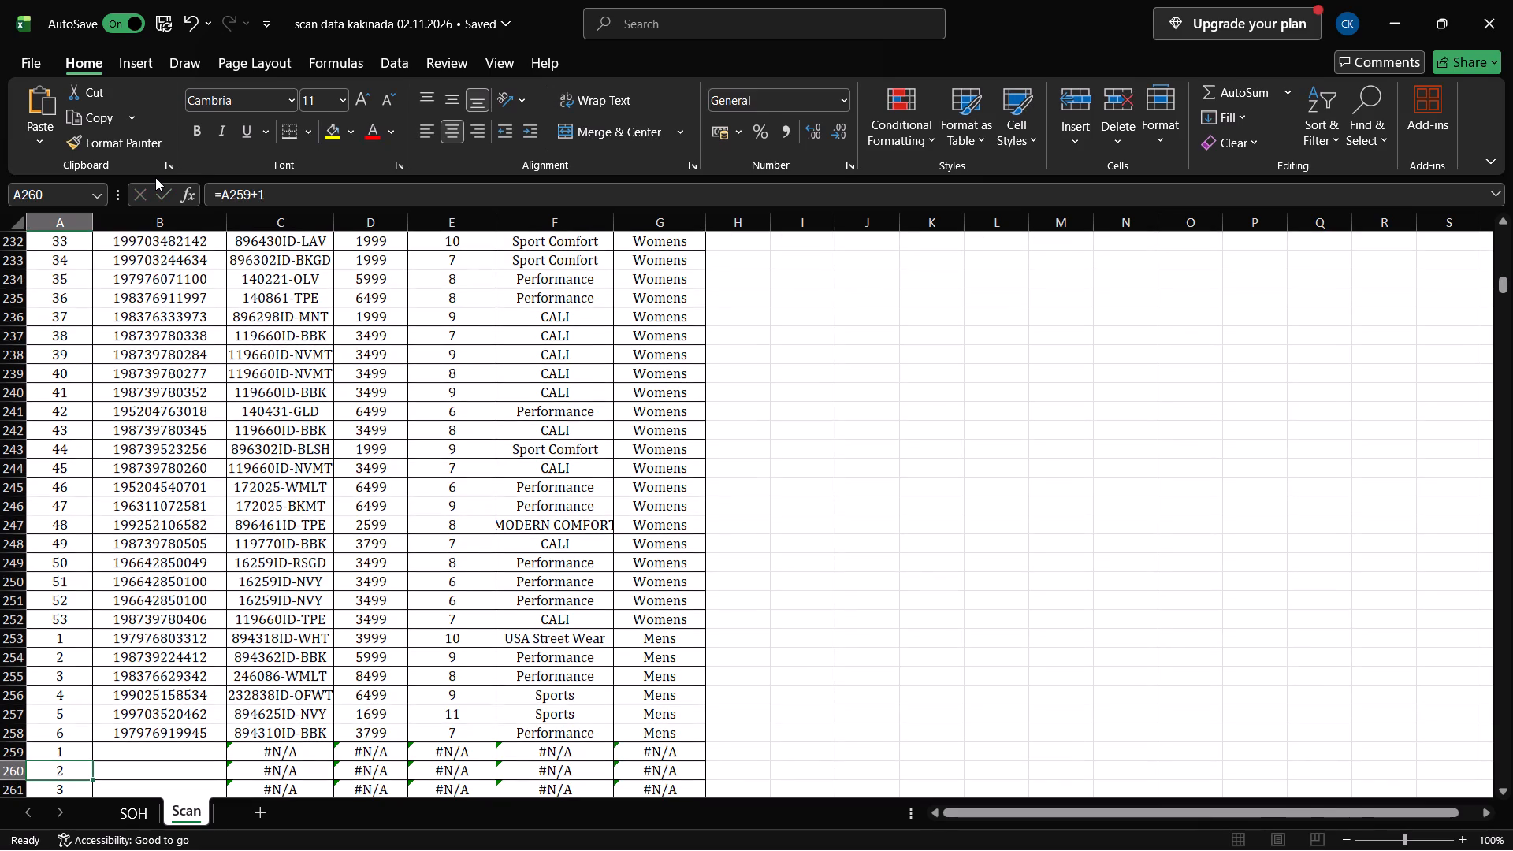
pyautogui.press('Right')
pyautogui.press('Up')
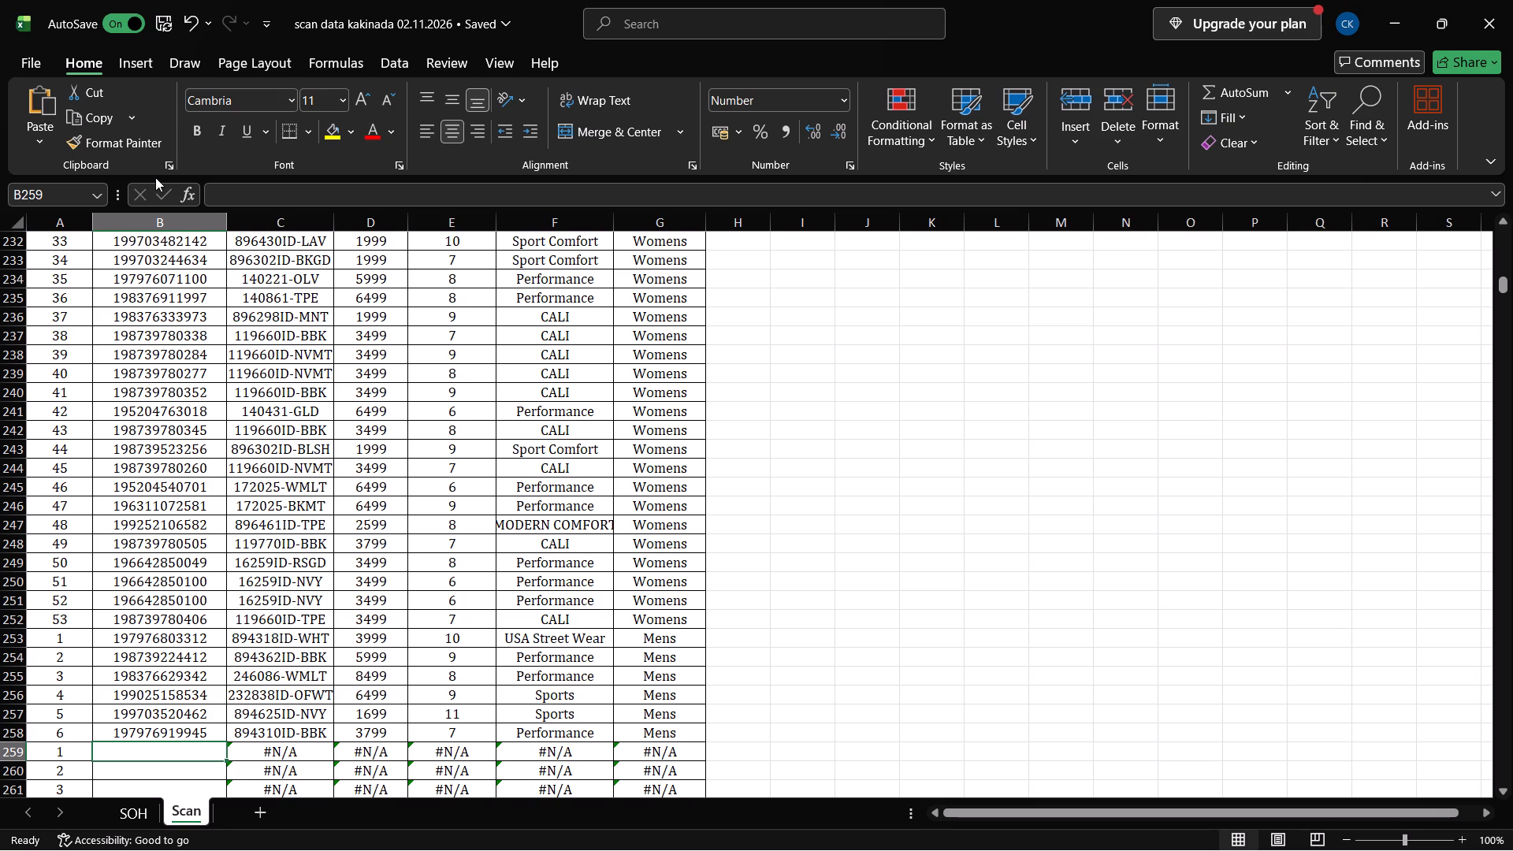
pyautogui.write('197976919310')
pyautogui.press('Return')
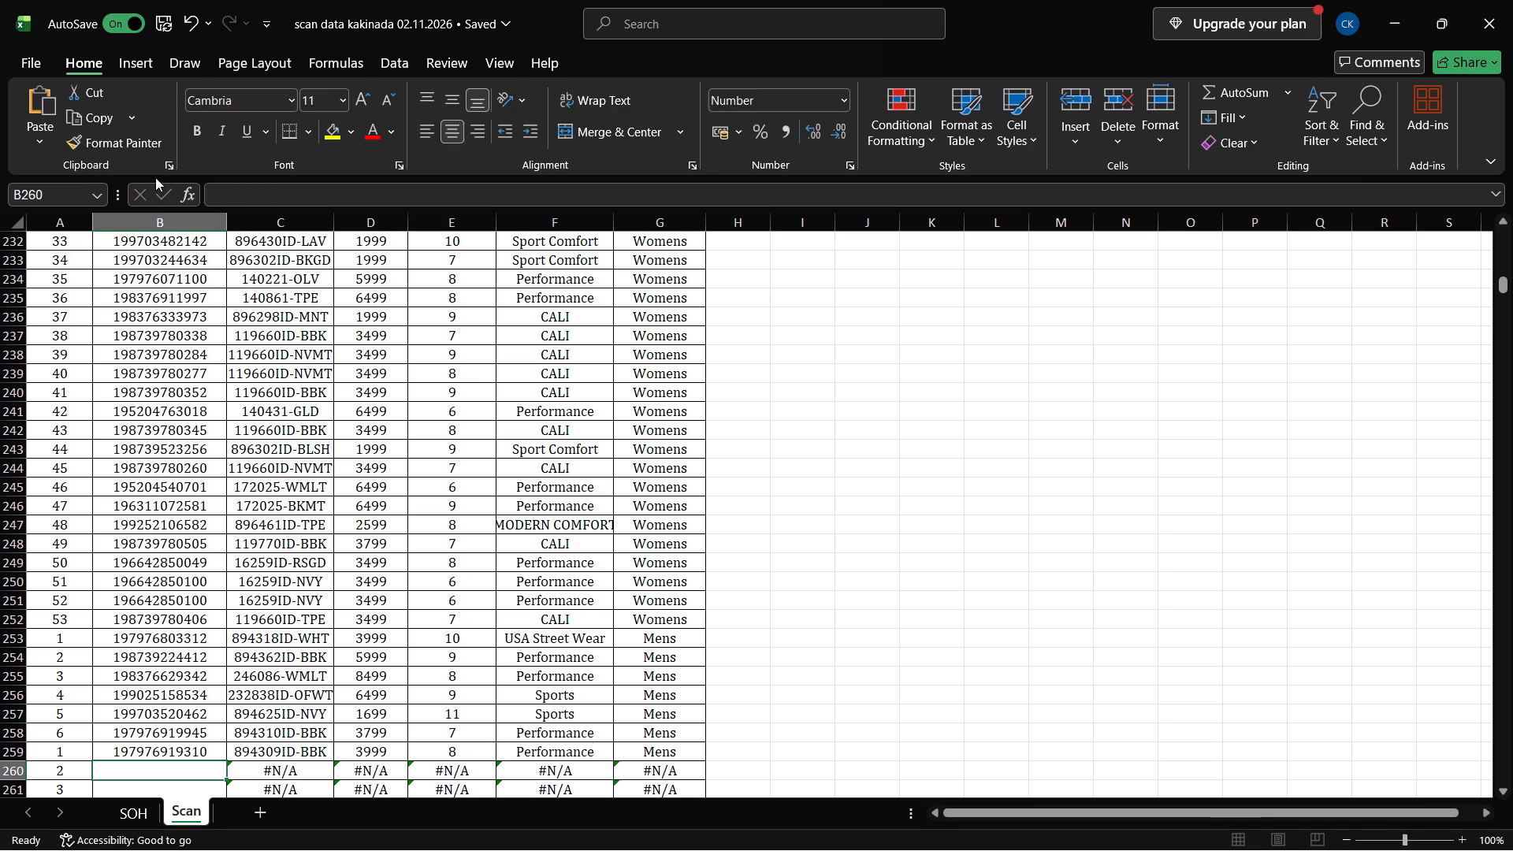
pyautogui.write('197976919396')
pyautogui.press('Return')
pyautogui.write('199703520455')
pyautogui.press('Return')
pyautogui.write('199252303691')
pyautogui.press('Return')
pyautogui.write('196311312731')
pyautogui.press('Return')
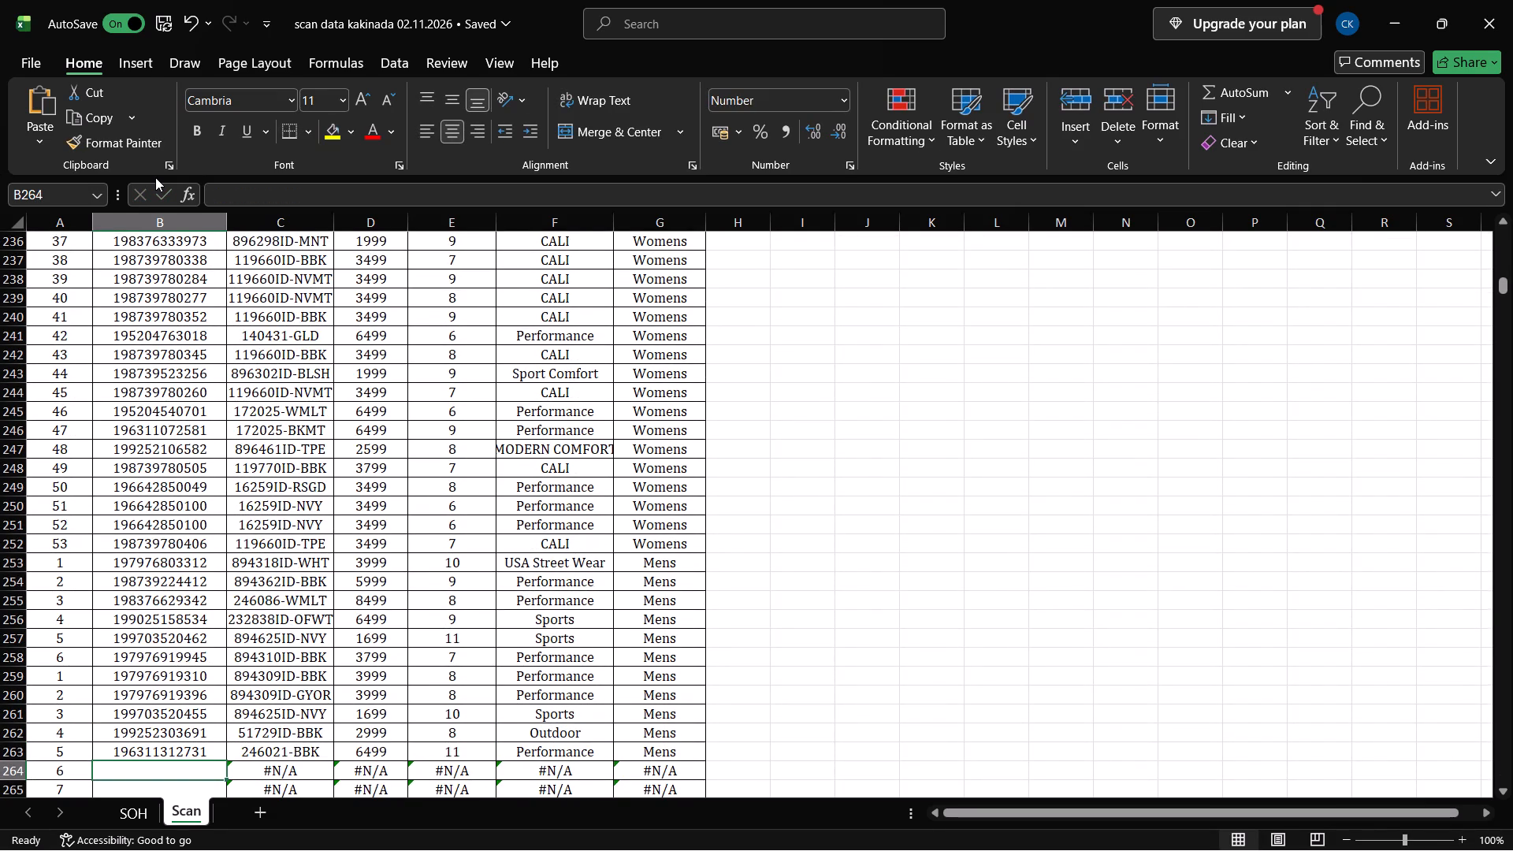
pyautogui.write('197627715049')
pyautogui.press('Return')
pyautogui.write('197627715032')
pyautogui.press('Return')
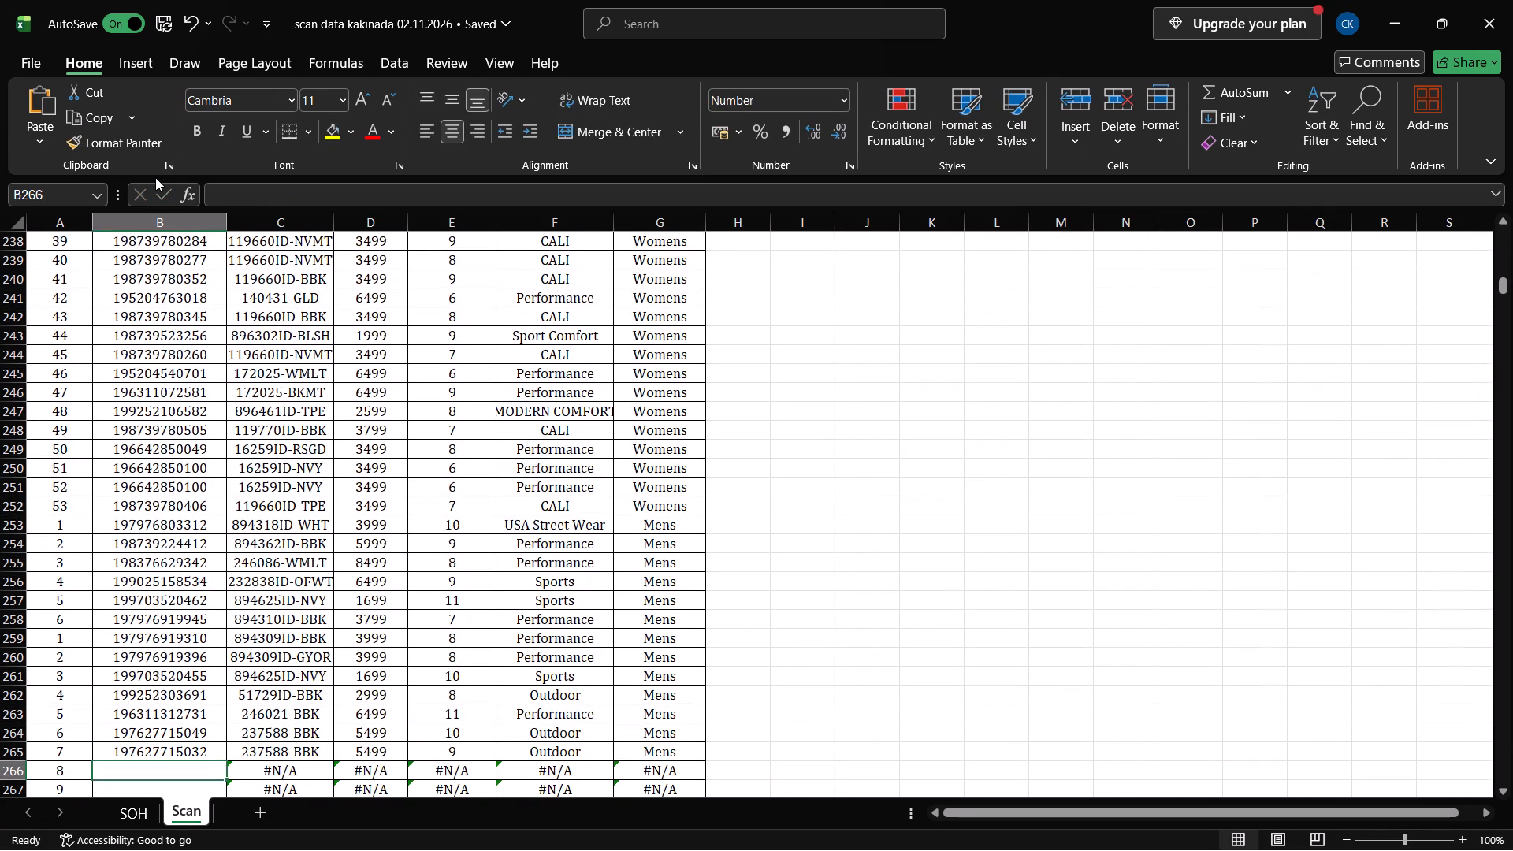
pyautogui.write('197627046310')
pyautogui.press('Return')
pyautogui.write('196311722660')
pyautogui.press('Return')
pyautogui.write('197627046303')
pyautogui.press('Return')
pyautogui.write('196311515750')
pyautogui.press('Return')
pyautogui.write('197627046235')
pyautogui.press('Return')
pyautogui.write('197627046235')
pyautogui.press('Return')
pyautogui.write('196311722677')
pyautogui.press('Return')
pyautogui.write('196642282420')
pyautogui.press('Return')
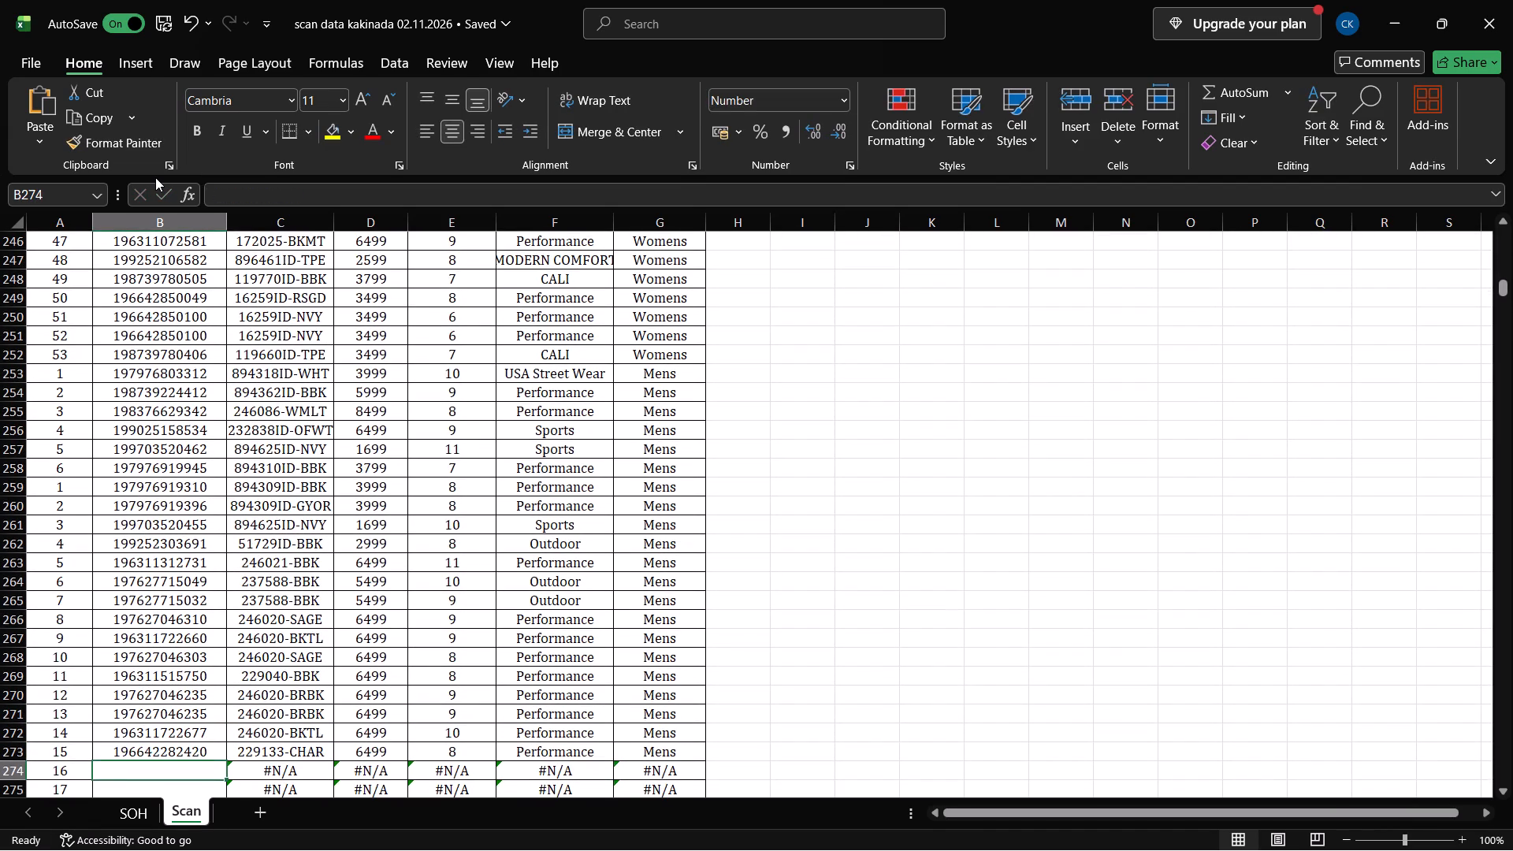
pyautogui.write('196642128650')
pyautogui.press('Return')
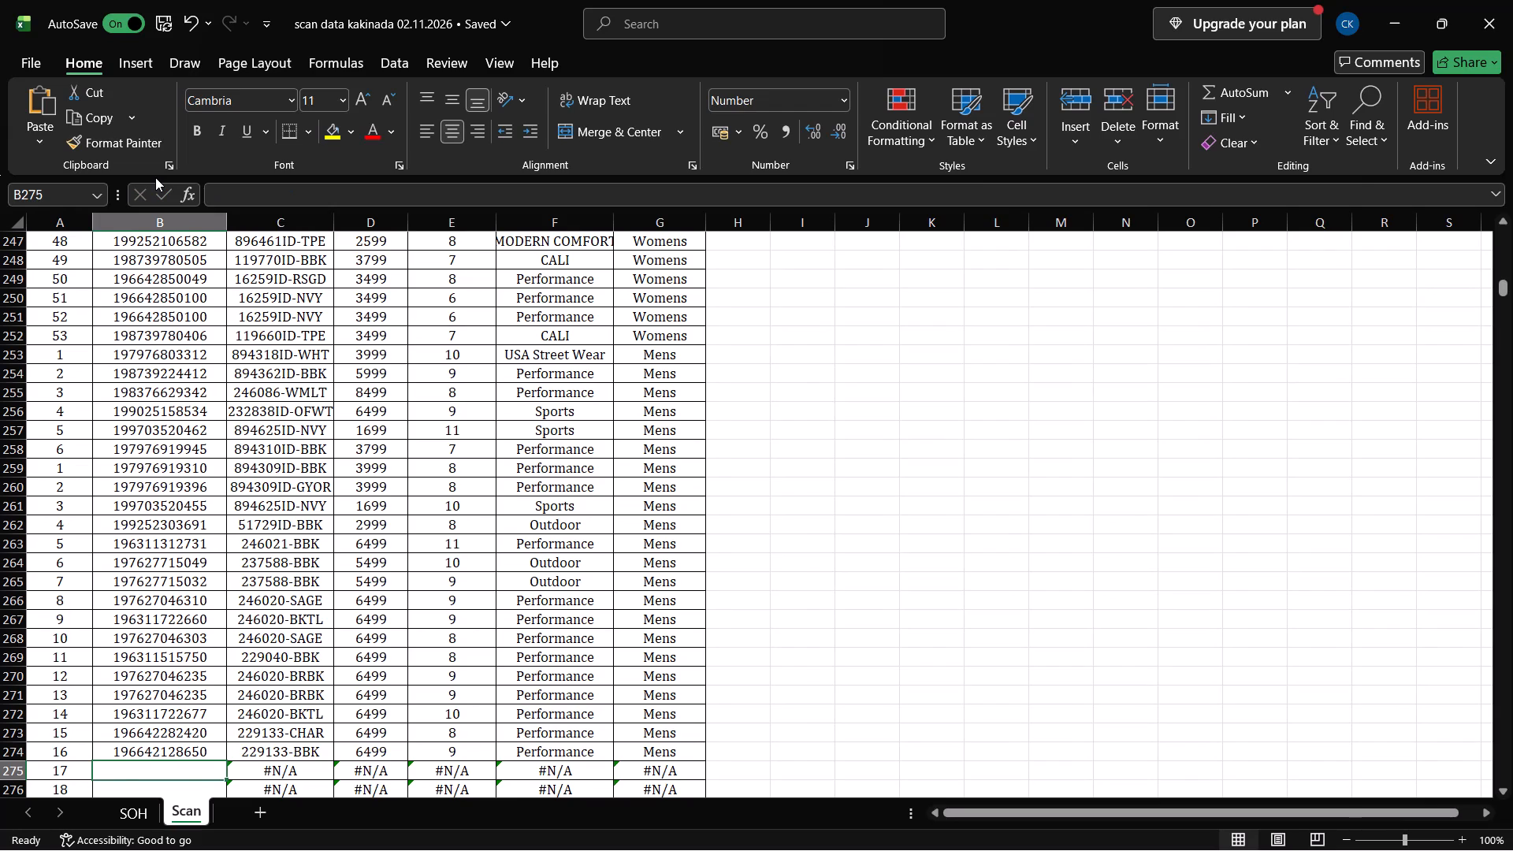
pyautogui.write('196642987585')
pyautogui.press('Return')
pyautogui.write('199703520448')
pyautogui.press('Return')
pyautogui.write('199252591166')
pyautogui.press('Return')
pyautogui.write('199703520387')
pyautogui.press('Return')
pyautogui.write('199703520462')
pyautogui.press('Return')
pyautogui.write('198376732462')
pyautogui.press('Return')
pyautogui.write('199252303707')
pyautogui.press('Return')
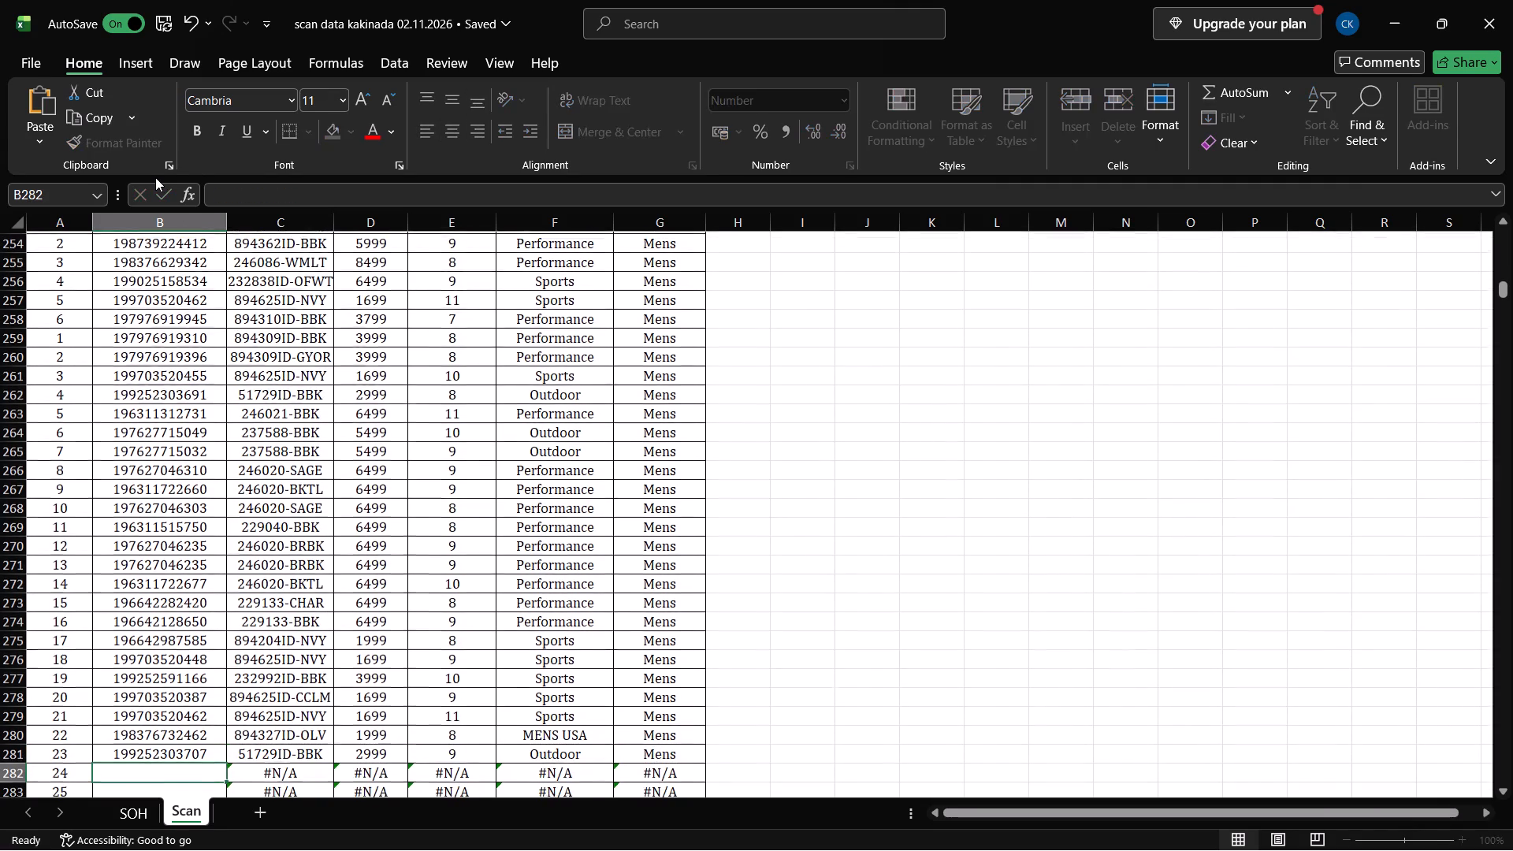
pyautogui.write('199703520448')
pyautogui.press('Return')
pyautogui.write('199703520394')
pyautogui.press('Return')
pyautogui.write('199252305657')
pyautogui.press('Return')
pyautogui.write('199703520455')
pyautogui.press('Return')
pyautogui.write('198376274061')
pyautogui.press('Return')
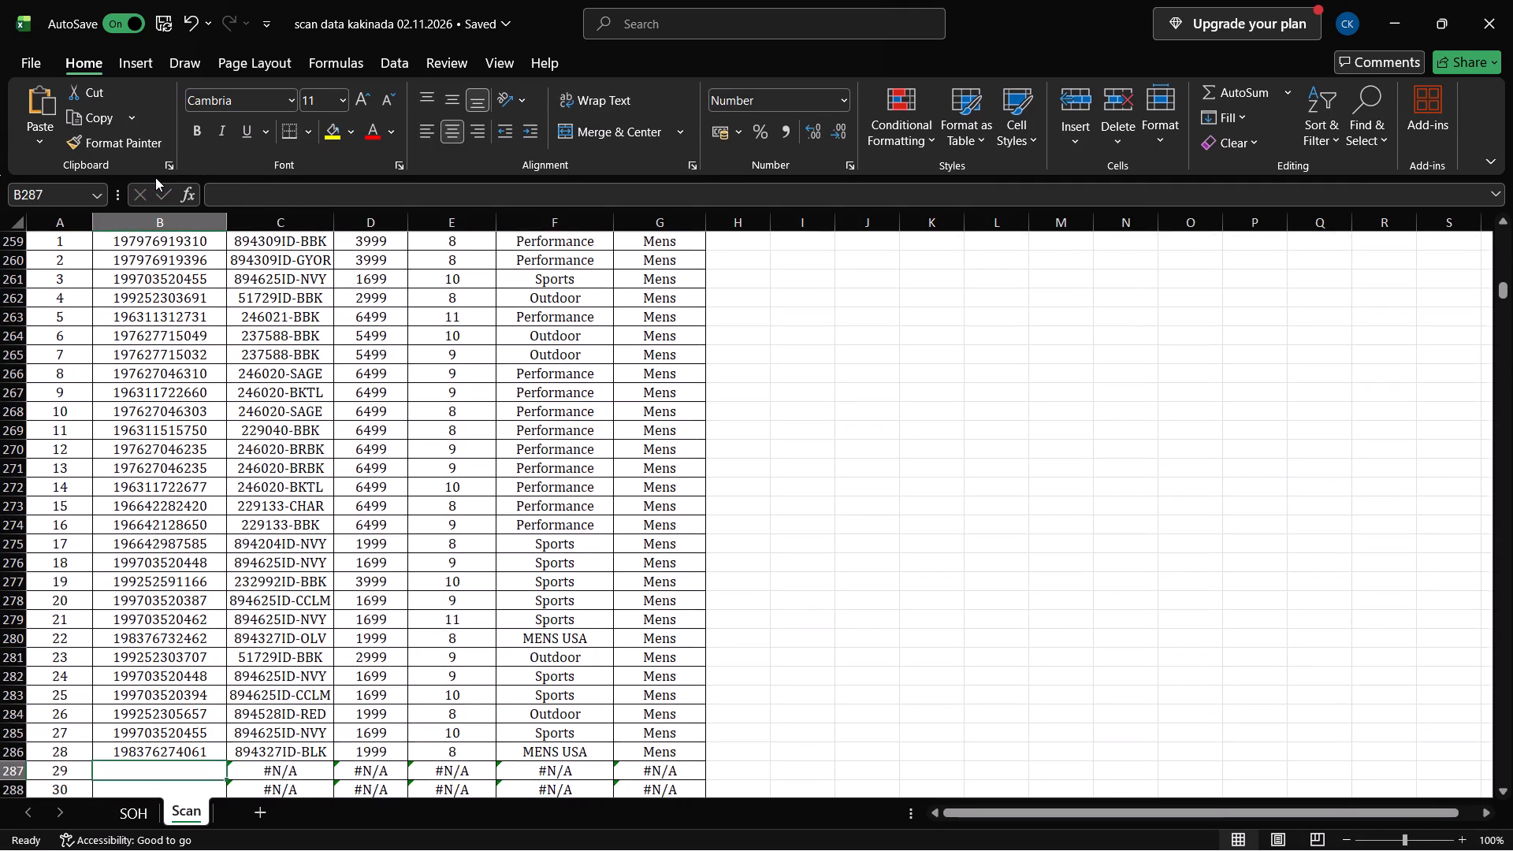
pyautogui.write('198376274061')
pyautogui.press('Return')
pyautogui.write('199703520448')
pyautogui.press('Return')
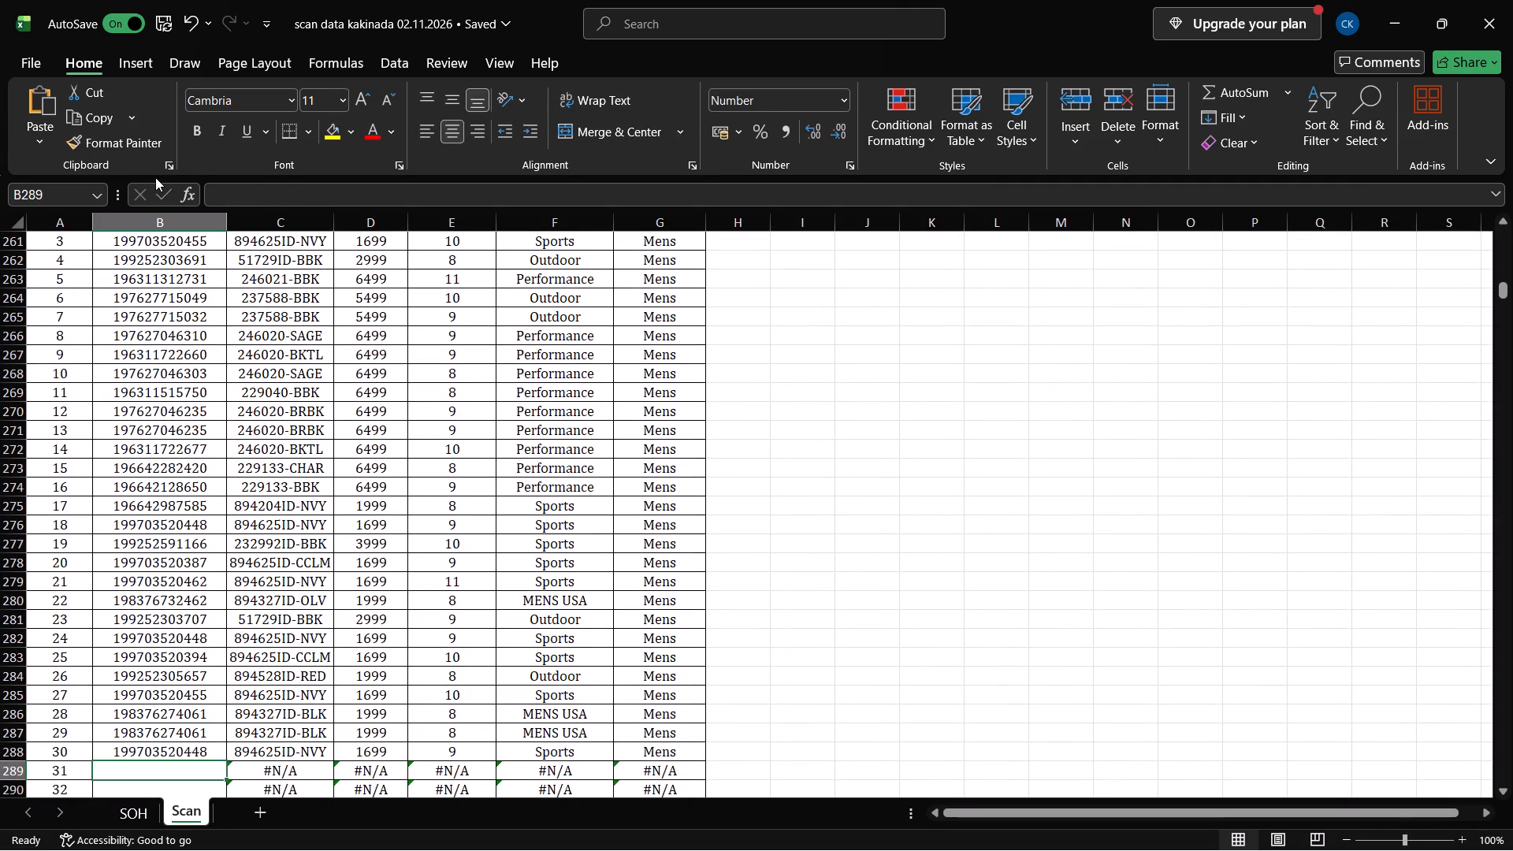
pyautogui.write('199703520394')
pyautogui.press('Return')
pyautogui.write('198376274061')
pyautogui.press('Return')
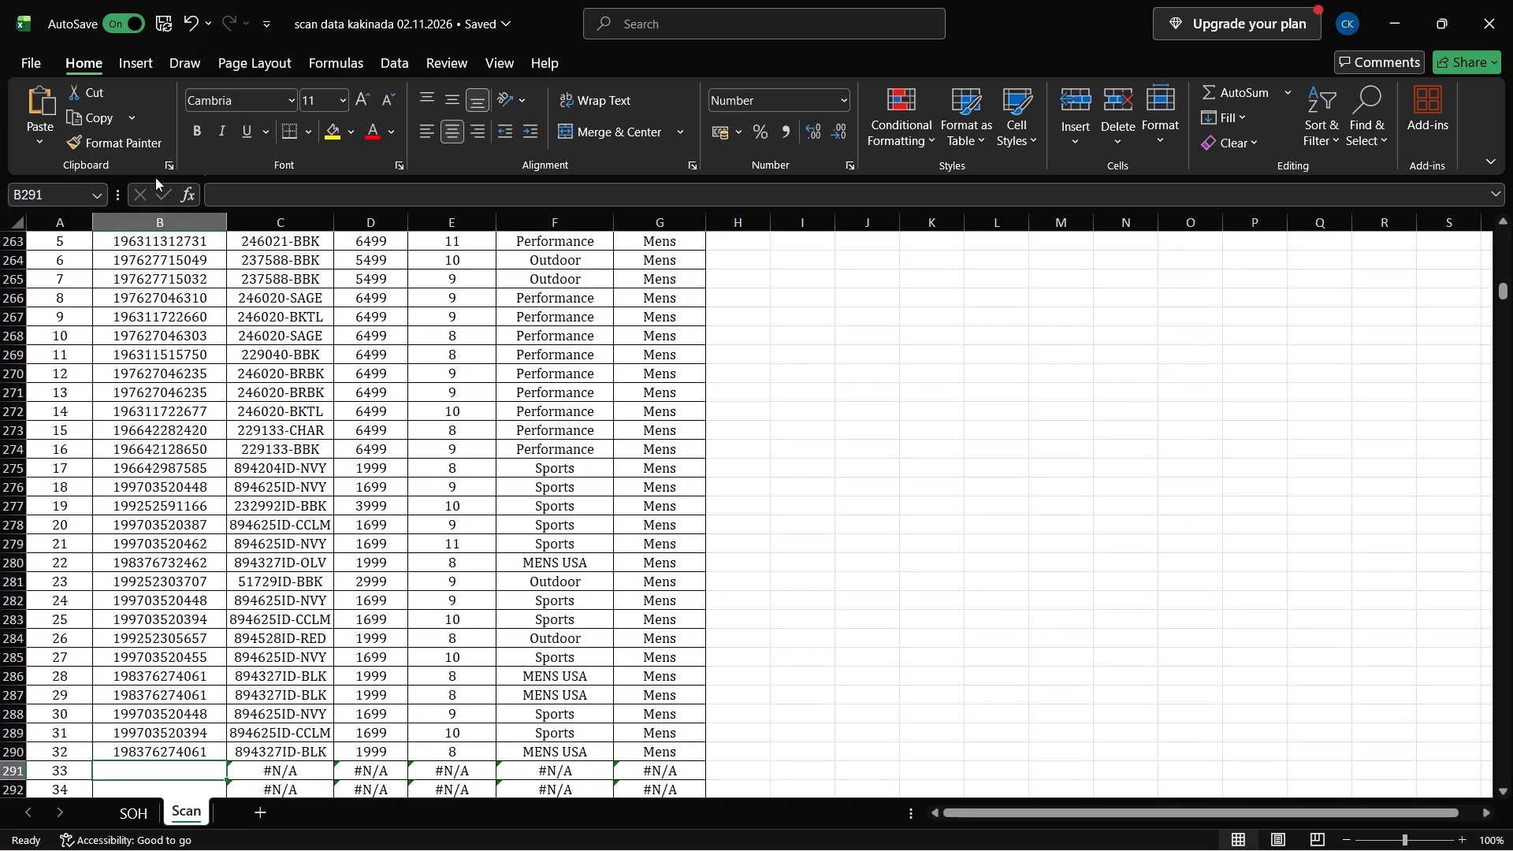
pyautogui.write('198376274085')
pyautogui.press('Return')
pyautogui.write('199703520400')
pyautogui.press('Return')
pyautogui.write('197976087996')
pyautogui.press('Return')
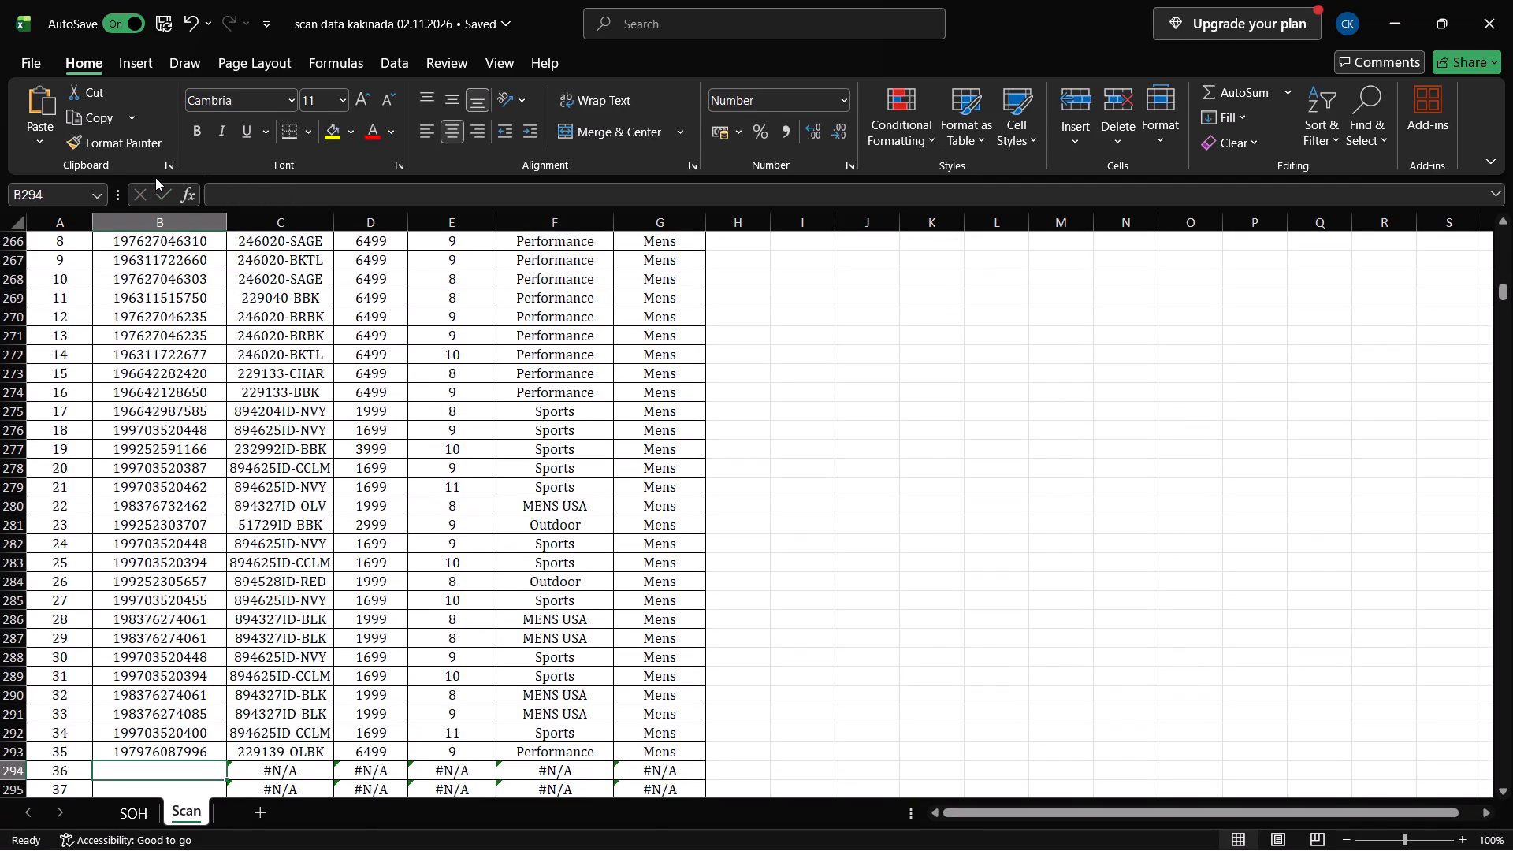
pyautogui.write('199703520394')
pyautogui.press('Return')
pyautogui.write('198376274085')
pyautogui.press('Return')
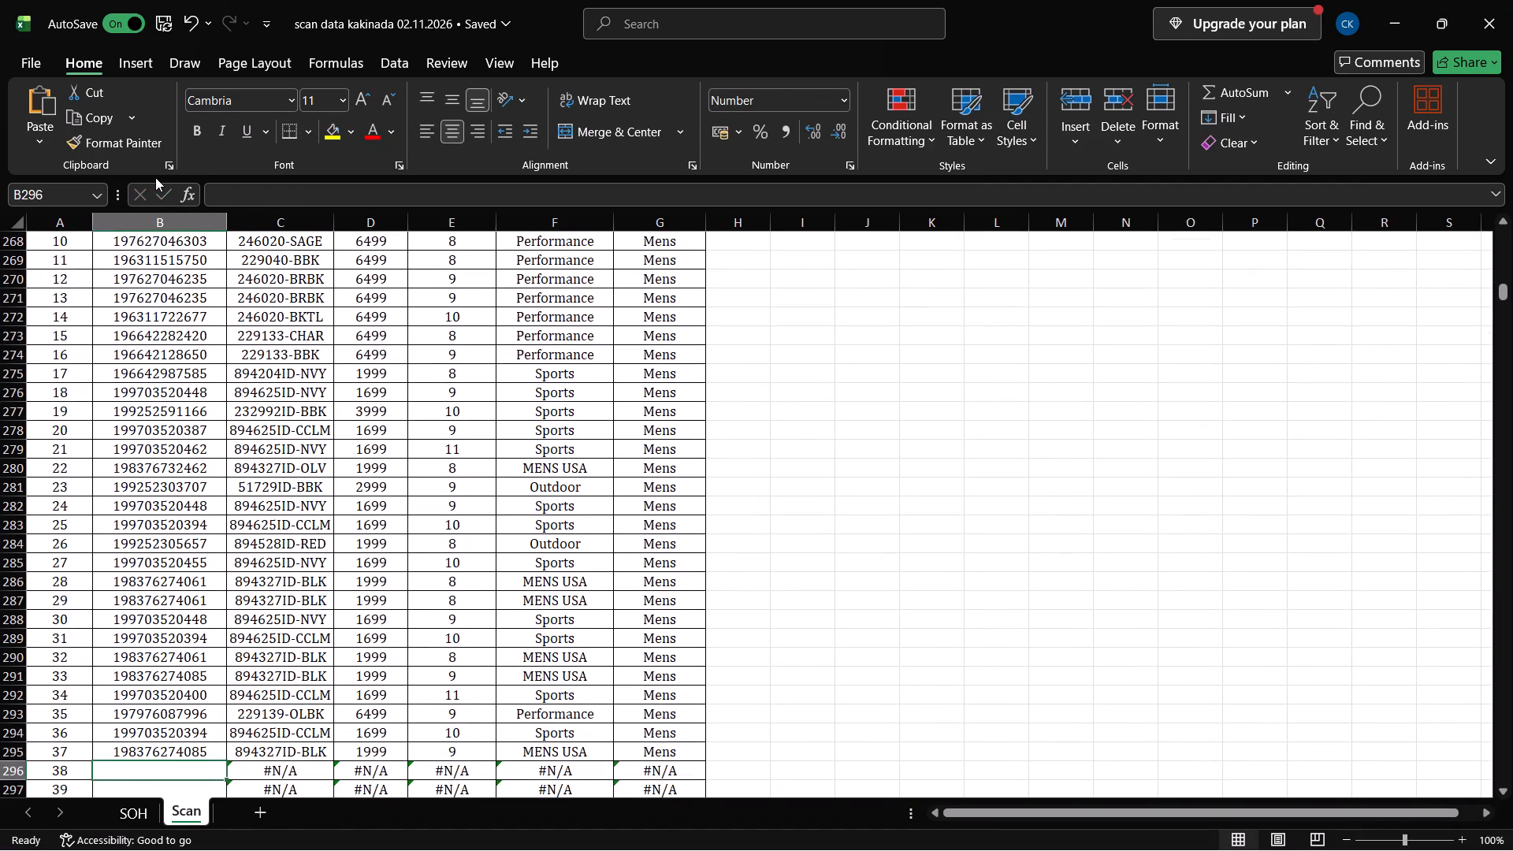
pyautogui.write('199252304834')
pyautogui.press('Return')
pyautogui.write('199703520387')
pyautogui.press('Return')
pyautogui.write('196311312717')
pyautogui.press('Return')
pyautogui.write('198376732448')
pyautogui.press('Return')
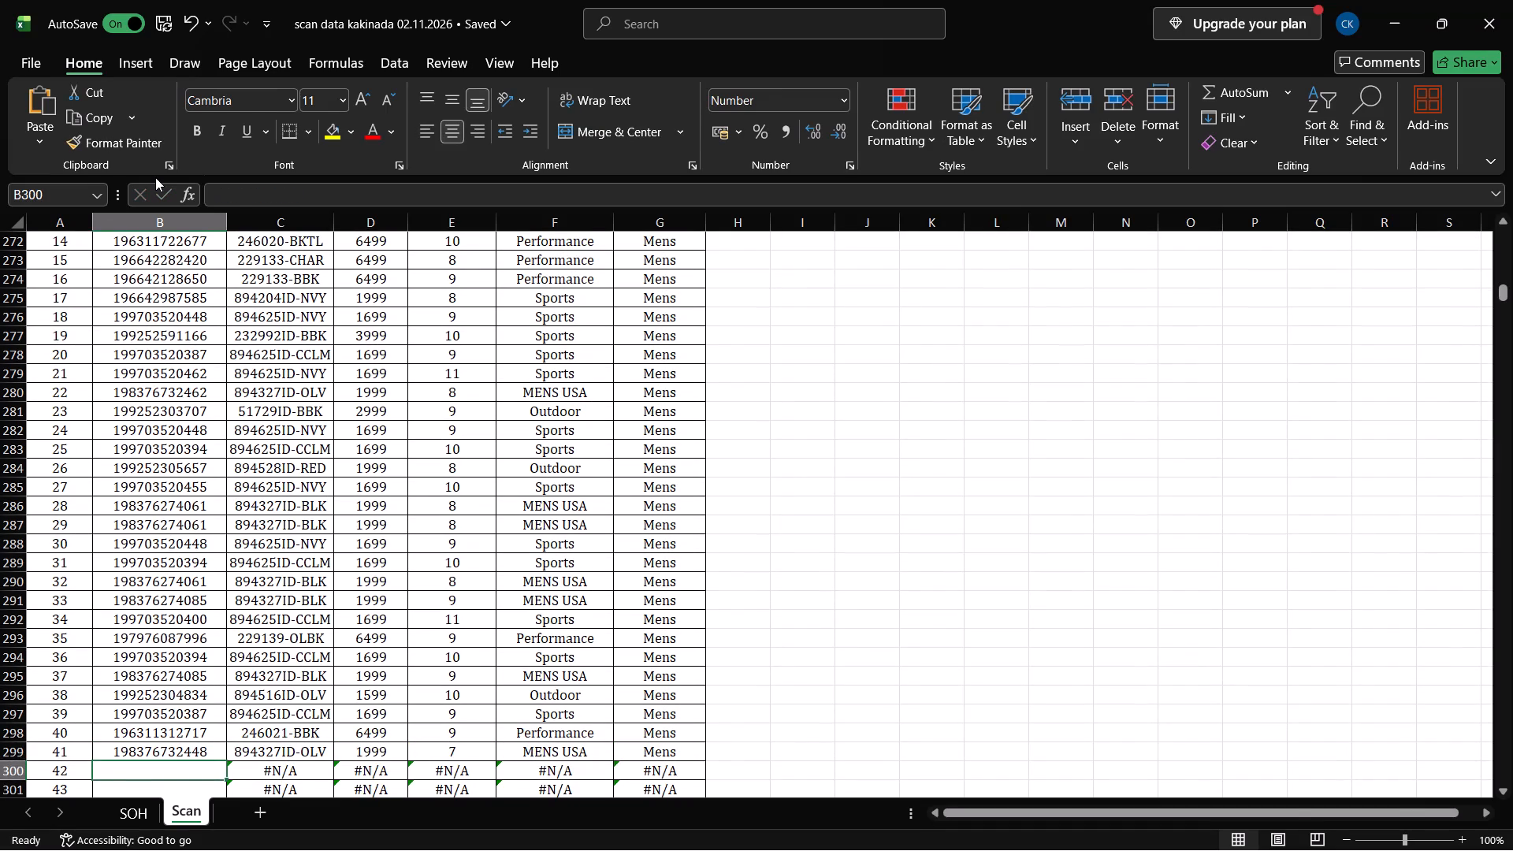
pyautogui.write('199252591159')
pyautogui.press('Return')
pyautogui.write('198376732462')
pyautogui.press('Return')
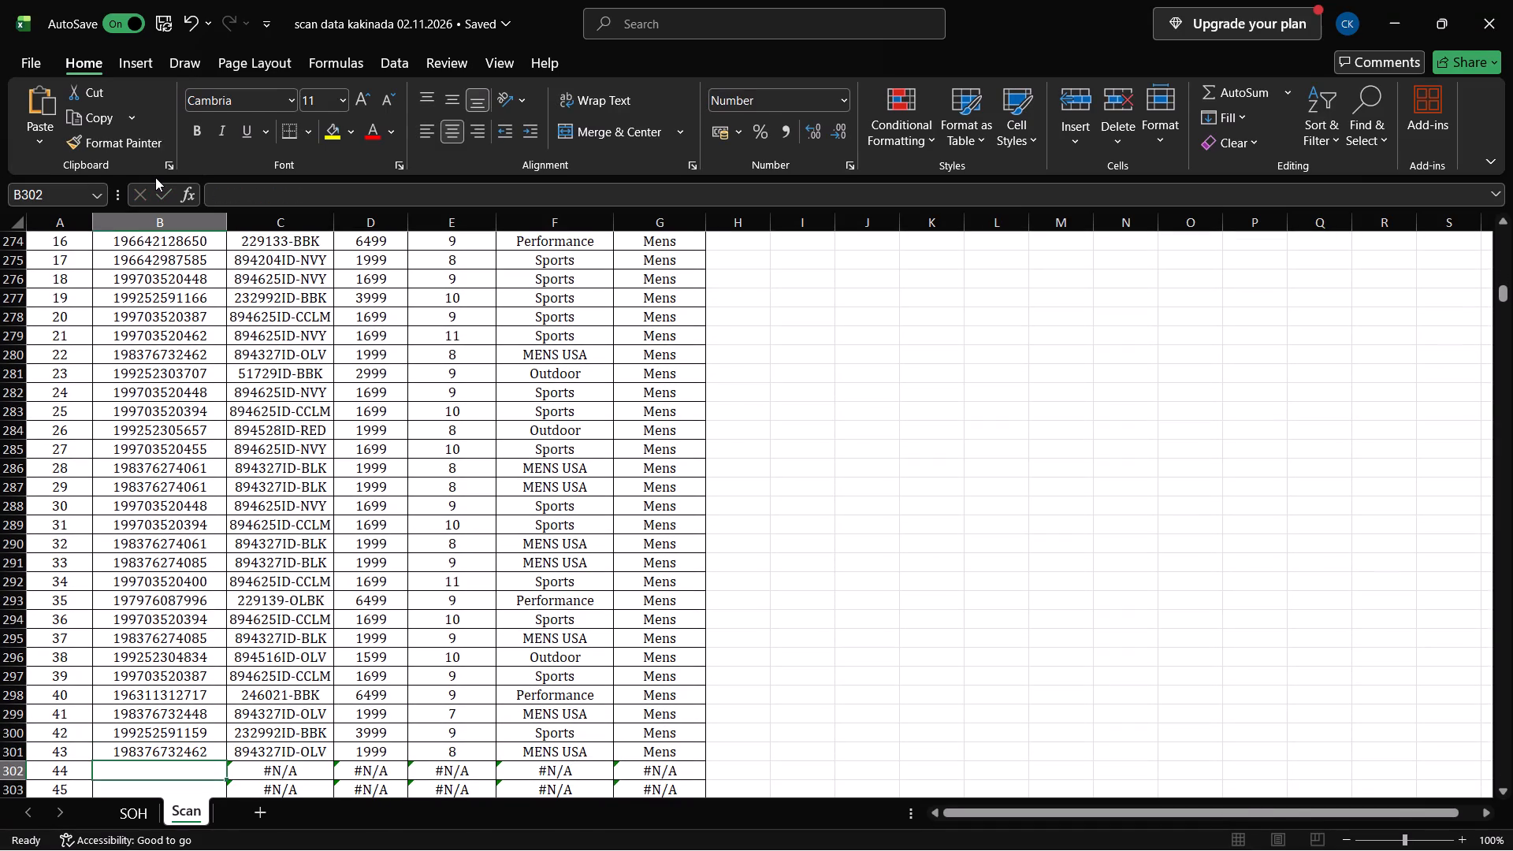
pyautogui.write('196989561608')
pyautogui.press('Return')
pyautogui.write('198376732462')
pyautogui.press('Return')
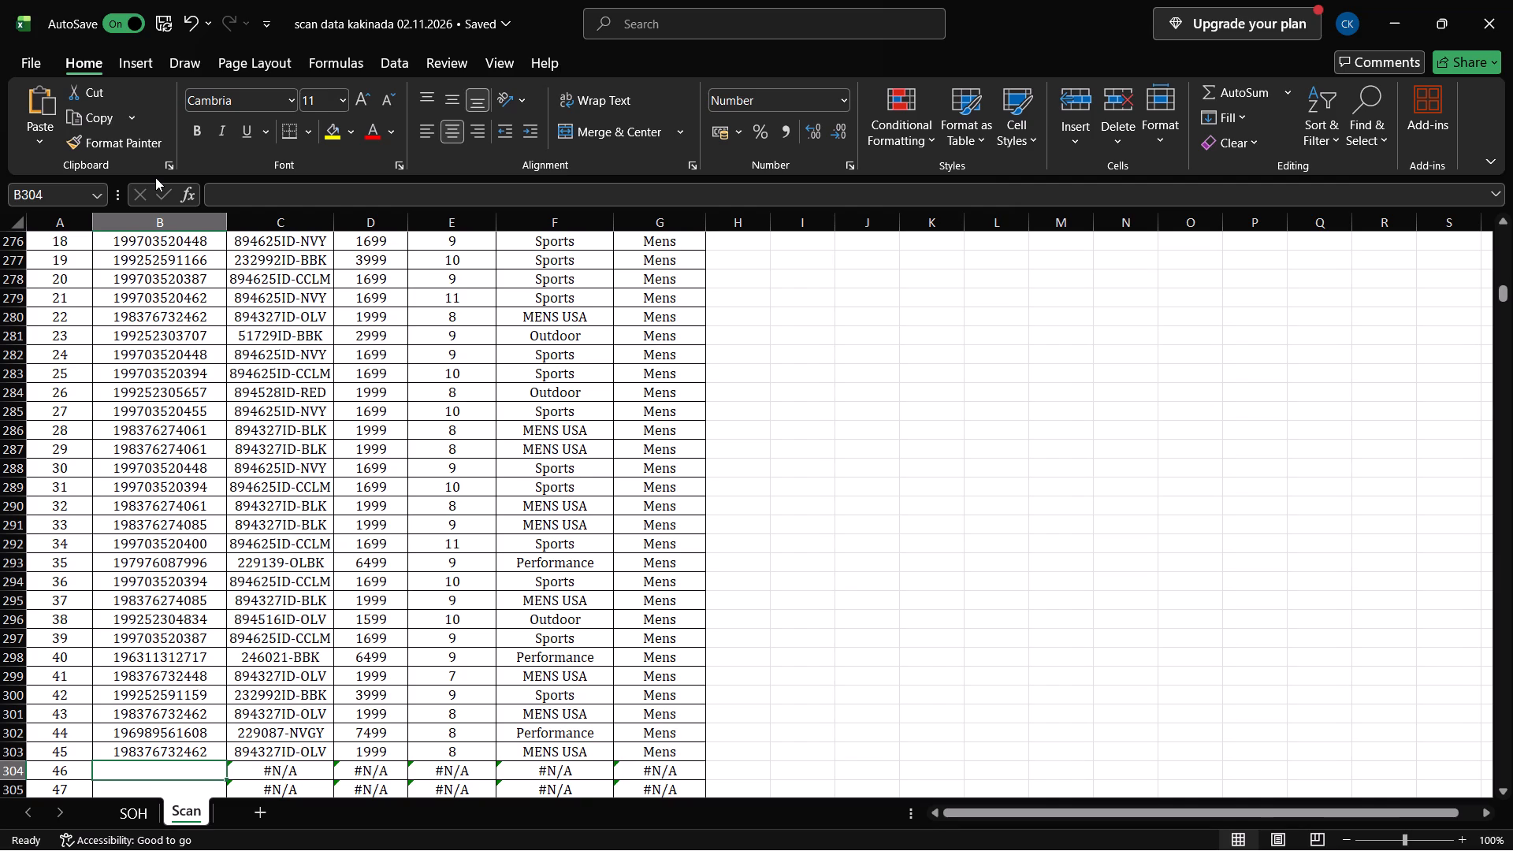
# Clear all barcodes of the batch starting at row 259, B259:B303, and select the first empty barcode cell B259.
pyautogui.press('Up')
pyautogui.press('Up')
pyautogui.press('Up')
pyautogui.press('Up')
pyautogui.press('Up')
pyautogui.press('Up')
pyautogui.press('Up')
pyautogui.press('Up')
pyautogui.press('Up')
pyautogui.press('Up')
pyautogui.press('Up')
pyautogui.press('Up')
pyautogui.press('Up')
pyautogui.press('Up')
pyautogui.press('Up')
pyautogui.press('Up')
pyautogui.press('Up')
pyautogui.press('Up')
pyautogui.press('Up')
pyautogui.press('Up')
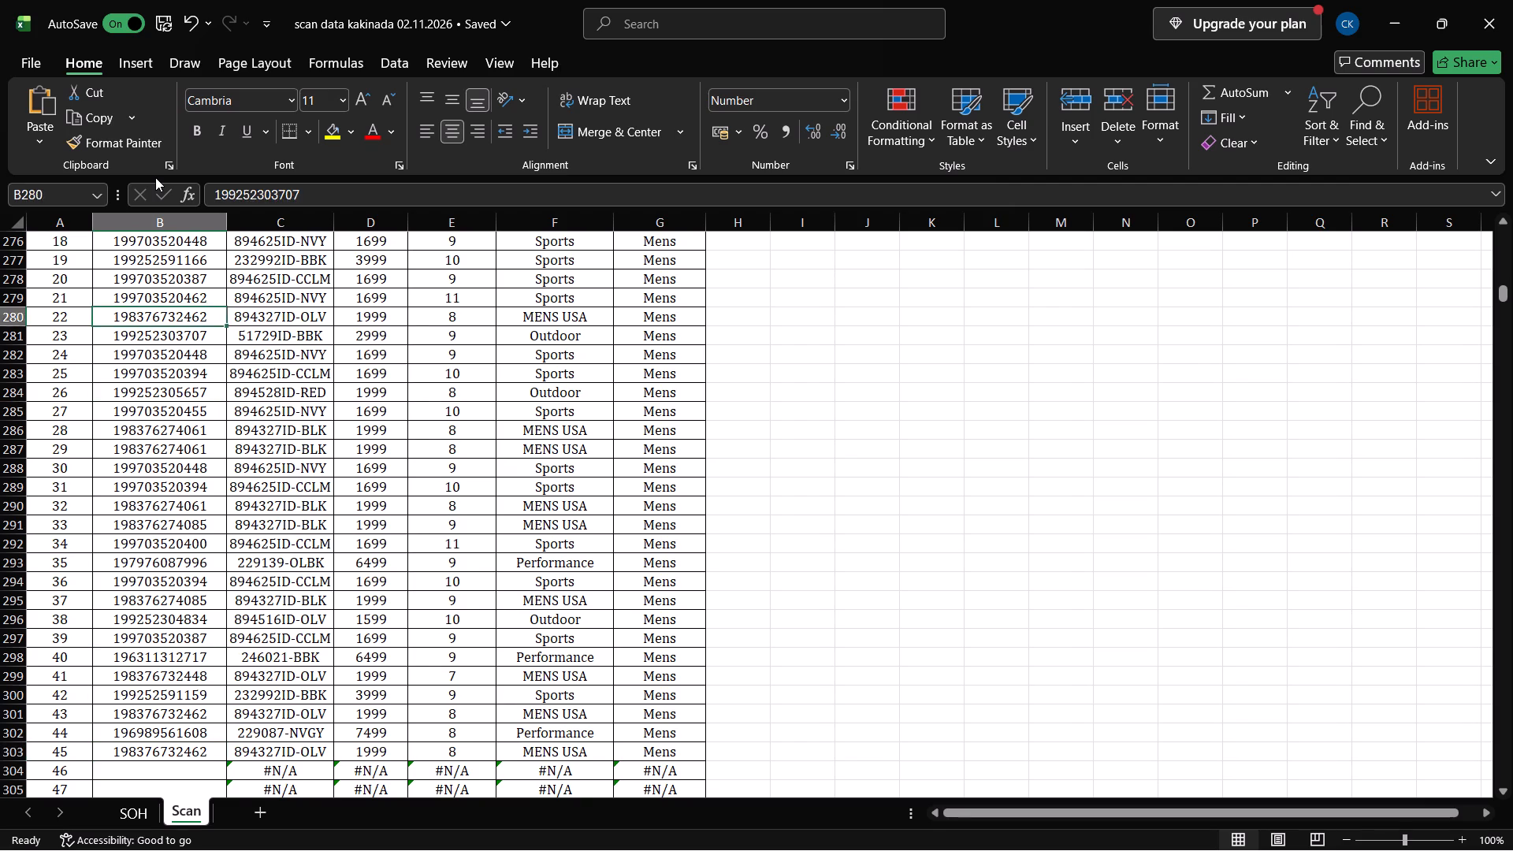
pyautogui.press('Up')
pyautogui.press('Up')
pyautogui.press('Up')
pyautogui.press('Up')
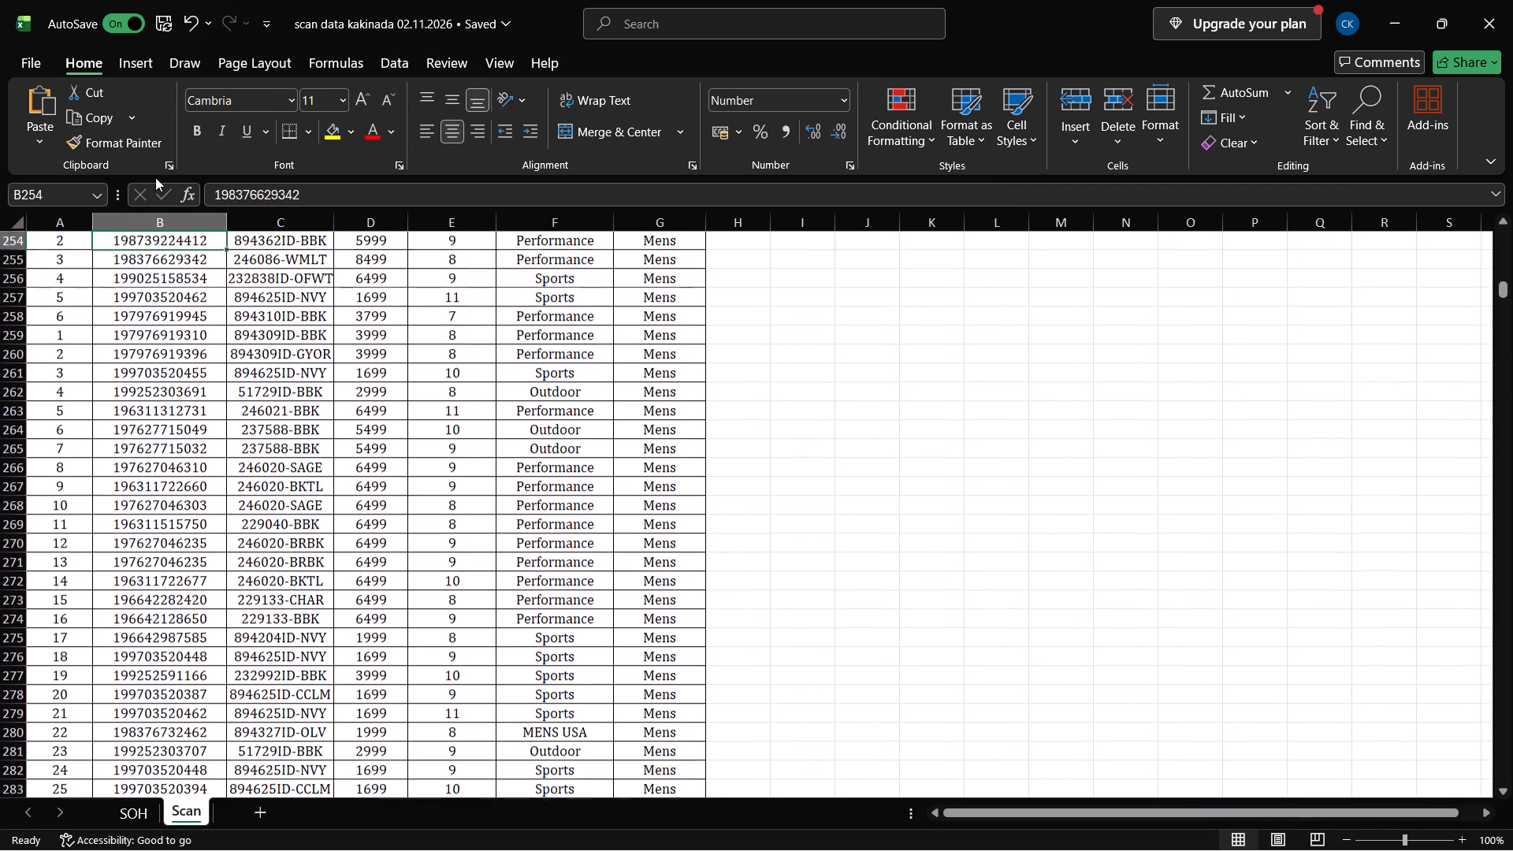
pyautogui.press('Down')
pyautogui.press('Down')
pyautogui.press('Down')
pyautogui.press('Down')
pyautogui.press('Down')
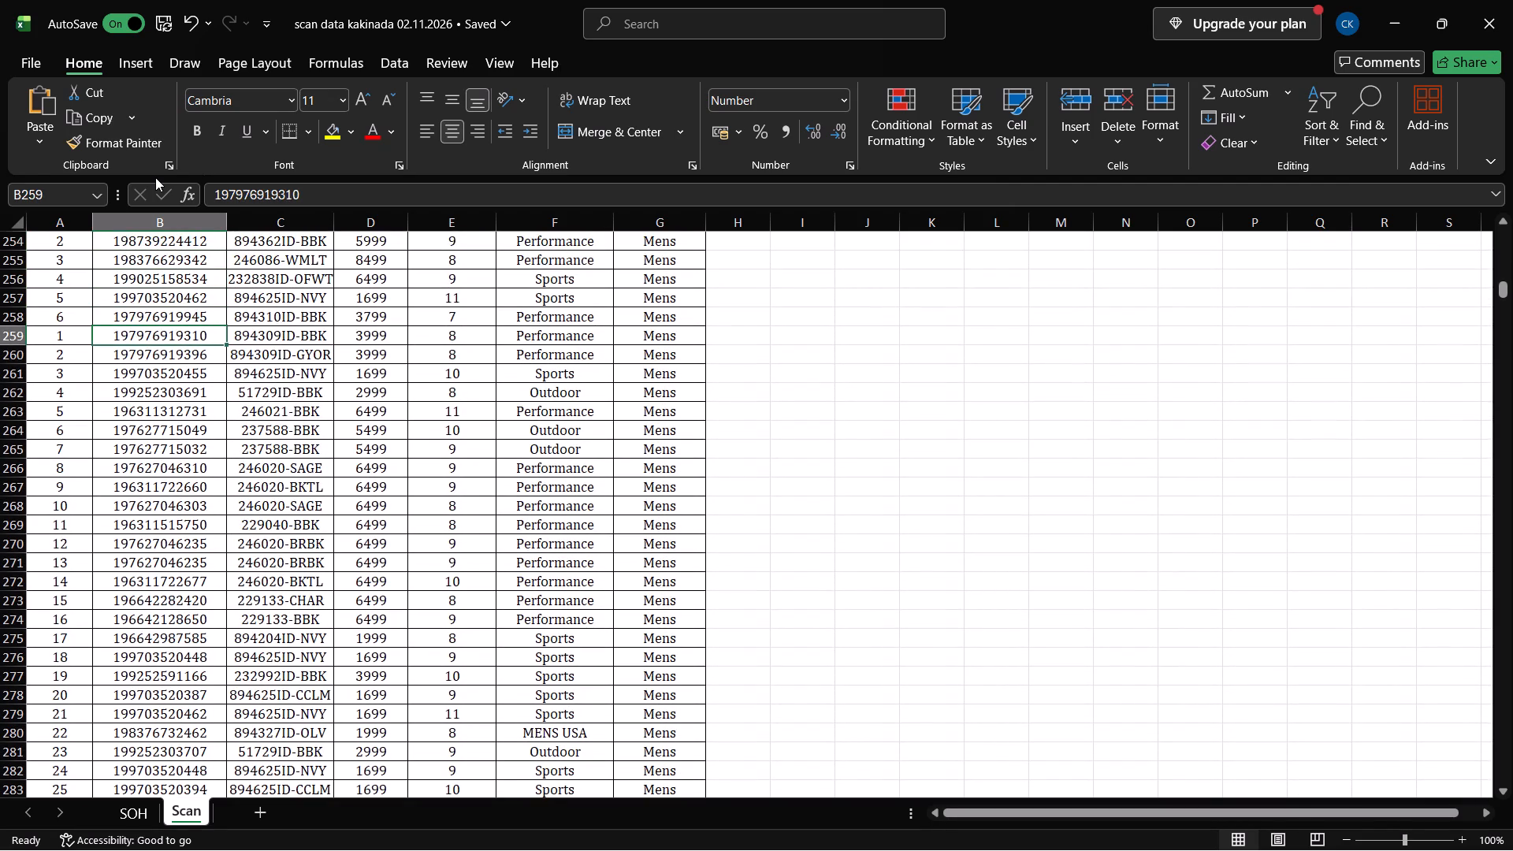
pyautogui.hotkey('ctrl', 'shift', 'Down')
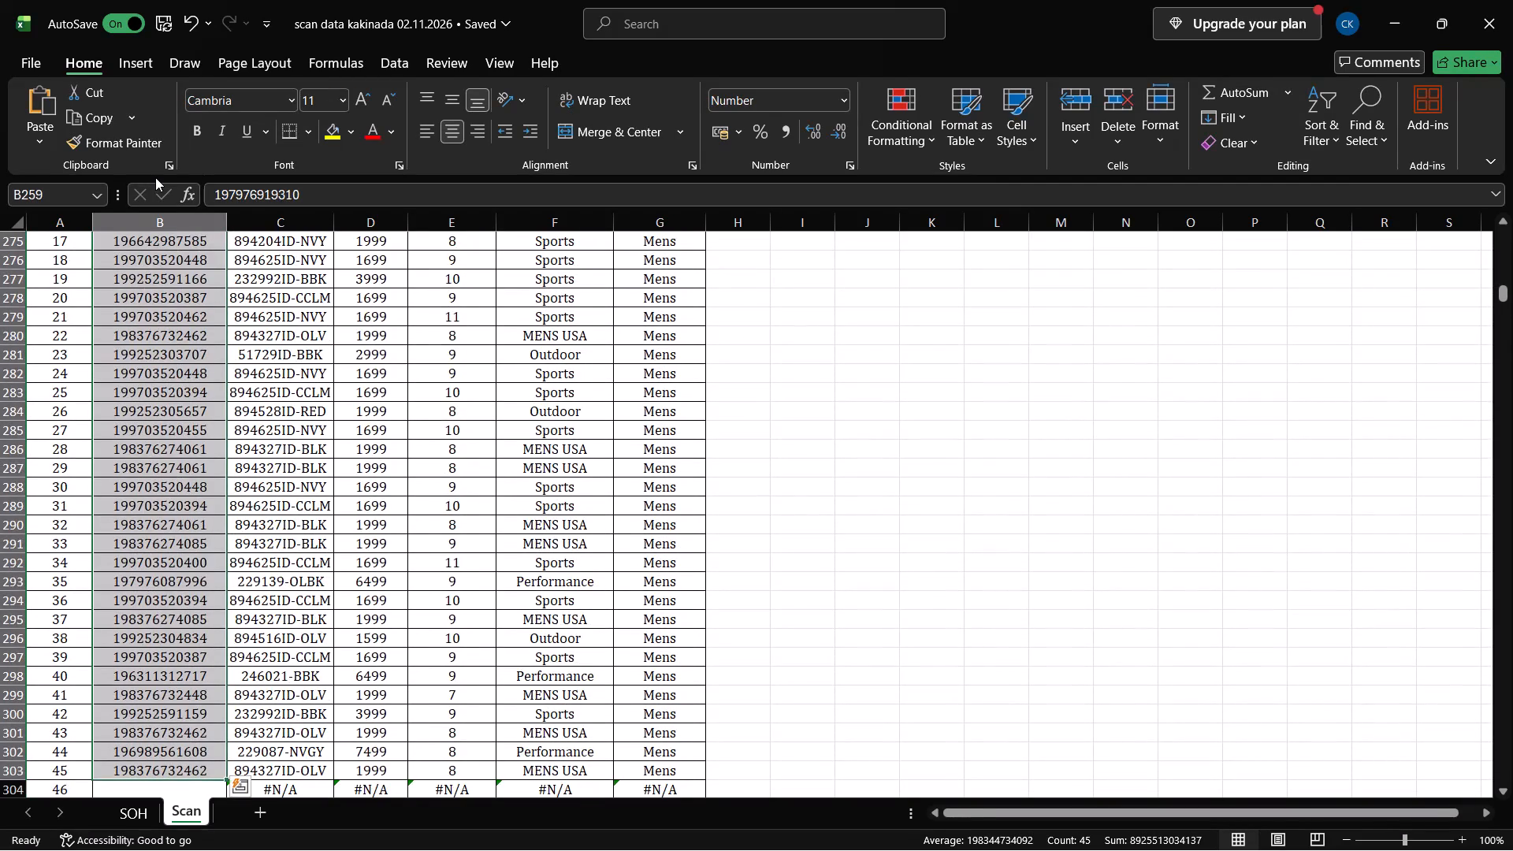
pyautogui.press('Delete')
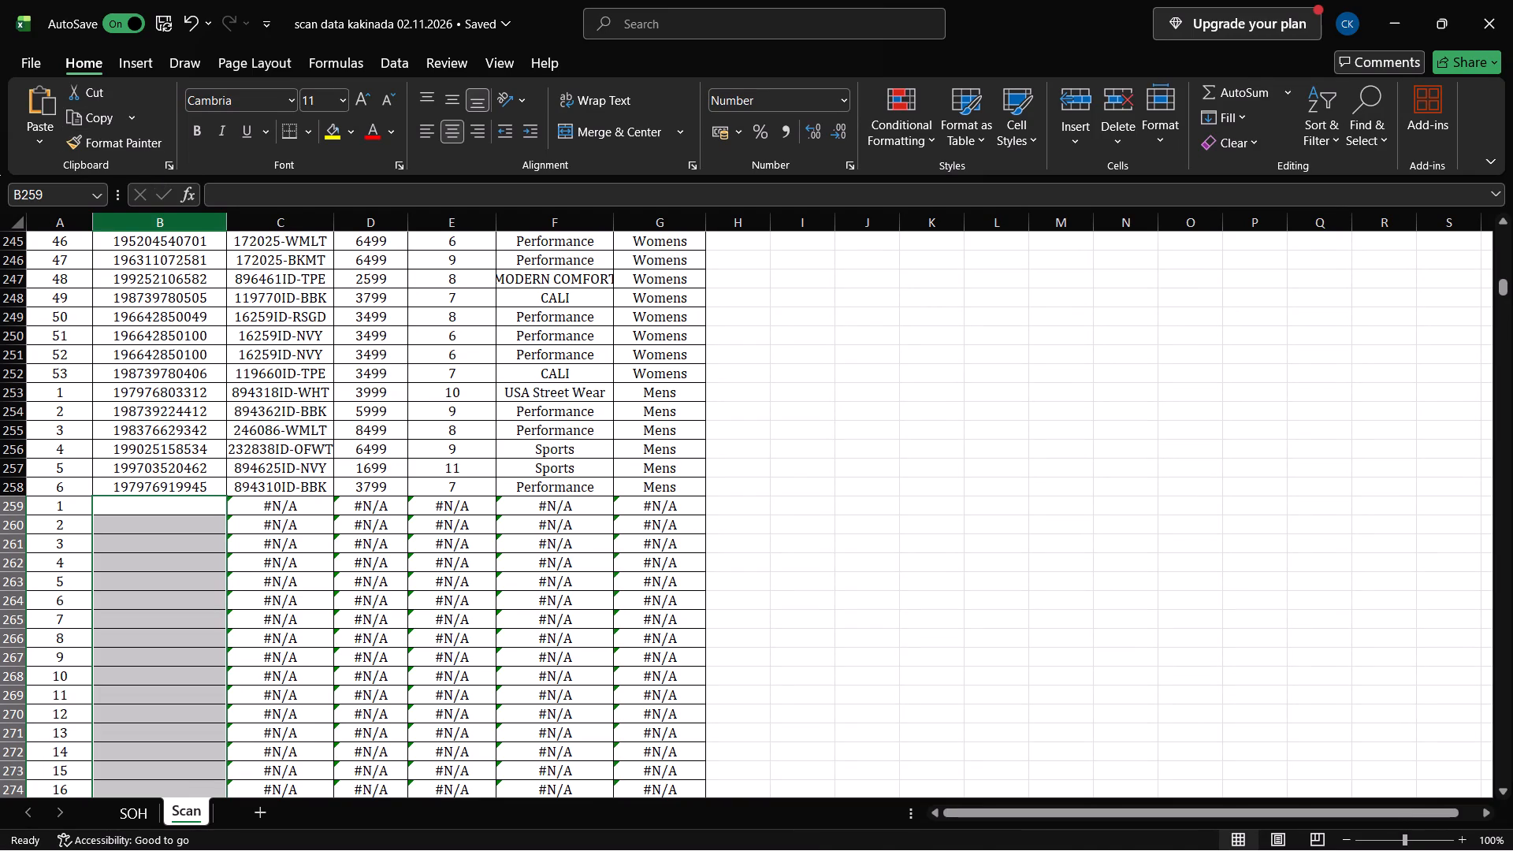
pyautogui.press('Up')
pyautogui.press('Down')
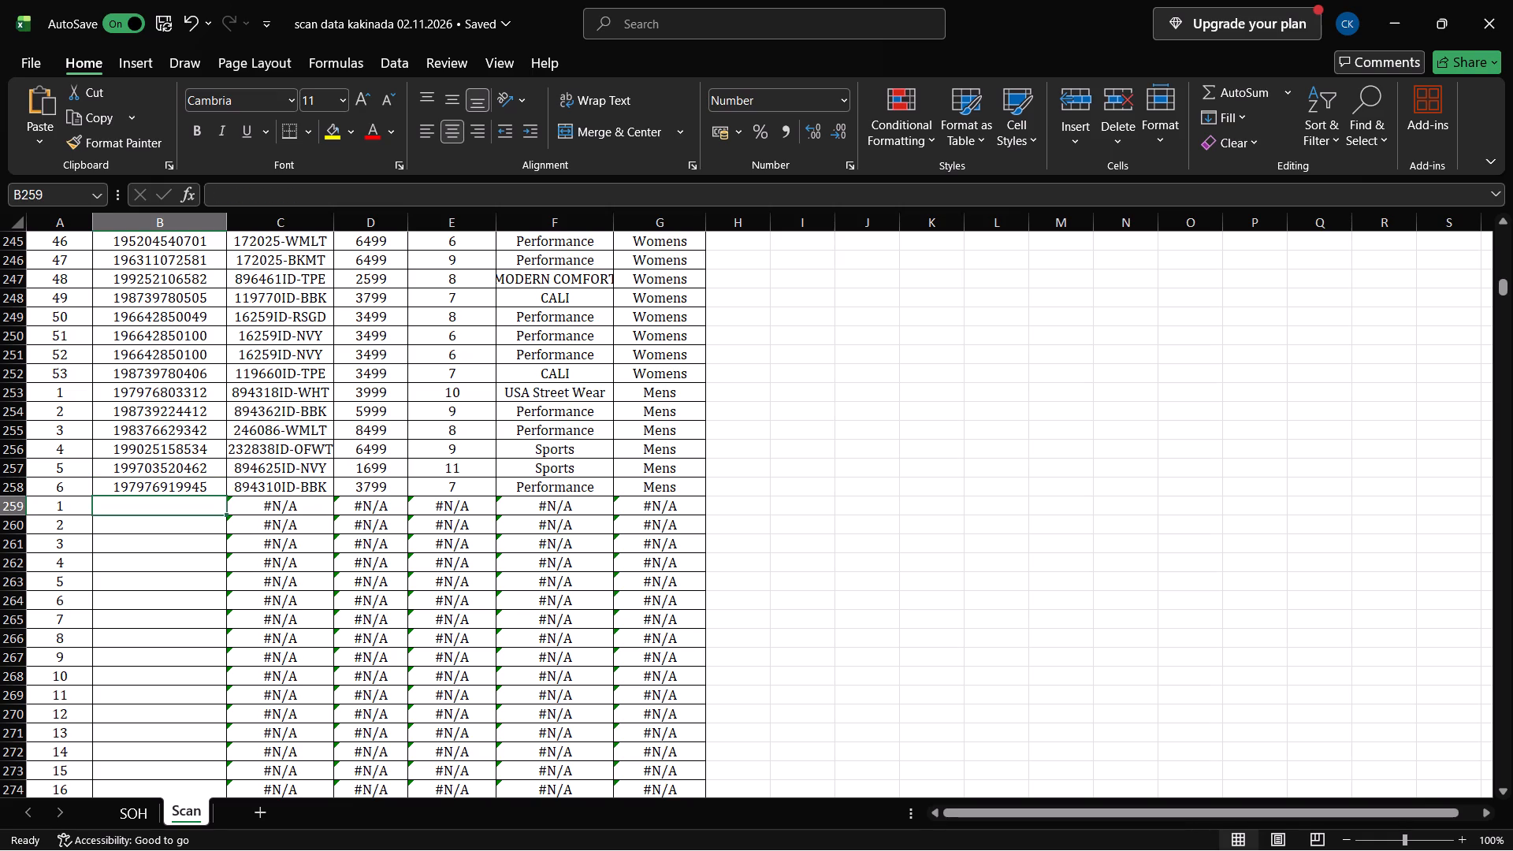
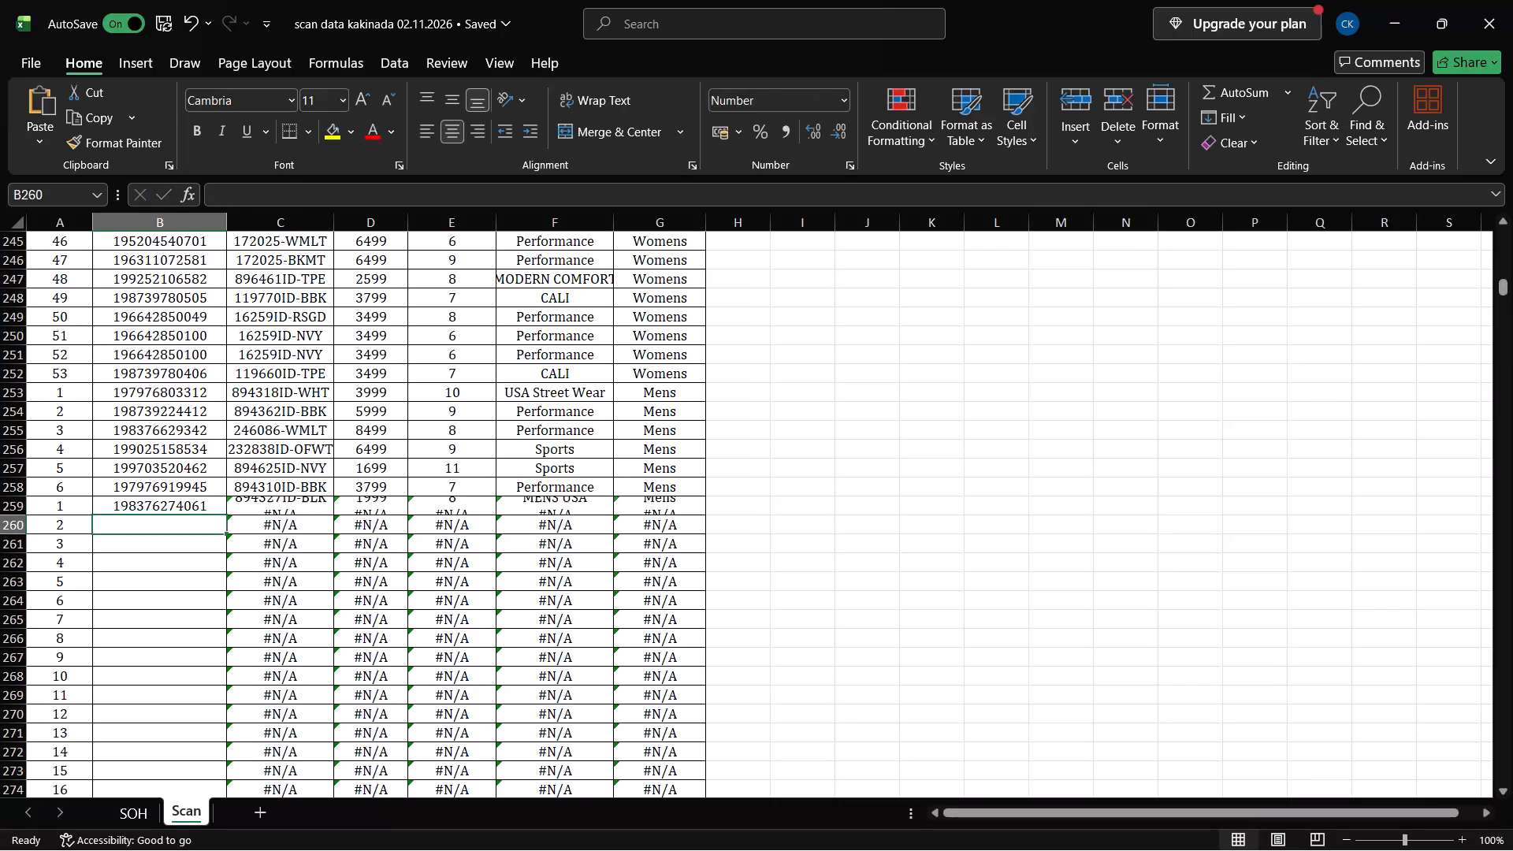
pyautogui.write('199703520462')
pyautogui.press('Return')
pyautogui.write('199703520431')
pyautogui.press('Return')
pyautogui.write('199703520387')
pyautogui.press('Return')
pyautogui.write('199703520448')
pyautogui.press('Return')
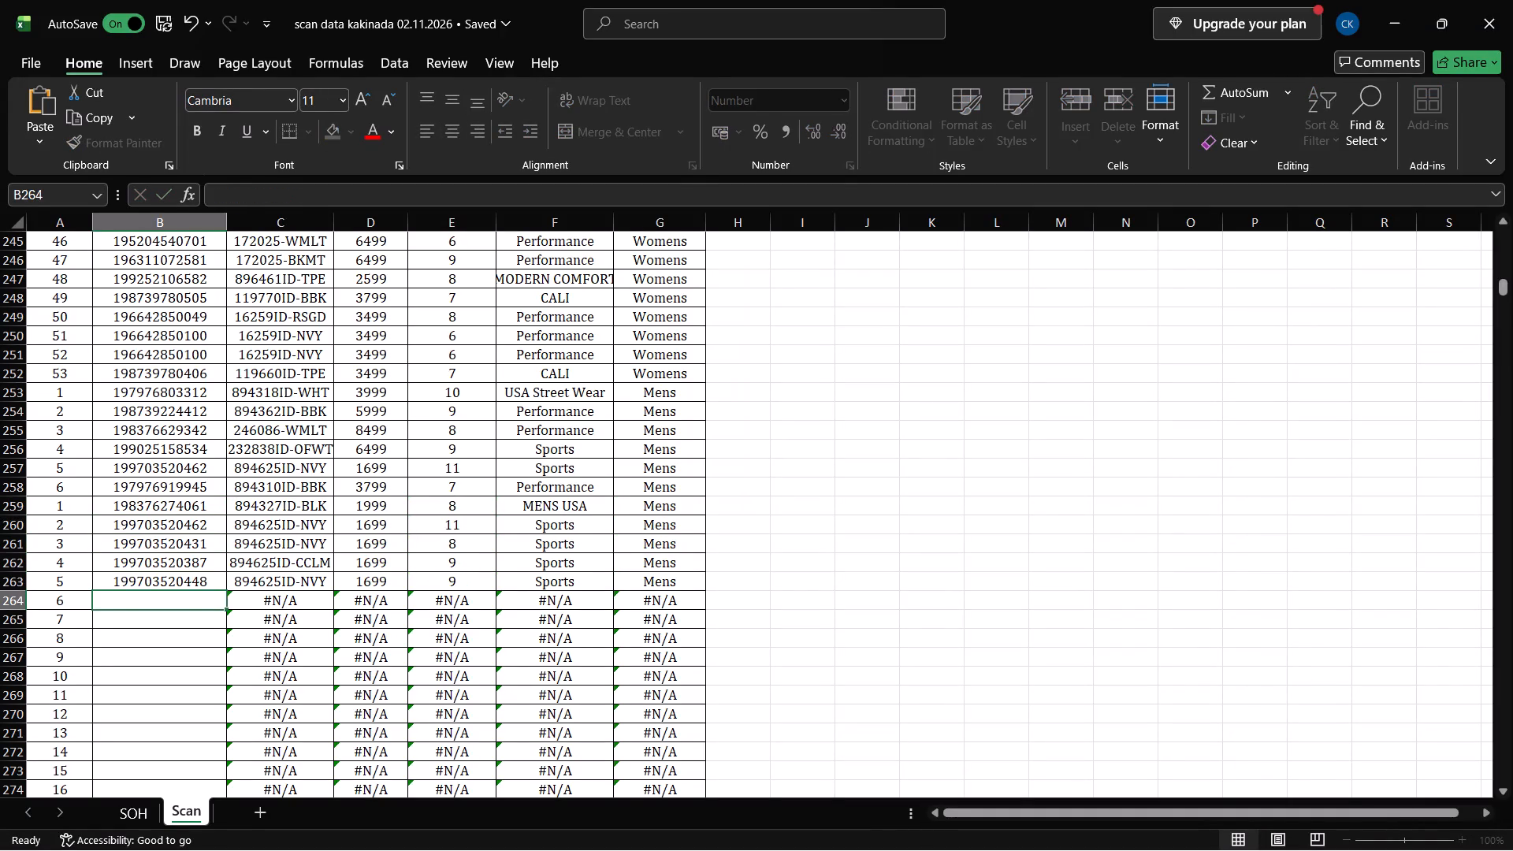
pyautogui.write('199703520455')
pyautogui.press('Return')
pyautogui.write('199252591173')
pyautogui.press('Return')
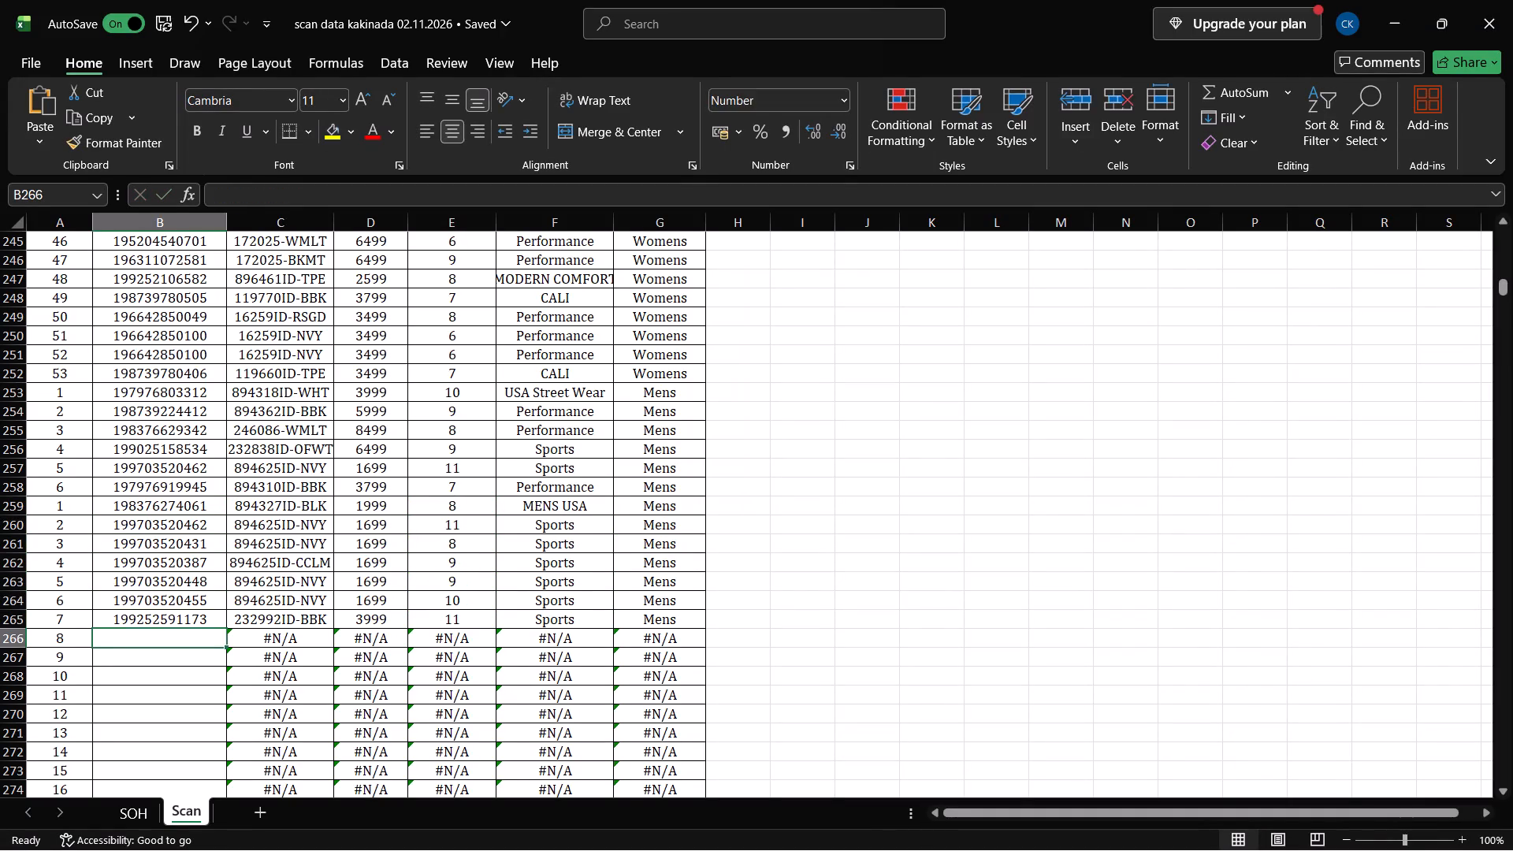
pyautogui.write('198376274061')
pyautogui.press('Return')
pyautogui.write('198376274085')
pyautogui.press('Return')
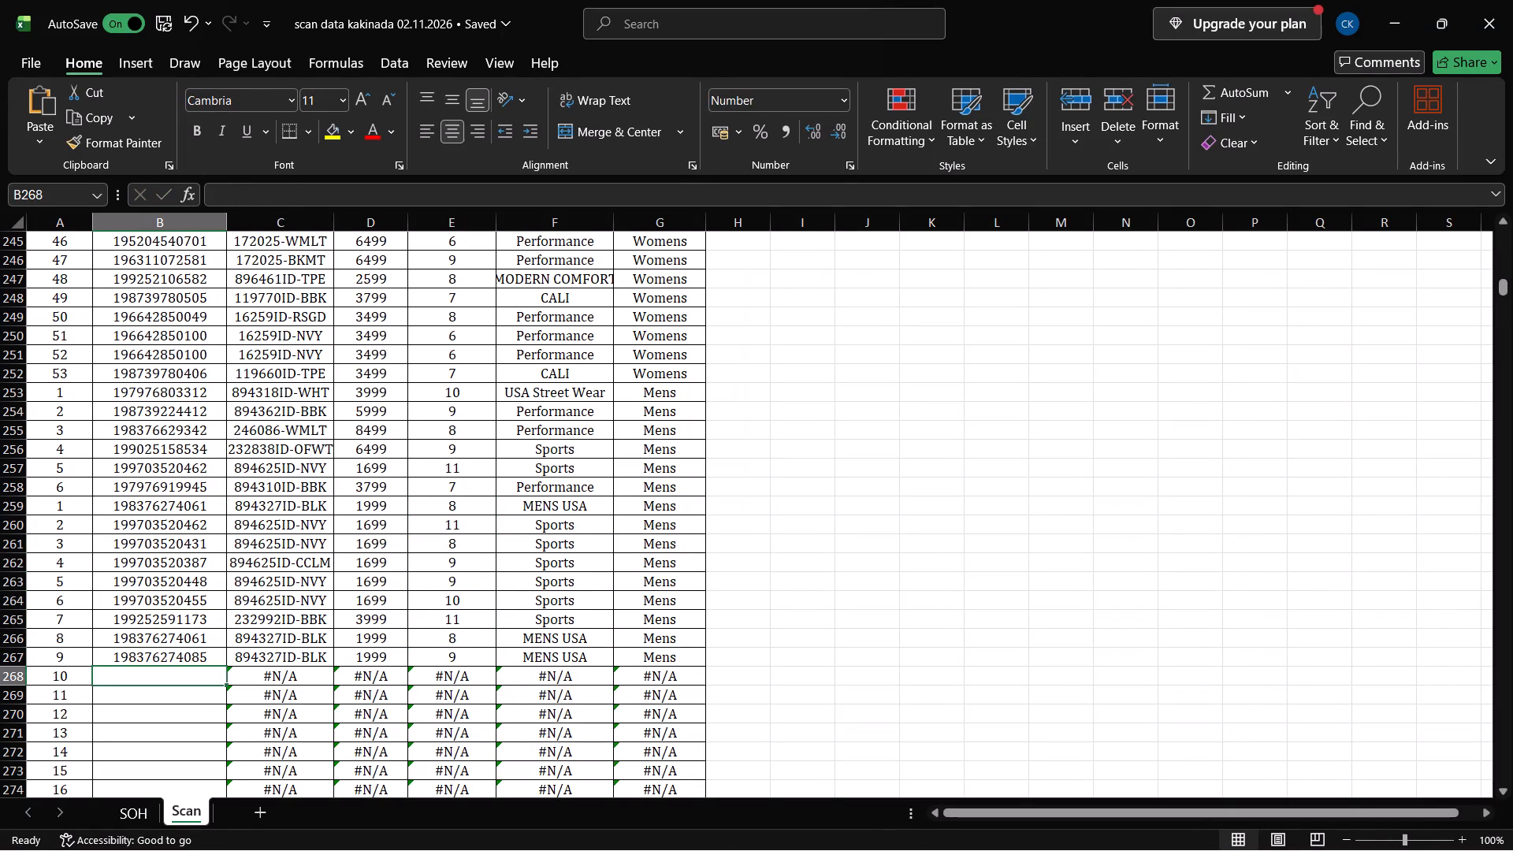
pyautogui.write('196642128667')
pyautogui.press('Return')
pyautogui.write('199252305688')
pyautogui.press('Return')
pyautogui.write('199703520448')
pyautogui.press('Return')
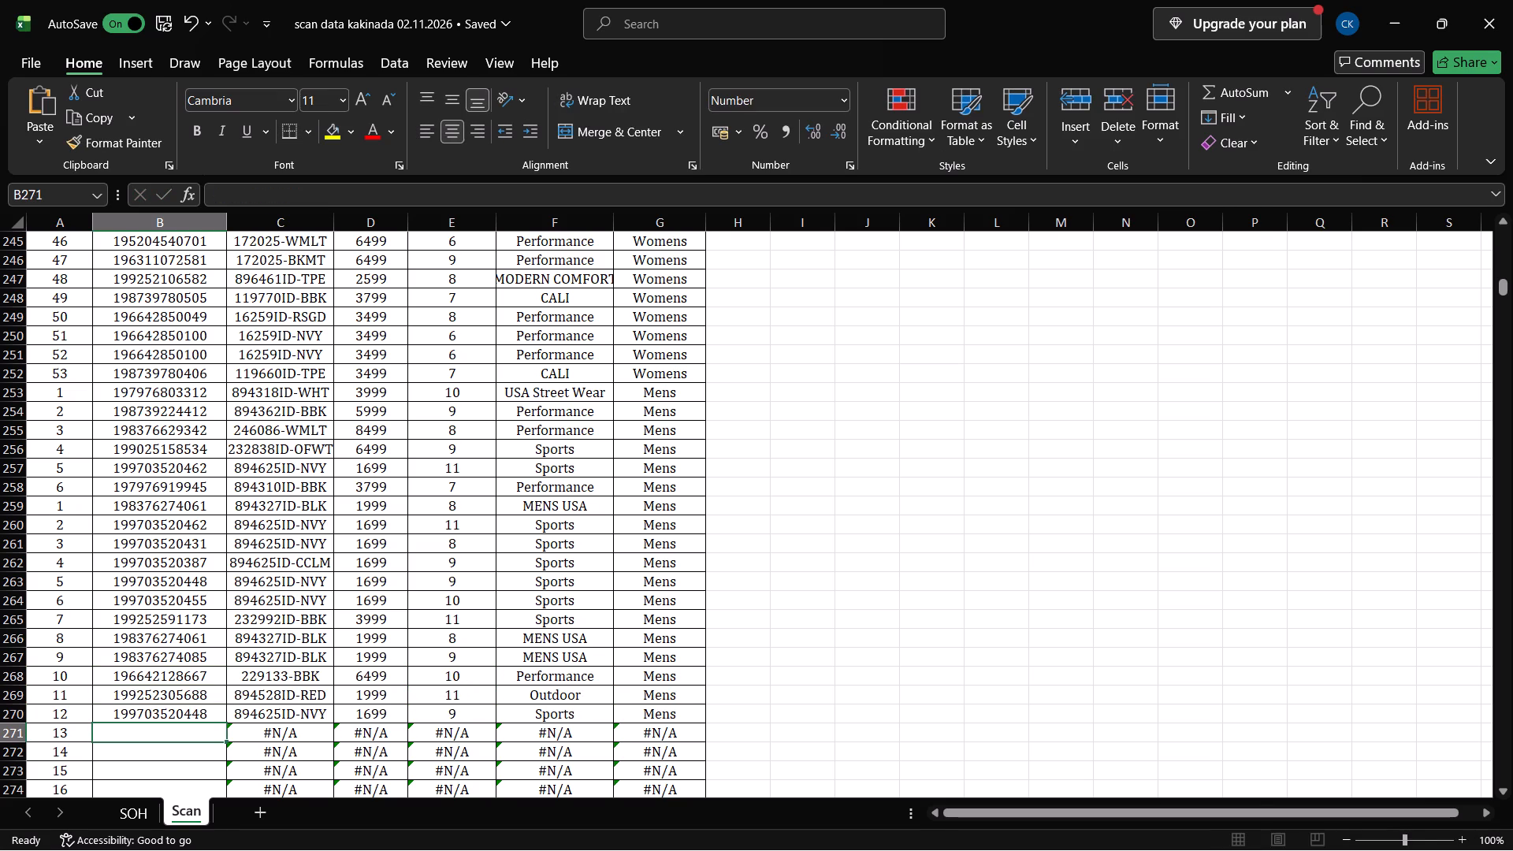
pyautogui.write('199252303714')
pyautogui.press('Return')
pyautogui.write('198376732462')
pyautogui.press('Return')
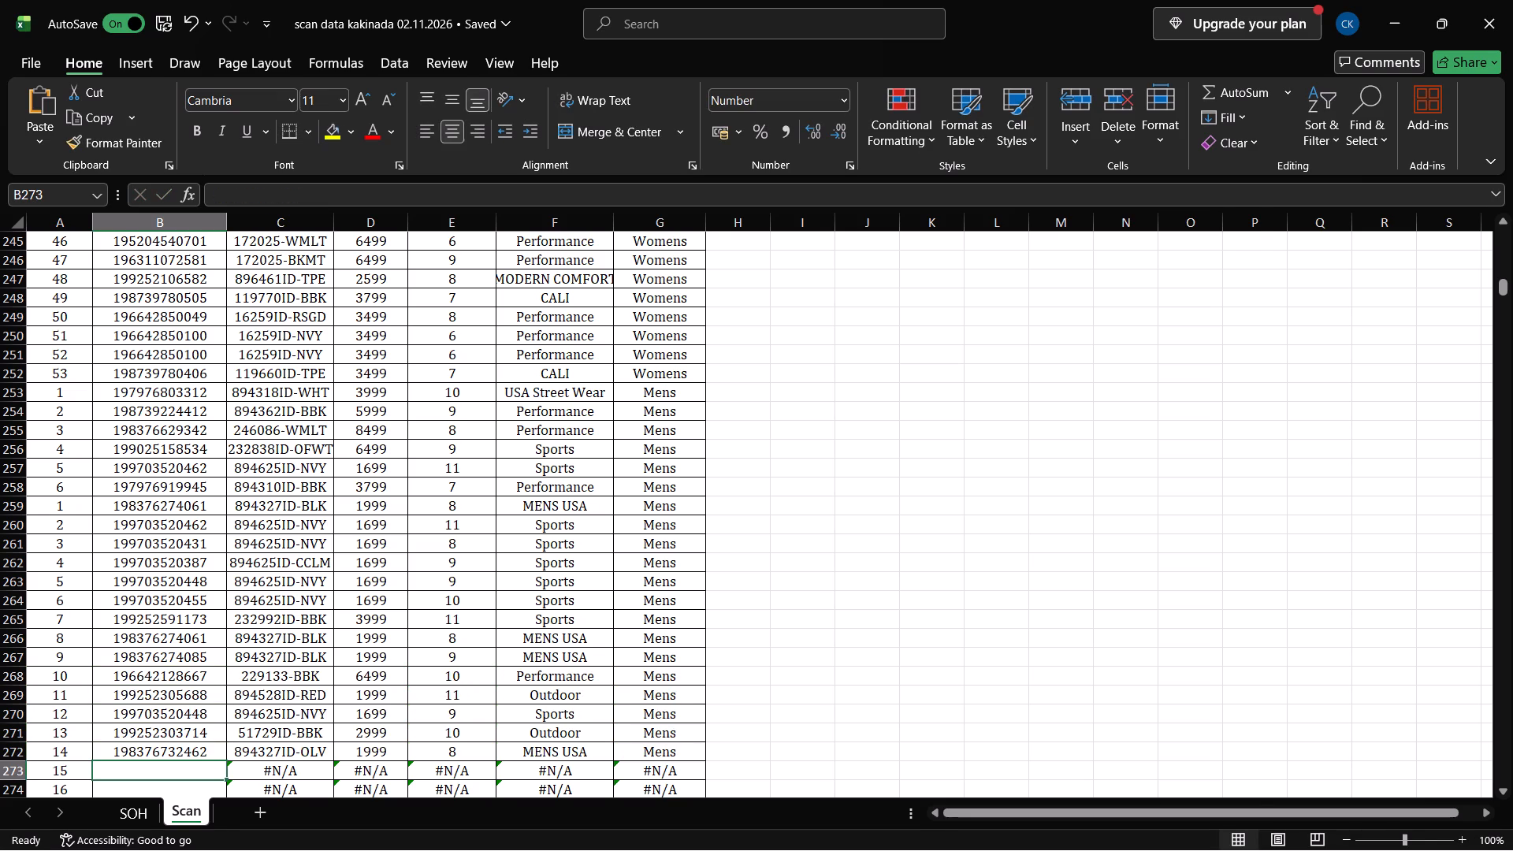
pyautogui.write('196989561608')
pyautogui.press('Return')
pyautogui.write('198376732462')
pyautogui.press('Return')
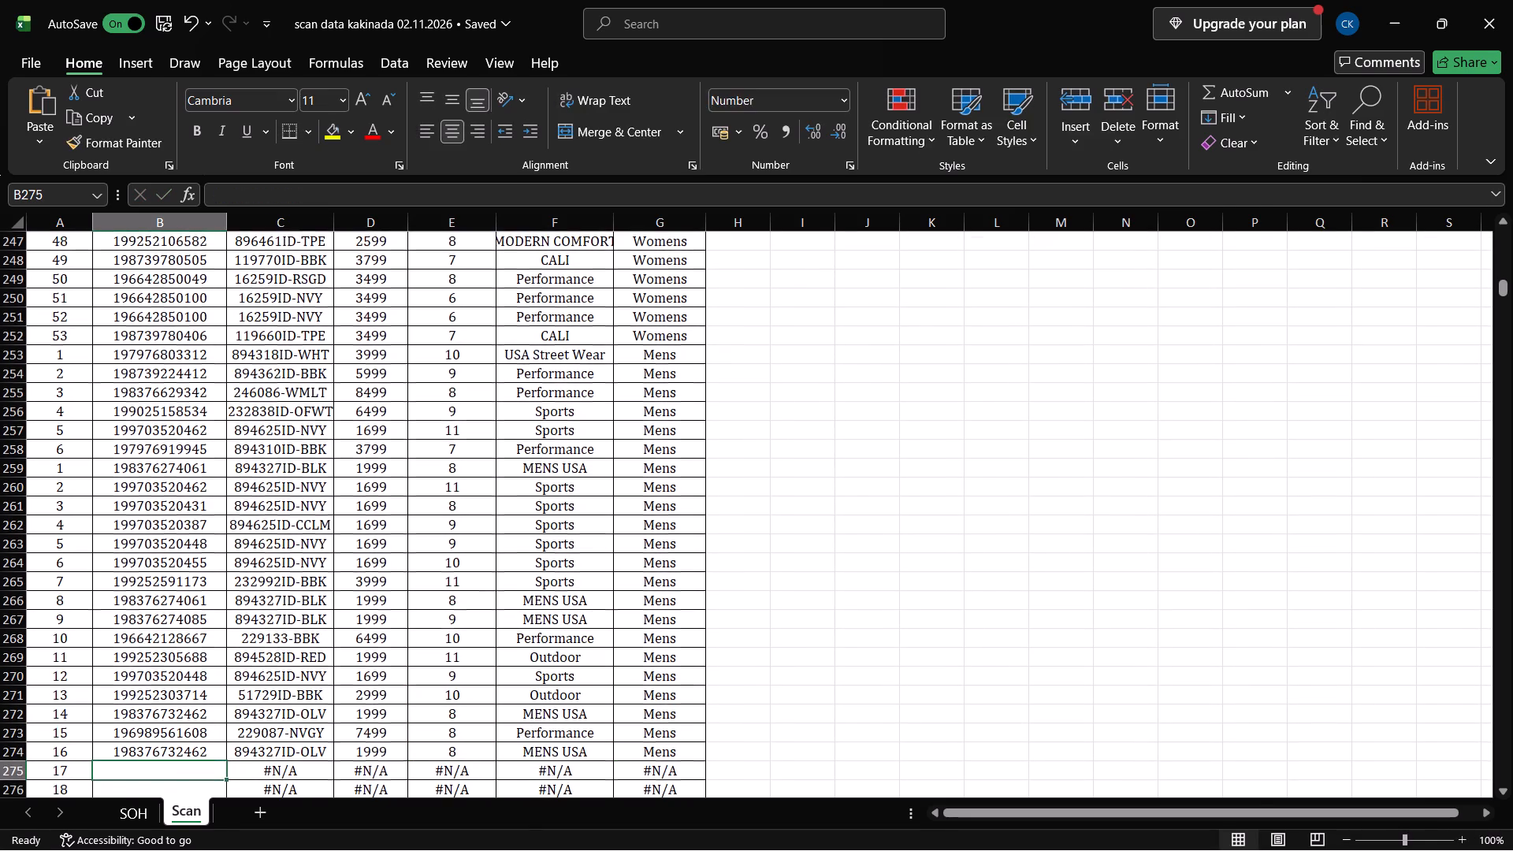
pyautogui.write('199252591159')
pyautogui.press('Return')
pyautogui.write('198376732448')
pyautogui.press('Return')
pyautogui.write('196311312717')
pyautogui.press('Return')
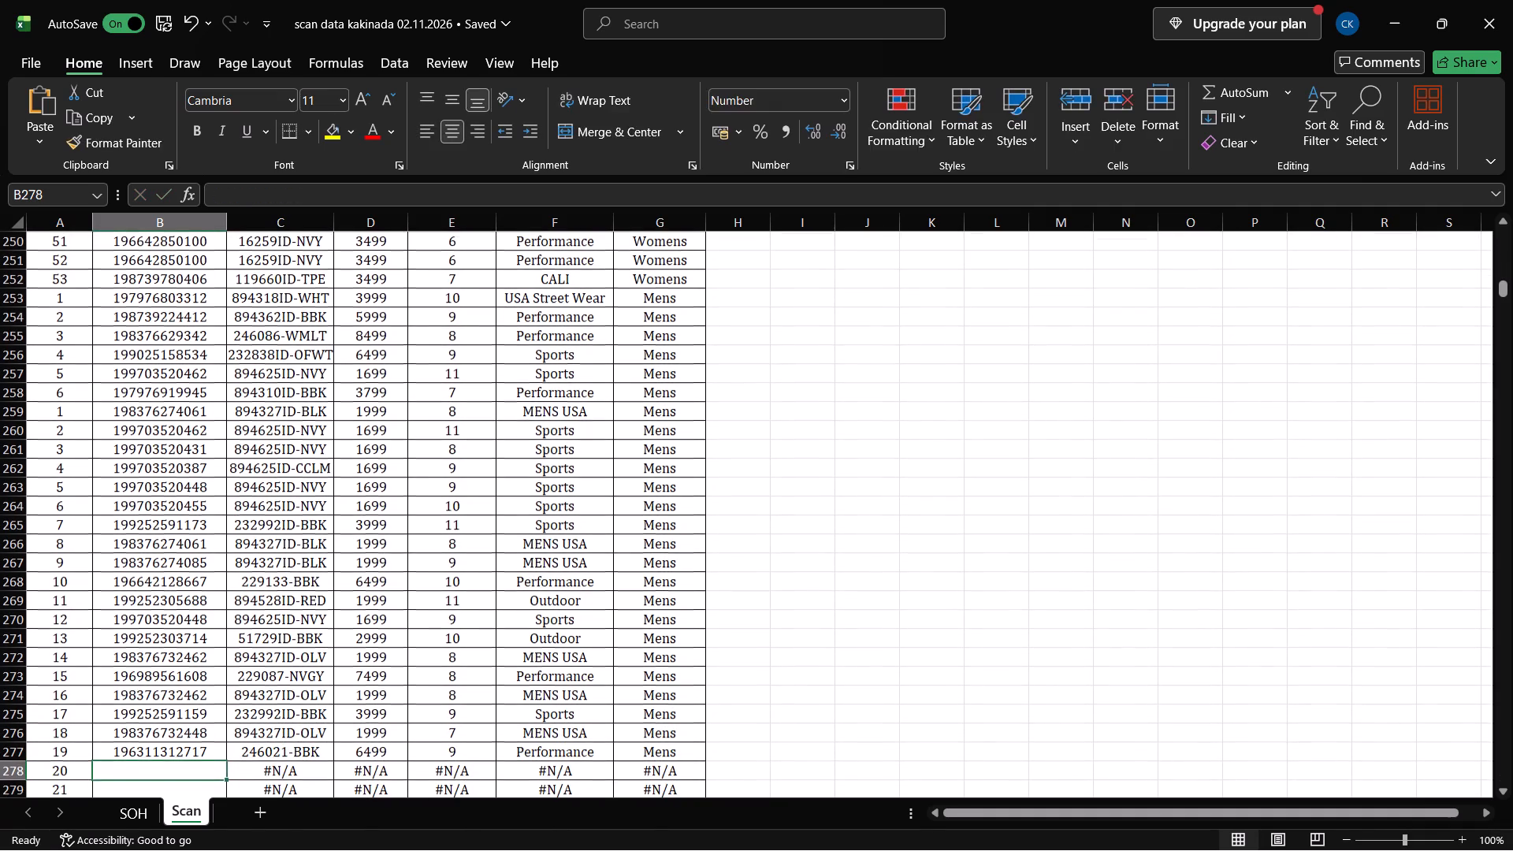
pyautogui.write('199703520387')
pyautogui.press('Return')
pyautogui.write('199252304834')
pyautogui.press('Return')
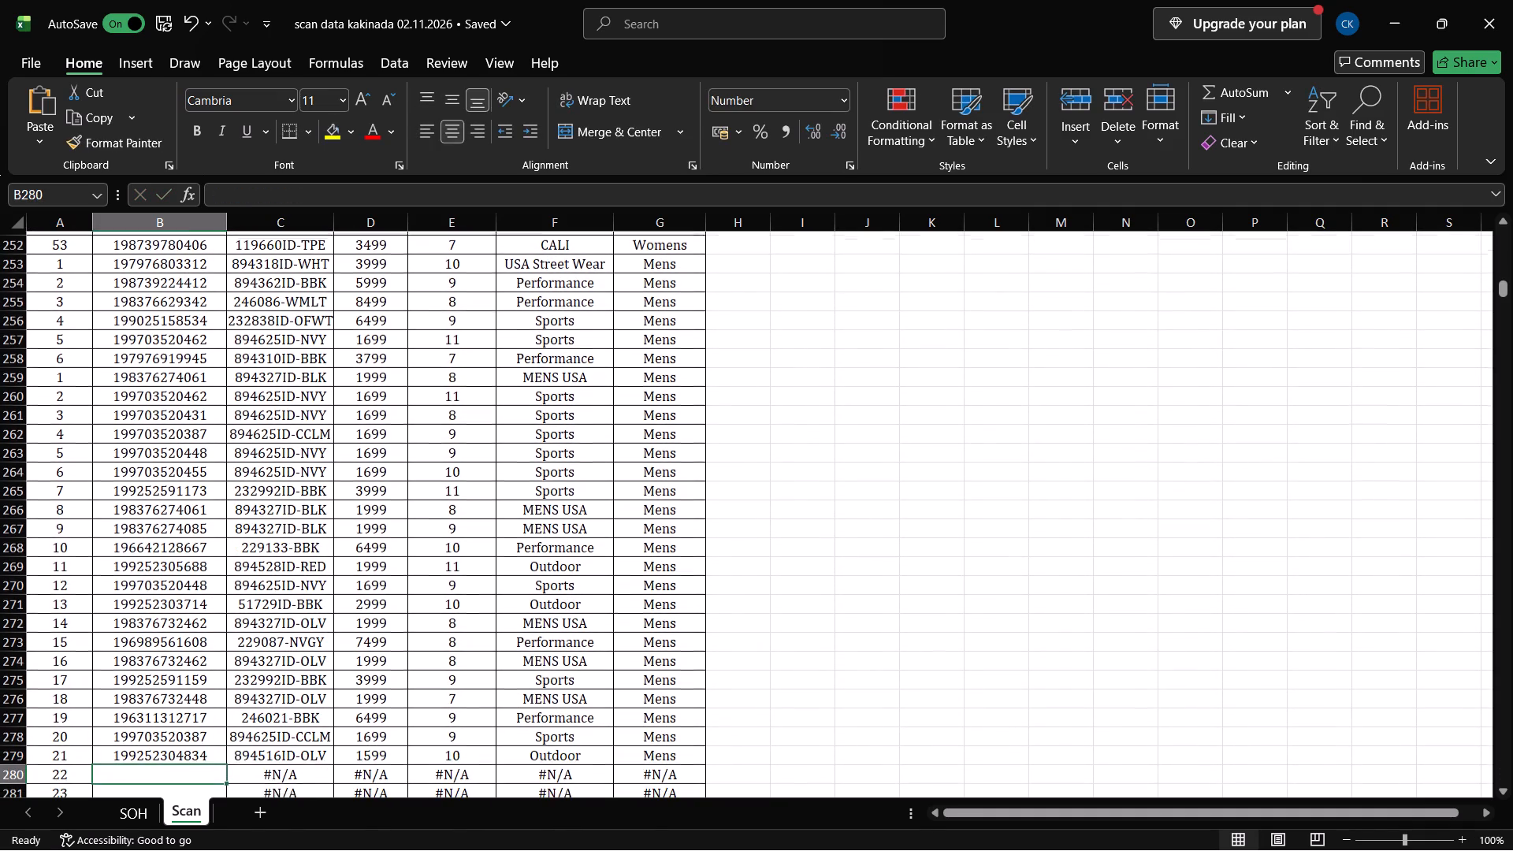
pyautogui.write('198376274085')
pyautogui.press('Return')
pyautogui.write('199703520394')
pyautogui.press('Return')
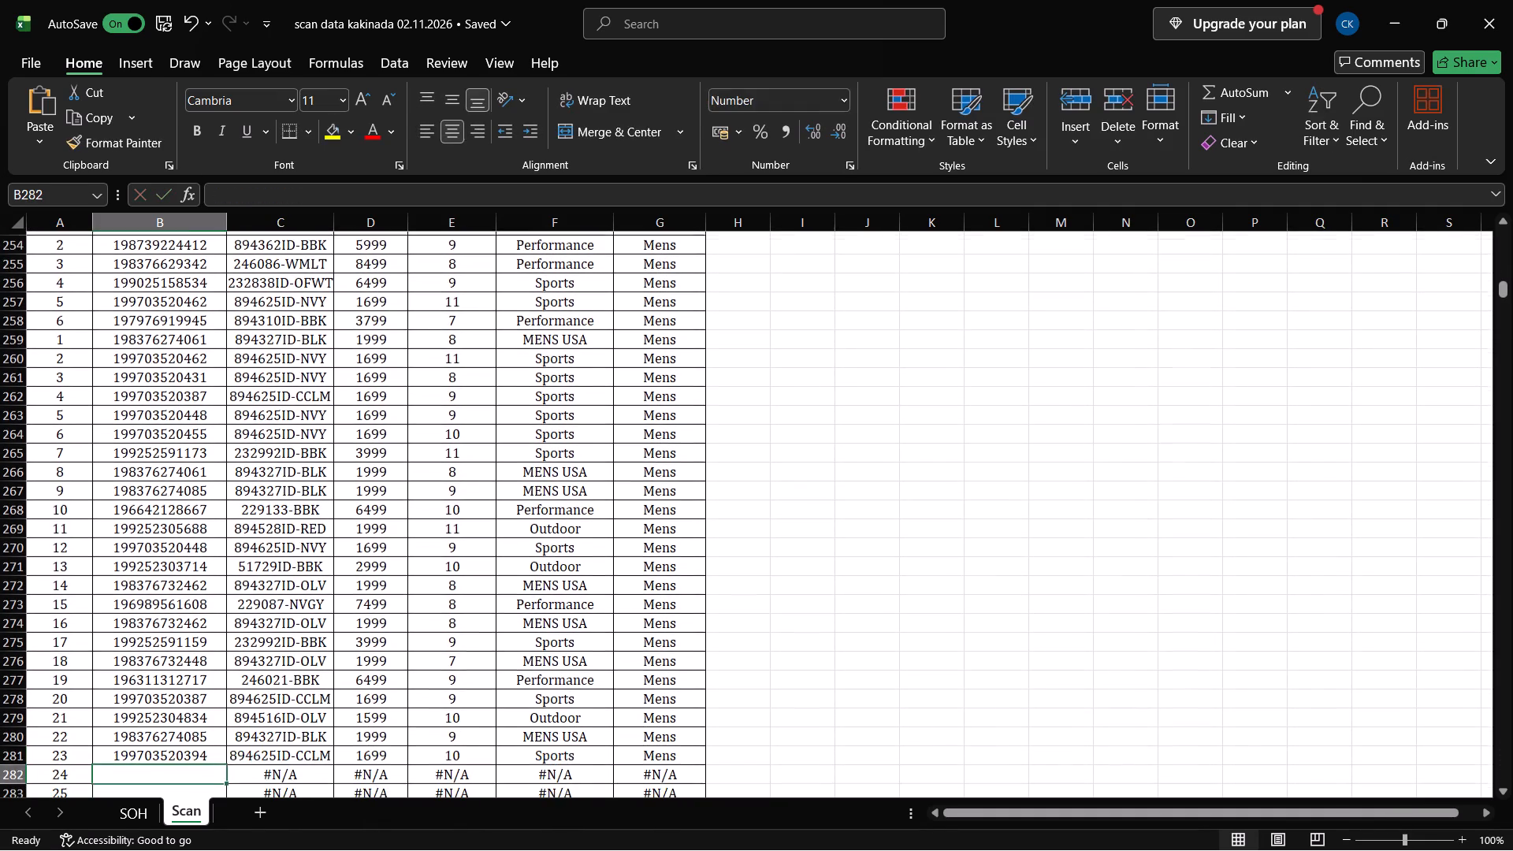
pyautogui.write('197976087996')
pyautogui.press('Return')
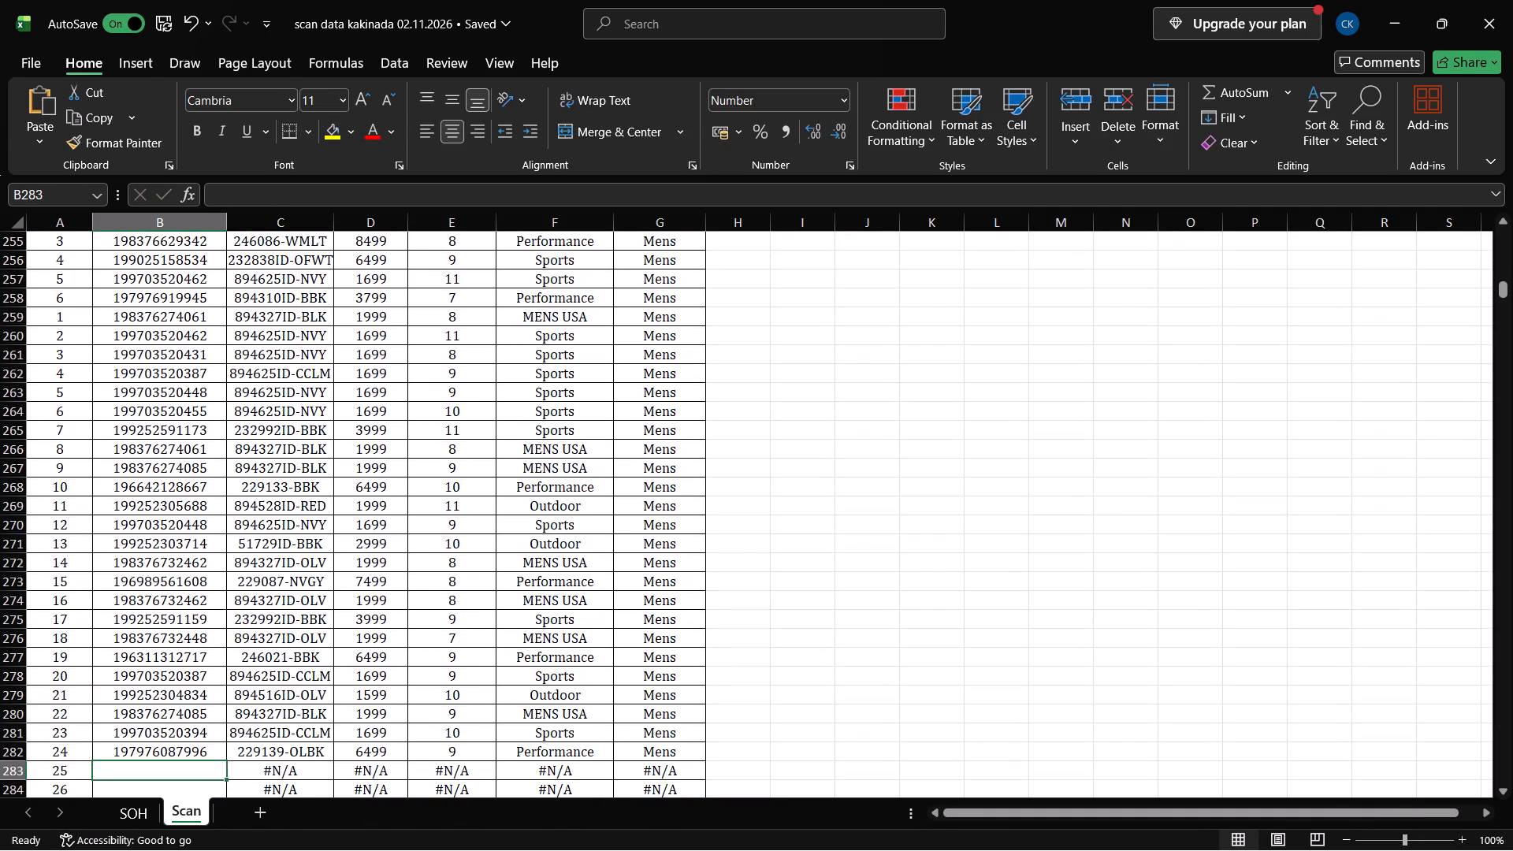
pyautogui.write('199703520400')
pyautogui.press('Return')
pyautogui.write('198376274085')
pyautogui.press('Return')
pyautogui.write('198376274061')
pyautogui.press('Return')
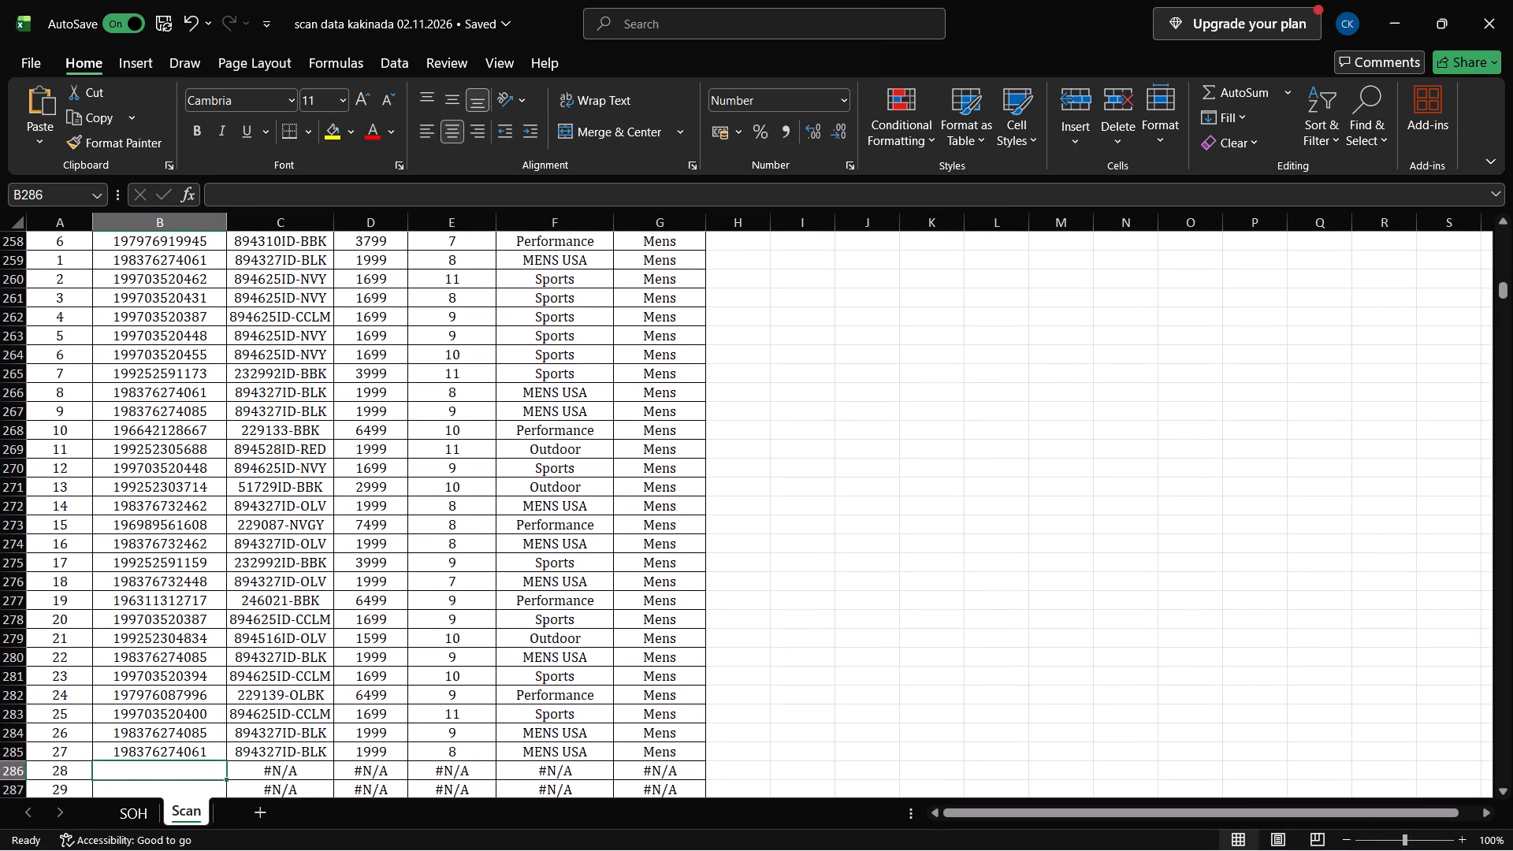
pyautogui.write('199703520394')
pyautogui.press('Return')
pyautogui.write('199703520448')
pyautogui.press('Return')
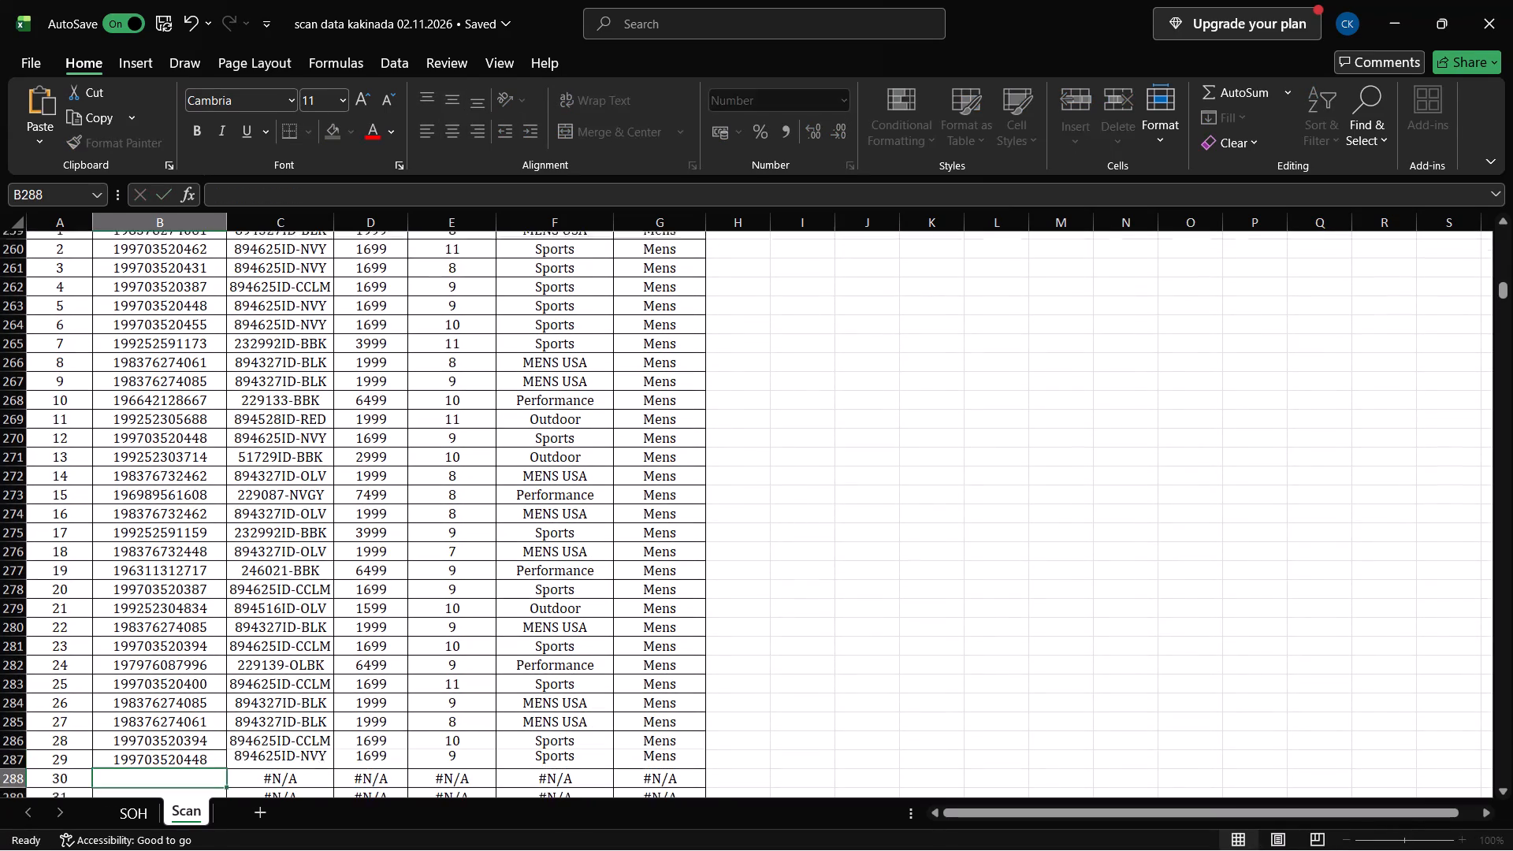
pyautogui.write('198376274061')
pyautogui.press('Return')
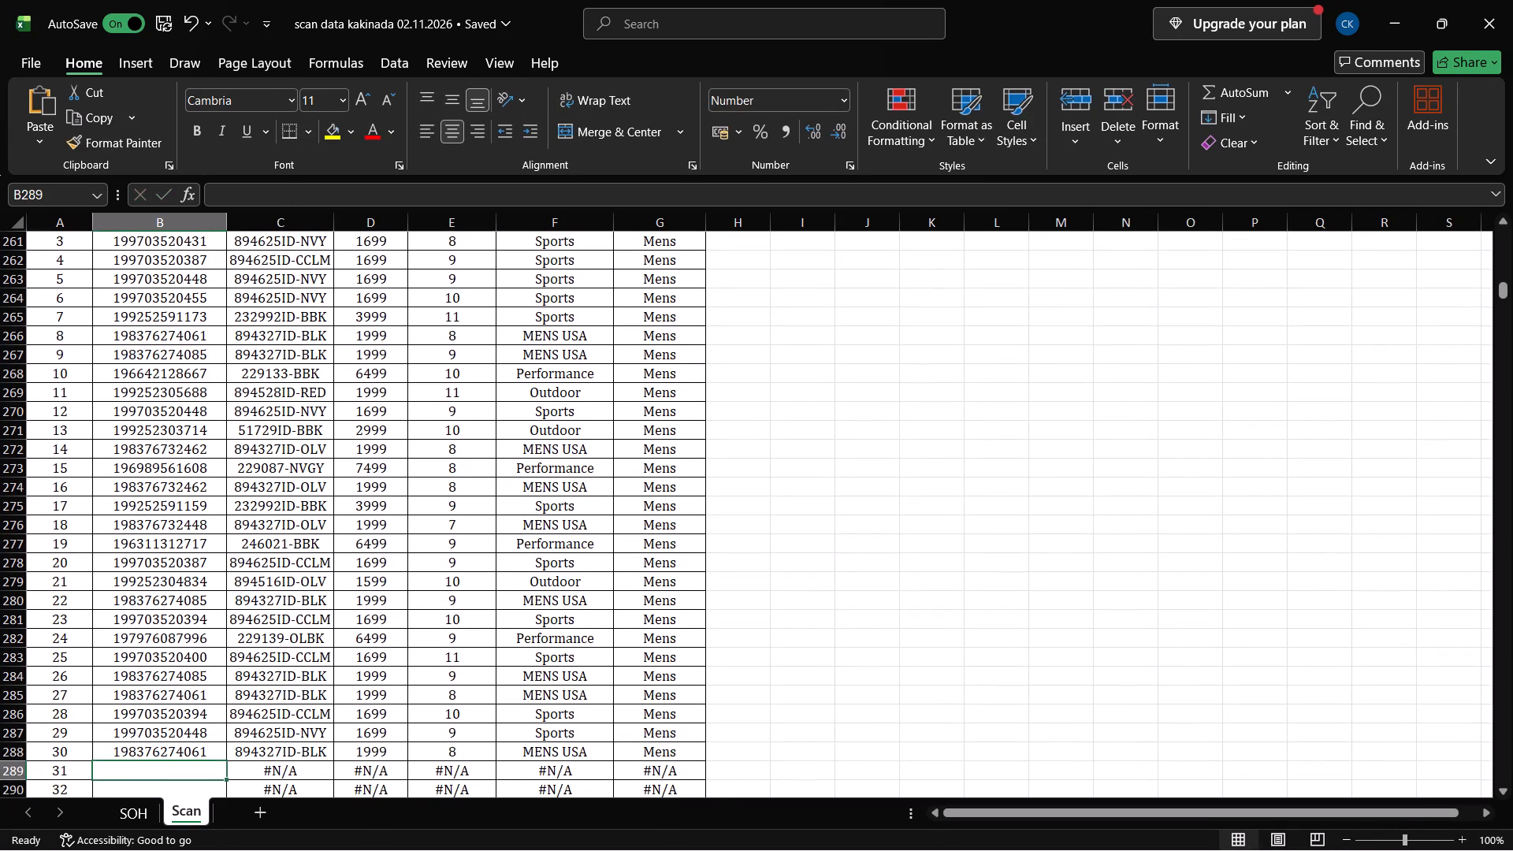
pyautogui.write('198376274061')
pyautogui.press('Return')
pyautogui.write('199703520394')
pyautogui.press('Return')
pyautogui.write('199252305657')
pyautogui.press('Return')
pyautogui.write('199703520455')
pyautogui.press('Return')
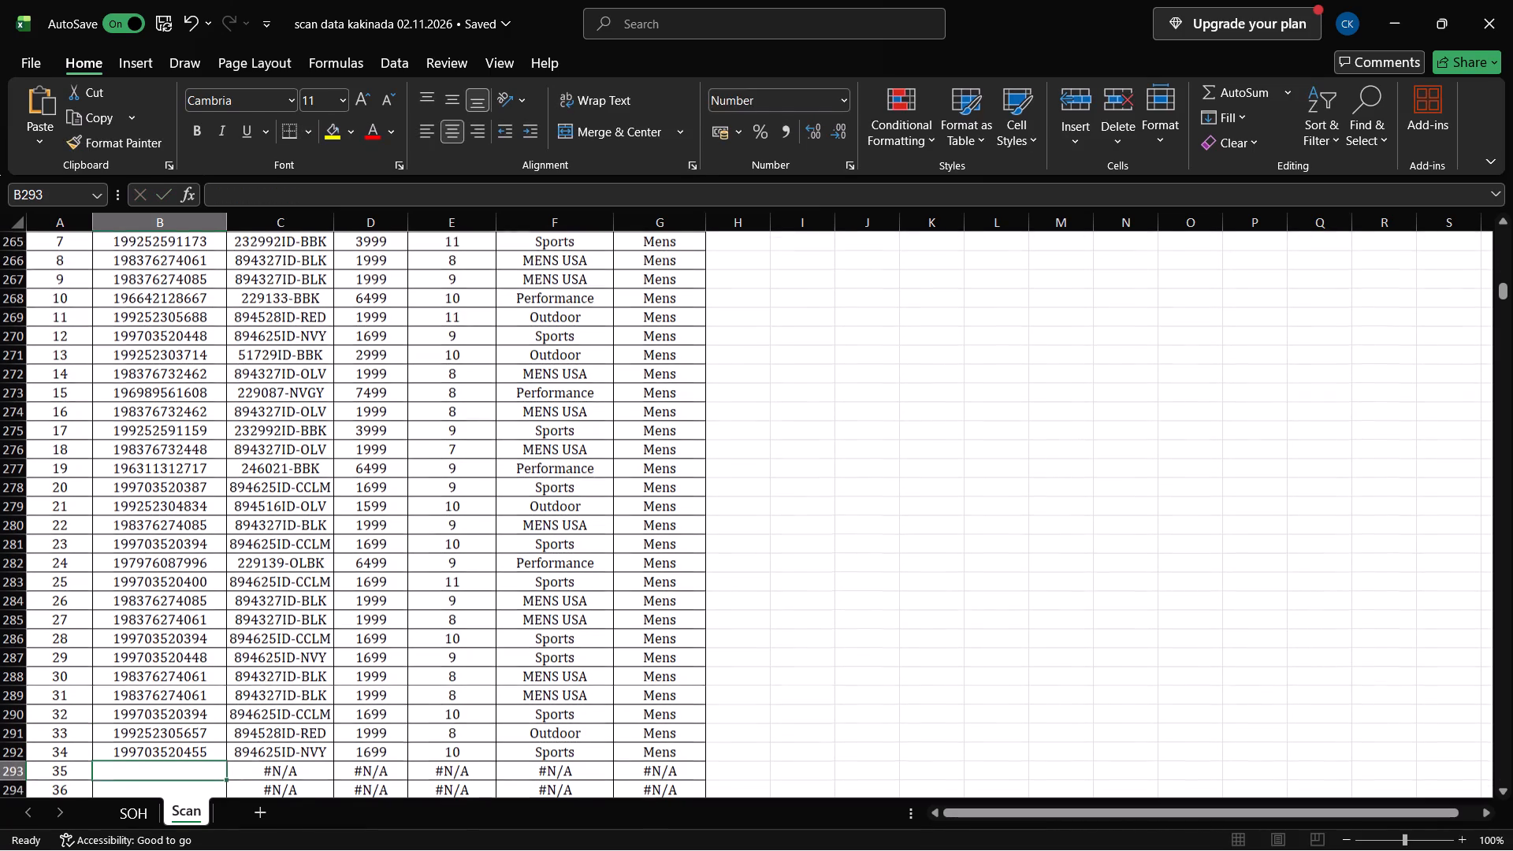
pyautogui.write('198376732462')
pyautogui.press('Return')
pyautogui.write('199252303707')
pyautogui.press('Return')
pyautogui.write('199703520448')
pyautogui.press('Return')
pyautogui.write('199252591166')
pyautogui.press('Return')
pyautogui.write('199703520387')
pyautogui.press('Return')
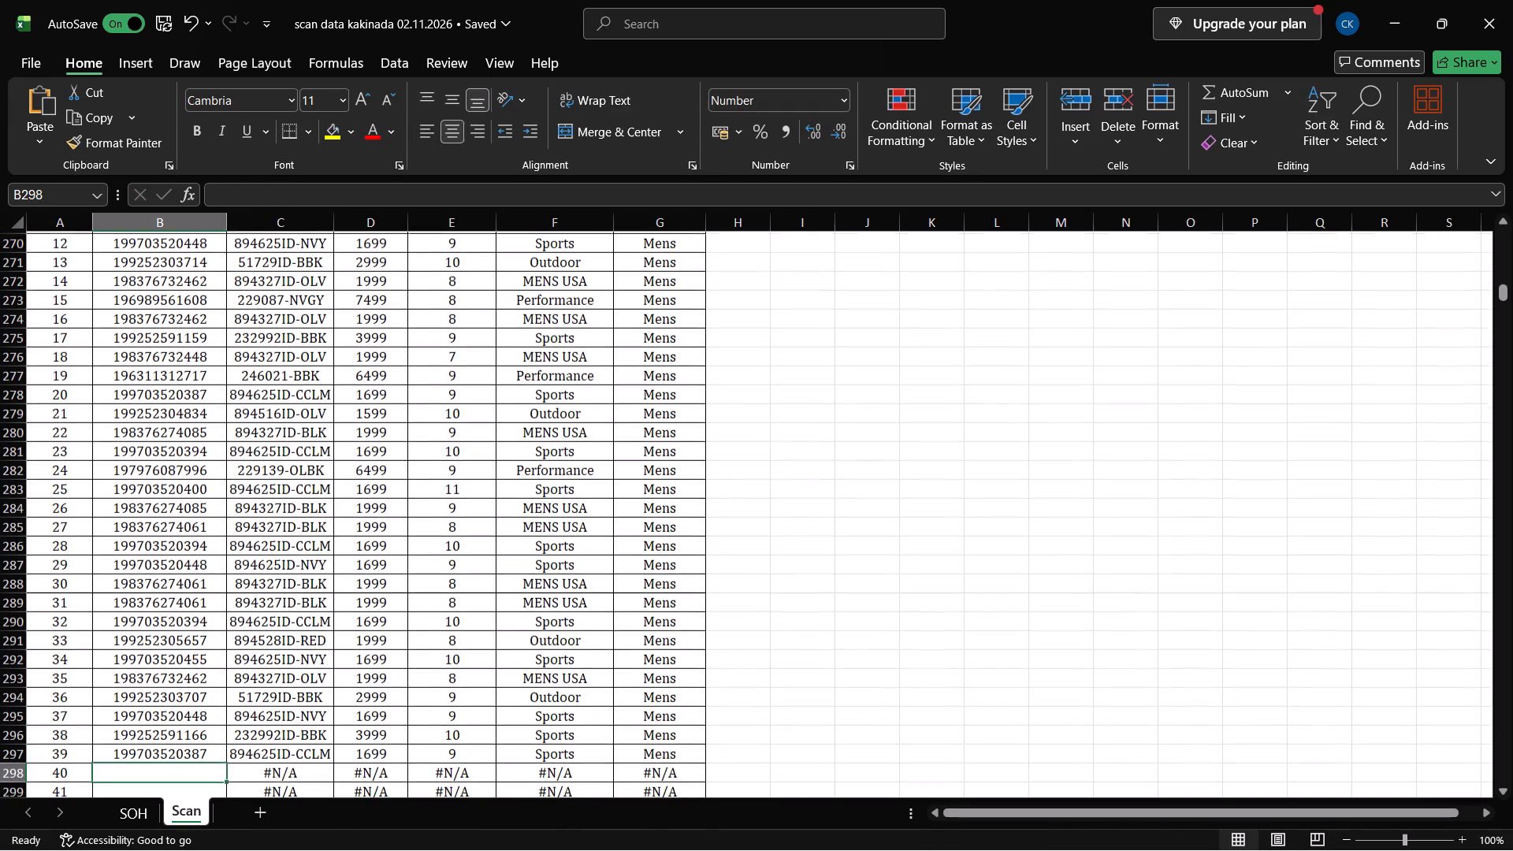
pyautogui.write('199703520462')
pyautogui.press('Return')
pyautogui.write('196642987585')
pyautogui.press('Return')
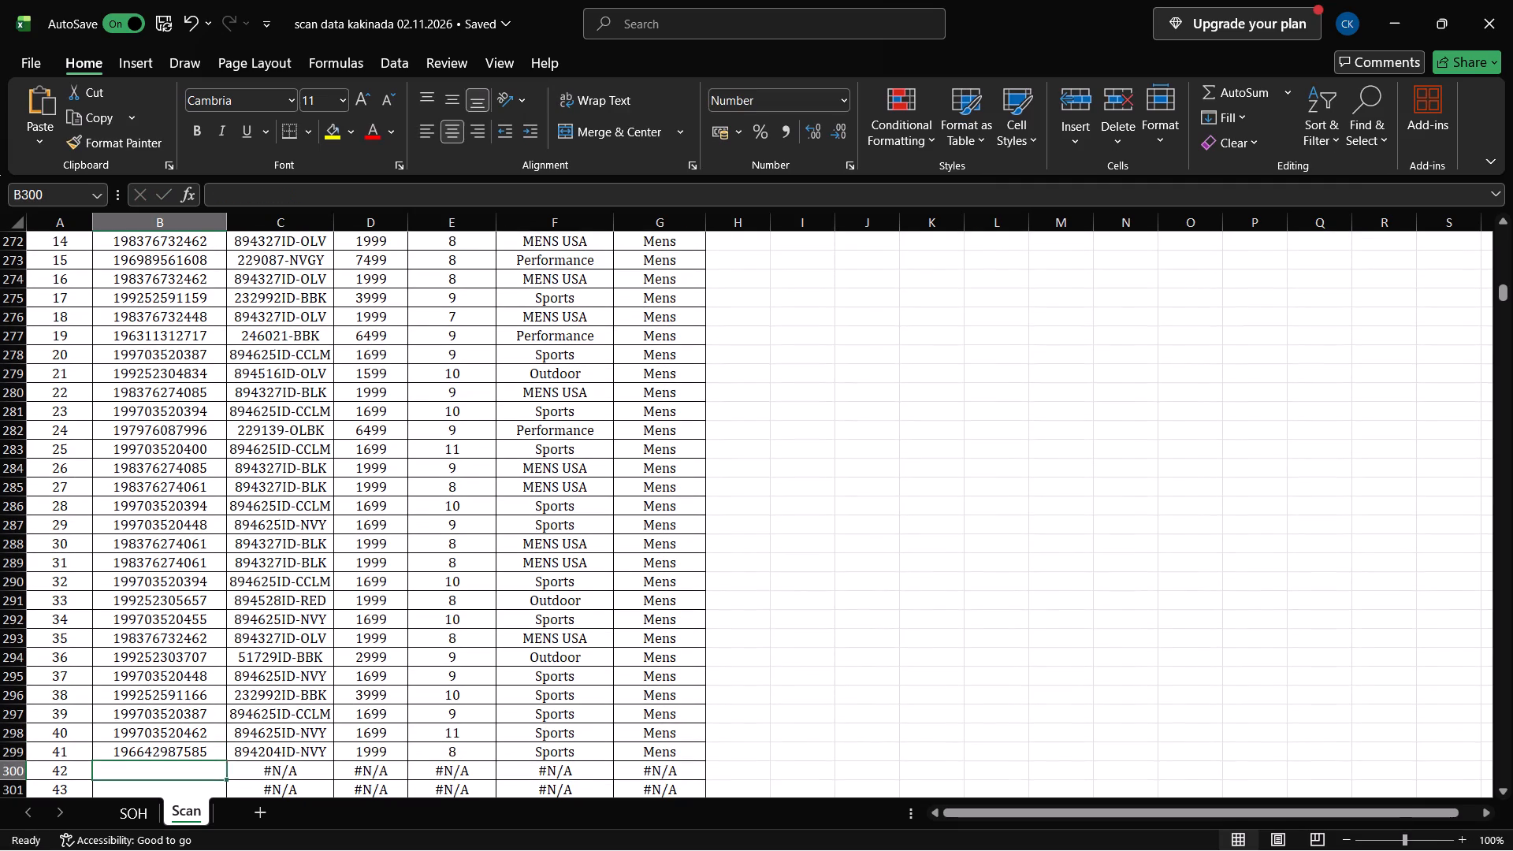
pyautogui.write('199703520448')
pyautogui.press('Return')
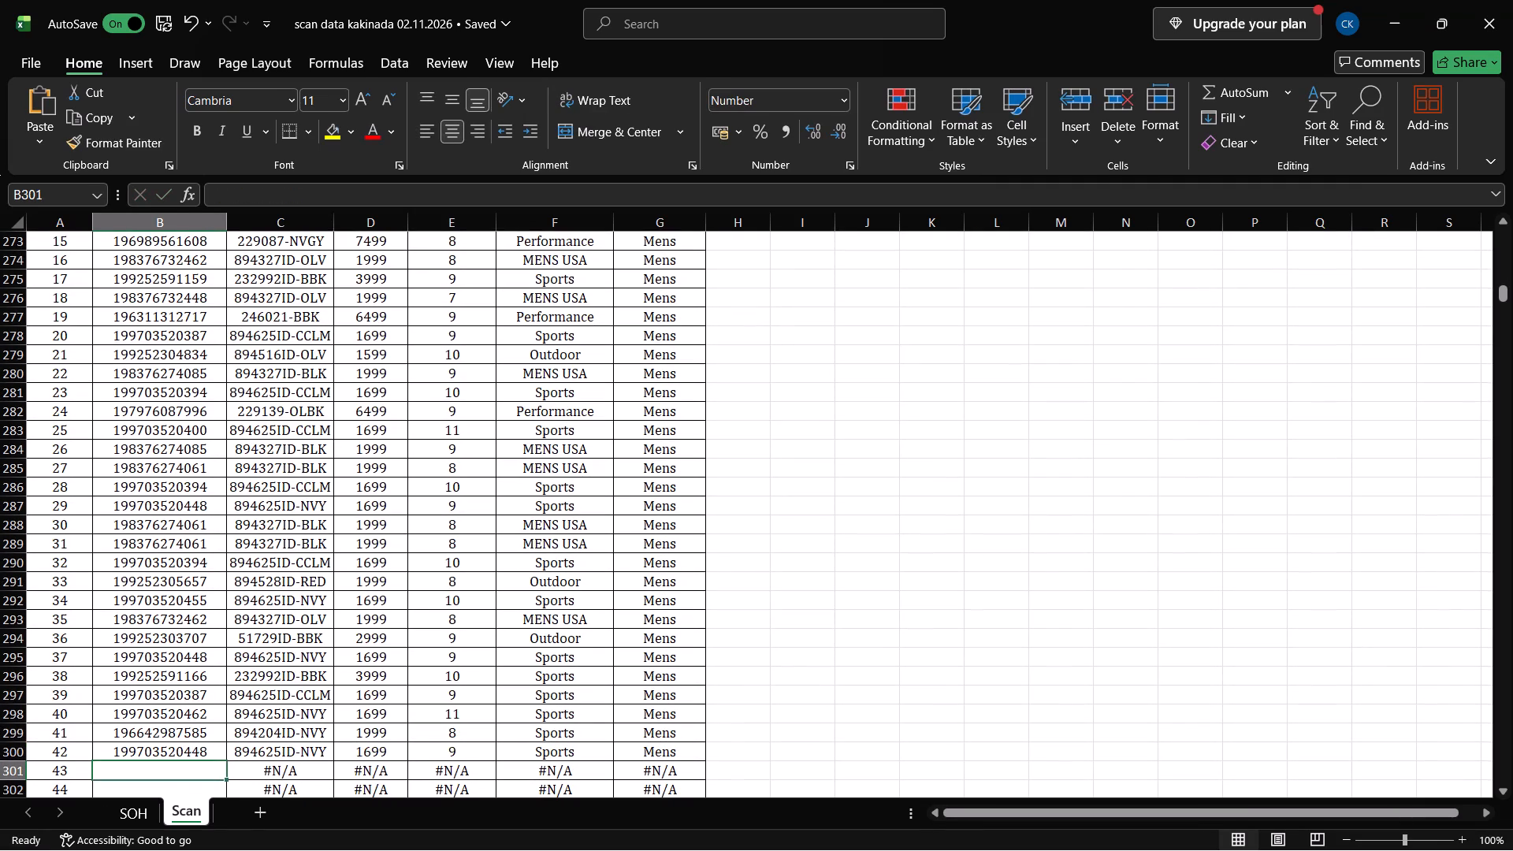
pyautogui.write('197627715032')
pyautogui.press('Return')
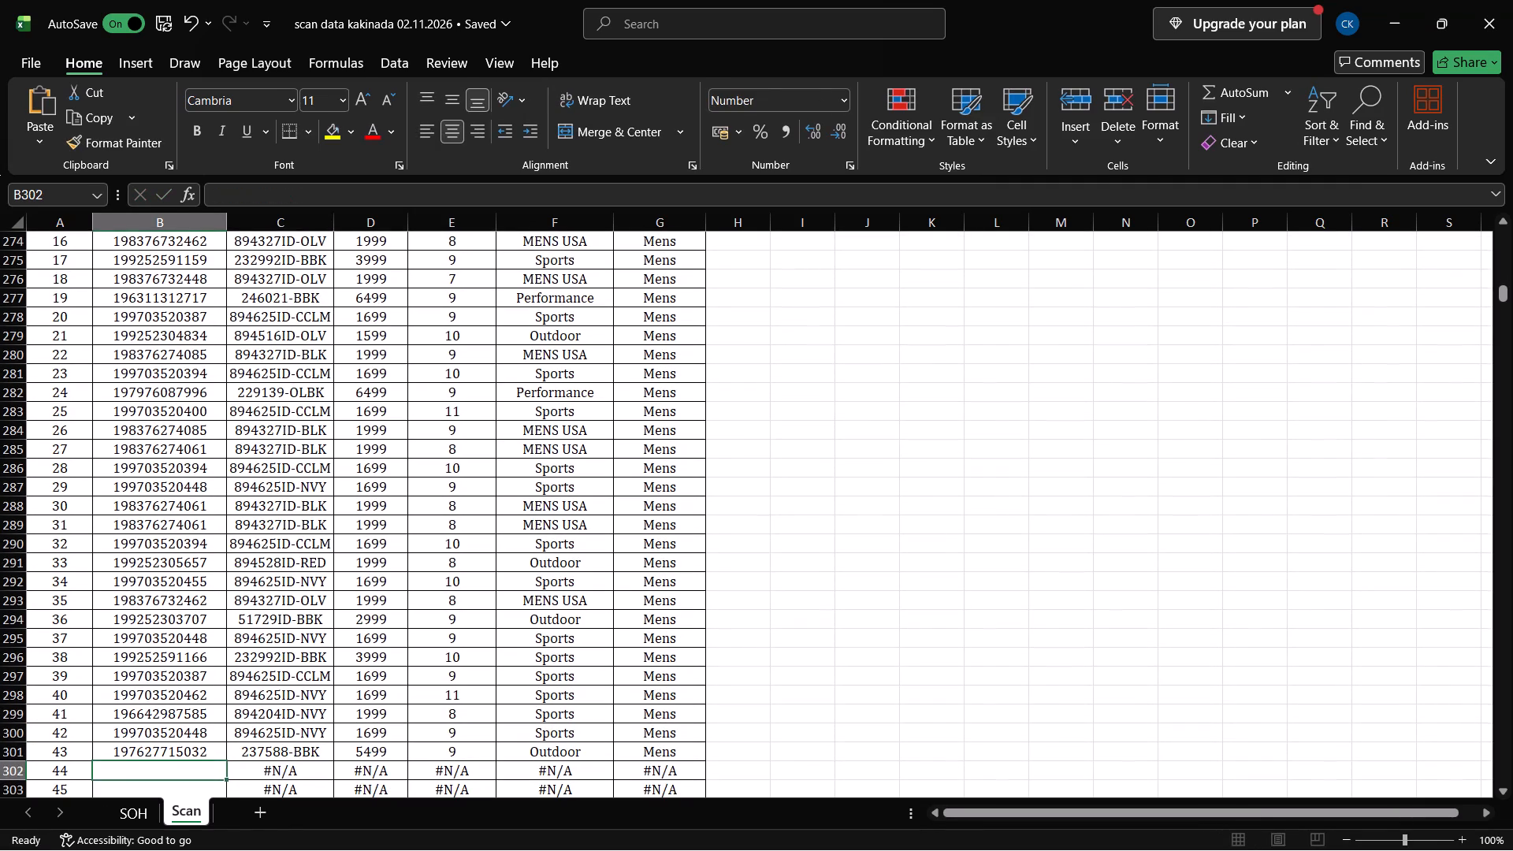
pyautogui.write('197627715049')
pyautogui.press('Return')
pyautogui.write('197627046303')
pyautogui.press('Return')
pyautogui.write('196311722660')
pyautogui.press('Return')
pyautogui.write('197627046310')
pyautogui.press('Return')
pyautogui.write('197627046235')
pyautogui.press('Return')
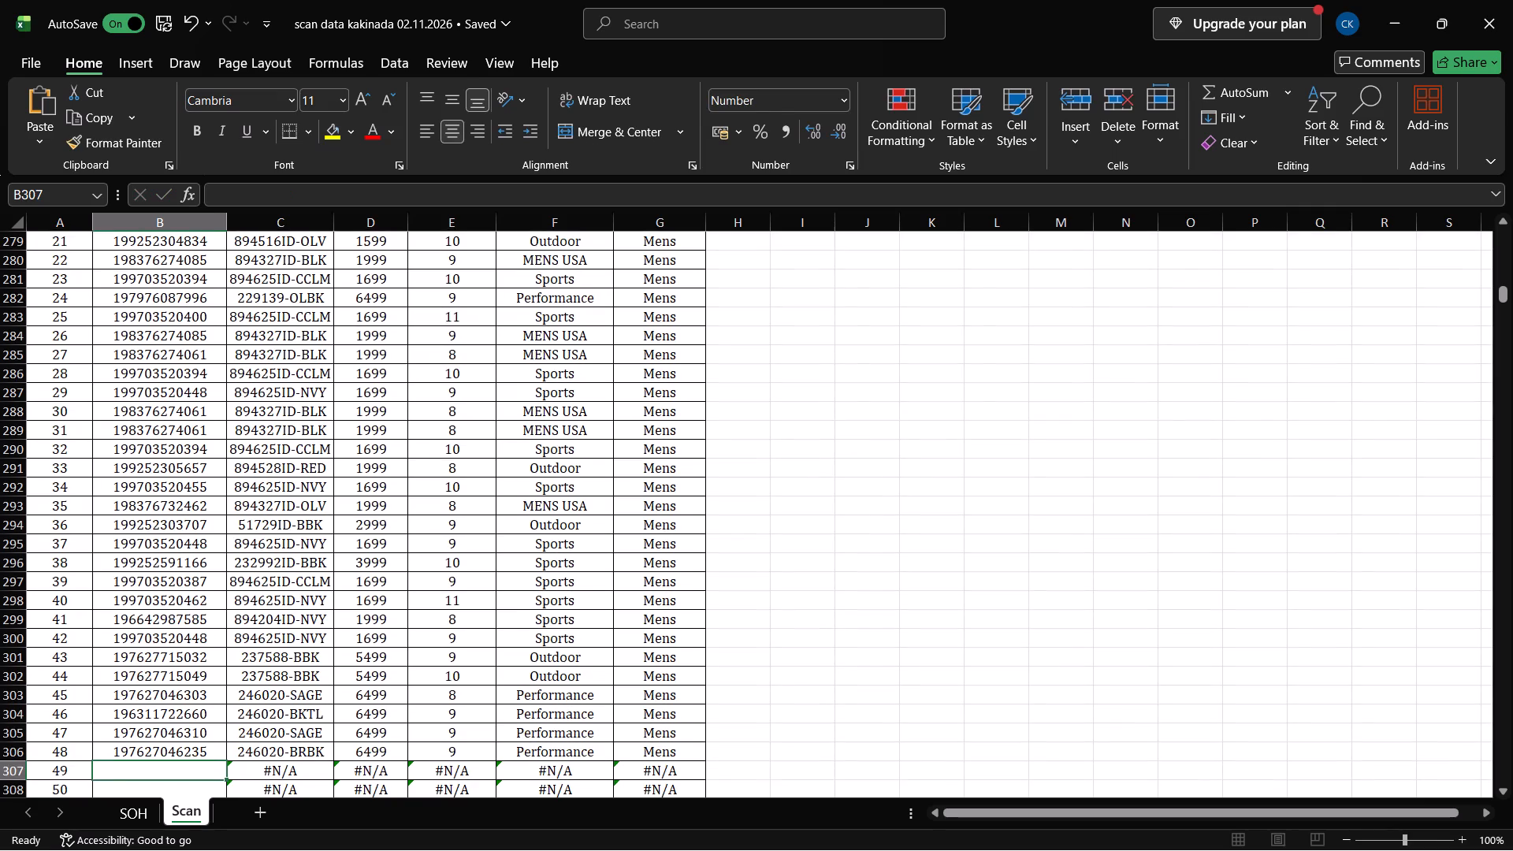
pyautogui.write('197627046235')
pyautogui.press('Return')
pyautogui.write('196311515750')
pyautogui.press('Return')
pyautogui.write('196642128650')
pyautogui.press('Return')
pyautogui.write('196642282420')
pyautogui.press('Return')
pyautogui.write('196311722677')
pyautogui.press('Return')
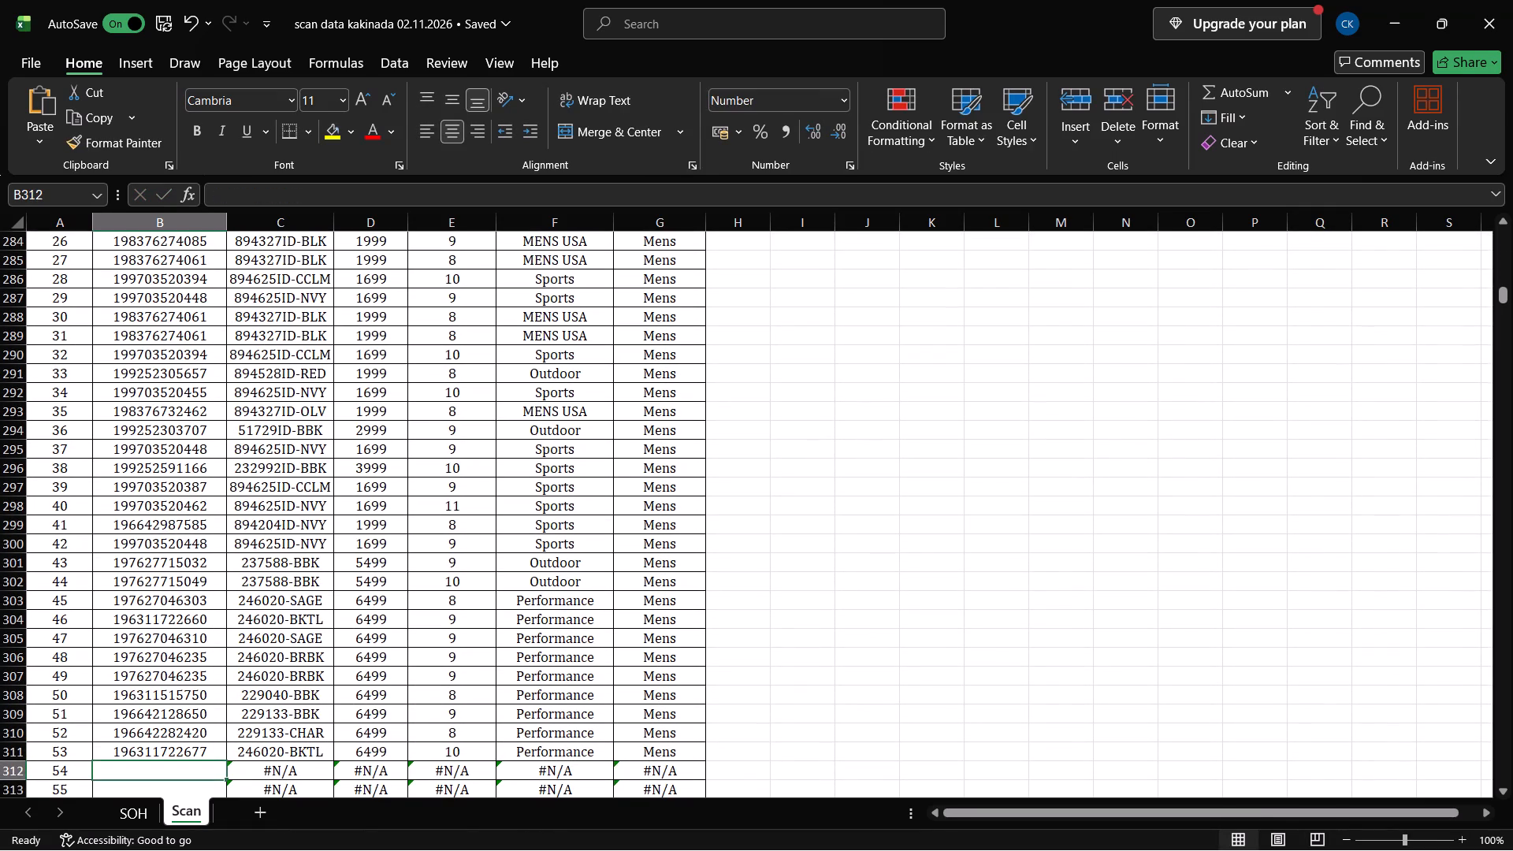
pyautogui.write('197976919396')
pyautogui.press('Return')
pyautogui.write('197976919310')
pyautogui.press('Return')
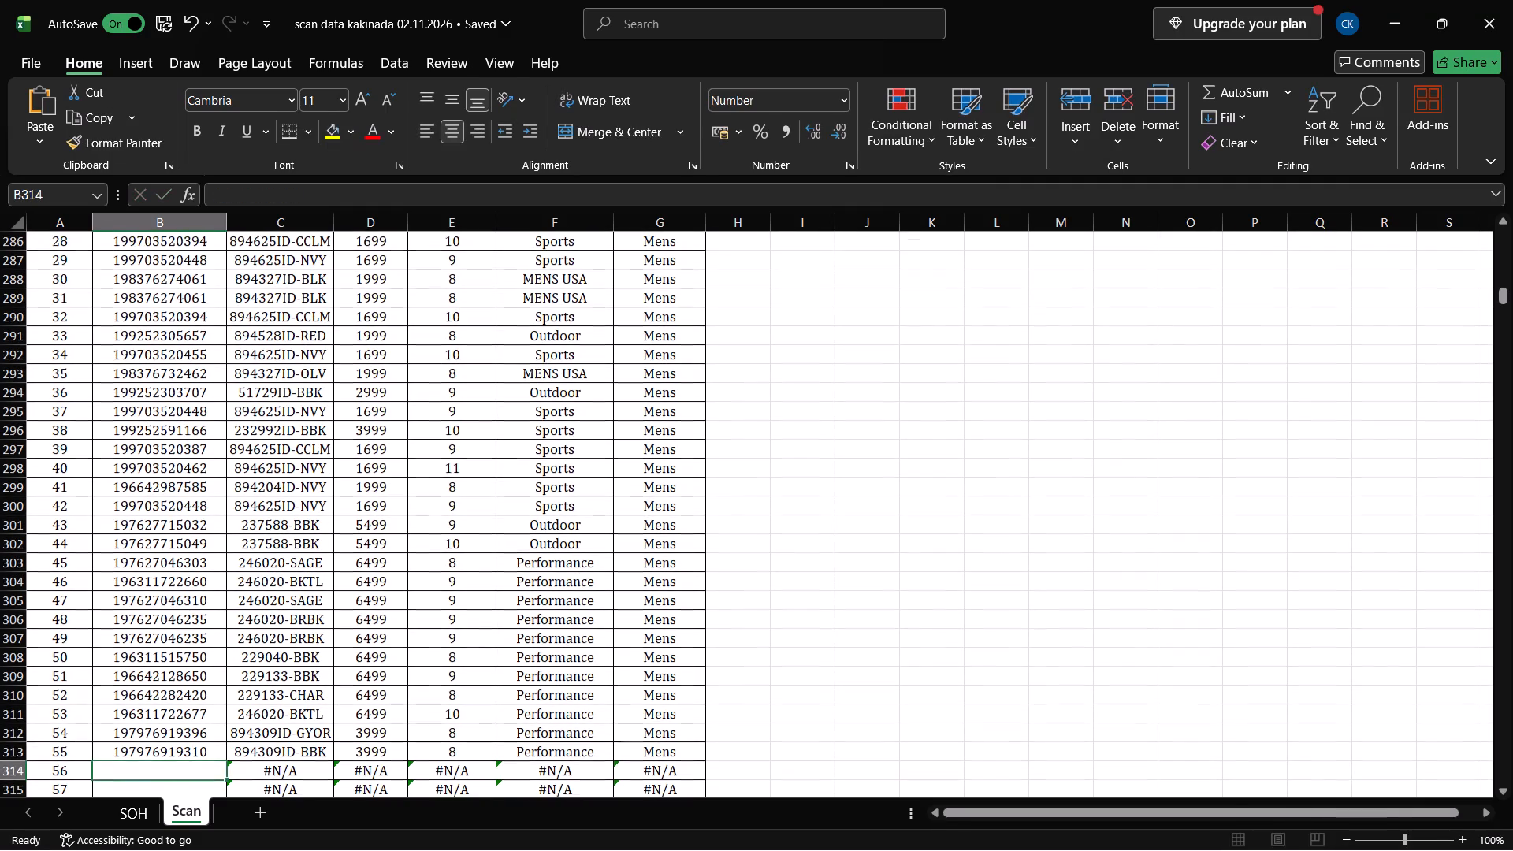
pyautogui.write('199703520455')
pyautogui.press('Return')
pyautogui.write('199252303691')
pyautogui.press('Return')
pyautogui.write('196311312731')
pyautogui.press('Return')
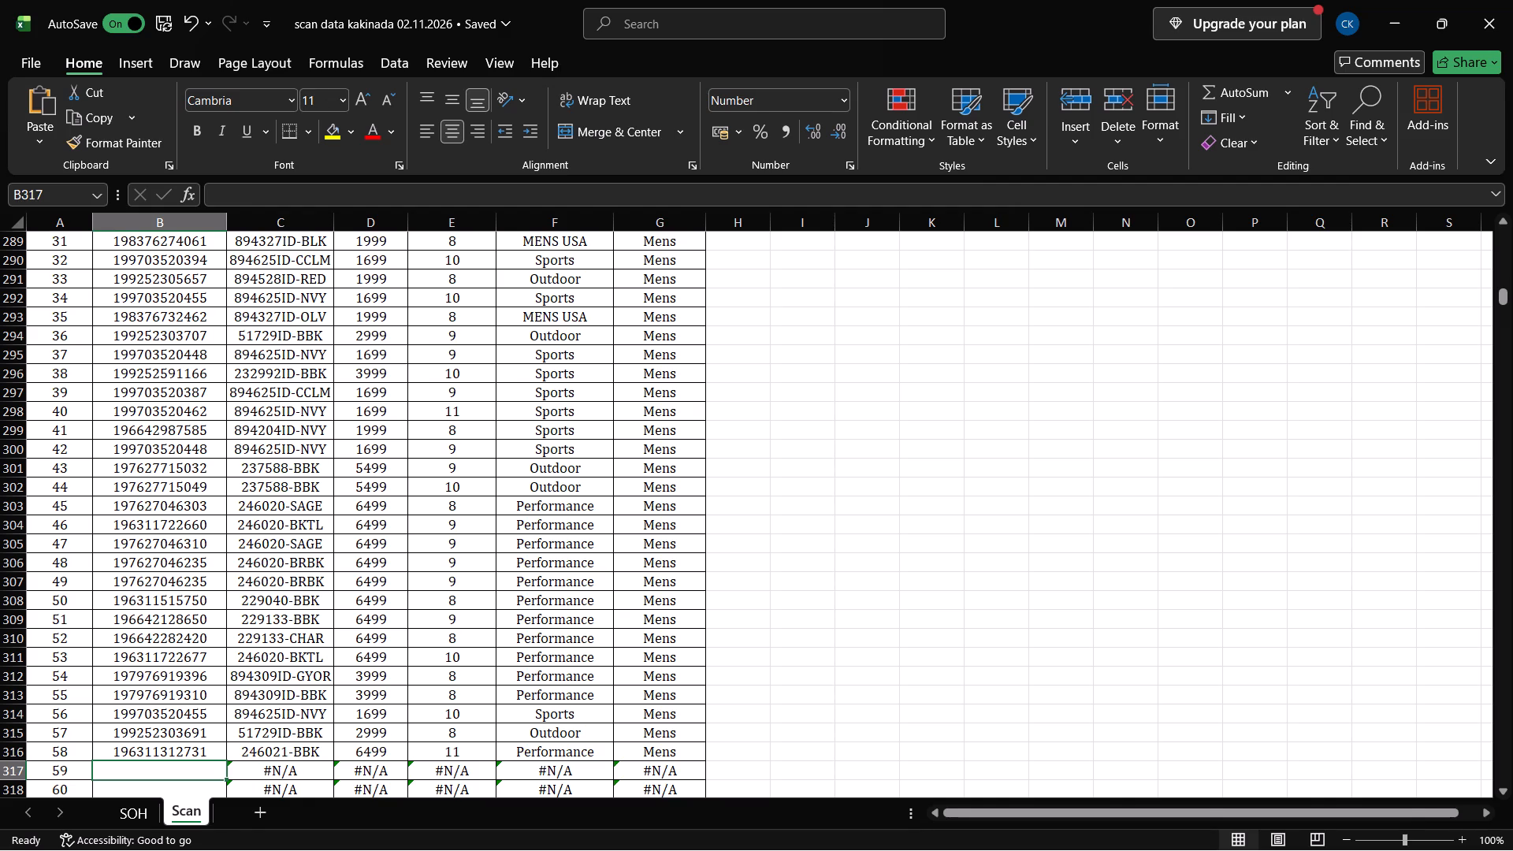
# Restart the serial numbering at 1 in A317 for a new batch and select its first barcode cell B317.
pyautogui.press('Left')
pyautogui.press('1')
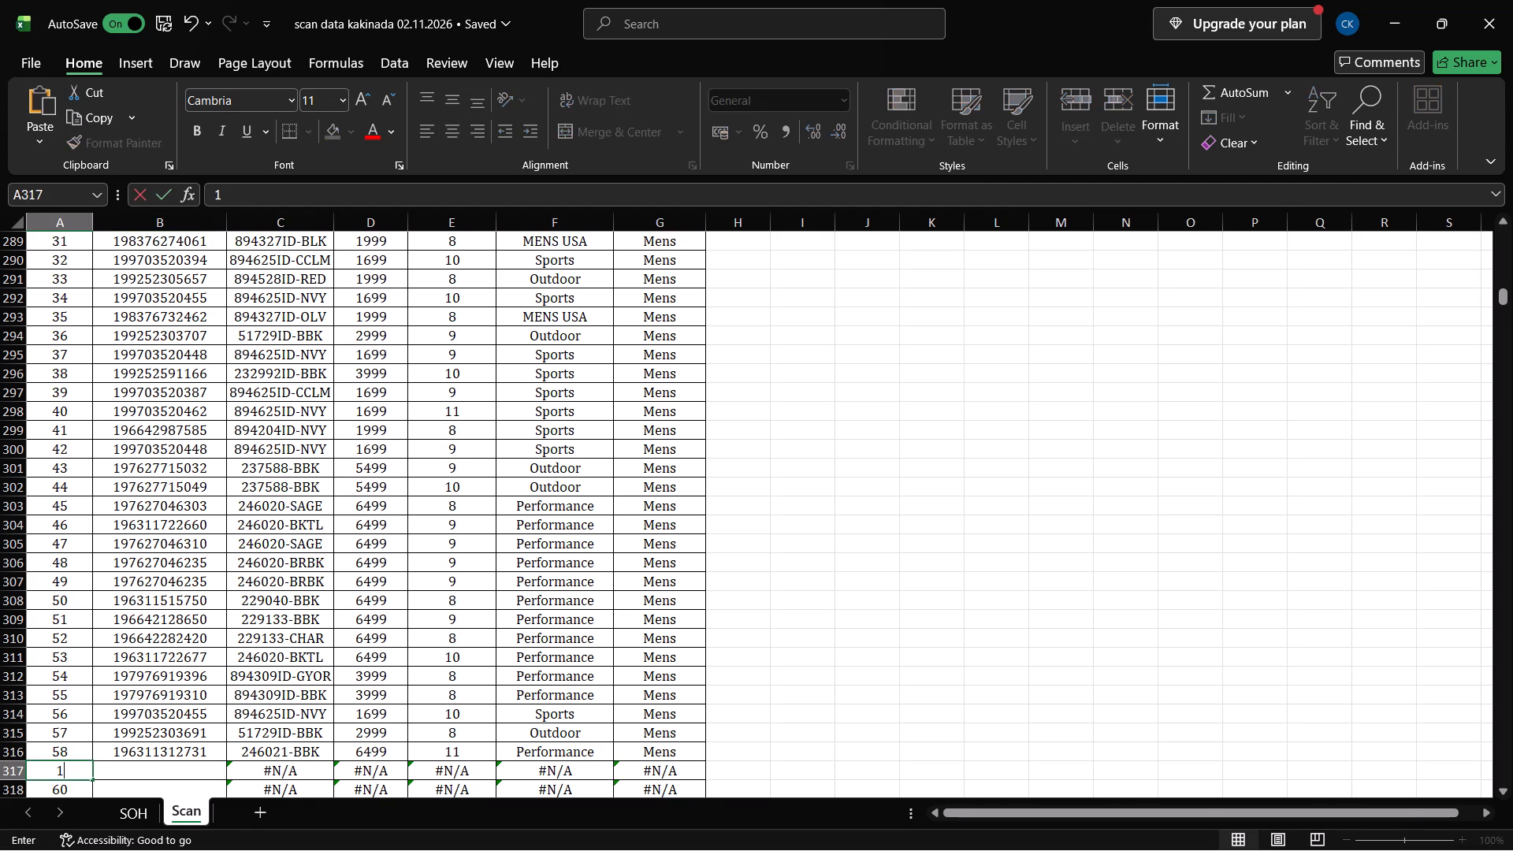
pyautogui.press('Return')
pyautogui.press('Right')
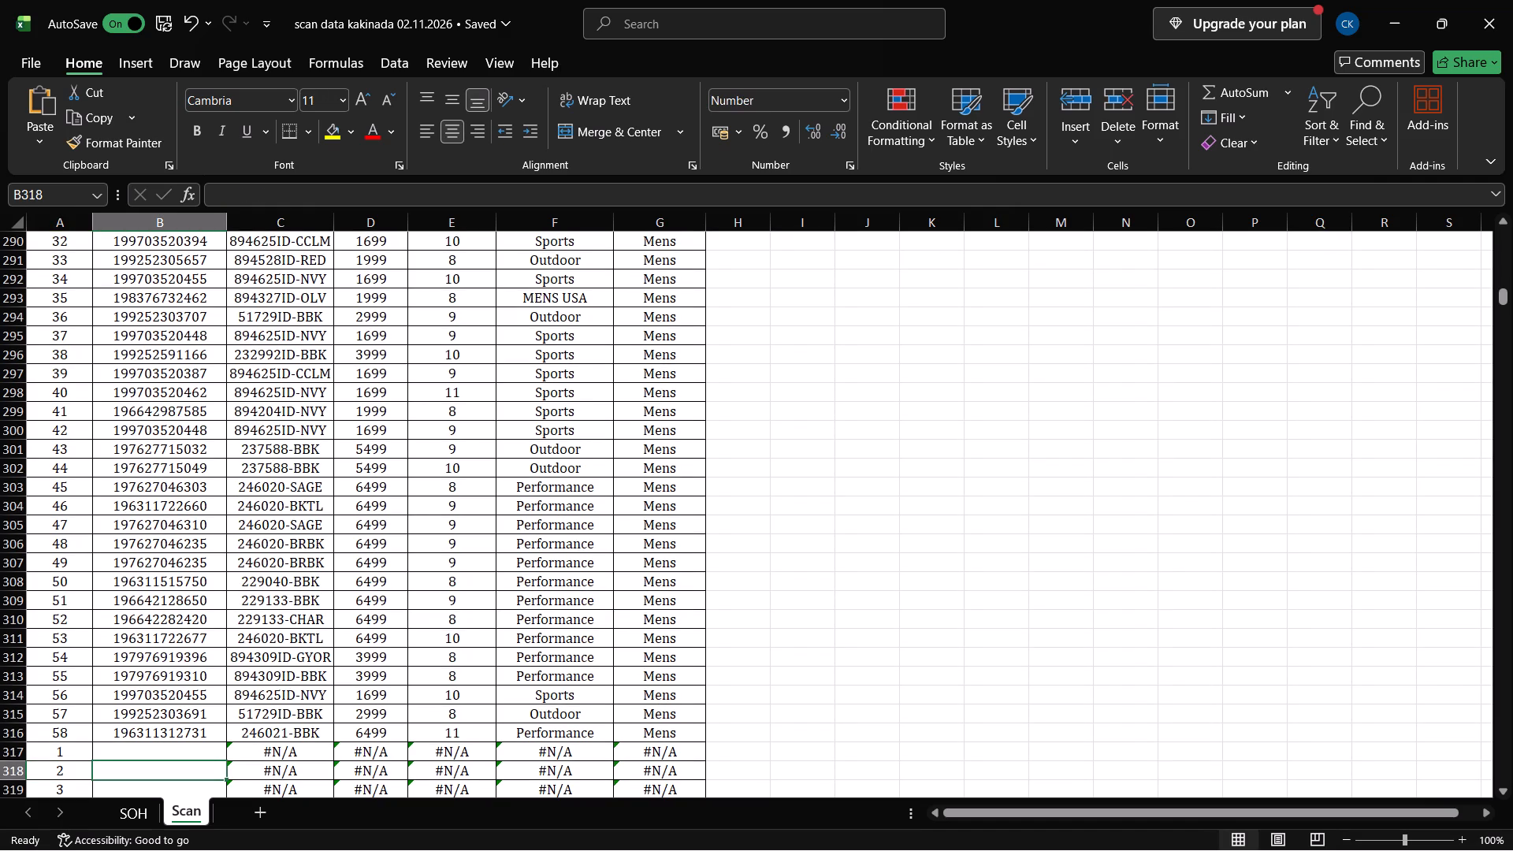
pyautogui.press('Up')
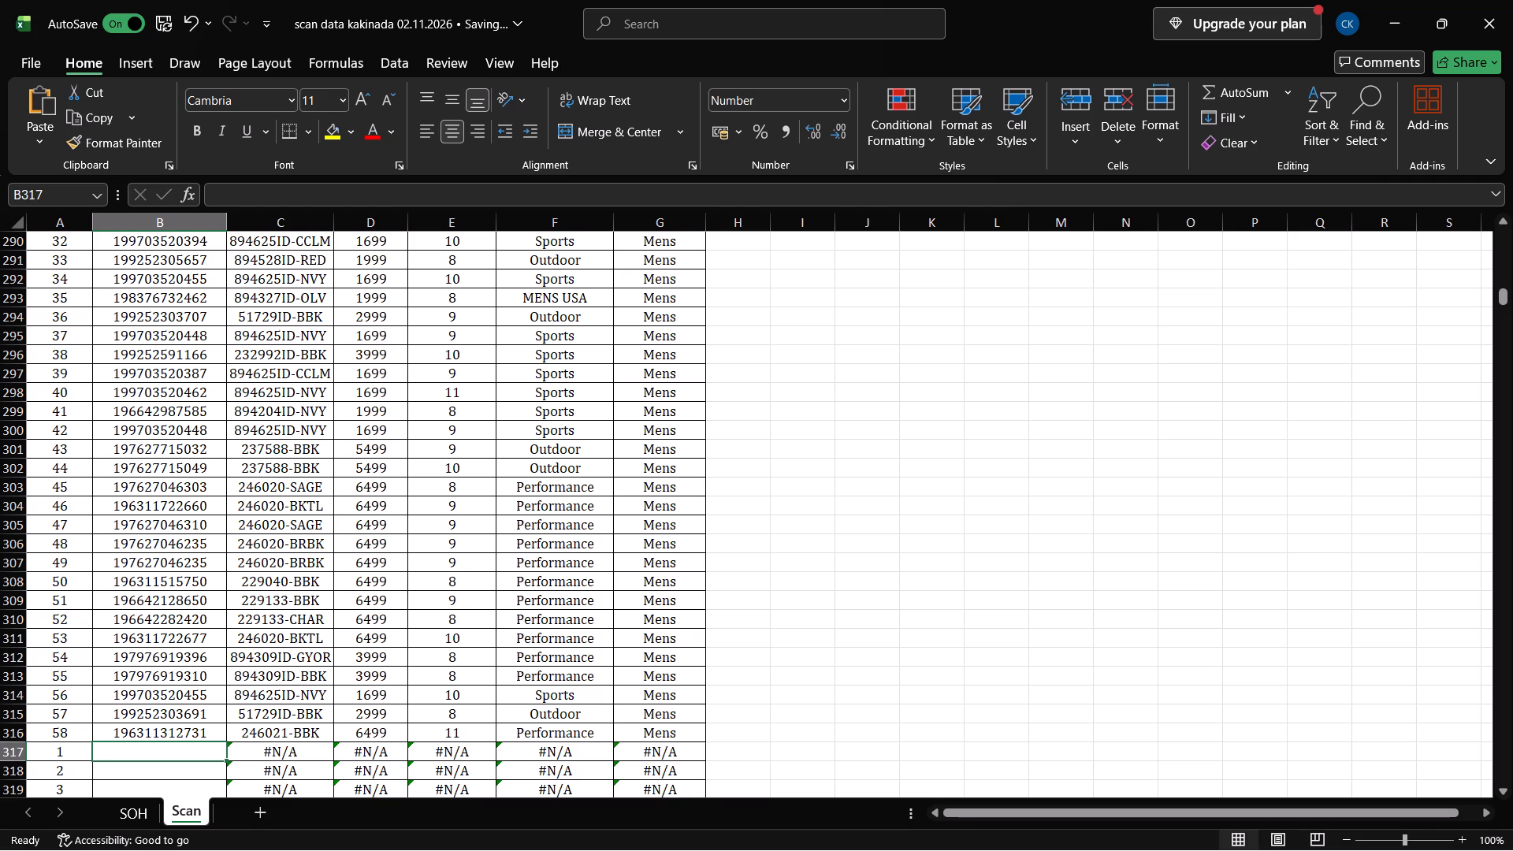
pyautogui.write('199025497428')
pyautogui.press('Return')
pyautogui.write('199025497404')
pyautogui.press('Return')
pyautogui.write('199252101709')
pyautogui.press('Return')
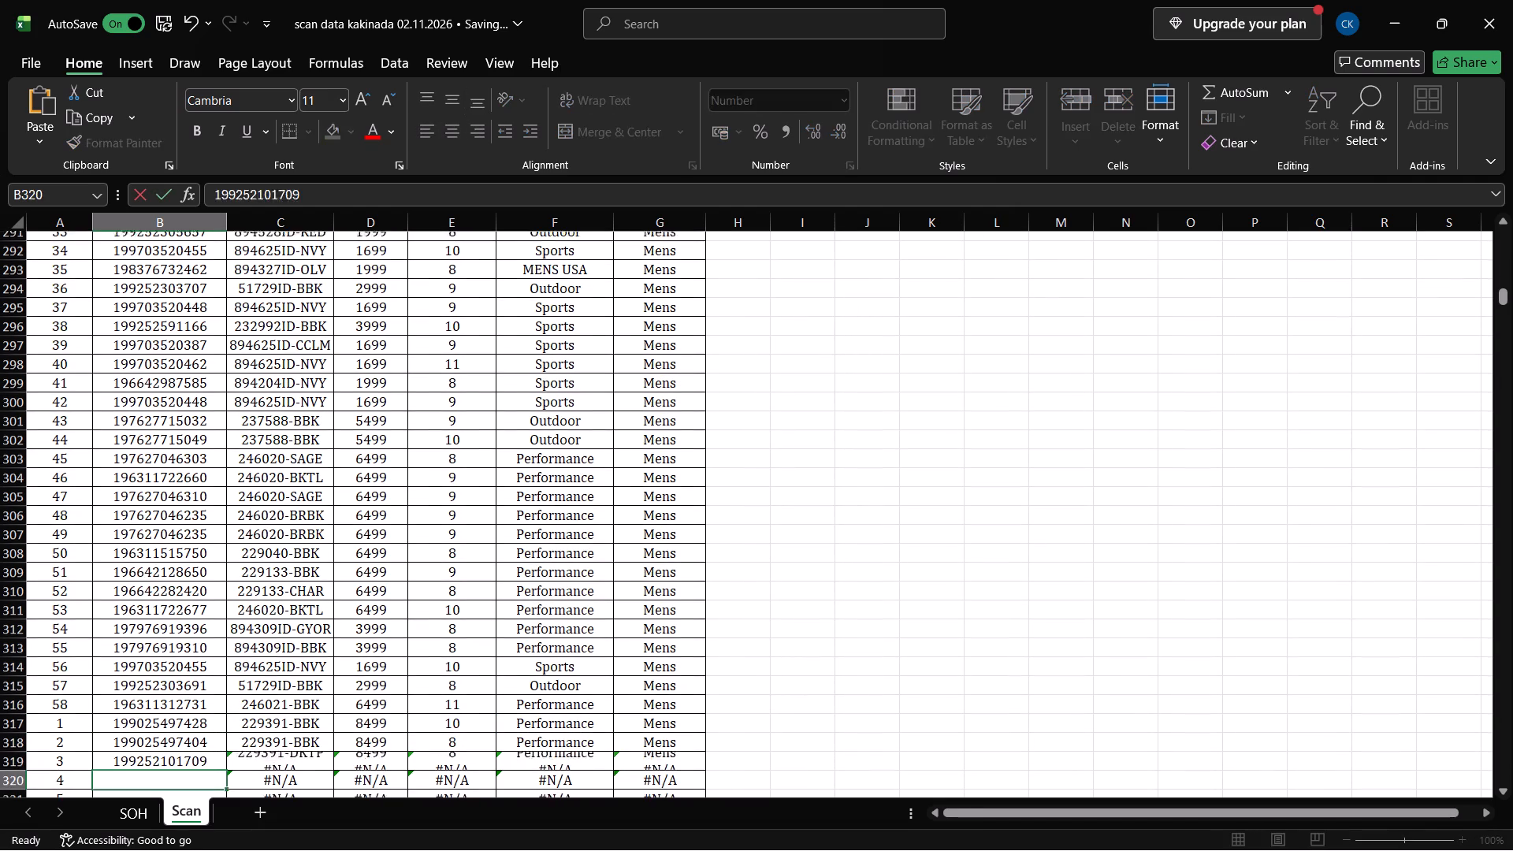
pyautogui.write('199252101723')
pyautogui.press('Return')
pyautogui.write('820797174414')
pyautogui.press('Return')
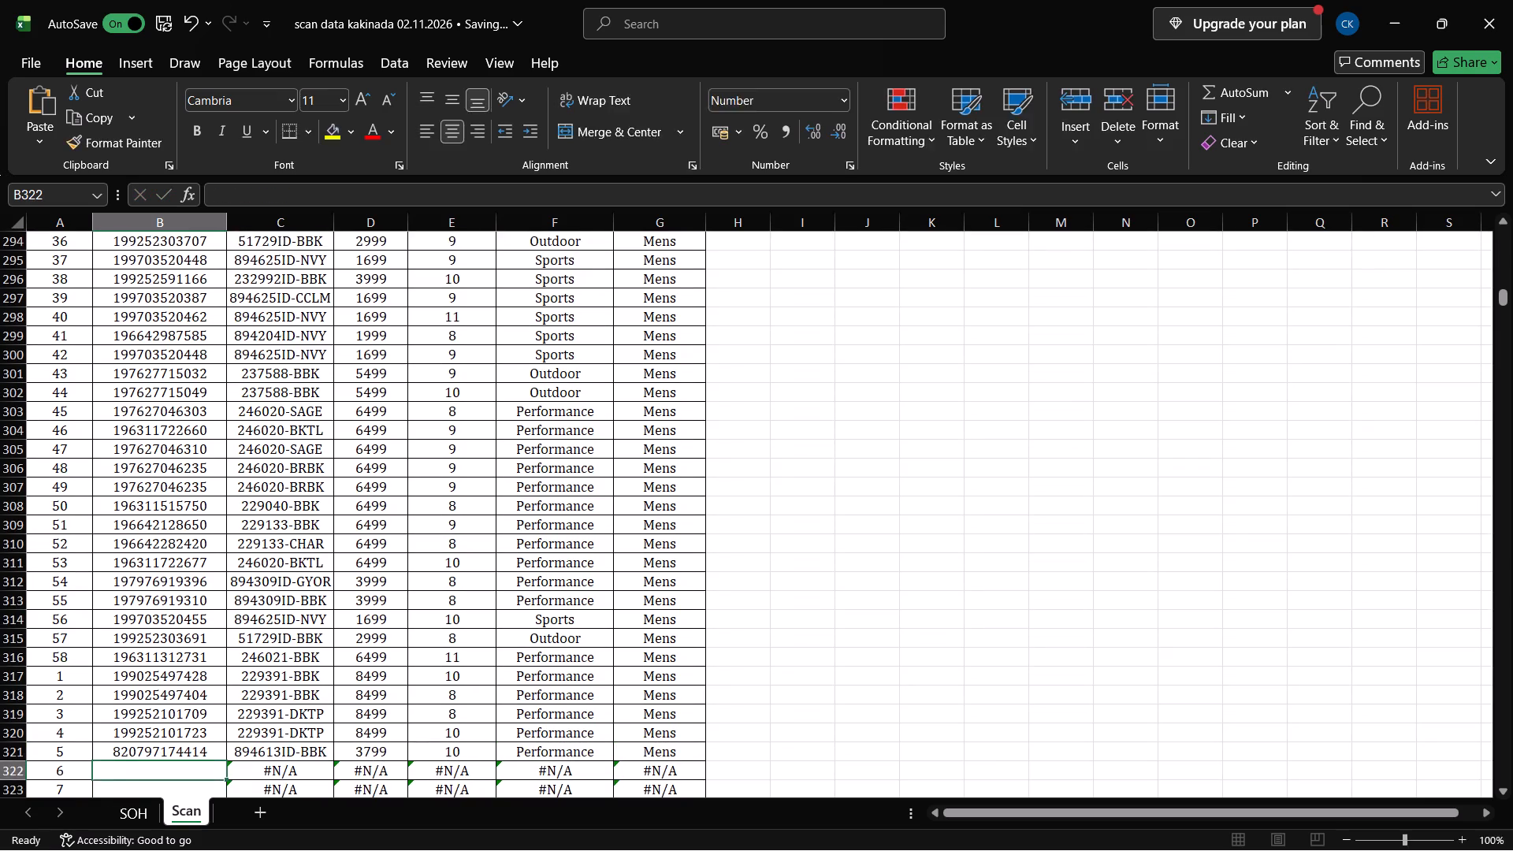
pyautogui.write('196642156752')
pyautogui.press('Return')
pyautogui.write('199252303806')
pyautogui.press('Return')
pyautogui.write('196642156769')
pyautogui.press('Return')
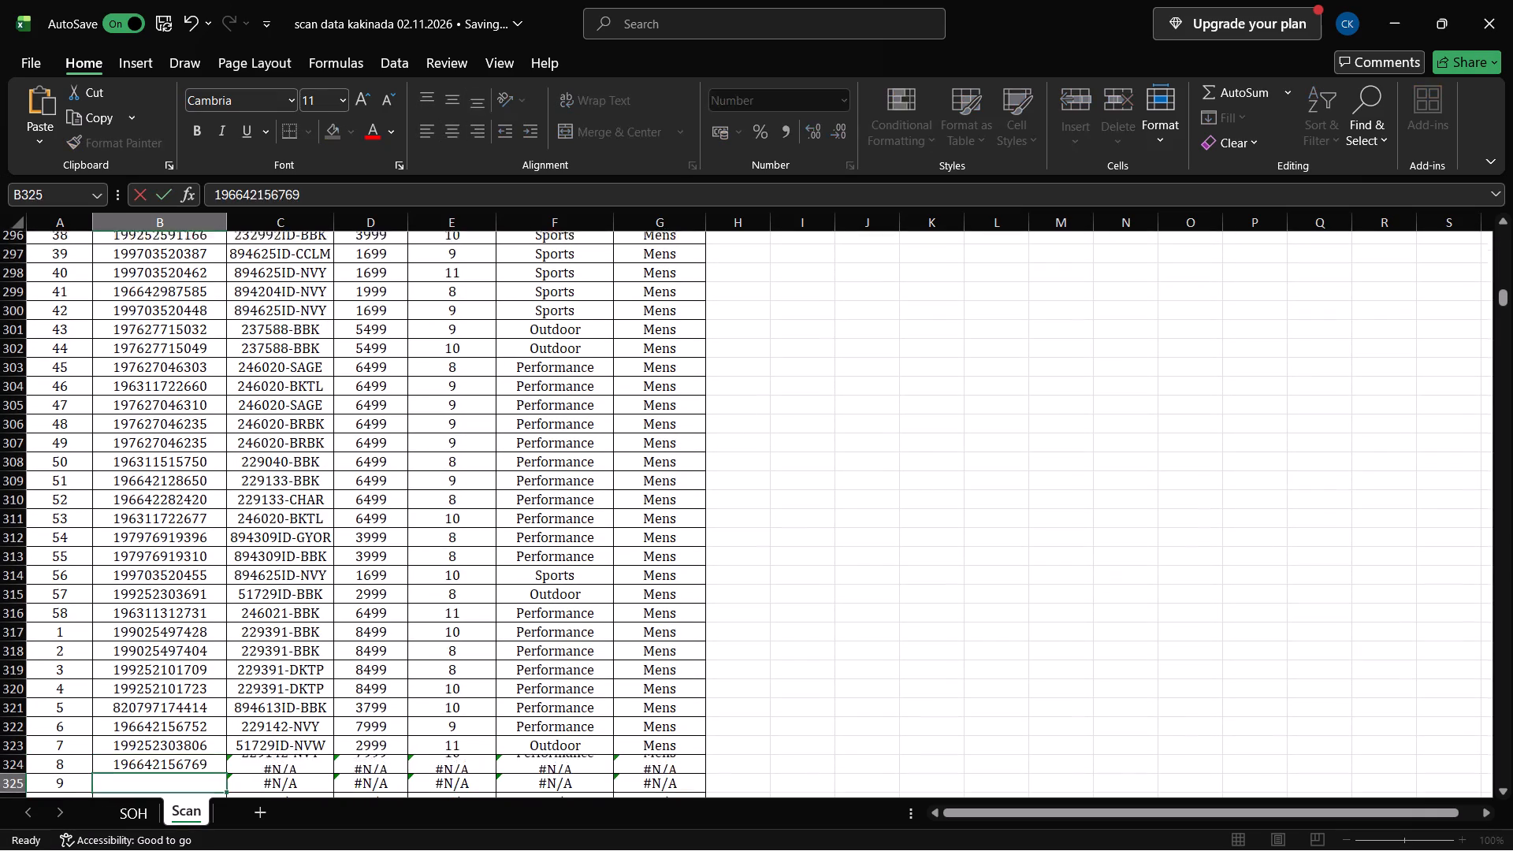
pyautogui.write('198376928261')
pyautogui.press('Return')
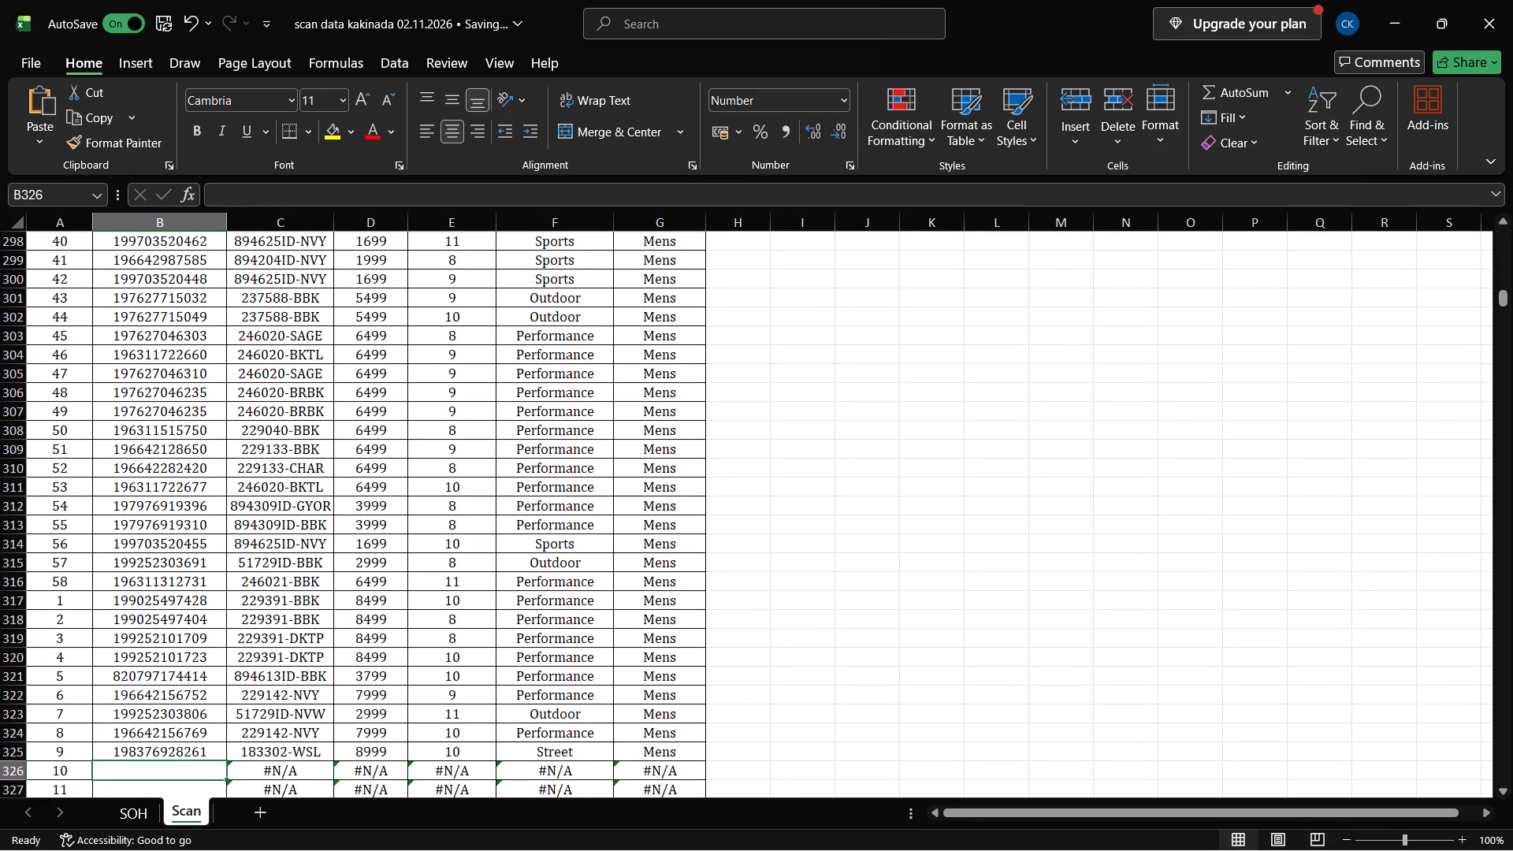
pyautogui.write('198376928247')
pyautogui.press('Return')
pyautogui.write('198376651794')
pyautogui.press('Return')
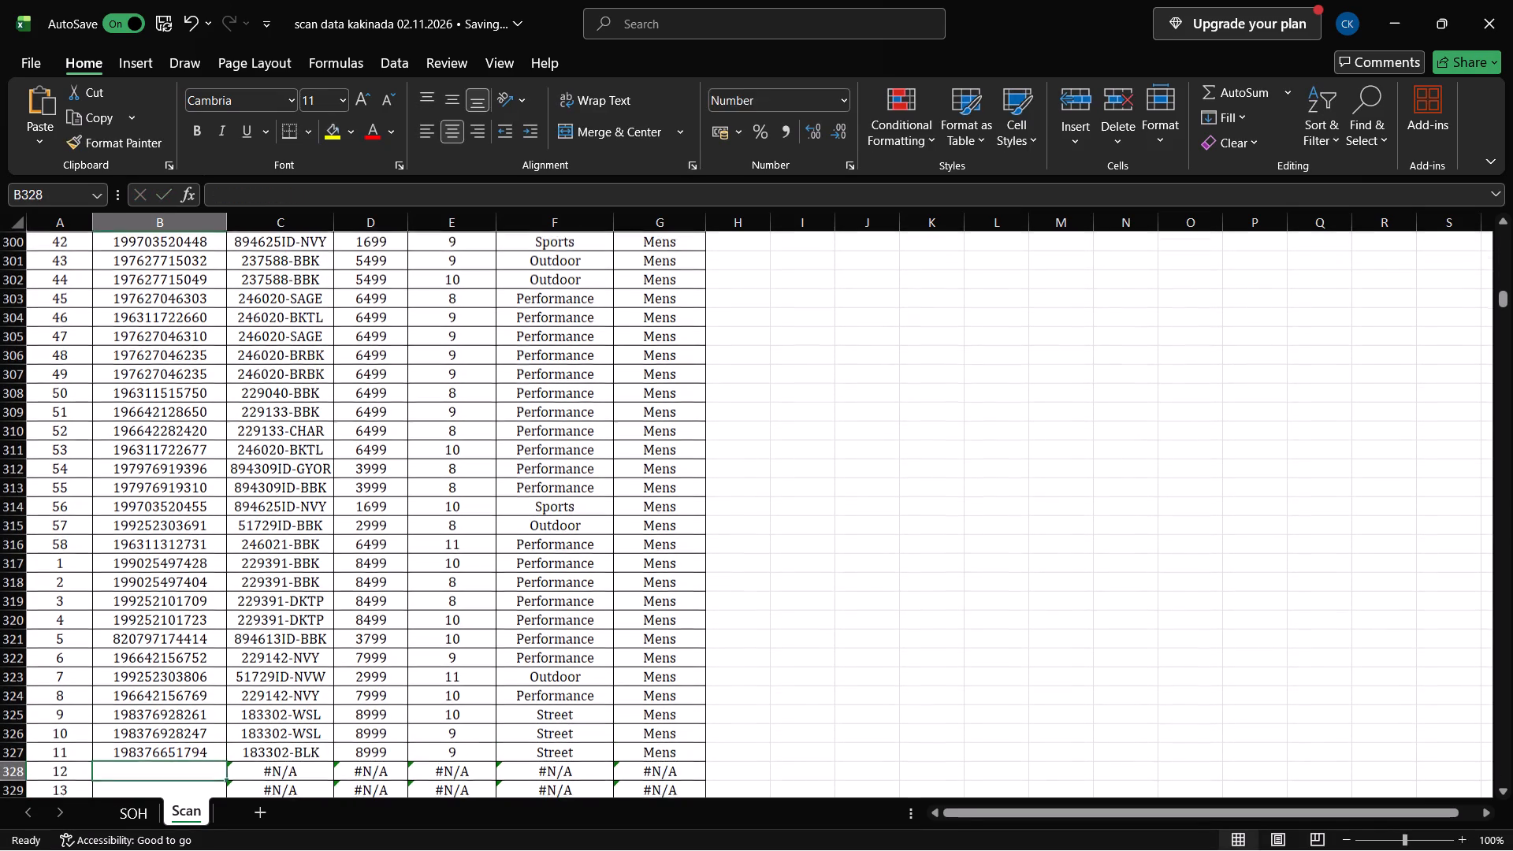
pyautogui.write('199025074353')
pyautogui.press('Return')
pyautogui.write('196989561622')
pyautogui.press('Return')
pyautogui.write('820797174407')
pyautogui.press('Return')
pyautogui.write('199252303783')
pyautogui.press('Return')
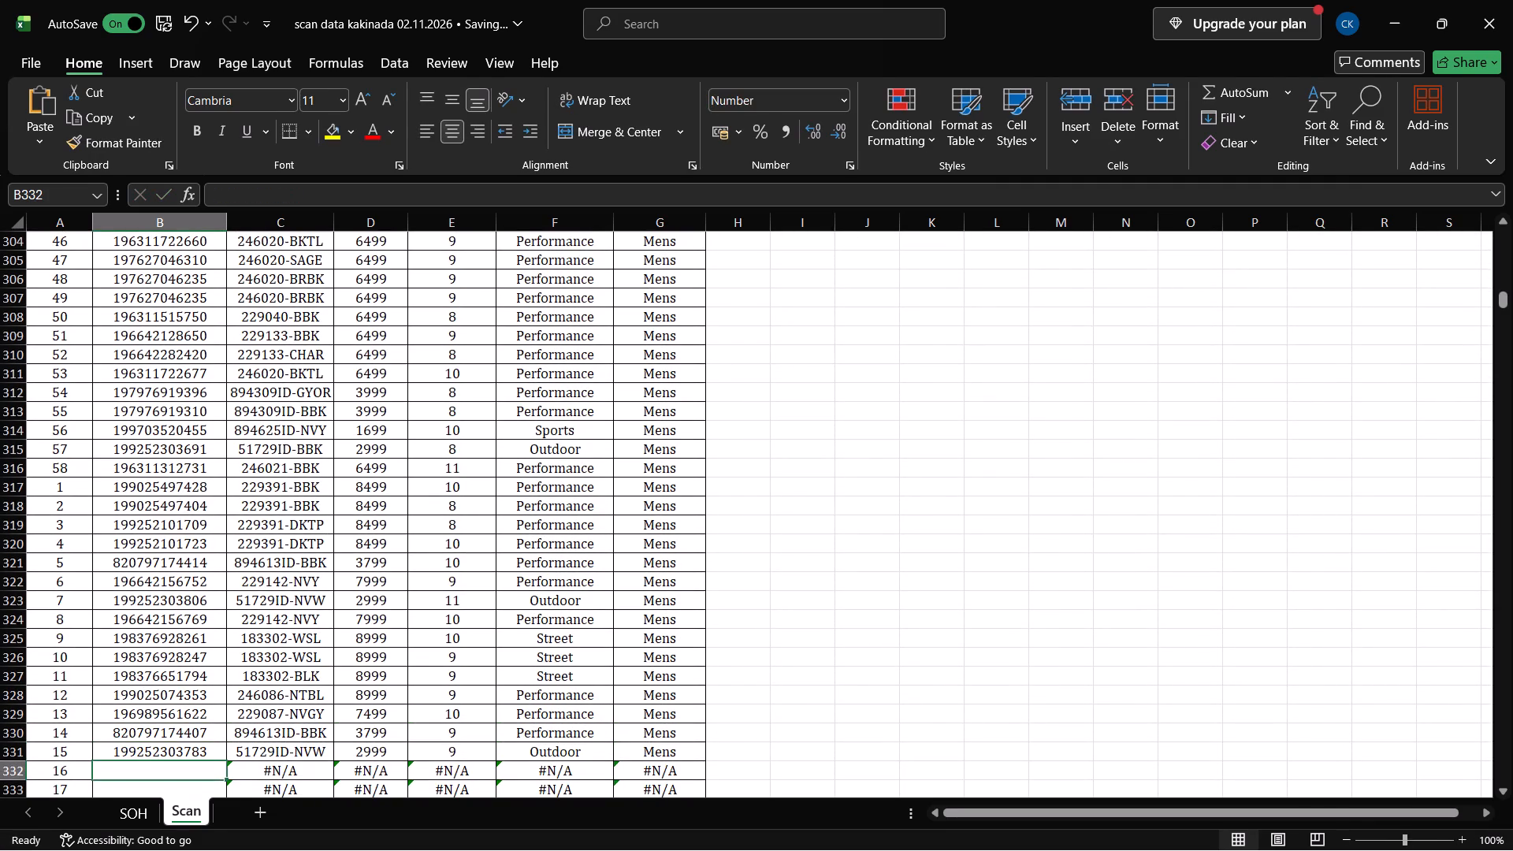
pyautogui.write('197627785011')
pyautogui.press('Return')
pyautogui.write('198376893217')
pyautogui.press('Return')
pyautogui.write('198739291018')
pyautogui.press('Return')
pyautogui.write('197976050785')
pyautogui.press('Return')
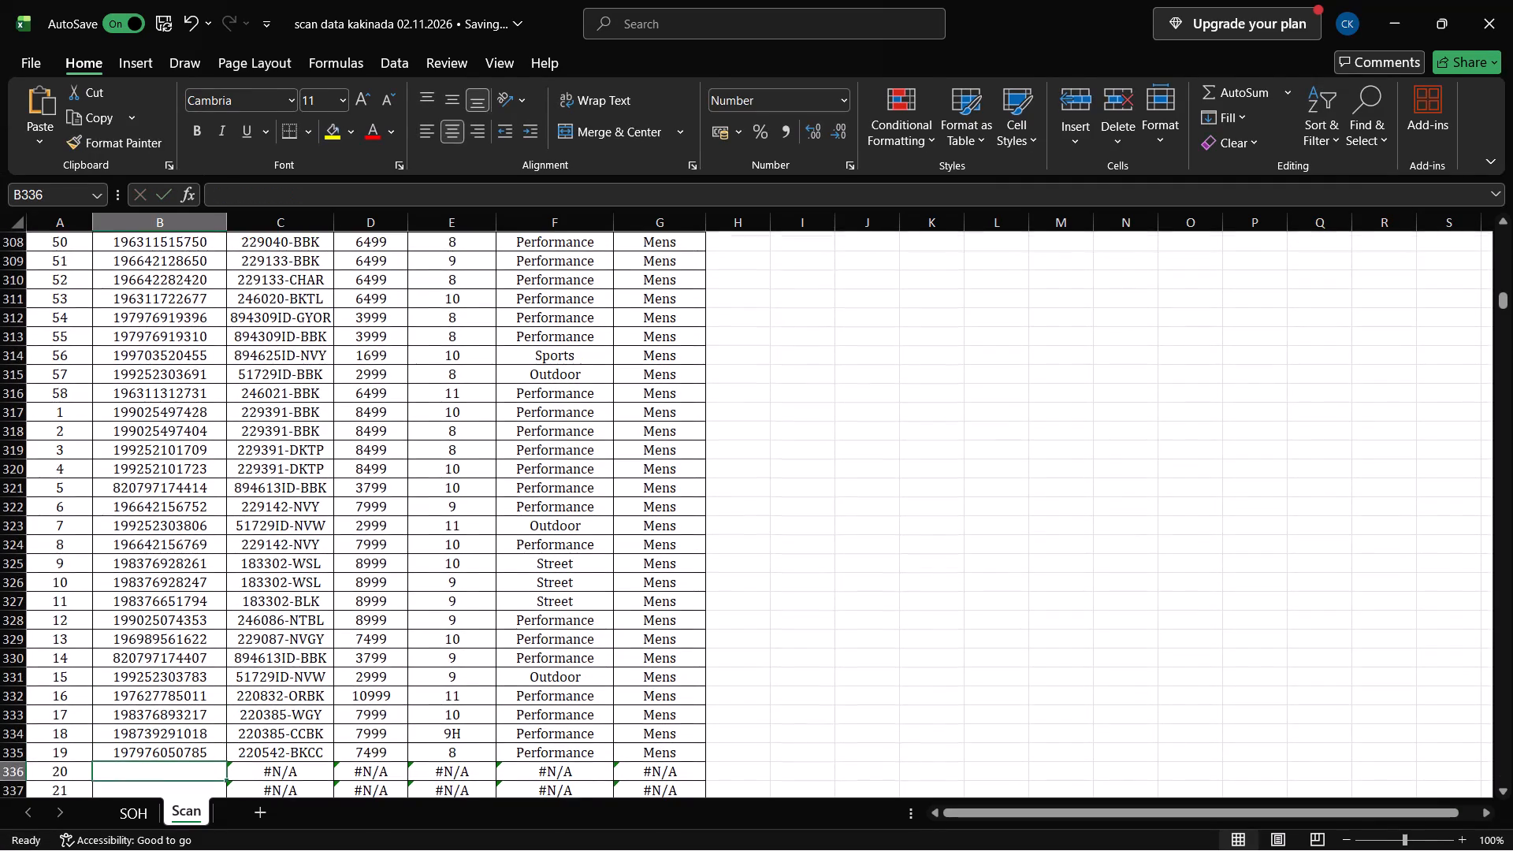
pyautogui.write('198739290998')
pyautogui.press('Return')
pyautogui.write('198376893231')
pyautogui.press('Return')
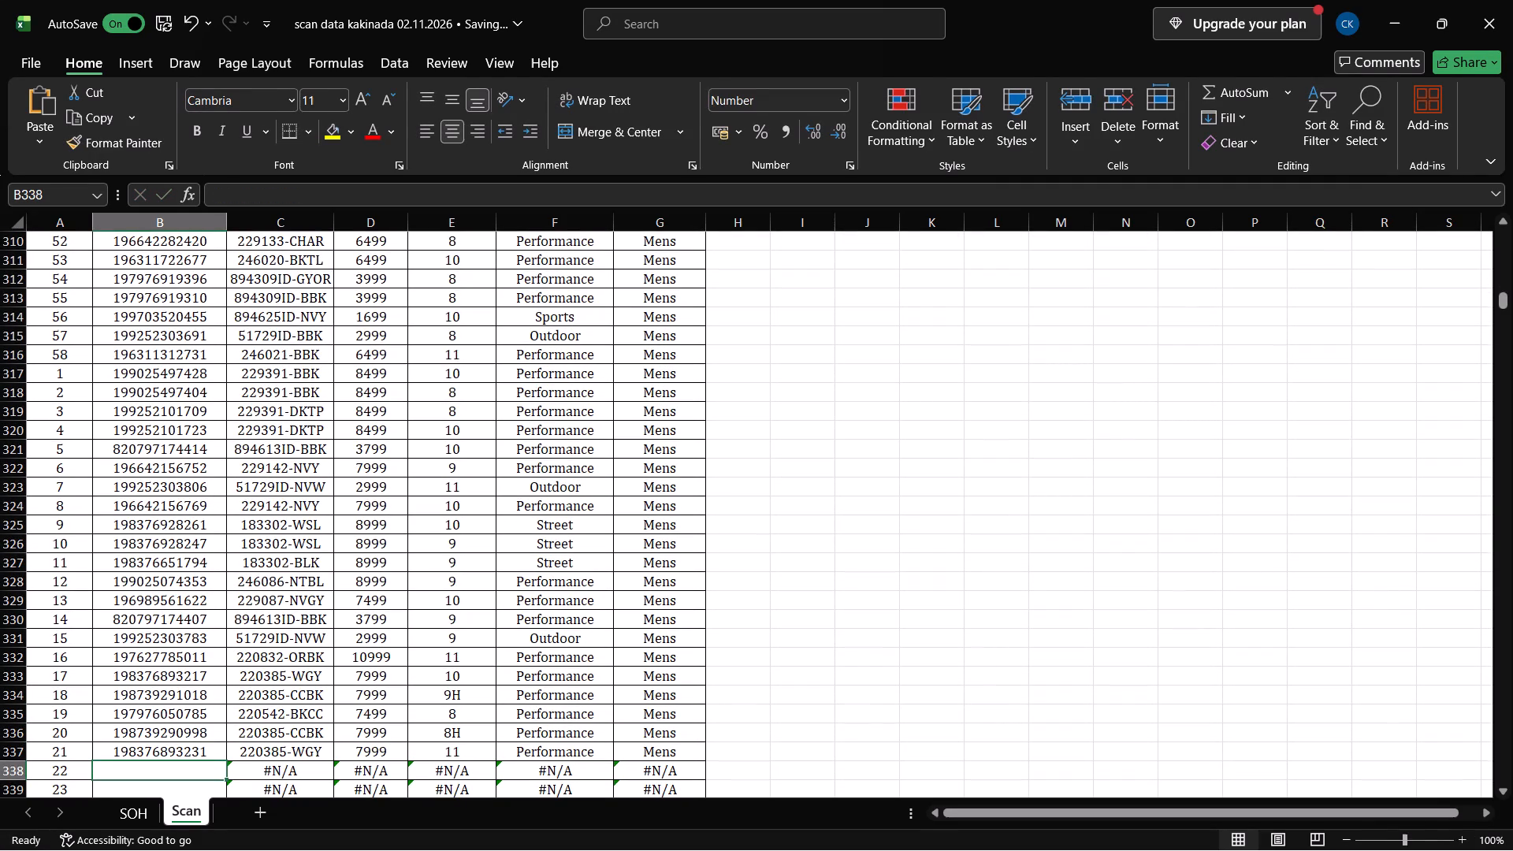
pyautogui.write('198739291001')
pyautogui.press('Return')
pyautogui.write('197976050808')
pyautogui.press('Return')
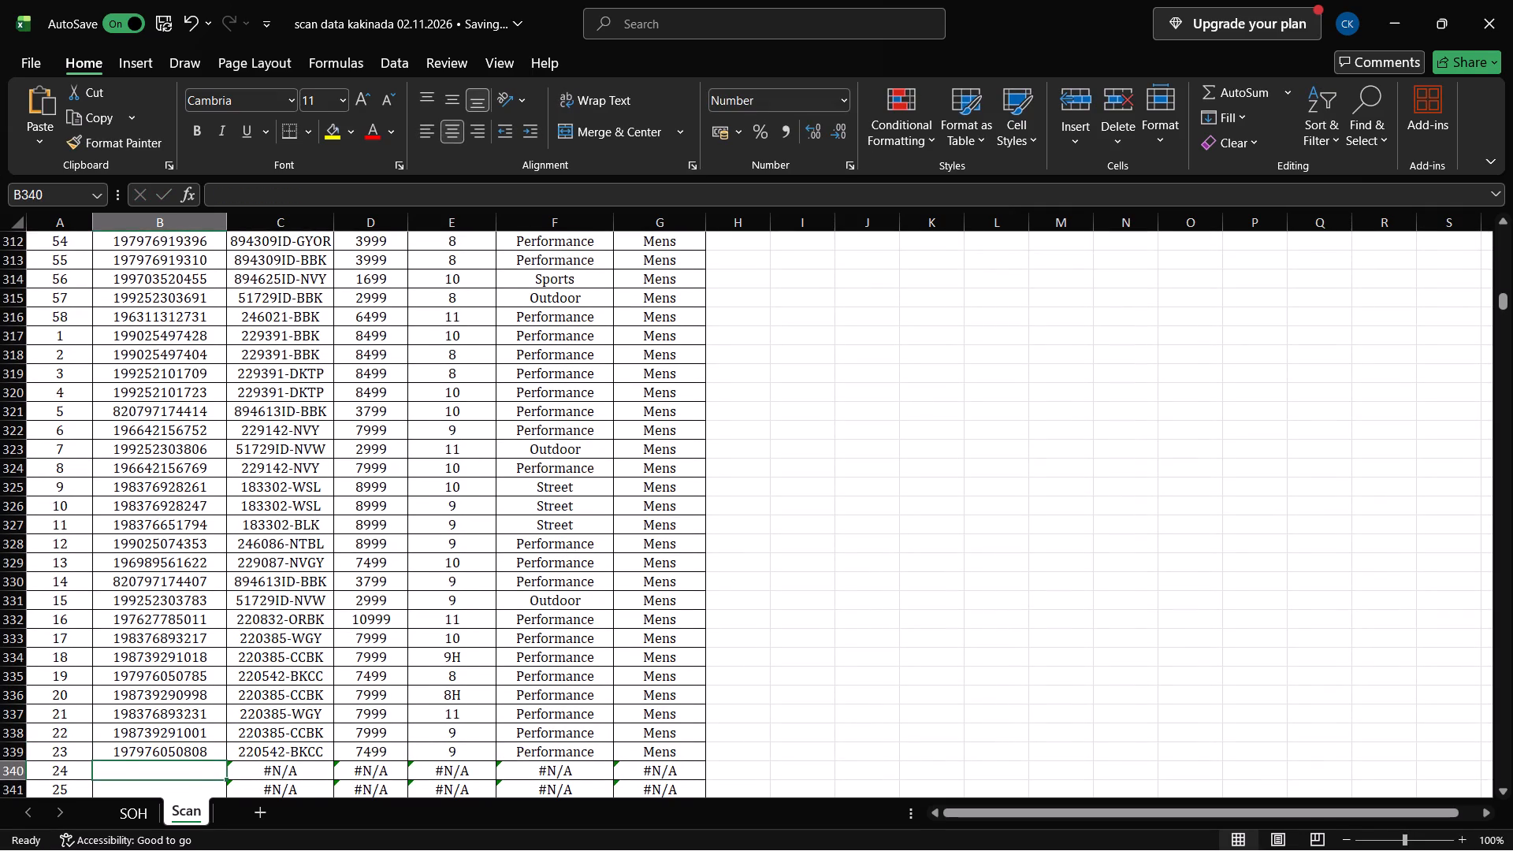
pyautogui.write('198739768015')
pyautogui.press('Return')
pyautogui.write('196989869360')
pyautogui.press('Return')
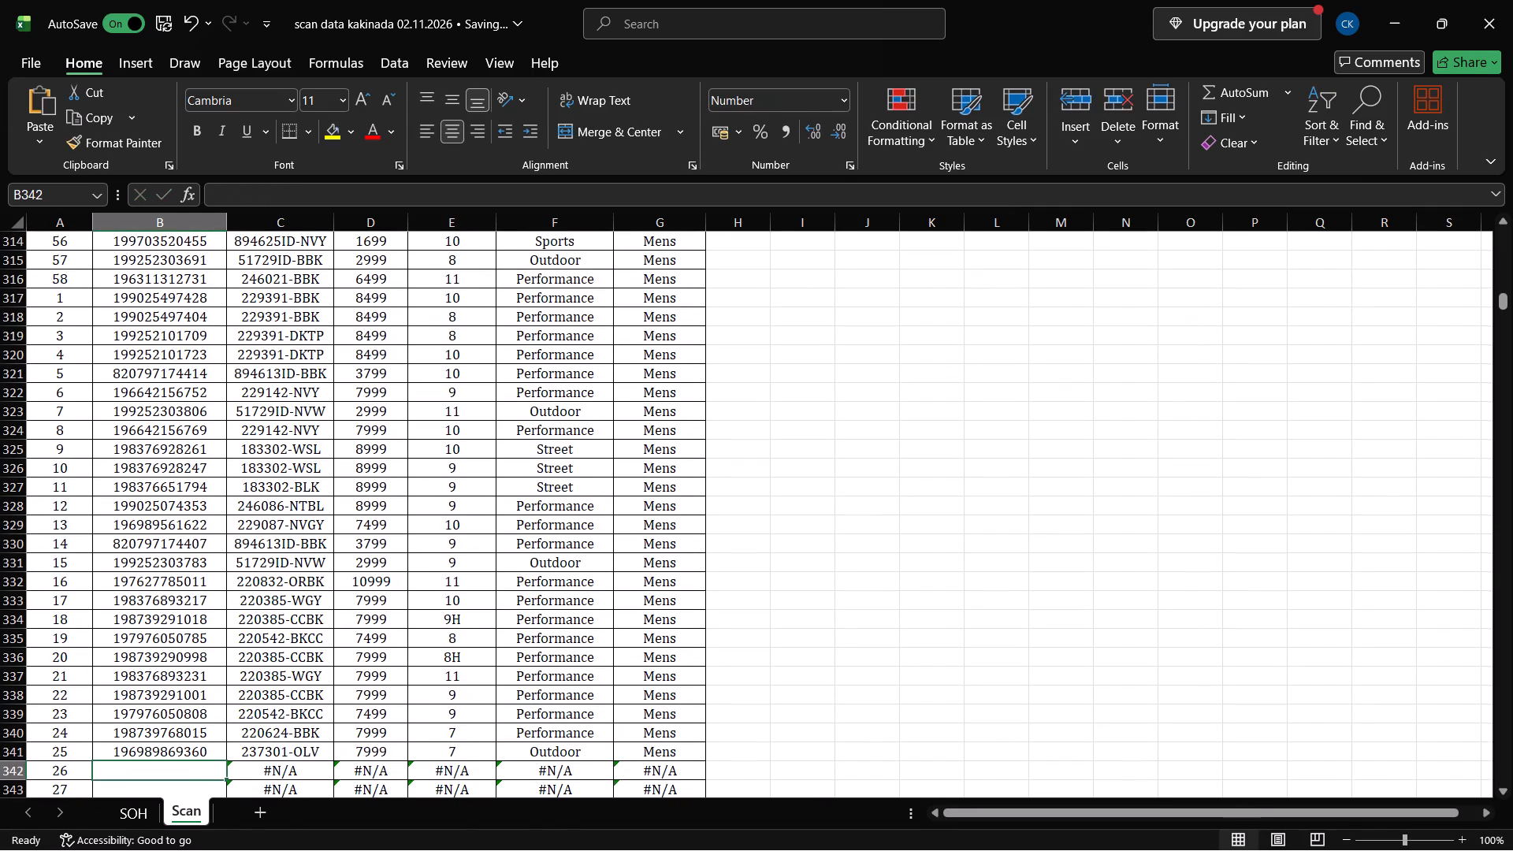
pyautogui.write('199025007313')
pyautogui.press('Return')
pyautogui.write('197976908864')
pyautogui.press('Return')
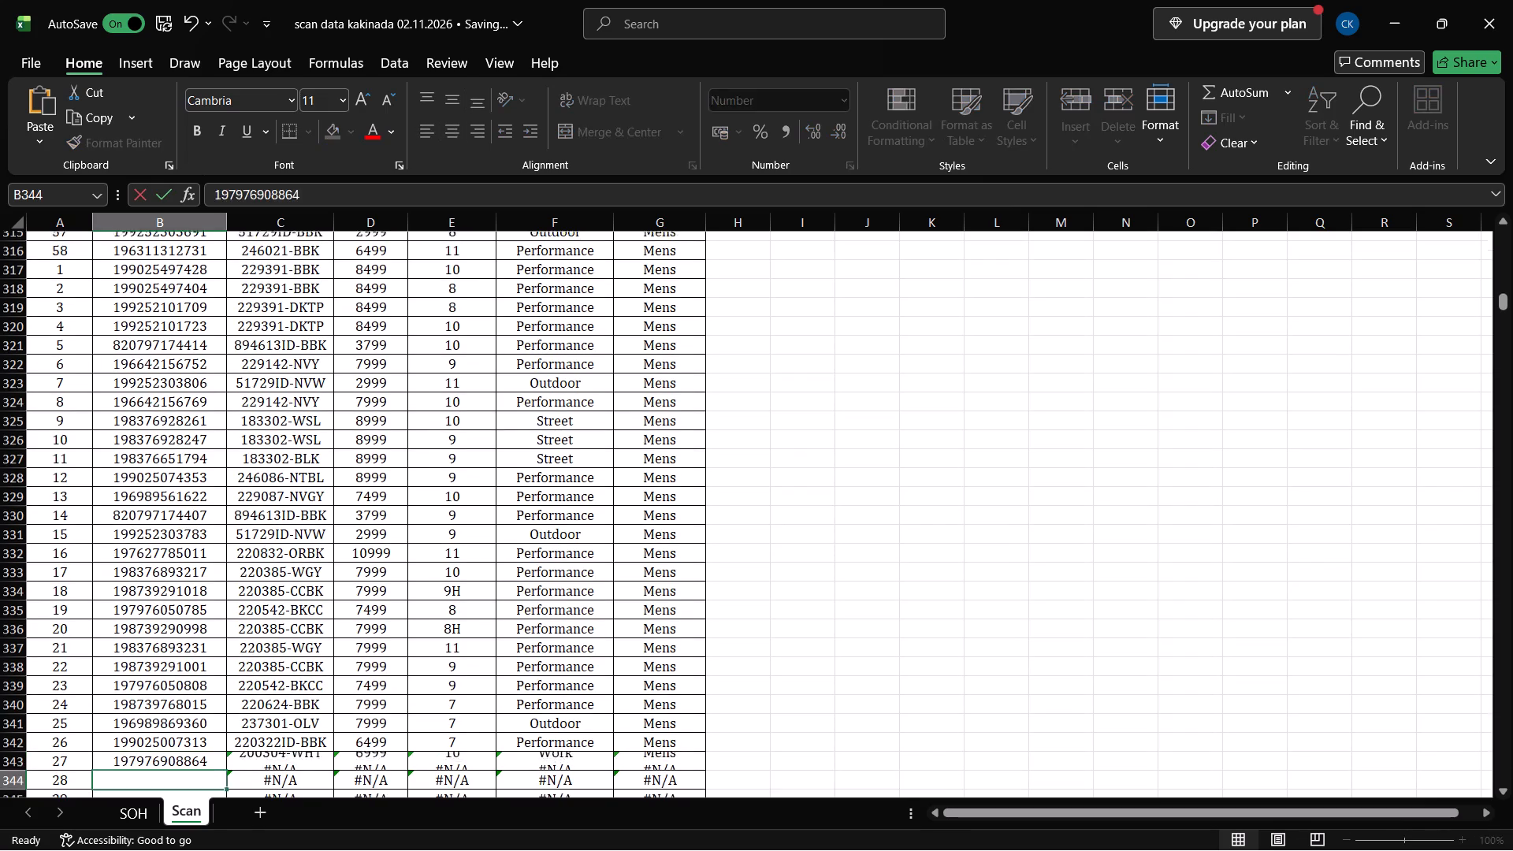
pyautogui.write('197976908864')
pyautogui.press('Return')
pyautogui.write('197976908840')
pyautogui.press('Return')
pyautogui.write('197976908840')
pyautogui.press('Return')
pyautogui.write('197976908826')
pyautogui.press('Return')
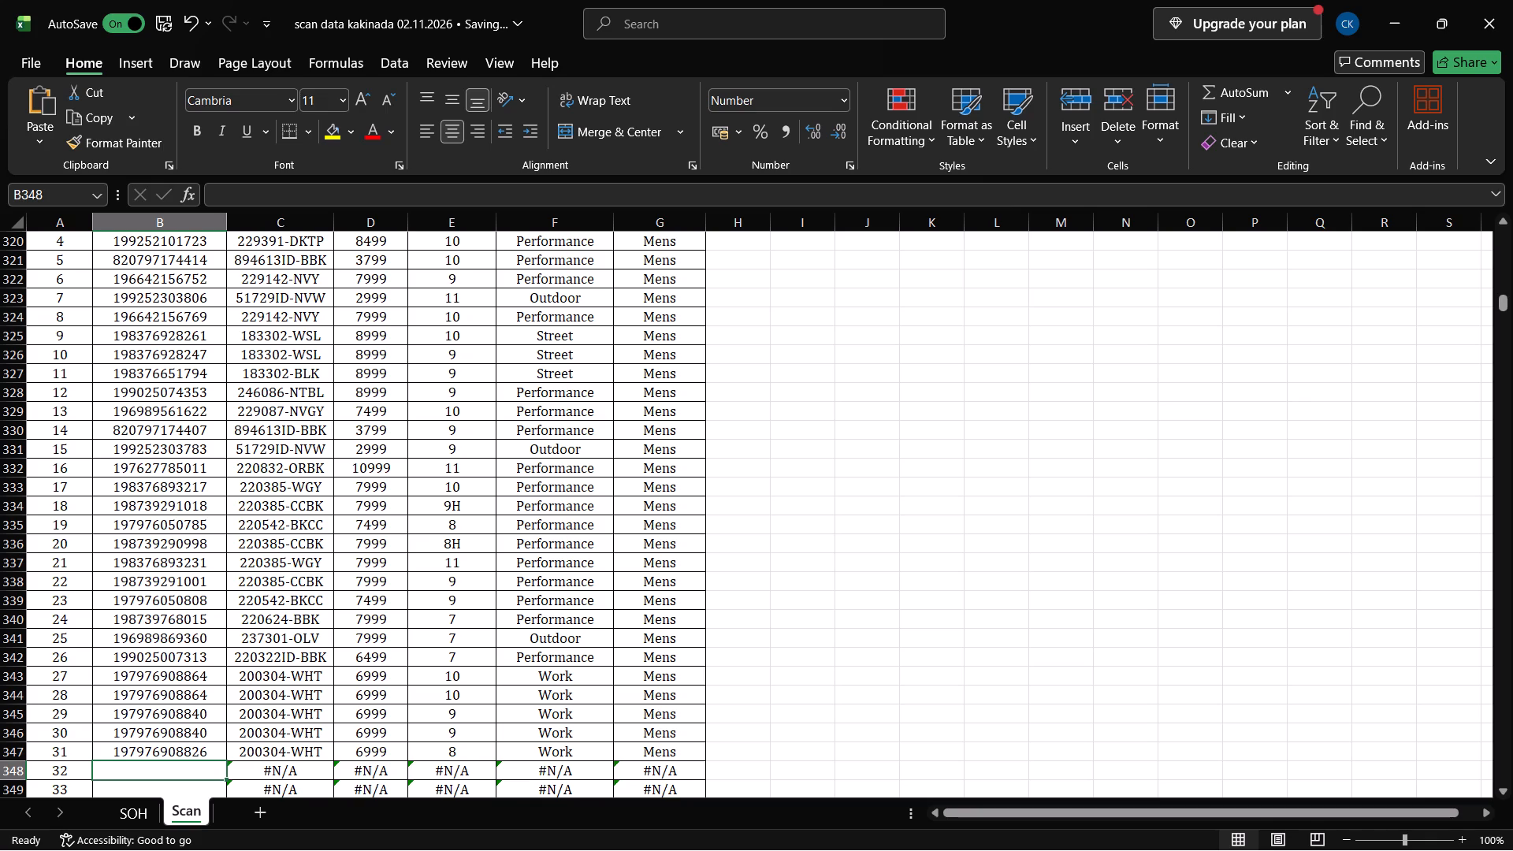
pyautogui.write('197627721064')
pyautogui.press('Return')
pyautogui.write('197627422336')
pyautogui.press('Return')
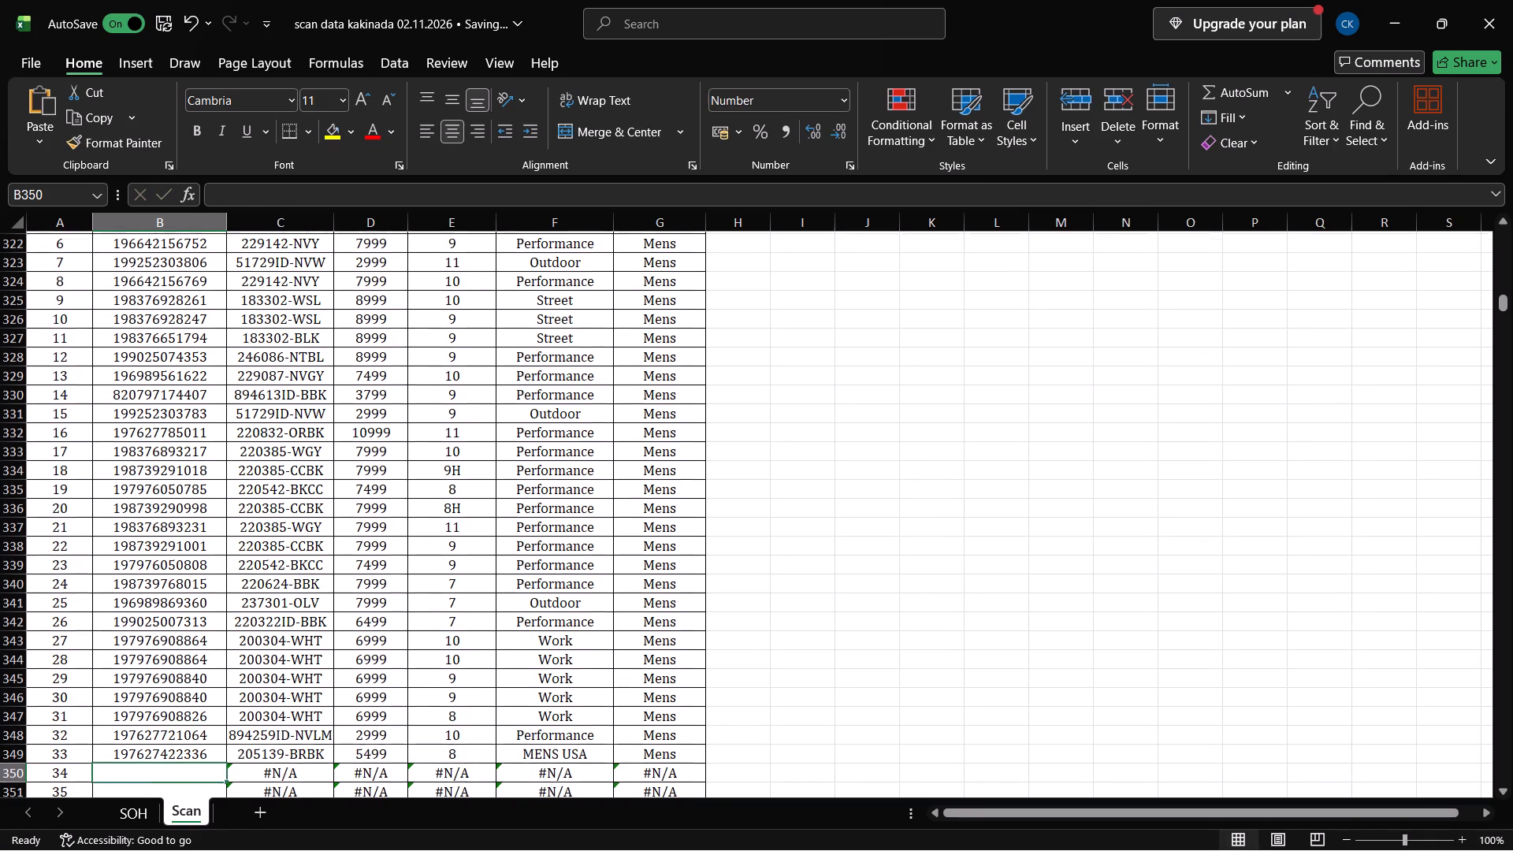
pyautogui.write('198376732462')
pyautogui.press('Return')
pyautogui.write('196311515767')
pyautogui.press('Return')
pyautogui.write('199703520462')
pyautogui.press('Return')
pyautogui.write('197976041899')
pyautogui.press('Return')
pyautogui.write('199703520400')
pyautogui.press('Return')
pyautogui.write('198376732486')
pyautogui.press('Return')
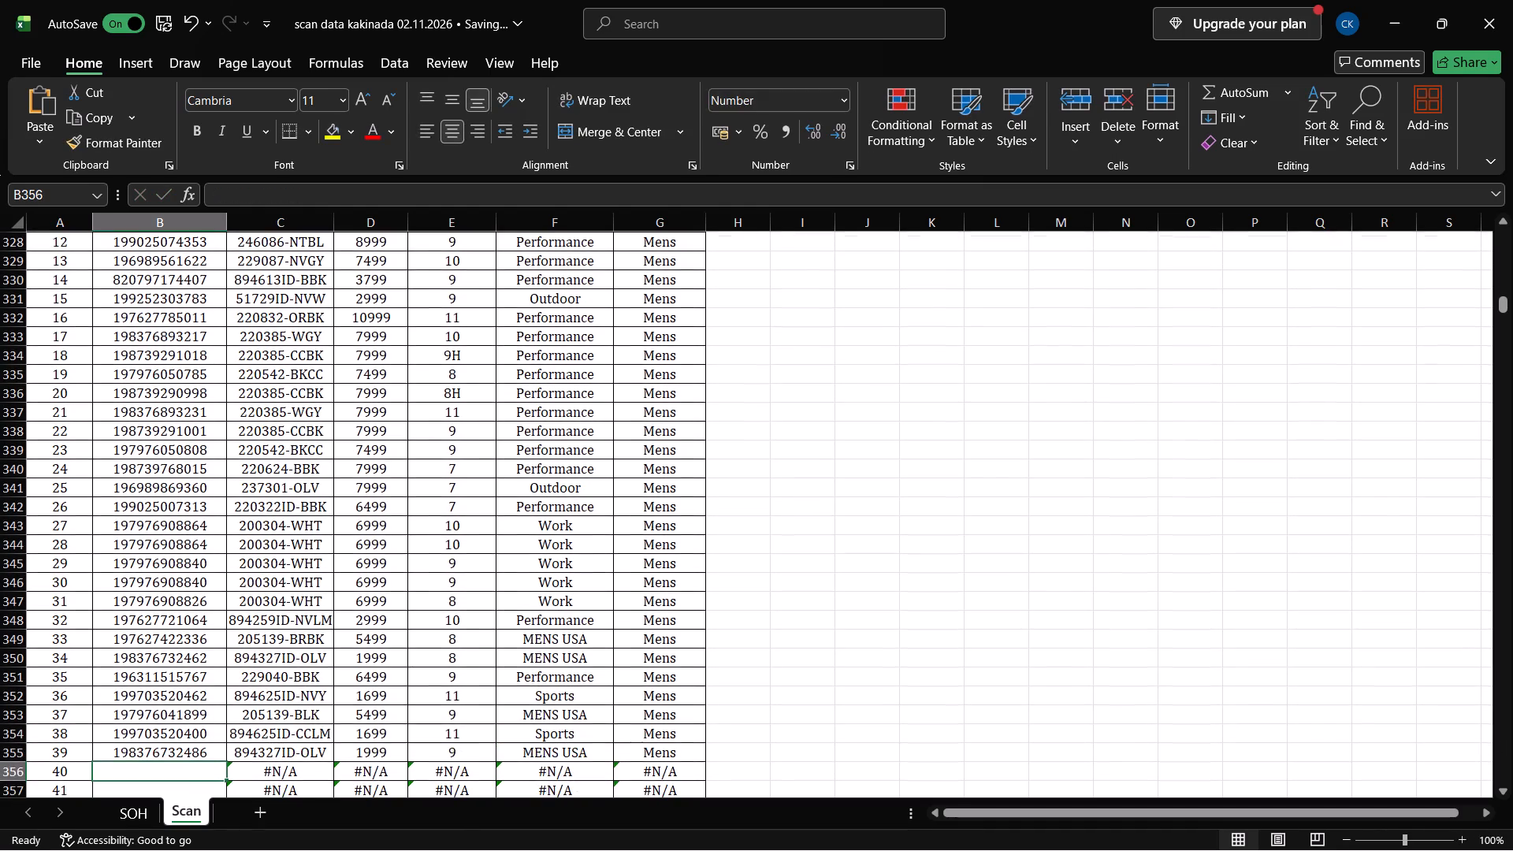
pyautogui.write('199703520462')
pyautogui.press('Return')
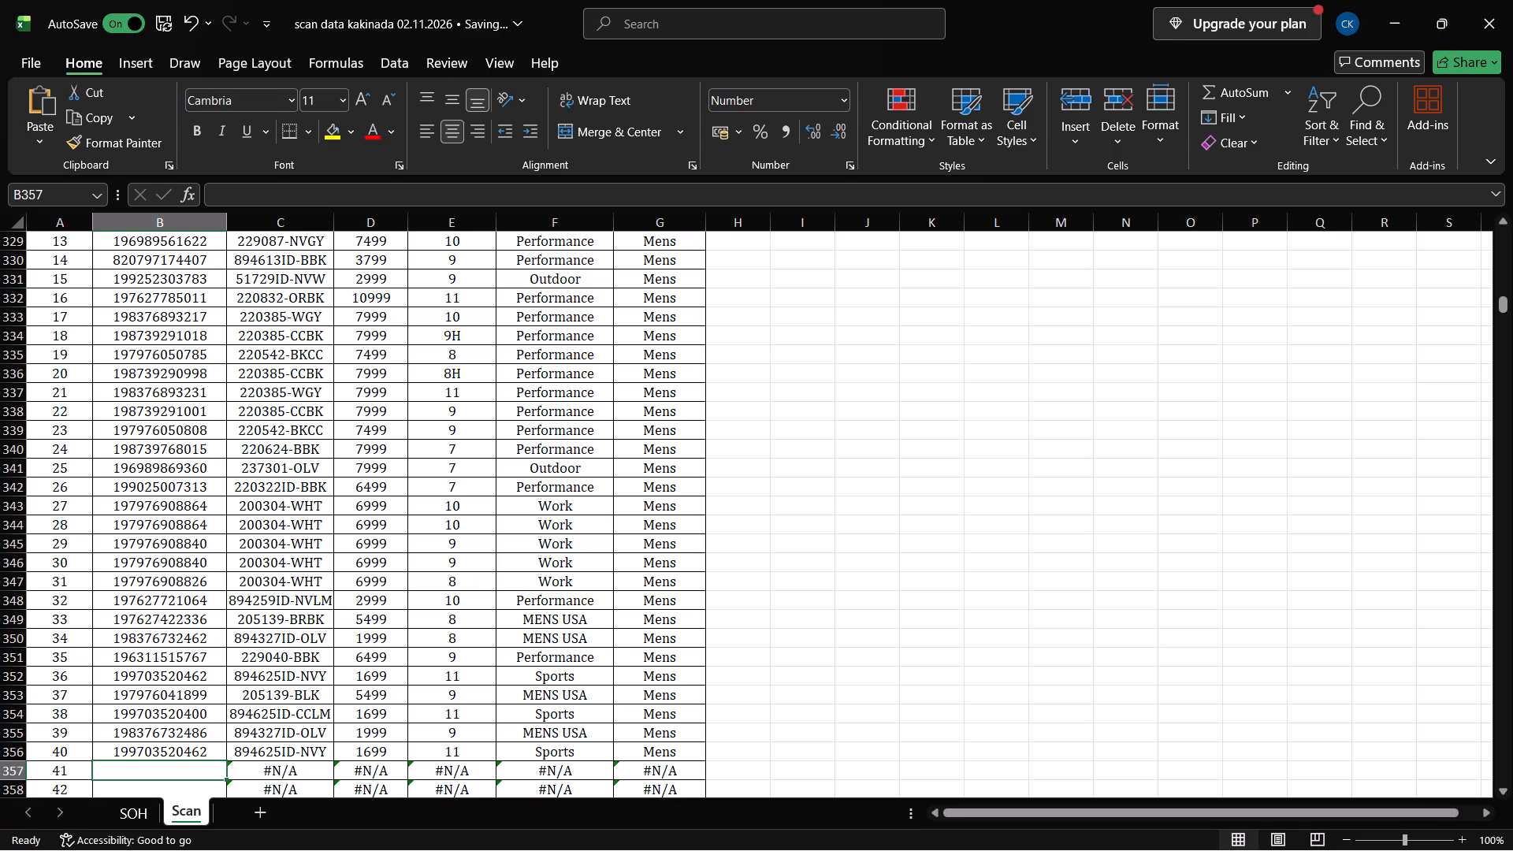
# Restart the serial numbering at 1 in A357 for a new batch.
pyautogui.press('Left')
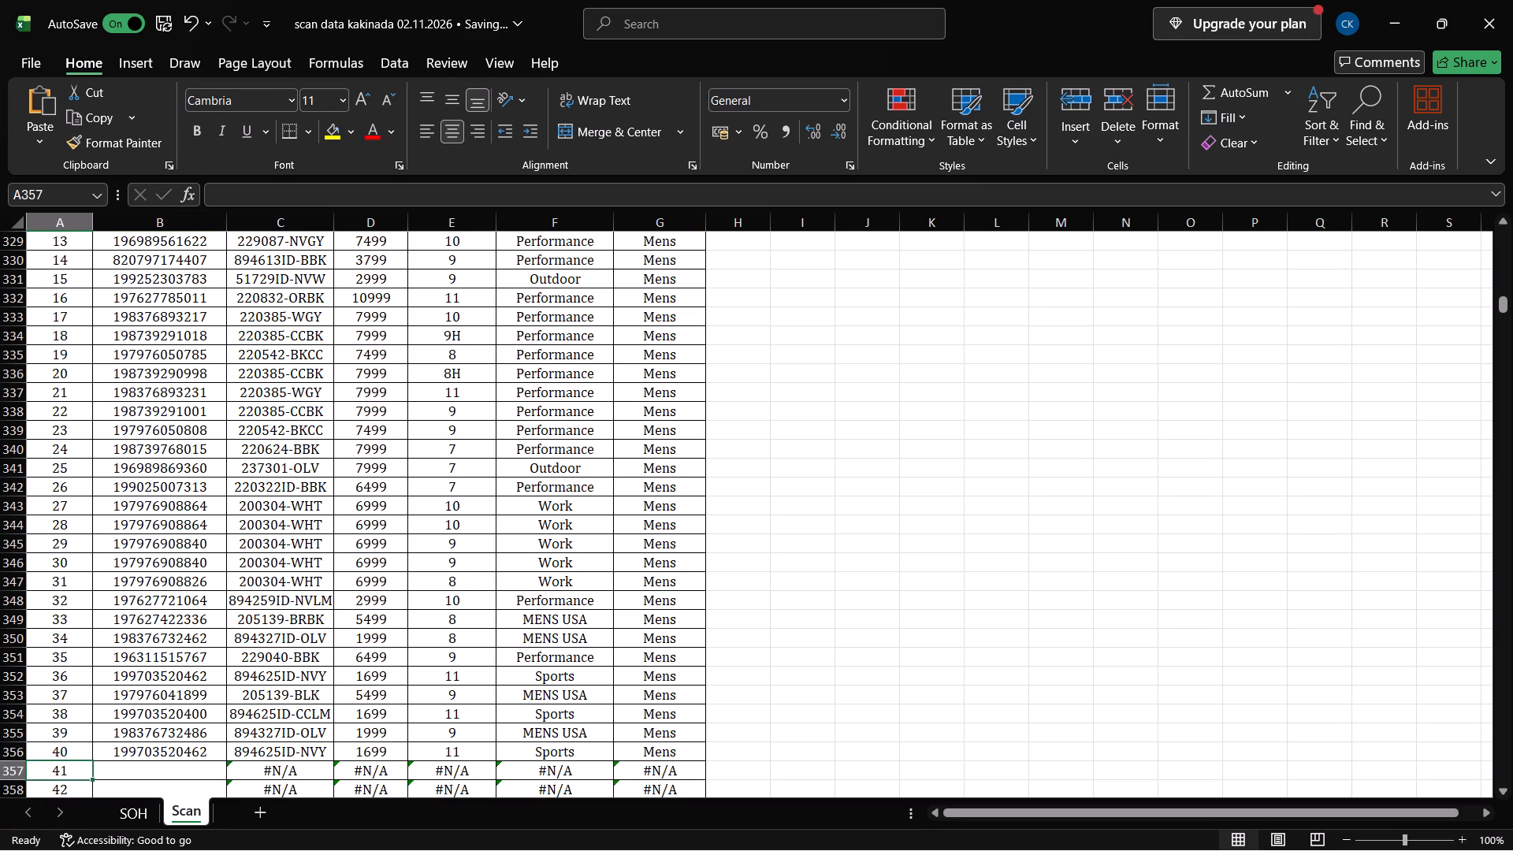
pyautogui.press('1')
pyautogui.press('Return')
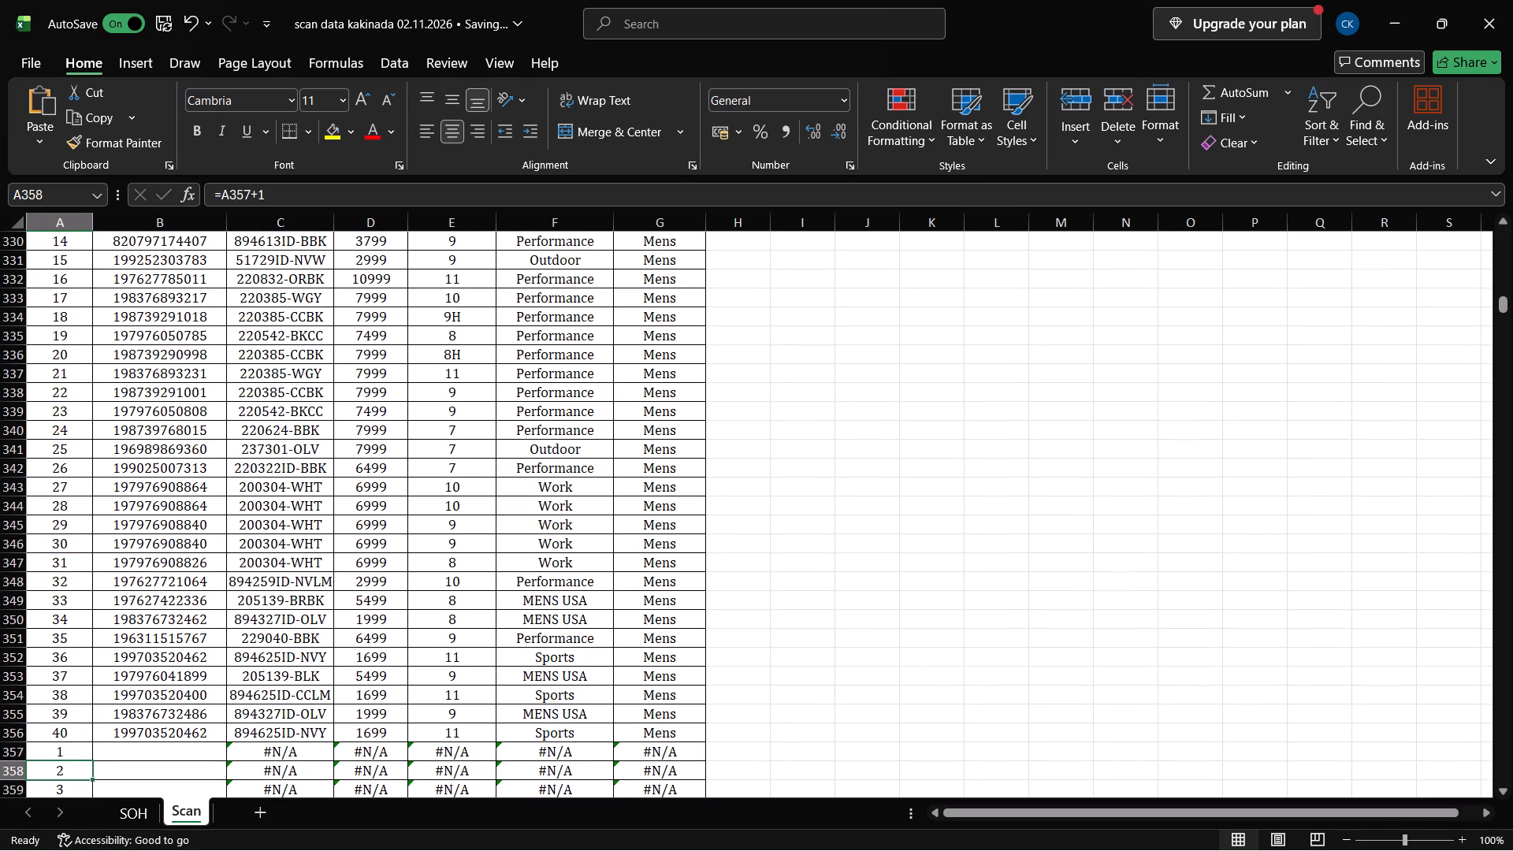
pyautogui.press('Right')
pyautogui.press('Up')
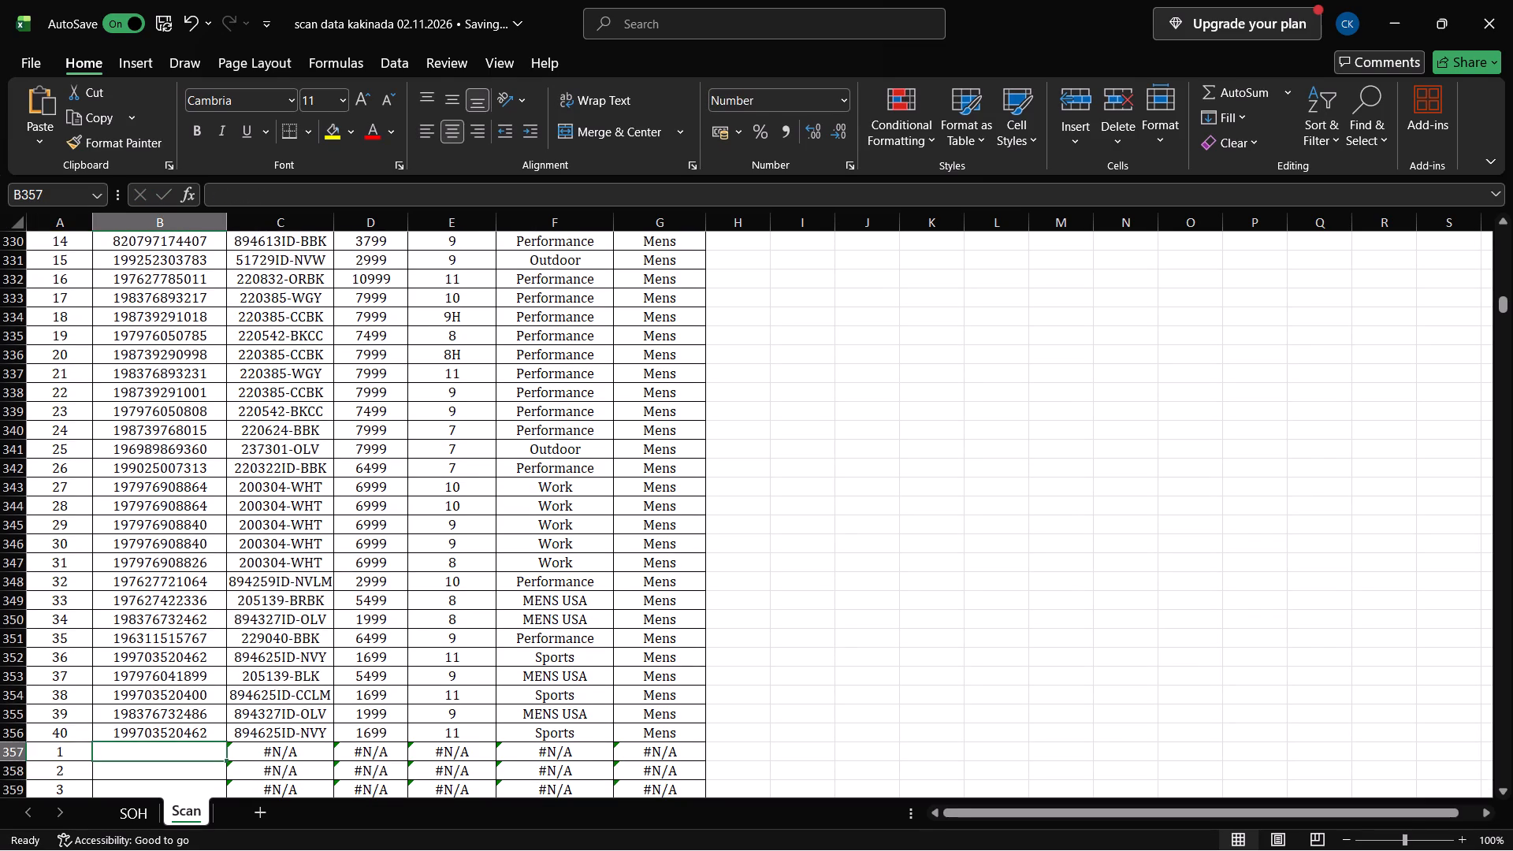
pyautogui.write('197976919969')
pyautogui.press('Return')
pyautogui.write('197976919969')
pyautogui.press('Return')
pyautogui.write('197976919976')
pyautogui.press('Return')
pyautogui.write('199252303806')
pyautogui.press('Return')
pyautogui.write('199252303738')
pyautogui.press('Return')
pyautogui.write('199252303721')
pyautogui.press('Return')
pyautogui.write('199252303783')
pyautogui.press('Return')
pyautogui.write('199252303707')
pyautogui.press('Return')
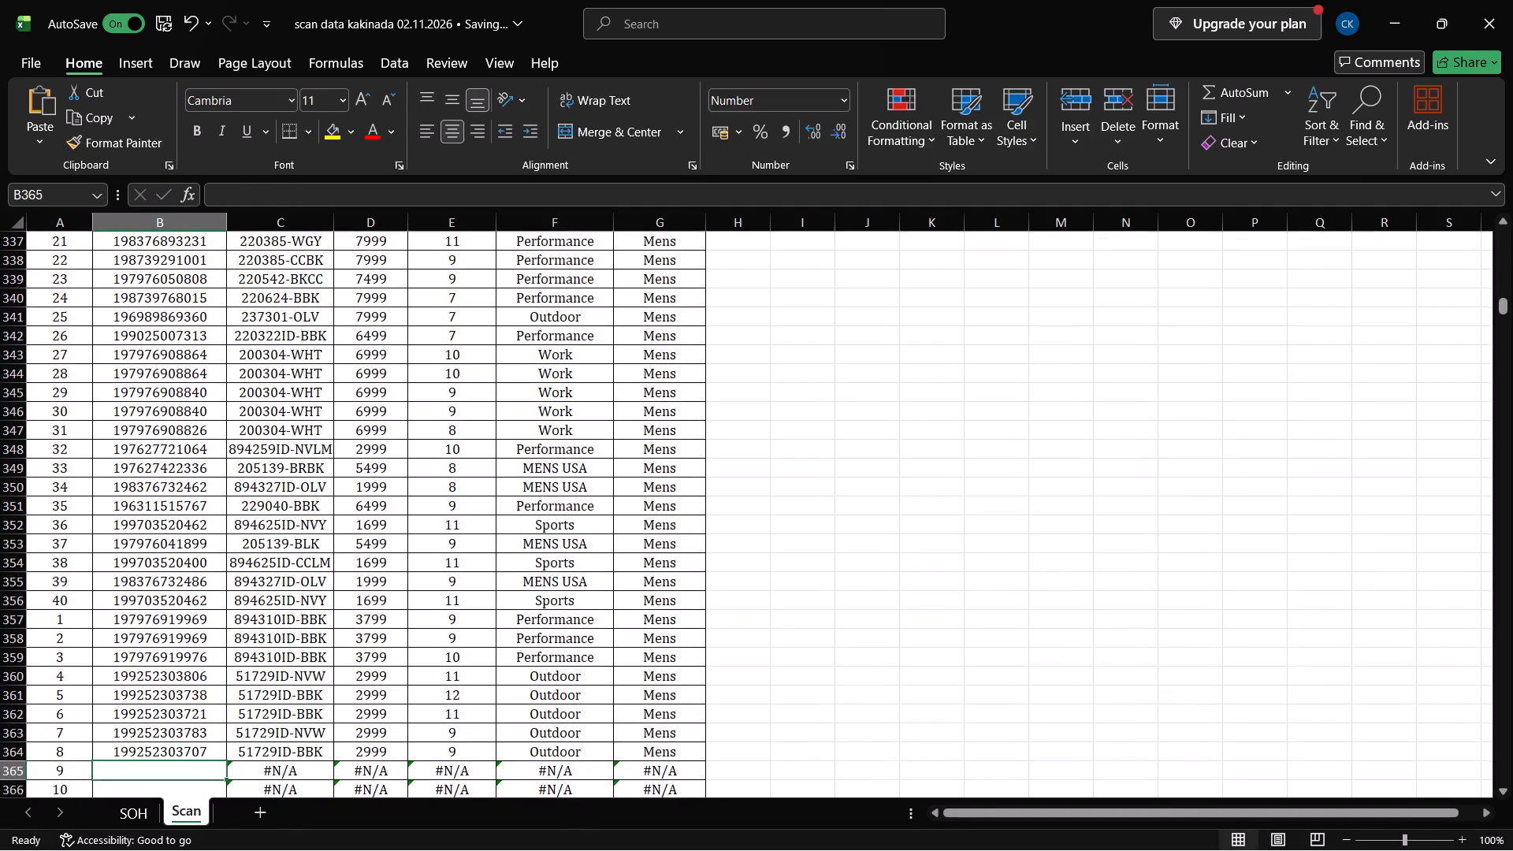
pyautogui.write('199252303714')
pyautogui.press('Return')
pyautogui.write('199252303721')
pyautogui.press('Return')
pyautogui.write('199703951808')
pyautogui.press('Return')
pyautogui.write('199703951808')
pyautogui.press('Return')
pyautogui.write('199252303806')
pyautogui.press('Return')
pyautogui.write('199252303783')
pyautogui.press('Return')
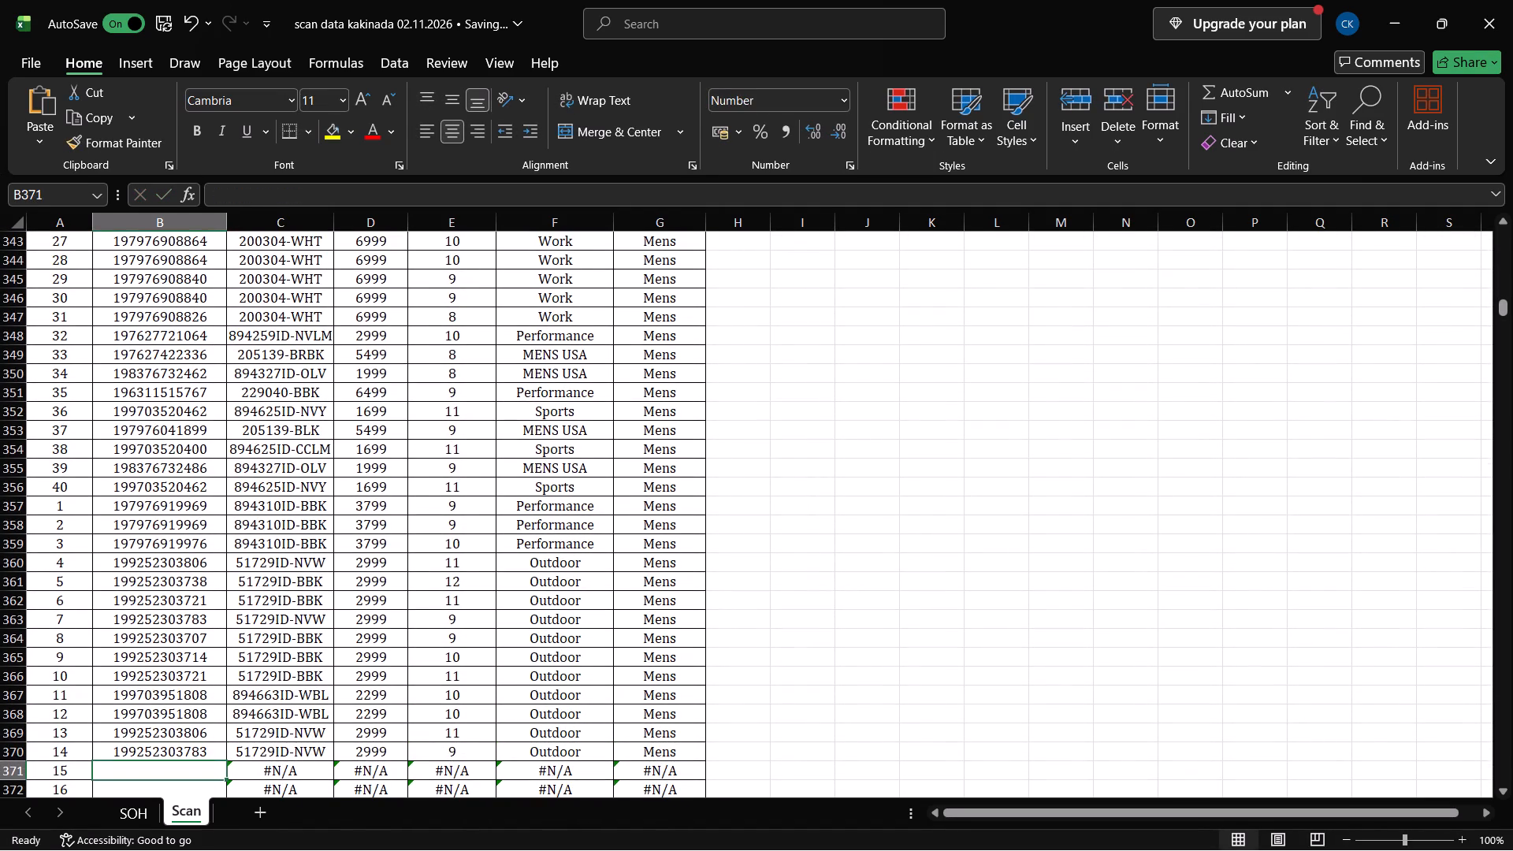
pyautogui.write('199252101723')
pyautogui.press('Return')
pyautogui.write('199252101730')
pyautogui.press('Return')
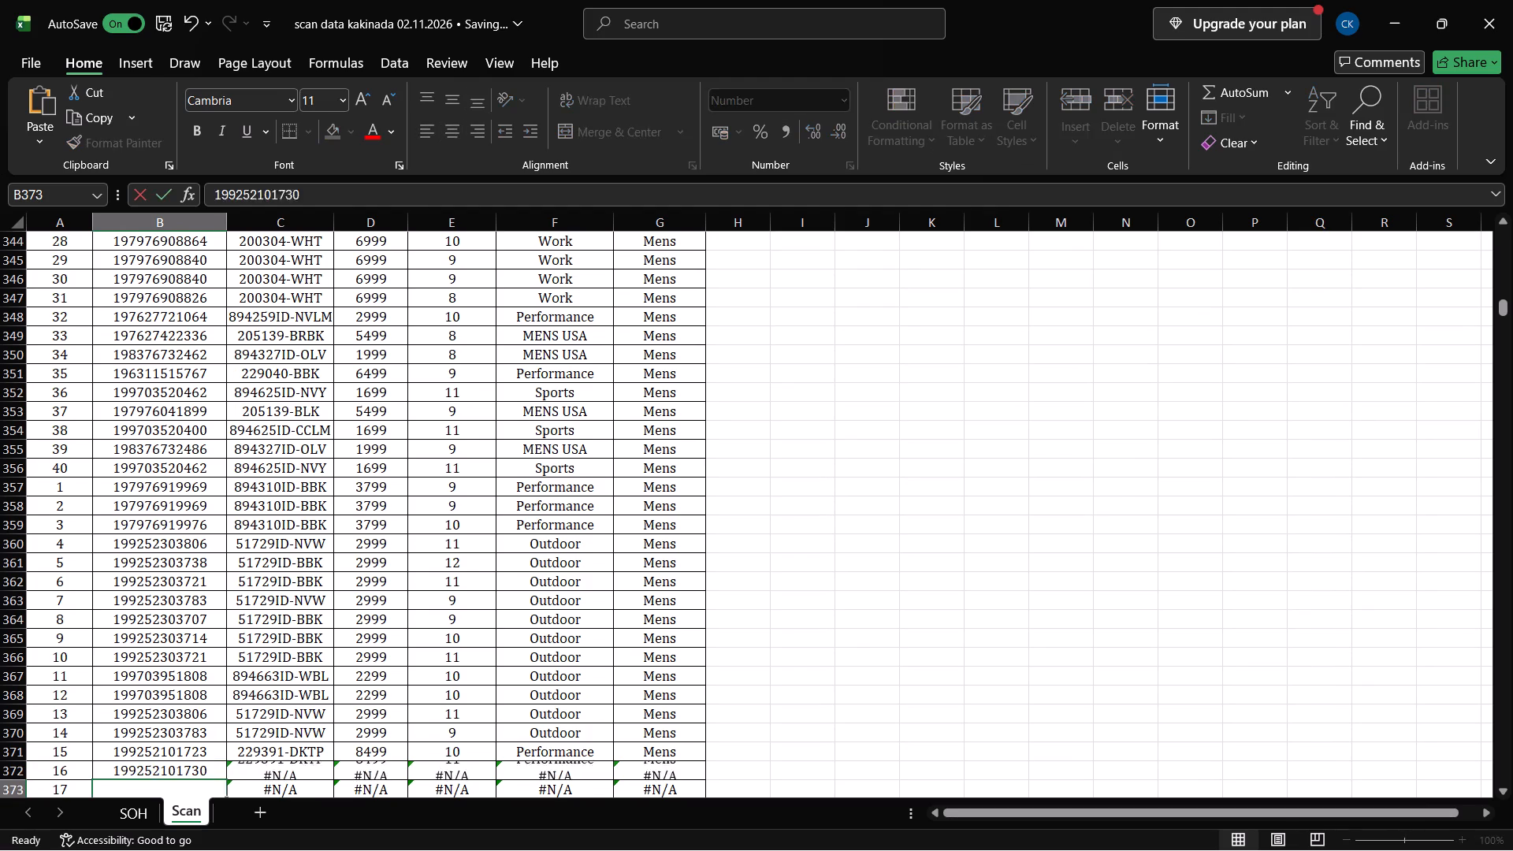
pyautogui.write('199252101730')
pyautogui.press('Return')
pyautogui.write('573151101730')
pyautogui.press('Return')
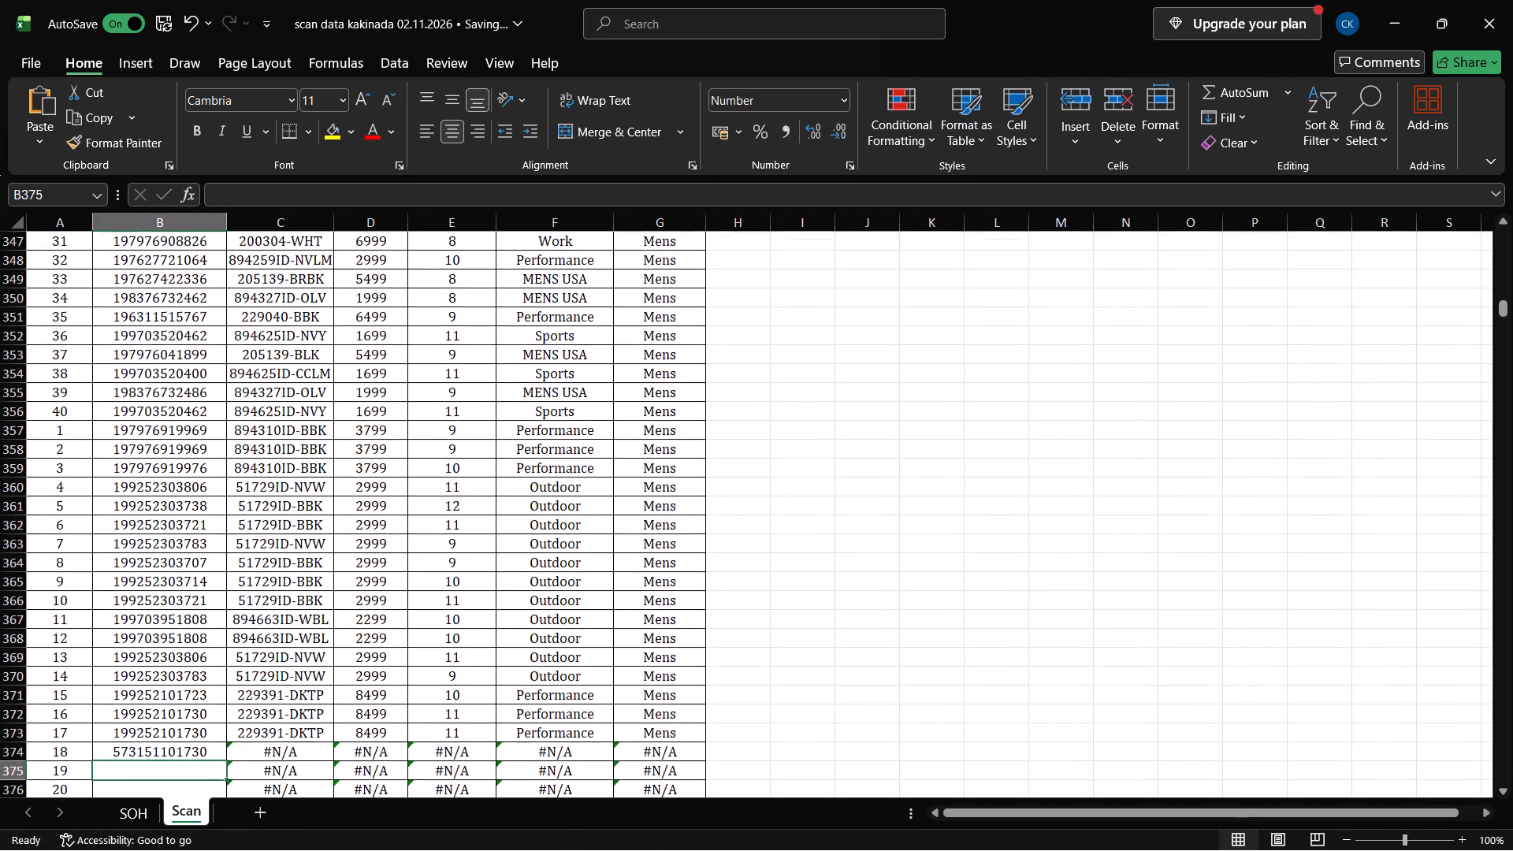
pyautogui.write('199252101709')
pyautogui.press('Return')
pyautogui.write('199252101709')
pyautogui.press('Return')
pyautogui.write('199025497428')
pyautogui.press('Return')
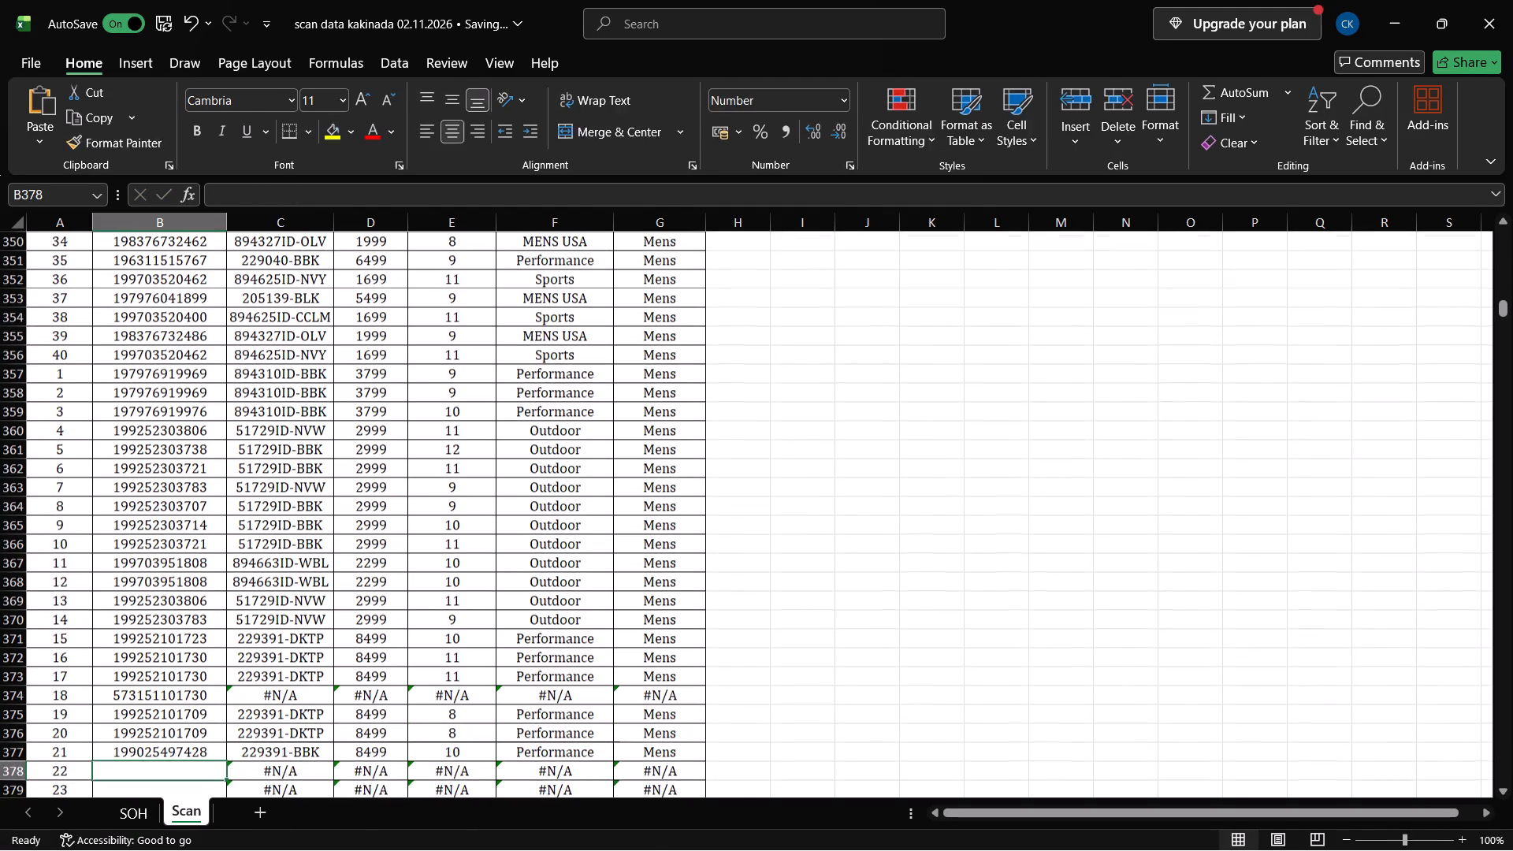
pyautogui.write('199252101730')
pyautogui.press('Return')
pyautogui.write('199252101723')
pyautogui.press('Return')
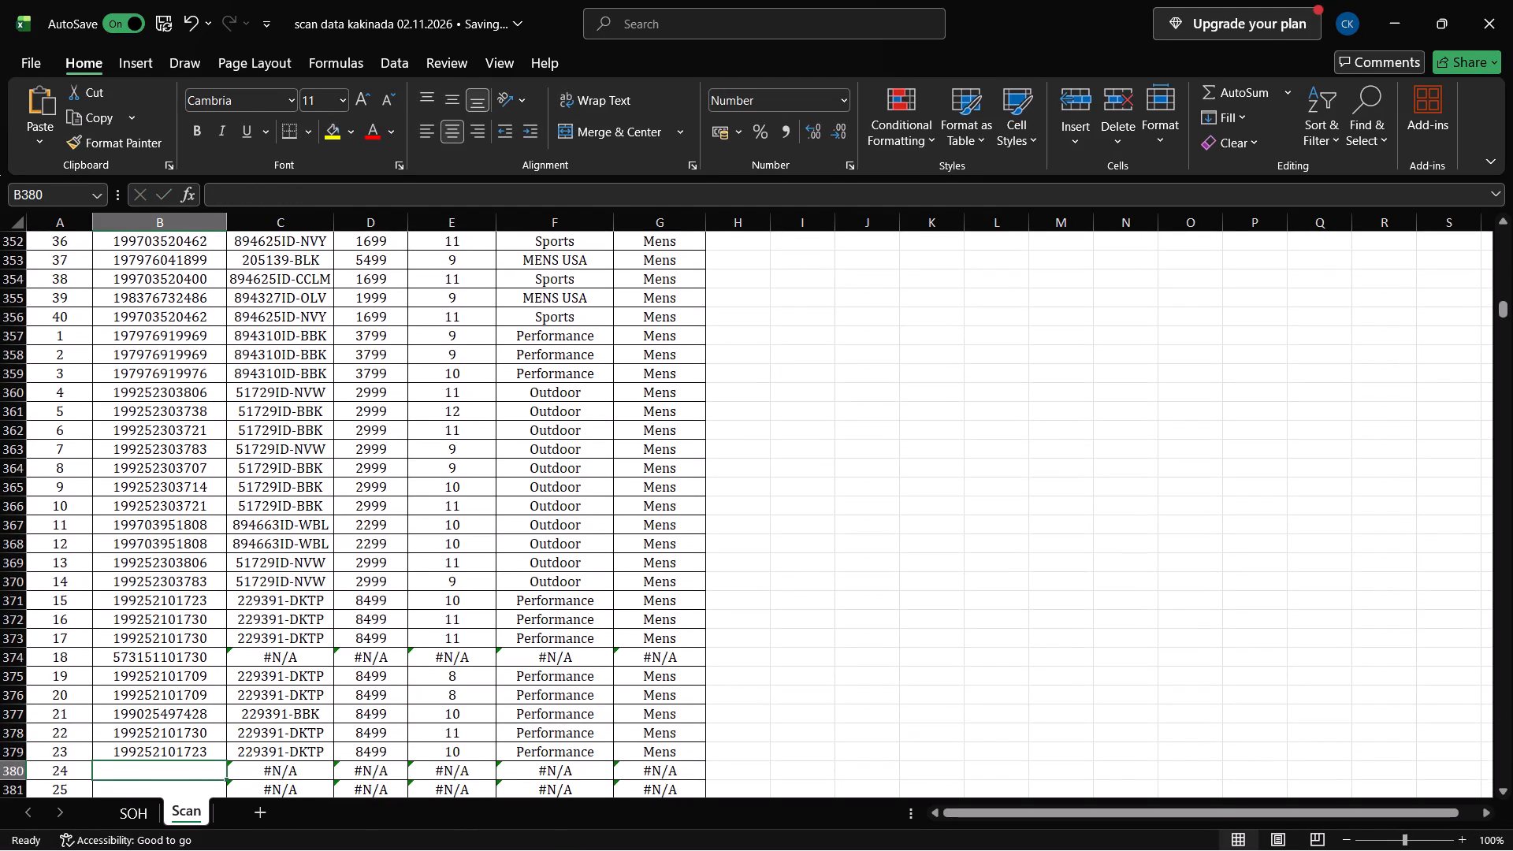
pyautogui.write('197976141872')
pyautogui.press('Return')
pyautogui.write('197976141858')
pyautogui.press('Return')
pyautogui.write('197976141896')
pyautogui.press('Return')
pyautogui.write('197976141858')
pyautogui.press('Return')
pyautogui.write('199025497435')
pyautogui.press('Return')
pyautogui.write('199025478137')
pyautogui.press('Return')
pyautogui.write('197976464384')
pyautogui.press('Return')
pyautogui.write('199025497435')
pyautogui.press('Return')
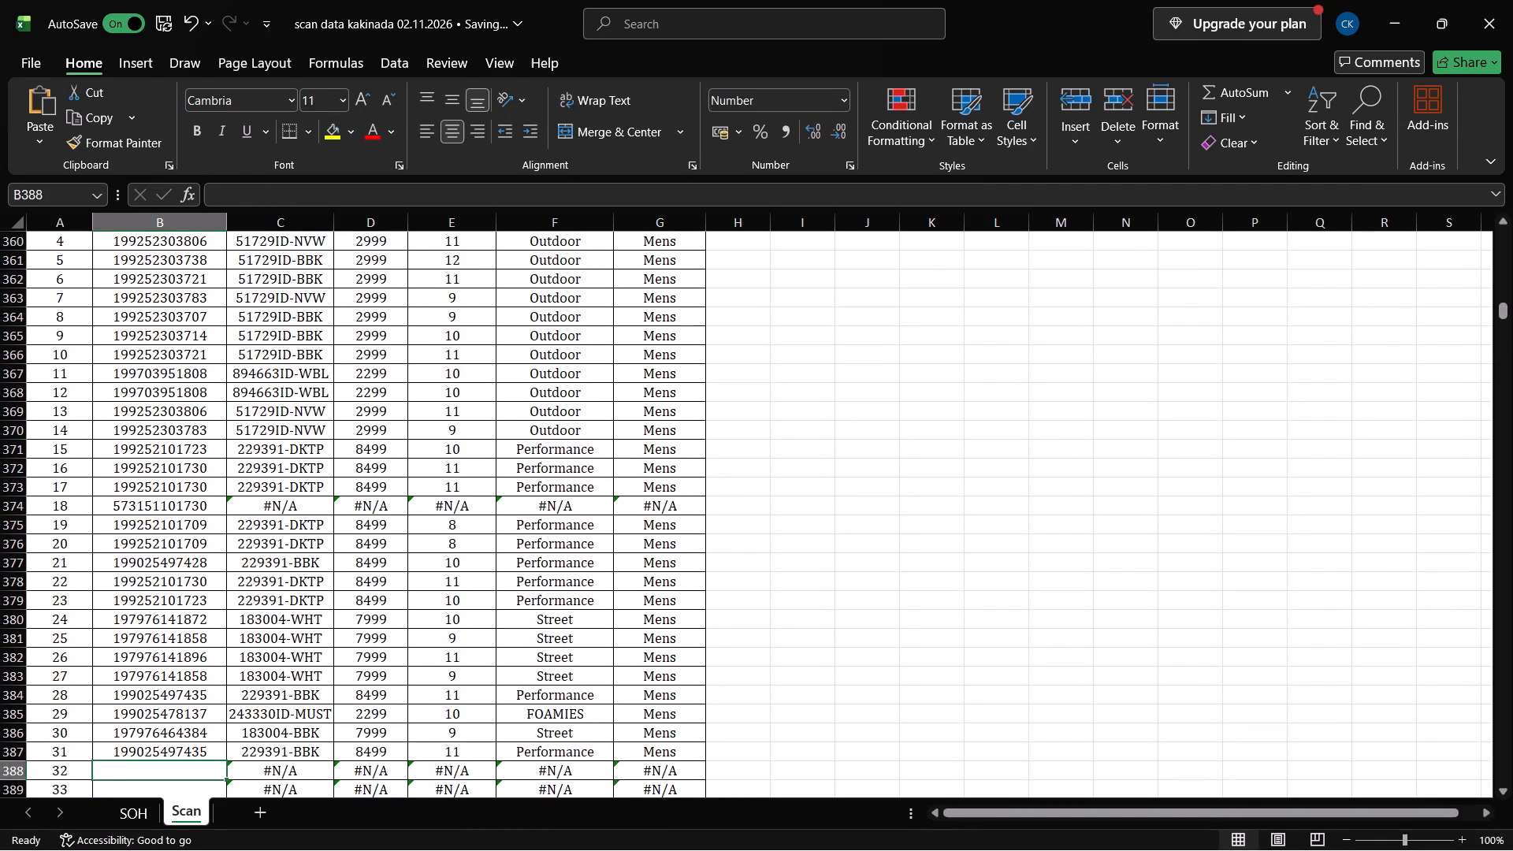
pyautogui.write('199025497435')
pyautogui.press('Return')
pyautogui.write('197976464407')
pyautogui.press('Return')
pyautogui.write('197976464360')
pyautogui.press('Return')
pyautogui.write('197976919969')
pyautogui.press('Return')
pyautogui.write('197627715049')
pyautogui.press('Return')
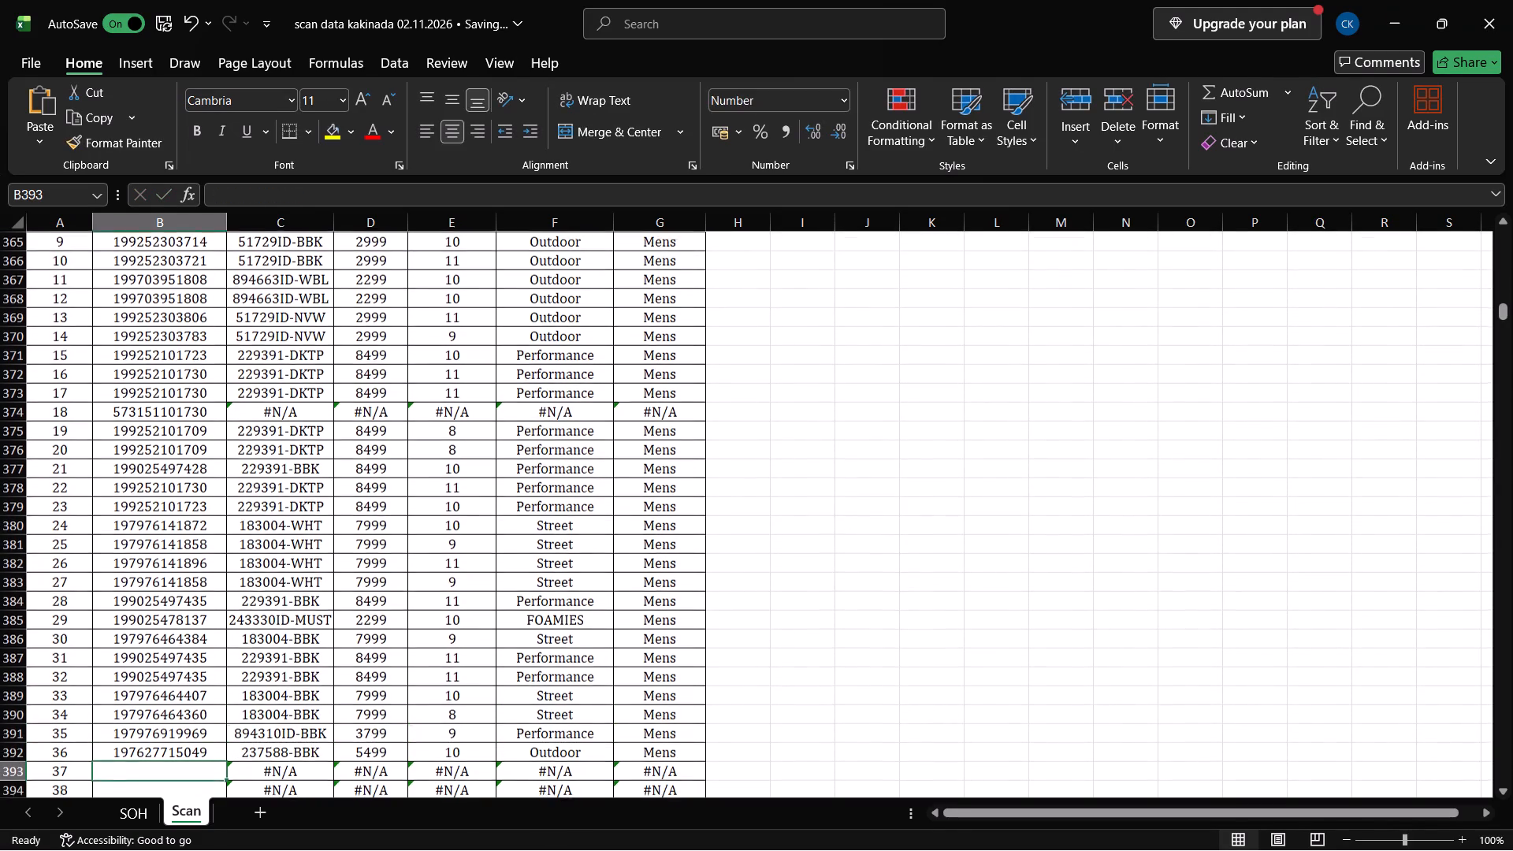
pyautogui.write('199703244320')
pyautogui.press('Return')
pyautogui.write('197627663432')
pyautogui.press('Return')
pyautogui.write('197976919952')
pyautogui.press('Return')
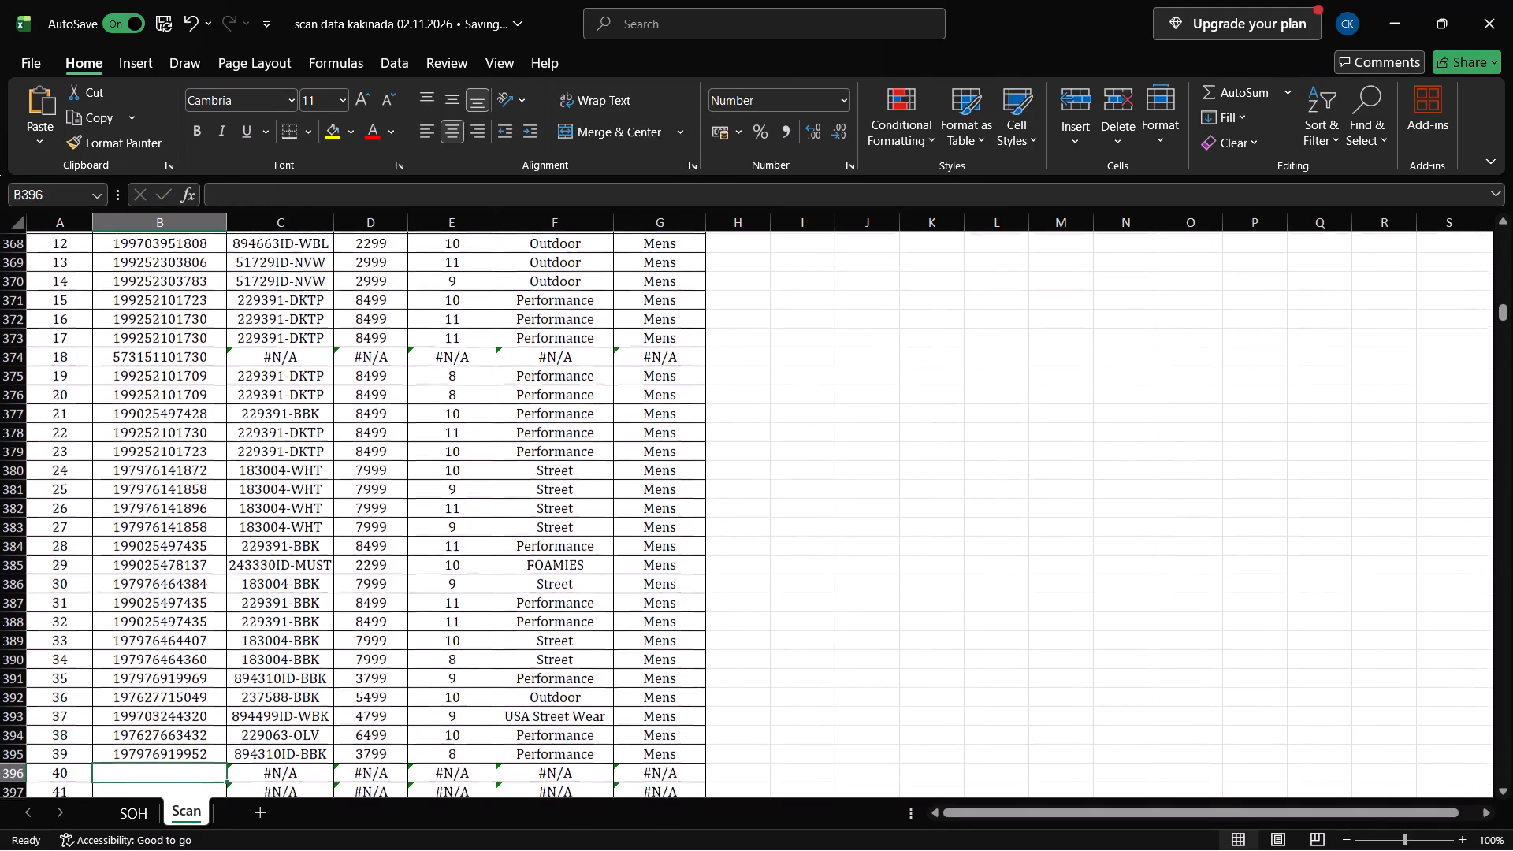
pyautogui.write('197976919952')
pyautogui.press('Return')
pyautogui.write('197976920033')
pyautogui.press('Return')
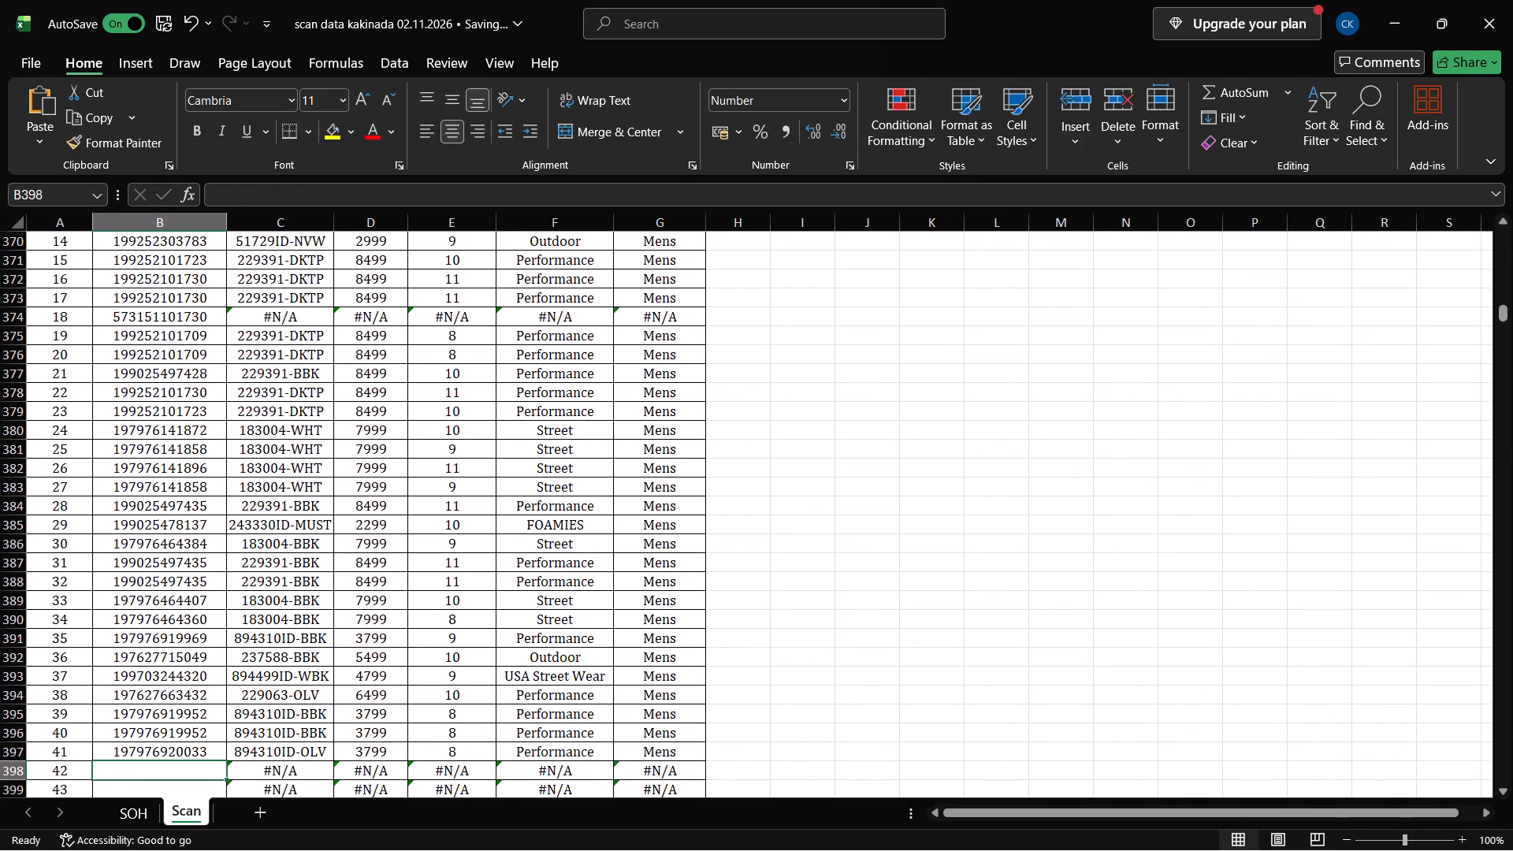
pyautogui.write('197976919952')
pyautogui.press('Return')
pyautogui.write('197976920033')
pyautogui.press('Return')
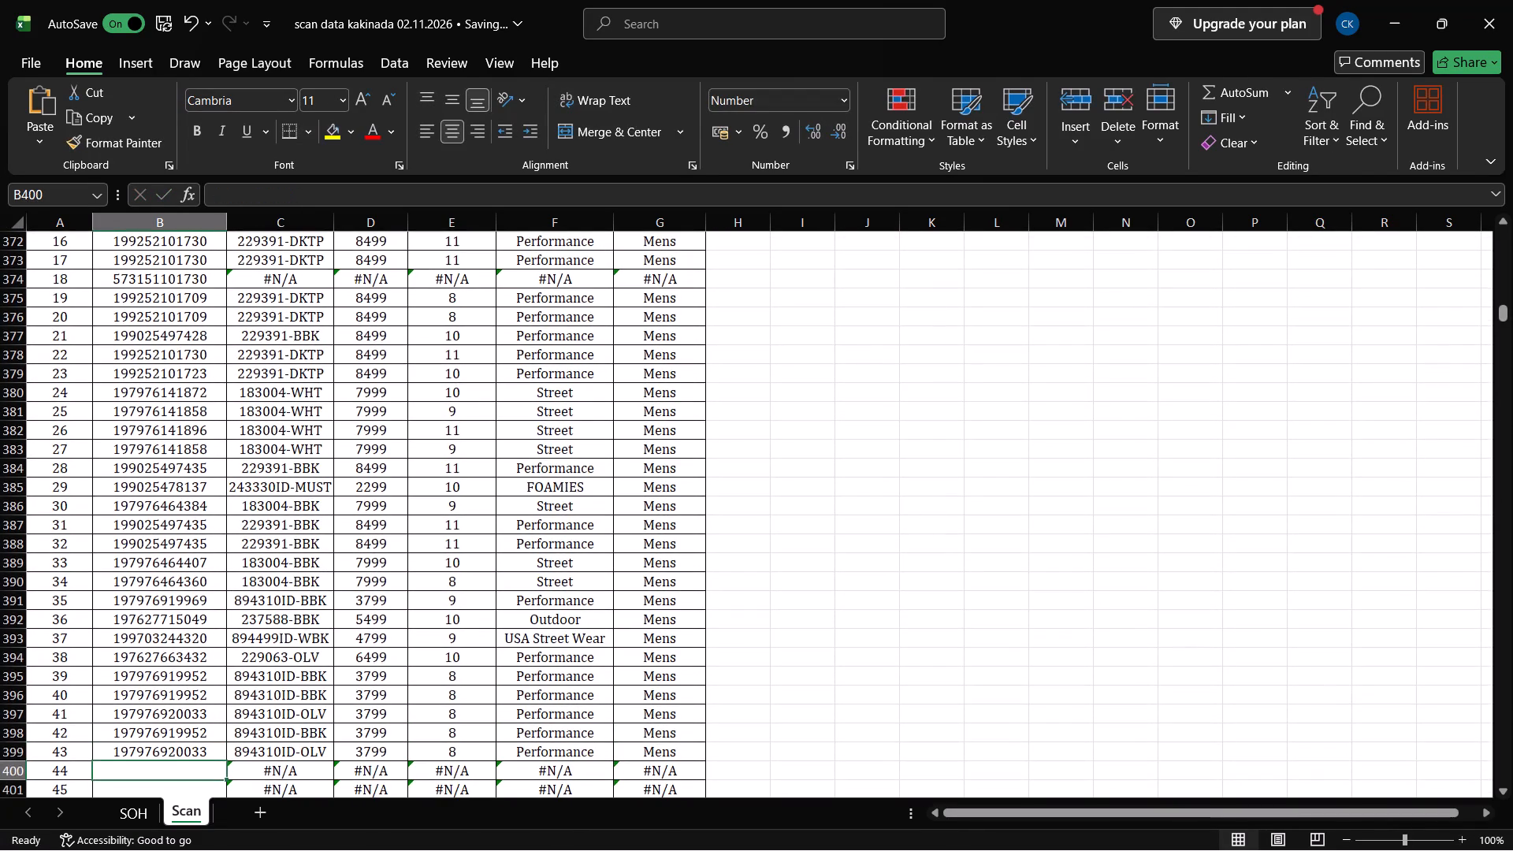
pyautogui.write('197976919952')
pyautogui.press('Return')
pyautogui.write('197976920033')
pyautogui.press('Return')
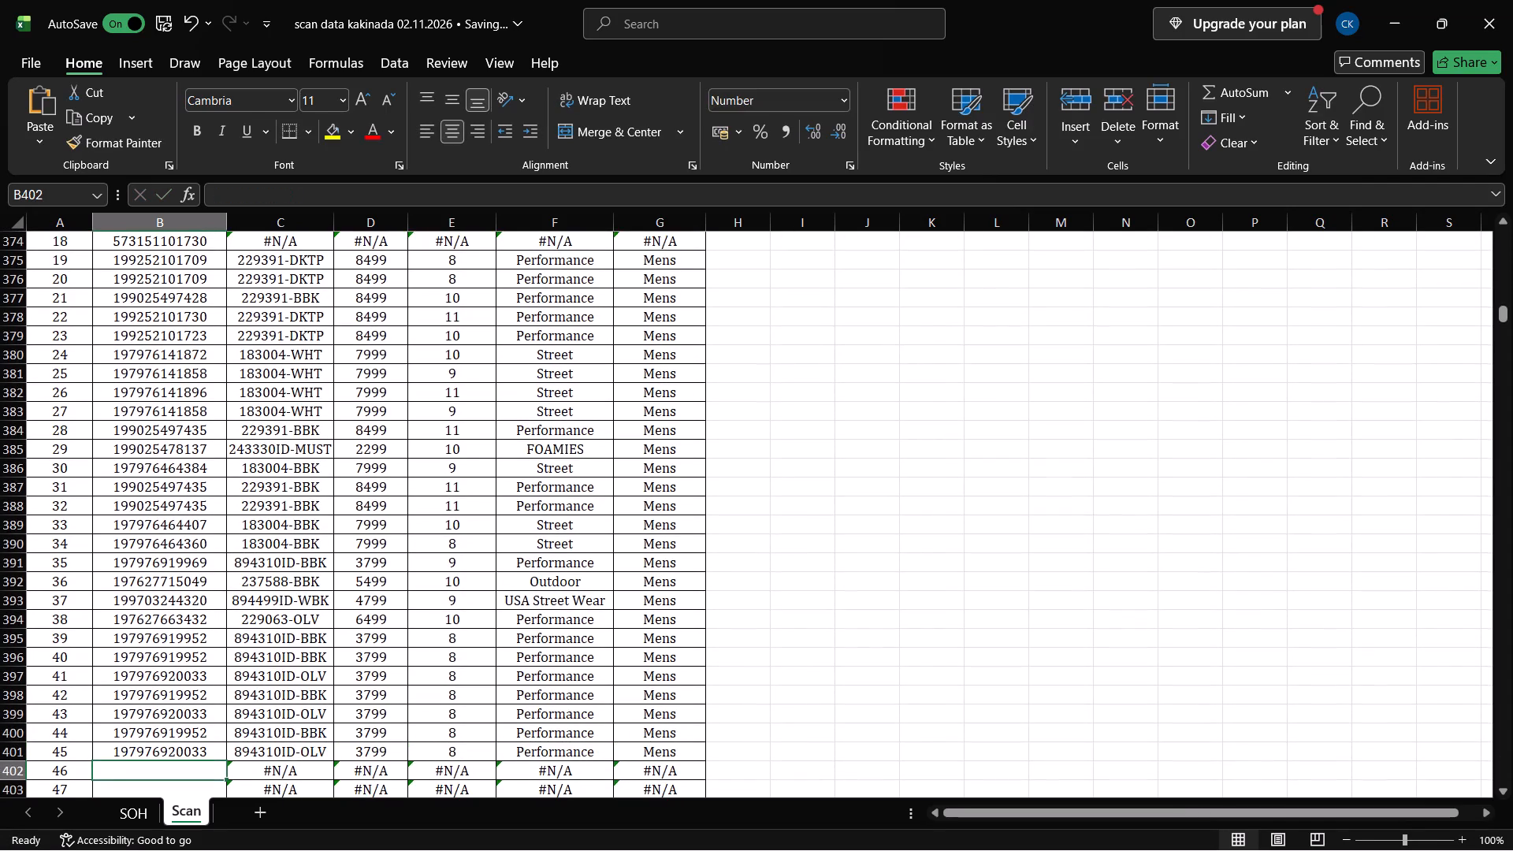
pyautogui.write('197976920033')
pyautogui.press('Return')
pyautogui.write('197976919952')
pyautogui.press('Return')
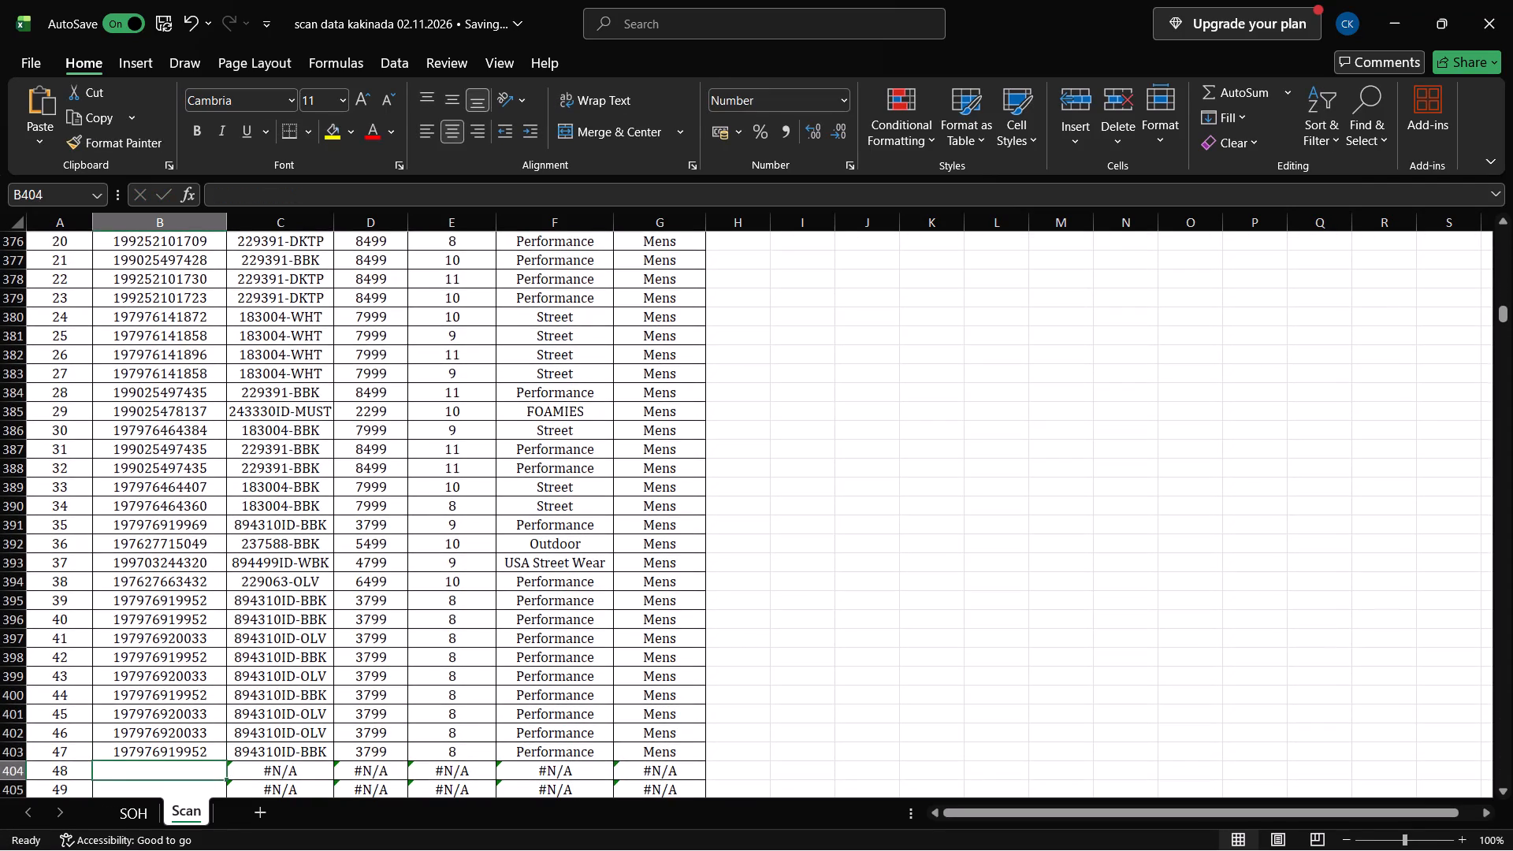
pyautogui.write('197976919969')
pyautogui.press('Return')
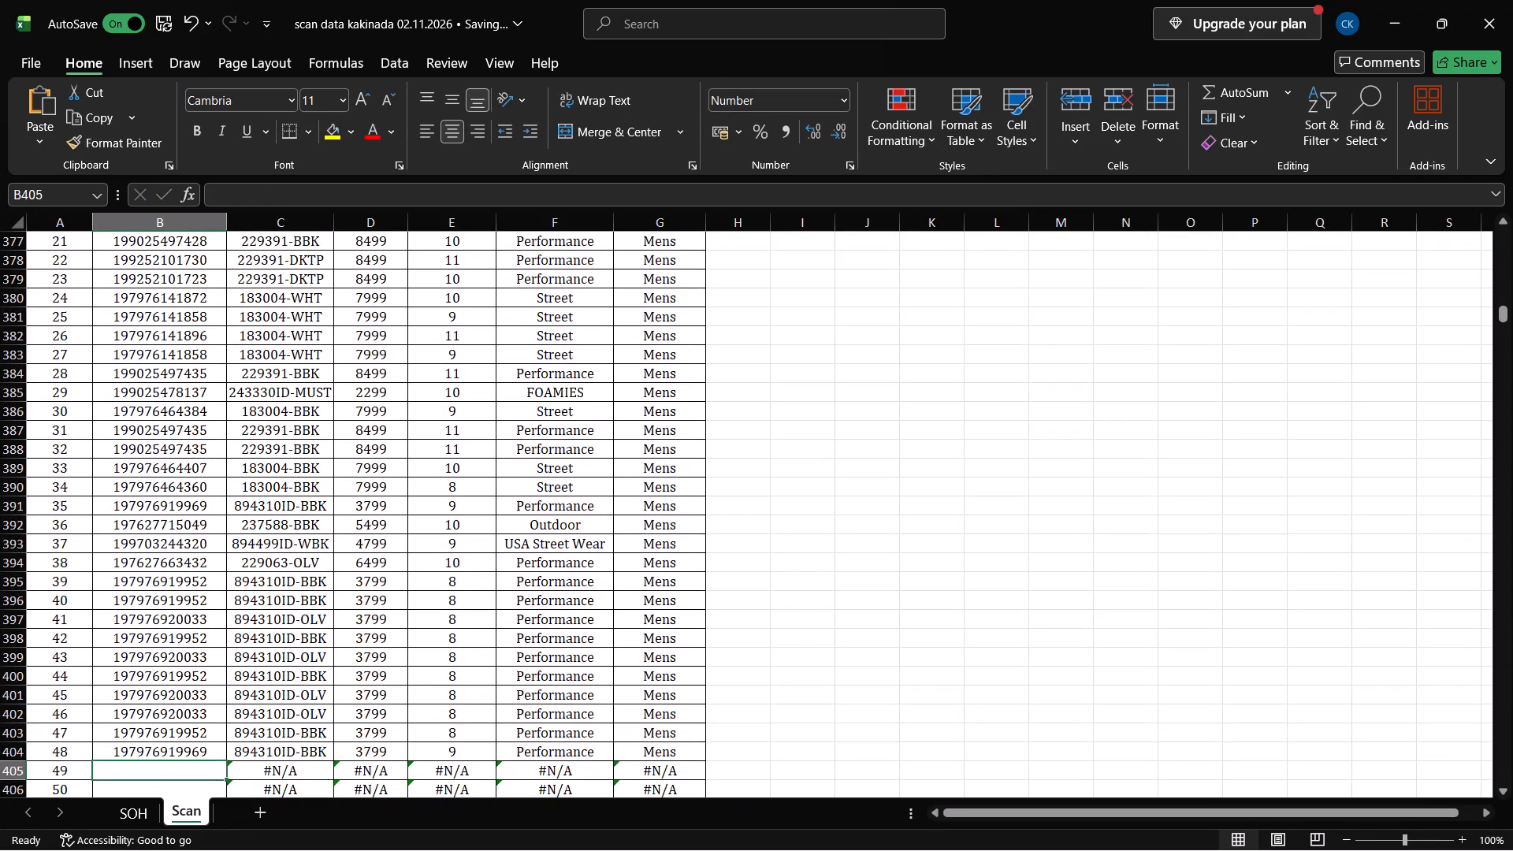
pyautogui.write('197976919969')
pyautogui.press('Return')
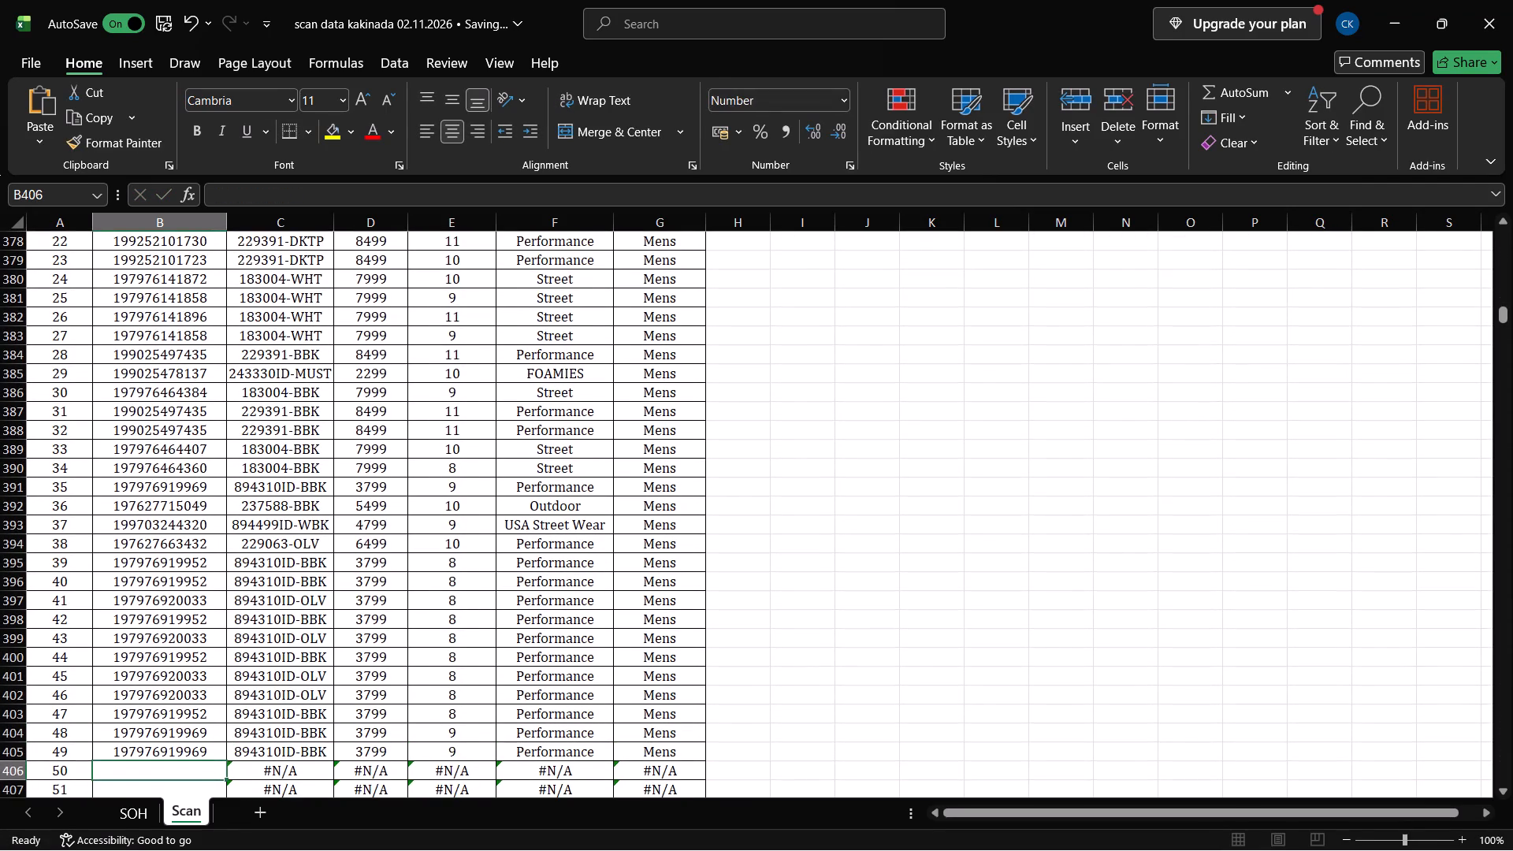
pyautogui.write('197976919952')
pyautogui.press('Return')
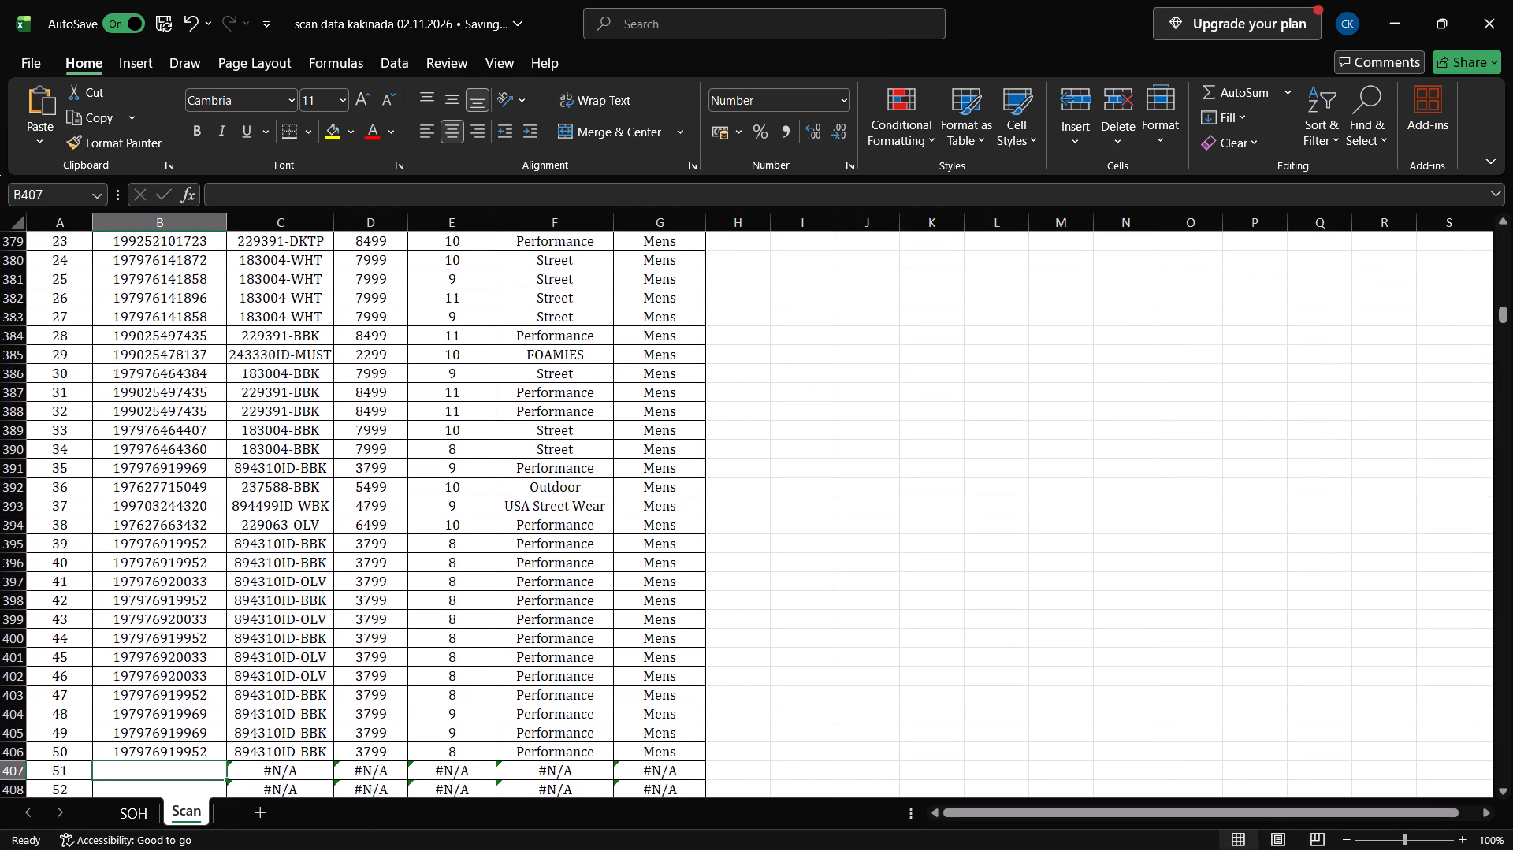
# Restart the serial numbering at 1 in A407 for another batch.
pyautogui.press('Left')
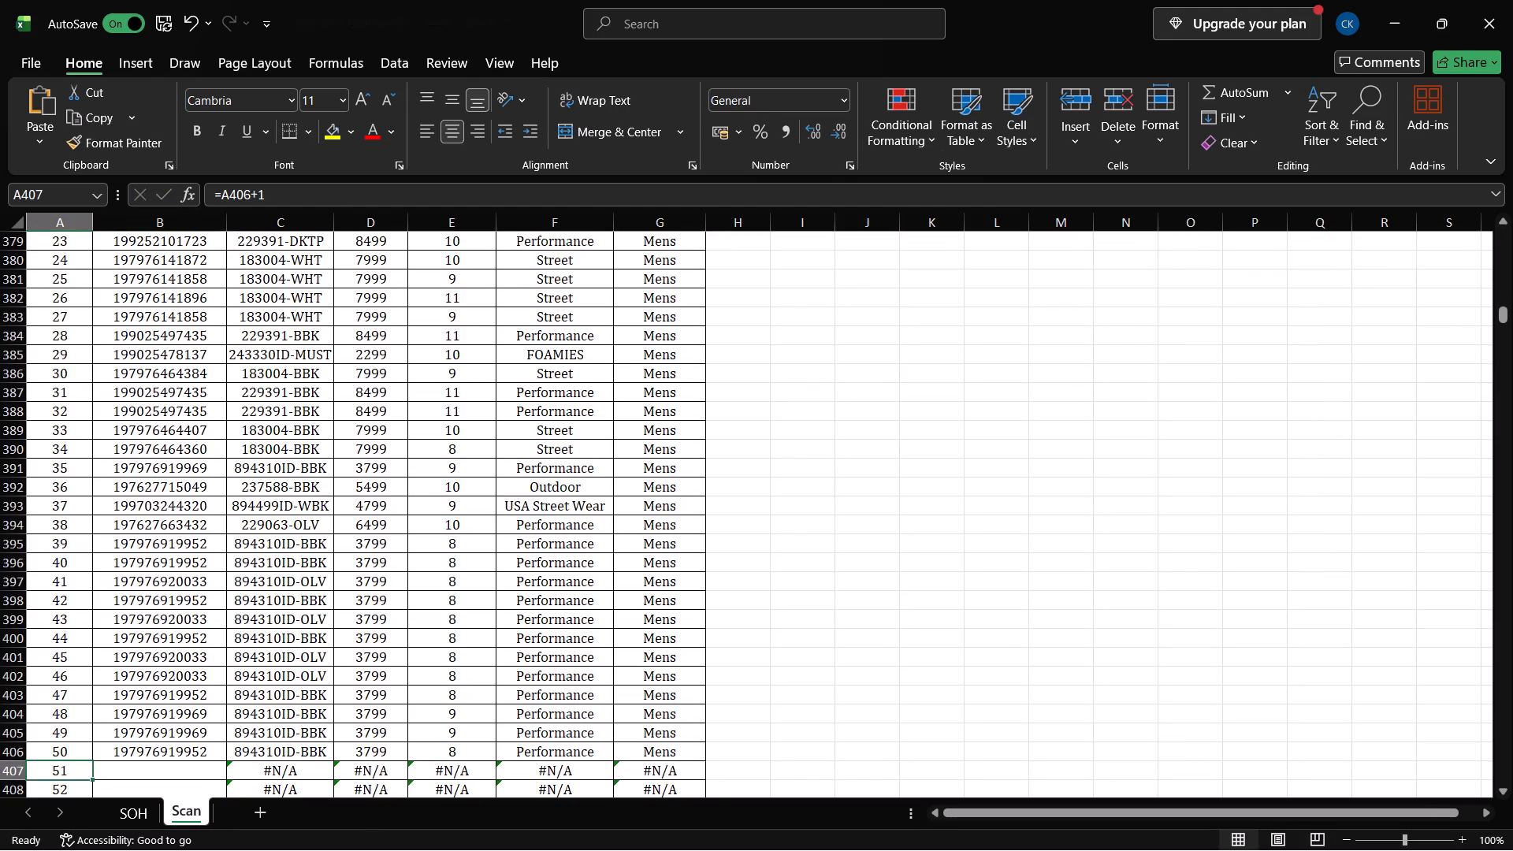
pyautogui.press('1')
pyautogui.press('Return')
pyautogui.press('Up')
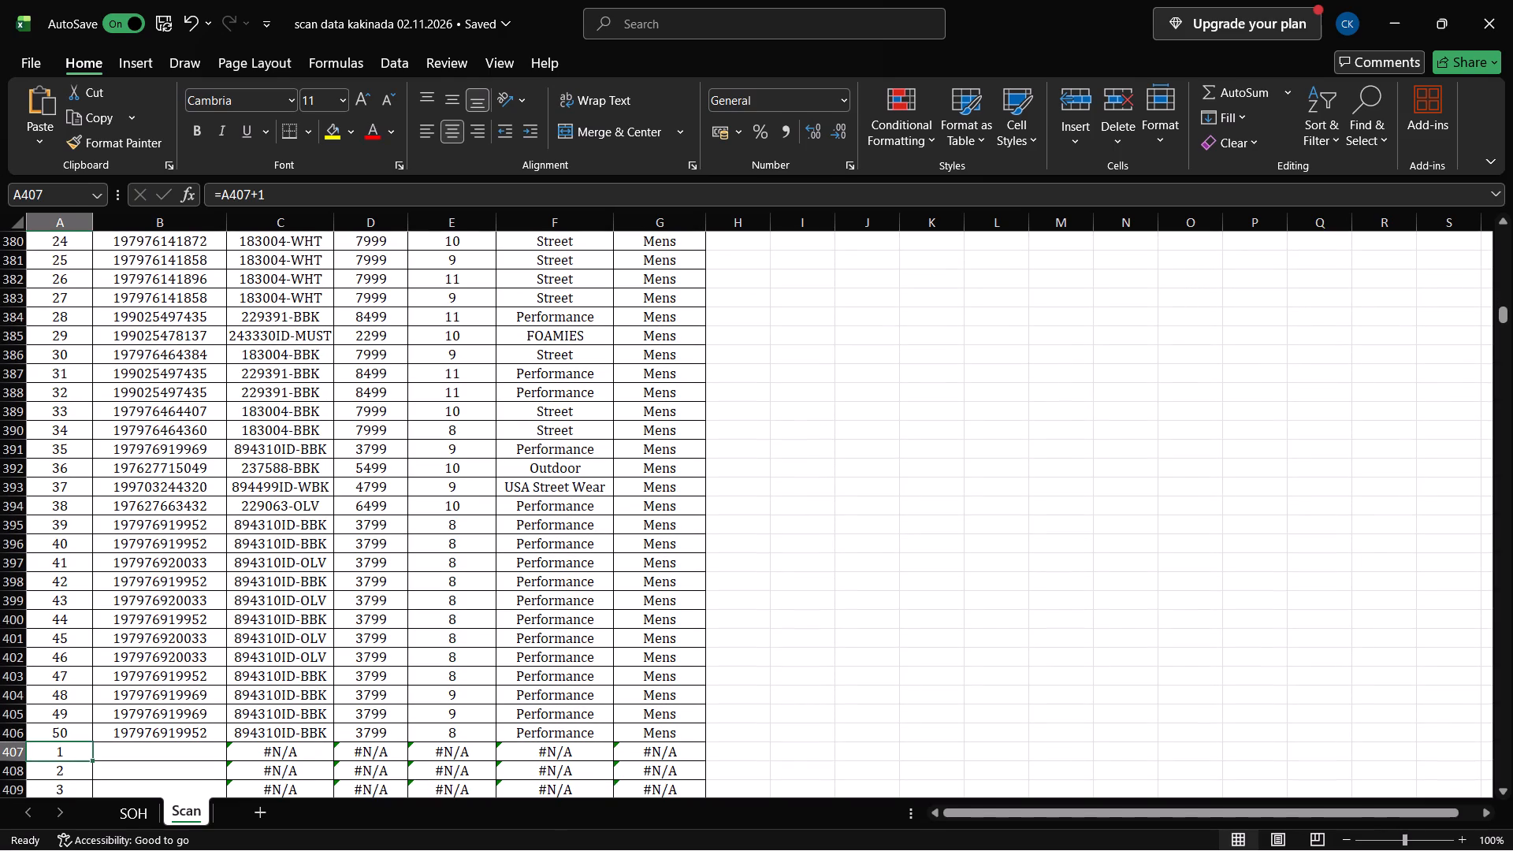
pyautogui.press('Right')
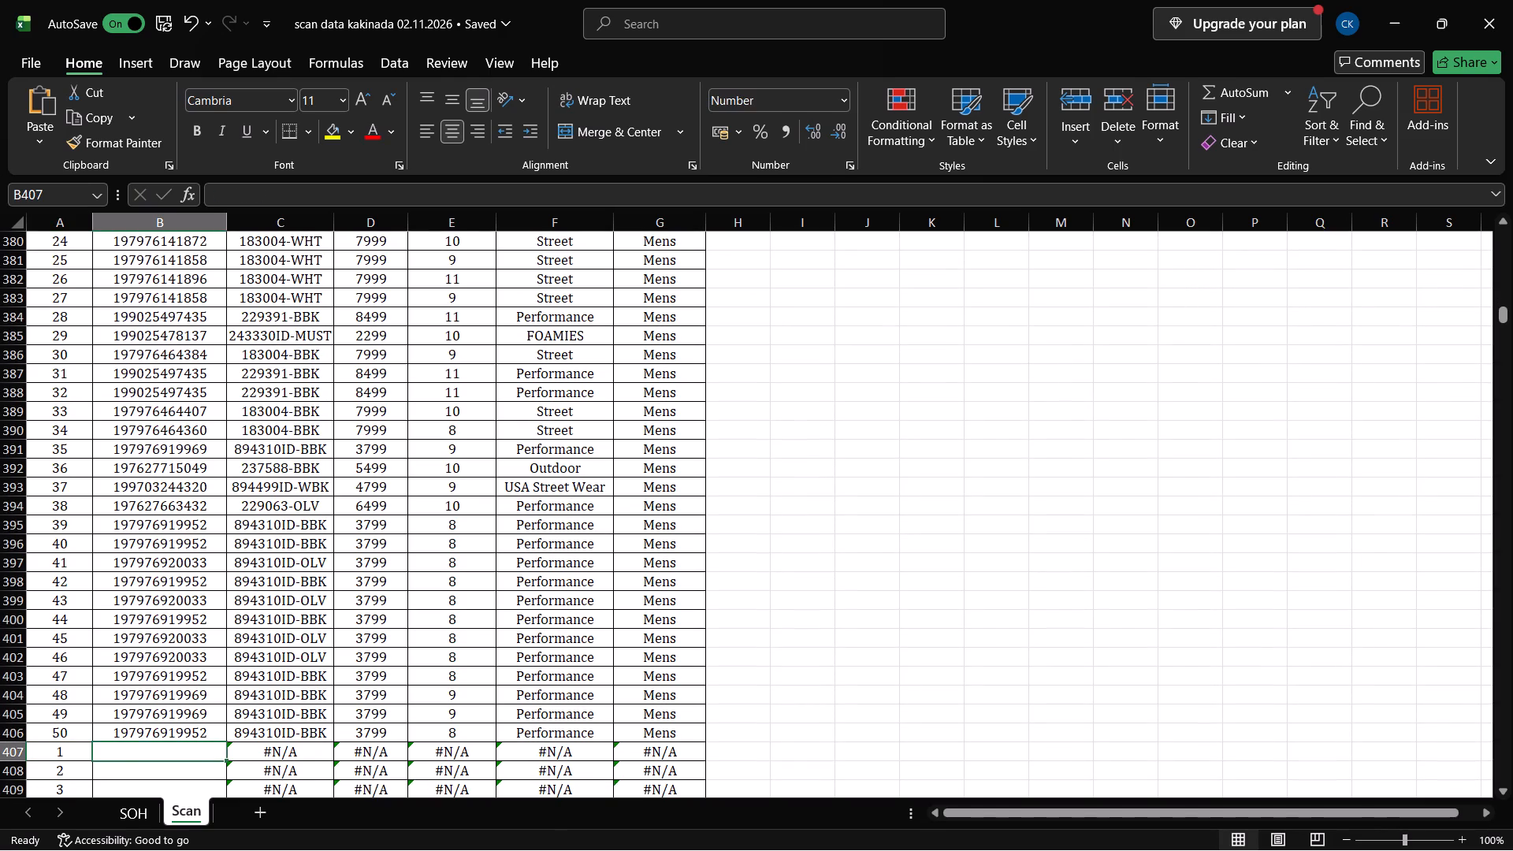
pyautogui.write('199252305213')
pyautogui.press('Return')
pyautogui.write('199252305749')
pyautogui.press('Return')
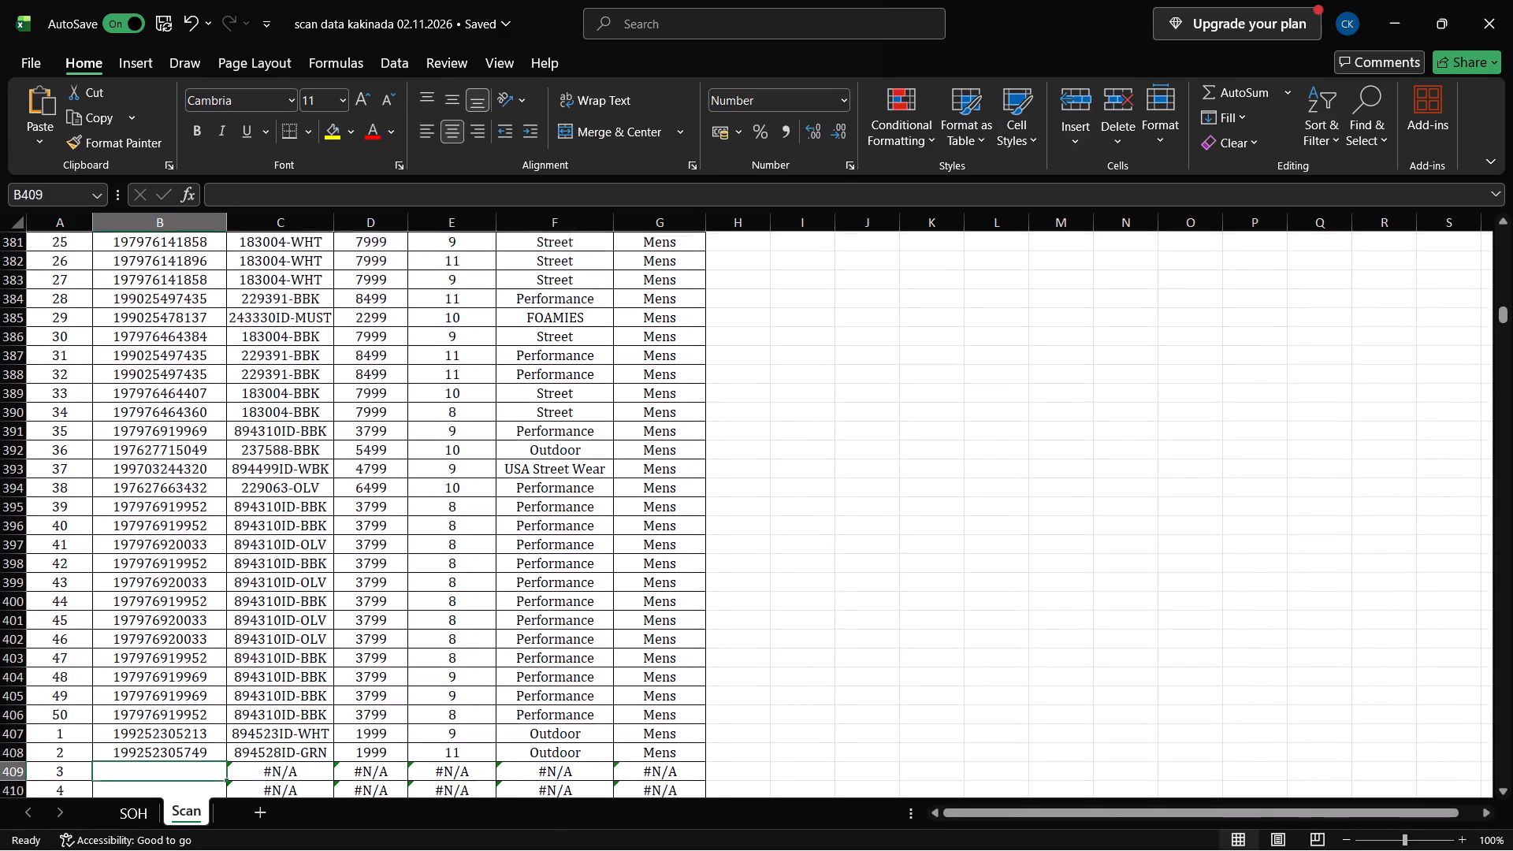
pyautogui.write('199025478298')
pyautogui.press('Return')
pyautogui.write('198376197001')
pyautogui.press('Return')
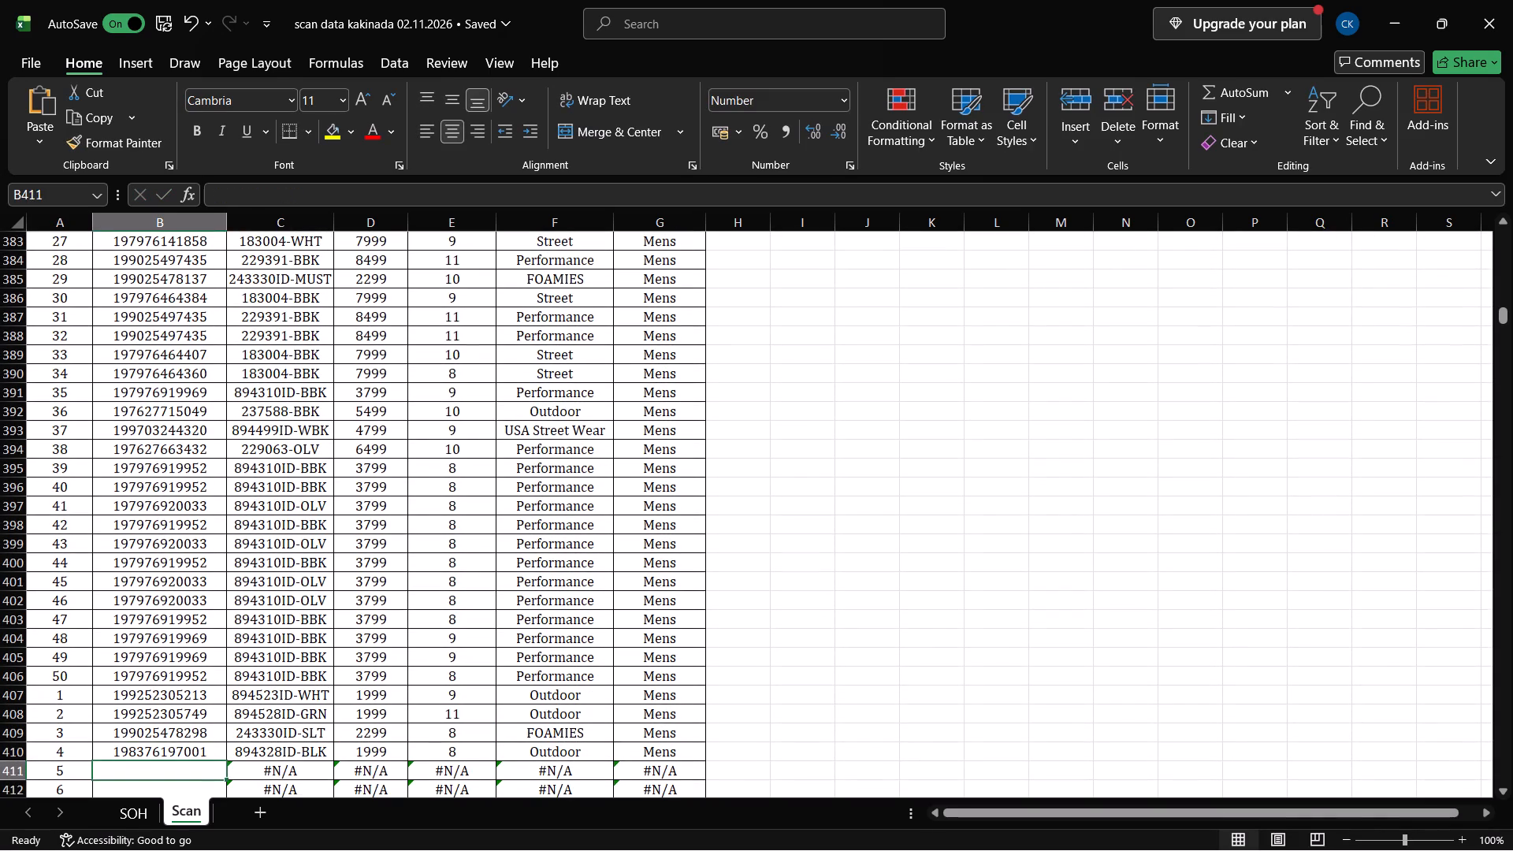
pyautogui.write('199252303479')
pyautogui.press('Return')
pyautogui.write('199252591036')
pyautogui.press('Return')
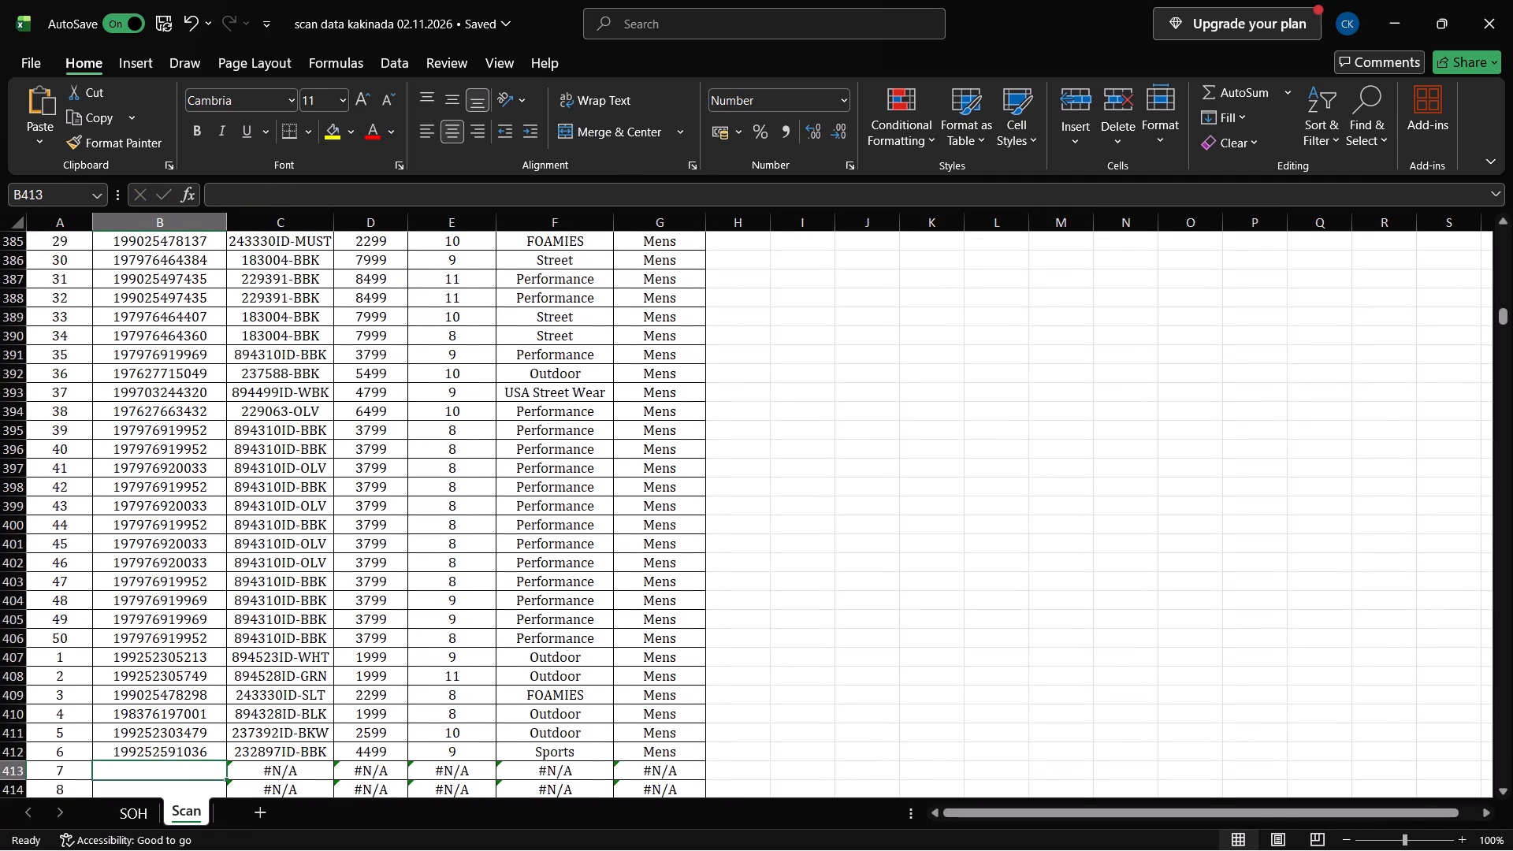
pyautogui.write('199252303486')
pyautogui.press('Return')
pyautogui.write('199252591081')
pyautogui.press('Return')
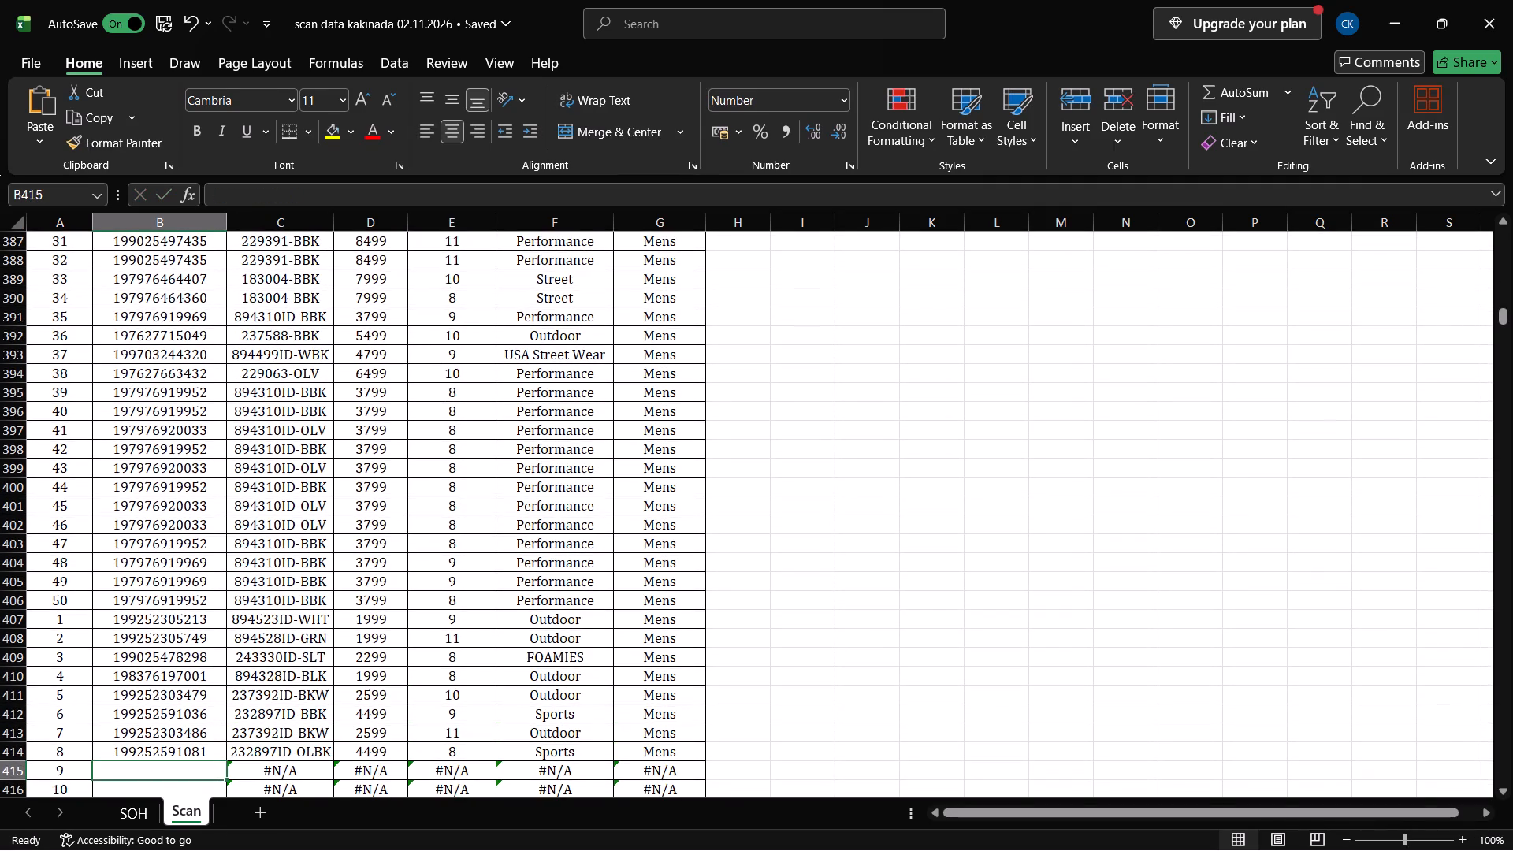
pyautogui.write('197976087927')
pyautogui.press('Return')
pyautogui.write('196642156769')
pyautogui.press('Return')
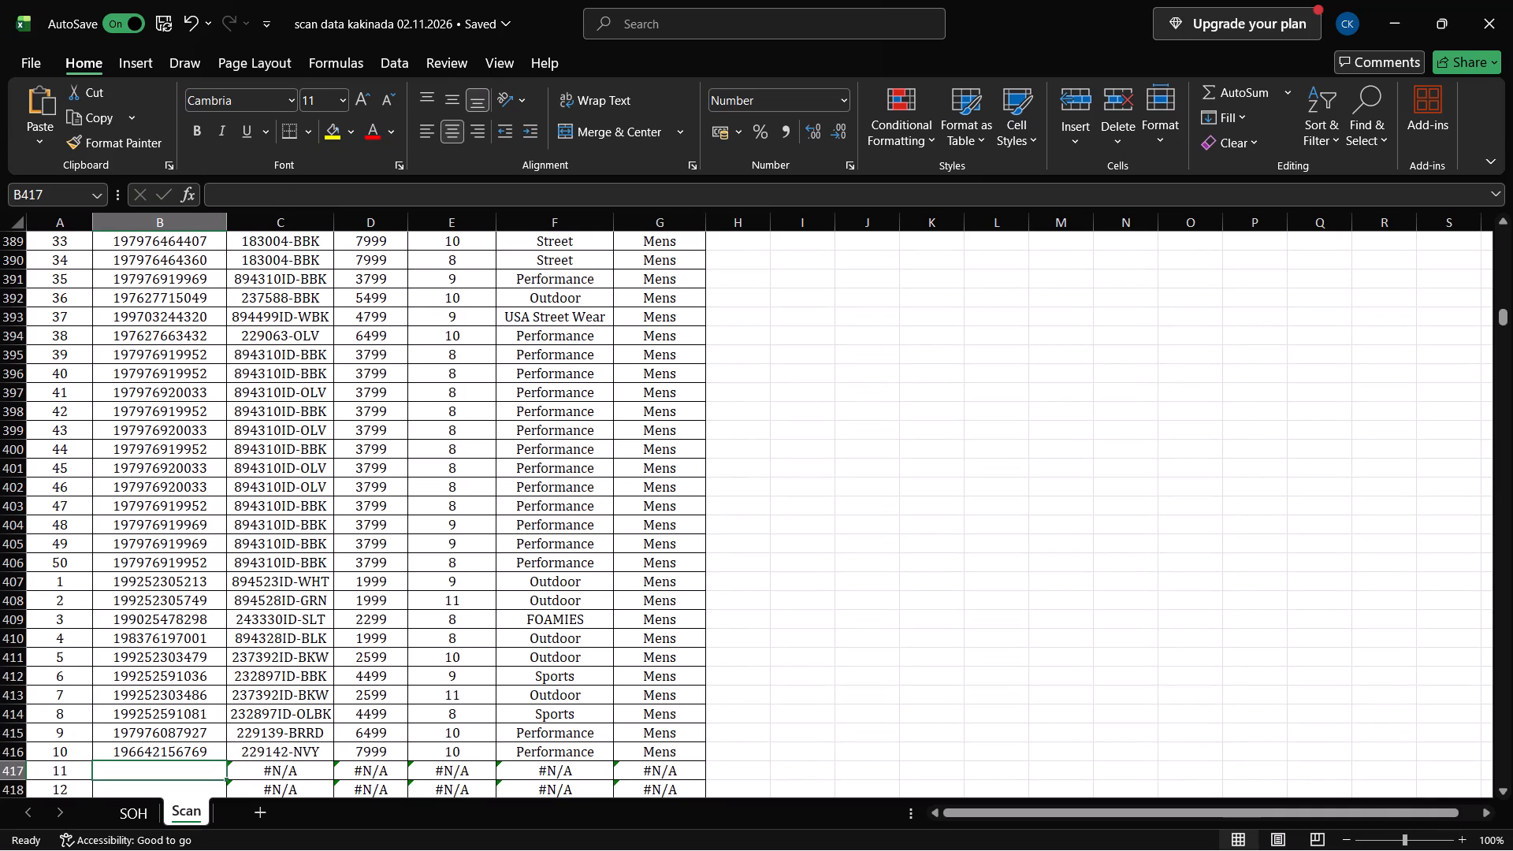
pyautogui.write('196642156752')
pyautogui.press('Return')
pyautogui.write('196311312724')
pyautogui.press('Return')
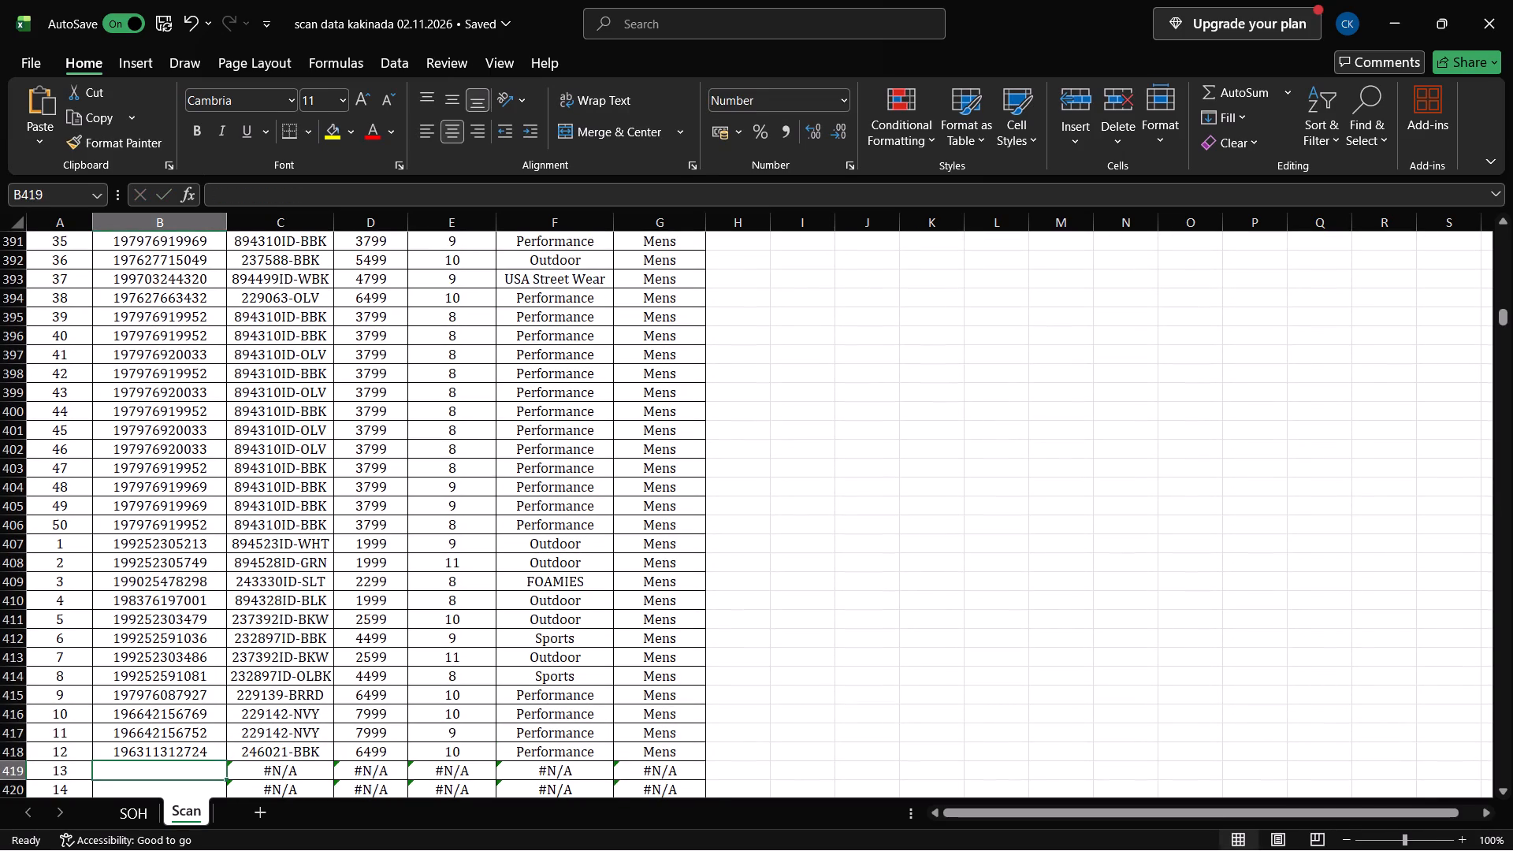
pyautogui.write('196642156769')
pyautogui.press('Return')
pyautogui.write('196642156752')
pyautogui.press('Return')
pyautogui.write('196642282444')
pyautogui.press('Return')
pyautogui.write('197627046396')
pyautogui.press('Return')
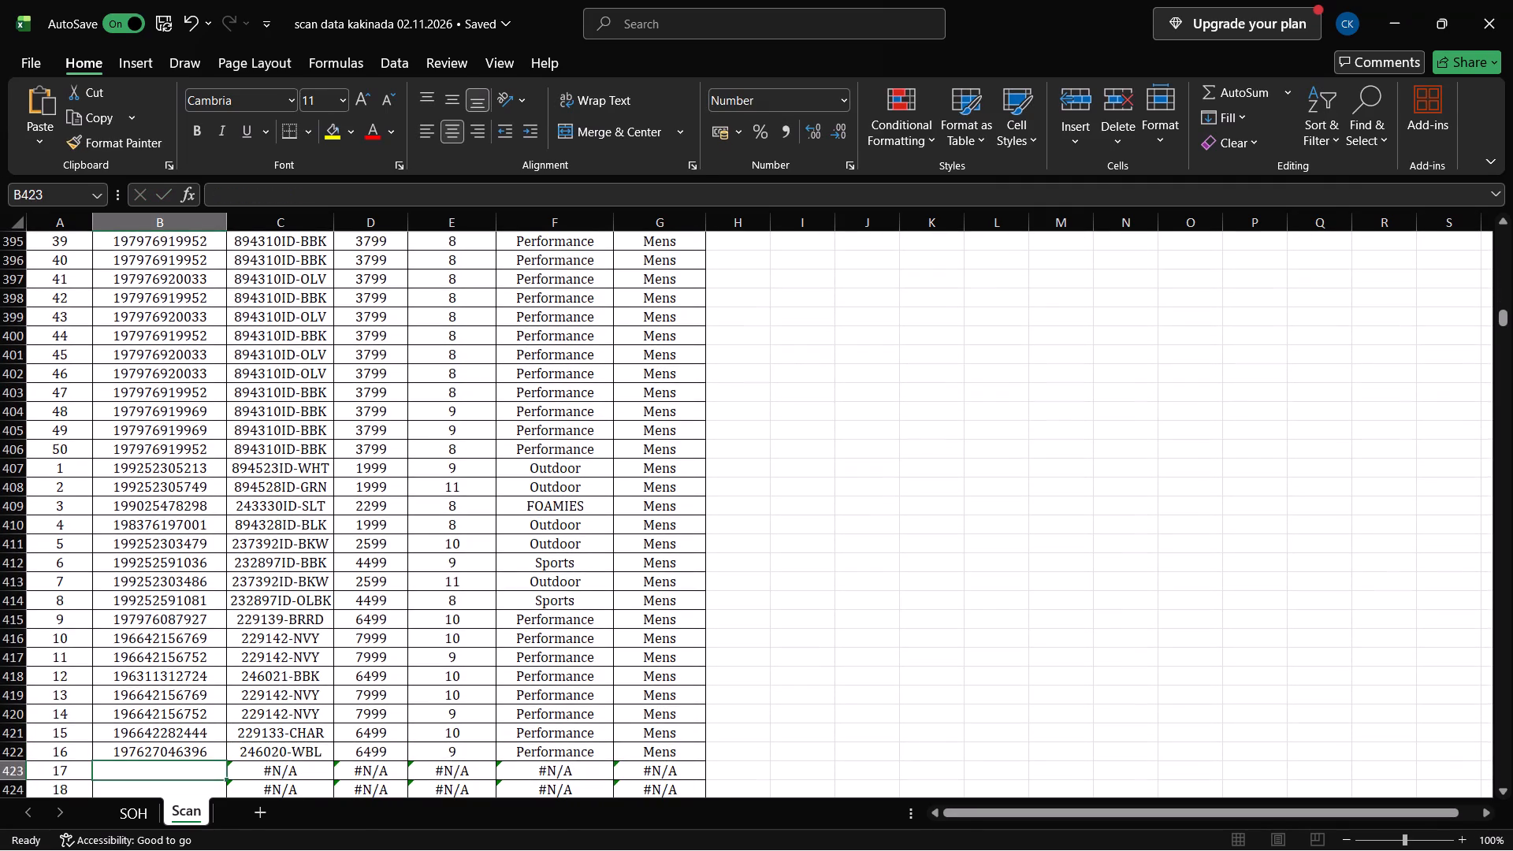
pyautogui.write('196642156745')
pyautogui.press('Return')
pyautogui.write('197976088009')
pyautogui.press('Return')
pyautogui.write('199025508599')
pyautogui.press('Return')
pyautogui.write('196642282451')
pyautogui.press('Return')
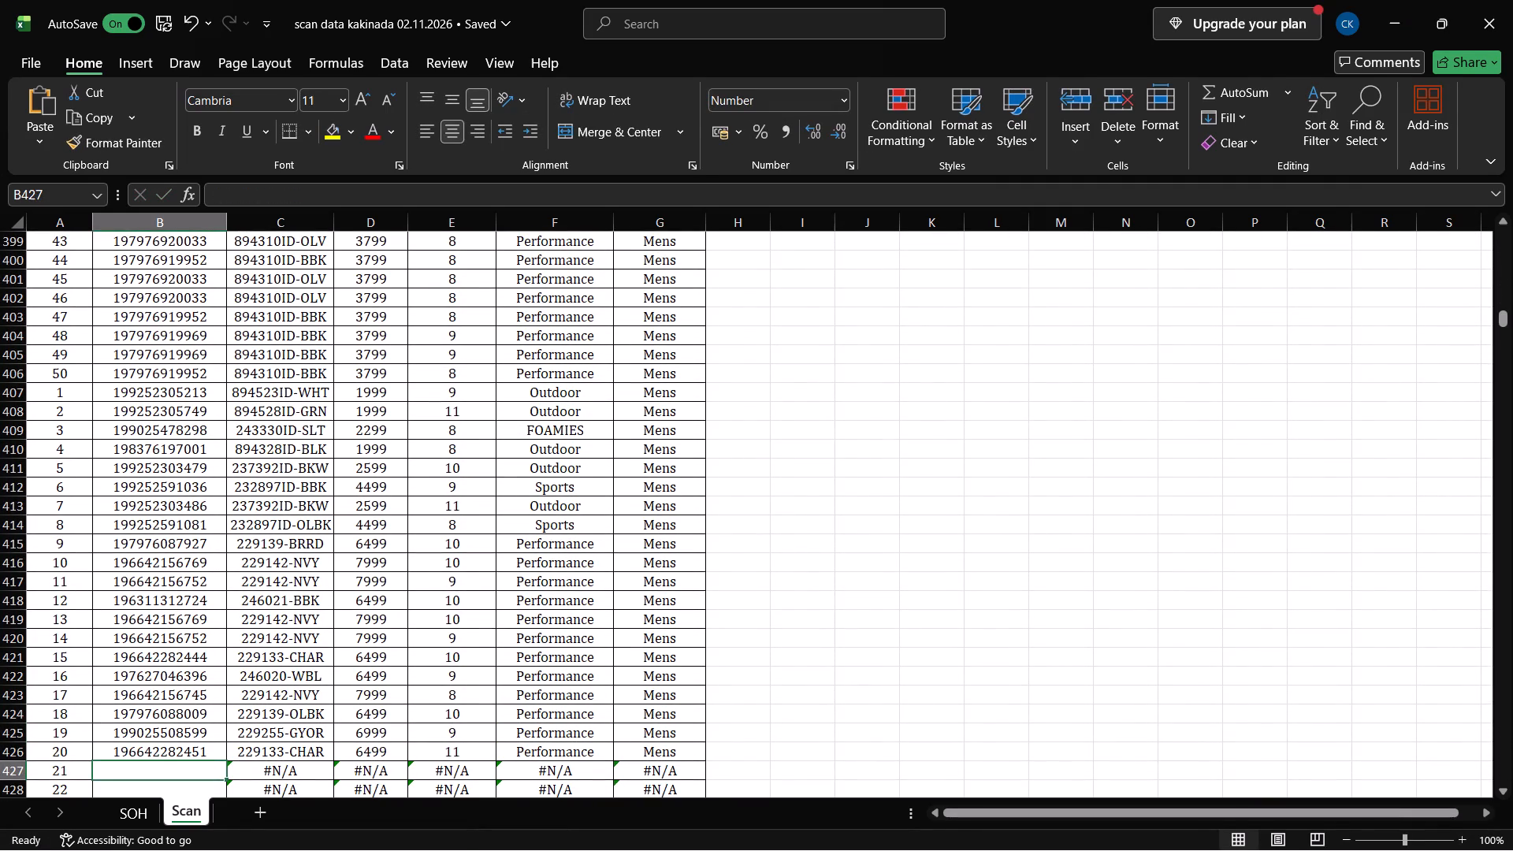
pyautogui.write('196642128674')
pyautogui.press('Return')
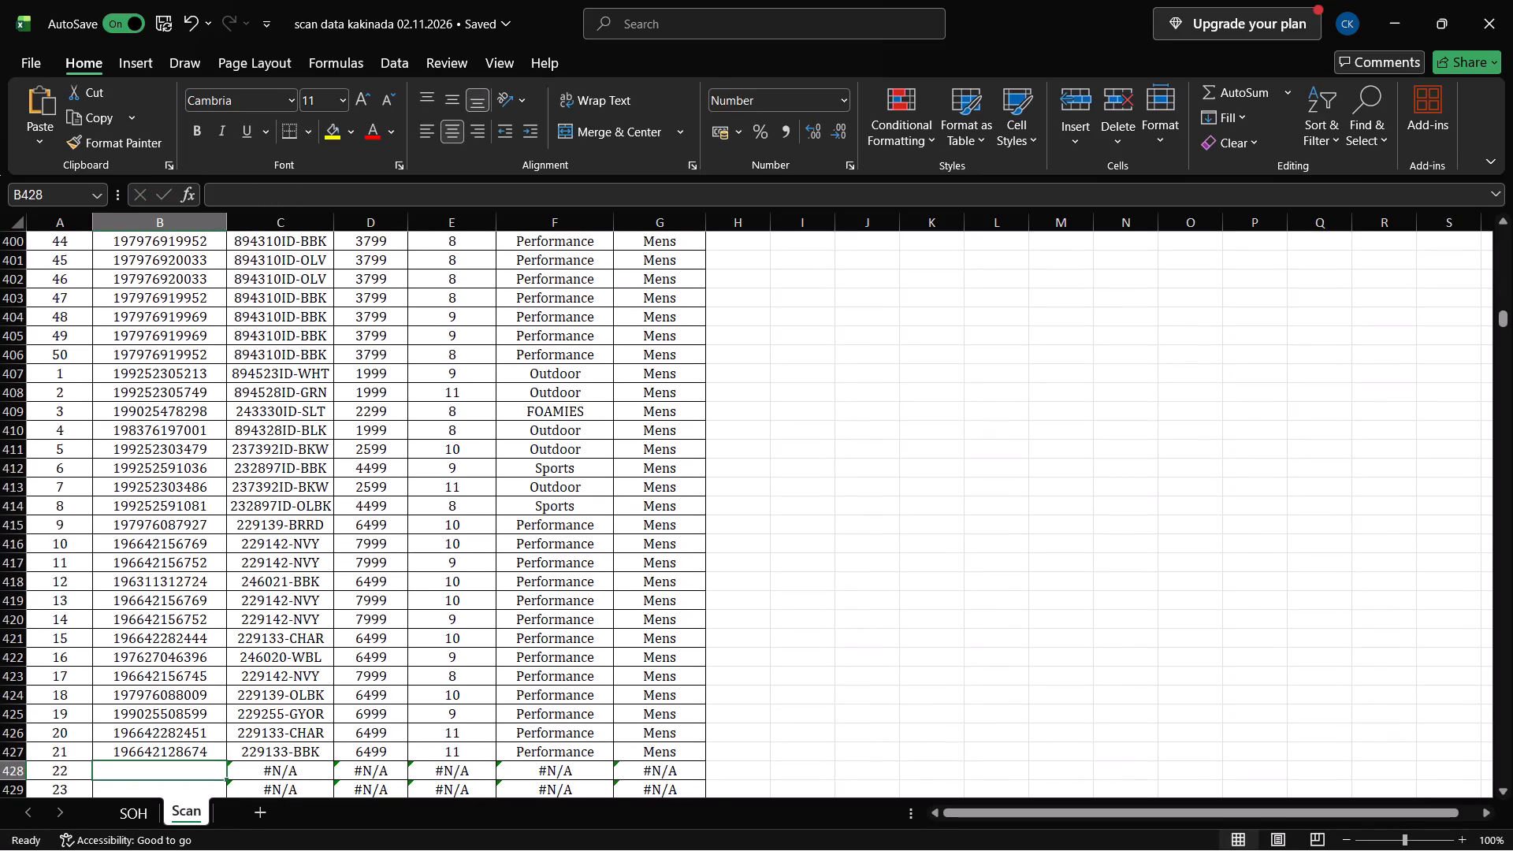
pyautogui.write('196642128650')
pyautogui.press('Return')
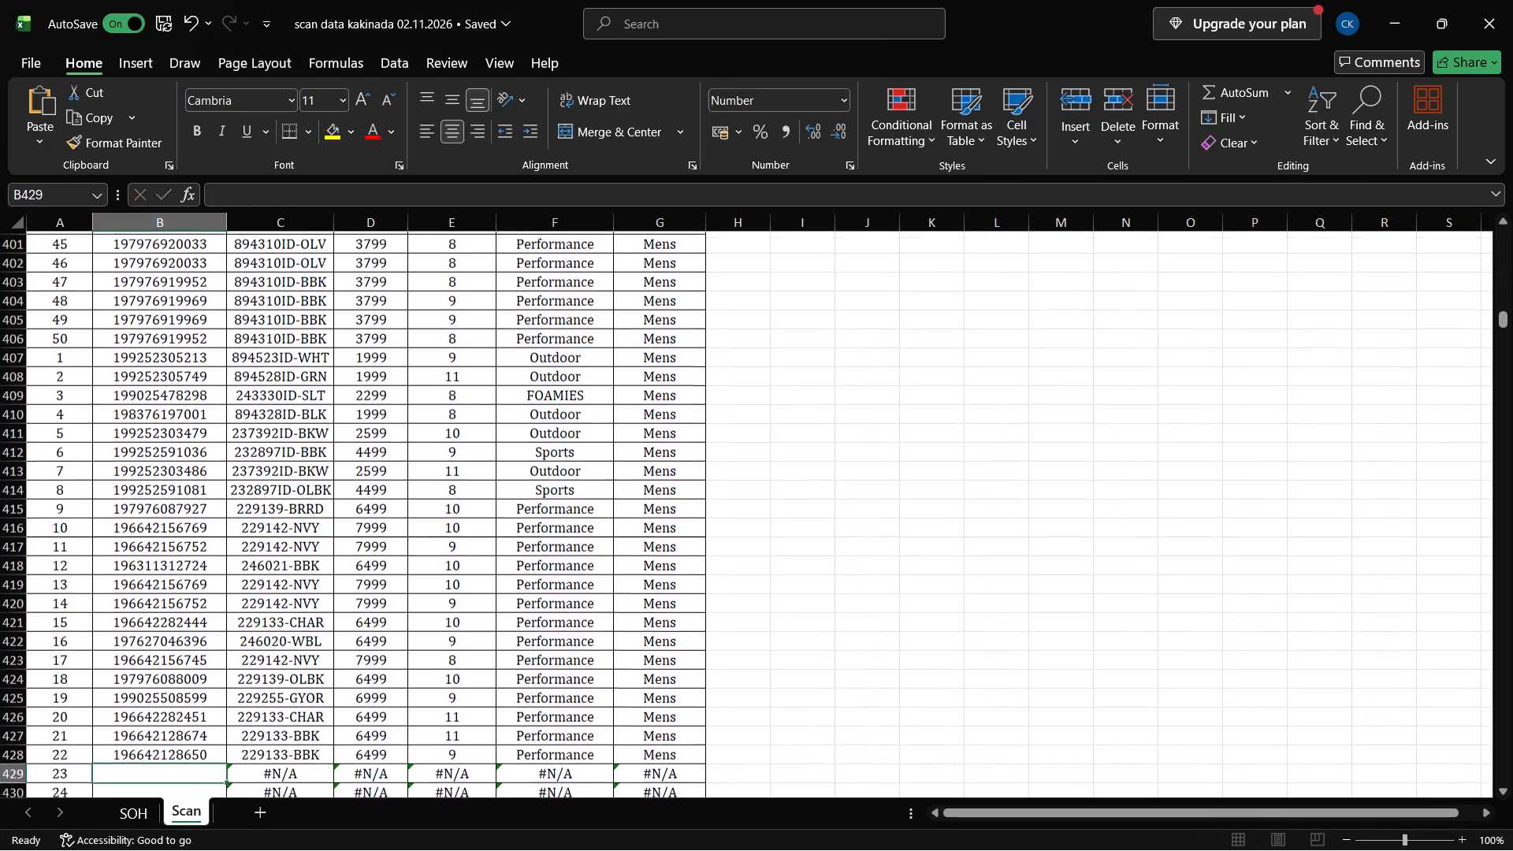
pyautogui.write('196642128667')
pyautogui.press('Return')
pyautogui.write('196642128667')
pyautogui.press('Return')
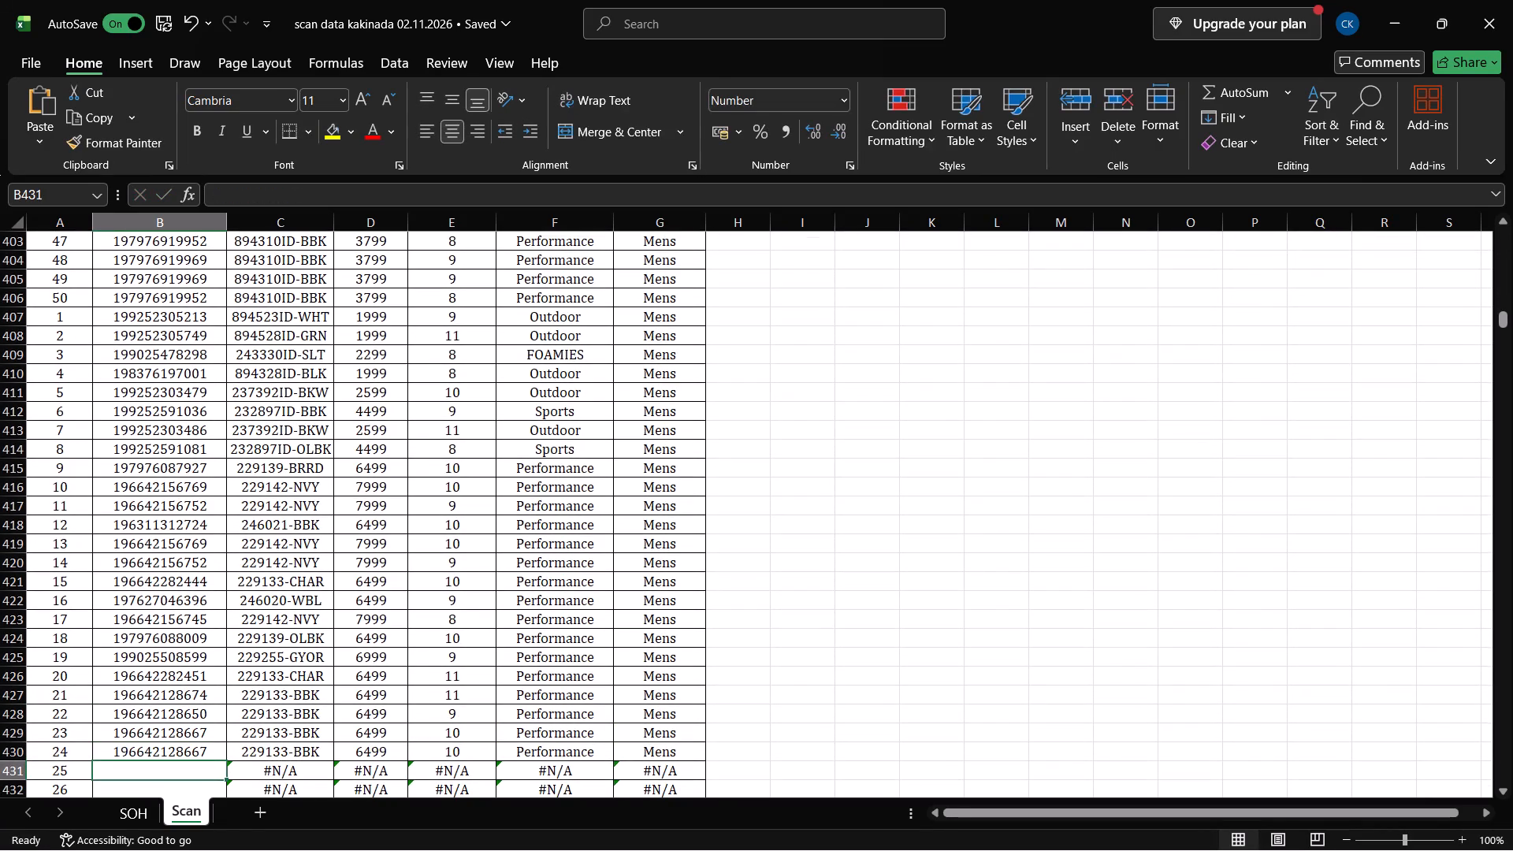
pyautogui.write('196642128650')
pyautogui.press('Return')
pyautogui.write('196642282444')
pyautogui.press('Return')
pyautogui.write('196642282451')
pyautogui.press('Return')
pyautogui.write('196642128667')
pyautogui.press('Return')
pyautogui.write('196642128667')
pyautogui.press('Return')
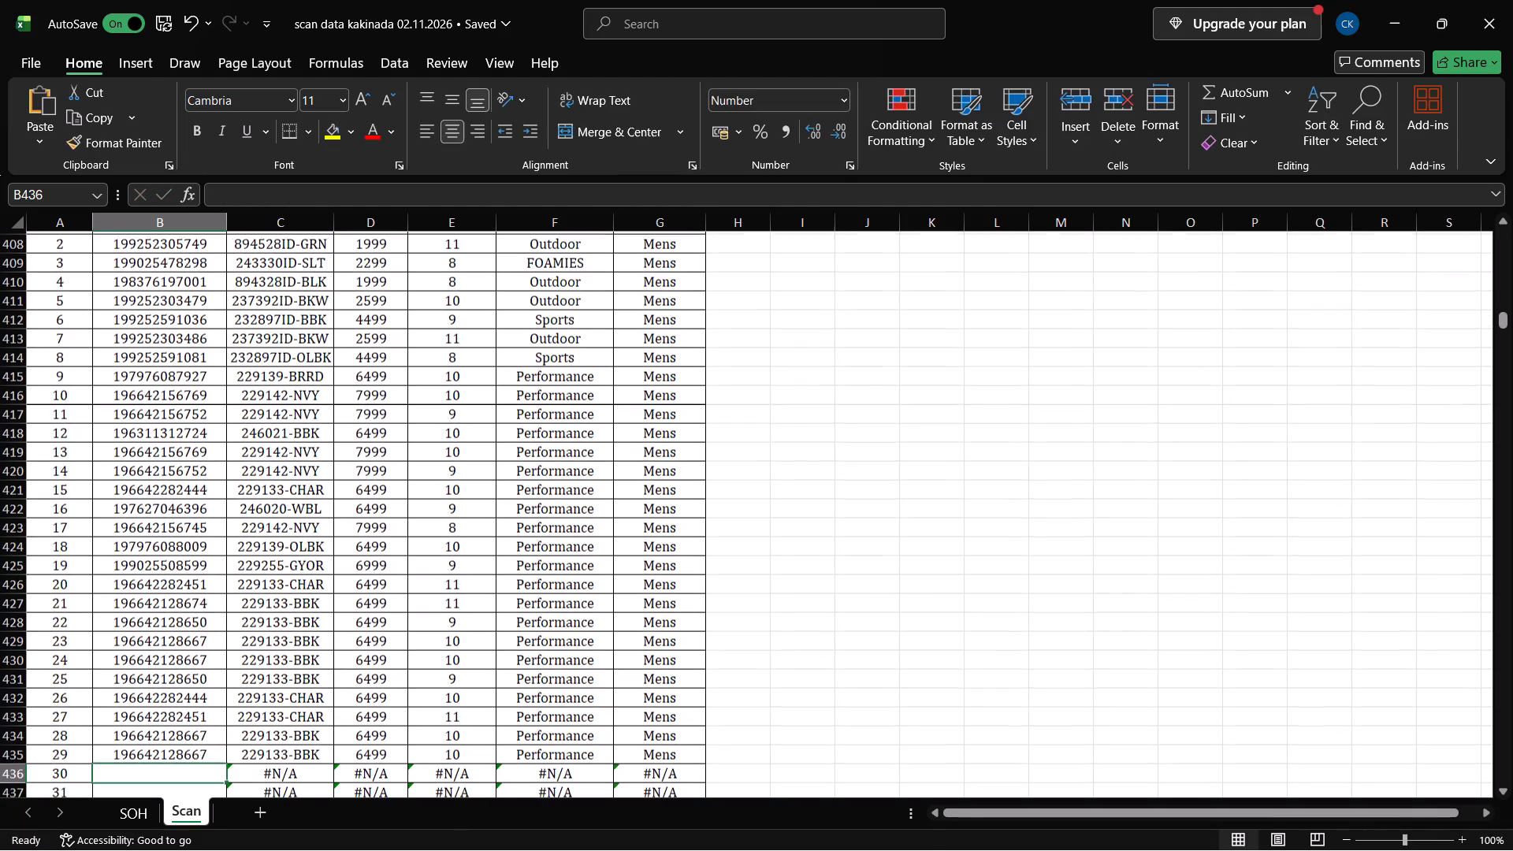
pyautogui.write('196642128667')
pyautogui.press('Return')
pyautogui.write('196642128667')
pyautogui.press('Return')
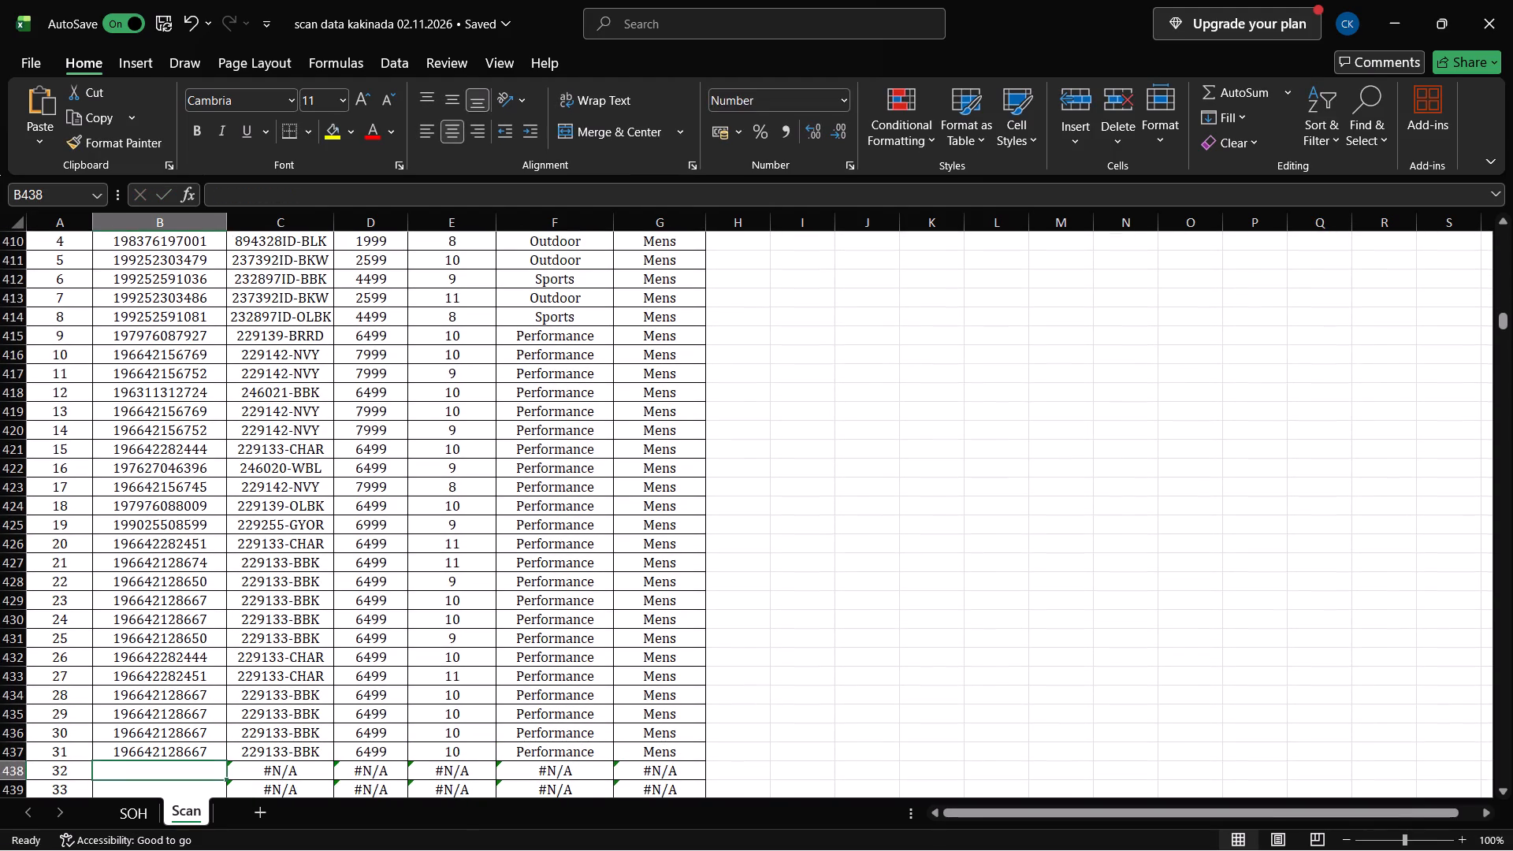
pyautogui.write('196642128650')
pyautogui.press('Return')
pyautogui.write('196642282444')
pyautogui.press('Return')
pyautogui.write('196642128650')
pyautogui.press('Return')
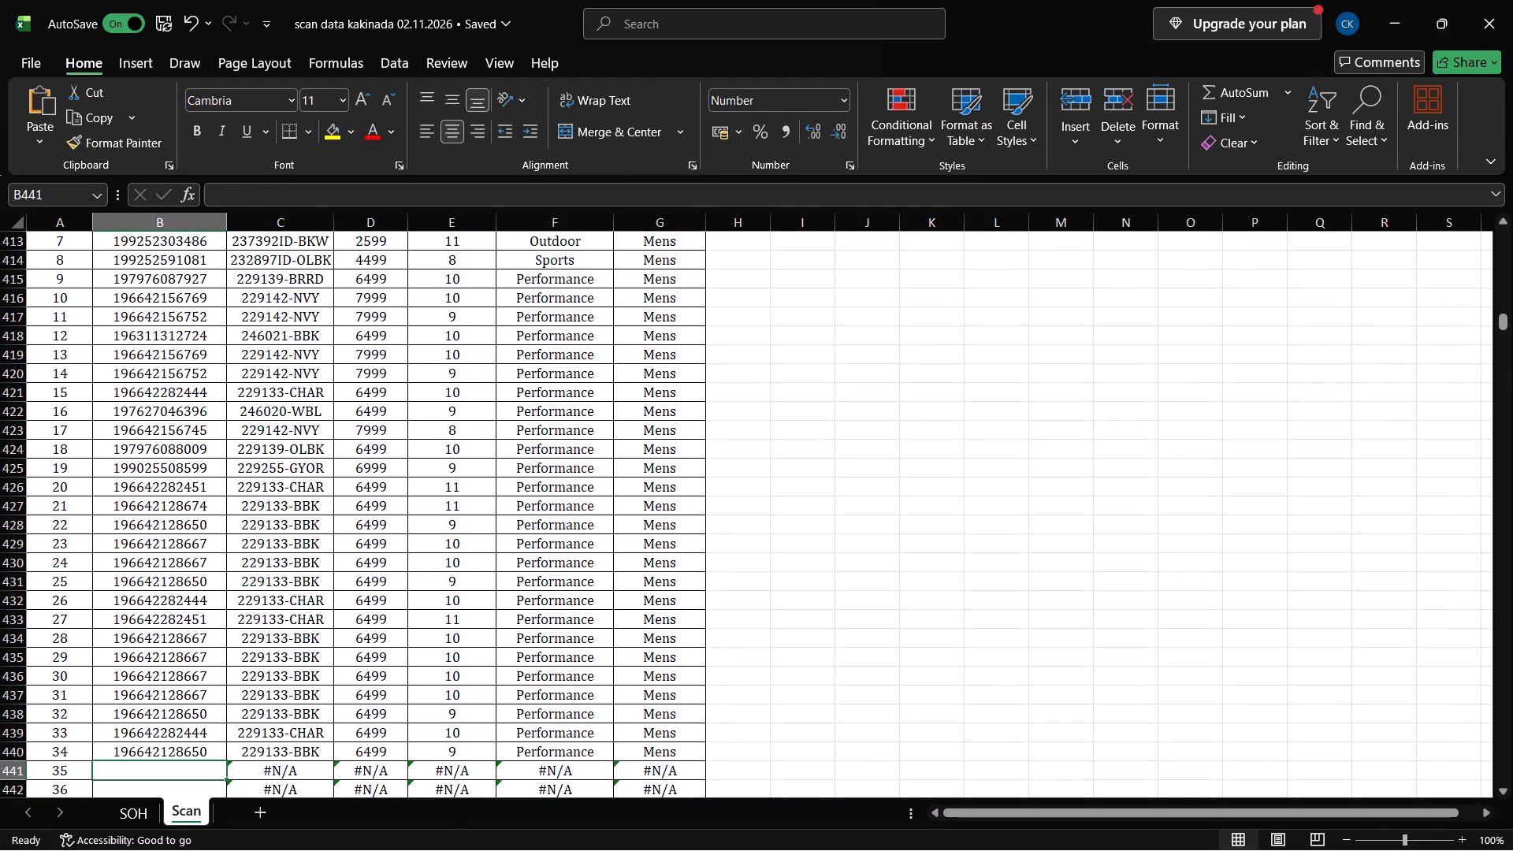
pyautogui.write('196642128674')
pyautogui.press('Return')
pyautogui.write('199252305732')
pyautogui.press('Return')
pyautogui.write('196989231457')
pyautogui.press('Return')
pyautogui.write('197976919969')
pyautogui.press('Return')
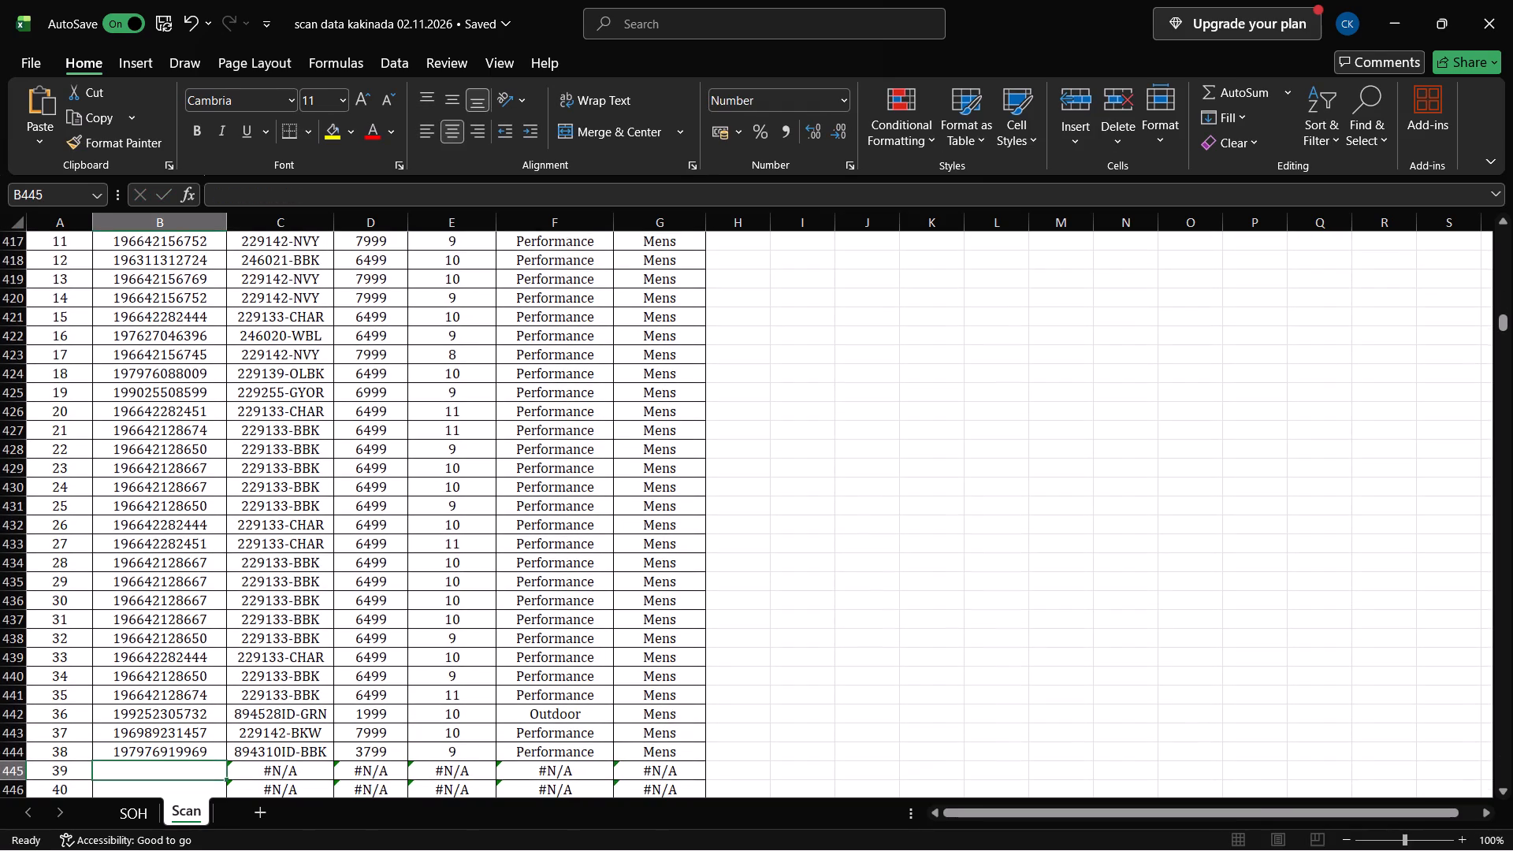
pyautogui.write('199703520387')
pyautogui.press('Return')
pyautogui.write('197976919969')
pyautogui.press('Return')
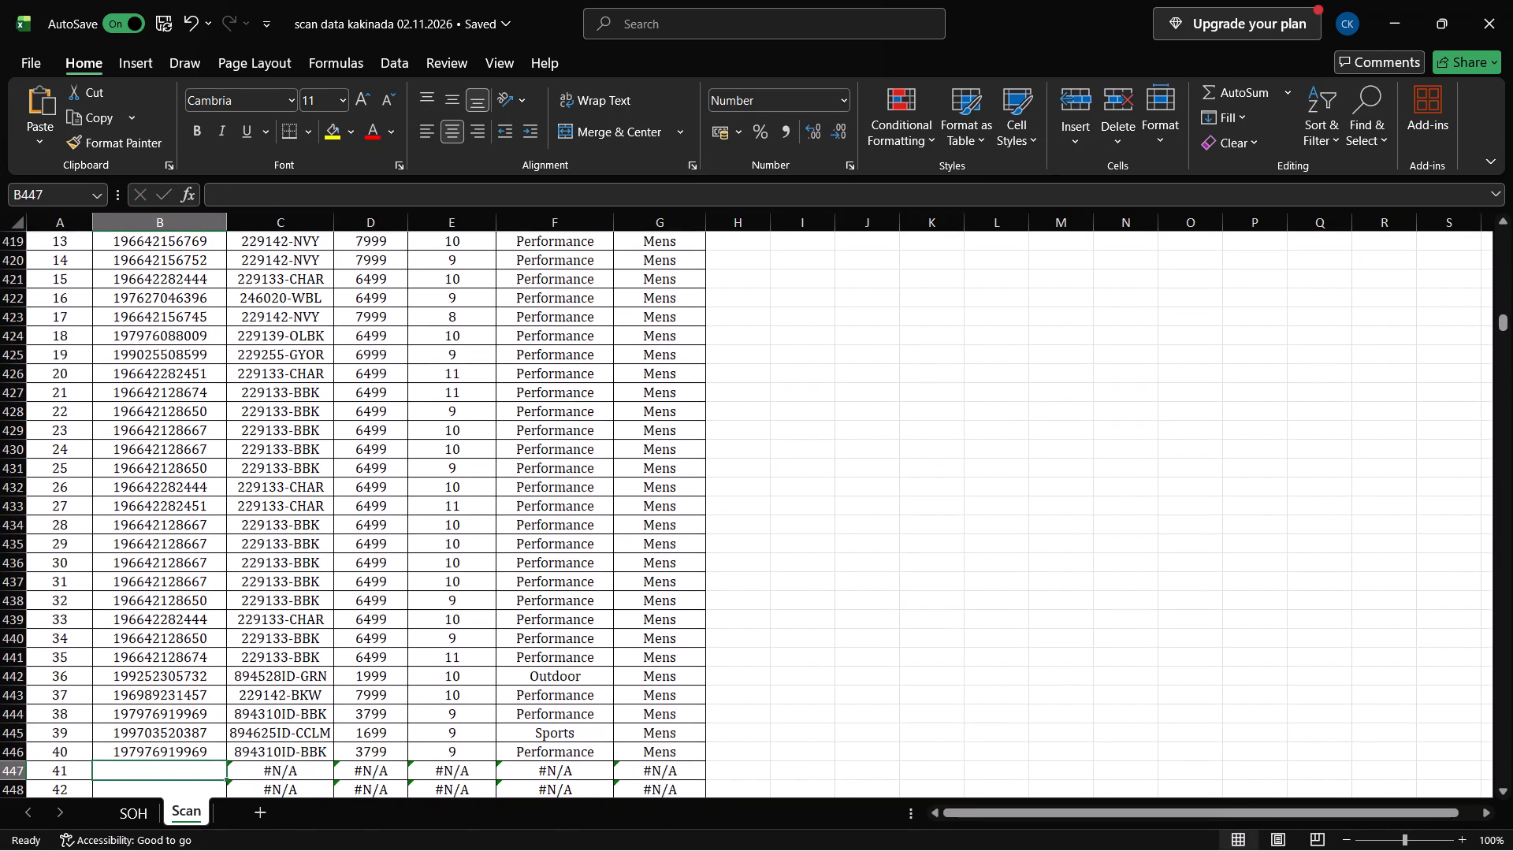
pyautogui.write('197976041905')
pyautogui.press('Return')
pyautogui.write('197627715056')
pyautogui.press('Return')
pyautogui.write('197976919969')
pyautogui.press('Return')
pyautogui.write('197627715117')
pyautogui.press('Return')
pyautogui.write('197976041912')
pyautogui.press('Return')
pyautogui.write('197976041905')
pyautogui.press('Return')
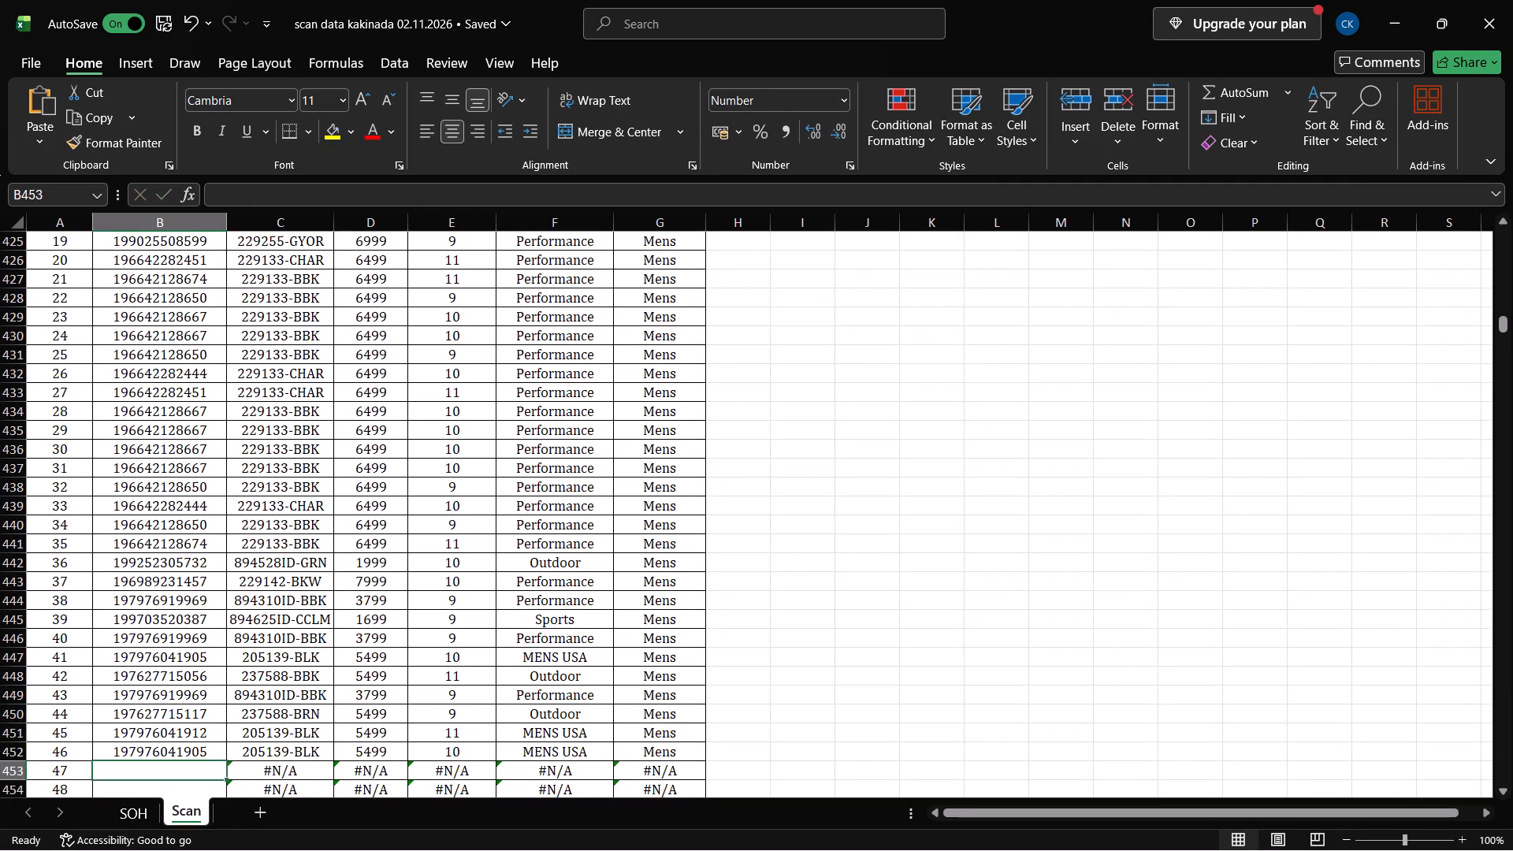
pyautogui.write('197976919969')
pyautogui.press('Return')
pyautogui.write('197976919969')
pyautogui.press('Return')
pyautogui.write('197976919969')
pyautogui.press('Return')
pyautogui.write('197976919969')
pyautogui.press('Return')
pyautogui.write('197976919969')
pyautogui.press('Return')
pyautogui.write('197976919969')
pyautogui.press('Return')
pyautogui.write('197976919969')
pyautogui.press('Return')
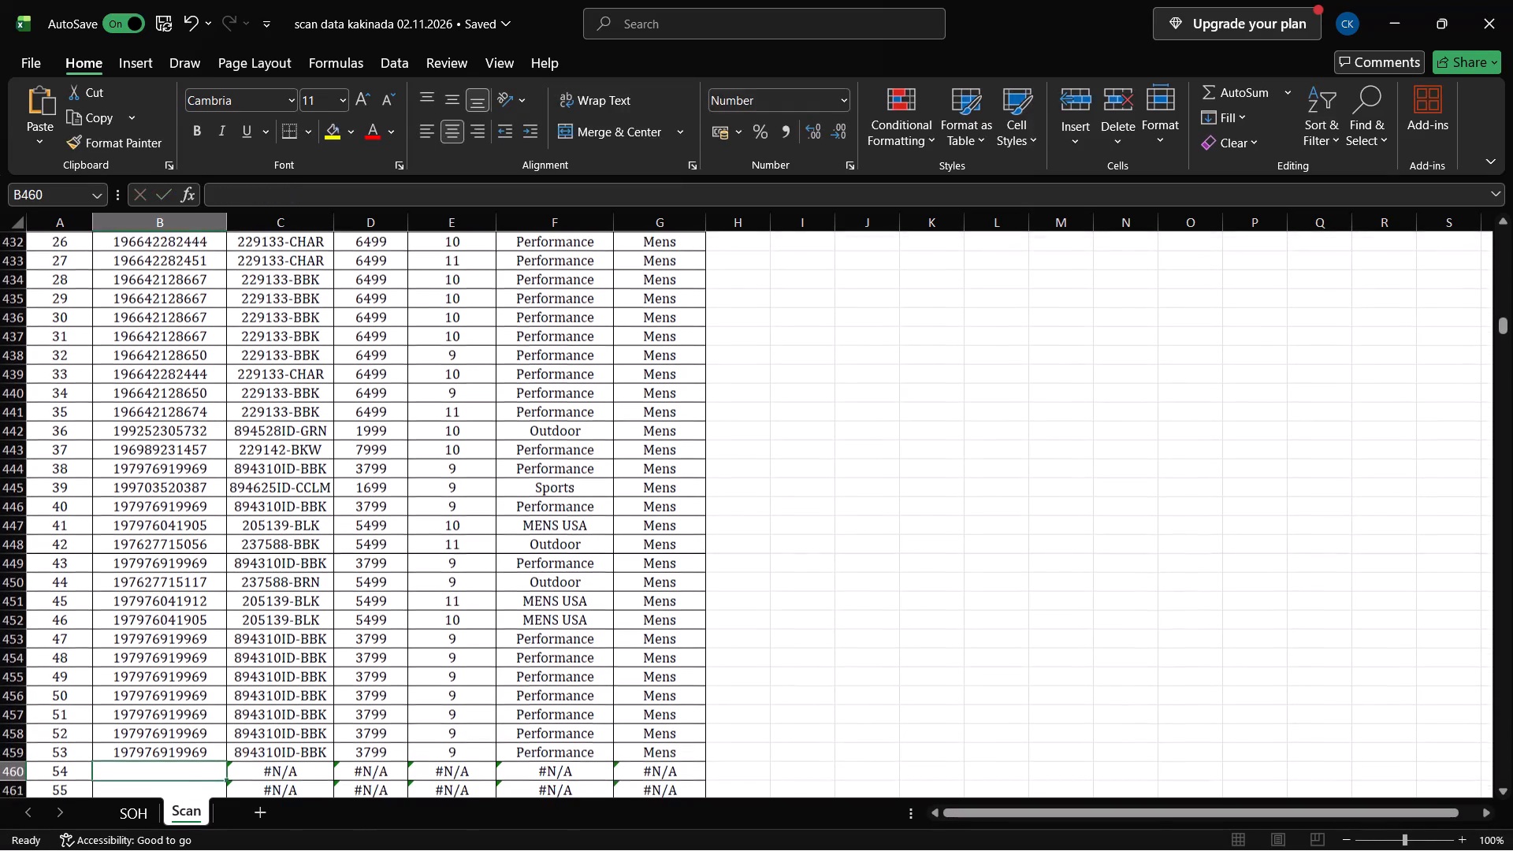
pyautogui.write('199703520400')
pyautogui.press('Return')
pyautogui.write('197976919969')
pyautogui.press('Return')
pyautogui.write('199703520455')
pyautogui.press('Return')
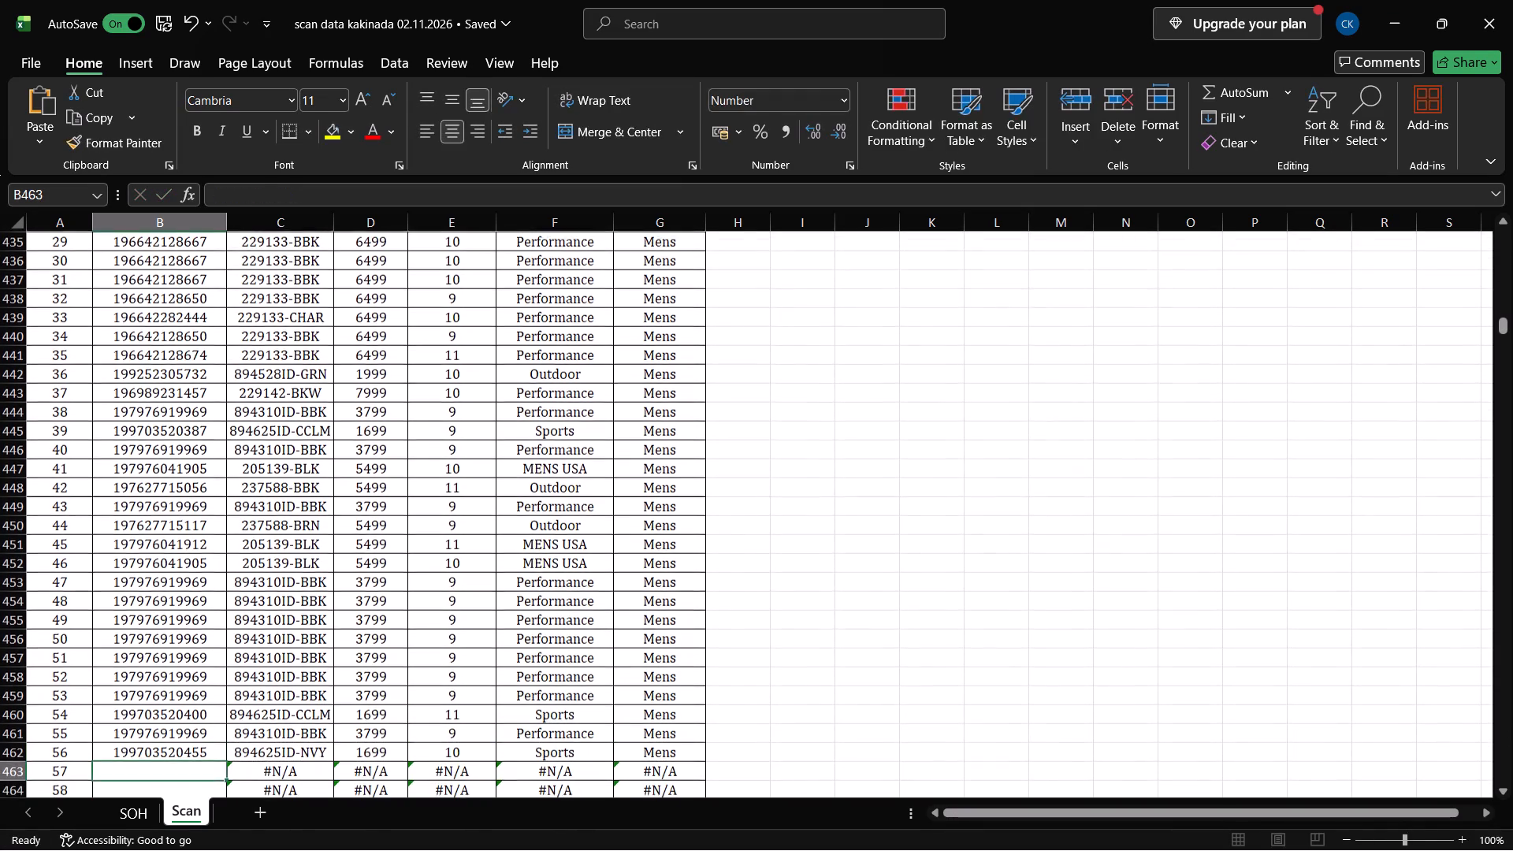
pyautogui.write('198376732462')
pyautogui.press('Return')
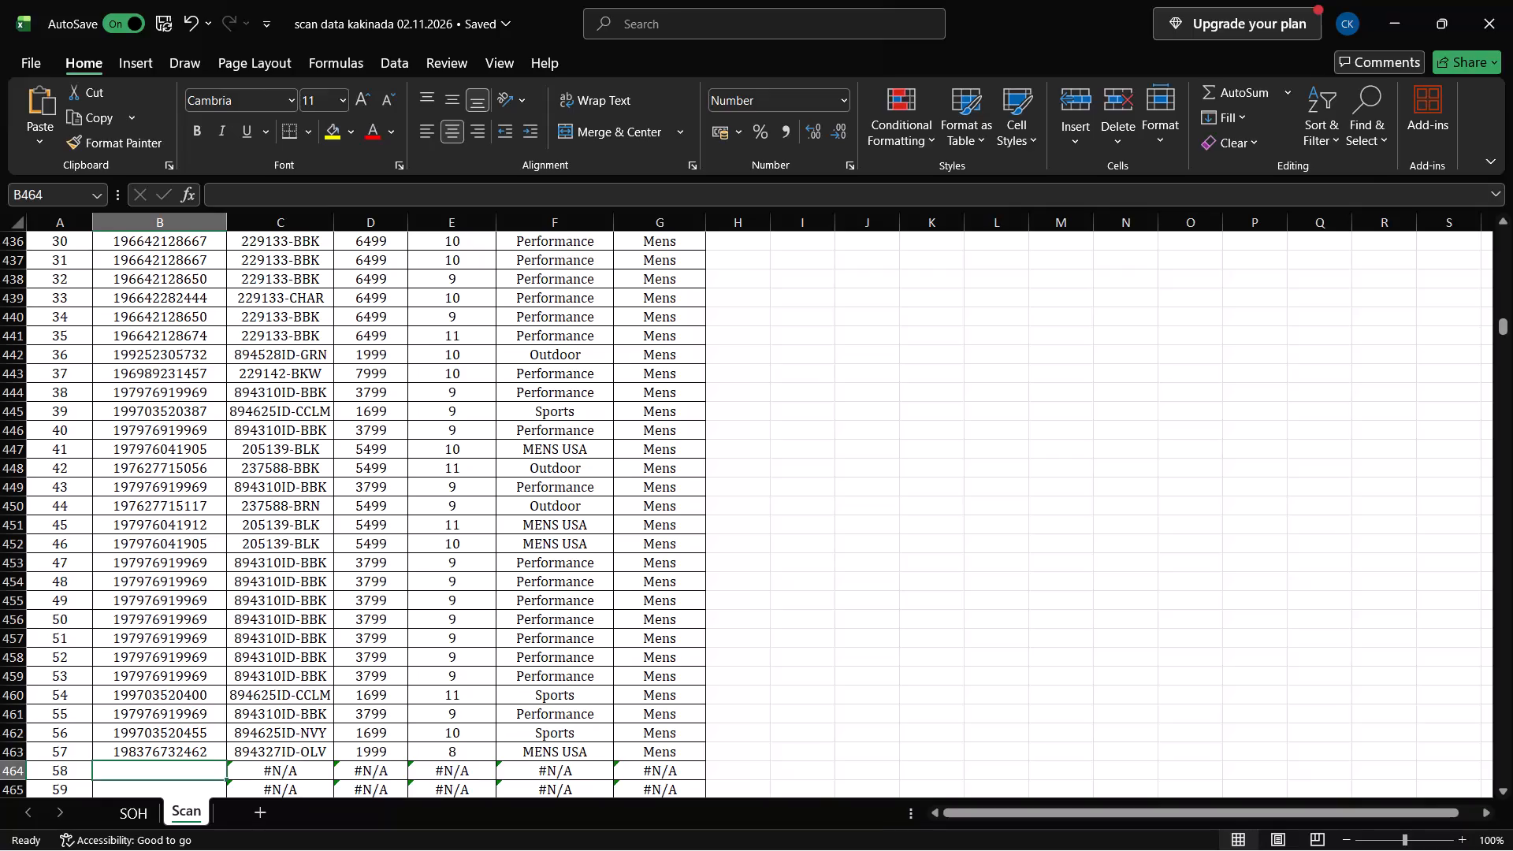
# Restart the serial numbering at 1 in A464 for another batch.
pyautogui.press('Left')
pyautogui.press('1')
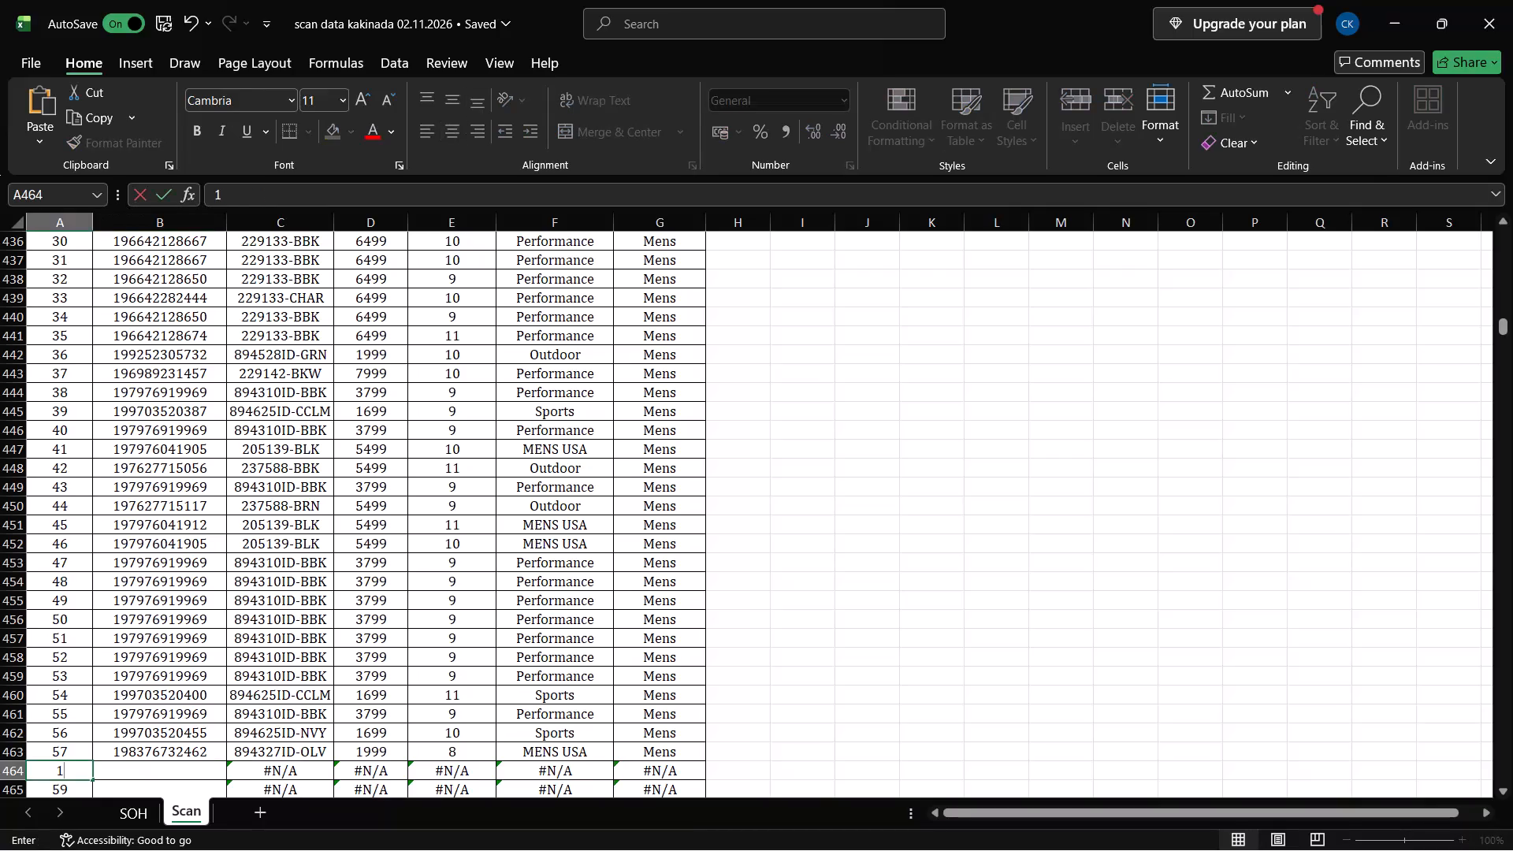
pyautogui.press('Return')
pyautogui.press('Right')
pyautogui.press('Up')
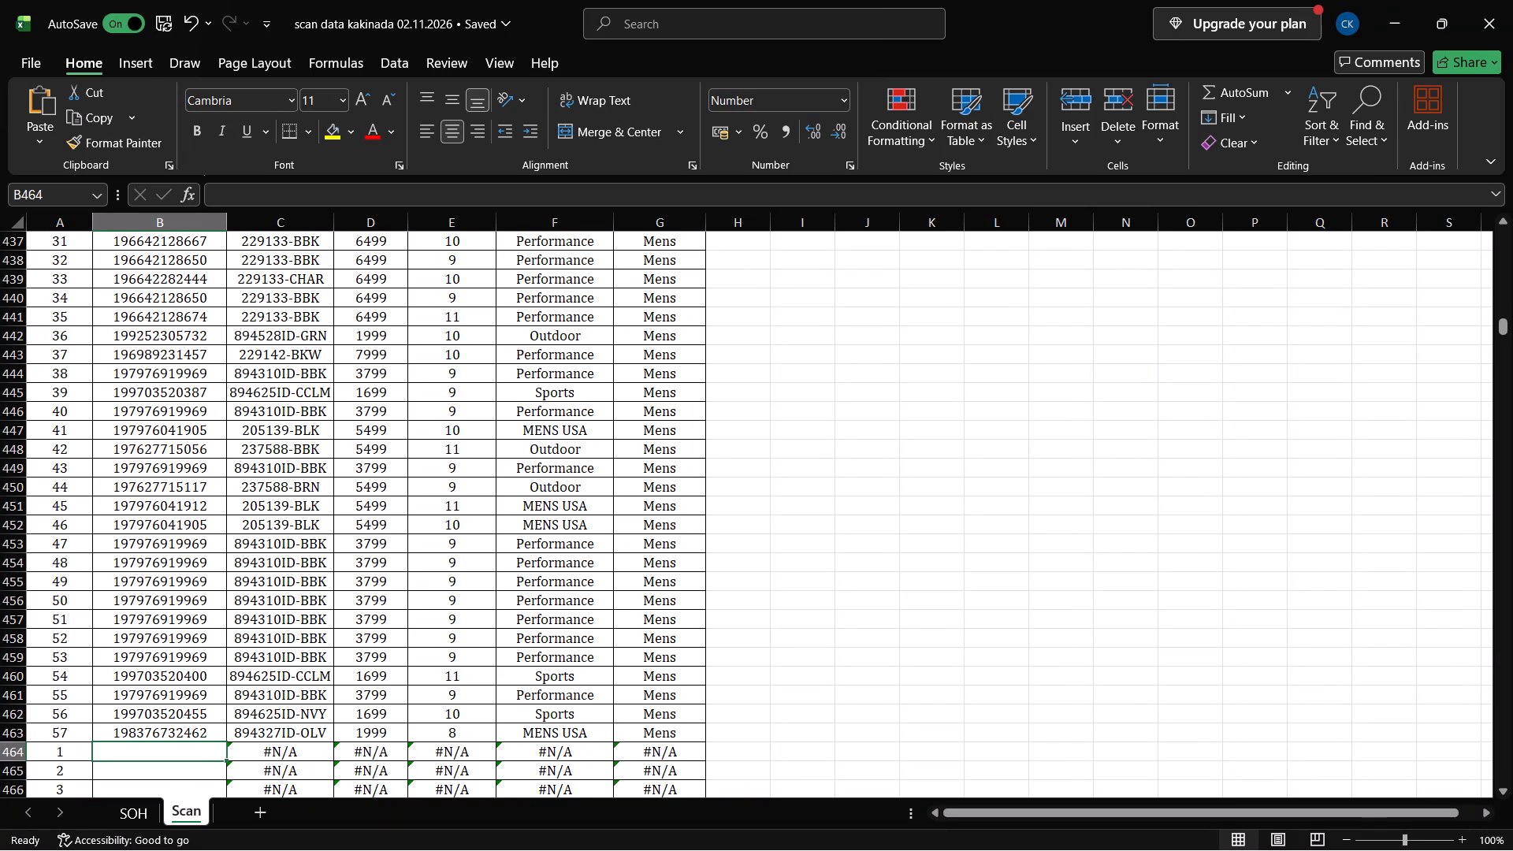
pyautogui.click(139, 477)
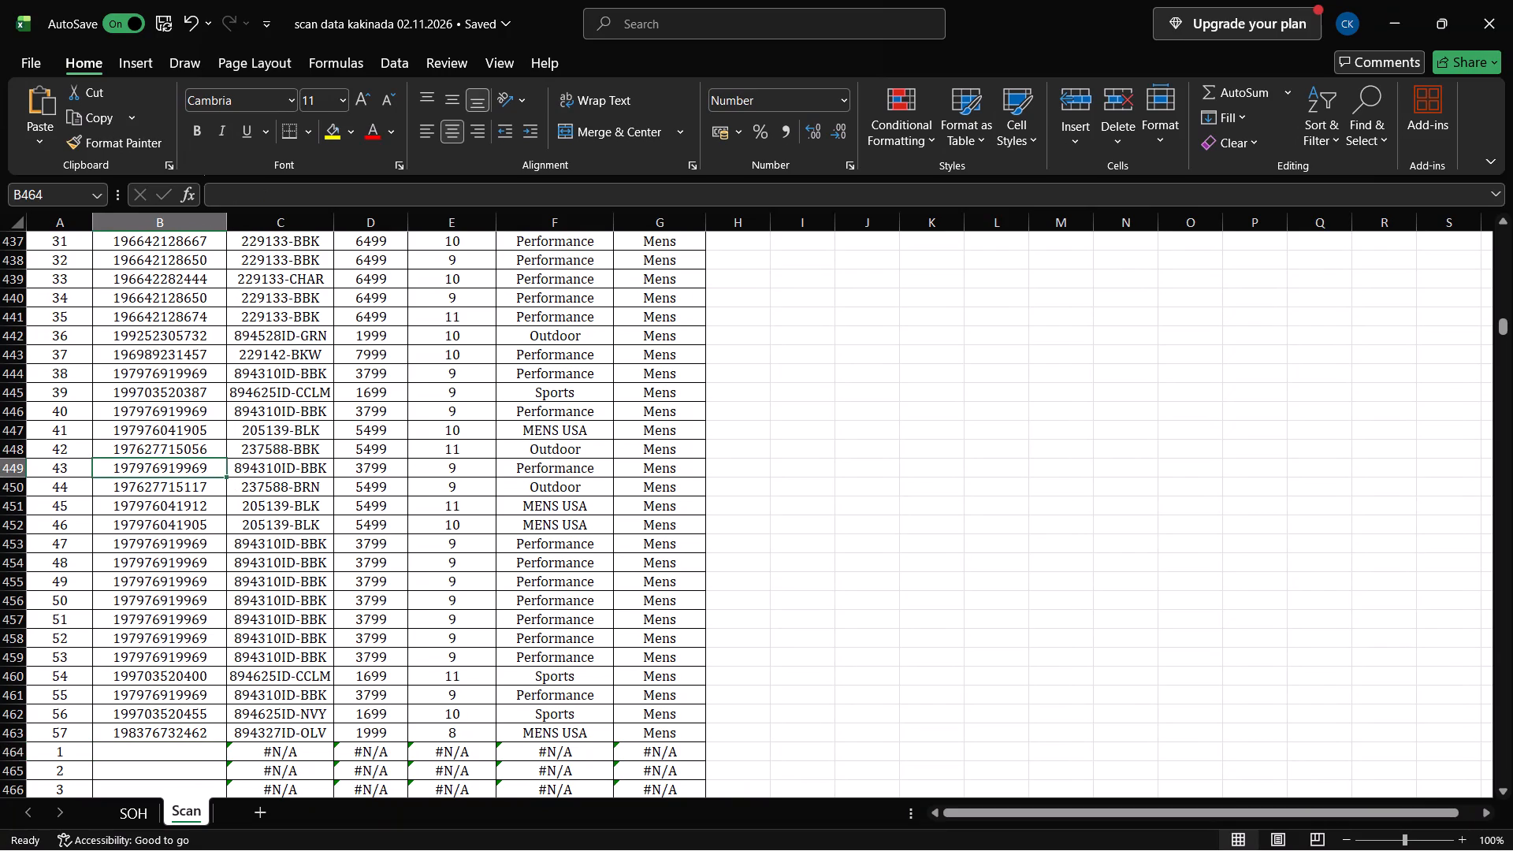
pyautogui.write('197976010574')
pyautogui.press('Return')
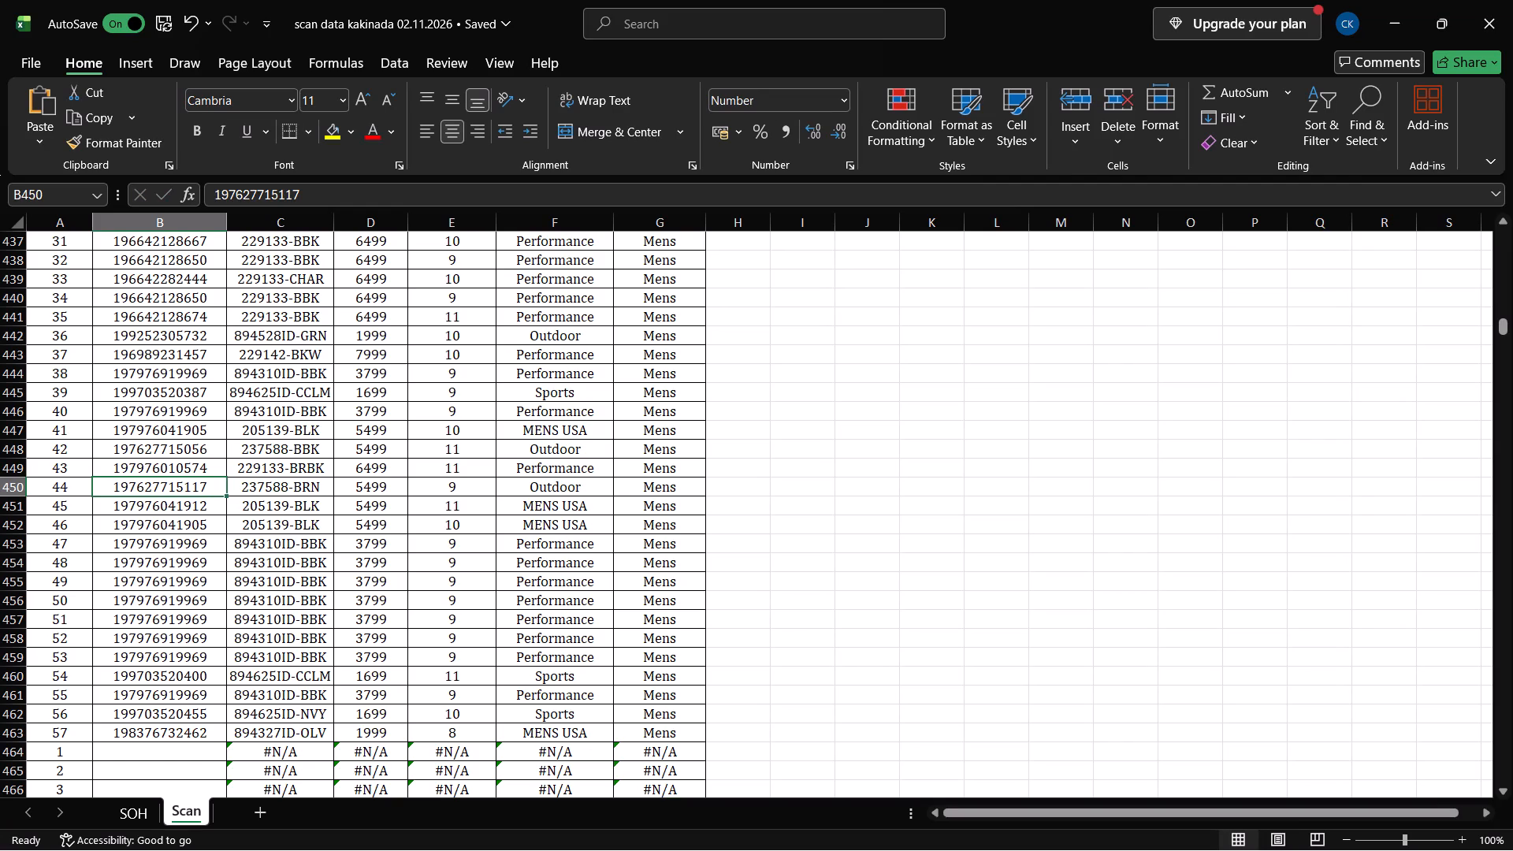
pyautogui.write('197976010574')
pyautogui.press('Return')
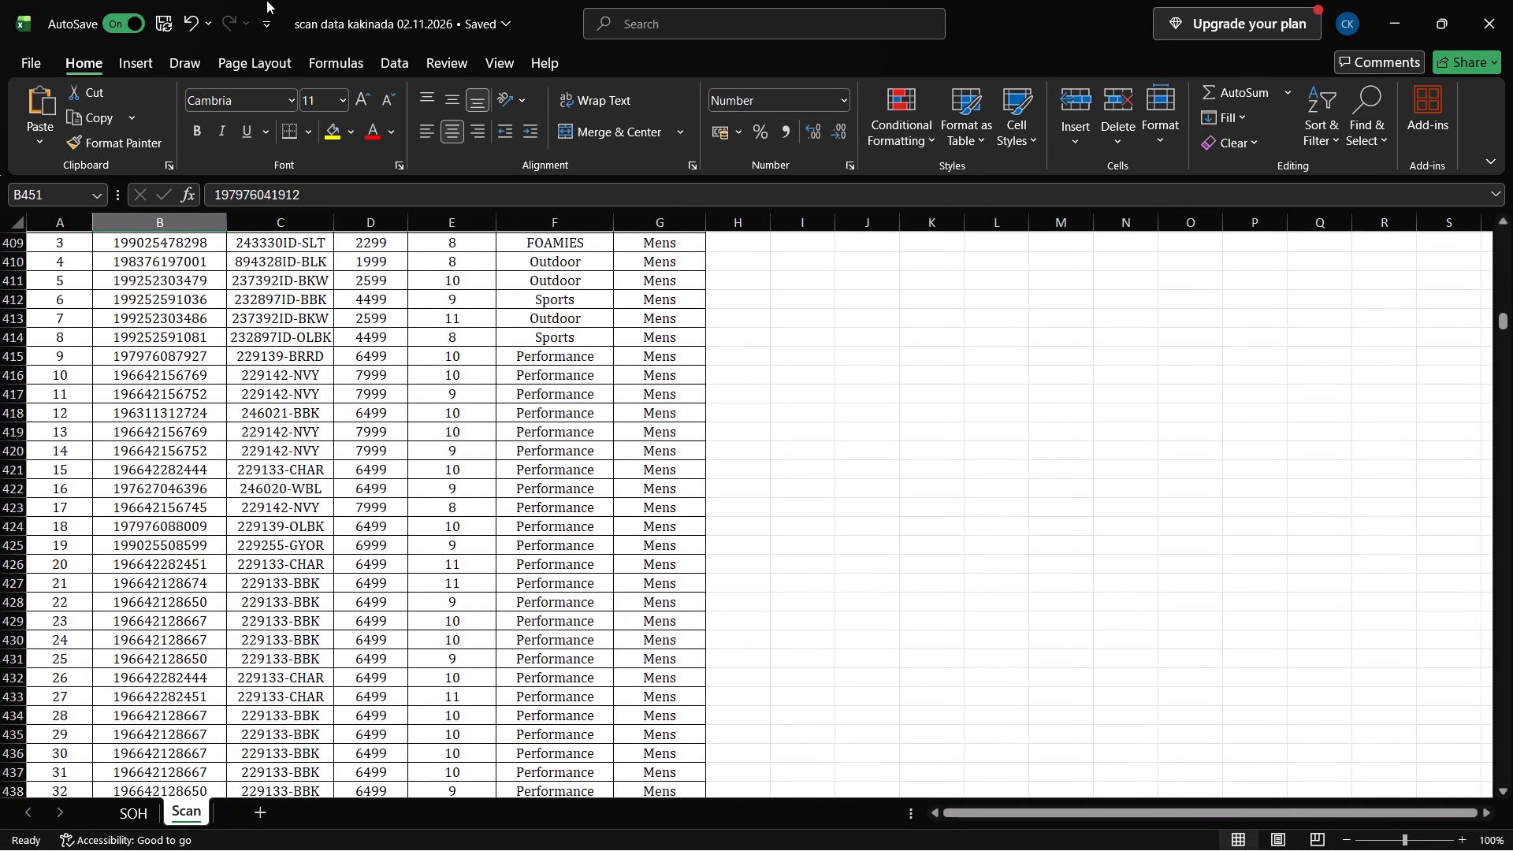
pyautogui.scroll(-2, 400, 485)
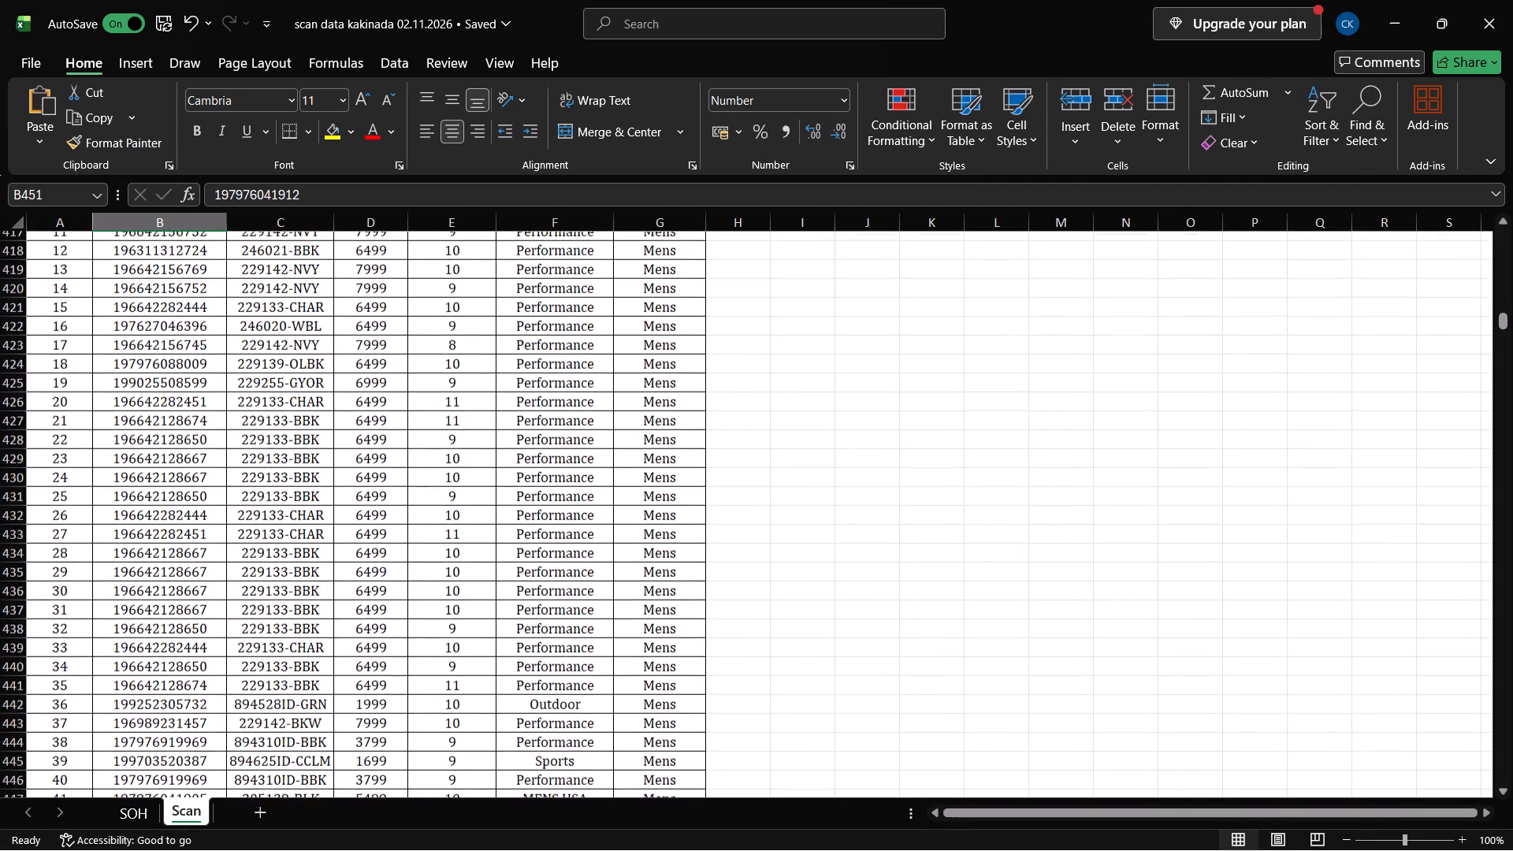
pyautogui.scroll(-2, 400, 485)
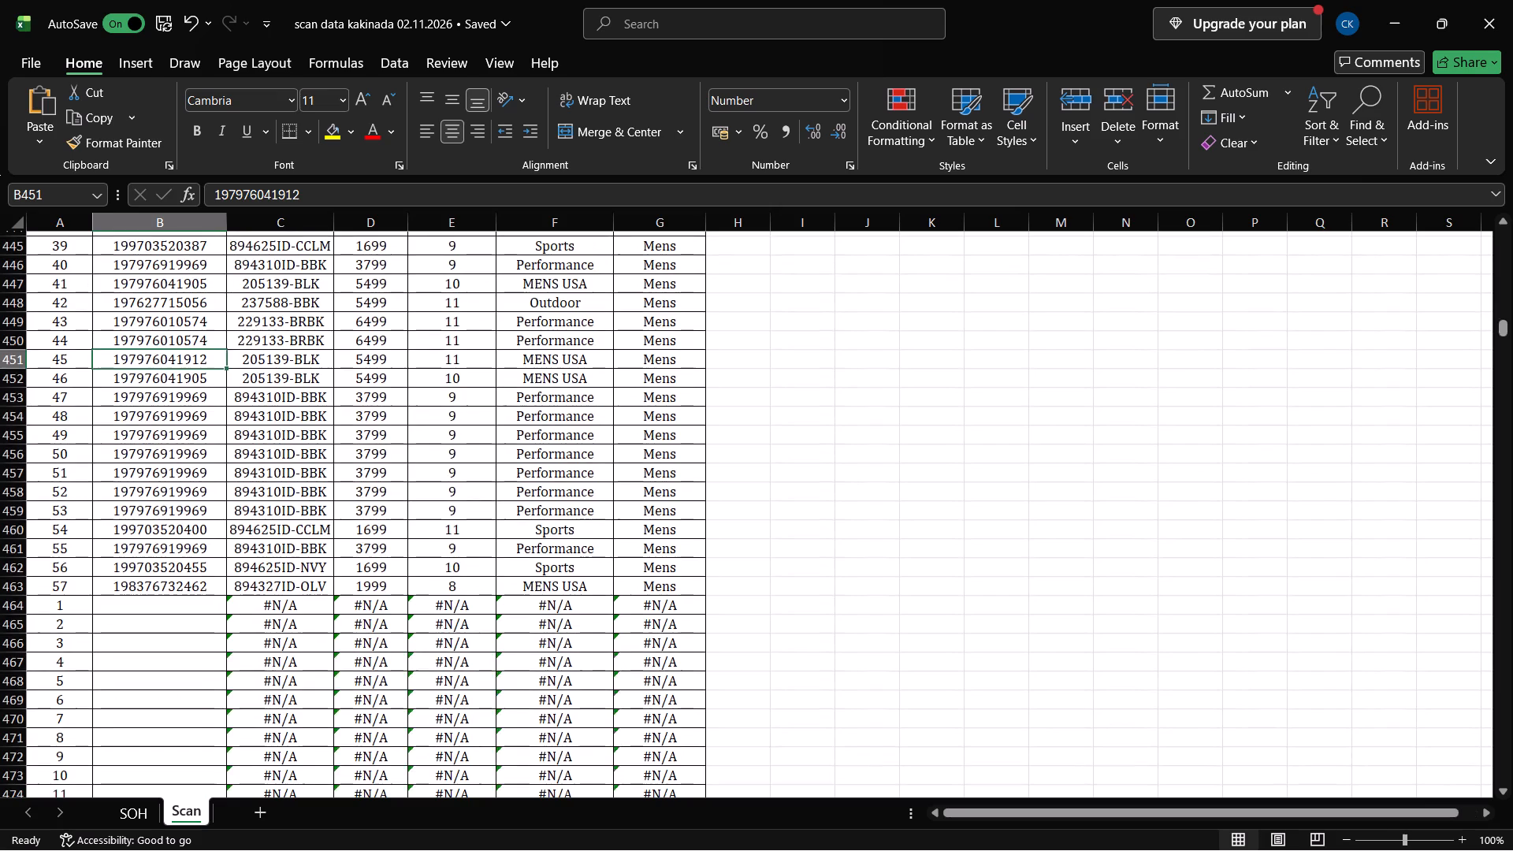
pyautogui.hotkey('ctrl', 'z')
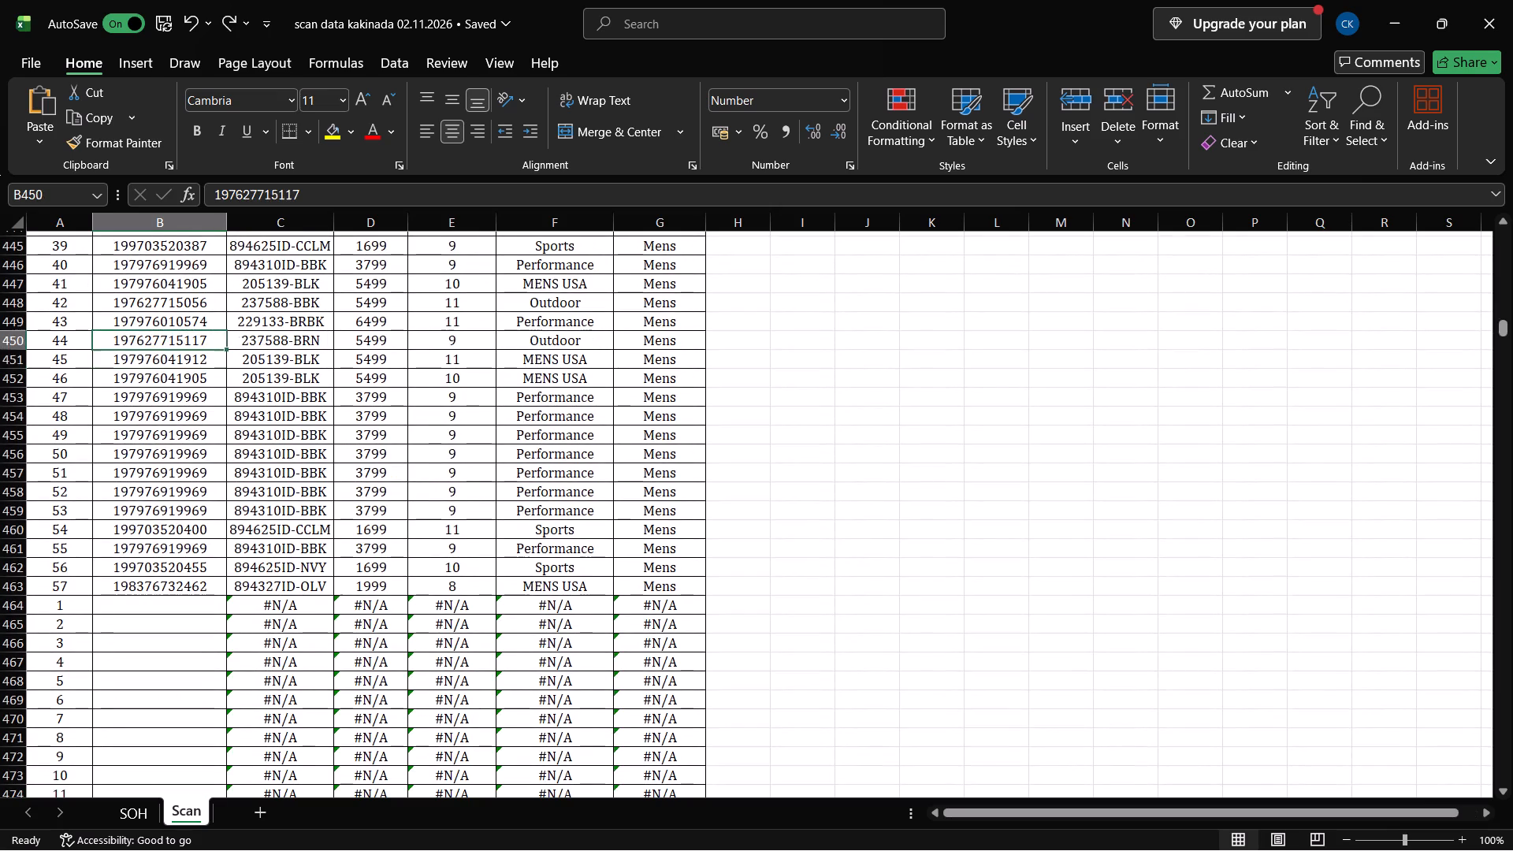
pyautogui.click(116, 599)
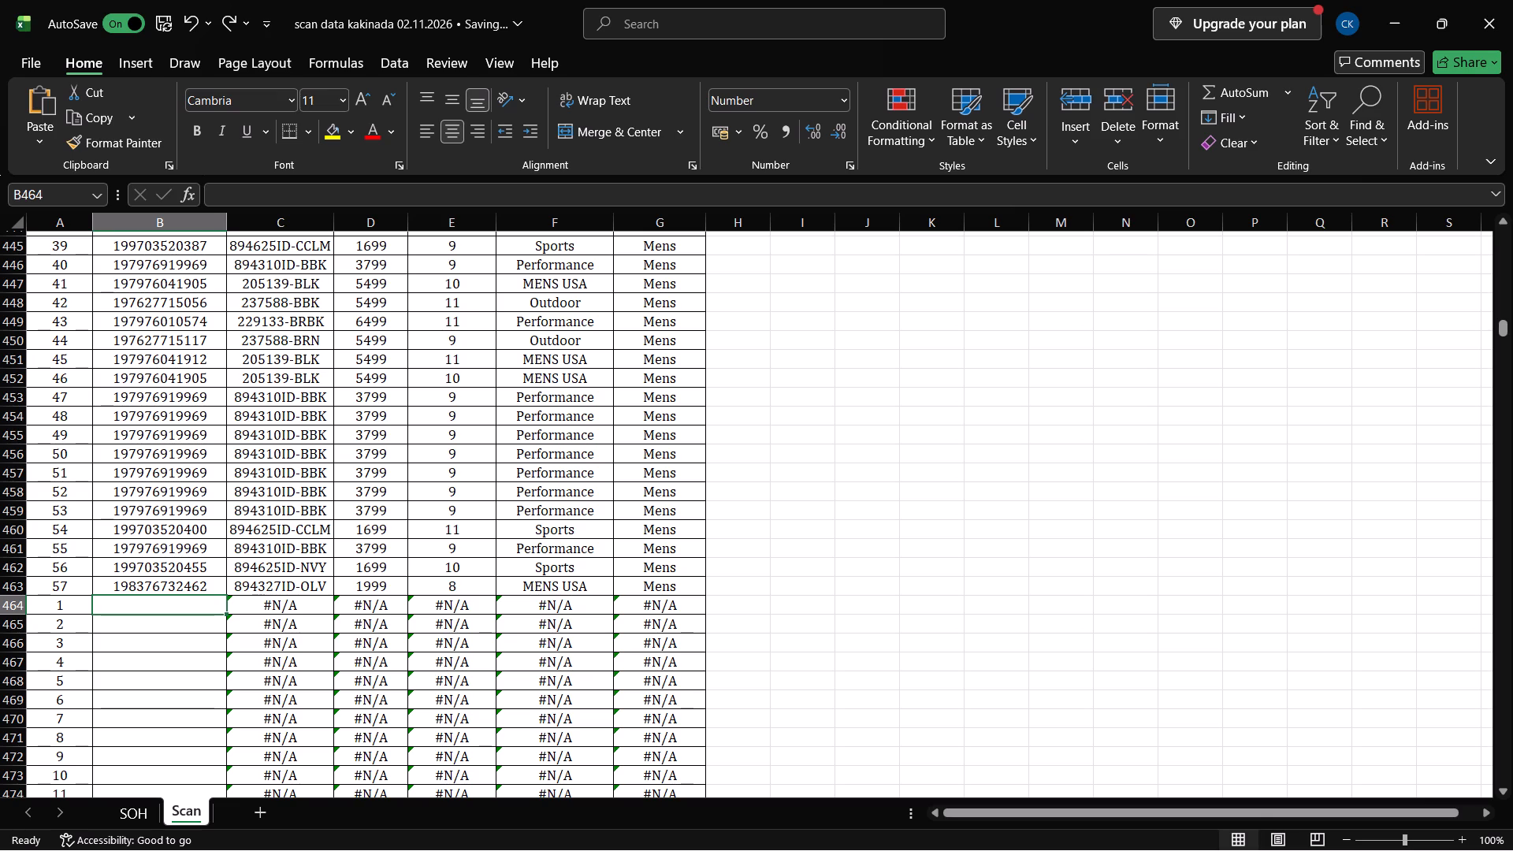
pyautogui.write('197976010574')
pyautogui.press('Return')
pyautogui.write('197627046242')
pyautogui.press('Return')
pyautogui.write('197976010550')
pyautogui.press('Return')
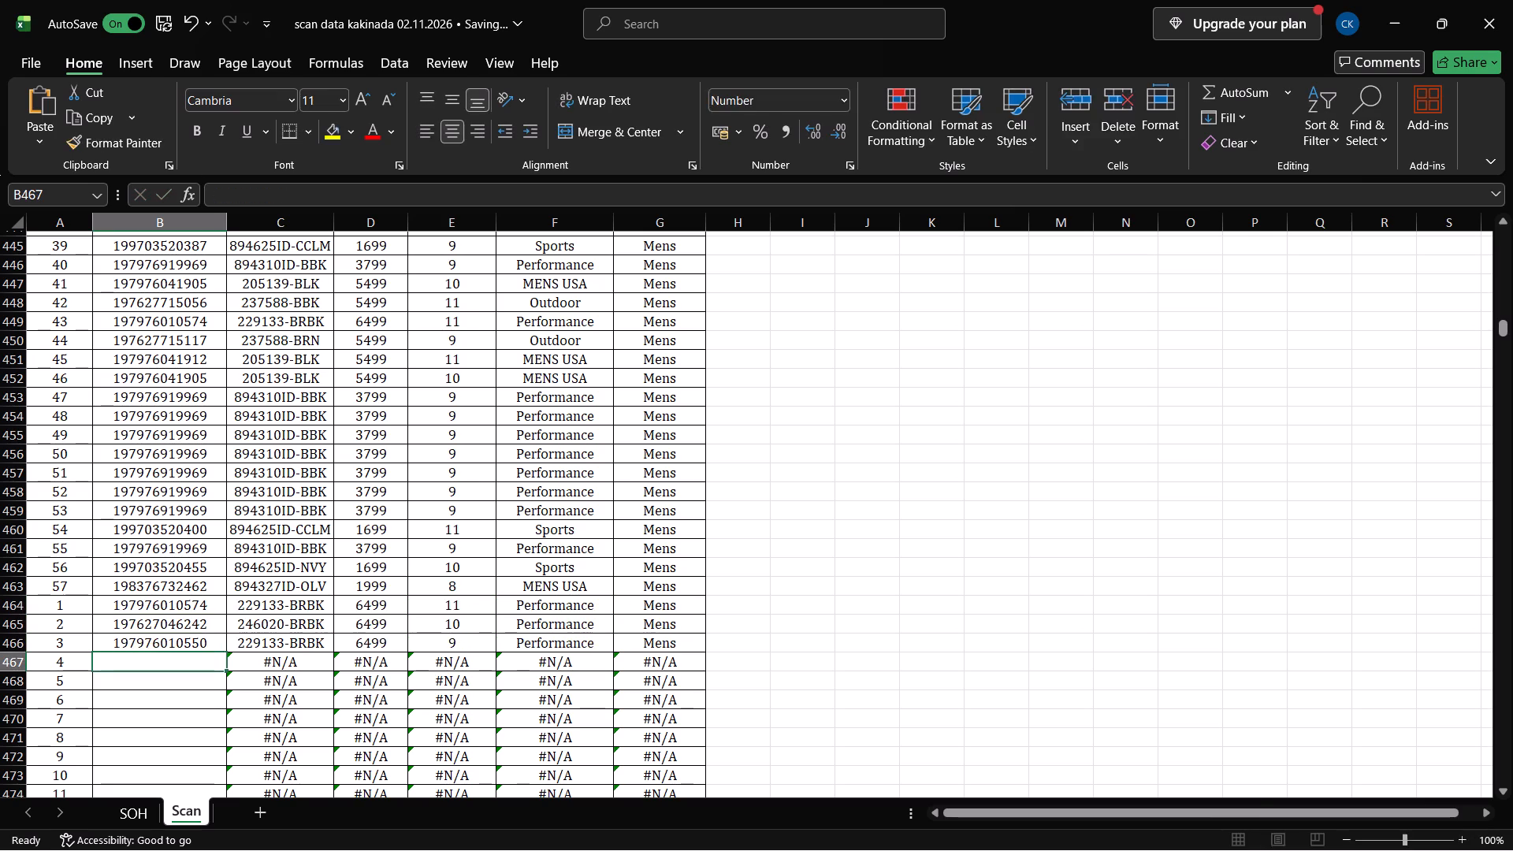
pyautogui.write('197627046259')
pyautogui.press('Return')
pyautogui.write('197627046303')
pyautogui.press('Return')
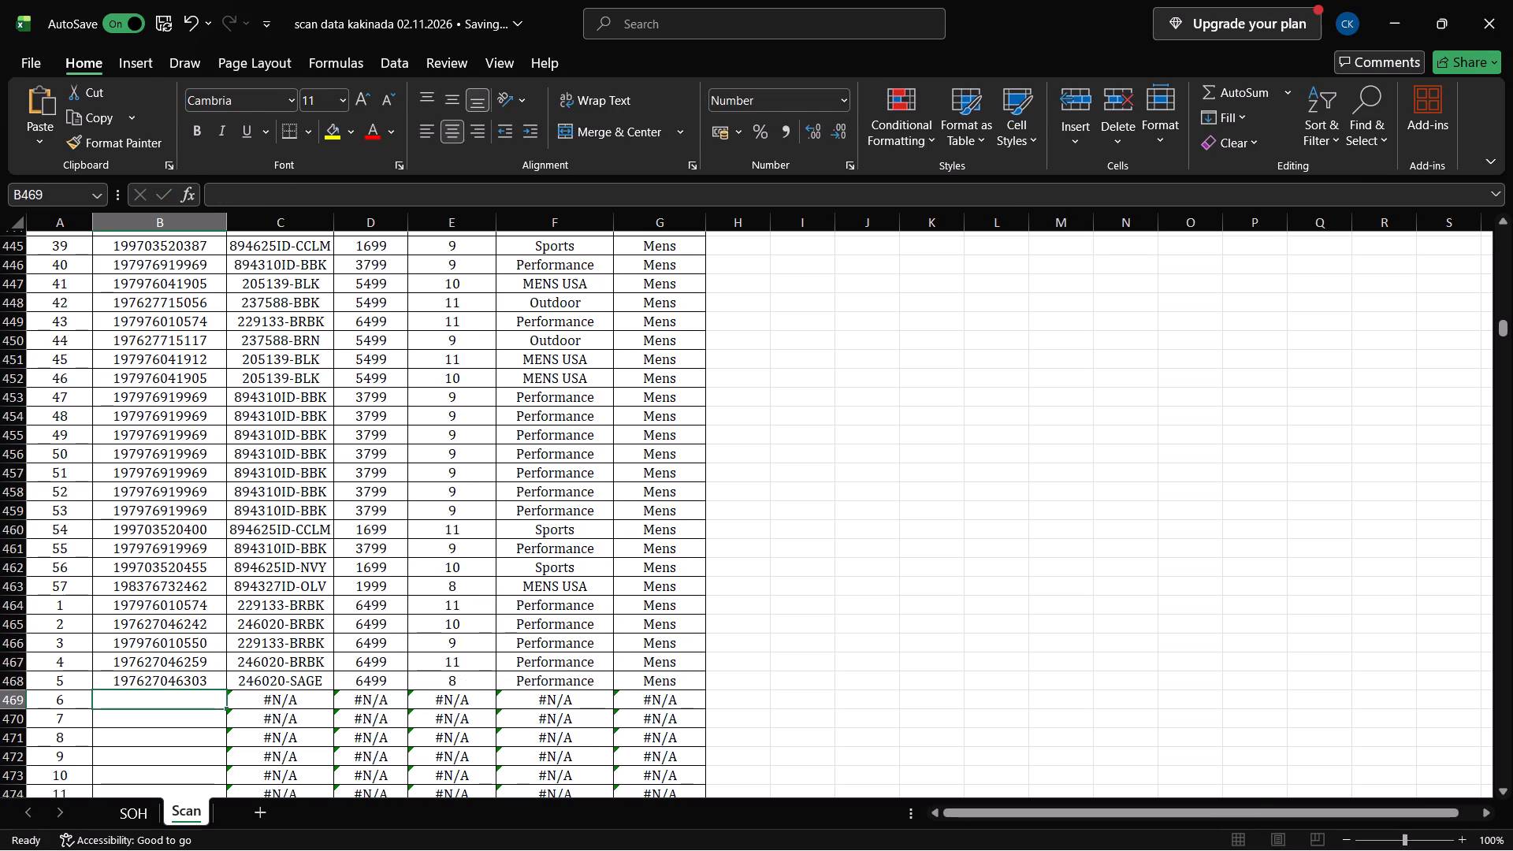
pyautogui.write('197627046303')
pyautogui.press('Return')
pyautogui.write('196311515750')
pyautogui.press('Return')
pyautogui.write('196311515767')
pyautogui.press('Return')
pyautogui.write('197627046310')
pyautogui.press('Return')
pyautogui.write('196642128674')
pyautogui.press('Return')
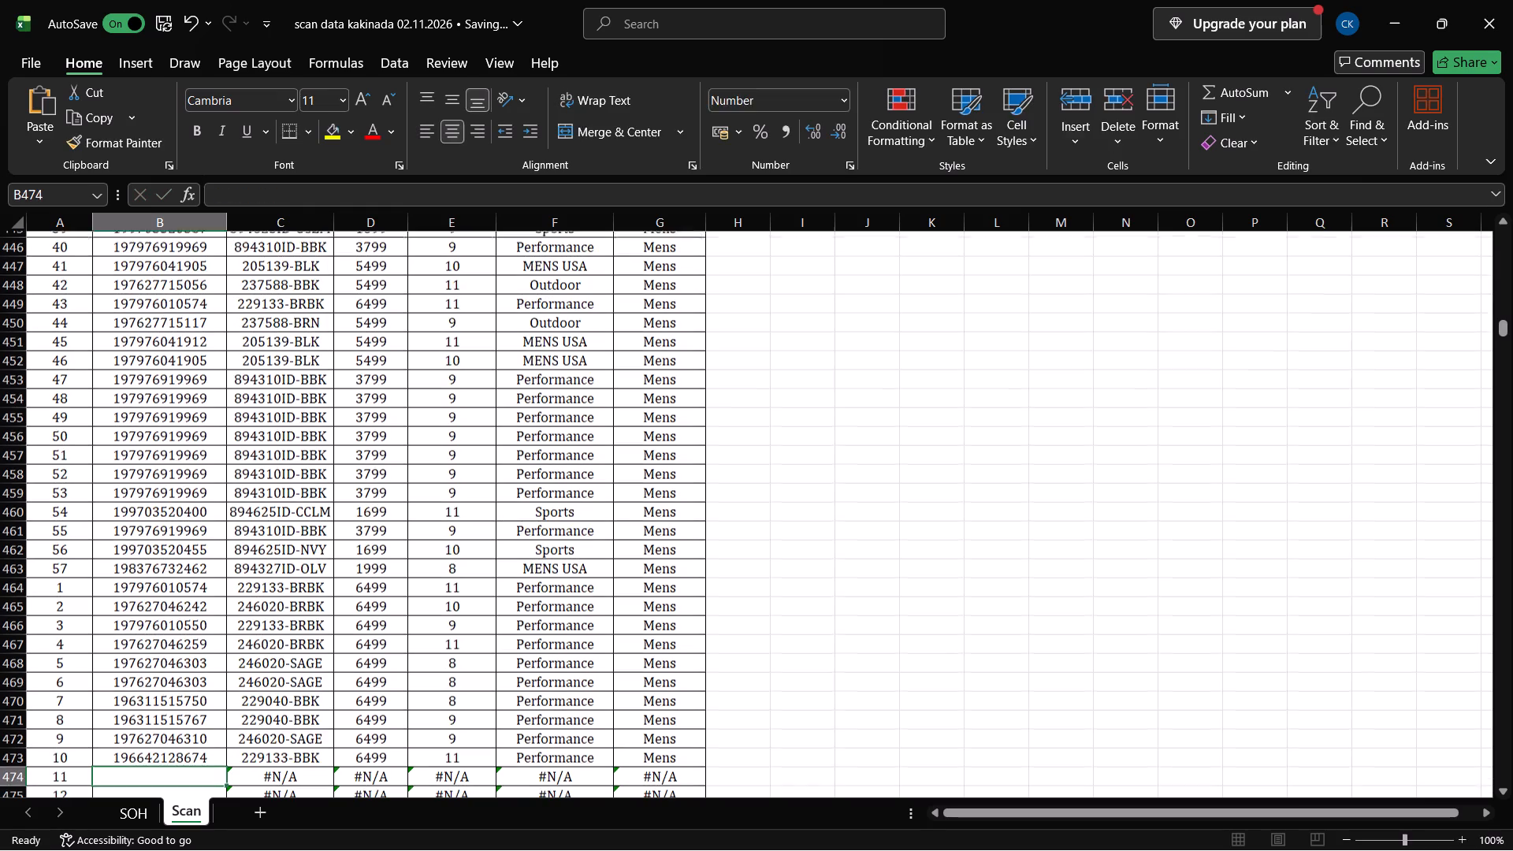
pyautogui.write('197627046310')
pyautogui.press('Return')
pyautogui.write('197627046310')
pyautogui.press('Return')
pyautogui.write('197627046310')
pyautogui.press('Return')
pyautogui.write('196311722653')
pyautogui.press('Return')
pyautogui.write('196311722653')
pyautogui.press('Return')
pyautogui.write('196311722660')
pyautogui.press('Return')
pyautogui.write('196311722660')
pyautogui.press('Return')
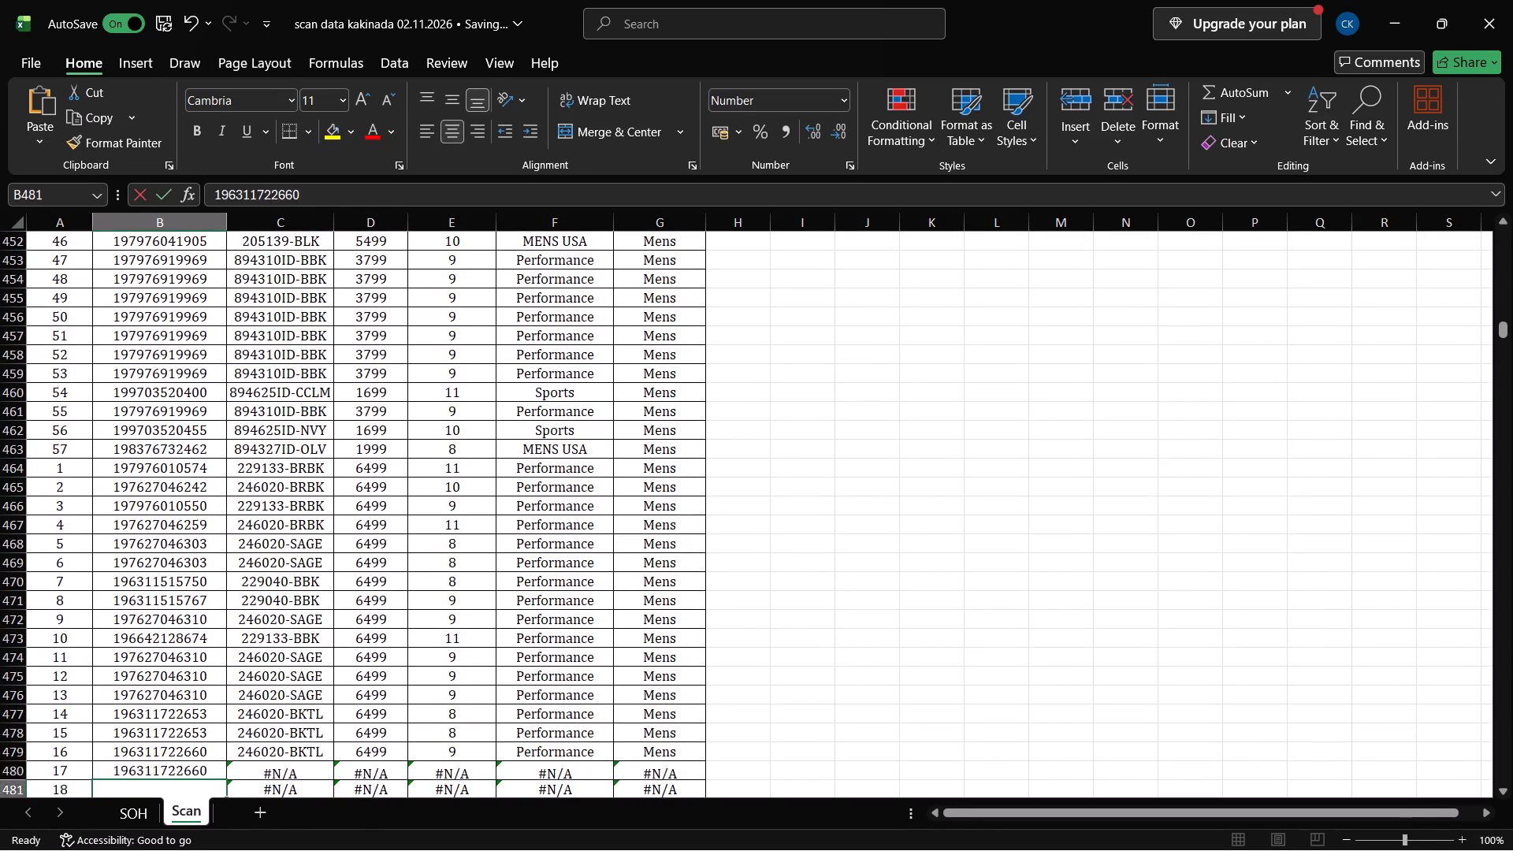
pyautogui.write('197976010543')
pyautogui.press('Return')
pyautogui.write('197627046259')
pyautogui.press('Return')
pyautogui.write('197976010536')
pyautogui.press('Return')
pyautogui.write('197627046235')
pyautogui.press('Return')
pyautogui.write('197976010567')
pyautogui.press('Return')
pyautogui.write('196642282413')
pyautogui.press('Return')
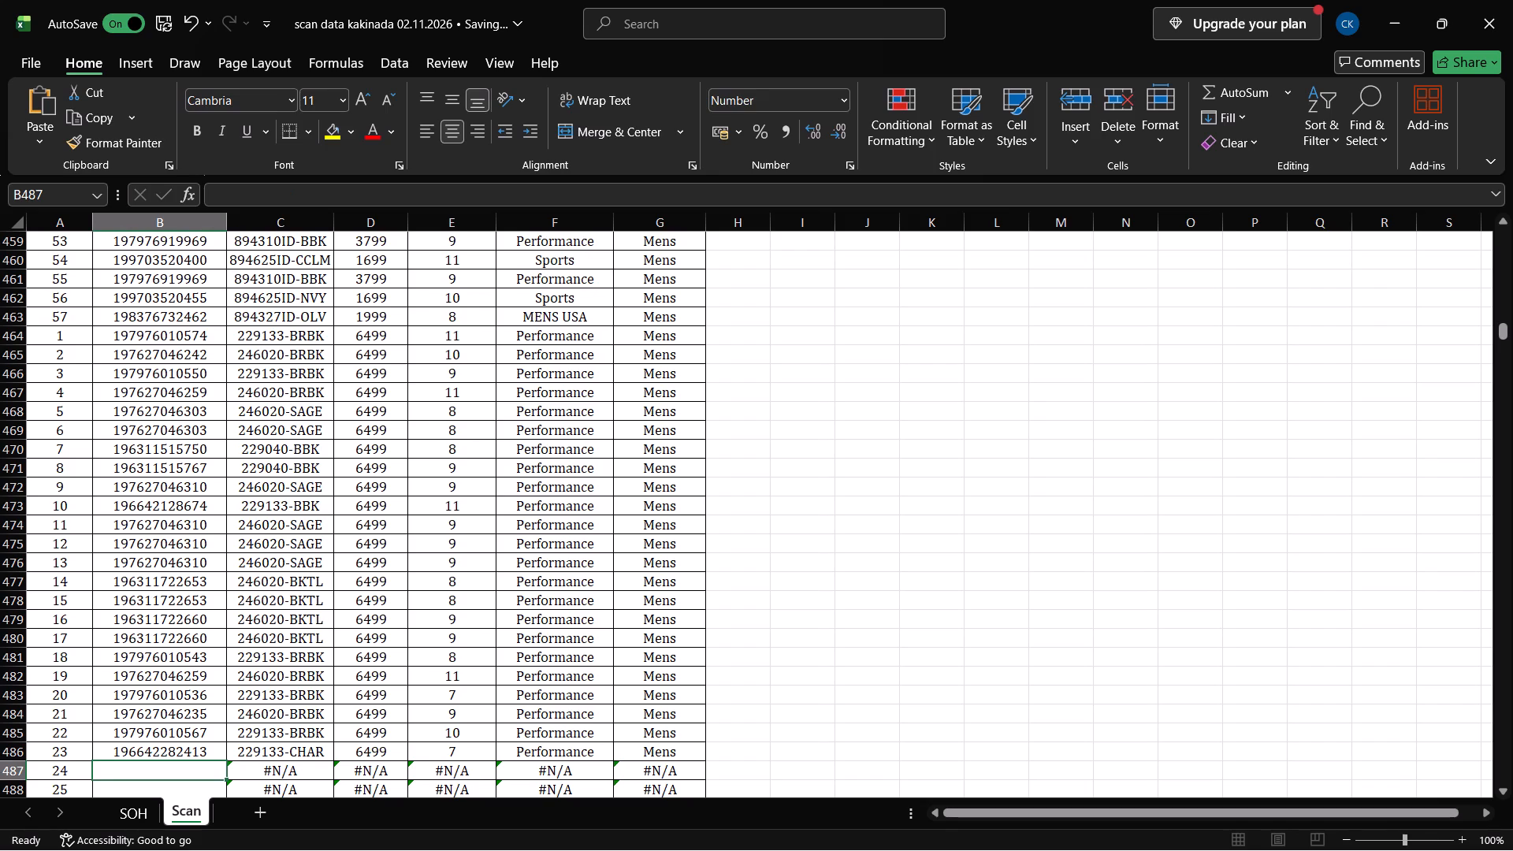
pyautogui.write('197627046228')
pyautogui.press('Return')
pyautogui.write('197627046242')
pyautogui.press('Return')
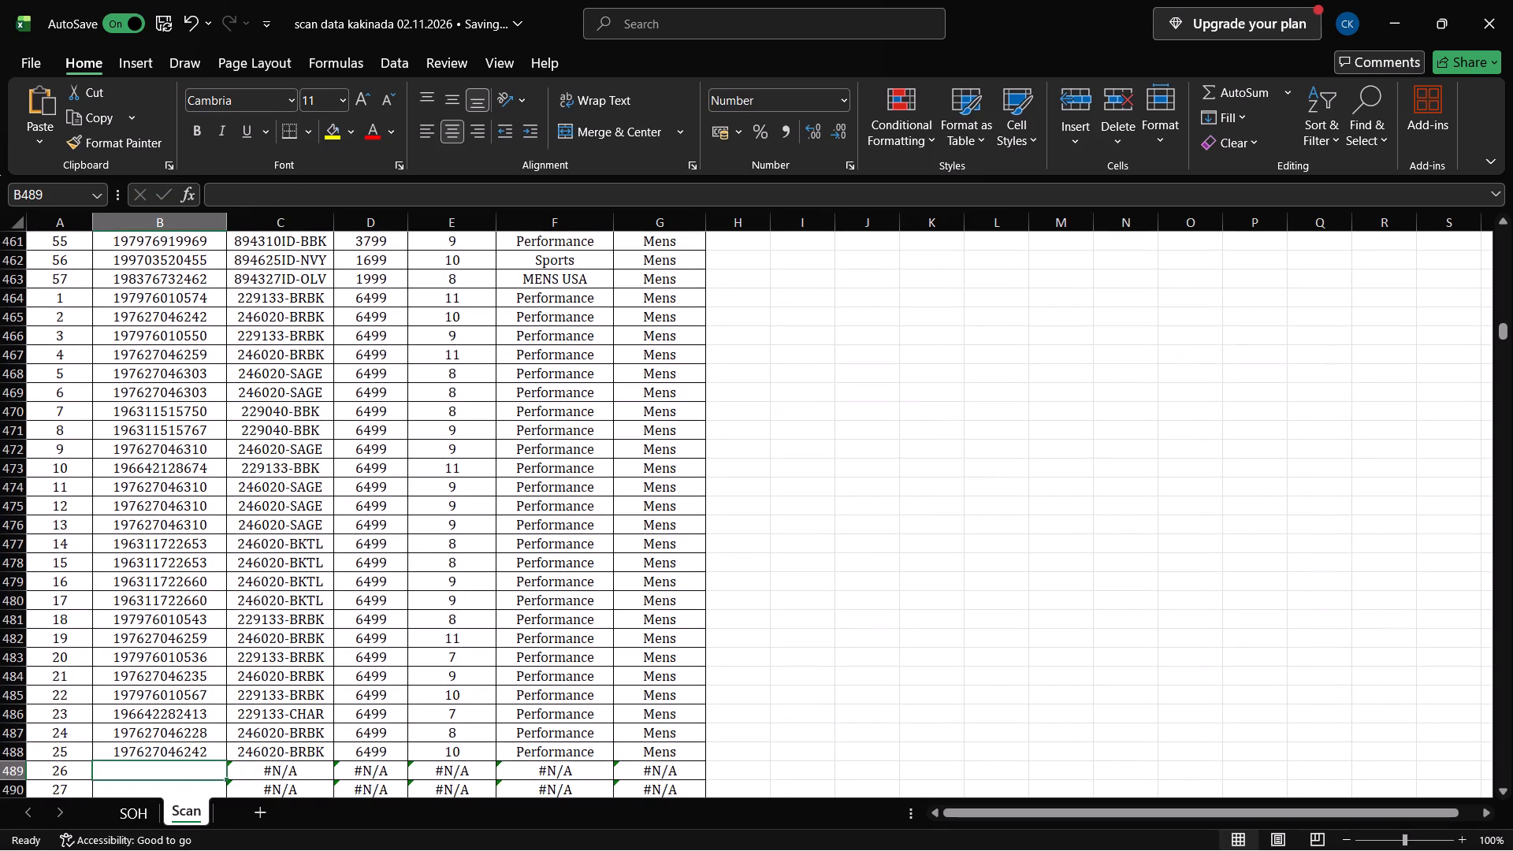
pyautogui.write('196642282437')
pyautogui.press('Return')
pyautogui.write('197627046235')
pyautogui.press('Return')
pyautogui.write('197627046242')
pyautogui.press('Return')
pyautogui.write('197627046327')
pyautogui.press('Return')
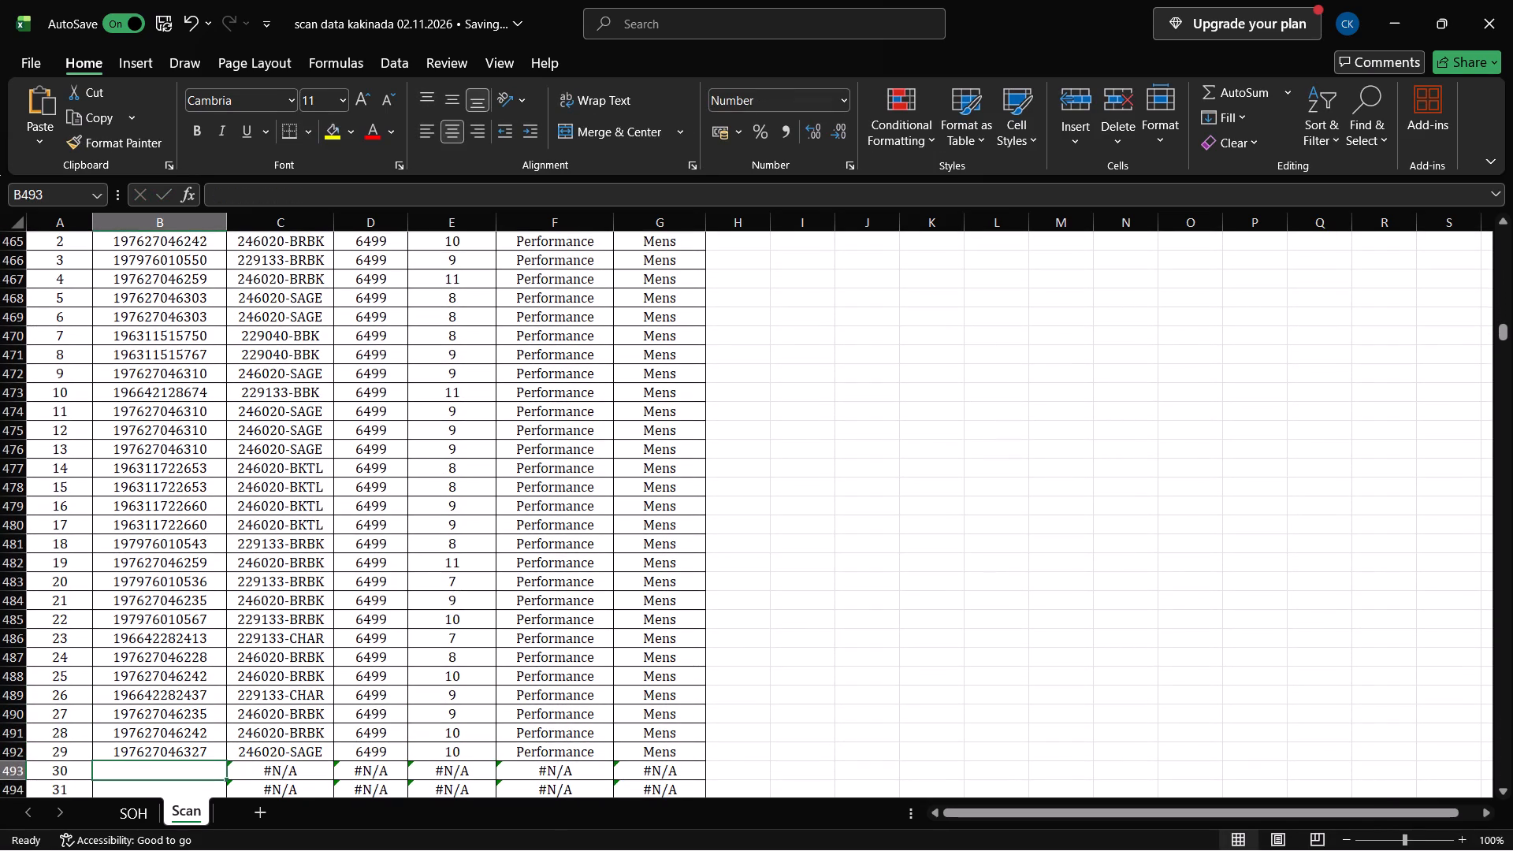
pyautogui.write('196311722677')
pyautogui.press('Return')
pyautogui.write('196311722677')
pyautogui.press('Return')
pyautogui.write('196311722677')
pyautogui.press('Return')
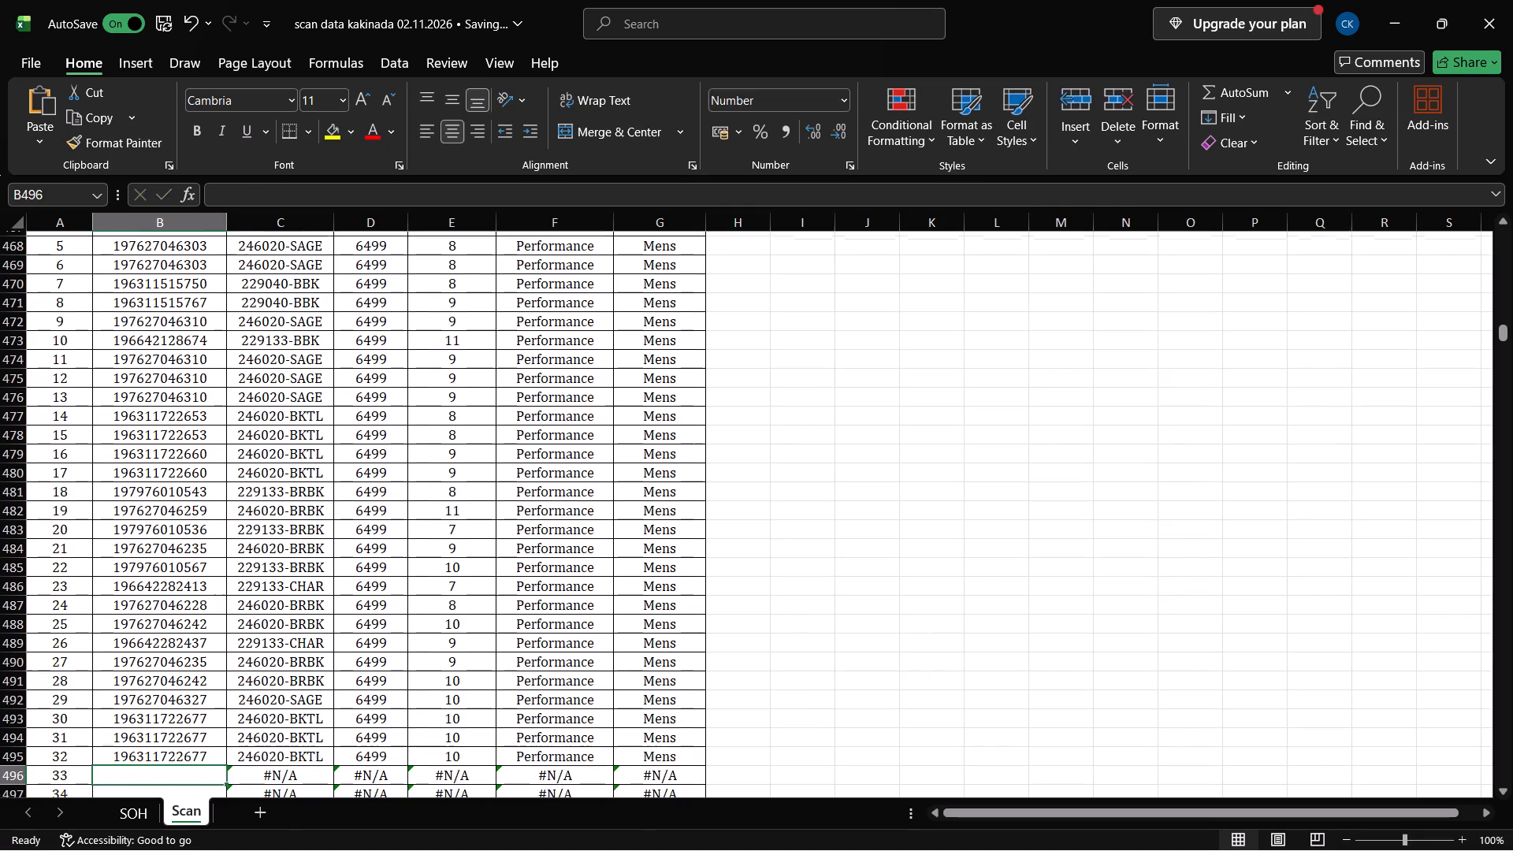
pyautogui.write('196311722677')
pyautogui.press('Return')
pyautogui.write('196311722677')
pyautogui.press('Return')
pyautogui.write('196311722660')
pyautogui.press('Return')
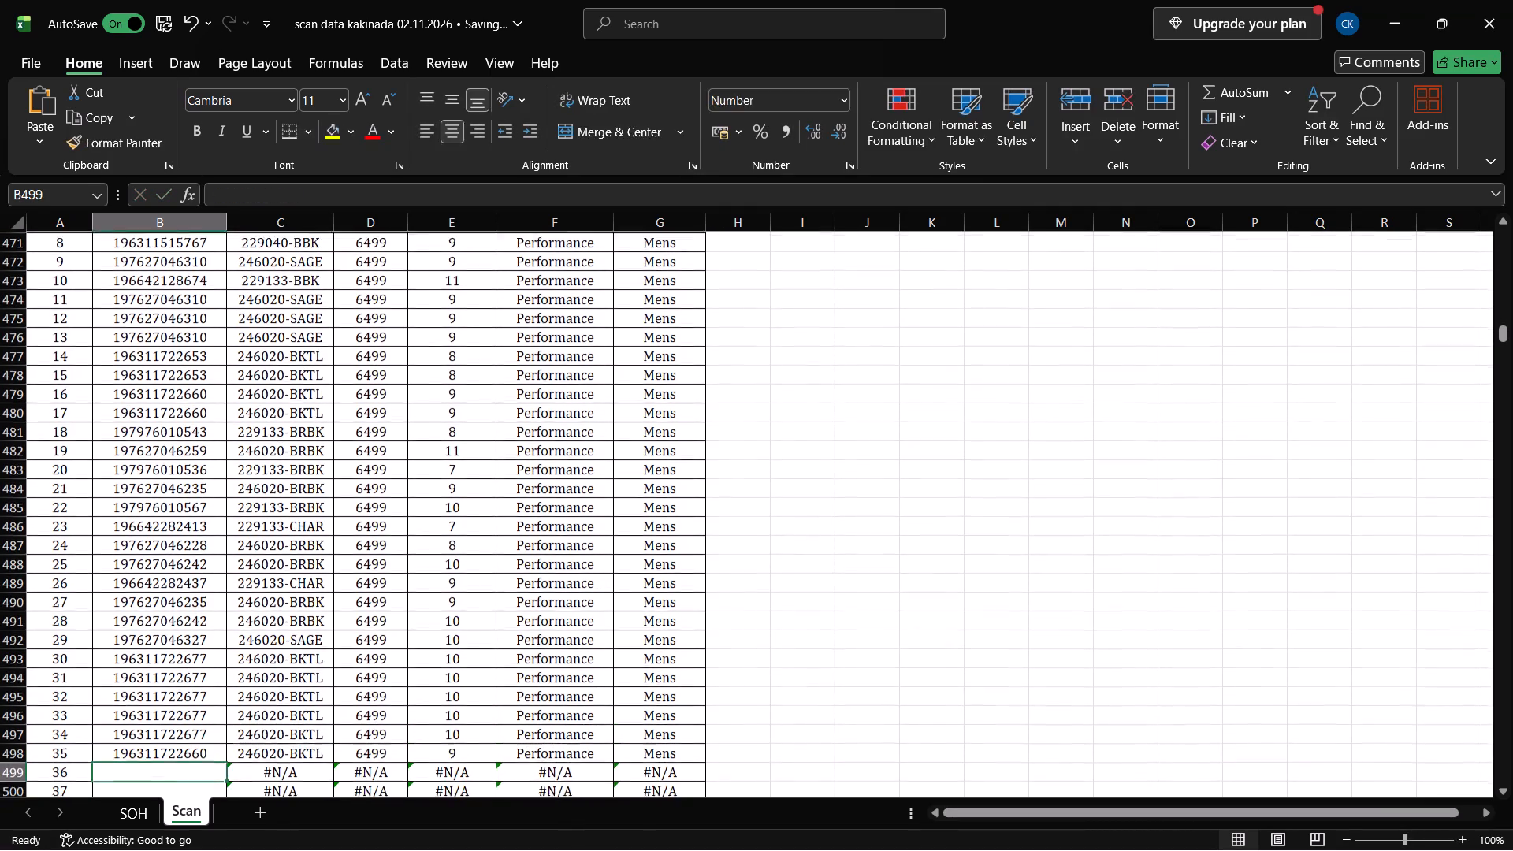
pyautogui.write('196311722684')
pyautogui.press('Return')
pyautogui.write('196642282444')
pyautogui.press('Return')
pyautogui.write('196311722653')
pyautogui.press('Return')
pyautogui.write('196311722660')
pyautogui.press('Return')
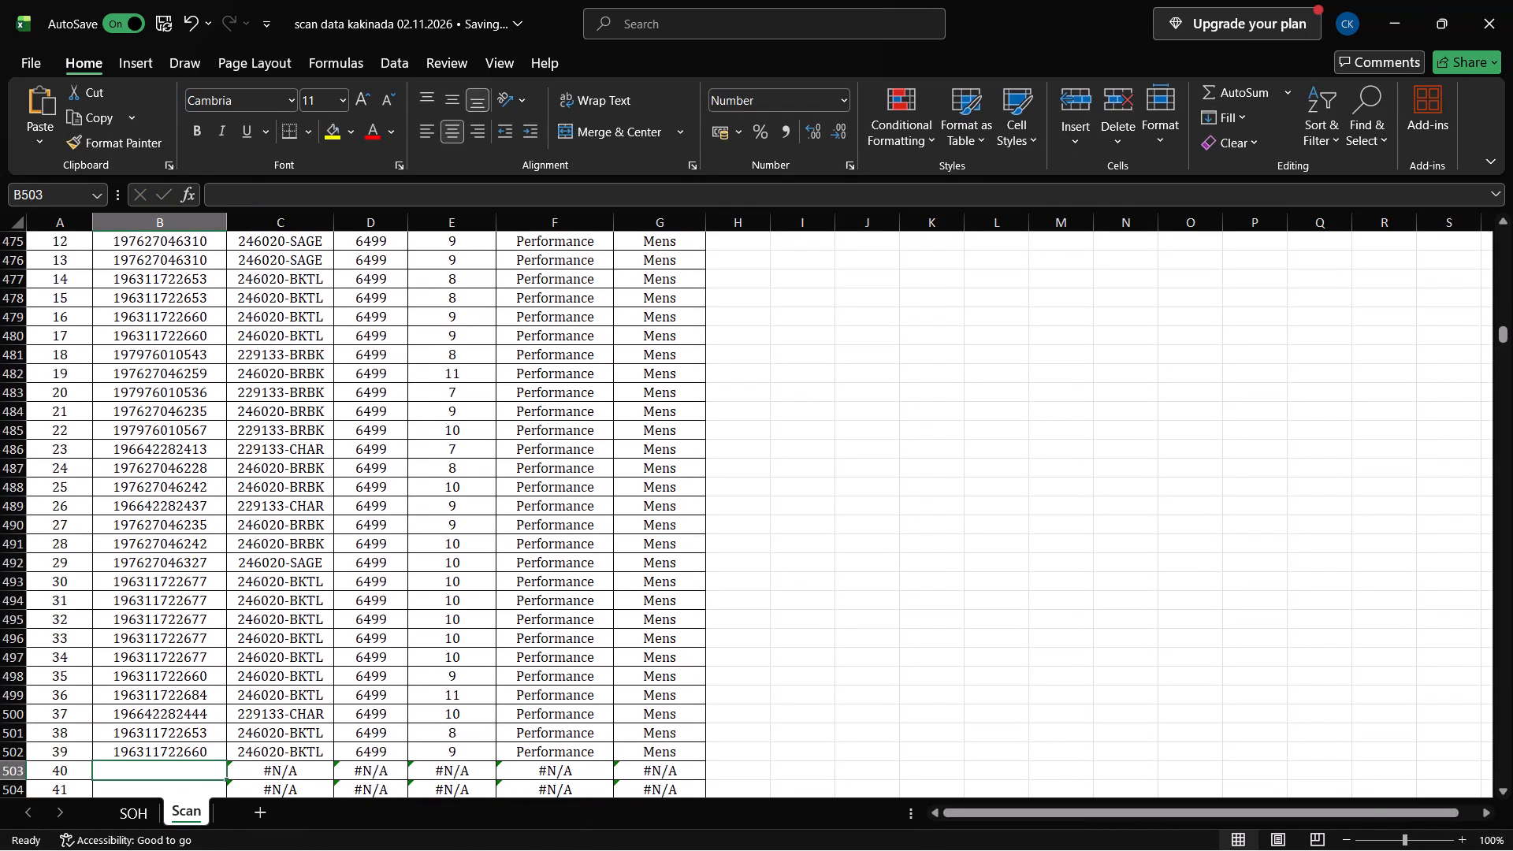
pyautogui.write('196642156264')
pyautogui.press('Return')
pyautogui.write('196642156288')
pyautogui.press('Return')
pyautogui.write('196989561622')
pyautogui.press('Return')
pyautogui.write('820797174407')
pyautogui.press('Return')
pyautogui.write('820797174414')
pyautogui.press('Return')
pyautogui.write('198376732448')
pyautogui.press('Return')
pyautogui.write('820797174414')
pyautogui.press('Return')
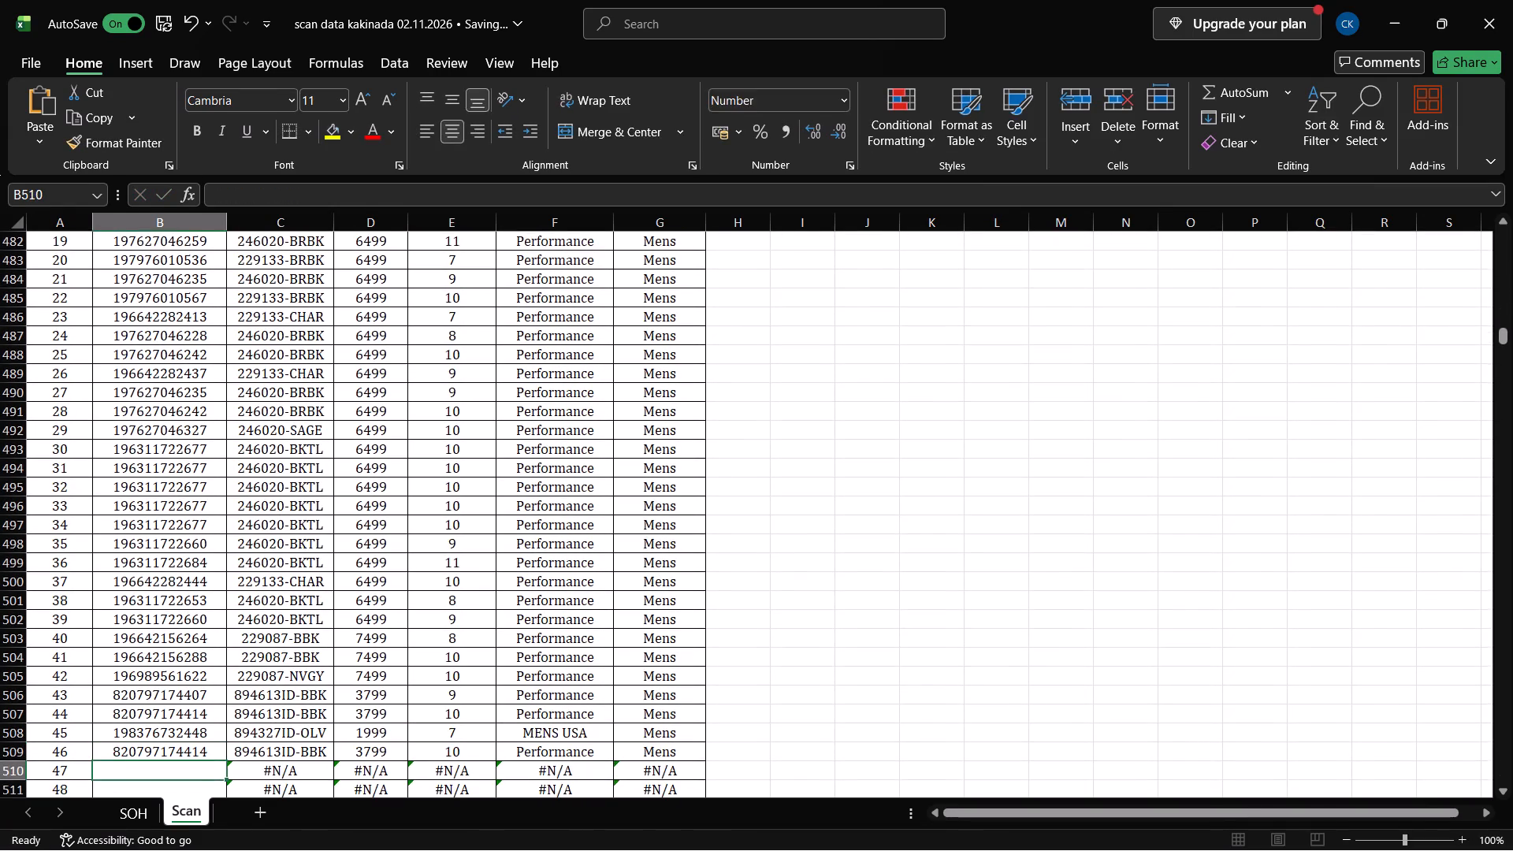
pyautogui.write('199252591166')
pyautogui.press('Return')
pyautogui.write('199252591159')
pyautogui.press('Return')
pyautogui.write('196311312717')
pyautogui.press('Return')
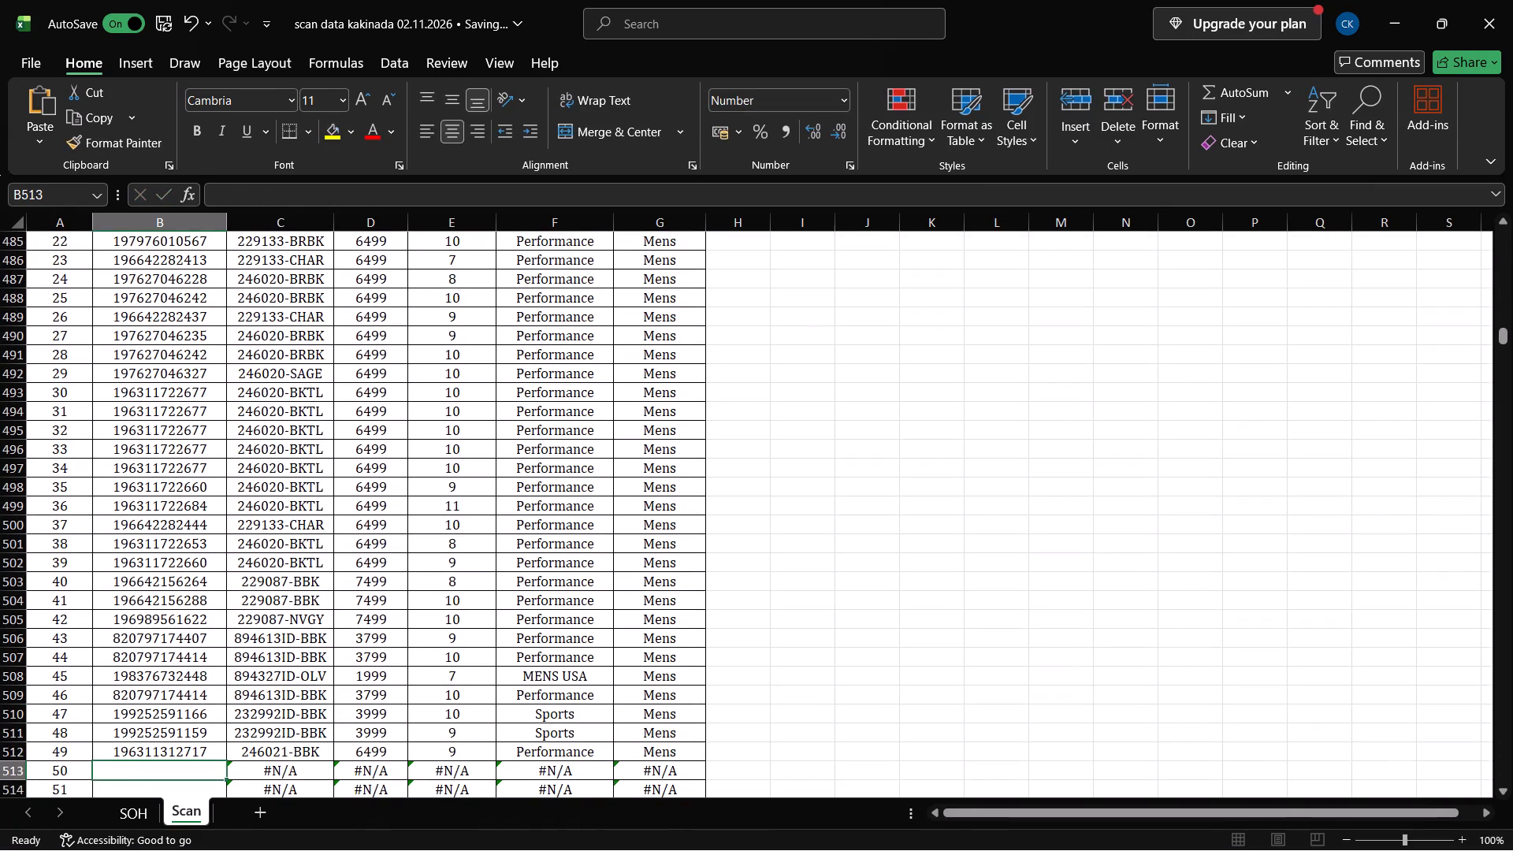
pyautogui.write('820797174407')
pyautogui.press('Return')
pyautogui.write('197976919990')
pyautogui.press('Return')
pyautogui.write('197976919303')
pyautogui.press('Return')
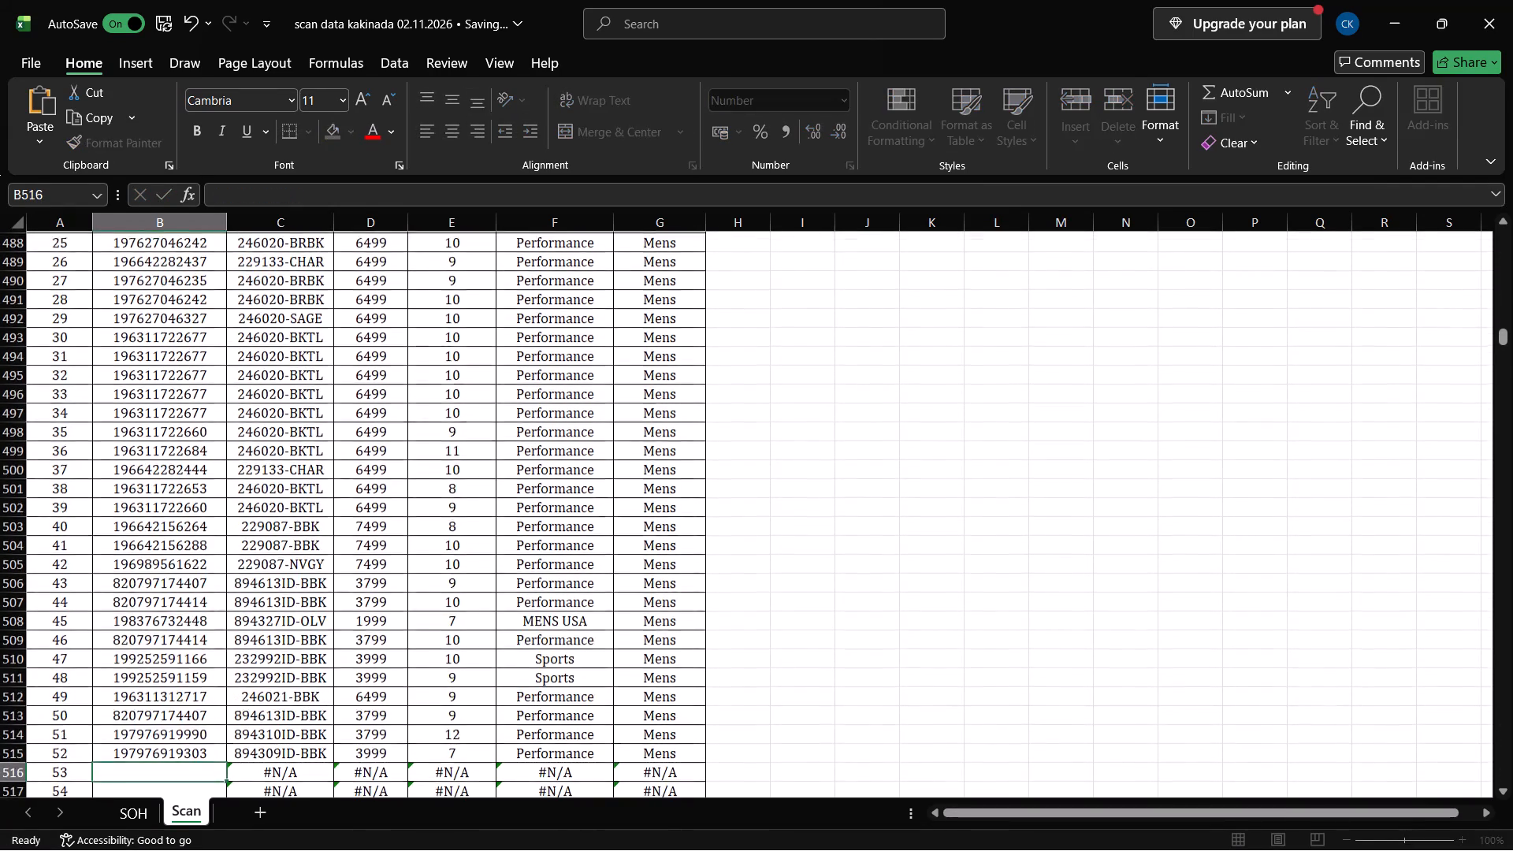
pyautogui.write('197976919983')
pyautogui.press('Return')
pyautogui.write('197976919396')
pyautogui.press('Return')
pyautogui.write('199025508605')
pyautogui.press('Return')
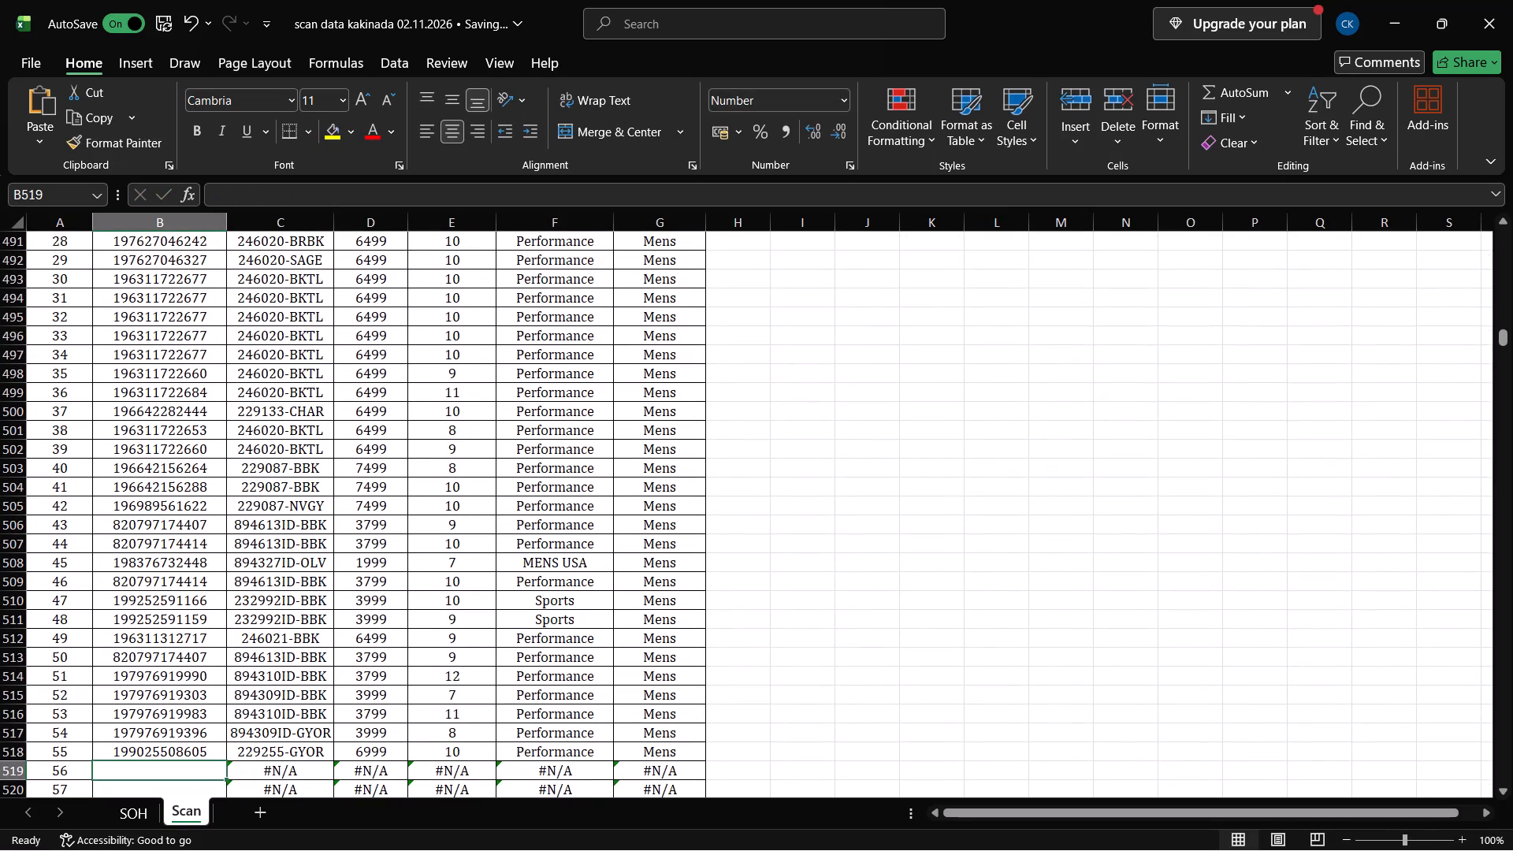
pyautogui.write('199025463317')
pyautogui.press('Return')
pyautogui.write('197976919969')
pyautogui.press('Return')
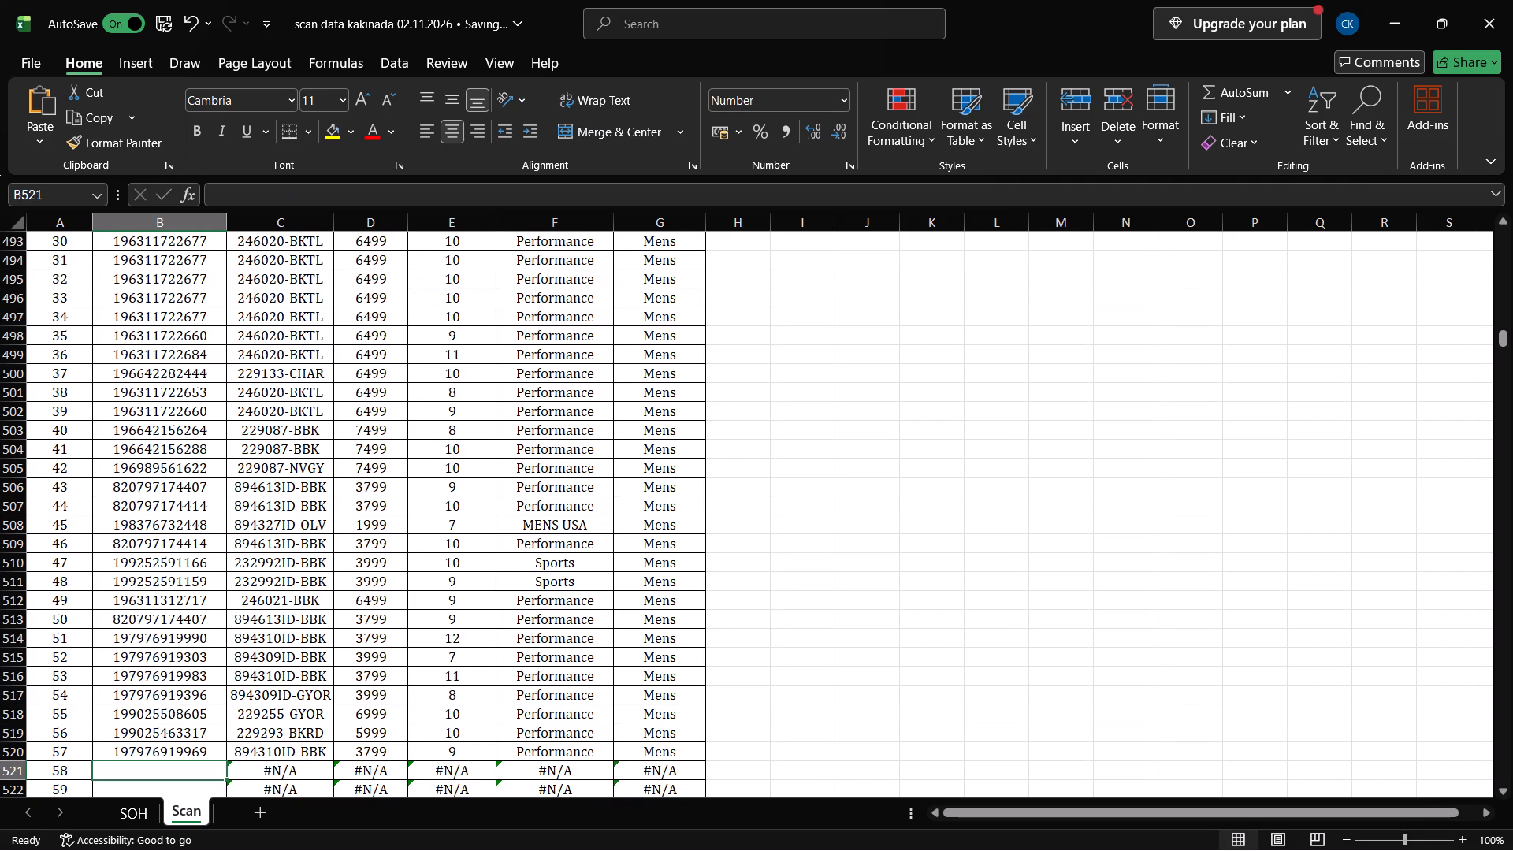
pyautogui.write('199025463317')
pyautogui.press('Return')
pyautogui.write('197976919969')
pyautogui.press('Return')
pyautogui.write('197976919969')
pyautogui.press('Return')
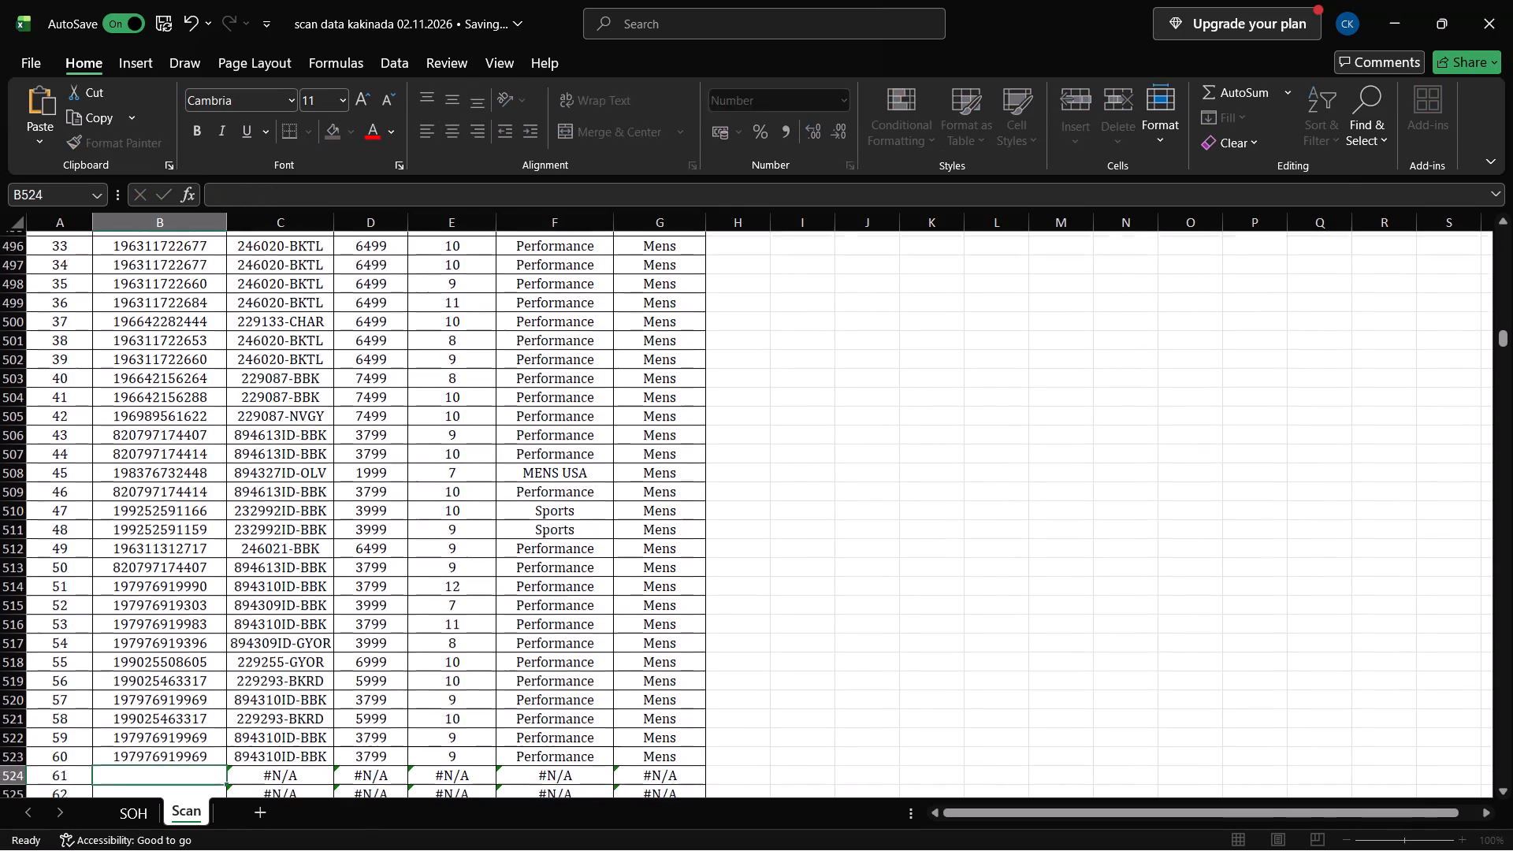
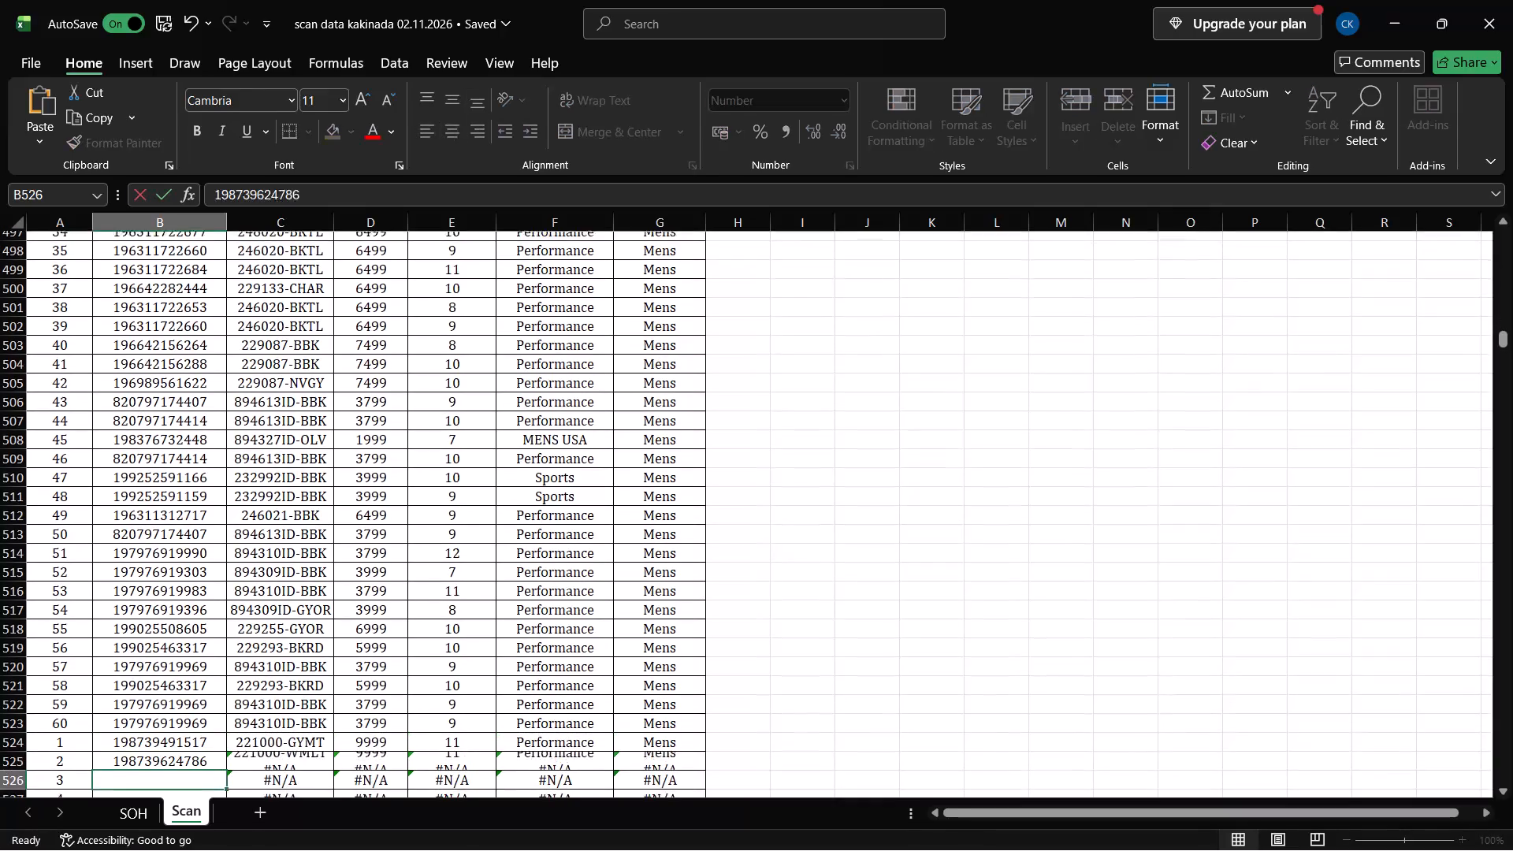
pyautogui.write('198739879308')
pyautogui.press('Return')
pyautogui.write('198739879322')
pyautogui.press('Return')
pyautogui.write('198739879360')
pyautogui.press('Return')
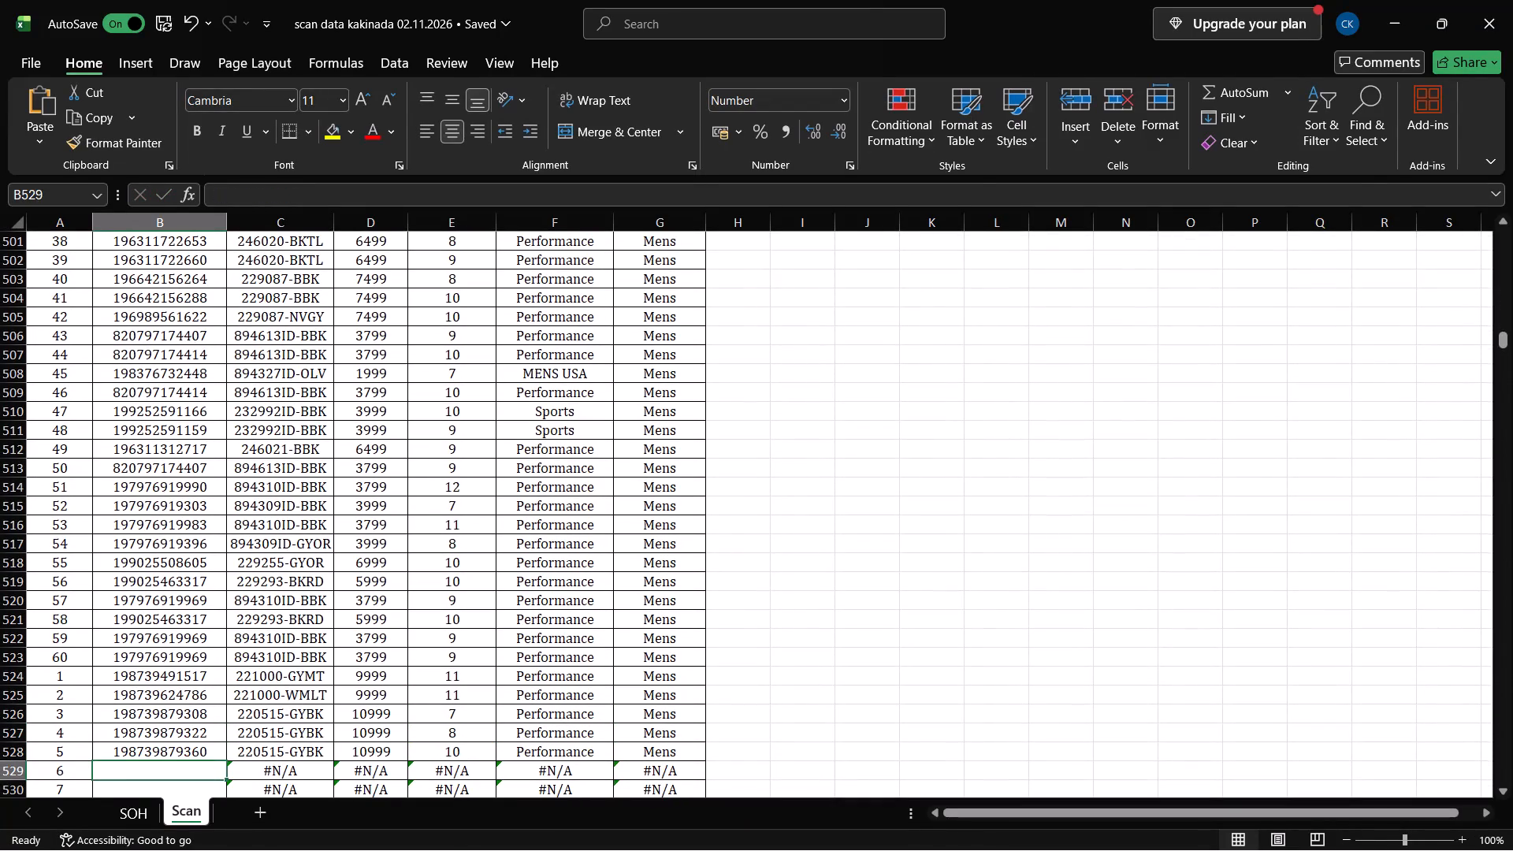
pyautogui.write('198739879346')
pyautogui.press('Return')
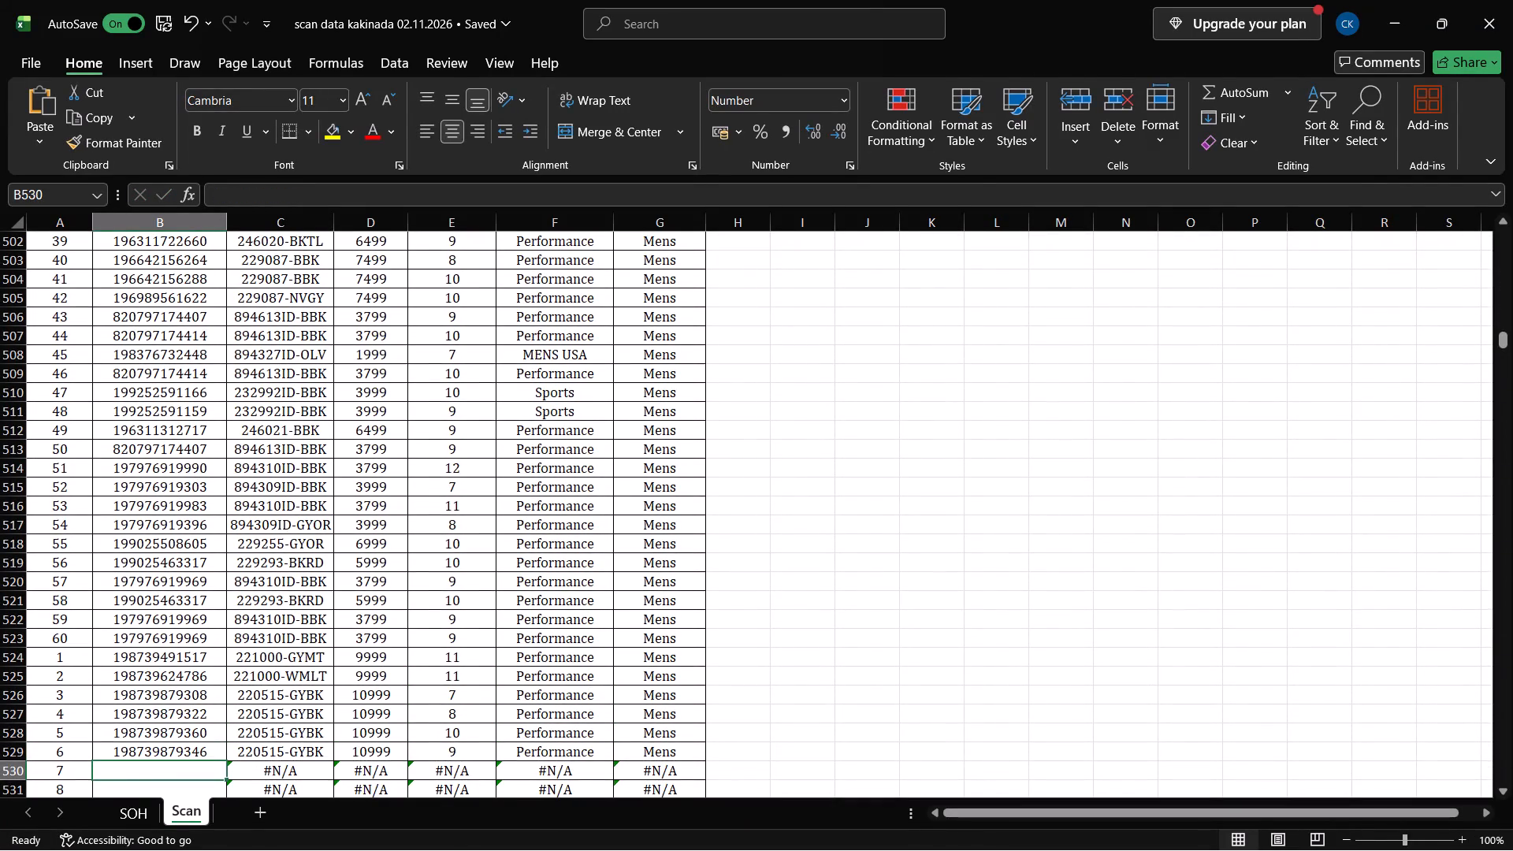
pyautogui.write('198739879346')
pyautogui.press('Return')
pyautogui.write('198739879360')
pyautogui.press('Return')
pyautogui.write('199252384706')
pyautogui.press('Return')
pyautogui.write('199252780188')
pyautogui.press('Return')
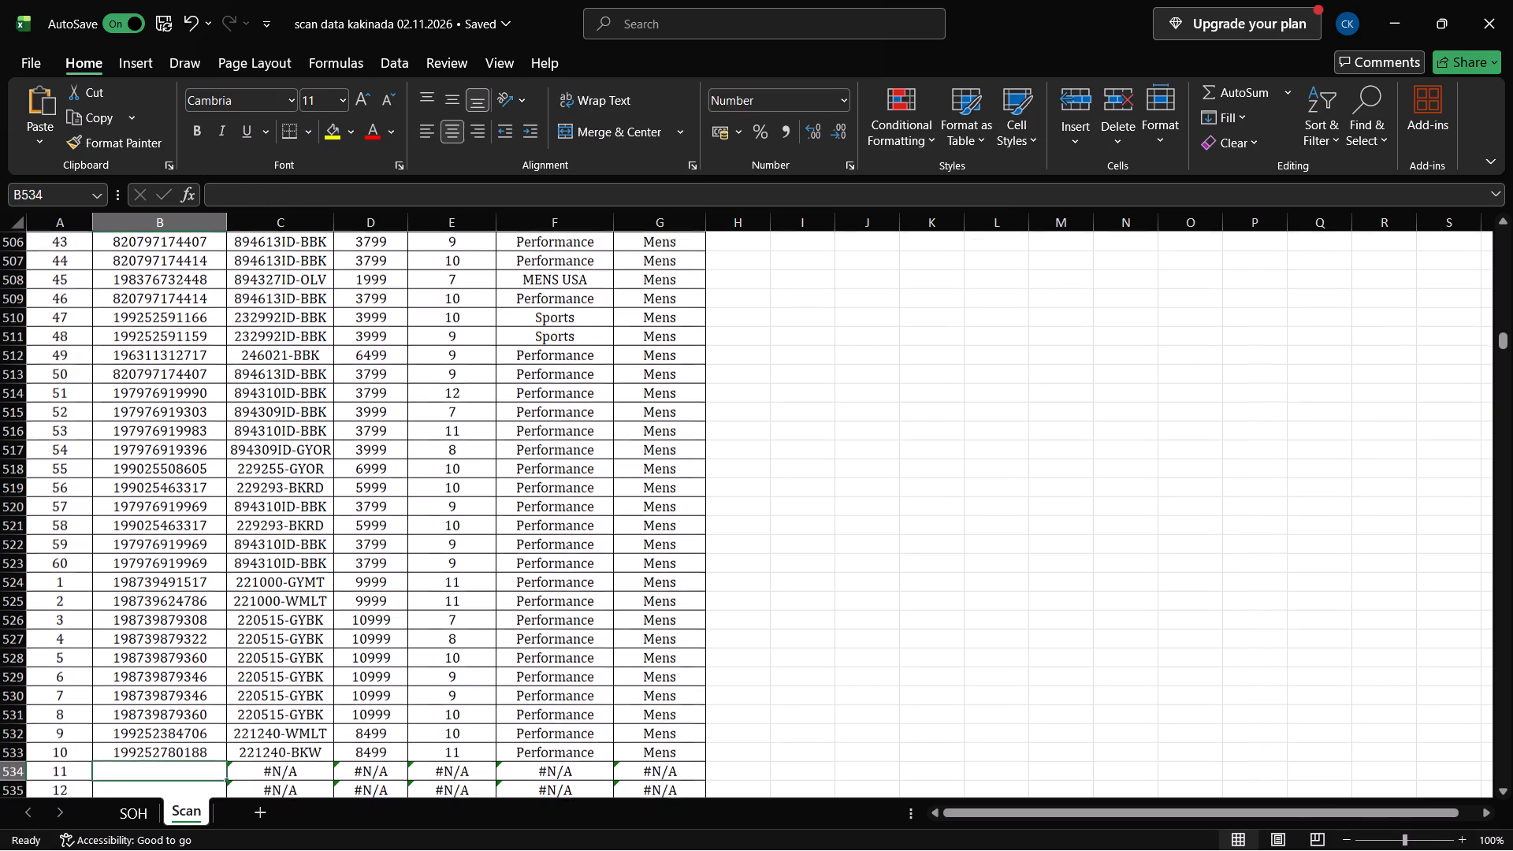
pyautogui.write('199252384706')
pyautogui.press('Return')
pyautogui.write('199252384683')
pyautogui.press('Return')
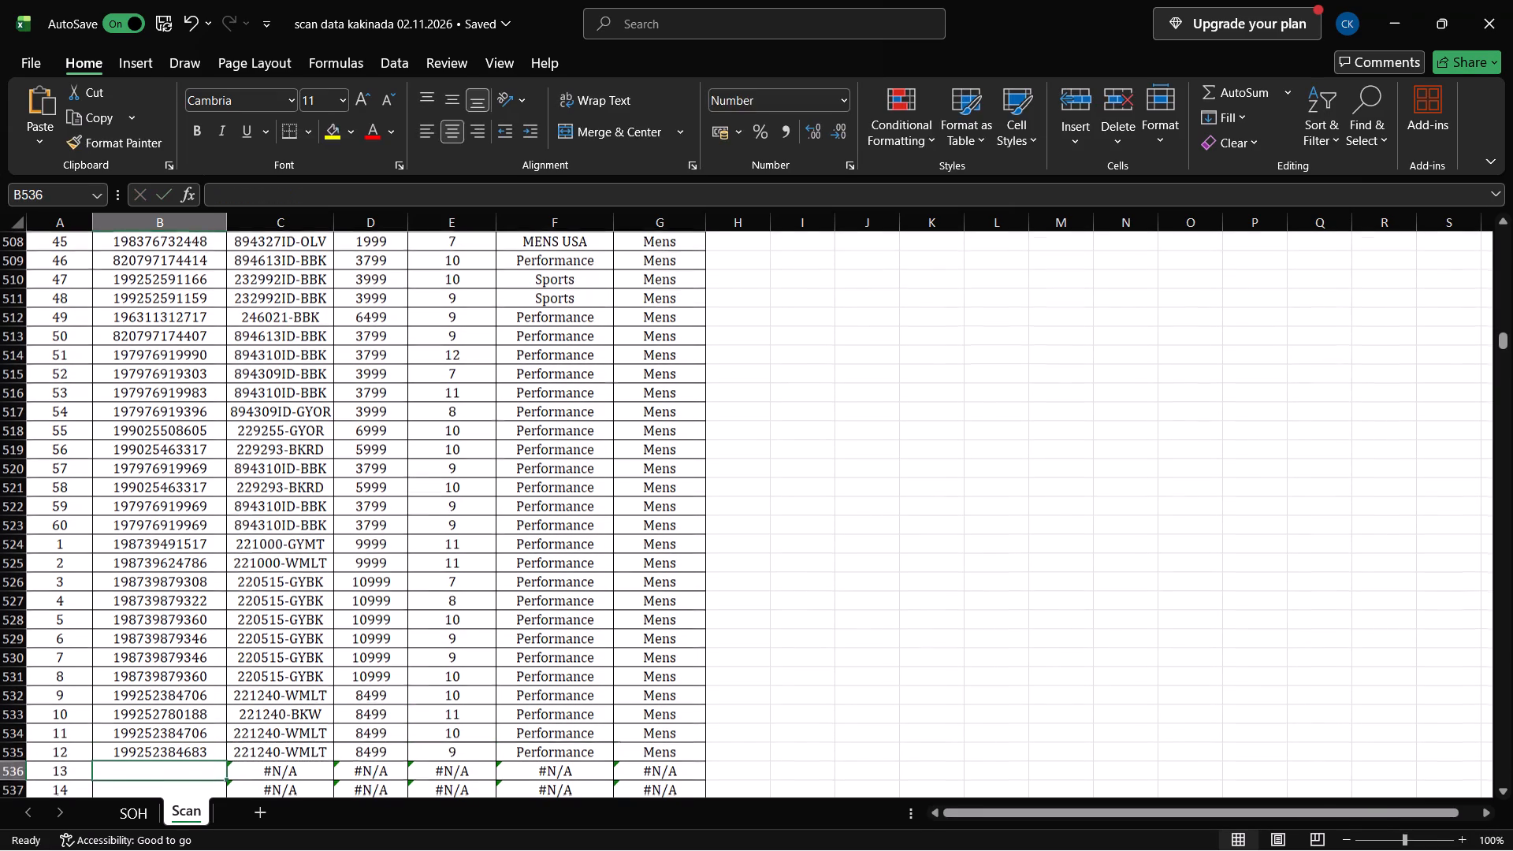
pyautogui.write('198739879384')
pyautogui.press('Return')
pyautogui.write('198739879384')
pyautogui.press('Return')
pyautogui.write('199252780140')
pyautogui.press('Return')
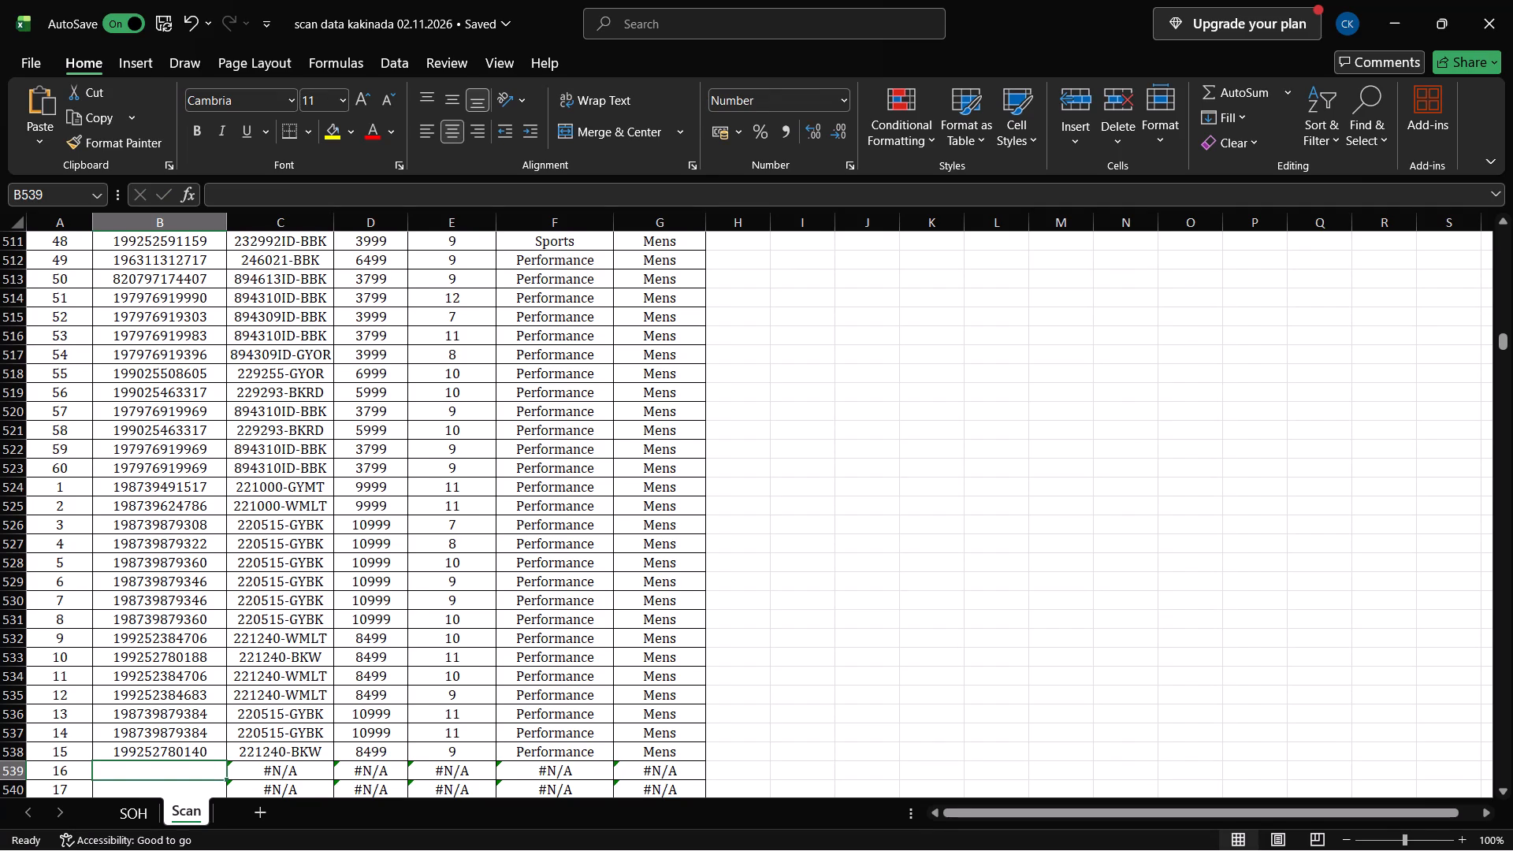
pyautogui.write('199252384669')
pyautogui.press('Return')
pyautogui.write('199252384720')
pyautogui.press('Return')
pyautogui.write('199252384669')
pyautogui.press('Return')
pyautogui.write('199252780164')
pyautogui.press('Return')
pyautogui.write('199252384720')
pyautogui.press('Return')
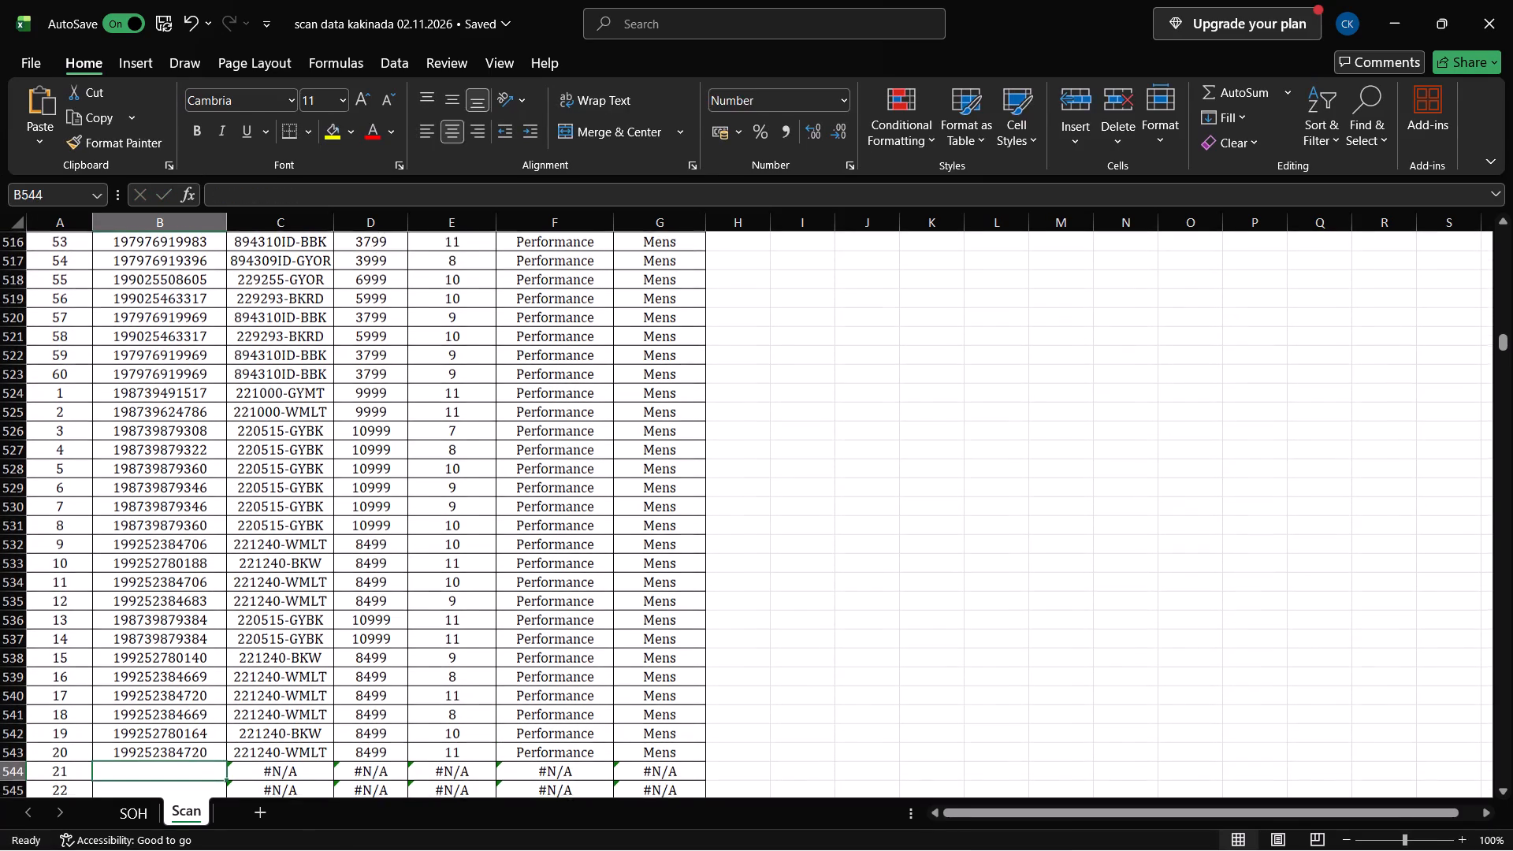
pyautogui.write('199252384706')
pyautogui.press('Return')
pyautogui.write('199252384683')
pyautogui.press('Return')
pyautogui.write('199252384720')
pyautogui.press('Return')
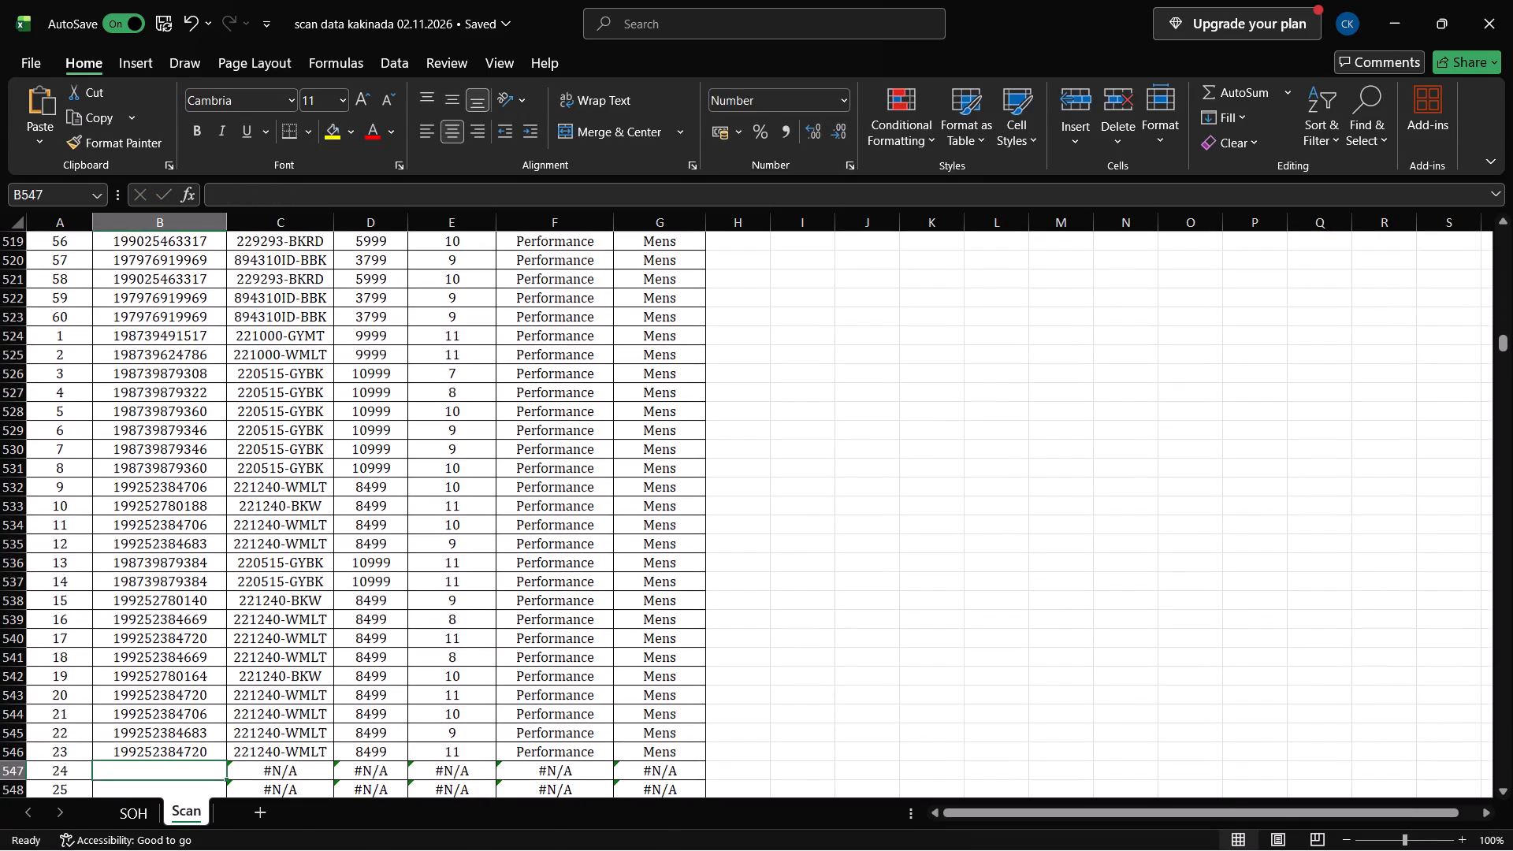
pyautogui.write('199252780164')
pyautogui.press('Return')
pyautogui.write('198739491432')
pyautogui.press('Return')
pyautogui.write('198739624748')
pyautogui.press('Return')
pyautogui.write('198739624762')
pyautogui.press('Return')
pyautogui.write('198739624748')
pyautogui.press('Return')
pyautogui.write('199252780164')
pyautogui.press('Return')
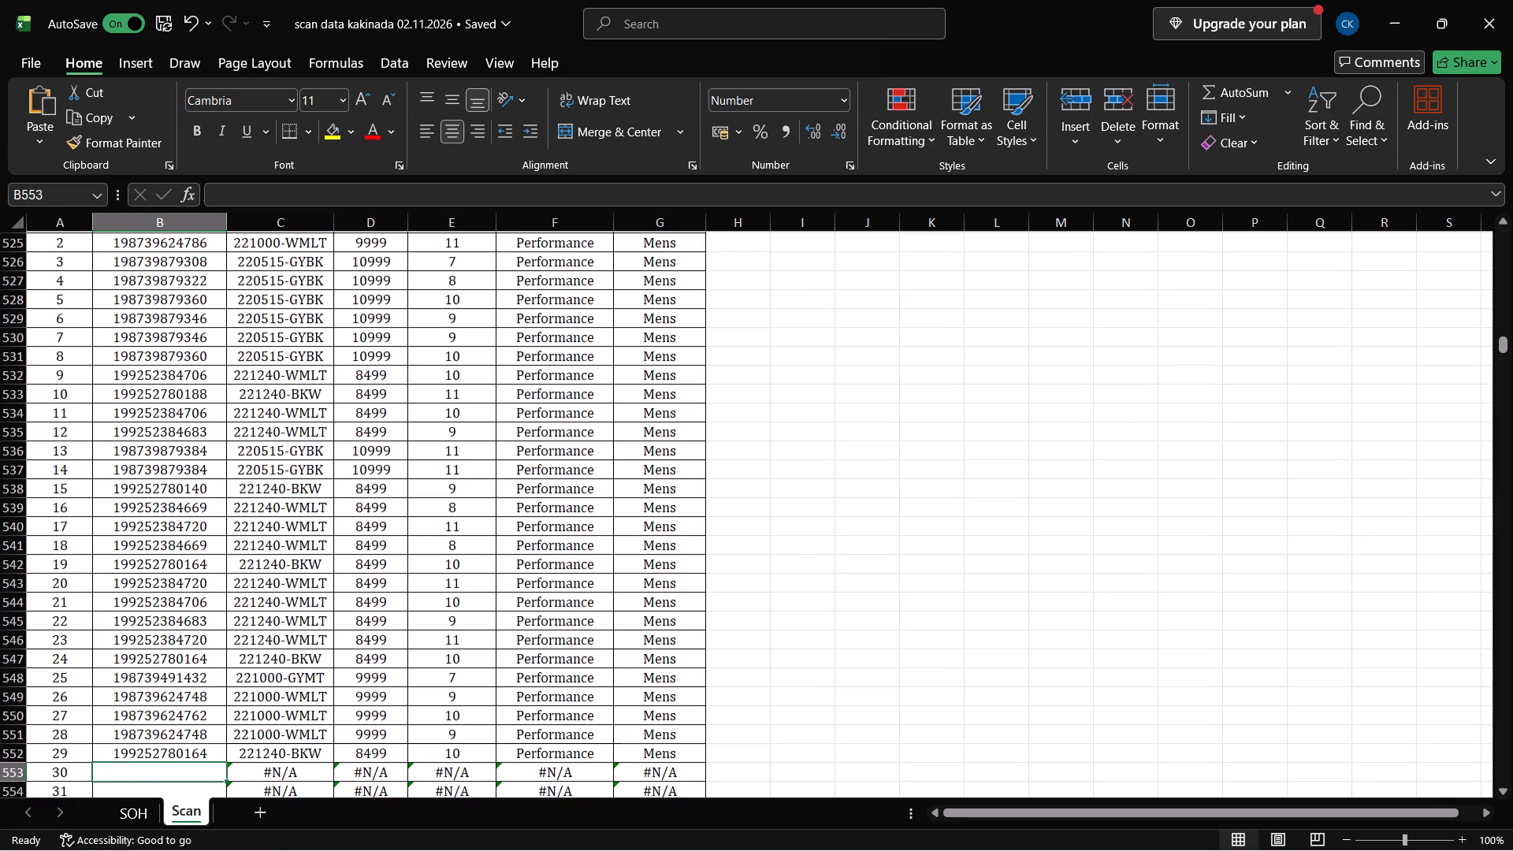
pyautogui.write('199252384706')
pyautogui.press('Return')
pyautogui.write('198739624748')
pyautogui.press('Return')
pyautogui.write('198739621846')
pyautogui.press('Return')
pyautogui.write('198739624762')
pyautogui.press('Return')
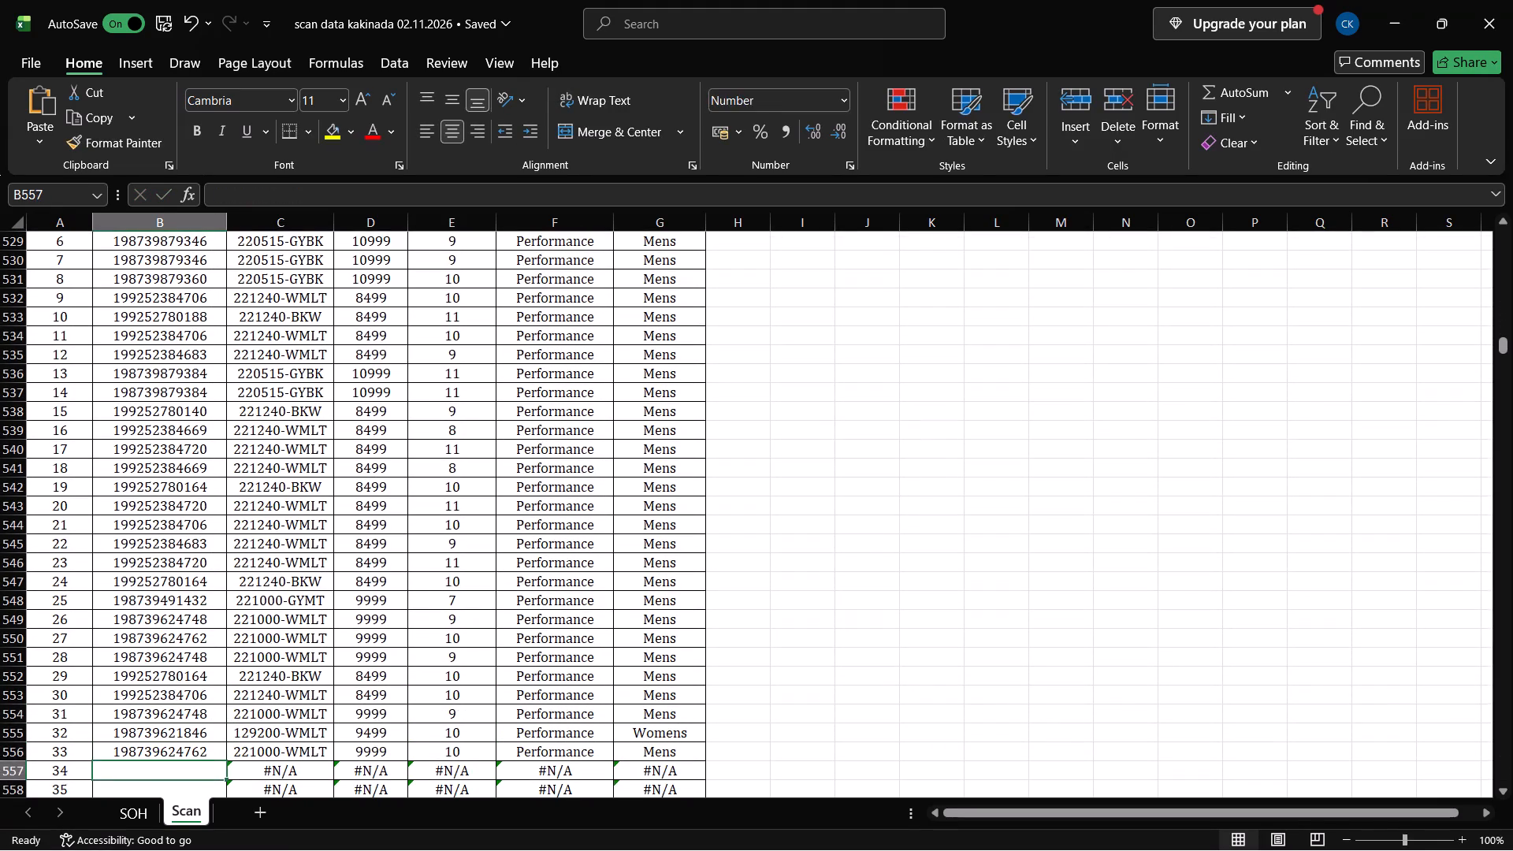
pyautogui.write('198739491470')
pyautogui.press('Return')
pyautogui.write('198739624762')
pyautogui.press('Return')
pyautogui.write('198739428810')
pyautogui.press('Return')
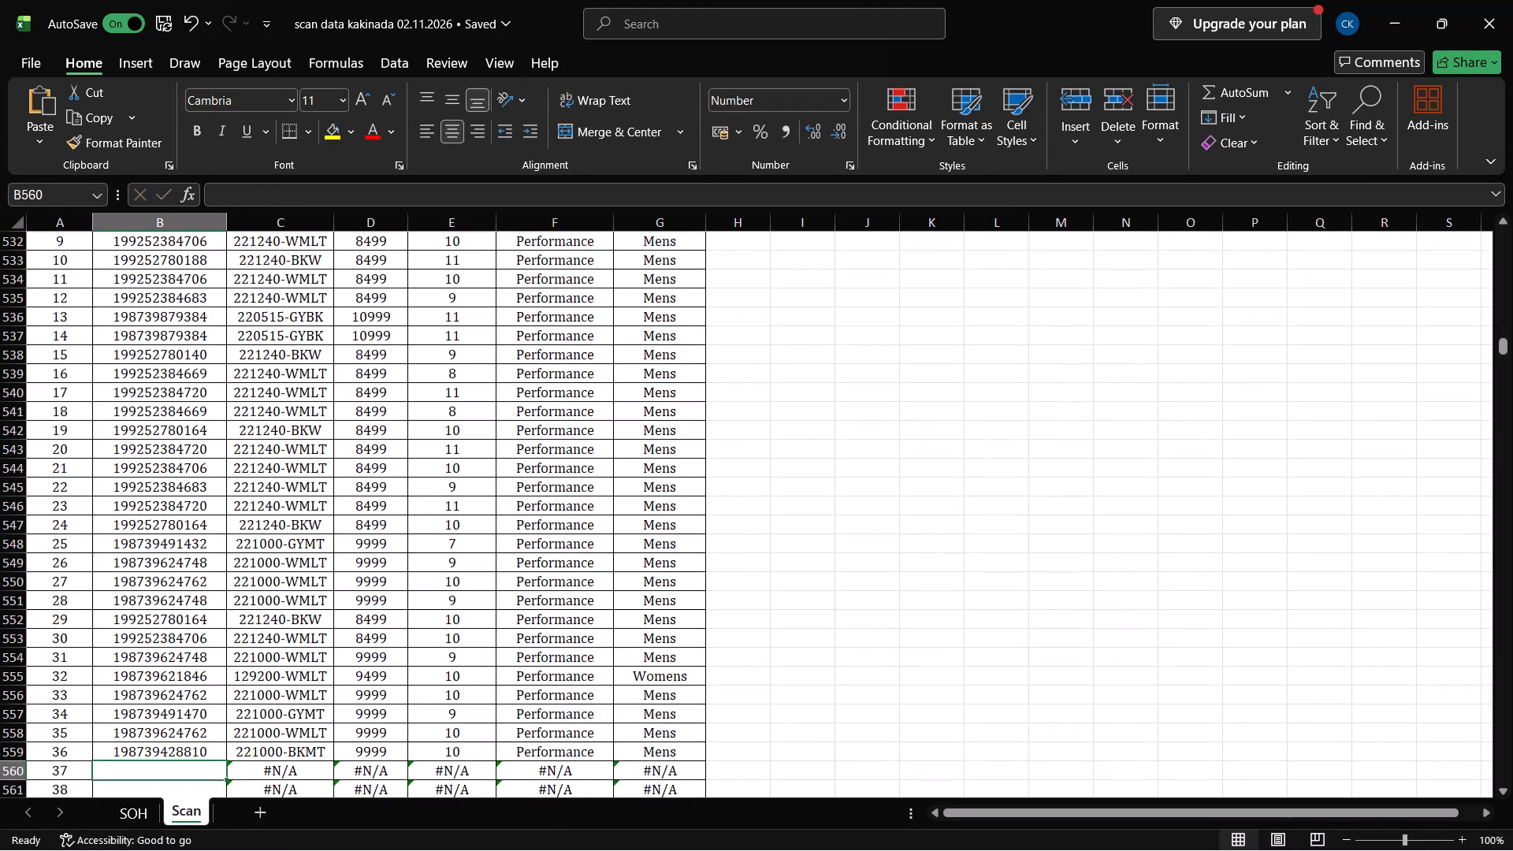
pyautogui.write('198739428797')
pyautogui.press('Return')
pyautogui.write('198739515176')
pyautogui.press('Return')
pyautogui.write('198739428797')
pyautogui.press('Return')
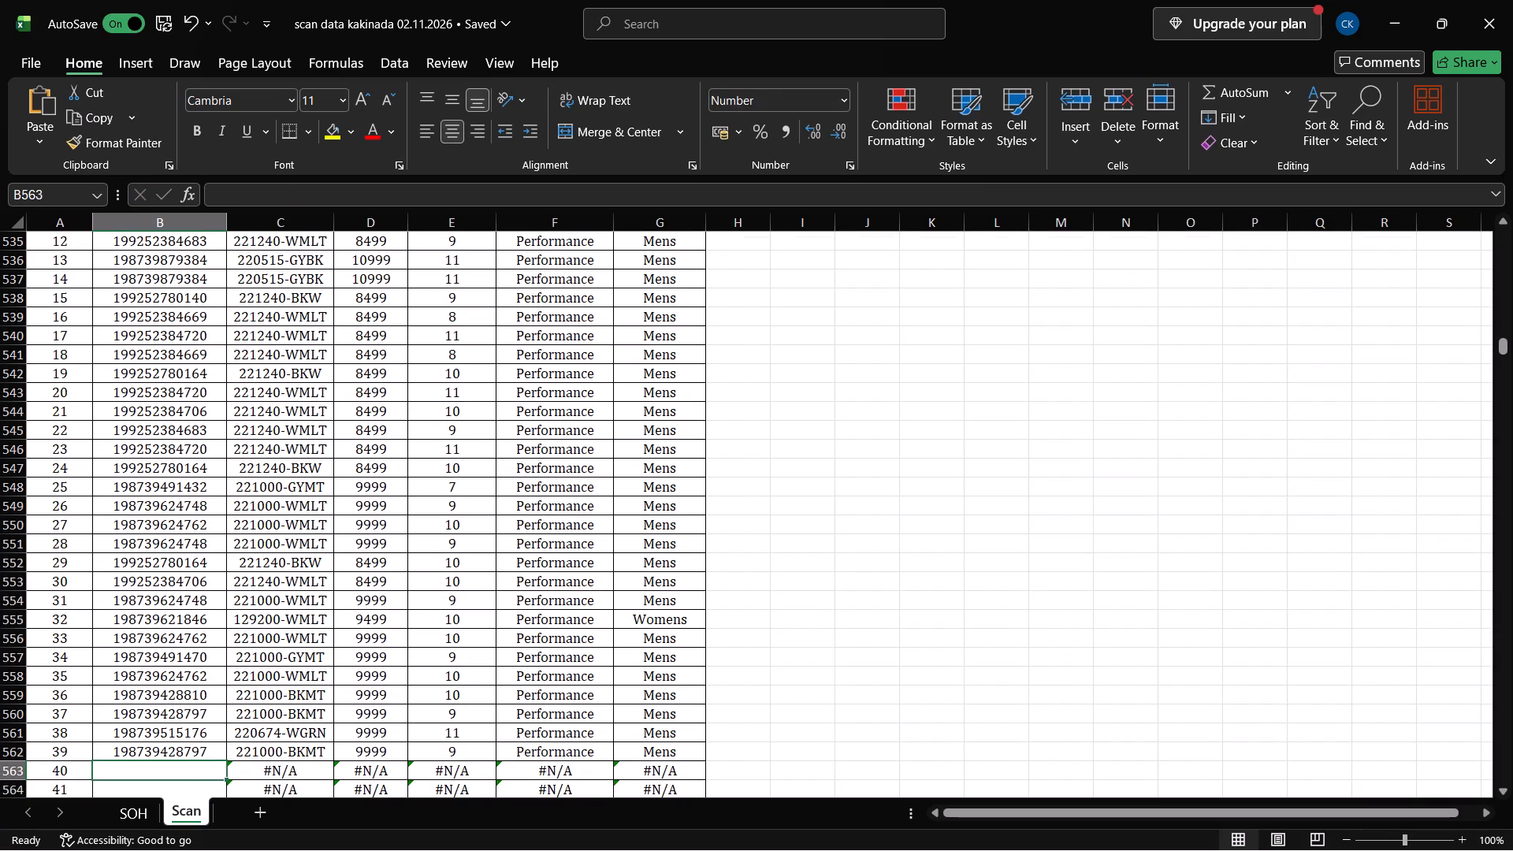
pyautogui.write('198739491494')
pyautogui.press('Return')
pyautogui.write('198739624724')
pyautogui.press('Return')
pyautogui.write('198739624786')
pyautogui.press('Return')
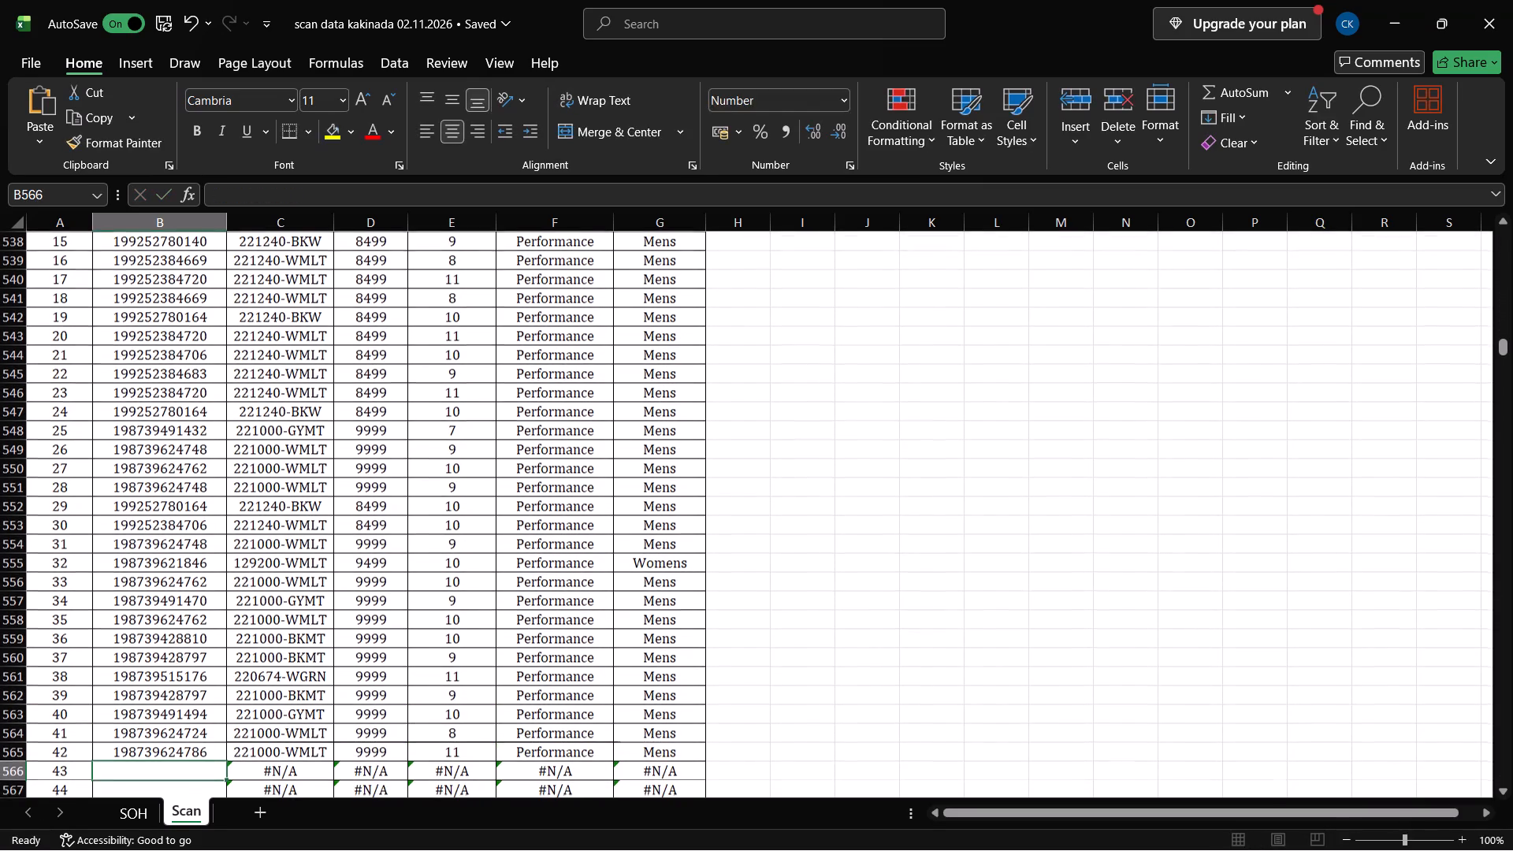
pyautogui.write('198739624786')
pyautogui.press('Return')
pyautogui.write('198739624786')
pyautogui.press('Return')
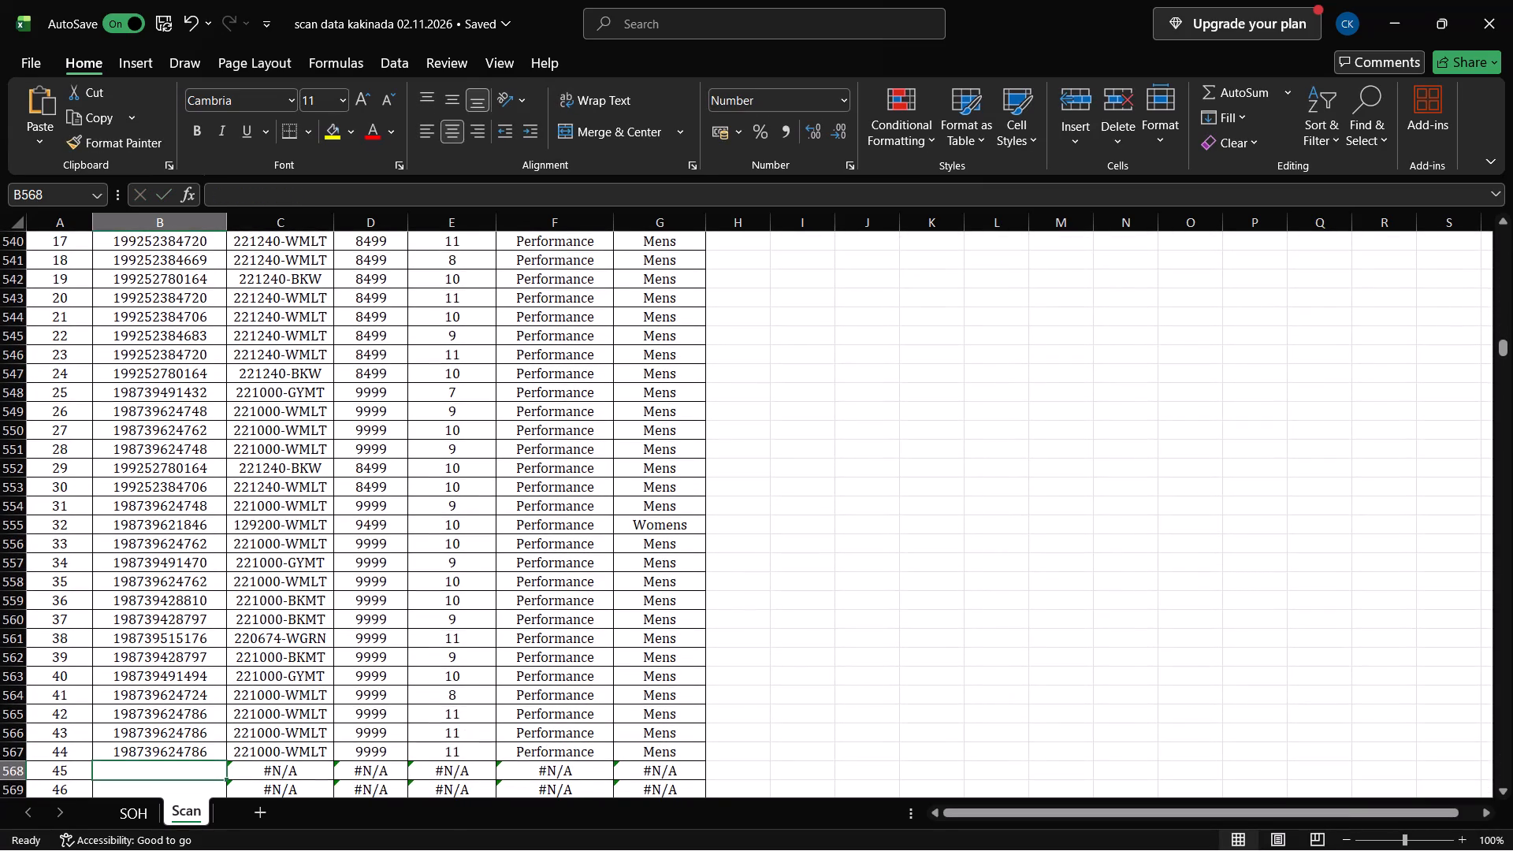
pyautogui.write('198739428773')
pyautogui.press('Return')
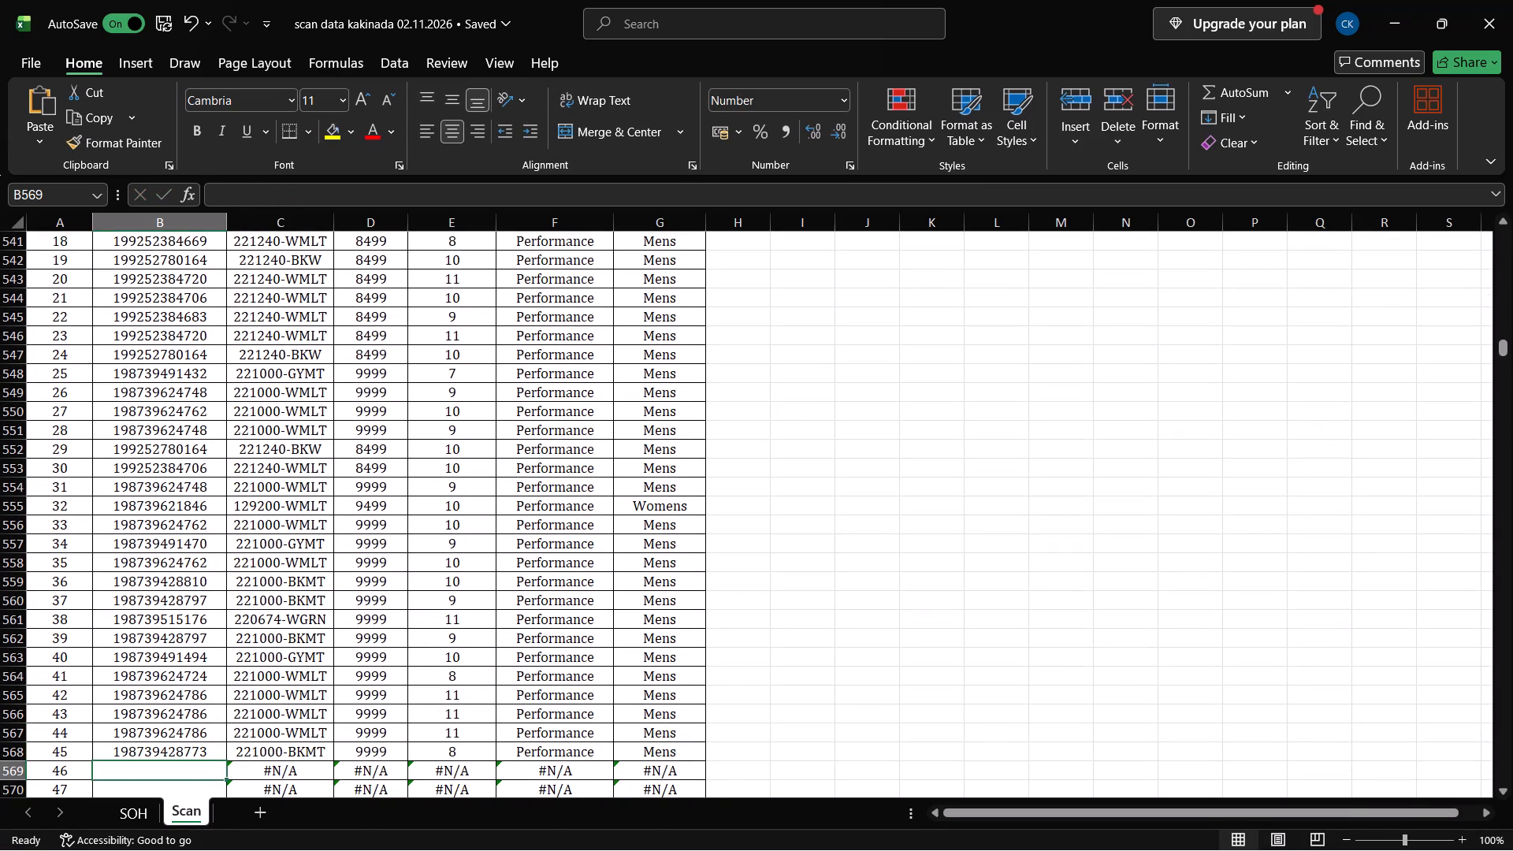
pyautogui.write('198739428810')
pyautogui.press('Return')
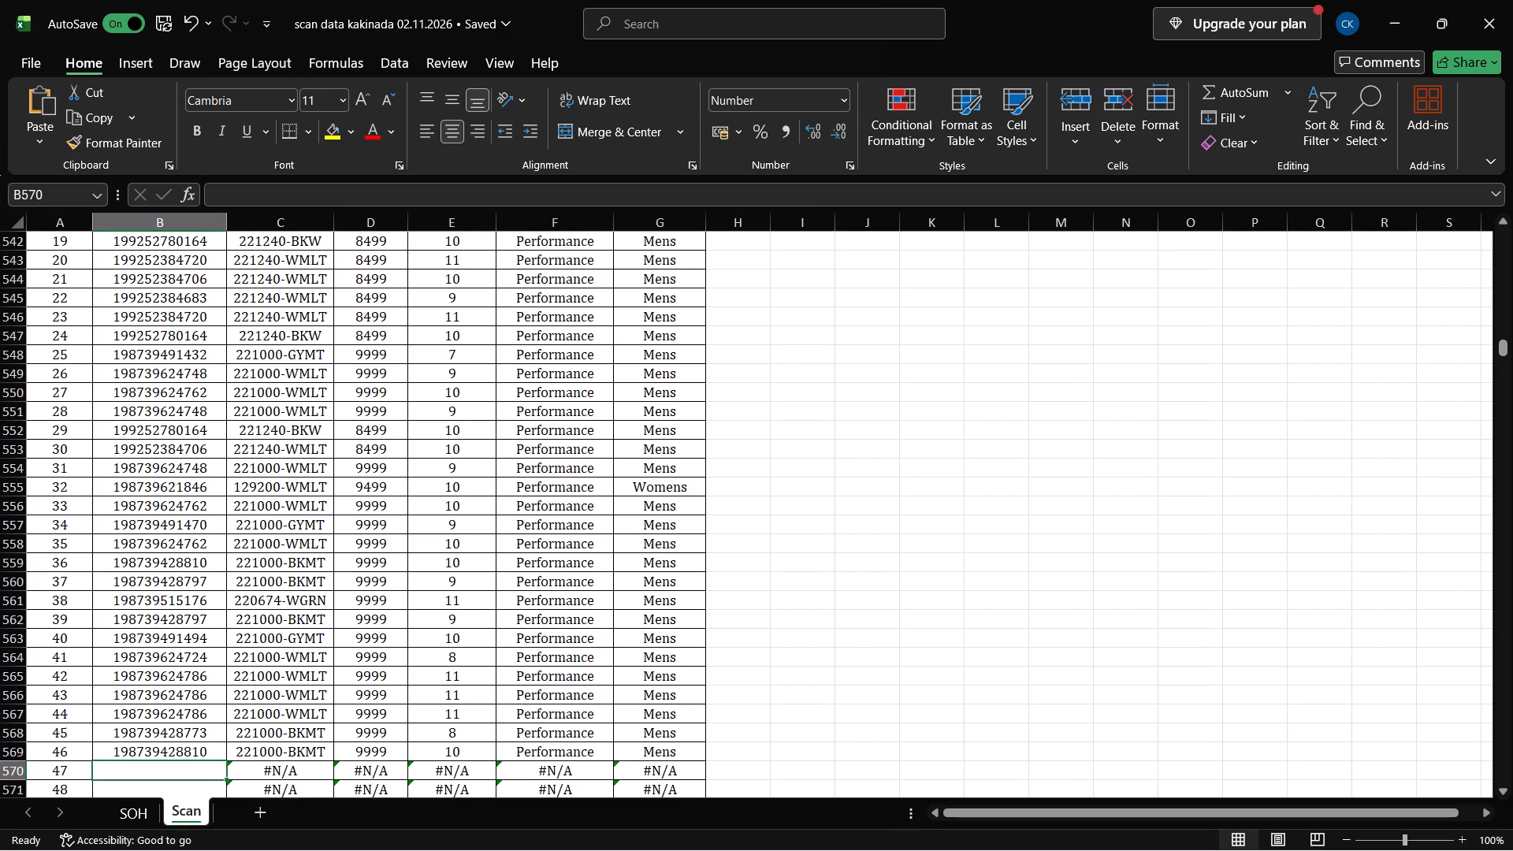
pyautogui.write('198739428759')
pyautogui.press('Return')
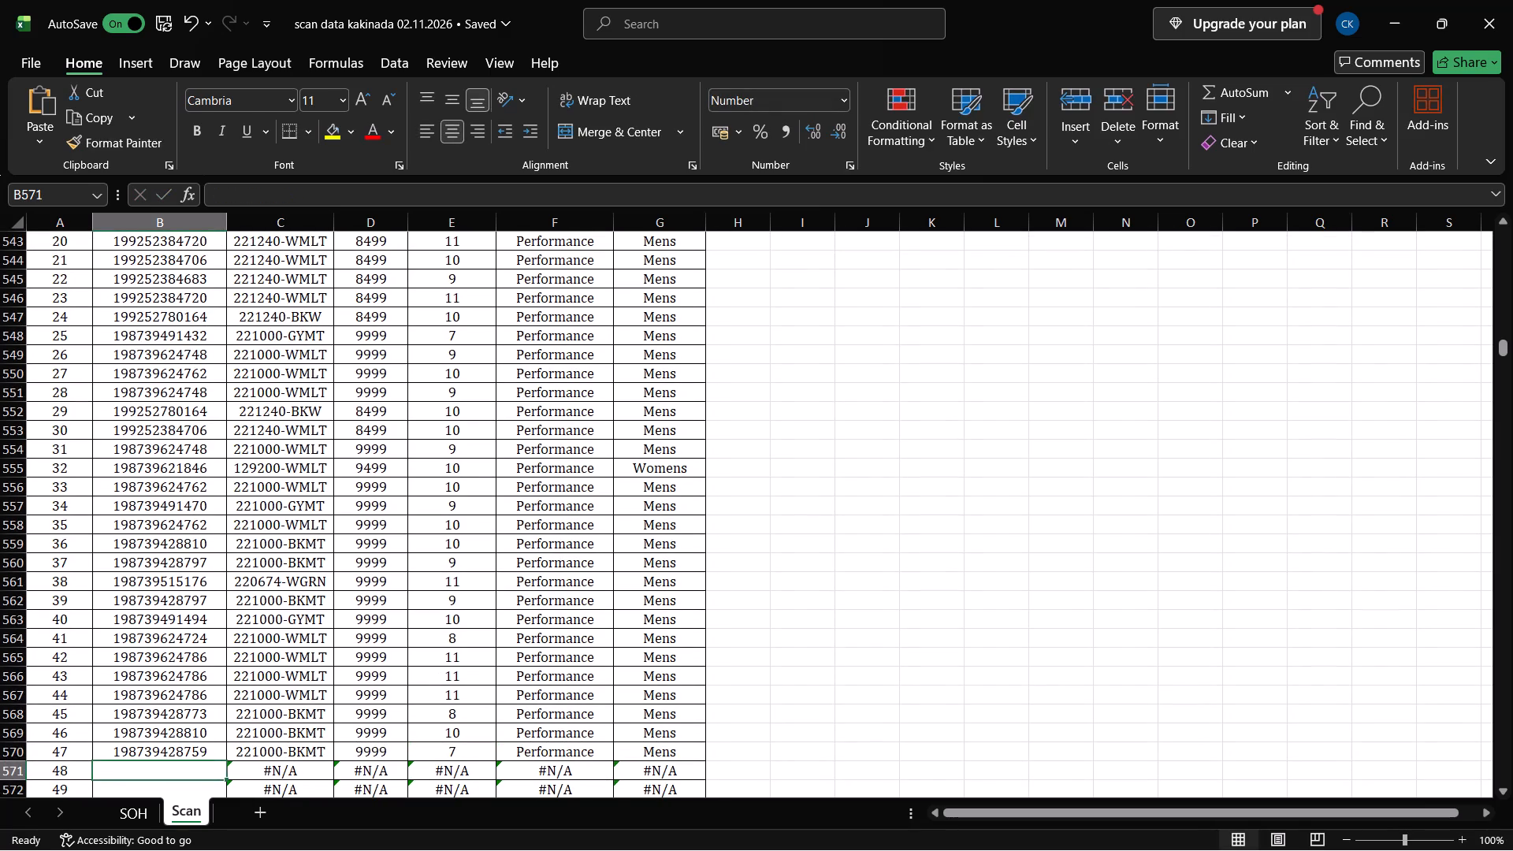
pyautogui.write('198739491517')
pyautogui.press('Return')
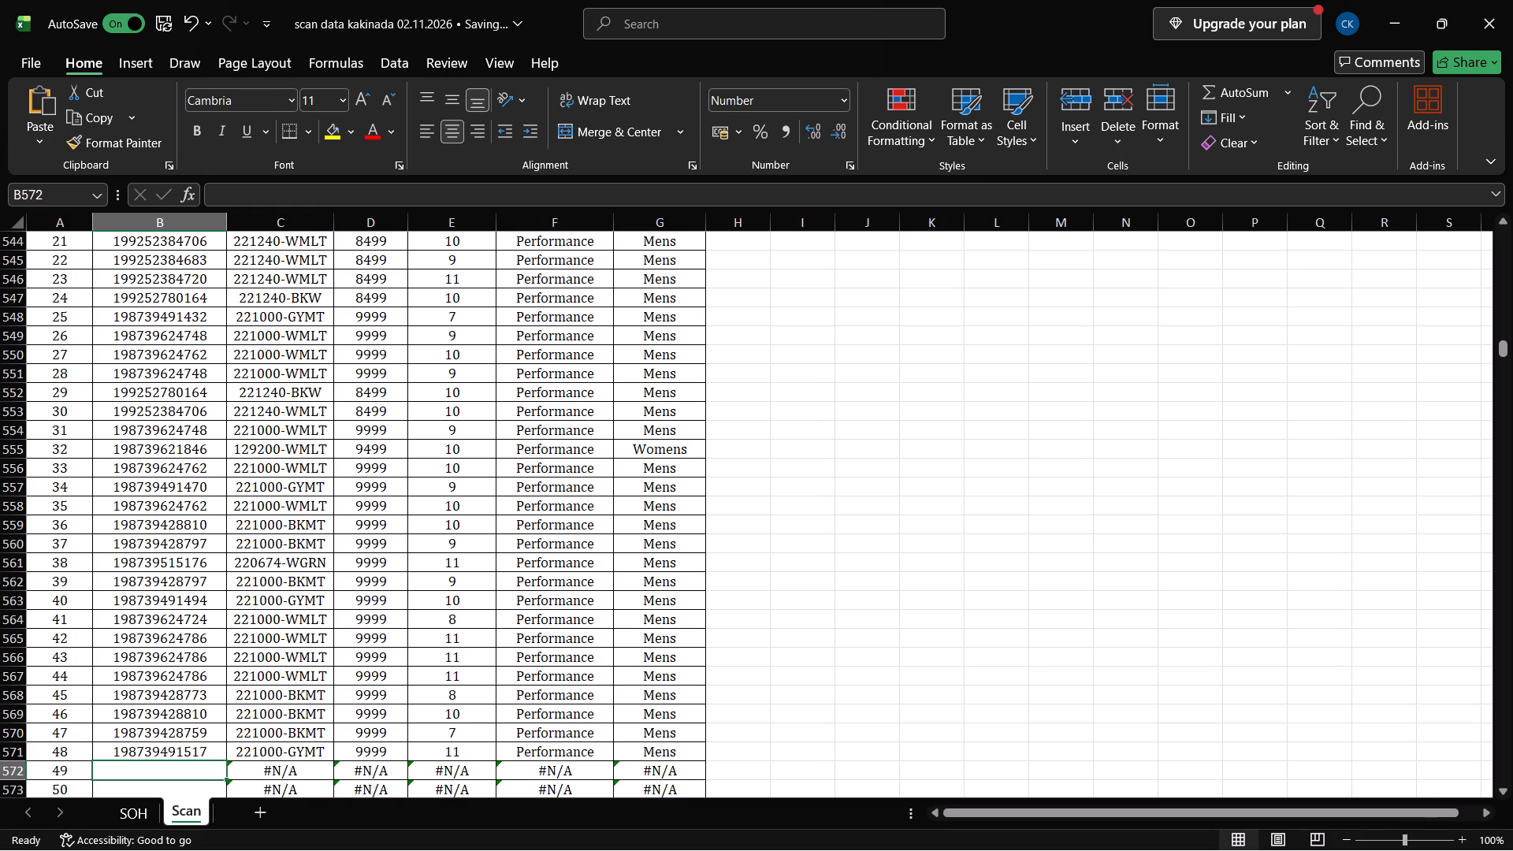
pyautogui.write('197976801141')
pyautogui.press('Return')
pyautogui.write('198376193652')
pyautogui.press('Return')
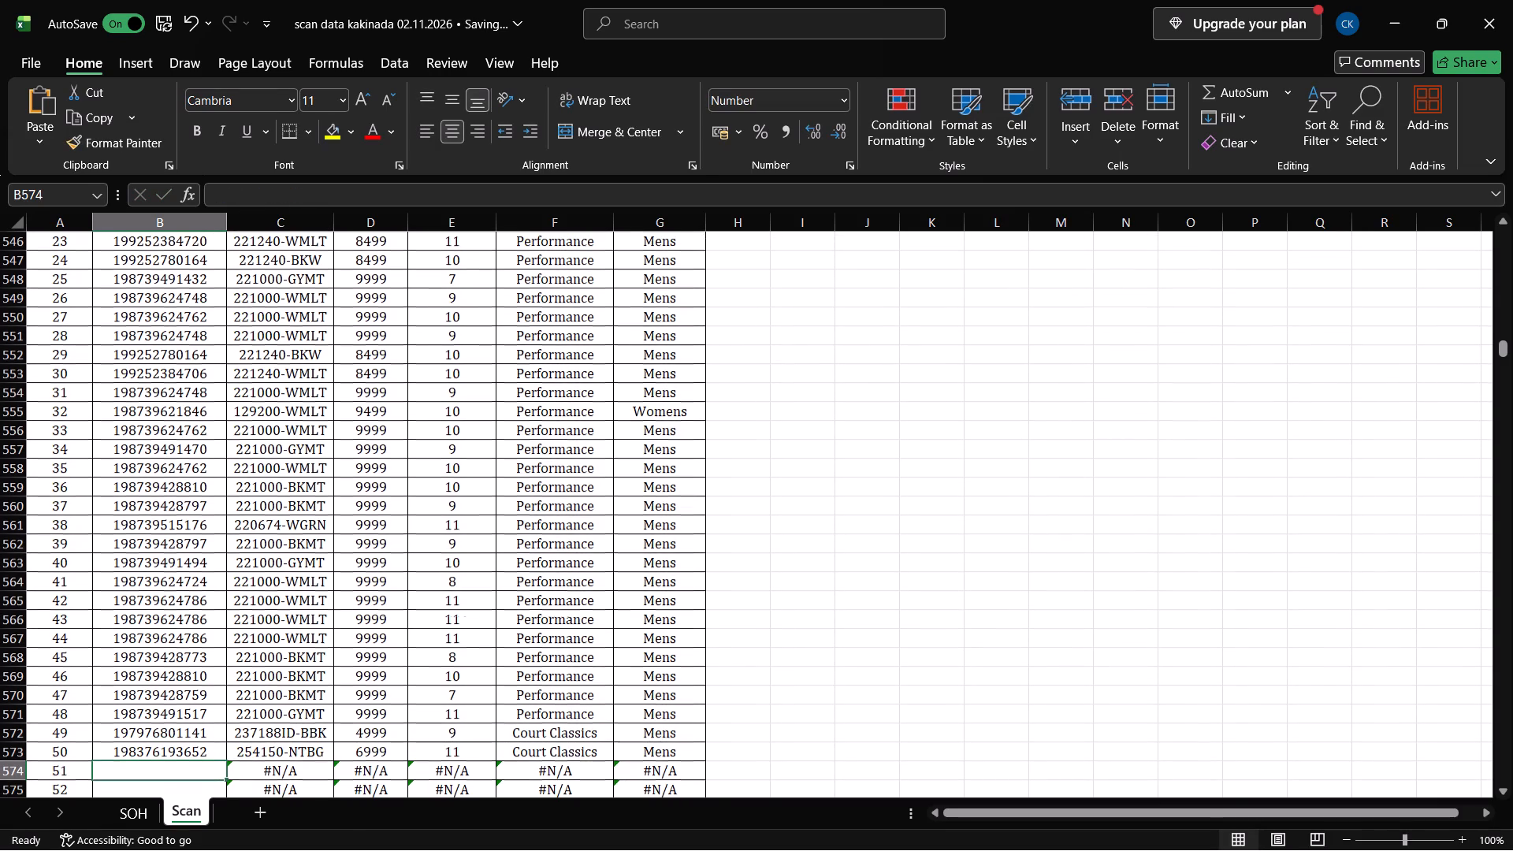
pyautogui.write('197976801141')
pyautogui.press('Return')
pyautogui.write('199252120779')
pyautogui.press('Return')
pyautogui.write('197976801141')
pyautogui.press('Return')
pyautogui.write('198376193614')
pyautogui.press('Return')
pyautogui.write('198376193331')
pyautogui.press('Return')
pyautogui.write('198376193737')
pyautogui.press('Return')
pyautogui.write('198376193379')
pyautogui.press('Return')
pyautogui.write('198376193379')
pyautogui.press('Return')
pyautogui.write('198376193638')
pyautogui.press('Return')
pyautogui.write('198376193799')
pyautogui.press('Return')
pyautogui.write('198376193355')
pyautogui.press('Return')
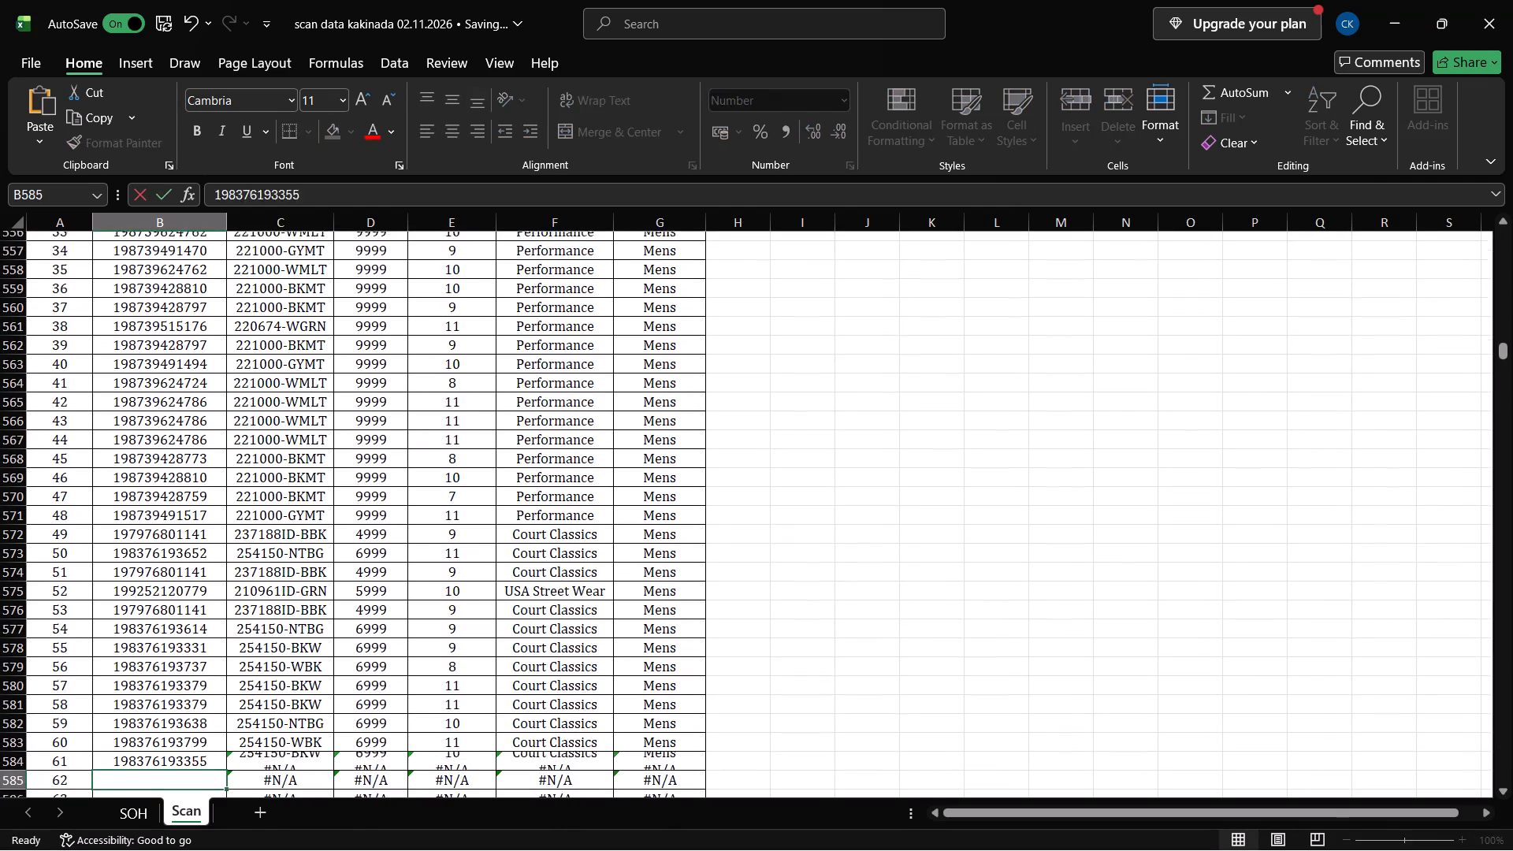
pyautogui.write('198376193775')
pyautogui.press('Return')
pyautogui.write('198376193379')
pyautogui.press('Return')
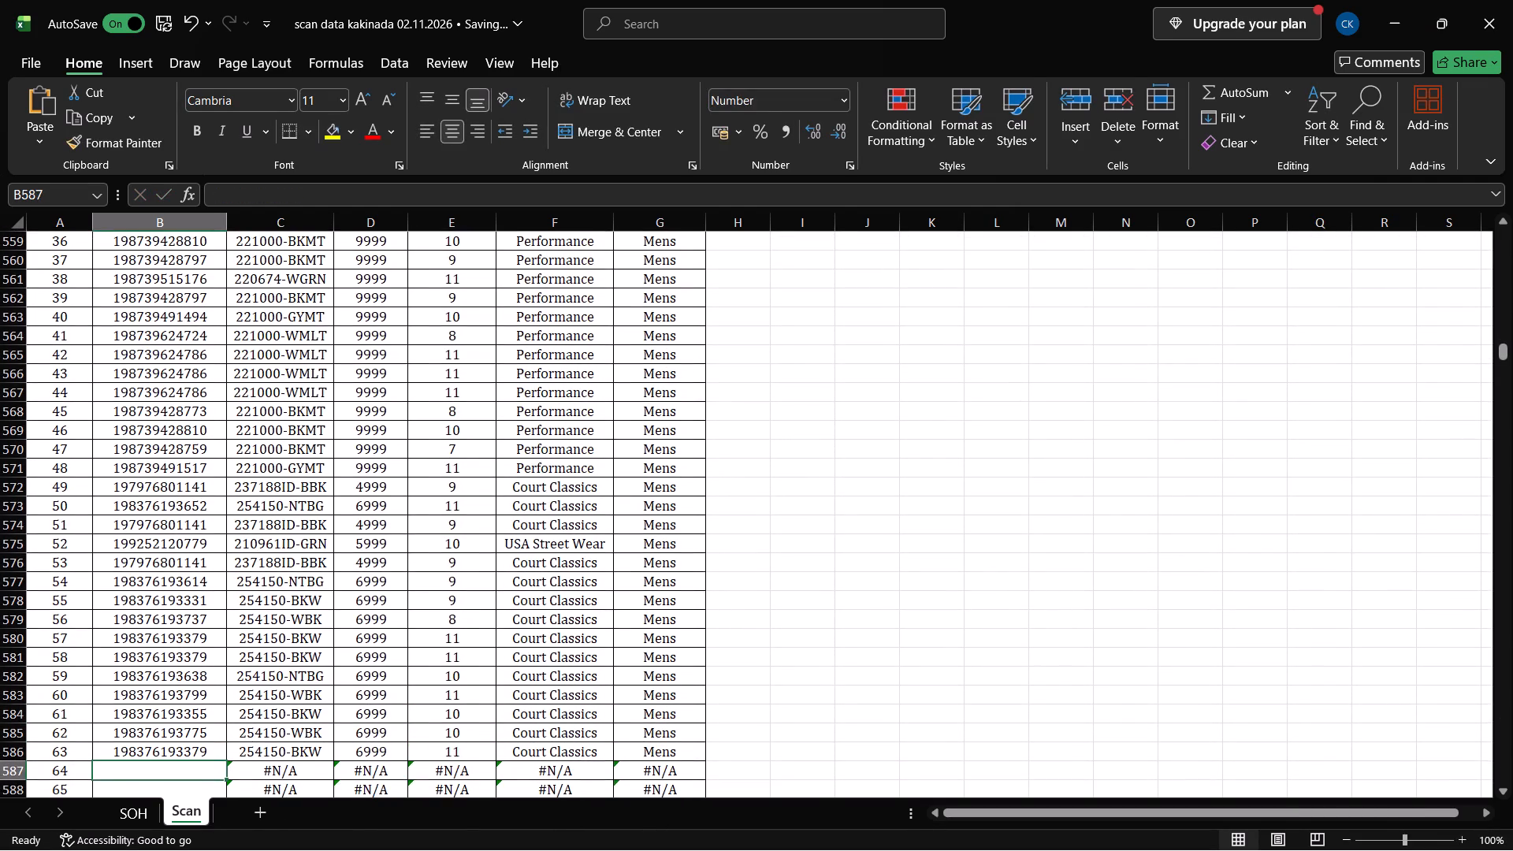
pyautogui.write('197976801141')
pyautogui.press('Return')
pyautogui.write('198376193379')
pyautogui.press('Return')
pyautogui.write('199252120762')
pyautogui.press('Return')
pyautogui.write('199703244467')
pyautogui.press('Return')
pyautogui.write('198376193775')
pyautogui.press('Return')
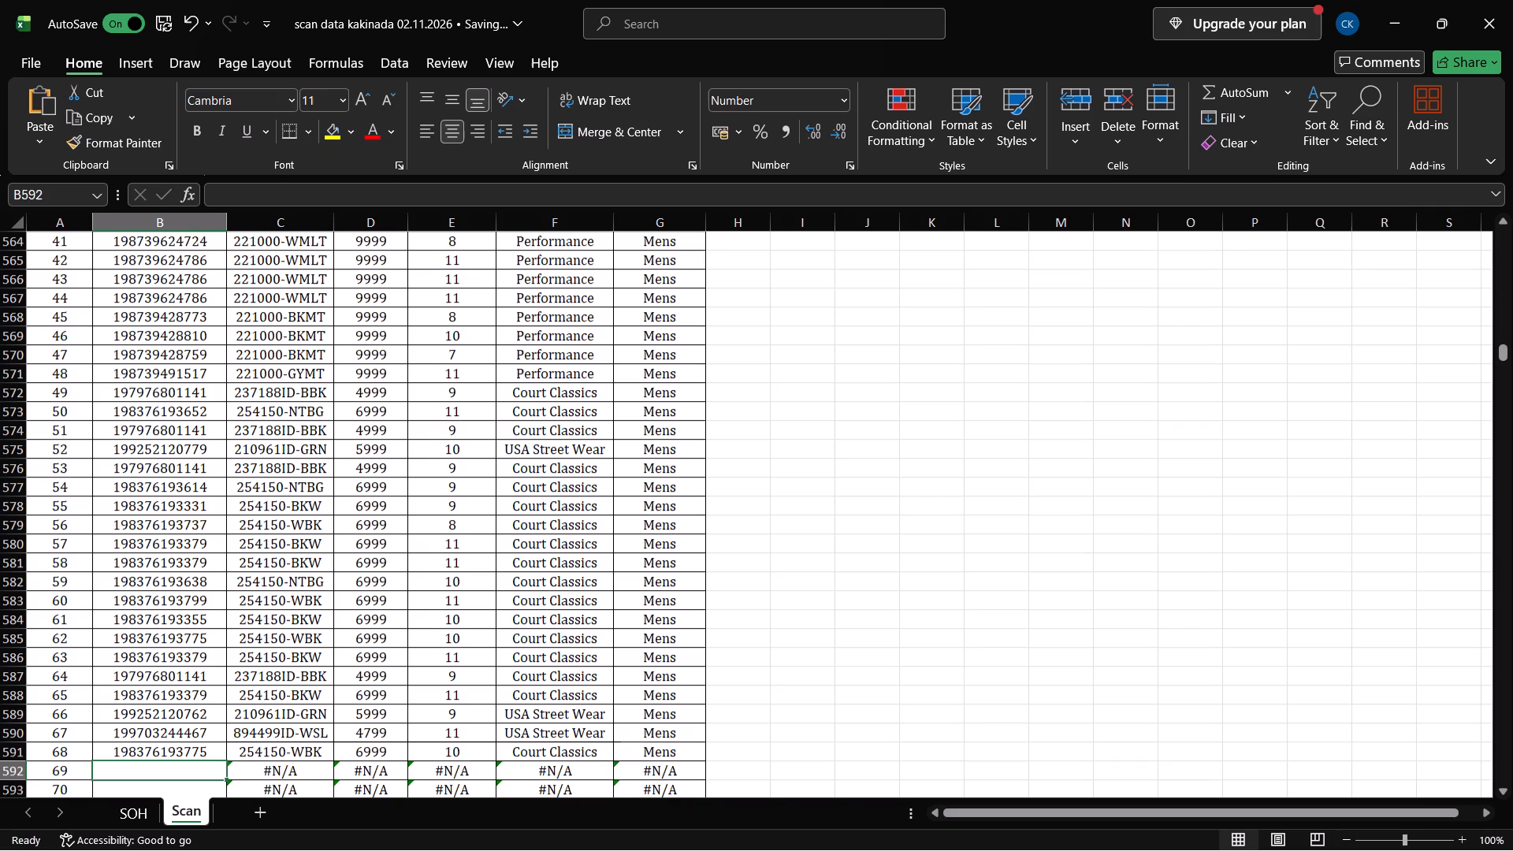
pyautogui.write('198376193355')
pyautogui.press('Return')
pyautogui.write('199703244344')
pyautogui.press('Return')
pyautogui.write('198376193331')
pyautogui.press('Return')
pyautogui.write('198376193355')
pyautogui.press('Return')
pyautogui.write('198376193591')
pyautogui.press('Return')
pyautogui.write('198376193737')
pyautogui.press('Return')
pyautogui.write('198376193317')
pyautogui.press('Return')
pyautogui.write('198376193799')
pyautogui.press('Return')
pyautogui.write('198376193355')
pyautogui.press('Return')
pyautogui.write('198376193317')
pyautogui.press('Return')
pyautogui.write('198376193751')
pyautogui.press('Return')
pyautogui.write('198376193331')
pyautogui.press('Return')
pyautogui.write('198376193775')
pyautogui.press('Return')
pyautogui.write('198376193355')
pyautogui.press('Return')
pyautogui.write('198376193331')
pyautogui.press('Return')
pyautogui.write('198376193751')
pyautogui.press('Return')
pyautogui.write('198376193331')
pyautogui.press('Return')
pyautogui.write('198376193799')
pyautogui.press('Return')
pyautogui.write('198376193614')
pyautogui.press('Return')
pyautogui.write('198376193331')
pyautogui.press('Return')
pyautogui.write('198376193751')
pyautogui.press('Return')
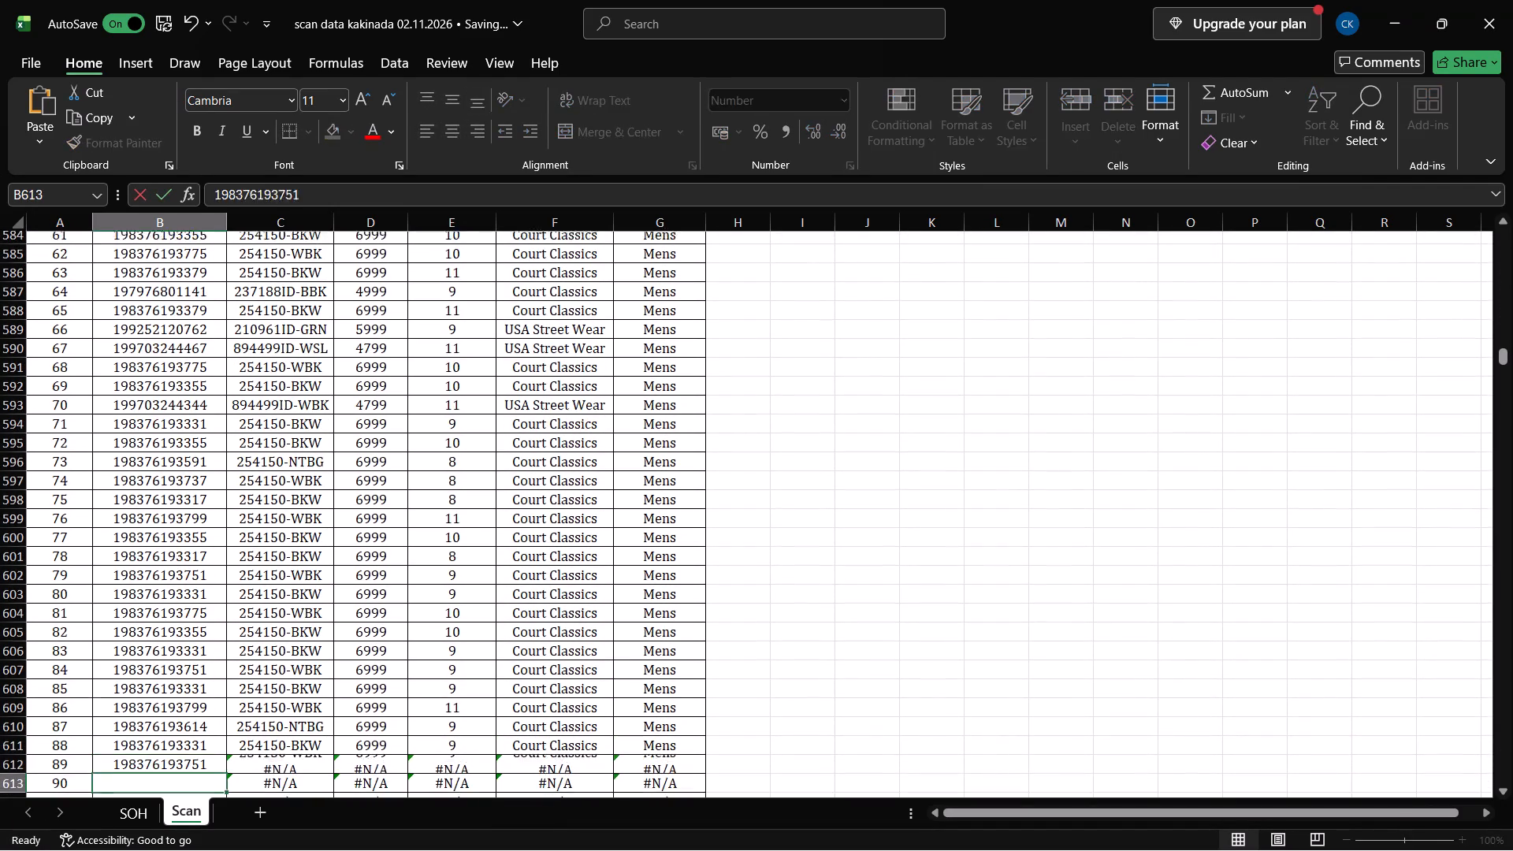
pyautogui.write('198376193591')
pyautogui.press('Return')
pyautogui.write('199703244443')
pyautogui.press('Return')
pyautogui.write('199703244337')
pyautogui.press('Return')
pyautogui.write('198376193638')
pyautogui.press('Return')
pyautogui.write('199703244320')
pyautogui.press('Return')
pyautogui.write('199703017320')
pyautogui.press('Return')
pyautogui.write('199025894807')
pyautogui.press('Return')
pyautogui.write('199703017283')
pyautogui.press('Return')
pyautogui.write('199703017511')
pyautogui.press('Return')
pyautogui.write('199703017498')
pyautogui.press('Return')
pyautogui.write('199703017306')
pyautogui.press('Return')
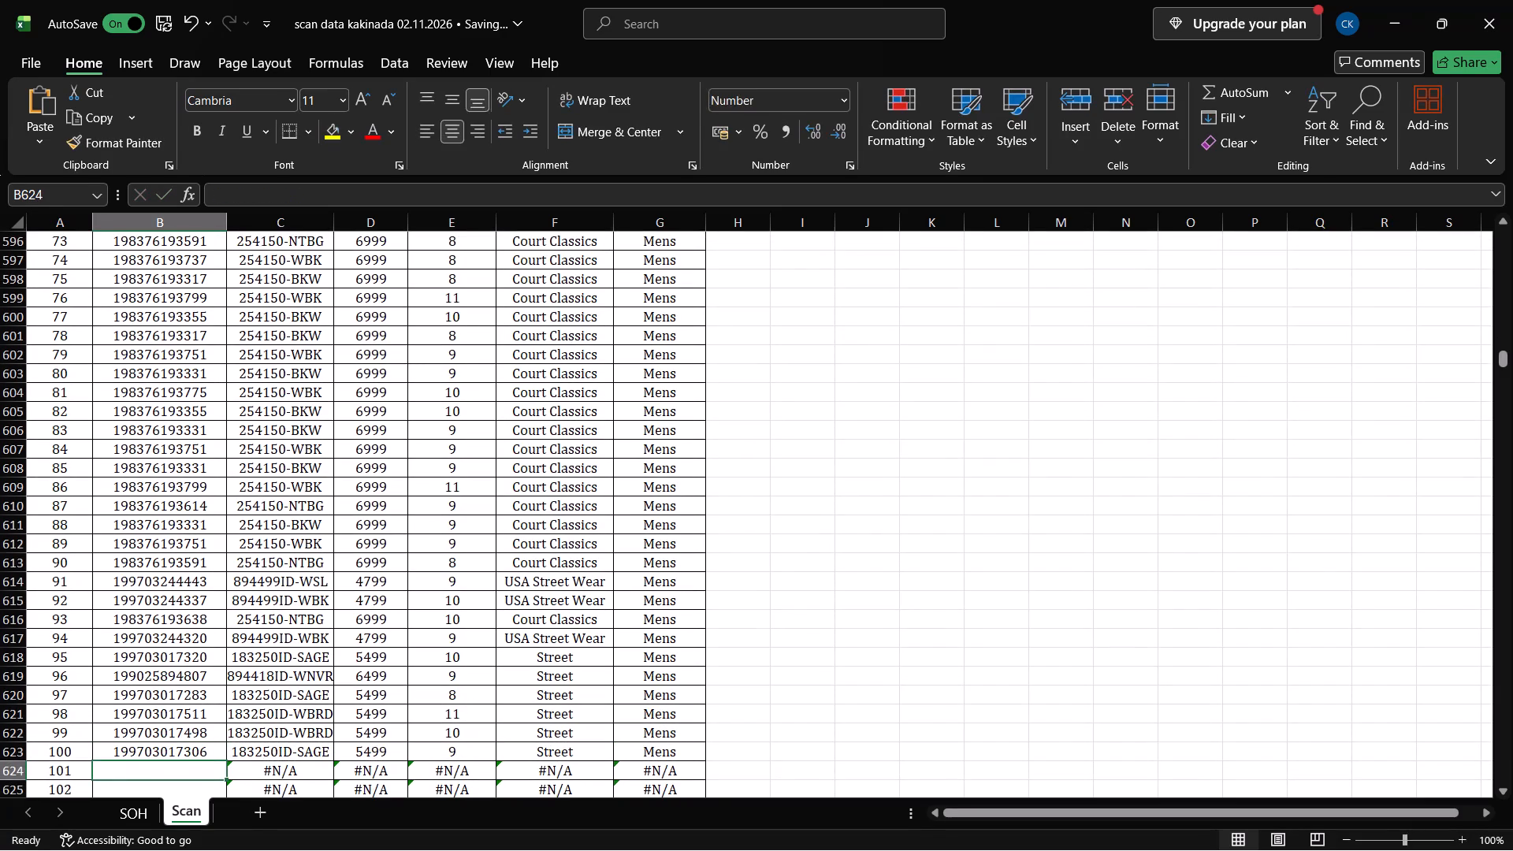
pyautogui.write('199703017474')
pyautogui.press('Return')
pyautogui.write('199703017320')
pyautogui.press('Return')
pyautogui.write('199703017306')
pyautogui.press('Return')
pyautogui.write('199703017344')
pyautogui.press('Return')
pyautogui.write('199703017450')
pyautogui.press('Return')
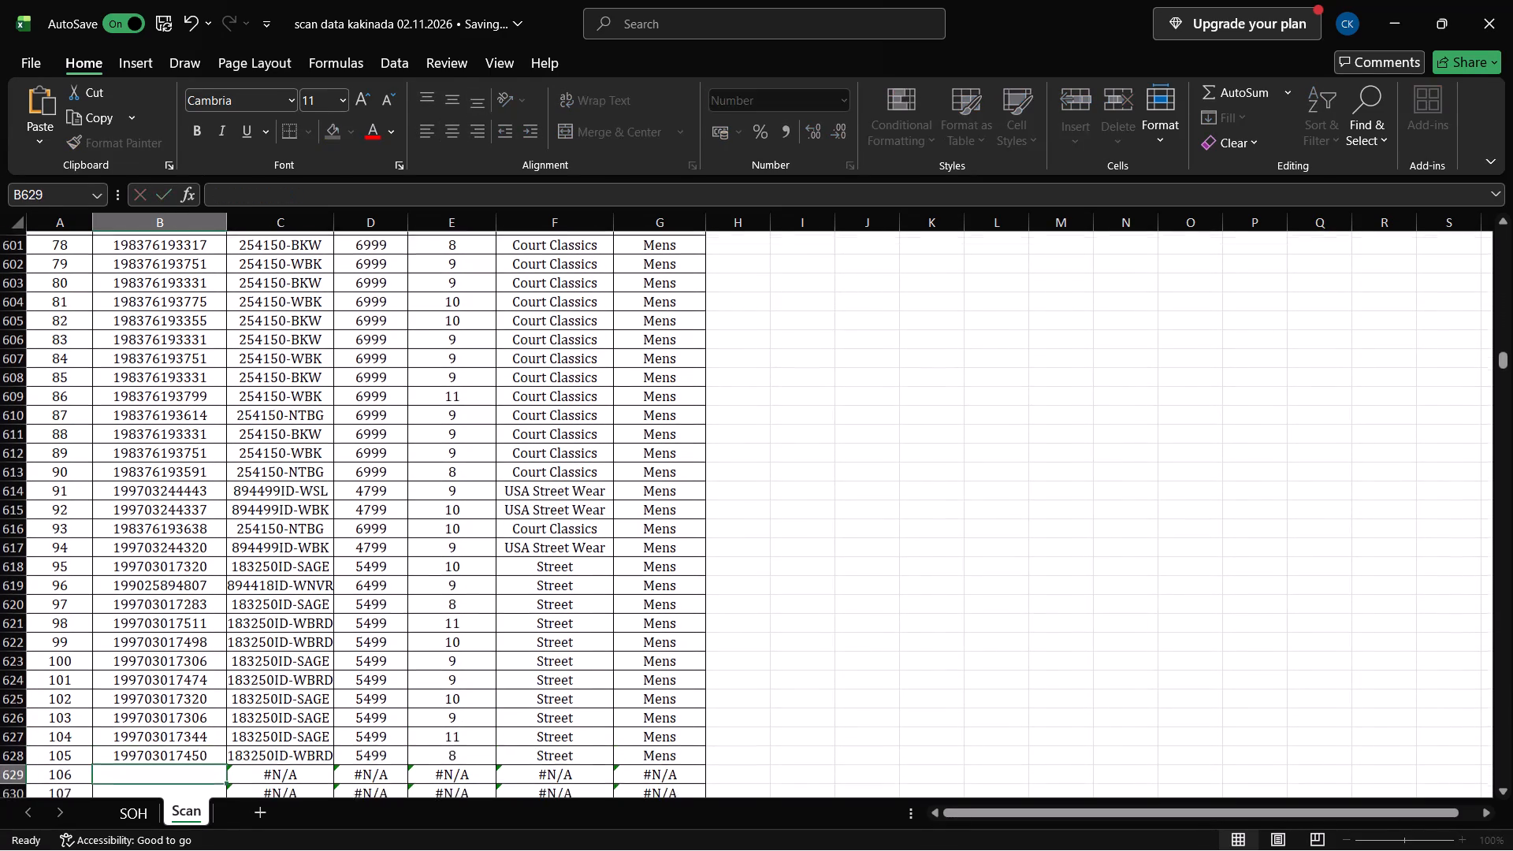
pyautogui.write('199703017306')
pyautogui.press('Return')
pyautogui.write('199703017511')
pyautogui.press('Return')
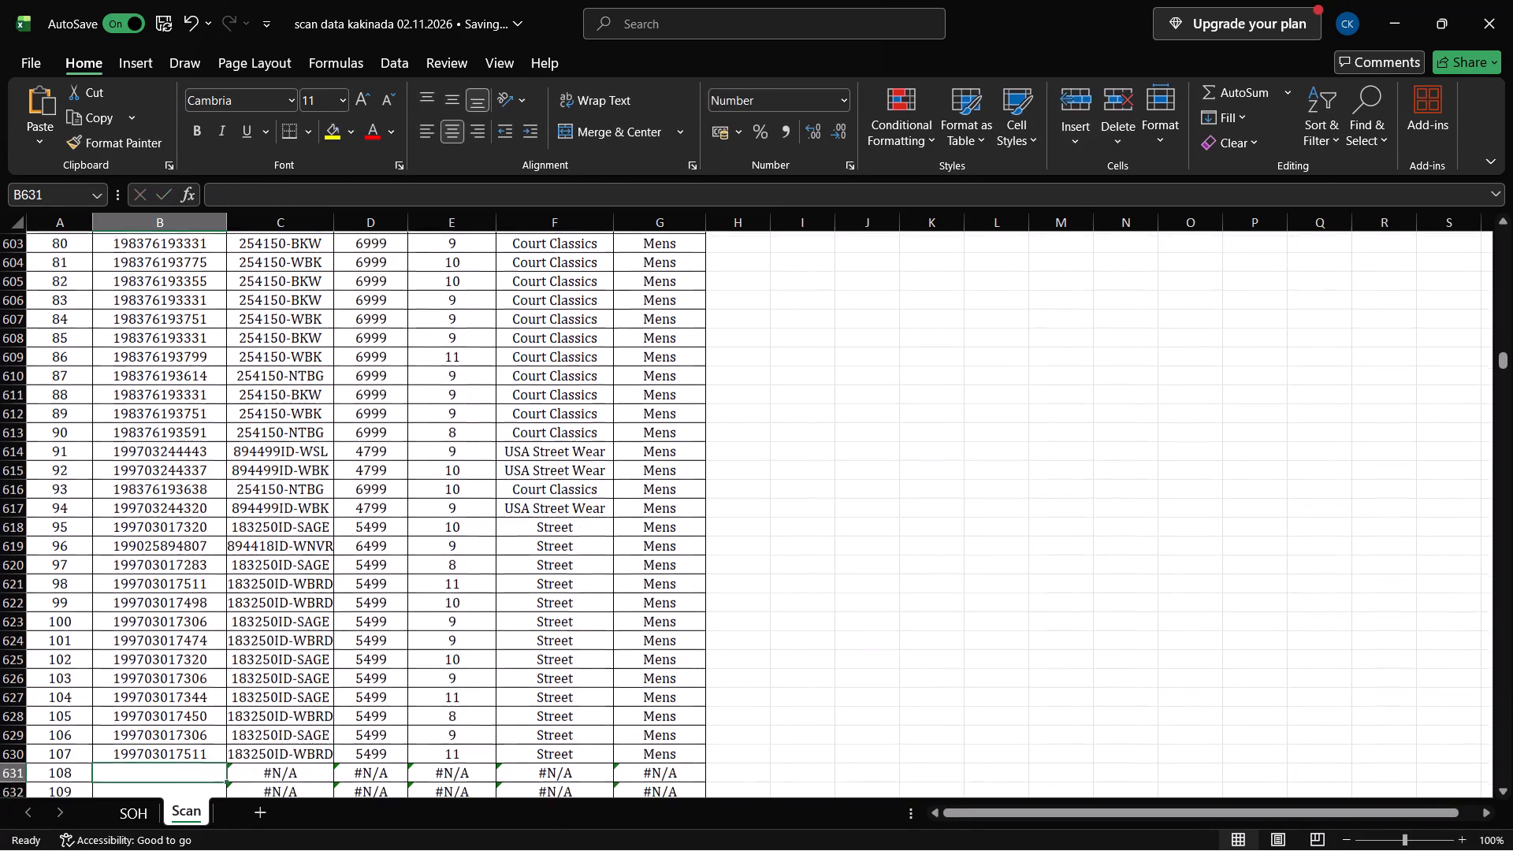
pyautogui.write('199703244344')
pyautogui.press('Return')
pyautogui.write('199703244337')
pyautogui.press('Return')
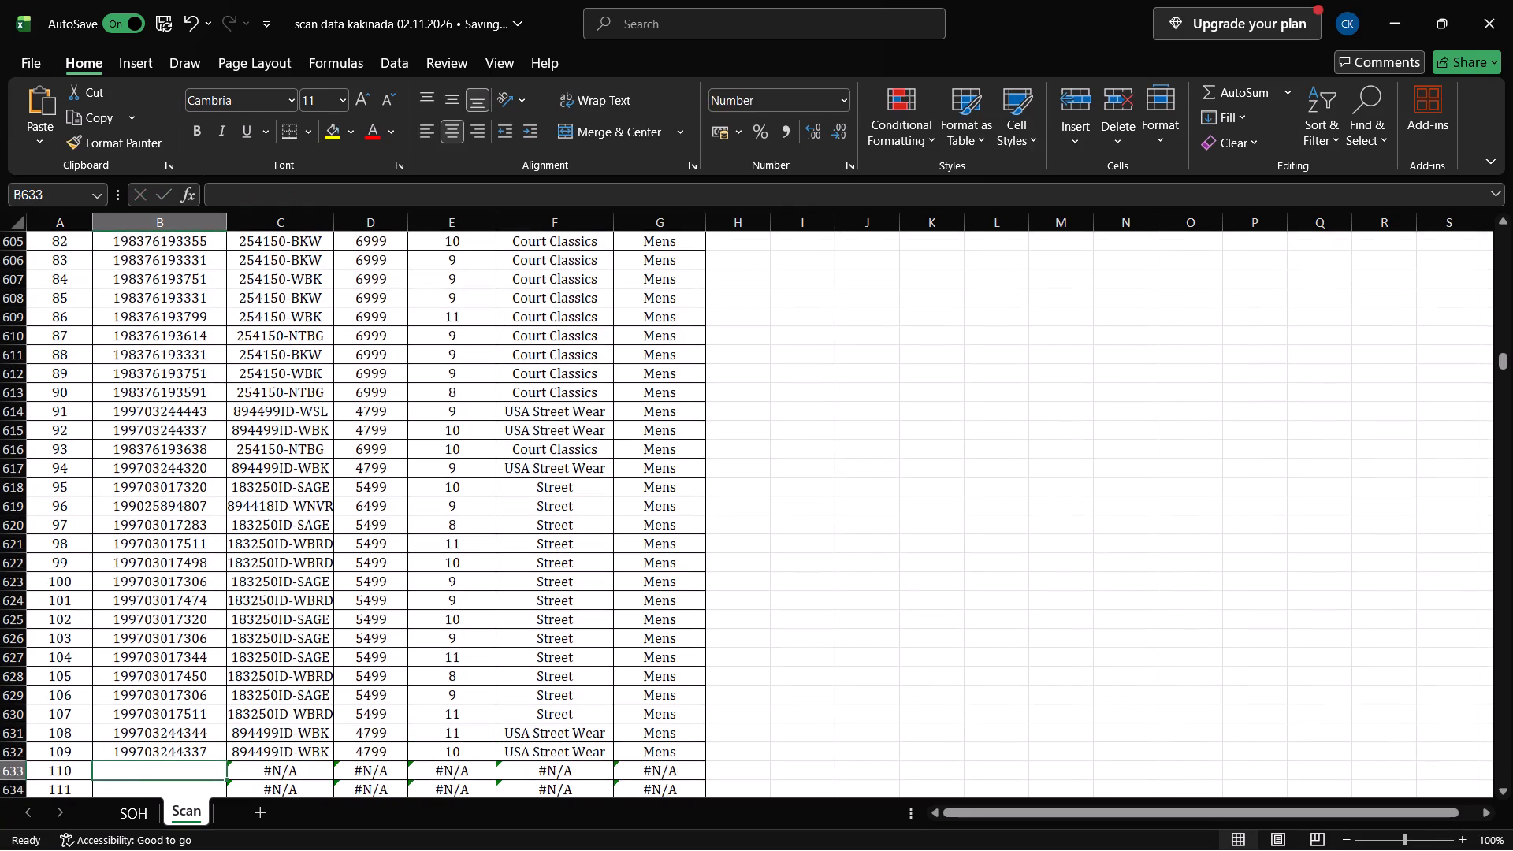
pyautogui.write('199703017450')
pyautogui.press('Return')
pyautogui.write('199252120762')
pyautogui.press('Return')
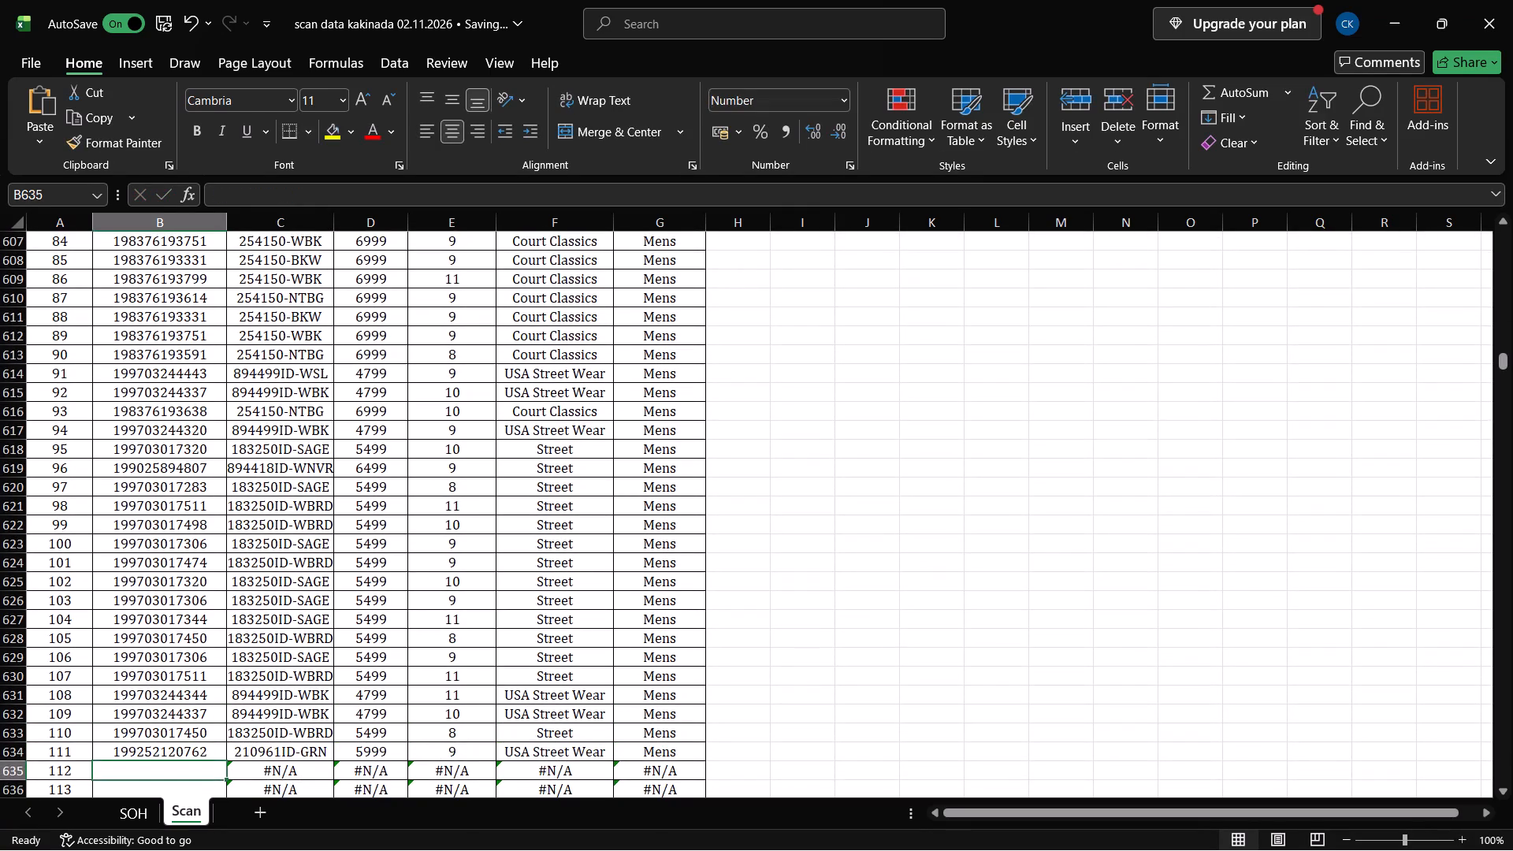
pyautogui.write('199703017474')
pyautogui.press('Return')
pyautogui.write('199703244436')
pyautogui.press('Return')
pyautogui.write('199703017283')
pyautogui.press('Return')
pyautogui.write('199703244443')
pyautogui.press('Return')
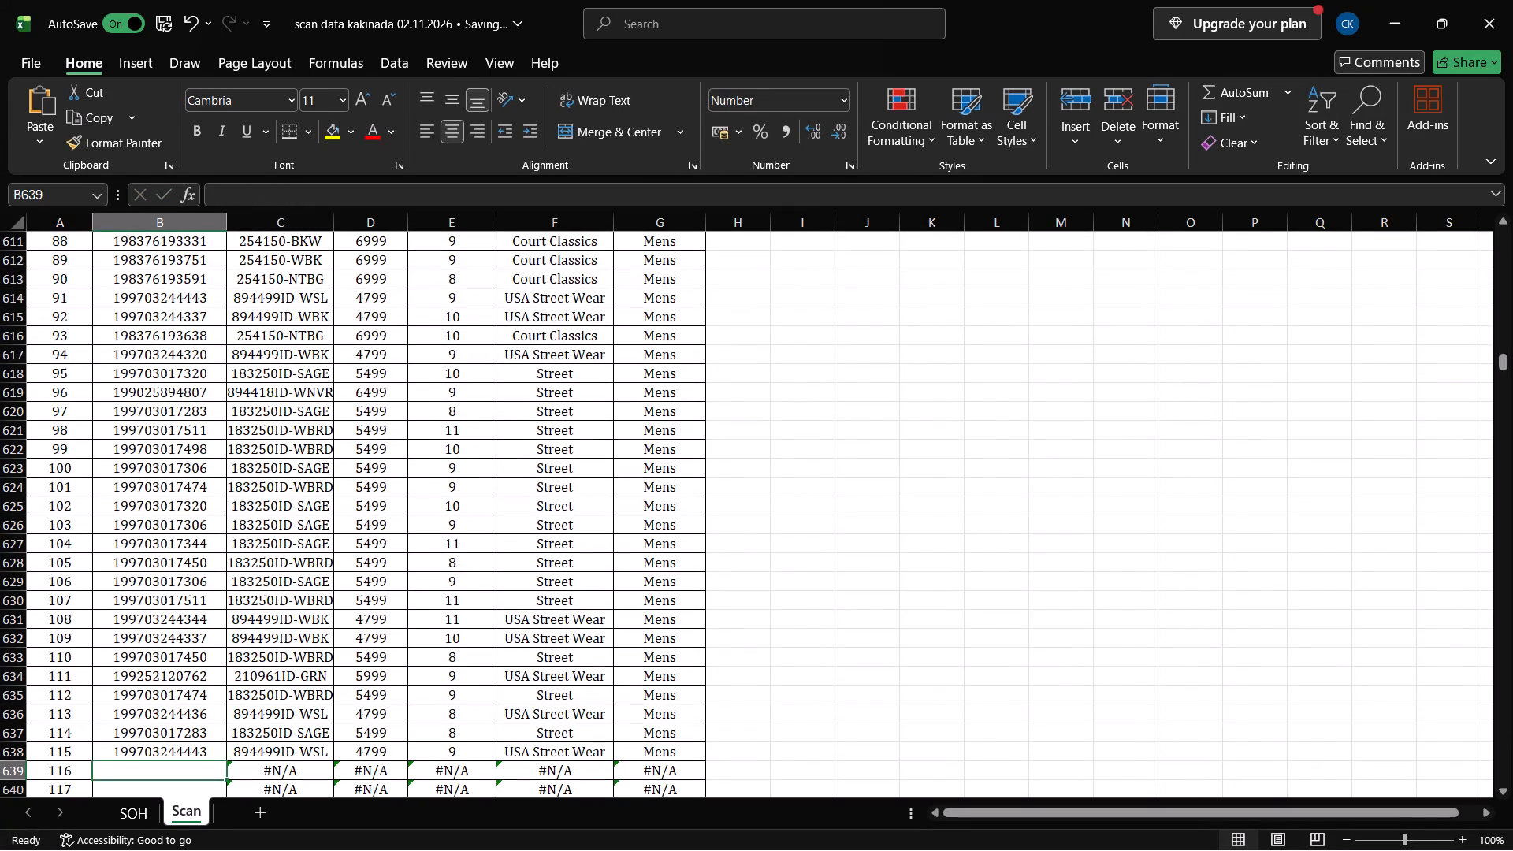
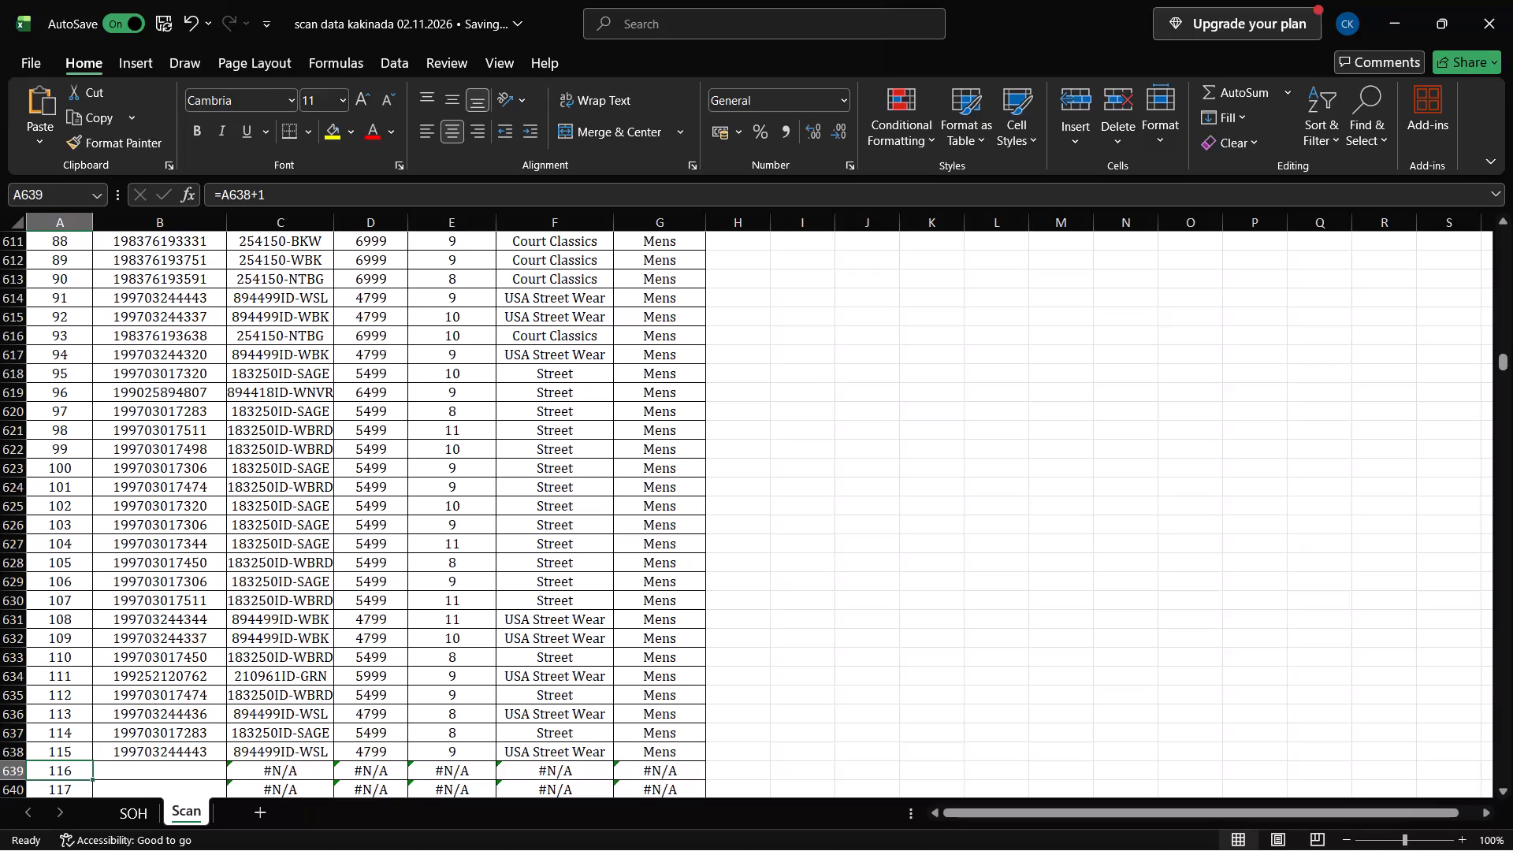
# Restart the serial numbering at 1 in A639 for a new batch.
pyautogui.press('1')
pyautogui.press('Return')
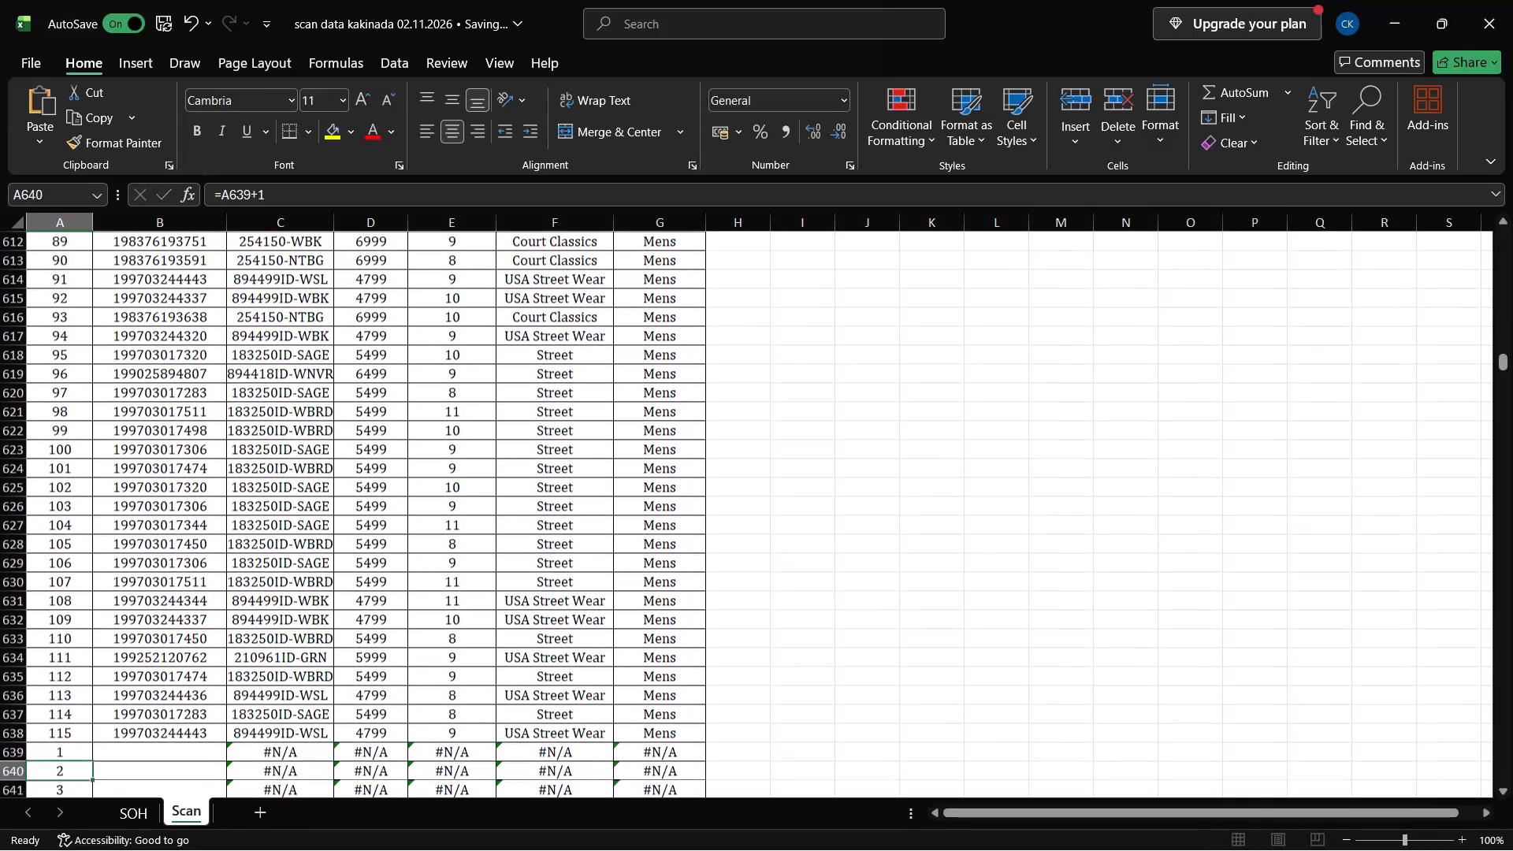
pyautogui.press('Up')
pyautogui.press('Right')
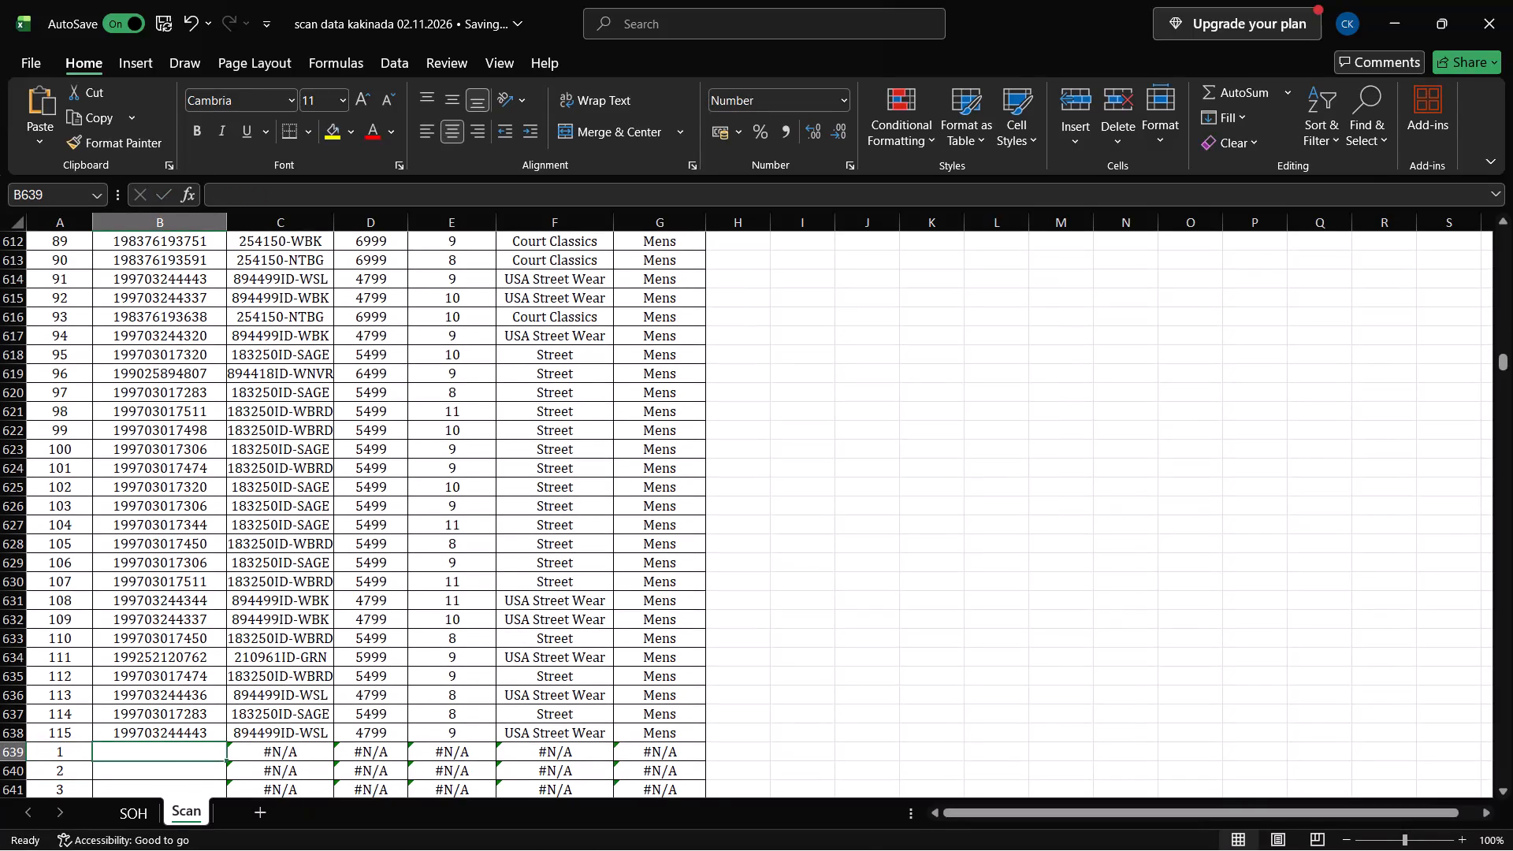
# Save the workbook.
pyautogui.hotkey('ctrl', 's')
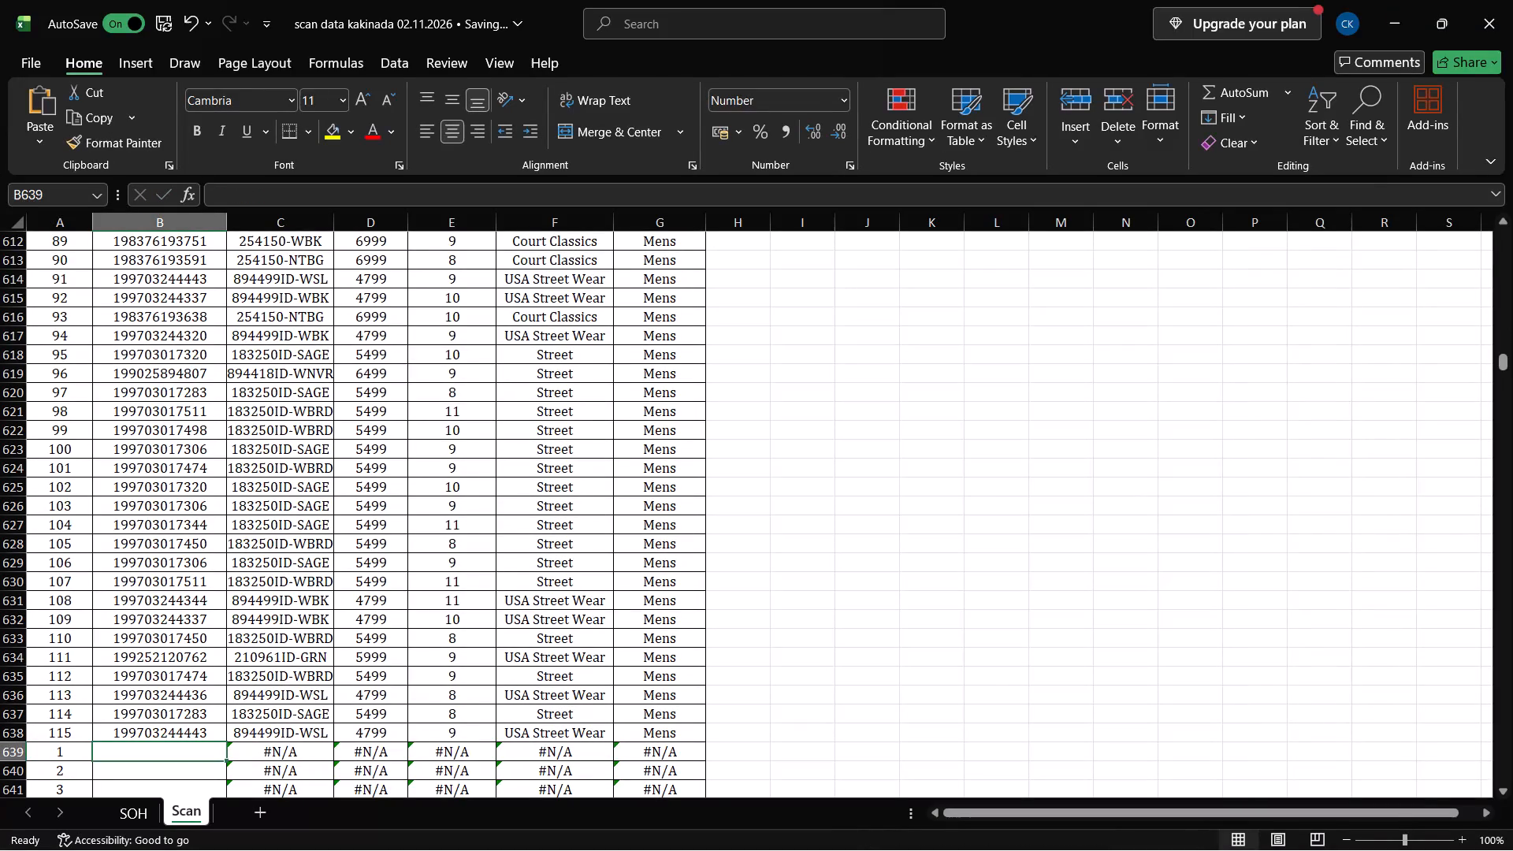
pyautogui.hotkey('ctrl', 's')
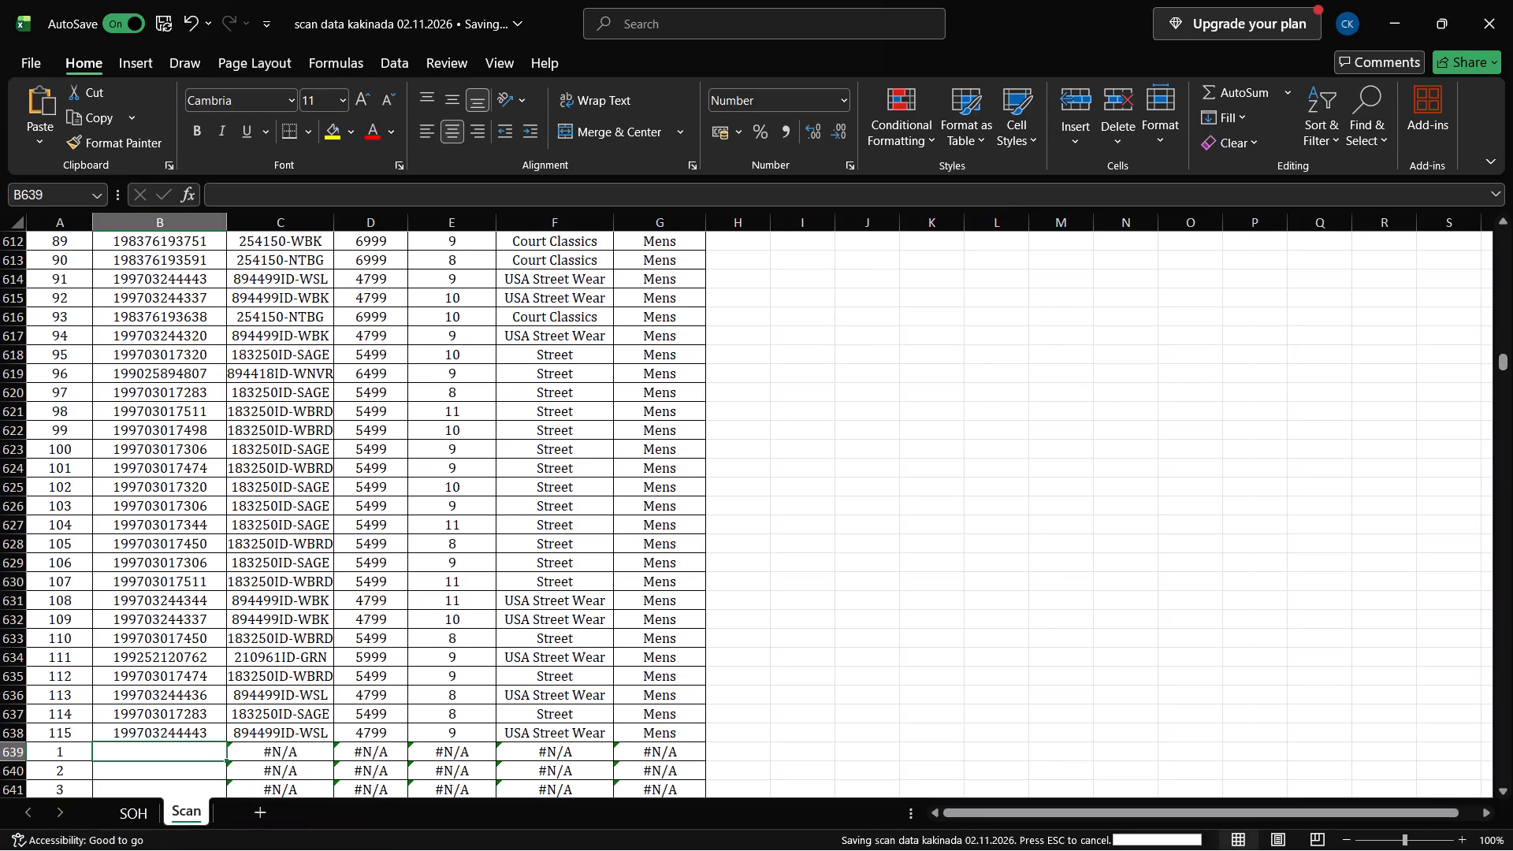
pyautogui.hotkey('ctrl', 's')
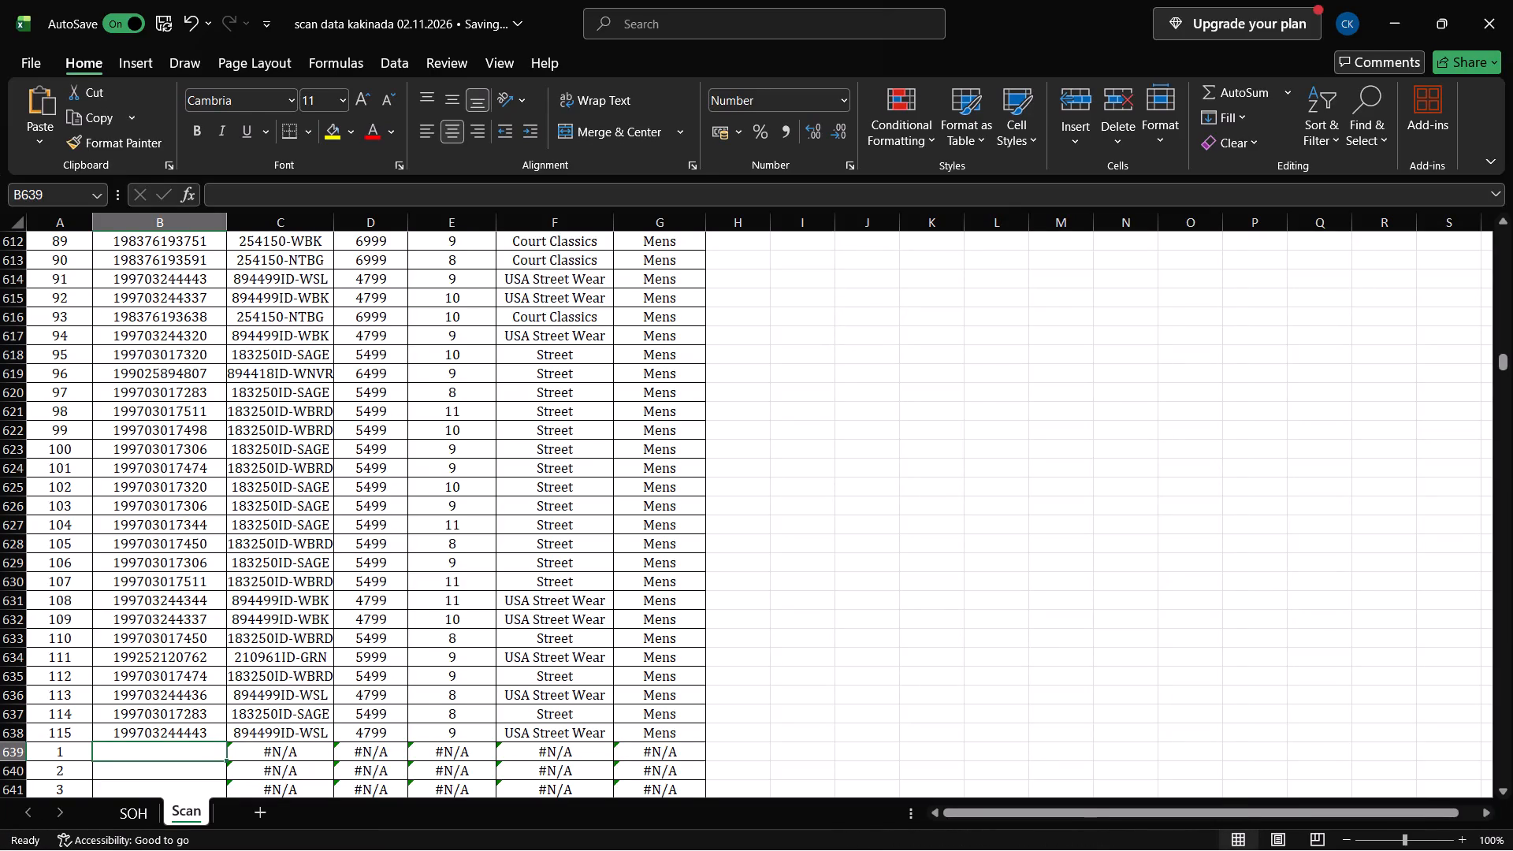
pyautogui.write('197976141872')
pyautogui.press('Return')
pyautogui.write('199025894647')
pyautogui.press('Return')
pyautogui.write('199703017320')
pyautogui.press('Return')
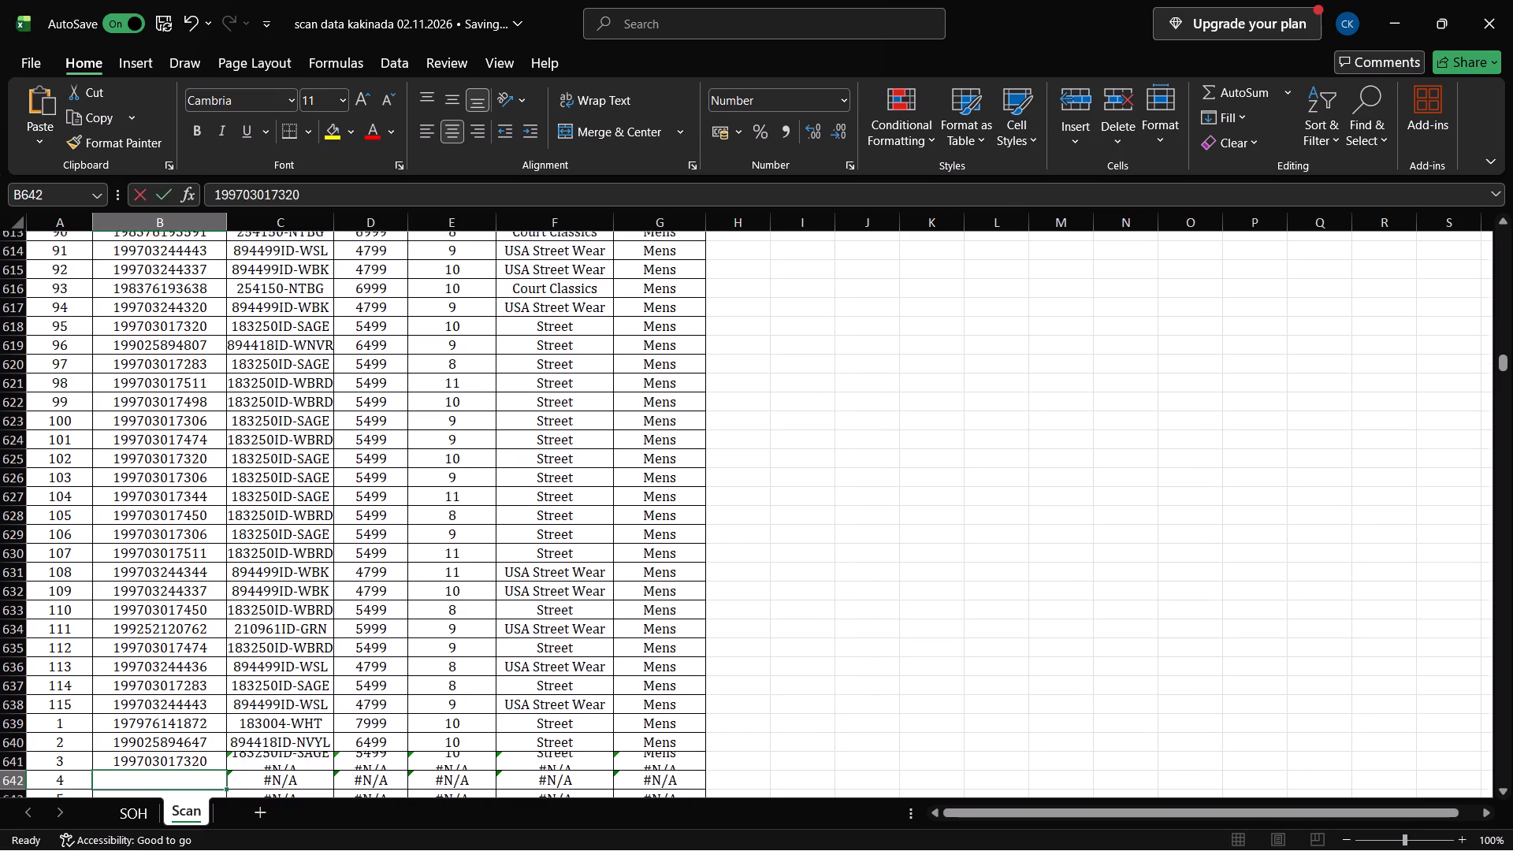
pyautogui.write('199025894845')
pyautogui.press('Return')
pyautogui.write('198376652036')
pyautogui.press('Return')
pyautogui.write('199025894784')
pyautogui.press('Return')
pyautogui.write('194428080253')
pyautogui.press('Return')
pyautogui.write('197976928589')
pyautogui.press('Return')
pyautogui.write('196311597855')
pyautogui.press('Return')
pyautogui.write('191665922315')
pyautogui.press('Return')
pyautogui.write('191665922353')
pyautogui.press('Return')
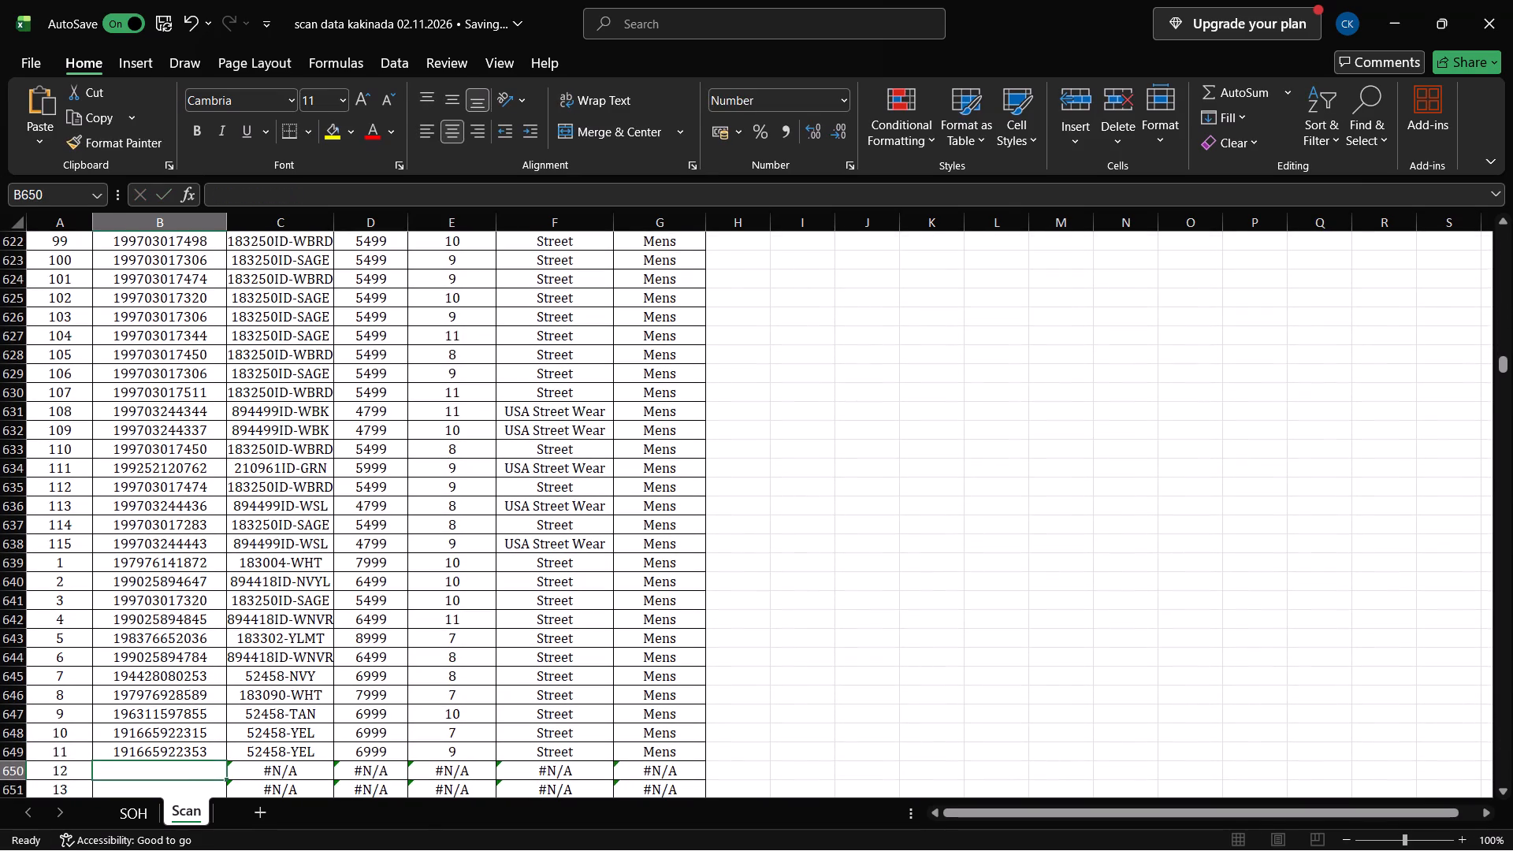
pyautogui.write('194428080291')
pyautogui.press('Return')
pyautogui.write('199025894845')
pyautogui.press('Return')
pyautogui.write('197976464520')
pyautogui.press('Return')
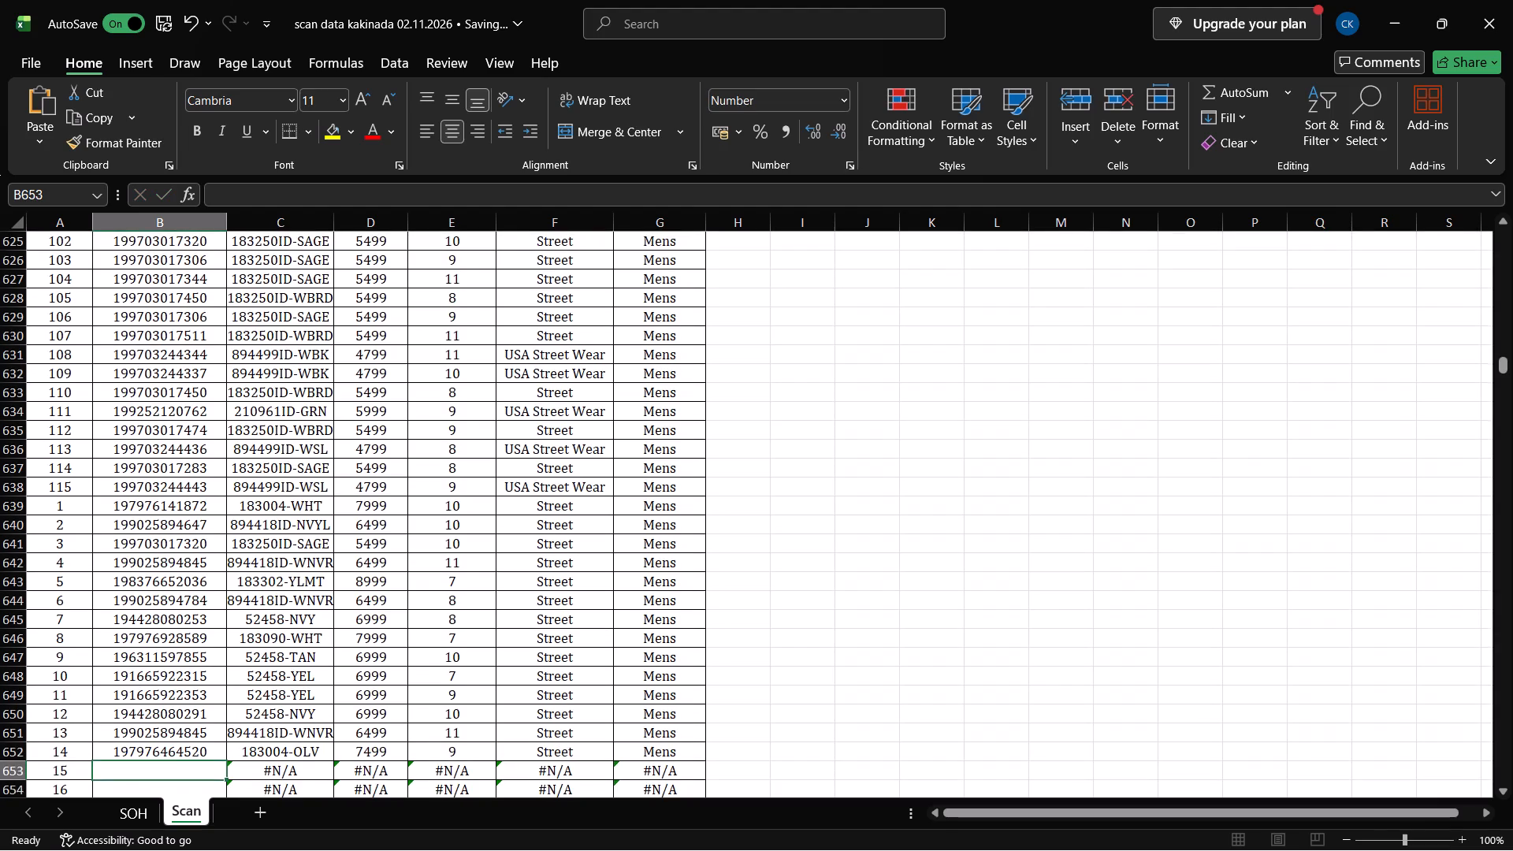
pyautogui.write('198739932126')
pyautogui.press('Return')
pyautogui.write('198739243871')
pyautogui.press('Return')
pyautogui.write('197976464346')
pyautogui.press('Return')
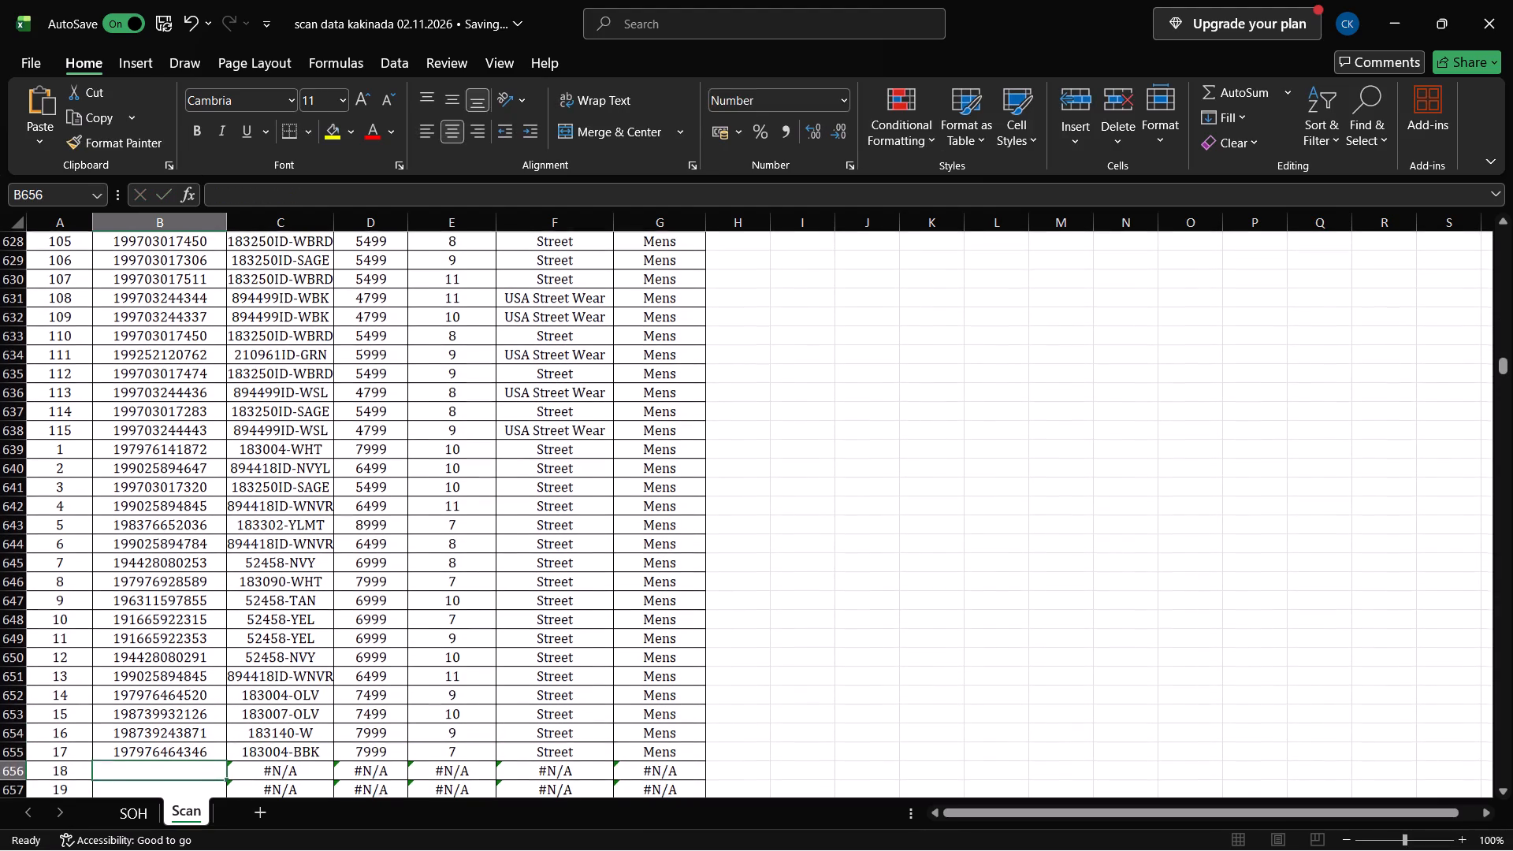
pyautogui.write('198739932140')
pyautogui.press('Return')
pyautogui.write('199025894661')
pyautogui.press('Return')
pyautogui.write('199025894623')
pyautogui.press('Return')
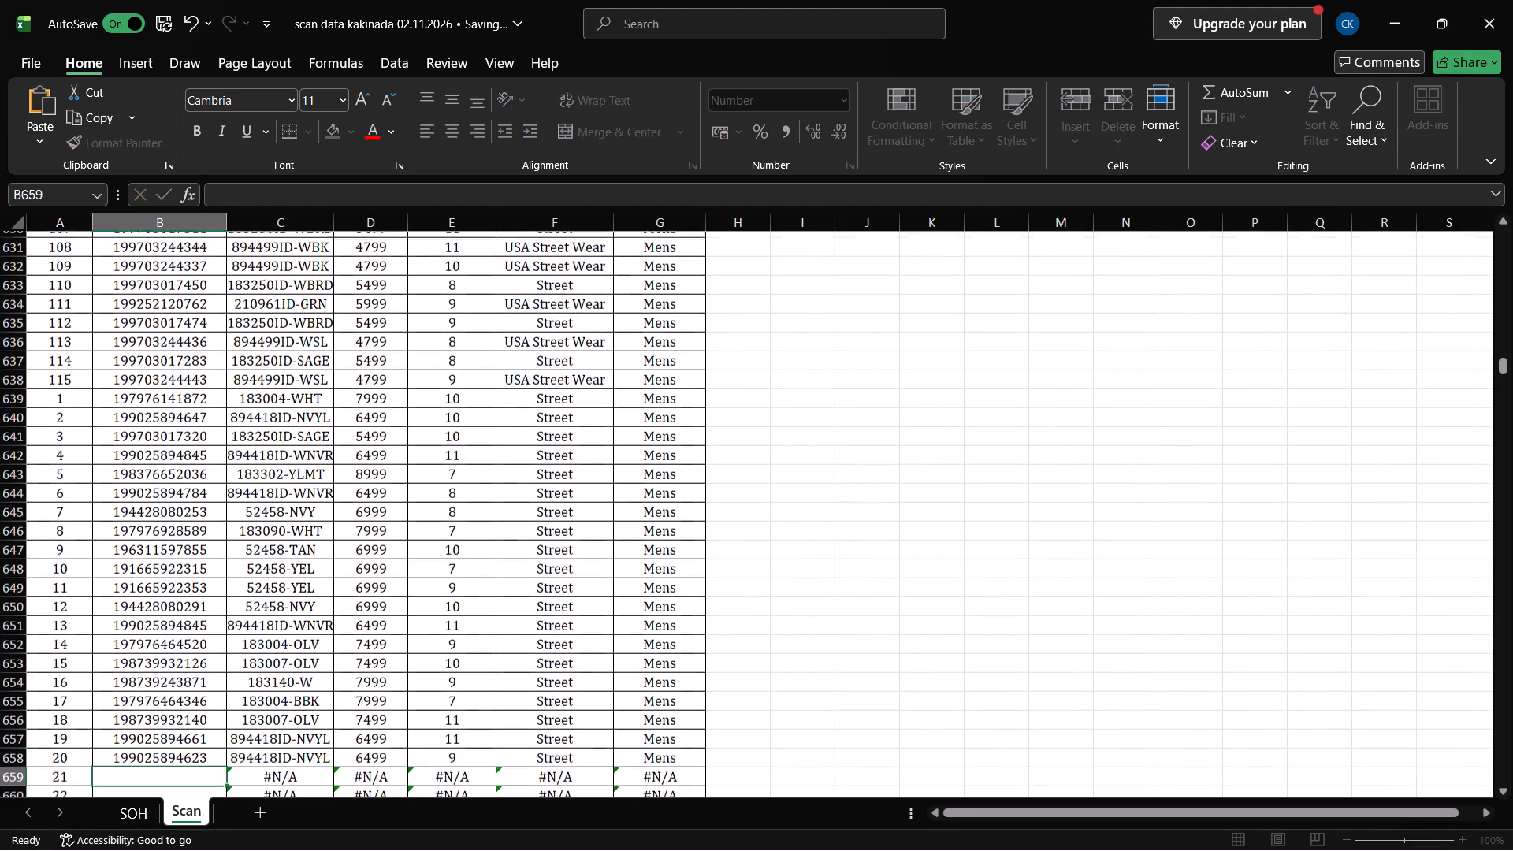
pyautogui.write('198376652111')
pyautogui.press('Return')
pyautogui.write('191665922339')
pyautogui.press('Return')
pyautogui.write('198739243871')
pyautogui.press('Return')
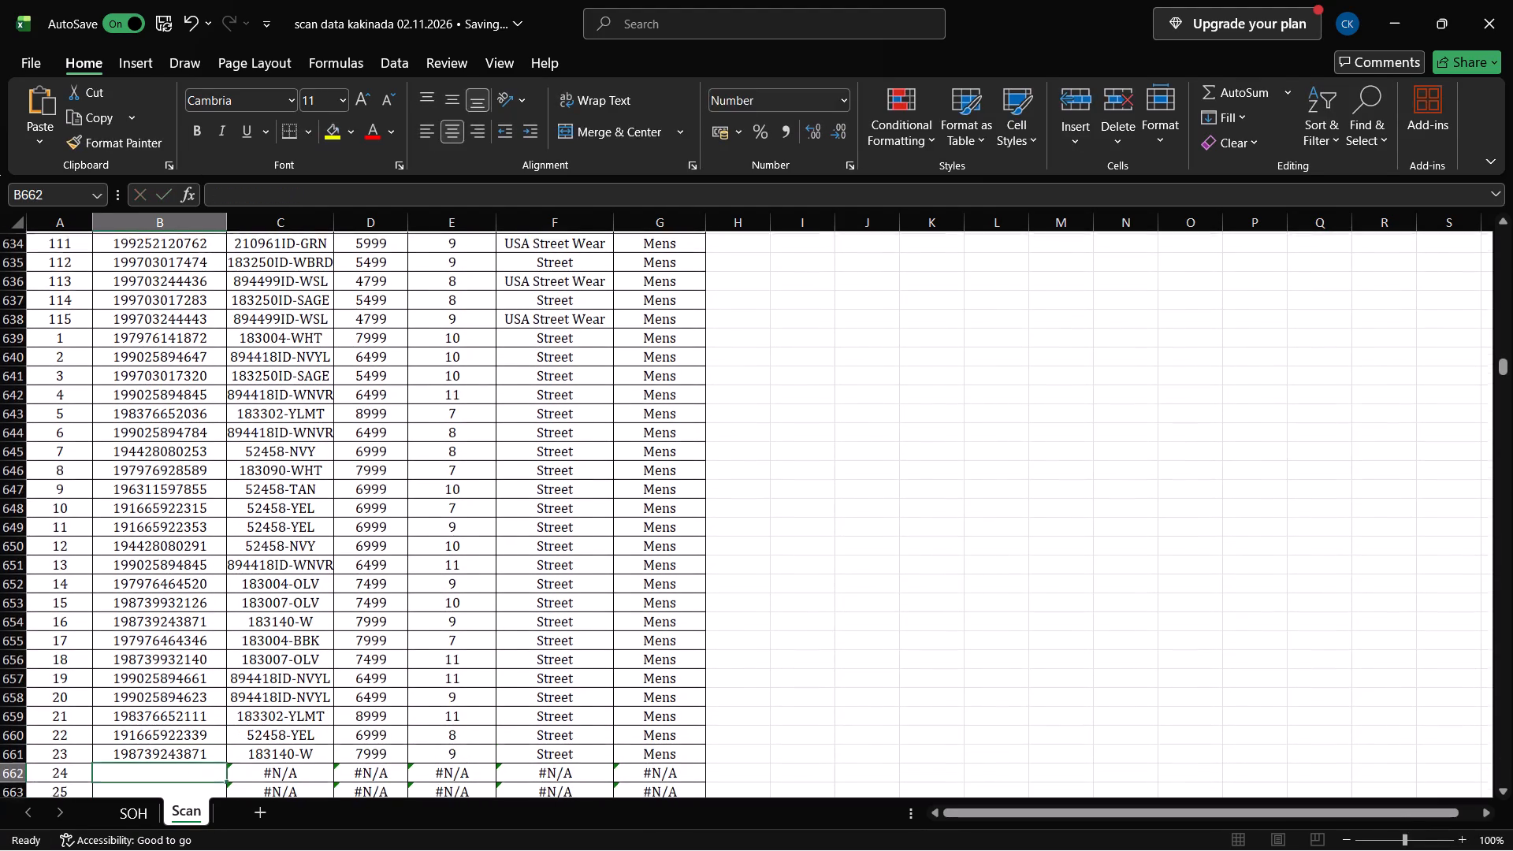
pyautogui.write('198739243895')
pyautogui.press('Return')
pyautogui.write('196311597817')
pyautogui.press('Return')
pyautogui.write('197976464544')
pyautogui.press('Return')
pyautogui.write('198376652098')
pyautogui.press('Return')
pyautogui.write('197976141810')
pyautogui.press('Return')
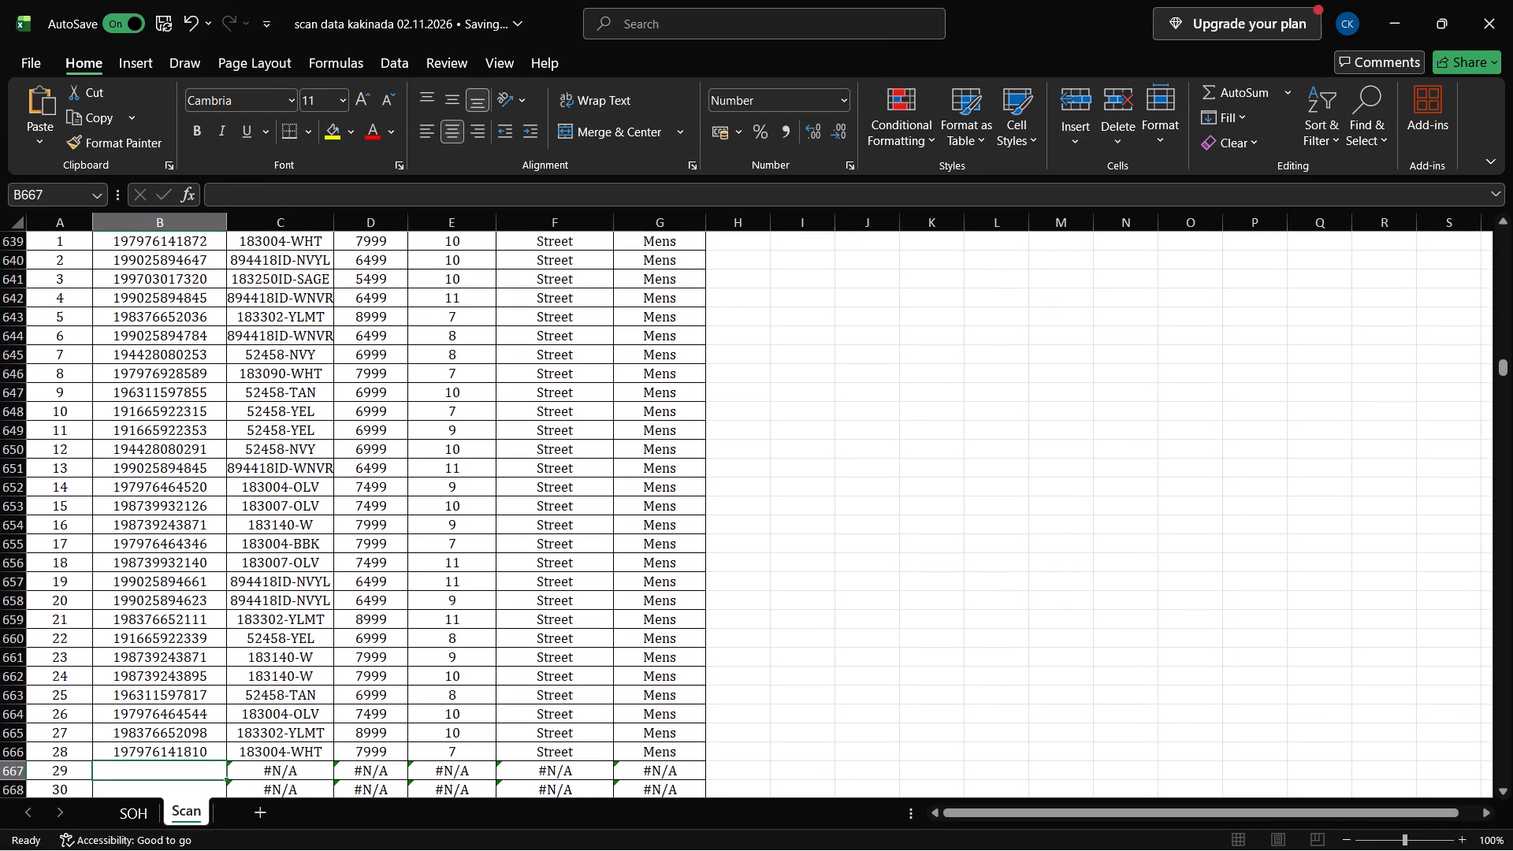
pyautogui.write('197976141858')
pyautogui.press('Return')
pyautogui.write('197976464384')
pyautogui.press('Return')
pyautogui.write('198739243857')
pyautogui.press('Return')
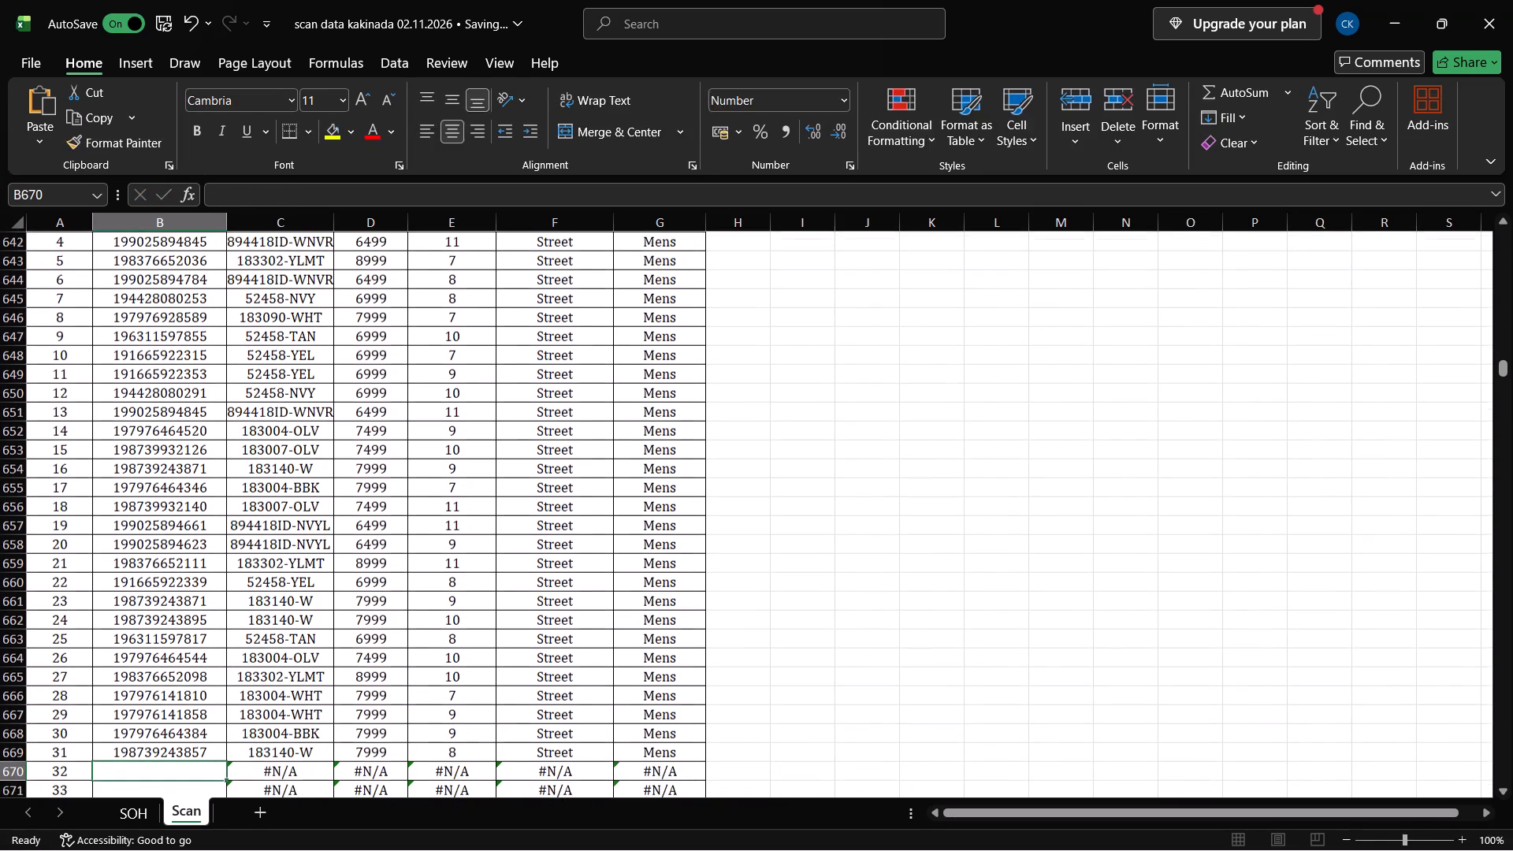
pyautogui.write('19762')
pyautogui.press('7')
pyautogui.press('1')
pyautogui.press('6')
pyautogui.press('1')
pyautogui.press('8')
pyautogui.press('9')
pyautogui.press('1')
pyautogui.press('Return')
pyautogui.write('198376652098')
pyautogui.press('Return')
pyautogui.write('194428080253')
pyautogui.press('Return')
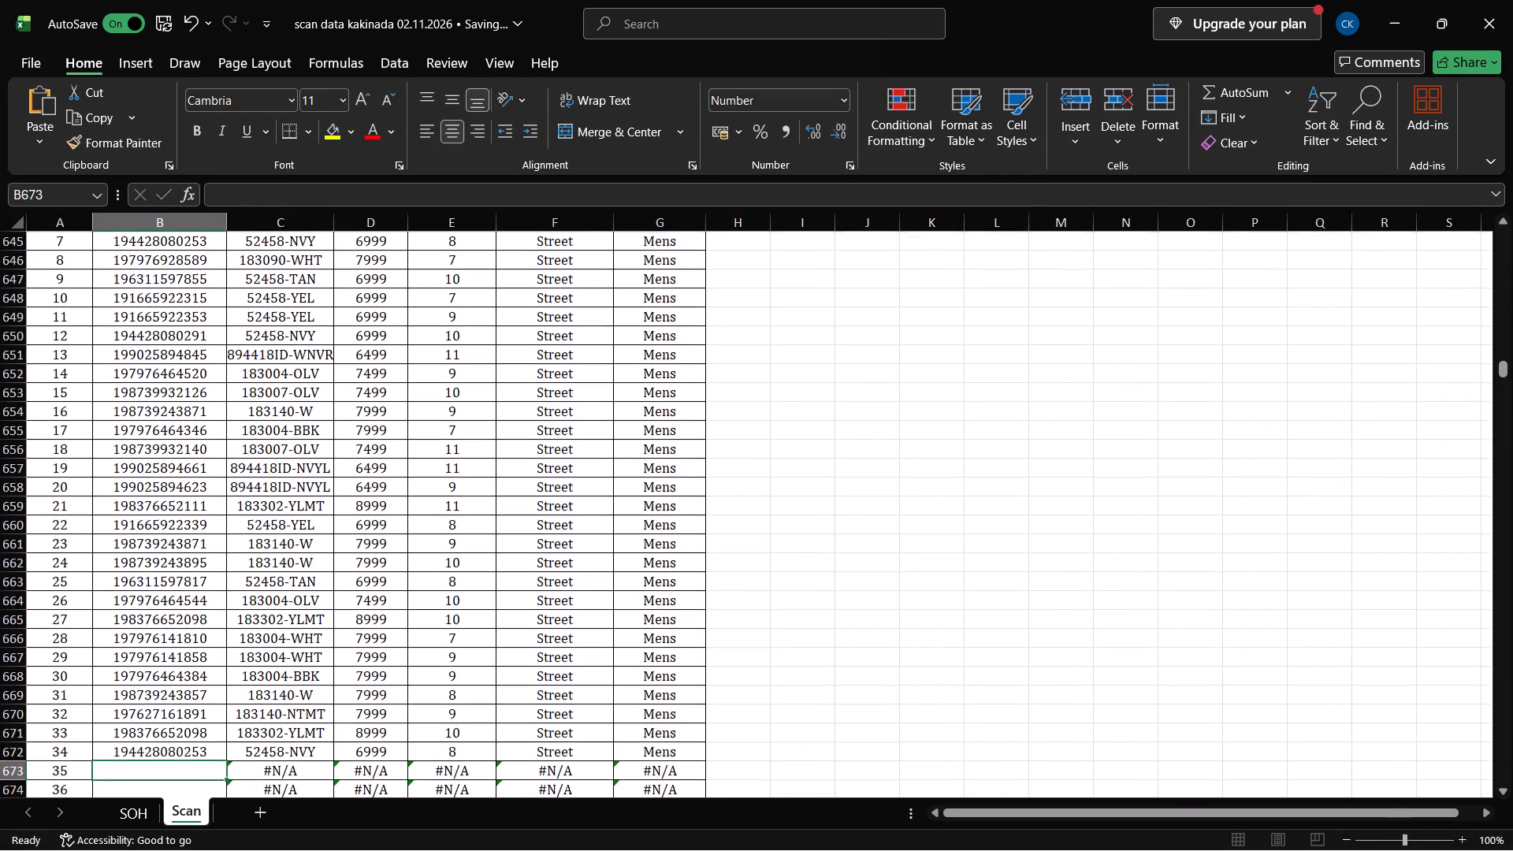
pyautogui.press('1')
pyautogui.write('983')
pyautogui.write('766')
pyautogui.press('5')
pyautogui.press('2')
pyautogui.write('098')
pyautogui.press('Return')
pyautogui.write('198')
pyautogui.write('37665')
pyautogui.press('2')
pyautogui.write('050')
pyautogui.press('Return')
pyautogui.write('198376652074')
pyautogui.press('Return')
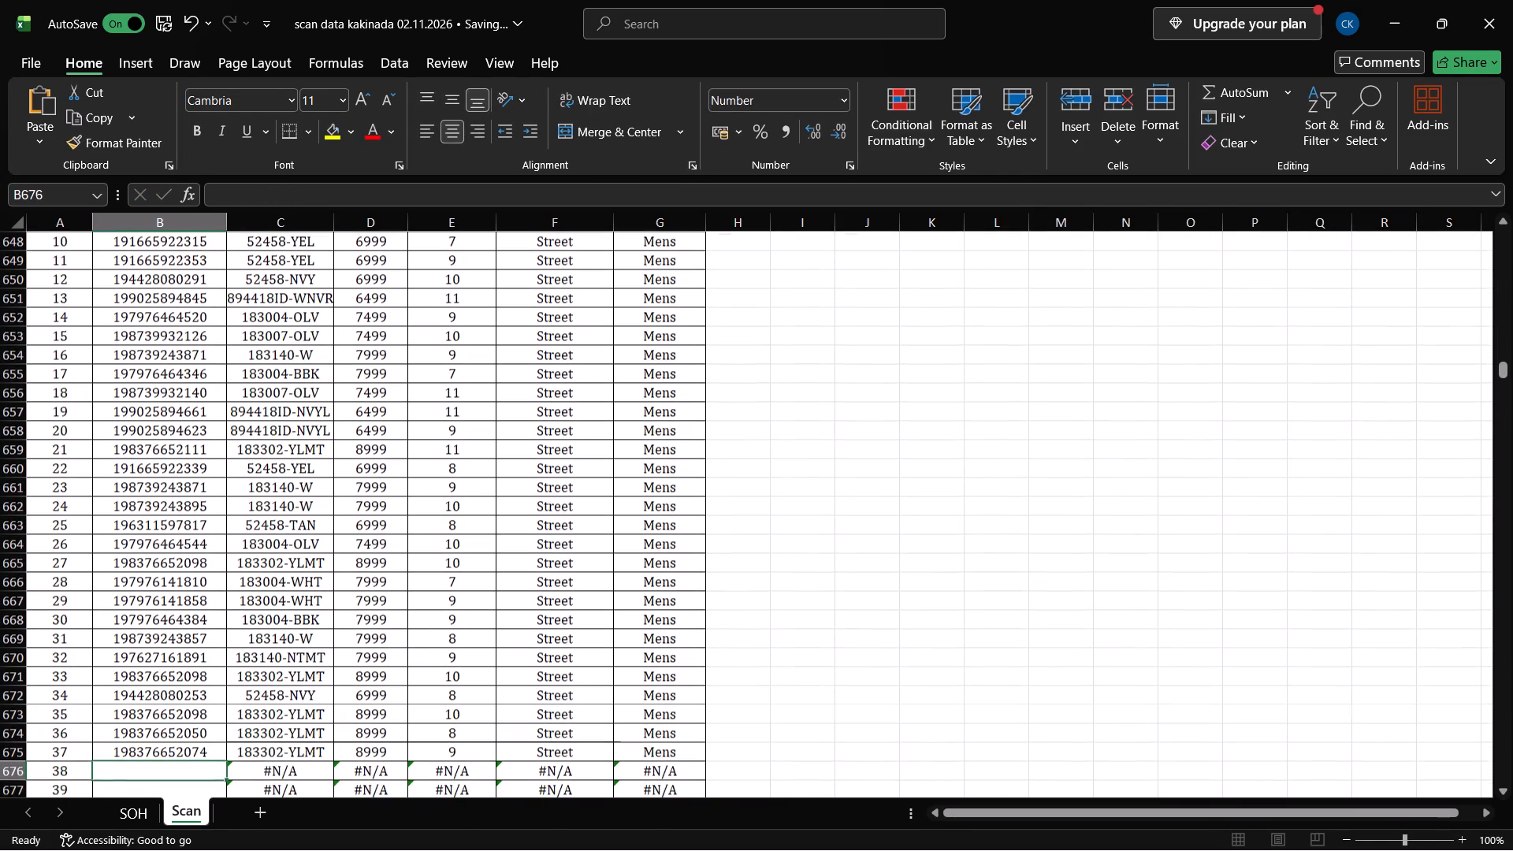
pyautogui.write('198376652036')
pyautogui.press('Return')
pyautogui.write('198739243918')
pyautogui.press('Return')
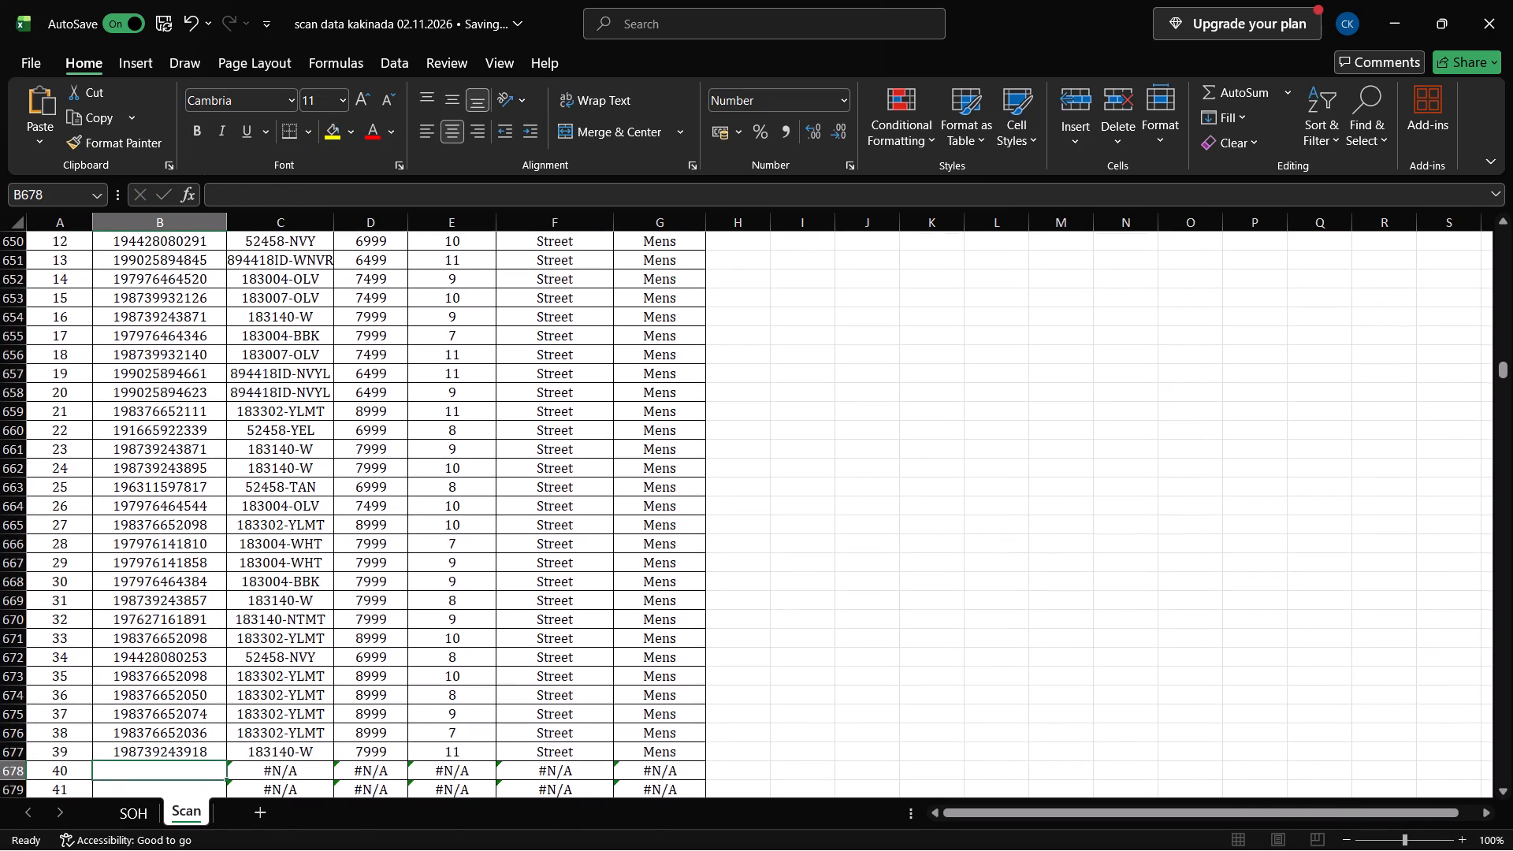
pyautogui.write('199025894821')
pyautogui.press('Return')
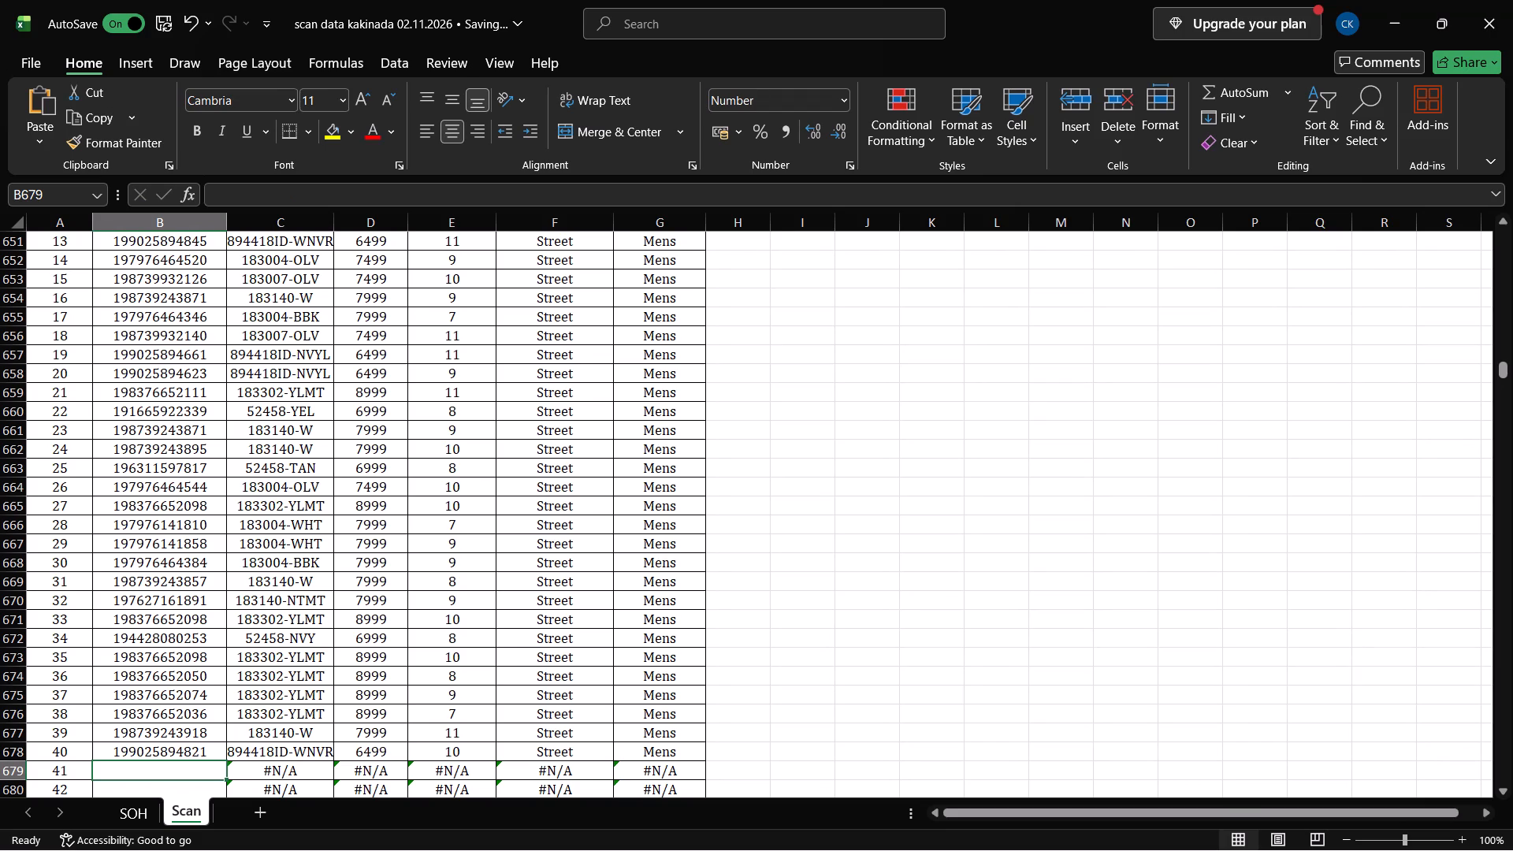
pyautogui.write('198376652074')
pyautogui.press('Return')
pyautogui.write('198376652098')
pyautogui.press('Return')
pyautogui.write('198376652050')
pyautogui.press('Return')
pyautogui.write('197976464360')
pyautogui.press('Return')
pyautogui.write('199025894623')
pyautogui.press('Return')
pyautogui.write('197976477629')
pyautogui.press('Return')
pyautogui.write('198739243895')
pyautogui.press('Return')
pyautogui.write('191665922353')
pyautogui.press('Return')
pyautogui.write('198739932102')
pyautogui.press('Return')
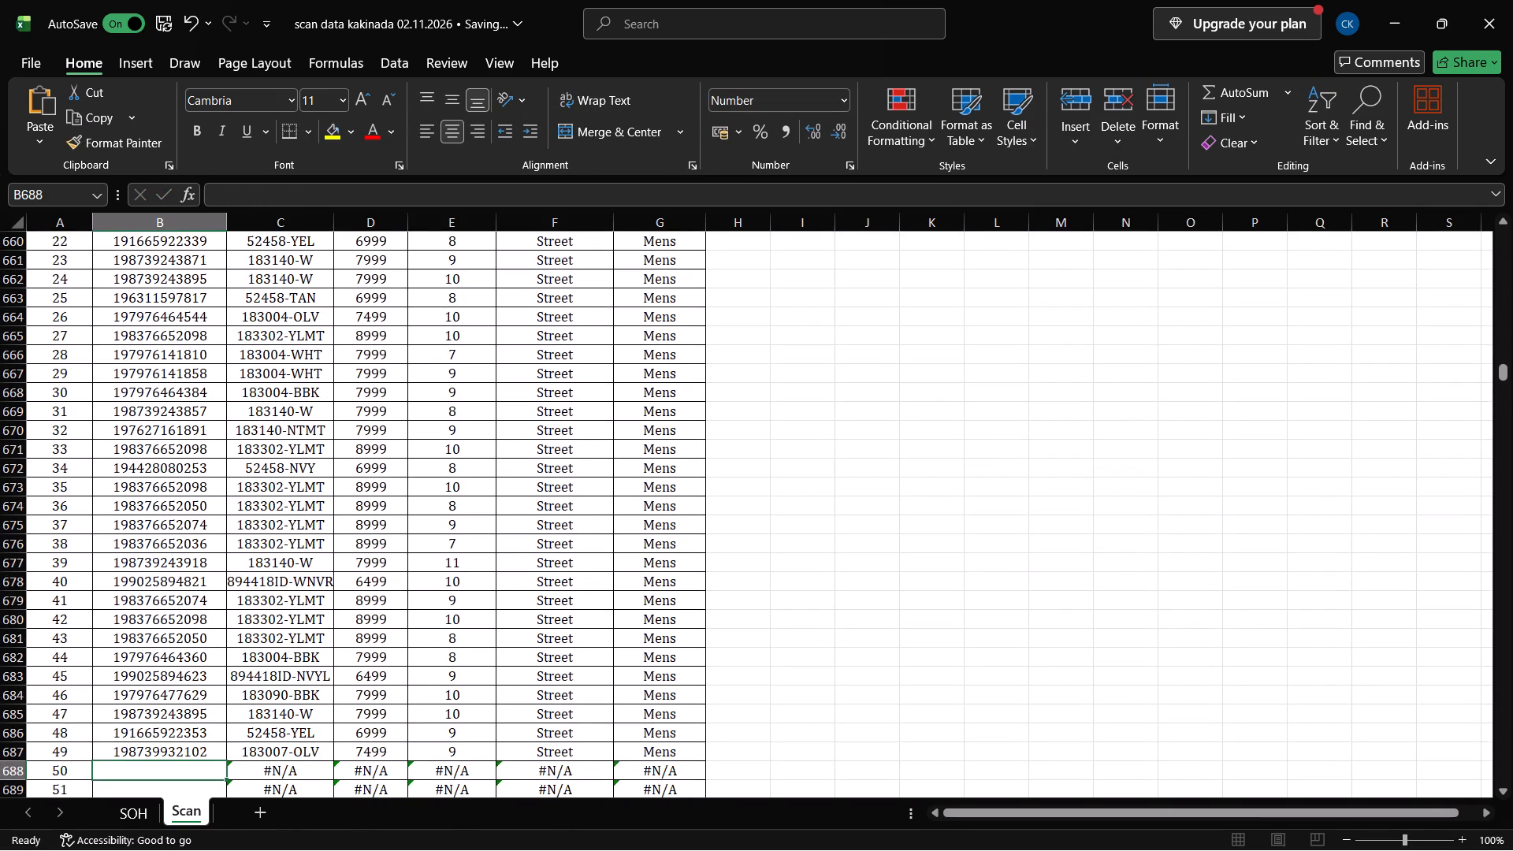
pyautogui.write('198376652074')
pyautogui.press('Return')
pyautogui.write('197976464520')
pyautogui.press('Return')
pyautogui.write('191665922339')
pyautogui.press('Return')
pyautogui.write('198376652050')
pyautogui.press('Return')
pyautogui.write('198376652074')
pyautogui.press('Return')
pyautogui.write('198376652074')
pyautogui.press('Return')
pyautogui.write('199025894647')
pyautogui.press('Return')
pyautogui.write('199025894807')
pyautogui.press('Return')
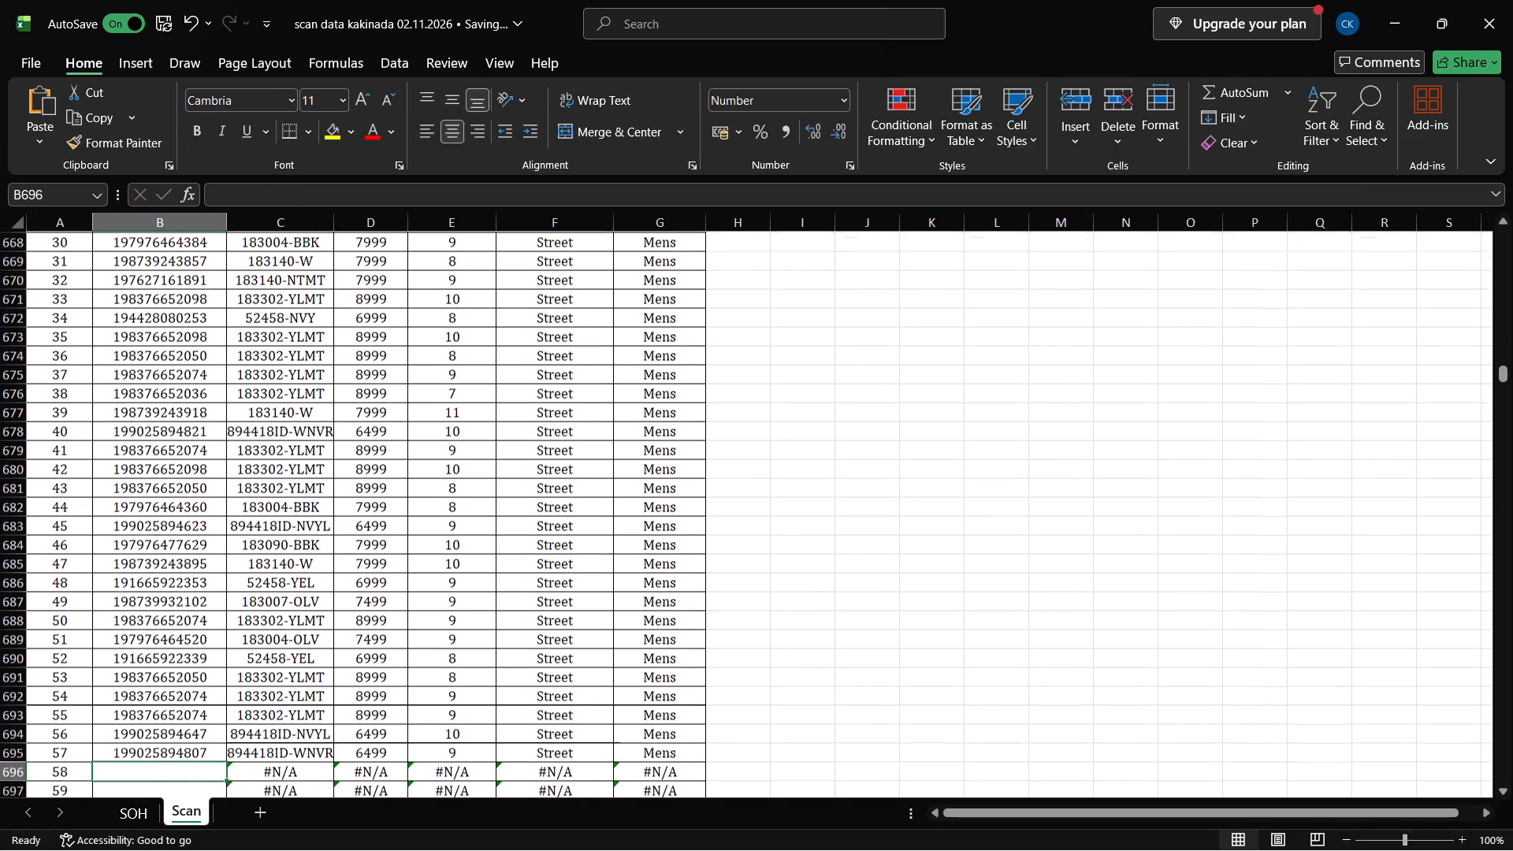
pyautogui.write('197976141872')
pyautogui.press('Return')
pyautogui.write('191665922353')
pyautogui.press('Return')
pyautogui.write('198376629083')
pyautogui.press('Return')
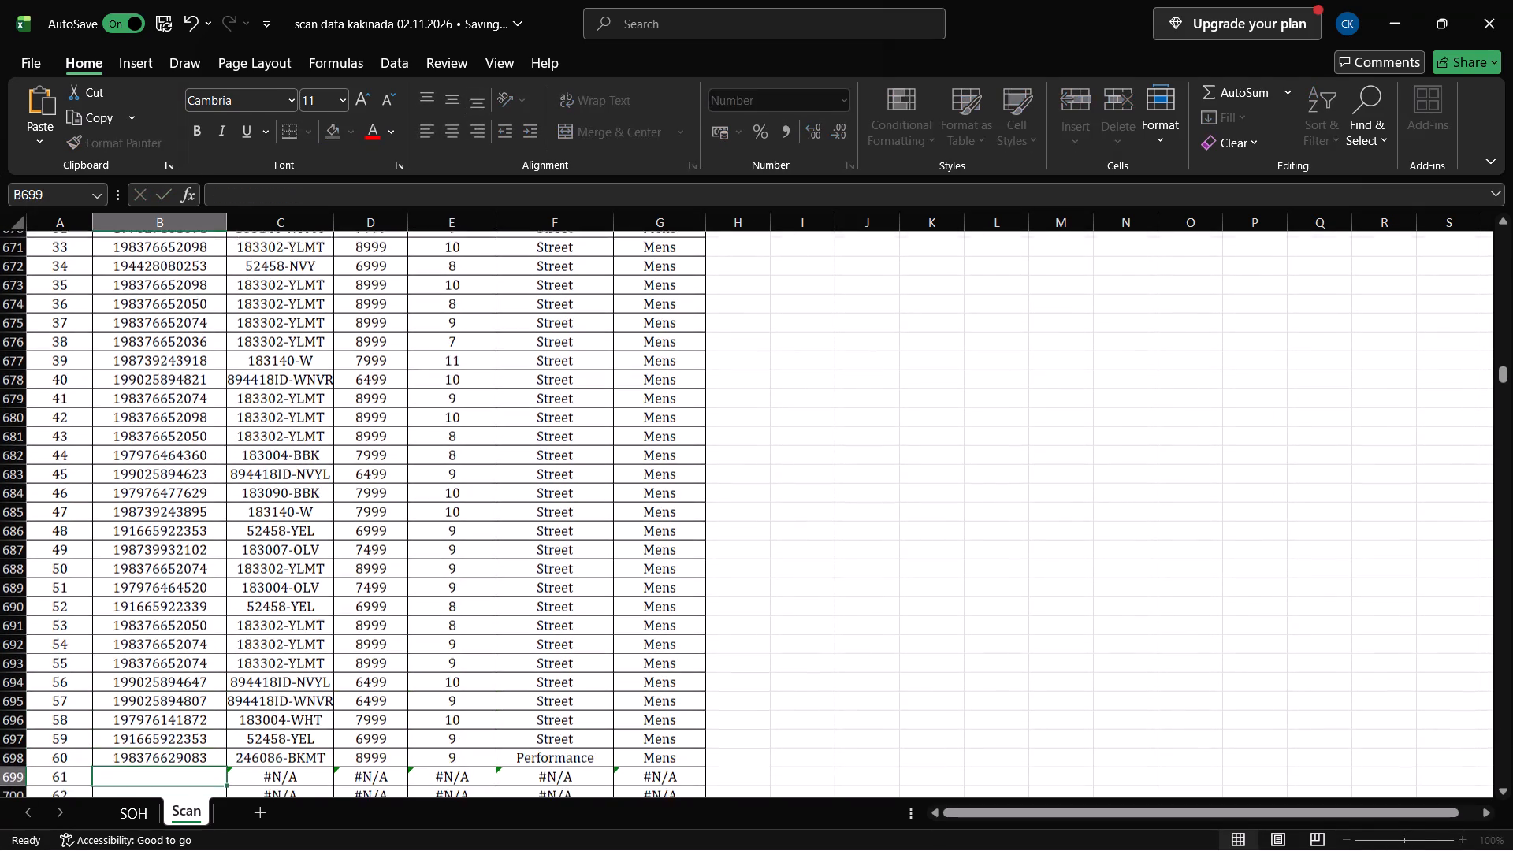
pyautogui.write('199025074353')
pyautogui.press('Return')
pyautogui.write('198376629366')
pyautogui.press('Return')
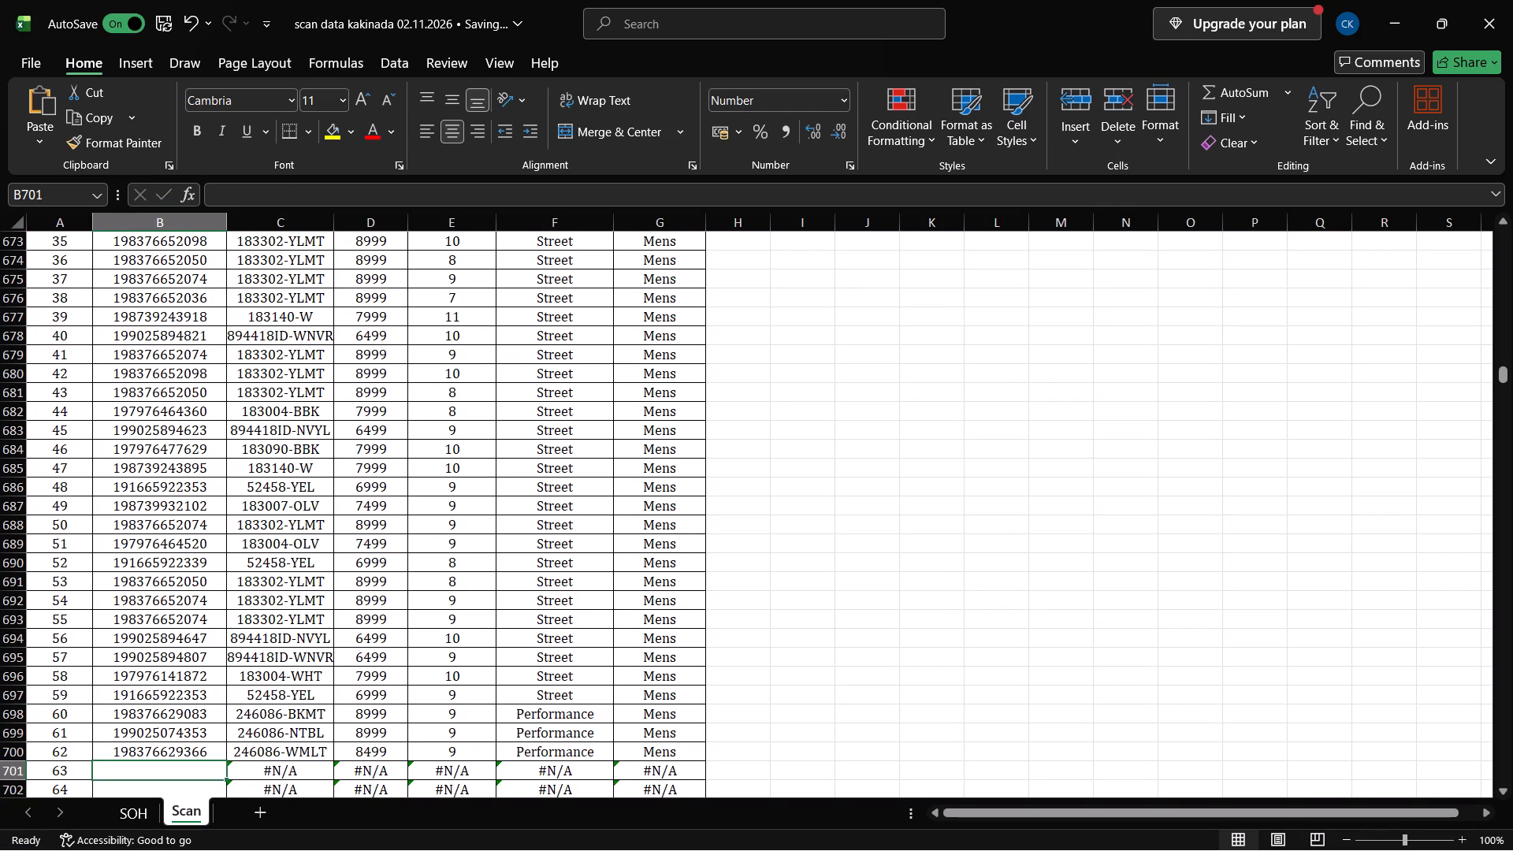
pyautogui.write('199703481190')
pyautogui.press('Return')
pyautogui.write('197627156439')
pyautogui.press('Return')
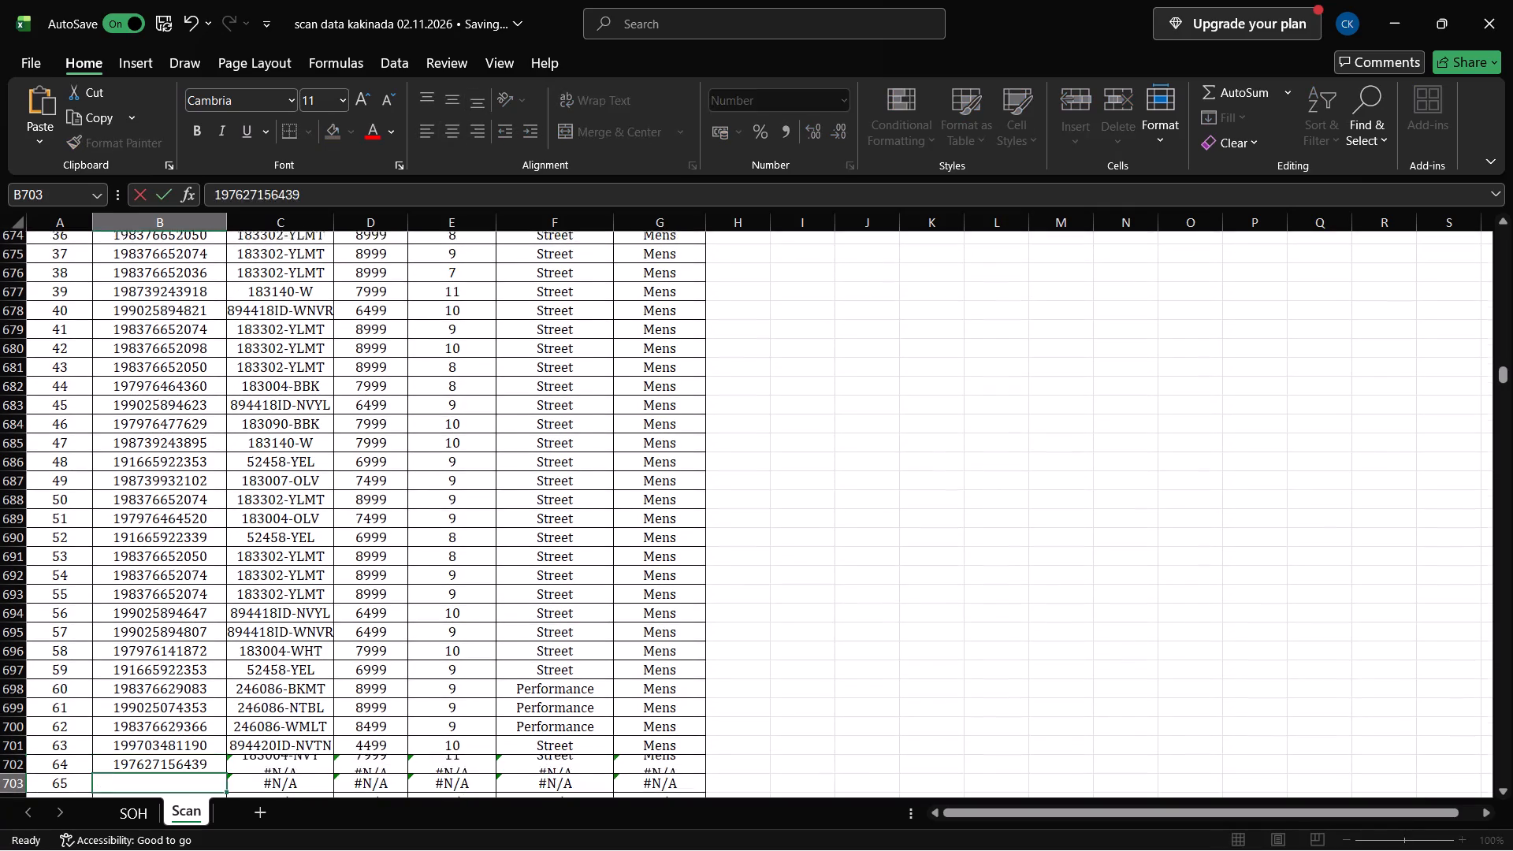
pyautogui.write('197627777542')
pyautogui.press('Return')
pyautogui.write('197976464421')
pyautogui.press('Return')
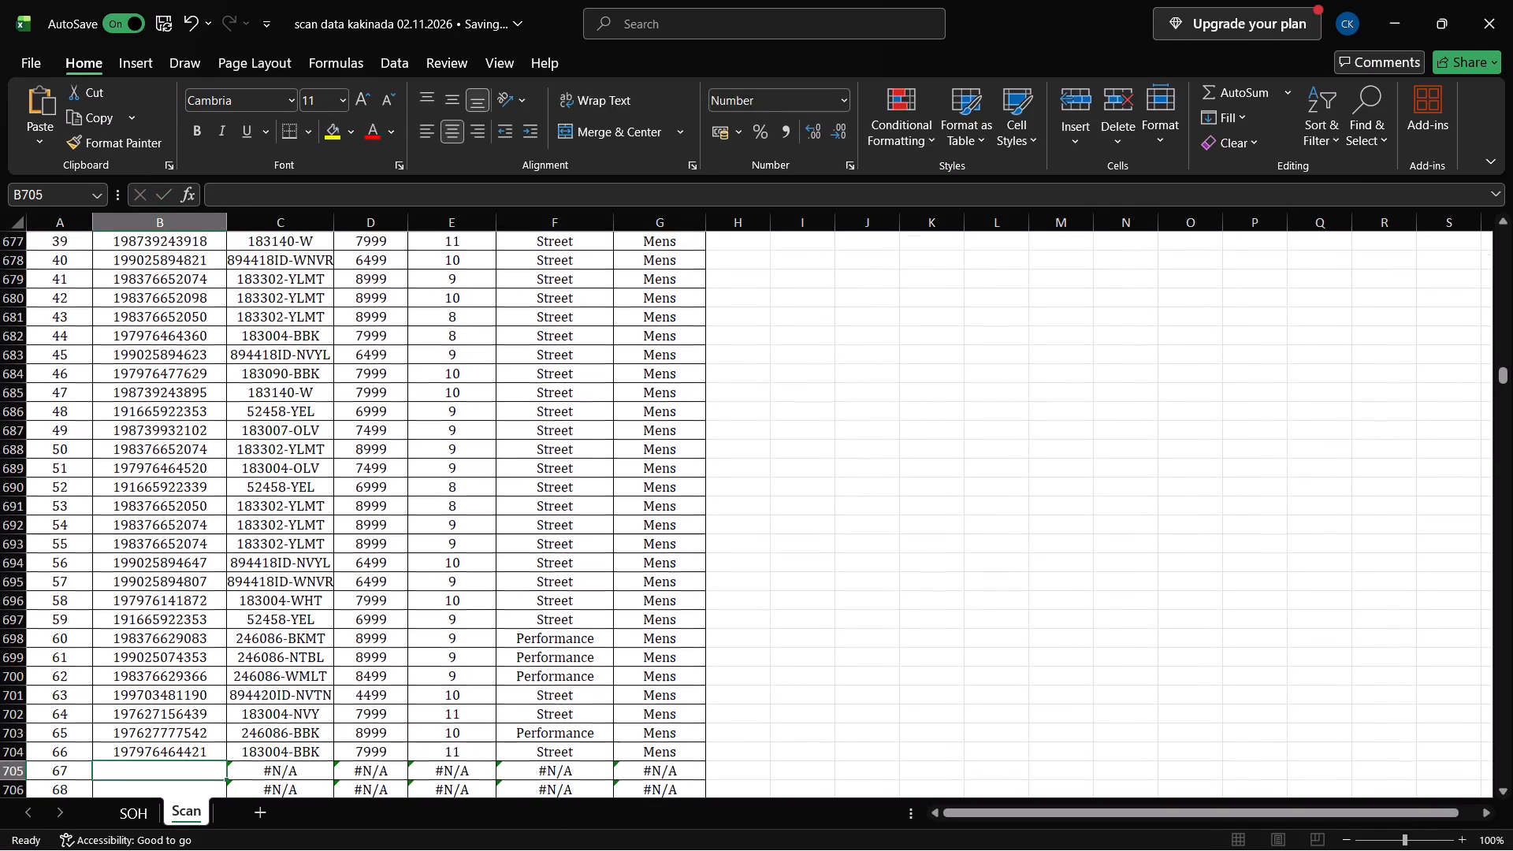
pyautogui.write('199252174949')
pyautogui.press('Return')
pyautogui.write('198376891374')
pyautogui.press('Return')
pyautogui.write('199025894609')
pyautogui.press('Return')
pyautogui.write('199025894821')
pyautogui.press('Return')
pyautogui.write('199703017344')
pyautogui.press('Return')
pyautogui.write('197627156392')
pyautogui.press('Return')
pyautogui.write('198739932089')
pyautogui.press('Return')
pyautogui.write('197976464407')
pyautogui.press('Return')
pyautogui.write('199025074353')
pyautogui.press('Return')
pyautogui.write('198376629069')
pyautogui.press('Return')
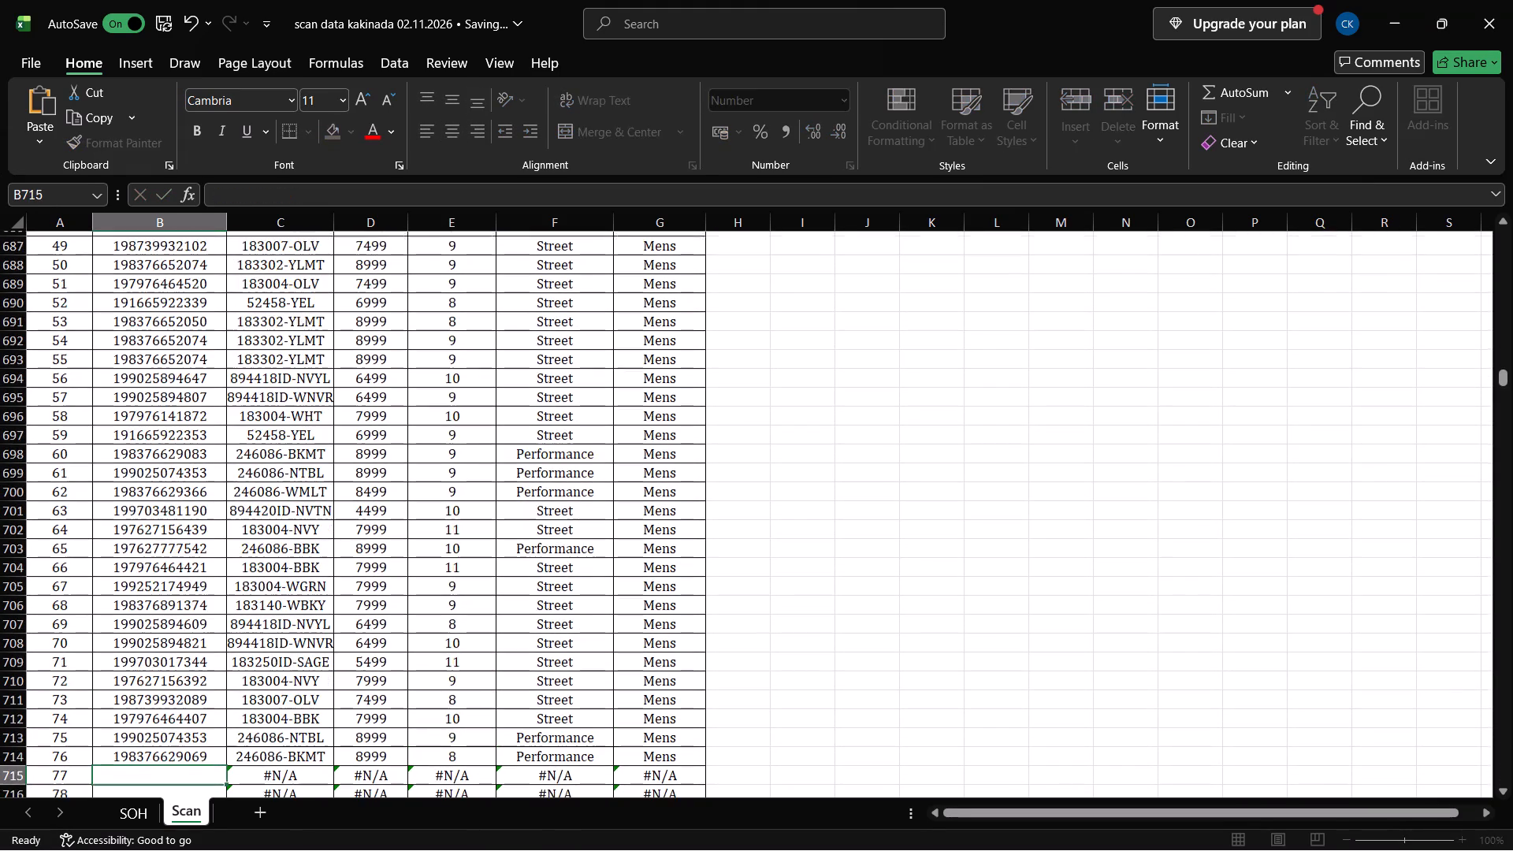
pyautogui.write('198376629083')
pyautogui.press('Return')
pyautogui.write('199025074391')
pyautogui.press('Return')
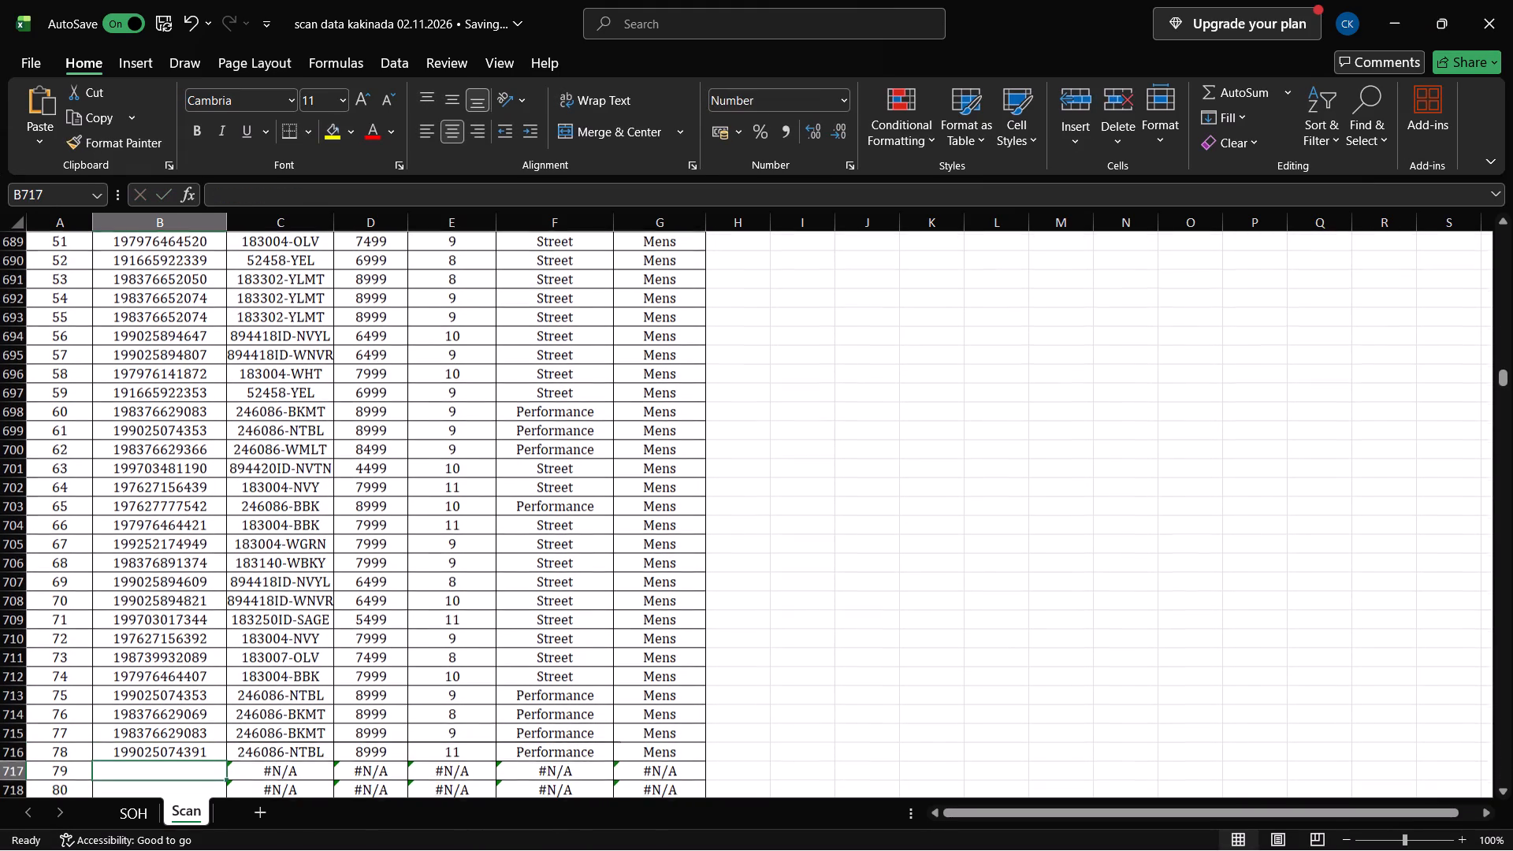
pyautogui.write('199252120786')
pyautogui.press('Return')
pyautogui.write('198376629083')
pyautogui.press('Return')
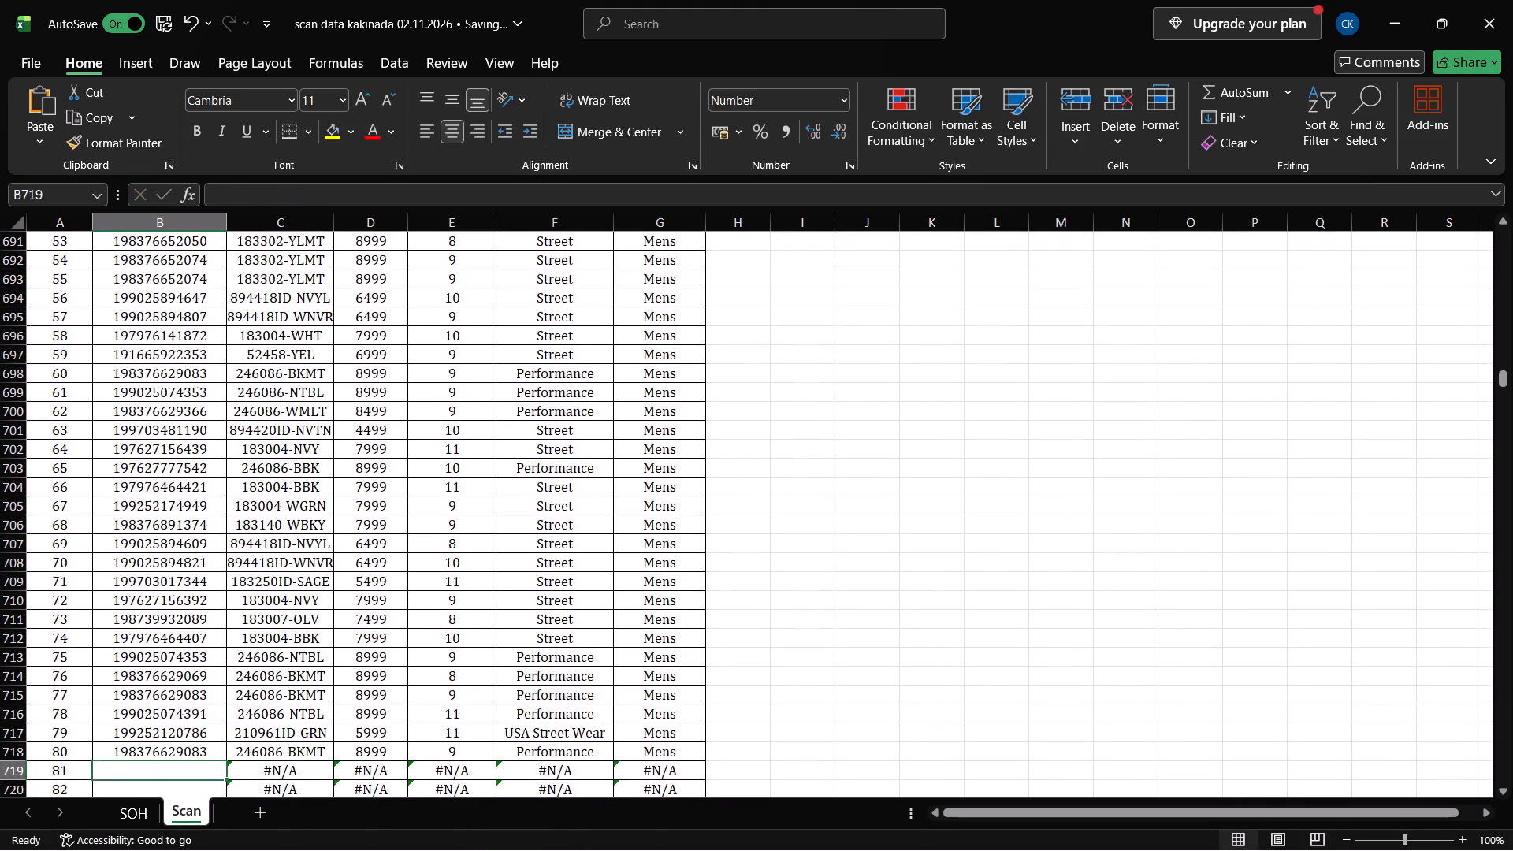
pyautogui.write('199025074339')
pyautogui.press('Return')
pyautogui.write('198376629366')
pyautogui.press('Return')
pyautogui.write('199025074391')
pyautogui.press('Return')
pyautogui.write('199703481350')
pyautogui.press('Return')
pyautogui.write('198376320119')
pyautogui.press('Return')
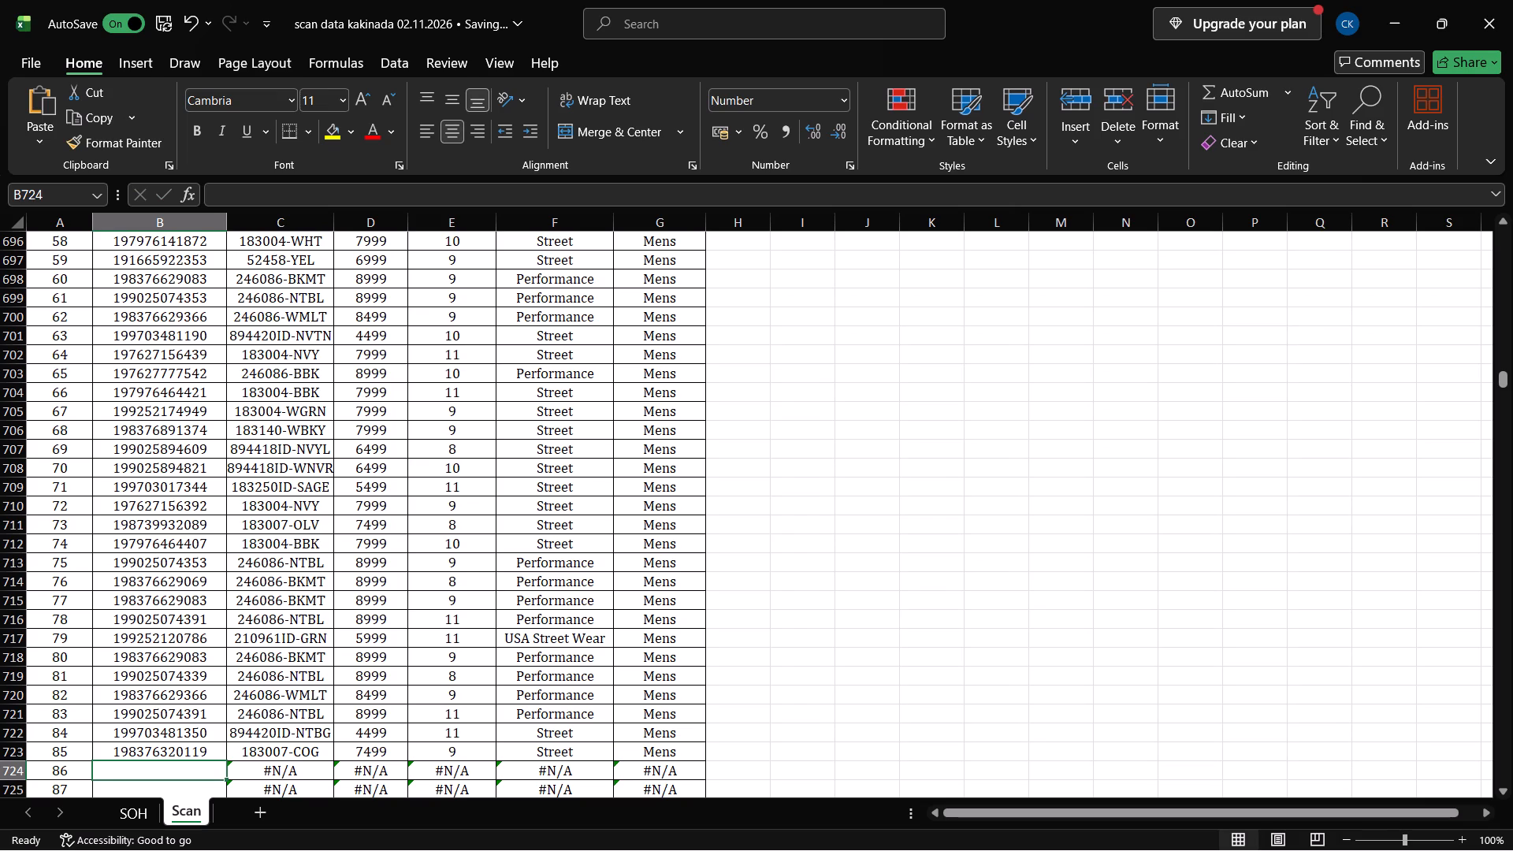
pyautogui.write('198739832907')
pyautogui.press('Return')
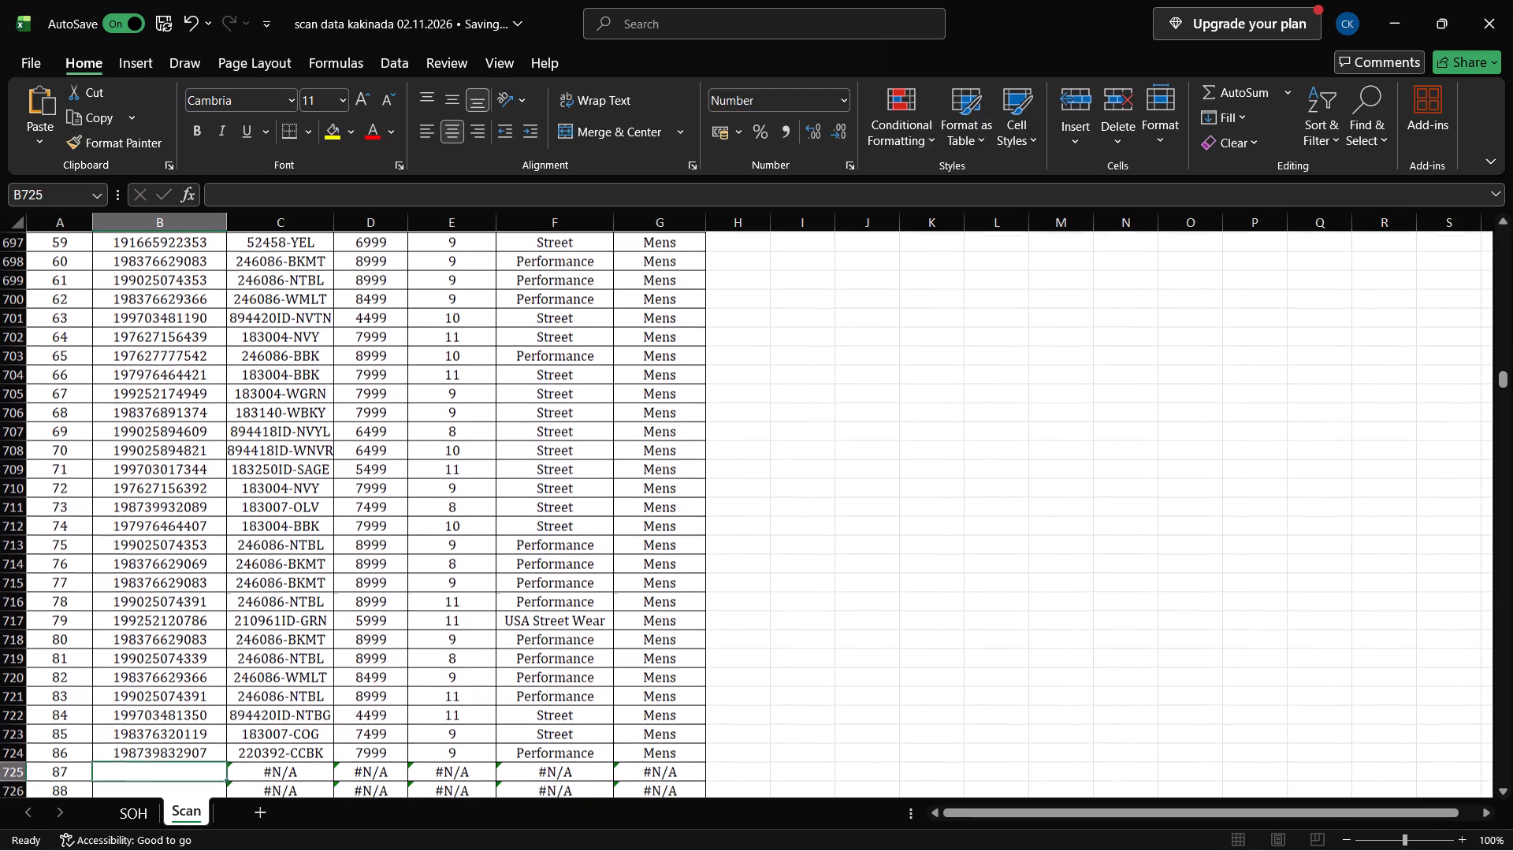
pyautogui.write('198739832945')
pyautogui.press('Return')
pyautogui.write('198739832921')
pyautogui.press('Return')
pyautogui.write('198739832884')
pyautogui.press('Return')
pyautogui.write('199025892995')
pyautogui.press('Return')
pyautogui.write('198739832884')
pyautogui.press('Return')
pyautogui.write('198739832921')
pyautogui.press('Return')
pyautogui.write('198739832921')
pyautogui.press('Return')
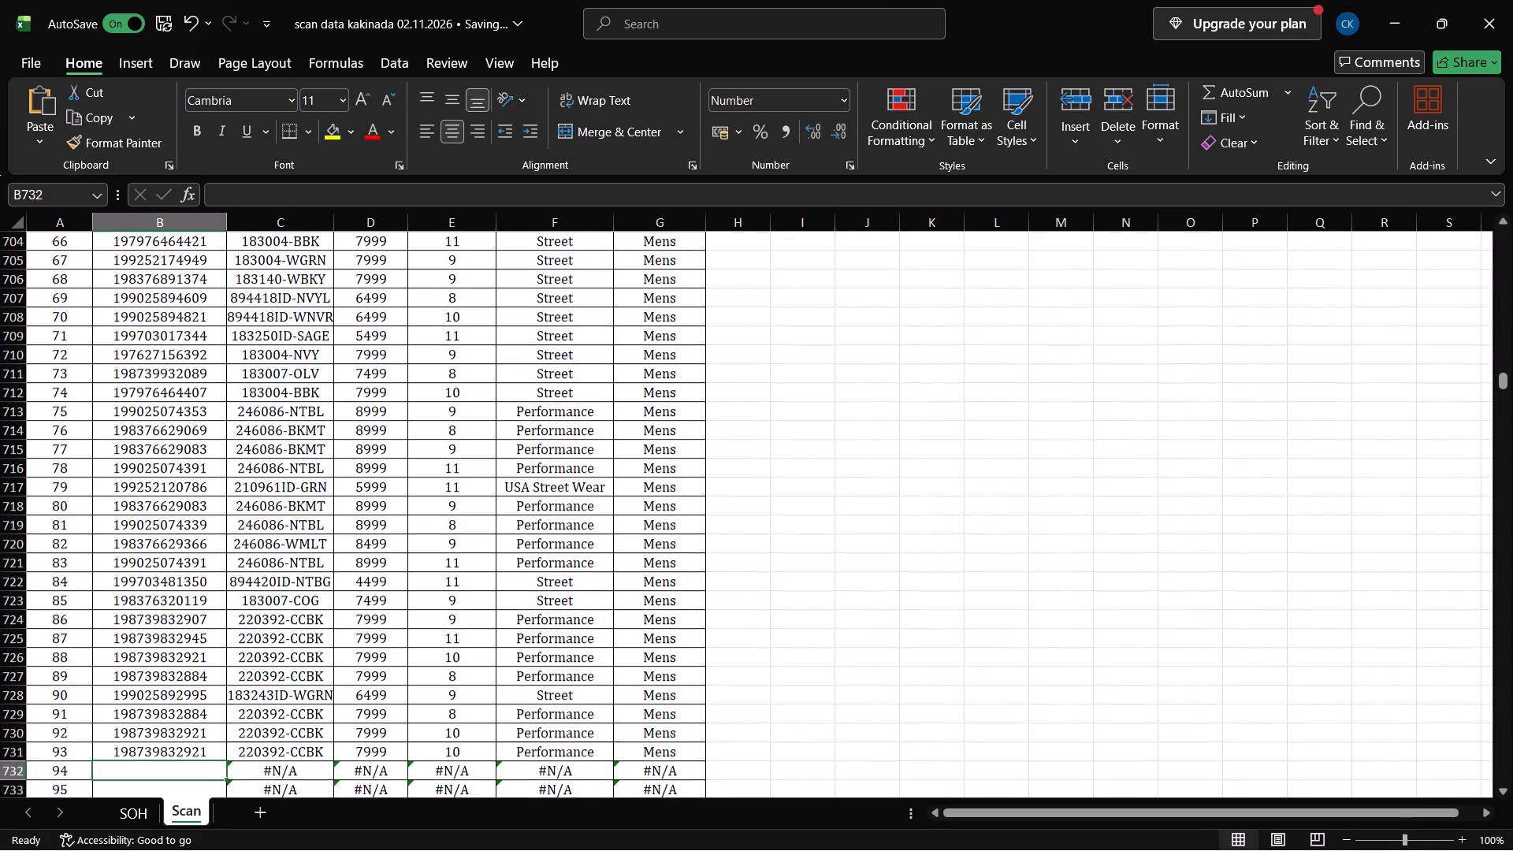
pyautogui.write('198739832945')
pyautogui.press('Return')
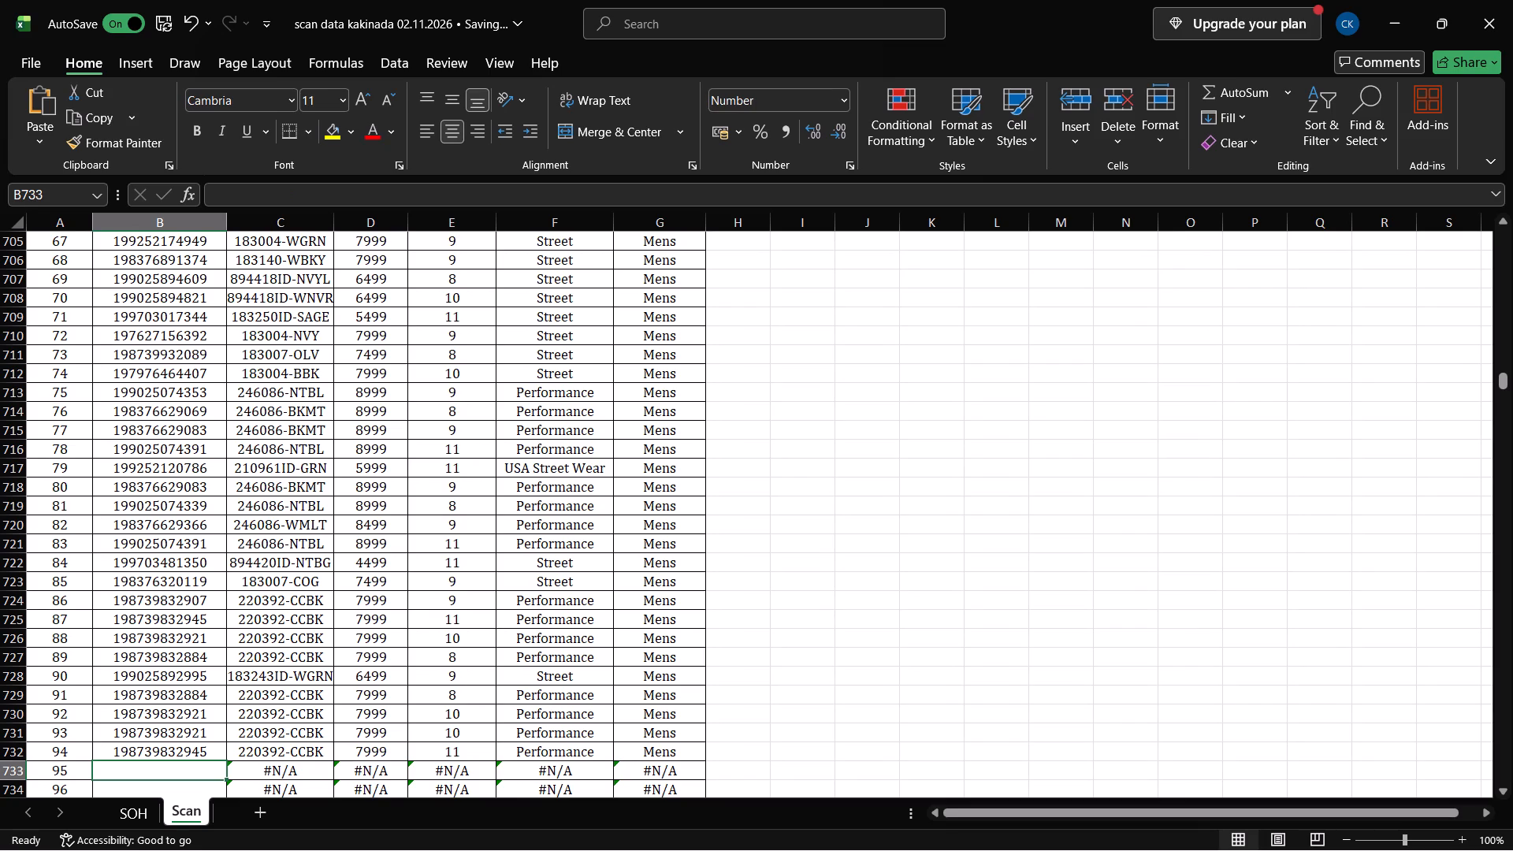
# Restart the serial numbering for a new batch by setting A733 to 1, and return to the barcode cell B733.
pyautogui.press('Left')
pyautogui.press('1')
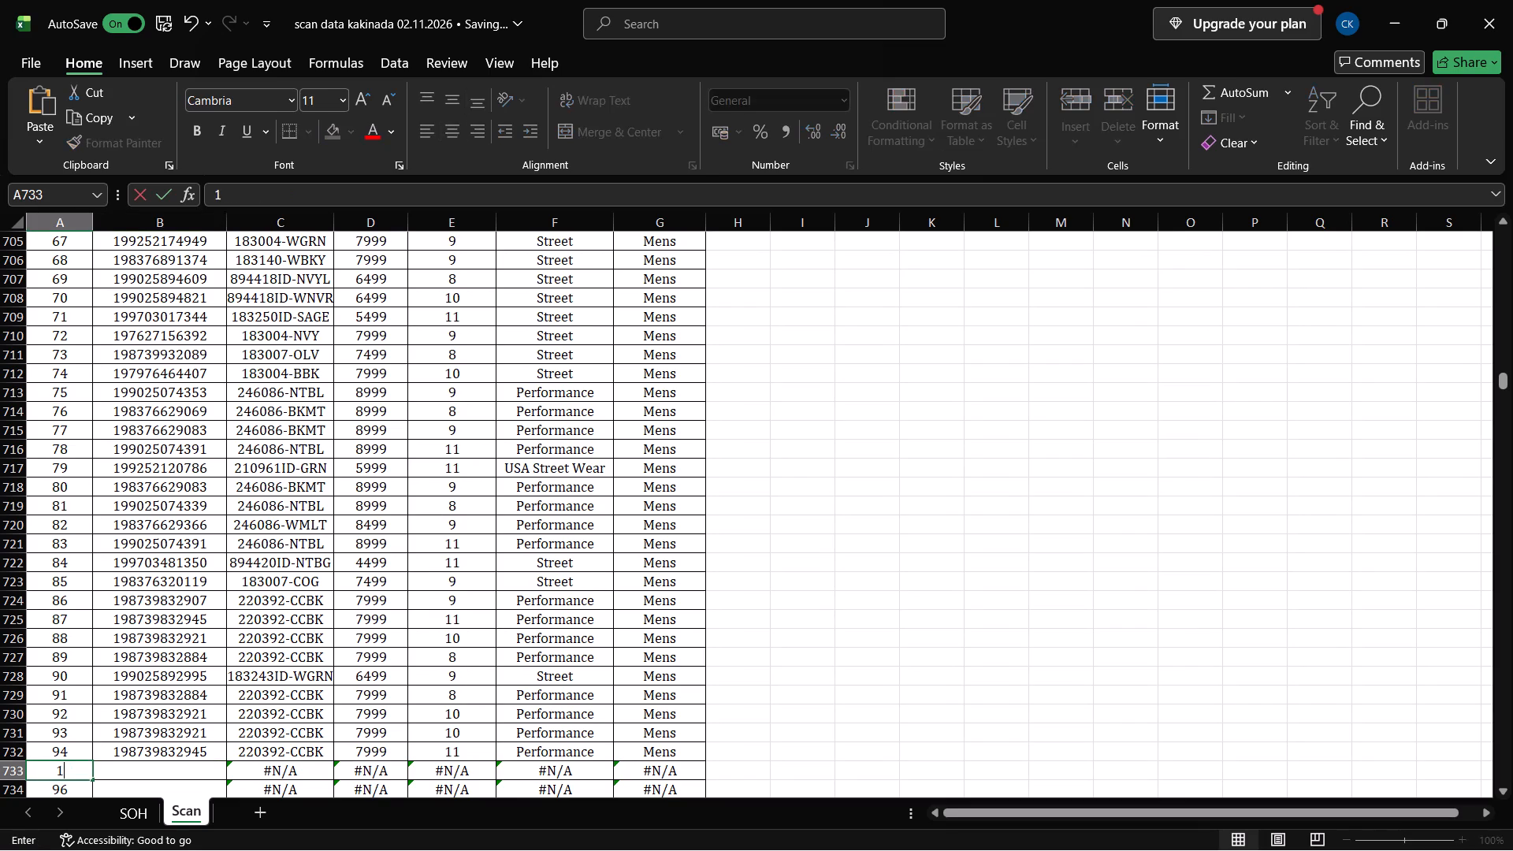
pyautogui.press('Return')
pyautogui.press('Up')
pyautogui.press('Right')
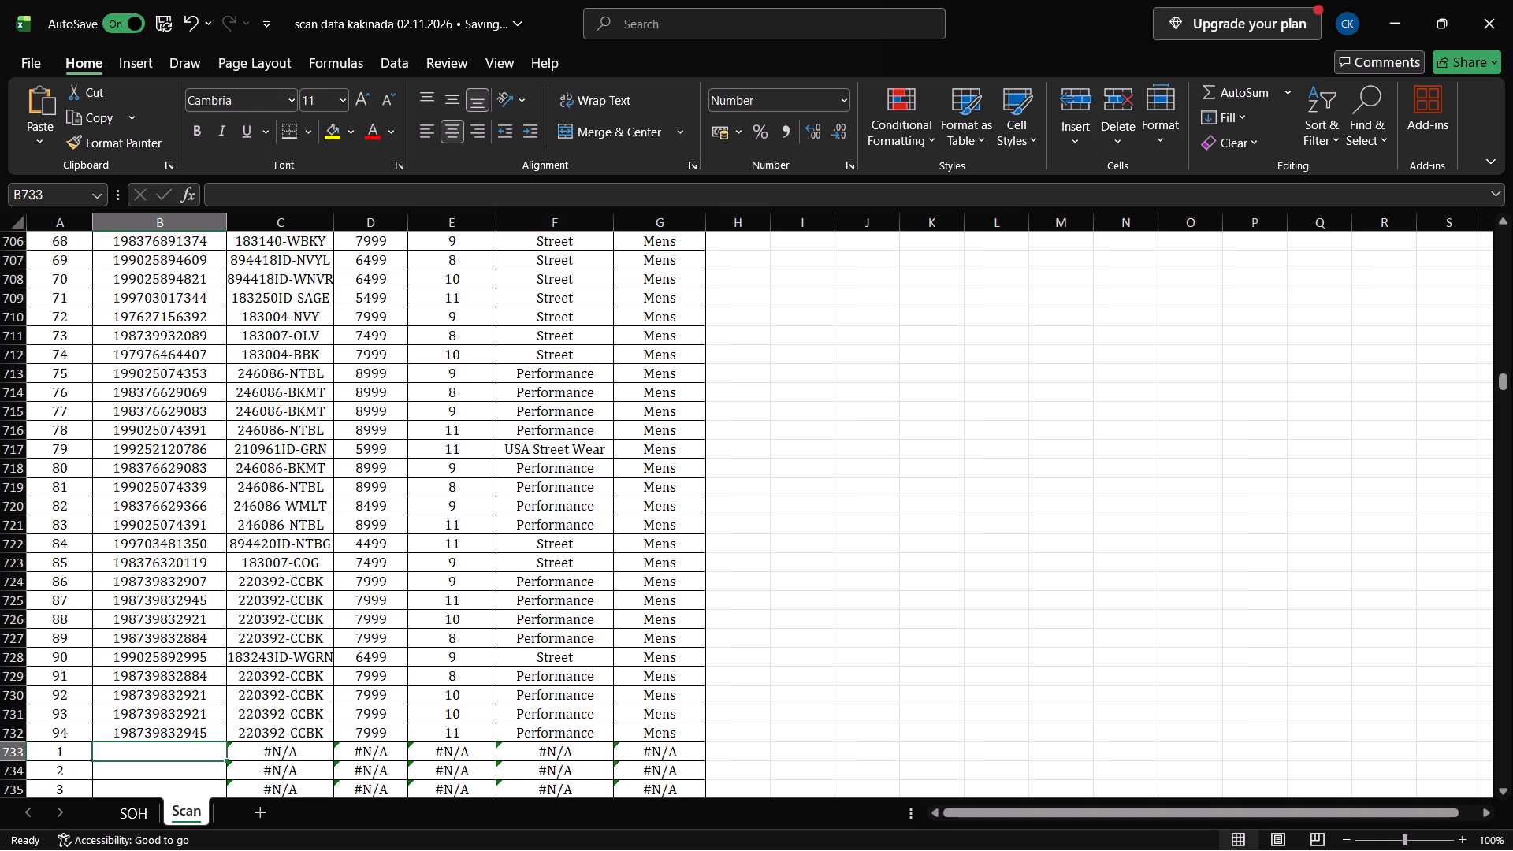
# Save the workbook.
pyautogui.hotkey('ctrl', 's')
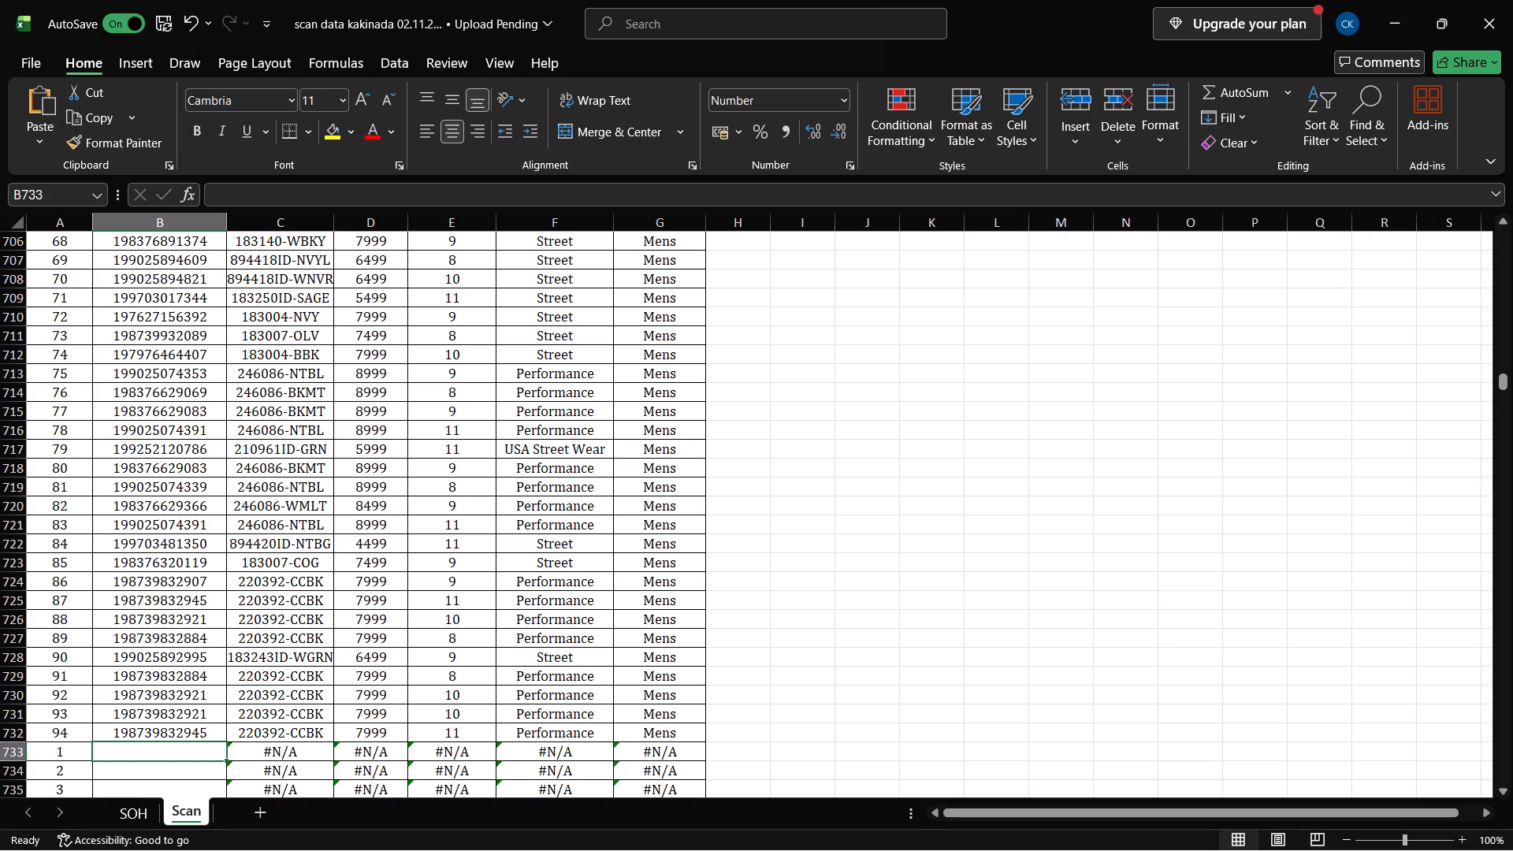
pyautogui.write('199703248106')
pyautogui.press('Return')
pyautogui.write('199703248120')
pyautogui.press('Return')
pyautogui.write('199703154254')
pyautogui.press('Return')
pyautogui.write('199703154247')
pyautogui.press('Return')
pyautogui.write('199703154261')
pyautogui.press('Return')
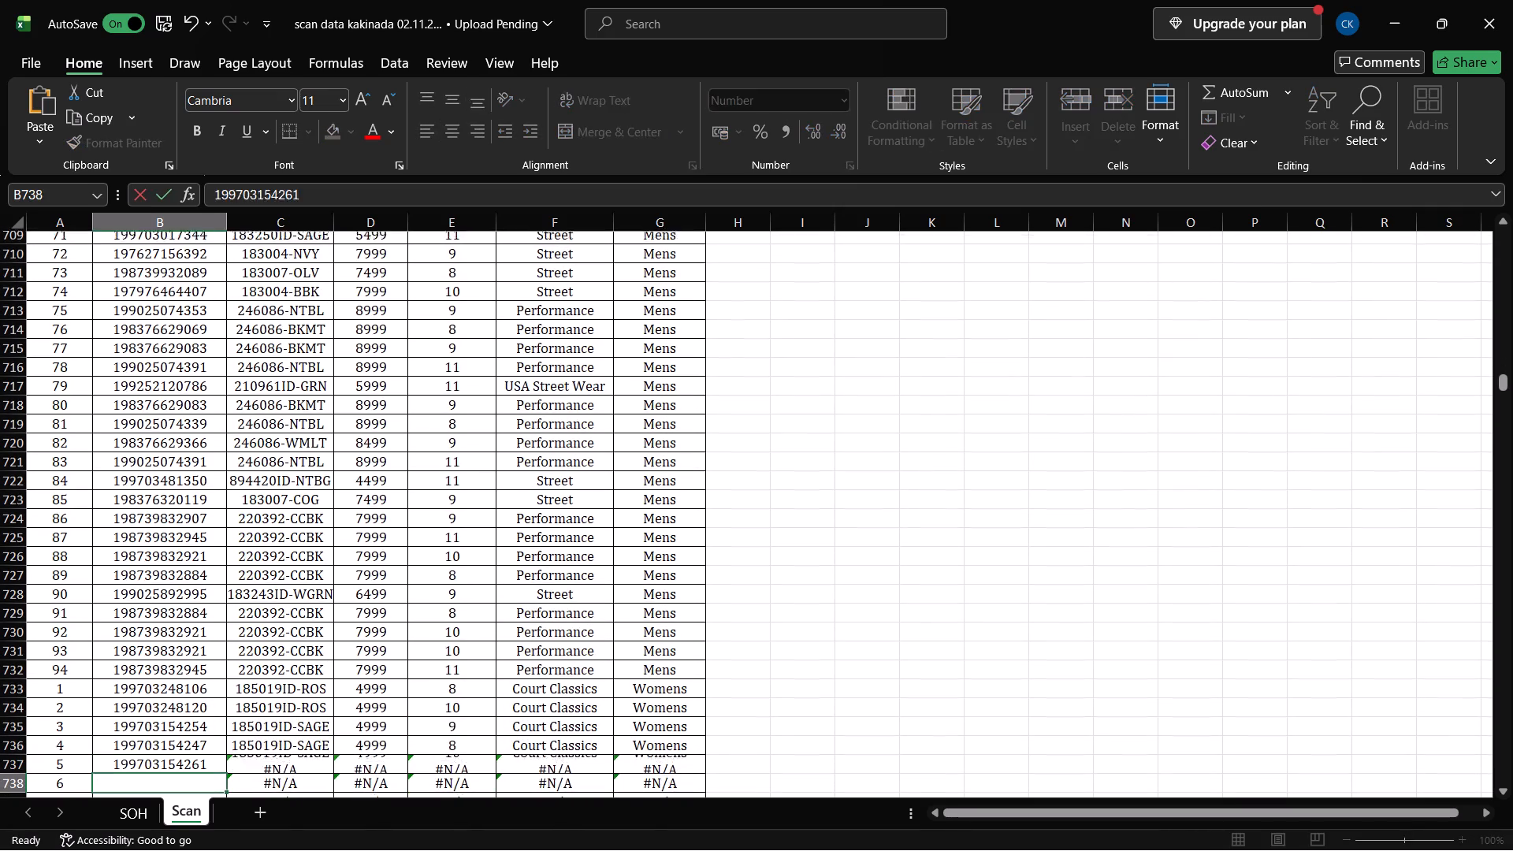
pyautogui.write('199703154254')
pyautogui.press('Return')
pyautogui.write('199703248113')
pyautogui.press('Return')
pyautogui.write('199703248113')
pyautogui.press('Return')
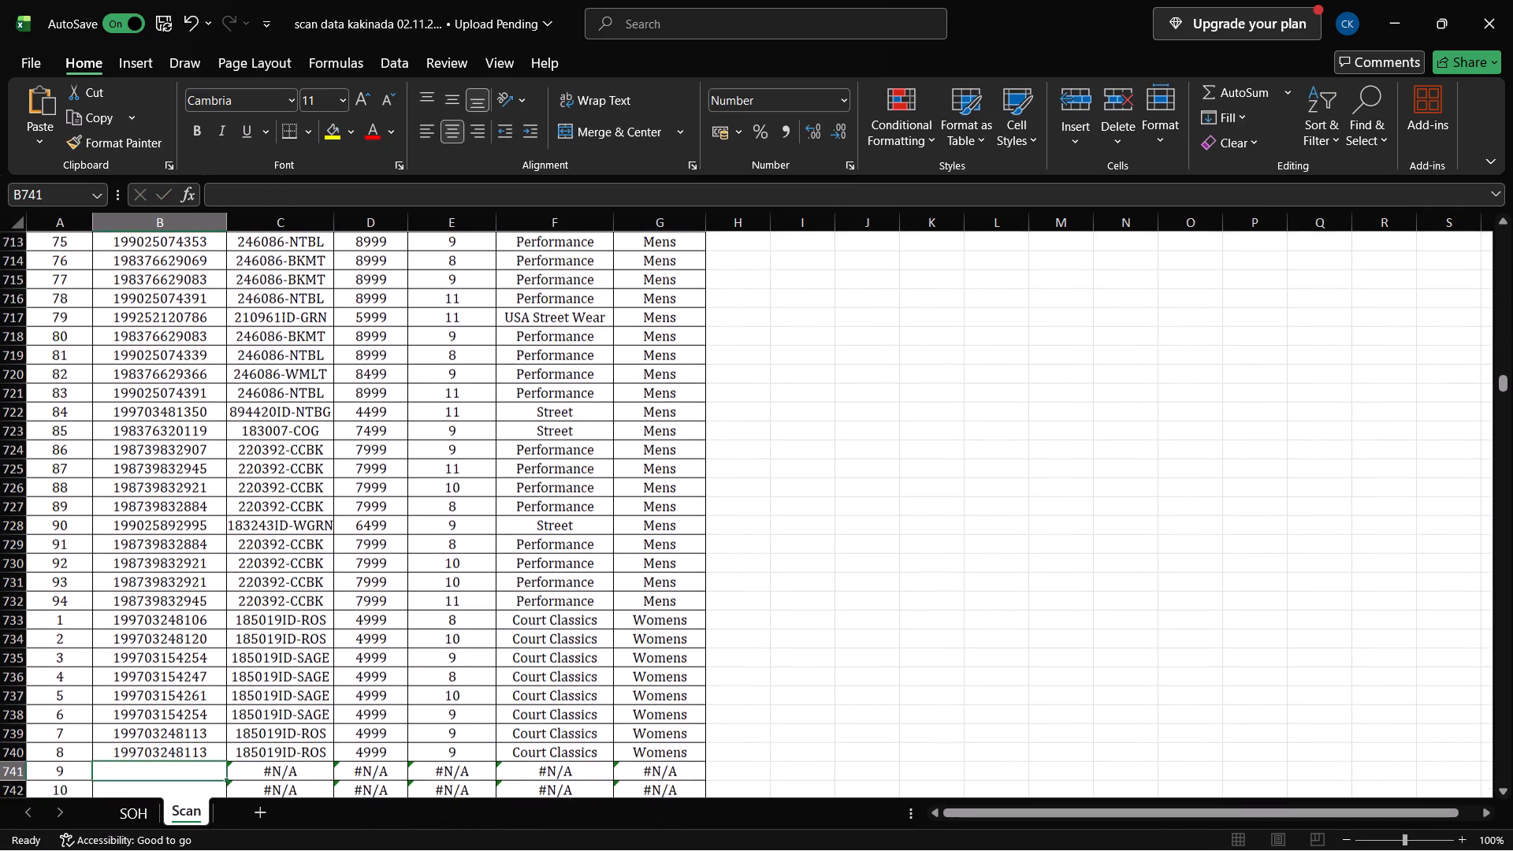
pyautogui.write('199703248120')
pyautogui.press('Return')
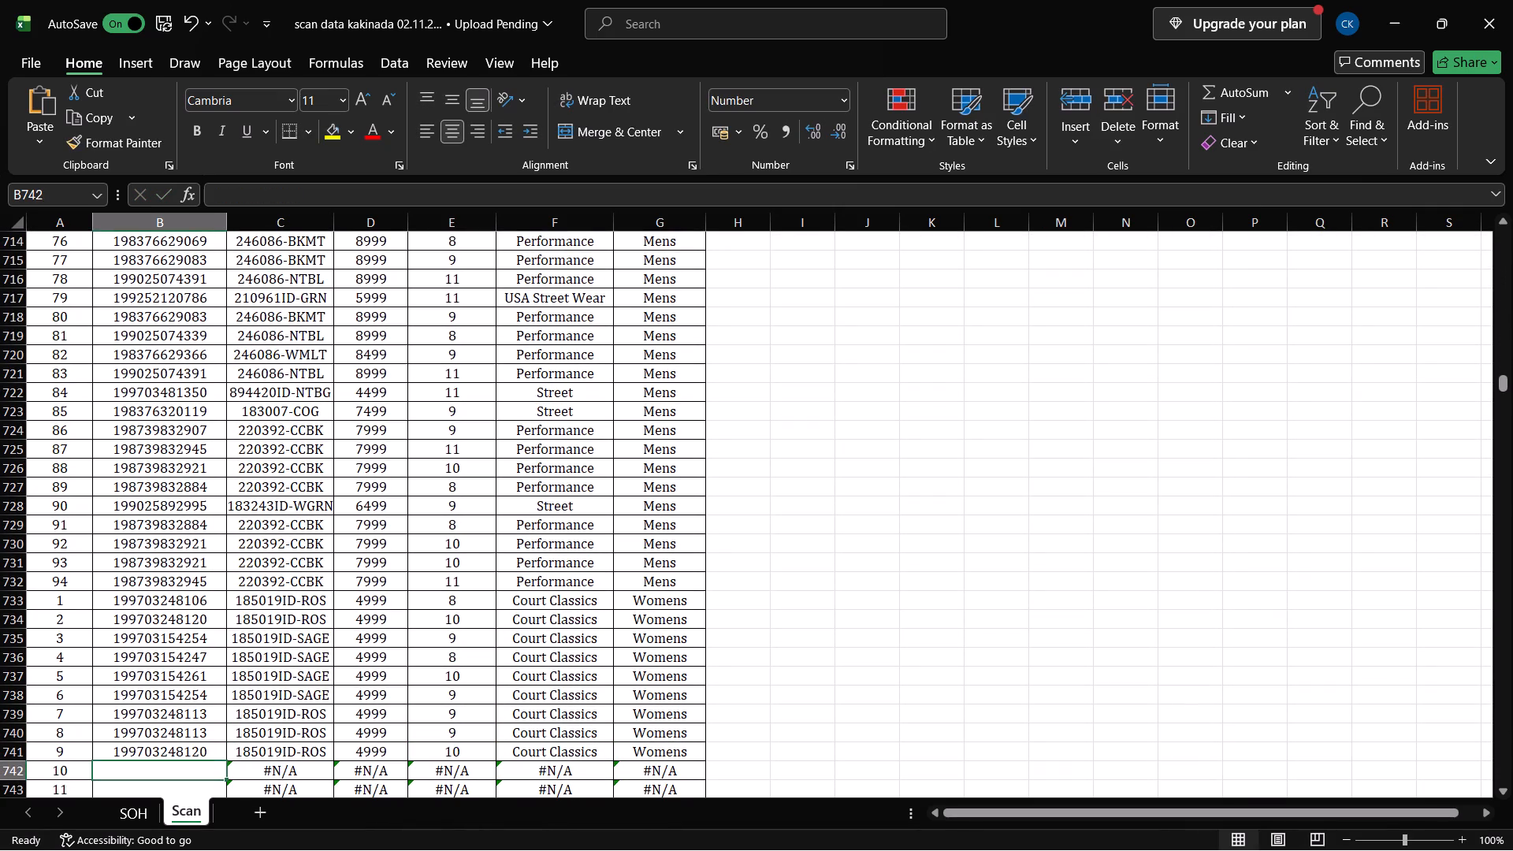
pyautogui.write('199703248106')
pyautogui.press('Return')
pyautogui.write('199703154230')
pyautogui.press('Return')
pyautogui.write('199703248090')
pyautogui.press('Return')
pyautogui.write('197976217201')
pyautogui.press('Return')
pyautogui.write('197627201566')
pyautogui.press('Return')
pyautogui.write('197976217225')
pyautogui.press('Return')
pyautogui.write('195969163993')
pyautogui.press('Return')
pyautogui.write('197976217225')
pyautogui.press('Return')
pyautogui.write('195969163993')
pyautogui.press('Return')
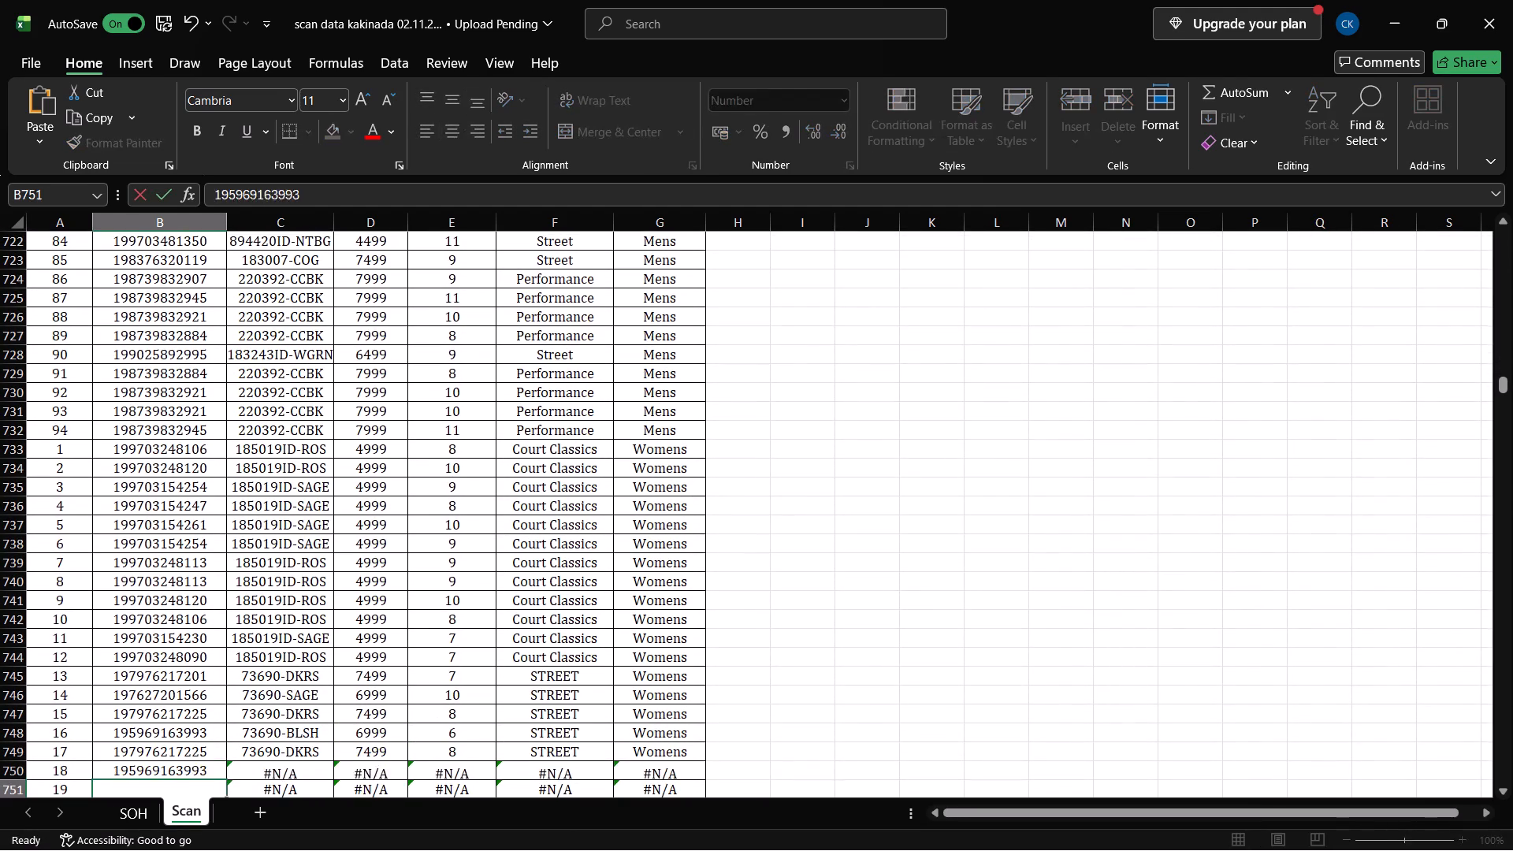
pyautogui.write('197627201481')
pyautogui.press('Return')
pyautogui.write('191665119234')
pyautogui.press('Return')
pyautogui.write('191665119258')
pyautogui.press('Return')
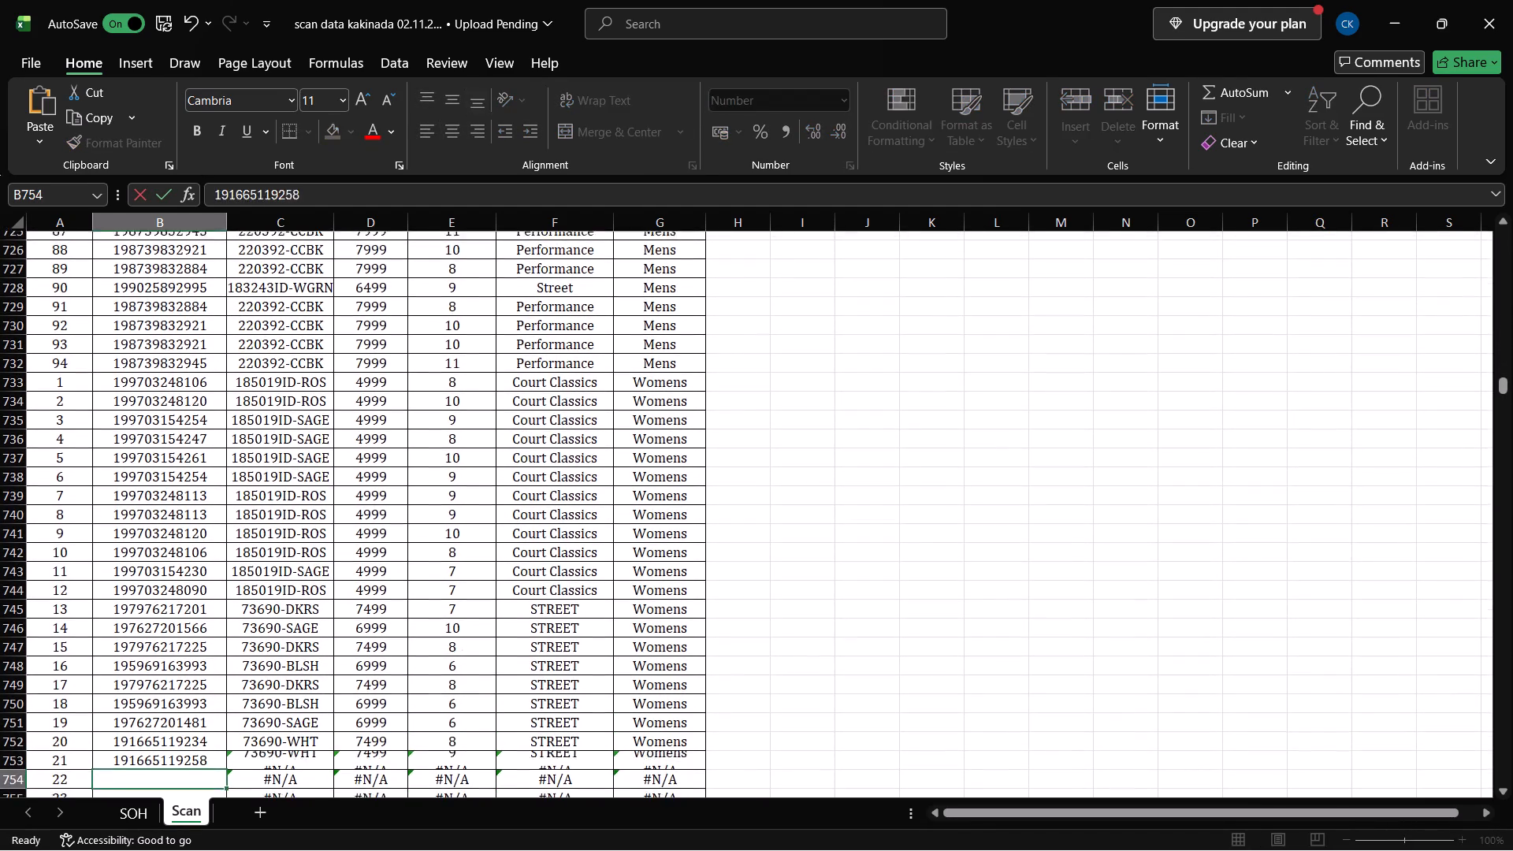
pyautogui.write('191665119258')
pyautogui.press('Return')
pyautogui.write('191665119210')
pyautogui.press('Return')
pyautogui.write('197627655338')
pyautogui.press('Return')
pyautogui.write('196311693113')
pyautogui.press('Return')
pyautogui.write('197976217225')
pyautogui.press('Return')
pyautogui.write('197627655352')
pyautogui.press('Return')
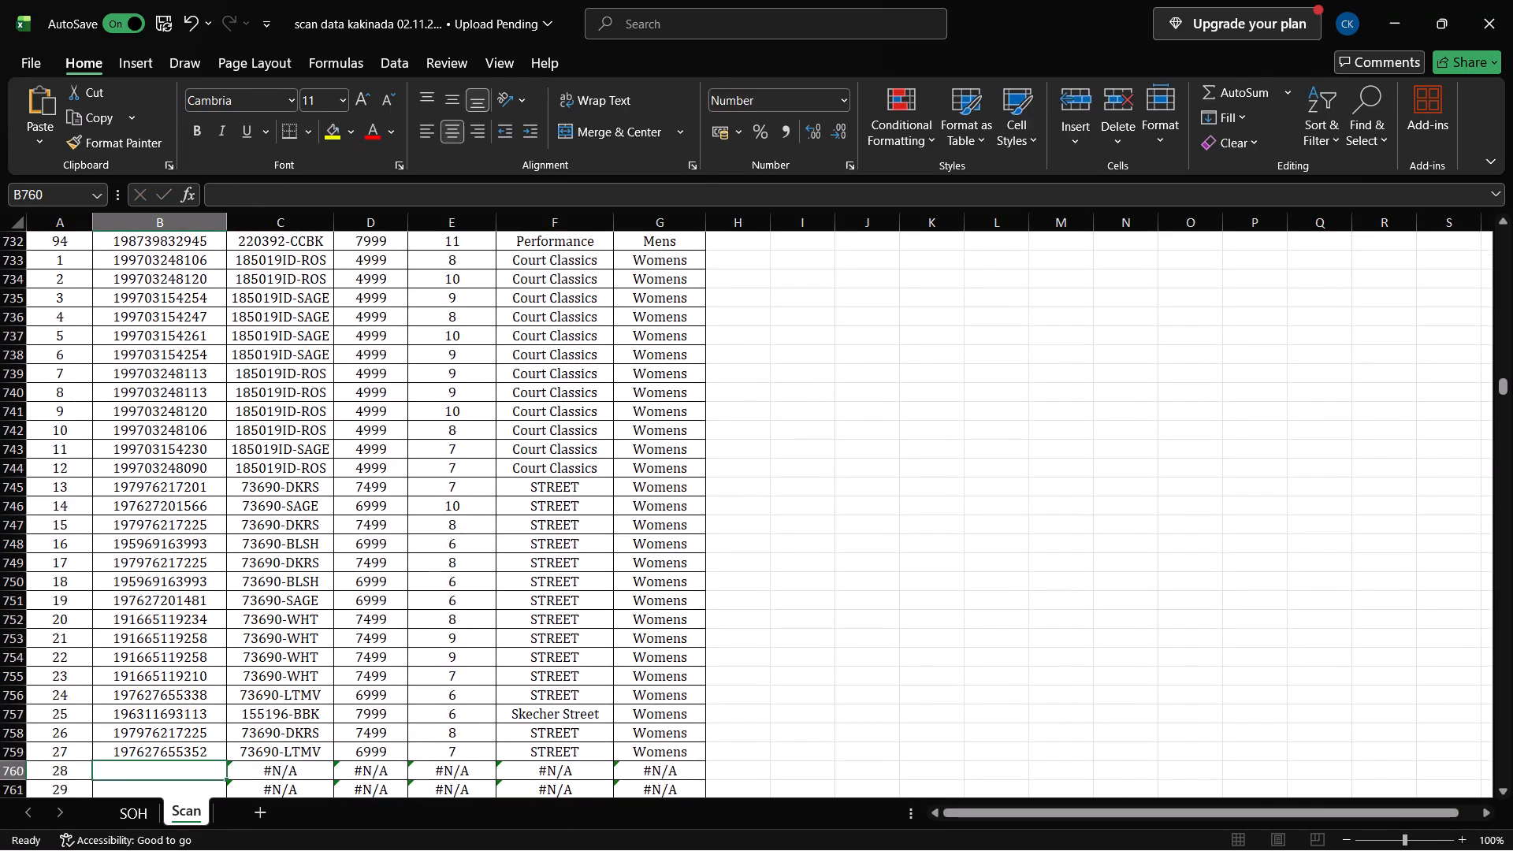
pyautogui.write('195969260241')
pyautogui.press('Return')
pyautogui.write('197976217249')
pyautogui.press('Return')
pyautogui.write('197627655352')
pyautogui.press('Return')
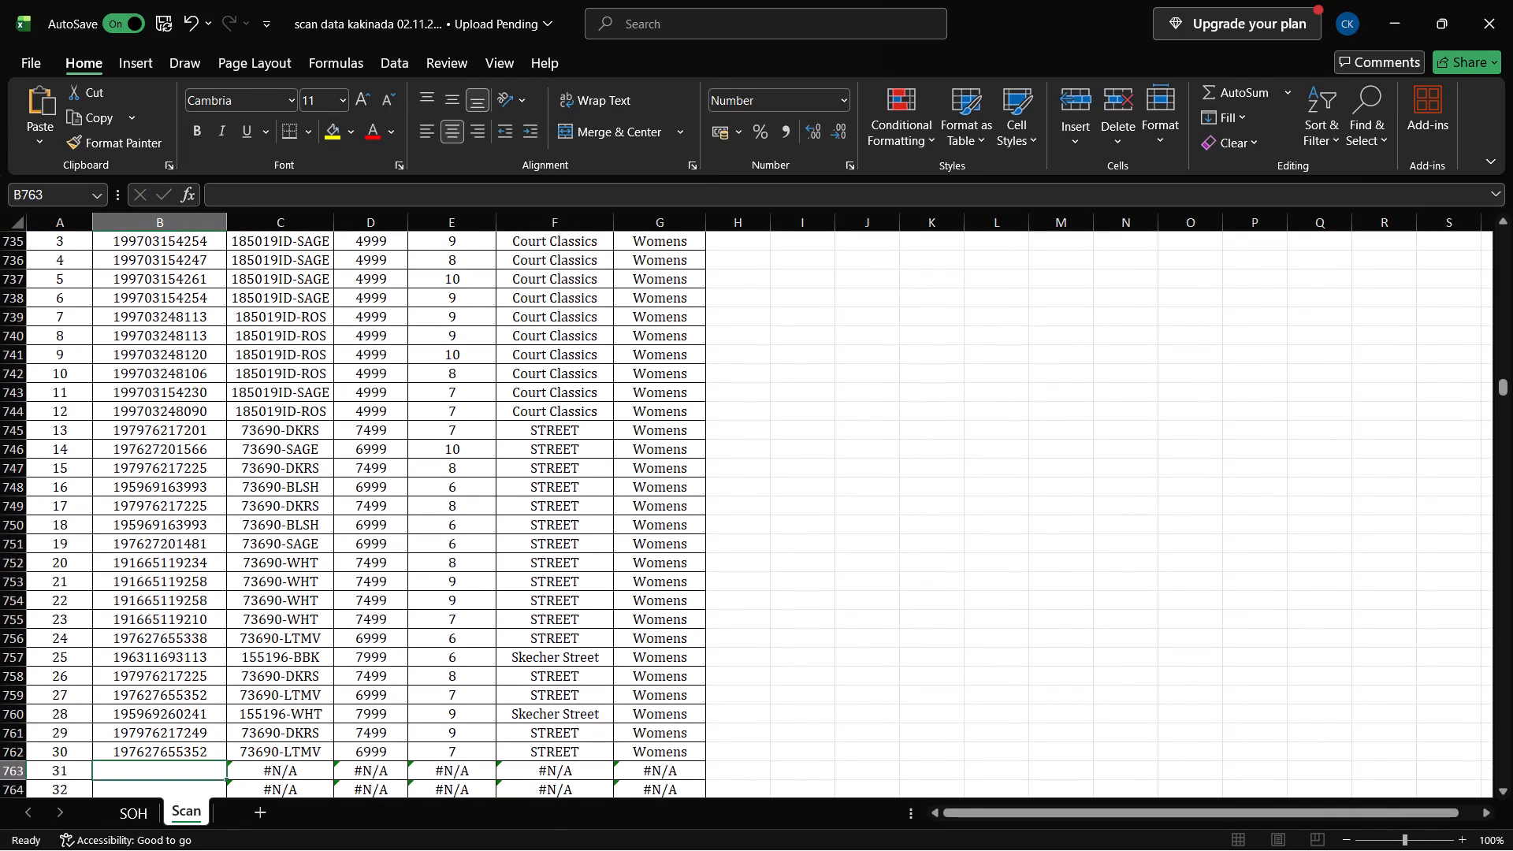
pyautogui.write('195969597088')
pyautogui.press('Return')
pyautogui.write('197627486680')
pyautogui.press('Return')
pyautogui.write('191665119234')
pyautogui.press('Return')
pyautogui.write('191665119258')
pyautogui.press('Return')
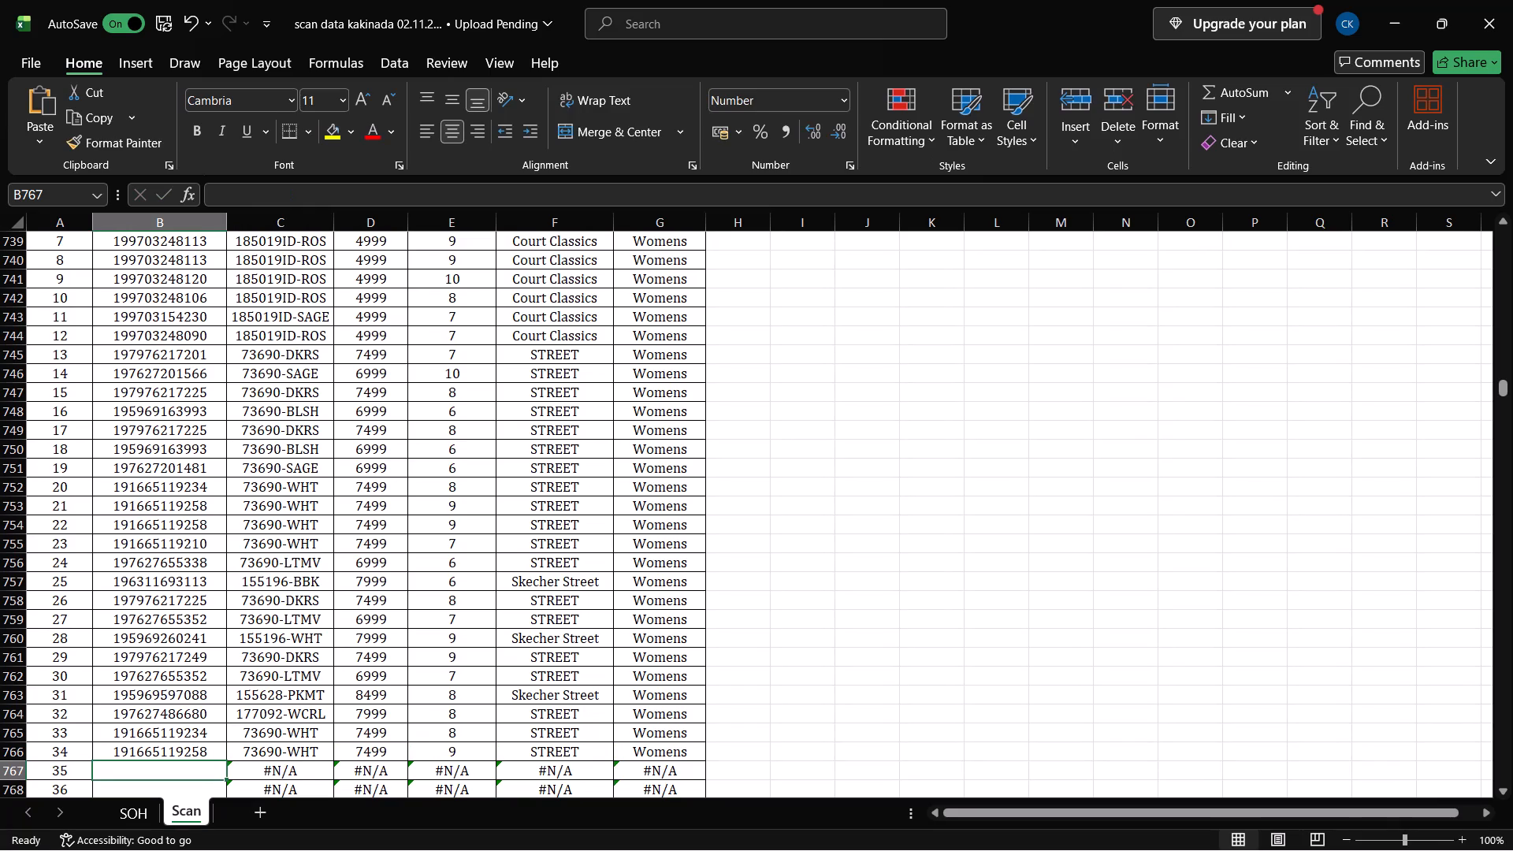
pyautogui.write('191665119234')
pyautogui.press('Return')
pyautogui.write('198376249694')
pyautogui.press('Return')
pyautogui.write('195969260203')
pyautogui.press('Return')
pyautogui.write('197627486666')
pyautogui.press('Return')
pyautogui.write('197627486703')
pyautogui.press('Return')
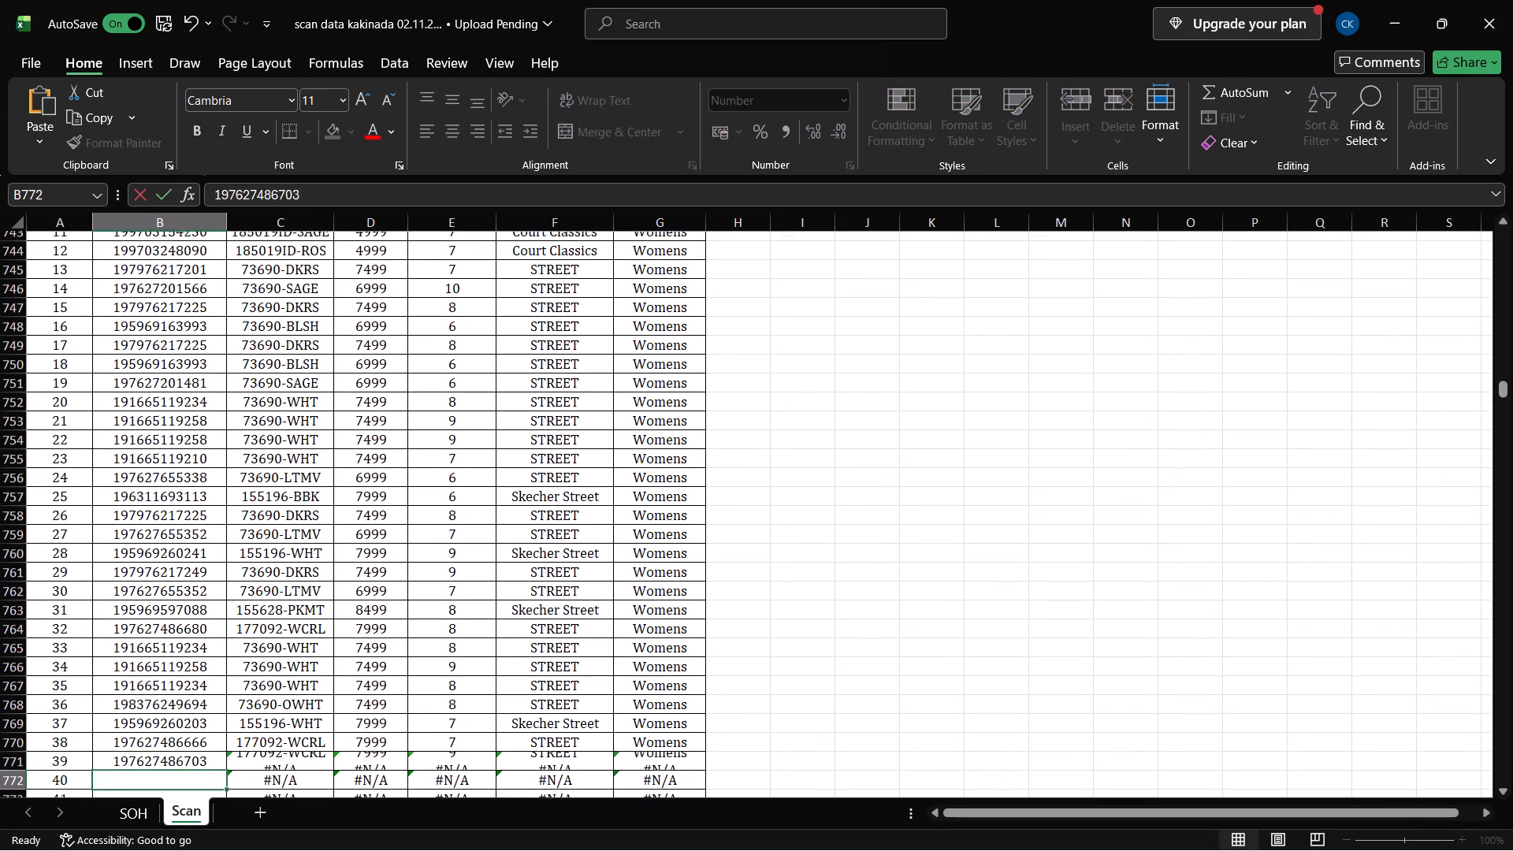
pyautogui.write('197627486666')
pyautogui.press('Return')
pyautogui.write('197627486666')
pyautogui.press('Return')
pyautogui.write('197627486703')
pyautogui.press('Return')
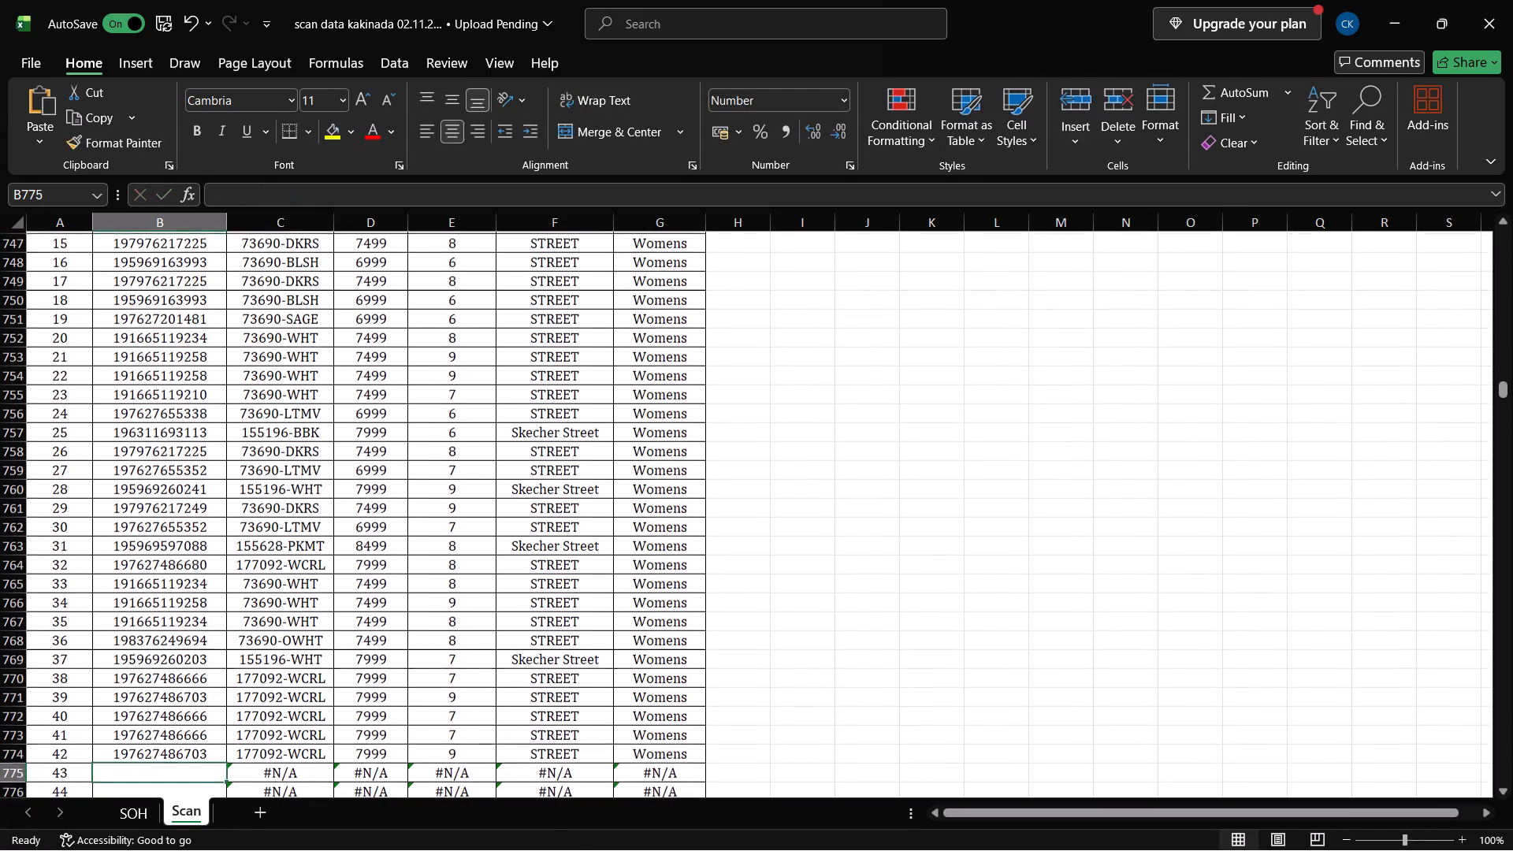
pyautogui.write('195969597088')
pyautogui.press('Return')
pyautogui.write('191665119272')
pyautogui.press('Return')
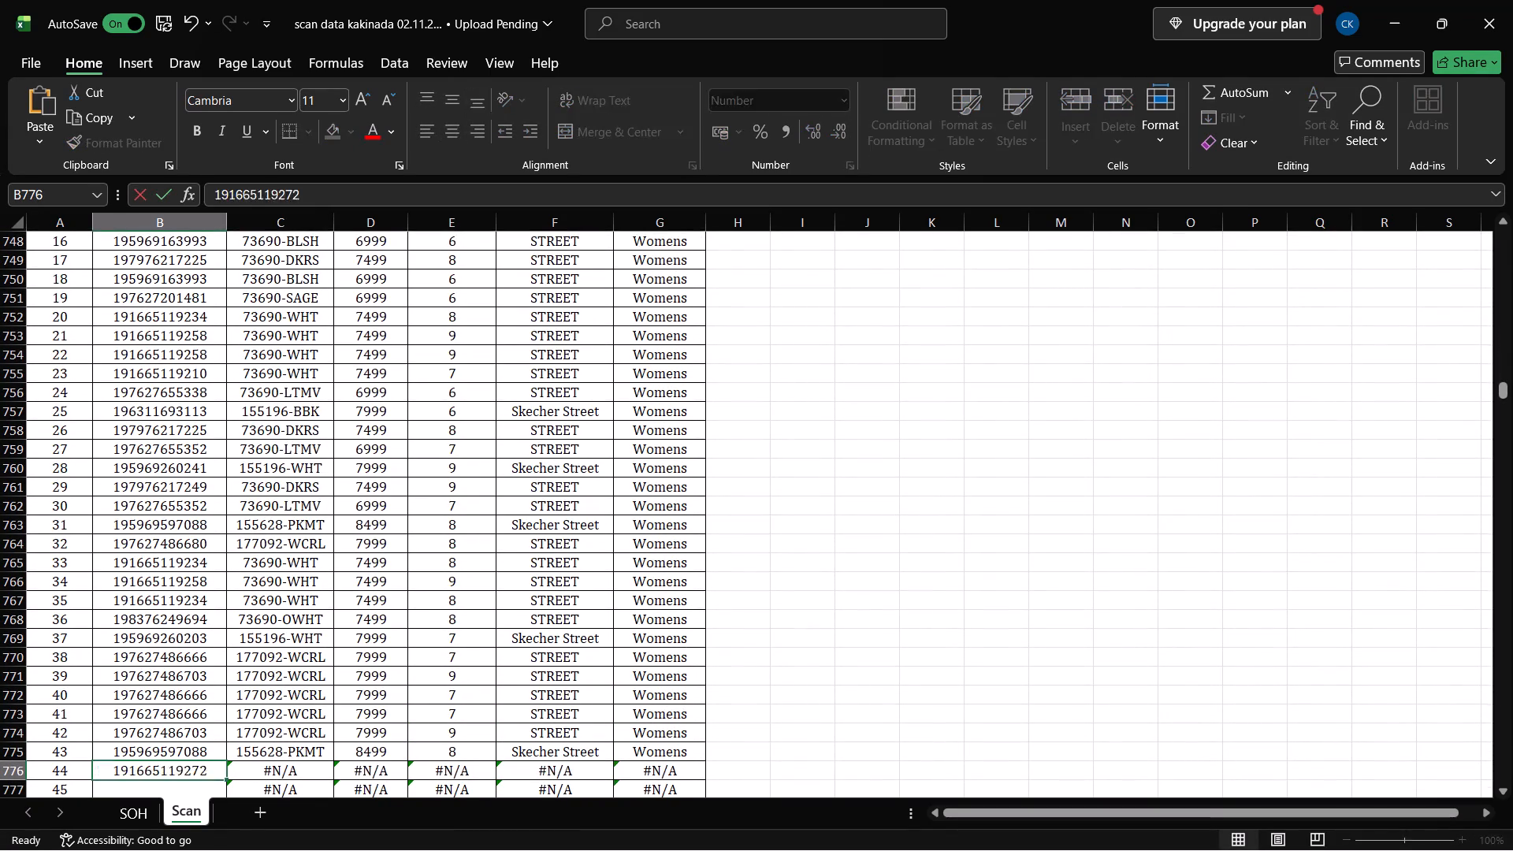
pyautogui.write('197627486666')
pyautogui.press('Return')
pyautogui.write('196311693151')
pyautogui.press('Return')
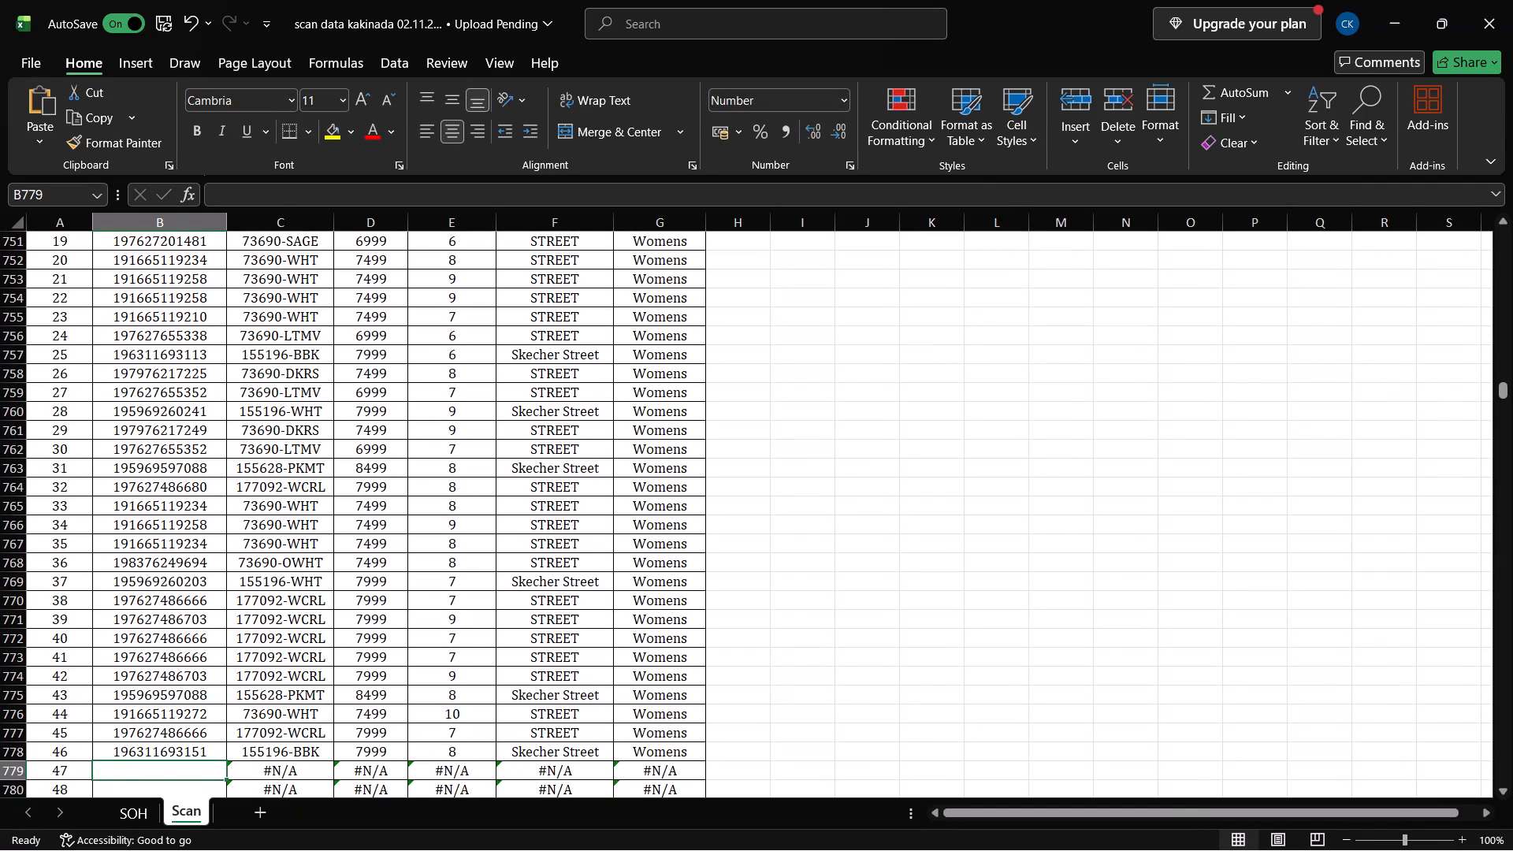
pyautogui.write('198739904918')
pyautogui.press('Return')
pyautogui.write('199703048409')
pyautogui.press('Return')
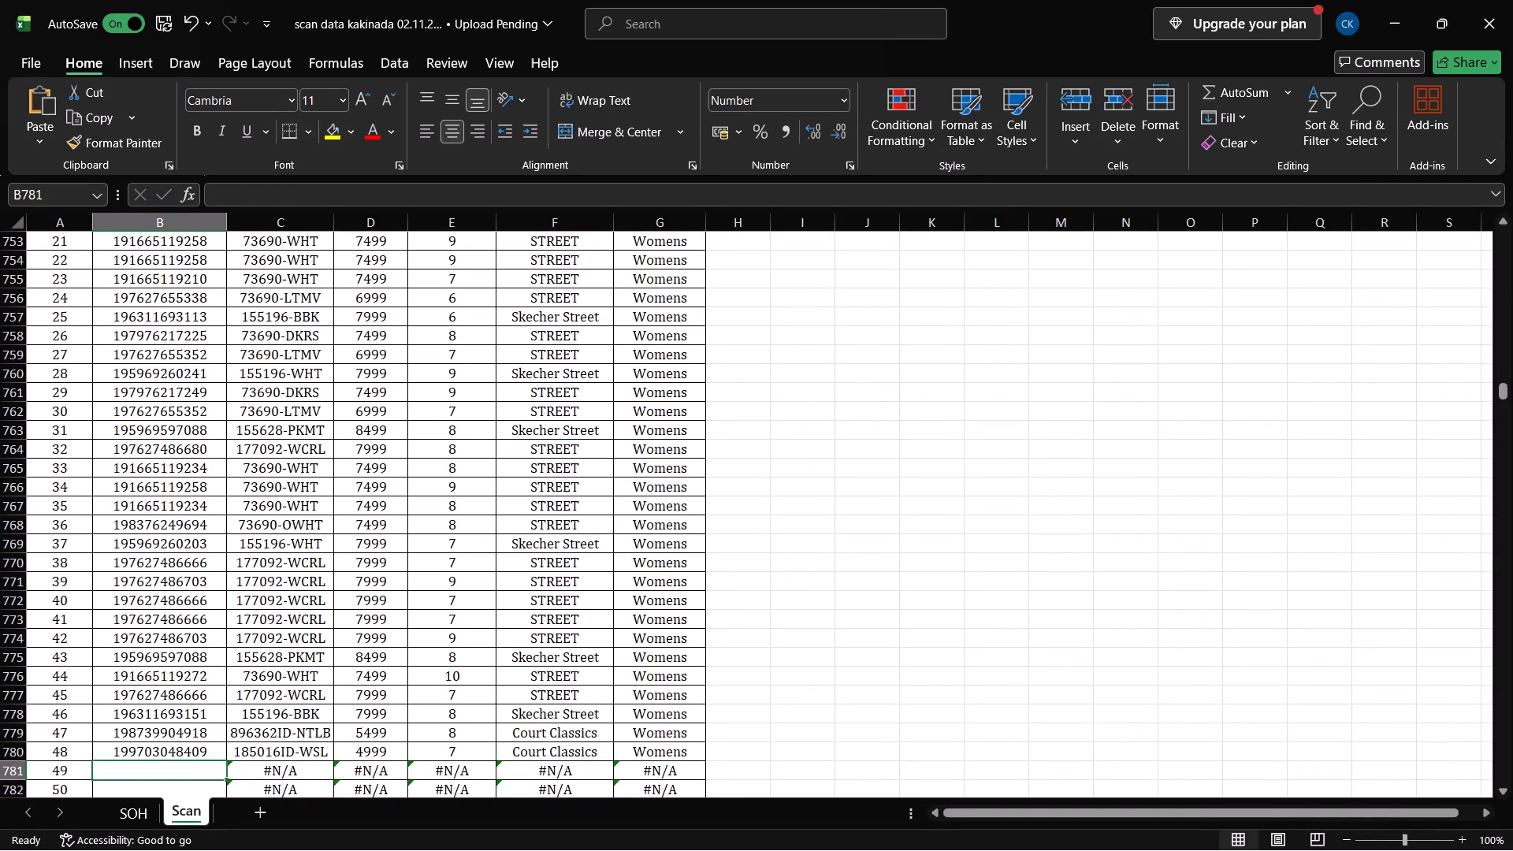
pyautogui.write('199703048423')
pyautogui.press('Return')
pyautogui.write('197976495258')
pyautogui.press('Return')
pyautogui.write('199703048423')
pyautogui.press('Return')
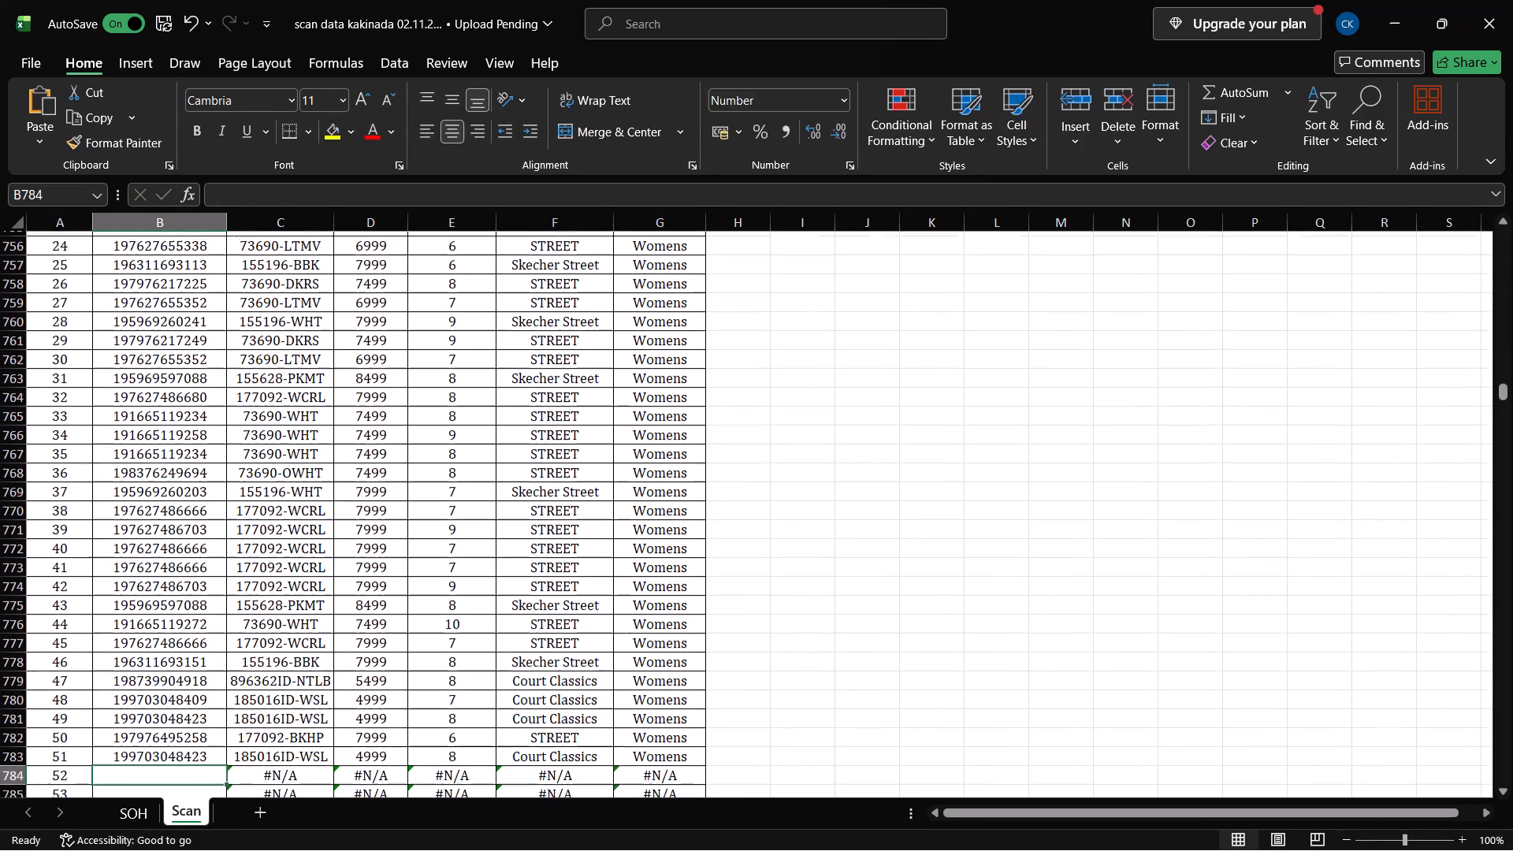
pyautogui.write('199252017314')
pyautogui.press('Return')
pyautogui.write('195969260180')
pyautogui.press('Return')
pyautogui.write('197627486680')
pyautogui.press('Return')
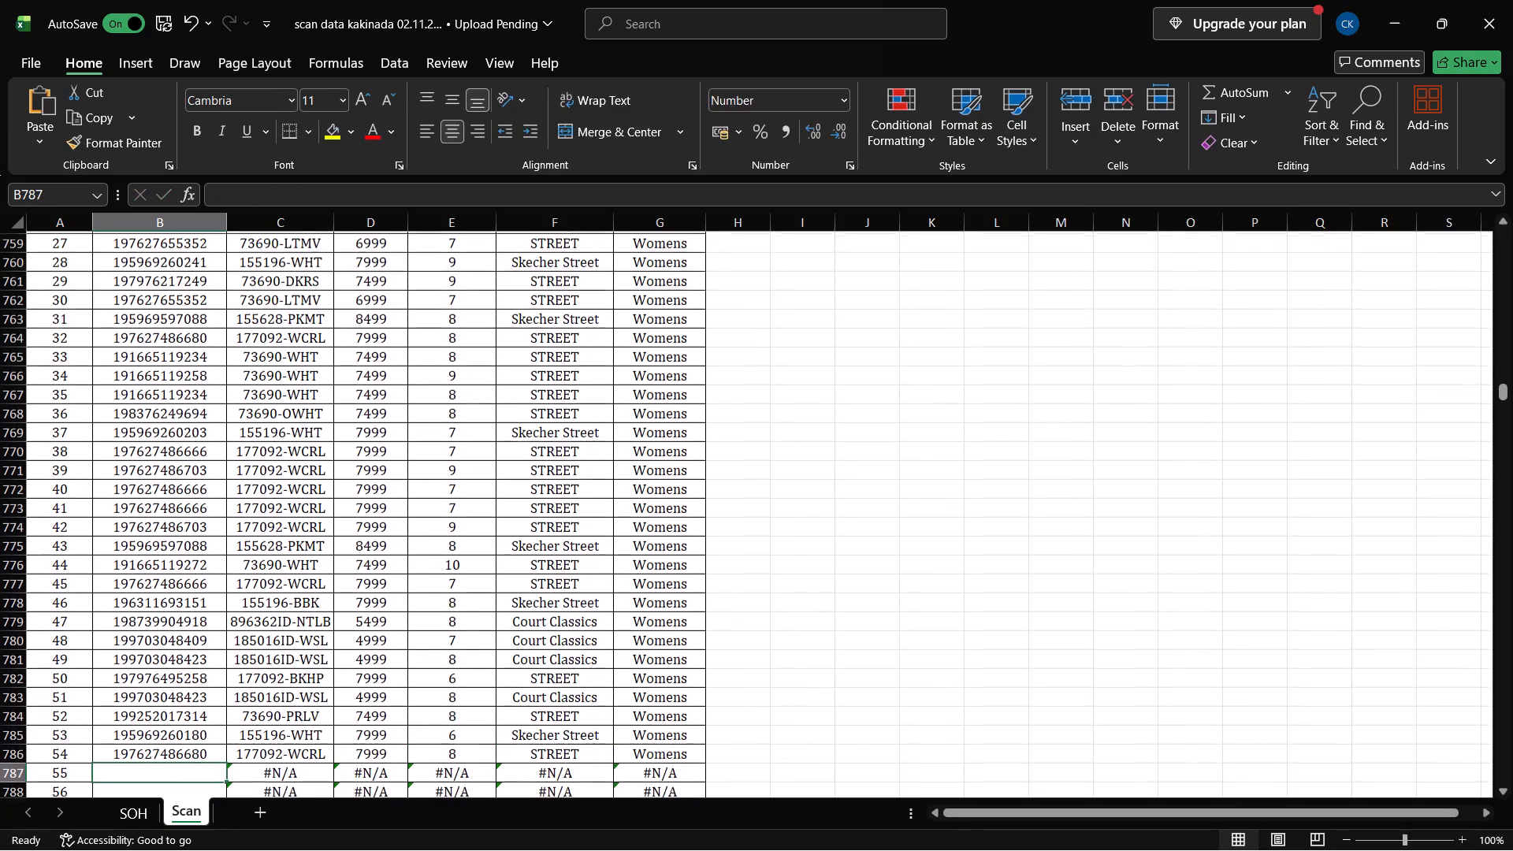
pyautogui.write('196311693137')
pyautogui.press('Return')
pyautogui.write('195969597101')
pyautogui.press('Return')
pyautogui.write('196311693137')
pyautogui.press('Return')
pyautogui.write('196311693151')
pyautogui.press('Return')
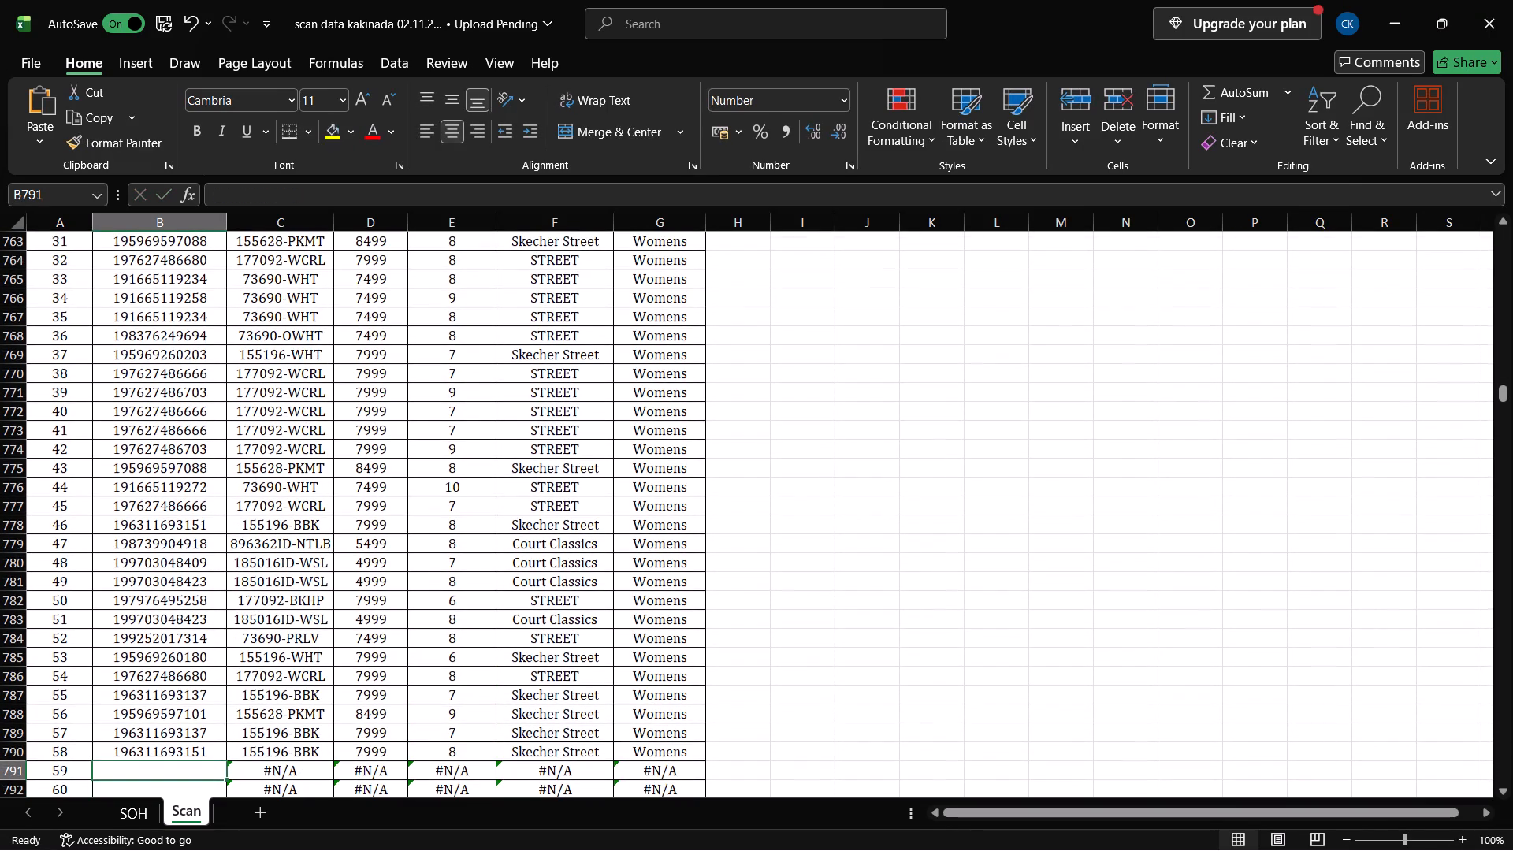
# Restart the serial numbering for a new batch by setting A791 to 1.
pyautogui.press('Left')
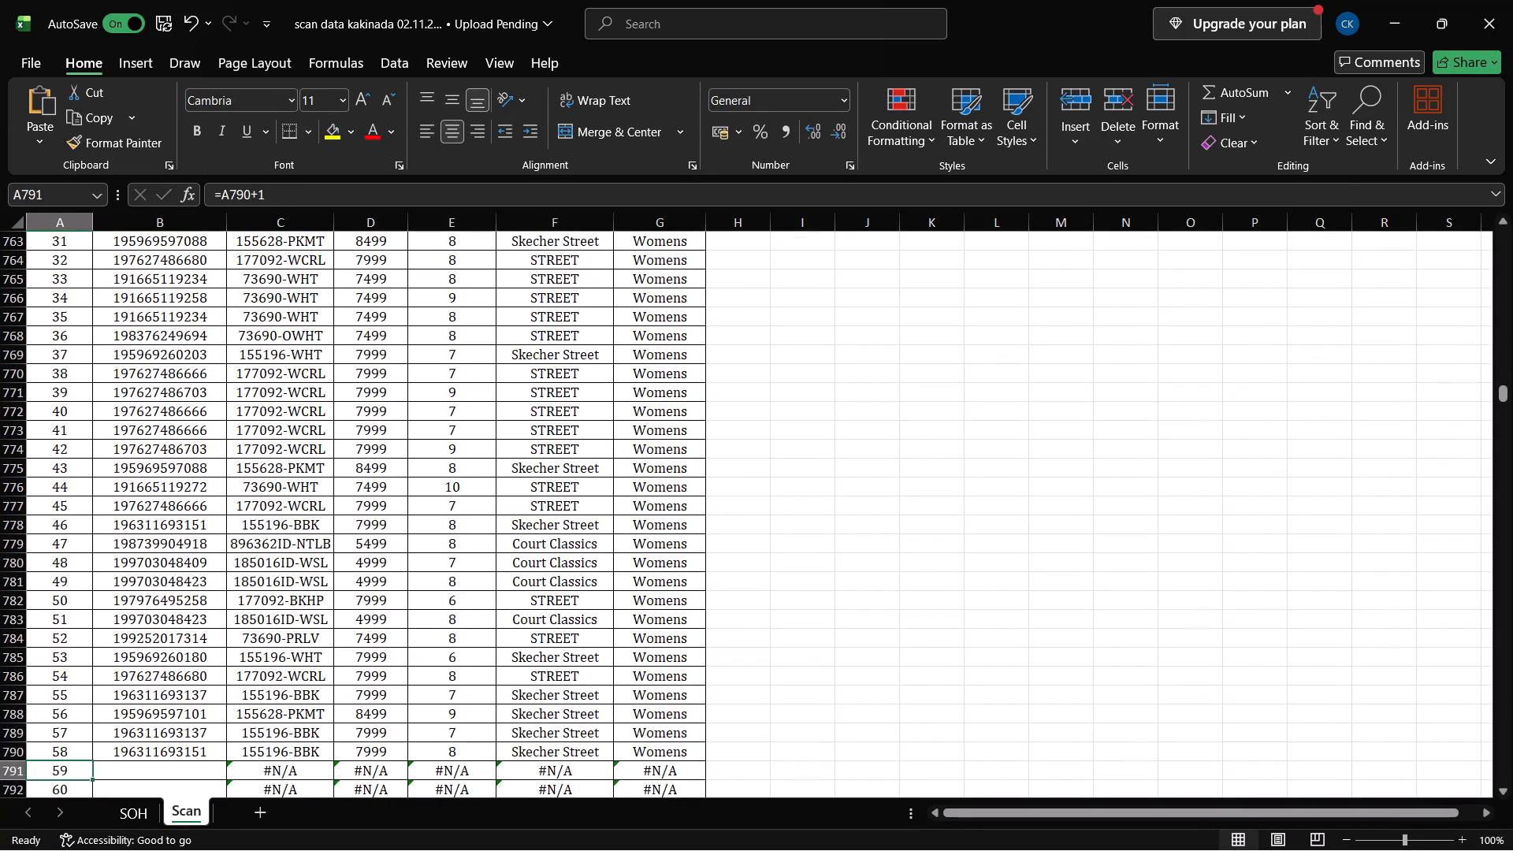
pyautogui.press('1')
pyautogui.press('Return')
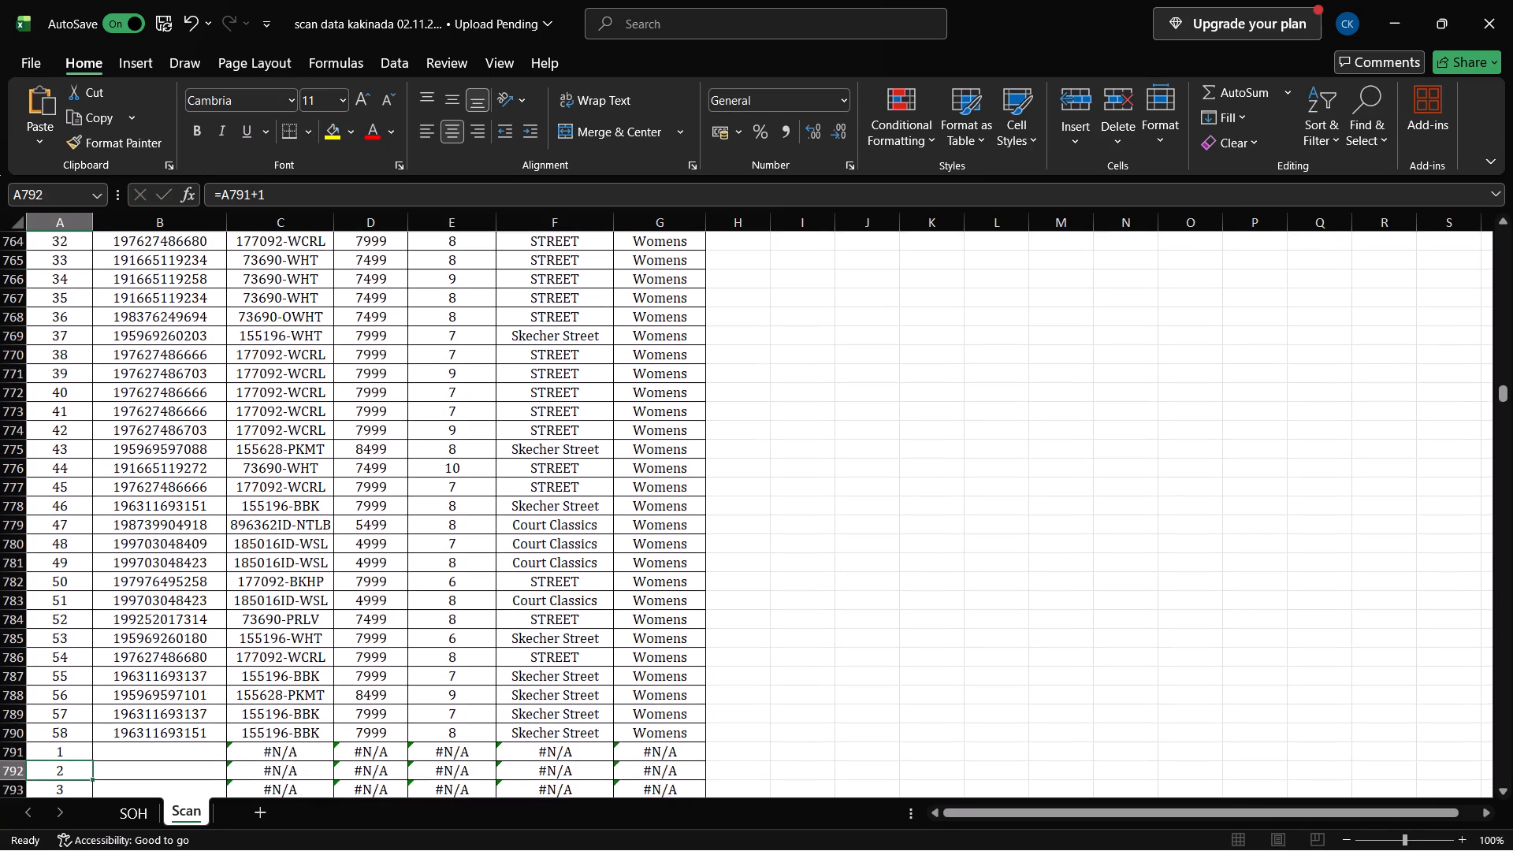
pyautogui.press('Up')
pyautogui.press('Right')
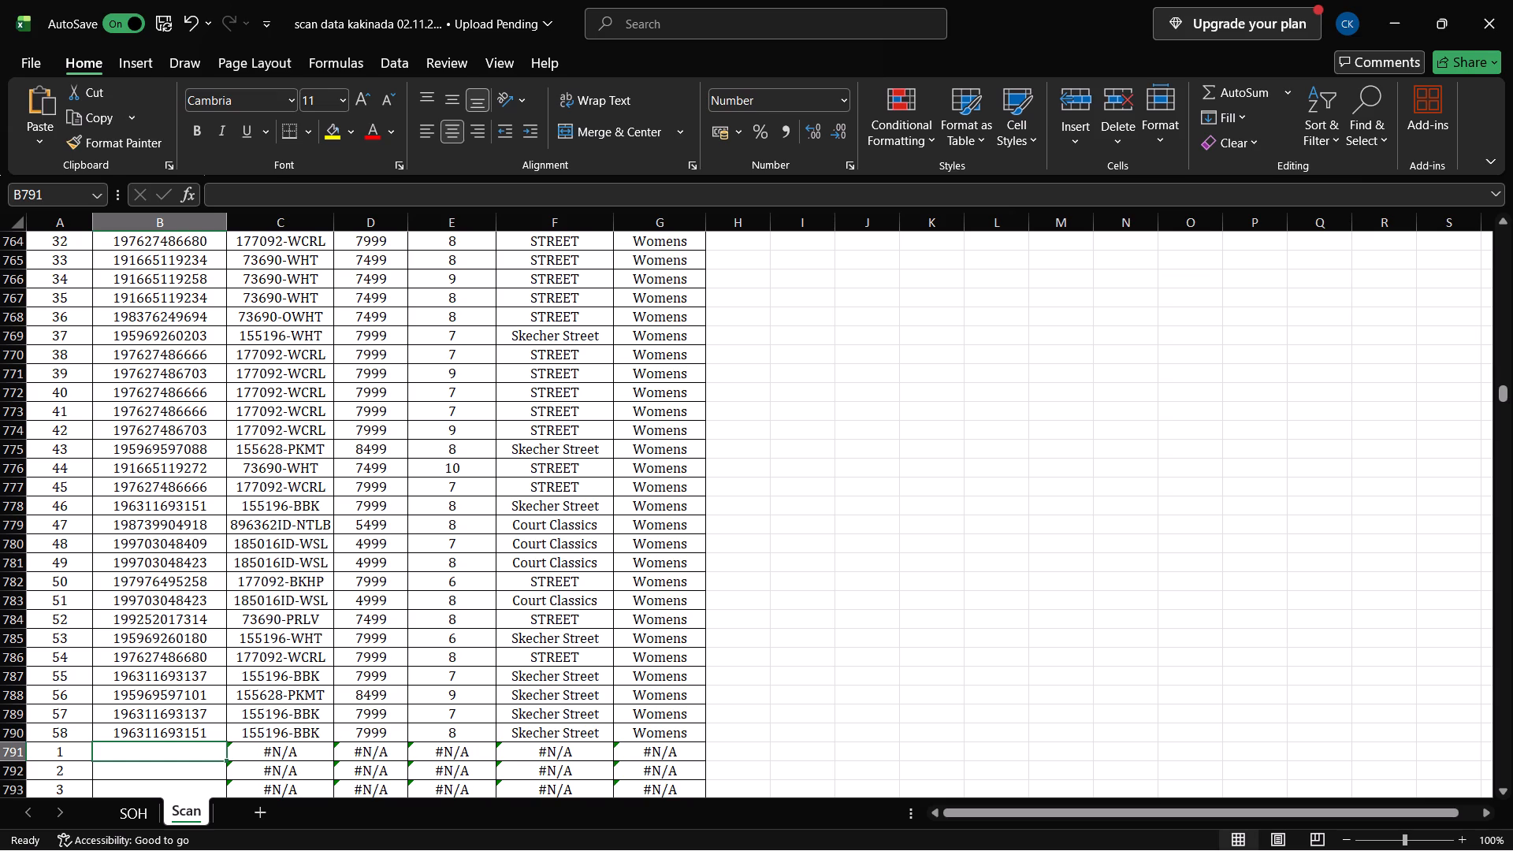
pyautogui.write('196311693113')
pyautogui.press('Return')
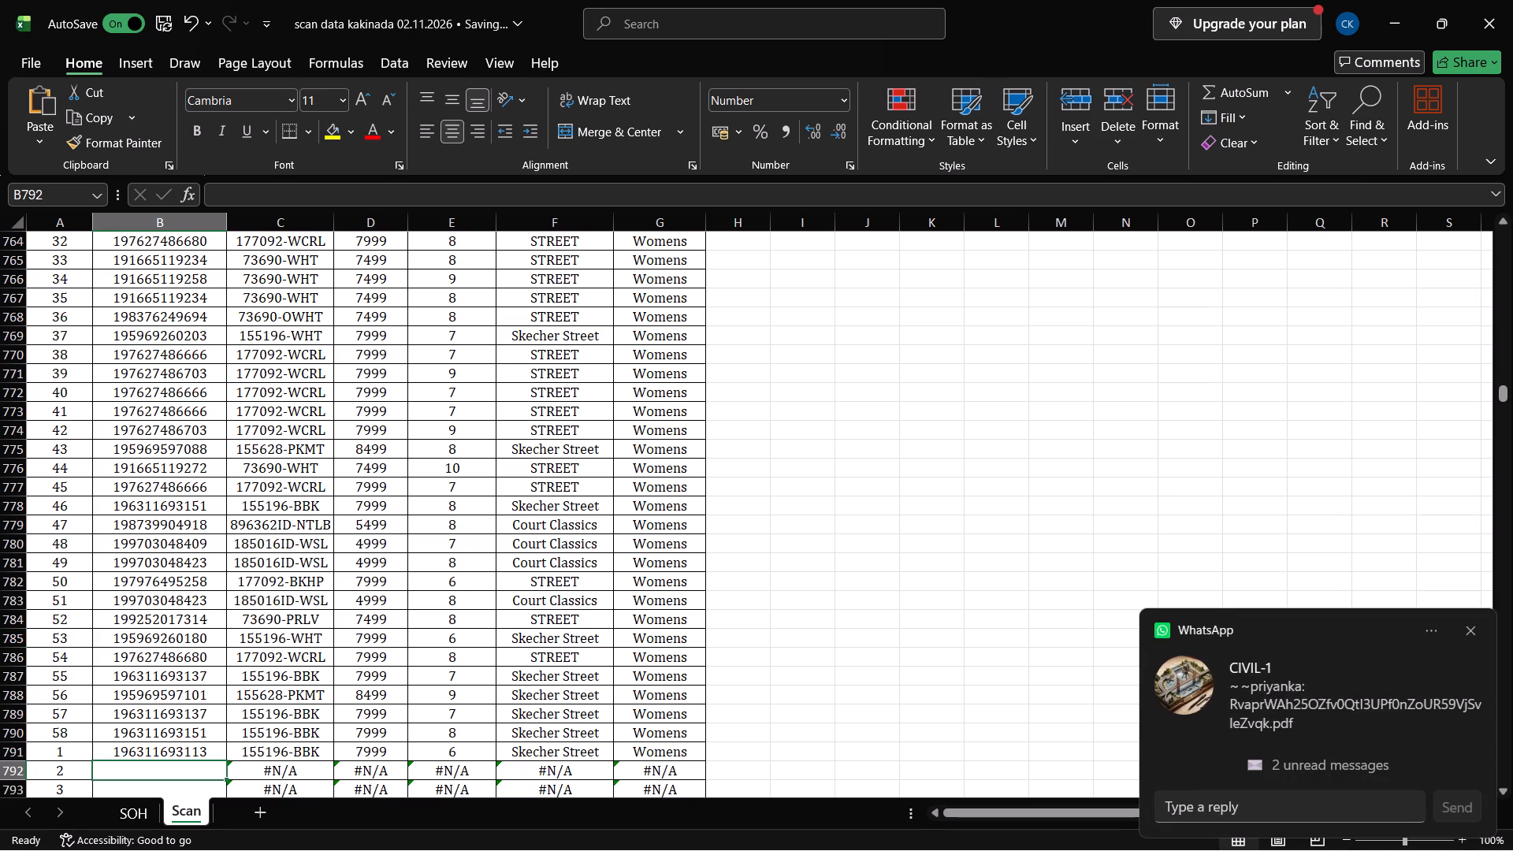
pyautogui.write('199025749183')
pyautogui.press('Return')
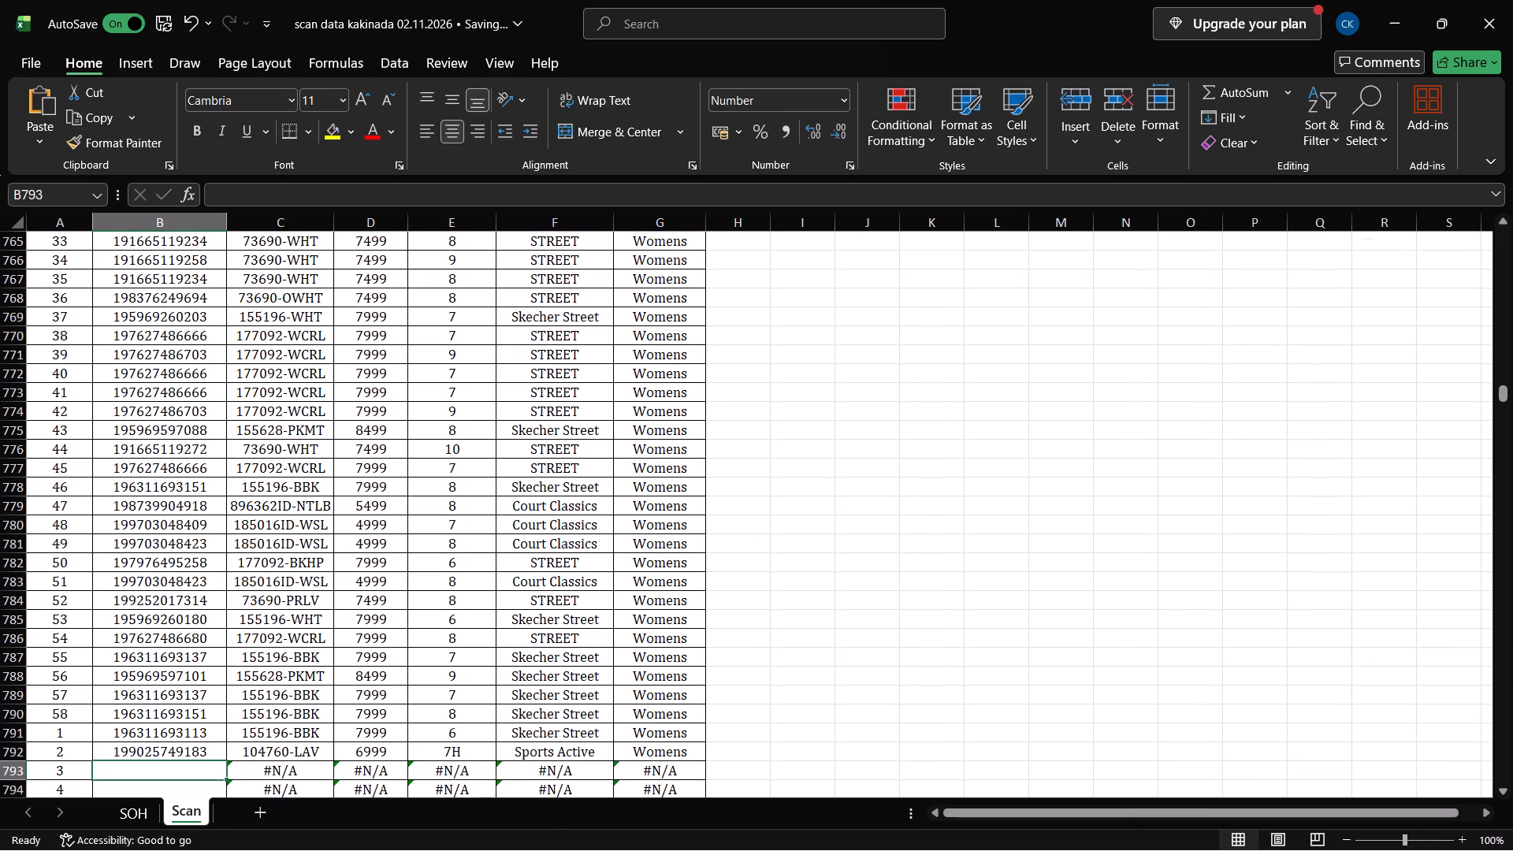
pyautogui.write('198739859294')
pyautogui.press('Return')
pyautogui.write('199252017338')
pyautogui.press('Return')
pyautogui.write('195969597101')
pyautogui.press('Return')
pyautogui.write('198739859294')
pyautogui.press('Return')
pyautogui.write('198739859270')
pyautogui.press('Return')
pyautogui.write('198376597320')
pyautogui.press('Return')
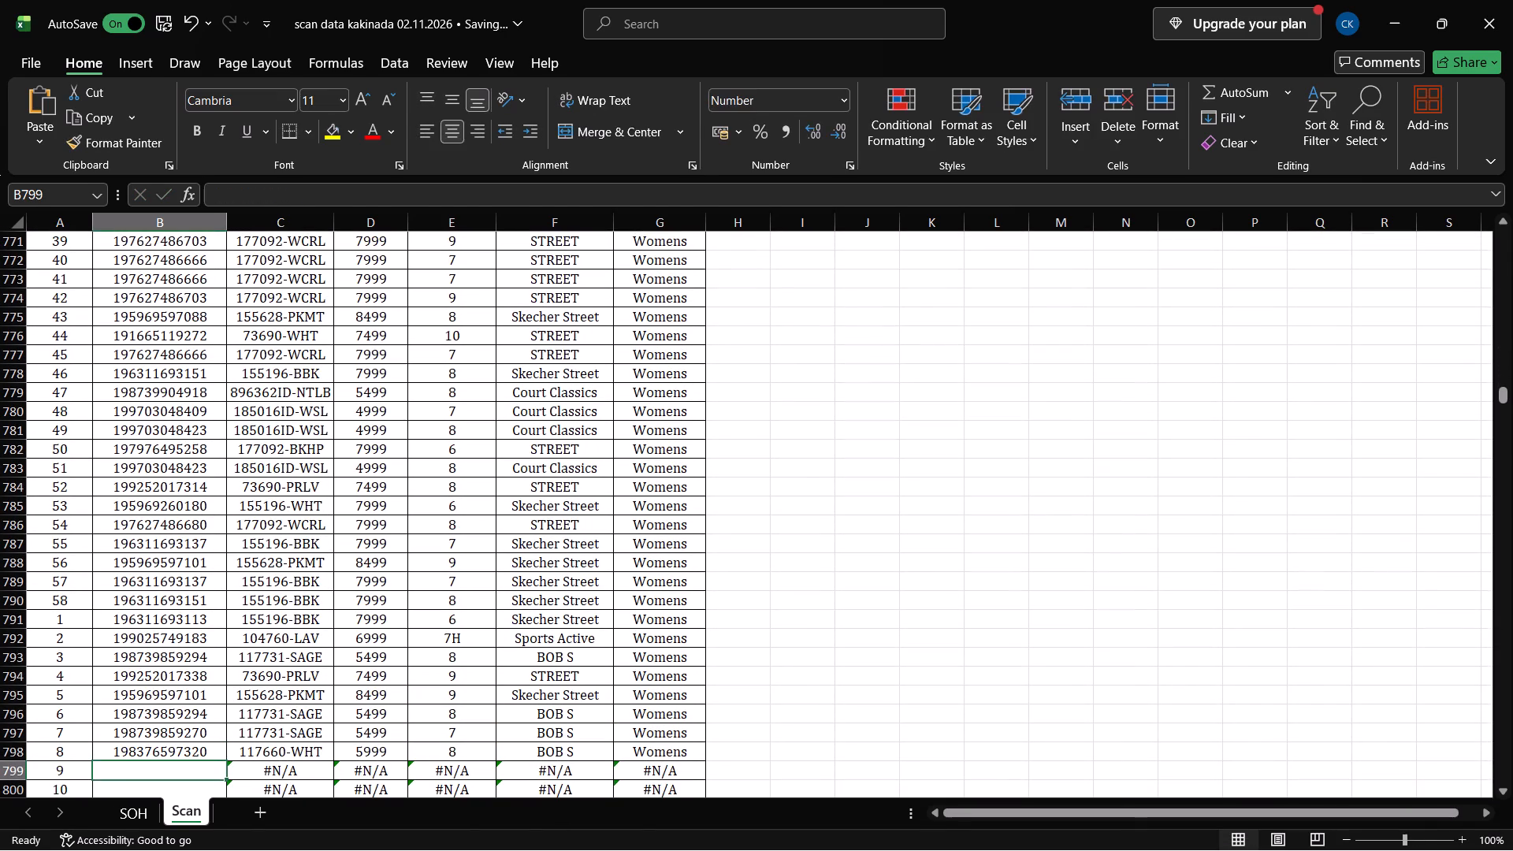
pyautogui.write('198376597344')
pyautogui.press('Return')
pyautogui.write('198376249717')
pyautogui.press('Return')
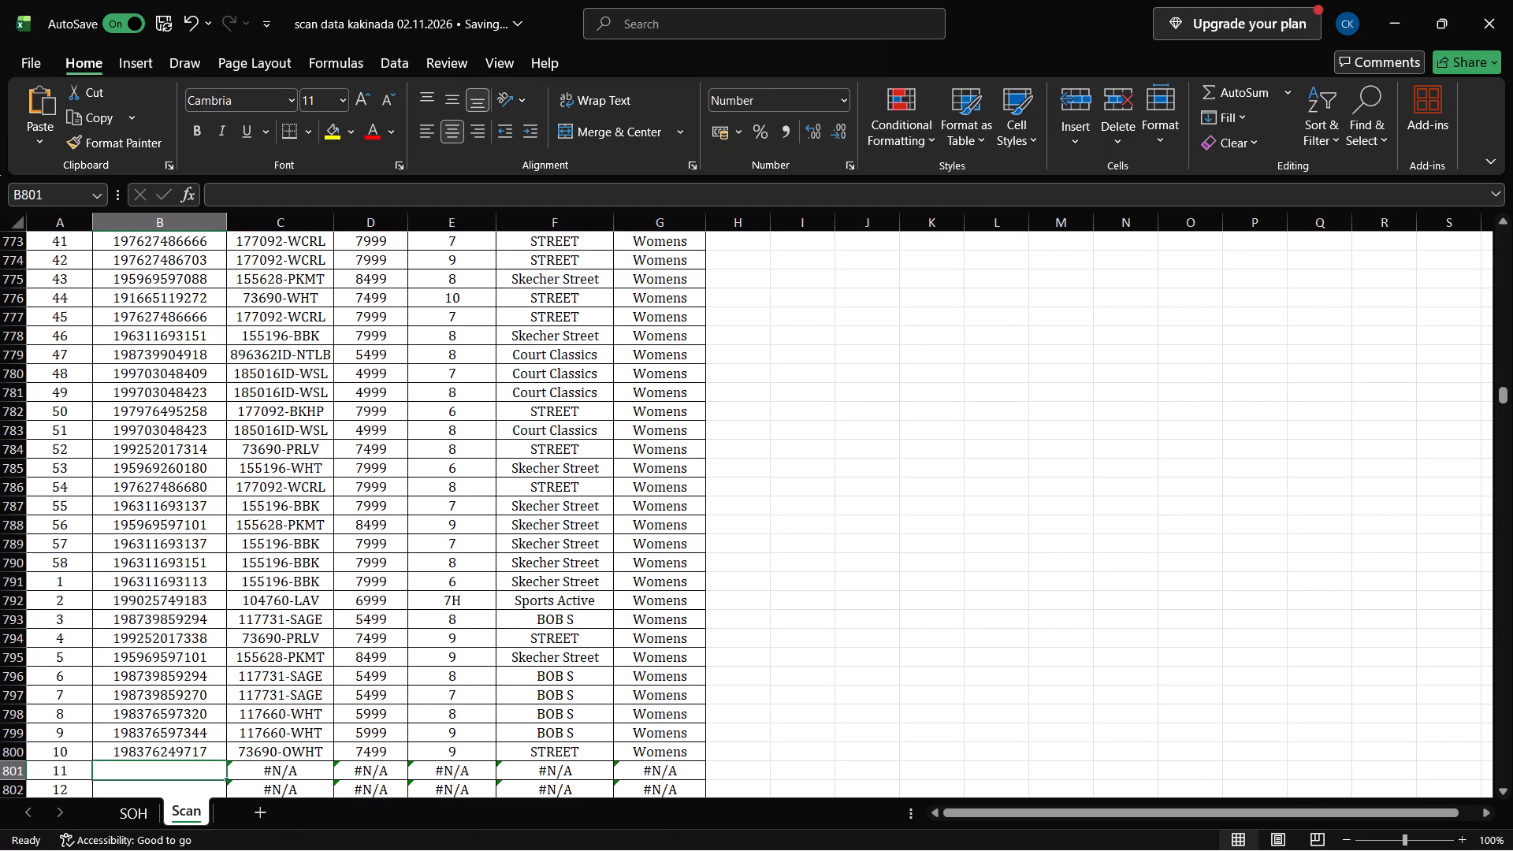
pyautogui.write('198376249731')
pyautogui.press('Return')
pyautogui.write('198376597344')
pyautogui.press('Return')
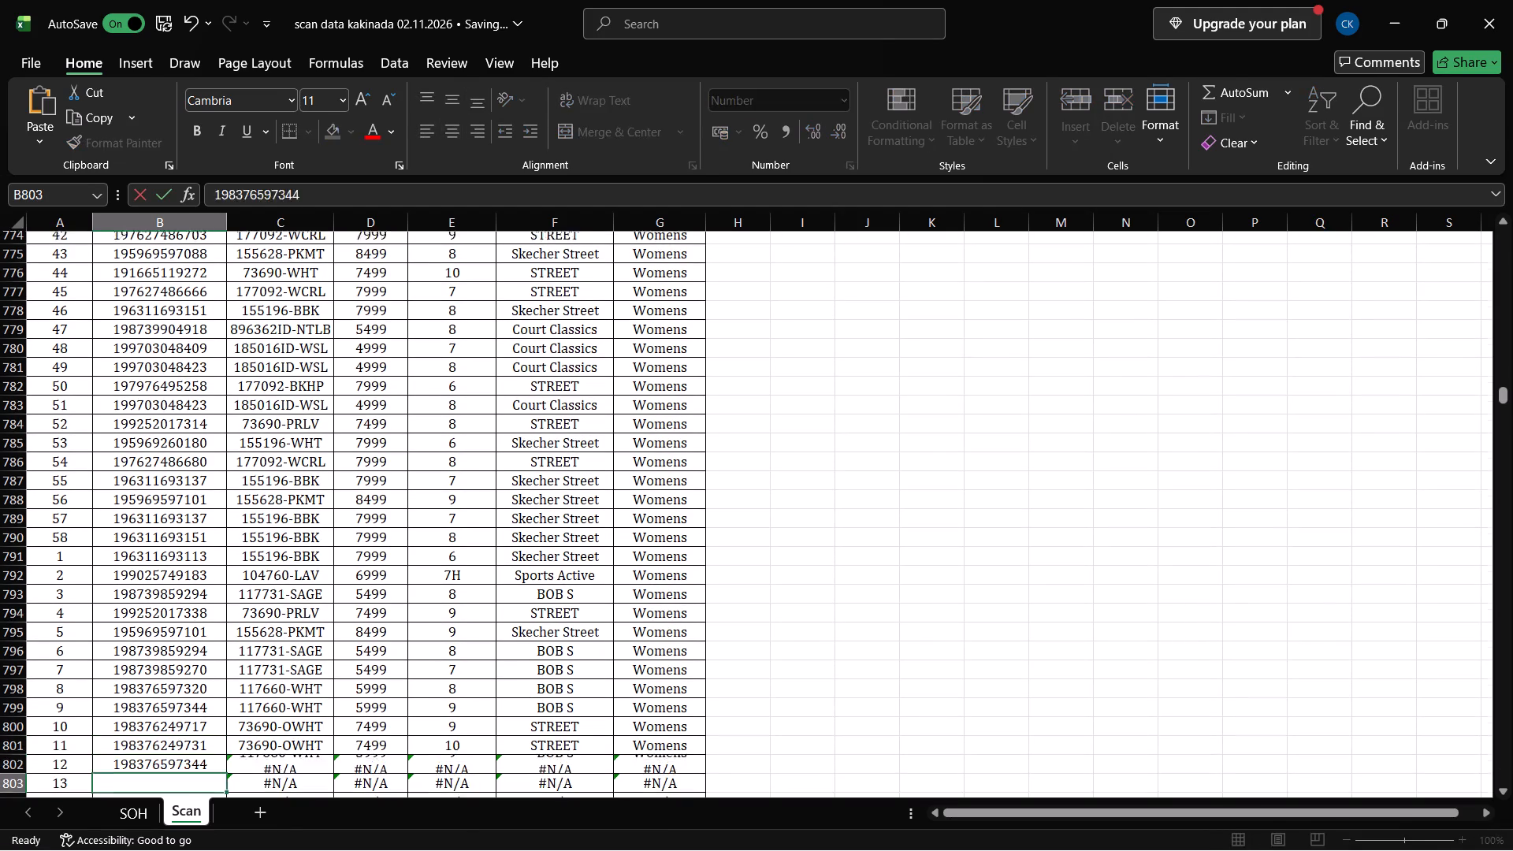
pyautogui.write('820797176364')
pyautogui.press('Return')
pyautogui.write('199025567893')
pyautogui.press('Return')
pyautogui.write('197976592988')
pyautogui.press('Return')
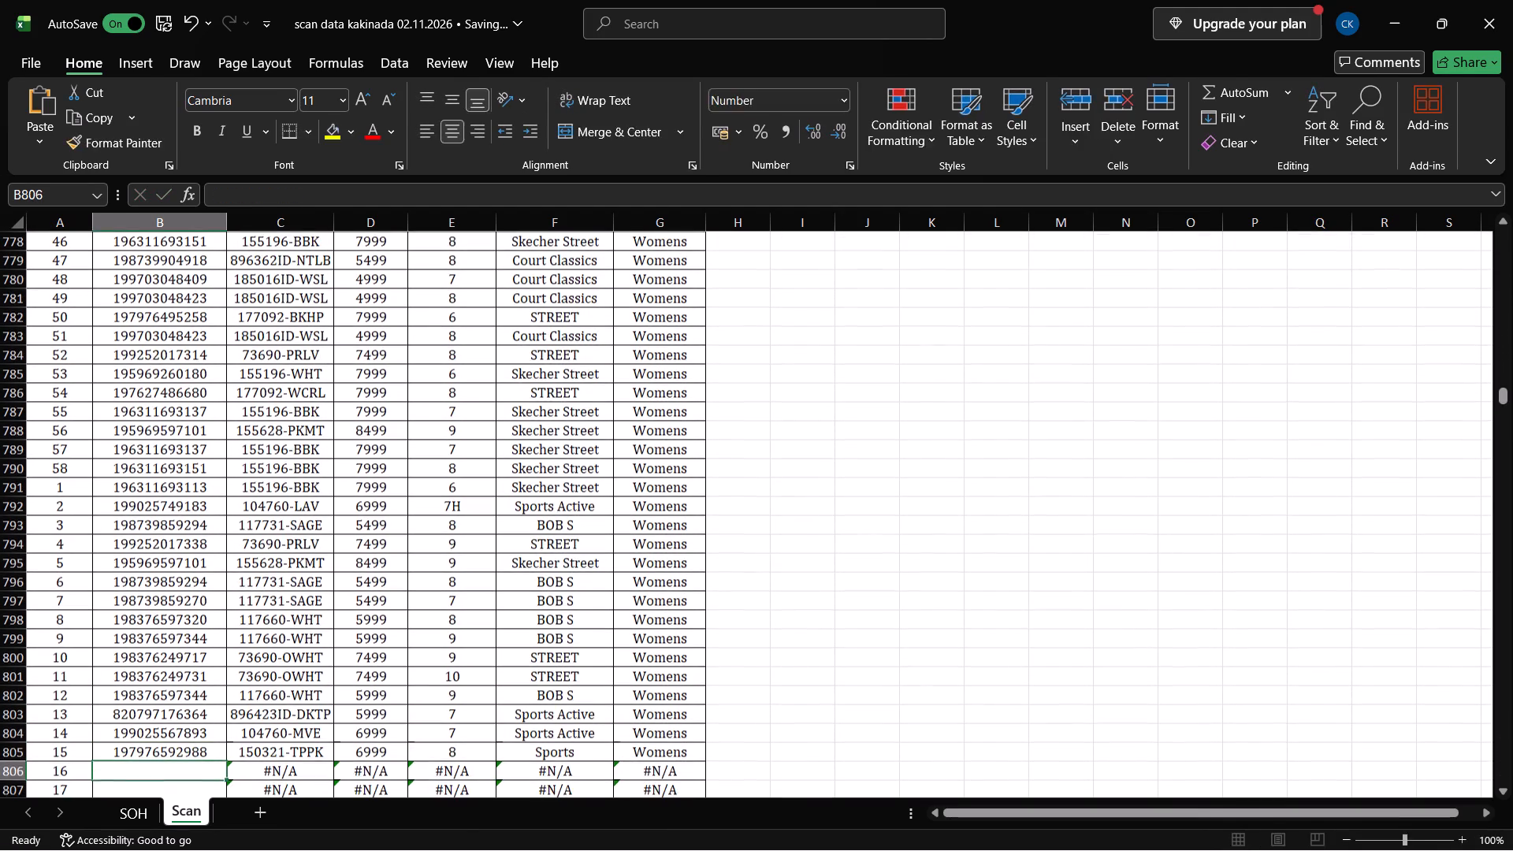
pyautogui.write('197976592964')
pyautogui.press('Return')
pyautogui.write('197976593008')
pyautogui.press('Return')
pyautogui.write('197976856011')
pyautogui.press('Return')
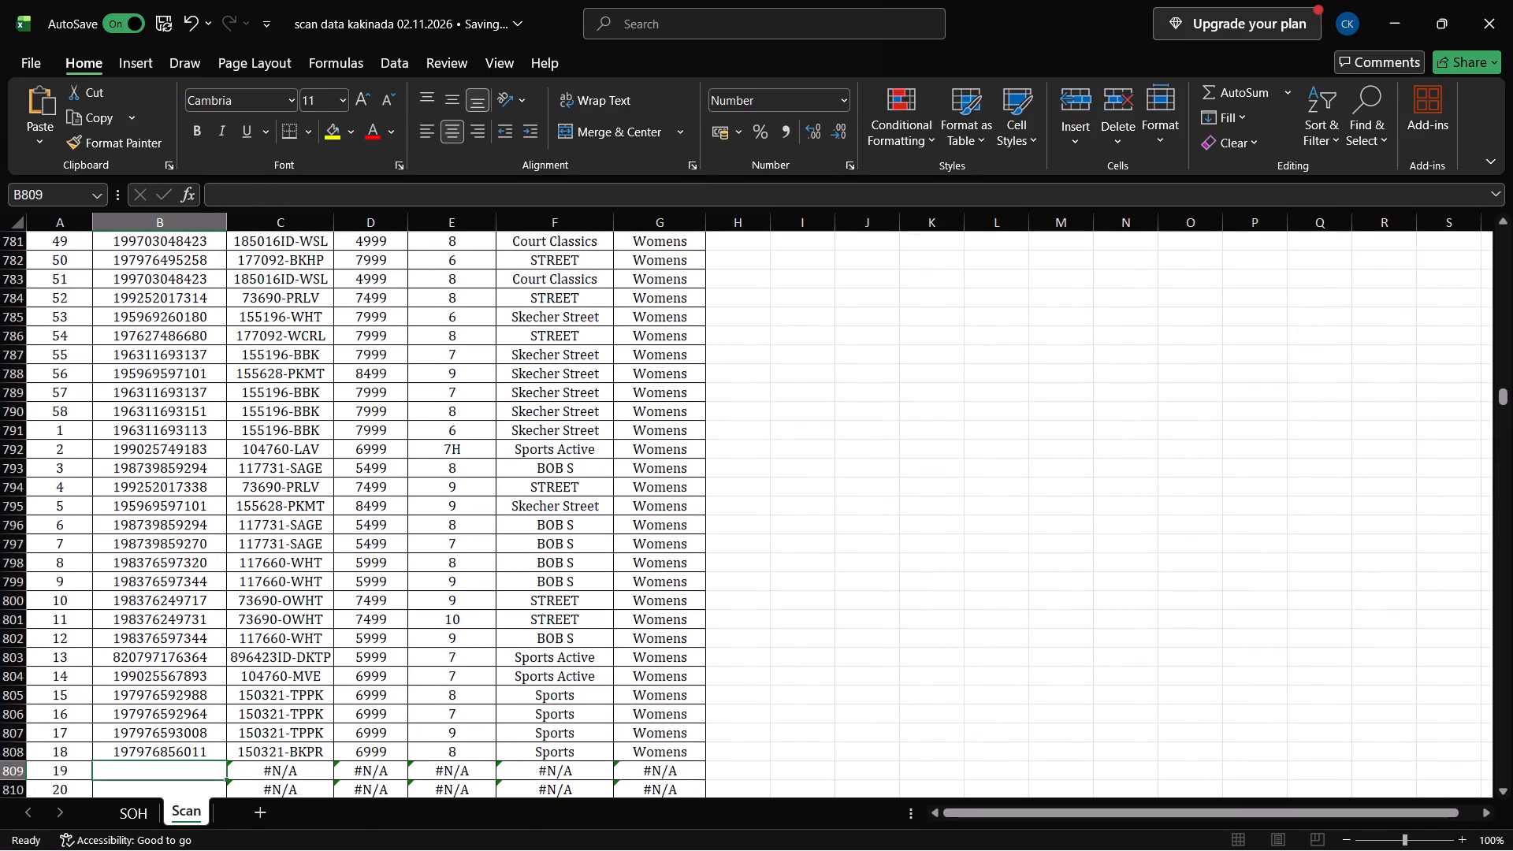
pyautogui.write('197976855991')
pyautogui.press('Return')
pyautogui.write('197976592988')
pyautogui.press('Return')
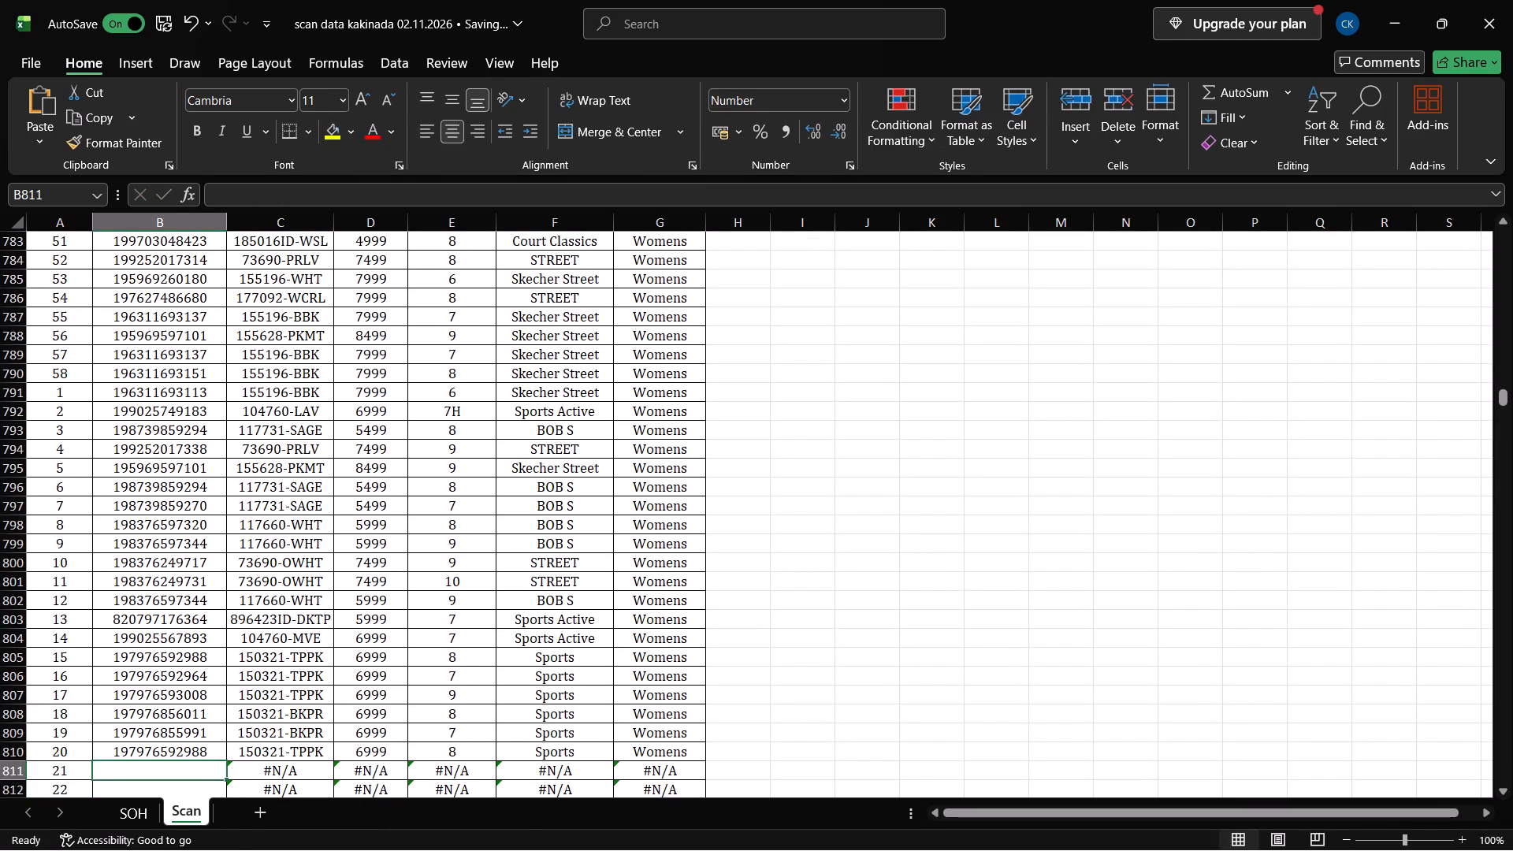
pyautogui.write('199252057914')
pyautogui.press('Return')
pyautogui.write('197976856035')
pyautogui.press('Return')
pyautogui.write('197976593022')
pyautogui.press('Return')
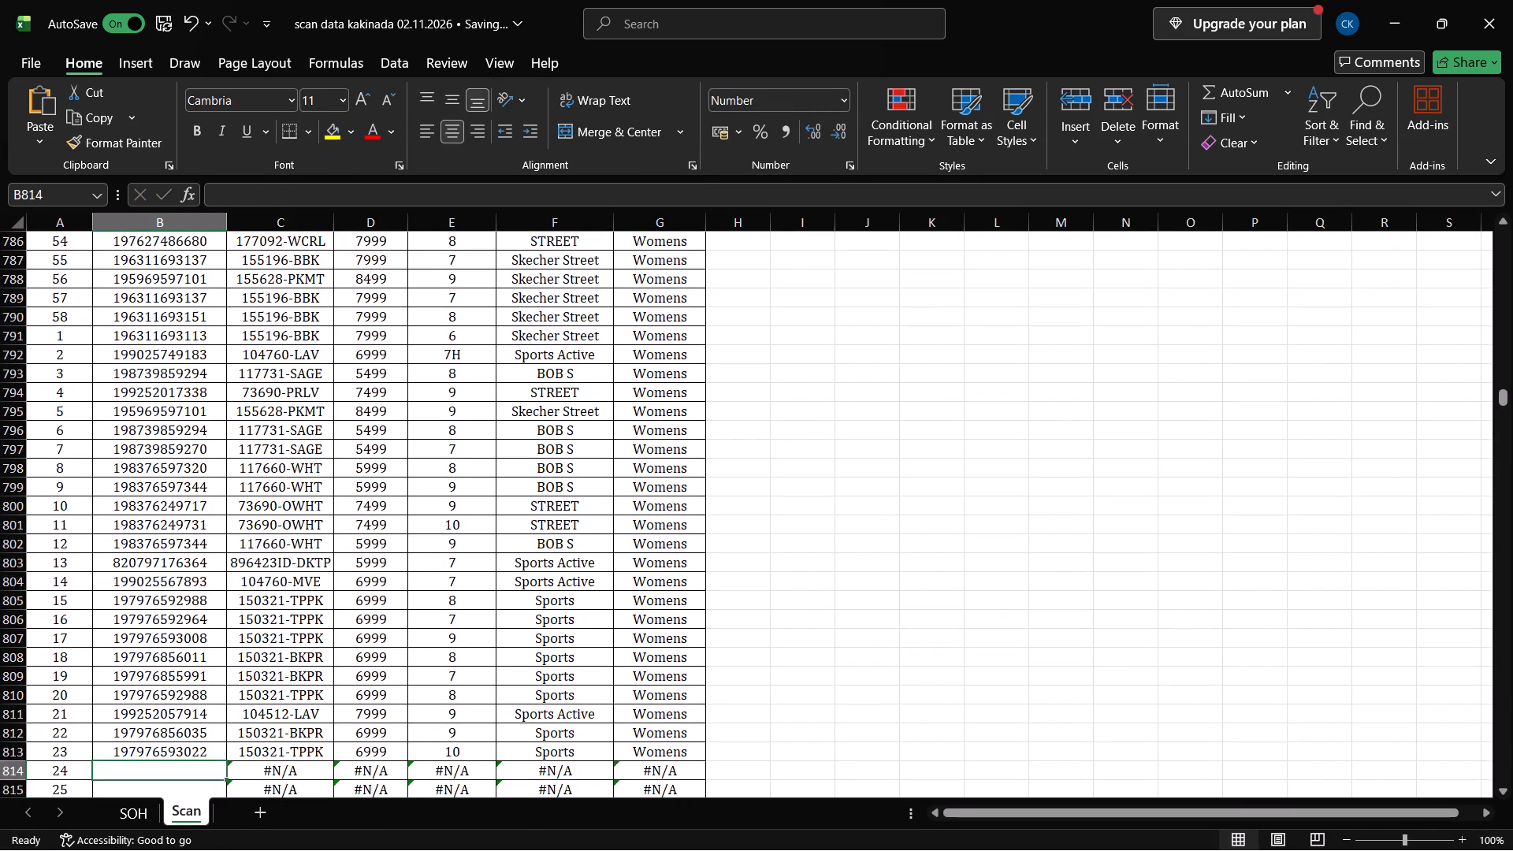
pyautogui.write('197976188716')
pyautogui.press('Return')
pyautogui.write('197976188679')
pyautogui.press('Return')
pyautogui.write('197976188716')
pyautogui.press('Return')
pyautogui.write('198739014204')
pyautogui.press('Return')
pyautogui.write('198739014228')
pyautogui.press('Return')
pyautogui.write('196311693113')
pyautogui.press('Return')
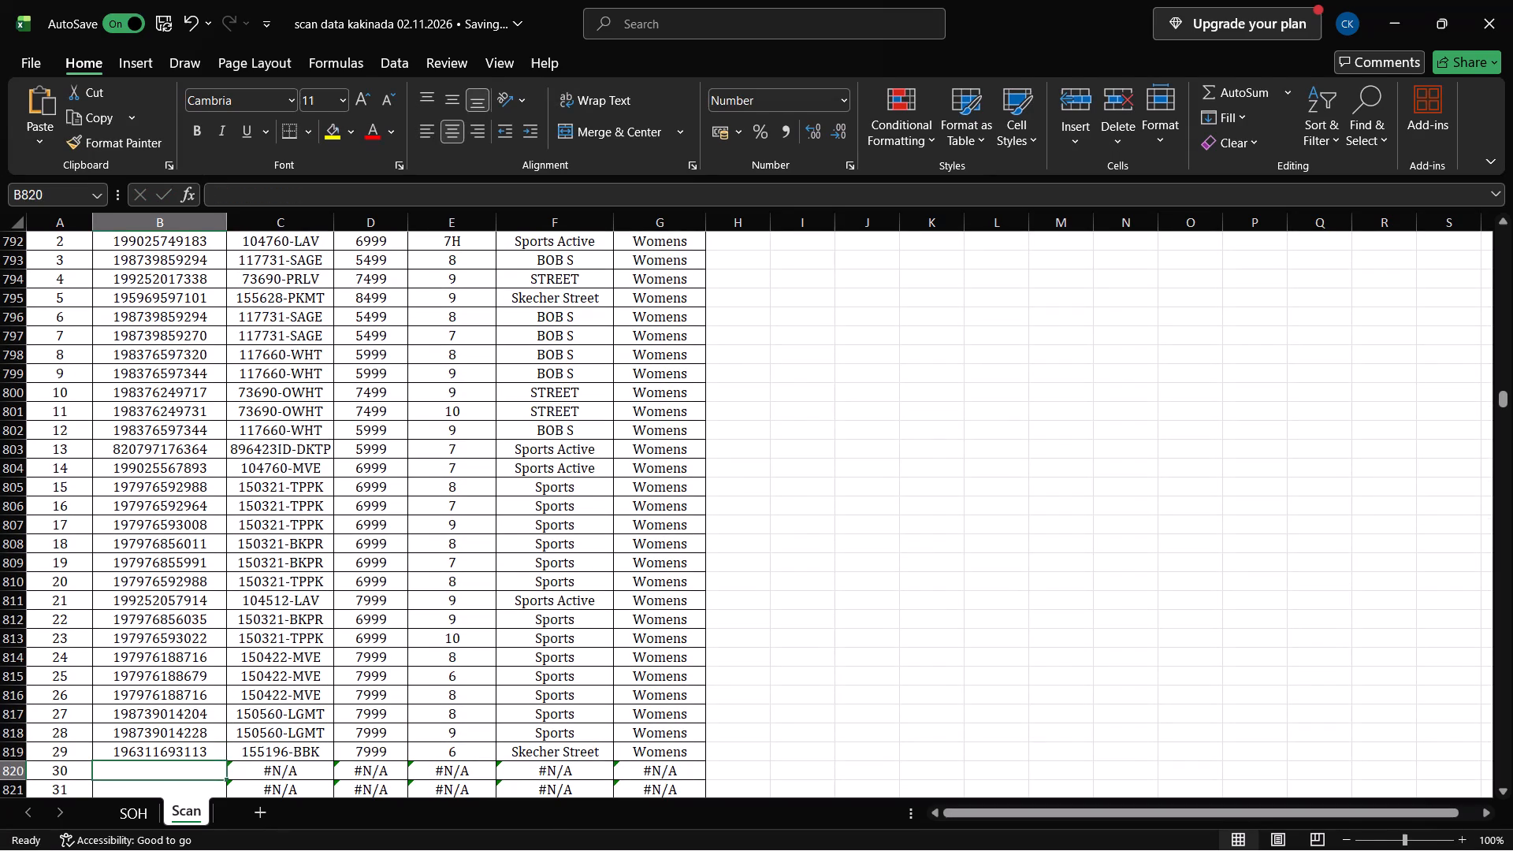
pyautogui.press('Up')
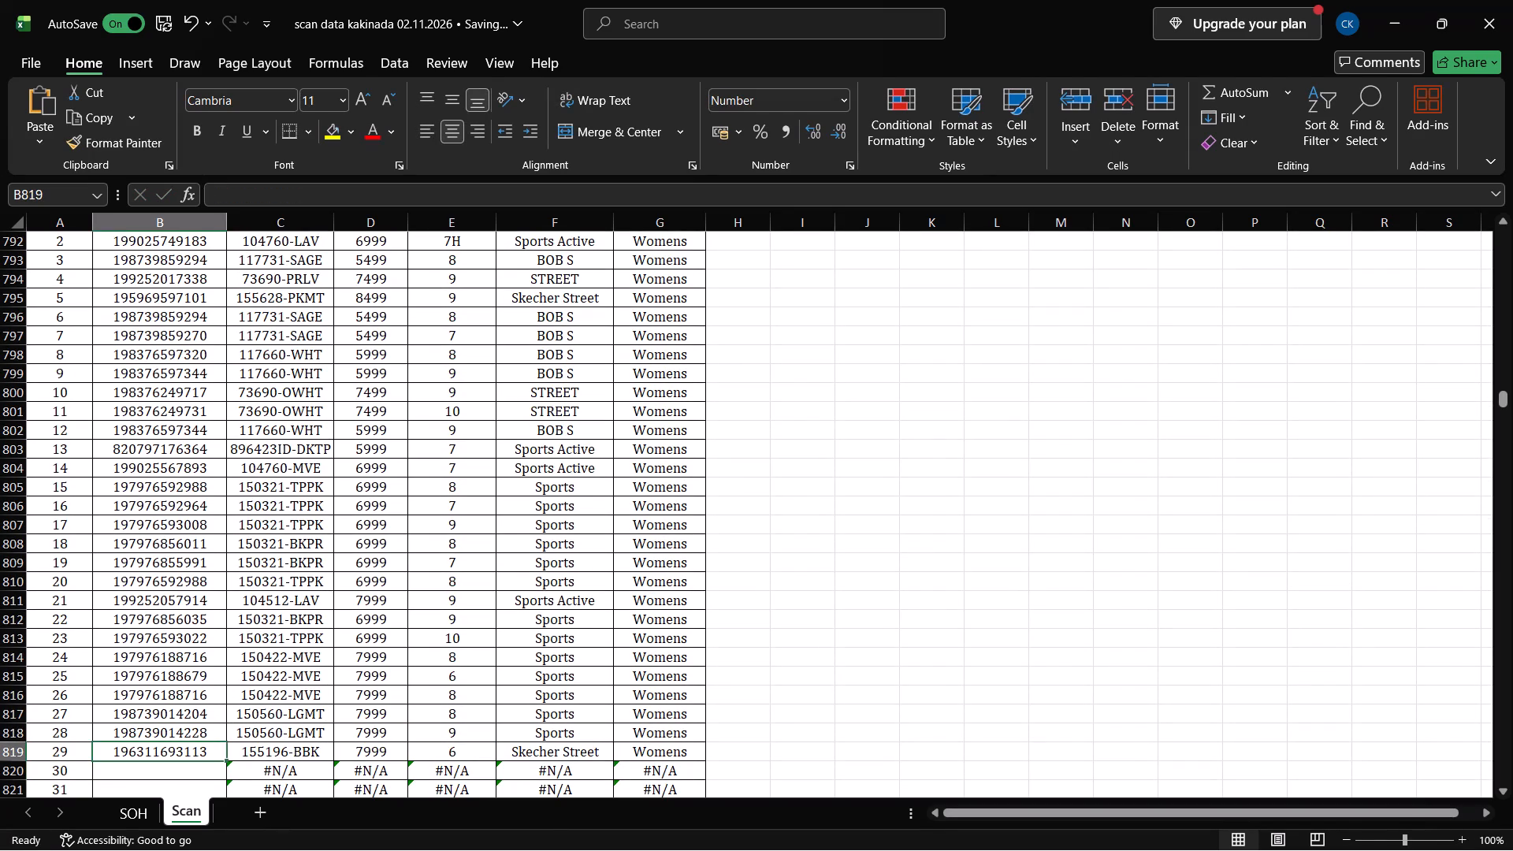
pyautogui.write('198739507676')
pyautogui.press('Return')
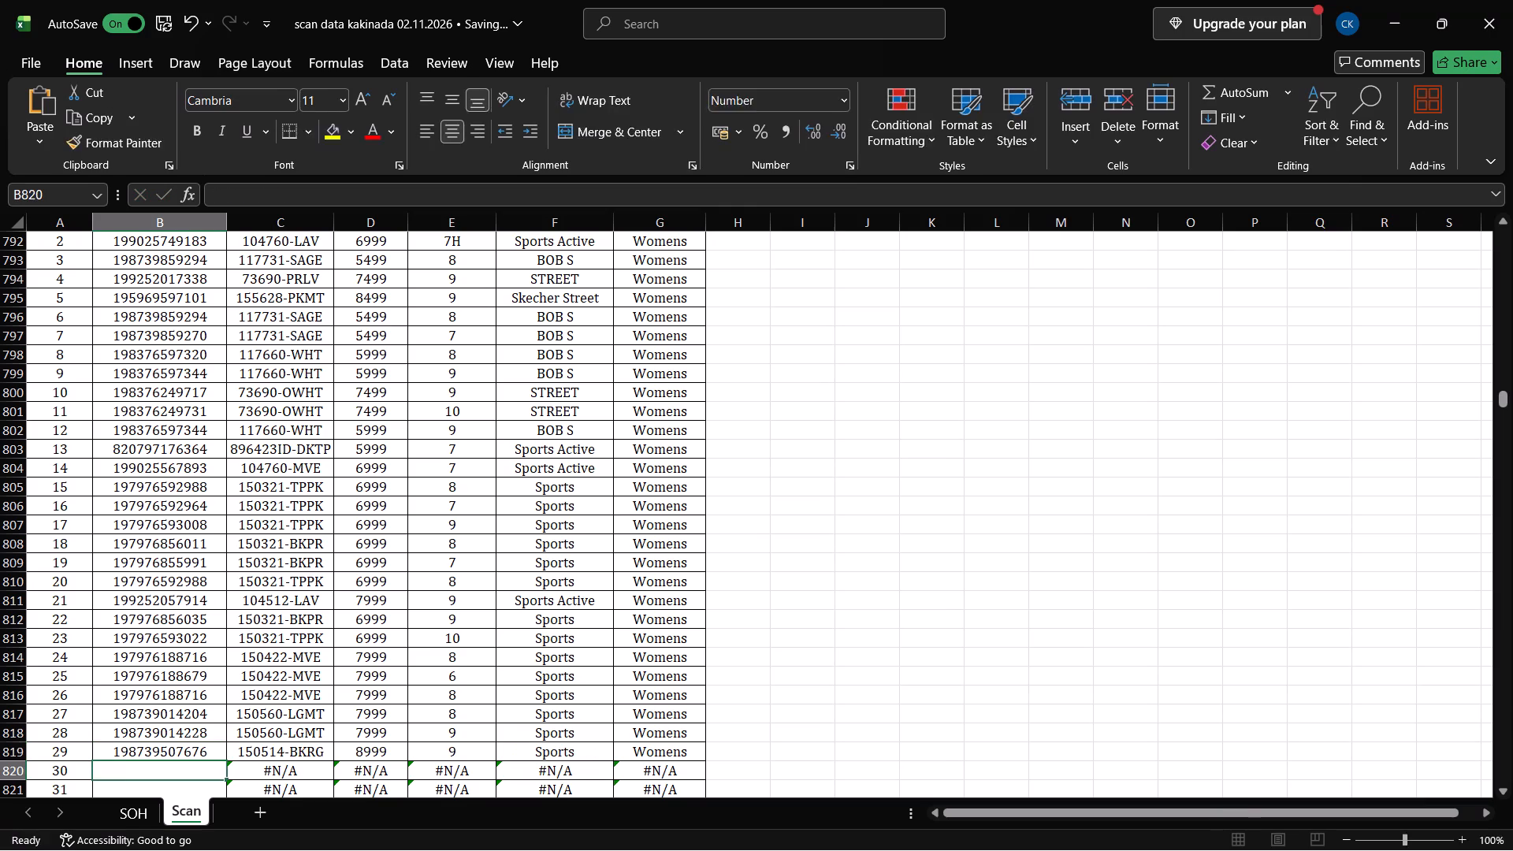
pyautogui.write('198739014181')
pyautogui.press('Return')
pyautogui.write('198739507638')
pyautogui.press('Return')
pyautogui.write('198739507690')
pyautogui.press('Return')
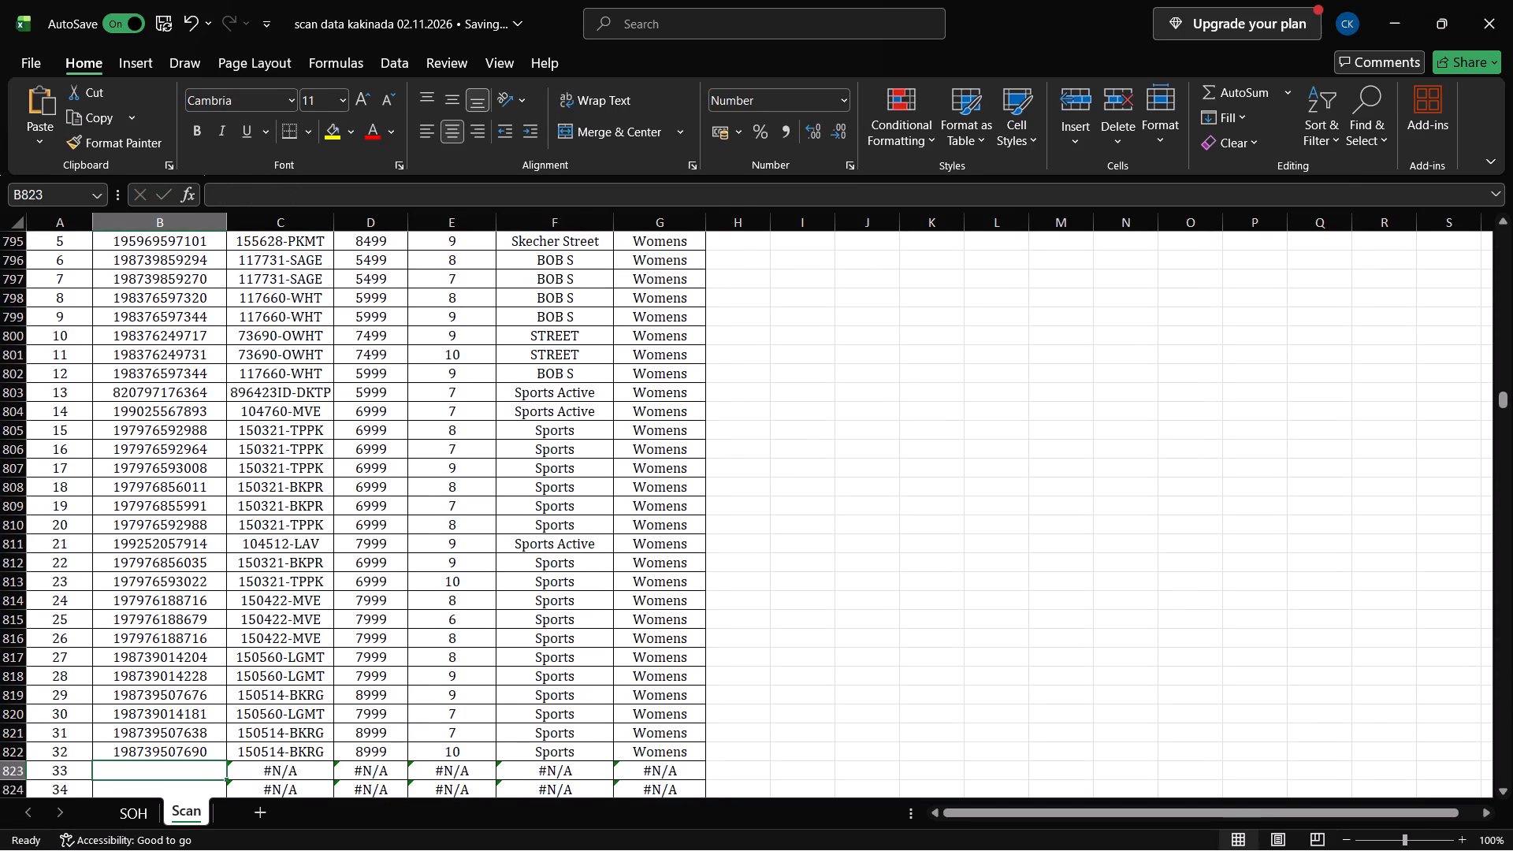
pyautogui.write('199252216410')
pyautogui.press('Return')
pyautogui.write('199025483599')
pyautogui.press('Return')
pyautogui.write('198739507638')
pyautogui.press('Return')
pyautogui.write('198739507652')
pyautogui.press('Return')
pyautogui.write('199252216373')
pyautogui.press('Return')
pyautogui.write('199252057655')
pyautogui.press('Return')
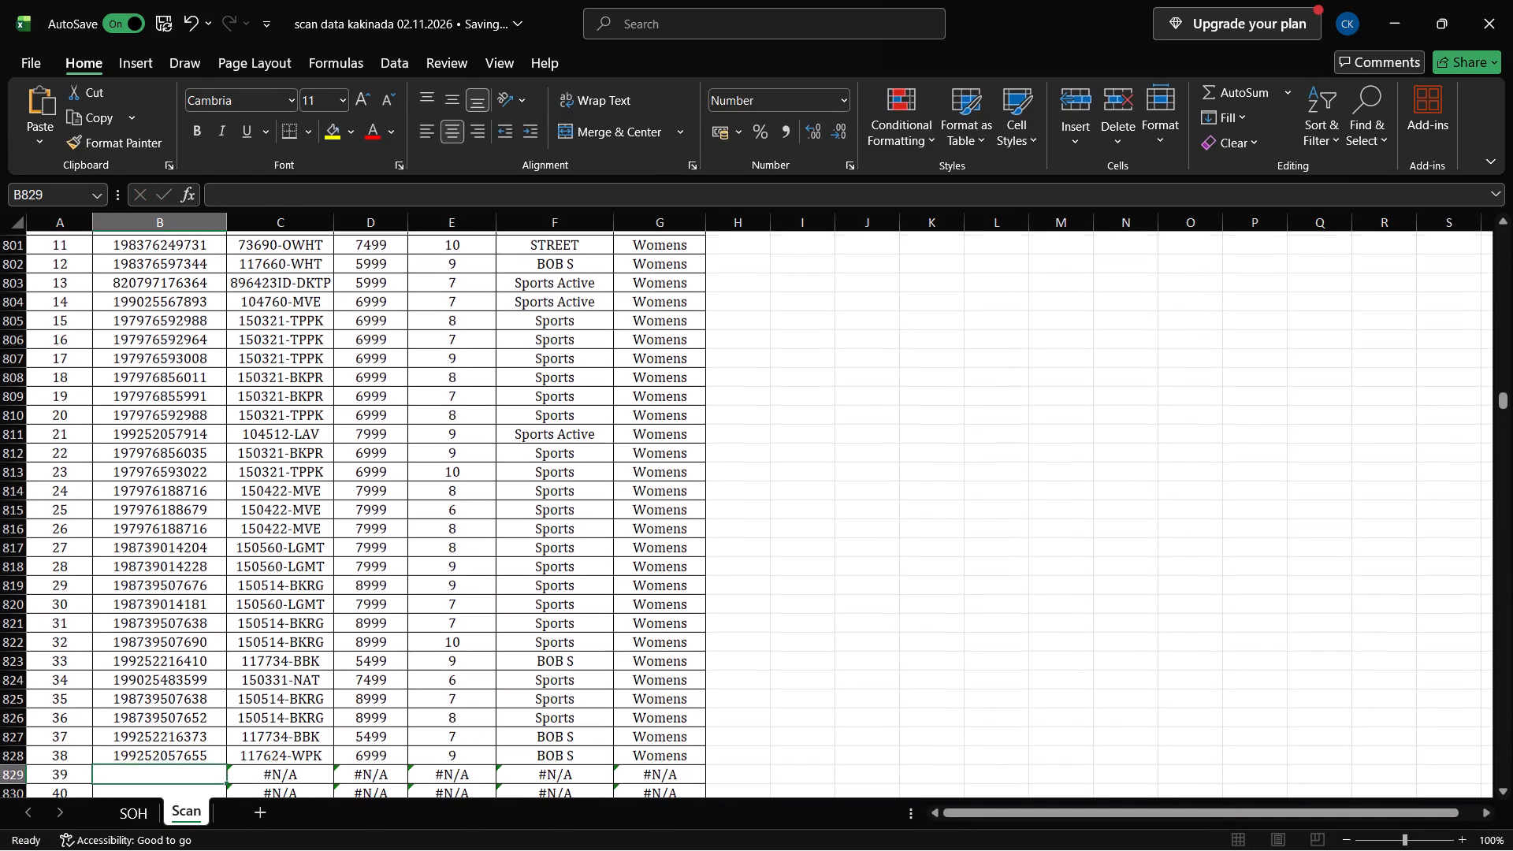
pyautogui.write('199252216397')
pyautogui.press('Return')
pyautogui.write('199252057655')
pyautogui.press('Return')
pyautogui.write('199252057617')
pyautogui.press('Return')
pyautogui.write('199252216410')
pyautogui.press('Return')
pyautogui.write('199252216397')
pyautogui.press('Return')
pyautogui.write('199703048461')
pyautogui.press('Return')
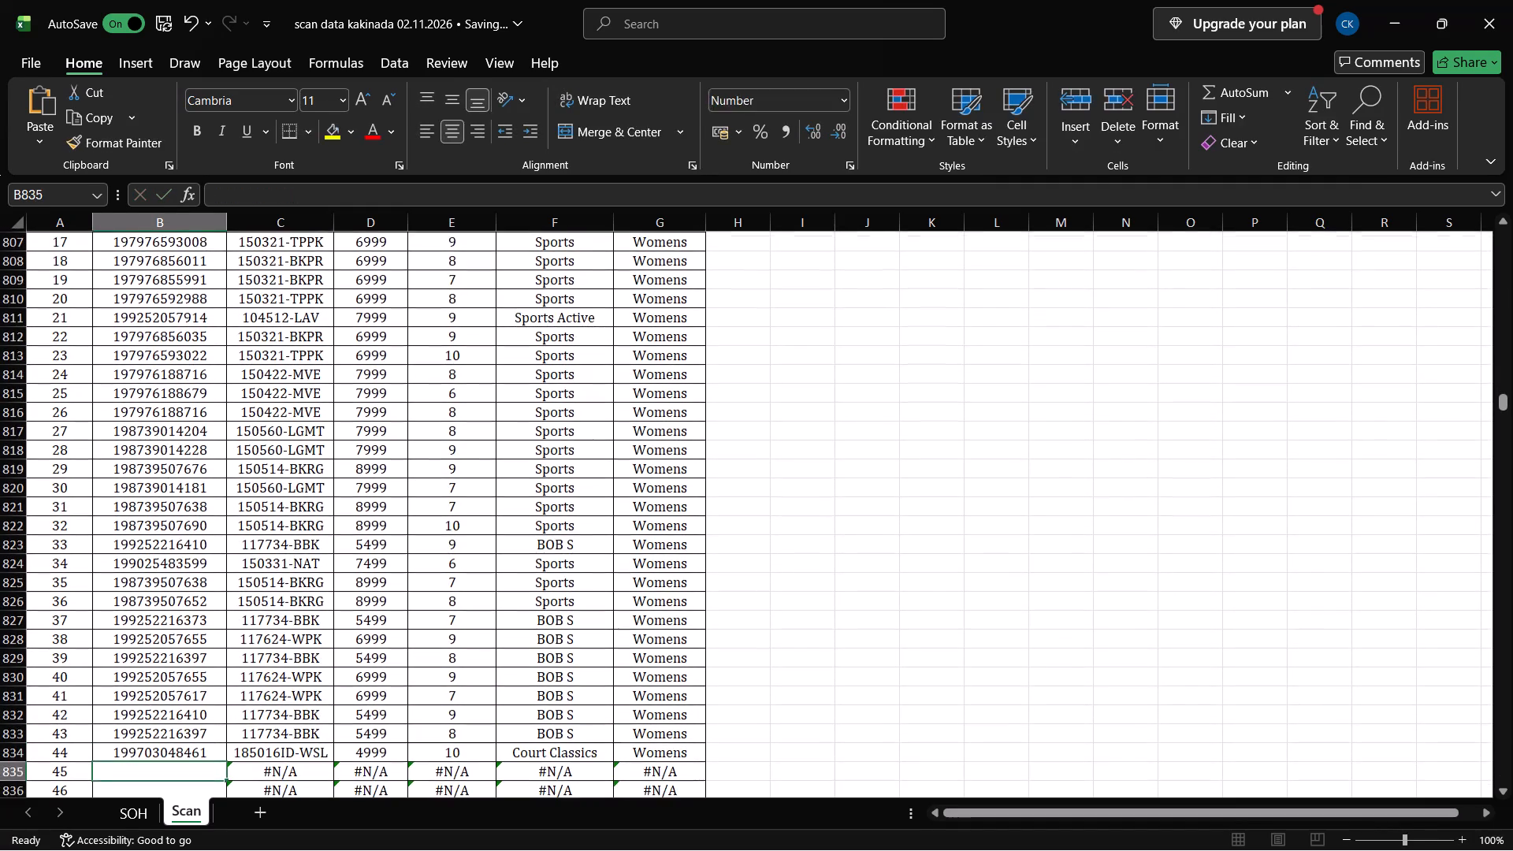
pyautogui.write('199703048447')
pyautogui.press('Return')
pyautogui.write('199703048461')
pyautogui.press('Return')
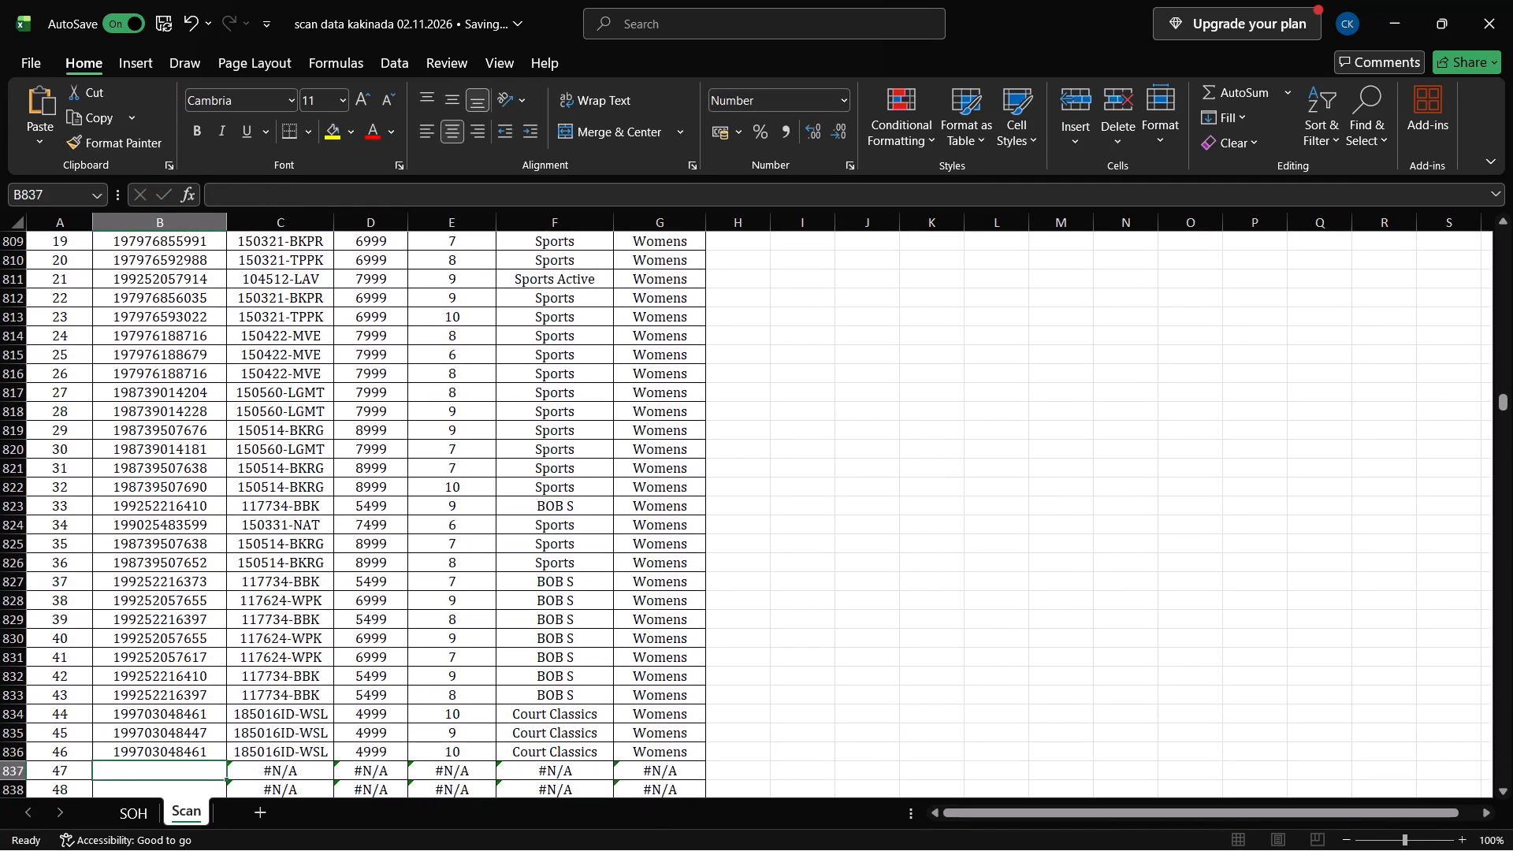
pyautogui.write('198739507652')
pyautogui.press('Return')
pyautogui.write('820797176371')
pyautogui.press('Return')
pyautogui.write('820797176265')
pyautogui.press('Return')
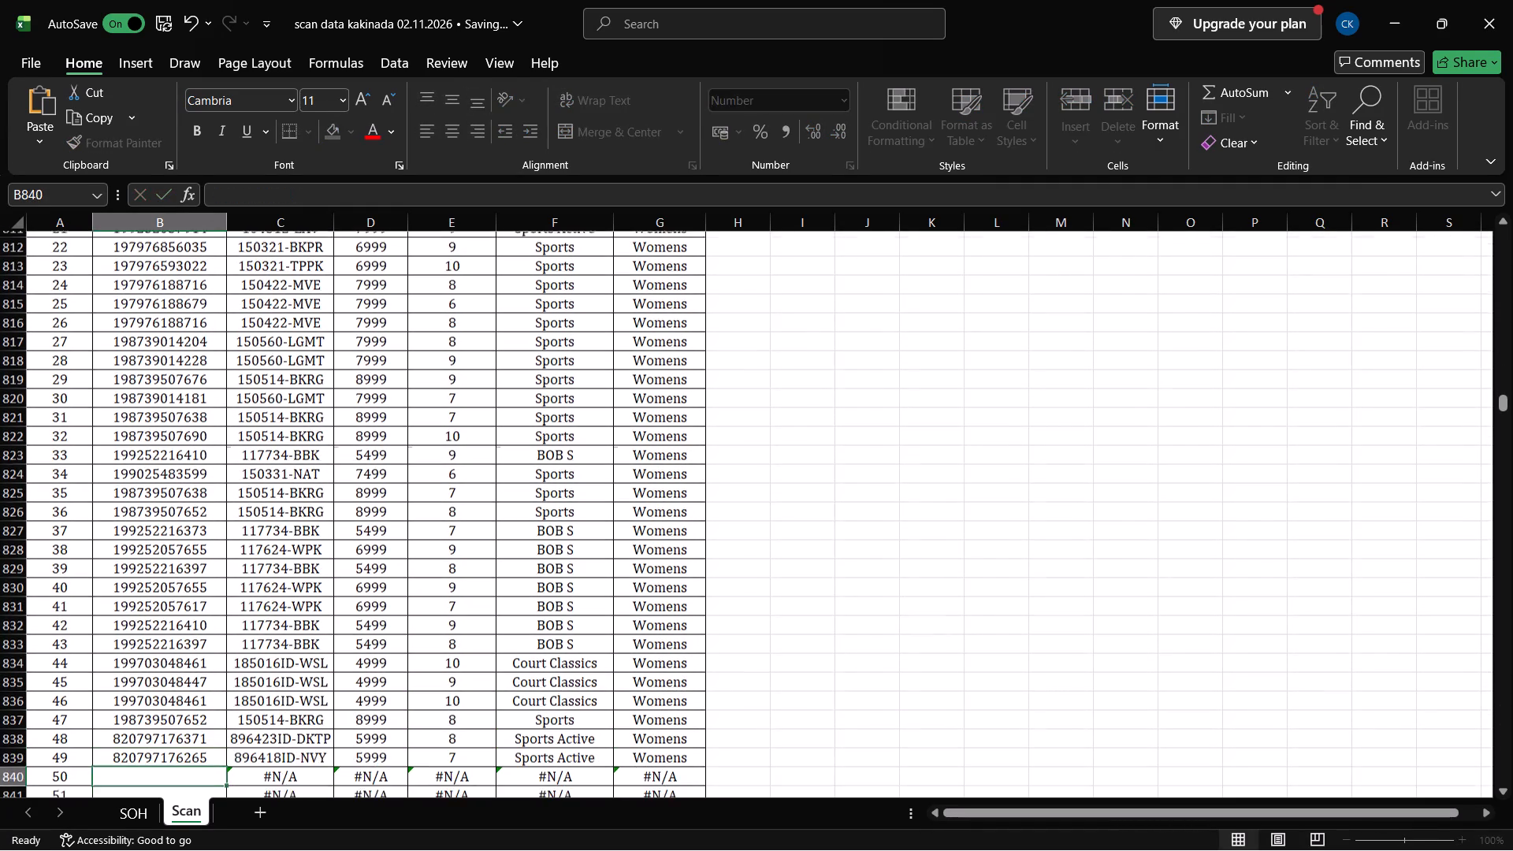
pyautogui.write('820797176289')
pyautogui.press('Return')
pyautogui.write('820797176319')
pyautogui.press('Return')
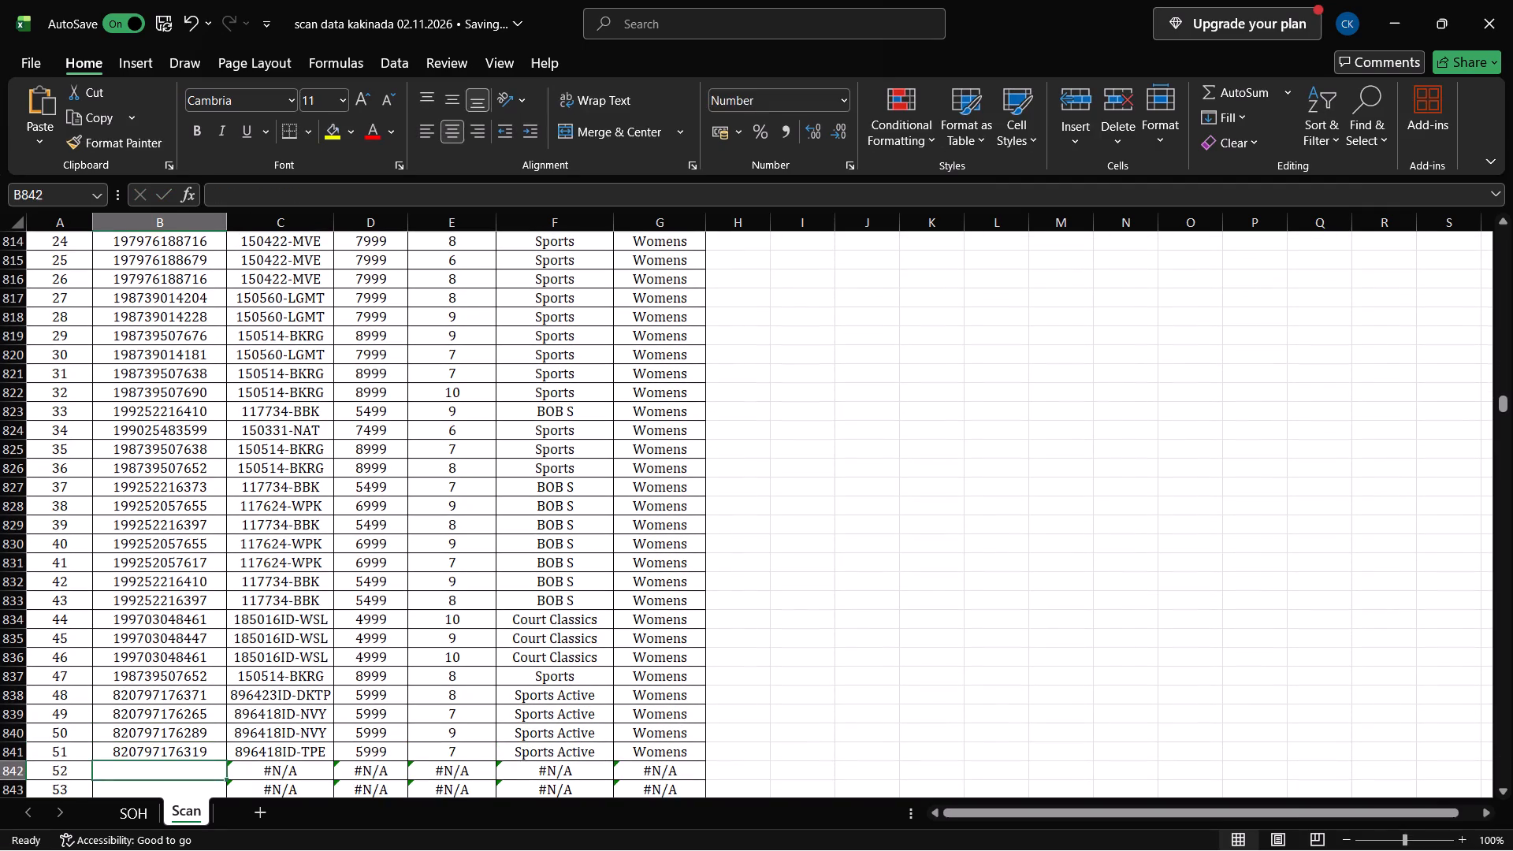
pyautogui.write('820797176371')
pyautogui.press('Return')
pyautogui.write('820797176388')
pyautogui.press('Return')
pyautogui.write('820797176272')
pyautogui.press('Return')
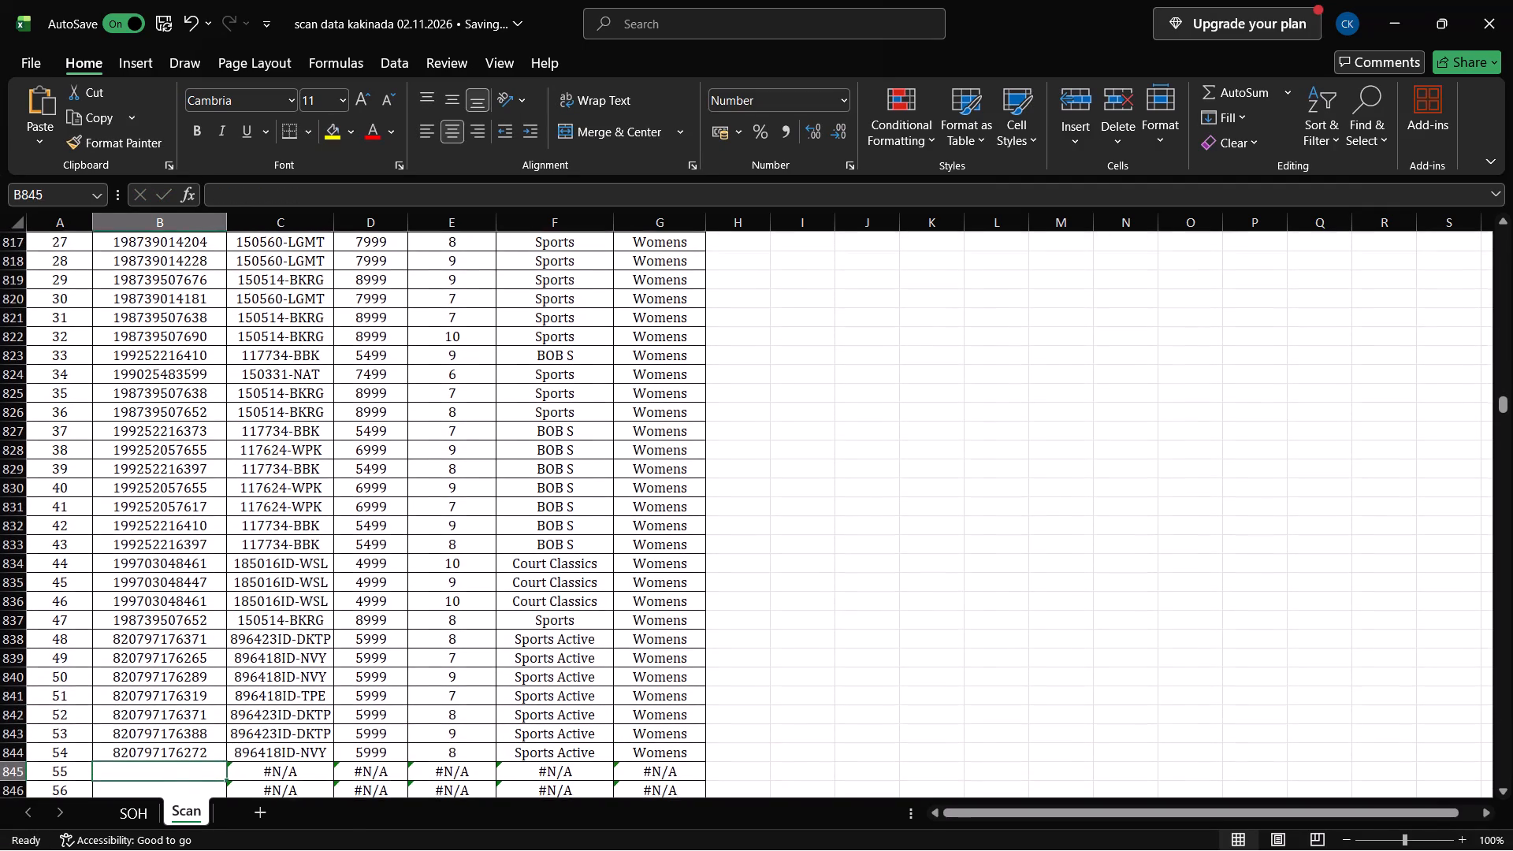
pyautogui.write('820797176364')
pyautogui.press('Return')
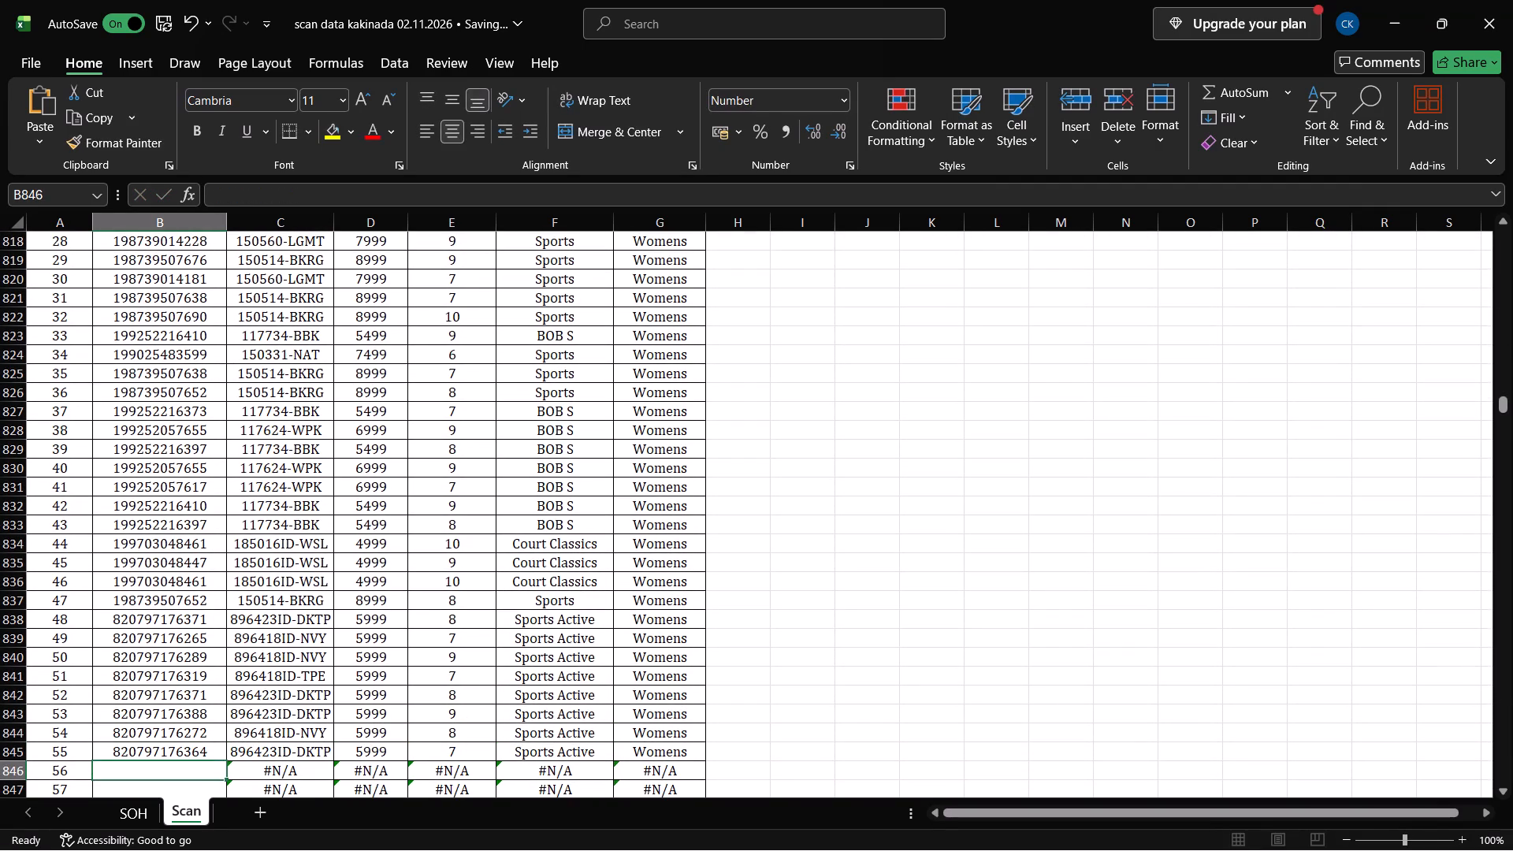
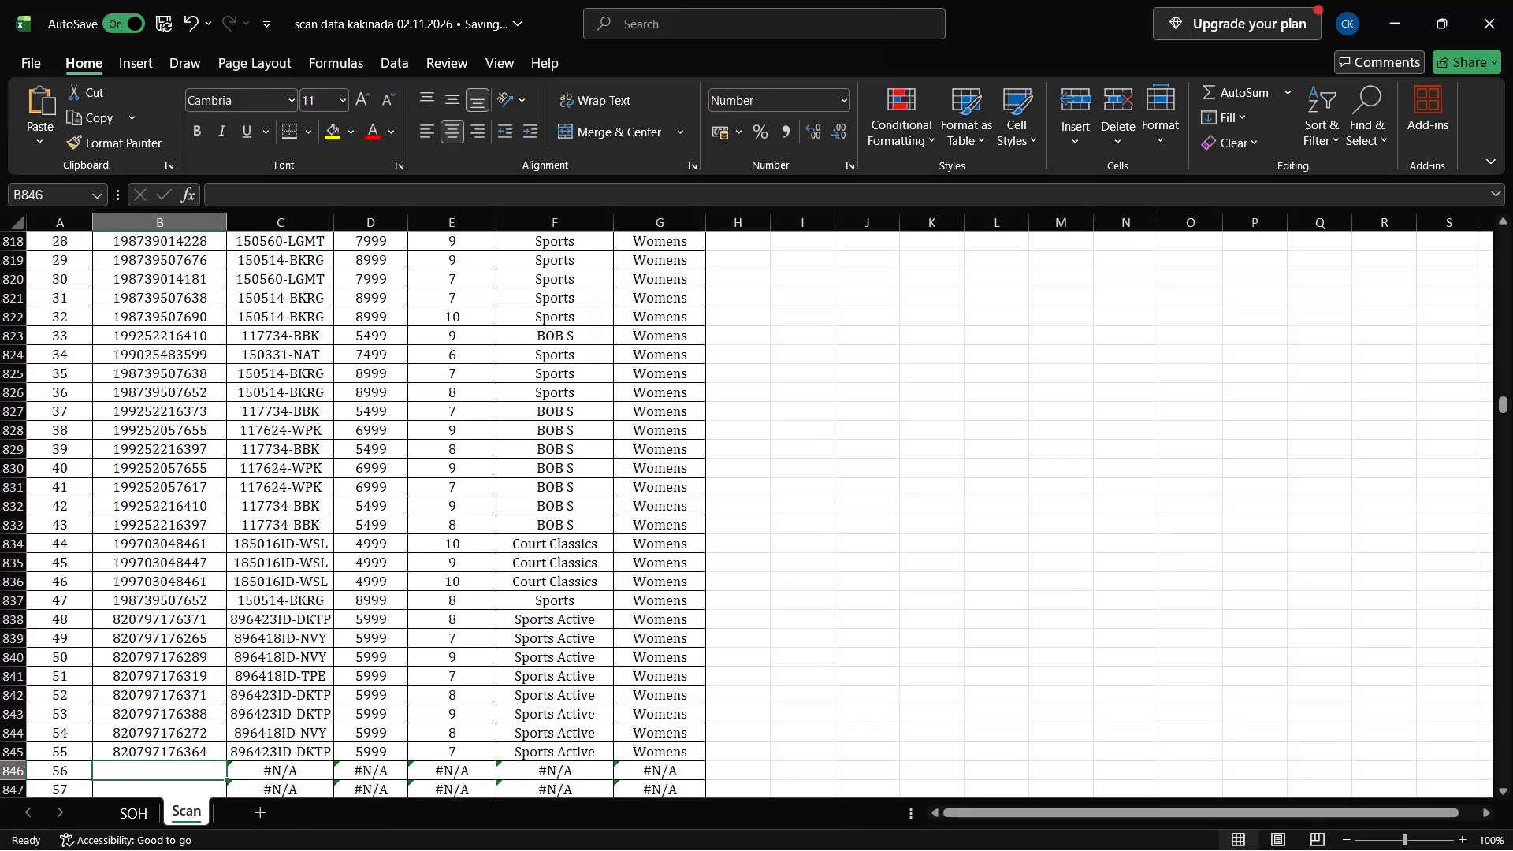
# Restart the serial numbering at 1 in cell A846 and return to the barcode cell B846.
pyautogui.press('Left')
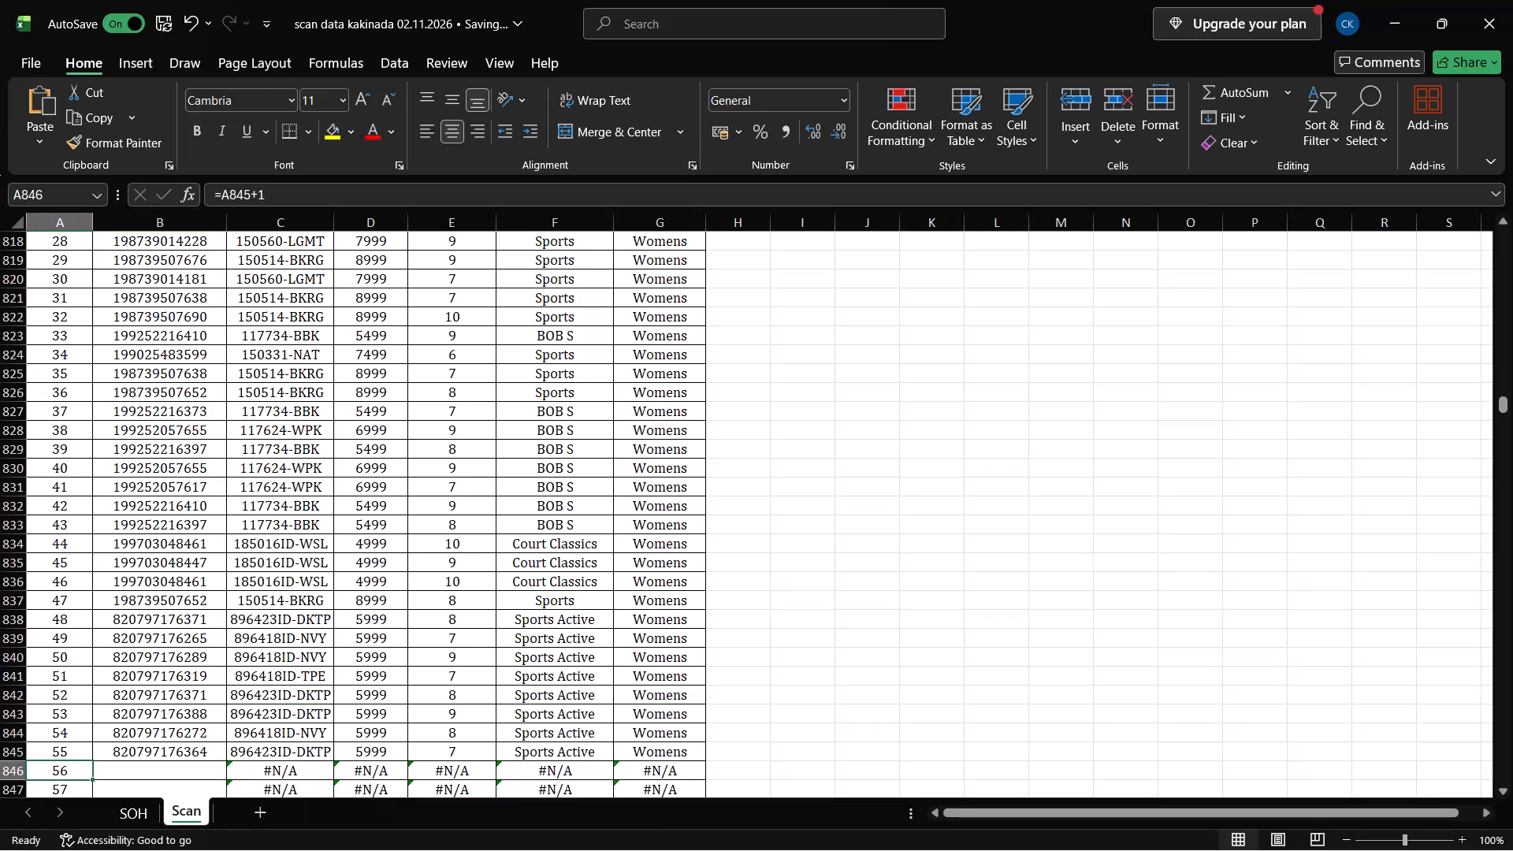
pyautogui.press('1')
pyautogui.press('Return')
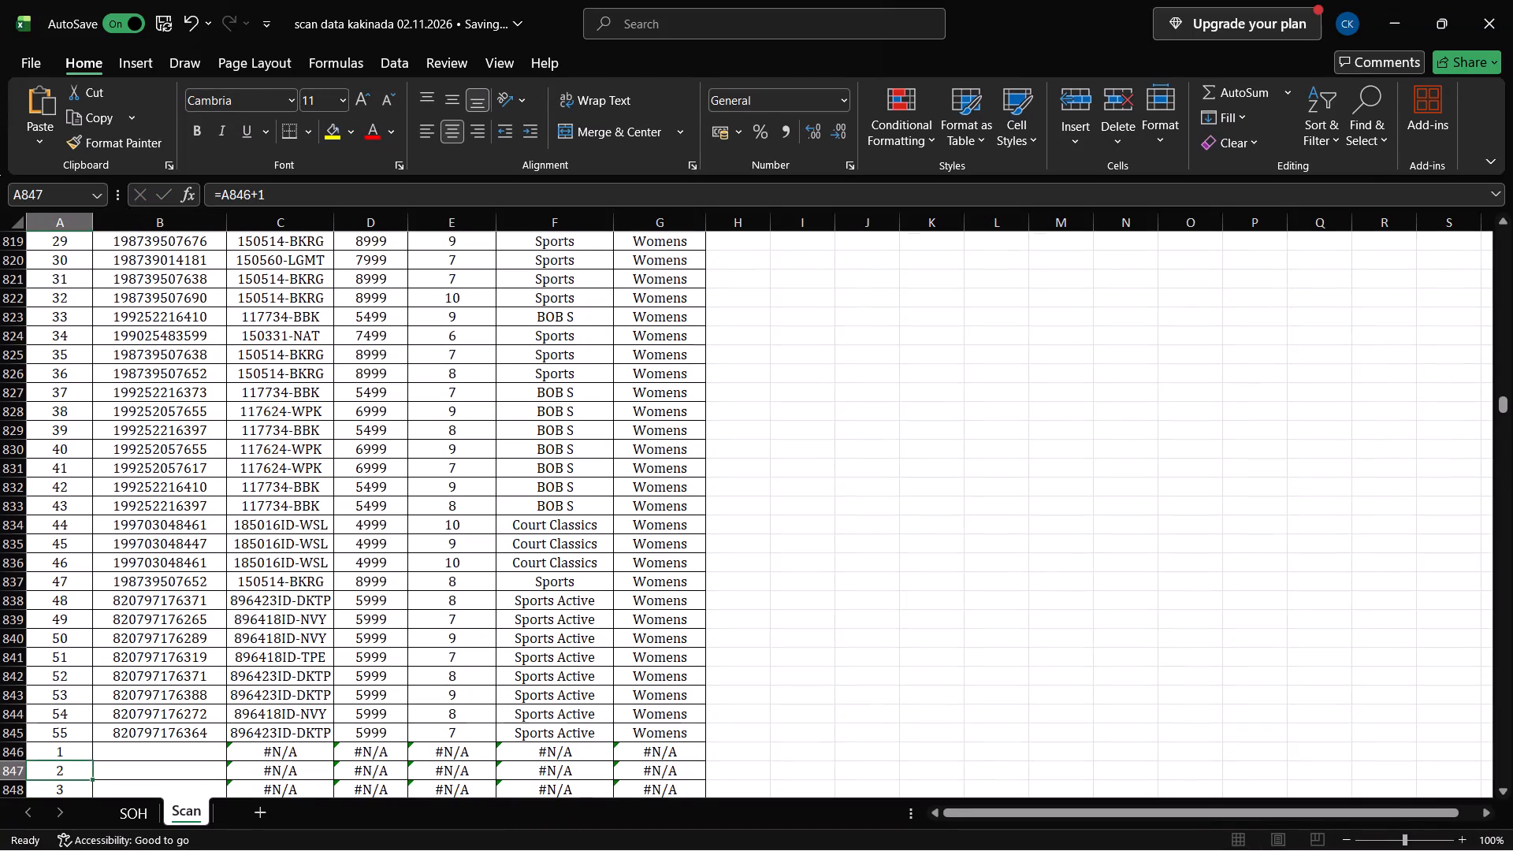
pyautogui.press('Up')
pyautogui.press('Right')
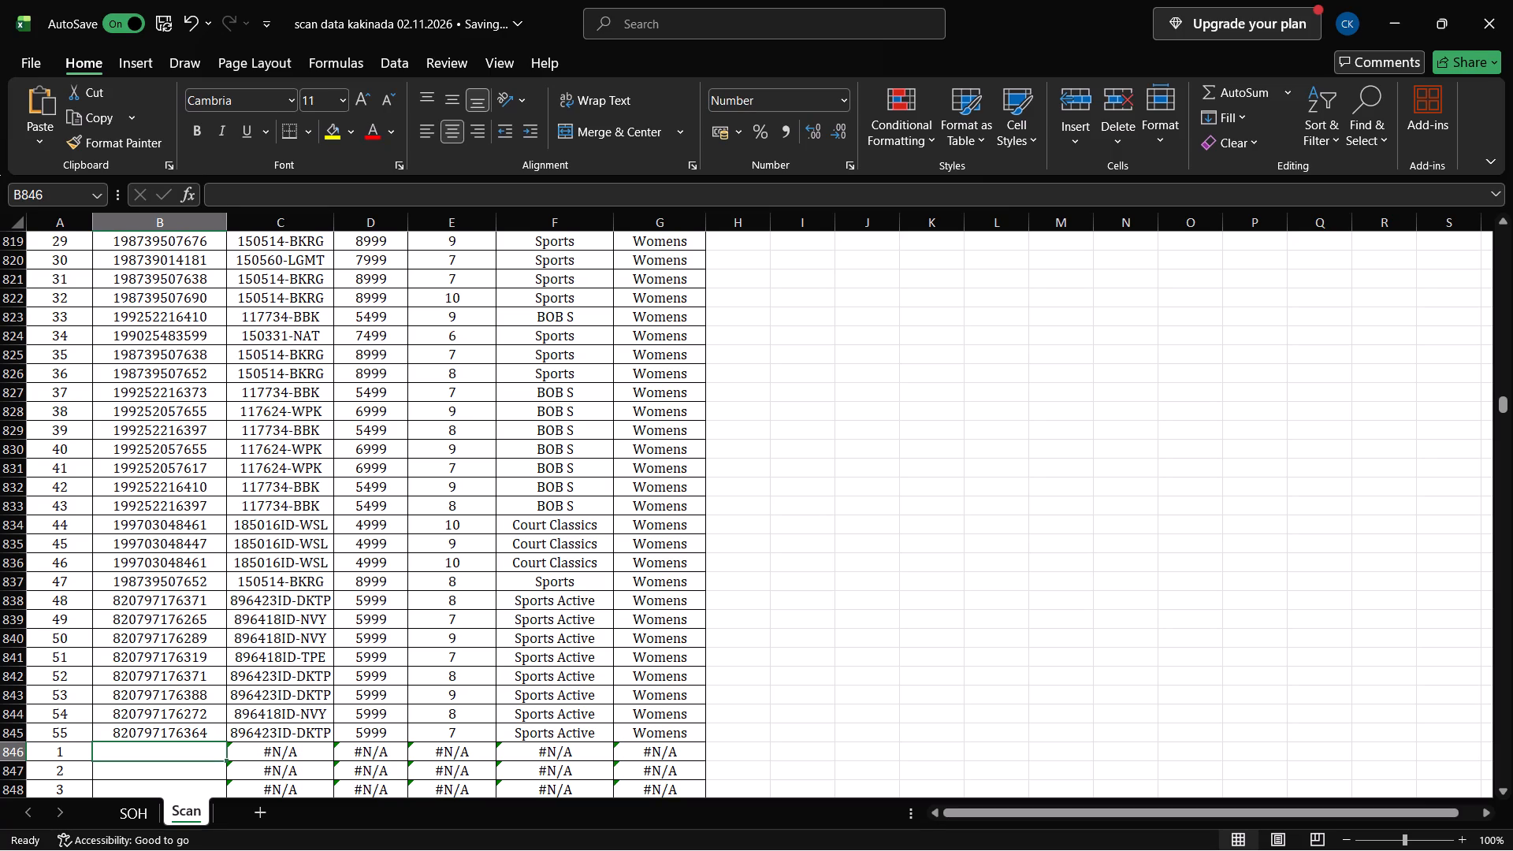
pyautogui.press('Left')
pyautogui.press('Right')
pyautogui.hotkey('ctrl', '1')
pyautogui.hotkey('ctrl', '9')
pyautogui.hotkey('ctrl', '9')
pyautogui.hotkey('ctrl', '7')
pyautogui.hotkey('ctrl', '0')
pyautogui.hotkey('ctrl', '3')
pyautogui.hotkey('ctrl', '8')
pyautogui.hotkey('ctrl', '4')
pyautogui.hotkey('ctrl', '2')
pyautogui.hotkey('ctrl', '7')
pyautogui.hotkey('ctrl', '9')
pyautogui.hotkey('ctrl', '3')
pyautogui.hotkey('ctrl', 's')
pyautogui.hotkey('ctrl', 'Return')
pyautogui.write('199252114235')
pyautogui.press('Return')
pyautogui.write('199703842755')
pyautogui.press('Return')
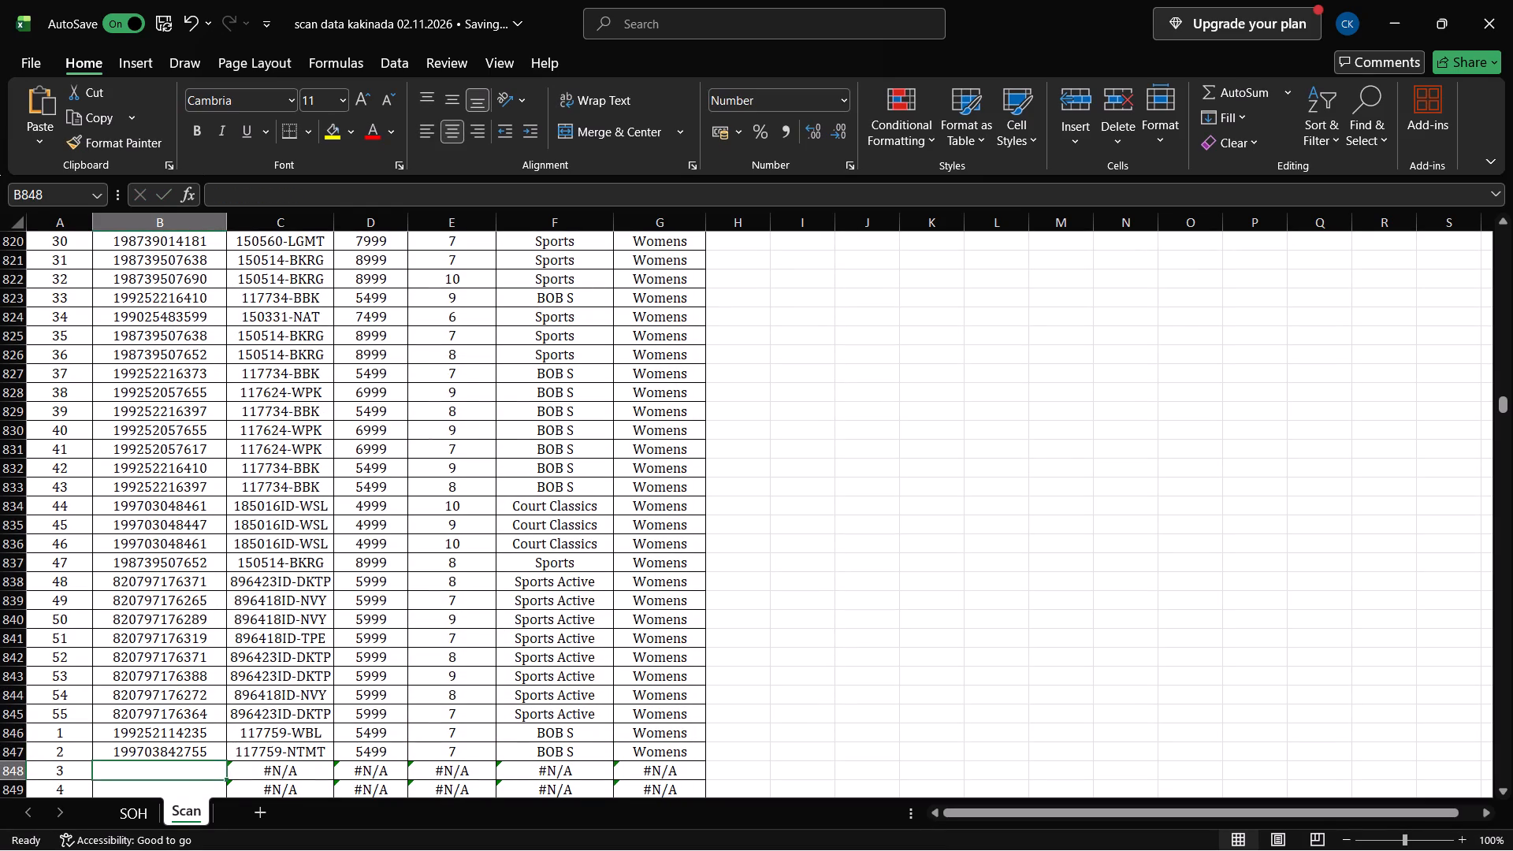
pyautogui.click(157, 738)
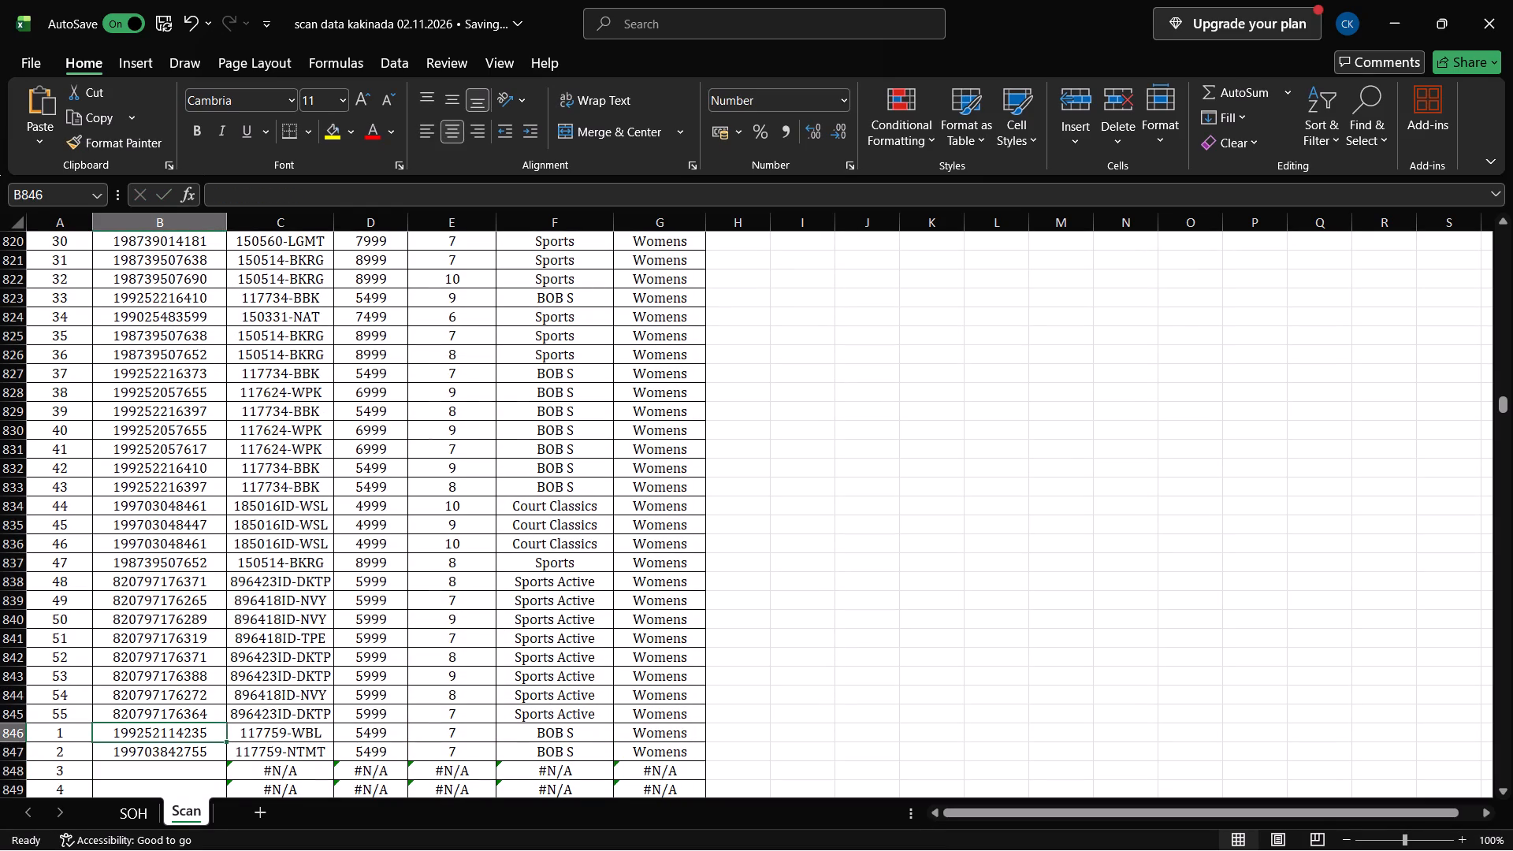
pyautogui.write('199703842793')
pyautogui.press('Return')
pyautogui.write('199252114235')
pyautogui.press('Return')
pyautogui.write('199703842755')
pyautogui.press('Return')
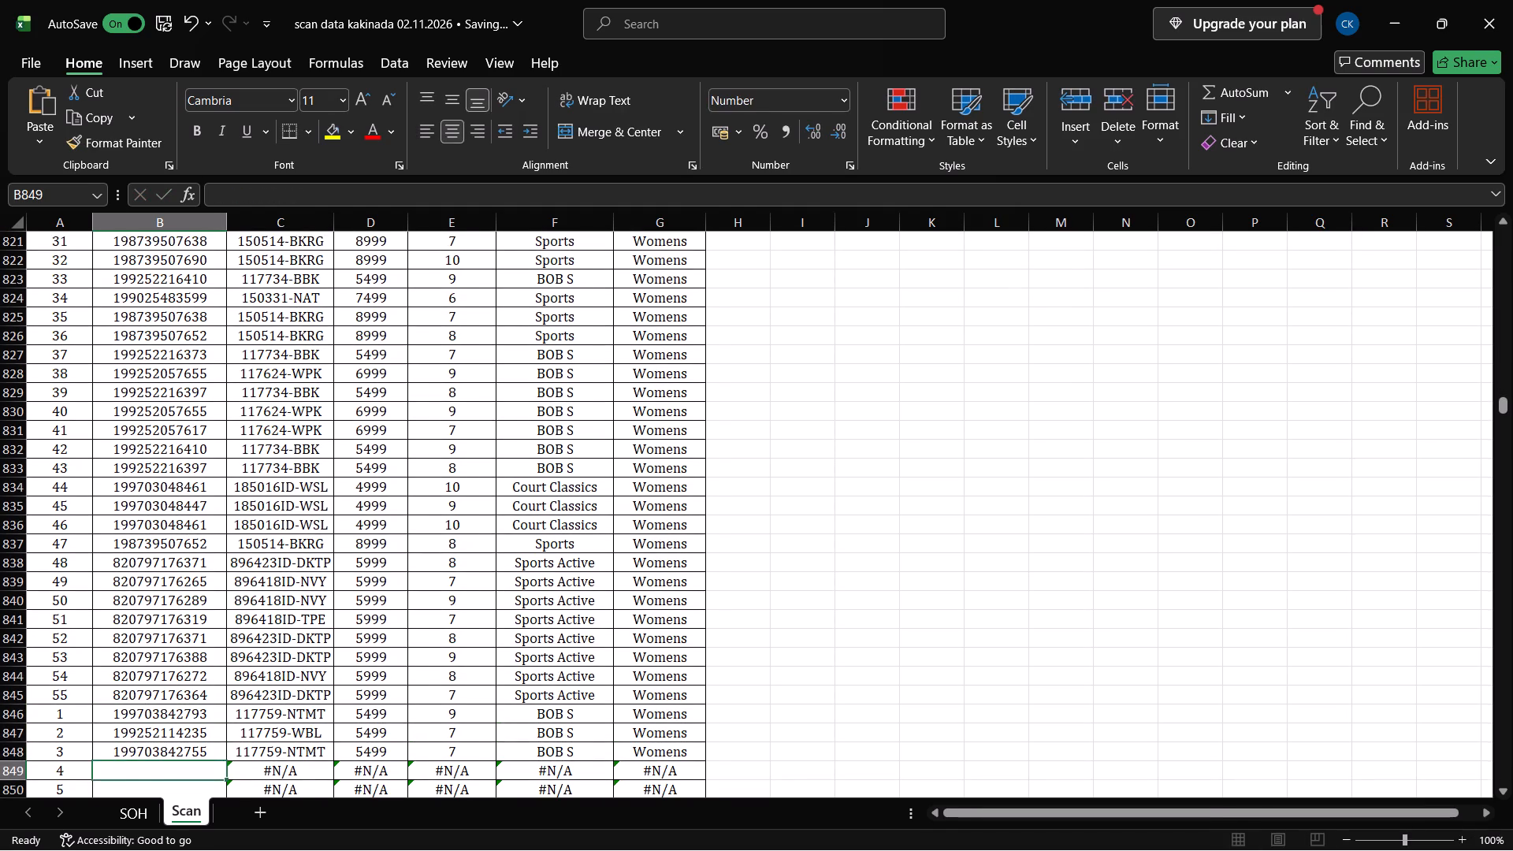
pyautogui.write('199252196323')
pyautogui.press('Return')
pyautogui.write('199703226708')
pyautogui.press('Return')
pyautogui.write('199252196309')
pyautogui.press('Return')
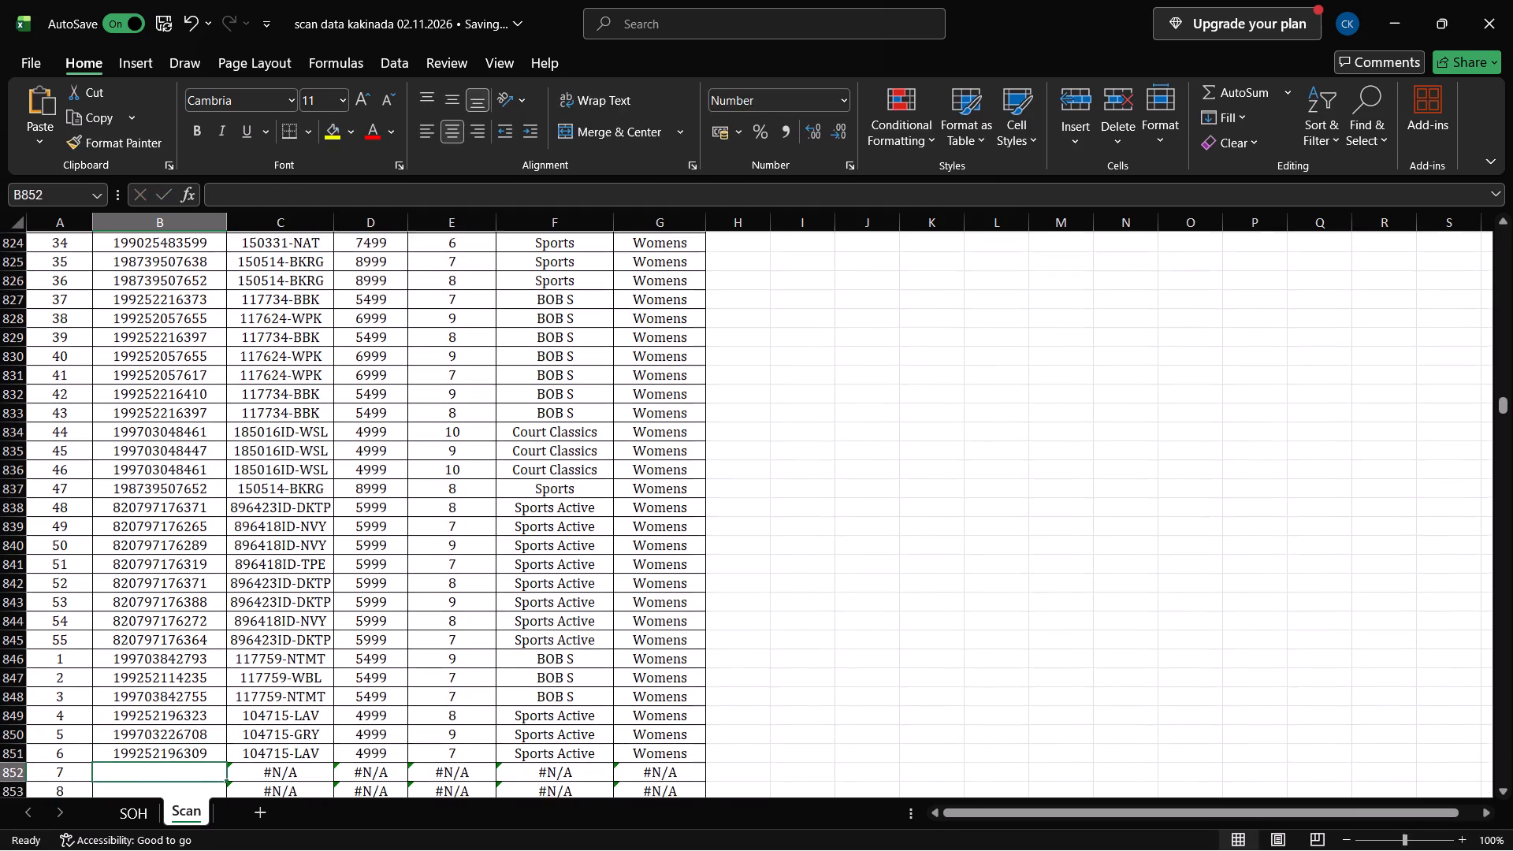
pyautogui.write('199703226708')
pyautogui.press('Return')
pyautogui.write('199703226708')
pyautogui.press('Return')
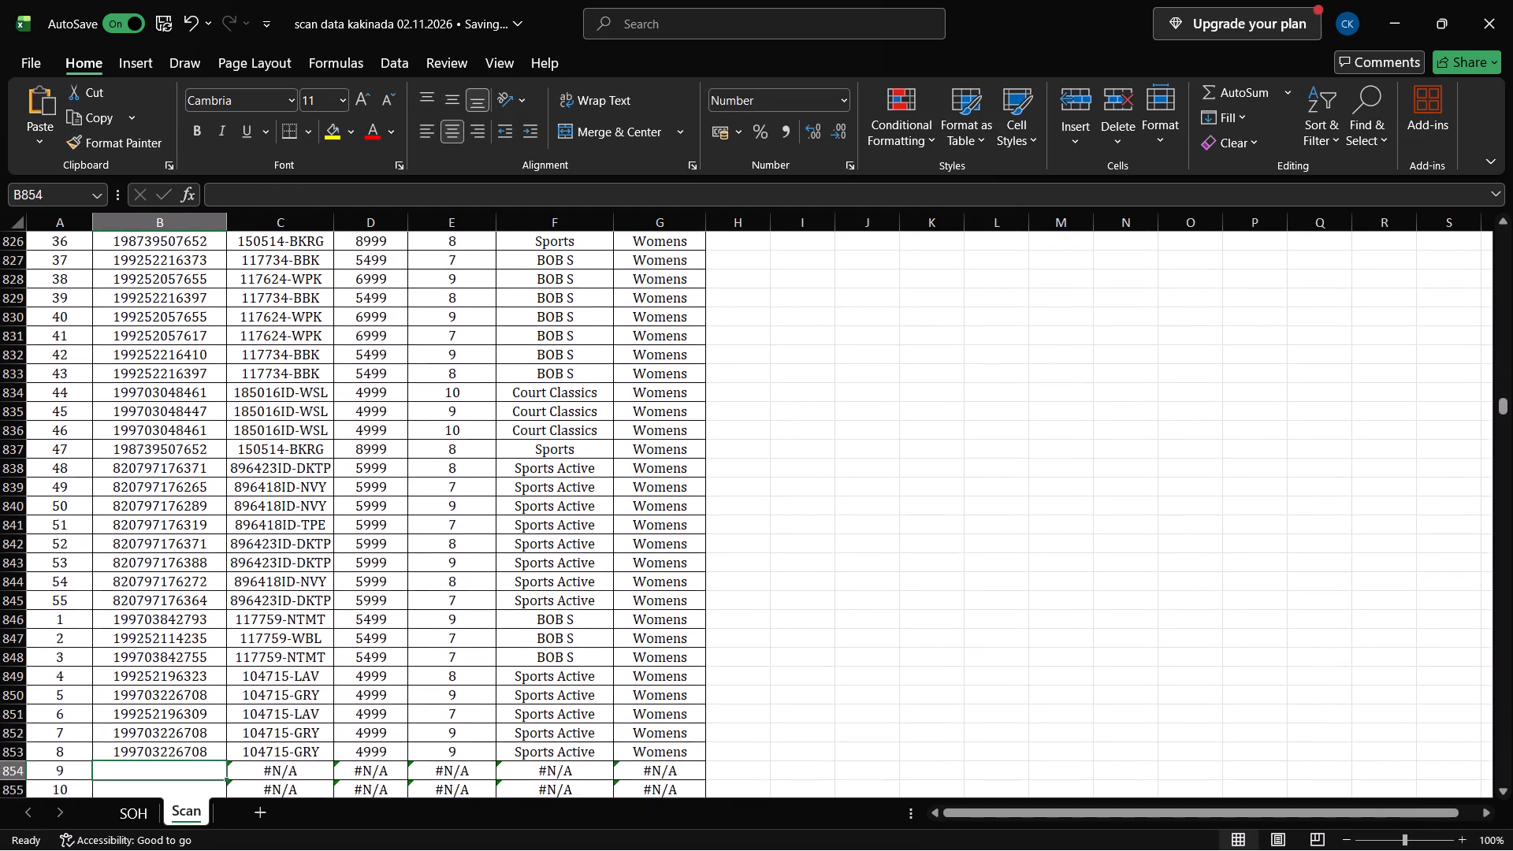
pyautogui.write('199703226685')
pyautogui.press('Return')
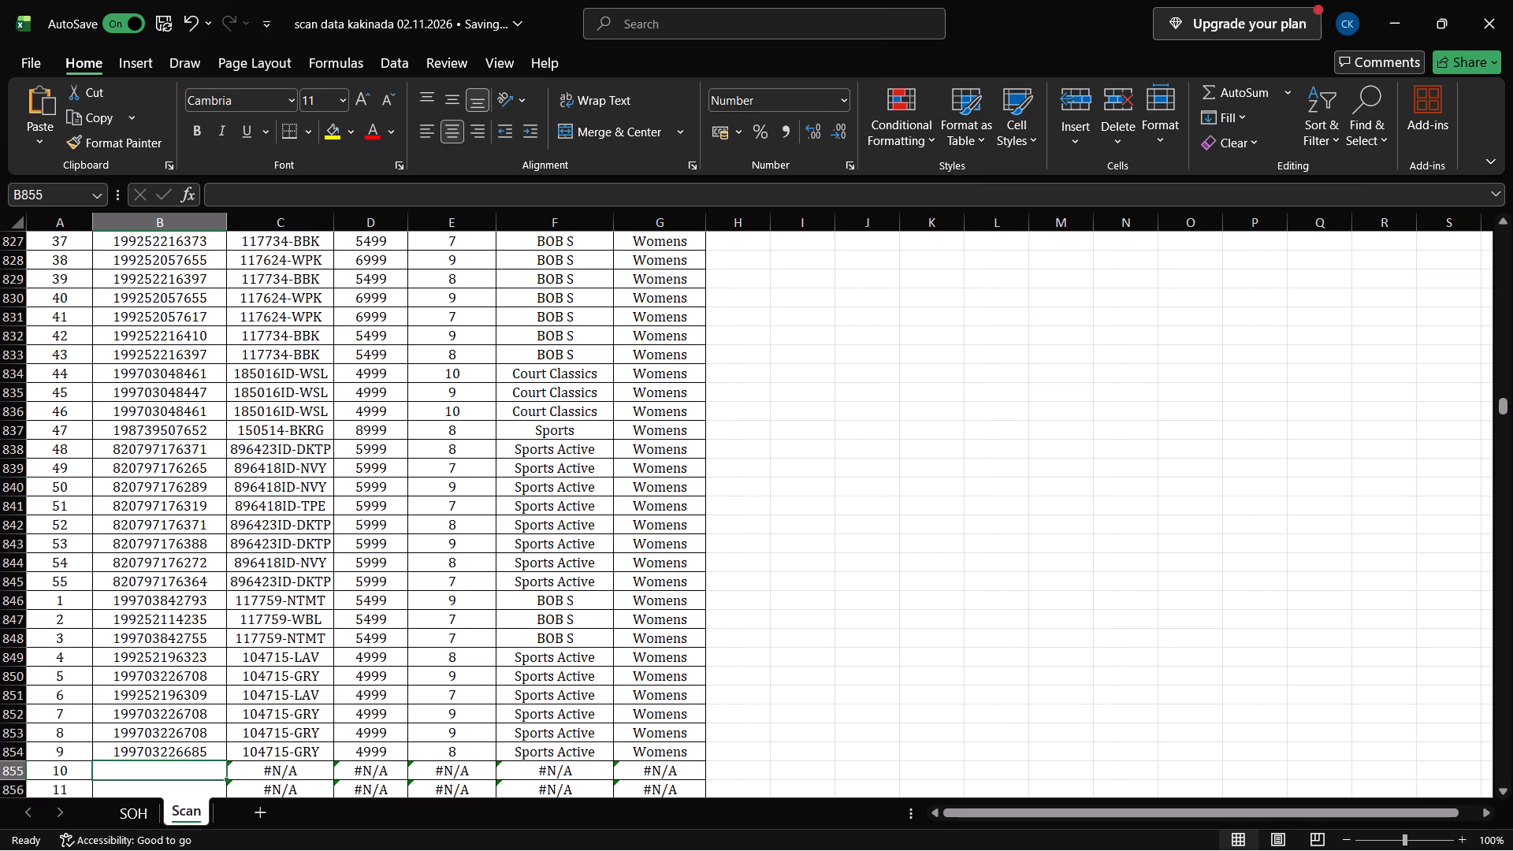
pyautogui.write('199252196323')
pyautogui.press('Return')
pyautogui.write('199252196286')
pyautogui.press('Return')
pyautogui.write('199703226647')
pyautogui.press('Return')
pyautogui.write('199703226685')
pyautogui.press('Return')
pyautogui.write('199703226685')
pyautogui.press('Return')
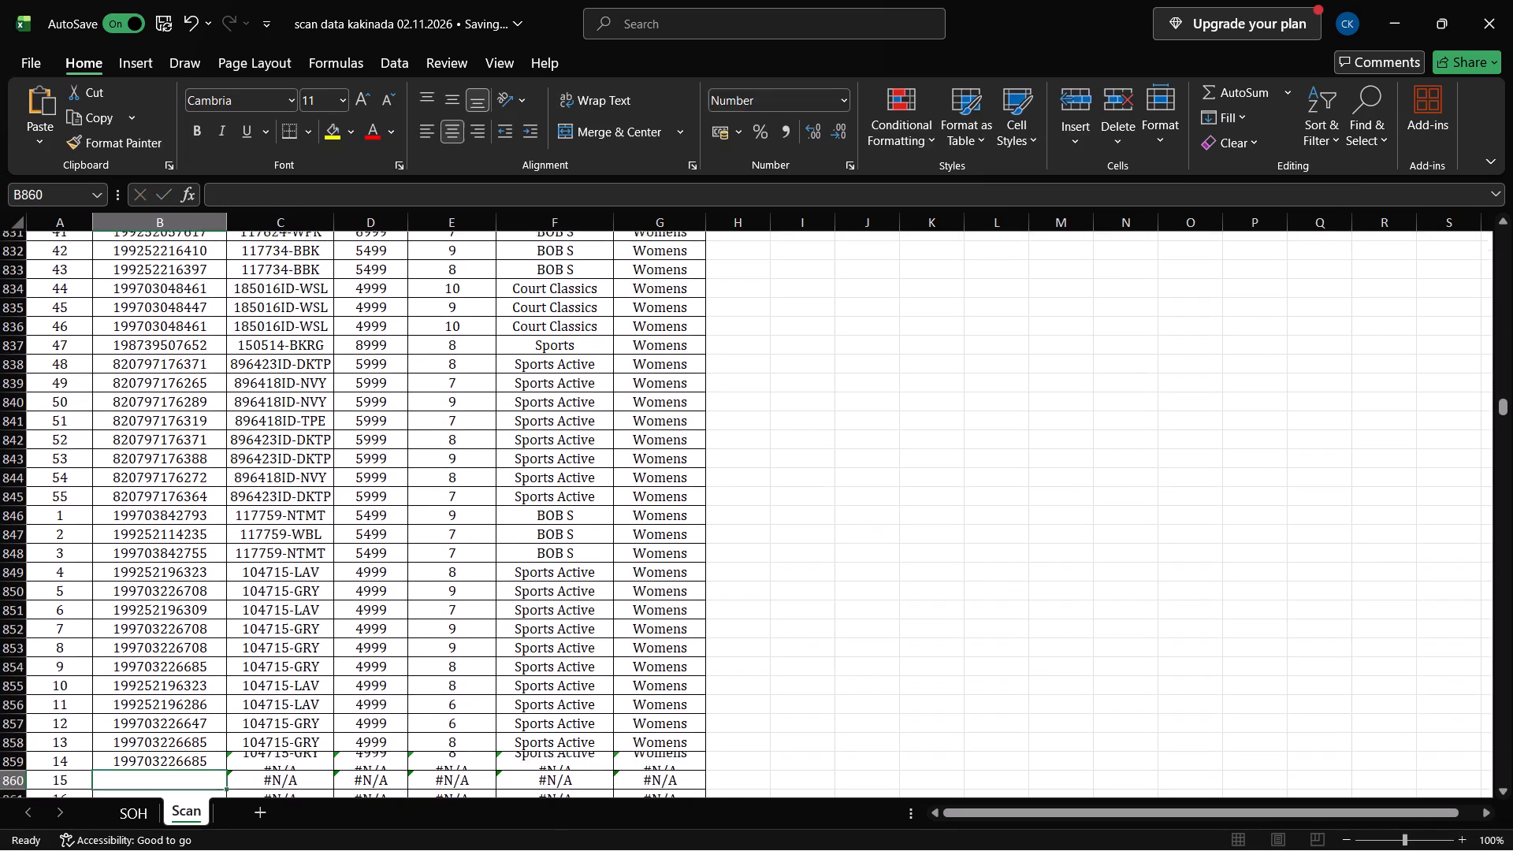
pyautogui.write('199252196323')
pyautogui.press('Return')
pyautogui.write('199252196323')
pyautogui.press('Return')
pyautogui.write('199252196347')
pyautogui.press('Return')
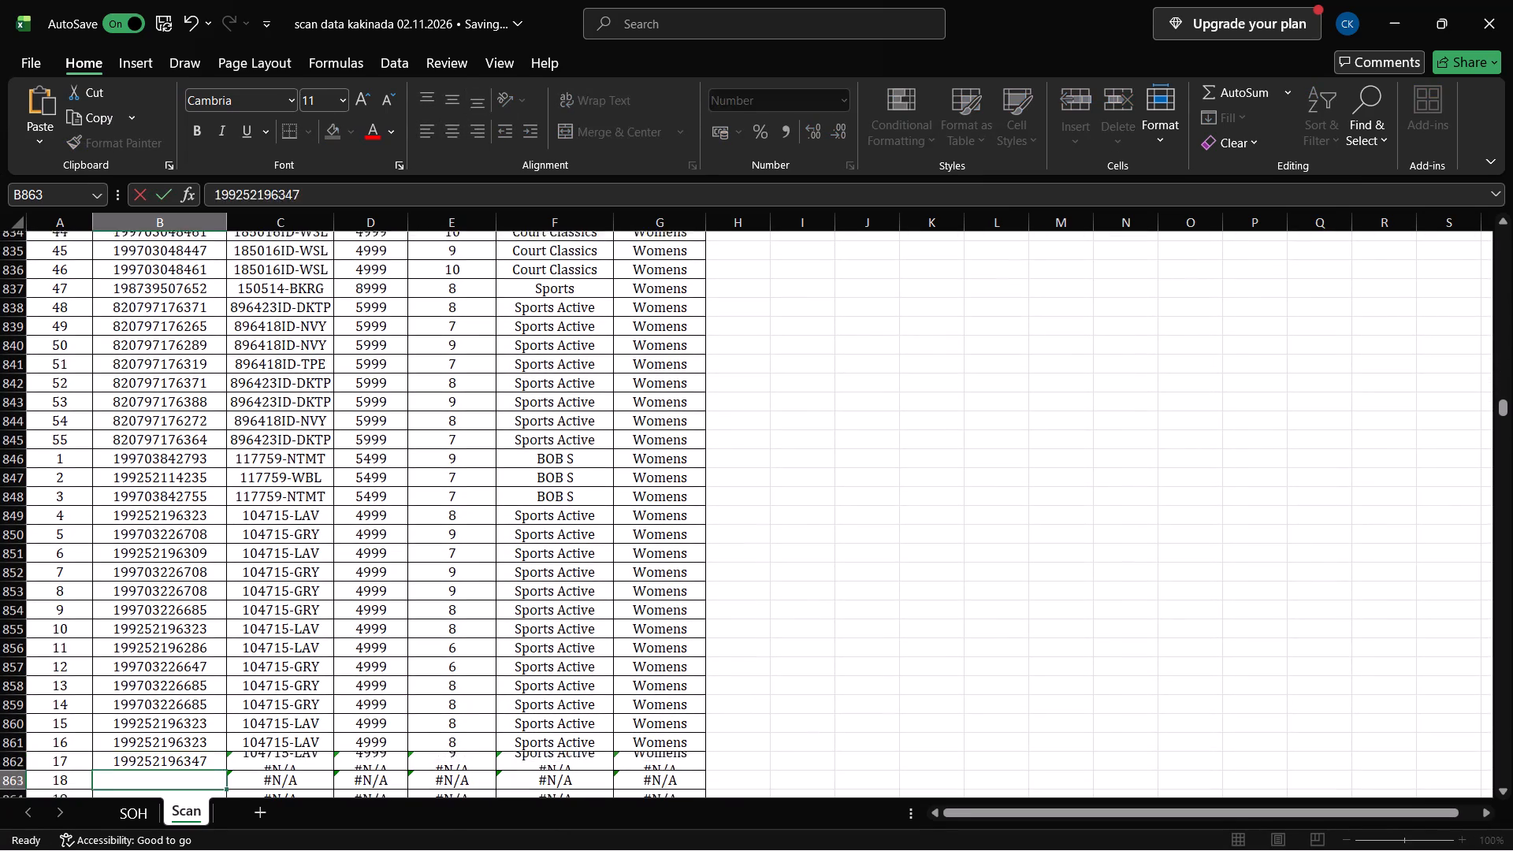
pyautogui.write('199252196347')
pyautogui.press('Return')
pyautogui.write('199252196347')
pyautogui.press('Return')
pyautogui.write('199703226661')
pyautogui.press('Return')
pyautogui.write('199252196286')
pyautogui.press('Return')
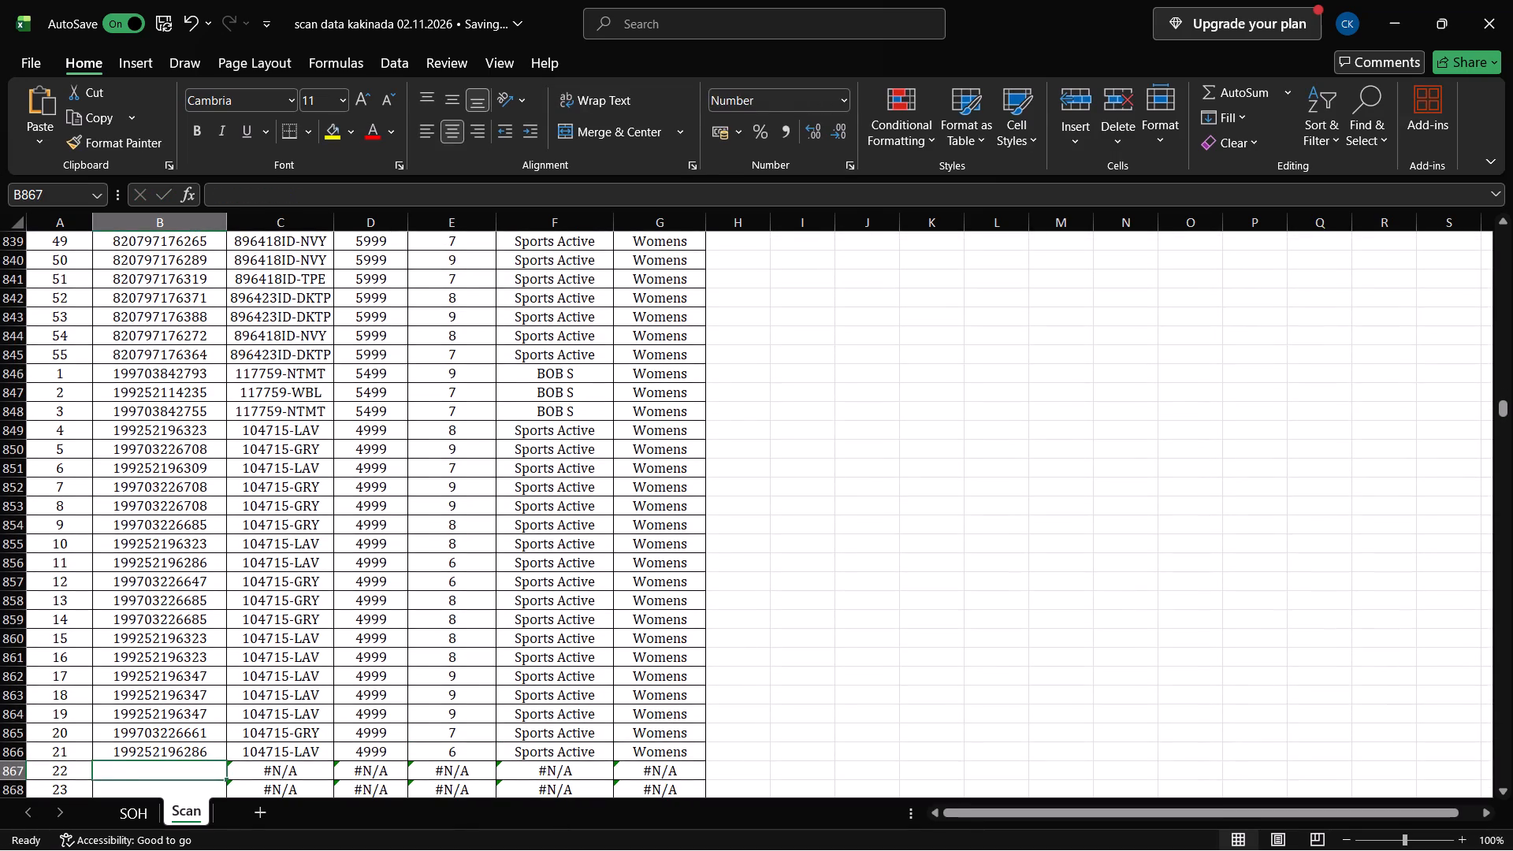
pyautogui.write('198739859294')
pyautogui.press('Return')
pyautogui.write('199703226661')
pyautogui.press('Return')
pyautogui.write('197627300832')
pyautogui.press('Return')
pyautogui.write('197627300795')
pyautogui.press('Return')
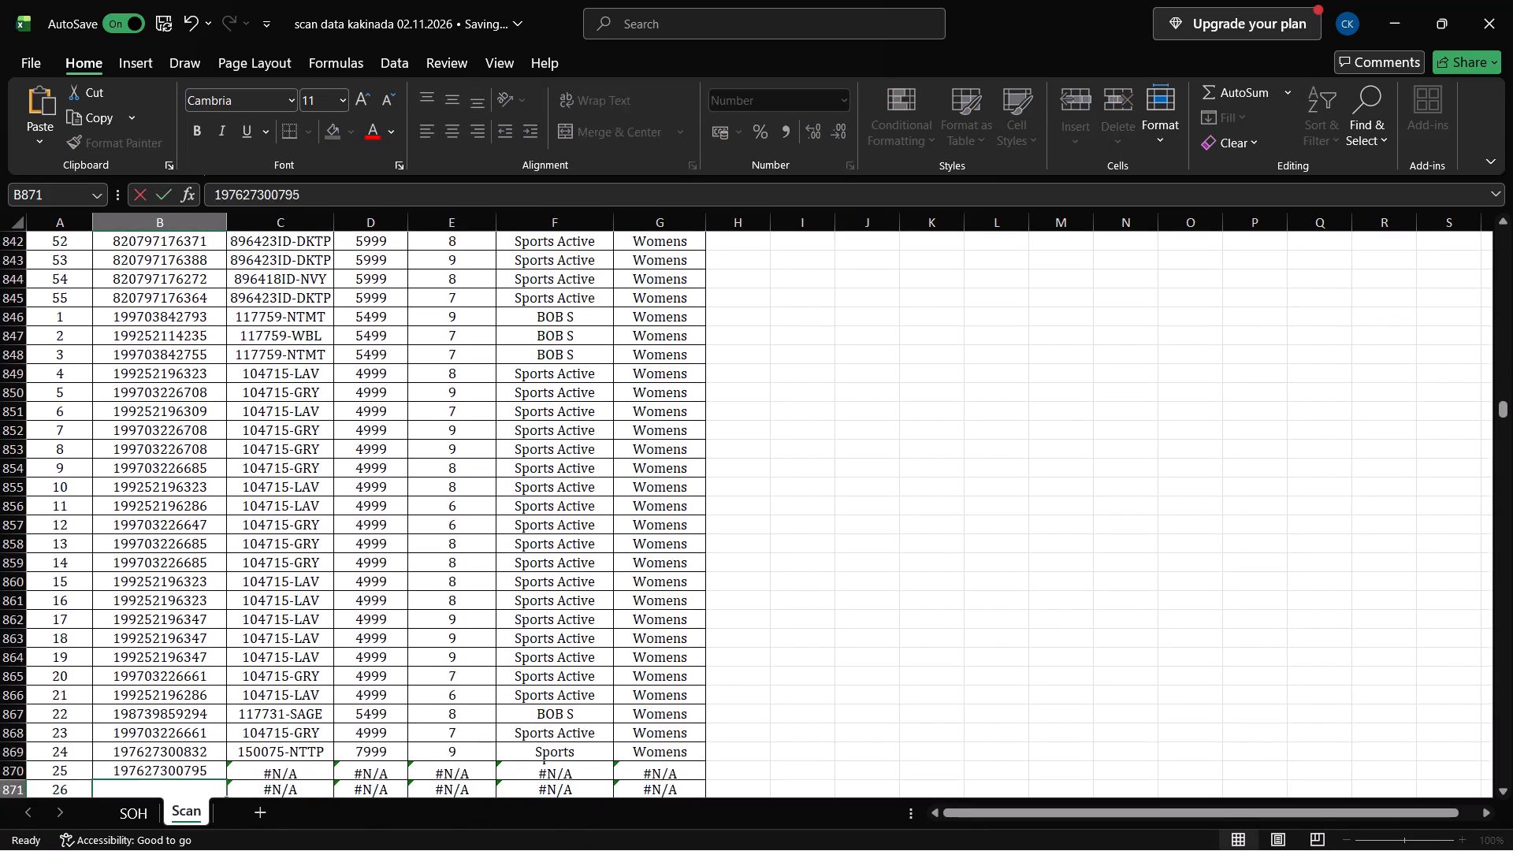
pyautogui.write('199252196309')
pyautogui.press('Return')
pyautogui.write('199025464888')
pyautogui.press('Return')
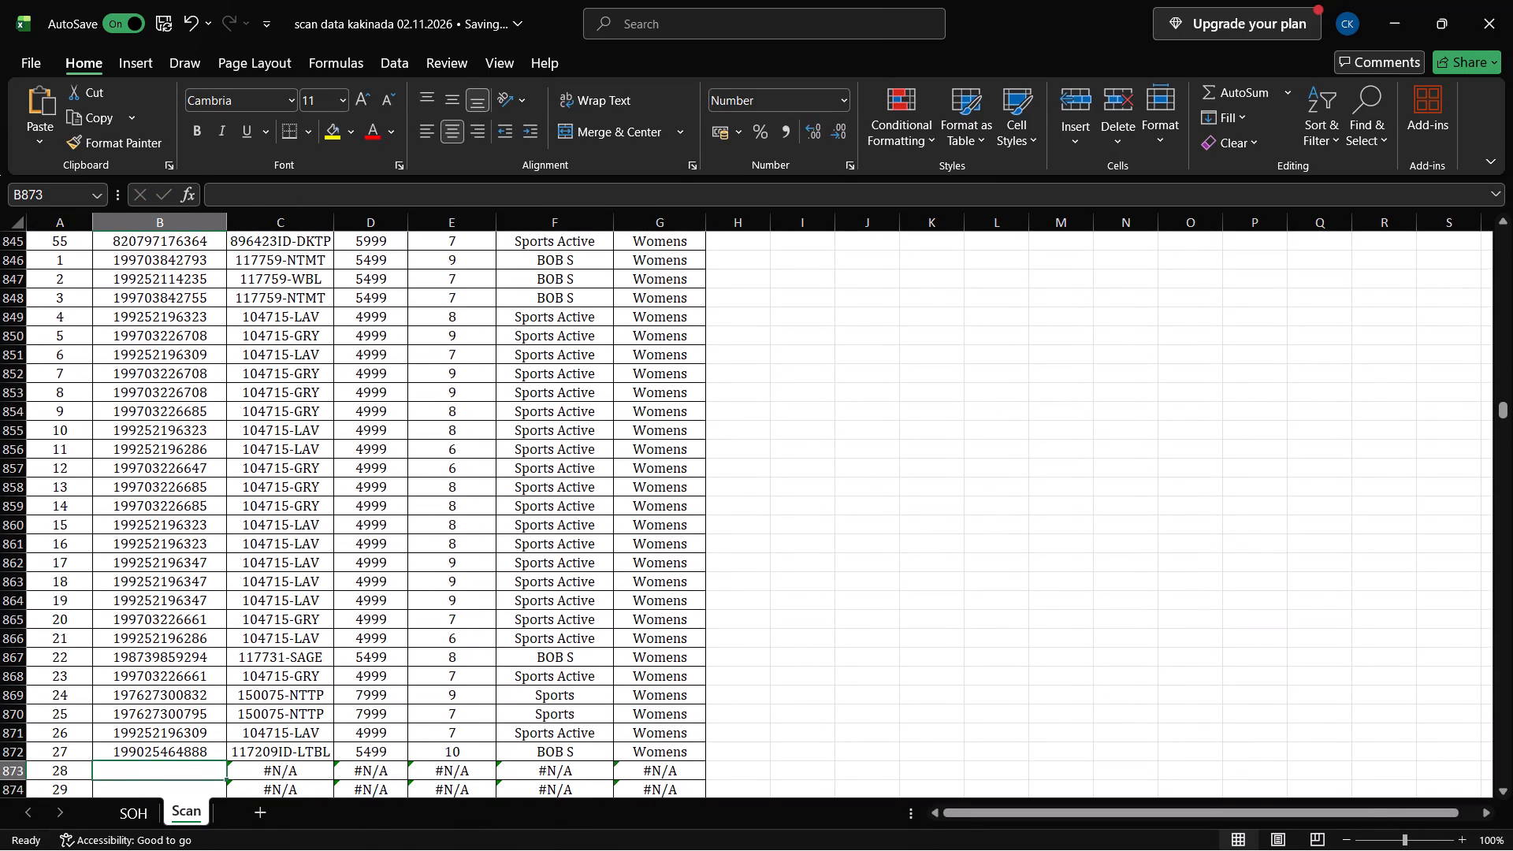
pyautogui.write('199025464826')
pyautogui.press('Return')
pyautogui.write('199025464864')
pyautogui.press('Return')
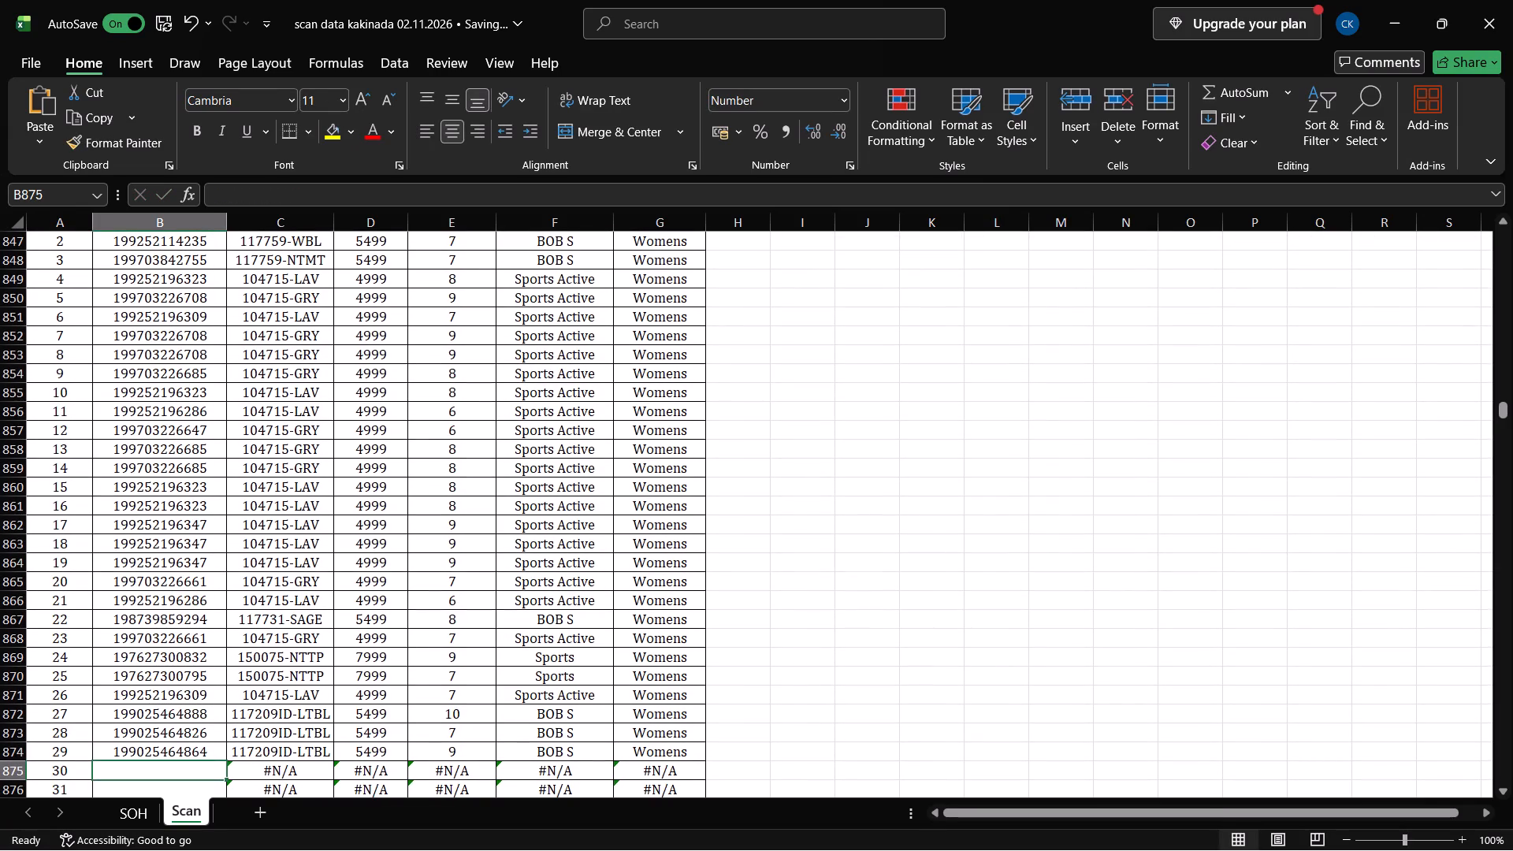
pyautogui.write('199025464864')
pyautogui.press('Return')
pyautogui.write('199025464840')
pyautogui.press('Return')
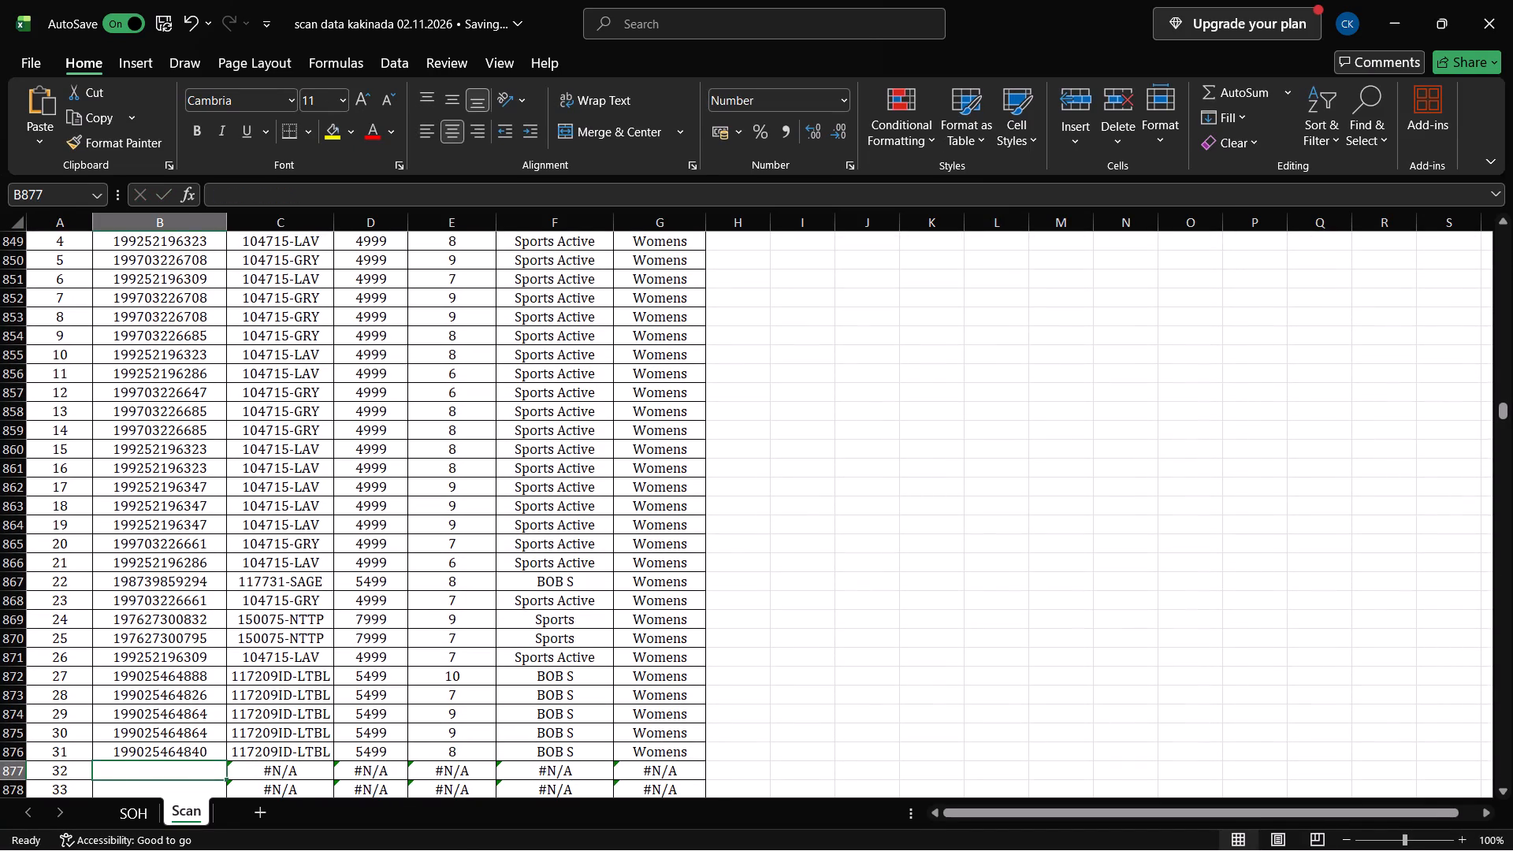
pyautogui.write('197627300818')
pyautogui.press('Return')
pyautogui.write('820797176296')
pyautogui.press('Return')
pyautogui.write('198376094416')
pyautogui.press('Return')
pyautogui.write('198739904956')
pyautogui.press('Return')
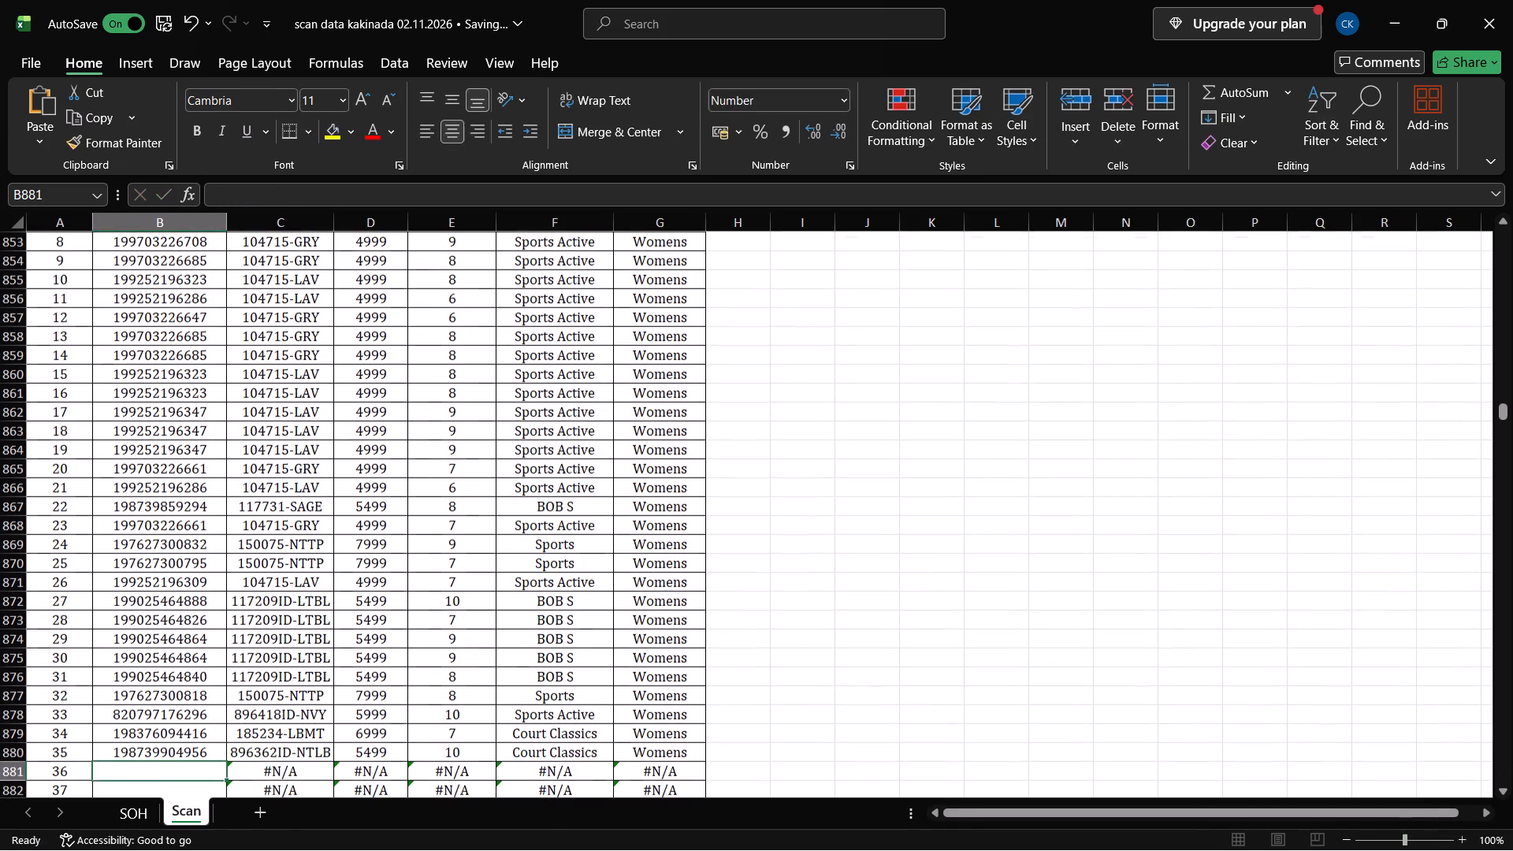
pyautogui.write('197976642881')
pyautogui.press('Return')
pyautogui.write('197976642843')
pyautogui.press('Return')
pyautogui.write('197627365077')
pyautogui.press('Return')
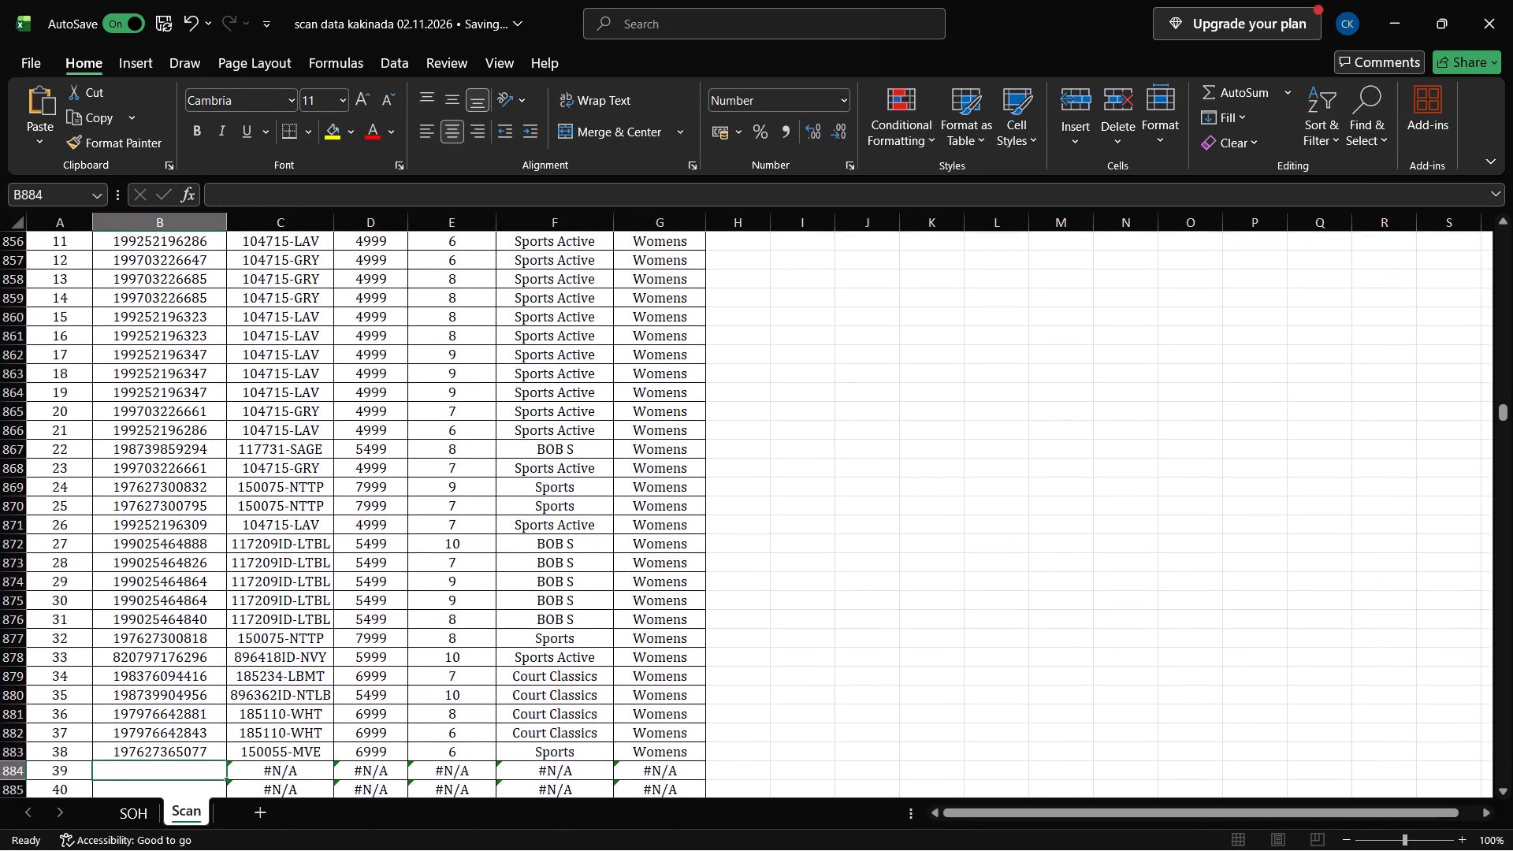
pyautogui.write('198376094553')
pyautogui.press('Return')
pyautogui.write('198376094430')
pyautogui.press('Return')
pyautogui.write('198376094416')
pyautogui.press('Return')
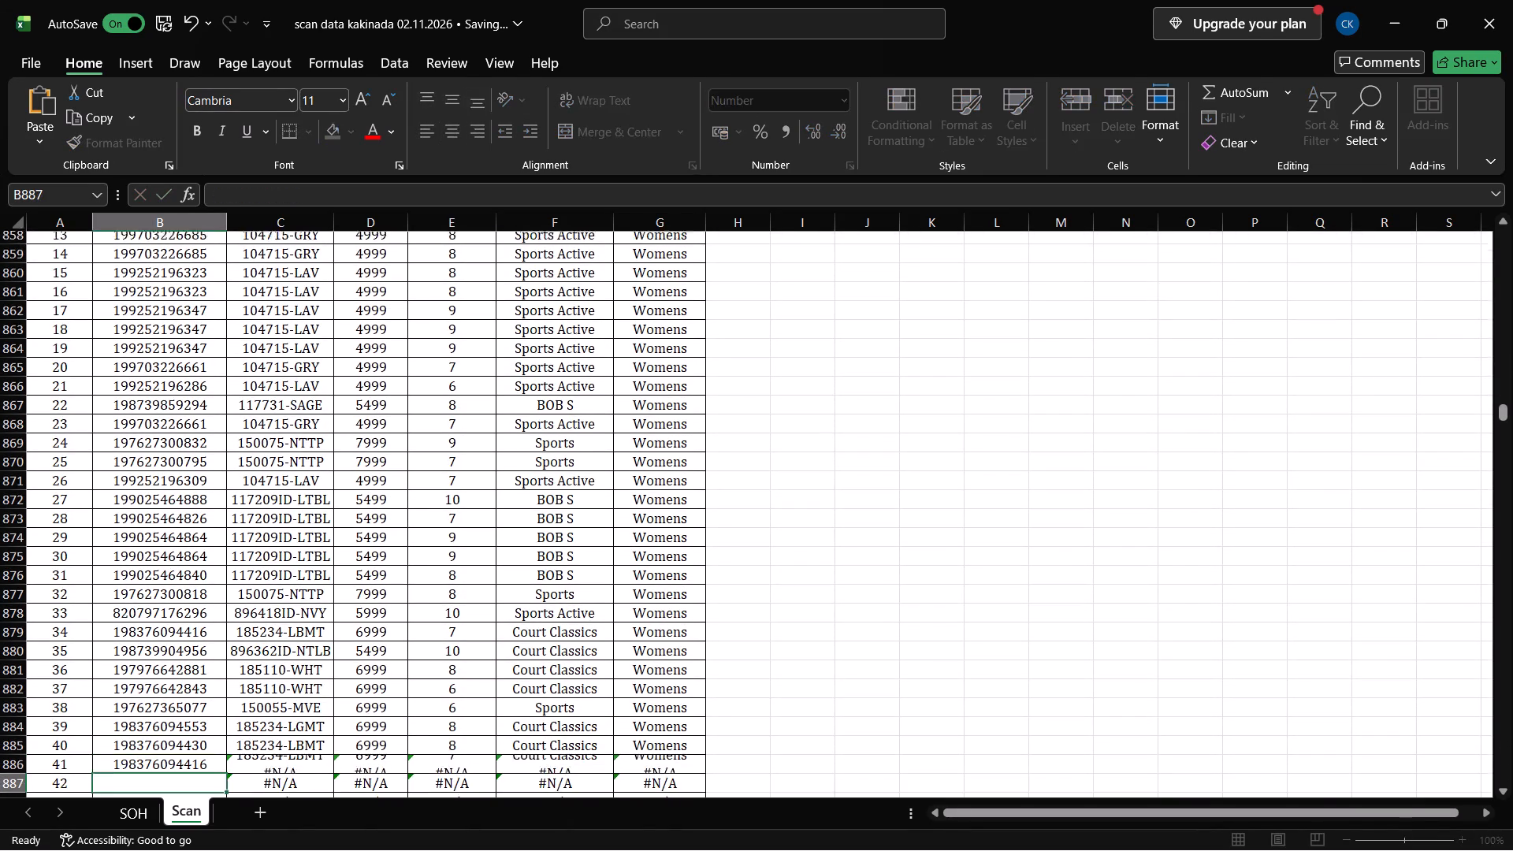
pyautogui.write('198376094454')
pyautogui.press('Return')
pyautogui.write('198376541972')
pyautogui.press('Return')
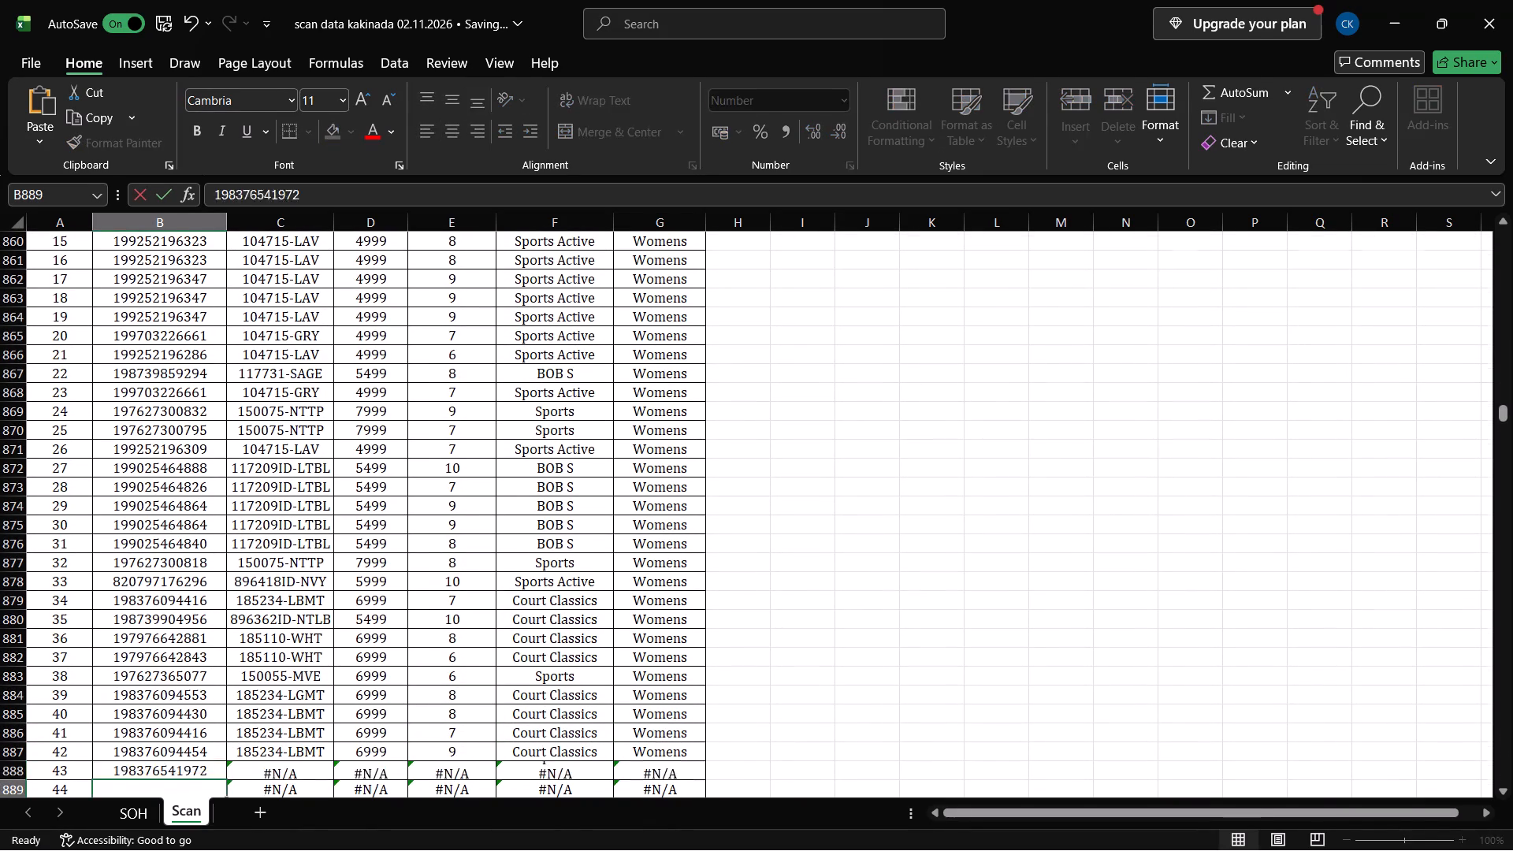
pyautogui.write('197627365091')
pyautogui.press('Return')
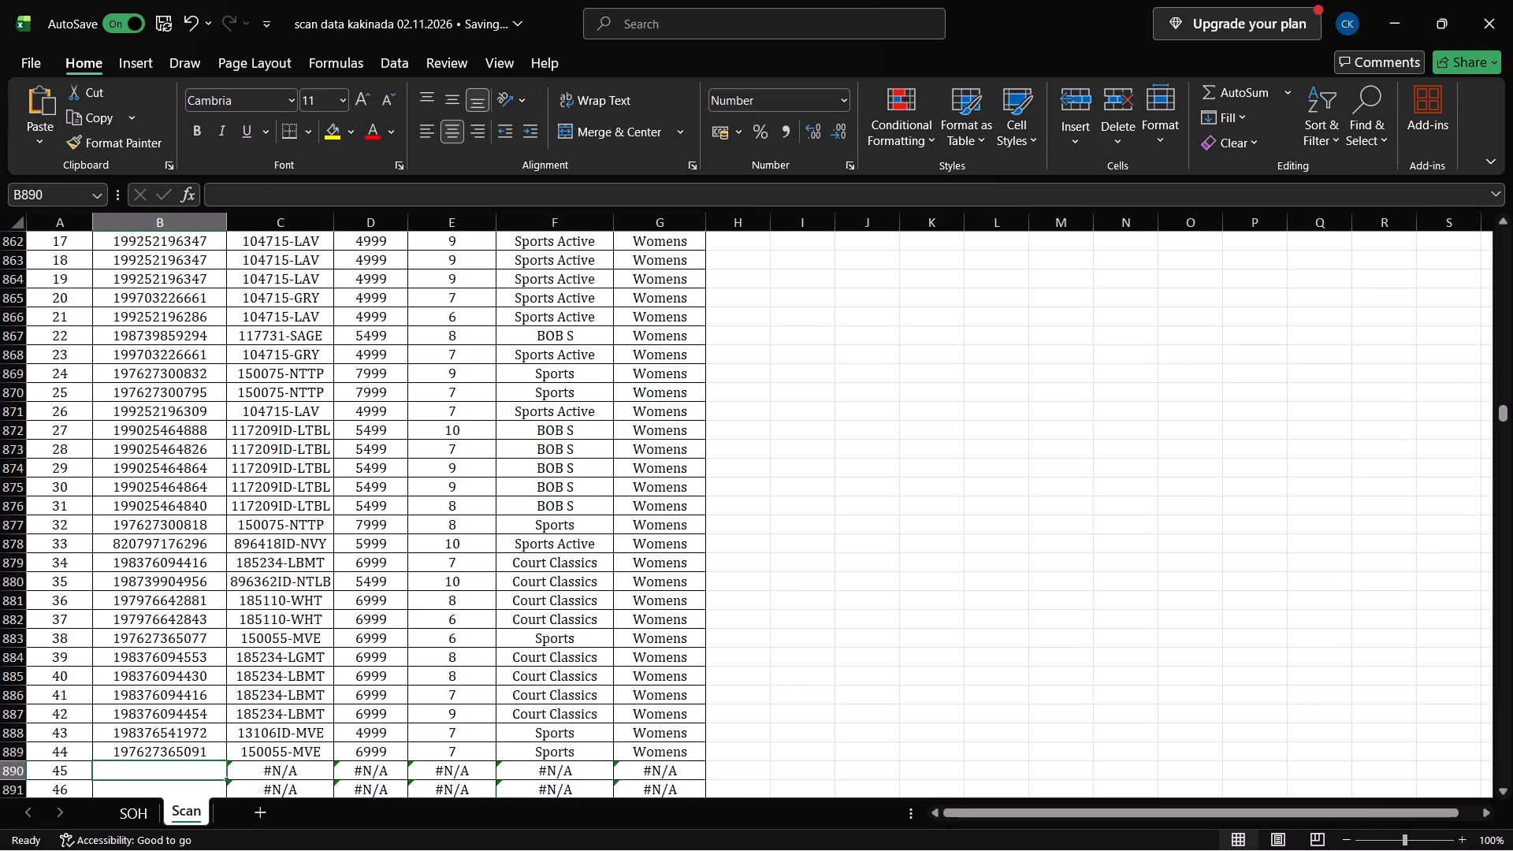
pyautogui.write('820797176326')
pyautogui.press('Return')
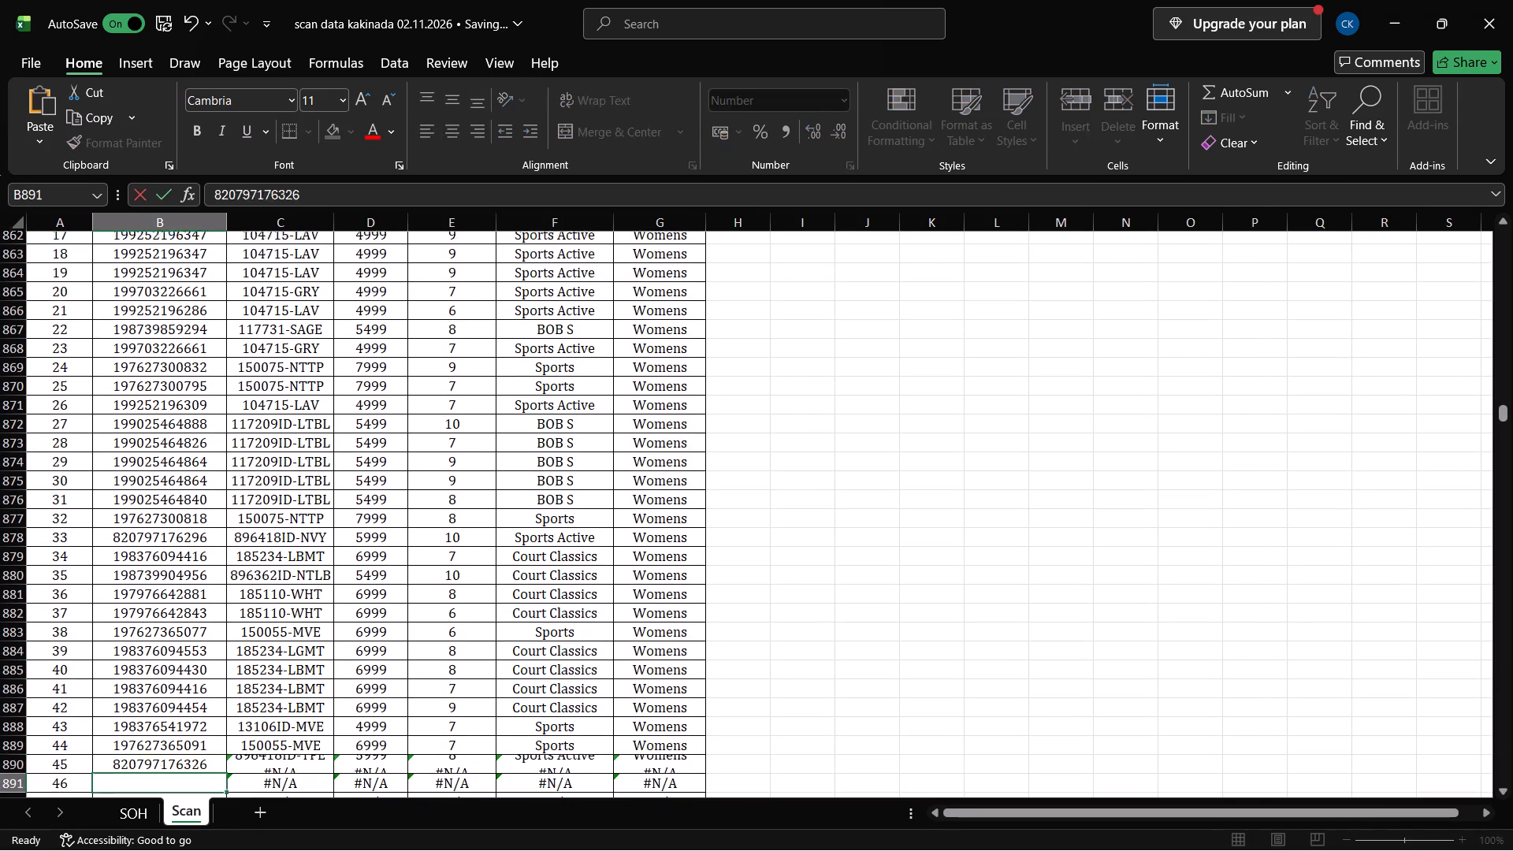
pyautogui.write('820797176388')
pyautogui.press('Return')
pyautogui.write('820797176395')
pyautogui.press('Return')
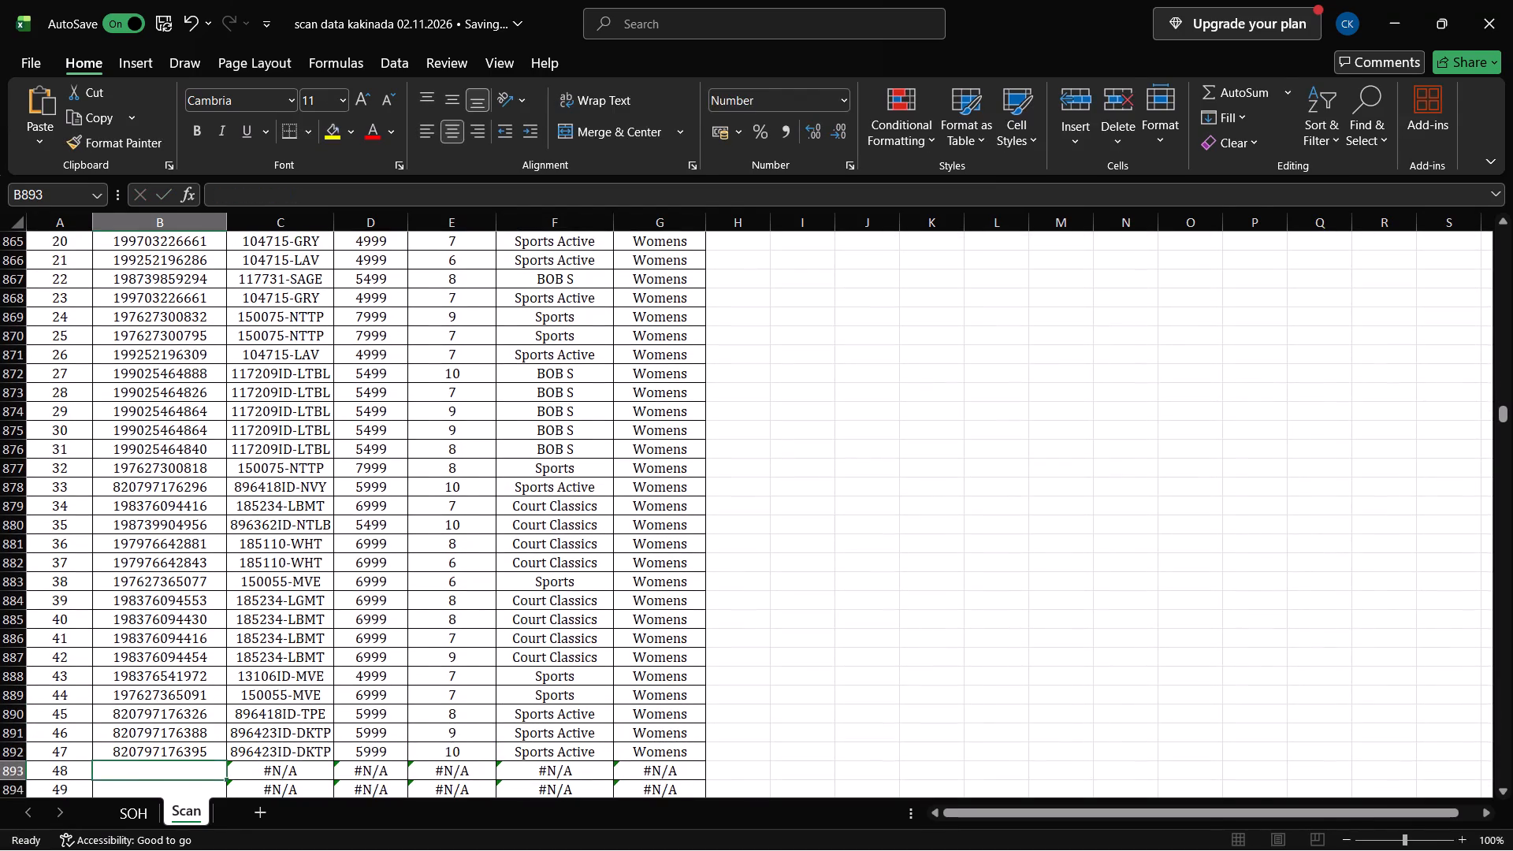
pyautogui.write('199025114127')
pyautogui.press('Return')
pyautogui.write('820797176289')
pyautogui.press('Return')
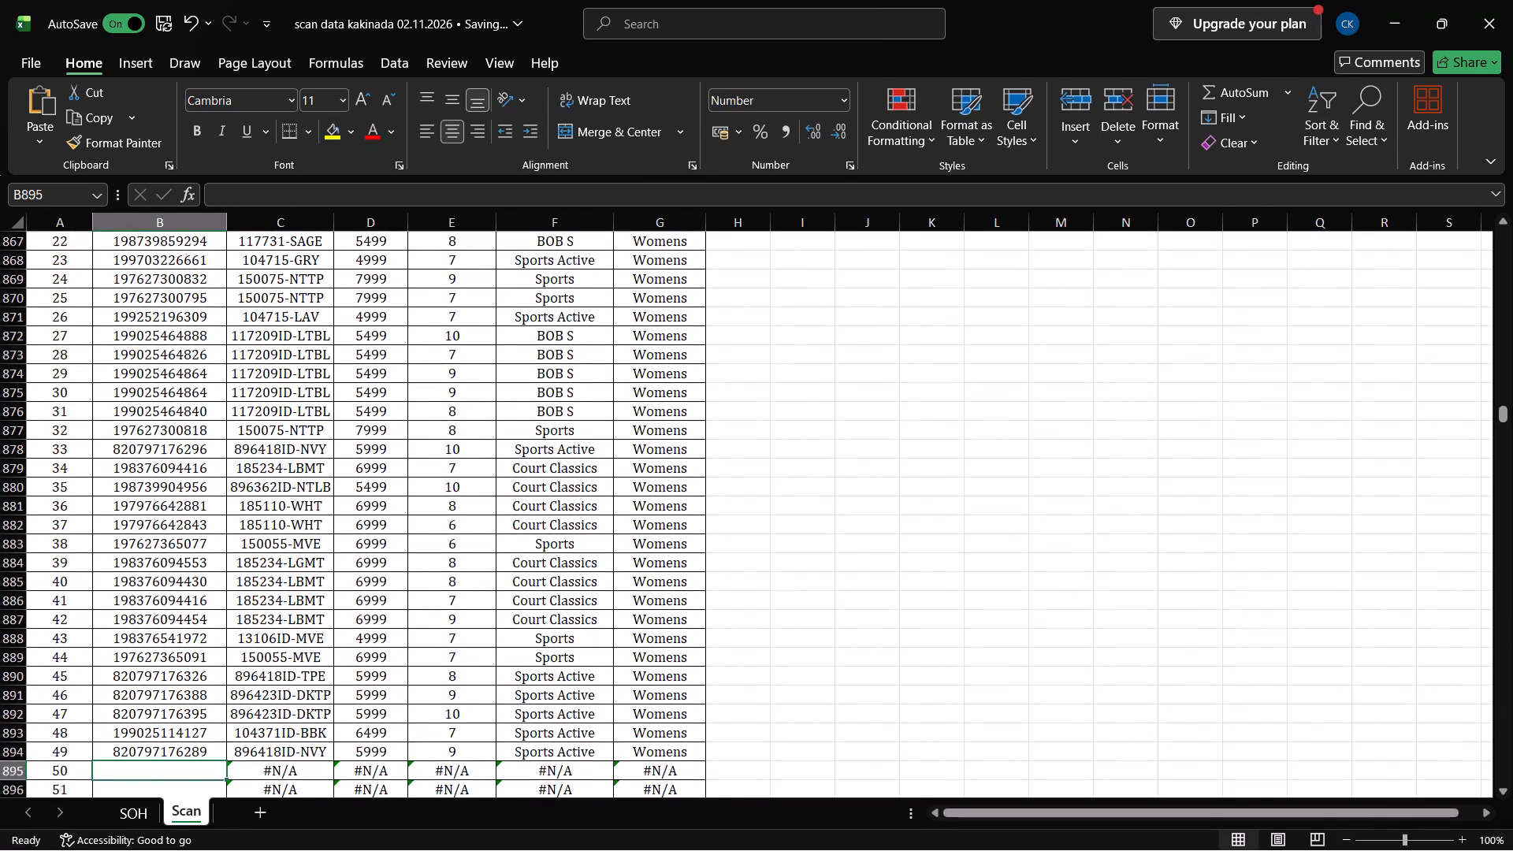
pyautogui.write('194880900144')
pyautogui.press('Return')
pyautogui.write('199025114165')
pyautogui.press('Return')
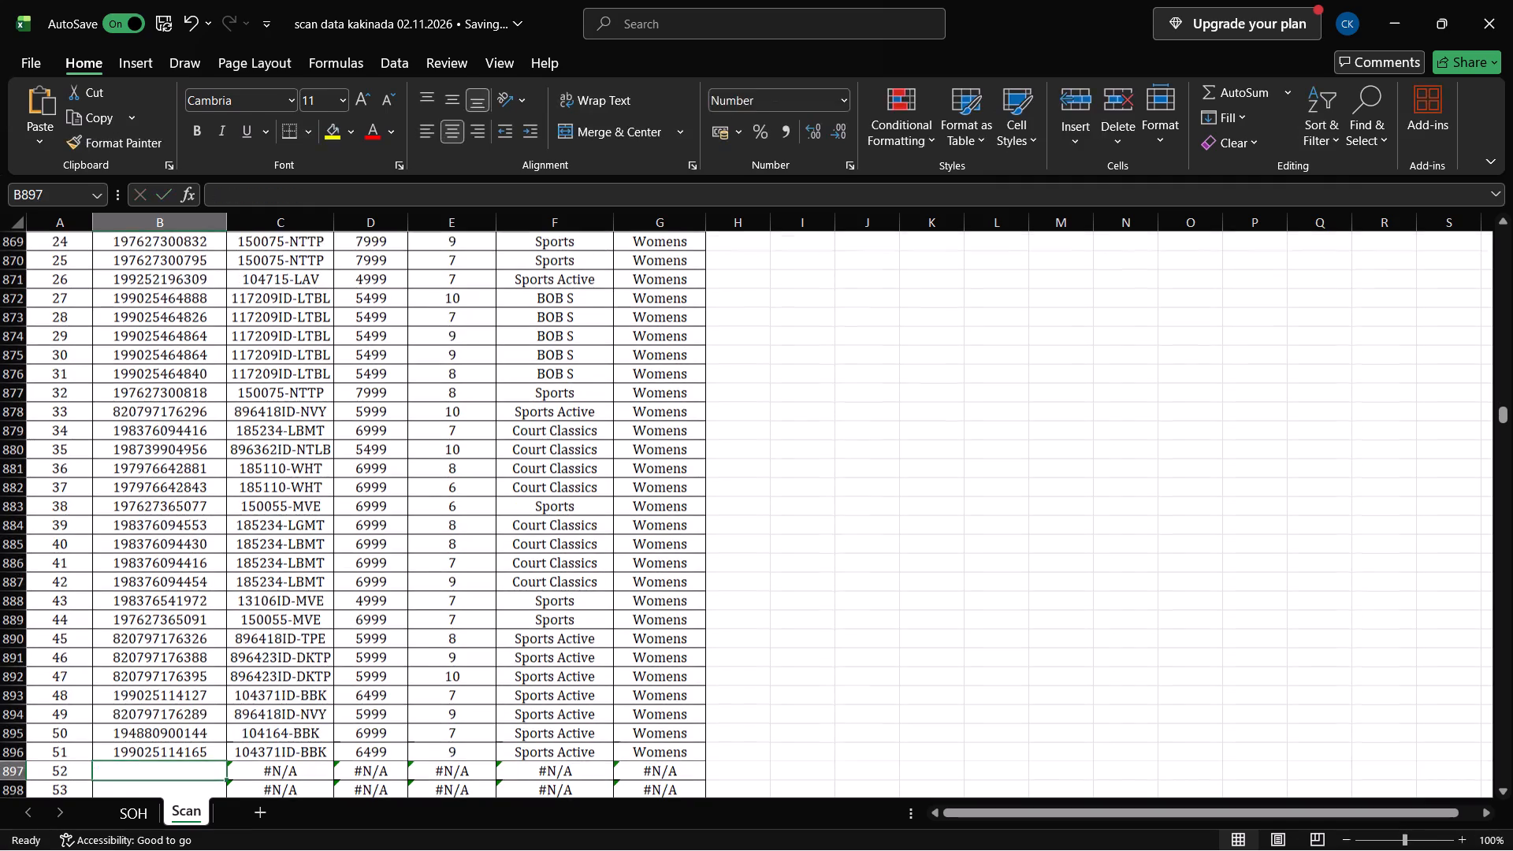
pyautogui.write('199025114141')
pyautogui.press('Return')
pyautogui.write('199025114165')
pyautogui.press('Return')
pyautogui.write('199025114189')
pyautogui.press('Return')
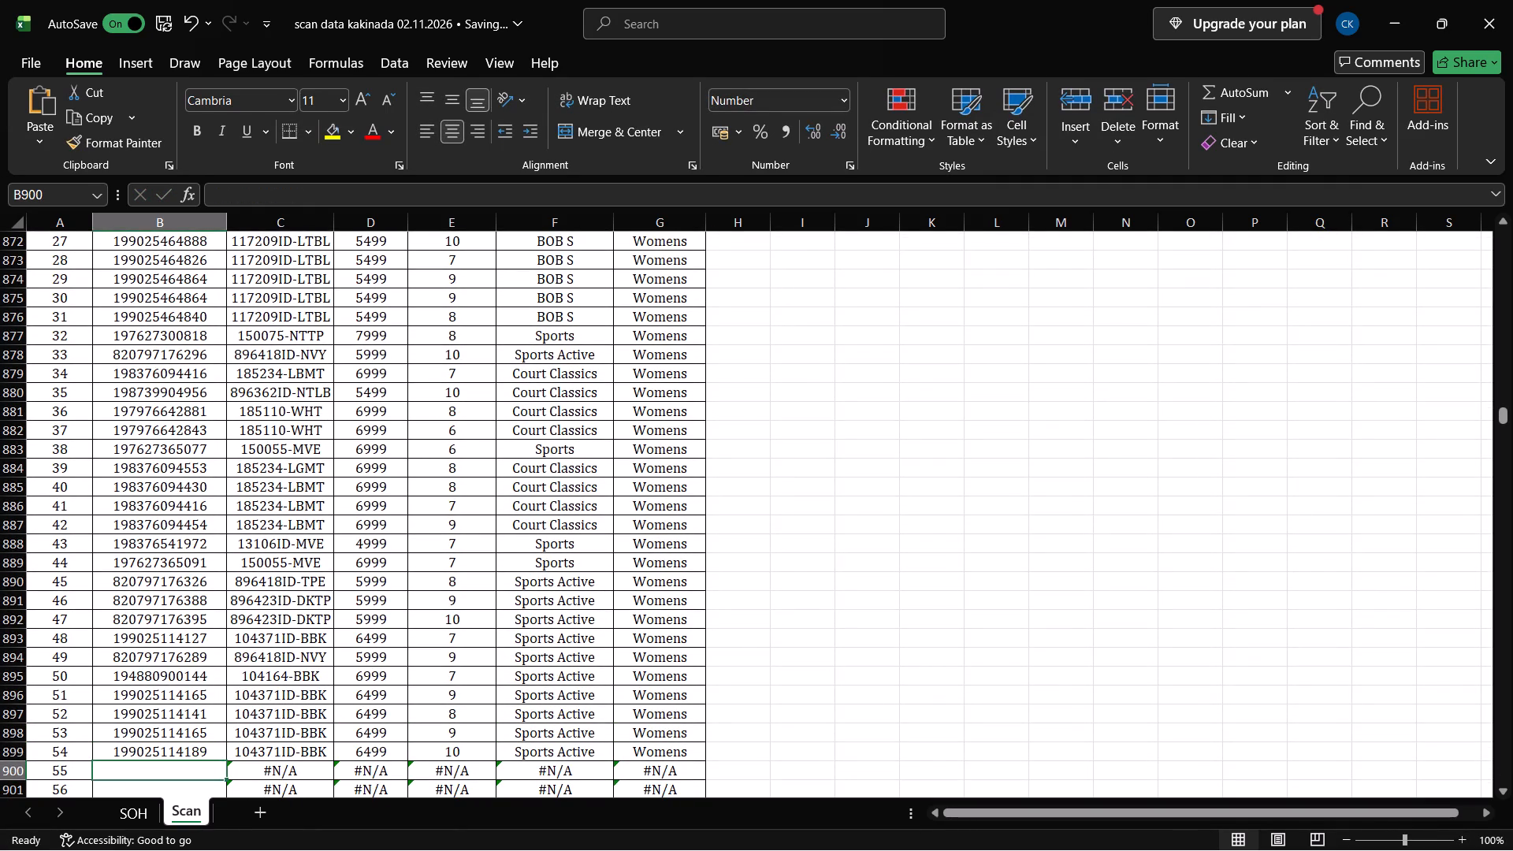
# Restart the serial numbering at 1 in cell A900 and return to the barcode cell B900.
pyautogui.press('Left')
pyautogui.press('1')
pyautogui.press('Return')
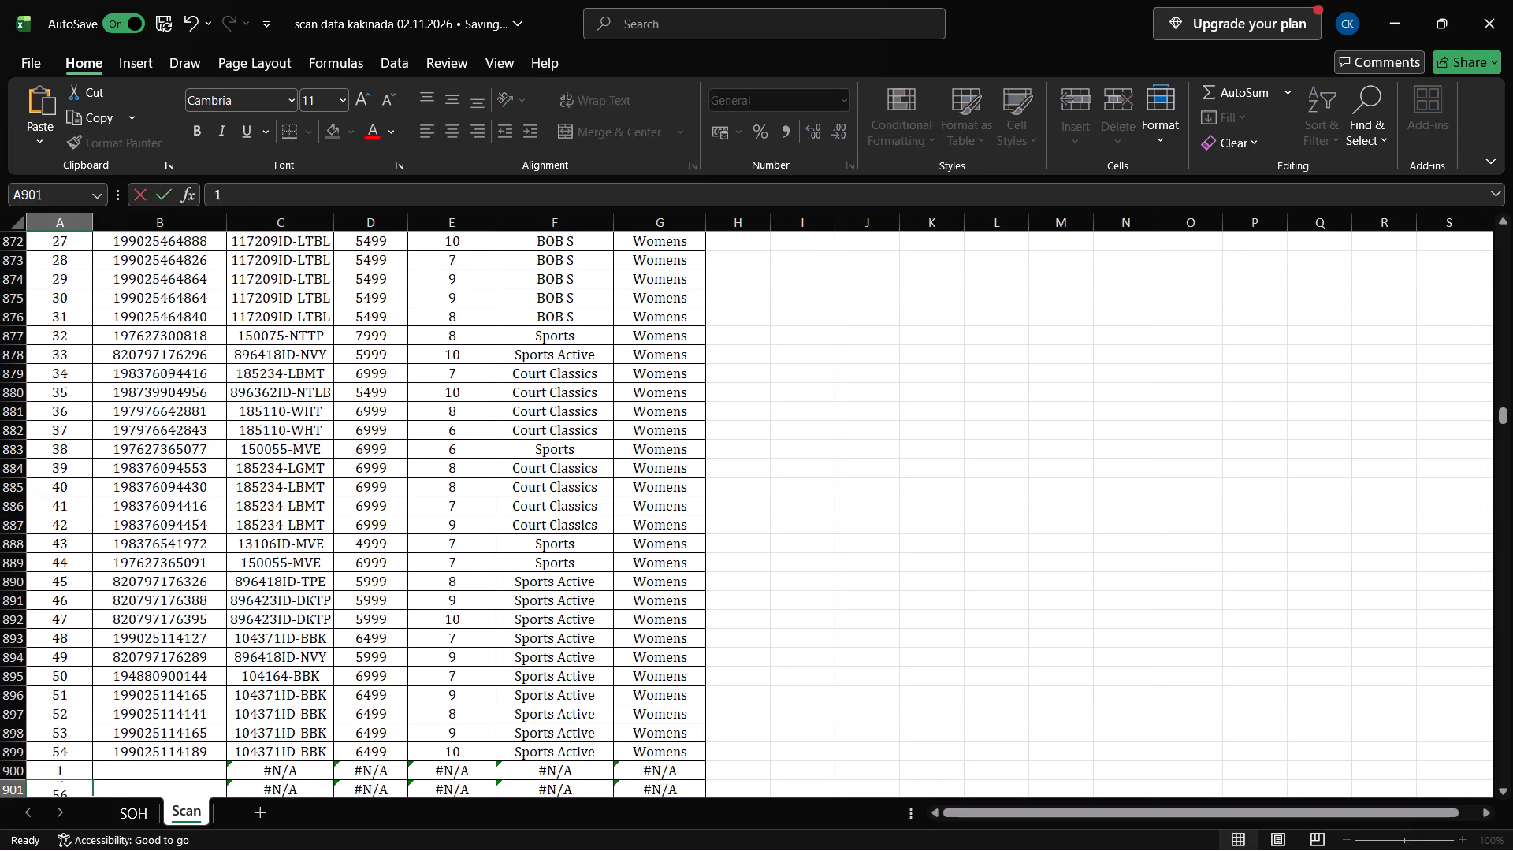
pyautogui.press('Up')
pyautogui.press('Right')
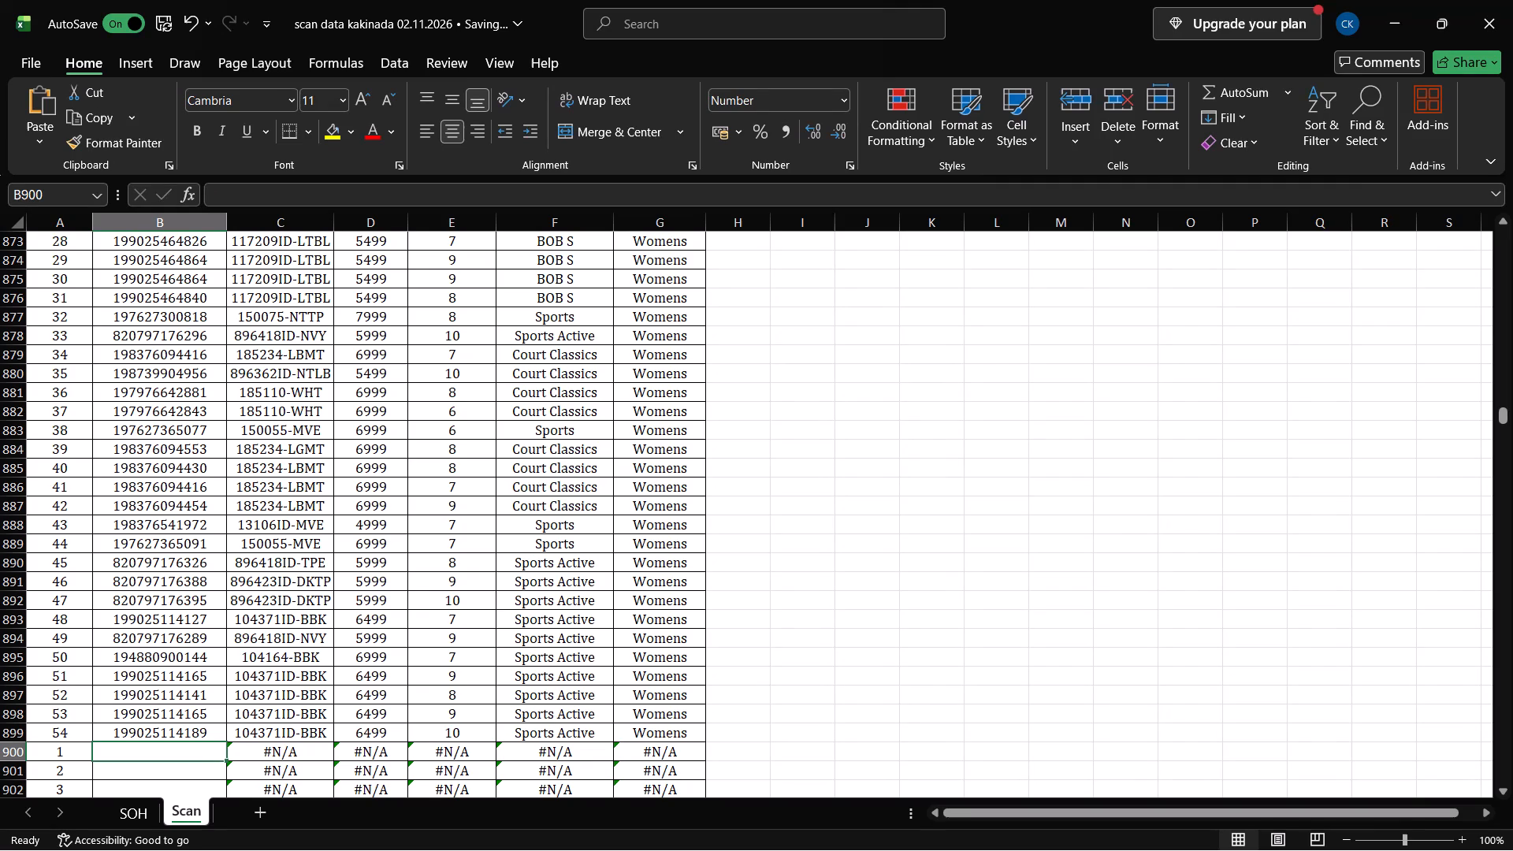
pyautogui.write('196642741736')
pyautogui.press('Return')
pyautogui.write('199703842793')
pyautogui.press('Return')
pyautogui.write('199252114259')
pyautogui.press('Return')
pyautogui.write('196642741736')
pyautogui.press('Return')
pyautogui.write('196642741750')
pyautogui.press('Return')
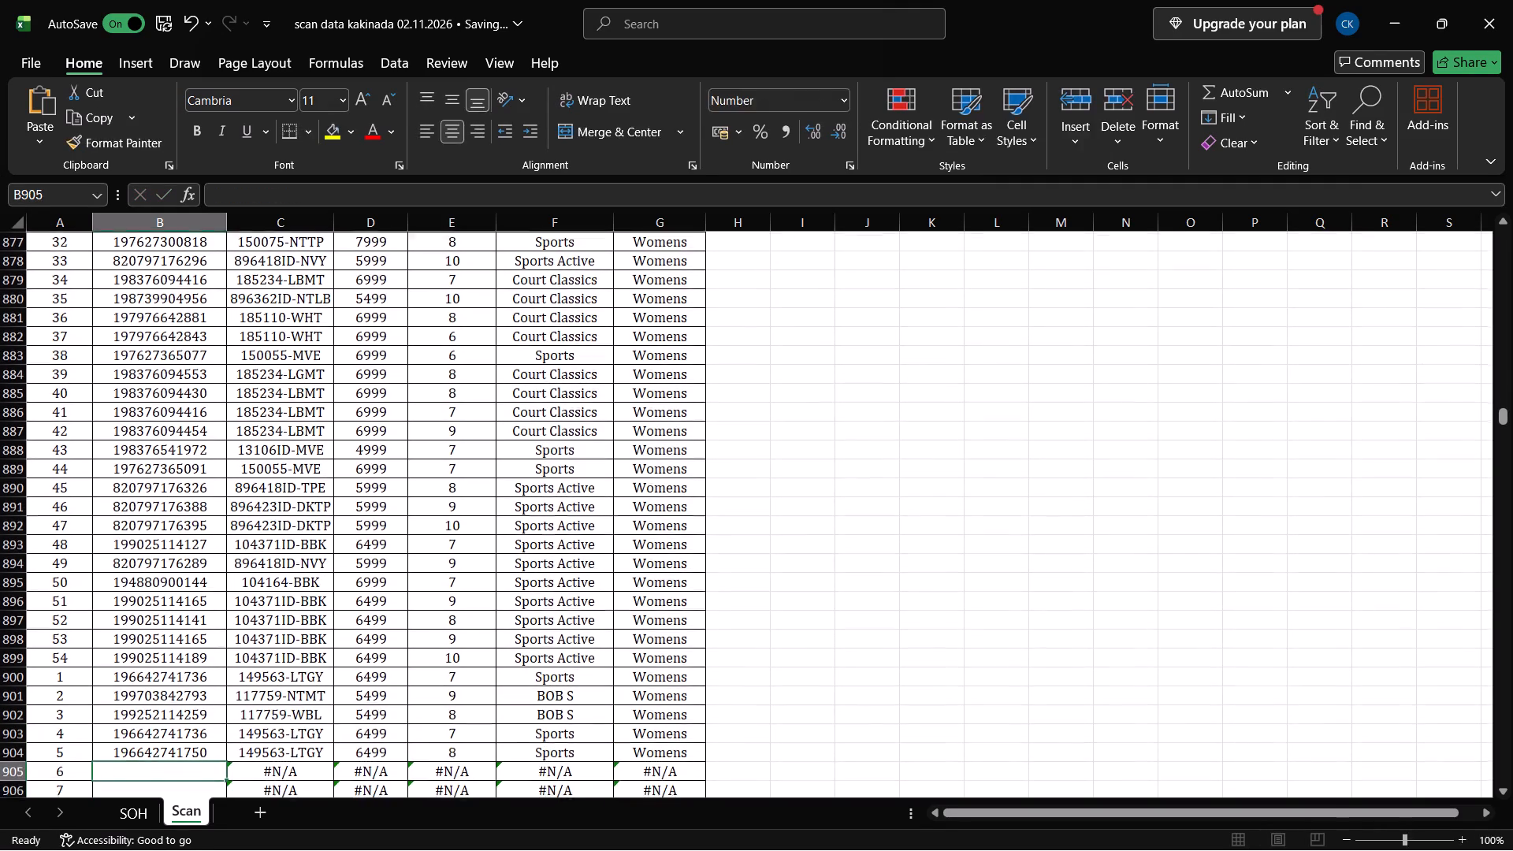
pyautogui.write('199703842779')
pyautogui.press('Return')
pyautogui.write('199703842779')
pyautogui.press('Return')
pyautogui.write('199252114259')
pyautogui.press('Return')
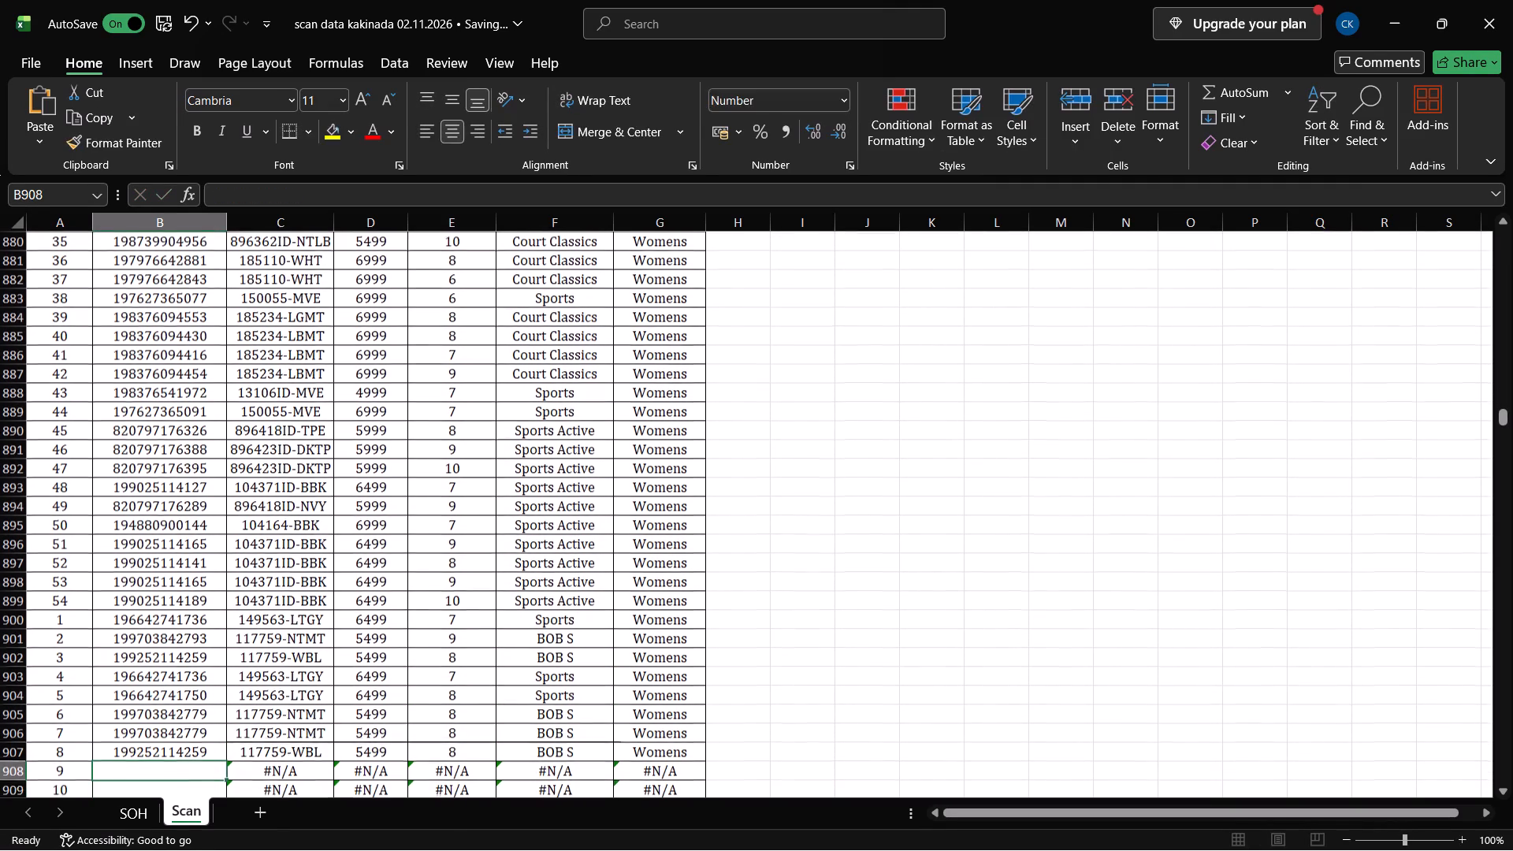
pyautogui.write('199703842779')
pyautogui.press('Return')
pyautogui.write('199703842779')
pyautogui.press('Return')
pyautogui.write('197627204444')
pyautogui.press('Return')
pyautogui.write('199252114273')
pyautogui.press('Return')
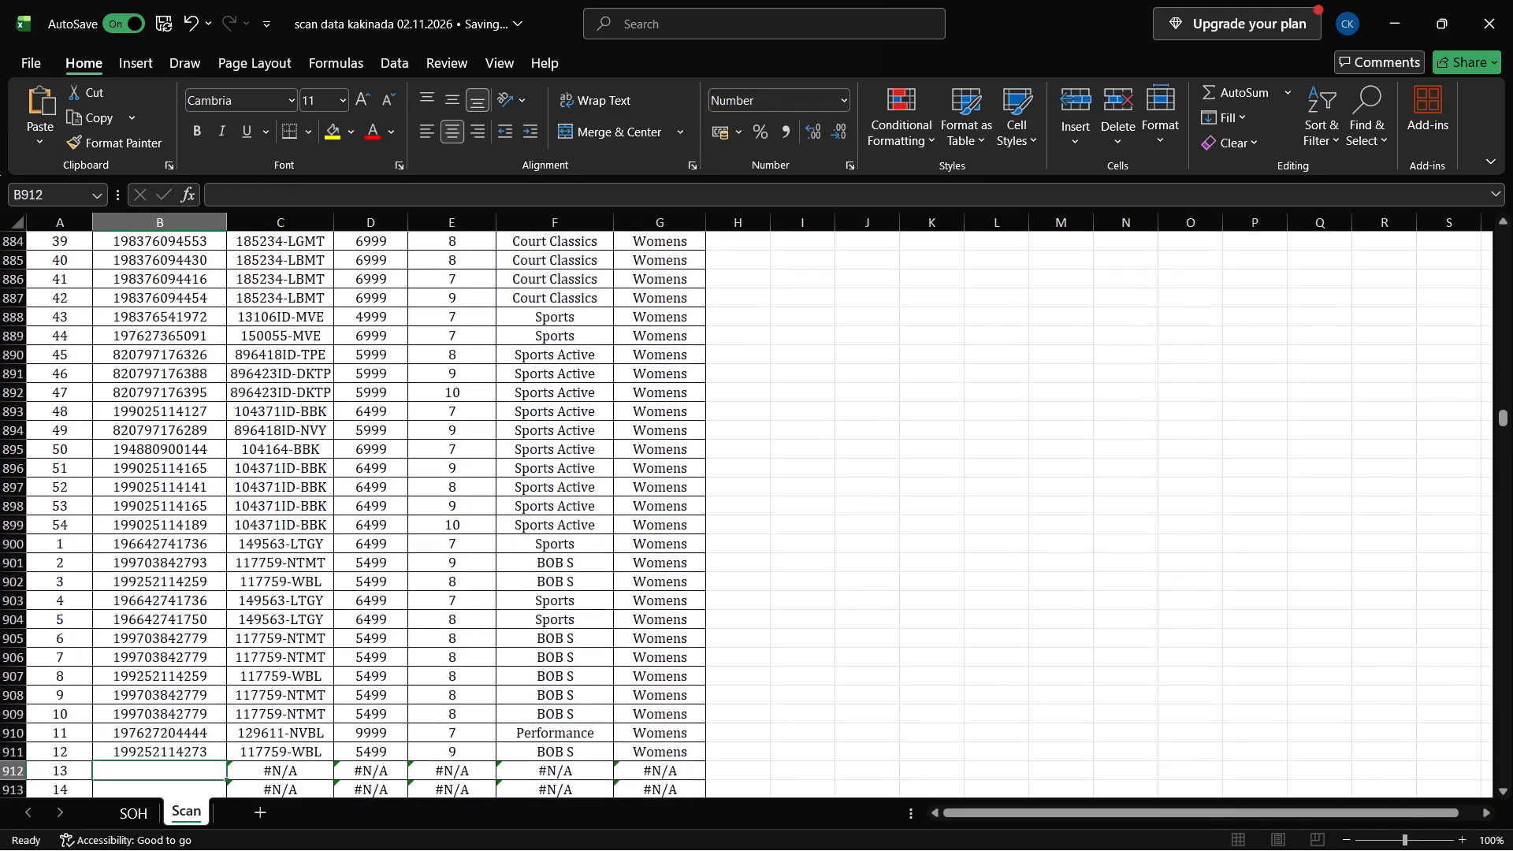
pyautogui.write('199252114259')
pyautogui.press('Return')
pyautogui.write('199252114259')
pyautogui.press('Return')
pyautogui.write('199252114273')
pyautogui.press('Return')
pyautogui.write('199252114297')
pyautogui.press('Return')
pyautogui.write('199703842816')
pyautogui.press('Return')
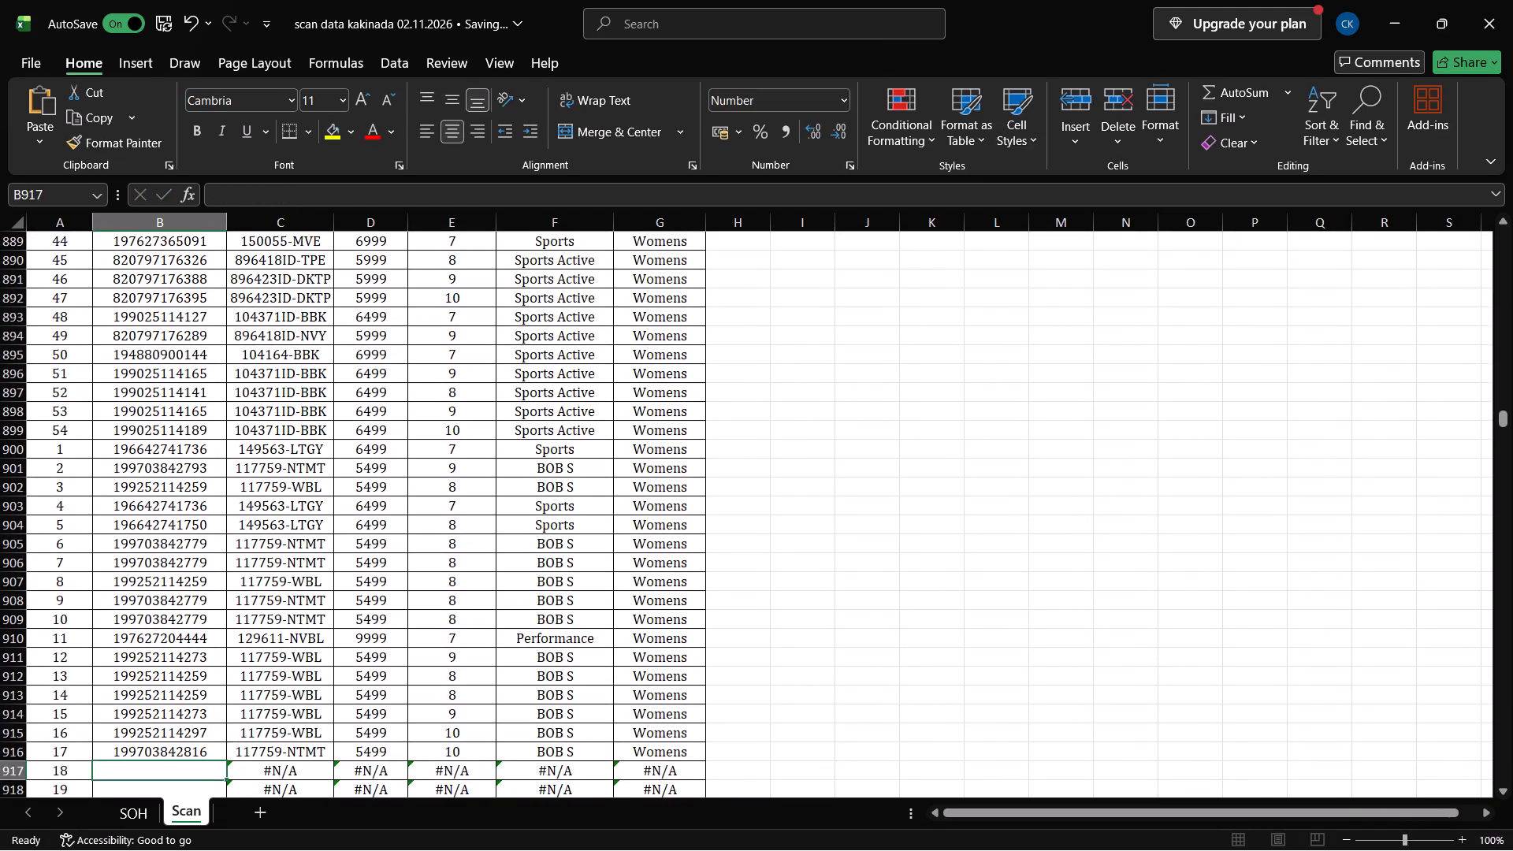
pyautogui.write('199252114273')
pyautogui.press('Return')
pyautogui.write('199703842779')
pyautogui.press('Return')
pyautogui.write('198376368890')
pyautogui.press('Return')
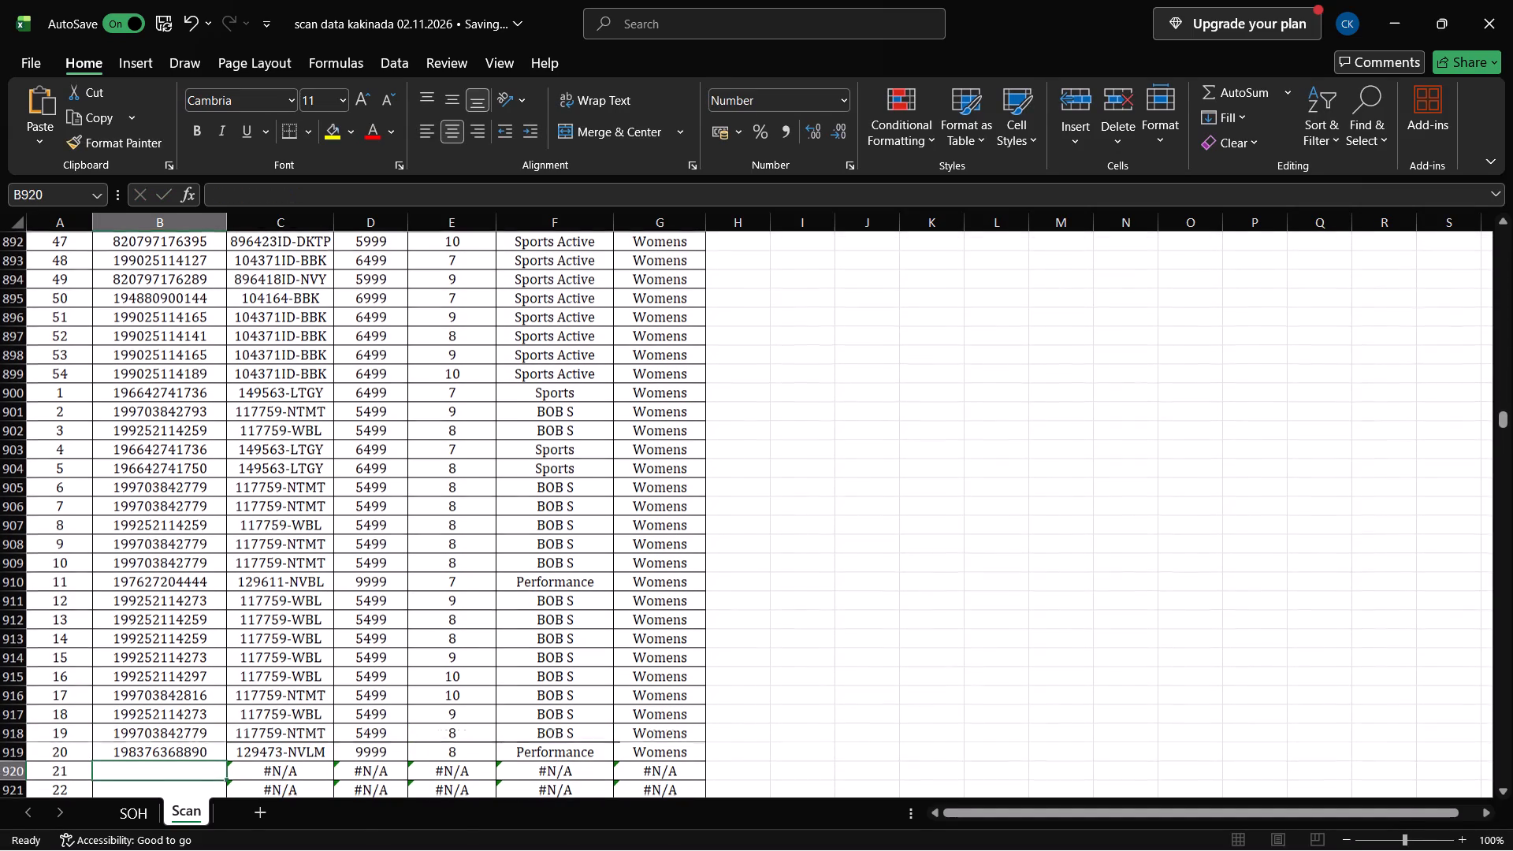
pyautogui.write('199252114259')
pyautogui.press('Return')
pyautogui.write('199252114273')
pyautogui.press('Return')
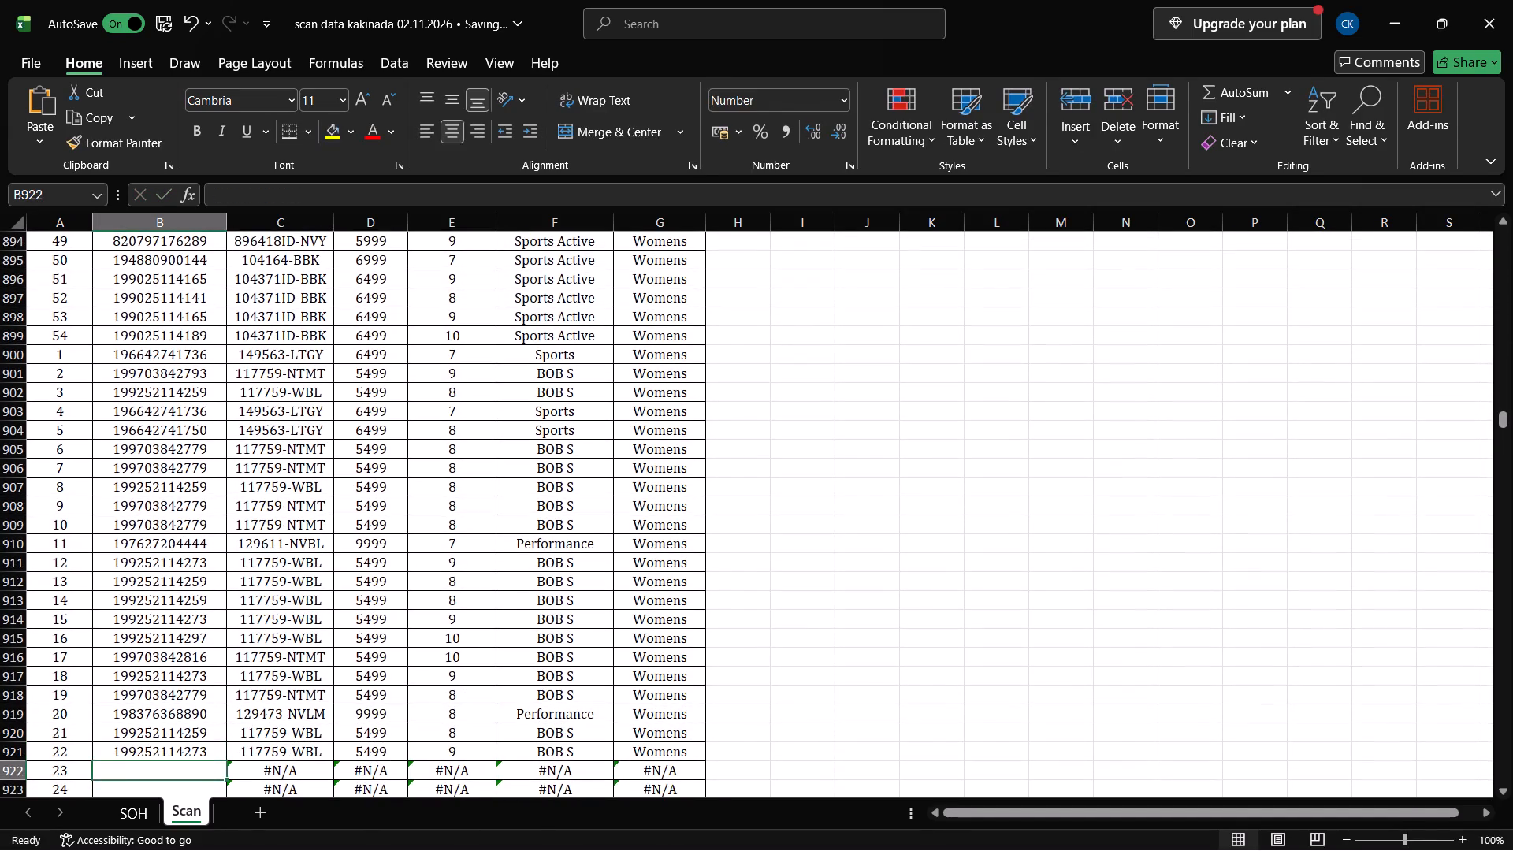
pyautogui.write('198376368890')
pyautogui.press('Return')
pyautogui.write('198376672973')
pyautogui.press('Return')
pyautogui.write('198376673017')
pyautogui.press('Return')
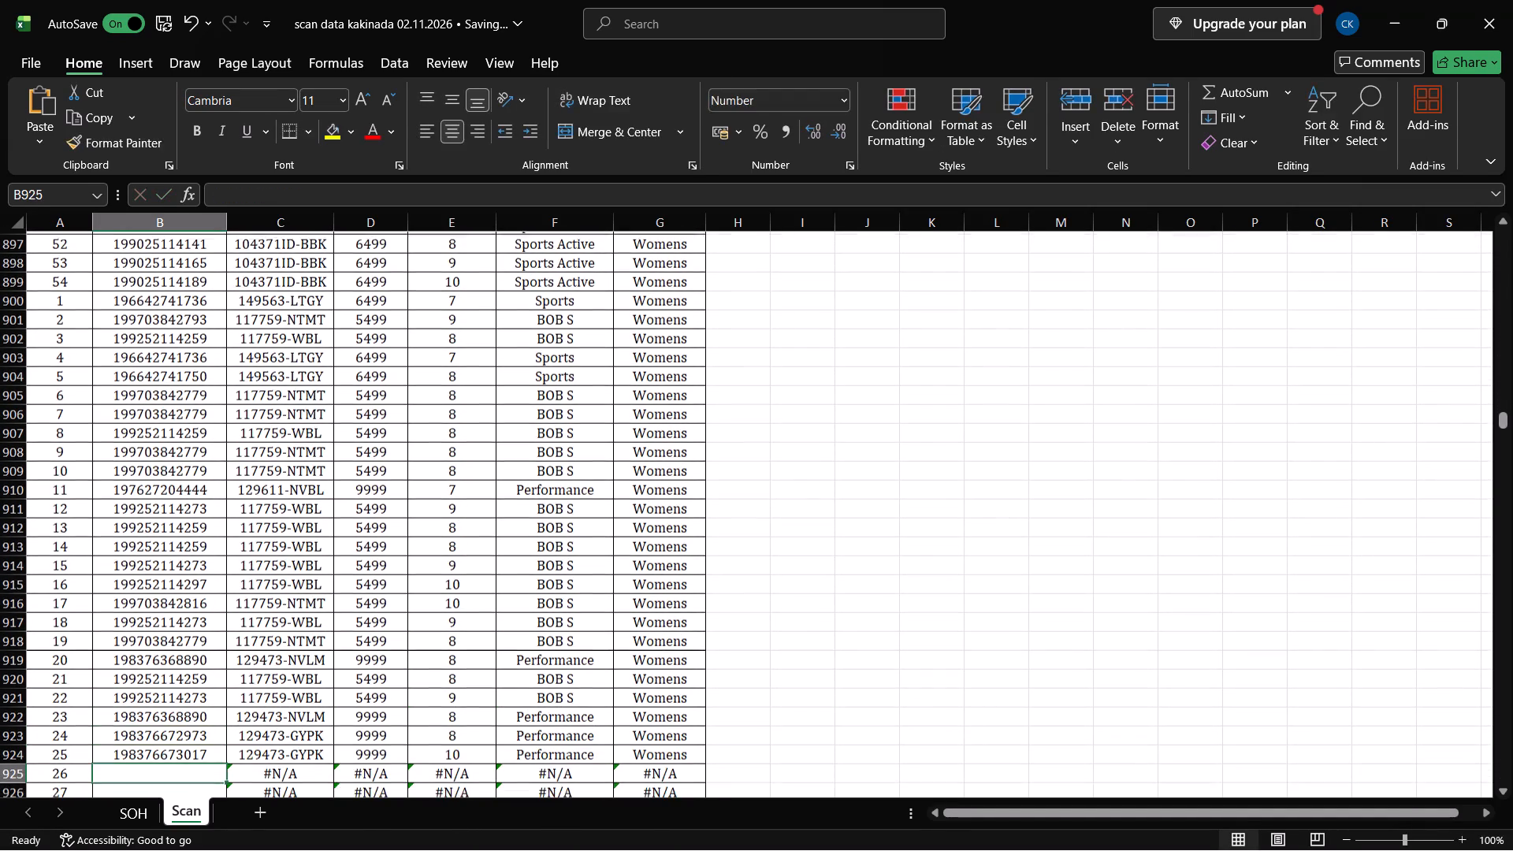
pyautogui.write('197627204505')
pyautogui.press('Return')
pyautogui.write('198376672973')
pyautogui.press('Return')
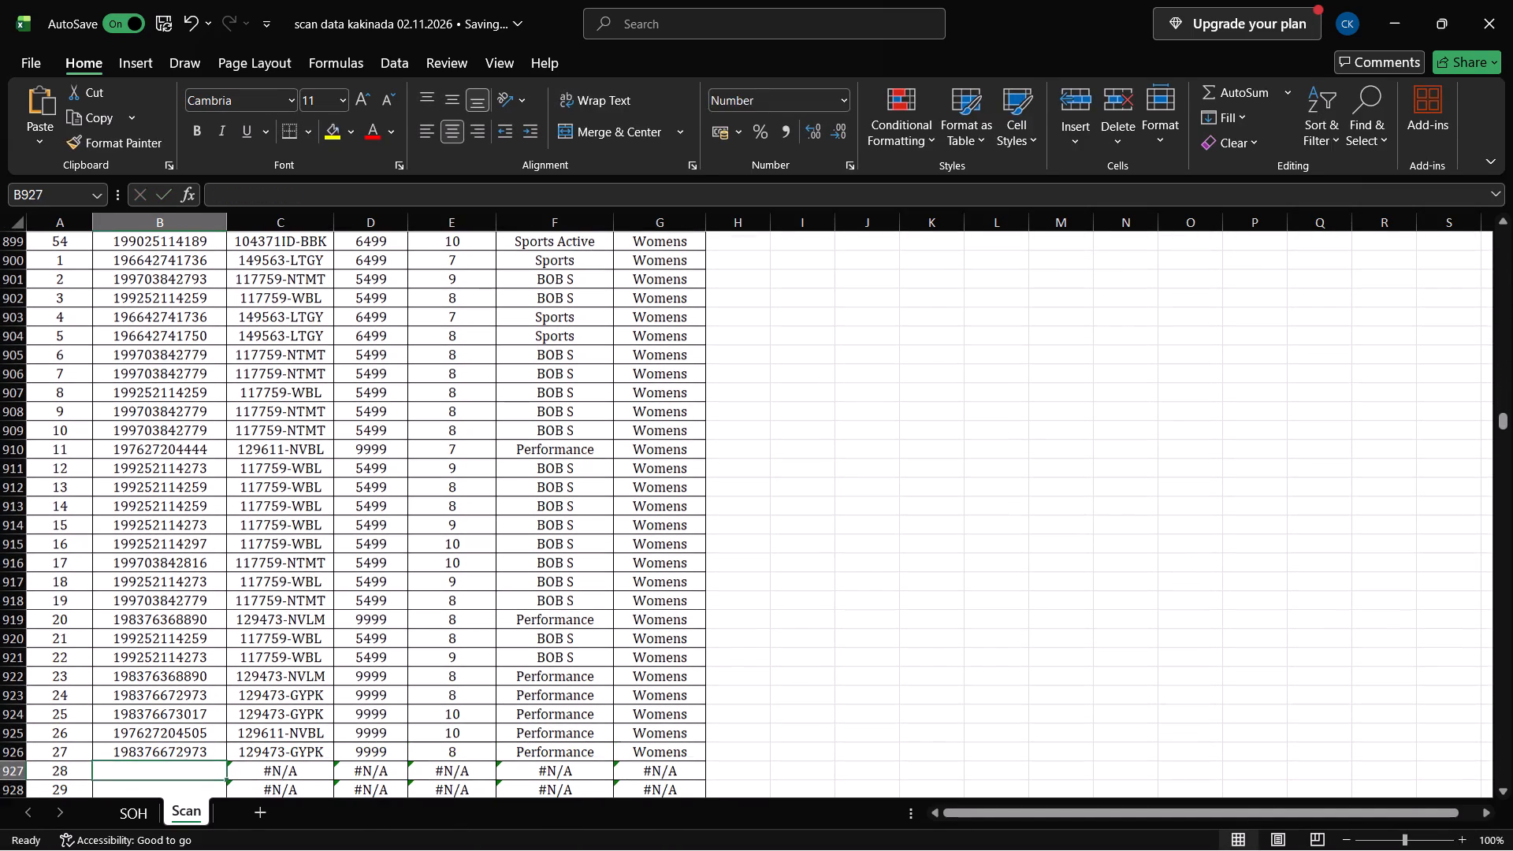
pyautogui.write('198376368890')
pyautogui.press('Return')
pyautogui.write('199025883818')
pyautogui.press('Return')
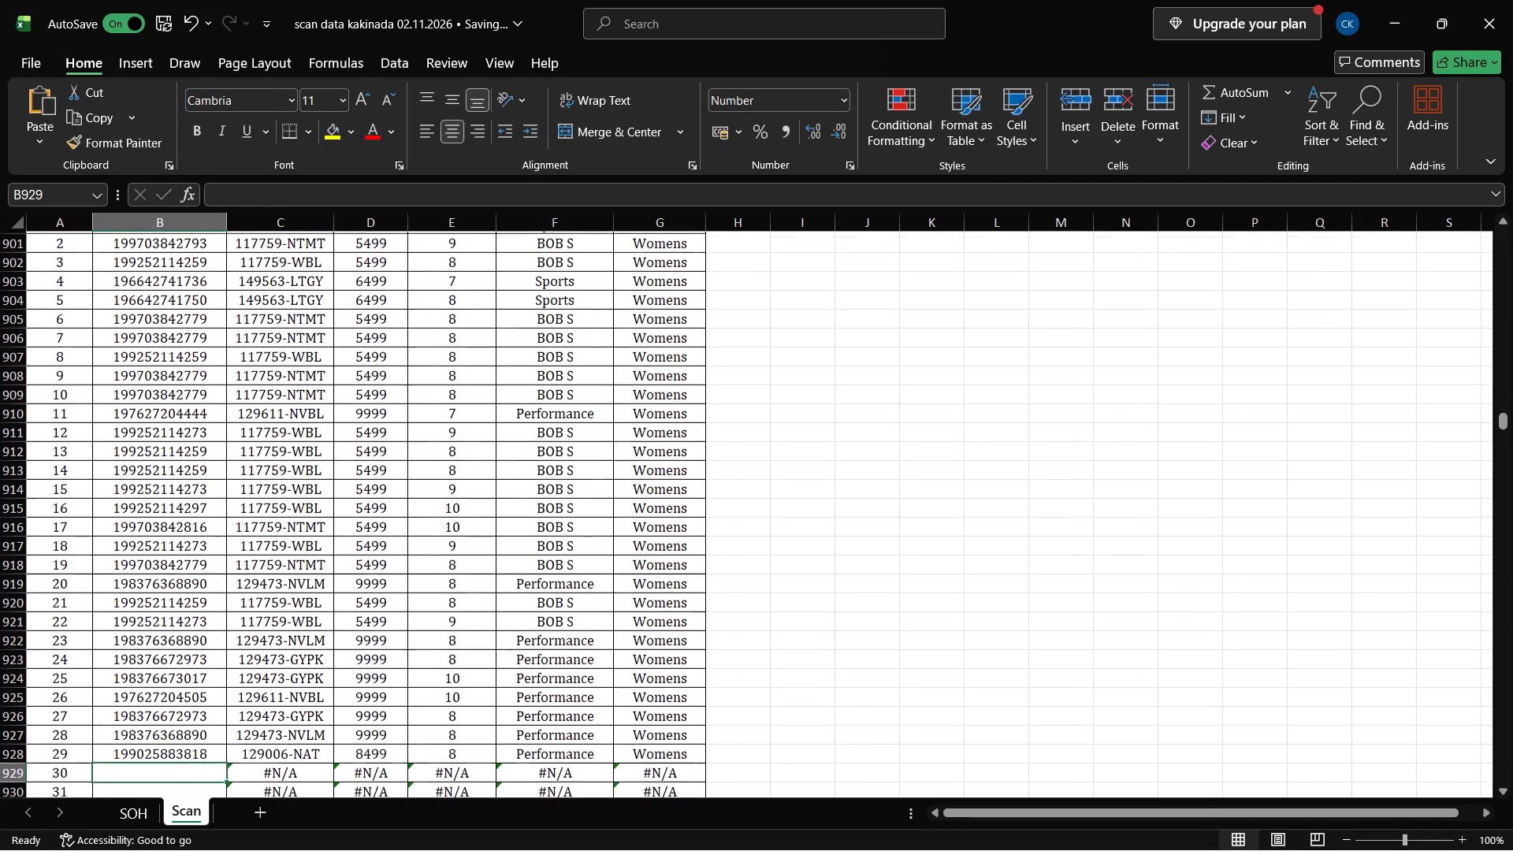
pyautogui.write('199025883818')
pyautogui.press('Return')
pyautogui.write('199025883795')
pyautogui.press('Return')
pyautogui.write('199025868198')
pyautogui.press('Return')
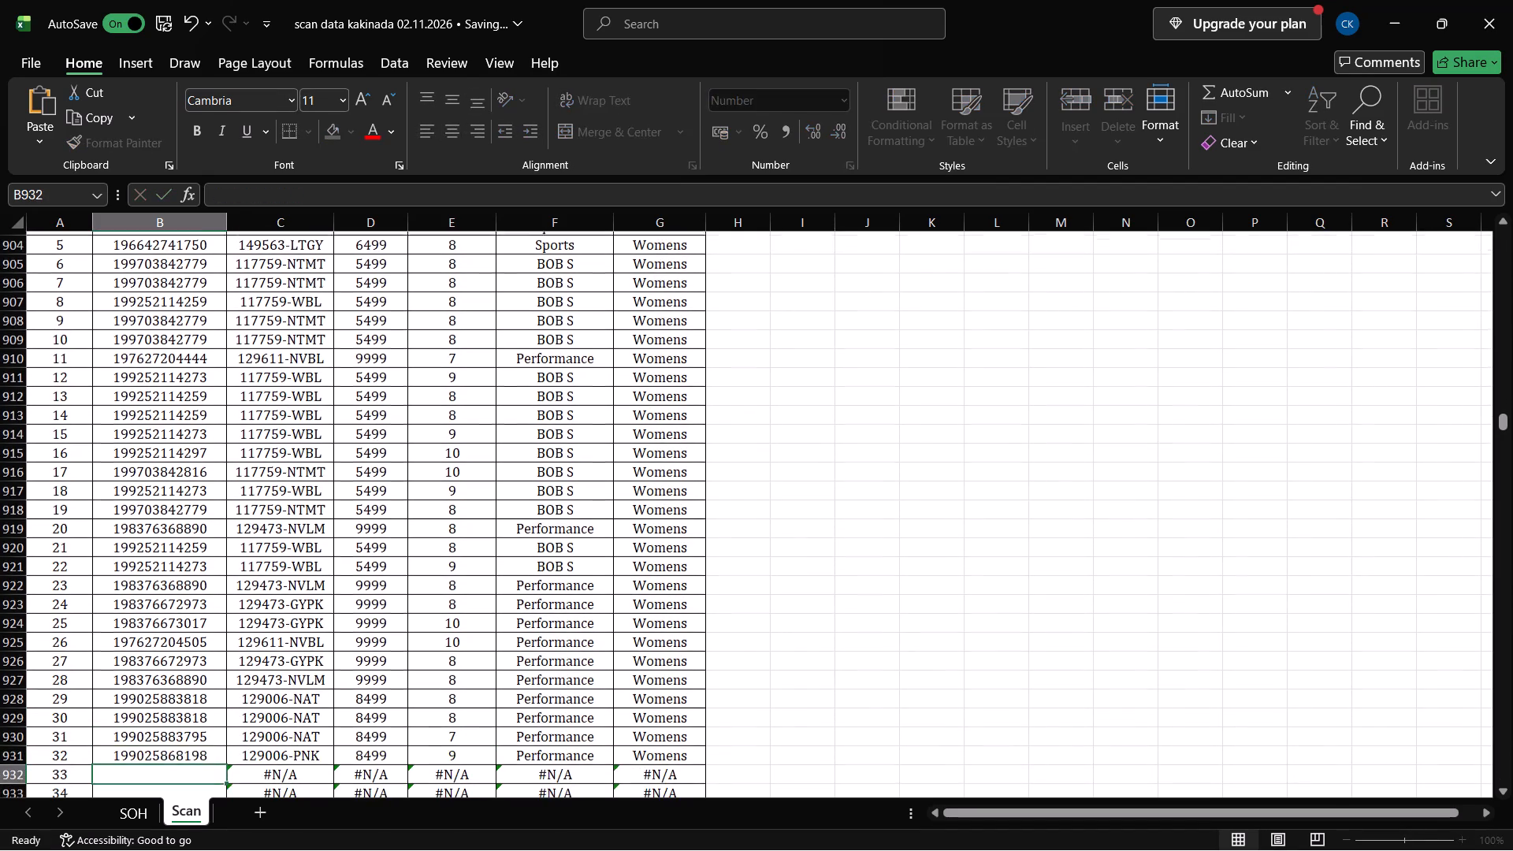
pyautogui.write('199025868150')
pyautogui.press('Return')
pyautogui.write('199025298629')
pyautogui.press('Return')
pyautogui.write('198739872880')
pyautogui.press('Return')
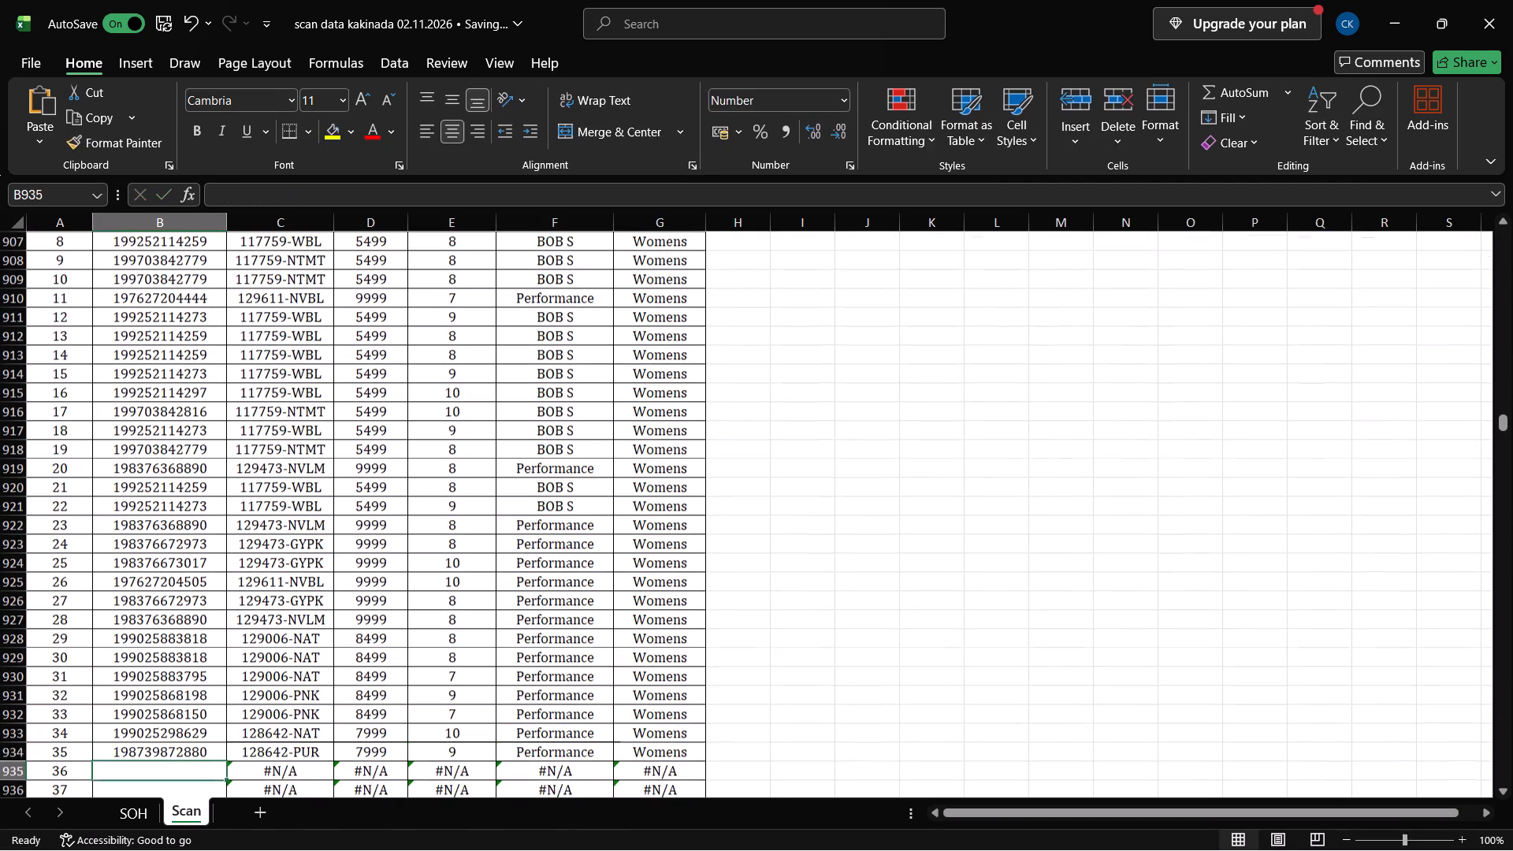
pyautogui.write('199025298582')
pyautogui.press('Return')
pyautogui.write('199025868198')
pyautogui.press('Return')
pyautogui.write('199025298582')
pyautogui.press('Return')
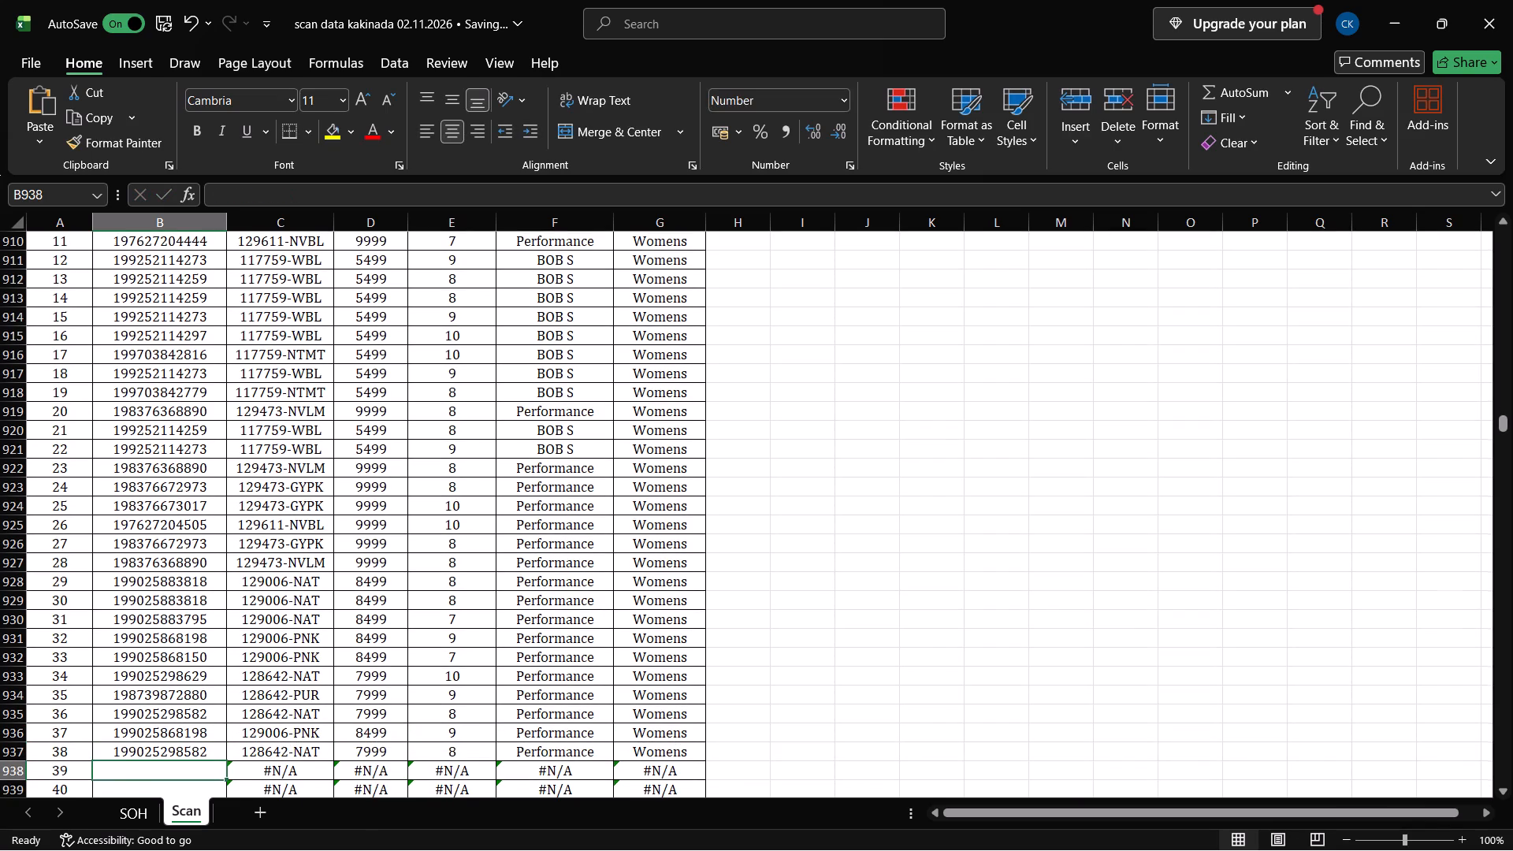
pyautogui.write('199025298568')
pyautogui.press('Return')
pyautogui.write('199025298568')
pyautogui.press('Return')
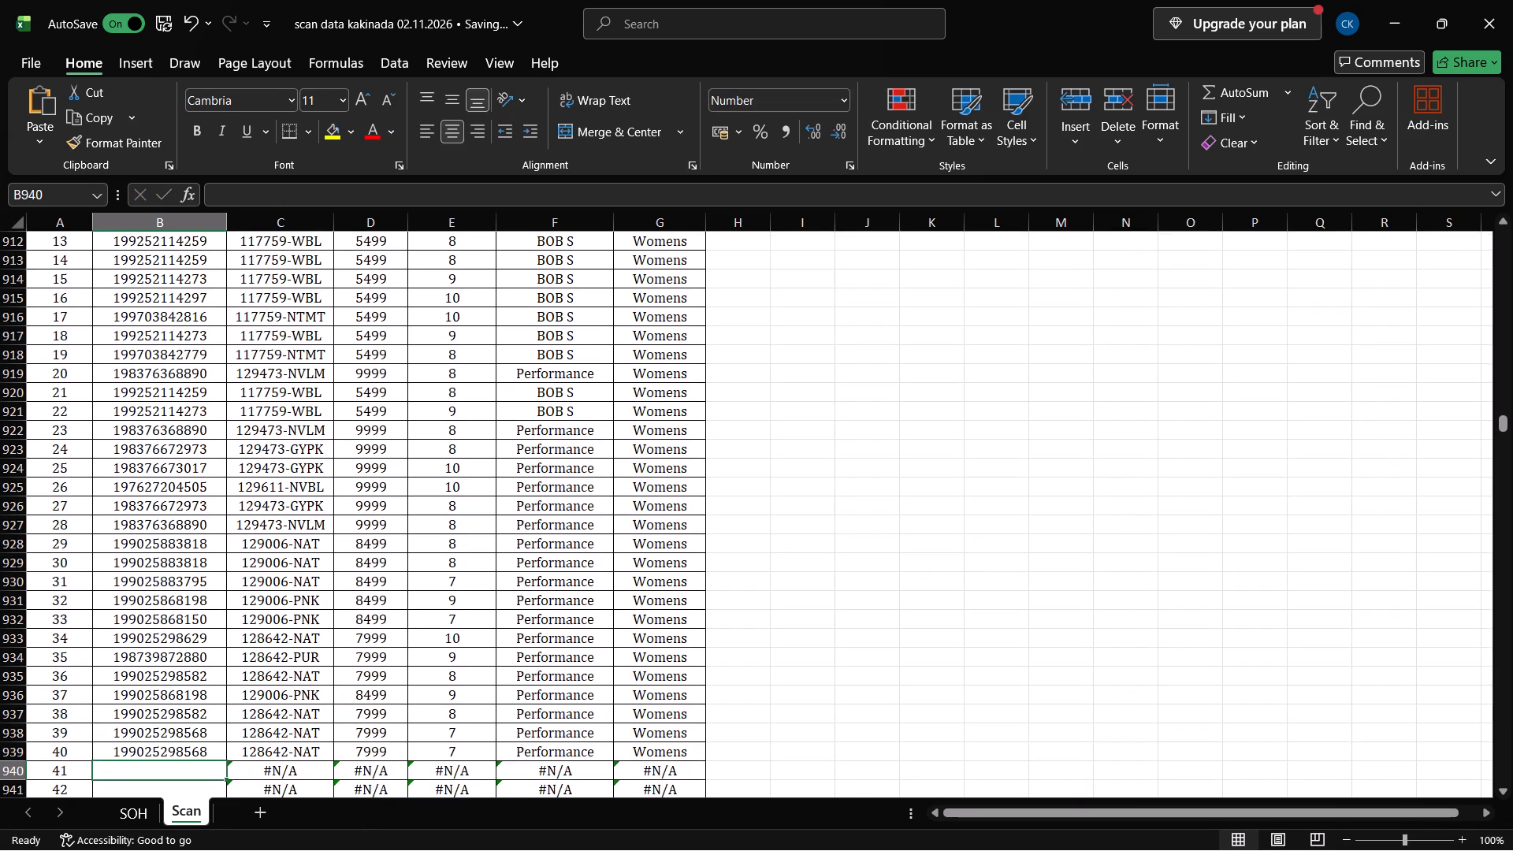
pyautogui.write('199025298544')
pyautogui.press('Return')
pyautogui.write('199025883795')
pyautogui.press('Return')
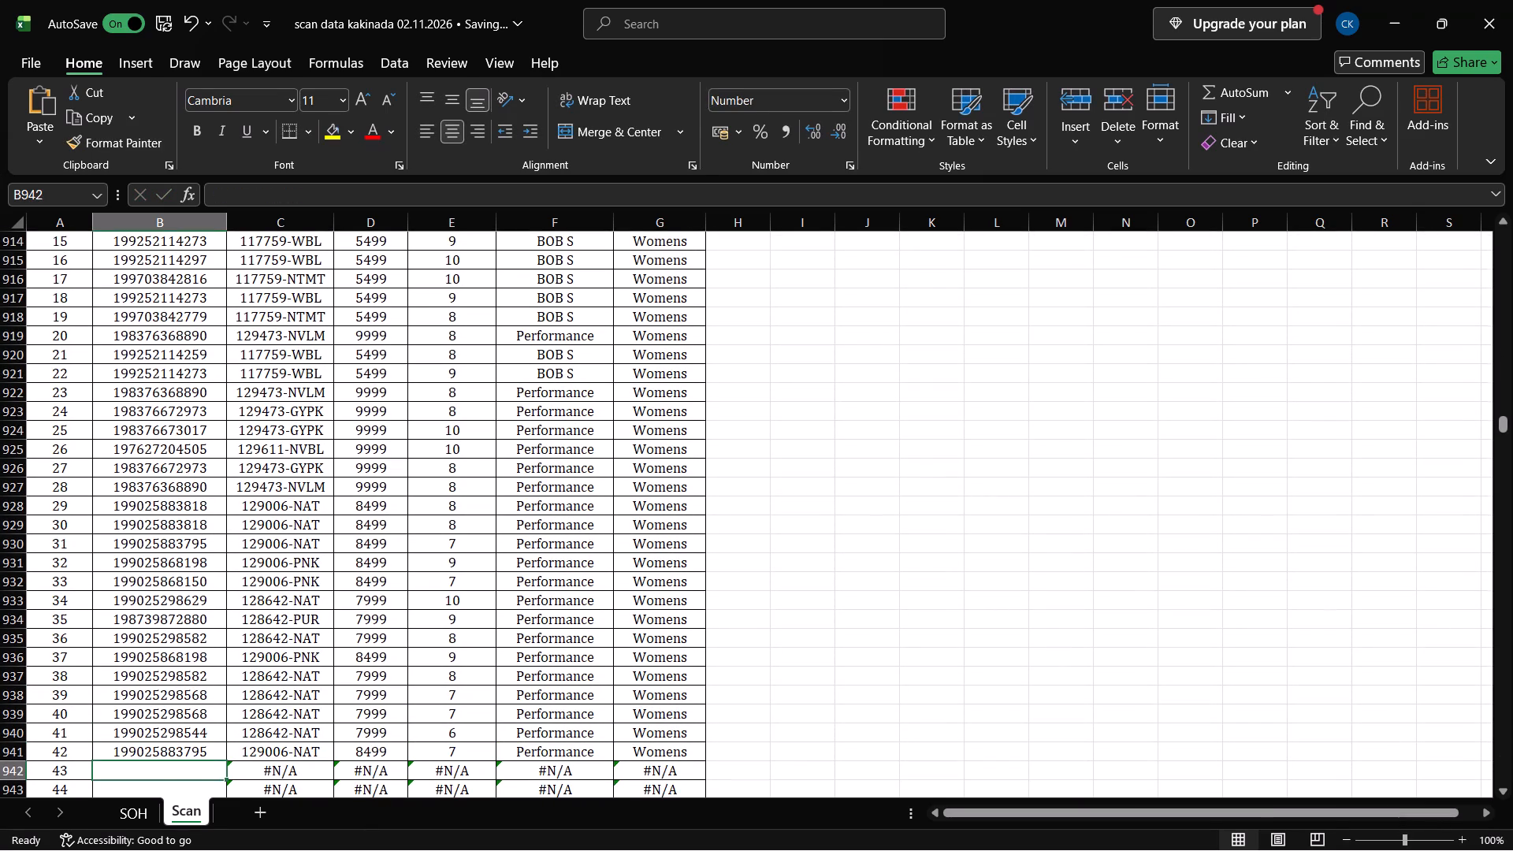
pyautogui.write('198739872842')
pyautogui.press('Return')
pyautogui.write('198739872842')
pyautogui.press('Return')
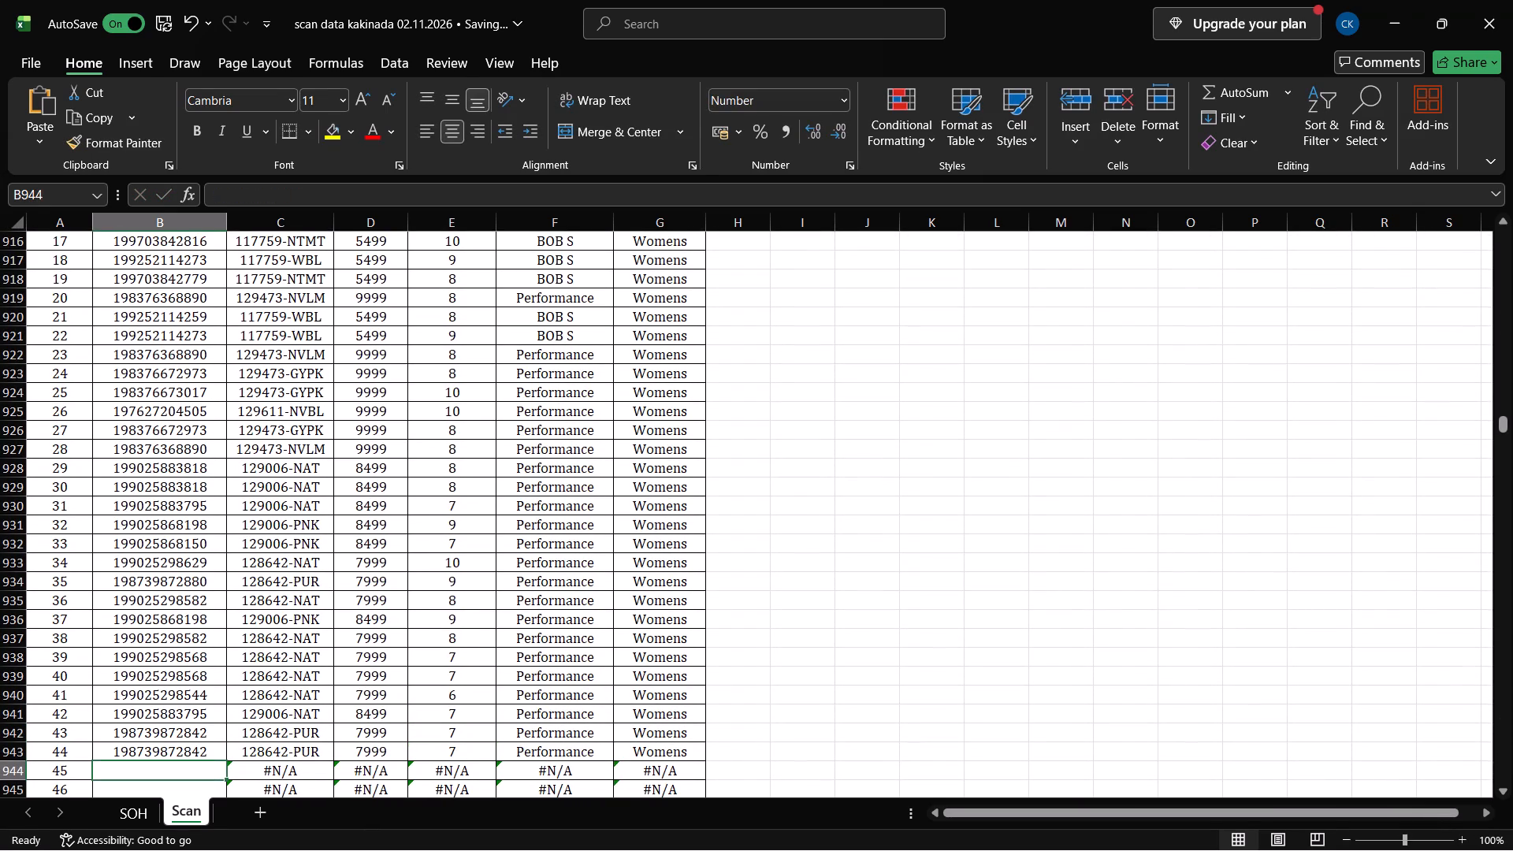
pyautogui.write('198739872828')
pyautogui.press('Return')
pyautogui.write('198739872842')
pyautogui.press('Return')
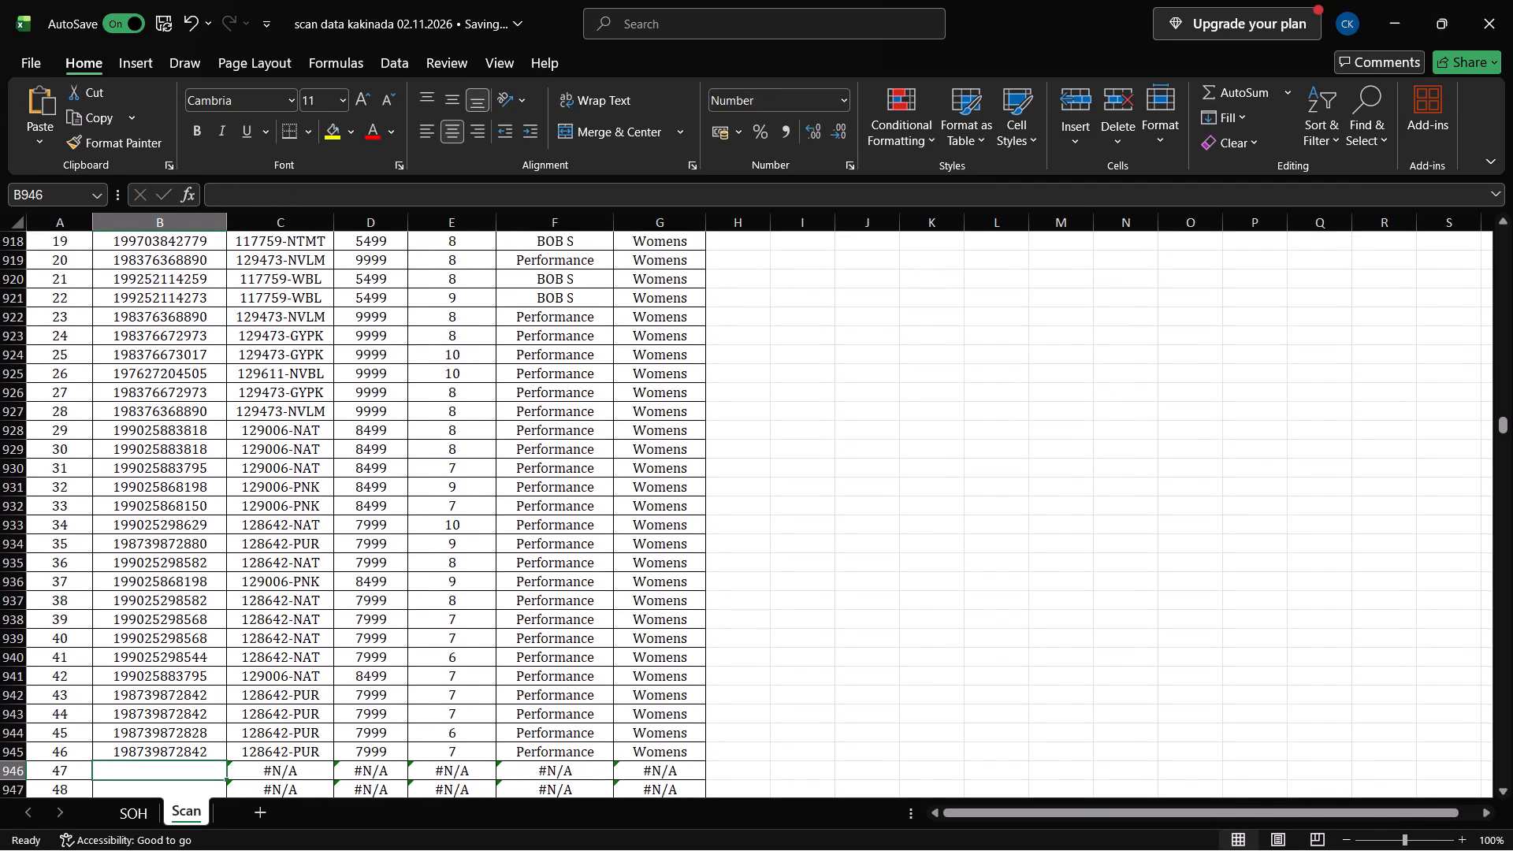
# Restart the serial numbering at 1 in cell A946 and return to the barcode cell B946.
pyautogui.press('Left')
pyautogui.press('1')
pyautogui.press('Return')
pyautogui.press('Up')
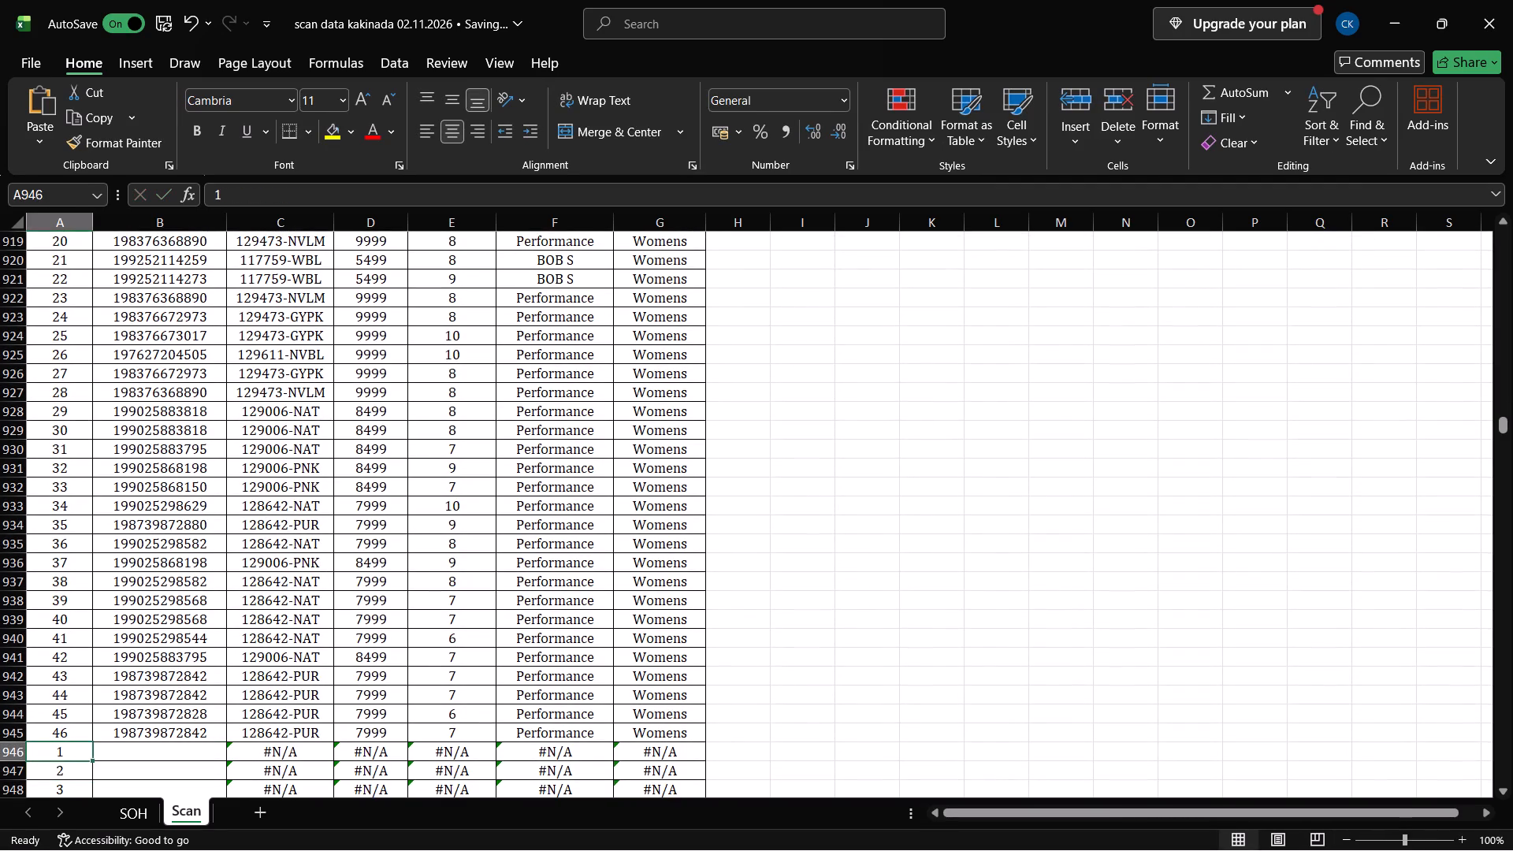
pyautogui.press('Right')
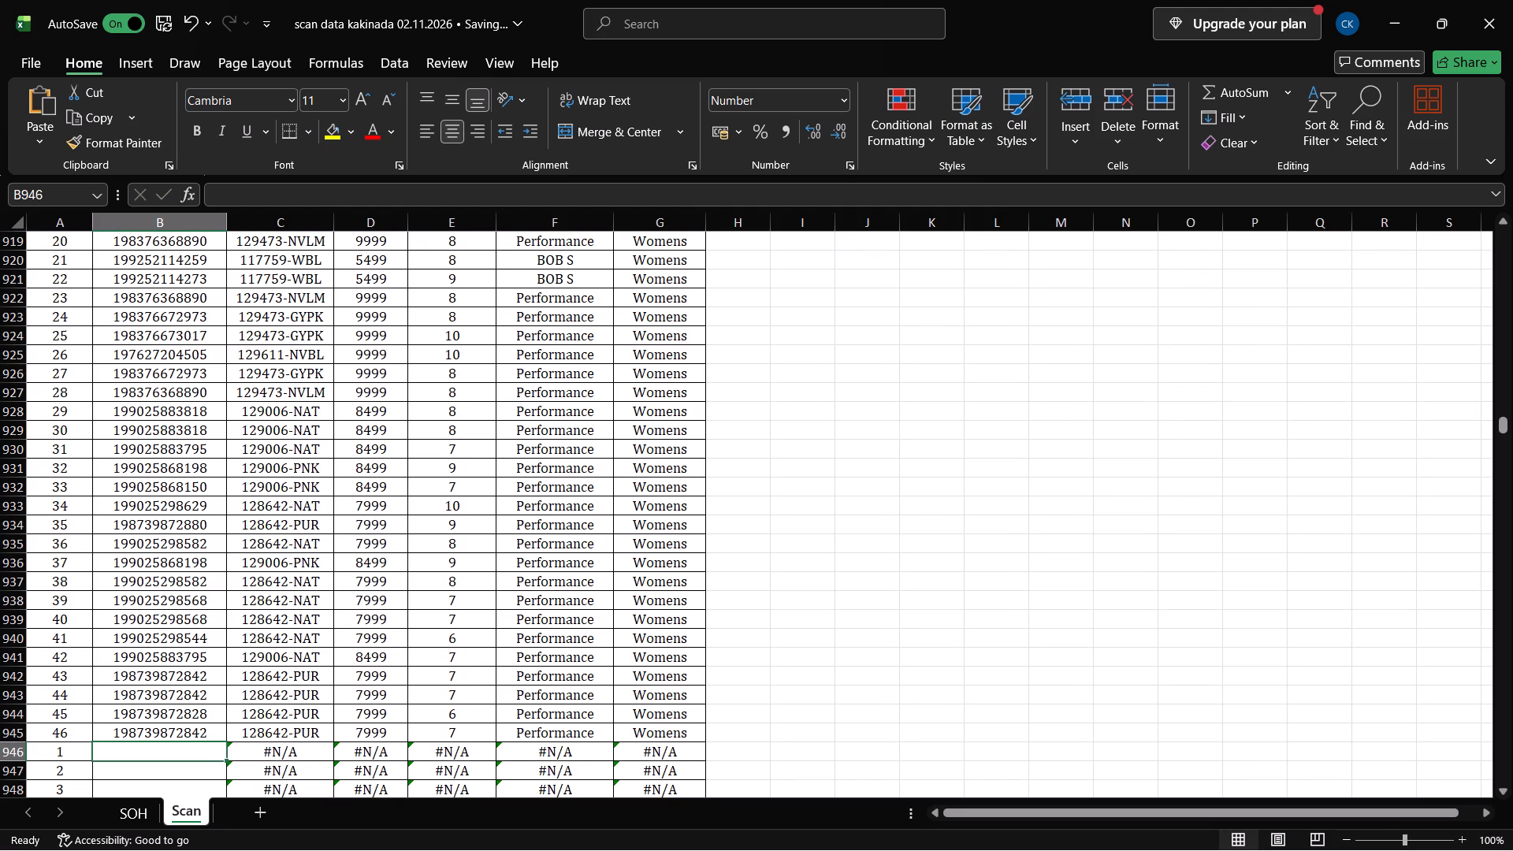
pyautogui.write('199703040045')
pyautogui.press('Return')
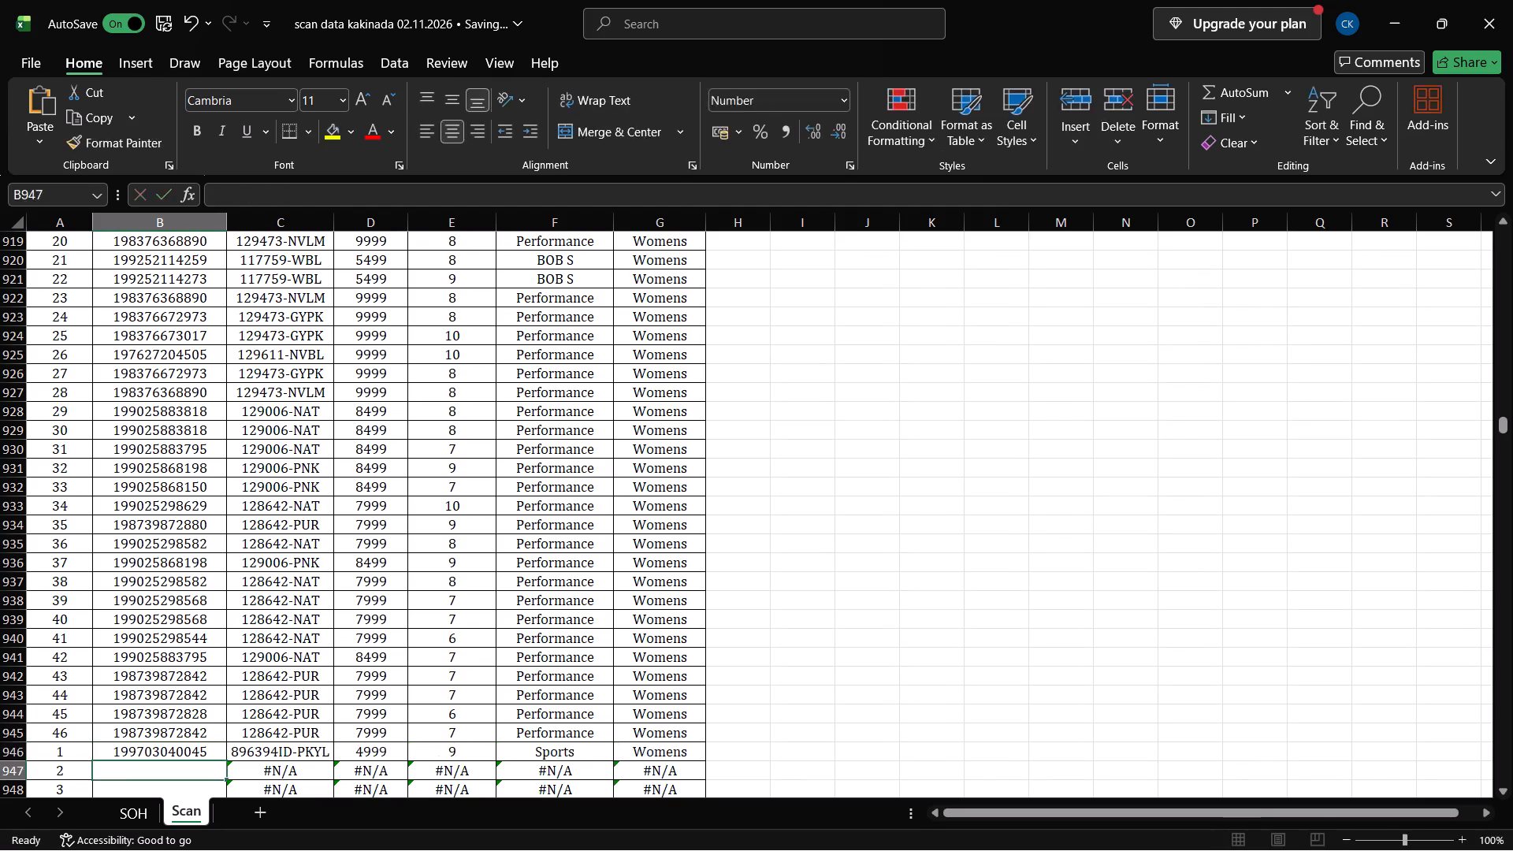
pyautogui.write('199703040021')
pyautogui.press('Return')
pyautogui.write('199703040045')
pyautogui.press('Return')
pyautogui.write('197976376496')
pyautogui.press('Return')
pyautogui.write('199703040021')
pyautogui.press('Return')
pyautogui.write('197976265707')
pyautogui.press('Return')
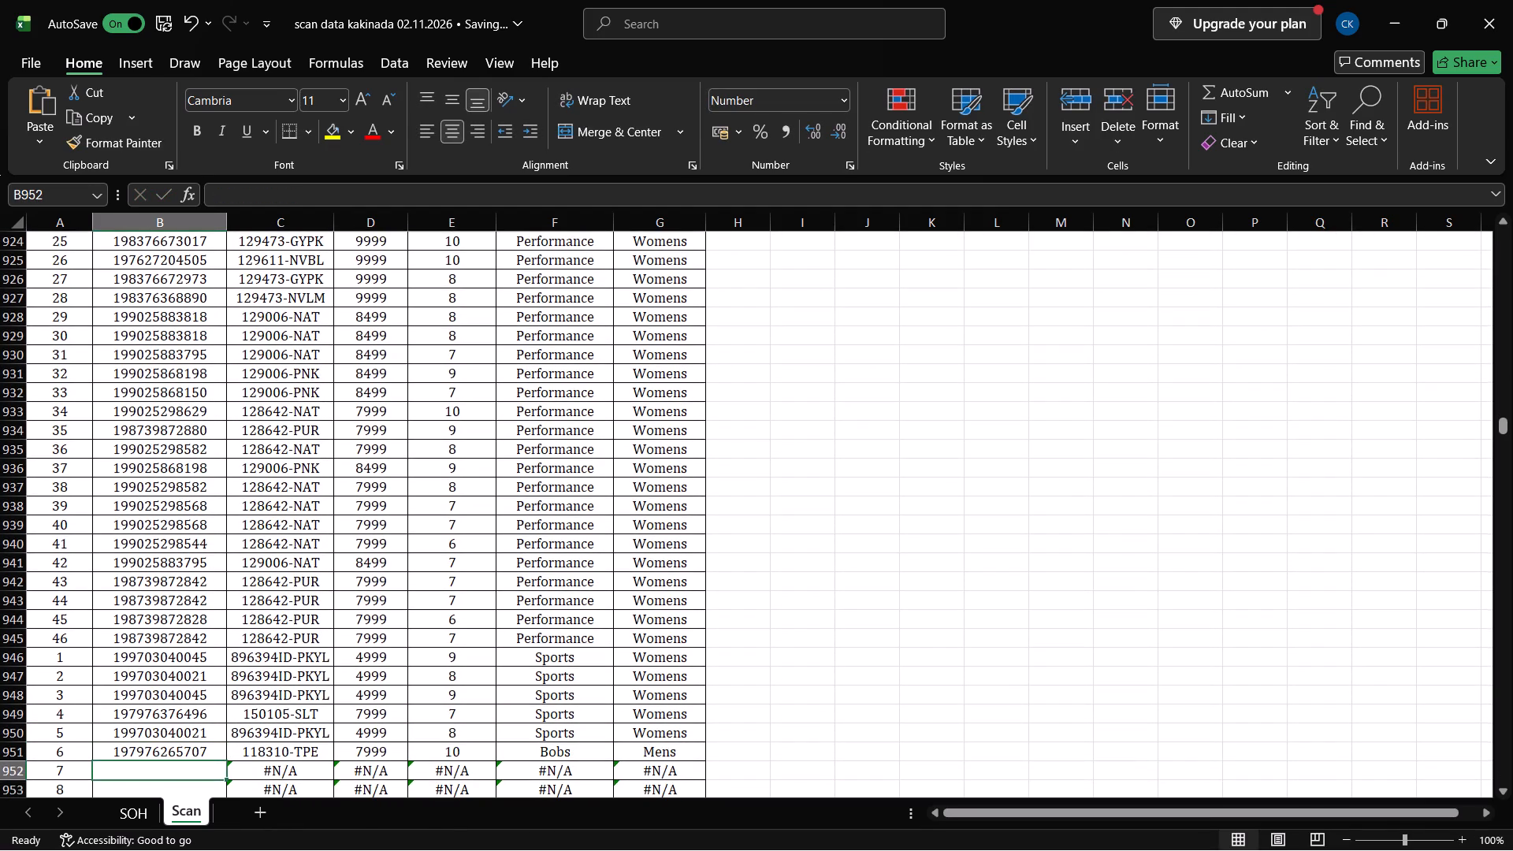
# Restart the serial numbering at 1 in cell A952 and return to the barcode cell B952.
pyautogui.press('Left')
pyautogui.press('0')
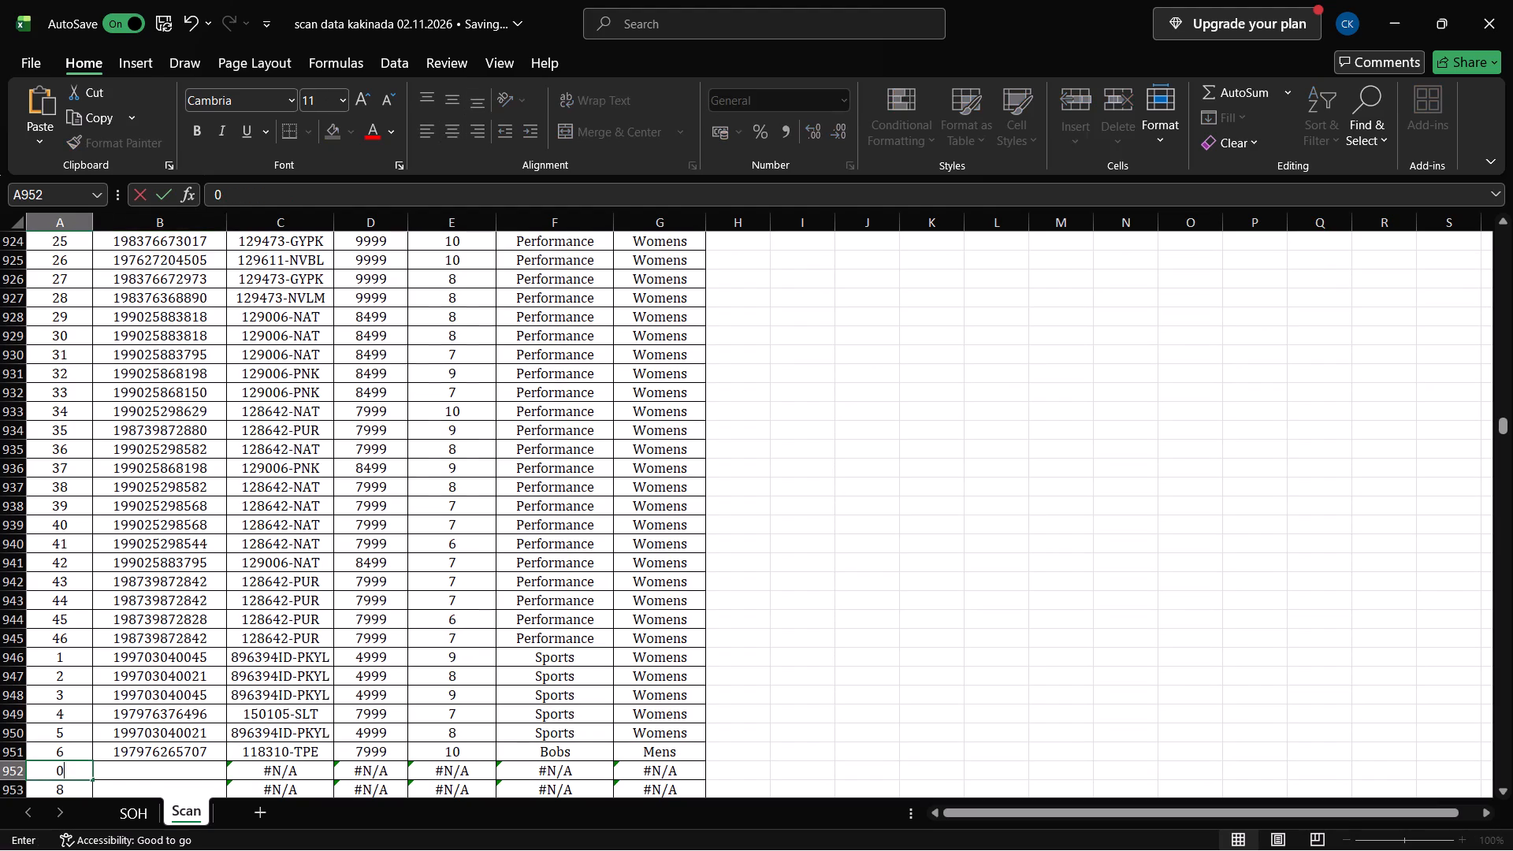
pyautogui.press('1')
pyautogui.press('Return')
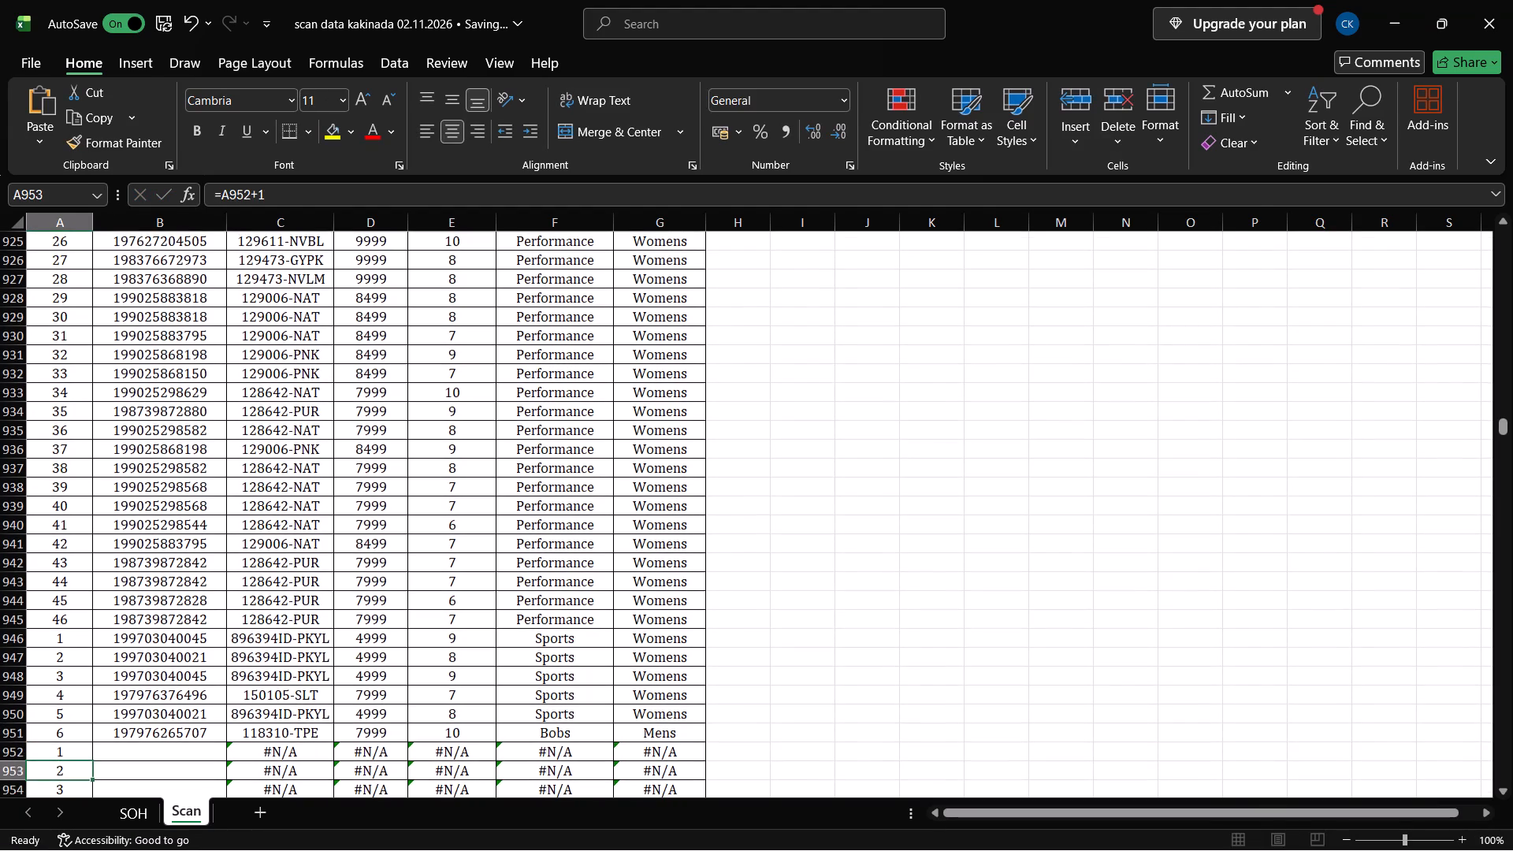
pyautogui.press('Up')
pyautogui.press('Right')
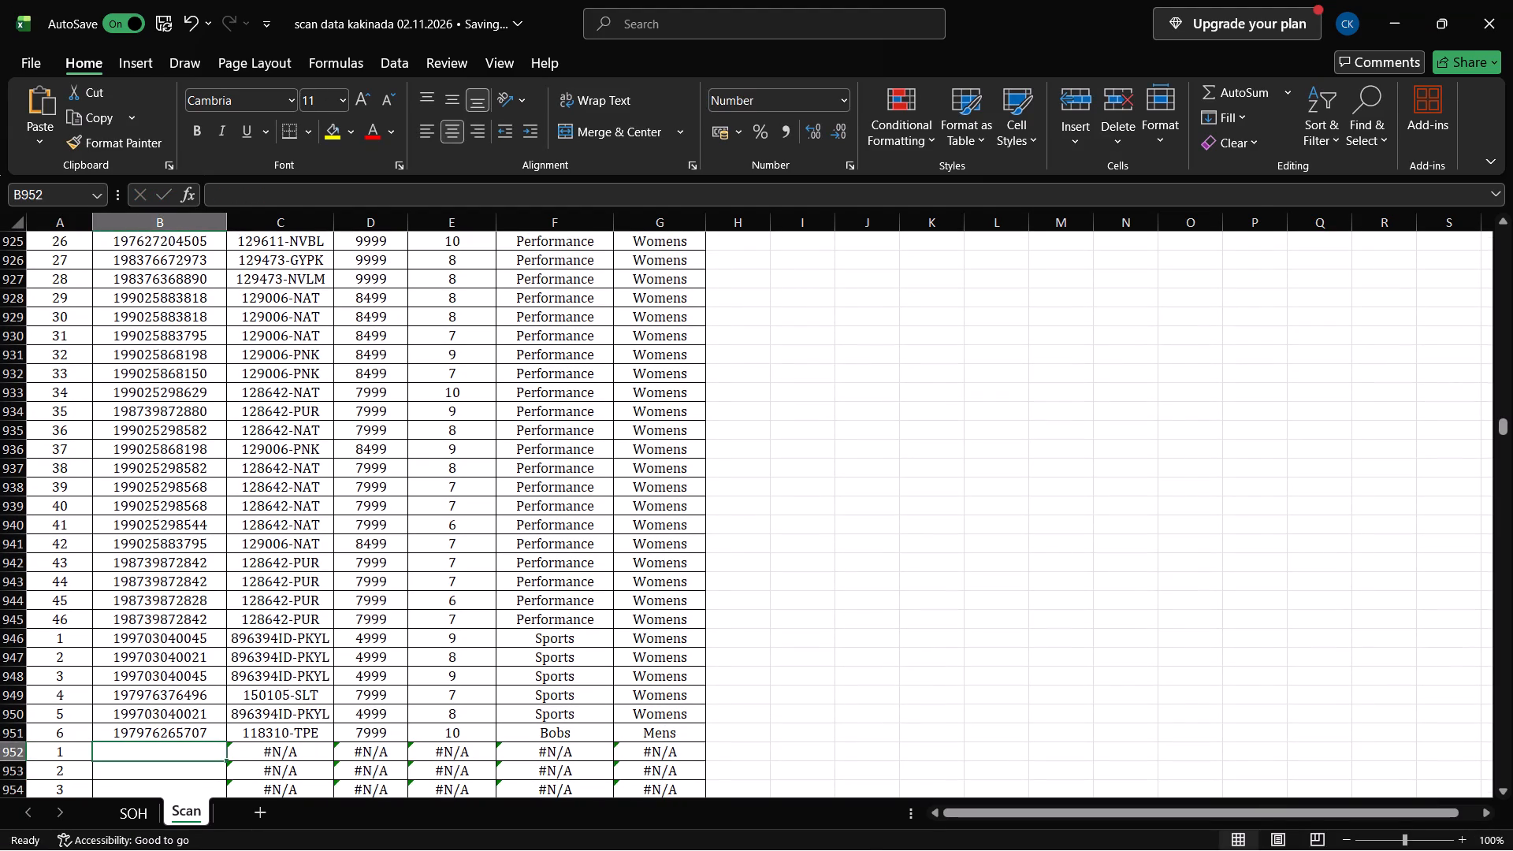
# Save the workbook.
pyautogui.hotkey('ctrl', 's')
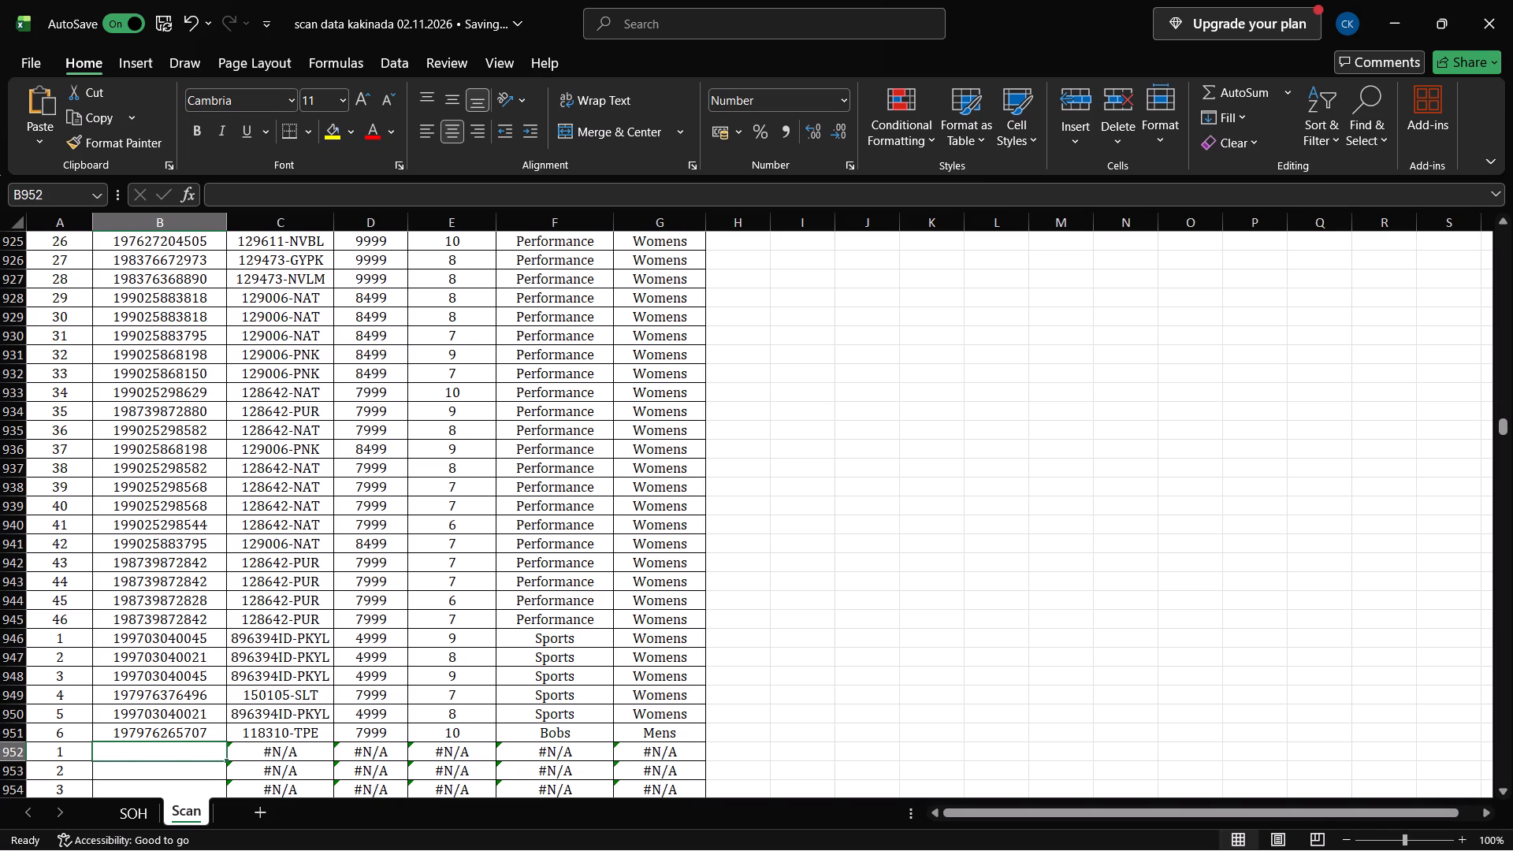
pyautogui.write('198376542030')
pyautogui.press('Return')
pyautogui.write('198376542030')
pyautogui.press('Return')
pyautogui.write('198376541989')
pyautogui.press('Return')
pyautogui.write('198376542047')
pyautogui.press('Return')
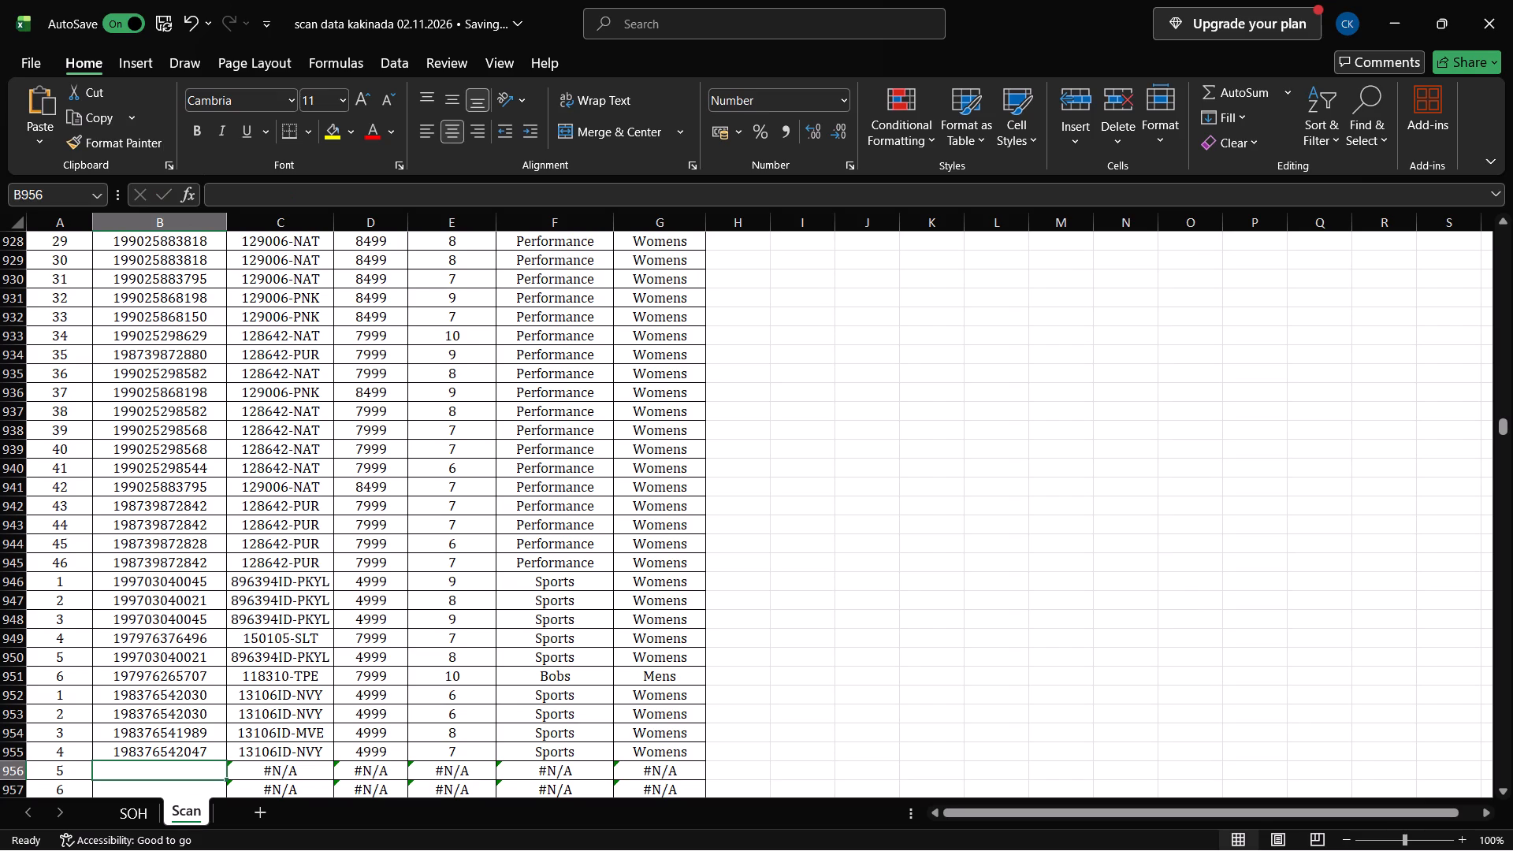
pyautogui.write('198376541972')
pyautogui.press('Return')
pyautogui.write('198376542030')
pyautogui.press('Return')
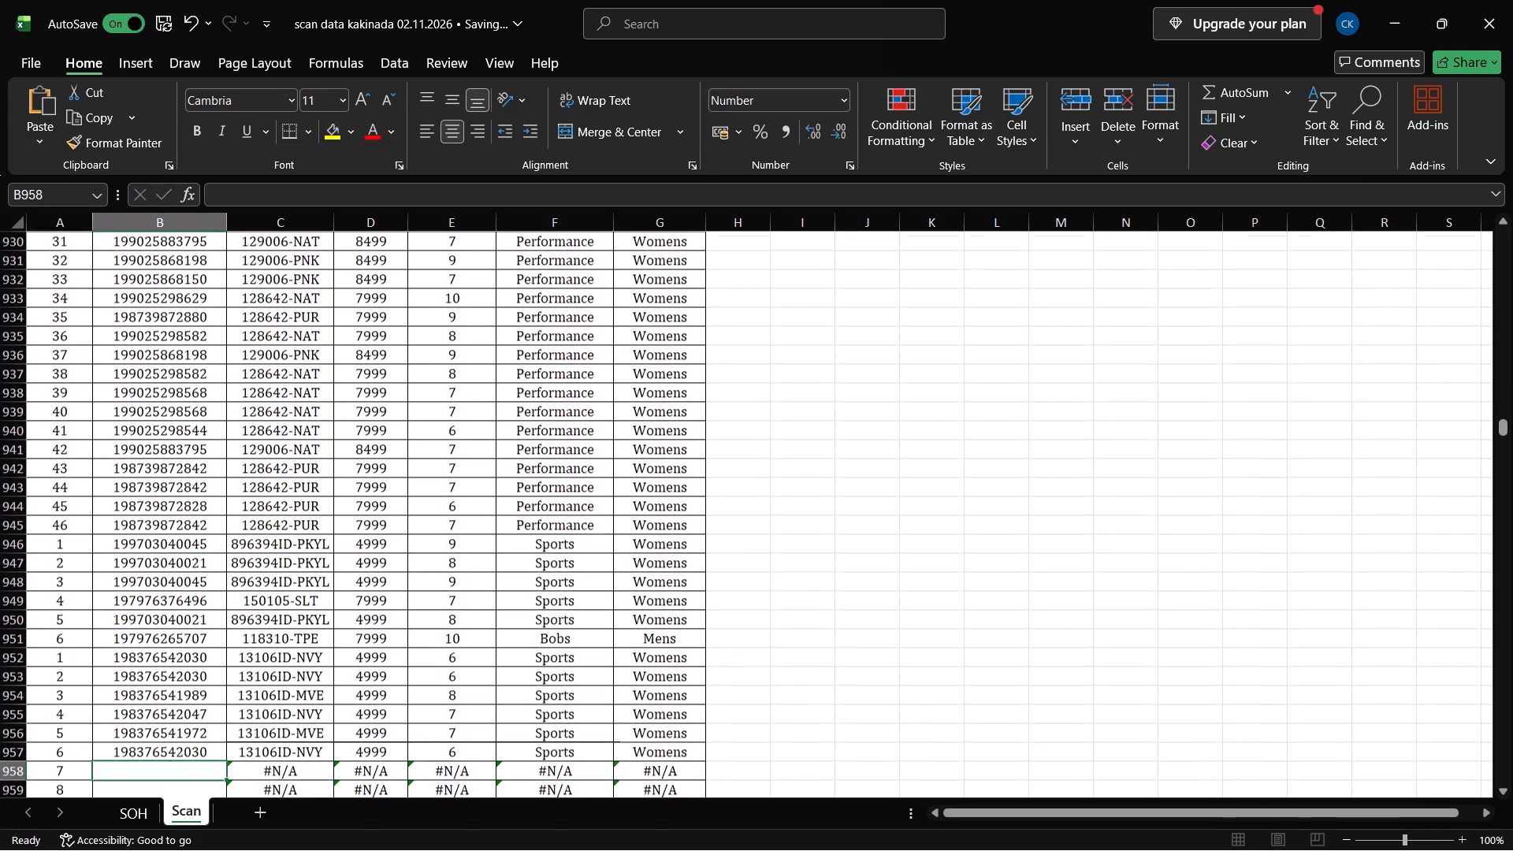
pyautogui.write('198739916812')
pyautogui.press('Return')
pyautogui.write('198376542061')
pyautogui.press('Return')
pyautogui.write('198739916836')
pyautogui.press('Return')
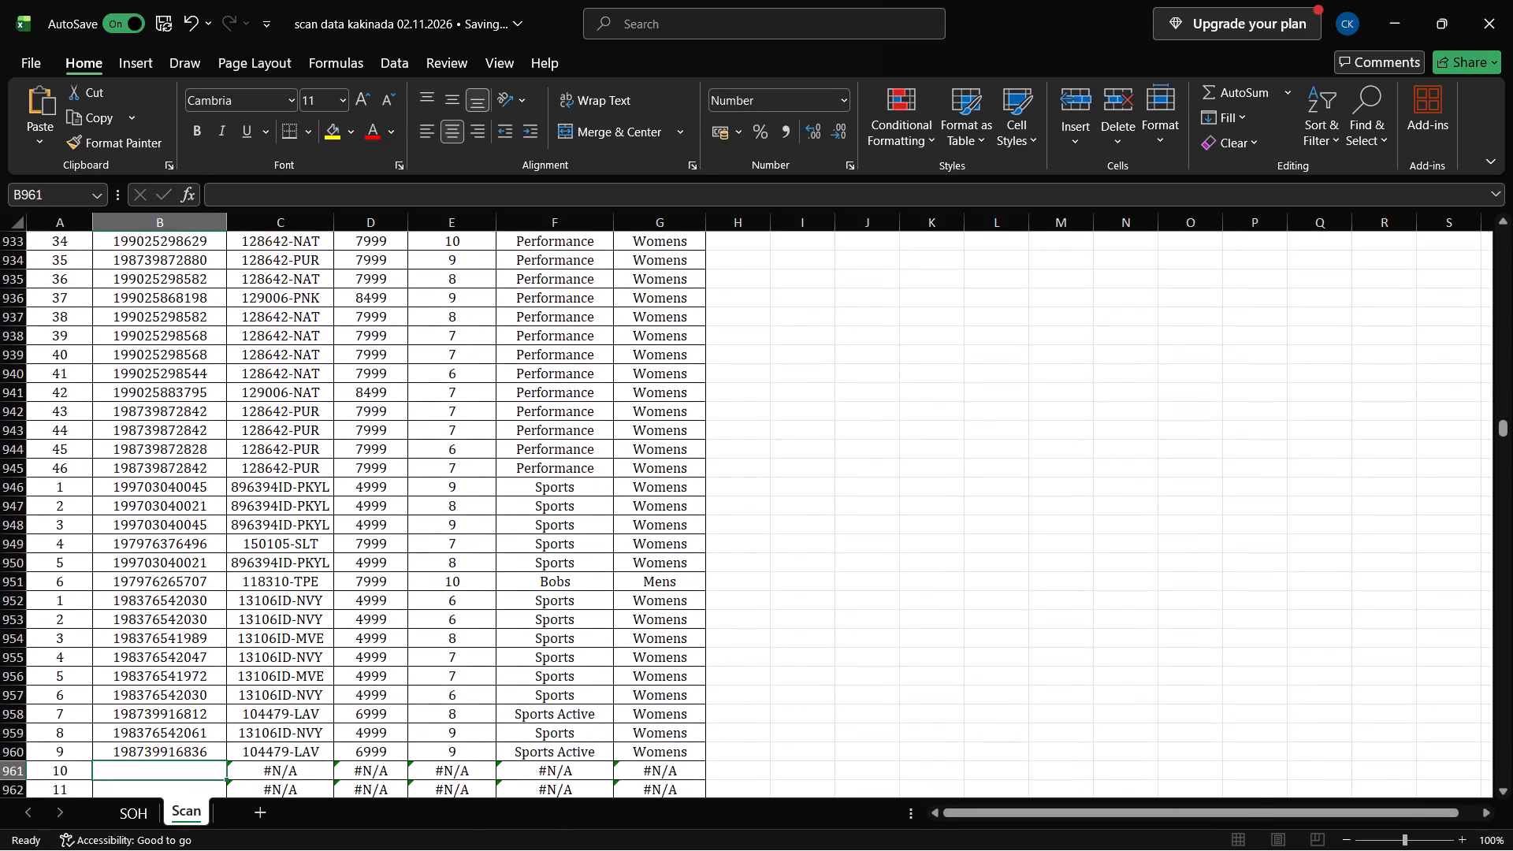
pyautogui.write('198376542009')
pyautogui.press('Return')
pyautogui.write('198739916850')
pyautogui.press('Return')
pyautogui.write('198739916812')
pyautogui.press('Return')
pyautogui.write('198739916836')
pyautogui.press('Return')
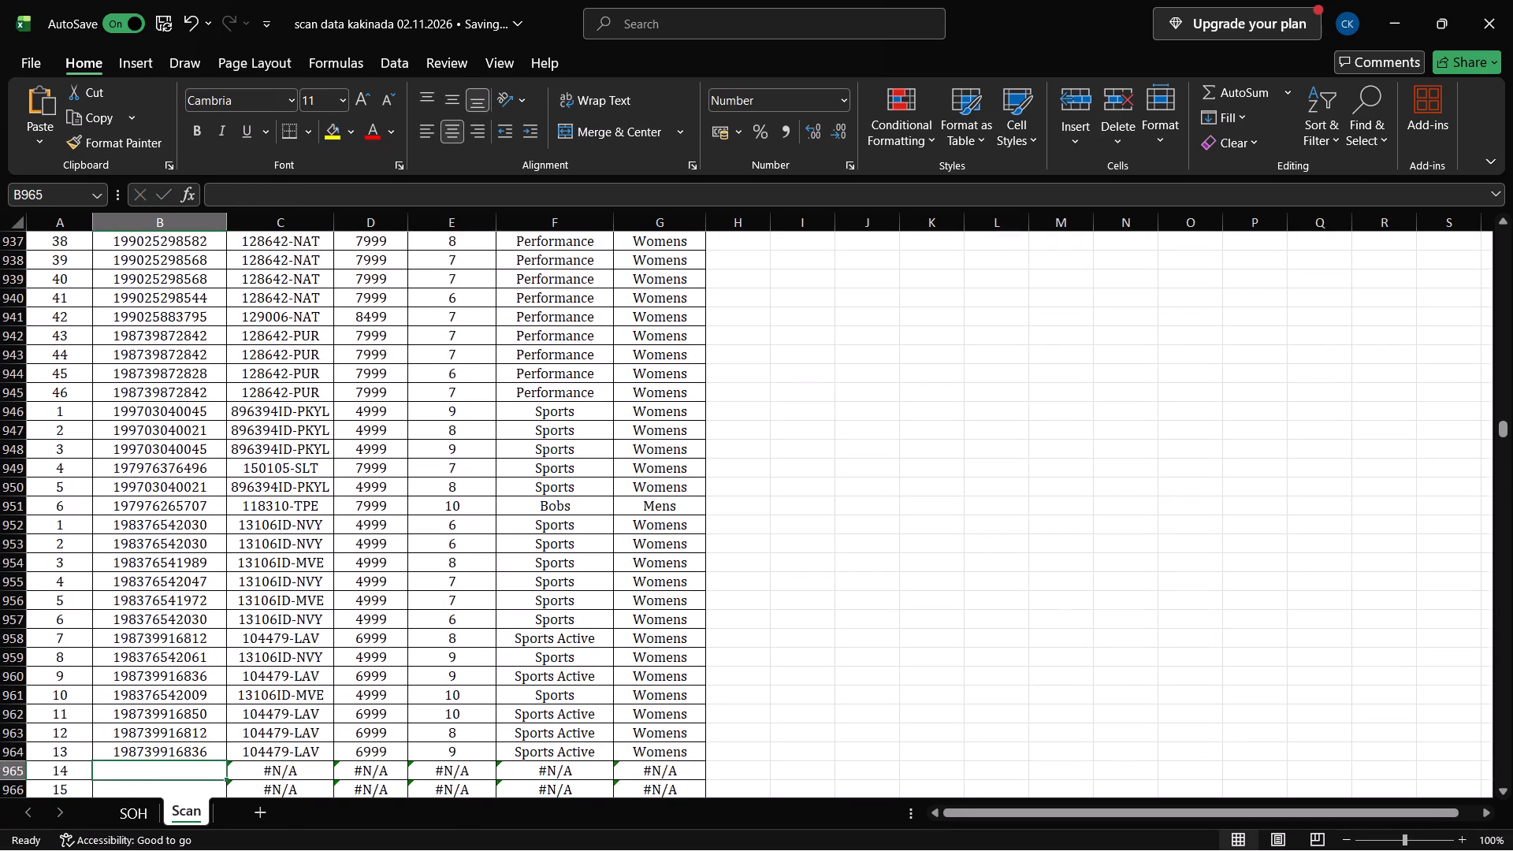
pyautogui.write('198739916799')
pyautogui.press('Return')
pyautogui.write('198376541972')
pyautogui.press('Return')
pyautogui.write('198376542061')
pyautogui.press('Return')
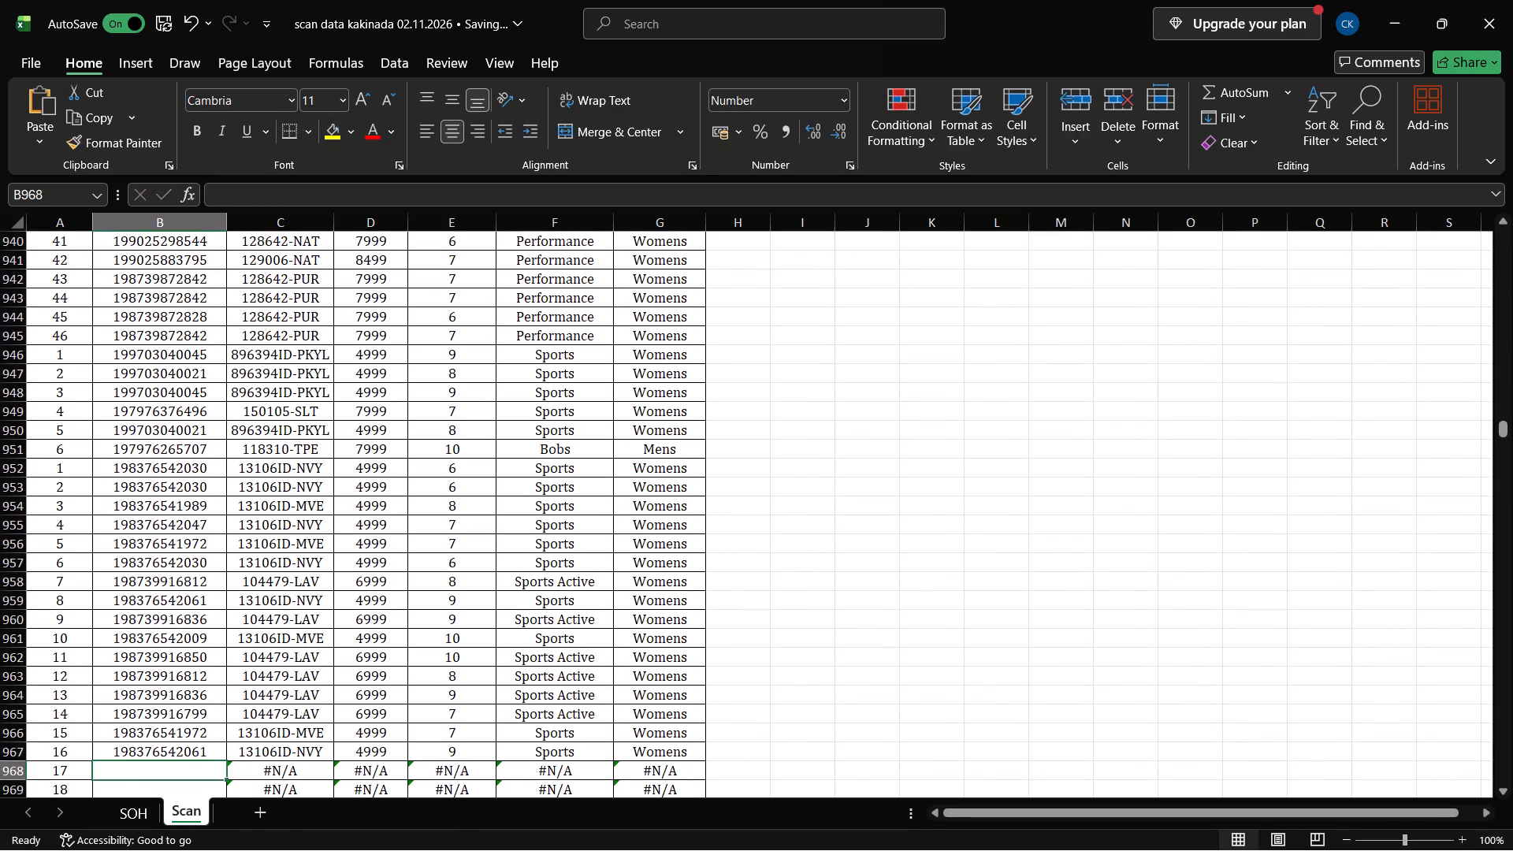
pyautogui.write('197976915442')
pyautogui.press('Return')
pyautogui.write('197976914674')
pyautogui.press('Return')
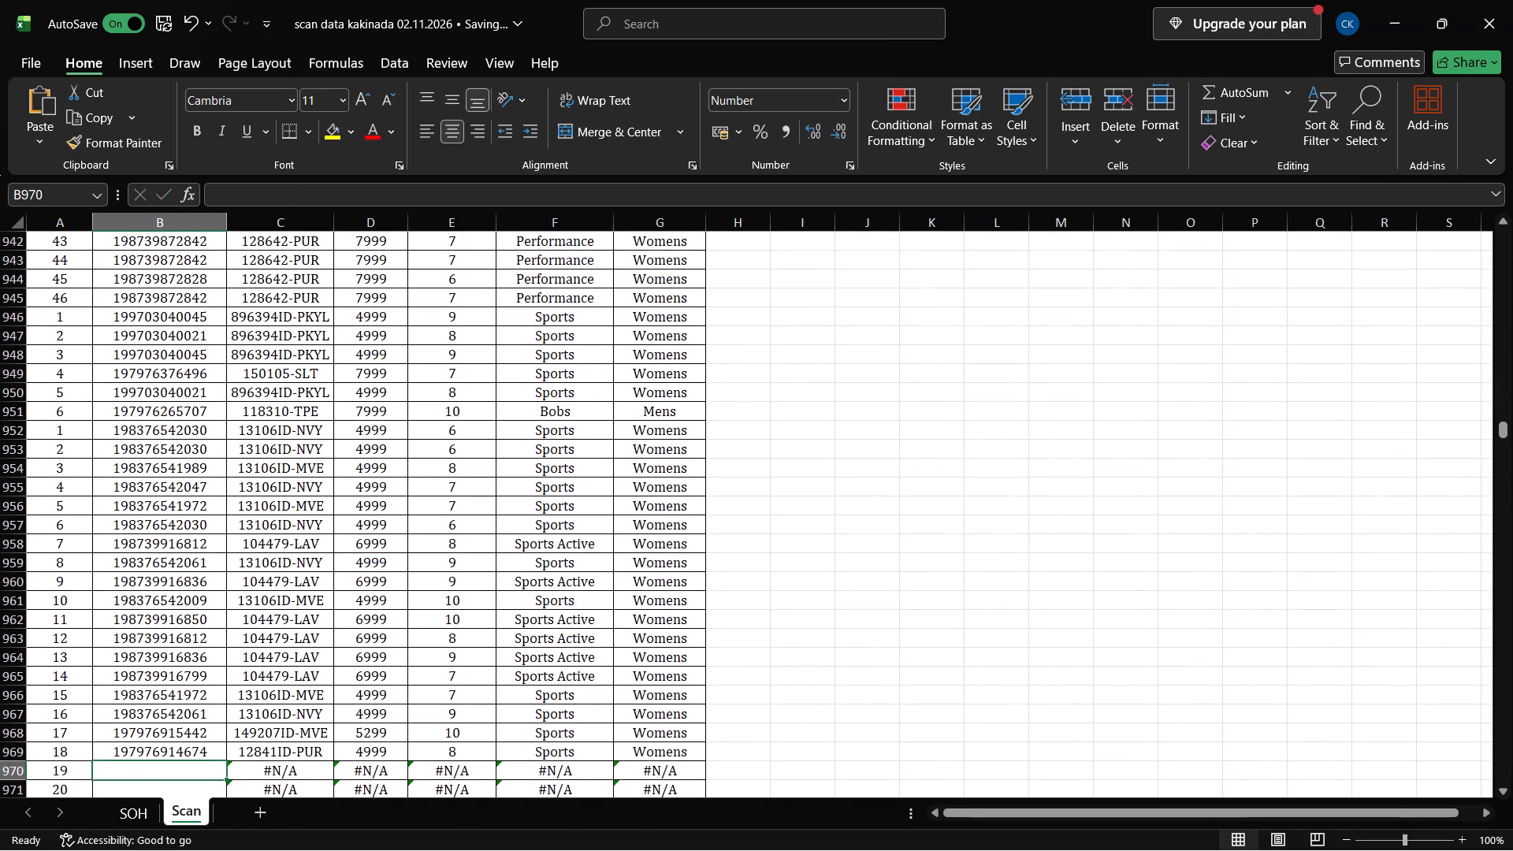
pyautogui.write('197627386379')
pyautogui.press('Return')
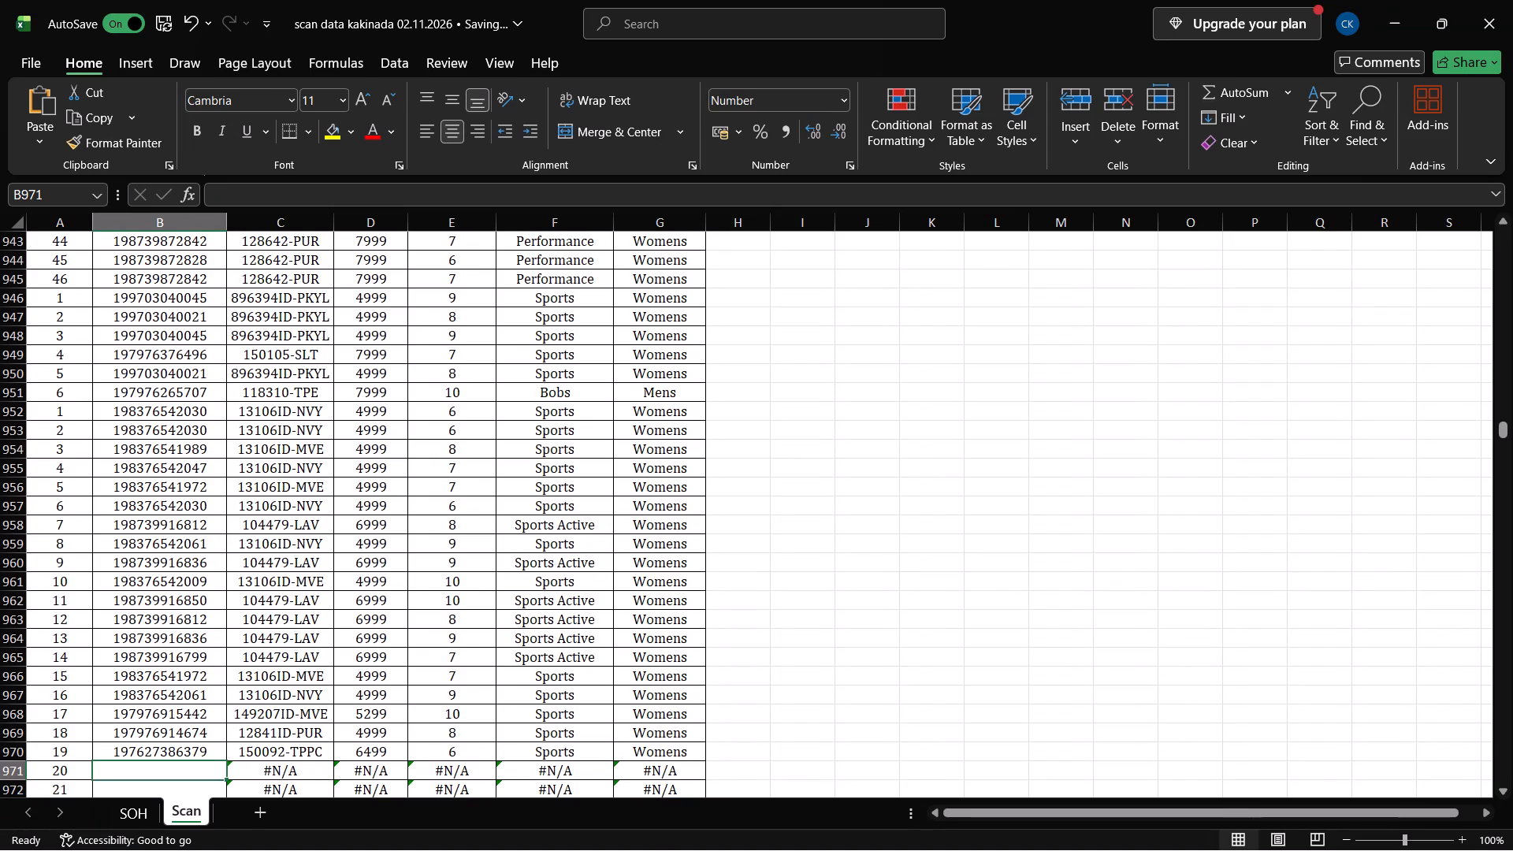
# Restart the serial numbering at 1 in cell A971 and return to the barcode cell B971.
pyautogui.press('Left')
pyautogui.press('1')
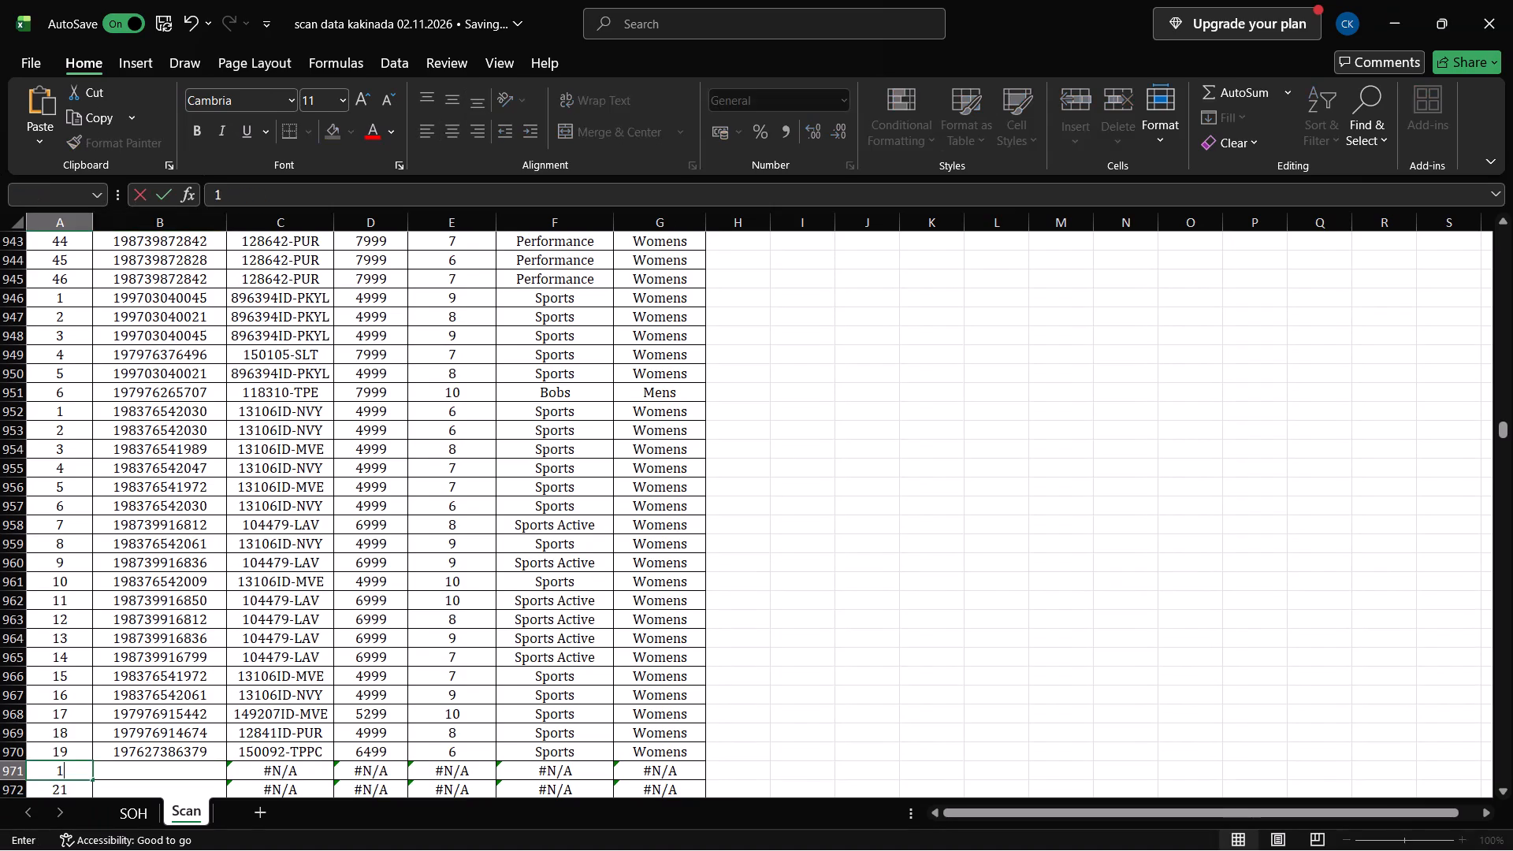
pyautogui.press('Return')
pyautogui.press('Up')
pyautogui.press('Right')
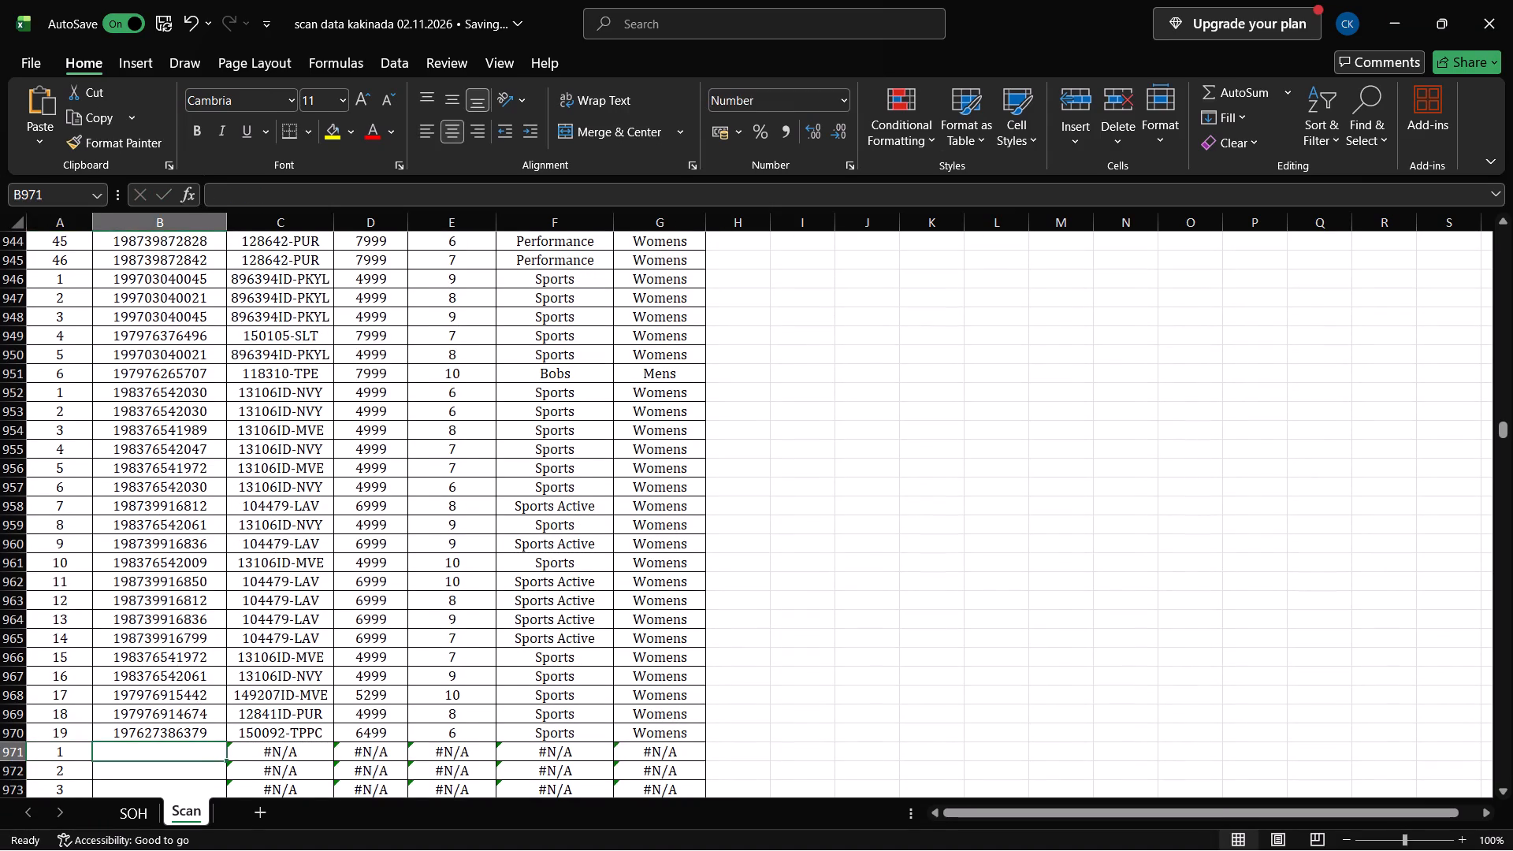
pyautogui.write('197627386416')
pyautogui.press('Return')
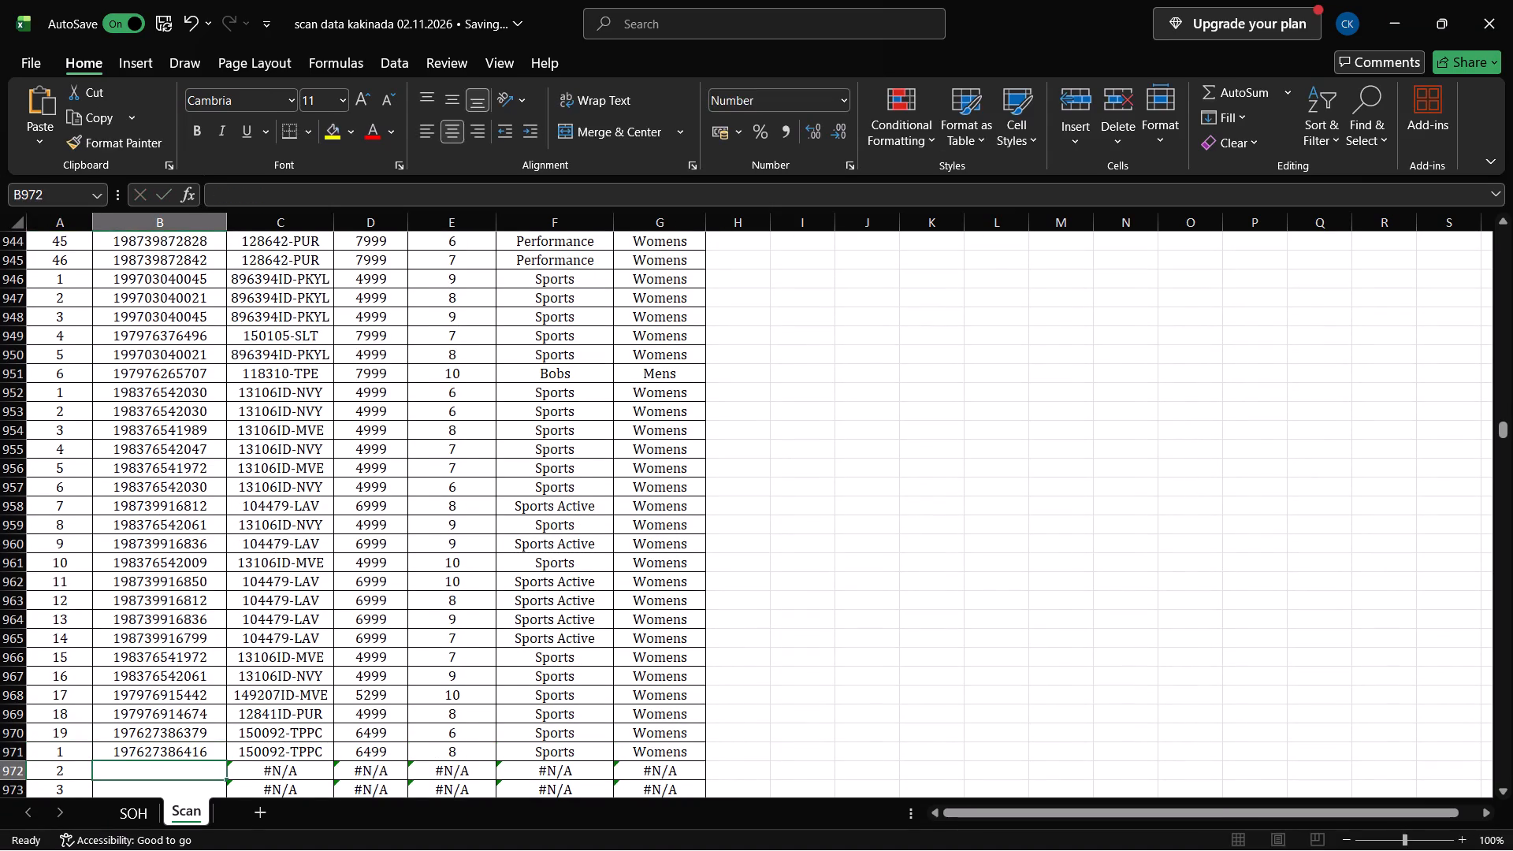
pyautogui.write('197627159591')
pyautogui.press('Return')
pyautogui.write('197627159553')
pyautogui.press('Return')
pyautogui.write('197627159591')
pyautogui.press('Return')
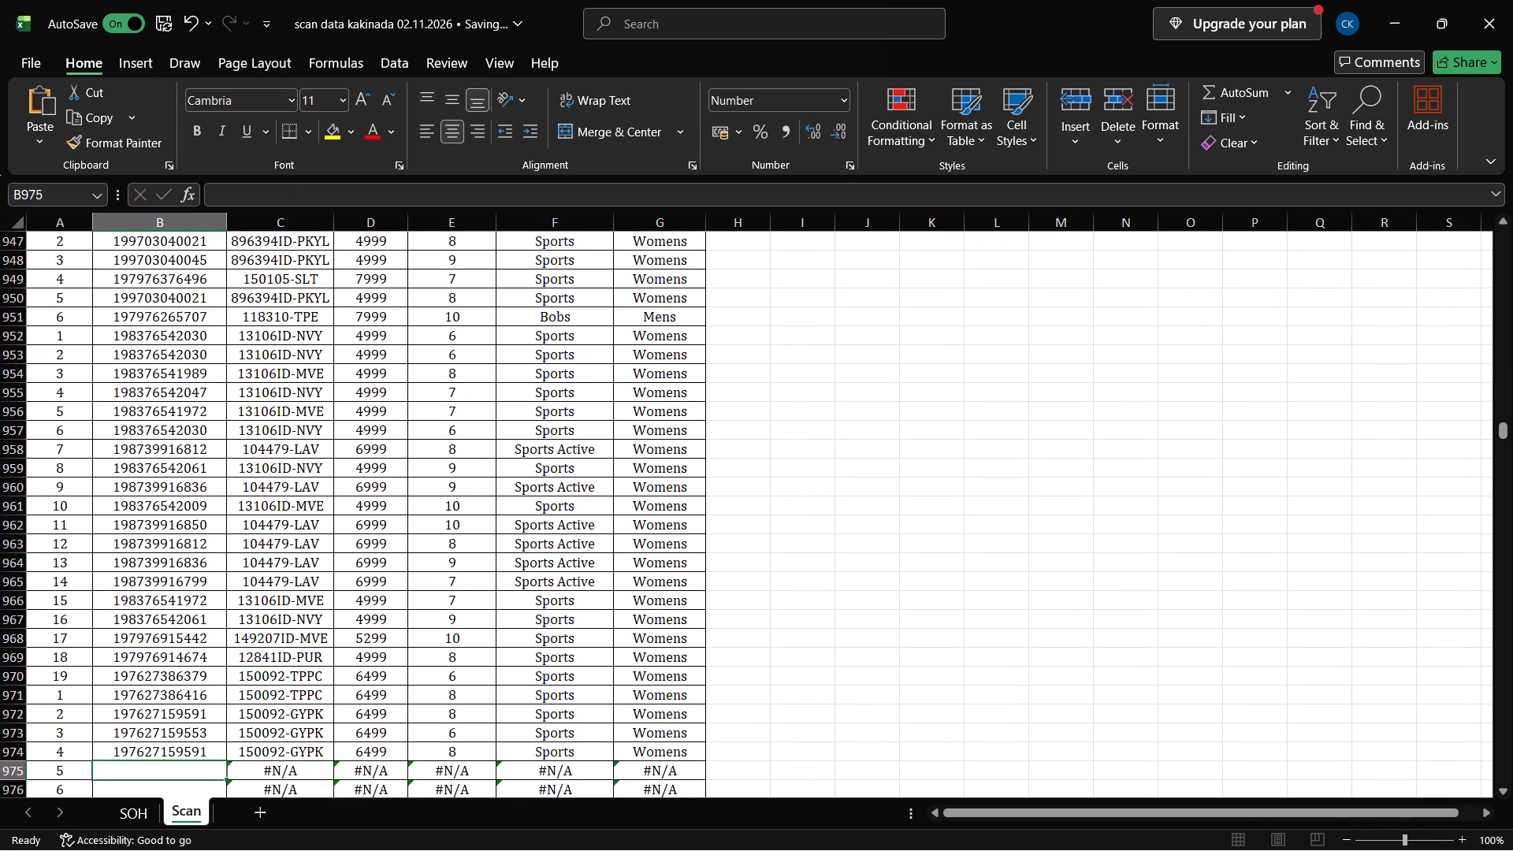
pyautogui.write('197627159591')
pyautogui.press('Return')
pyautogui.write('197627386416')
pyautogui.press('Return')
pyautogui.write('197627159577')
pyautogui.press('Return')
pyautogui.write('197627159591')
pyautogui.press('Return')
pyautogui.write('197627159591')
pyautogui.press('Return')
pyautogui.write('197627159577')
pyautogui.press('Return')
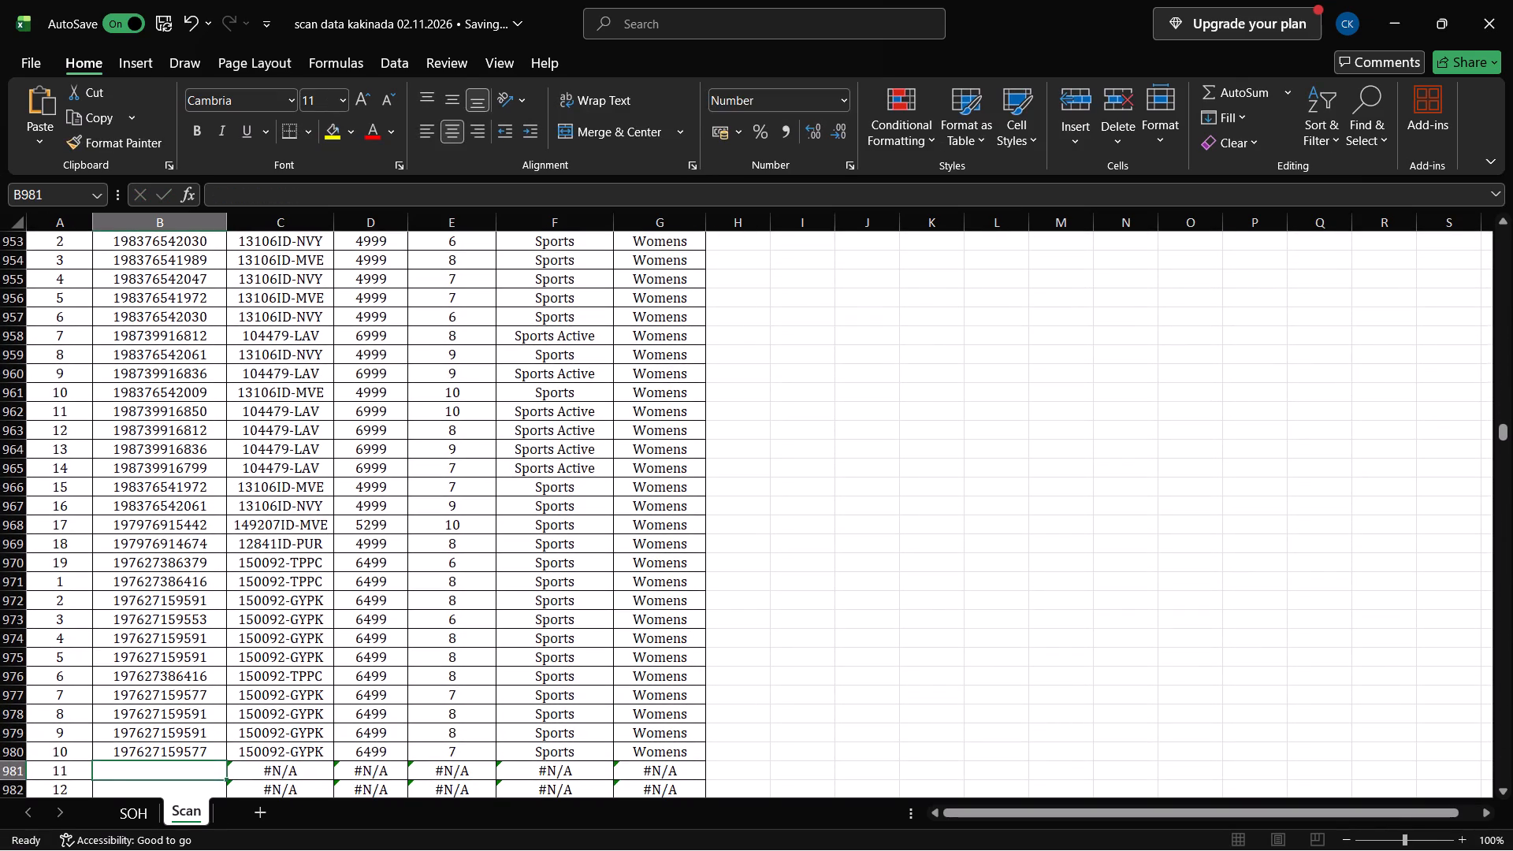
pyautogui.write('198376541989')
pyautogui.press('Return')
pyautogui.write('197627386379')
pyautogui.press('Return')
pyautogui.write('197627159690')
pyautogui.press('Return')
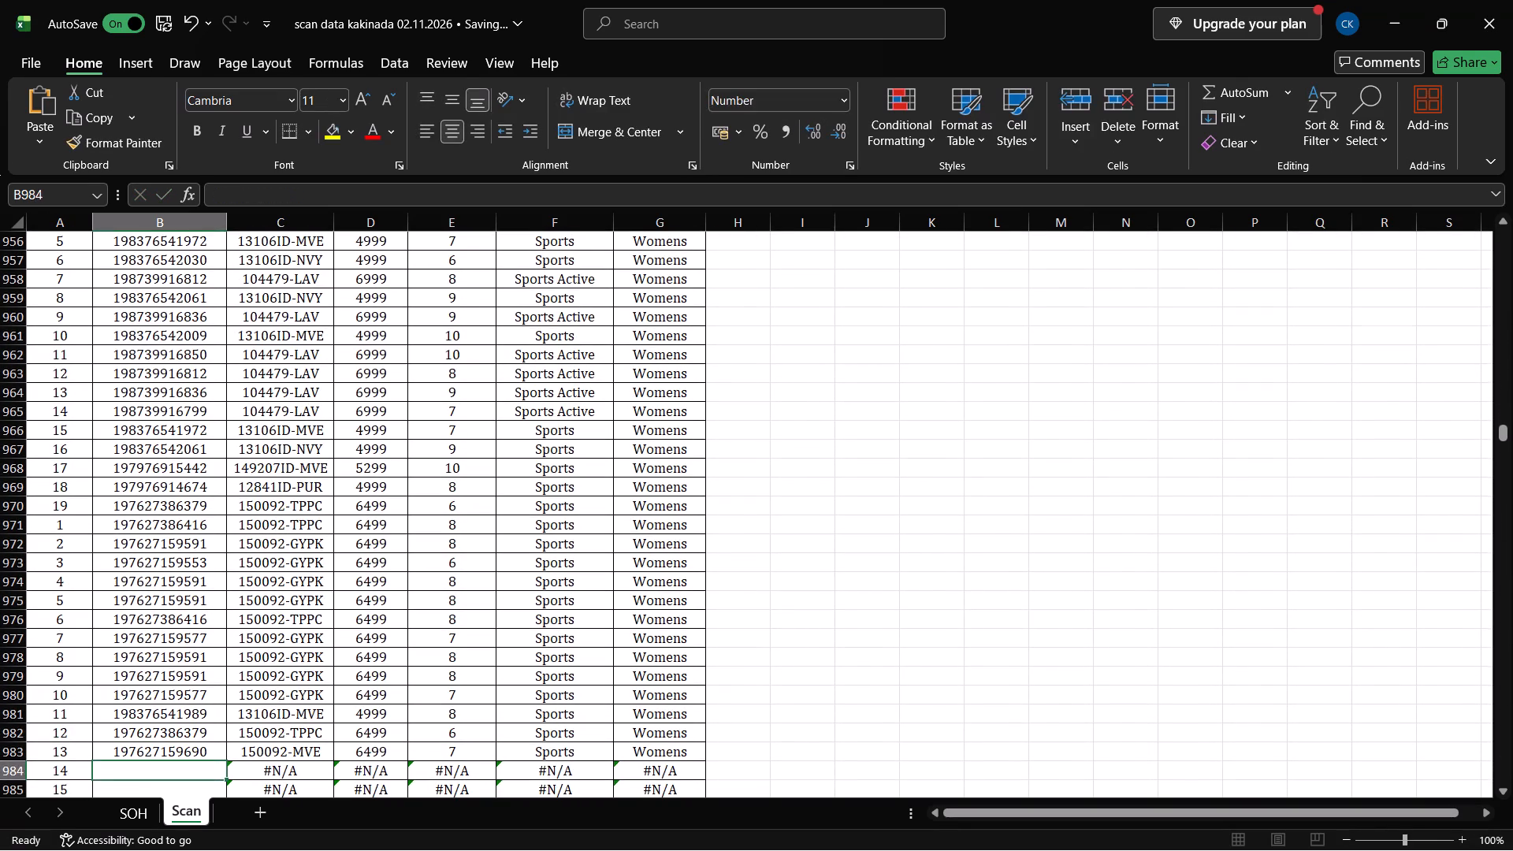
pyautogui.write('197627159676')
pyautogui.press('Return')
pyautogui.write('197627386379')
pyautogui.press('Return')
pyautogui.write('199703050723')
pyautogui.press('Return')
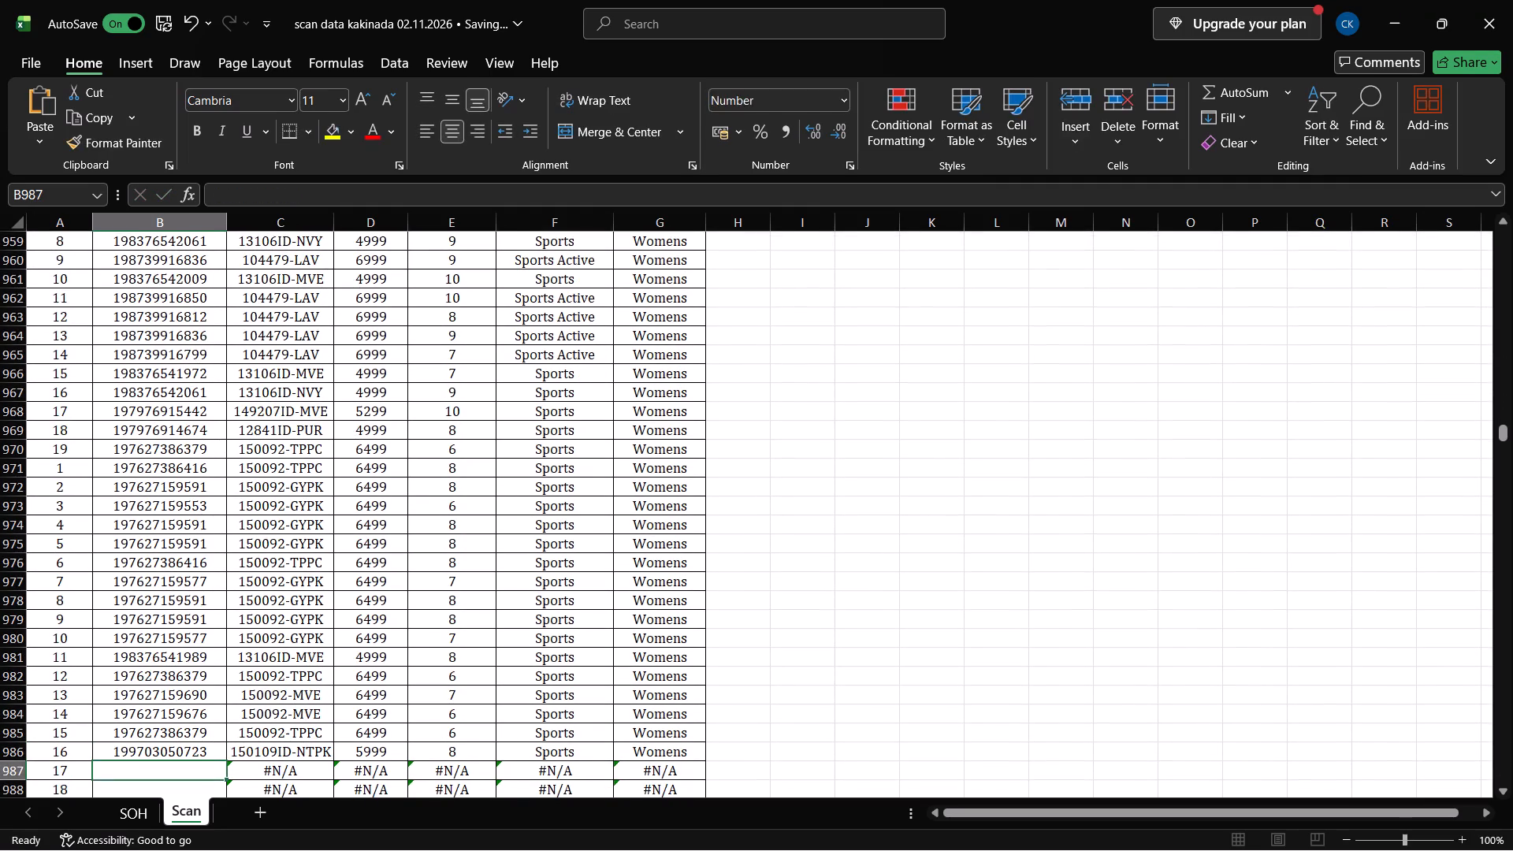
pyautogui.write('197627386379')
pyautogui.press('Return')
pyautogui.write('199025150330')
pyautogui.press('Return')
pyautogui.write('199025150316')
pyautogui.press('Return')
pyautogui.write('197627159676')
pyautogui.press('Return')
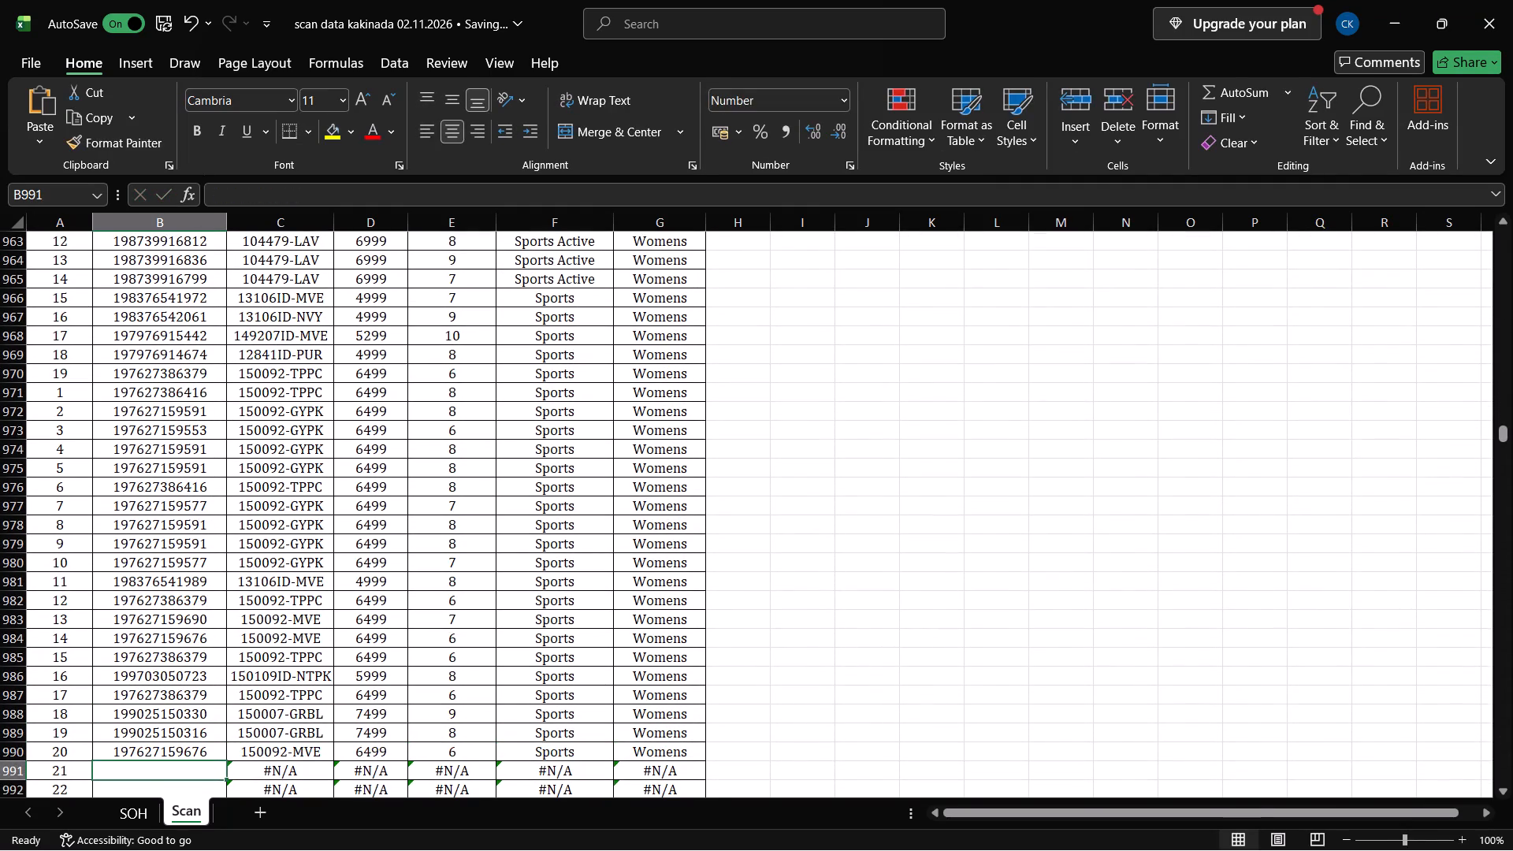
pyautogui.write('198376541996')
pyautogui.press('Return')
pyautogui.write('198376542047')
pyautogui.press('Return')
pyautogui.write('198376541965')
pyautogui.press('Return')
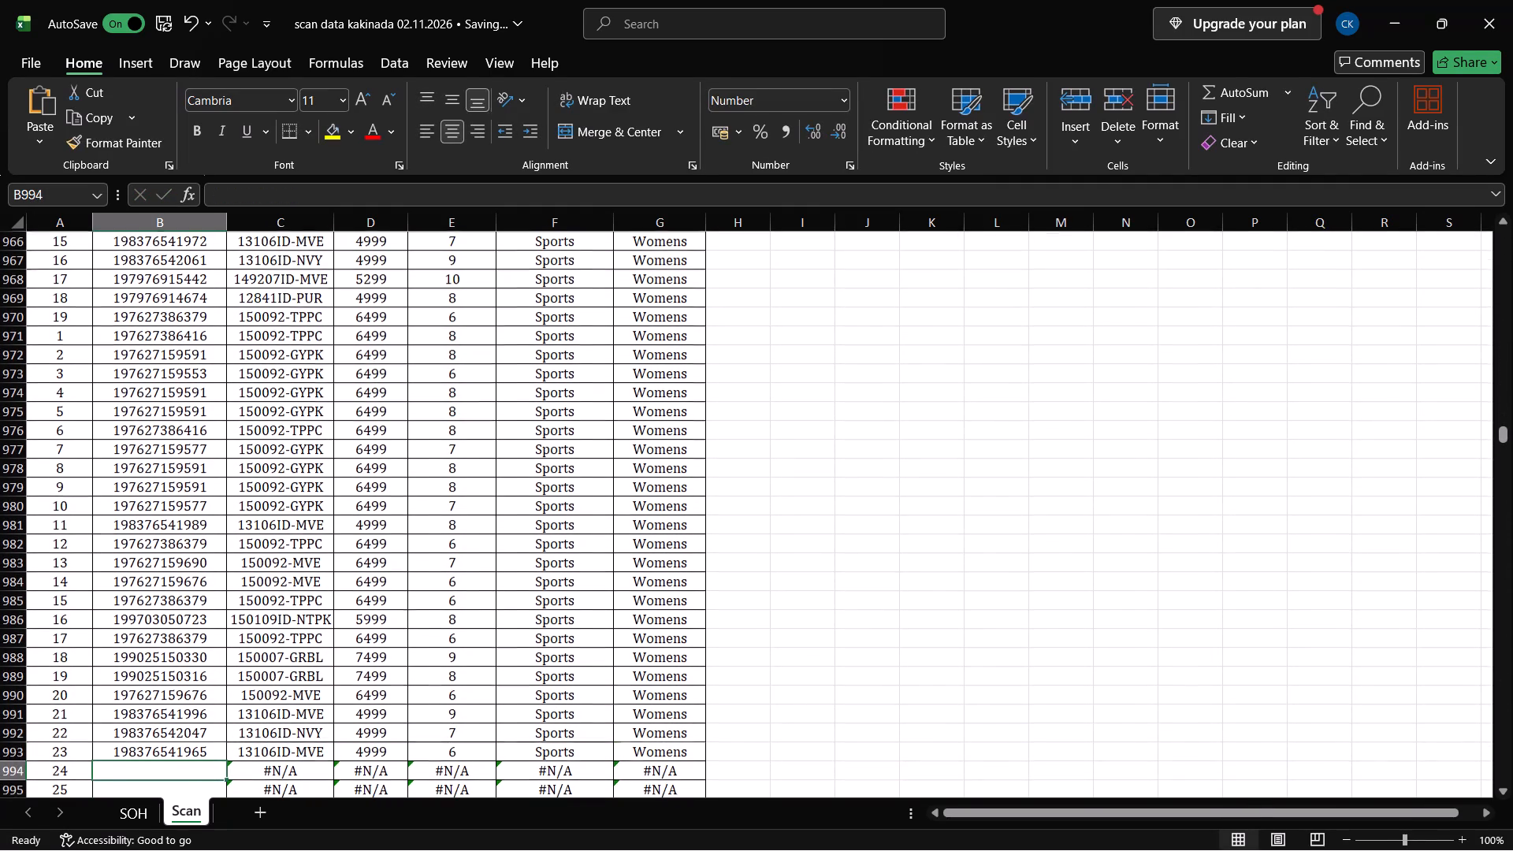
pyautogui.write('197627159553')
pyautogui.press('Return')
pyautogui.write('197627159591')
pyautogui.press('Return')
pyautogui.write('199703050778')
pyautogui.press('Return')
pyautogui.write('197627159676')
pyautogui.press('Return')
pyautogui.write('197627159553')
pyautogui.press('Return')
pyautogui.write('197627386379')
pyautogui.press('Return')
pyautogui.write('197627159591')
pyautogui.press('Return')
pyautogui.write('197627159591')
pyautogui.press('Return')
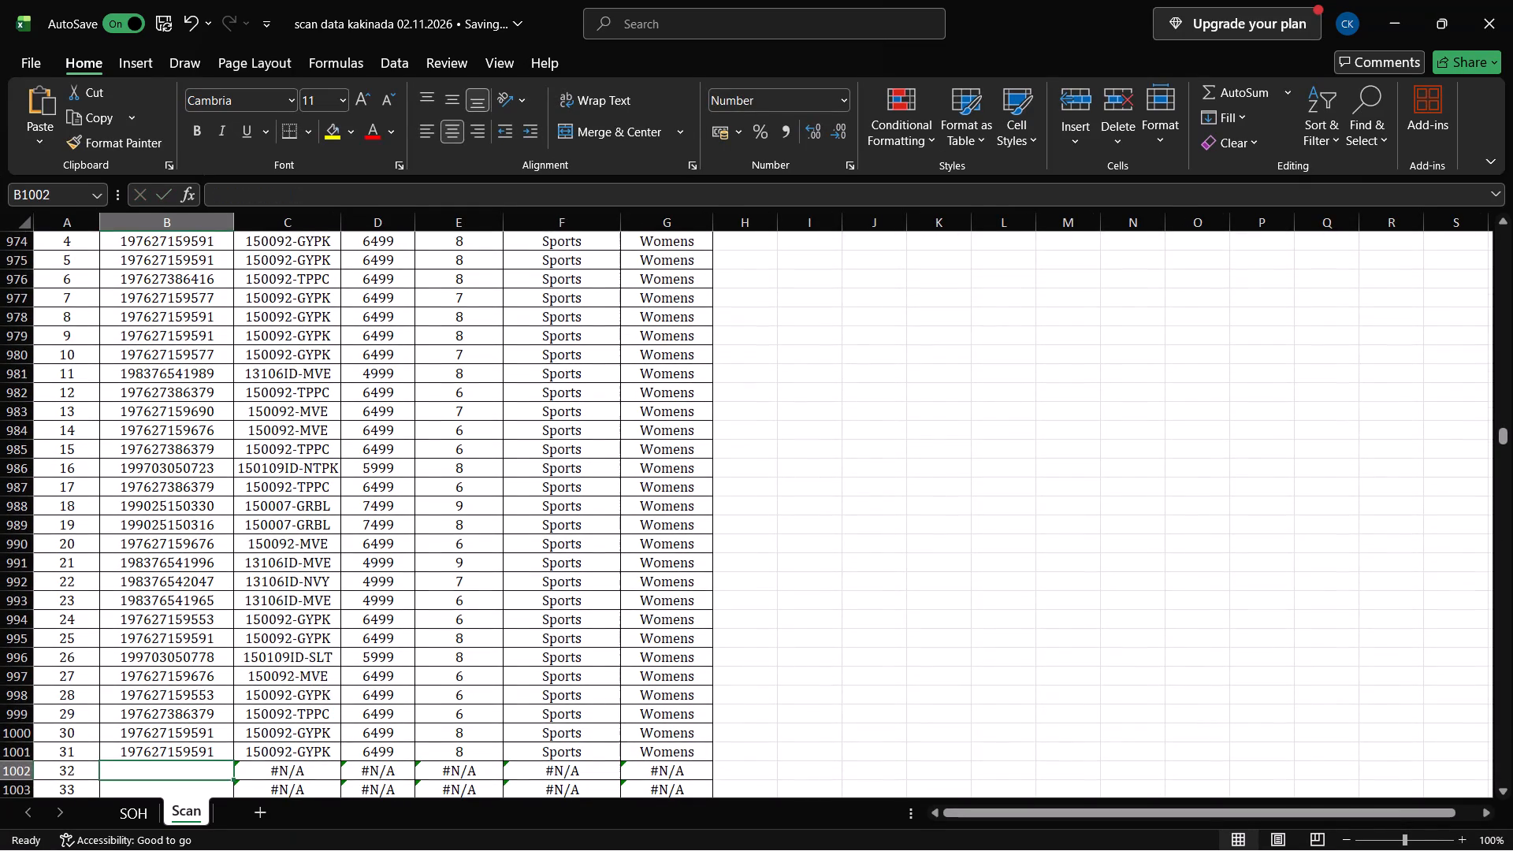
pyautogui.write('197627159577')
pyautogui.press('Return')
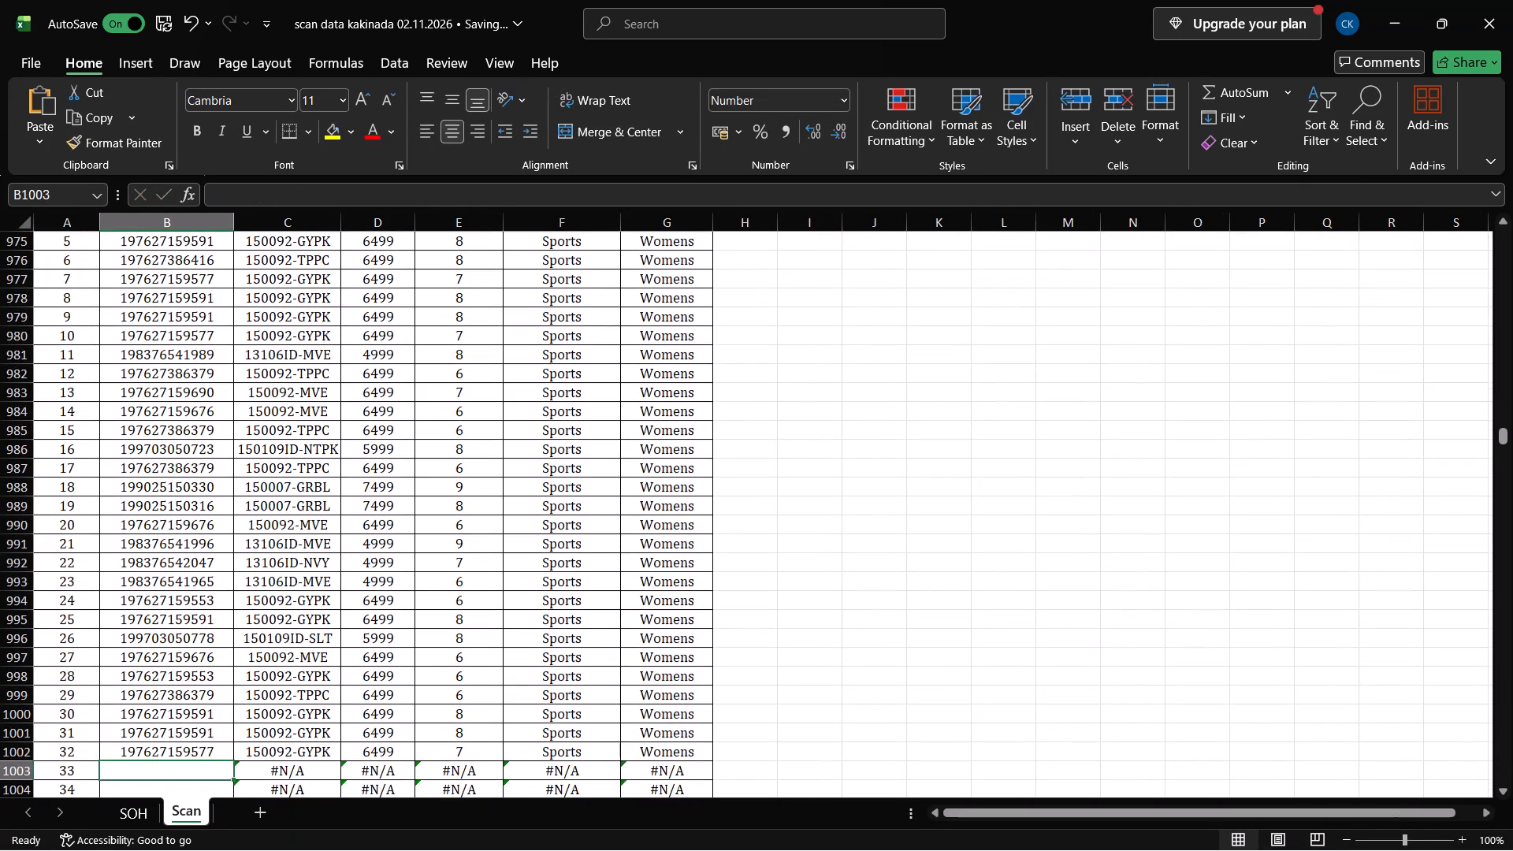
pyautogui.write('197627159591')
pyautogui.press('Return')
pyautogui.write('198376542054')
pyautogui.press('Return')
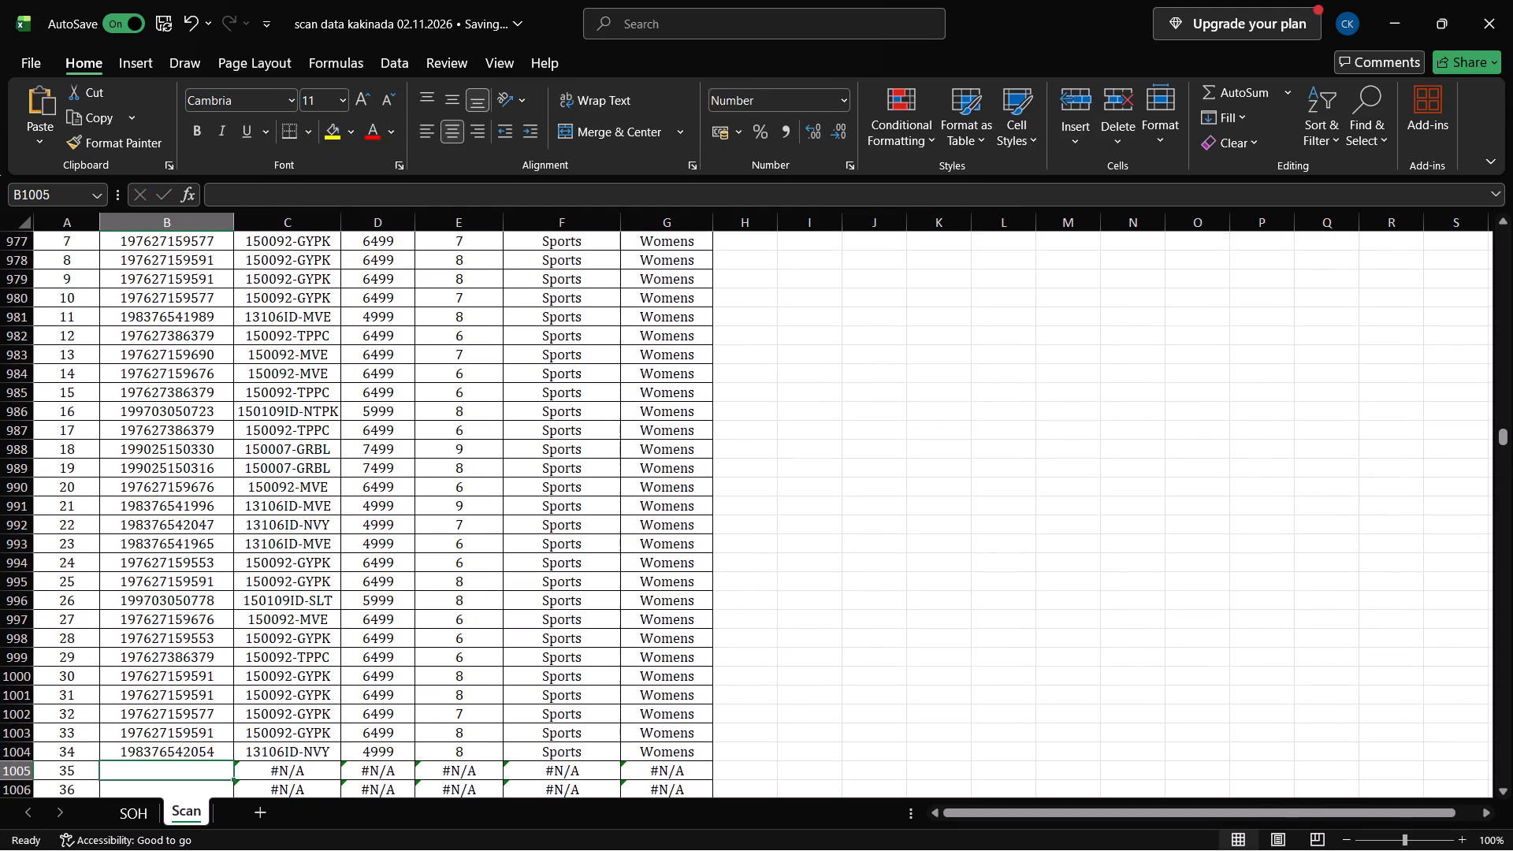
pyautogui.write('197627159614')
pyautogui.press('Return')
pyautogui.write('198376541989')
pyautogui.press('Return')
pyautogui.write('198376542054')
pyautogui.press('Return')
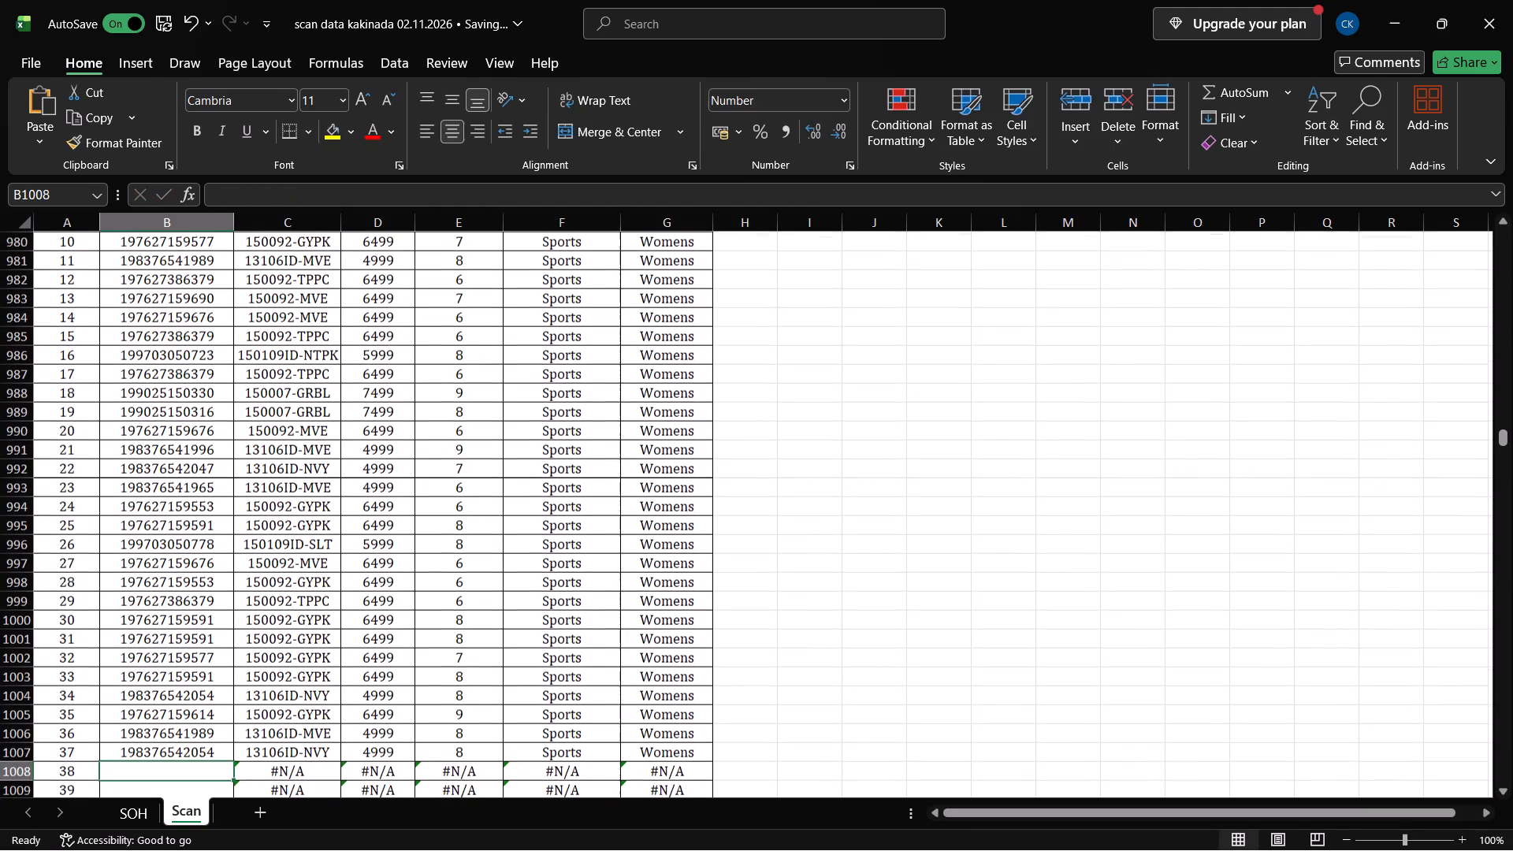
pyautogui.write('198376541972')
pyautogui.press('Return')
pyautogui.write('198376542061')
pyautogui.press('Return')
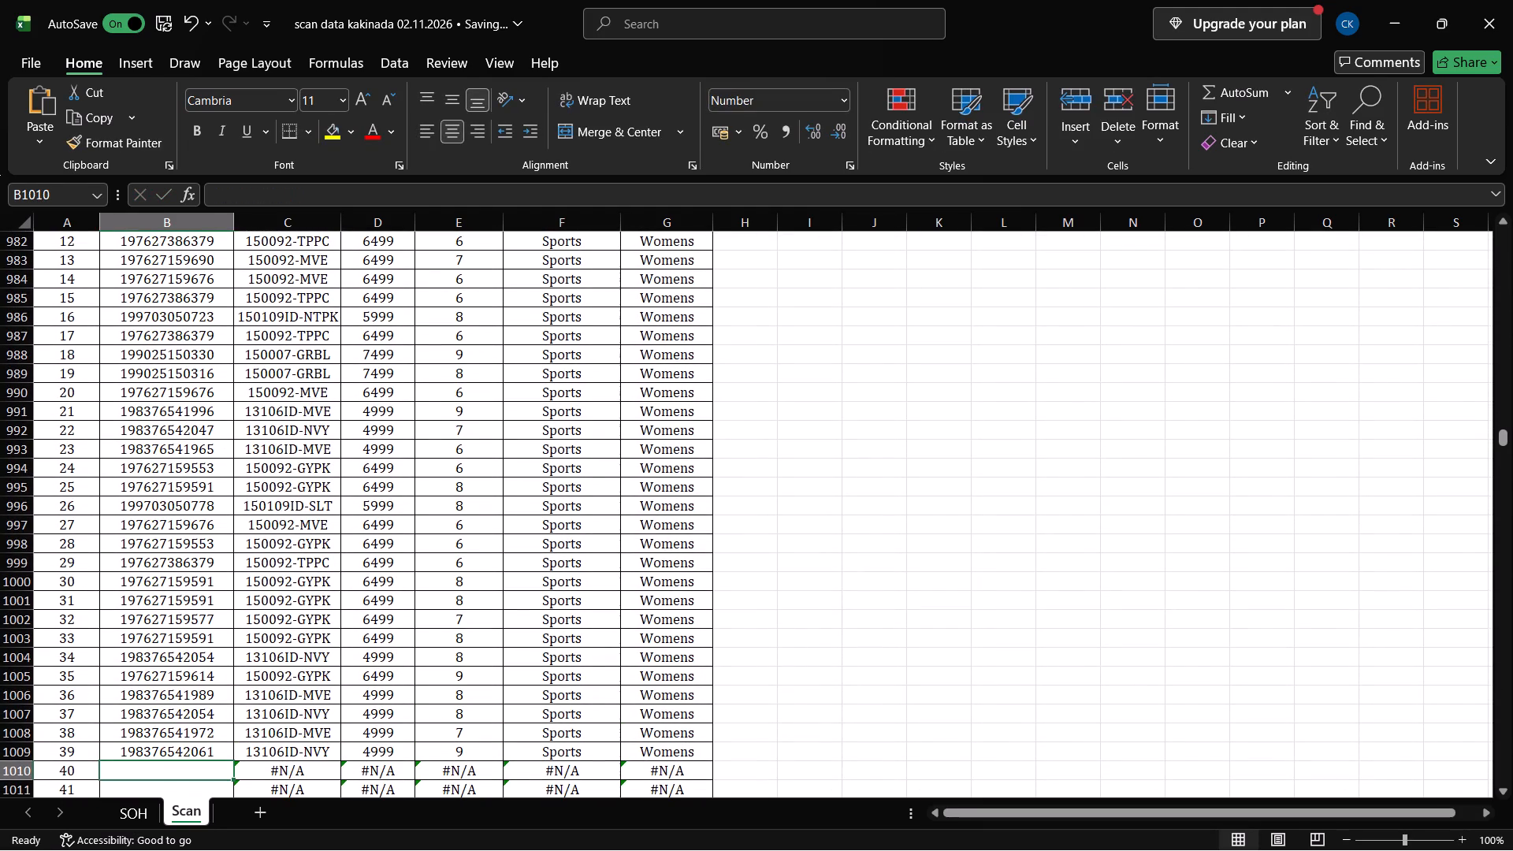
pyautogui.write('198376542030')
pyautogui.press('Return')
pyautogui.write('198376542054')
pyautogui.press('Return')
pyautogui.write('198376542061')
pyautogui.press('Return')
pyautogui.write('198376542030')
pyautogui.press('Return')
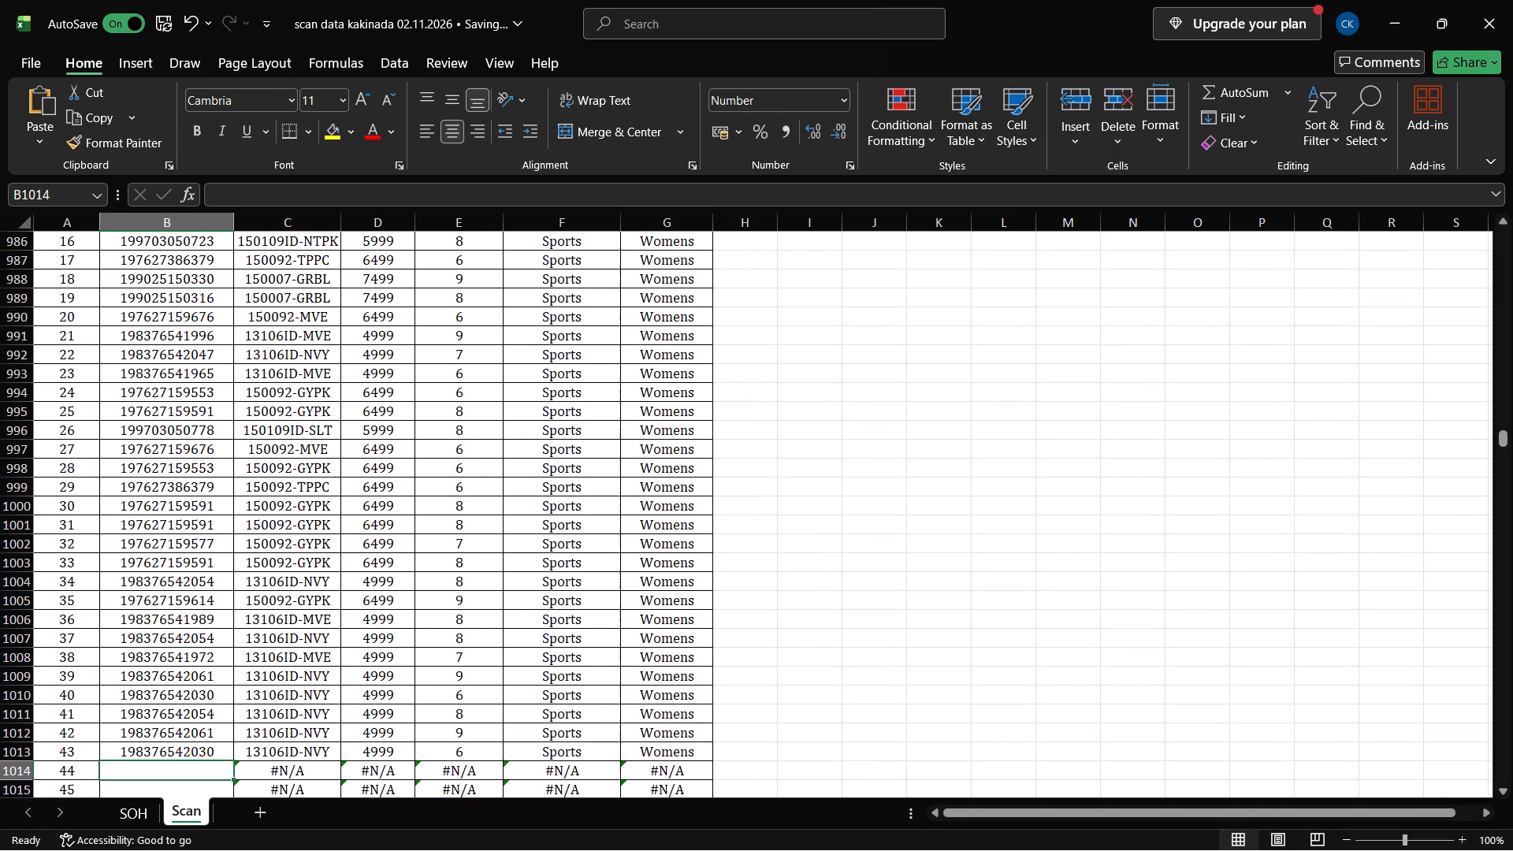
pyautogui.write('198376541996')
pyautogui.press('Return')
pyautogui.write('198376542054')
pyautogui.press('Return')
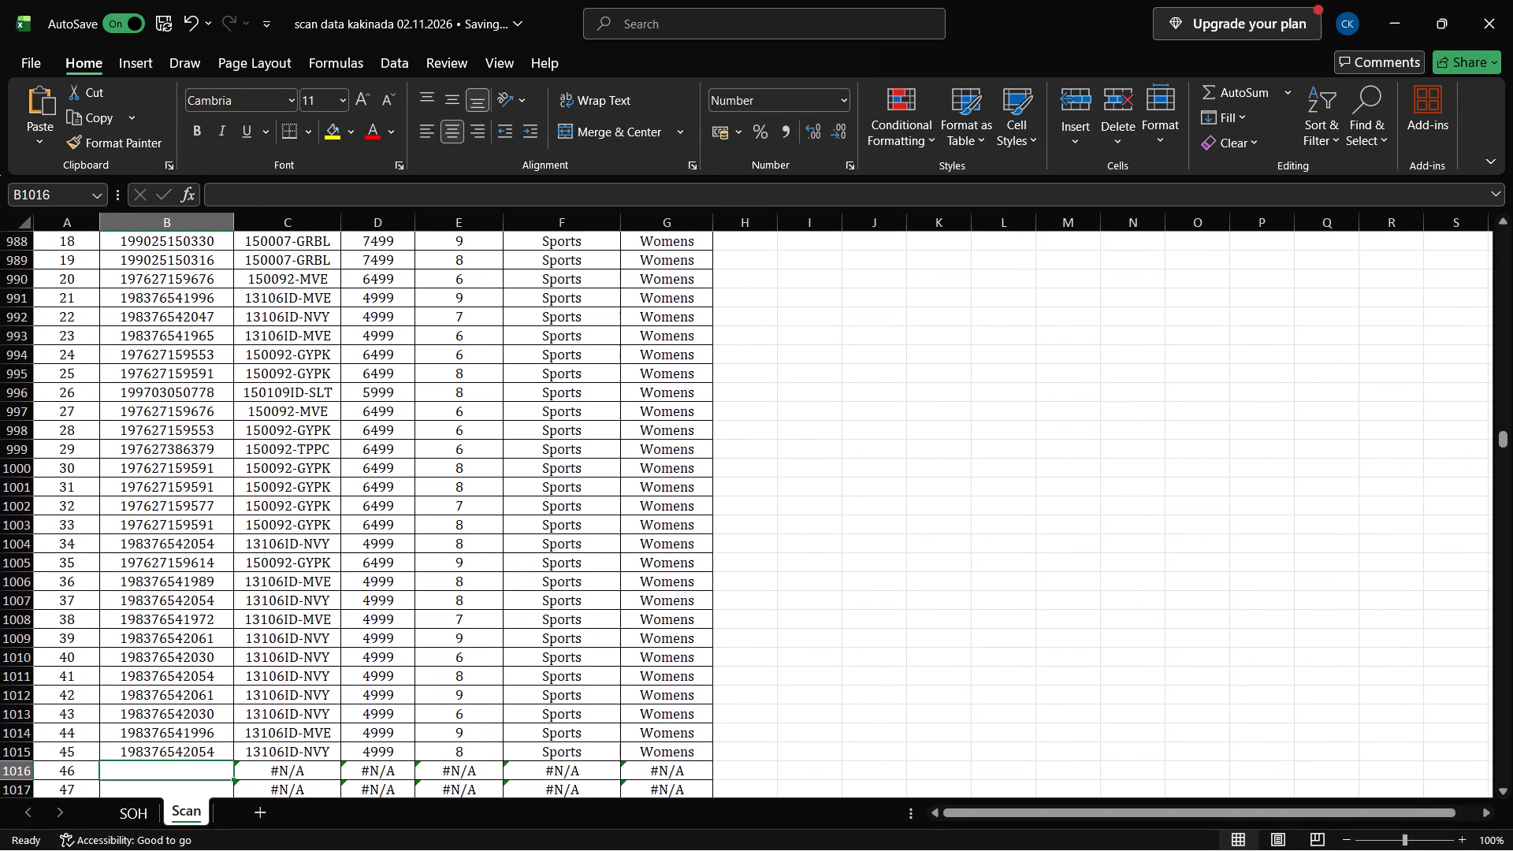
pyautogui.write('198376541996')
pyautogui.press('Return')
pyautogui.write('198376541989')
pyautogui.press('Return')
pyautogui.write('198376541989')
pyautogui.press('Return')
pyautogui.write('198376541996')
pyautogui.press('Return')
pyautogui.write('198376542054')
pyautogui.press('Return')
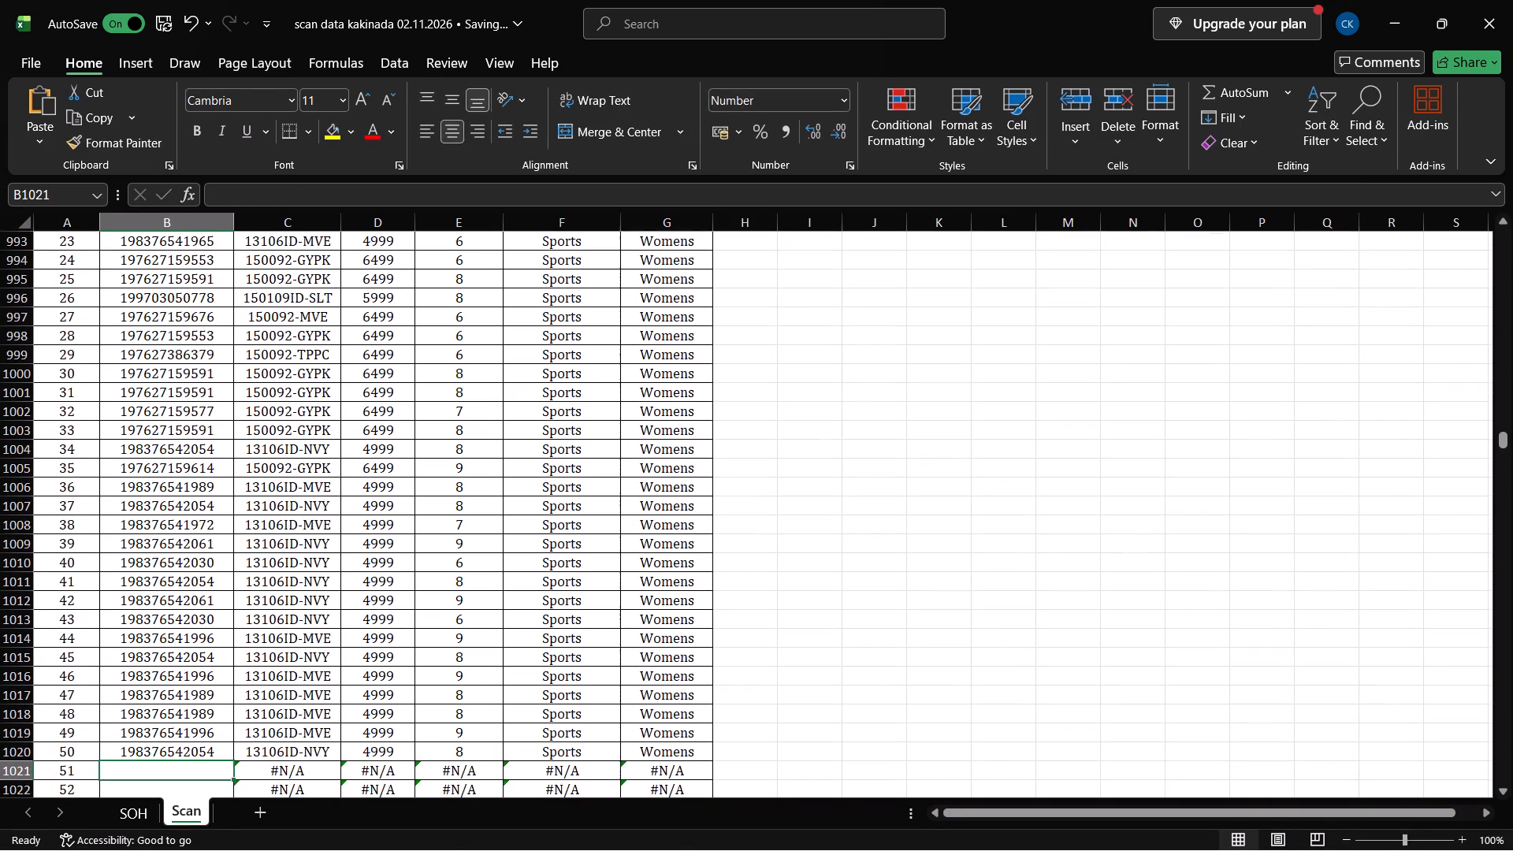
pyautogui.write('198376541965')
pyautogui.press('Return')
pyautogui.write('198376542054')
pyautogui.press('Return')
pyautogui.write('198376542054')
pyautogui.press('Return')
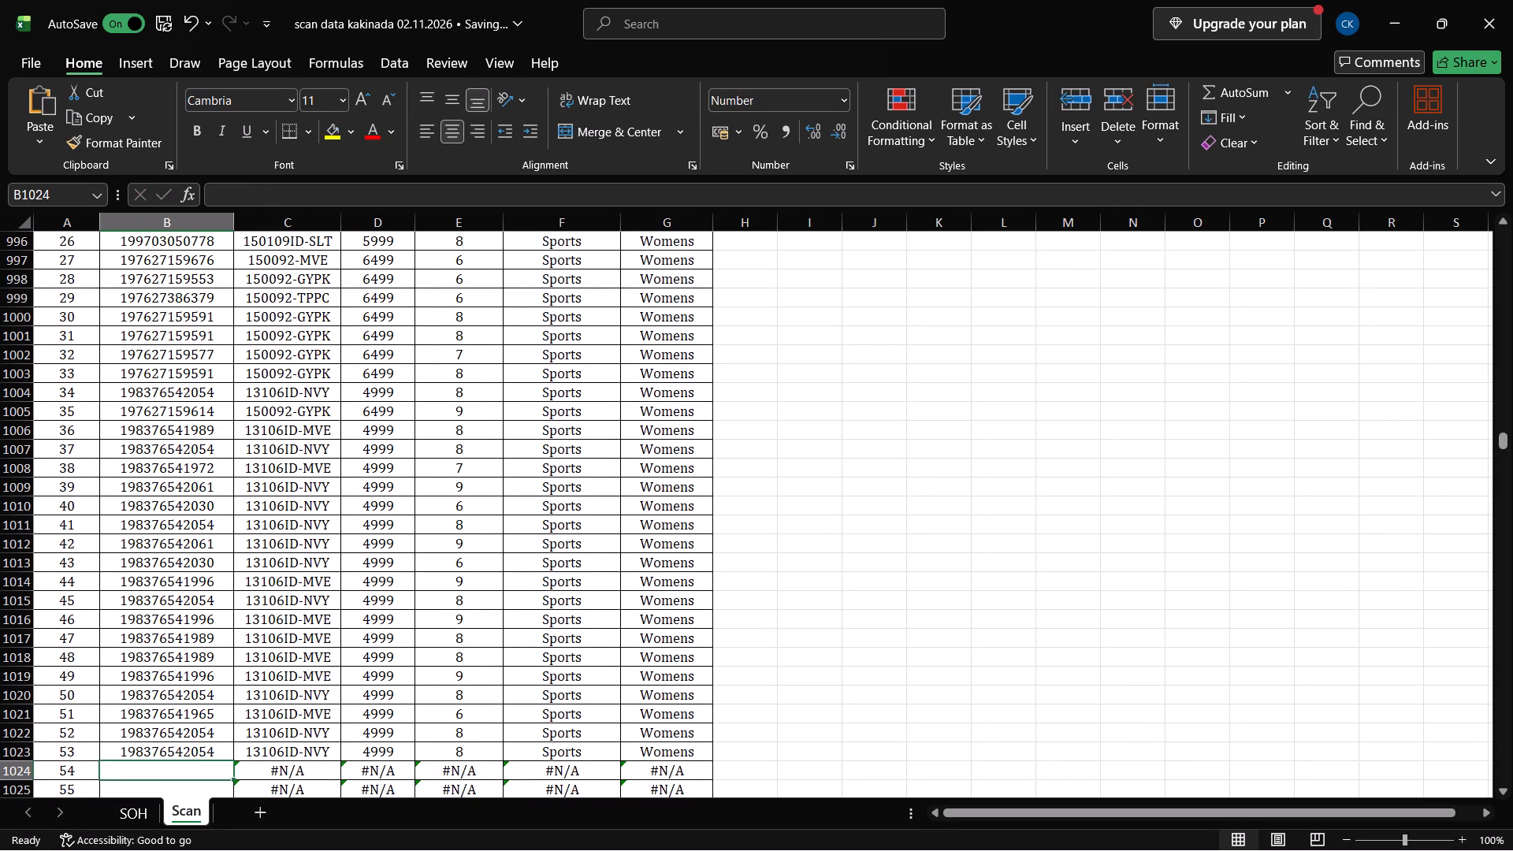
# Restart the serial numbering at 1 in cell A1024 and save the workbook with barcode cell B1024 selected.
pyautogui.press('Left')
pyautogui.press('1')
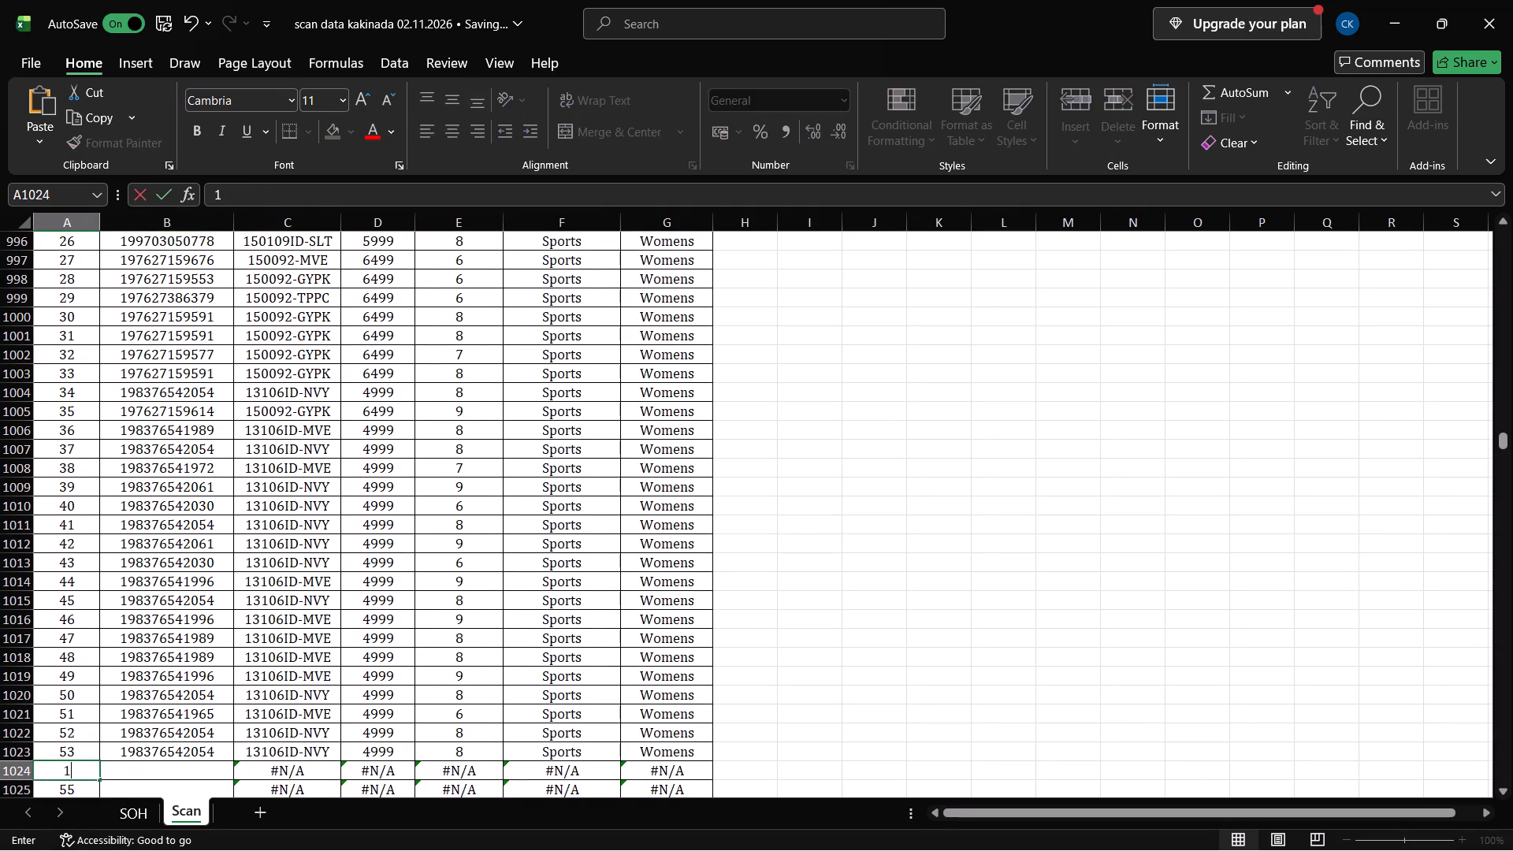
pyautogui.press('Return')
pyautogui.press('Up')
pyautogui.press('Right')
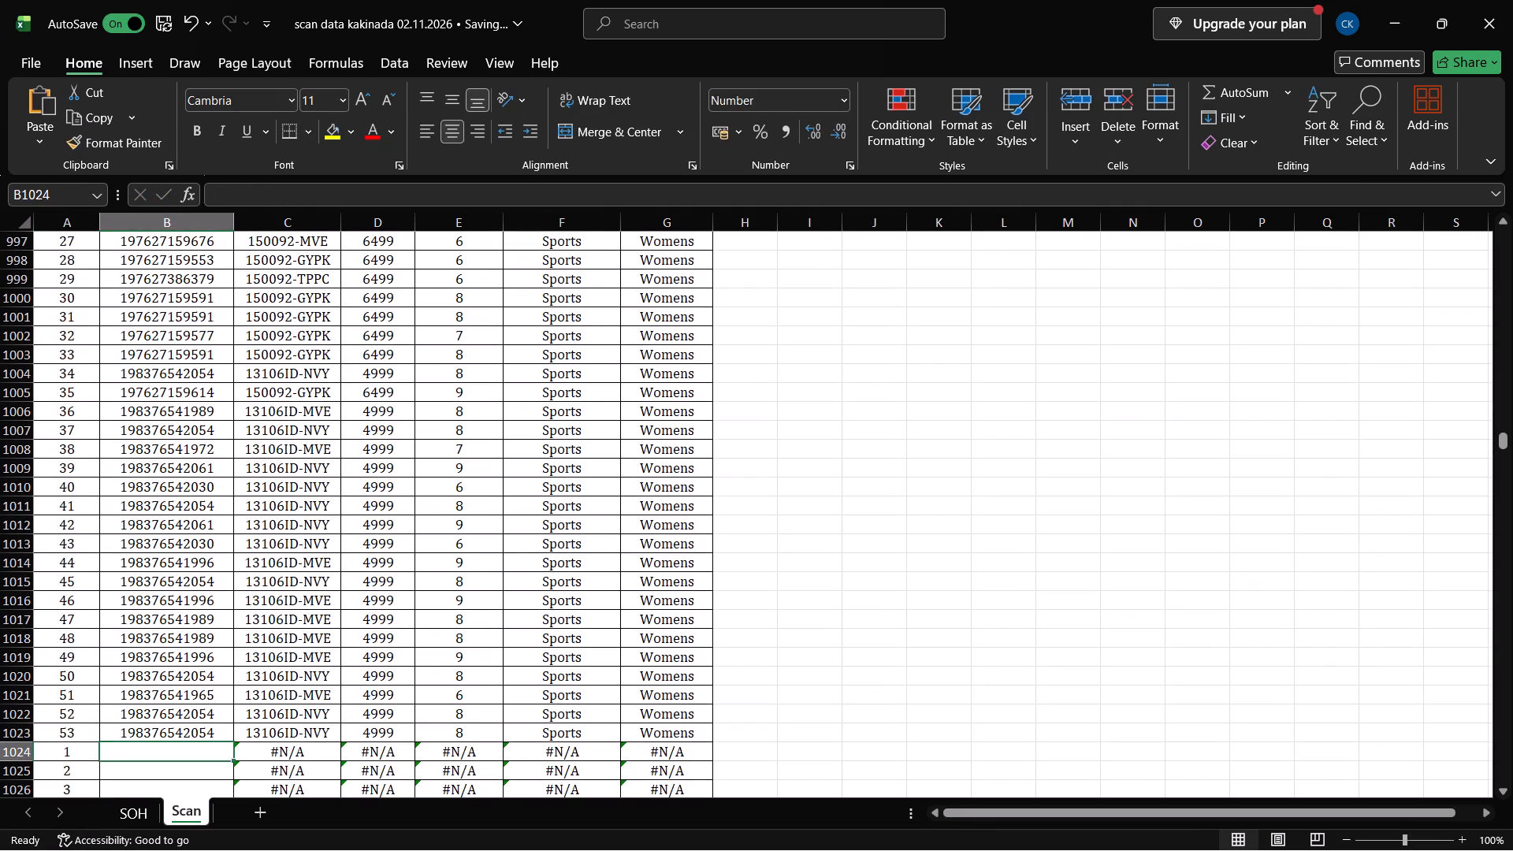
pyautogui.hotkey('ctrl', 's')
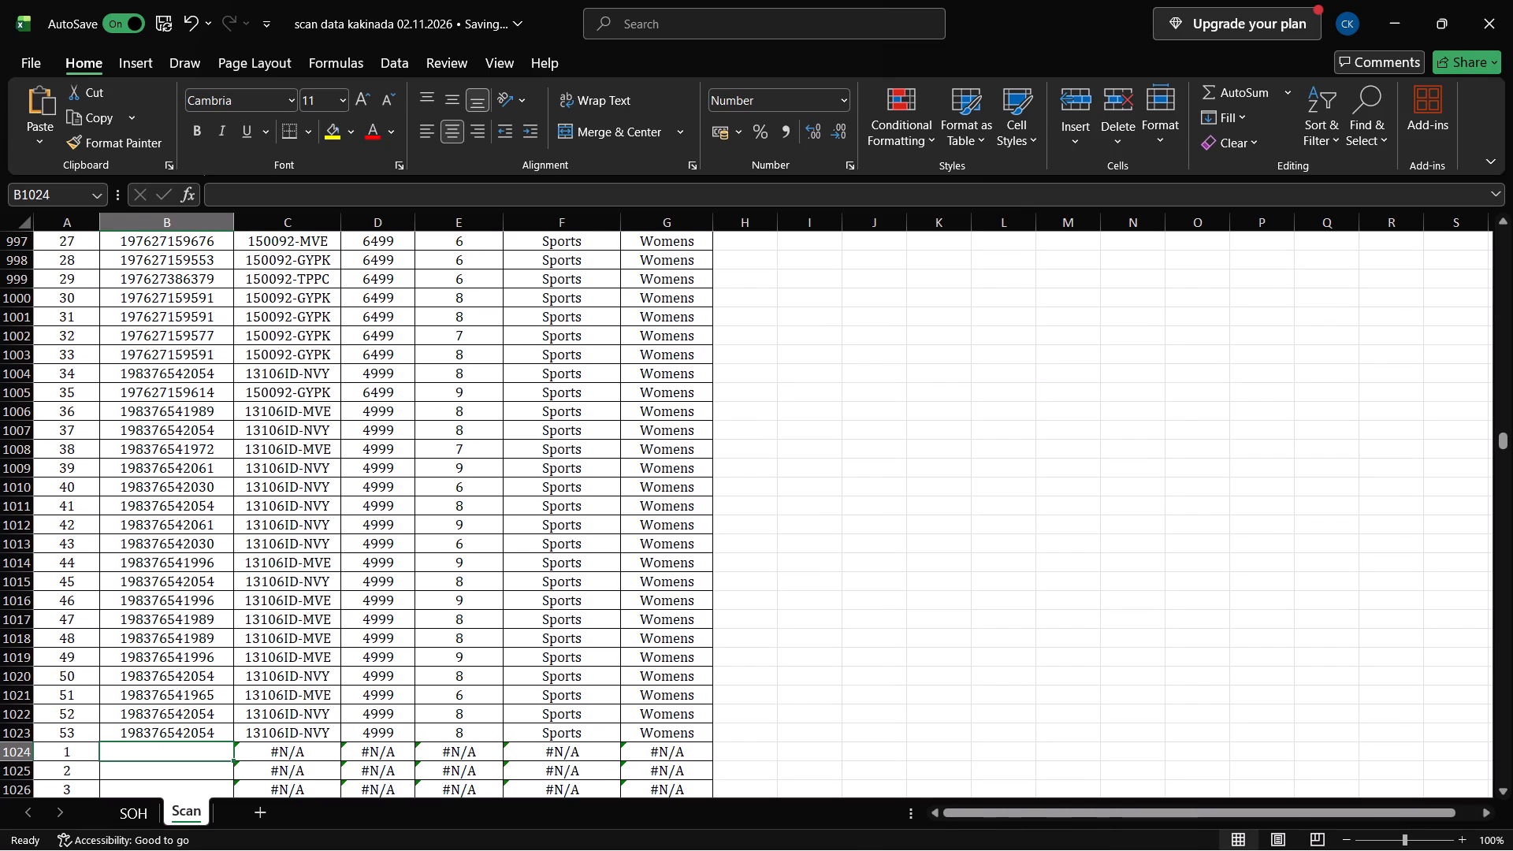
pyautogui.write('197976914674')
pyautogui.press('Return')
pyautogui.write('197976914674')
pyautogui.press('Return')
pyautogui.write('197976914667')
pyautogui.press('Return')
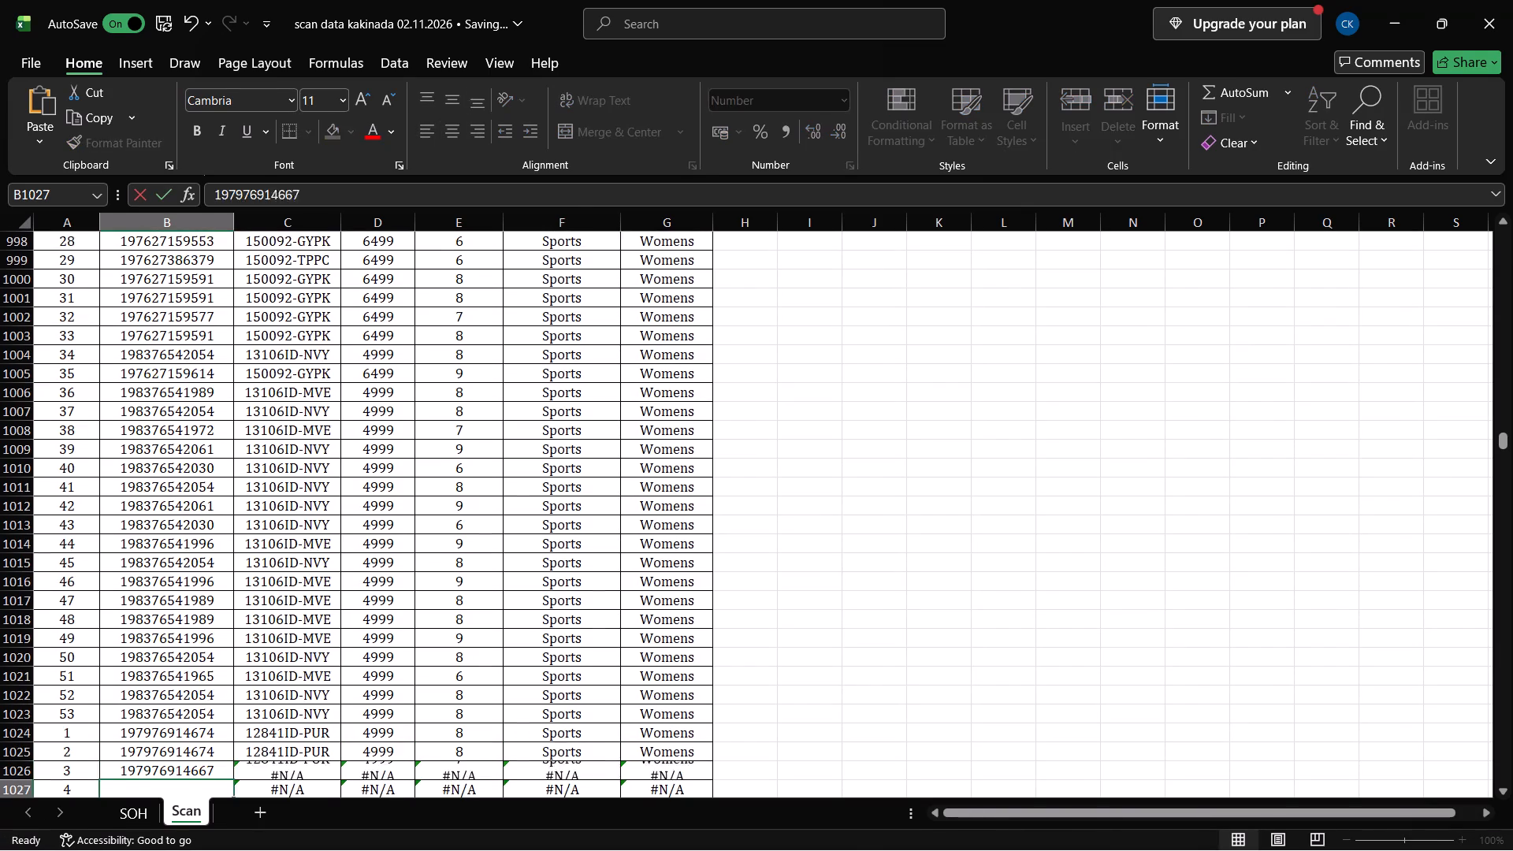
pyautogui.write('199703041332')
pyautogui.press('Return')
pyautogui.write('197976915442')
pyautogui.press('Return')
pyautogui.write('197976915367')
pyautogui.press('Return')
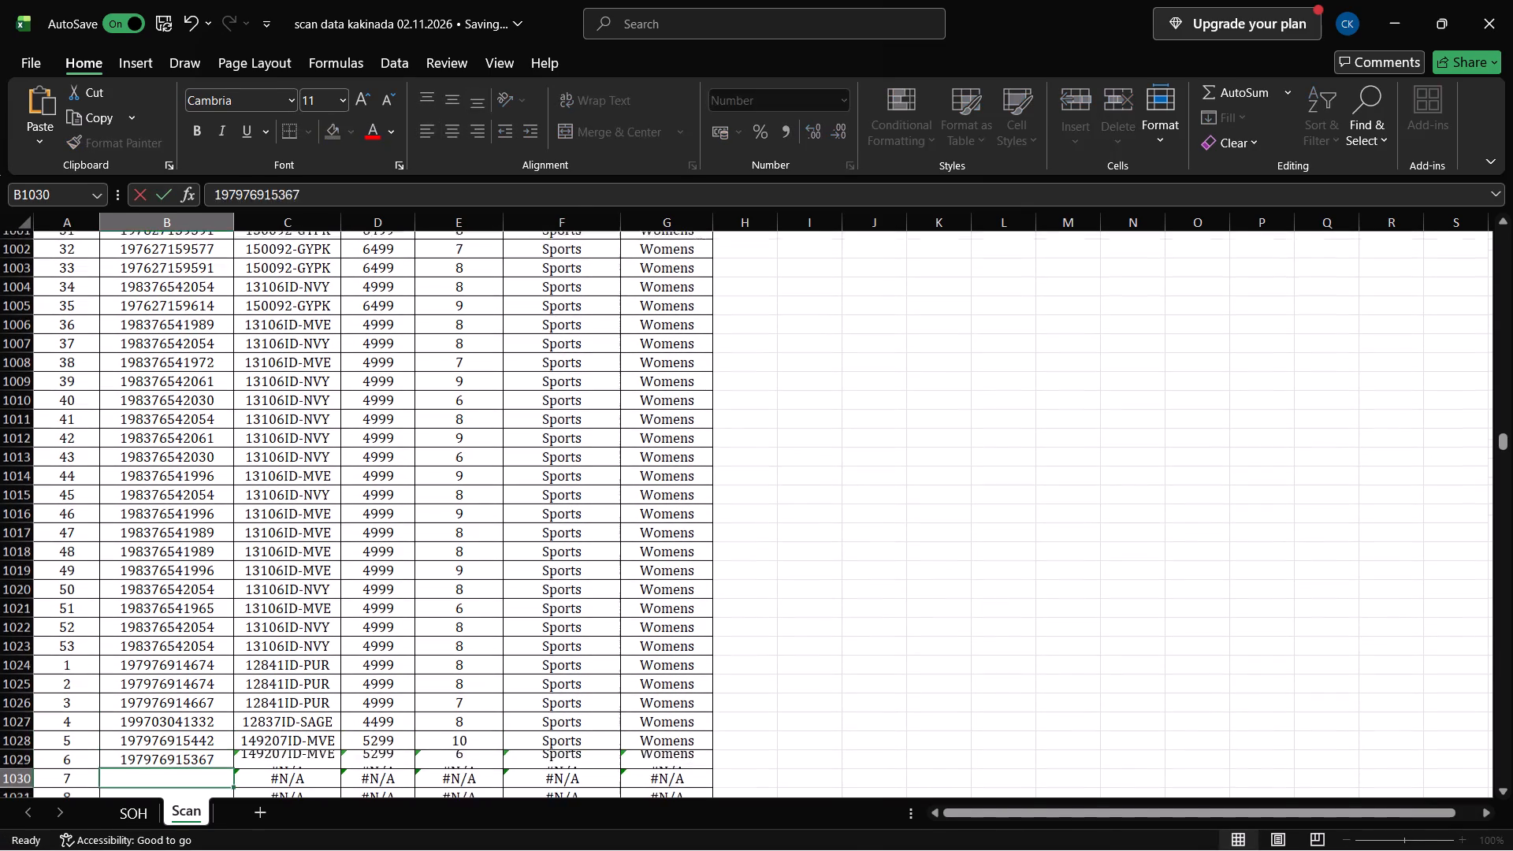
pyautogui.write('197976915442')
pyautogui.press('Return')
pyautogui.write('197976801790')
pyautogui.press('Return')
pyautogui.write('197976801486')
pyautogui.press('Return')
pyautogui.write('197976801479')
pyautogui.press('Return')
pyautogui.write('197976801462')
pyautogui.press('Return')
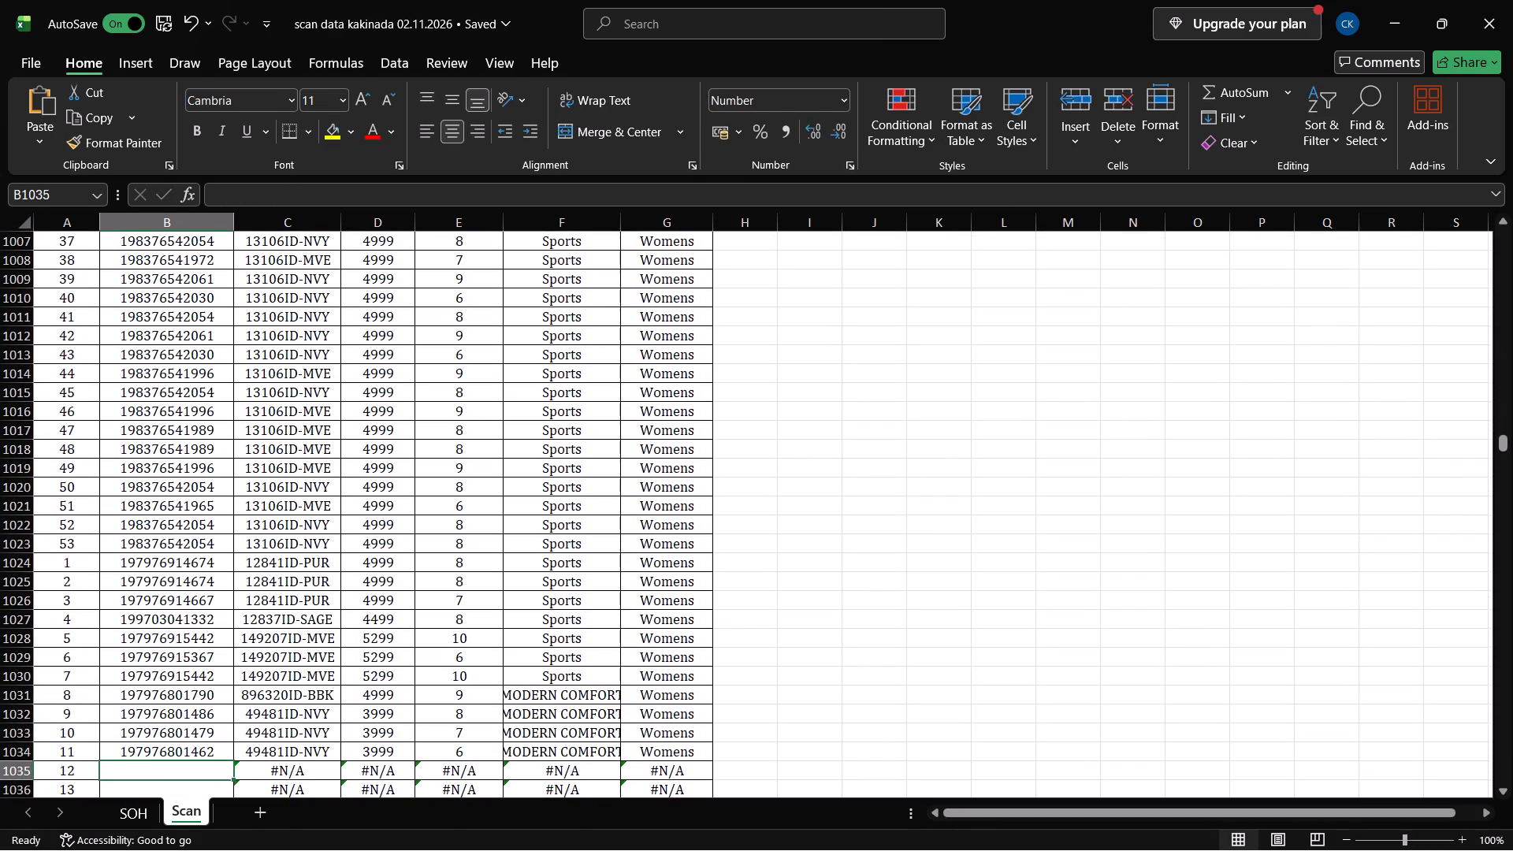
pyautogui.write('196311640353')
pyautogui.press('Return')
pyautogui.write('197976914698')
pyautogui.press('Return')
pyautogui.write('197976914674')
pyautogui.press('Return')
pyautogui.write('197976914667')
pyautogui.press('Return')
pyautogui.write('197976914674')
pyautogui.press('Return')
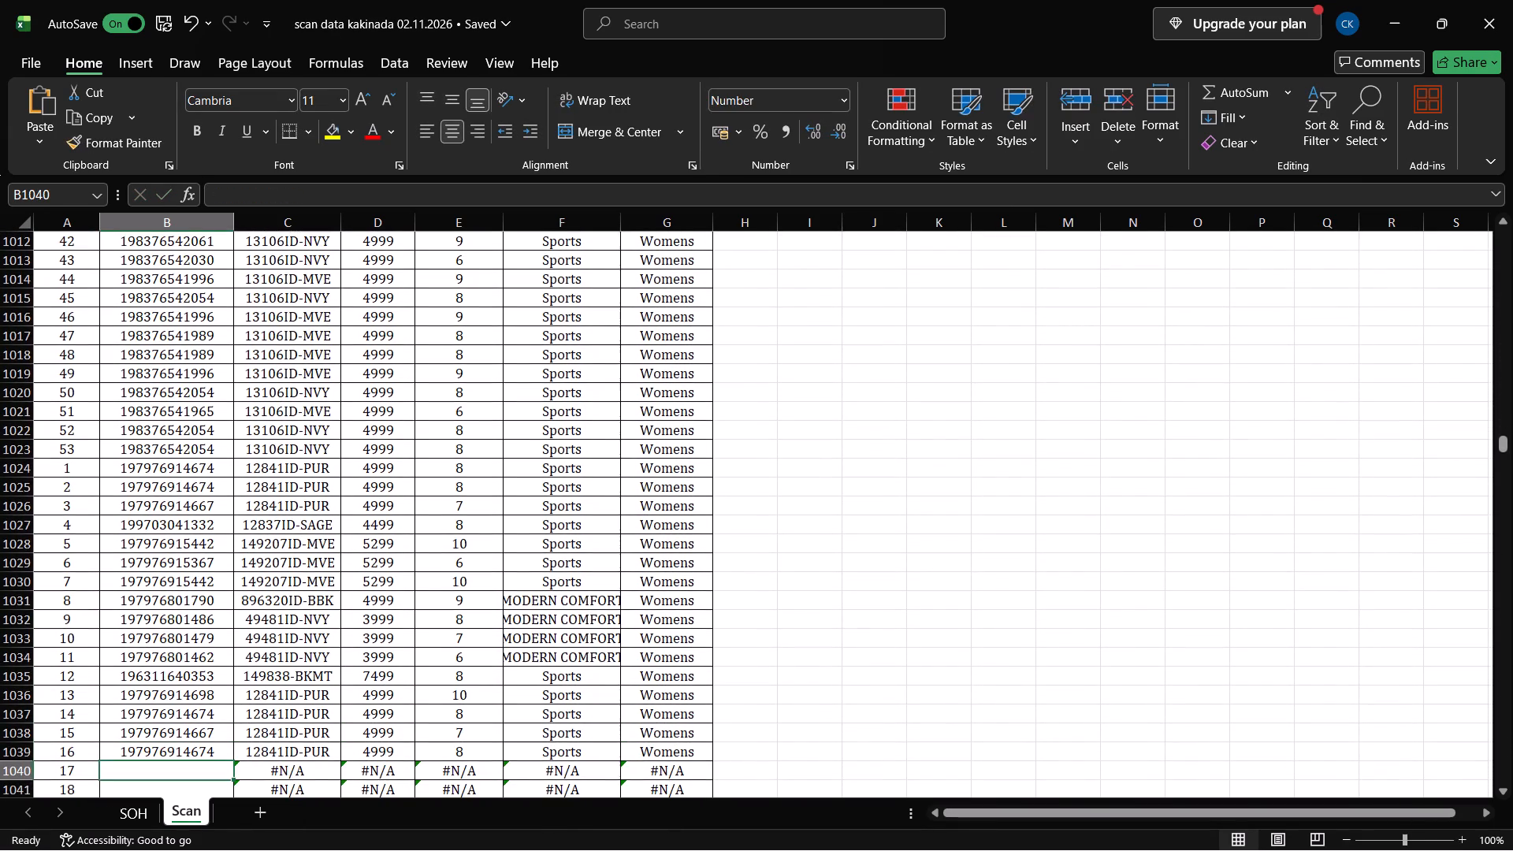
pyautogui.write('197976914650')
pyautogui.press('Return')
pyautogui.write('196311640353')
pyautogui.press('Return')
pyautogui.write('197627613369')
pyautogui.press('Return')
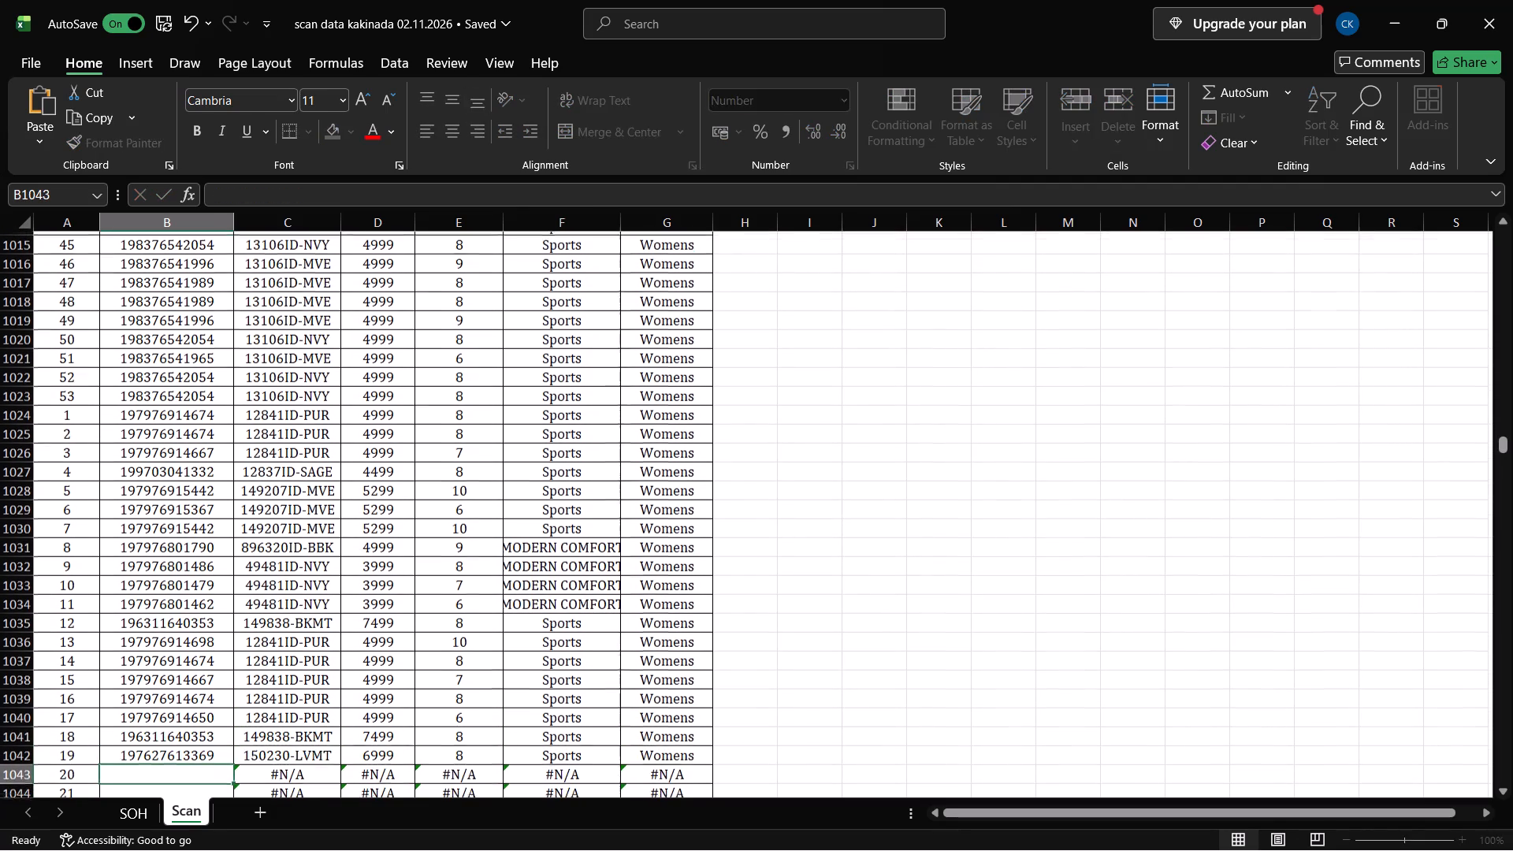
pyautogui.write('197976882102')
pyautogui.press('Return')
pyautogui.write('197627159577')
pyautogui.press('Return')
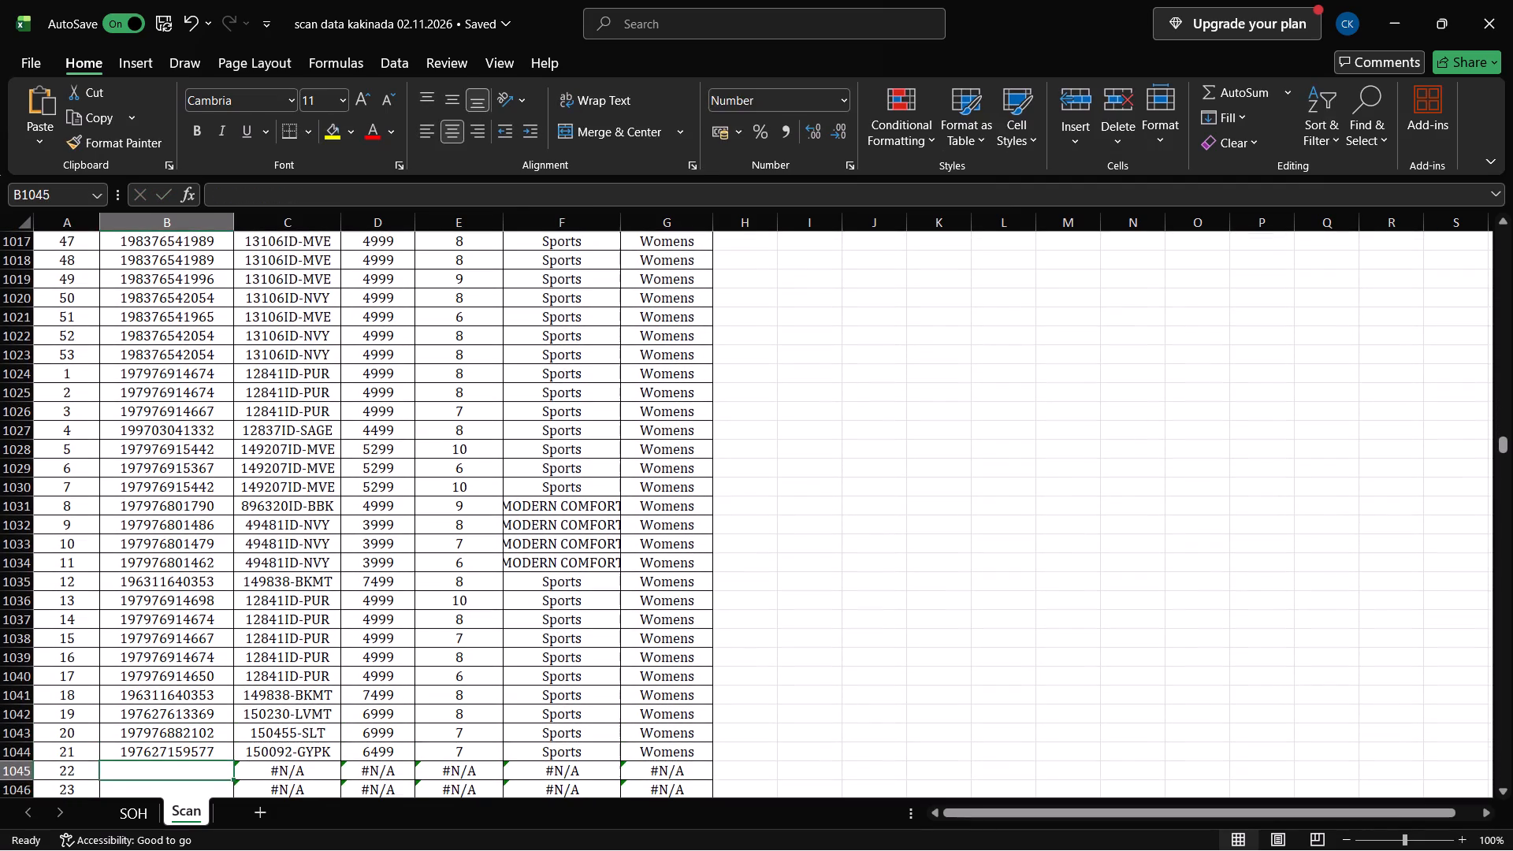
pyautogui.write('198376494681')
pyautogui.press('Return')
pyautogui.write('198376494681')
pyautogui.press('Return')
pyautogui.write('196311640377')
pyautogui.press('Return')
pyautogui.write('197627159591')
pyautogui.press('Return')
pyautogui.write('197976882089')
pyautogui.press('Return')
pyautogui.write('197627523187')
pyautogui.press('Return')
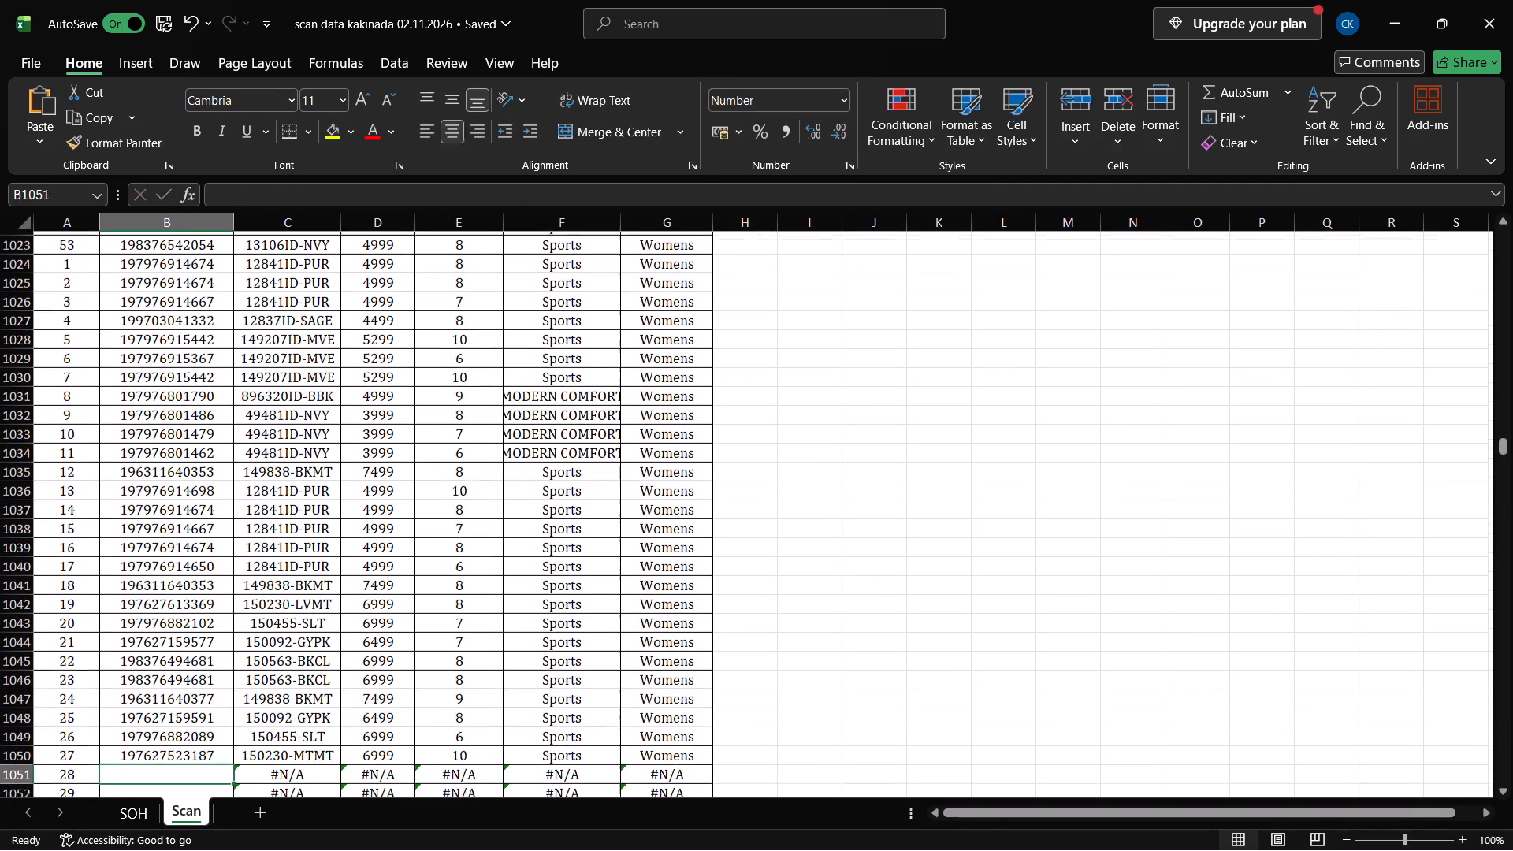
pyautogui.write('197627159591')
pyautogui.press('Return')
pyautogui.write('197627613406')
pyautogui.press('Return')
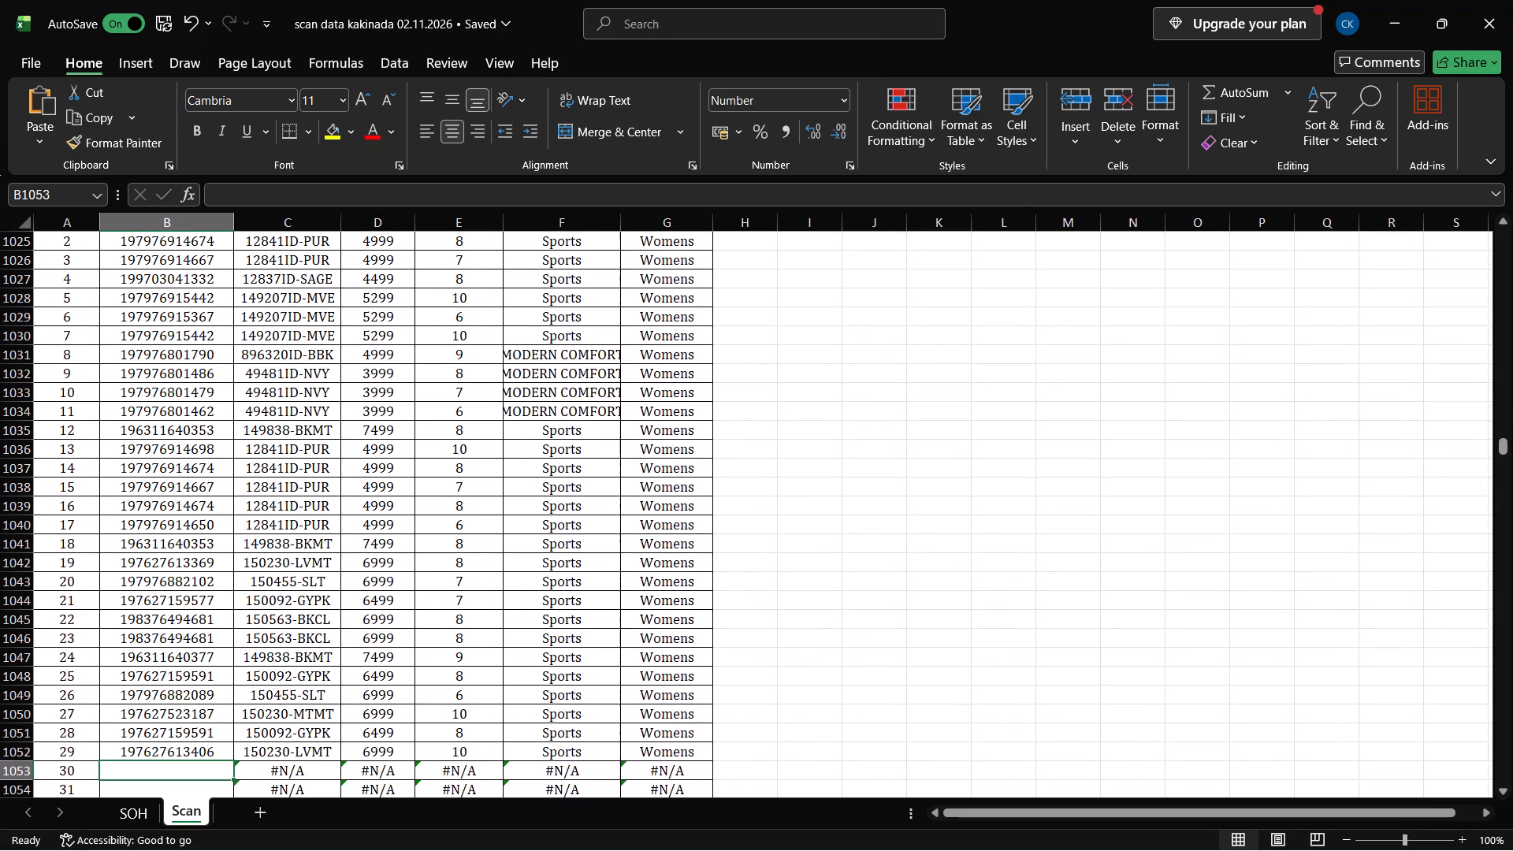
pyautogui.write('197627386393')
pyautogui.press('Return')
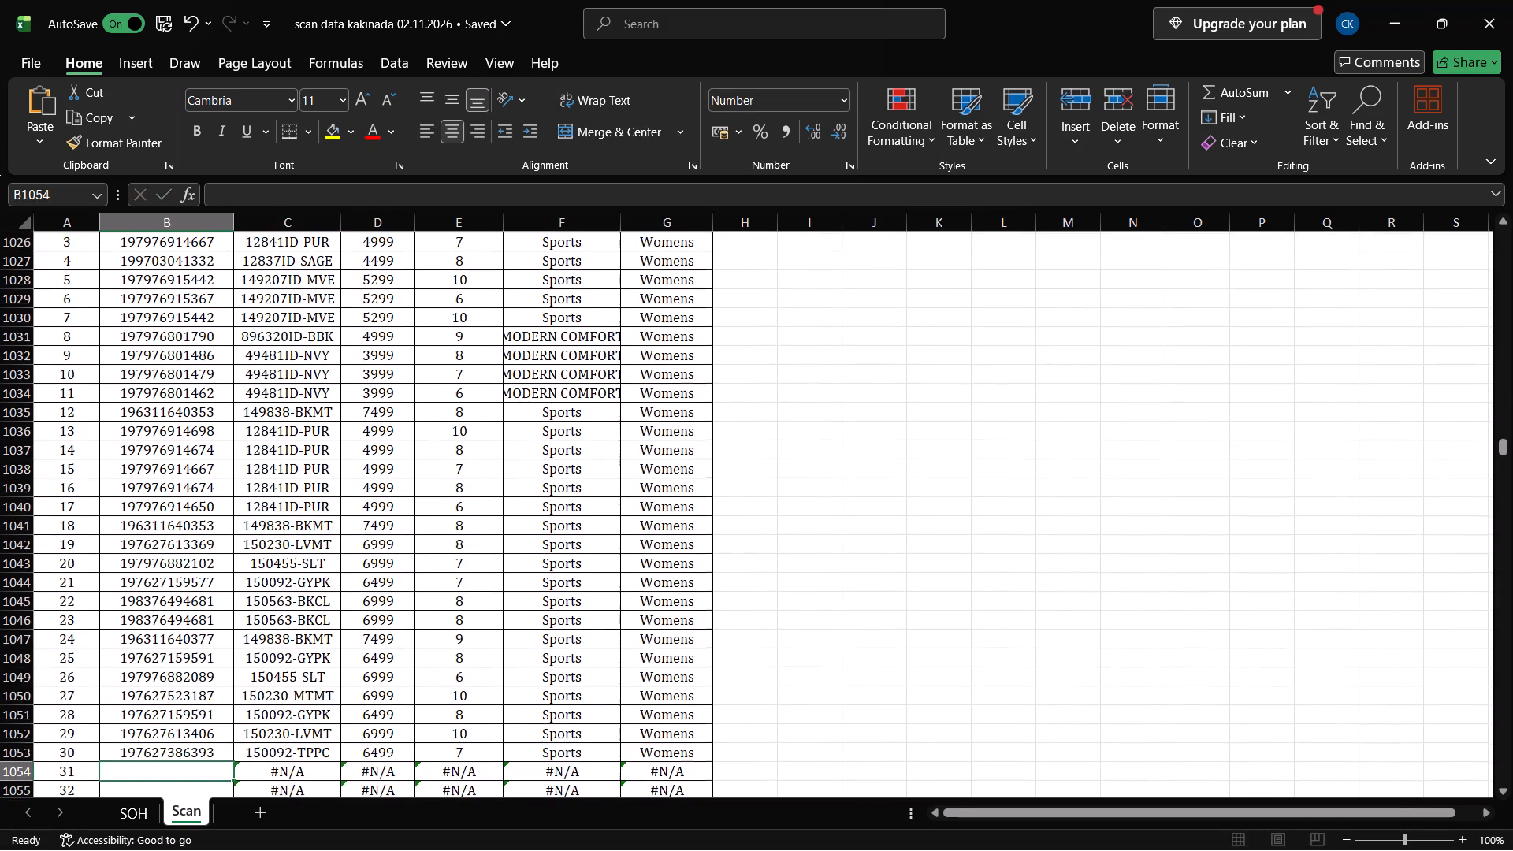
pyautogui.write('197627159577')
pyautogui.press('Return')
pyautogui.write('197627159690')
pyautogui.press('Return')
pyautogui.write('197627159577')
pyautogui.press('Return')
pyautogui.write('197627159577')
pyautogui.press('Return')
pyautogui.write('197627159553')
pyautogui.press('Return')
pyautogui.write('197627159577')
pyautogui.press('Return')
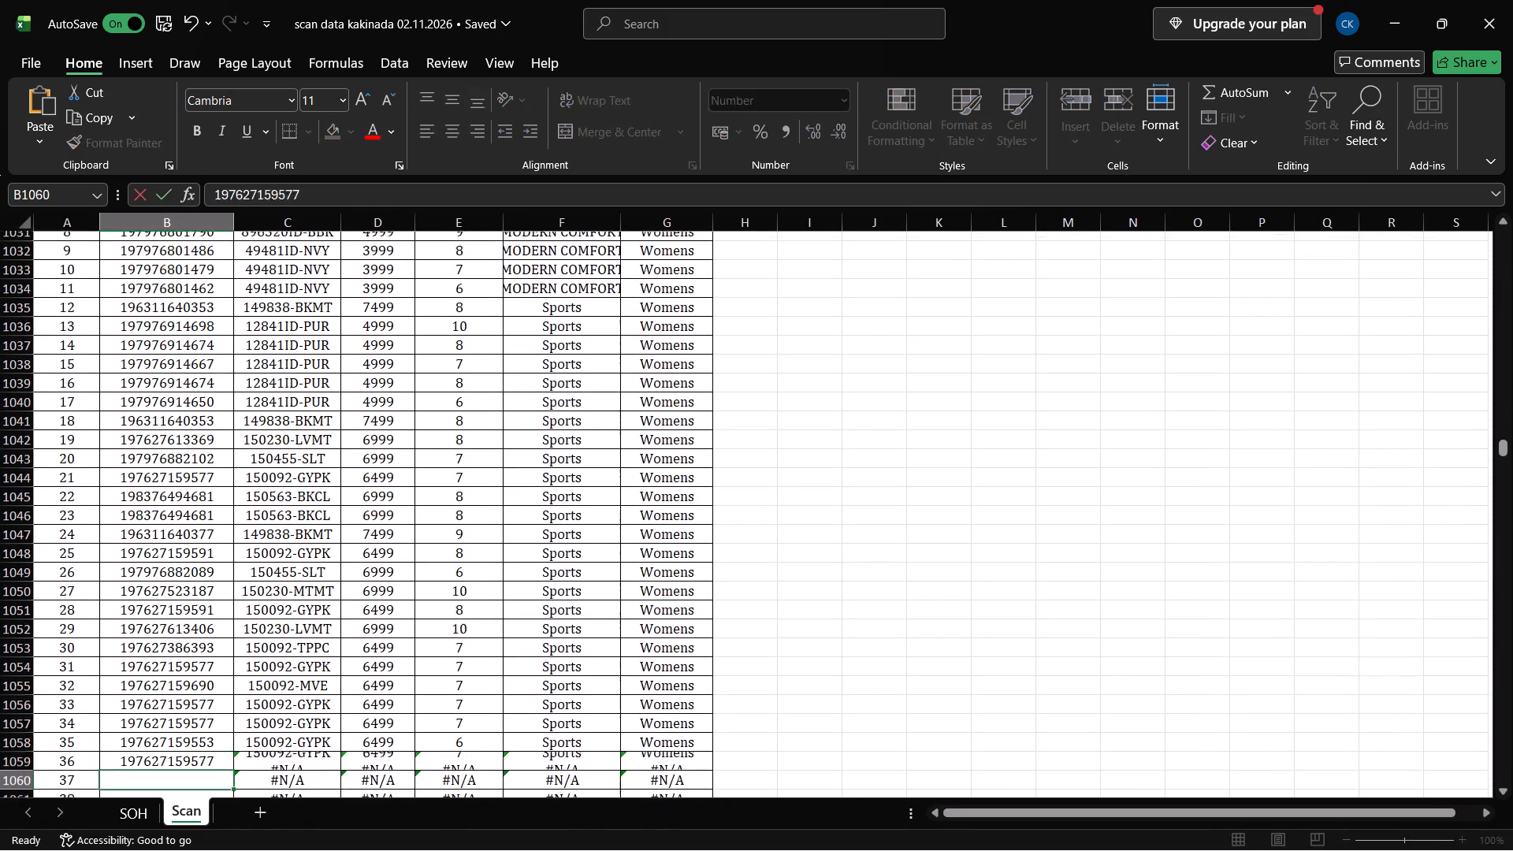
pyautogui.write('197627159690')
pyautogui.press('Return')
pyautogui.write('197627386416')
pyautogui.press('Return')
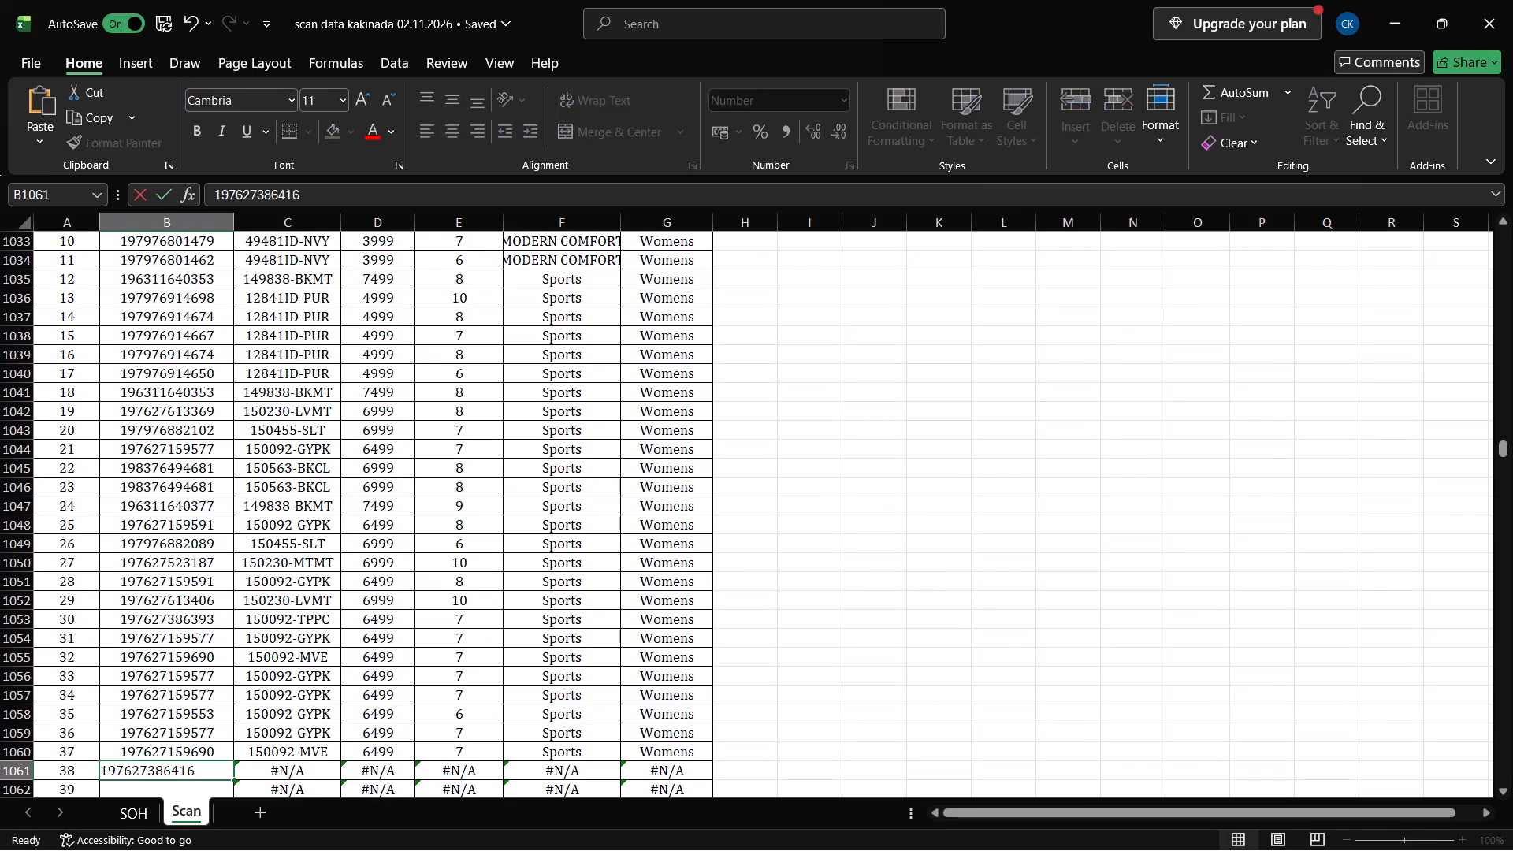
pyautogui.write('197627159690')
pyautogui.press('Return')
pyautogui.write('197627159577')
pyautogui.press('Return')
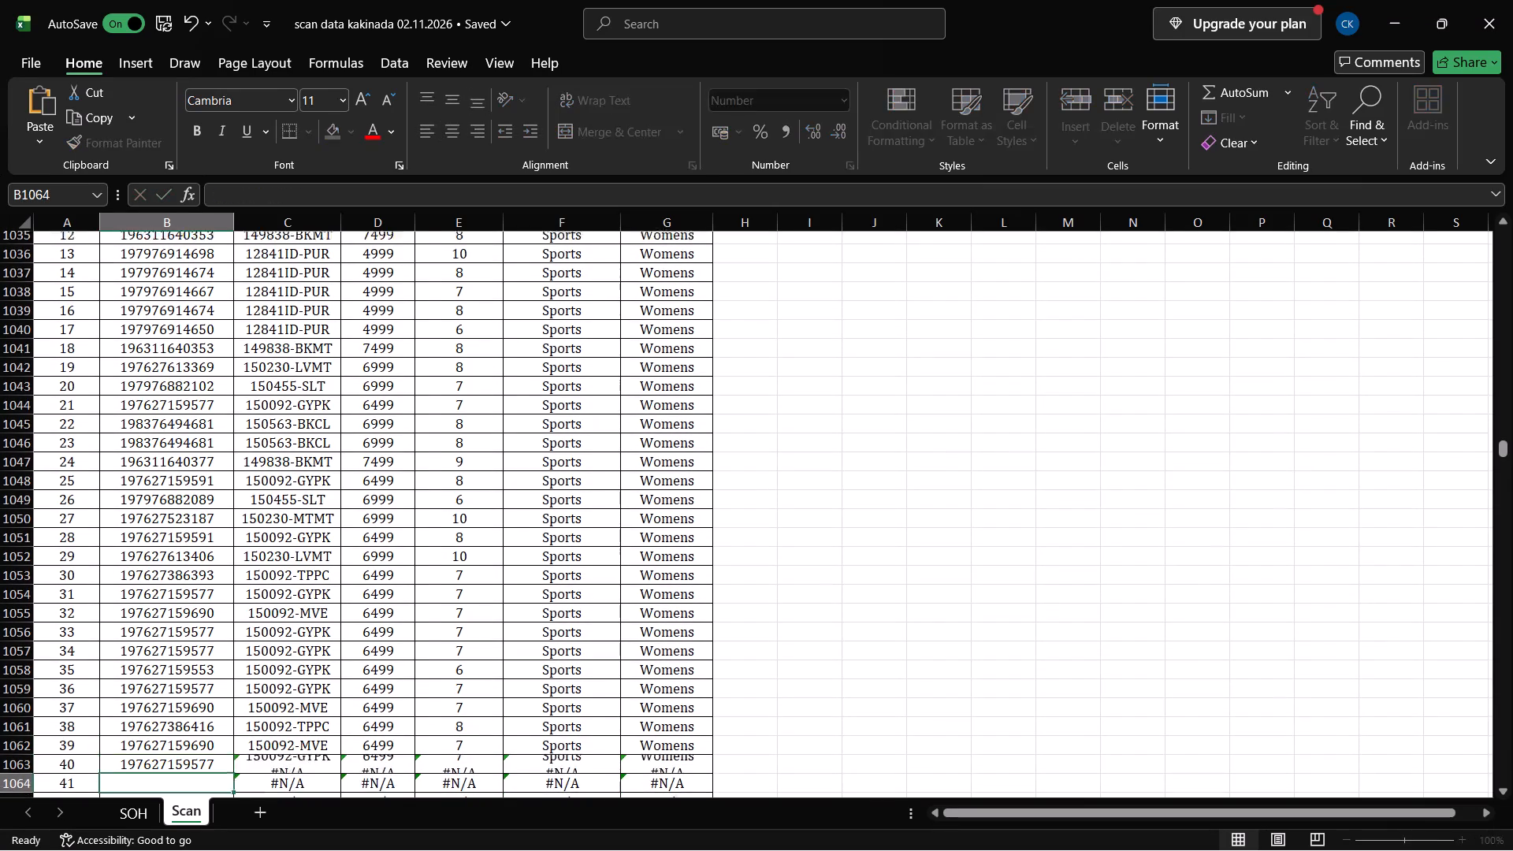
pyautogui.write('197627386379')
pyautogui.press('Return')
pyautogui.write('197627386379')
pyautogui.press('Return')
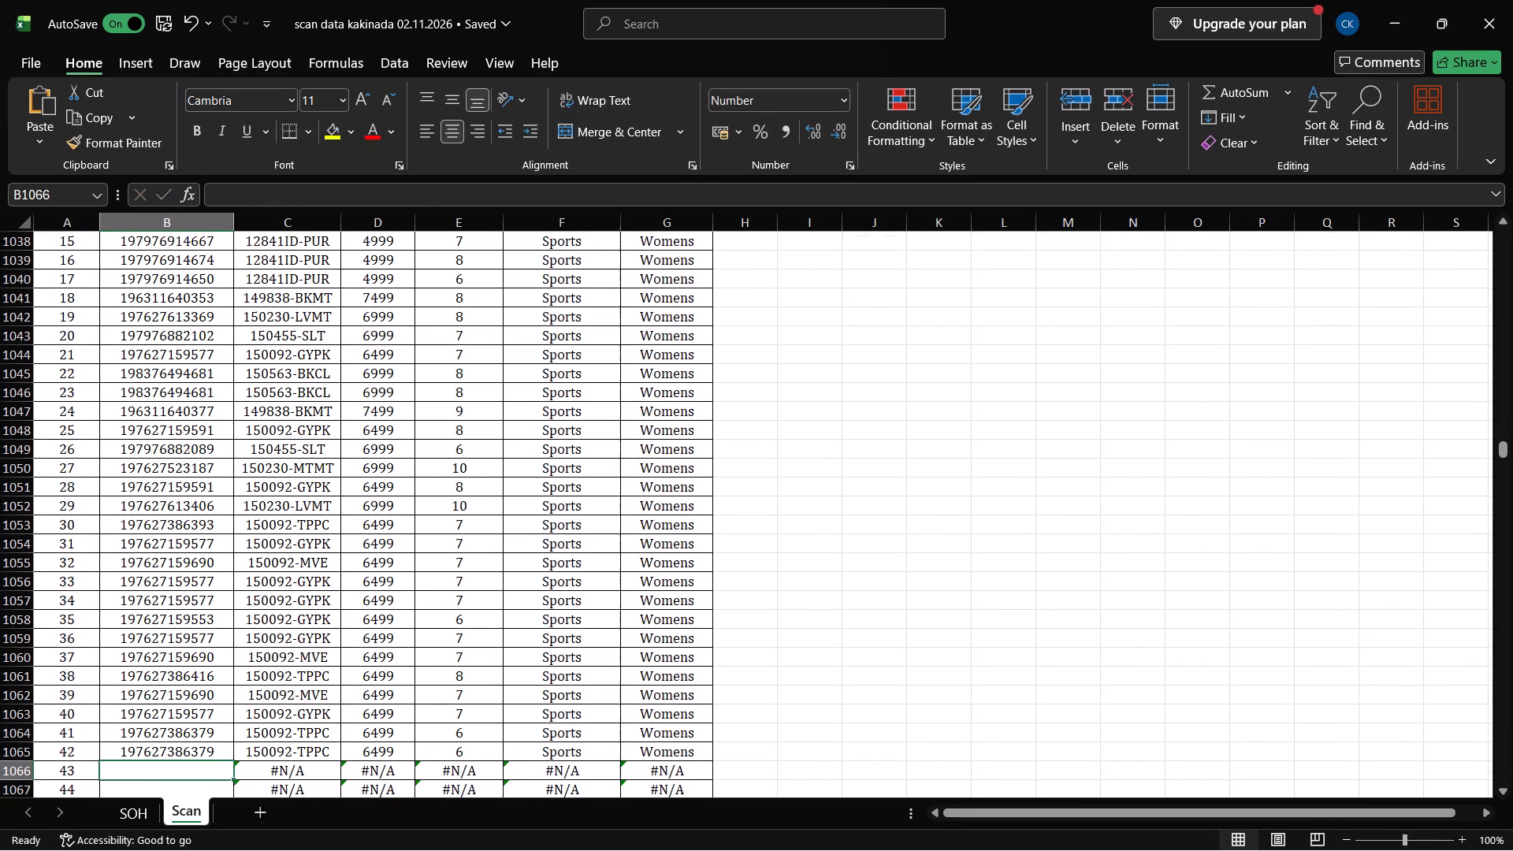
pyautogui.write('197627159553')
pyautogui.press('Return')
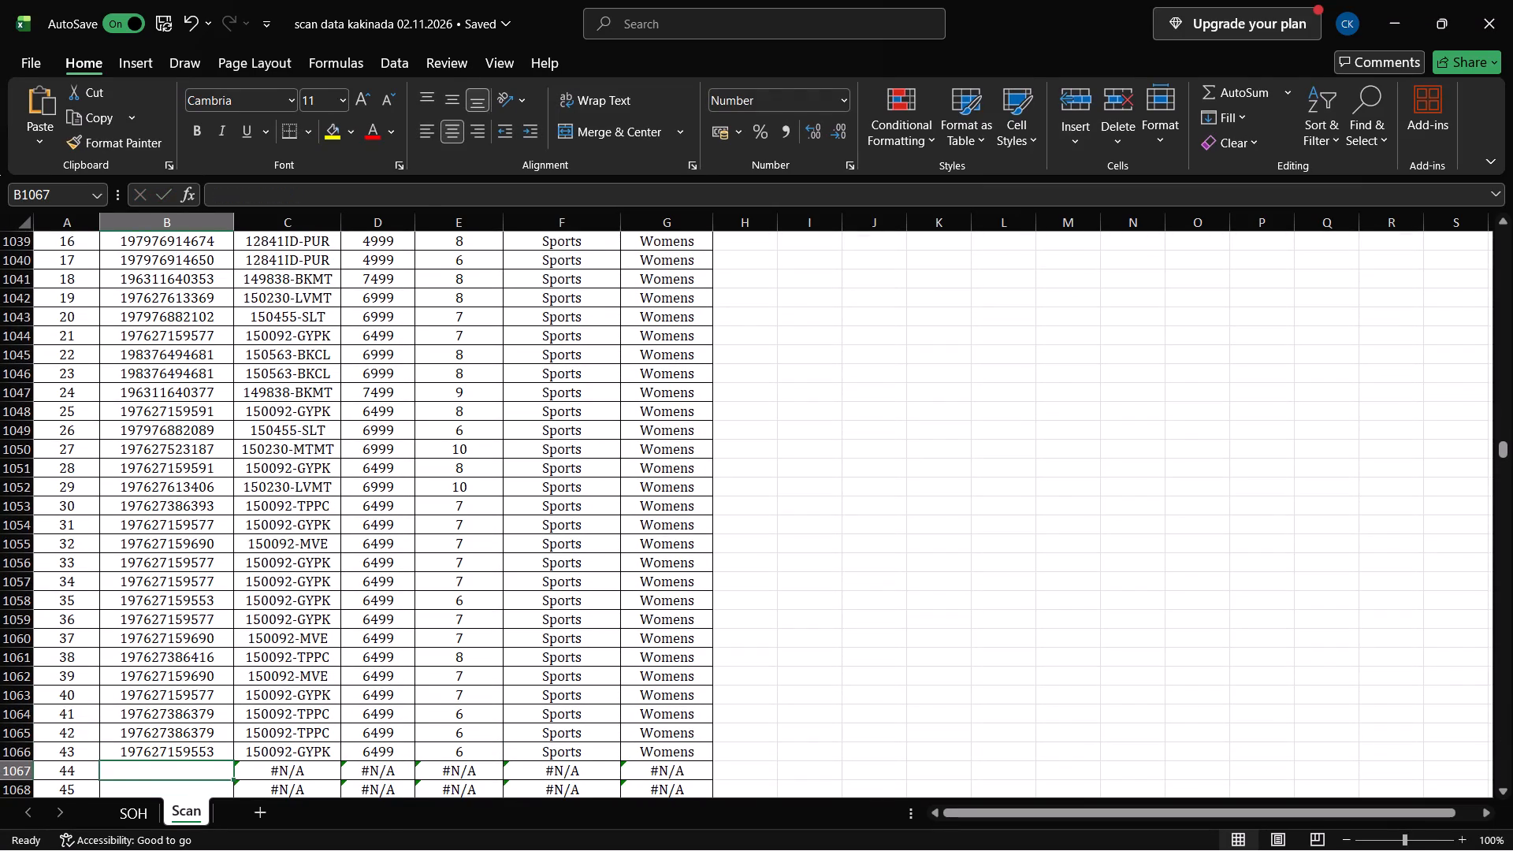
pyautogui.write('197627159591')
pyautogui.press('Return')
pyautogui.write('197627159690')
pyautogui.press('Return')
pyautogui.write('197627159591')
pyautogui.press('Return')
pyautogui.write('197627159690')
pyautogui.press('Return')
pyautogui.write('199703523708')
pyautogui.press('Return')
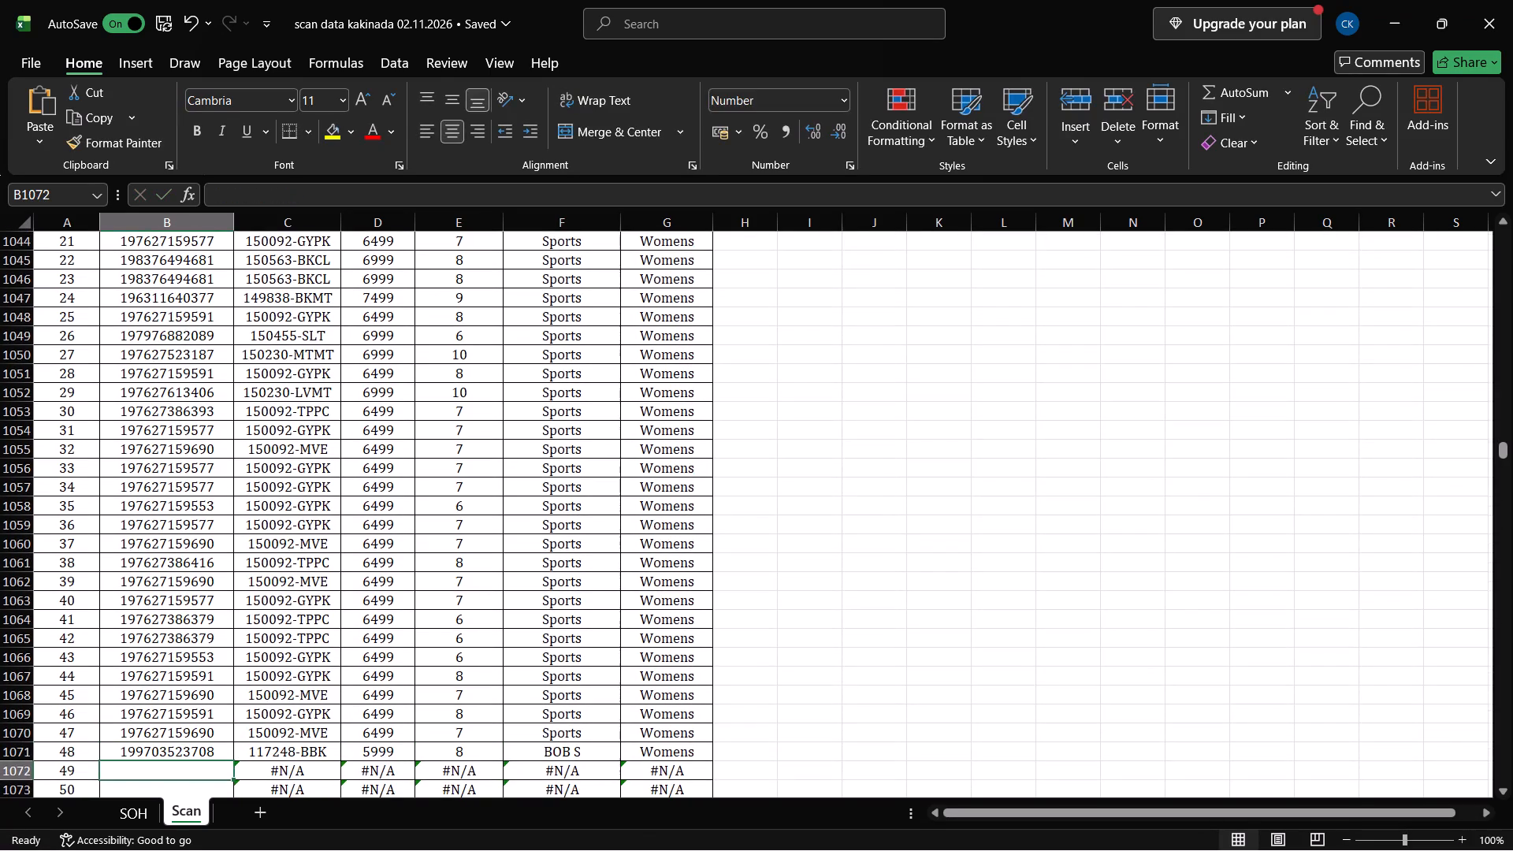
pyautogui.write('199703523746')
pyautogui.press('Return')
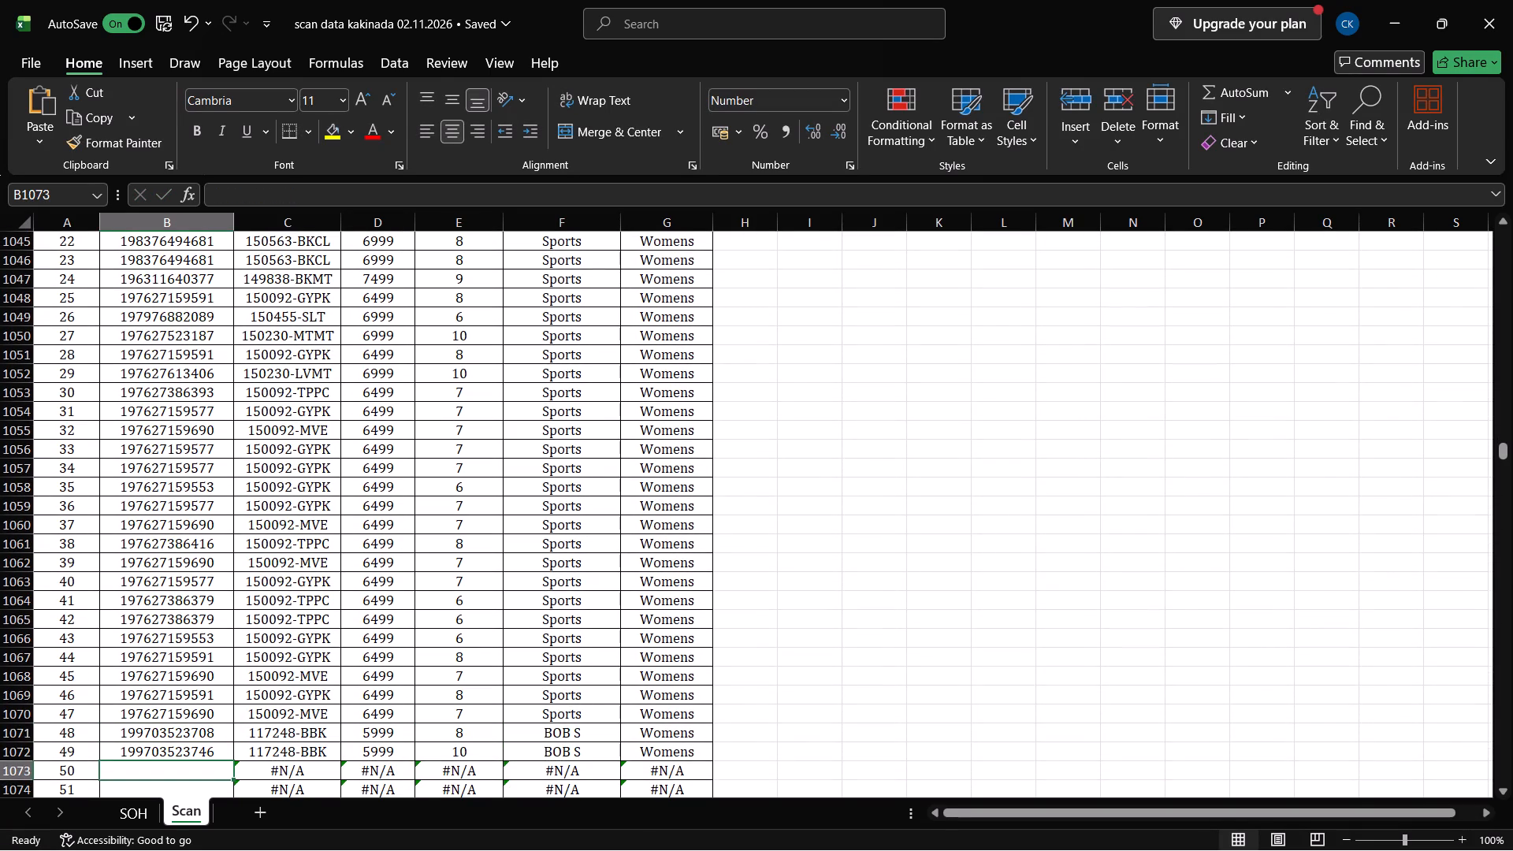
# Restart the serial numbering at 1 in A1073 for a new batch and save the workbook.
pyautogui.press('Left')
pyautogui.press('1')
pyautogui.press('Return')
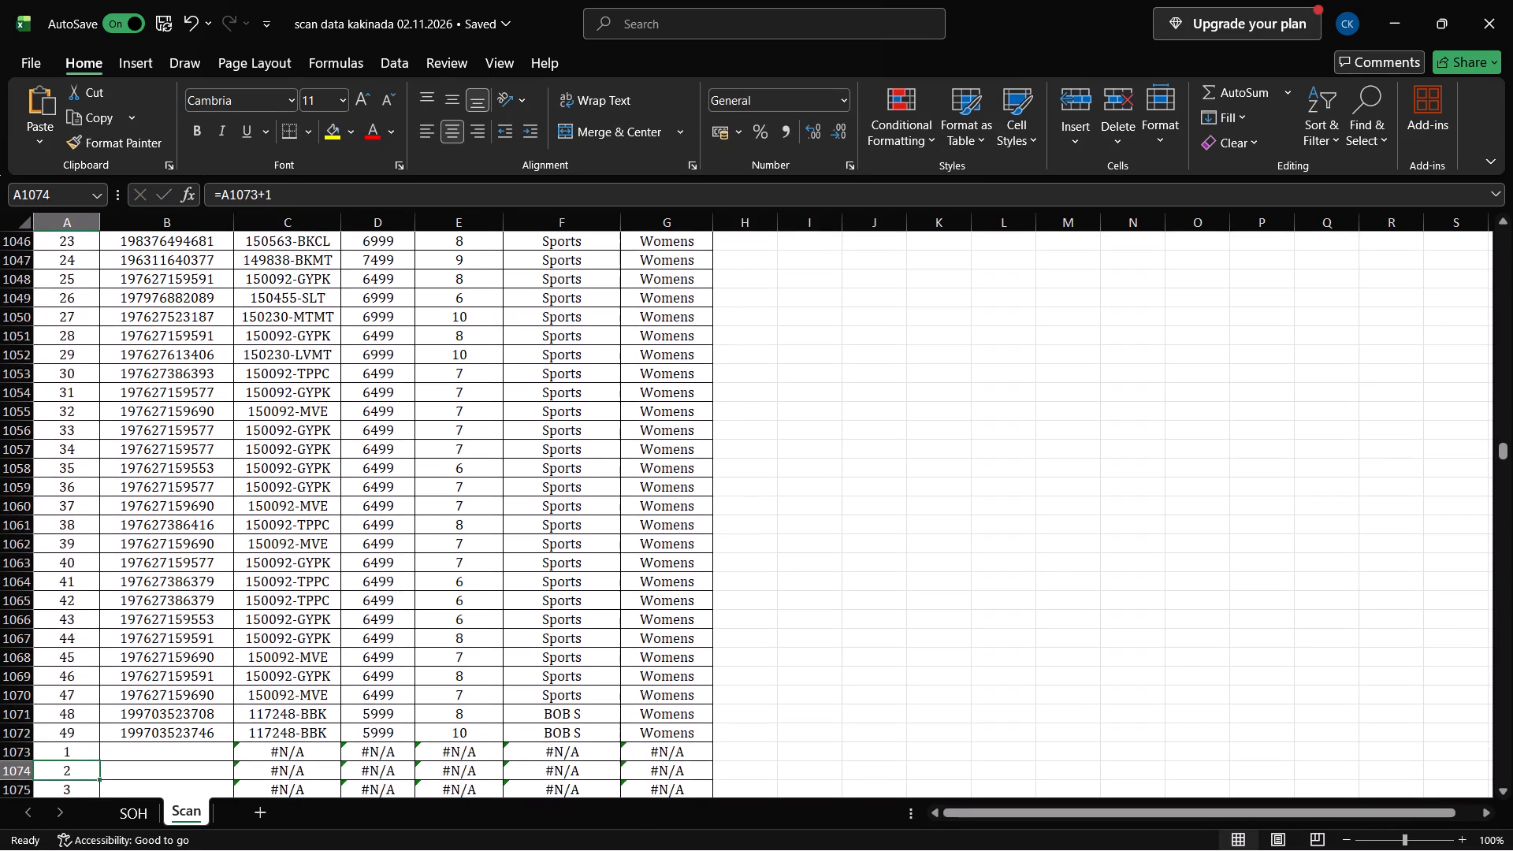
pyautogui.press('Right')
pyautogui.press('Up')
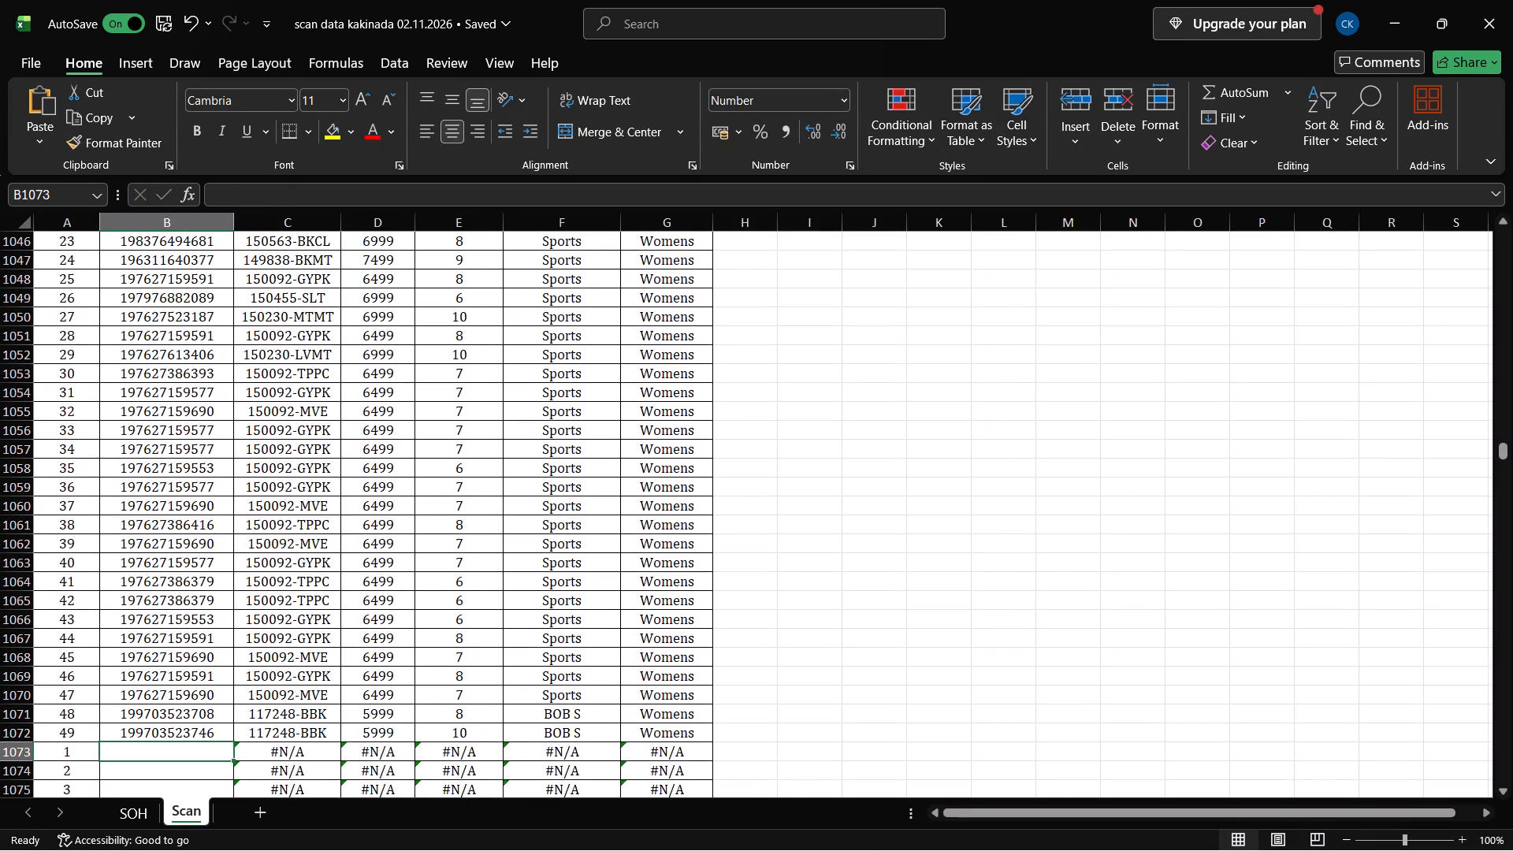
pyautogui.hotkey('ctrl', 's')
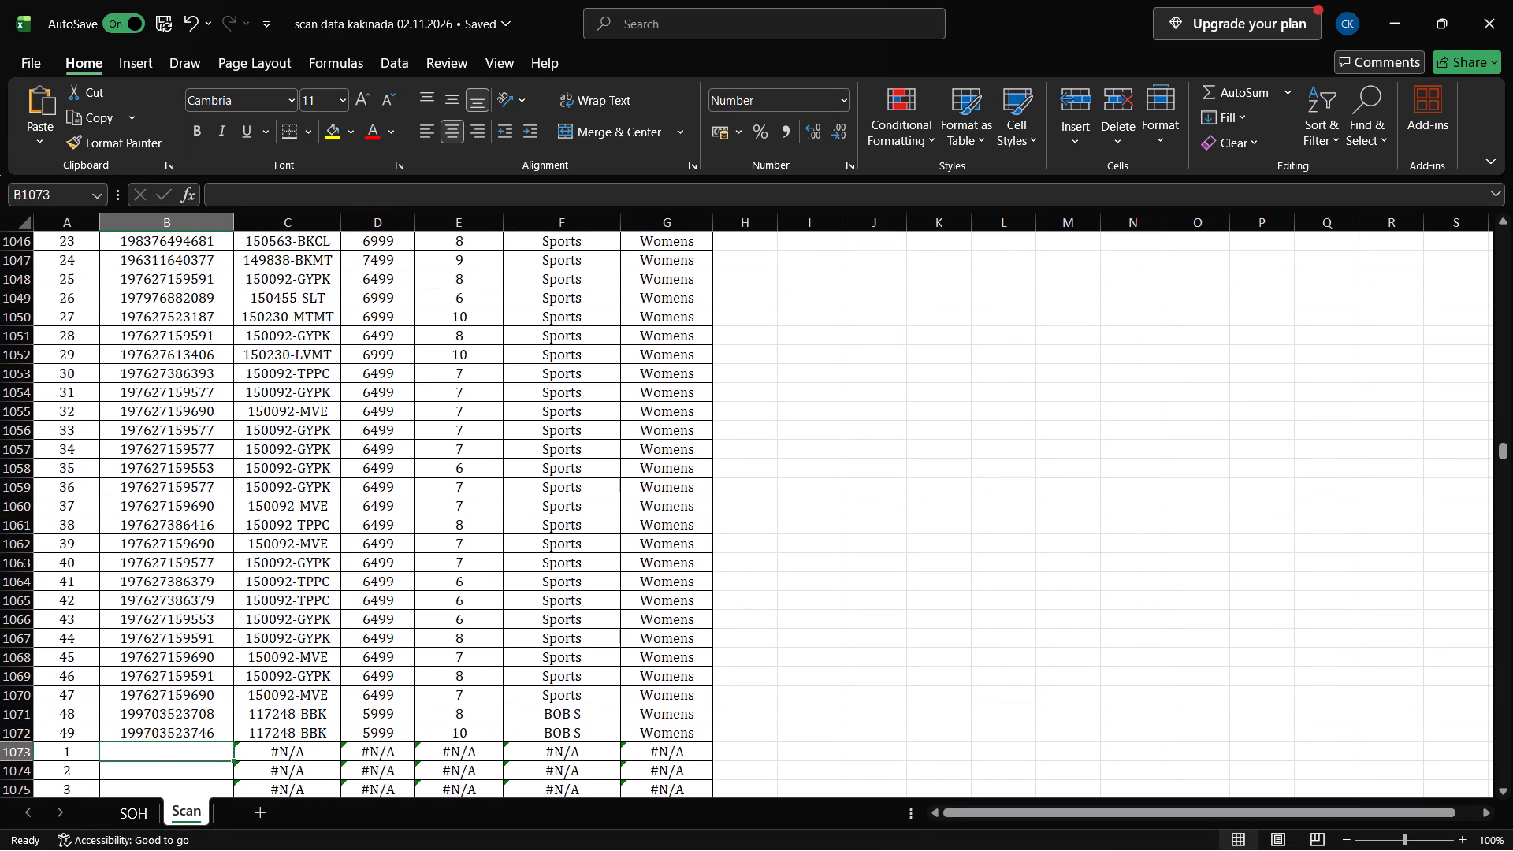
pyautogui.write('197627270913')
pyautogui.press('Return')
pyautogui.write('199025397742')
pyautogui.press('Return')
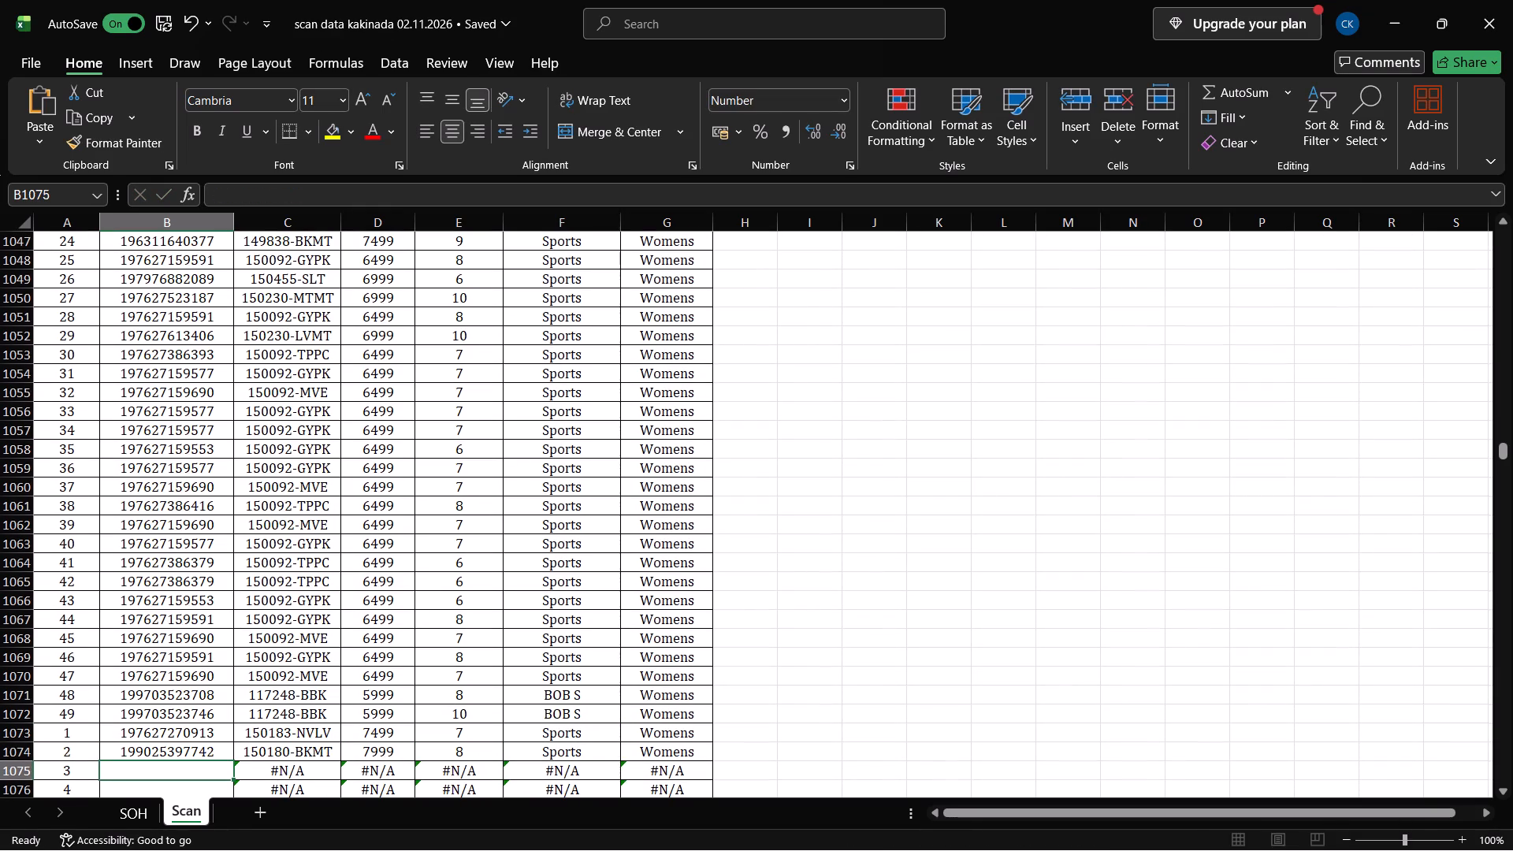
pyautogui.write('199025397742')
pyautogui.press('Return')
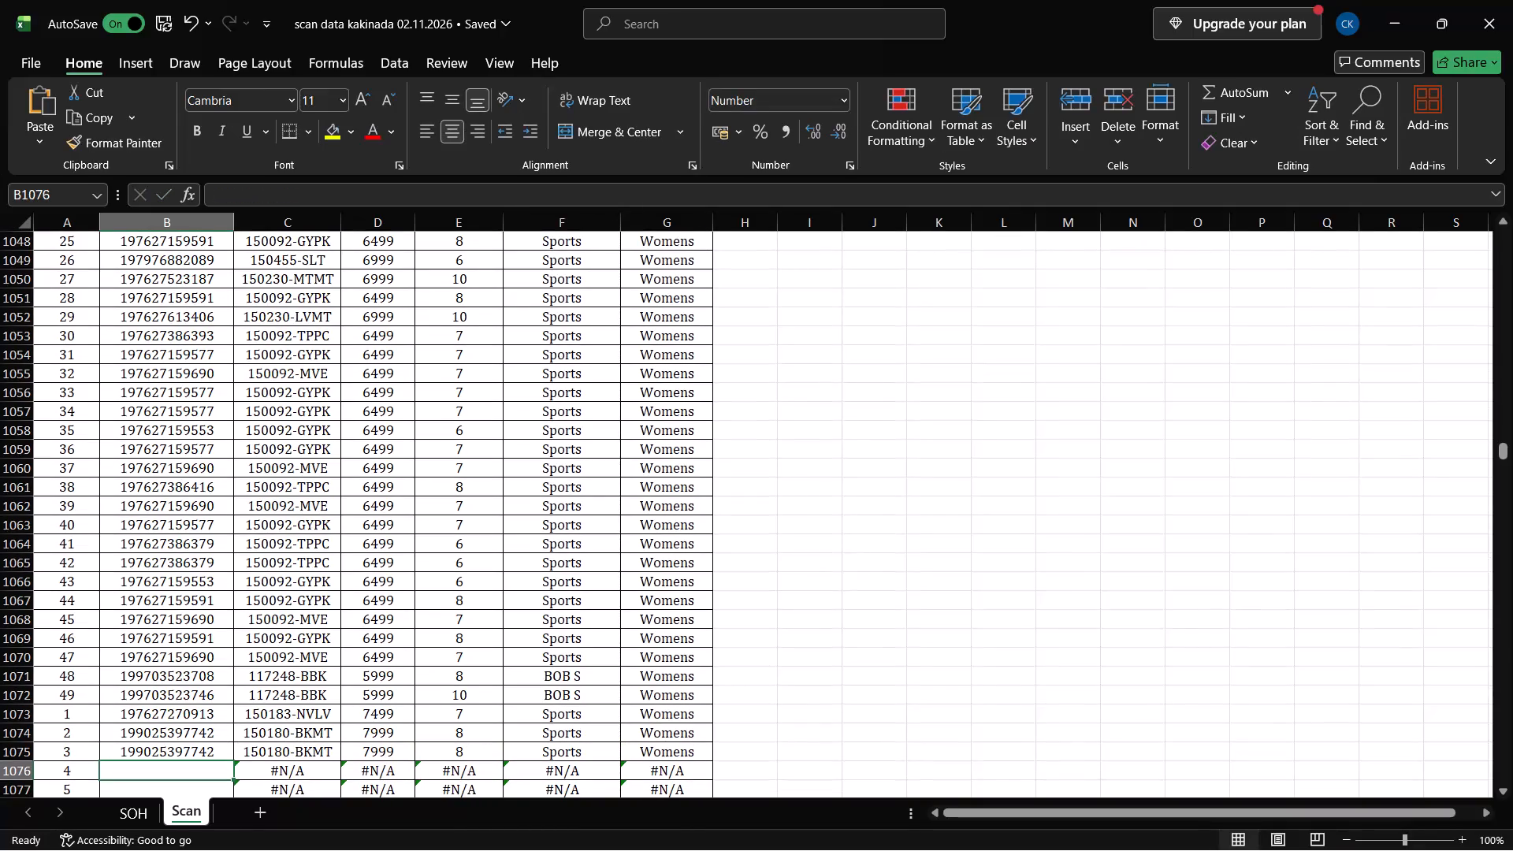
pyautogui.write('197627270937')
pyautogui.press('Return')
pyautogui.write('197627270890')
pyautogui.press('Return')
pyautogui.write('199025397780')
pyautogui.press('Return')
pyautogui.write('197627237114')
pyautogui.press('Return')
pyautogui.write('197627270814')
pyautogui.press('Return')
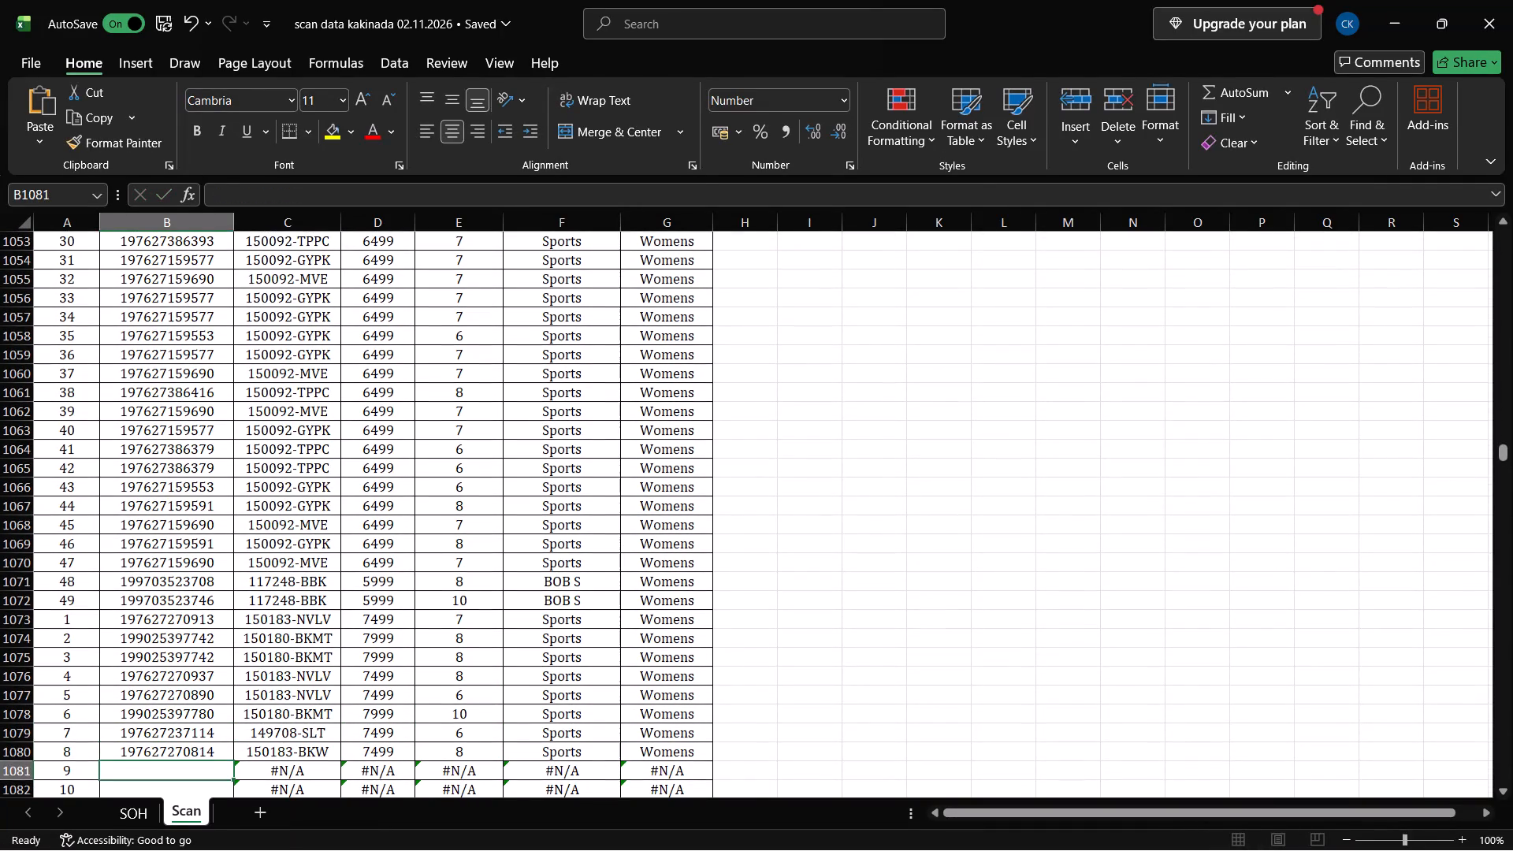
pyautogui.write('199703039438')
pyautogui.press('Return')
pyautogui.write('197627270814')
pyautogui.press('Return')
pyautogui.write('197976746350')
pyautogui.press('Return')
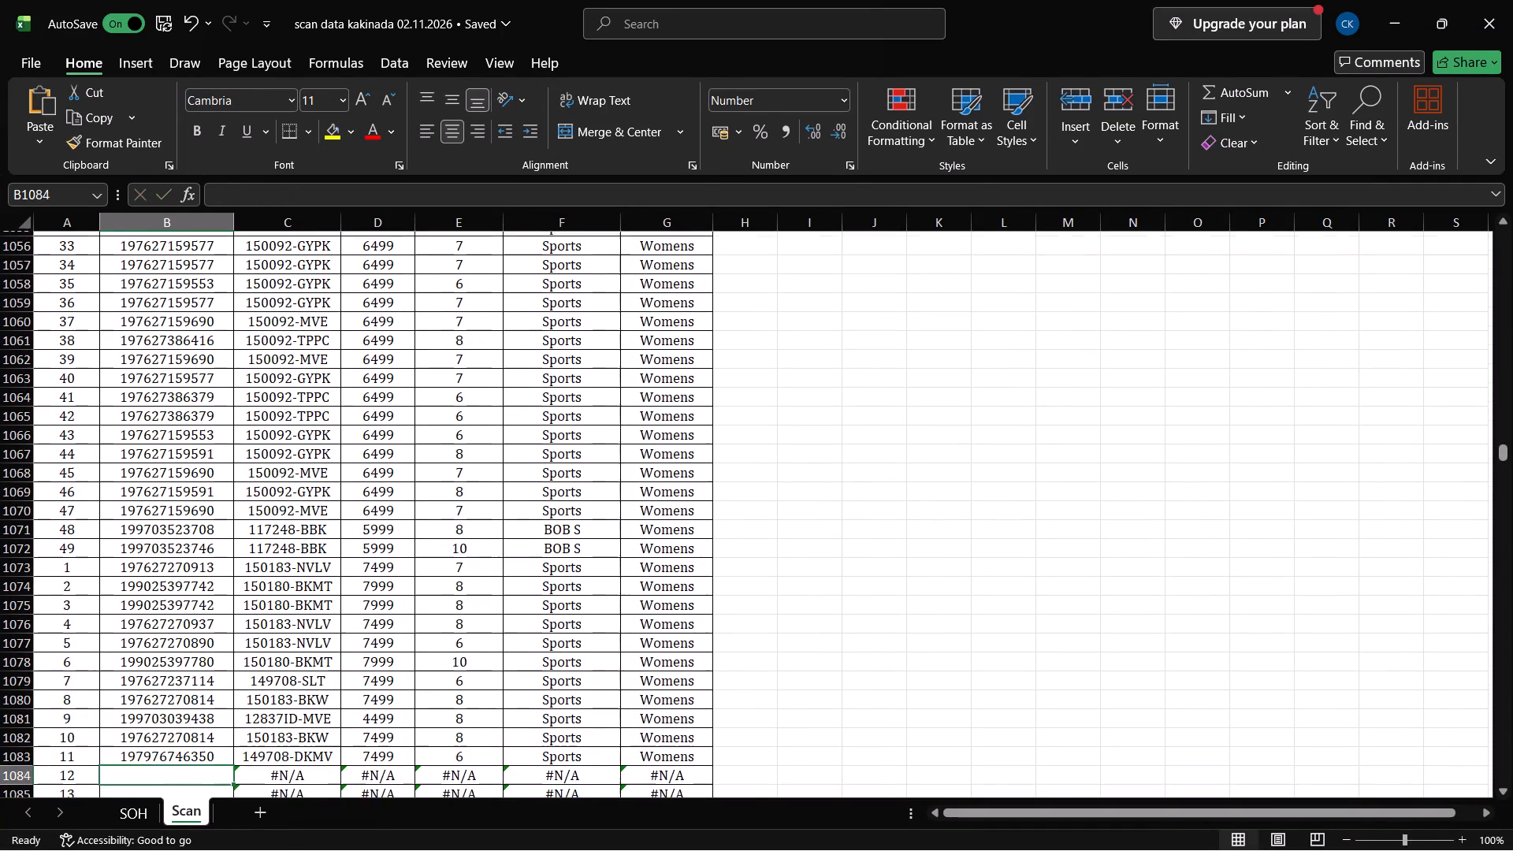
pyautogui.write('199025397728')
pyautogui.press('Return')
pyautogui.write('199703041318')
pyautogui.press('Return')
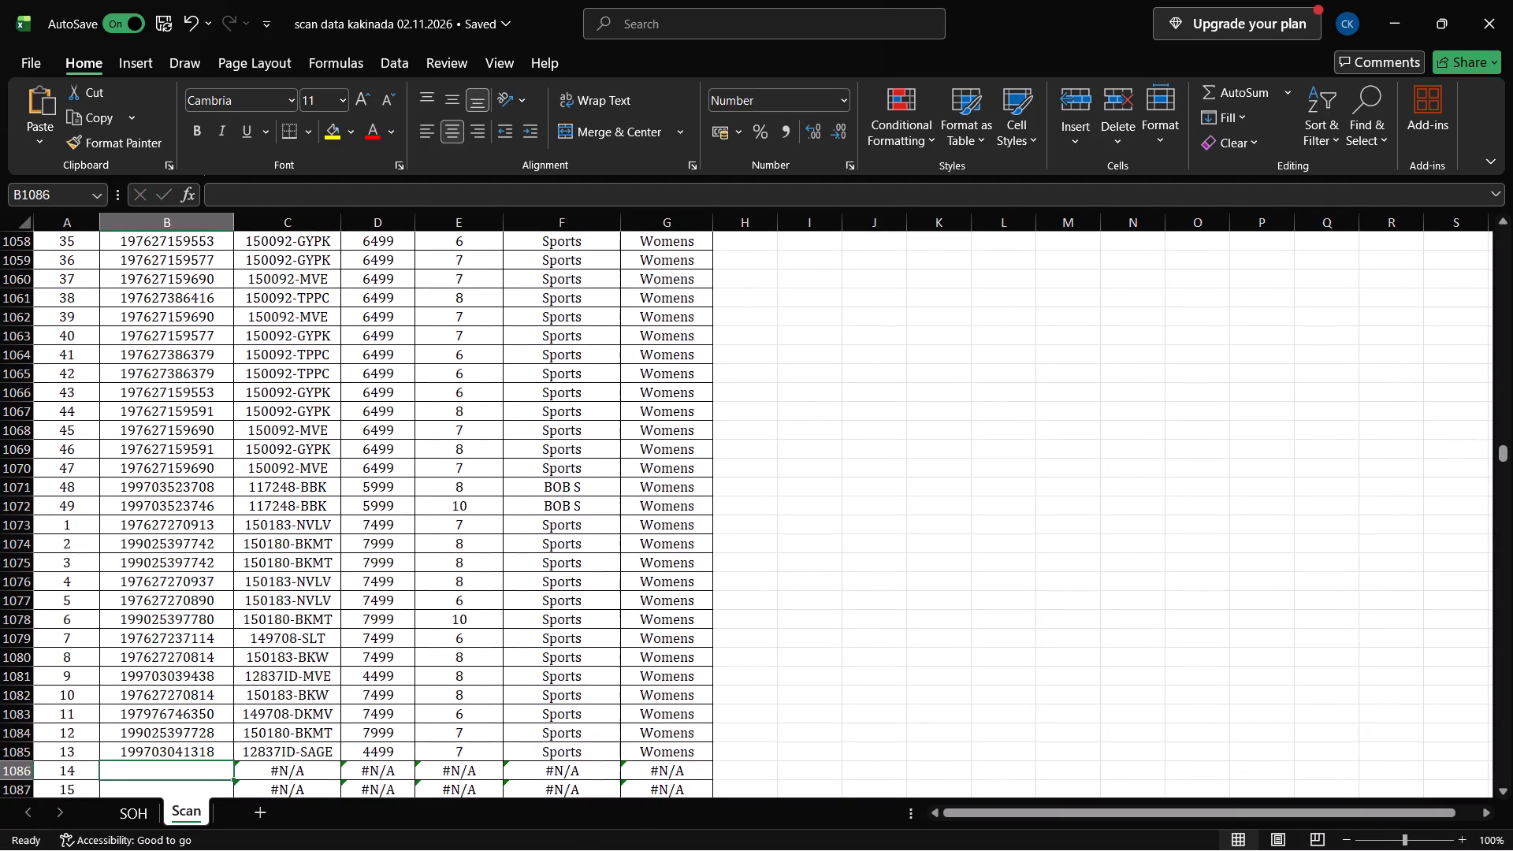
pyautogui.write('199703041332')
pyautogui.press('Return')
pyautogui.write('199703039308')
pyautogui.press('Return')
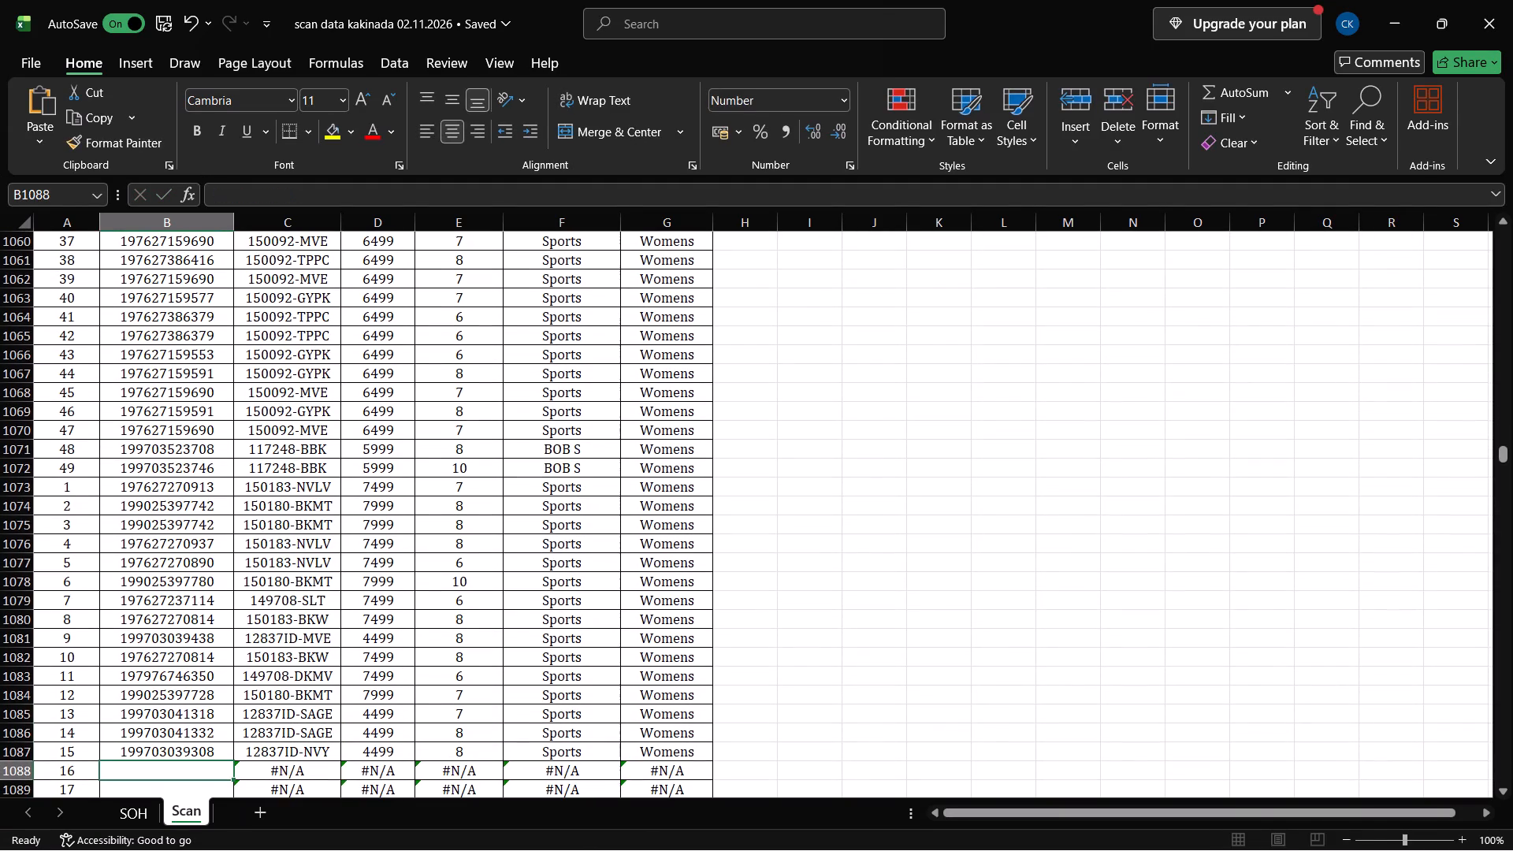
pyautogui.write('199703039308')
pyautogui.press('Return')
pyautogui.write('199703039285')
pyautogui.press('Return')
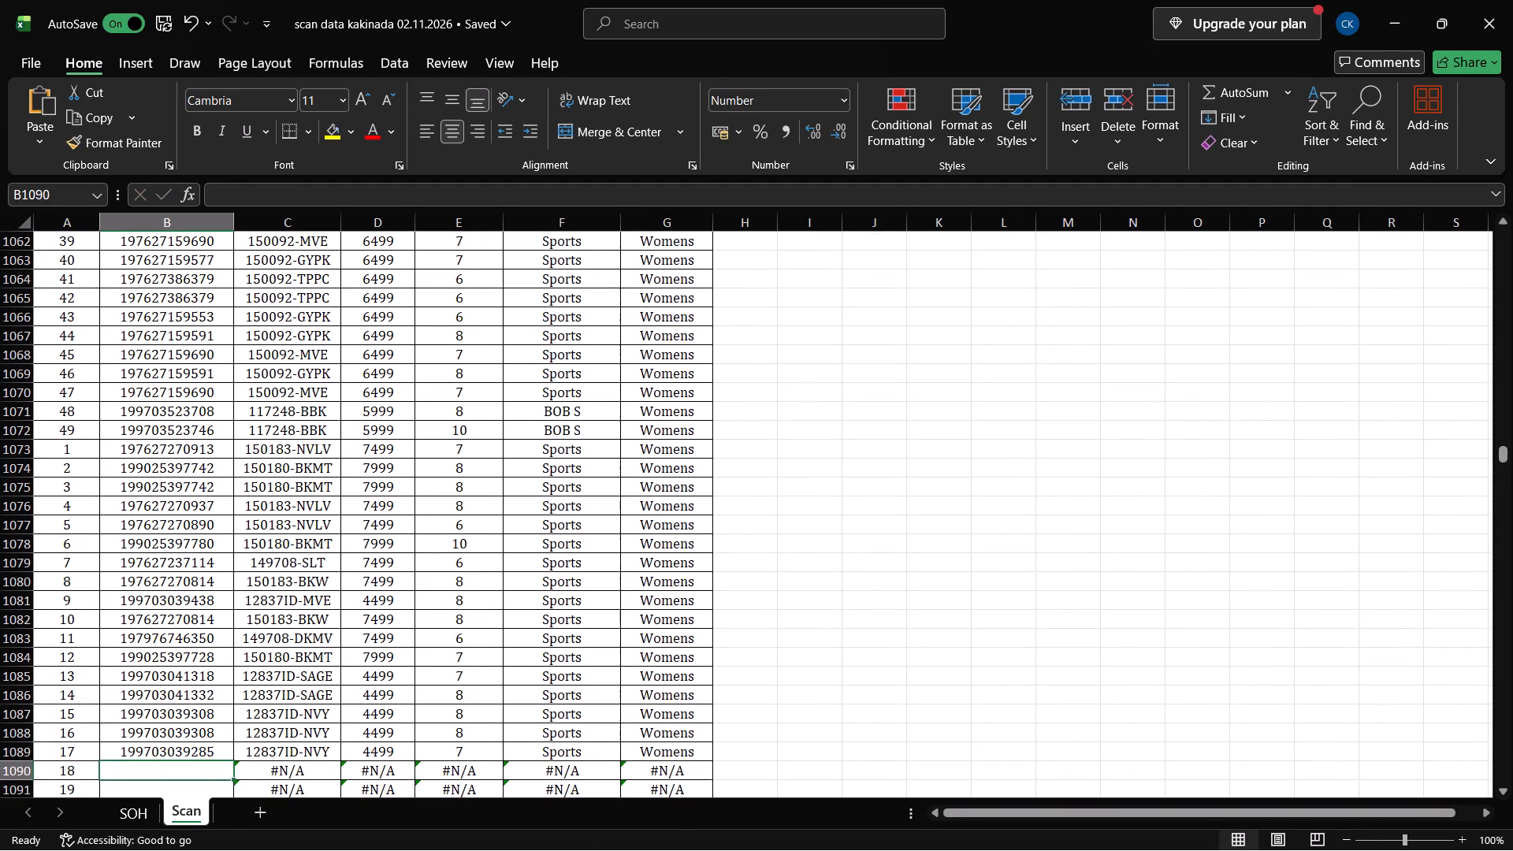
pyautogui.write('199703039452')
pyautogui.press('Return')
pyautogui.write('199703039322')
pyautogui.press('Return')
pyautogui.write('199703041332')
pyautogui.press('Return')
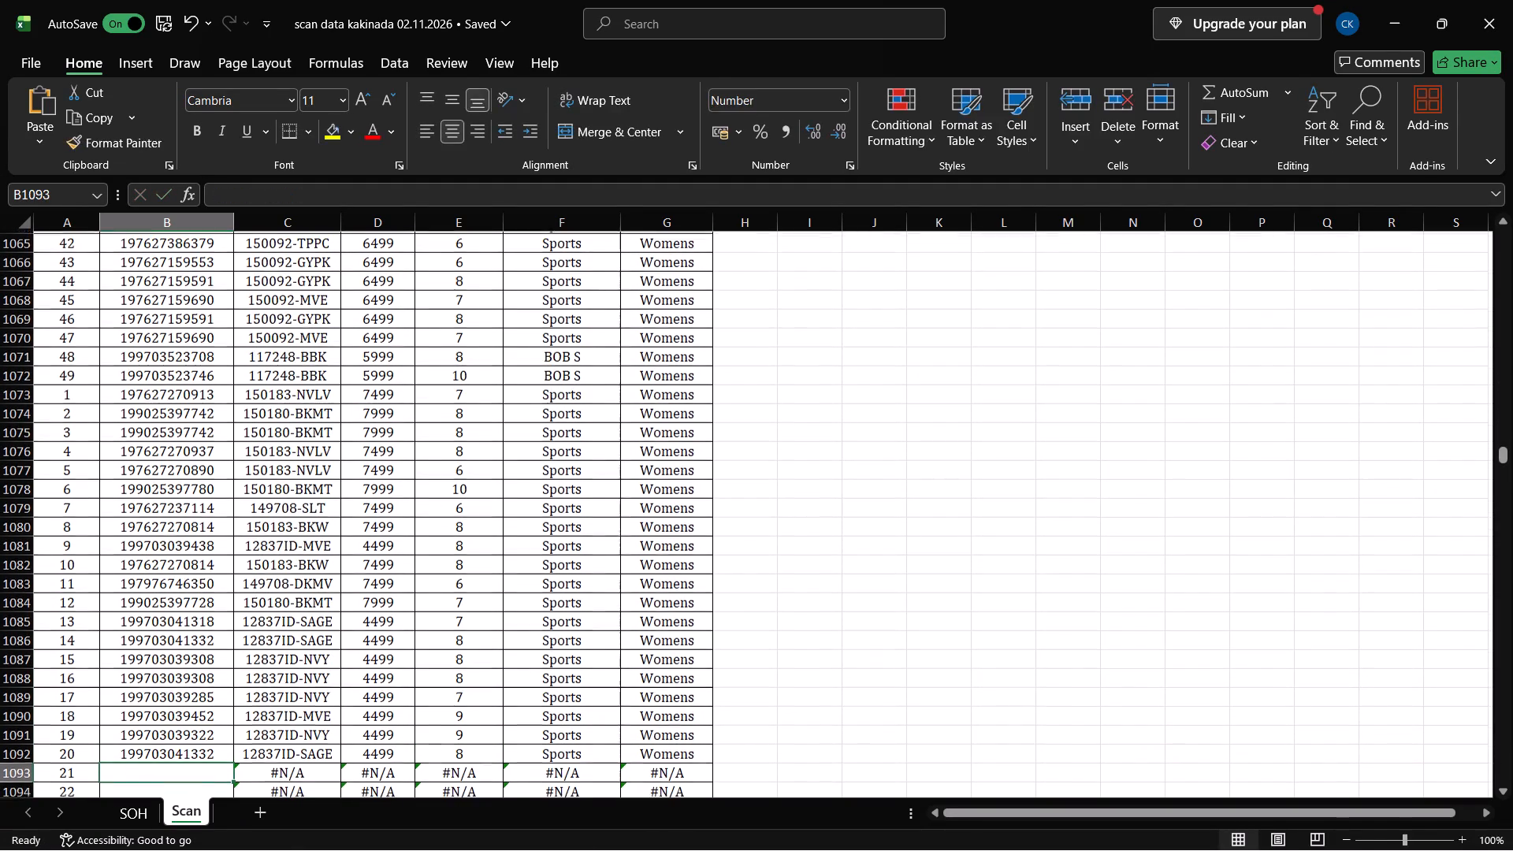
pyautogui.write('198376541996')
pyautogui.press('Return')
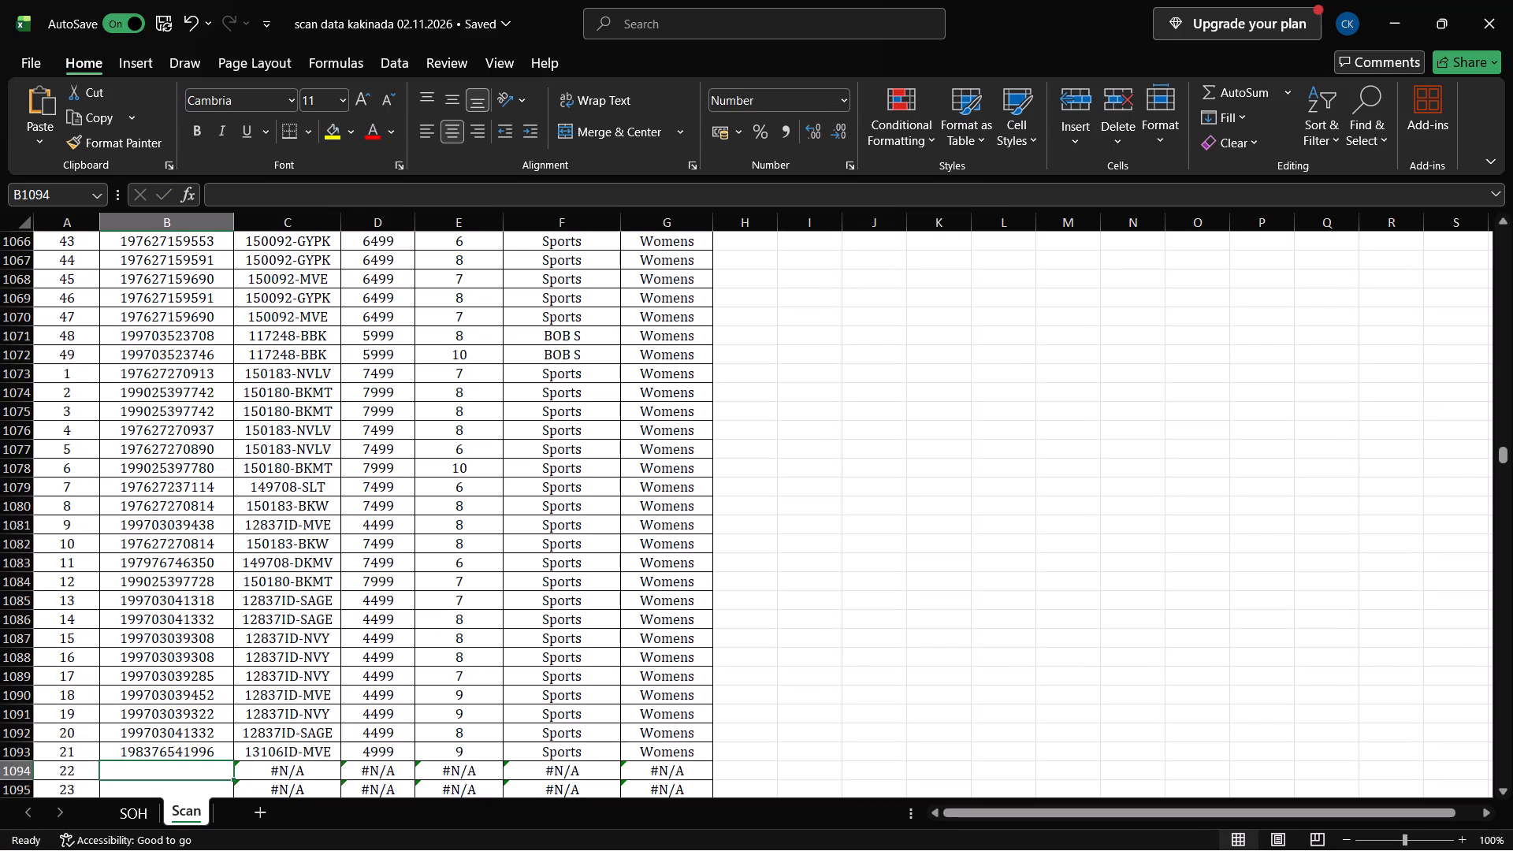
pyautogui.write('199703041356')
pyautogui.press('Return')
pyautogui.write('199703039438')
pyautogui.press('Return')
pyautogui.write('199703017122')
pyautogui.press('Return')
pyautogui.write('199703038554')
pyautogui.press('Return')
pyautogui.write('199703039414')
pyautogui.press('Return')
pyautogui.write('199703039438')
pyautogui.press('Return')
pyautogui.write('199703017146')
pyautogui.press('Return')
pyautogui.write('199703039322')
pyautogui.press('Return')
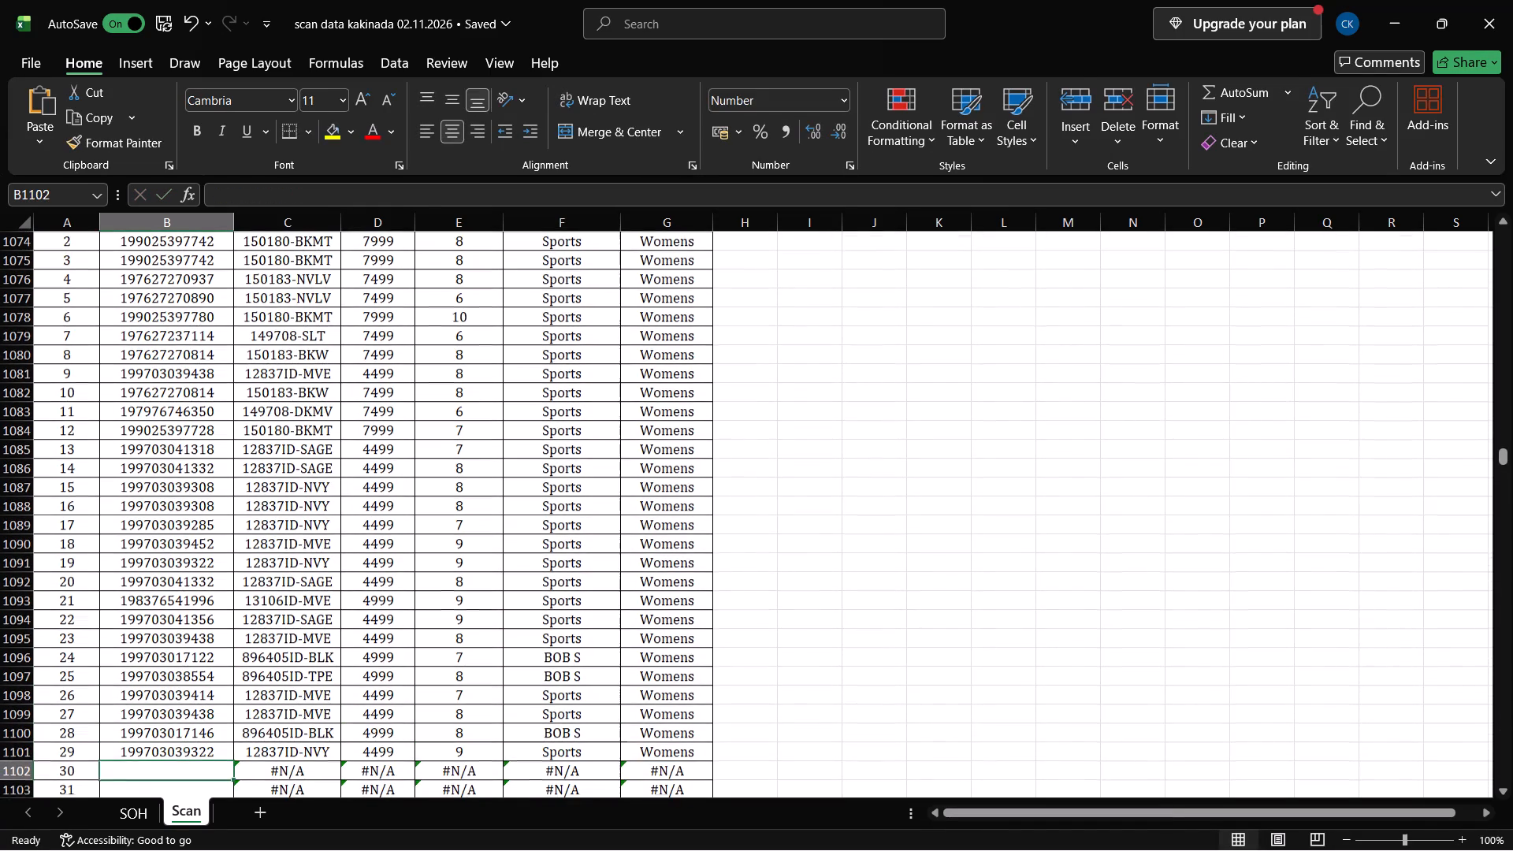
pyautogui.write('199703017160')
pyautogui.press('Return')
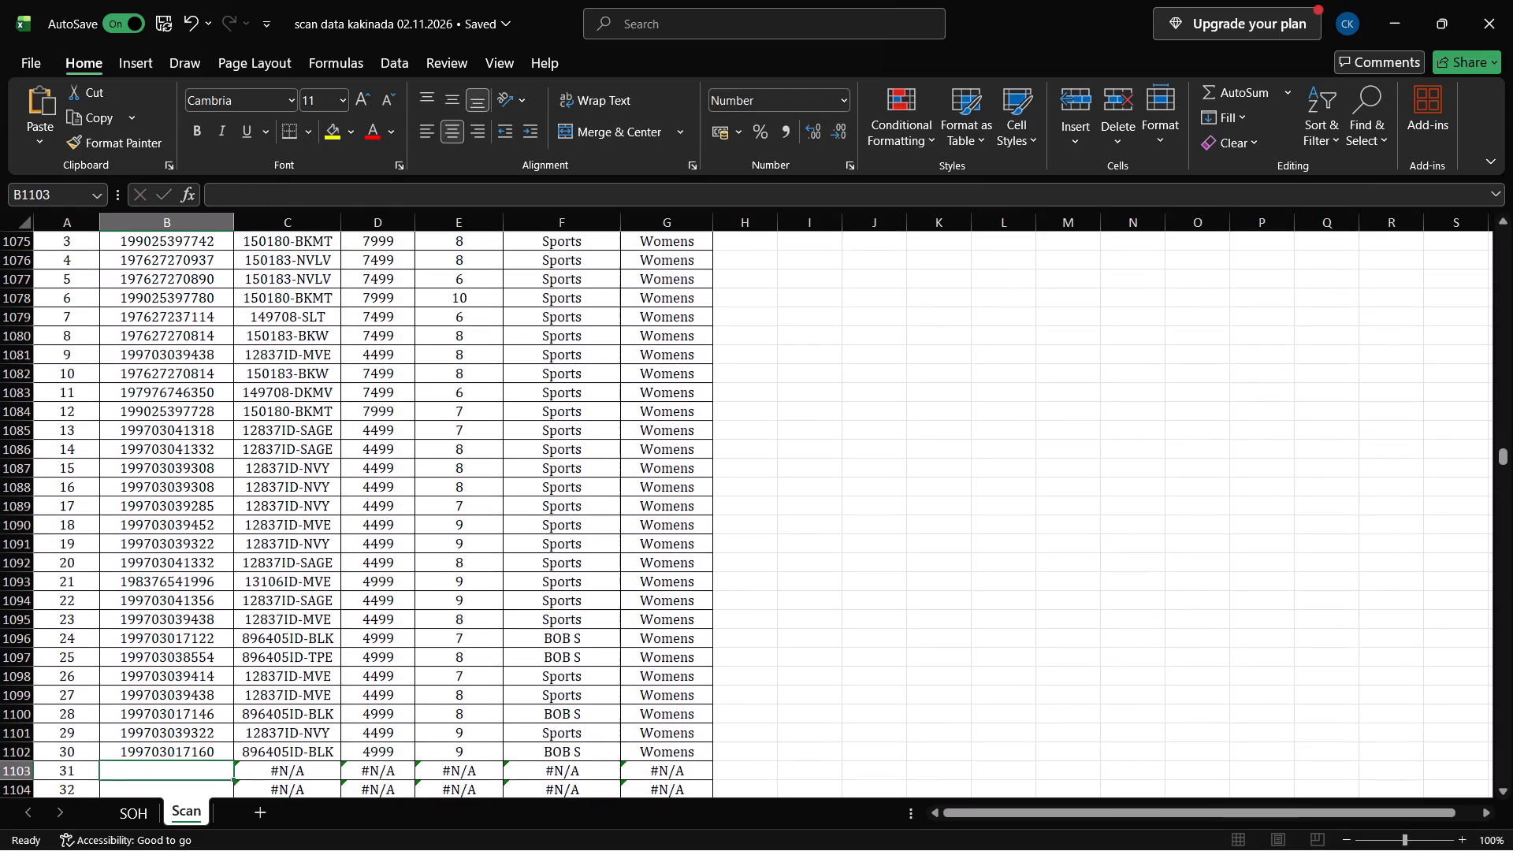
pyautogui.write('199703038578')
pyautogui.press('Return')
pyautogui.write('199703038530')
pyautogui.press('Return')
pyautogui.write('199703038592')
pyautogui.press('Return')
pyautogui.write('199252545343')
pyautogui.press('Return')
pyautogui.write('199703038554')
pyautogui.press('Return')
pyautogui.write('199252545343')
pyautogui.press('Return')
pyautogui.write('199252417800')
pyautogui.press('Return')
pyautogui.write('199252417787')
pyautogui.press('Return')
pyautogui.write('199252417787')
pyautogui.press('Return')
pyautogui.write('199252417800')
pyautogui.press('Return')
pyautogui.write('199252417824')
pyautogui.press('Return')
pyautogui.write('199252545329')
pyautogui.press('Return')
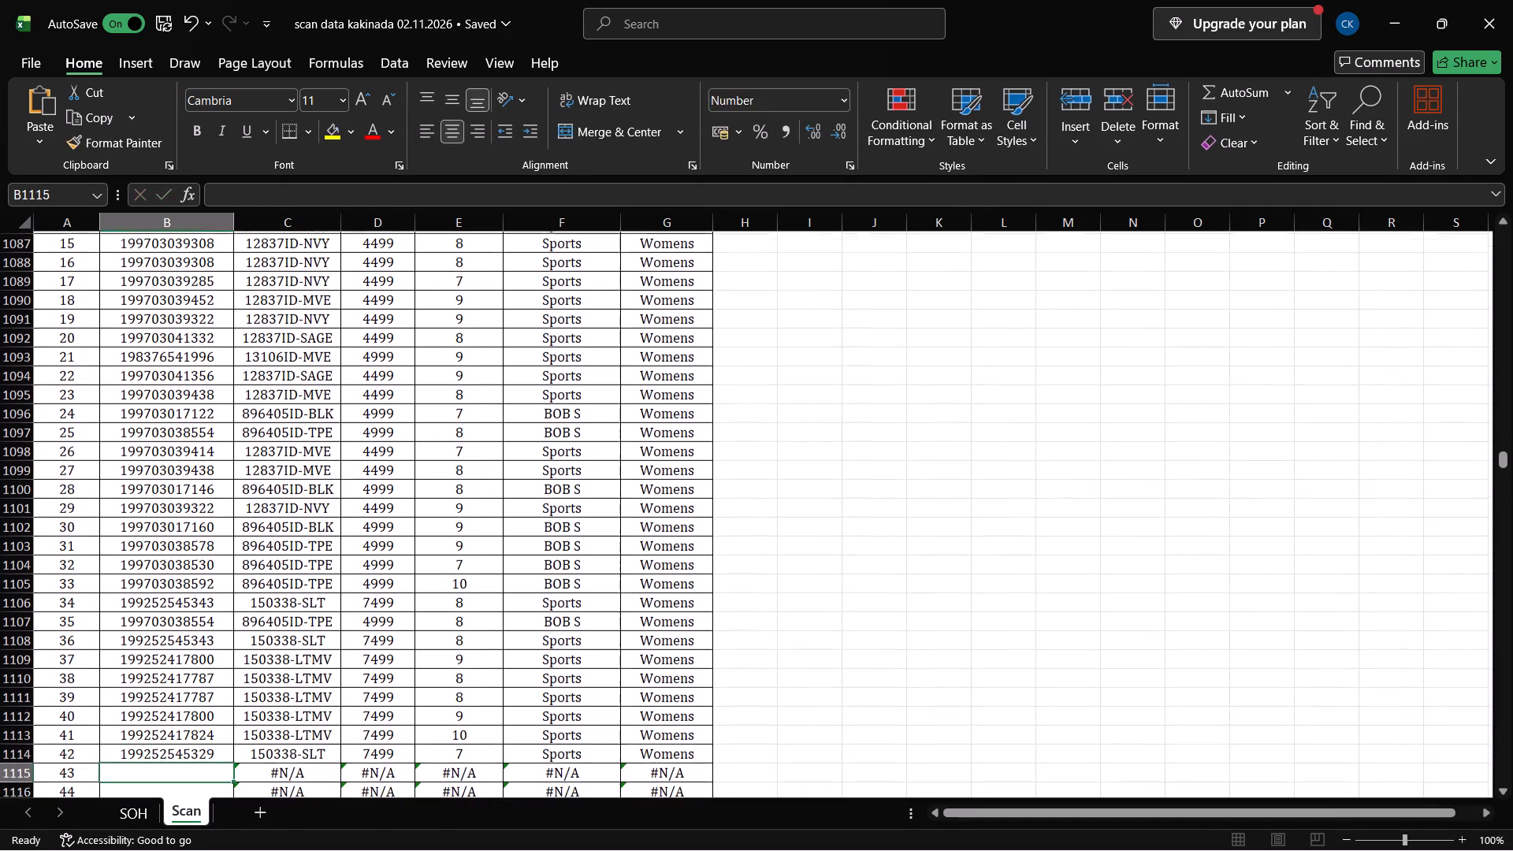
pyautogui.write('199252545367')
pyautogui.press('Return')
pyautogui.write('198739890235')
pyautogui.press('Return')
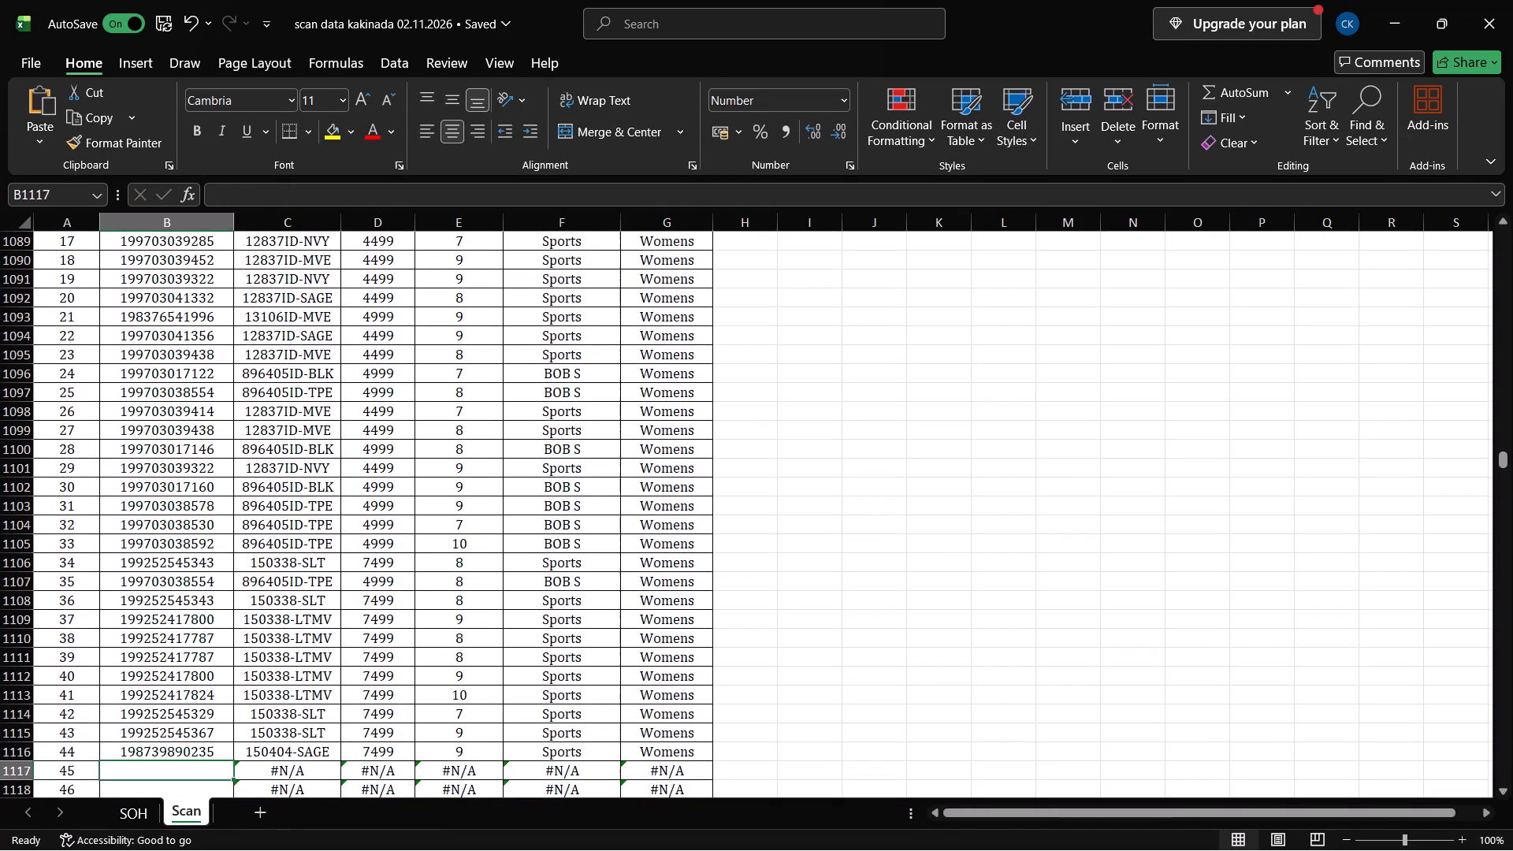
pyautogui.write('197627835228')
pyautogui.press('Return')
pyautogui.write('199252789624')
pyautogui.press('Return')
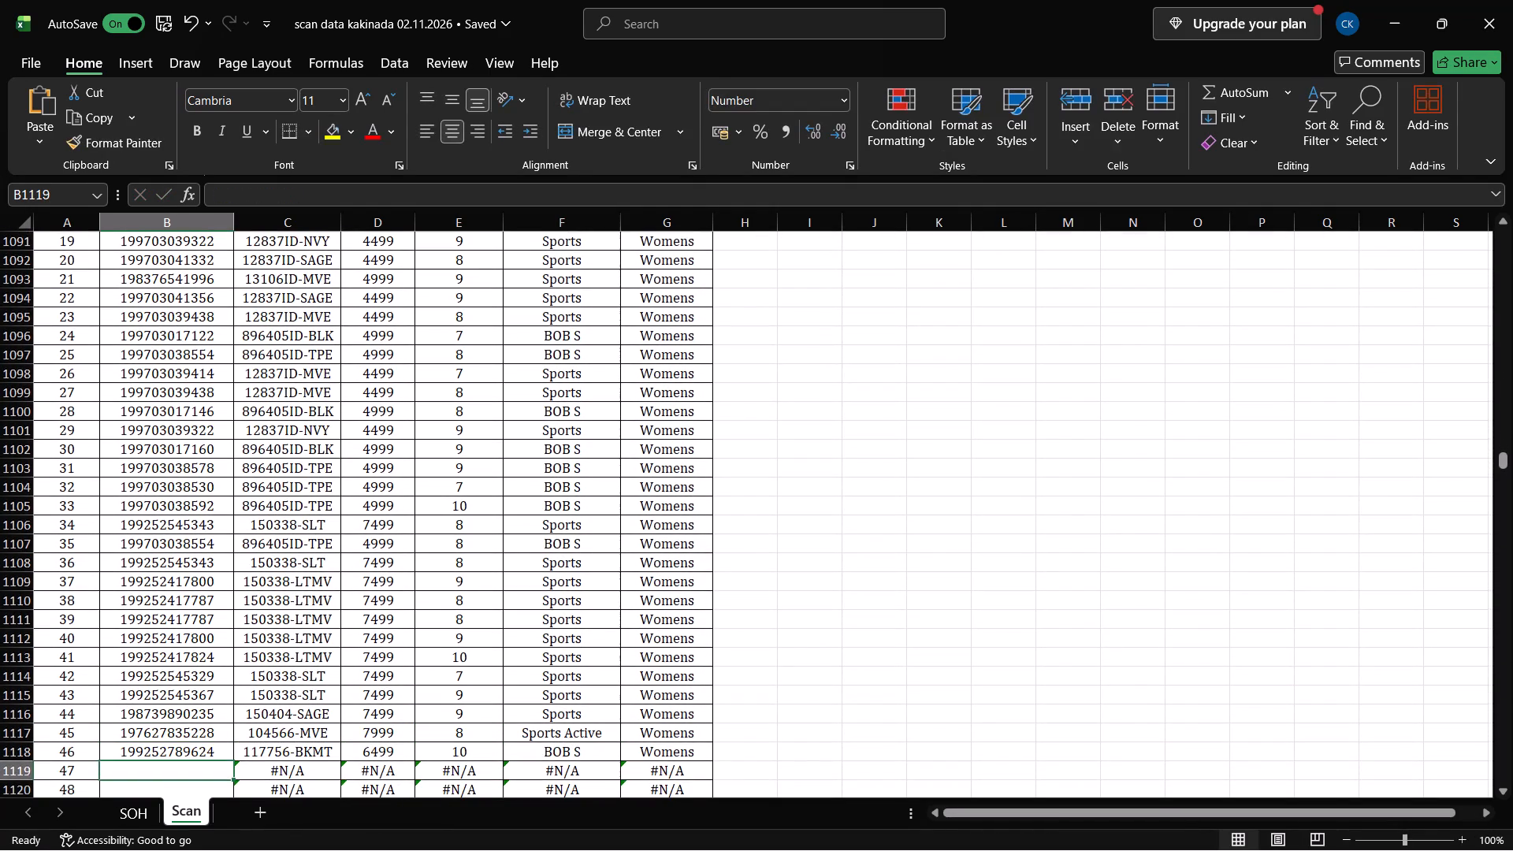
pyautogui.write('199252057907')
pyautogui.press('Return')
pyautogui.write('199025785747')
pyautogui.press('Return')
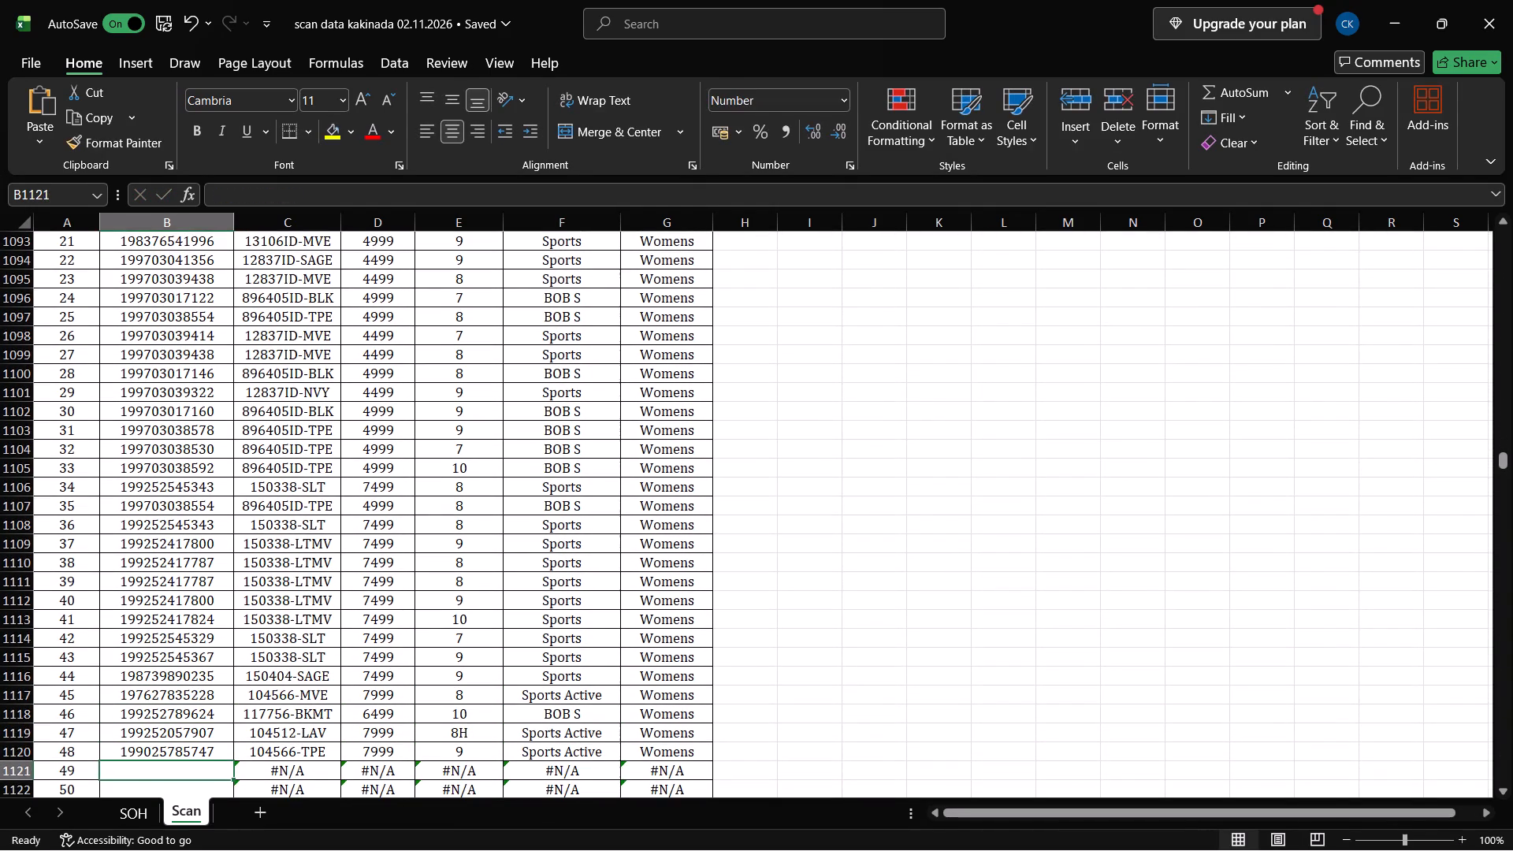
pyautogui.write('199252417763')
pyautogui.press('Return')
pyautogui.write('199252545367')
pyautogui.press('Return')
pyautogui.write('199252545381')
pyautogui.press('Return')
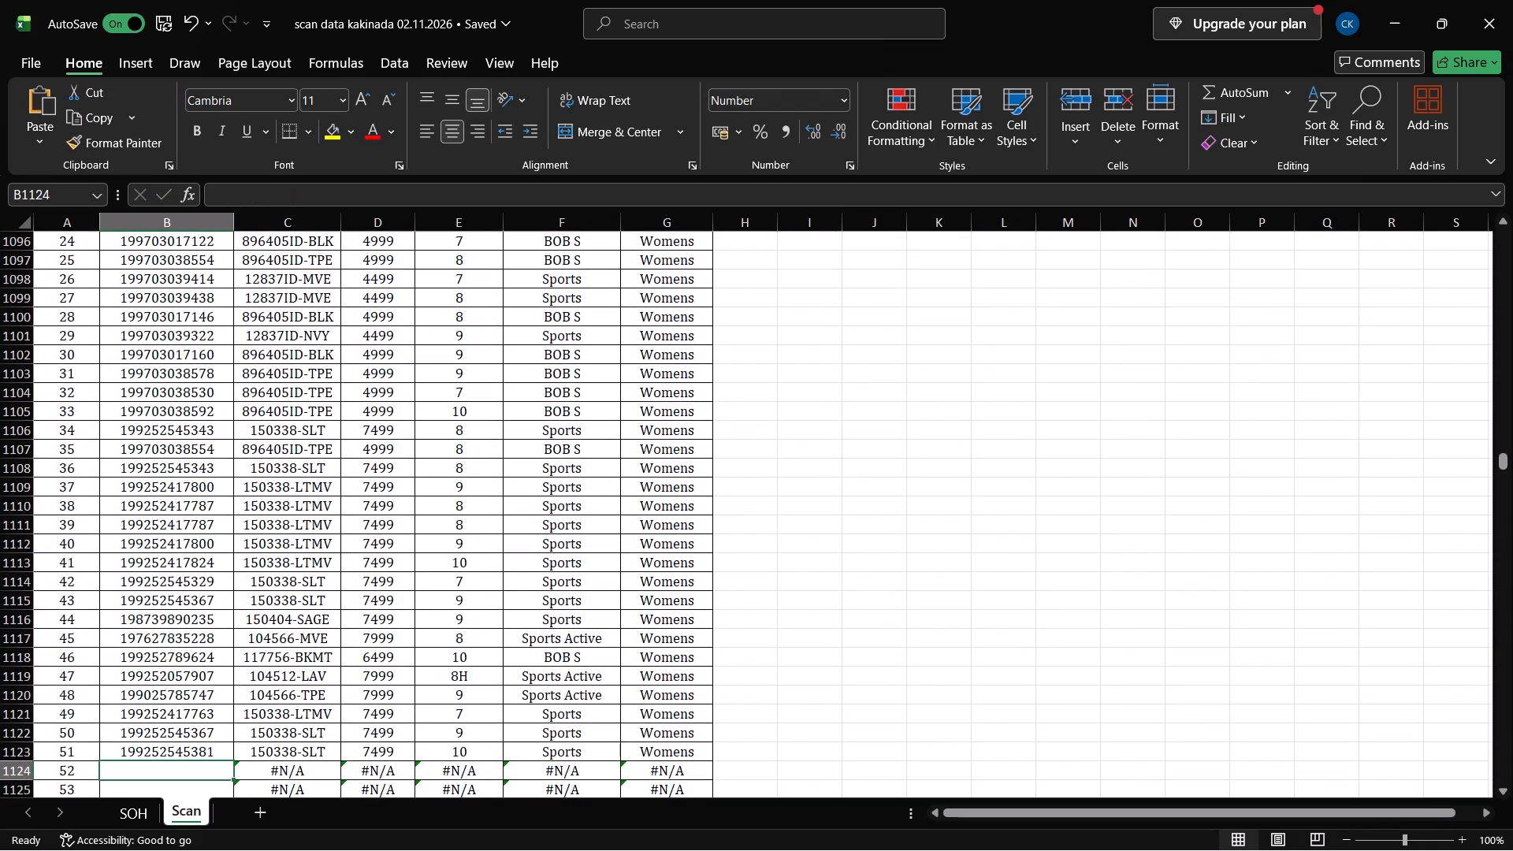
# Restart the serial numbering at 1 in A1124 for a new batch and save the workbook.
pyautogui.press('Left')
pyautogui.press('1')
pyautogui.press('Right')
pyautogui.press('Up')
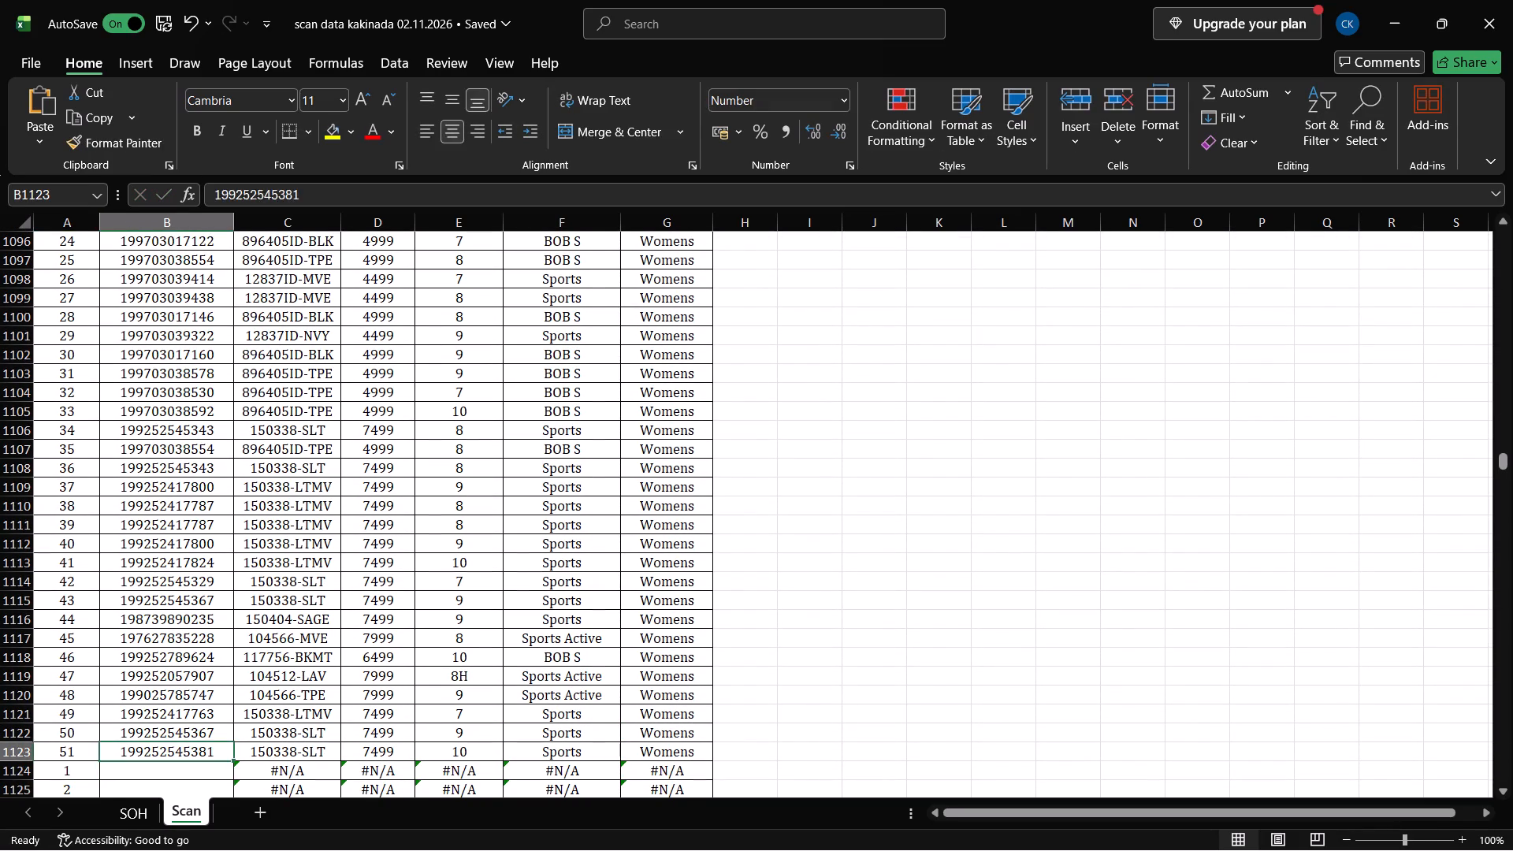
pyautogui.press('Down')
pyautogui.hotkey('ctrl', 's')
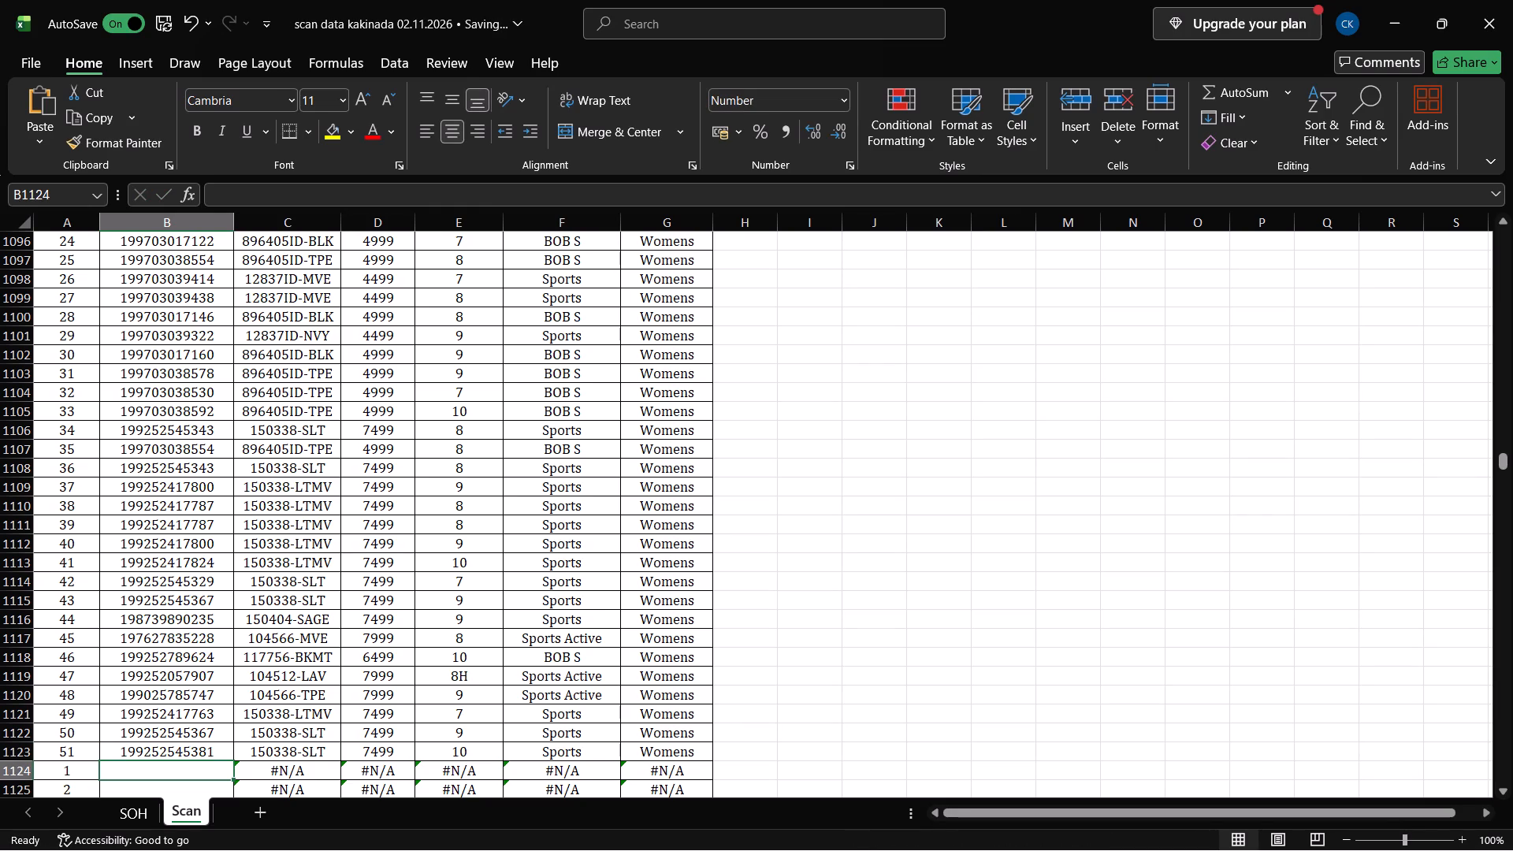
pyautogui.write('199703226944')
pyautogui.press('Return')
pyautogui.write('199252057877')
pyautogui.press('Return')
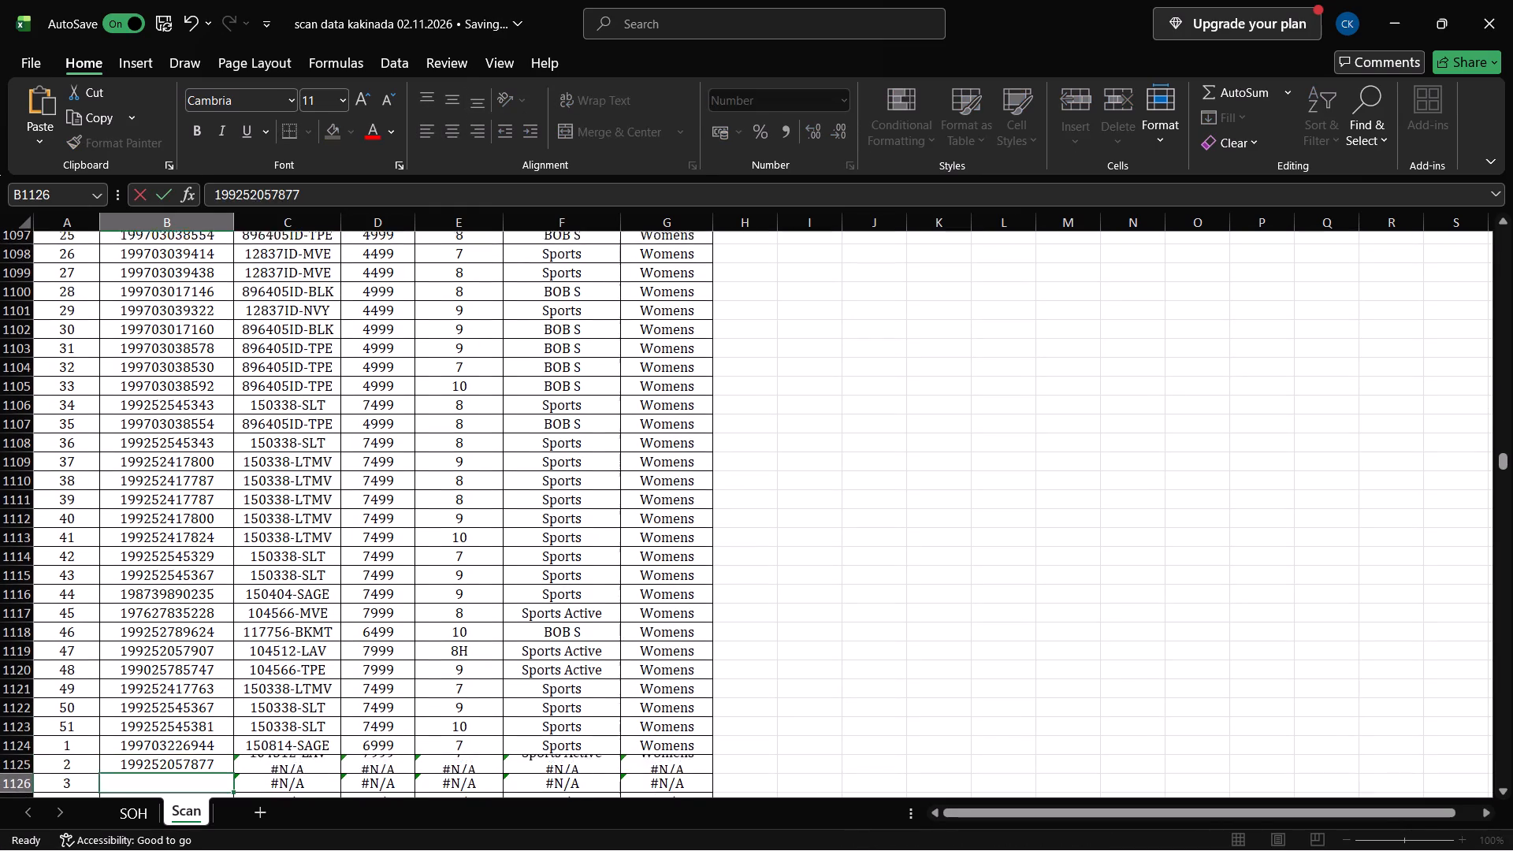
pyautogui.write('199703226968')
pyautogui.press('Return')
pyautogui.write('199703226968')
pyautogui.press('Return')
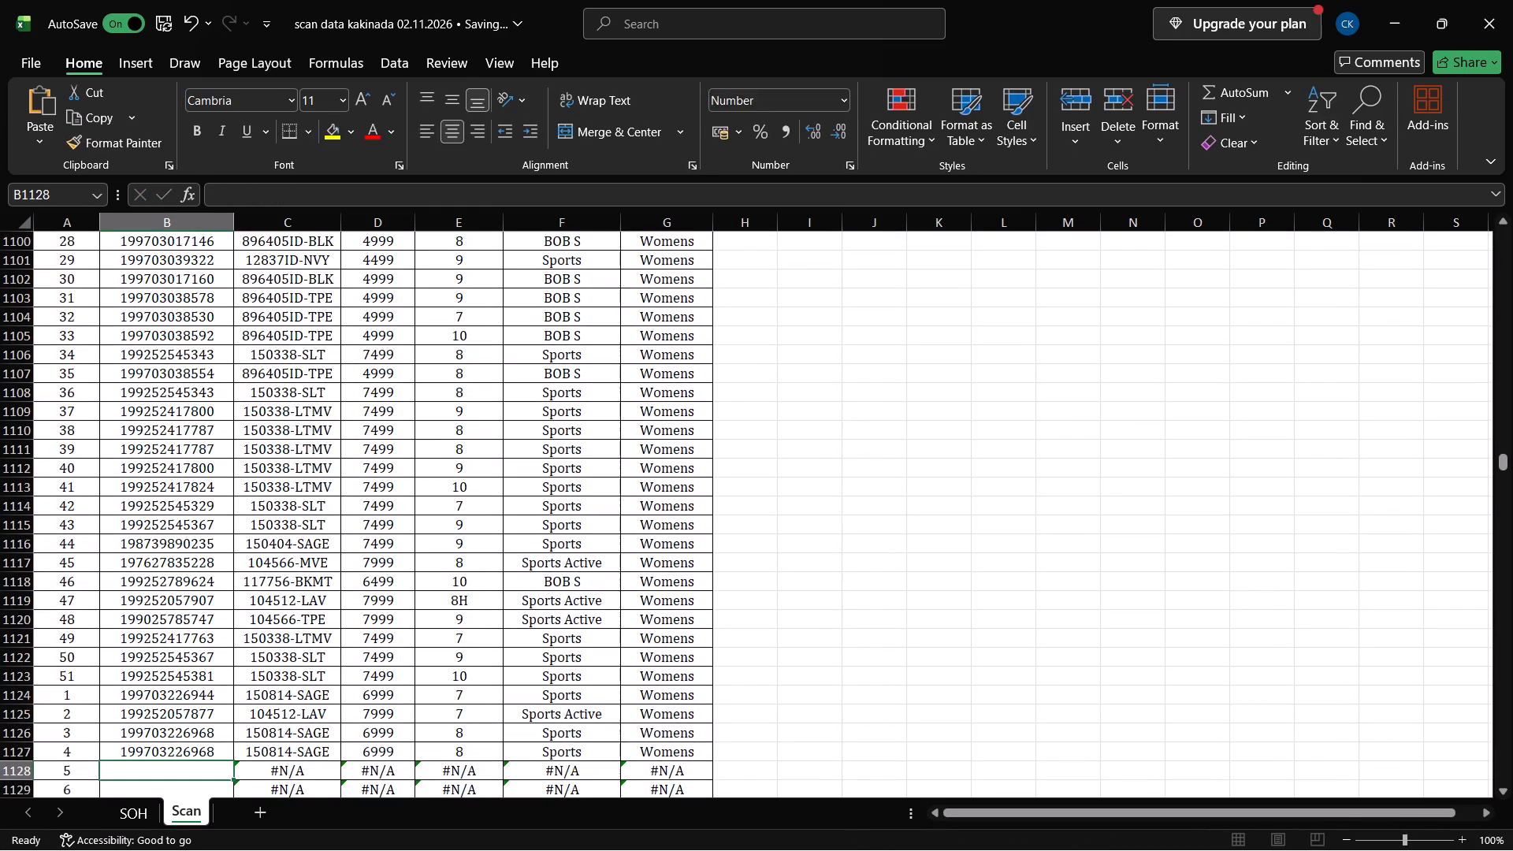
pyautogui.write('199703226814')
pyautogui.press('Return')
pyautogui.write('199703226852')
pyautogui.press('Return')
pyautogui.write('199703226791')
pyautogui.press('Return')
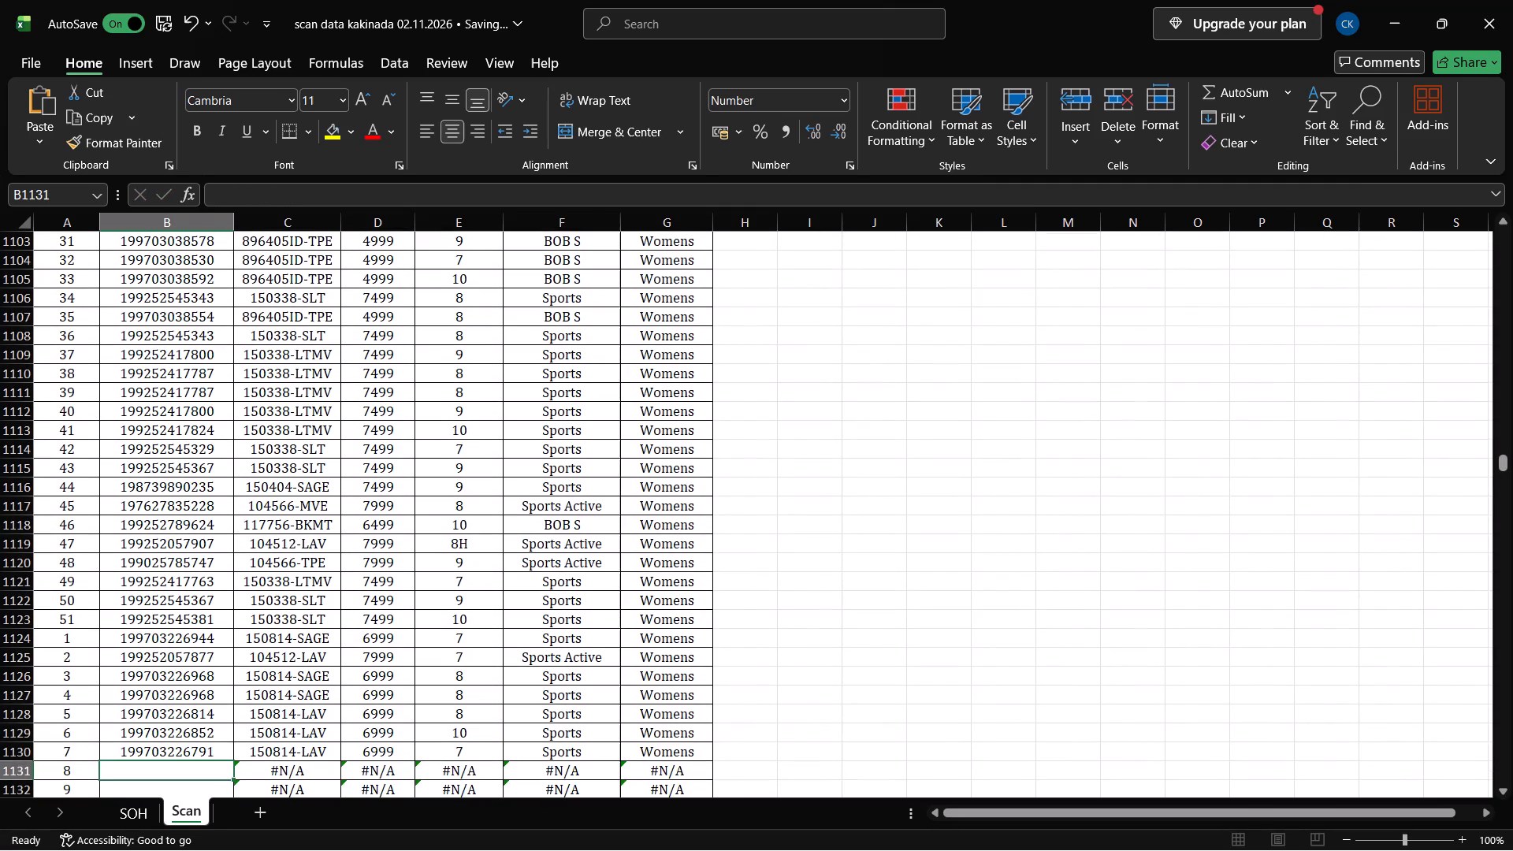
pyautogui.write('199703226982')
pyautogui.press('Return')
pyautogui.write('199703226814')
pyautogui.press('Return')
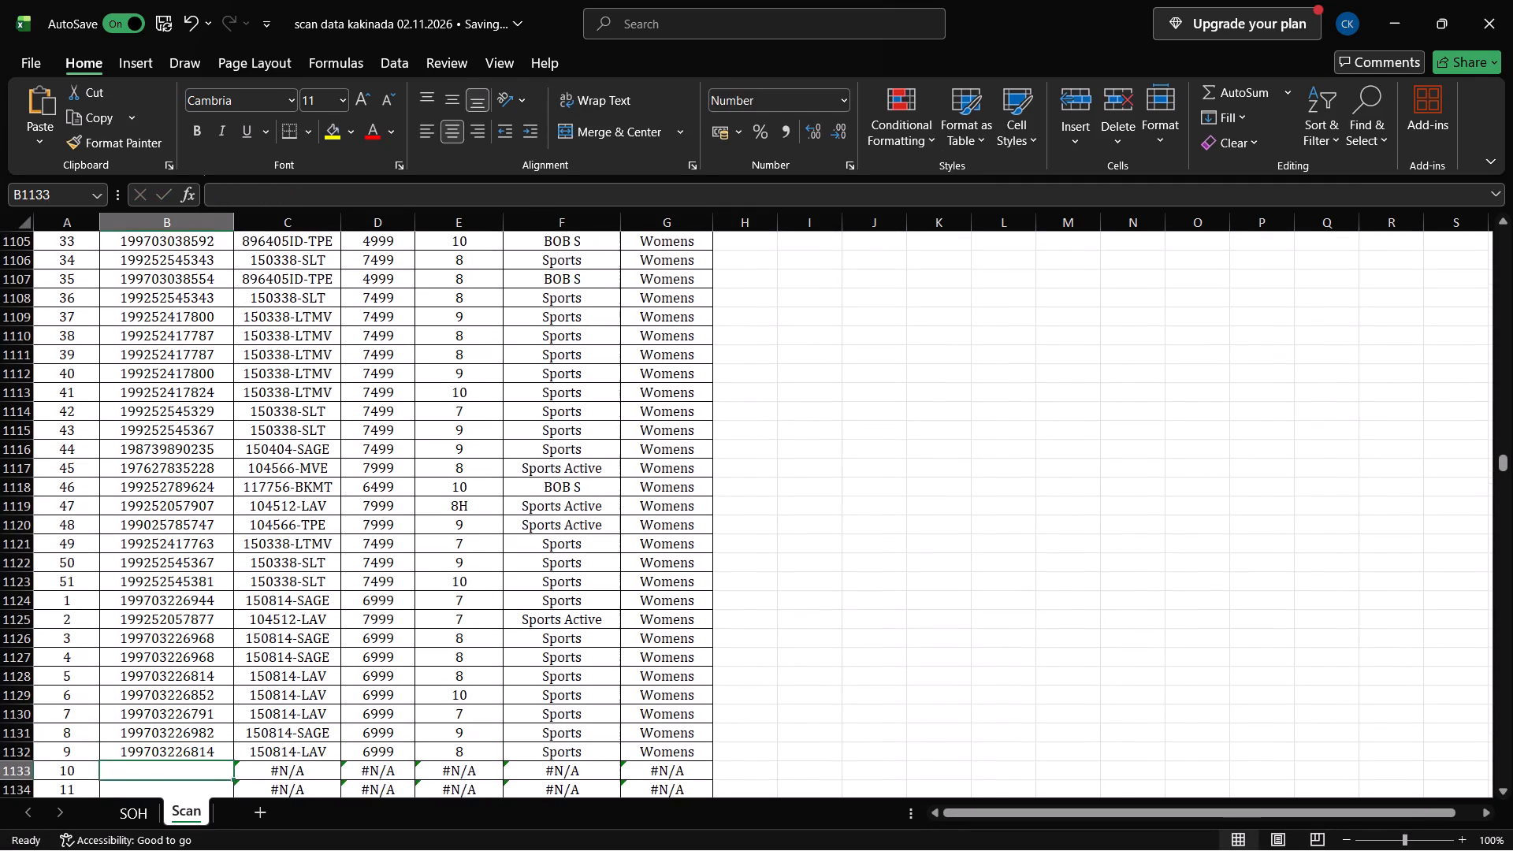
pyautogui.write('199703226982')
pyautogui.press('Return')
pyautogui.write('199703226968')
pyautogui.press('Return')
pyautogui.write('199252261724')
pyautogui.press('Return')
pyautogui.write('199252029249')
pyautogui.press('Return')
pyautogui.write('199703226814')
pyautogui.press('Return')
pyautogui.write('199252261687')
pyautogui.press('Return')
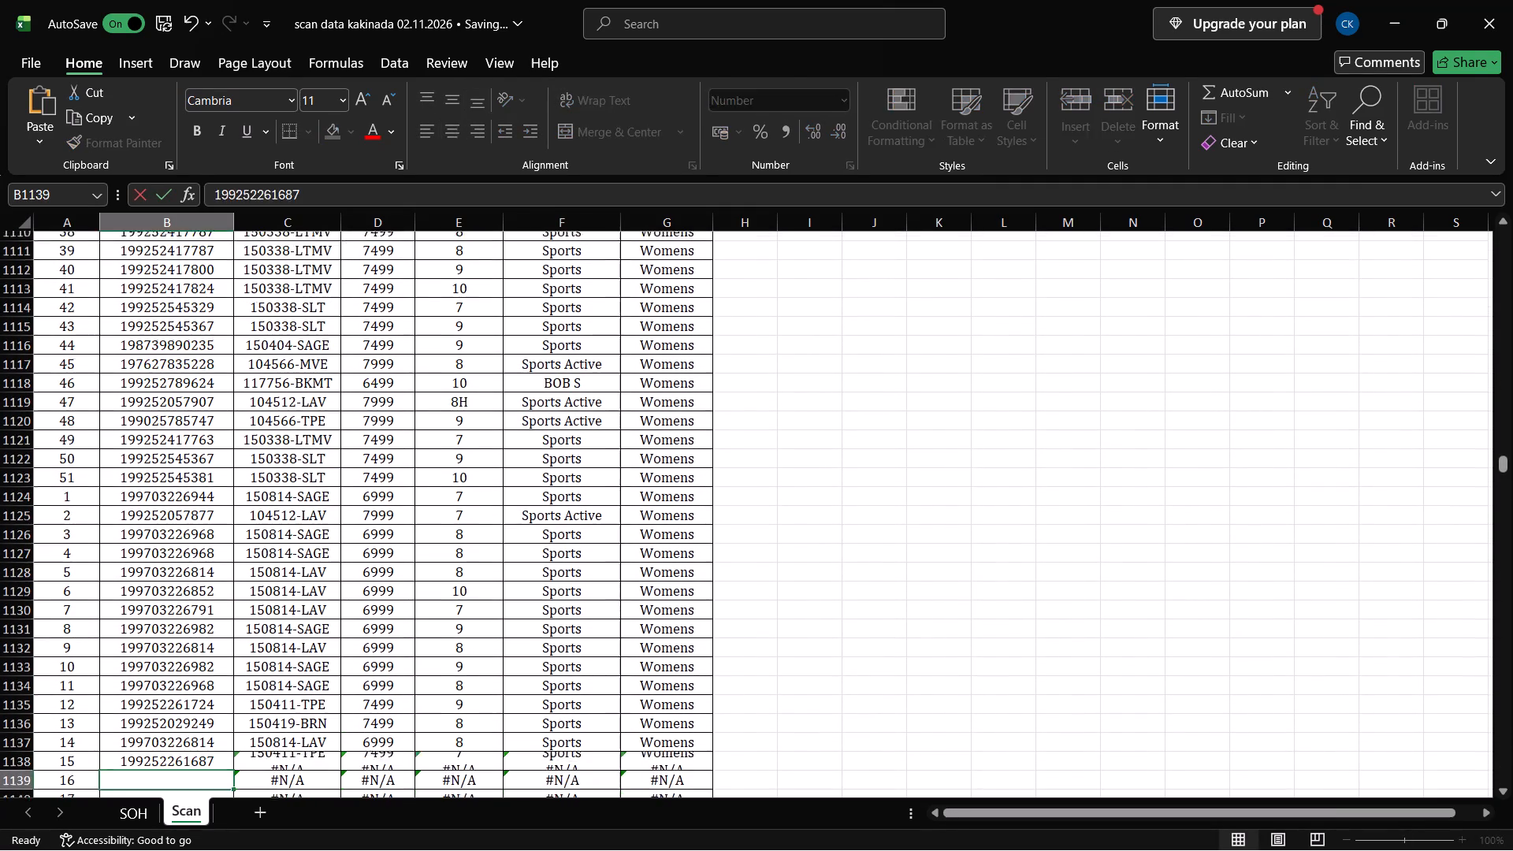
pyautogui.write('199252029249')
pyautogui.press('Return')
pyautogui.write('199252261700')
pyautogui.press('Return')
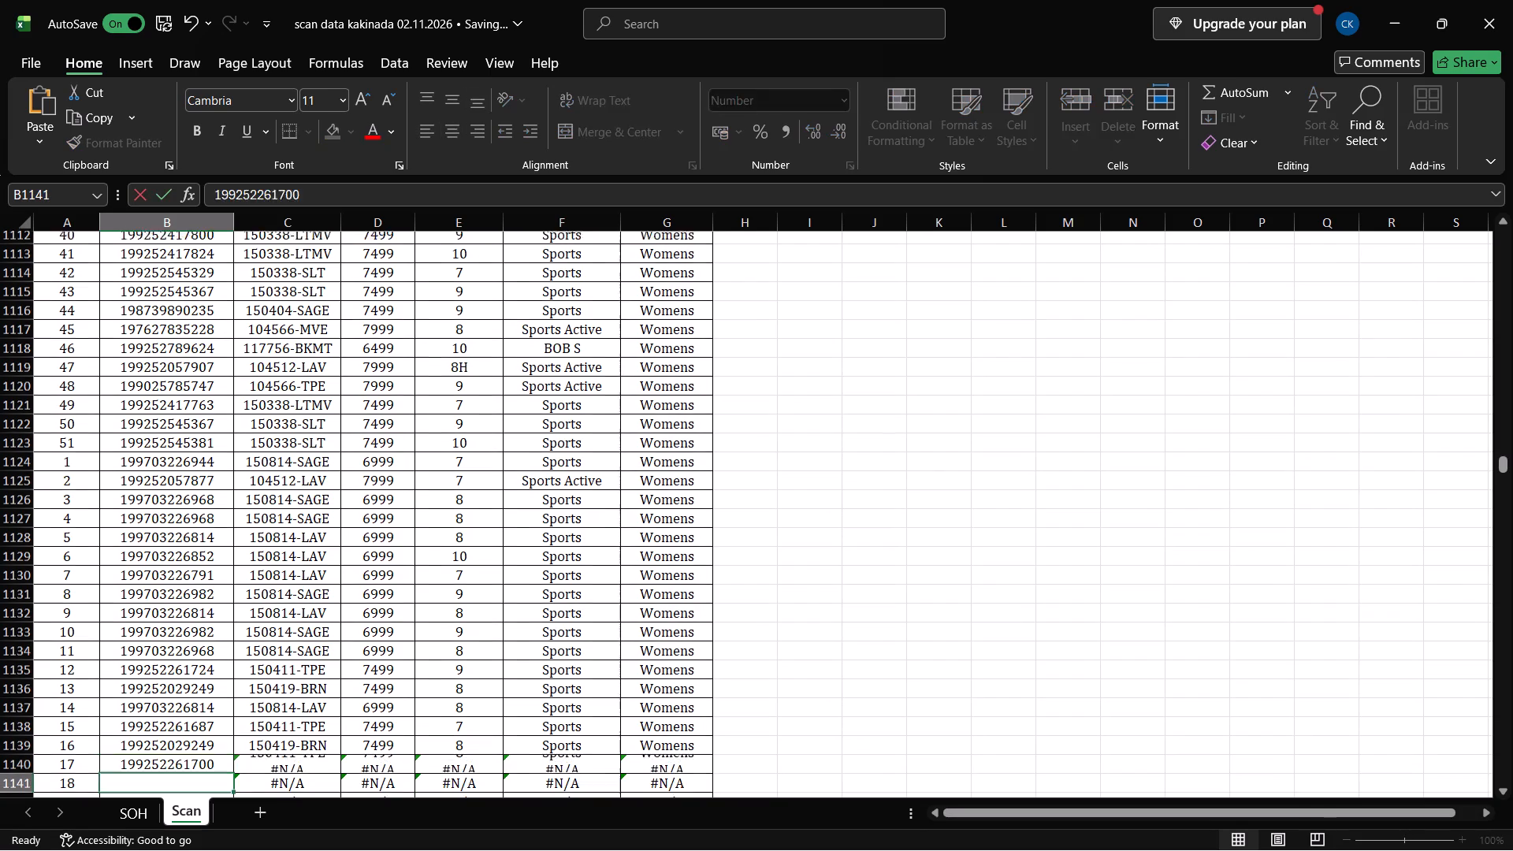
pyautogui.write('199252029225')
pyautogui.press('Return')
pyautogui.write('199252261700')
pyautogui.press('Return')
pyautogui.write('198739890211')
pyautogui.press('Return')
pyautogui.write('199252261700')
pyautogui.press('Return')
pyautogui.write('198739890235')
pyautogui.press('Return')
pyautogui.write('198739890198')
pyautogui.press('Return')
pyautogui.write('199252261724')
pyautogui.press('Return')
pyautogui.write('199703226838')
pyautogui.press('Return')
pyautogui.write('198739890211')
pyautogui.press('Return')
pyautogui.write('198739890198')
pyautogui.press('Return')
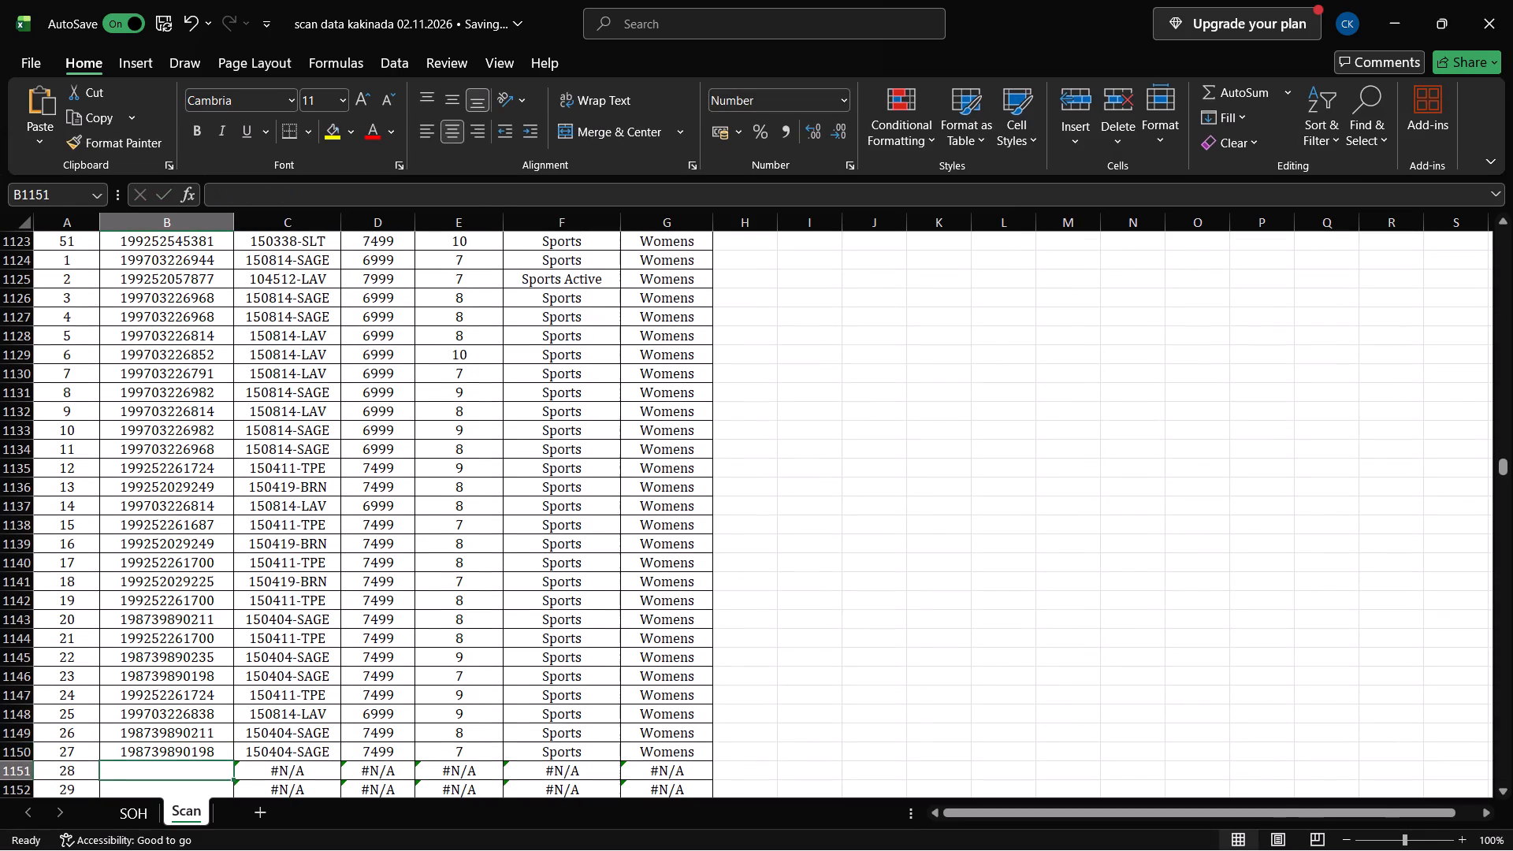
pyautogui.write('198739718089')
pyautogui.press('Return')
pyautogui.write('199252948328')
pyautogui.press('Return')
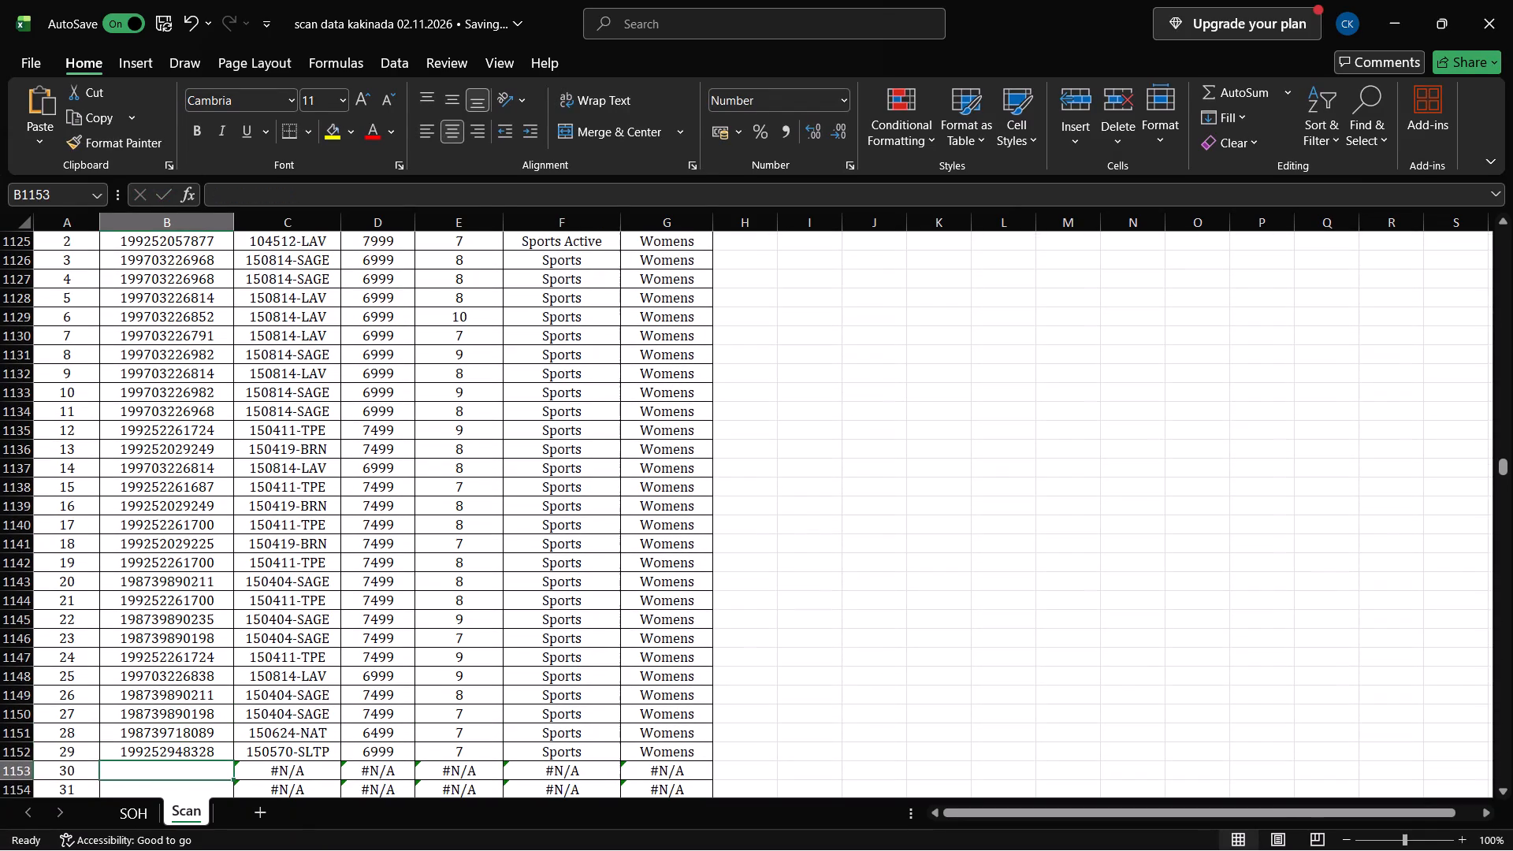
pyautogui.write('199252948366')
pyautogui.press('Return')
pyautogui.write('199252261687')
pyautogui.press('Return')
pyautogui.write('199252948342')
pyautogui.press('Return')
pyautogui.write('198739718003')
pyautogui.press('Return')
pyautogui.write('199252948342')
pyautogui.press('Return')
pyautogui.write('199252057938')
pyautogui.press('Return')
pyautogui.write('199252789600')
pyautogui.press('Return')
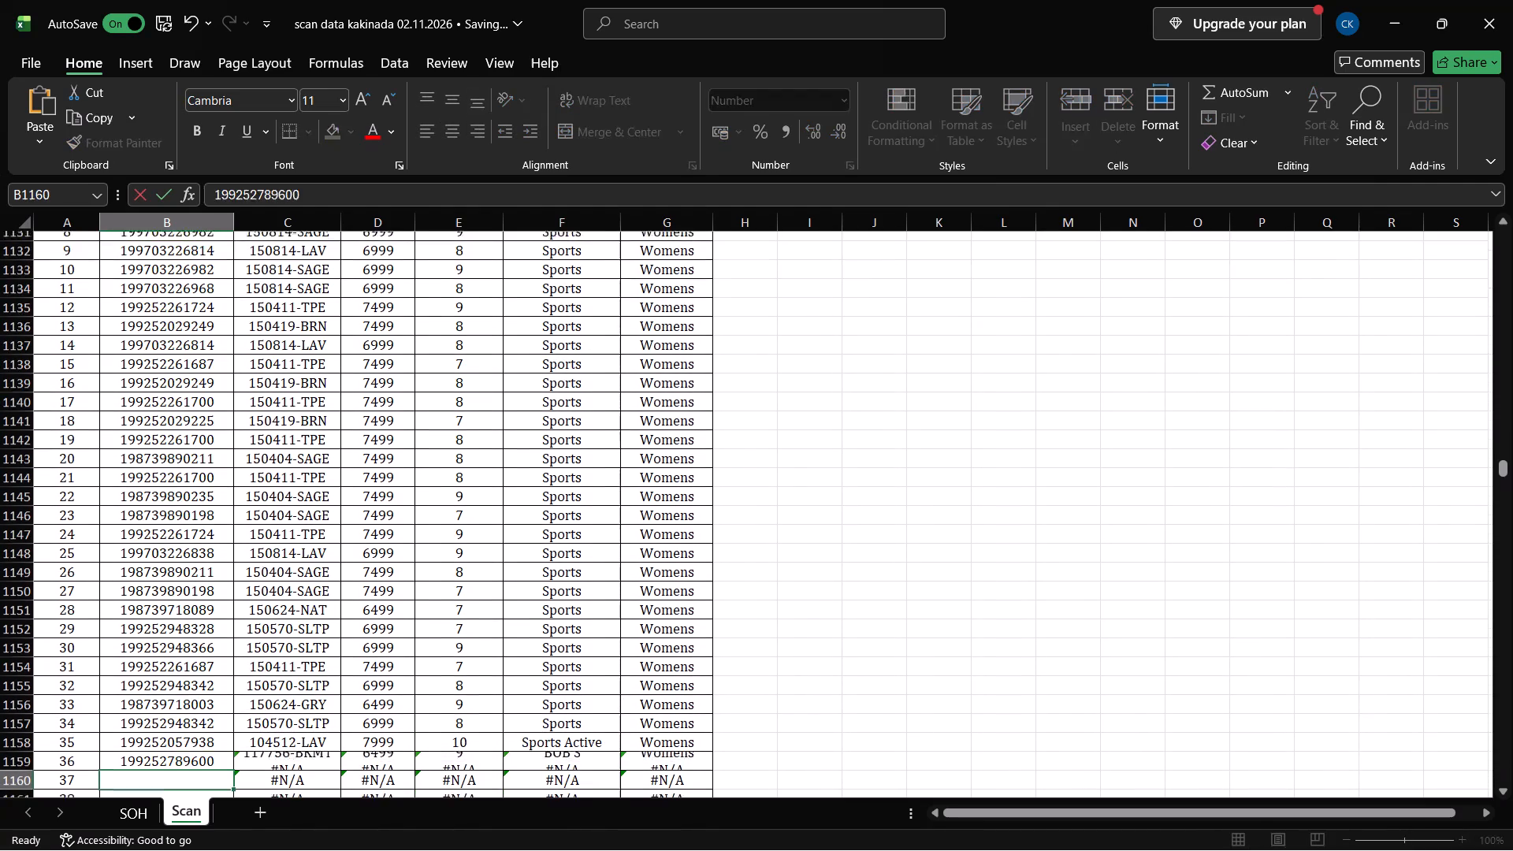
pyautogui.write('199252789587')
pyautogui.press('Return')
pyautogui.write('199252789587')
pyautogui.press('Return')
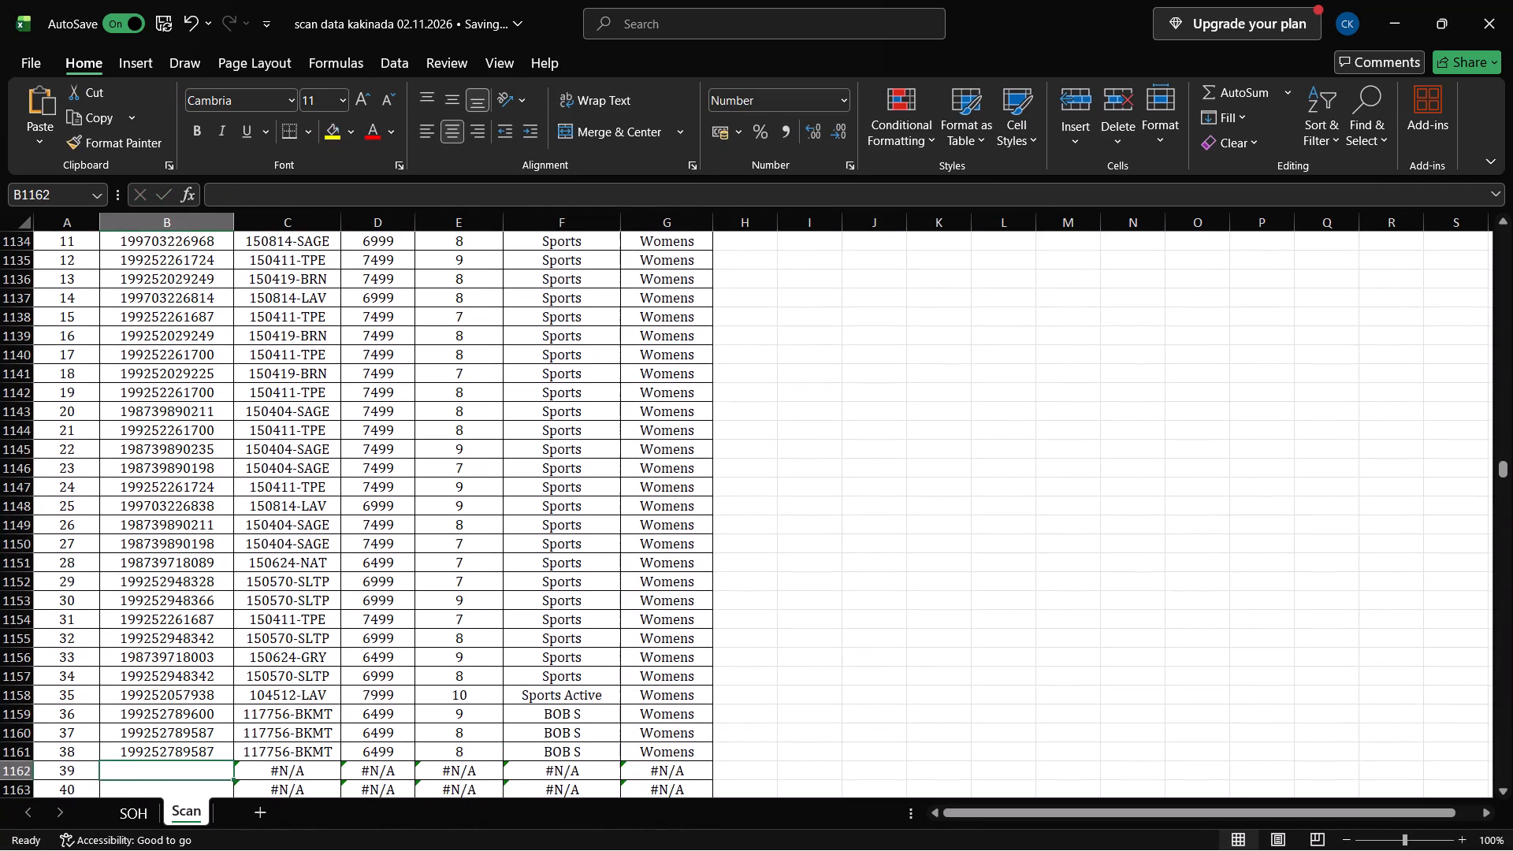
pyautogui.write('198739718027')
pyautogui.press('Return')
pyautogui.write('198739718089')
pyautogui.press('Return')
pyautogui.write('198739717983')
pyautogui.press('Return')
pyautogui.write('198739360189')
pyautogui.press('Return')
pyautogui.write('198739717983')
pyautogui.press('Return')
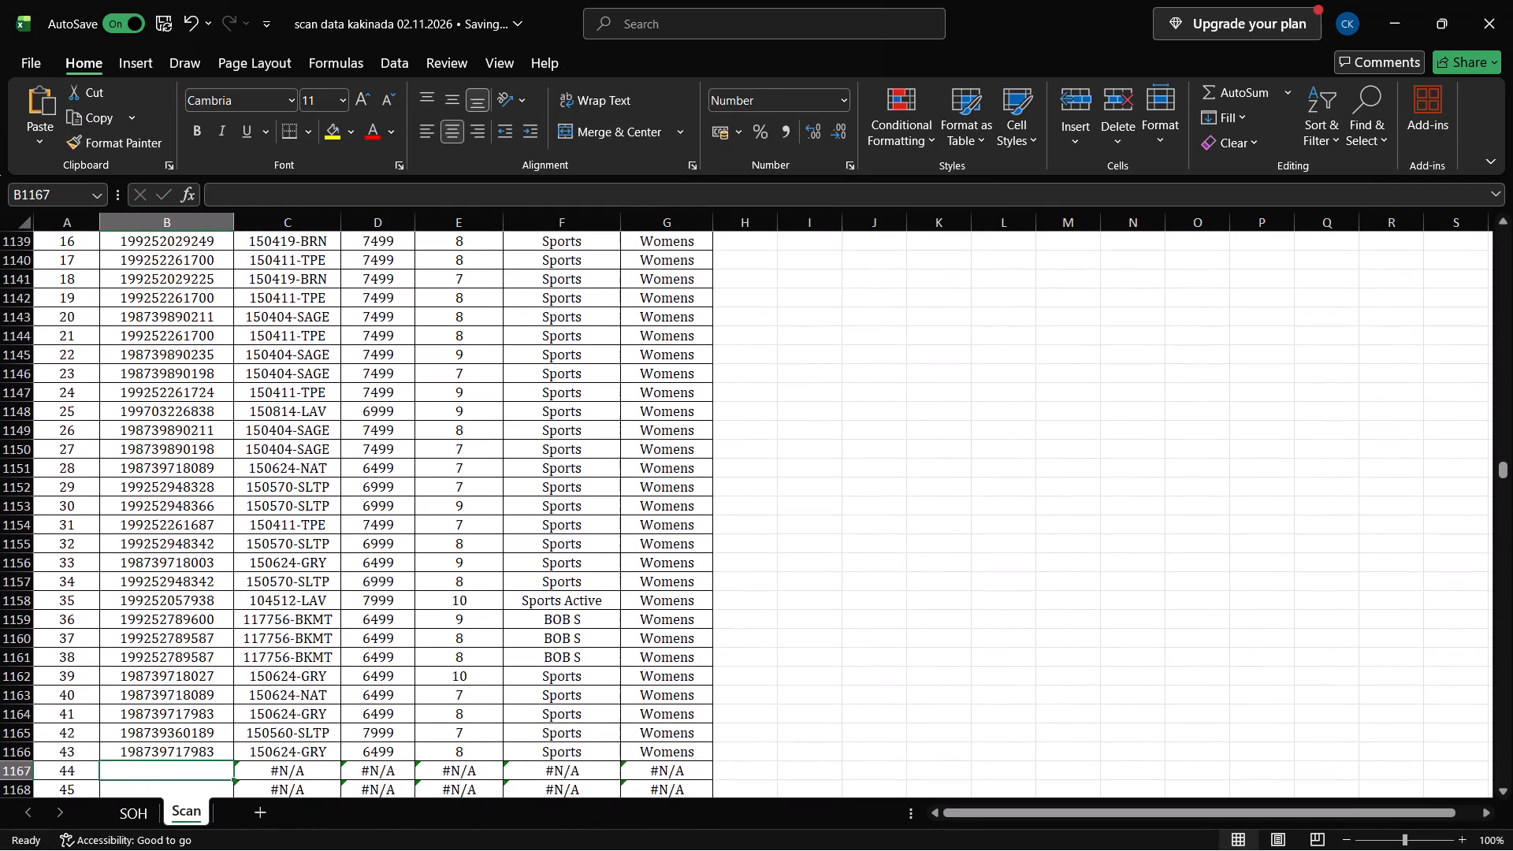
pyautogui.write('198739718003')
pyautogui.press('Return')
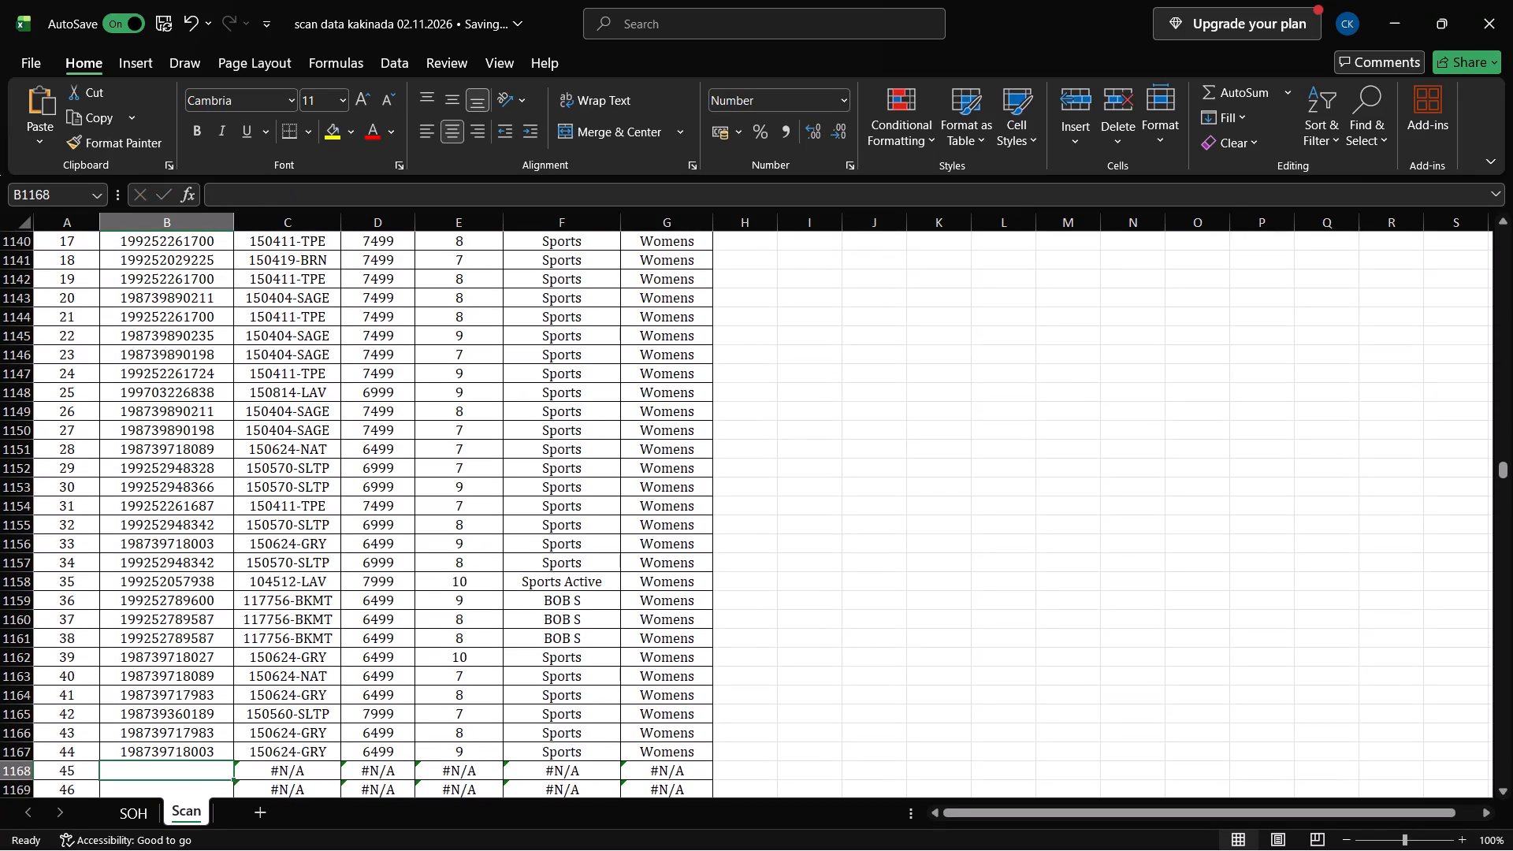
# Restart the serial numbering at 1 in A1168 for a new batch and save the workbook.
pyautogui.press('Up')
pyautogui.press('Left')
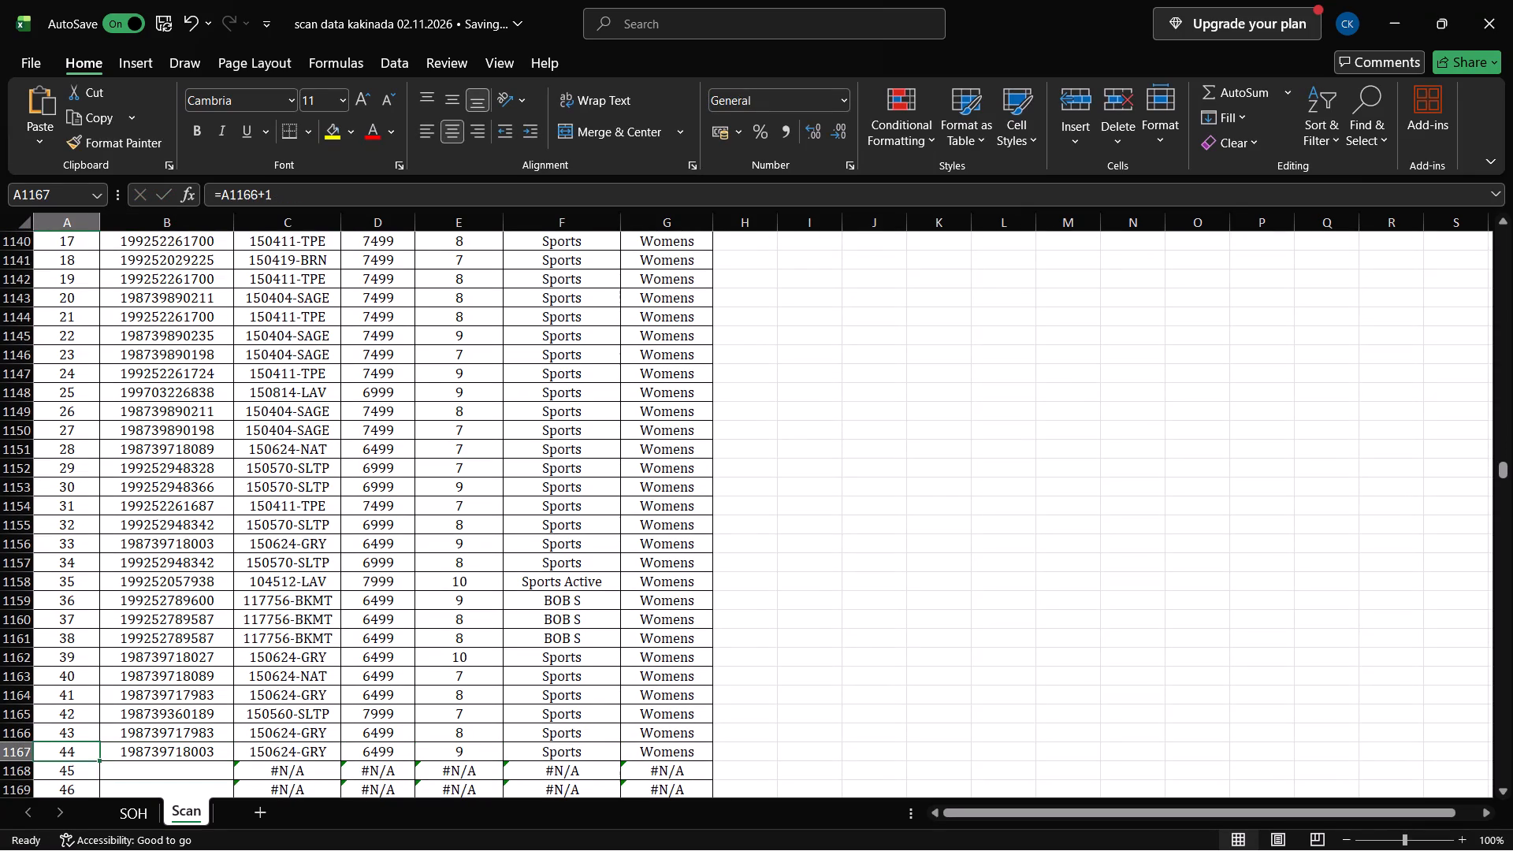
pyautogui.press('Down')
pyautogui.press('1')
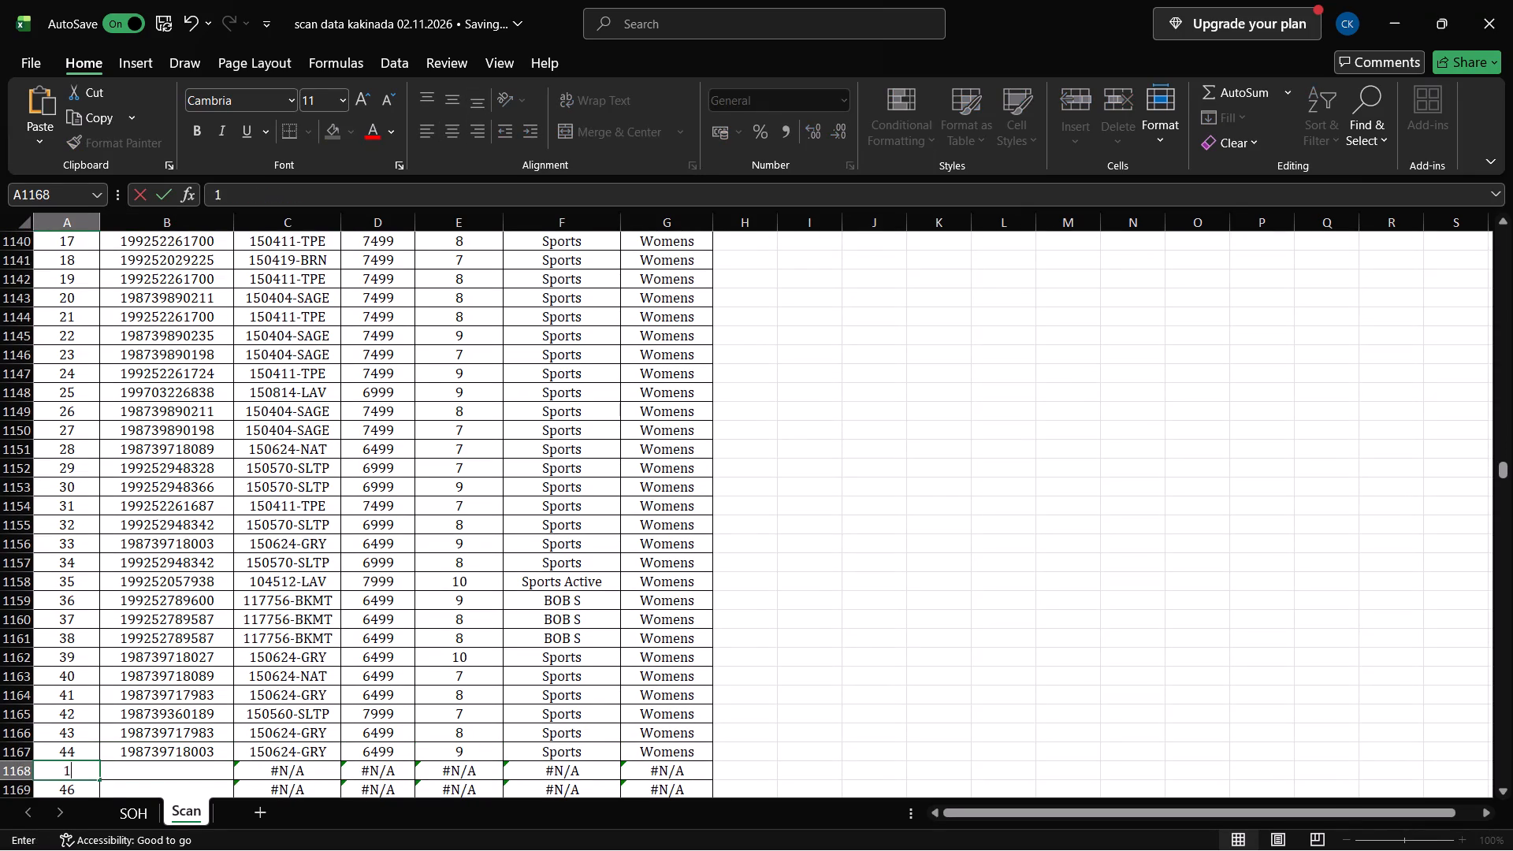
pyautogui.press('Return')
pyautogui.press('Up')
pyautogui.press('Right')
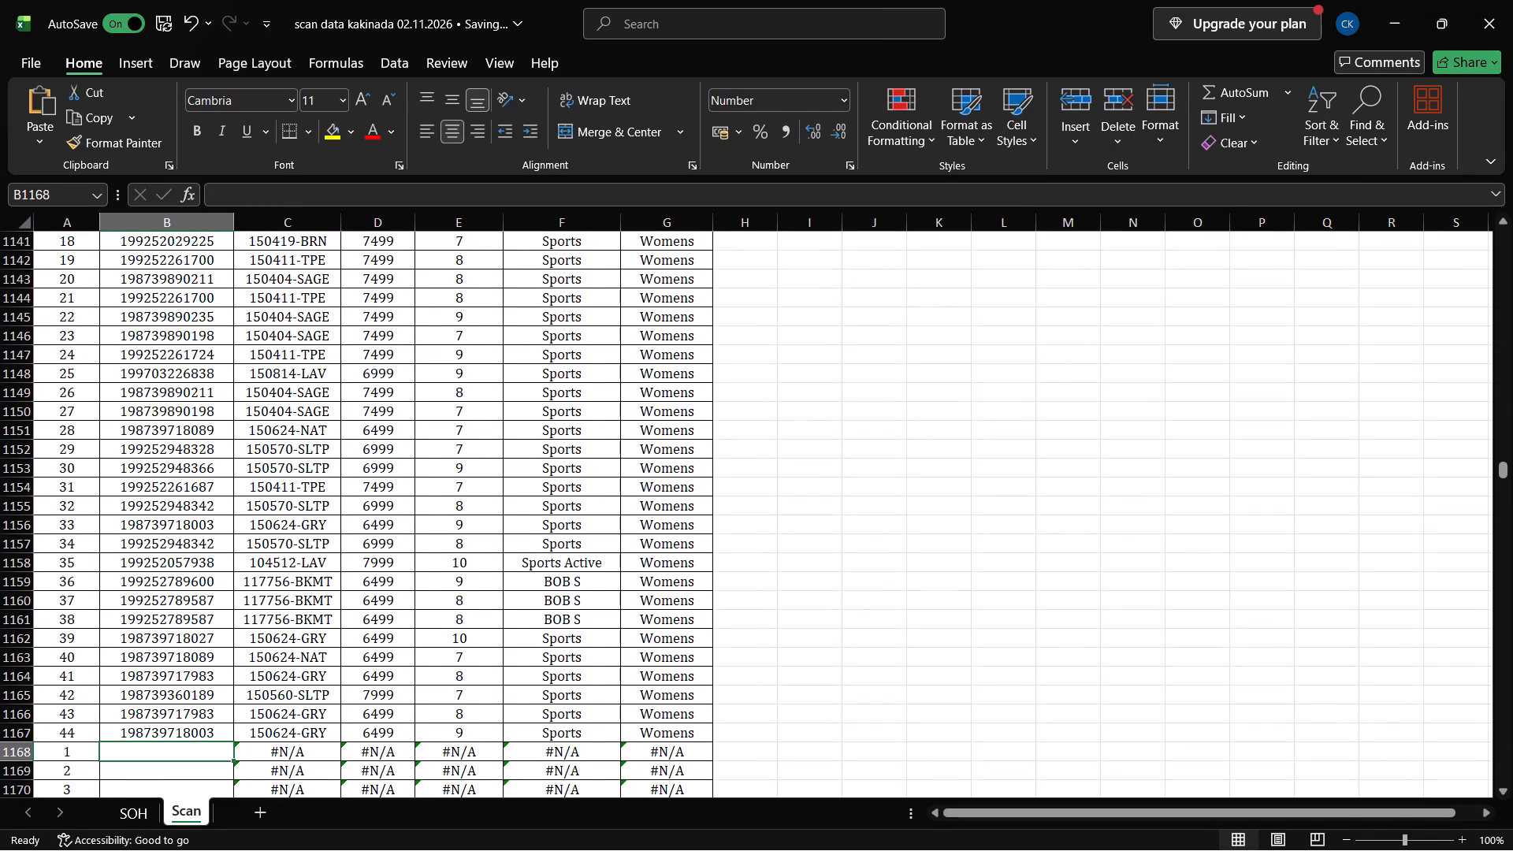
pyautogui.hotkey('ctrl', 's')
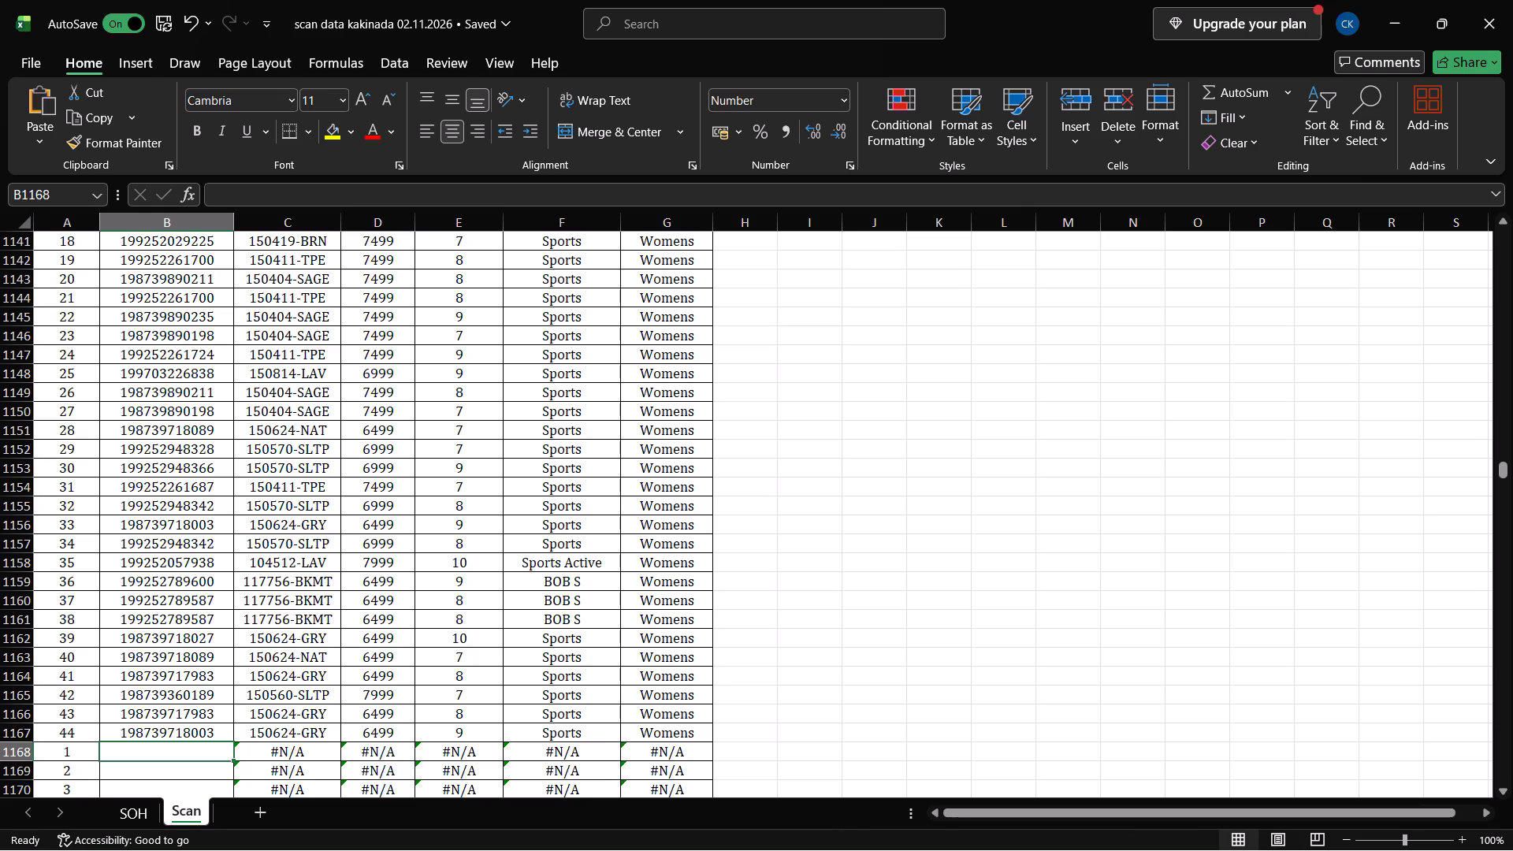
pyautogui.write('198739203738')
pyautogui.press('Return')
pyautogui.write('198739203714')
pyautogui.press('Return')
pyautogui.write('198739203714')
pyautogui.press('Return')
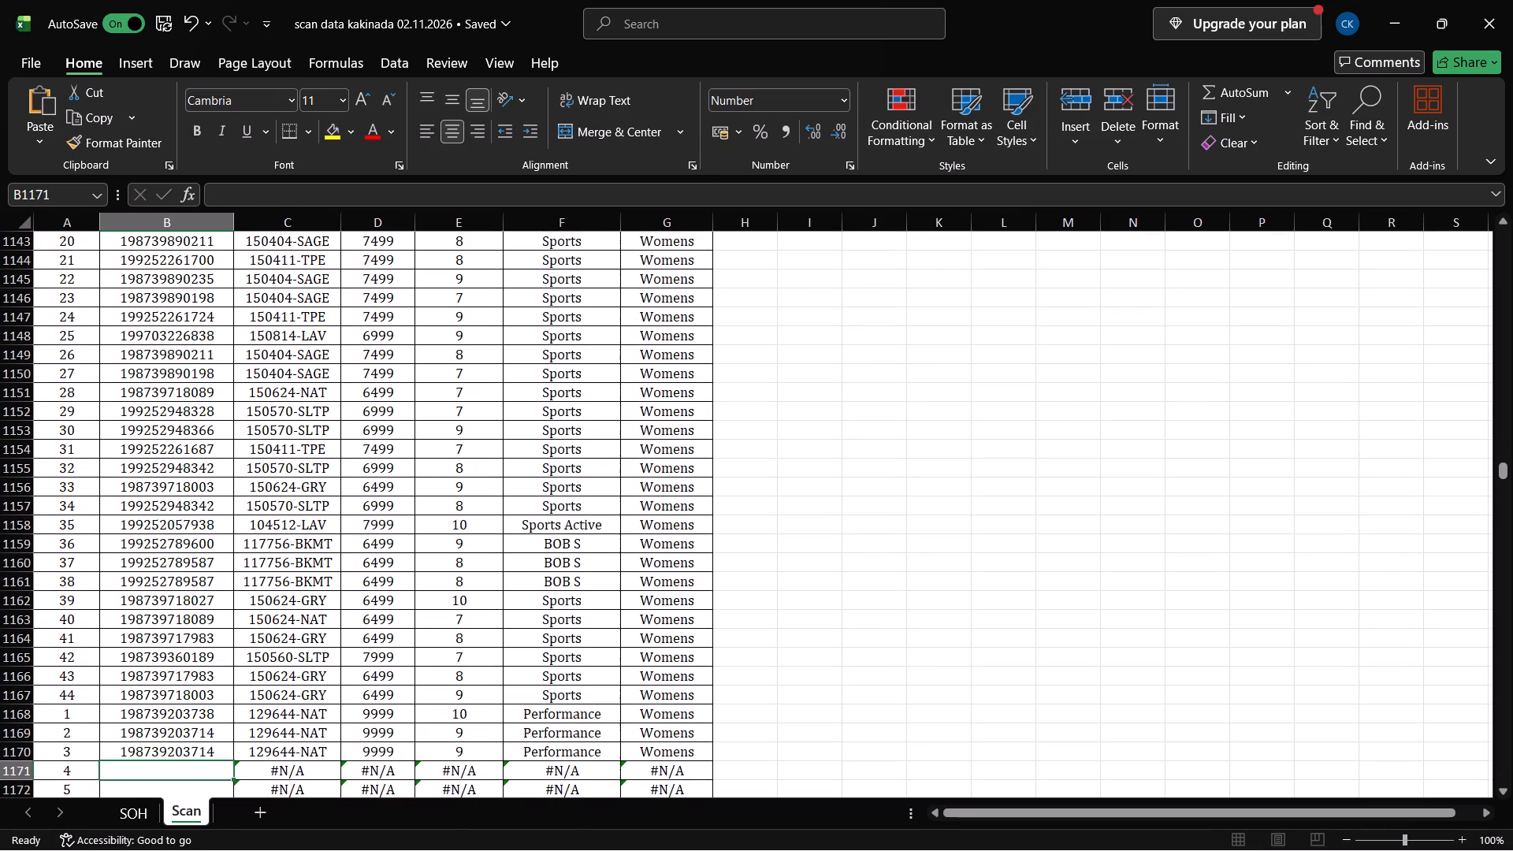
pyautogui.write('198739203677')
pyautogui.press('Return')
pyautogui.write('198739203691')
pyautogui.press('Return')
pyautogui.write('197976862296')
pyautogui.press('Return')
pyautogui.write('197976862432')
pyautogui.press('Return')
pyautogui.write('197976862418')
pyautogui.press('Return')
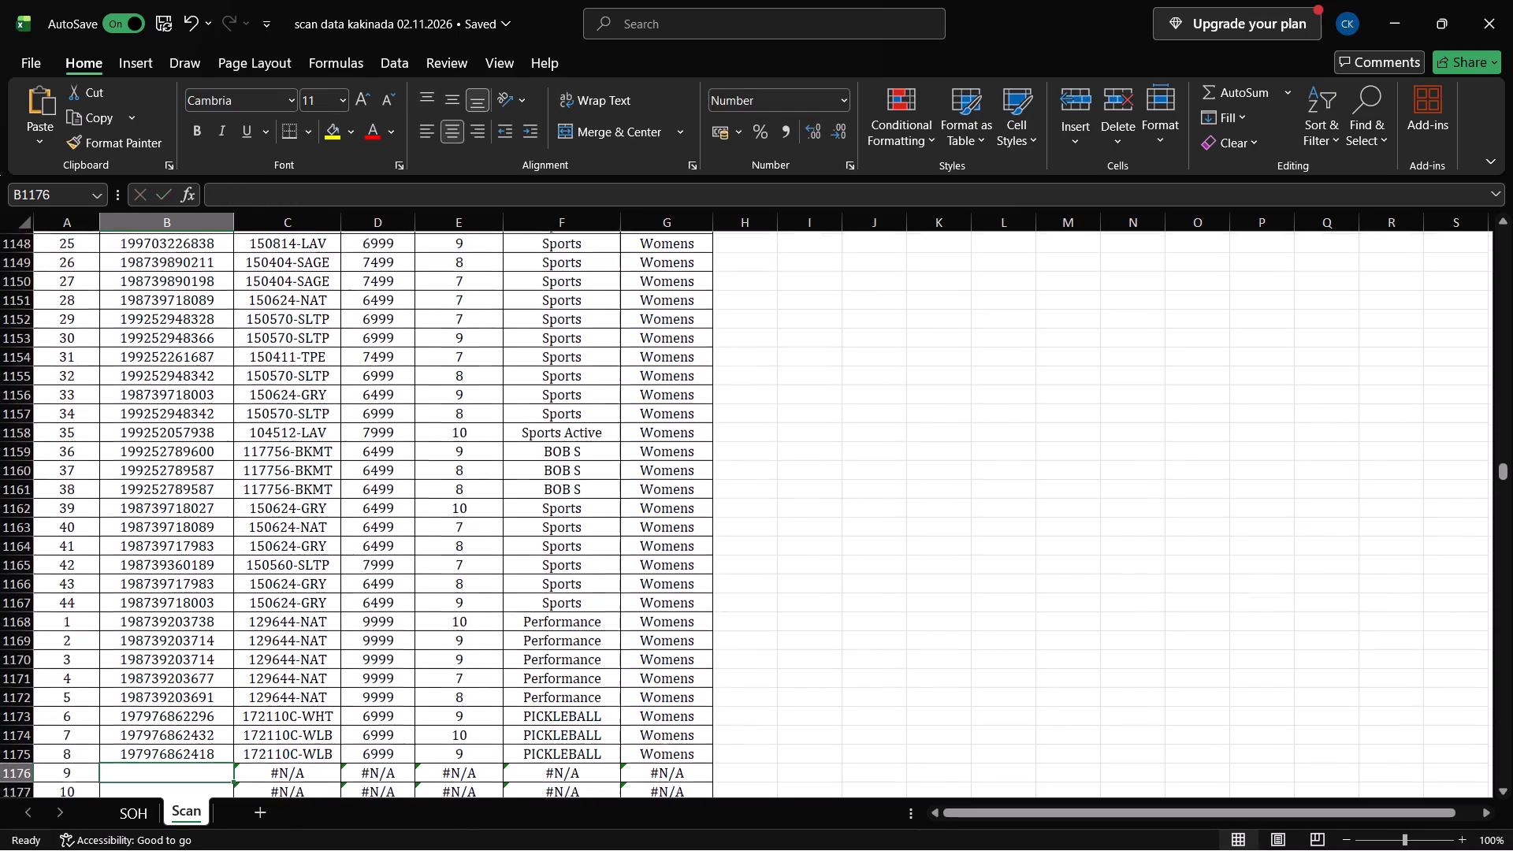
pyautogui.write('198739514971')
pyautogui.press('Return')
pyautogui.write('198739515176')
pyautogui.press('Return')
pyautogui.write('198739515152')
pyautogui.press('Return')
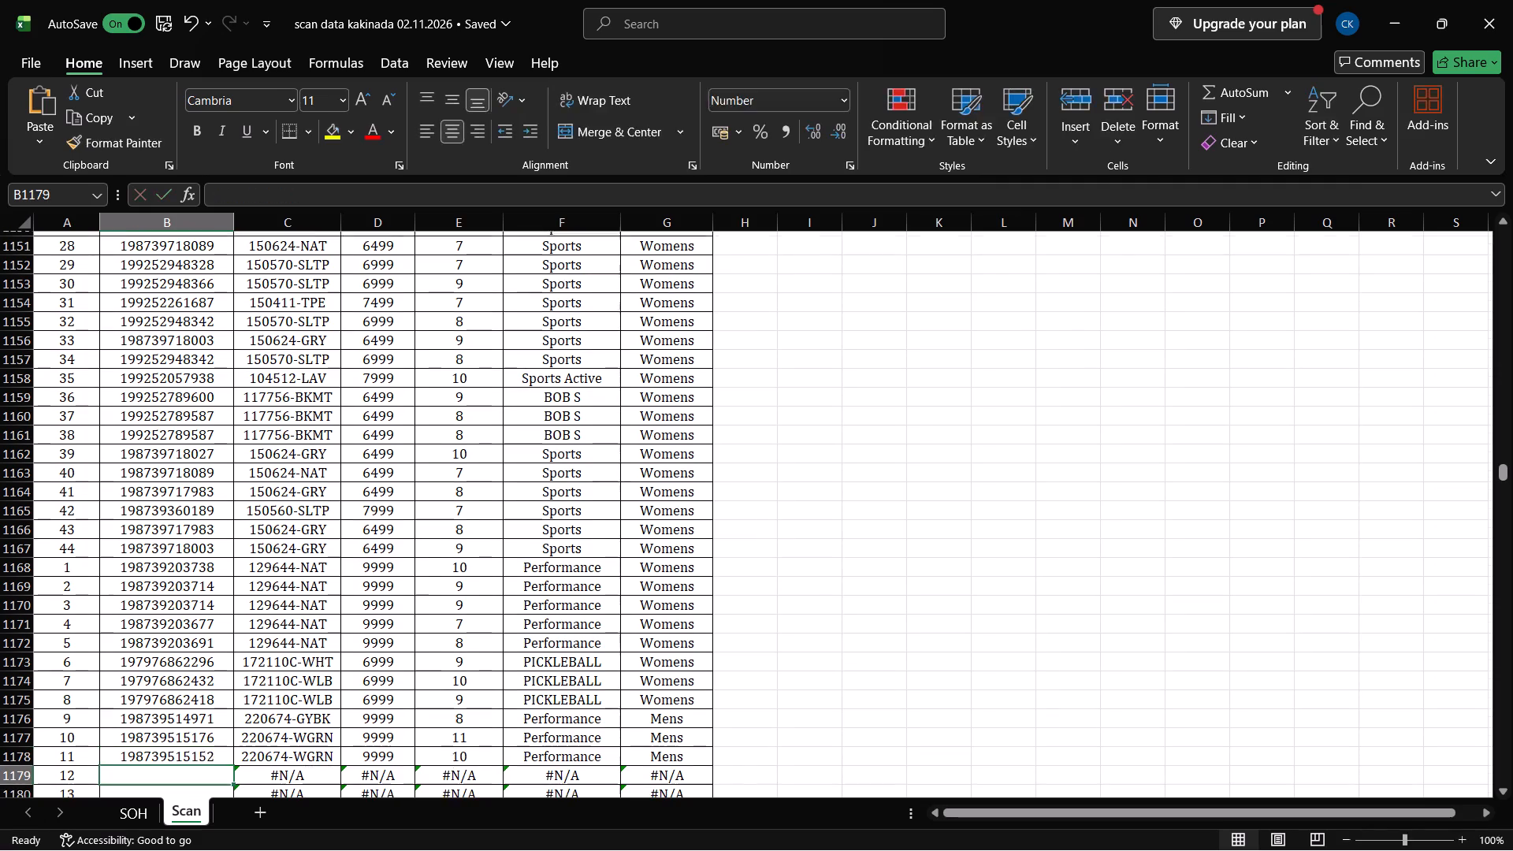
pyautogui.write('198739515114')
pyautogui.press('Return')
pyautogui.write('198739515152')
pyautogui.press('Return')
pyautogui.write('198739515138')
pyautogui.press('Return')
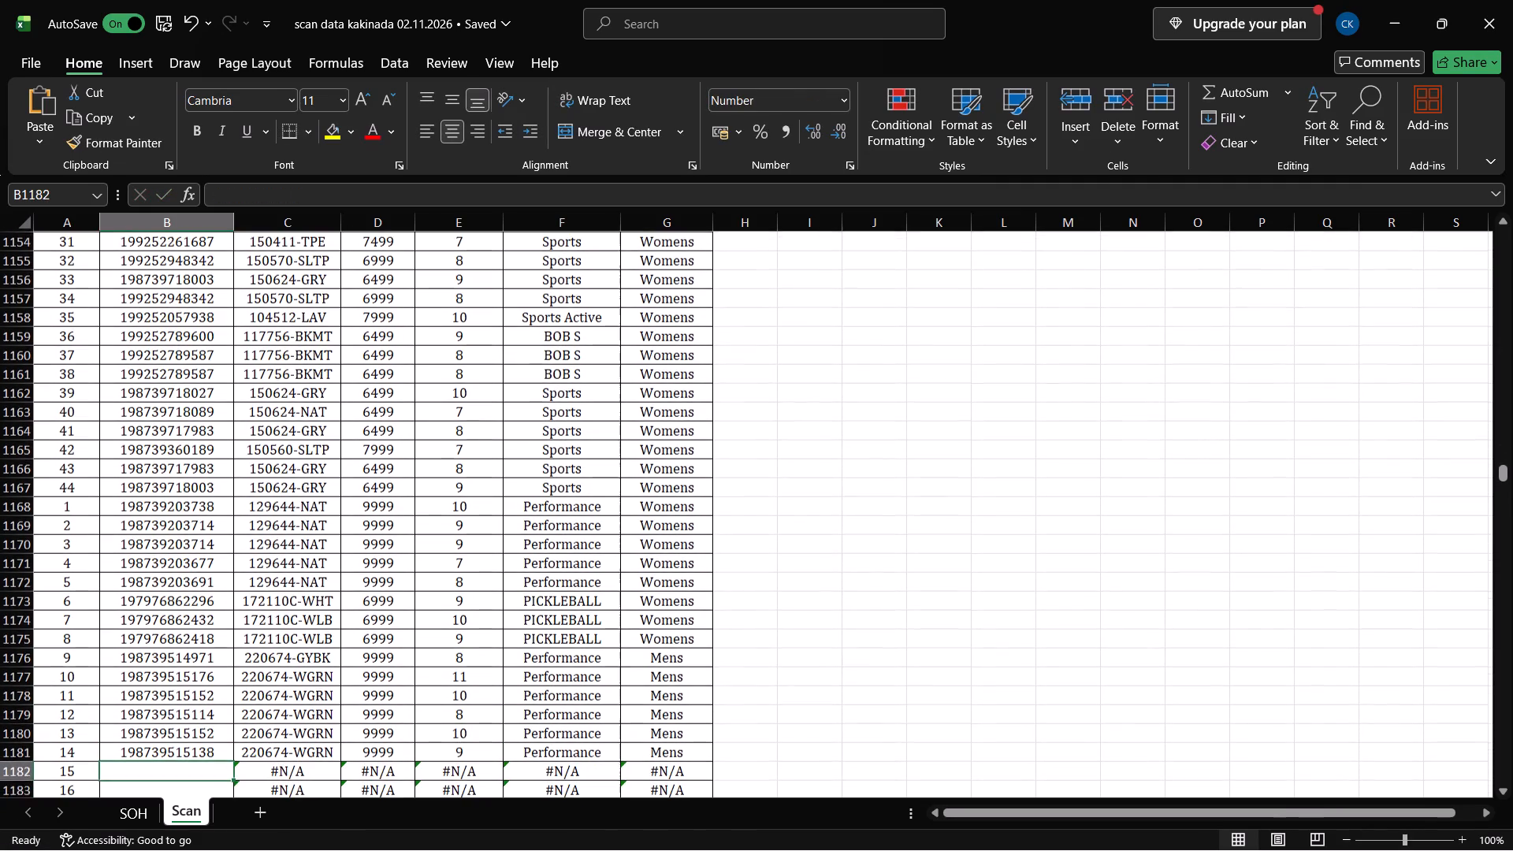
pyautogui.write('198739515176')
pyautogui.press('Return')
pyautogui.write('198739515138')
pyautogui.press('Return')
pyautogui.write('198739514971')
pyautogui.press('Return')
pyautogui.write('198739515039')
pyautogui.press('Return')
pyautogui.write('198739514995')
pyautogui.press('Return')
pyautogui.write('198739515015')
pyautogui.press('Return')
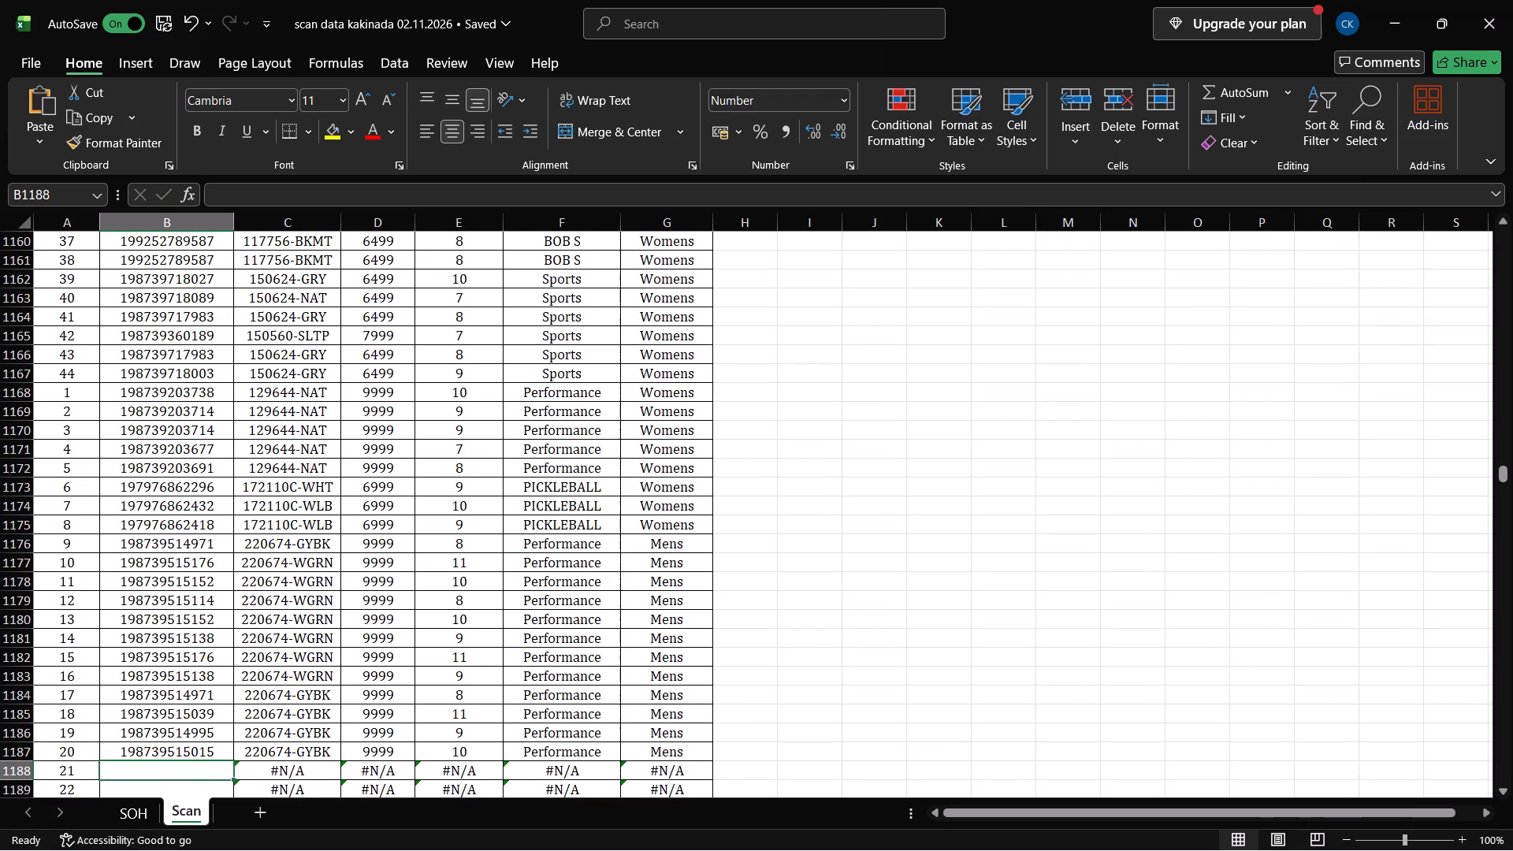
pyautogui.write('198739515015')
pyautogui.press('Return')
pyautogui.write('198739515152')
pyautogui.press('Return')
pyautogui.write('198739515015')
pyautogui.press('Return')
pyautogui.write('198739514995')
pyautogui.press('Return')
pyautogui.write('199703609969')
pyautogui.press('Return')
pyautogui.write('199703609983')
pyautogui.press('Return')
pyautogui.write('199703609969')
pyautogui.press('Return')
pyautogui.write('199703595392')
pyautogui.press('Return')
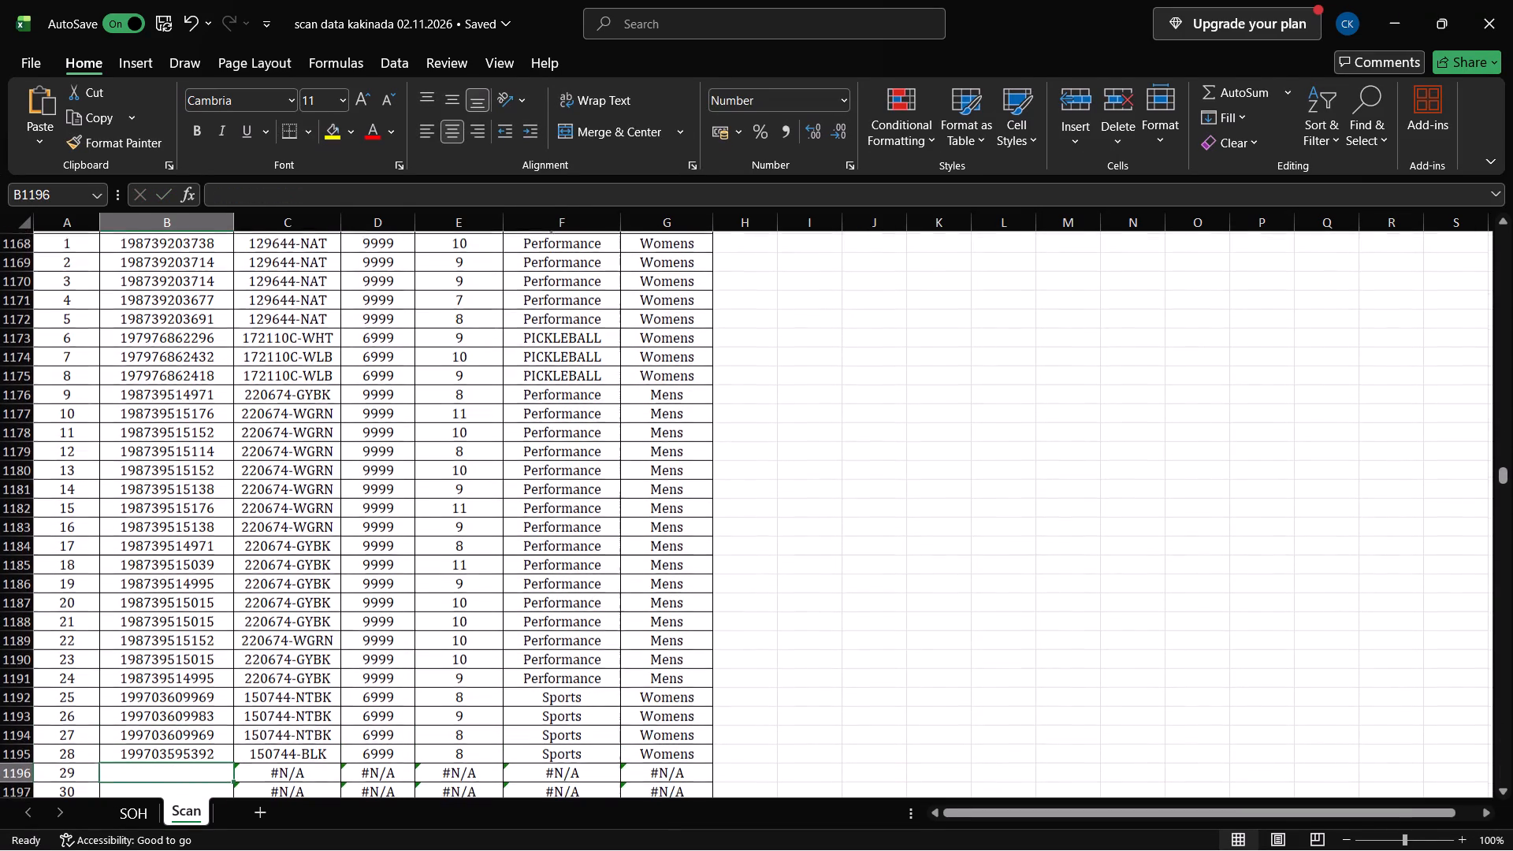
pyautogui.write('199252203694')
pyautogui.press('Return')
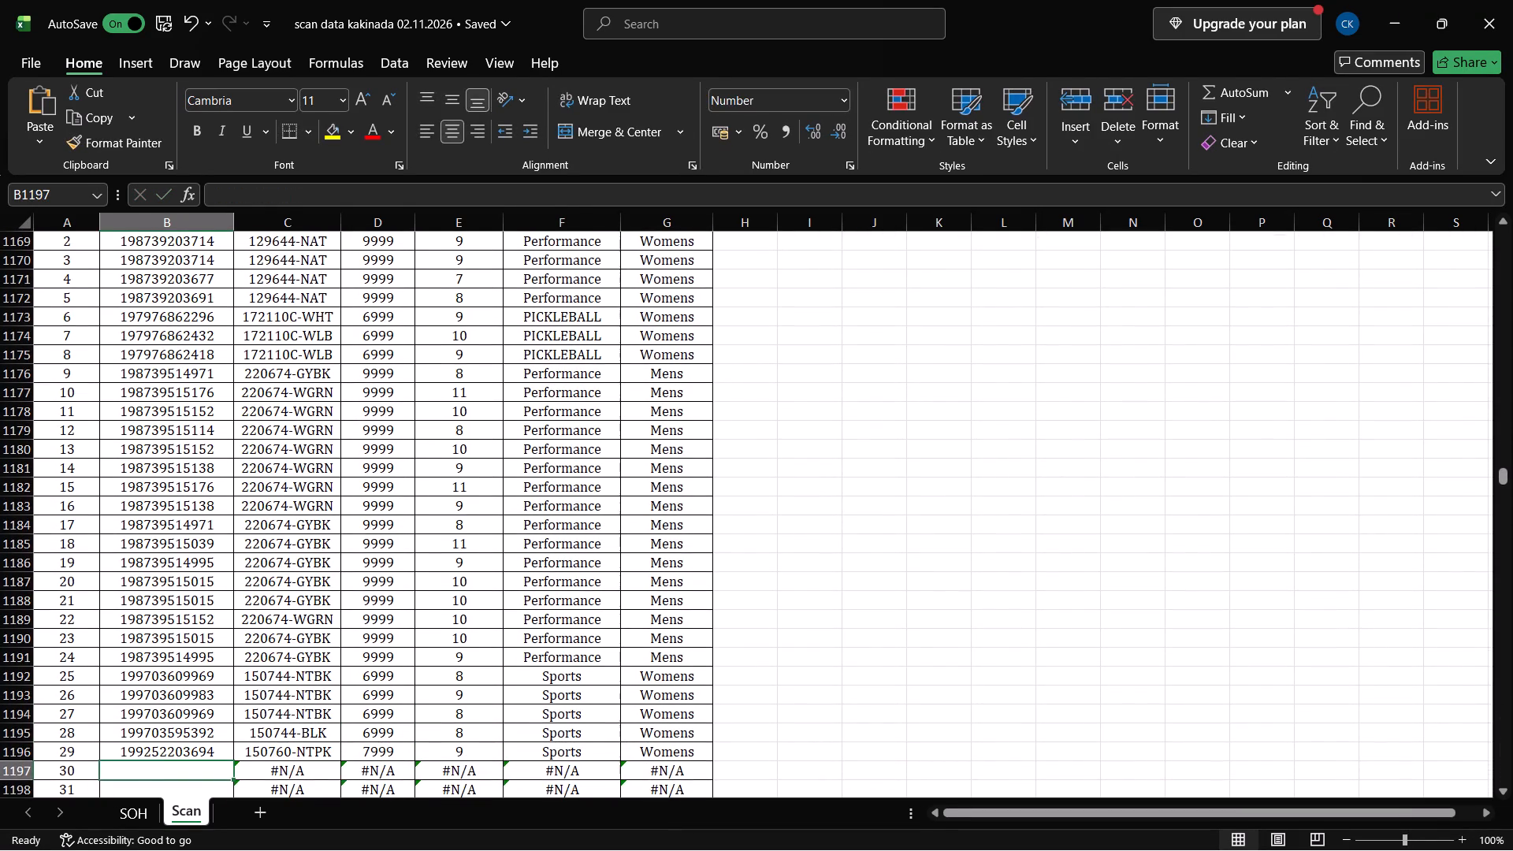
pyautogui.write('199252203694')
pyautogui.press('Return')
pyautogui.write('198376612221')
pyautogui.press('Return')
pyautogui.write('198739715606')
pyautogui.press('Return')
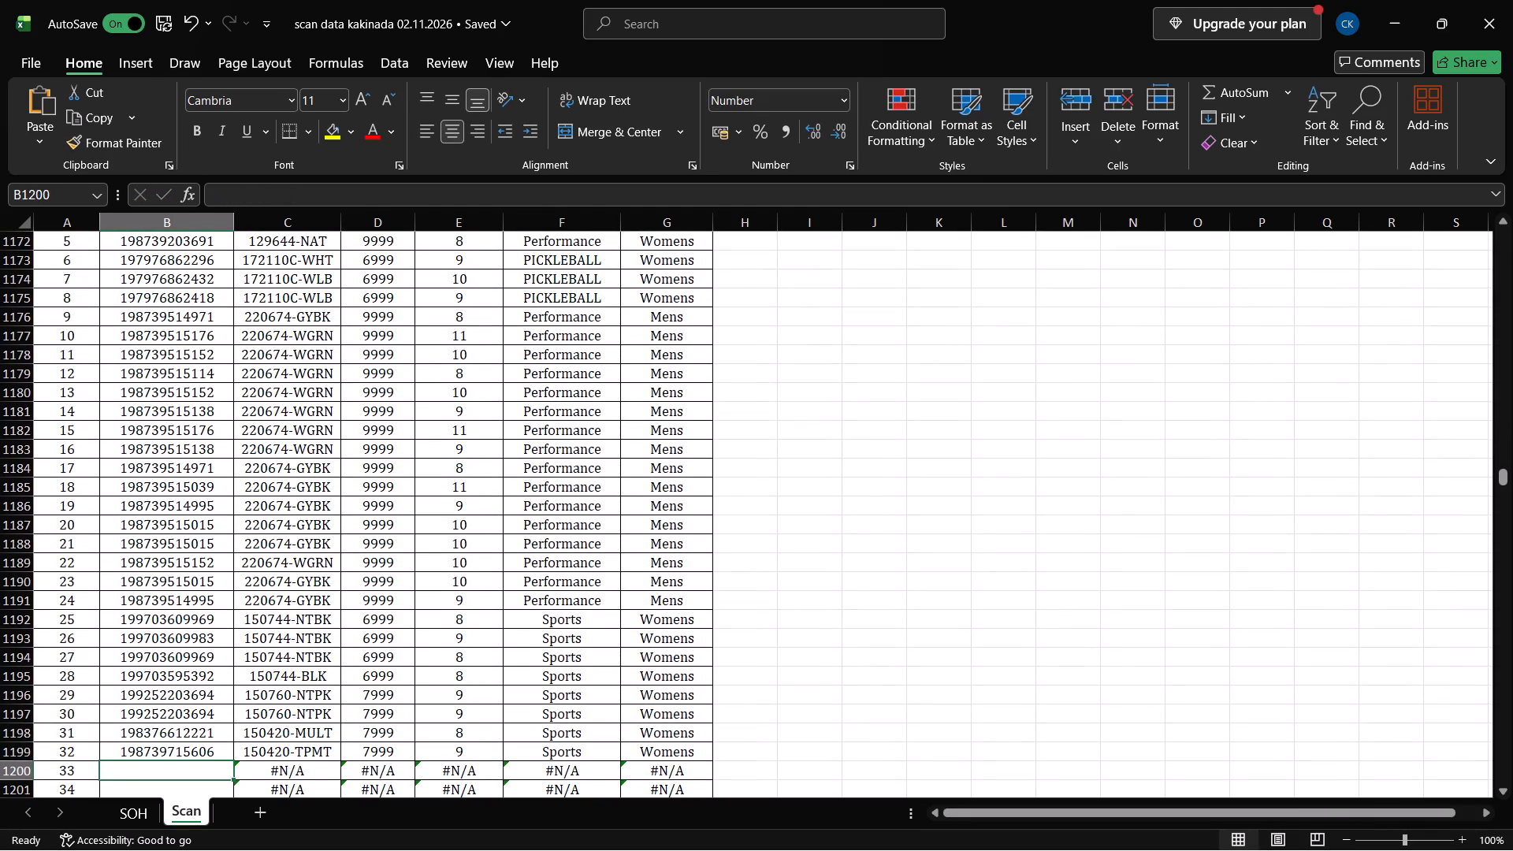
# Restart the serial numbering at 1 in A1200 of the Scan sheet and save the workbook.
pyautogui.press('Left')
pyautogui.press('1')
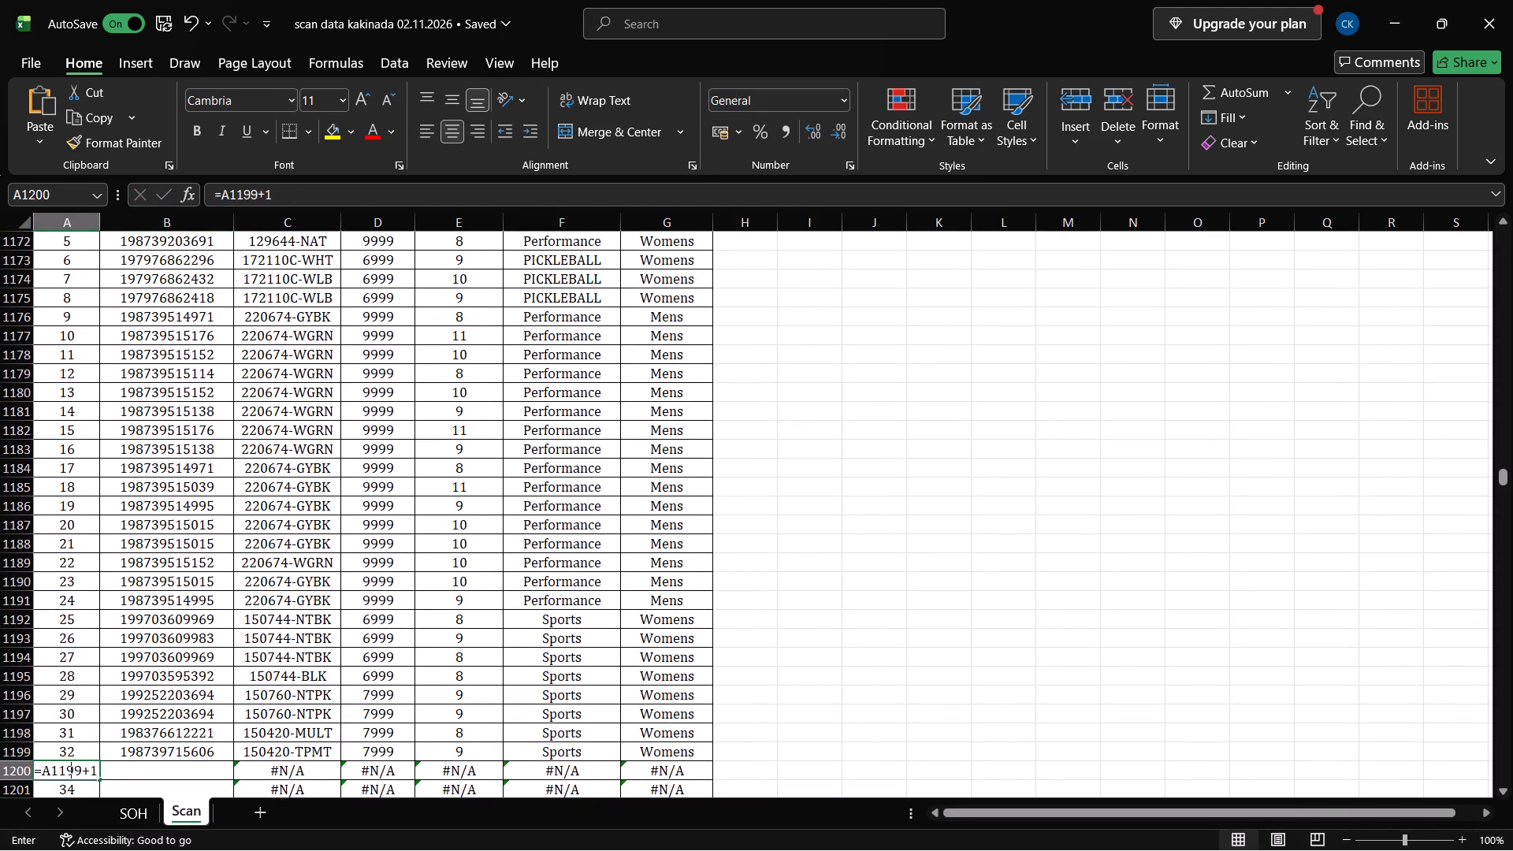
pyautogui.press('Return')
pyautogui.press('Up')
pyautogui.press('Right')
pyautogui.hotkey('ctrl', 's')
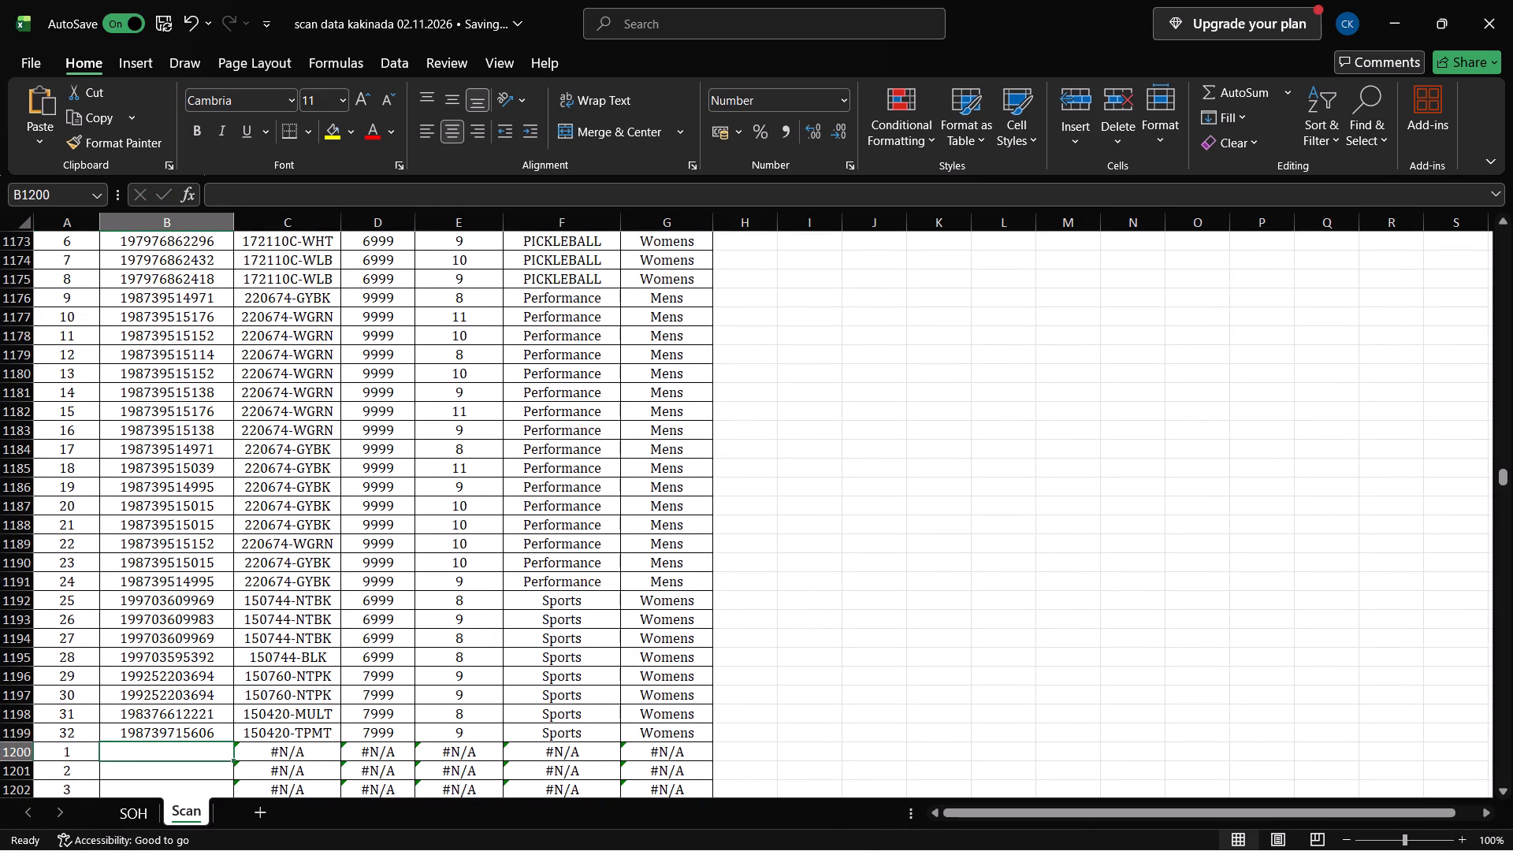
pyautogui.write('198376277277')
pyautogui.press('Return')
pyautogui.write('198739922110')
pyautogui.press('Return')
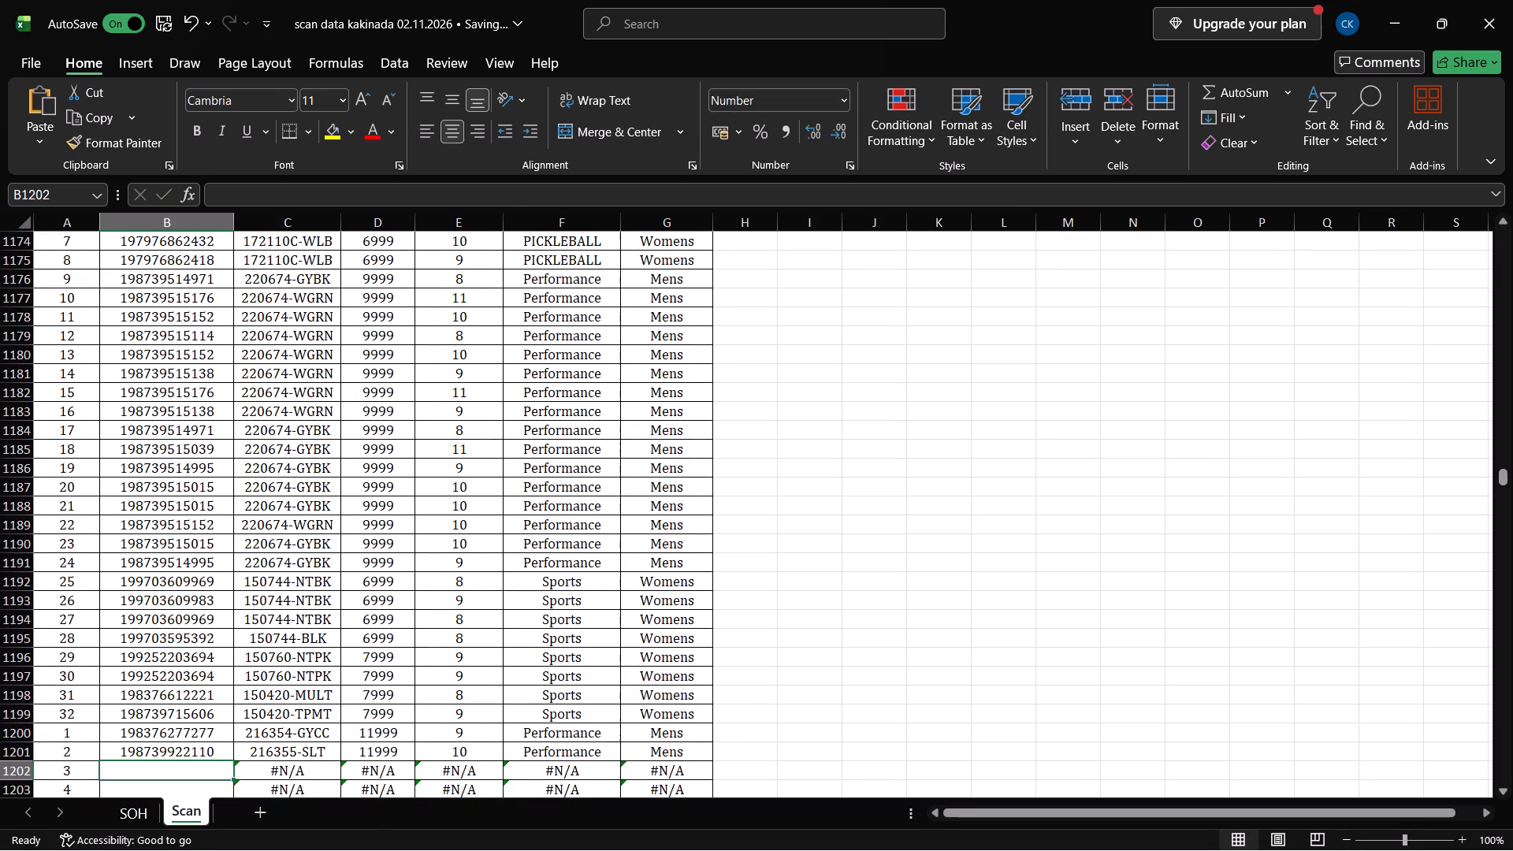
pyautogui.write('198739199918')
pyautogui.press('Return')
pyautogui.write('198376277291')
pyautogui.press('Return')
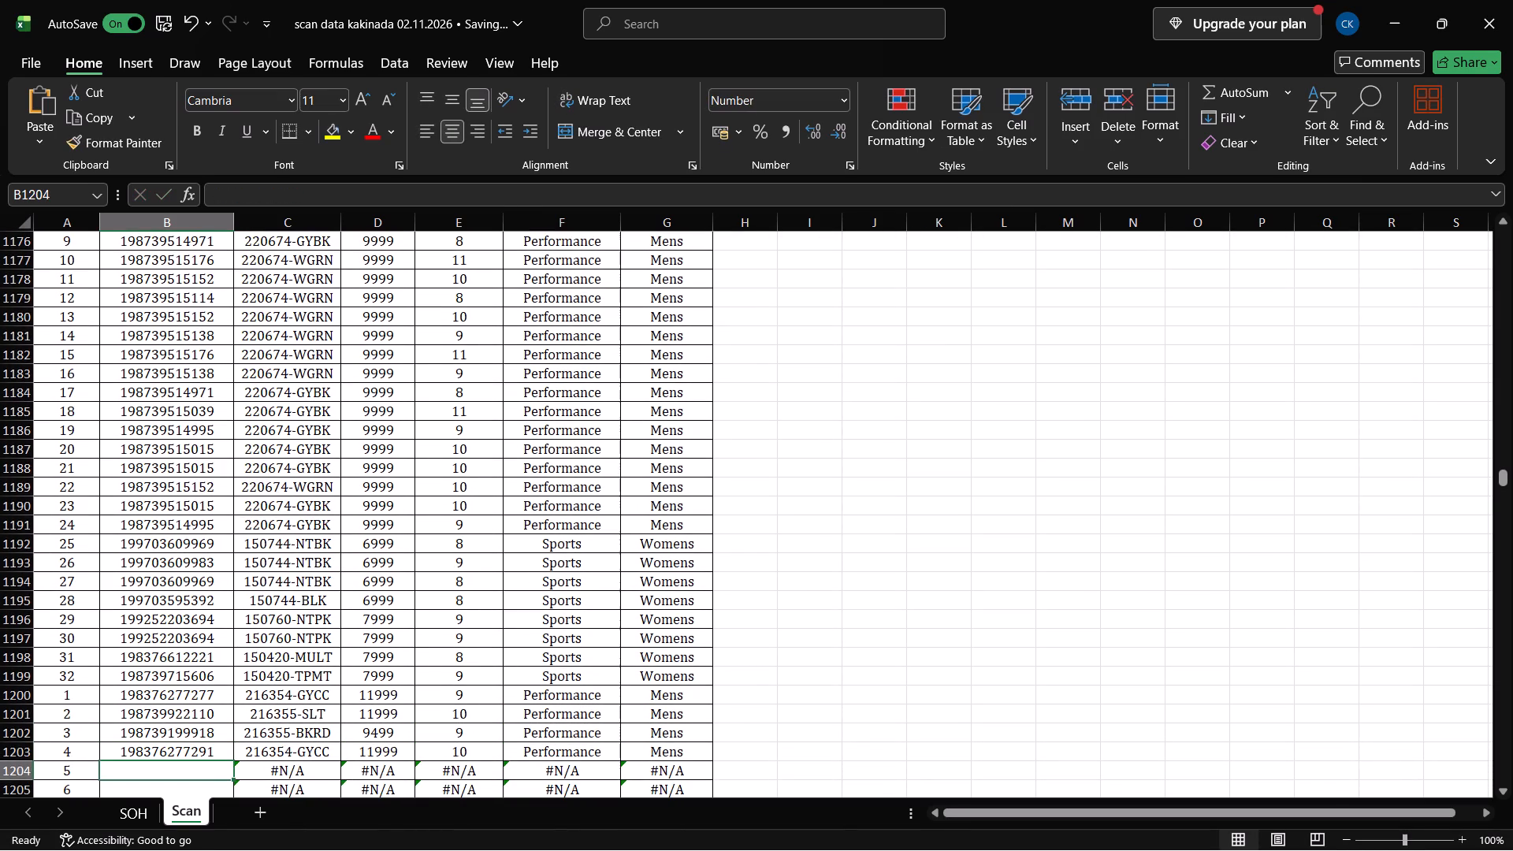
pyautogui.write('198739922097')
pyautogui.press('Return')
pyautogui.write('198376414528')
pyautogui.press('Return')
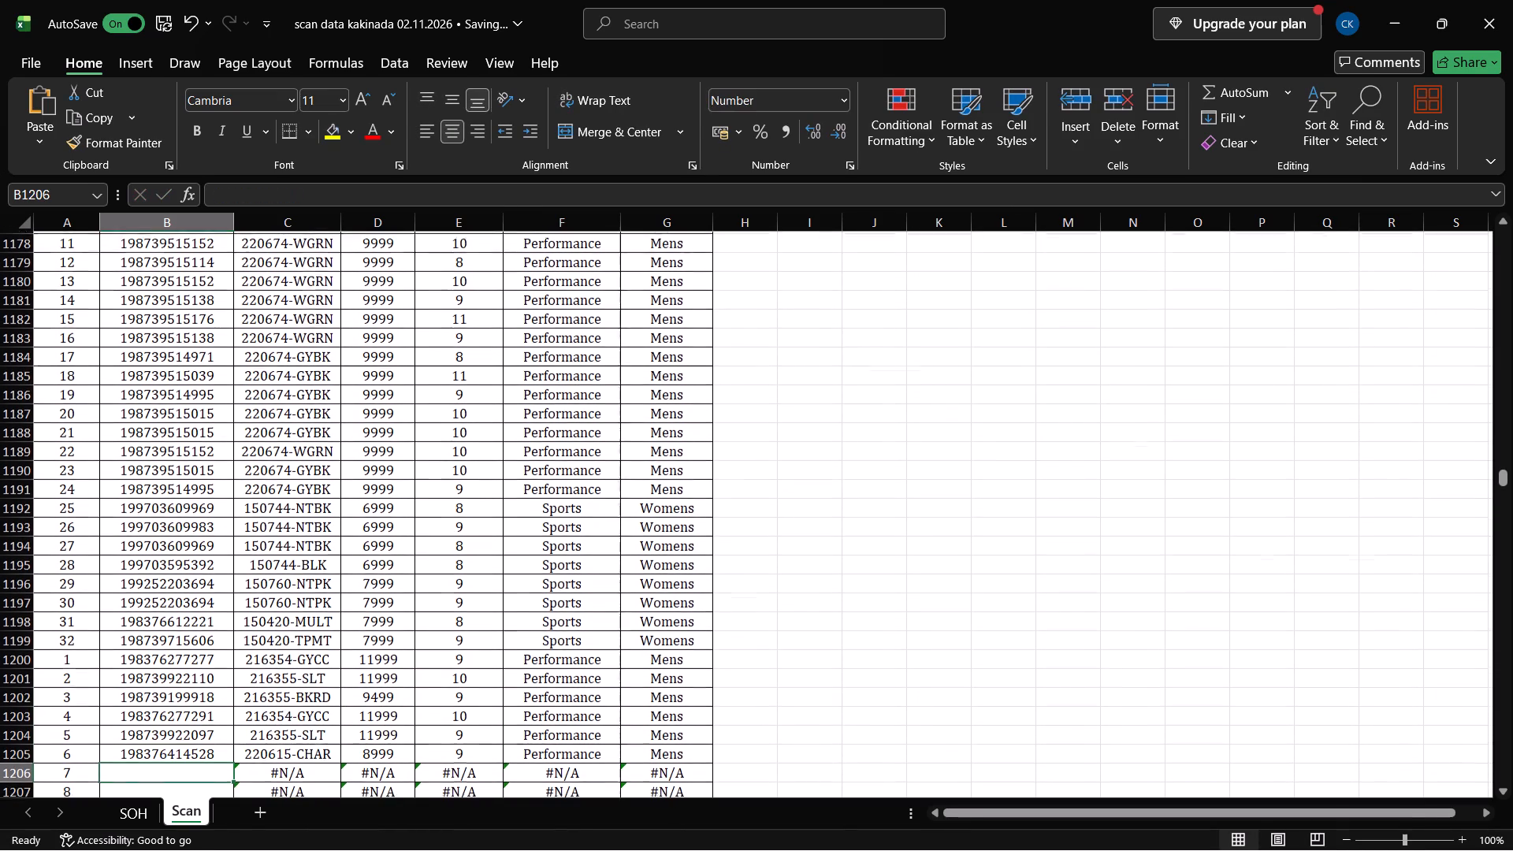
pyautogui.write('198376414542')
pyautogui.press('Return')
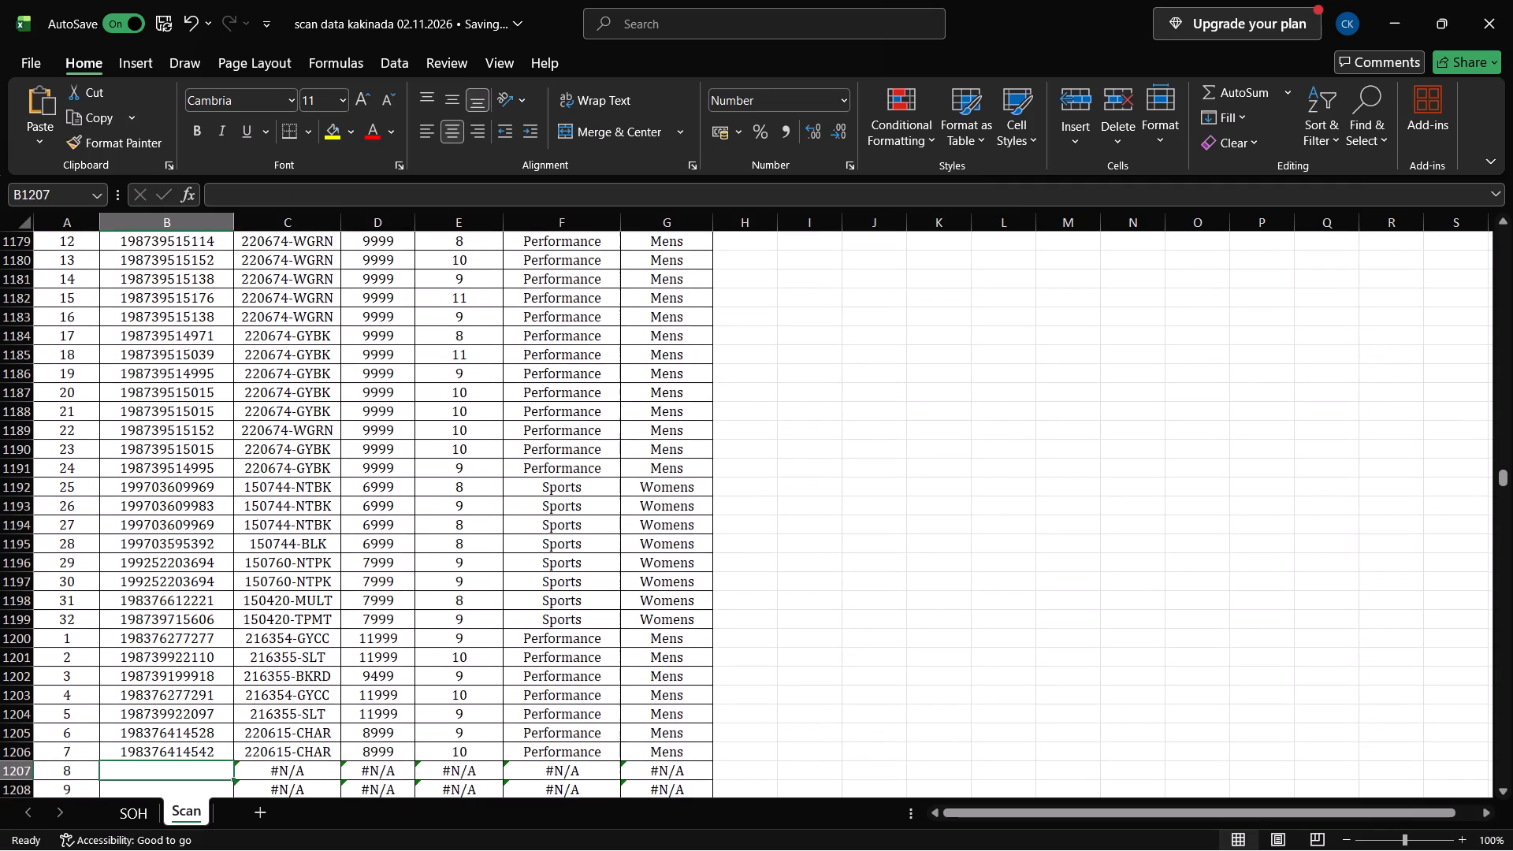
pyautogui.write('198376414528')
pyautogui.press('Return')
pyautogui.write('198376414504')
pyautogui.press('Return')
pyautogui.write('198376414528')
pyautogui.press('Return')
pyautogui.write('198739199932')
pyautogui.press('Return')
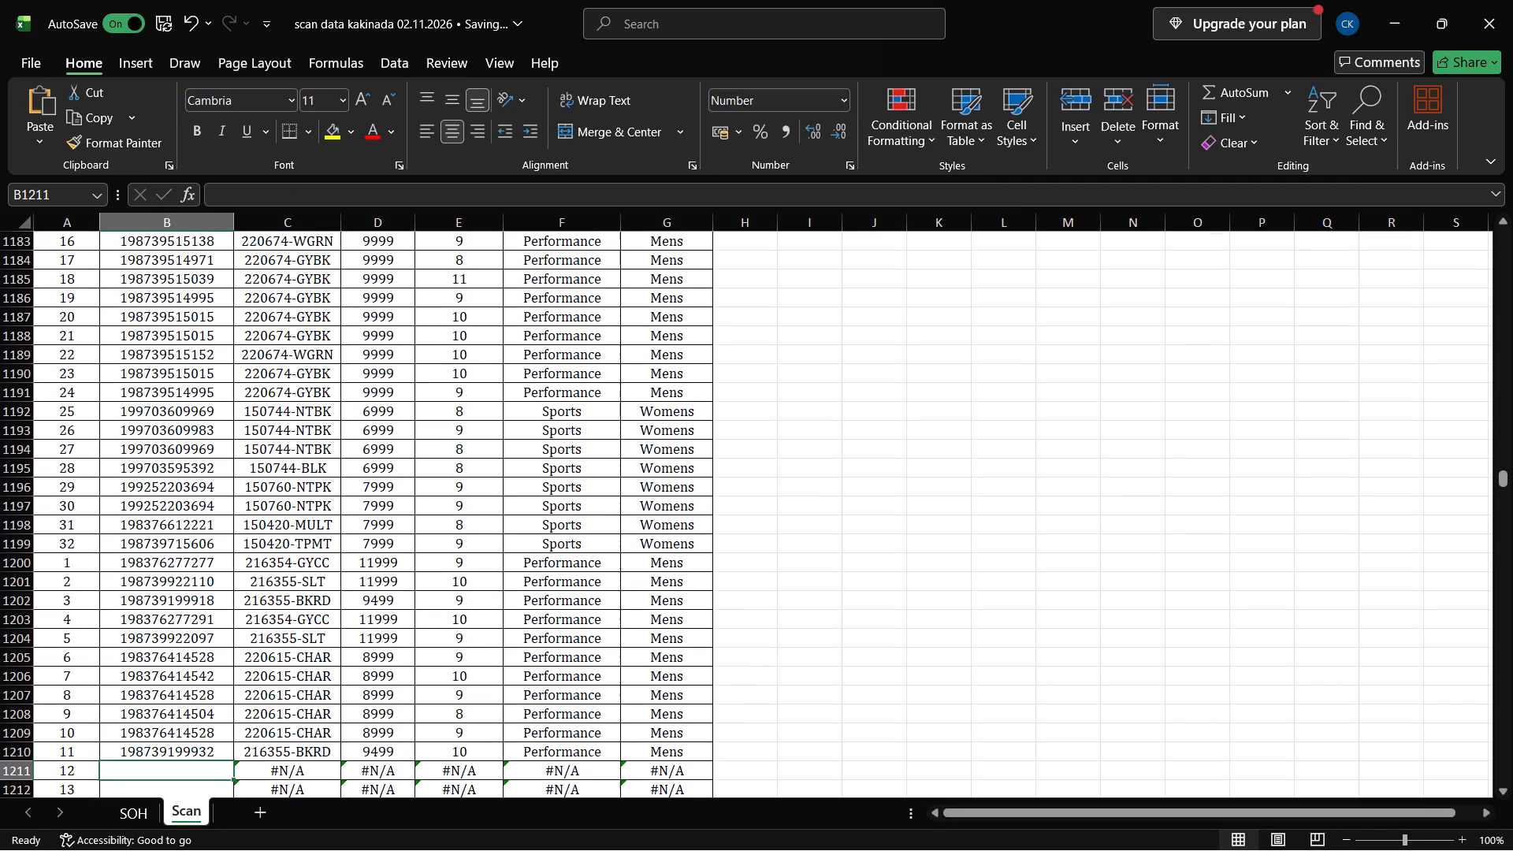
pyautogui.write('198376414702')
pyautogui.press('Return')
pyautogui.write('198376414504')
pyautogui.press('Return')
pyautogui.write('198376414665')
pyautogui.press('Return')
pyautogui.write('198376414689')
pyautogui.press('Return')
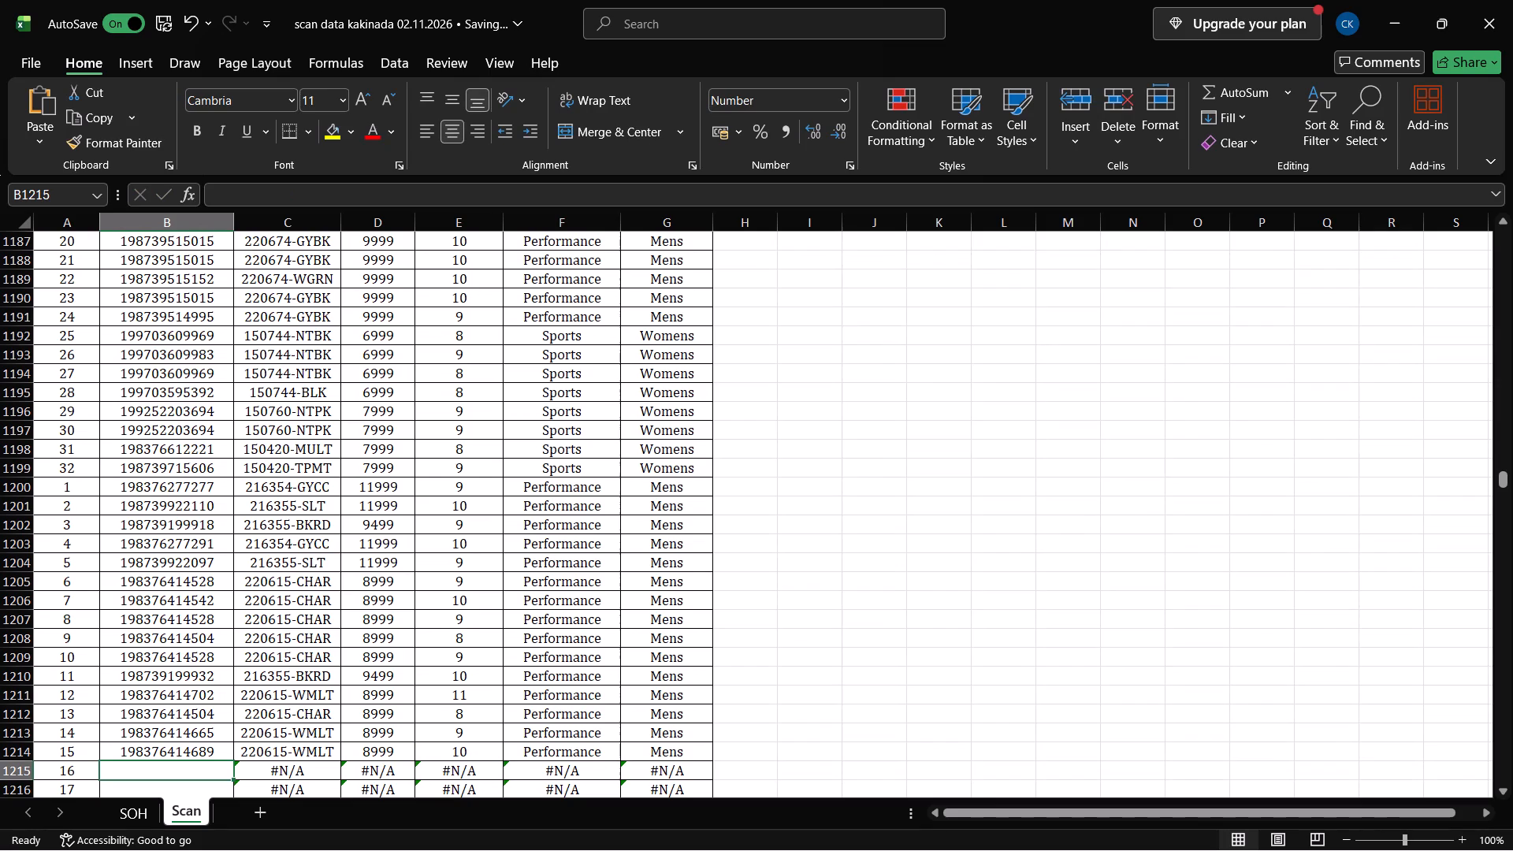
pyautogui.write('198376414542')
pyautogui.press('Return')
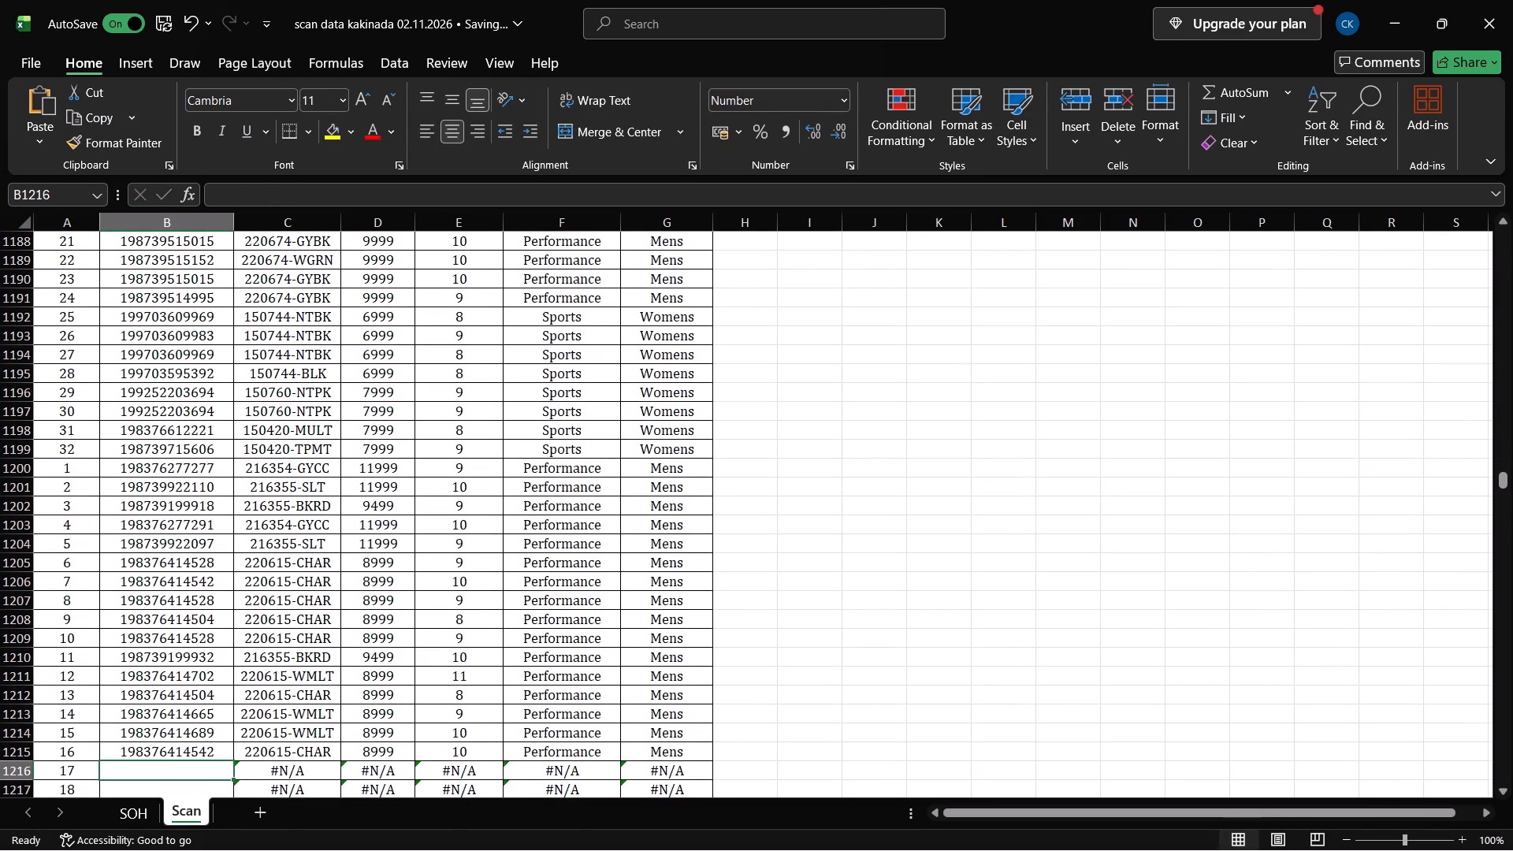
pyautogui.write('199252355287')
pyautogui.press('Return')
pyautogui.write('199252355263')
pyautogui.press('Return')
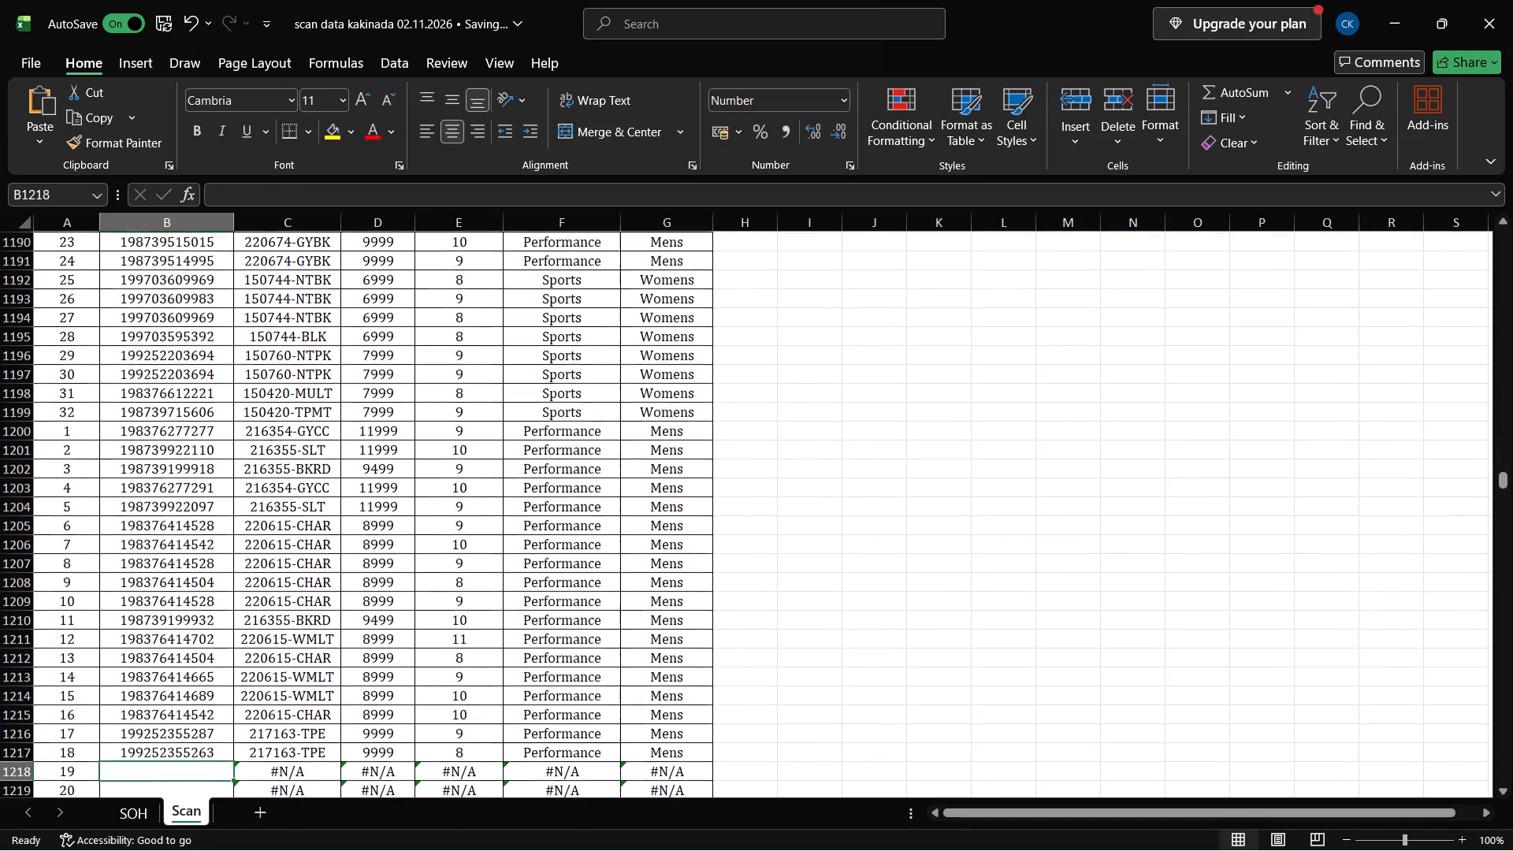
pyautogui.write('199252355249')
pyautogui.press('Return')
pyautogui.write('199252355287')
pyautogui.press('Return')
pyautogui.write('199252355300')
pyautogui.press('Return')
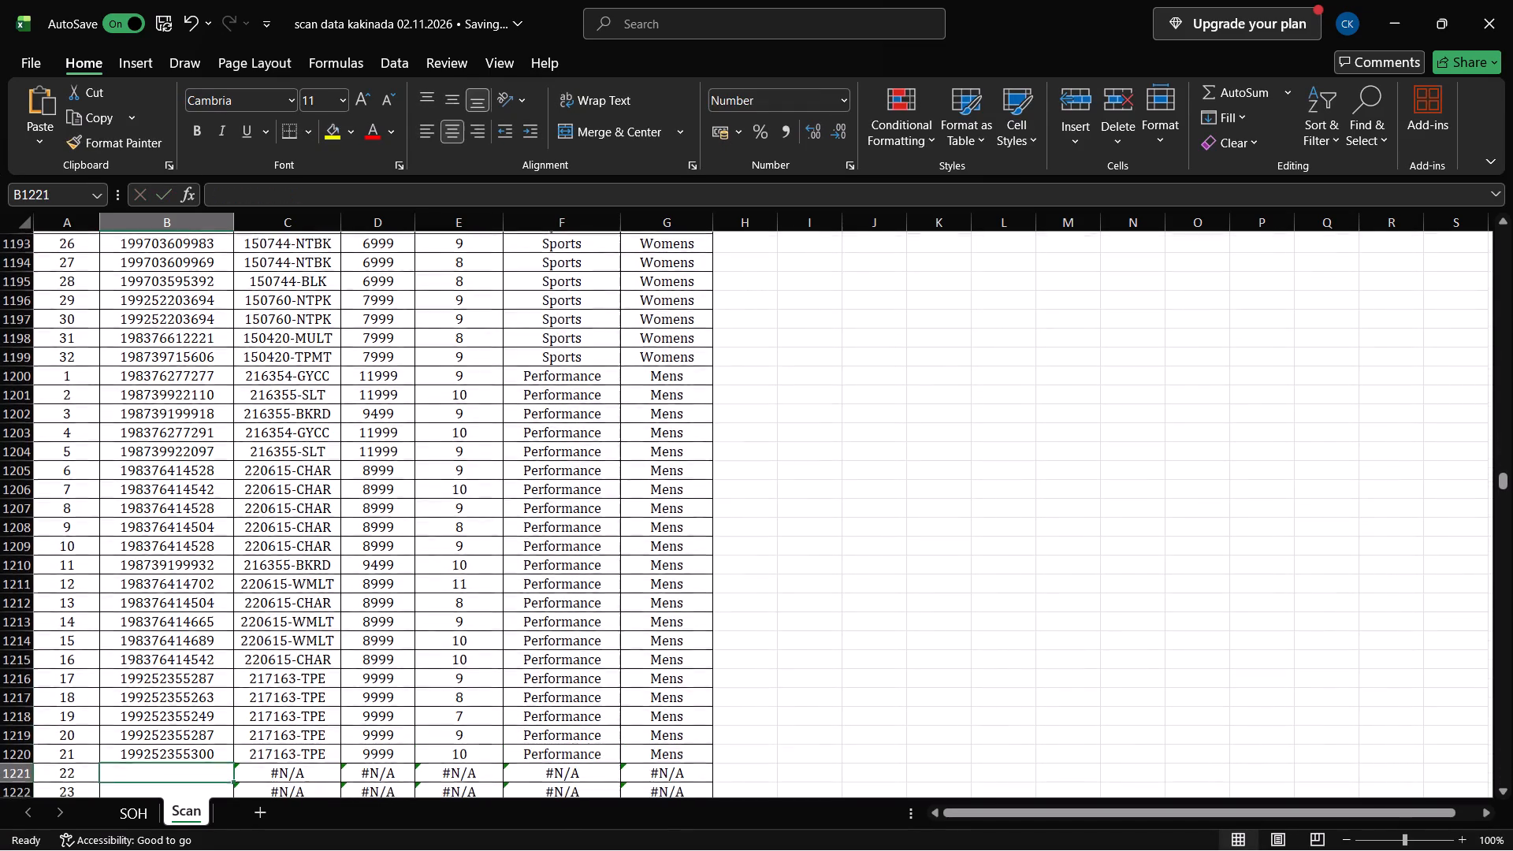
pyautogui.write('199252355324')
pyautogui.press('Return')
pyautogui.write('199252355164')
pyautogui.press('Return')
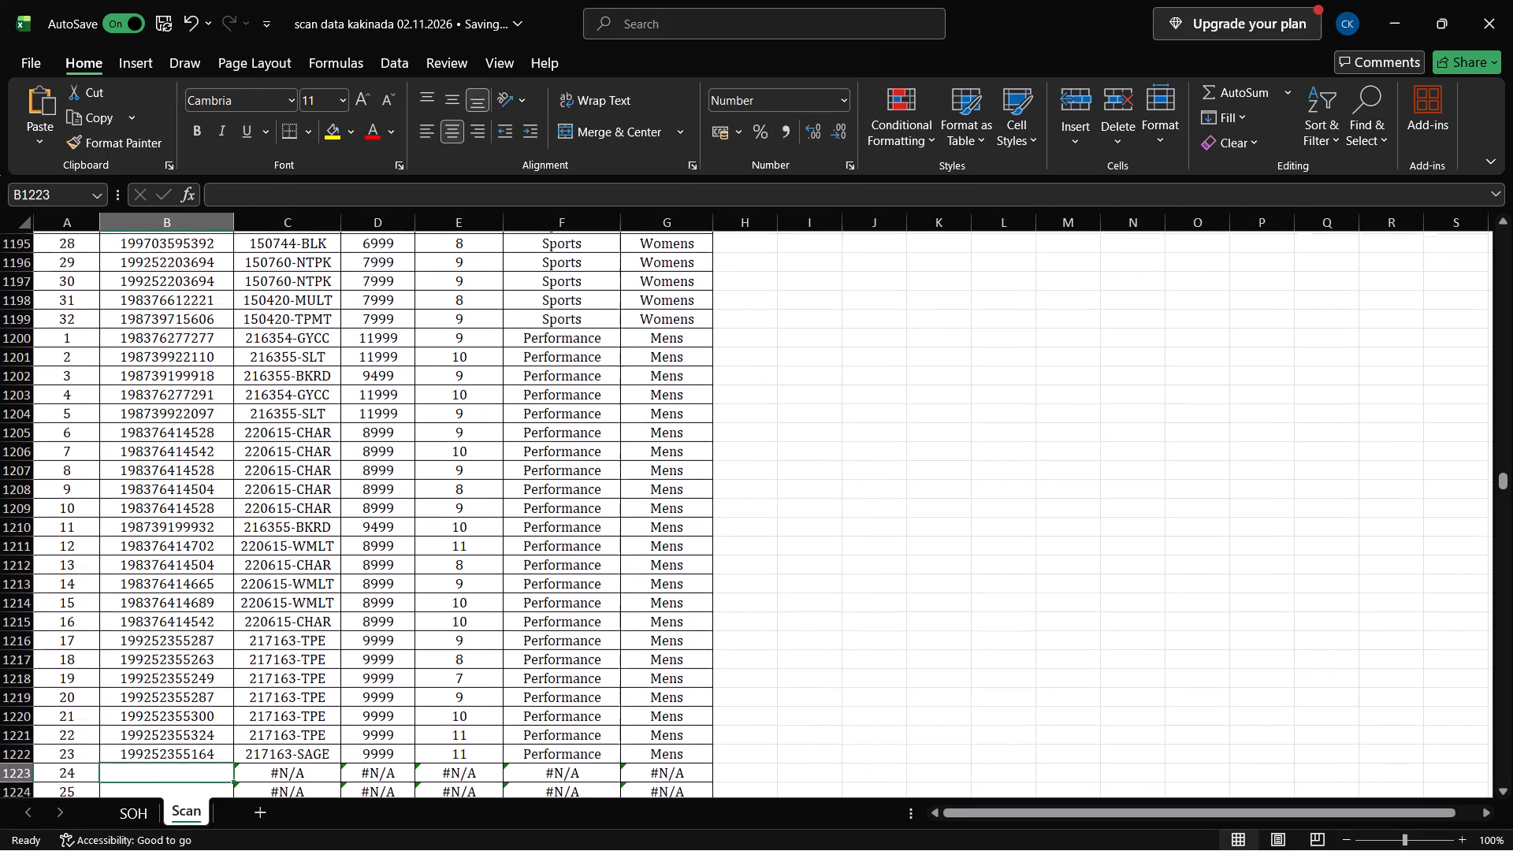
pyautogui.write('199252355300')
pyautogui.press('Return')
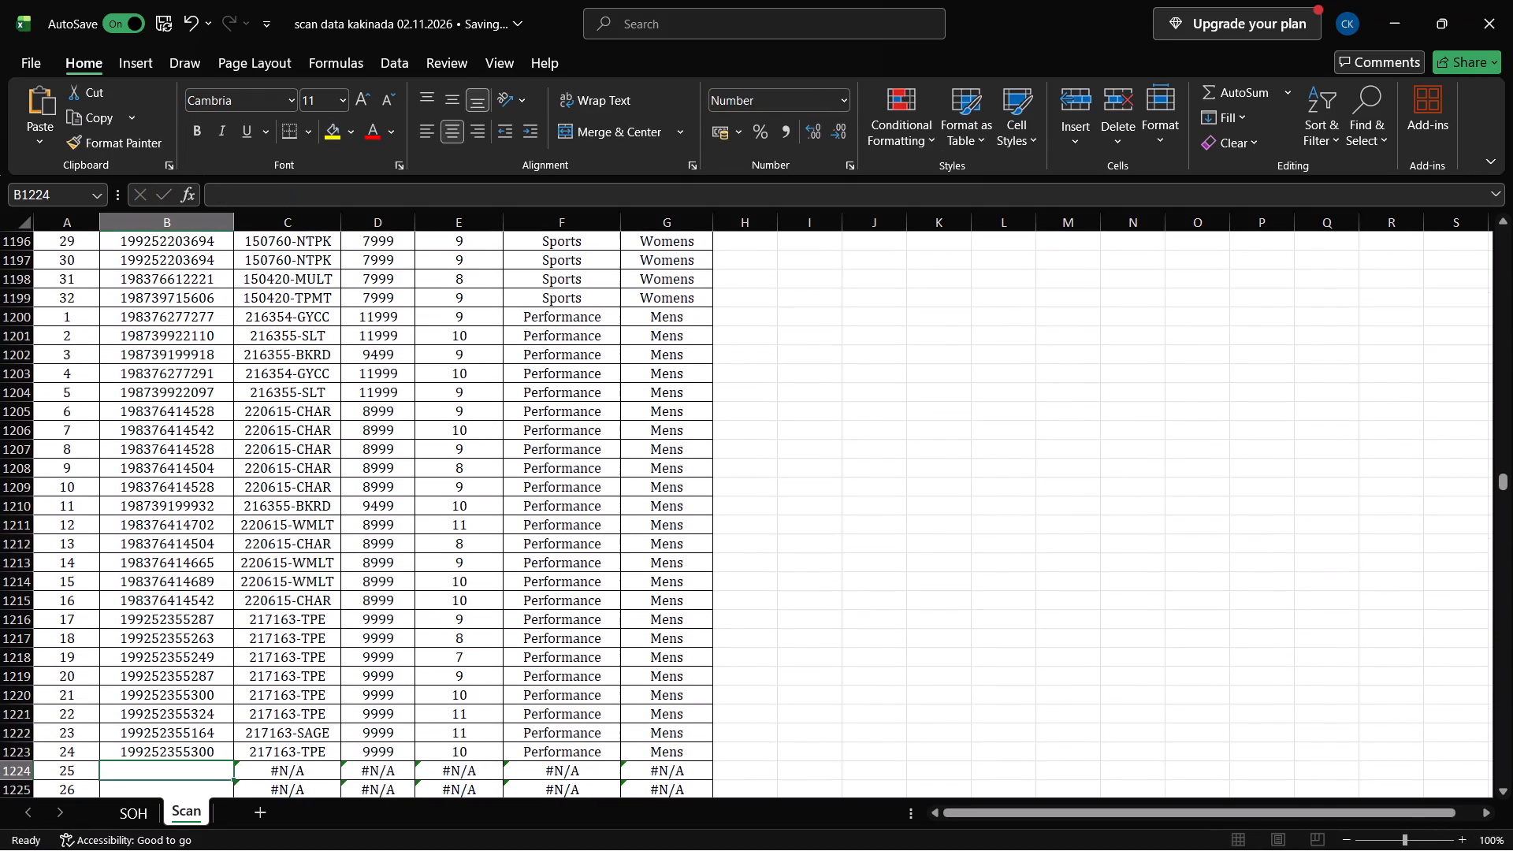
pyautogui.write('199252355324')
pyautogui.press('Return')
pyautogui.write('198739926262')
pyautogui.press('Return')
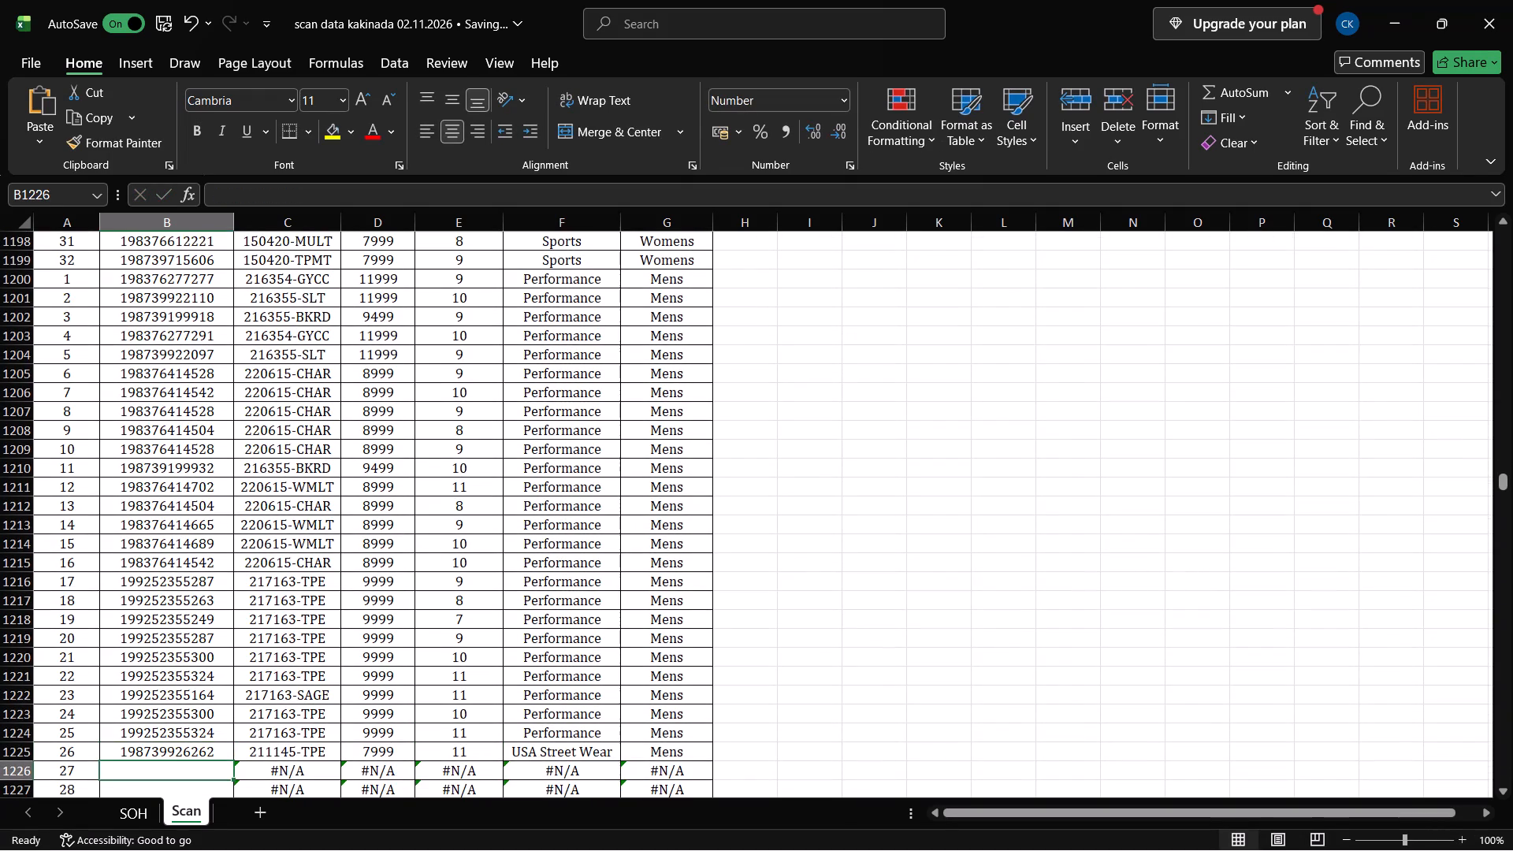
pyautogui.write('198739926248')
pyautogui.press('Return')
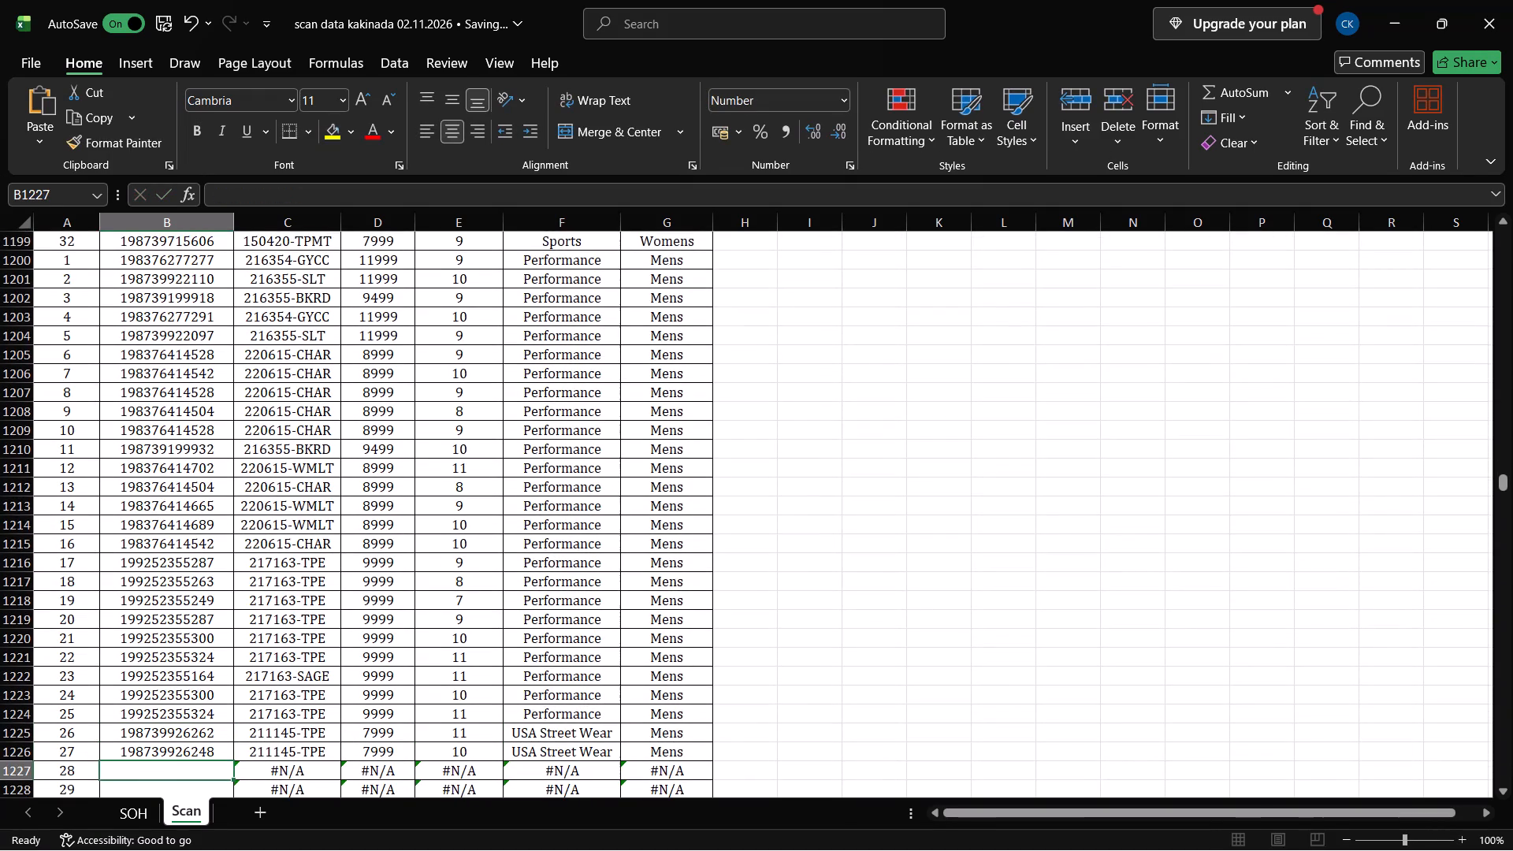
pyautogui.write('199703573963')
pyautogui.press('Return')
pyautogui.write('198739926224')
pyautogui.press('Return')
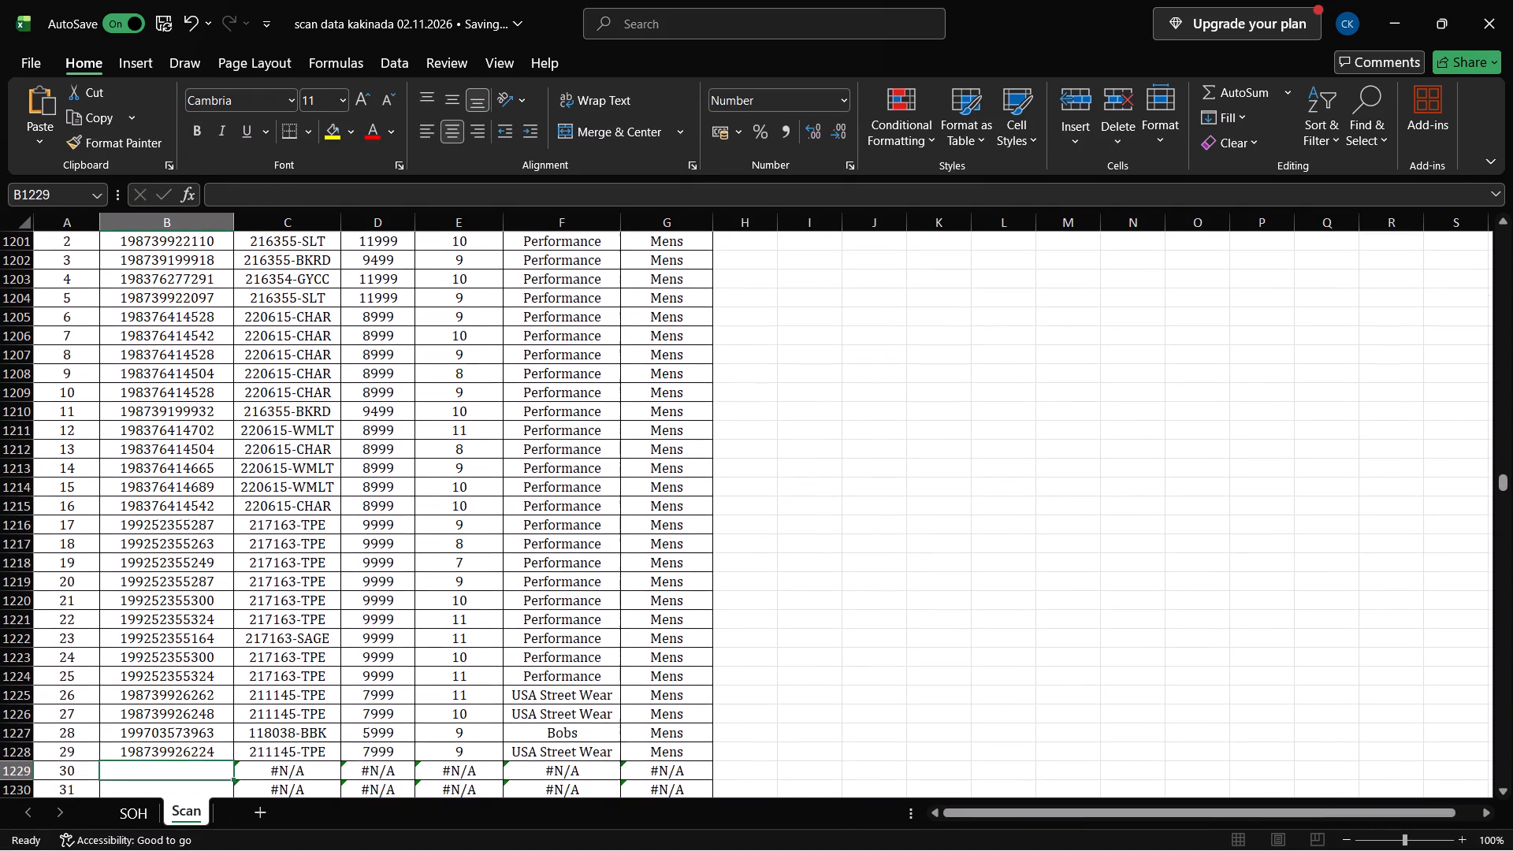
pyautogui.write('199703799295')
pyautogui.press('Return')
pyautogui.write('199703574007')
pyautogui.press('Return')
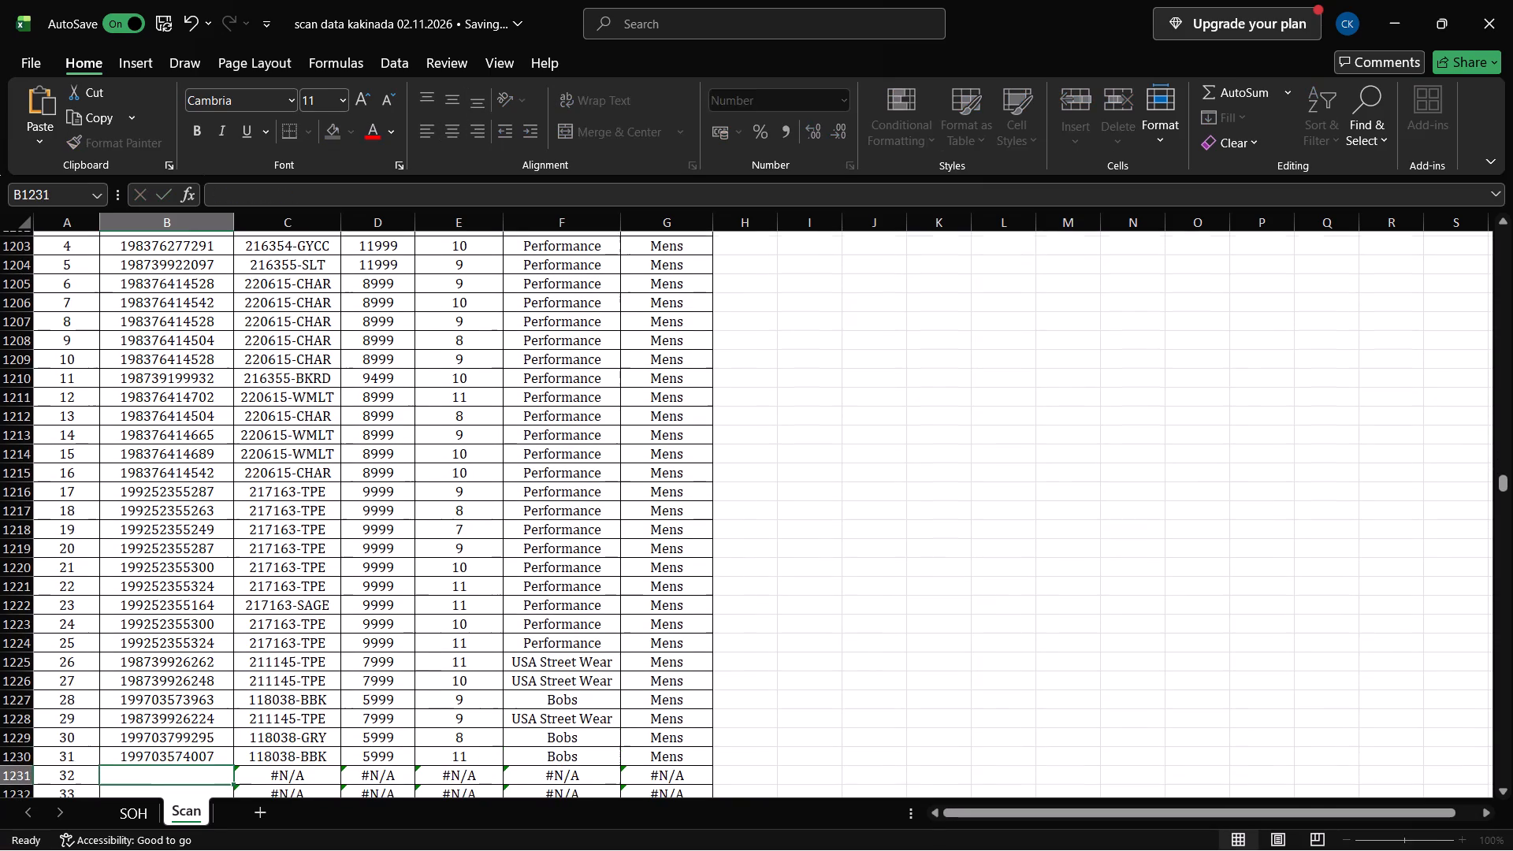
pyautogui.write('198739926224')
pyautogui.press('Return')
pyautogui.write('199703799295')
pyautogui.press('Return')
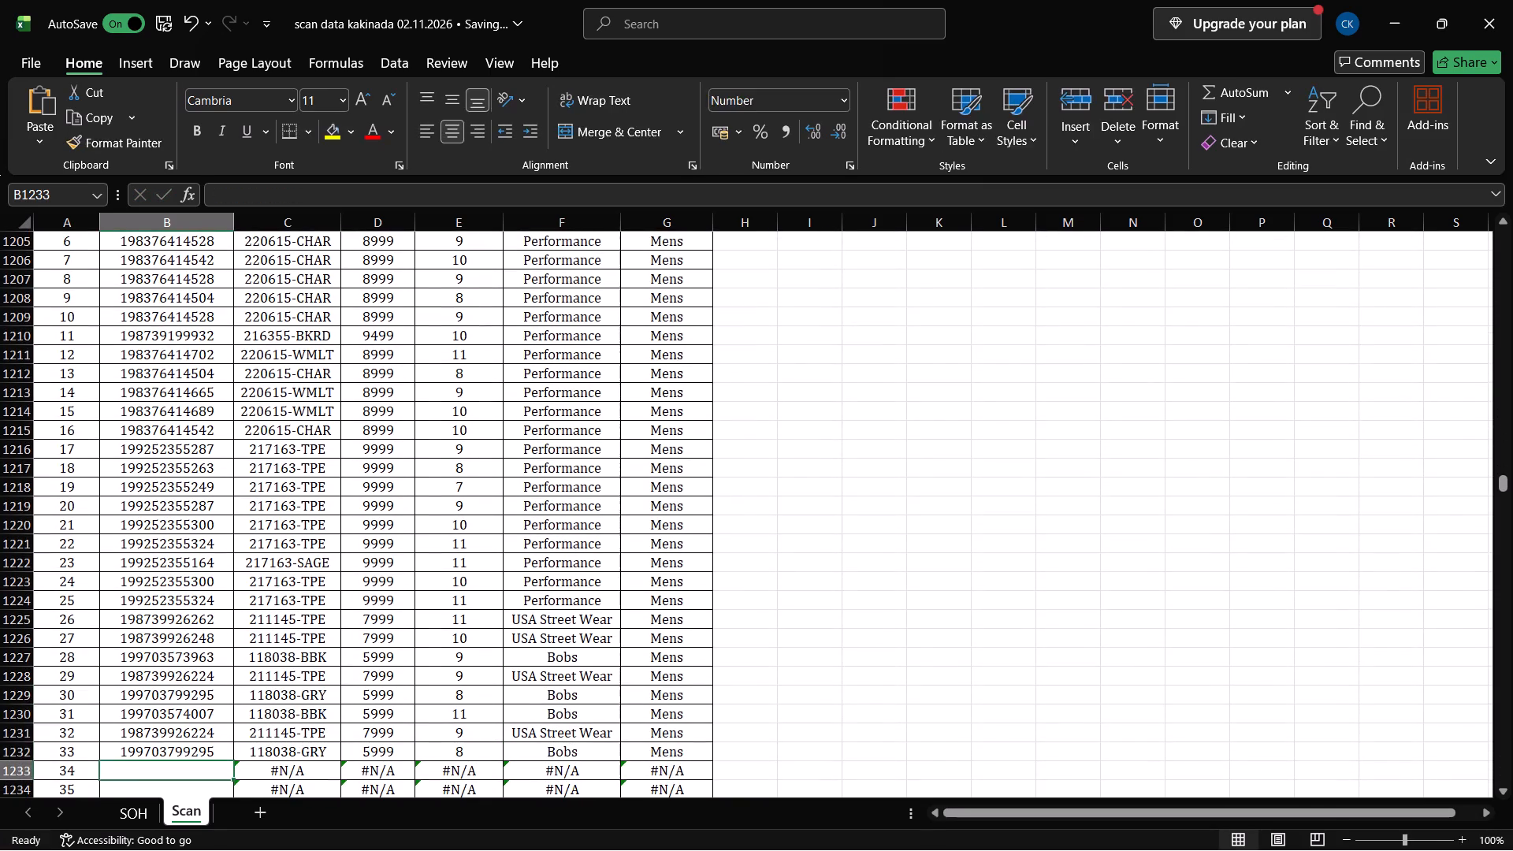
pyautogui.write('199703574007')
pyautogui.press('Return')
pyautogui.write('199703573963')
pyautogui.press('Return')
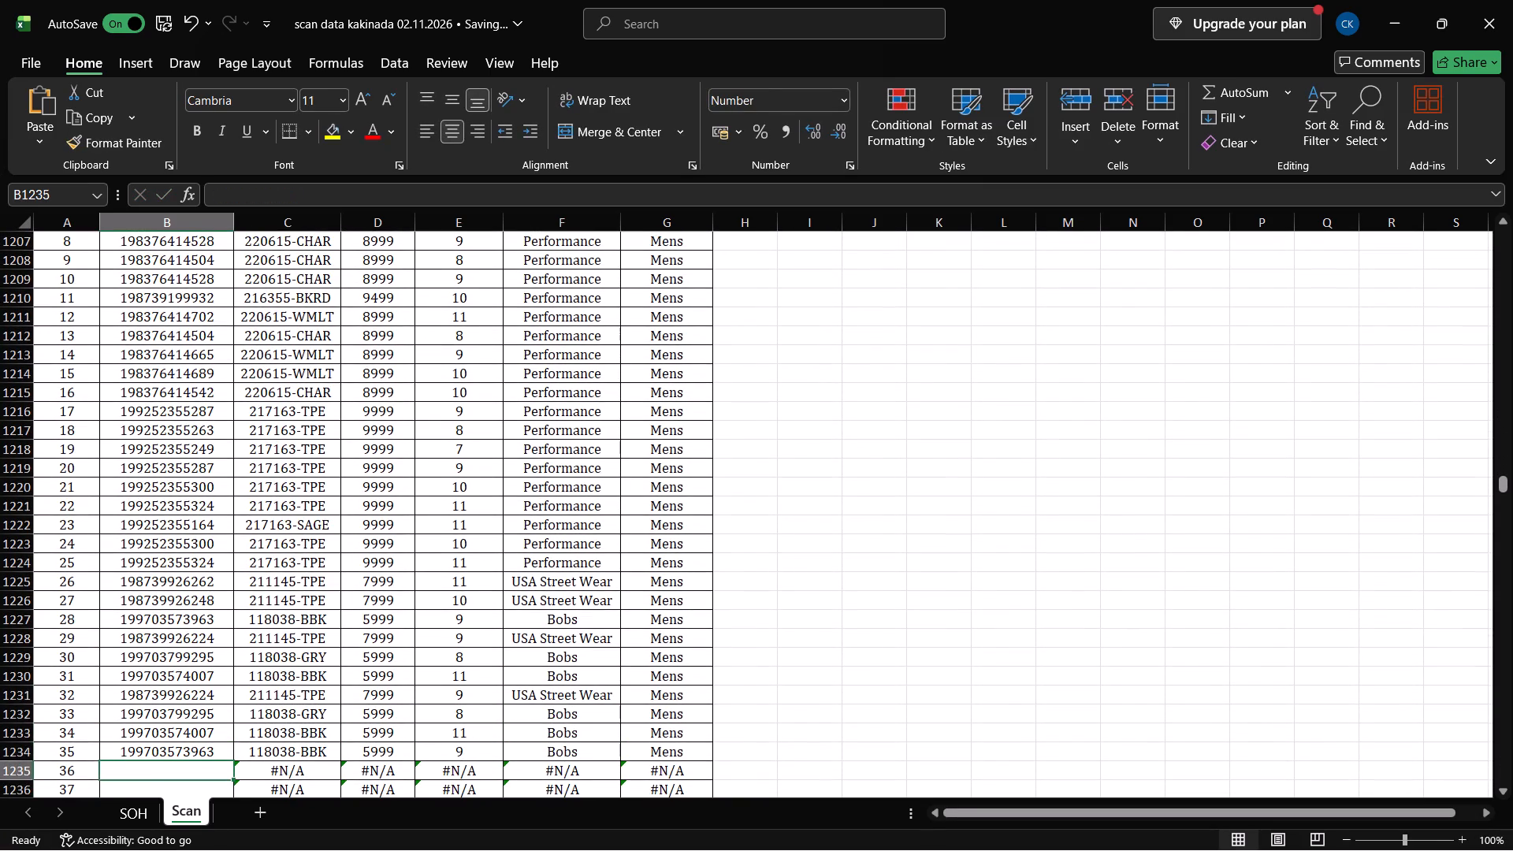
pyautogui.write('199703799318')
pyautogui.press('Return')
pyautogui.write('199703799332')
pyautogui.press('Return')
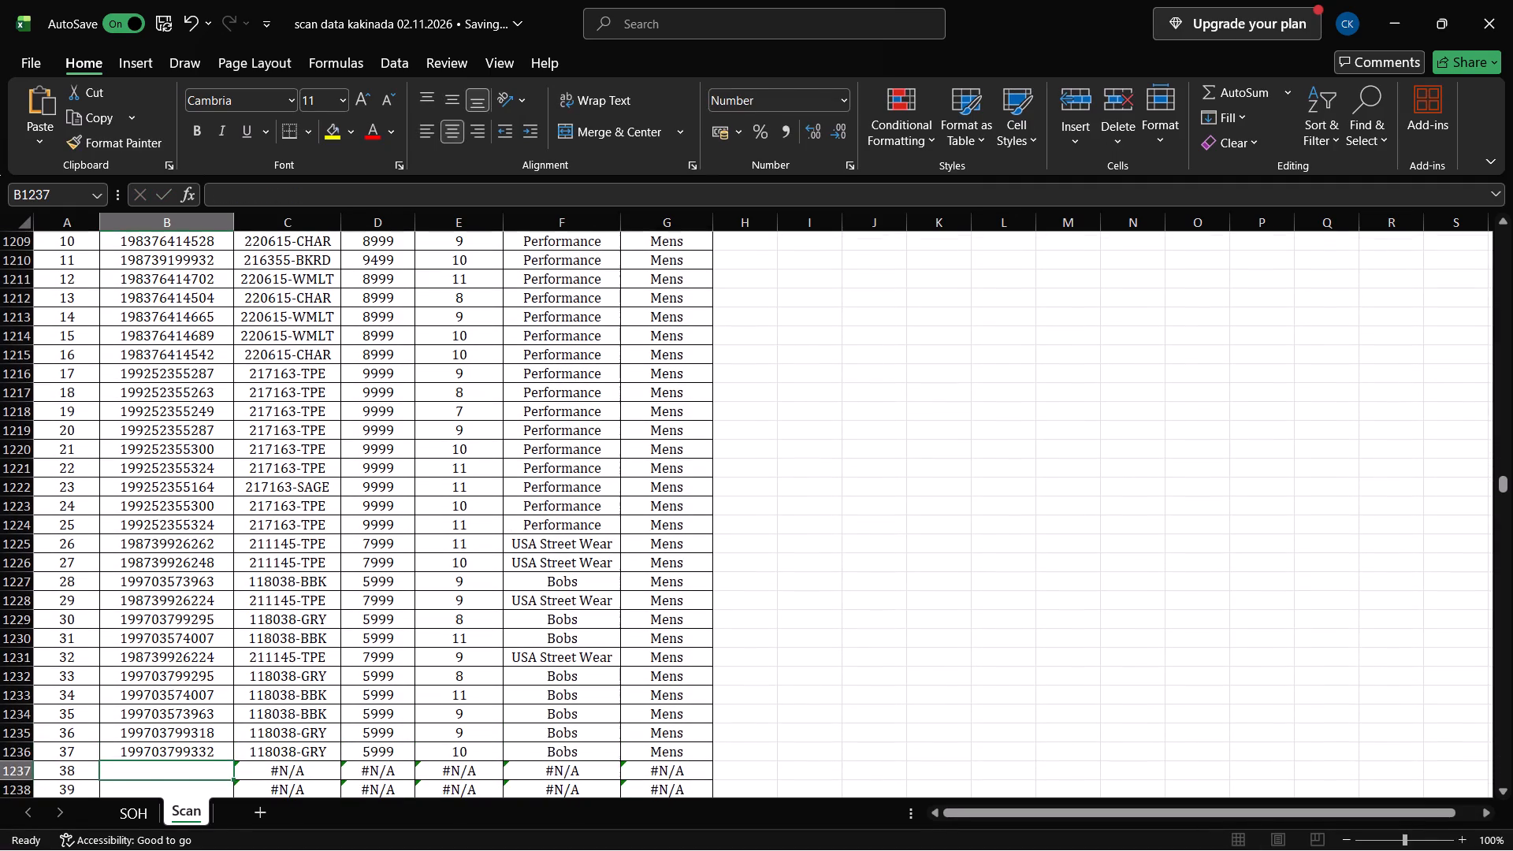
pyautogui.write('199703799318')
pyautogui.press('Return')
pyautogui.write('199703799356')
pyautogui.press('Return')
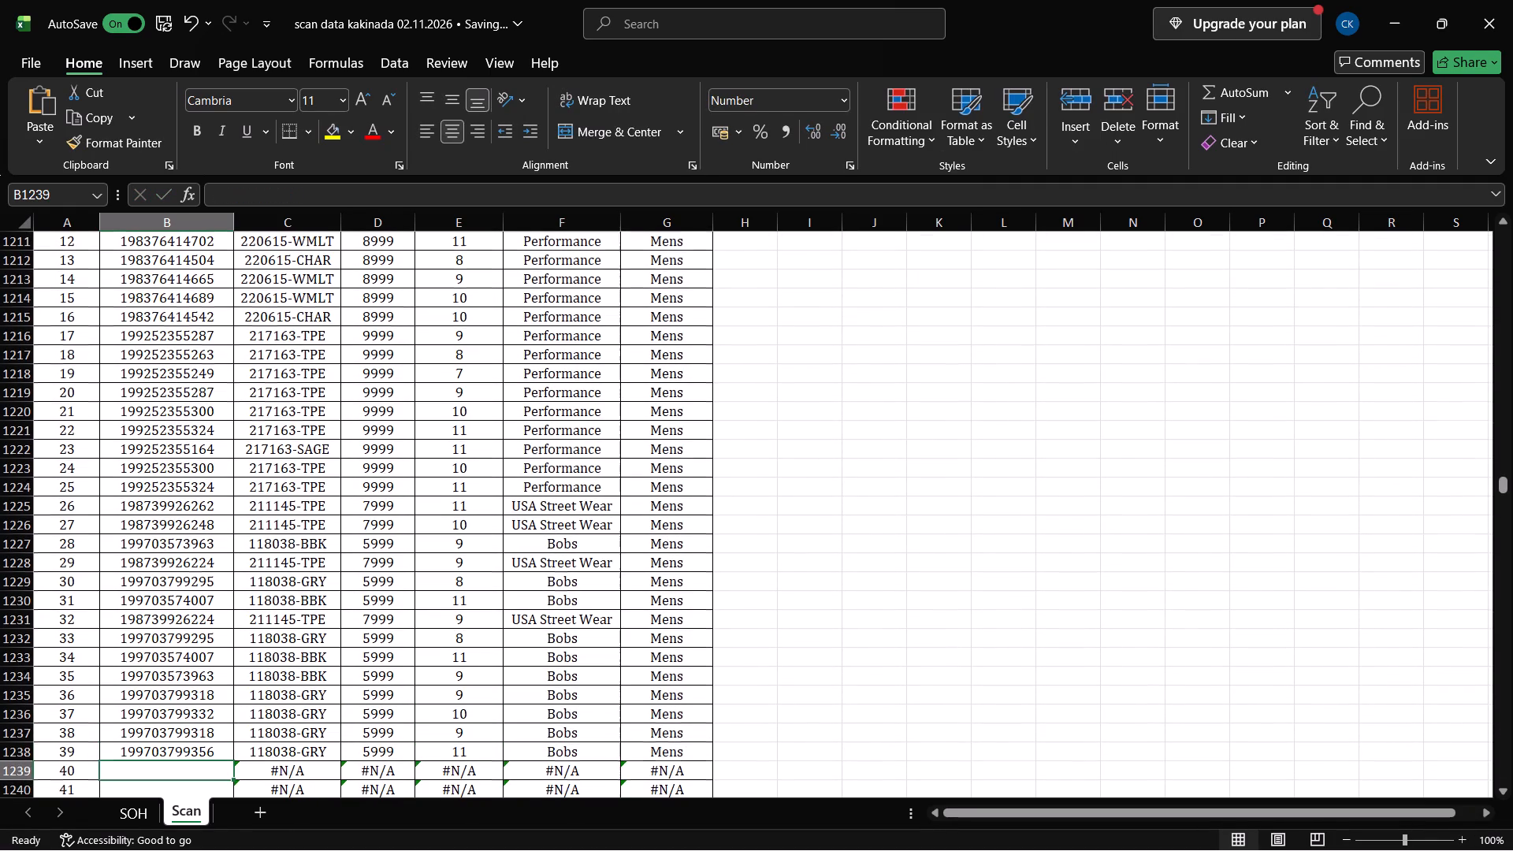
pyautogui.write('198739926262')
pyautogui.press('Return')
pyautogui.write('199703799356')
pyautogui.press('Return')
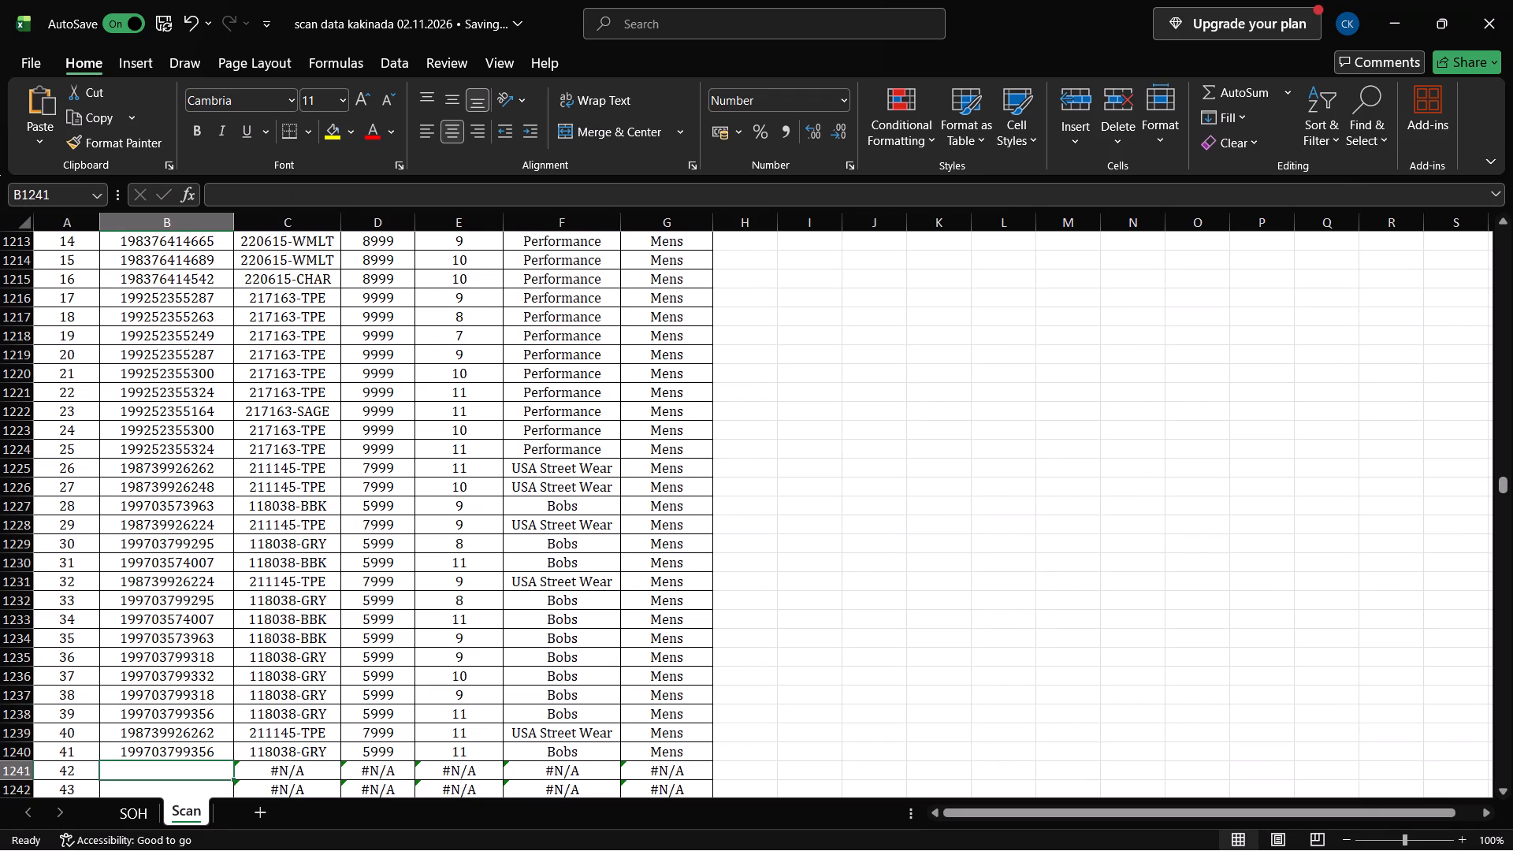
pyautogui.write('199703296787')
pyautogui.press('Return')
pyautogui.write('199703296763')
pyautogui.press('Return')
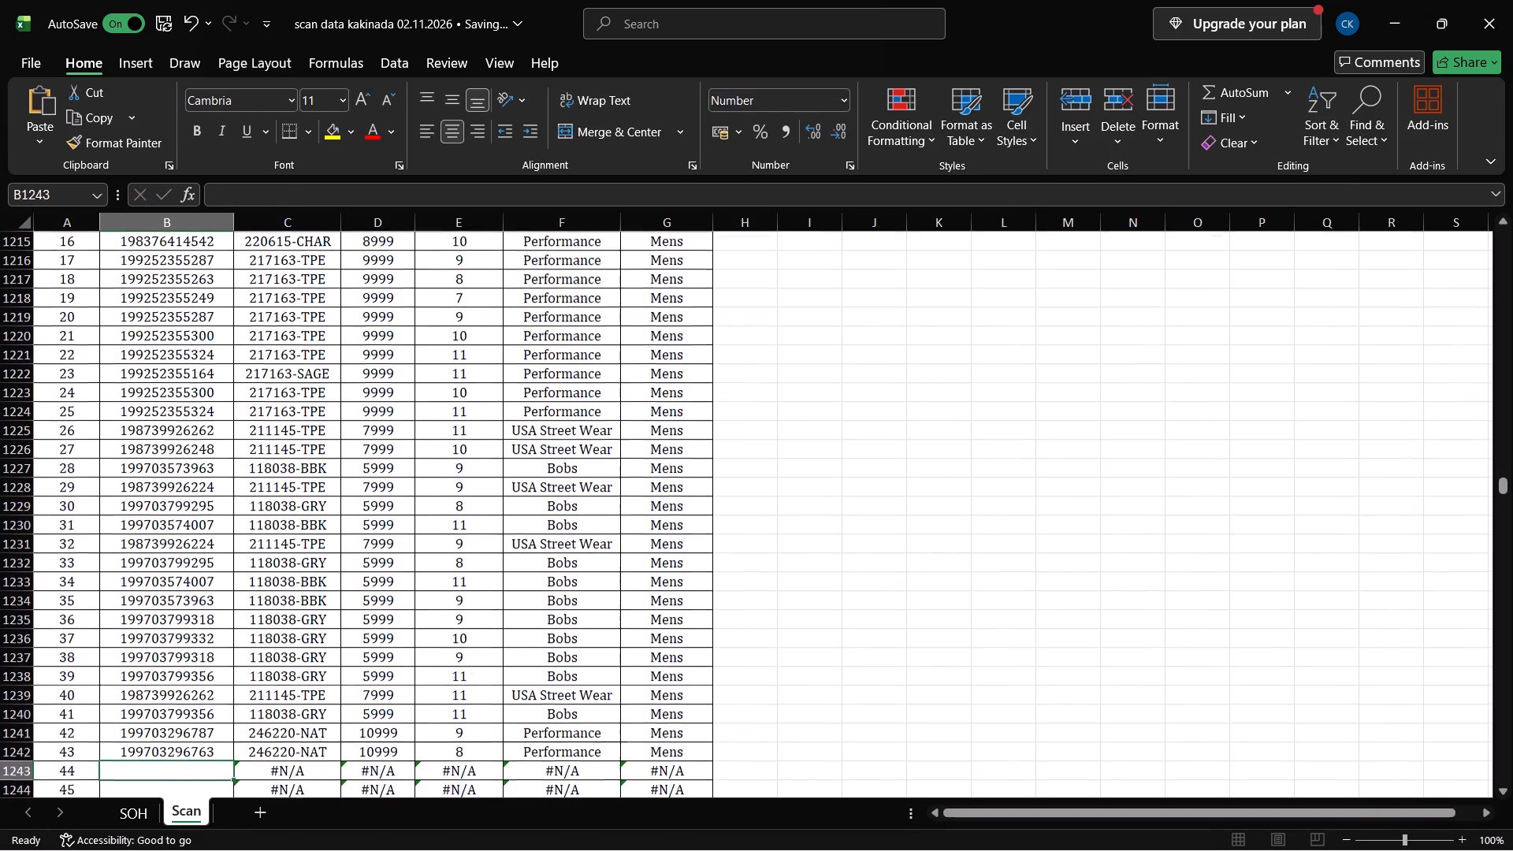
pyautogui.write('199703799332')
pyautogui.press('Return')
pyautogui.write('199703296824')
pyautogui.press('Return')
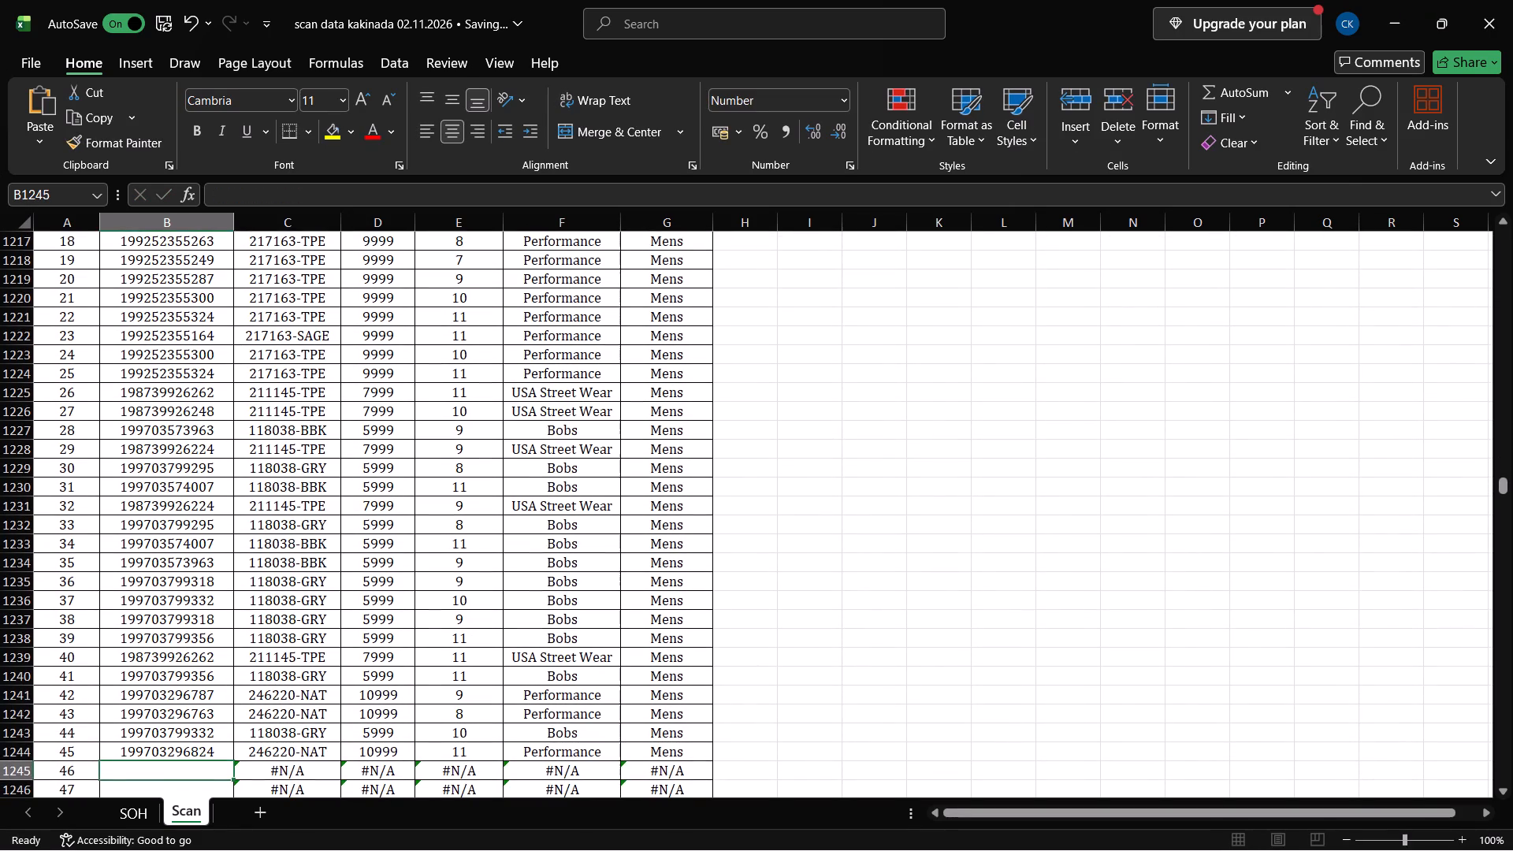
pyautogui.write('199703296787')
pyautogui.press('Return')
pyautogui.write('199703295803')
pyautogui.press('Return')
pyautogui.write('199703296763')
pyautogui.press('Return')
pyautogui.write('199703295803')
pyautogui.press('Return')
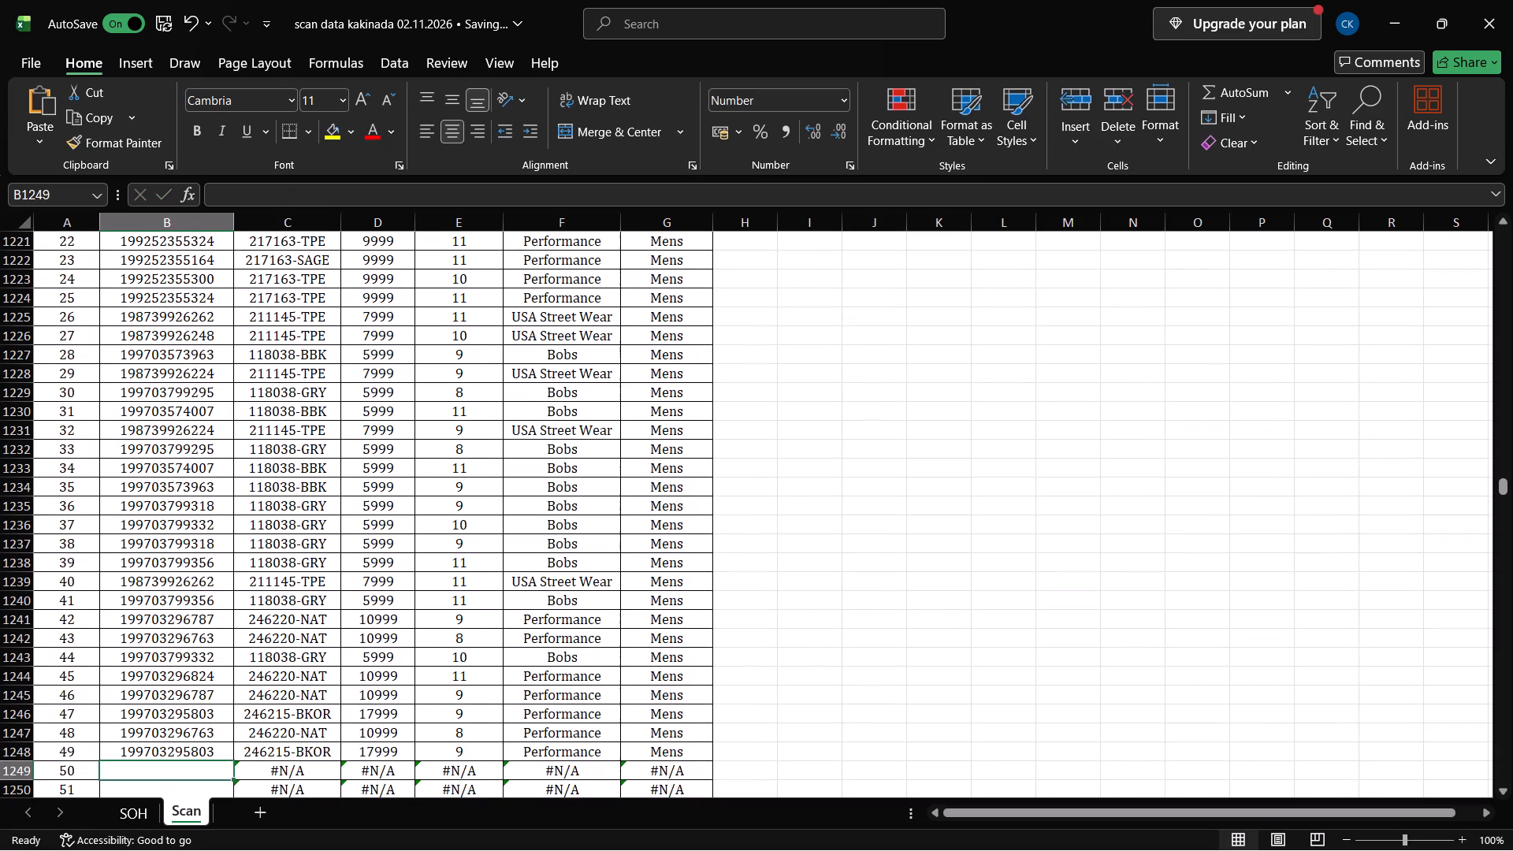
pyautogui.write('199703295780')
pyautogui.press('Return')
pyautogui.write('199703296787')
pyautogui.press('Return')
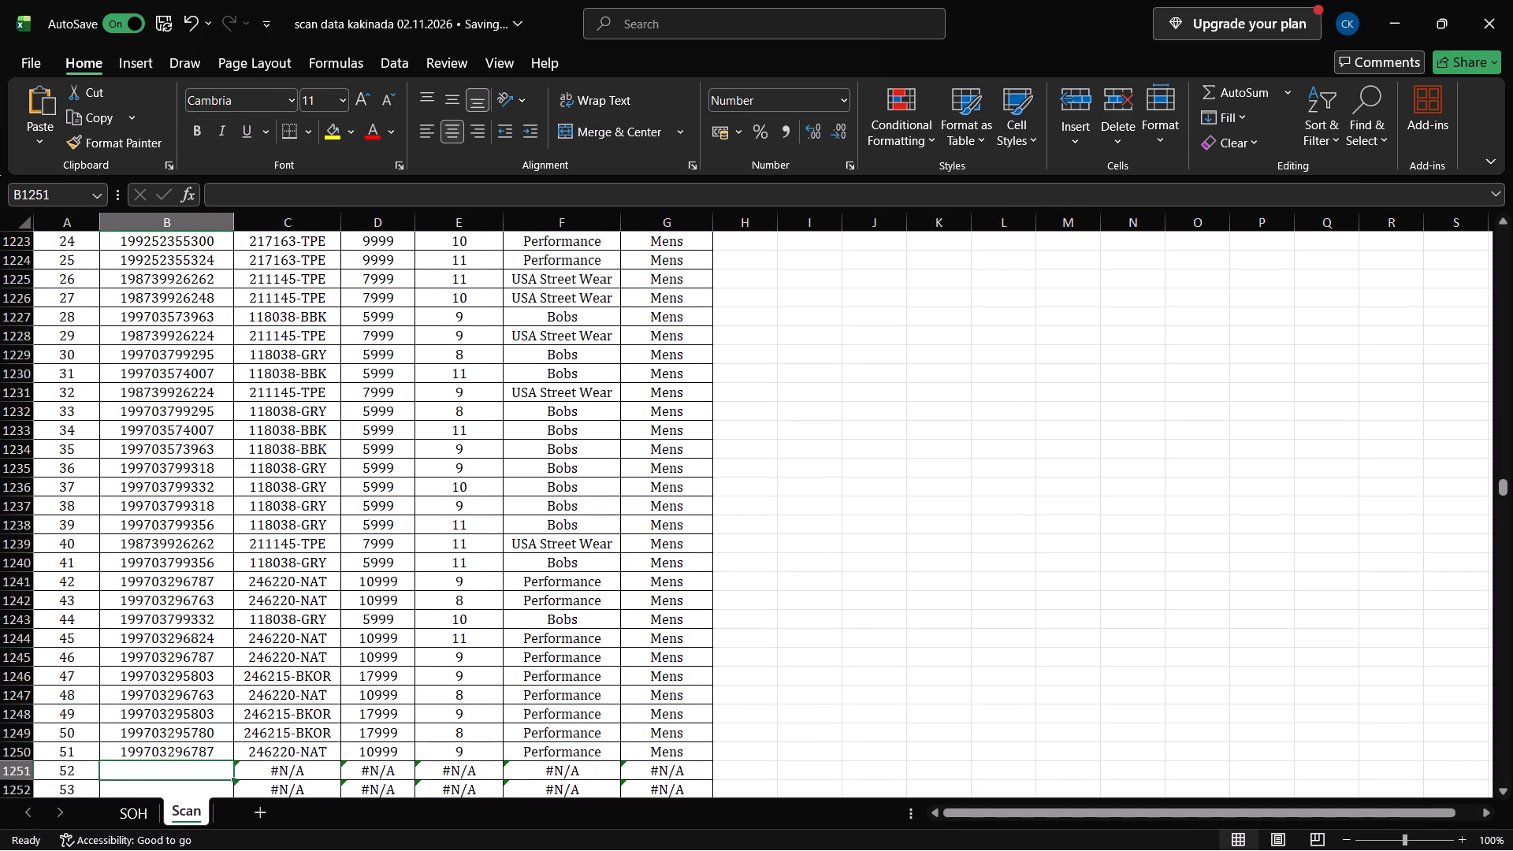
# Restart the serial numbering at 1 in A1251 of the Scan sheet and save the workbook.
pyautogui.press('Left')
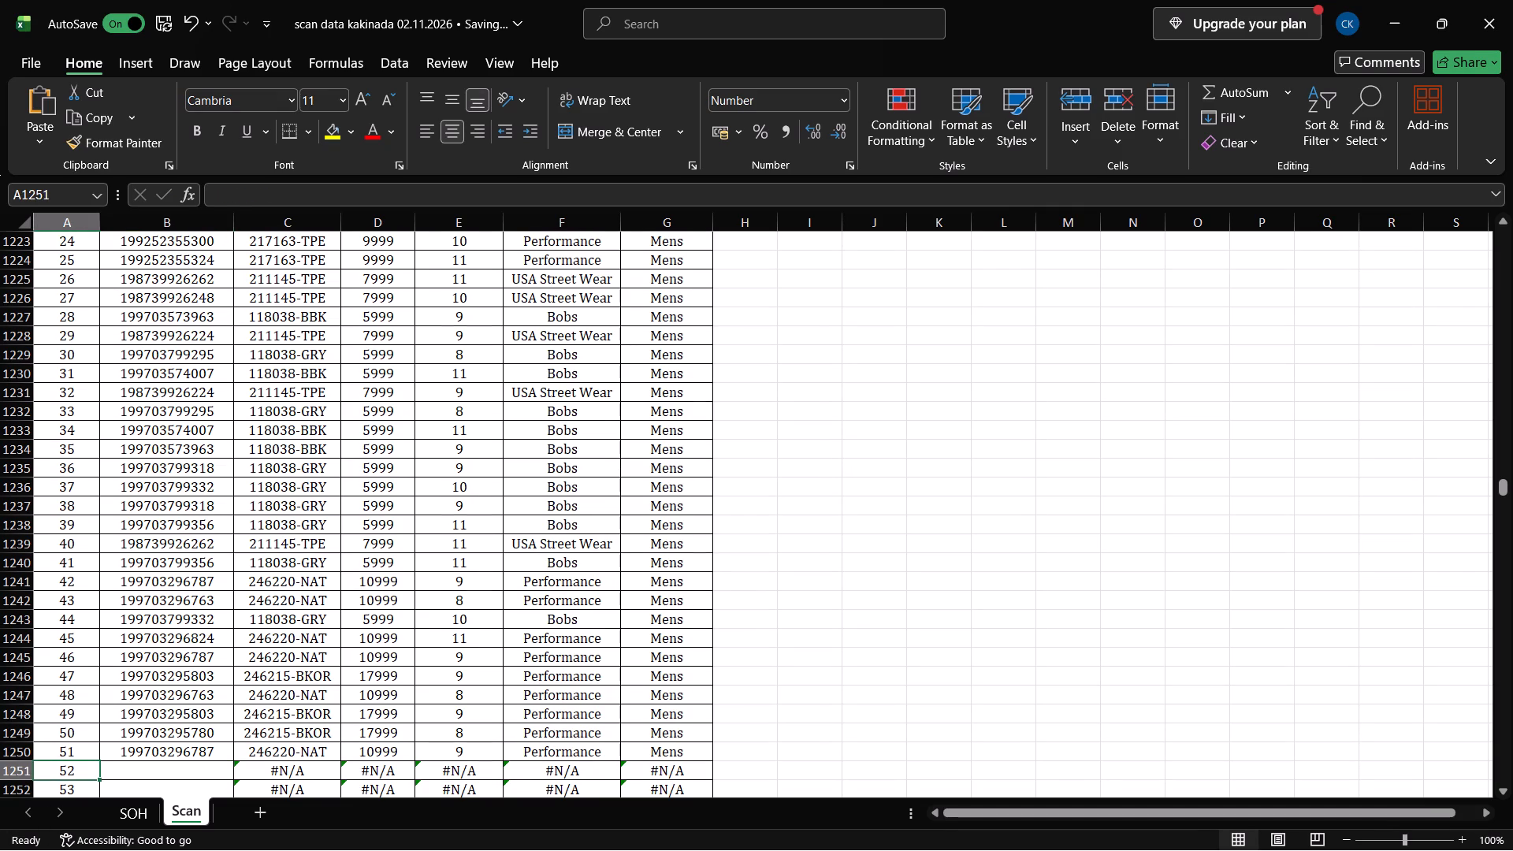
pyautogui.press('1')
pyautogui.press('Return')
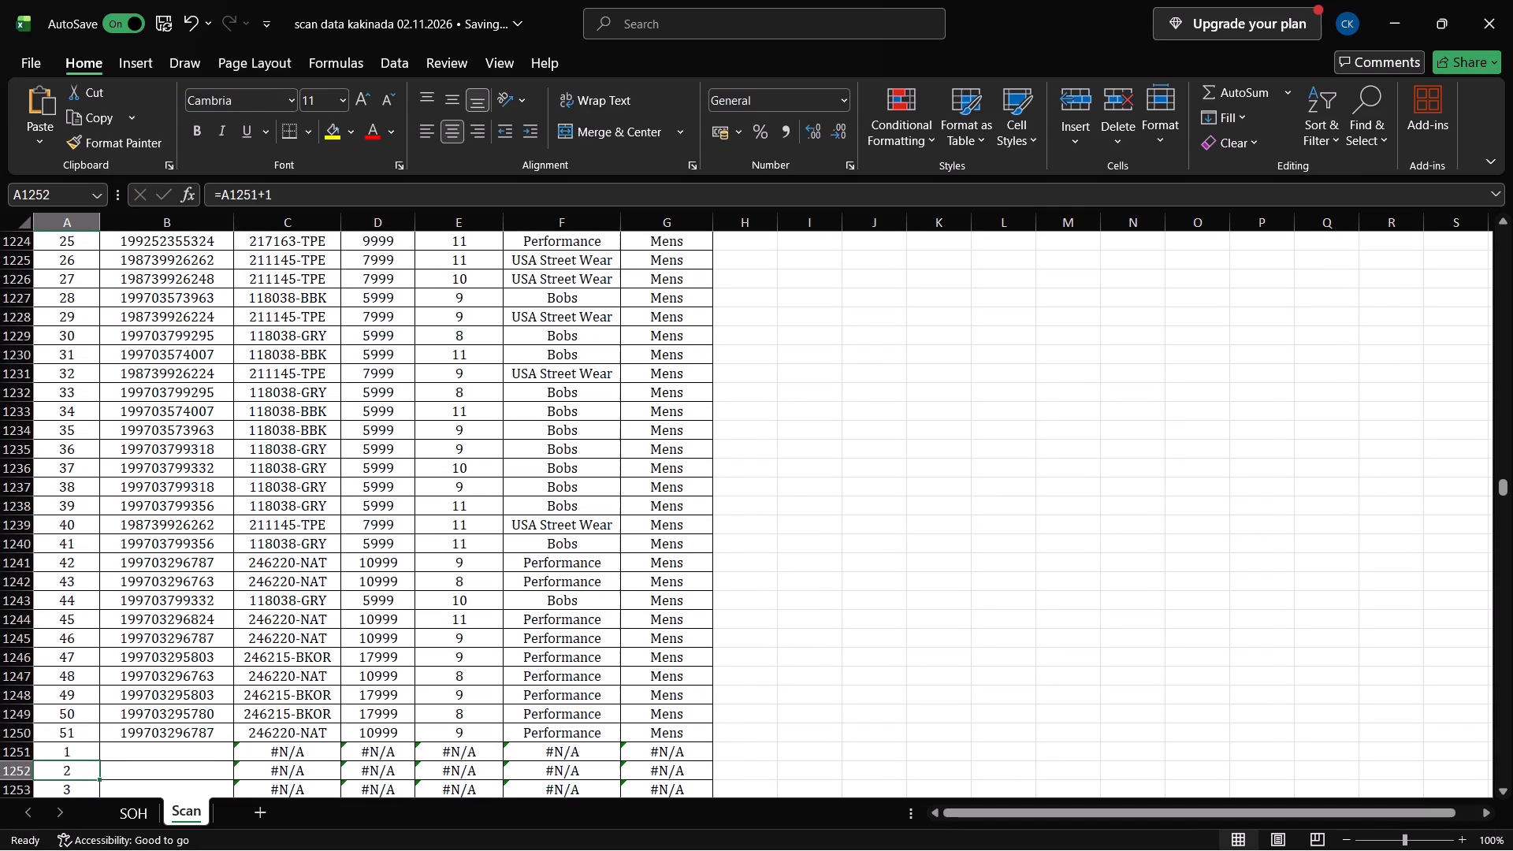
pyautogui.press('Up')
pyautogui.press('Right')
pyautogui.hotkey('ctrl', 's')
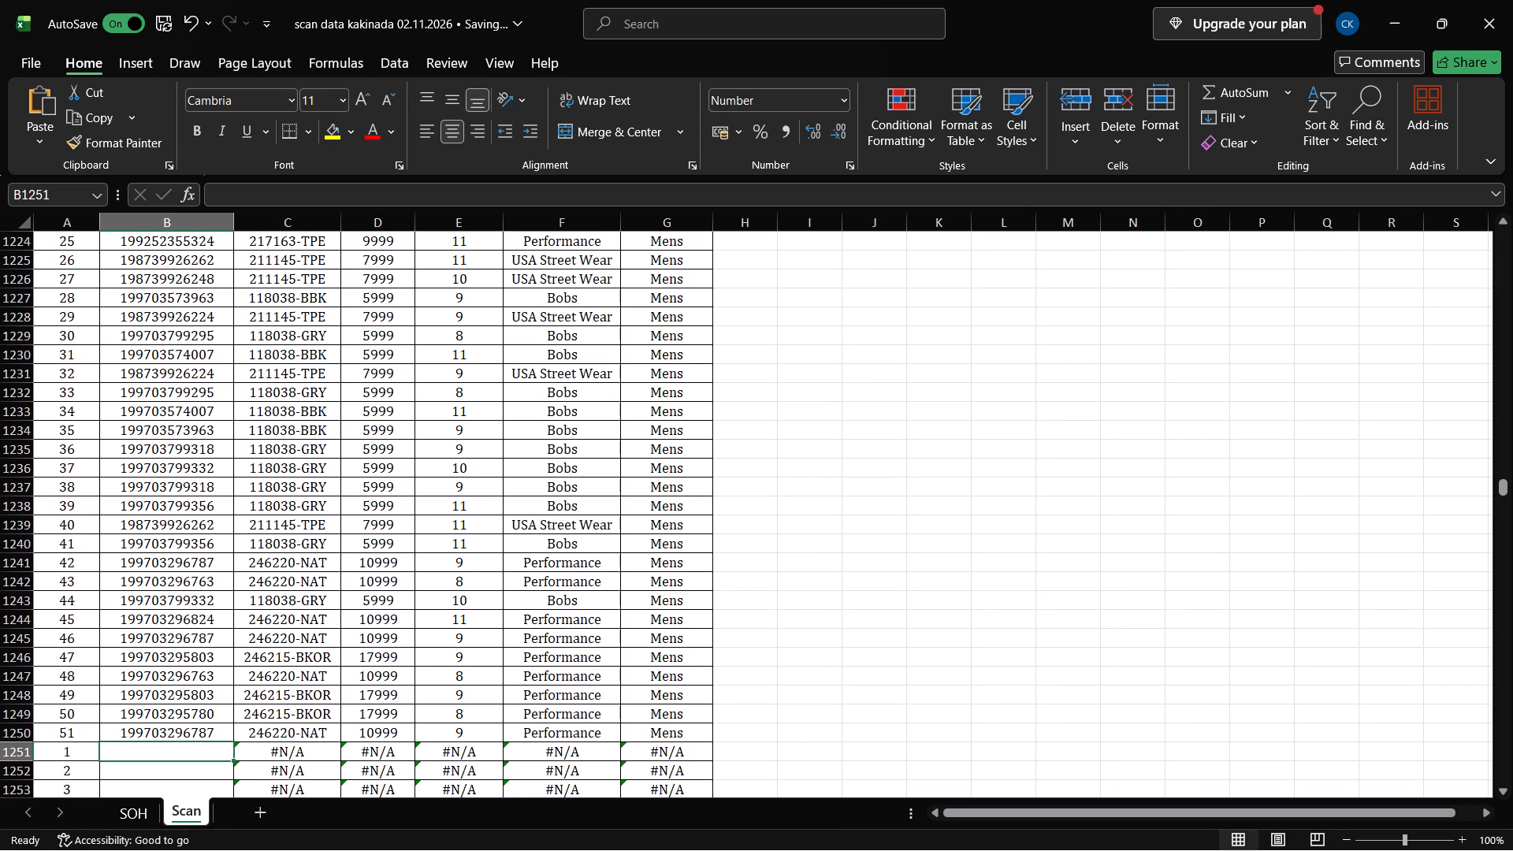
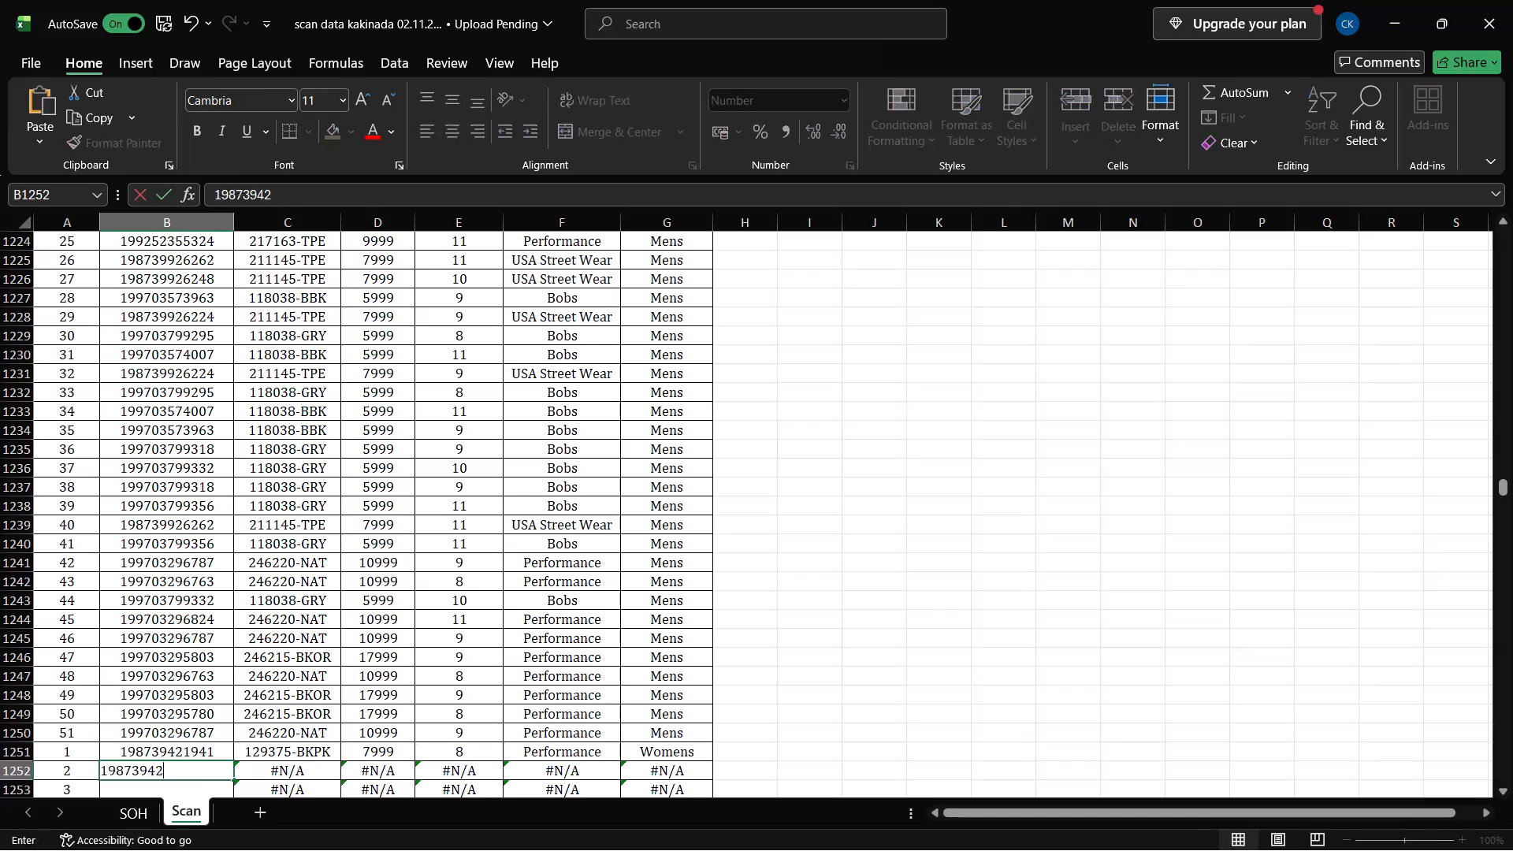
pyautogui.press('Return')
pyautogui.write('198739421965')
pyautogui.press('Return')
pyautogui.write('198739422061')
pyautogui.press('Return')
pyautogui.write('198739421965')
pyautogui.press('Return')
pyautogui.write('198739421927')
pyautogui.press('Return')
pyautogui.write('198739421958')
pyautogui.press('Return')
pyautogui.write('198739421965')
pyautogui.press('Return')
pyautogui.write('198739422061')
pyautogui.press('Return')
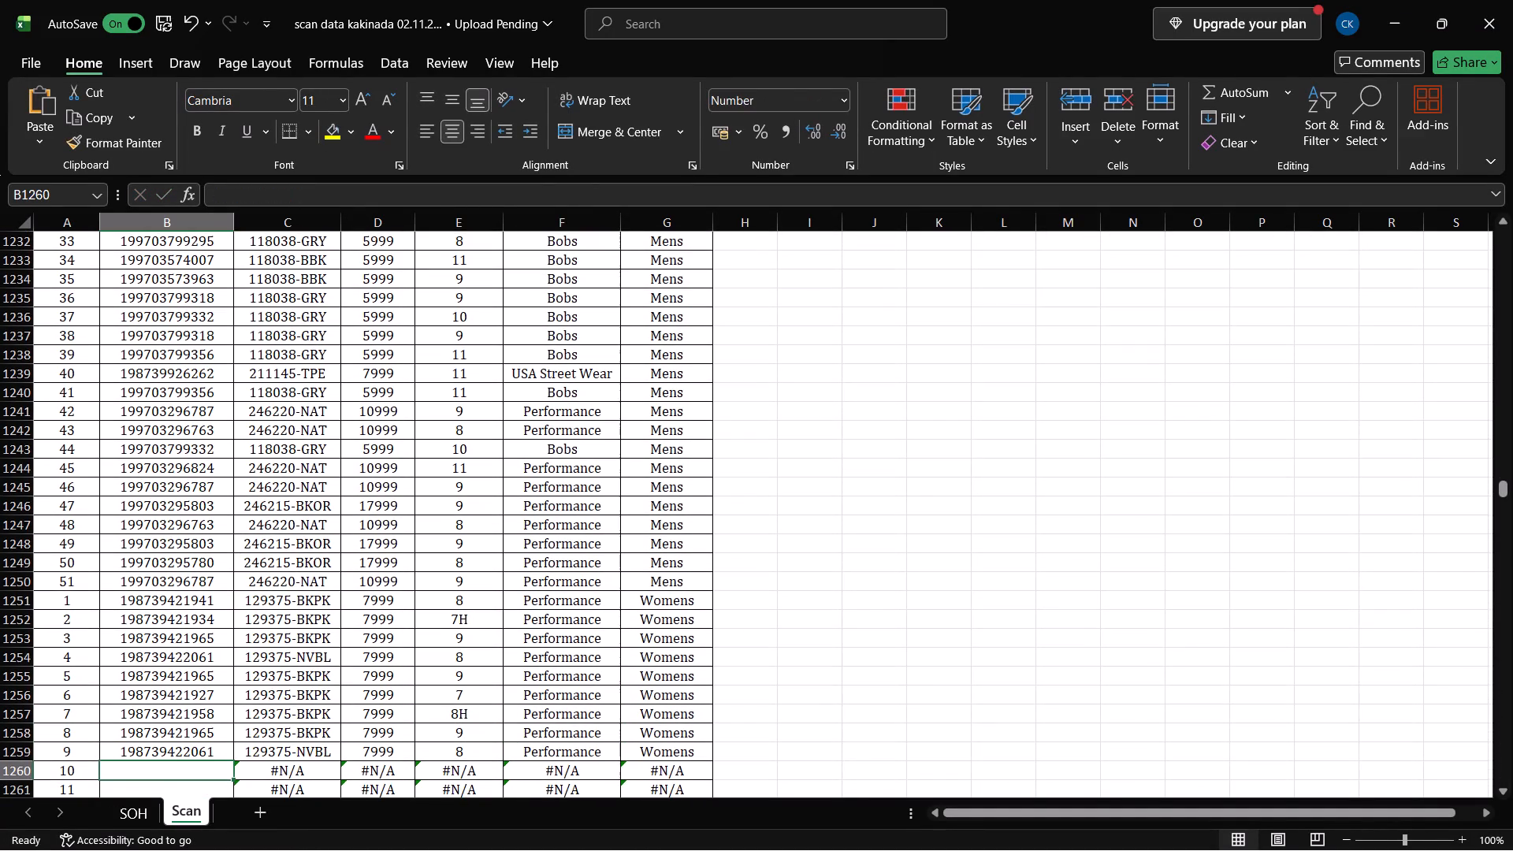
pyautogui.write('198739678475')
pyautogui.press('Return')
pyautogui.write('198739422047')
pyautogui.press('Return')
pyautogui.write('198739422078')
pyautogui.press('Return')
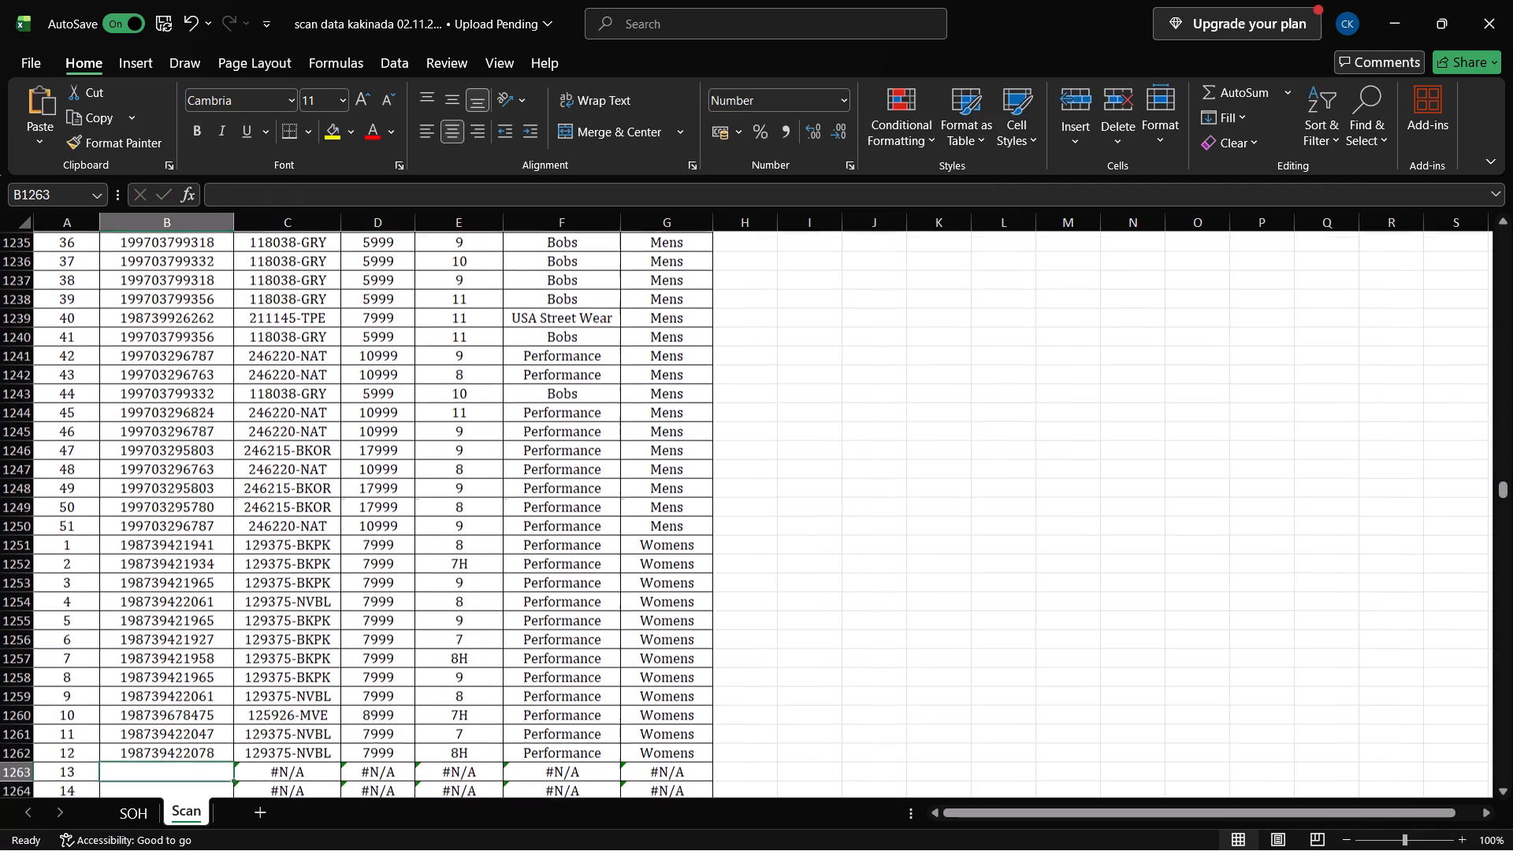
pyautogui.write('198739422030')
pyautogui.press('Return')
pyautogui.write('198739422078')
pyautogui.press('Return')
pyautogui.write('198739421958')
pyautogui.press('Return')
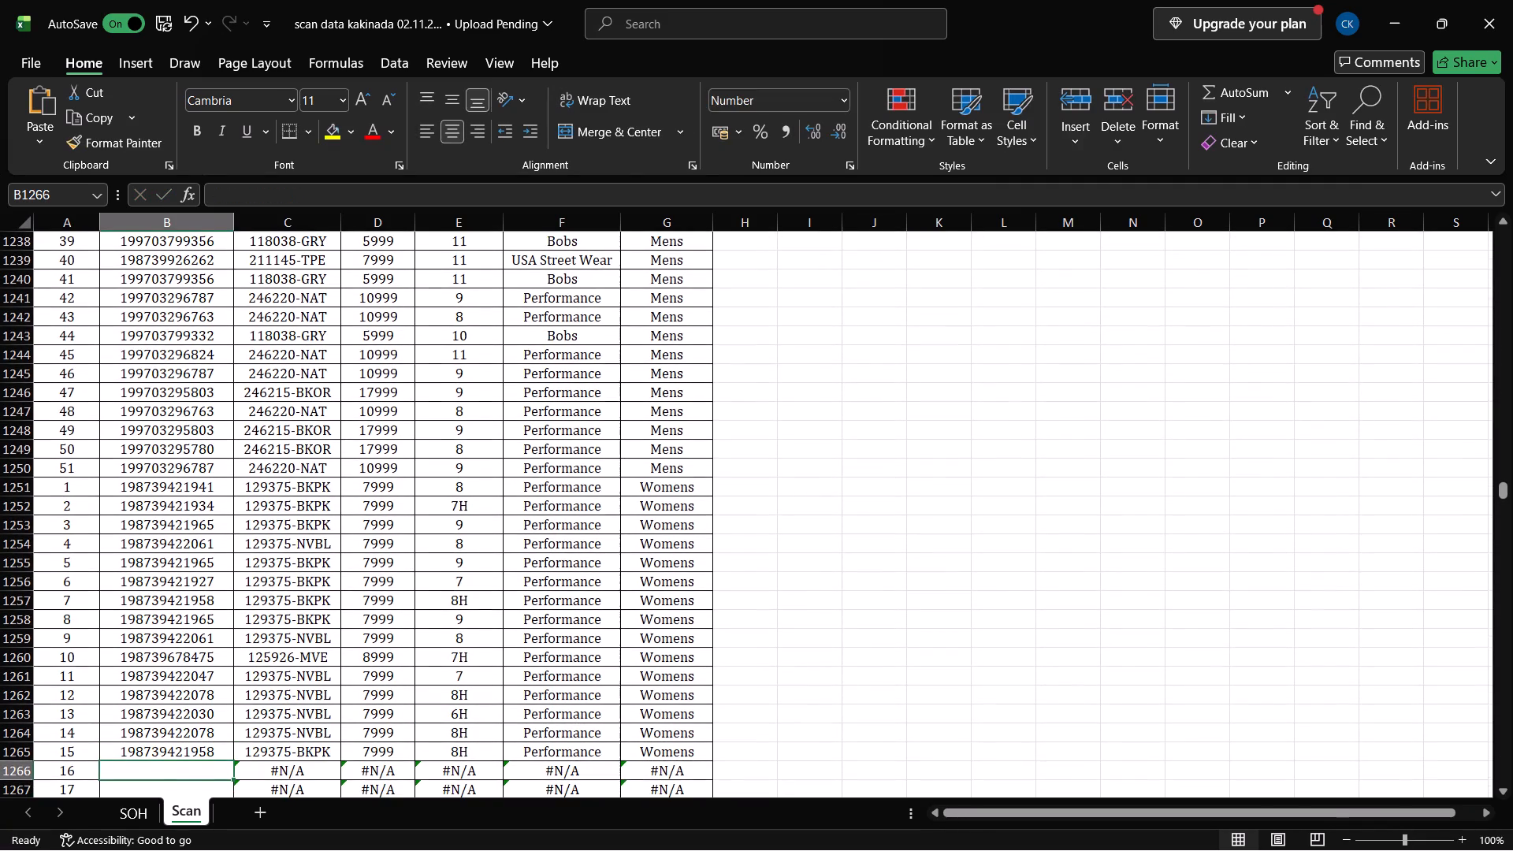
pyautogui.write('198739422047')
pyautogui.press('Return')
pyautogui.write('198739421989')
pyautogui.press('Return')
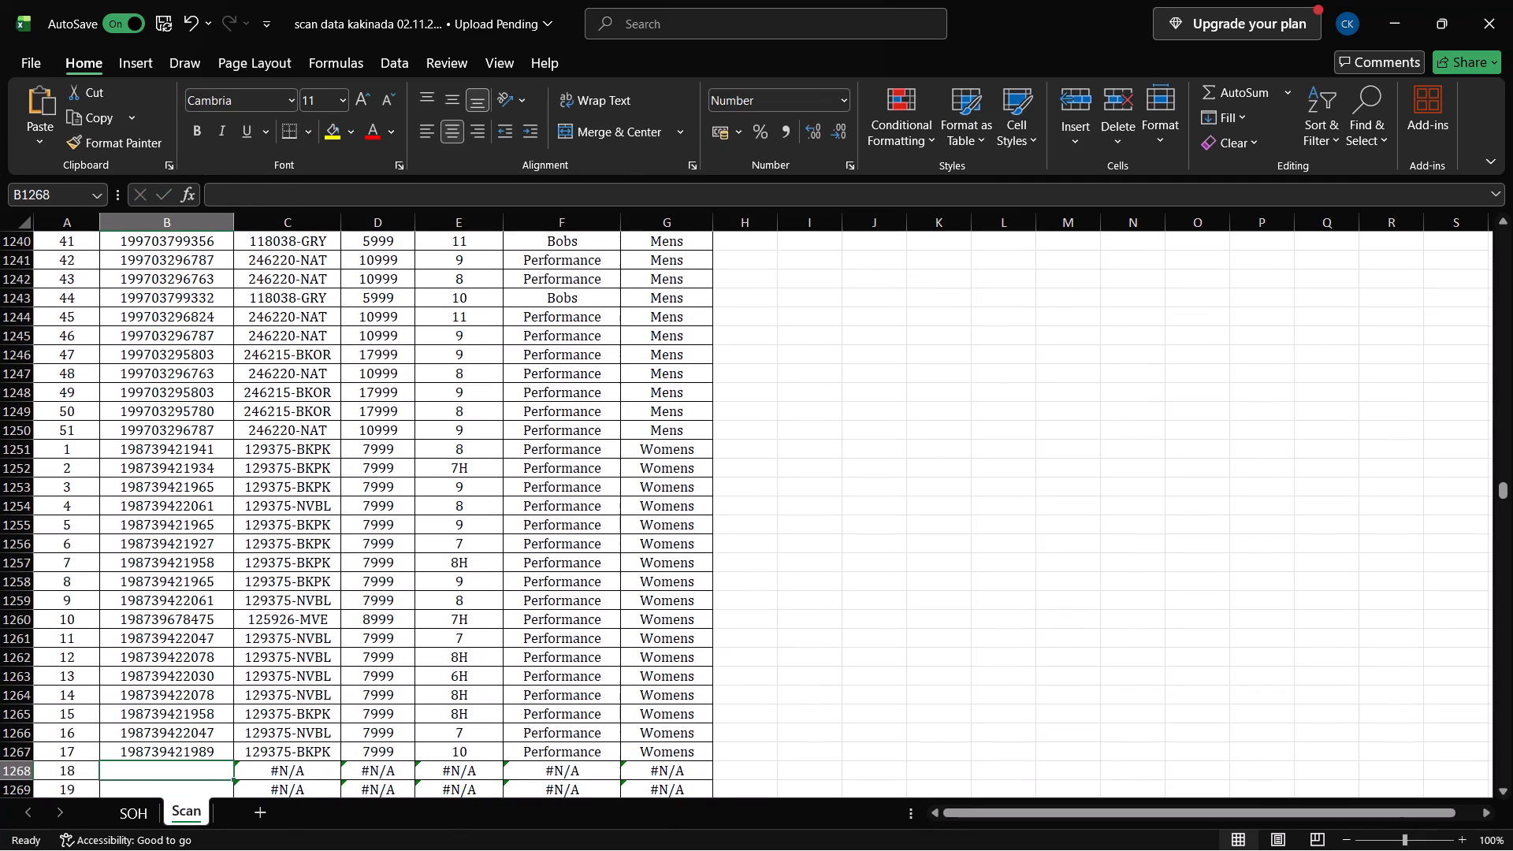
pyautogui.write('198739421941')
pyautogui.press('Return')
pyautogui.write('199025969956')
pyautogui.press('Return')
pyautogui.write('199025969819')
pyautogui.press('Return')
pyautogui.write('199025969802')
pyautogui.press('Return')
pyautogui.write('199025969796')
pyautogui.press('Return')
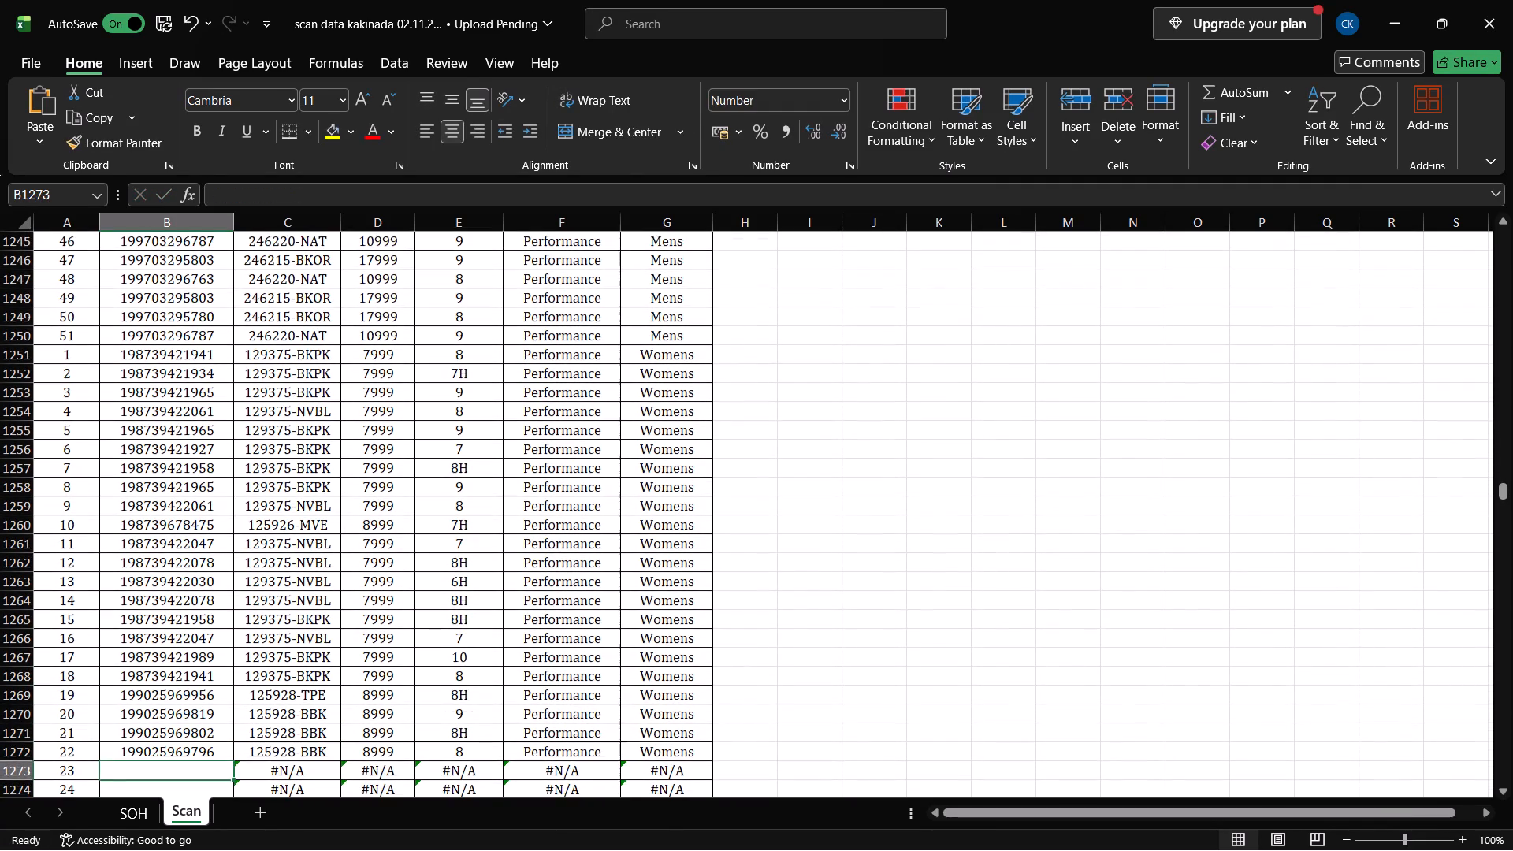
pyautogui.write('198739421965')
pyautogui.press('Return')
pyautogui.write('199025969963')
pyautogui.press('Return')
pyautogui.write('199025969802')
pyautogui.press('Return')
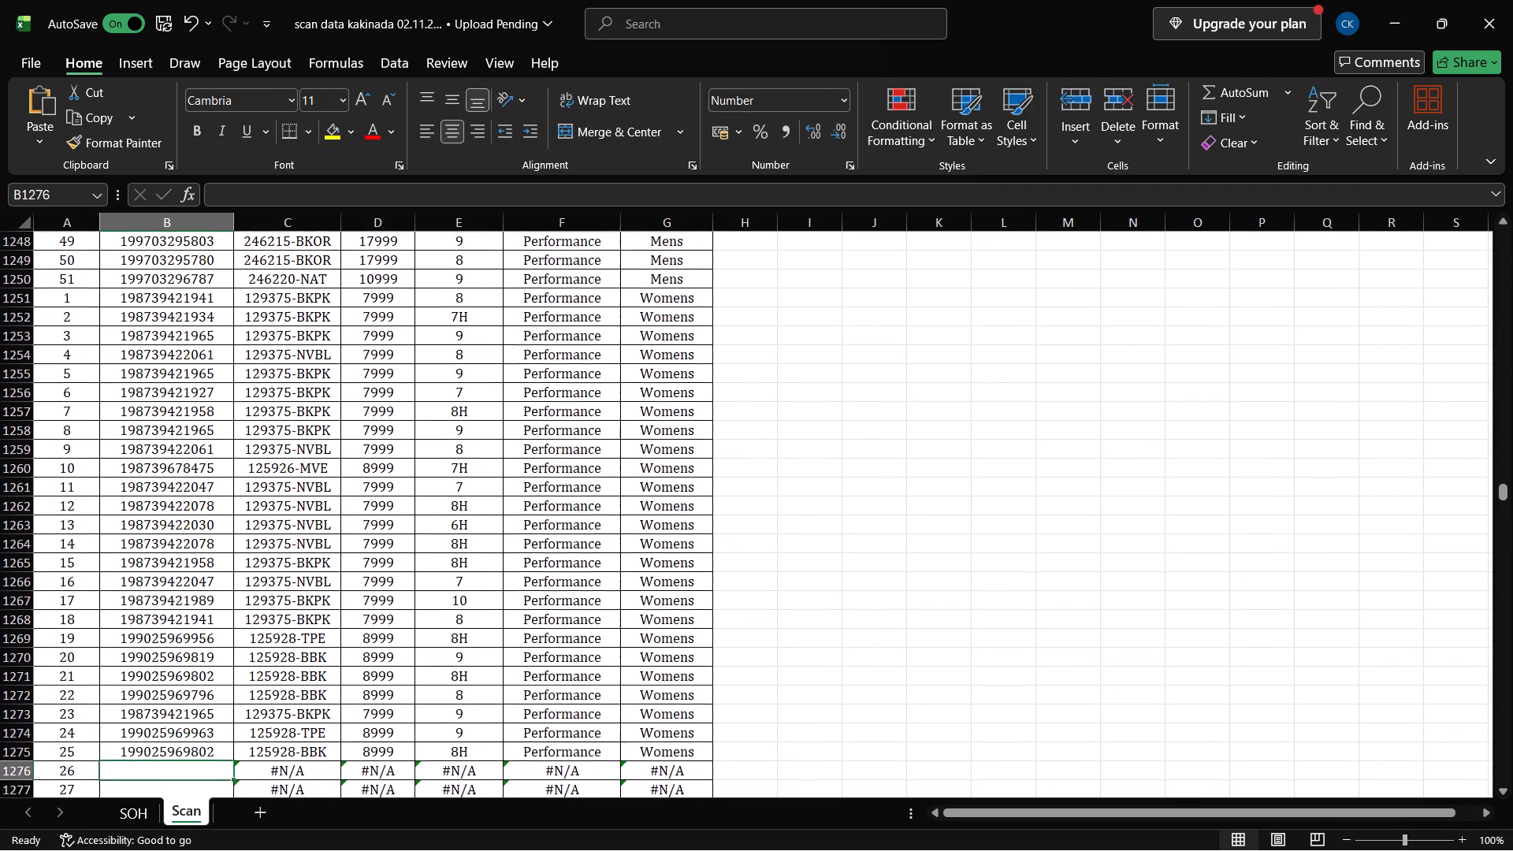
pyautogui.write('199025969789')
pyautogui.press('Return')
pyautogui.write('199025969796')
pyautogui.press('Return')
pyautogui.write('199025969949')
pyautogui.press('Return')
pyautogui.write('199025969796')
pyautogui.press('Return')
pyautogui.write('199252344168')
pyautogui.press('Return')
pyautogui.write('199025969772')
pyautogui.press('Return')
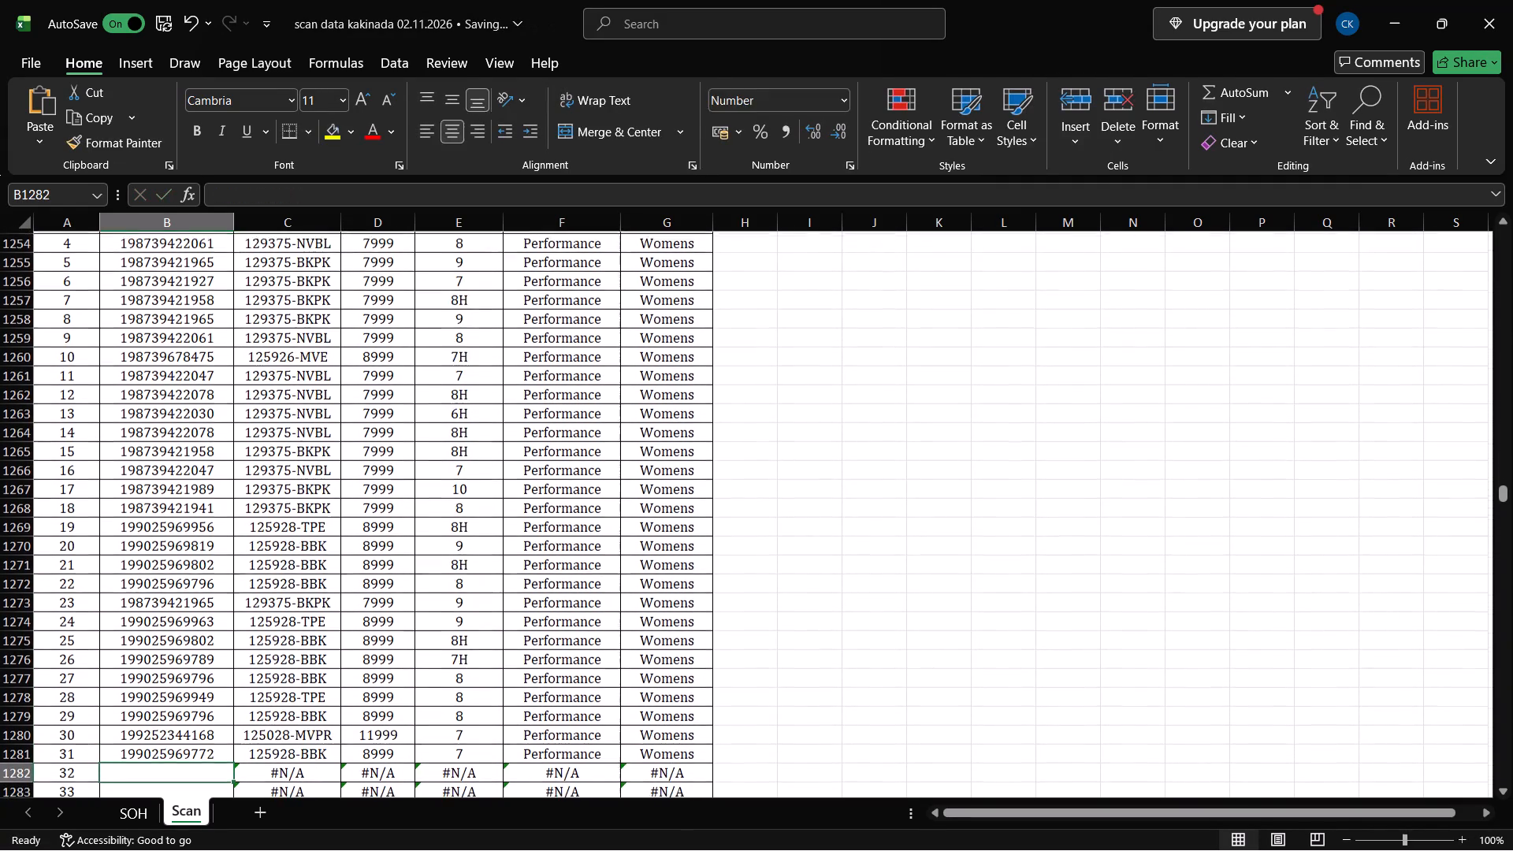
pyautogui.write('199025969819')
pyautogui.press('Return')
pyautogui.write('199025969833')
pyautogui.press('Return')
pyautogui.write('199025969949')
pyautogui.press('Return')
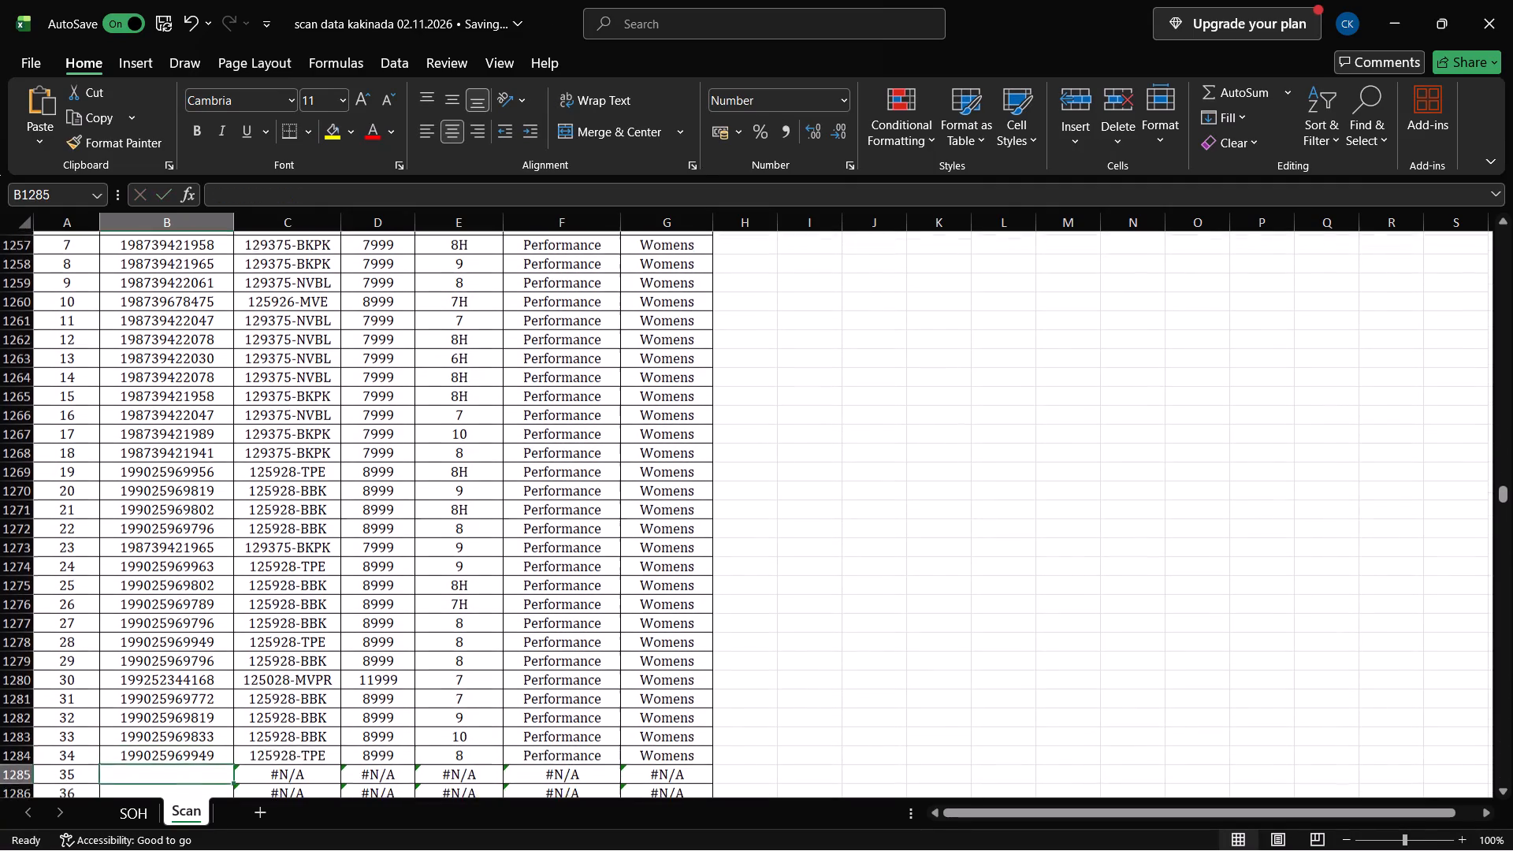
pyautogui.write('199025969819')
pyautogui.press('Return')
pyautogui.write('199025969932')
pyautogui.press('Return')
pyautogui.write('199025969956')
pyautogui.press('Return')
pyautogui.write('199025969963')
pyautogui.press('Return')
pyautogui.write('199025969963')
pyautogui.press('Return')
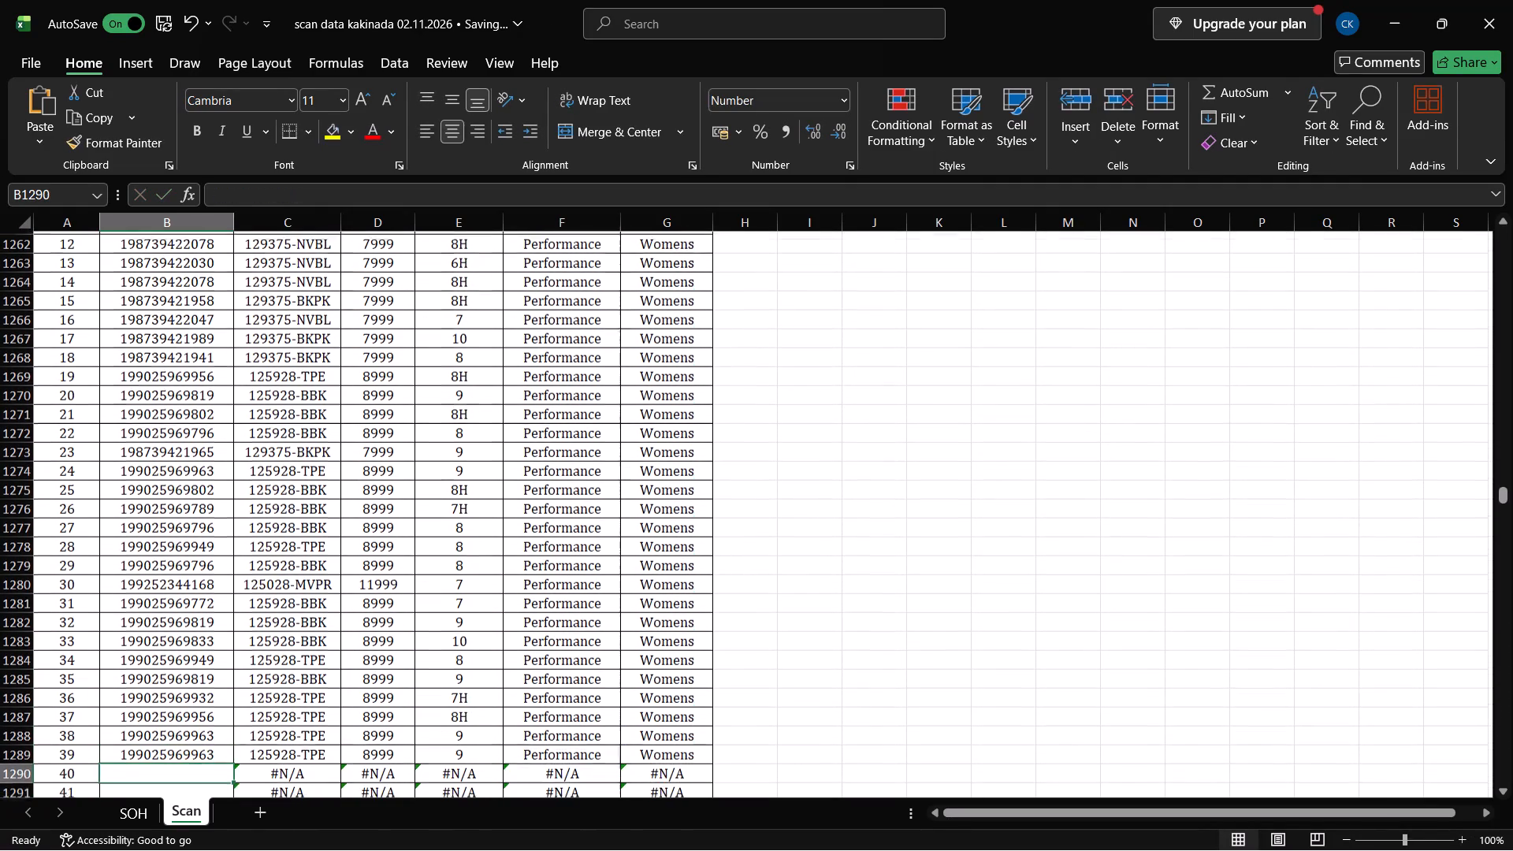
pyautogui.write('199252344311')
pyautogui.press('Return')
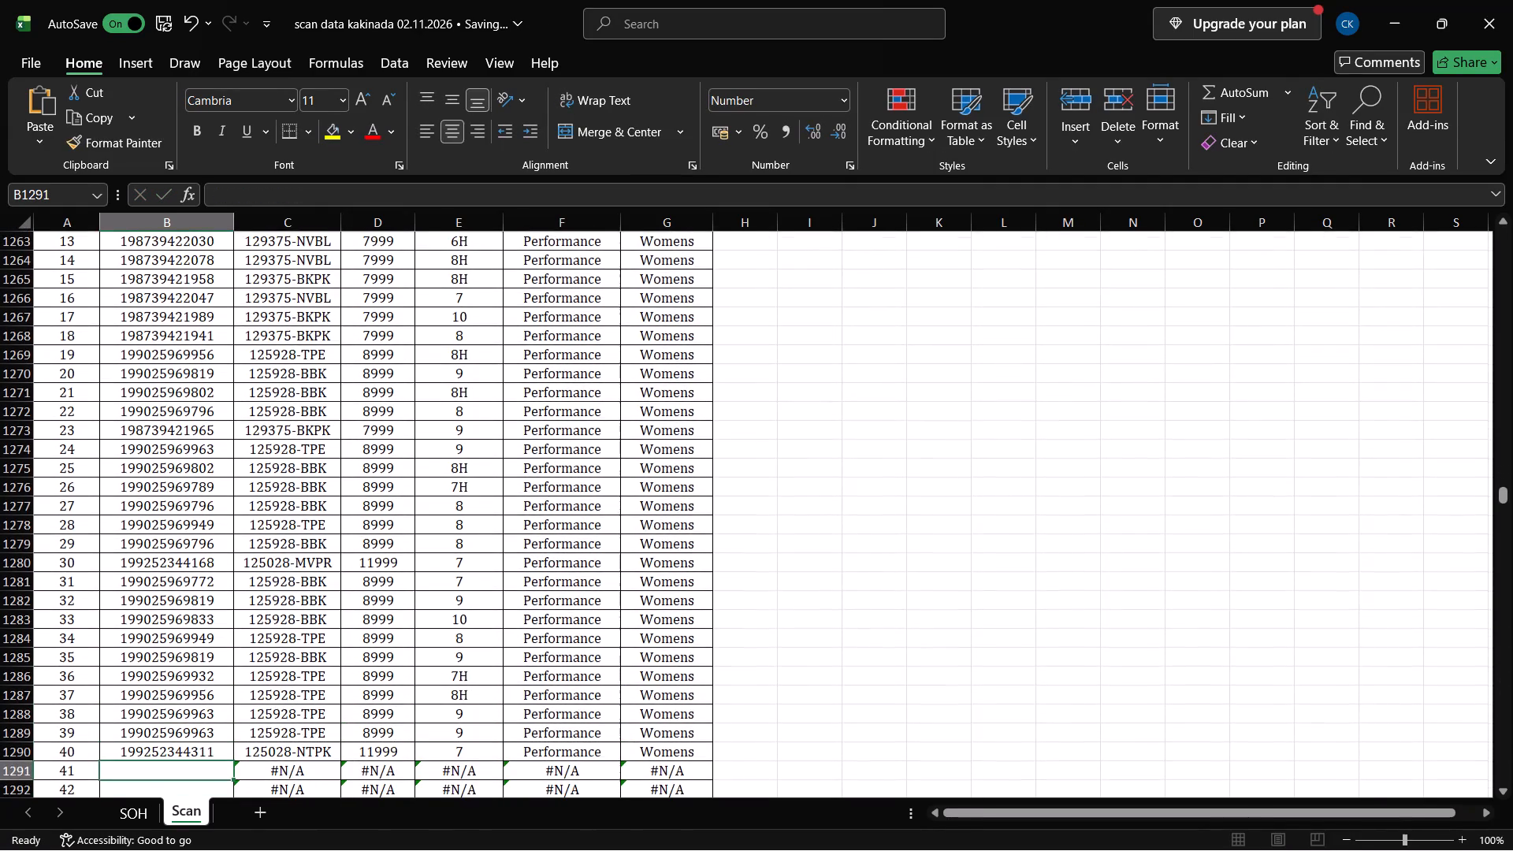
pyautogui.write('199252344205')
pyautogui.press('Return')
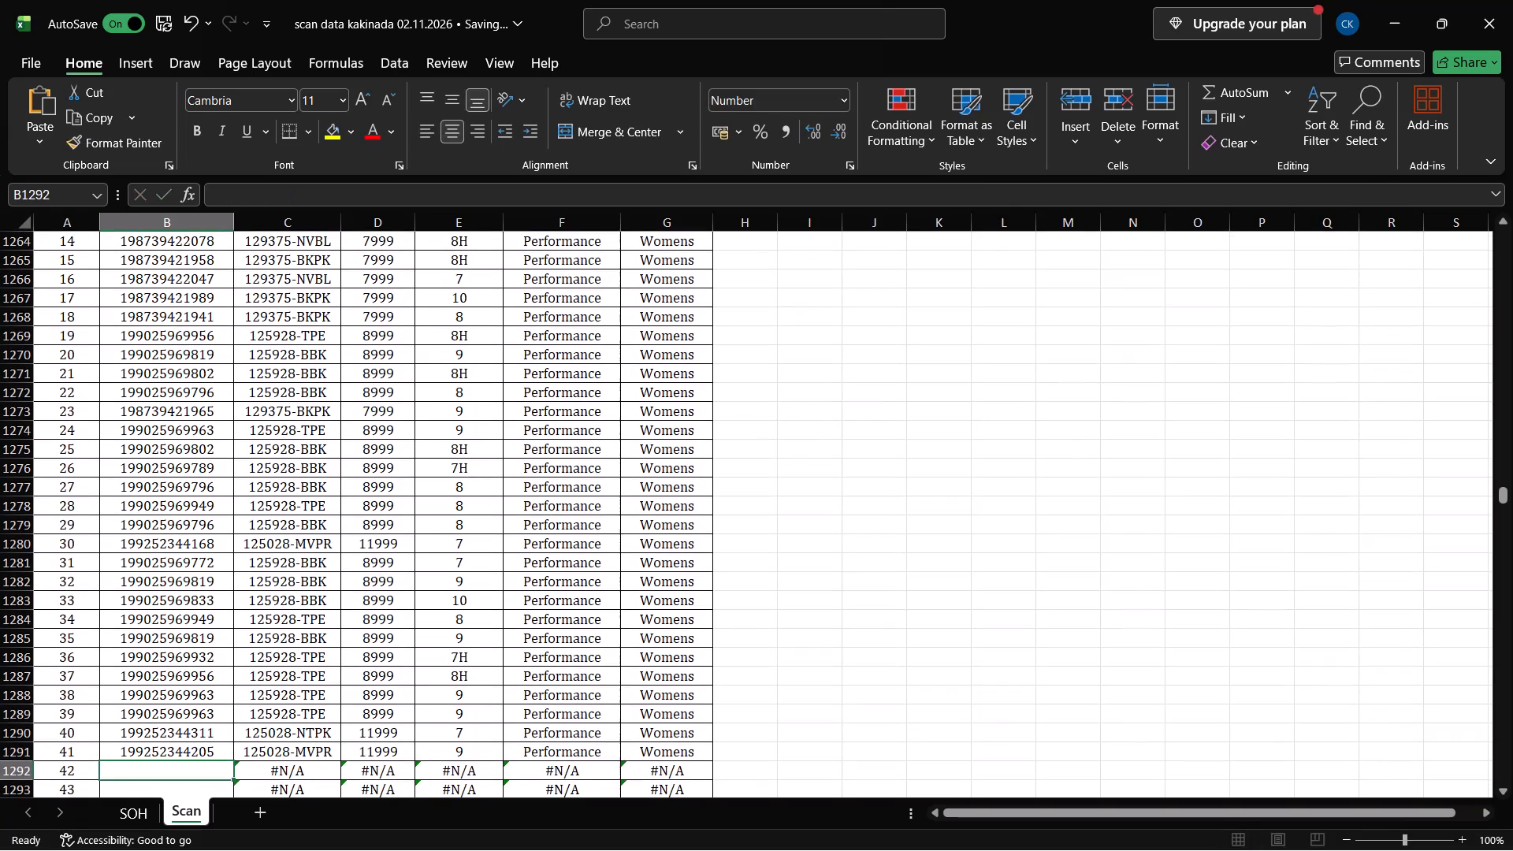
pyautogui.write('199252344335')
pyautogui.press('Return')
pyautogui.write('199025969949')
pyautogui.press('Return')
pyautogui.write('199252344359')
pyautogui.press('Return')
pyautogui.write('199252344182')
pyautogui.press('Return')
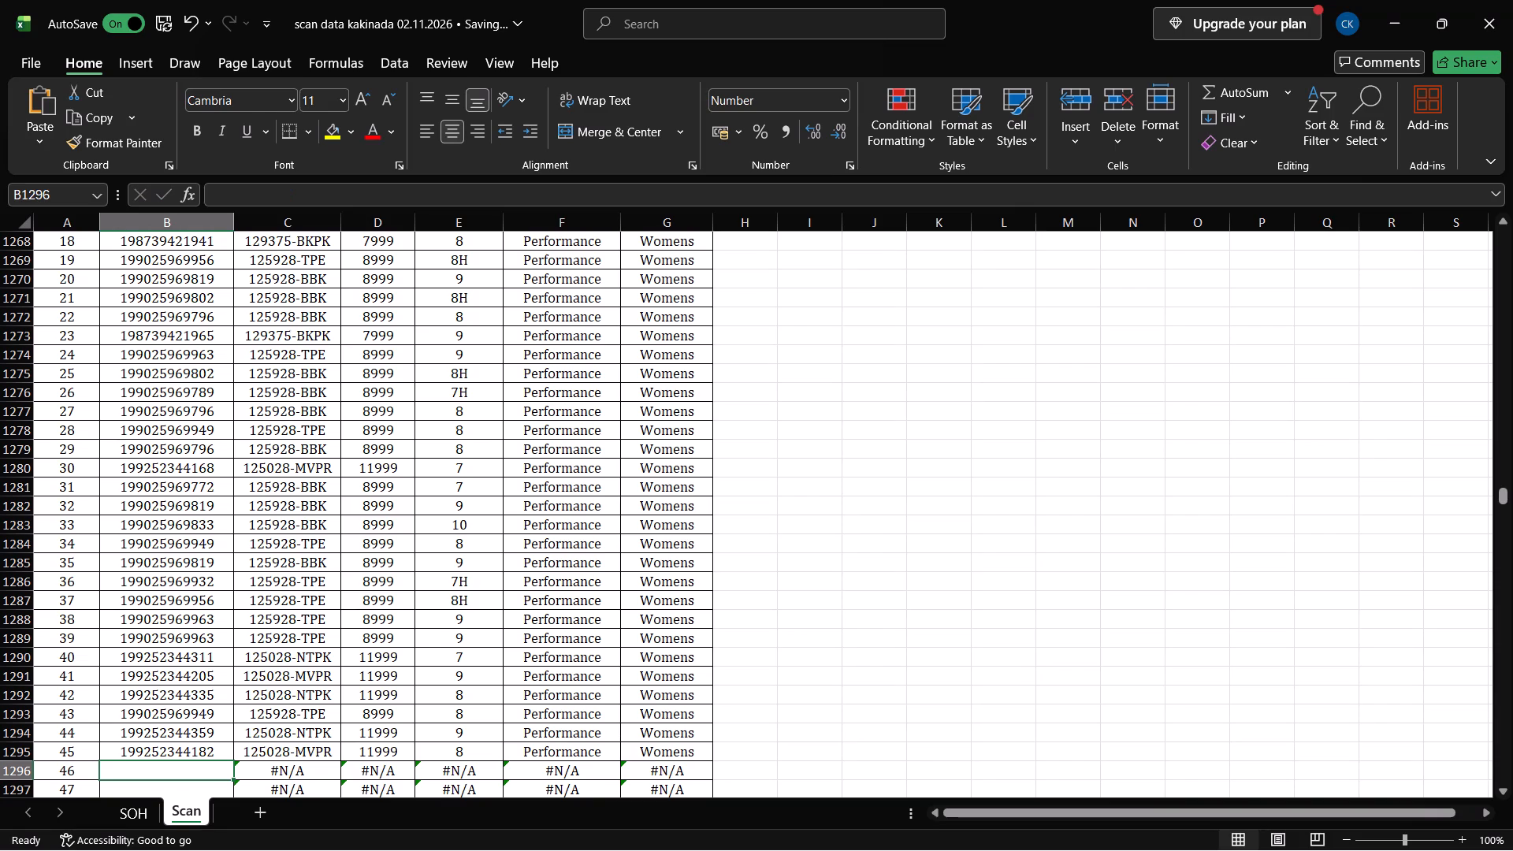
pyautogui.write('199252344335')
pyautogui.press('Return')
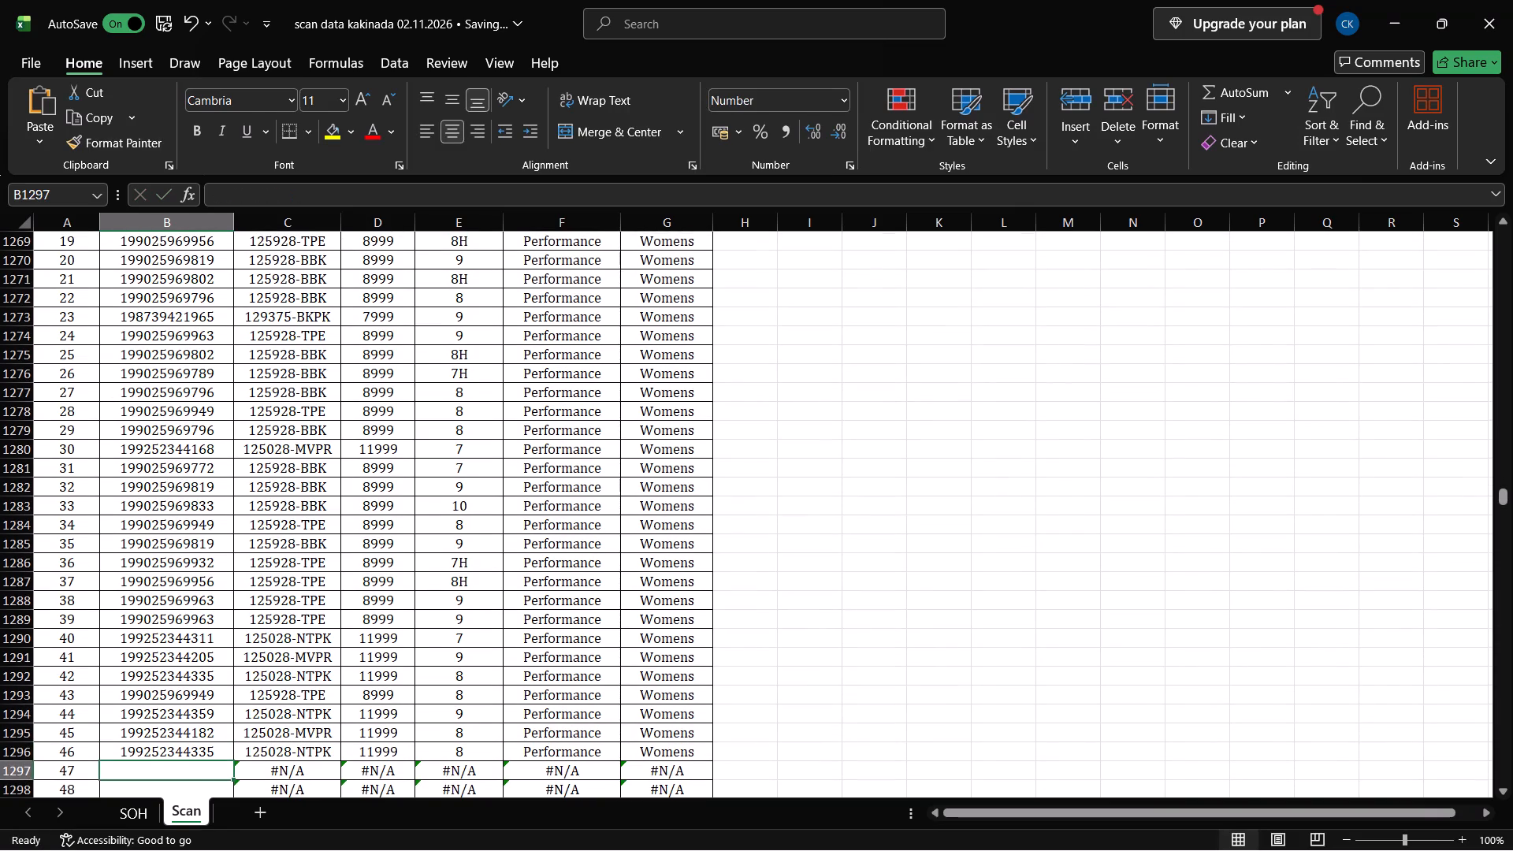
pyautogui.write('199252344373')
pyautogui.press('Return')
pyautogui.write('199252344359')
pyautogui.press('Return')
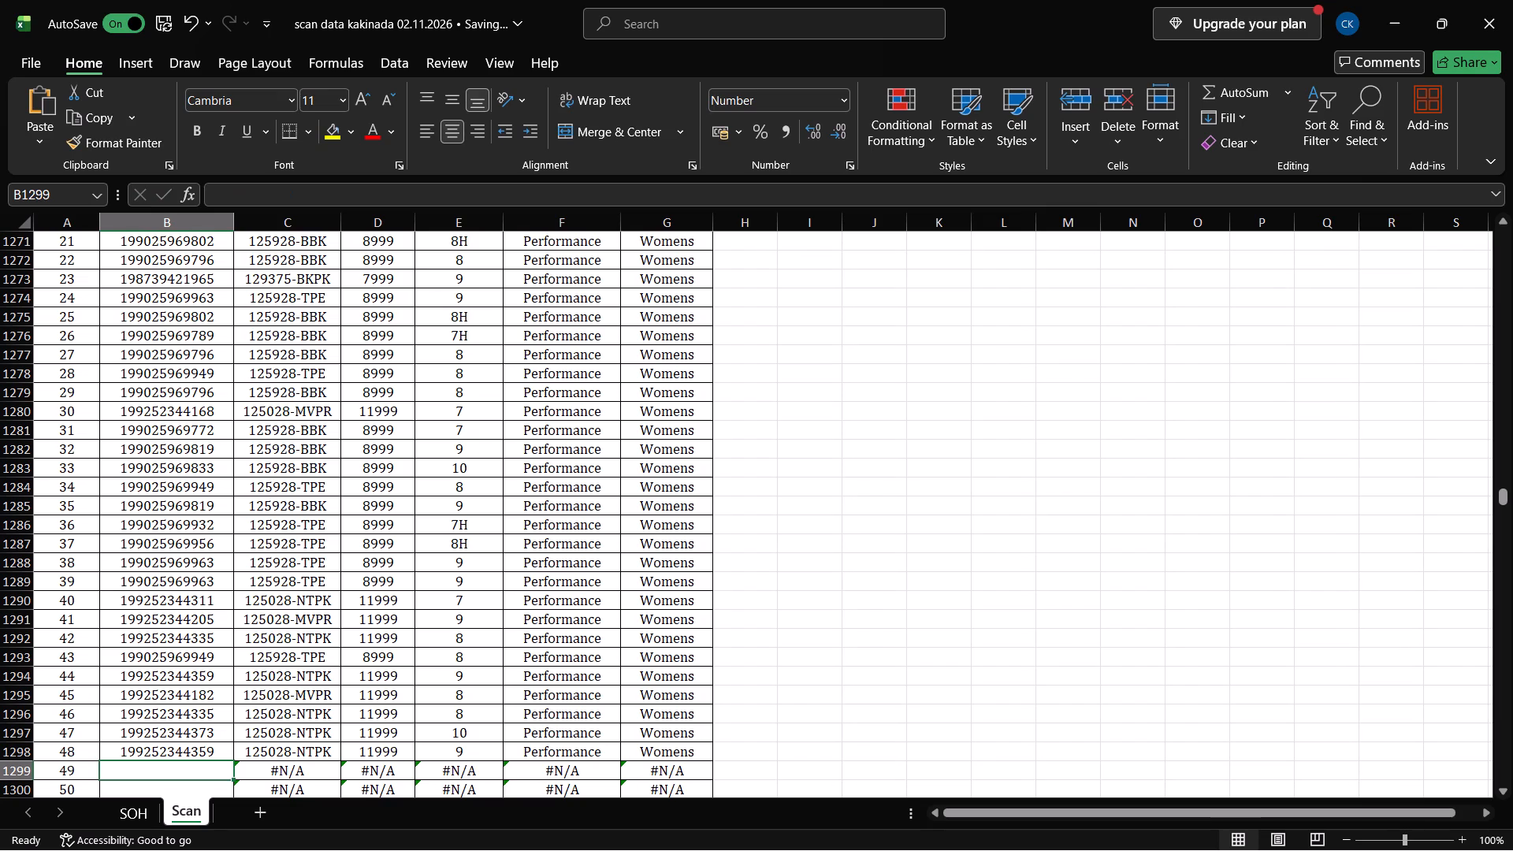
# Restart the serial numbering at 1 in A1299 of the Scan sheet and save the workbook.
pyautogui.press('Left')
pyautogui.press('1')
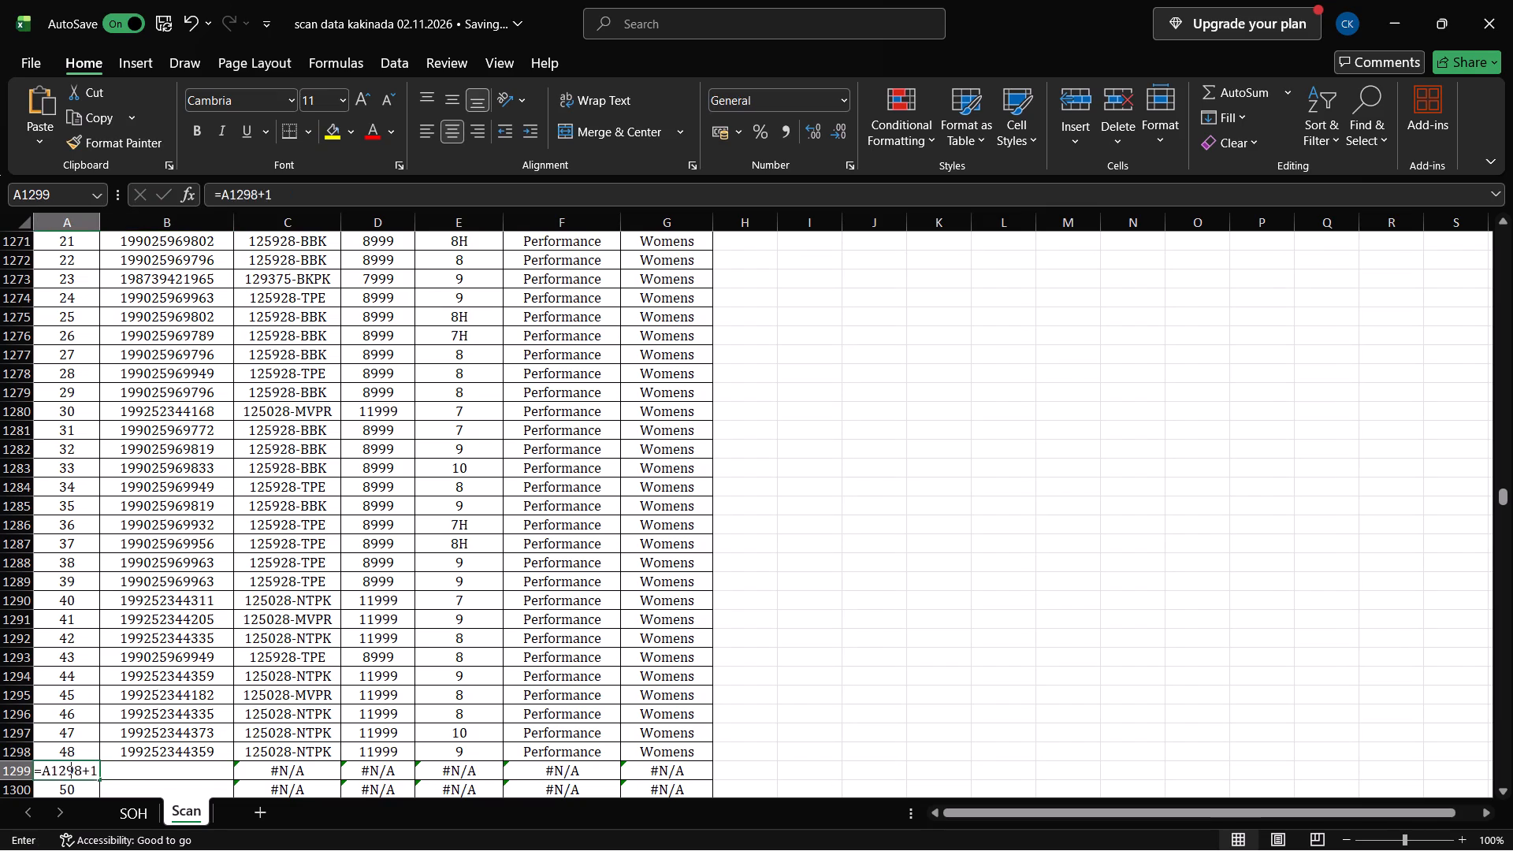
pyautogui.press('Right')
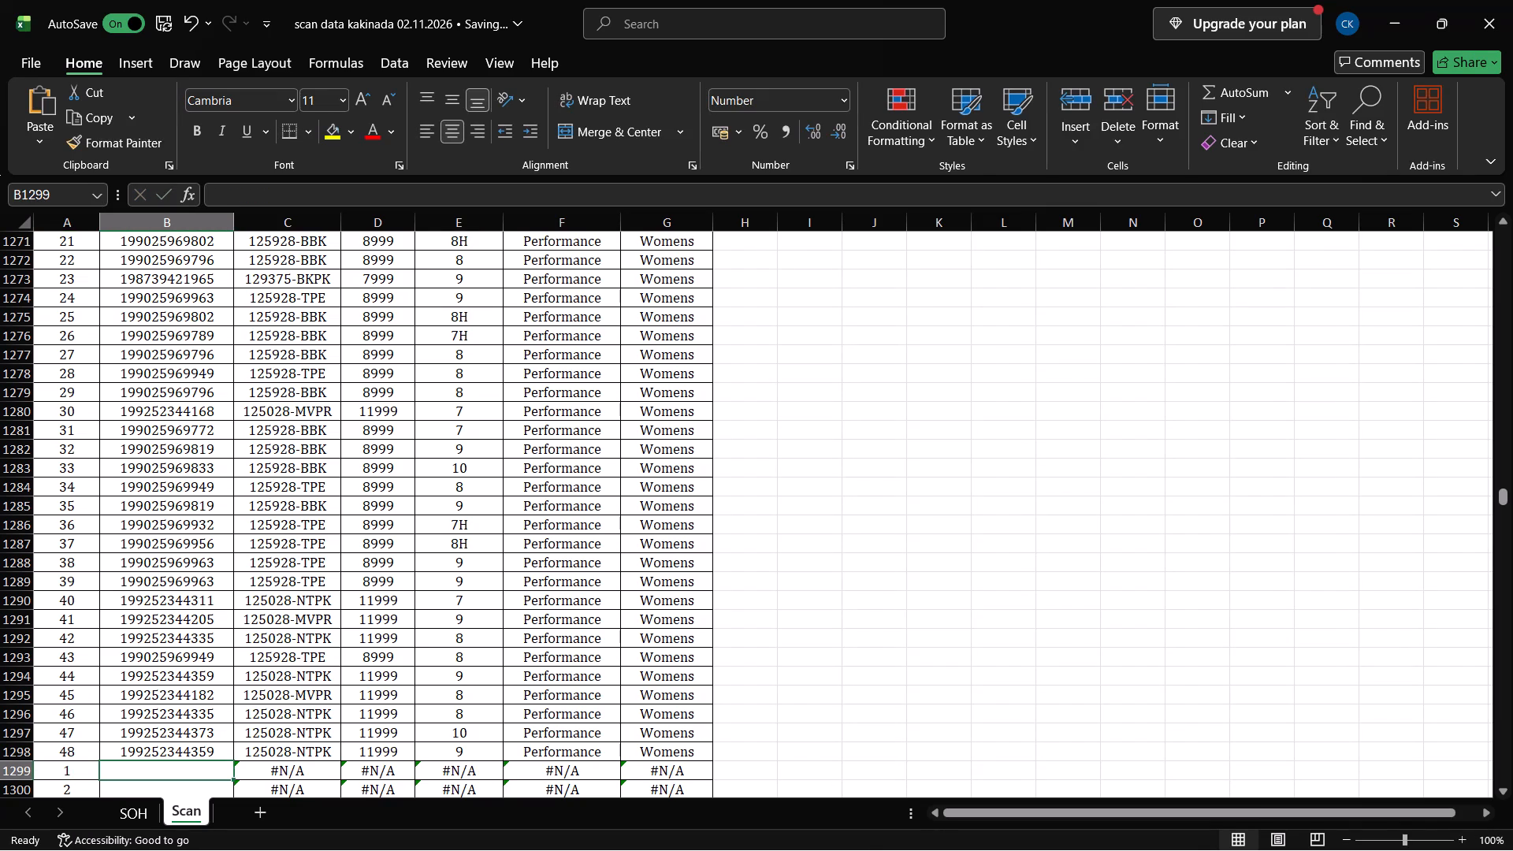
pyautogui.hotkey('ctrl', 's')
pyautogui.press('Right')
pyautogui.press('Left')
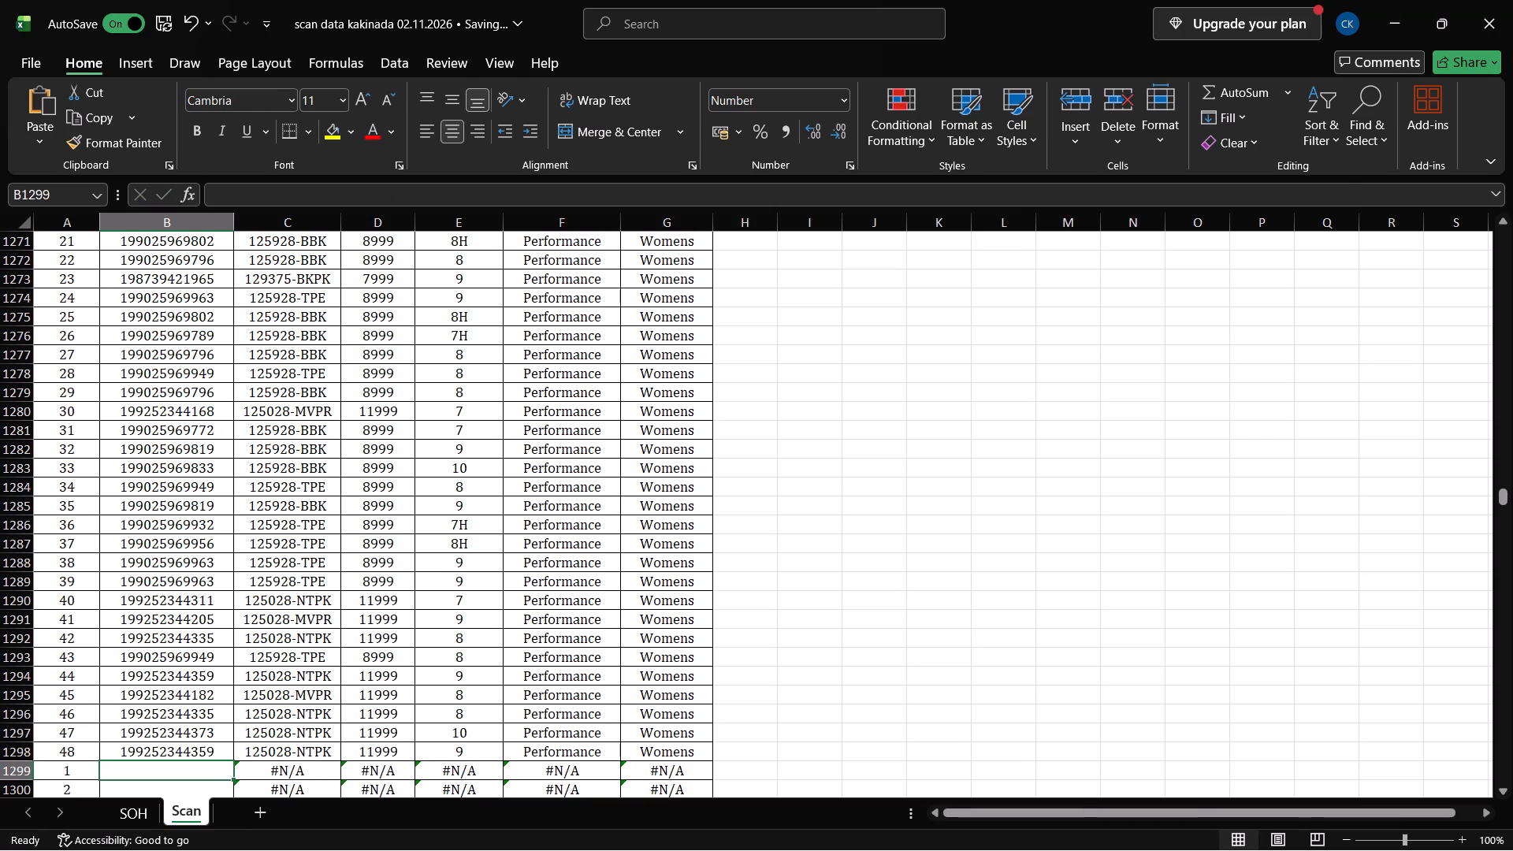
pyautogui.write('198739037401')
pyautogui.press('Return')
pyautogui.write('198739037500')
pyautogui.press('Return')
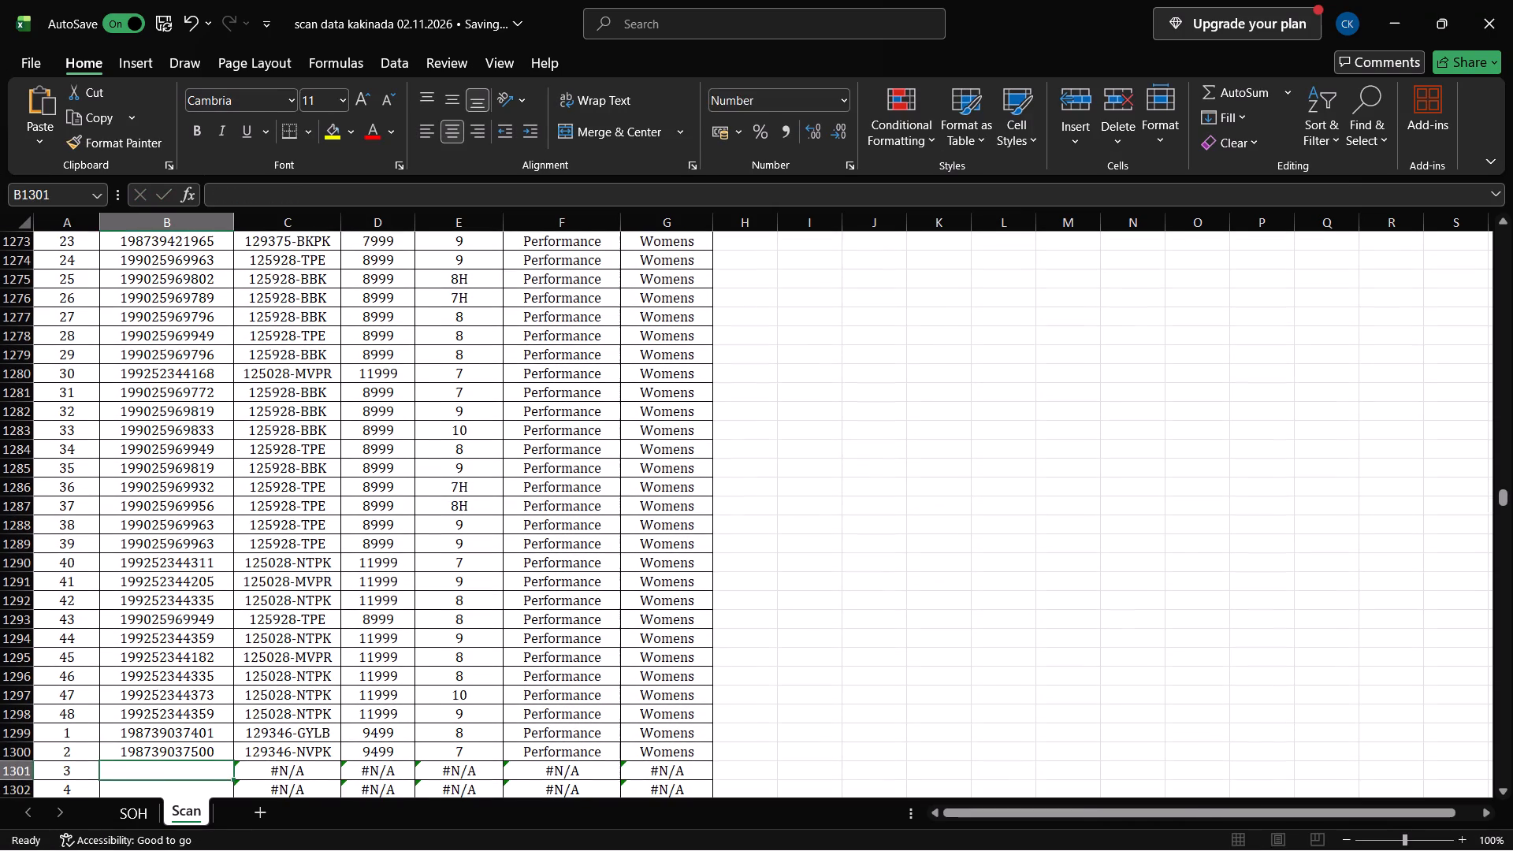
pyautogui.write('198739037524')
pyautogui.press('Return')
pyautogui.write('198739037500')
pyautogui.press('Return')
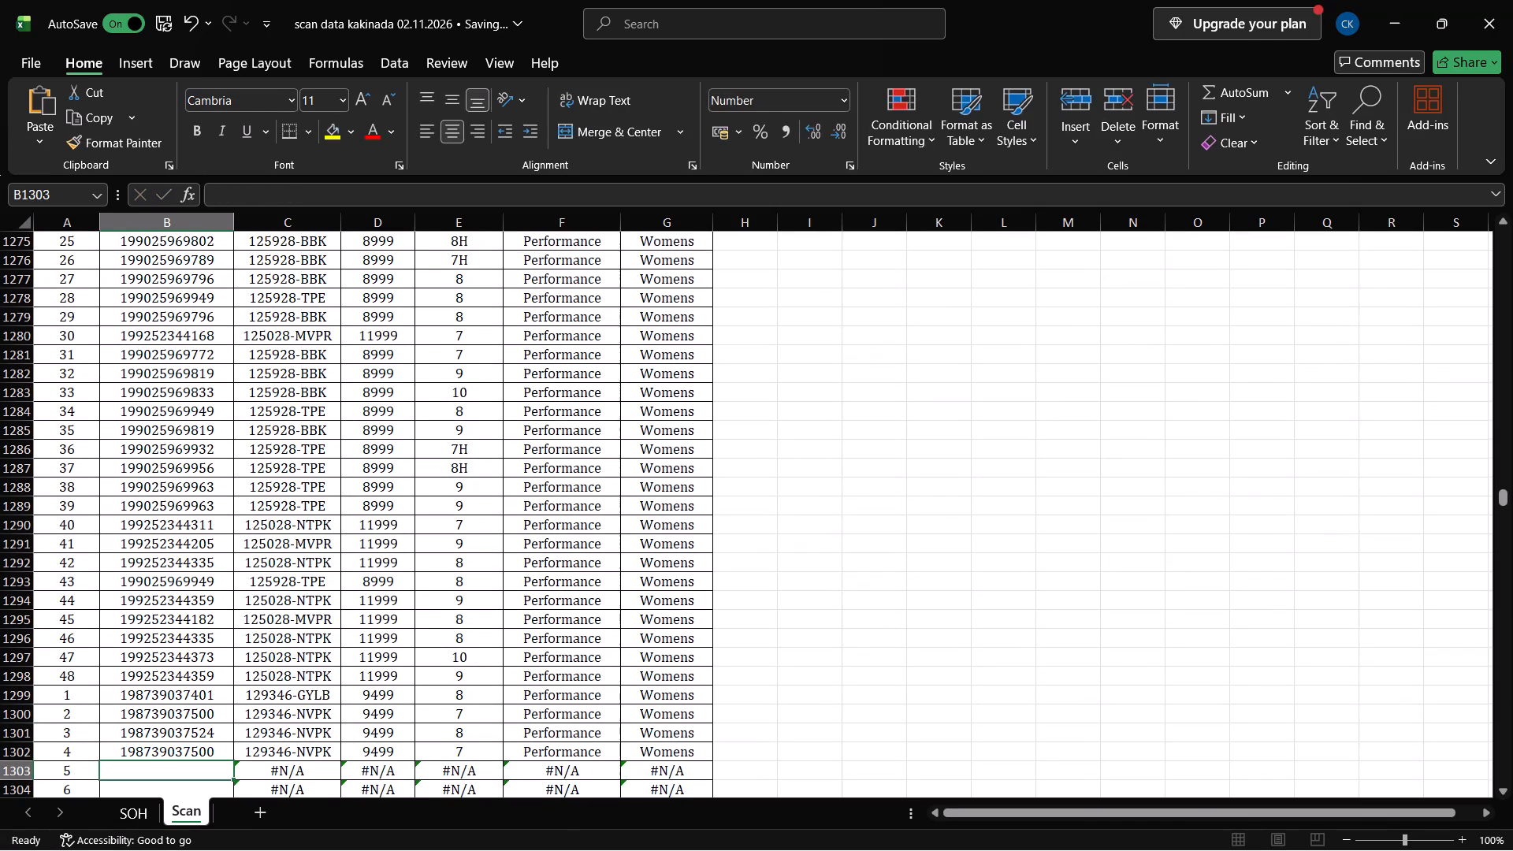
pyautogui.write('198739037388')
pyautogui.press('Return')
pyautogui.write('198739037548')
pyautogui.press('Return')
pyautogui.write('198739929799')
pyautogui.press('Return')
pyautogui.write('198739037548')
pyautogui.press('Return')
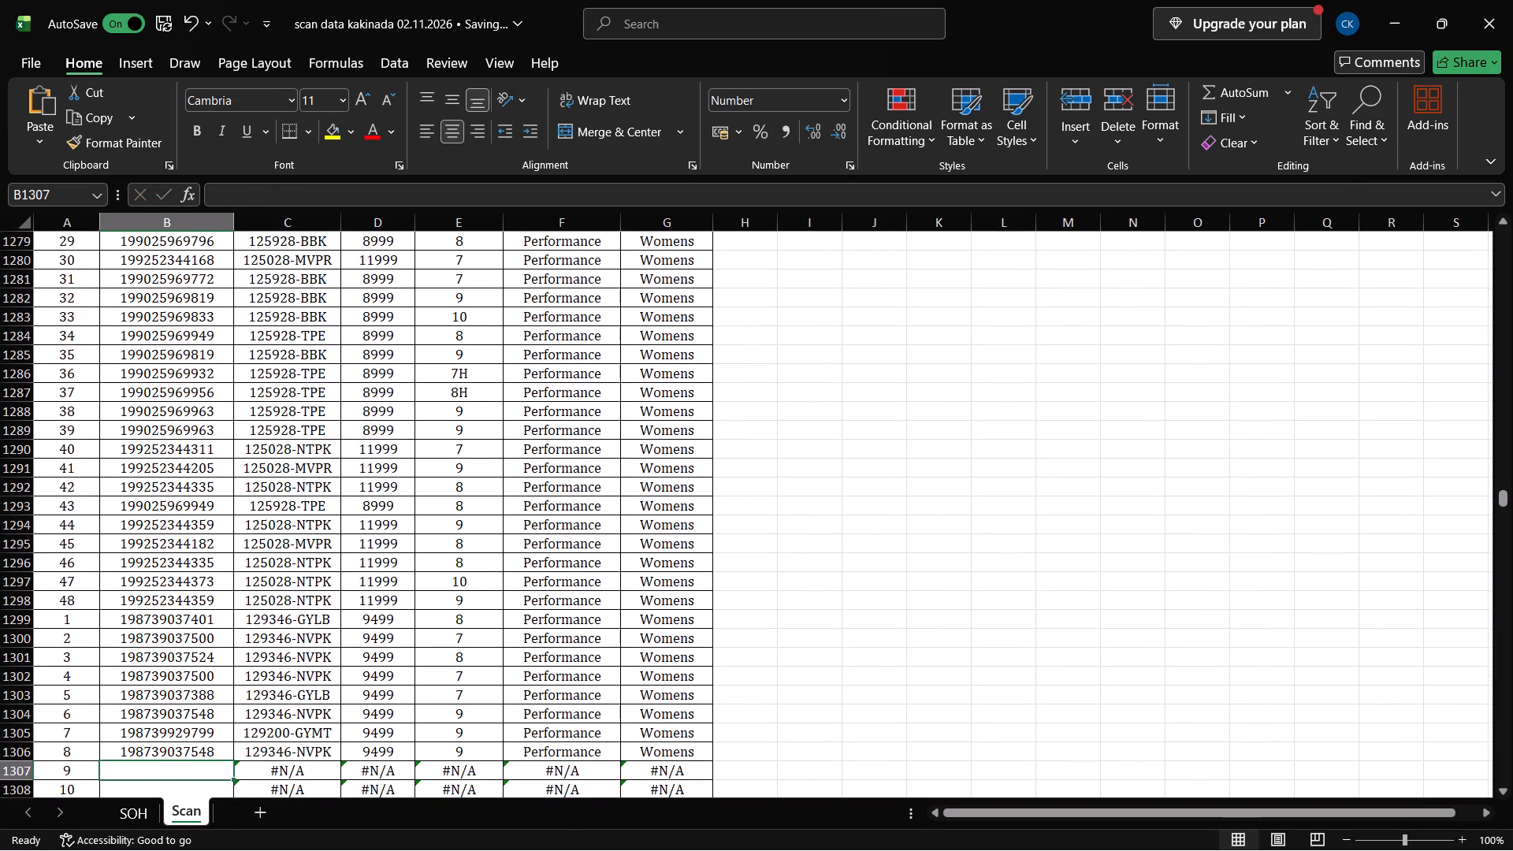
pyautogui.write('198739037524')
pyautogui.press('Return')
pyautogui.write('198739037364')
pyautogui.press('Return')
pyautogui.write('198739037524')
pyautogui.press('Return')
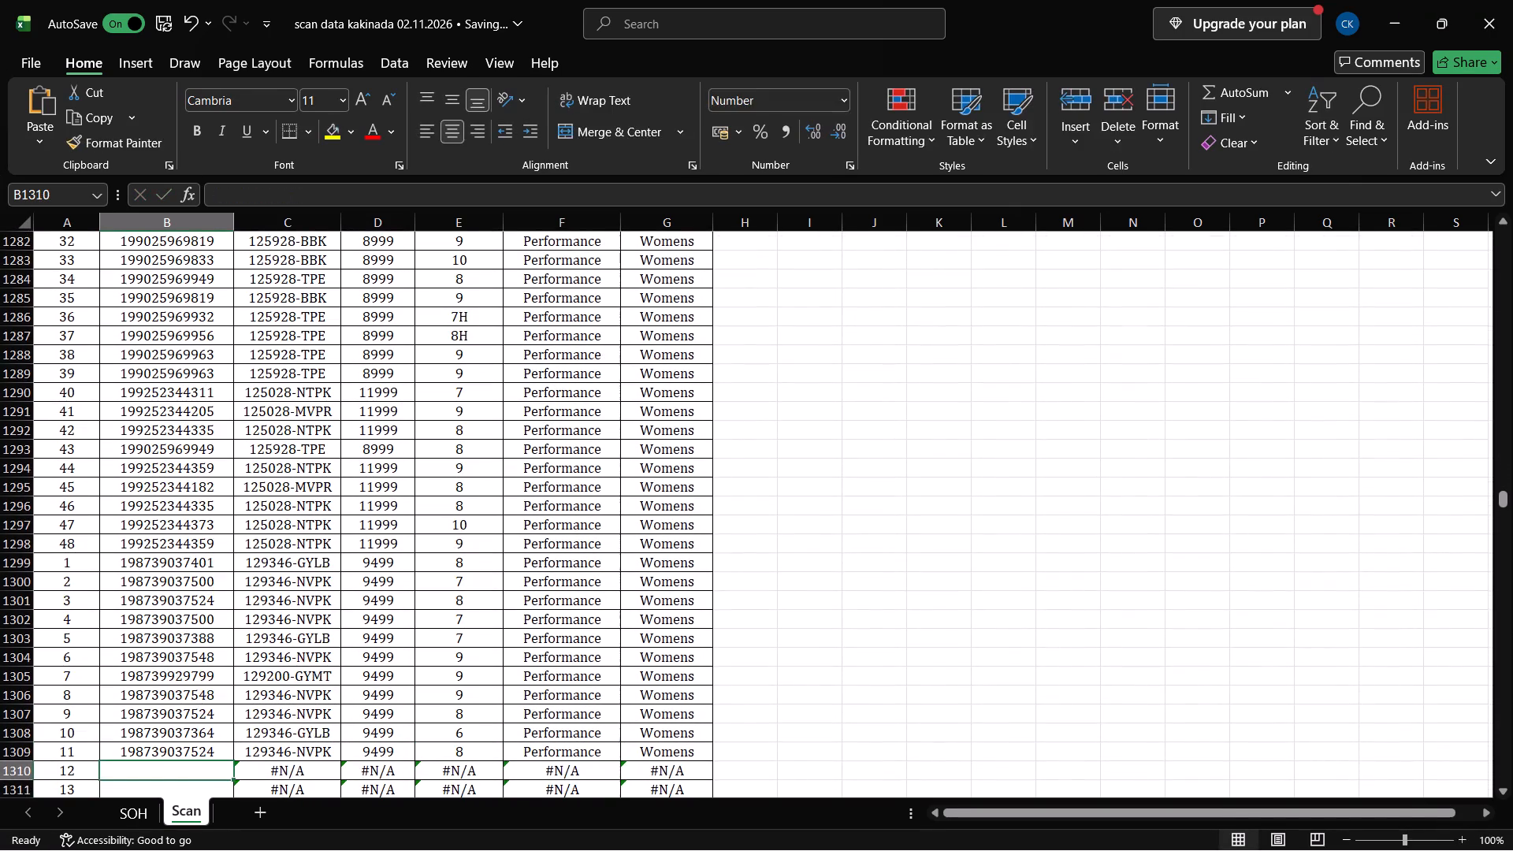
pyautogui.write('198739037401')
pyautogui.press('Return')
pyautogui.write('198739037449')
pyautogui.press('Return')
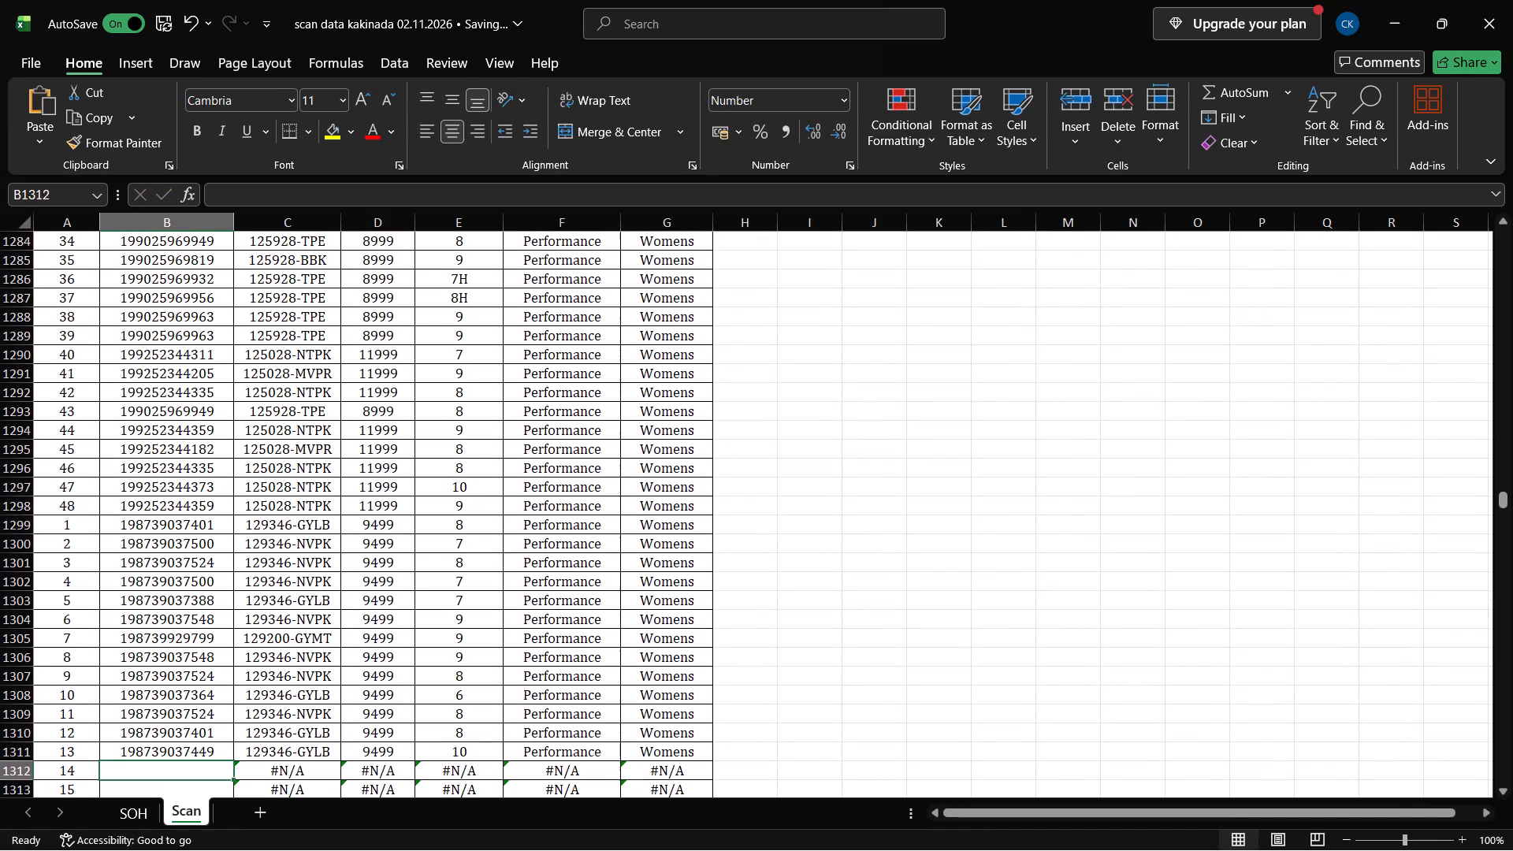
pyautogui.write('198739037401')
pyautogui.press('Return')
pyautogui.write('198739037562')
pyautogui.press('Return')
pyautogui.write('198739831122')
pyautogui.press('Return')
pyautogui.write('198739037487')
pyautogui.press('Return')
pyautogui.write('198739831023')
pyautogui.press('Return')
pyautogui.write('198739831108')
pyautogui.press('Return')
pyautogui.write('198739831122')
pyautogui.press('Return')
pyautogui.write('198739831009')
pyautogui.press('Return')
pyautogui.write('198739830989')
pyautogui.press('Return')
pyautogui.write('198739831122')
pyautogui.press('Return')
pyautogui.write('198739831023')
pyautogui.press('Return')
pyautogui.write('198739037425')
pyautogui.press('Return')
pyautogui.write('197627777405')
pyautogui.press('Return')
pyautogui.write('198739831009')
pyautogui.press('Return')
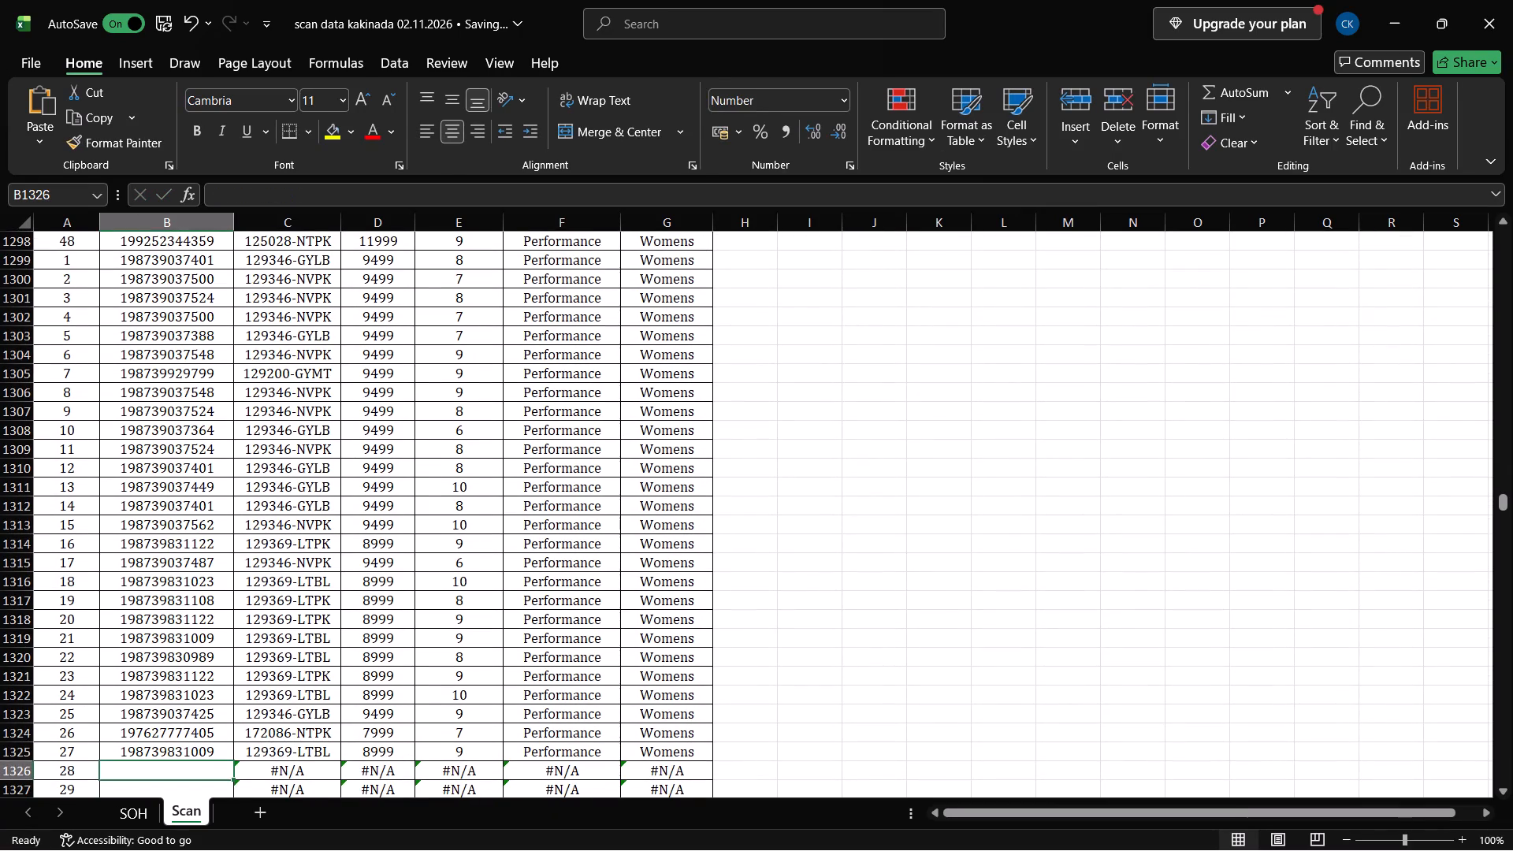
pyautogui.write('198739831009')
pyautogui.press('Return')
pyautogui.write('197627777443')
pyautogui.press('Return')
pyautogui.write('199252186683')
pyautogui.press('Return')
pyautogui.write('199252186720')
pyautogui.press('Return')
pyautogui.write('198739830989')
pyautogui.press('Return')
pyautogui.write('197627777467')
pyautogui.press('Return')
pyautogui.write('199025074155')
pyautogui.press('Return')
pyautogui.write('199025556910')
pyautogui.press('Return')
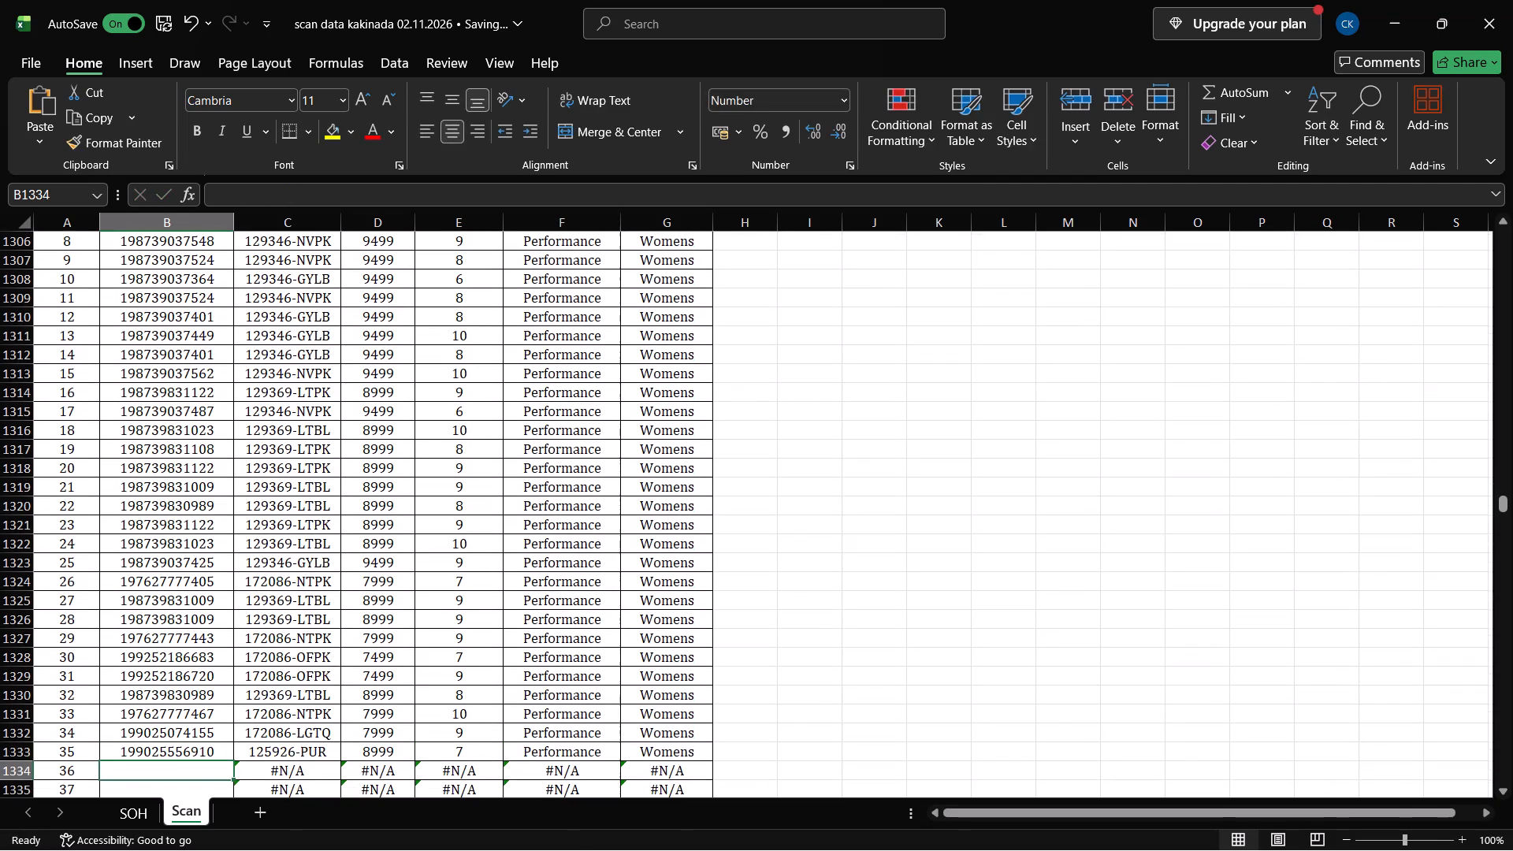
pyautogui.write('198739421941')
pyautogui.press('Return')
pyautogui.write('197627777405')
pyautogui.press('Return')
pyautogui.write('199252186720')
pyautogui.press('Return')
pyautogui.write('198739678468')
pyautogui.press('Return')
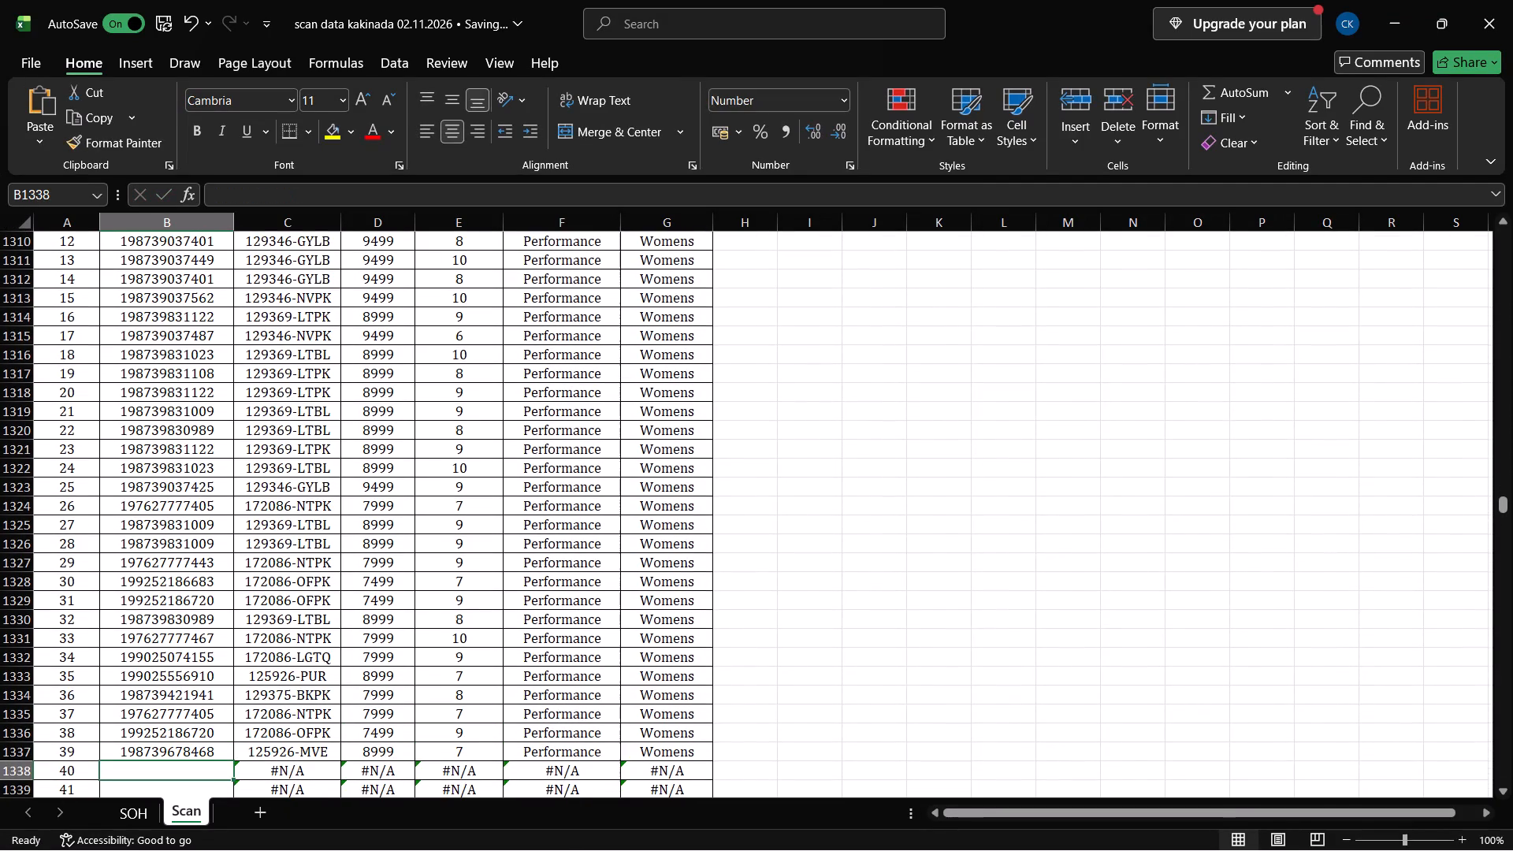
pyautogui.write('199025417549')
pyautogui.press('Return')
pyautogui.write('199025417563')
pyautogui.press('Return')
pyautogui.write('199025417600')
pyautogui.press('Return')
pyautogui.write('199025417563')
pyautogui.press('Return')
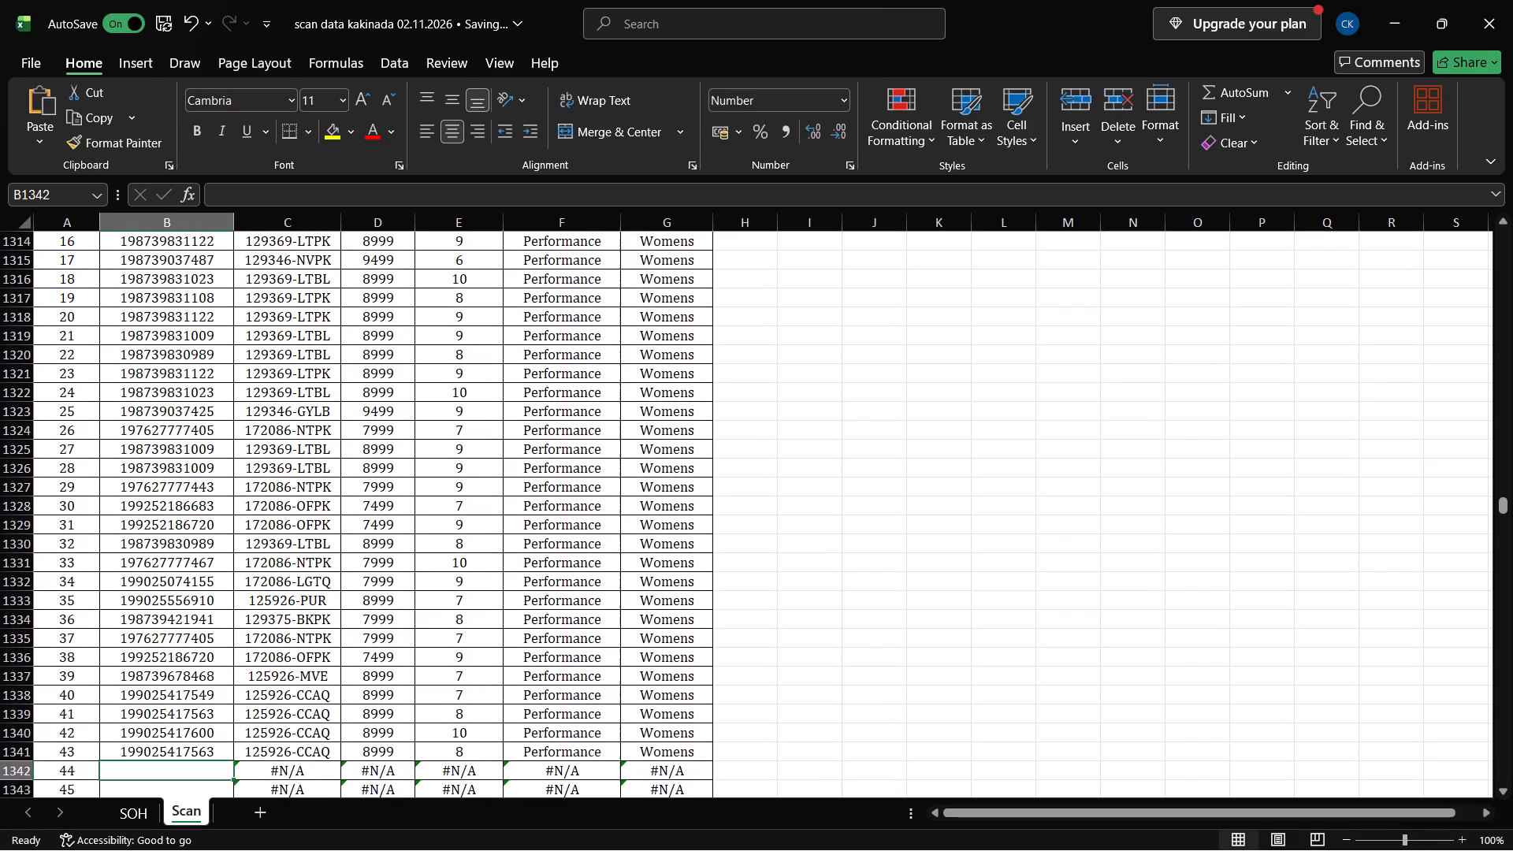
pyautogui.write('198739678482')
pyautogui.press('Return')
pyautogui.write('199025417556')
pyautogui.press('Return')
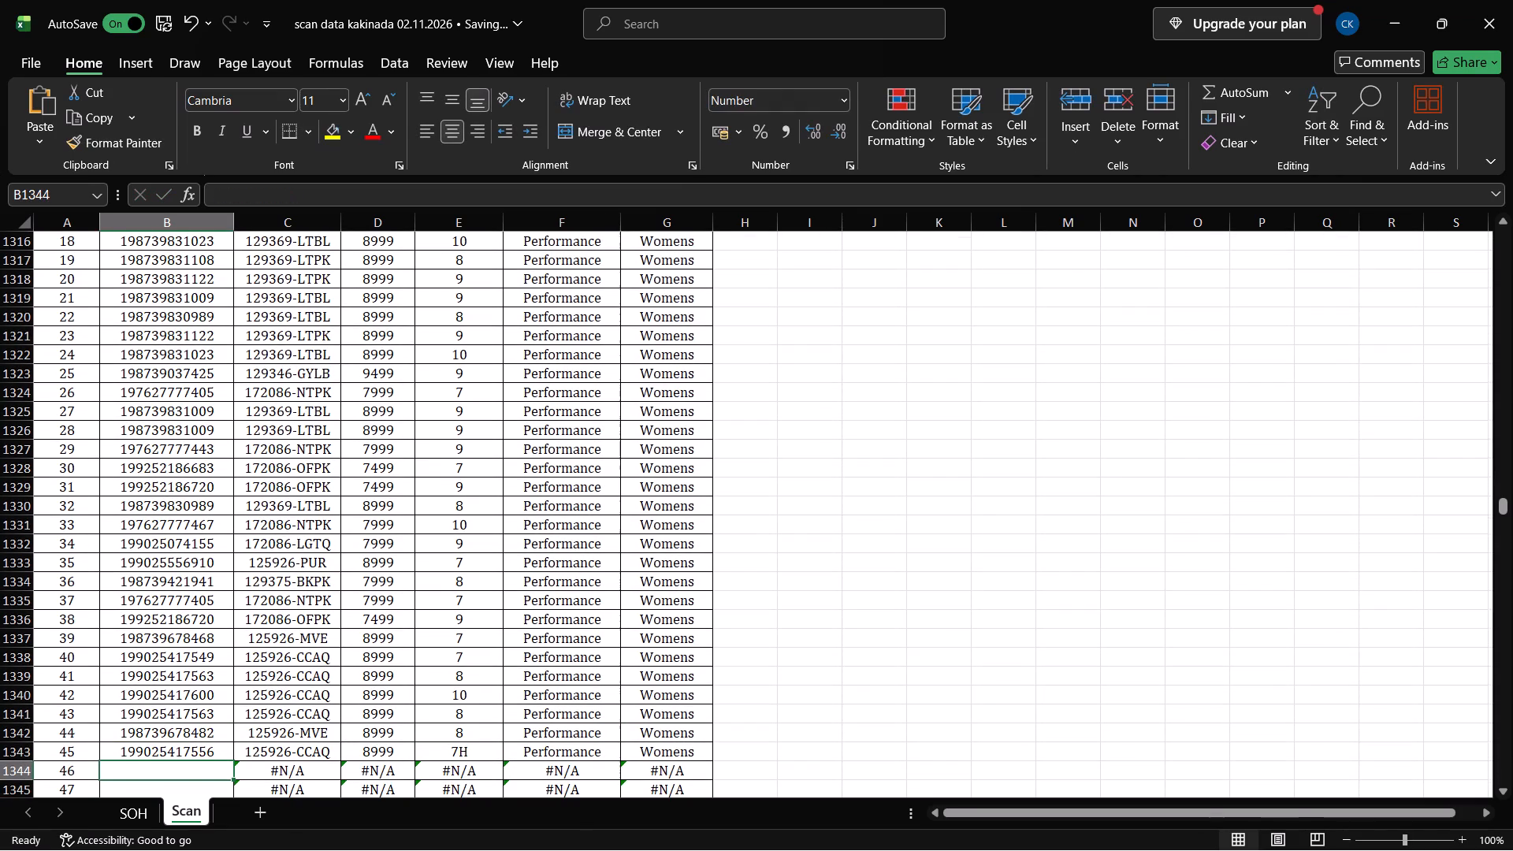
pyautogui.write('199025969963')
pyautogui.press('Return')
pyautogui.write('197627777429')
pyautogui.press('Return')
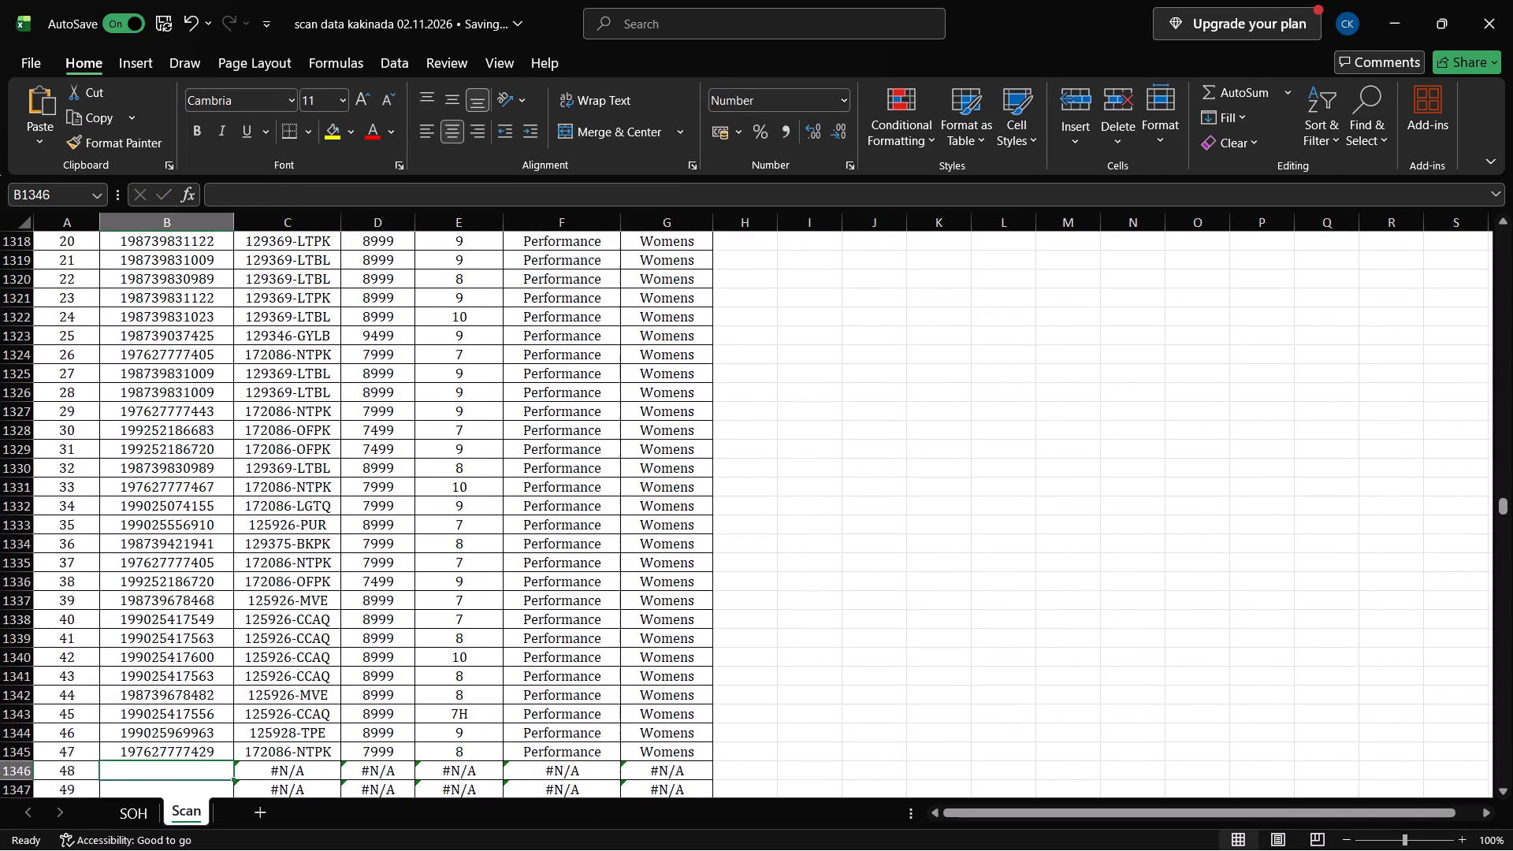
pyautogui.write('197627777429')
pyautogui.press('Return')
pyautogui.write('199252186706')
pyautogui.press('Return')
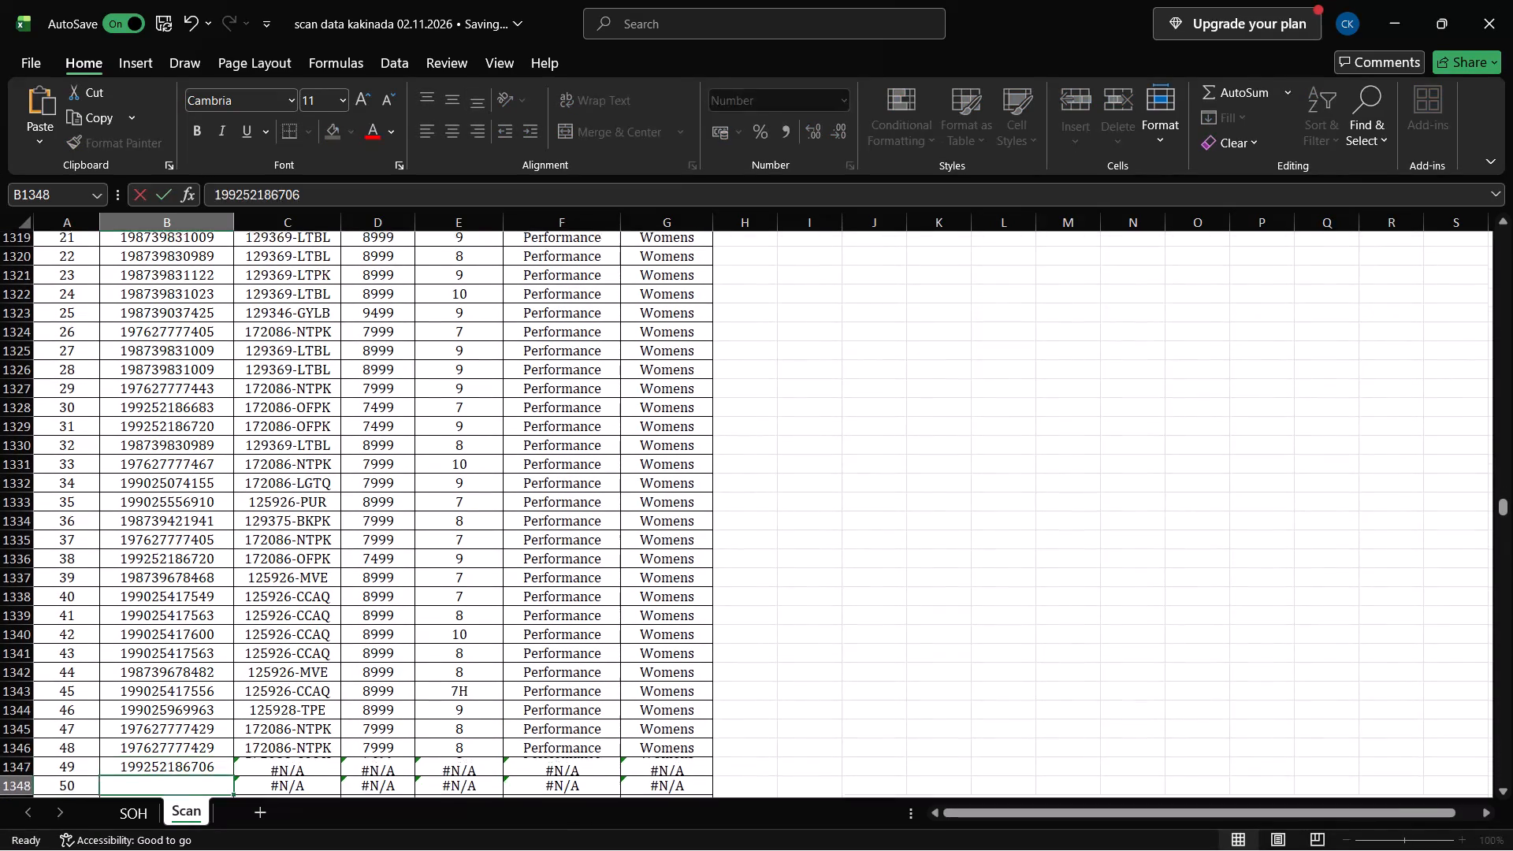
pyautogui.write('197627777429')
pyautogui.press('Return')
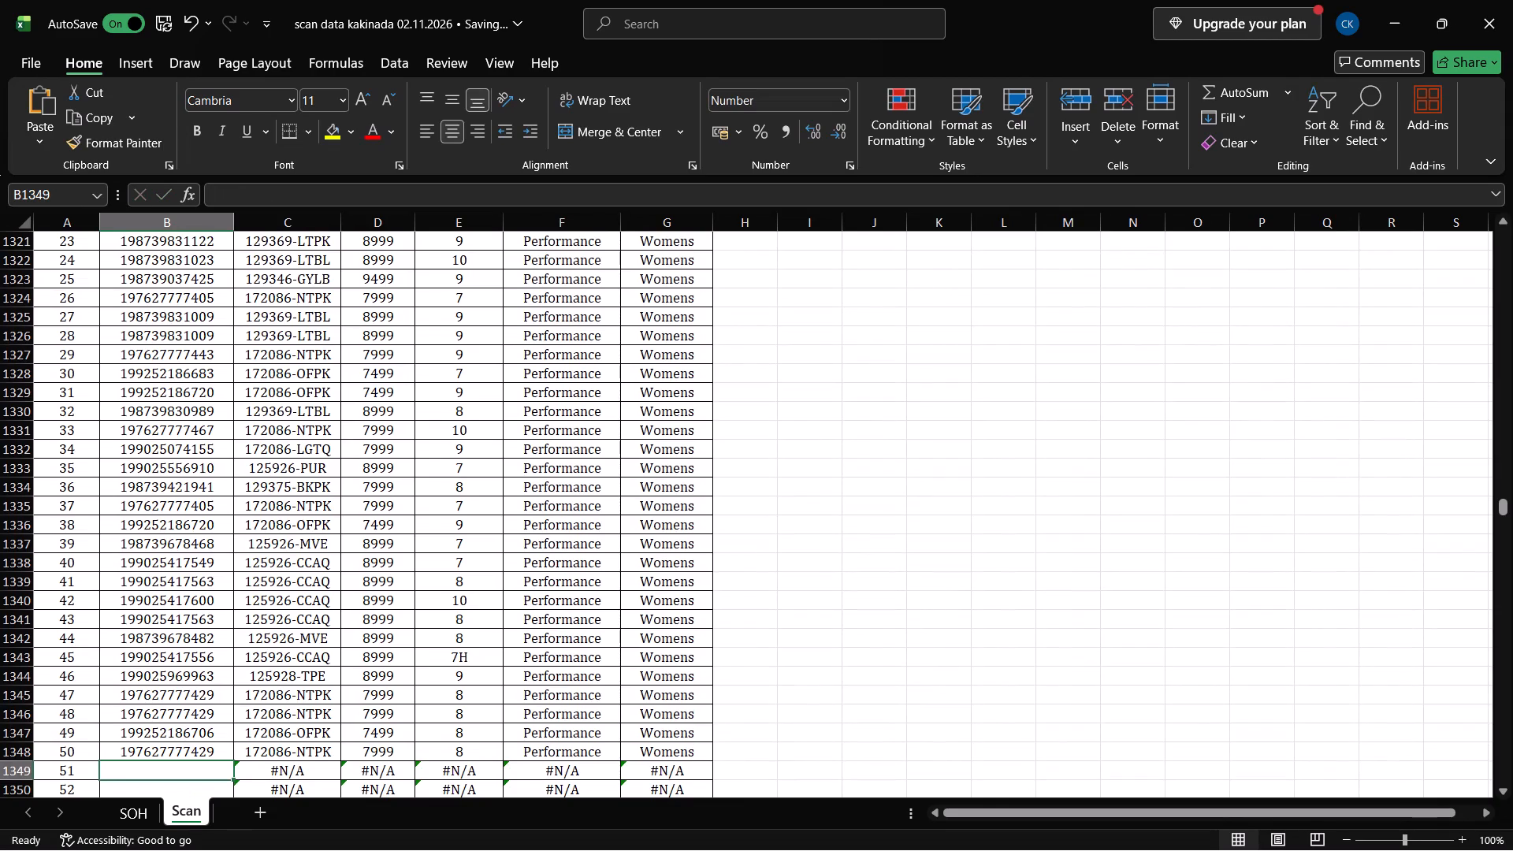
# Restart the serial numbering at 1 in A1349 for a new batch and save the workbook.
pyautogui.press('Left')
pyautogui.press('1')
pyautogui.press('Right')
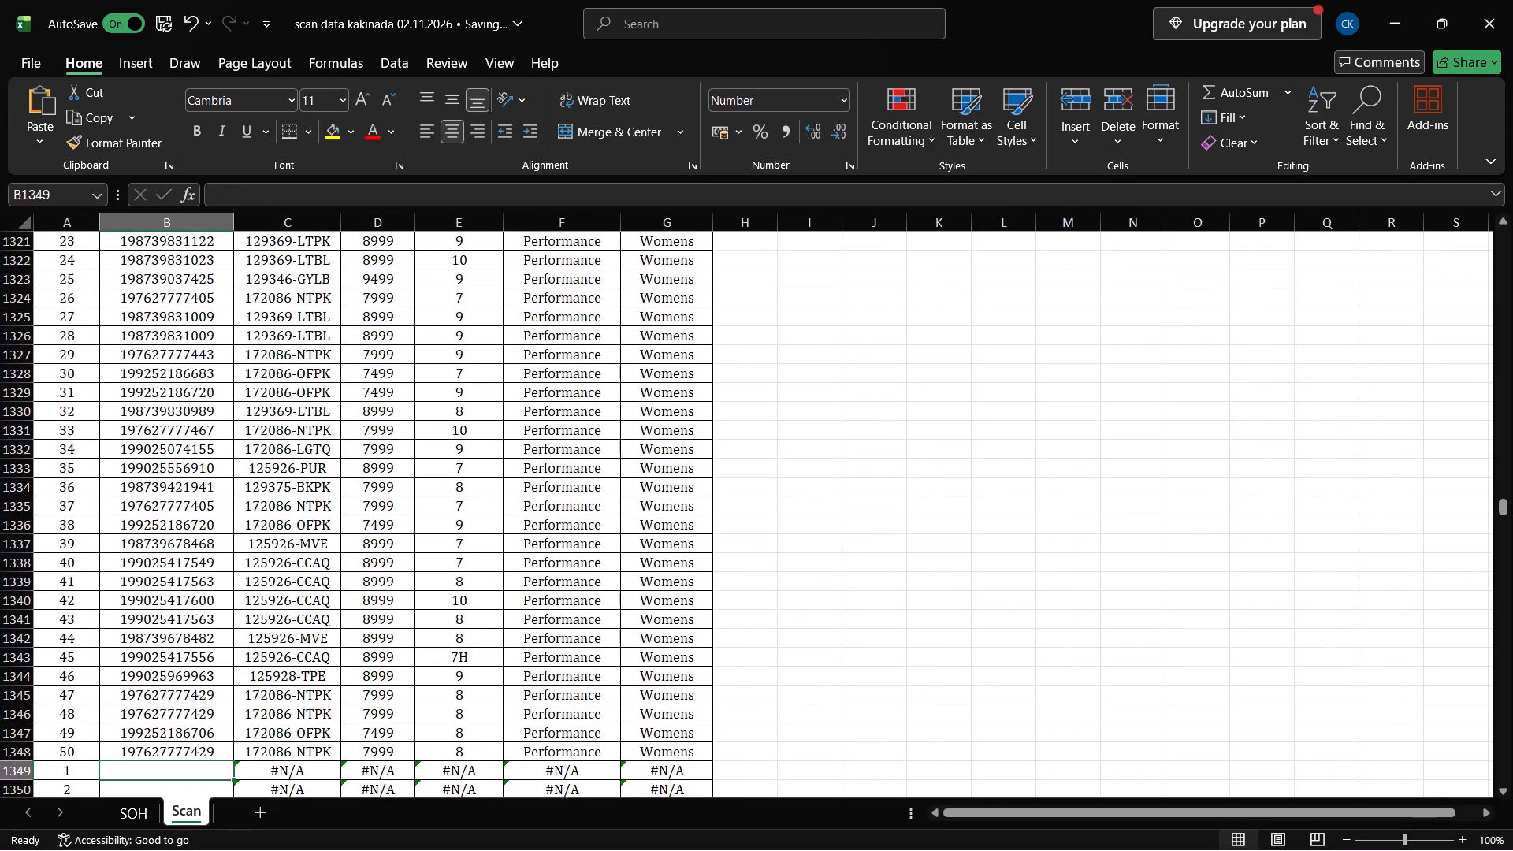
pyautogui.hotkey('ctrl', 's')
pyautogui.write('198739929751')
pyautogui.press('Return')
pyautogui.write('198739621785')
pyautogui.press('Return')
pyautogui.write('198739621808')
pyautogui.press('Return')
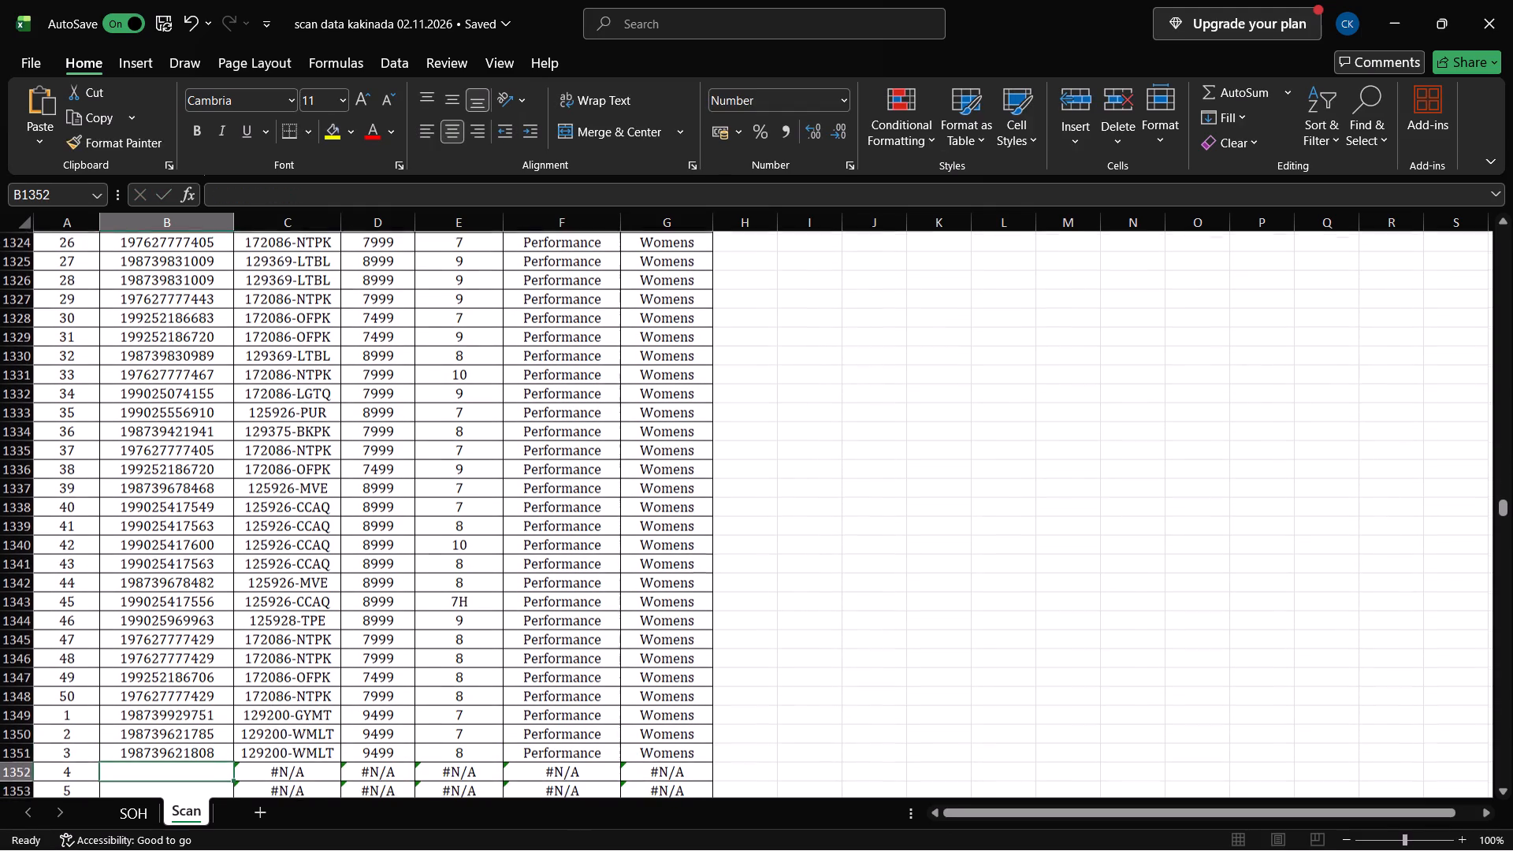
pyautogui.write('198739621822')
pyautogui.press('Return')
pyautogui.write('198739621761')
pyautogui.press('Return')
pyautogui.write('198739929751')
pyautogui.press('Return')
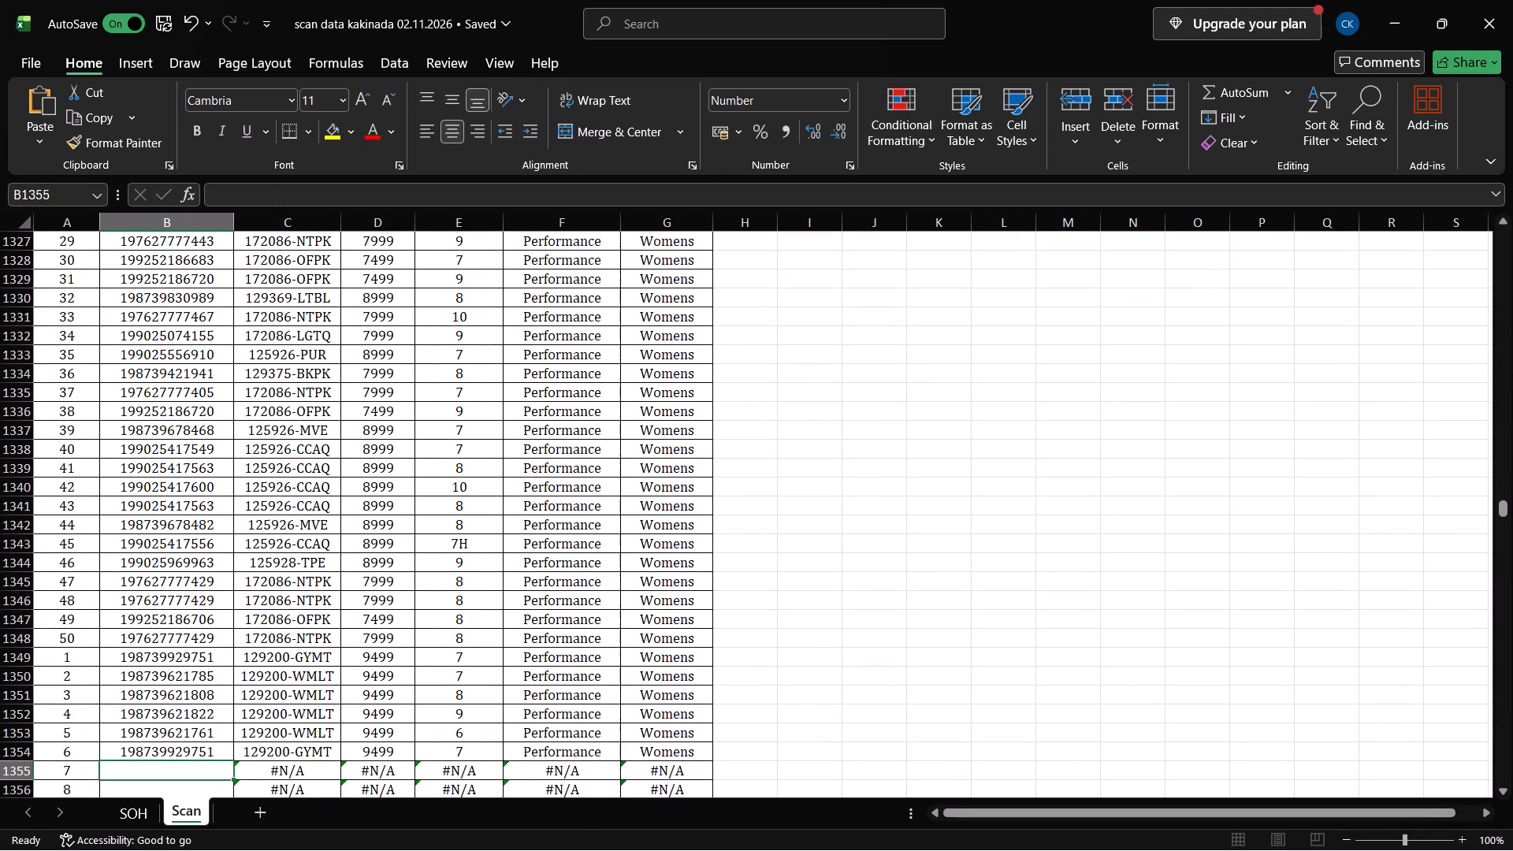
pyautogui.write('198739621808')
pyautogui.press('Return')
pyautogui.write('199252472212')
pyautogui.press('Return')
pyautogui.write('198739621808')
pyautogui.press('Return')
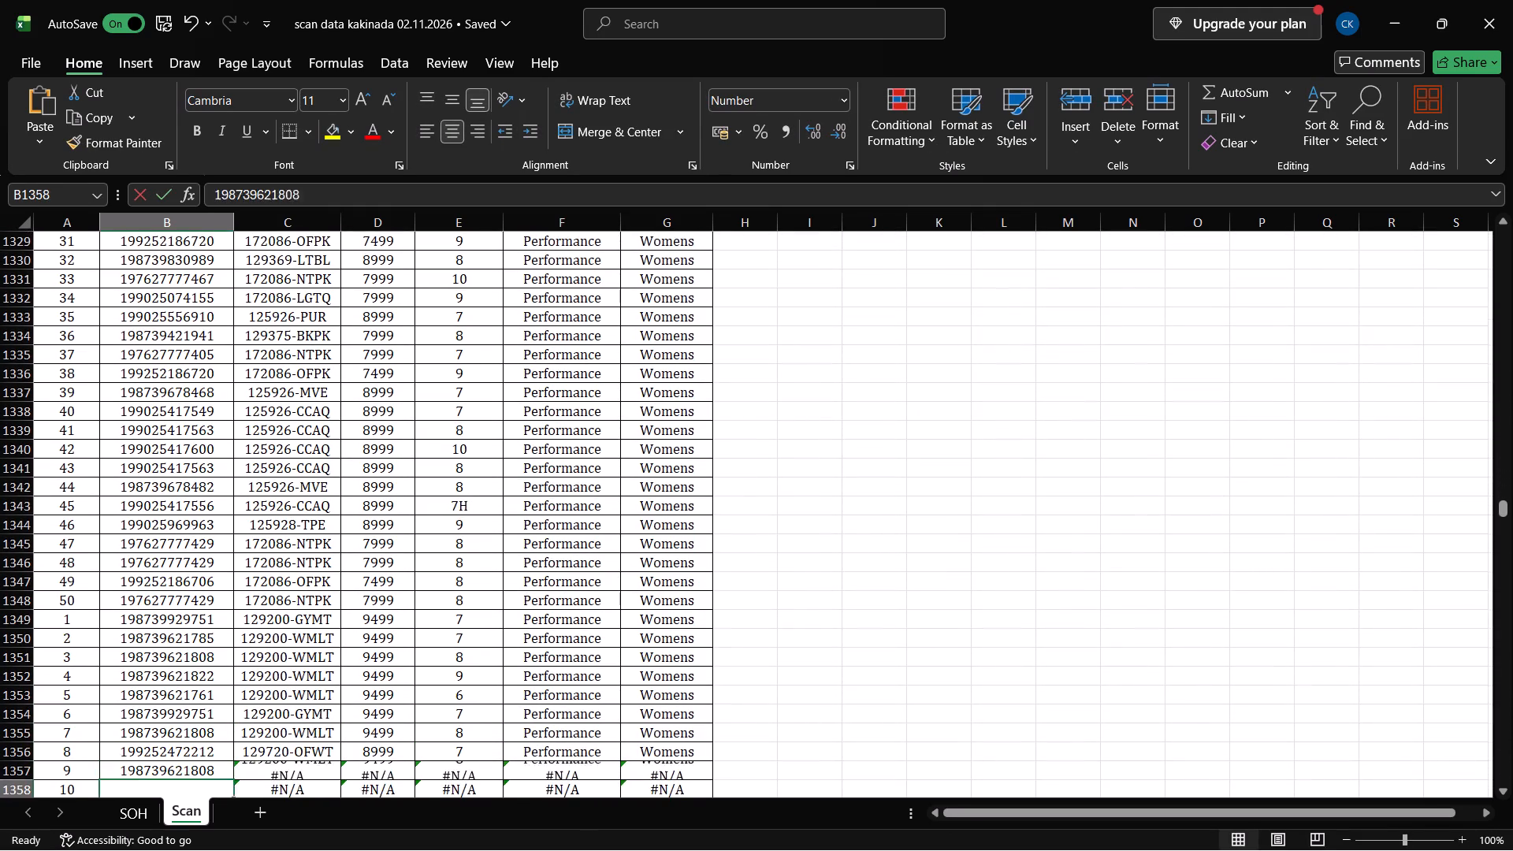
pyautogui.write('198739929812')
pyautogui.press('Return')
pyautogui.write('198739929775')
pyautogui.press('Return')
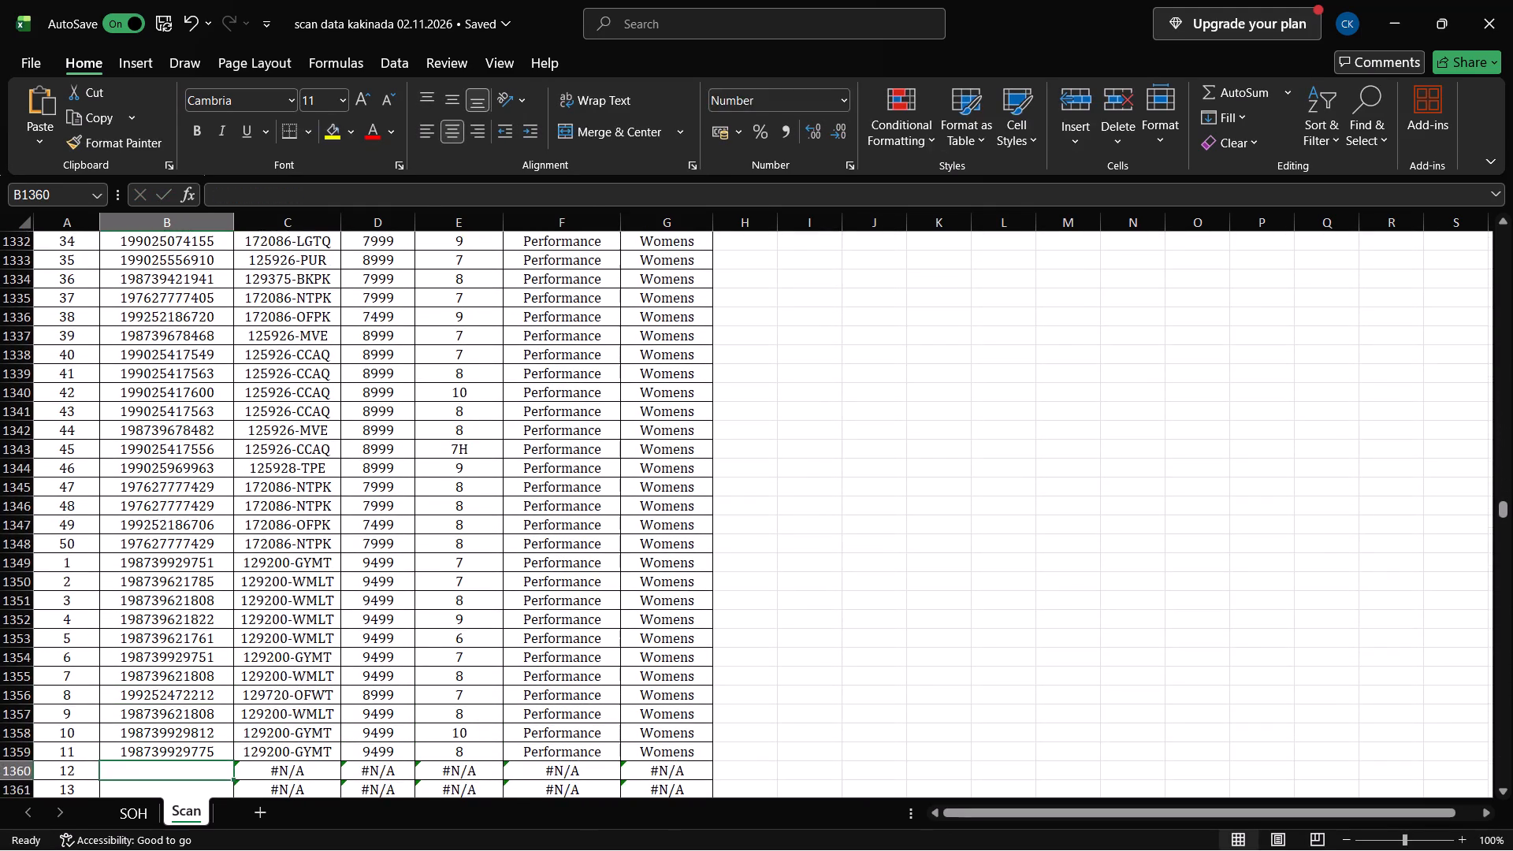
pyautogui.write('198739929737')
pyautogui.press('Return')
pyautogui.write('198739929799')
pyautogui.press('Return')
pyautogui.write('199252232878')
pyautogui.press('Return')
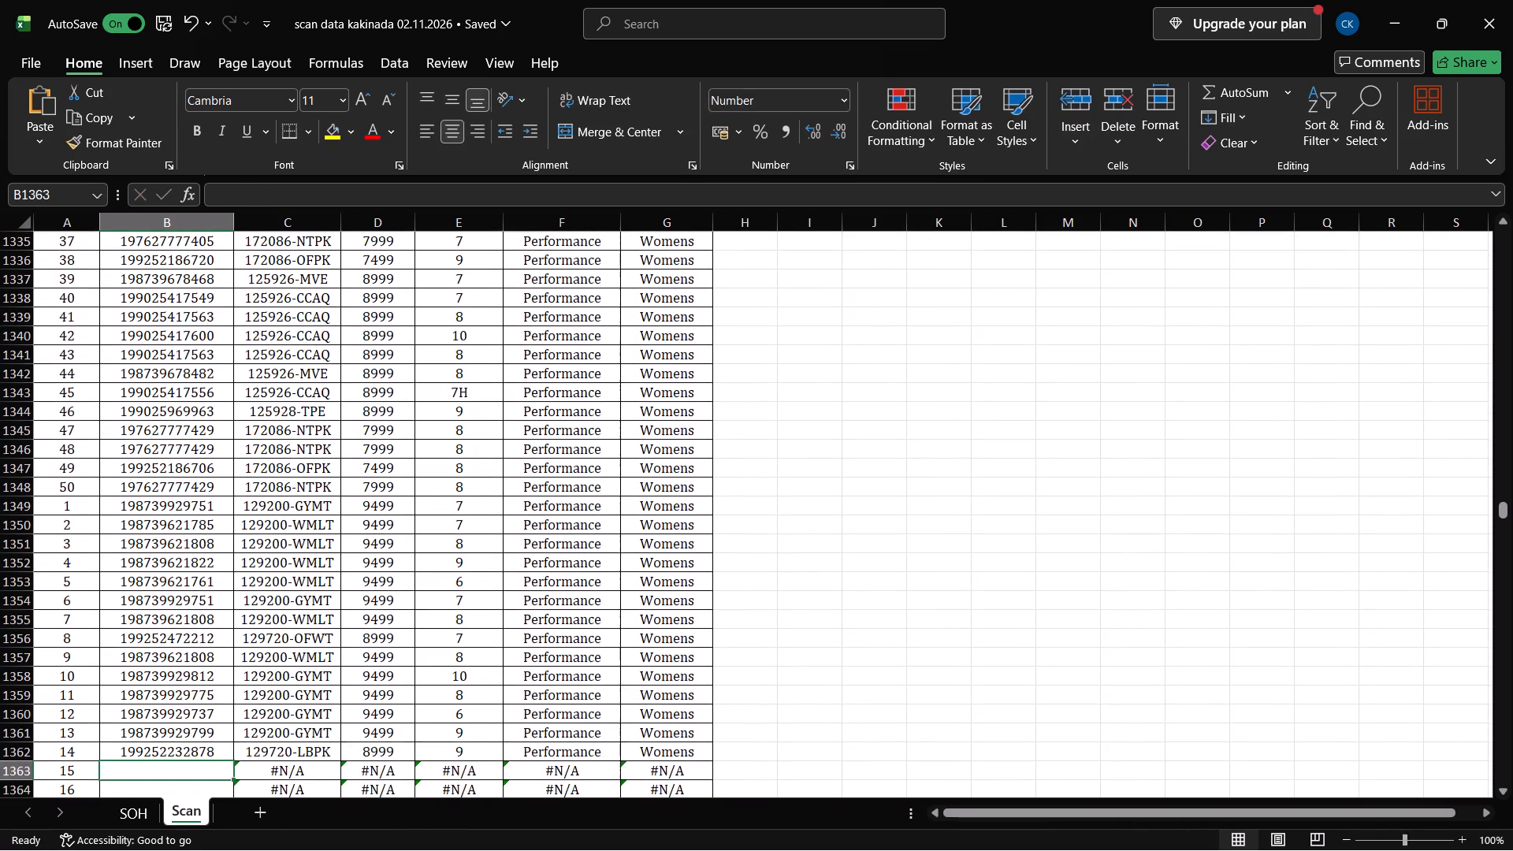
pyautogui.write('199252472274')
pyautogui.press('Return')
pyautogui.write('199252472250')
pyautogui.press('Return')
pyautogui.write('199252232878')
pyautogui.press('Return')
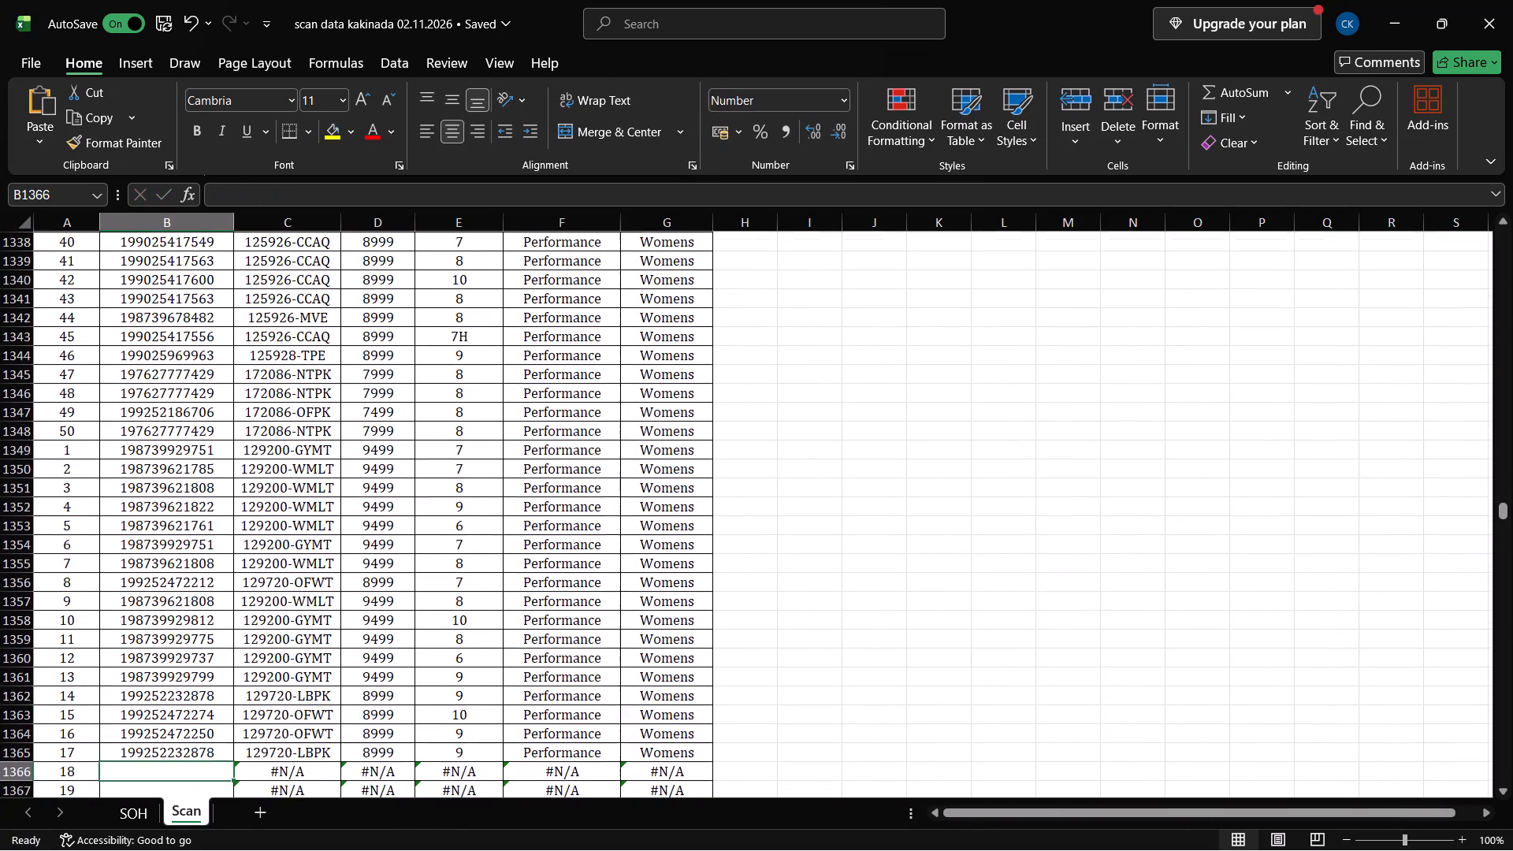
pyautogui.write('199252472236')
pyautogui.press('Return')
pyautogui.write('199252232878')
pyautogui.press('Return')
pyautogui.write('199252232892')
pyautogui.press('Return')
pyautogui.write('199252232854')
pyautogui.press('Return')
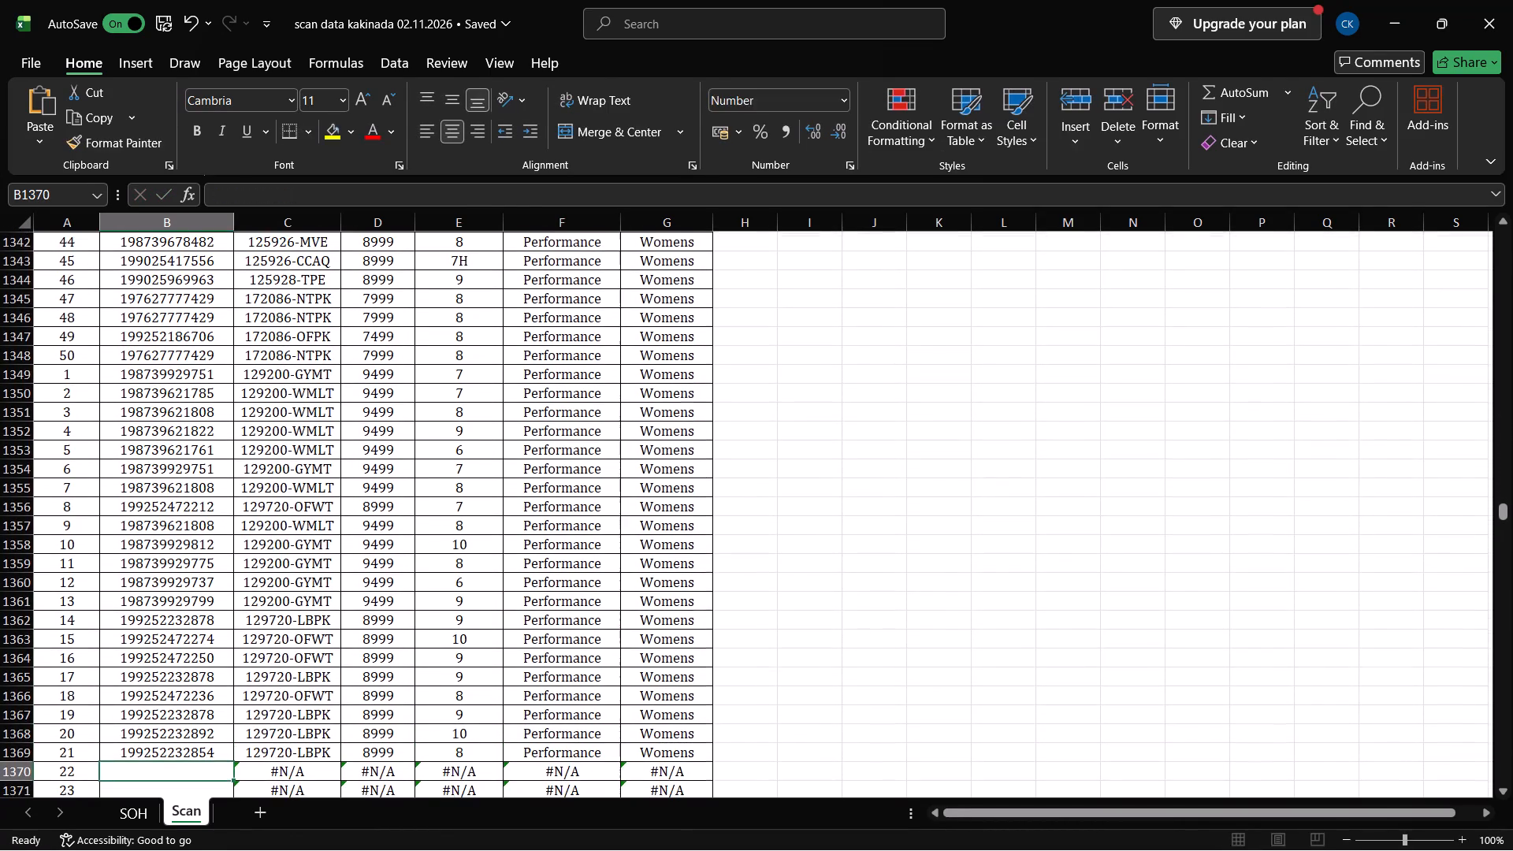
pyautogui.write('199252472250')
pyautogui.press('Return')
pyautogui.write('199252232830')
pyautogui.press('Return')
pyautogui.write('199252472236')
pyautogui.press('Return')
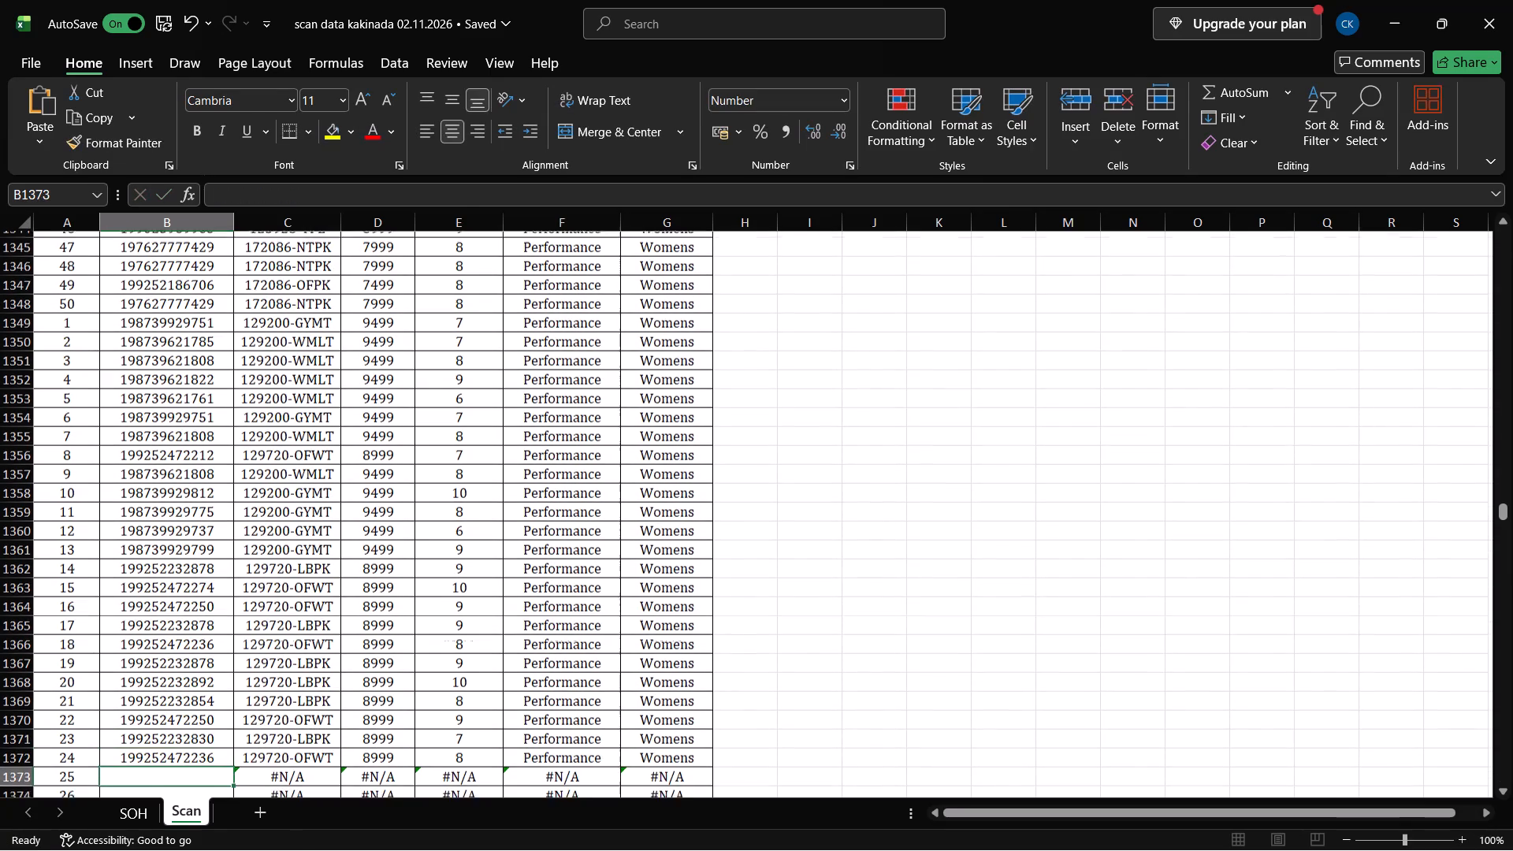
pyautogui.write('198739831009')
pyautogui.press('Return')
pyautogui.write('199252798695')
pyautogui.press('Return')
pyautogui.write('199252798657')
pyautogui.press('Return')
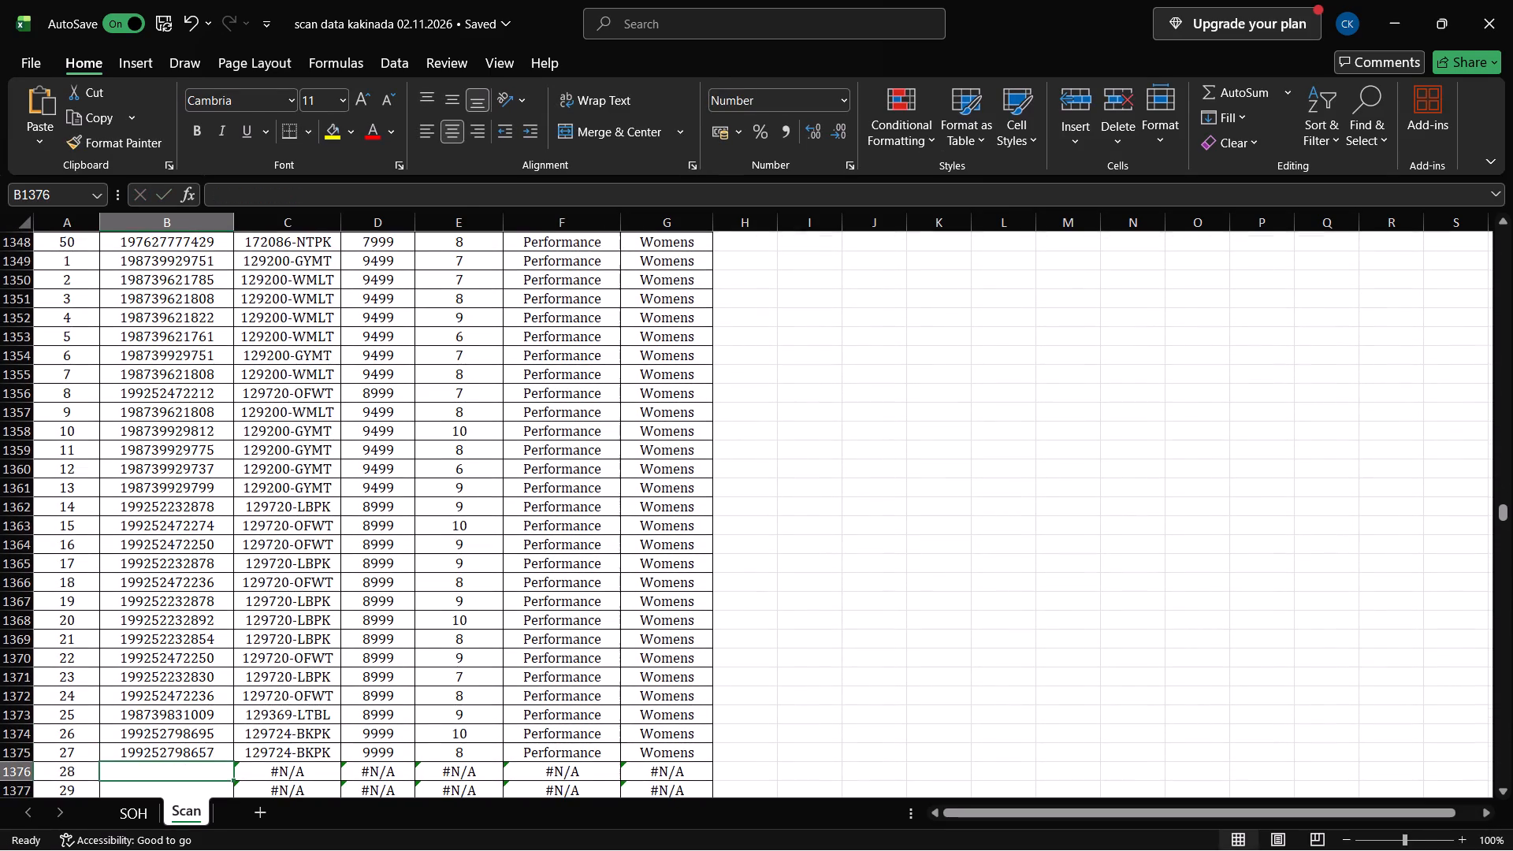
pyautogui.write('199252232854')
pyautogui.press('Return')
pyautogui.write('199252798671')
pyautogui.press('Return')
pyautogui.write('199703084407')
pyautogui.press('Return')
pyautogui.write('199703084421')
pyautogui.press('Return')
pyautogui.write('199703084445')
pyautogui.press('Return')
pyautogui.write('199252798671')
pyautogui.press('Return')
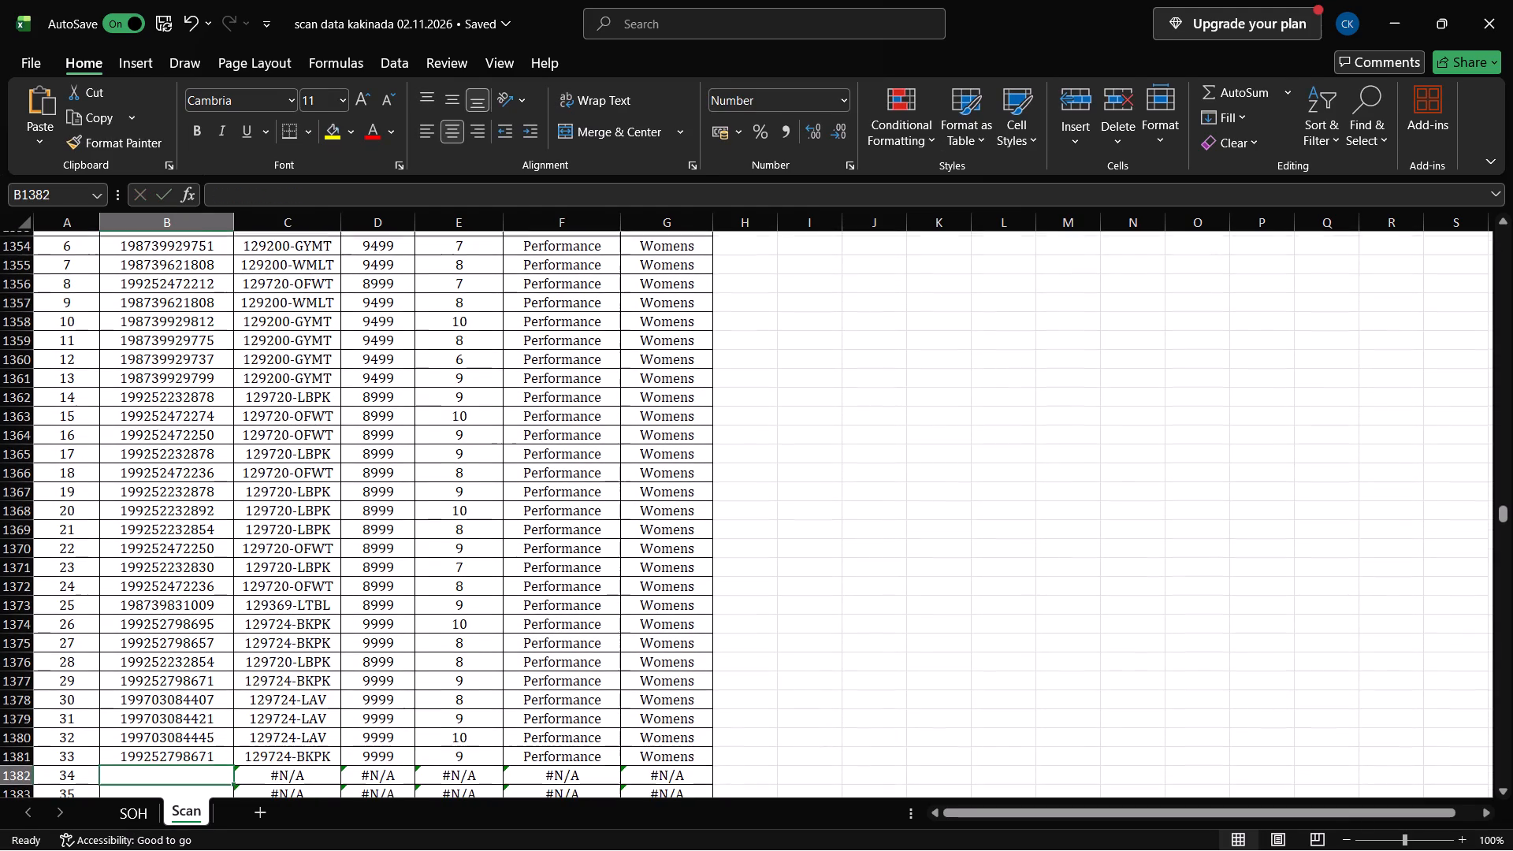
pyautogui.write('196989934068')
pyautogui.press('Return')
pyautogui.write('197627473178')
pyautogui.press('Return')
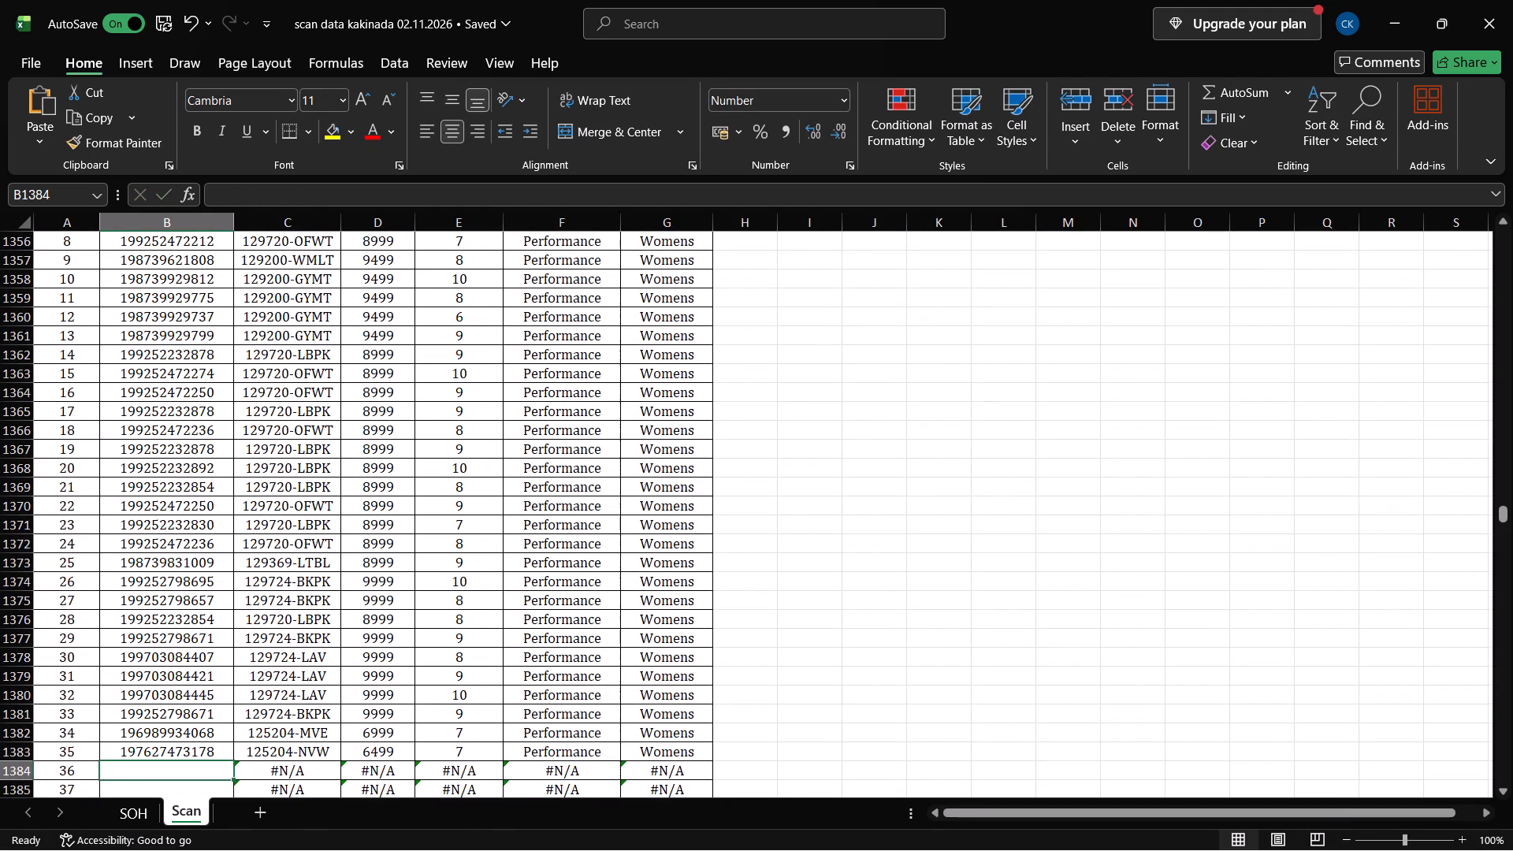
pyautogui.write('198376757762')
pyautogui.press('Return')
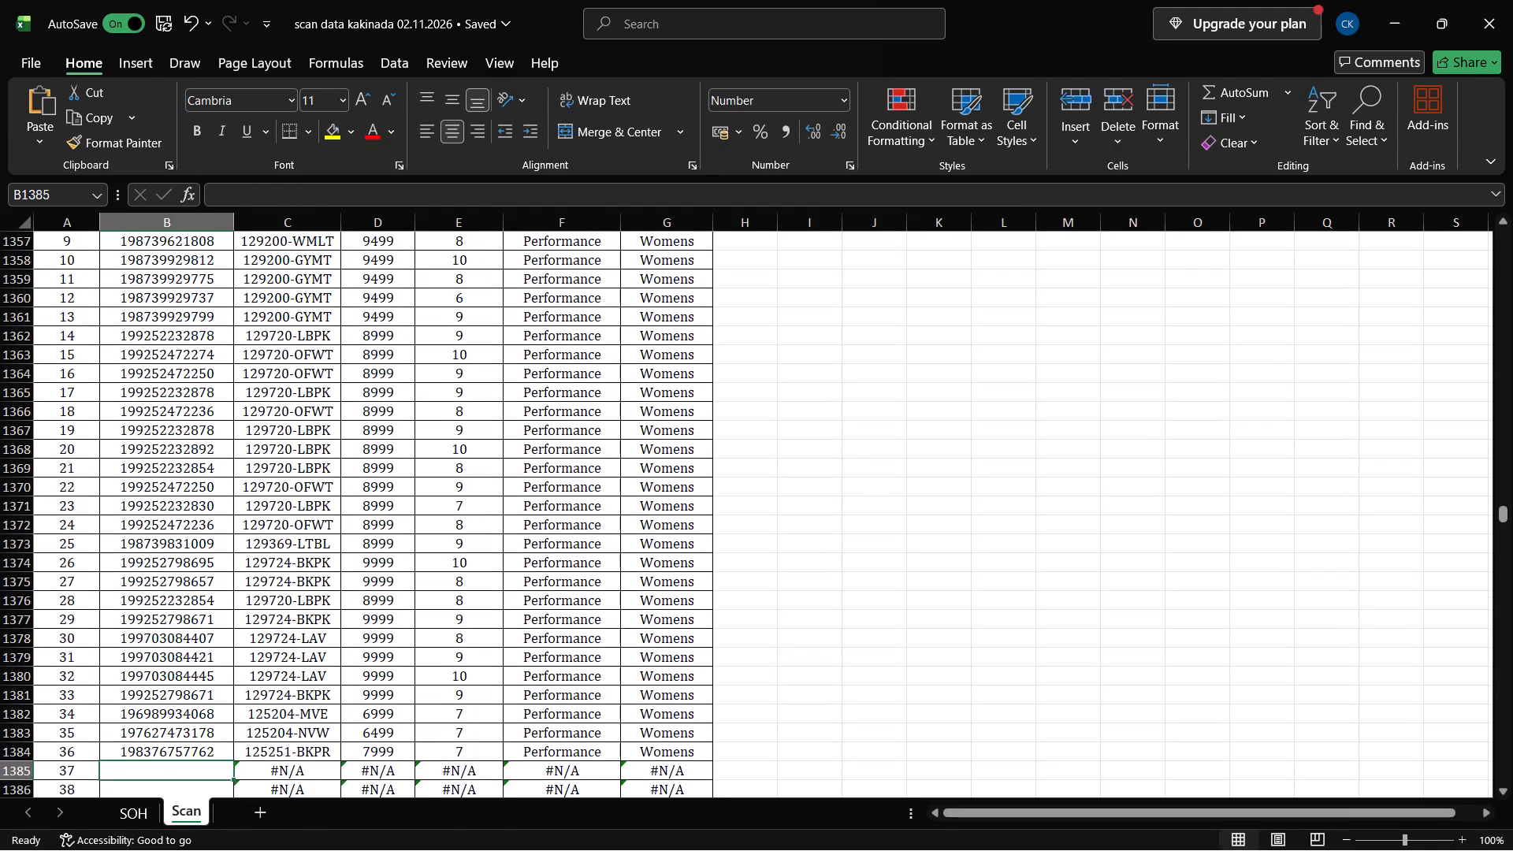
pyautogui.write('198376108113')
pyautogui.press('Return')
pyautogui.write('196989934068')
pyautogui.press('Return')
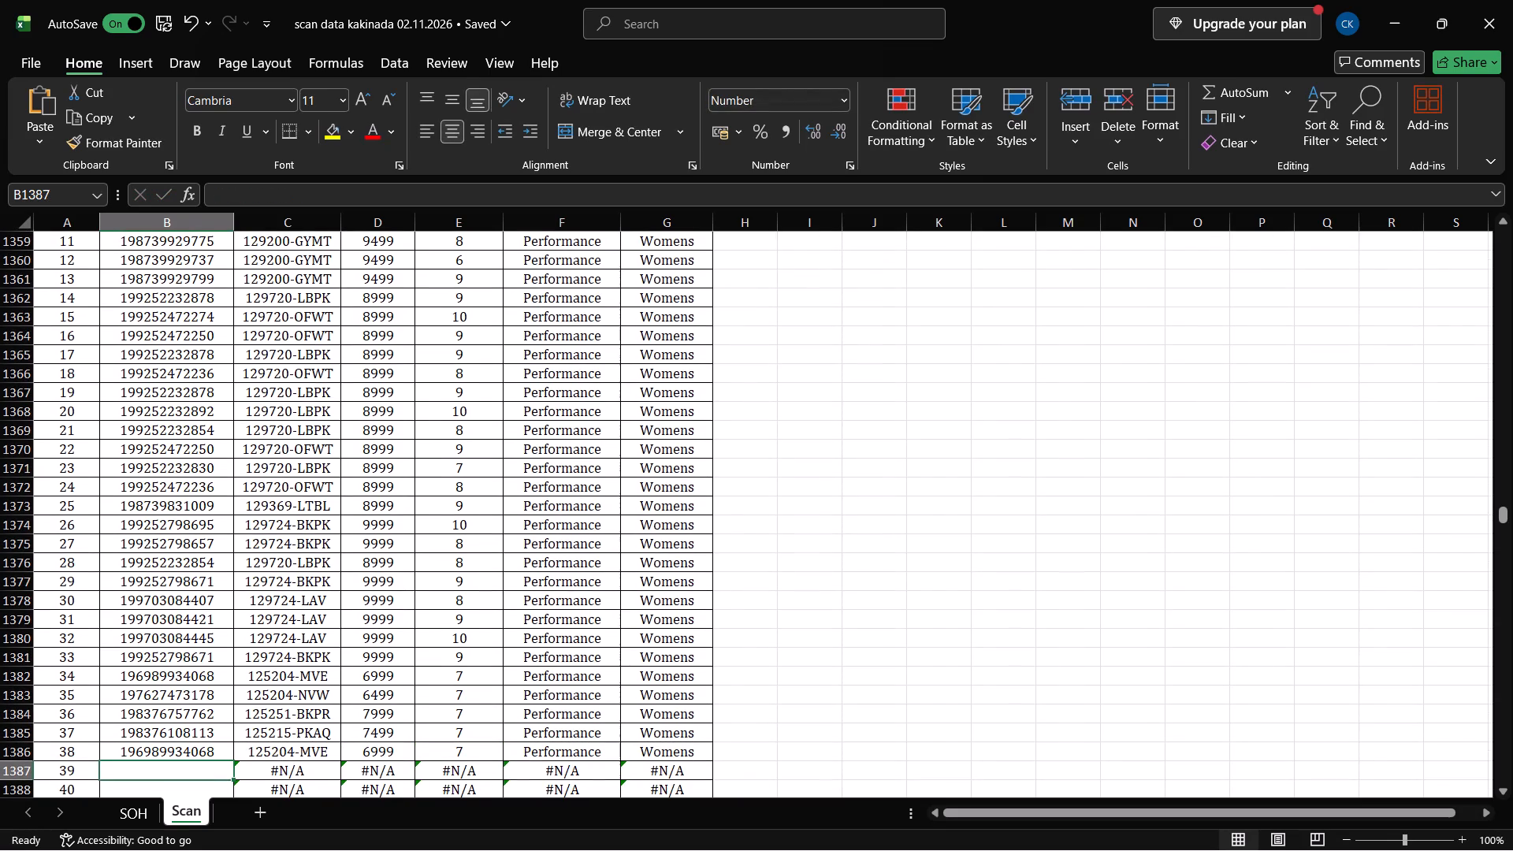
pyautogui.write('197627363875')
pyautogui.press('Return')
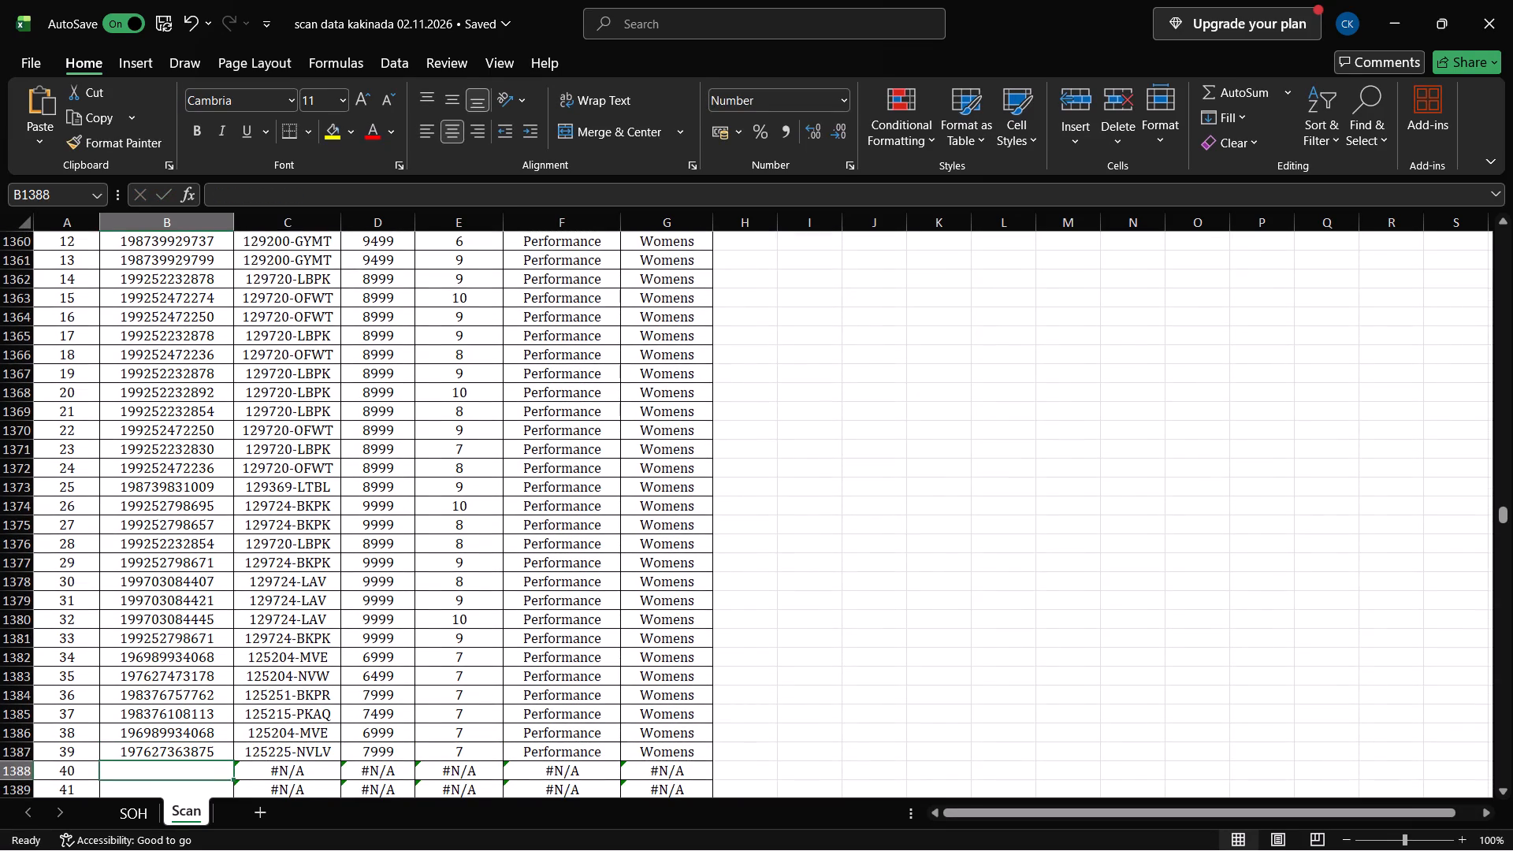
# Restart the serial numbering at 1 in A1388 for a new batch and save the workbook.
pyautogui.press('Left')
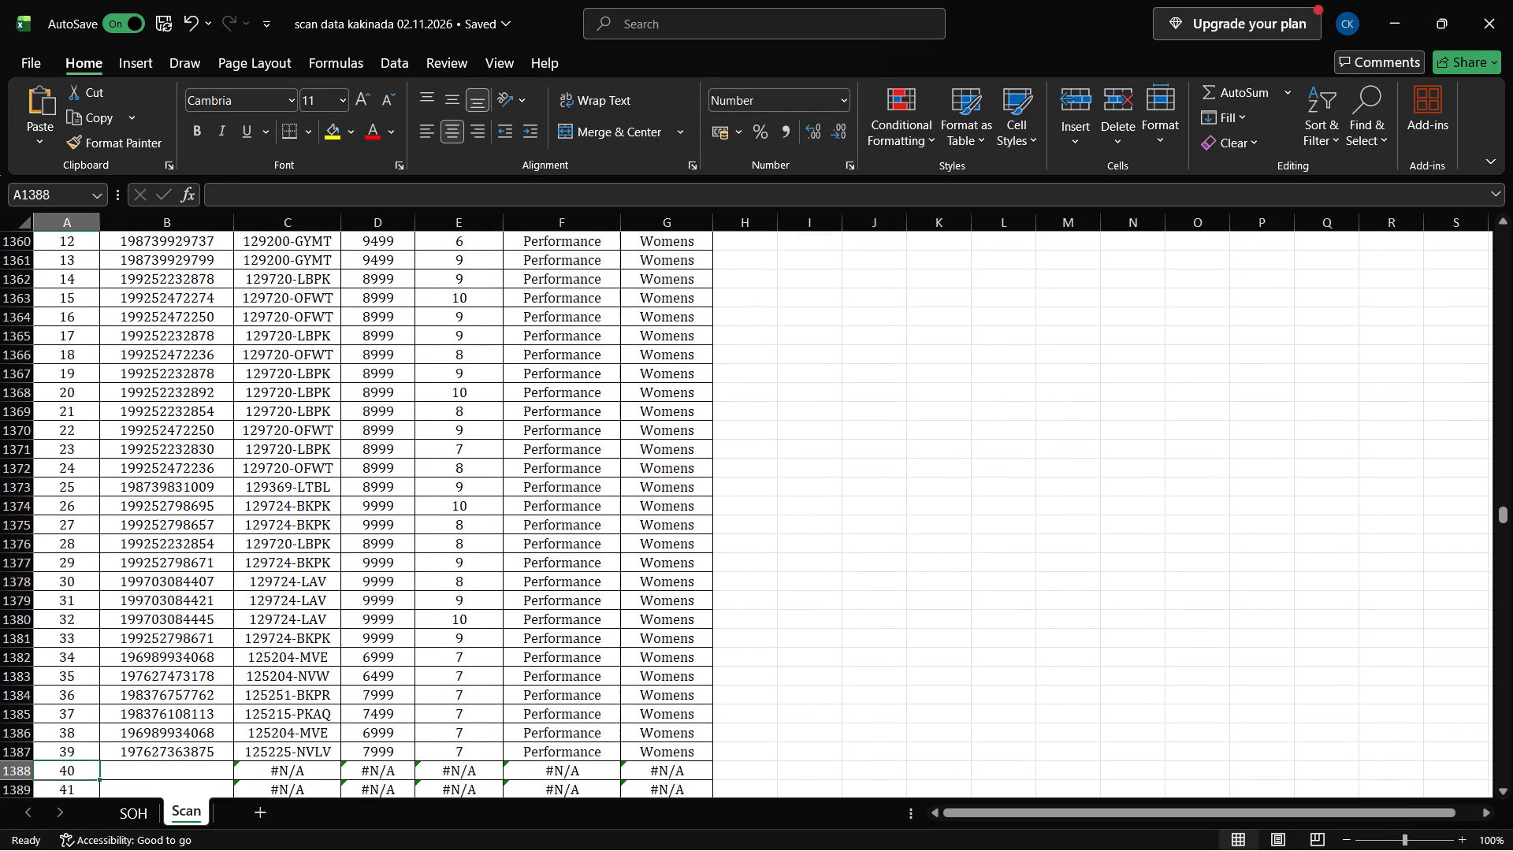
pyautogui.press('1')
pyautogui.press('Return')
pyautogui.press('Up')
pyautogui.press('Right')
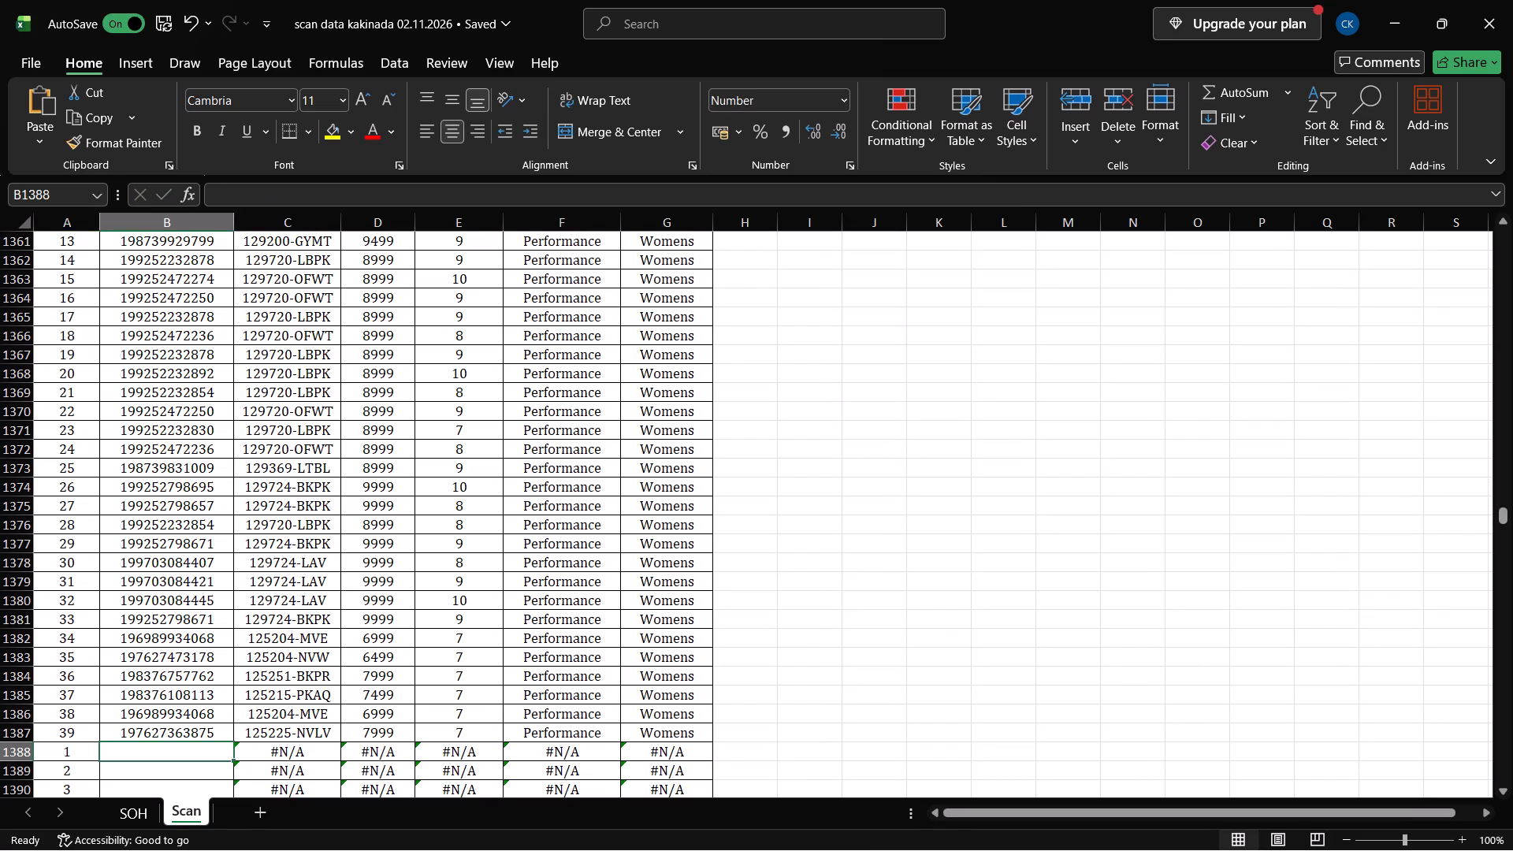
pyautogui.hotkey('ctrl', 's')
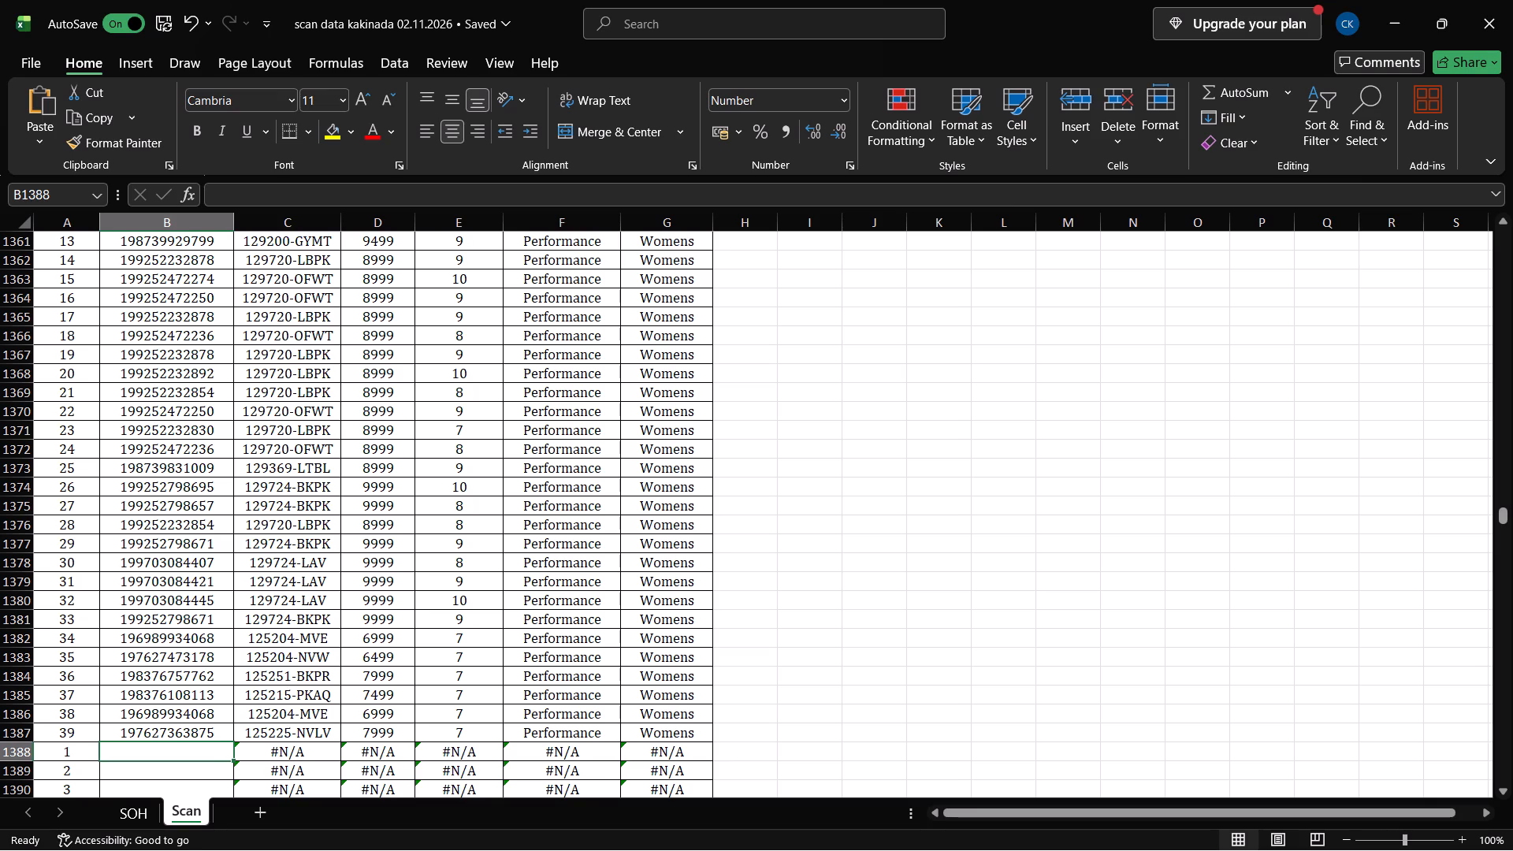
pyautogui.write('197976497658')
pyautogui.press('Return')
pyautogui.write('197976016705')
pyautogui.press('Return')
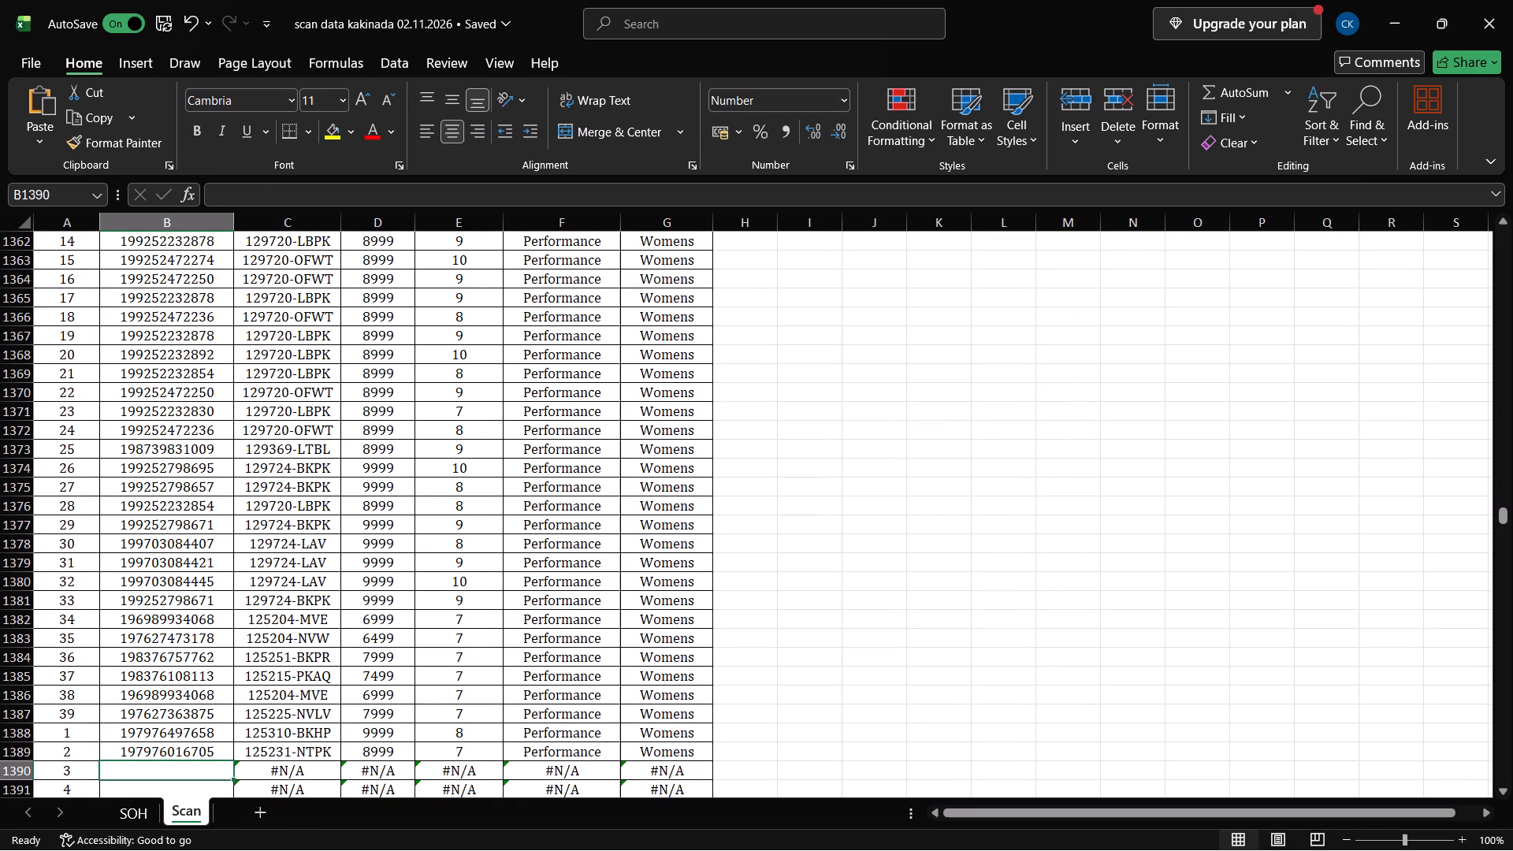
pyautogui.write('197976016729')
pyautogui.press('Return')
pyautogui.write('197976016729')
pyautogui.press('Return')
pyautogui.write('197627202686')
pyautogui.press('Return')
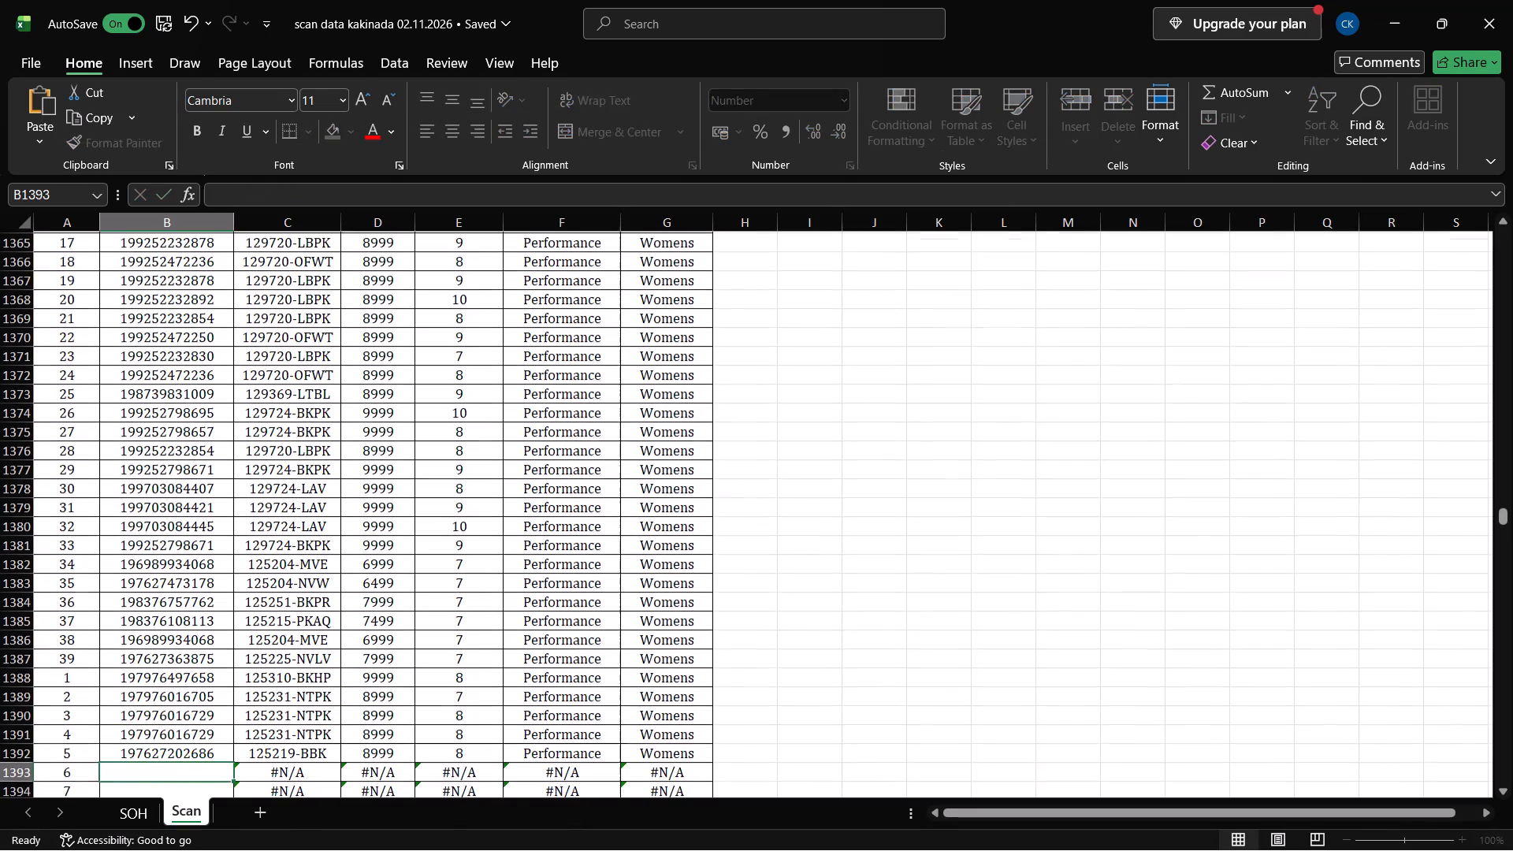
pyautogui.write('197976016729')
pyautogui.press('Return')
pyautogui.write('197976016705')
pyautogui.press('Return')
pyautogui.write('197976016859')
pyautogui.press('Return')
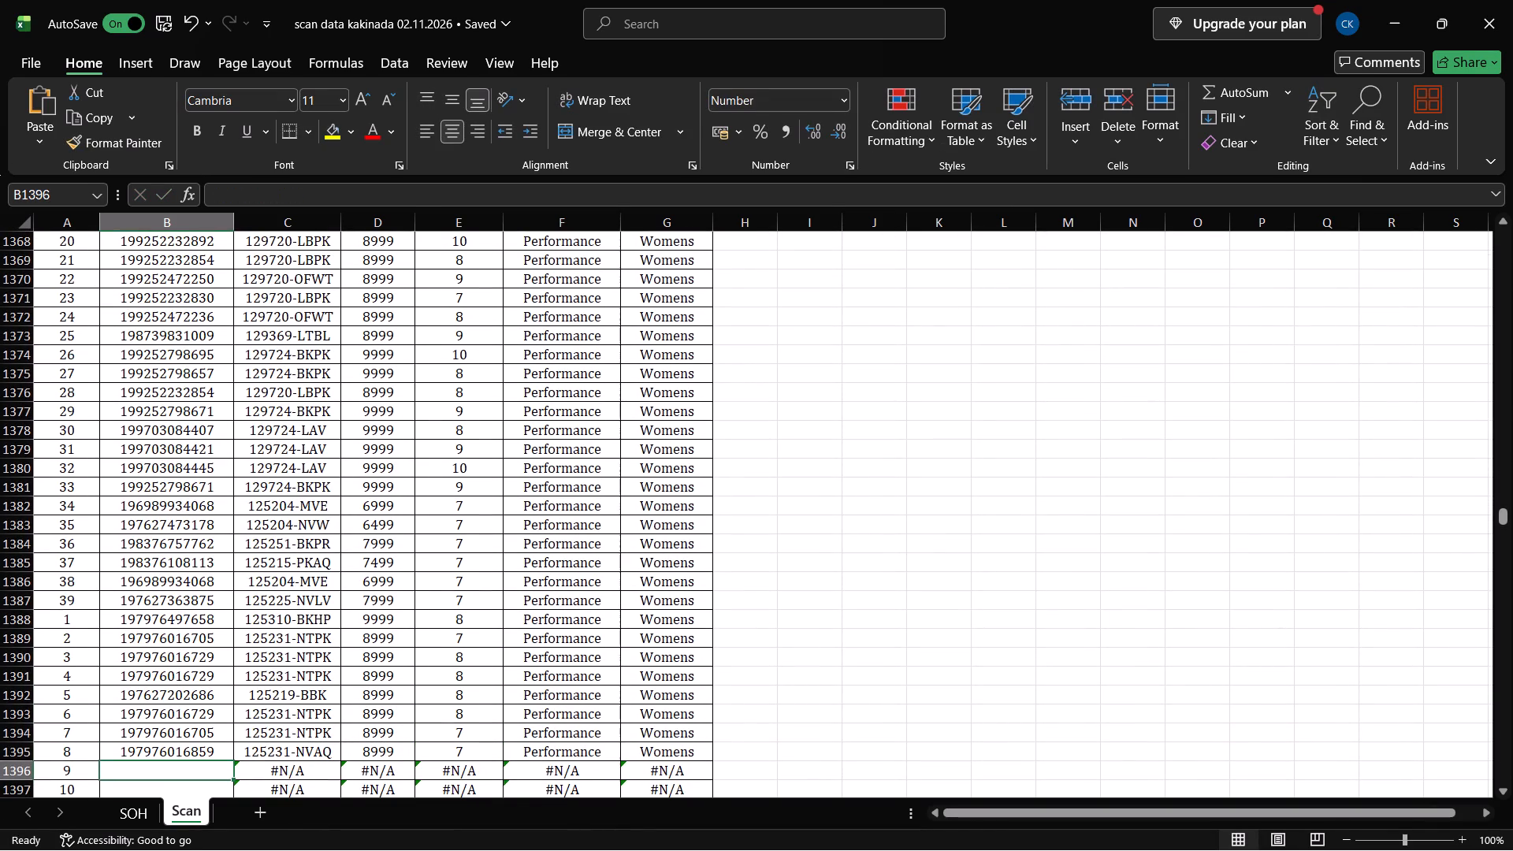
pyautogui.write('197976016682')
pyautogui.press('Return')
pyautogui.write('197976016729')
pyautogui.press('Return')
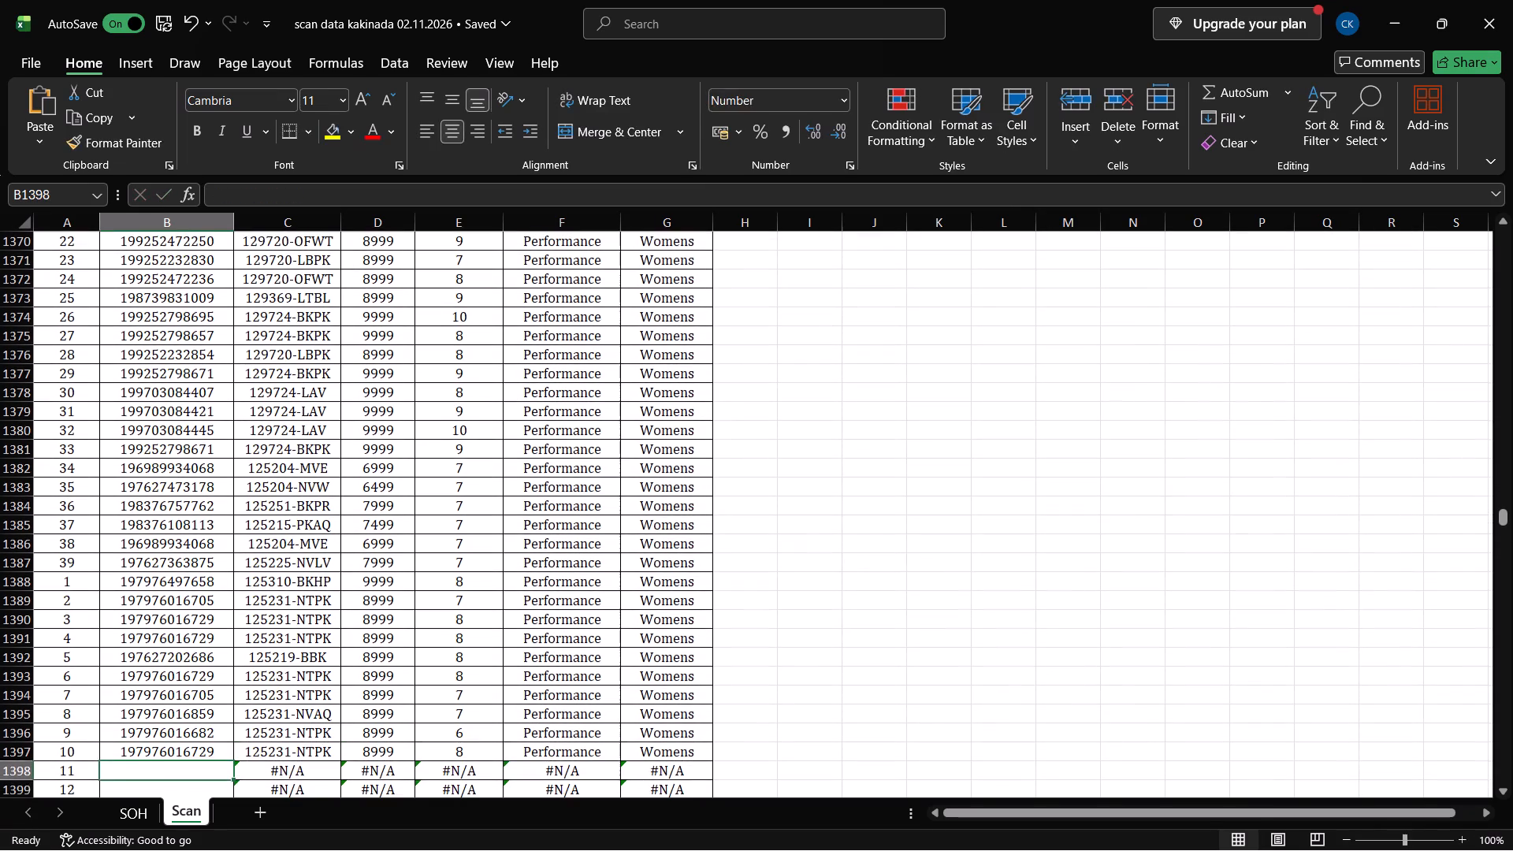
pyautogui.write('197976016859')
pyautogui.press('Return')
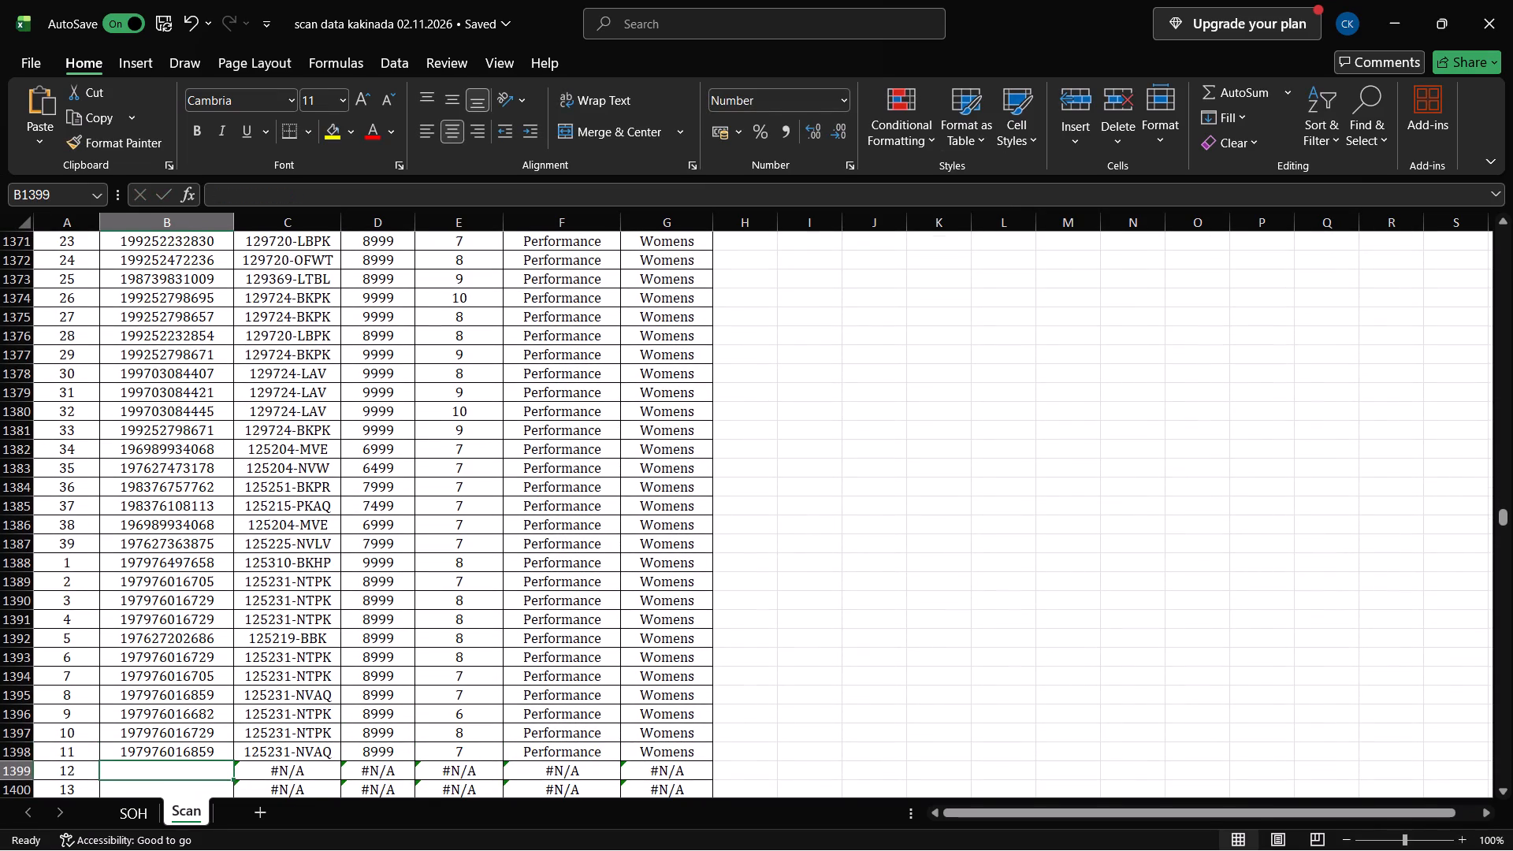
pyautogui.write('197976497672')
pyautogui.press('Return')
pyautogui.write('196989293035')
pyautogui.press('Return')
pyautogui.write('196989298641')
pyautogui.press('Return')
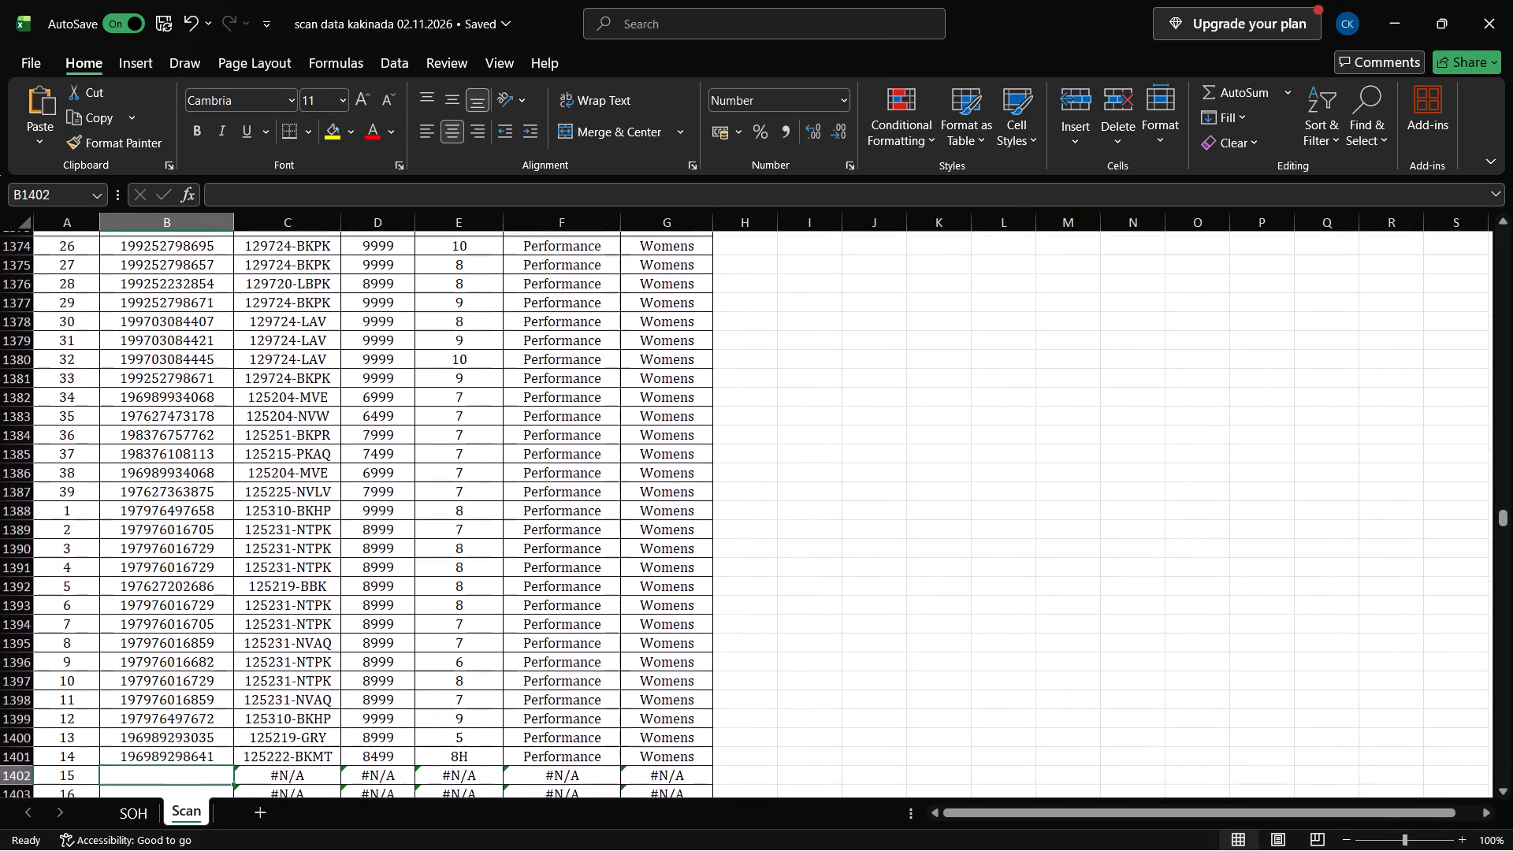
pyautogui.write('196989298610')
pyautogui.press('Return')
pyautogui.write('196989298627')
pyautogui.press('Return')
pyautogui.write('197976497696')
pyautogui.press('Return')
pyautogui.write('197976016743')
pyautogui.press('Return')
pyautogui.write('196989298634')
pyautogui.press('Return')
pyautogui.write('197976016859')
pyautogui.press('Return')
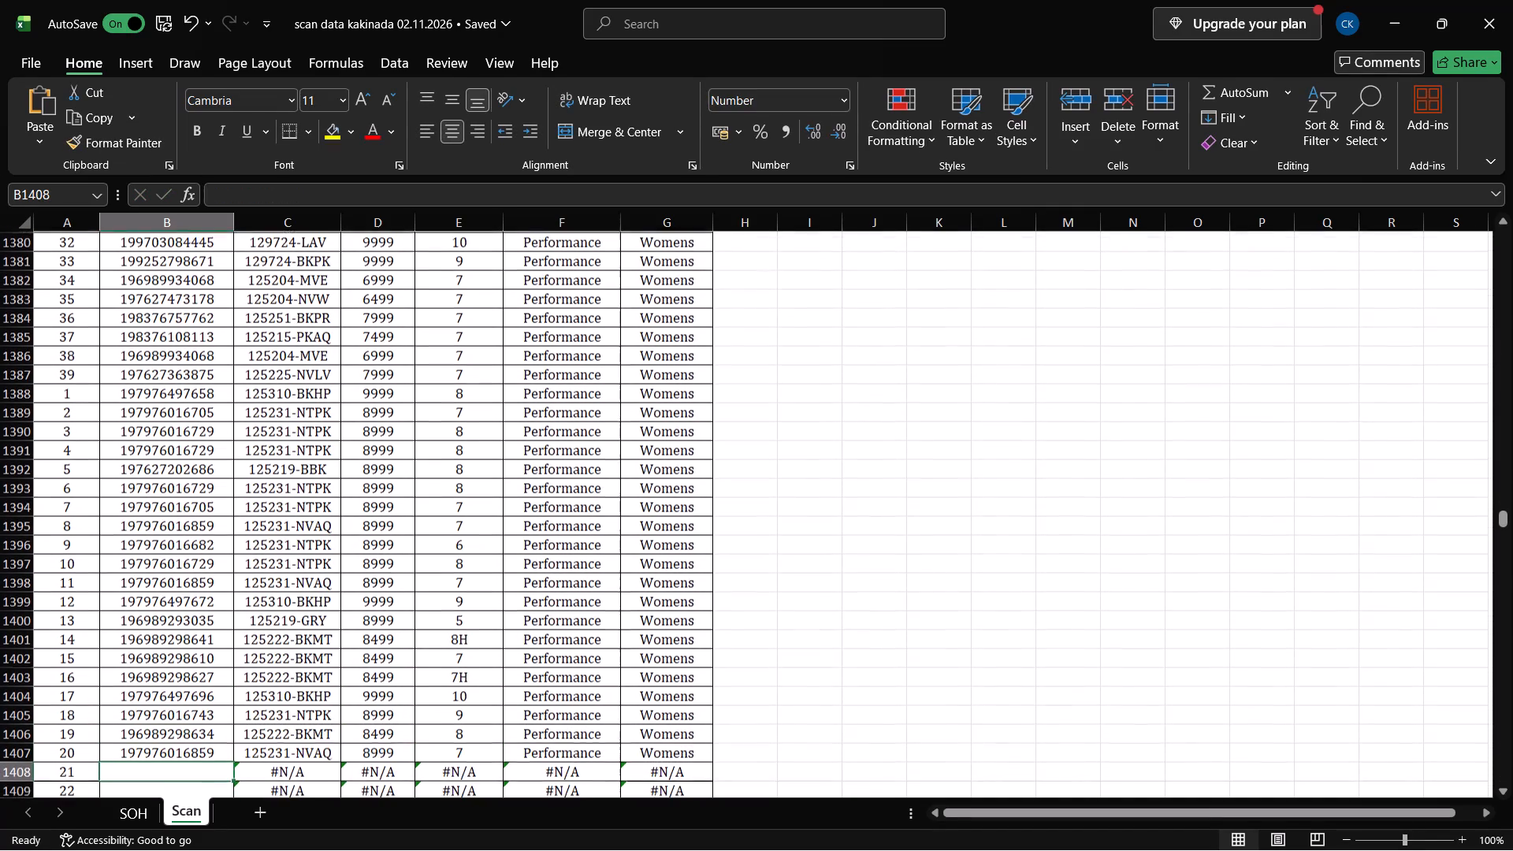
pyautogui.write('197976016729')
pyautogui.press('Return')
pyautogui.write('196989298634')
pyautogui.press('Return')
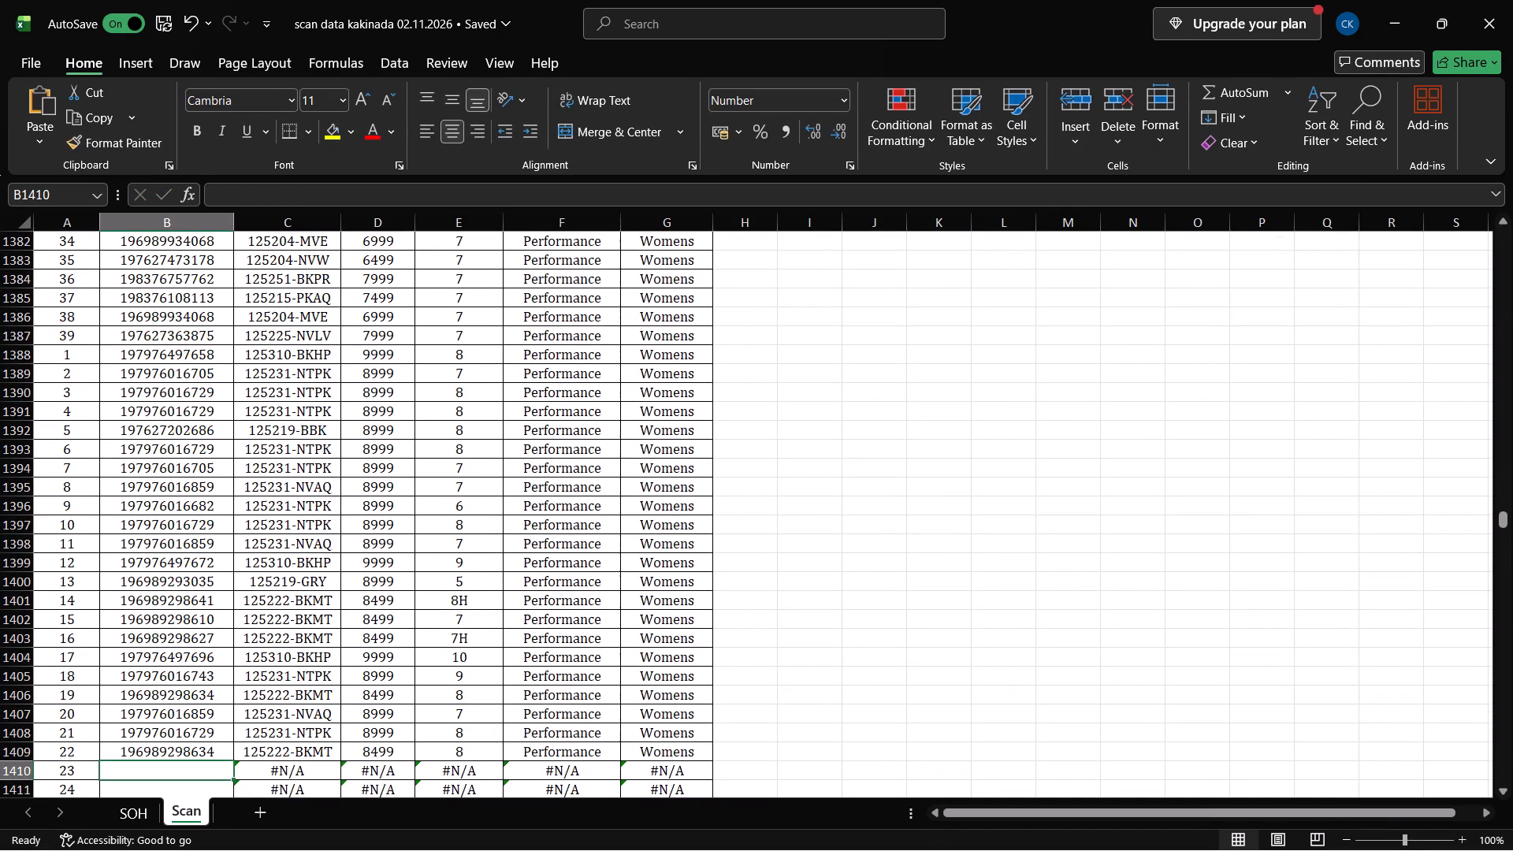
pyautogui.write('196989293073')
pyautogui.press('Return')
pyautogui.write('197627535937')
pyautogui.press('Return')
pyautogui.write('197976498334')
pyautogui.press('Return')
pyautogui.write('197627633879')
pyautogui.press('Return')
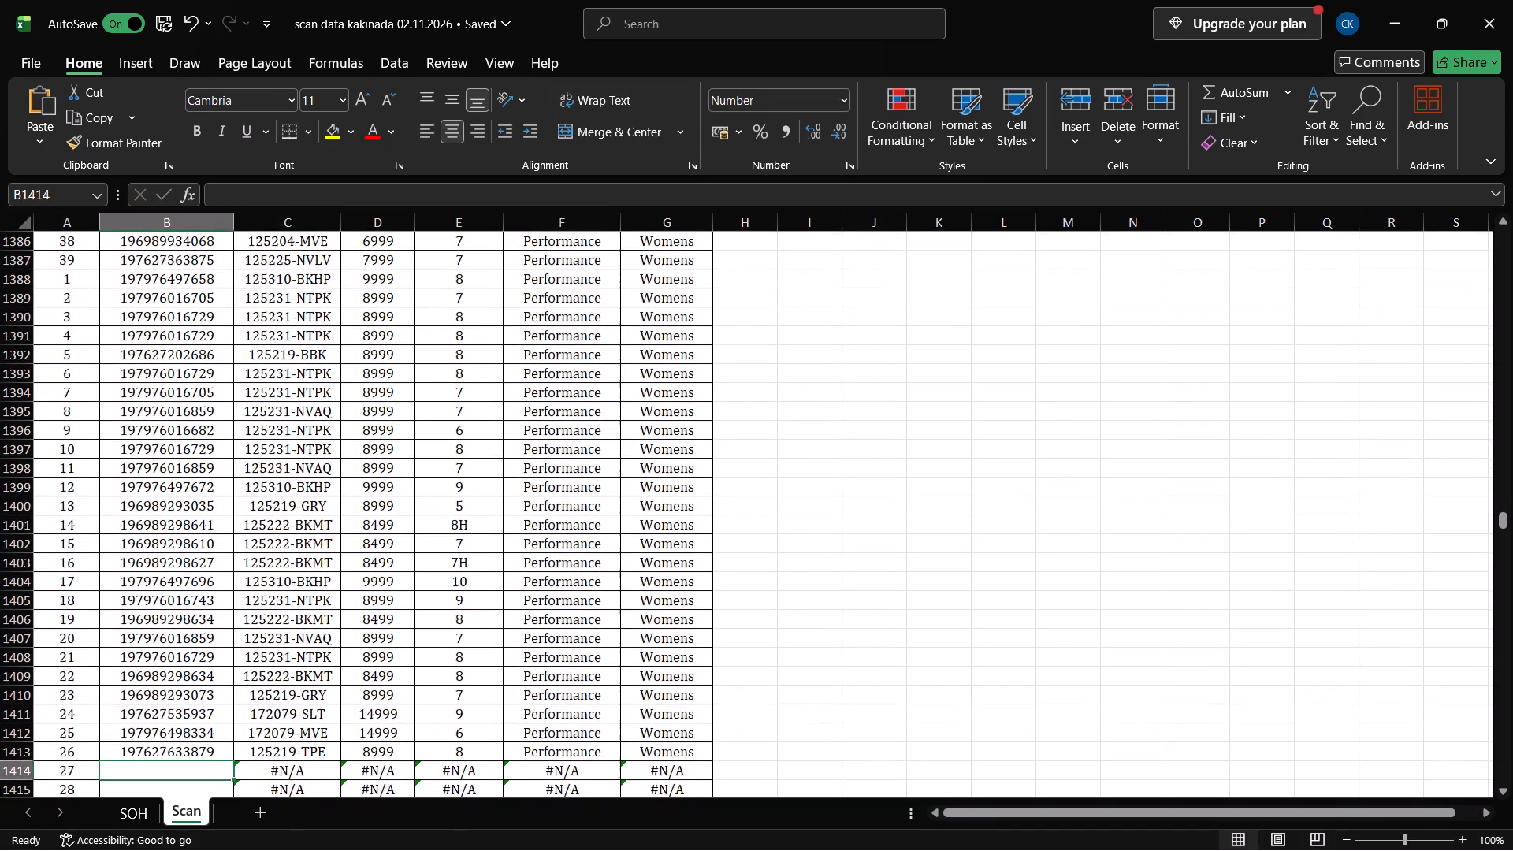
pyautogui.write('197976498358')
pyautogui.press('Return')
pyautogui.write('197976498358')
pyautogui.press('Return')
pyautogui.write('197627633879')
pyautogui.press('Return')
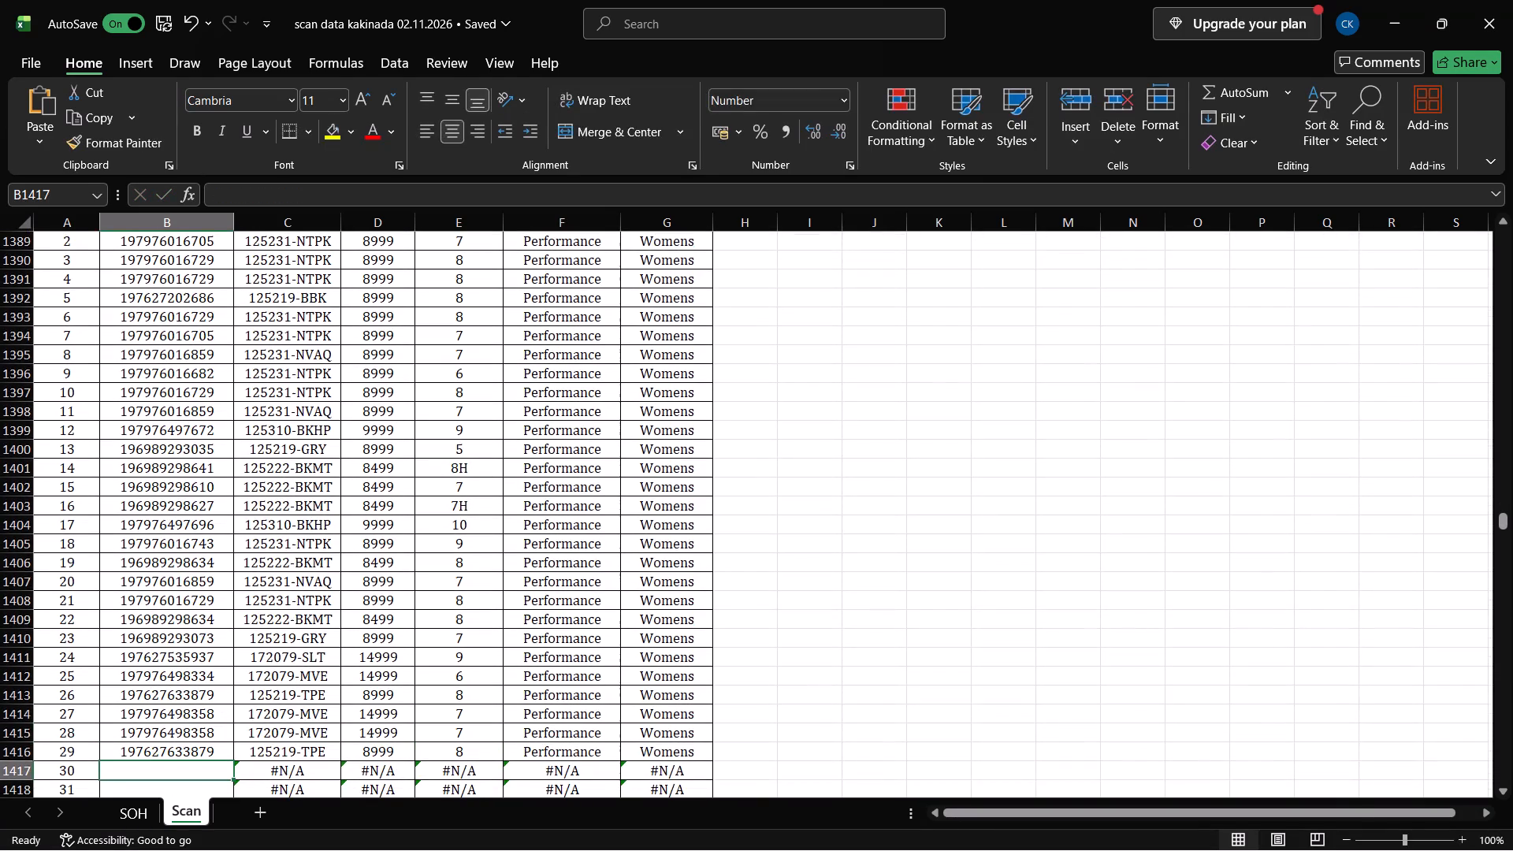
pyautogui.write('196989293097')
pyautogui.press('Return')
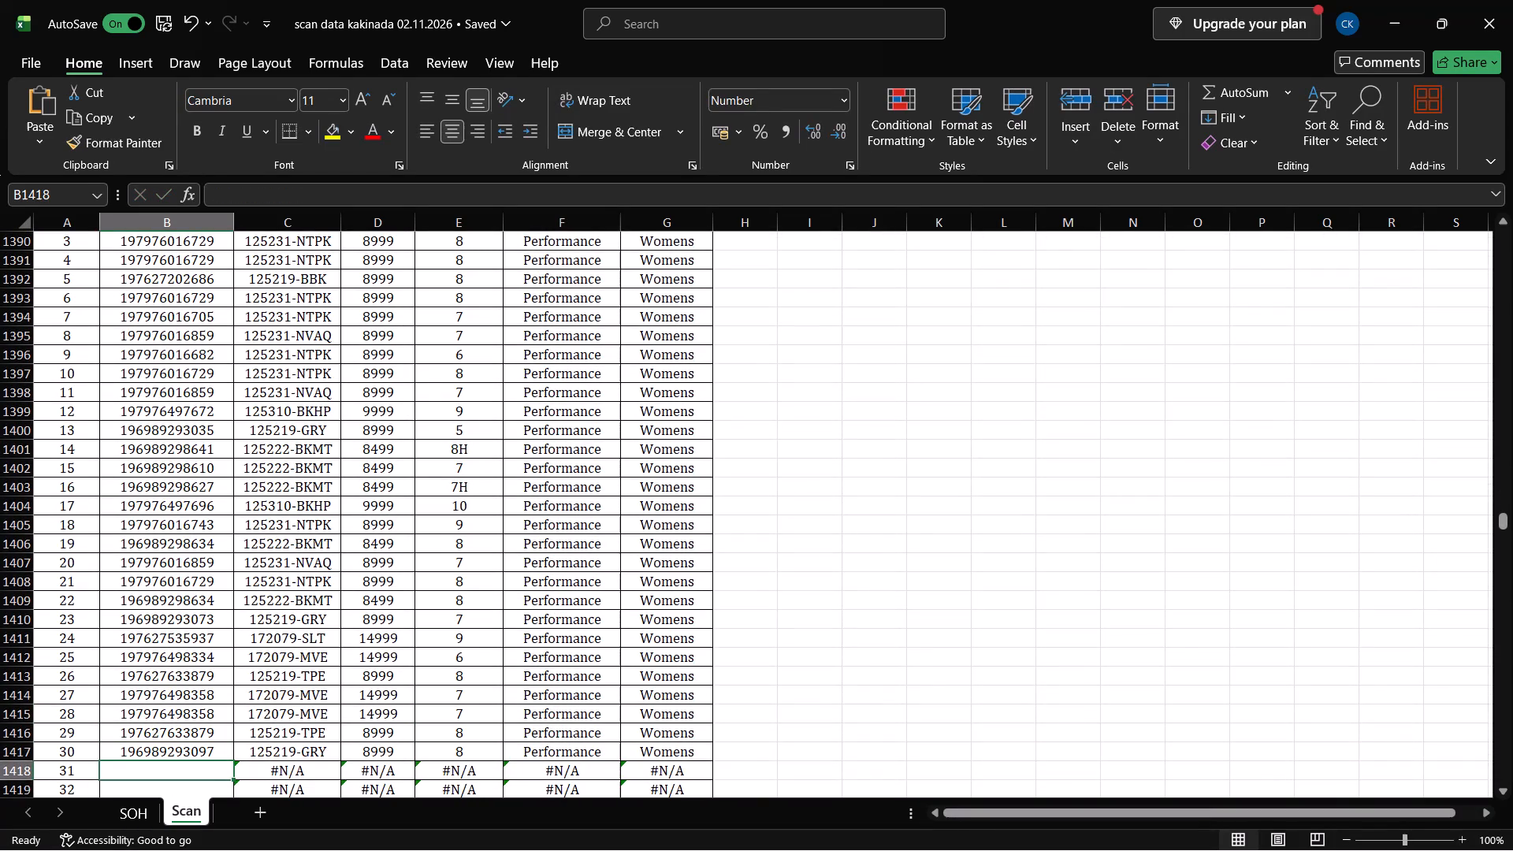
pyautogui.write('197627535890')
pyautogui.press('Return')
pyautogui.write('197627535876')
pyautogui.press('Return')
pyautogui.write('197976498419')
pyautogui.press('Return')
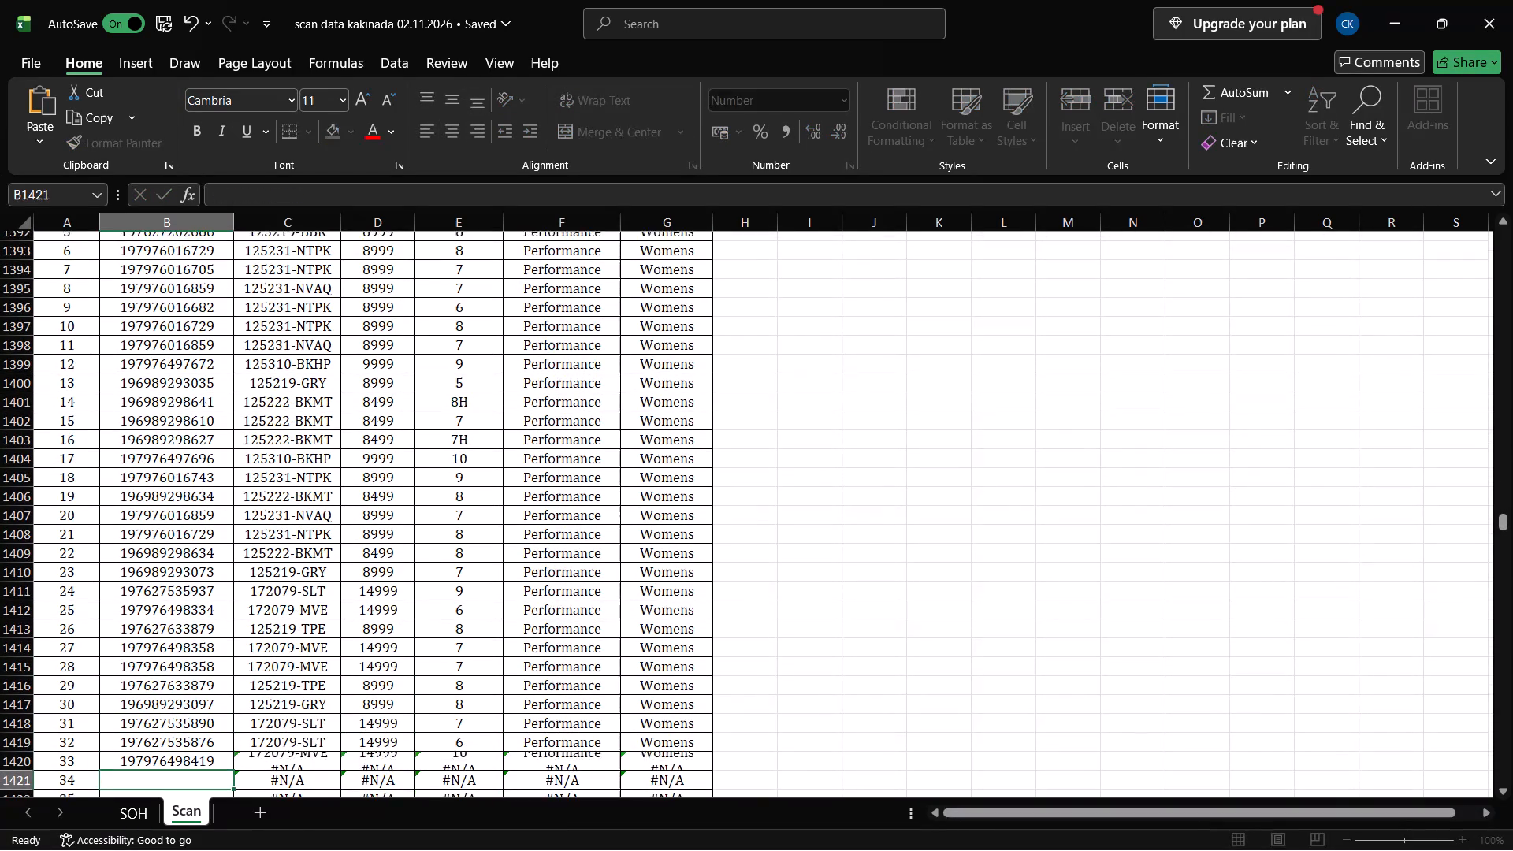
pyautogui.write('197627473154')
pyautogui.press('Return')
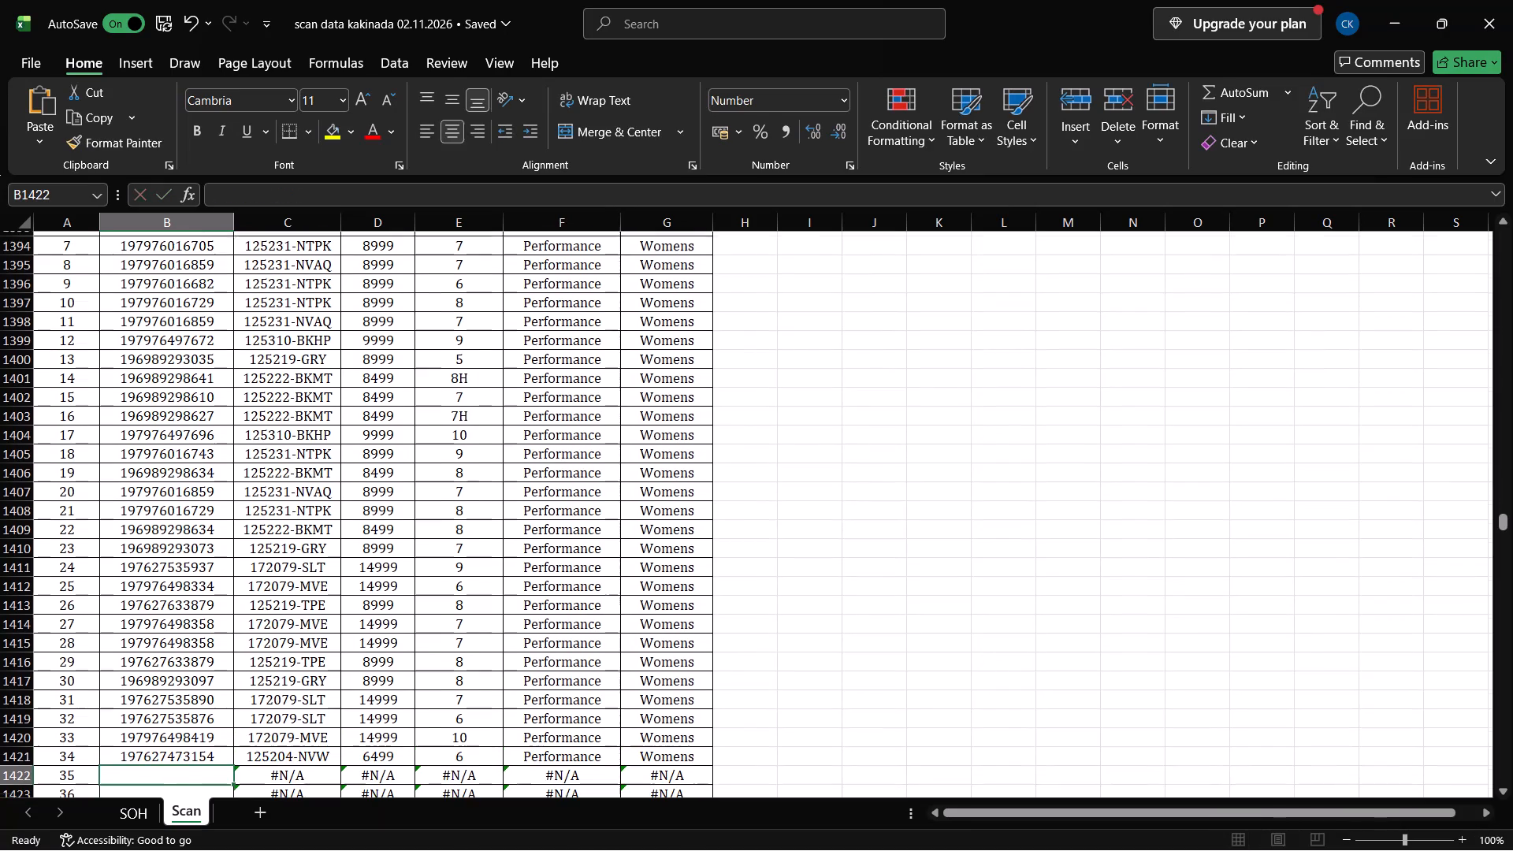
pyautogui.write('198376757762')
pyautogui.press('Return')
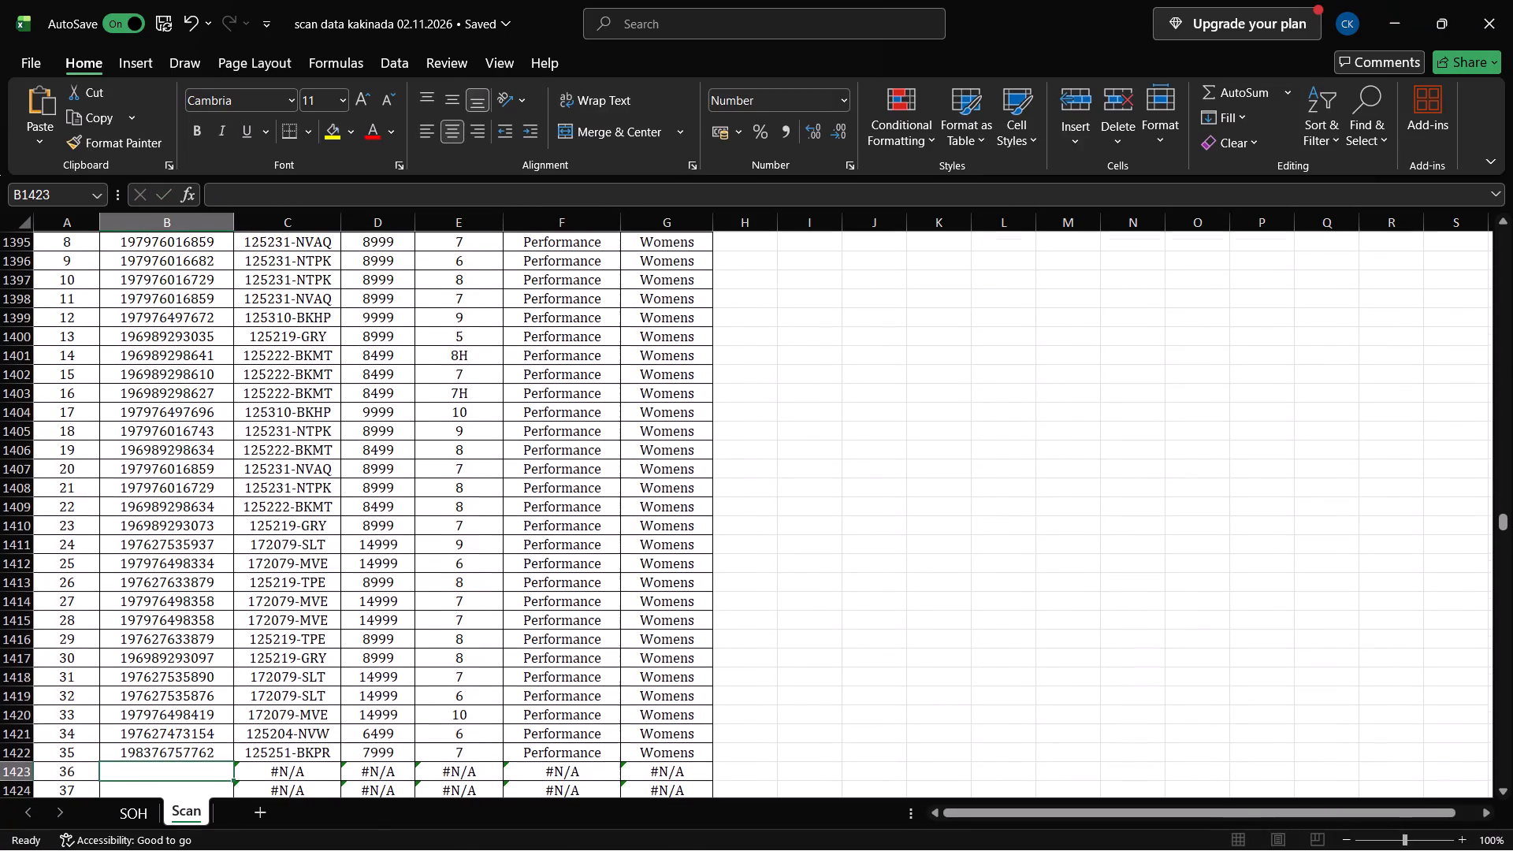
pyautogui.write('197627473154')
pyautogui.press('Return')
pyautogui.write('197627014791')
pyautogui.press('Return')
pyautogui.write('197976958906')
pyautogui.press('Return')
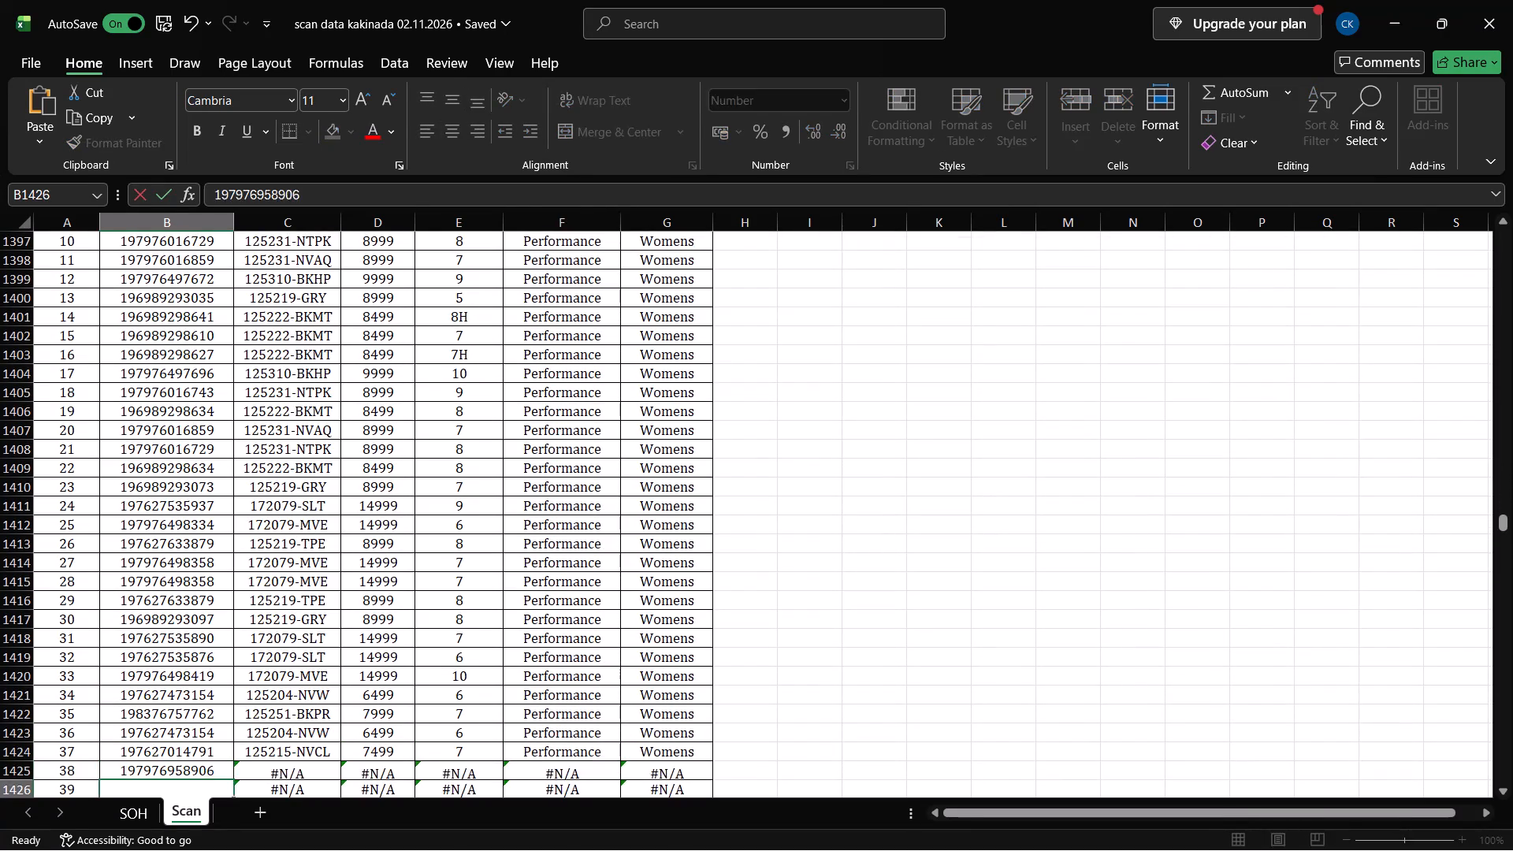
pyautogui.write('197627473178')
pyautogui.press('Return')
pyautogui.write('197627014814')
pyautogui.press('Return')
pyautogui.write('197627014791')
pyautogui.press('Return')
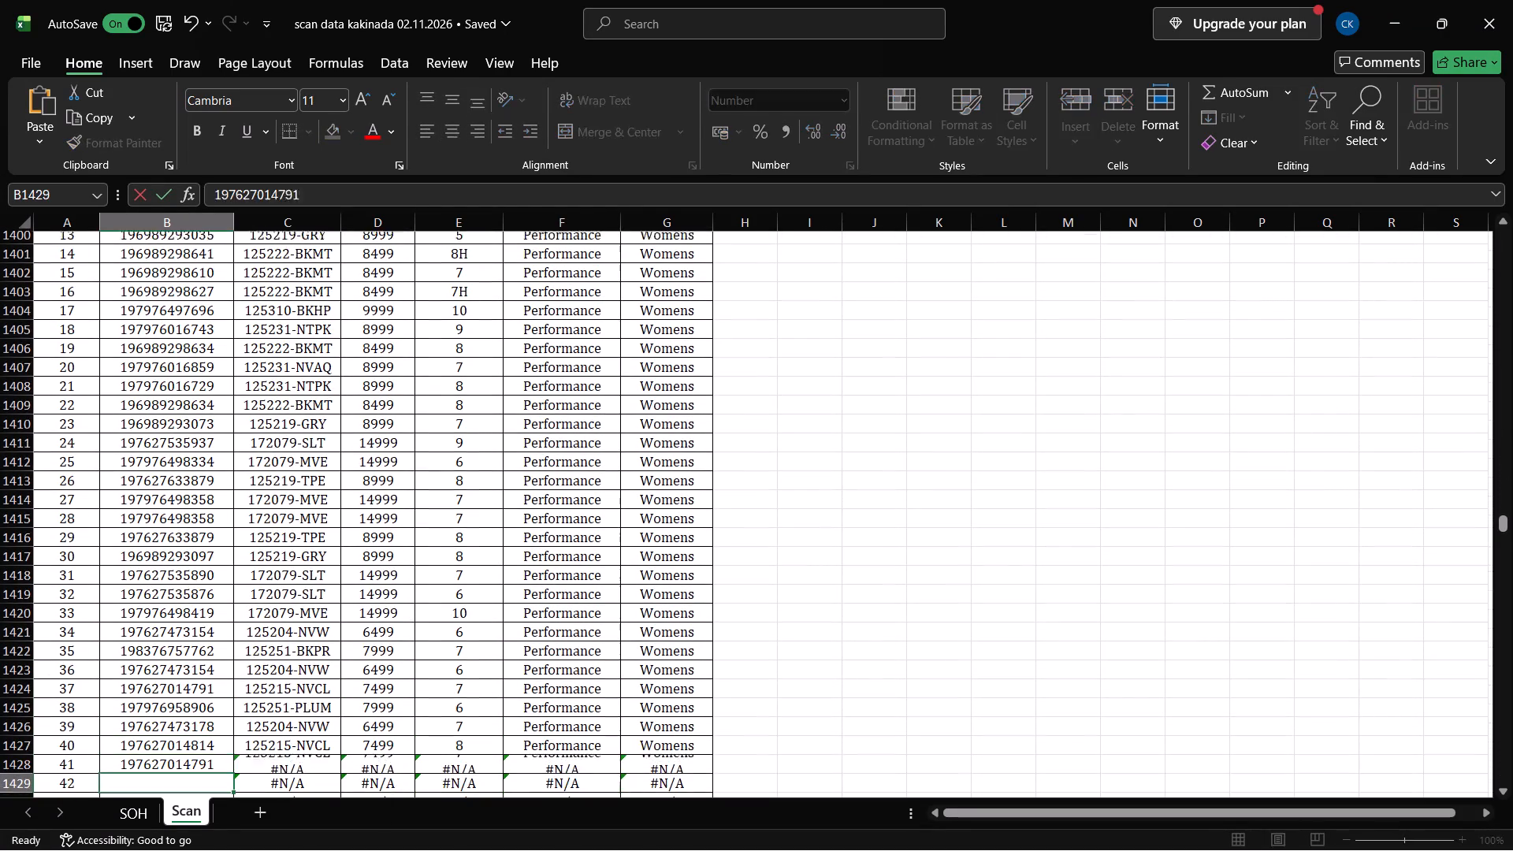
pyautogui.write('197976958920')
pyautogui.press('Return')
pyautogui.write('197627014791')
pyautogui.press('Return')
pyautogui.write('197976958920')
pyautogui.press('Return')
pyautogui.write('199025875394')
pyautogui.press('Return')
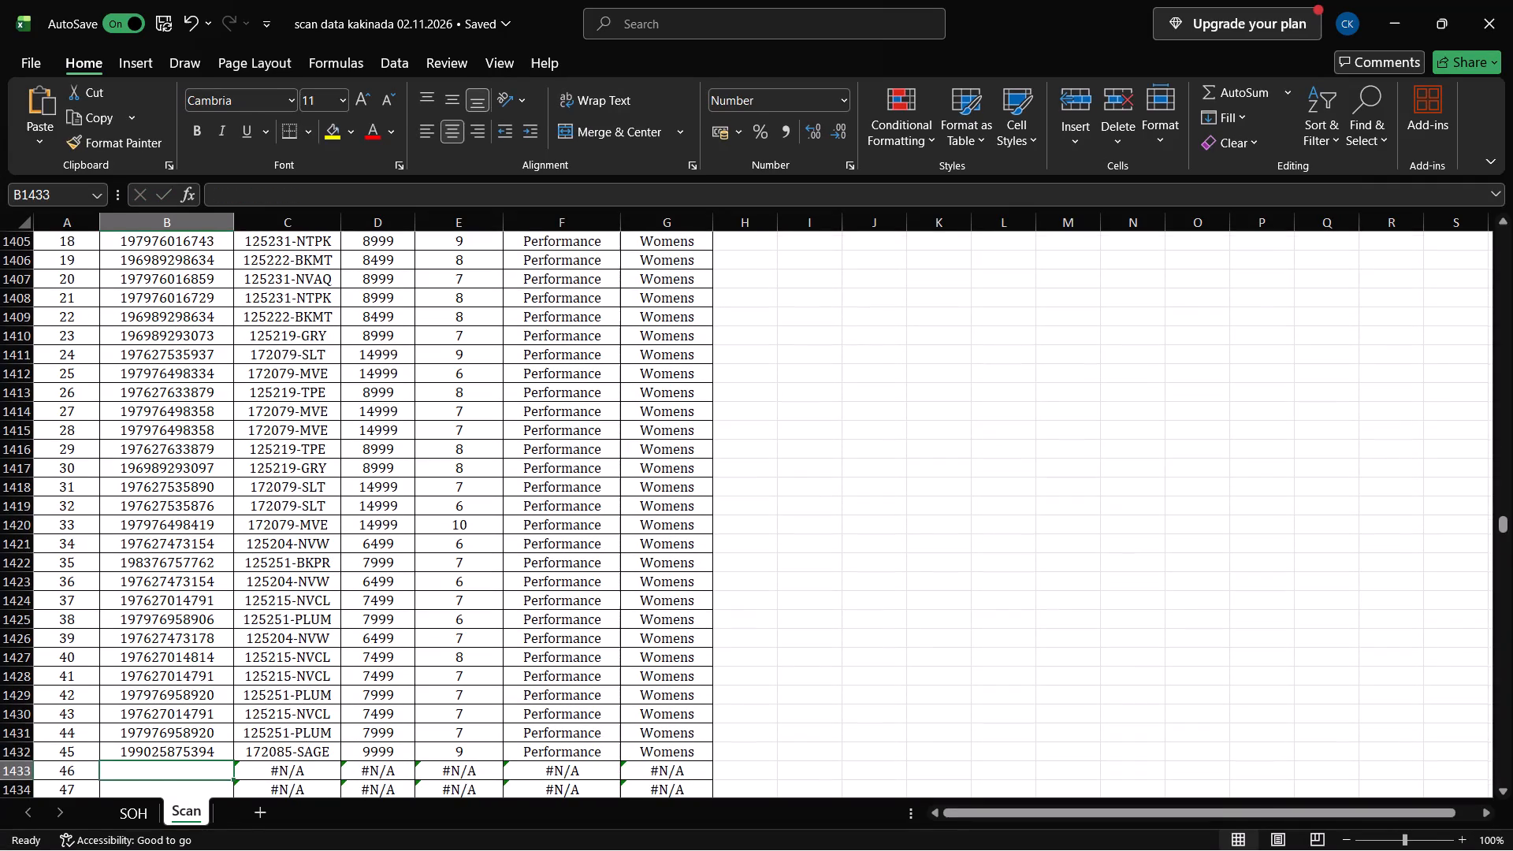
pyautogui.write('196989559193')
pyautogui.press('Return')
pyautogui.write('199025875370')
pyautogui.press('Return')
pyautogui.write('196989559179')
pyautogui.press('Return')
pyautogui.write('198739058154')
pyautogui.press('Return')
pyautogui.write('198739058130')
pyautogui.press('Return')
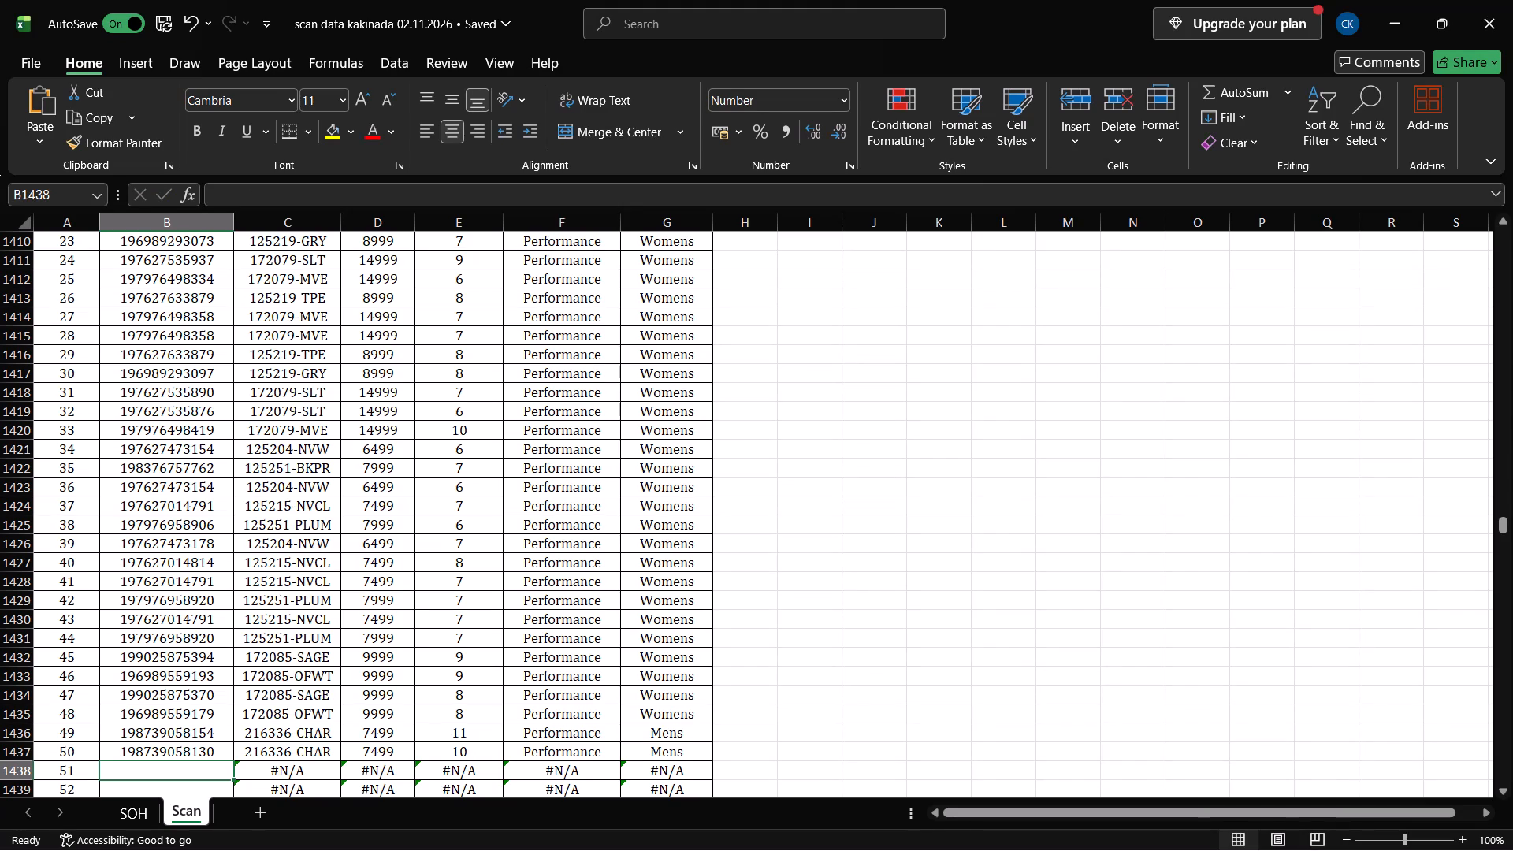
# Restart the serial numbering at 1 in A1438 for a new batch and save the workbook.
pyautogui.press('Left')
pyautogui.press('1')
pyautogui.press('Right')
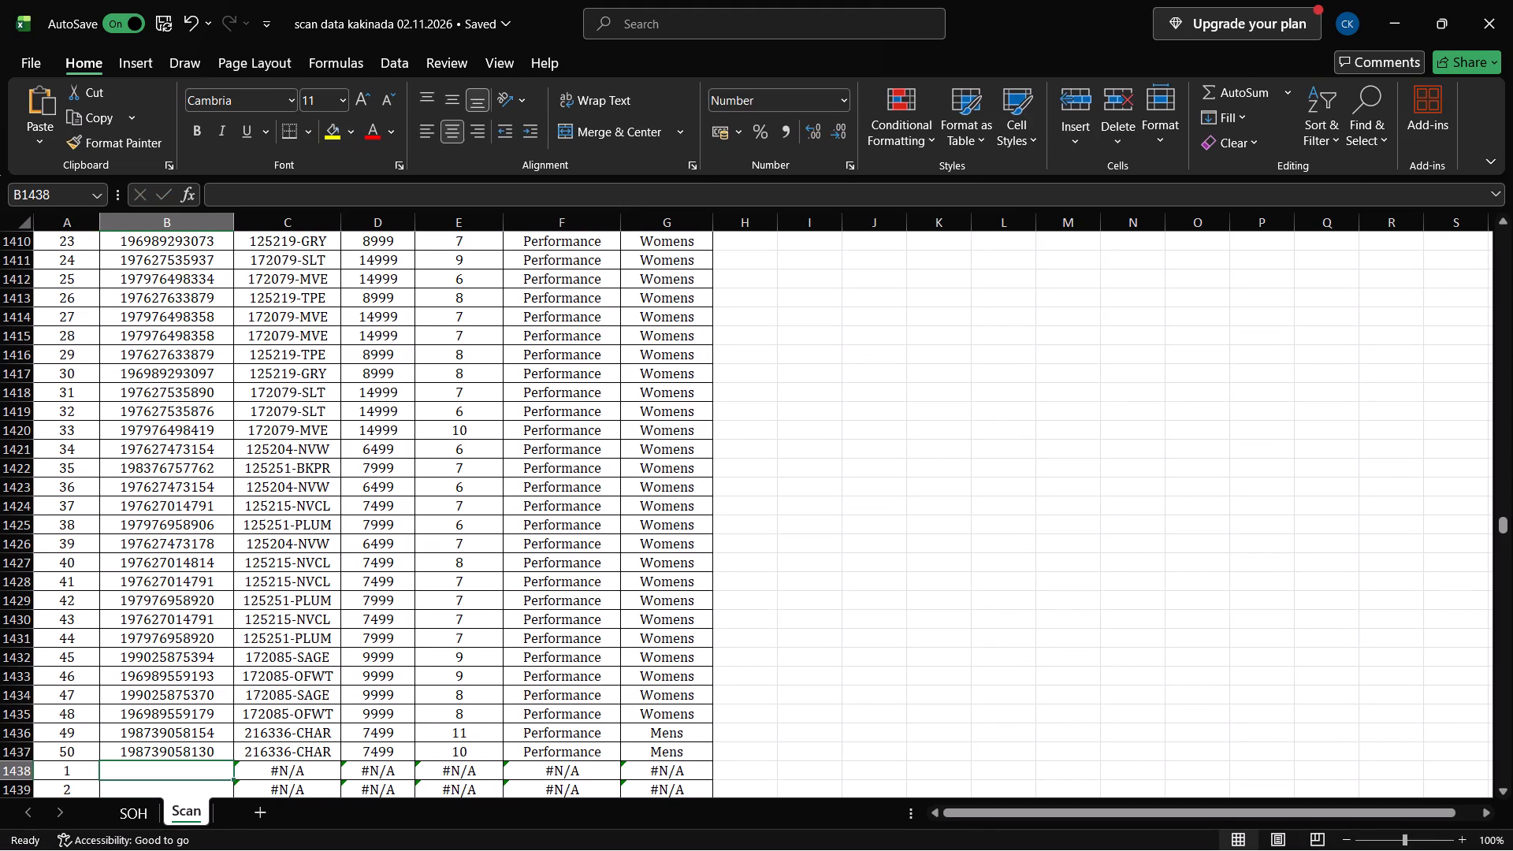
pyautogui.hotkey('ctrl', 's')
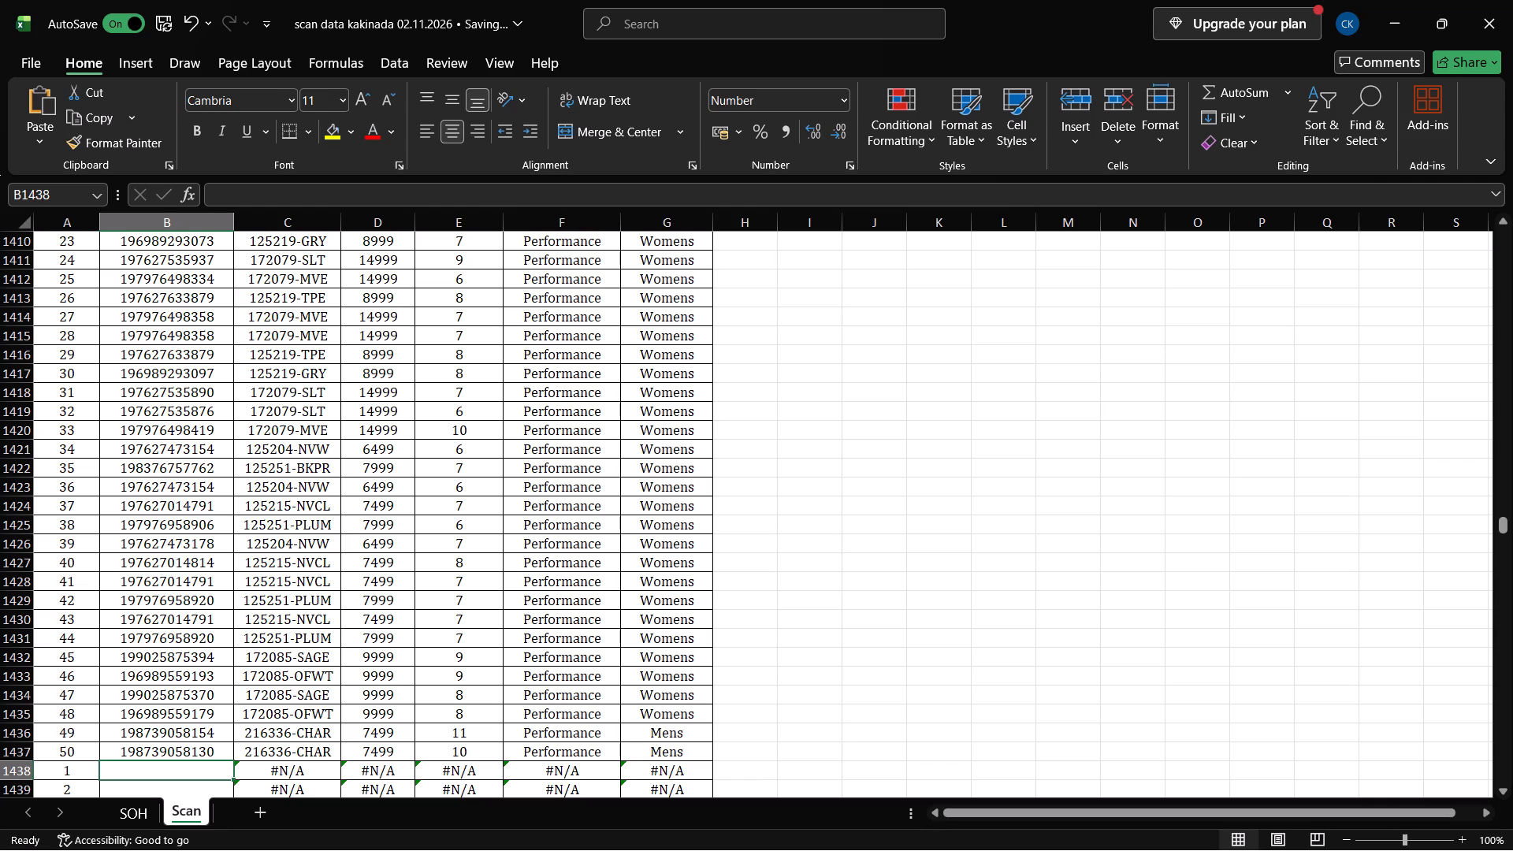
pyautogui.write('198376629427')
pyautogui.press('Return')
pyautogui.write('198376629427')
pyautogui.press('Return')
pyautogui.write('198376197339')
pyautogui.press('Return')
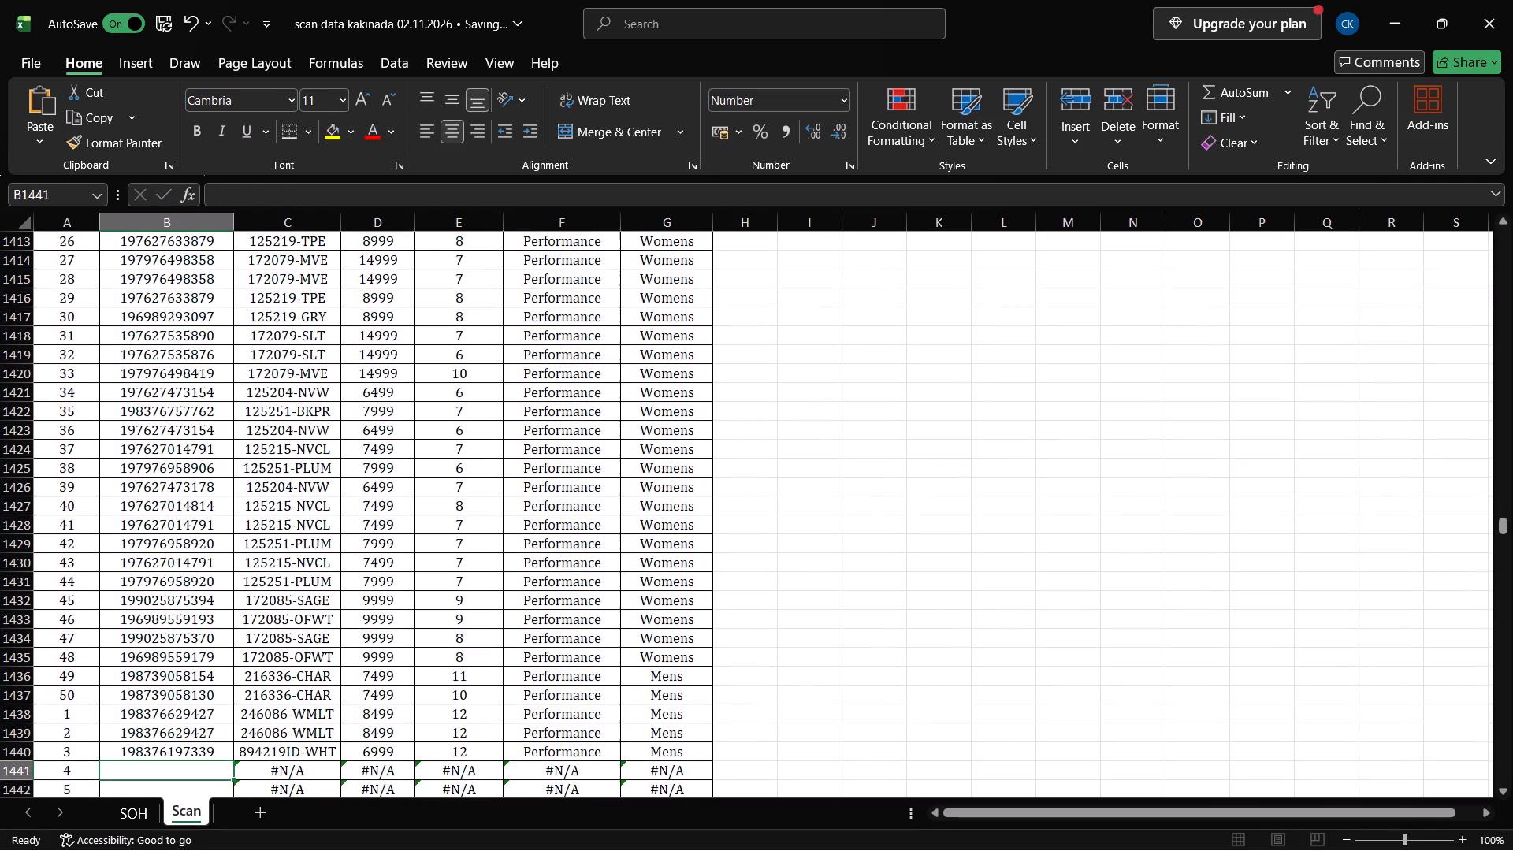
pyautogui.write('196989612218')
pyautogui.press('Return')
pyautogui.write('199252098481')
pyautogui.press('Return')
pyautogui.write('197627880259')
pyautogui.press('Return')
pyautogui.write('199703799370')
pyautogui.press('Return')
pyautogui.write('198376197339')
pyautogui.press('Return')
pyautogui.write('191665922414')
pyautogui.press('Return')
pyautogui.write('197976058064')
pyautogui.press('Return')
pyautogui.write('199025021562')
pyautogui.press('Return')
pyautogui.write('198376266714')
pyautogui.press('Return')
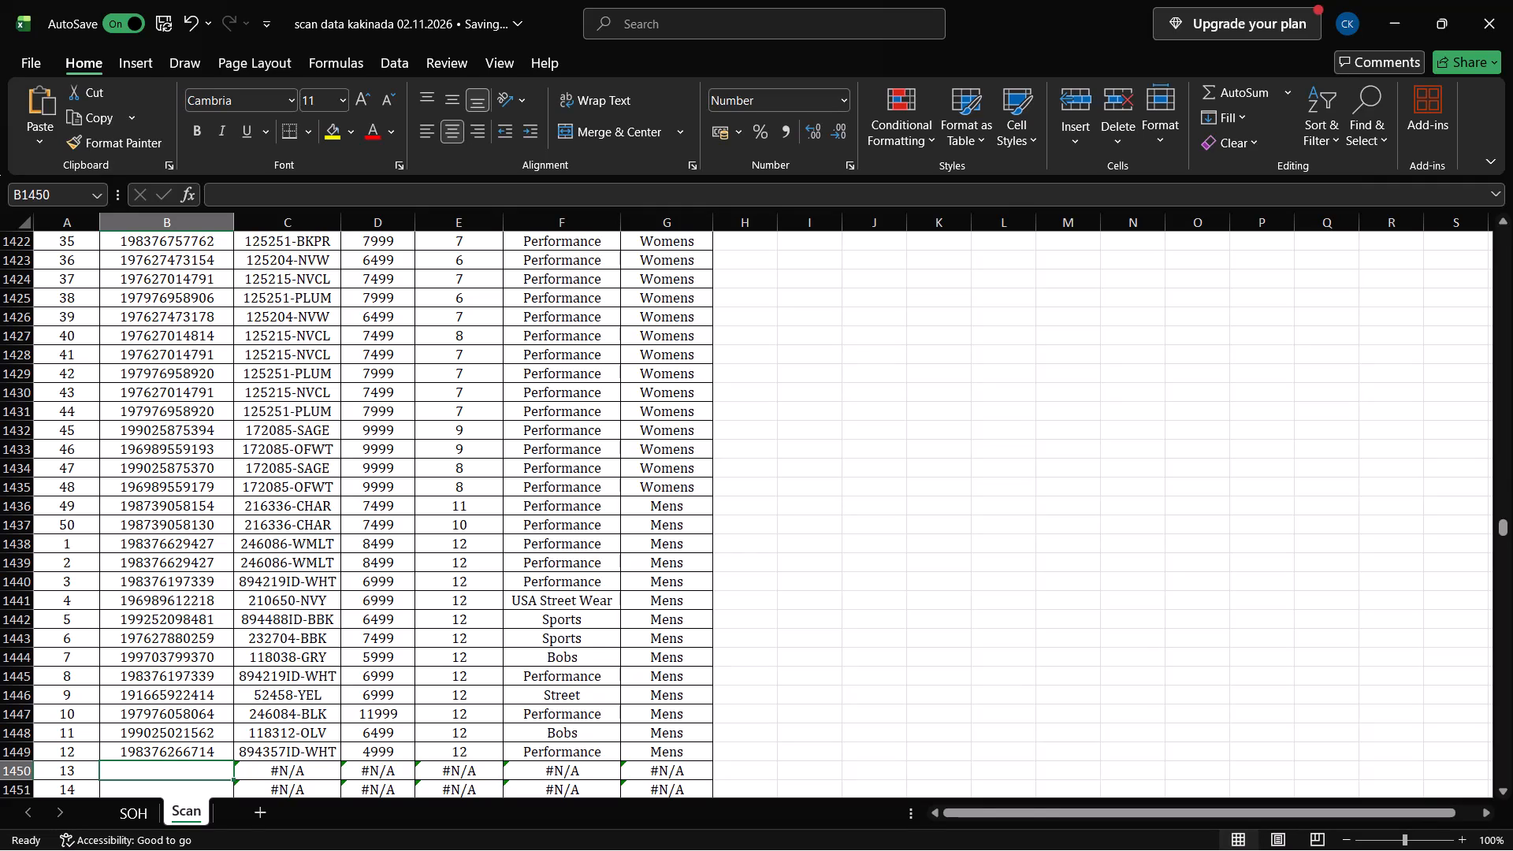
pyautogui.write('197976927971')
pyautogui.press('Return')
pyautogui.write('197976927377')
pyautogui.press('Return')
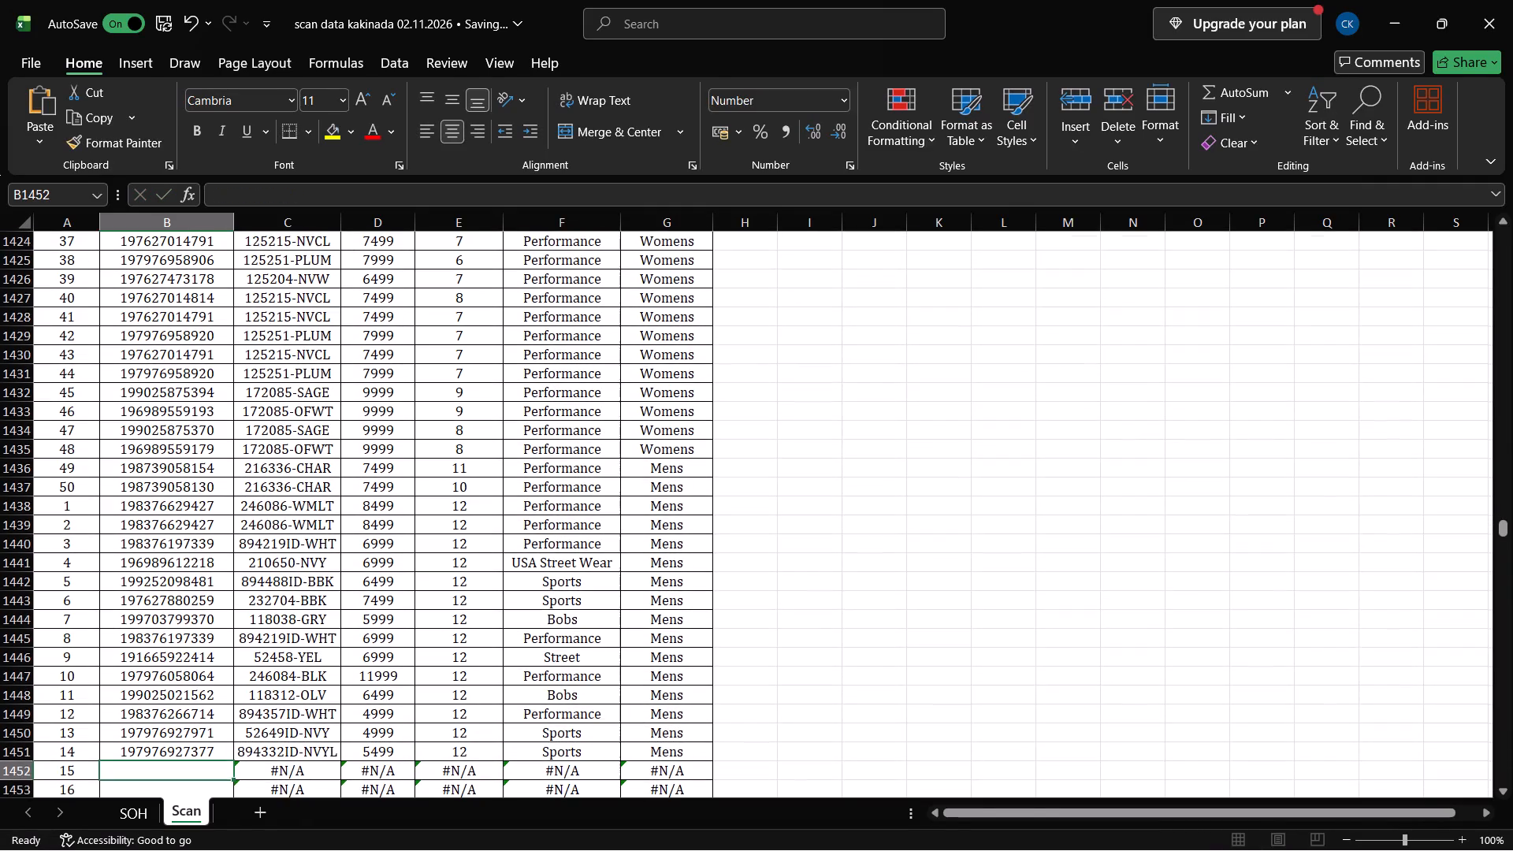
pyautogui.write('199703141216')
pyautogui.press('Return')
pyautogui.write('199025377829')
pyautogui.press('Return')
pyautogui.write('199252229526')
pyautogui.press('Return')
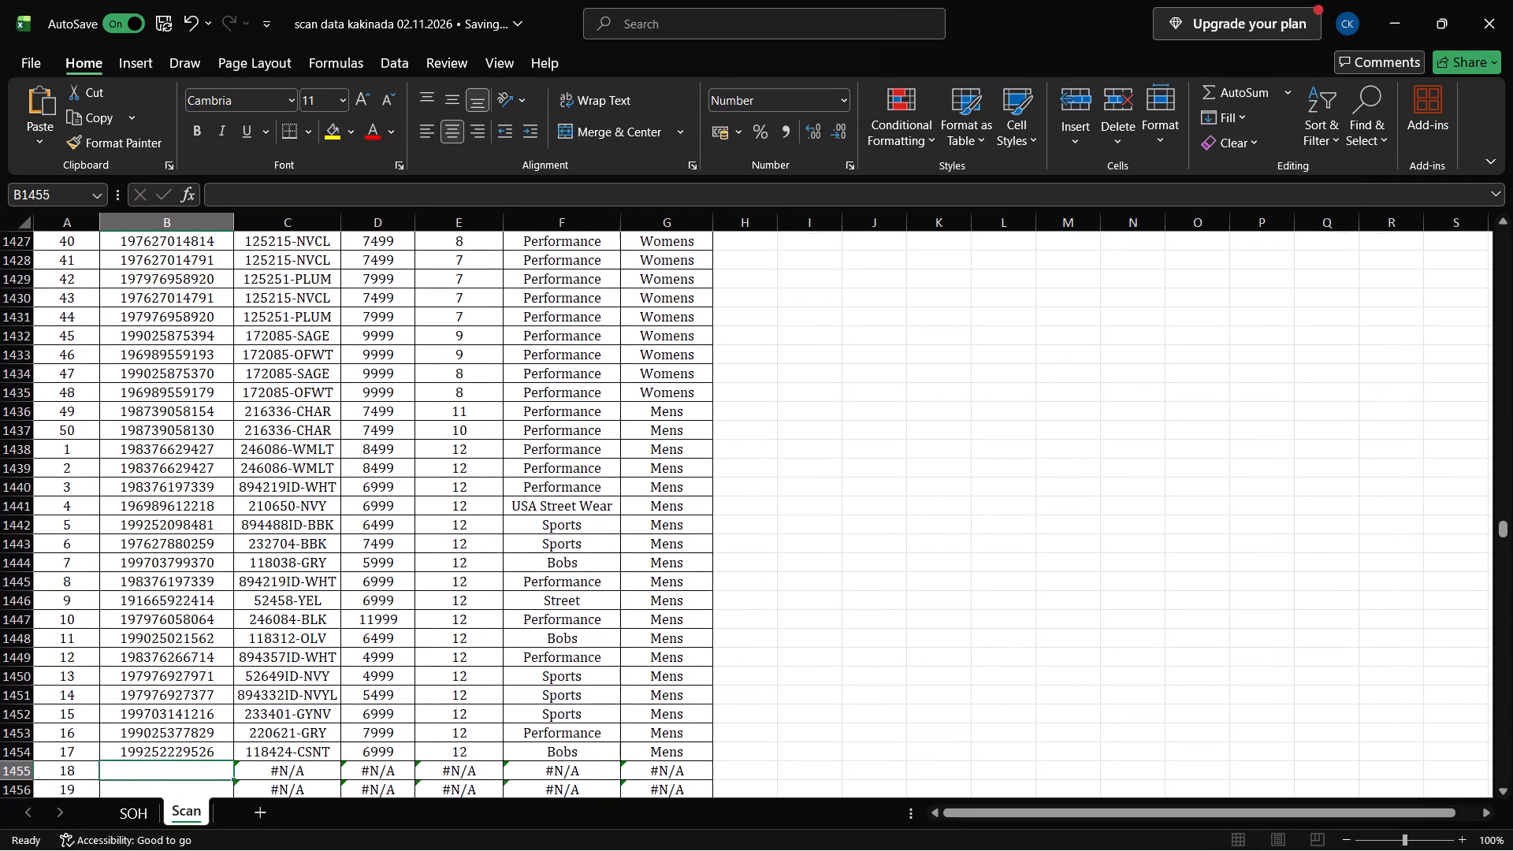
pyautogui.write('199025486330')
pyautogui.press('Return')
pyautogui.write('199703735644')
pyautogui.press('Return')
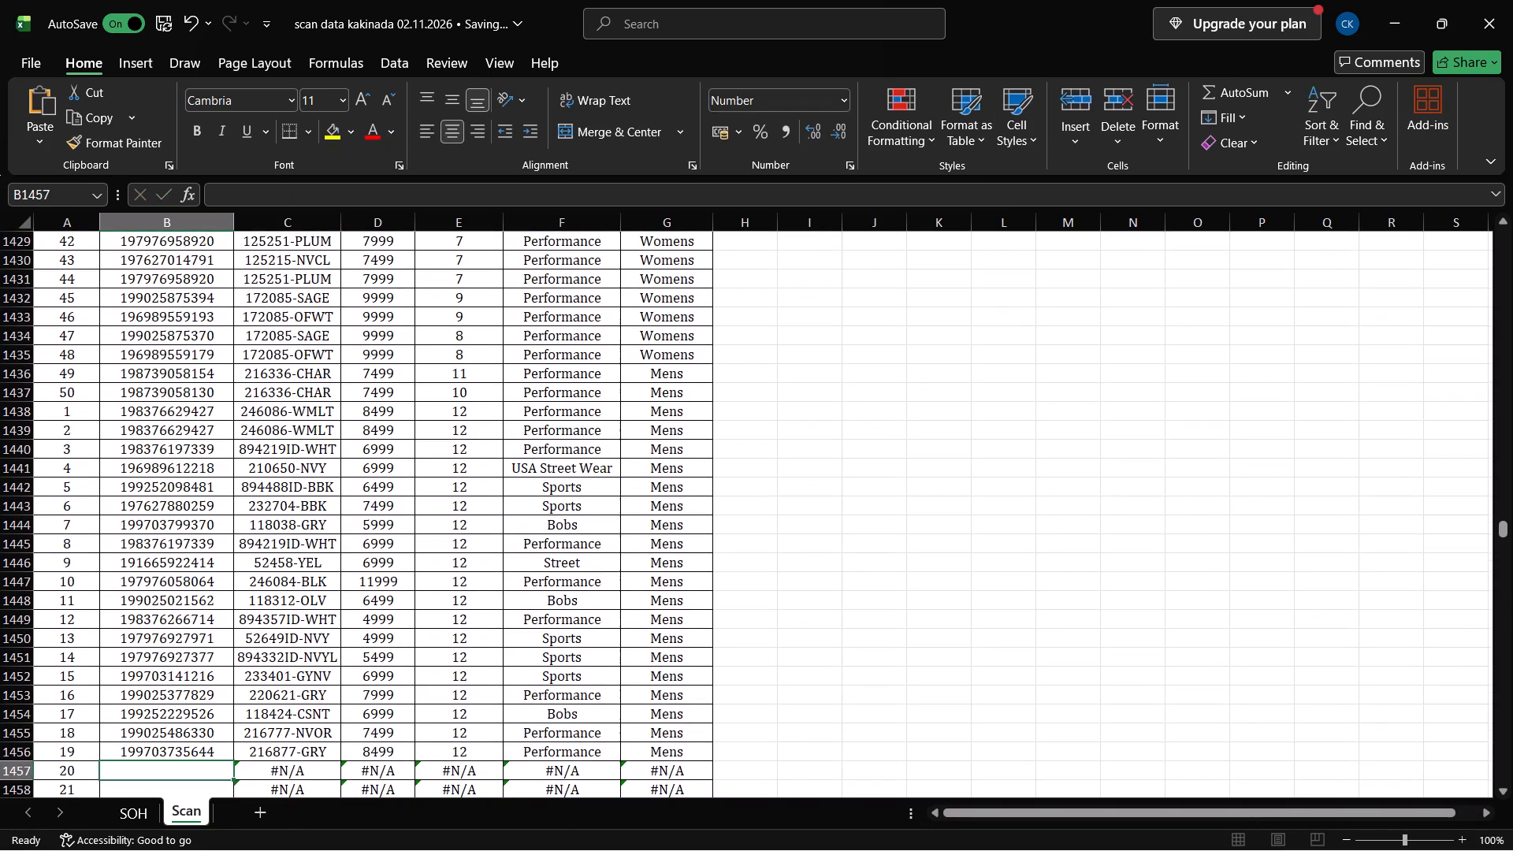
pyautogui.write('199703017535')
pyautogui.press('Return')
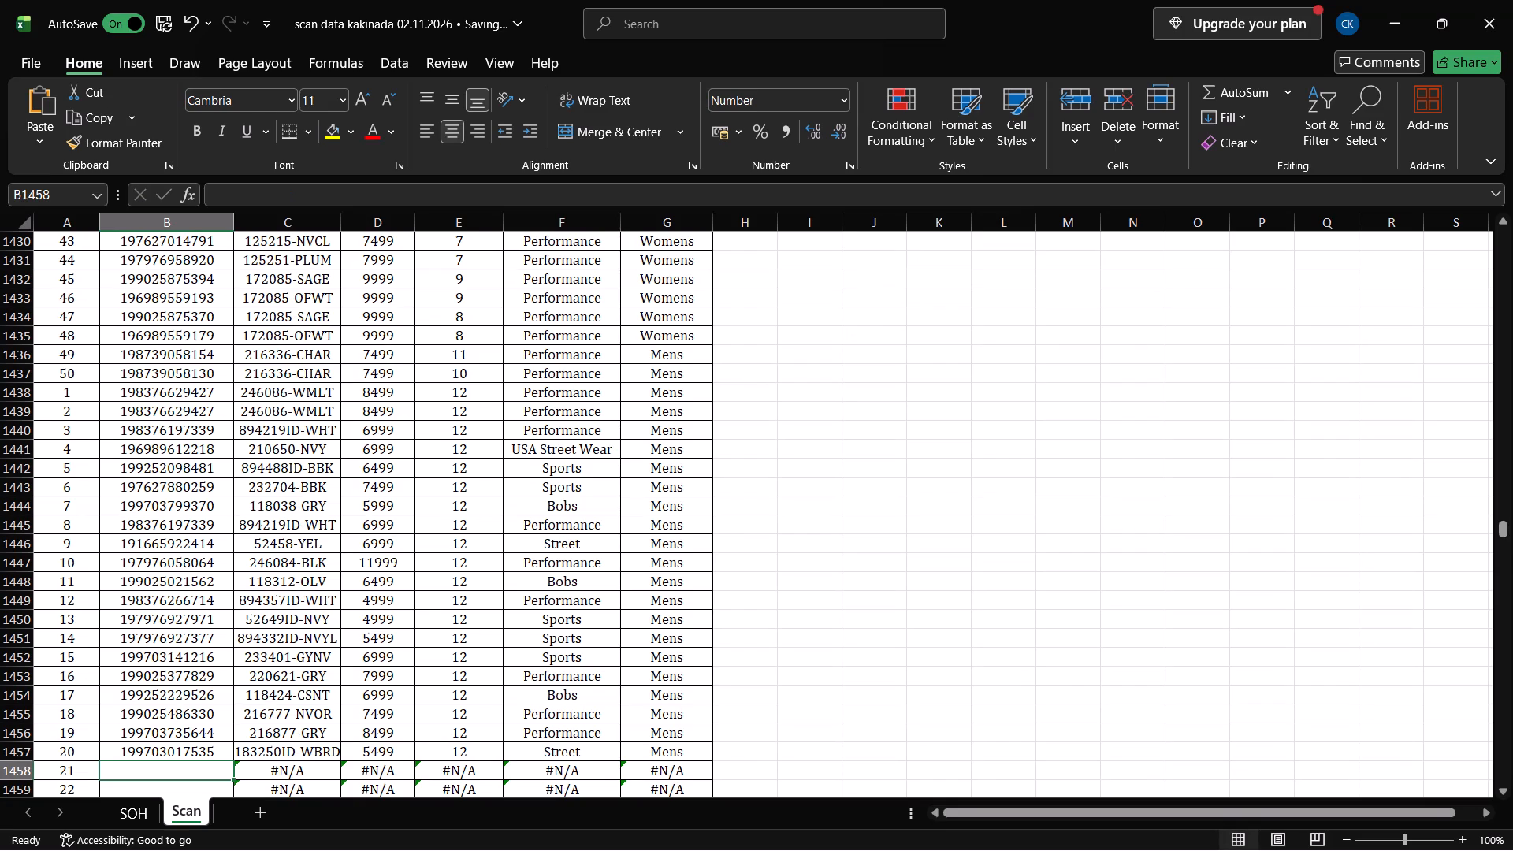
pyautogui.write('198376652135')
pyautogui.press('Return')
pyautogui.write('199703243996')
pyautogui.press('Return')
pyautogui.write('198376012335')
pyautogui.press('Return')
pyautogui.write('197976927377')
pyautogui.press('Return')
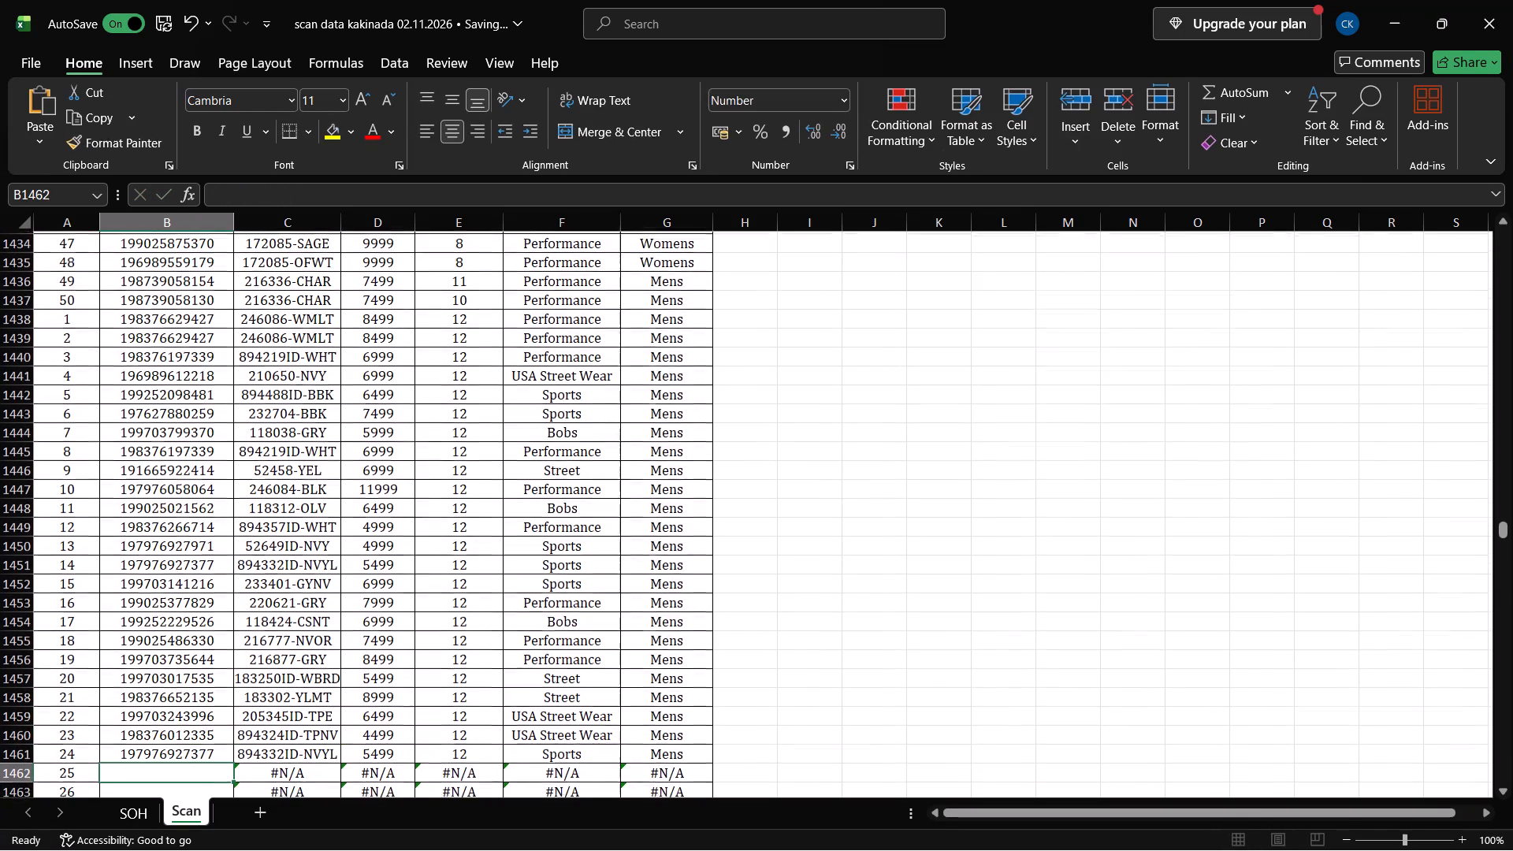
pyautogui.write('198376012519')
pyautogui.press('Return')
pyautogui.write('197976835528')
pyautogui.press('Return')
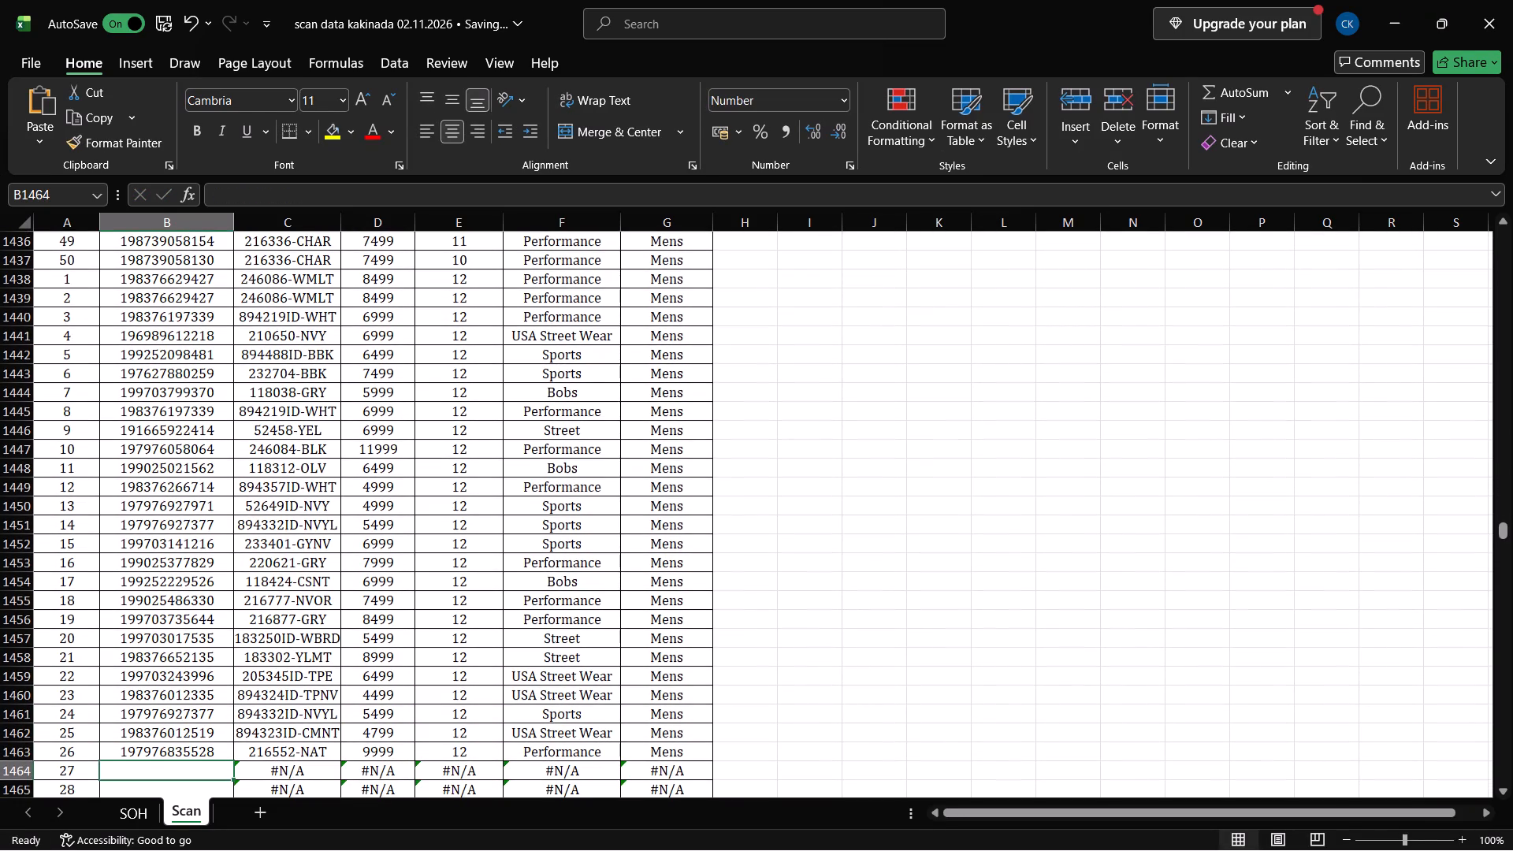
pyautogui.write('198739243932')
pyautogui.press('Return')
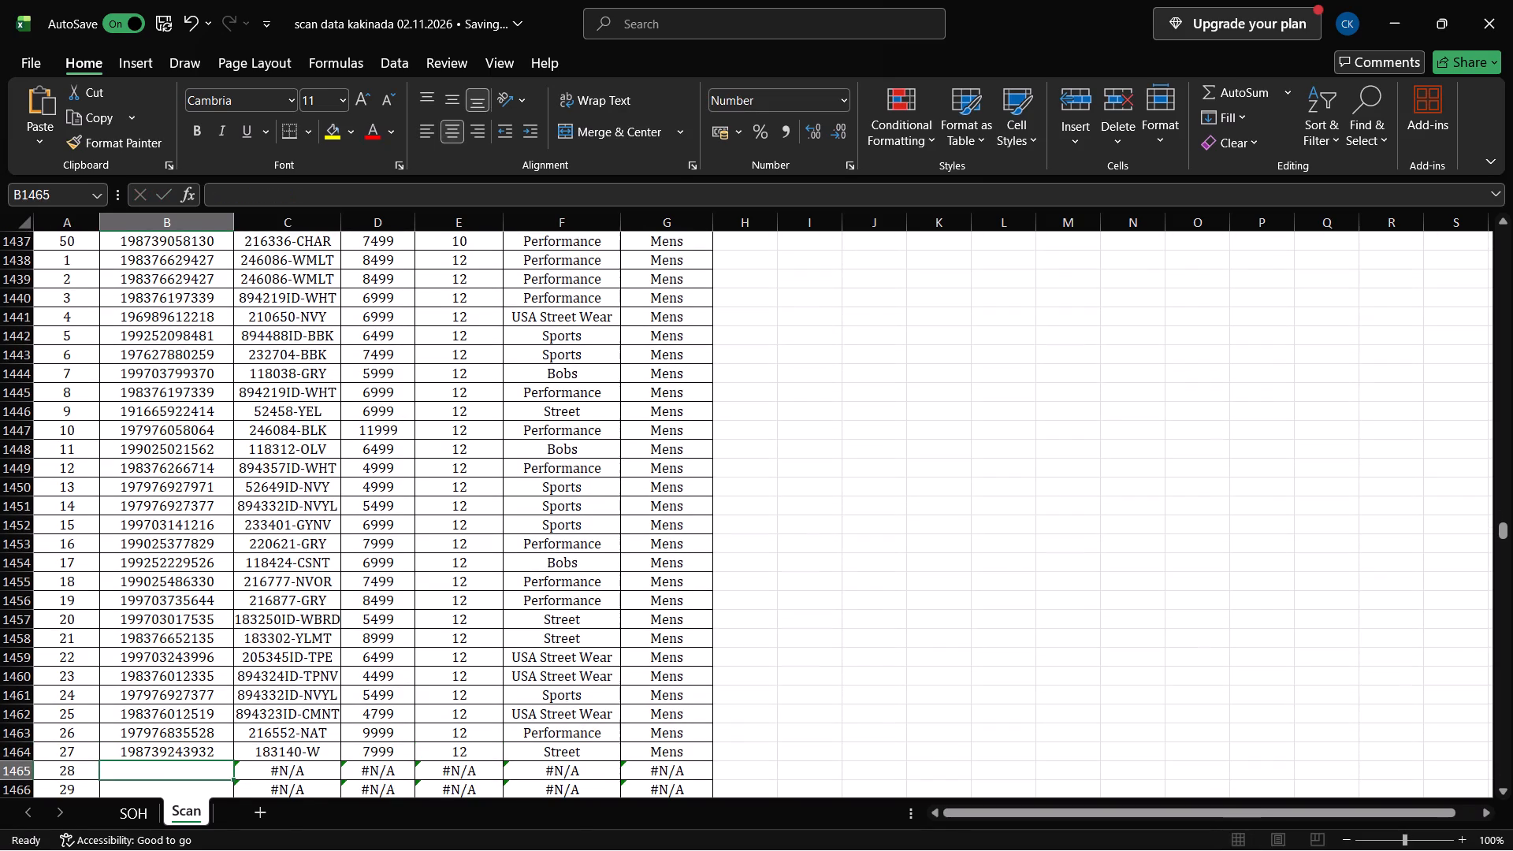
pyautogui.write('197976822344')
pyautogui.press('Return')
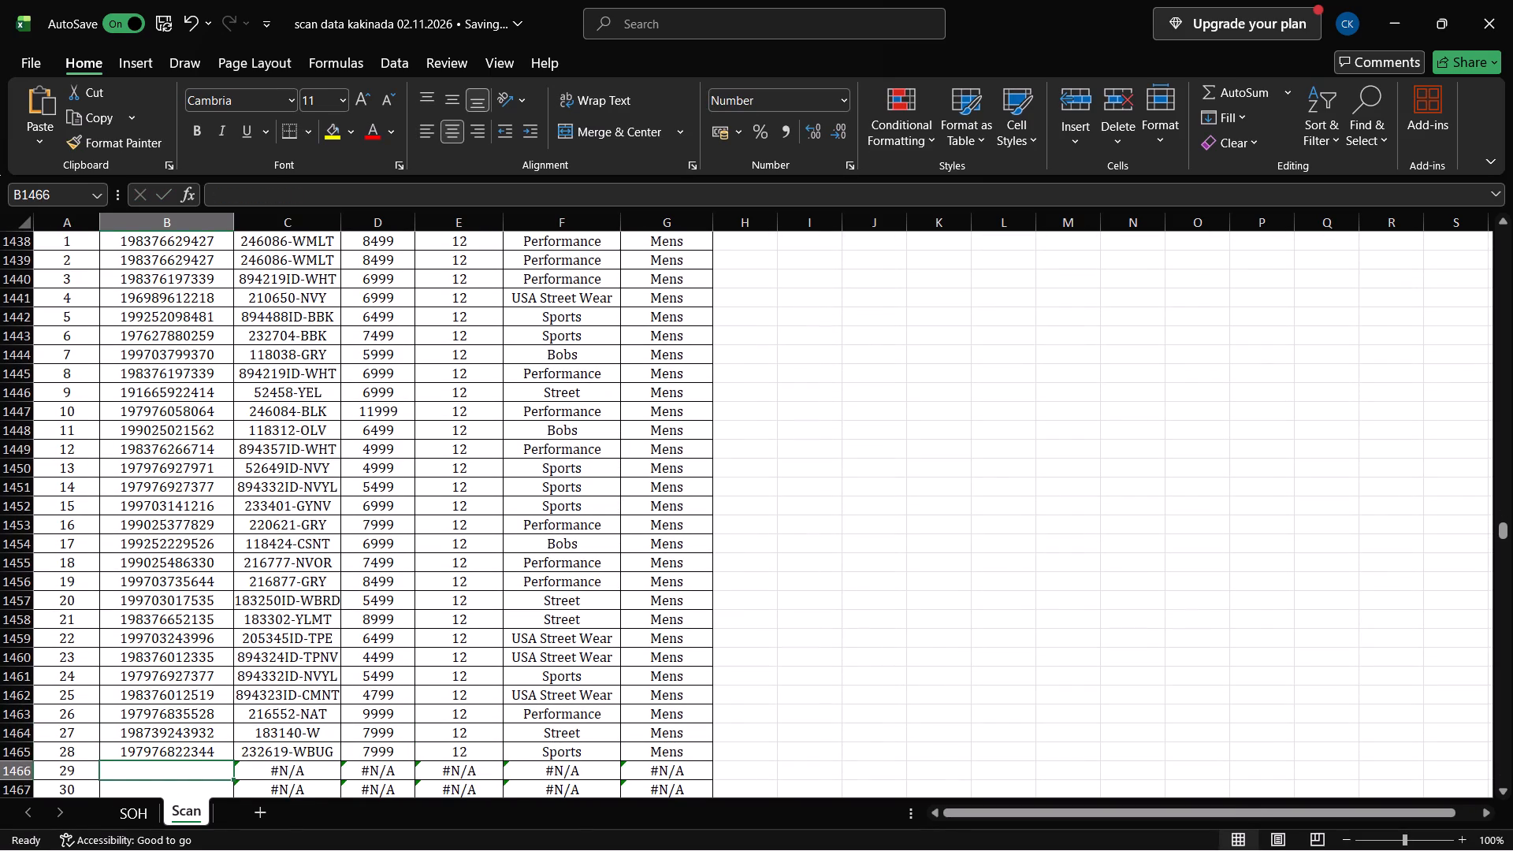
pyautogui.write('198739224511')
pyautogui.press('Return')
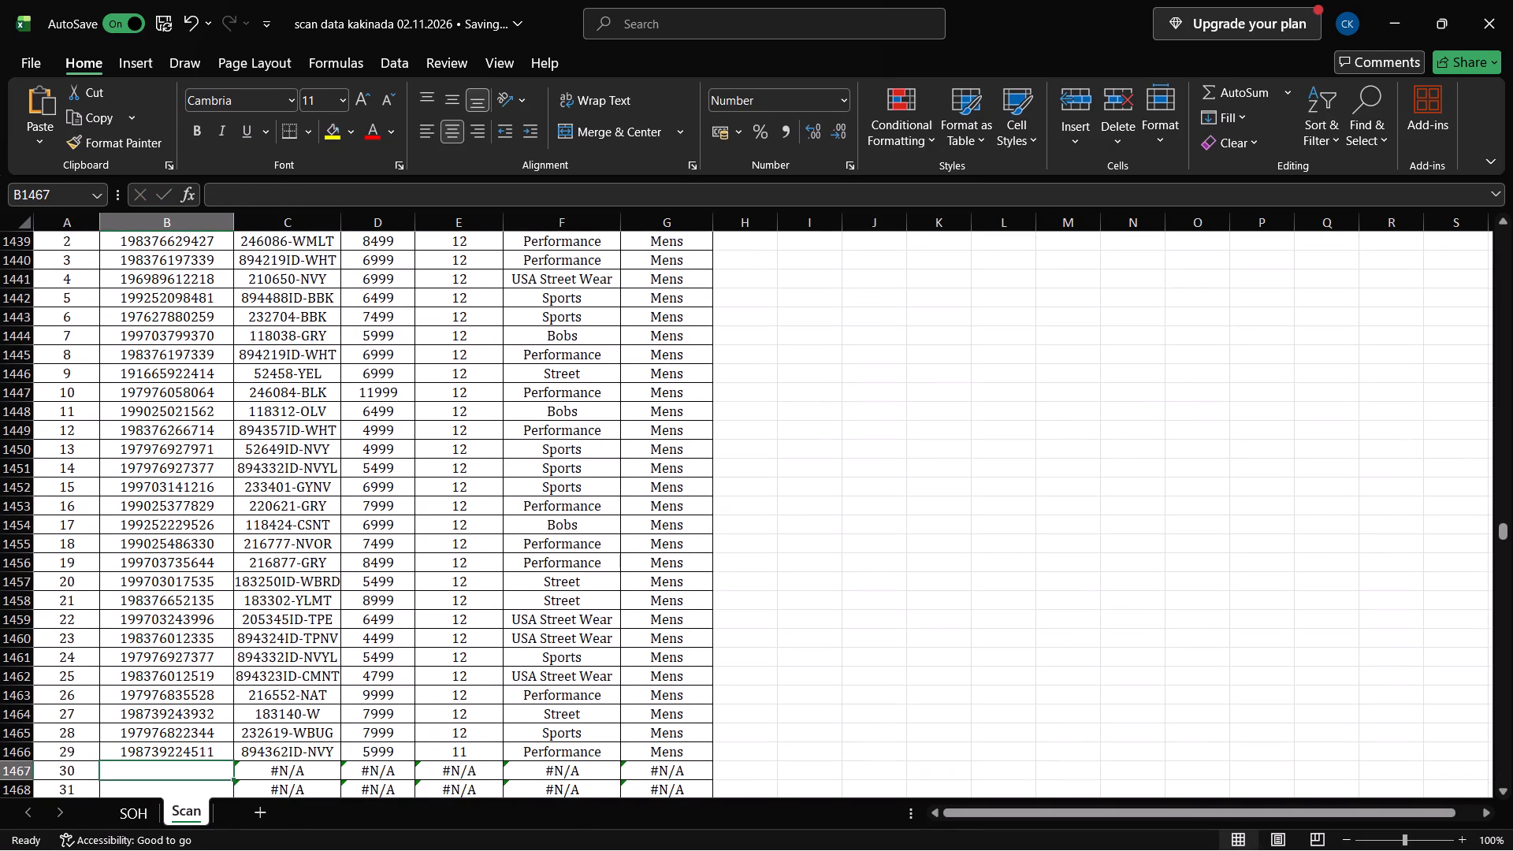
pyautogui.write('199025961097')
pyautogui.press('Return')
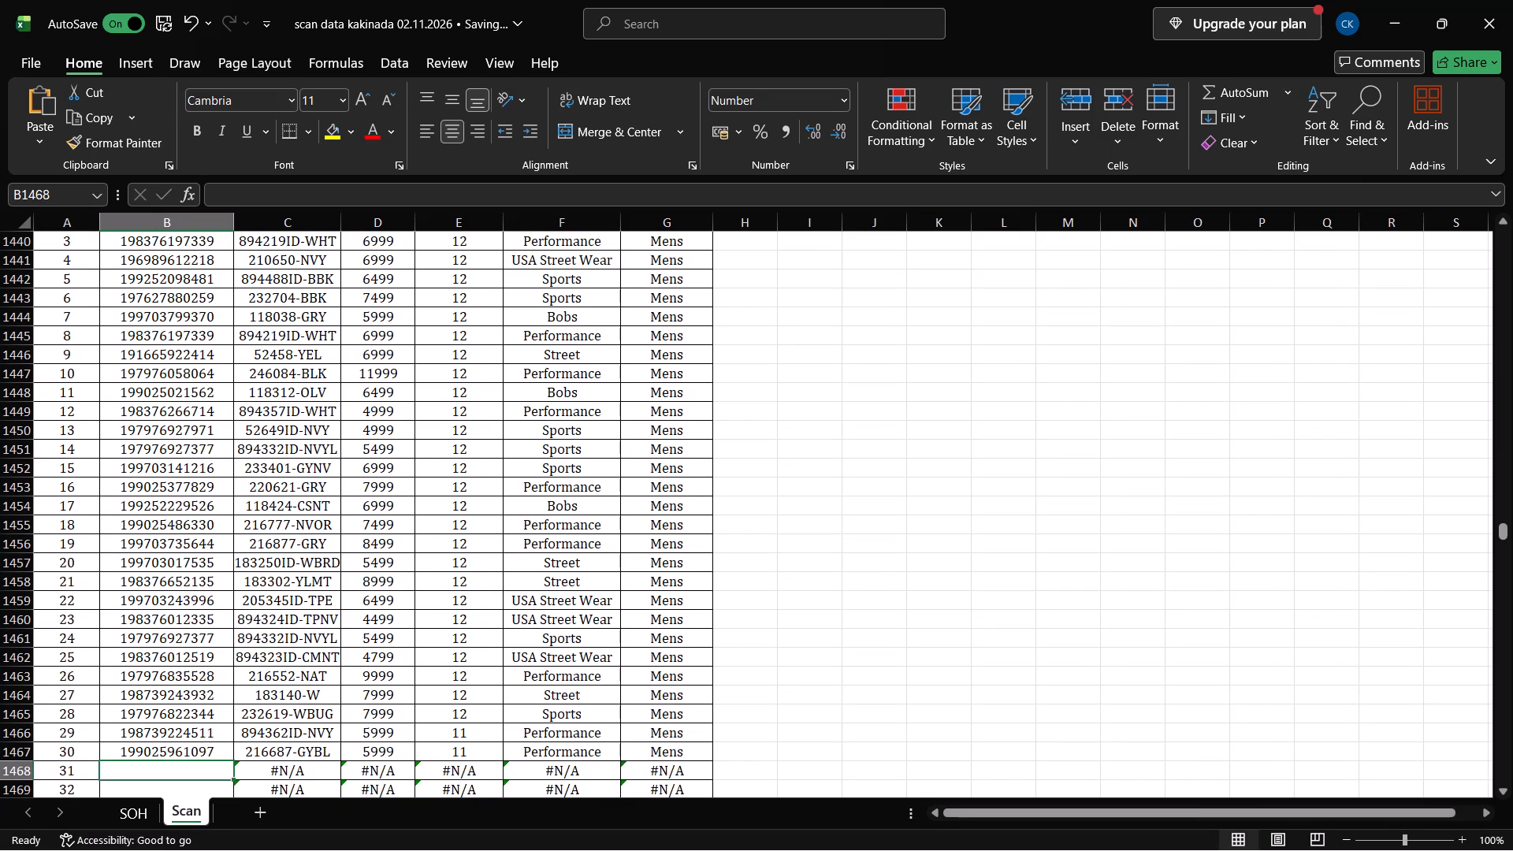
# Restart the serial numbering at 1 in A1468 for a new batch and save the workbook.
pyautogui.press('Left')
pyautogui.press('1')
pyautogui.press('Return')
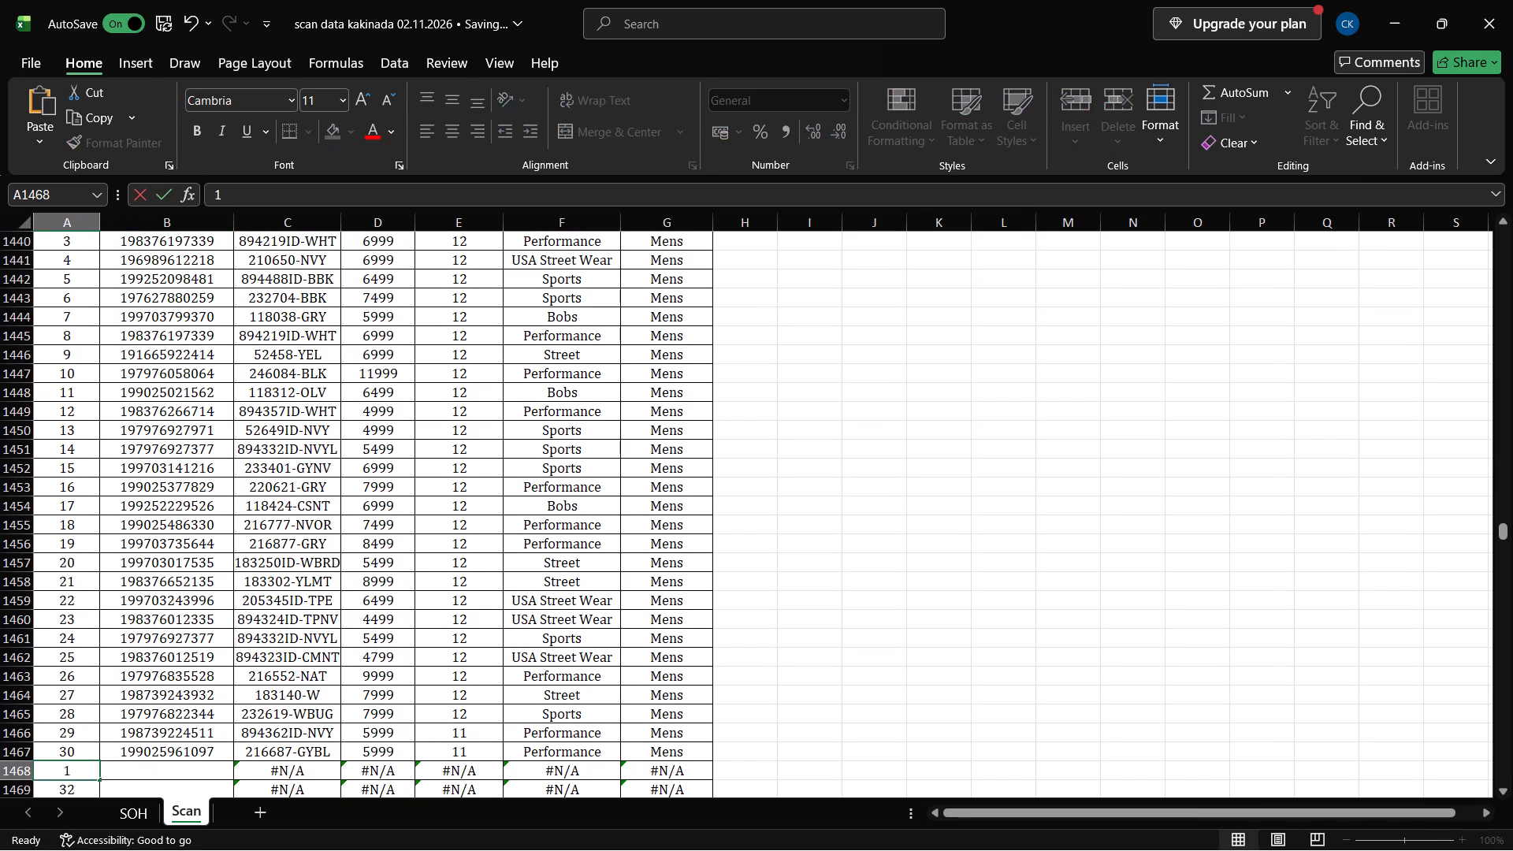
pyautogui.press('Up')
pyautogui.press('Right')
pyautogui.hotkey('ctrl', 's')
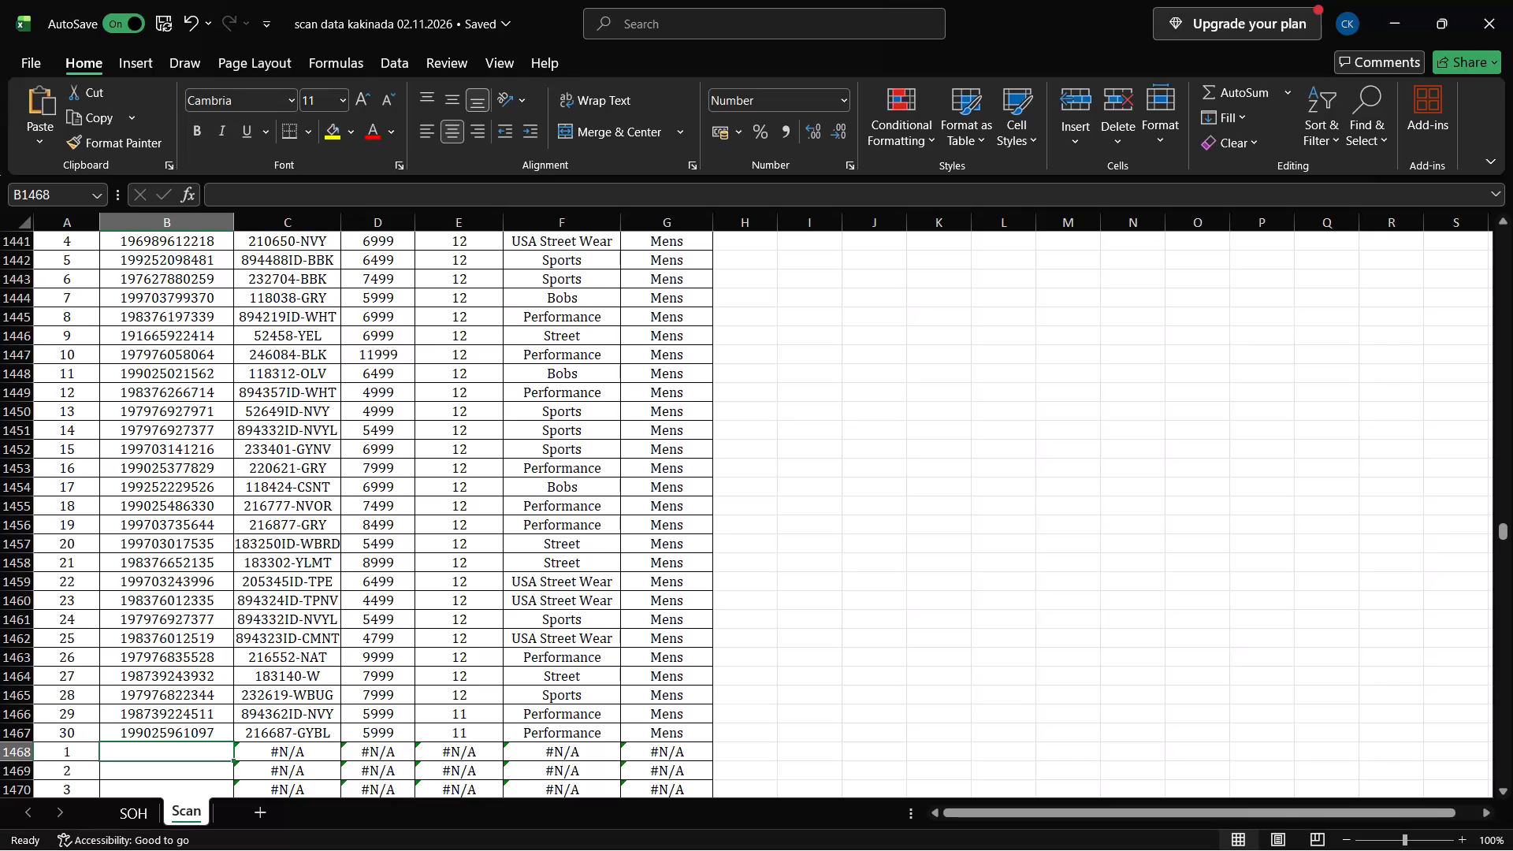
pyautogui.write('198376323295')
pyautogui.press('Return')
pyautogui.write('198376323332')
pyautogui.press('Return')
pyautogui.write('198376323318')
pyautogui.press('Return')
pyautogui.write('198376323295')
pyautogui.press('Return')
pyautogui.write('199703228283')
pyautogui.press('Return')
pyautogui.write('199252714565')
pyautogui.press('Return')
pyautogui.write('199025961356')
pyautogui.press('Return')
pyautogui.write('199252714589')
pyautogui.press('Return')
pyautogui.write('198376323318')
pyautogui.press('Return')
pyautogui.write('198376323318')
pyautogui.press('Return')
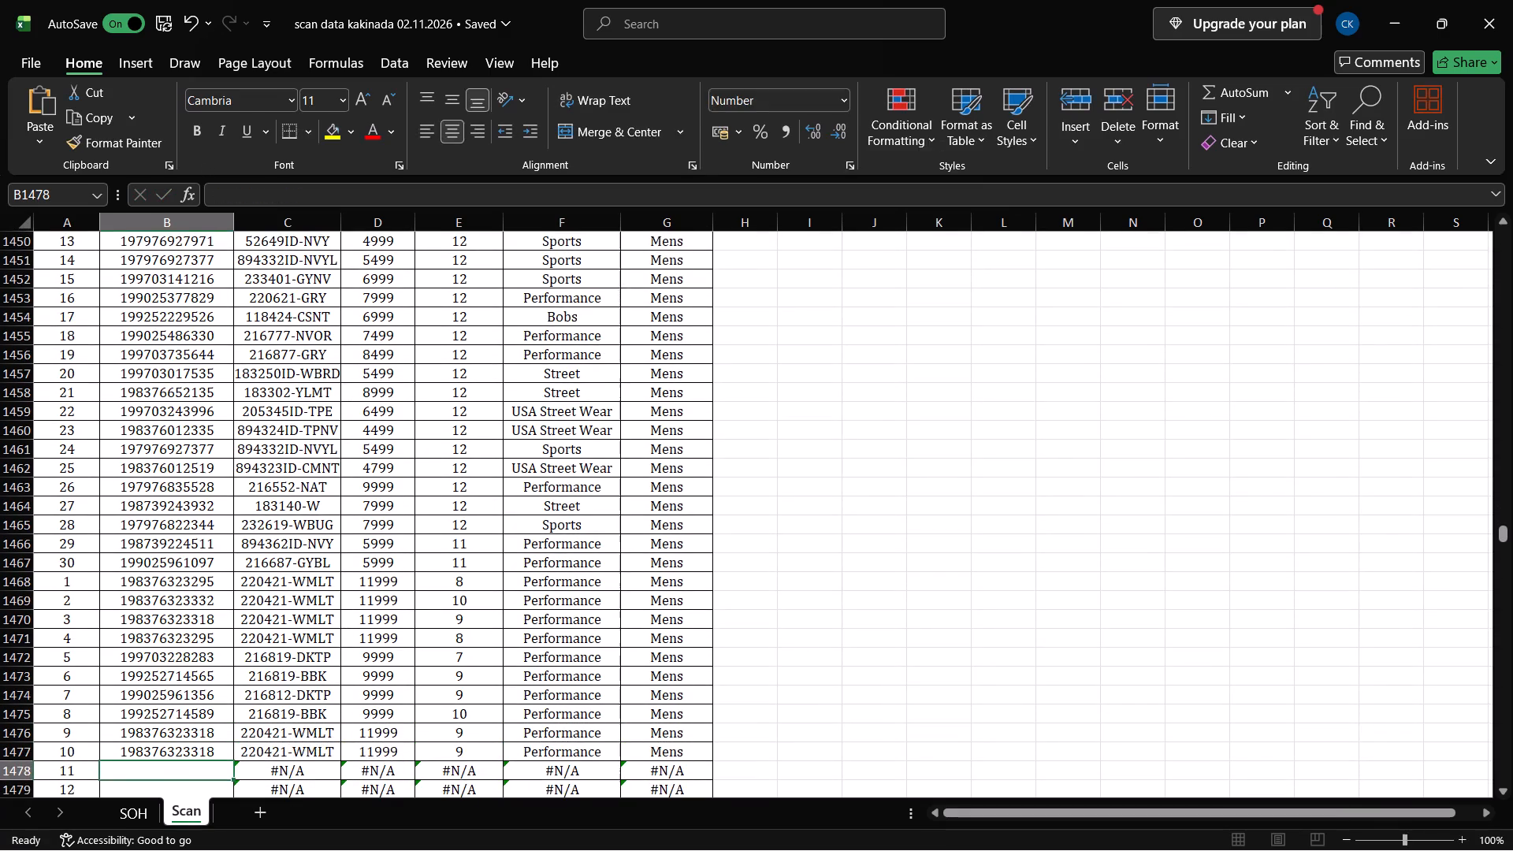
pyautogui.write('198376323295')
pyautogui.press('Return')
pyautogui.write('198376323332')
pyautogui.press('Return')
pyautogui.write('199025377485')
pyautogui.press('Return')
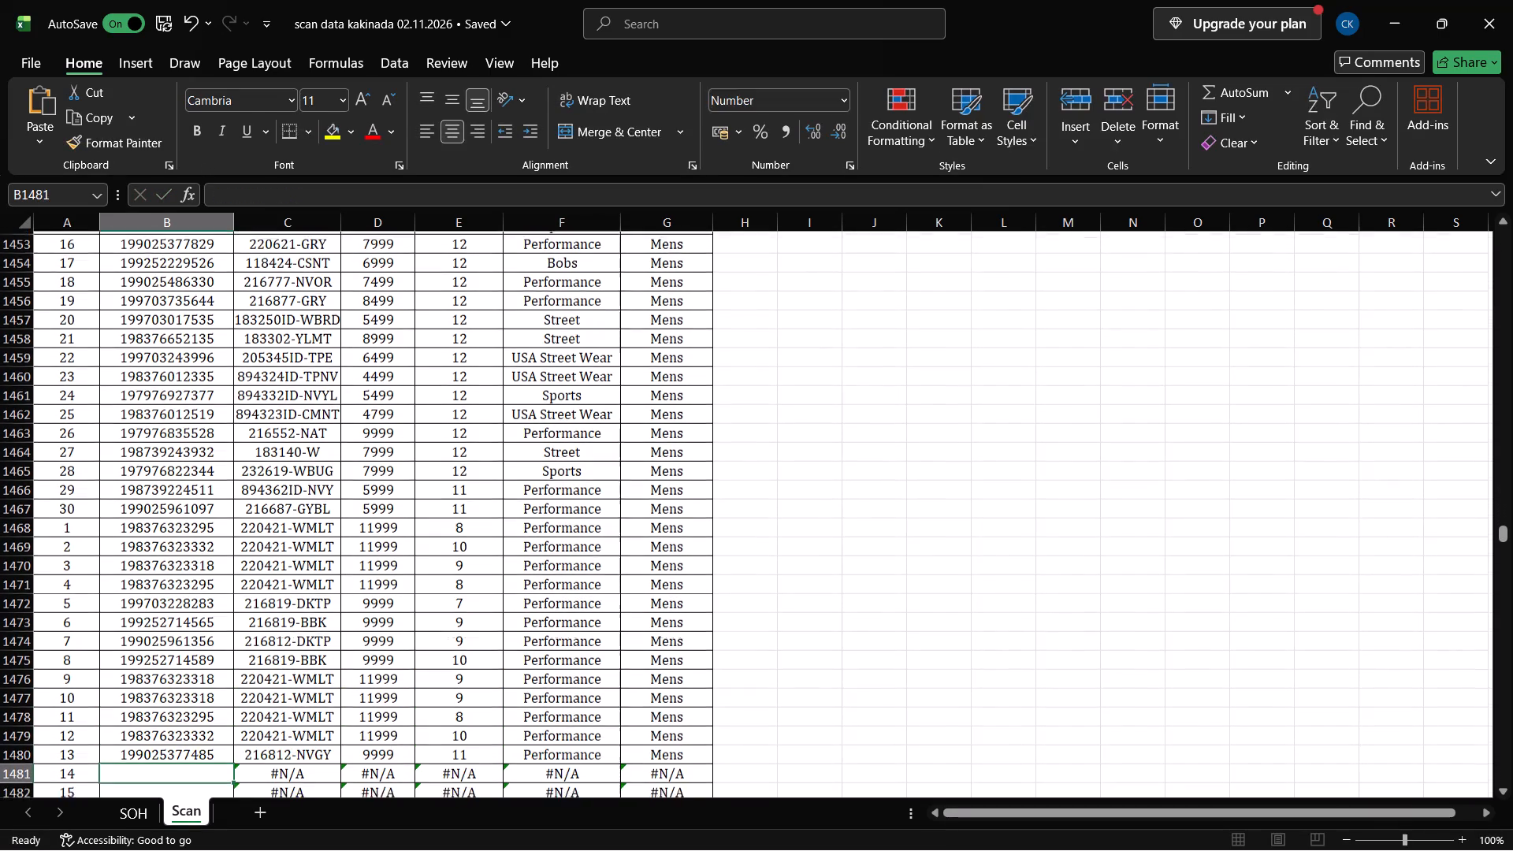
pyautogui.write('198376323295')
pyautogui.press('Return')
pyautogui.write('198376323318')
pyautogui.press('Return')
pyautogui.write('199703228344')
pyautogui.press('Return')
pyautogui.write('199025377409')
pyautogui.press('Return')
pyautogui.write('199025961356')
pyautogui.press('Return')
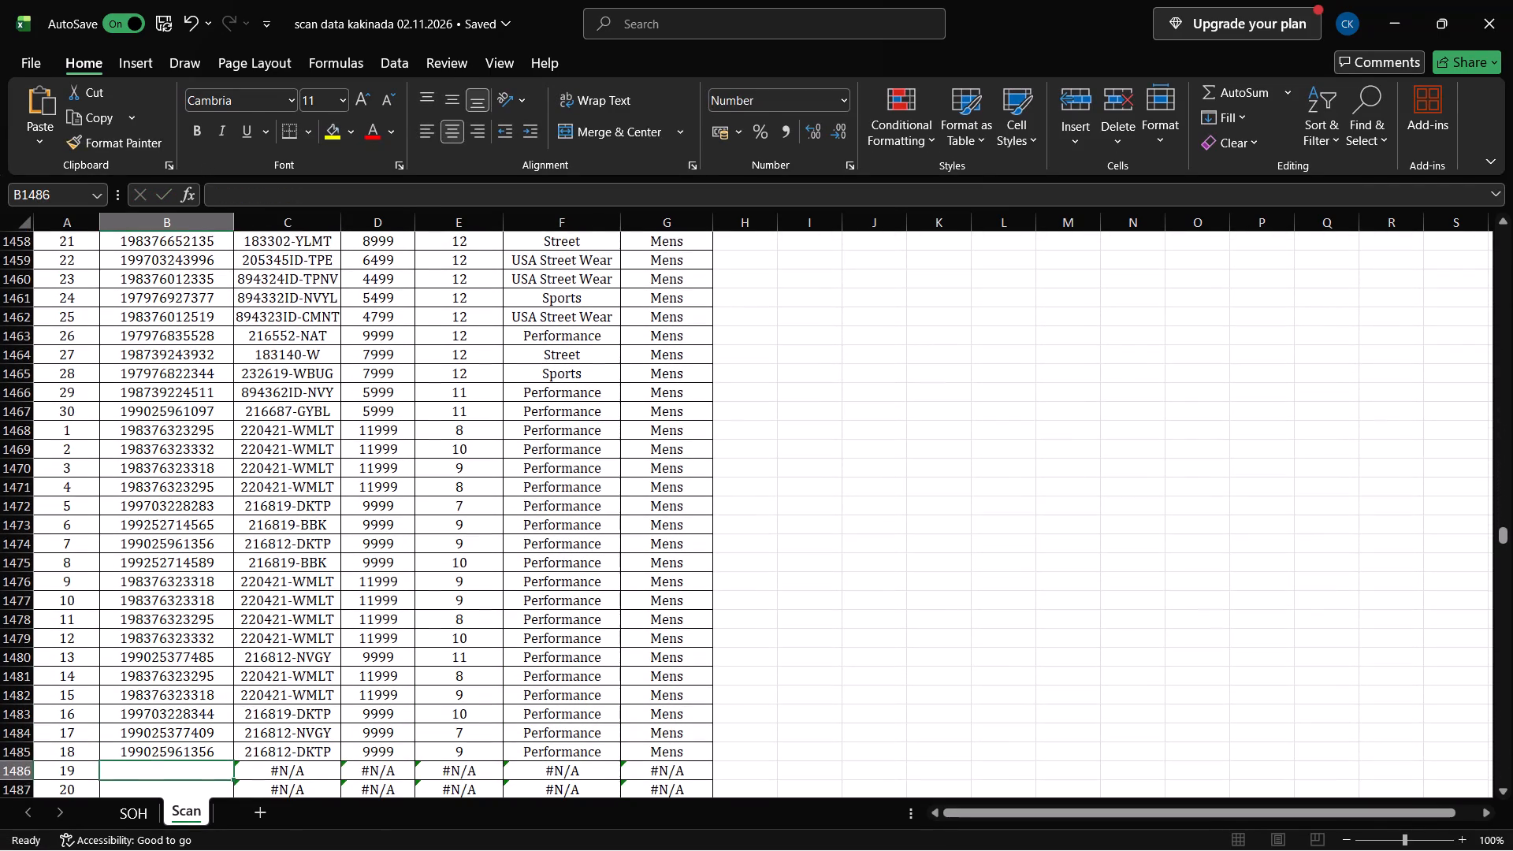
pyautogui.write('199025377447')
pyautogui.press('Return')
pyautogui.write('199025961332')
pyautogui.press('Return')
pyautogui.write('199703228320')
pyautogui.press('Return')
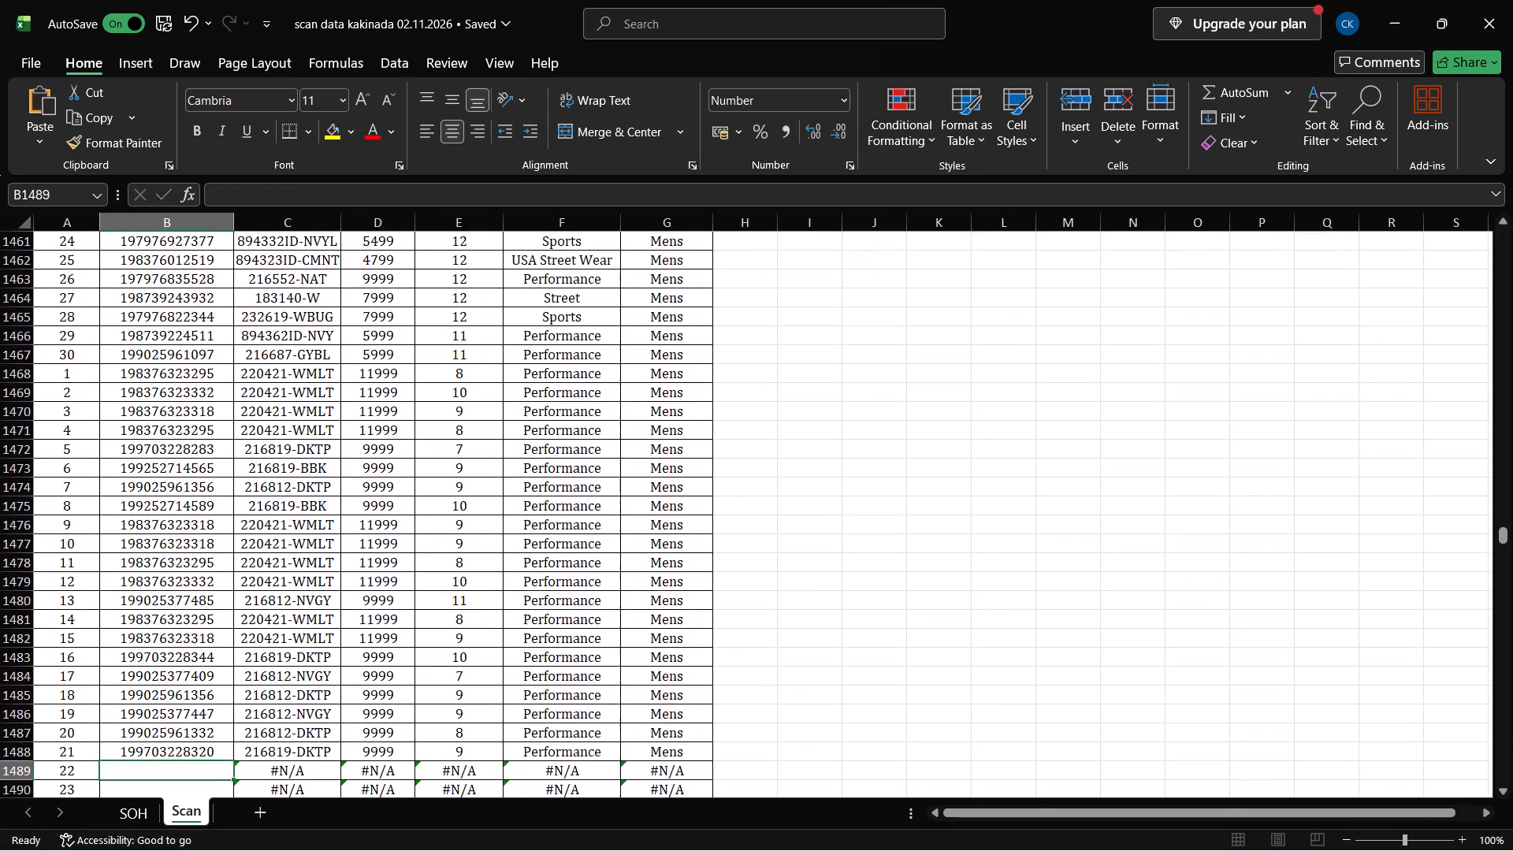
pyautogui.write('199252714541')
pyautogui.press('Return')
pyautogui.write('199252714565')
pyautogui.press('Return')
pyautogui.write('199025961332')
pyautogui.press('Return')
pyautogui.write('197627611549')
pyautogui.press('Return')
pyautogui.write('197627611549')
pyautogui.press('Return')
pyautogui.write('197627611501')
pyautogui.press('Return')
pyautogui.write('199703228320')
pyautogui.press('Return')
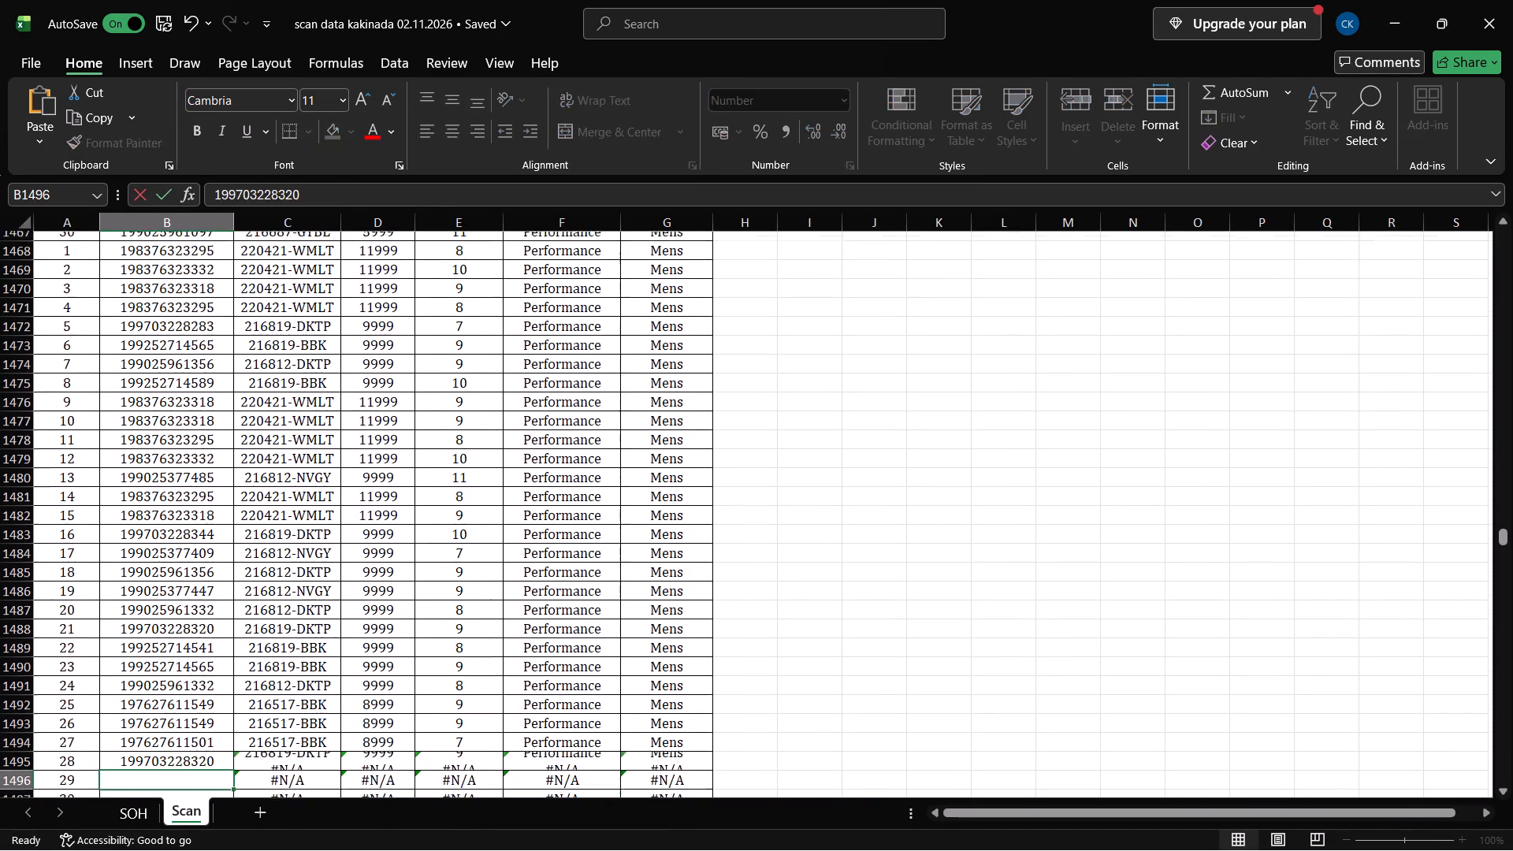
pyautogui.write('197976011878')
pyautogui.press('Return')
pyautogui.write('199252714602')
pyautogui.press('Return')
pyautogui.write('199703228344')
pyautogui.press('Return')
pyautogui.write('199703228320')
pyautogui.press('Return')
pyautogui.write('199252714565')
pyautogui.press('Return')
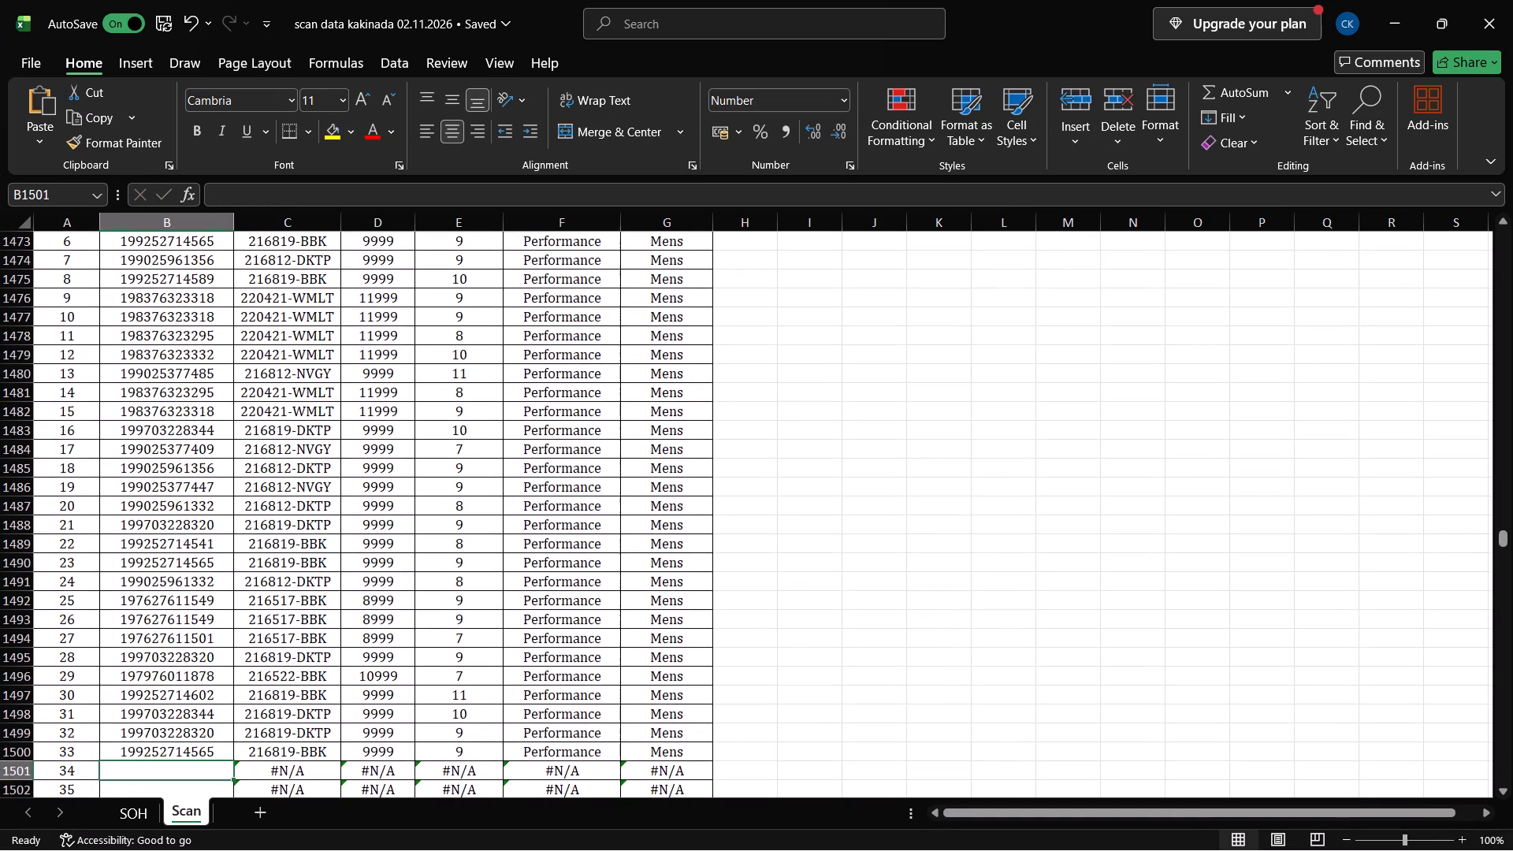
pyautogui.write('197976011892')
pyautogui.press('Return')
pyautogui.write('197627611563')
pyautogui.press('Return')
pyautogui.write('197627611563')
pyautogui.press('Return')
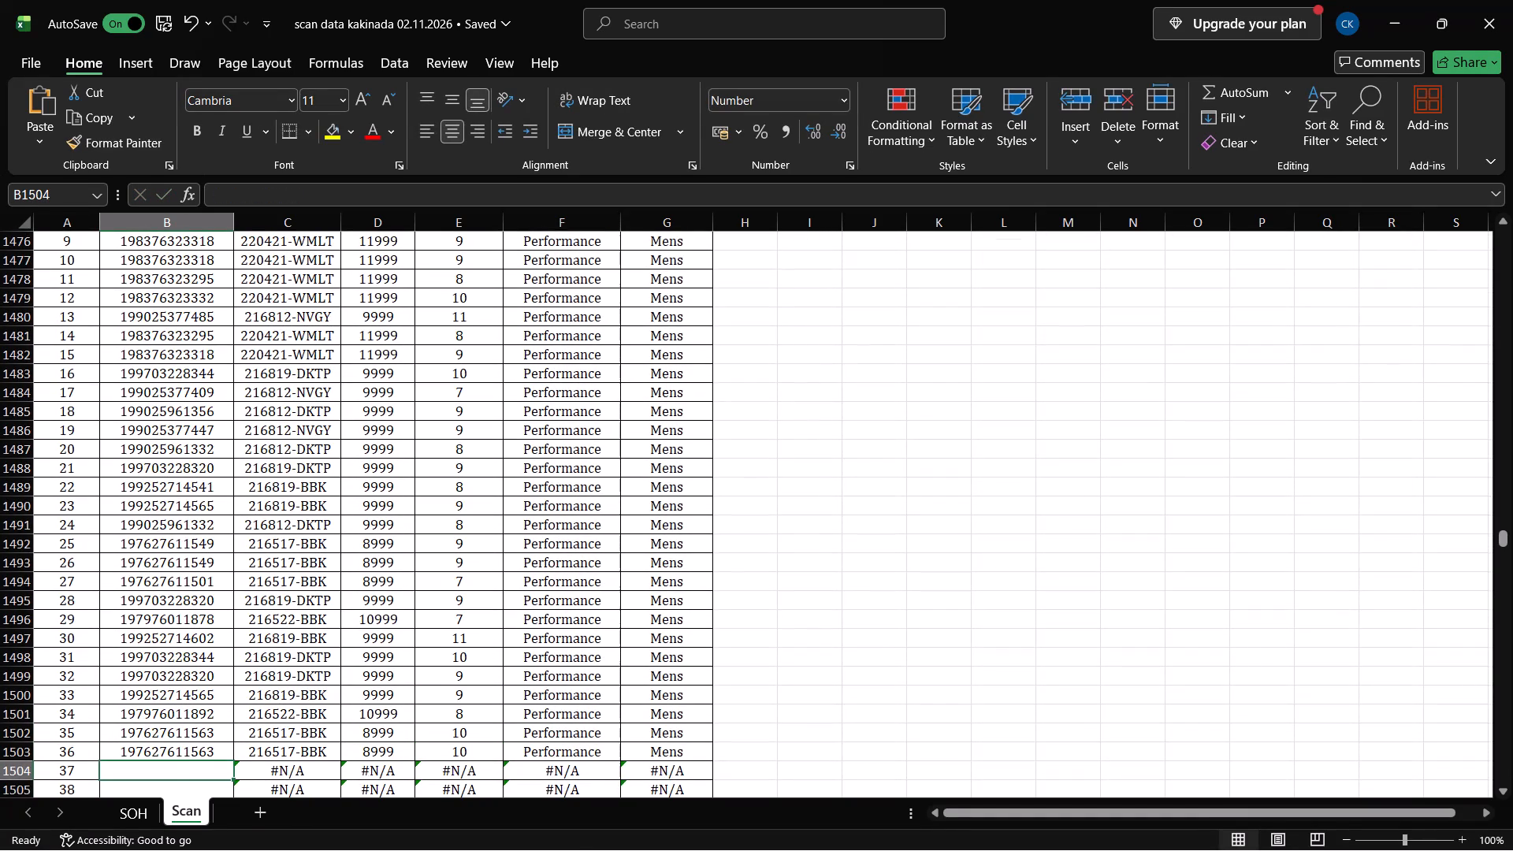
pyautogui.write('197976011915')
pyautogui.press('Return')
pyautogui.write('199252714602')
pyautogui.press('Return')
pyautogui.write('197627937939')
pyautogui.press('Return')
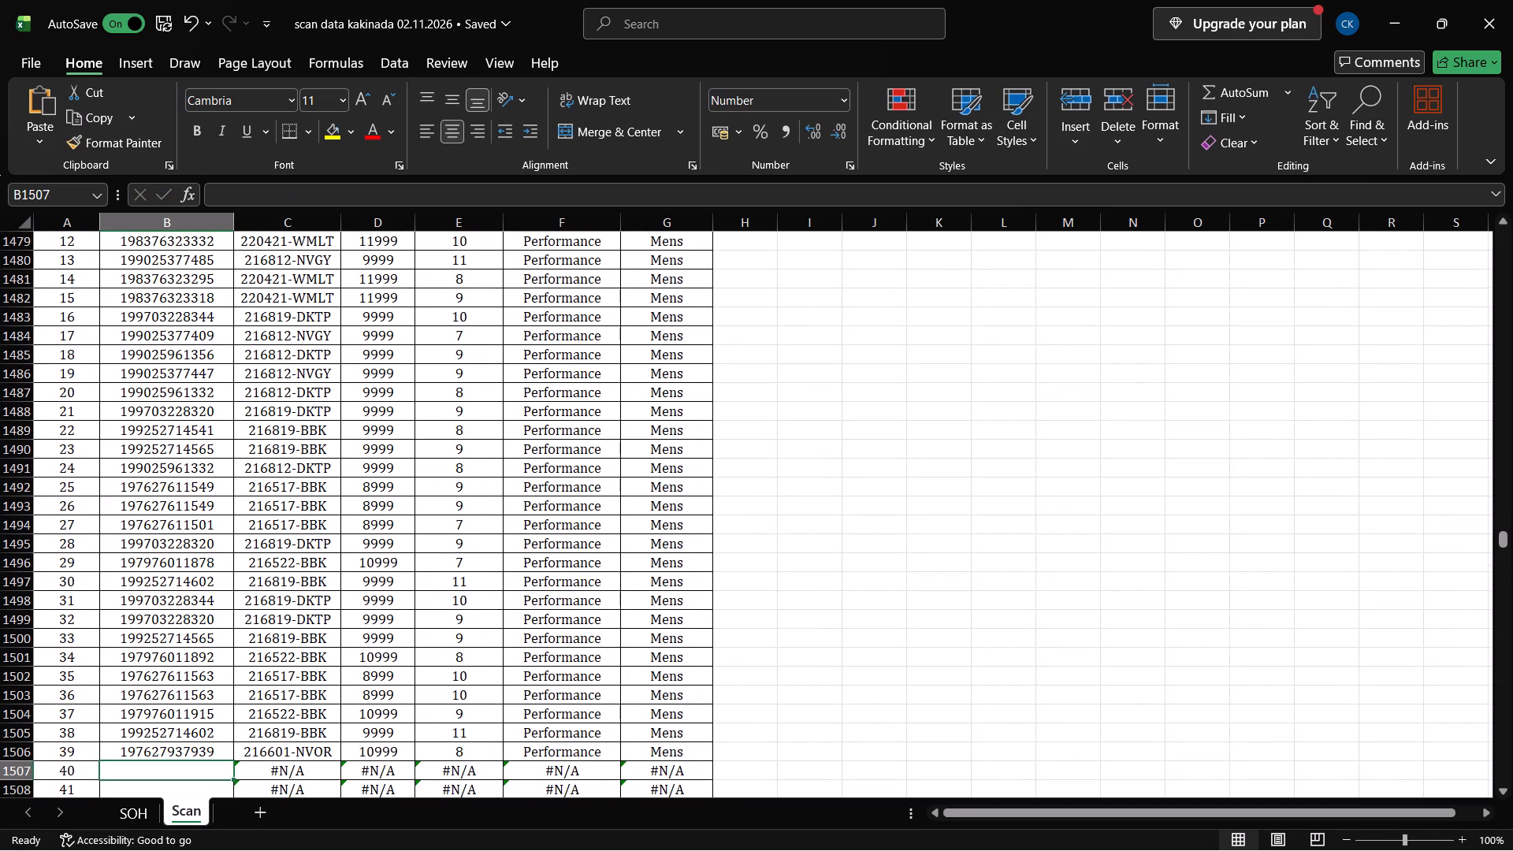
# Restart the serial numbering at 1 in A1507 for a new batch and save the workbook.
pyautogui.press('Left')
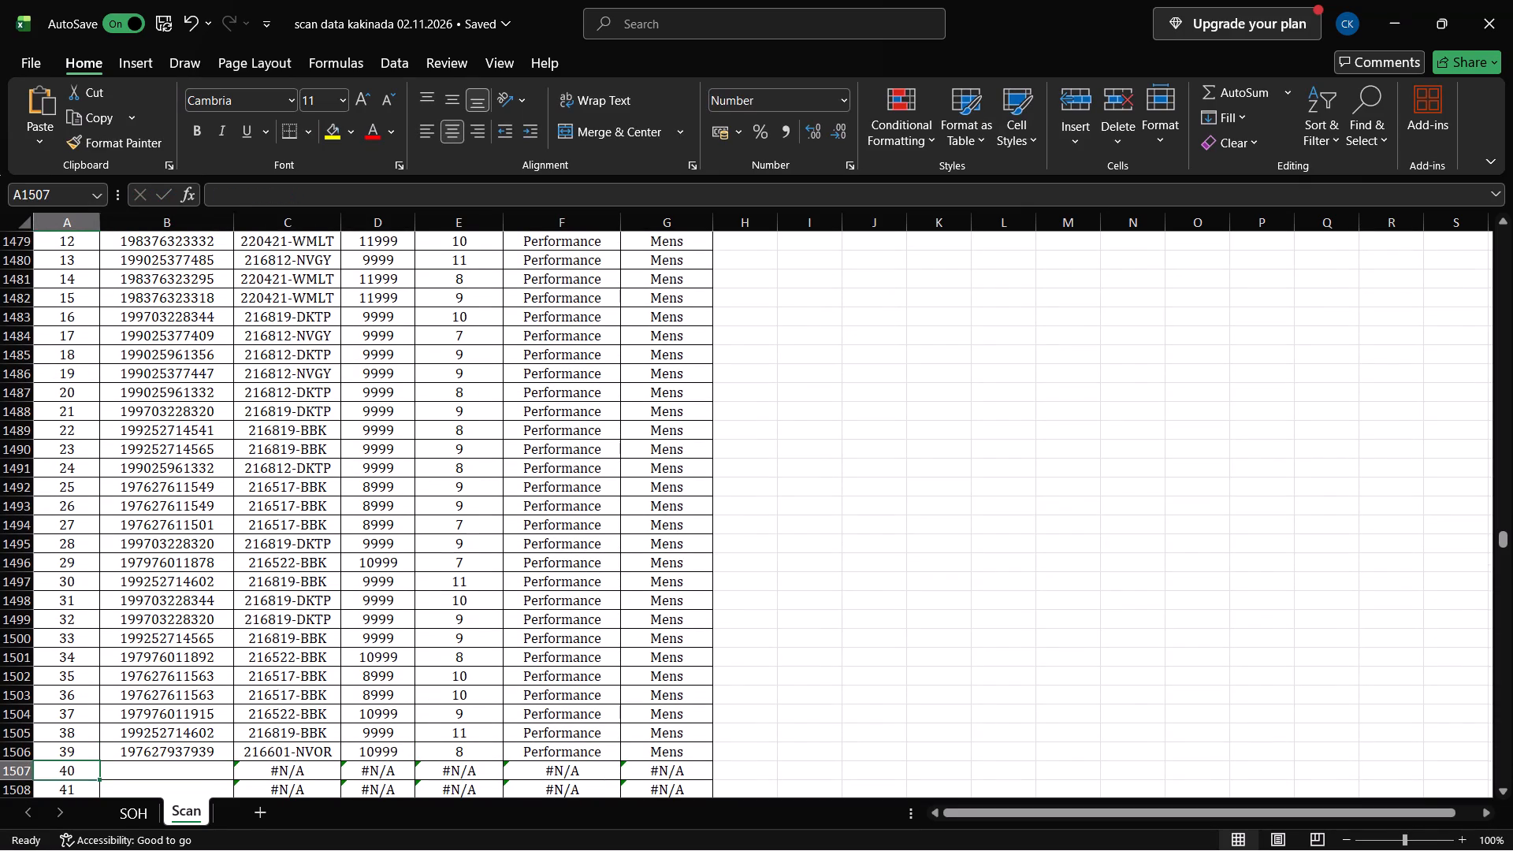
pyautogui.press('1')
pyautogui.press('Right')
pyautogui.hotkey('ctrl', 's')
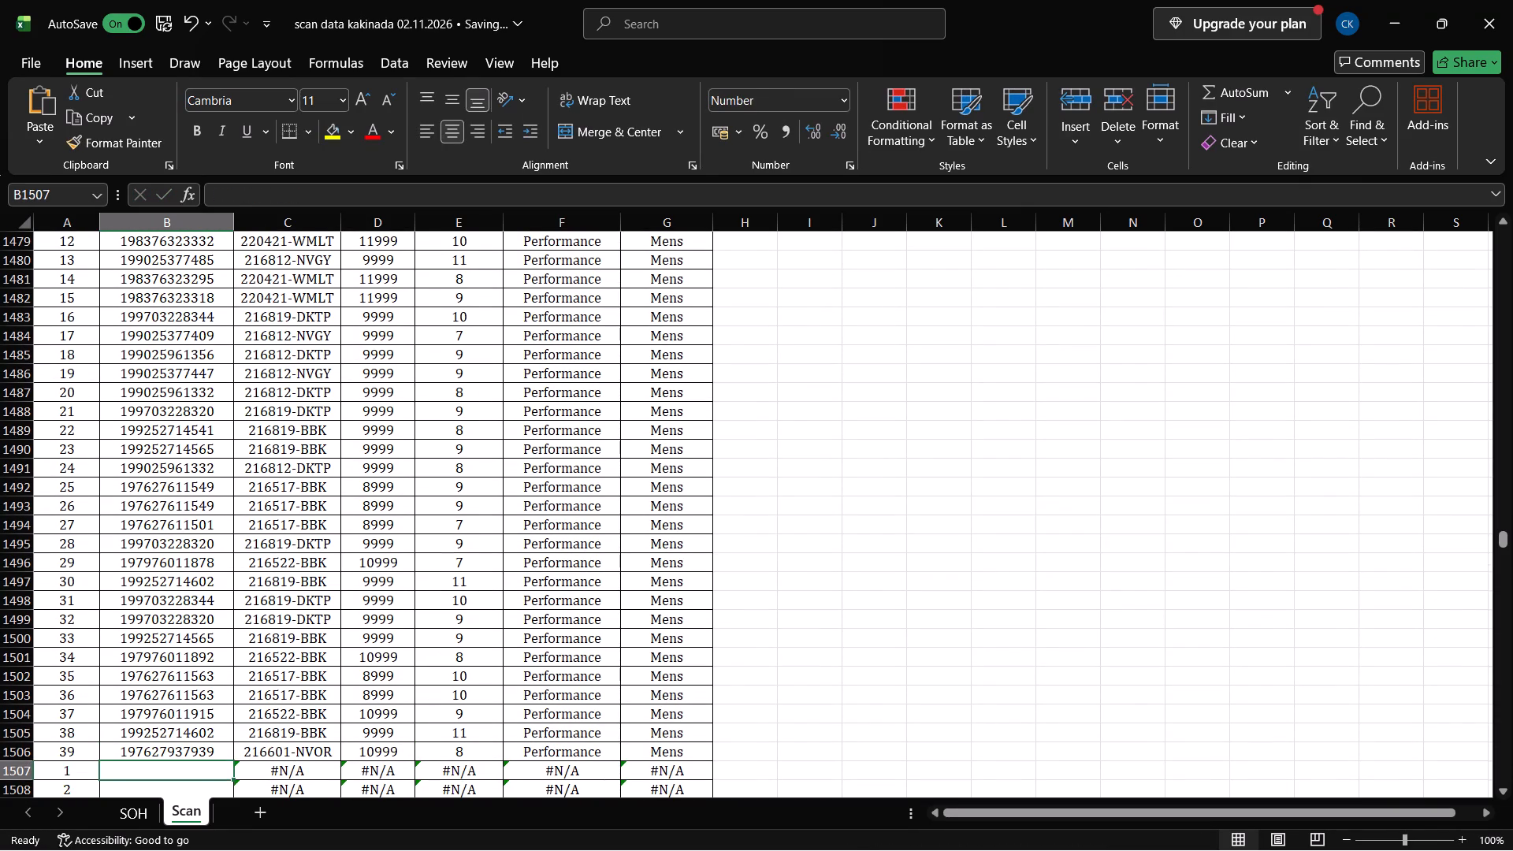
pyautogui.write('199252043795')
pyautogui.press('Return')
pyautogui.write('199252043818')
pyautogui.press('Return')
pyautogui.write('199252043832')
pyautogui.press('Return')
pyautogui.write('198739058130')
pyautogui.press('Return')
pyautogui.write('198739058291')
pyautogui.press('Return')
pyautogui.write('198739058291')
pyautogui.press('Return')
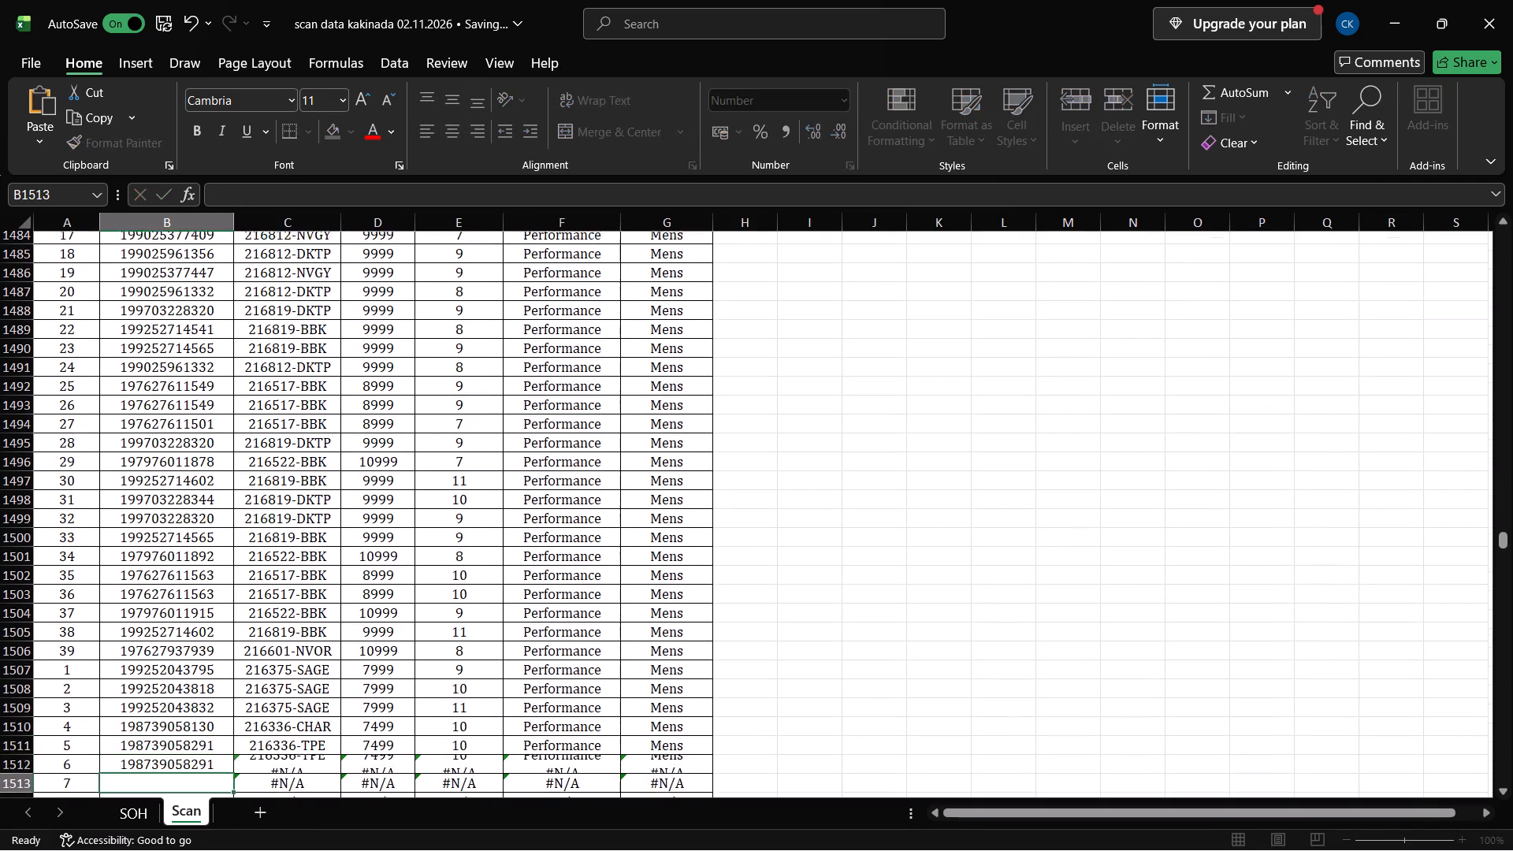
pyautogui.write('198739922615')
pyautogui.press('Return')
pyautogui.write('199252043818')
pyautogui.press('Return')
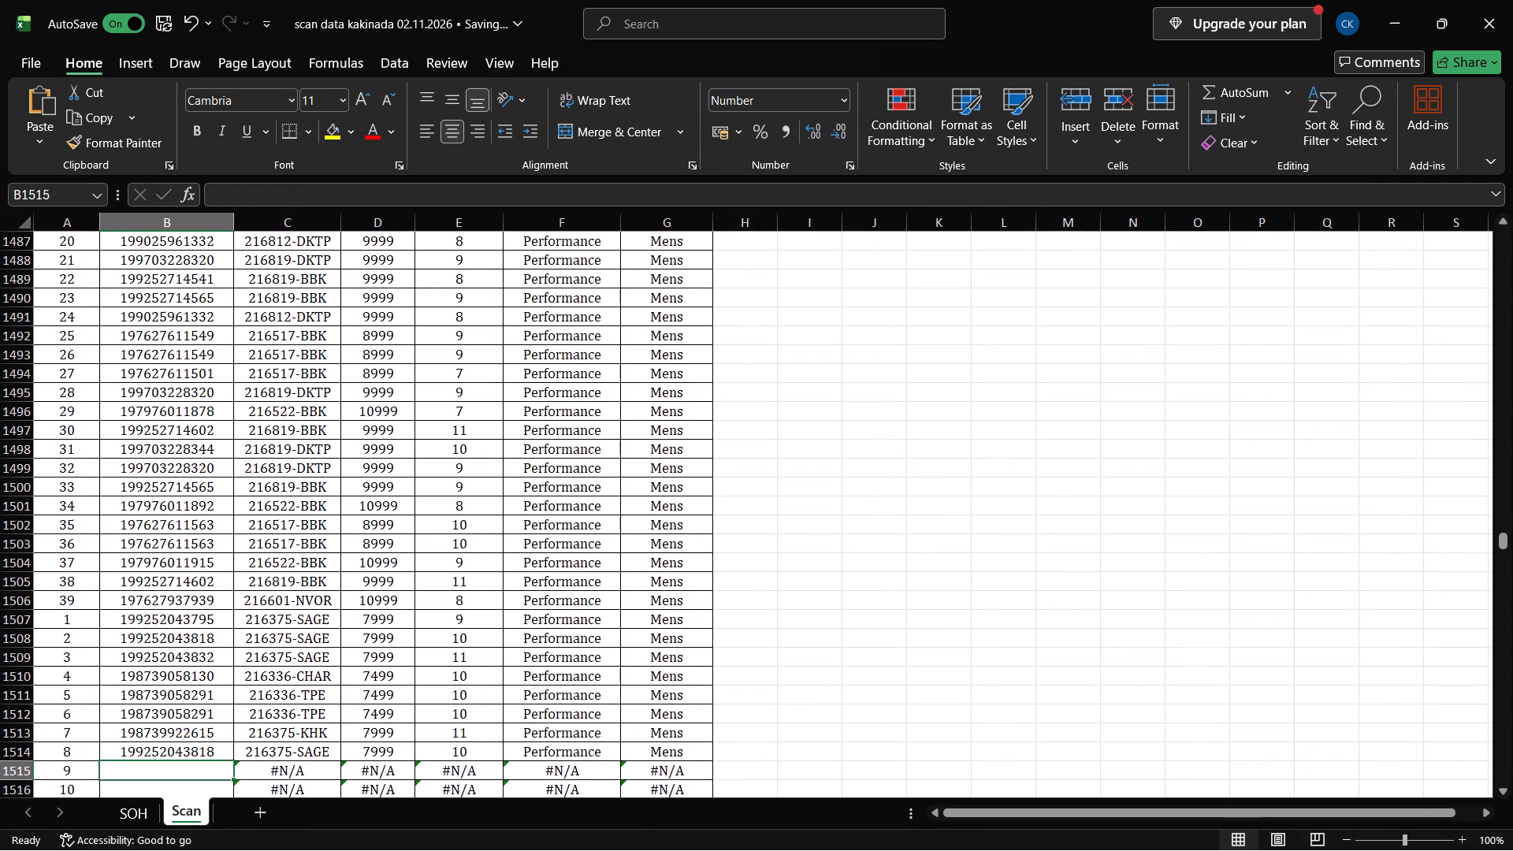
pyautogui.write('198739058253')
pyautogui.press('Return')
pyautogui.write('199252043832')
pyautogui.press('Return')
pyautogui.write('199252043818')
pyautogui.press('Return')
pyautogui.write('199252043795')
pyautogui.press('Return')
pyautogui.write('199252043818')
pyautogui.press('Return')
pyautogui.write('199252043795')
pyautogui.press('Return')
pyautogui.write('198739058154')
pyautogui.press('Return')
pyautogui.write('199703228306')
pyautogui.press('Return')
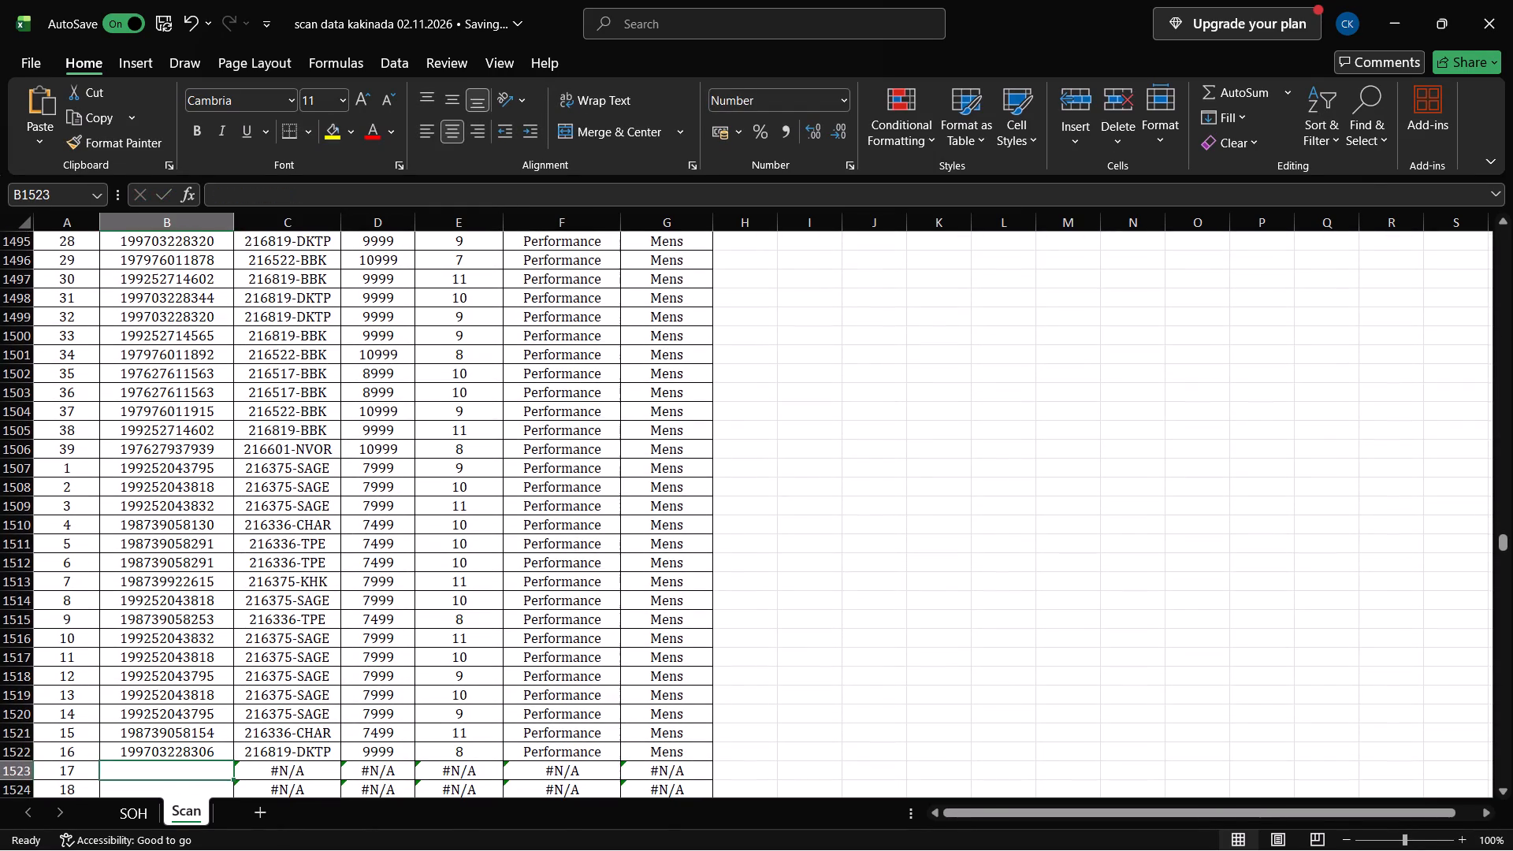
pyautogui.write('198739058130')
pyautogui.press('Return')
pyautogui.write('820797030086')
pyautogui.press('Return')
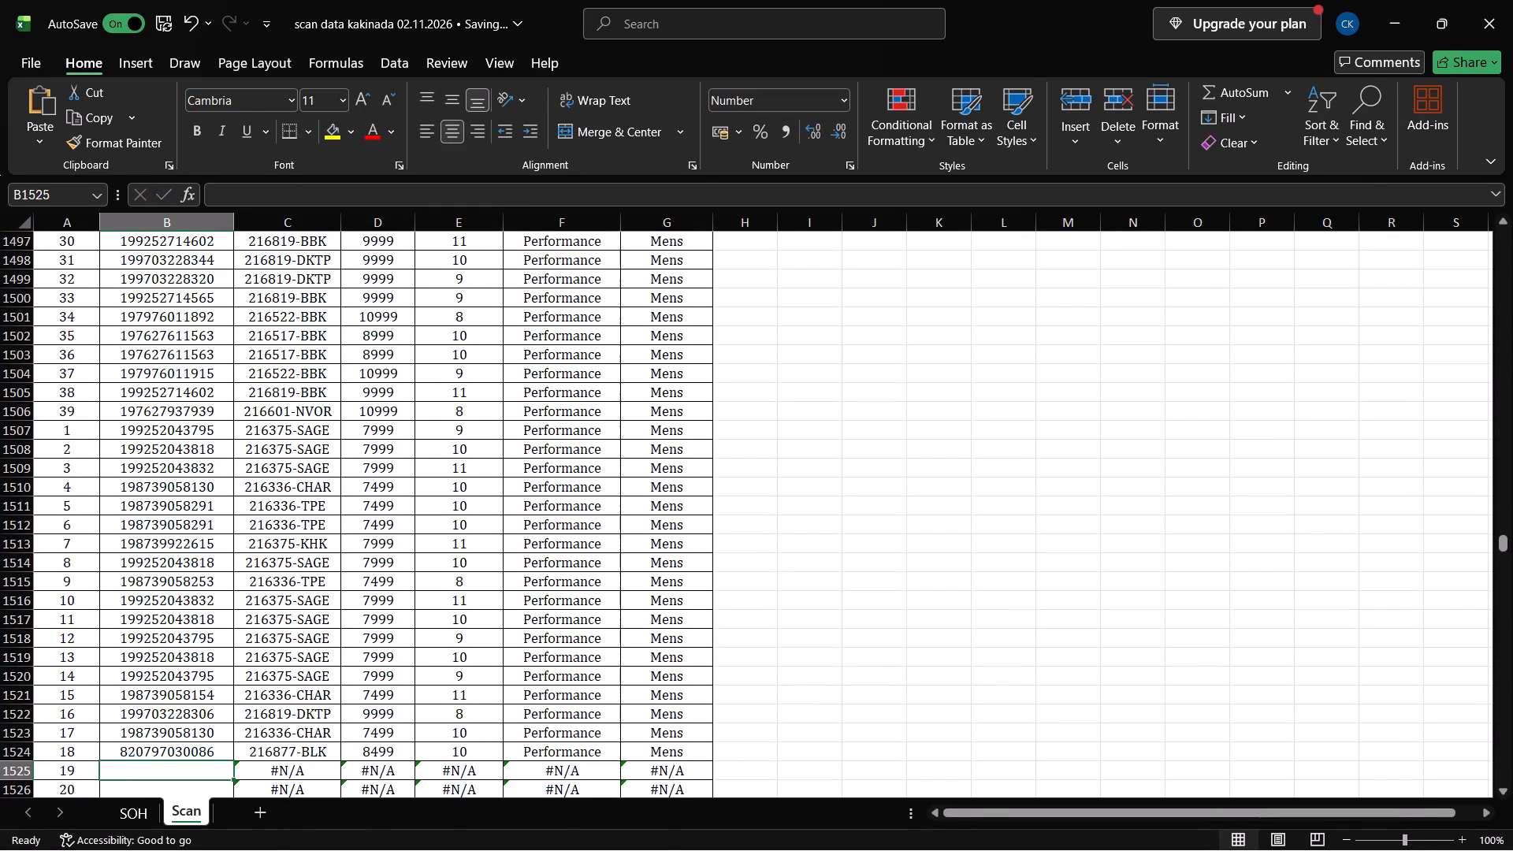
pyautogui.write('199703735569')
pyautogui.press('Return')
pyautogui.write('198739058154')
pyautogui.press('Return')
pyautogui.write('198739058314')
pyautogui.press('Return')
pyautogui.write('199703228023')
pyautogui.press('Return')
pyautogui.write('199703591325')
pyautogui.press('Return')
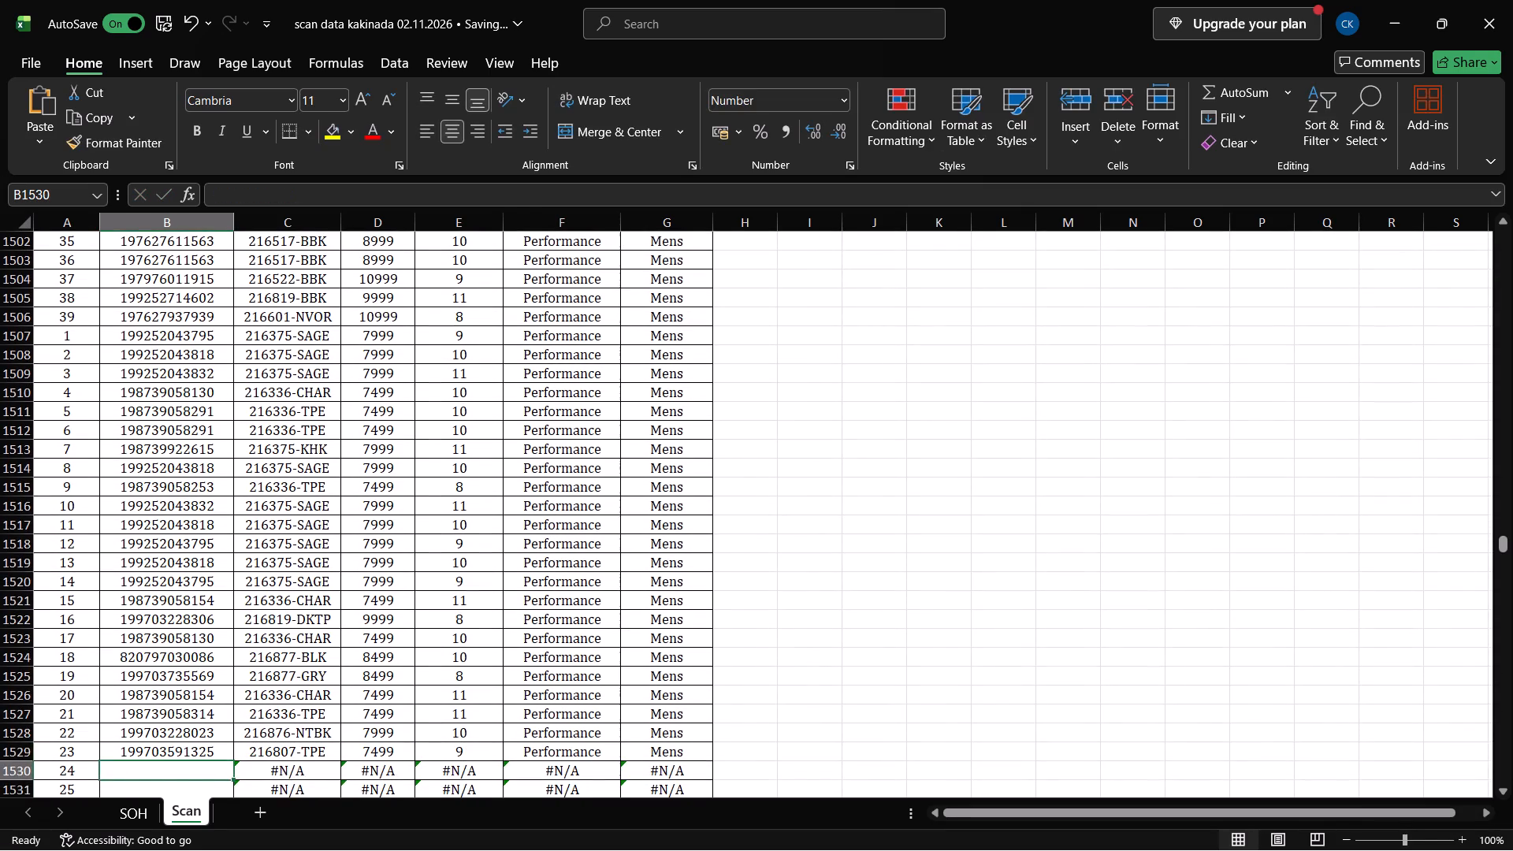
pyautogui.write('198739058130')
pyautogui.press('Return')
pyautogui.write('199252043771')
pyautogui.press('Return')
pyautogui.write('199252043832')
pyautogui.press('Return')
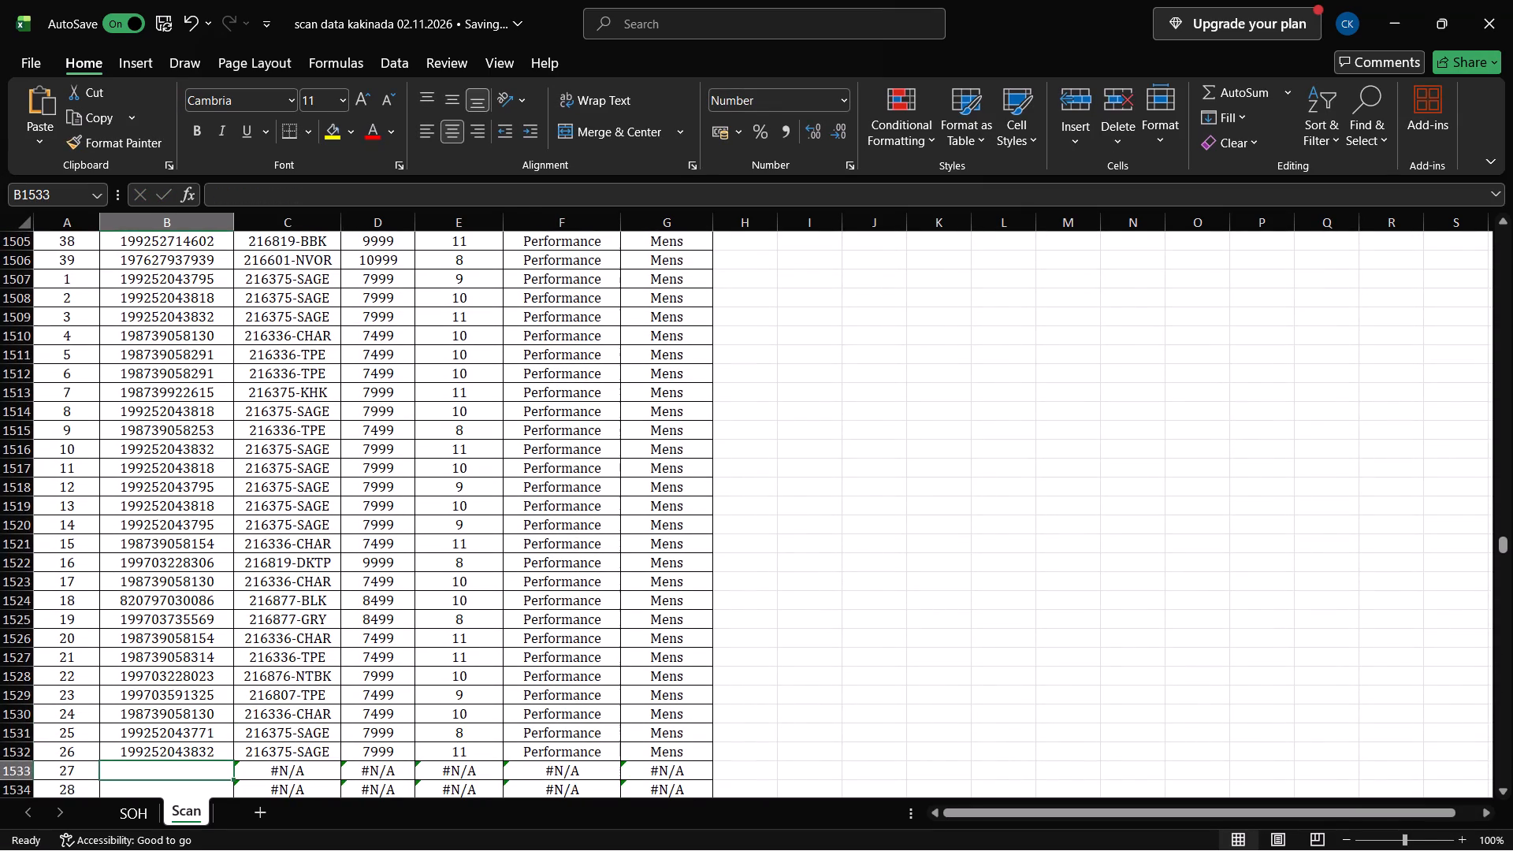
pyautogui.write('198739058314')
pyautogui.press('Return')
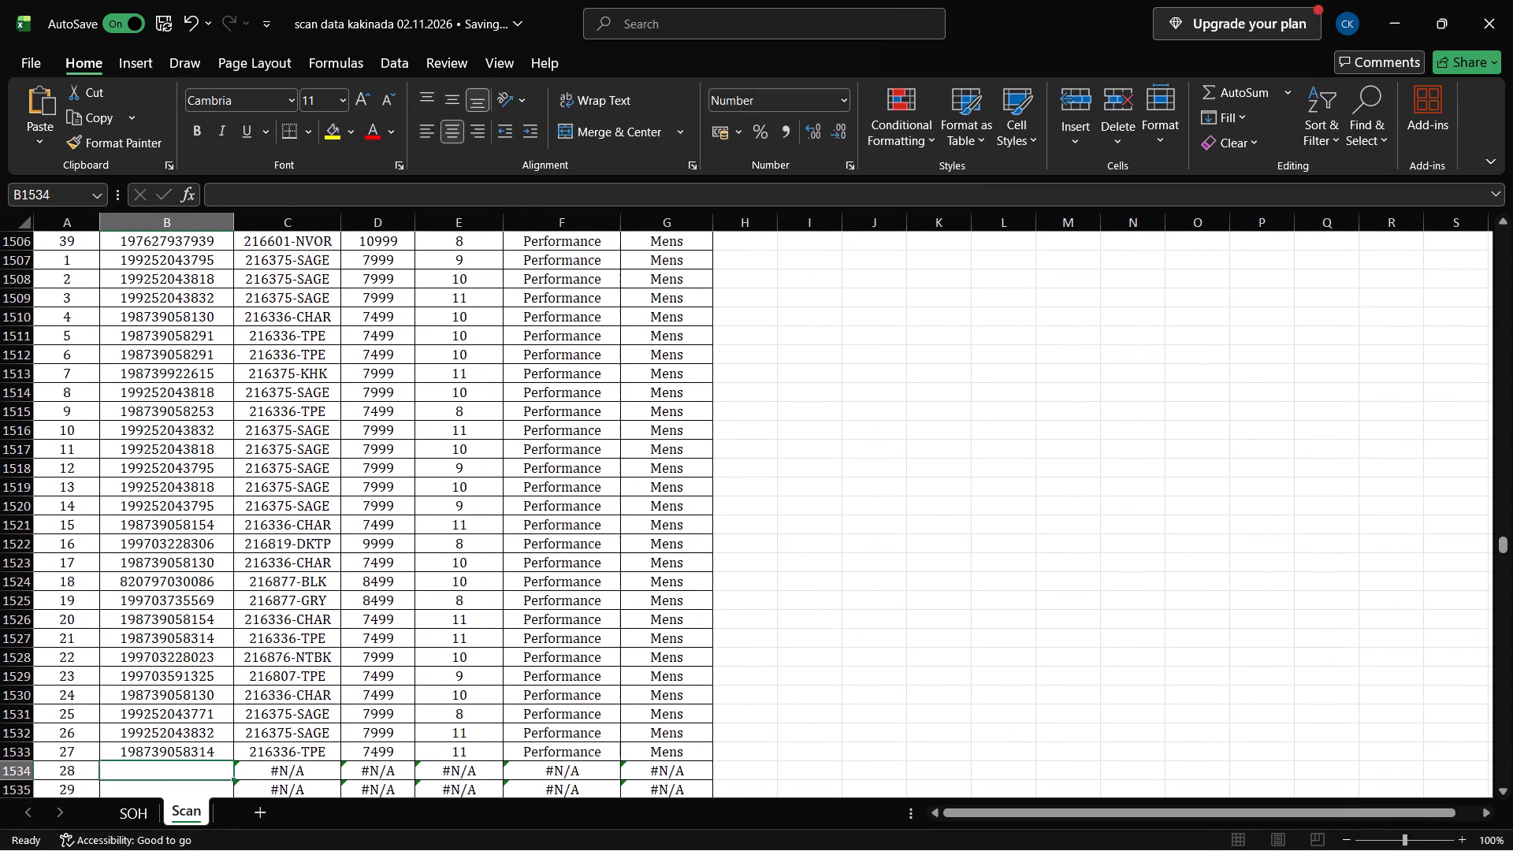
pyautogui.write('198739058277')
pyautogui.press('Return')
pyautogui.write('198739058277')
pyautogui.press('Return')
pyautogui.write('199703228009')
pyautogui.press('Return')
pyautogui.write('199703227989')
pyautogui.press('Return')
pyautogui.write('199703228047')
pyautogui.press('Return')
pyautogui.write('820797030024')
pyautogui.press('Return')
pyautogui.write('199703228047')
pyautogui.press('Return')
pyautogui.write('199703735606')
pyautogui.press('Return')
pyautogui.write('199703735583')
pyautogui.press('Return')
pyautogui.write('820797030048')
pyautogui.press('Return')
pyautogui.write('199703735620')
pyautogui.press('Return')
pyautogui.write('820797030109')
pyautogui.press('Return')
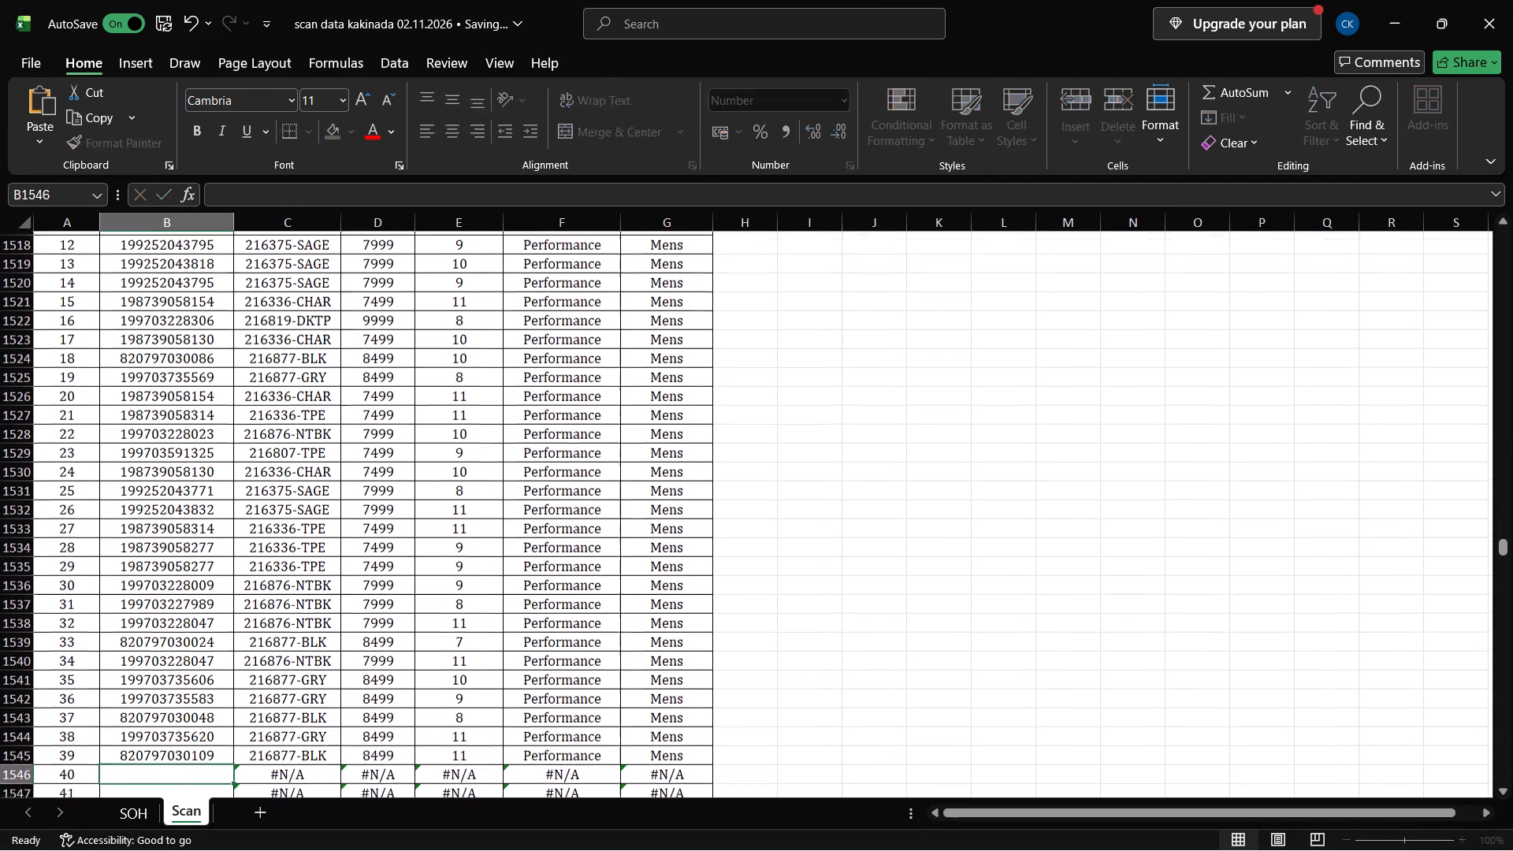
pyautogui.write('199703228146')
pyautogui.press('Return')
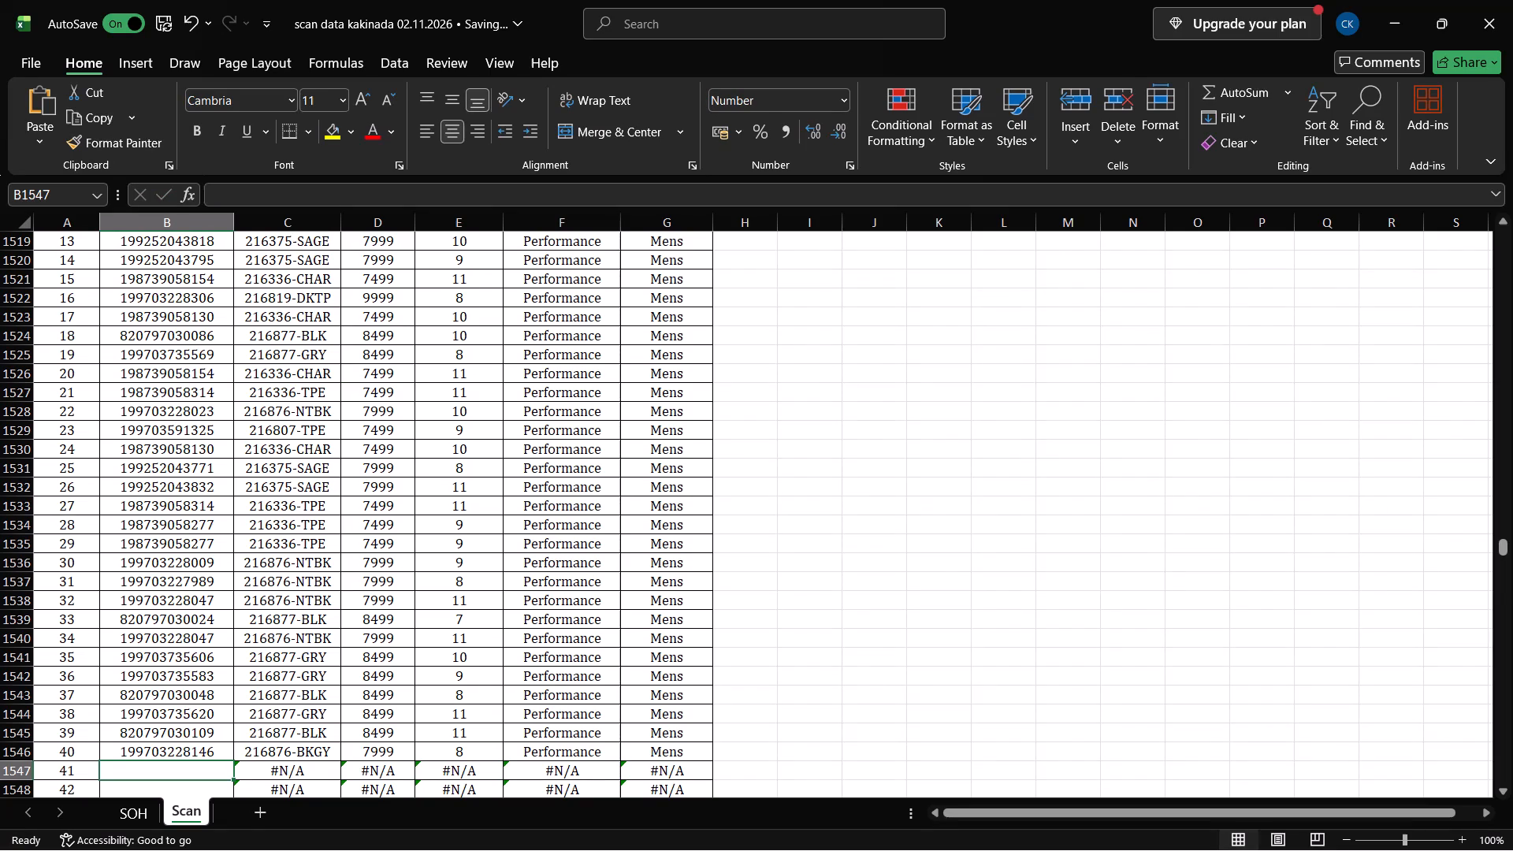
# Restart the serial numbers at 1 in A1547 and save the workbook.
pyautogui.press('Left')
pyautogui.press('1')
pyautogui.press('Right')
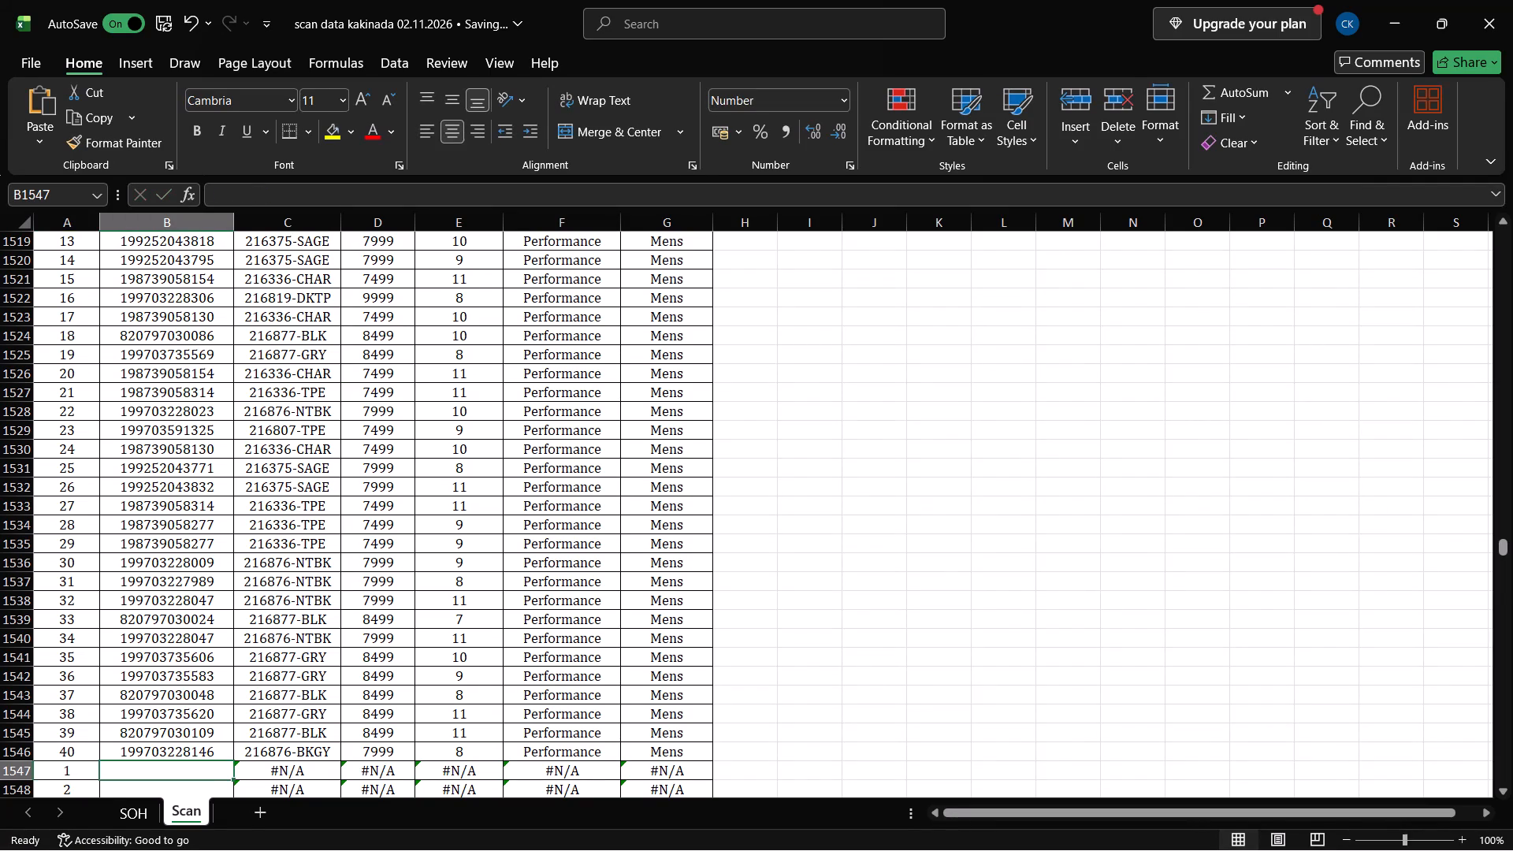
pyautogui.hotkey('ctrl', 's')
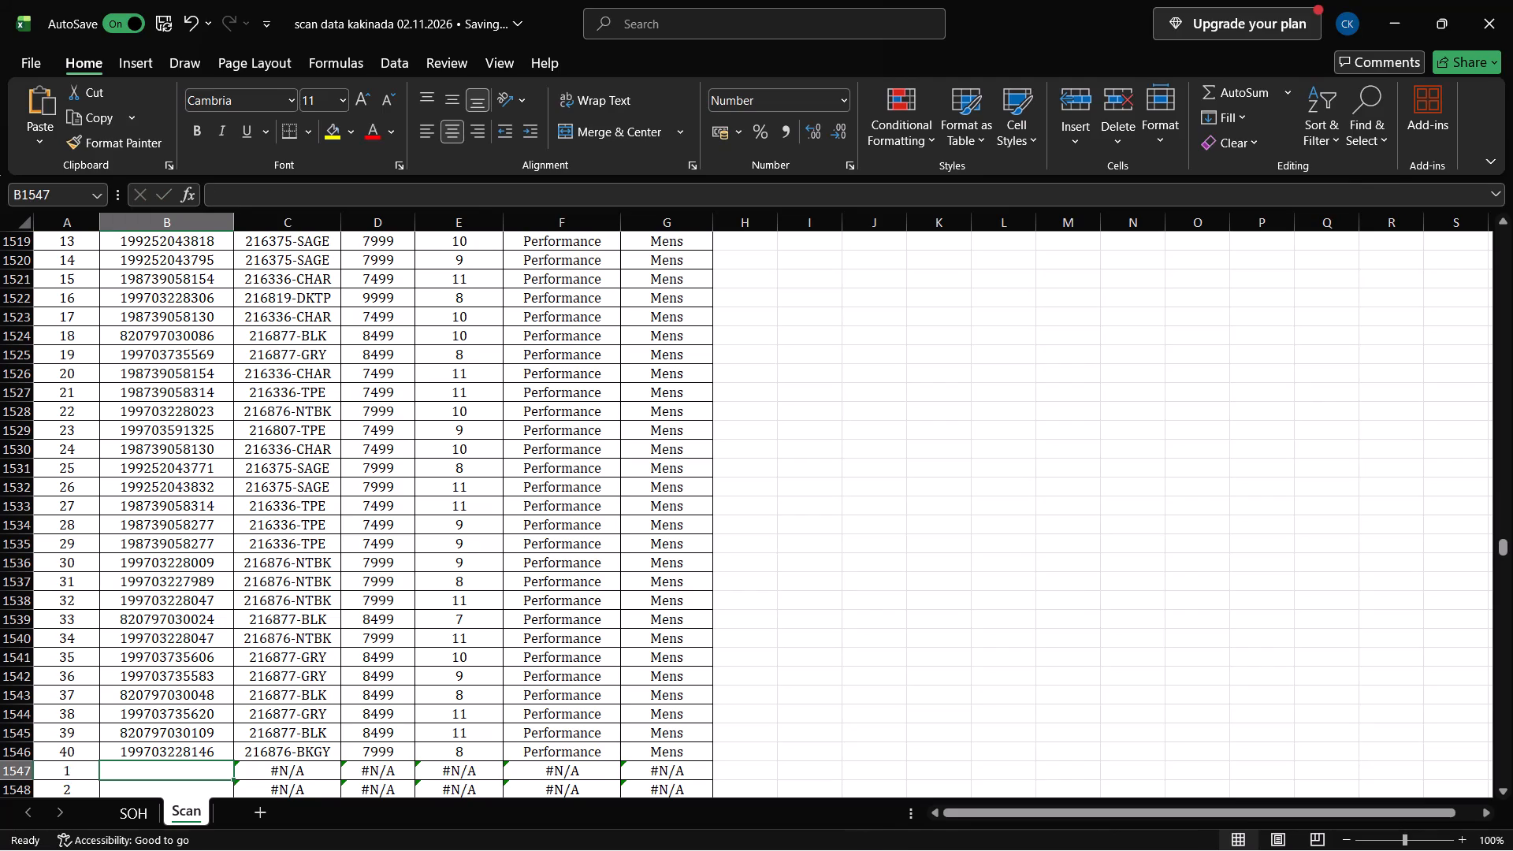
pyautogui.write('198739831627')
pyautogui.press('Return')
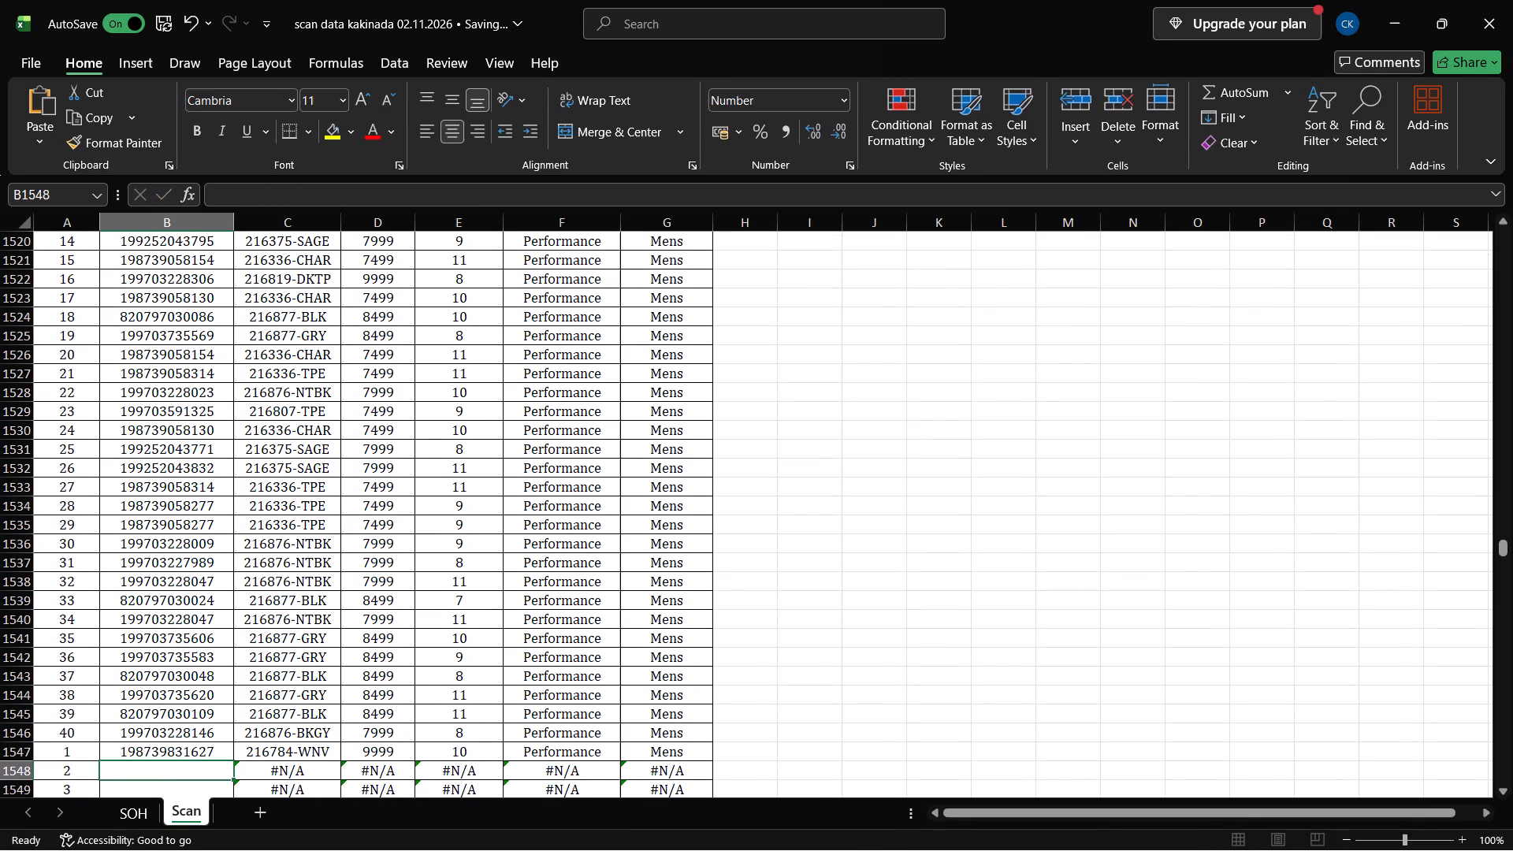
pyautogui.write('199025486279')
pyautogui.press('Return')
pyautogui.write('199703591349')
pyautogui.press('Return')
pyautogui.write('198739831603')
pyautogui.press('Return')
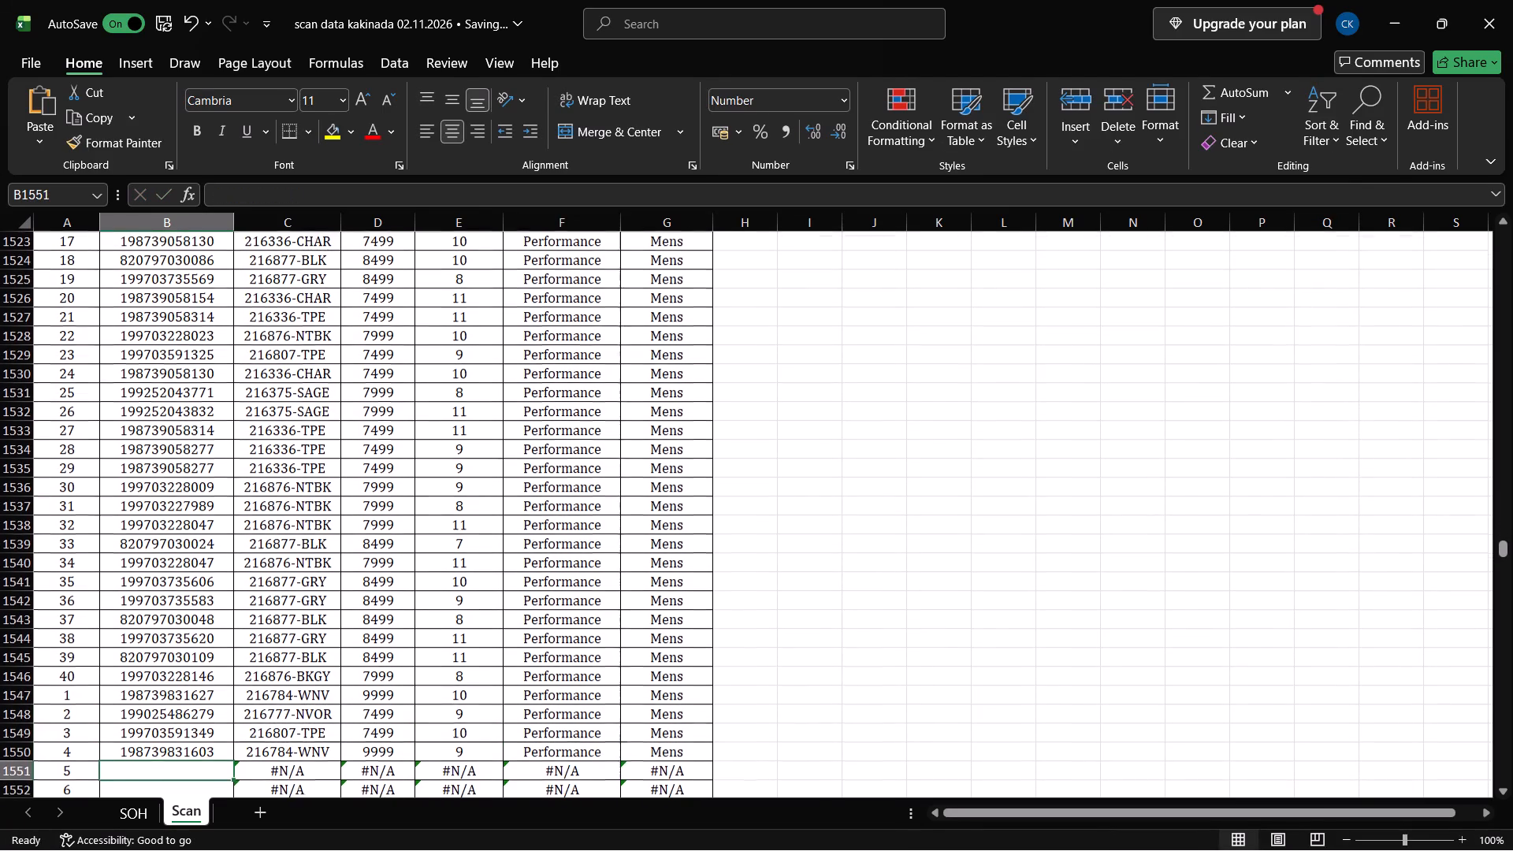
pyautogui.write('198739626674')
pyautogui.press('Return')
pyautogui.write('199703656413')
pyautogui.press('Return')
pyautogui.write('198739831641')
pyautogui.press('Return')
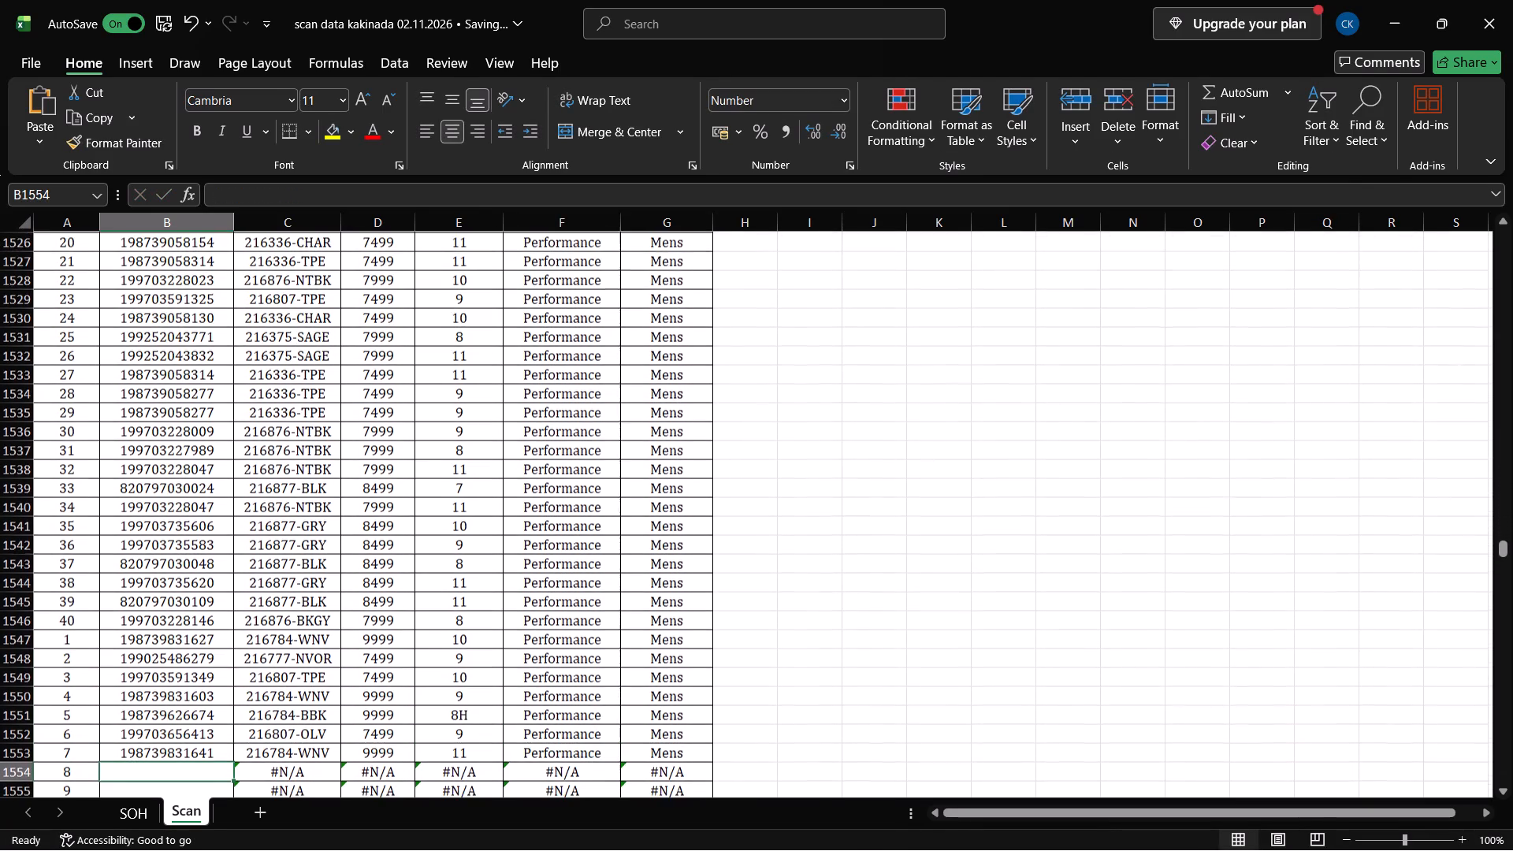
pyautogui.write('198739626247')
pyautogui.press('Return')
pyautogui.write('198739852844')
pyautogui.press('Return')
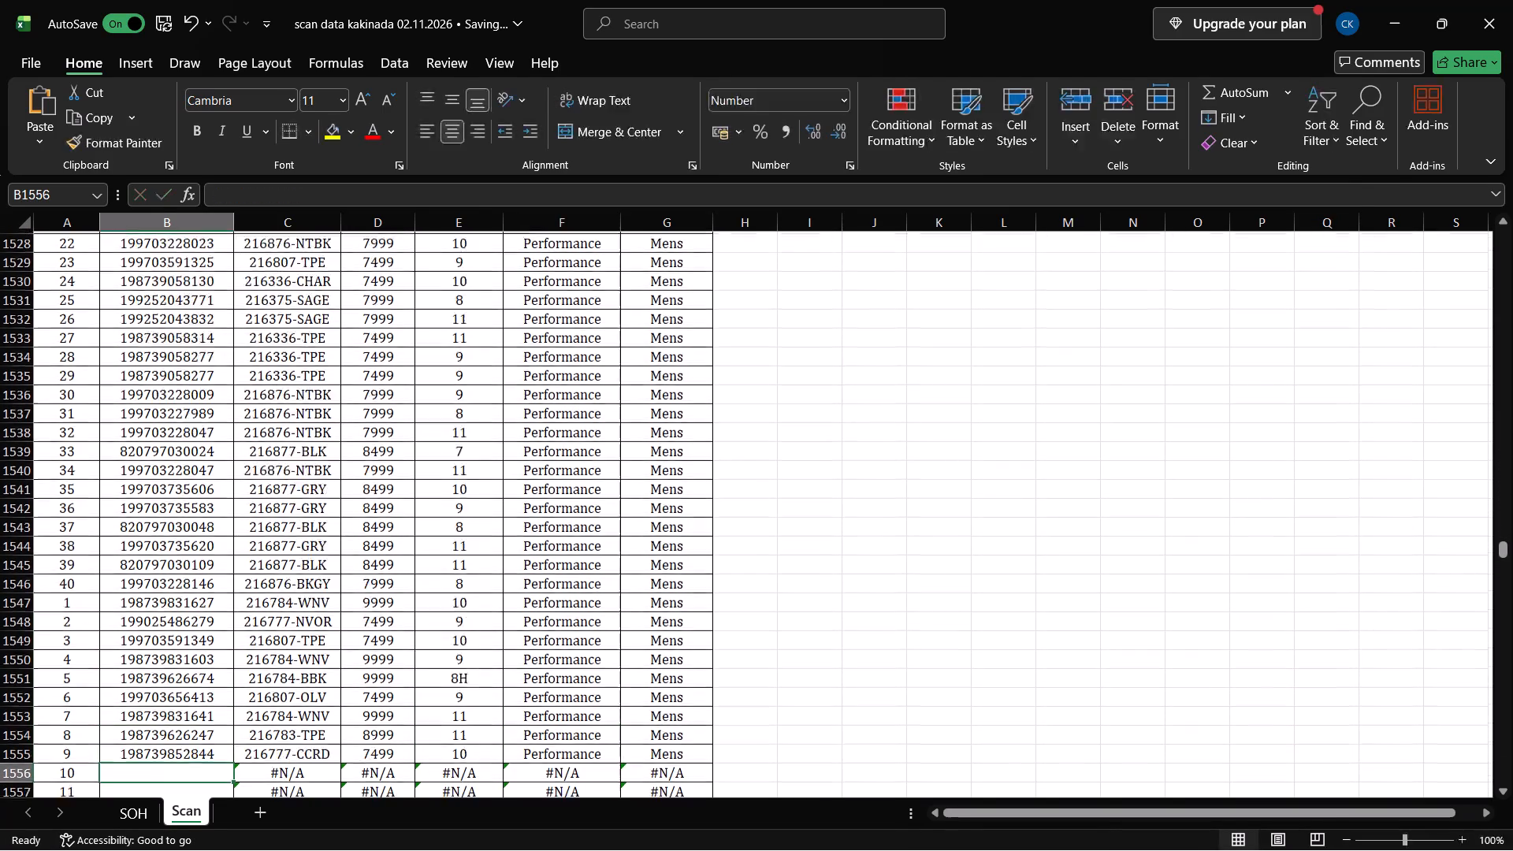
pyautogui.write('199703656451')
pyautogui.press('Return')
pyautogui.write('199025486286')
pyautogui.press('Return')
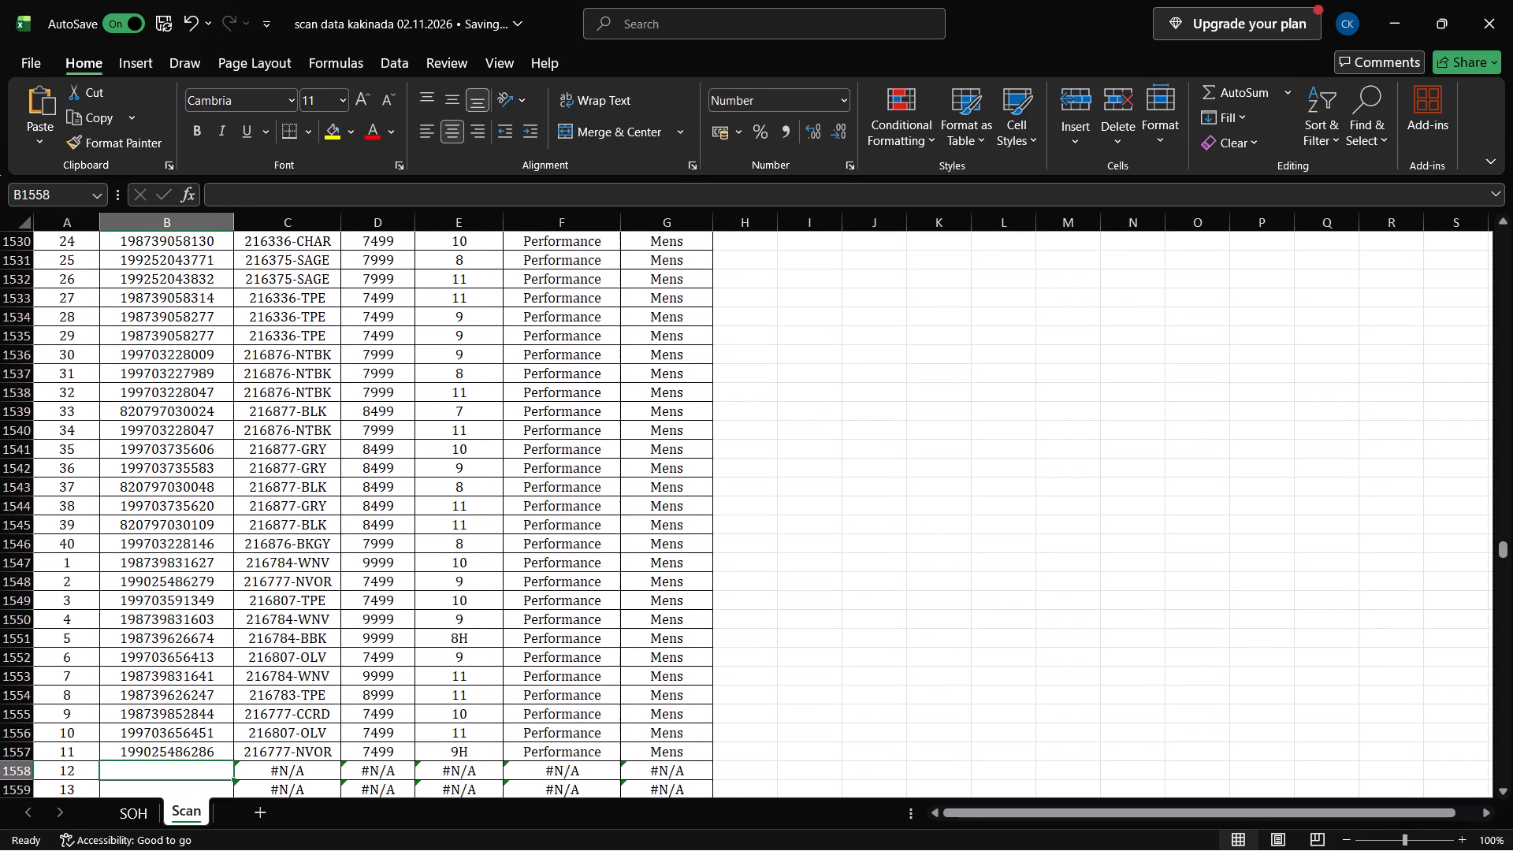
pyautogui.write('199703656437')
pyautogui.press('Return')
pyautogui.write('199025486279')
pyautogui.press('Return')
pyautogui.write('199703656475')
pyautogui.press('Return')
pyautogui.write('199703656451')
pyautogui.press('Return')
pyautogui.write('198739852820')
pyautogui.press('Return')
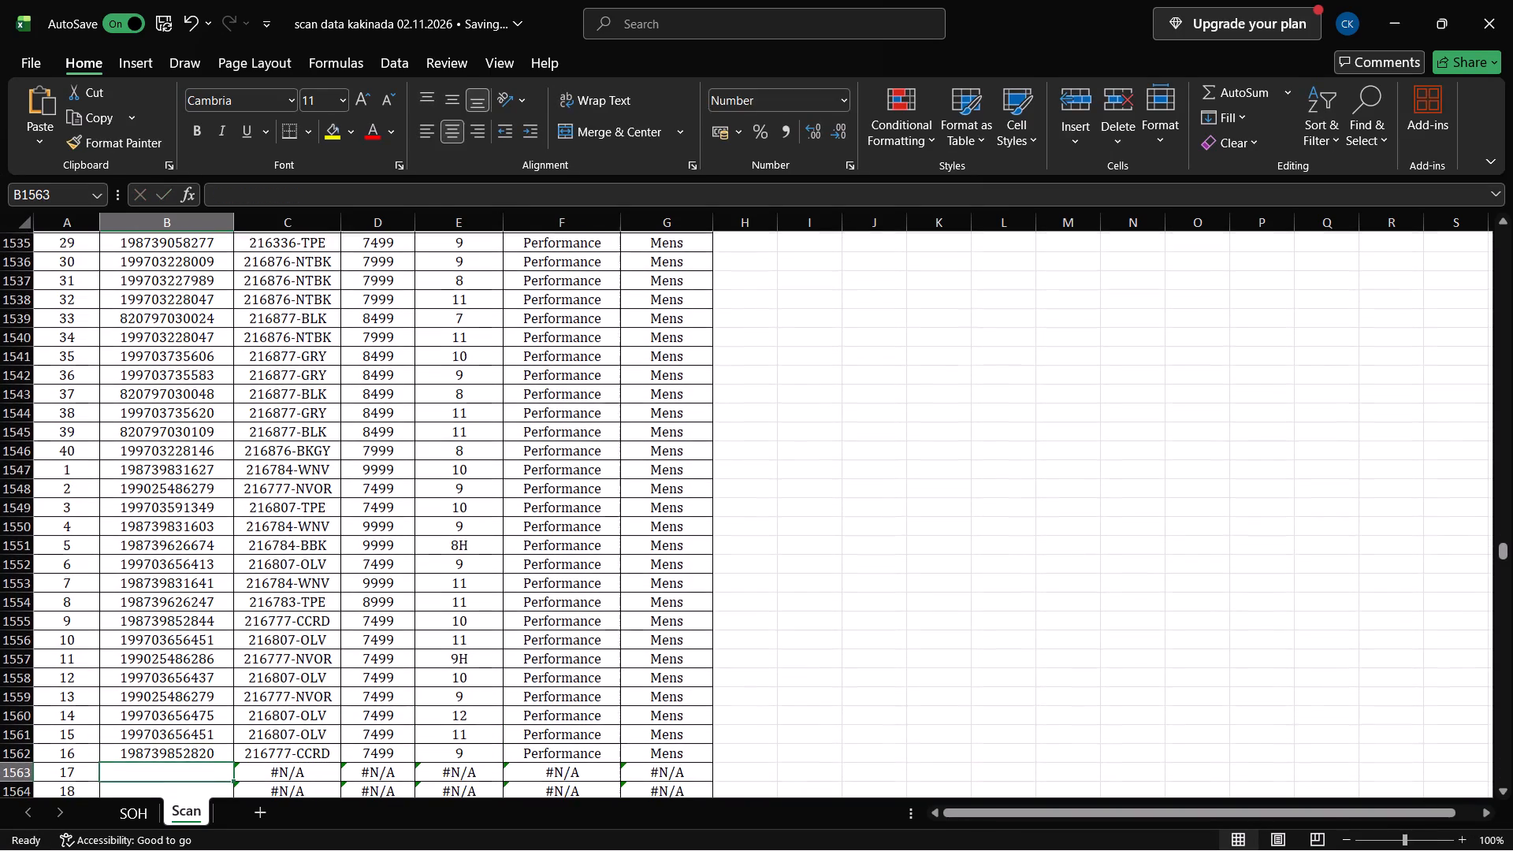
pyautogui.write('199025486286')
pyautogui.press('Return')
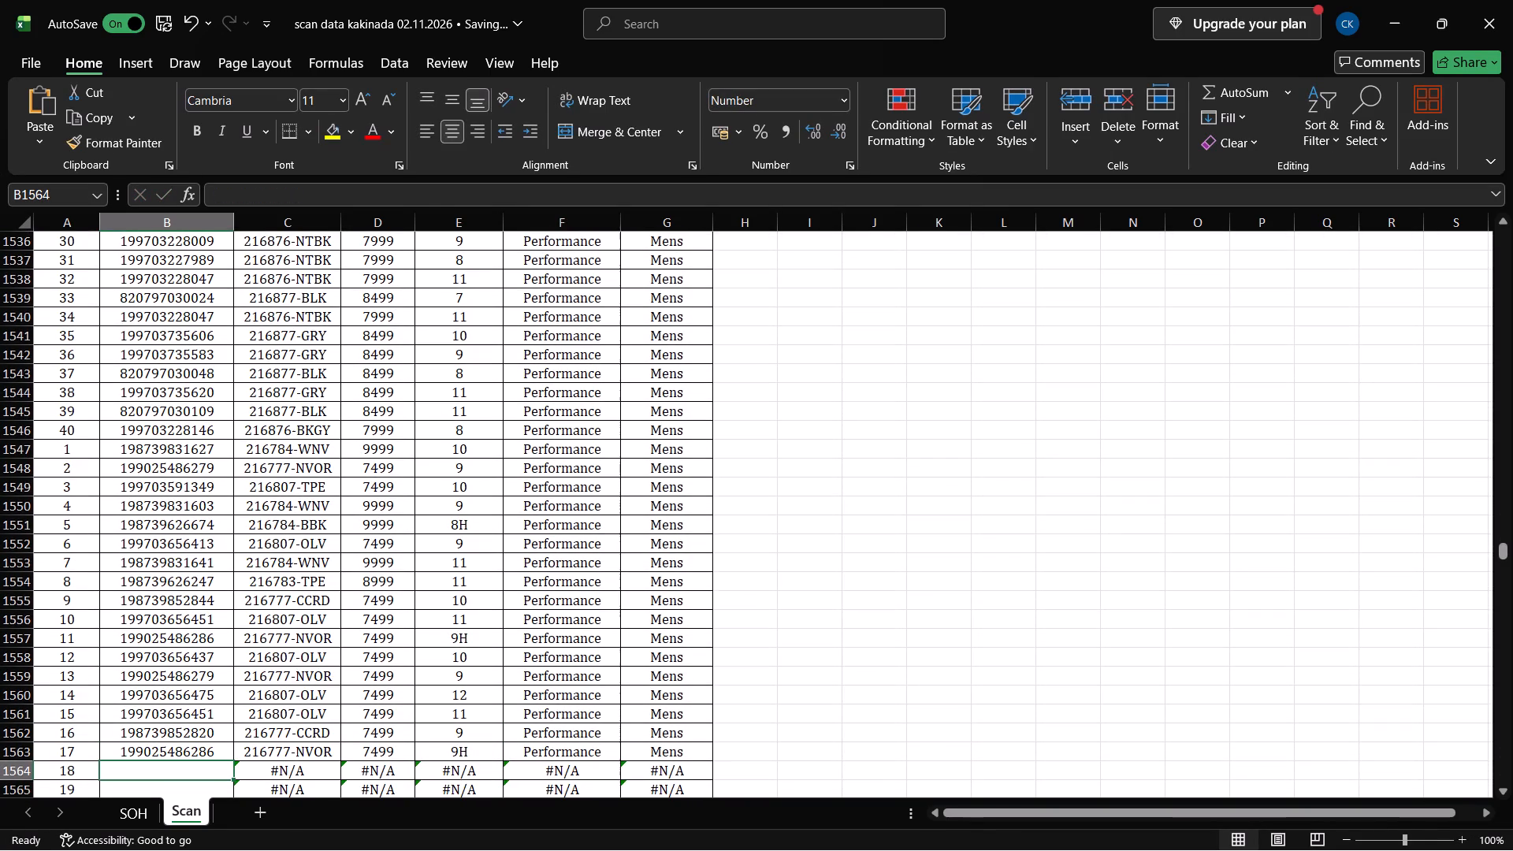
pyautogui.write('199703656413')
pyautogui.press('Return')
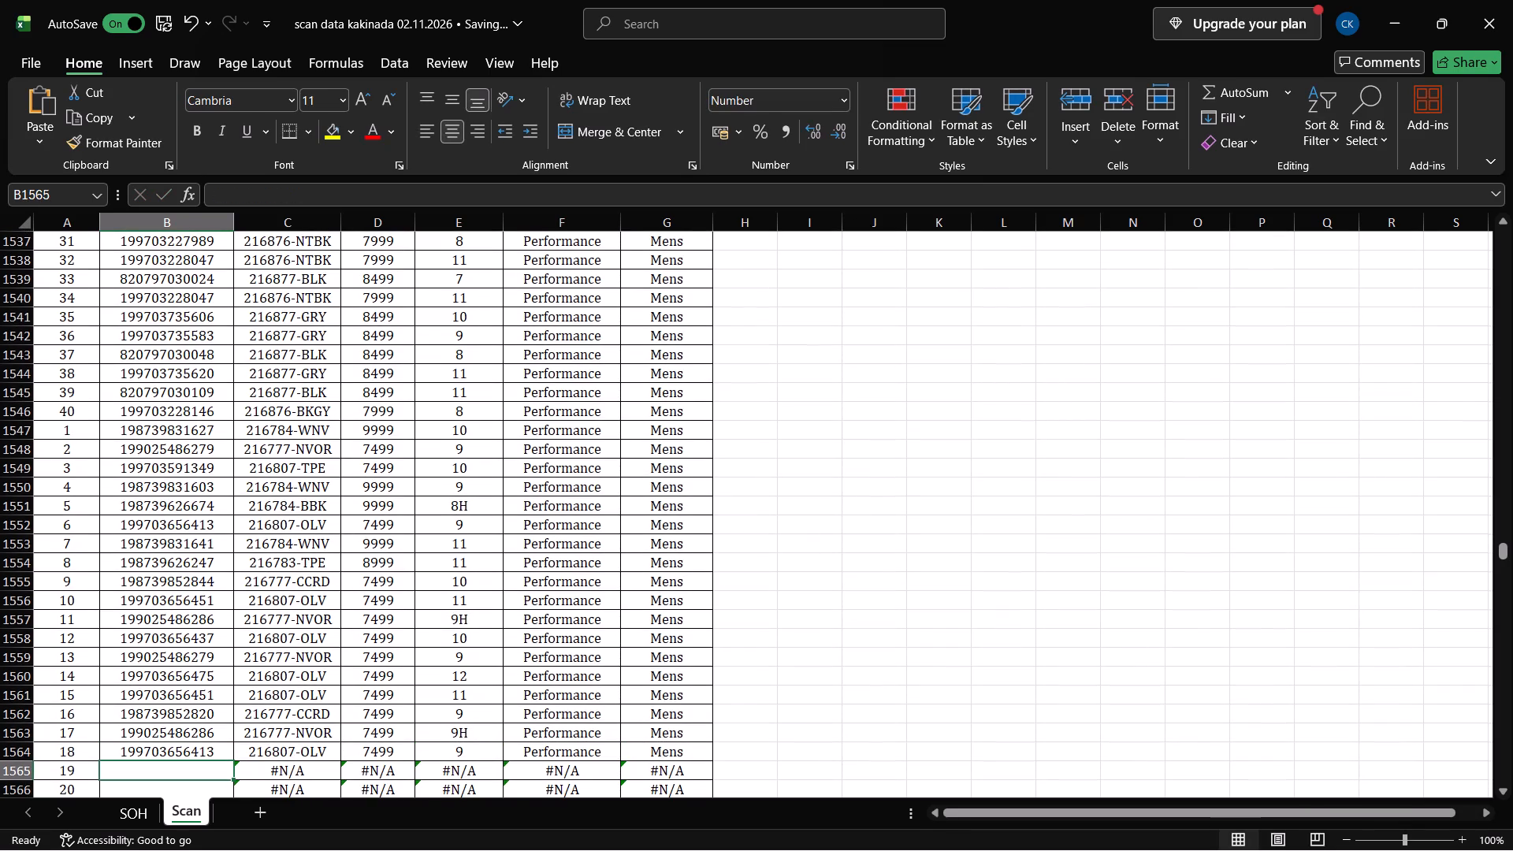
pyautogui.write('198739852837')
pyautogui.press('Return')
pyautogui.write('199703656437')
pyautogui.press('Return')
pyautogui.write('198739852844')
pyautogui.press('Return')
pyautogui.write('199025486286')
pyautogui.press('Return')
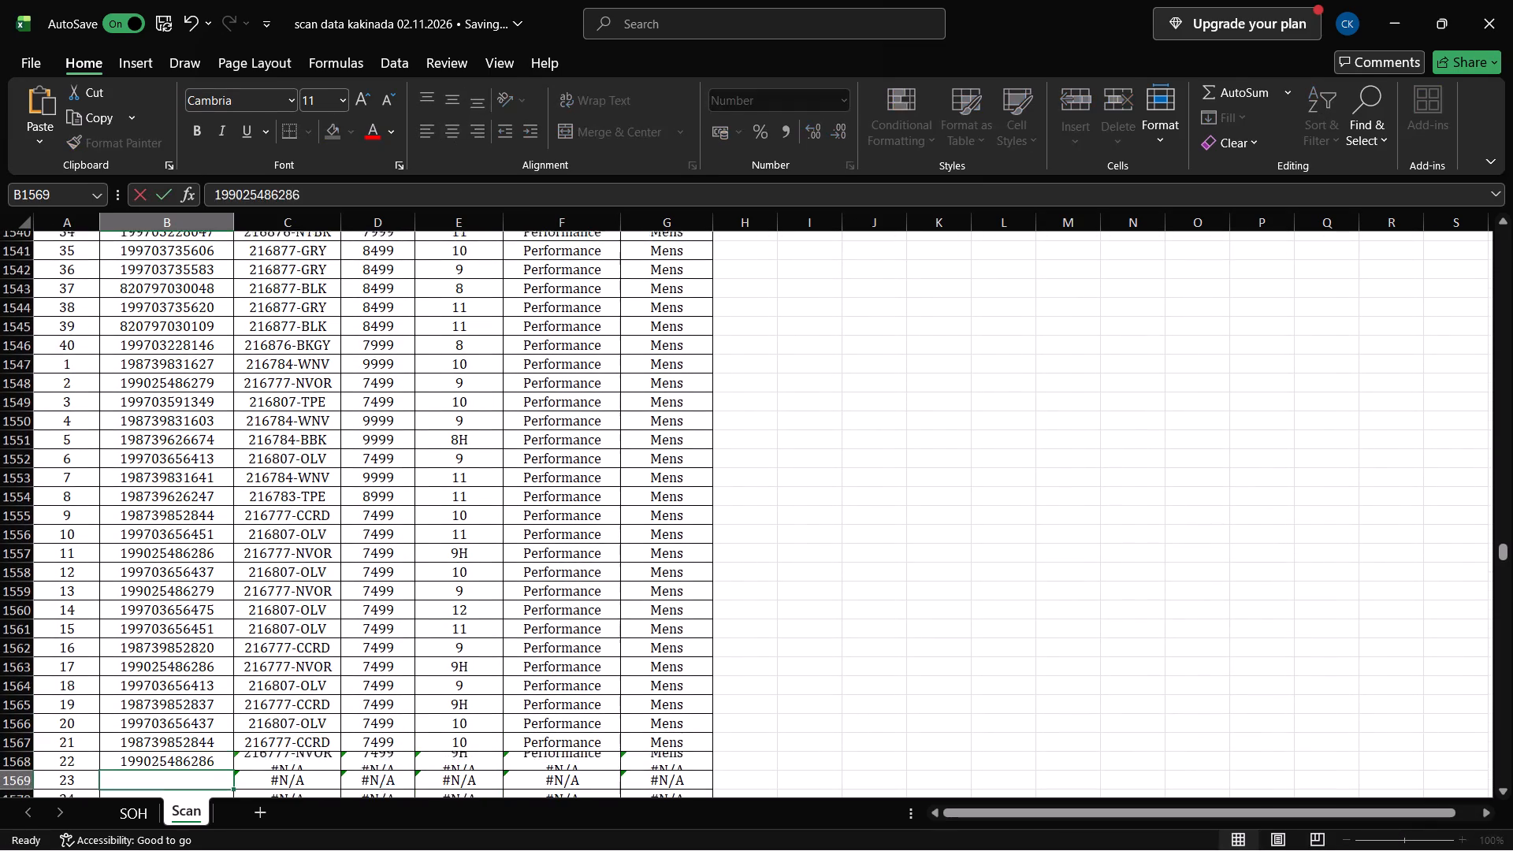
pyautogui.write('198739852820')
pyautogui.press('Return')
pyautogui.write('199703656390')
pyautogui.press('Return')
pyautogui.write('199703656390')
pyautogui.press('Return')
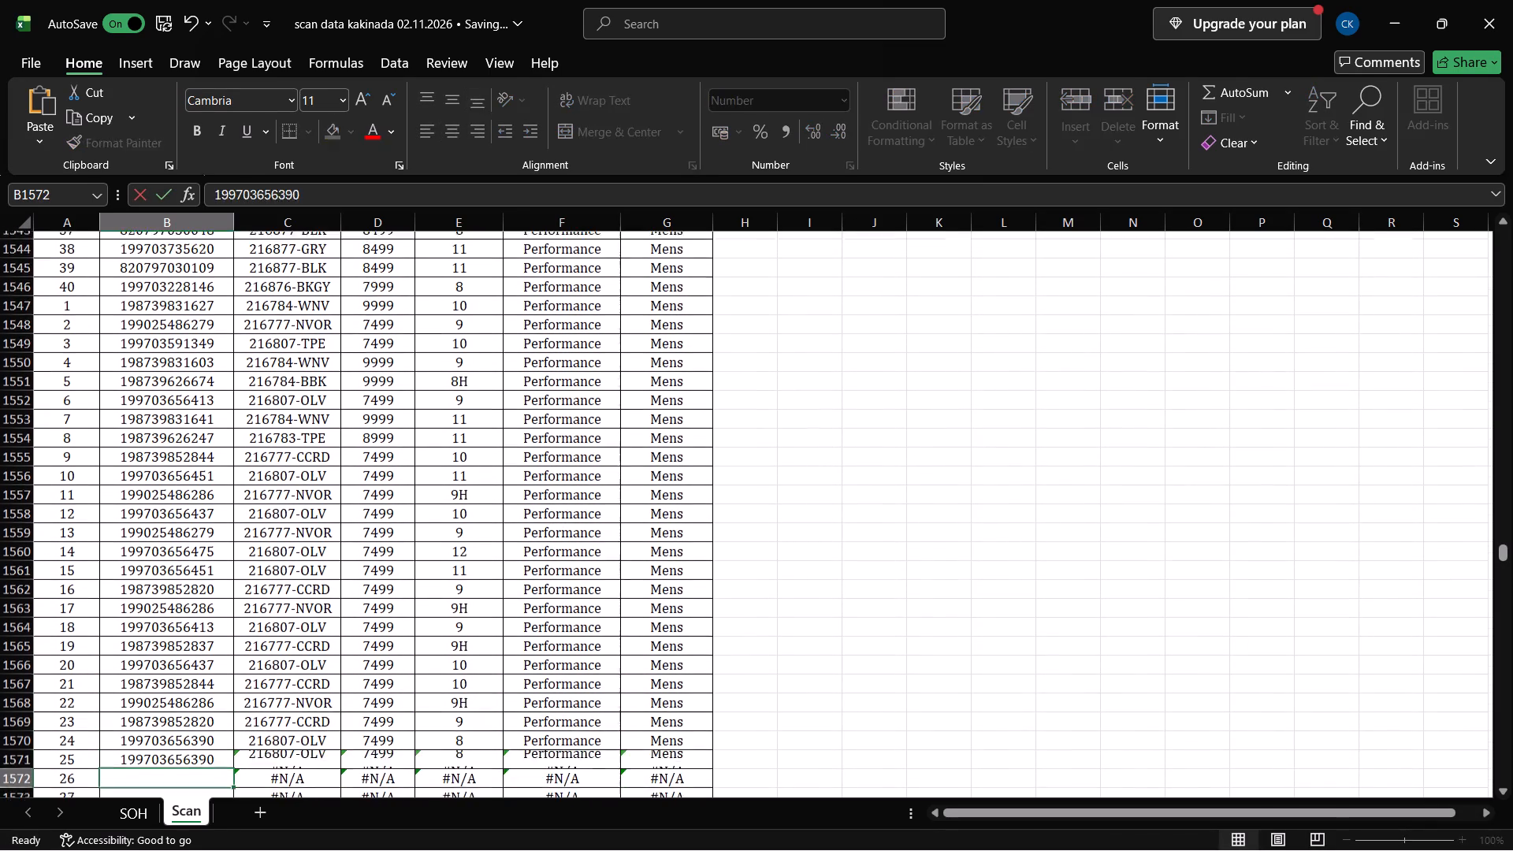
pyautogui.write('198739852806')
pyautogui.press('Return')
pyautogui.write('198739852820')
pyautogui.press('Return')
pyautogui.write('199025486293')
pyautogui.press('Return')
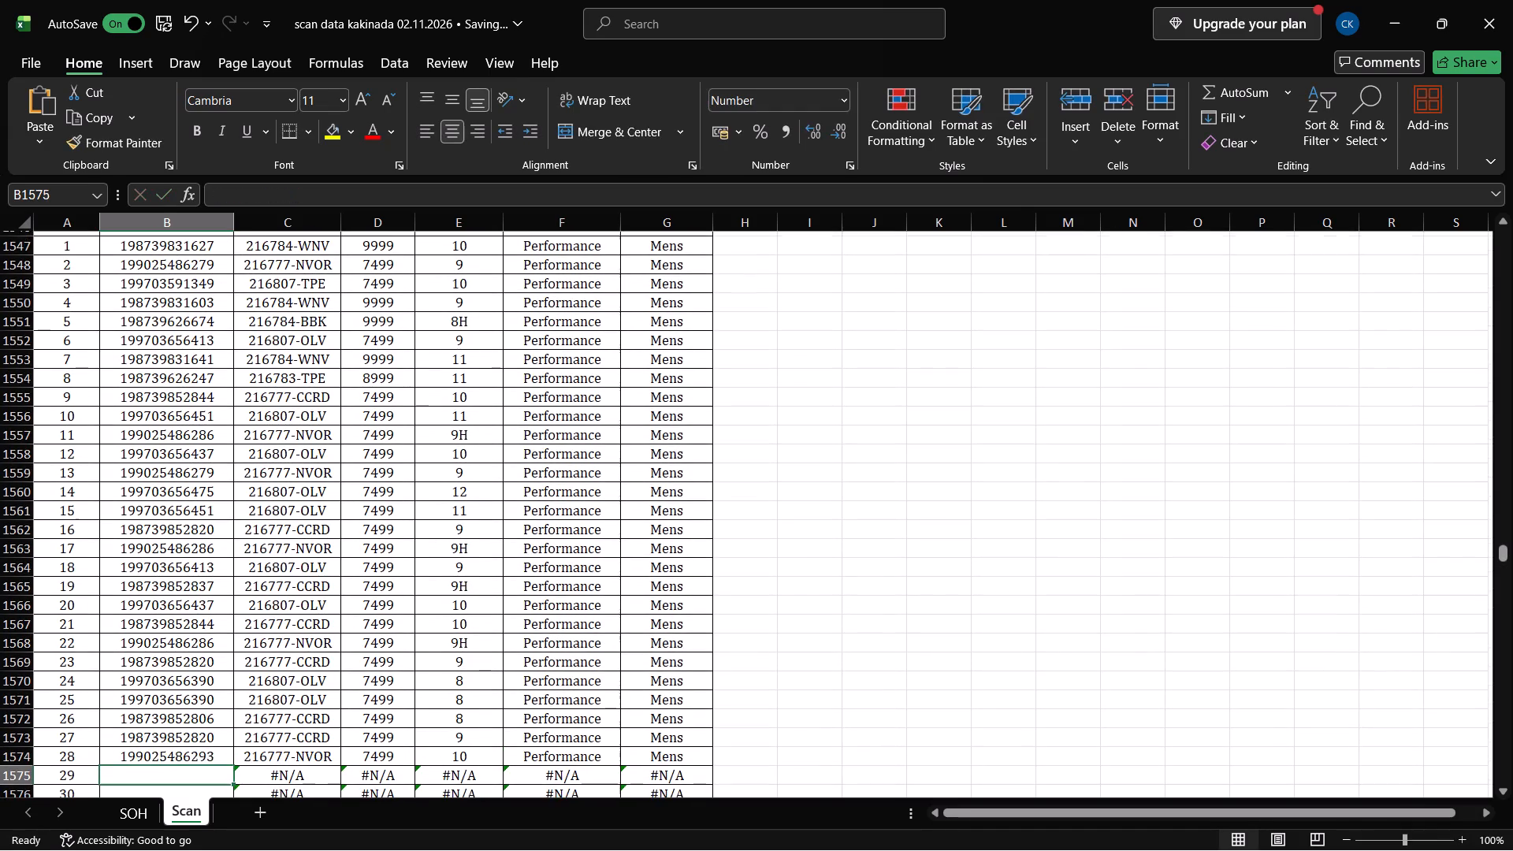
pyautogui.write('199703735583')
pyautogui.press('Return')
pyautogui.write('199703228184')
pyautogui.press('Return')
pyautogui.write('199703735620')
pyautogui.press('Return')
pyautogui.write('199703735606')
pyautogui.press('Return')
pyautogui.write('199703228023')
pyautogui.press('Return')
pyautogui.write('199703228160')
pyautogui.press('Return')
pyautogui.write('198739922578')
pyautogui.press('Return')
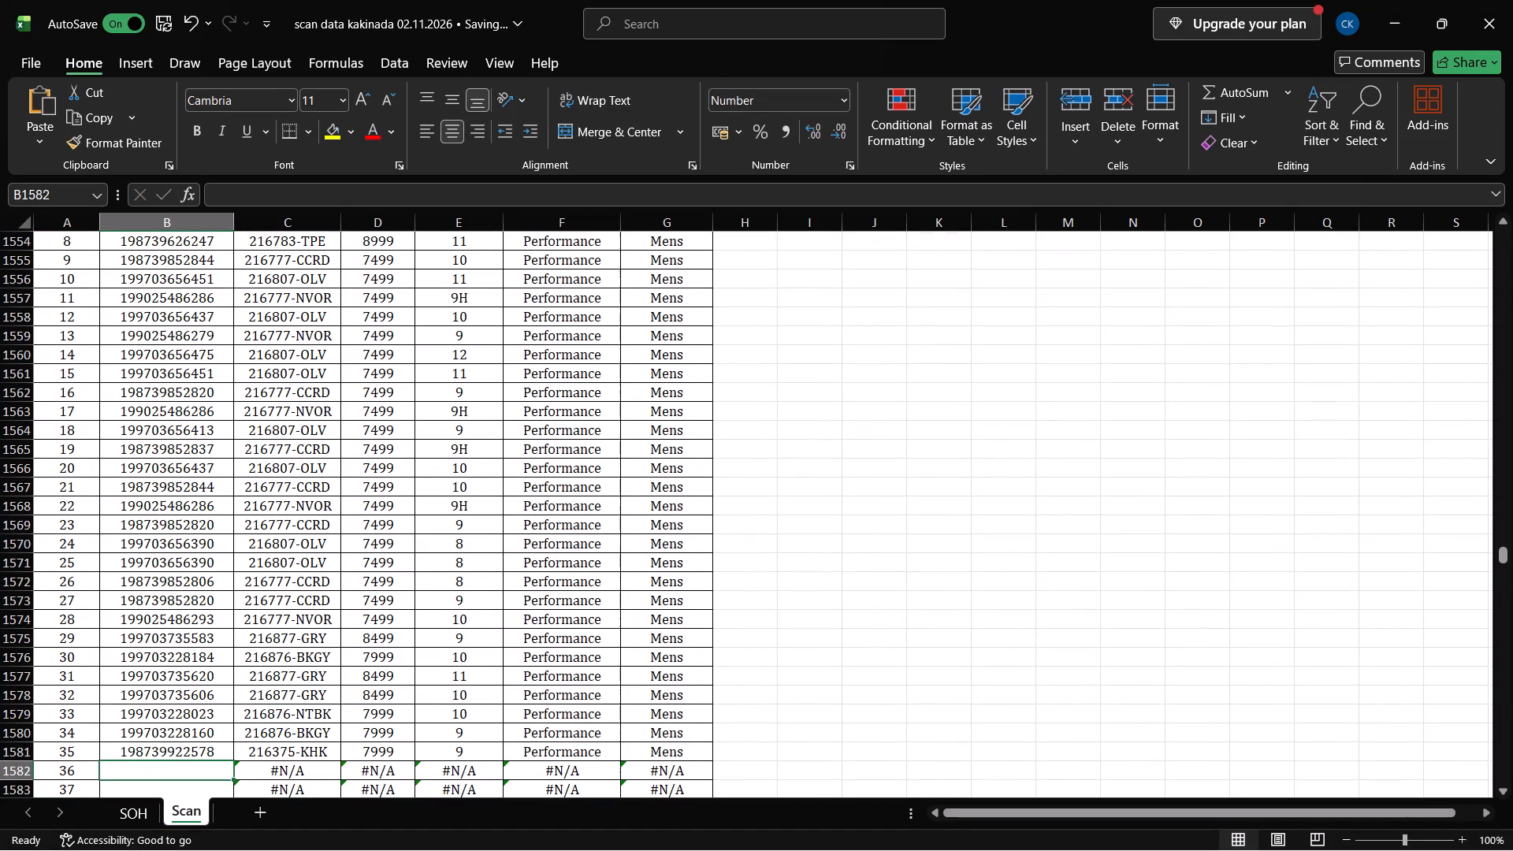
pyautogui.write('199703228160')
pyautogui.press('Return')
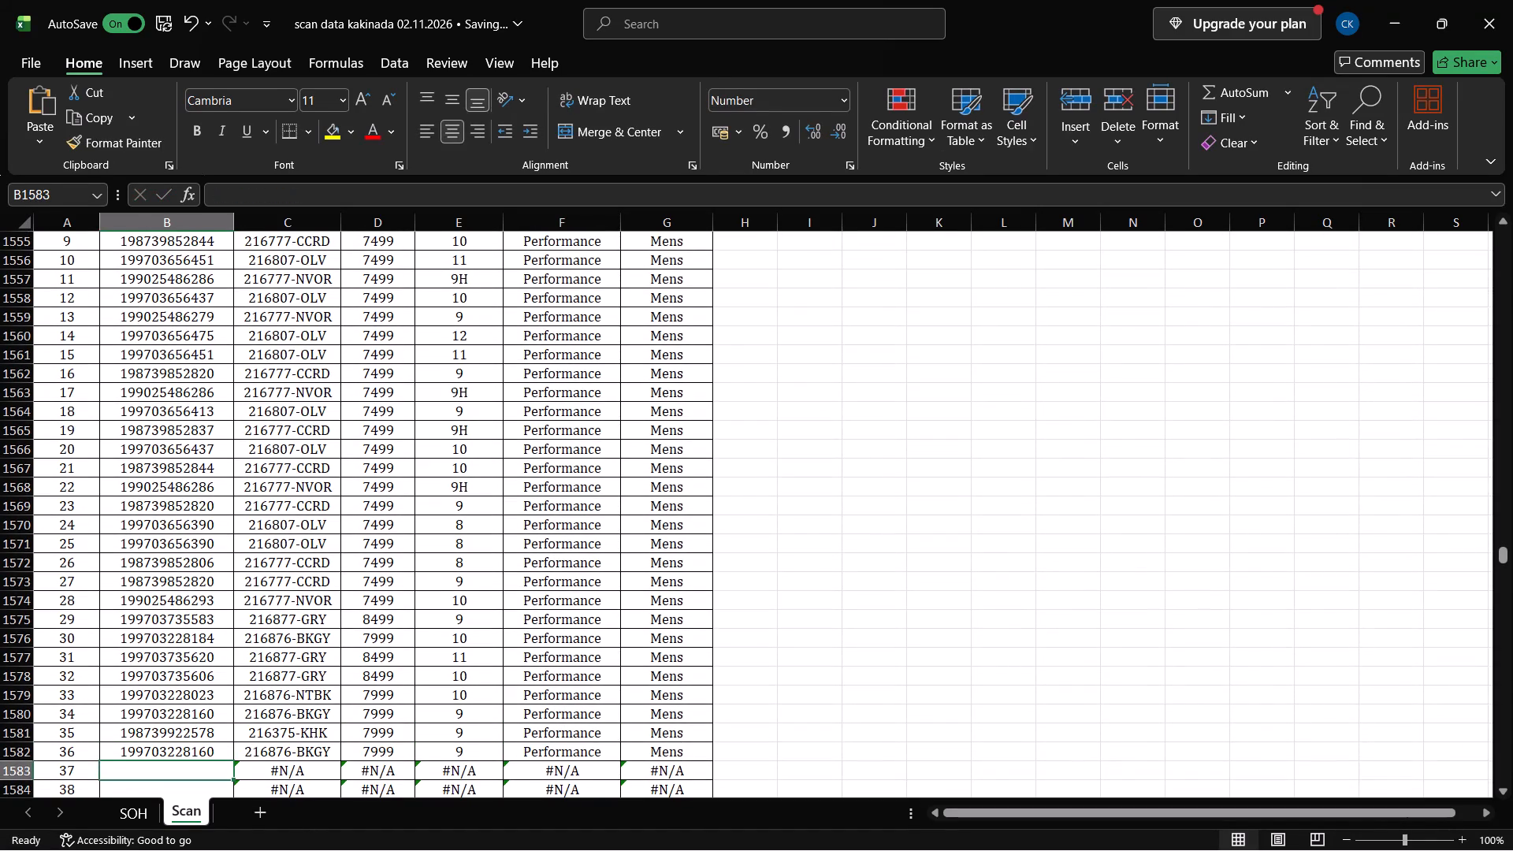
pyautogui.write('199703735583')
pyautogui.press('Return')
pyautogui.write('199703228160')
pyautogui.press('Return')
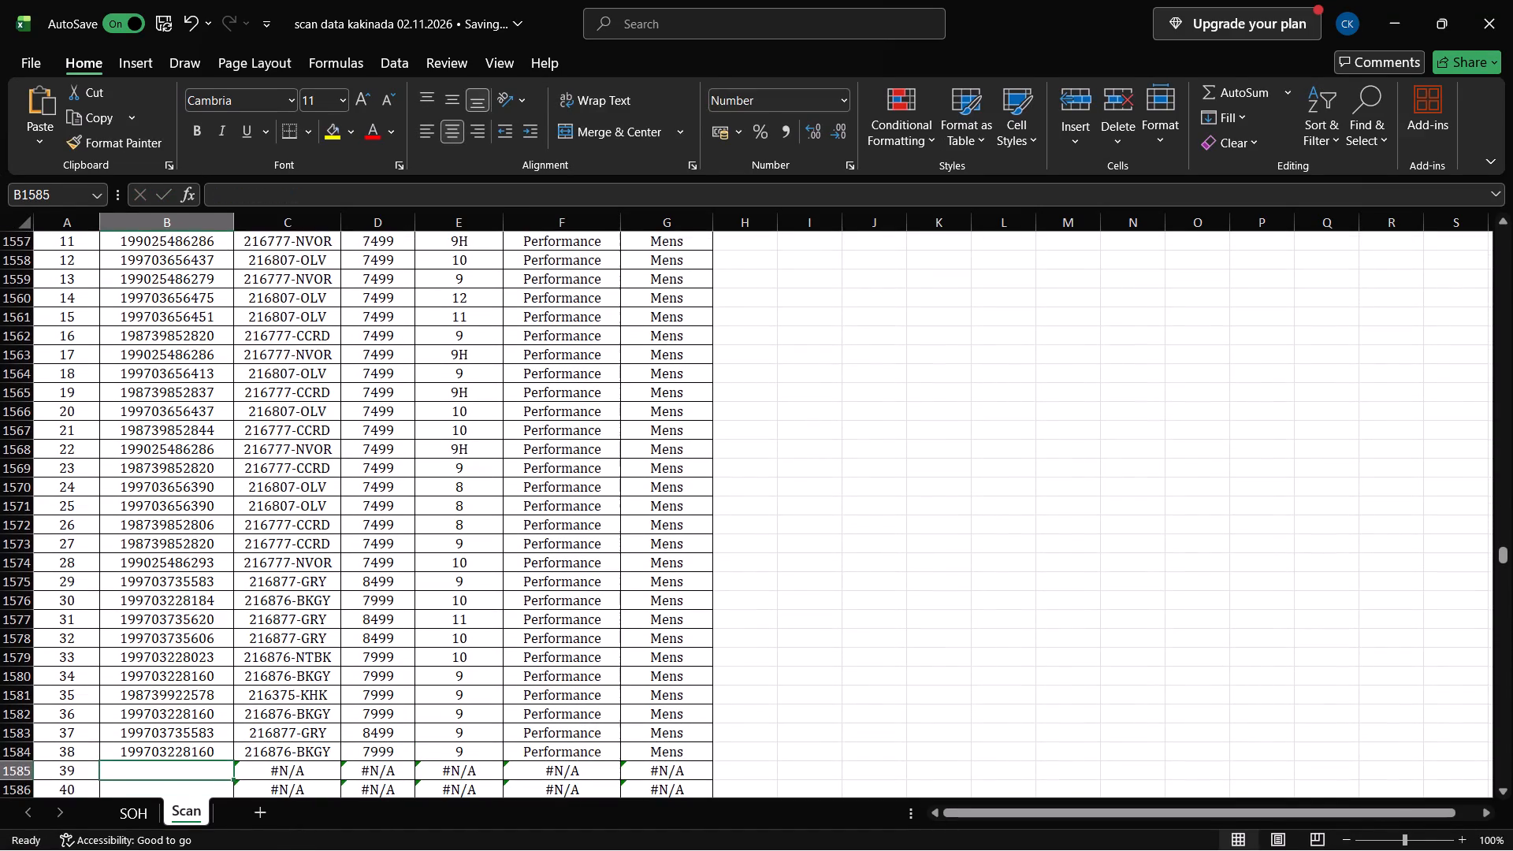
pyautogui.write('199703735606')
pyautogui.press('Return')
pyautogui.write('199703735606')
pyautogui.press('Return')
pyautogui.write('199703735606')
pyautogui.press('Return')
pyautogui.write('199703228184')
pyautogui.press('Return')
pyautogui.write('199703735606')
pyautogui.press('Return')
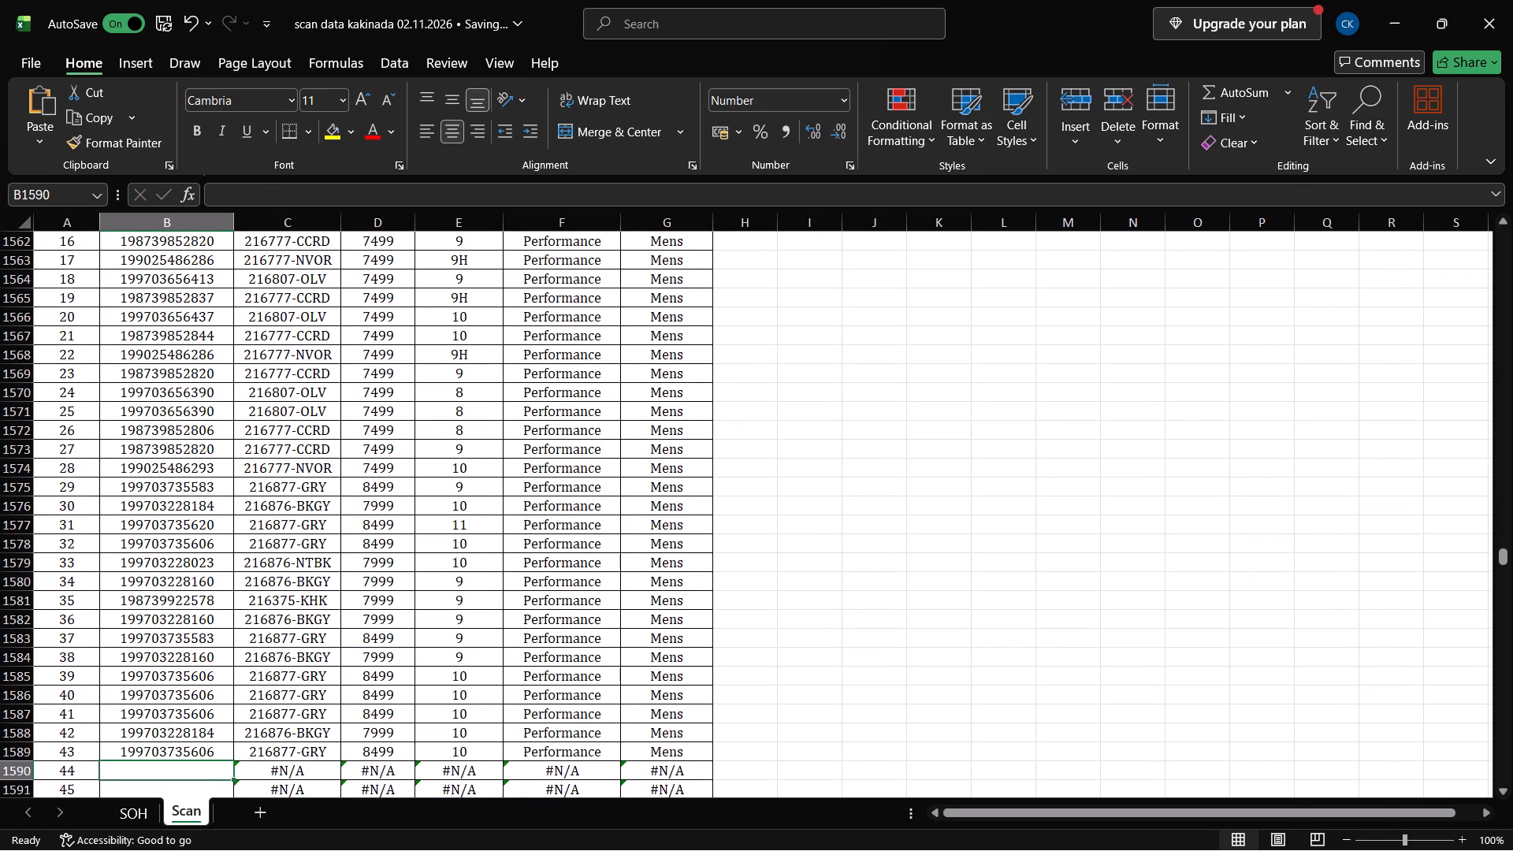
# Restart the serial numbers at 1 in A1590 and save the workbook.
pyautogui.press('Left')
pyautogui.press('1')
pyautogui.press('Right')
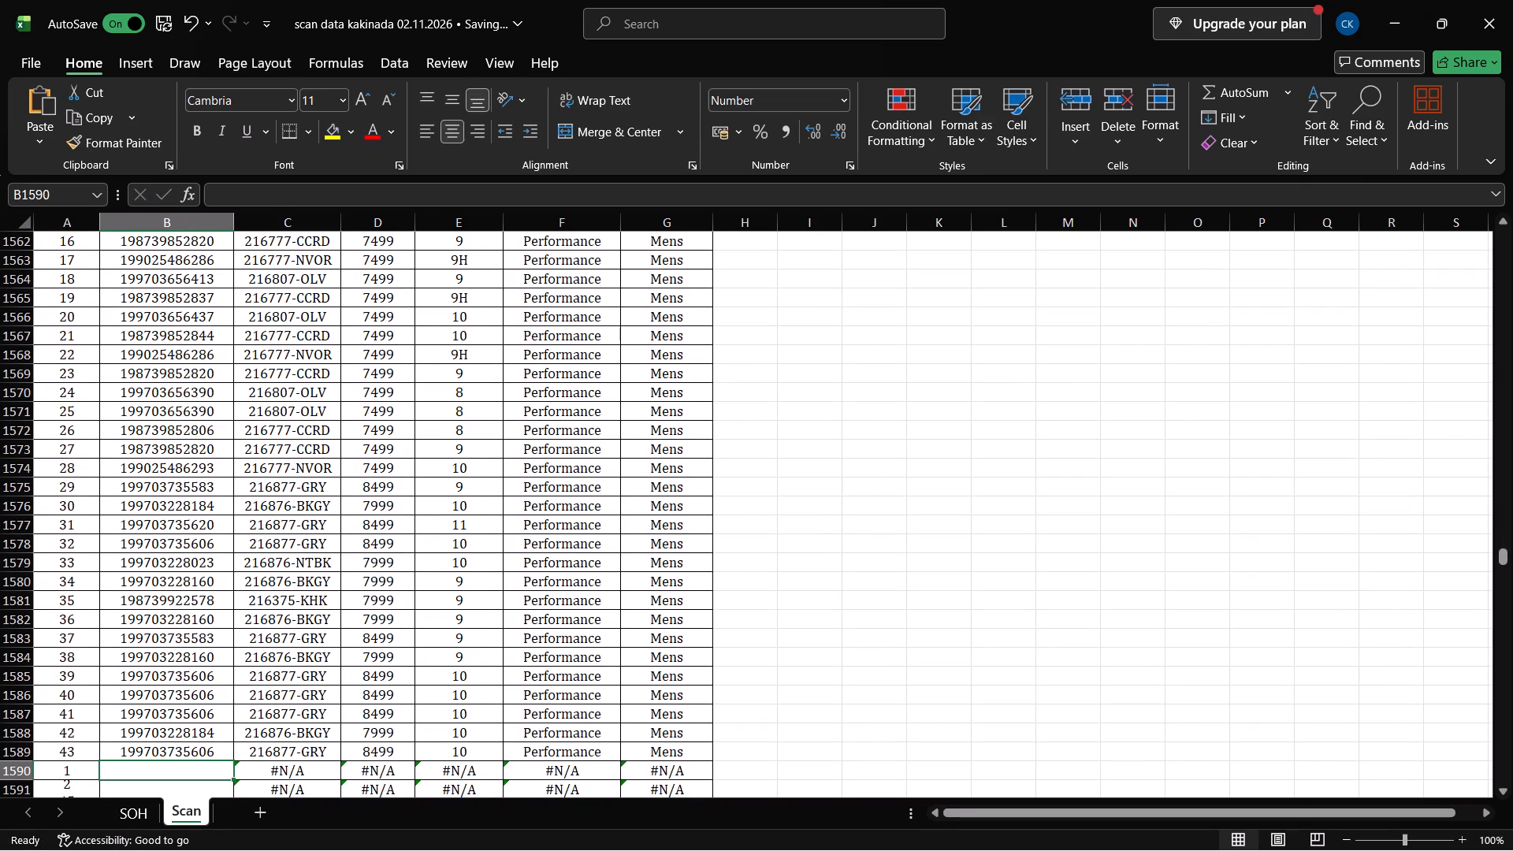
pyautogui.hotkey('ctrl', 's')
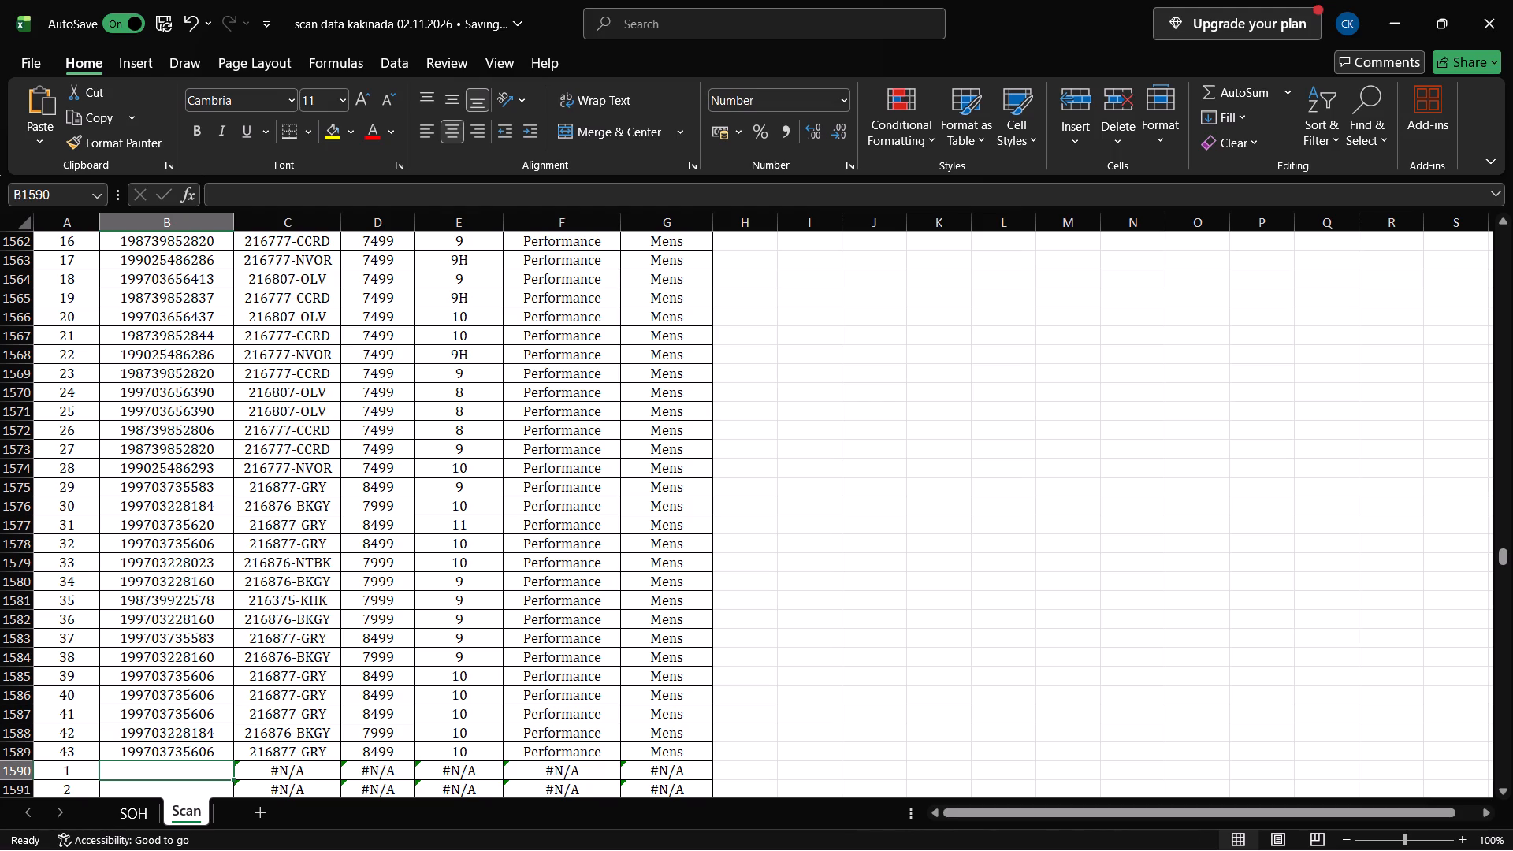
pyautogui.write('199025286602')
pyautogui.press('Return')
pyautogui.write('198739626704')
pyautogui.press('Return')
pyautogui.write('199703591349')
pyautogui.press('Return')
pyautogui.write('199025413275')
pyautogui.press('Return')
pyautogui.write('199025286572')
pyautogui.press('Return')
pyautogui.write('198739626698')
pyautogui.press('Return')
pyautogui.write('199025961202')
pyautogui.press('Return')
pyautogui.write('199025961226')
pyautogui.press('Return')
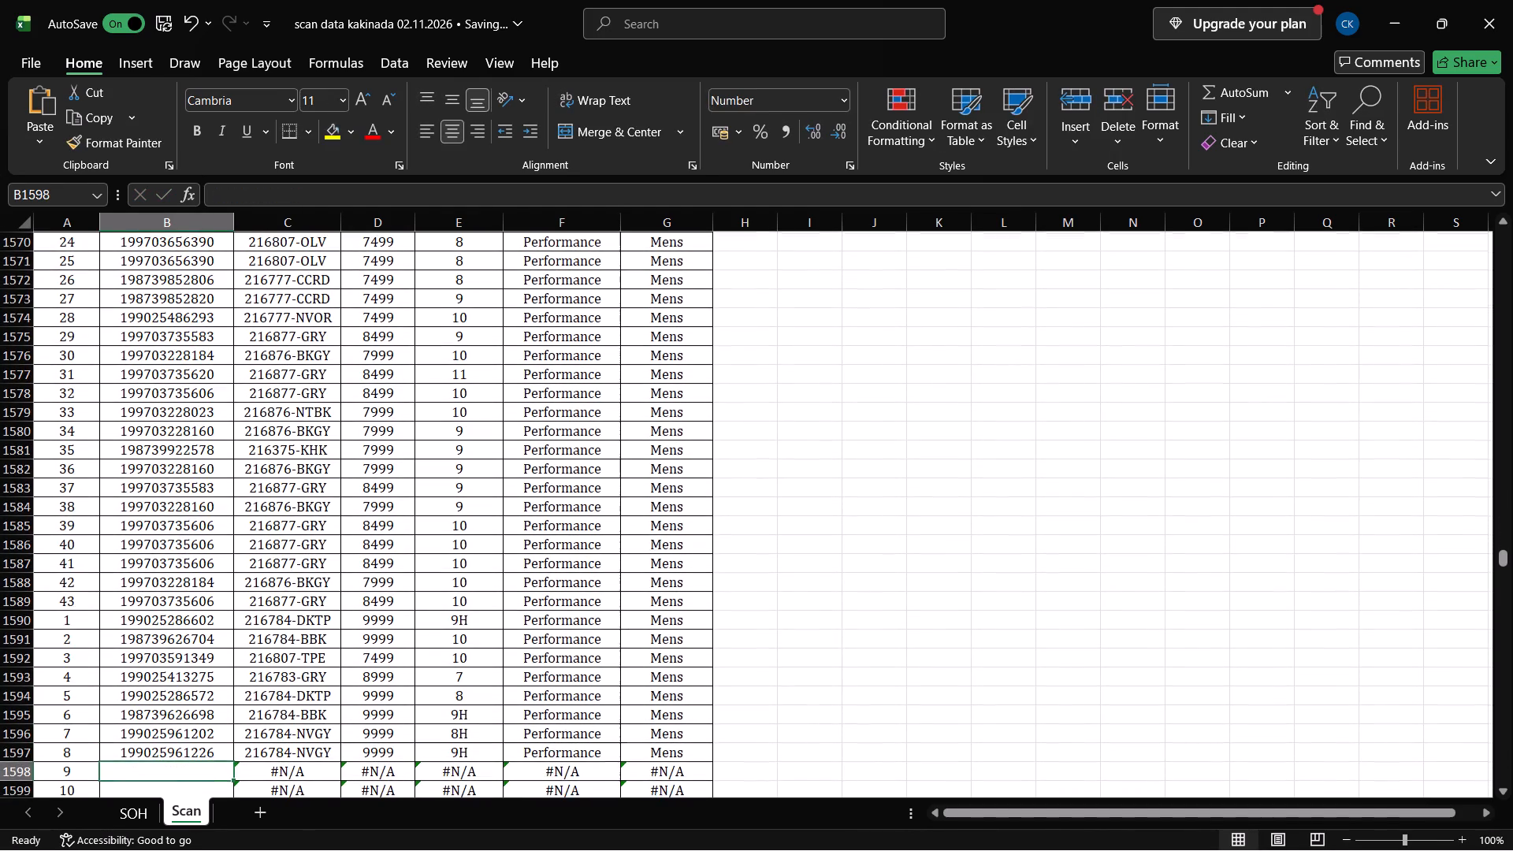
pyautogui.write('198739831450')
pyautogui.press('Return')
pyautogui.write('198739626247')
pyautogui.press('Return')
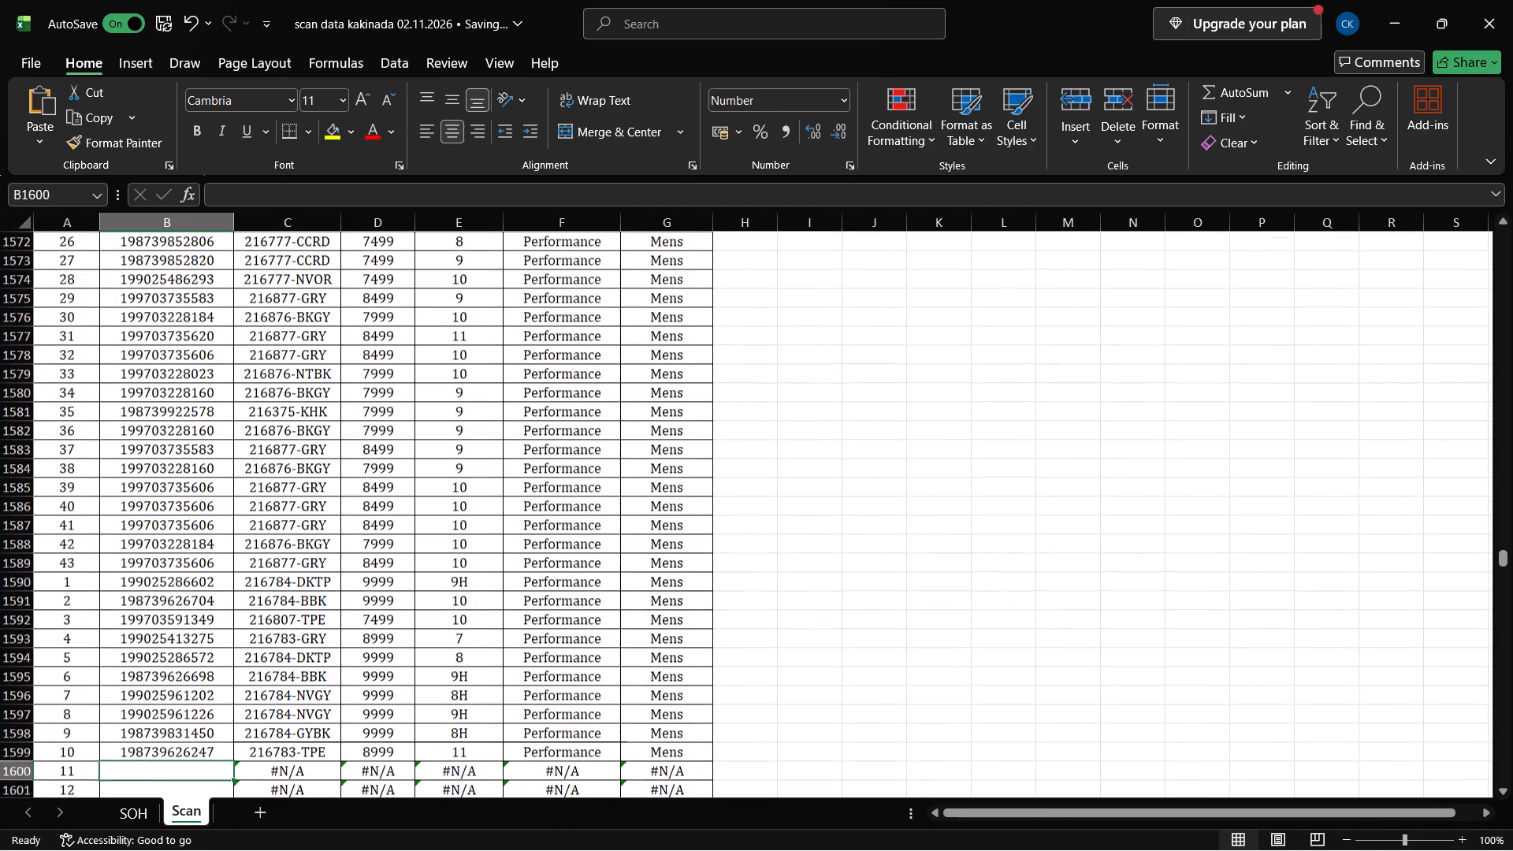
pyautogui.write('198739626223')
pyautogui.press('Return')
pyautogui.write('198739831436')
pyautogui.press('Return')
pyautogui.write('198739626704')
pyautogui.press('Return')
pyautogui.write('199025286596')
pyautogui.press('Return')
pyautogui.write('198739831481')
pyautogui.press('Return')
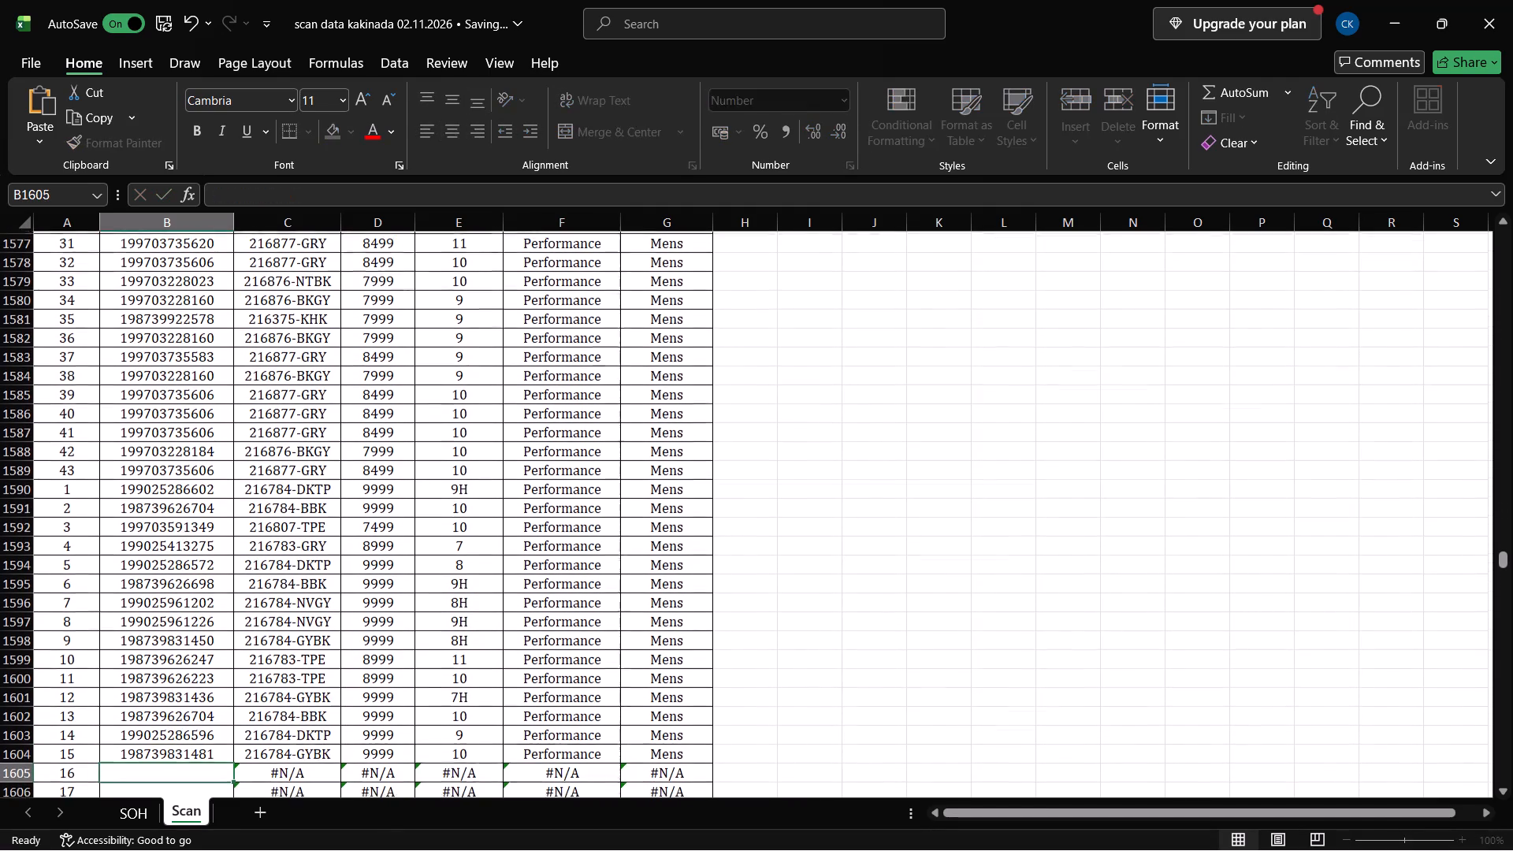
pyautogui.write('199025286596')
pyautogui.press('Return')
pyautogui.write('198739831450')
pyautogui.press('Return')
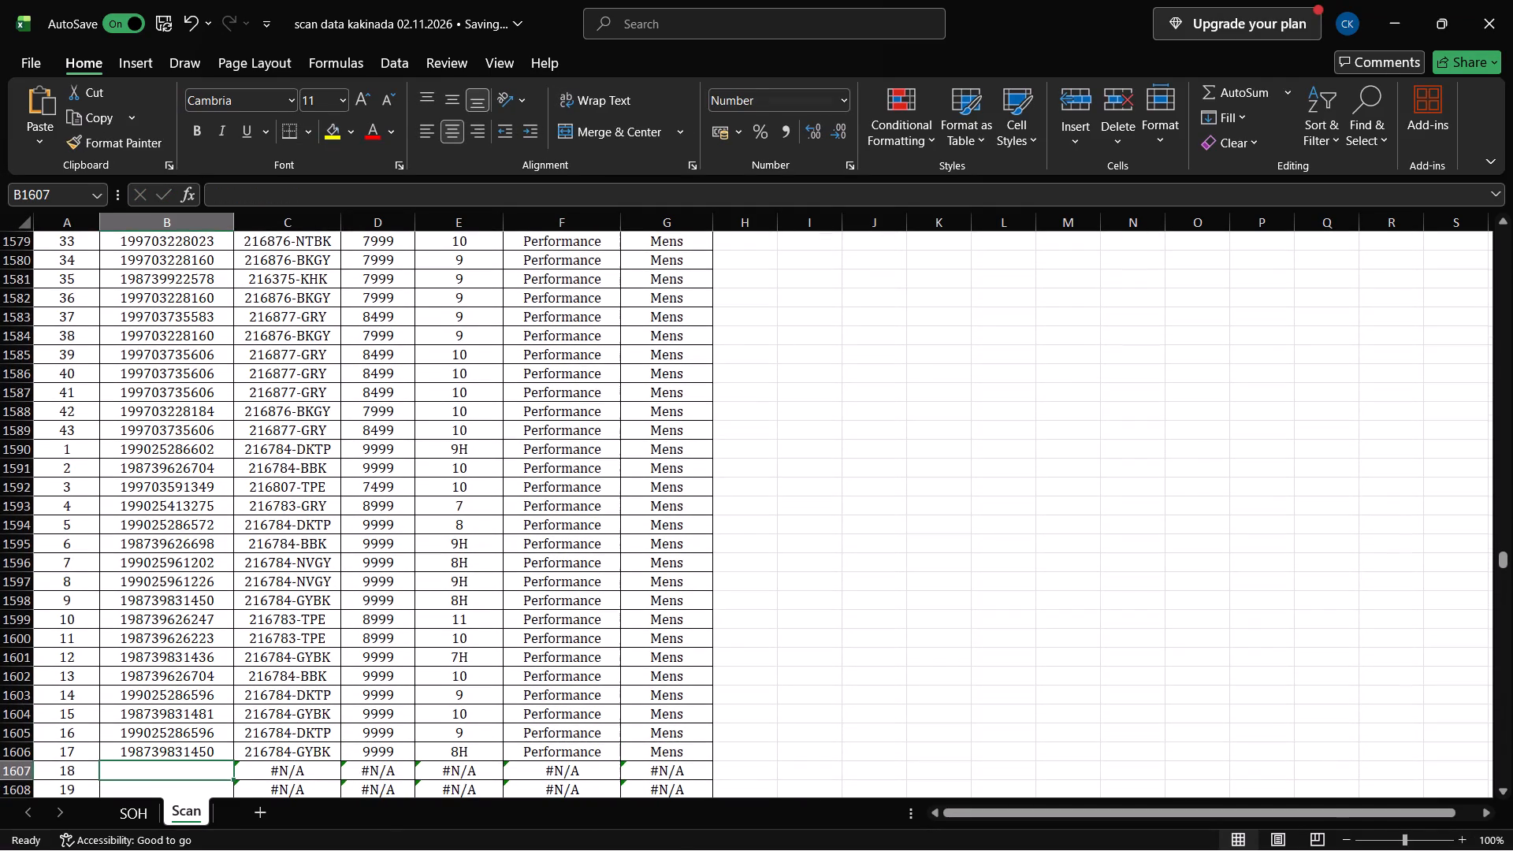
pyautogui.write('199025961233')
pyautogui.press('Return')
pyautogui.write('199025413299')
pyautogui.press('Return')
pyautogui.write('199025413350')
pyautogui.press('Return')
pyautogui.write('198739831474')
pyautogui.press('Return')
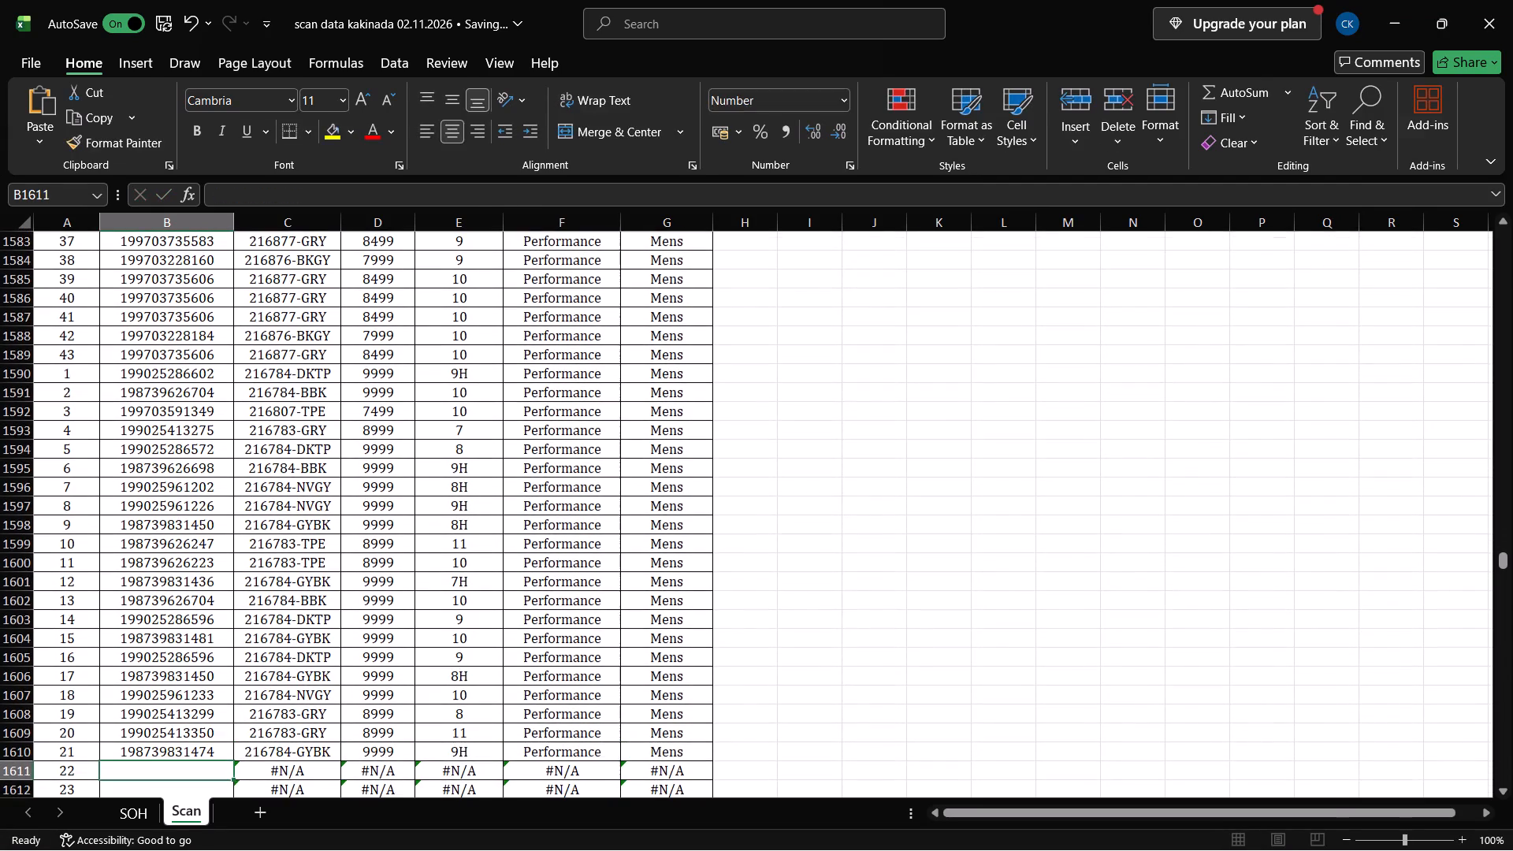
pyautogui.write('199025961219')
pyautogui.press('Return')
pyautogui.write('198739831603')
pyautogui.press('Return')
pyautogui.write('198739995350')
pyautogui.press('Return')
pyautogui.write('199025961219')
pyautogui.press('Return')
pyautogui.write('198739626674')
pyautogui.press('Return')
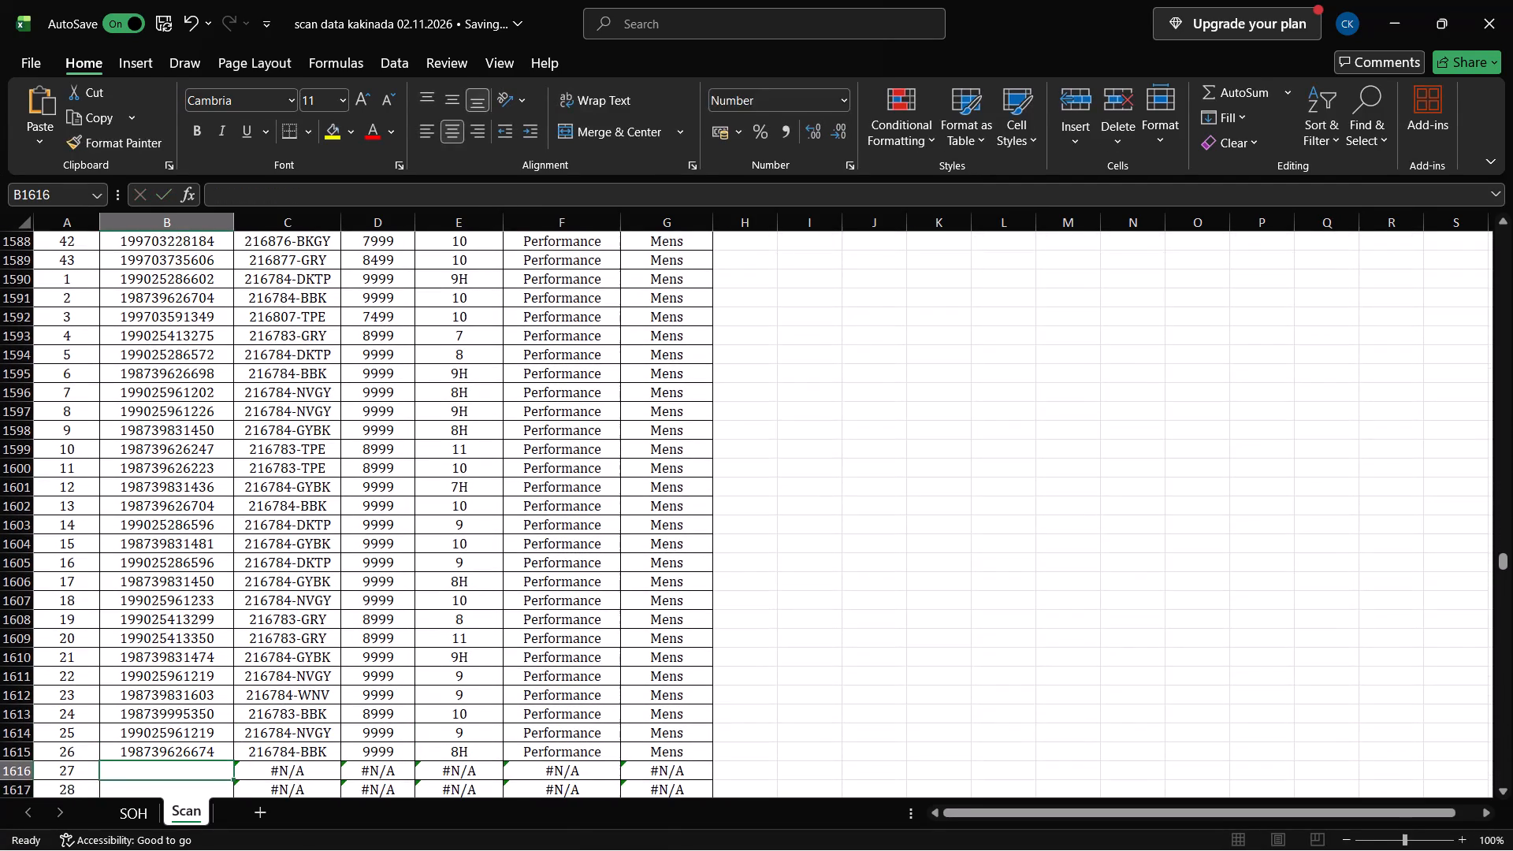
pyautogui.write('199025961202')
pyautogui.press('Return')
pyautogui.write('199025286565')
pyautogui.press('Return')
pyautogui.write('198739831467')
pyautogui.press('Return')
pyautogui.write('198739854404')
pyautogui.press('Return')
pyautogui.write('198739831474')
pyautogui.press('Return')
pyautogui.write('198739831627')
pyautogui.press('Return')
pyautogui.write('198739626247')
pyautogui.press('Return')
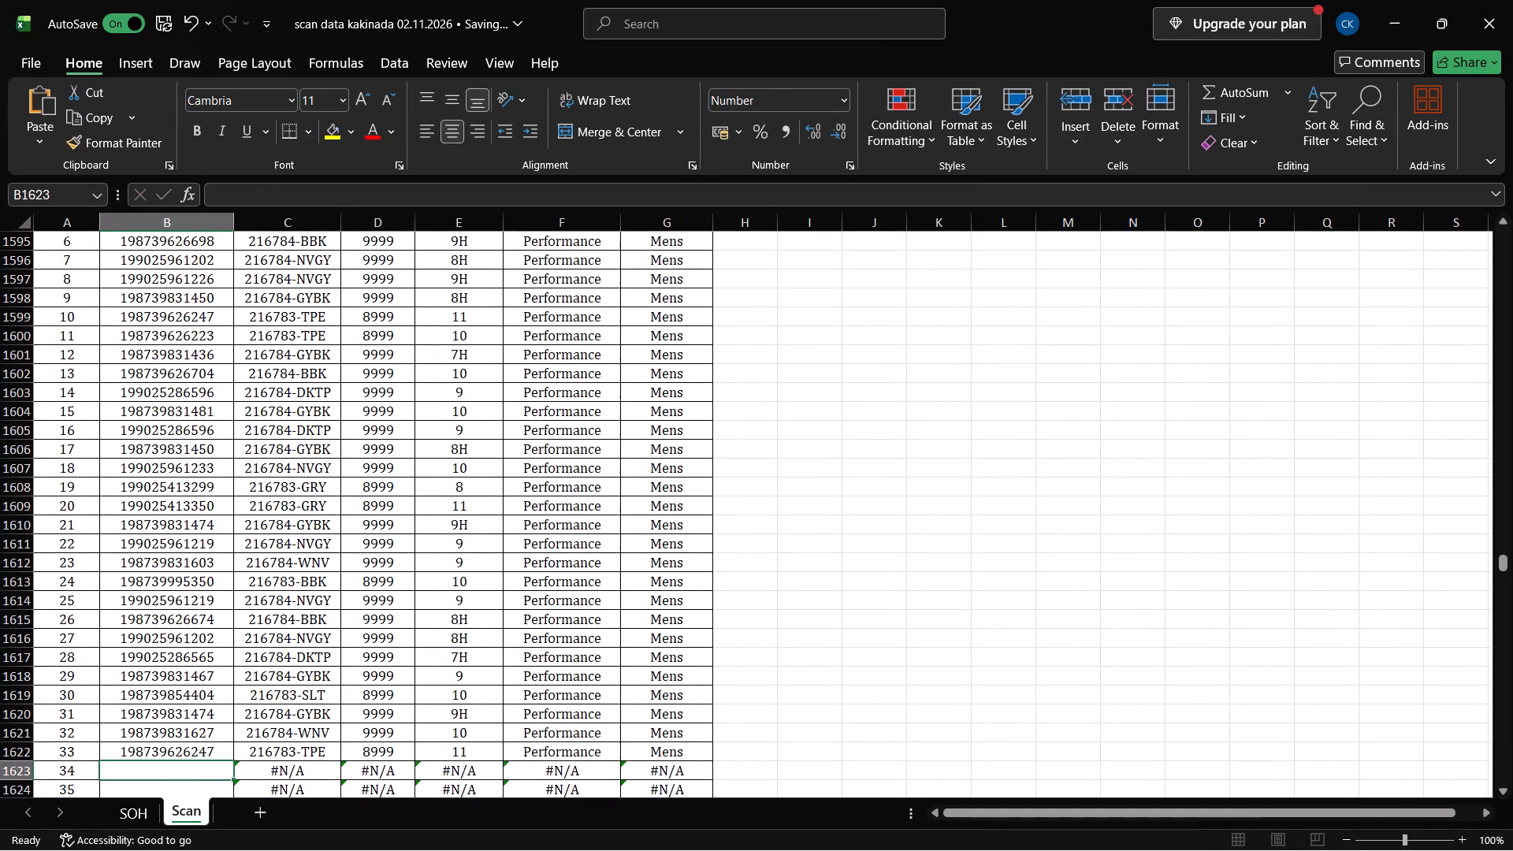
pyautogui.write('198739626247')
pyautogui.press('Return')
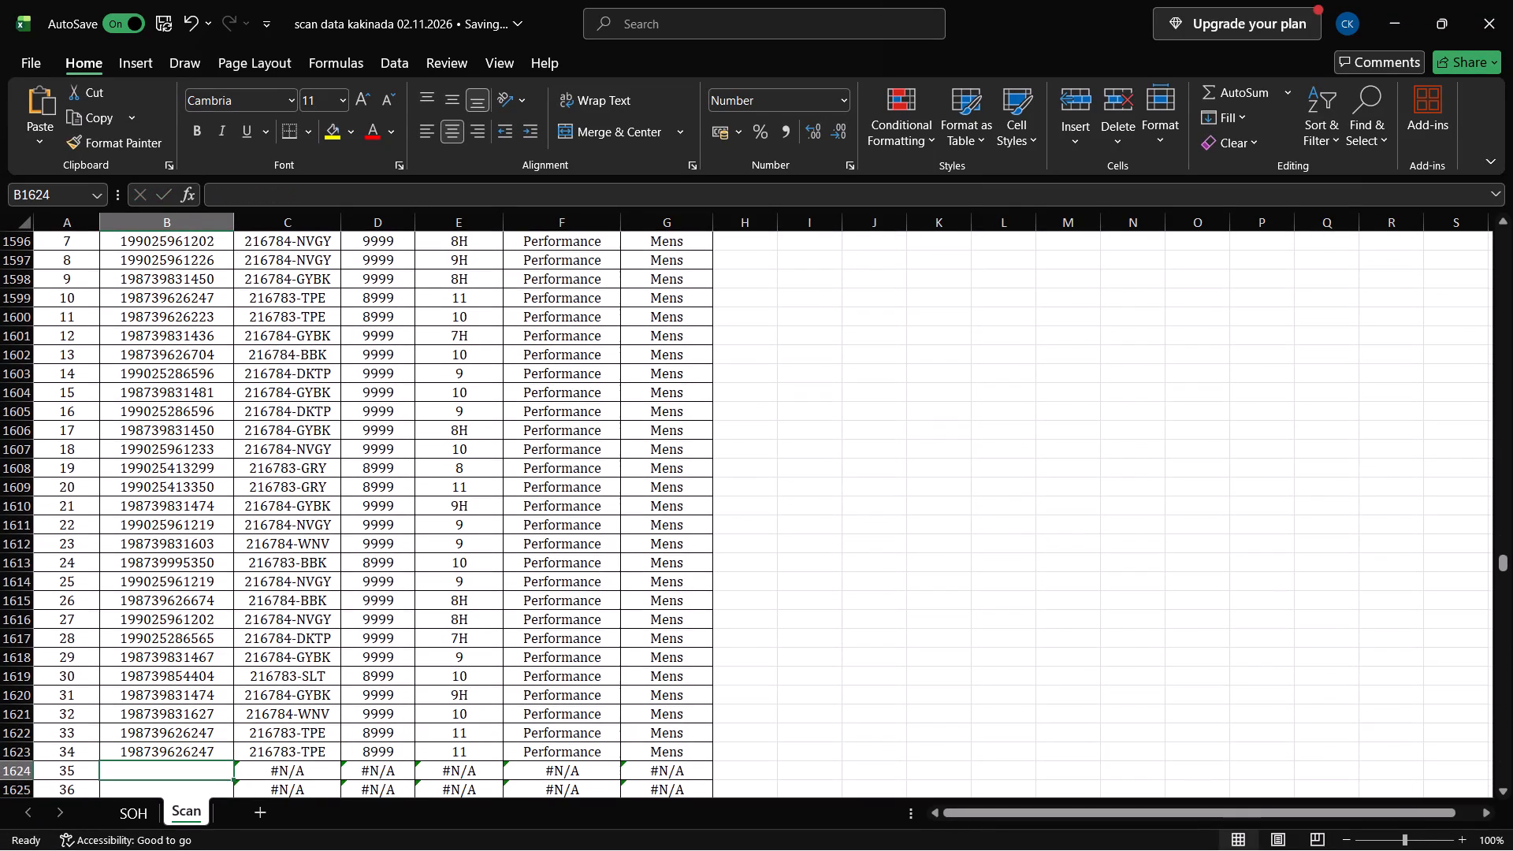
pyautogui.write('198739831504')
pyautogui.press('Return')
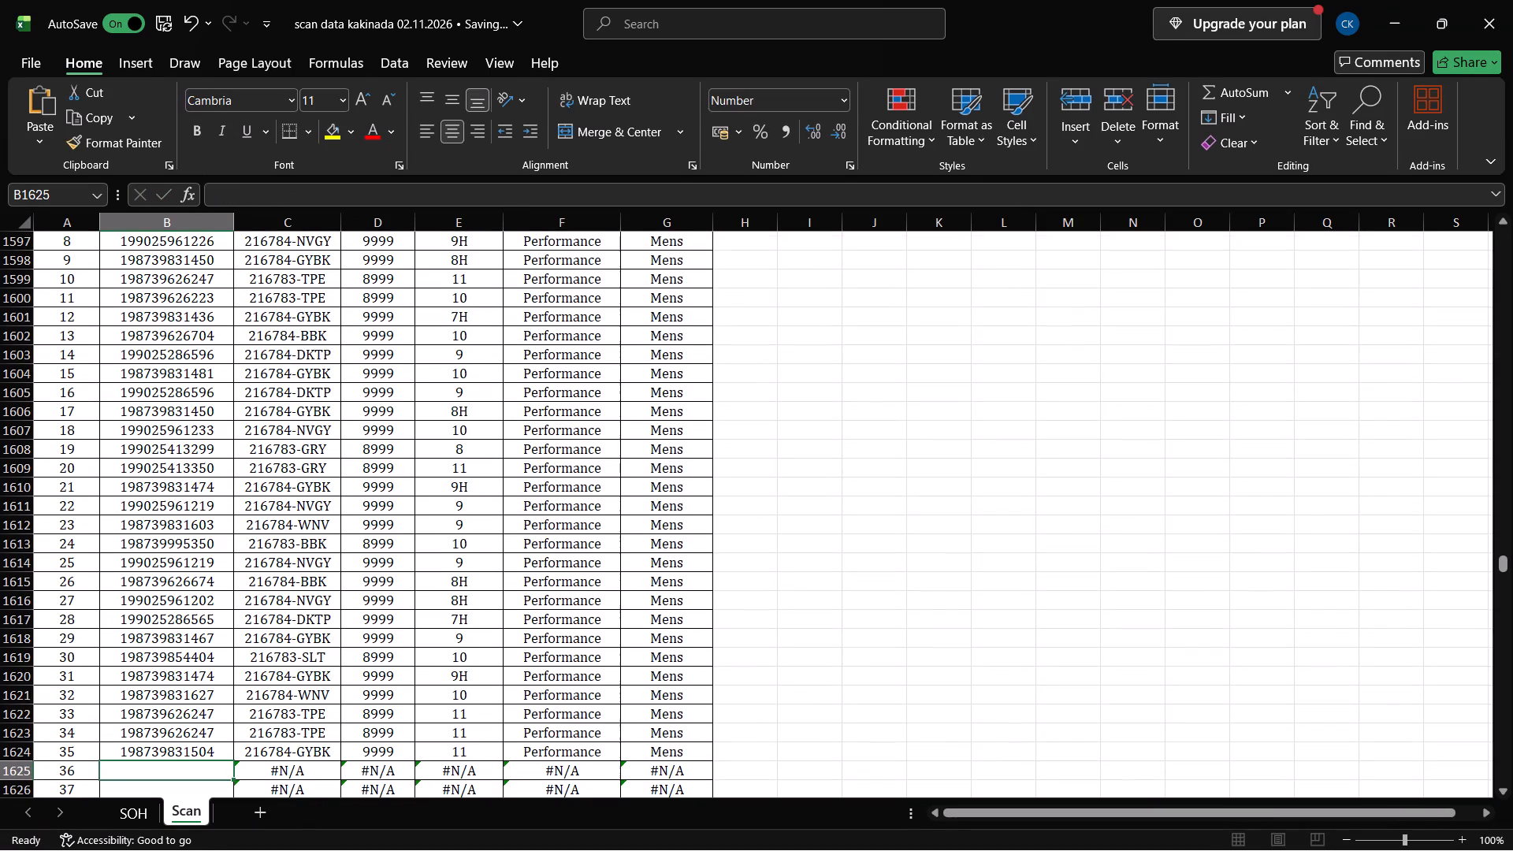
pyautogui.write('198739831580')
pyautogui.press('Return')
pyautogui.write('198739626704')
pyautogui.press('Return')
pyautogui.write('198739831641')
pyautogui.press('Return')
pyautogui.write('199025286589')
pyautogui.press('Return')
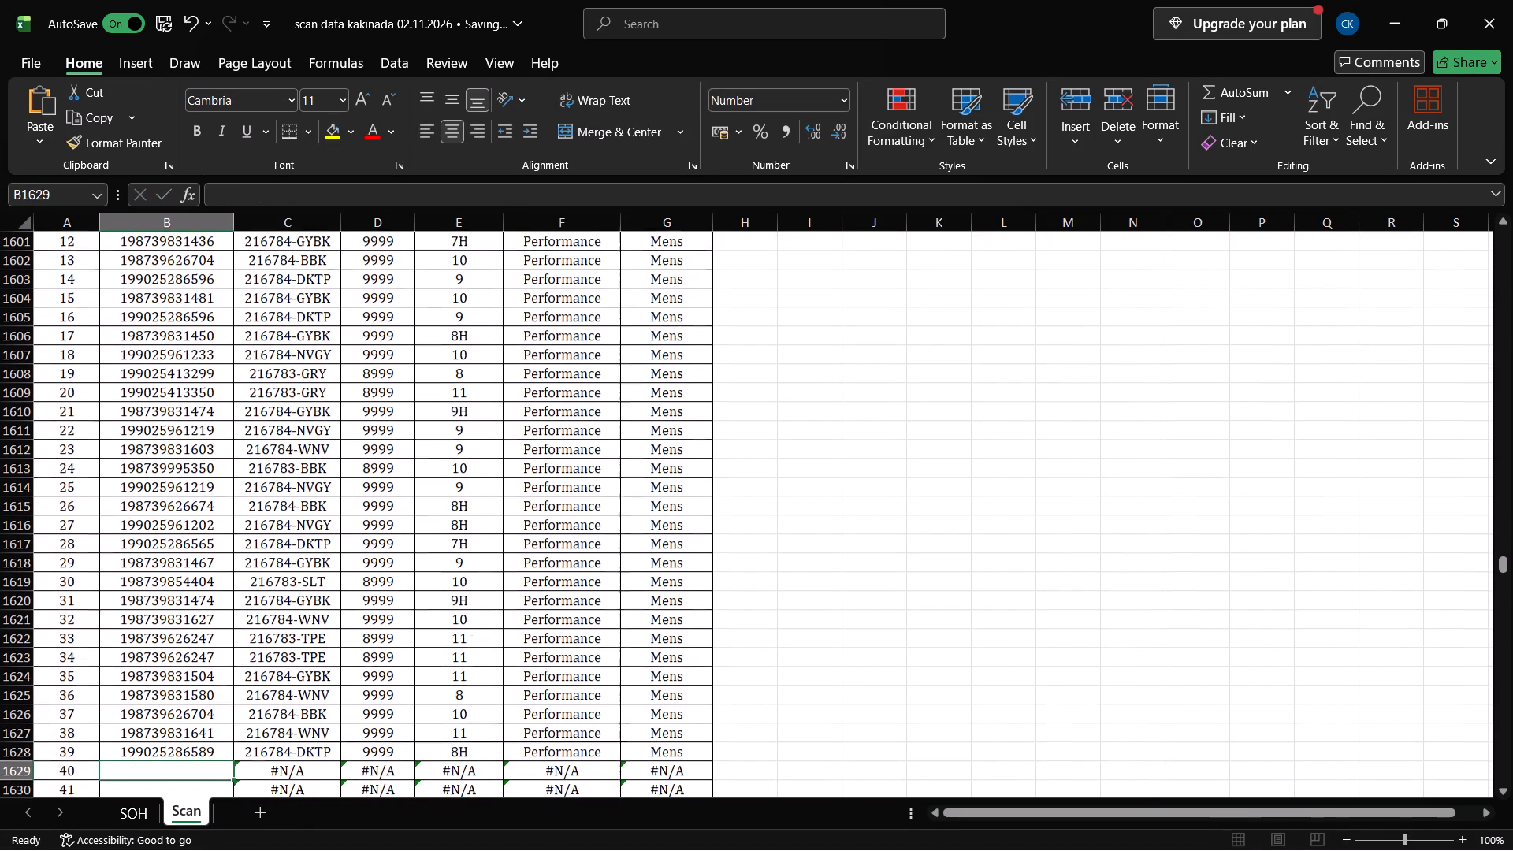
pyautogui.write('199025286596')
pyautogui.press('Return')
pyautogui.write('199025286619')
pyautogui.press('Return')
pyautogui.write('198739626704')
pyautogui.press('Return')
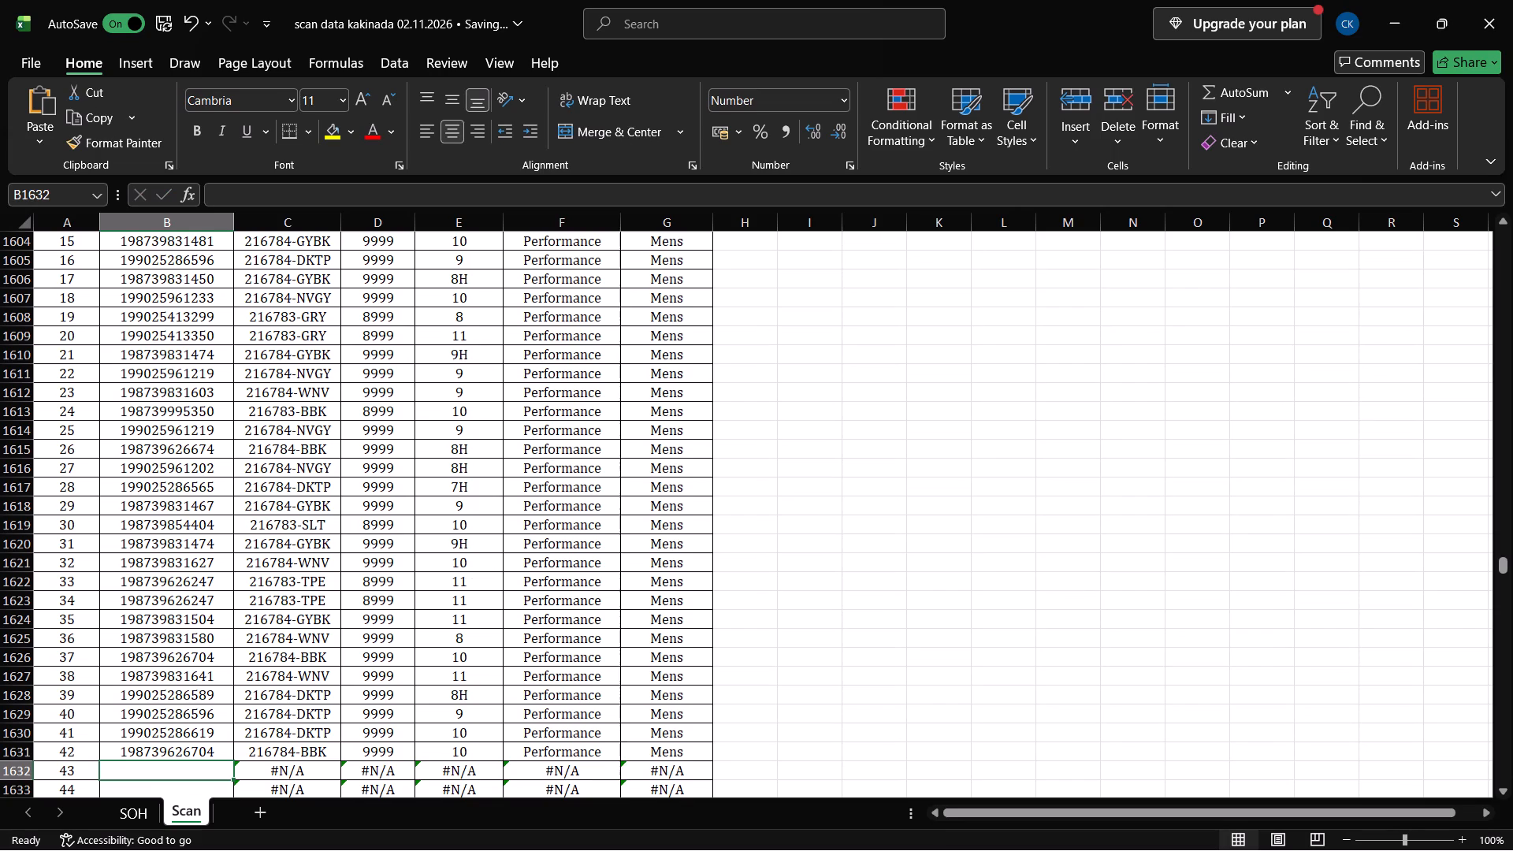
# Restart the serial numbering by setting A1632 to 1, and save the workbook.
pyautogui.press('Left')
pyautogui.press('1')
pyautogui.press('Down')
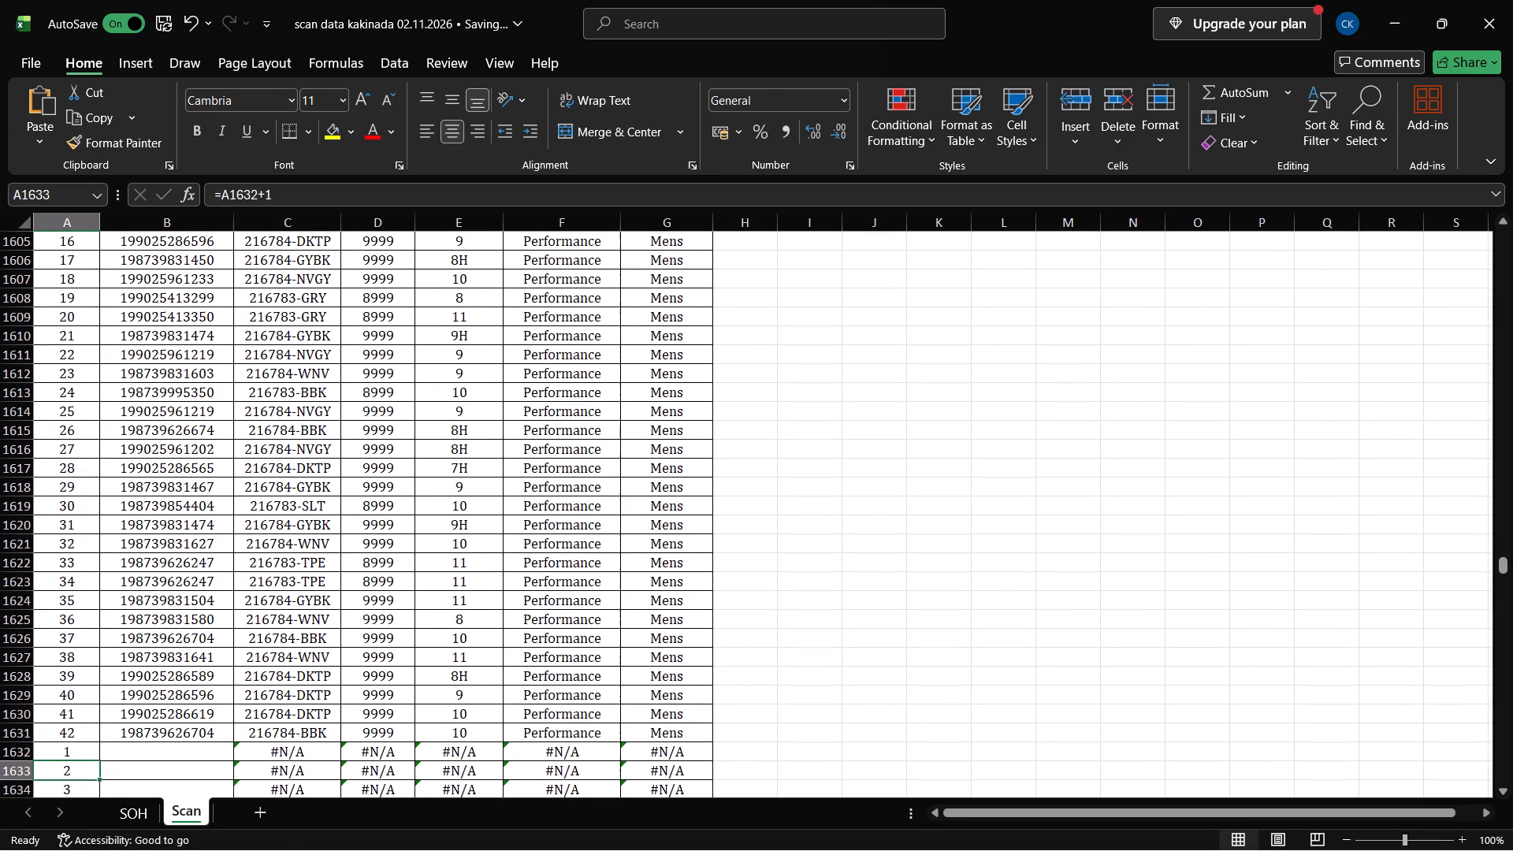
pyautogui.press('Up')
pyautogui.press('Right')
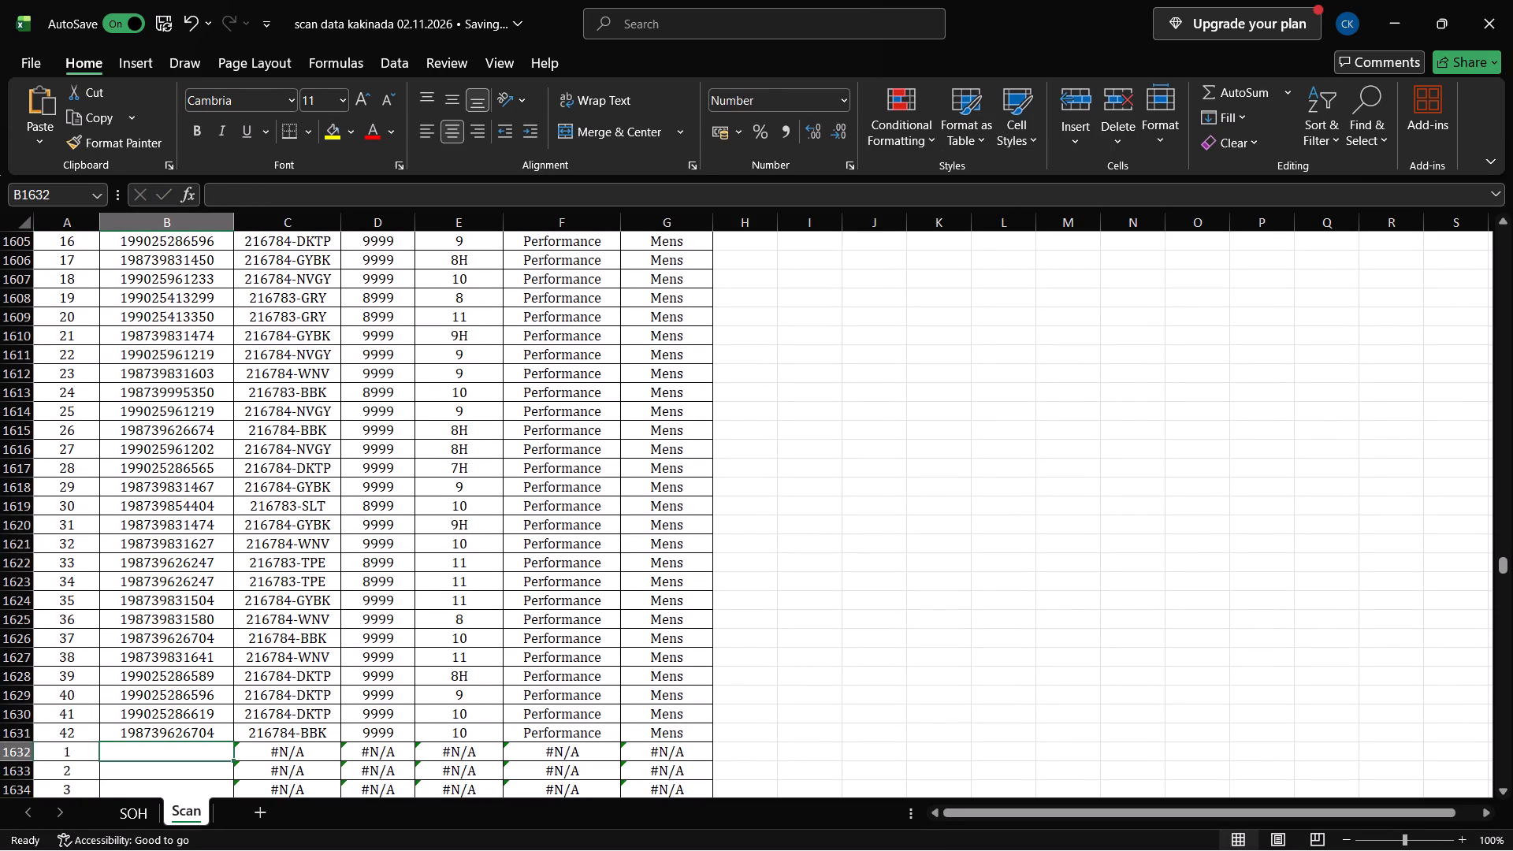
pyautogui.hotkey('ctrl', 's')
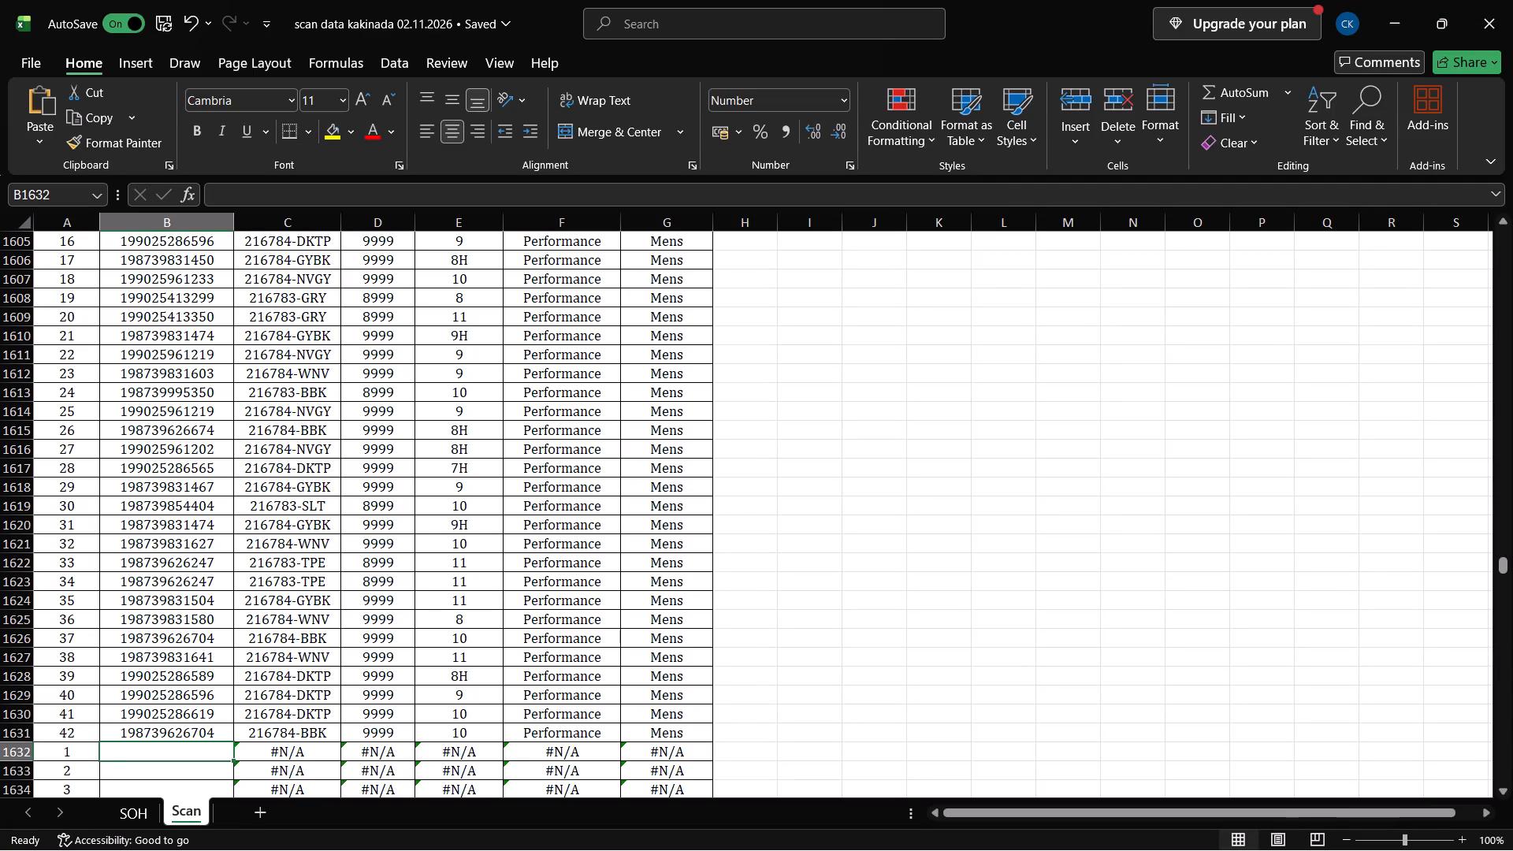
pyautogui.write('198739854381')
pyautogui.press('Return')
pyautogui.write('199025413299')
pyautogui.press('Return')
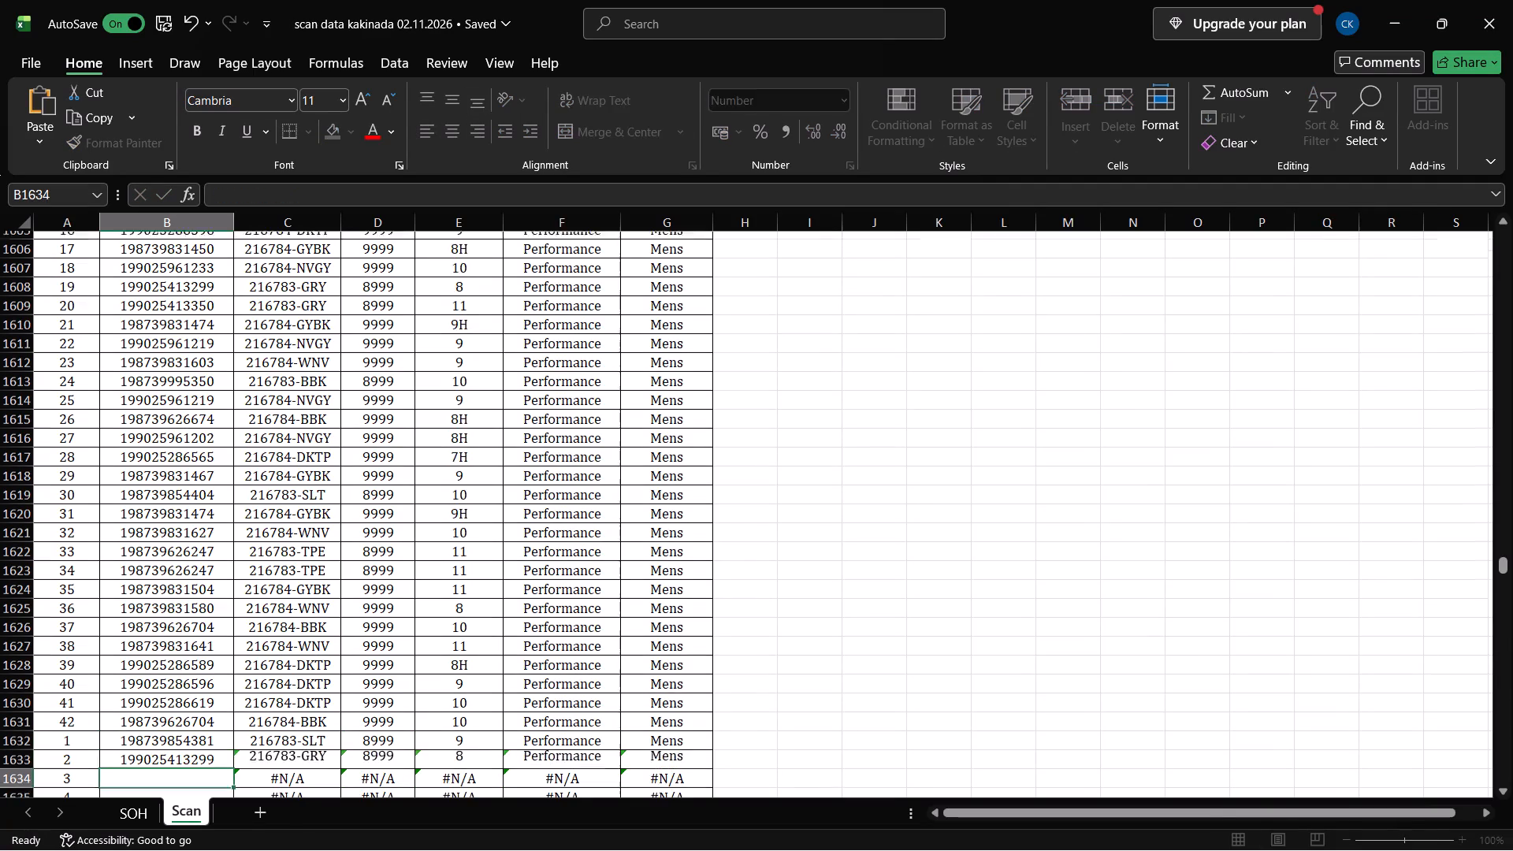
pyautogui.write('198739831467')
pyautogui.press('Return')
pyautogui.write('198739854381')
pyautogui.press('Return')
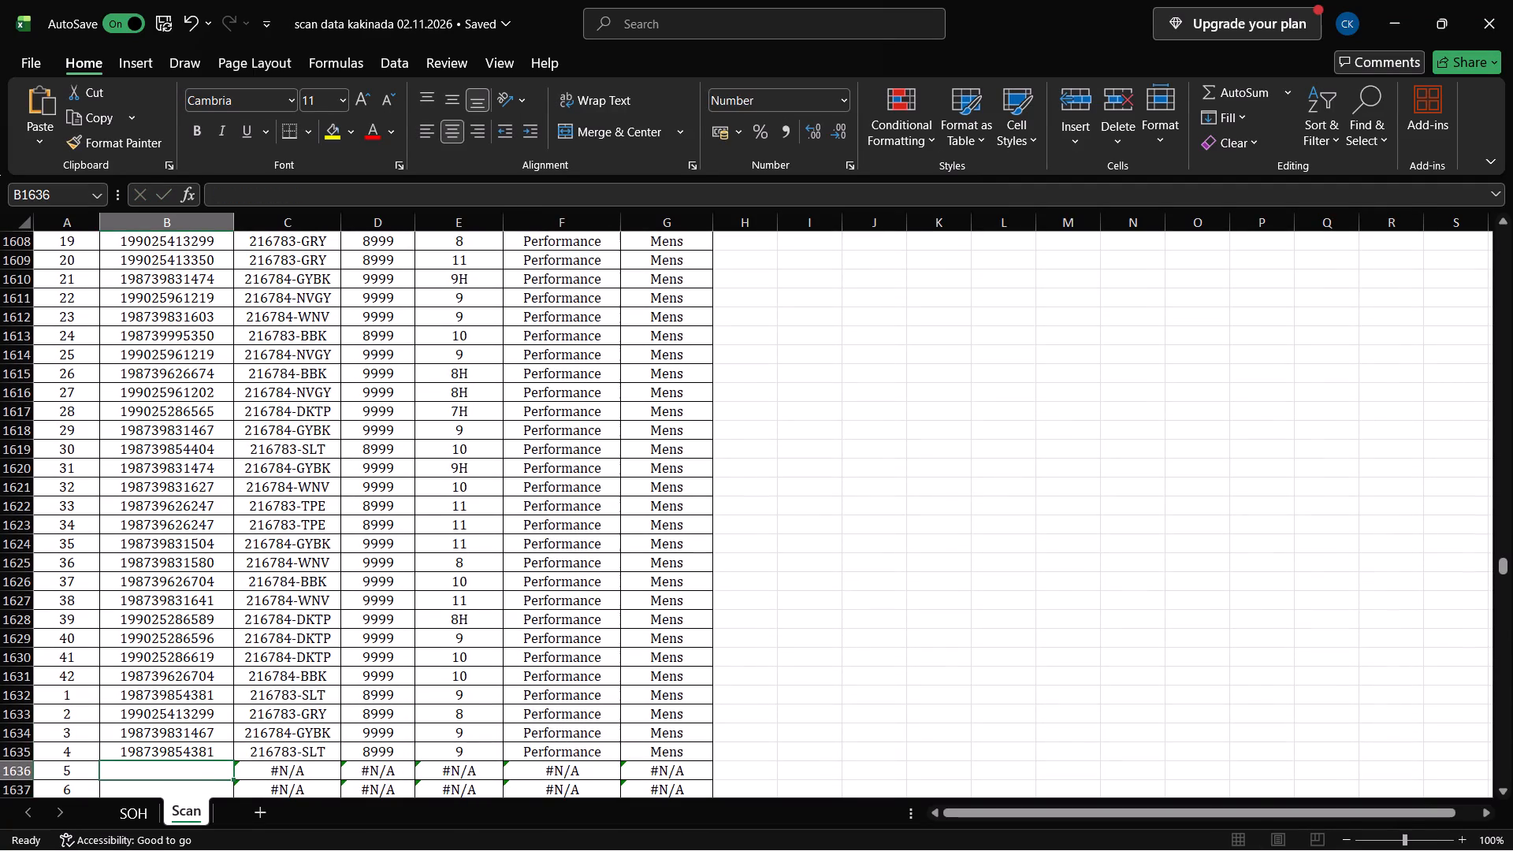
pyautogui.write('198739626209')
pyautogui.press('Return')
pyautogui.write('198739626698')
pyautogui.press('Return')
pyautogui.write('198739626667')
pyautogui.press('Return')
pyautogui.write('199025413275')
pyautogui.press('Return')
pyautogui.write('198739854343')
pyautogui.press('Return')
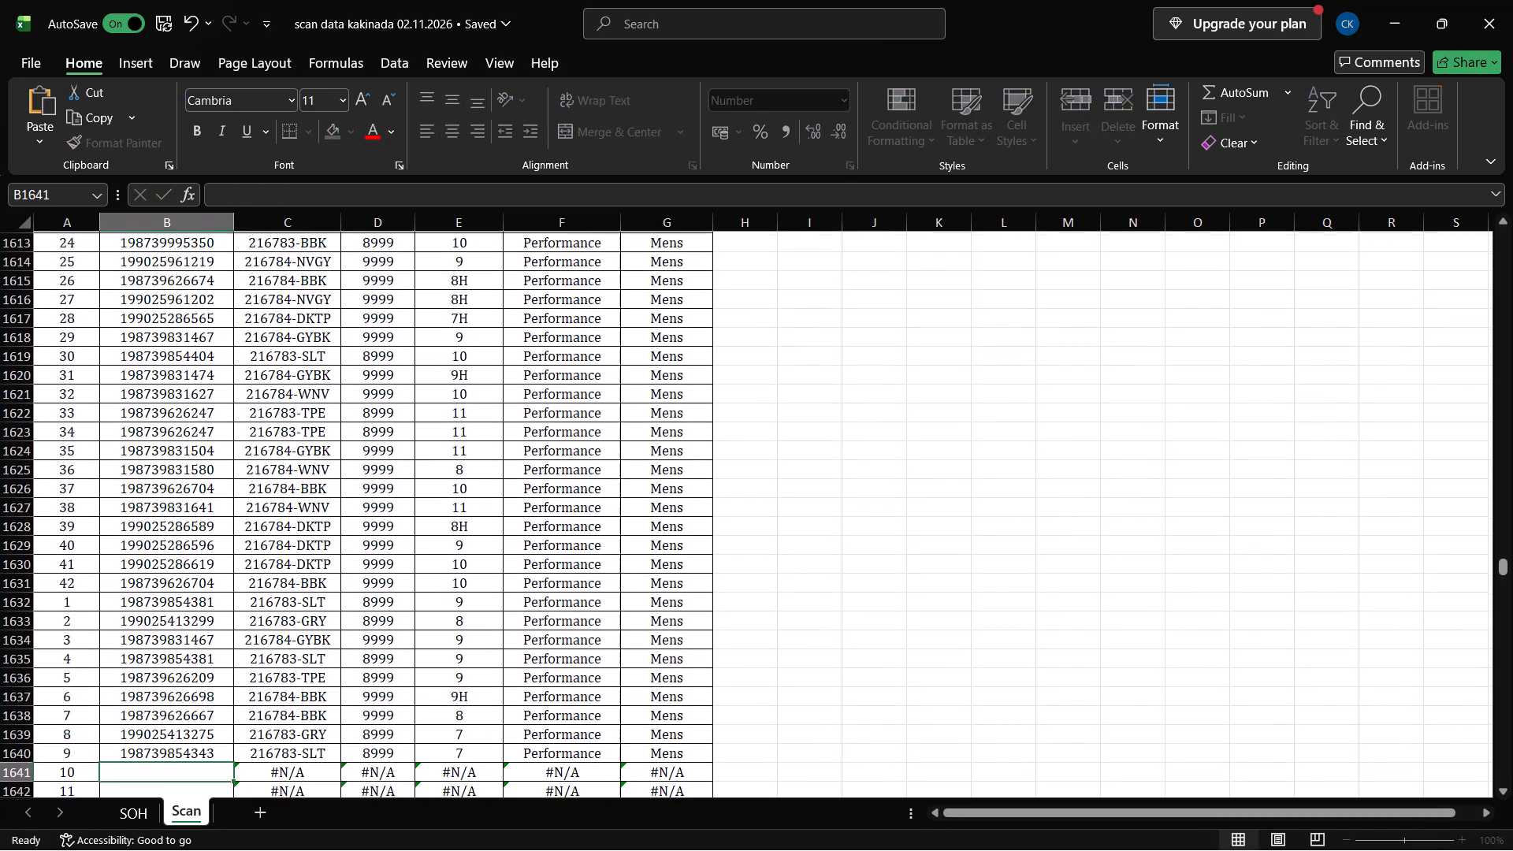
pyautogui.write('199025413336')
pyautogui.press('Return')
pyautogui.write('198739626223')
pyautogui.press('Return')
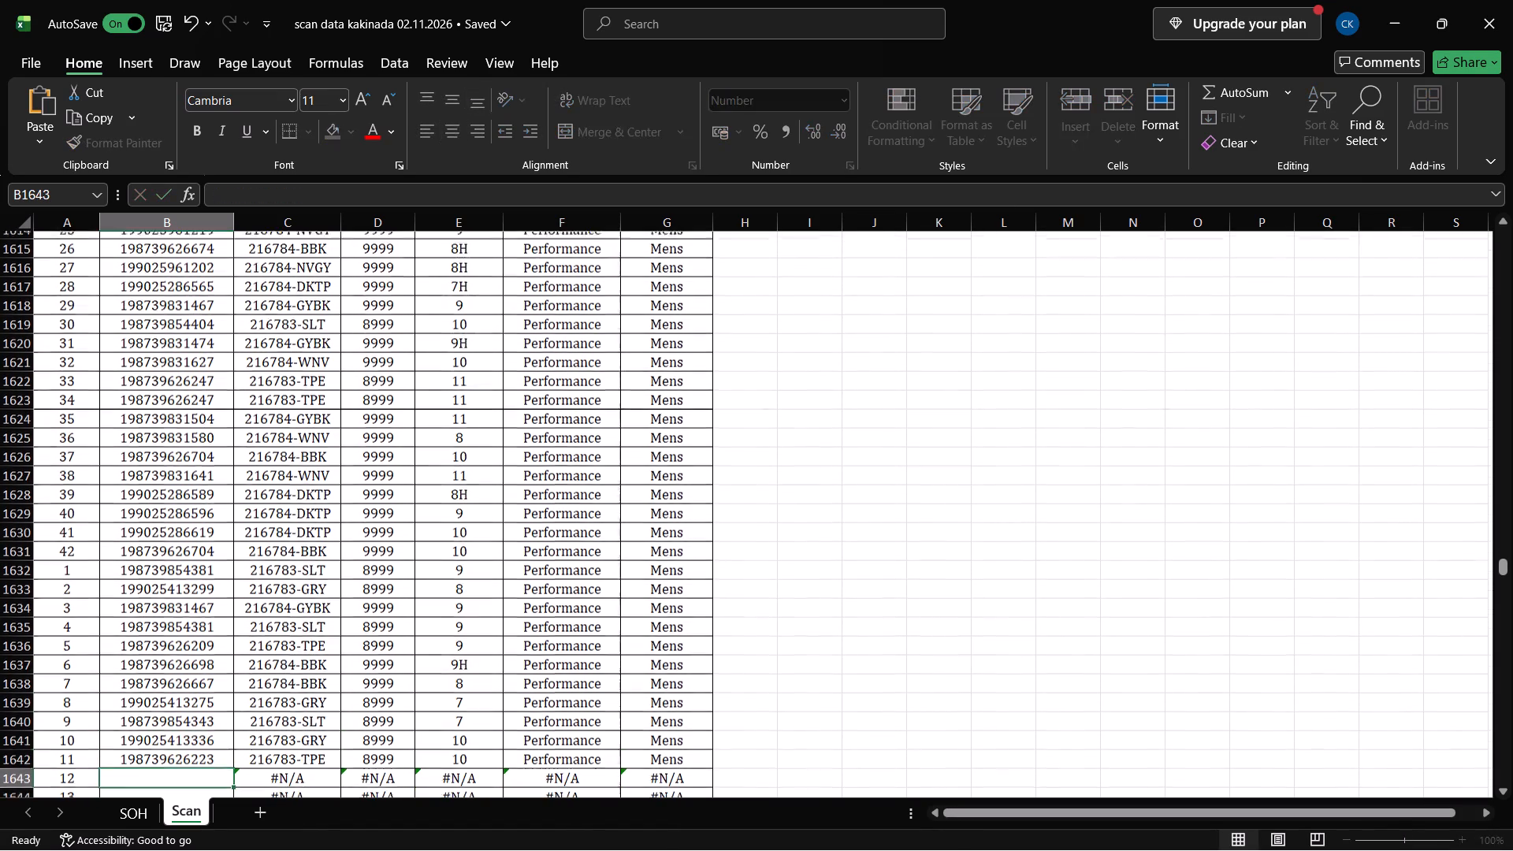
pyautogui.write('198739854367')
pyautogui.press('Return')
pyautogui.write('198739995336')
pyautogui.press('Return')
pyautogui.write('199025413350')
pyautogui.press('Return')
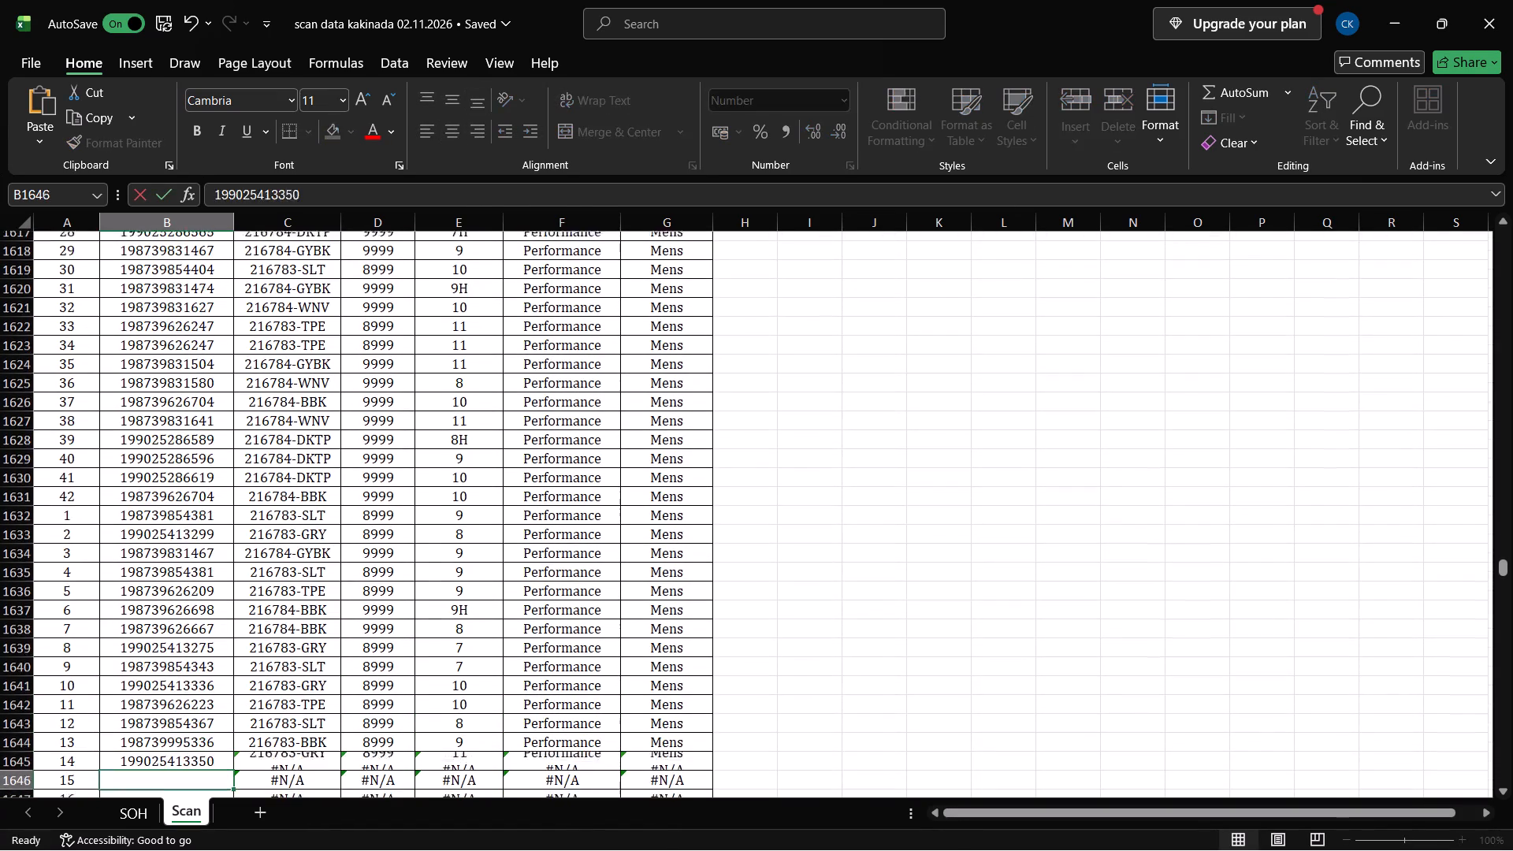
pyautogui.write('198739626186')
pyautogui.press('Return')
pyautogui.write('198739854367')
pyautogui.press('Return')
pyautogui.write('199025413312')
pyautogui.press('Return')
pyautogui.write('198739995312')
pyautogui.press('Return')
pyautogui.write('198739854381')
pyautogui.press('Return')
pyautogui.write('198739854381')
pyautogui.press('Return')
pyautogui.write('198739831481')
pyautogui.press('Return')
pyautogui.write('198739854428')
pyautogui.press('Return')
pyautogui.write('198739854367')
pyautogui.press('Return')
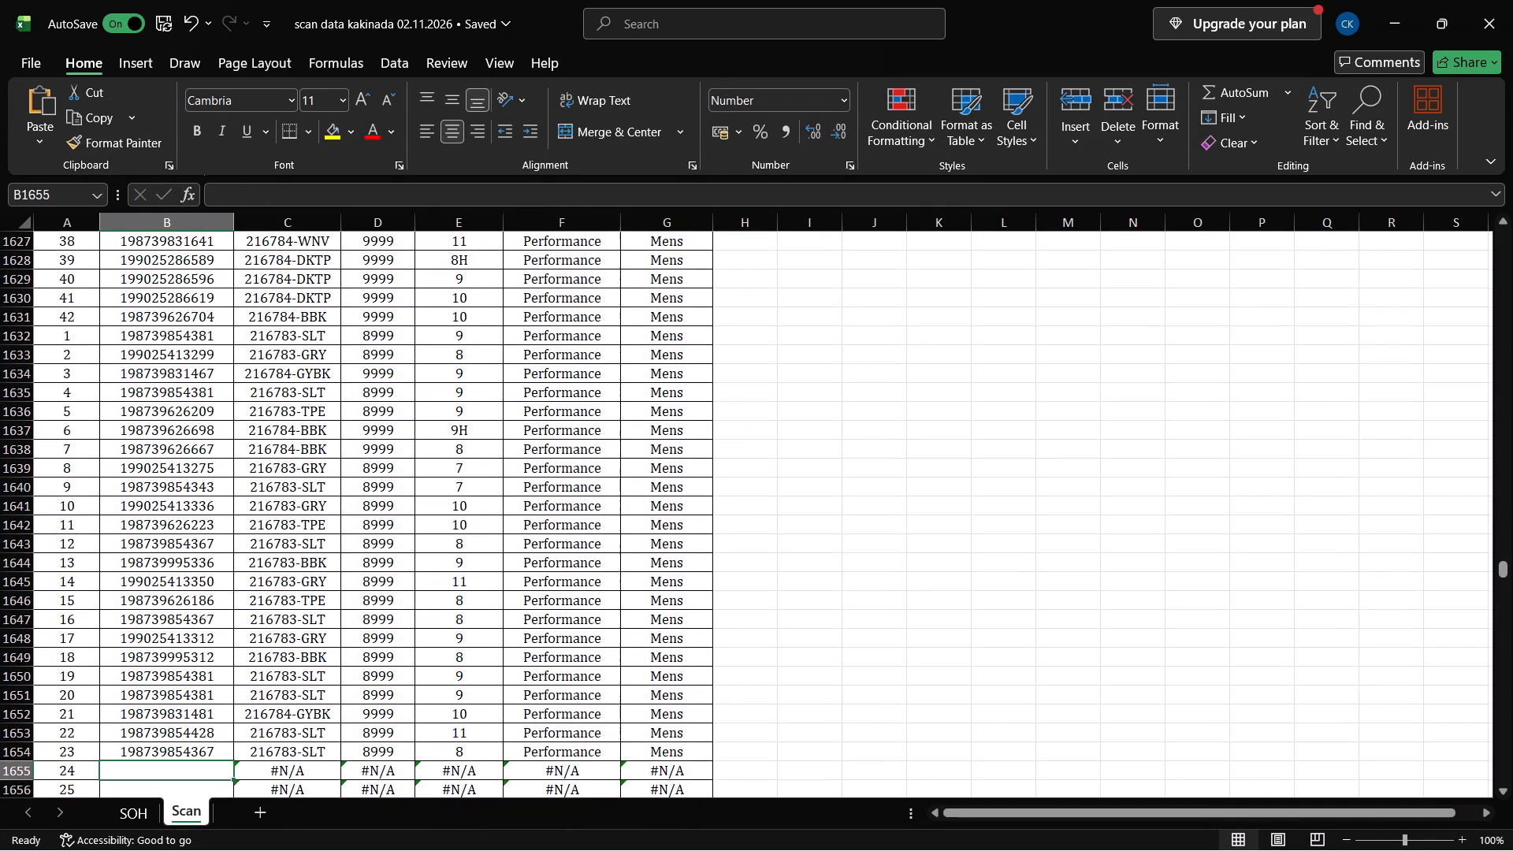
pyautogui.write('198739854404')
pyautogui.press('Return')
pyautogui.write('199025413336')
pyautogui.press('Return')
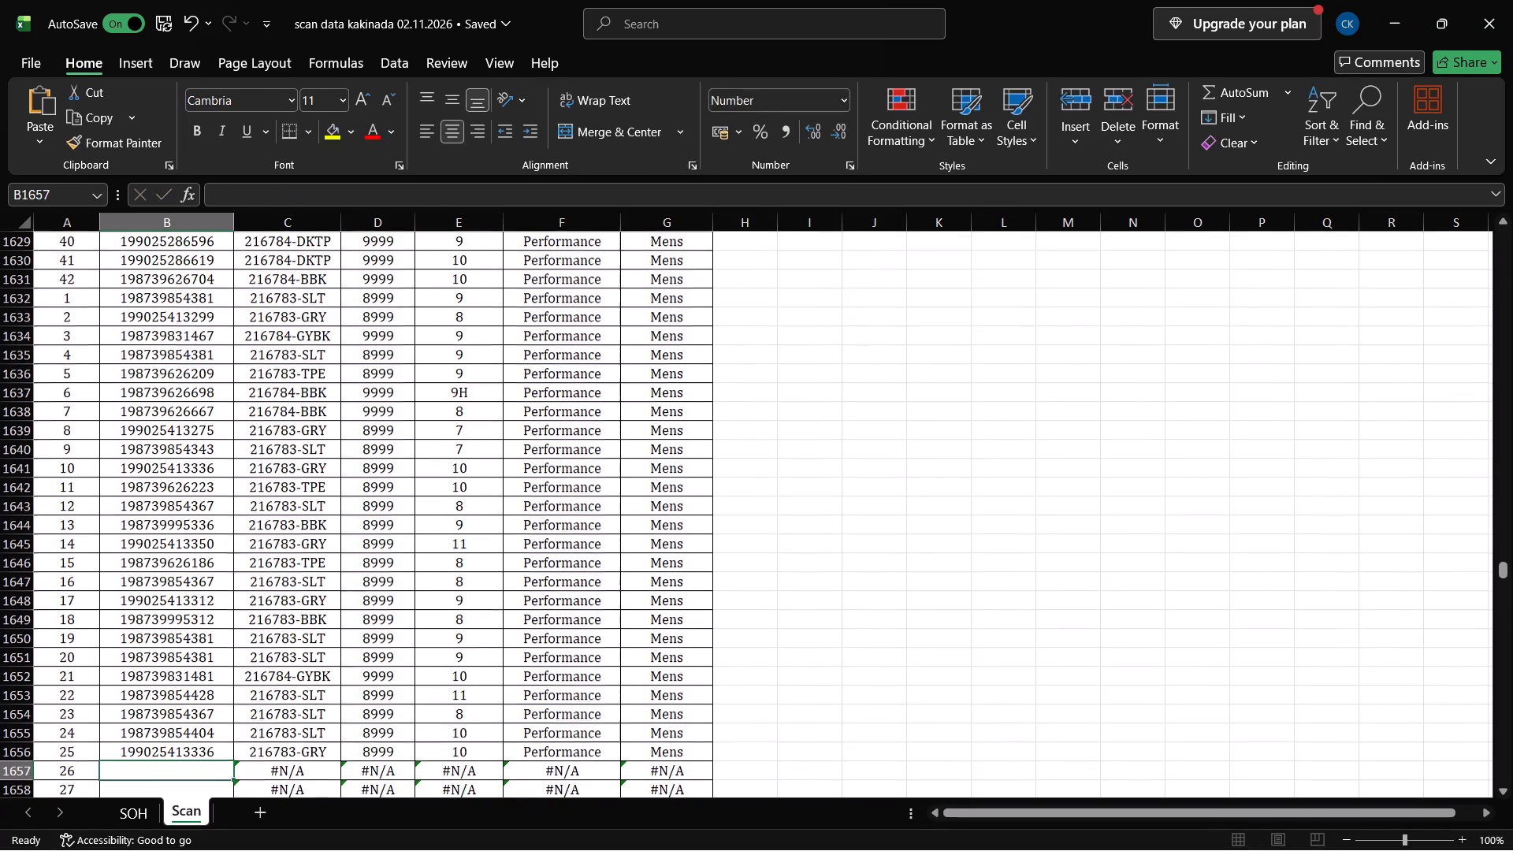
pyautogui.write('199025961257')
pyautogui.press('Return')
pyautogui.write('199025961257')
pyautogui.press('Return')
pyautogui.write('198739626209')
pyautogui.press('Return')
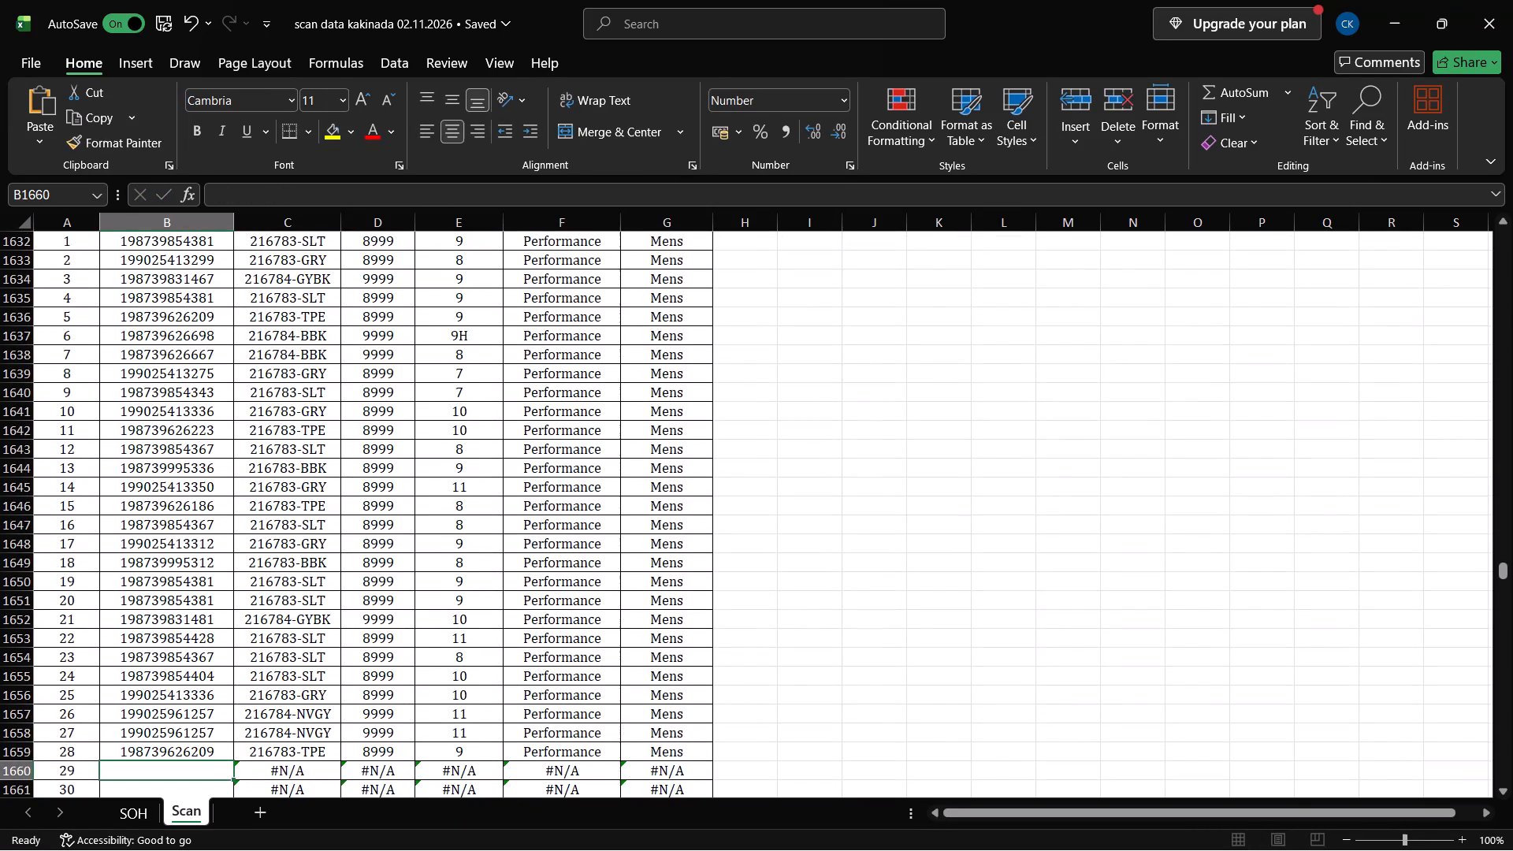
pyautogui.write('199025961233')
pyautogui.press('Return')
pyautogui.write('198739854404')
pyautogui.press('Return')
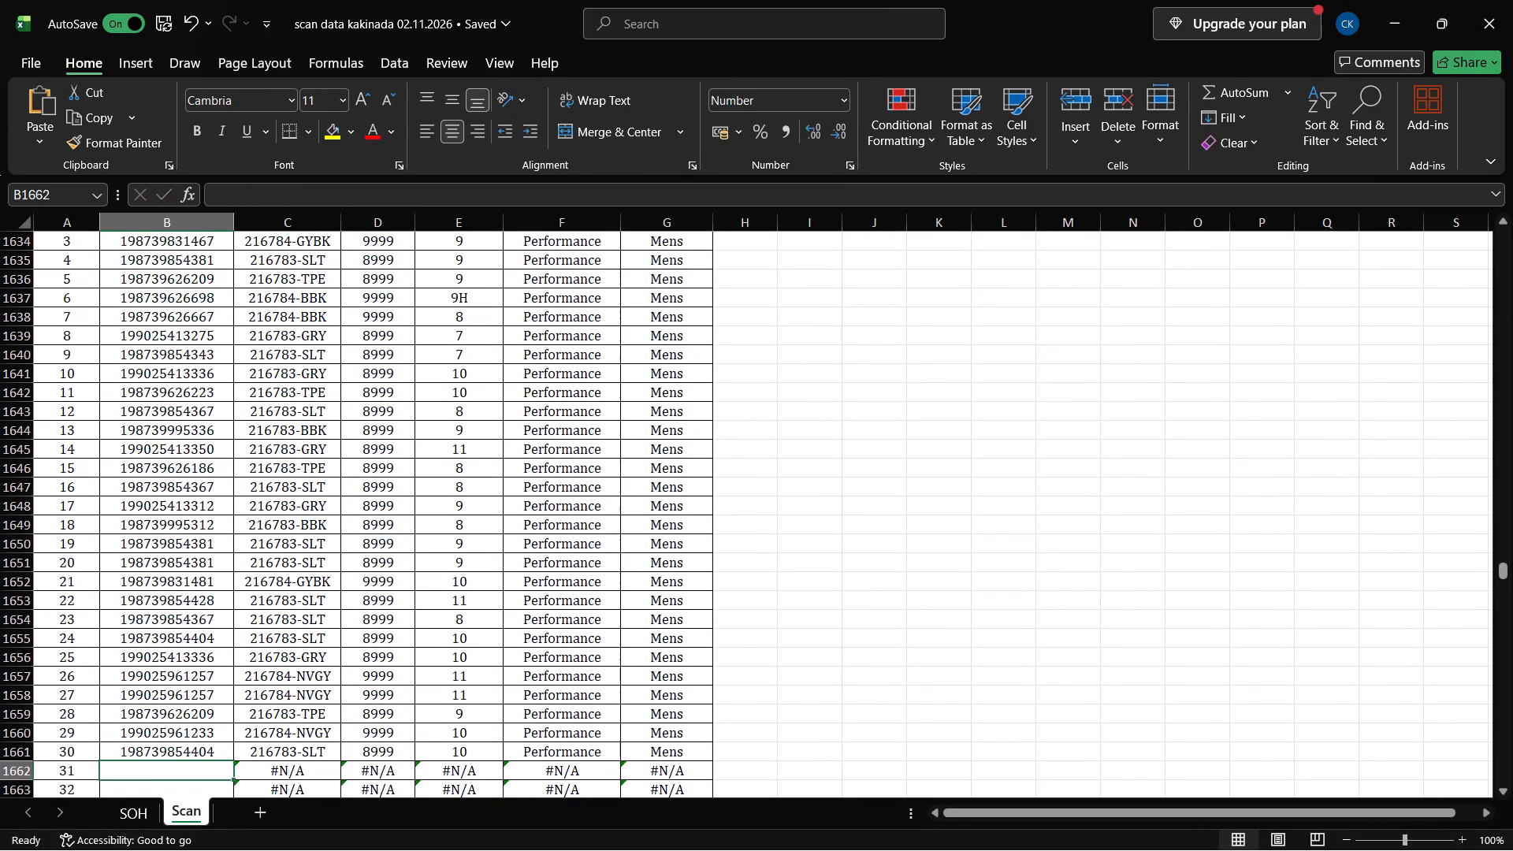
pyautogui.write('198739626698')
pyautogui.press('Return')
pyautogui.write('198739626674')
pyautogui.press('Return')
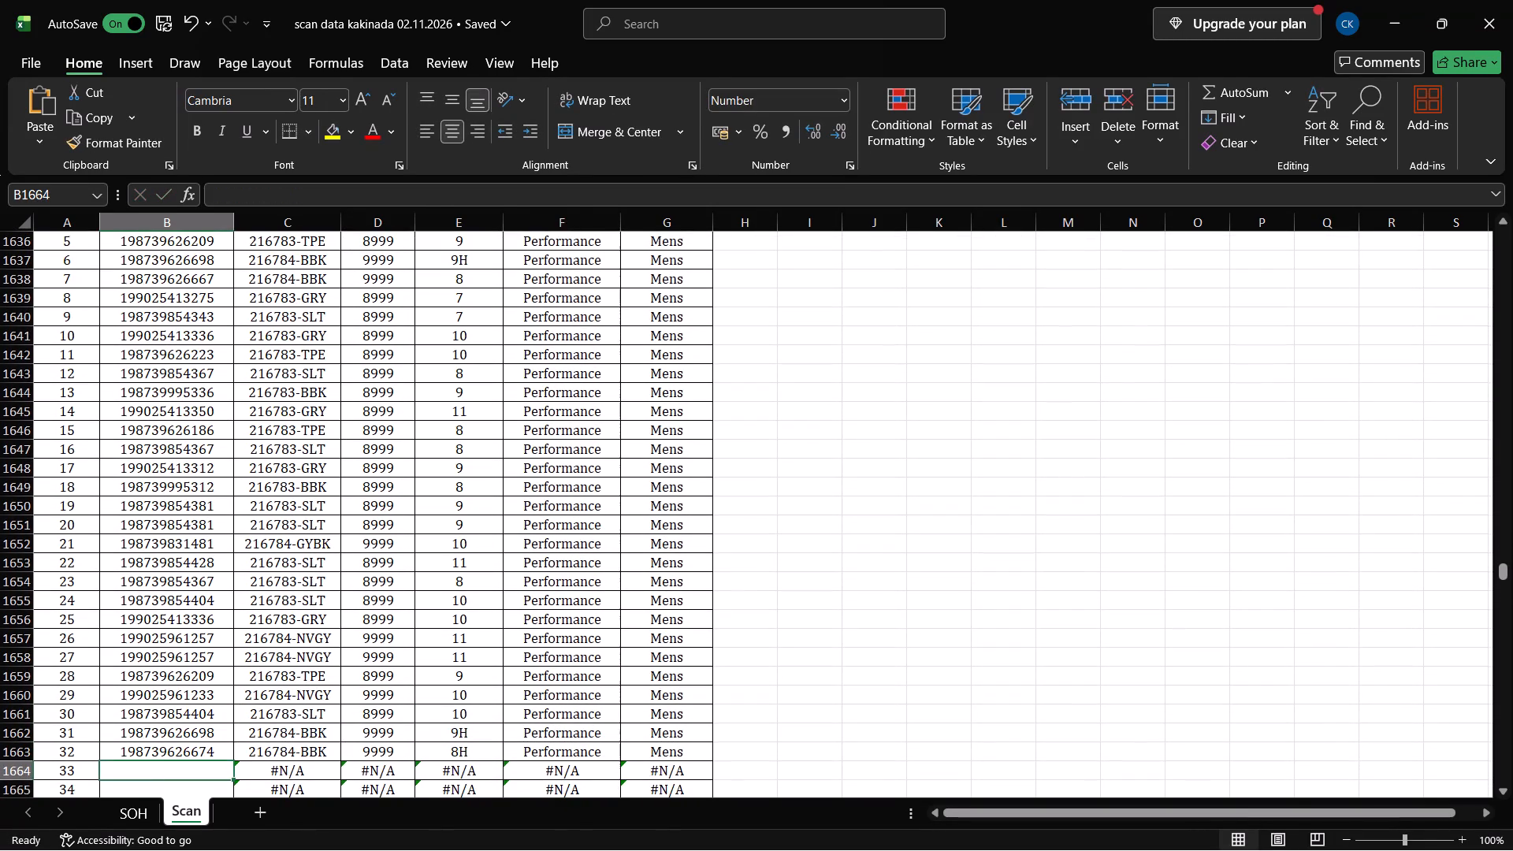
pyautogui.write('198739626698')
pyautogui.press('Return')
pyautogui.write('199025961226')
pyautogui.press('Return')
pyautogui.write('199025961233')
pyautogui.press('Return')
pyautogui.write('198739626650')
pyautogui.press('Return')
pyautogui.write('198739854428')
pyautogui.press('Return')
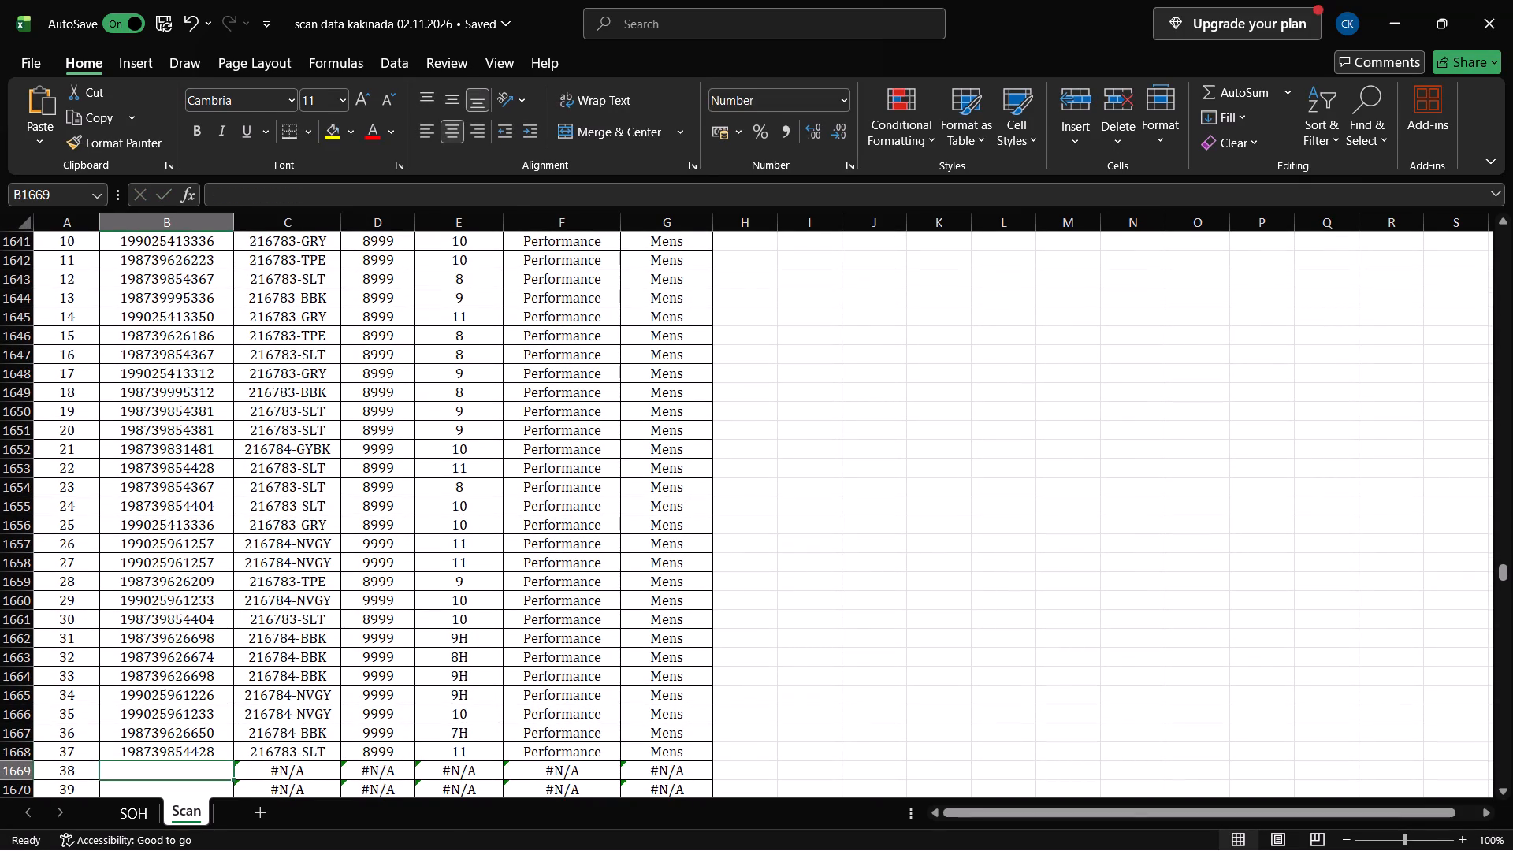
# Restart the serial numbering for a new batch by setting A1669 to 1.
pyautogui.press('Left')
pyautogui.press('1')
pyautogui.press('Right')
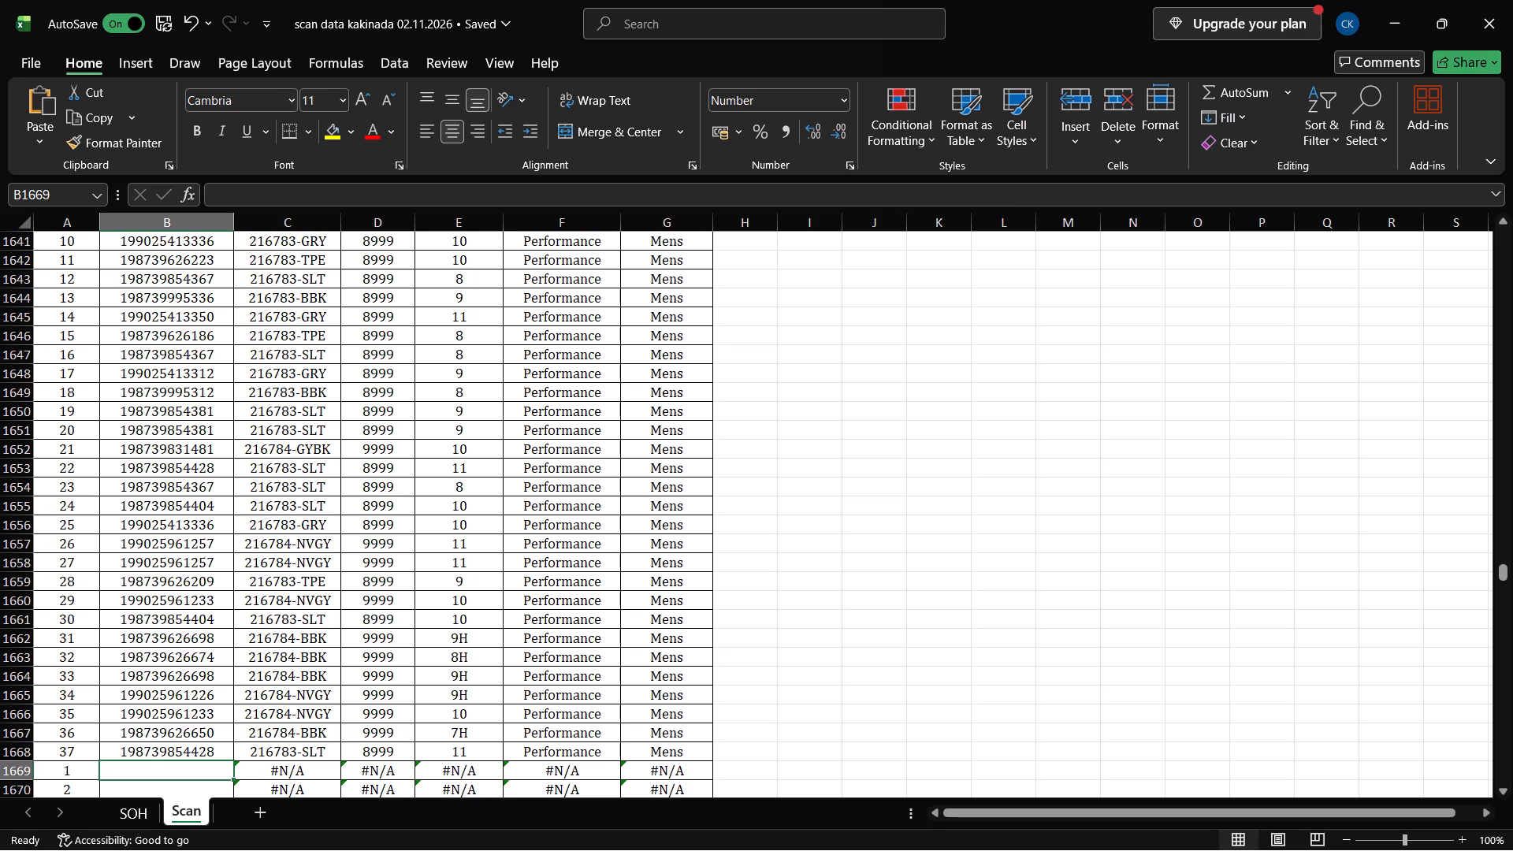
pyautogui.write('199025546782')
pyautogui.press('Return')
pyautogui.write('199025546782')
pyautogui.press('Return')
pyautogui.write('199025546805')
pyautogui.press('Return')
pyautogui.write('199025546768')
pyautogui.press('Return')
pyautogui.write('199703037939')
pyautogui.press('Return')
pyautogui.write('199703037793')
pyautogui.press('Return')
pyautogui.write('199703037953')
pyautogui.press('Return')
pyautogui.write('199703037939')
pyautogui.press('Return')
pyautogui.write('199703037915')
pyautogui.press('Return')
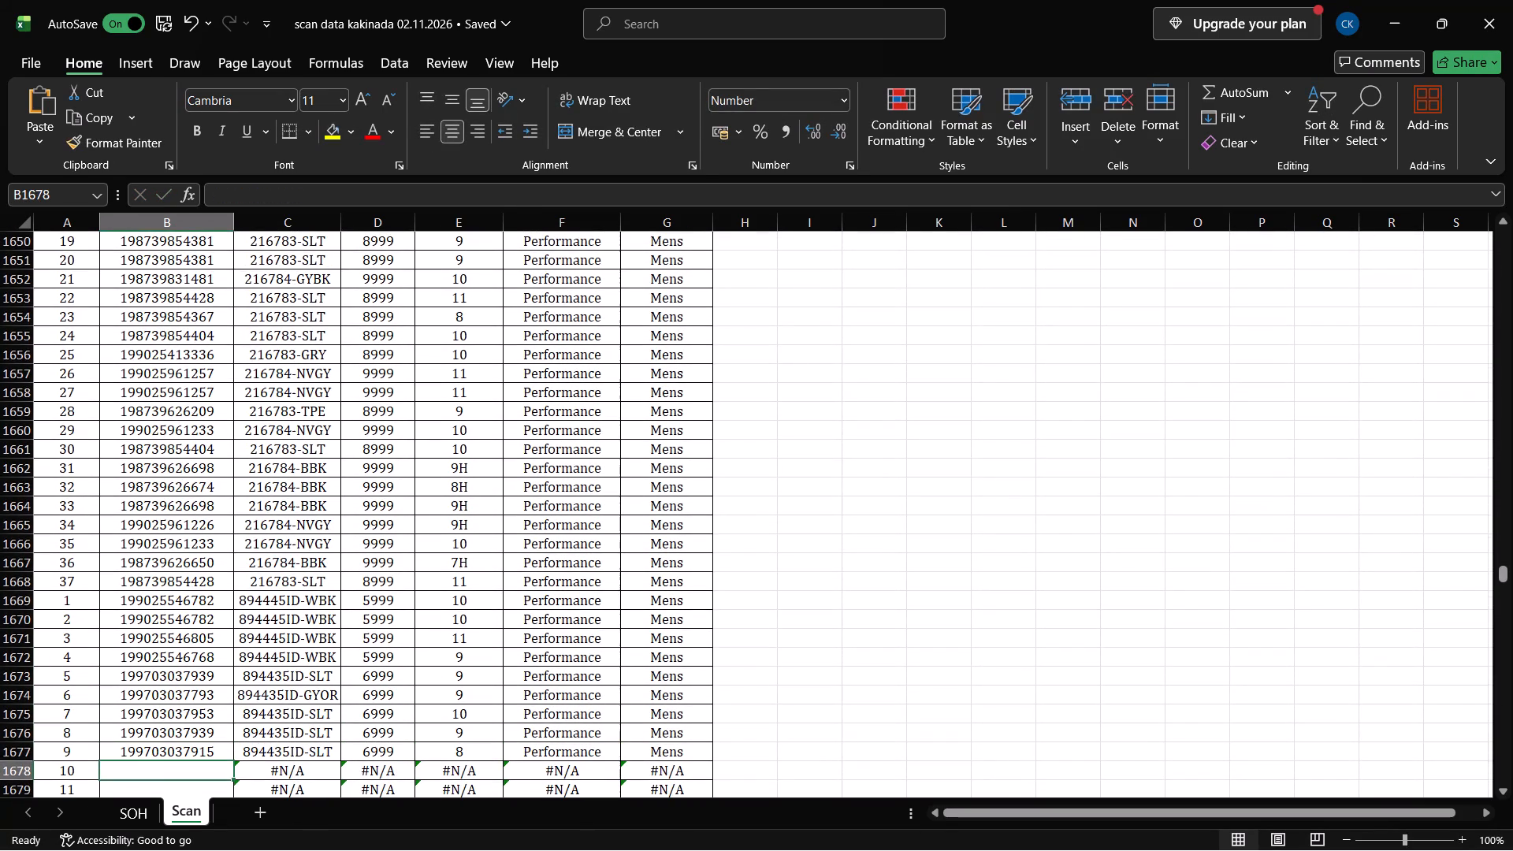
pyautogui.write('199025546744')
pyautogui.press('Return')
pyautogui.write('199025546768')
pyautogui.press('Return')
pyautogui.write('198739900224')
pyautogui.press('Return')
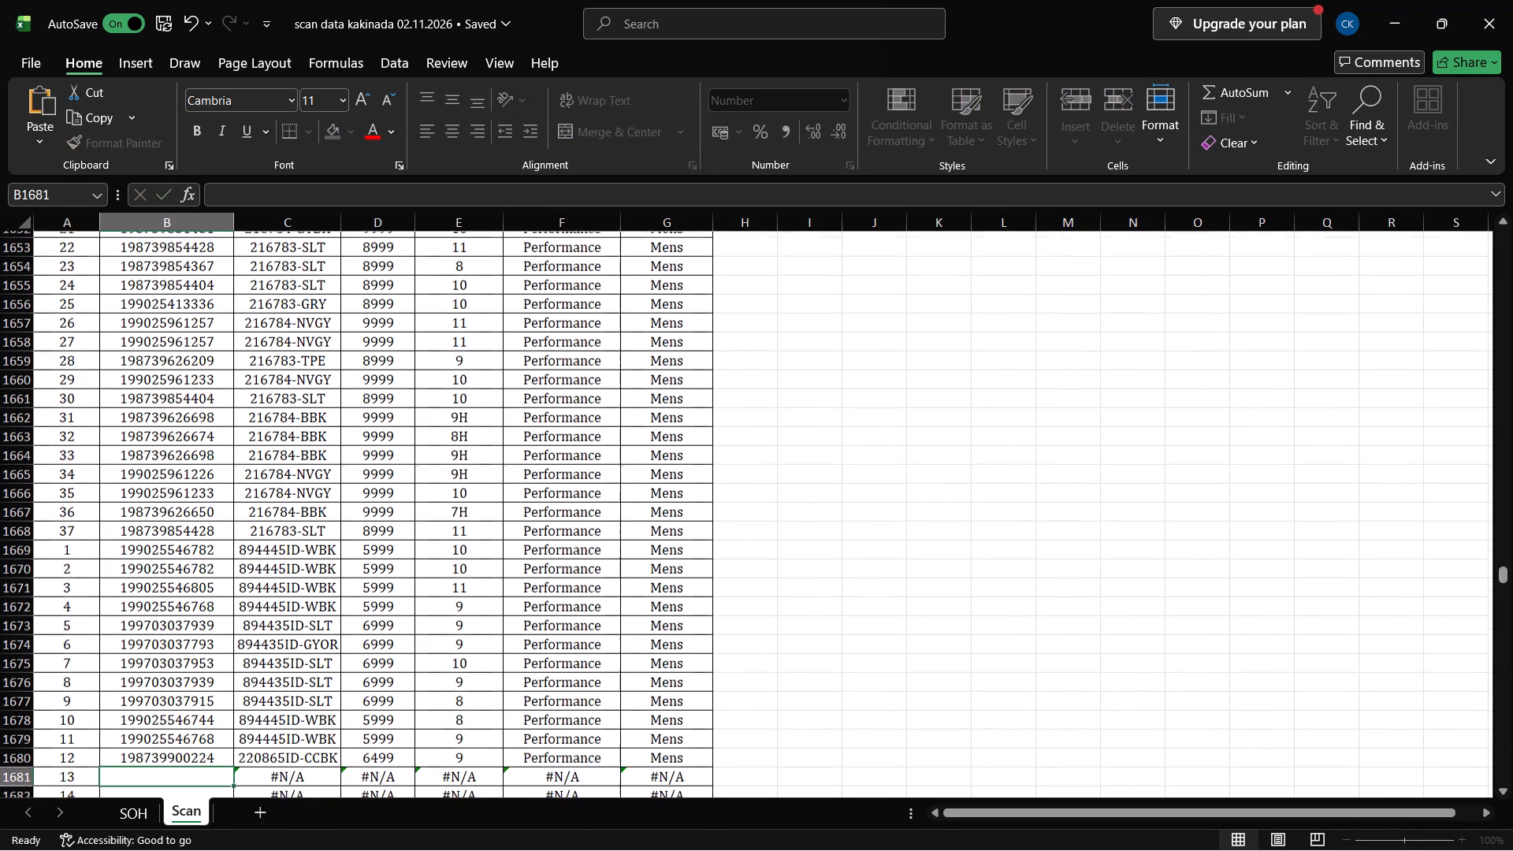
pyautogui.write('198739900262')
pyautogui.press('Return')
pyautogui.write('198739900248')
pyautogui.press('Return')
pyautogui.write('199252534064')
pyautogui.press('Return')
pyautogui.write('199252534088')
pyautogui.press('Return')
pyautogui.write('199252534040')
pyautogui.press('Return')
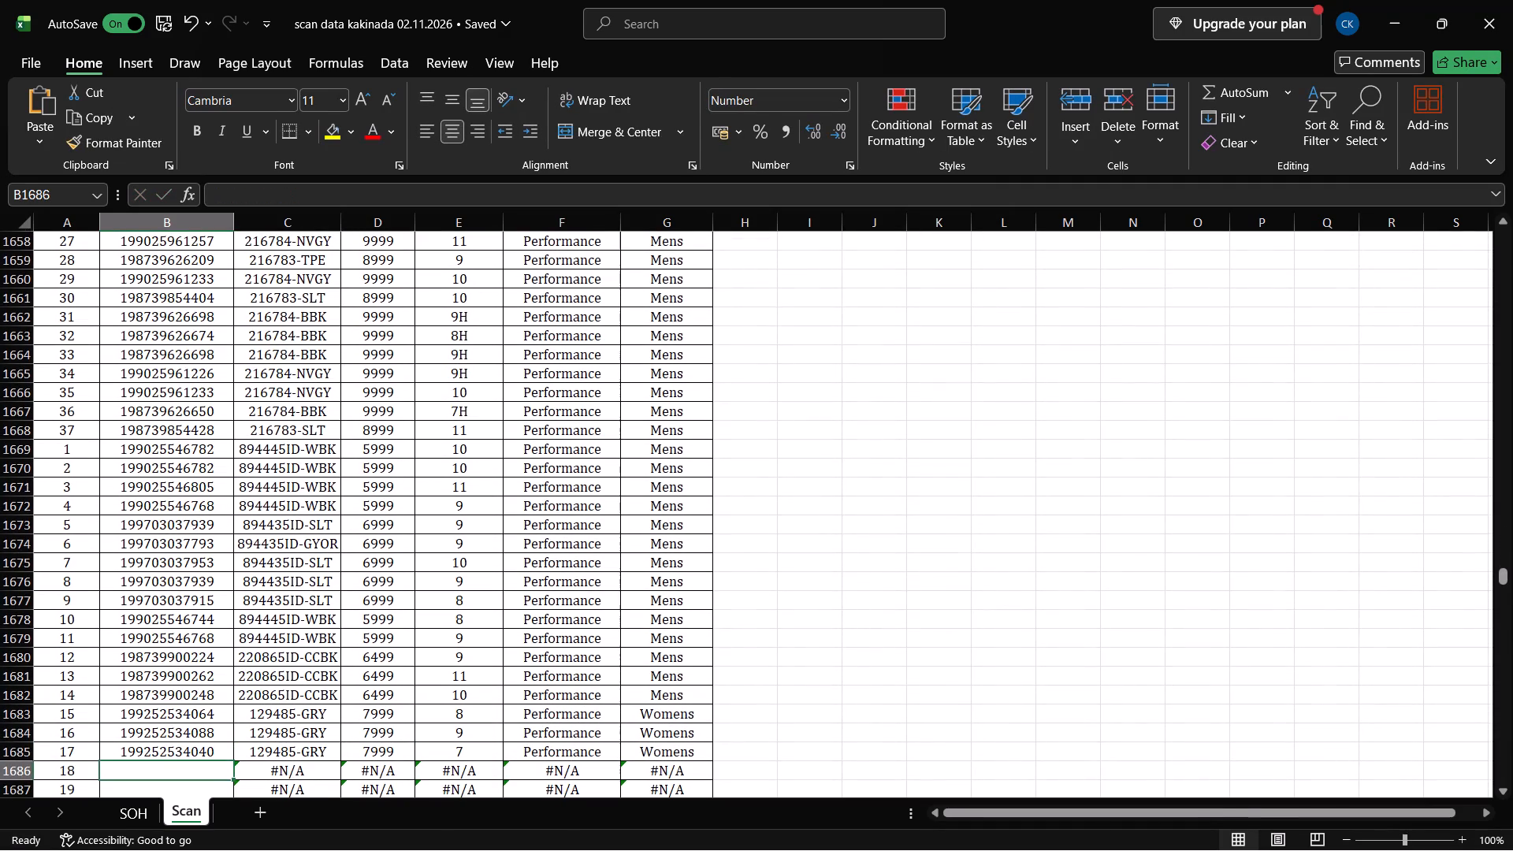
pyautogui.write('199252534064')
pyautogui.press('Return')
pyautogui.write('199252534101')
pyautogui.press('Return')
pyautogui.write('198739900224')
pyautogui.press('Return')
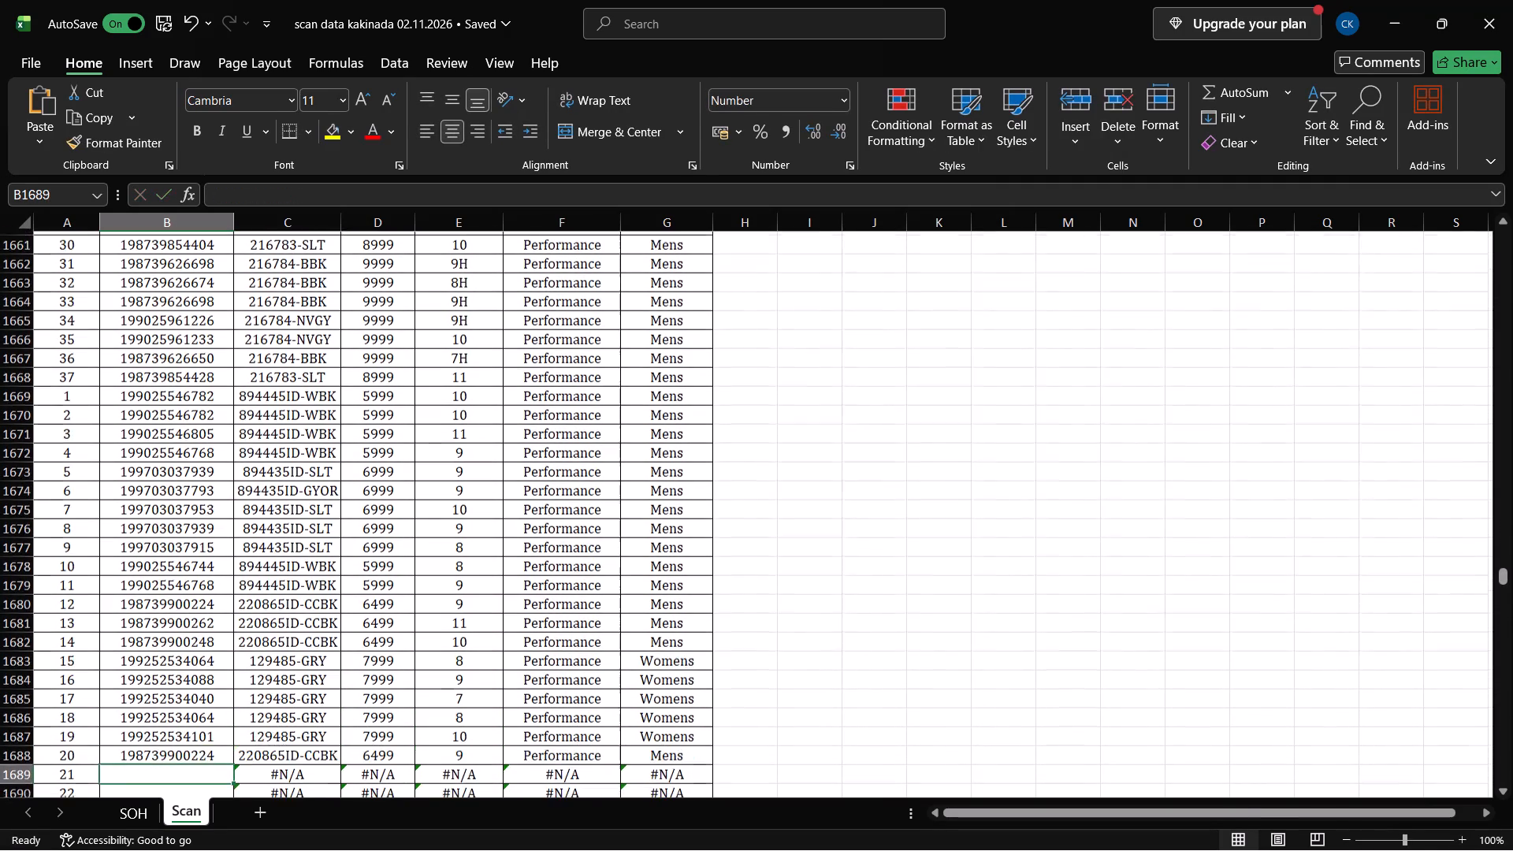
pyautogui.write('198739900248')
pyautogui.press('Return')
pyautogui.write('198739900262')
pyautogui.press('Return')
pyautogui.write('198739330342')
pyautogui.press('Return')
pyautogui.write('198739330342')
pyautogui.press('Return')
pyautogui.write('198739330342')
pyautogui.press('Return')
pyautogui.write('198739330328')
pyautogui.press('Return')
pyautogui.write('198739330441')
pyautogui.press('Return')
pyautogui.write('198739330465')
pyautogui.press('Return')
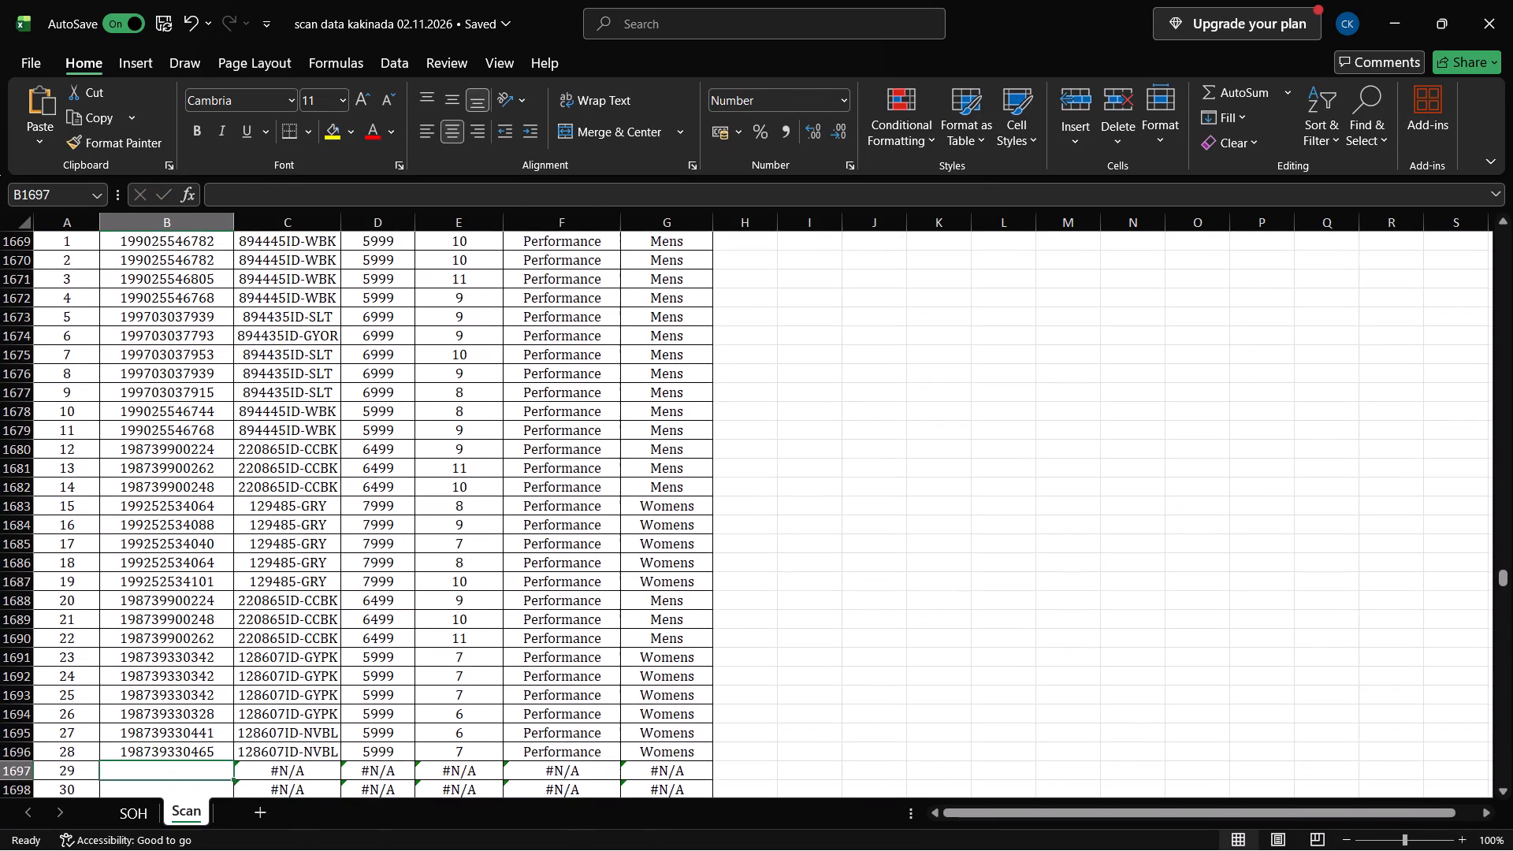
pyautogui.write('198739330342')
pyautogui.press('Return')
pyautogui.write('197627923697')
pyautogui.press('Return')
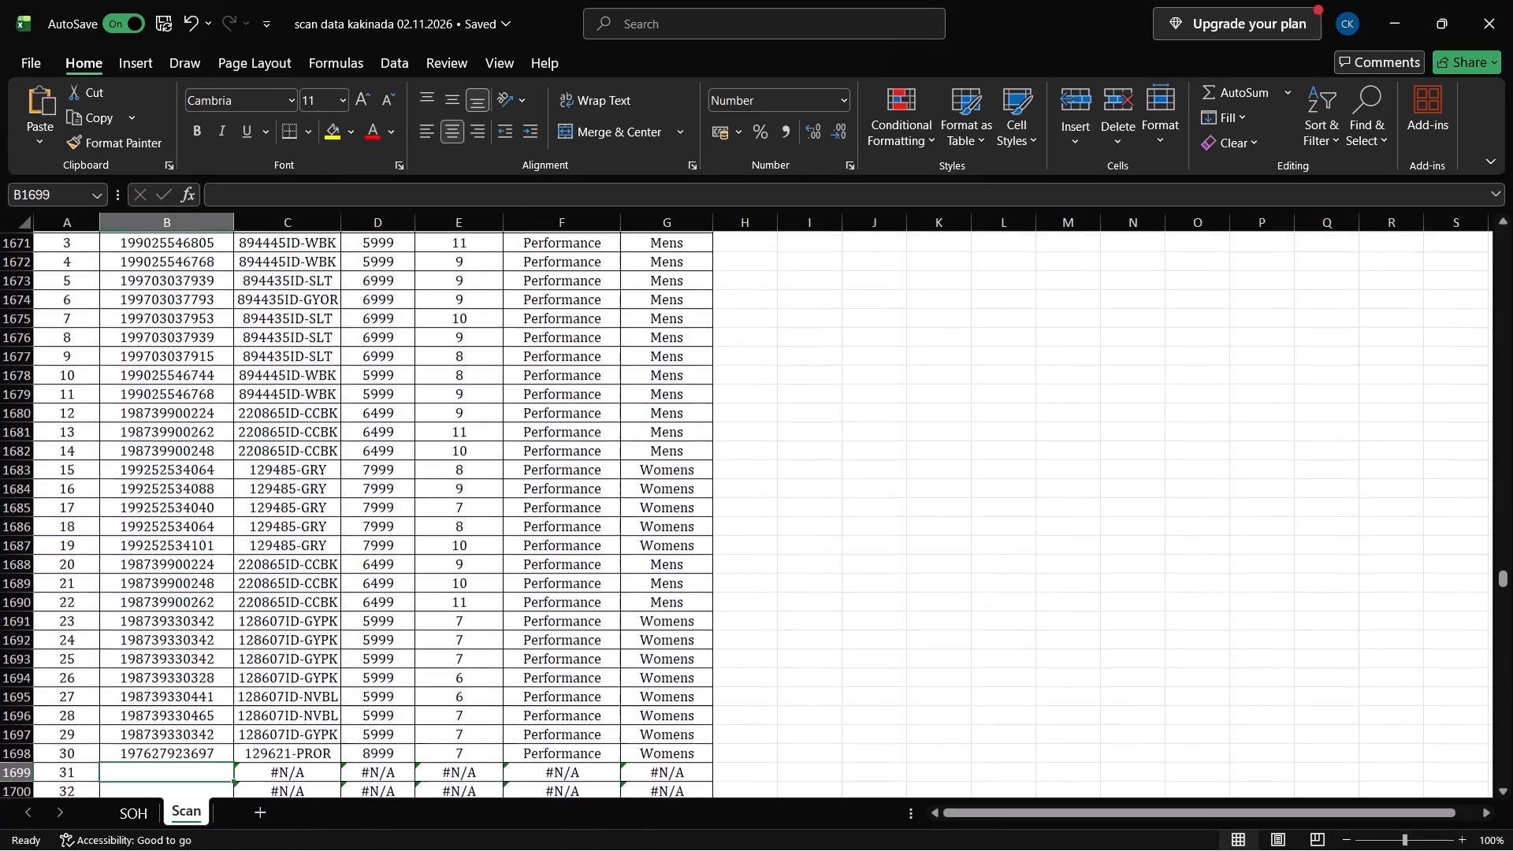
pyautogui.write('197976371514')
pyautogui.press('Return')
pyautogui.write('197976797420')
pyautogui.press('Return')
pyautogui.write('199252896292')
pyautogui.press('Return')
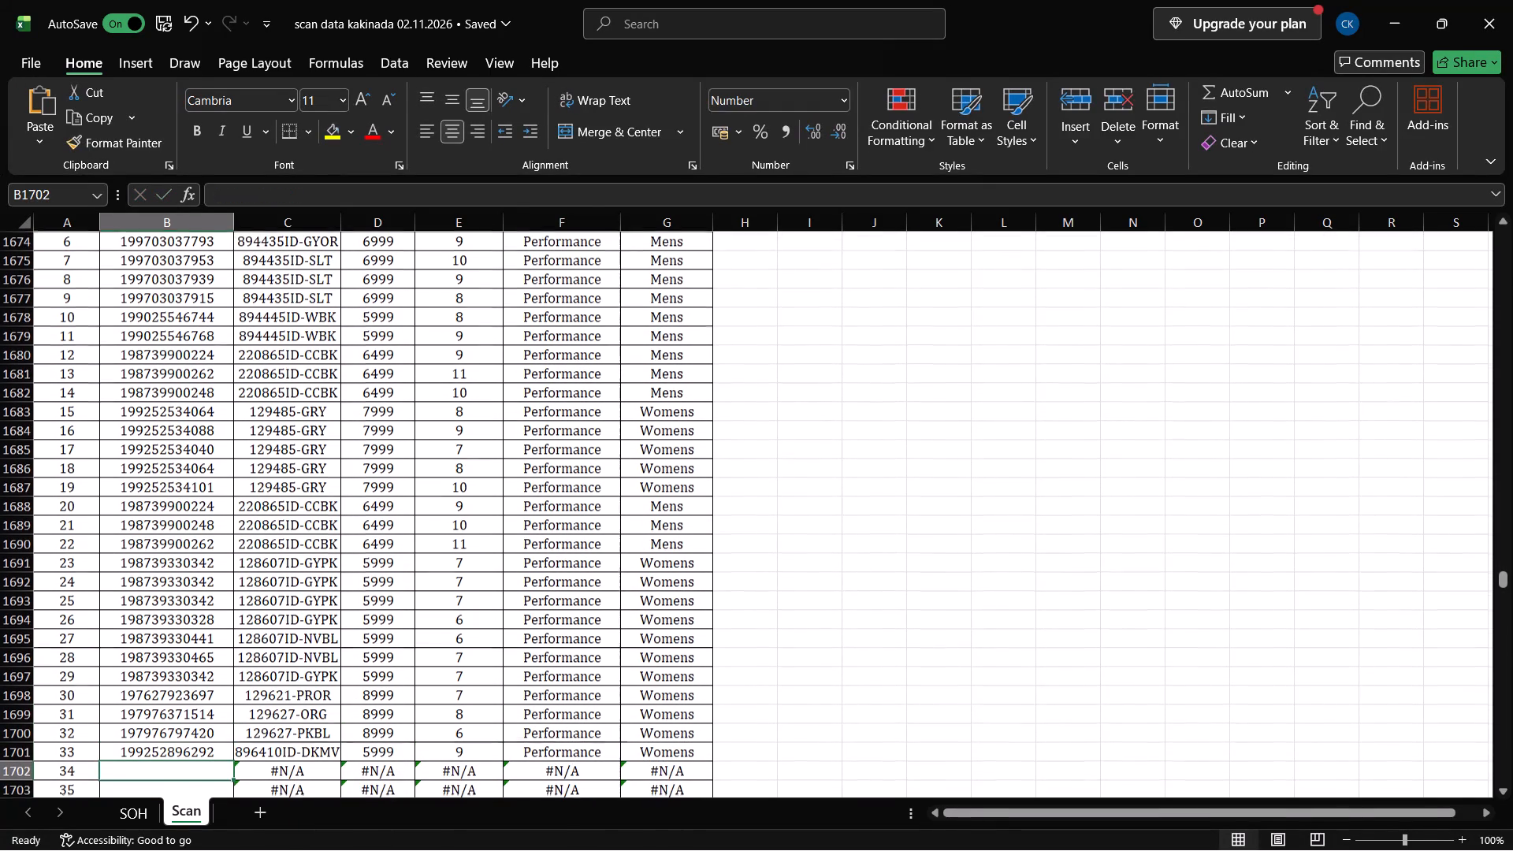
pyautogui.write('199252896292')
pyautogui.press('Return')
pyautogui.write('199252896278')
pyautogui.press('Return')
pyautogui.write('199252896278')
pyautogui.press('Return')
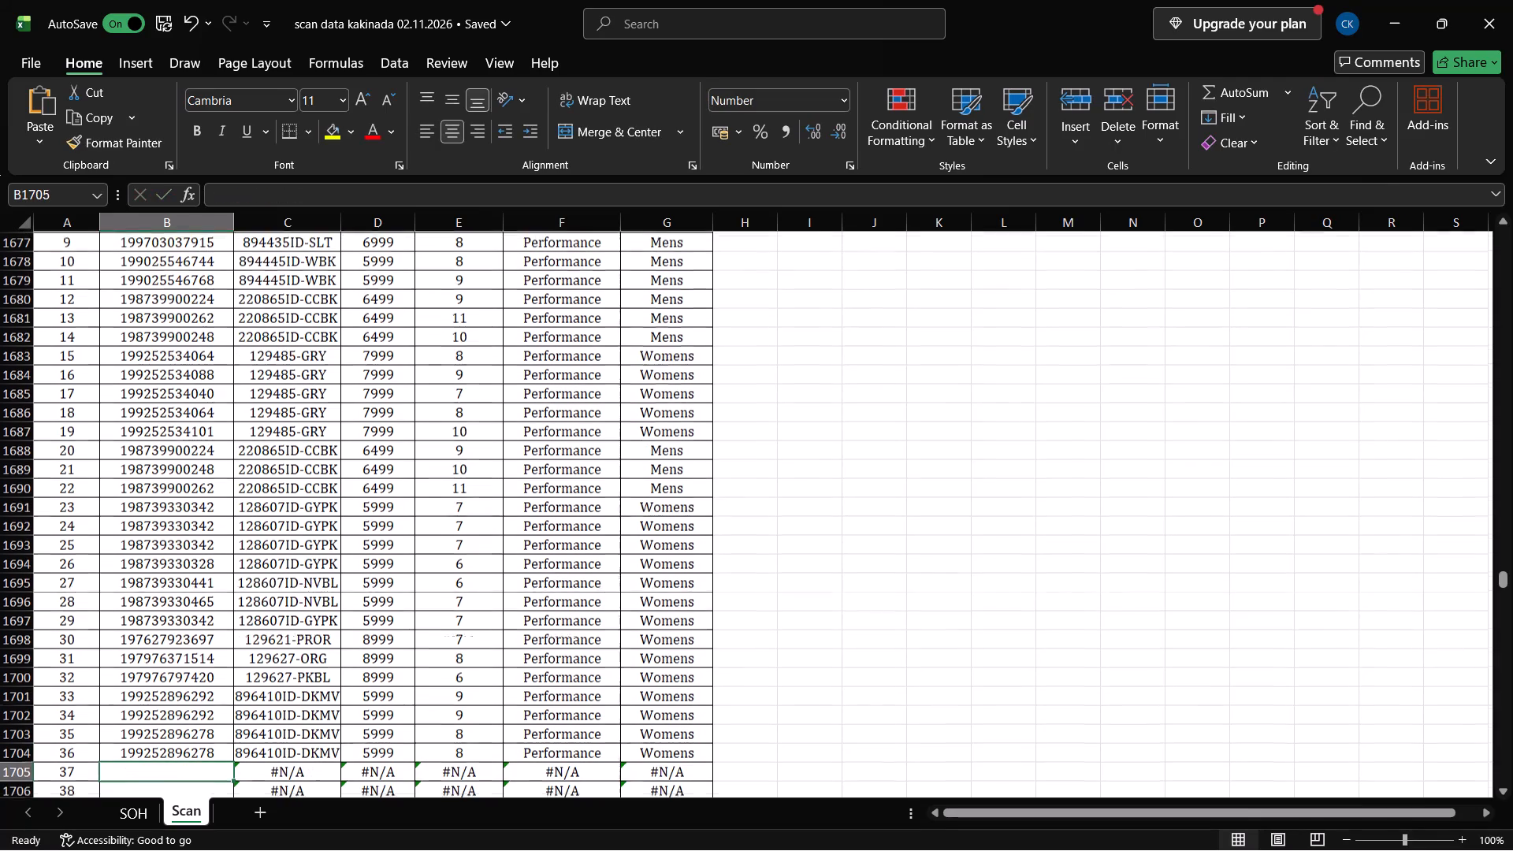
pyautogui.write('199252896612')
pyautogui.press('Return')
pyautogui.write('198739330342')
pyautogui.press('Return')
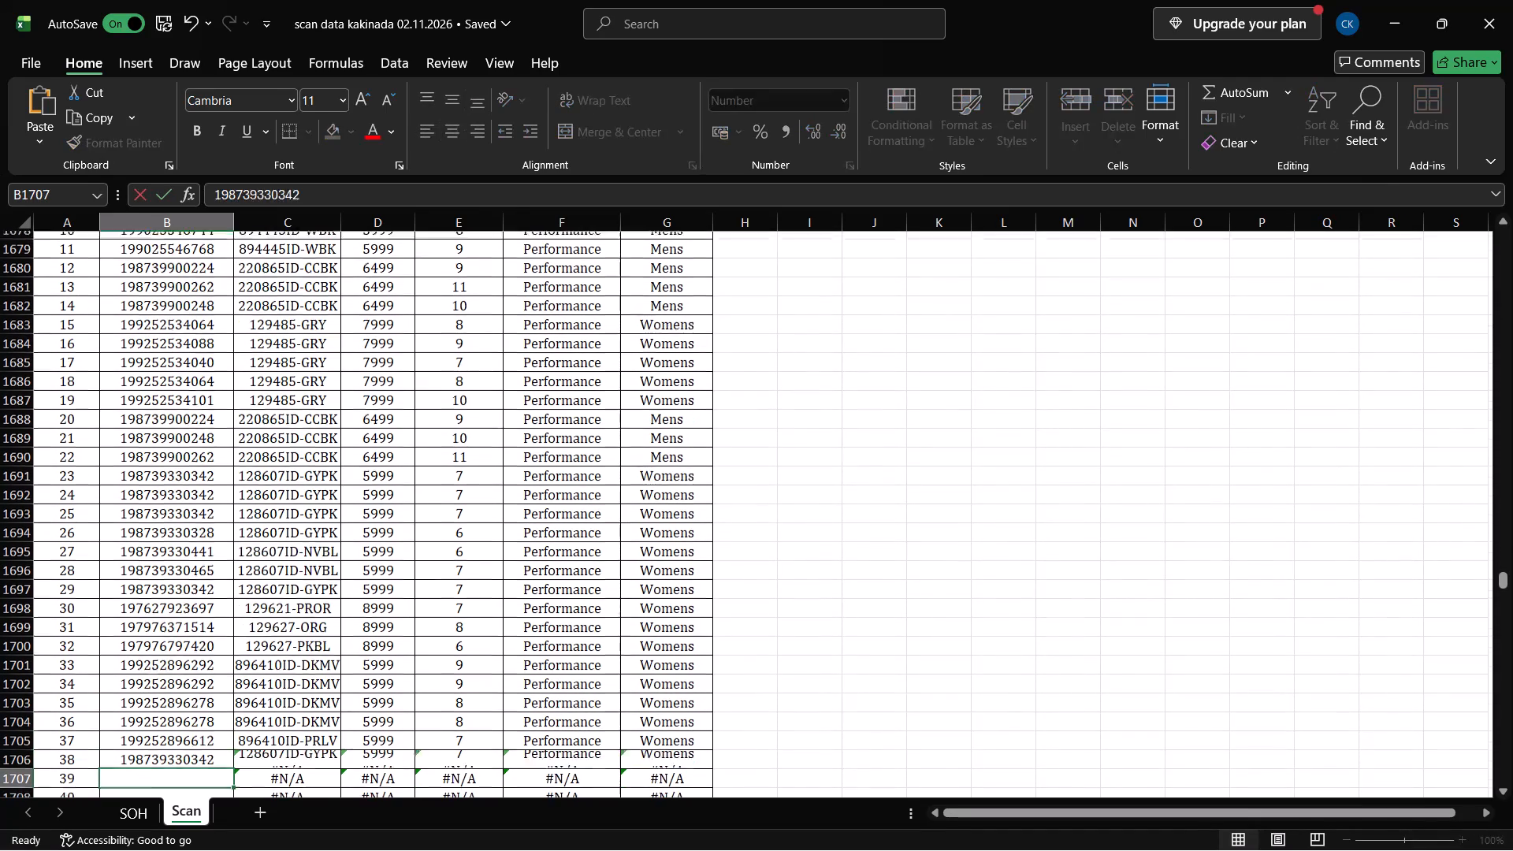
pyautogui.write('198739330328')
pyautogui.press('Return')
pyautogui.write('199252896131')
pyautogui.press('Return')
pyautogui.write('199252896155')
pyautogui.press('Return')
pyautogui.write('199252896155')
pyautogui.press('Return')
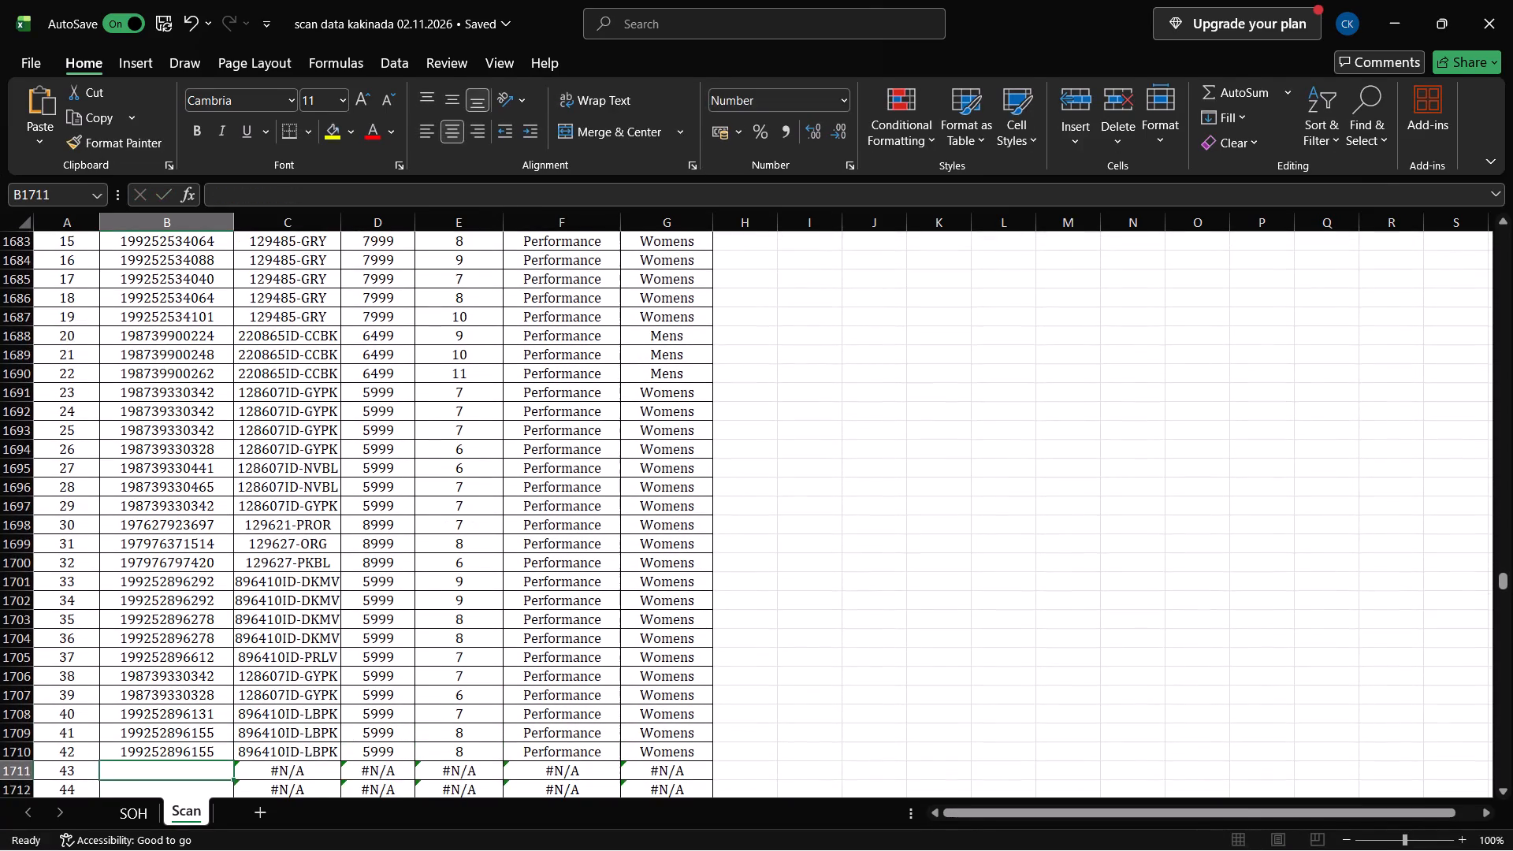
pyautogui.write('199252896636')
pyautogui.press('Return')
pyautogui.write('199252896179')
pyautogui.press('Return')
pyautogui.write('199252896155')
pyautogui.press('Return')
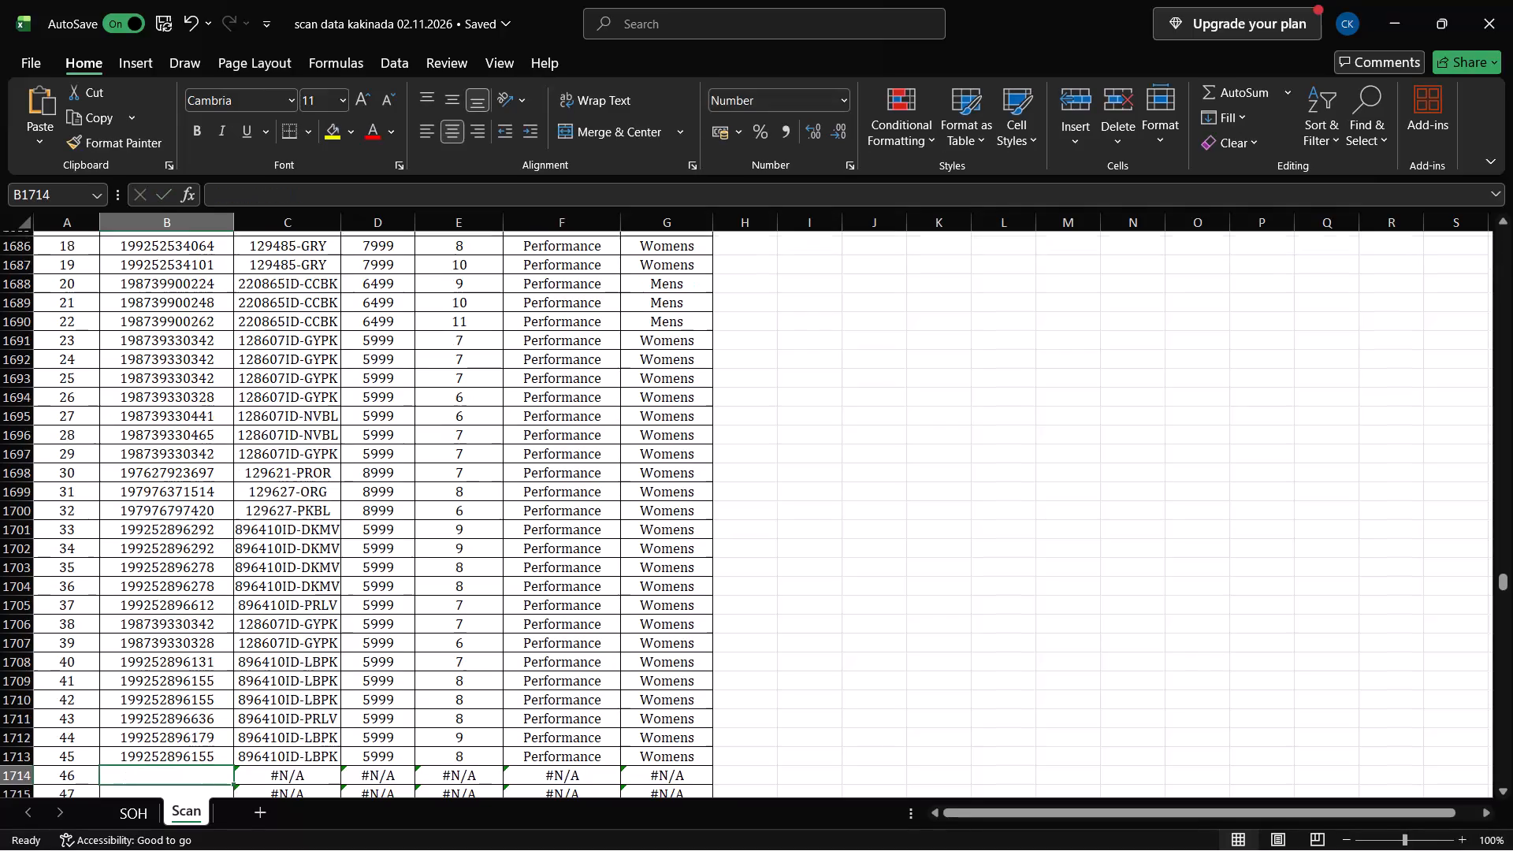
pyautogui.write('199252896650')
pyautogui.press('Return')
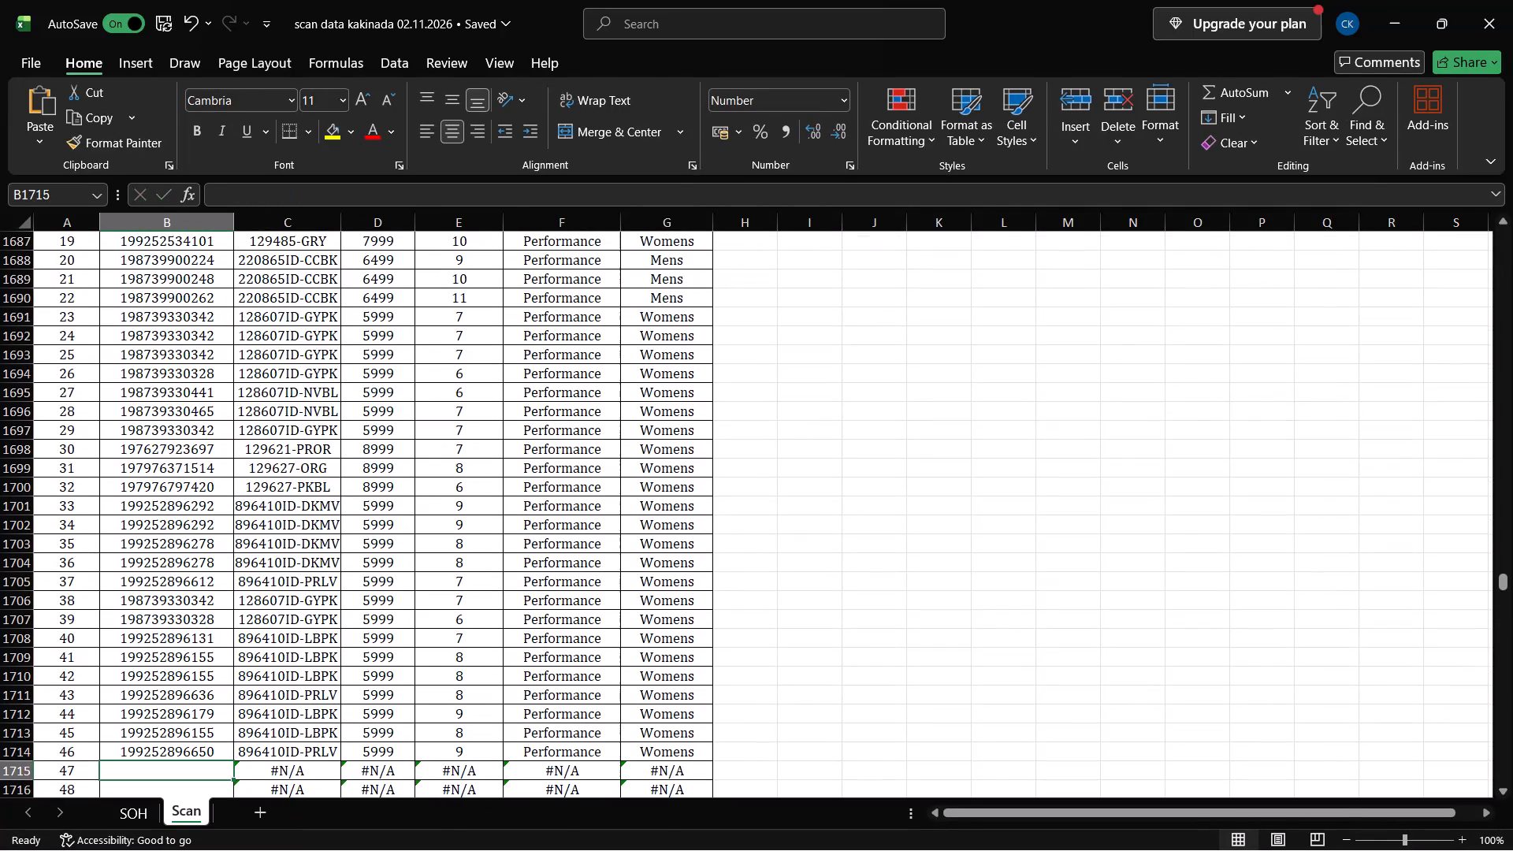
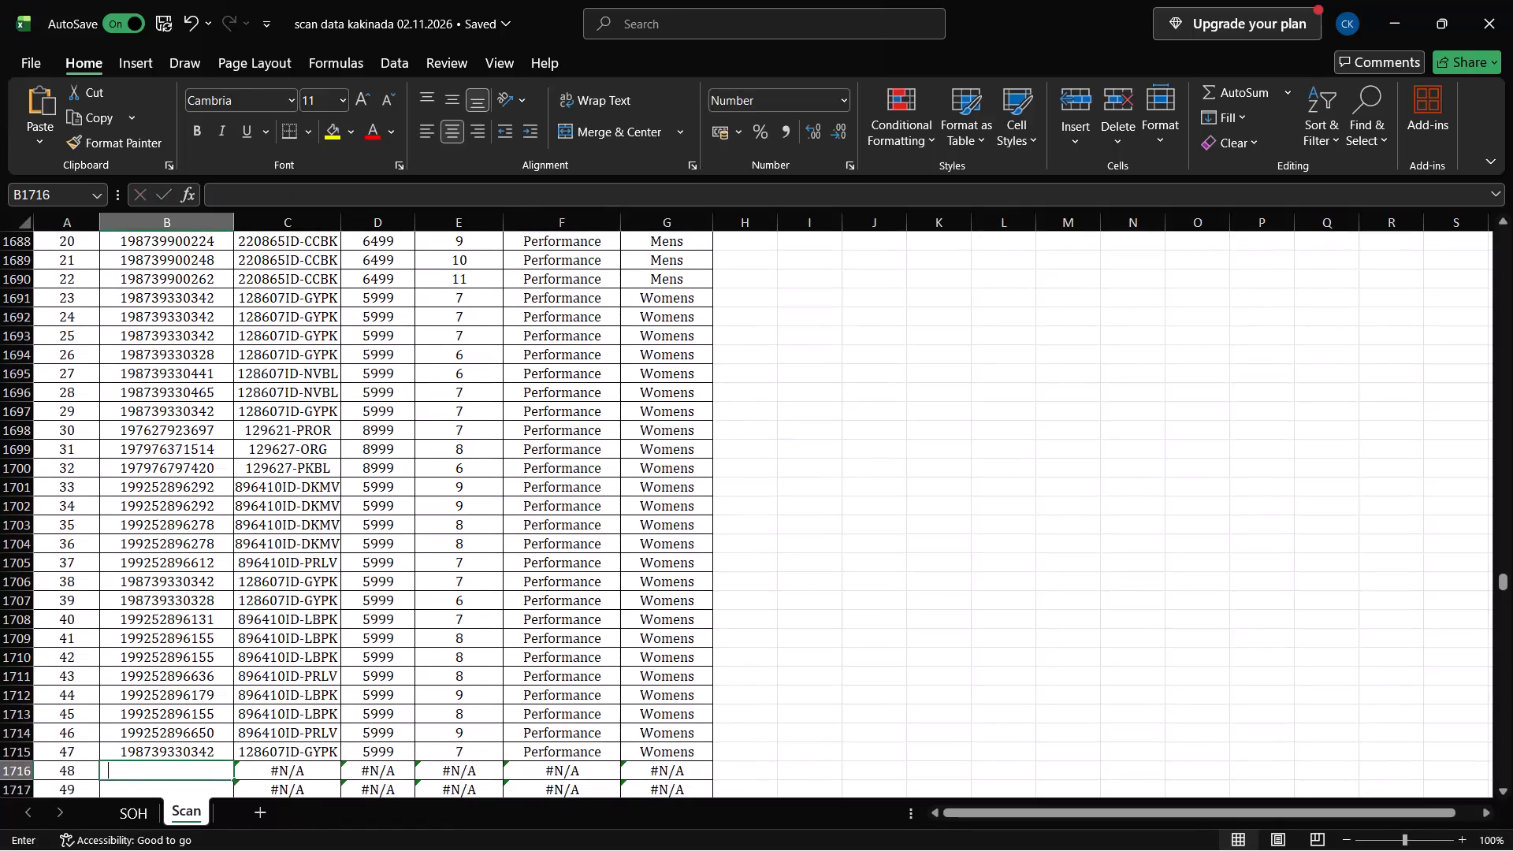
pyautogui.press('Return')
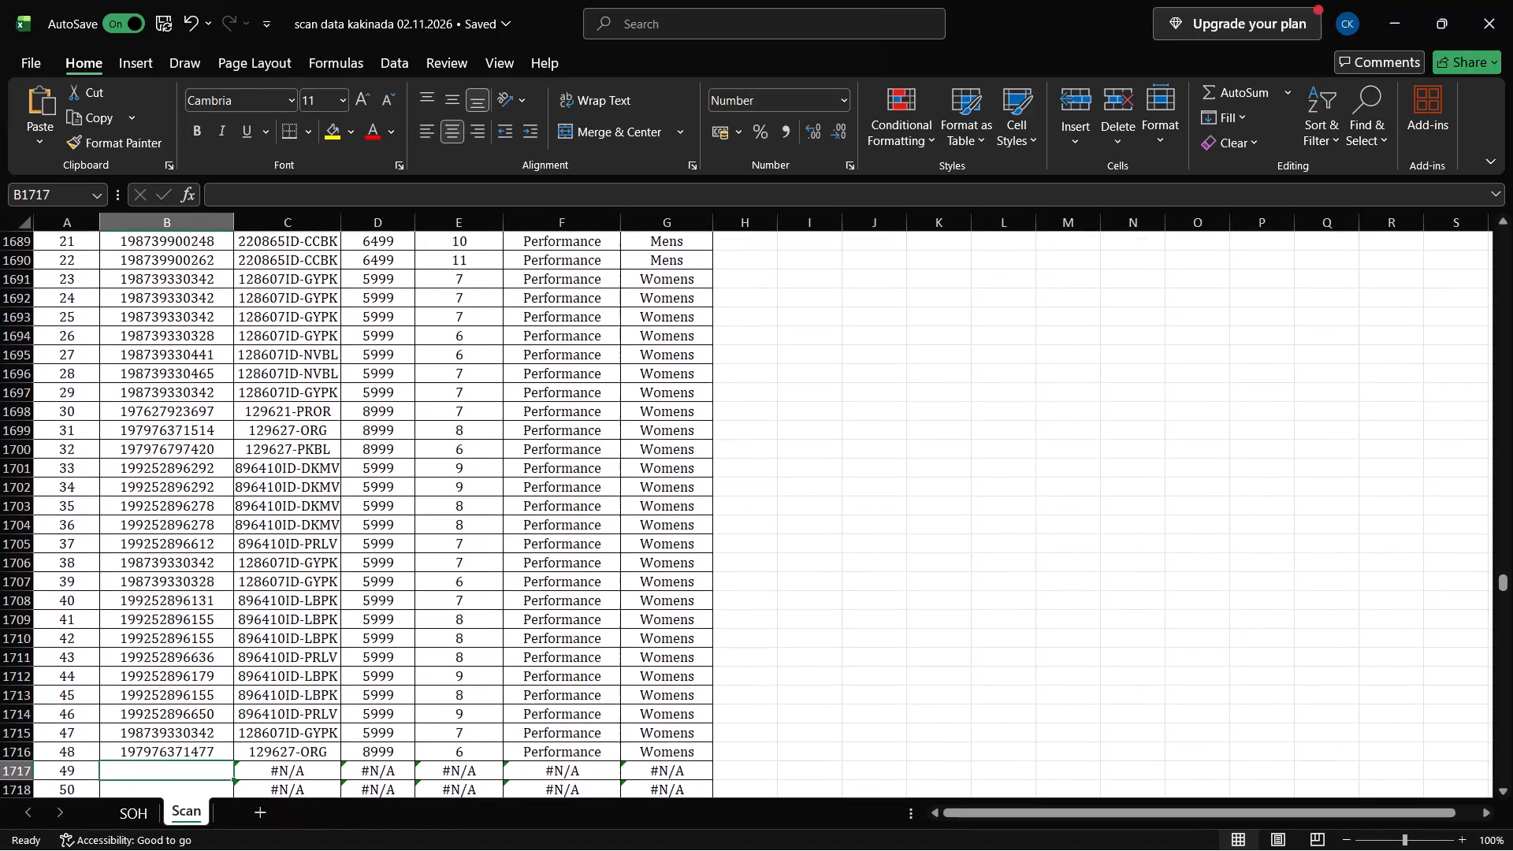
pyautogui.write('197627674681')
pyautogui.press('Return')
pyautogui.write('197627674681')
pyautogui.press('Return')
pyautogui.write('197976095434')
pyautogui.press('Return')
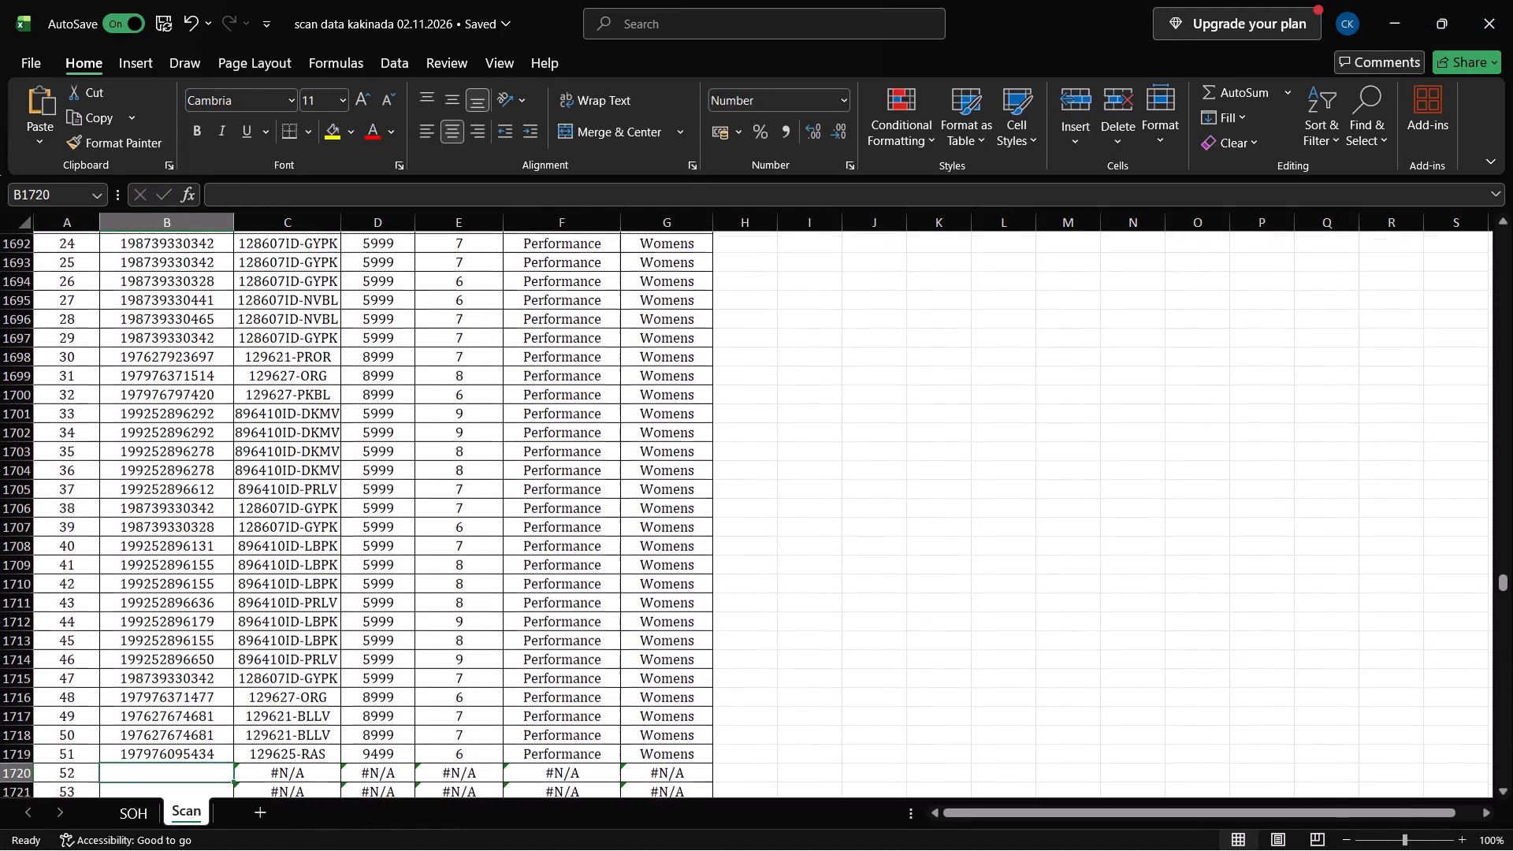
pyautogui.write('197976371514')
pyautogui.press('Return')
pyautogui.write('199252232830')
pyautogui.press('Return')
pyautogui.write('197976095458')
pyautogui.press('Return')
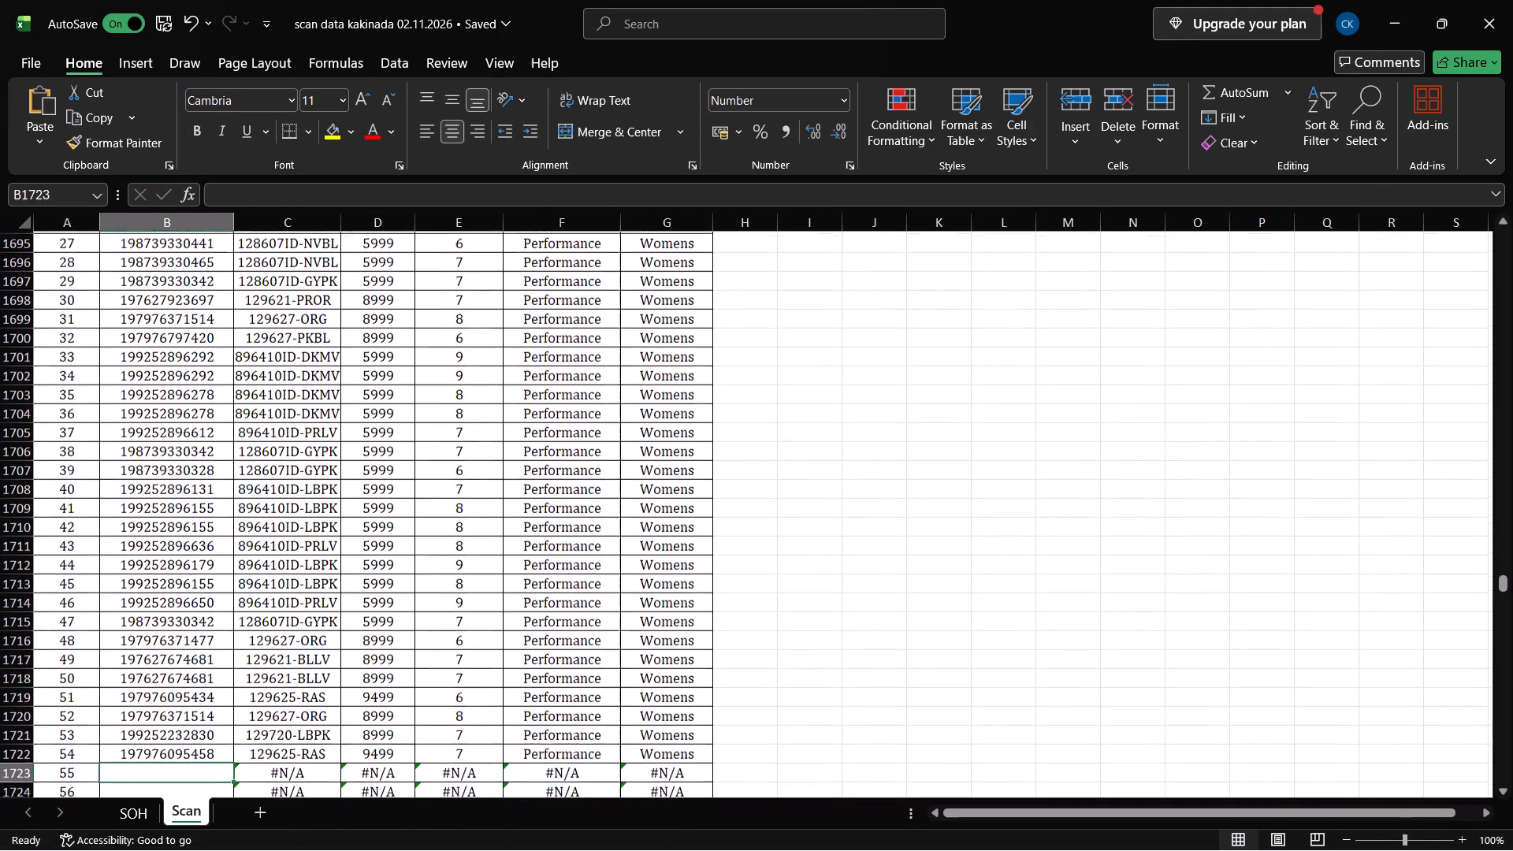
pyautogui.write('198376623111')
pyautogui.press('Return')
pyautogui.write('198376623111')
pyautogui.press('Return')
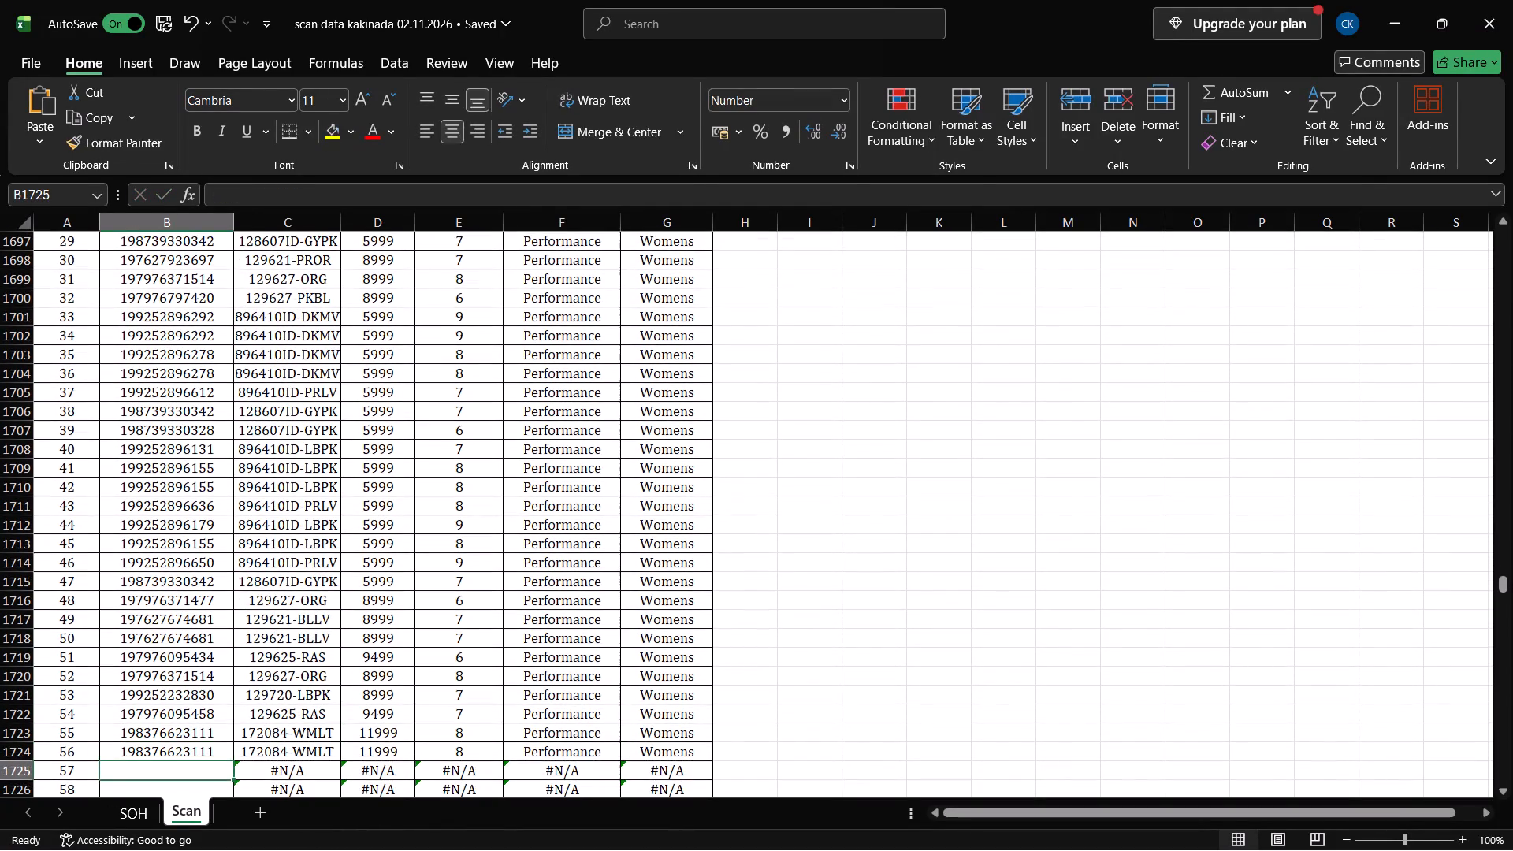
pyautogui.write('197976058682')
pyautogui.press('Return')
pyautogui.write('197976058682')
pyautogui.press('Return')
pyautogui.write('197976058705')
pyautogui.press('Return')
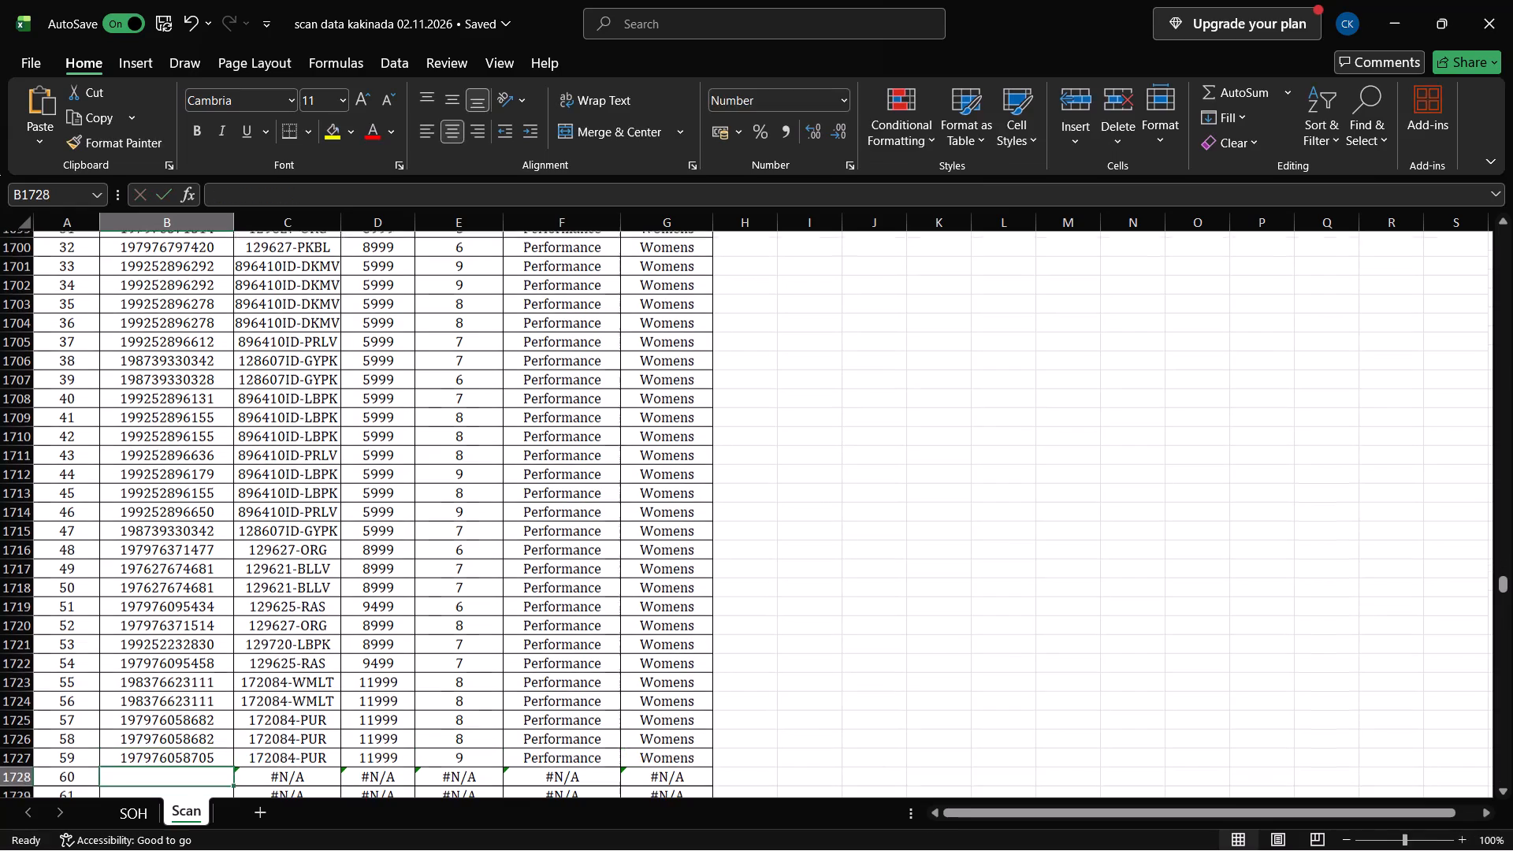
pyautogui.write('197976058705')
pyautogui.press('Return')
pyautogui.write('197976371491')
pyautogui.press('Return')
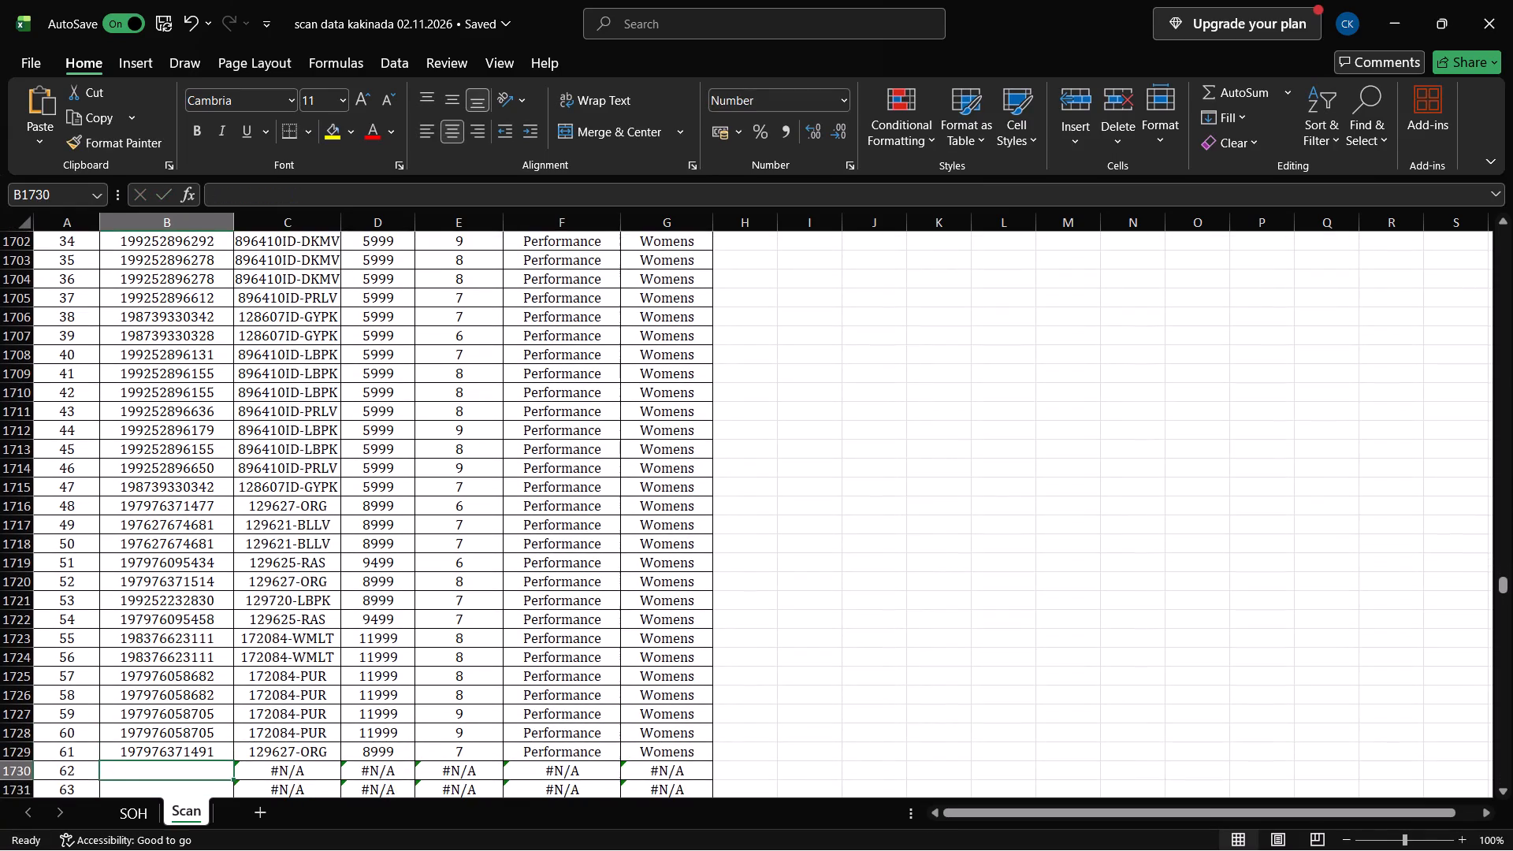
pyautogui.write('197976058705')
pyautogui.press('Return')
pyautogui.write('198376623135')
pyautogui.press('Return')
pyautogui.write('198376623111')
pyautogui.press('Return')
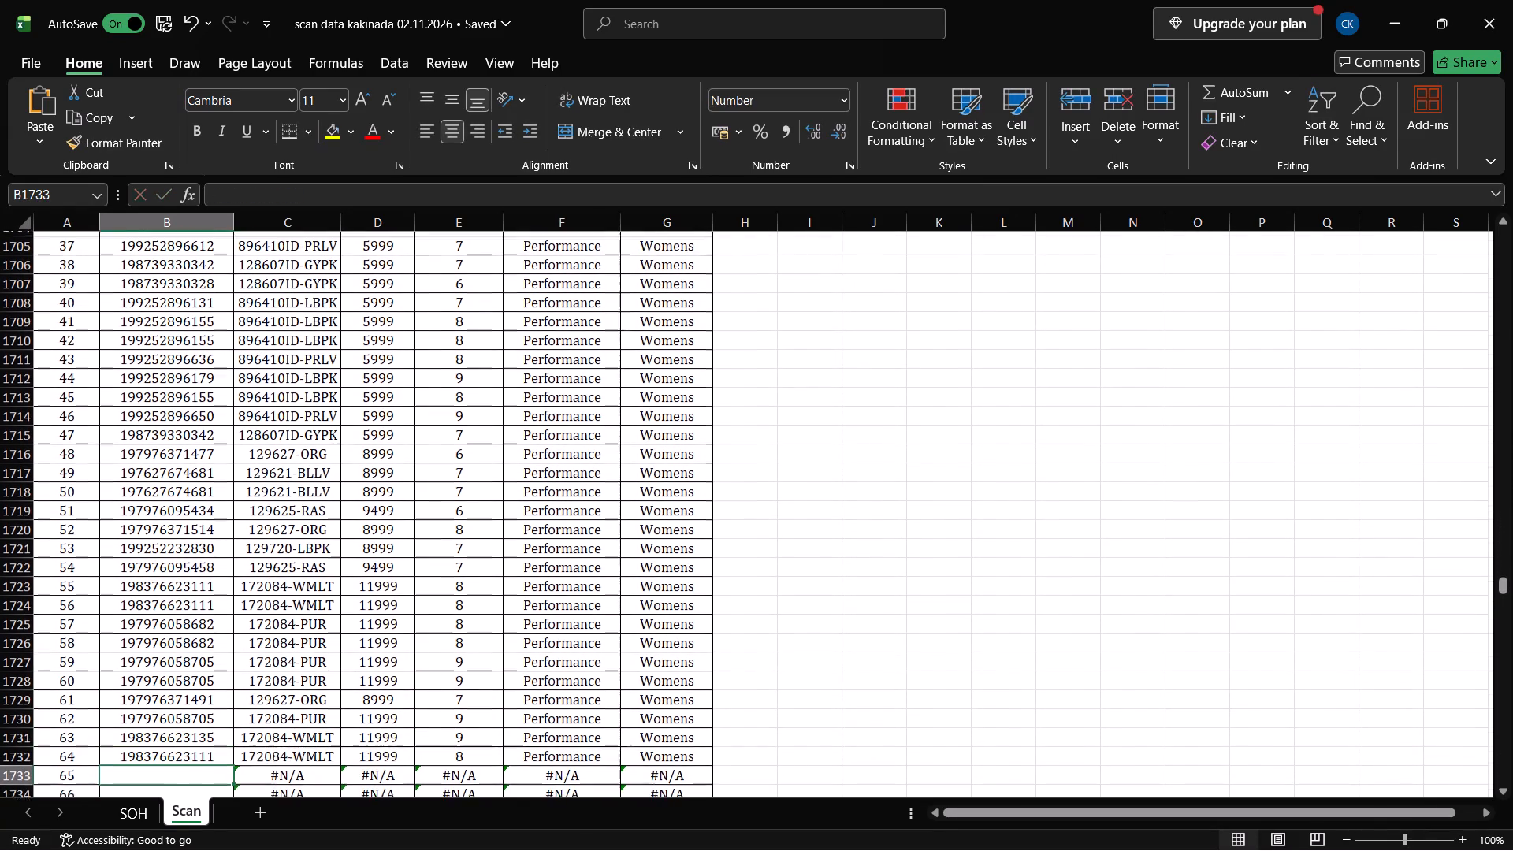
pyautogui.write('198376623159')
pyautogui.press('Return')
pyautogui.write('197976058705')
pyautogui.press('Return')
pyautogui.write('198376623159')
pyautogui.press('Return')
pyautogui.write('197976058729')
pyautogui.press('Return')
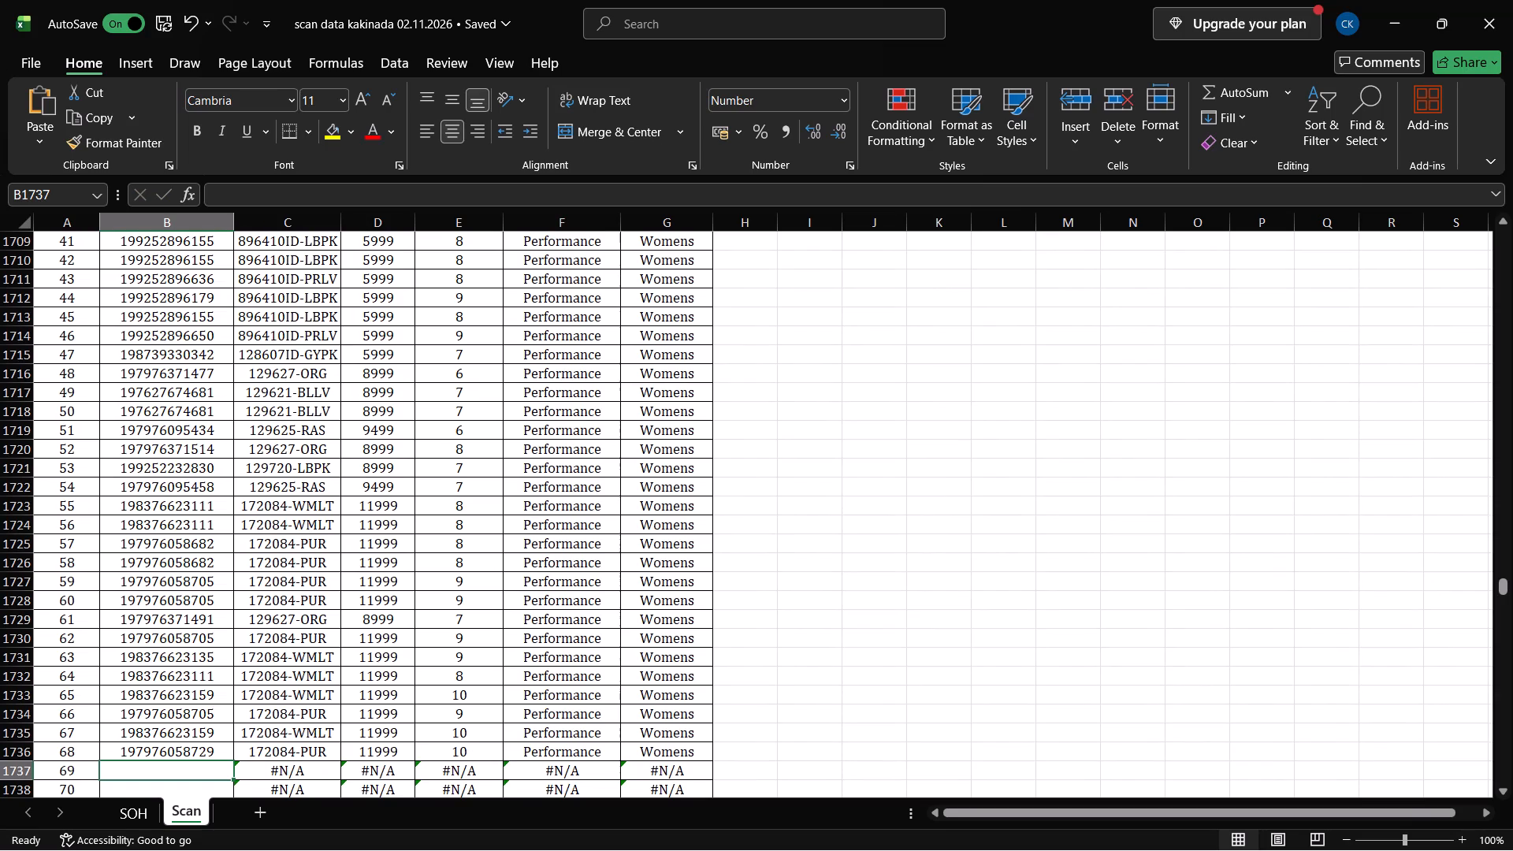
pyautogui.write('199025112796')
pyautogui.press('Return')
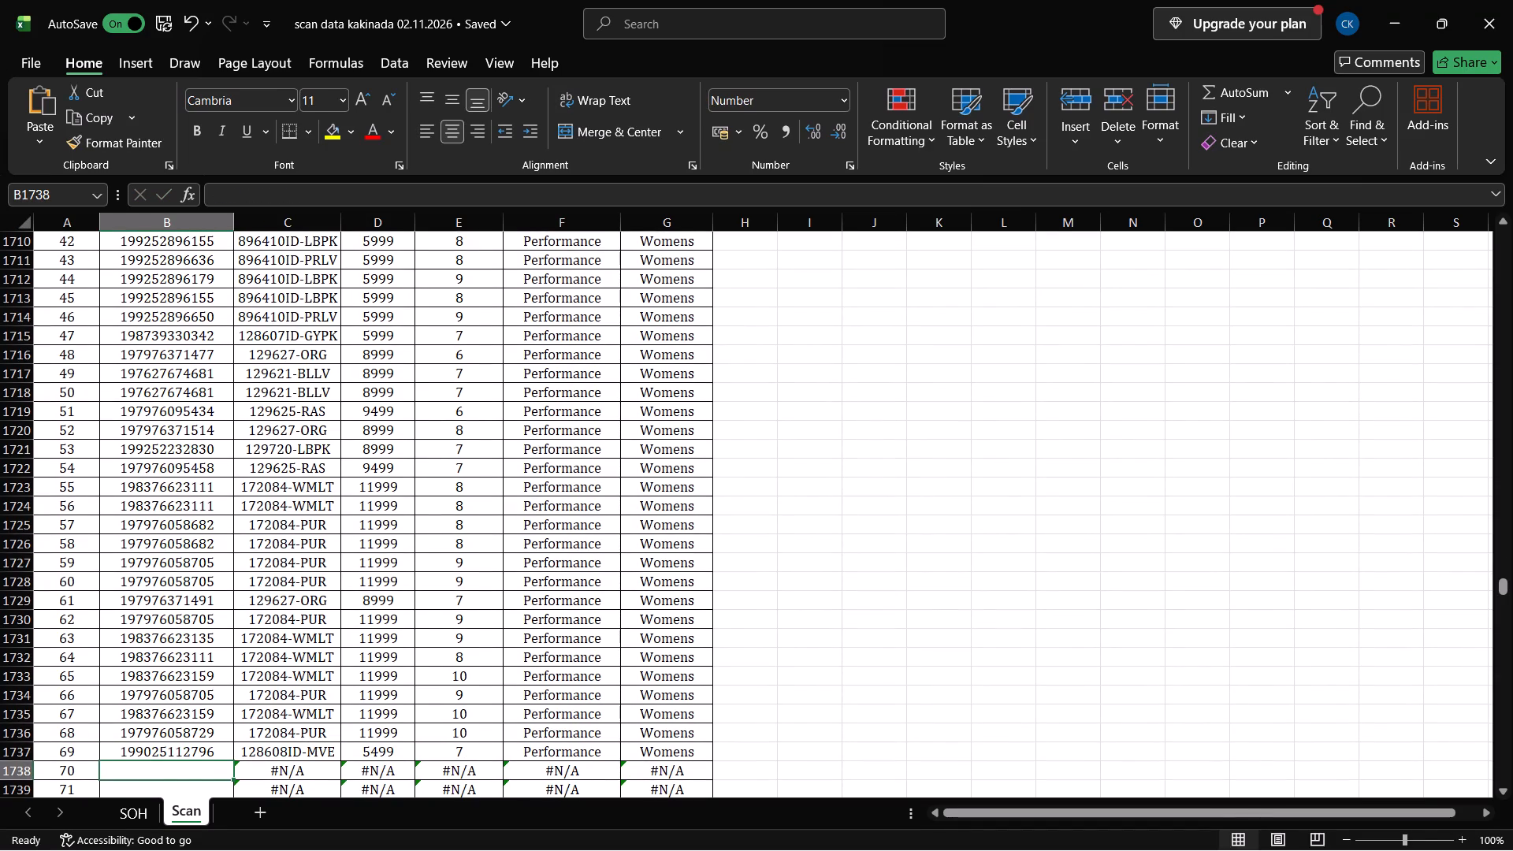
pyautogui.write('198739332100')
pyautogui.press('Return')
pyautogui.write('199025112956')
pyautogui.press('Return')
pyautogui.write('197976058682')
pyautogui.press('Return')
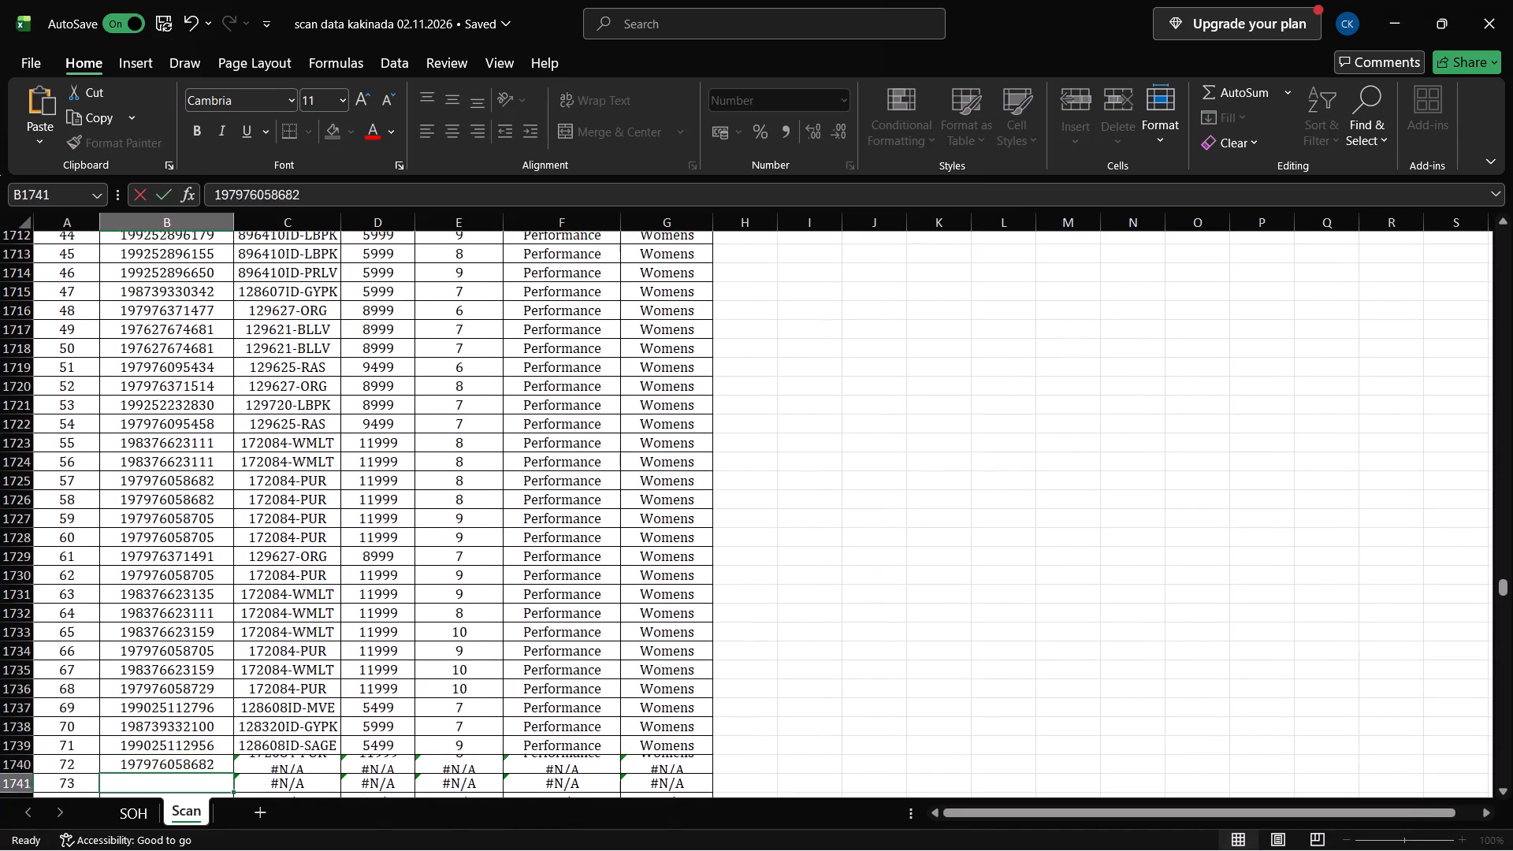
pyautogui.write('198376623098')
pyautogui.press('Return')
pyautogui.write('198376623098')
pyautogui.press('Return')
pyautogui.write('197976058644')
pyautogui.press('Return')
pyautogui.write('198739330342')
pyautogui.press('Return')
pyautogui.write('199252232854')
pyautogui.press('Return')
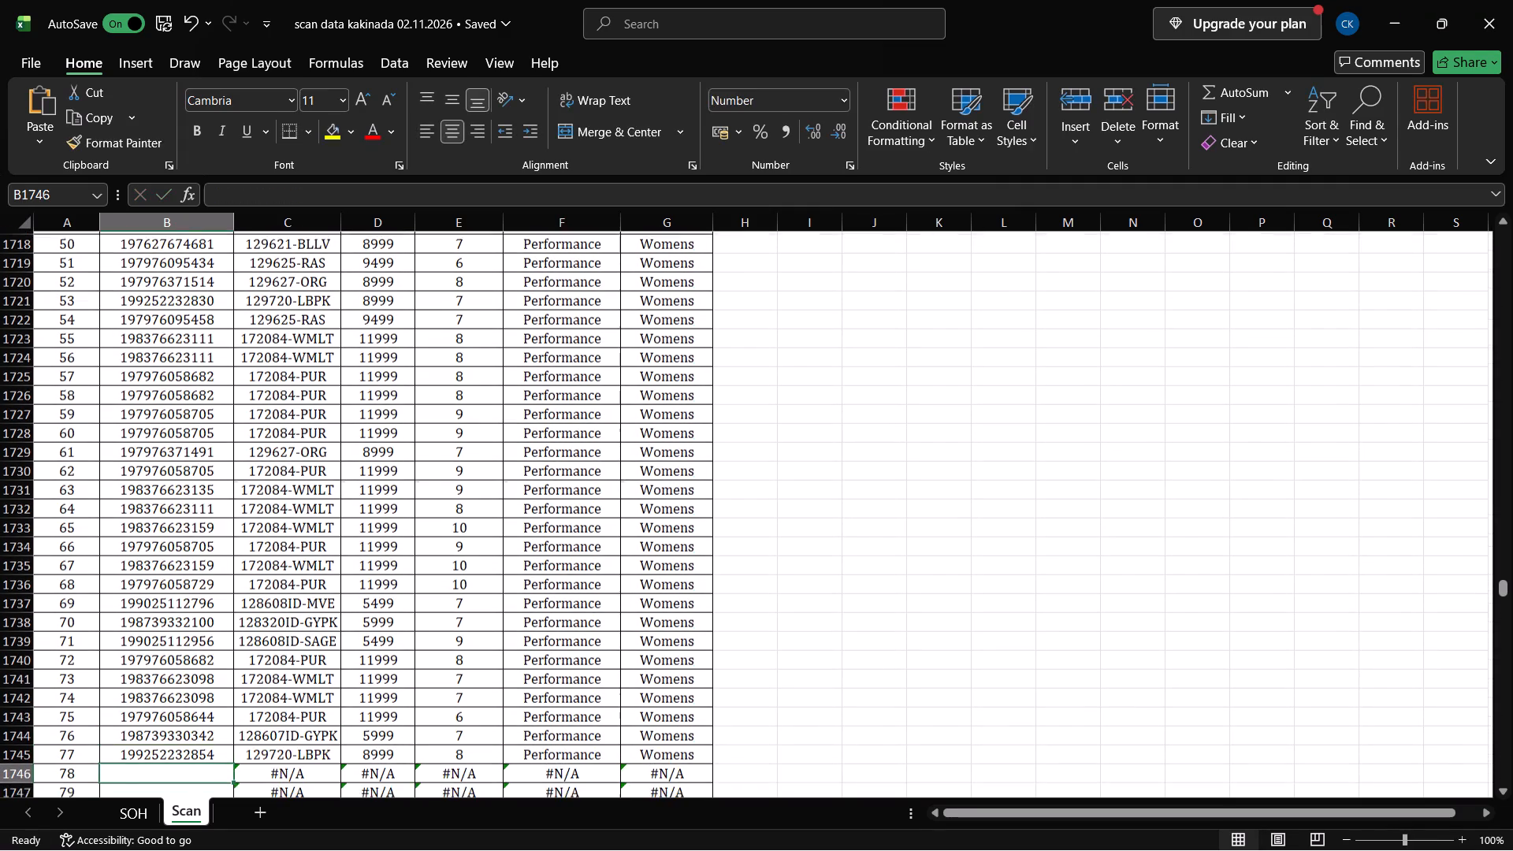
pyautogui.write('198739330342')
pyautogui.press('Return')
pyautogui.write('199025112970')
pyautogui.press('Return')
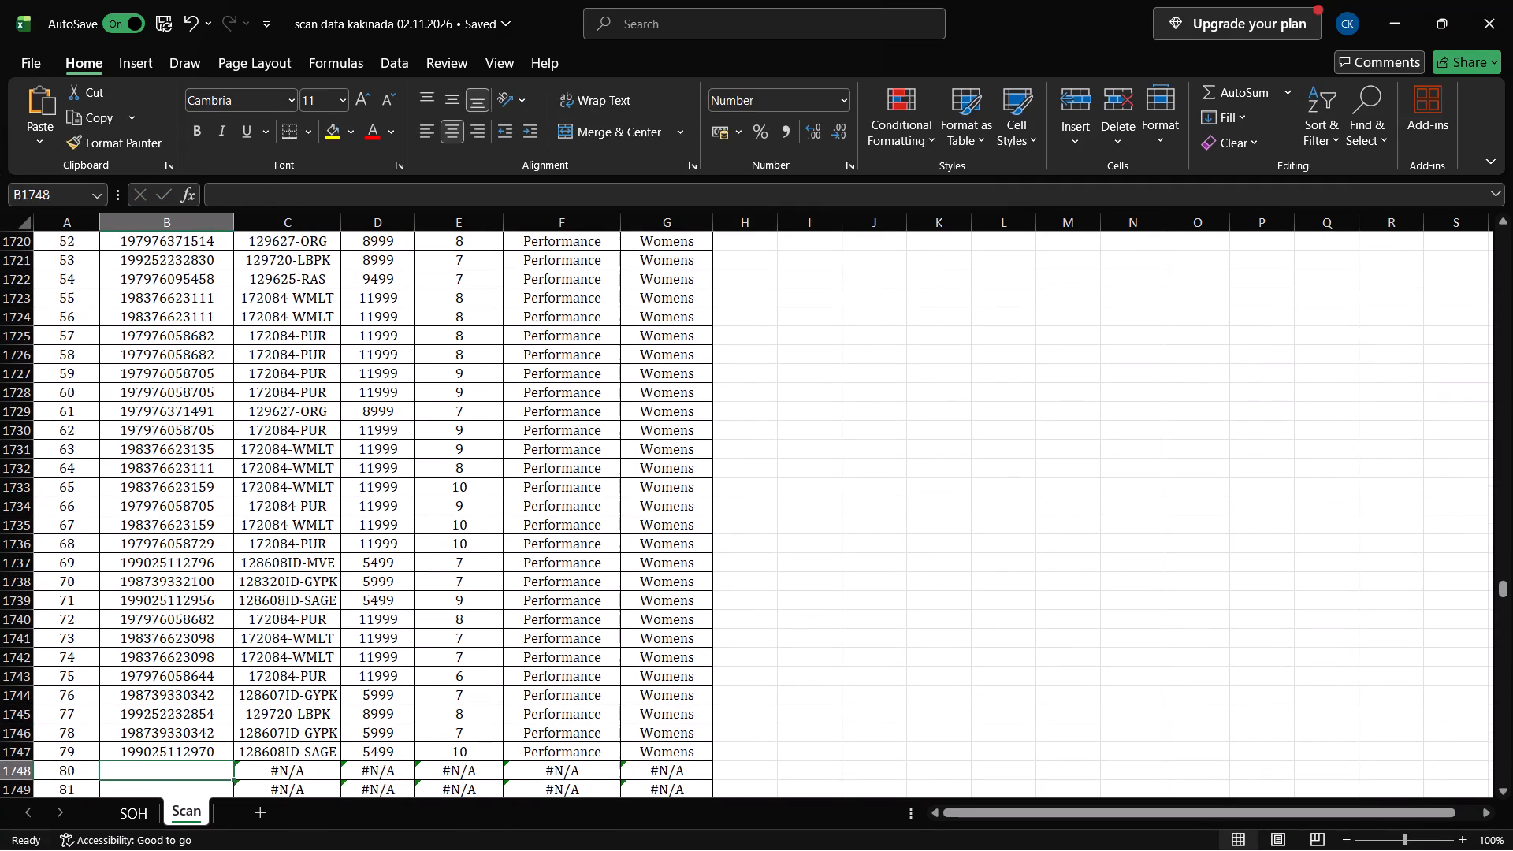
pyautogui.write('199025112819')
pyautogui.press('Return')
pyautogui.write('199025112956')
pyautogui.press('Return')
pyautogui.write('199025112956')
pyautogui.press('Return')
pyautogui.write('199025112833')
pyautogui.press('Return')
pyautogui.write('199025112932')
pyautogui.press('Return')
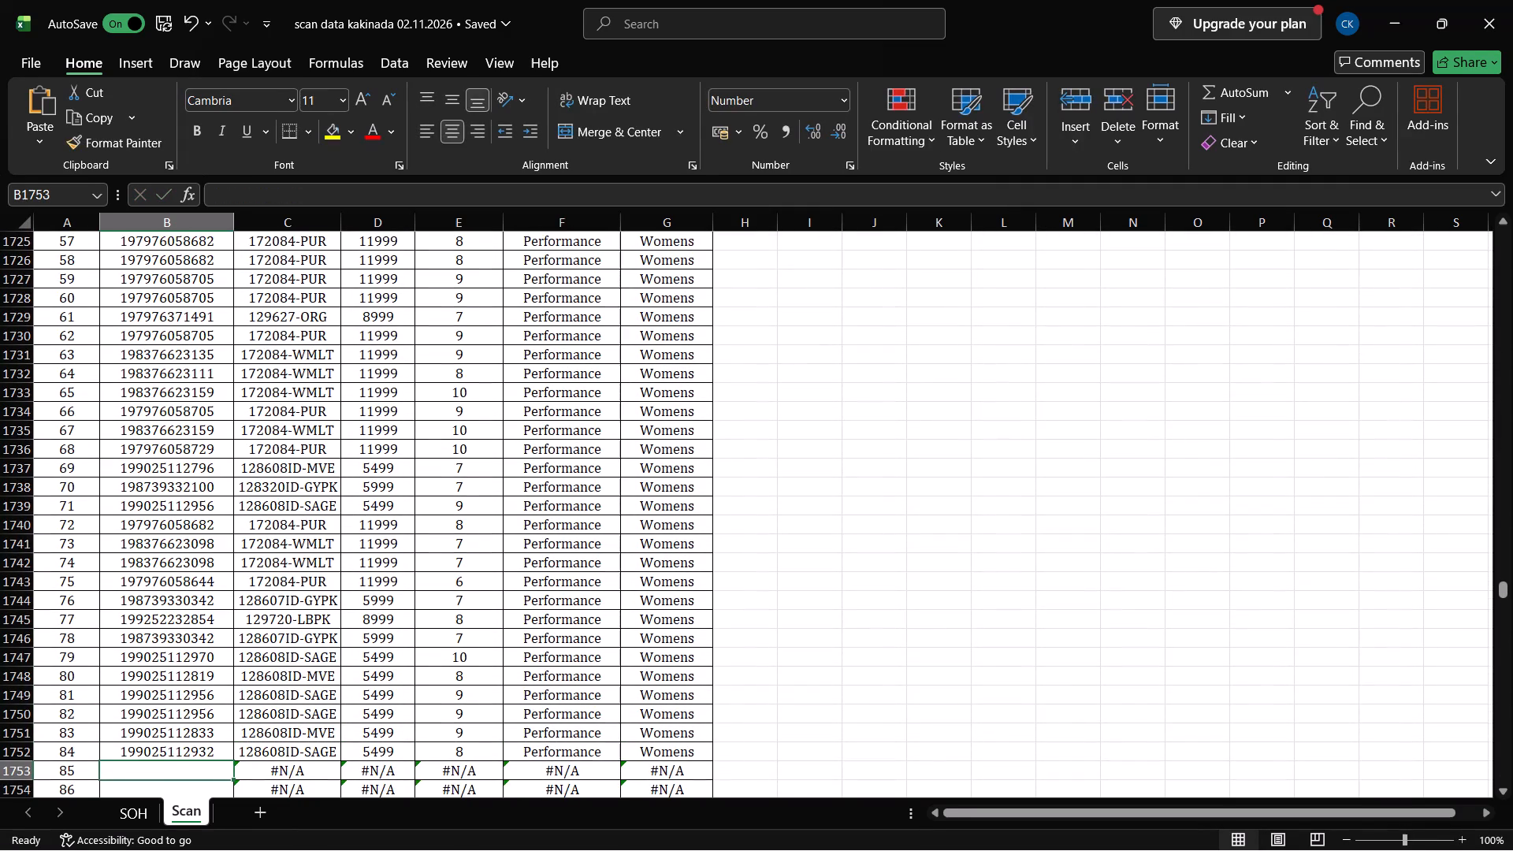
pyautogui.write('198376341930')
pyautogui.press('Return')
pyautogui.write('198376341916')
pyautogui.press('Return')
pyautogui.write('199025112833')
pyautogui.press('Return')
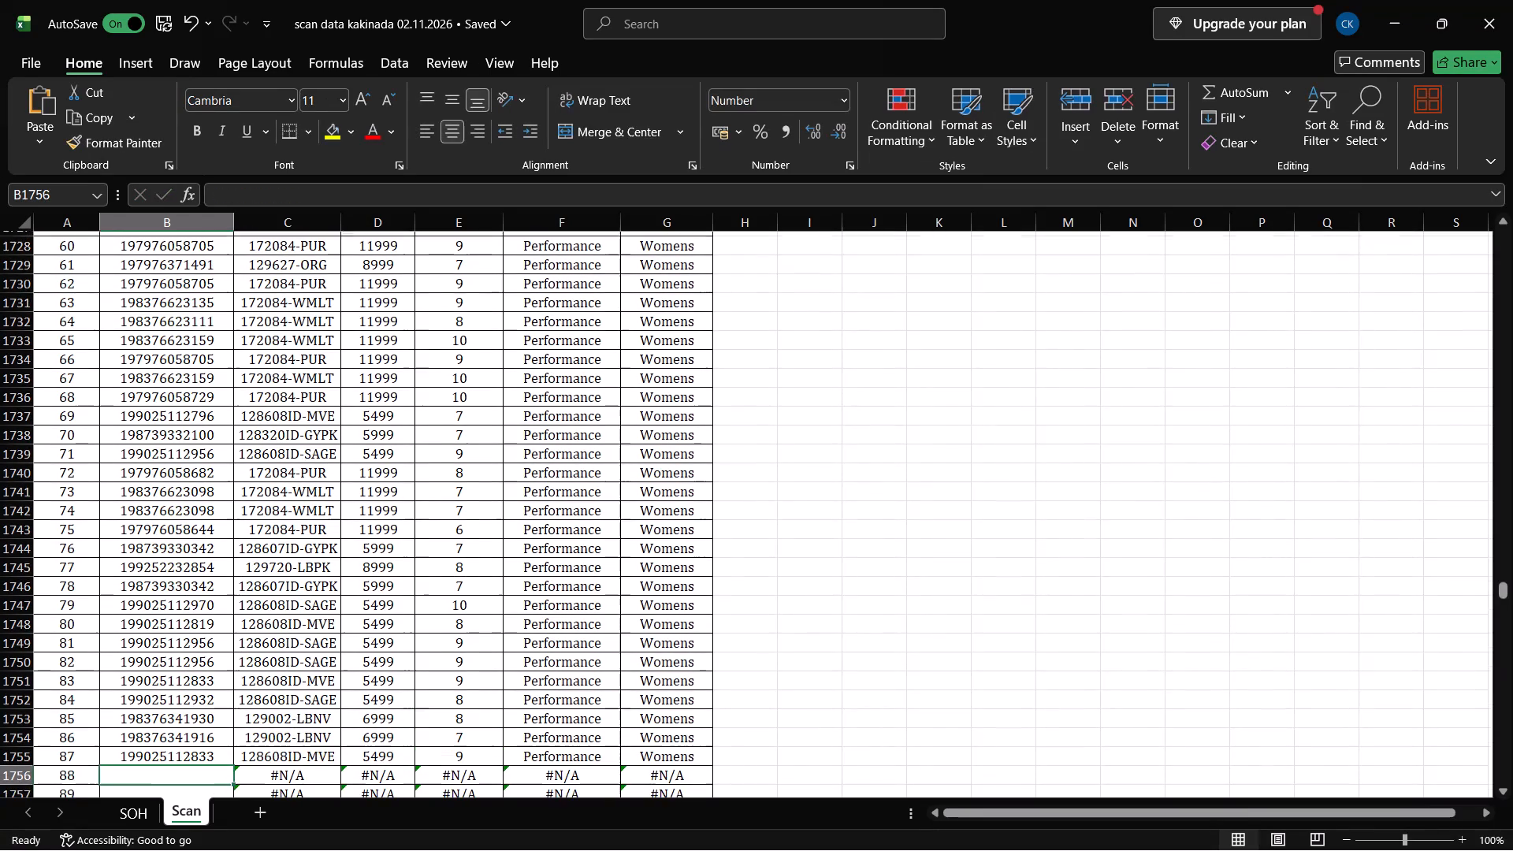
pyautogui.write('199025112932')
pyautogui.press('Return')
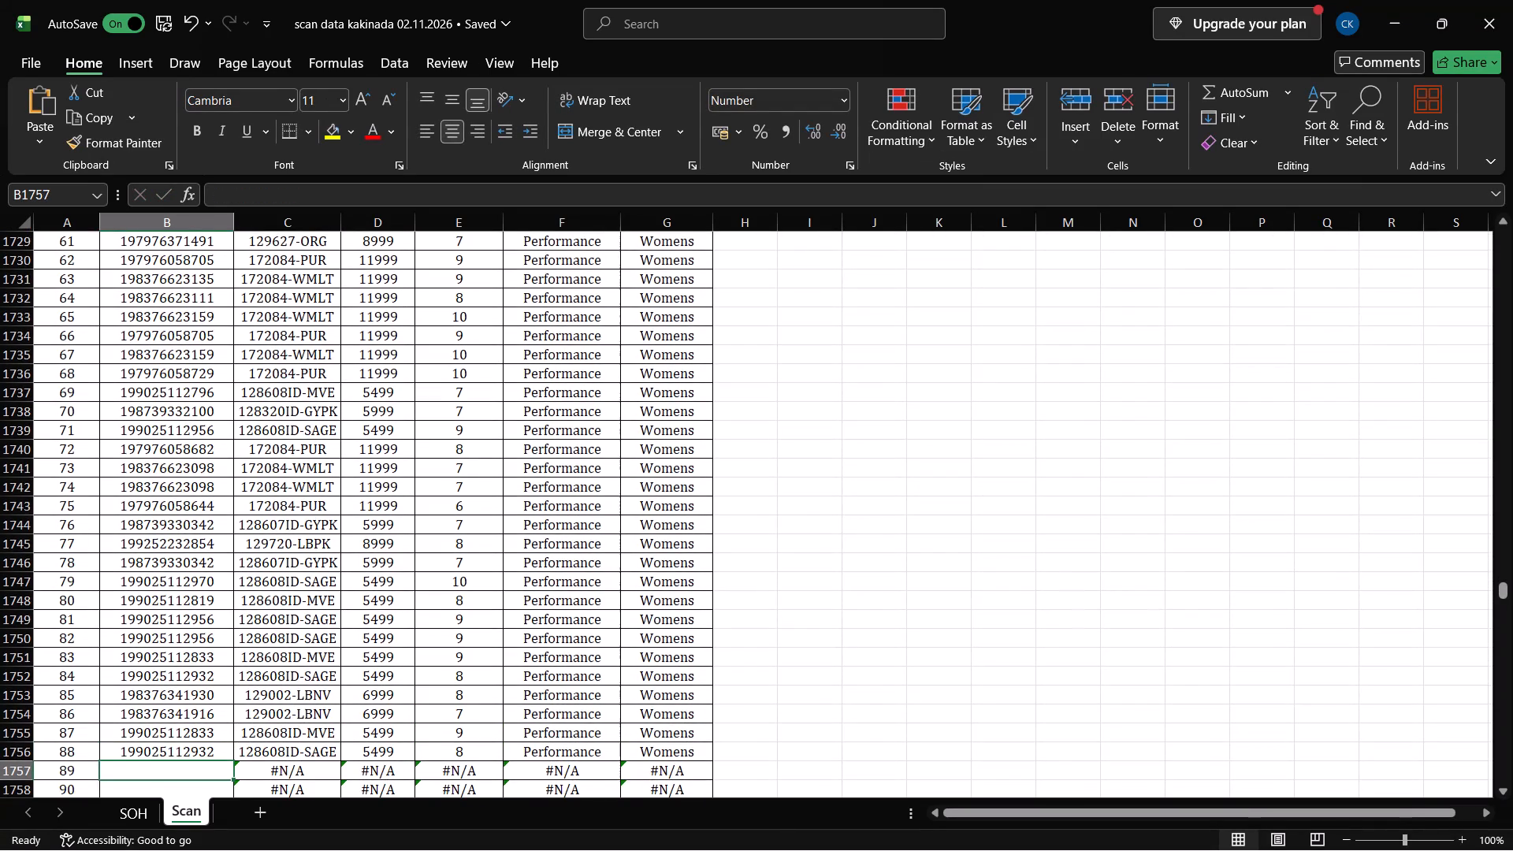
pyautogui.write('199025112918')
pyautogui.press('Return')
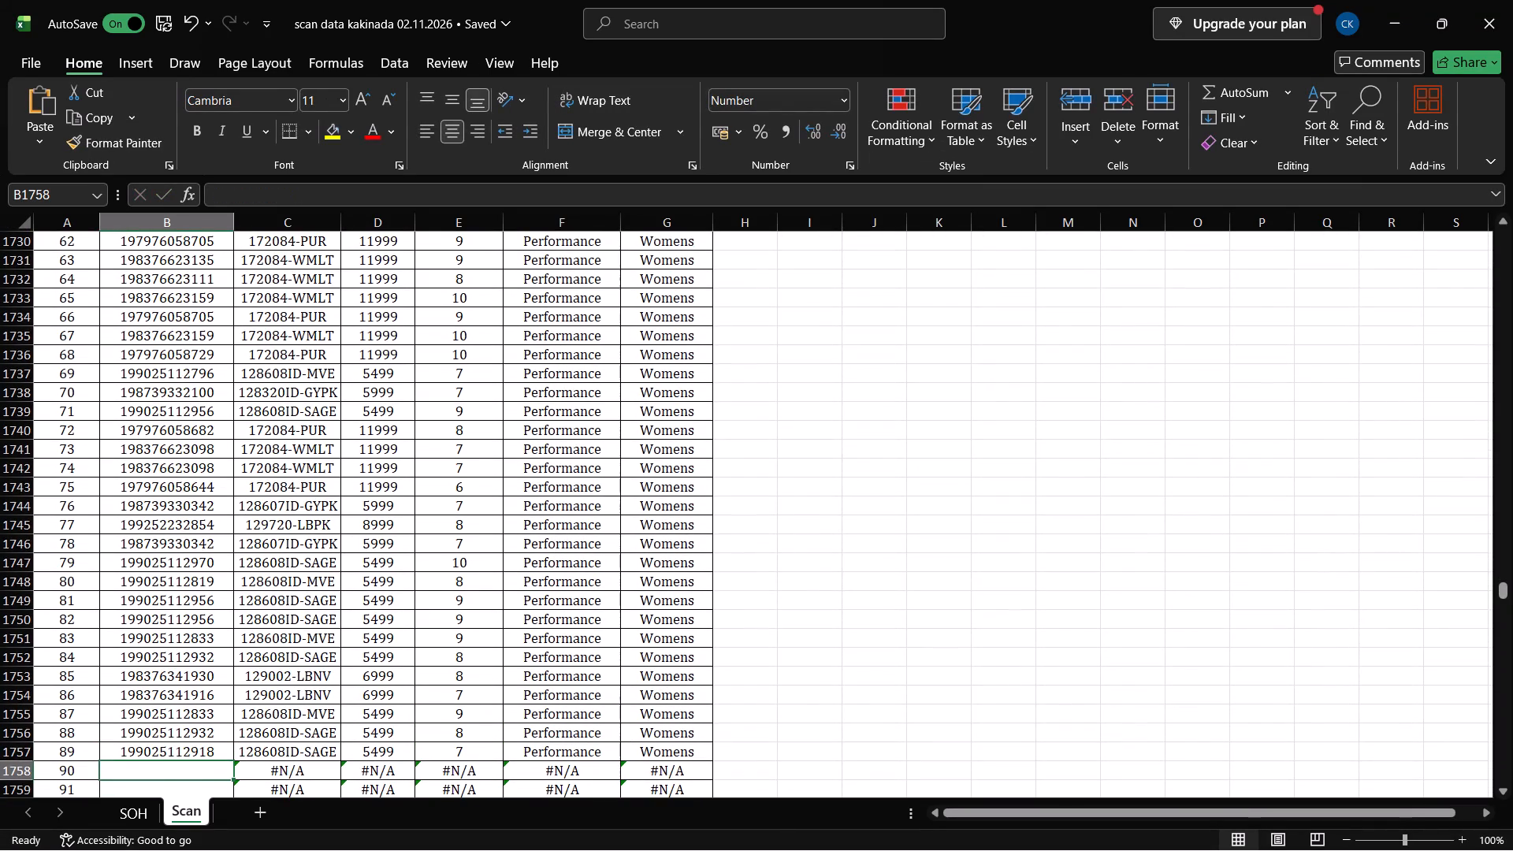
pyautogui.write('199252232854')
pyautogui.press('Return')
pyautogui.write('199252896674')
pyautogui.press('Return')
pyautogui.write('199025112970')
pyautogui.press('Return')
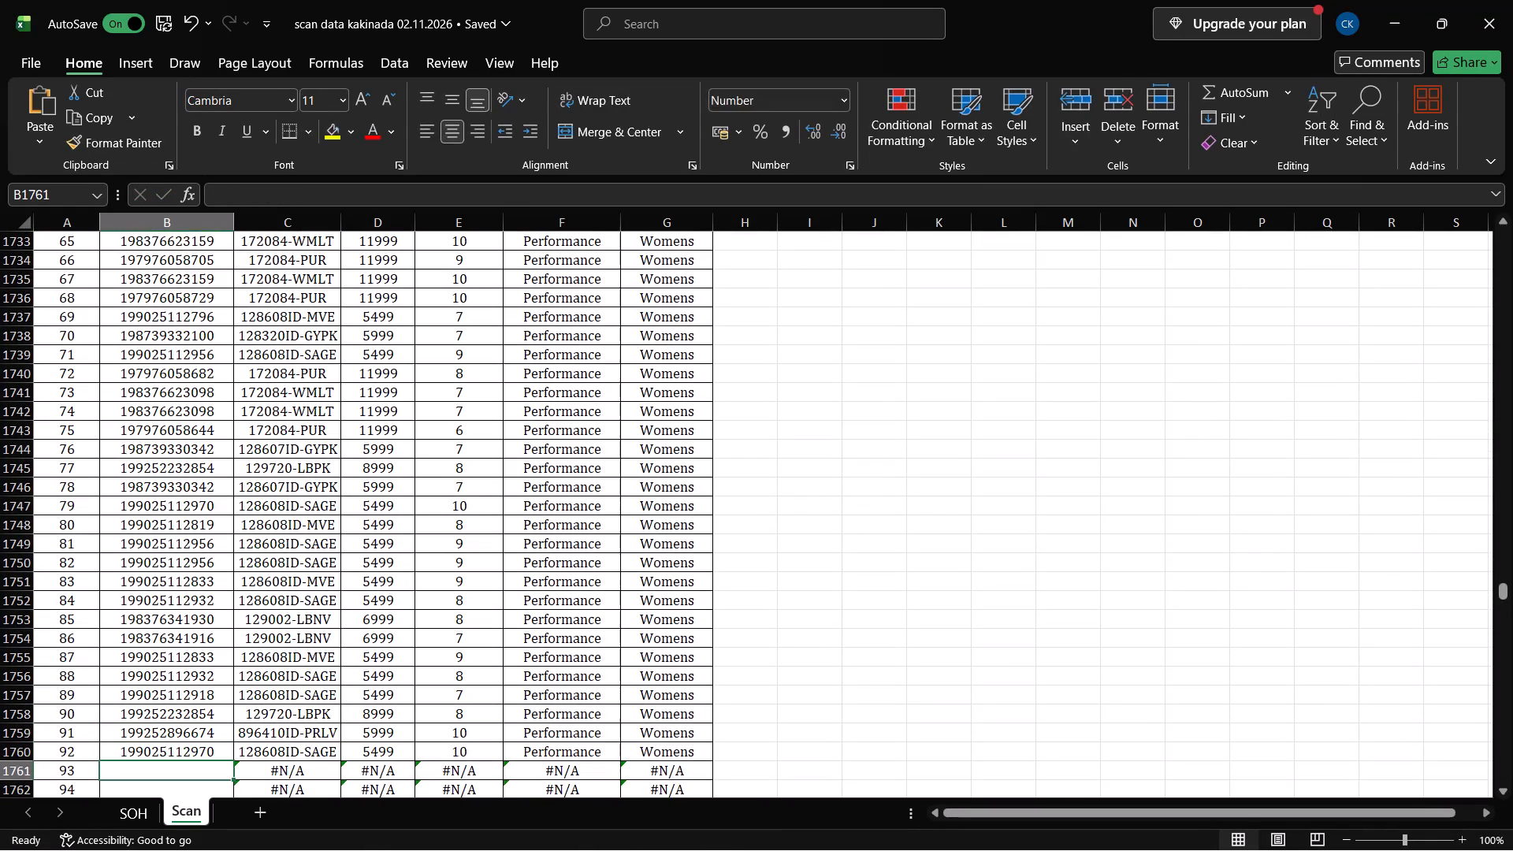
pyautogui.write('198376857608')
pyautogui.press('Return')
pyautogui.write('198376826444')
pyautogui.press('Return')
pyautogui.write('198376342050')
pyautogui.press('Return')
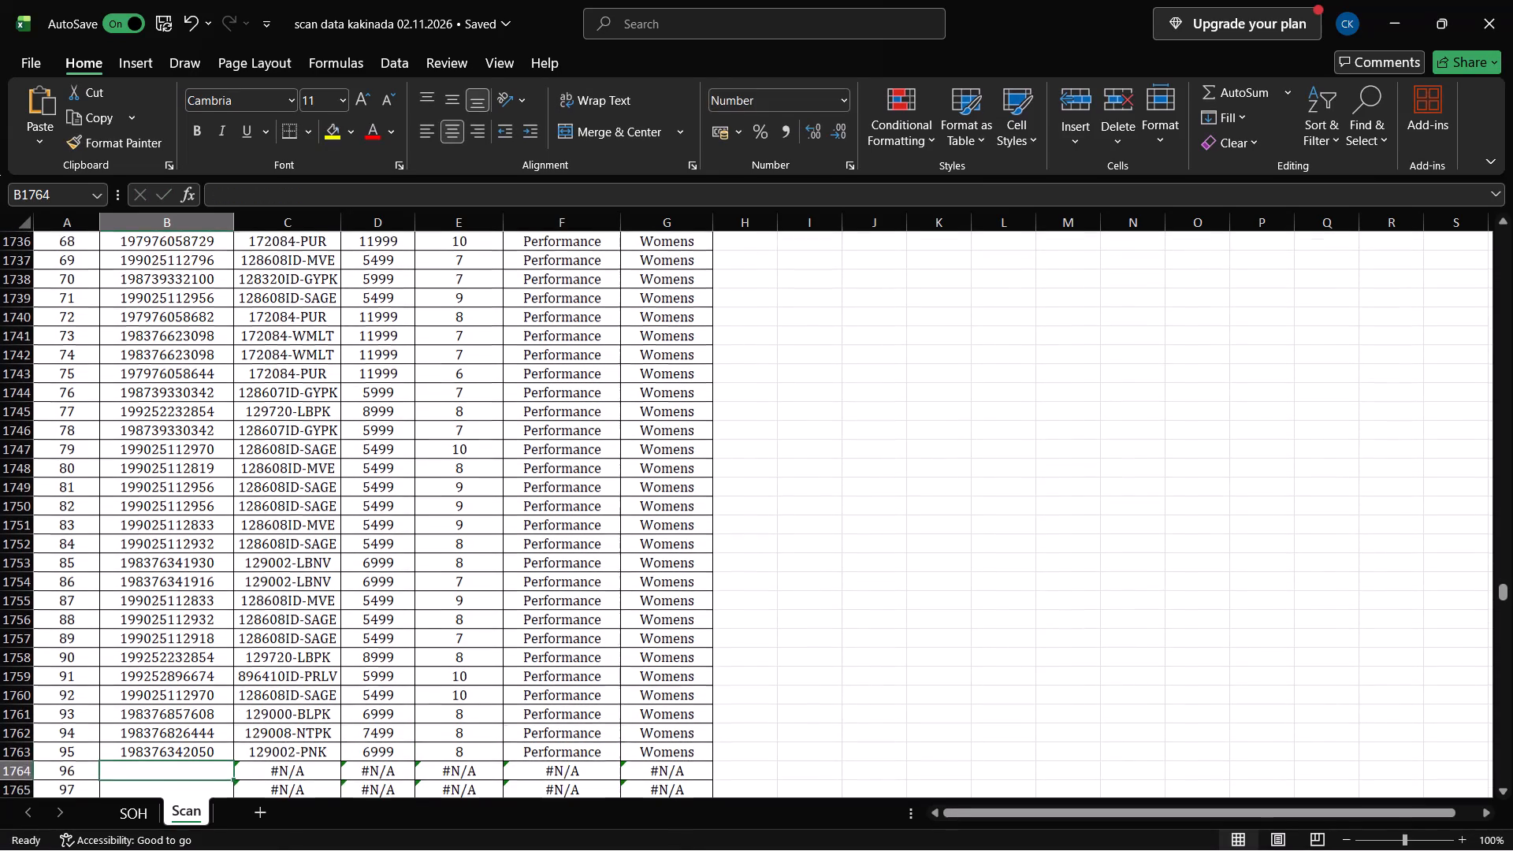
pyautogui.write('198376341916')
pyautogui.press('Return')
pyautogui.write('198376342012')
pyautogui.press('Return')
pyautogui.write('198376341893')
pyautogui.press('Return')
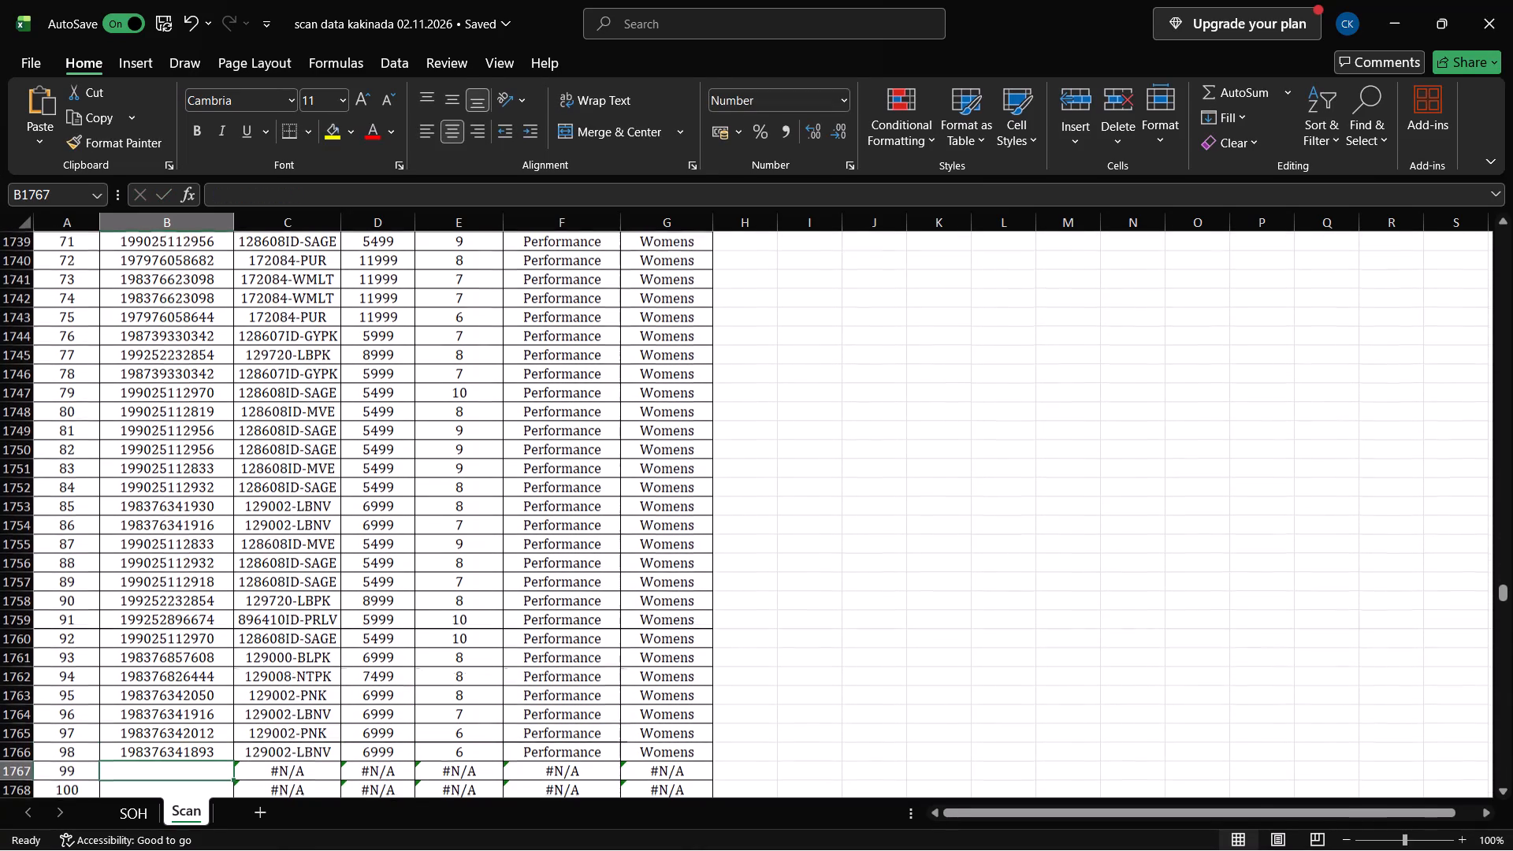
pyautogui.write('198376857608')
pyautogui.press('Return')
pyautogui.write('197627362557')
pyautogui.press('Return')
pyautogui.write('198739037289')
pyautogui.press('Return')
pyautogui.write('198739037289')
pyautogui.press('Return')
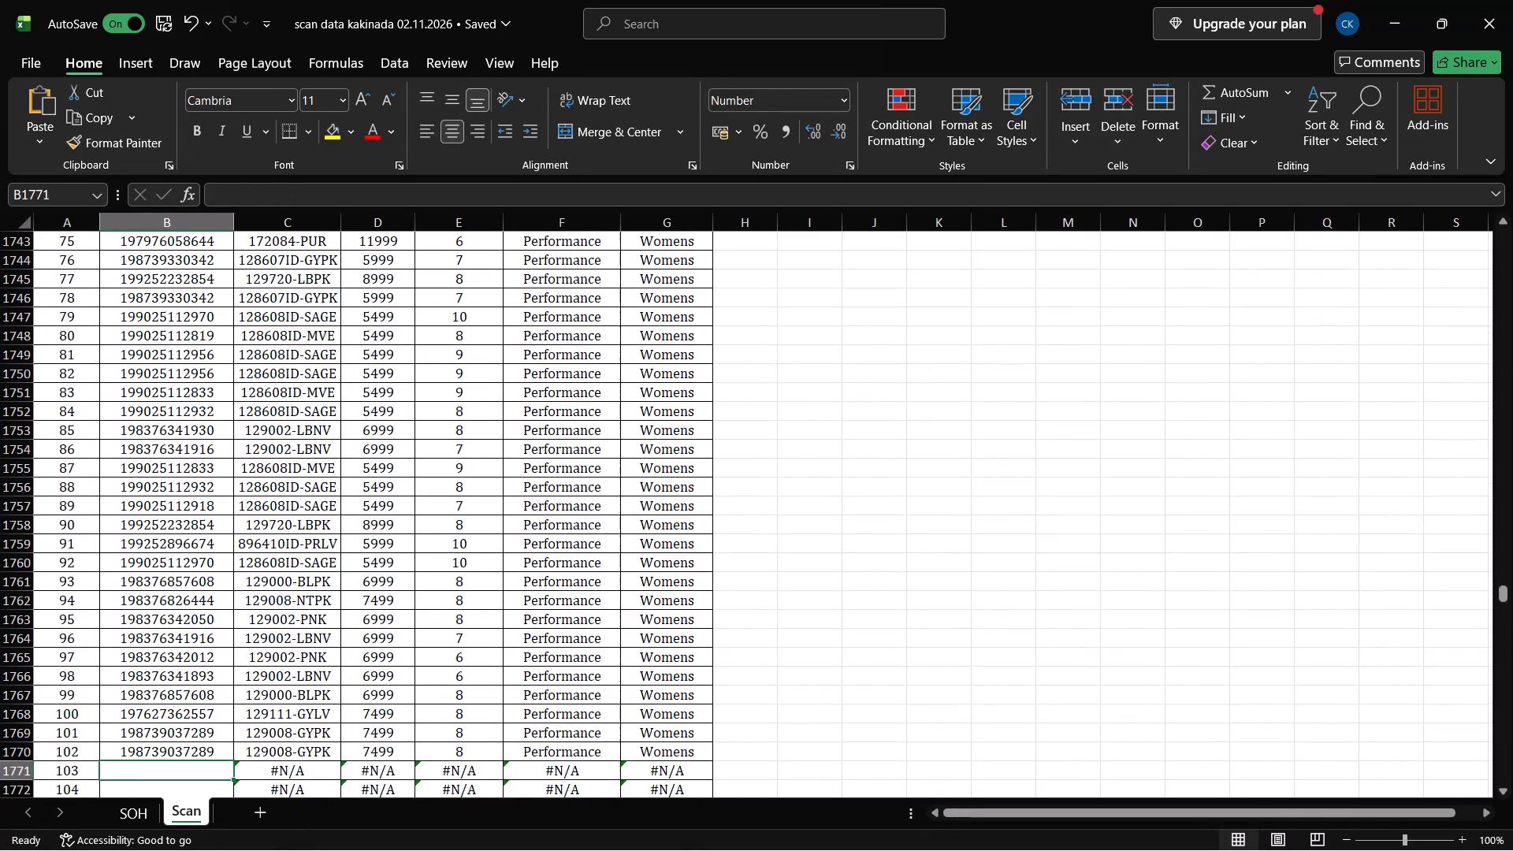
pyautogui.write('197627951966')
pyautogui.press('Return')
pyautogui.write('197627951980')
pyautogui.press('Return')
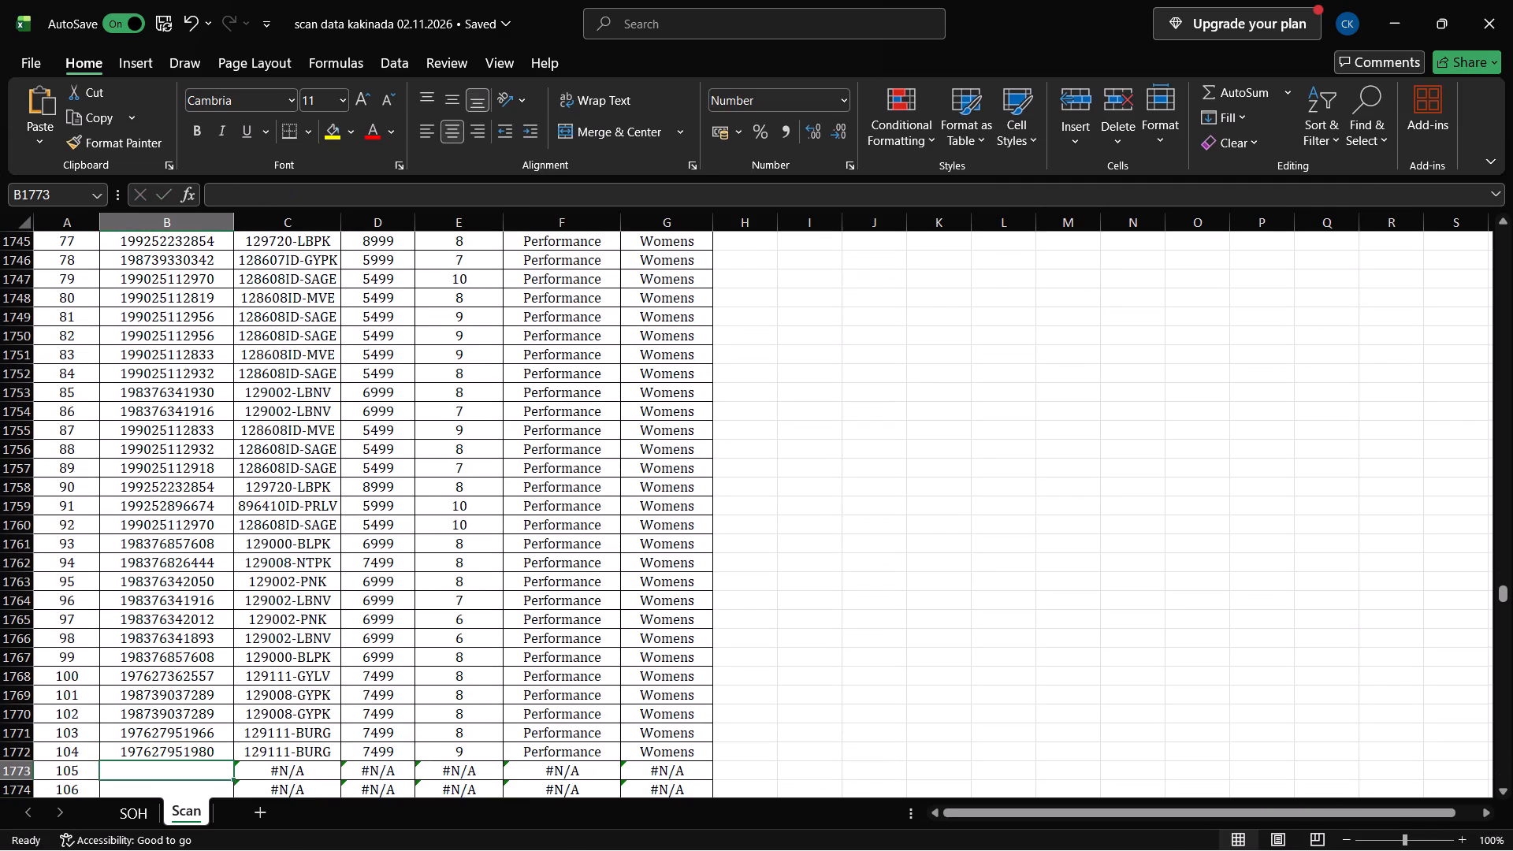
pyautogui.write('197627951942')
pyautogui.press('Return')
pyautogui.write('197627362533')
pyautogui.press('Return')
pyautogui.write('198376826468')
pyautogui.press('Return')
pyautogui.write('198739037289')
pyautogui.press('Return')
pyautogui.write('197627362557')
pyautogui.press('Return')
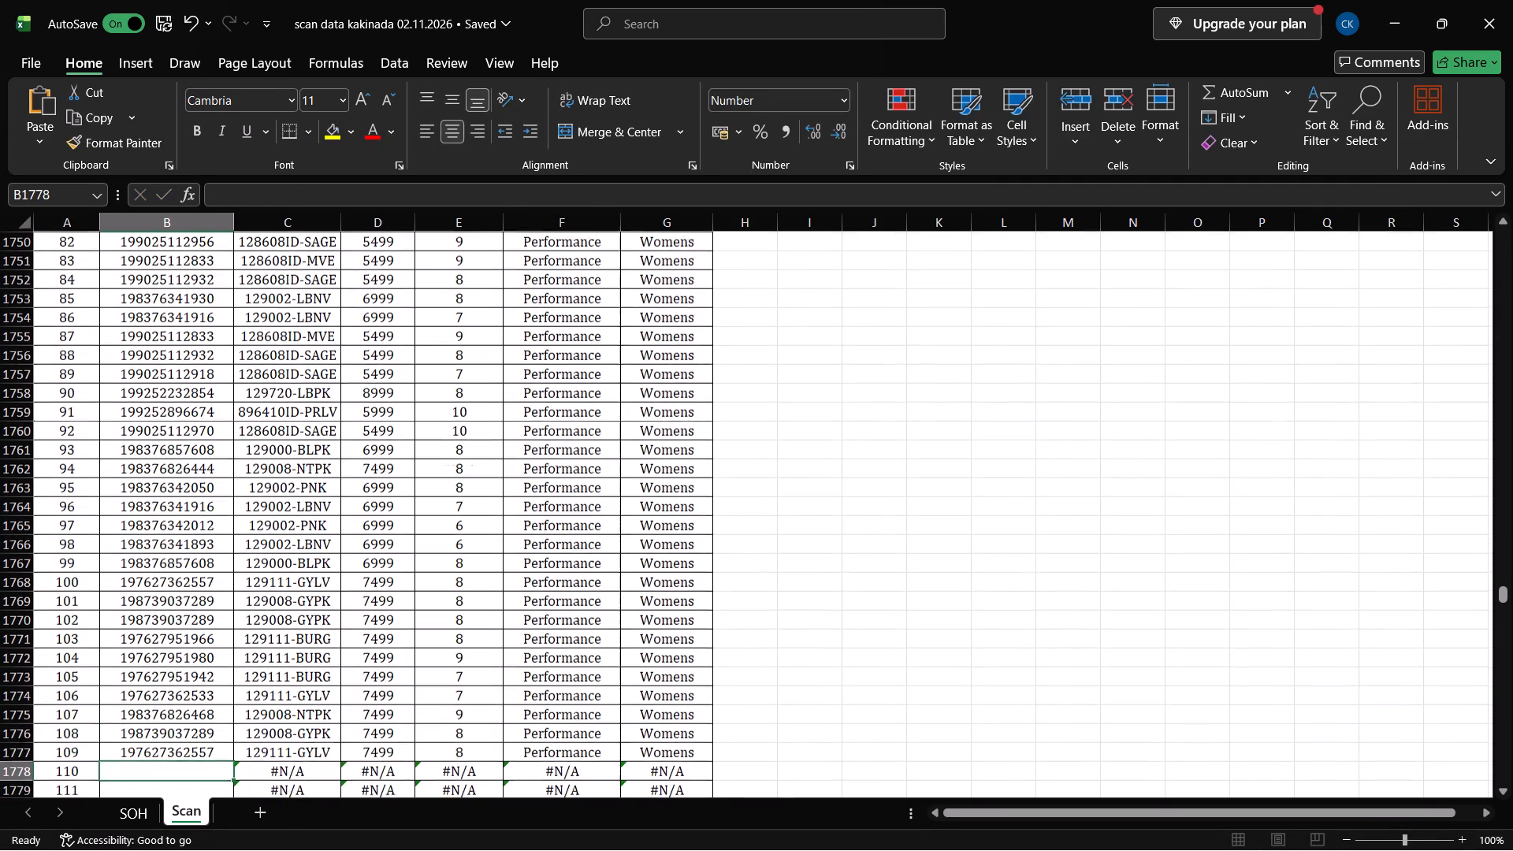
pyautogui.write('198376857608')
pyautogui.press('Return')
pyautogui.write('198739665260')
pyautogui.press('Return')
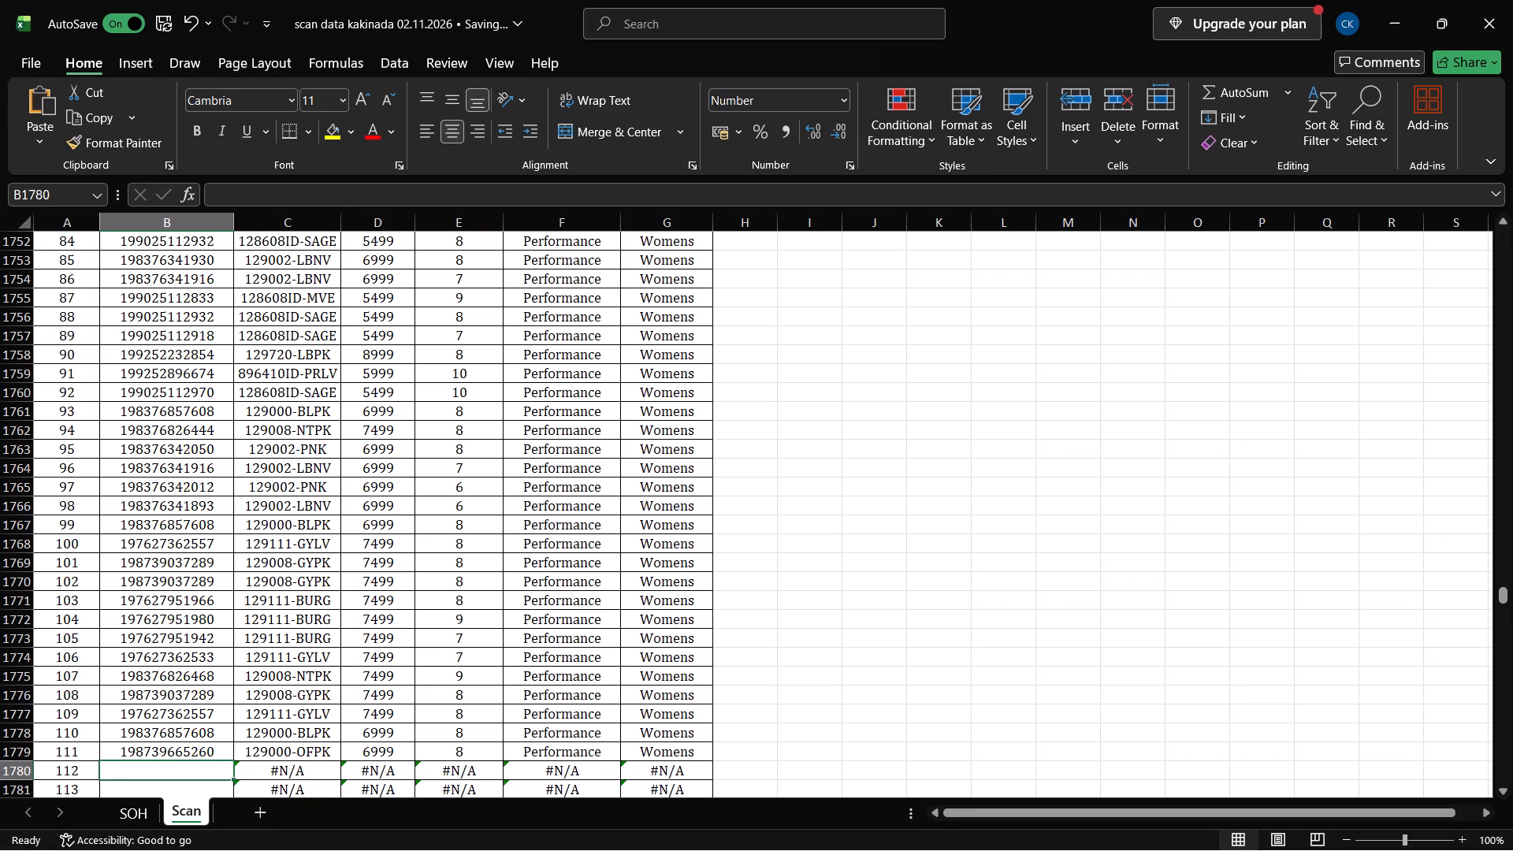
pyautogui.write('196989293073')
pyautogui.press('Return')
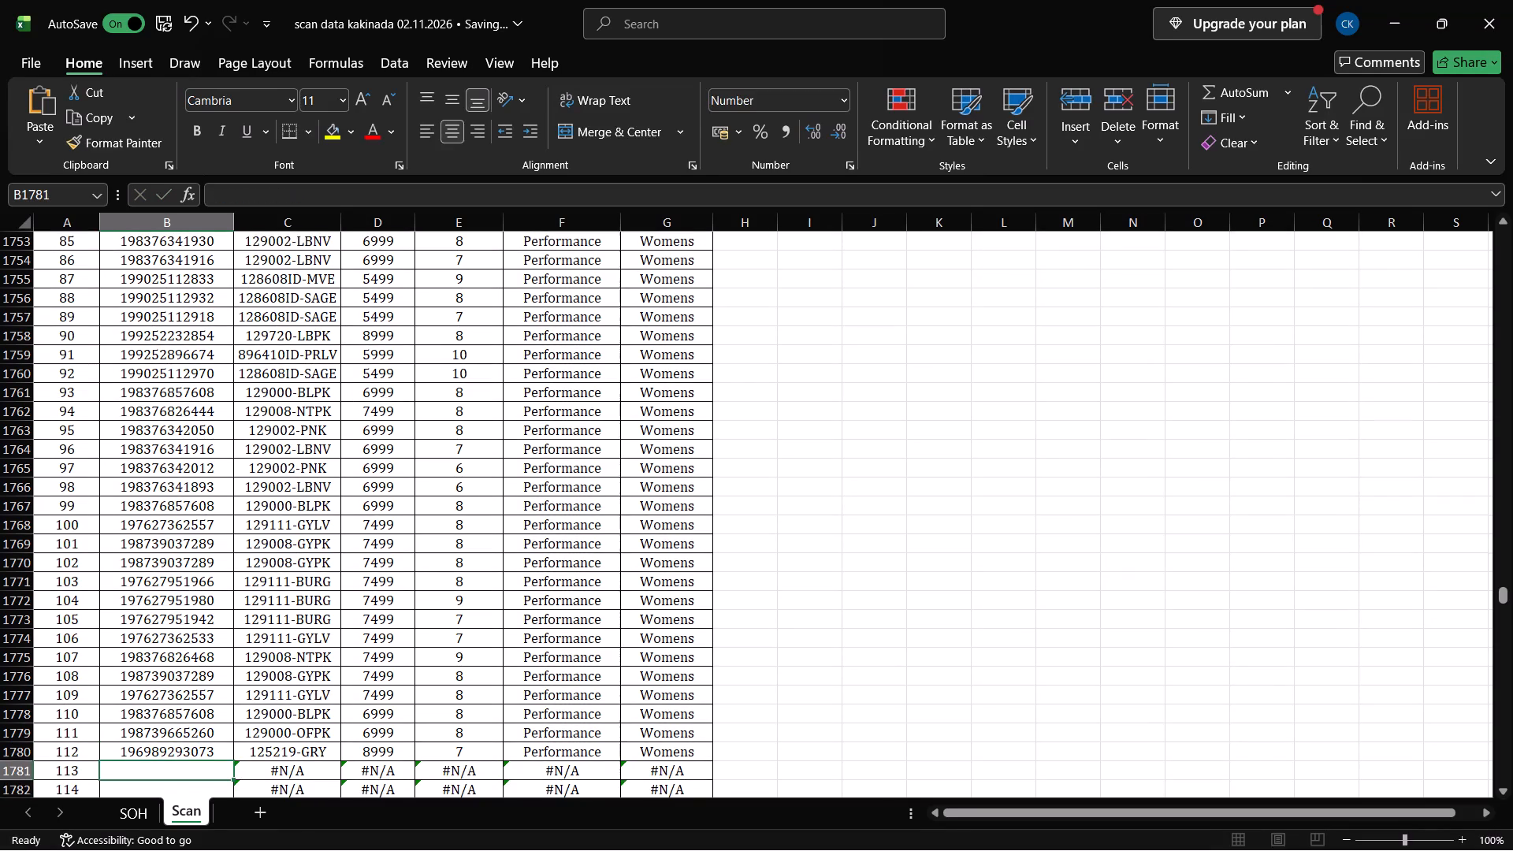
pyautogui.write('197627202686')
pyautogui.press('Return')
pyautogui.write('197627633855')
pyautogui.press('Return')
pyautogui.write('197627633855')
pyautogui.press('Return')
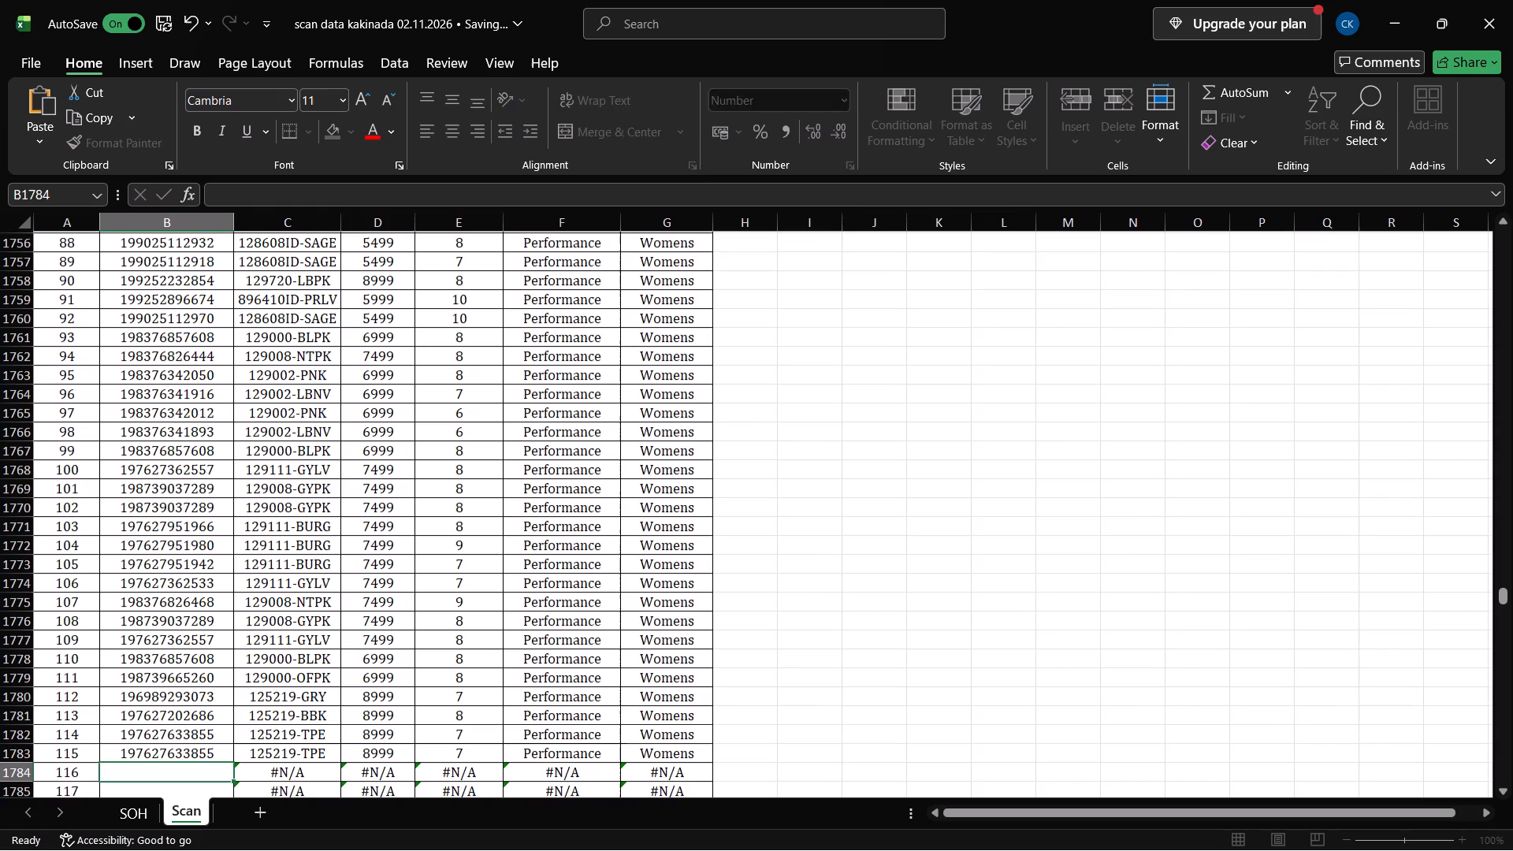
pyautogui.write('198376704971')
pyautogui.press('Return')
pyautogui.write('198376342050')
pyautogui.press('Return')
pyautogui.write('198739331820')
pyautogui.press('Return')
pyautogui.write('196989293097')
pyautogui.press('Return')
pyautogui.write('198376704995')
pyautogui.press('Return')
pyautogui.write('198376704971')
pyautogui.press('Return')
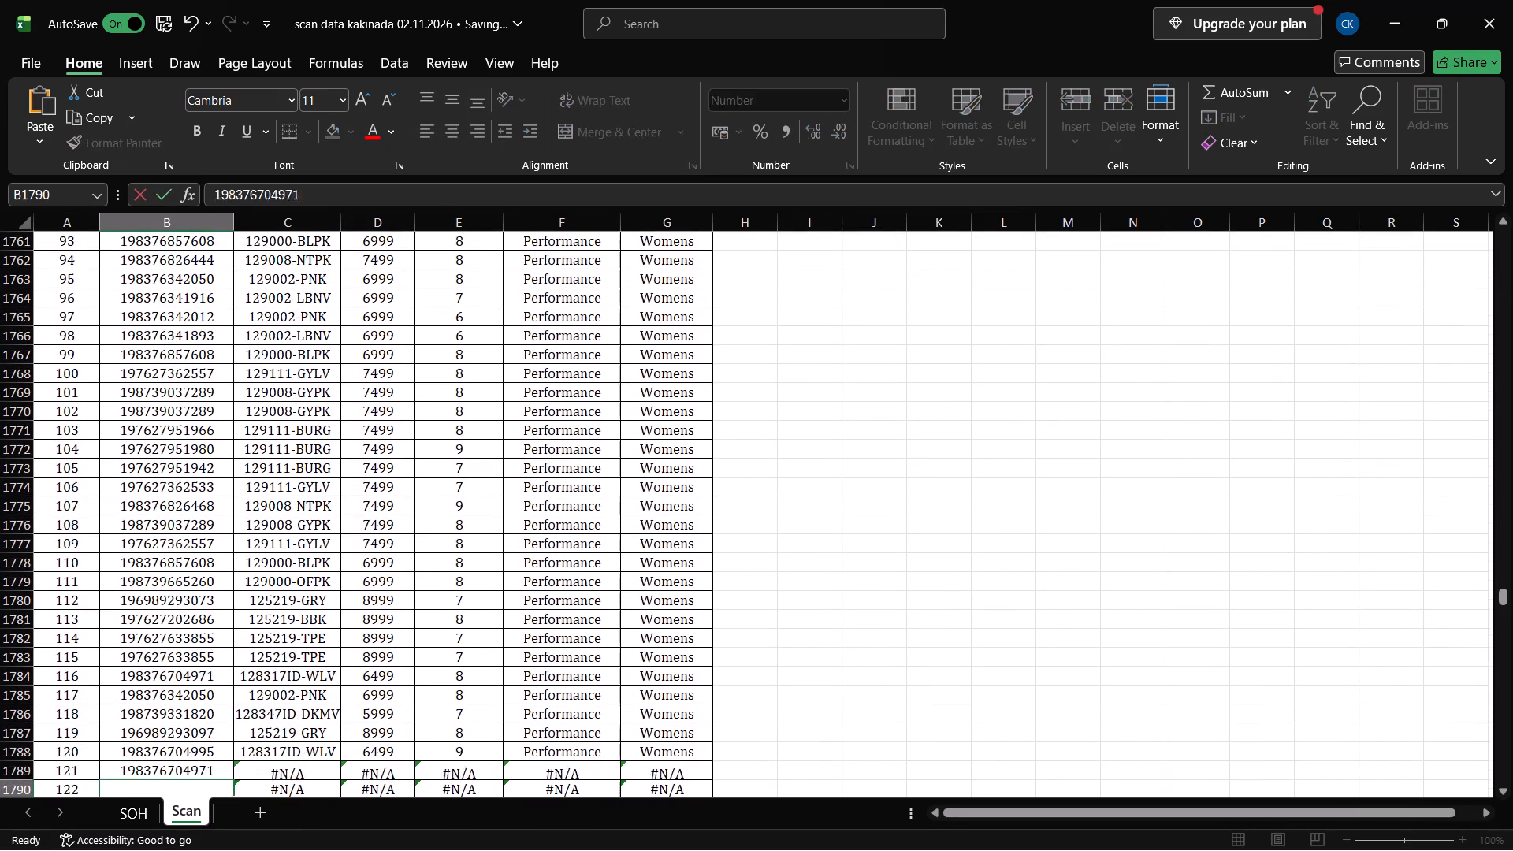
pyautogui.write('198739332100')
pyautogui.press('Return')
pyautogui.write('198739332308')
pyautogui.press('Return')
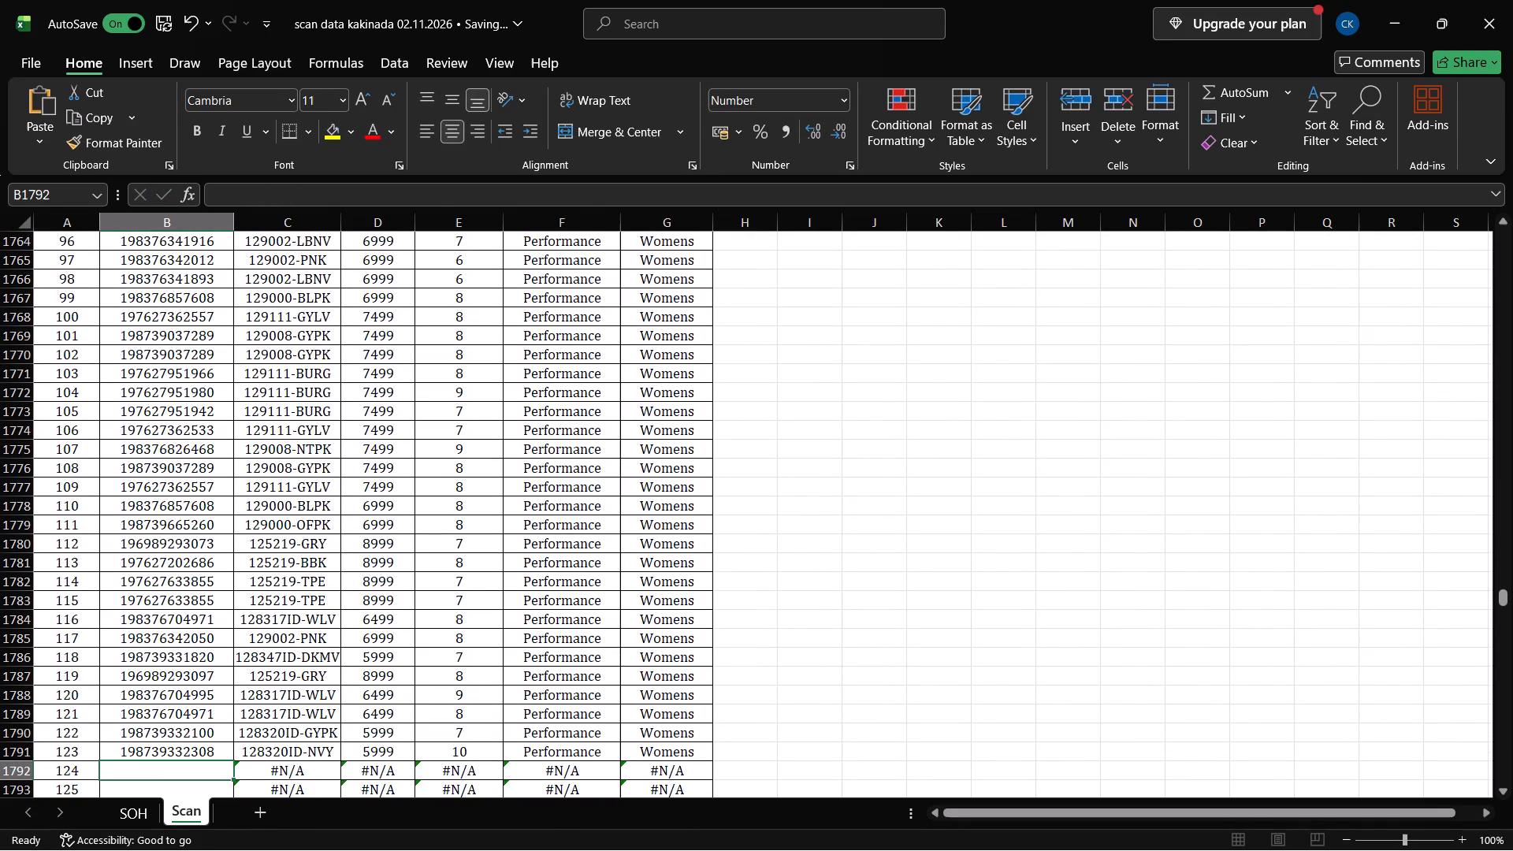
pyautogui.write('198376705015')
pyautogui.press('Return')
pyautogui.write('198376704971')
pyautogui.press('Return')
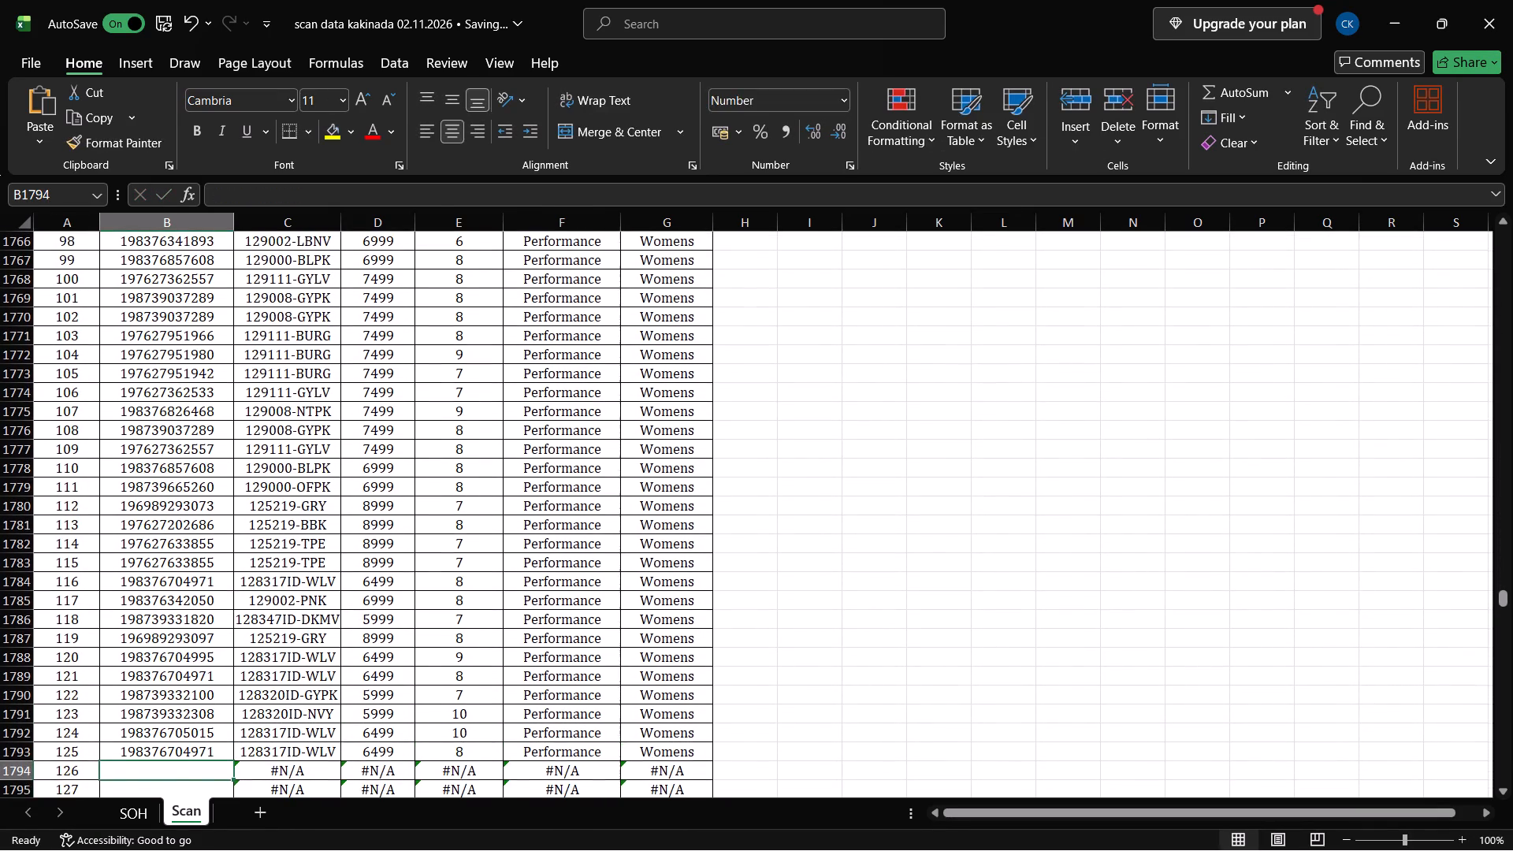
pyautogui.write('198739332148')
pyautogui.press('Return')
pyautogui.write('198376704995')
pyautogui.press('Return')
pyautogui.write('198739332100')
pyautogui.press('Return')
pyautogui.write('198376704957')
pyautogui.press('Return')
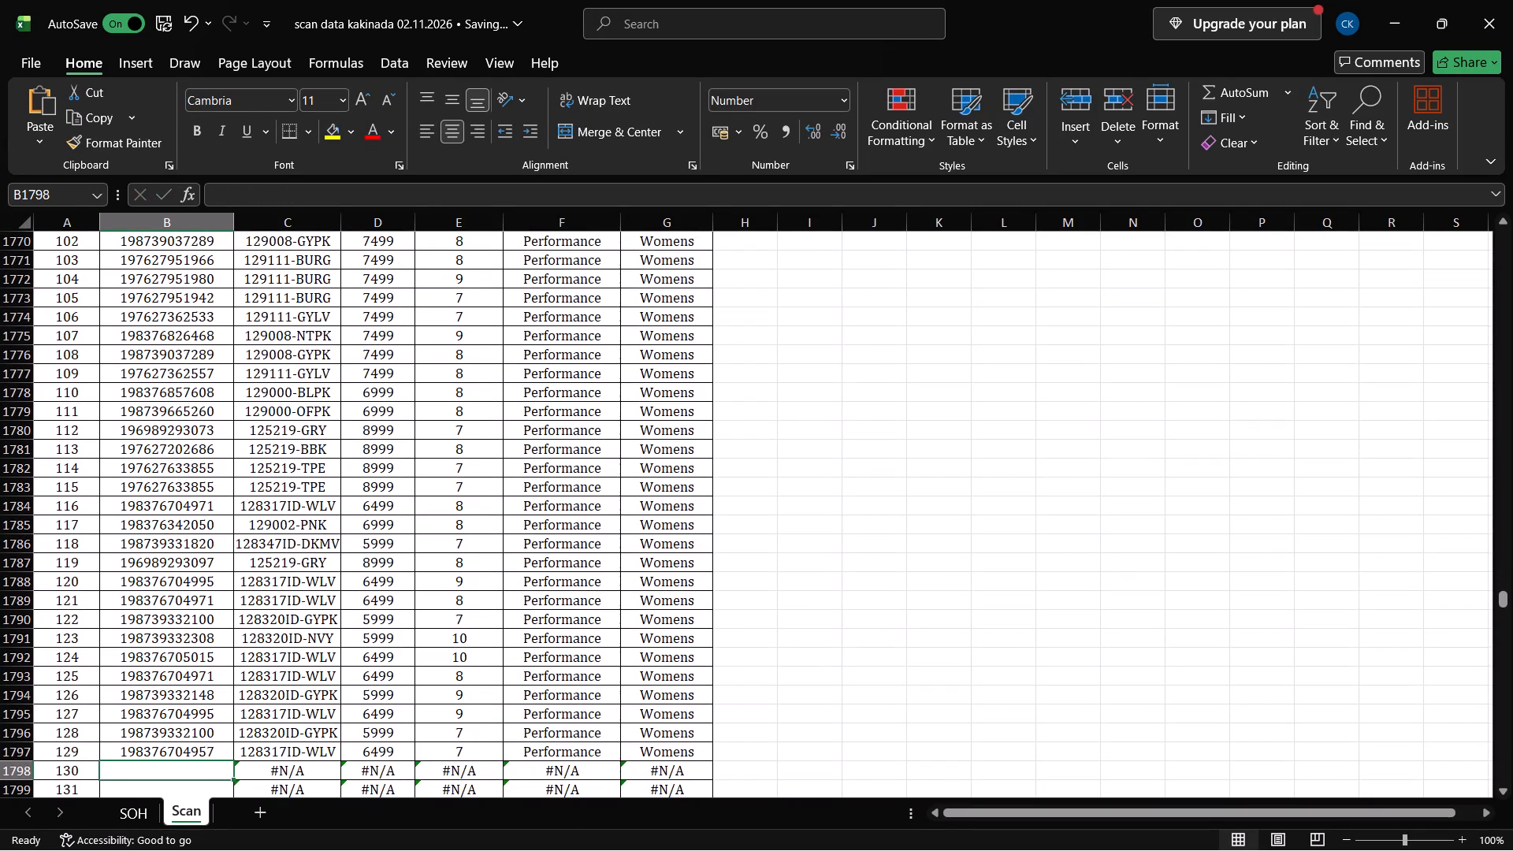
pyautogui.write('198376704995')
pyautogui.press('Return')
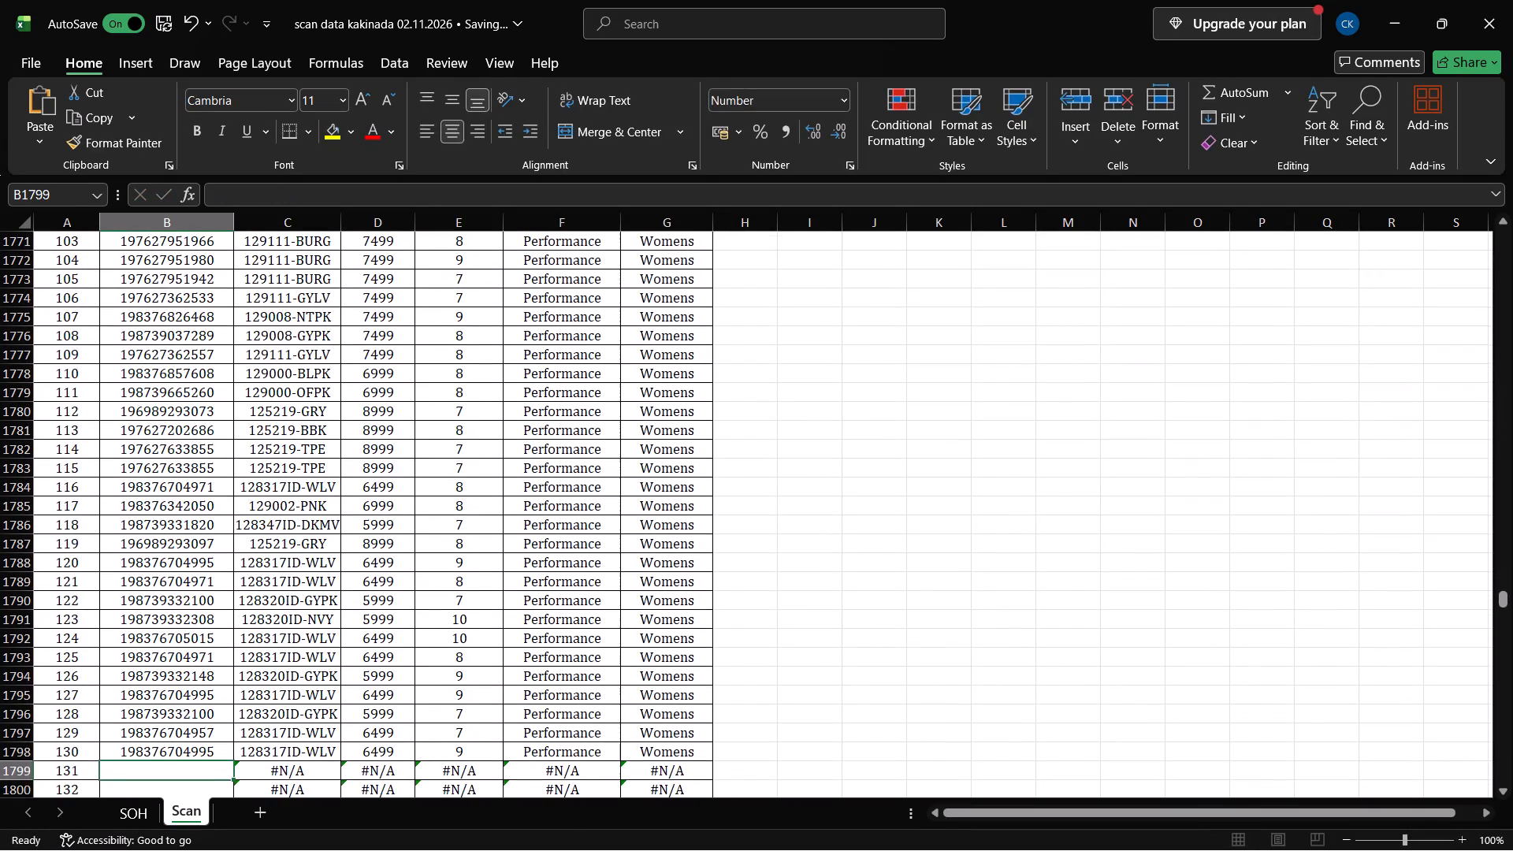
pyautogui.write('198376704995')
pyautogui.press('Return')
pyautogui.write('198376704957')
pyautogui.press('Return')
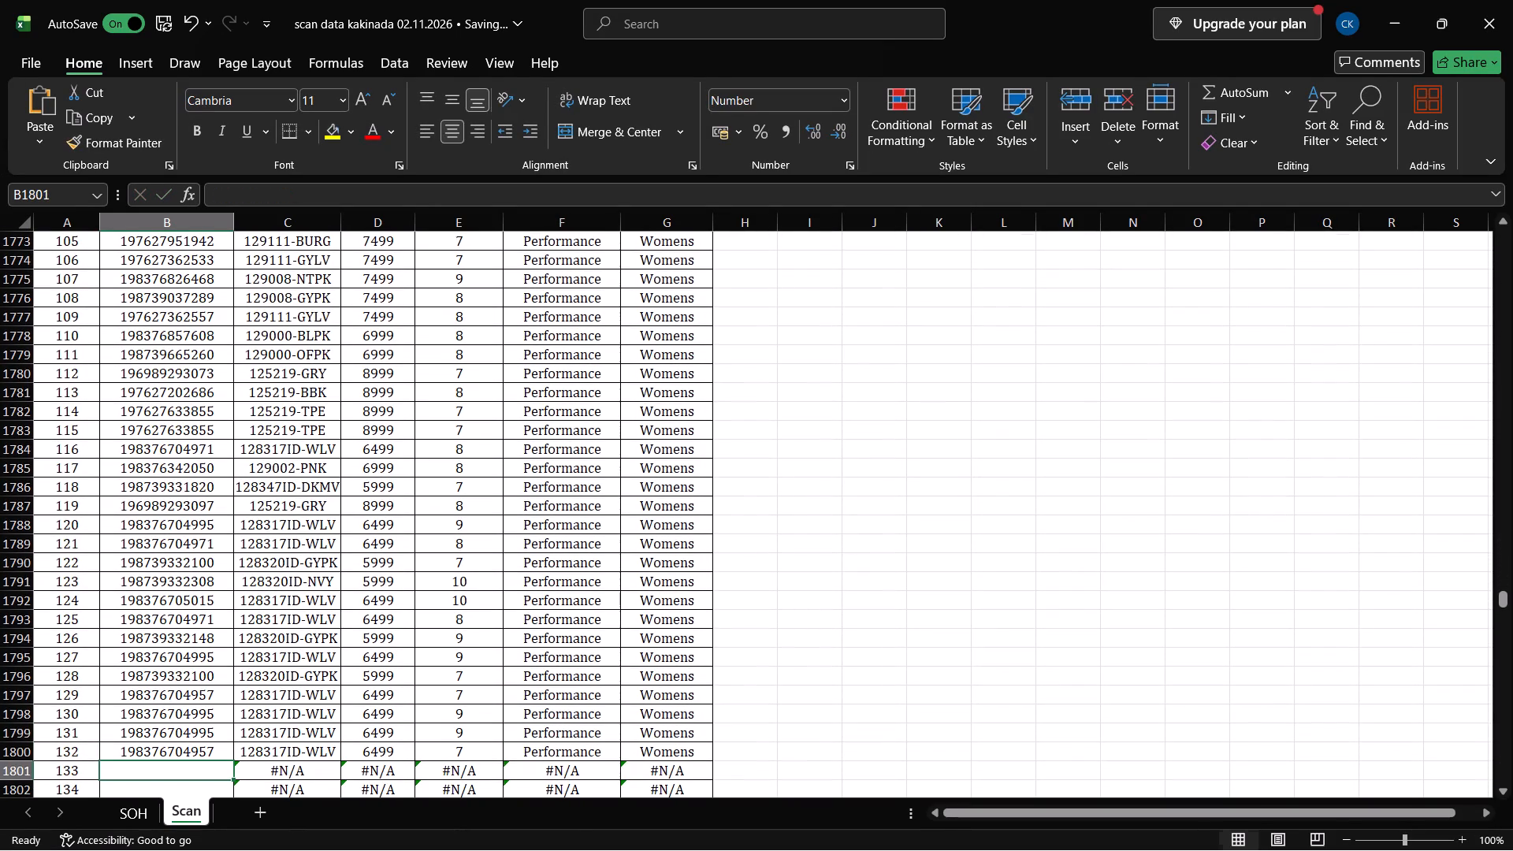
# Restart the serial numbering at 1 in sheet row 1801 and save the workbook.
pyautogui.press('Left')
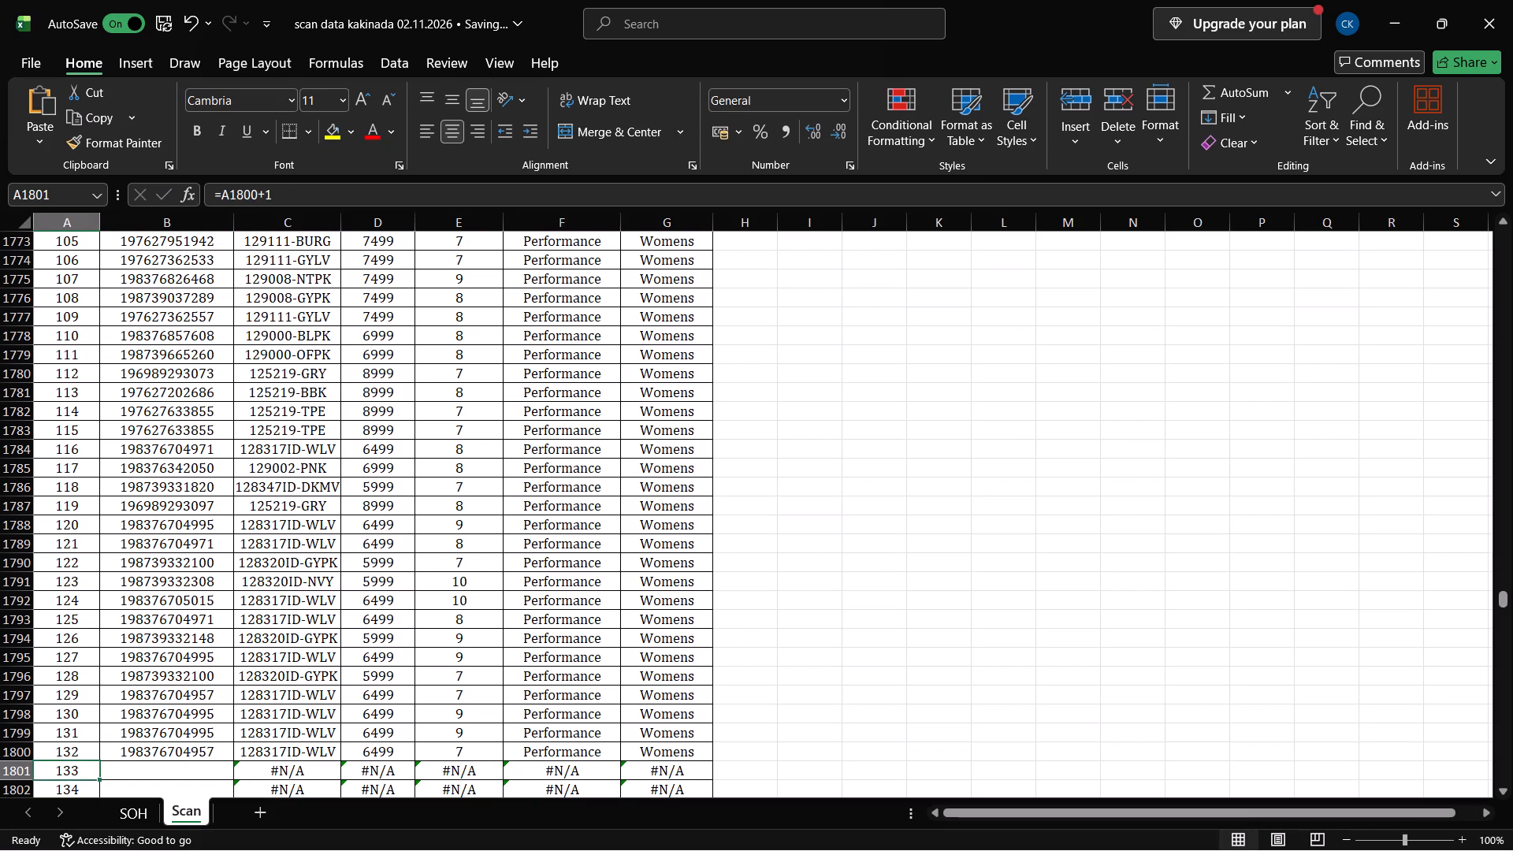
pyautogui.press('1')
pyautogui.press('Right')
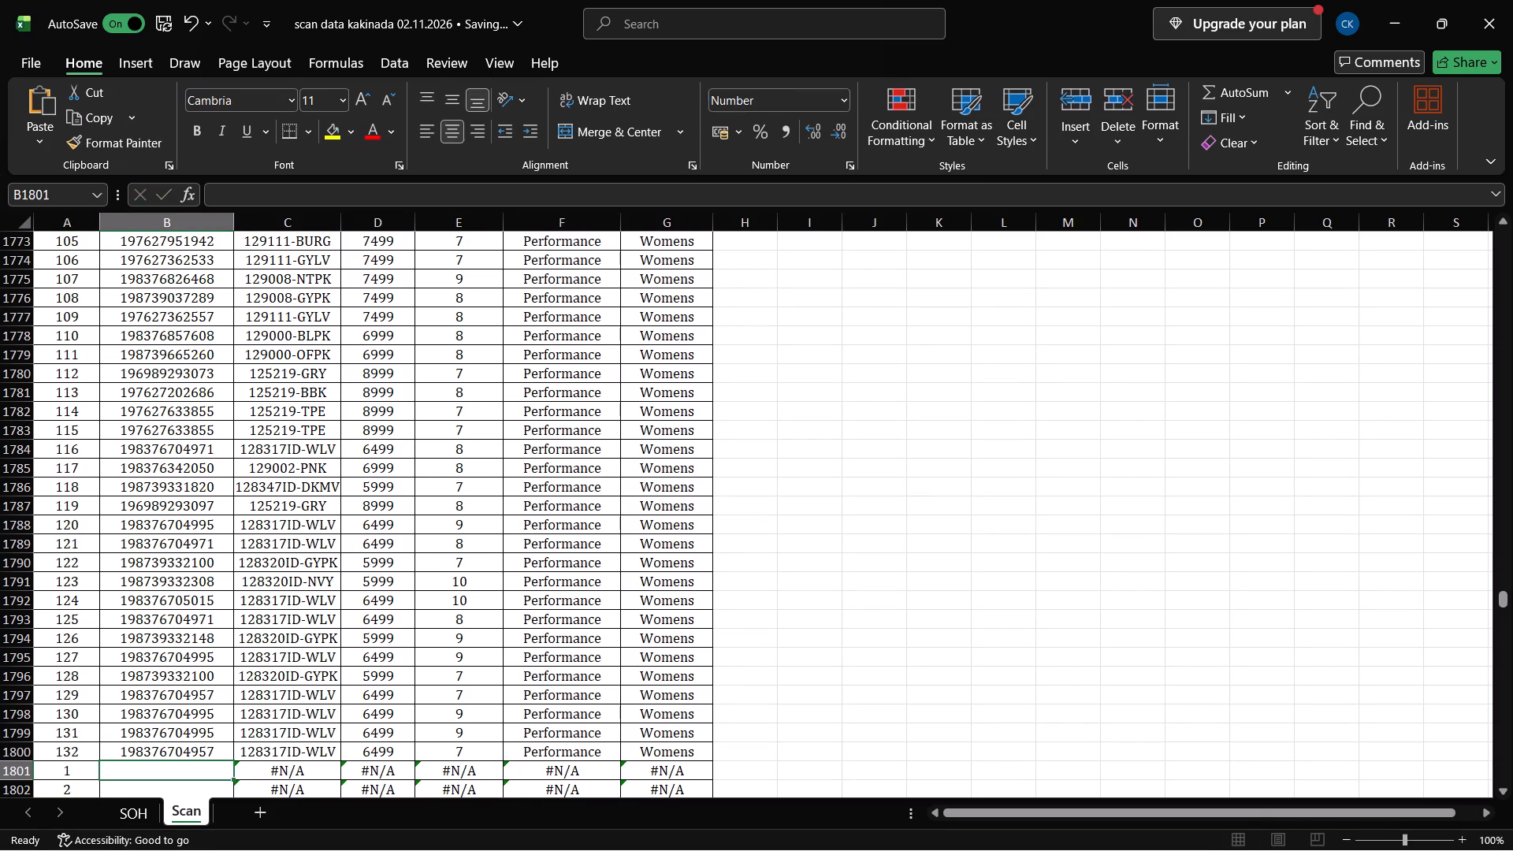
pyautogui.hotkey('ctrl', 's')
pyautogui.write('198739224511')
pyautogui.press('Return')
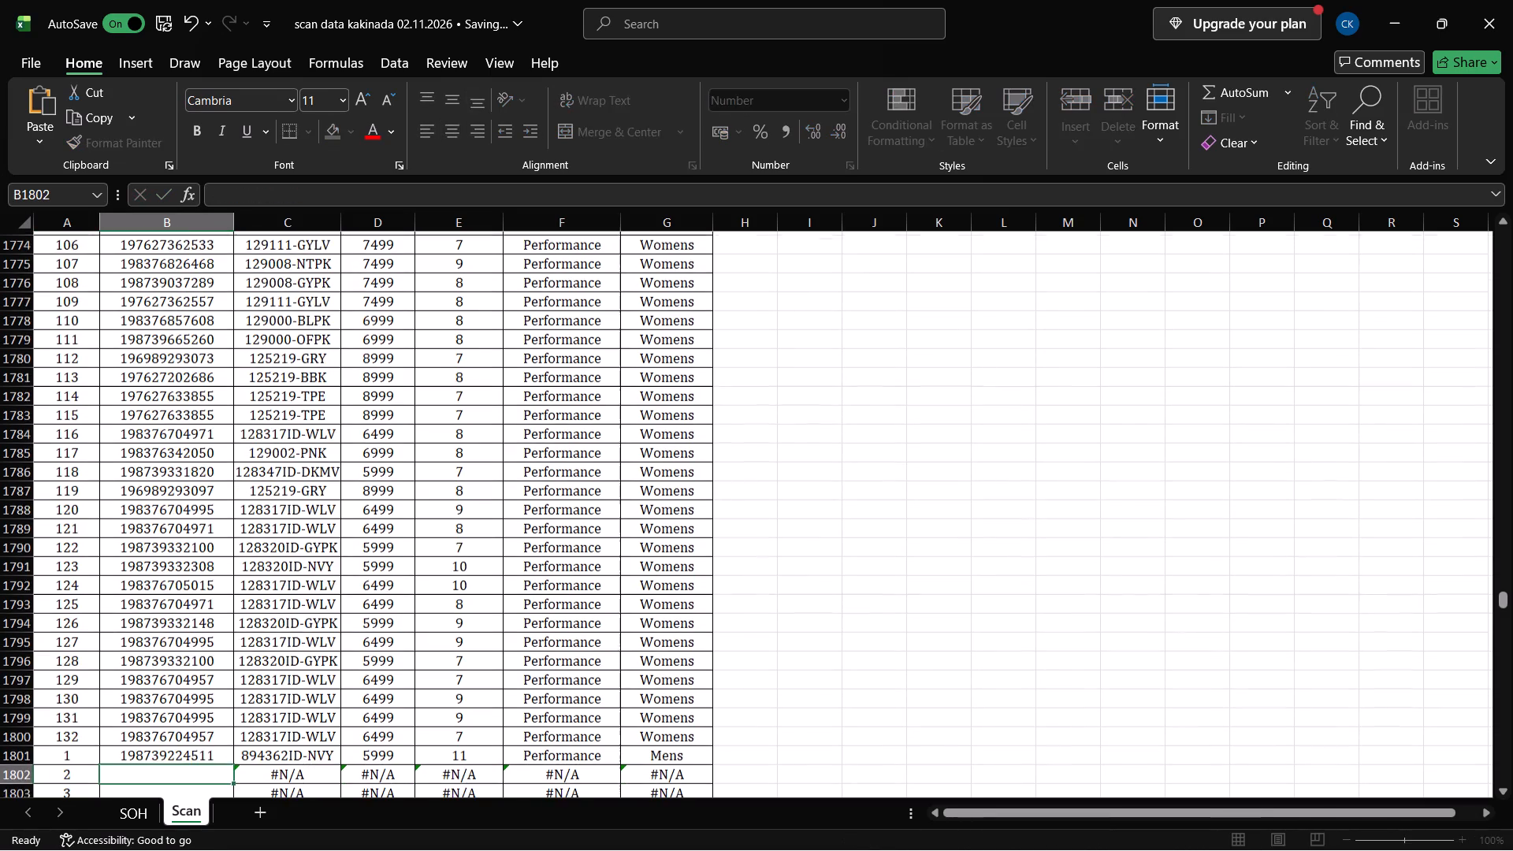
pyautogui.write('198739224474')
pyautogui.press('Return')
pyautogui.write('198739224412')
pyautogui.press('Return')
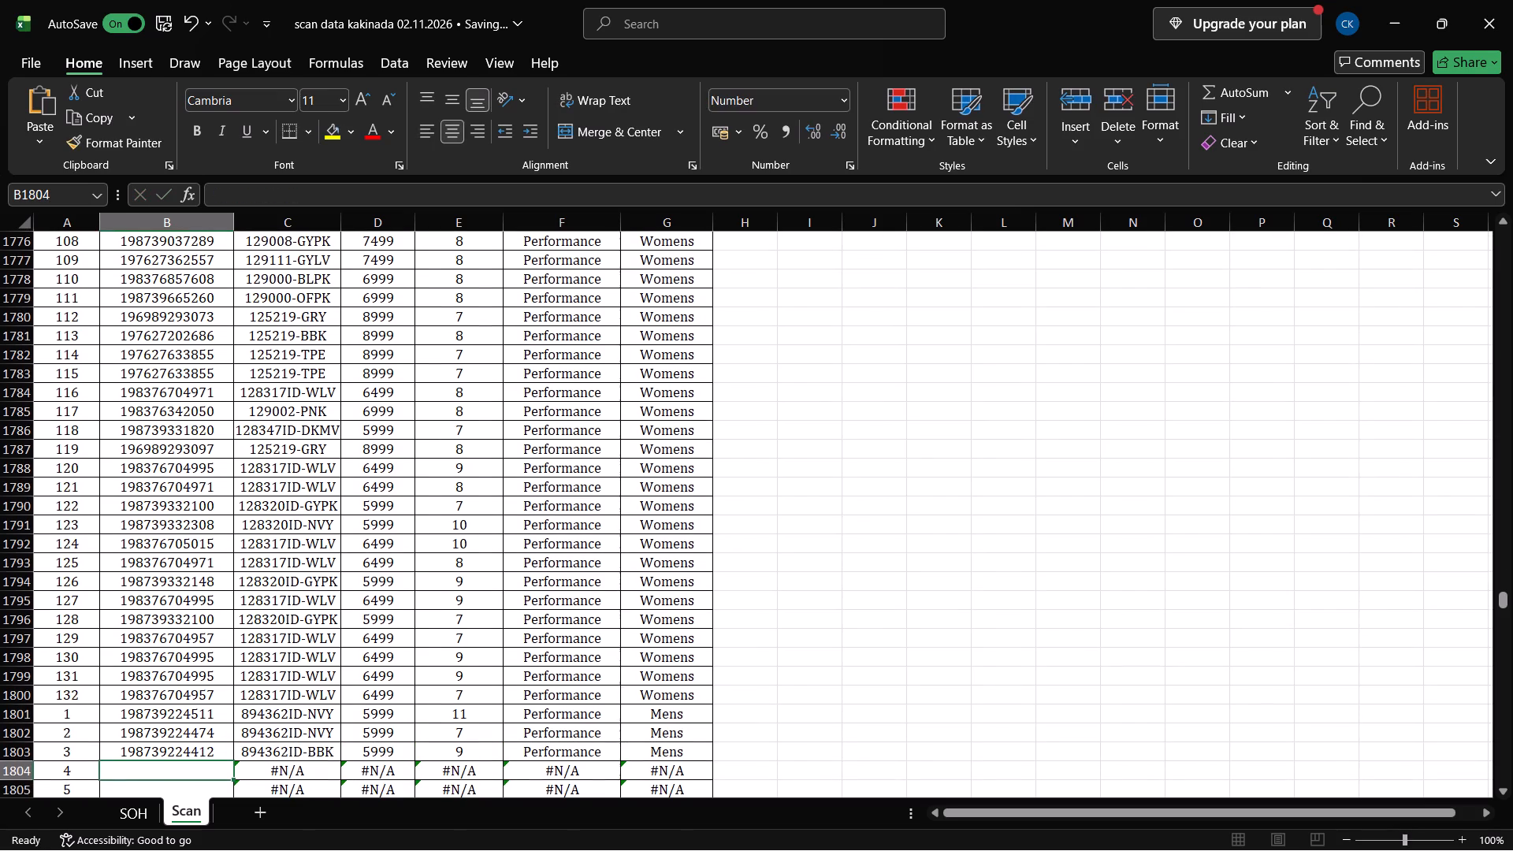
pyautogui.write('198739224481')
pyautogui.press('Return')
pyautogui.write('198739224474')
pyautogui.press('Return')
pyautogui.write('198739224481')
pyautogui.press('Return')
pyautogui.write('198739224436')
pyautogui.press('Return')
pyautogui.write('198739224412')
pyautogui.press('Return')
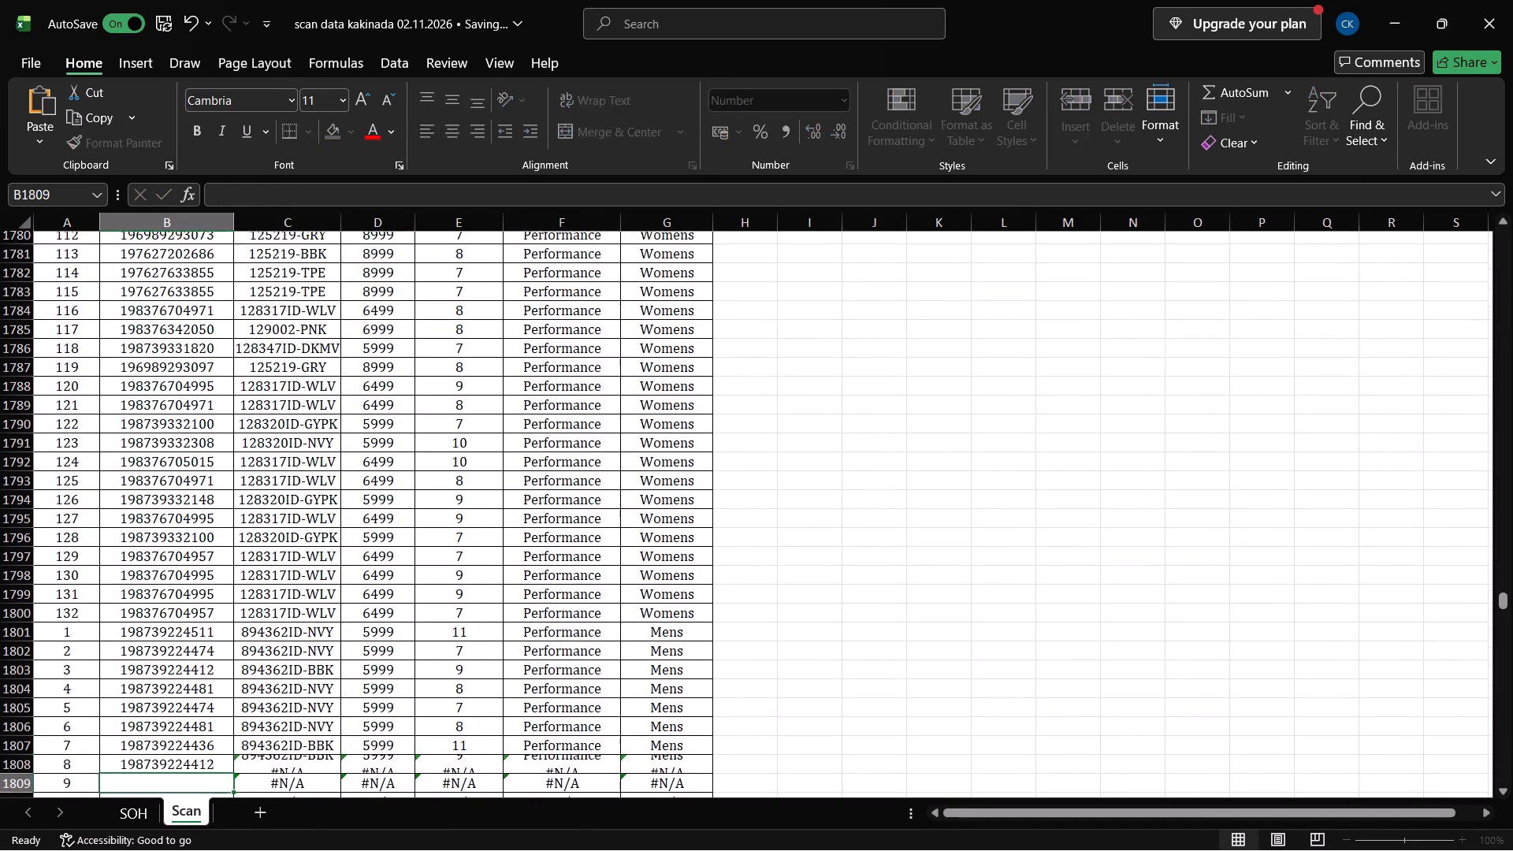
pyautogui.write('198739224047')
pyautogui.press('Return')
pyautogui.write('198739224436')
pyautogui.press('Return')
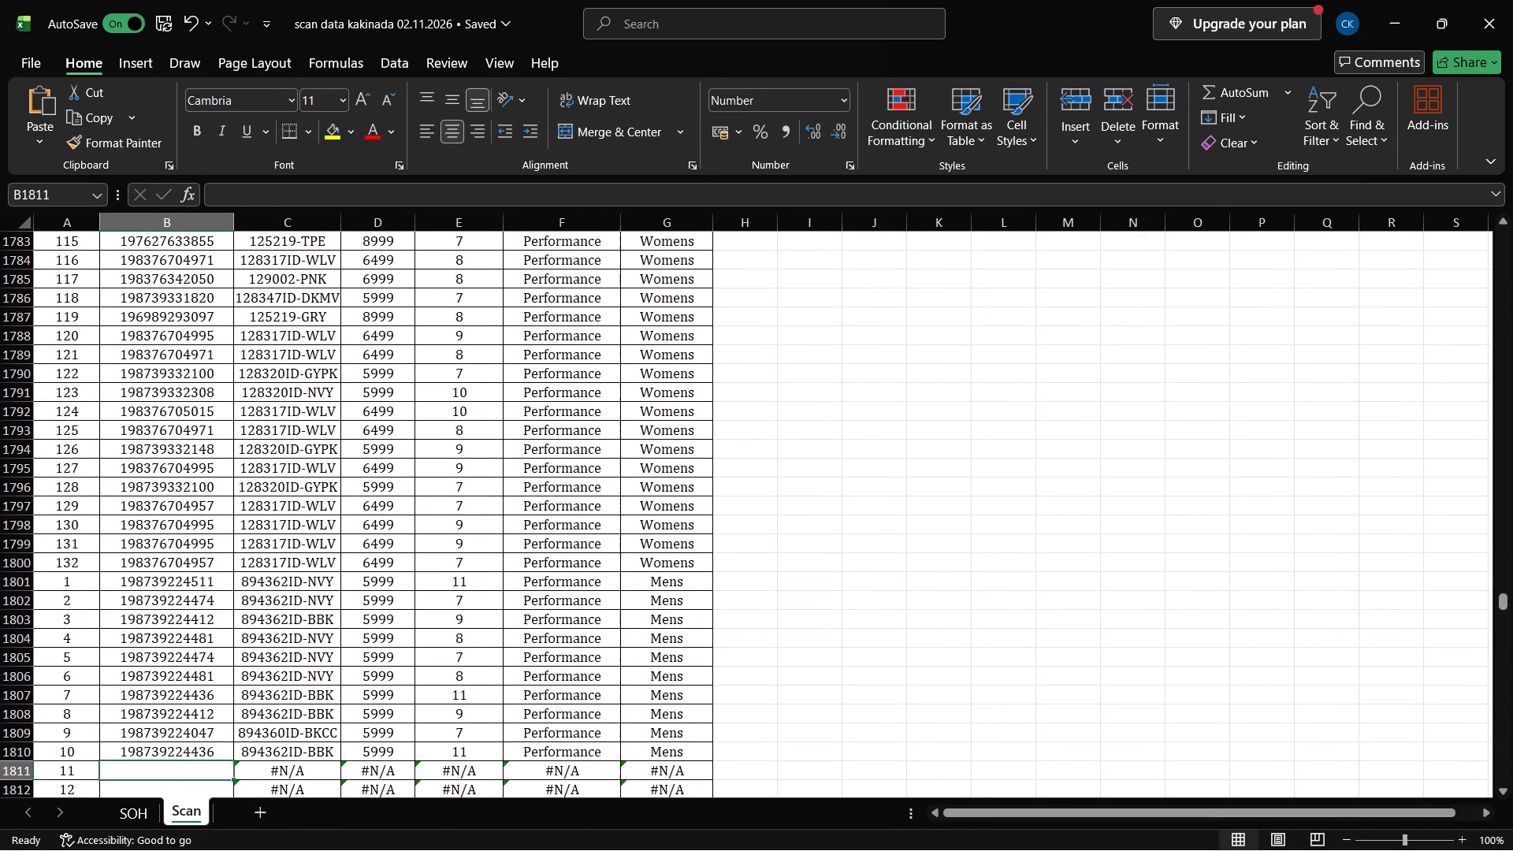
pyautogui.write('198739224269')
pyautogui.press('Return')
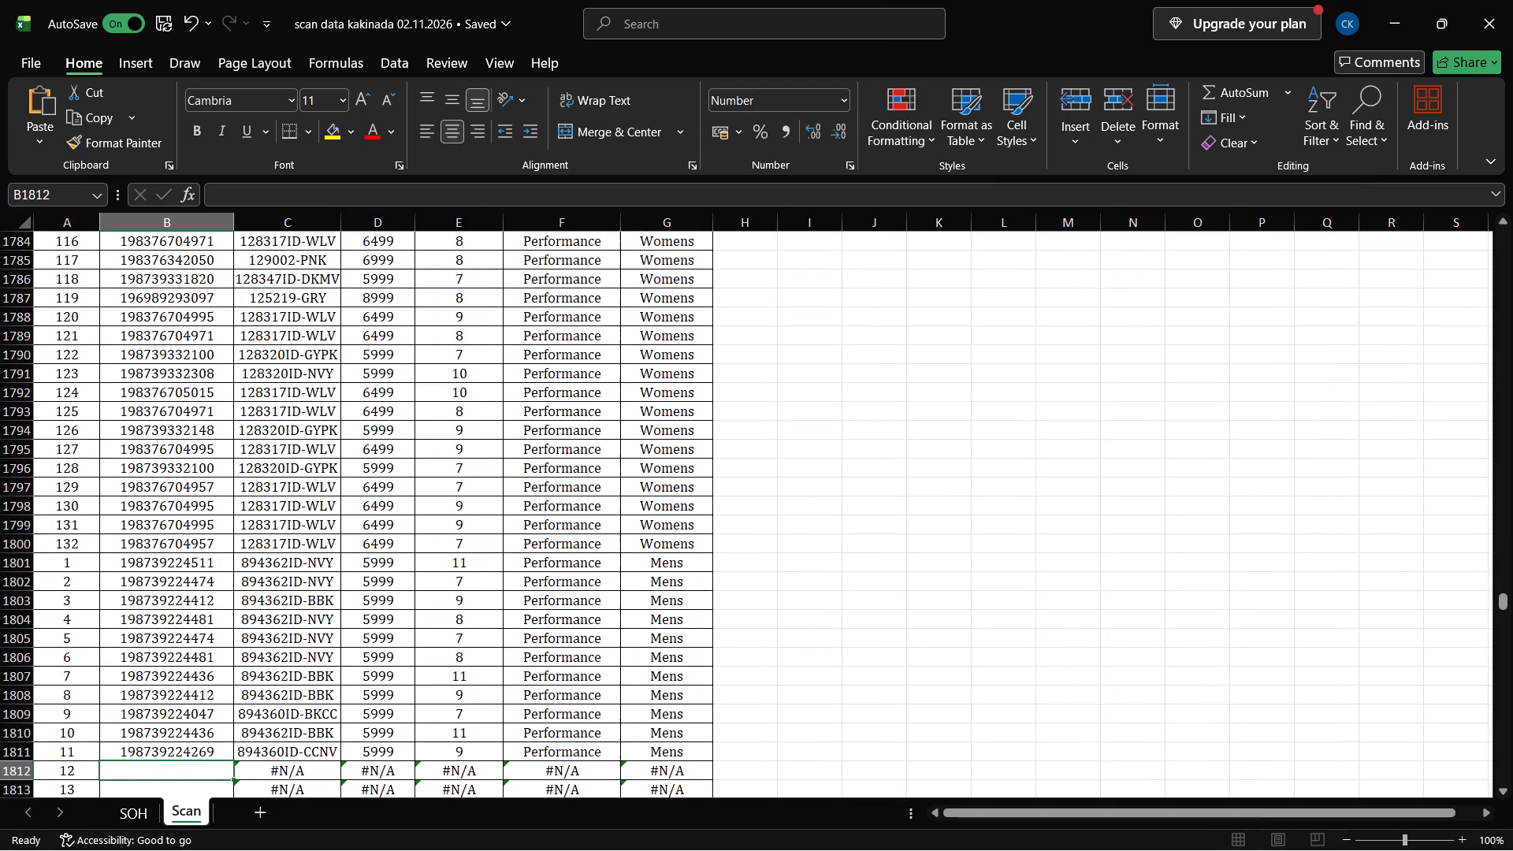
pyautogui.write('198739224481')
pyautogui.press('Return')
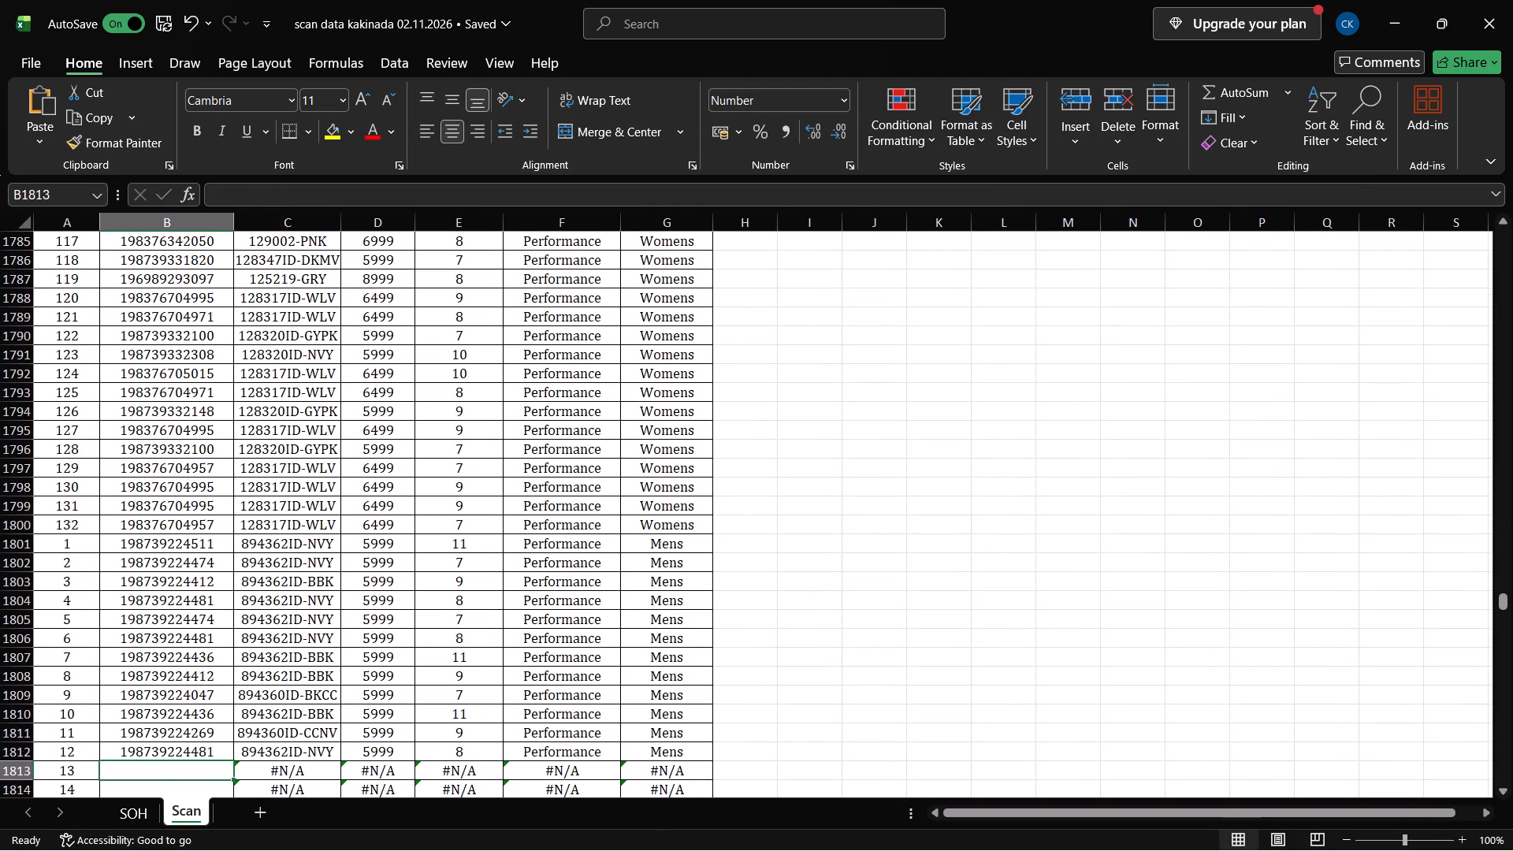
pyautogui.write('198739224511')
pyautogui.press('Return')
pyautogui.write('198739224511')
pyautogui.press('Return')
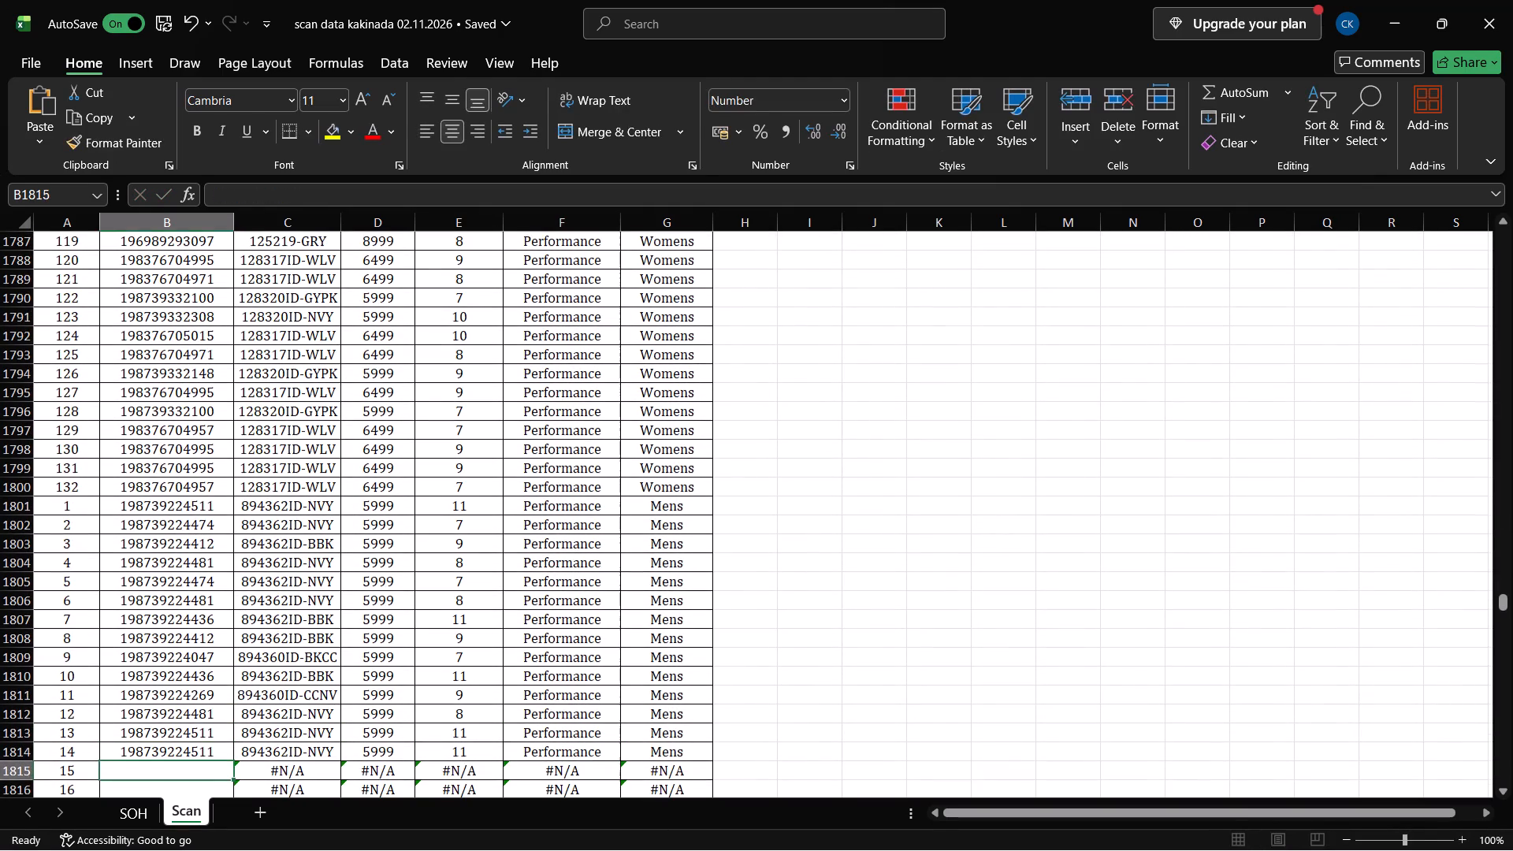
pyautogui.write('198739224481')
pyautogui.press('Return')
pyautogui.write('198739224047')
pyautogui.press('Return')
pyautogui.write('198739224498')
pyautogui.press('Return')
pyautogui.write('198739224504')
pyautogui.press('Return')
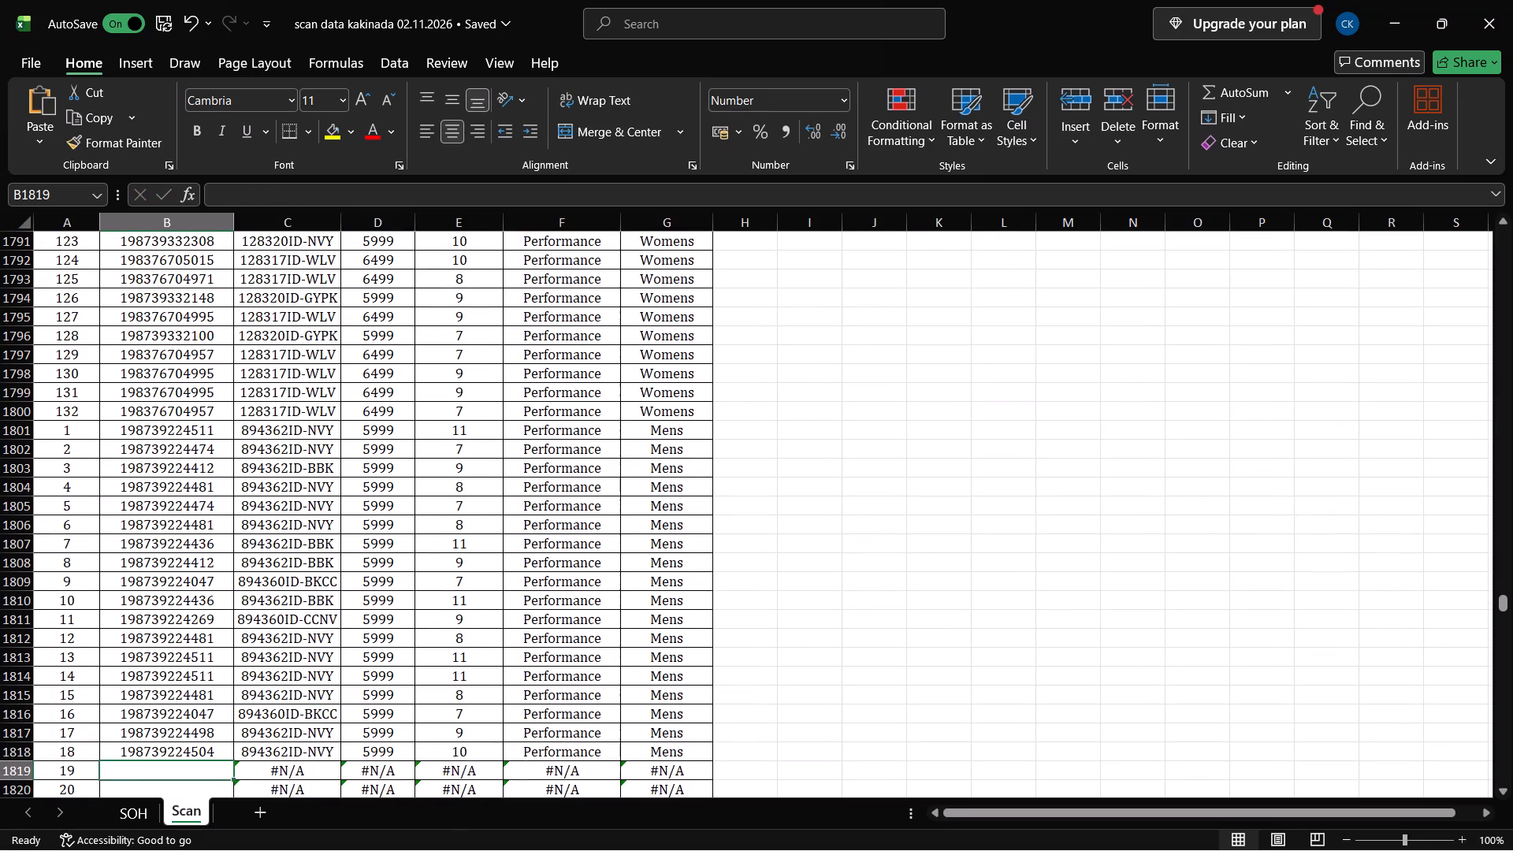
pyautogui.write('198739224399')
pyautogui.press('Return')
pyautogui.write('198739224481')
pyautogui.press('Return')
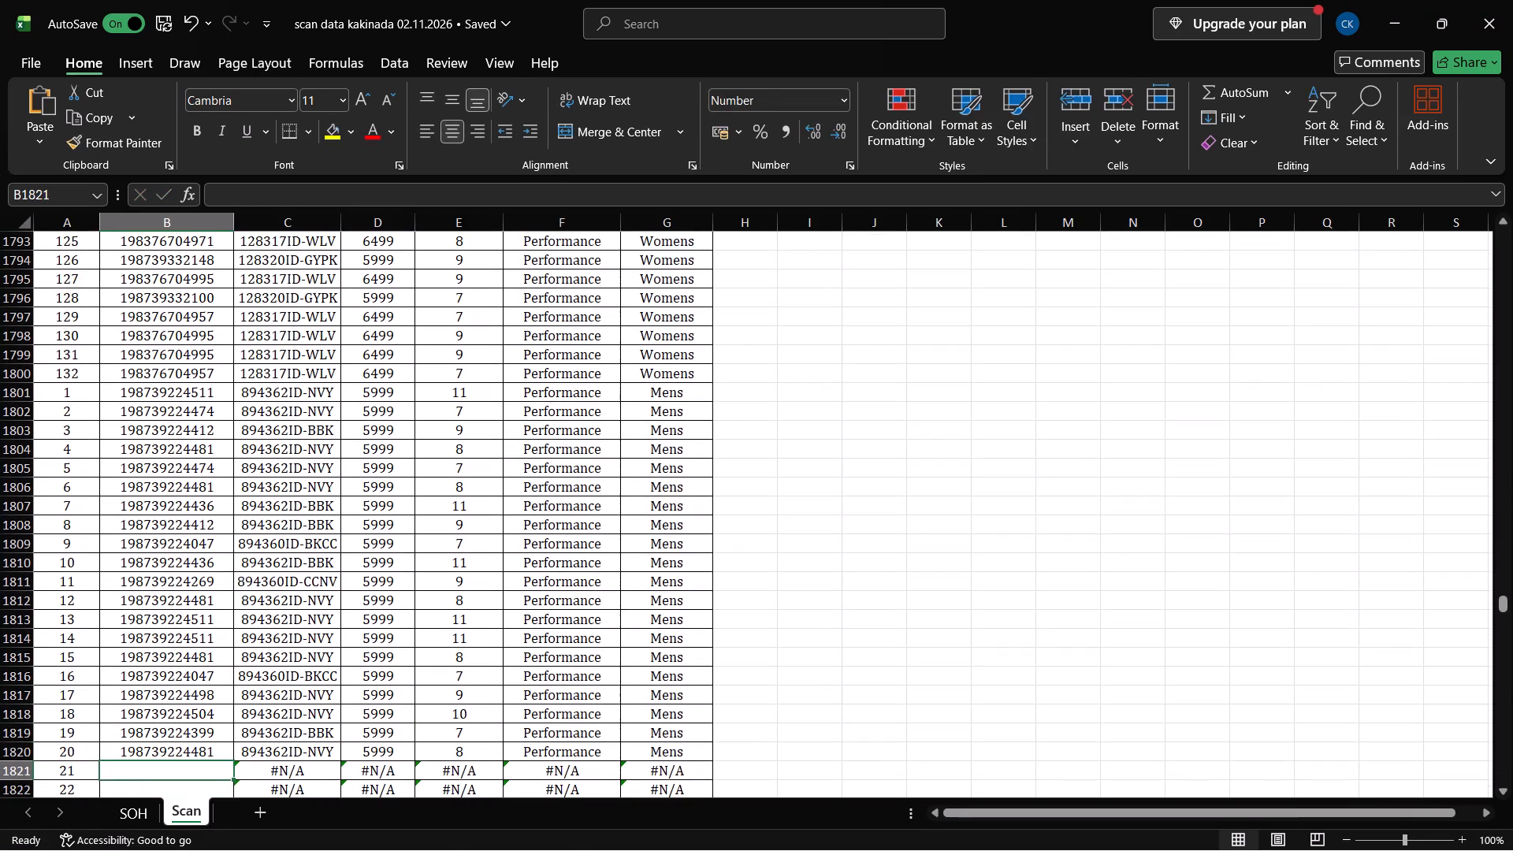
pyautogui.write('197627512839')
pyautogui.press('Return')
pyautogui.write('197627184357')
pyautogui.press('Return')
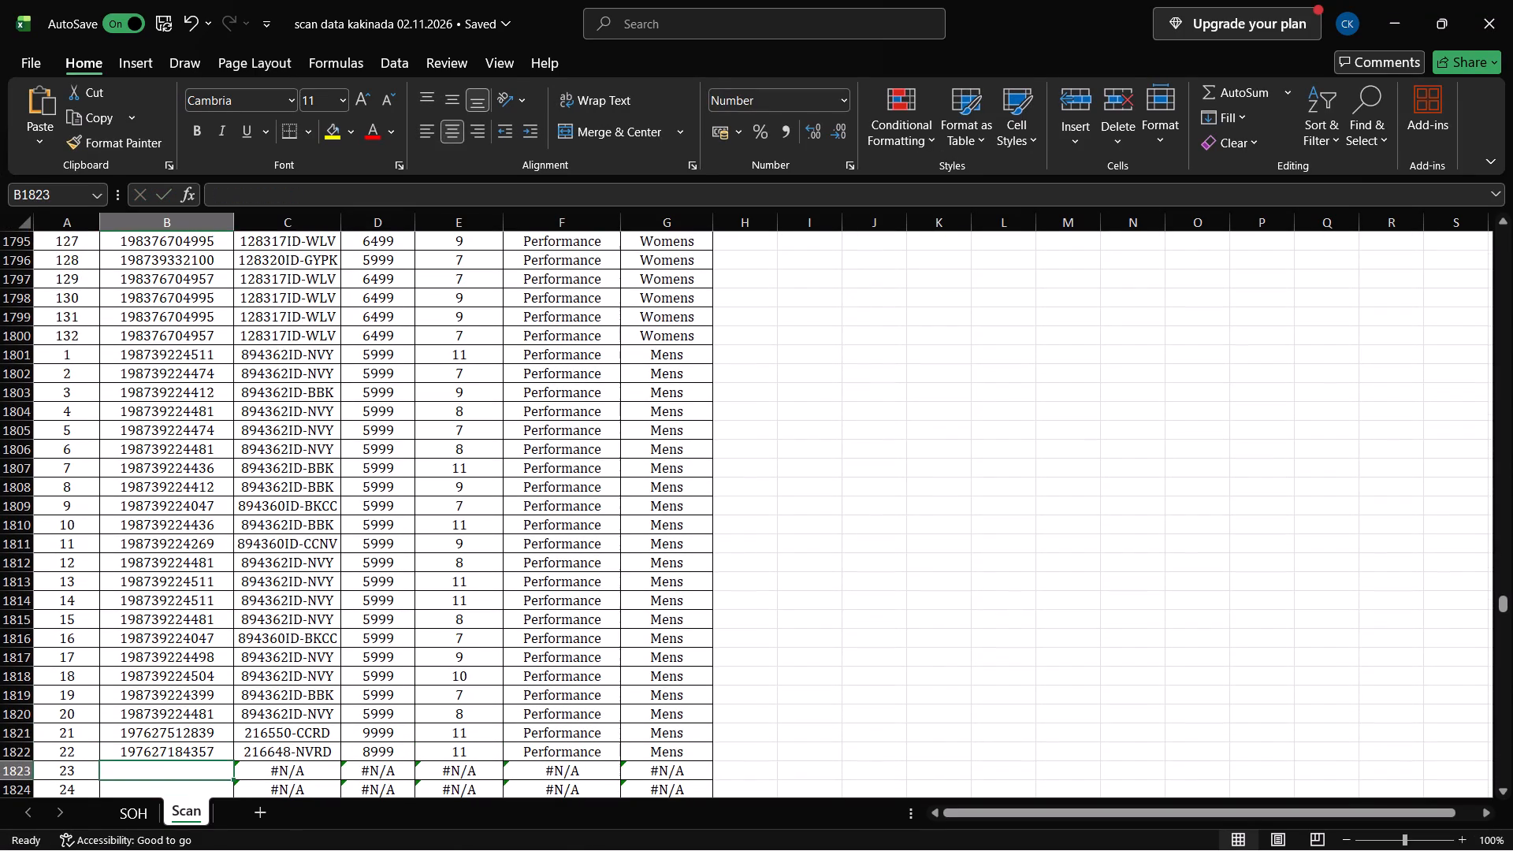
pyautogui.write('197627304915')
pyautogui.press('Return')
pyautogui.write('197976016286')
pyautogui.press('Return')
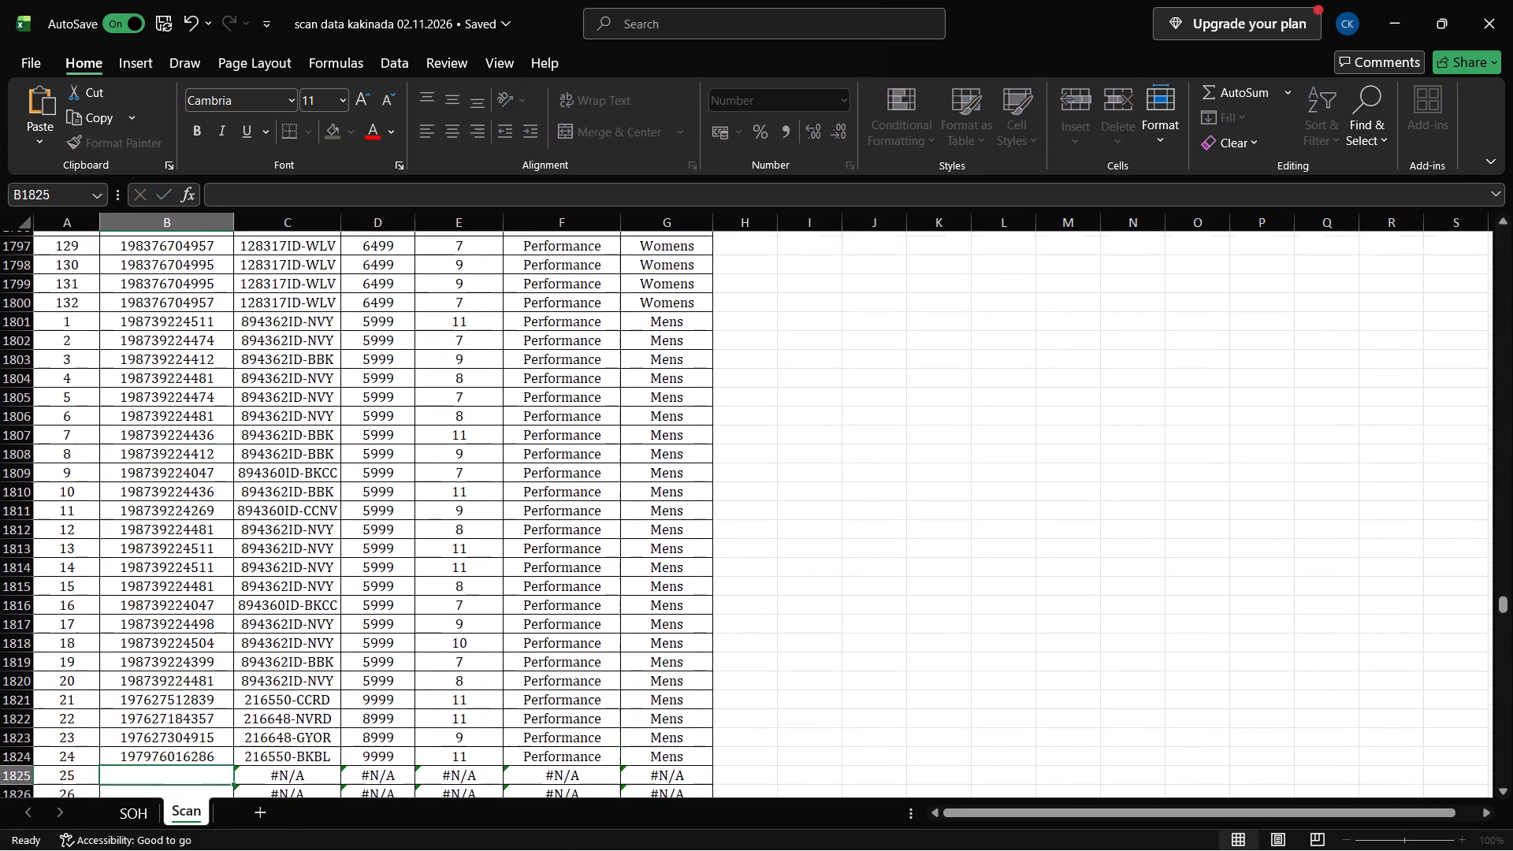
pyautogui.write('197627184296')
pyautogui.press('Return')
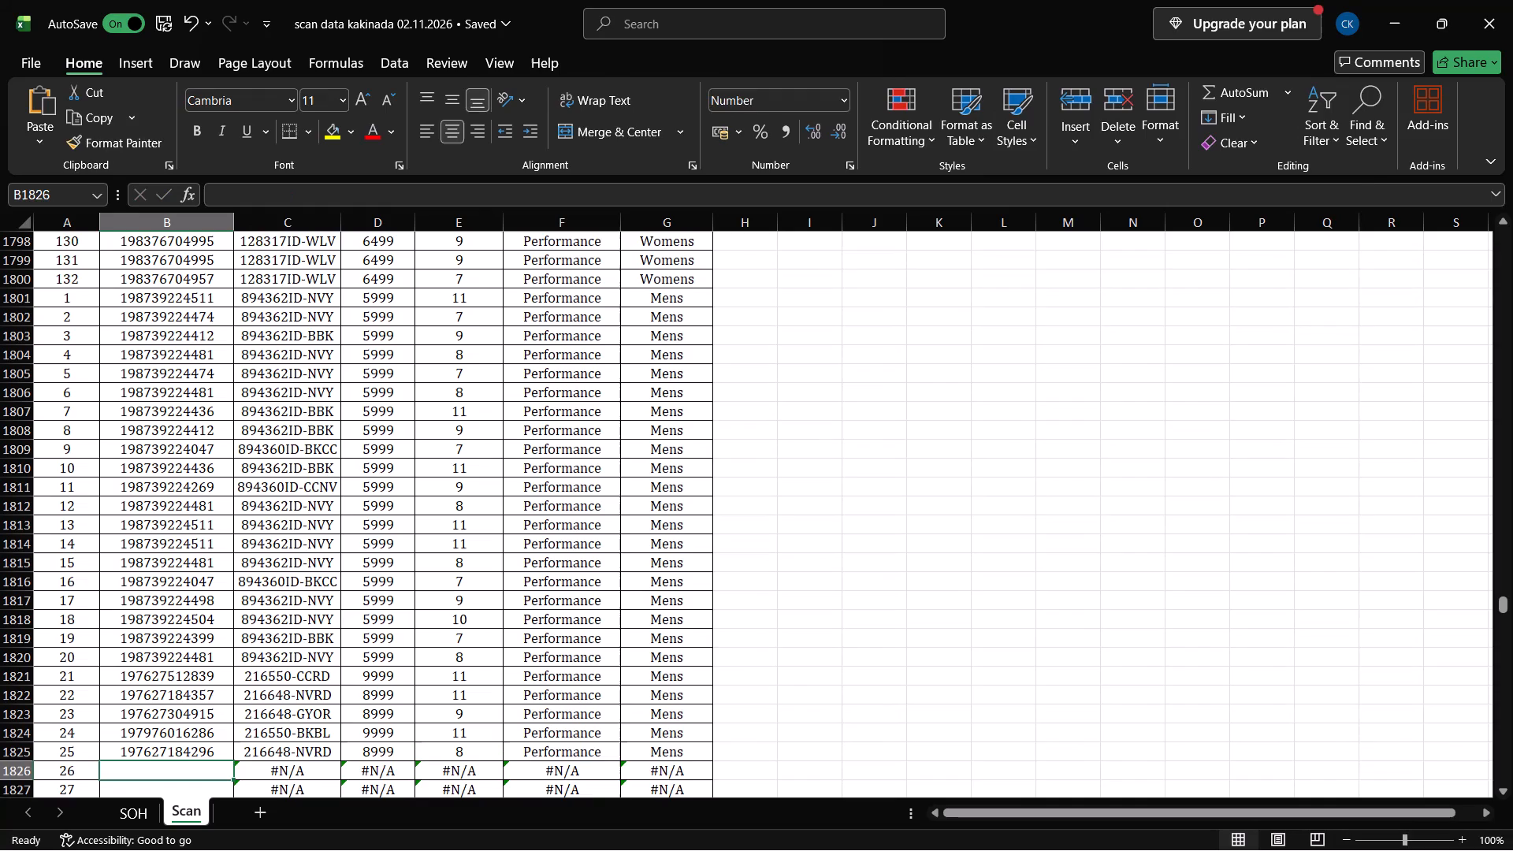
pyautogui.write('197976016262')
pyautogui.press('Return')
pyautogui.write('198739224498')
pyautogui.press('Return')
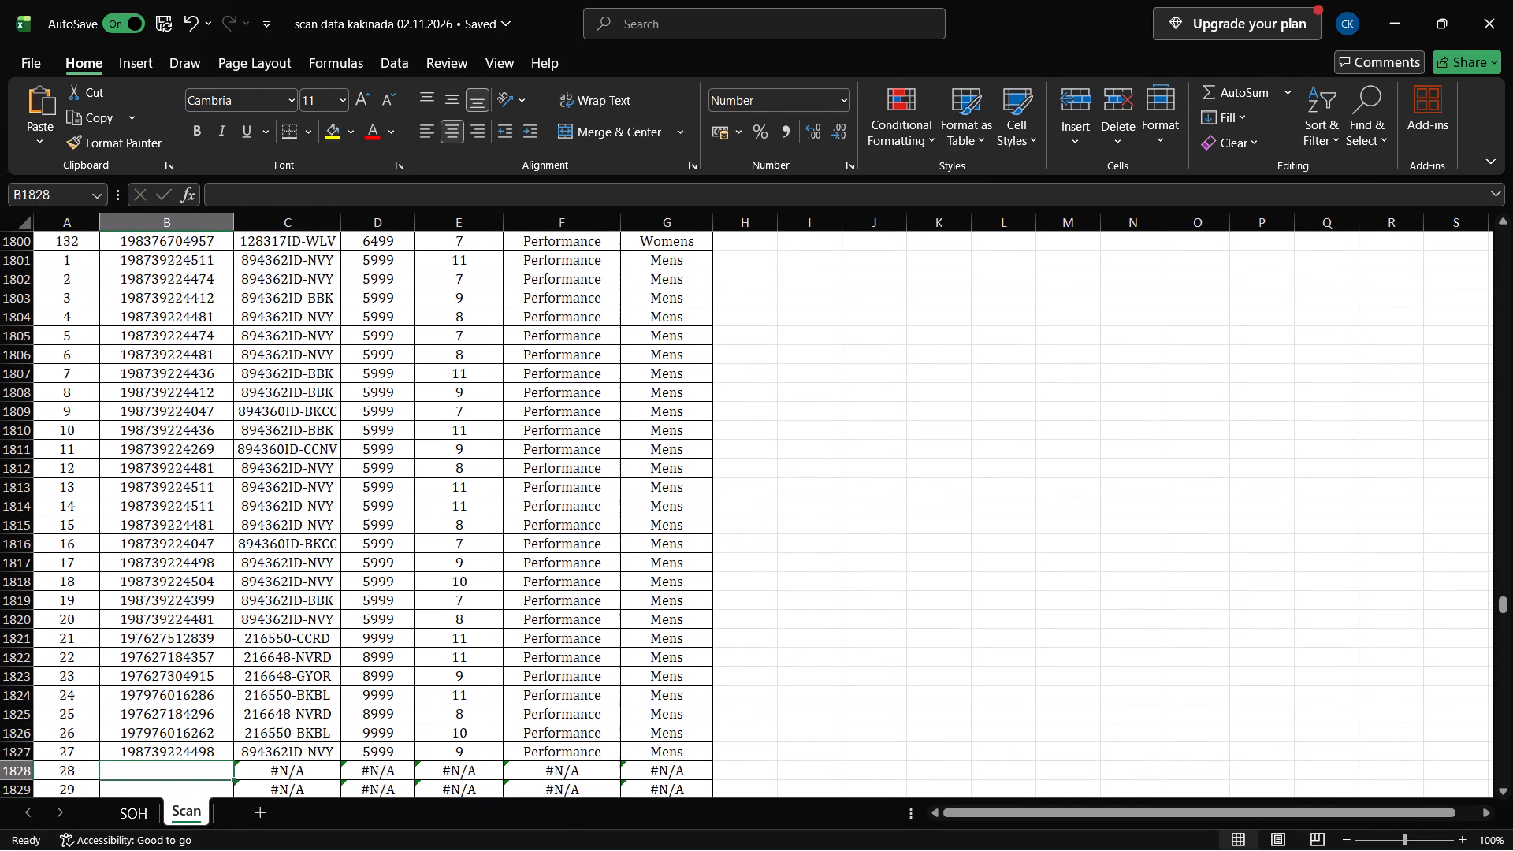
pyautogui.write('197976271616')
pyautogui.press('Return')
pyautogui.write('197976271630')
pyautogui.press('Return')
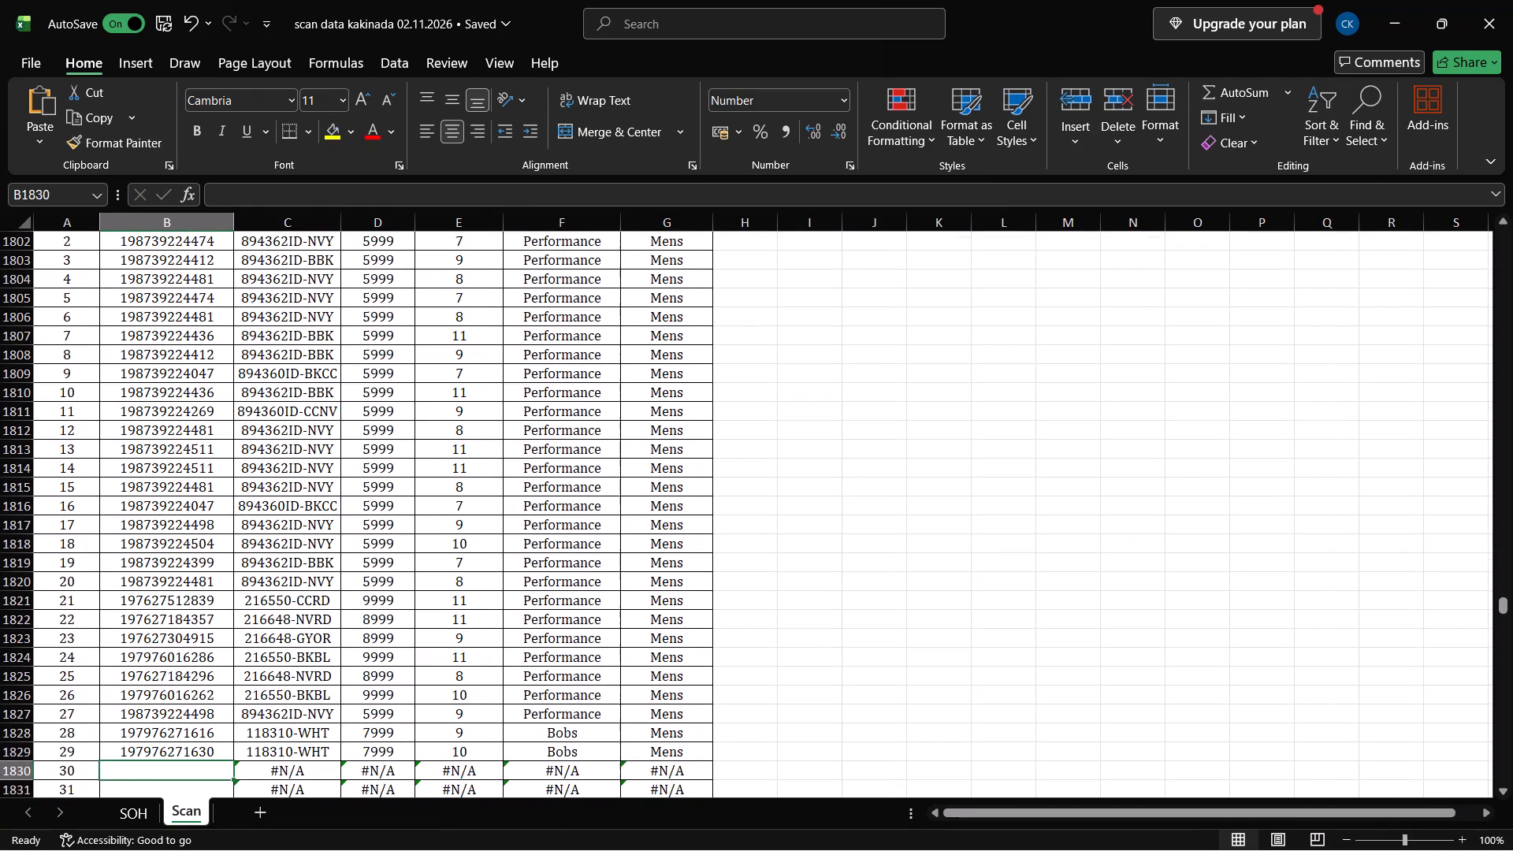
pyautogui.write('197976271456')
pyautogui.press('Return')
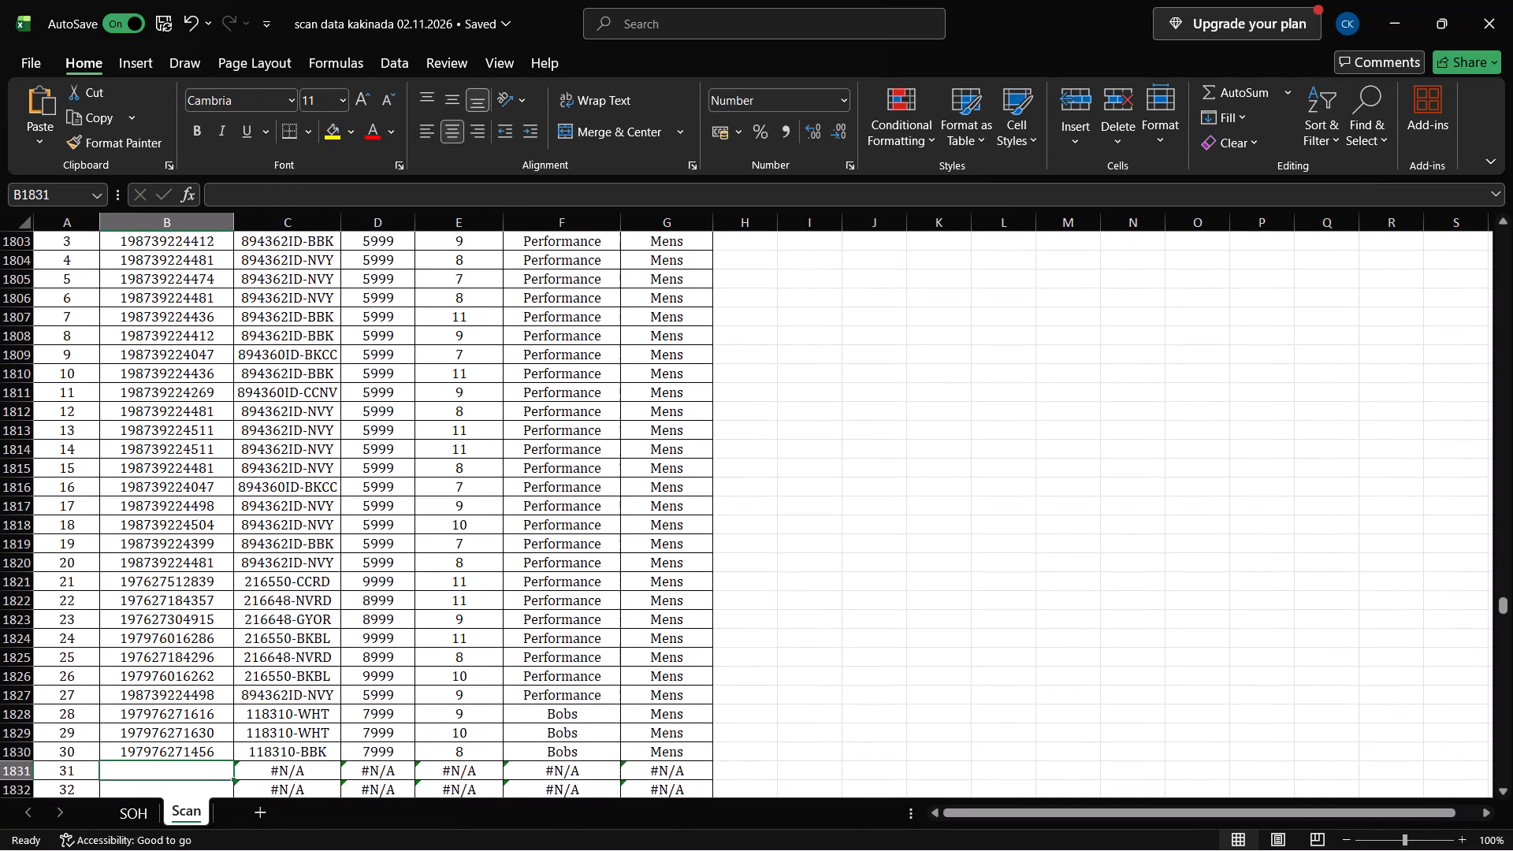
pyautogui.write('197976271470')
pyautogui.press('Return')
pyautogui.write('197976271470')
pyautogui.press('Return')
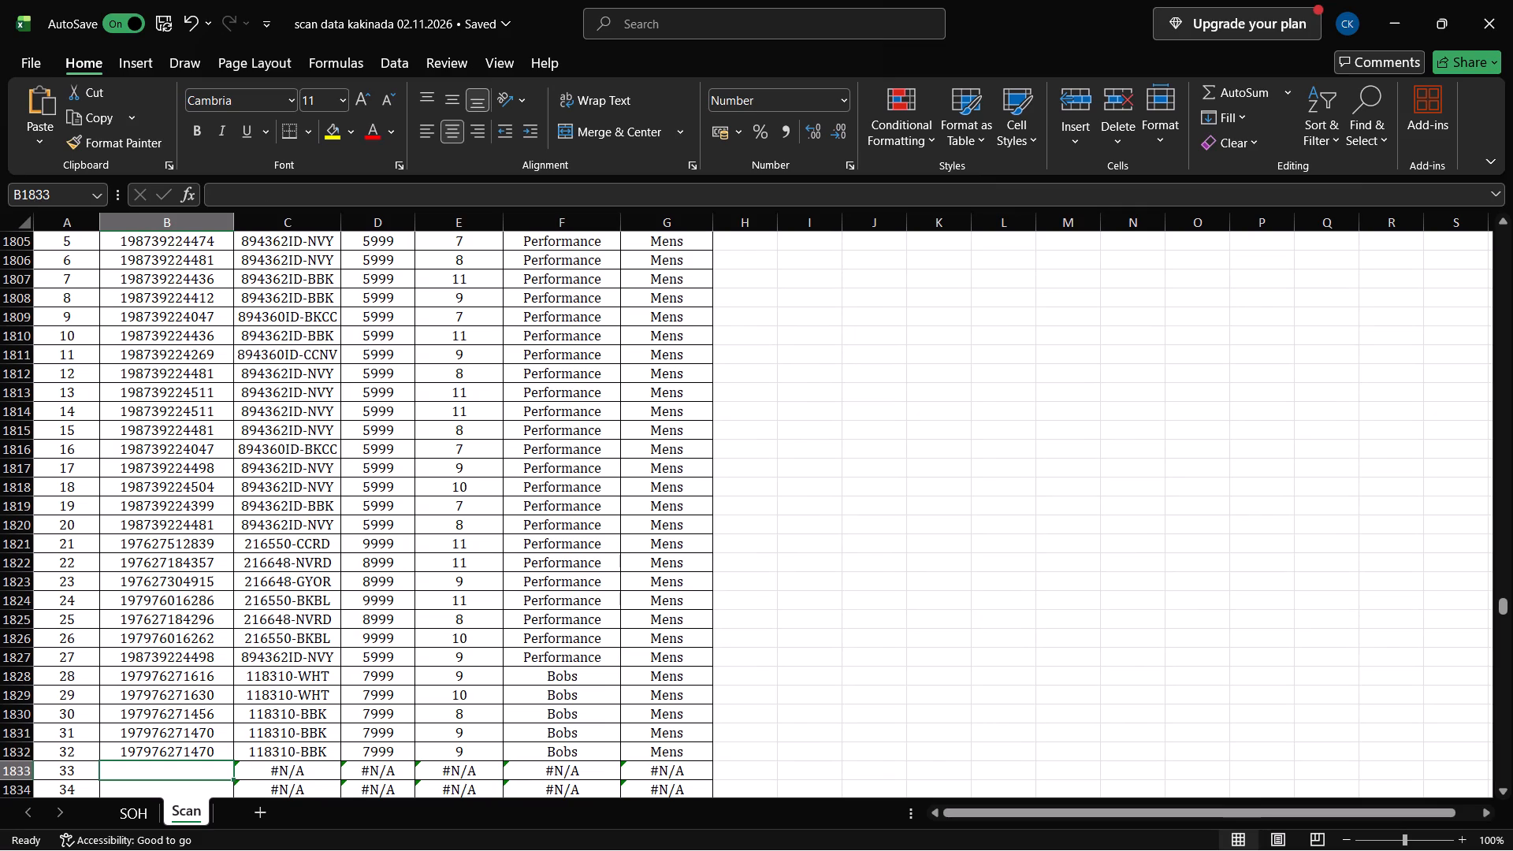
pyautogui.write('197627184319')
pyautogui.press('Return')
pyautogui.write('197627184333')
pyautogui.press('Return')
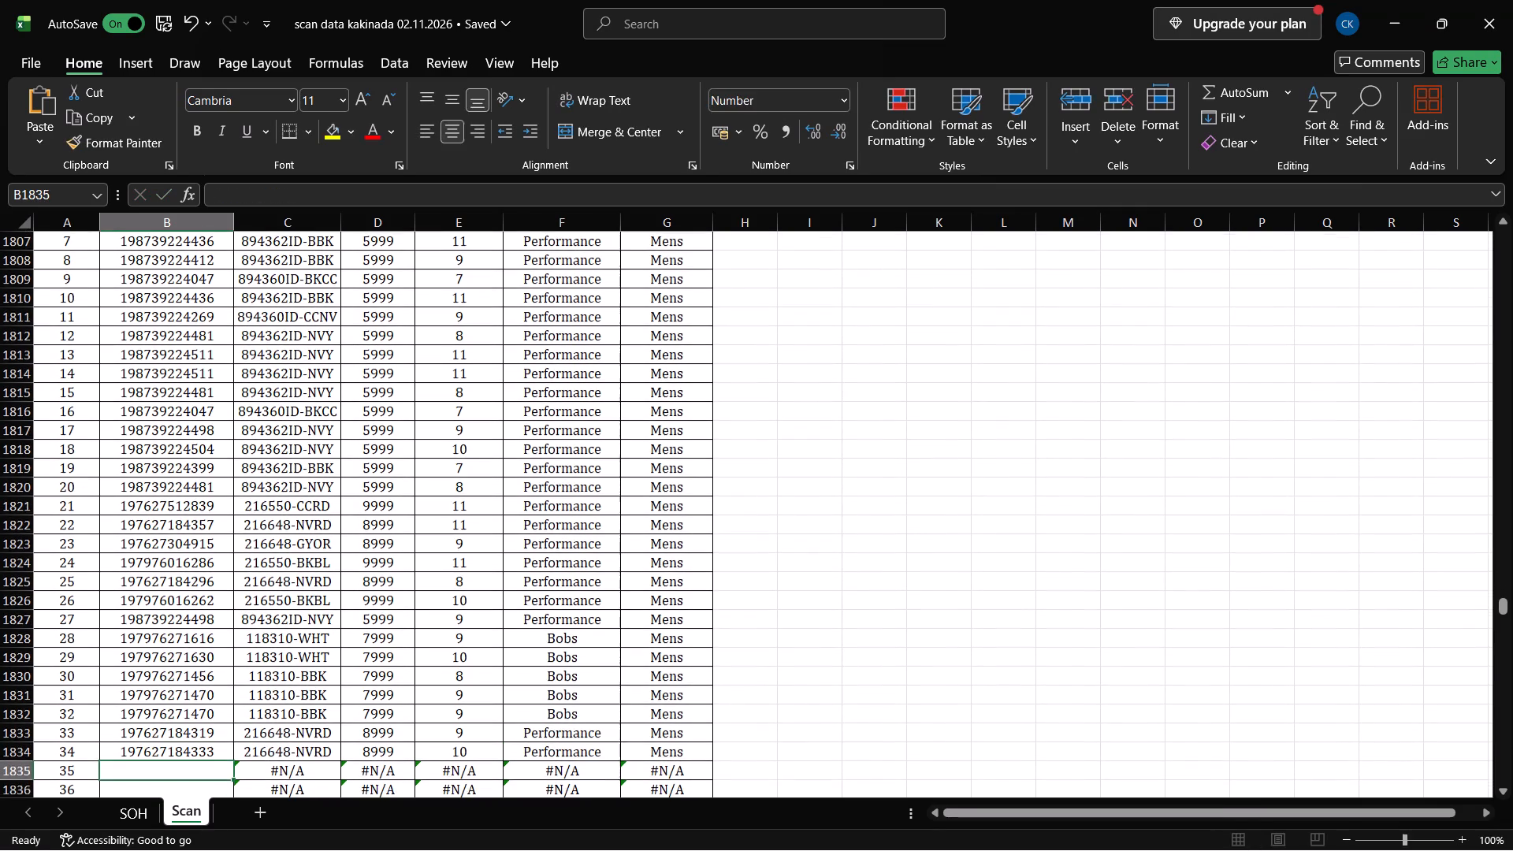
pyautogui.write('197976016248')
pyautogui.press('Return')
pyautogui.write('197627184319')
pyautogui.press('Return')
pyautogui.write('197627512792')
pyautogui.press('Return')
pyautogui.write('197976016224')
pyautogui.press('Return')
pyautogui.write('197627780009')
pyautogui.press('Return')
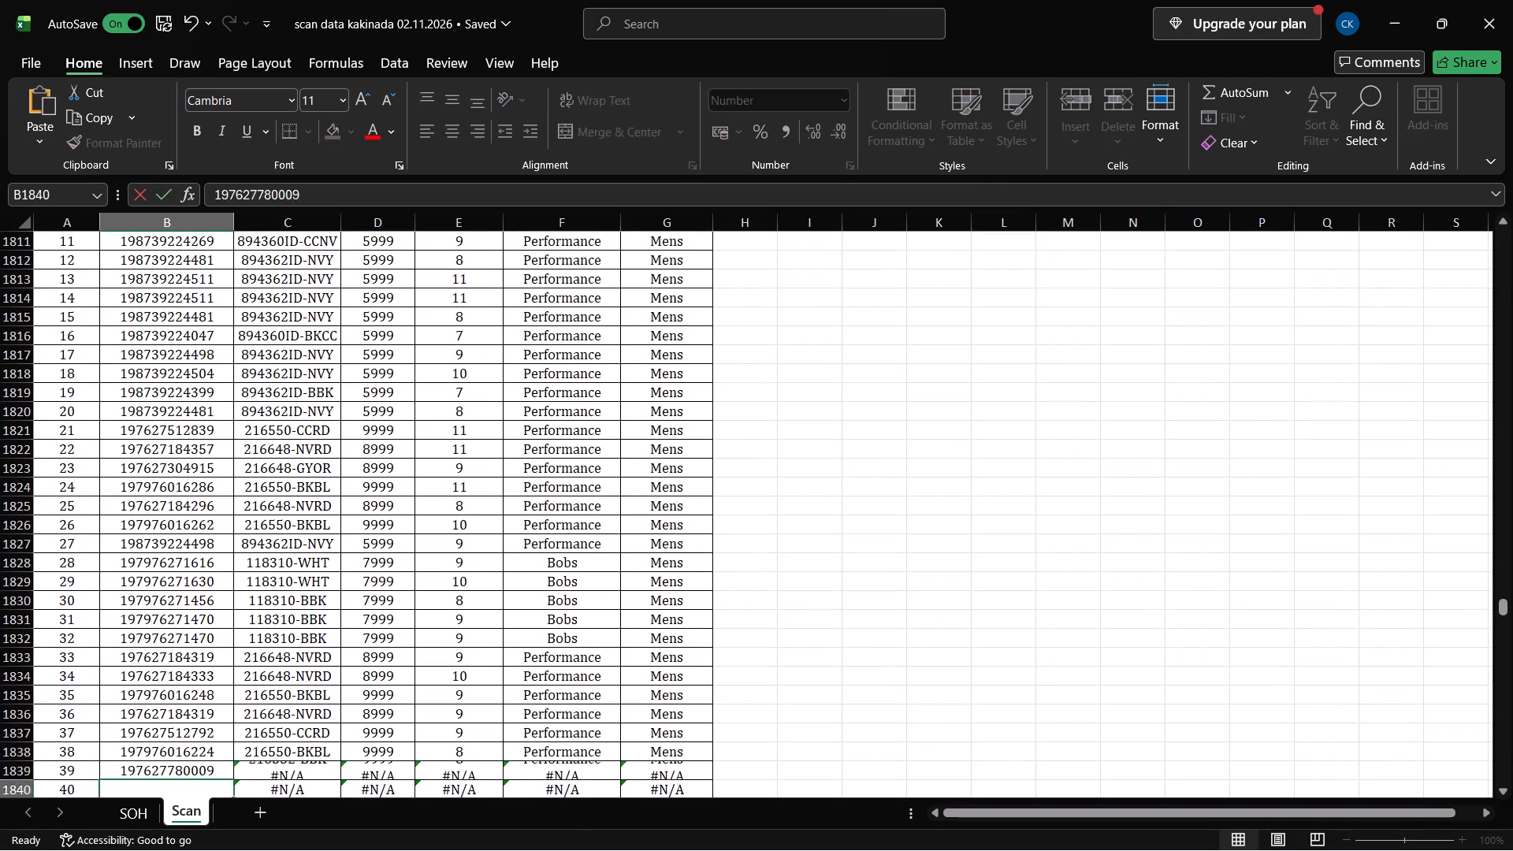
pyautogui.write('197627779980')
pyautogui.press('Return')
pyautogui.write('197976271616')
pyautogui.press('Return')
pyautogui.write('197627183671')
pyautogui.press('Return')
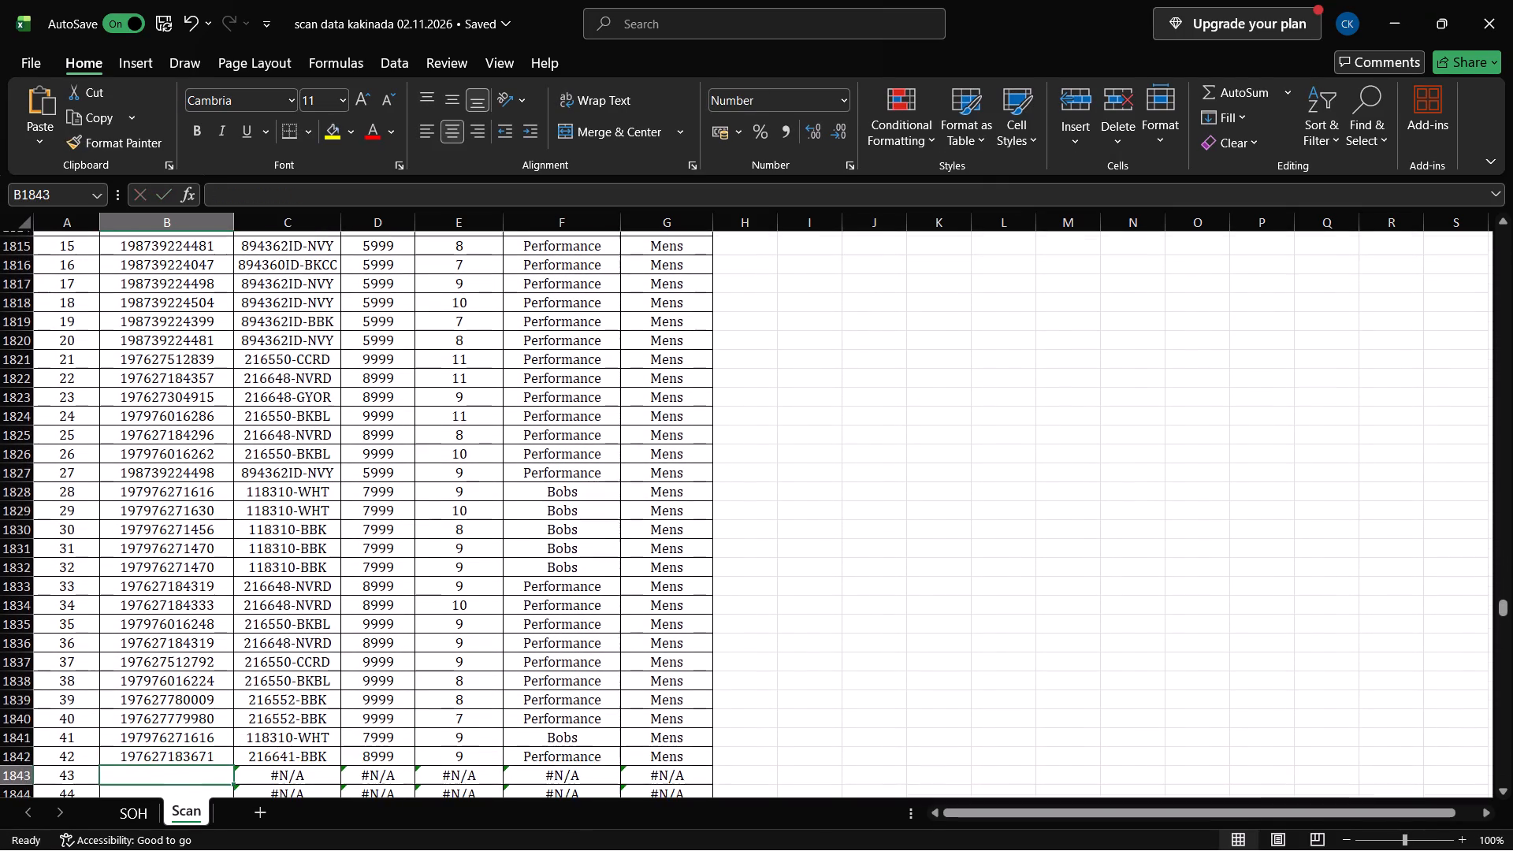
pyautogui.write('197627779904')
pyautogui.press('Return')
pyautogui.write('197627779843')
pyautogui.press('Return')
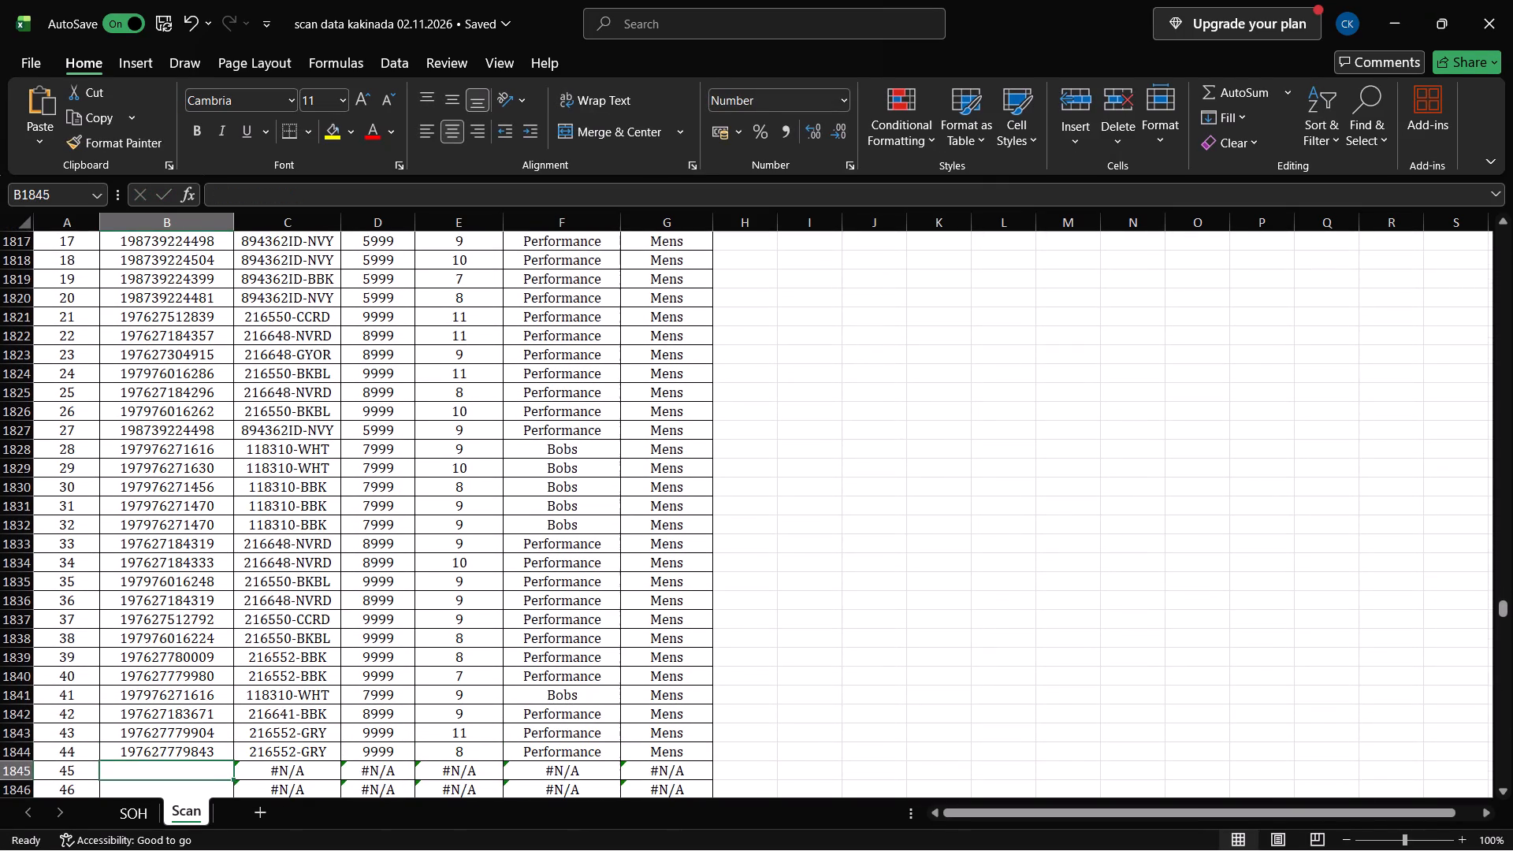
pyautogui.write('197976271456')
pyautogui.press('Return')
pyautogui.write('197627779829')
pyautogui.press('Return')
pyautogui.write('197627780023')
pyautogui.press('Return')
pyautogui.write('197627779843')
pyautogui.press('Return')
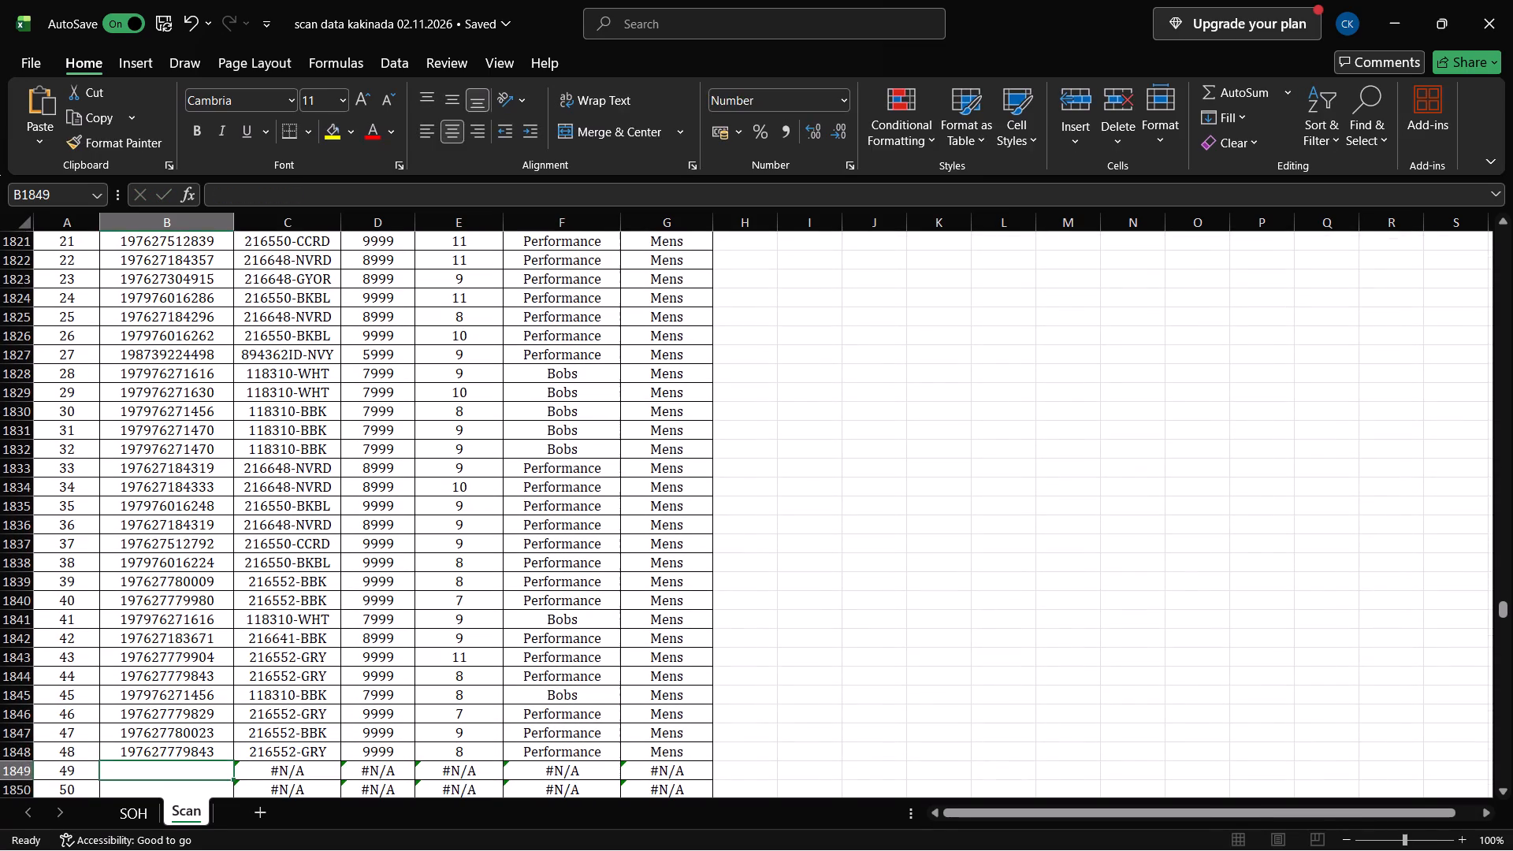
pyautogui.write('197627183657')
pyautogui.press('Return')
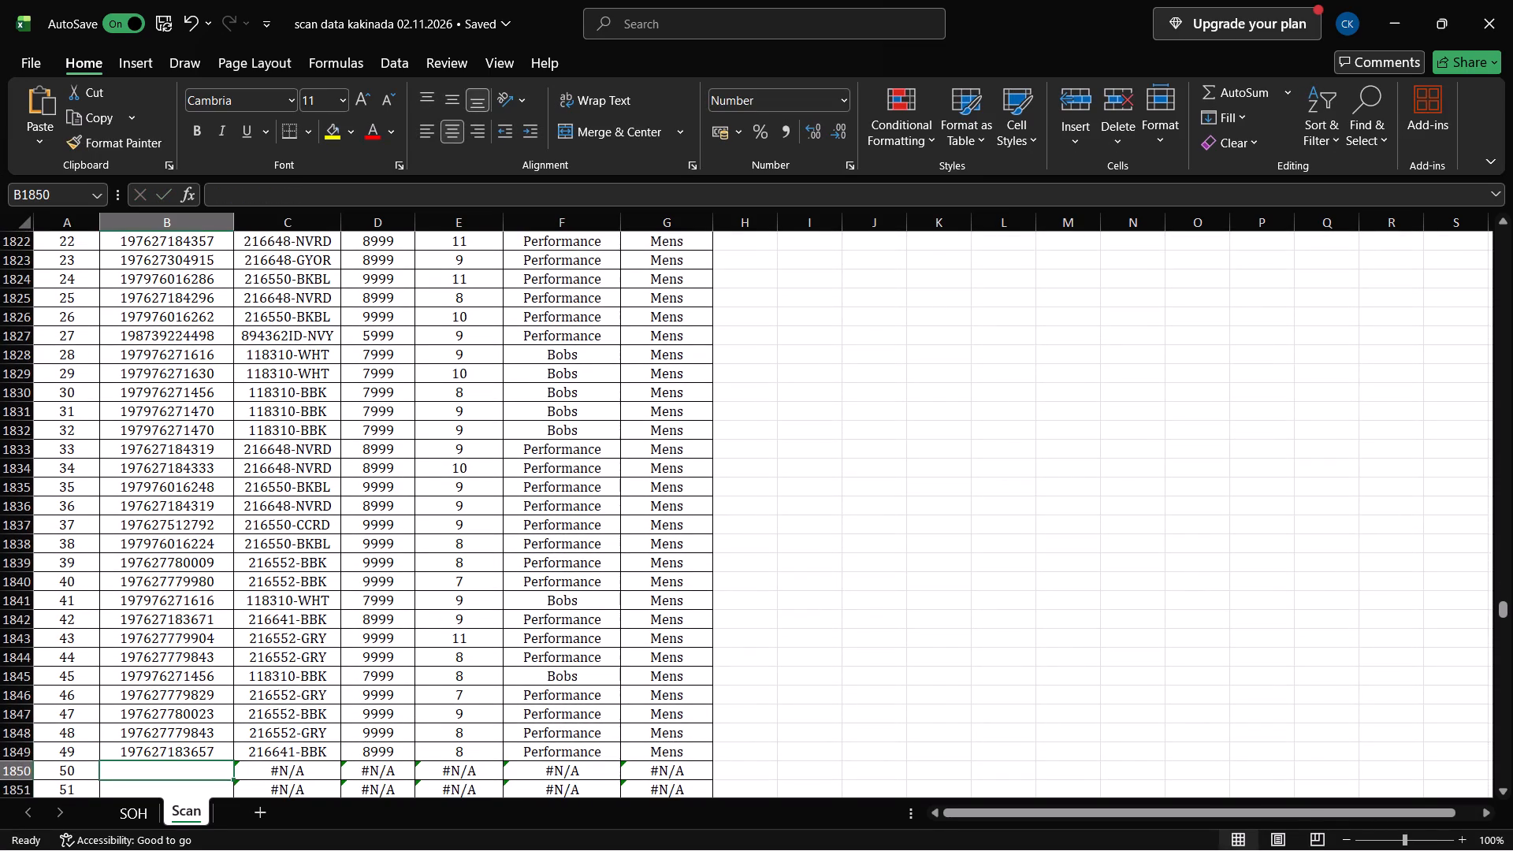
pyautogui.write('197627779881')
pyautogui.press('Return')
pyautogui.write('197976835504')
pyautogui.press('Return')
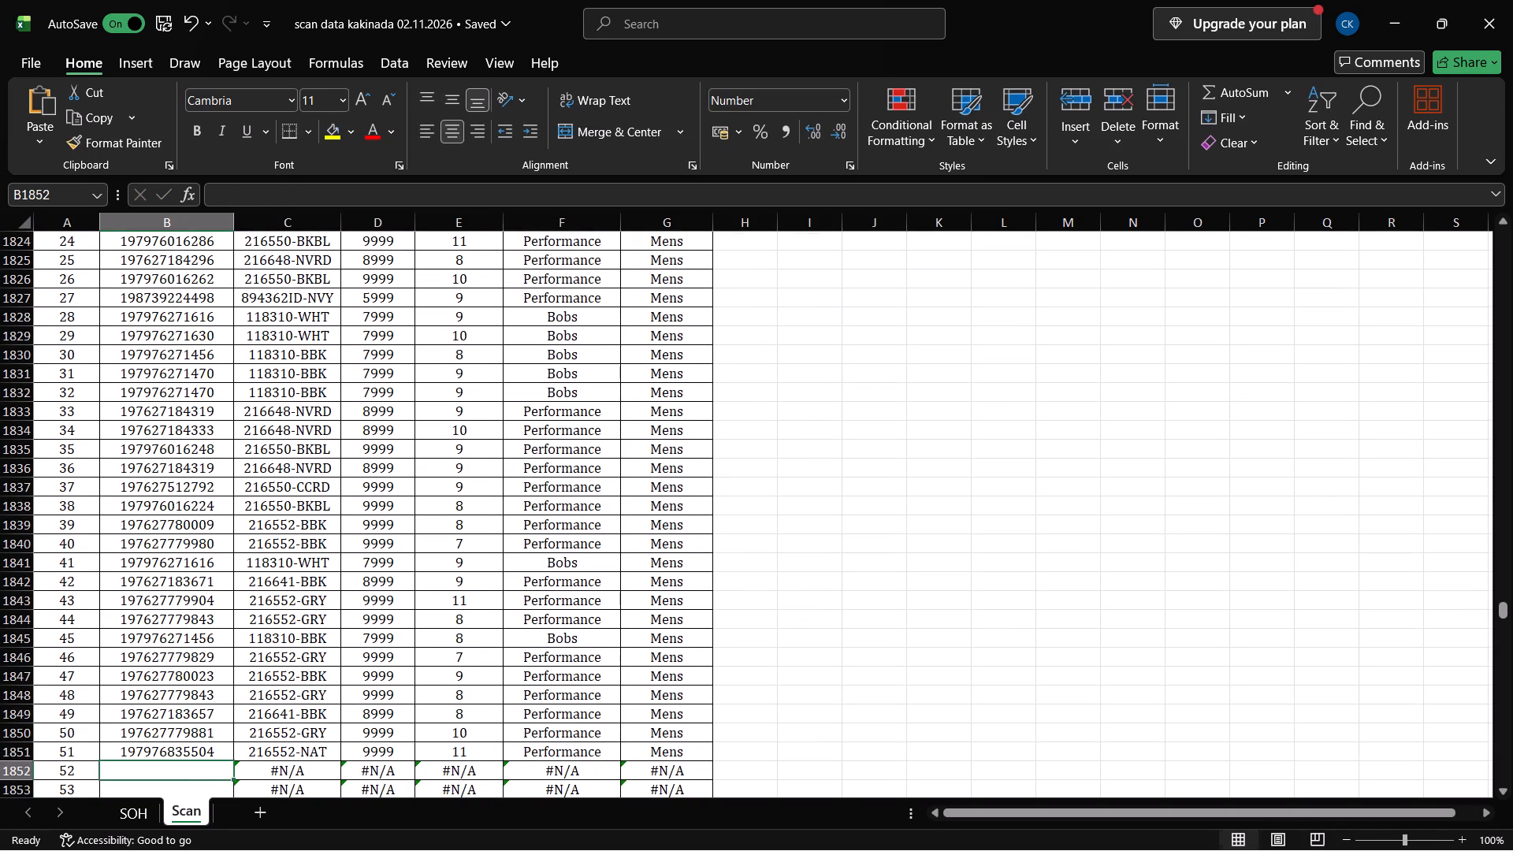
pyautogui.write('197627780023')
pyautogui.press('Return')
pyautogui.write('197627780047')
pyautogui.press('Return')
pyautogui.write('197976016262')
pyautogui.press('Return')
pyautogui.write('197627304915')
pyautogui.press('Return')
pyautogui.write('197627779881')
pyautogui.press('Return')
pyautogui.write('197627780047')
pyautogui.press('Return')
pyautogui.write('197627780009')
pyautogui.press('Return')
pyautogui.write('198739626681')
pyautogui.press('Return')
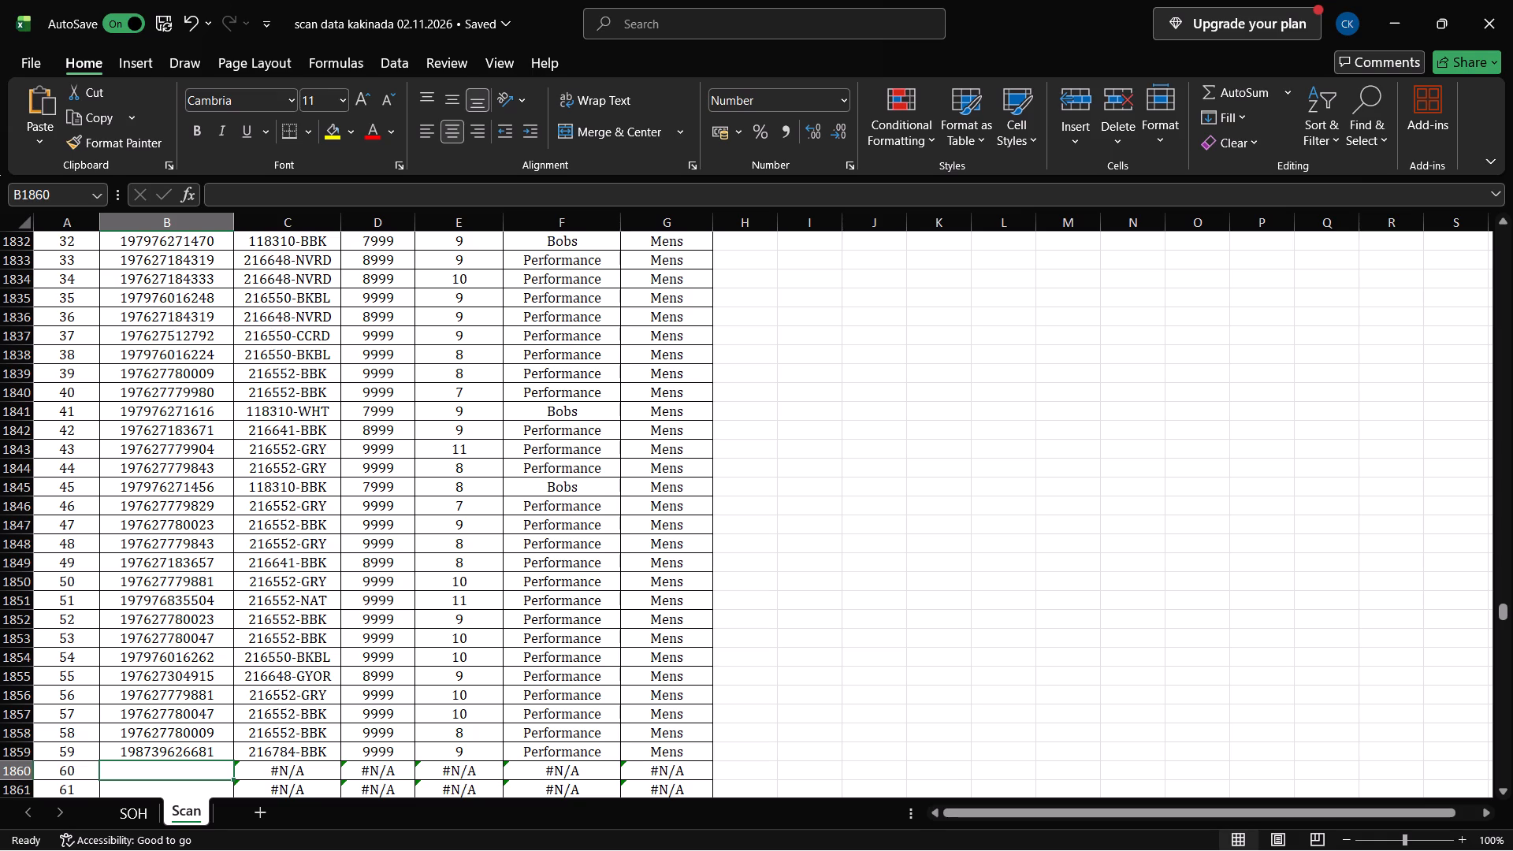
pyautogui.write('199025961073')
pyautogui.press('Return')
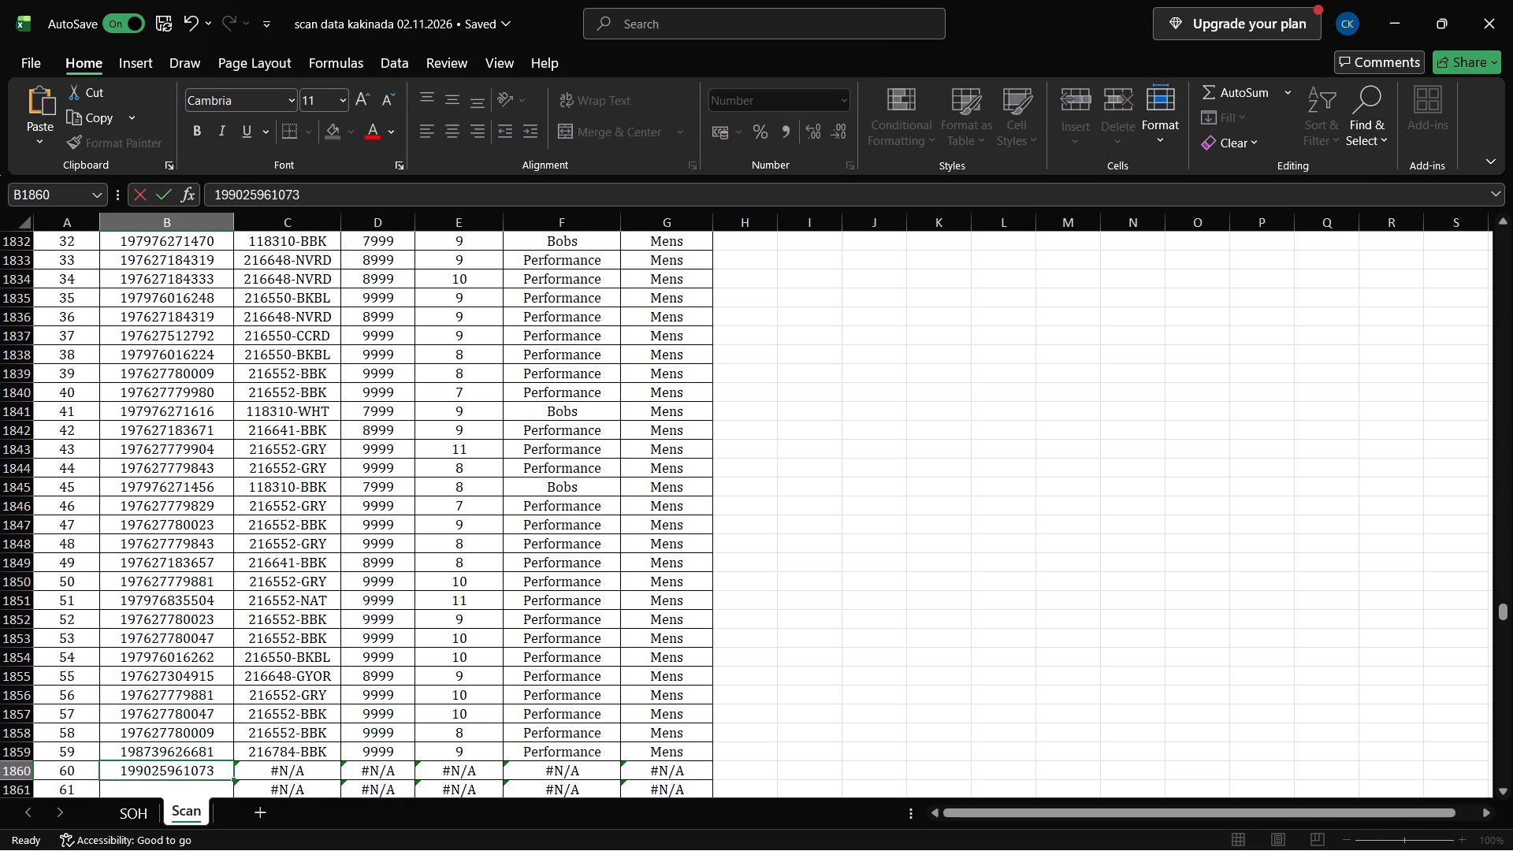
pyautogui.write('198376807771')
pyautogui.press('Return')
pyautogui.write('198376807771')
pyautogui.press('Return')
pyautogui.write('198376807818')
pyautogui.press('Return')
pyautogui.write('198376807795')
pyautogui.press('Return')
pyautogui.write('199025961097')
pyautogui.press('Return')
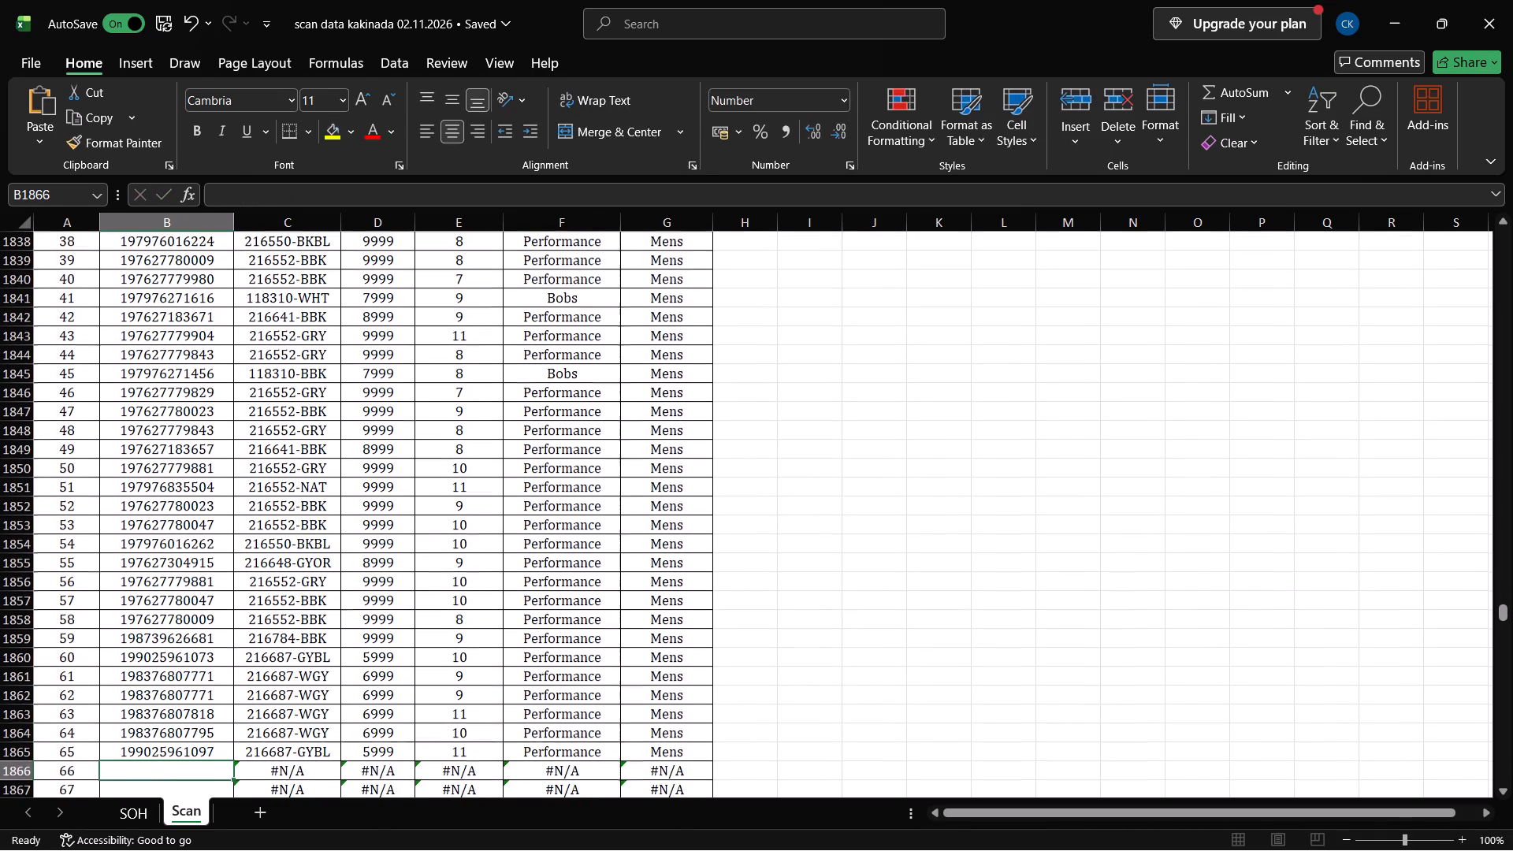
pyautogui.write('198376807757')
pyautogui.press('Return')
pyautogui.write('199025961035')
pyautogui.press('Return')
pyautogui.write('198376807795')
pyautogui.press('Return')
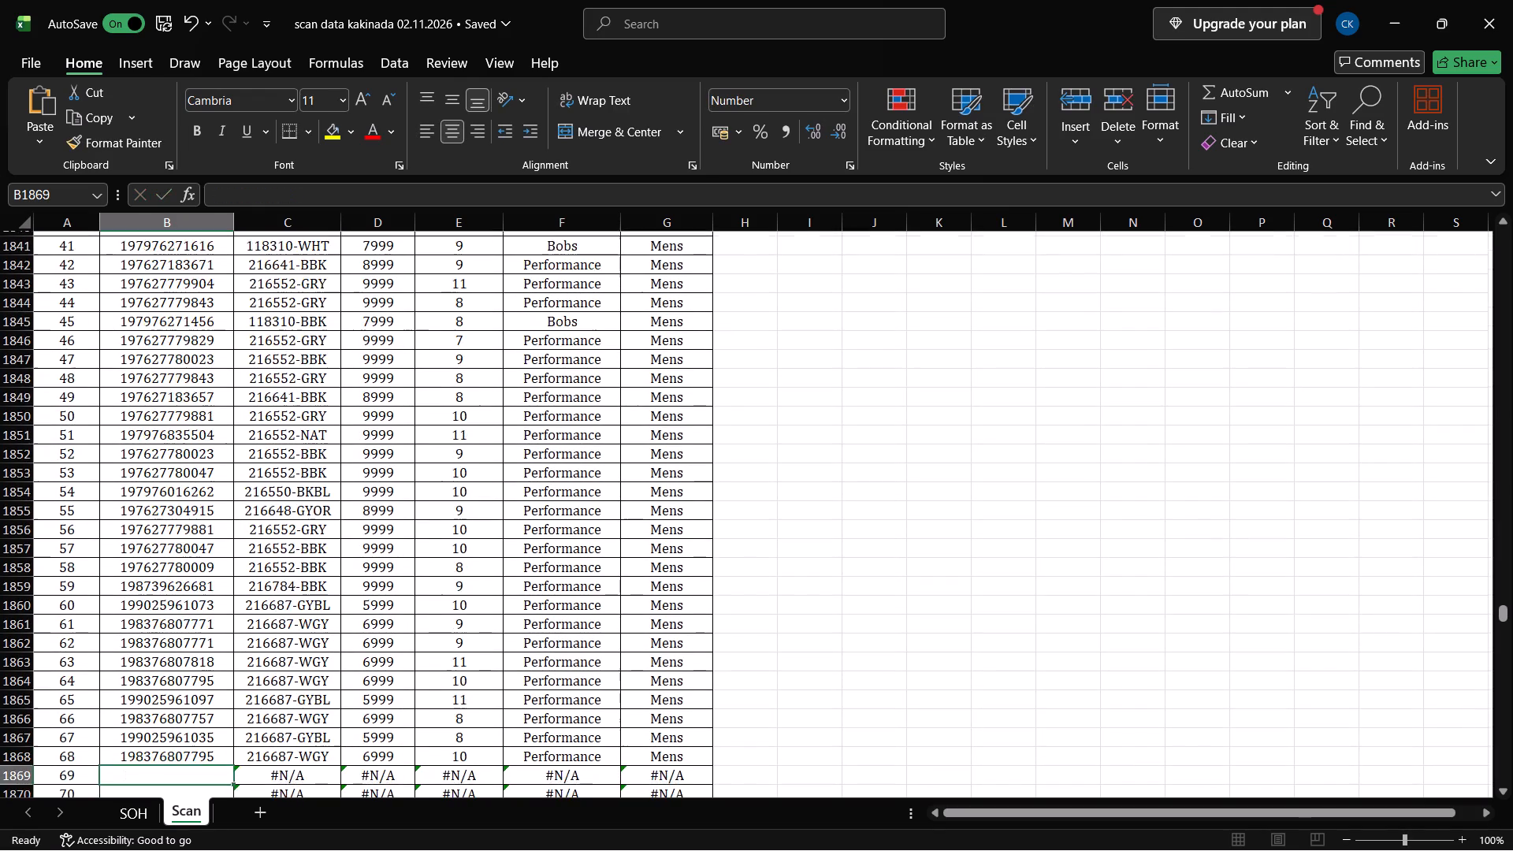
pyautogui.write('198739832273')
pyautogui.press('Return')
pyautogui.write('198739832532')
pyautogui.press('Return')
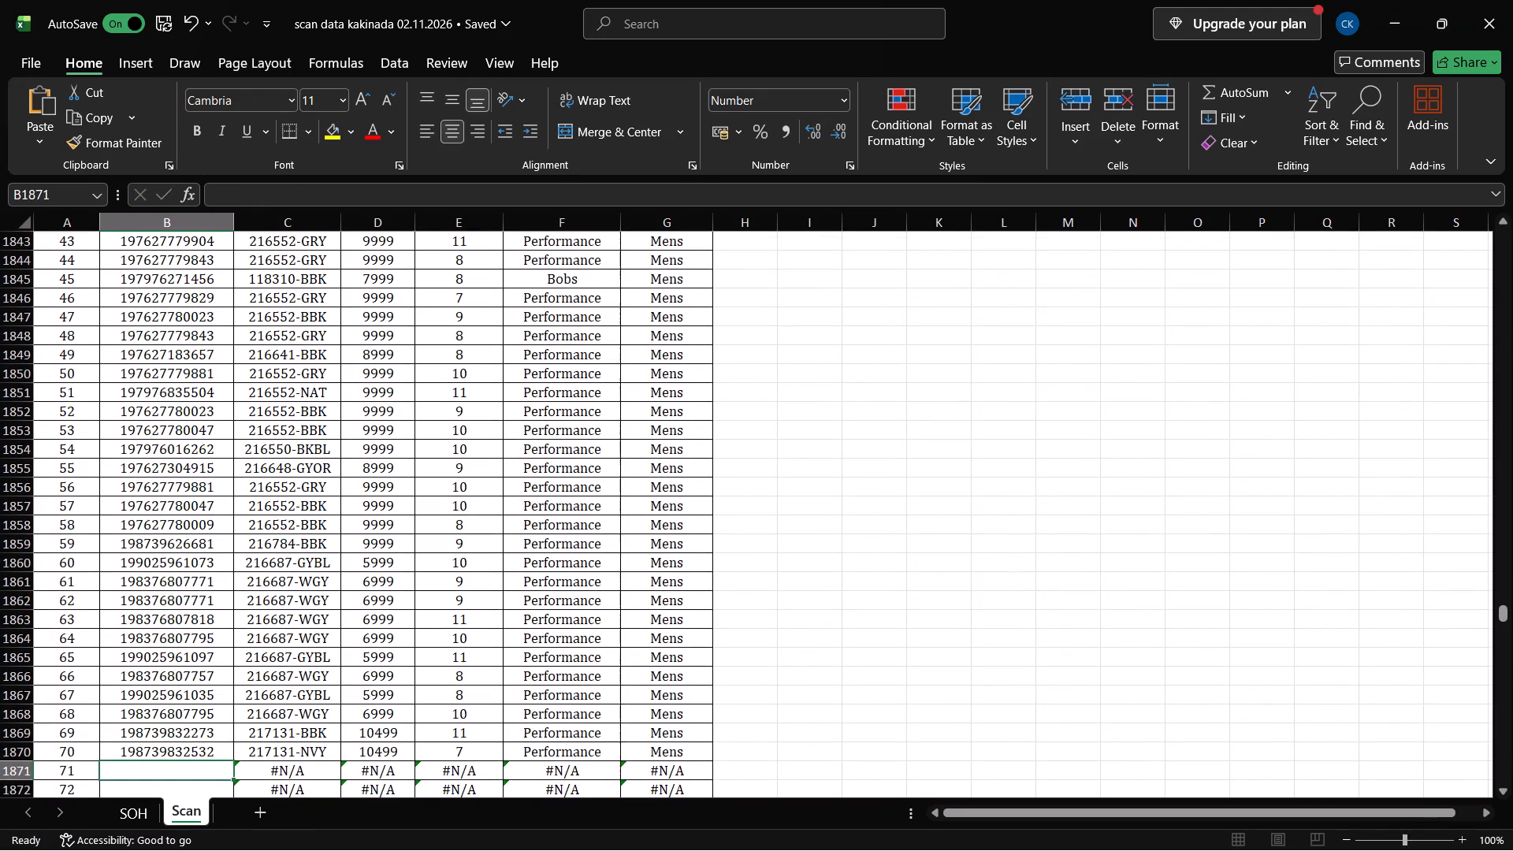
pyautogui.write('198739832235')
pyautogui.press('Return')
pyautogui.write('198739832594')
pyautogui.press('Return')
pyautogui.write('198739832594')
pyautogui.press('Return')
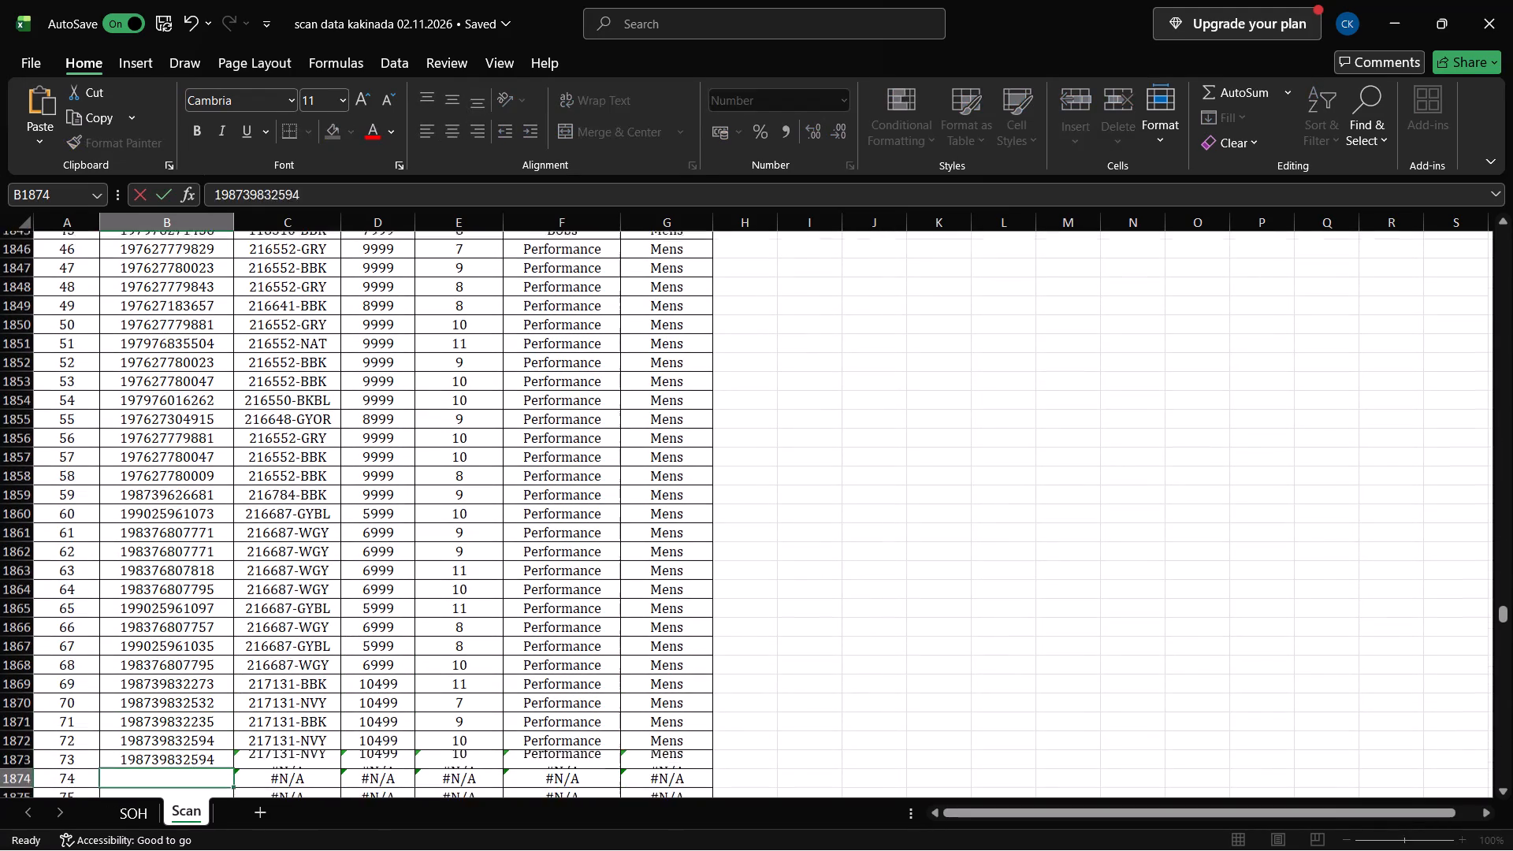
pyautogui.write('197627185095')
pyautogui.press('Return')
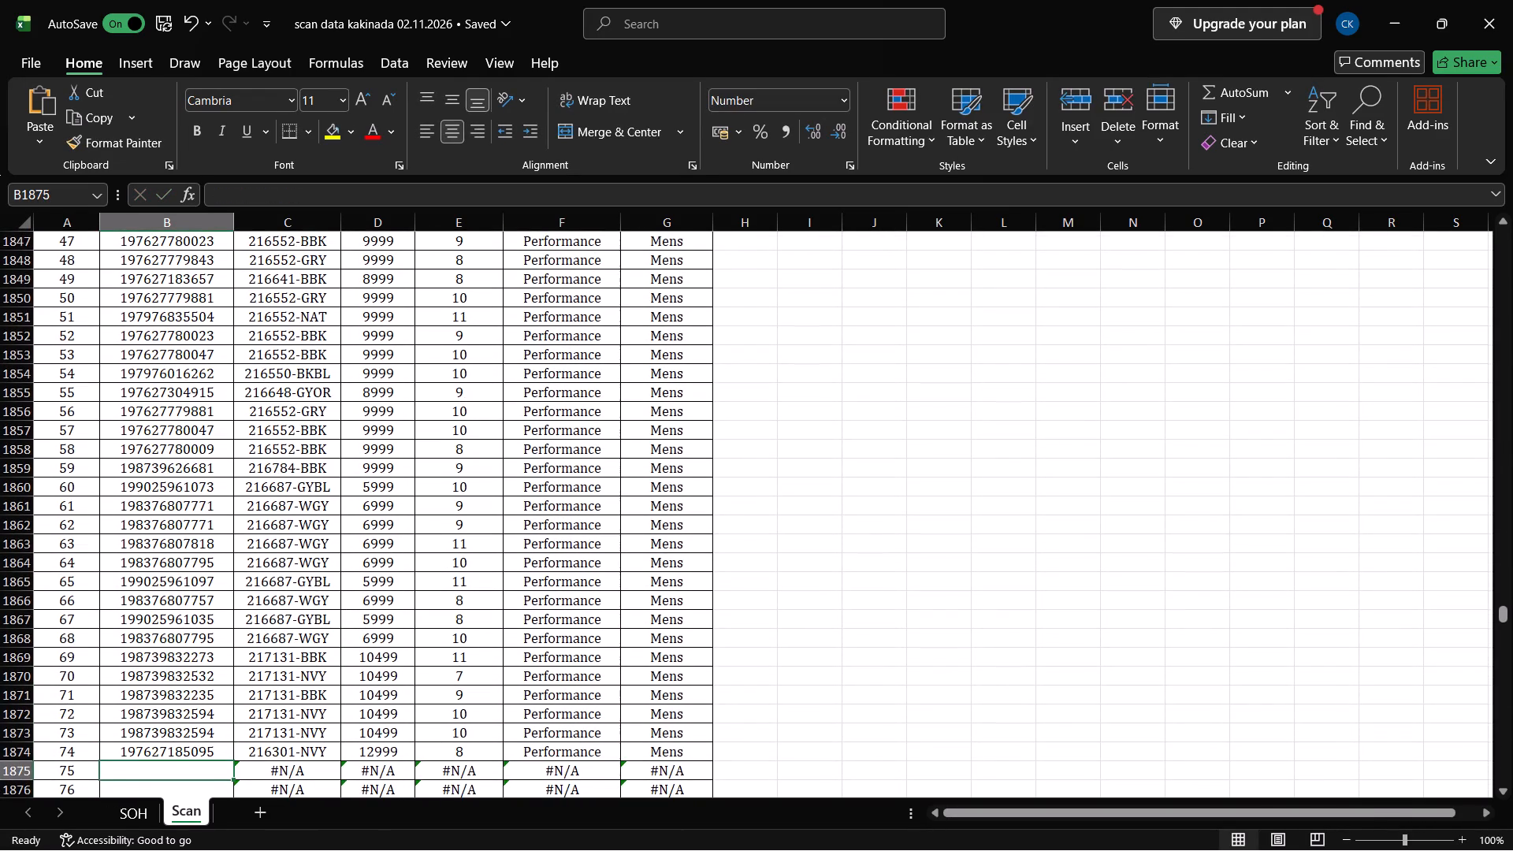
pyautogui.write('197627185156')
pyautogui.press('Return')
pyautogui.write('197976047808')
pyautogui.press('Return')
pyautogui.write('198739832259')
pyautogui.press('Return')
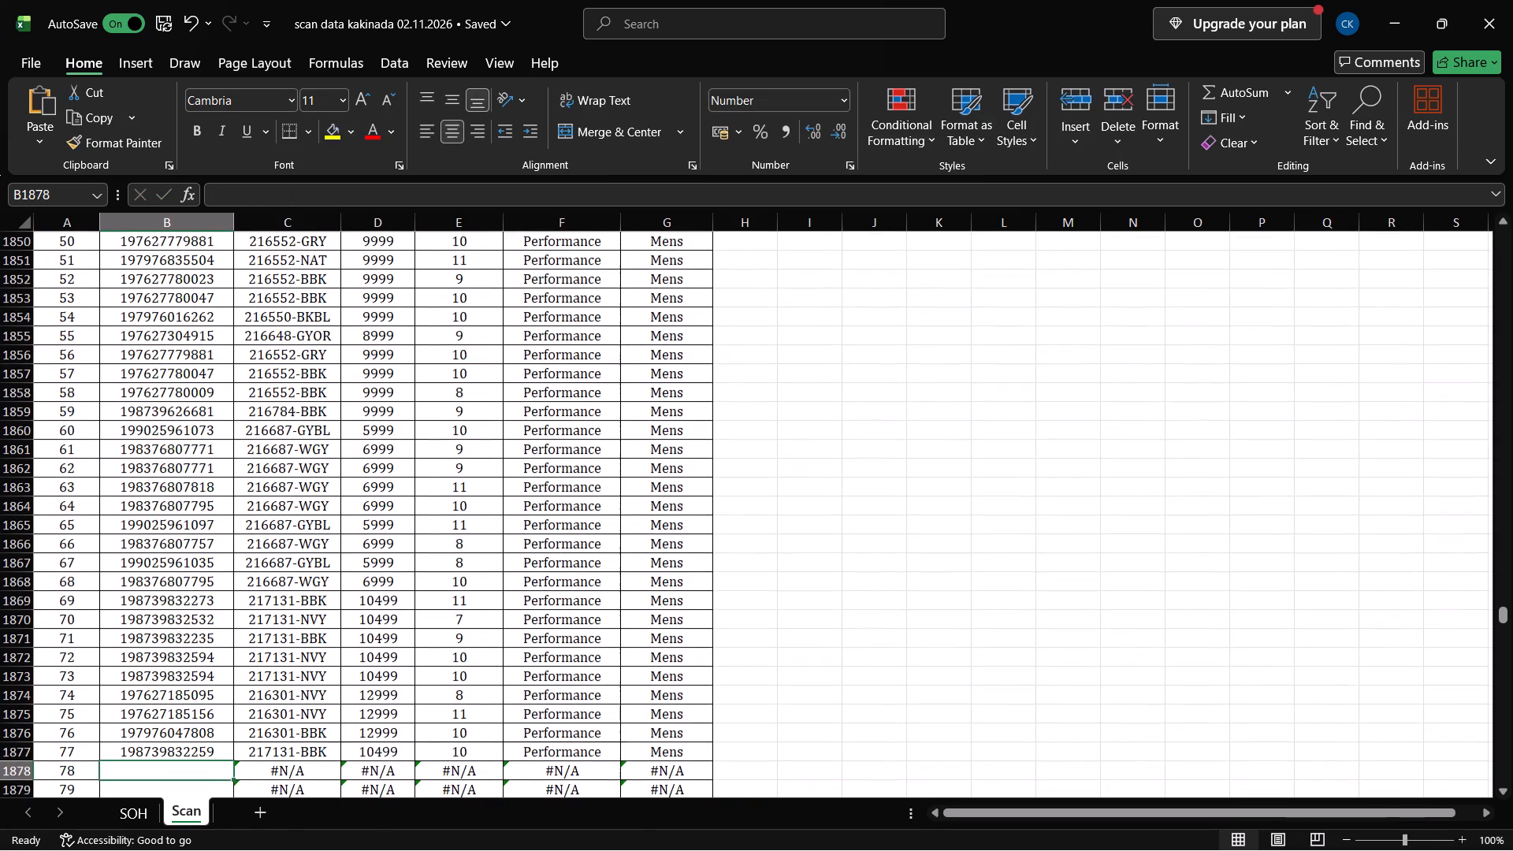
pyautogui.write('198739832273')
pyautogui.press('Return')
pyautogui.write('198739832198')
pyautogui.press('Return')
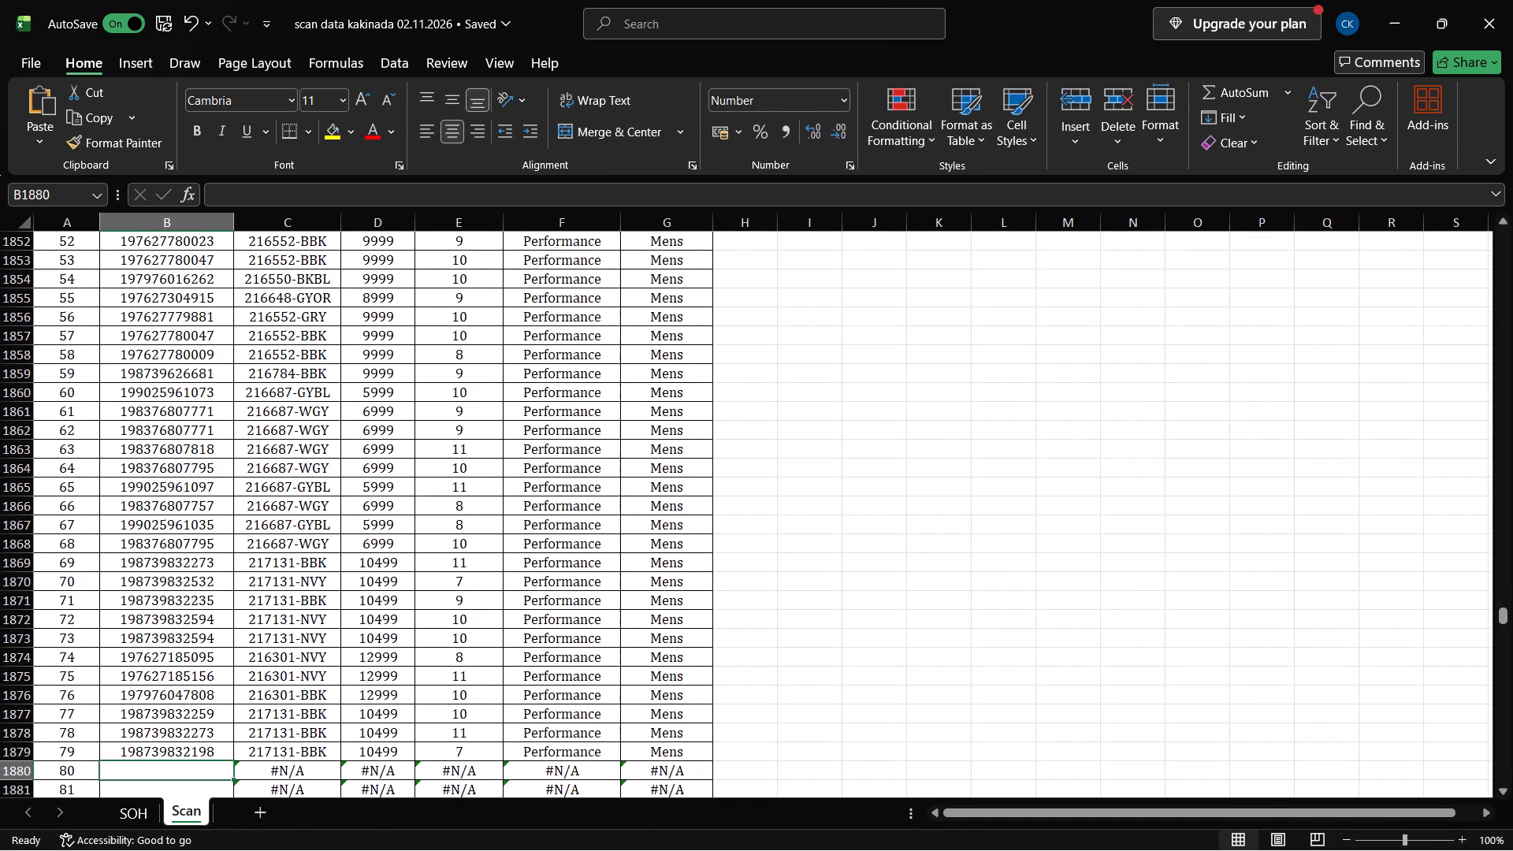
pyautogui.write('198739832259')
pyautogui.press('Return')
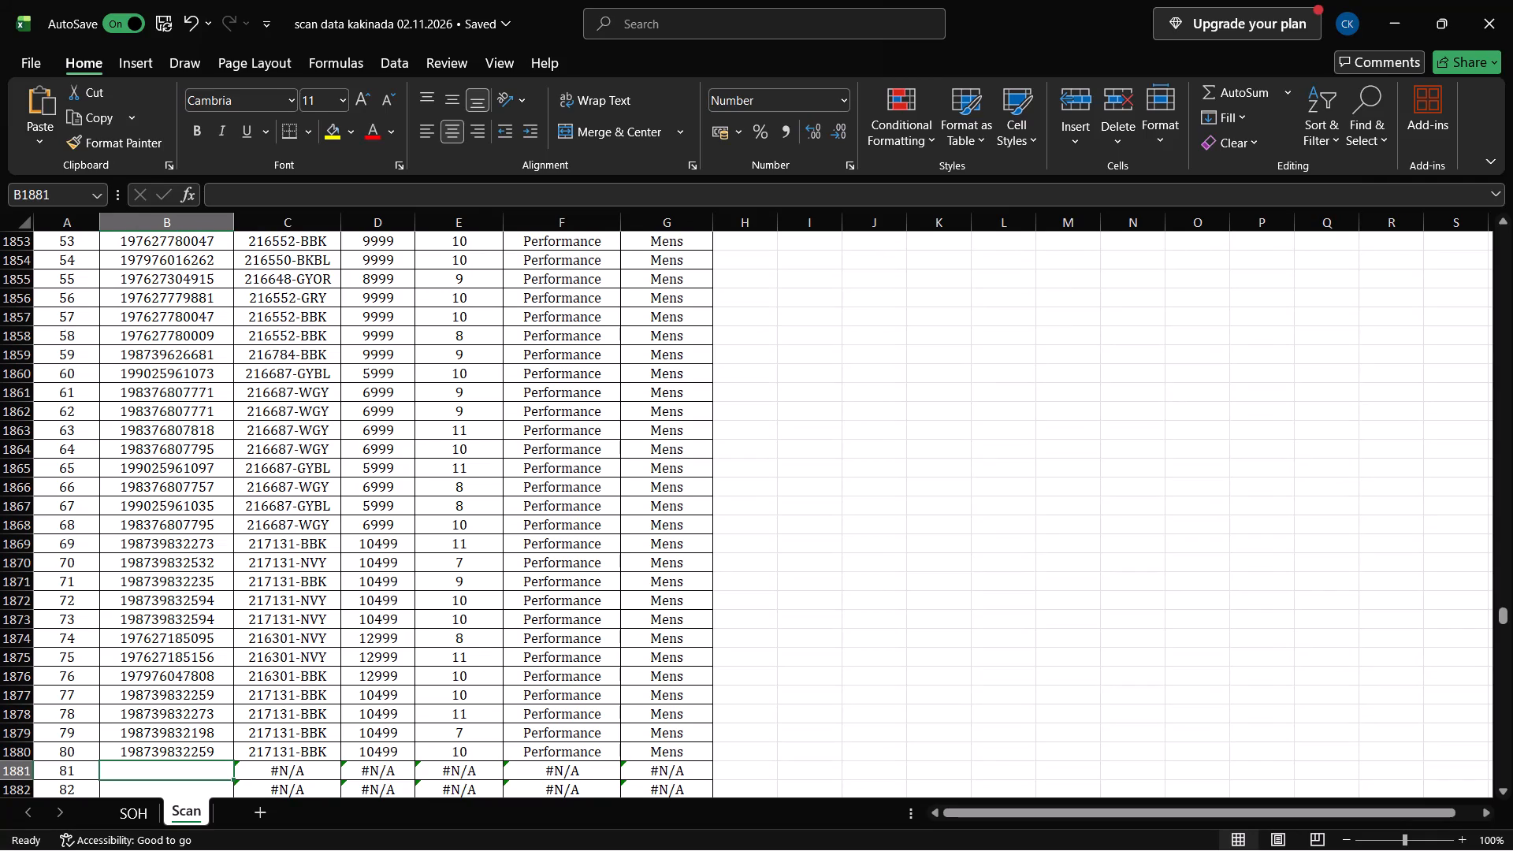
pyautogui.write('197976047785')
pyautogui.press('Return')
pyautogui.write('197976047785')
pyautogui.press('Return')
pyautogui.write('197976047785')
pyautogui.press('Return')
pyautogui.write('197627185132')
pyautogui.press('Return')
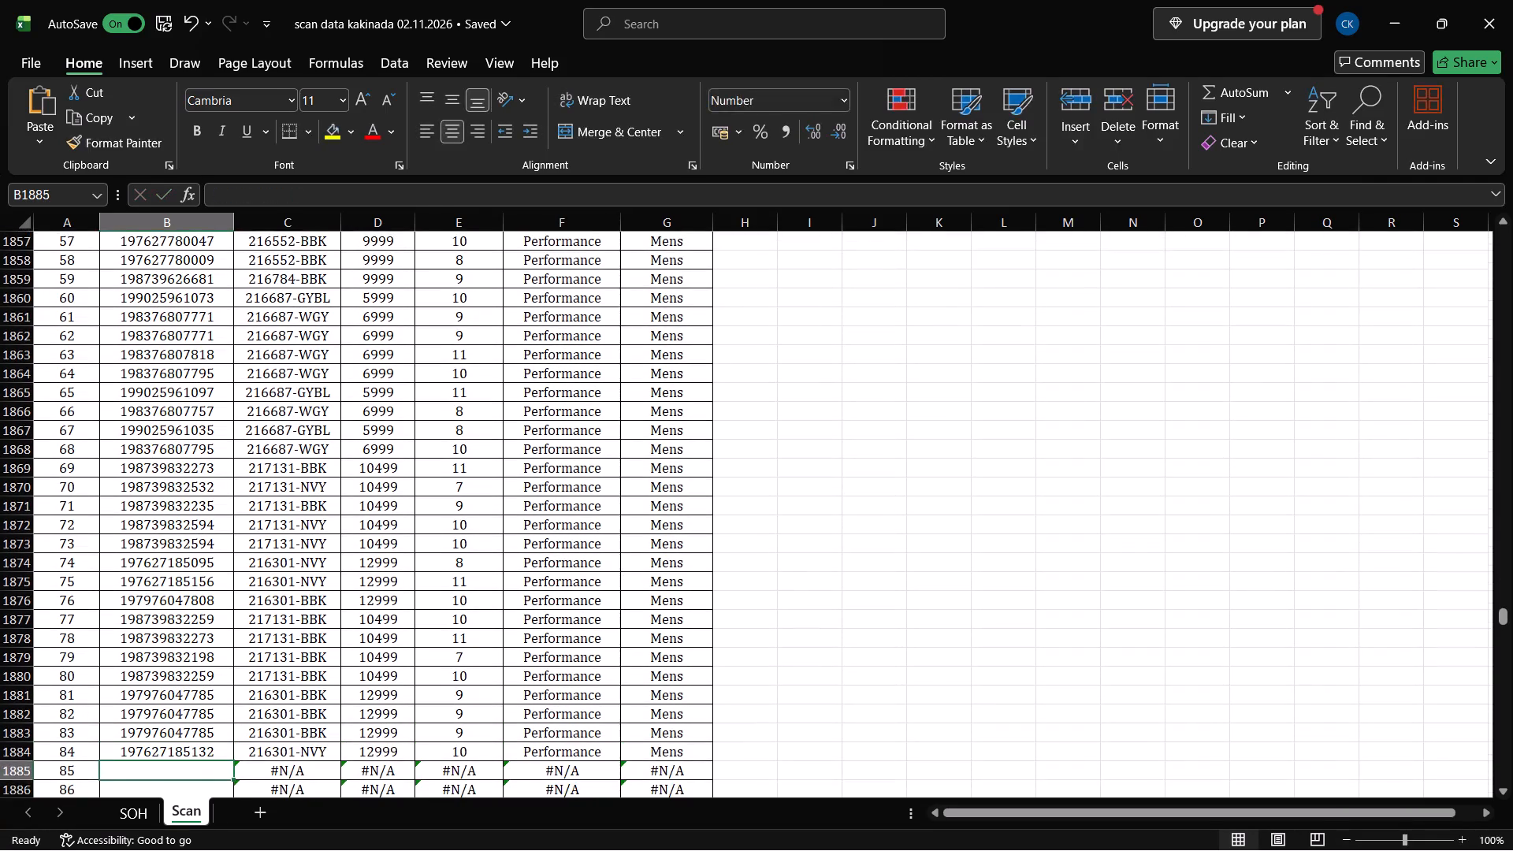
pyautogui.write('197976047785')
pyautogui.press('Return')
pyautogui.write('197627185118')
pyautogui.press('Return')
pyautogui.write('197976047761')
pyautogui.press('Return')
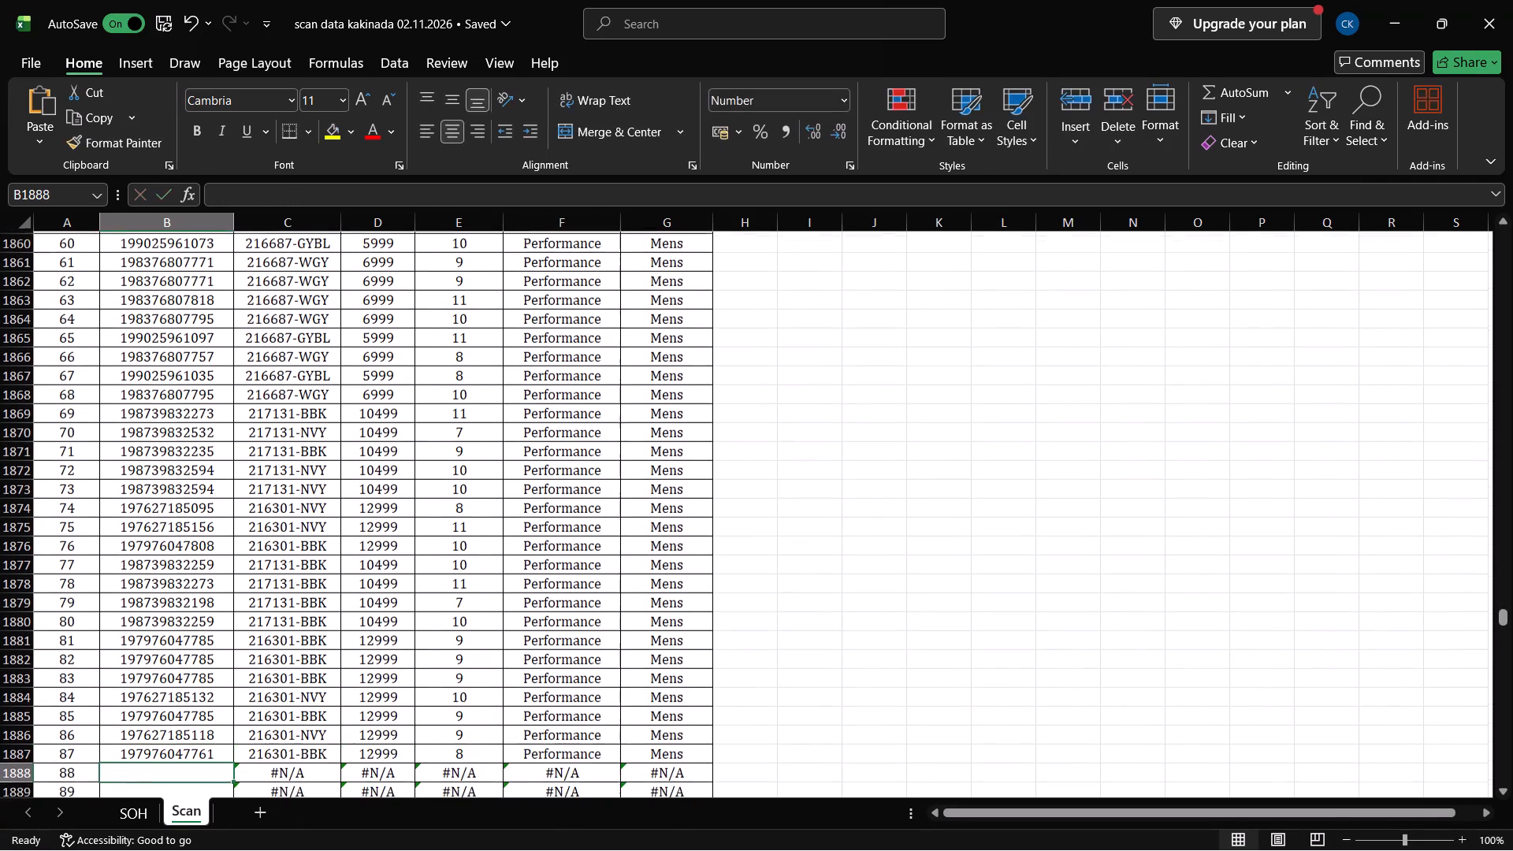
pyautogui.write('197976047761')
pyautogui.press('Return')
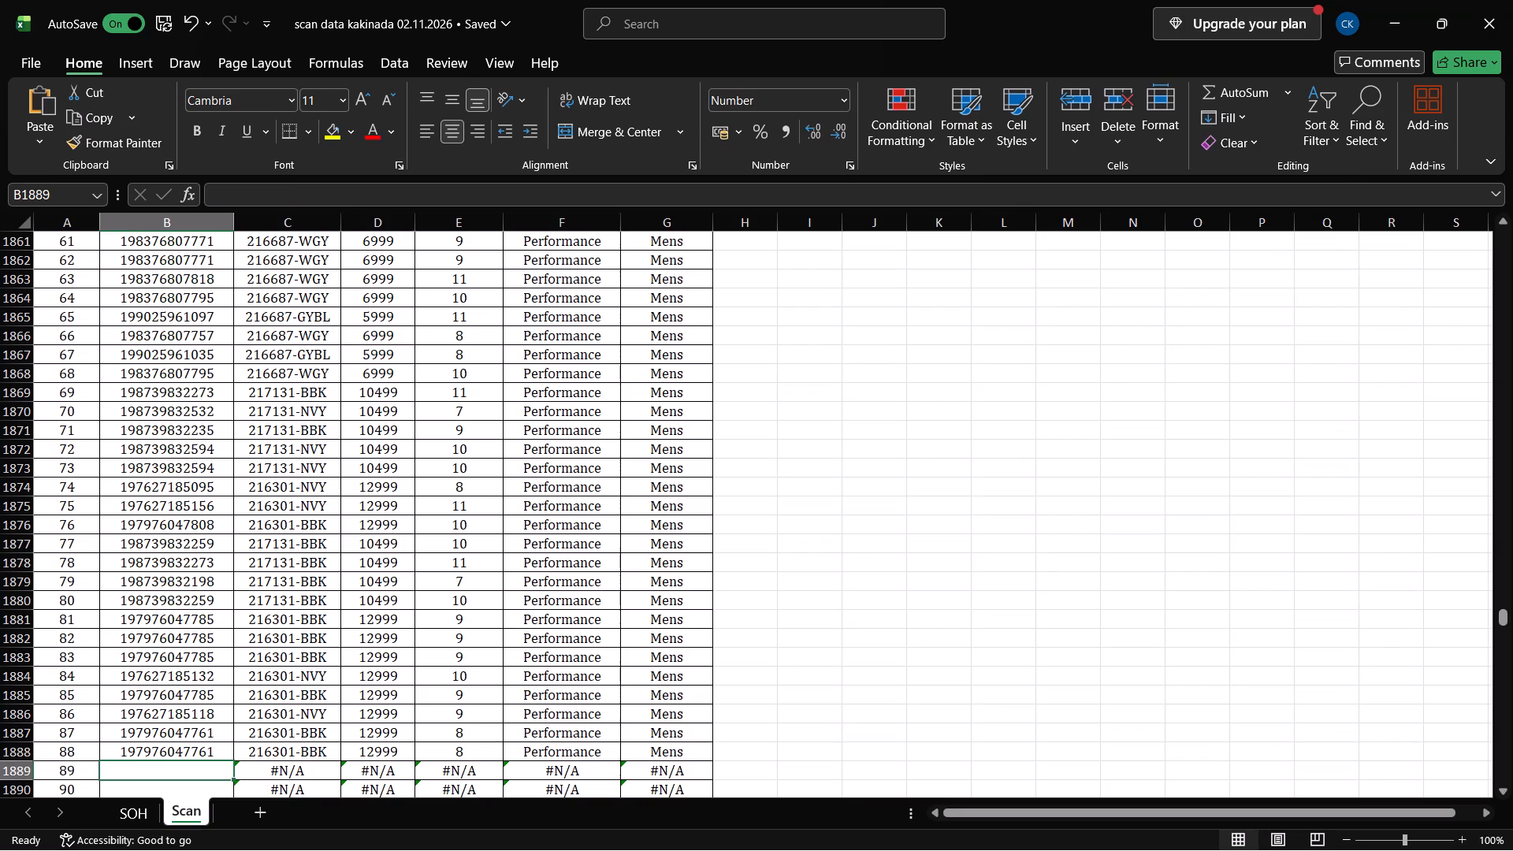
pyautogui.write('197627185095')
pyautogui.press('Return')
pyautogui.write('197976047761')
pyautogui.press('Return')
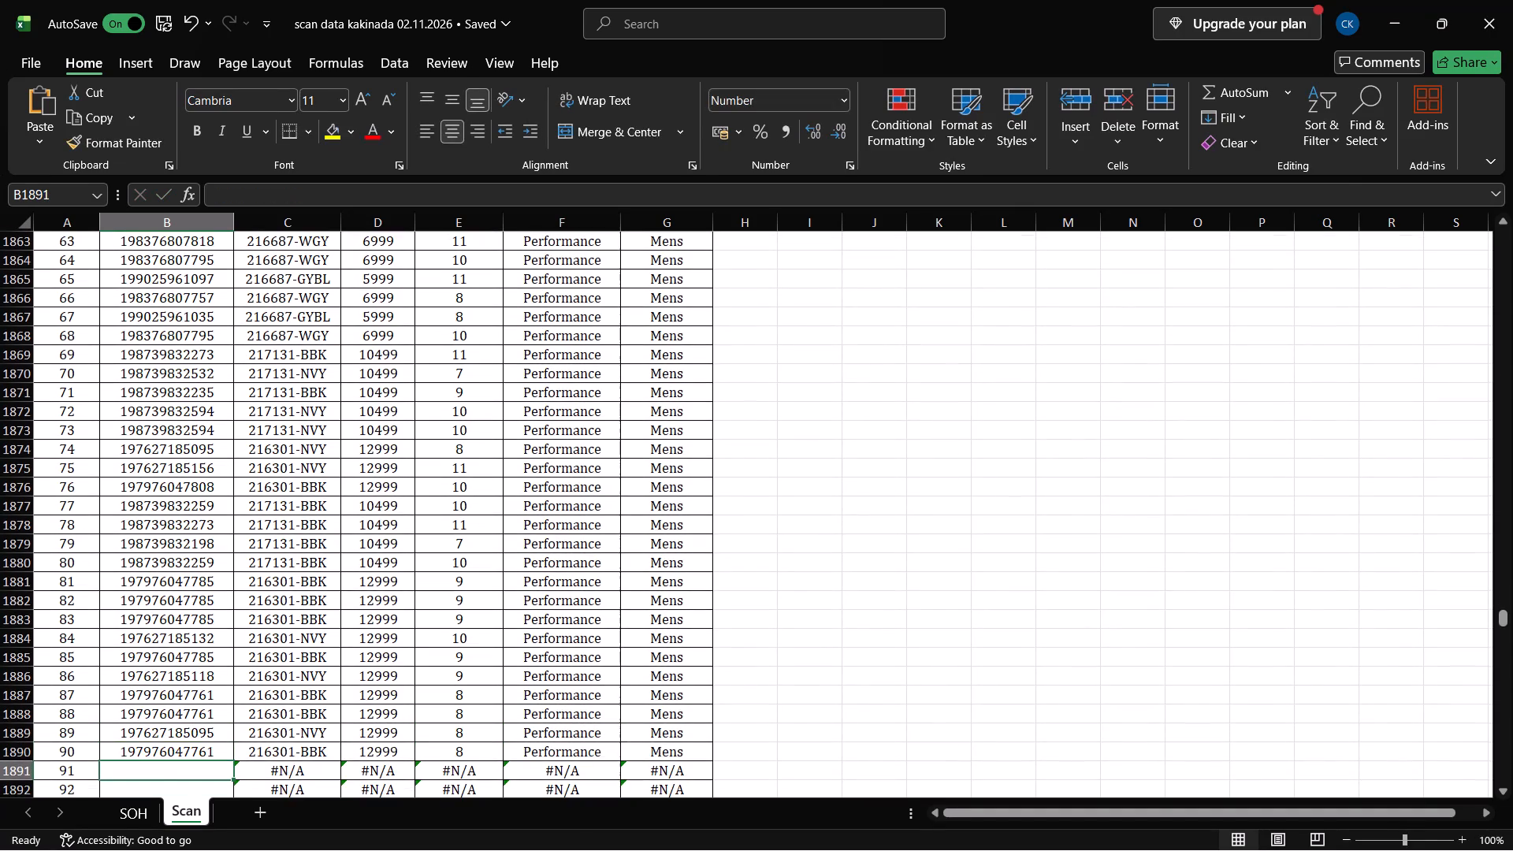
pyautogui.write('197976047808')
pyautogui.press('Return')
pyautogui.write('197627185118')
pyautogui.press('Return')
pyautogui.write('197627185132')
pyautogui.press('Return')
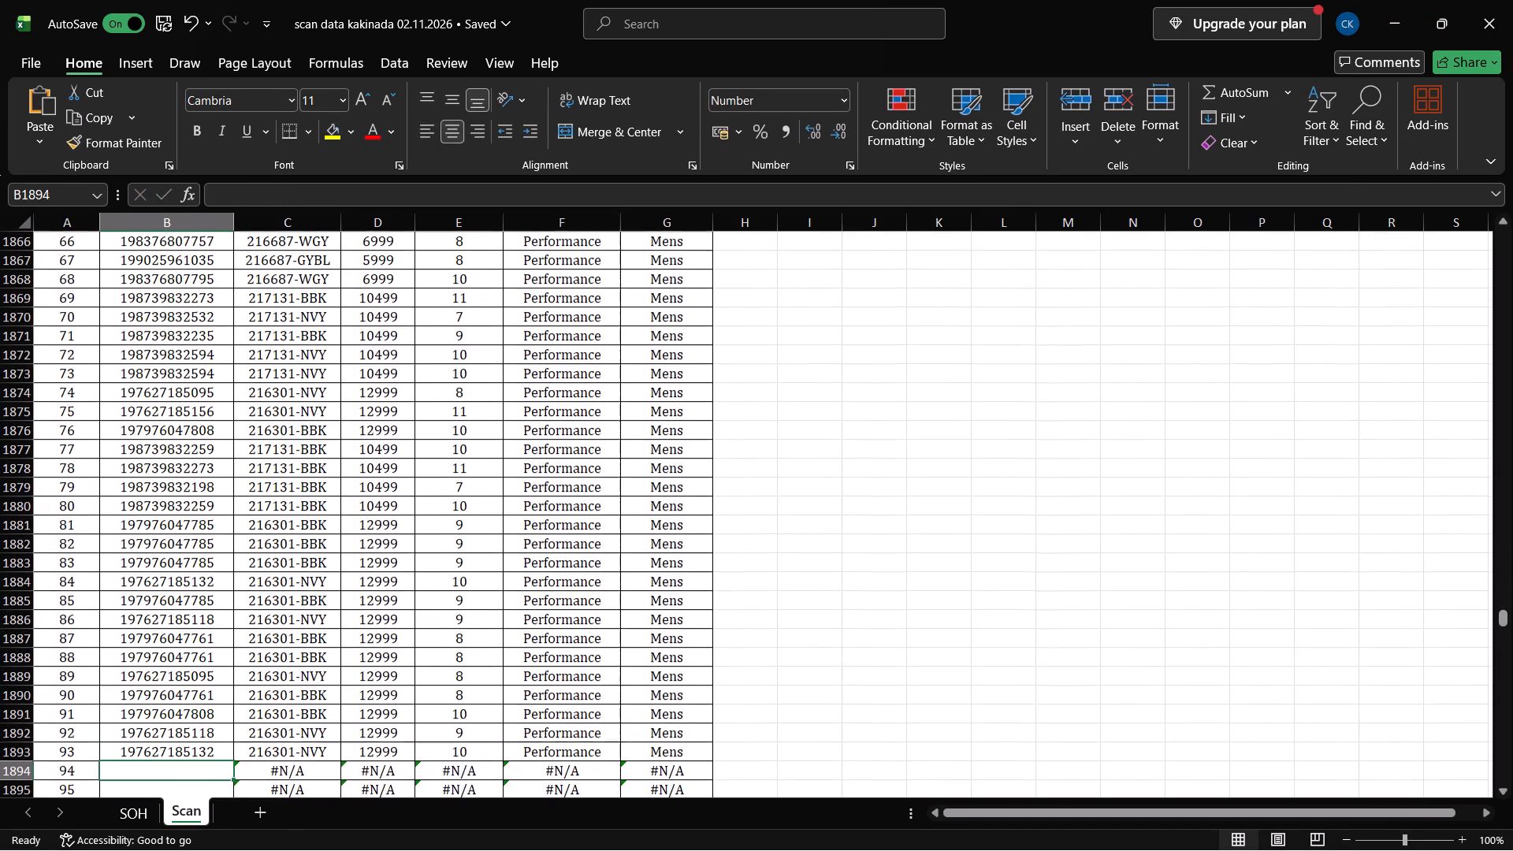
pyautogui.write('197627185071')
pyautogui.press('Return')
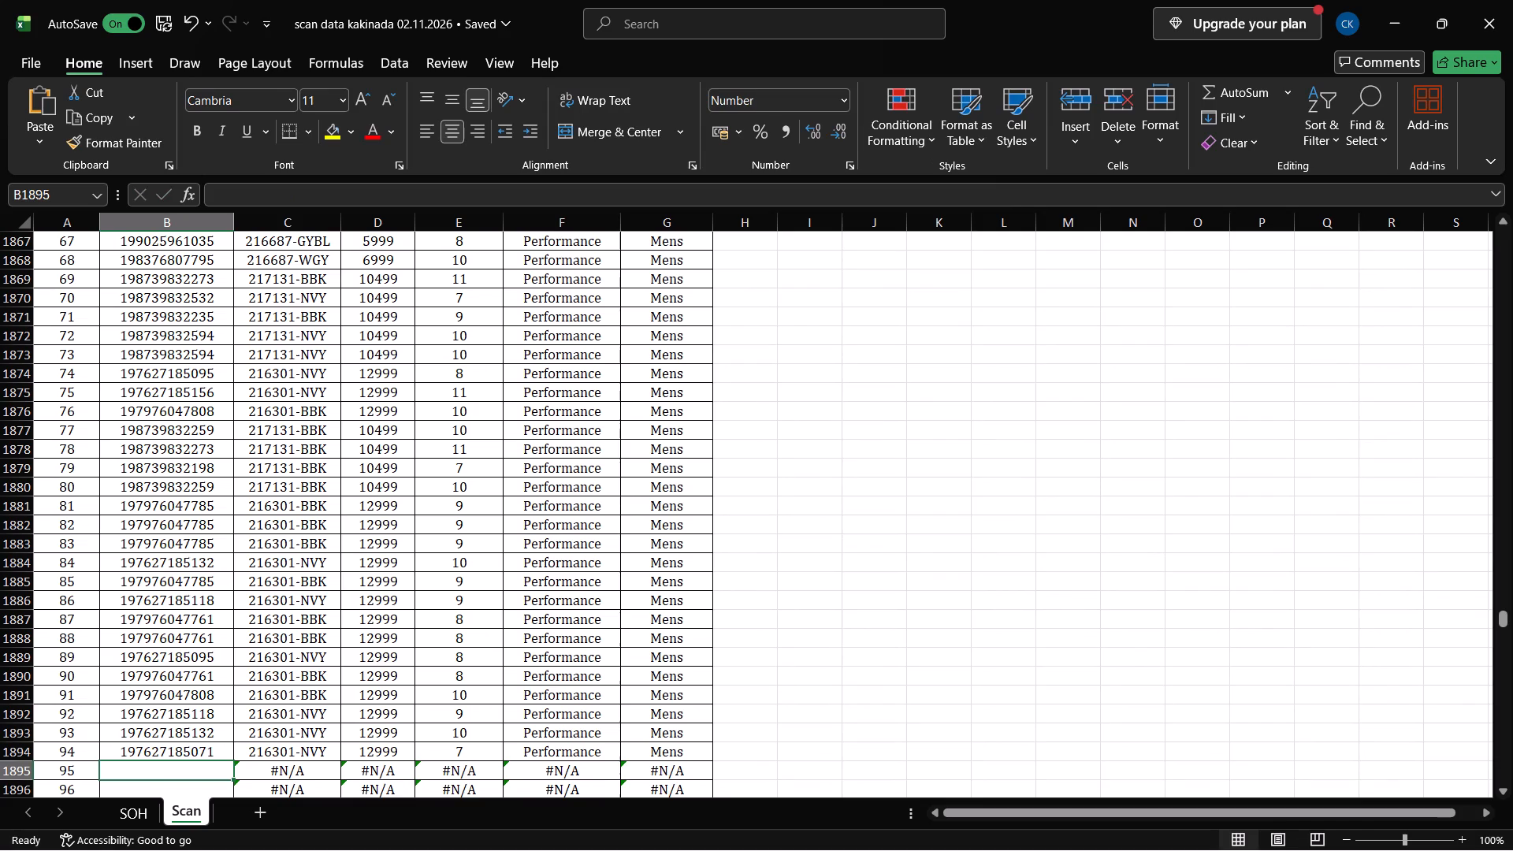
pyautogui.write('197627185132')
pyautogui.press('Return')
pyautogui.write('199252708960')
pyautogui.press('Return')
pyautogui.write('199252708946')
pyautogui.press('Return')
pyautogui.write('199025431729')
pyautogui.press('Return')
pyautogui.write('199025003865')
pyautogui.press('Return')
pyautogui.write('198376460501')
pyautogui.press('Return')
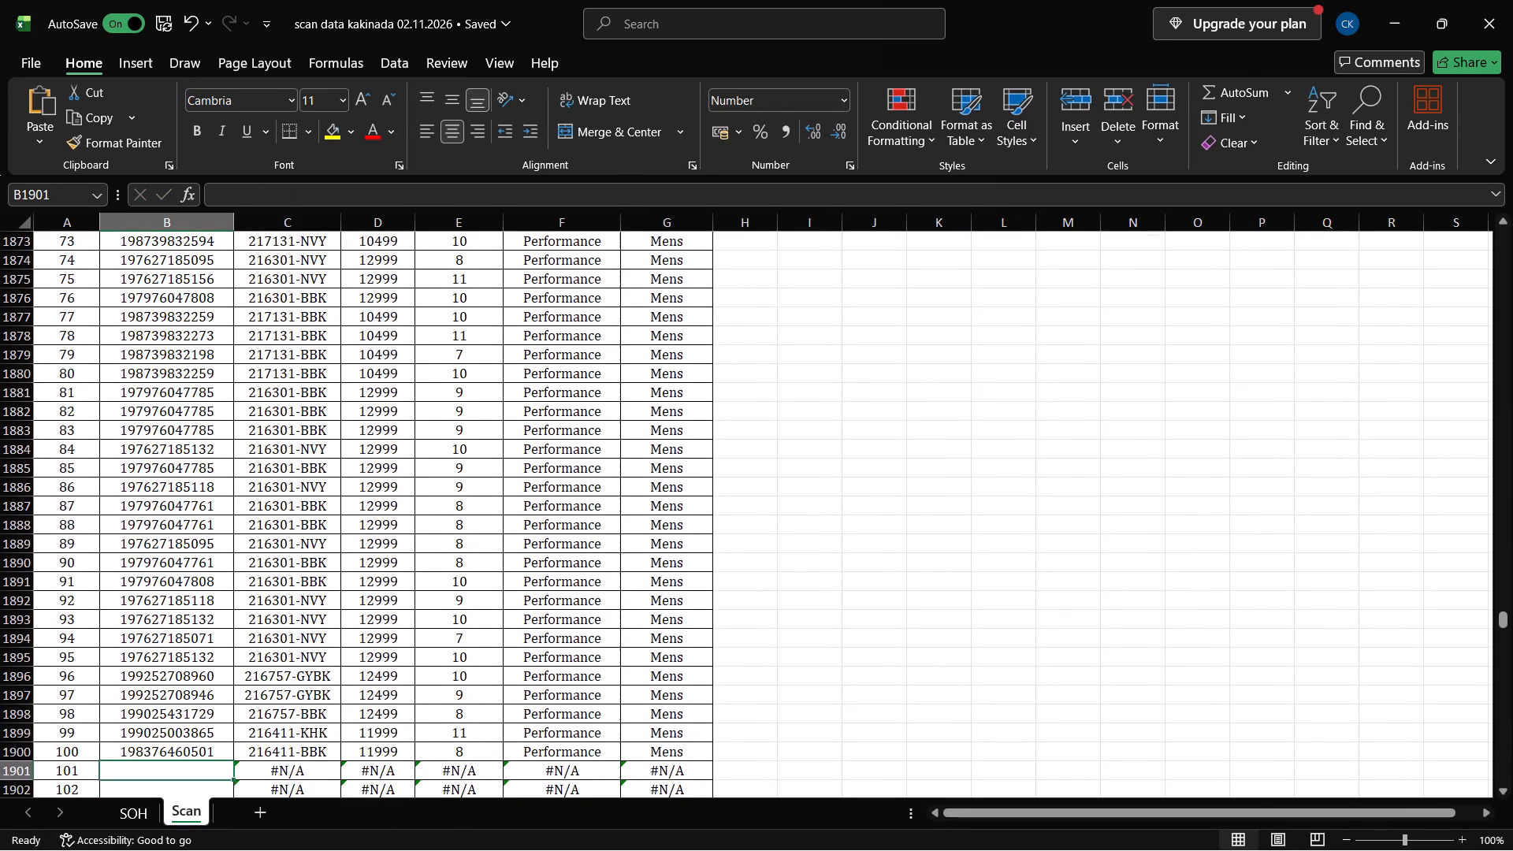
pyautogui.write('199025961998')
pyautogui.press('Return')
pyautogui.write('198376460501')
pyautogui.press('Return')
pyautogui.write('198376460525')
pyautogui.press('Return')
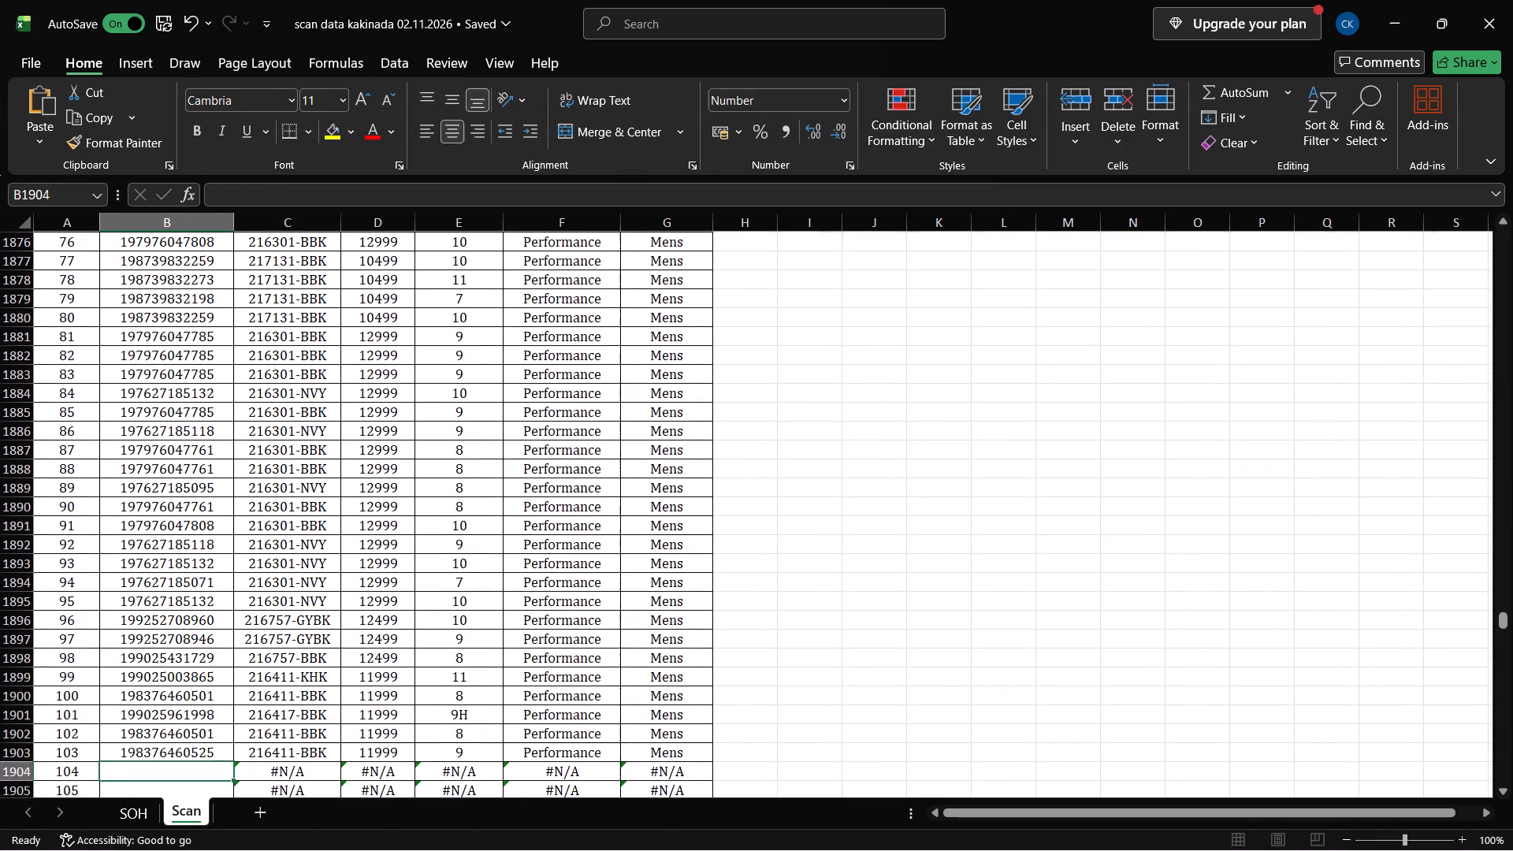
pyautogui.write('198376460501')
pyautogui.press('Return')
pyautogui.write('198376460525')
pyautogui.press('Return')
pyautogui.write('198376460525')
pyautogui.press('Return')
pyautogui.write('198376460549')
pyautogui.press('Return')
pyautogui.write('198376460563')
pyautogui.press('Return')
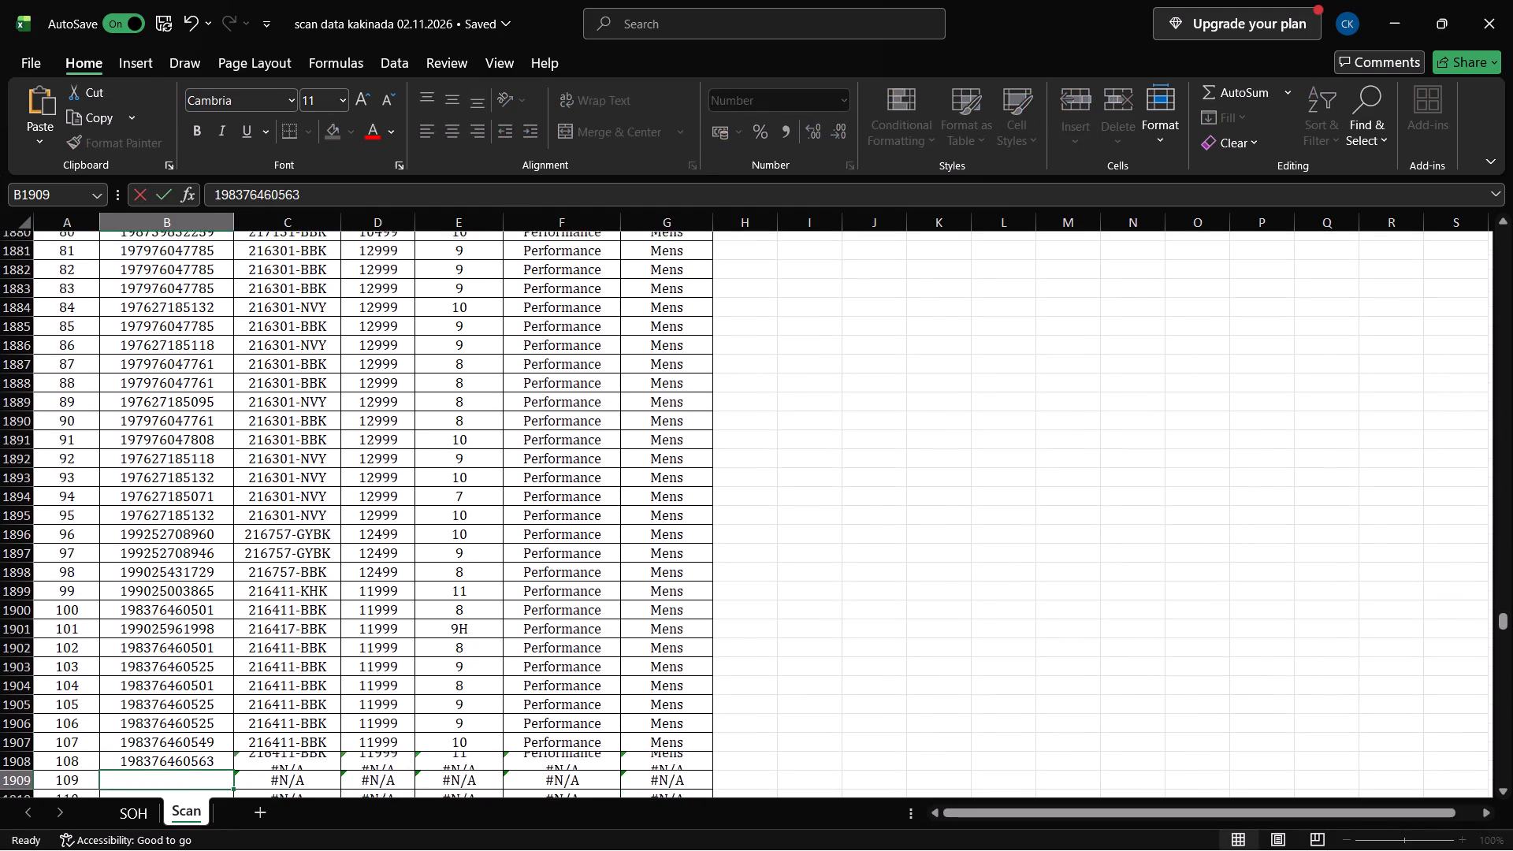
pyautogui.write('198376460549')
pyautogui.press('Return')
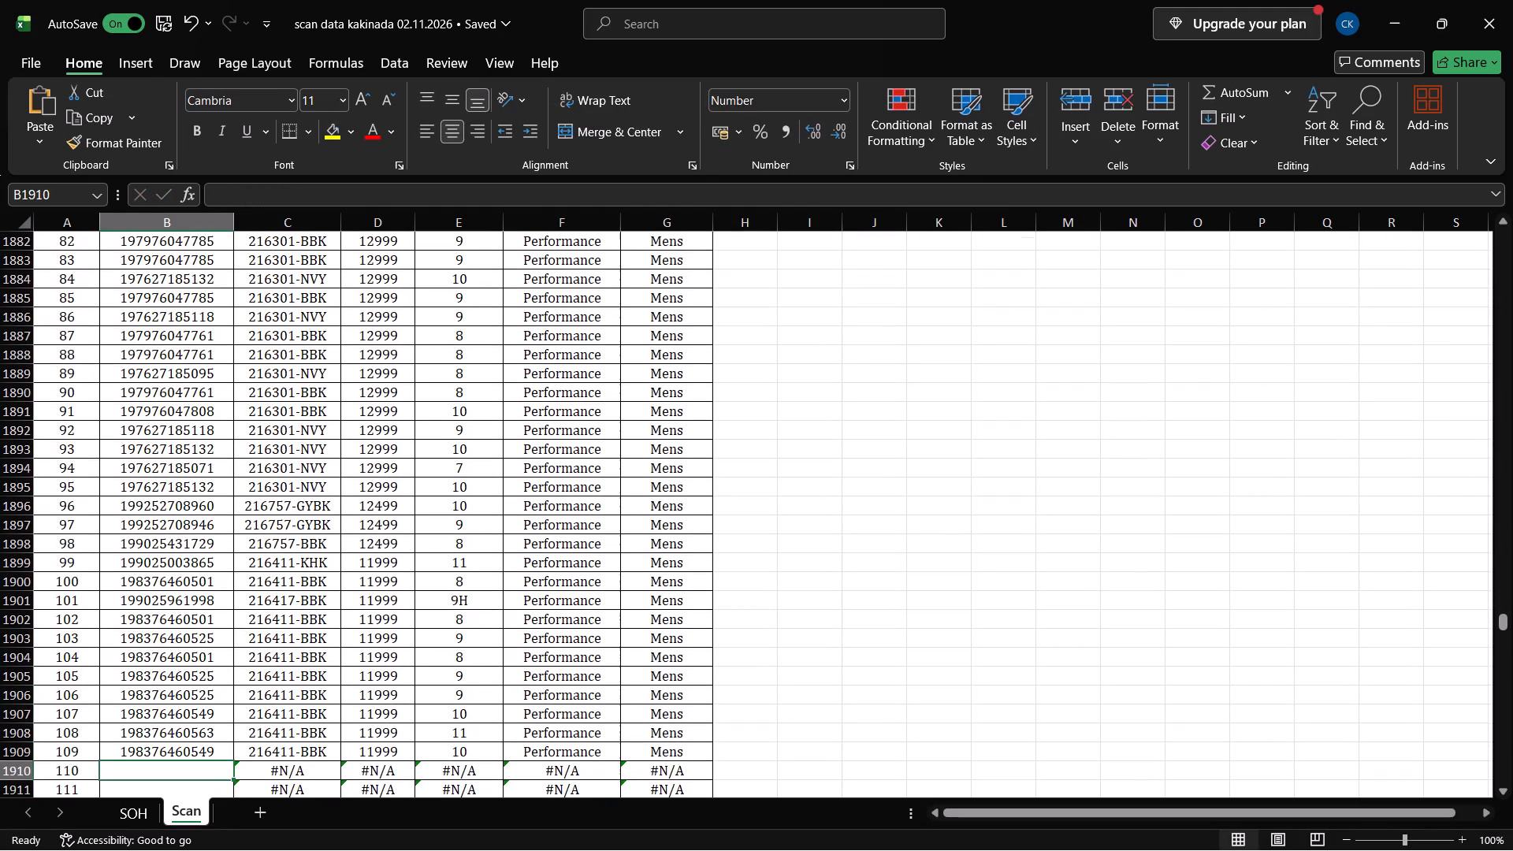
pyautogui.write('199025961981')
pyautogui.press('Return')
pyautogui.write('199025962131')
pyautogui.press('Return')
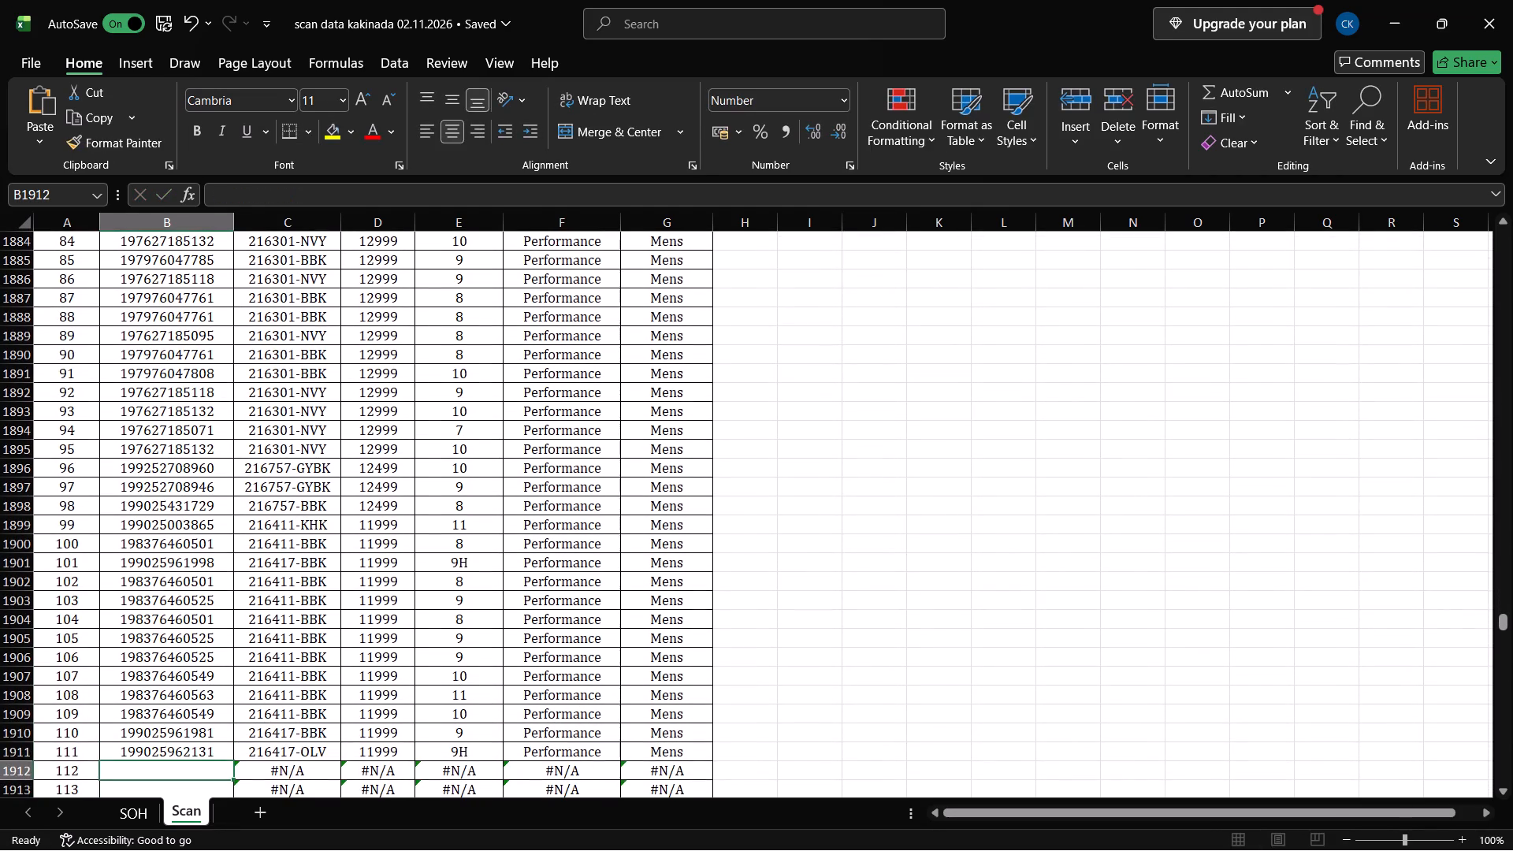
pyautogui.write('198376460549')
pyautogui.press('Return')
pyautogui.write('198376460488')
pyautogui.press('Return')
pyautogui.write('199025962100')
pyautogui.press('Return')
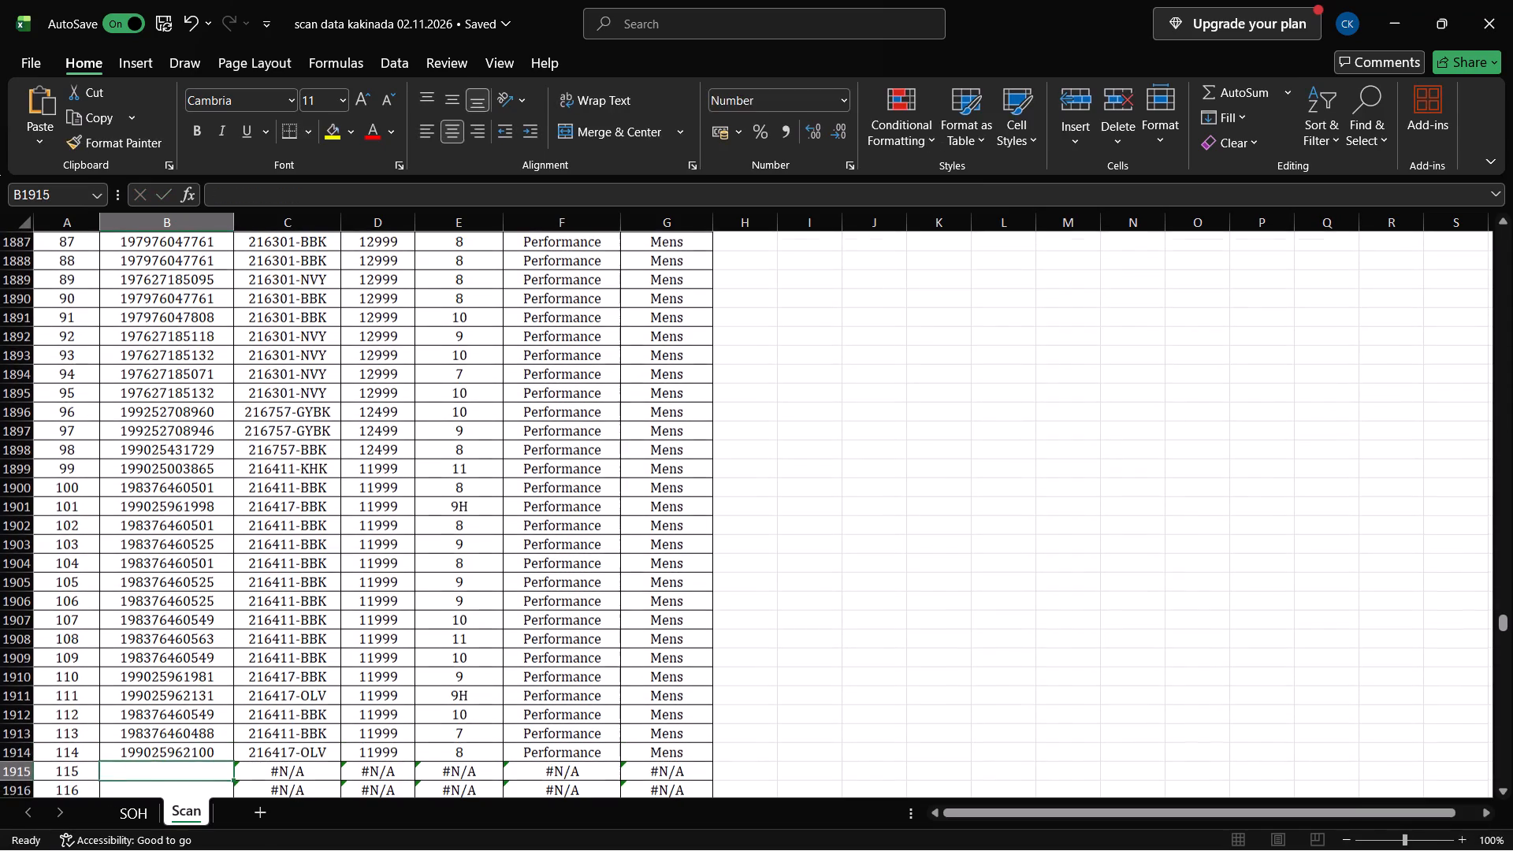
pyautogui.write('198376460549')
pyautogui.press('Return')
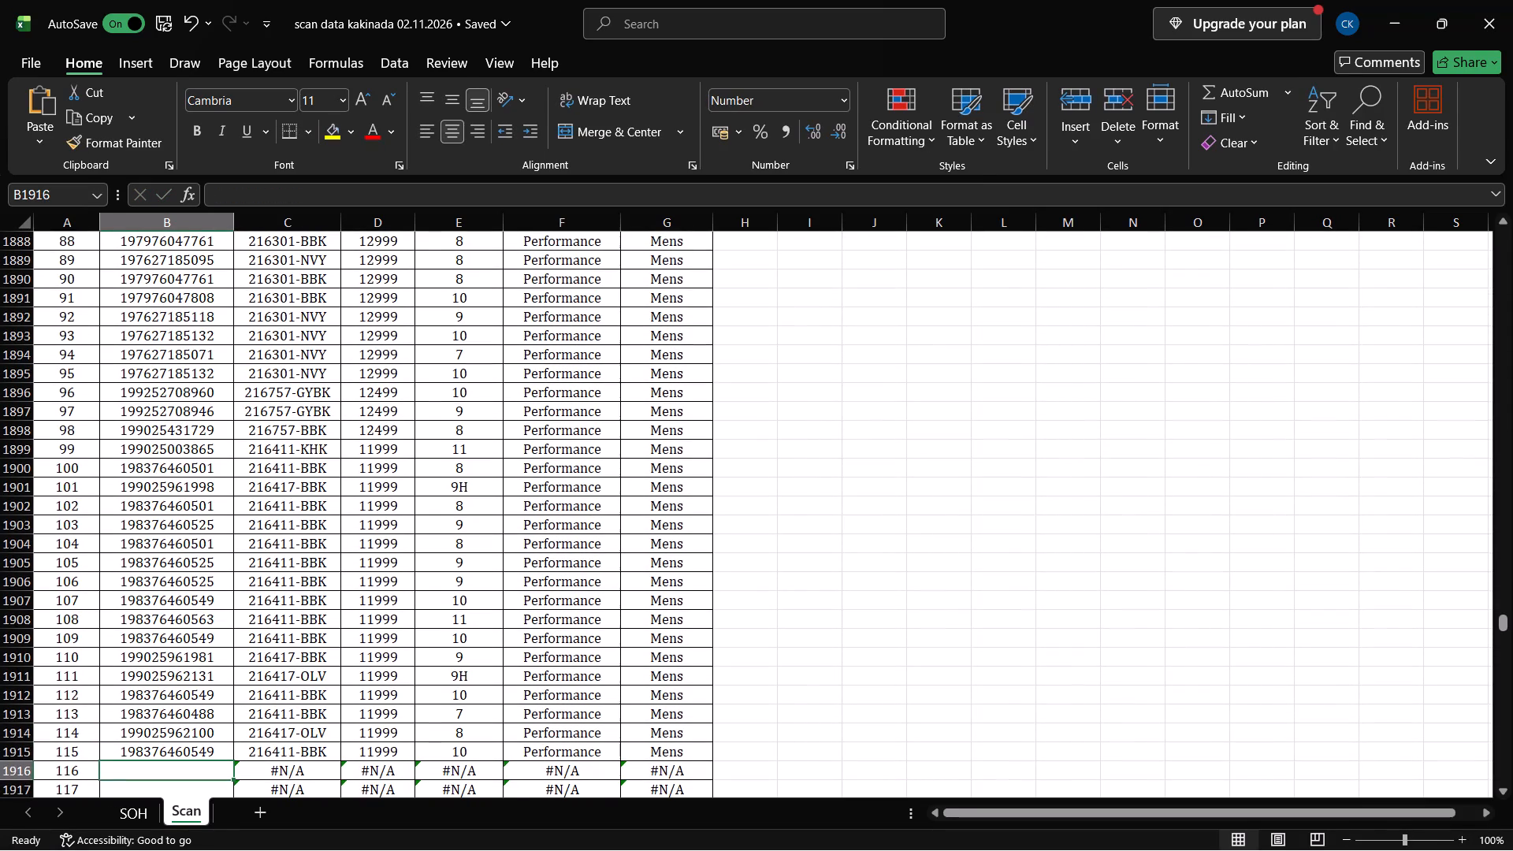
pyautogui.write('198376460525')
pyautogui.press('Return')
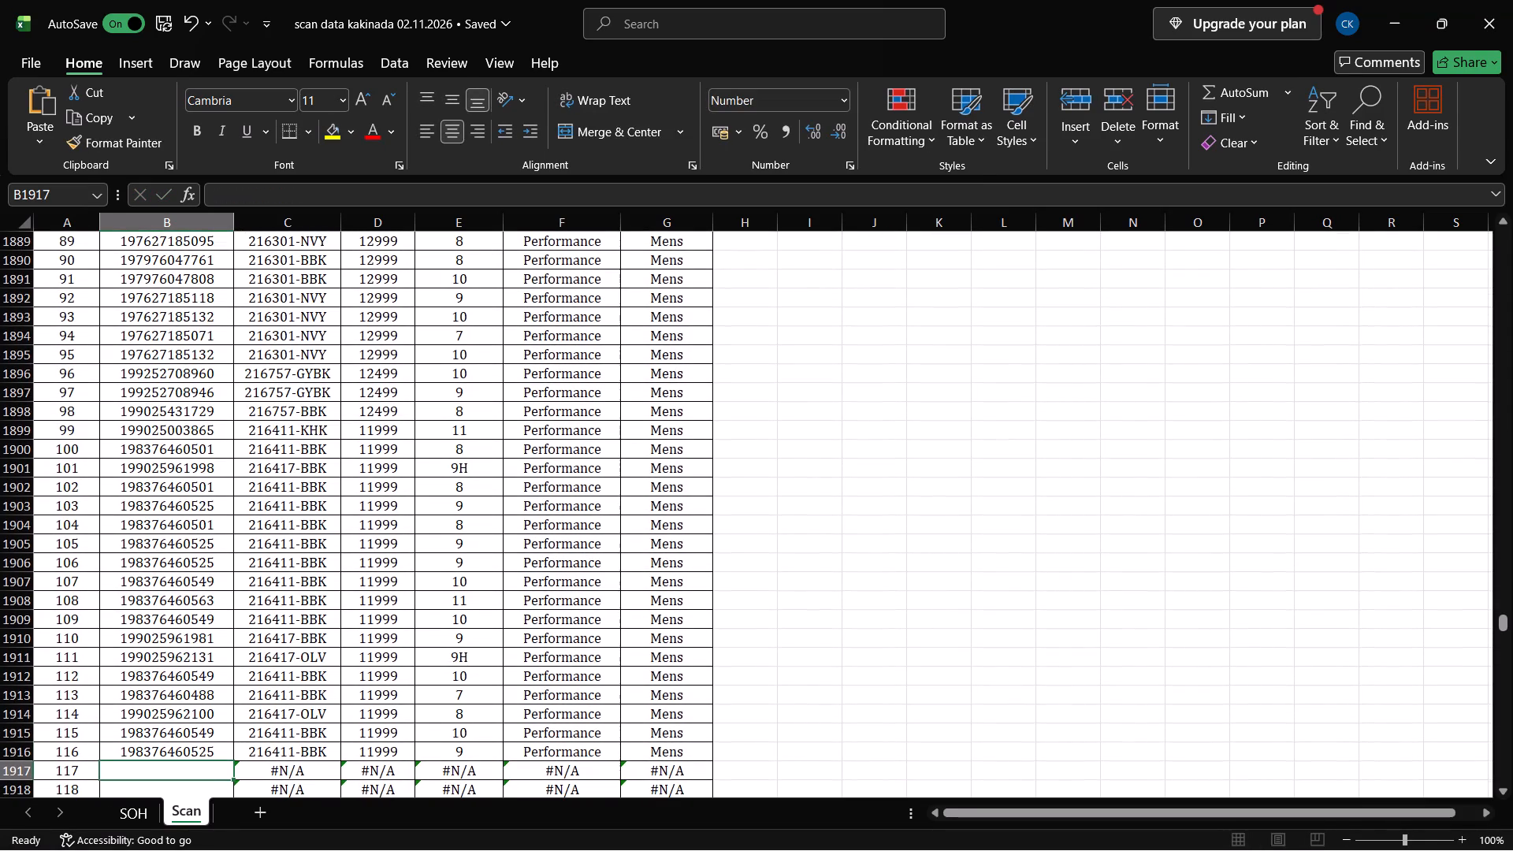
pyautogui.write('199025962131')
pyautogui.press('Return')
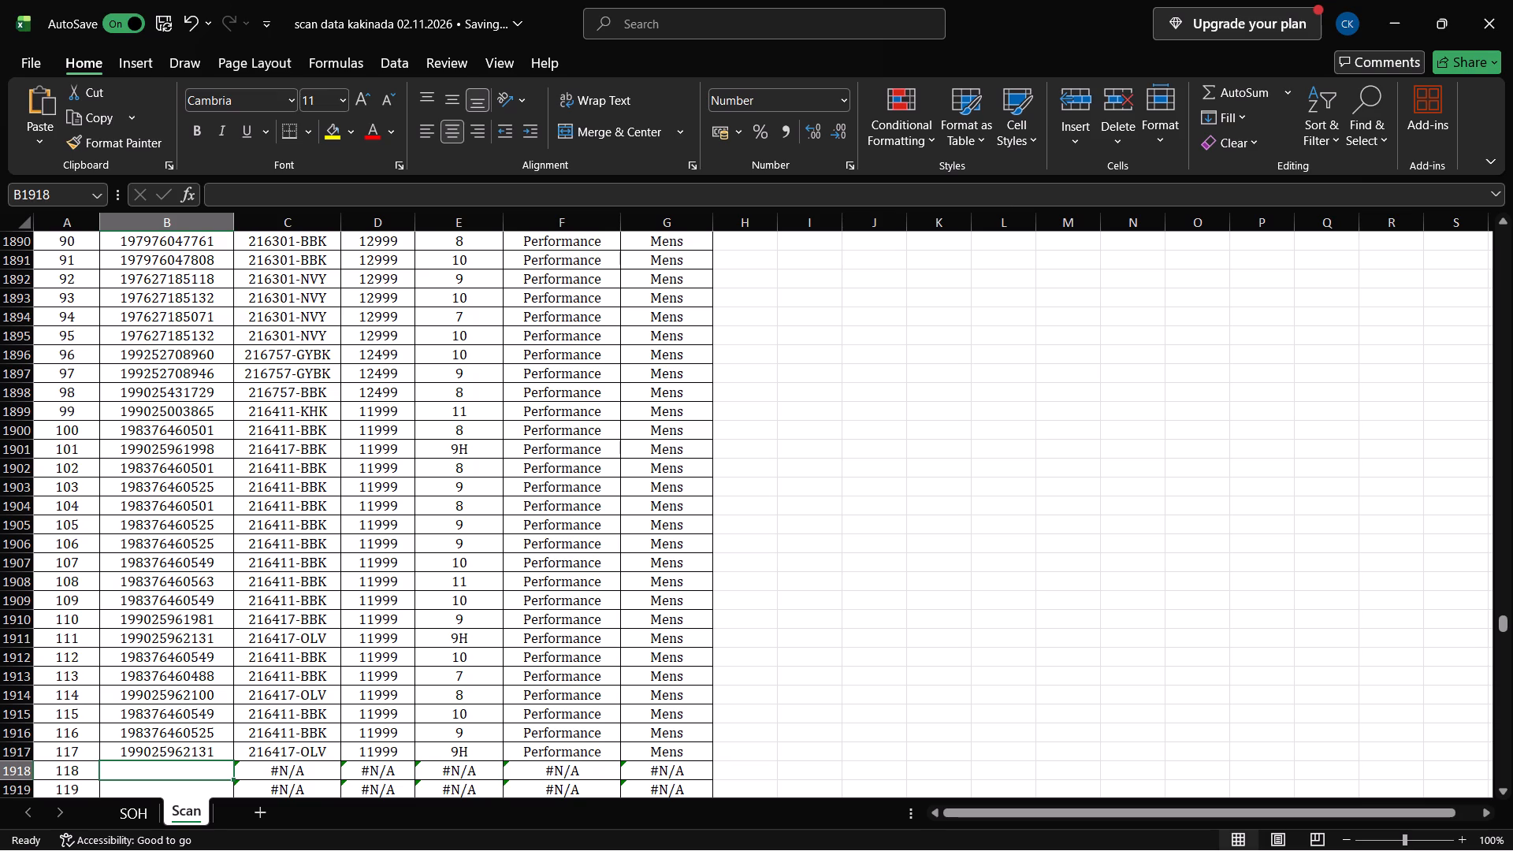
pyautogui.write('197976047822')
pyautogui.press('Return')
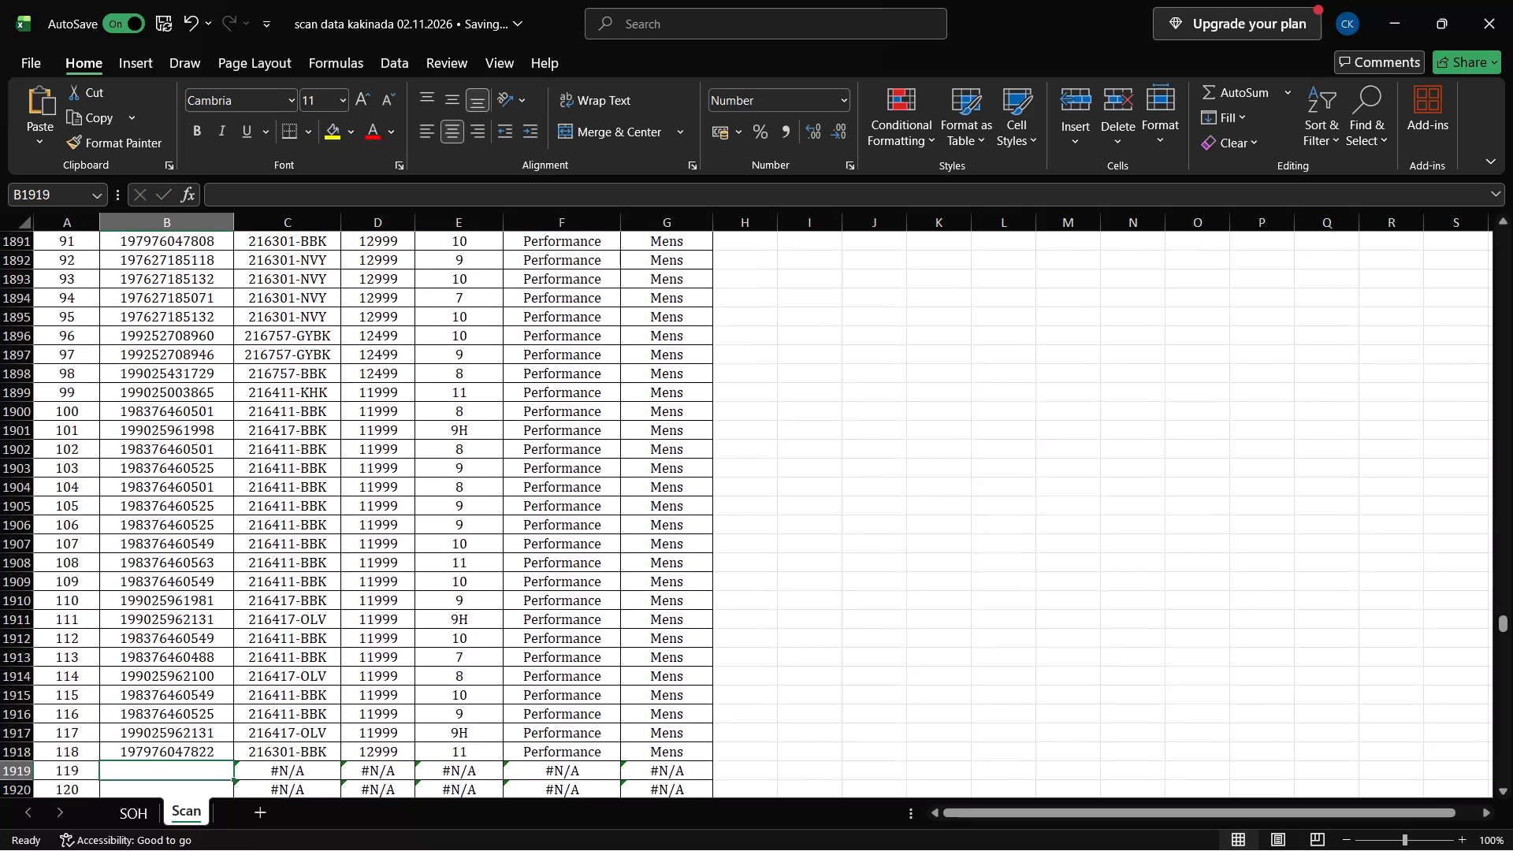
# Restart the serial numbering at 1 in cell A1919 for a new batch and save the workbook.
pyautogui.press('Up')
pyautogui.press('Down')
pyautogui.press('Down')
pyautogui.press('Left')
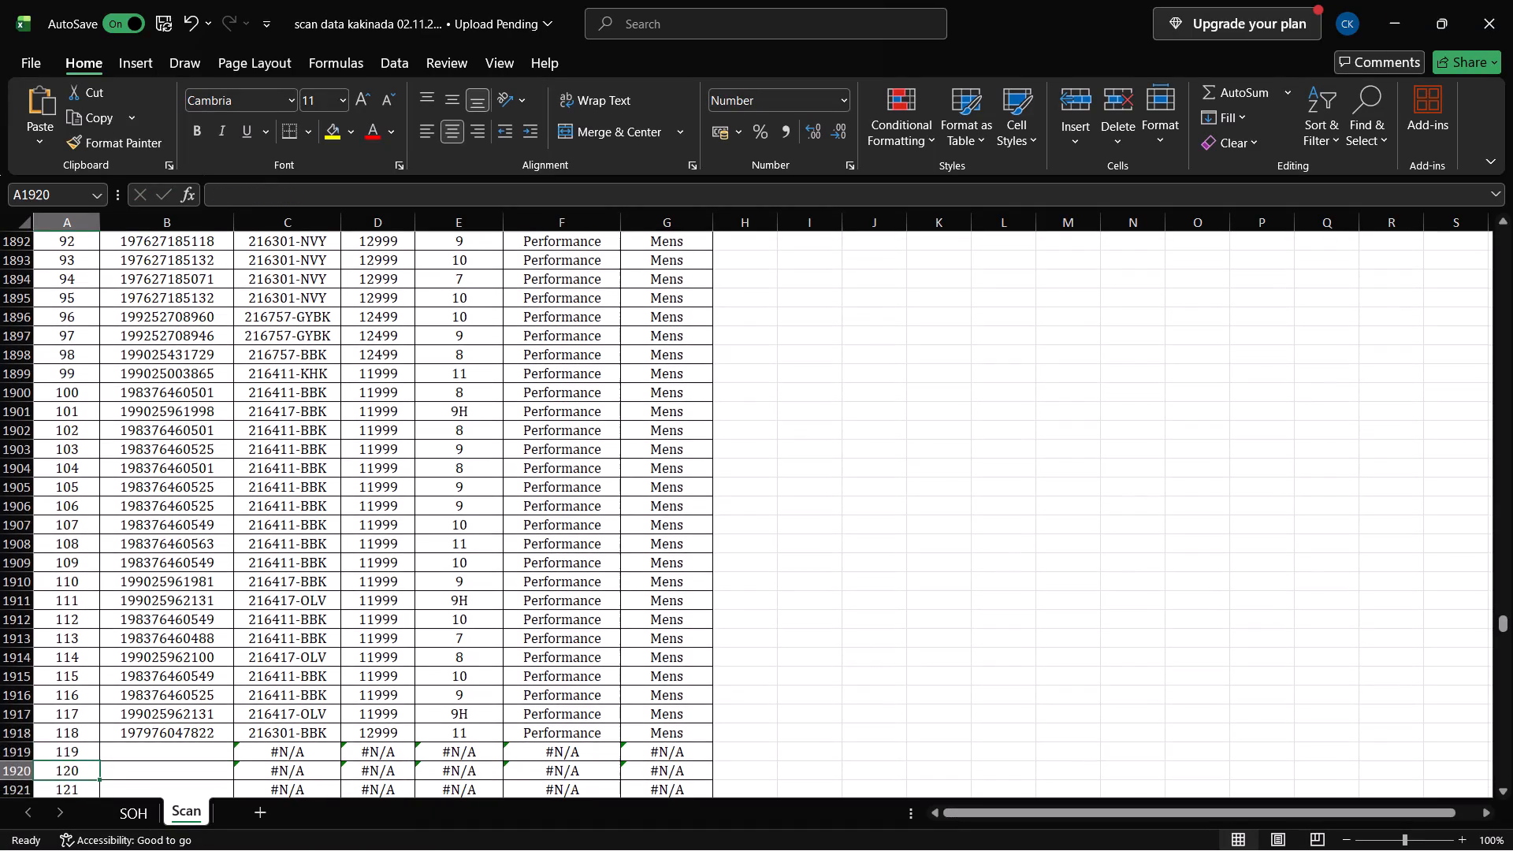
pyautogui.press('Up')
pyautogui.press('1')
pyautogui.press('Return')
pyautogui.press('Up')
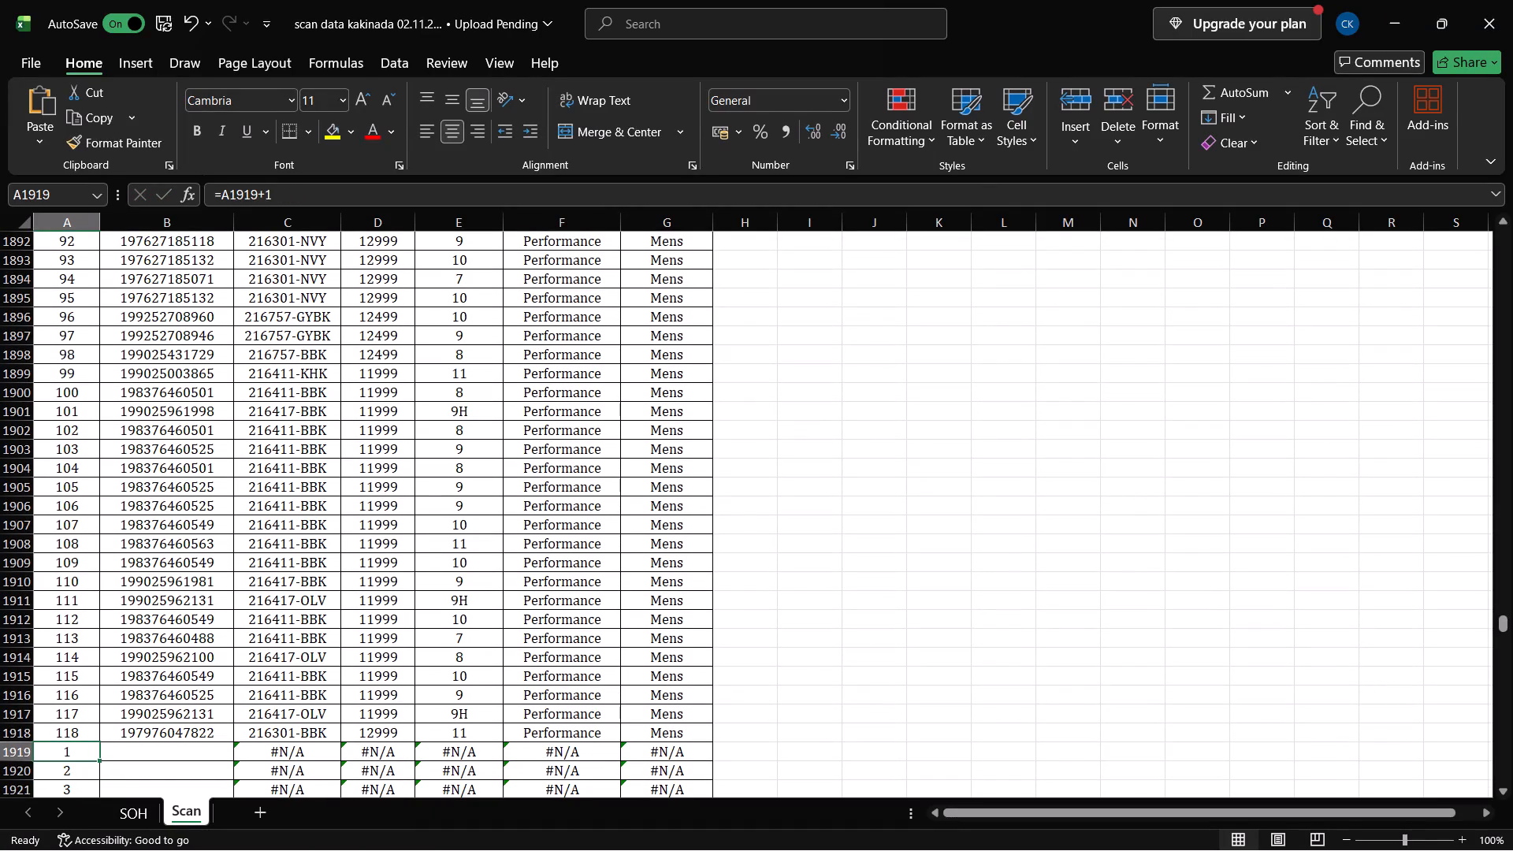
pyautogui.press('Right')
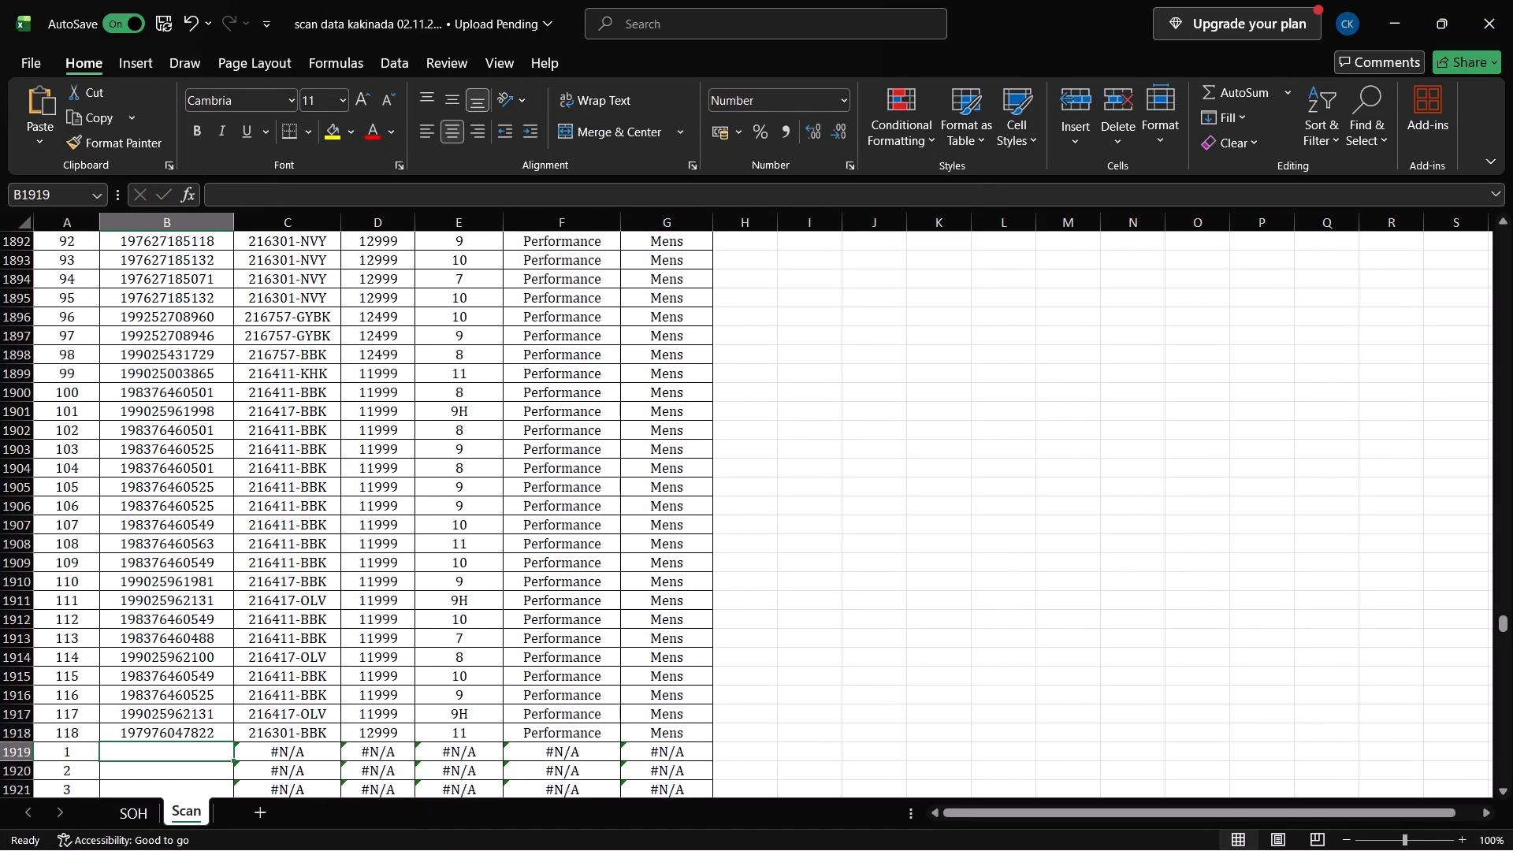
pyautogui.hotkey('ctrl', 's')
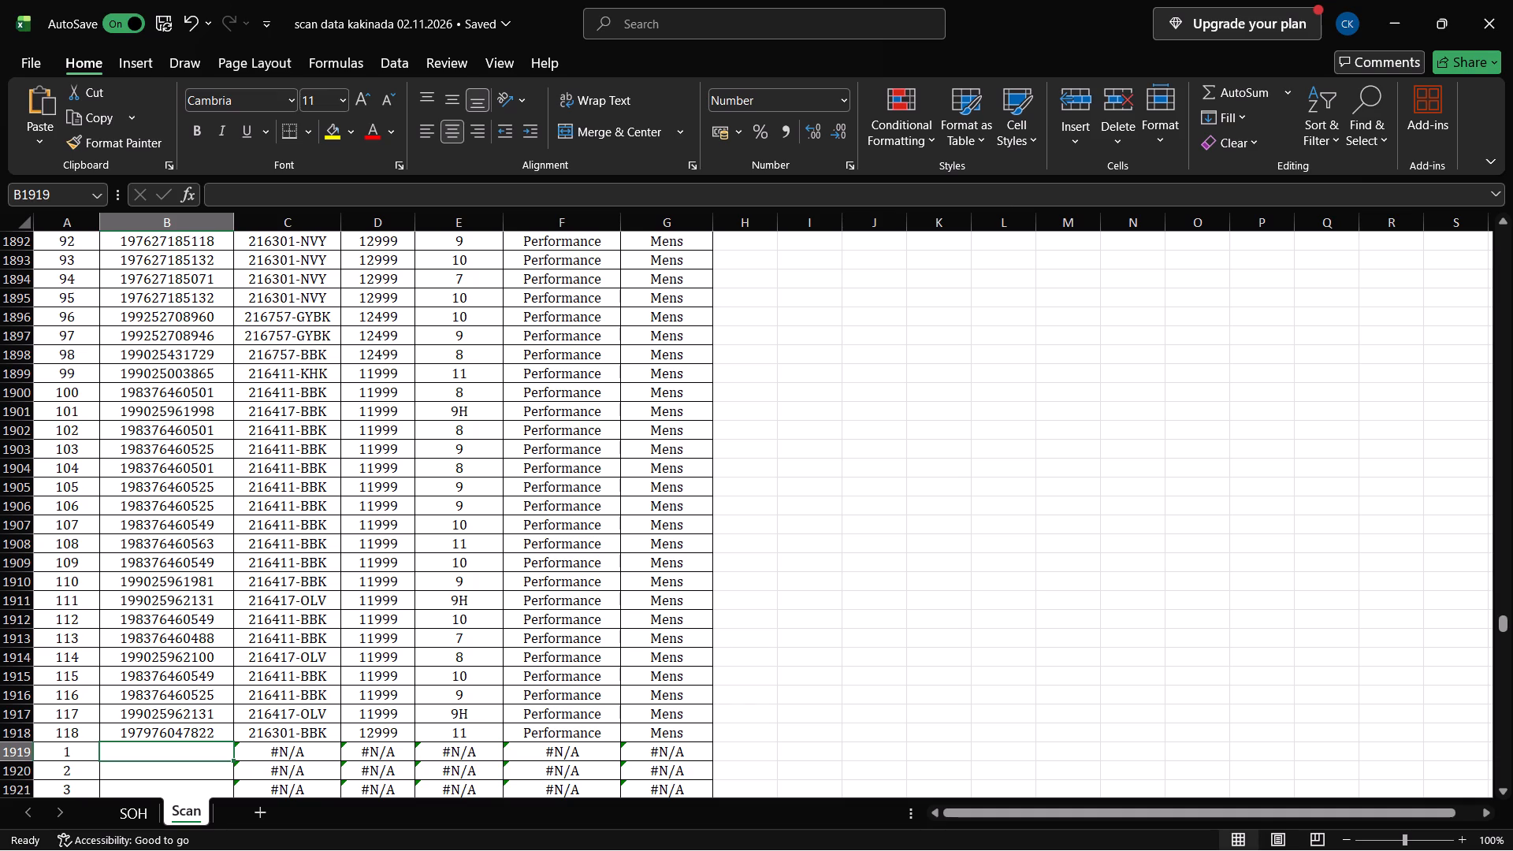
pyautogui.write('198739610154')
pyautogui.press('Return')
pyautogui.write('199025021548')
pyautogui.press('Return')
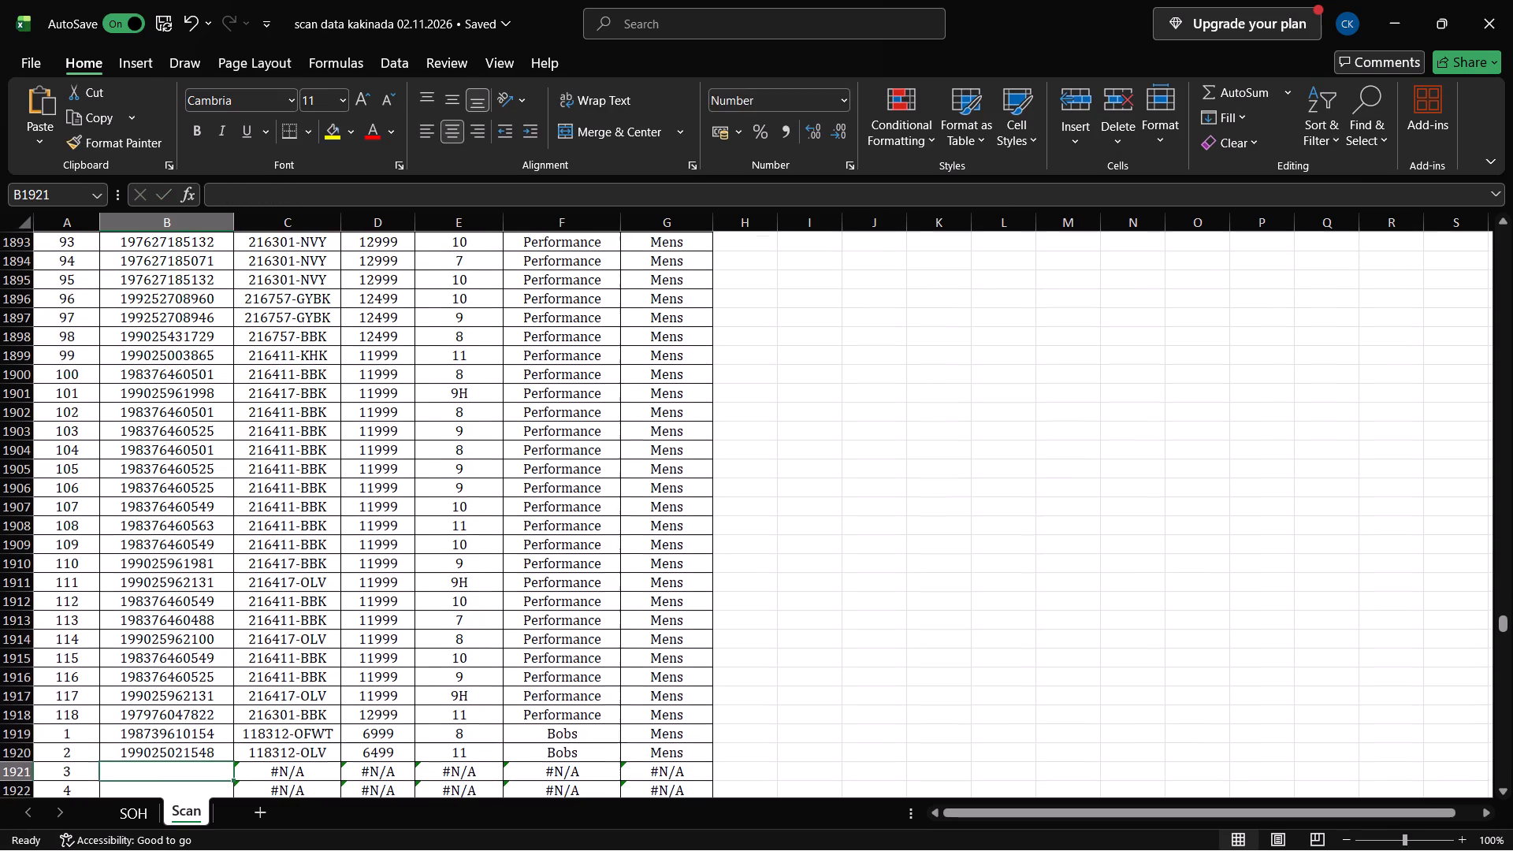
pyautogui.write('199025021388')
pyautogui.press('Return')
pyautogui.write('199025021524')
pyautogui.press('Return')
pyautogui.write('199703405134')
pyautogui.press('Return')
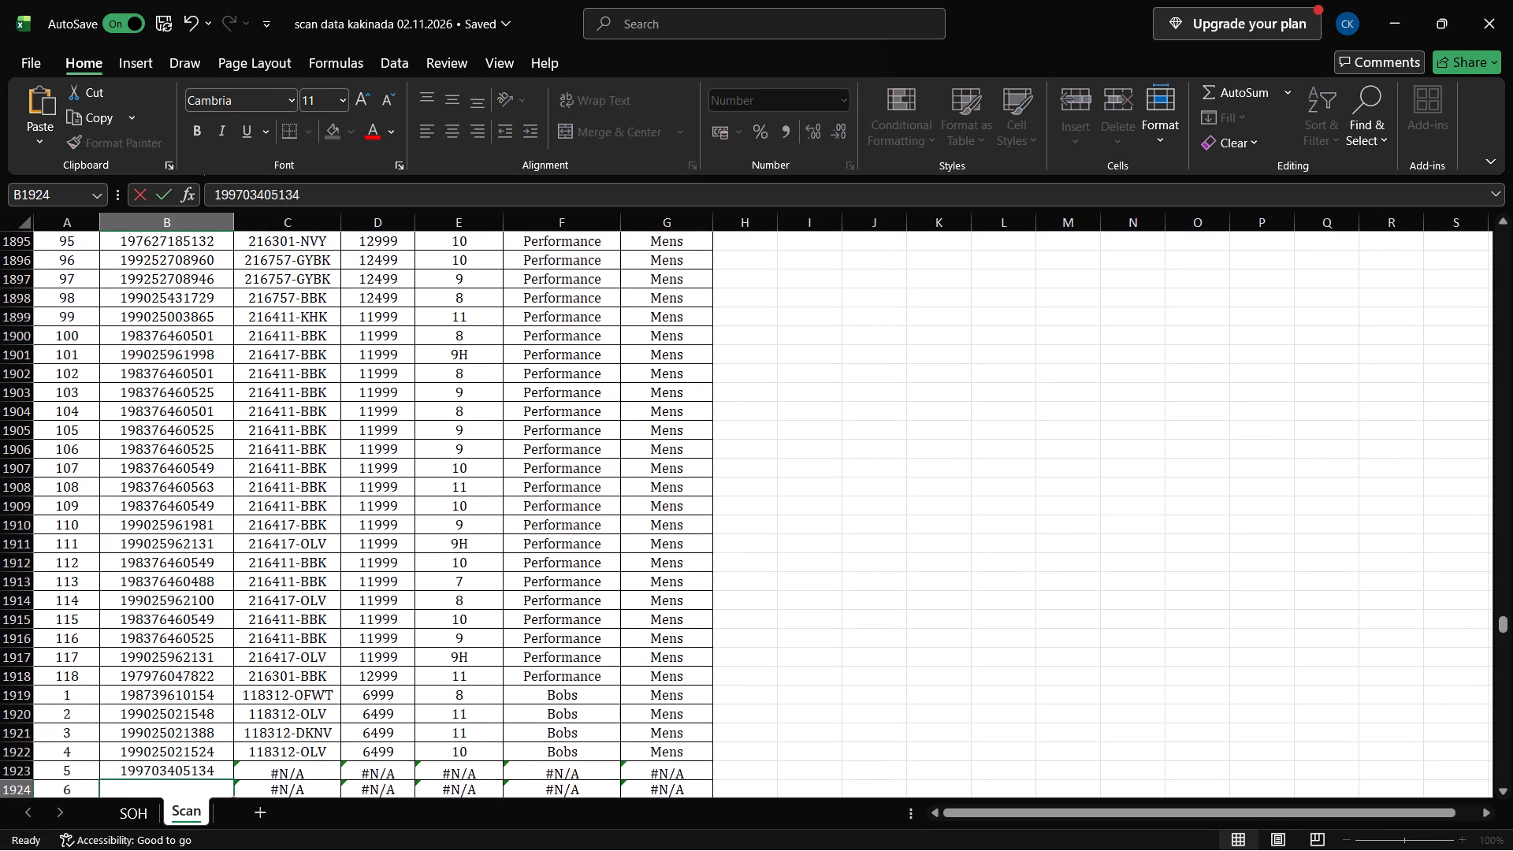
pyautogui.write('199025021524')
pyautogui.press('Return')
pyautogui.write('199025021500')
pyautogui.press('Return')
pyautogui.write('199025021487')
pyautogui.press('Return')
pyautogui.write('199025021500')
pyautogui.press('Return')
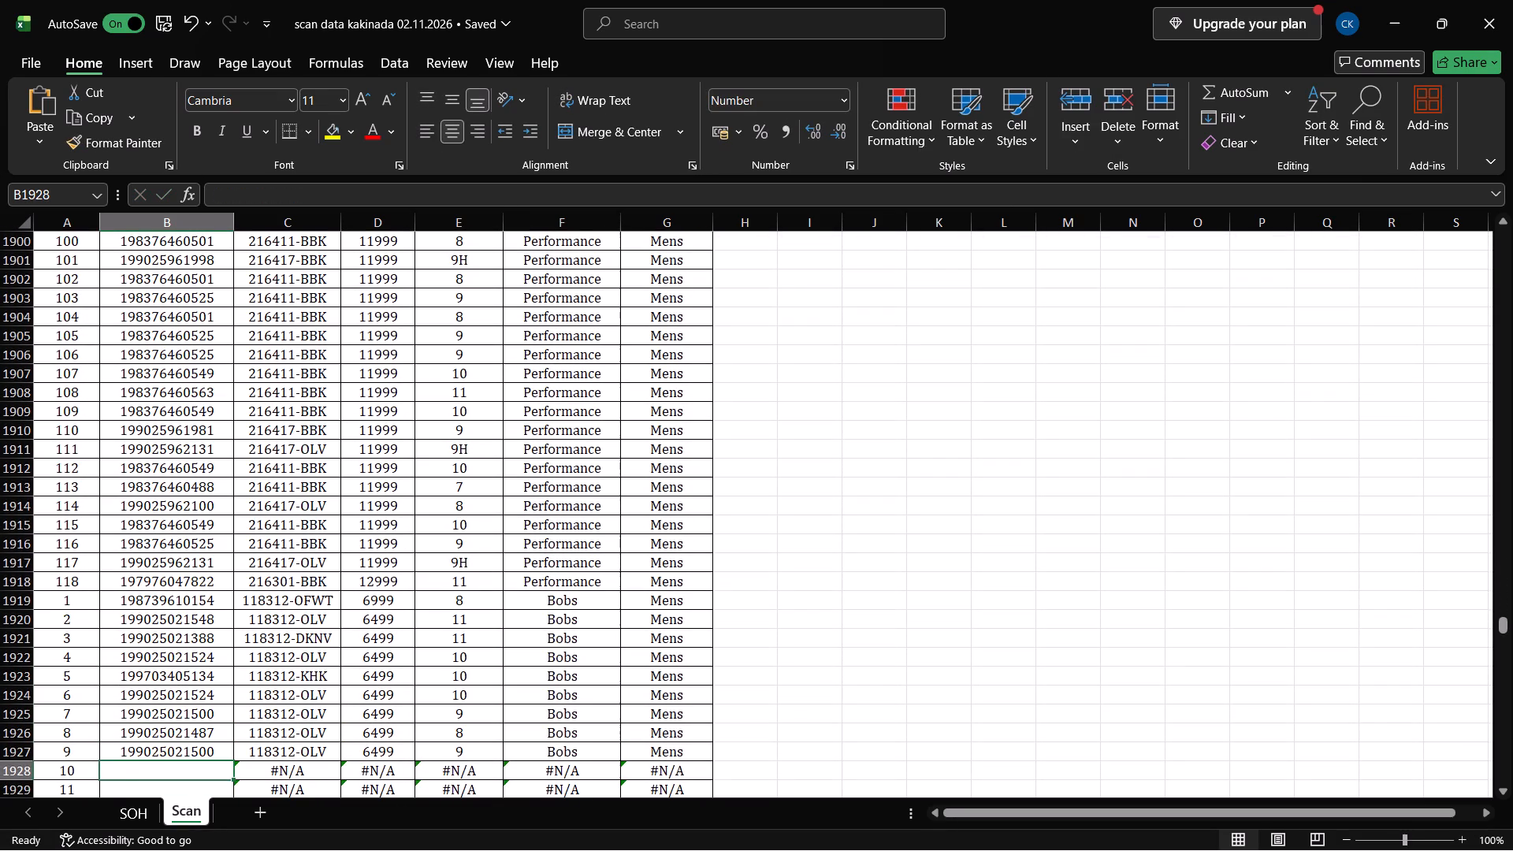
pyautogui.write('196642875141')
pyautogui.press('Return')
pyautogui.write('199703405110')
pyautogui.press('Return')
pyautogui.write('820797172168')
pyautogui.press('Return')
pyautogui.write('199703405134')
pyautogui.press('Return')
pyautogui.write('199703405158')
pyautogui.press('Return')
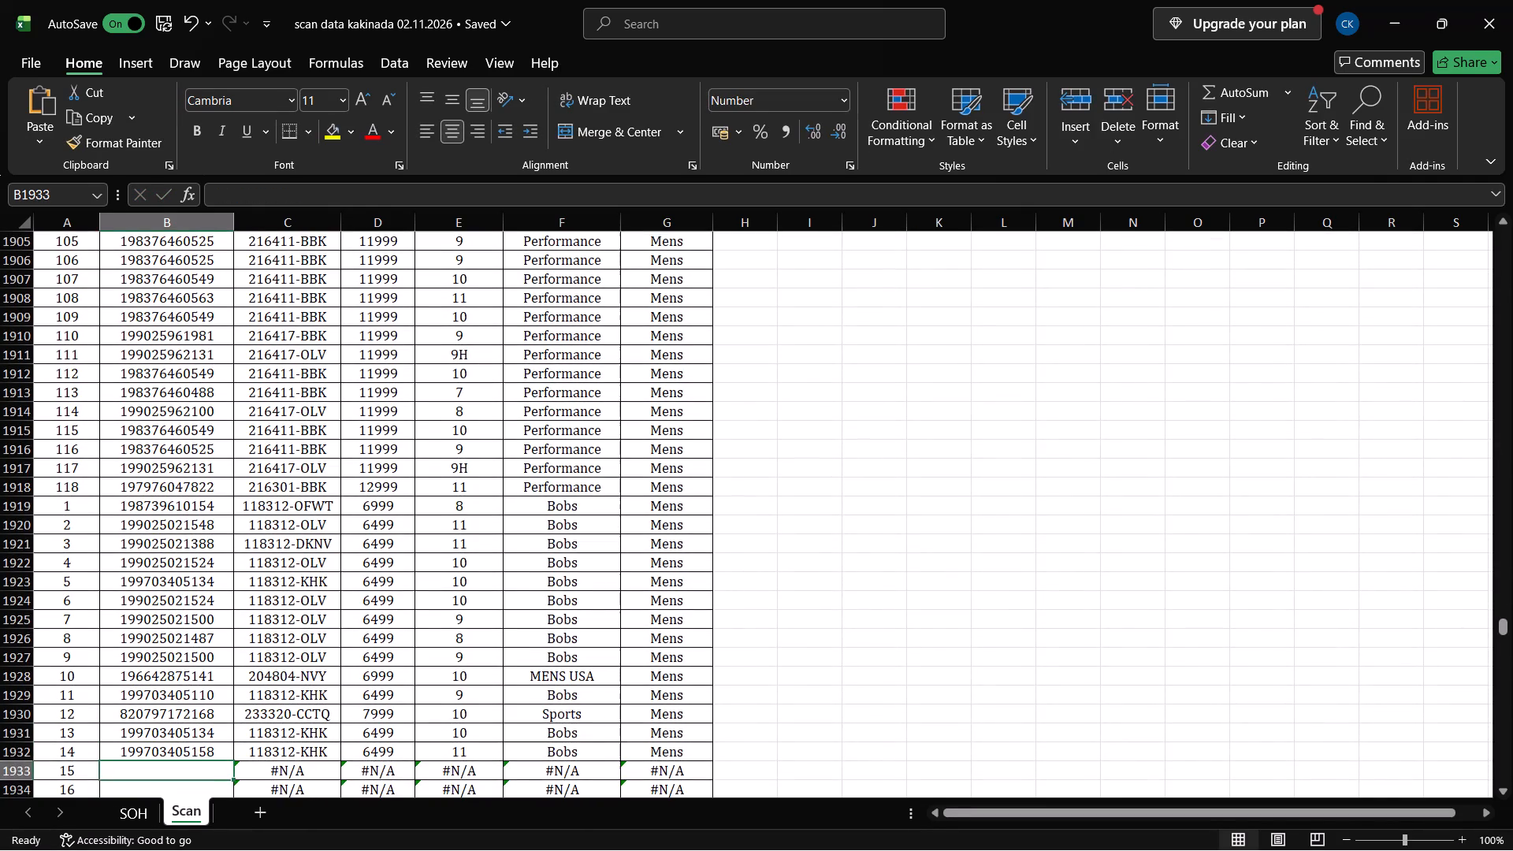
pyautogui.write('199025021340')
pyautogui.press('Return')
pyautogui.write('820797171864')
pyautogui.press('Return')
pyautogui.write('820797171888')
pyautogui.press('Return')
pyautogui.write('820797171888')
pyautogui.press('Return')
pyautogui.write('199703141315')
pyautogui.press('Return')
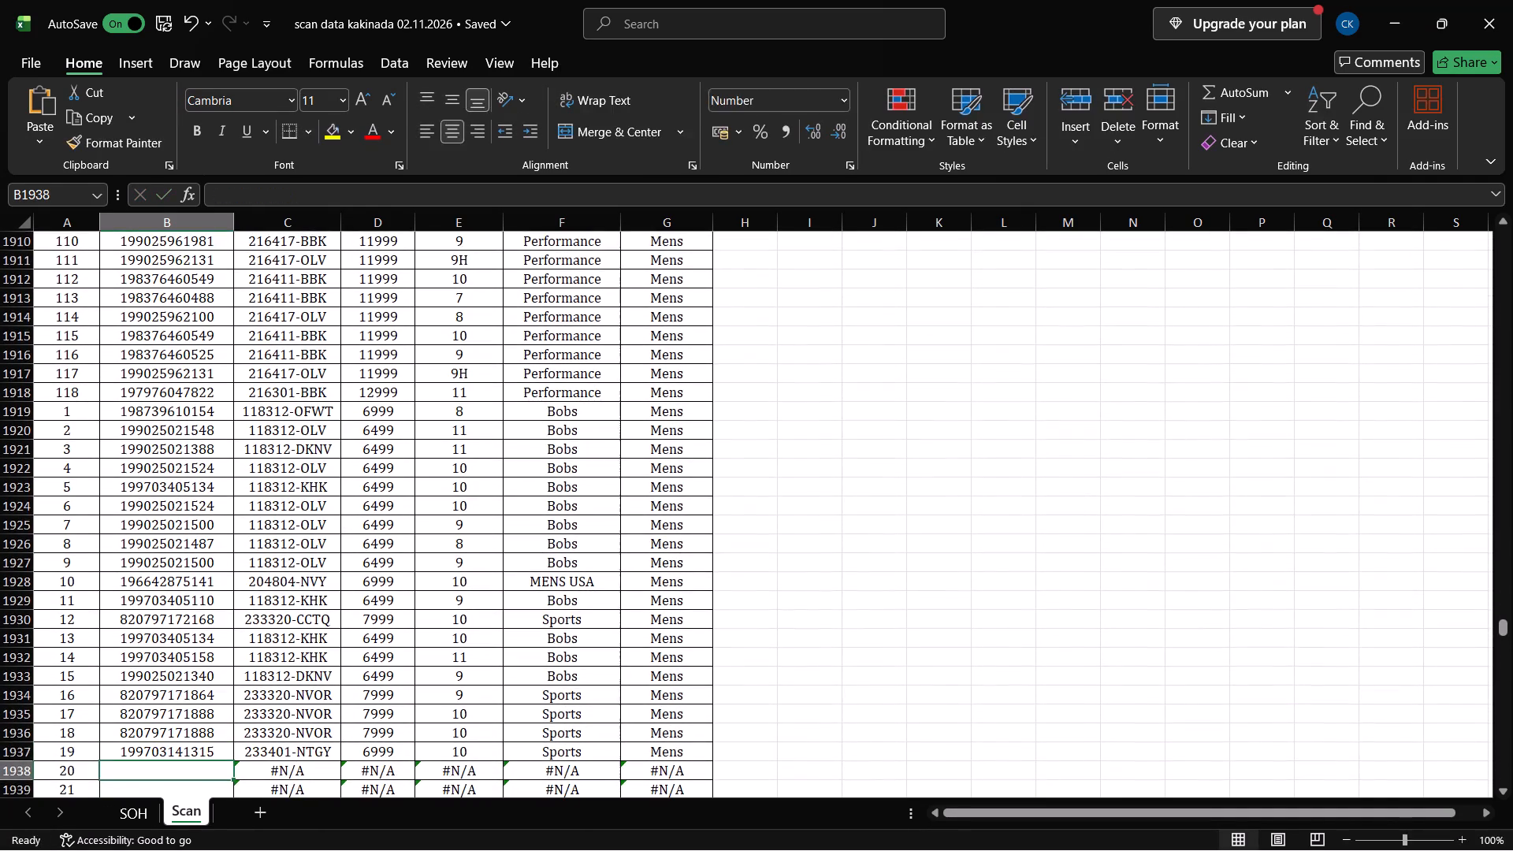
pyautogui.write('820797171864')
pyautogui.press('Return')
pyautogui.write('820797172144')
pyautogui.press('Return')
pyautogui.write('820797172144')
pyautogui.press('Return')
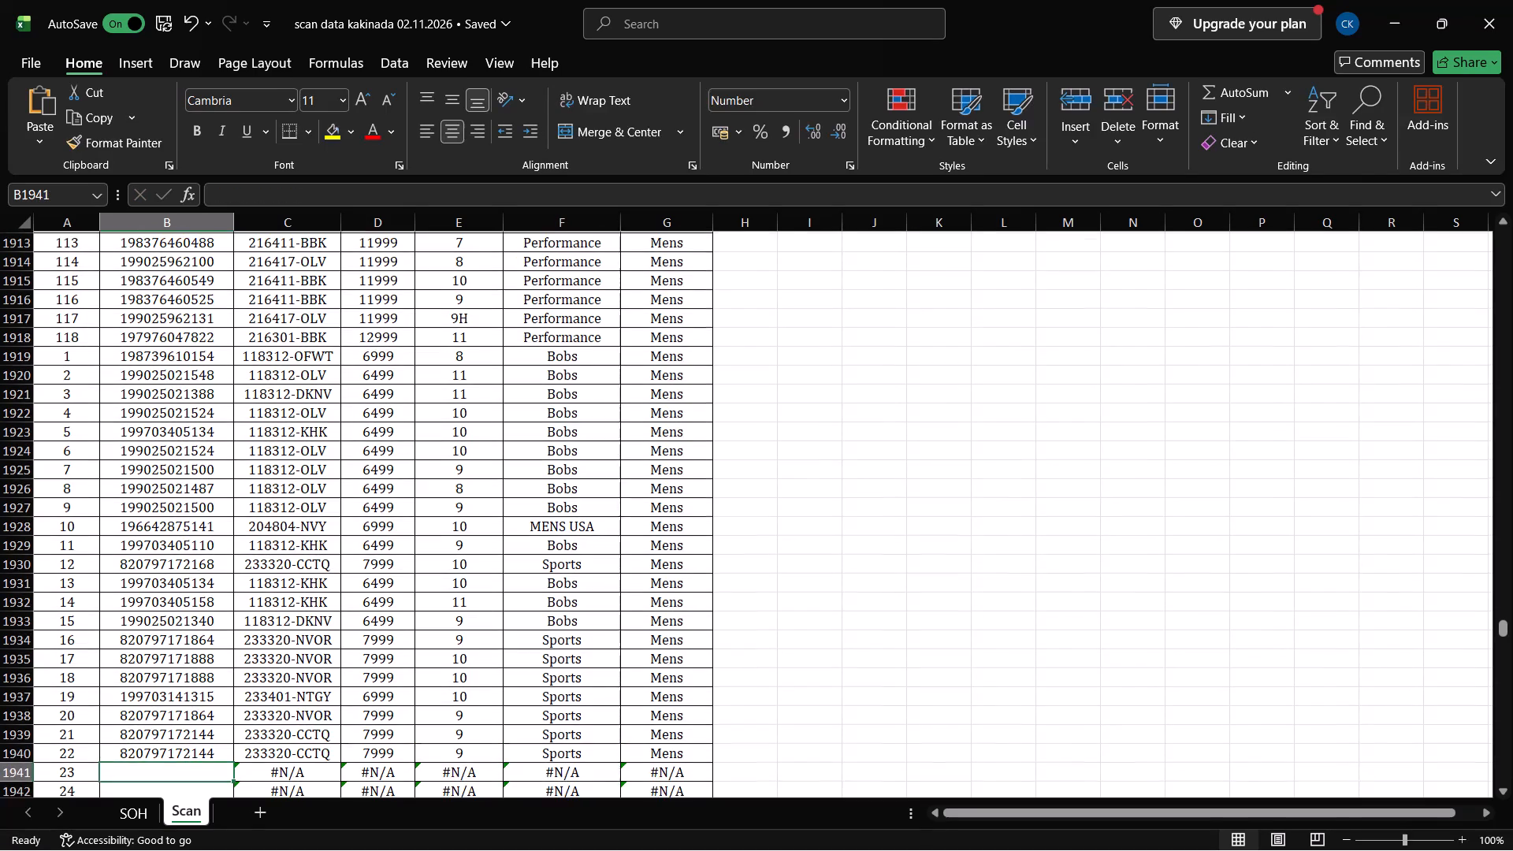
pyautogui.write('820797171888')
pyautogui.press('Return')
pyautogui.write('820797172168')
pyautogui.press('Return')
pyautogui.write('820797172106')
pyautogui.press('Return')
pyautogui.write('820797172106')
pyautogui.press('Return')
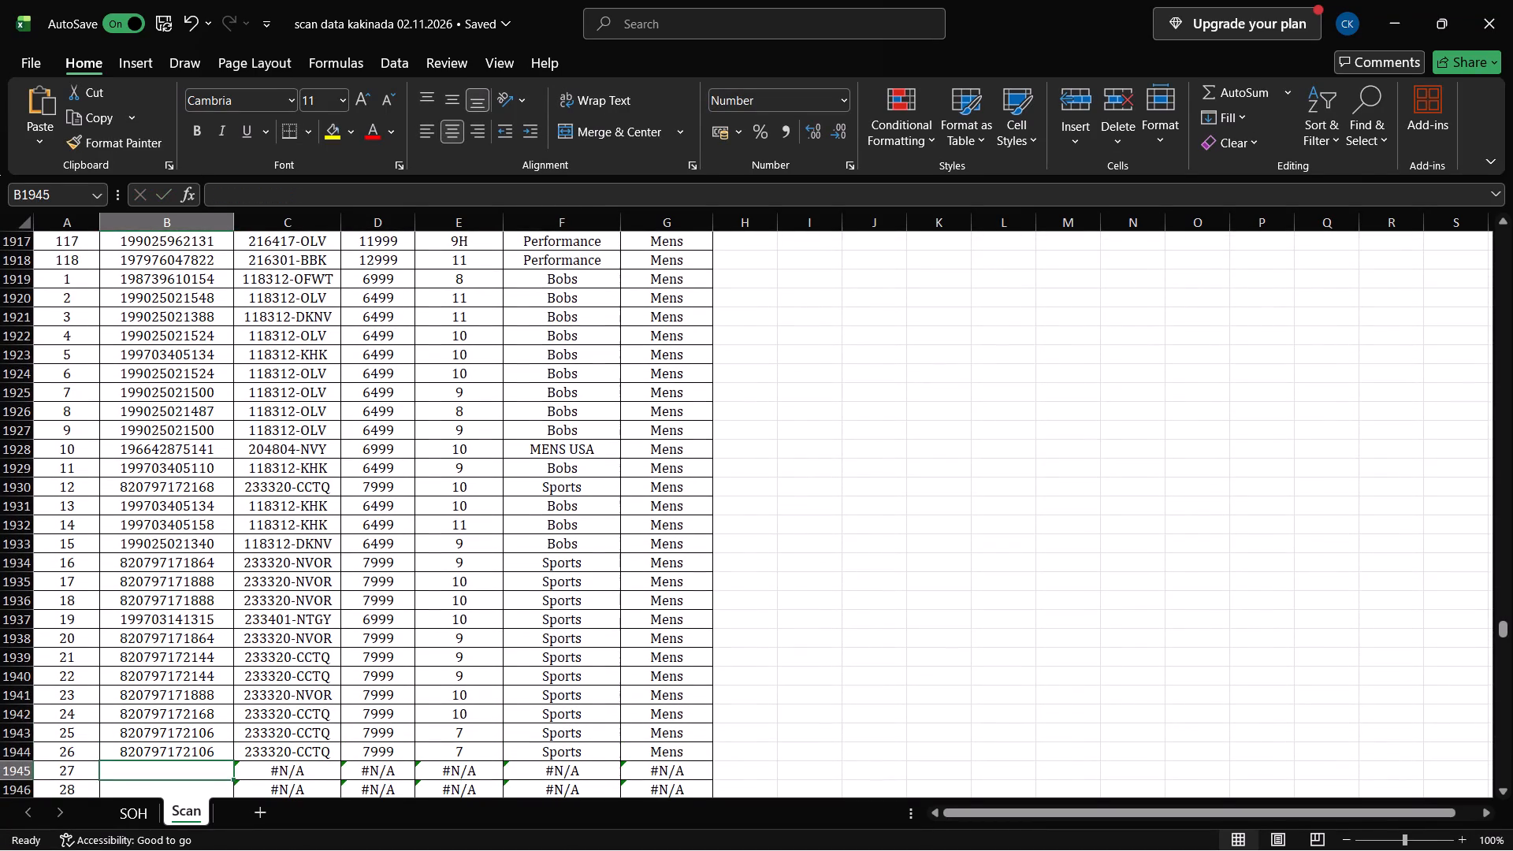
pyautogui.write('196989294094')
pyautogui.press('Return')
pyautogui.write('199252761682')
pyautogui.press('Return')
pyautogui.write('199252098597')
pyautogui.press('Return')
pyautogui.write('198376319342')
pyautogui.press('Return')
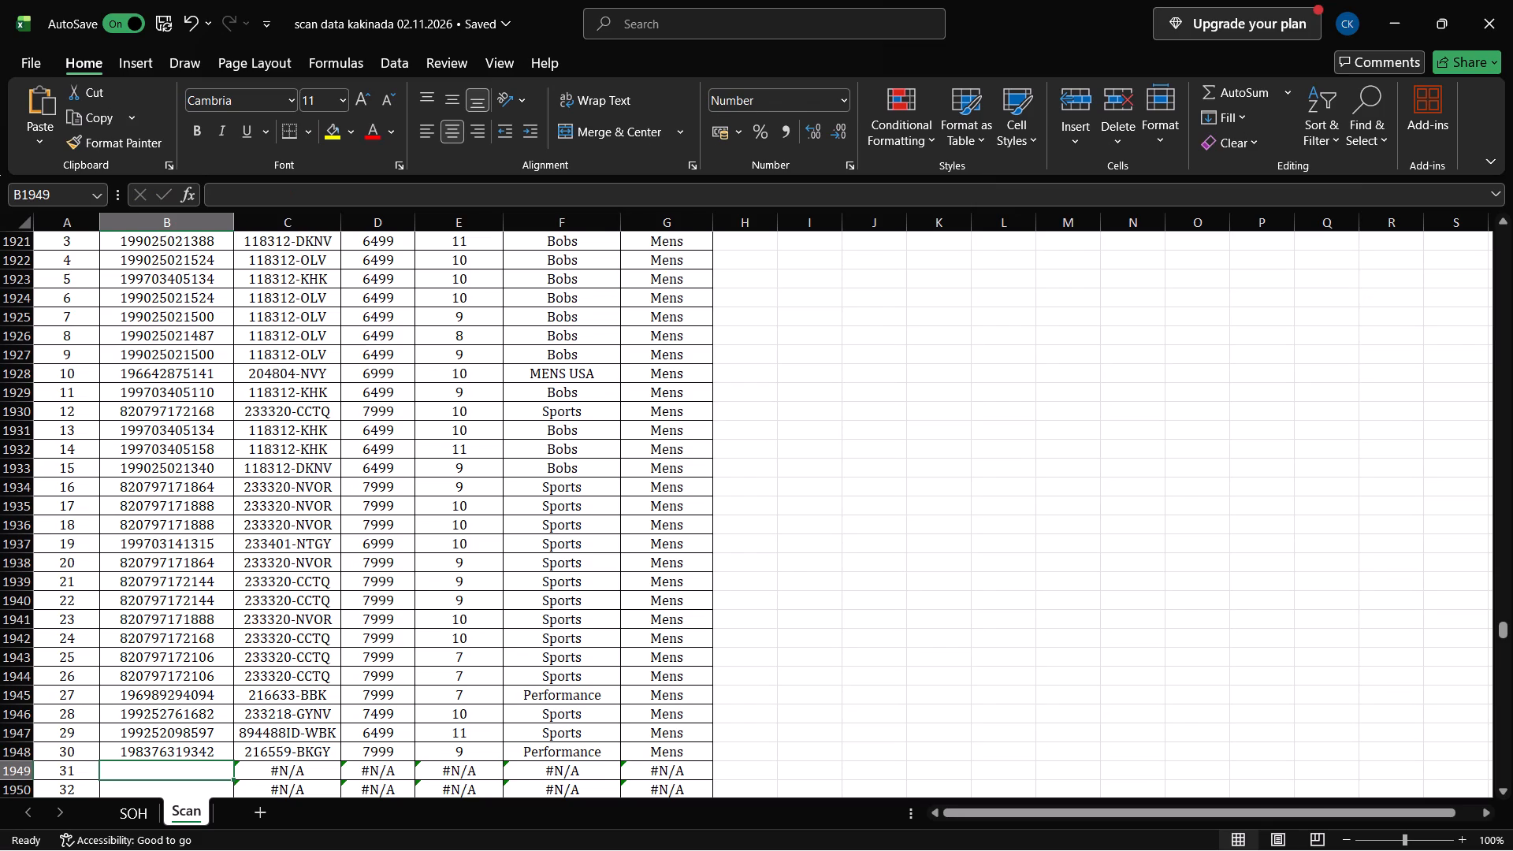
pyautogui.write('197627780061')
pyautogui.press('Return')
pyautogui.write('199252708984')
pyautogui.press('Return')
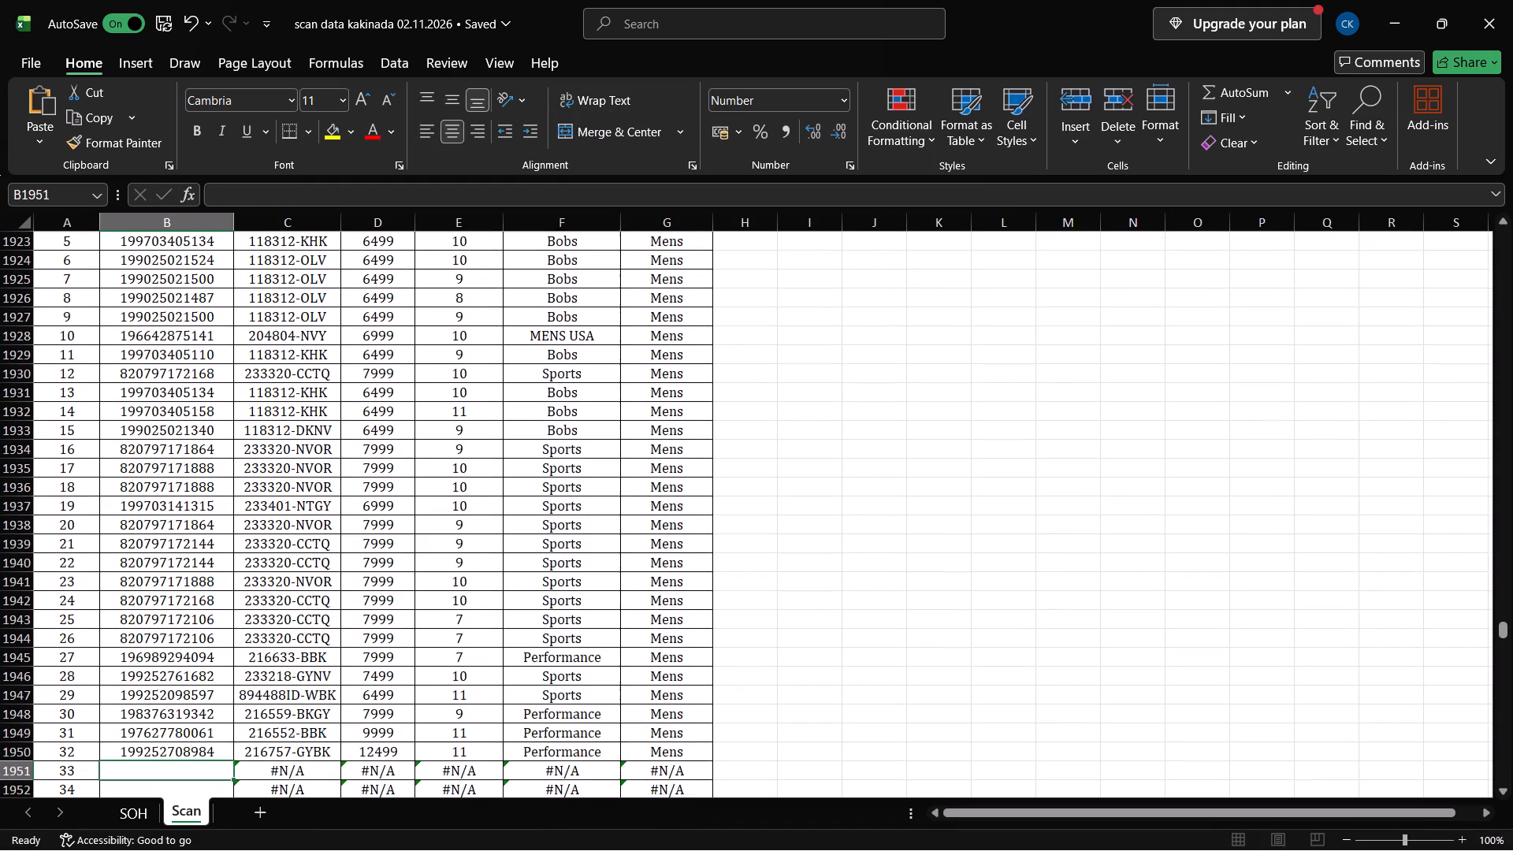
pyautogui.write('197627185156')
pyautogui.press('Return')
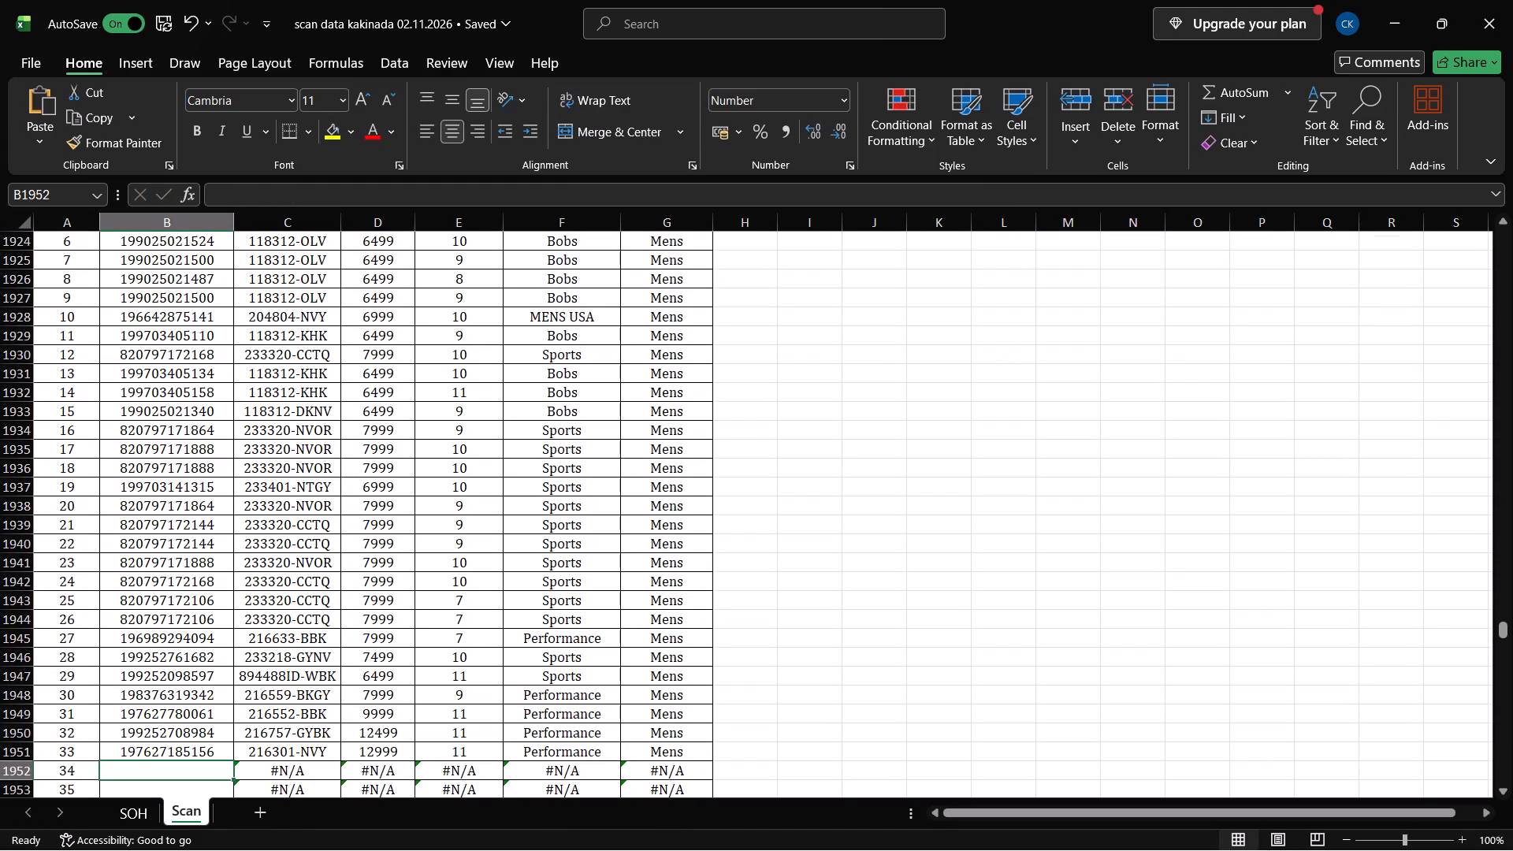
# Restart the serial numbering at 1 in cell A1952 for a new batch and select that row's empty barcode cell.
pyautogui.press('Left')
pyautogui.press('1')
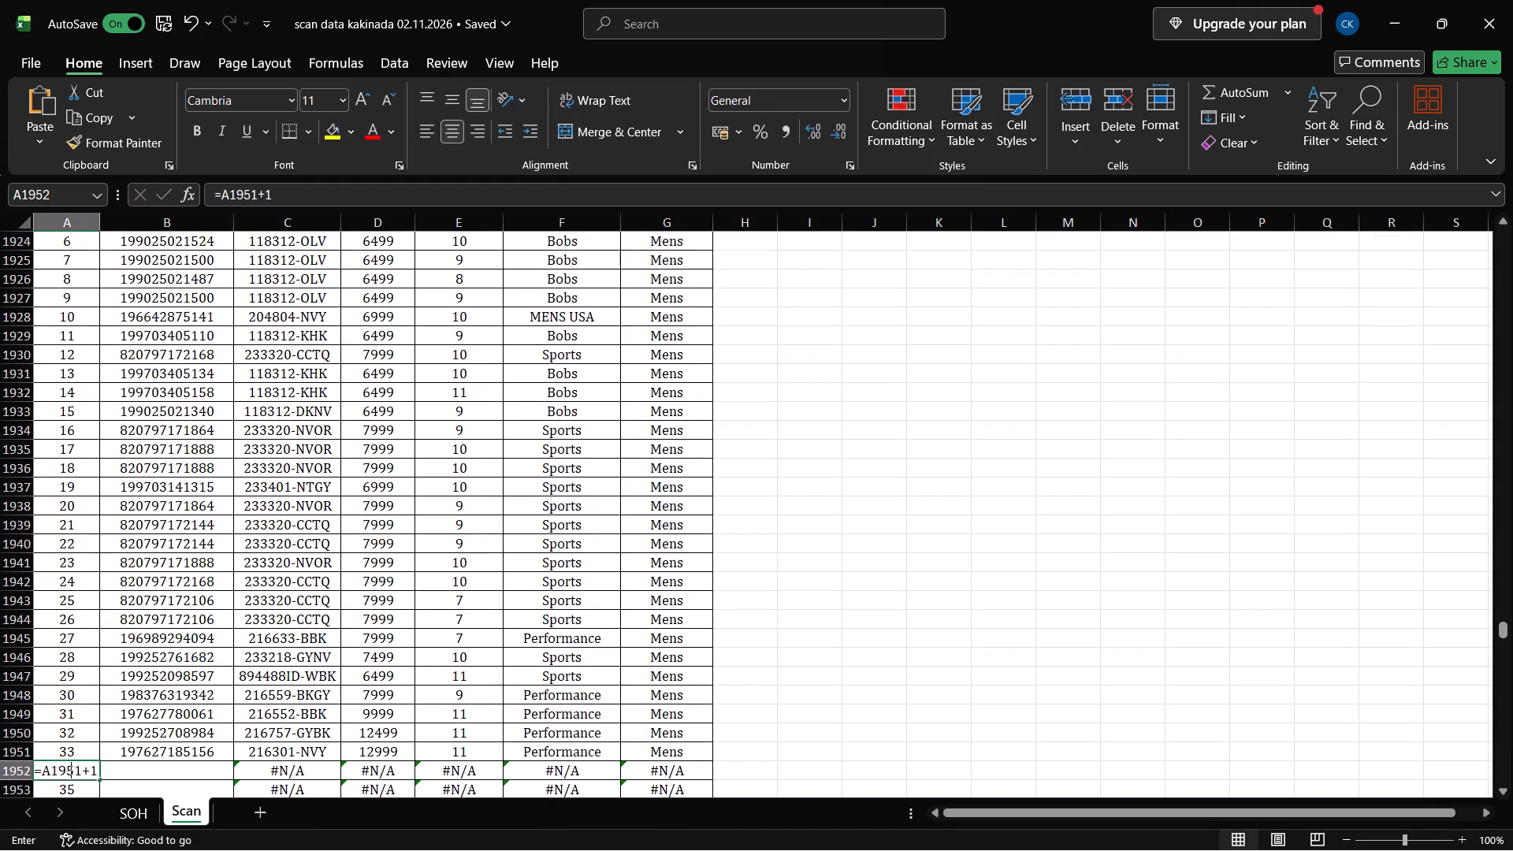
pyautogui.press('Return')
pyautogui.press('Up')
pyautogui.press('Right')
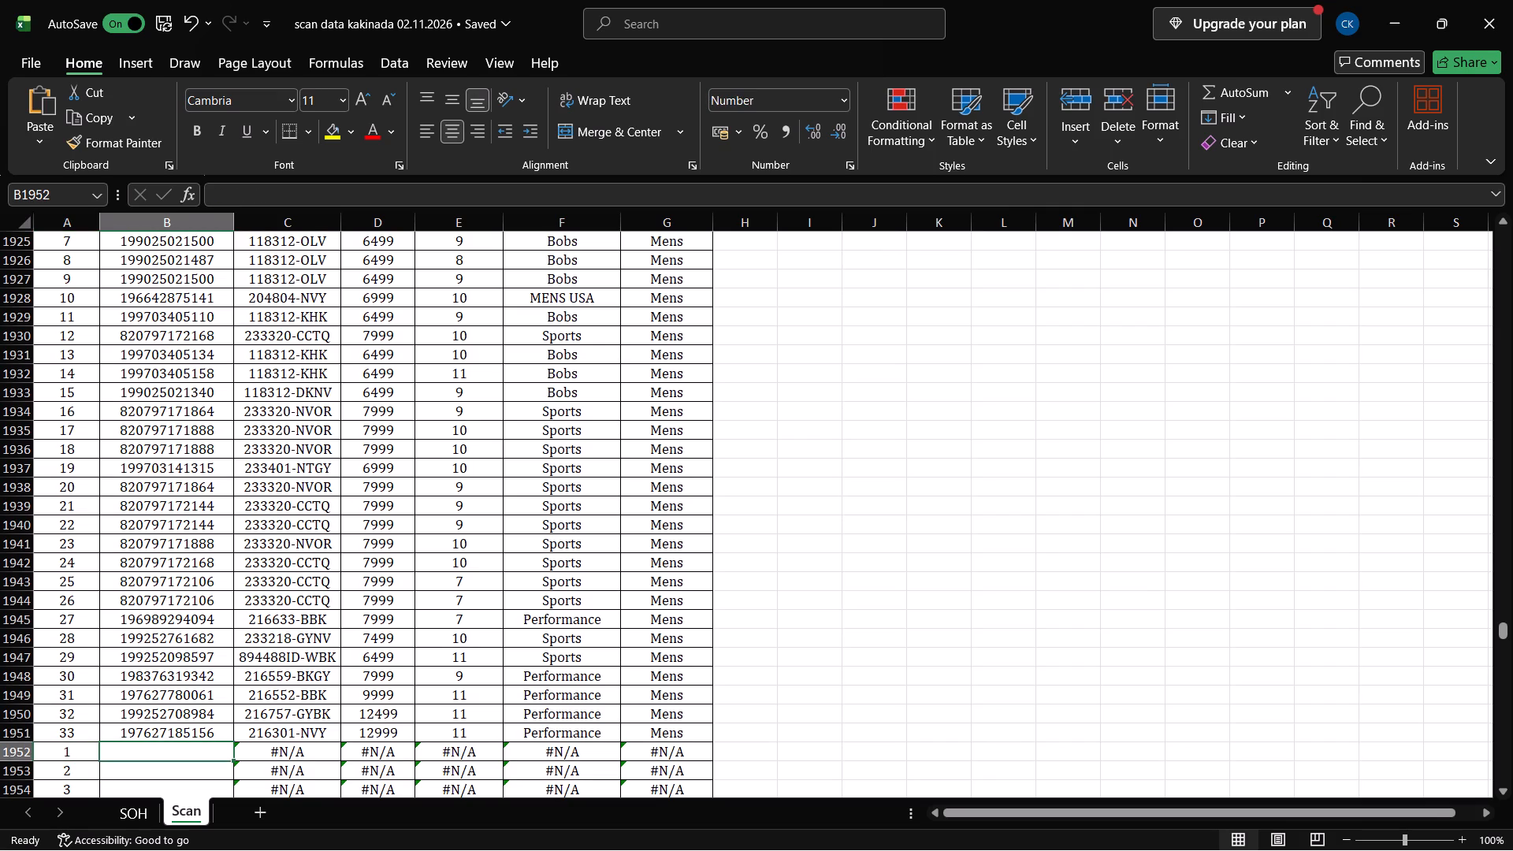
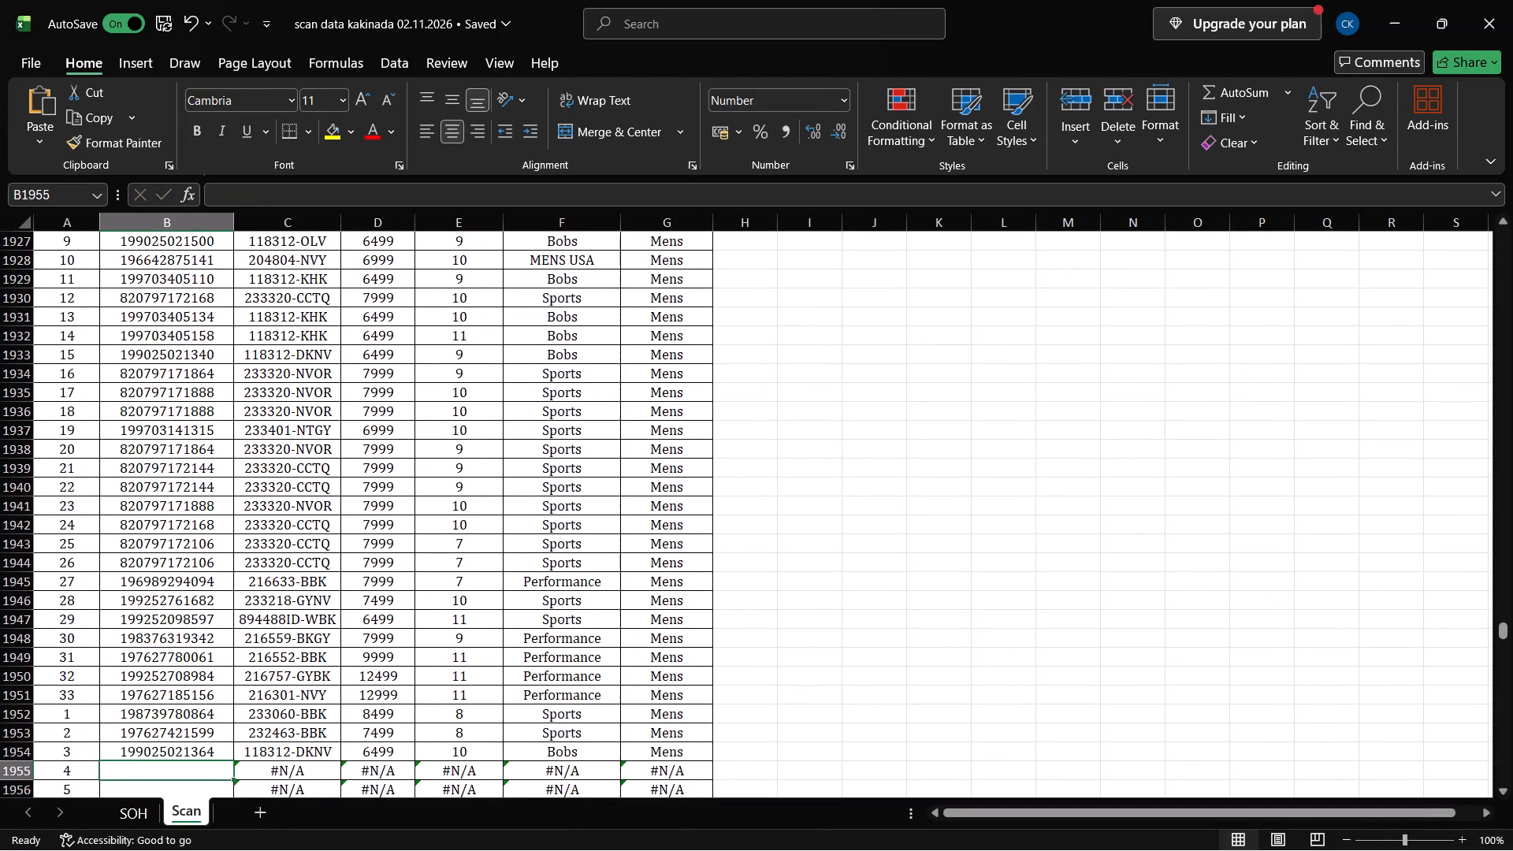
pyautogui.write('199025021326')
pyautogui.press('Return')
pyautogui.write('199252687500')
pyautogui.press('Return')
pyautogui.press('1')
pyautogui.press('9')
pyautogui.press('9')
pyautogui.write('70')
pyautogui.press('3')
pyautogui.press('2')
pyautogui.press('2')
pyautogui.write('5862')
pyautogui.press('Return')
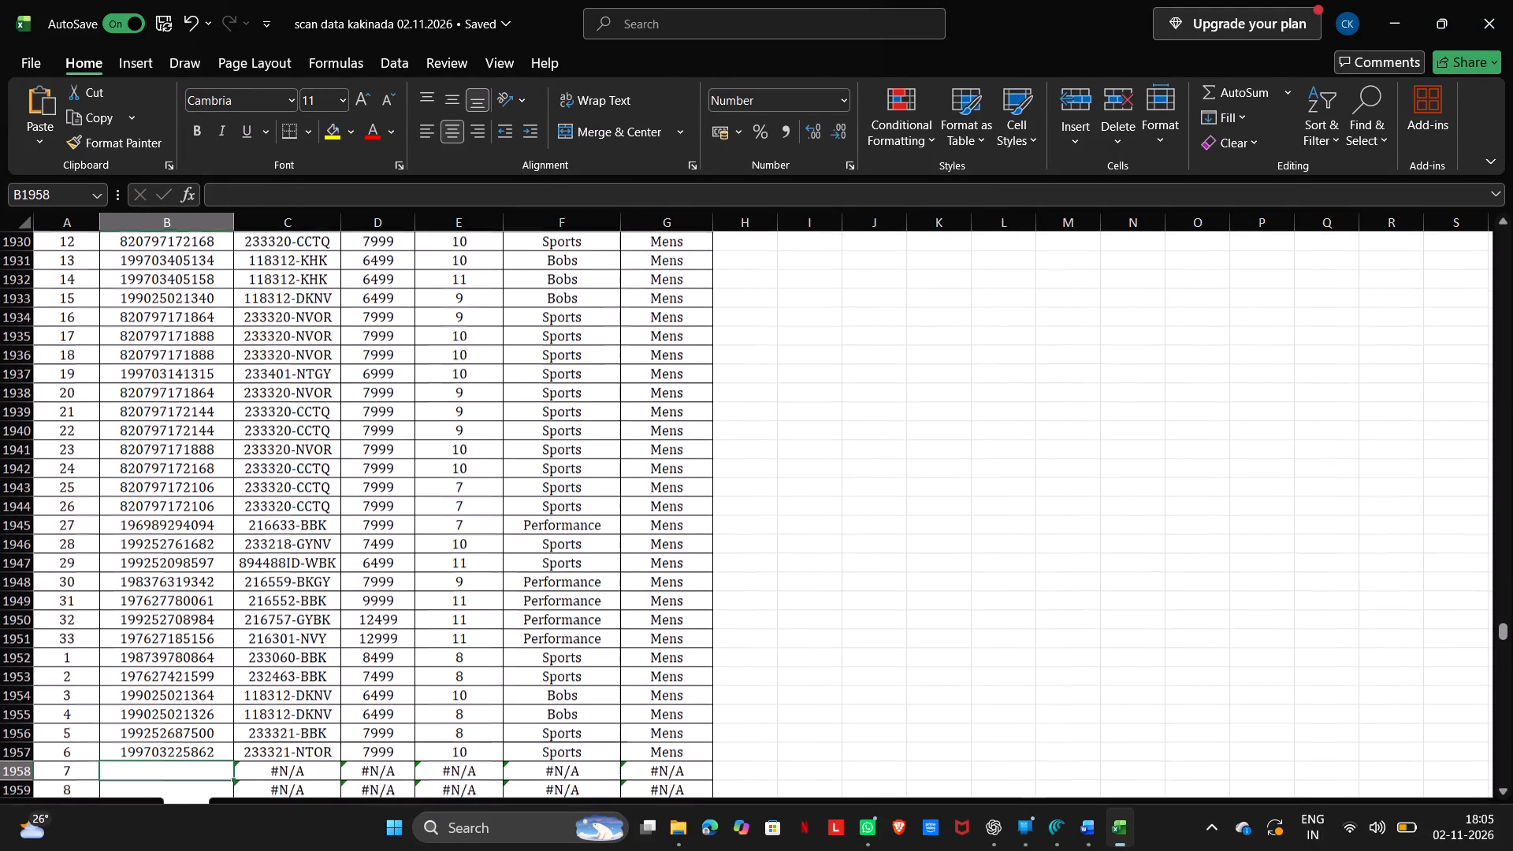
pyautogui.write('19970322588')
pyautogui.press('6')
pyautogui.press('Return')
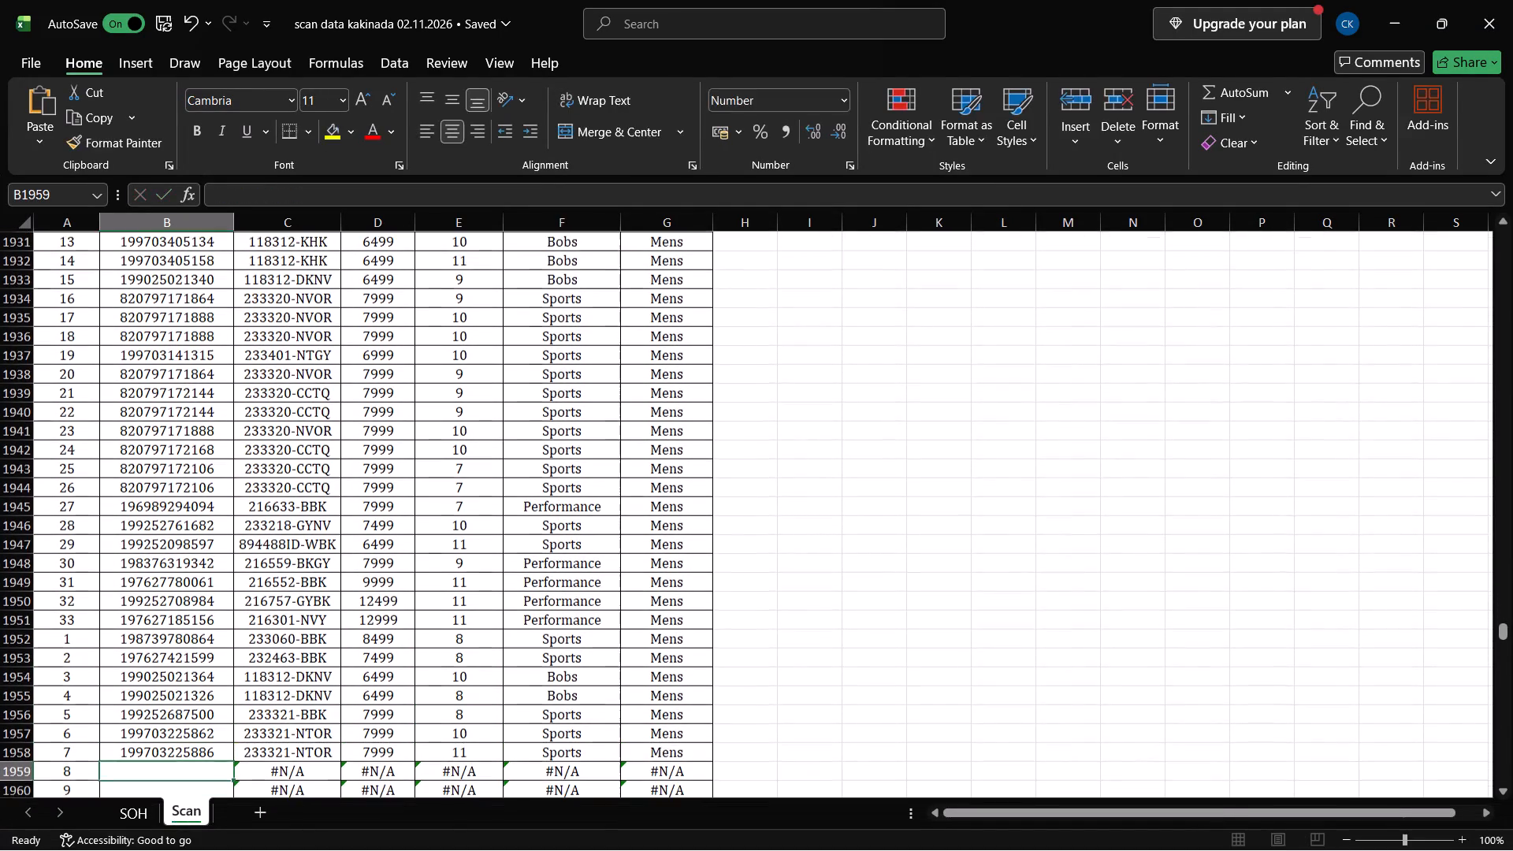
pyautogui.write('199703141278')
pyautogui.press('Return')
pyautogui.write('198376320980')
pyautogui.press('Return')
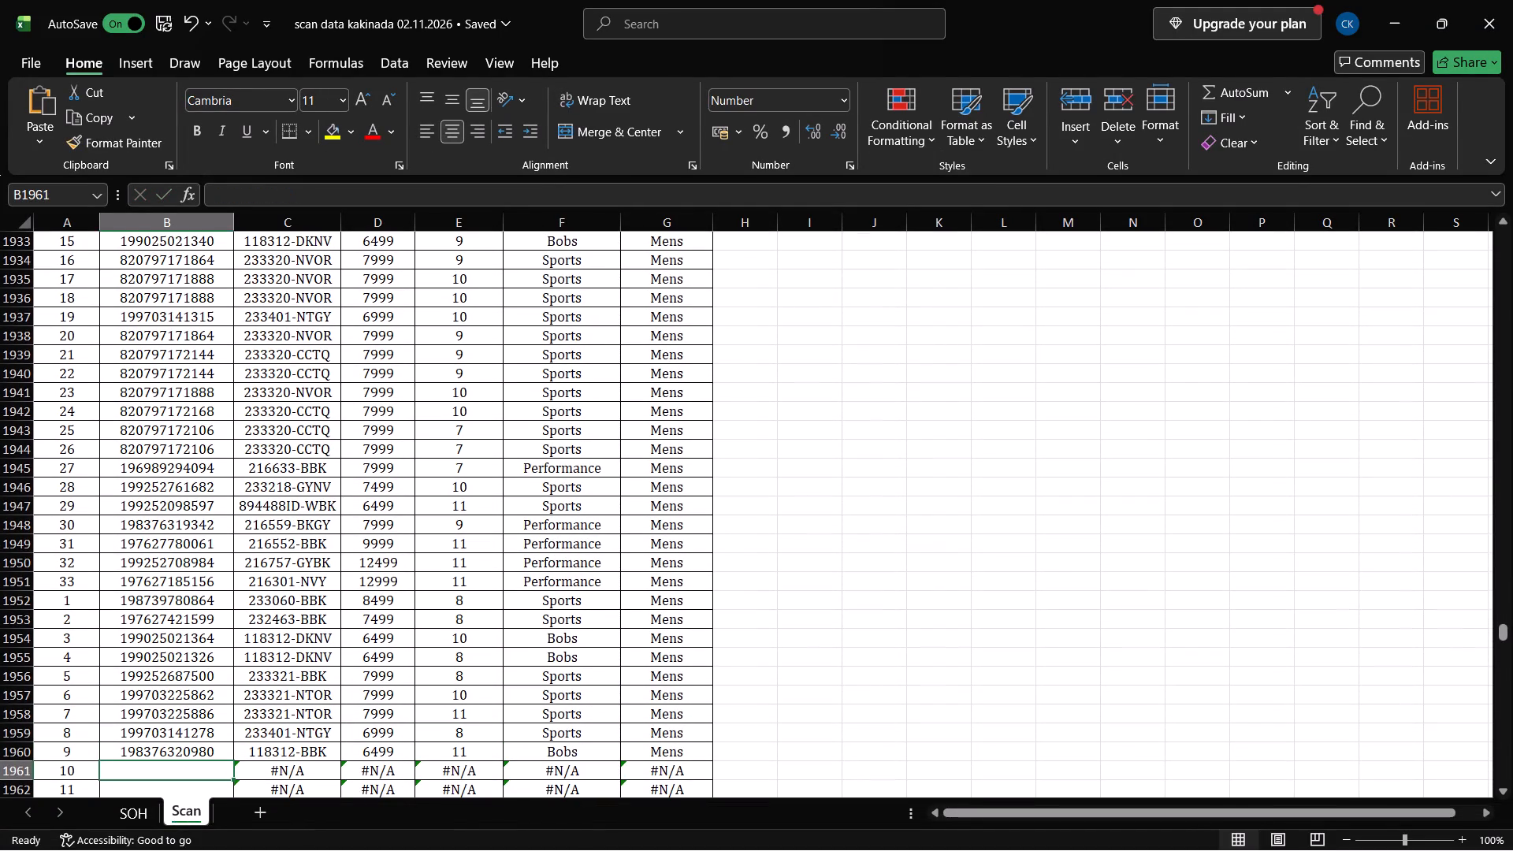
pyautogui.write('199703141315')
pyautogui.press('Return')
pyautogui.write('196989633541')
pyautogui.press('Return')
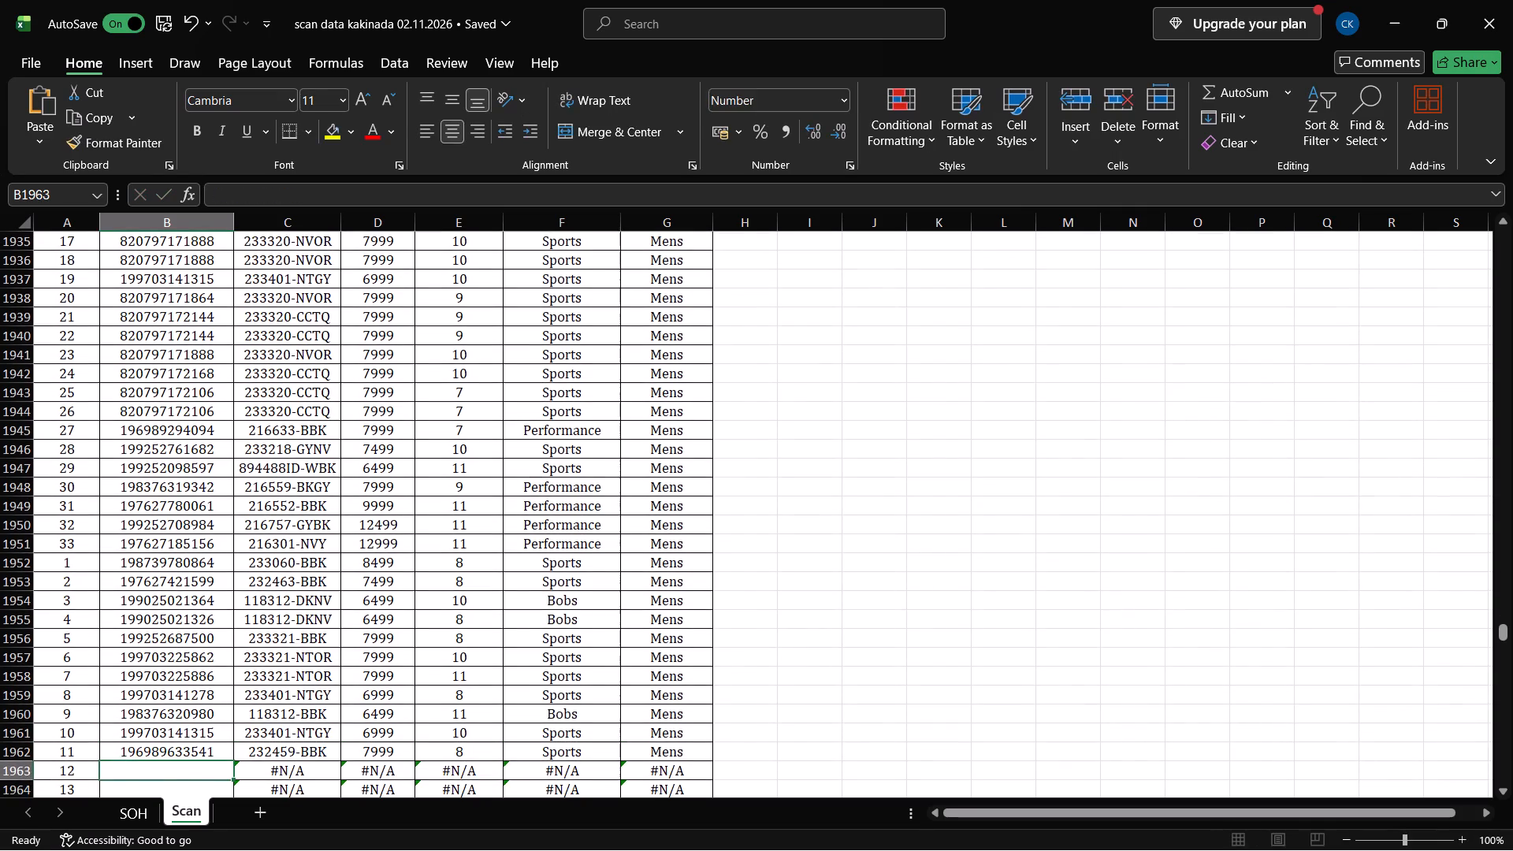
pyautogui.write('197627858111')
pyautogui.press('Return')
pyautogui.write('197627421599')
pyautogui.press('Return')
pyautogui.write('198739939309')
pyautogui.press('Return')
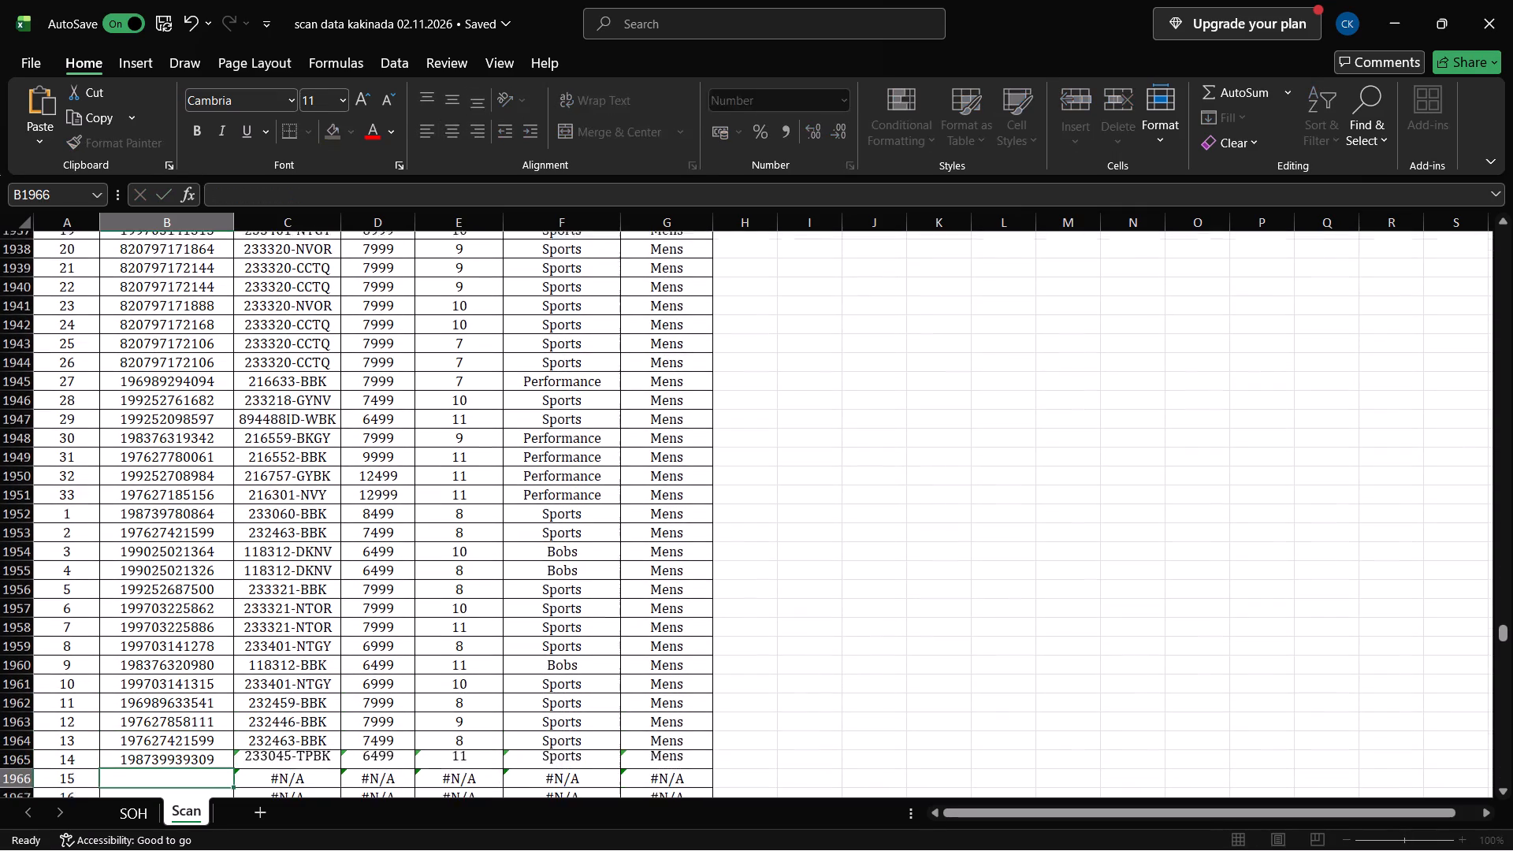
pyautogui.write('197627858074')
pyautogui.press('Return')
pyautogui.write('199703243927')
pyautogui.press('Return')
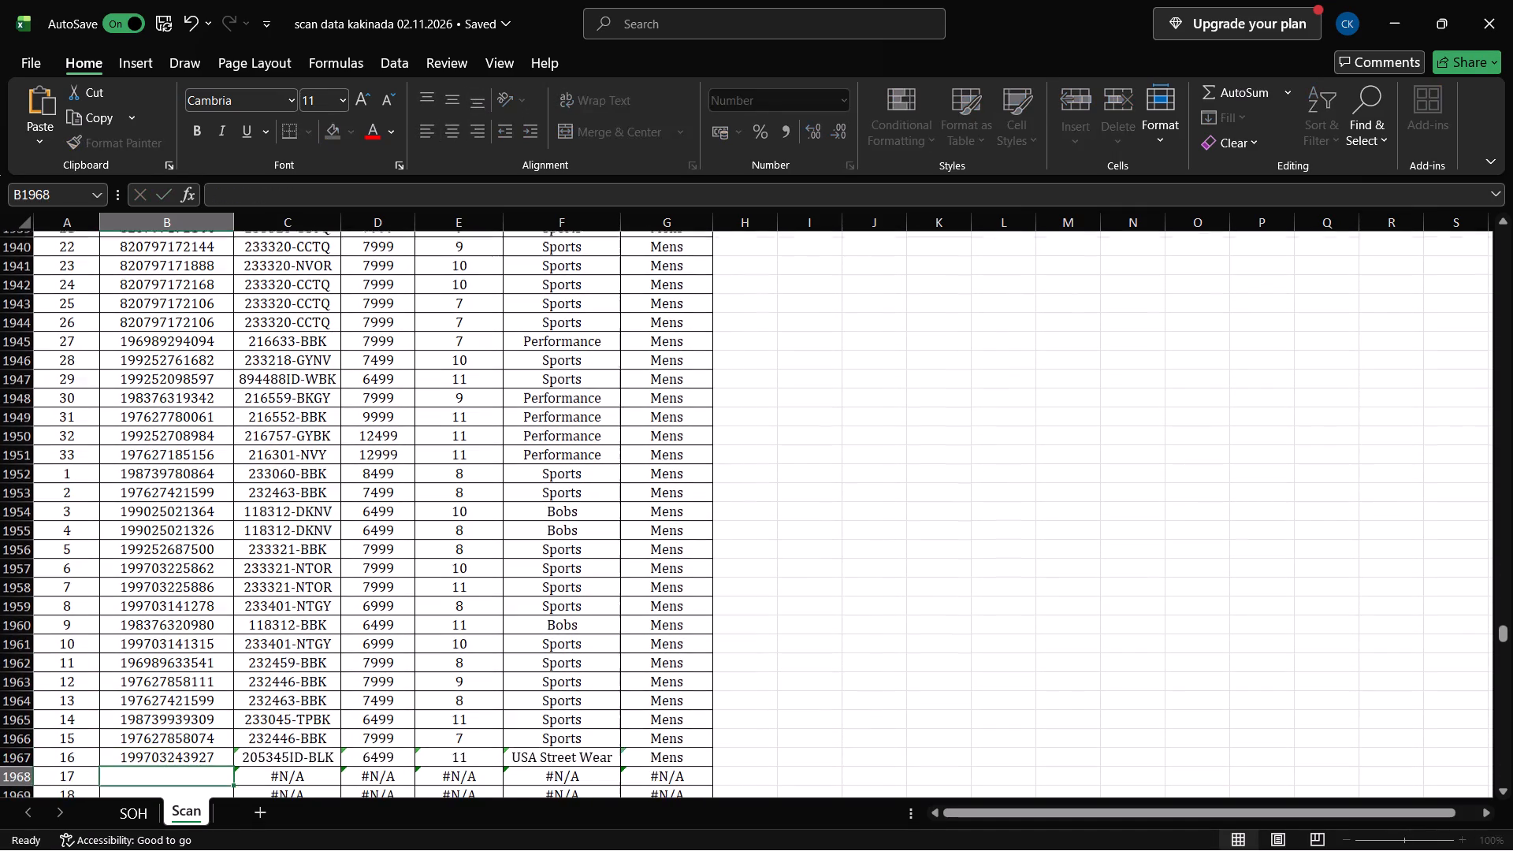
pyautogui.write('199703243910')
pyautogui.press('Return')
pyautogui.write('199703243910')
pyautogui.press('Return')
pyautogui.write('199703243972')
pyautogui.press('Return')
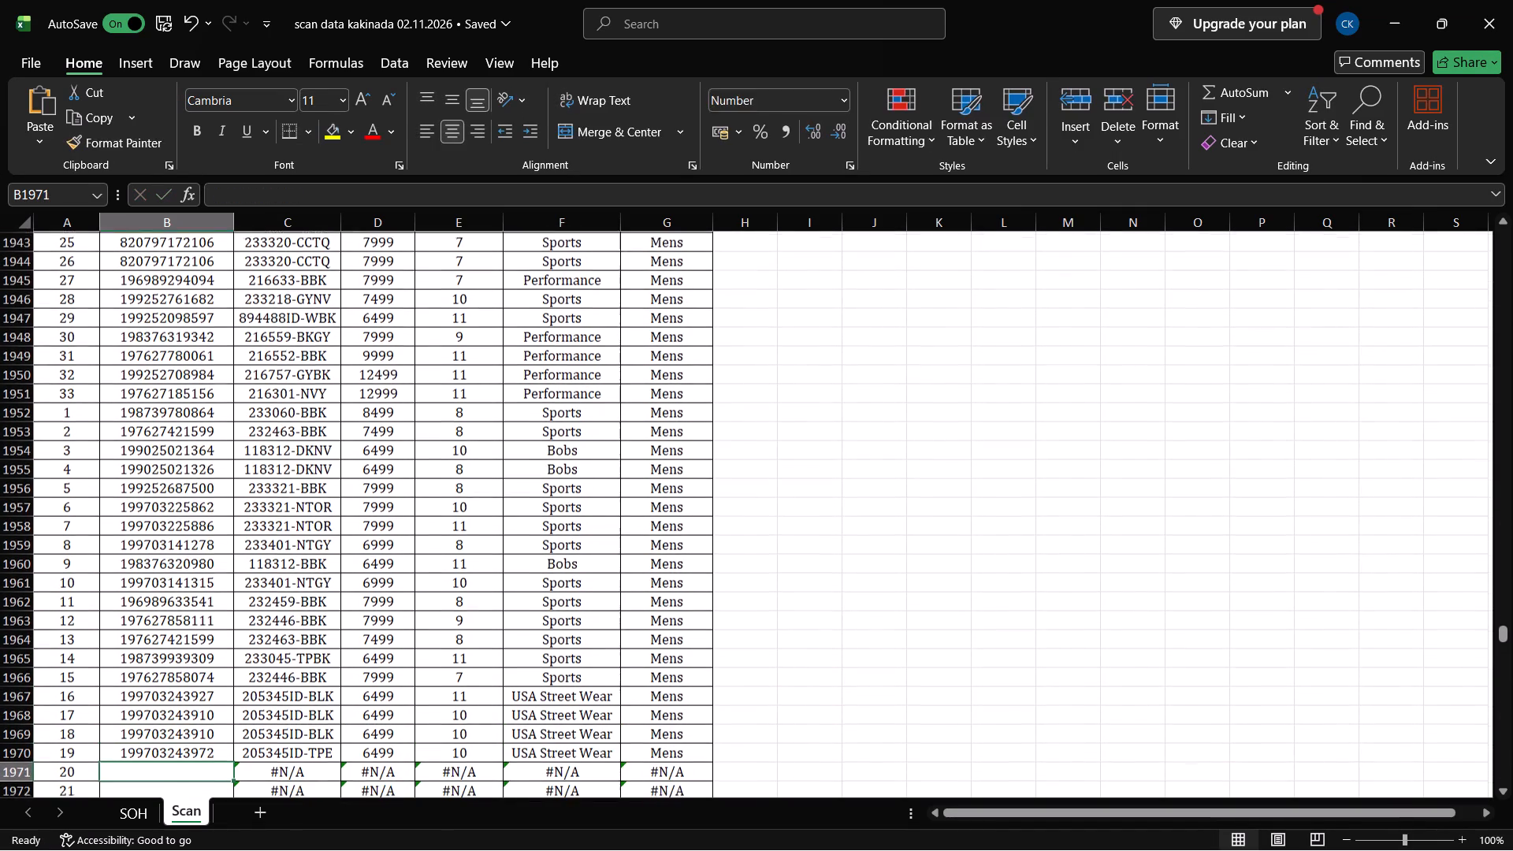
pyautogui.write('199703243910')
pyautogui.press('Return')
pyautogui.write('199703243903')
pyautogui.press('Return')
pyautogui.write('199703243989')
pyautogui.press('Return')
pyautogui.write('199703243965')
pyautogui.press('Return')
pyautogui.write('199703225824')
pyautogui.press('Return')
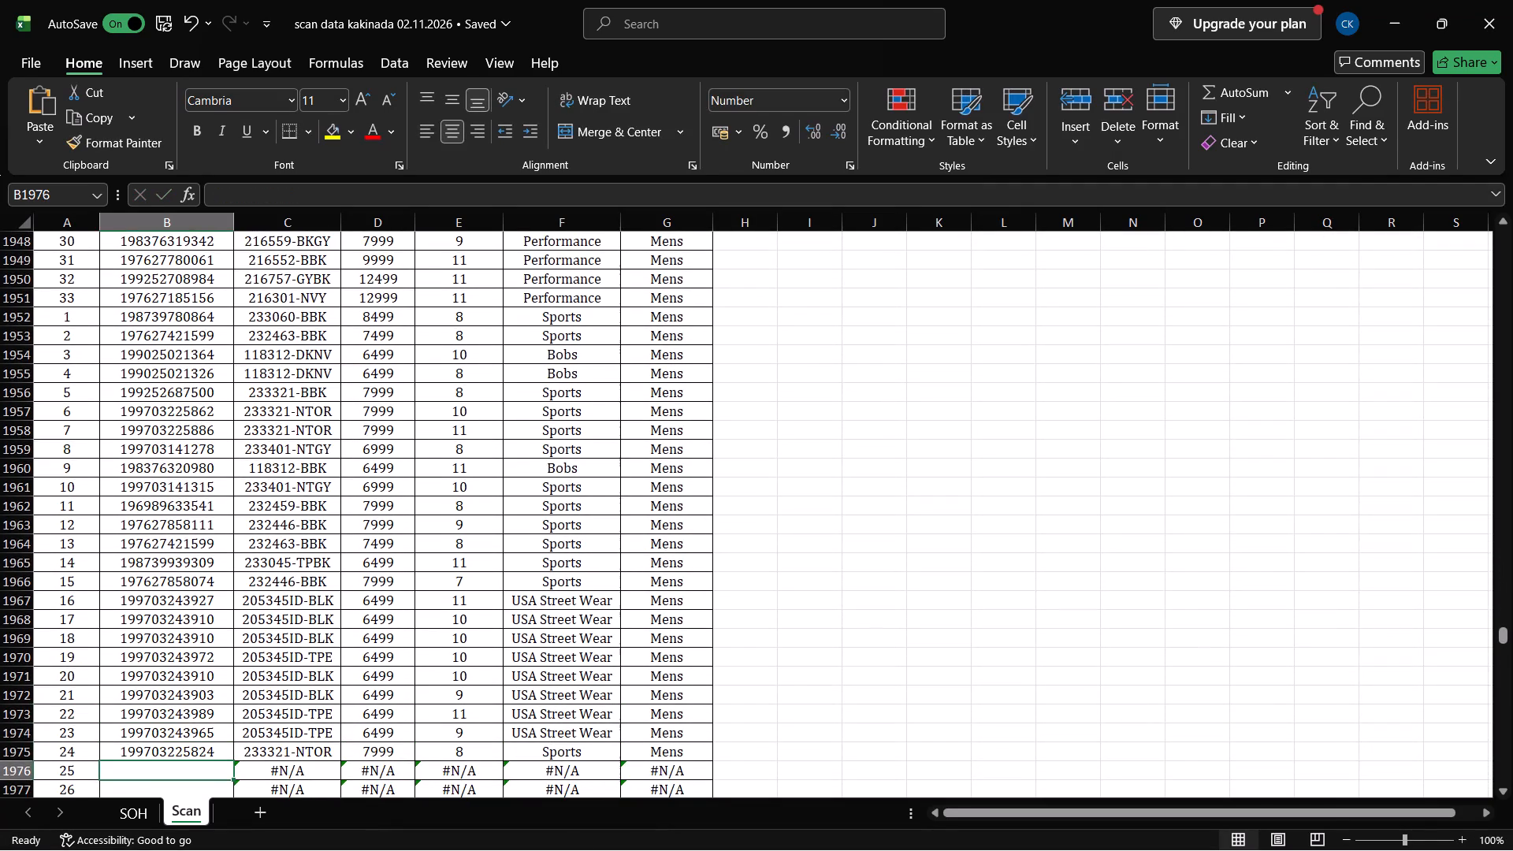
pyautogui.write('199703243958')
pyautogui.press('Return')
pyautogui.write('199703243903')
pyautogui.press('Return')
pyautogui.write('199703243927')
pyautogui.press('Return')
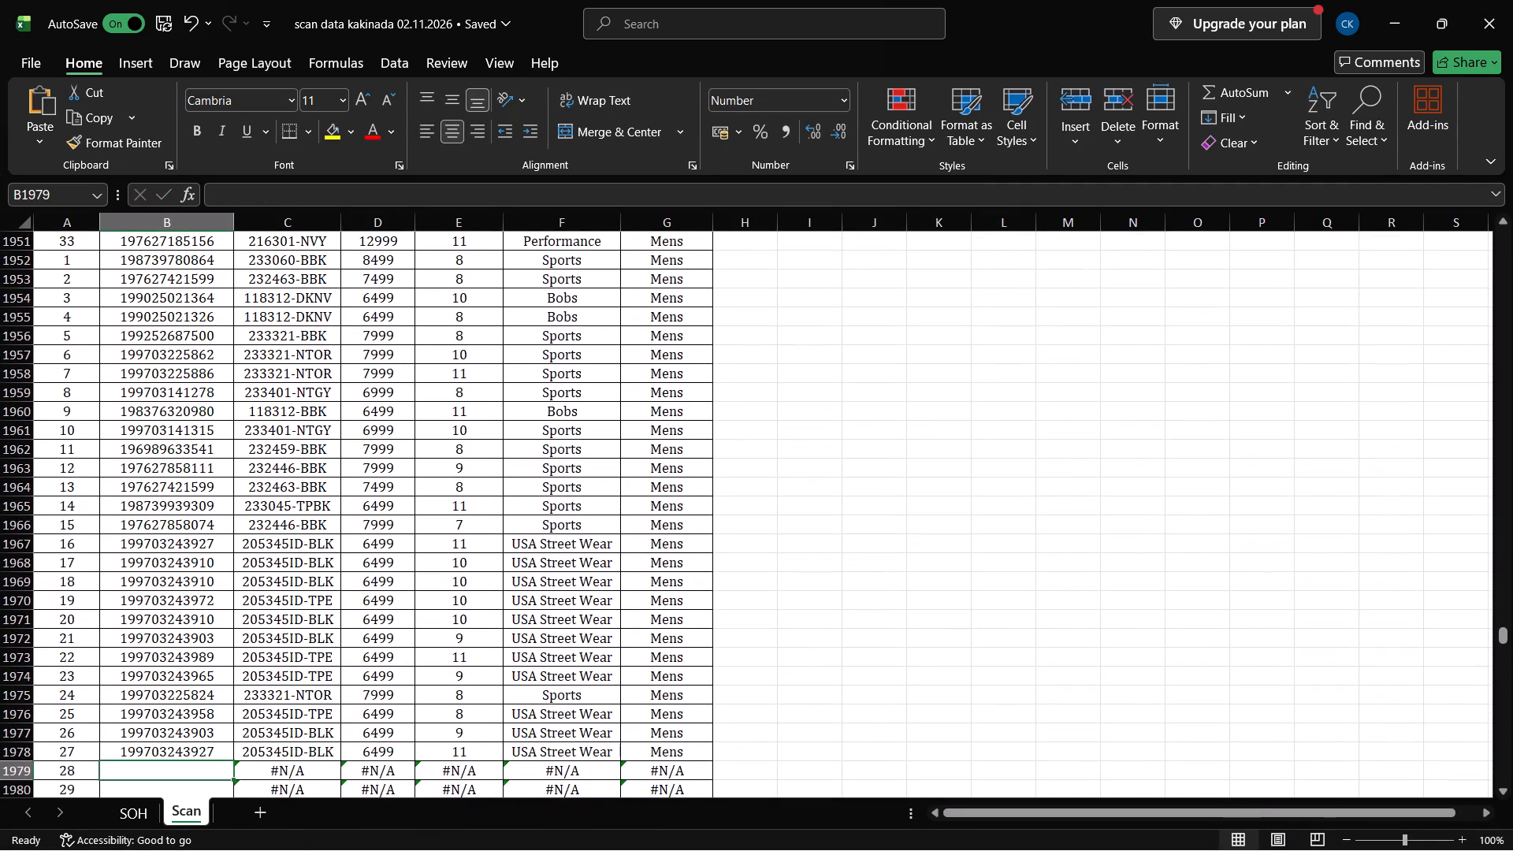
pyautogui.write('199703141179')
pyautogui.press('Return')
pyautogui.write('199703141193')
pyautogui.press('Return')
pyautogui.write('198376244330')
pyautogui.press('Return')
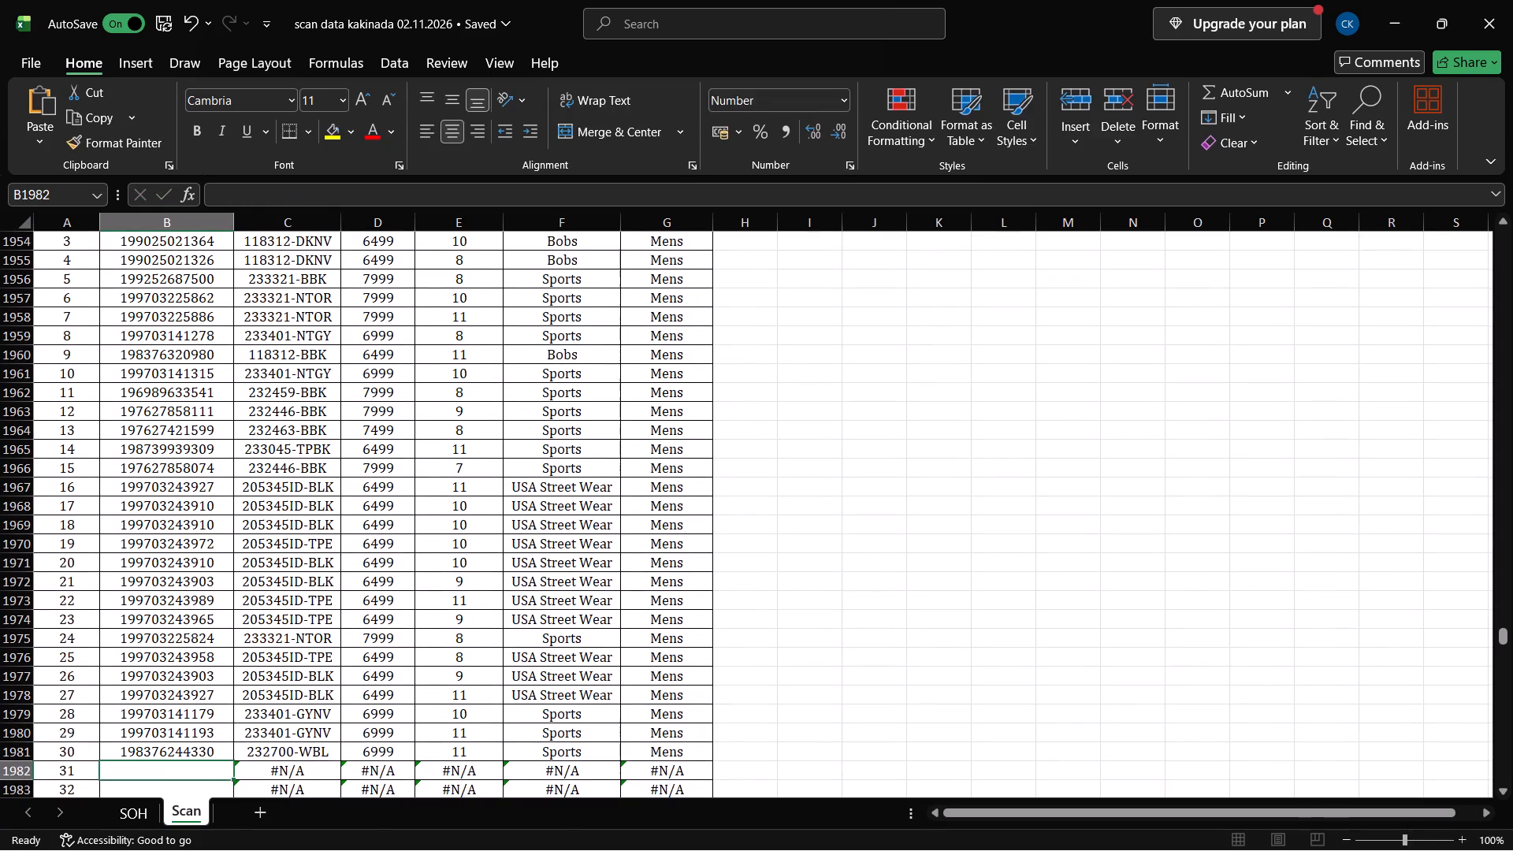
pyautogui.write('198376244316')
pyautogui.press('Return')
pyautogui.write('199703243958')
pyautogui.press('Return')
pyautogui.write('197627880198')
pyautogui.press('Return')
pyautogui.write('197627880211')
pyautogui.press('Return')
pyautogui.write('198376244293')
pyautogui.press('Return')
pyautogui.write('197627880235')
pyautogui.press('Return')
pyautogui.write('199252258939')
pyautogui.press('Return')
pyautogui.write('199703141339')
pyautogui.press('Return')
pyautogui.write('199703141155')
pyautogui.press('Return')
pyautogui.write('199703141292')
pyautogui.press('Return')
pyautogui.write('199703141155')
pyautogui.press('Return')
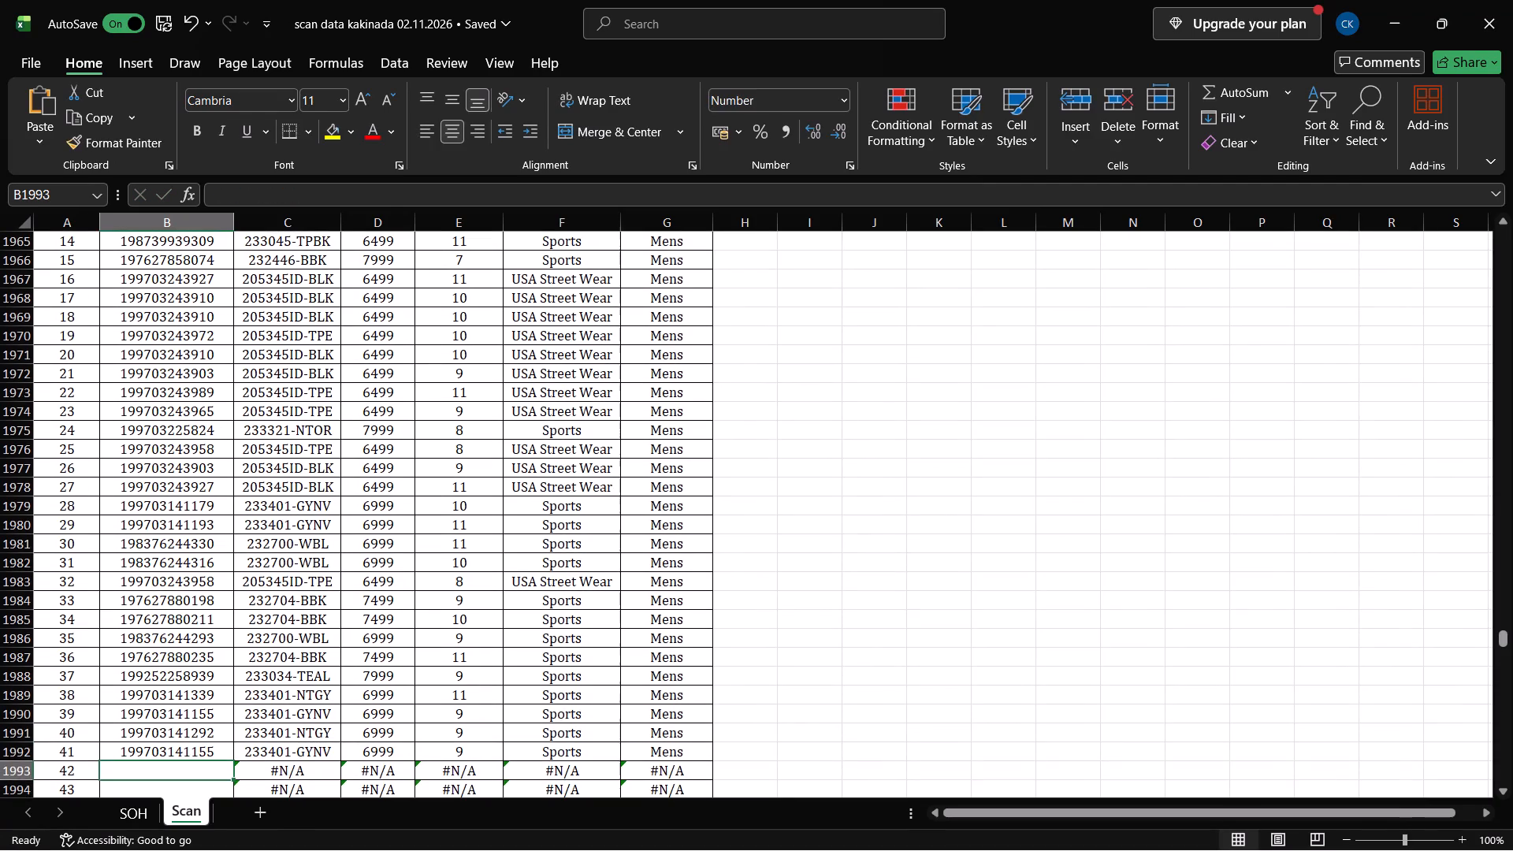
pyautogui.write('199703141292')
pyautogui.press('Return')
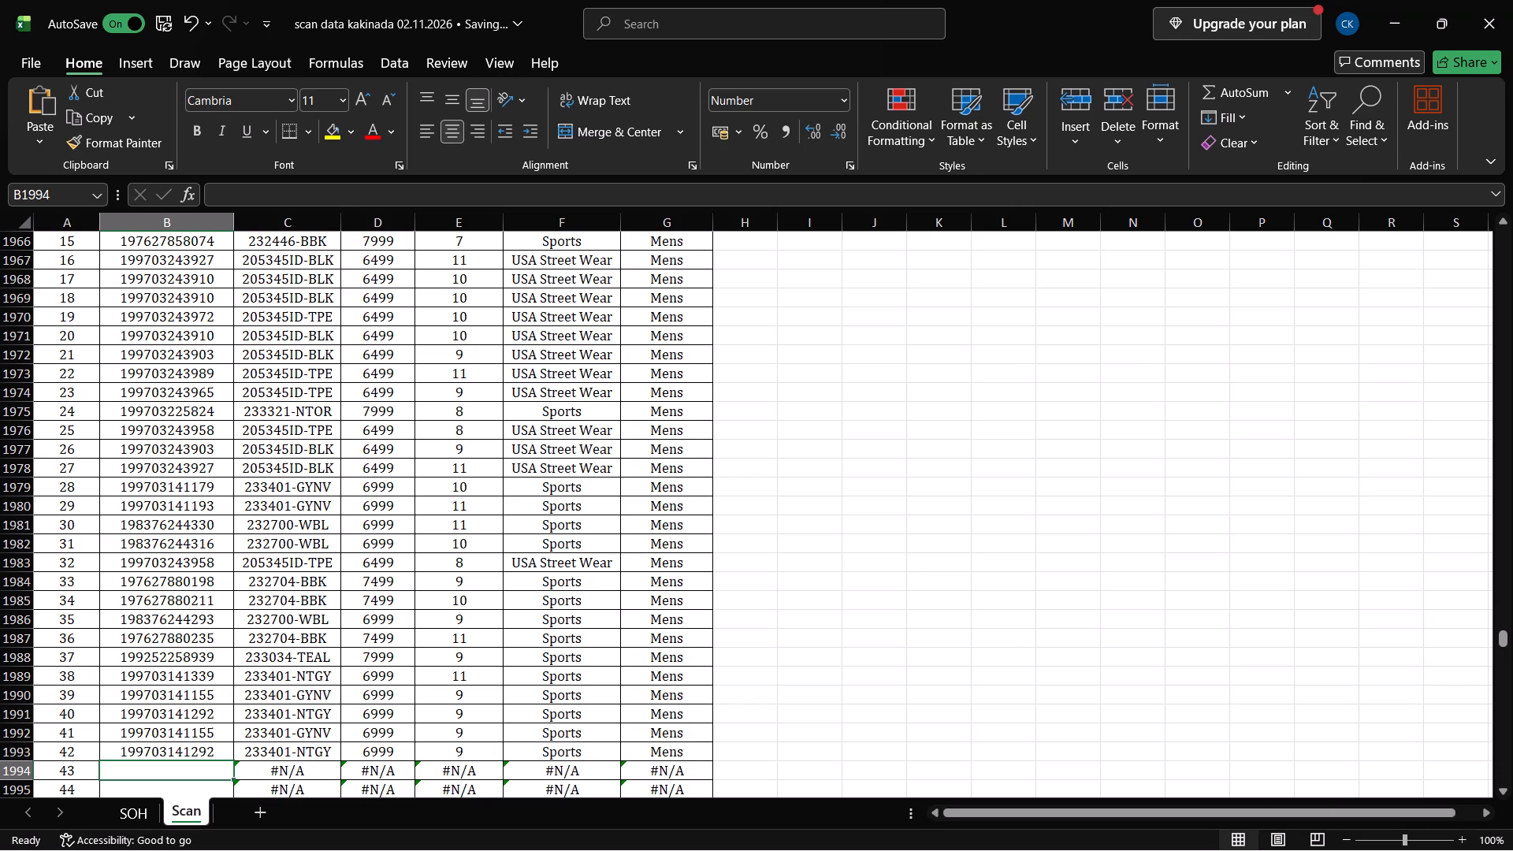
# Restart the serial numbering at 1 in cell A1994 for a new batch and select that row's empty barcode cell.
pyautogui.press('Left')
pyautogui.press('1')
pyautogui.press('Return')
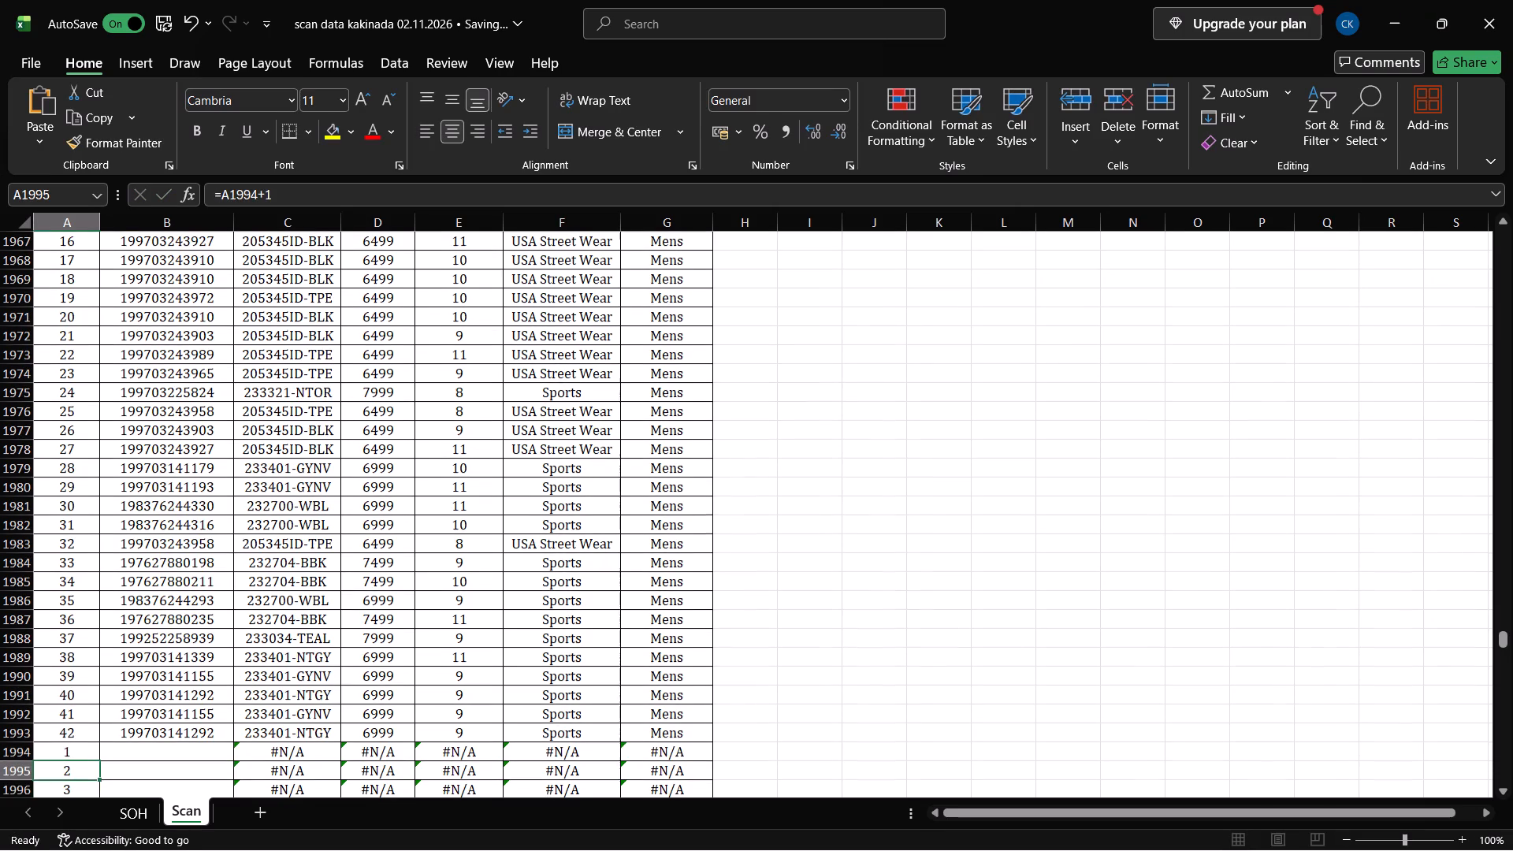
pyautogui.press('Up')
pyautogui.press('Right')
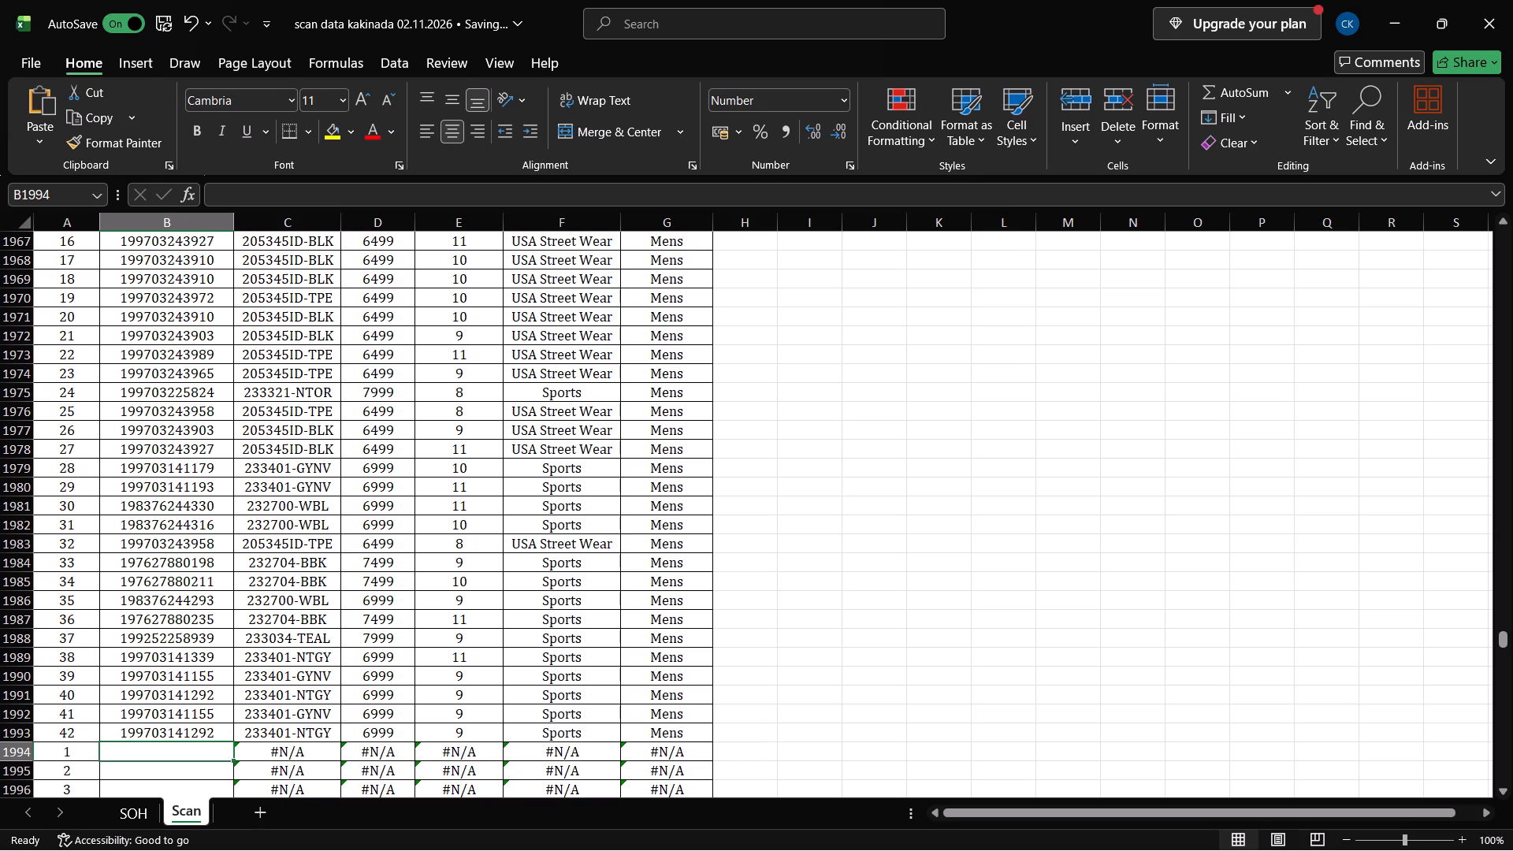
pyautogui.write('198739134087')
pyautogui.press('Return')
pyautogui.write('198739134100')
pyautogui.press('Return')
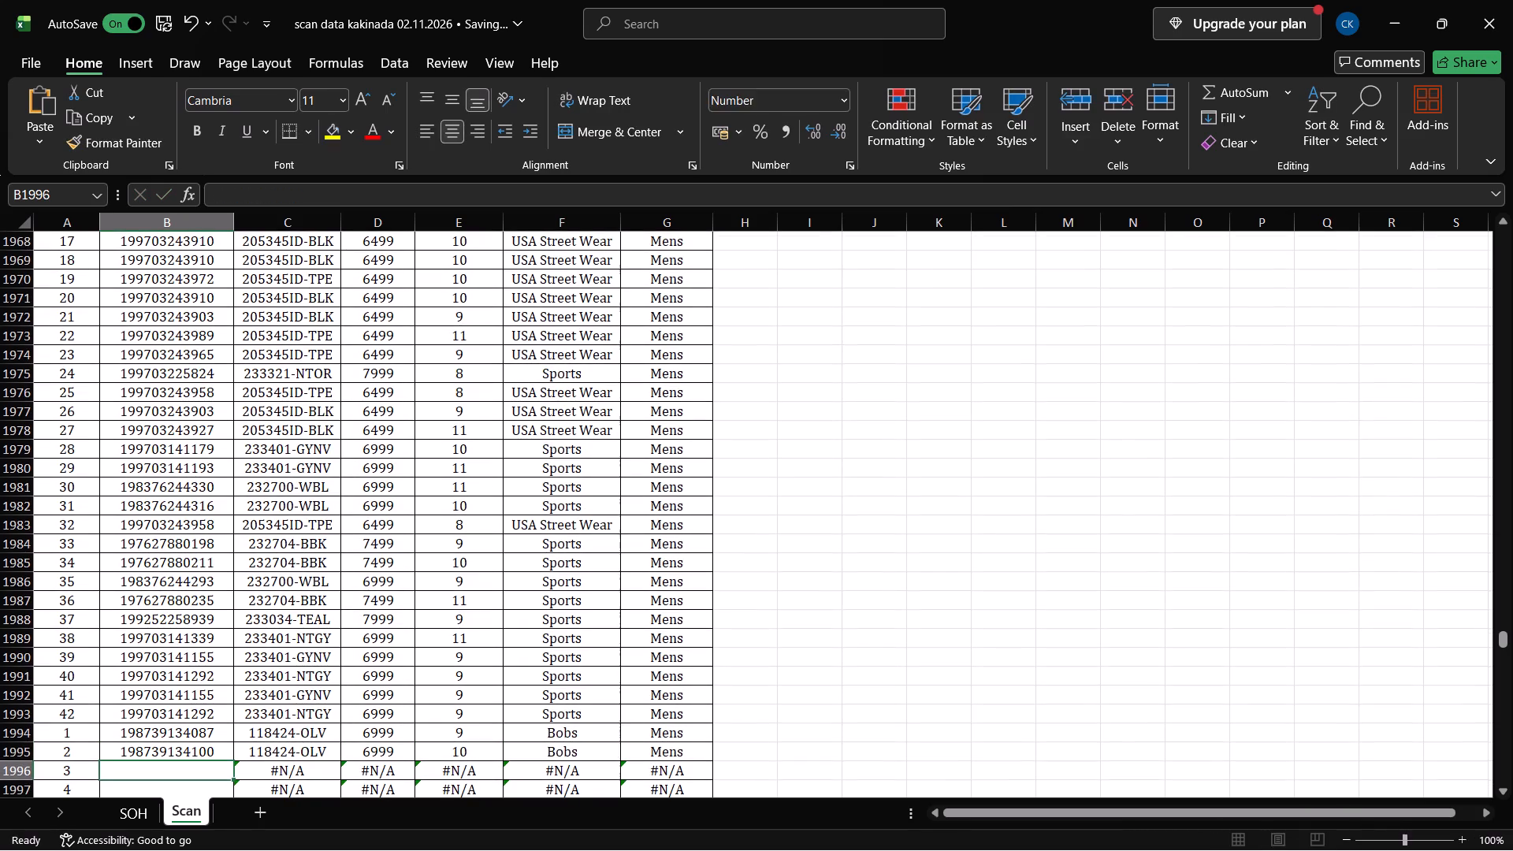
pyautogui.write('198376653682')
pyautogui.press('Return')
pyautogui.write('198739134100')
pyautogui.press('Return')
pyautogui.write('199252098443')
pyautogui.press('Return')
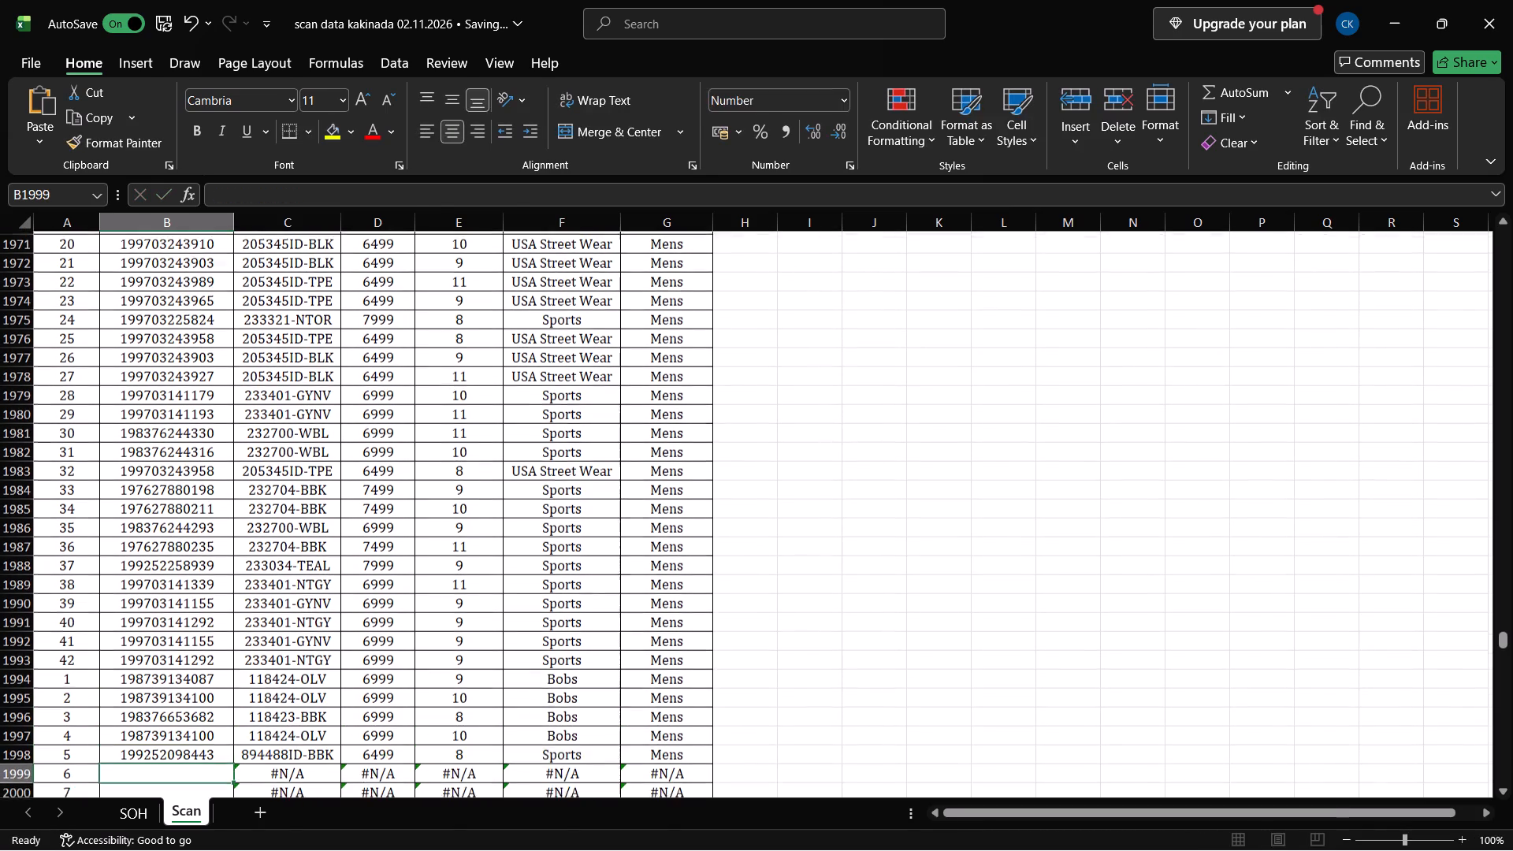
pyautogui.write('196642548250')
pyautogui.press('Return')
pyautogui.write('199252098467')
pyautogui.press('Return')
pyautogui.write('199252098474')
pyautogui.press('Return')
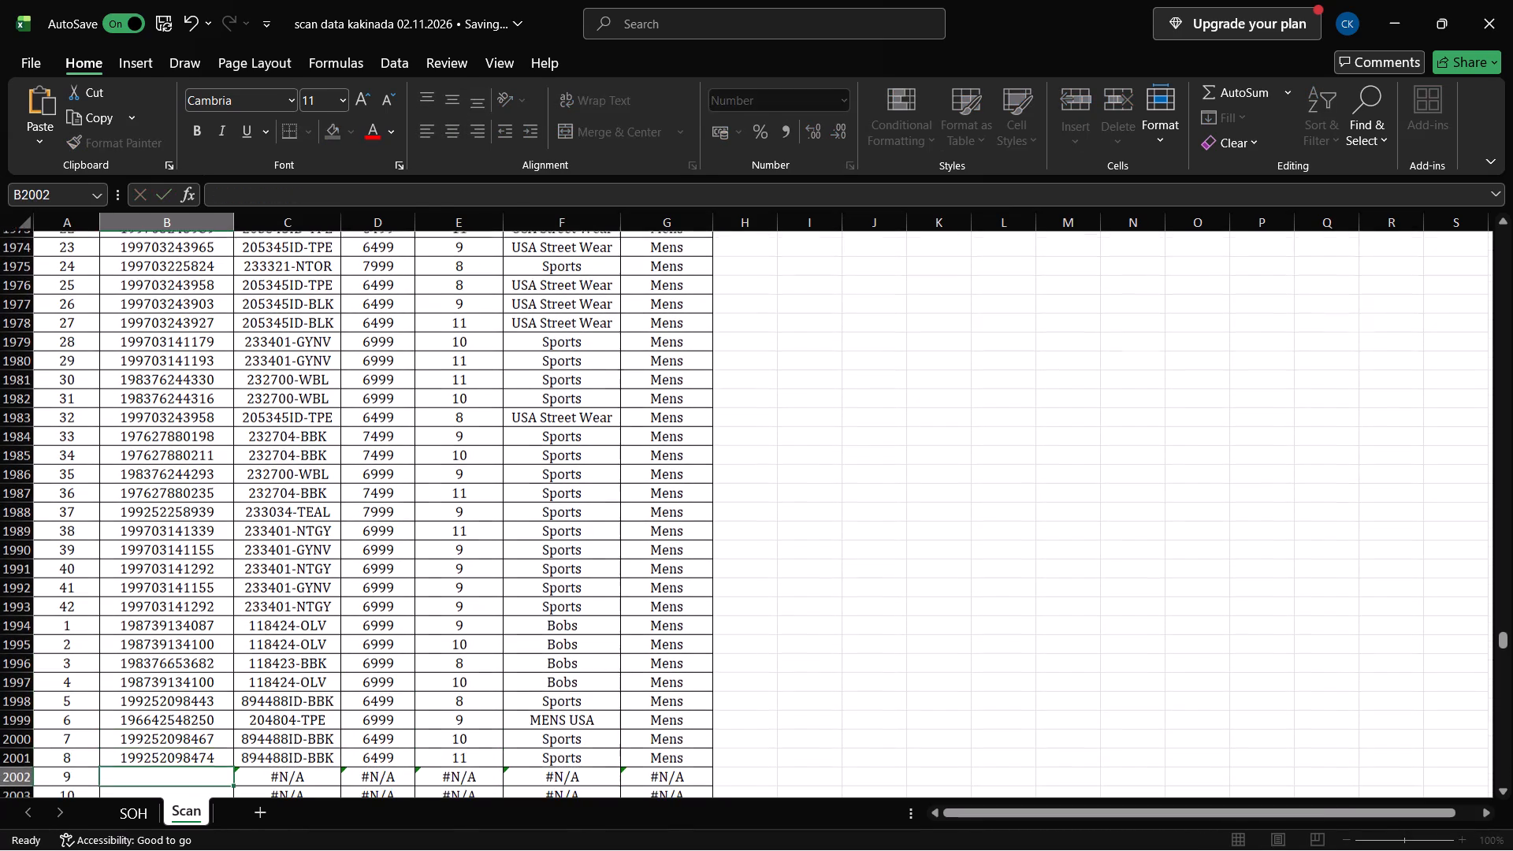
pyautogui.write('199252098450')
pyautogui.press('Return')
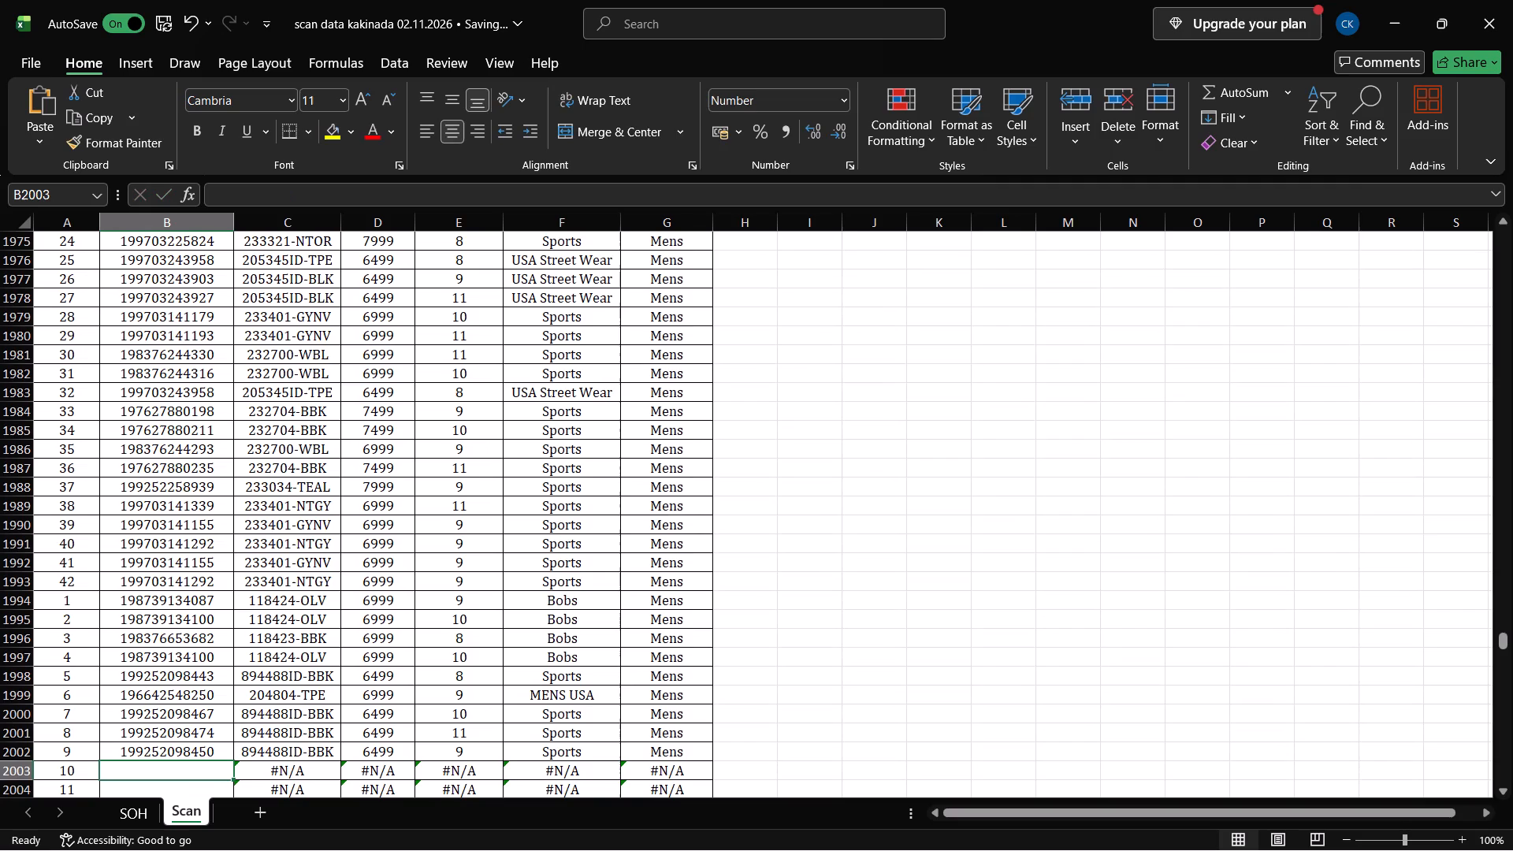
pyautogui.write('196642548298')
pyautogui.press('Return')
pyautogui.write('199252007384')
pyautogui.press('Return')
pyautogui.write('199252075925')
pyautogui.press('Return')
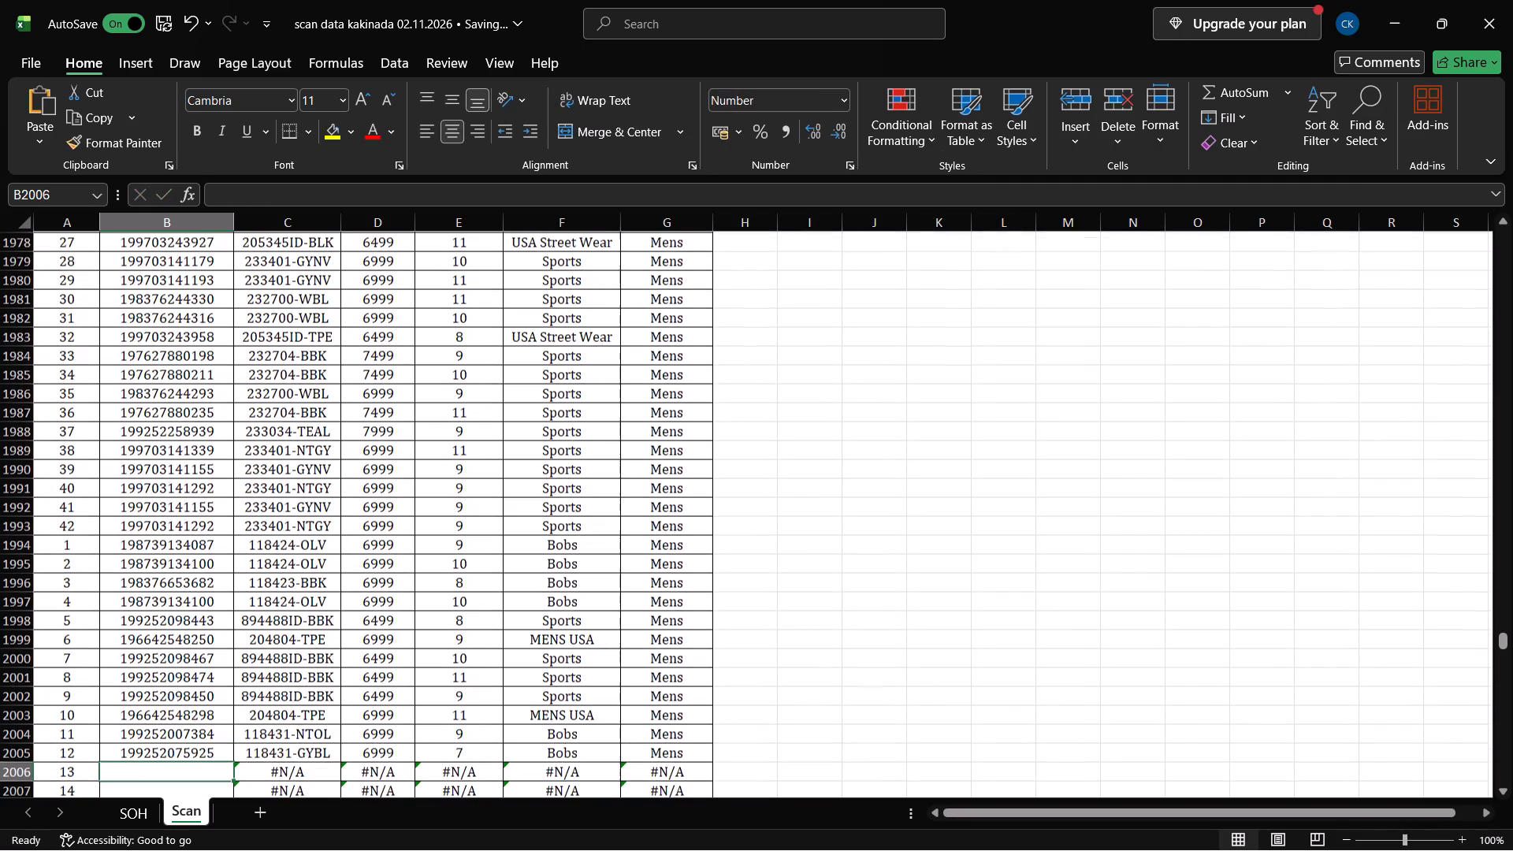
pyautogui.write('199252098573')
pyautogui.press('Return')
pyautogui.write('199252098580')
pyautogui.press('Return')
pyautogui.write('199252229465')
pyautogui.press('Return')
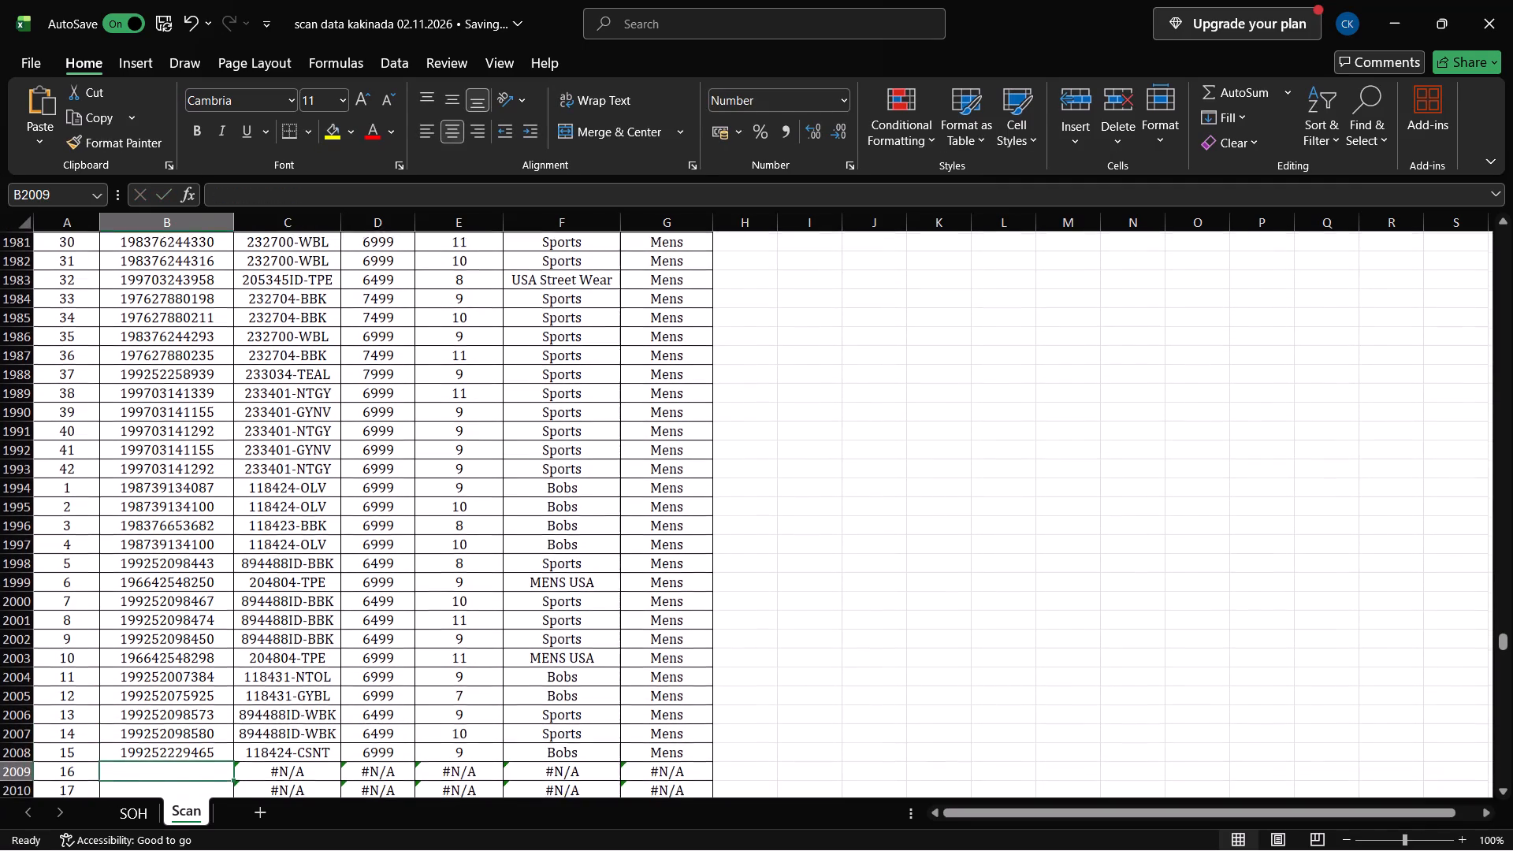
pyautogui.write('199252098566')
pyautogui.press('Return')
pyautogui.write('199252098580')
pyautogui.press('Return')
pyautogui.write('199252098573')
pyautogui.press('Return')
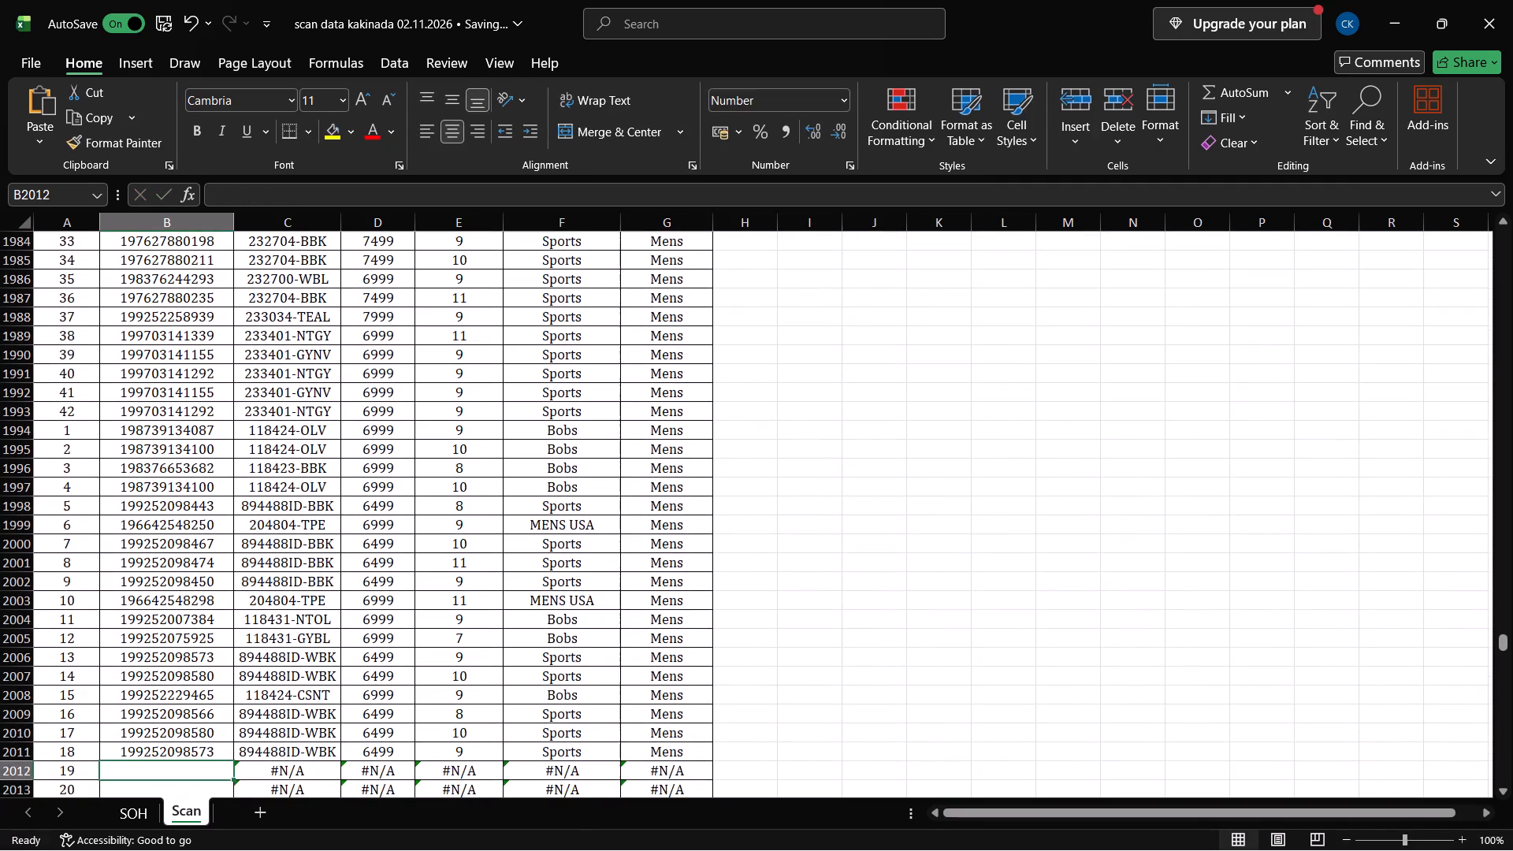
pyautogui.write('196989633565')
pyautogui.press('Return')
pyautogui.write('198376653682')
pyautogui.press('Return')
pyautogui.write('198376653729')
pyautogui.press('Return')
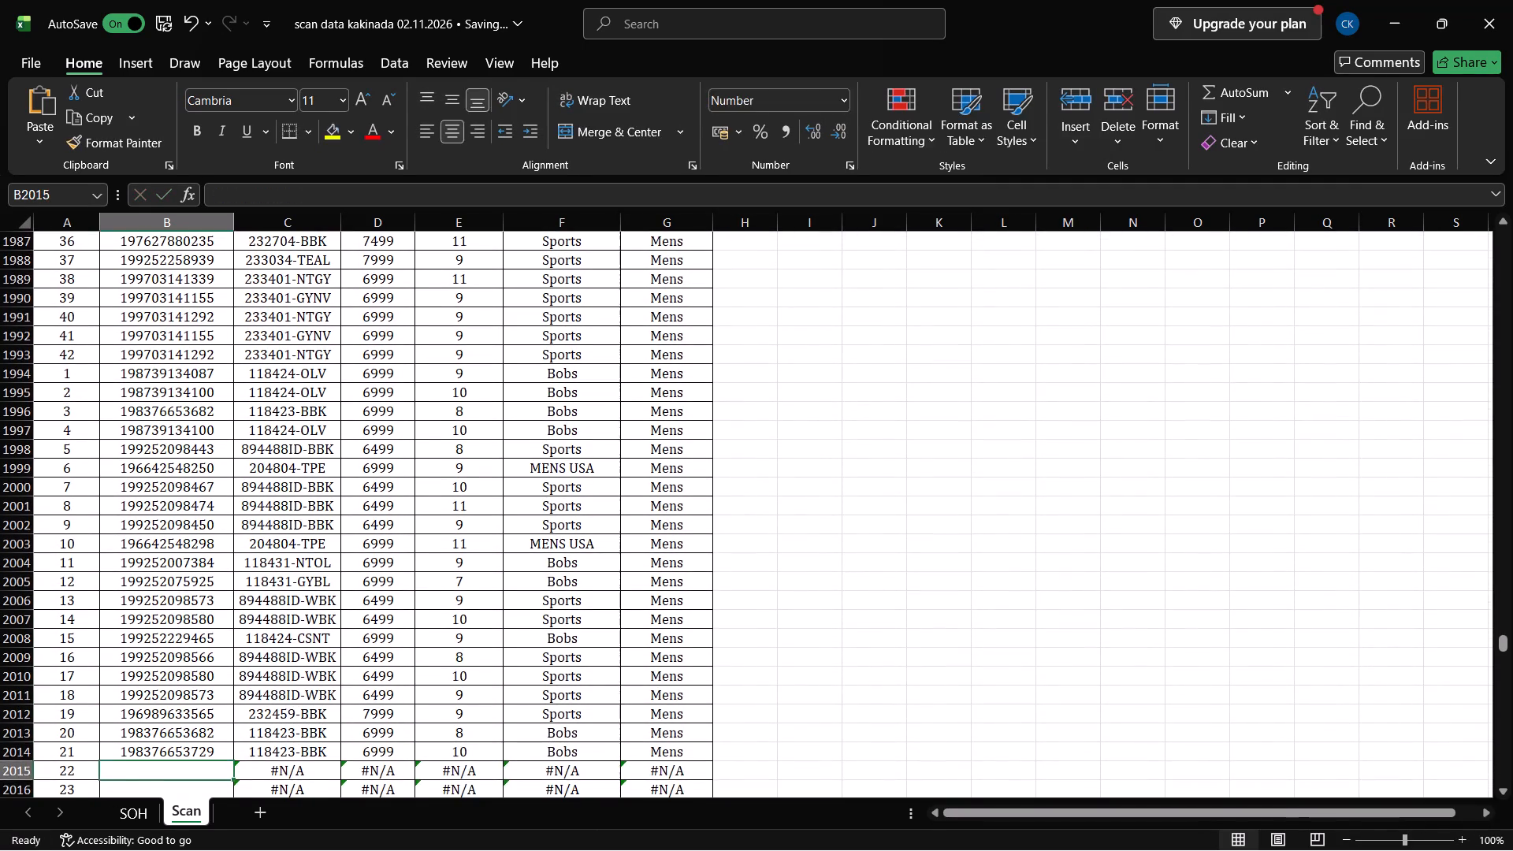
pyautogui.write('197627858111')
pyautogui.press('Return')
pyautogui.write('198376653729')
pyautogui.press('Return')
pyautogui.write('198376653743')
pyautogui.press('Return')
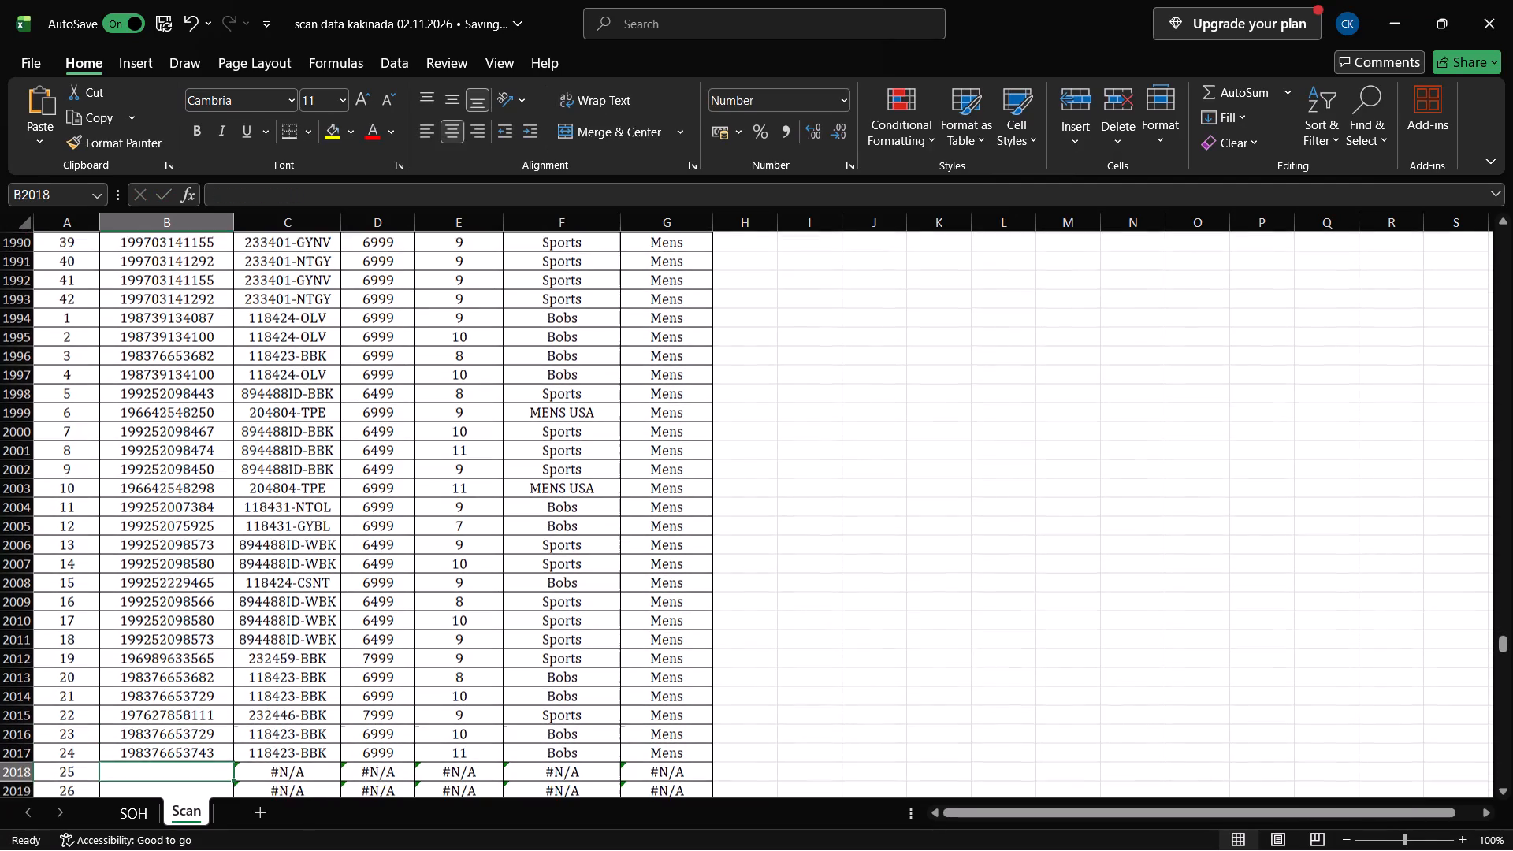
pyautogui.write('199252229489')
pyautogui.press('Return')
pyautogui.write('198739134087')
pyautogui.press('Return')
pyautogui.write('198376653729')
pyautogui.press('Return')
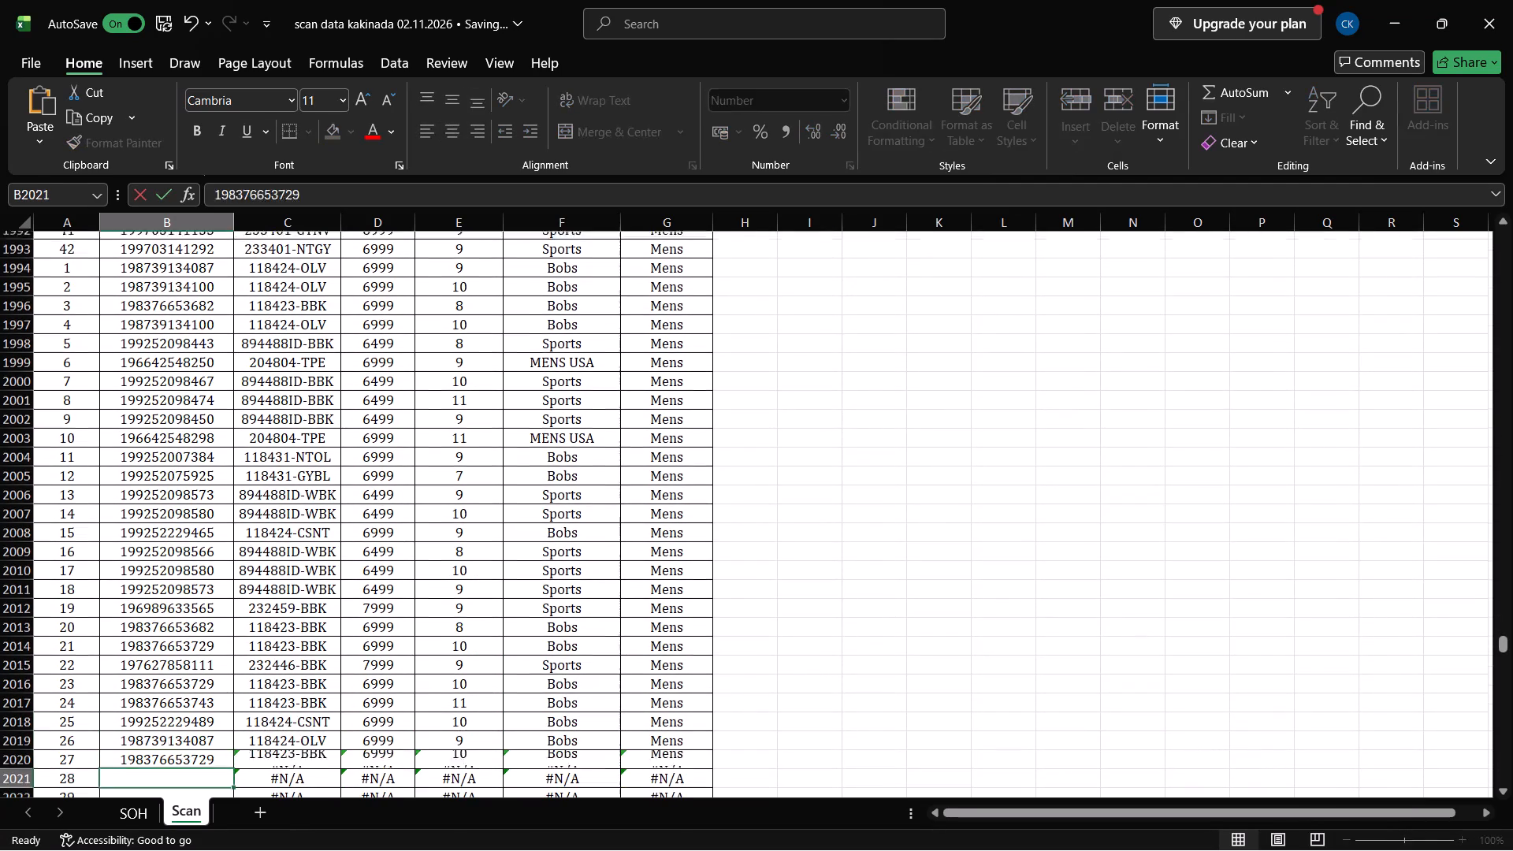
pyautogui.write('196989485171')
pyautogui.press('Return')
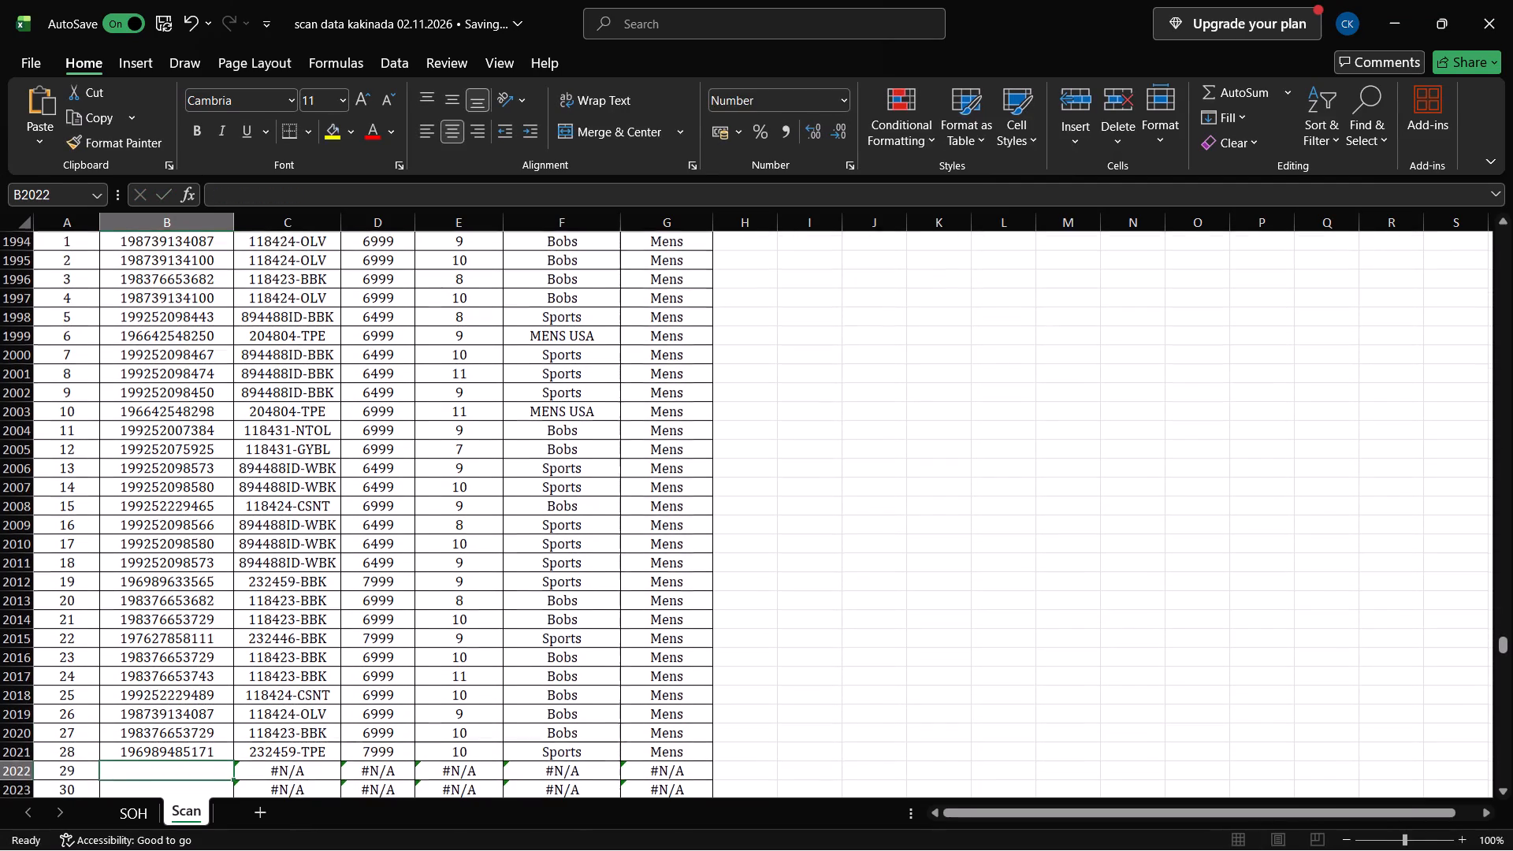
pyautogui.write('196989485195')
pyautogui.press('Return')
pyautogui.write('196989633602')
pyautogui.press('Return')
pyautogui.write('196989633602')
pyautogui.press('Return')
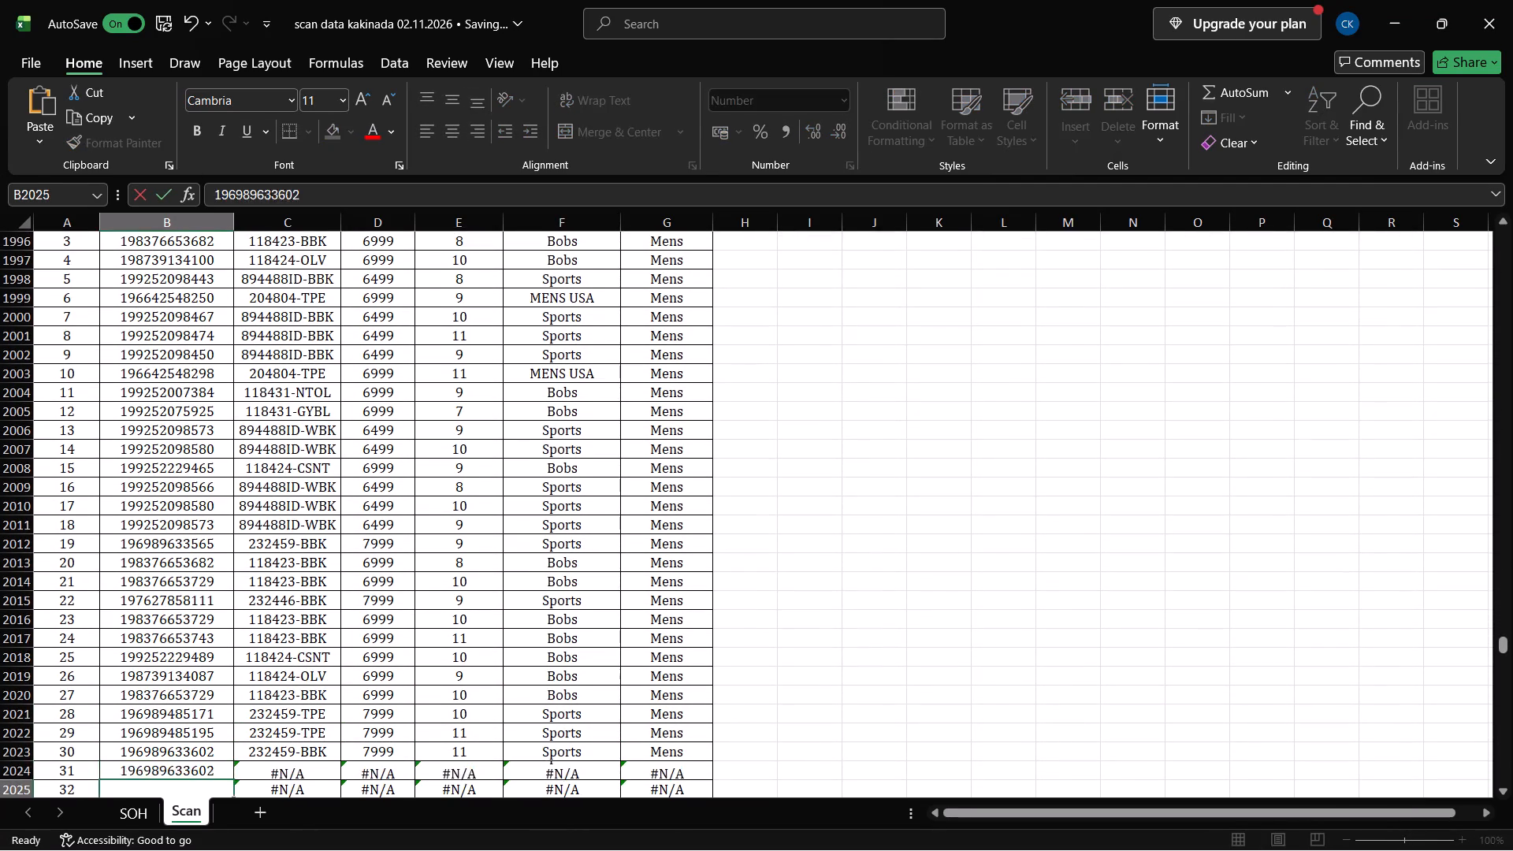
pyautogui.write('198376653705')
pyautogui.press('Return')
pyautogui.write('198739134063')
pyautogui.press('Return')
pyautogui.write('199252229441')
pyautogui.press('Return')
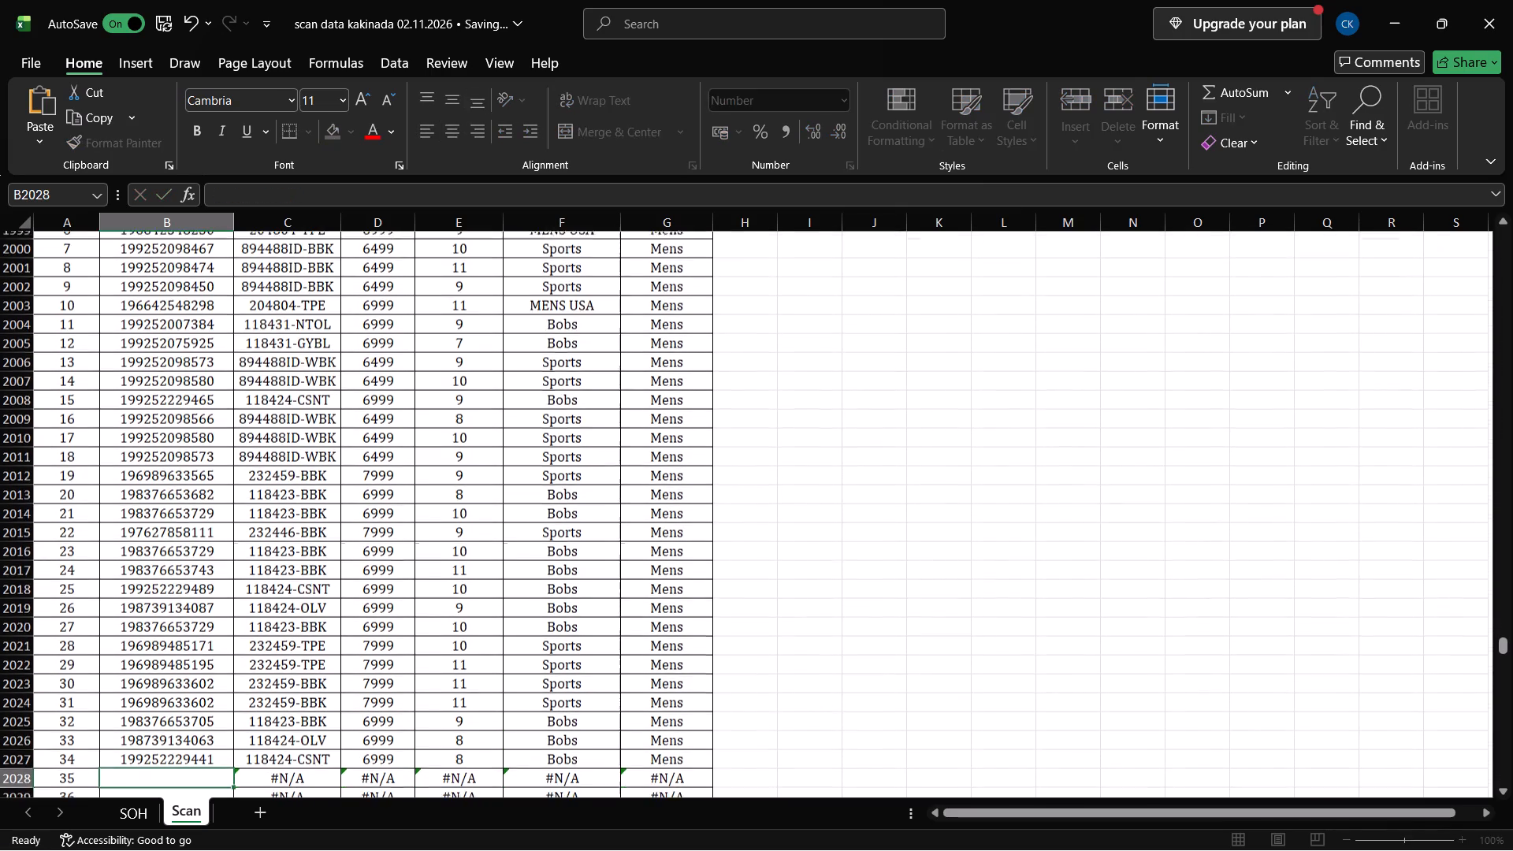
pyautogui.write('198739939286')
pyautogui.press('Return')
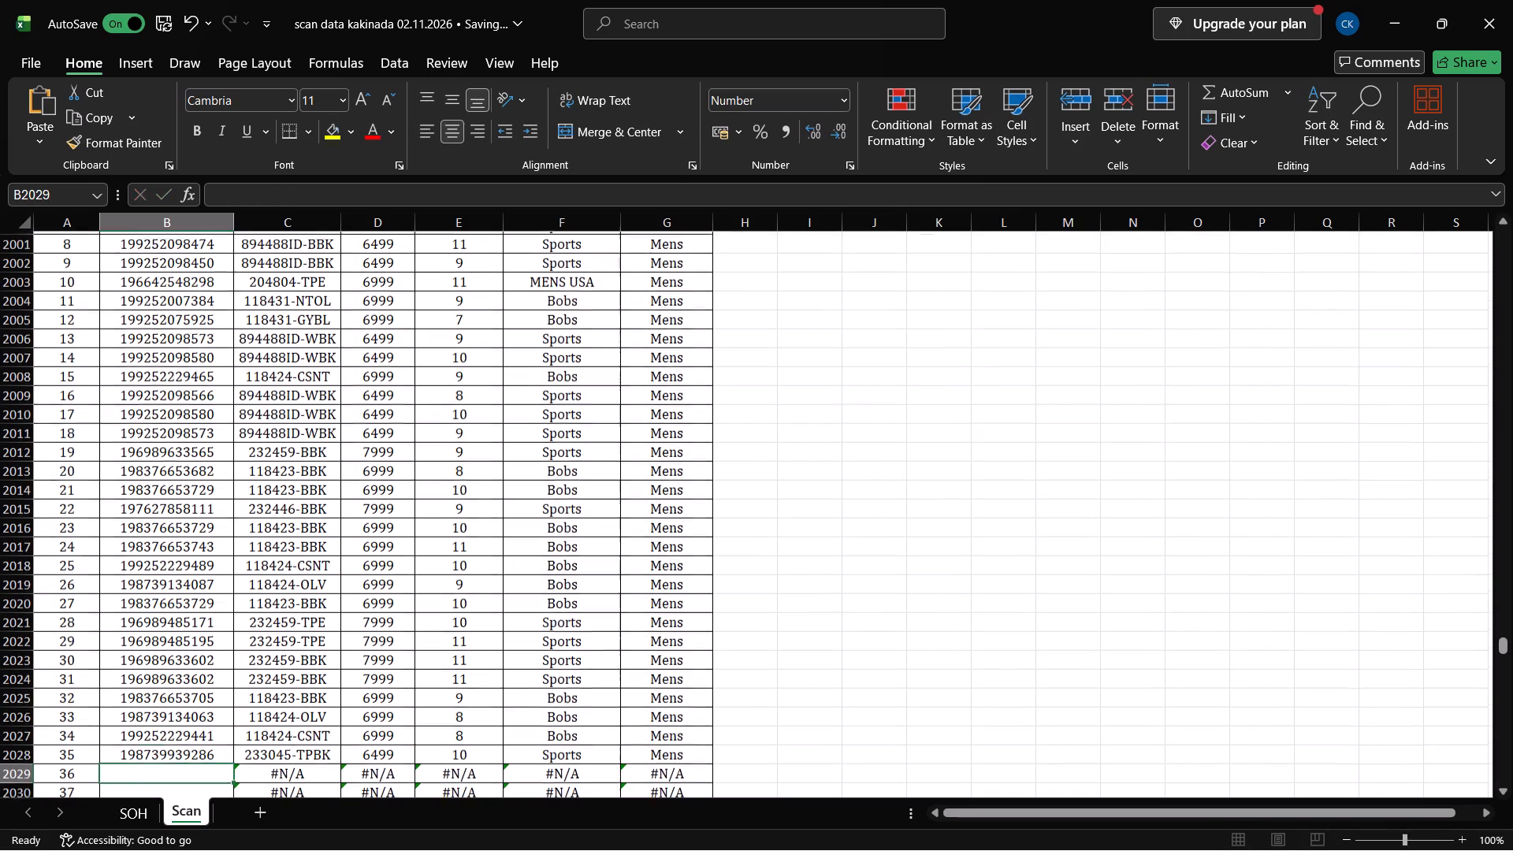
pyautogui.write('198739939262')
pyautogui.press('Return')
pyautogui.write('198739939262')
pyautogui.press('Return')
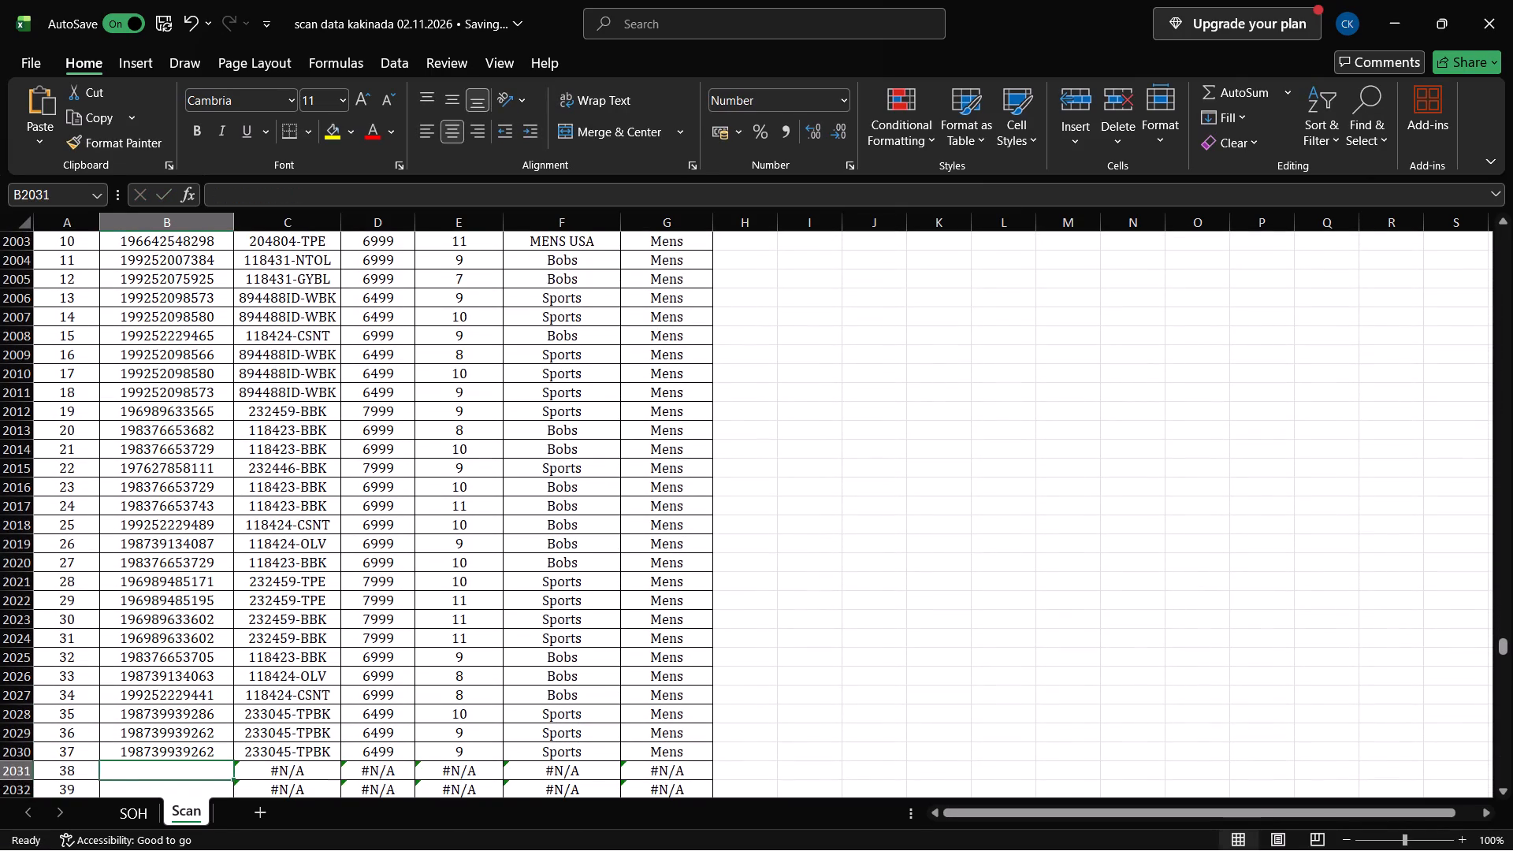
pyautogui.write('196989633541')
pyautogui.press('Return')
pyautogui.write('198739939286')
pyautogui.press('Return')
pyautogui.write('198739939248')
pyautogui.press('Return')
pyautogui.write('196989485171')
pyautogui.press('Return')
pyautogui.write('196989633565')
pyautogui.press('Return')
# Restart the serial numbering at 1 in row 2036 for a new batch and save the workbook.
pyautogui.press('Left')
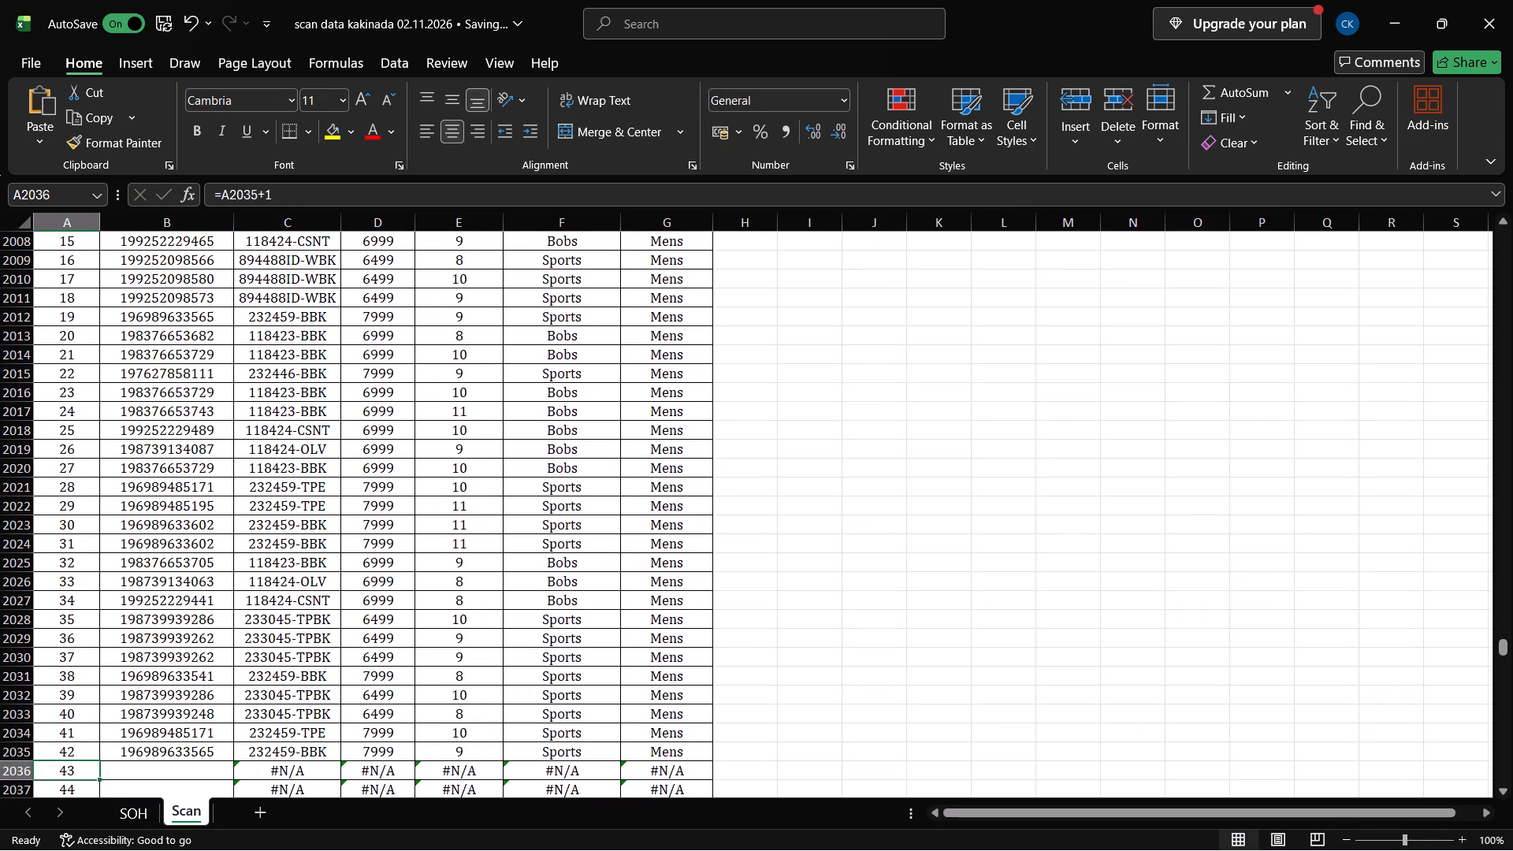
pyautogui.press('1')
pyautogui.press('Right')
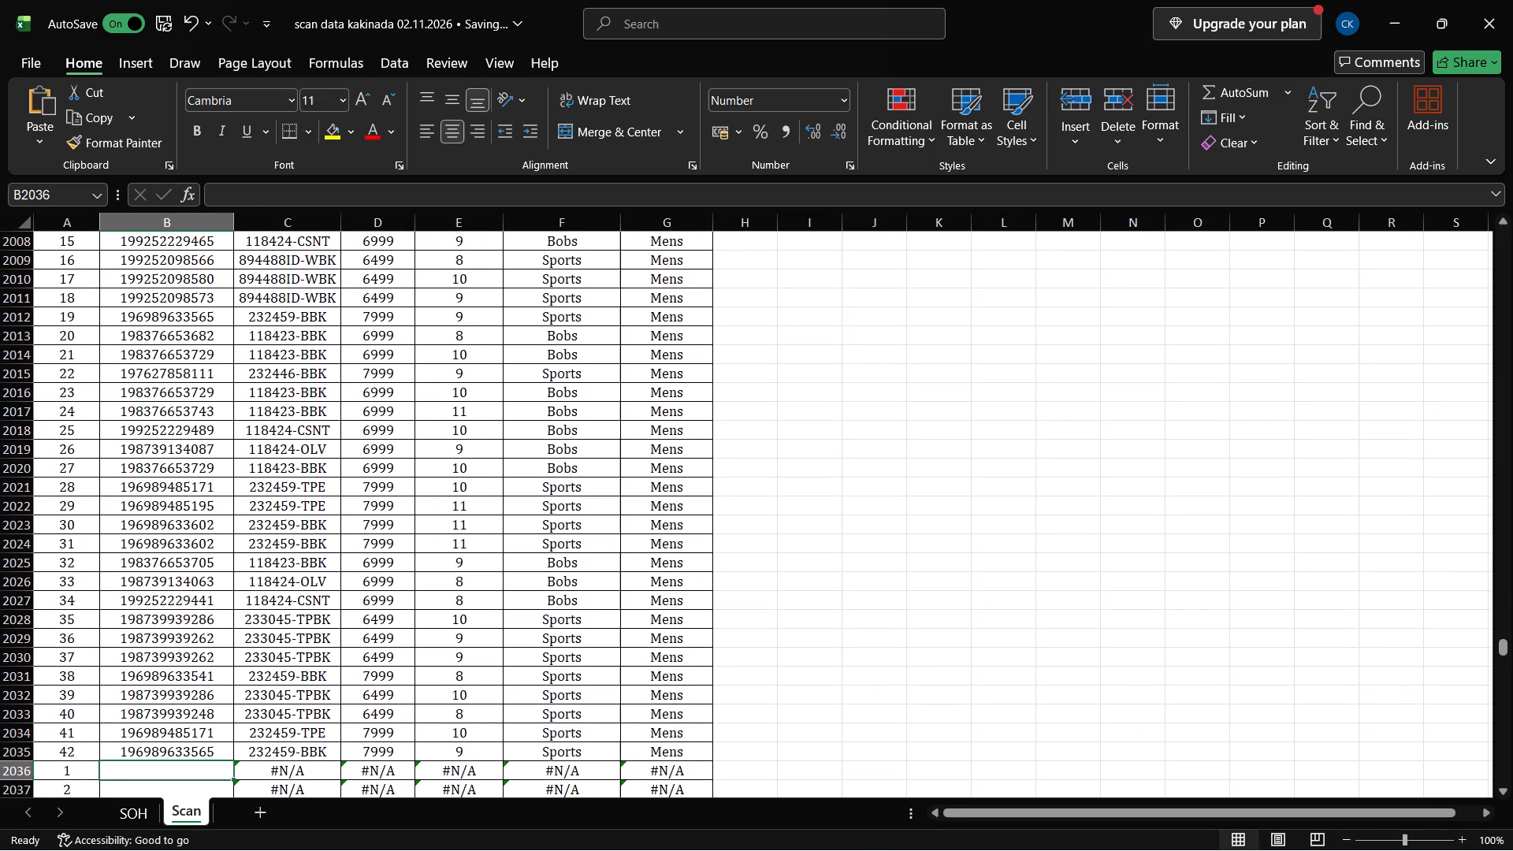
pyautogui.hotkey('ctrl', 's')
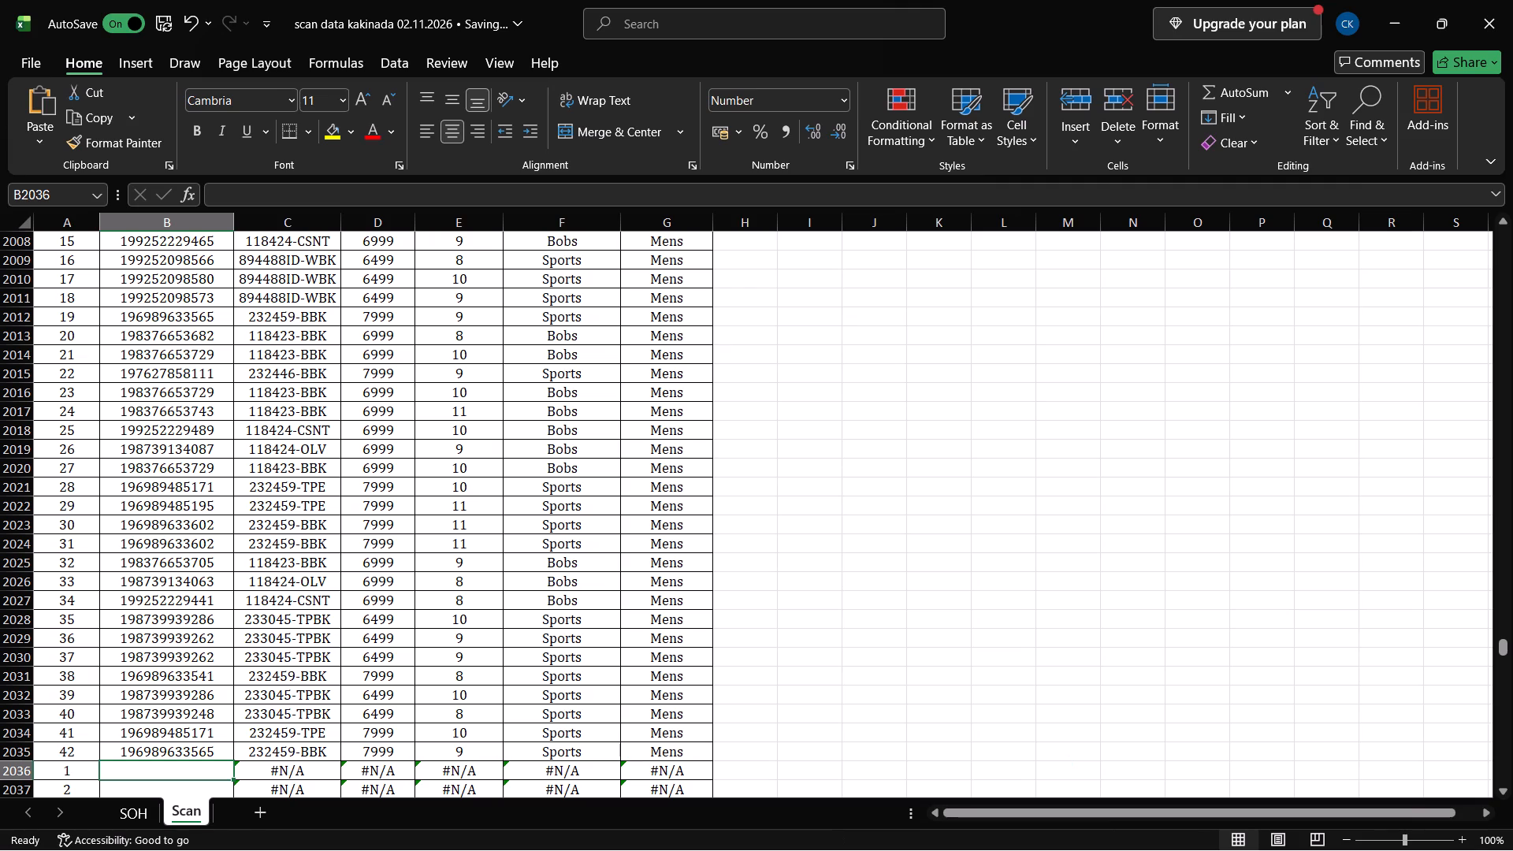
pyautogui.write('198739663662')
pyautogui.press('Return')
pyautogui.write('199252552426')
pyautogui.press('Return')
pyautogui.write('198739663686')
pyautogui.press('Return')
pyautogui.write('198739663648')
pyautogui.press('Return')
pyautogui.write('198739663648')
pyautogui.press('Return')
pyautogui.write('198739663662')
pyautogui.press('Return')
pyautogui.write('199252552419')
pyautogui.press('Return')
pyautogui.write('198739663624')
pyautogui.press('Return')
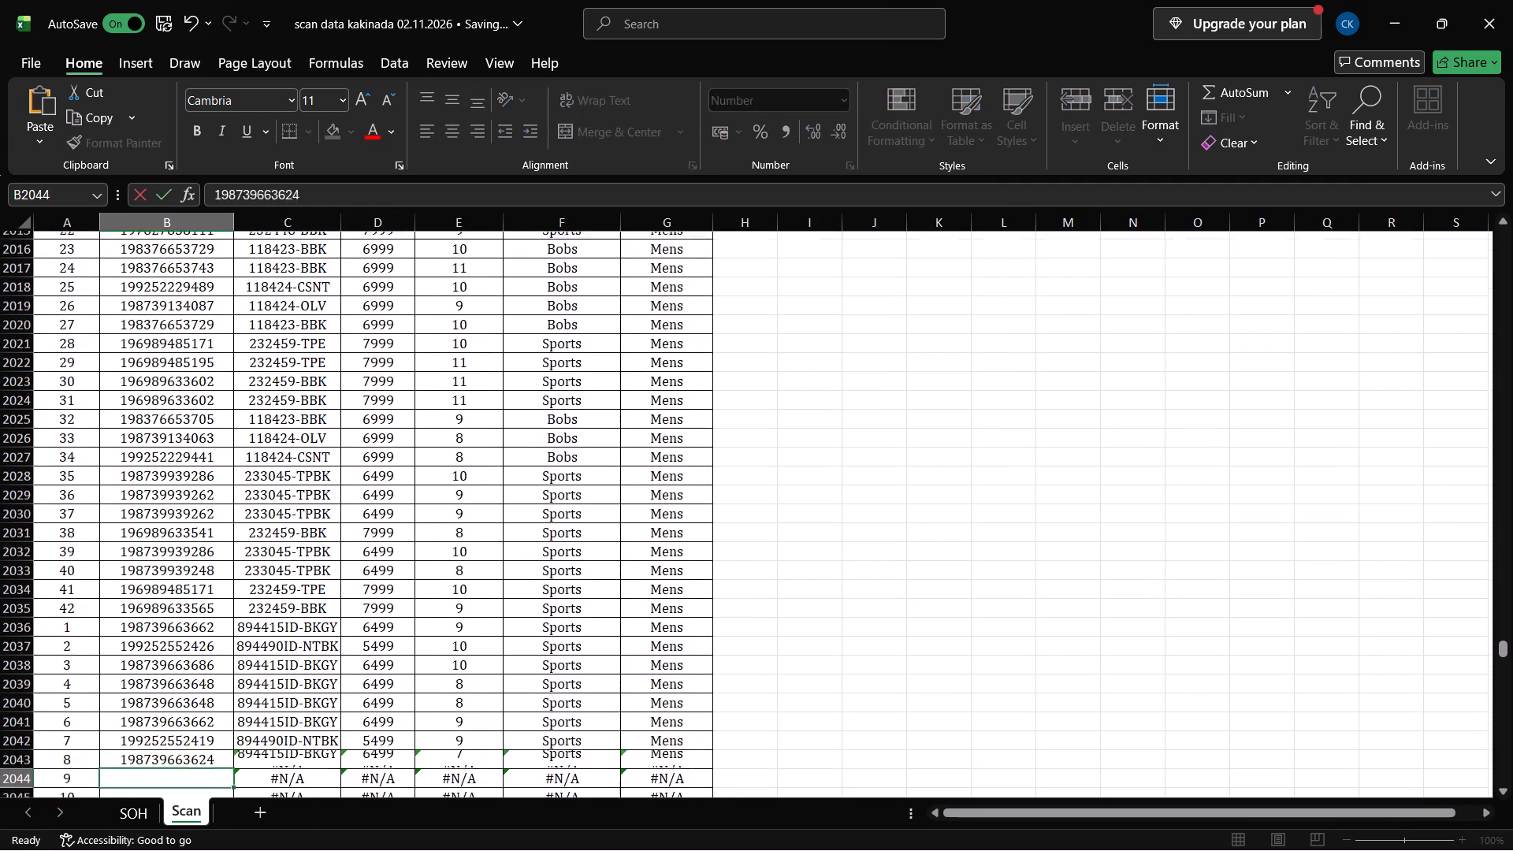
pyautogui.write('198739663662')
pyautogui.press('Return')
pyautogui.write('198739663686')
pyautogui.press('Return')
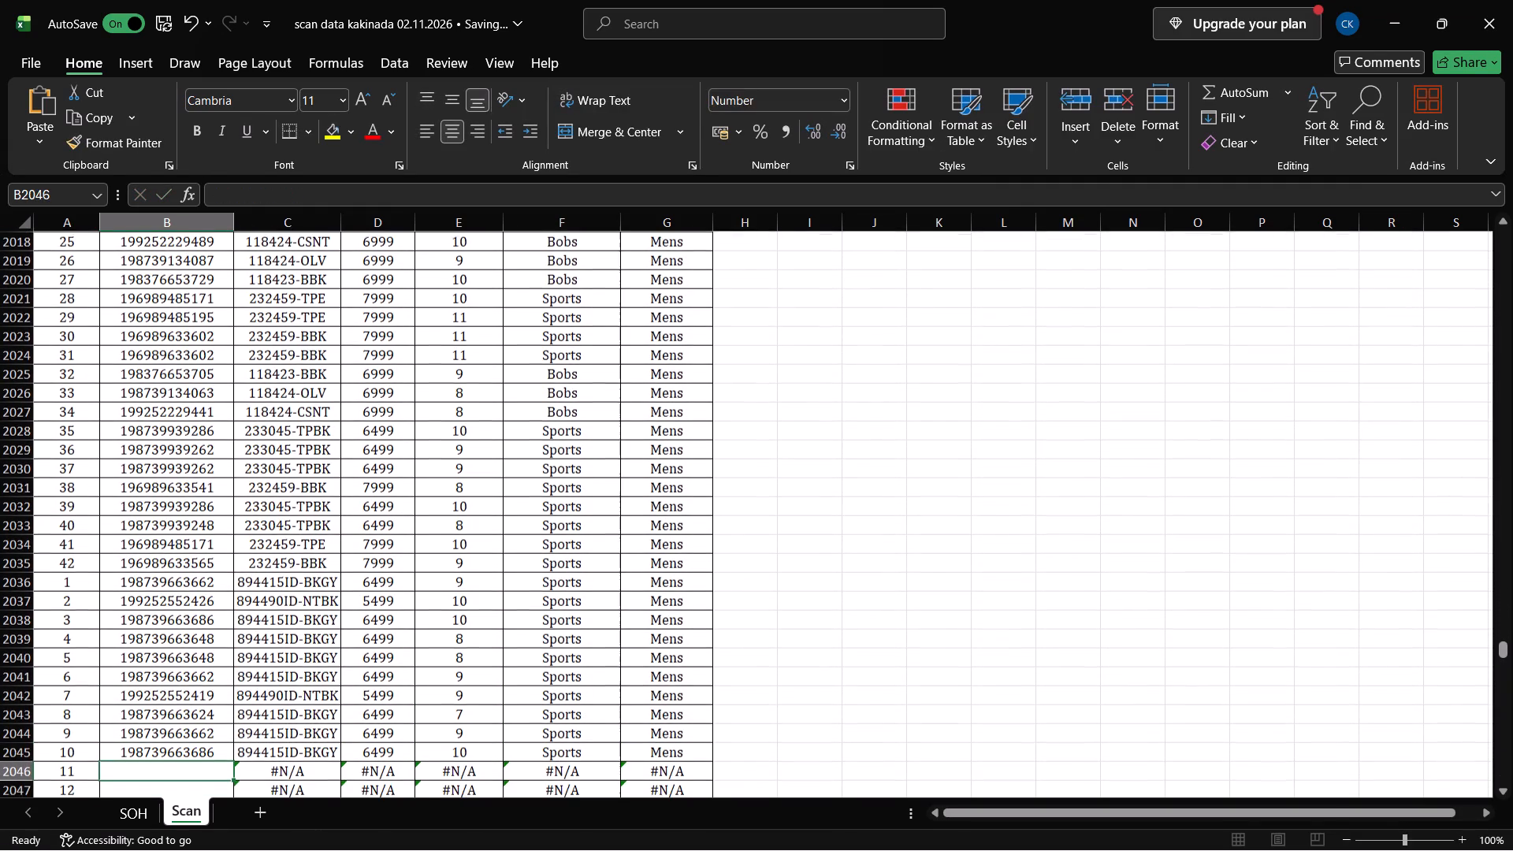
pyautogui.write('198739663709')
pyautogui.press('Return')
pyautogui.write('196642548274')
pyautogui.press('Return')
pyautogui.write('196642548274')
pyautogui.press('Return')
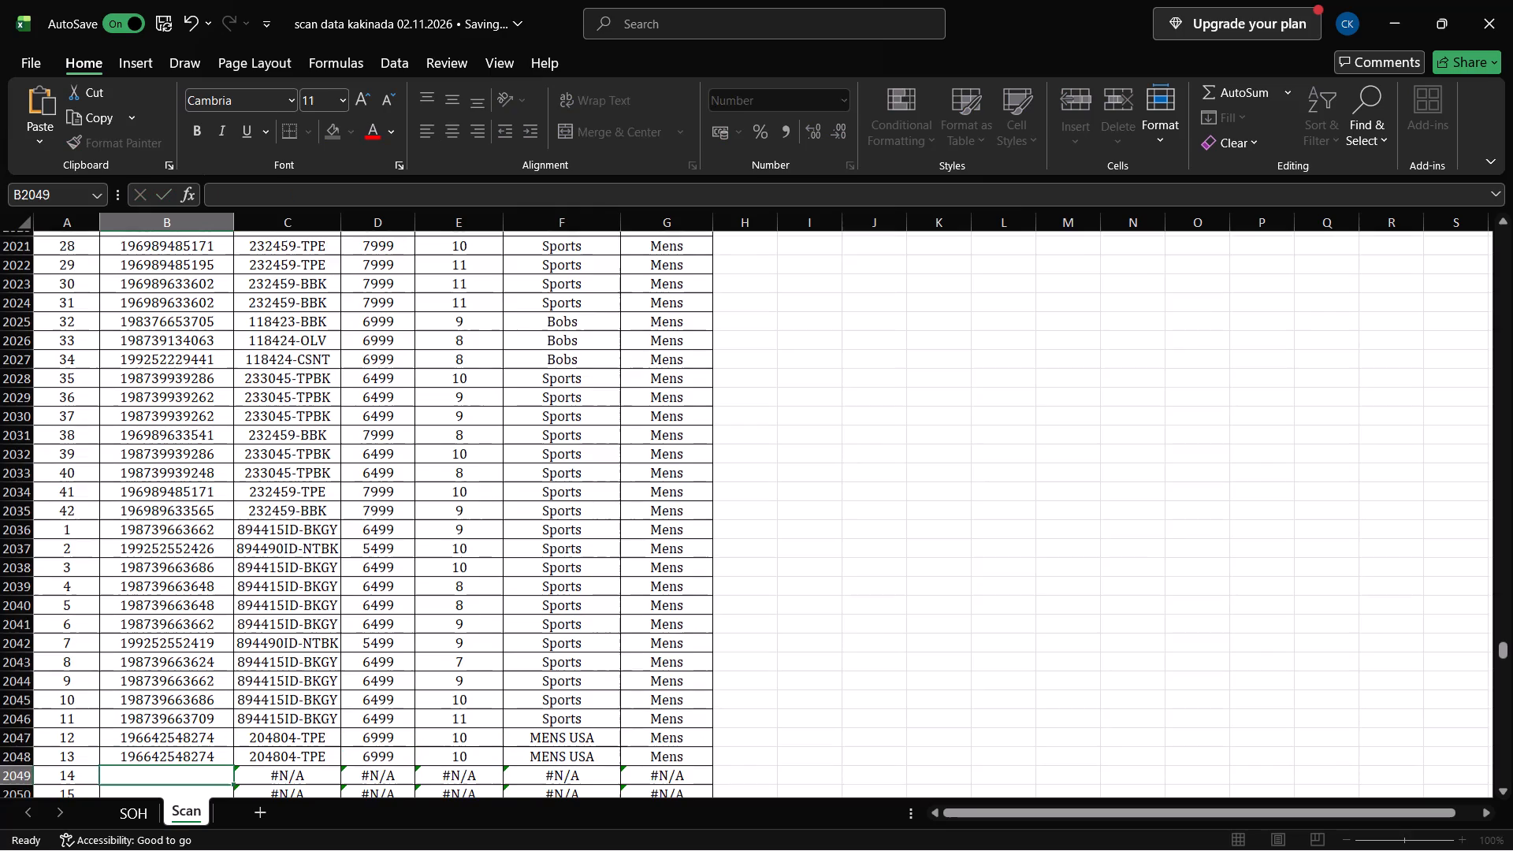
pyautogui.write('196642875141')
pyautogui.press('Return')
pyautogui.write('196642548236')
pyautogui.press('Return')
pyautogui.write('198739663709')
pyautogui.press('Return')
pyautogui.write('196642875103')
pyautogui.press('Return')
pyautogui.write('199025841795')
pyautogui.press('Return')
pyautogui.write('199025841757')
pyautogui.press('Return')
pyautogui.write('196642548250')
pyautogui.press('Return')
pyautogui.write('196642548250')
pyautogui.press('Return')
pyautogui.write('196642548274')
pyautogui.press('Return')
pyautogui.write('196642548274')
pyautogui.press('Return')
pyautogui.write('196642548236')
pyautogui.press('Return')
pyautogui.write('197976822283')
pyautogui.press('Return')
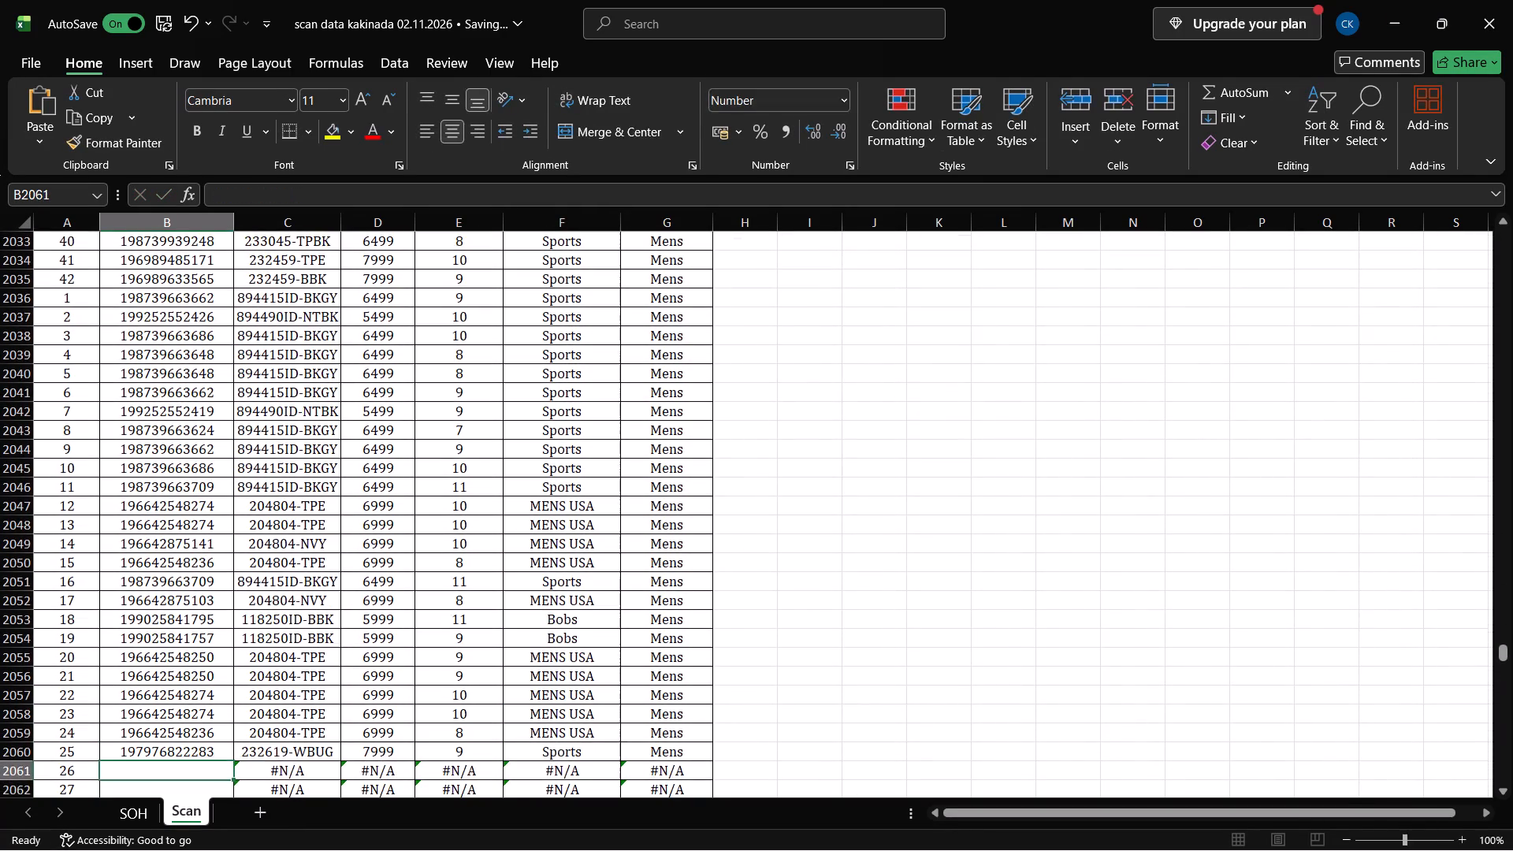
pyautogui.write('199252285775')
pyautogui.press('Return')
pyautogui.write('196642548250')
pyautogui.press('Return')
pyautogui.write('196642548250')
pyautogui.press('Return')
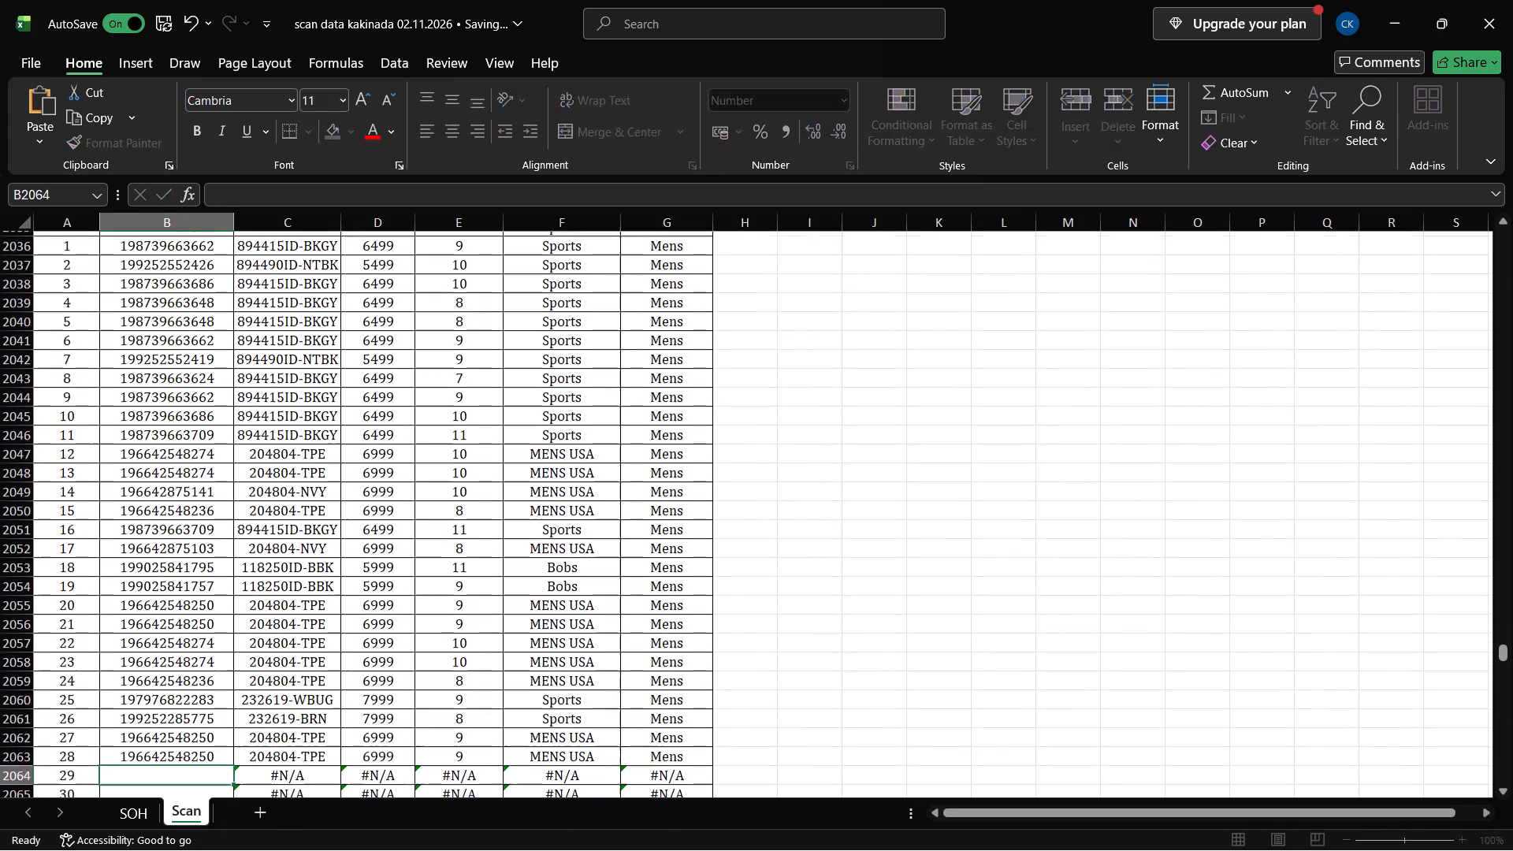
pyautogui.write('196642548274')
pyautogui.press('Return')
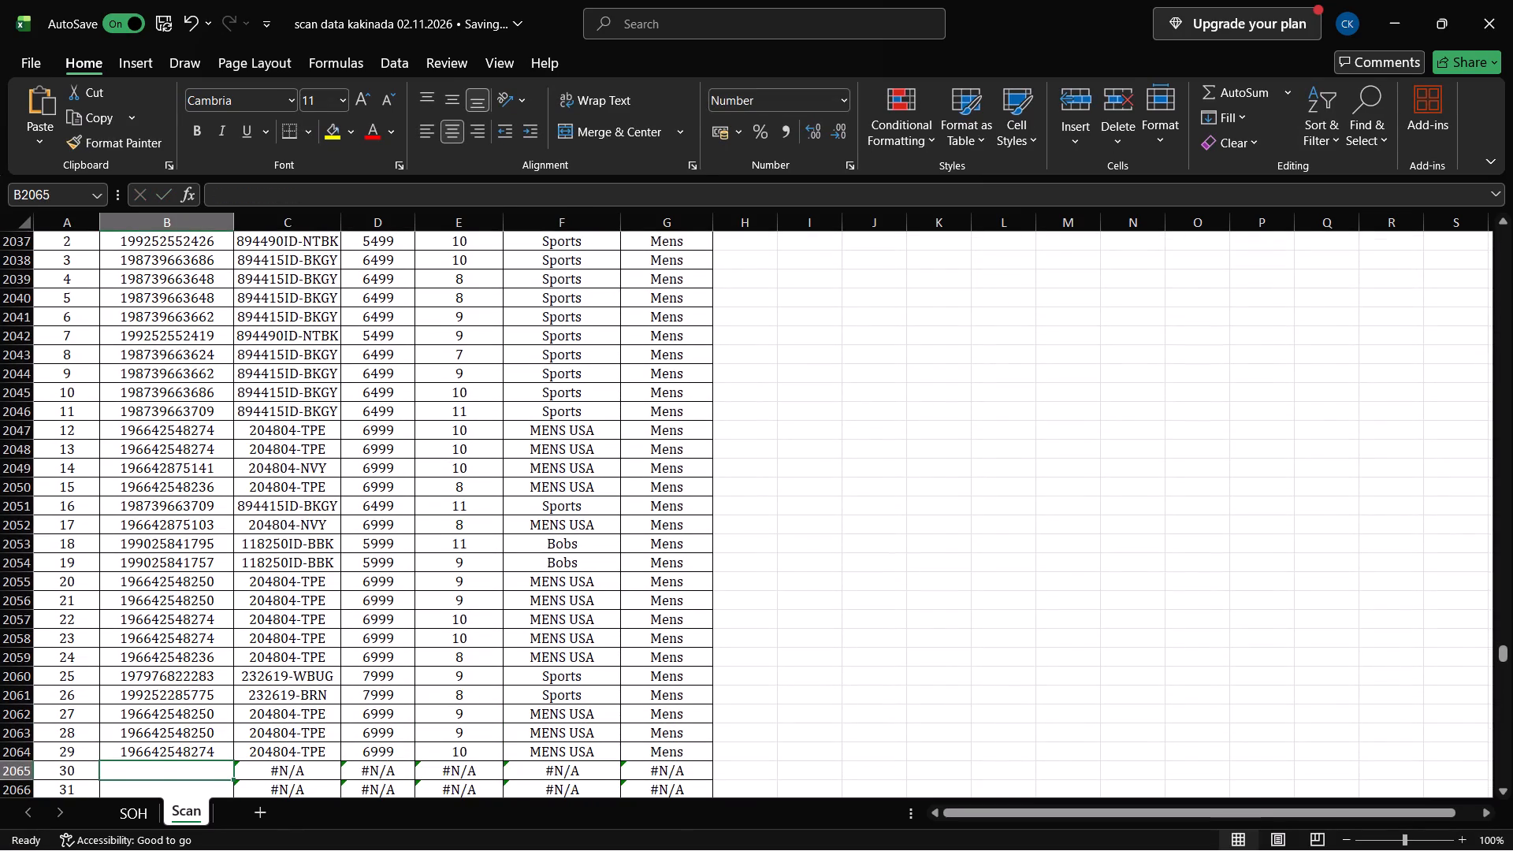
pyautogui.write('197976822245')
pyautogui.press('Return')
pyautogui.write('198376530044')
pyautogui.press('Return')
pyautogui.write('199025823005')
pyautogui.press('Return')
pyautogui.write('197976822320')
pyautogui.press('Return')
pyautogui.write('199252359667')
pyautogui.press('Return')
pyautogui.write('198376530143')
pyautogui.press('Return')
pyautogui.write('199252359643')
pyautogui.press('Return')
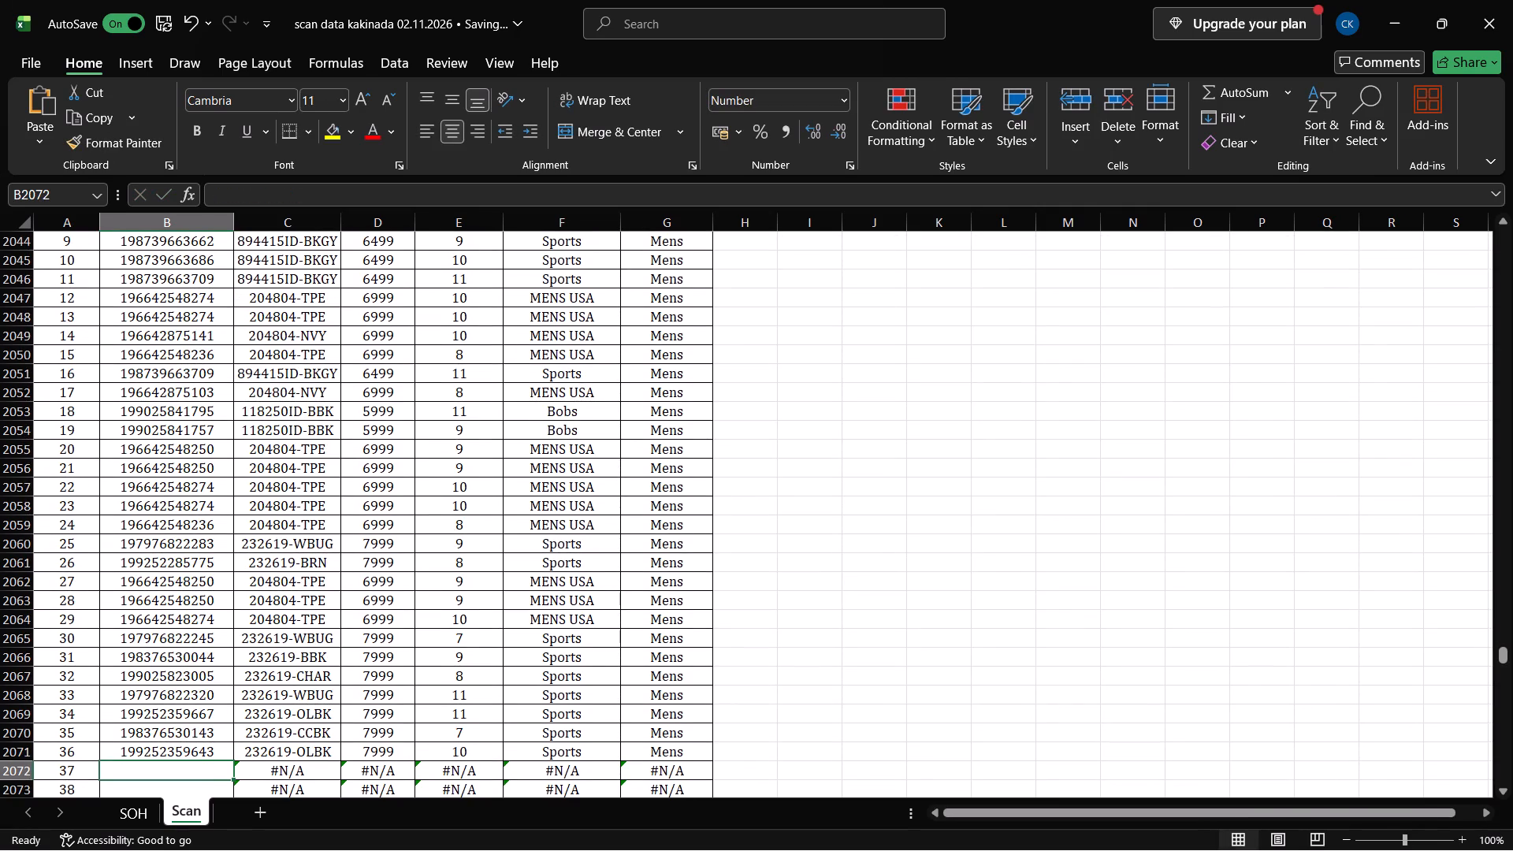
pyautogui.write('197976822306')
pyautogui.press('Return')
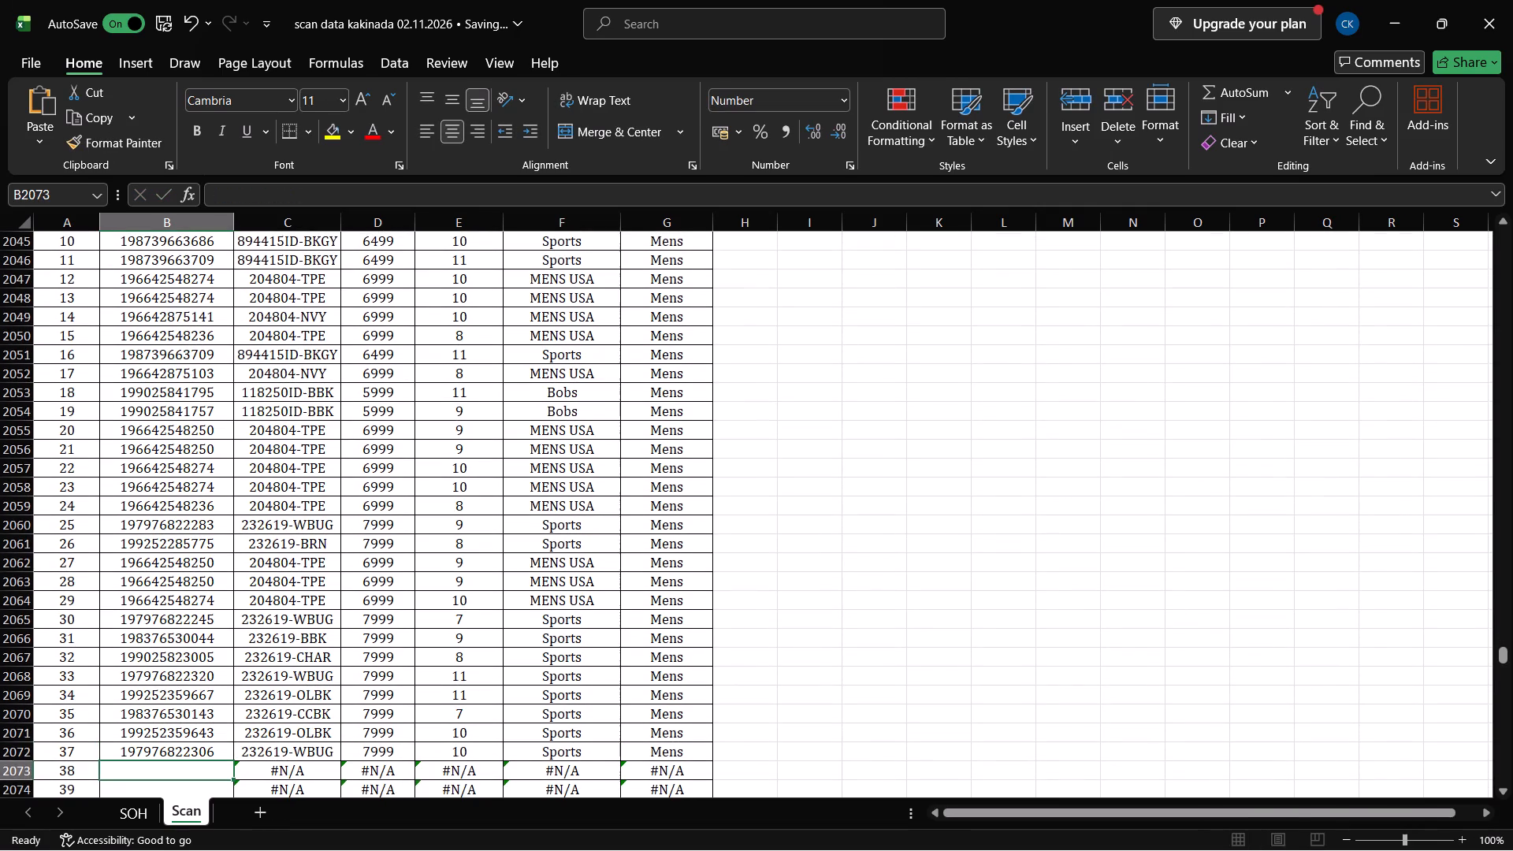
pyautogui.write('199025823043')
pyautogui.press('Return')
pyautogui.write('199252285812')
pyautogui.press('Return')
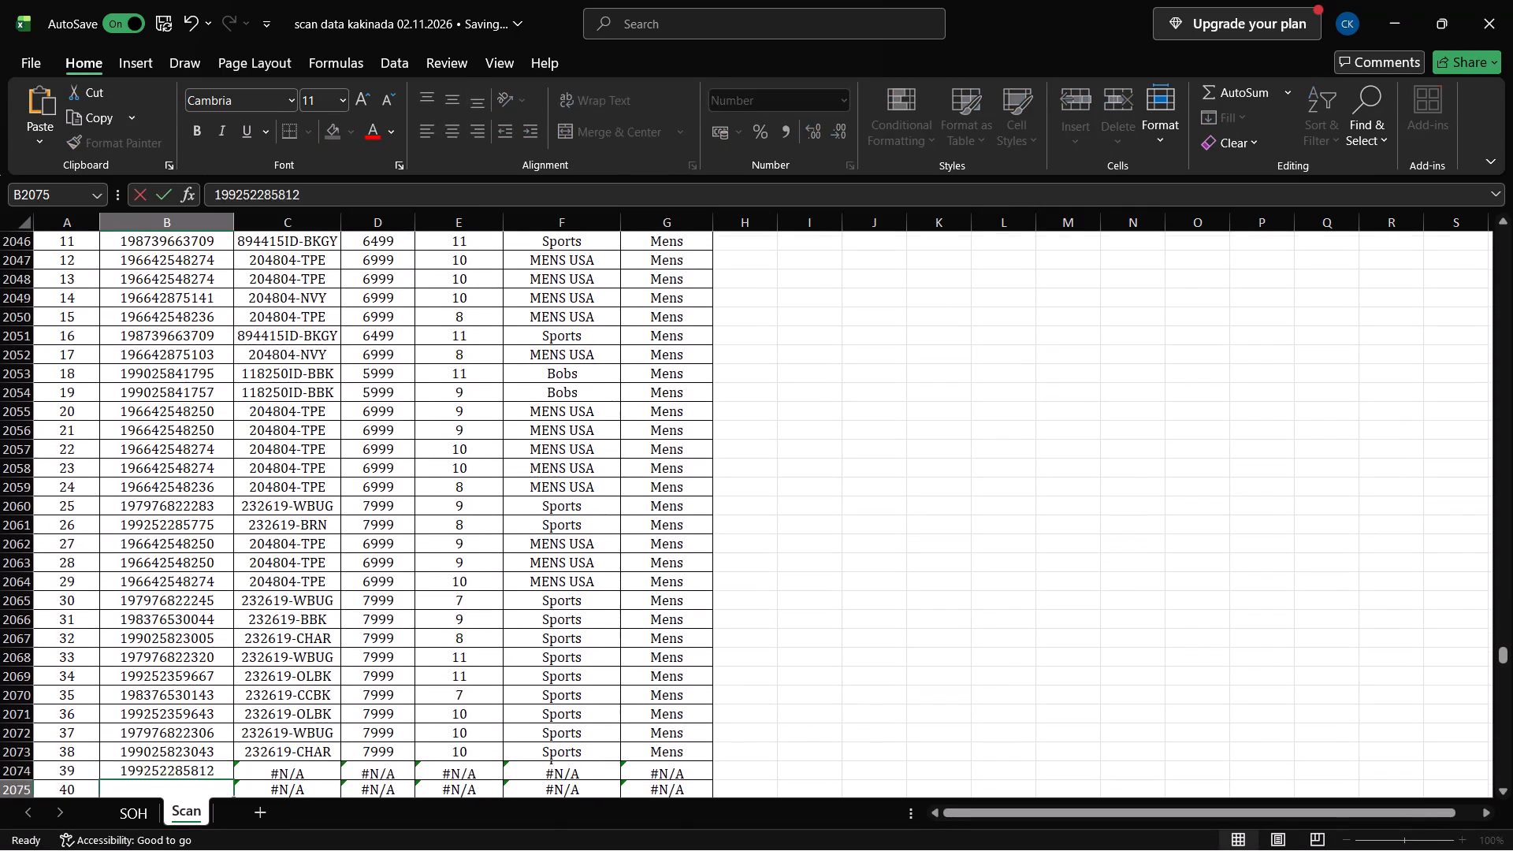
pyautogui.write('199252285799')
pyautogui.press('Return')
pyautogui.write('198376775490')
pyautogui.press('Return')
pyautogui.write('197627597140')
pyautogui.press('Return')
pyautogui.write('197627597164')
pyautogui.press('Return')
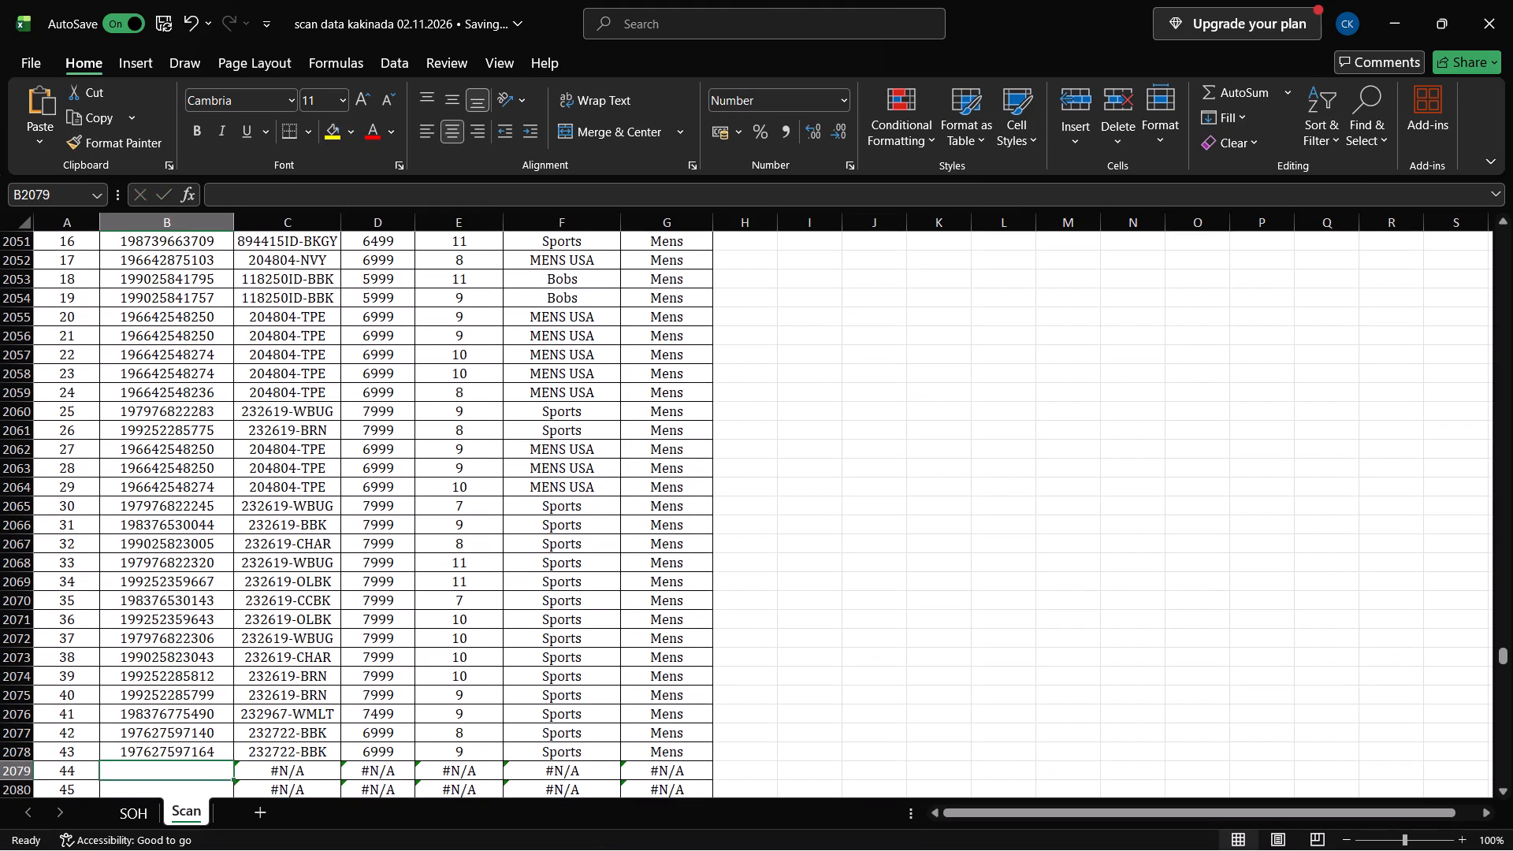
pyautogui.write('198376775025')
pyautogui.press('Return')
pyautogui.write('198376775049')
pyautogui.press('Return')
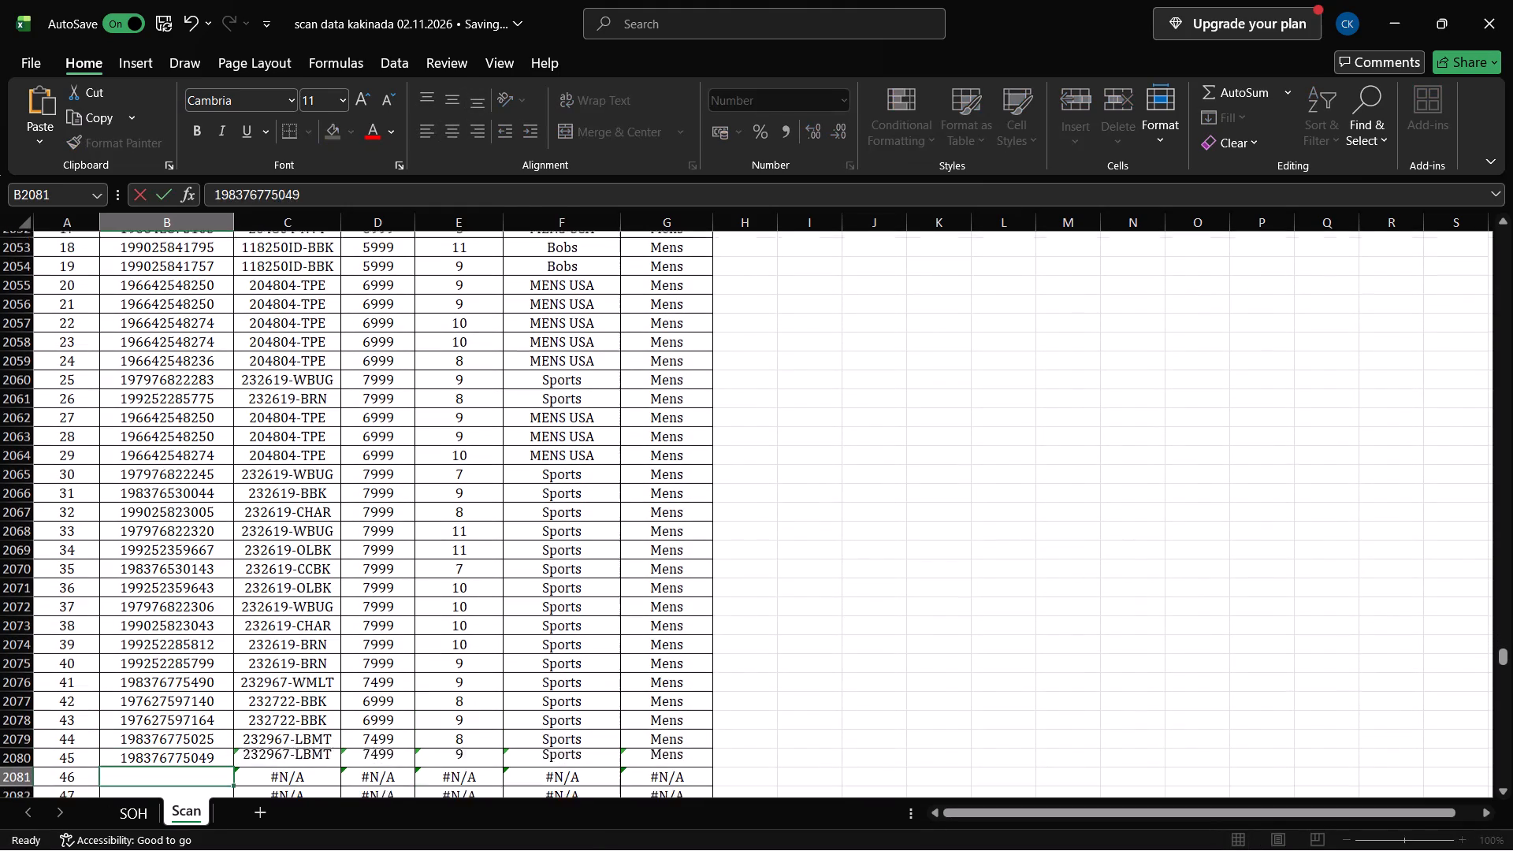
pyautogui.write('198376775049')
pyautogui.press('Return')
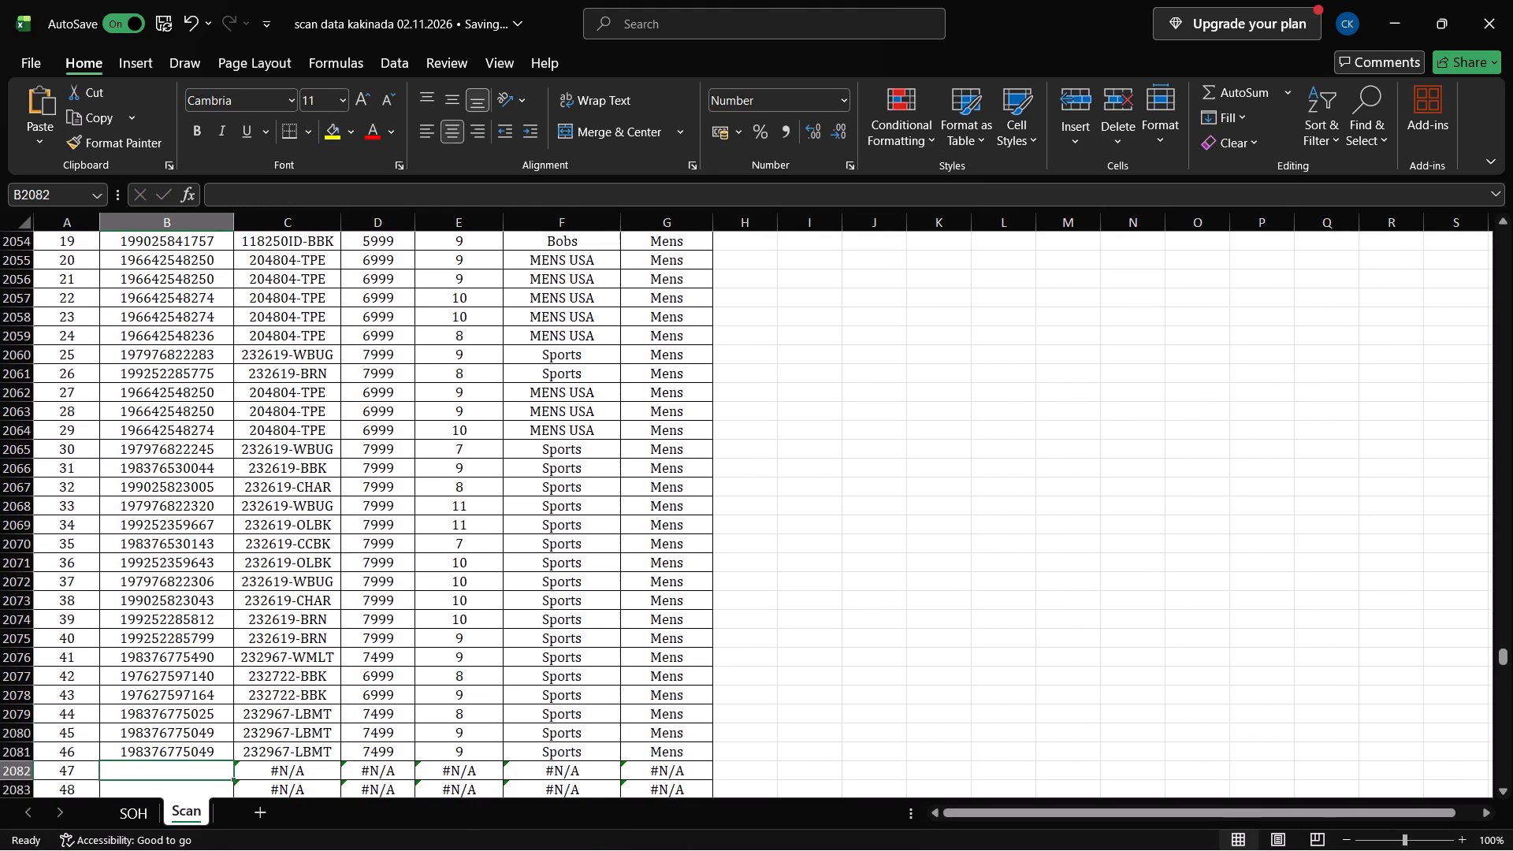
# Restart the serial numbering at 1 in row 2082 for the next batch and save the workbook.
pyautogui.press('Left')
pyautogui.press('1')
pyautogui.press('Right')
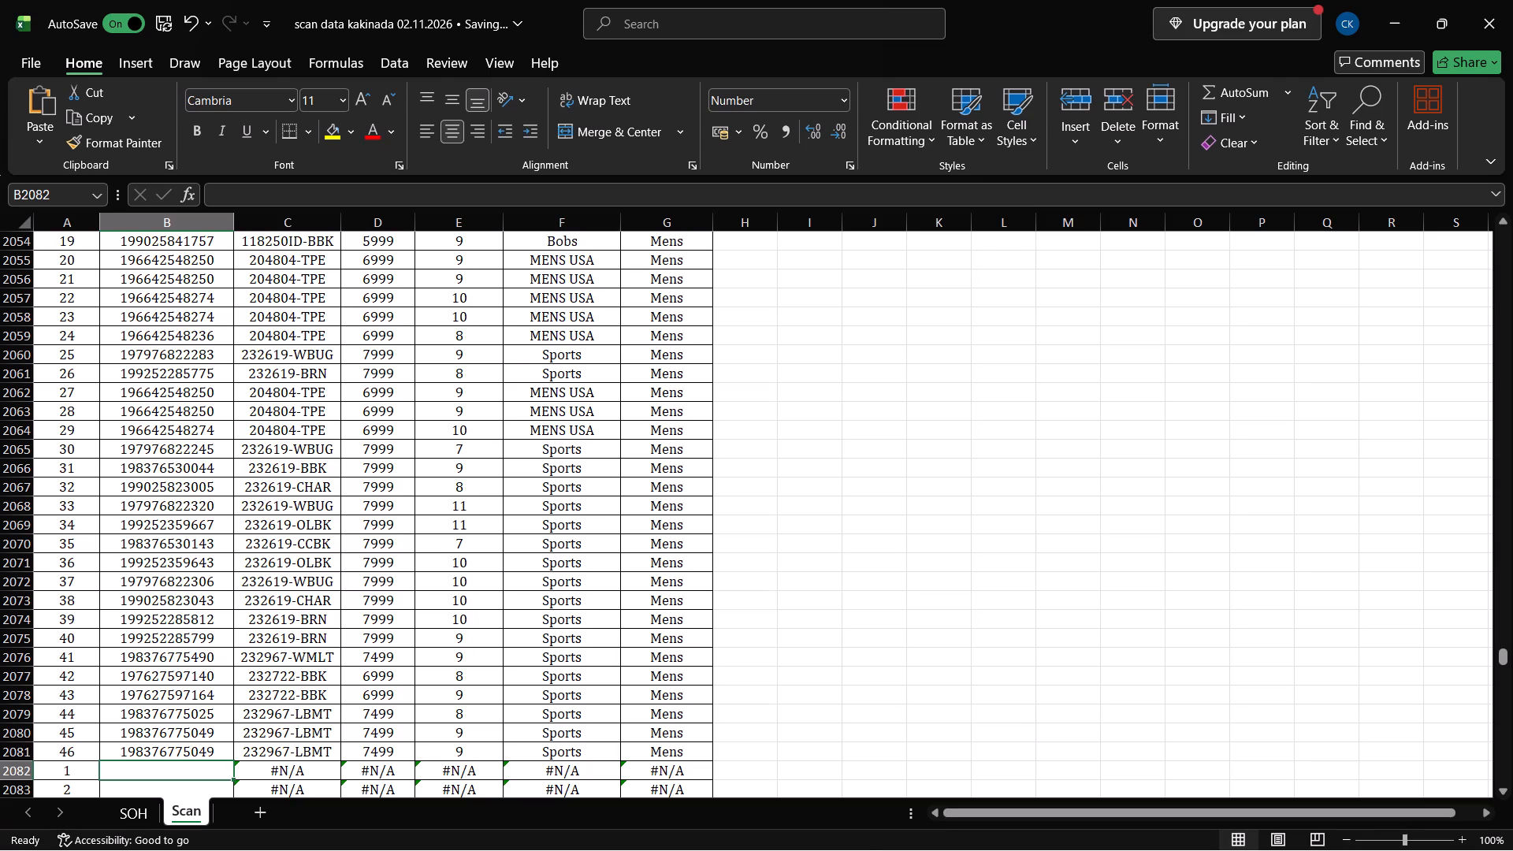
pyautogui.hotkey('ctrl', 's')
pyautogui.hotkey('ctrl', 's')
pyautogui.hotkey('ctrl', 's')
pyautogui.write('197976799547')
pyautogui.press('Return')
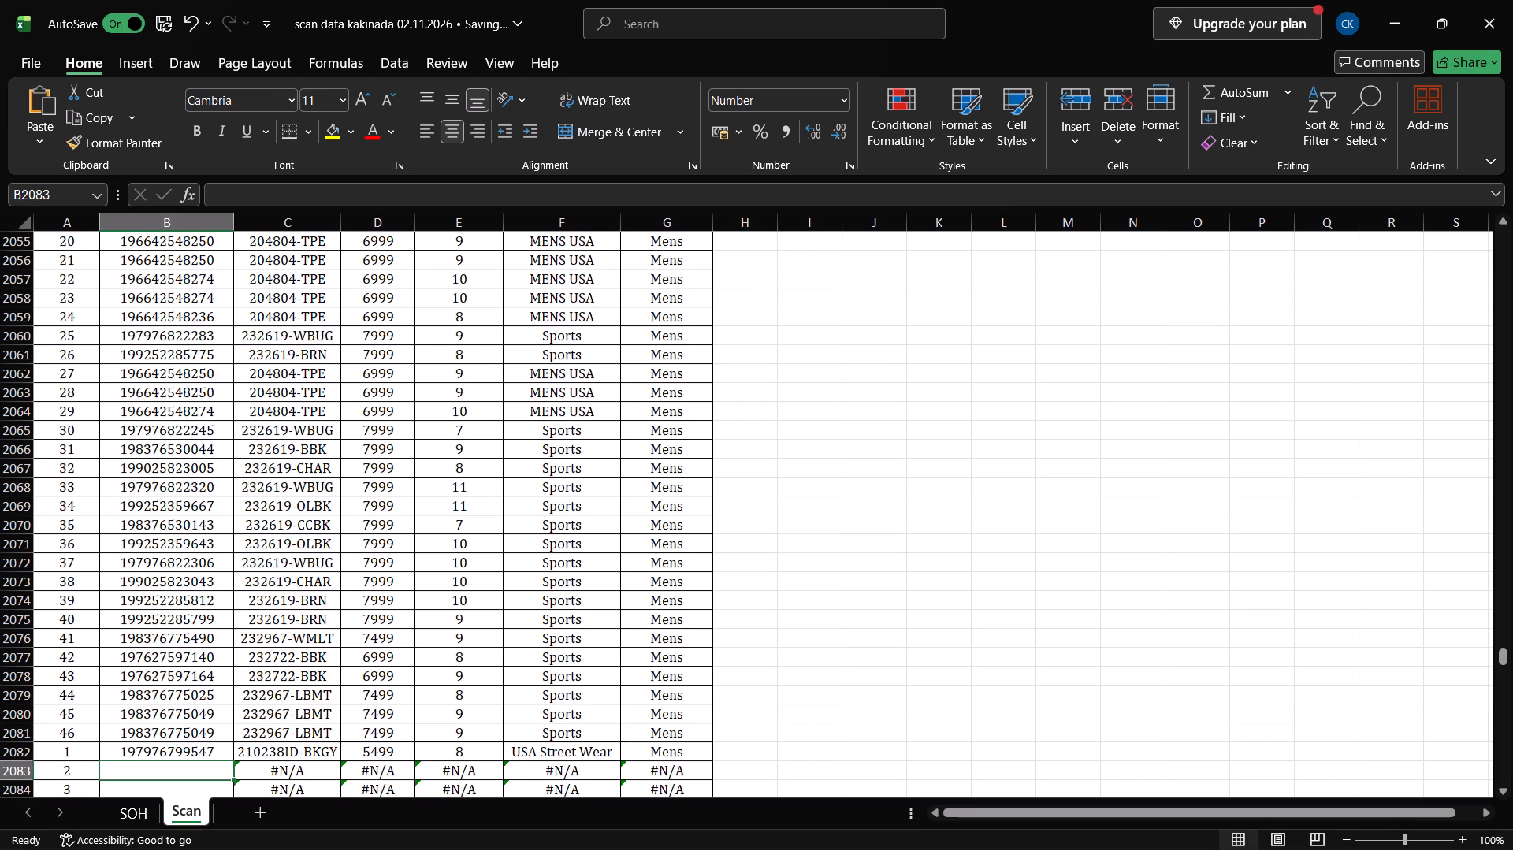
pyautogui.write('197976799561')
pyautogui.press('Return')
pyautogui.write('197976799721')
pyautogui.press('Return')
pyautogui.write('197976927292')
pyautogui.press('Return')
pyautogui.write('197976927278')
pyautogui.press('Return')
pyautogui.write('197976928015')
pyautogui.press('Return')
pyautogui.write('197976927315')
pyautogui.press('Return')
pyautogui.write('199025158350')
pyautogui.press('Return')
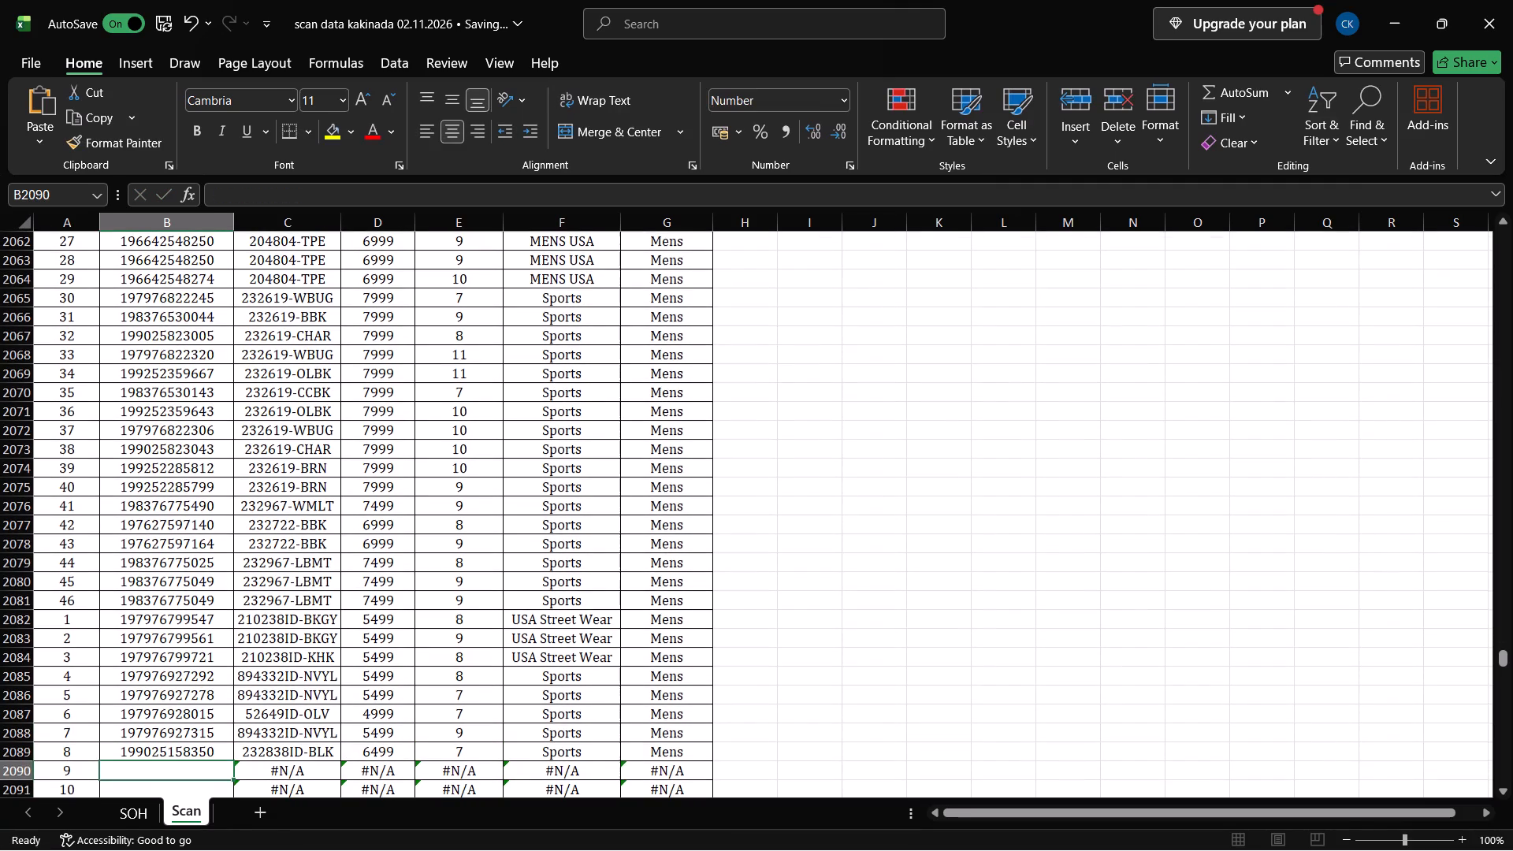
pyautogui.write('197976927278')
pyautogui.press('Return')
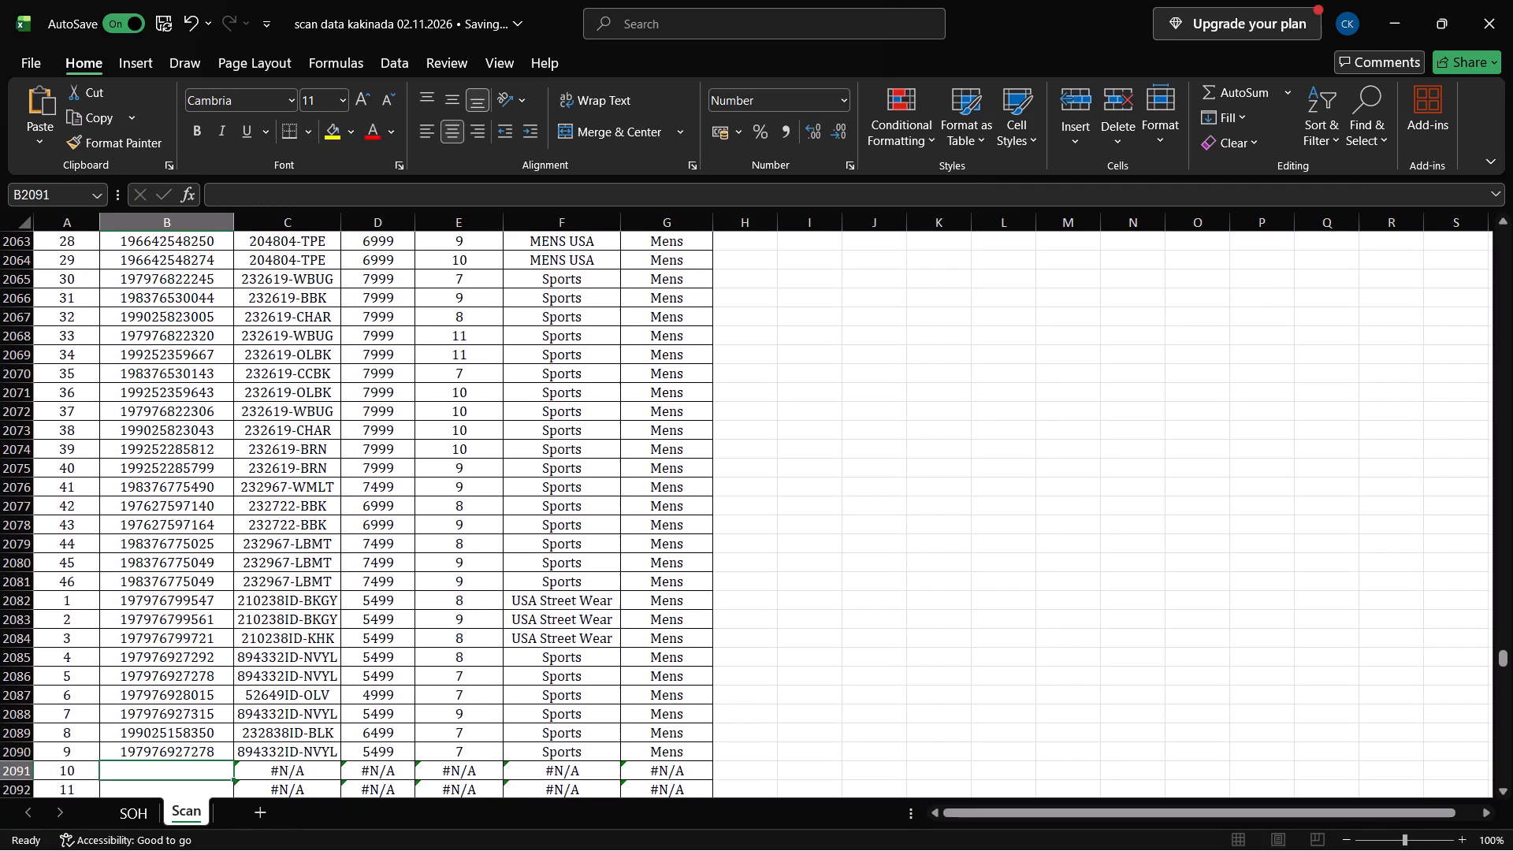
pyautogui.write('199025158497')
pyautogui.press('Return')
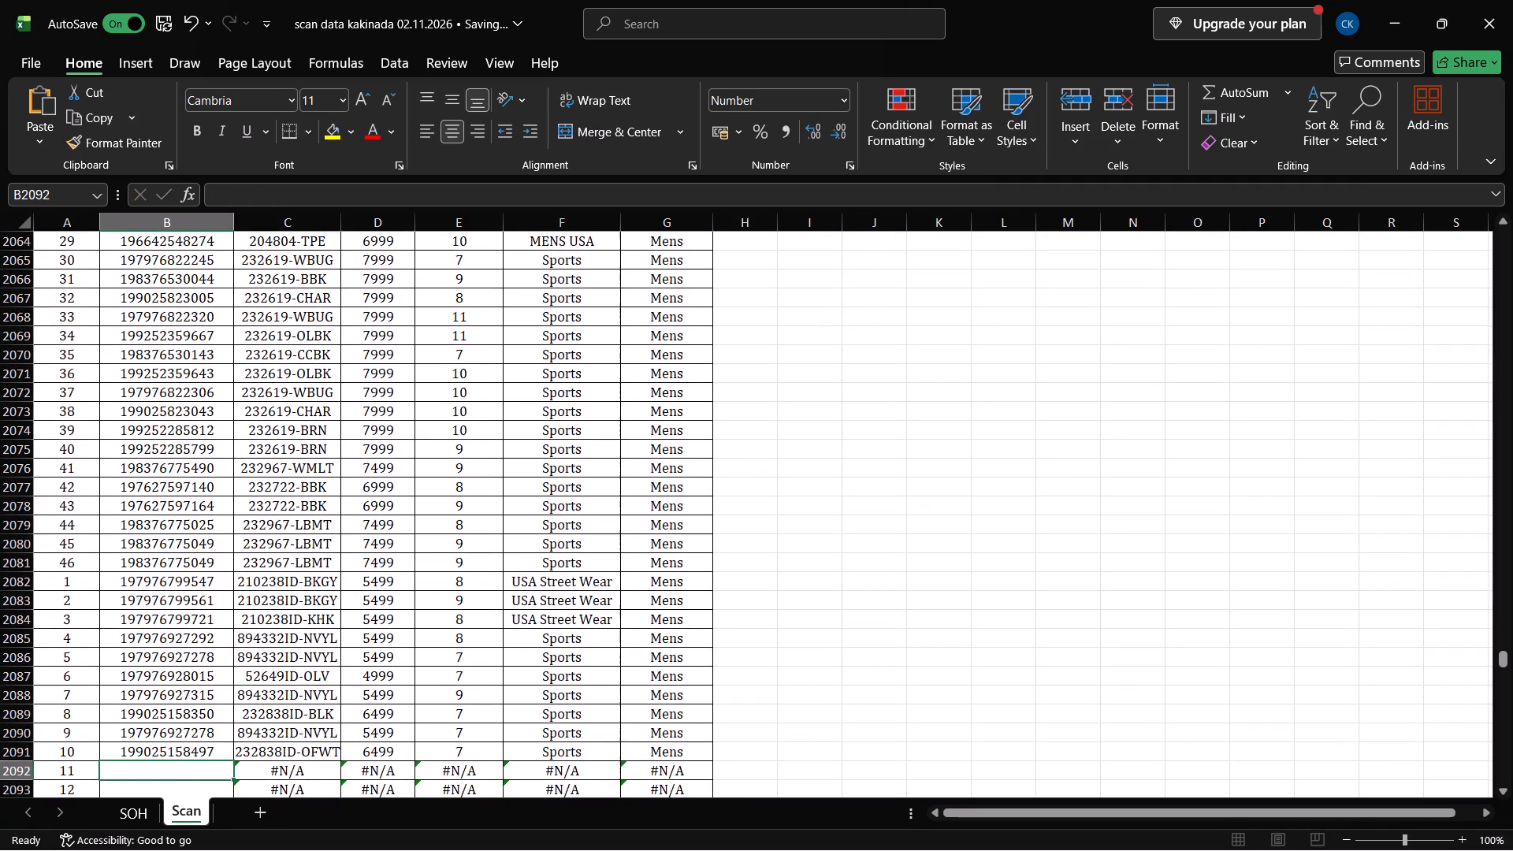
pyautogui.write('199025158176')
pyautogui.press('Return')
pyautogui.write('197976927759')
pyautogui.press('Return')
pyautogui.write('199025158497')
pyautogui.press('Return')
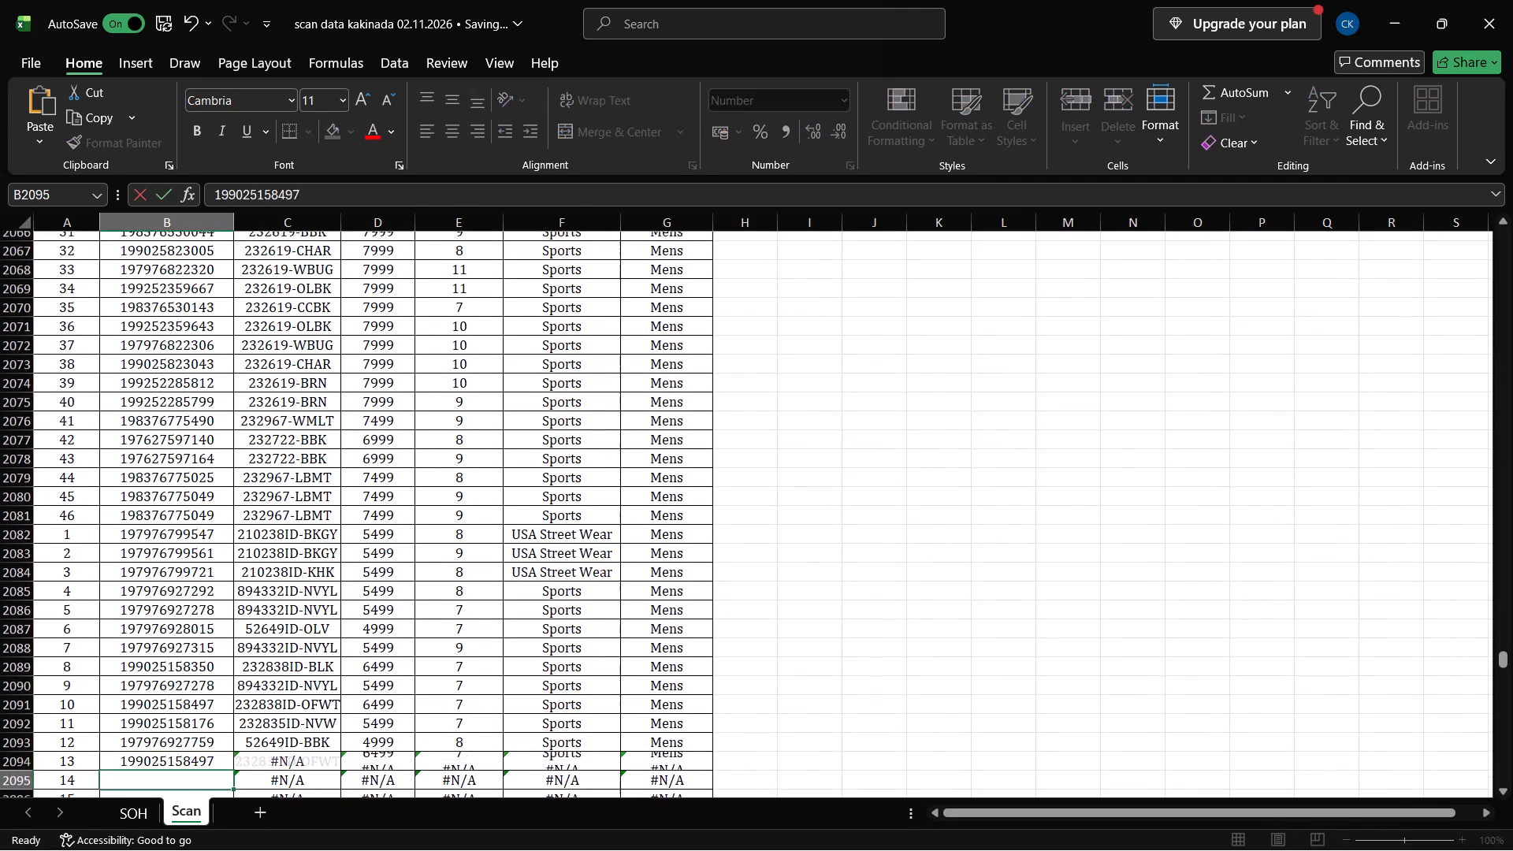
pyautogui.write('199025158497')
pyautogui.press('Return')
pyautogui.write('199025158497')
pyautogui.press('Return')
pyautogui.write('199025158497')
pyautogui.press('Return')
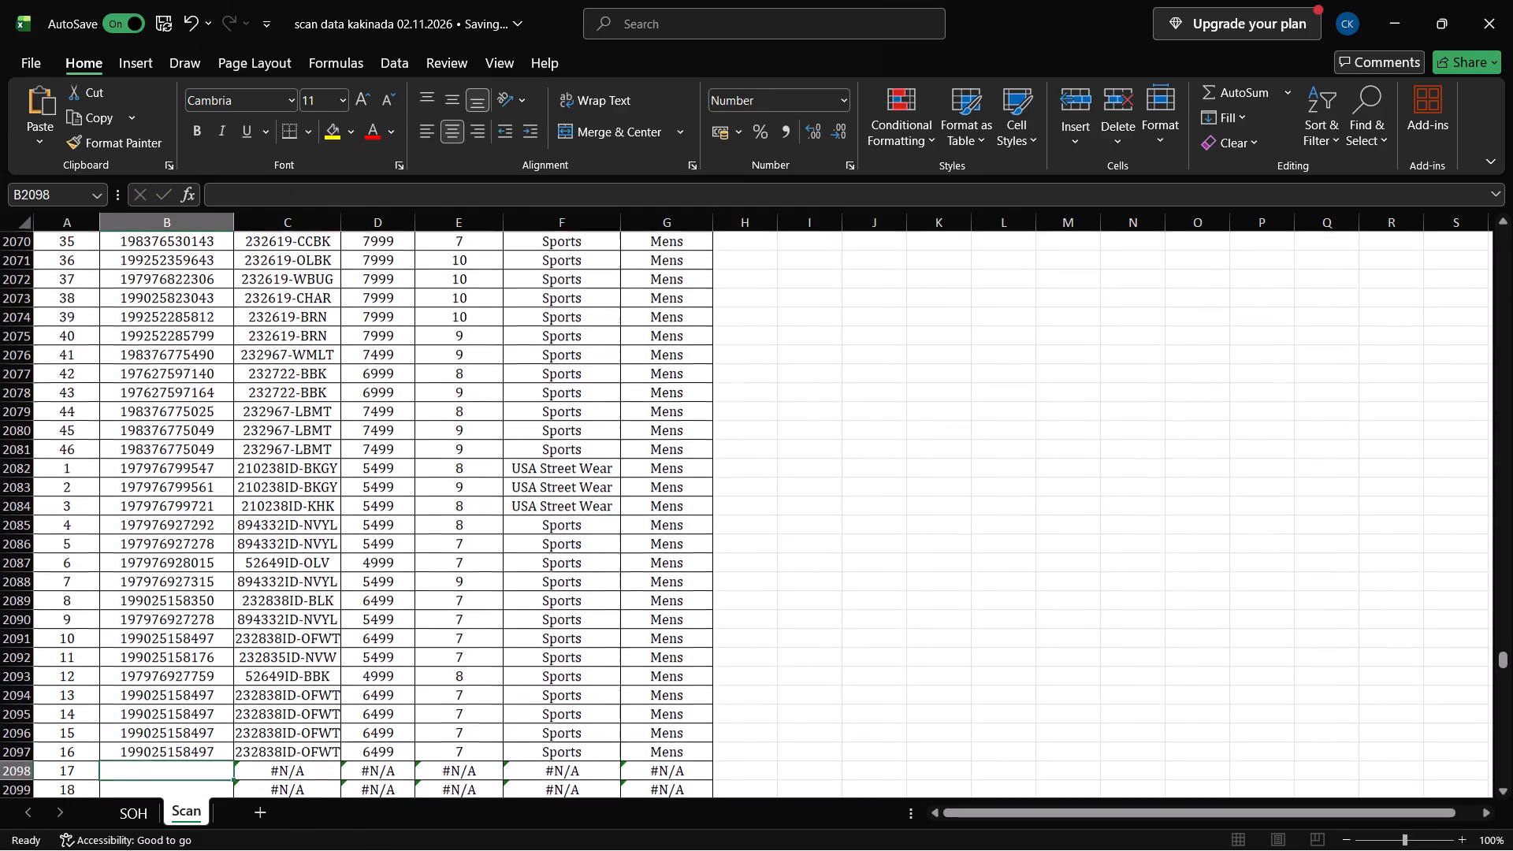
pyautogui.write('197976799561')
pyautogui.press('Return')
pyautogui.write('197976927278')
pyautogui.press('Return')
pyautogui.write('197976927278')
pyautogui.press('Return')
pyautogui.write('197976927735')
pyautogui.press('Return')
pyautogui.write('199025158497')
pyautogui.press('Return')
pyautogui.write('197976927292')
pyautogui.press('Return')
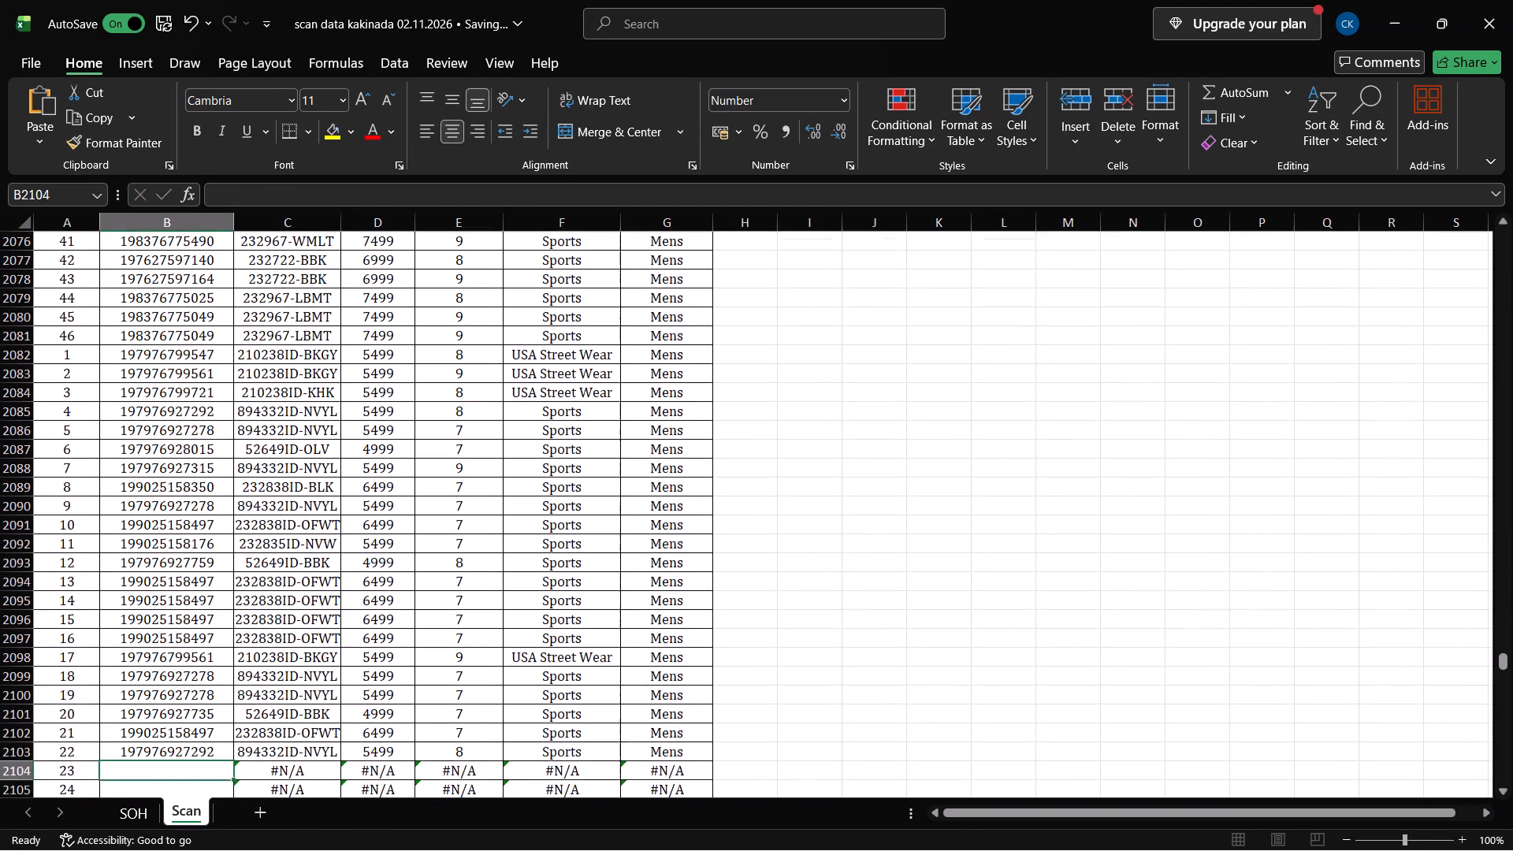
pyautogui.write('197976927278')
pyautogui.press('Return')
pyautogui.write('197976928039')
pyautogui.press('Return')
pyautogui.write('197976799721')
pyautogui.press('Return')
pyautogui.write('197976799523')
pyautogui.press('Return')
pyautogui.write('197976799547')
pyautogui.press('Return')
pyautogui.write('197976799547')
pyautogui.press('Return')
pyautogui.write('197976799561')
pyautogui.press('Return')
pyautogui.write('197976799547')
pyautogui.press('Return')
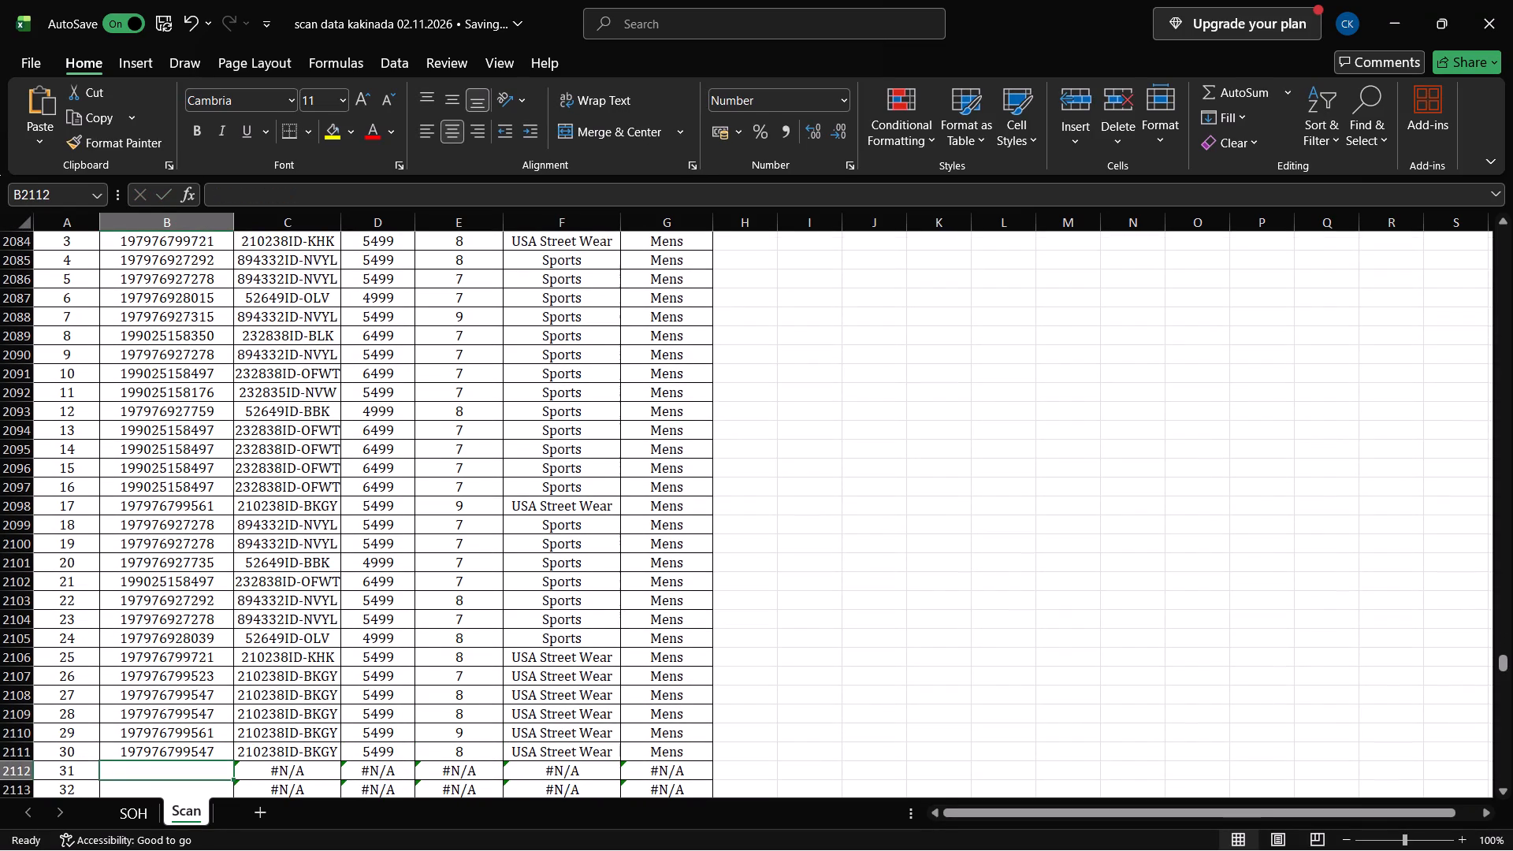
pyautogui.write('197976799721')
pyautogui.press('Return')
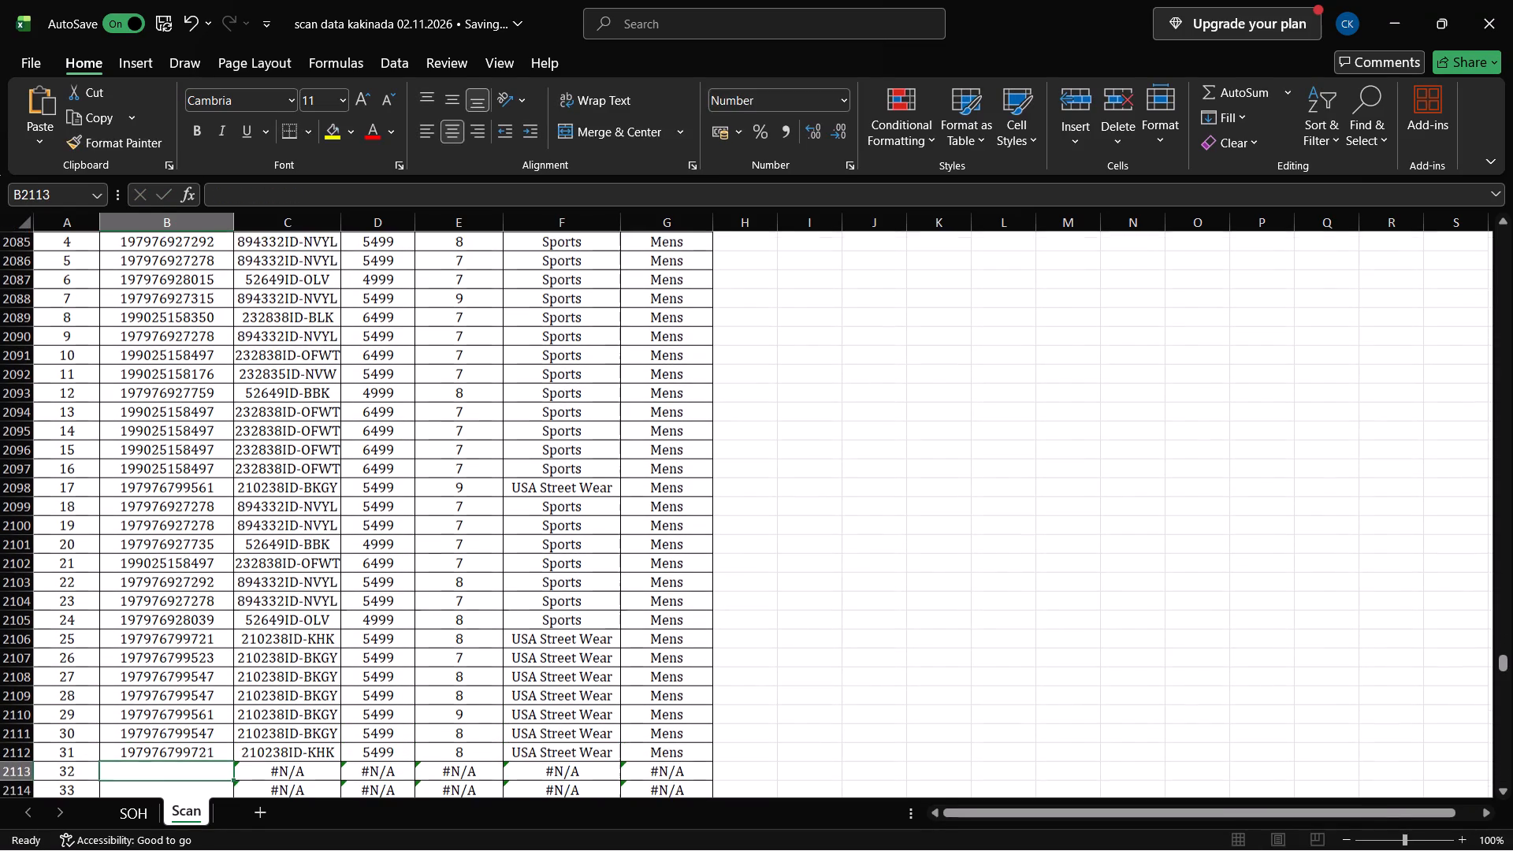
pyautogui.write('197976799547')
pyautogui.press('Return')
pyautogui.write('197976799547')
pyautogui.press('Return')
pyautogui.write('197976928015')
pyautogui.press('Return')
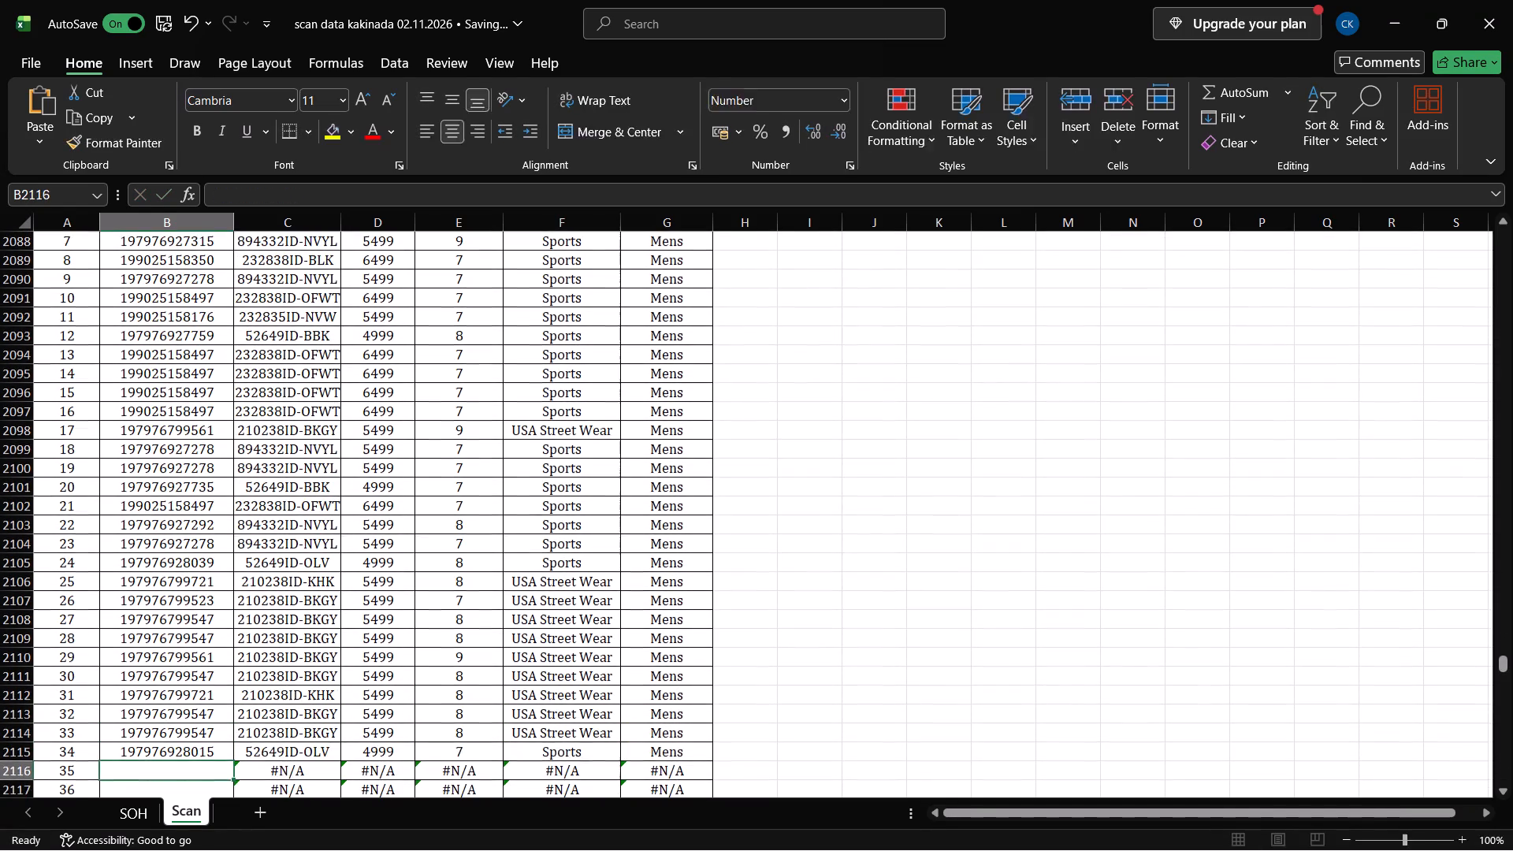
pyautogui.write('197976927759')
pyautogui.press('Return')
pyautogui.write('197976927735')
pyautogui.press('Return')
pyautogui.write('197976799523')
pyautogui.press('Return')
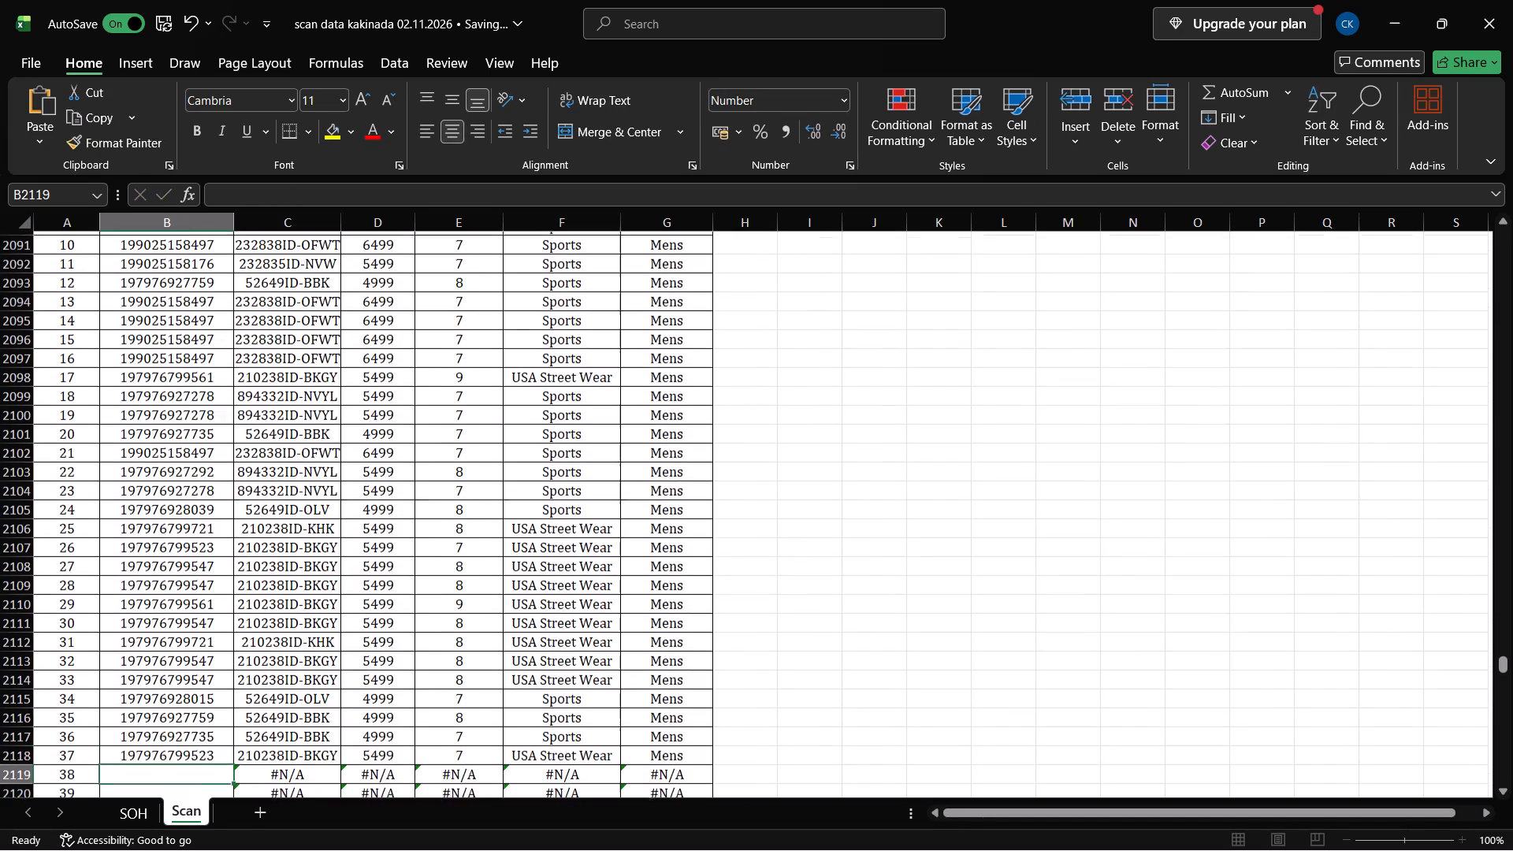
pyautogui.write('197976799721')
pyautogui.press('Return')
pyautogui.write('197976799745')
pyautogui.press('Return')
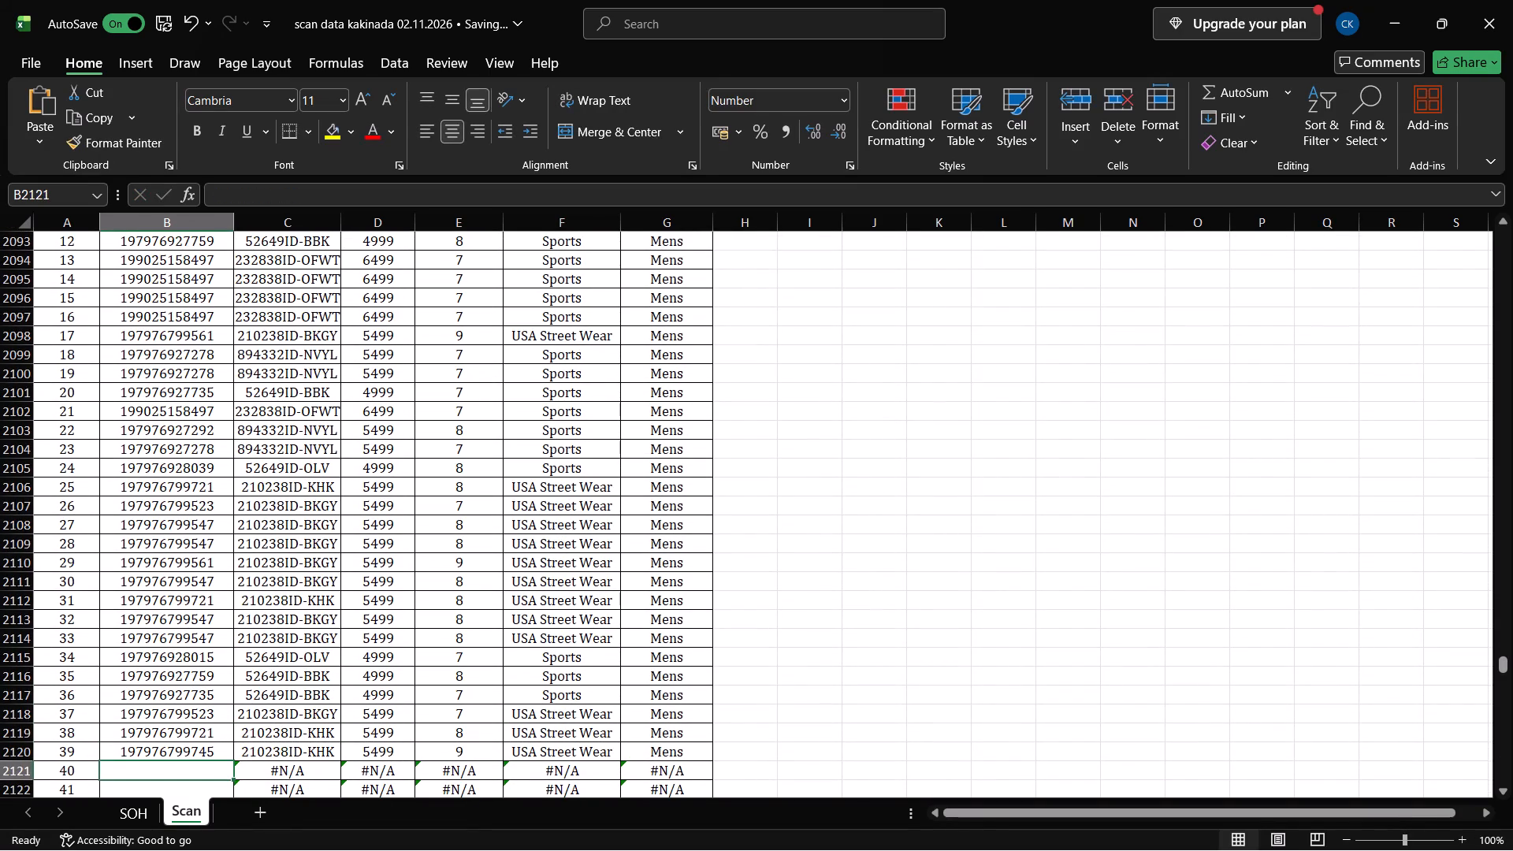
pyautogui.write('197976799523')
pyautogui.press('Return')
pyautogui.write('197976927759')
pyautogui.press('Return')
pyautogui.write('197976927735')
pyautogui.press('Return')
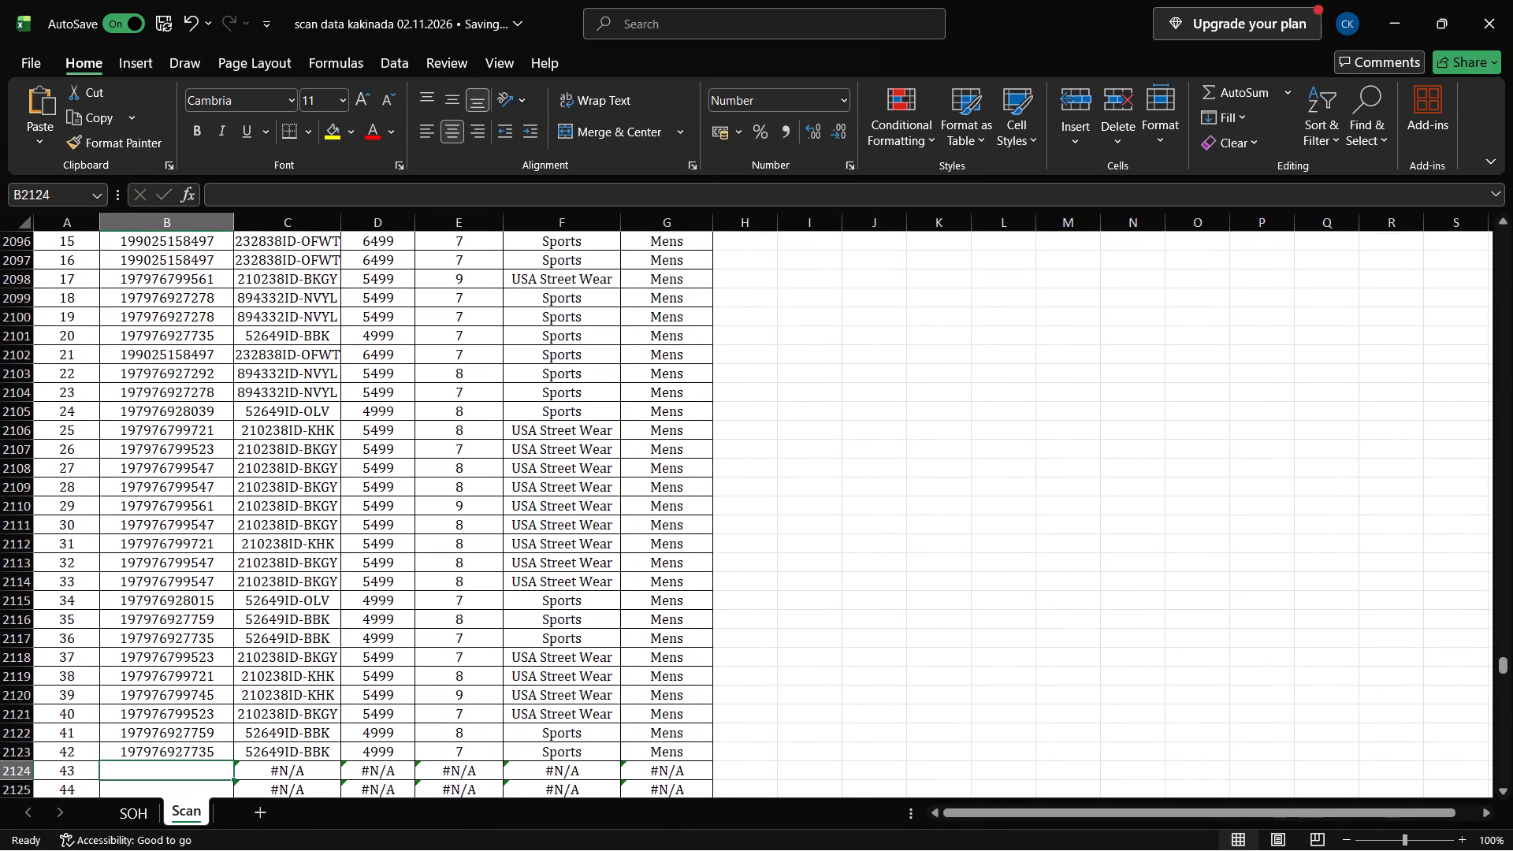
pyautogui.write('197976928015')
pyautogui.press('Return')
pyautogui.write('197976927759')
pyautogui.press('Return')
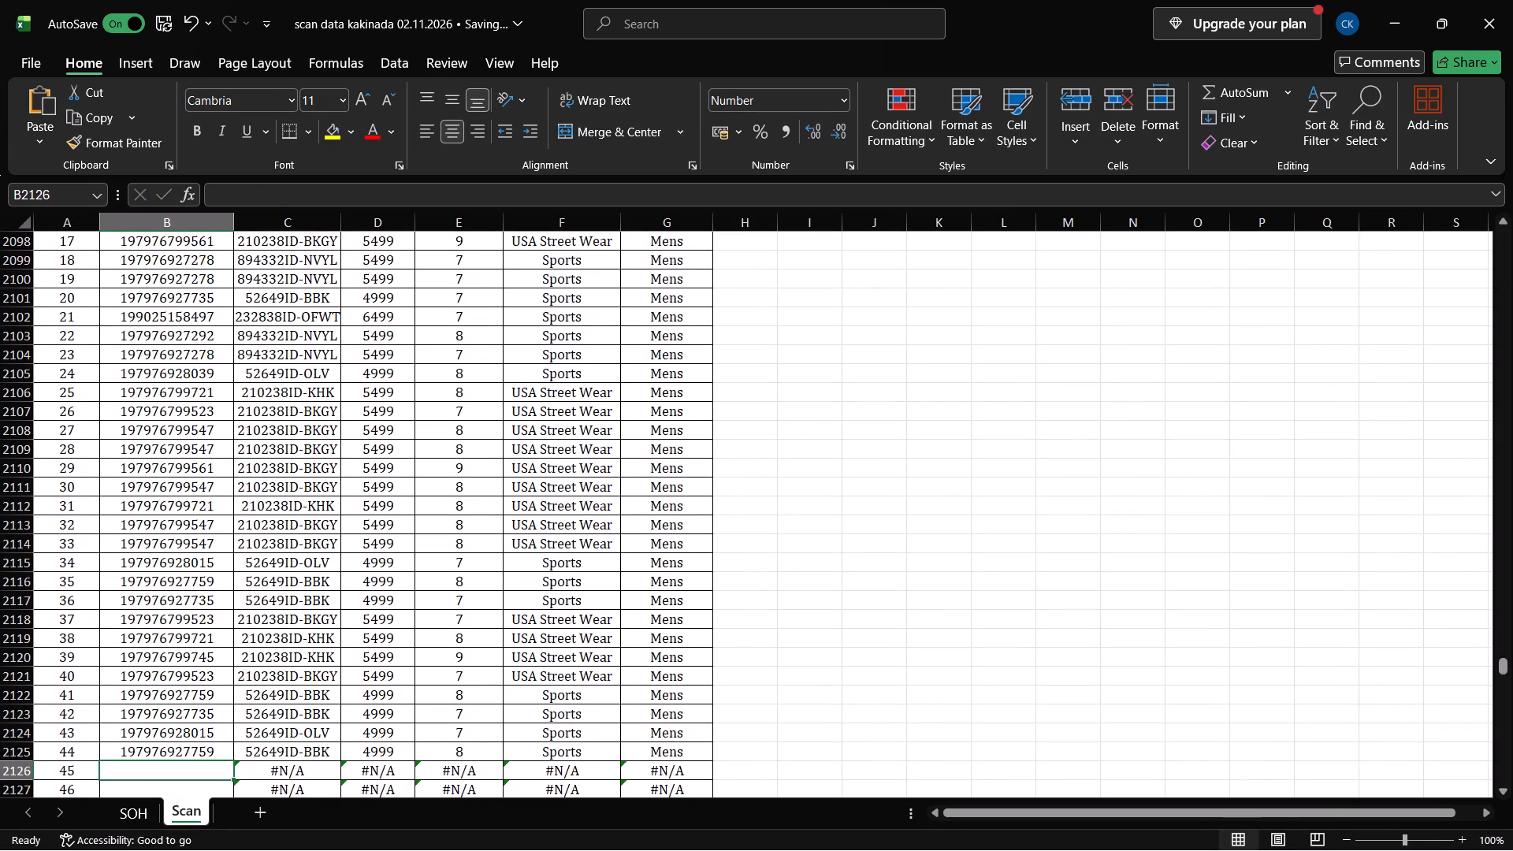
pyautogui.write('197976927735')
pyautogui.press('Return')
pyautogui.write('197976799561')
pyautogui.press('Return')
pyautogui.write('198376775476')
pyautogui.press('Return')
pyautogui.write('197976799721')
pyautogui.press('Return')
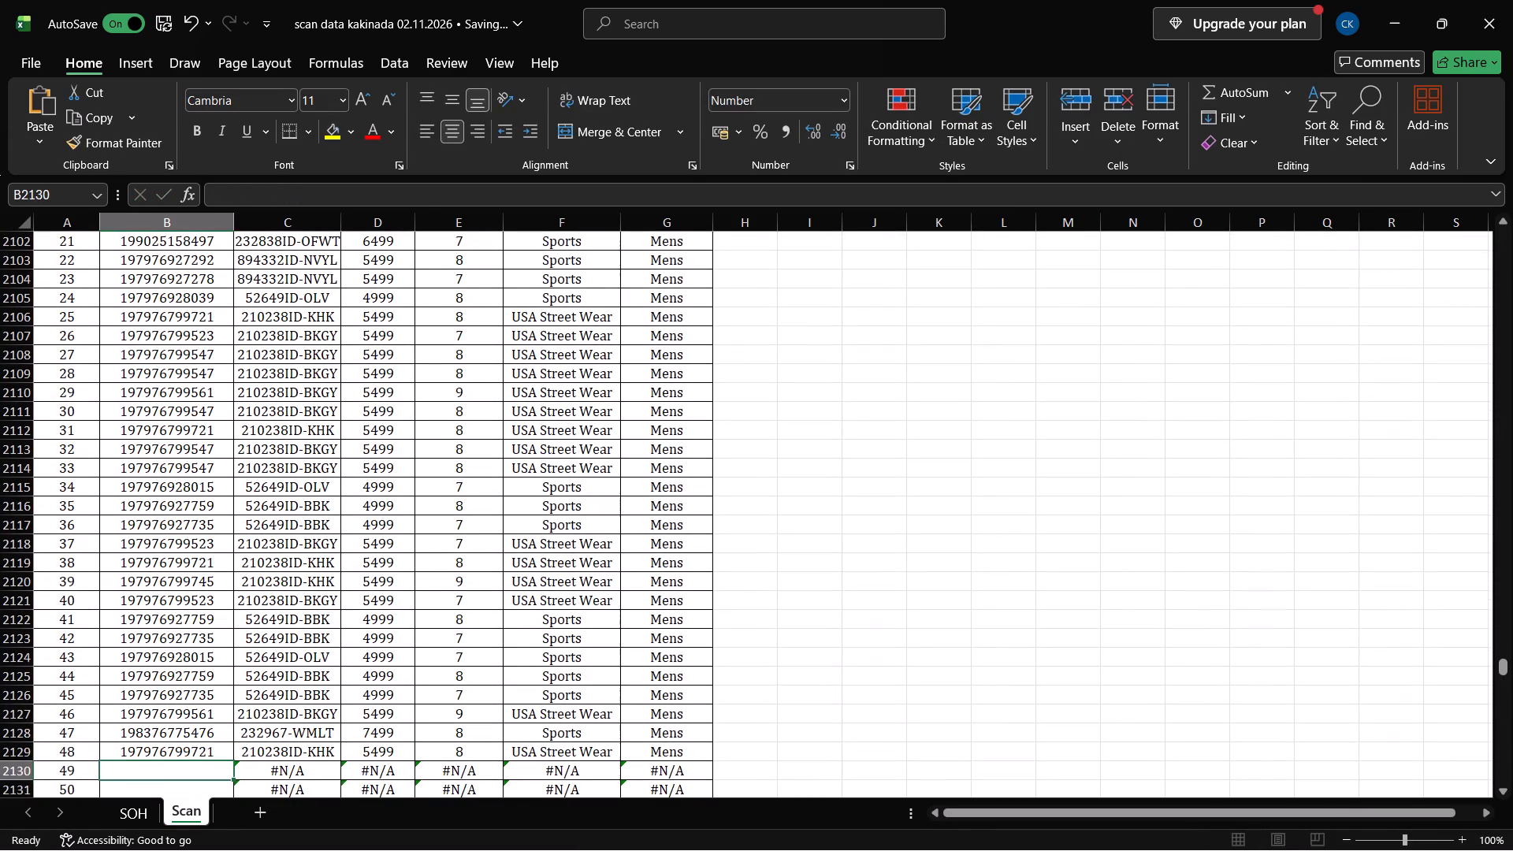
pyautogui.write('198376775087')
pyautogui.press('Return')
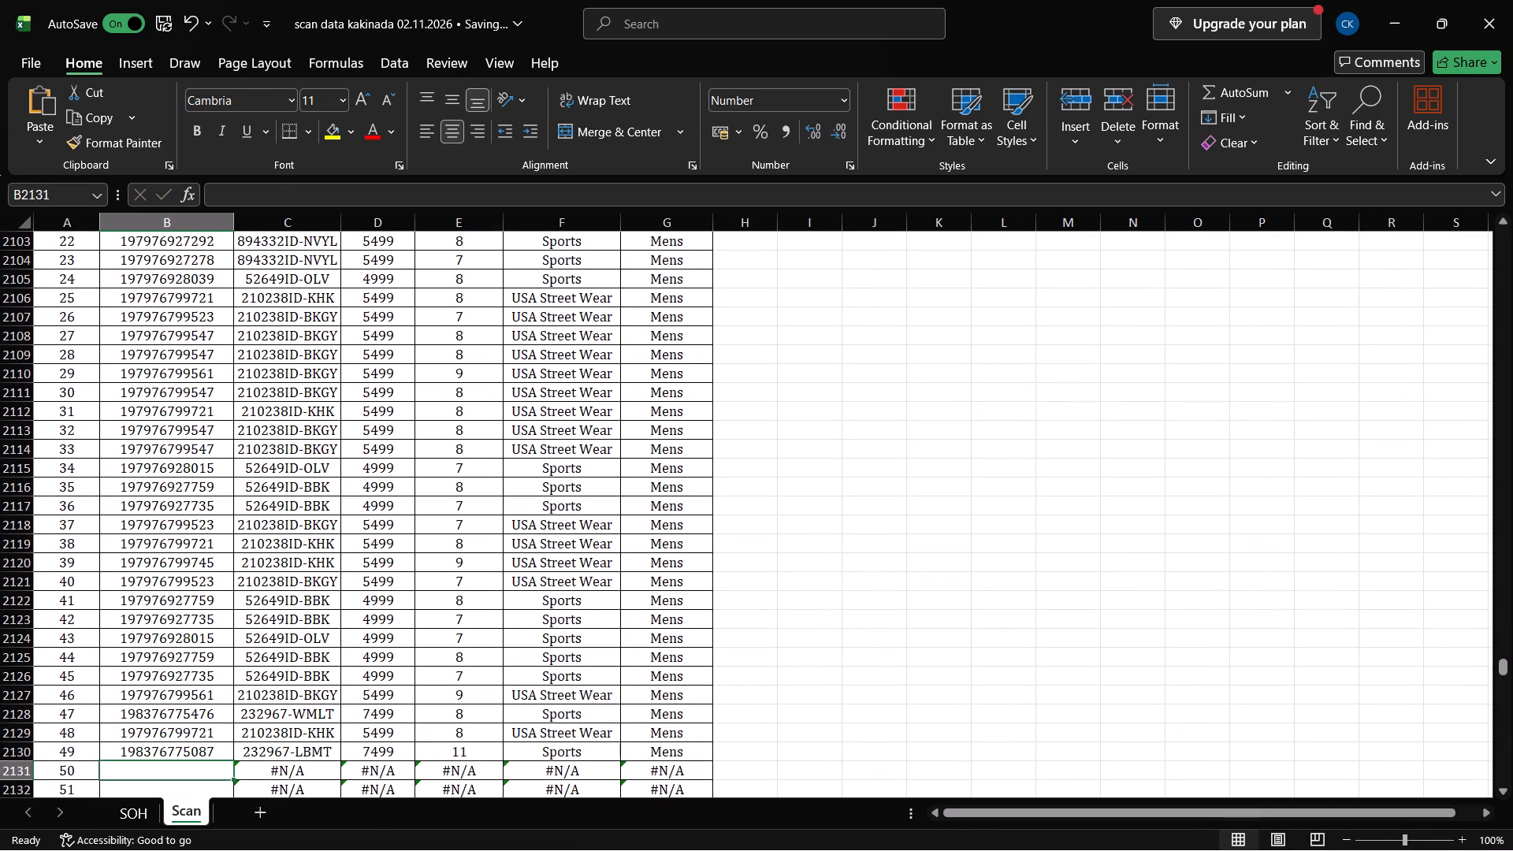
# Restart the serial numbering at 1 in row 2131 for the next batch and save the workbook.
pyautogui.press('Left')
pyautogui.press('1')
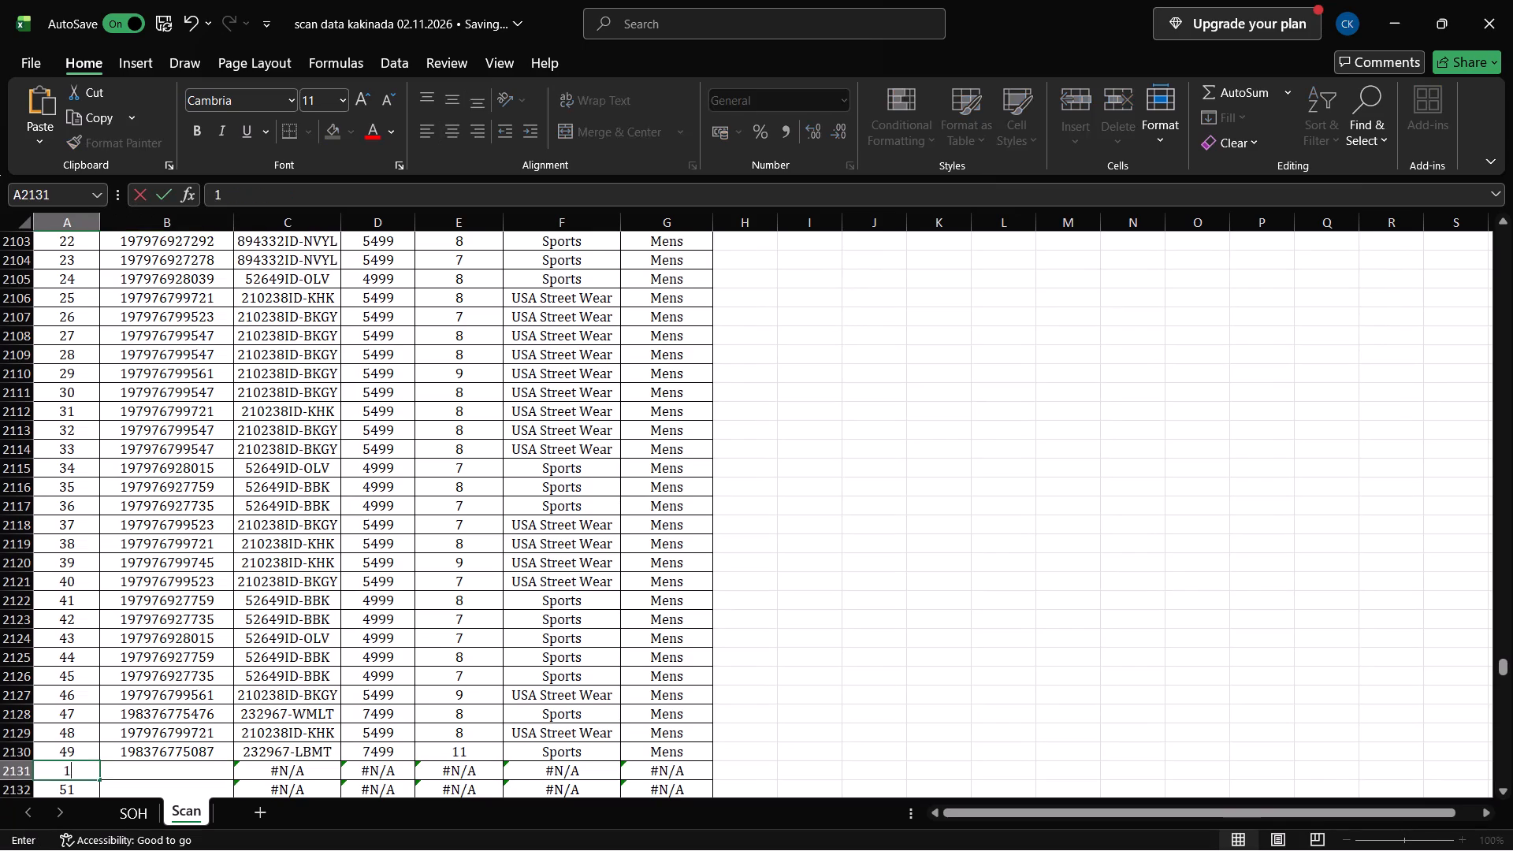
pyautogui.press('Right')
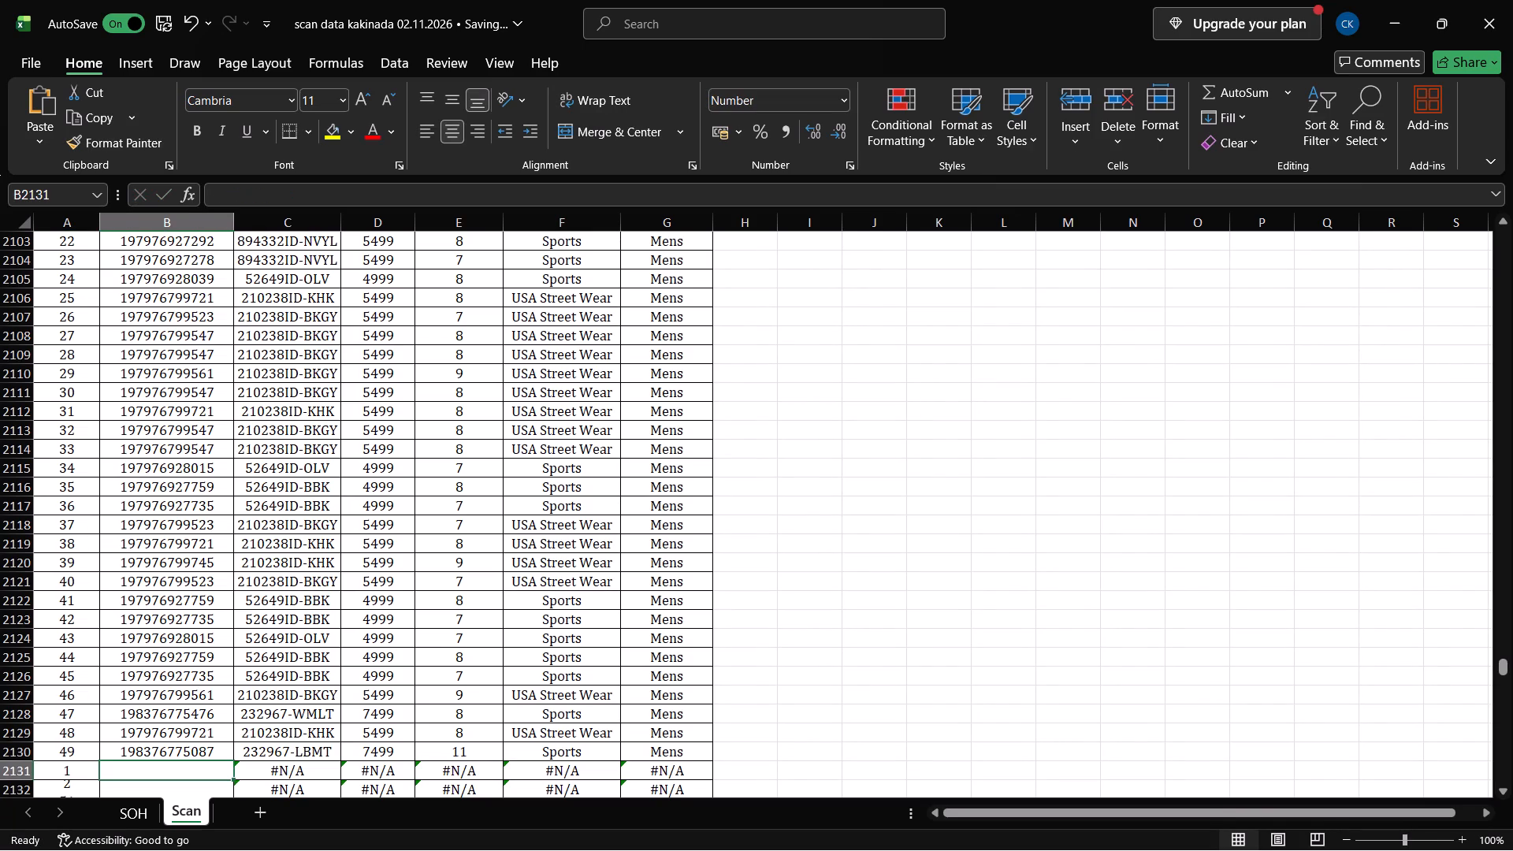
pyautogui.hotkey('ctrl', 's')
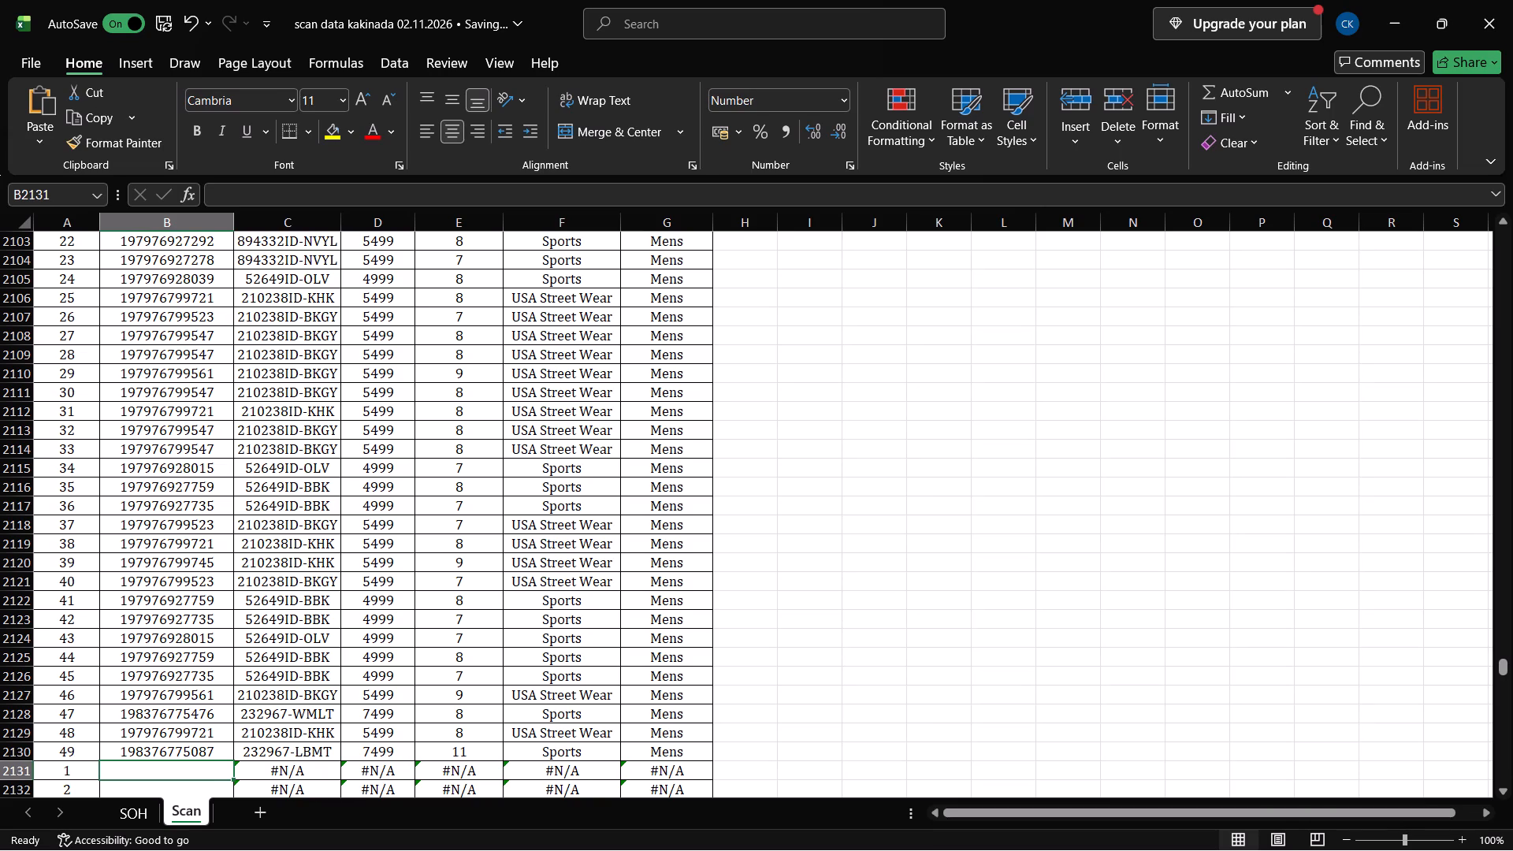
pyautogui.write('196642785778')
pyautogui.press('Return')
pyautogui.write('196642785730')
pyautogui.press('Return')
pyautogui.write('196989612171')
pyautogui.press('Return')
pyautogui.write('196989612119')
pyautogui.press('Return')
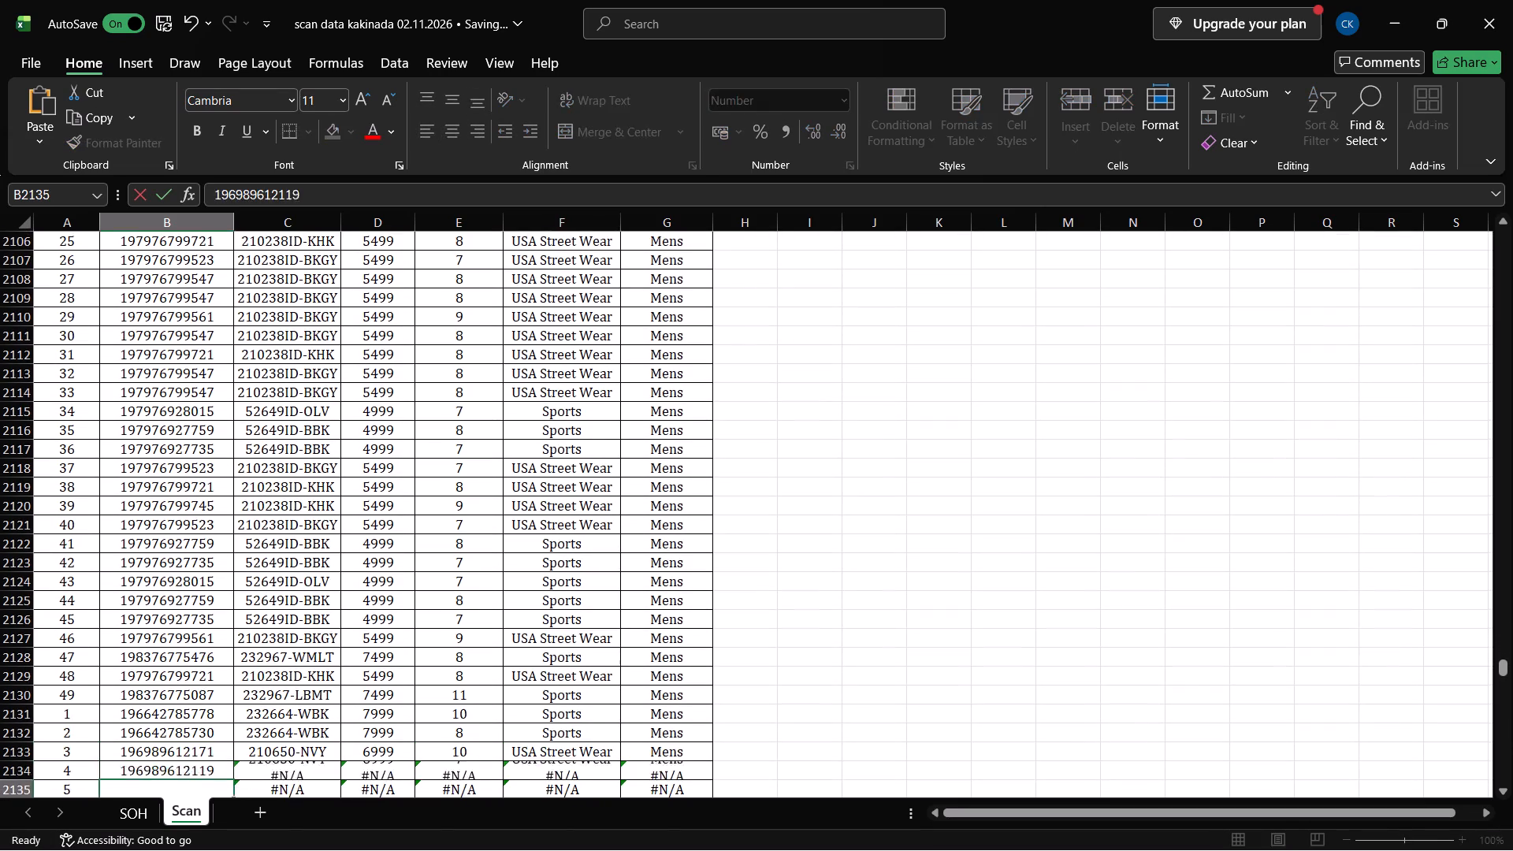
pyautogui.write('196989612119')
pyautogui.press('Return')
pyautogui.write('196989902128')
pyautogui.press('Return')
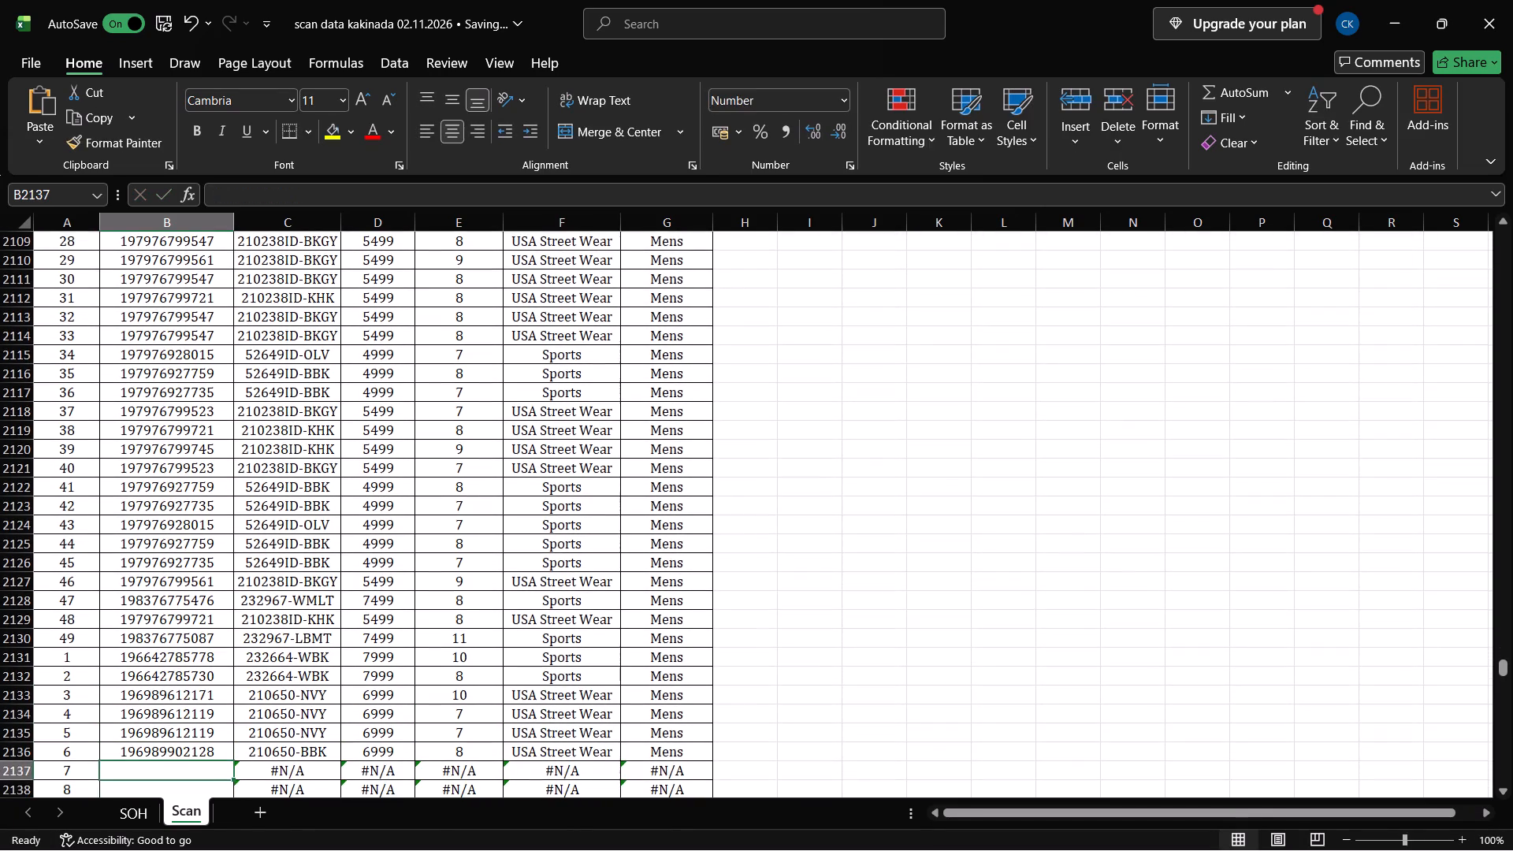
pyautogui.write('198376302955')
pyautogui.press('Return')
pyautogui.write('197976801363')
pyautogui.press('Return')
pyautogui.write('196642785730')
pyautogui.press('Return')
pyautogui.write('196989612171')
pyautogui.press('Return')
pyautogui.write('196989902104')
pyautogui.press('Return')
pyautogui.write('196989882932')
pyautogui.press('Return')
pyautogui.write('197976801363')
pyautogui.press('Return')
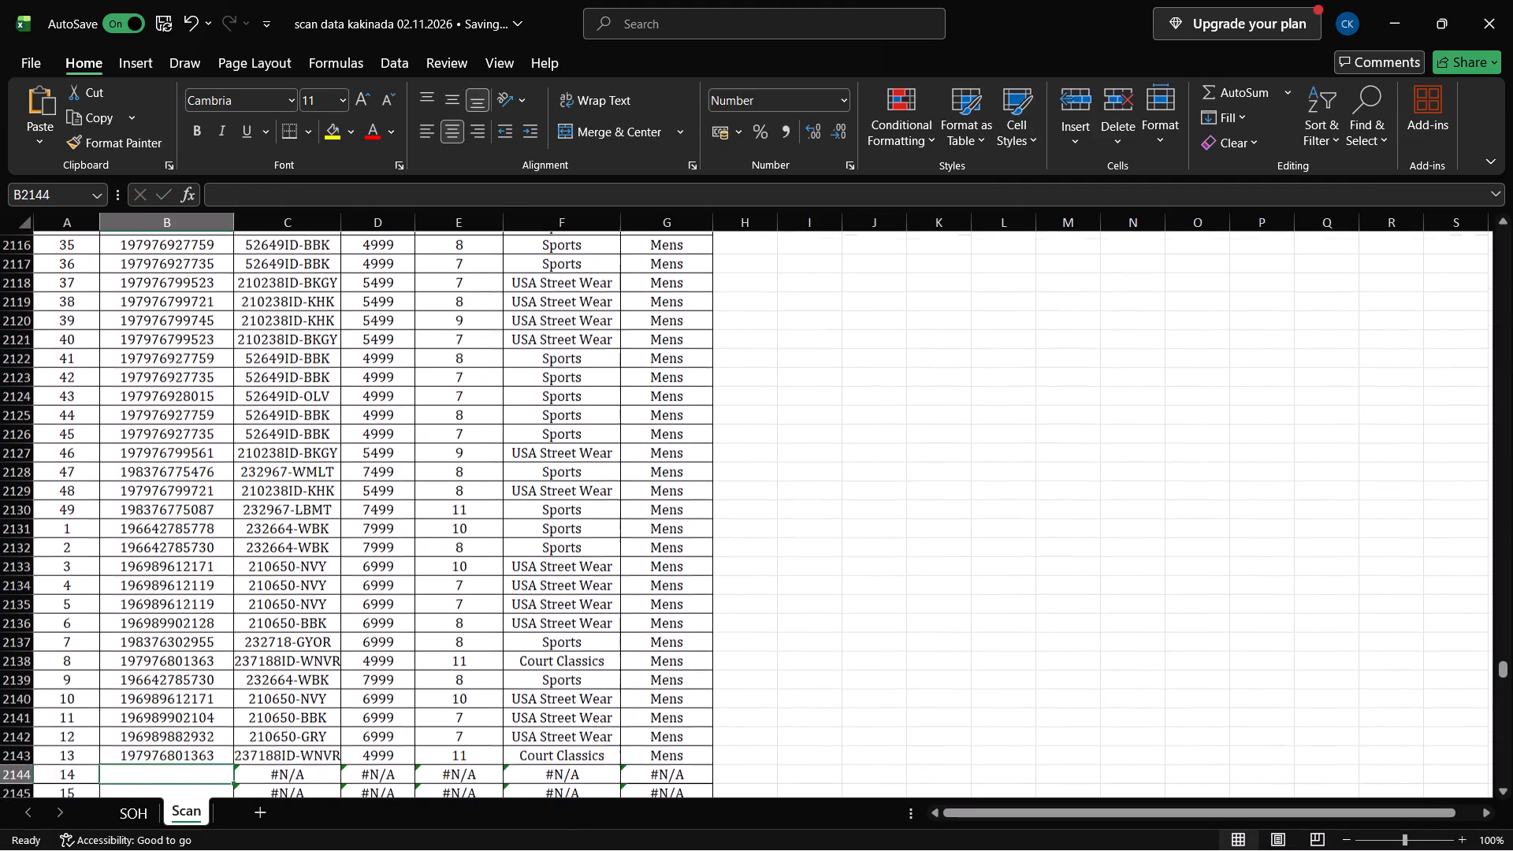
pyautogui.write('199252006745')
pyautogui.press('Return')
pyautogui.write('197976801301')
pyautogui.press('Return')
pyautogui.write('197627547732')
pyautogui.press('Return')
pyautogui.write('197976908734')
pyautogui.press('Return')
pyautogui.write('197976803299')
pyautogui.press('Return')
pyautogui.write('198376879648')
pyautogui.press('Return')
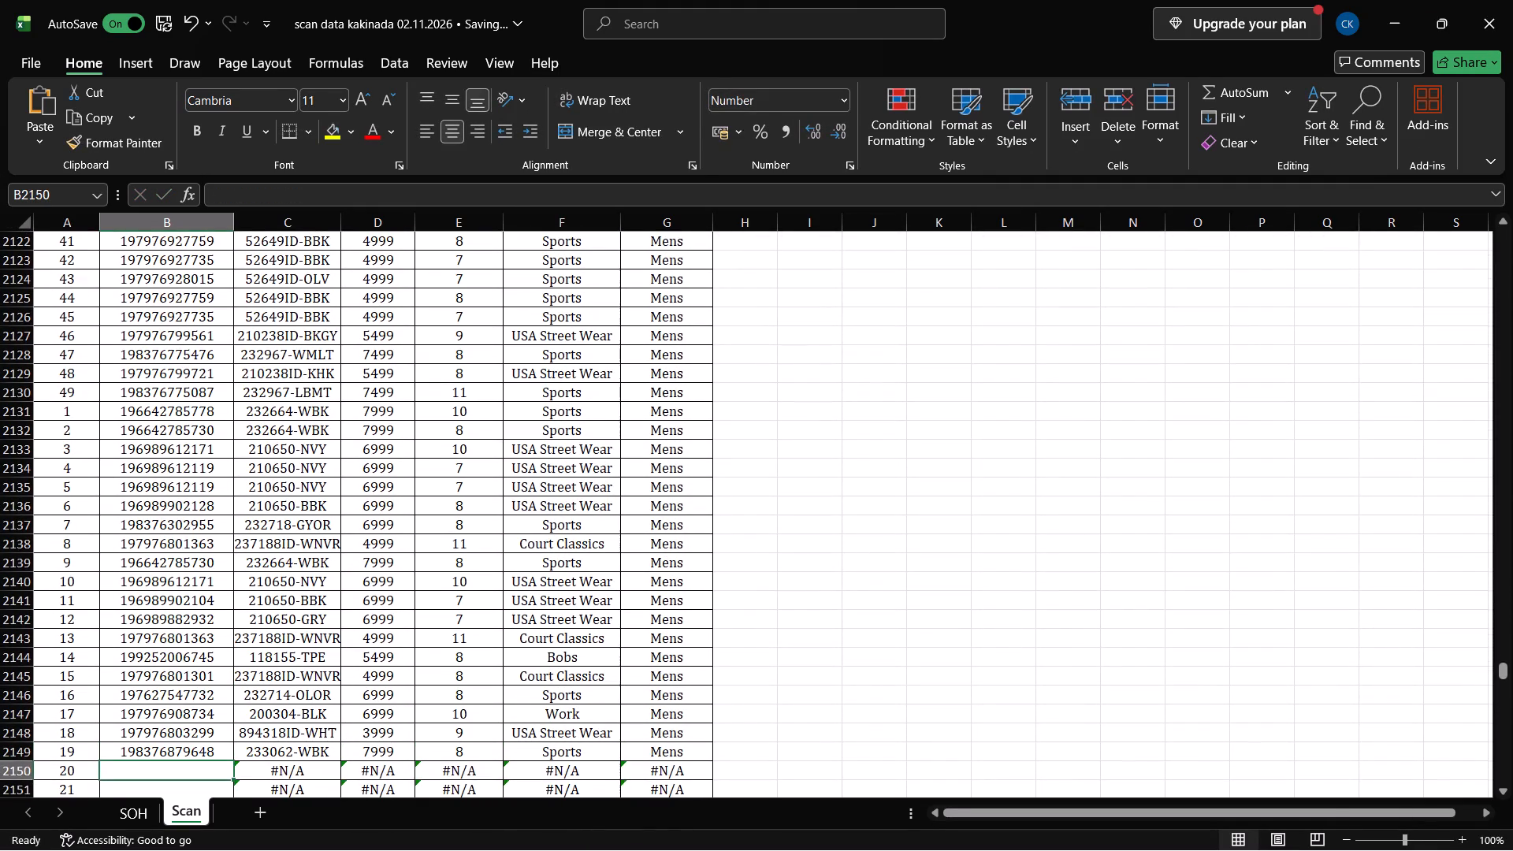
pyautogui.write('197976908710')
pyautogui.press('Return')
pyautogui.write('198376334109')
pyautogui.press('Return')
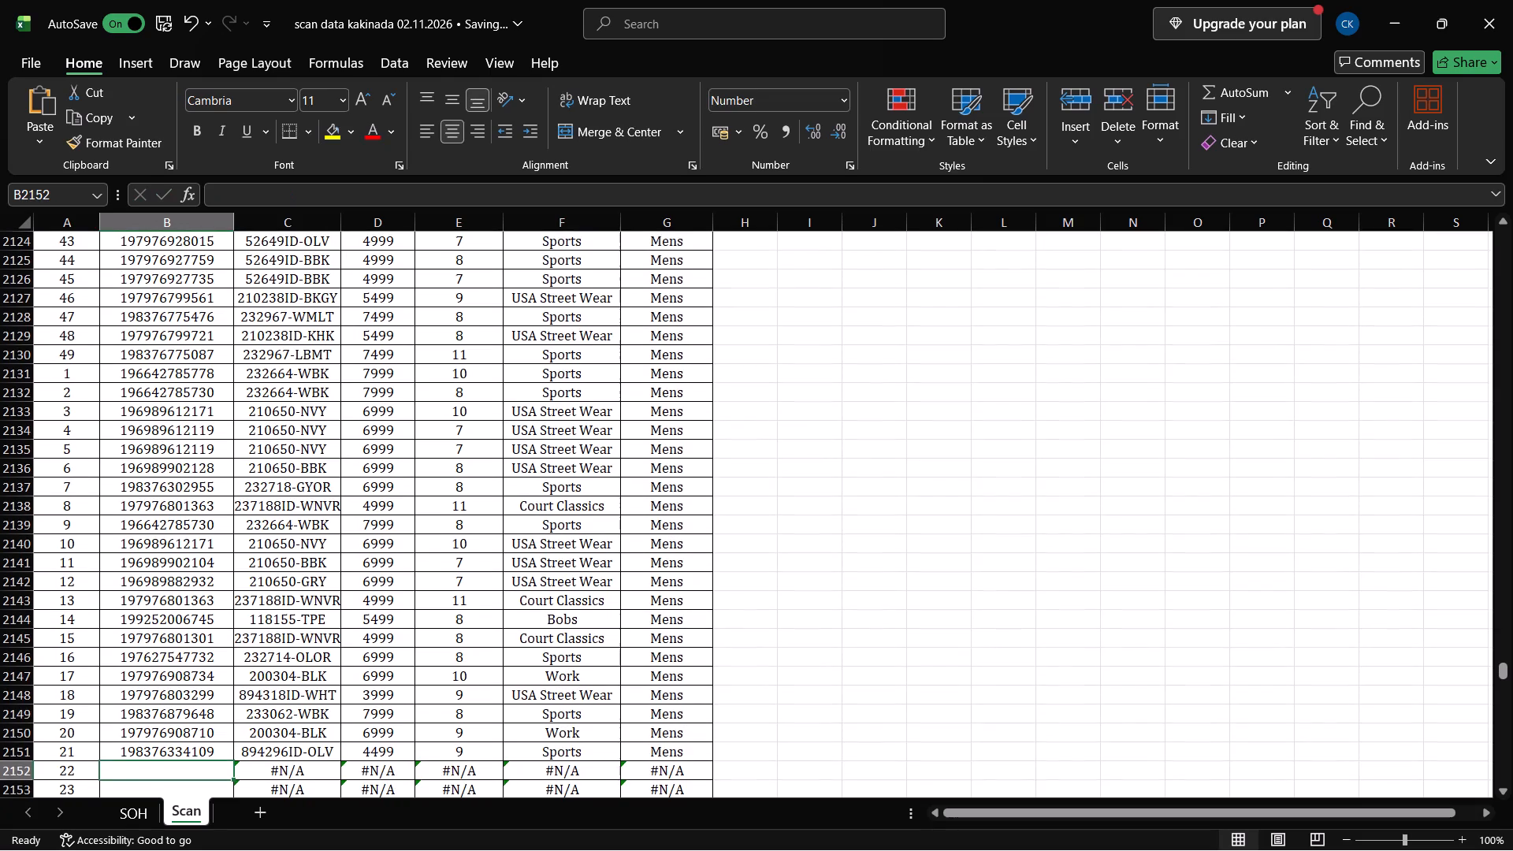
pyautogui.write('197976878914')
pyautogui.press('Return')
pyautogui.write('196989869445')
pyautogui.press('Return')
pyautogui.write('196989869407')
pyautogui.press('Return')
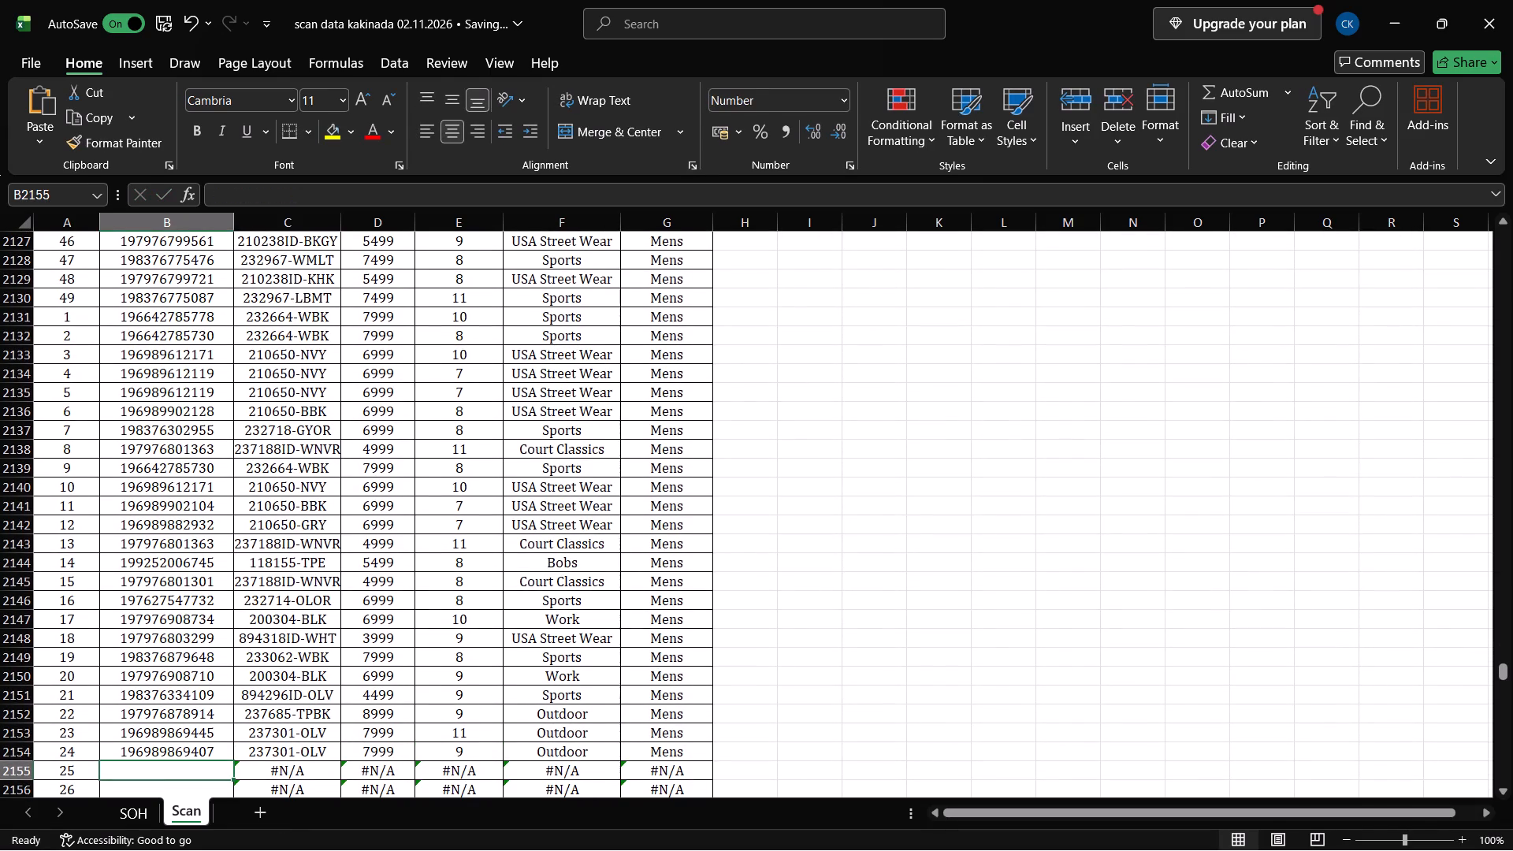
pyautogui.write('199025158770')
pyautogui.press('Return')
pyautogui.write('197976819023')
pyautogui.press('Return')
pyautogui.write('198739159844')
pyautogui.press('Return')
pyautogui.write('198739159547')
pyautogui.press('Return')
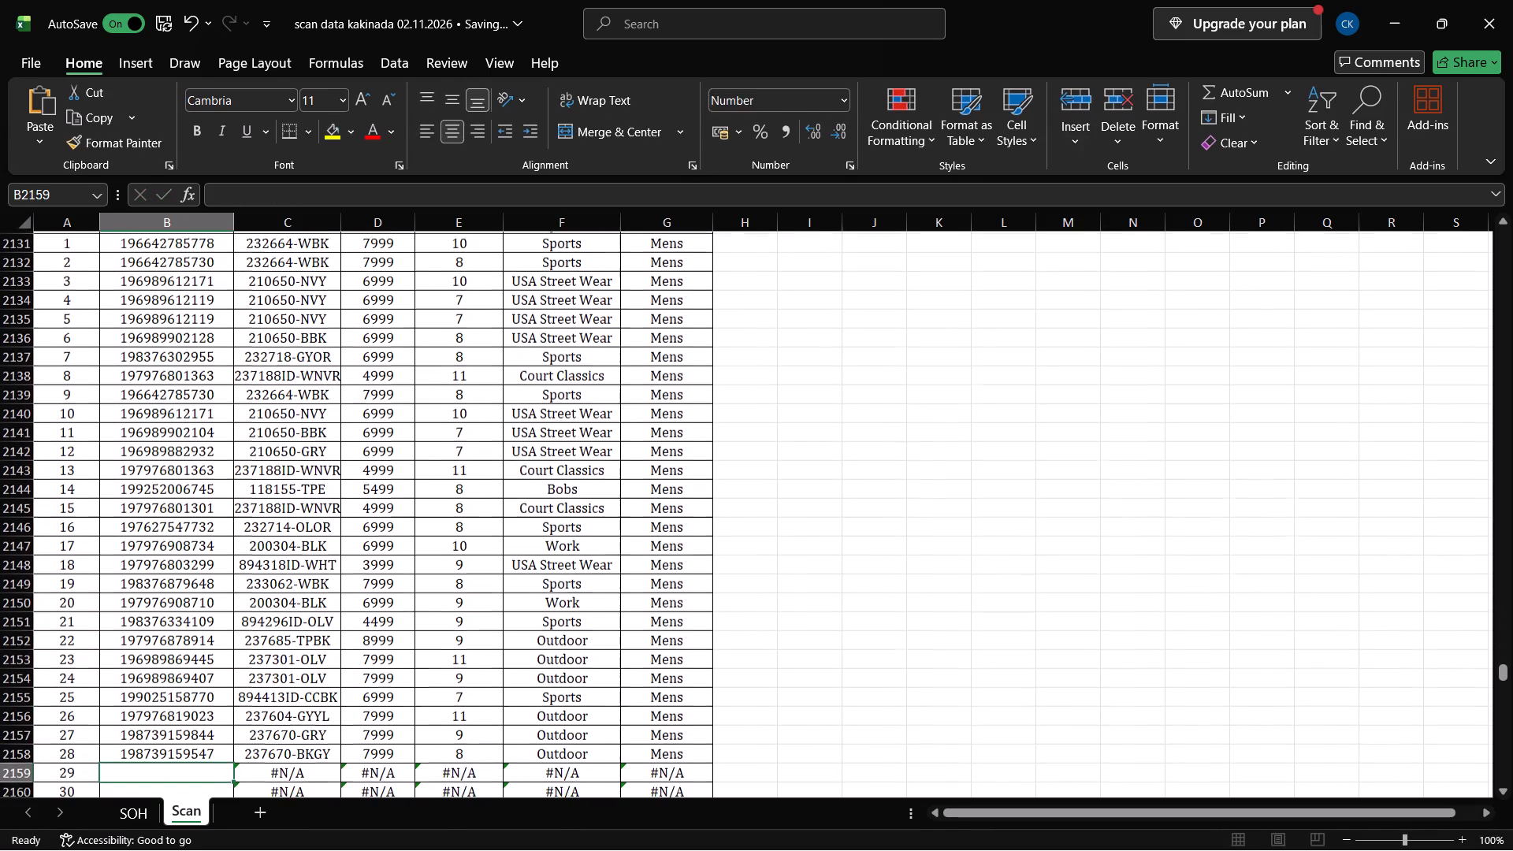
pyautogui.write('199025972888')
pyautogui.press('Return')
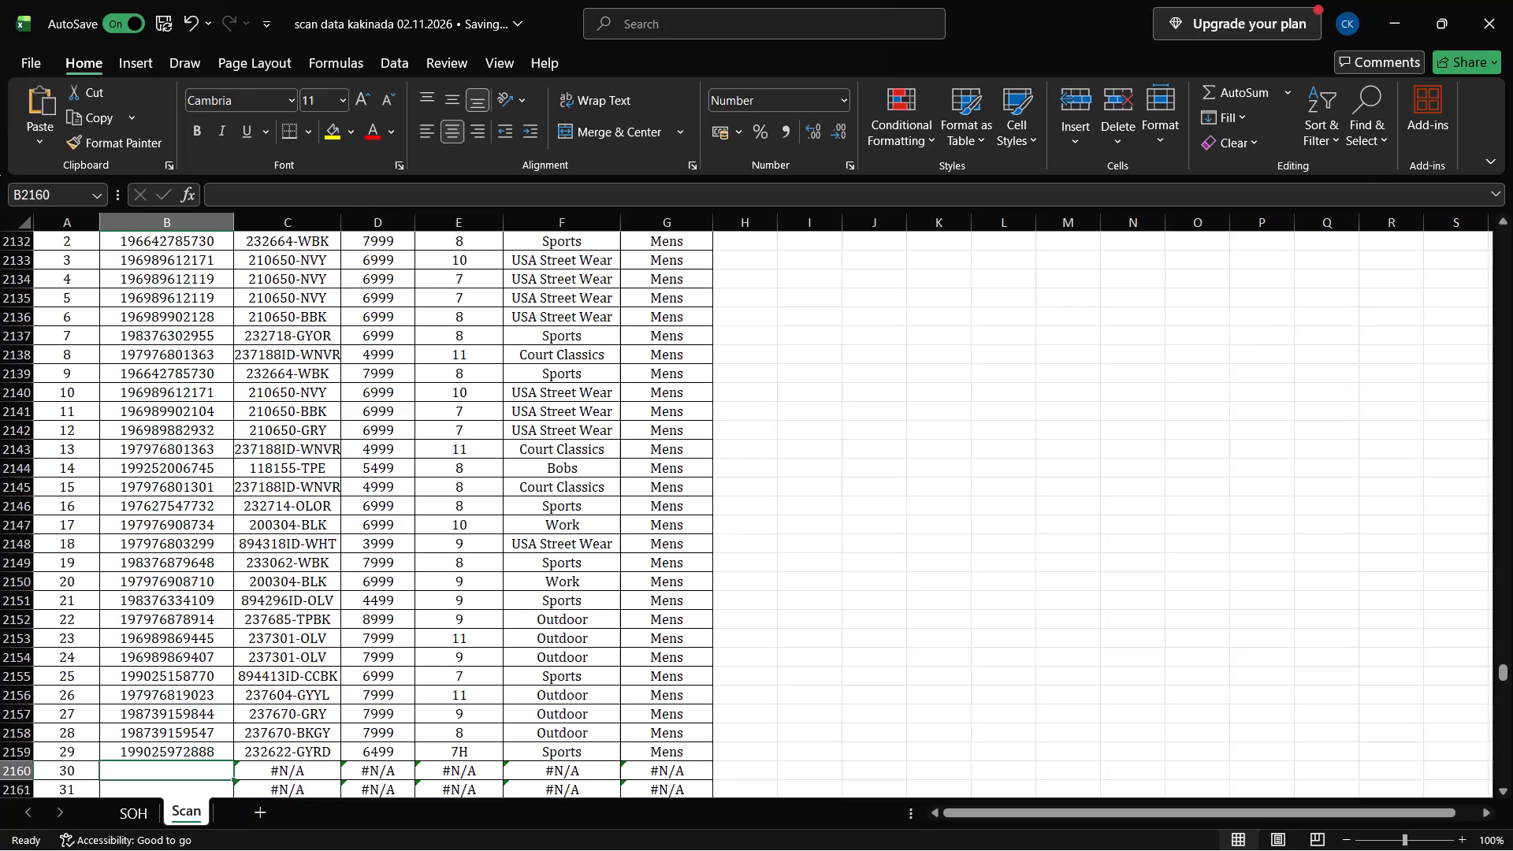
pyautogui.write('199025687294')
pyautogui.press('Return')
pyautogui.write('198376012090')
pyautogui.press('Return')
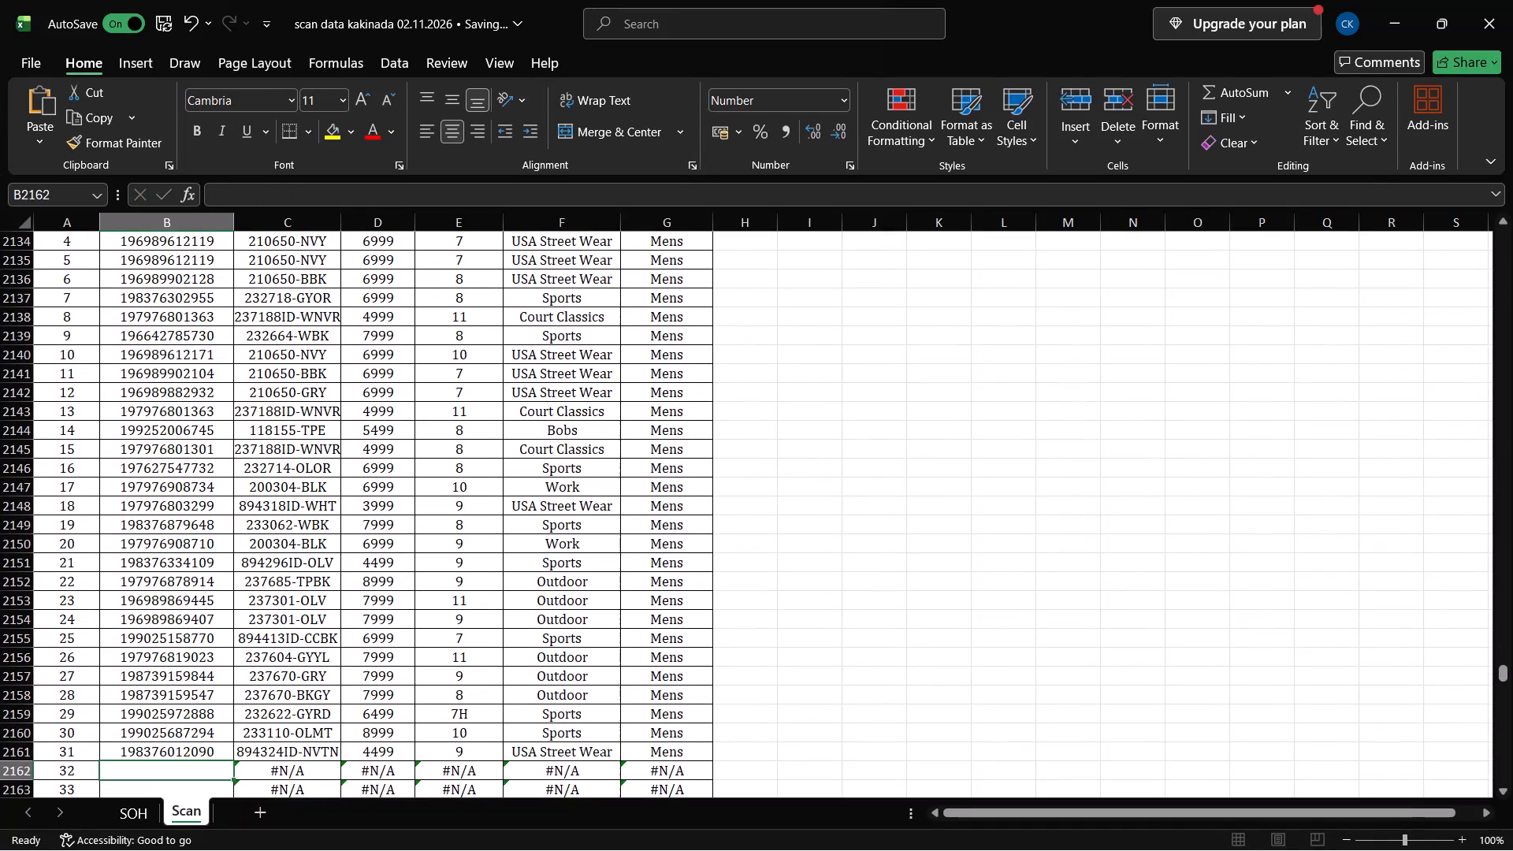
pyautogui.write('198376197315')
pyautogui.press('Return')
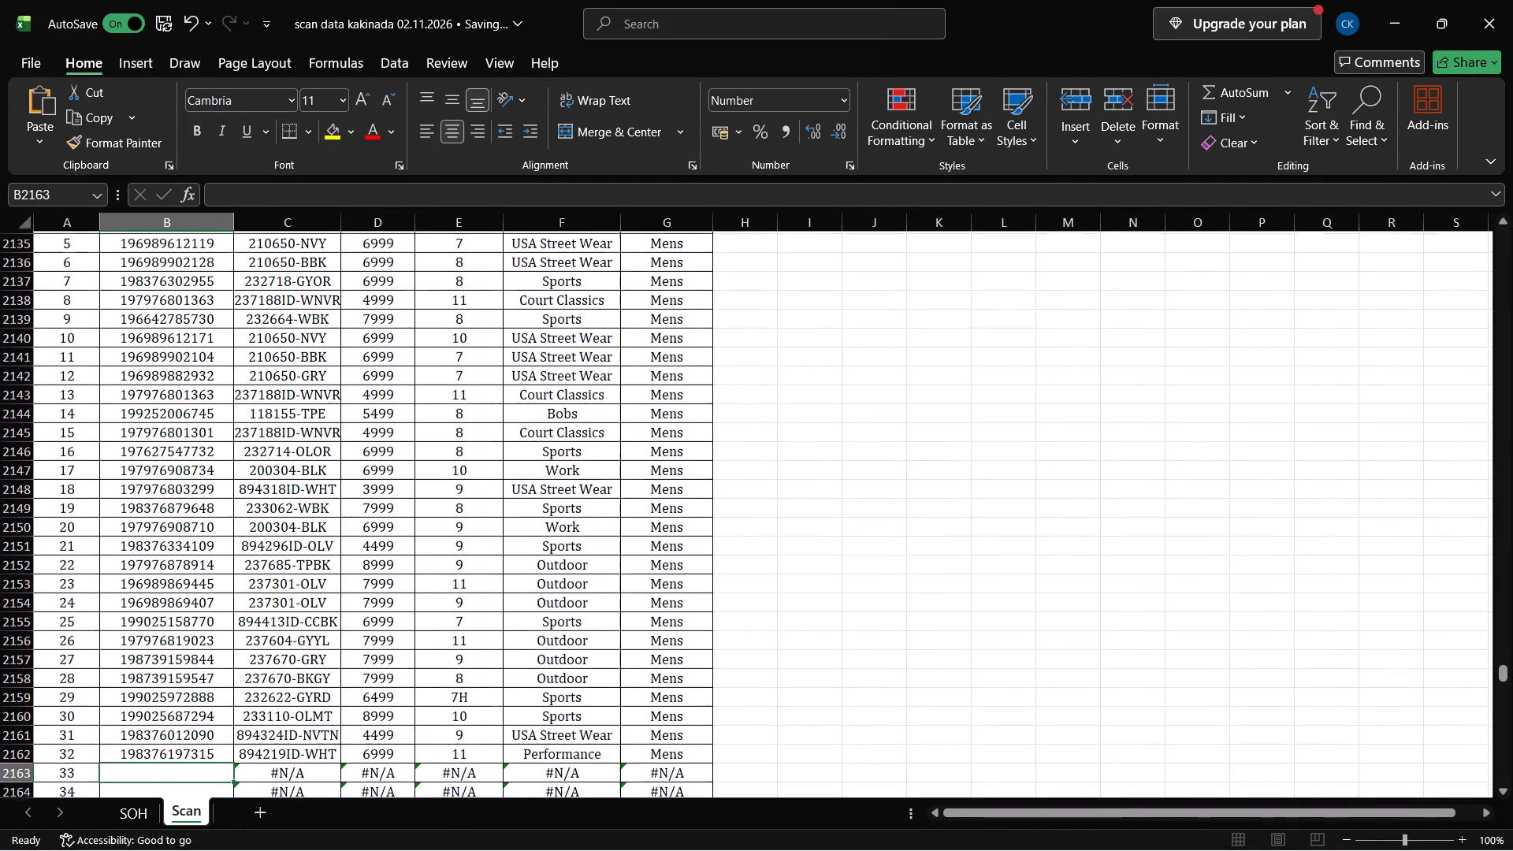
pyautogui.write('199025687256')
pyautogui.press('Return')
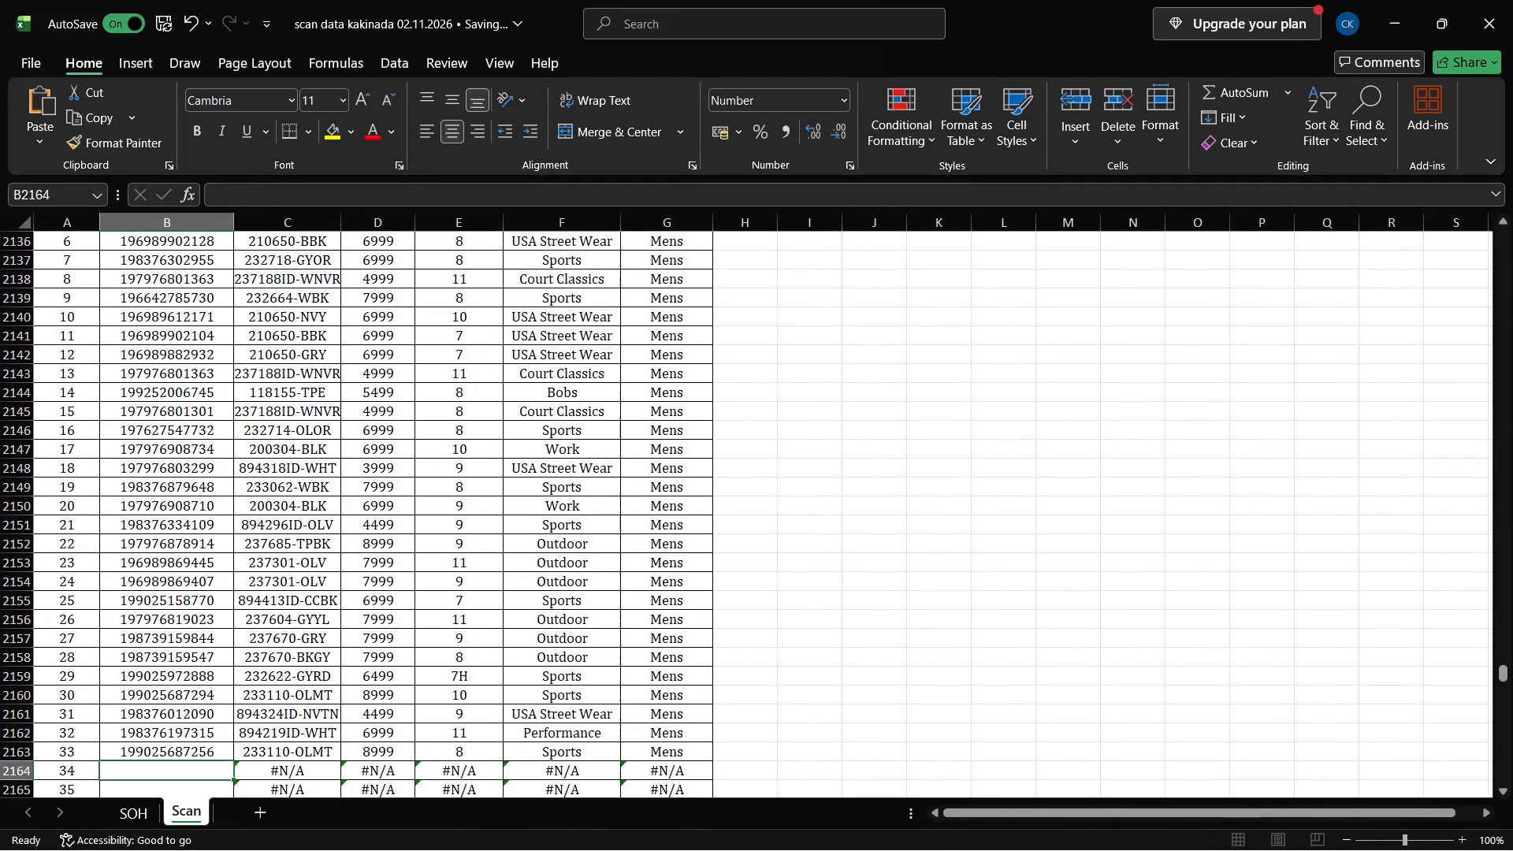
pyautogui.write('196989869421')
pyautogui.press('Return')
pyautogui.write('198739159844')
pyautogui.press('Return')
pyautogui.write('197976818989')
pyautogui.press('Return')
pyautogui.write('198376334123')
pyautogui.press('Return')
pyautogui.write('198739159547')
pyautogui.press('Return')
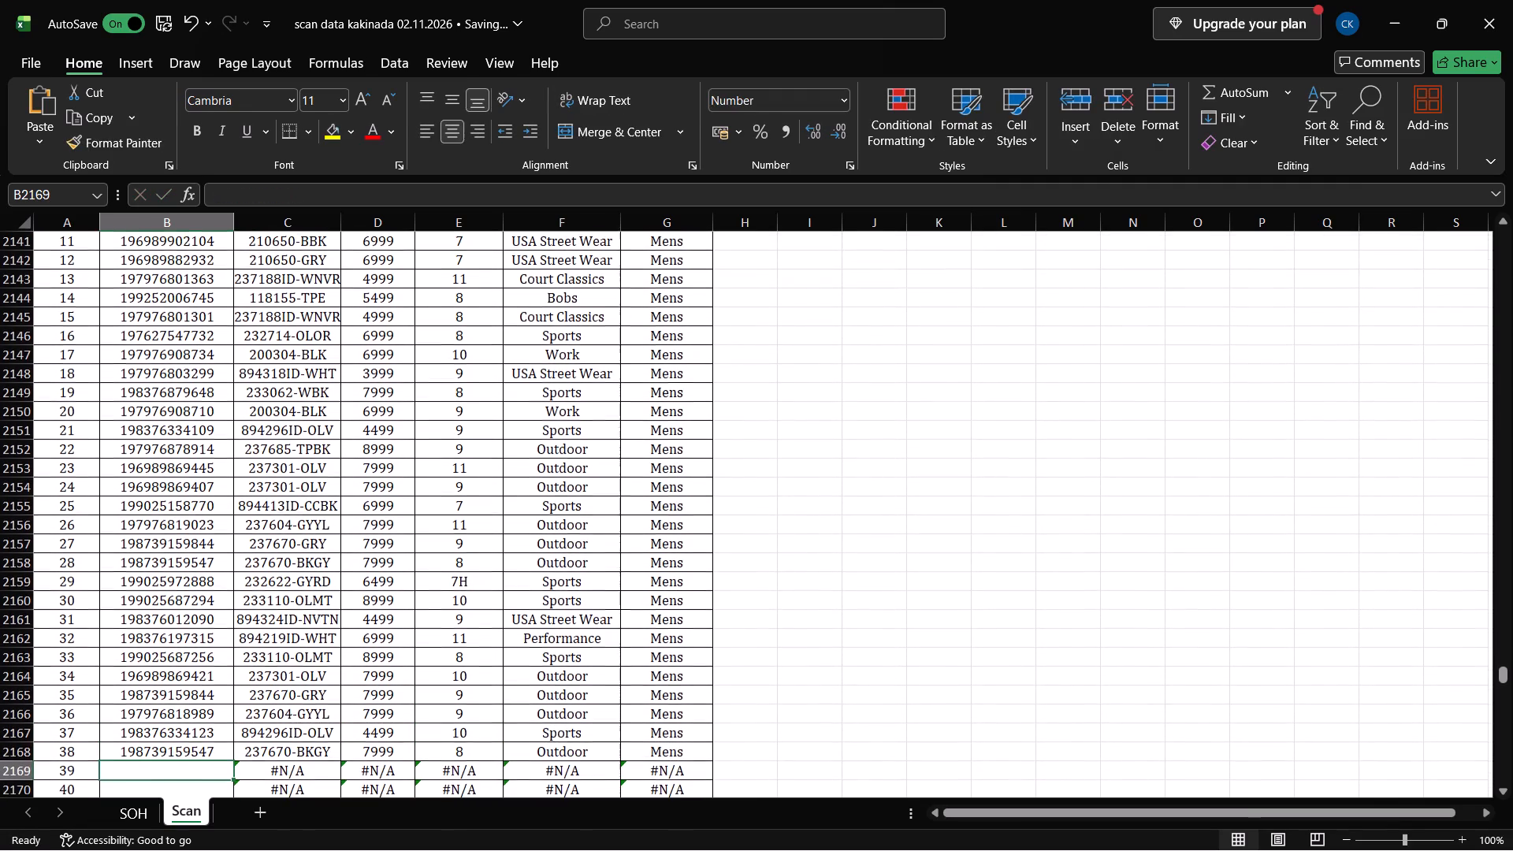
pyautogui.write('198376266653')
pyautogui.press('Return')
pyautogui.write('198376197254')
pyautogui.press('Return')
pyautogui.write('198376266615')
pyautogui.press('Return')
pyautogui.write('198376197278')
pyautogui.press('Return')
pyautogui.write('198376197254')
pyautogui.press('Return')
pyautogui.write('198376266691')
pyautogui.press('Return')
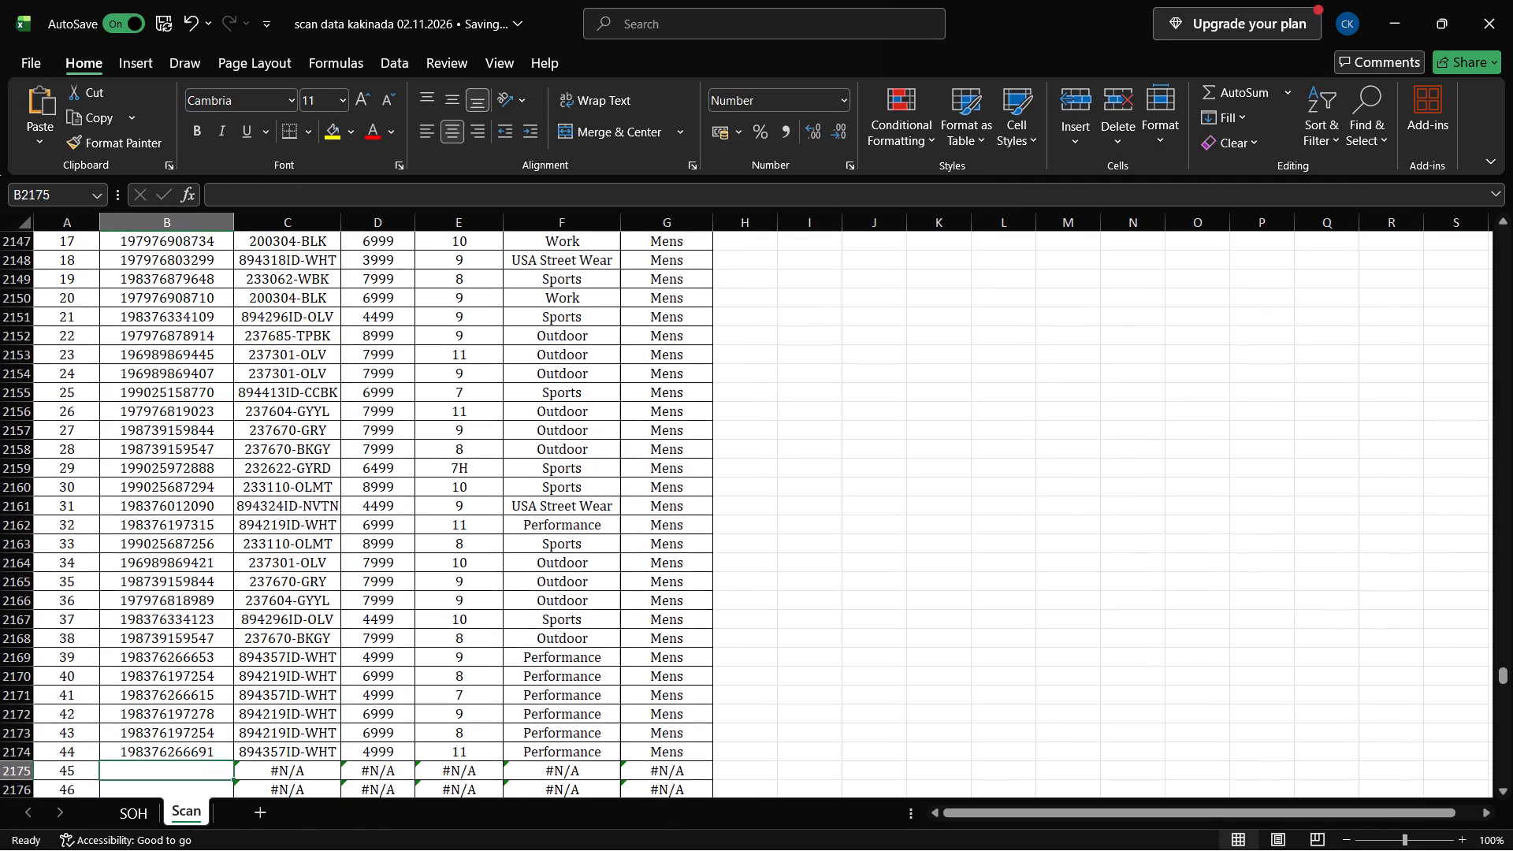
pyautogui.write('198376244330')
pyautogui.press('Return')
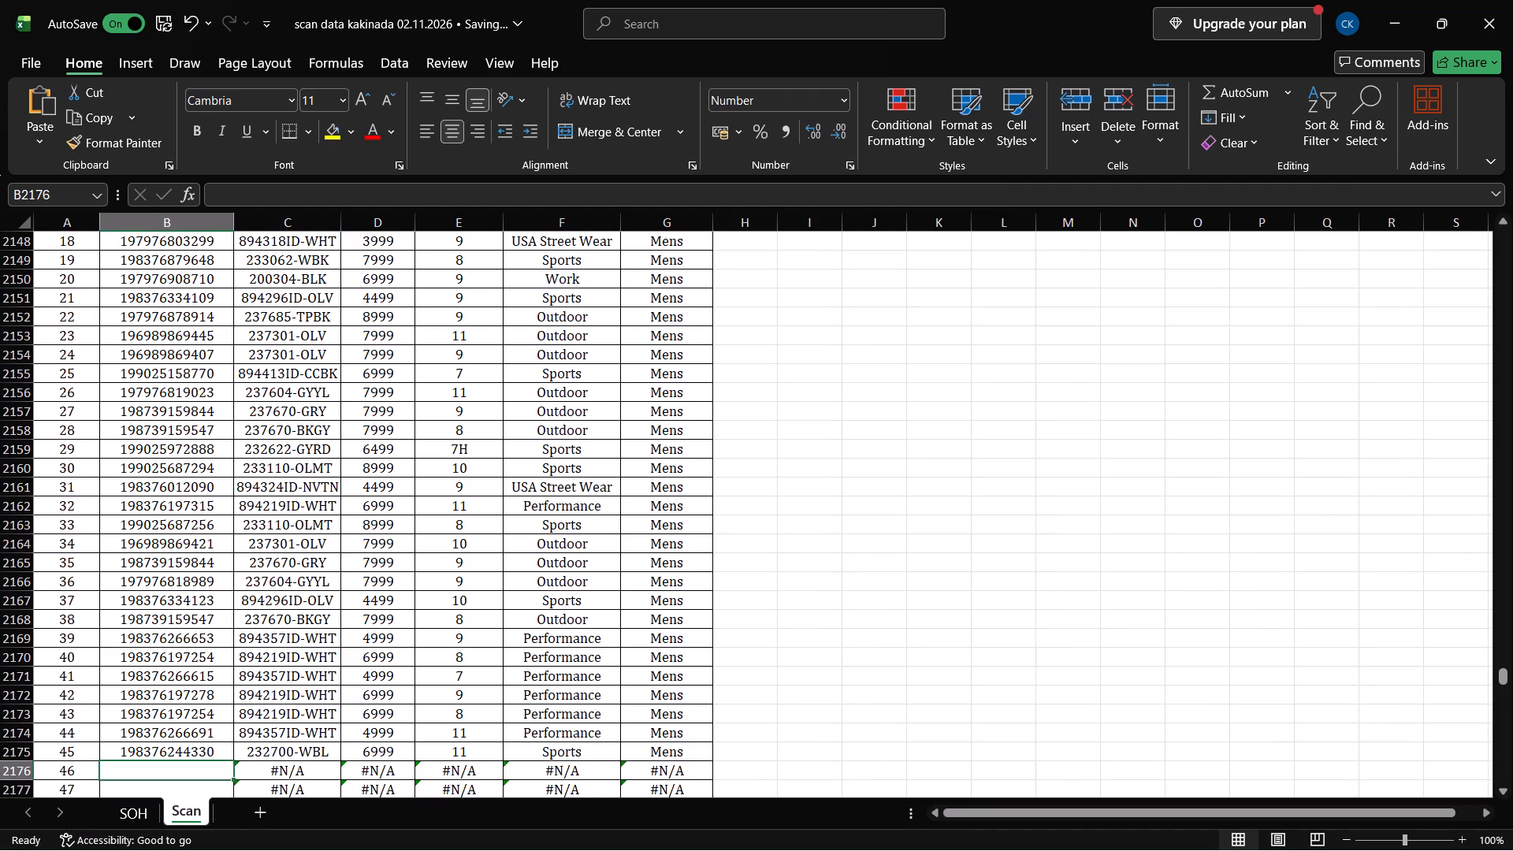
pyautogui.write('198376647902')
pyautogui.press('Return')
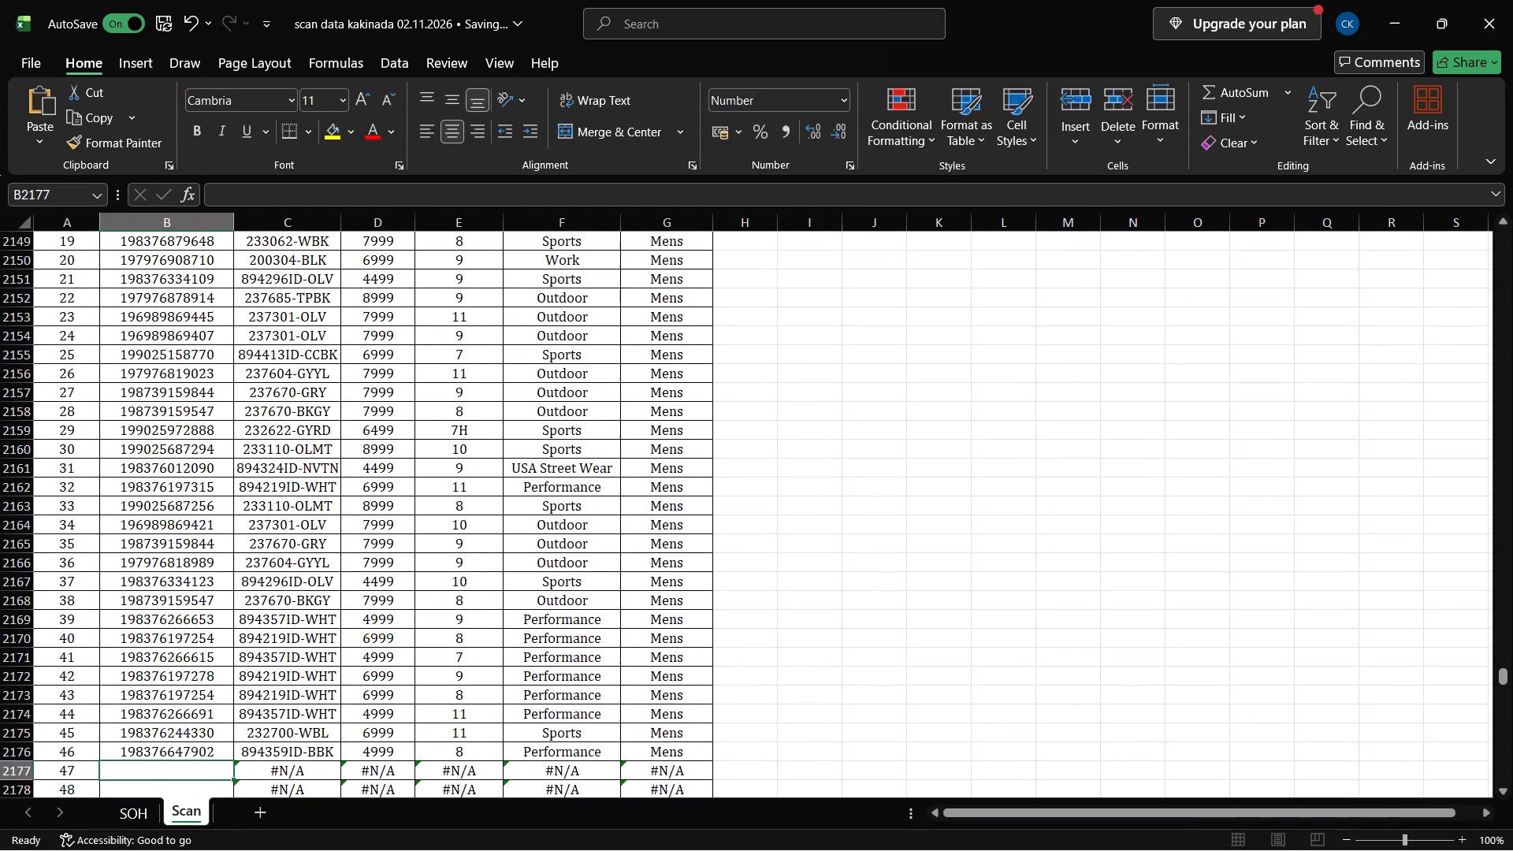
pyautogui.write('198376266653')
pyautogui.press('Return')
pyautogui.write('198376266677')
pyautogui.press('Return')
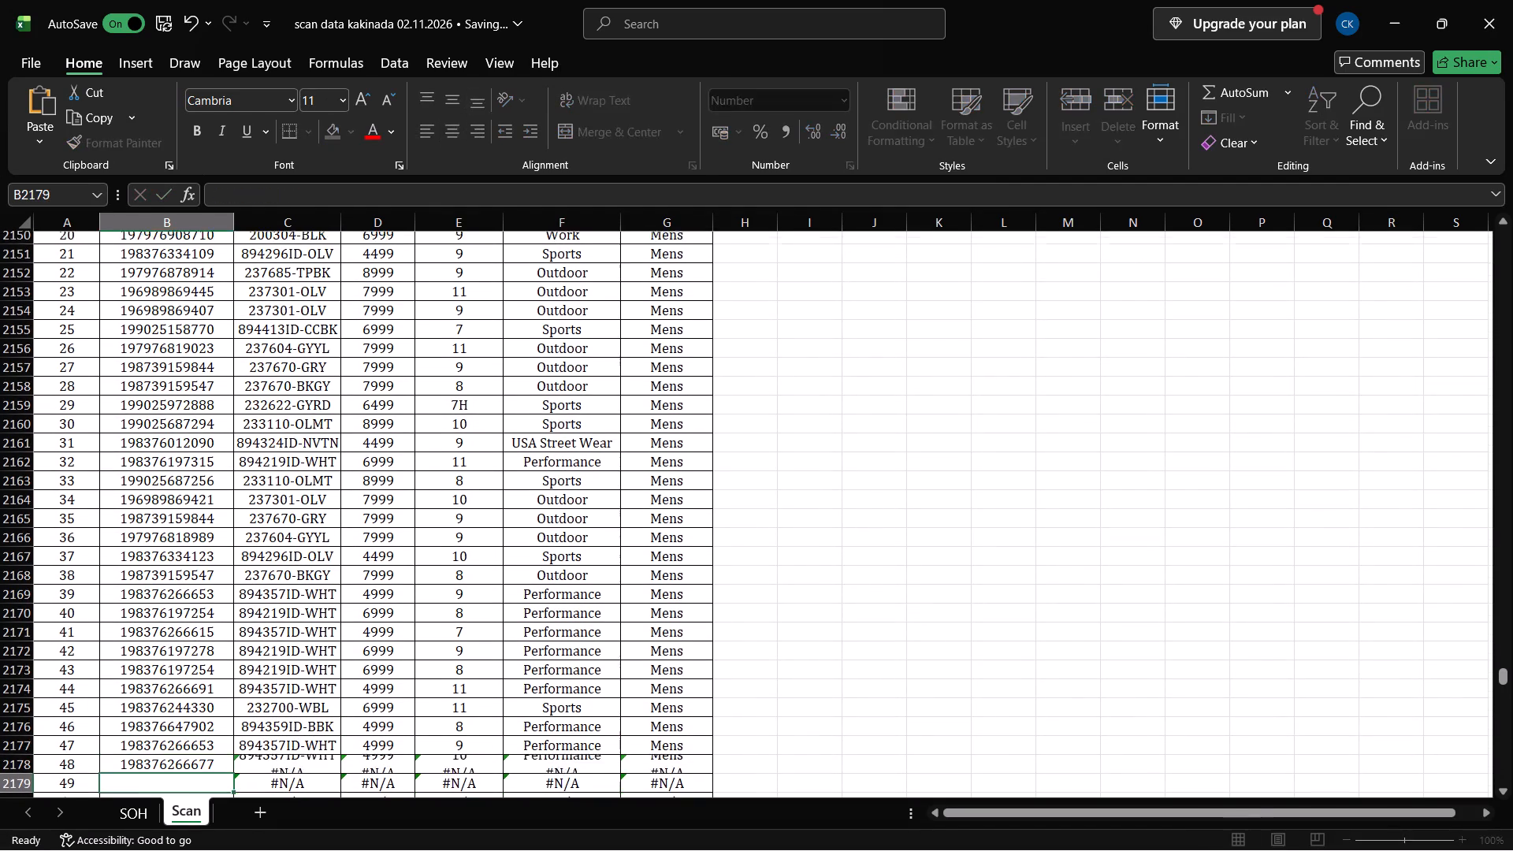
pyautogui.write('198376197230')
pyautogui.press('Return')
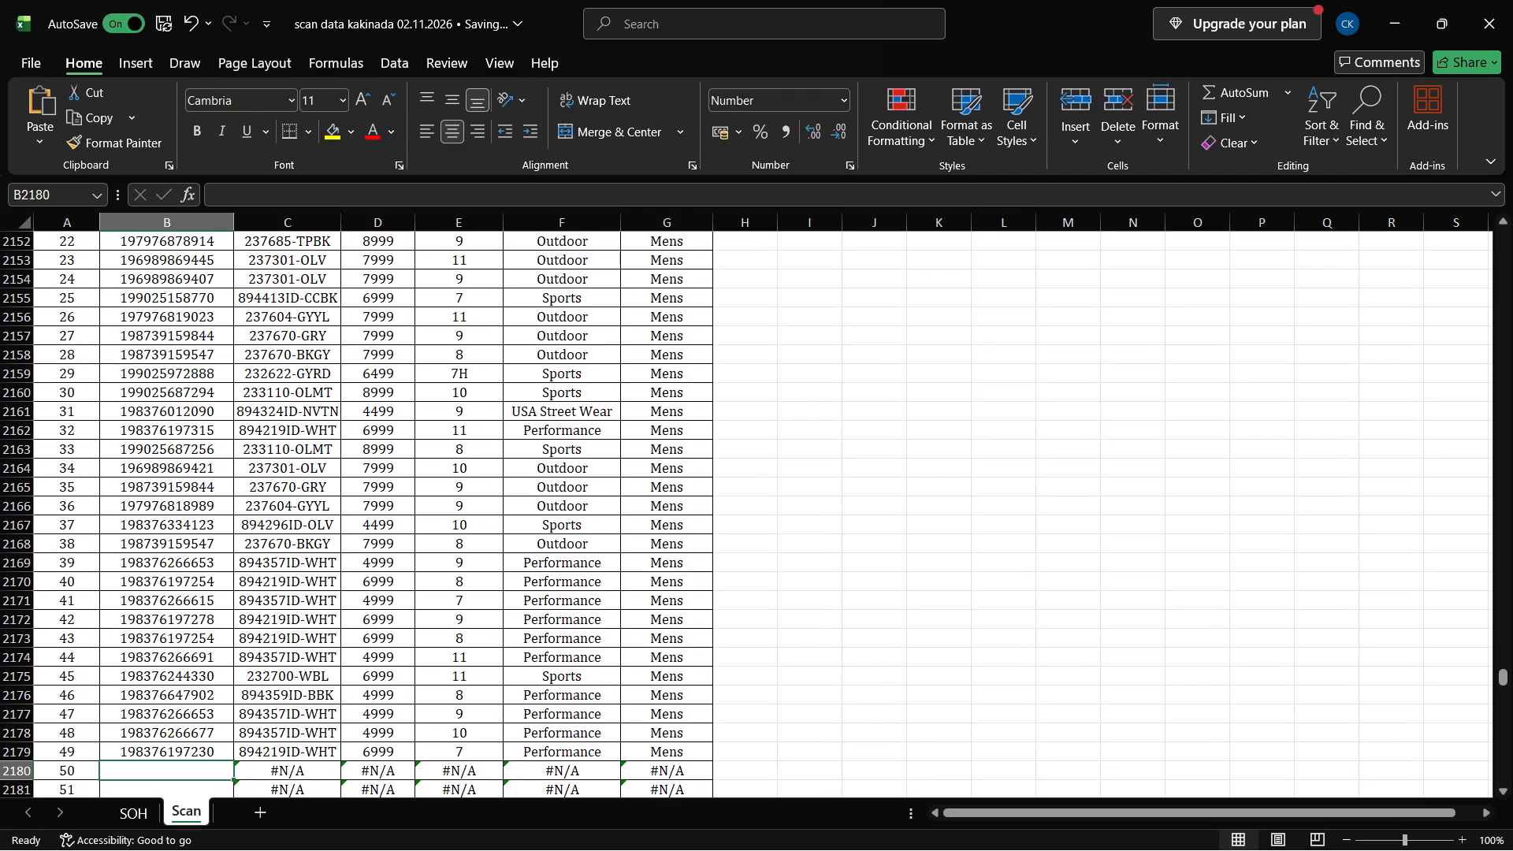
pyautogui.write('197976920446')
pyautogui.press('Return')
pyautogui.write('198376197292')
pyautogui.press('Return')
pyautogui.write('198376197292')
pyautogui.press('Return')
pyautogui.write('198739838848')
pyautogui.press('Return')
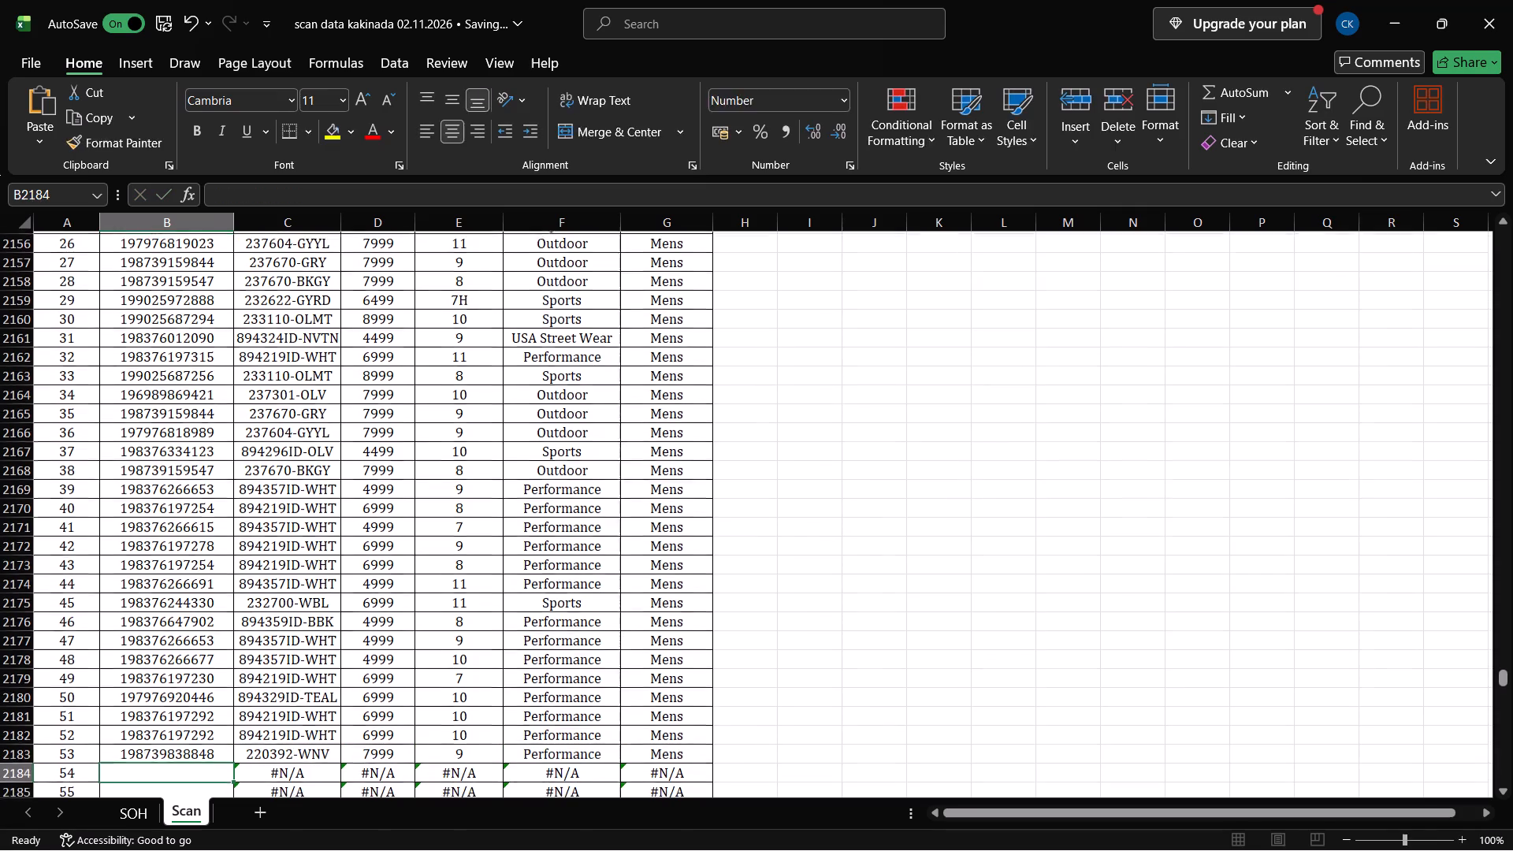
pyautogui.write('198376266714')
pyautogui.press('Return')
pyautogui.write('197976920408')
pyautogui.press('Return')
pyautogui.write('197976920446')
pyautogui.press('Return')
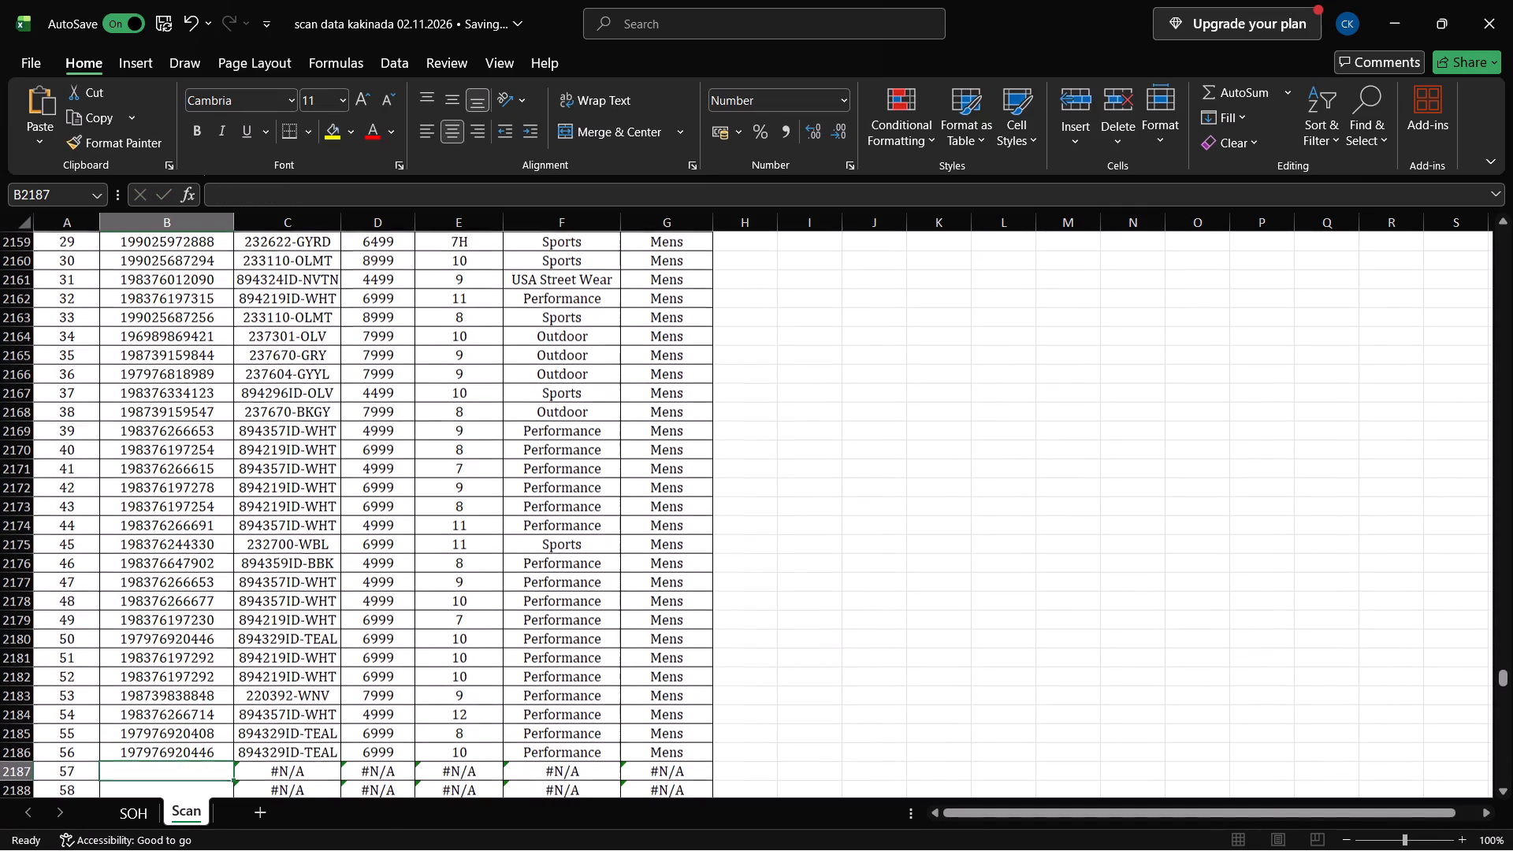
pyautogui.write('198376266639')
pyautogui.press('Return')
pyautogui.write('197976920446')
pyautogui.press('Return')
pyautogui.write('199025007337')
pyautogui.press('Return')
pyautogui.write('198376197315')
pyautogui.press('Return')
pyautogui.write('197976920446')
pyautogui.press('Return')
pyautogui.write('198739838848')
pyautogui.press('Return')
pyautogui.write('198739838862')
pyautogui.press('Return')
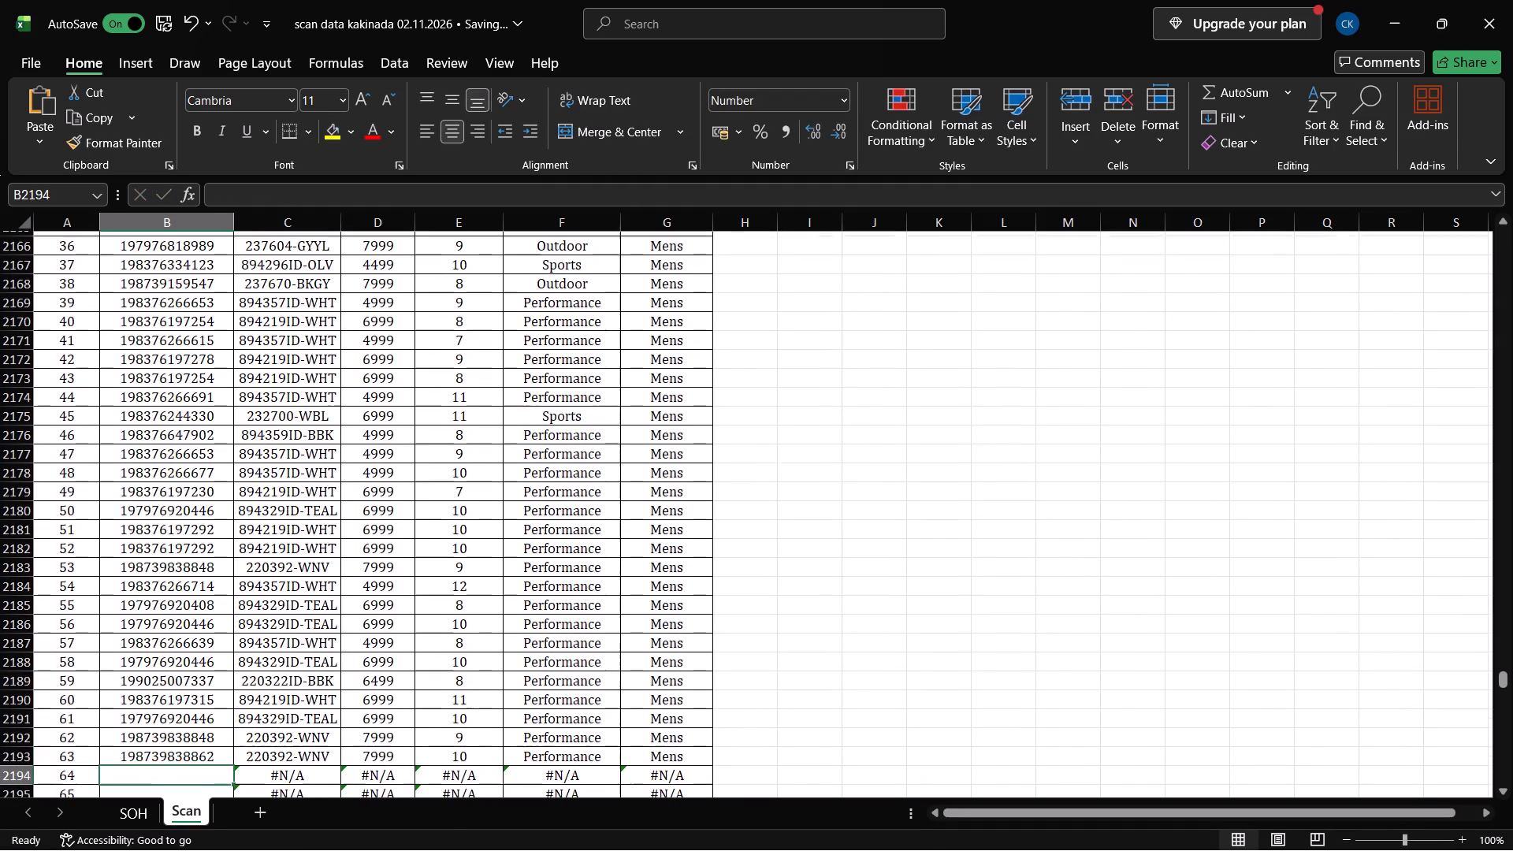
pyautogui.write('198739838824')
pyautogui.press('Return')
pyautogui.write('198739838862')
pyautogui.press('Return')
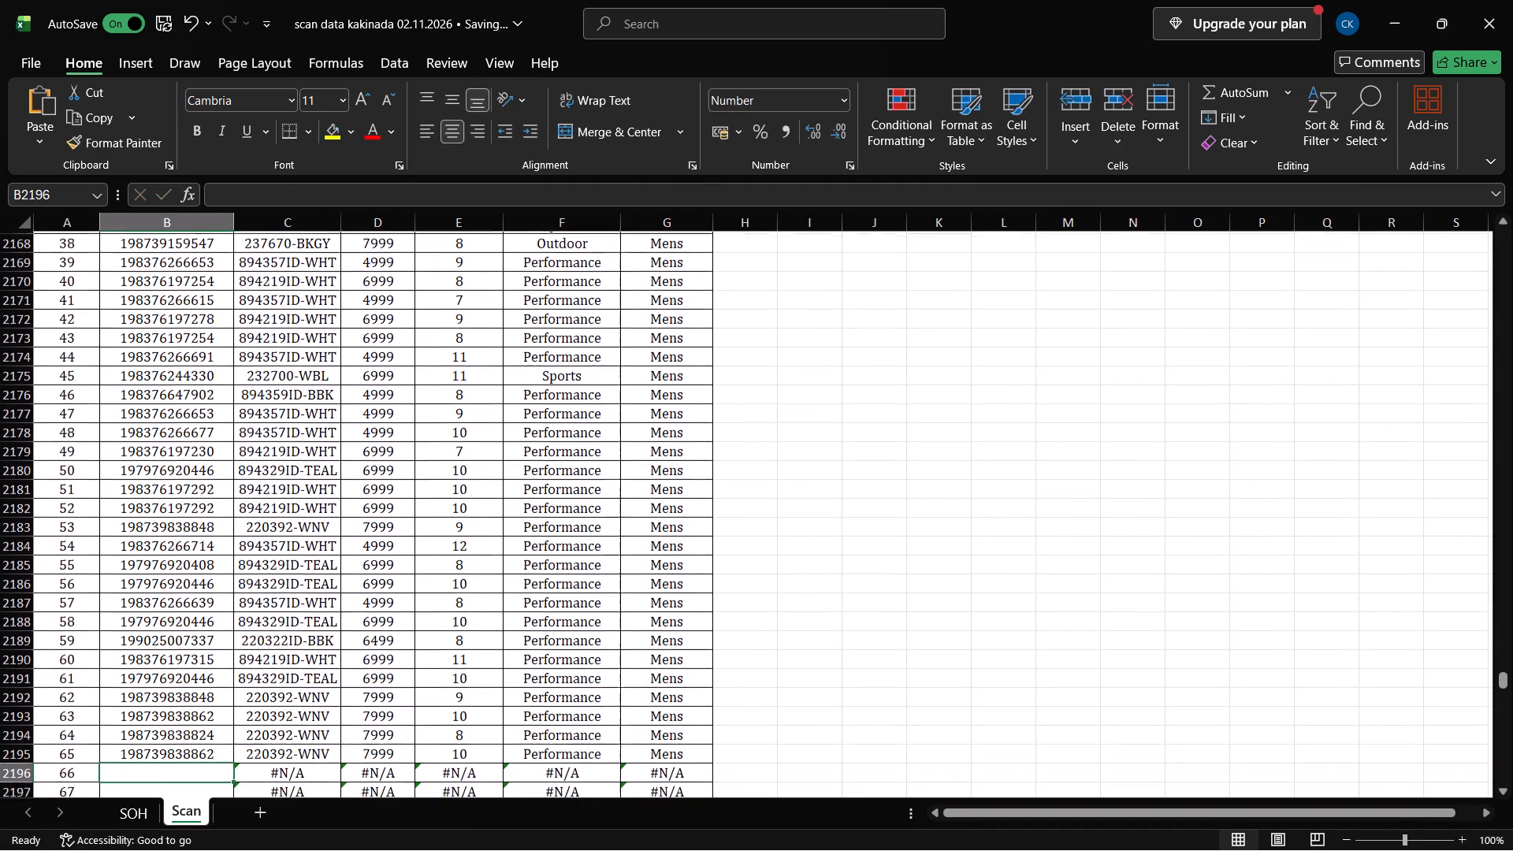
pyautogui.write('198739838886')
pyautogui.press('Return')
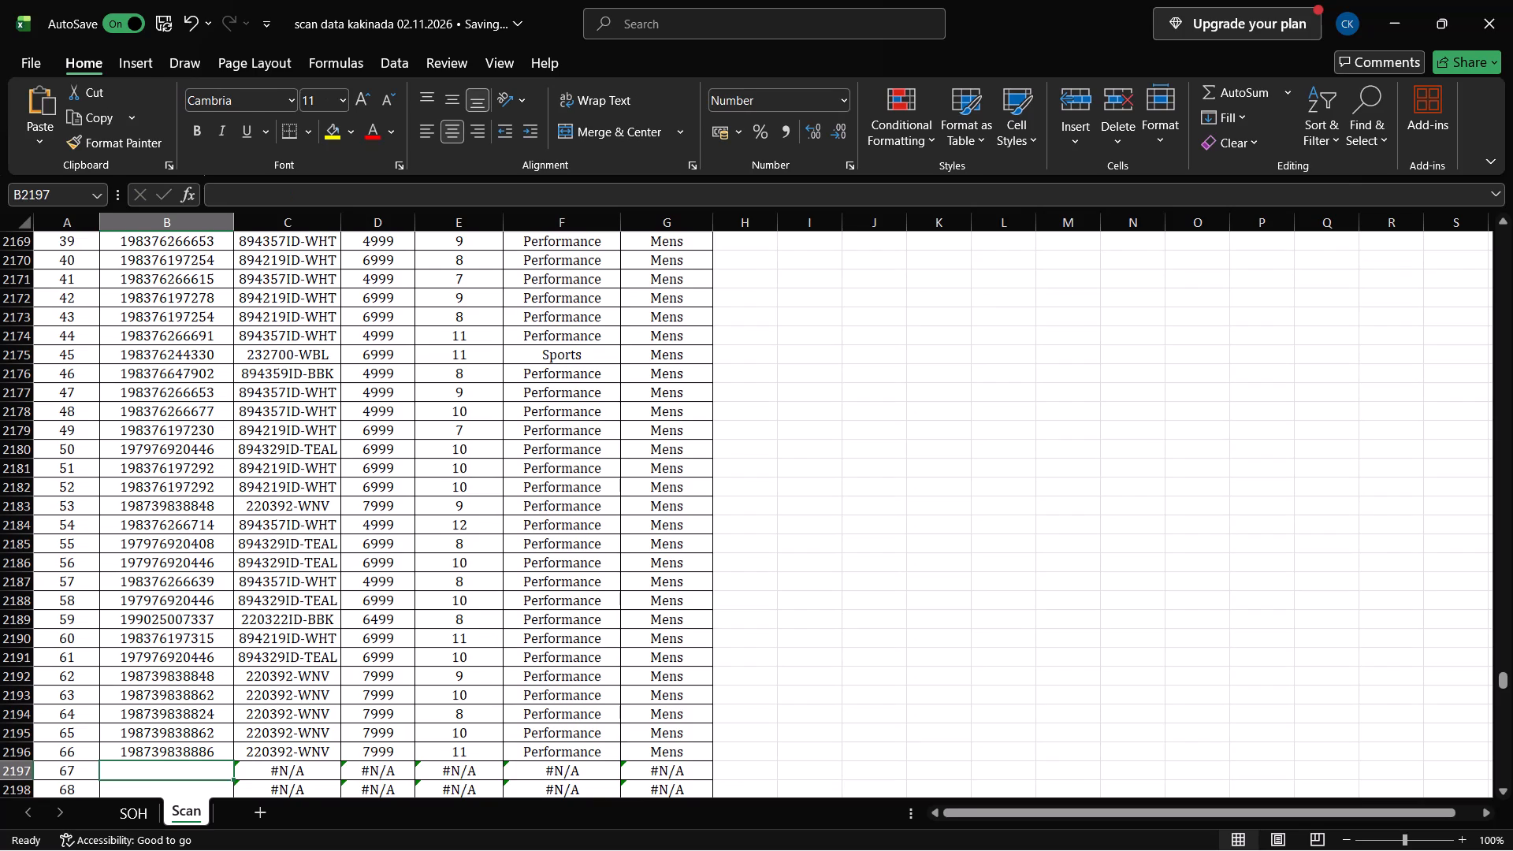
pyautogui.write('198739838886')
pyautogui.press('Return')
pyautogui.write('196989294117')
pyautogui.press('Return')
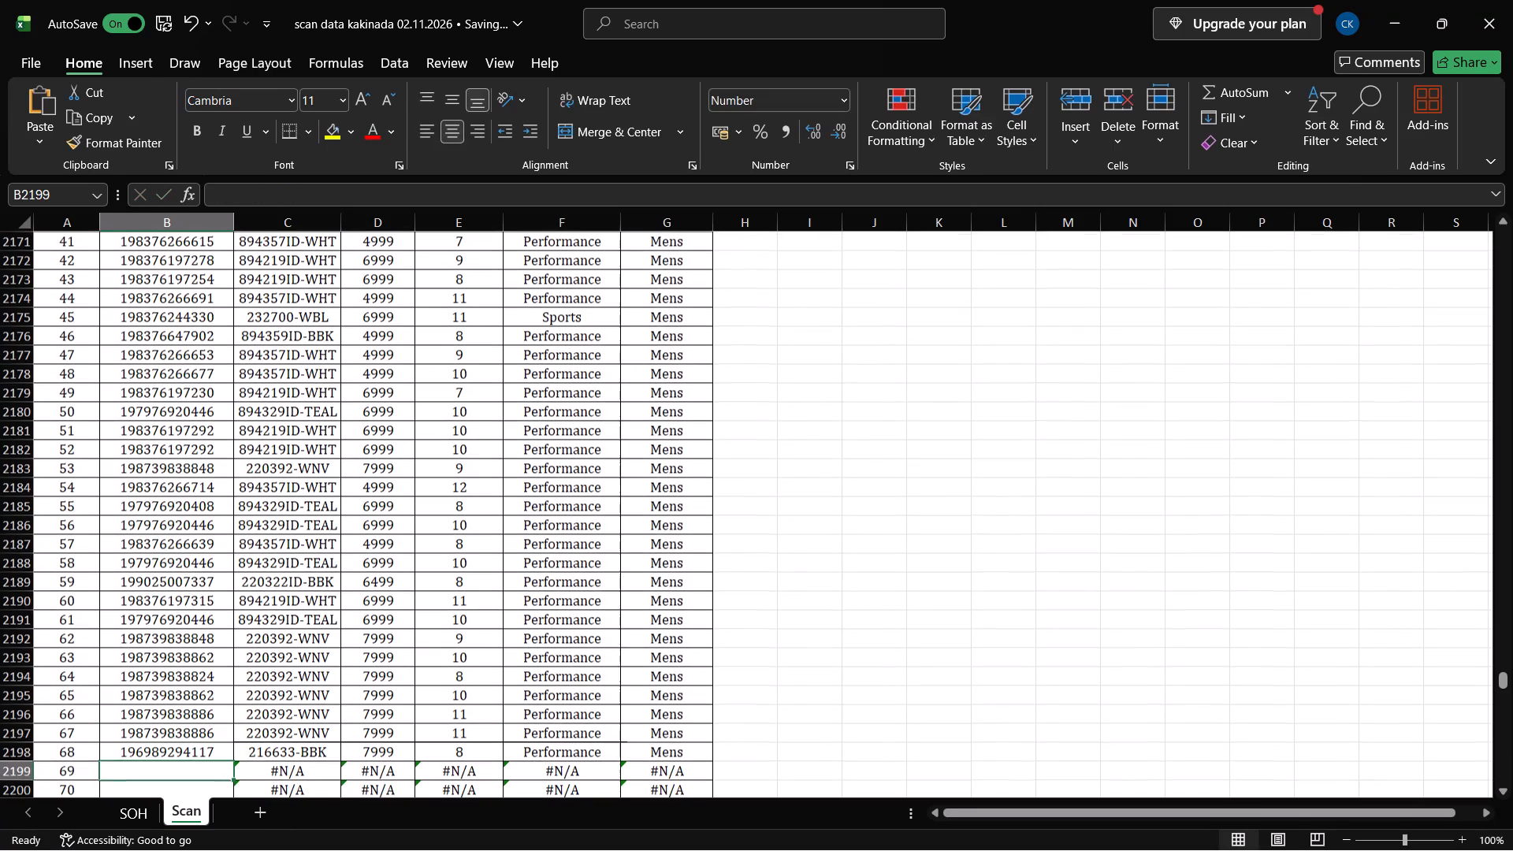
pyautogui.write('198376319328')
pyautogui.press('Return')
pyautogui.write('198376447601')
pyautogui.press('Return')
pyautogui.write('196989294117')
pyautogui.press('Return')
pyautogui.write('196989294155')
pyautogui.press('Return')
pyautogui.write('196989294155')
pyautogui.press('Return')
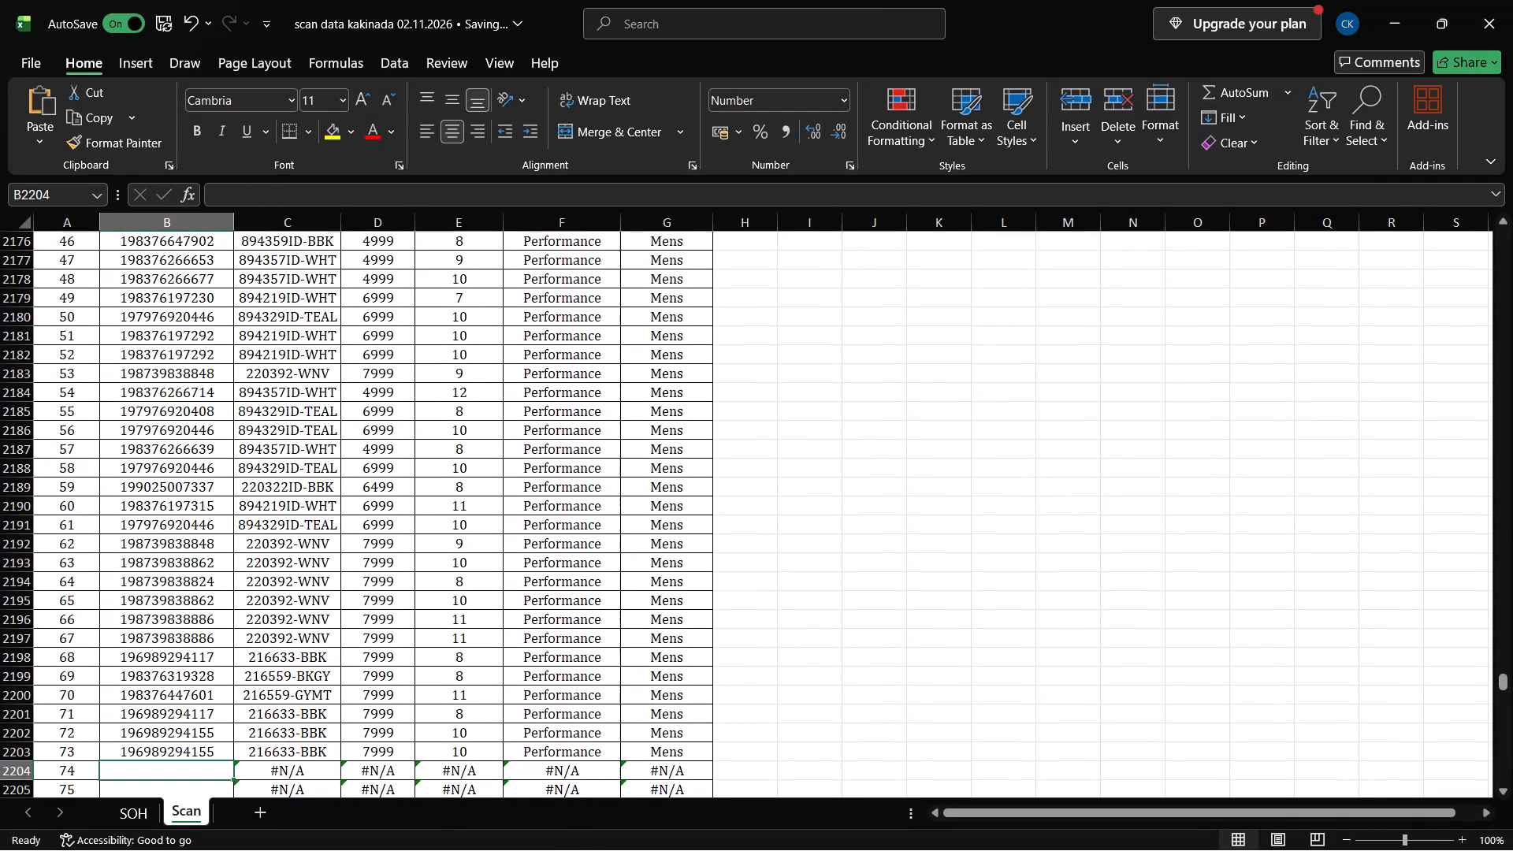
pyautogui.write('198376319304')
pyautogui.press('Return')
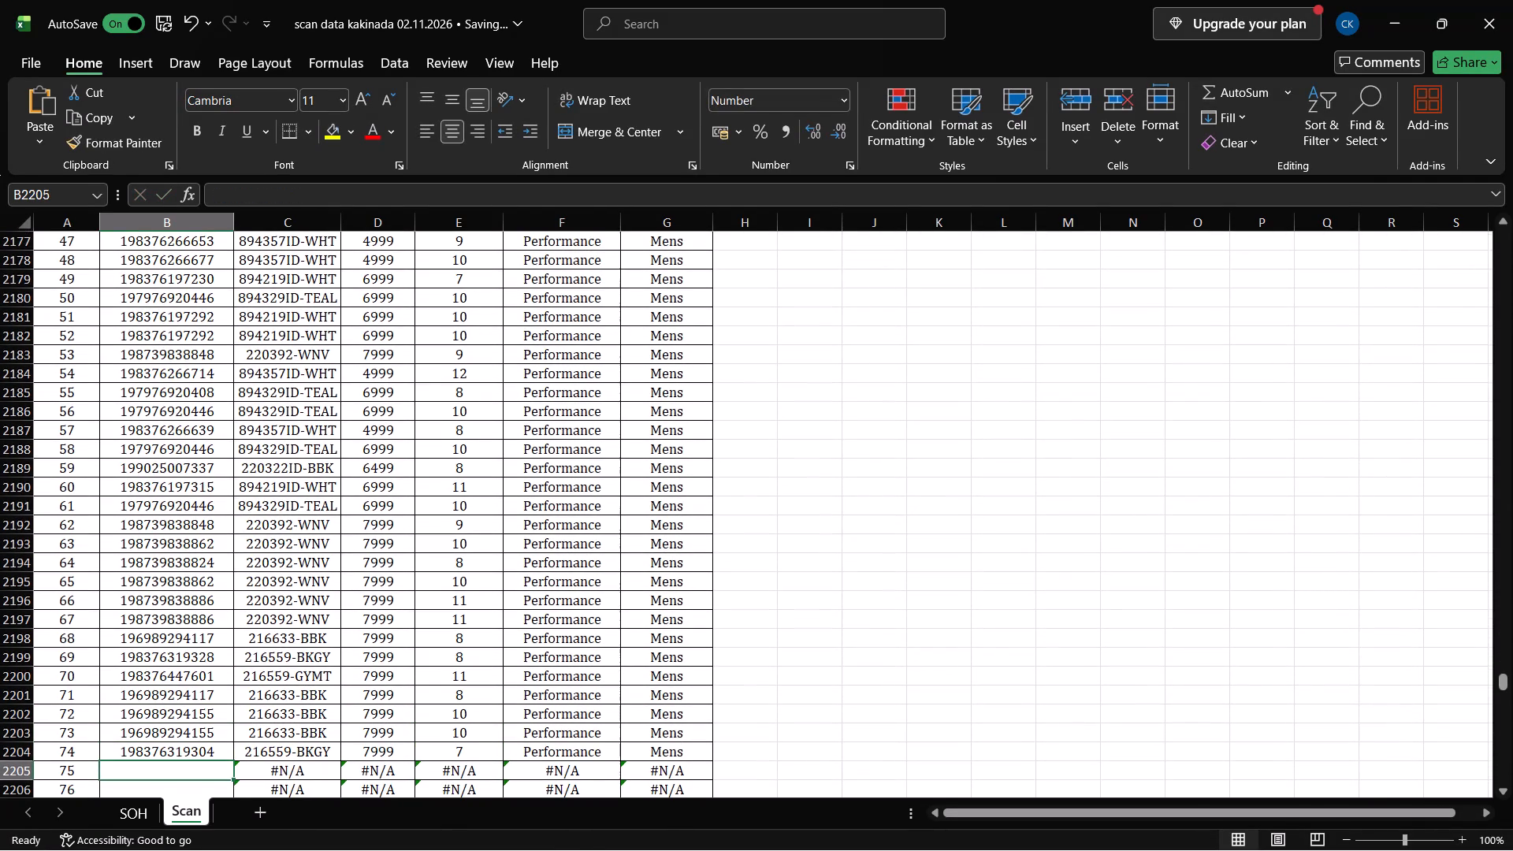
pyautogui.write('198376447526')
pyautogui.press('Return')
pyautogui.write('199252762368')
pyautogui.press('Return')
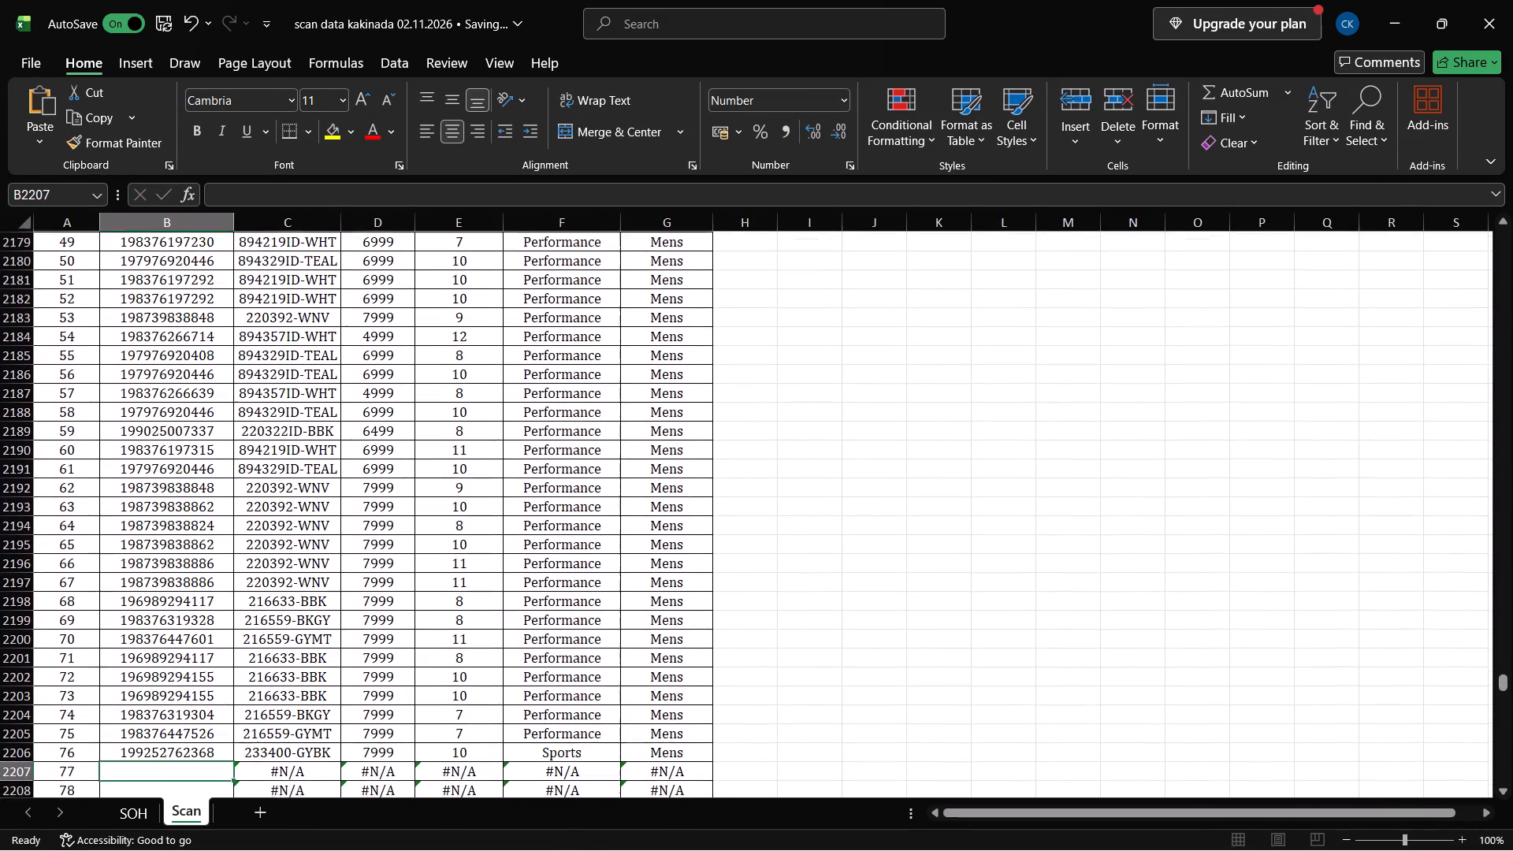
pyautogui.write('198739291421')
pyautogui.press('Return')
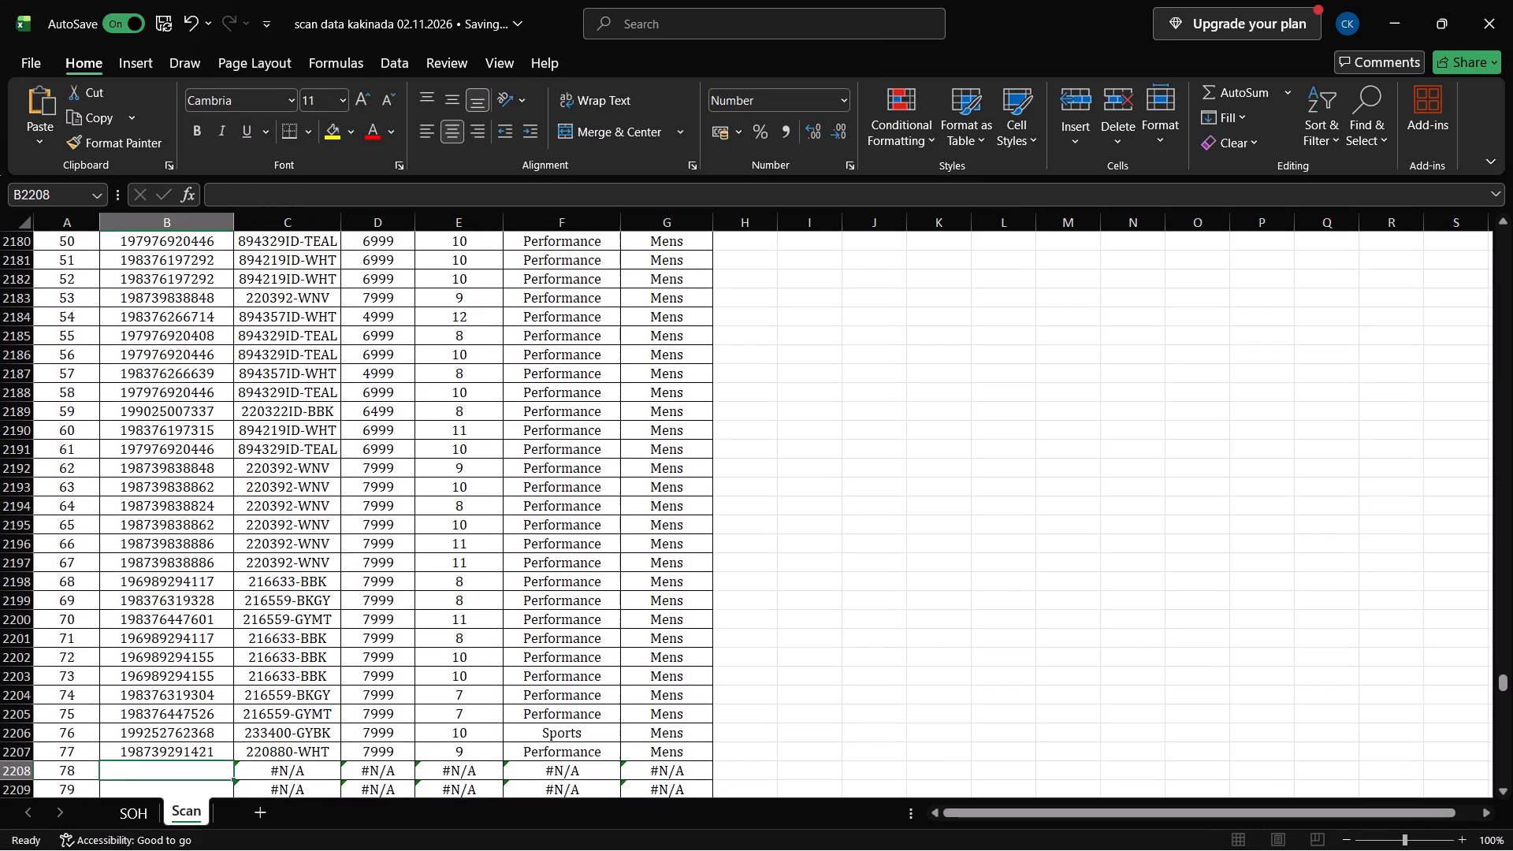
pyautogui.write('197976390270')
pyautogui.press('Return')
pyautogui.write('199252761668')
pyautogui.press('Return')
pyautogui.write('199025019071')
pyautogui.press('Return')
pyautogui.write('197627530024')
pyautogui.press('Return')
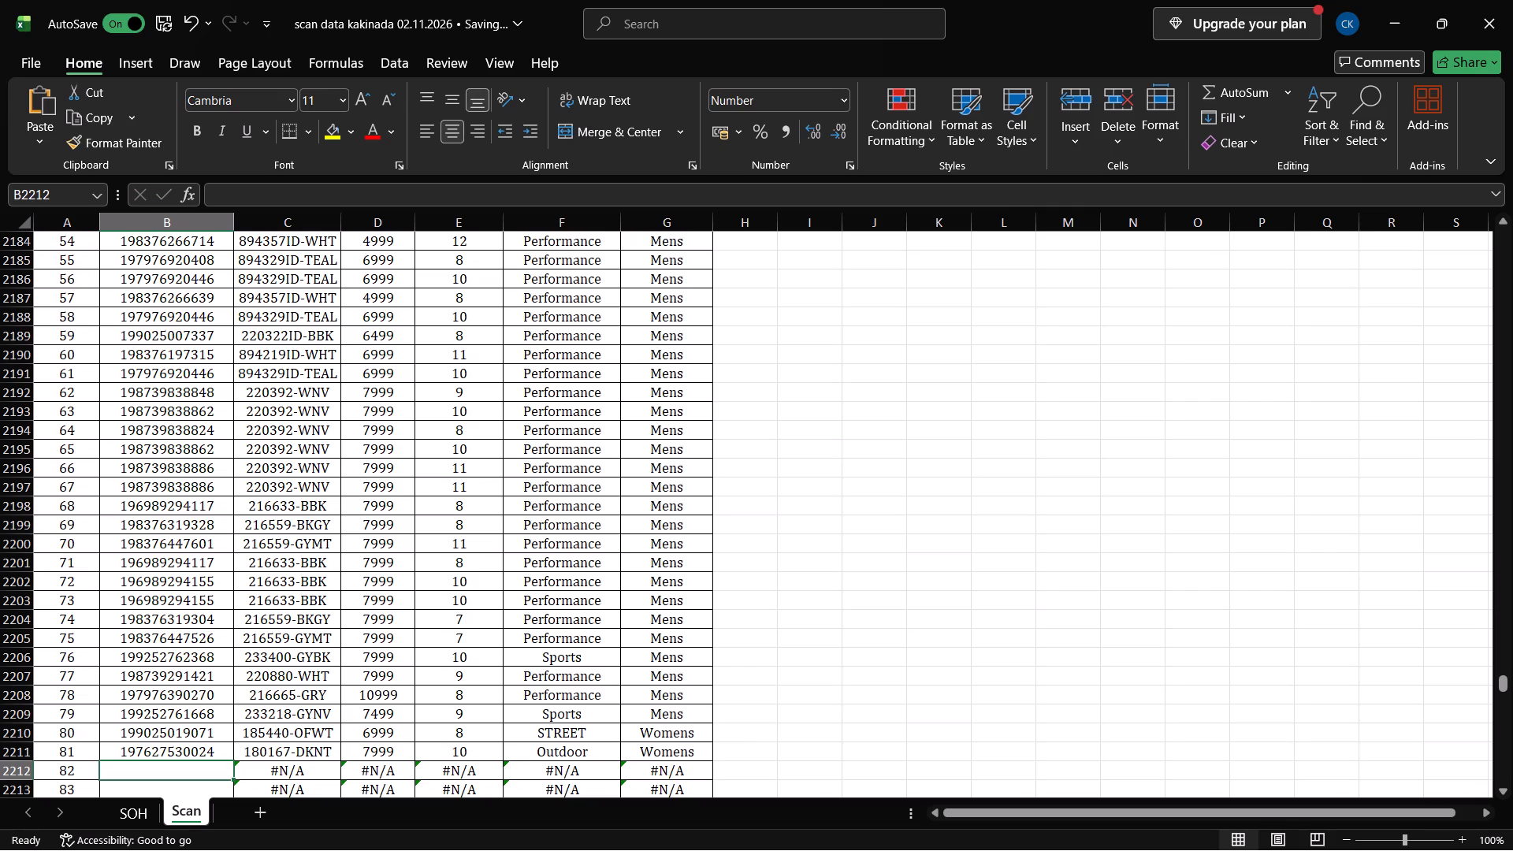
# Review the scanned rows of this batch and the end of the previous batch.
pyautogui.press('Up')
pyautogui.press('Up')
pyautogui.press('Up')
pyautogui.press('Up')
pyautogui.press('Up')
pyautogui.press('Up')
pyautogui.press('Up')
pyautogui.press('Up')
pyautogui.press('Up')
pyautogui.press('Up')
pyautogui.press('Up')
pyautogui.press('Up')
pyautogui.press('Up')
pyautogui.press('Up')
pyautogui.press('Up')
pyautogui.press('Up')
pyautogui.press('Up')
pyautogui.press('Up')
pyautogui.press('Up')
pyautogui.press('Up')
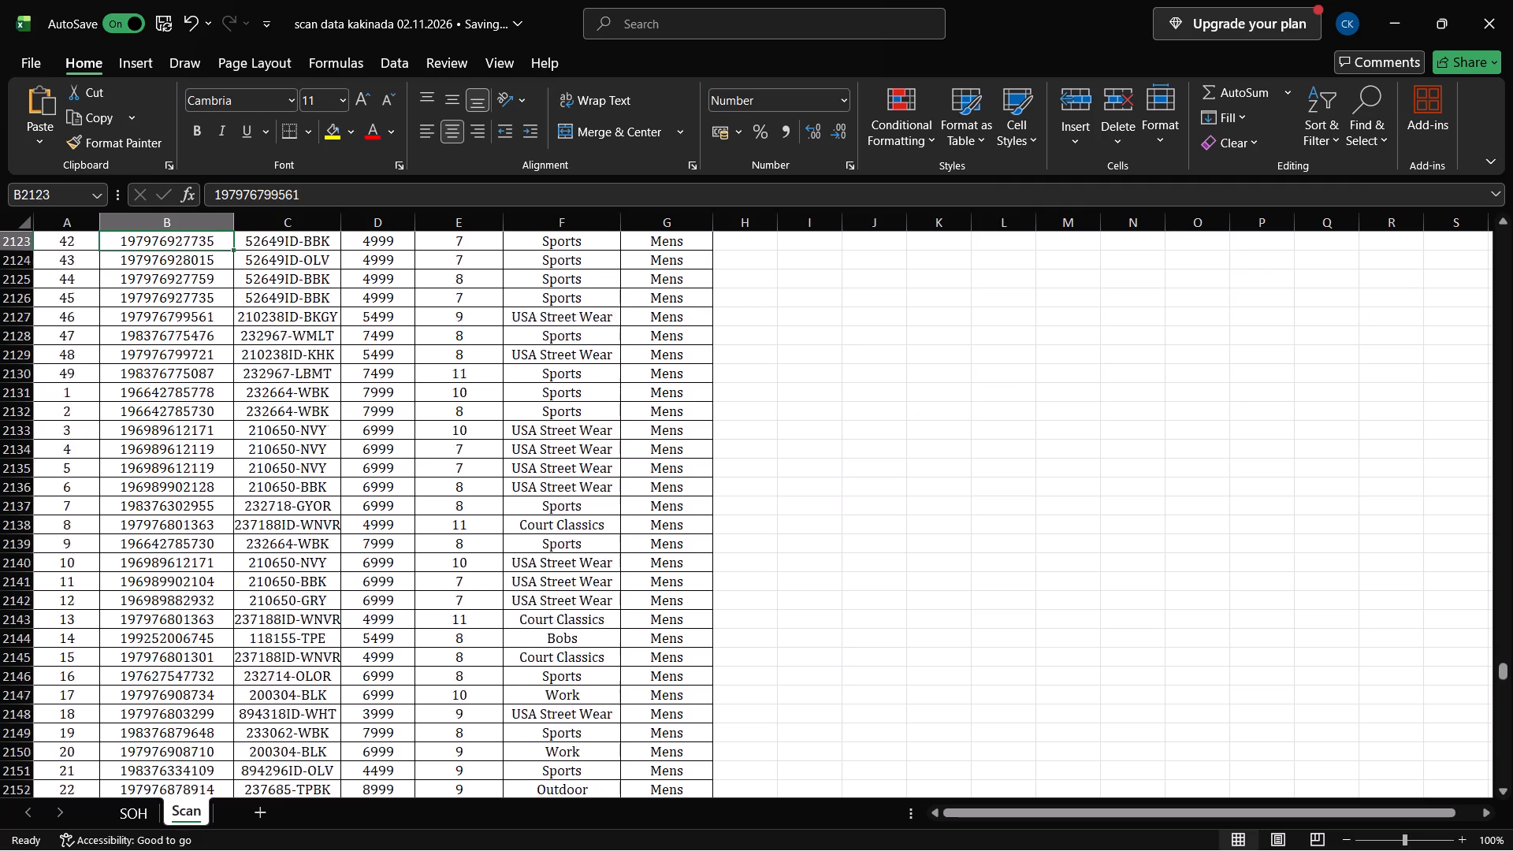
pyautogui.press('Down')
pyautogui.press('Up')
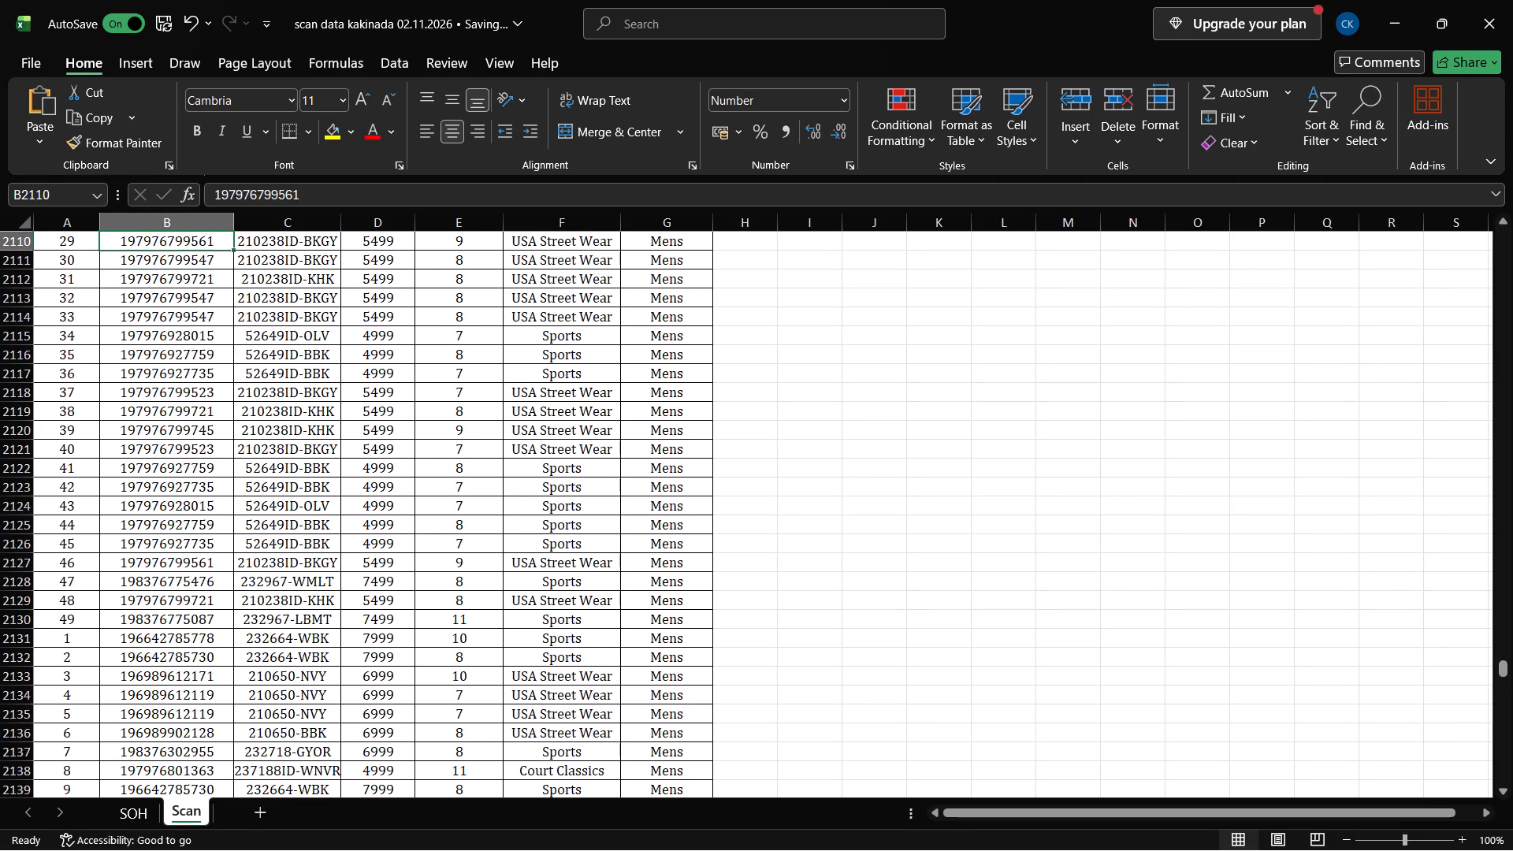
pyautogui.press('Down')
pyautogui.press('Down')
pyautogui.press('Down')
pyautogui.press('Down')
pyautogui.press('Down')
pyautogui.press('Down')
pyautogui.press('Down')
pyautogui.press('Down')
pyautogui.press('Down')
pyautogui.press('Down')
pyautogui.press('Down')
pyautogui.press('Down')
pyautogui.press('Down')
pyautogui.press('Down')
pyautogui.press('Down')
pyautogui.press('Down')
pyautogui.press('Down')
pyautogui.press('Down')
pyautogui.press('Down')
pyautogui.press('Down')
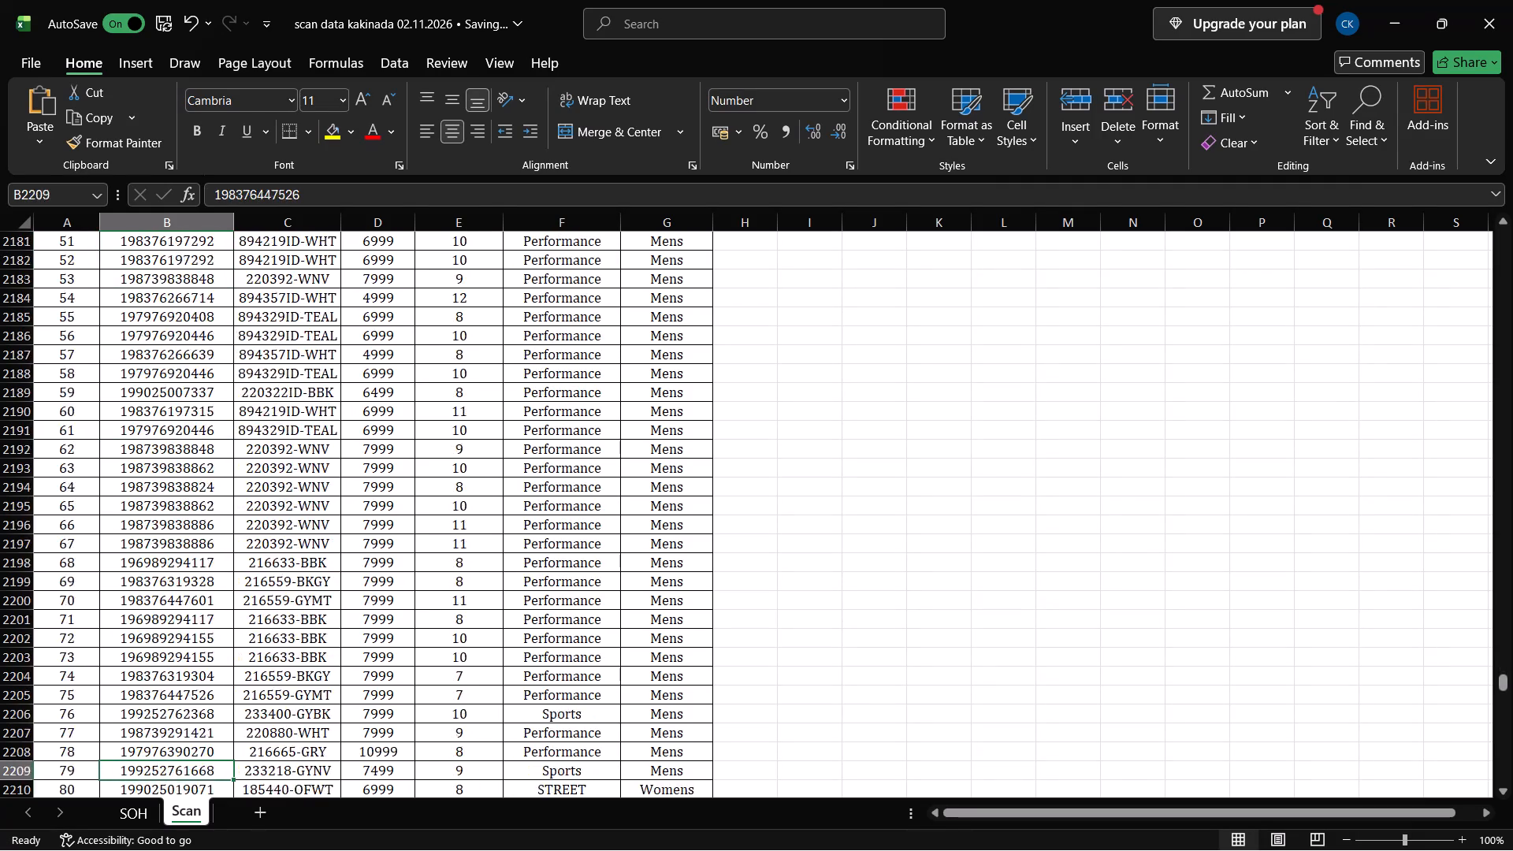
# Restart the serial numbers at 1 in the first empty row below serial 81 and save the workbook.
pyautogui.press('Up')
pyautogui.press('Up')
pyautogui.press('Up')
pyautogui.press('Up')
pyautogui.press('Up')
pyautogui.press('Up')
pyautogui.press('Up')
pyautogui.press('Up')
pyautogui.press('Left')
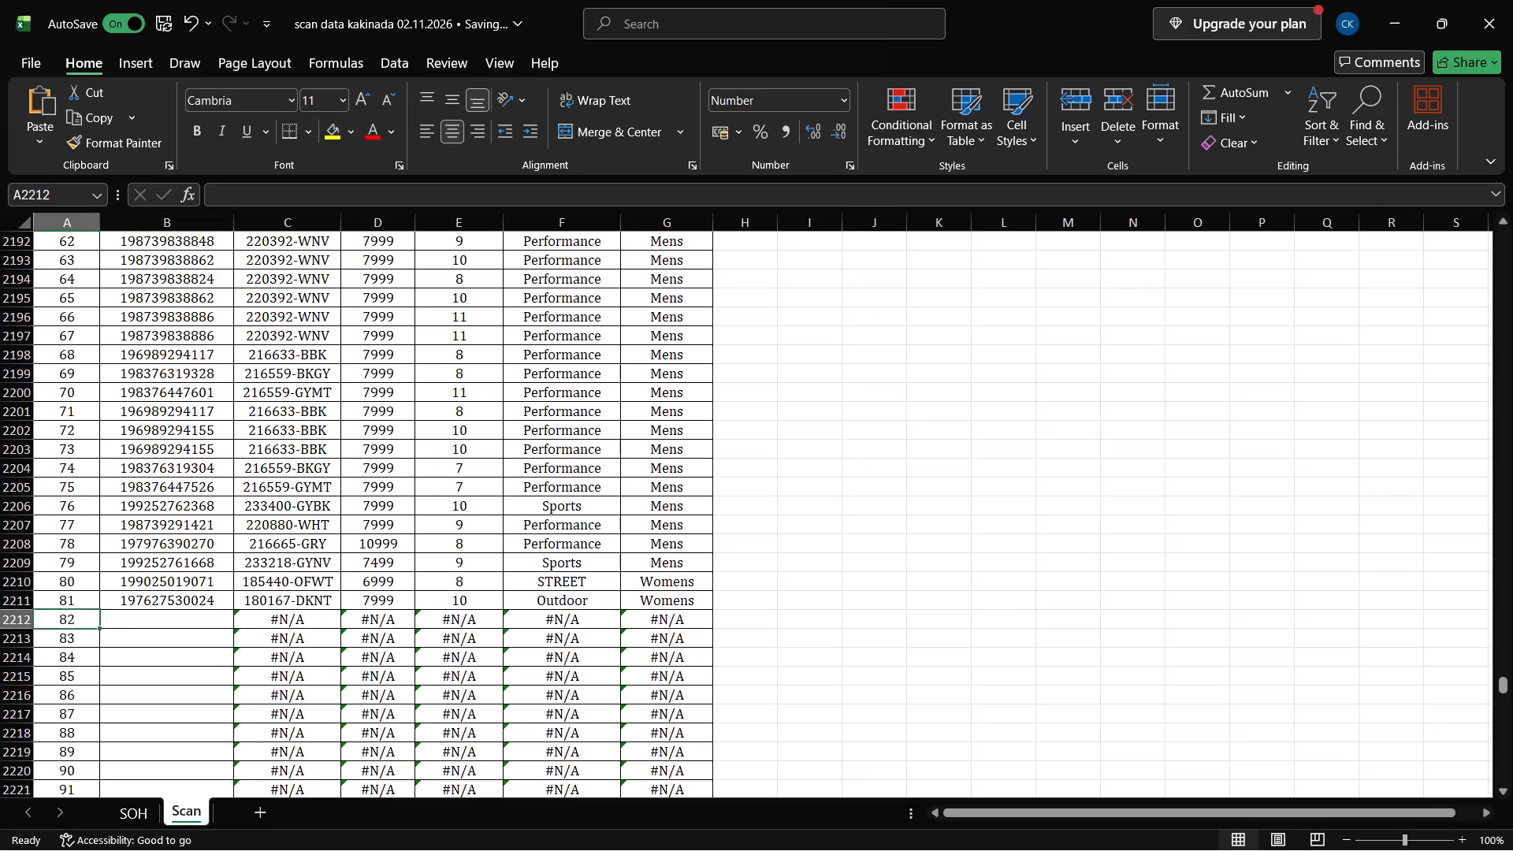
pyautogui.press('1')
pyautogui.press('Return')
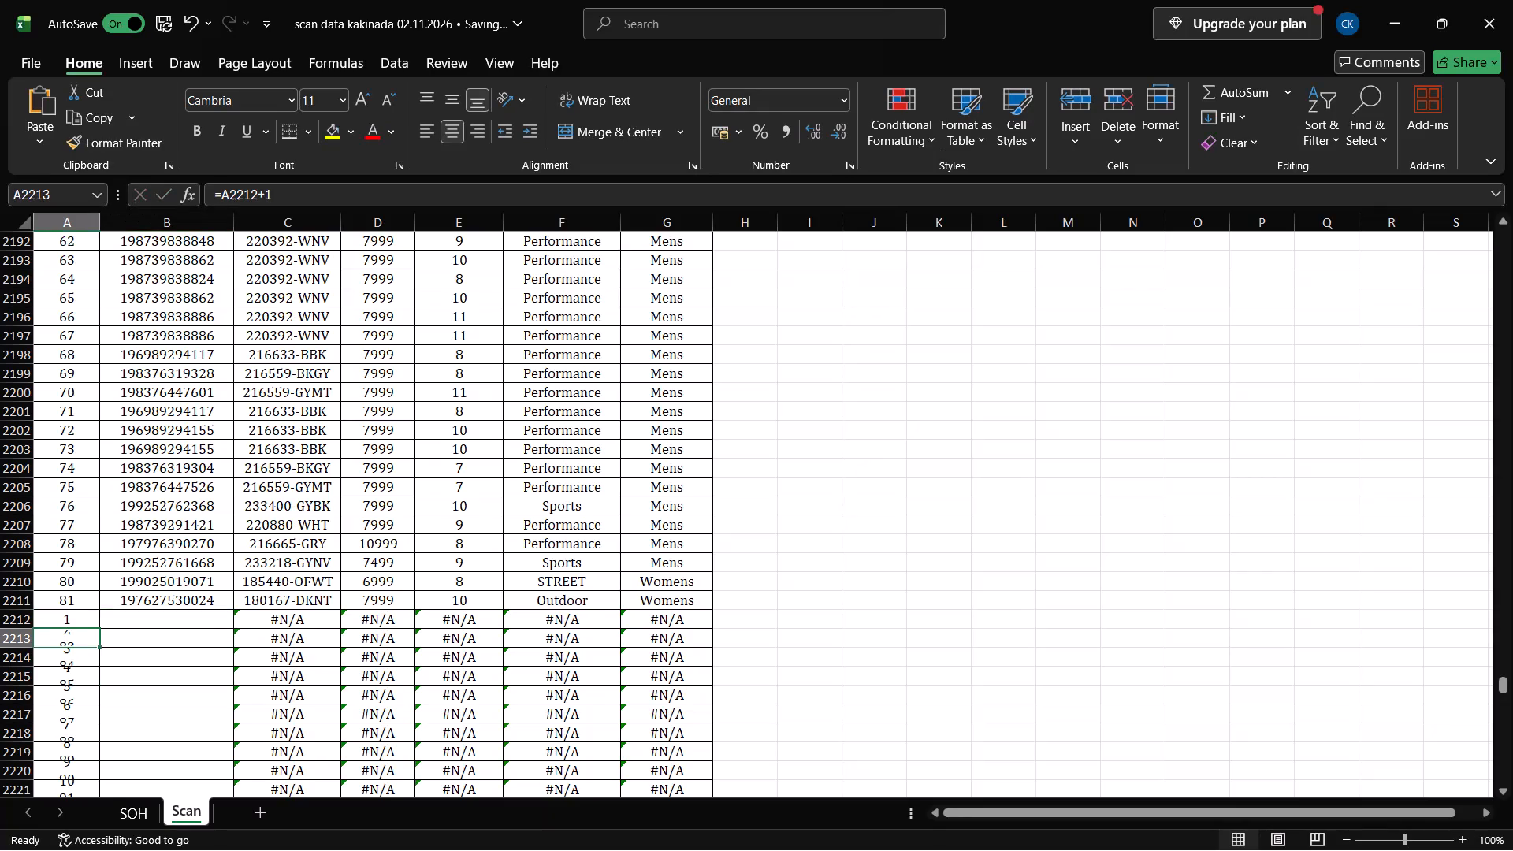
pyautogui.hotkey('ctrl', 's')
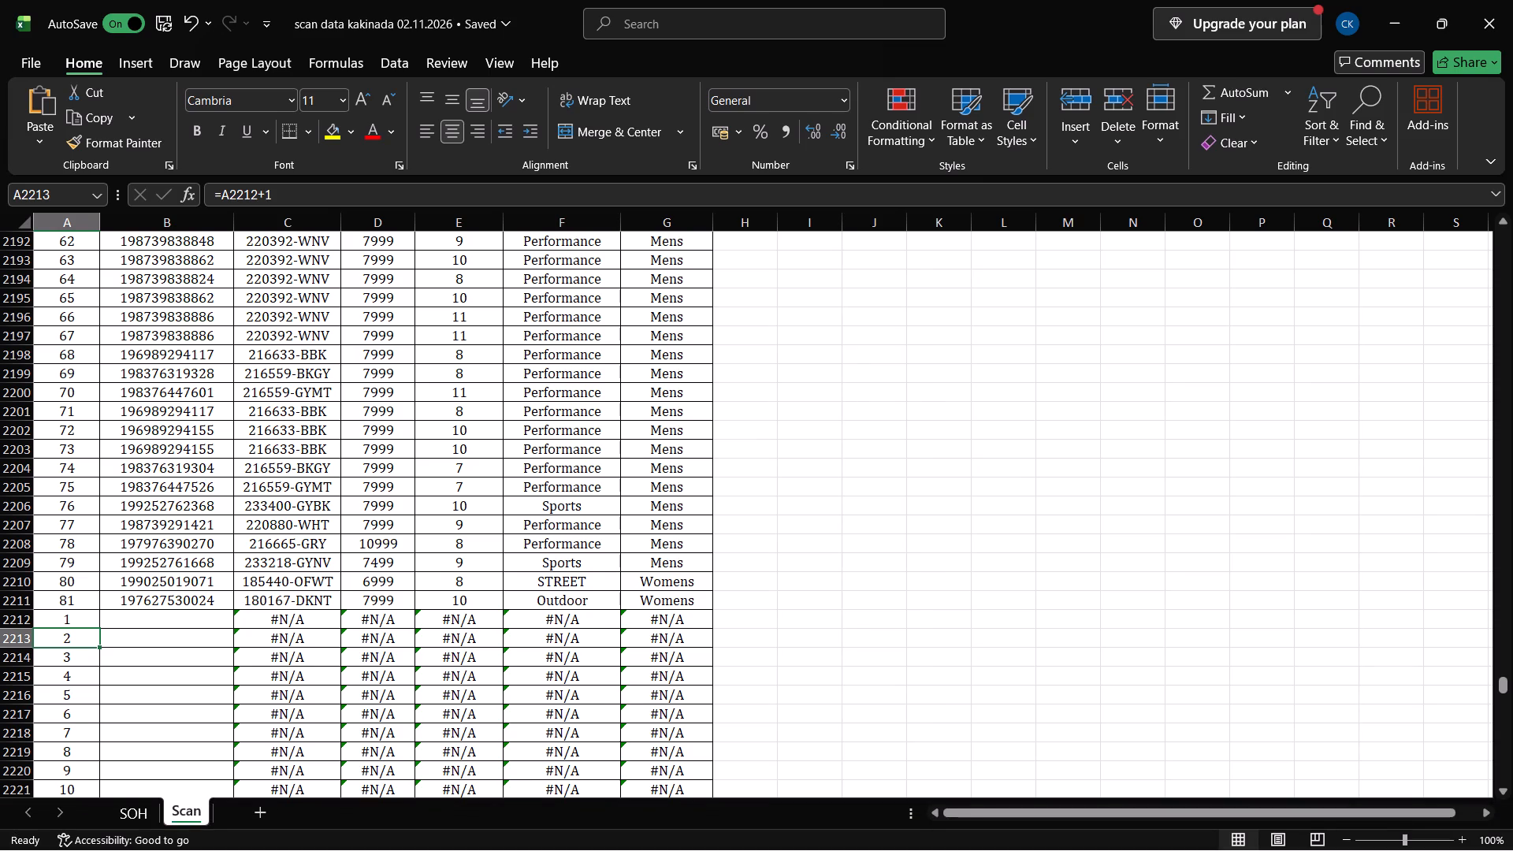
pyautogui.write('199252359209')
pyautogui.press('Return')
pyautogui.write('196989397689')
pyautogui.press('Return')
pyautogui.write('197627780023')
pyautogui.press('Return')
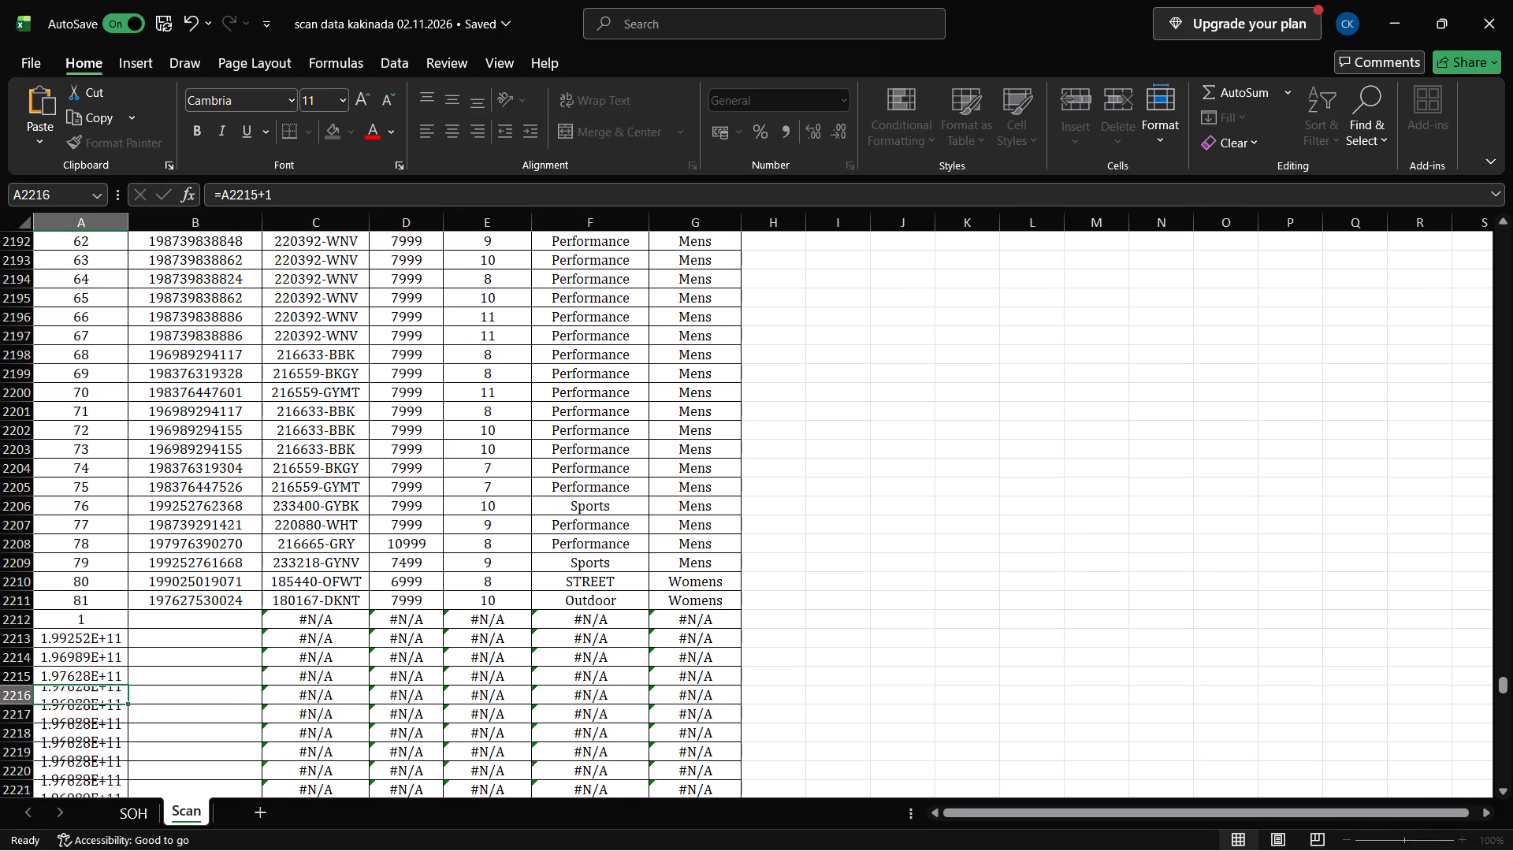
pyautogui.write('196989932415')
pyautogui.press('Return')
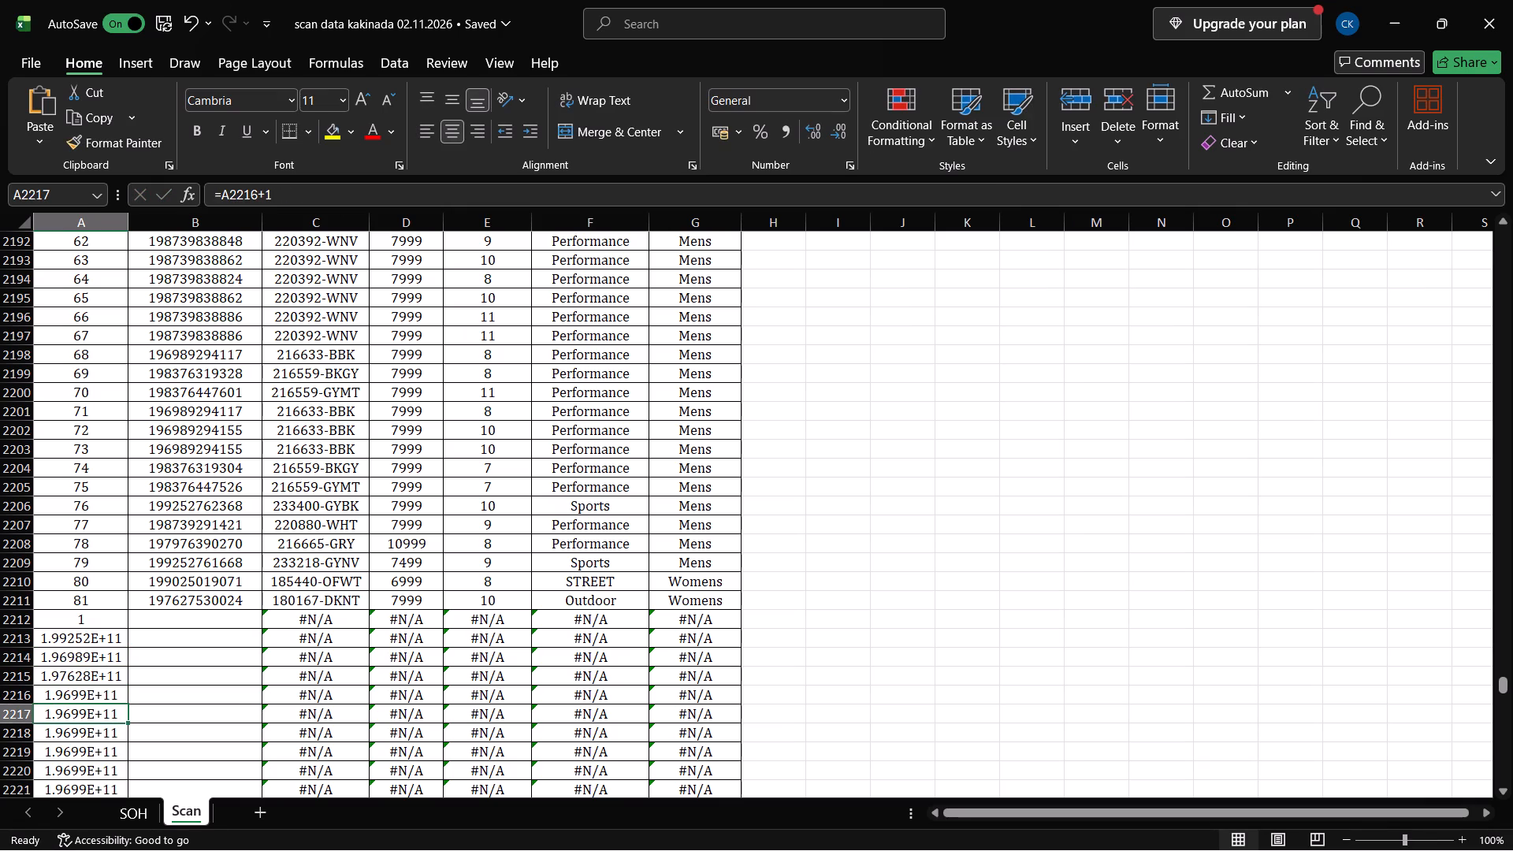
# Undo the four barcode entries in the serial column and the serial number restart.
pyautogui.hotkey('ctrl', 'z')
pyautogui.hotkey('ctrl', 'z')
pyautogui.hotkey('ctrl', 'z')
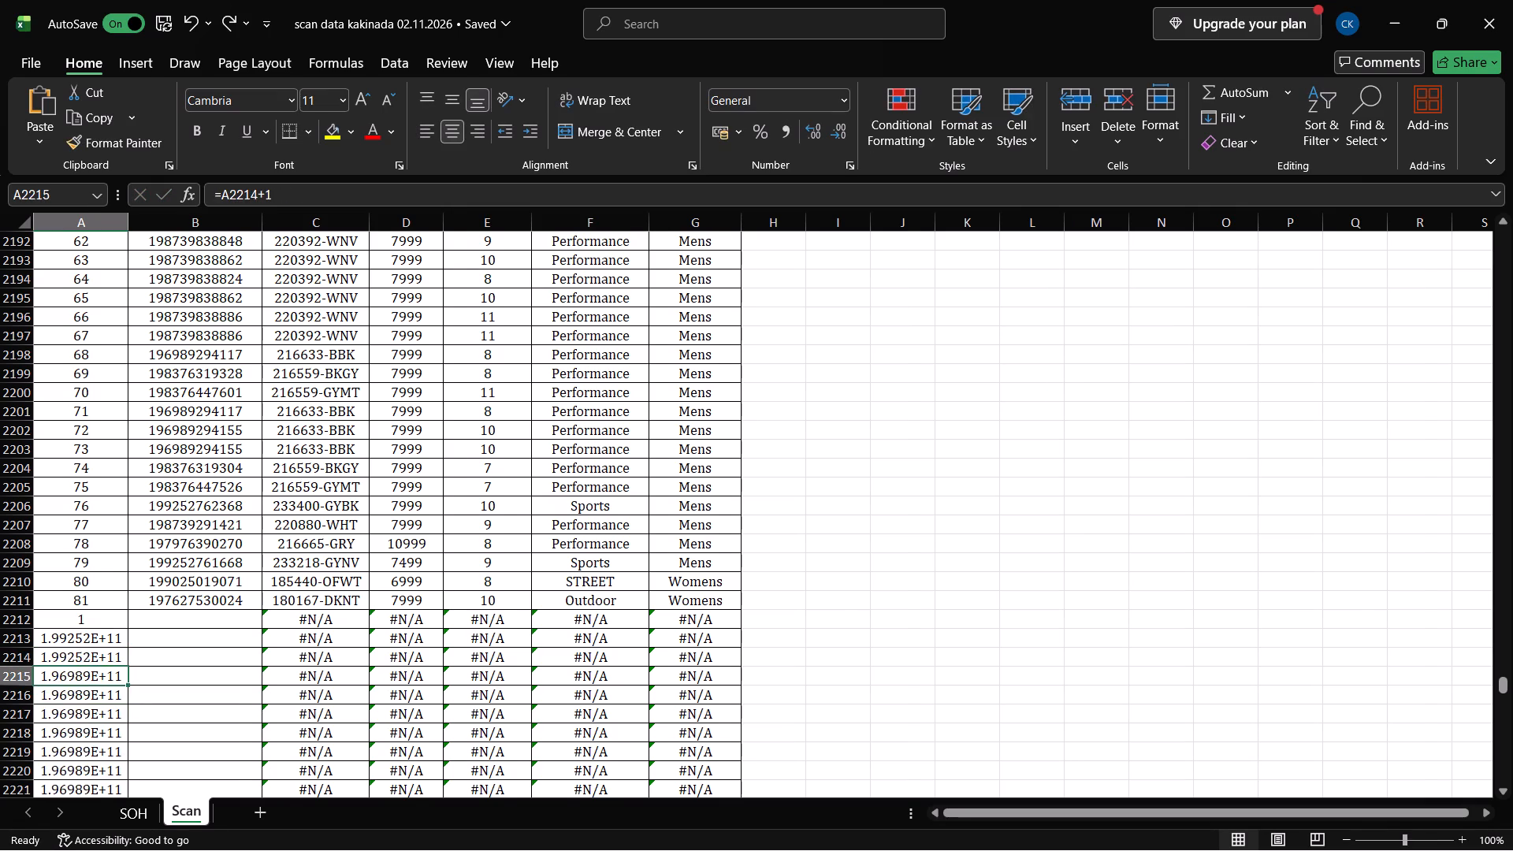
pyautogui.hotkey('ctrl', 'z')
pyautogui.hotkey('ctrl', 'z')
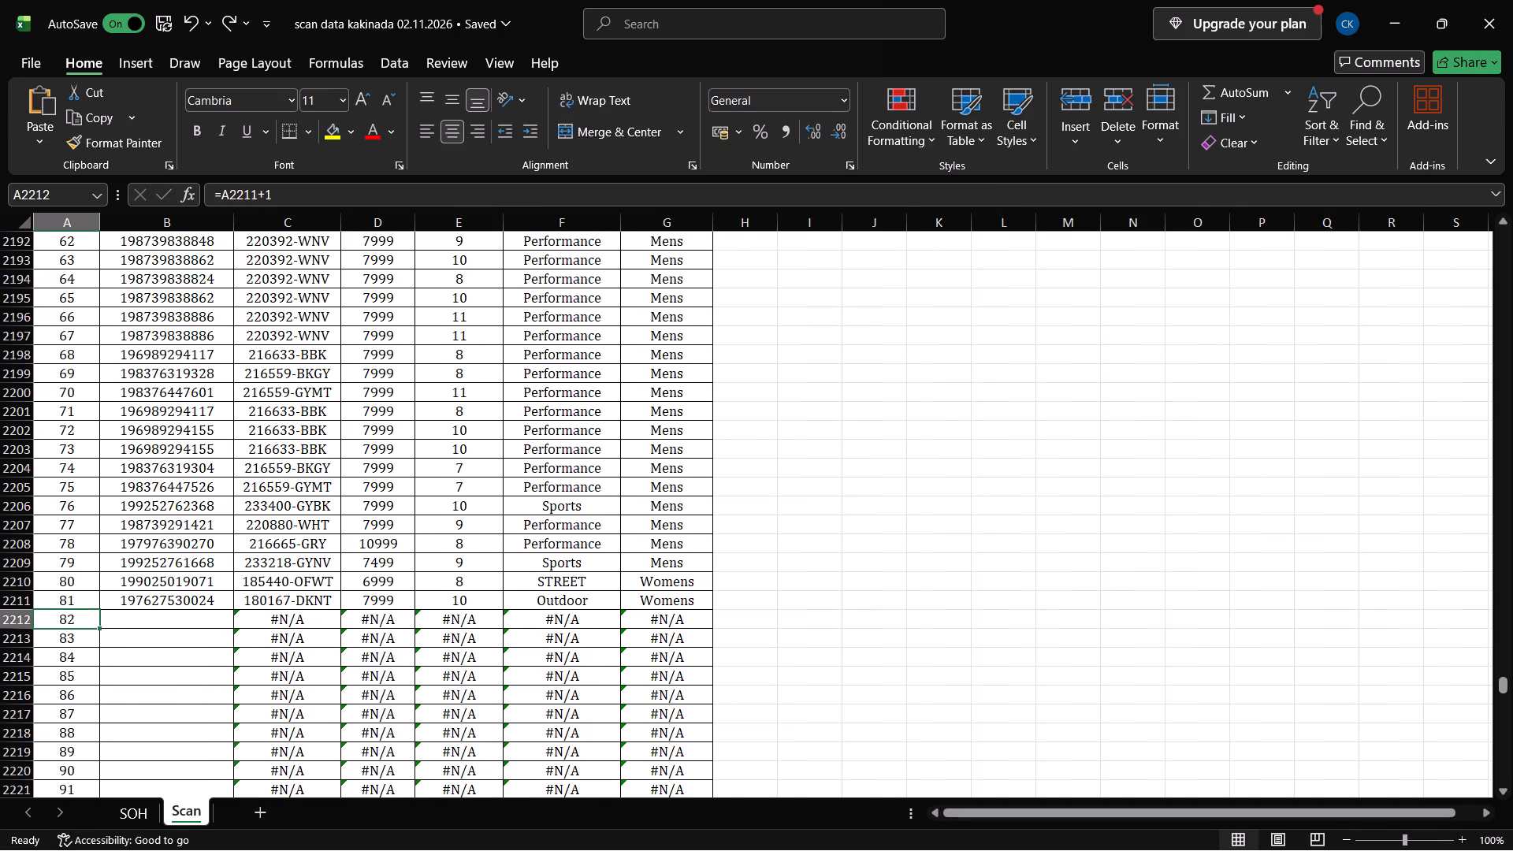
# Set the serial number in cell A2212 to 1, save the workbook and dismiss the pop-up notification.
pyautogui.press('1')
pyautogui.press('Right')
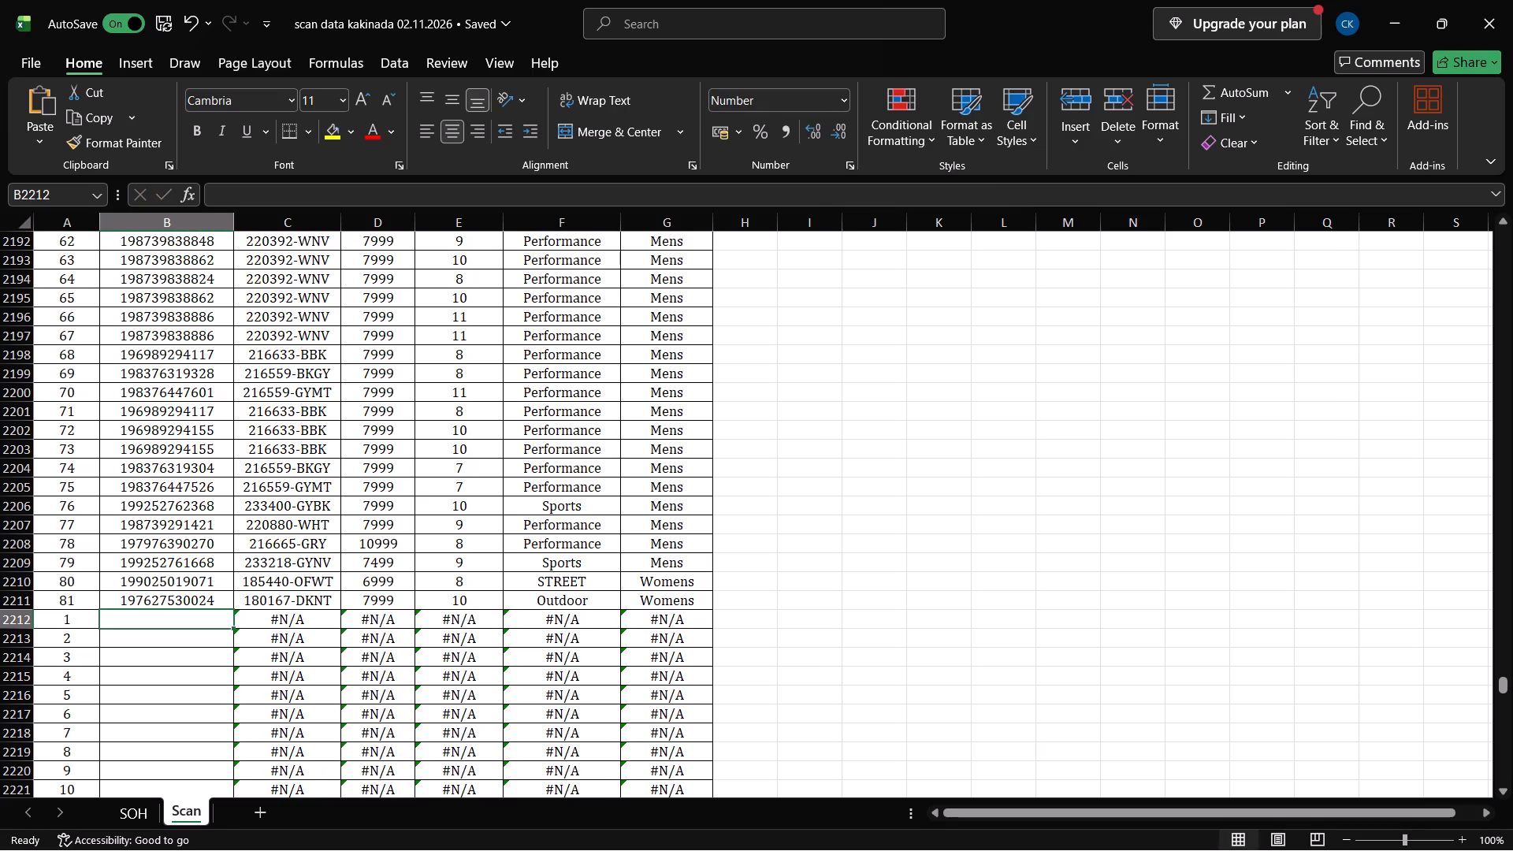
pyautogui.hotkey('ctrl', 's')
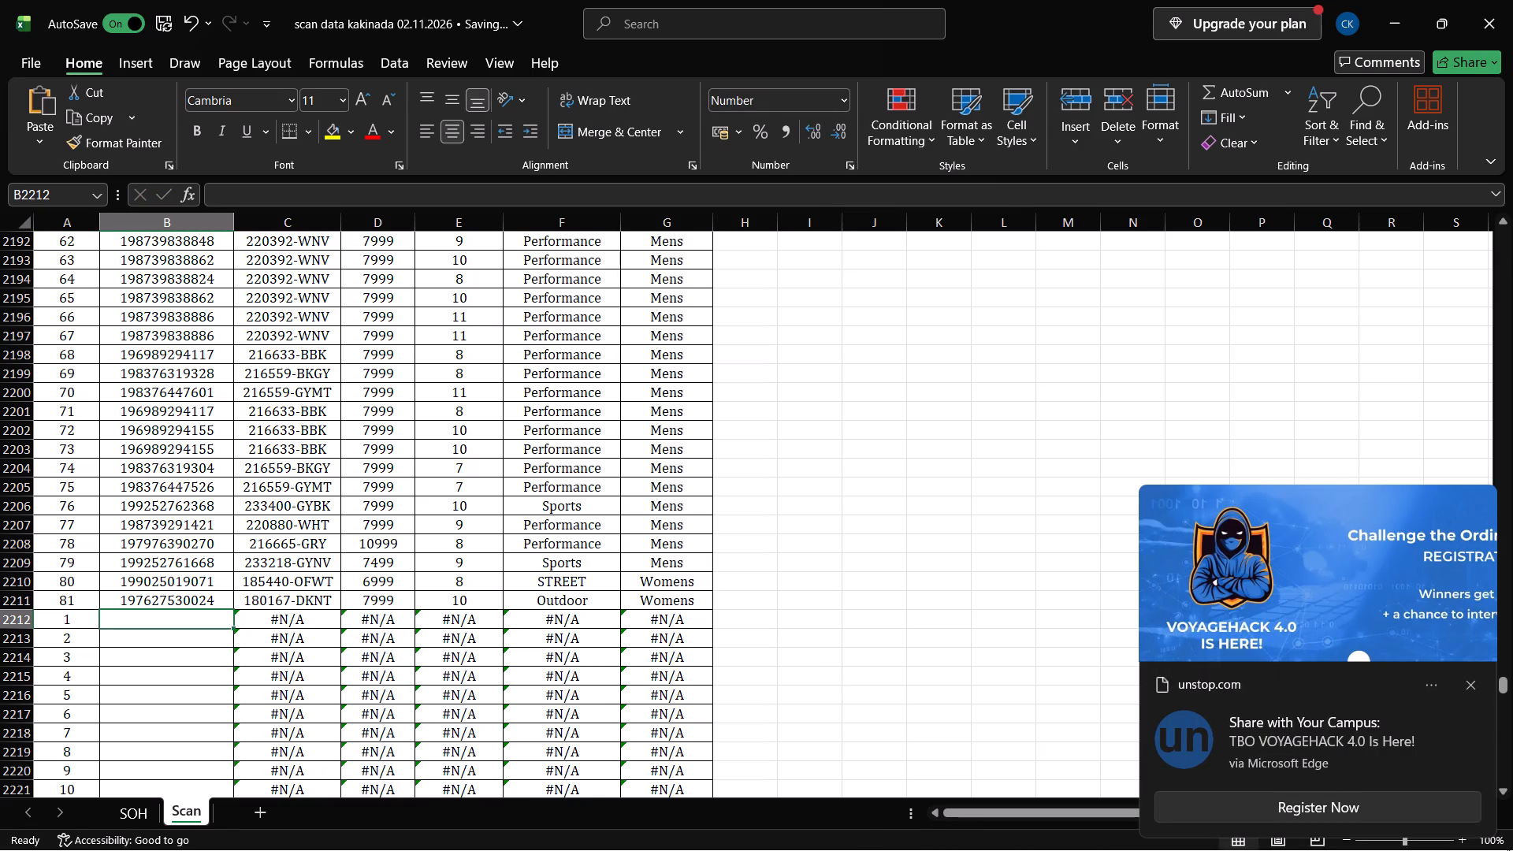
pyautogui.click(1470, 682)
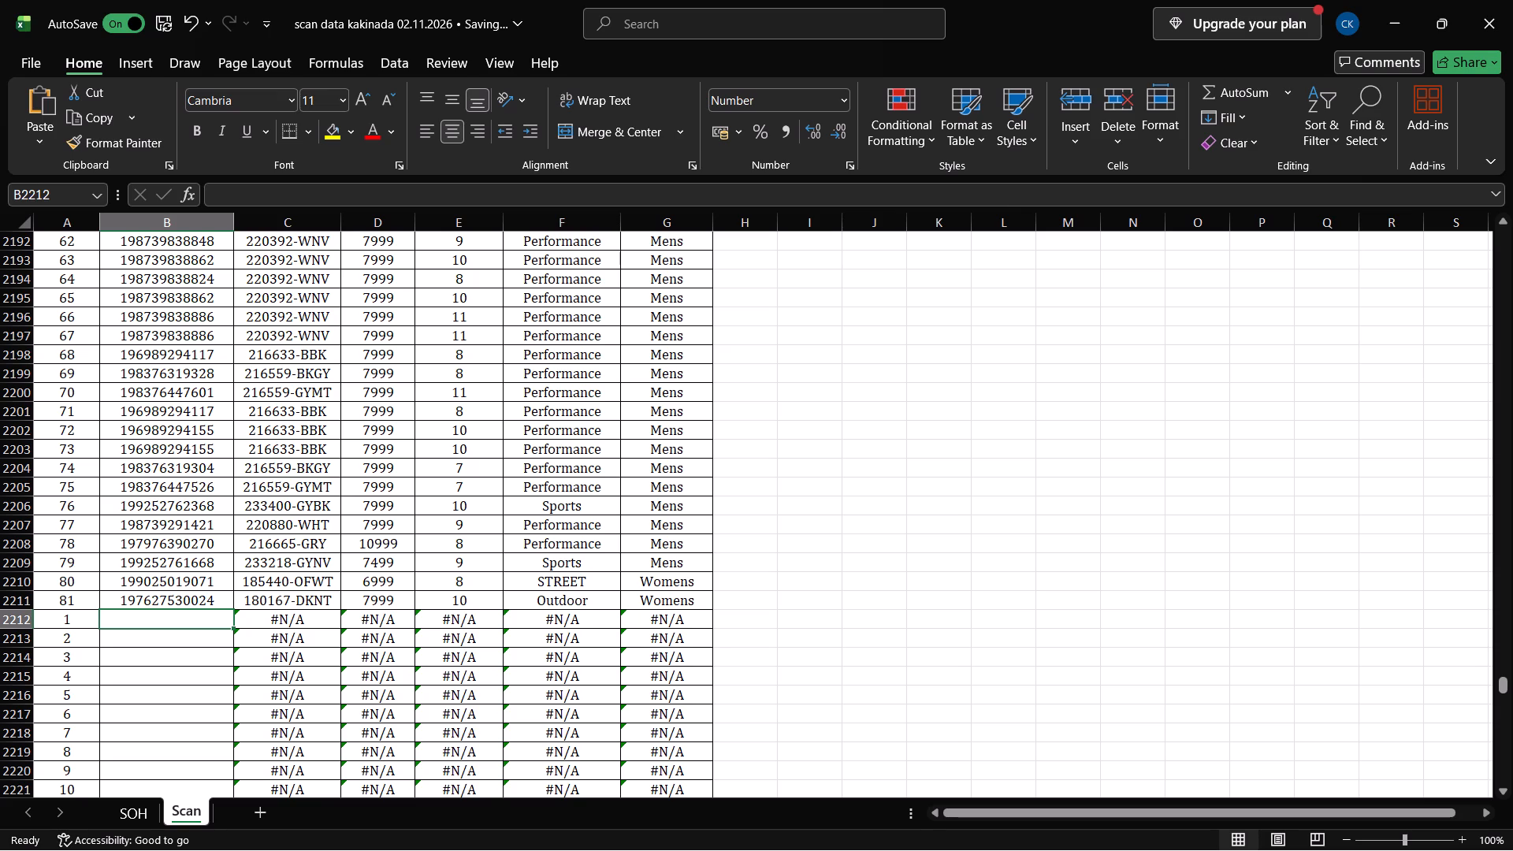
pyautogui.click(196, 625)
pyautogui.click(195, 619)
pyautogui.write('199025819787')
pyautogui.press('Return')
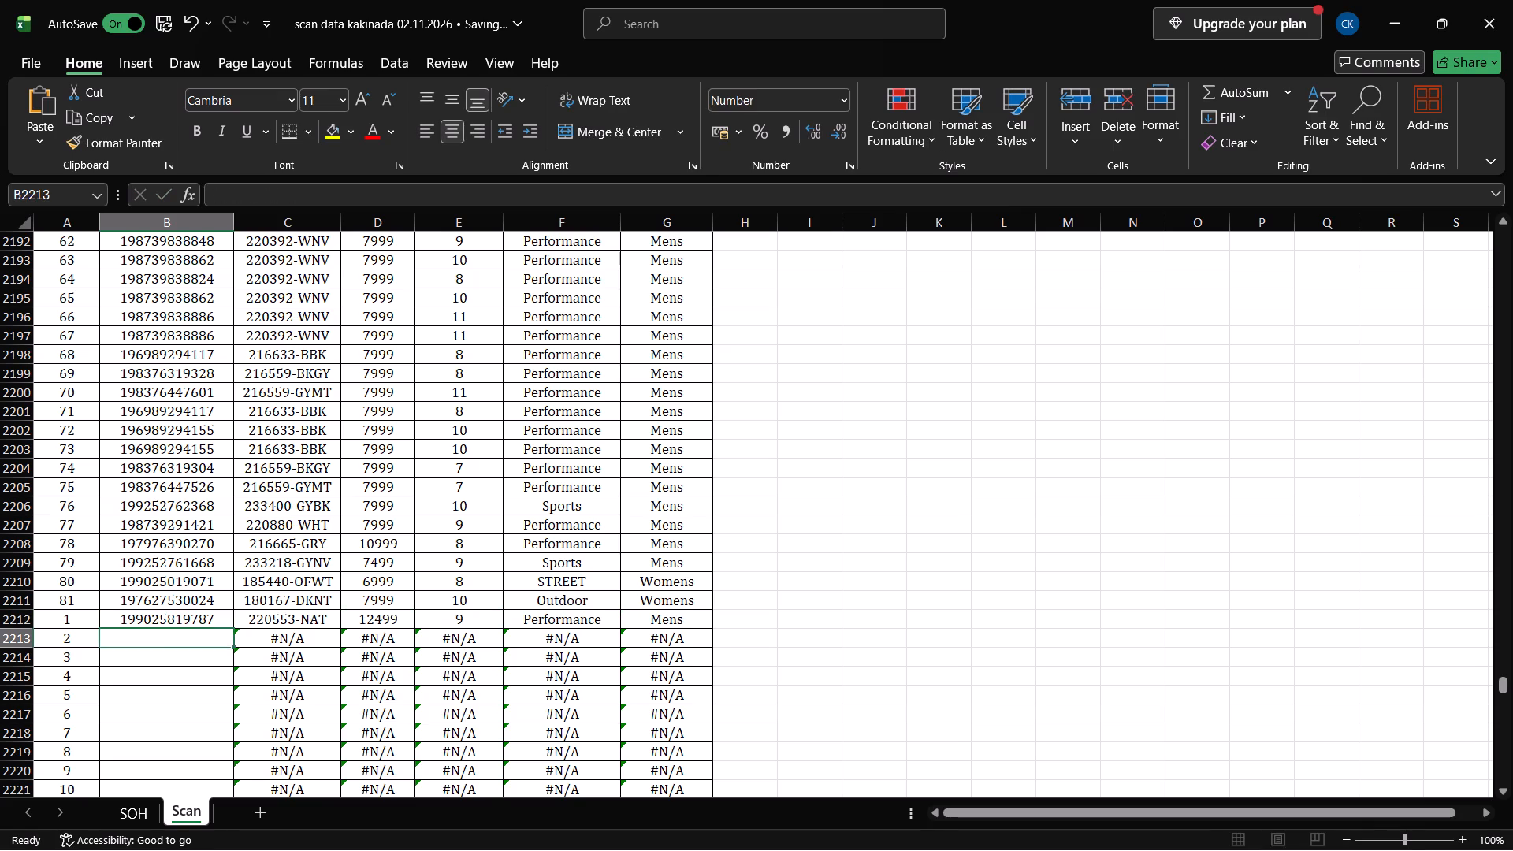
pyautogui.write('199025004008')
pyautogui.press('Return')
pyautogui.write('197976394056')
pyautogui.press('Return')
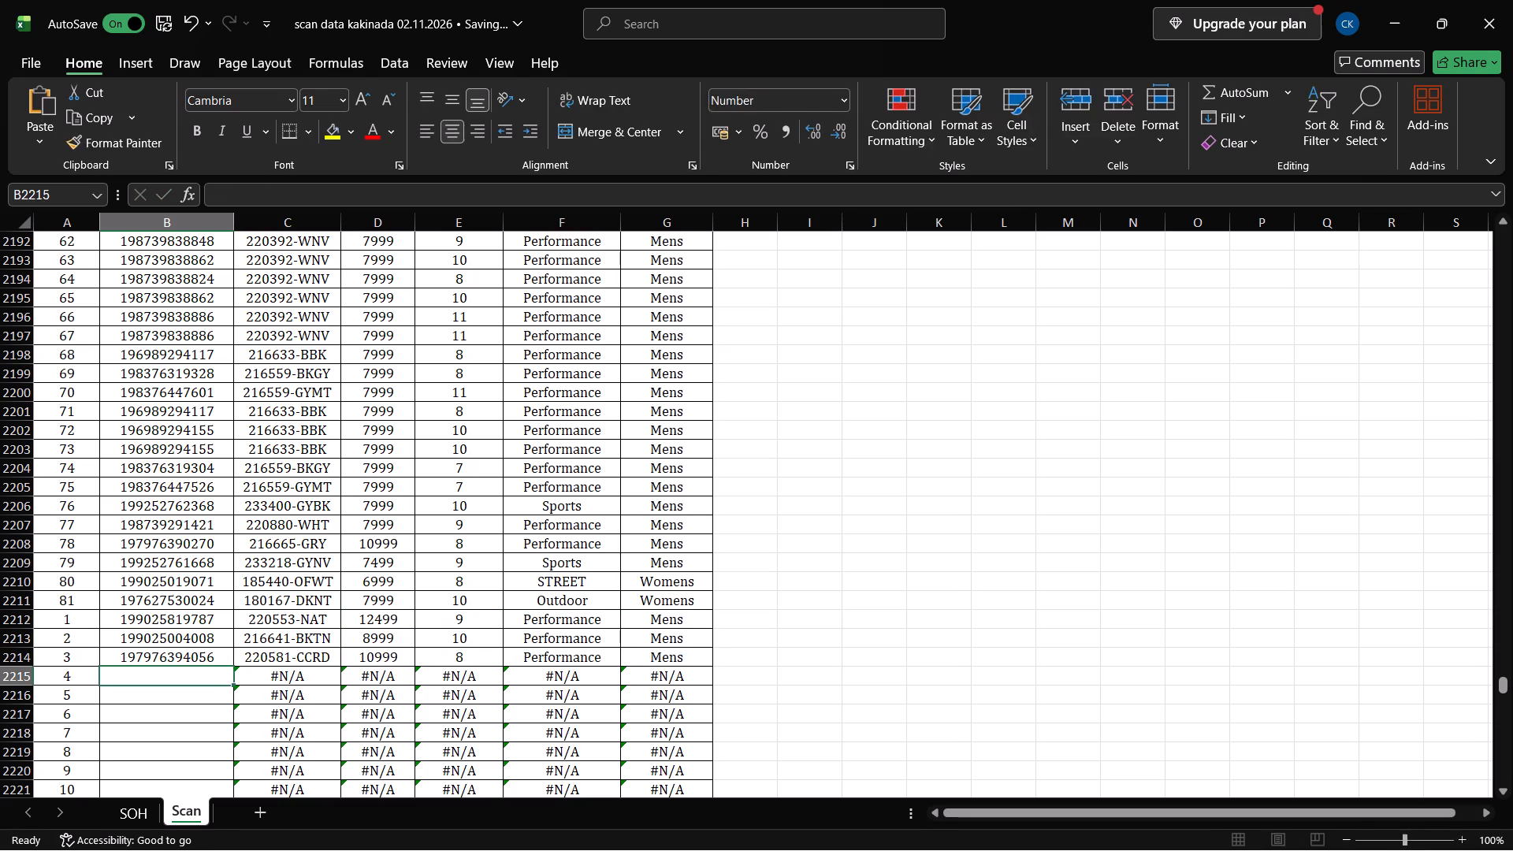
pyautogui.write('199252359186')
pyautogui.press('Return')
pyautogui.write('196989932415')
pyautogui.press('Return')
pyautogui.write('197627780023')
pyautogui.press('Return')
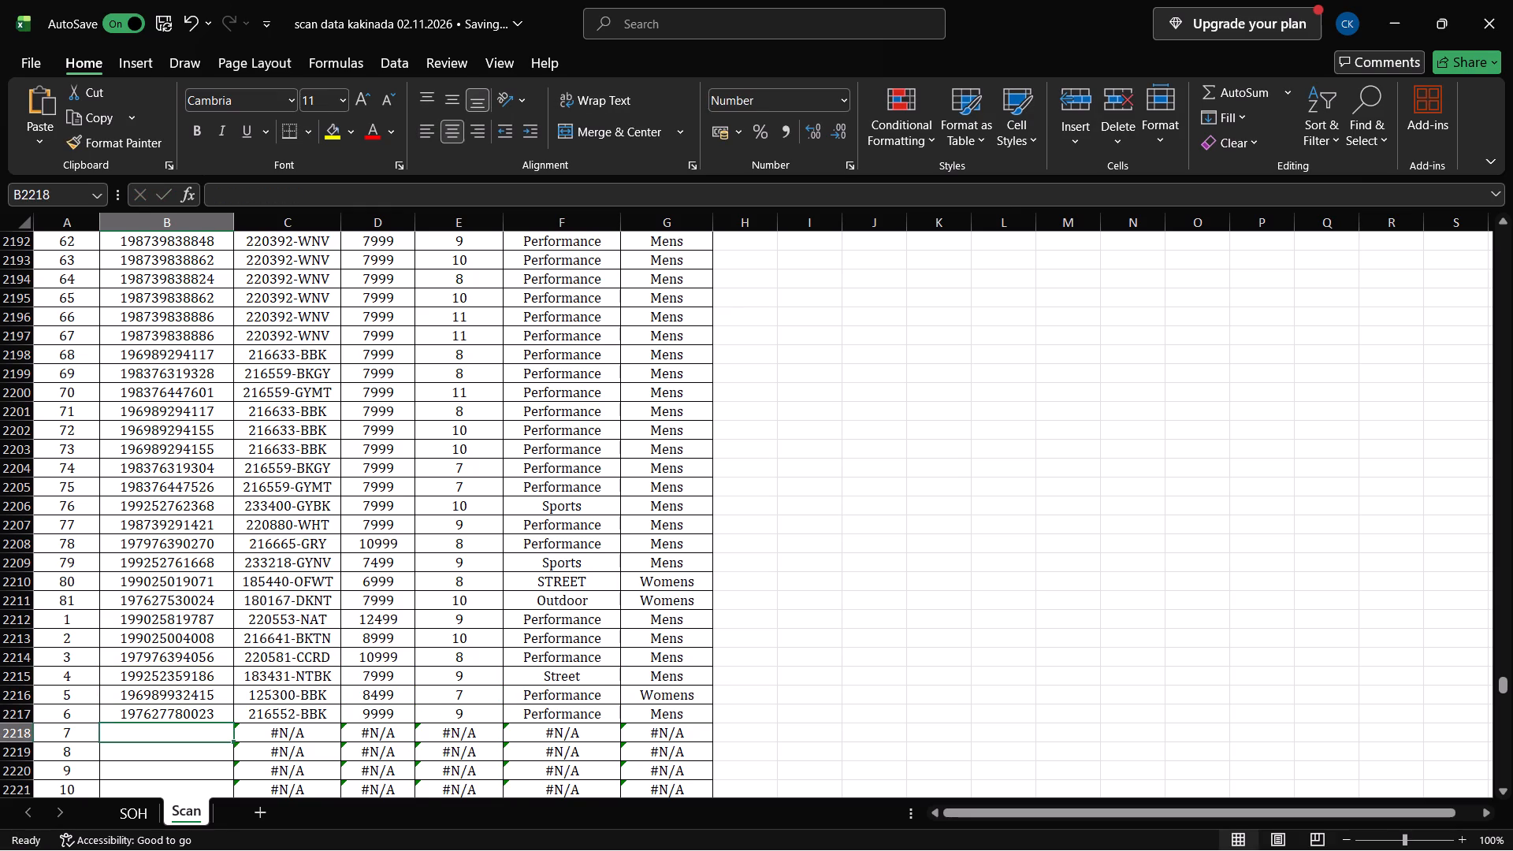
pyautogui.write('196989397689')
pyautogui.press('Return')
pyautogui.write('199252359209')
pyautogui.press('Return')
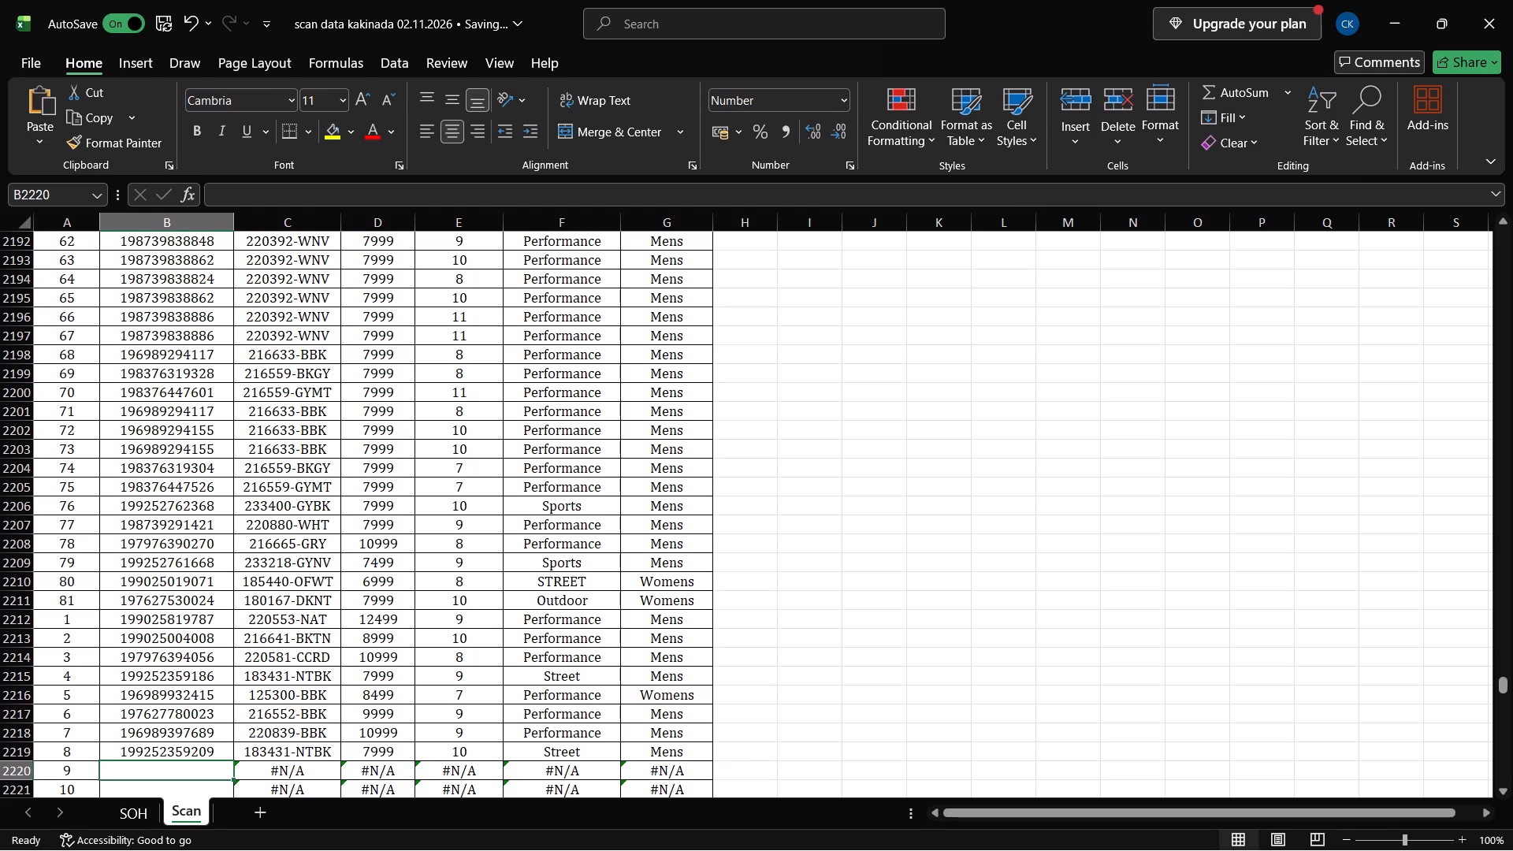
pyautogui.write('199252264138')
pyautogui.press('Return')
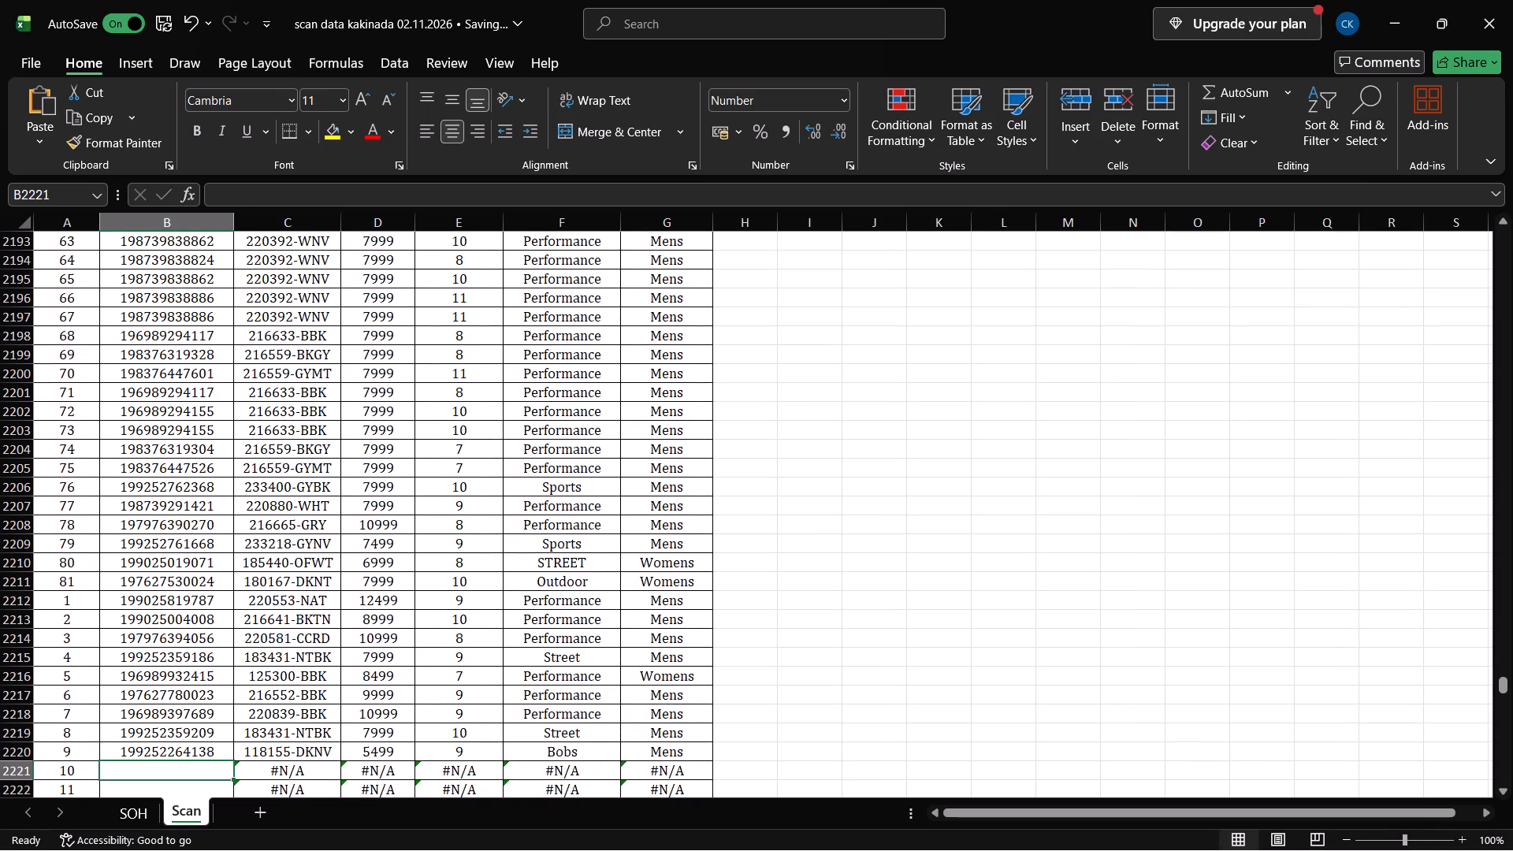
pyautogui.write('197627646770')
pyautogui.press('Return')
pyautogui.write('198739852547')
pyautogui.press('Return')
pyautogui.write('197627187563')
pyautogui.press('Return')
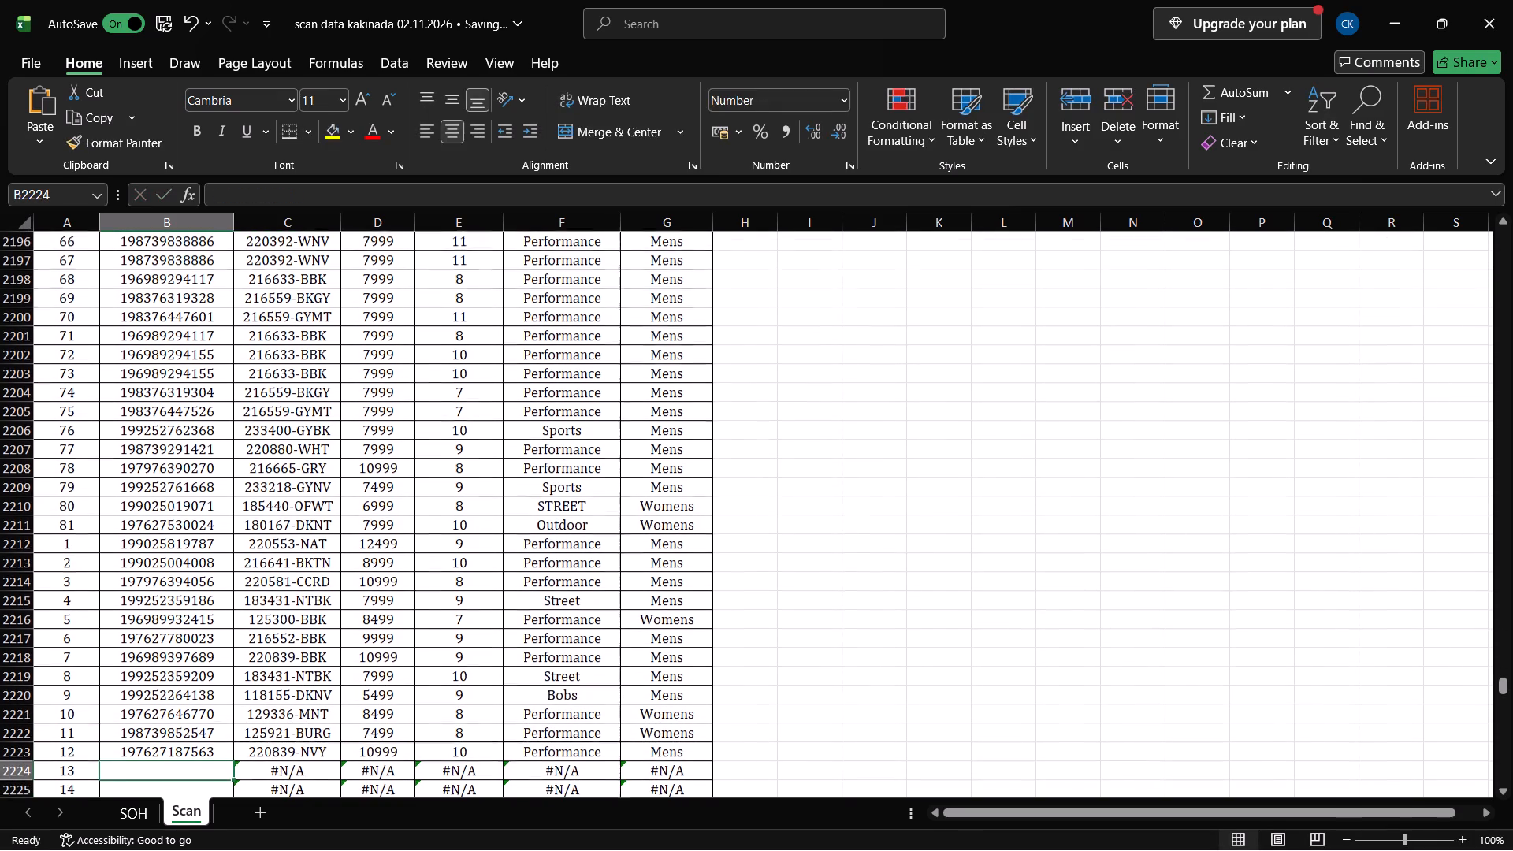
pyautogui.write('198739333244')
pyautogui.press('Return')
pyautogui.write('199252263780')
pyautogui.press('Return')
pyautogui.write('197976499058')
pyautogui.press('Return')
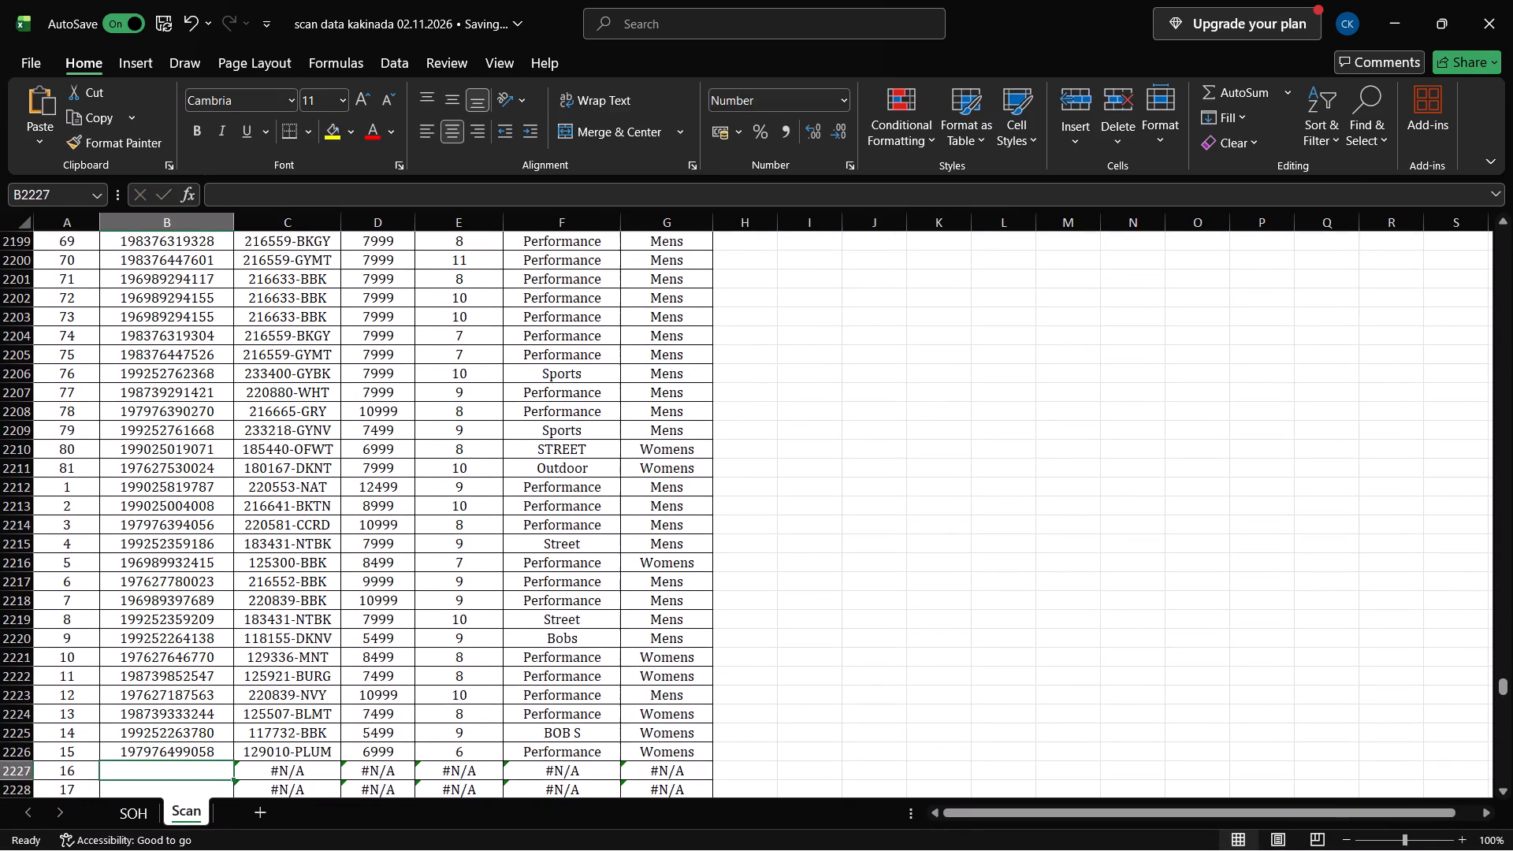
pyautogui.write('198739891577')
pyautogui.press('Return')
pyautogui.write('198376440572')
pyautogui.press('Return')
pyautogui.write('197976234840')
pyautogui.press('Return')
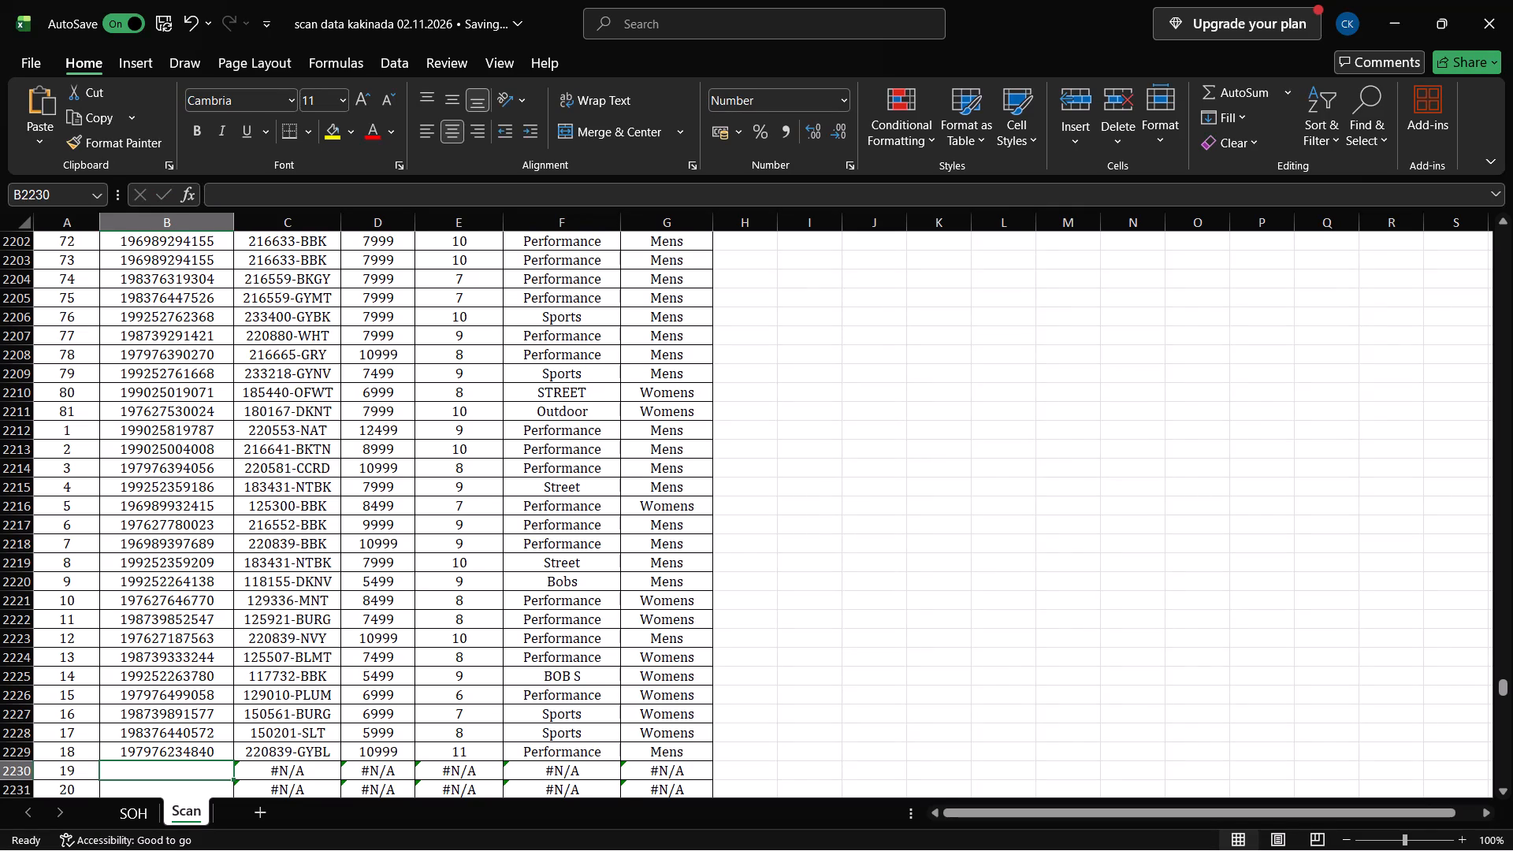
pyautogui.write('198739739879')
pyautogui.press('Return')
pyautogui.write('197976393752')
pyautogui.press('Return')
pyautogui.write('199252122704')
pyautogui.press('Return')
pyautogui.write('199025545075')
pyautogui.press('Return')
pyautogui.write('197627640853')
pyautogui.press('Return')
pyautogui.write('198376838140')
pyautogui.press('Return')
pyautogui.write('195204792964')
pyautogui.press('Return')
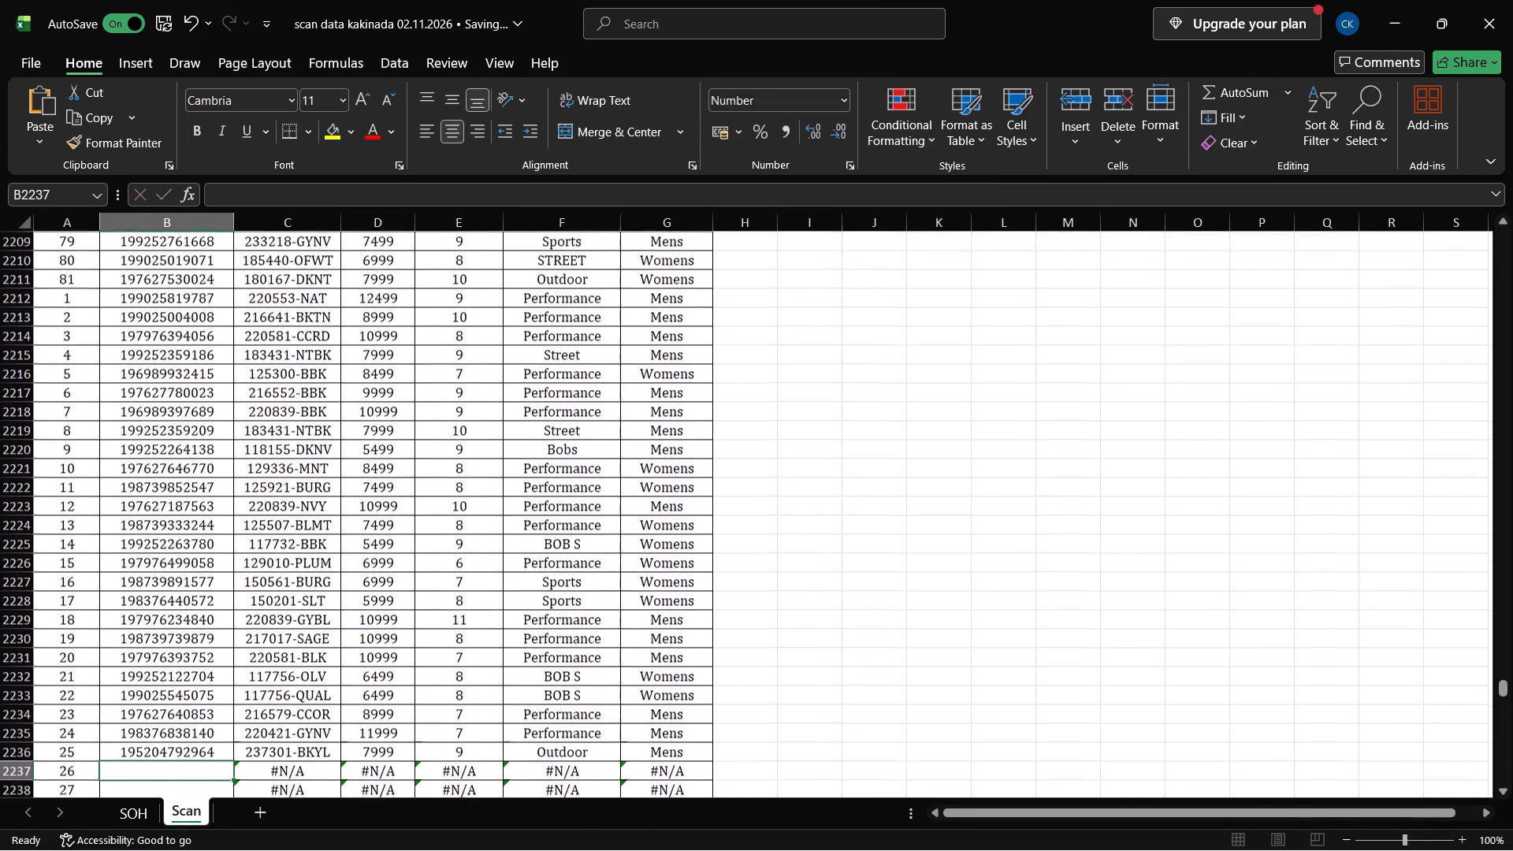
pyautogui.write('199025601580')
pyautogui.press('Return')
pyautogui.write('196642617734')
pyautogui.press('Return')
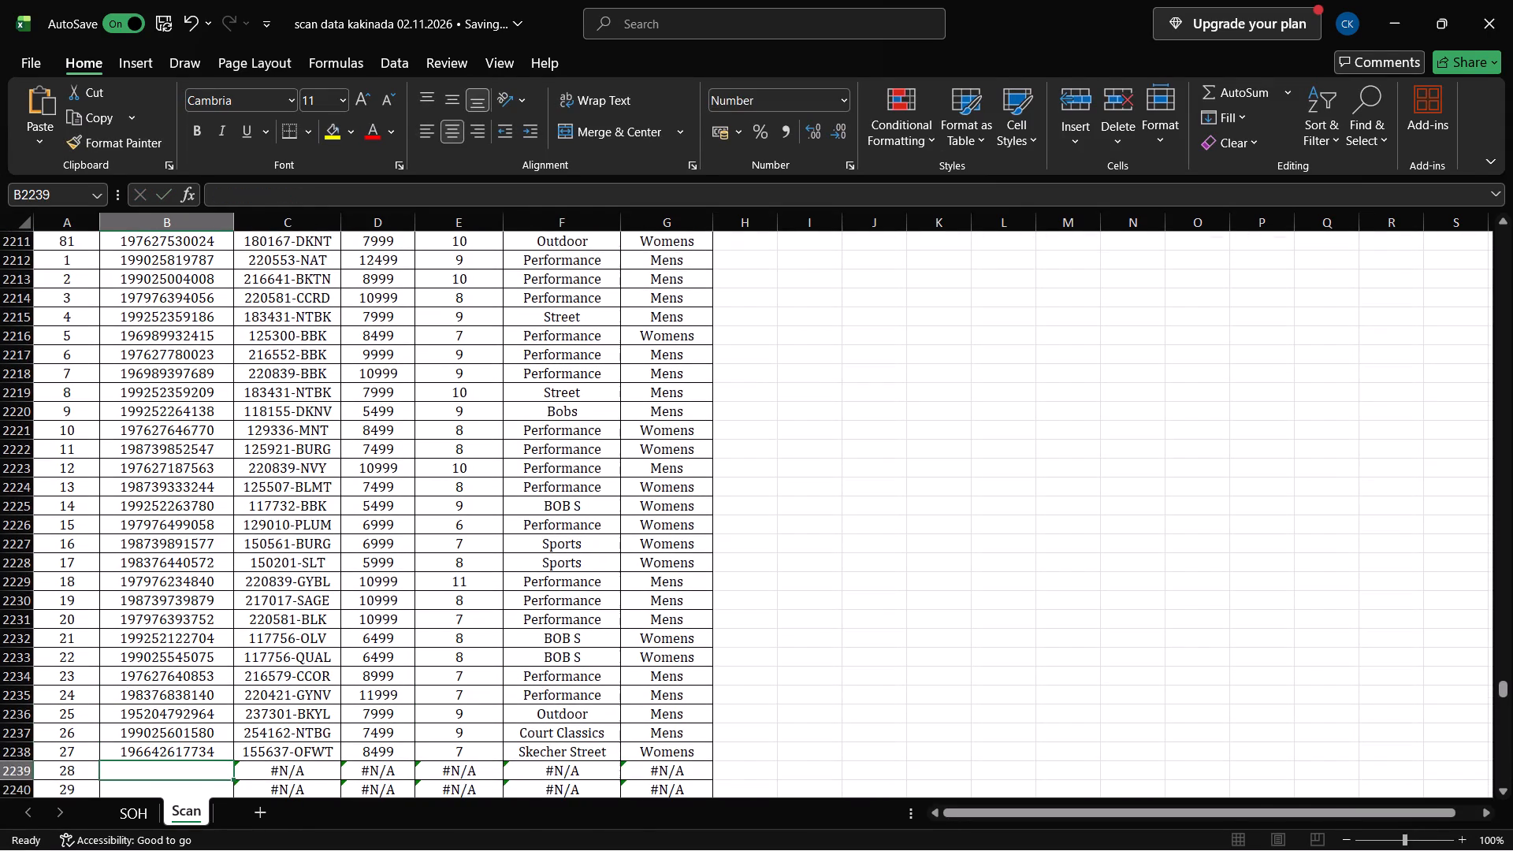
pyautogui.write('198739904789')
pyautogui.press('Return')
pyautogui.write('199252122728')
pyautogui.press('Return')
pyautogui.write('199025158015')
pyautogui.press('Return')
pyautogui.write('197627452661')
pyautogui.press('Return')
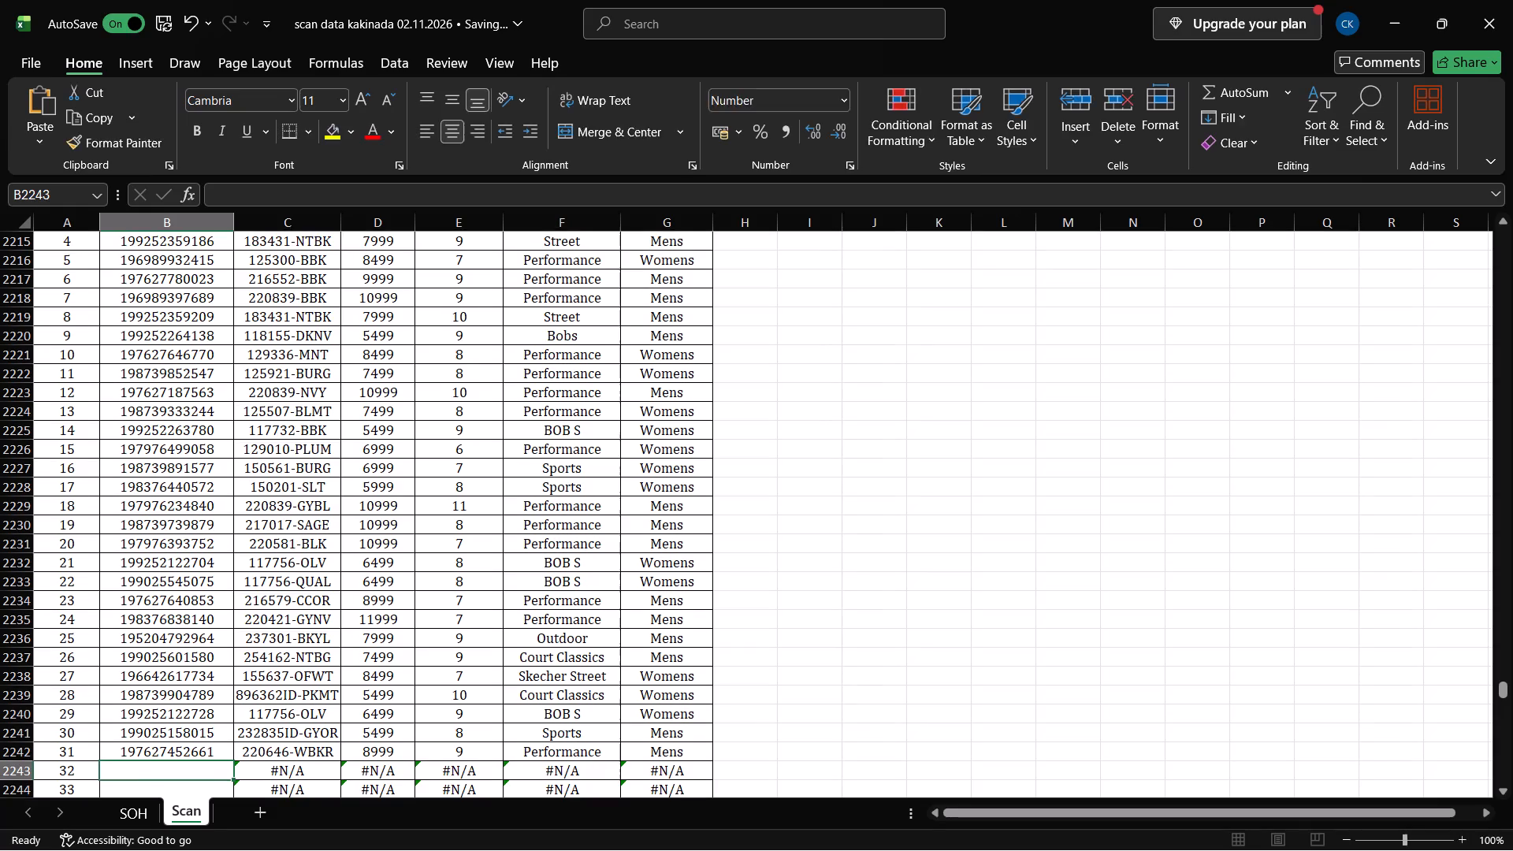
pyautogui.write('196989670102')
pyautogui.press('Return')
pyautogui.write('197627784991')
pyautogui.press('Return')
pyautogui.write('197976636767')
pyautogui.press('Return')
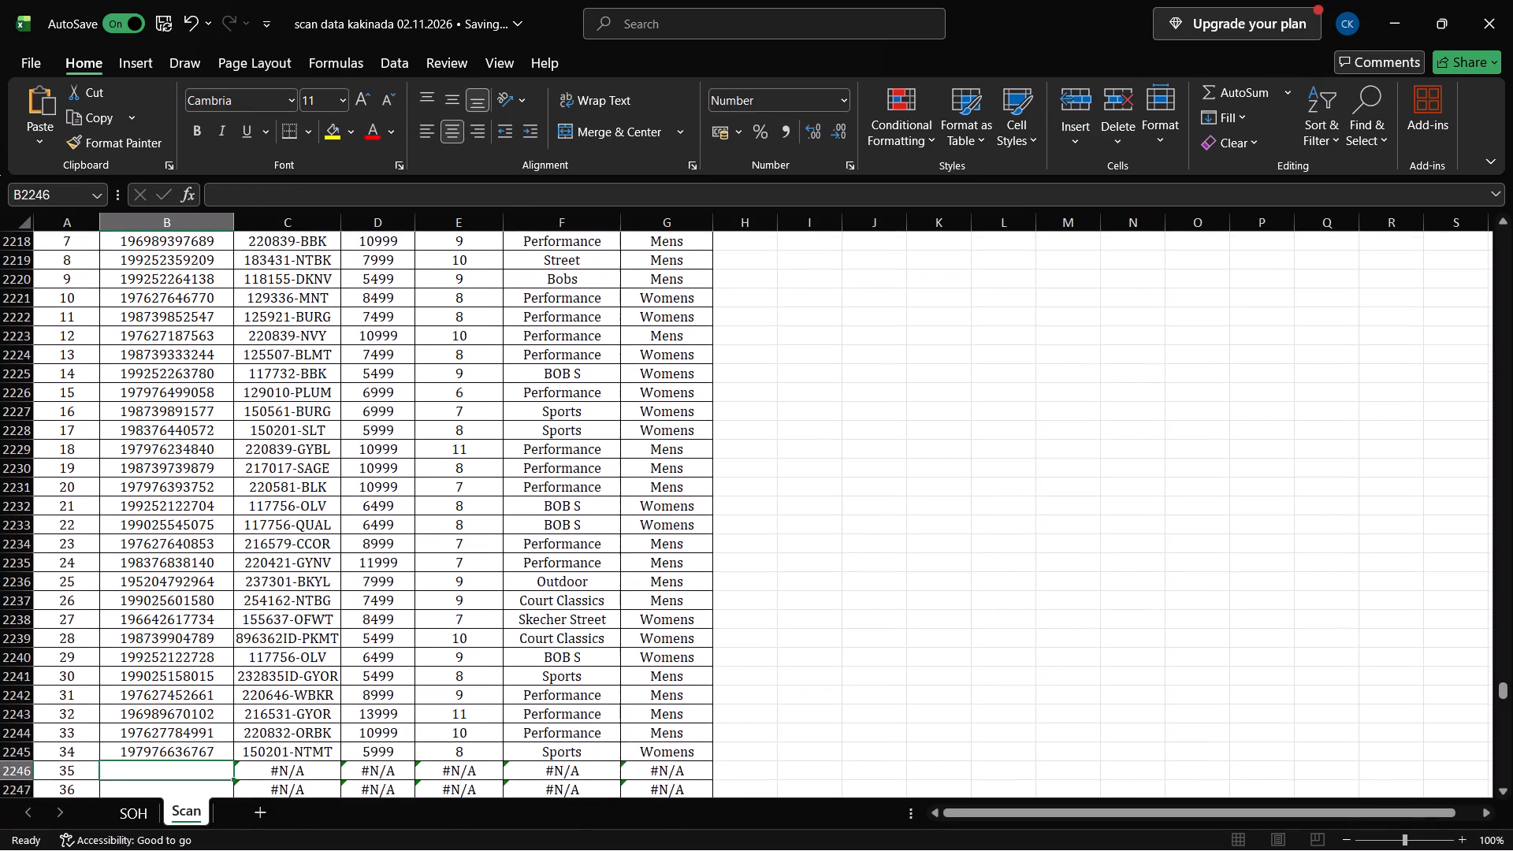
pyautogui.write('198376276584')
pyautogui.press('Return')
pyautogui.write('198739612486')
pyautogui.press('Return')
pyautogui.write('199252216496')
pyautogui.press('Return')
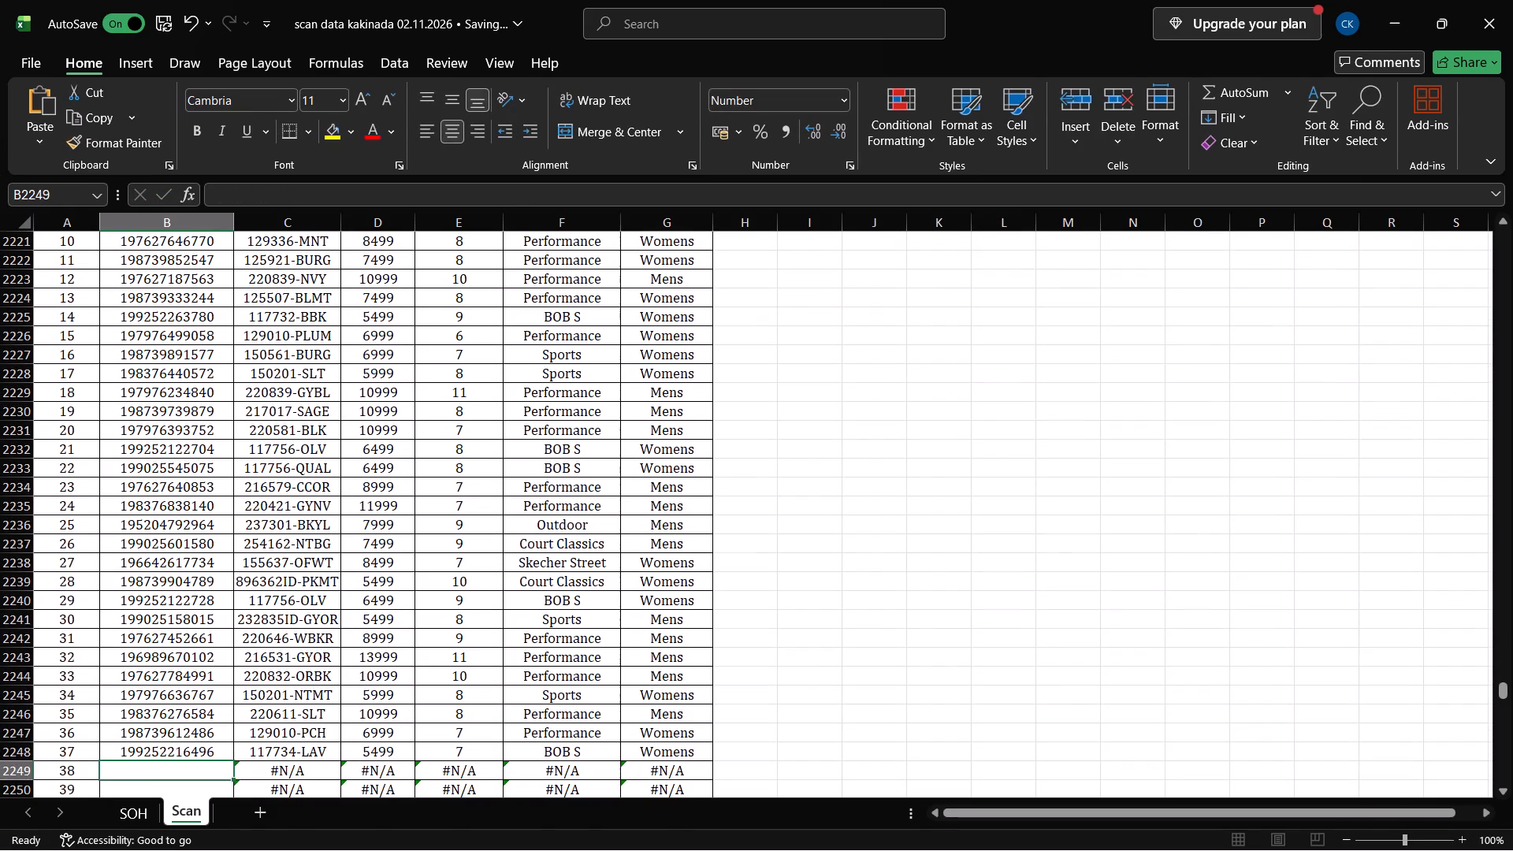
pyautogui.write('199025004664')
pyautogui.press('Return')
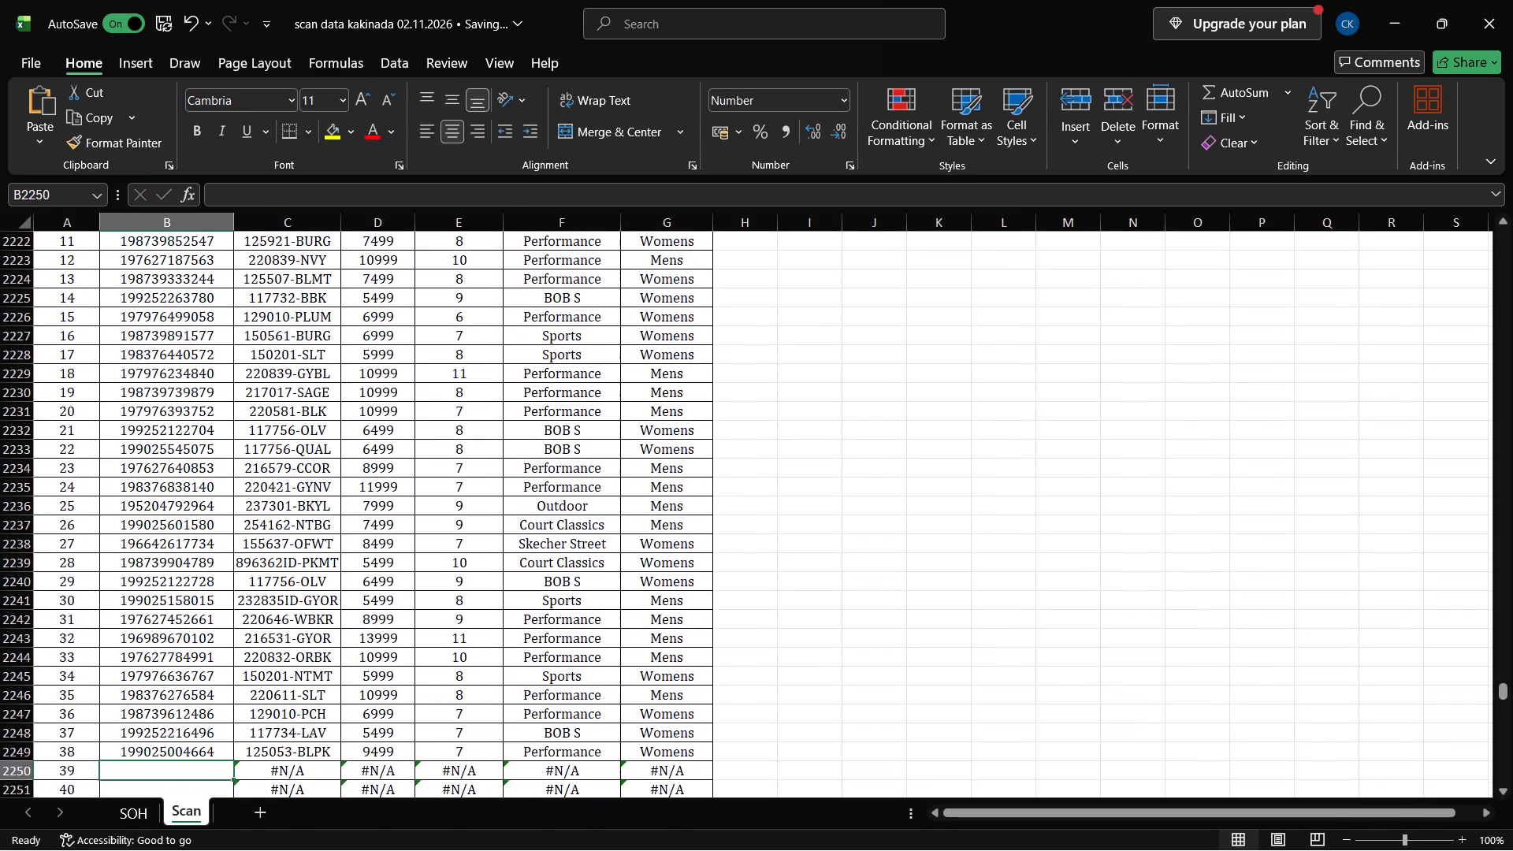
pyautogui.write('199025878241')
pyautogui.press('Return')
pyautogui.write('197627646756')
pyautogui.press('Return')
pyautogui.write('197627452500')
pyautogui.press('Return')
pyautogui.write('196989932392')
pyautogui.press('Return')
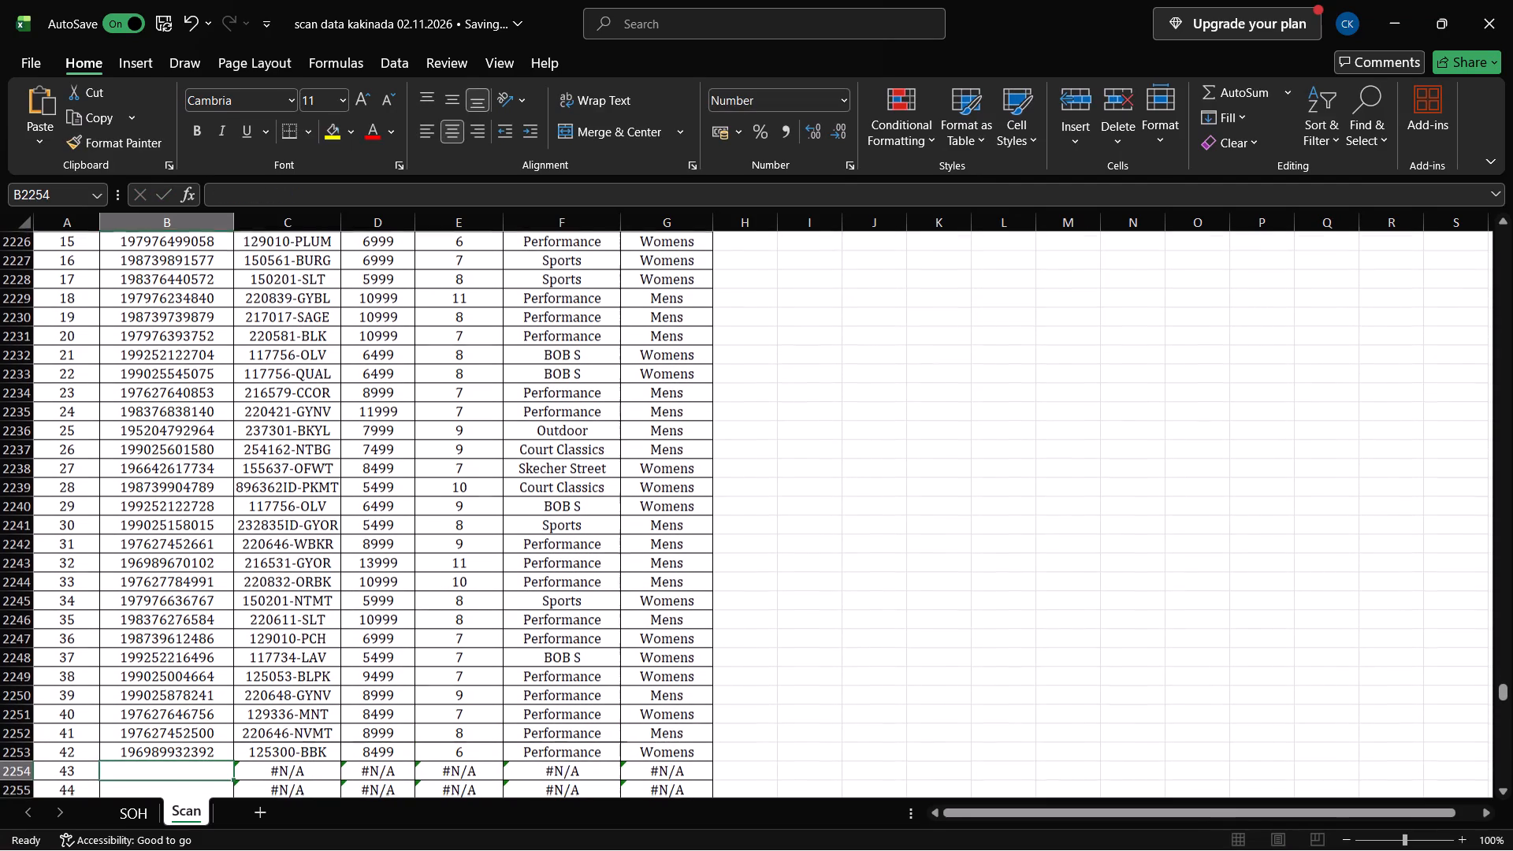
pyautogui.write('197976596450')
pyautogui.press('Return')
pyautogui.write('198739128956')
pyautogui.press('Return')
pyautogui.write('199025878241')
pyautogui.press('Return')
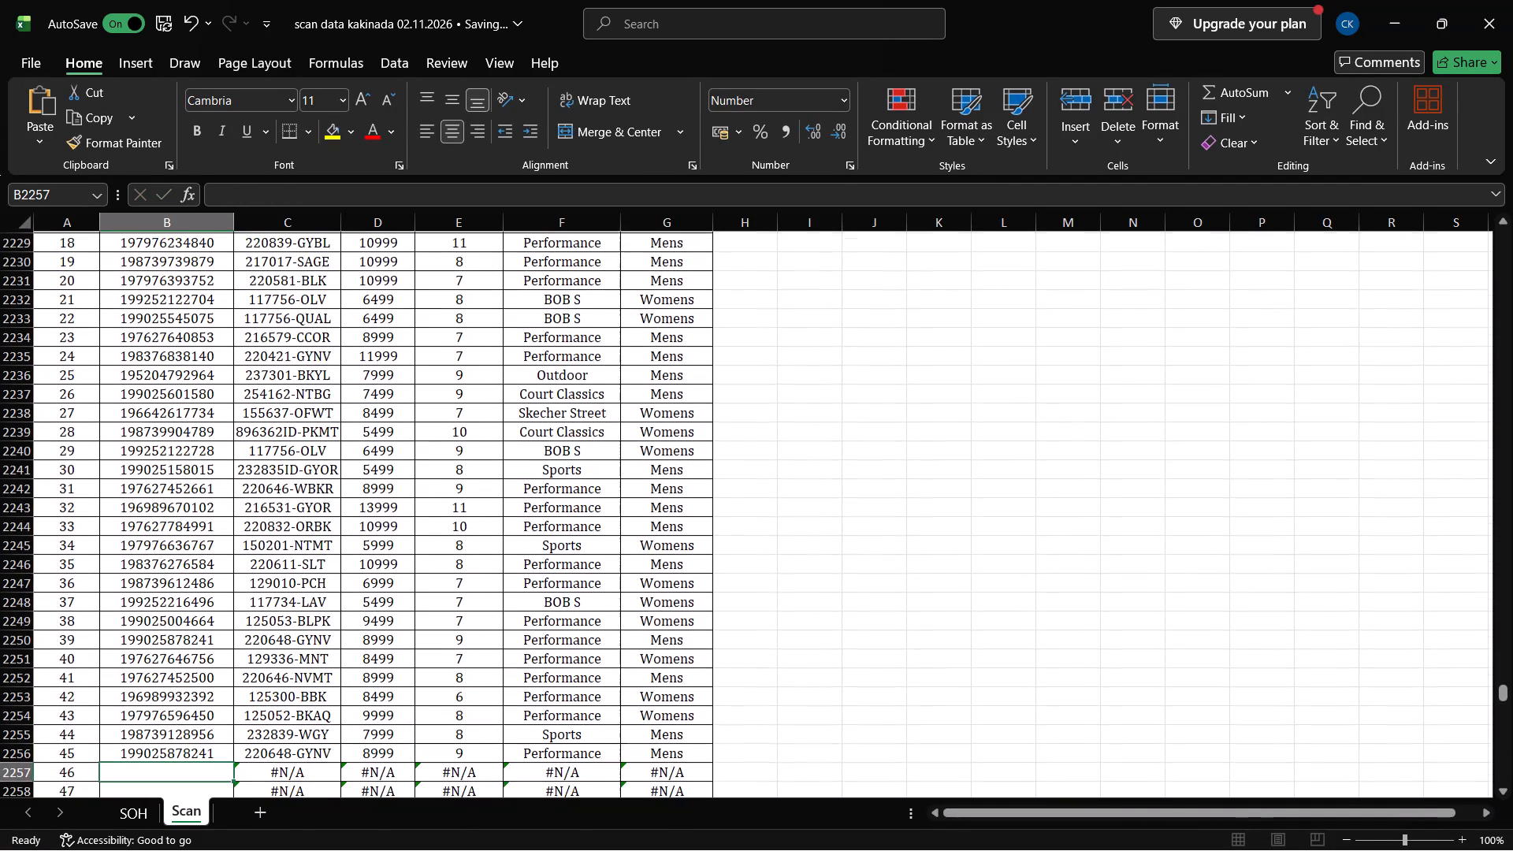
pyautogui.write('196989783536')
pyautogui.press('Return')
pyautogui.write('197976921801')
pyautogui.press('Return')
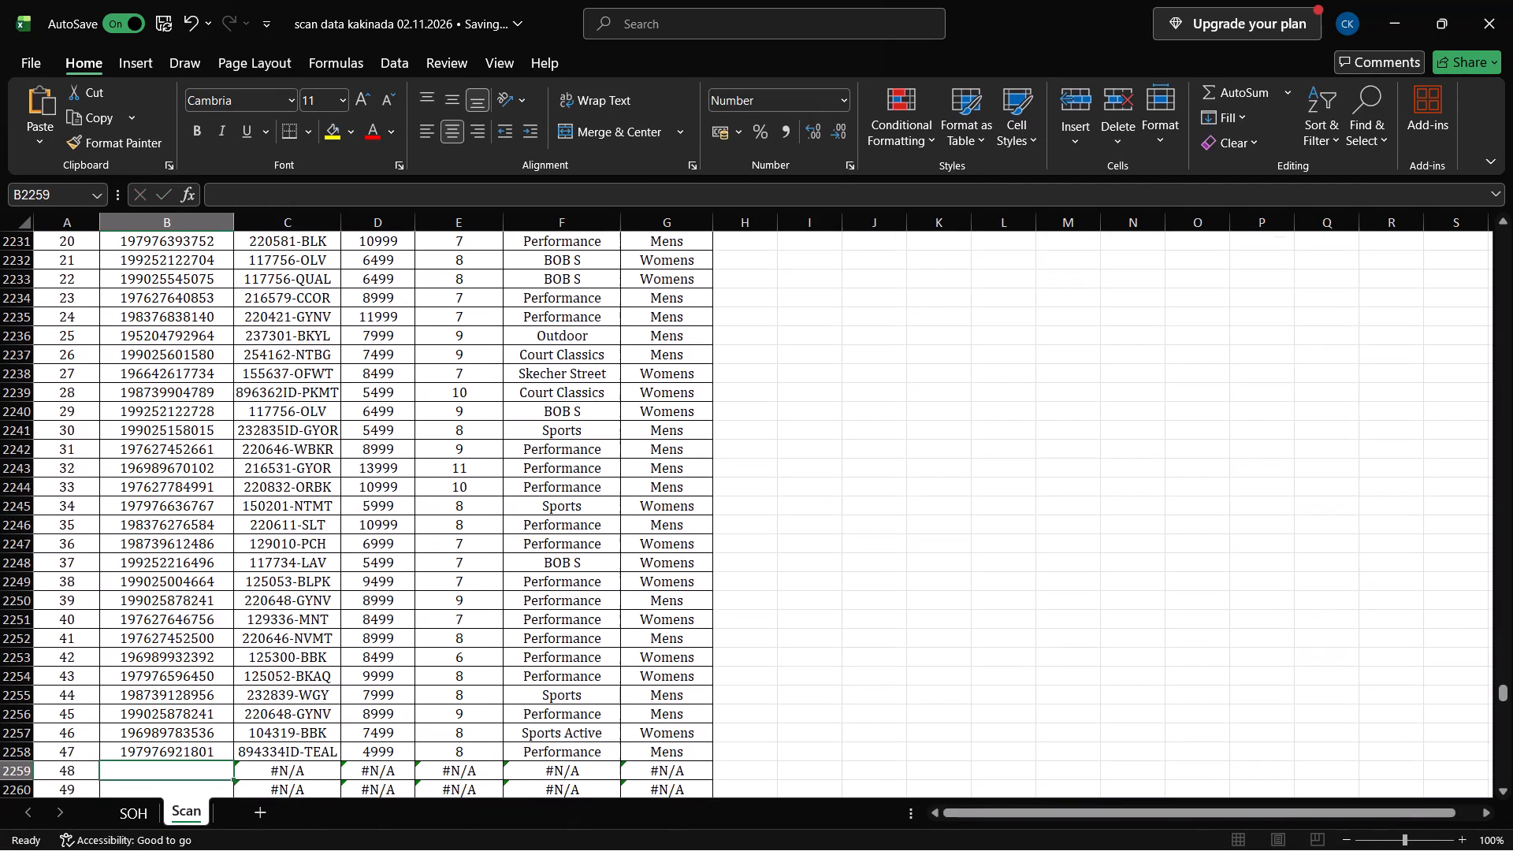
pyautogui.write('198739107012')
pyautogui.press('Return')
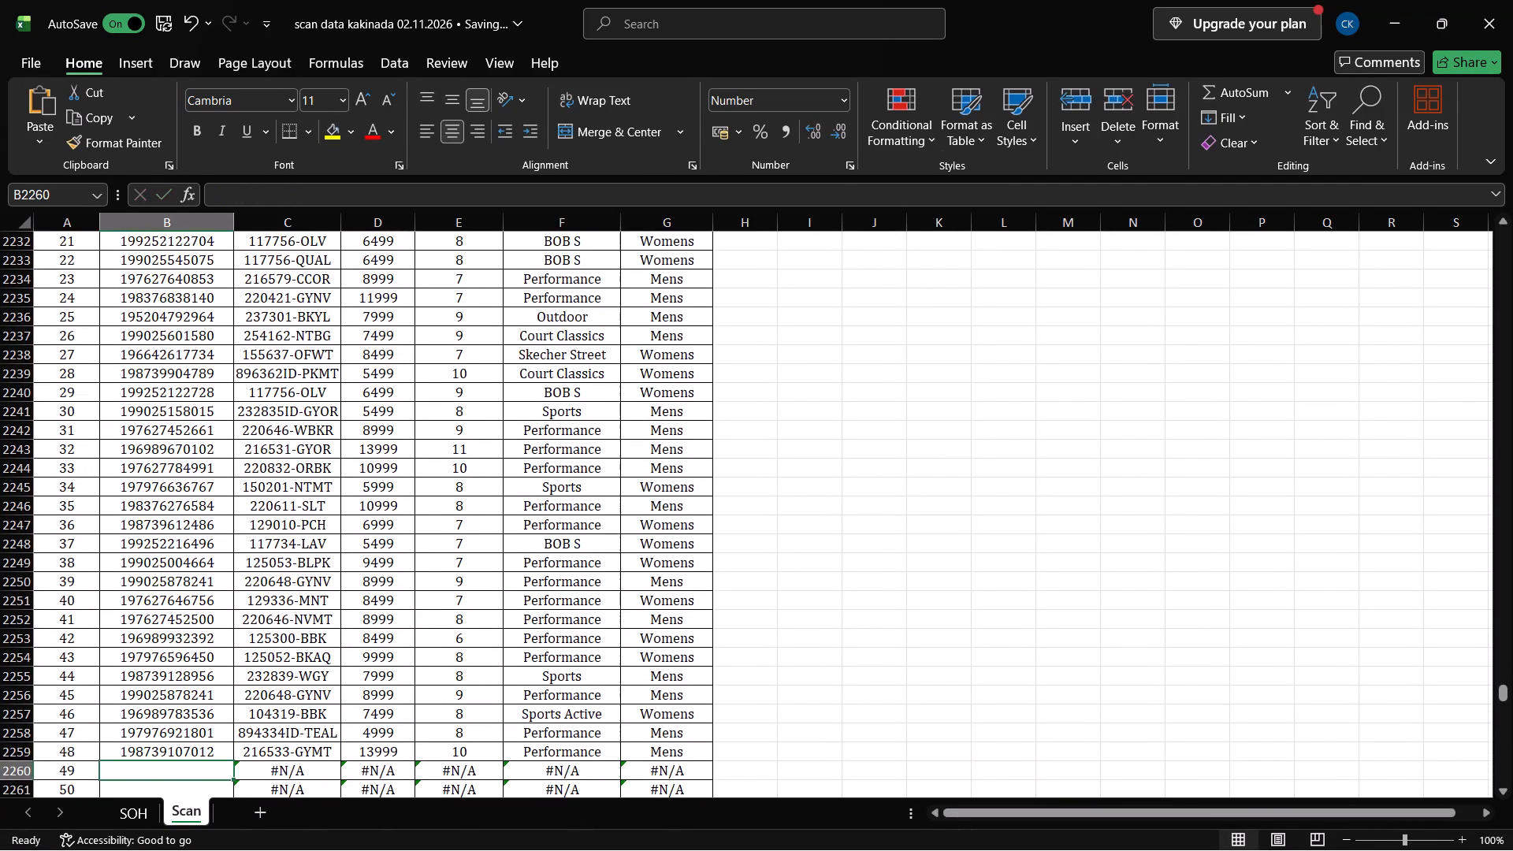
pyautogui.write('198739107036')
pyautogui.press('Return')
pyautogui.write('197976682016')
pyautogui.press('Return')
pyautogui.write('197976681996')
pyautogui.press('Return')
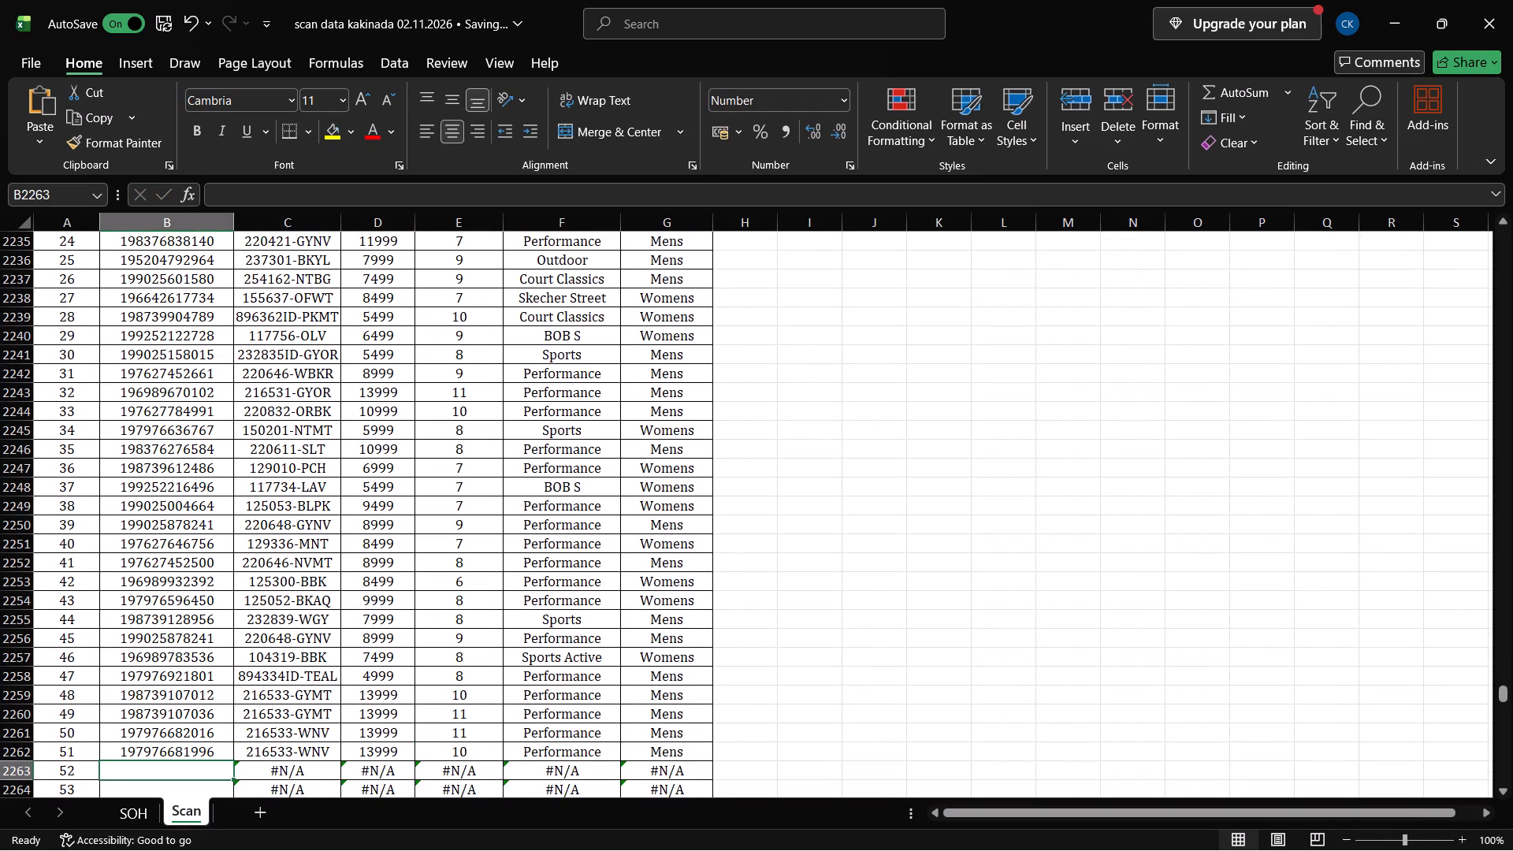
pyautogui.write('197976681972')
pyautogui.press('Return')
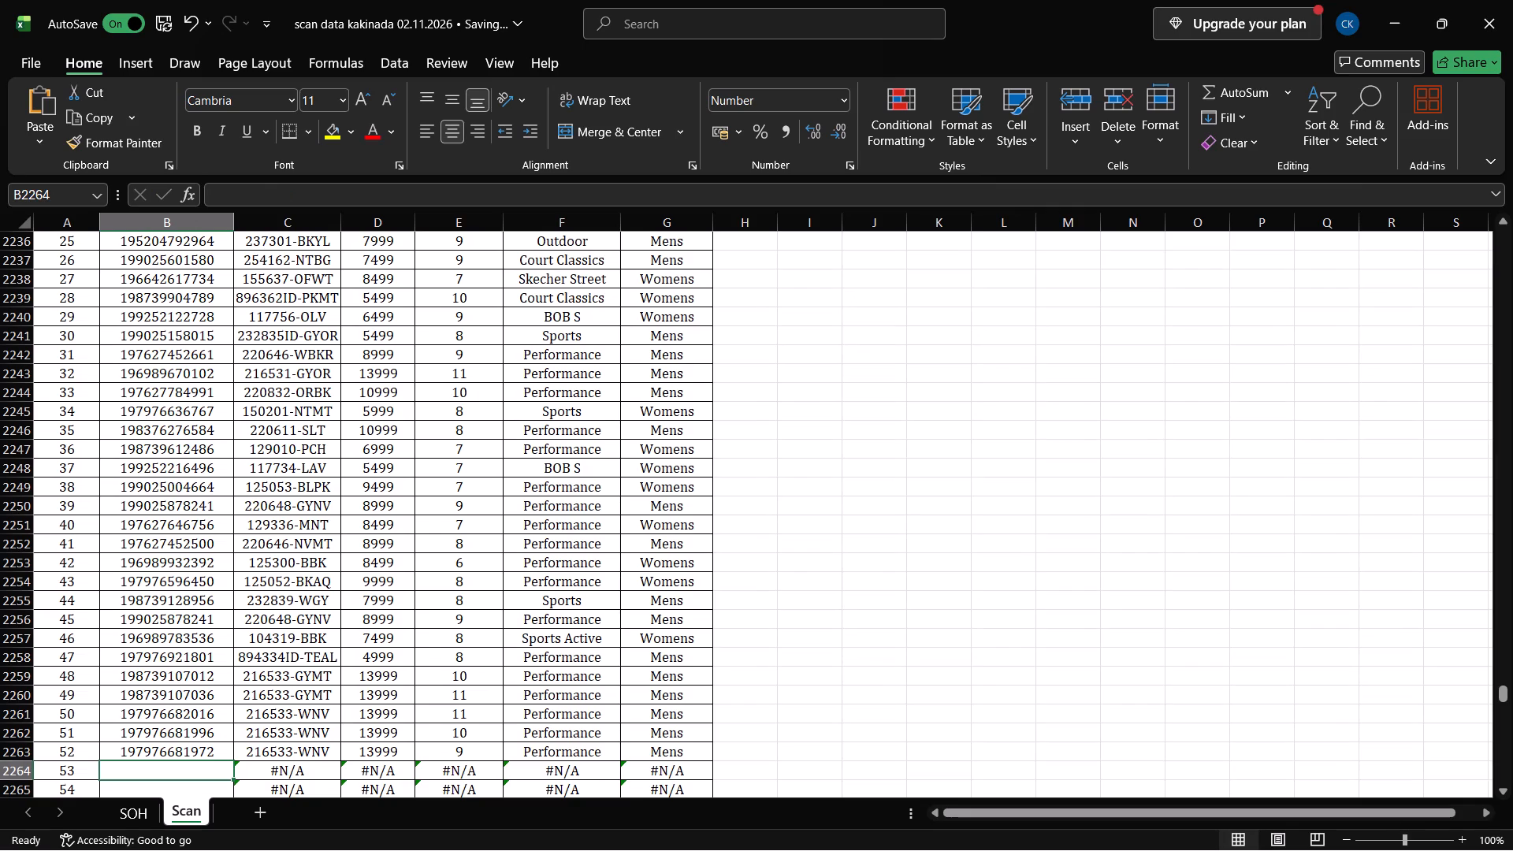
# Restart the numbering for a new batch by setting the serial number in cell A2264 to 1.
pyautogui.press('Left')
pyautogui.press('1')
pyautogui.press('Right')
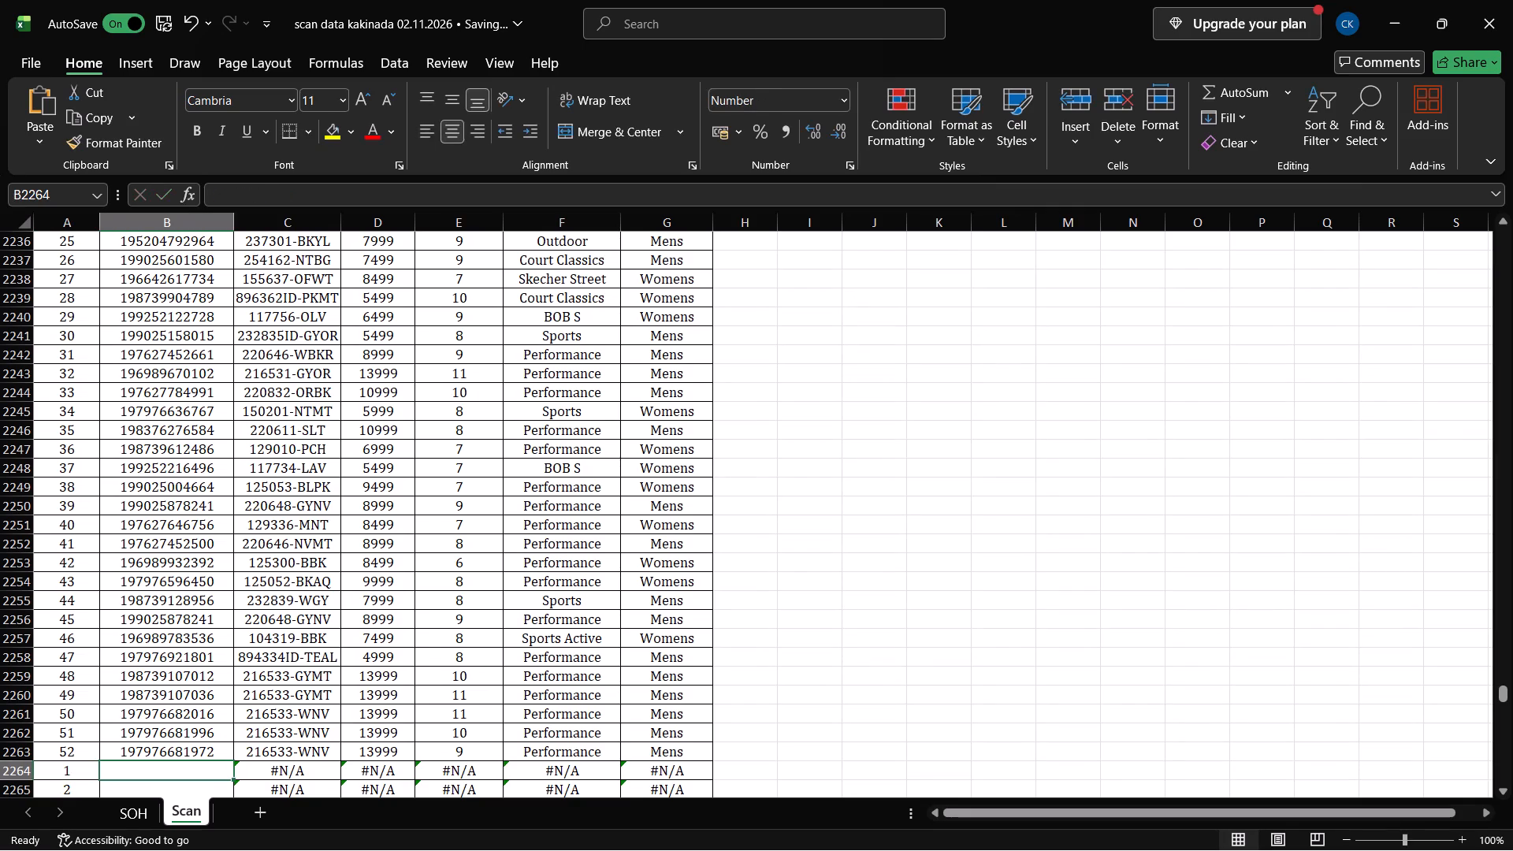
# Save the workbook with the completed batch and the restarted serial numbers.
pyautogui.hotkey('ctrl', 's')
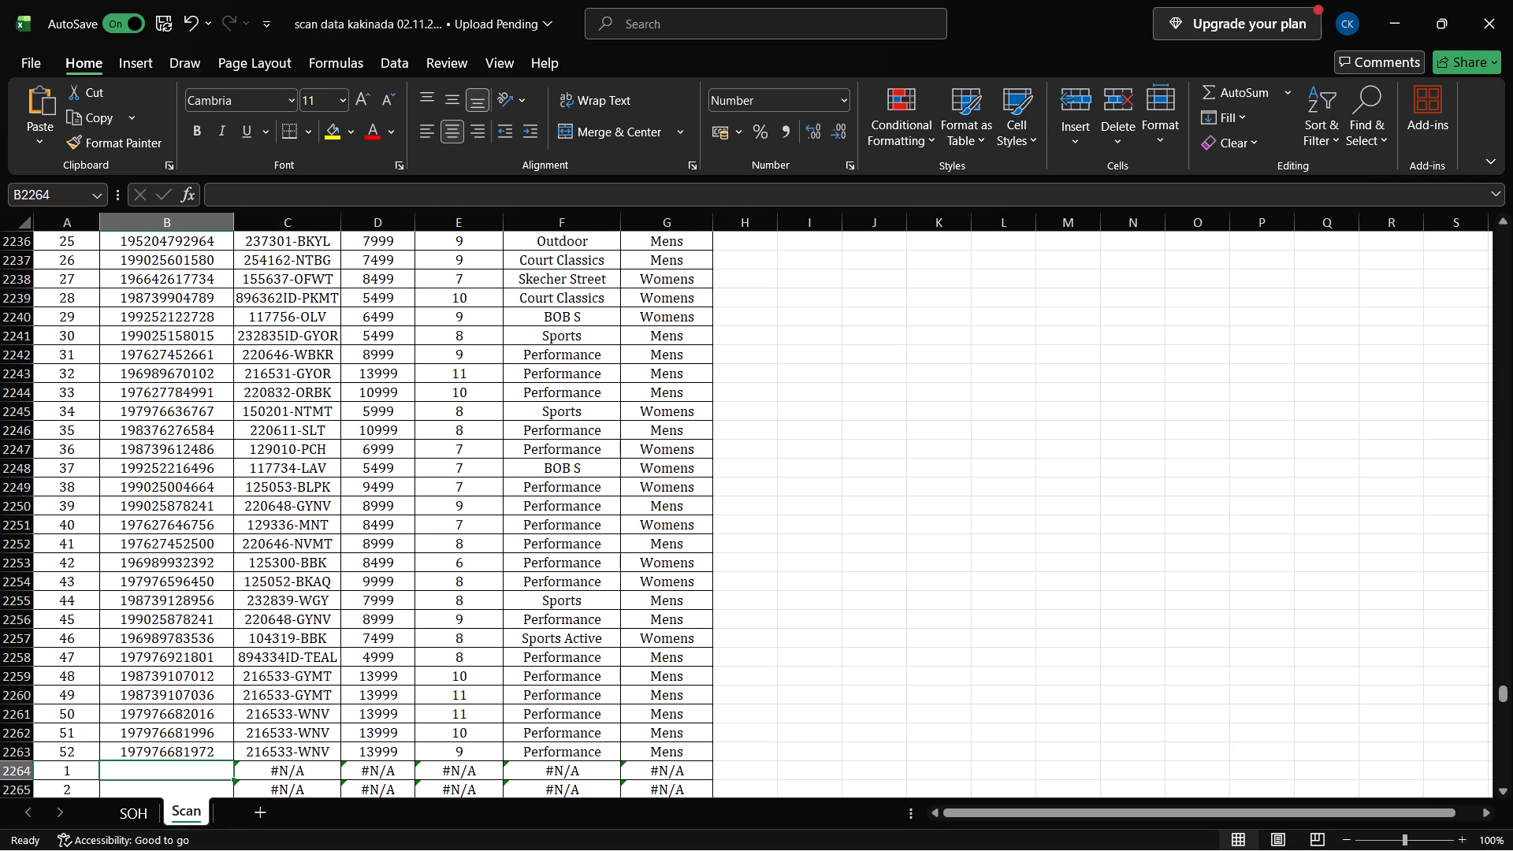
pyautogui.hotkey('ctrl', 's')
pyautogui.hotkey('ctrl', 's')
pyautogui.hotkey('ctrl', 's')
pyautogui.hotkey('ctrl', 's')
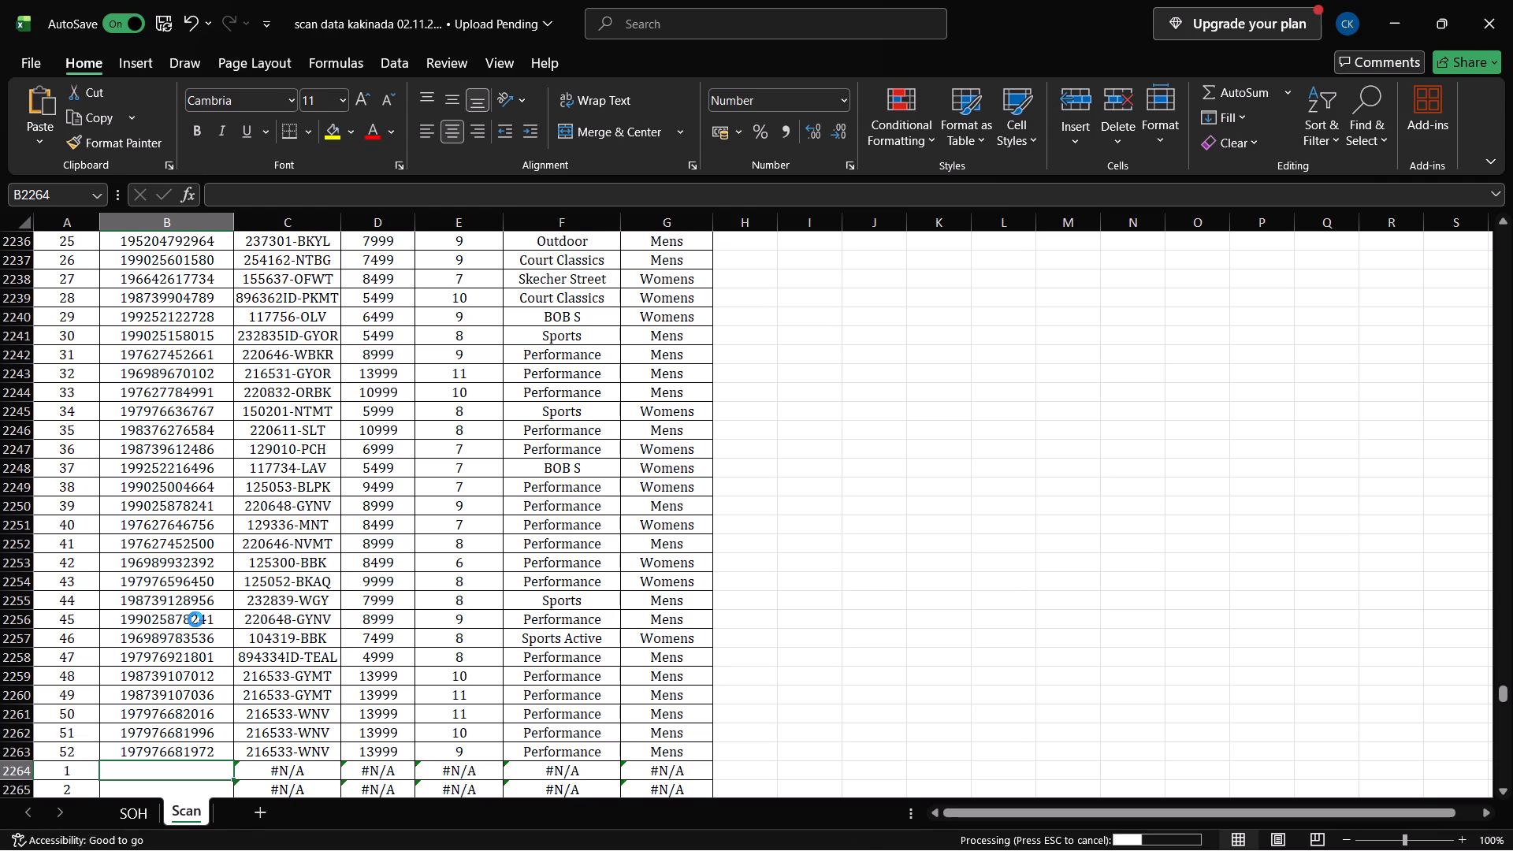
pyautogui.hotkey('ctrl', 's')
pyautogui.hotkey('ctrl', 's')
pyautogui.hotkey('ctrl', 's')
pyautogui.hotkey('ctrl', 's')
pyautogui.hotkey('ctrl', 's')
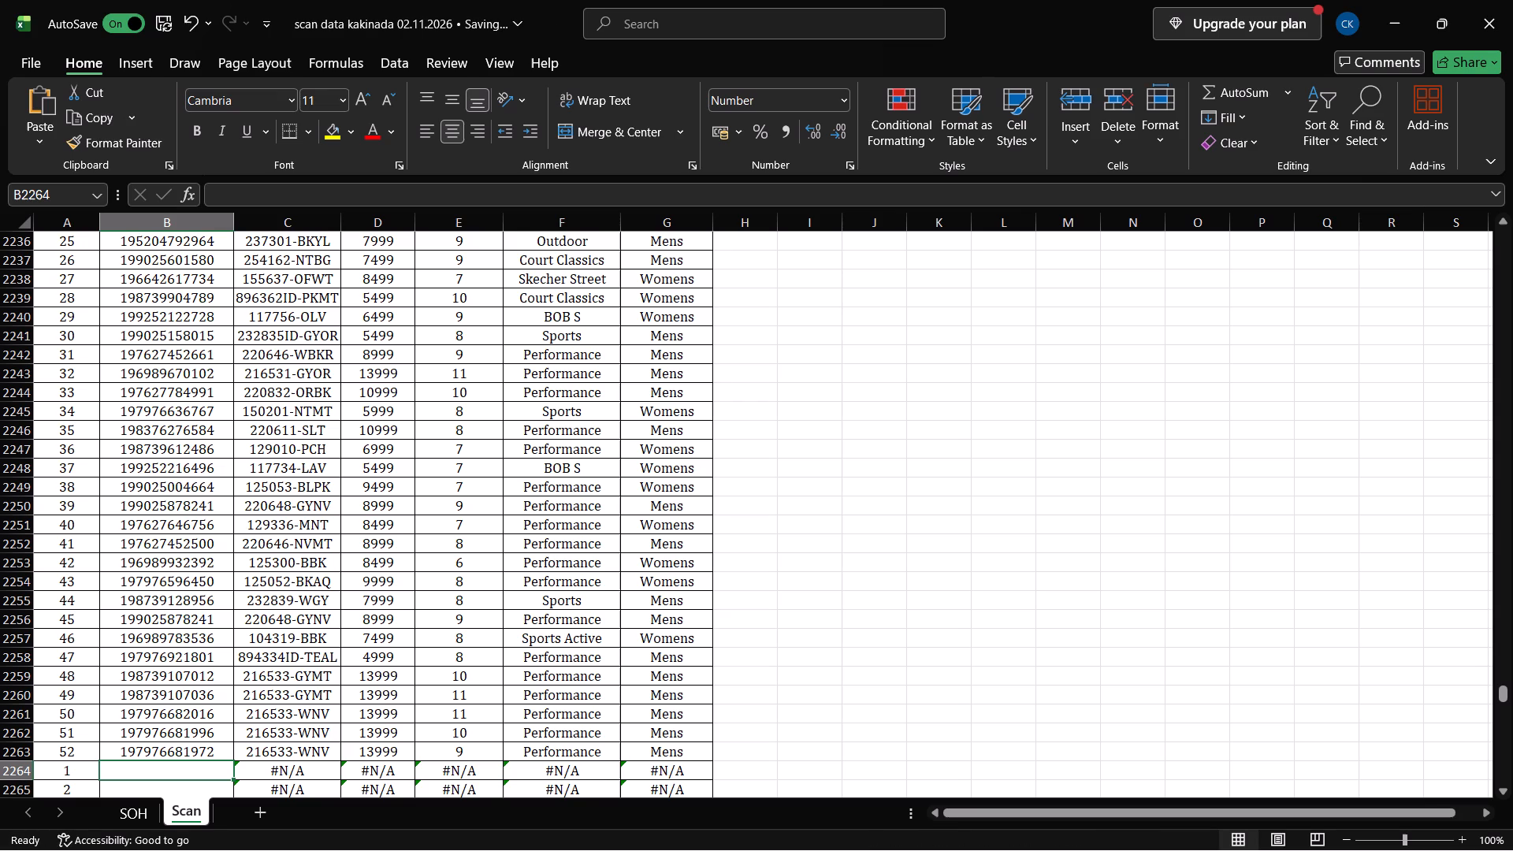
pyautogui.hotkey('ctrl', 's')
# Close the workbook and reopen "scan data kakinada 02.11.2026" from the desktop.
pyautogui.click(1493, 22)
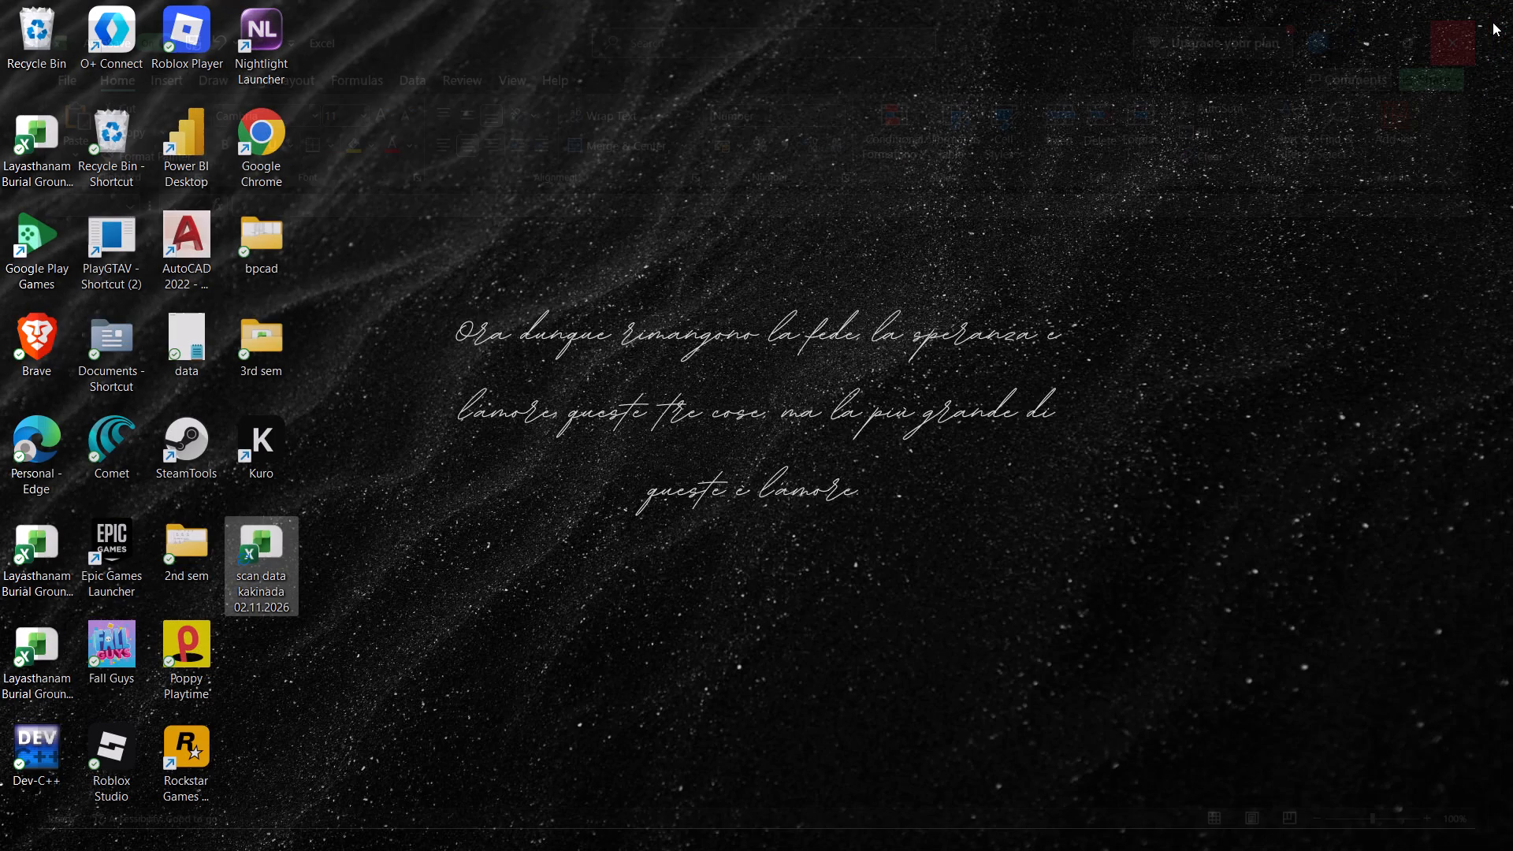
pyautogui.doubleClick(282, 572)
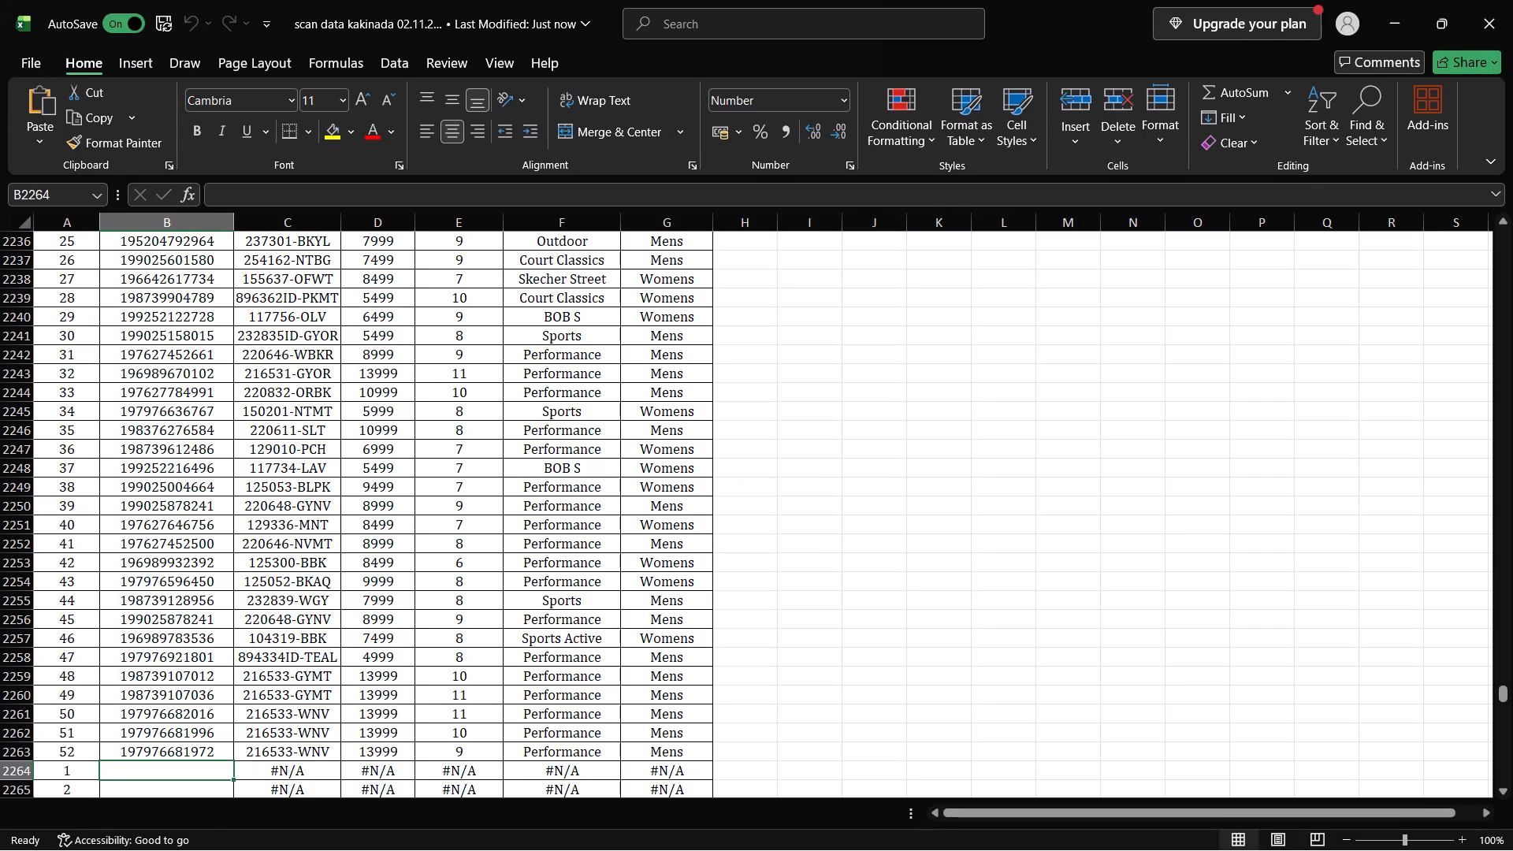
pyautogui.click(134, 770)
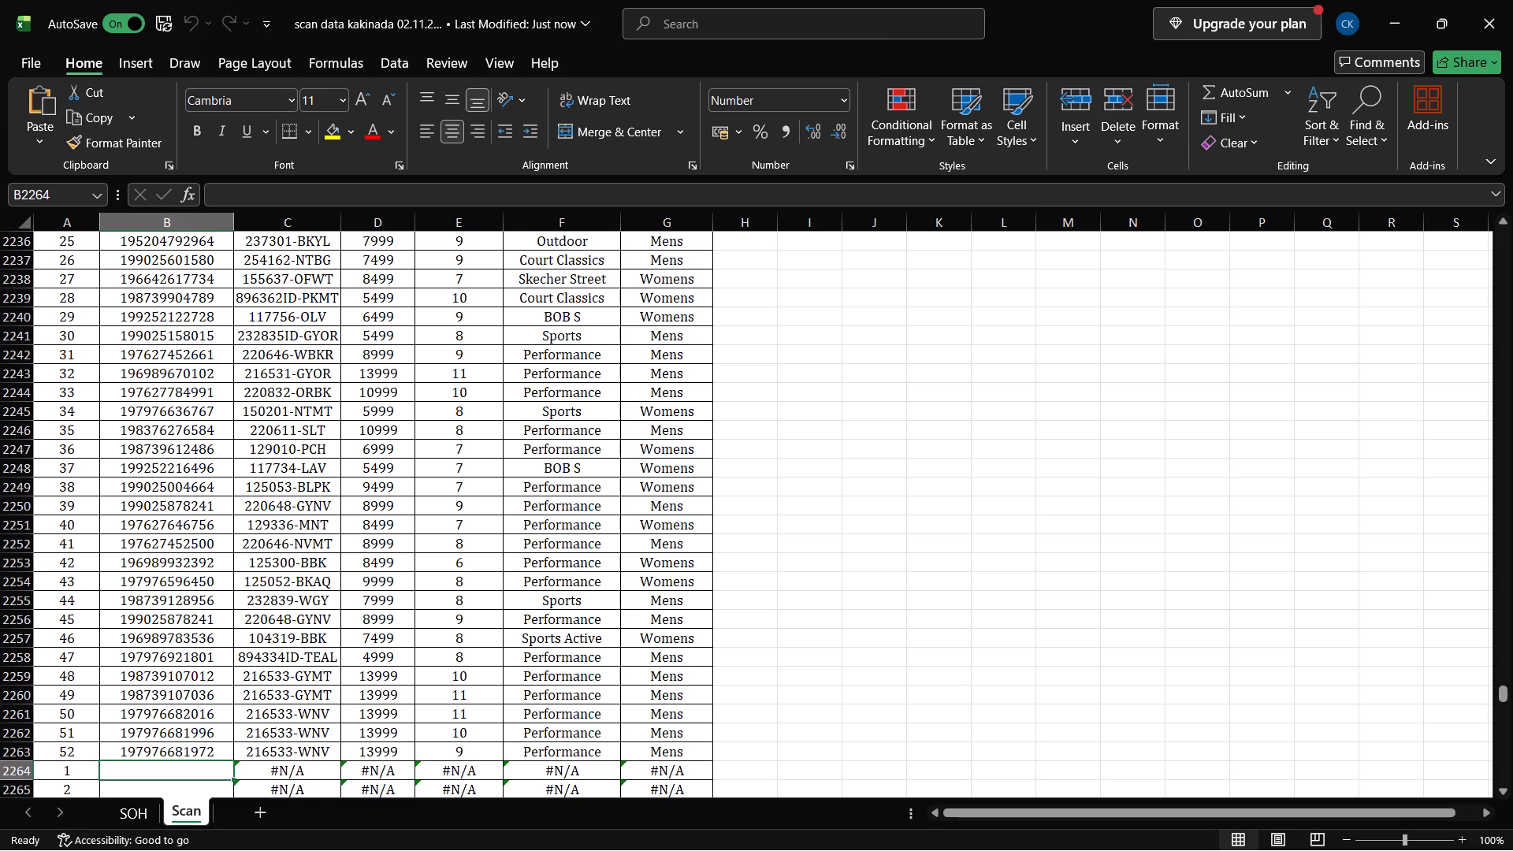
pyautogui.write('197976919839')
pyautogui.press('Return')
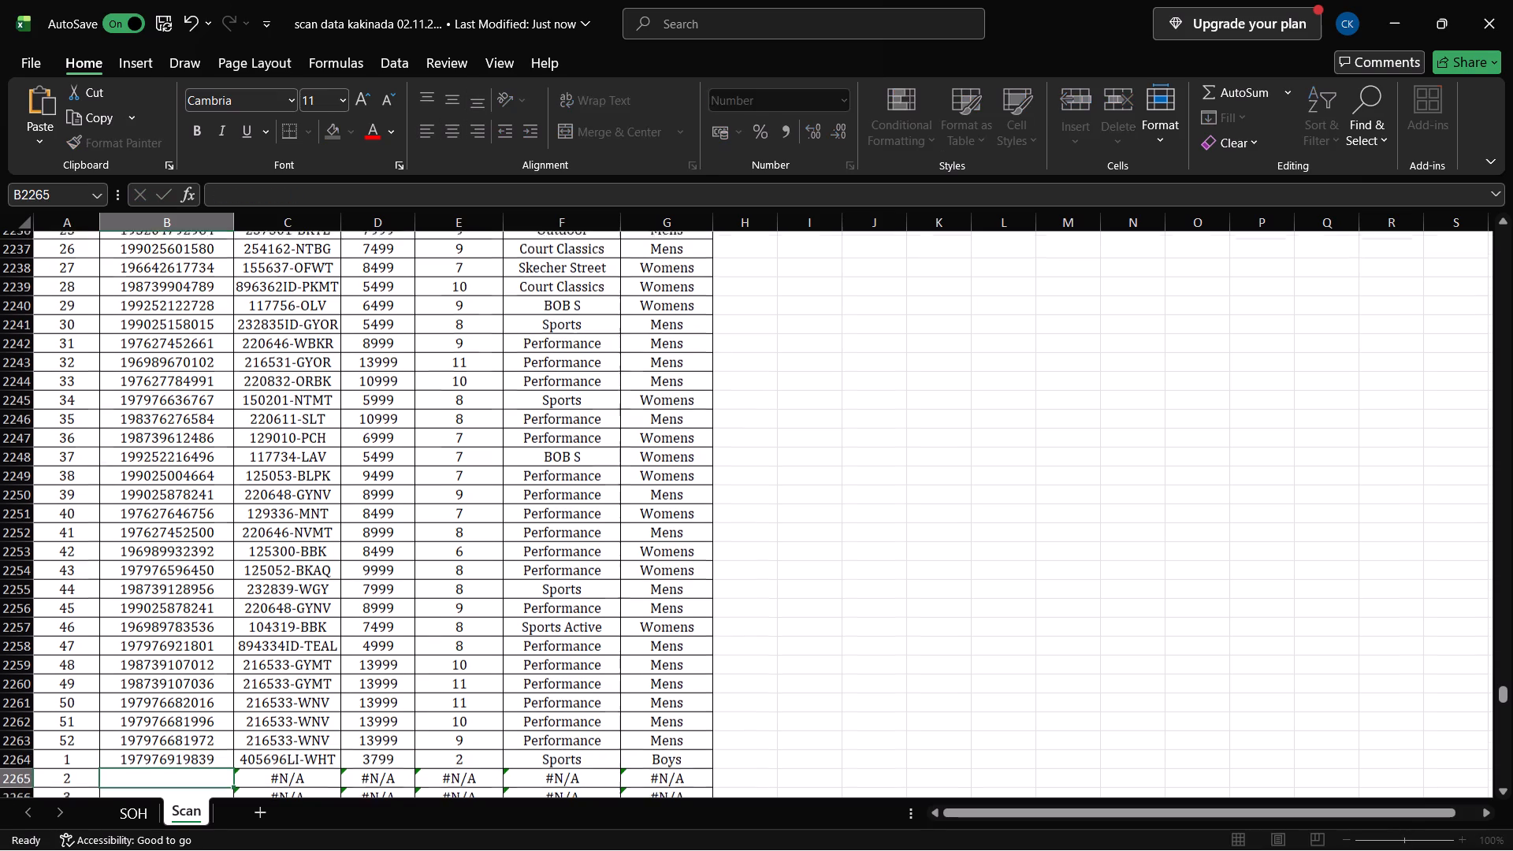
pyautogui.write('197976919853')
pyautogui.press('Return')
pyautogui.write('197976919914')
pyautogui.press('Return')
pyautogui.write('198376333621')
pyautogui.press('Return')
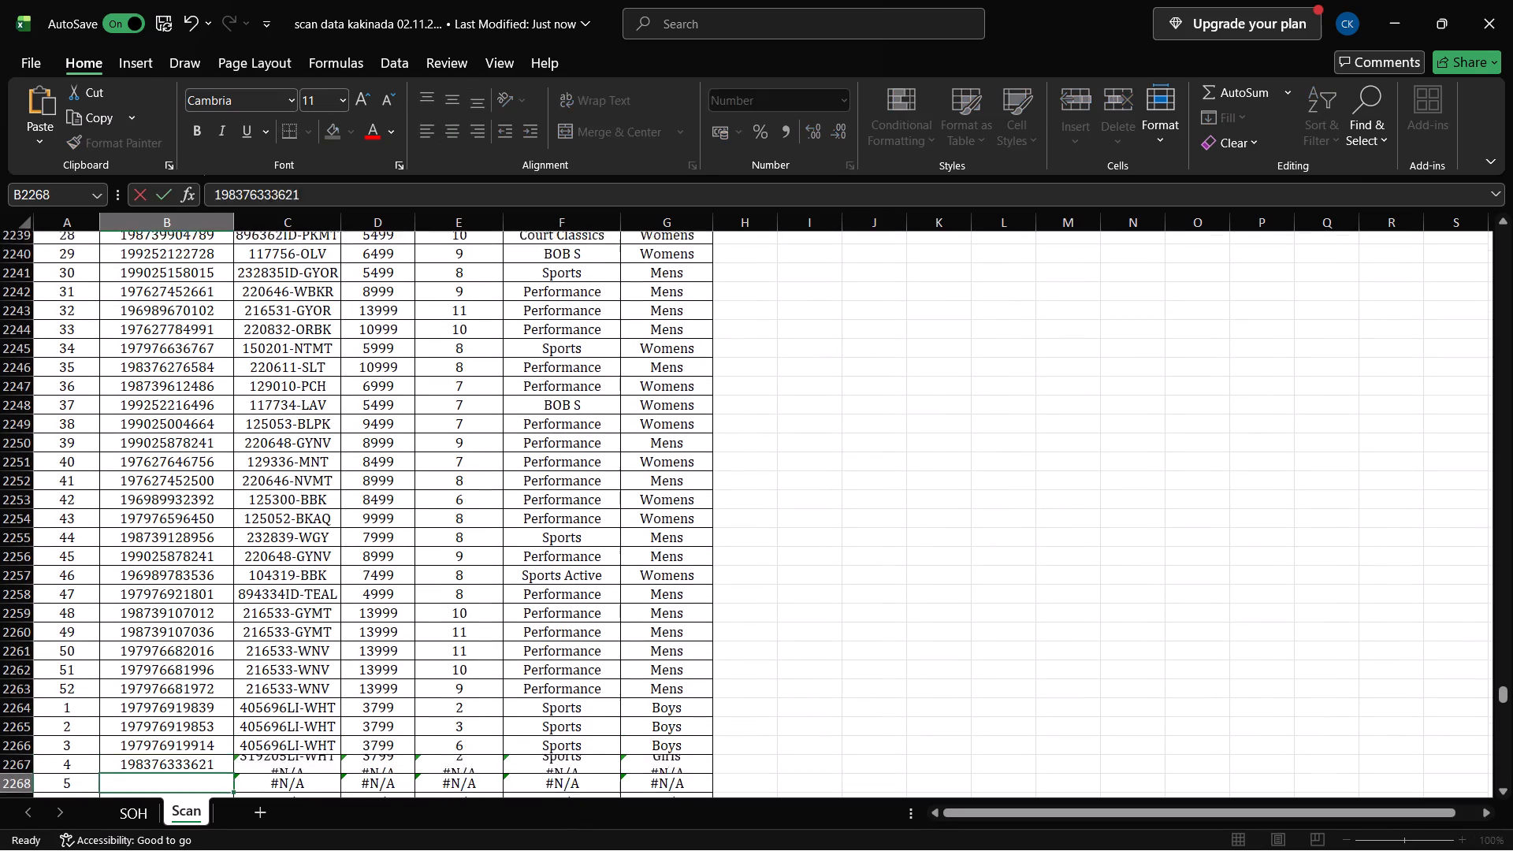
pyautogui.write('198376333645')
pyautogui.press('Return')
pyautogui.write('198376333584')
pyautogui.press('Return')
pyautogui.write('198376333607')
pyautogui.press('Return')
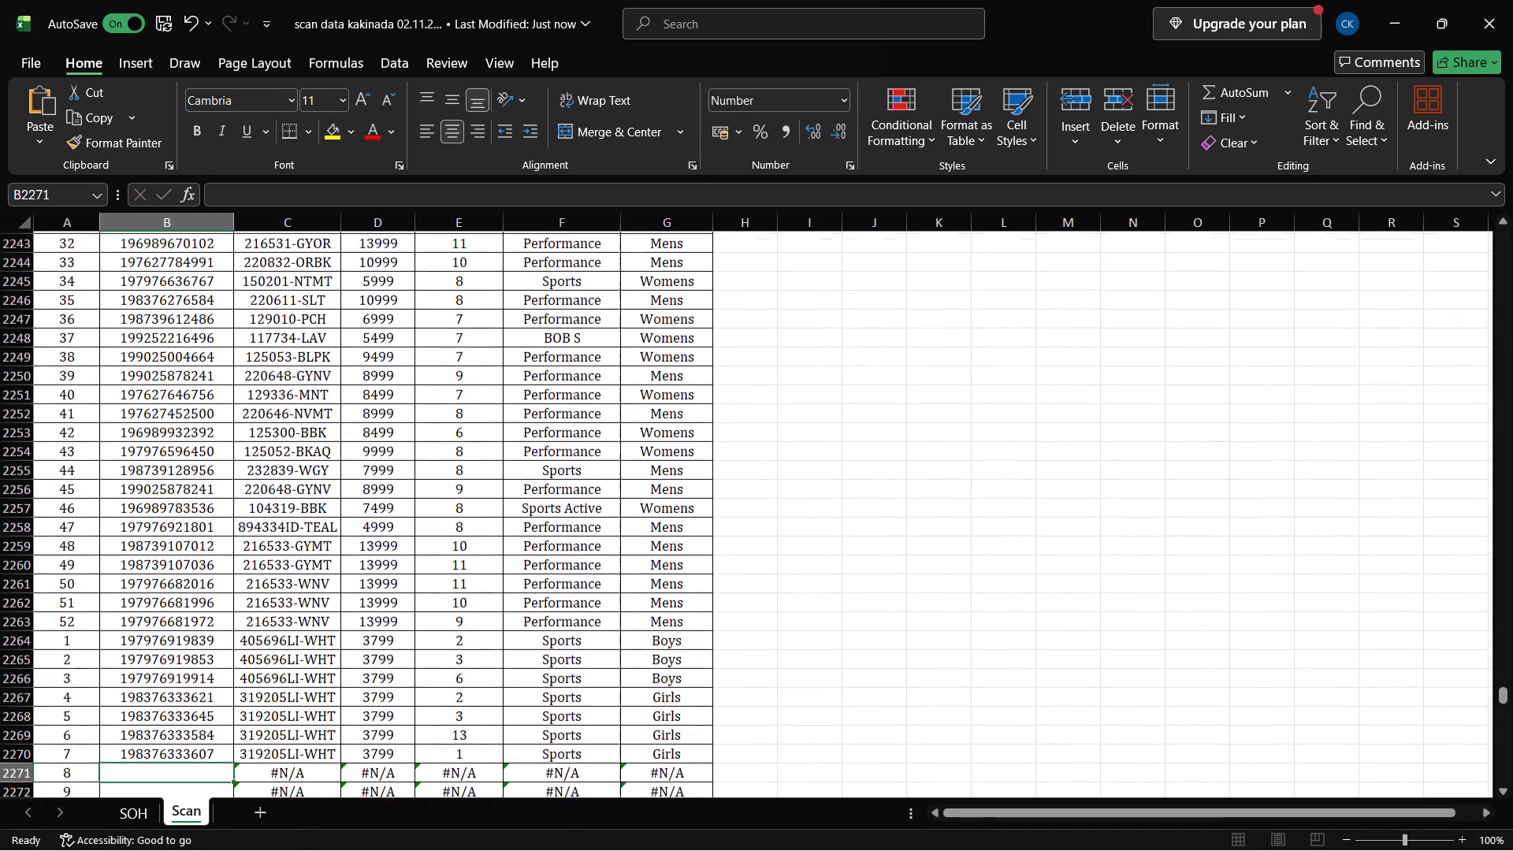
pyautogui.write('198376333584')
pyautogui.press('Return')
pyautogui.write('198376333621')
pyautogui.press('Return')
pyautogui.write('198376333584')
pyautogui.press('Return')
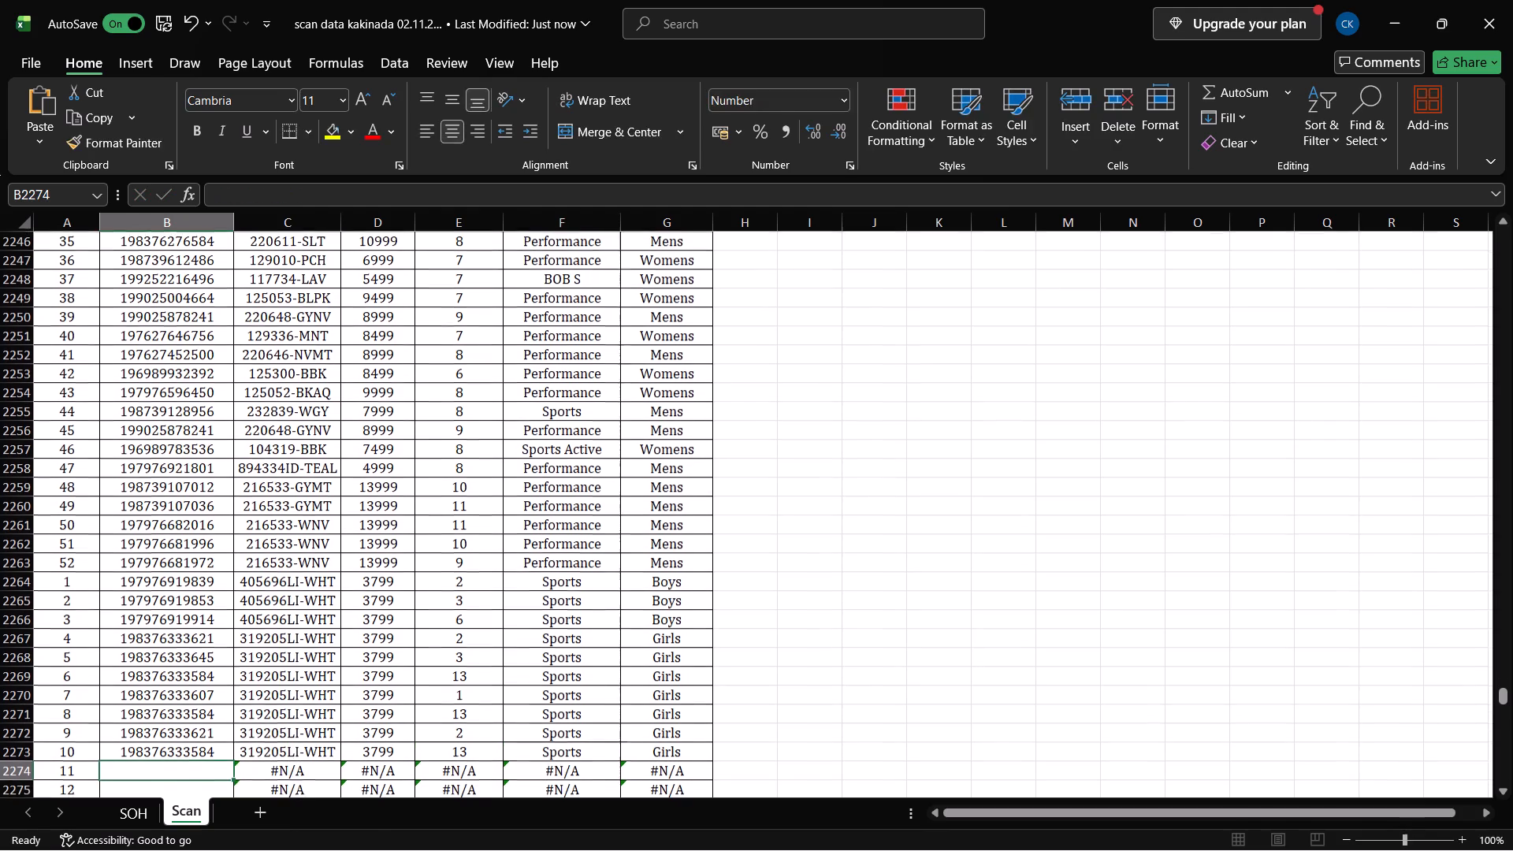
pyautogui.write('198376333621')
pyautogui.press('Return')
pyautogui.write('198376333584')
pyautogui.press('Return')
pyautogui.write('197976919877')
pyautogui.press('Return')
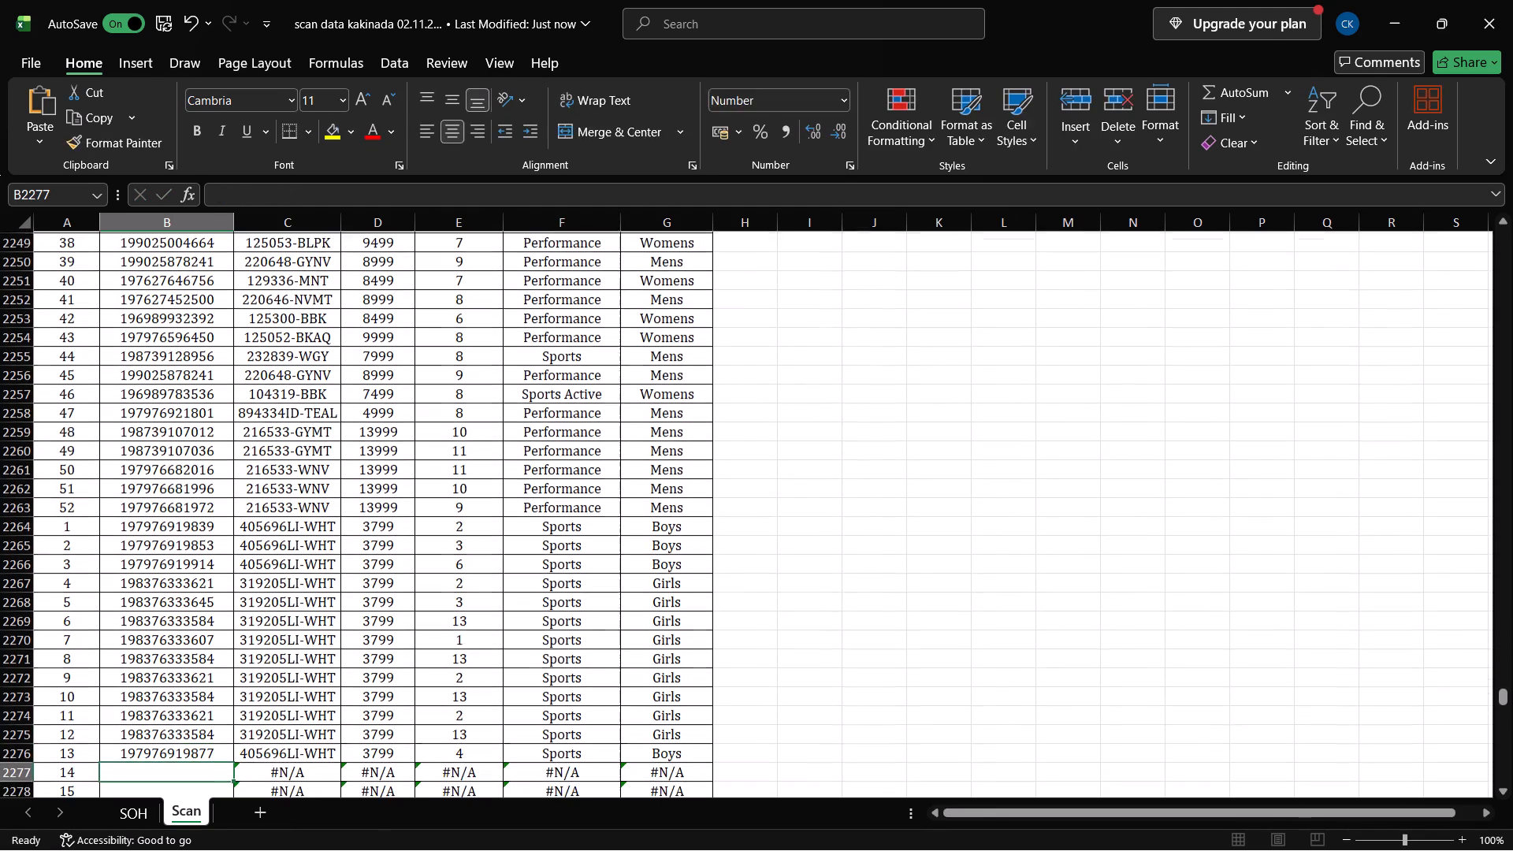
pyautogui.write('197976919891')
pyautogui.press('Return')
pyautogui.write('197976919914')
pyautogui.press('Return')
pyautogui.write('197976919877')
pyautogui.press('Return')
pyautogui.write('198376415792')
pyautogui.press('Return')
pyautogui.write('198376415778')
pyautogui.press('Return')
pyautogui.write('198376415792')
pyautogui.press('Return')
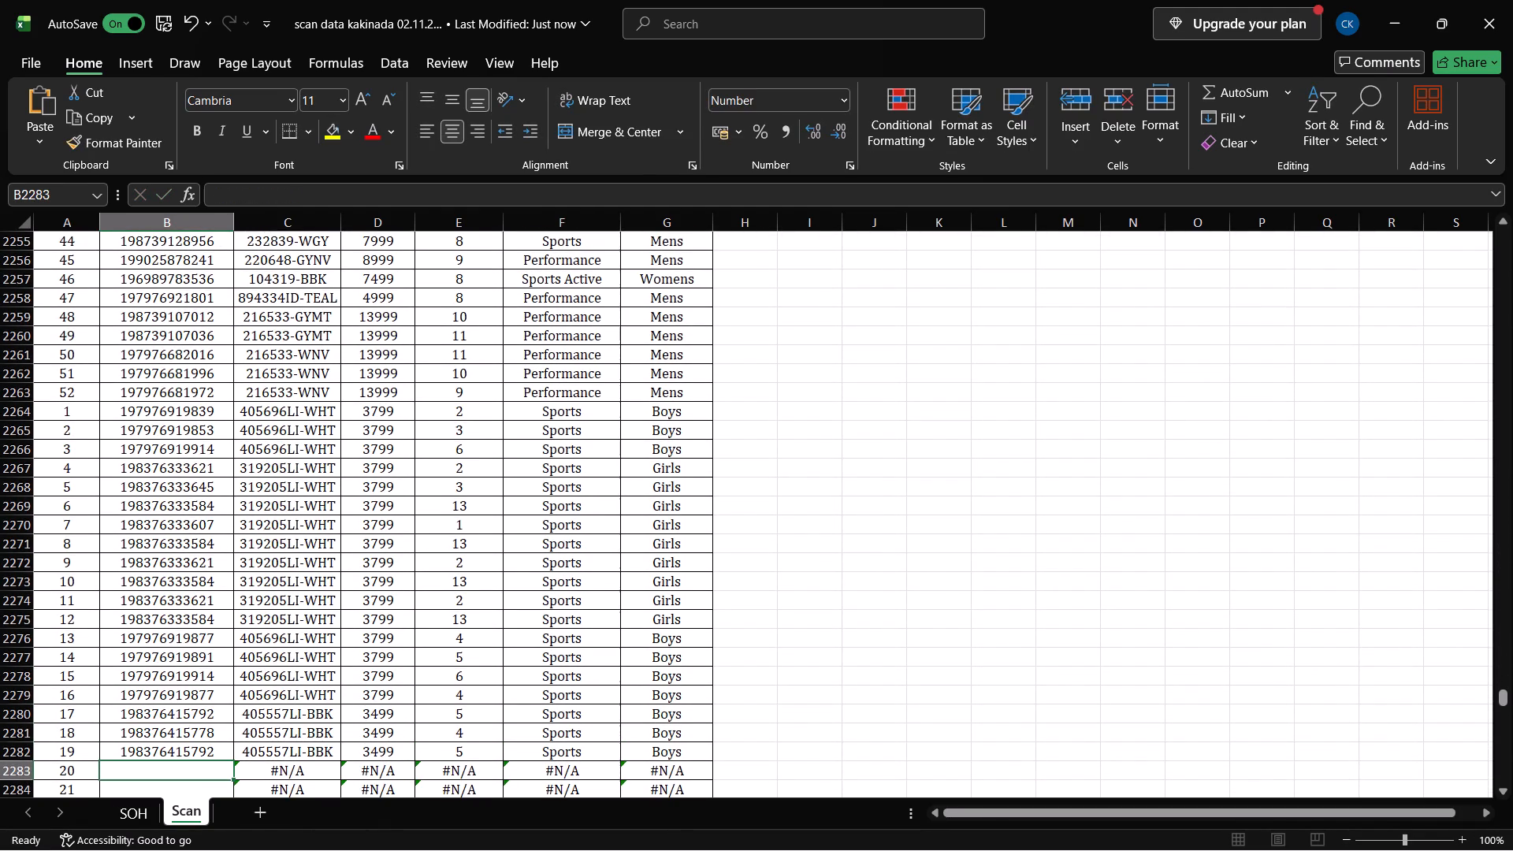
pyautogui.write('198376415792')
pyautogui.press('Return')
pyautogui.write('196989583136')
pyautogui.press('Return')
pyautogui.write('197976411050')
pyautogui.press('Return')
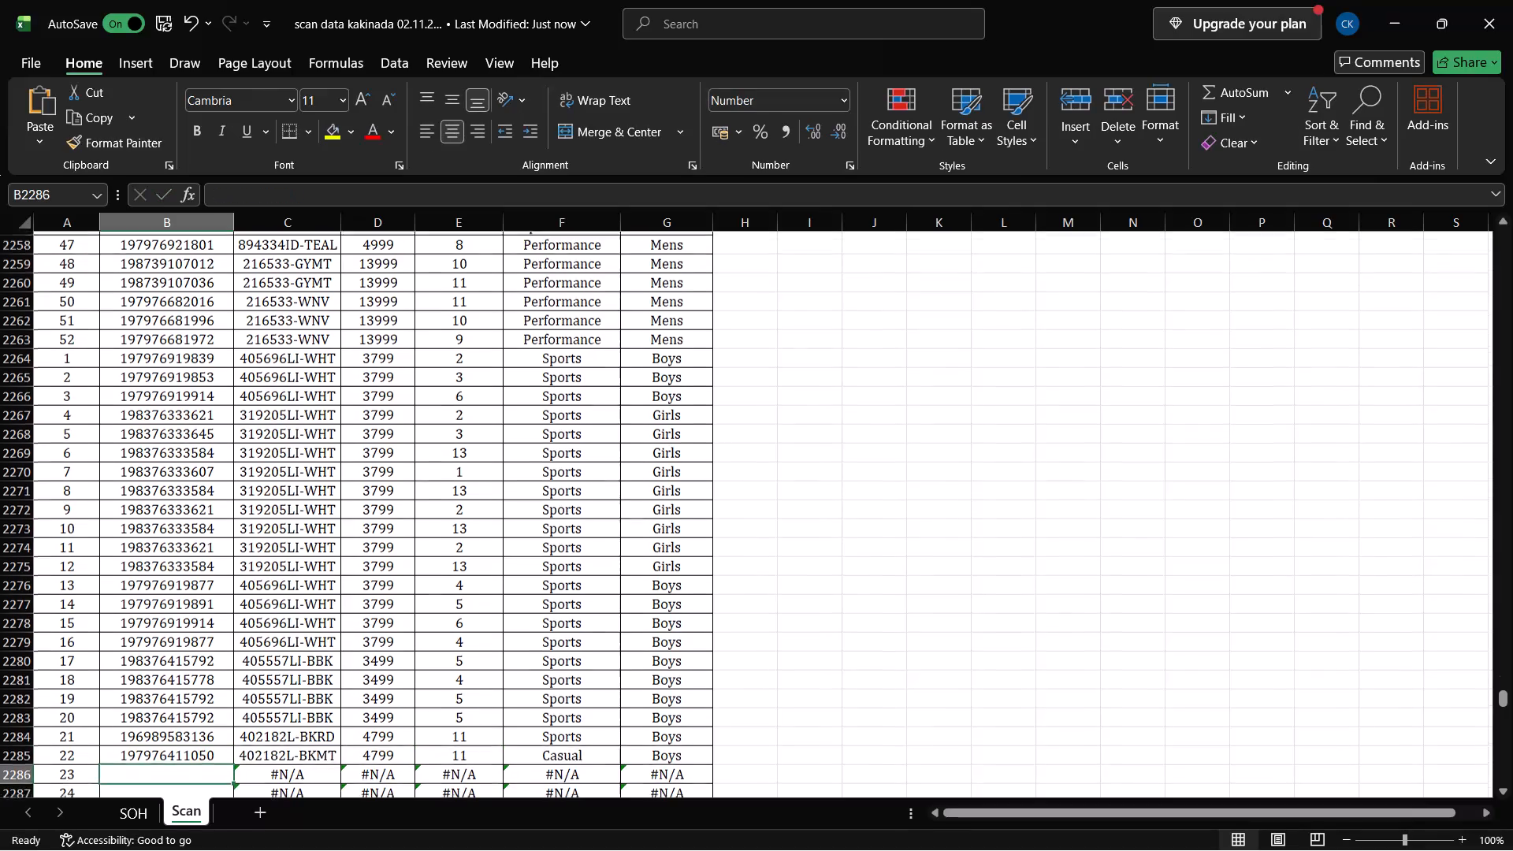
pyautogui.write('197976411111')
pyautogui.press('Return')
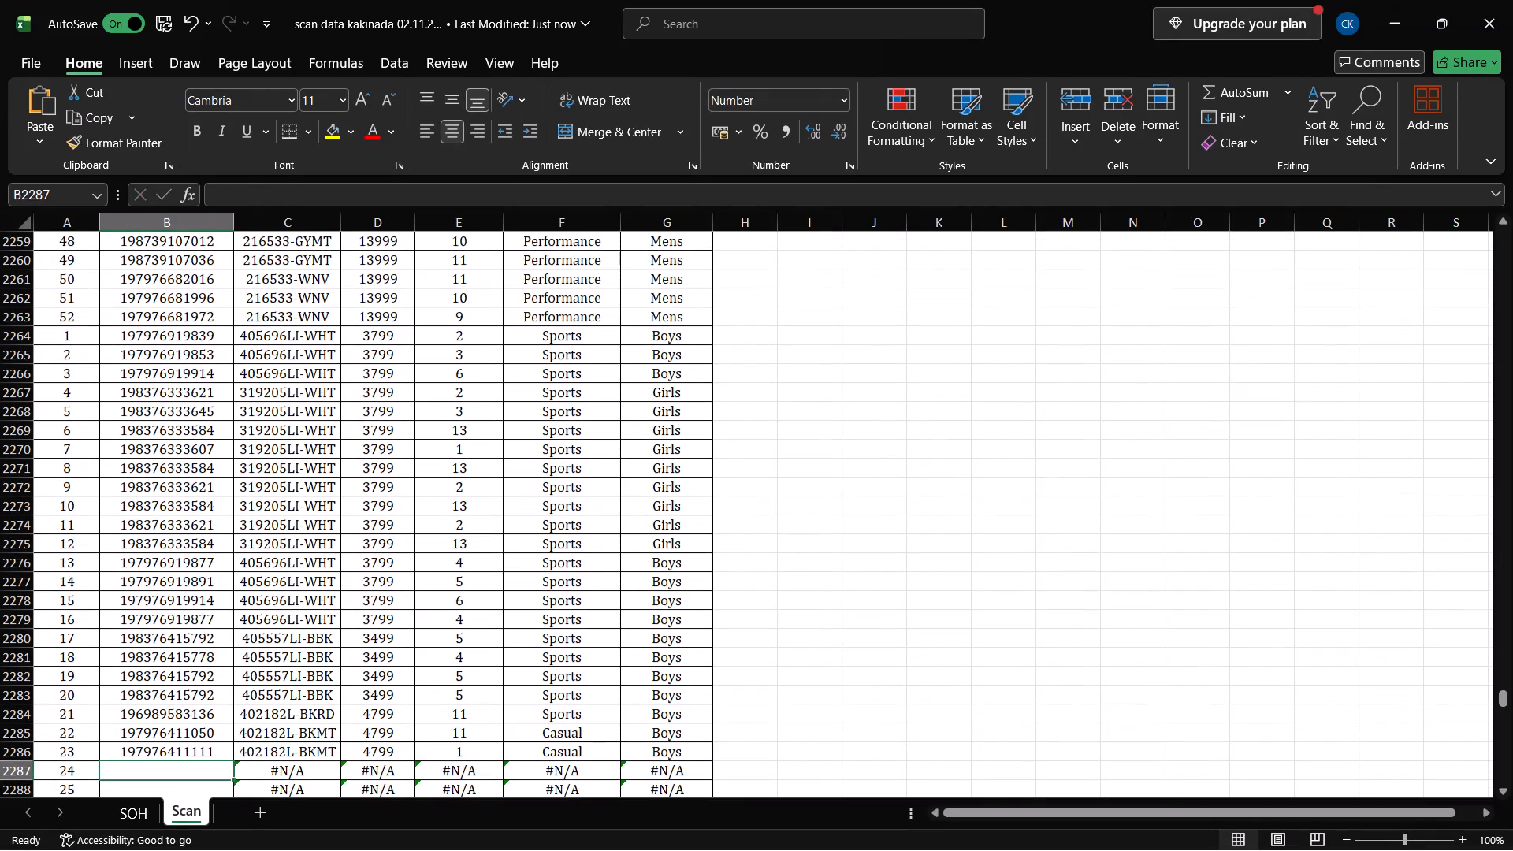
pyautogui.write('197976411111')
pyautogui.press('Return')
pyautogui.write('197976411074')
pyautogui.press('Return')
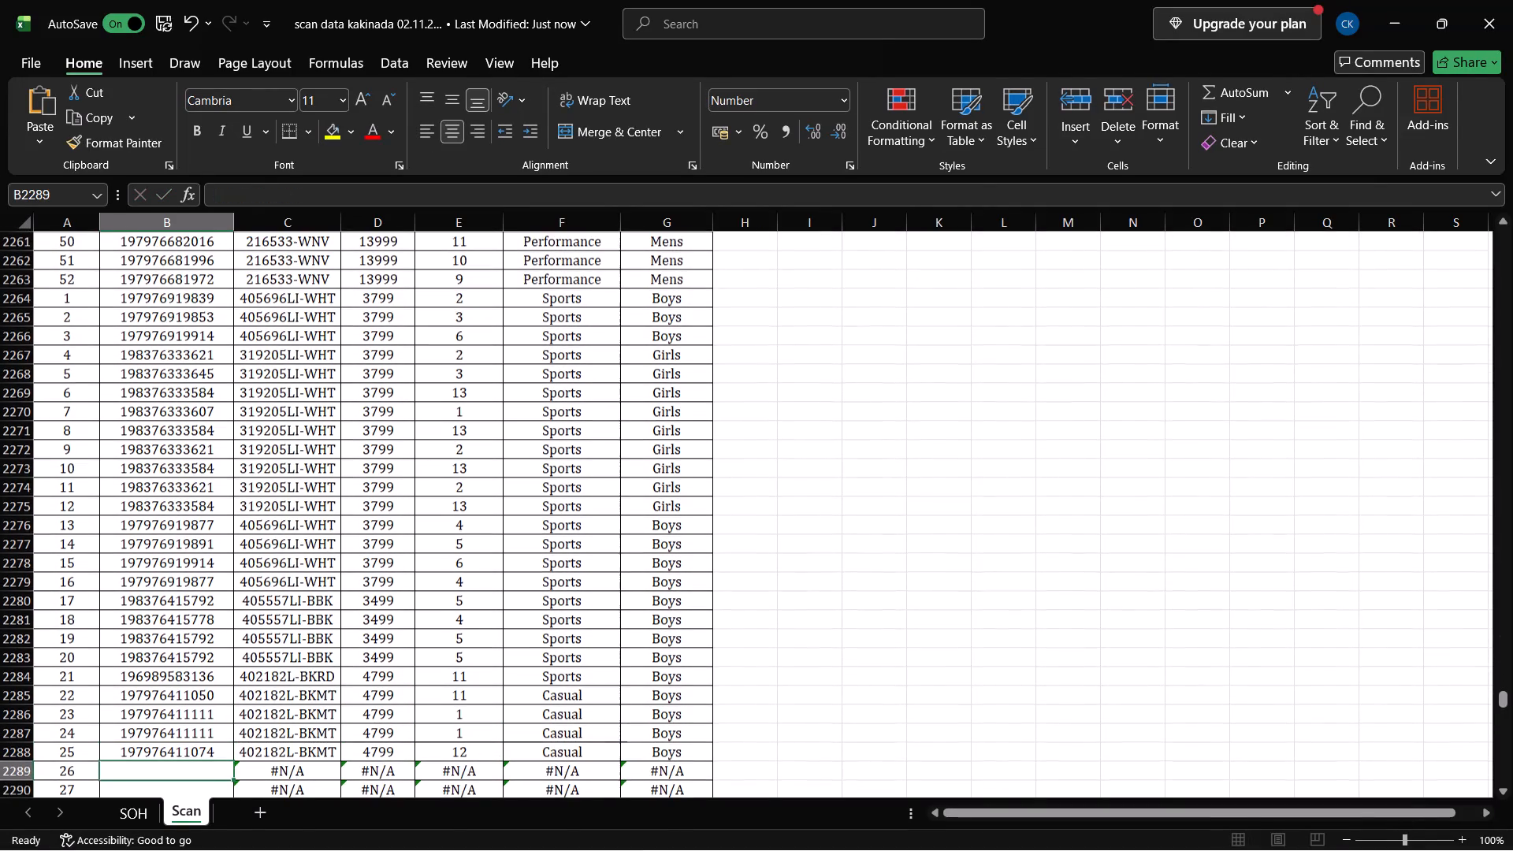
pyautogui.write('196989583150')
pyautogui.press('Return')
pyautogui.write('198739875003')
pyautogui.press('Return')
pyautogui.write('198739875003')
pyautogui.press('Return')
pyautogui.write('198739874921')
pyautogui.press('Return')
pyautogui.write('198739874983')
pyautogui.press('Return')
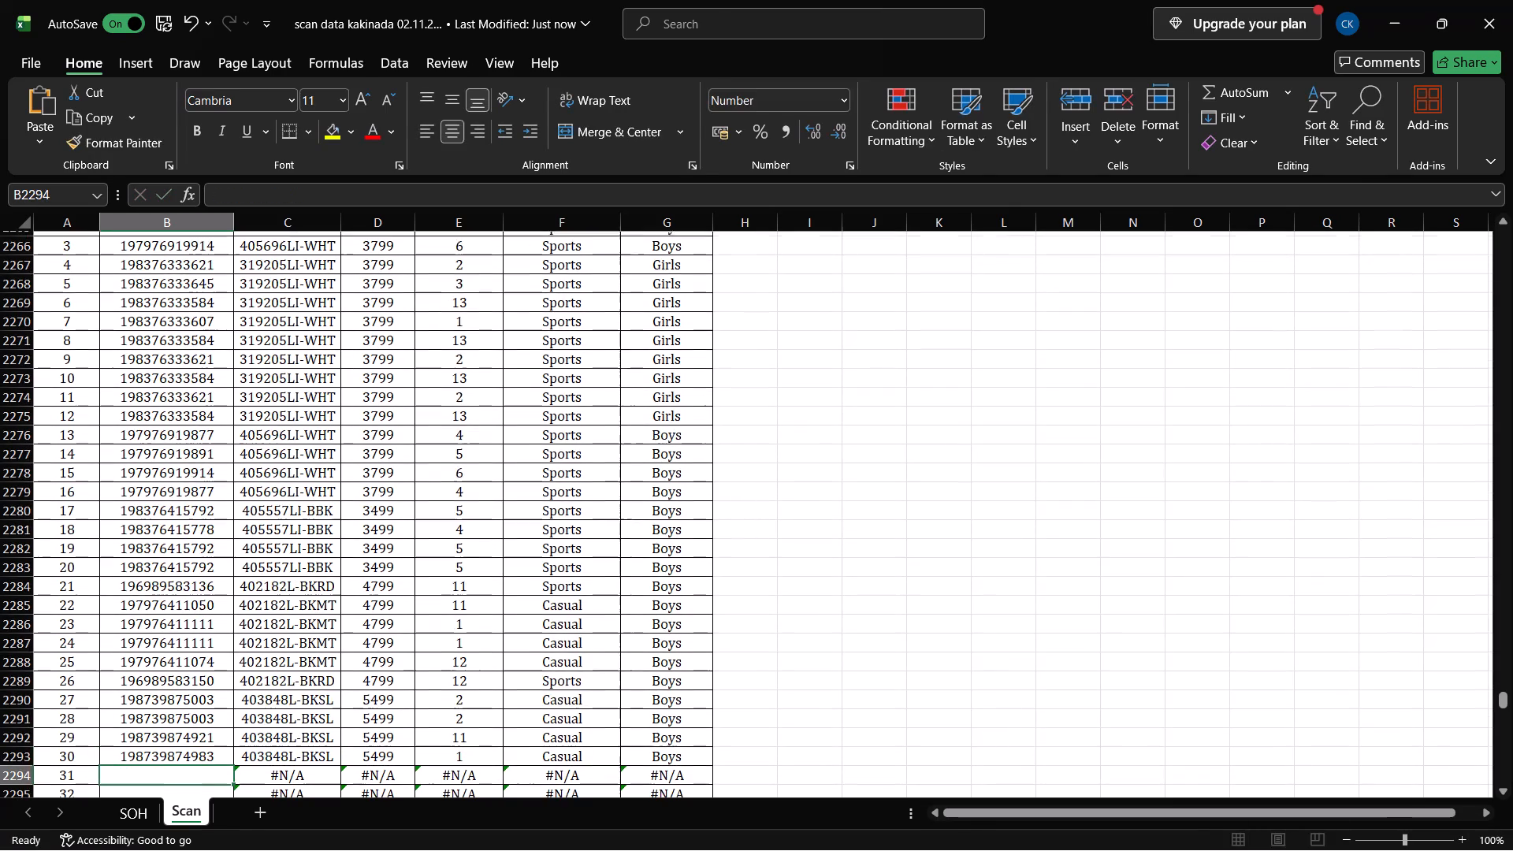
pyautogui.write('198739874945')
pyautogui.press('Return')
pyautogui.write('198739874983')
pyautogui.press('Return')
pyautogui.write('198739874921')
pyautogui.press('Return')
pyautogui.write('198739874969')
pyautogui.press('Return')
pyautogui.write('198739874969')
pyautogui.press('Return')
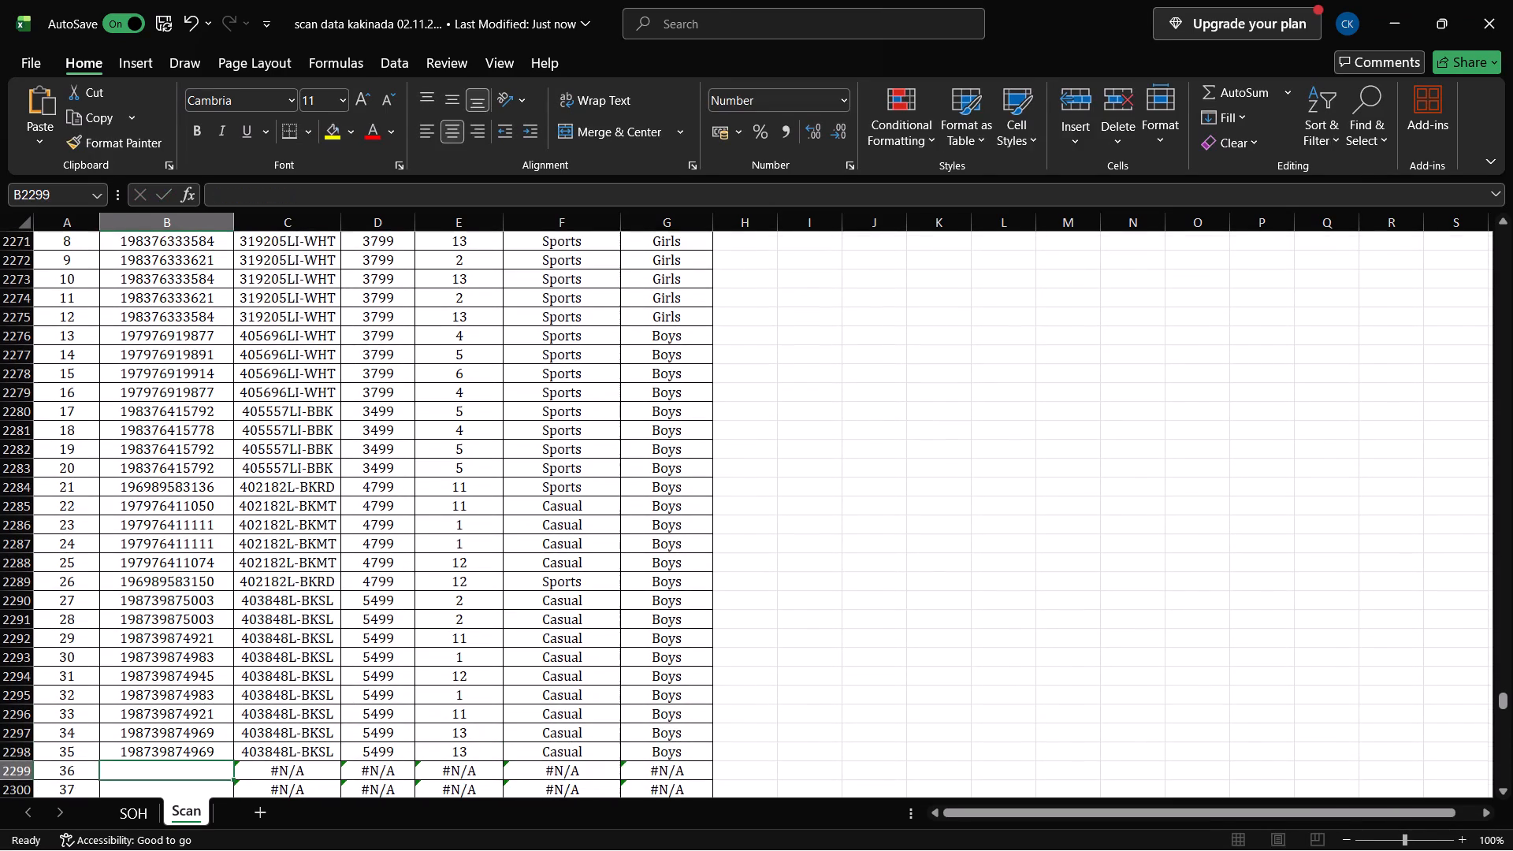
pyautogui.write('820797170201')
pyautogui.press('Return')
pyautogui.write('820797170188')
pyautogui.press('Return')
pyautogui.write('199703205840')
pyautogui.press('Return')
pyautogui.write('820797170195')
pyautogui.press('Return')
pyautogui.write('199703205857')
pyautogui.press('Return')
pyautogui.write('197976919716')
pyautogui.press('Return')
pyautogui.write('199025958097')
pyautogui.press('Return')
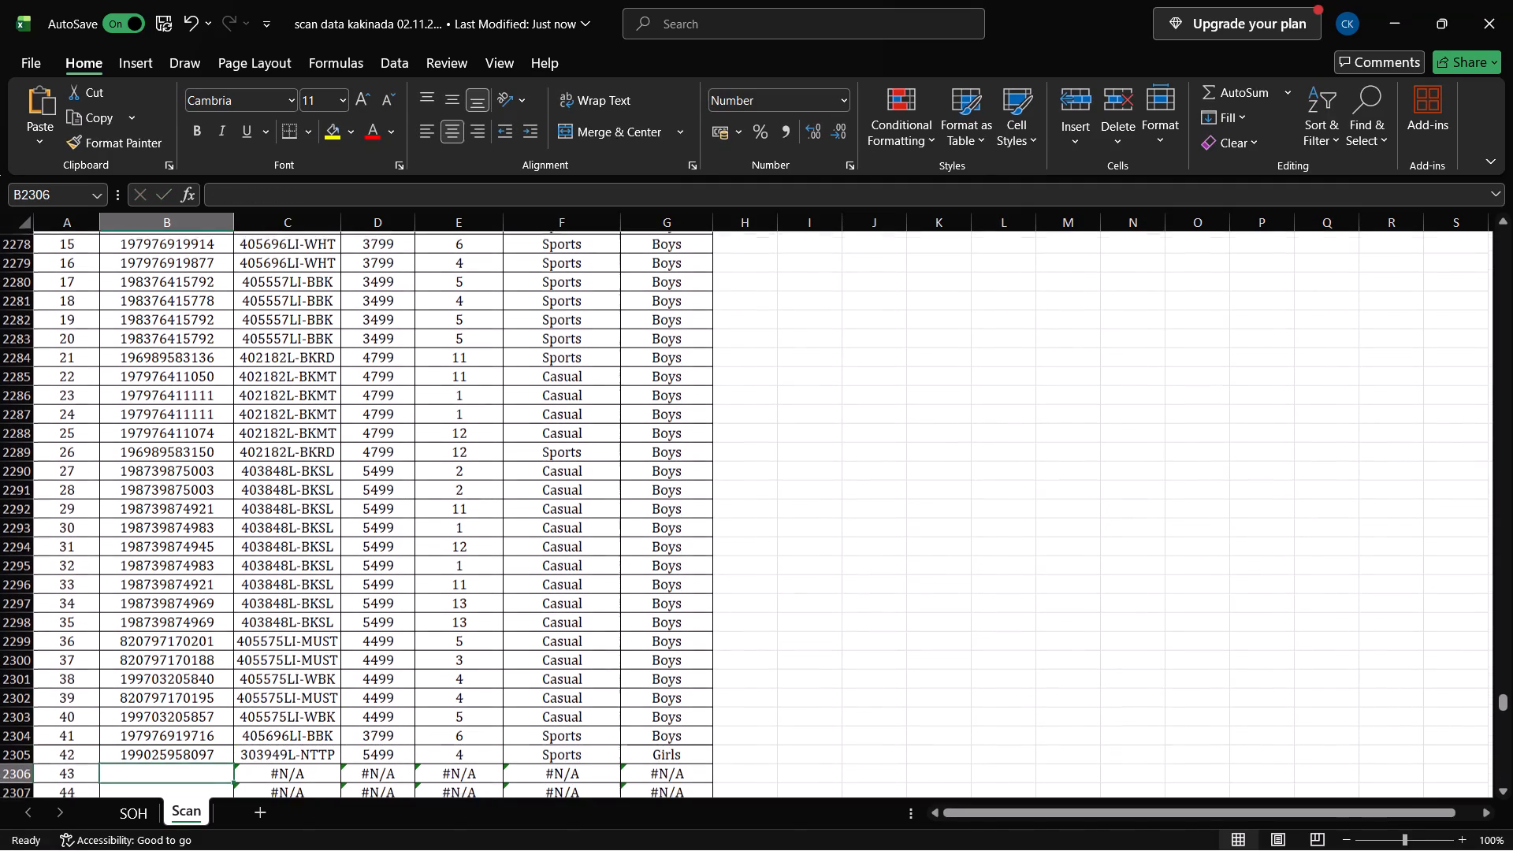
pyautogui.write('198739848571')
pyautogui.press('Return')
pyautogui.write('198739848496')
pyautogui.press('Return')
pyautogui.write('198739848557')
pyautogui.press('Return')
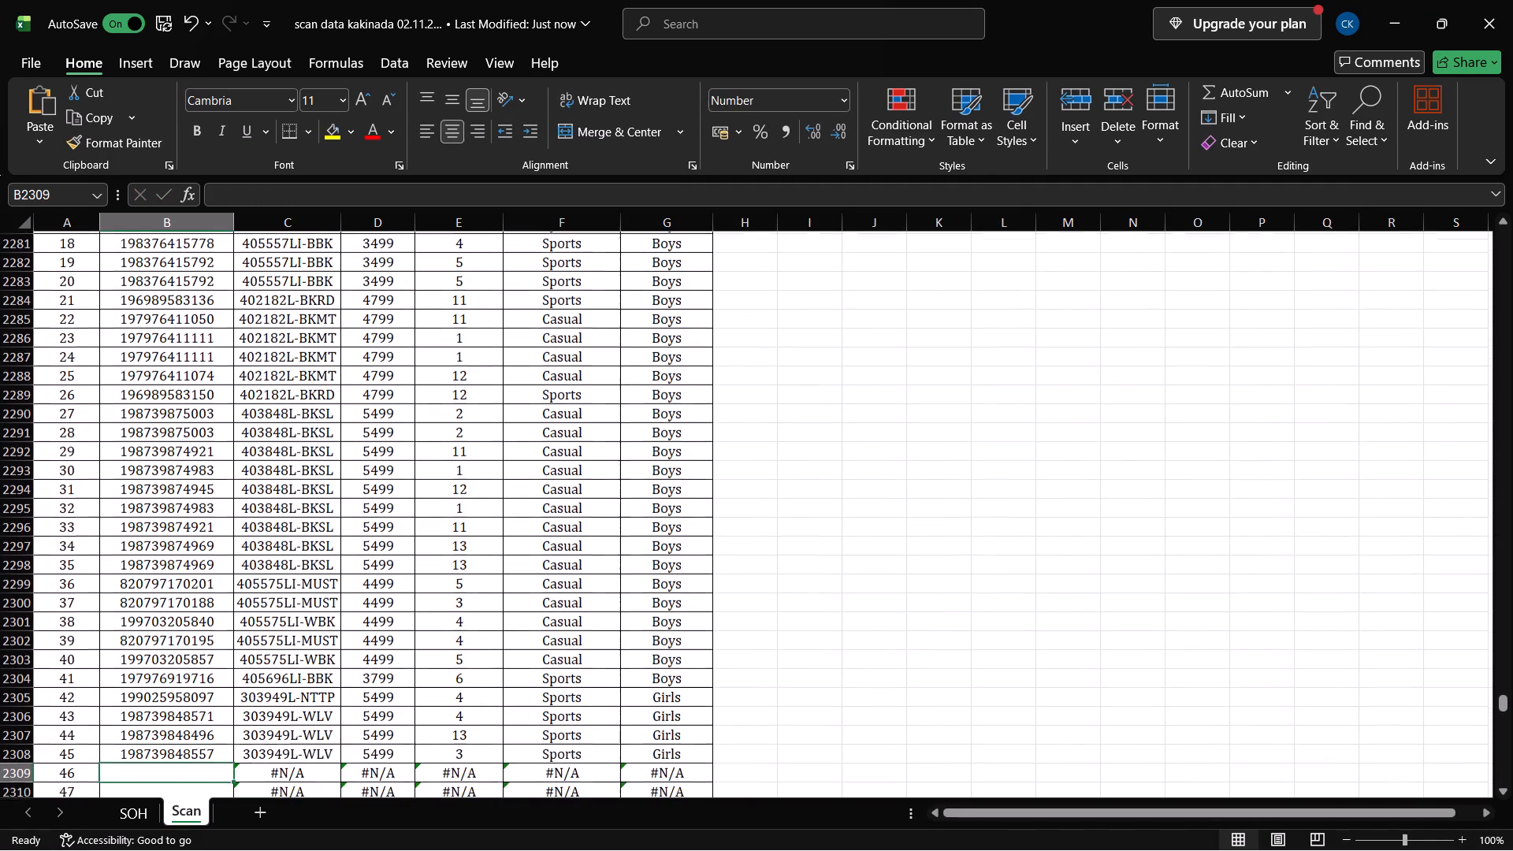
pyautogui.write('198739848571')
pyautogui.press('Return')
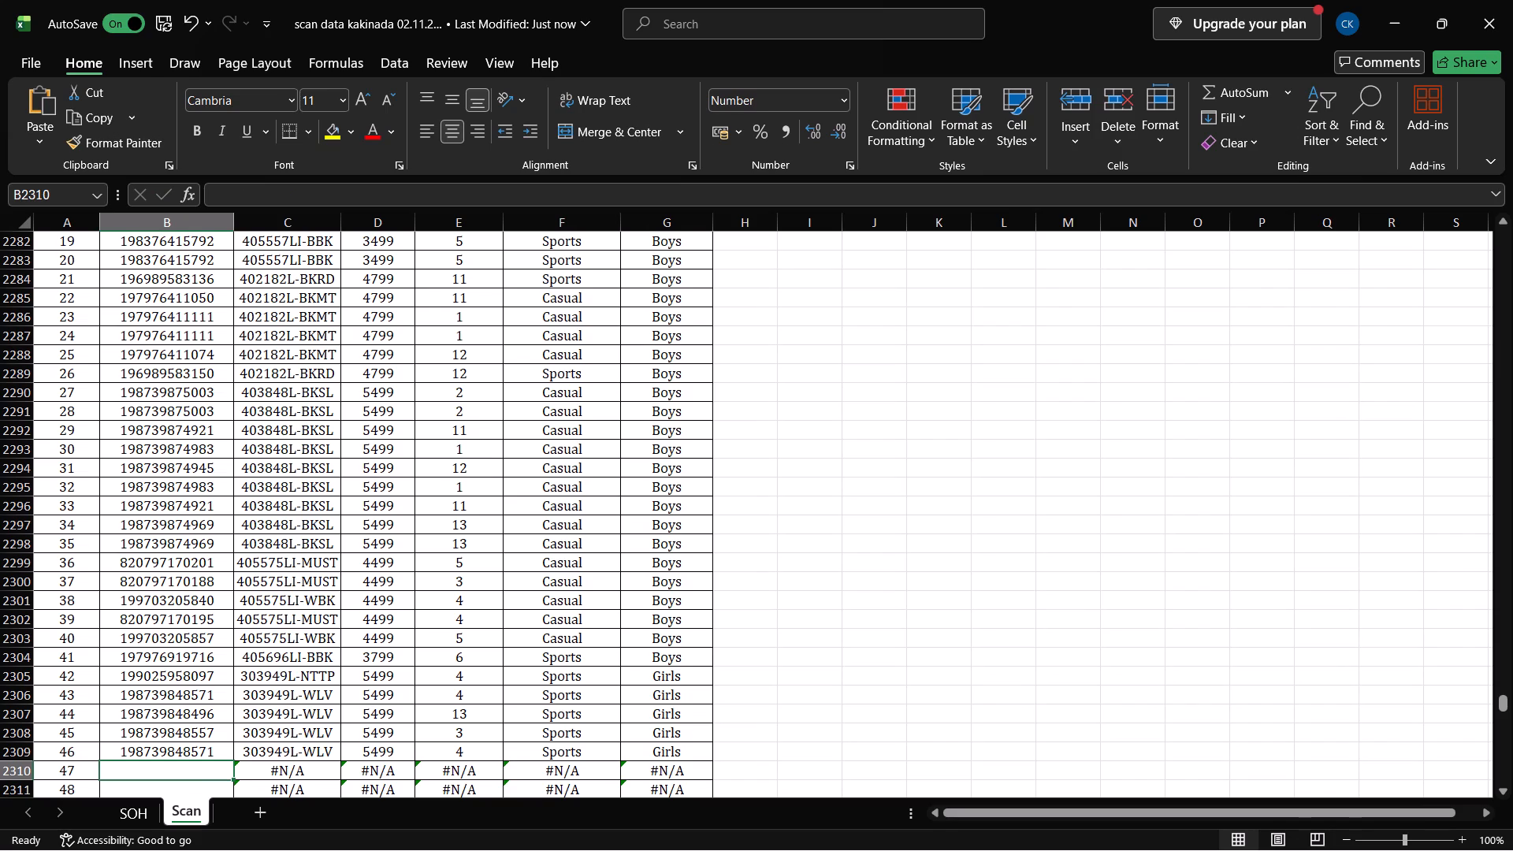
# Restart the serial number at 1 in cell A2310 for a new batch.
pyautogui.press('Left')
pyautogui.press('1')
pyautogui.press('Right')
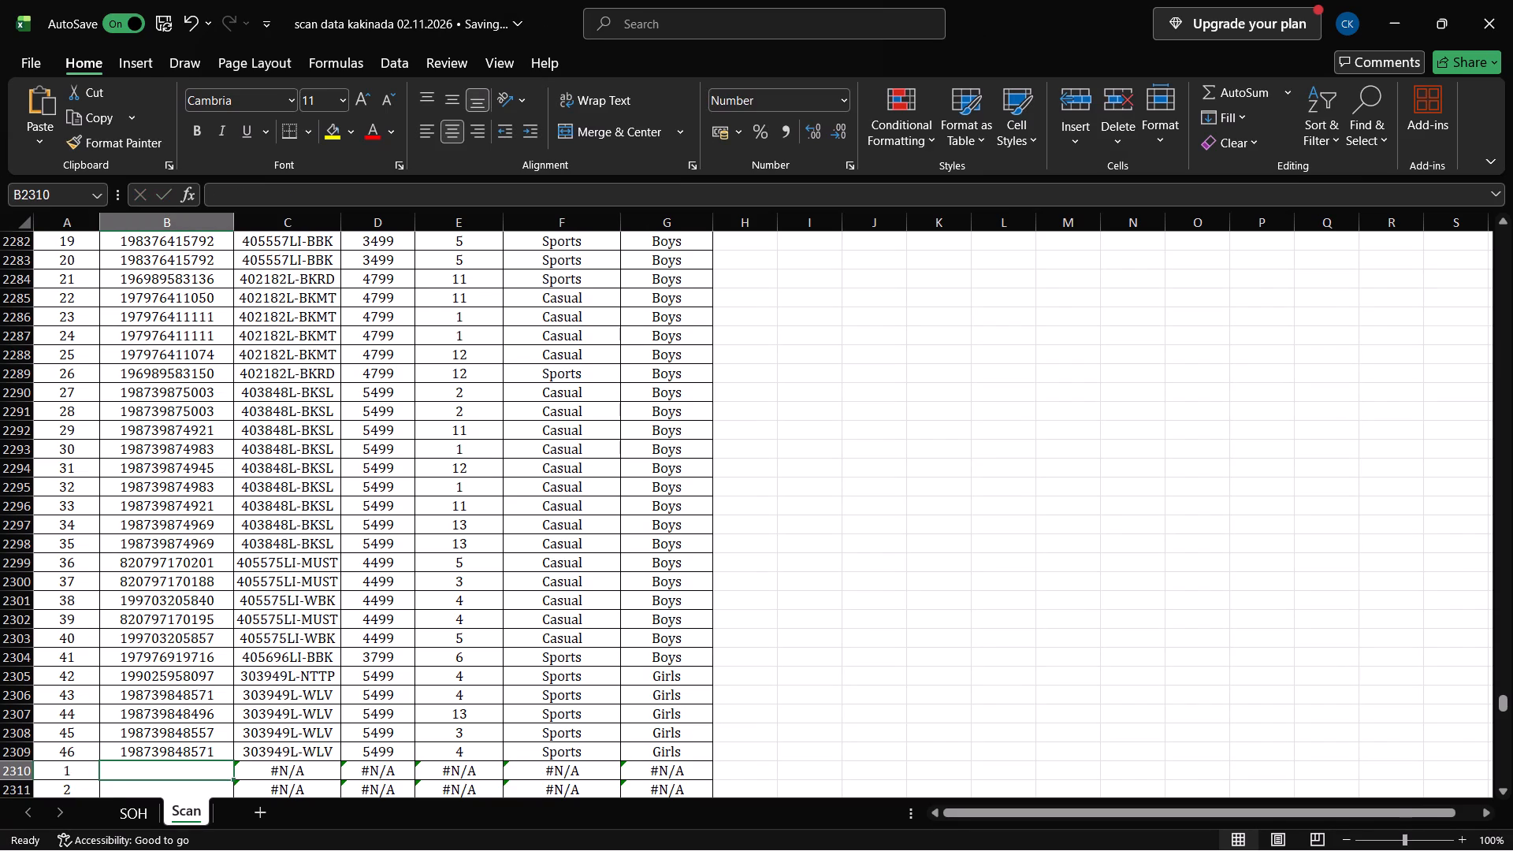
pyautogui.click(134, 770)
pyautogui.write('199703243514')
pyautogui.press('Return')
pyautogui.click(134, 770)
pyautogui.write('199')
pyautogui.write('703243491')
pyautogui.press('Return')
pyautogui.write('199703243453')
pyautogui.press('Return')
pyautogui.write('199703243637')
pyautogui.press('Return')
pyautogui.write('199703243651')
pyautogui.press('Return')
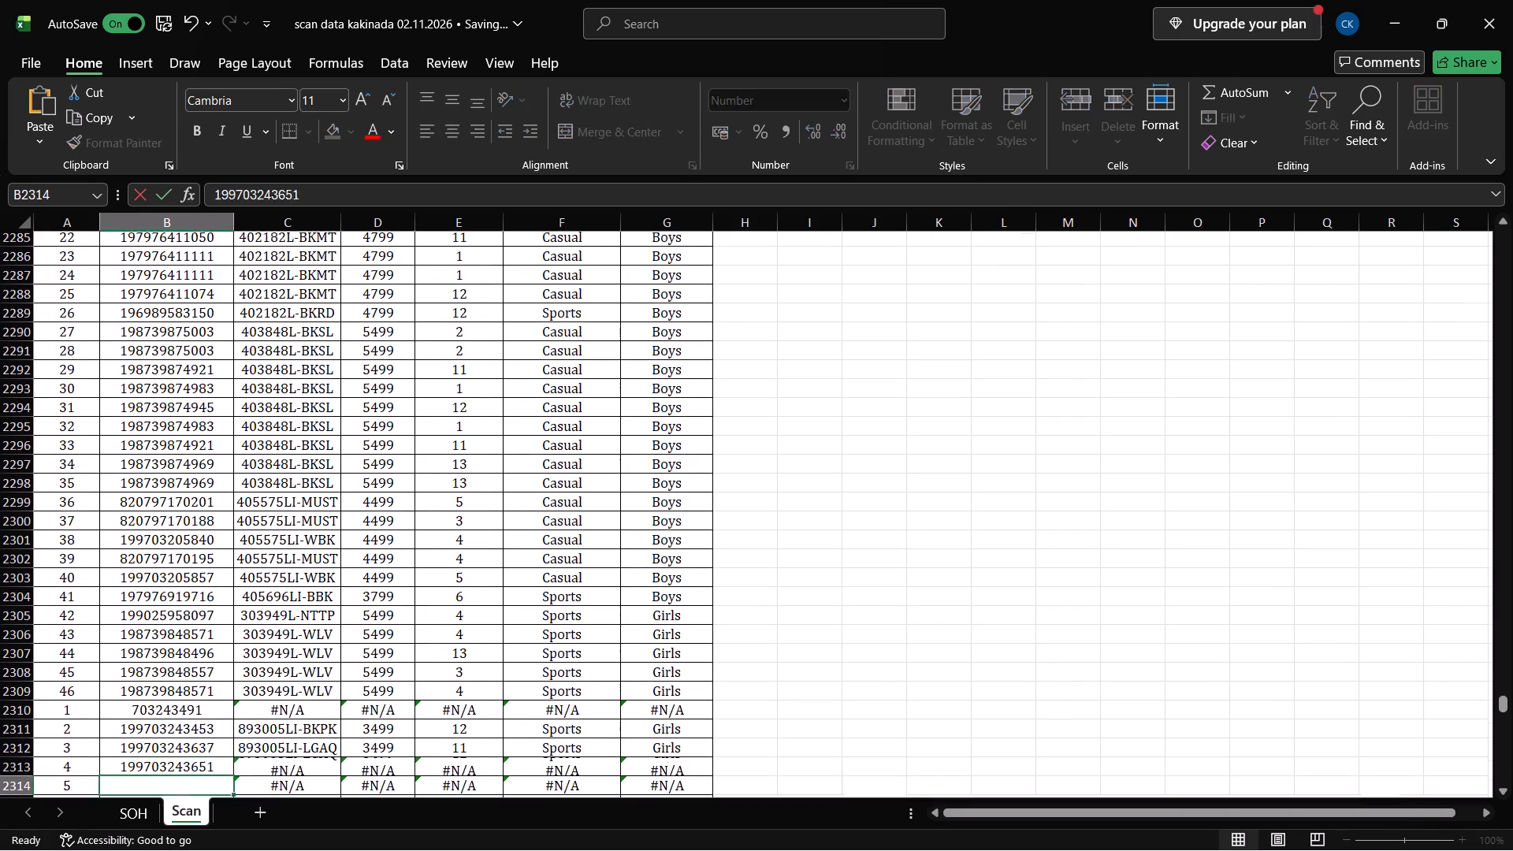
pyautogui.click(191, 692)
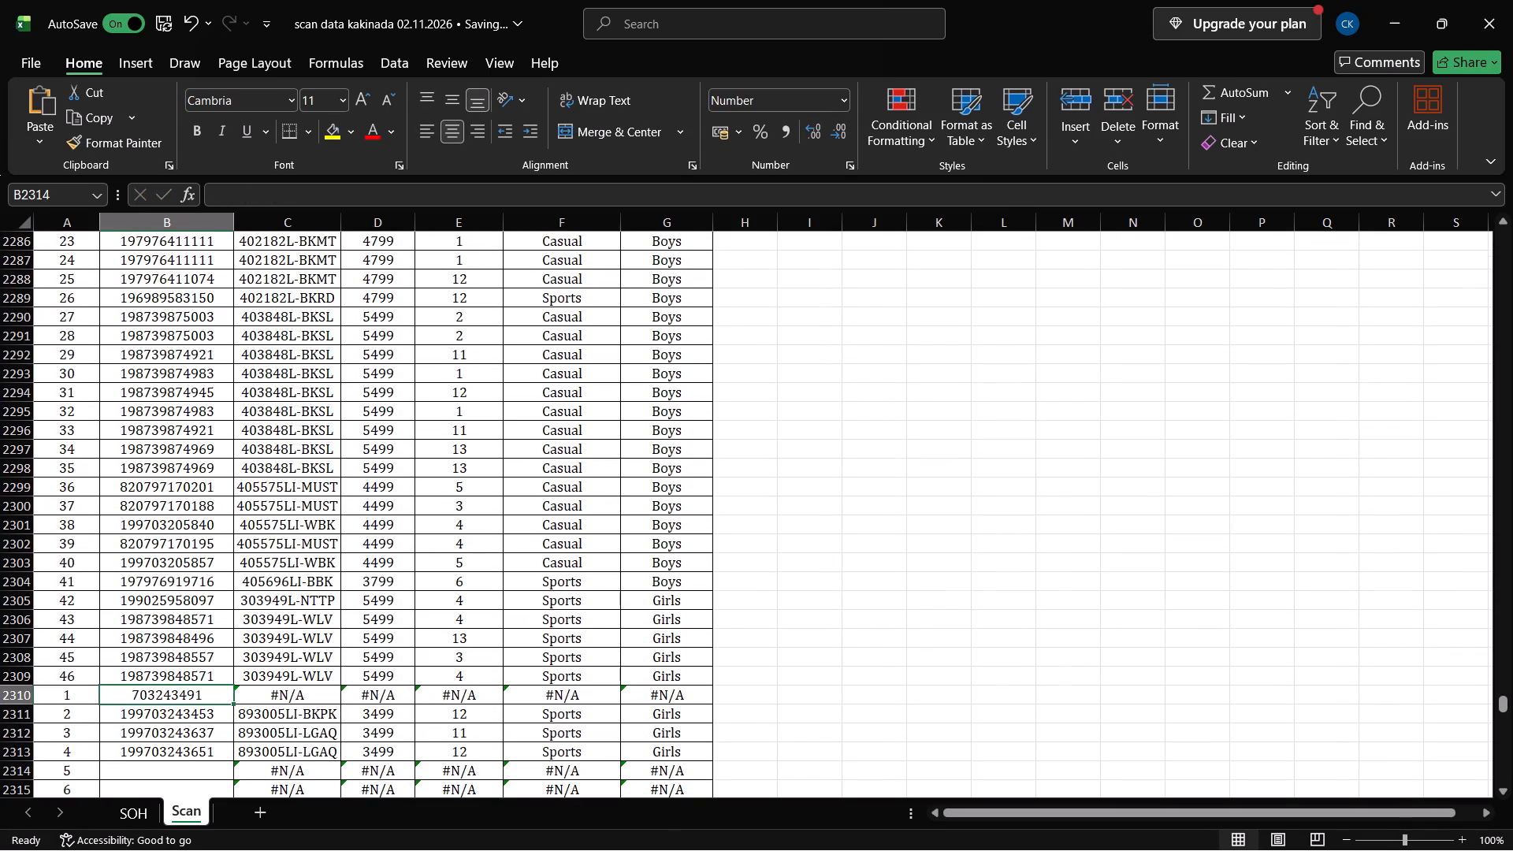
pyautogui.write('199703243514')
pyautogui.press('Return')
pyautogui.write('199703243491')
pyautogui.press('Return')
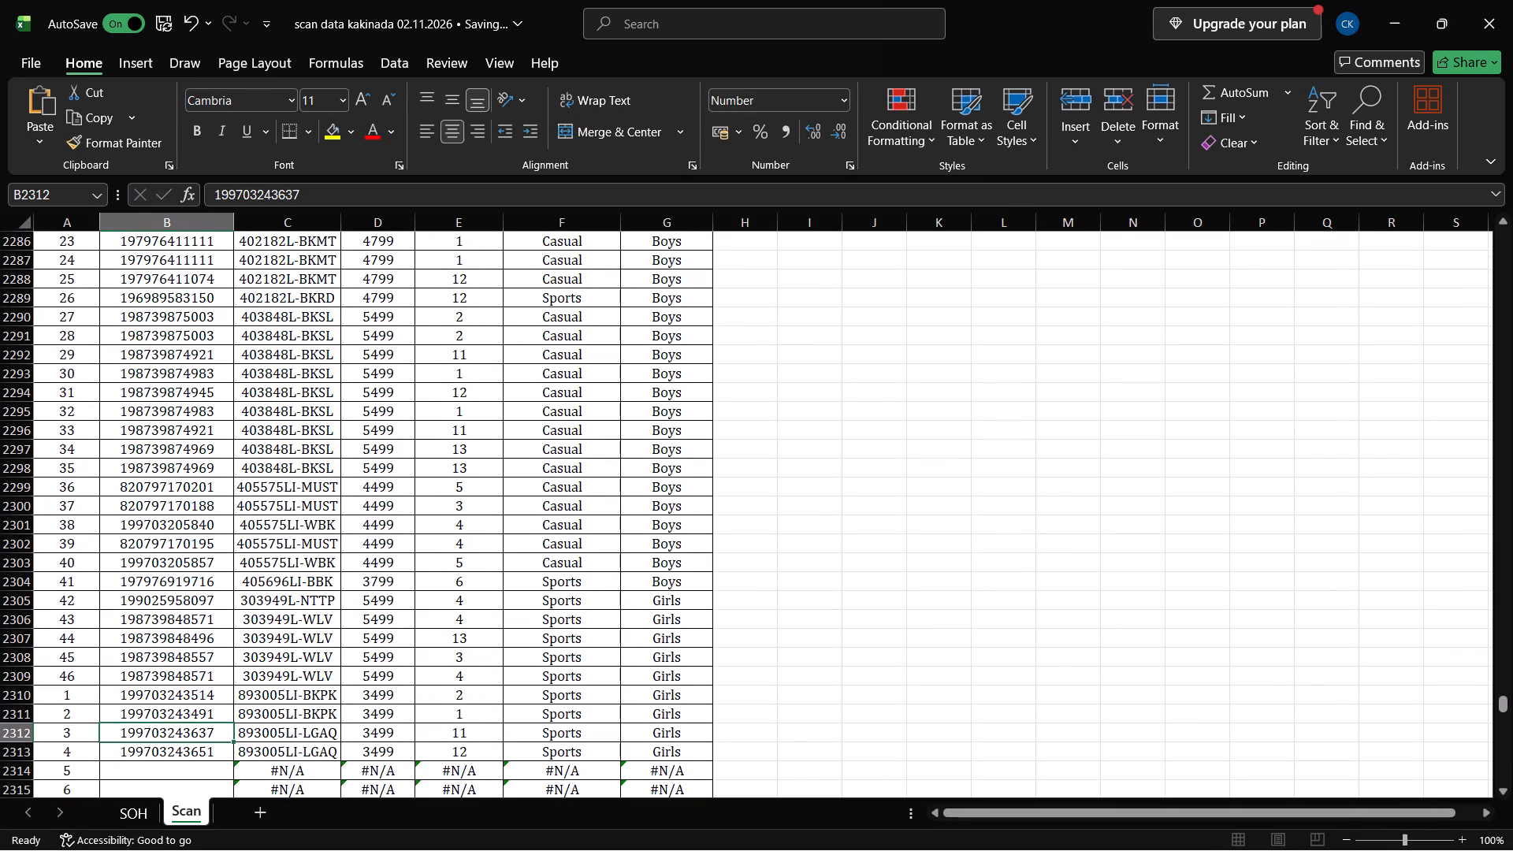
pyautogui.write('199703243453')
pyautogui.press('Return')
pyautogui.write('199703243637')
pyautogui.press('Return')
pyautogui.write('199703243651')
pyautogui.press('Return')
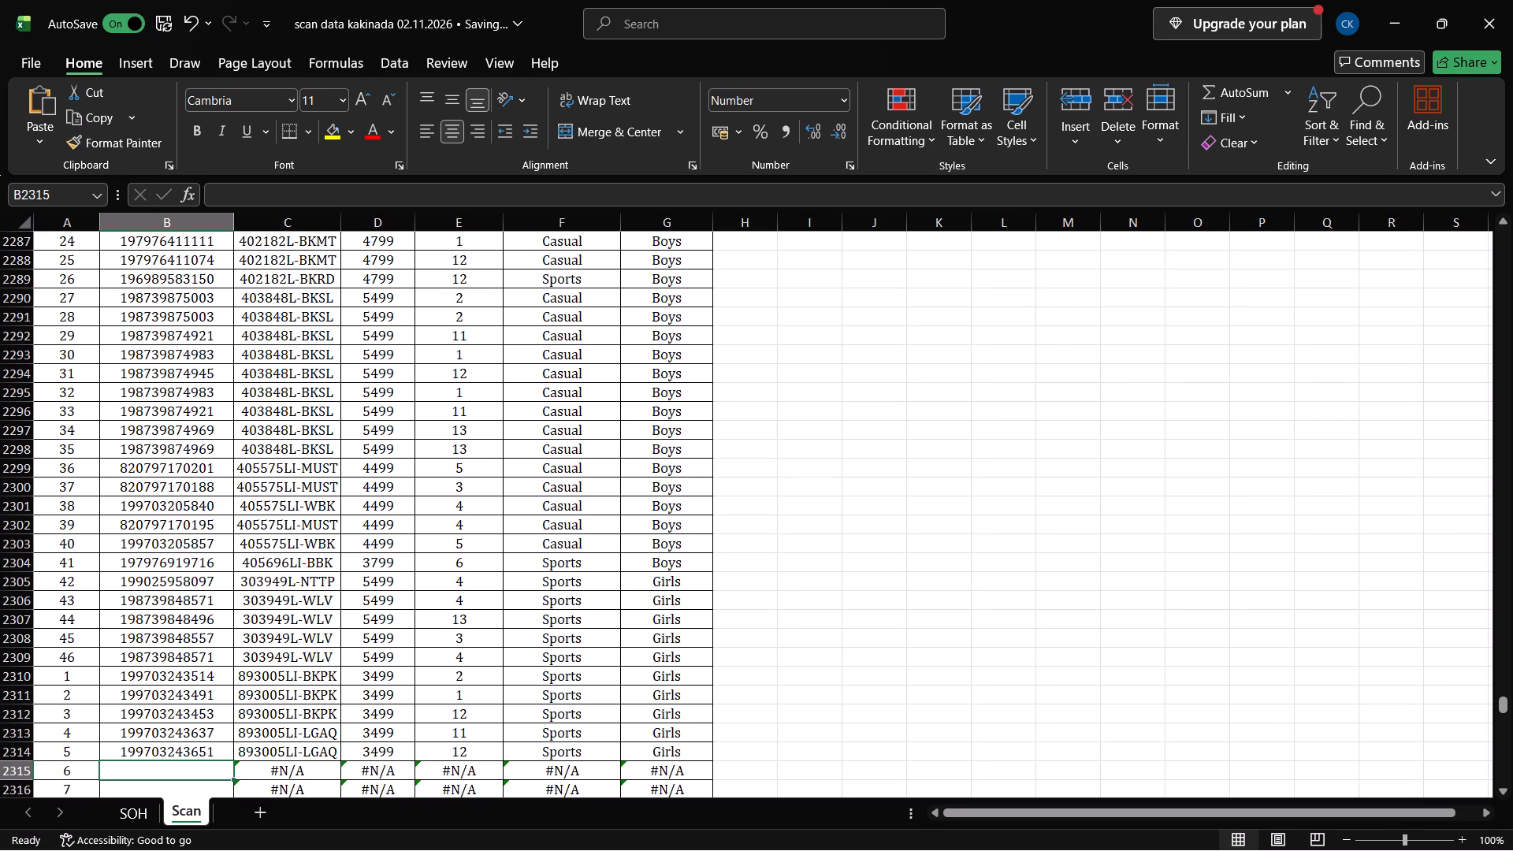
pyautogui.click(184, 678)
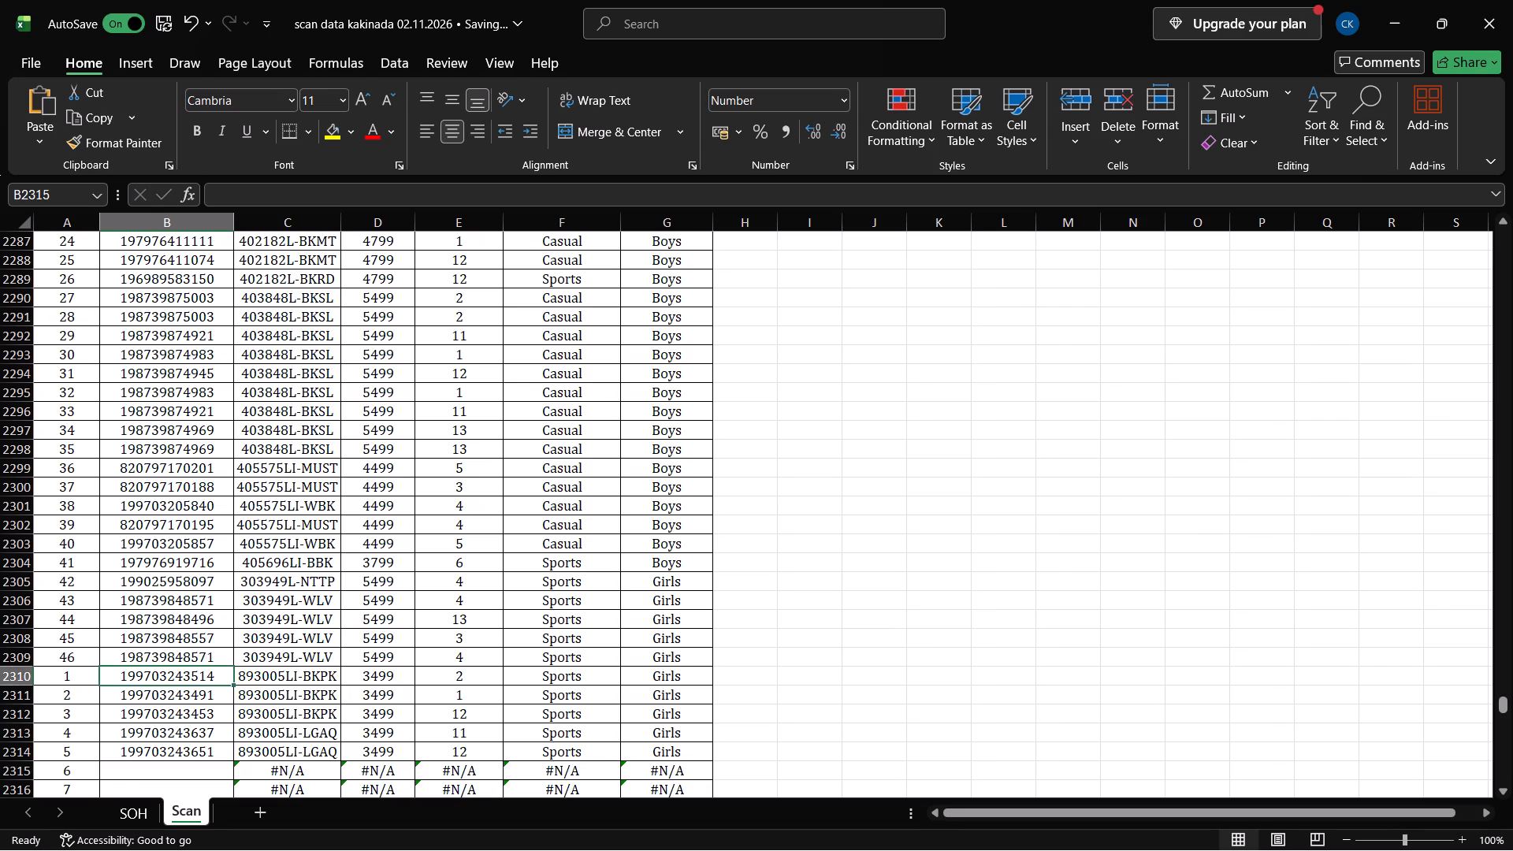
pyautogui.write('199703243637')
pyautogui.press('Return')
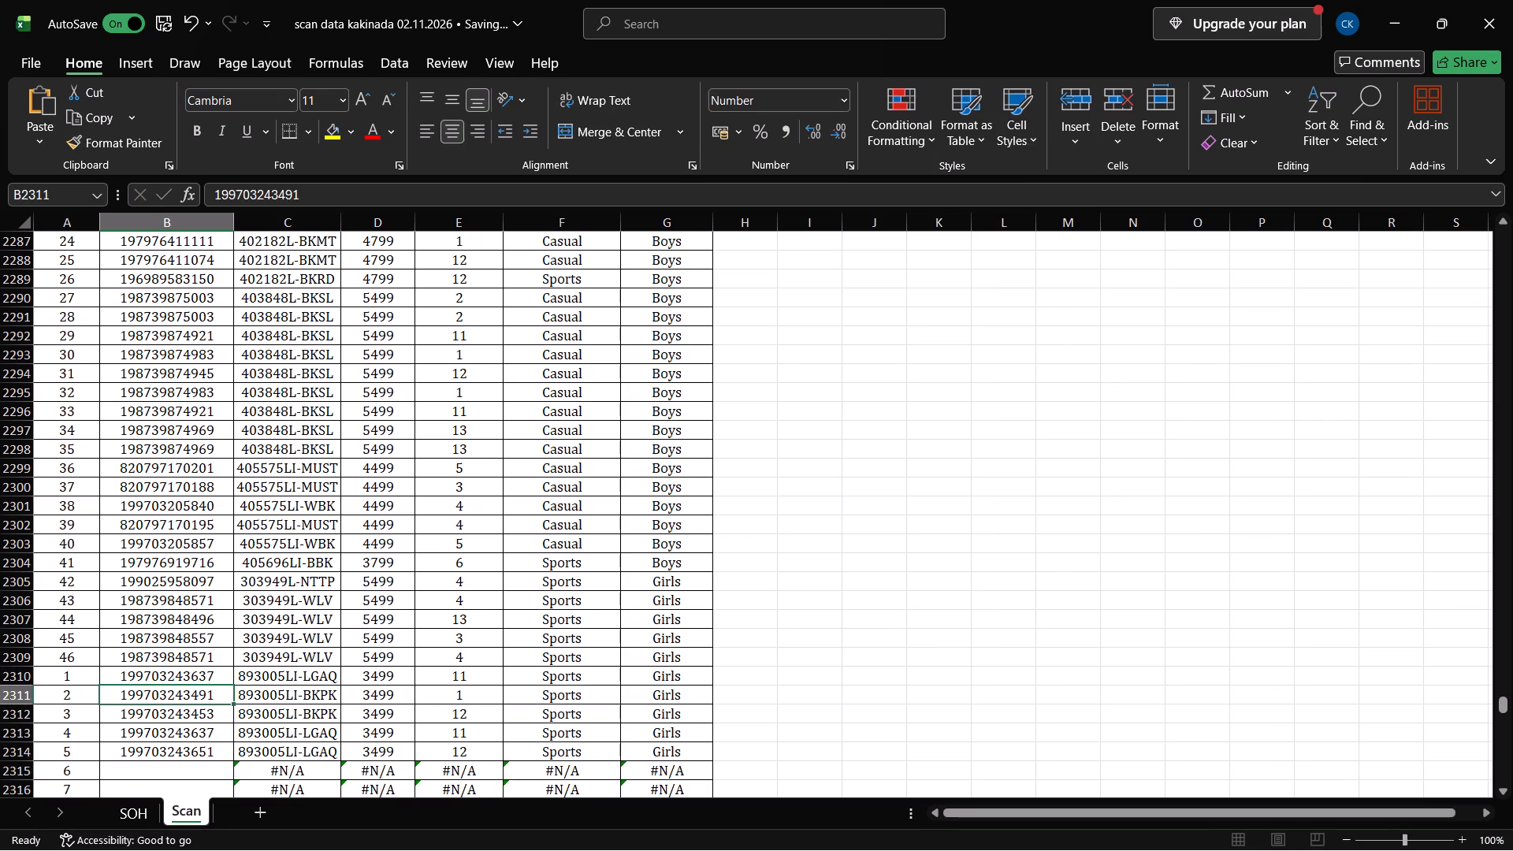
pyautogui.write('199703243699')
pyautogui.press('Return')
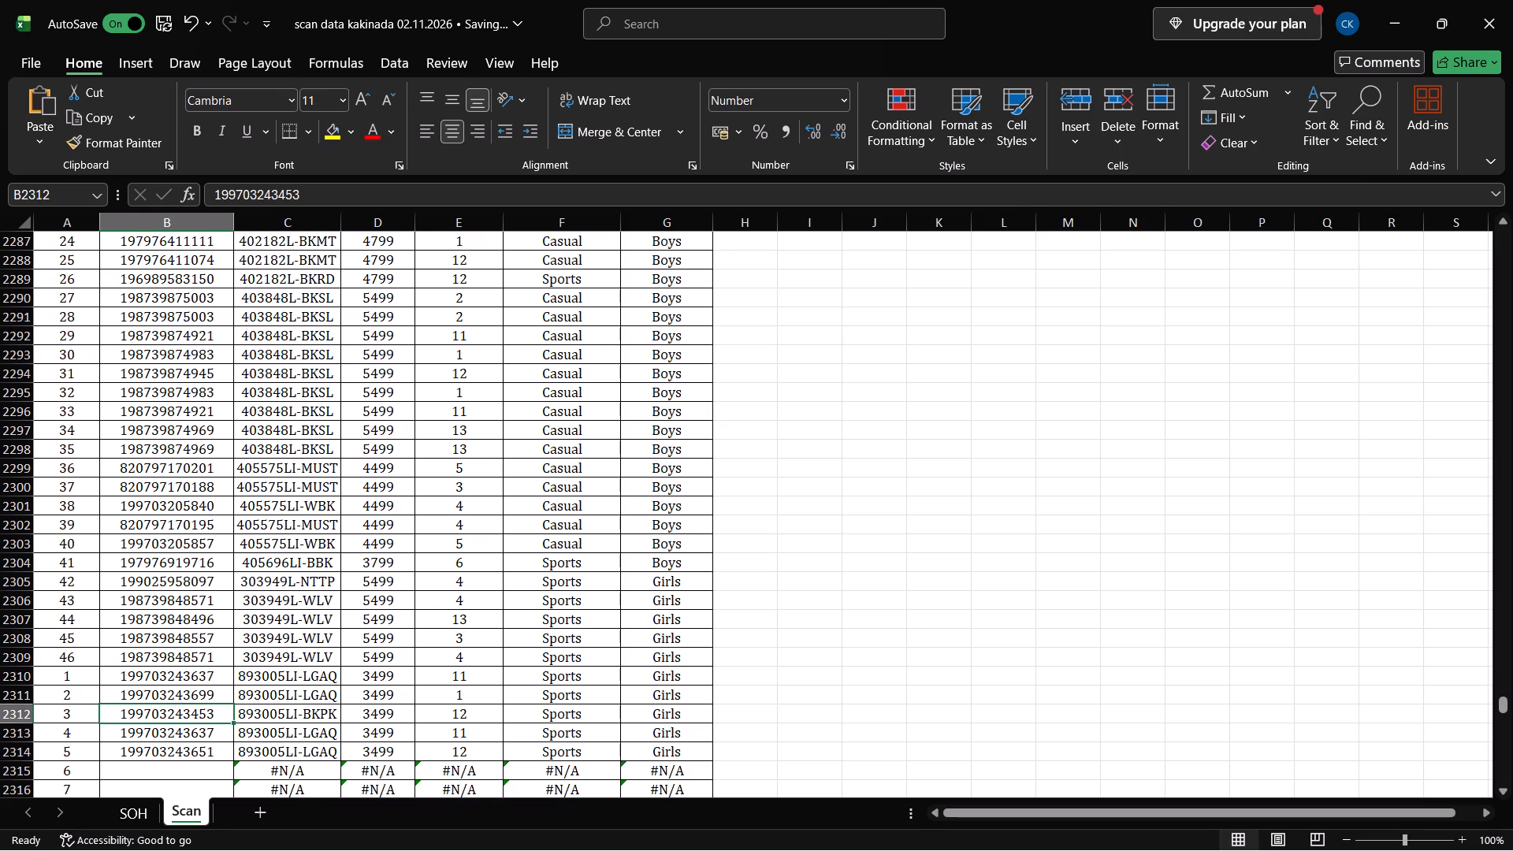
pyautogui.click(161, 680)
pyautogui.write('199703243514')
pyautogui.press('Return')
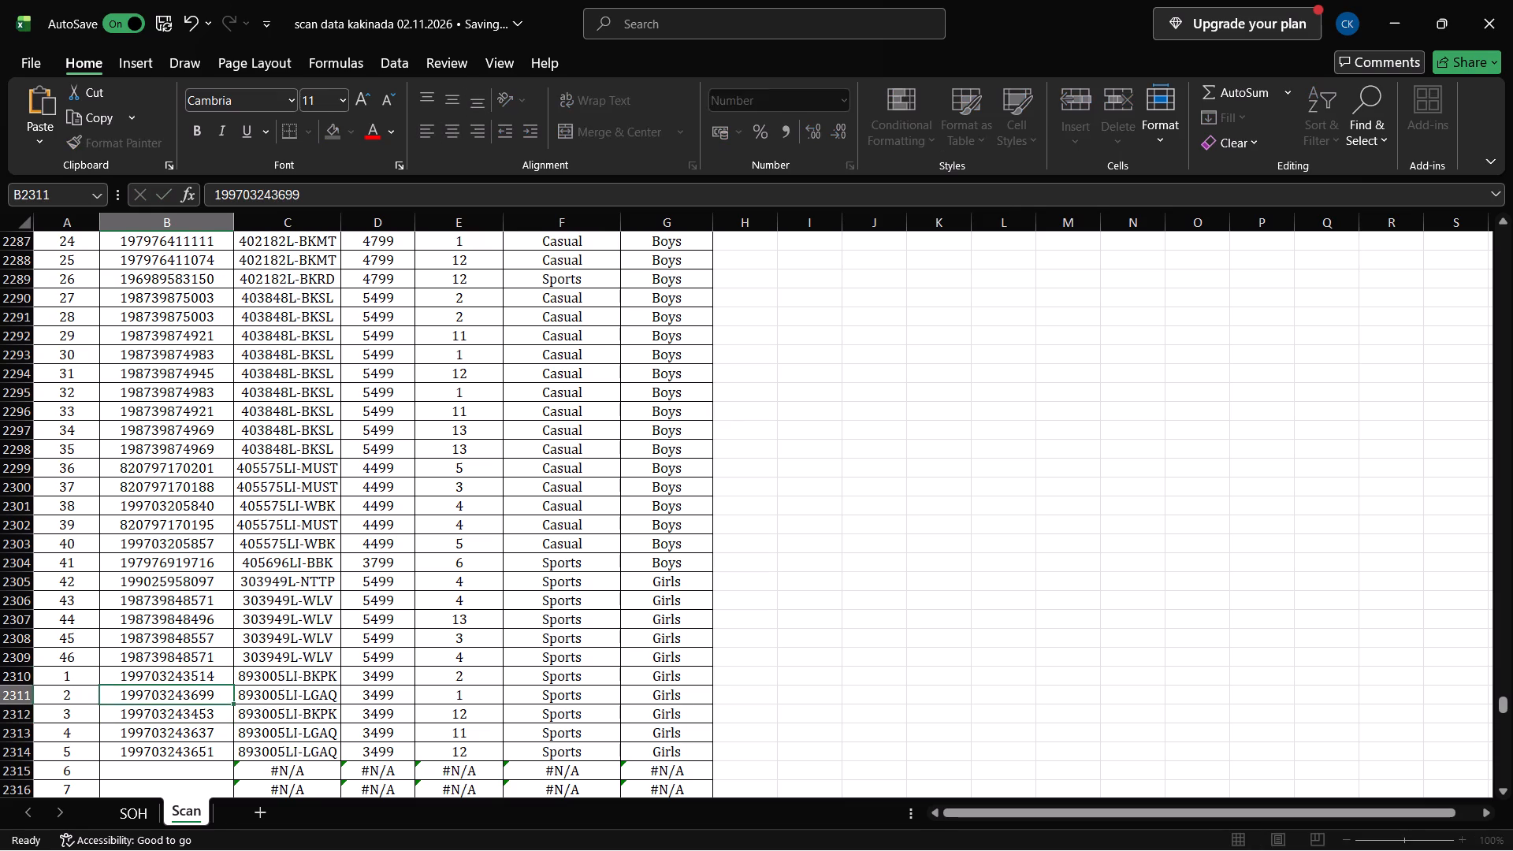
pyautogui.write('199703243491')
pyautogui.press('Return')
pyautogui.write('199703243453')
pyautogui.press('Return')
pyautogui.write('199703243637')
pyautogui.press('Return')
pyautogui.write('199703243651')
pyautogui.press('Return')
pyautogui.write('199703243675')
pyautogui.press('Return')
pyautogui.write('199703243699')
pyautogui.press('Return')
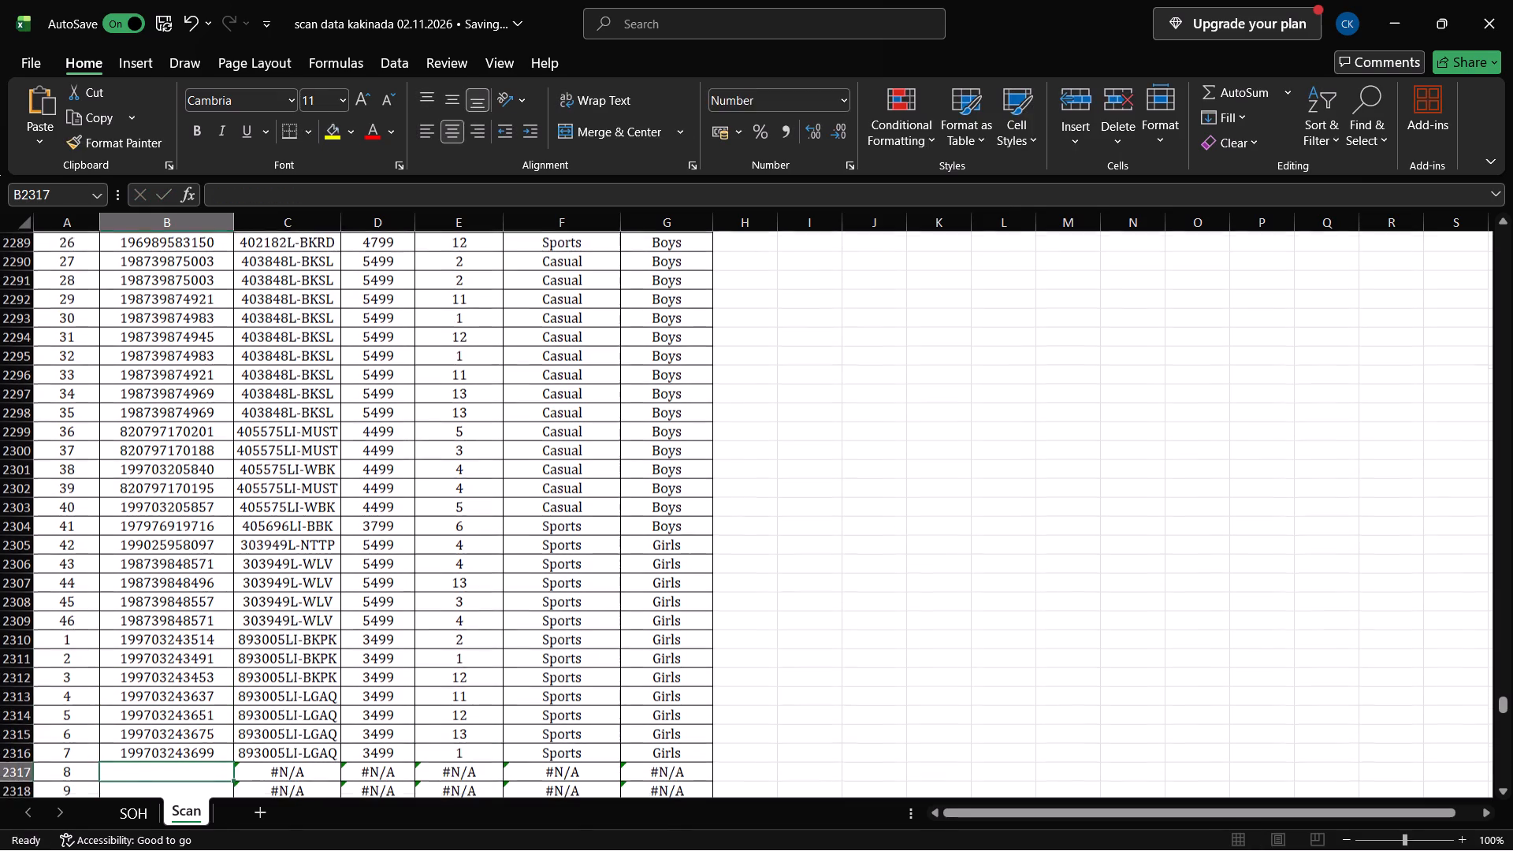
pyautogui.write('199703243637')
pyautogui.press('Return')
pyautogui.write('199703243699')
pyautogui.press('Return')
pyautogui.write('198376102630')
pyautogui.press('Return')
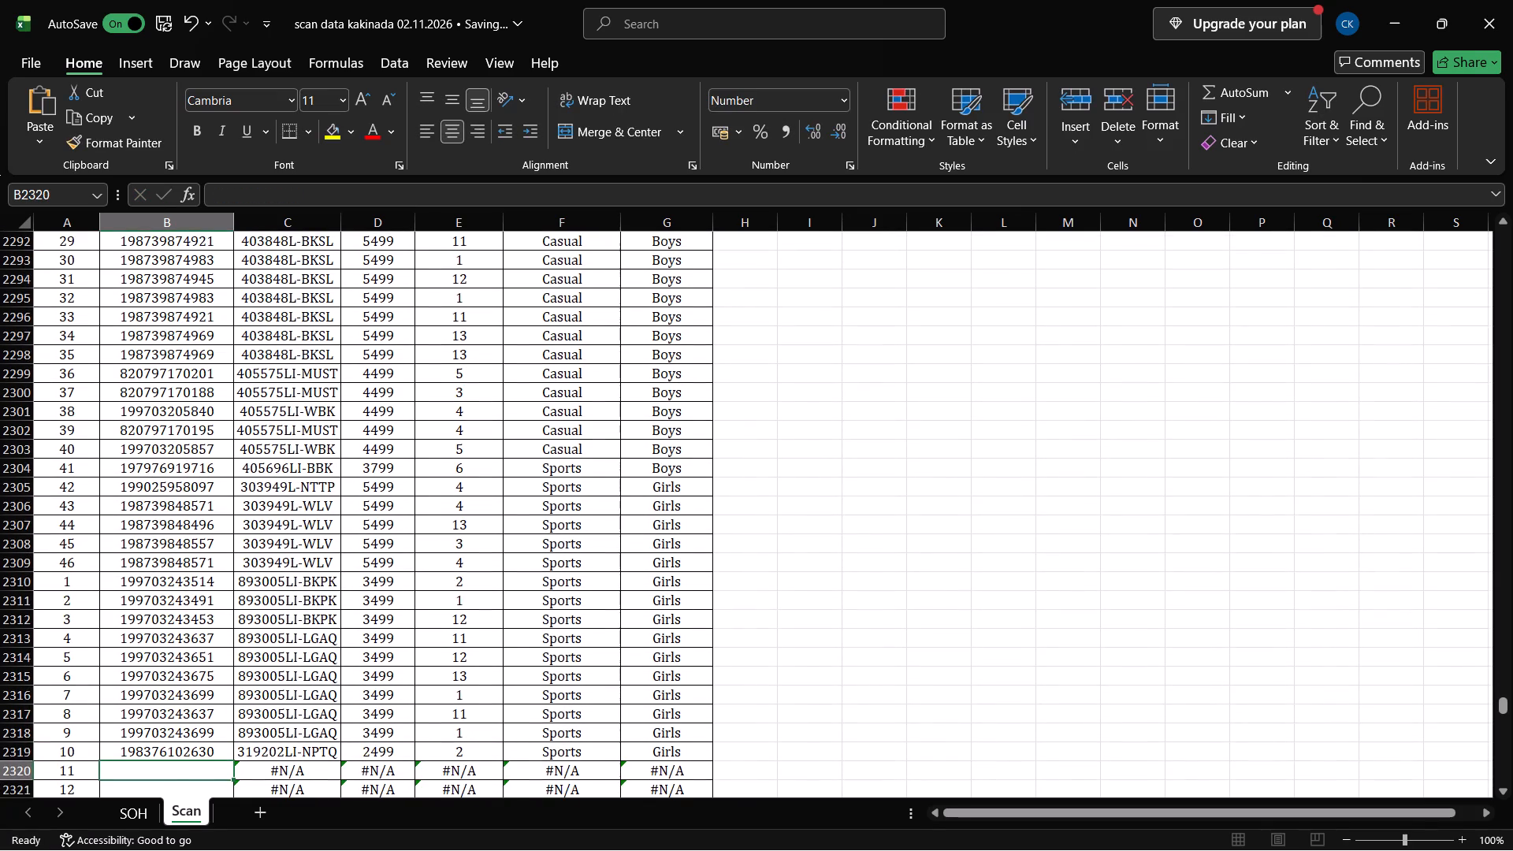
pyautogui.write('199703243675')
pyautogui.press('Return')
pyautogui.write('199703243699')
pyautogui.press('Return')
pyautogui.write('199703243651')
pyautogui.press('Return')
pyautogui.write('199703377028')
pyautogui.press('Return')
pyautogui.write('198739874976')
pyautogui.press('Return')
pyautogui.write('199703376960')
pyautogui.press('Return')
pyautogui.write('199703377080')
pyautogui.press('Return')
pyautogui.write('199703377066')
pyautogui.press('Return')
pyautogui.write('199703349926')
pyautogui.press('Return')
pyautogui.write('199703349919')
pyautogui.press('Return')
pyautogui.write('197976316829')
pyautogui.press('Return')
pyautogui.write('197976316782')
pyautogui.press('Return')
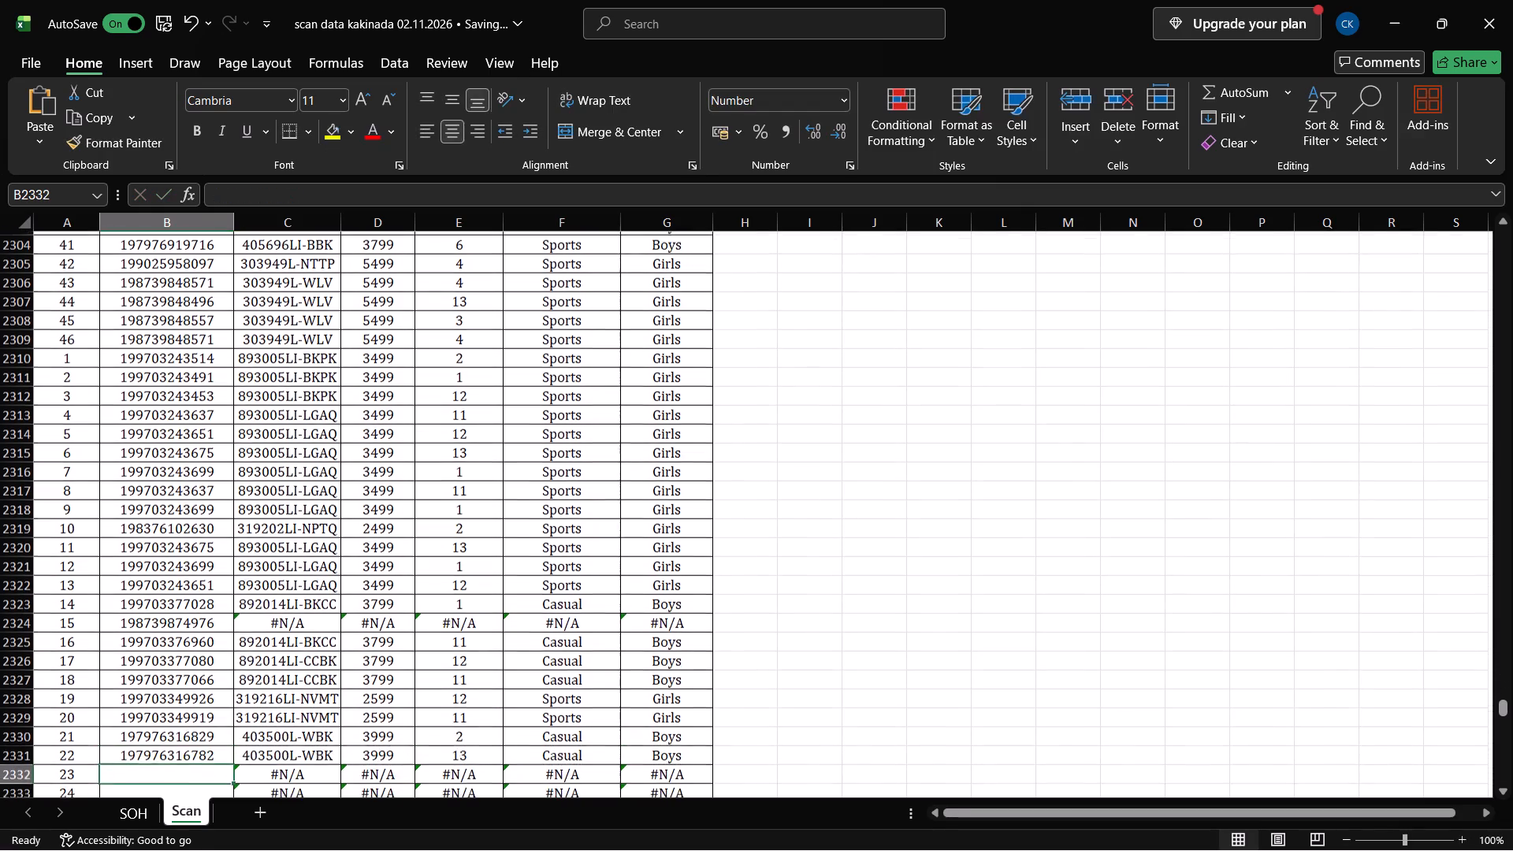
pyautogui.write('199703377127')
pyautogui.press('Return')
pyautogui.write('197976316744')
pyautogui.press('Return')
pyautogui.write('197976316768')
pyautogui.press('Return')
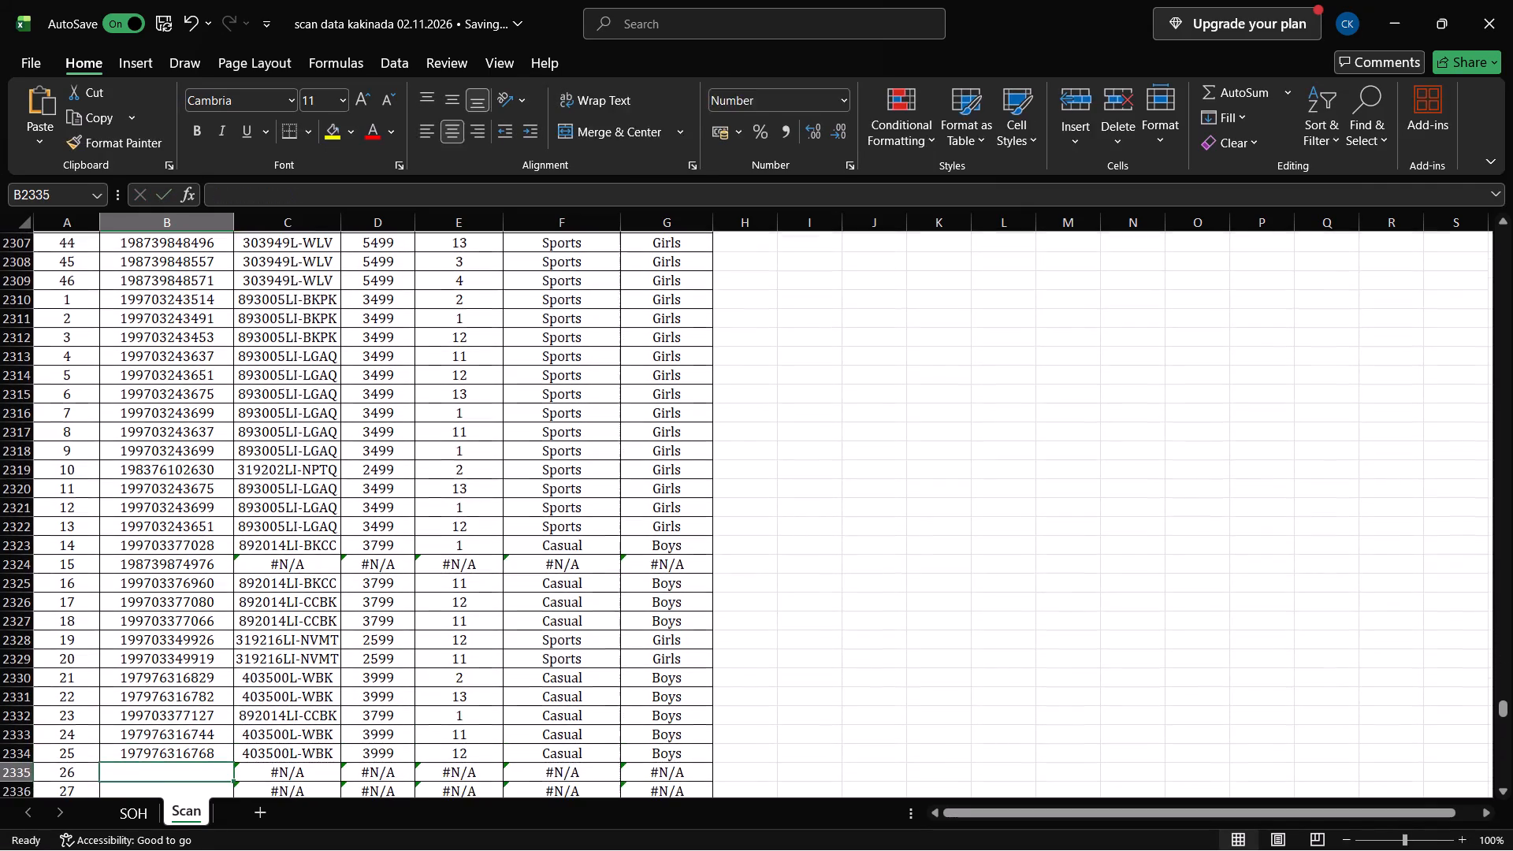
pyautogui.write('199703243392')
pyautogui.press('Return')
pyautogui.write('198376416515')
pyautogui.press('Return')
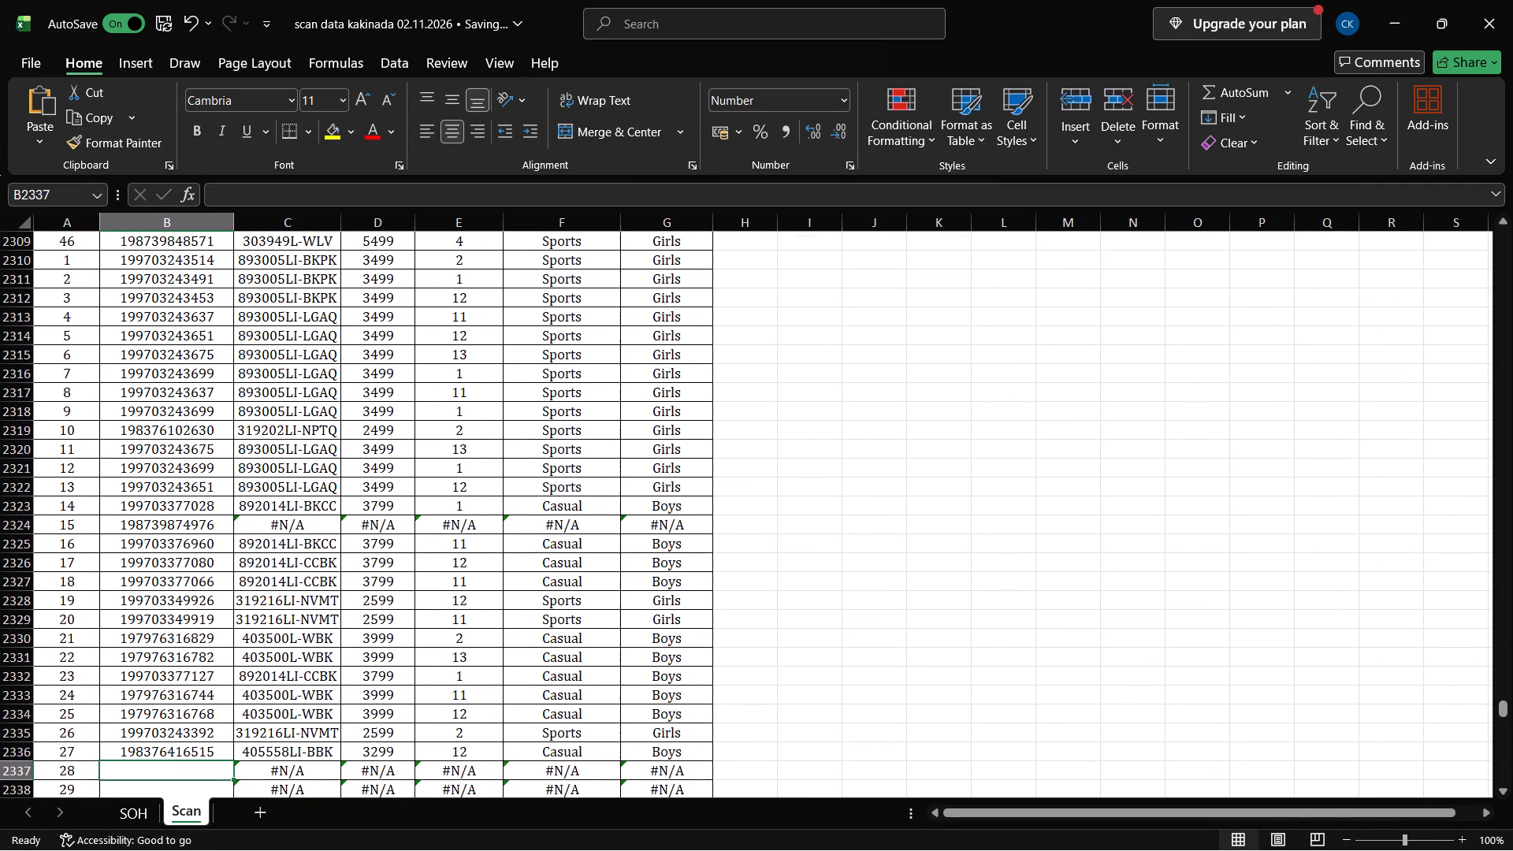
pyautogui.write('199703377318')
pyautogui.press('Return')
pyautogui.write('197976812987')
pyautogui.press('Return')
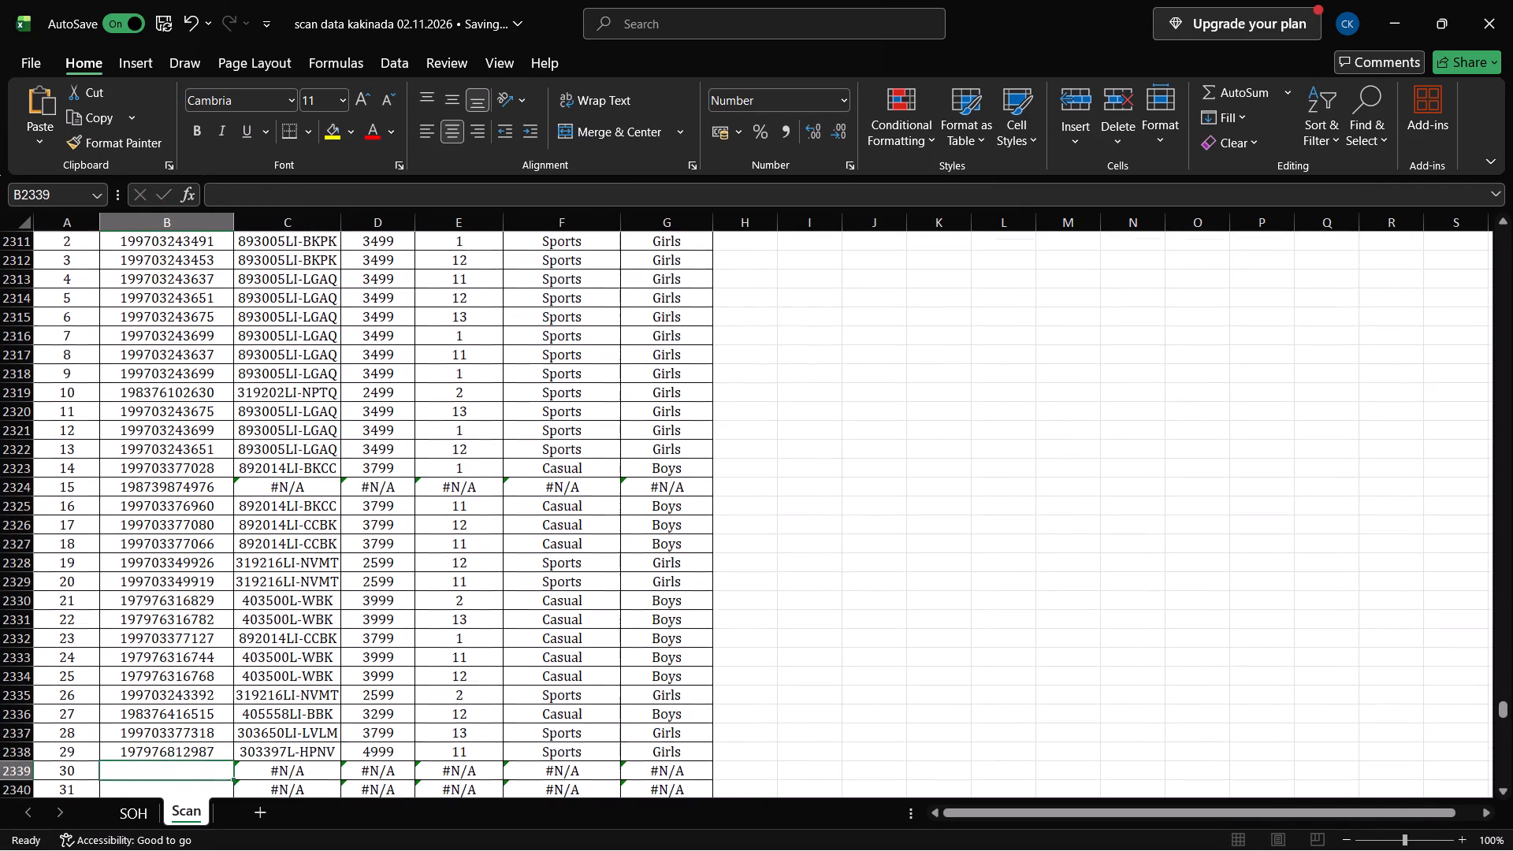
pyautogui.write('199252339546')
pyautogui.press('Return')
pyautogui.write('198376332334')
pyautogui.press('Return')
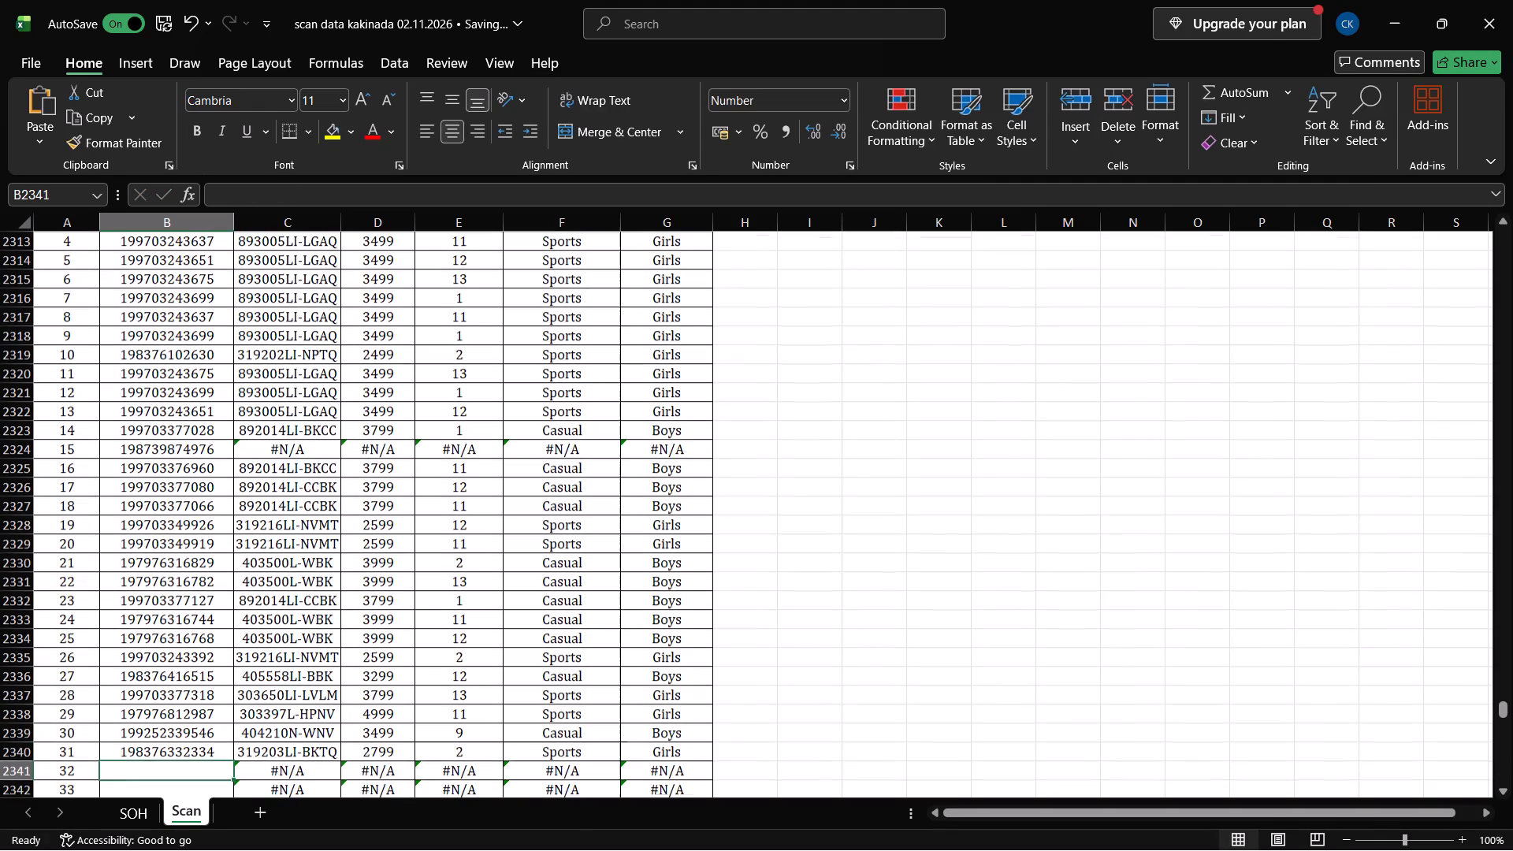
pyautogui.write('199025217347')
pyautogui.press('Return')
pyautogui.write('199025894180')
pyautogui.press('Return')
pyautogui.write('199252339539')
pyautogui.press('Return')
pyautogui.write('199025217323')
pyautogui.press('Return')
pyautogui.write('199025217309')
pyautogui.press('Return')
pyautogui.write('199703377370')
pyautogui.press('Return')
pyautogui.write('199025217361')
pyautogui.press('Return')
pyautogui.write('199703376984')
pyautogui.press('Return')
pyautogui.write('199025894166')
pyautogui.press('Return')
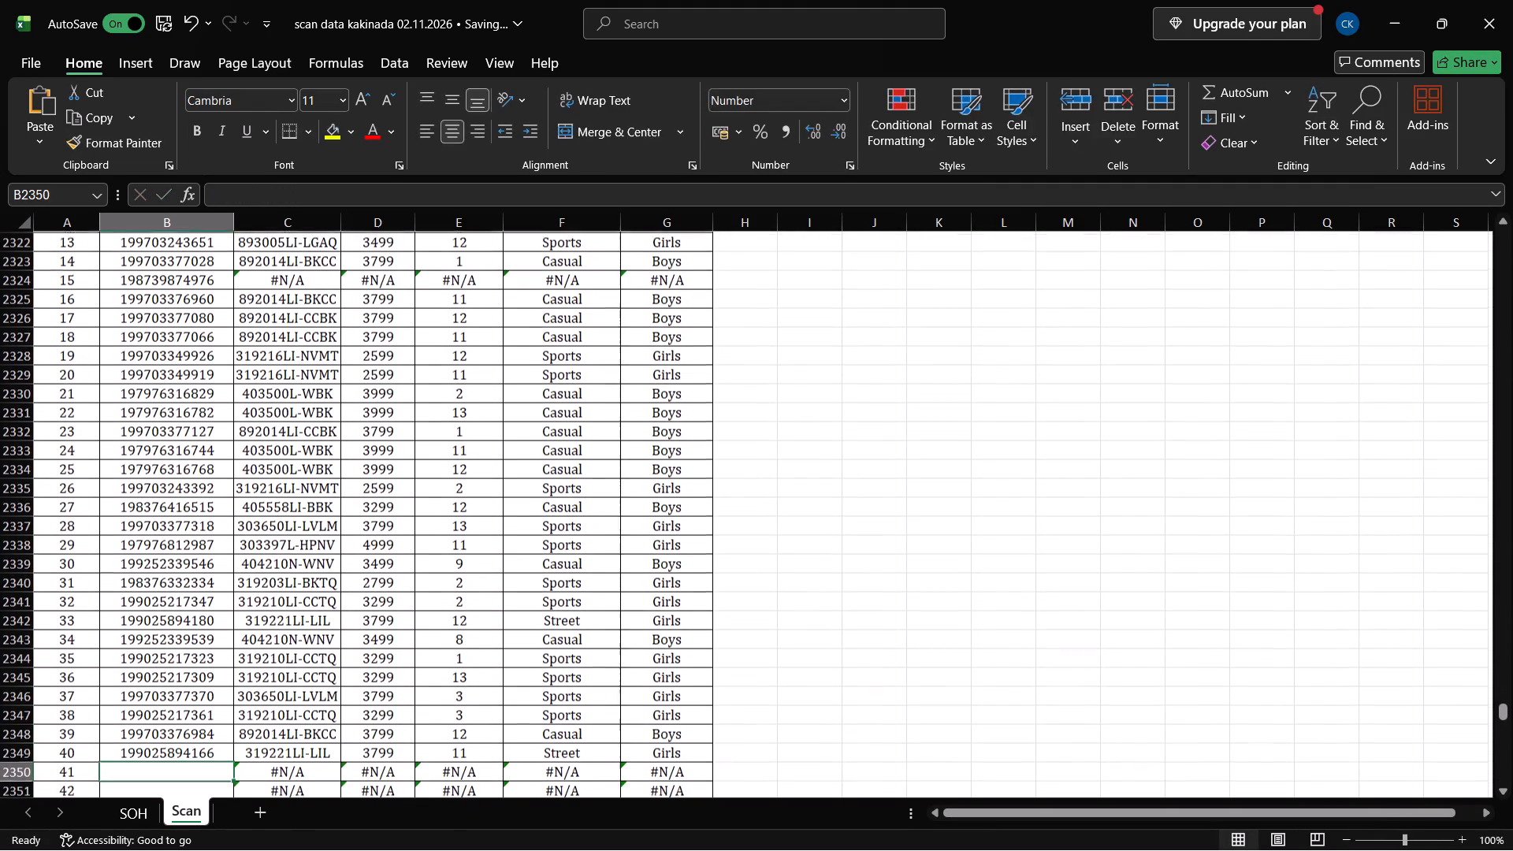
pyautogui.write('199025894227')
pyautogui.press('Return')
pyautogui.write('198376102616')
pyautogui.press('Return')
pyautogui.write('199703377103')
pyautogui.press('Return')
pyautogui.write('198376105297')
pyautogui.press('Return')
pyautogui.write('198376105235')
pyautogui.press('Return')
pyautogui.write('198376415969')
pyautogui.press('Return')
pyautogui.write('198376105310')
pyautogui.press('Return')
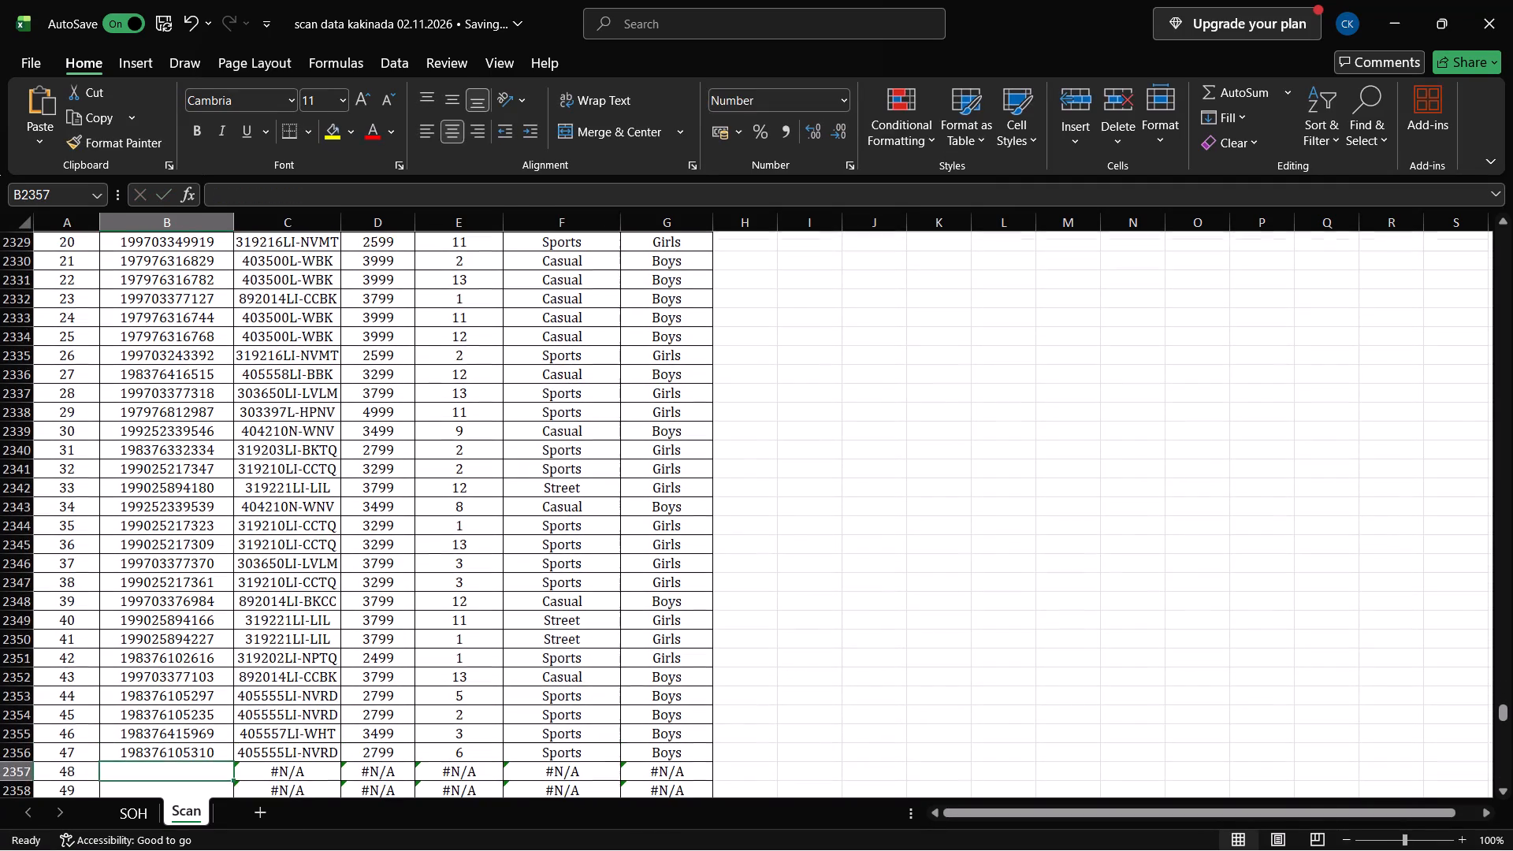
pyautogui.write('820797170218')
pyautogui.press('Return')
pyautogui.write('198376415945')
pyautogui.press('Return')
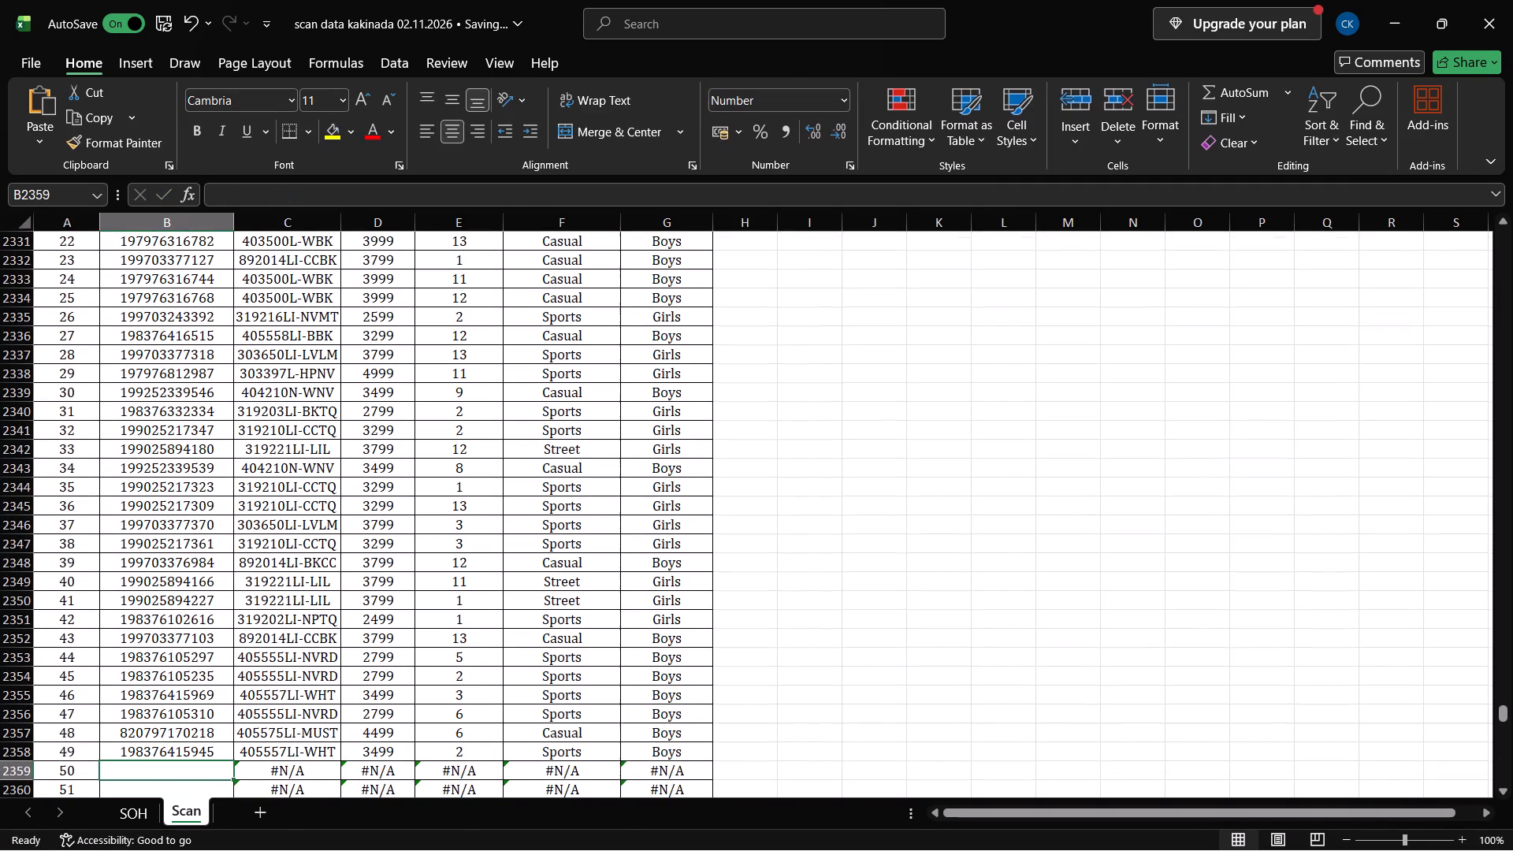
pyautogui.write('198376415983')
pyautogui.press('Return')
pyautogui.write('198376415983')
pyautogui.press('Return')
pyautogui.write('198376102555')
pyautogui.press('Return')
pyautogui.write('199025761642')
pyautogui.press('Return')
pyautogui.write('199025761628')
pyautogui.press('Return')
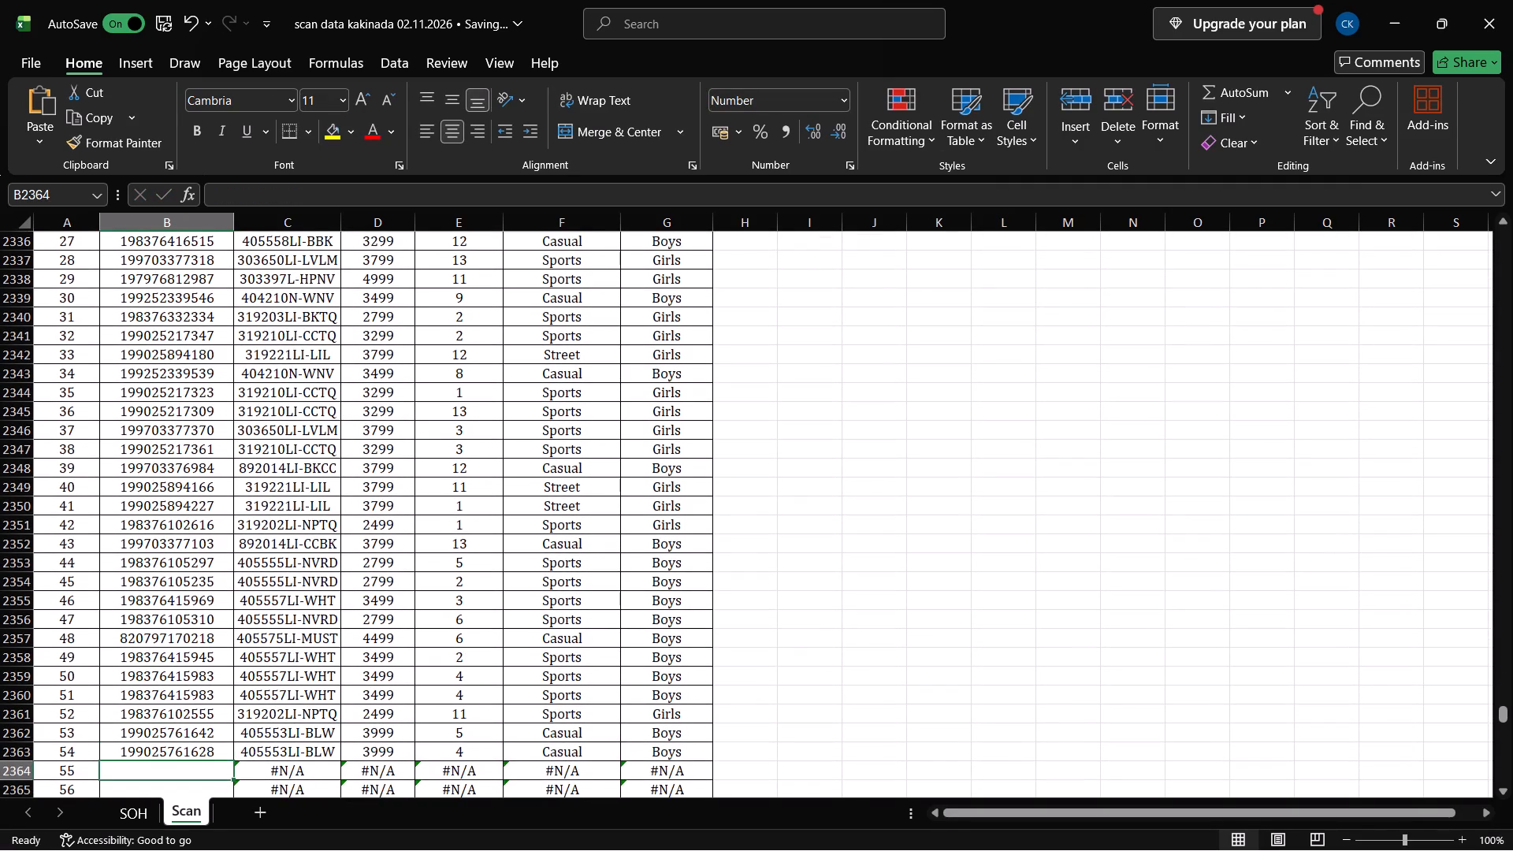
# Restart the serial numbering at 1 in the row after serial 54, ready for a new batch.
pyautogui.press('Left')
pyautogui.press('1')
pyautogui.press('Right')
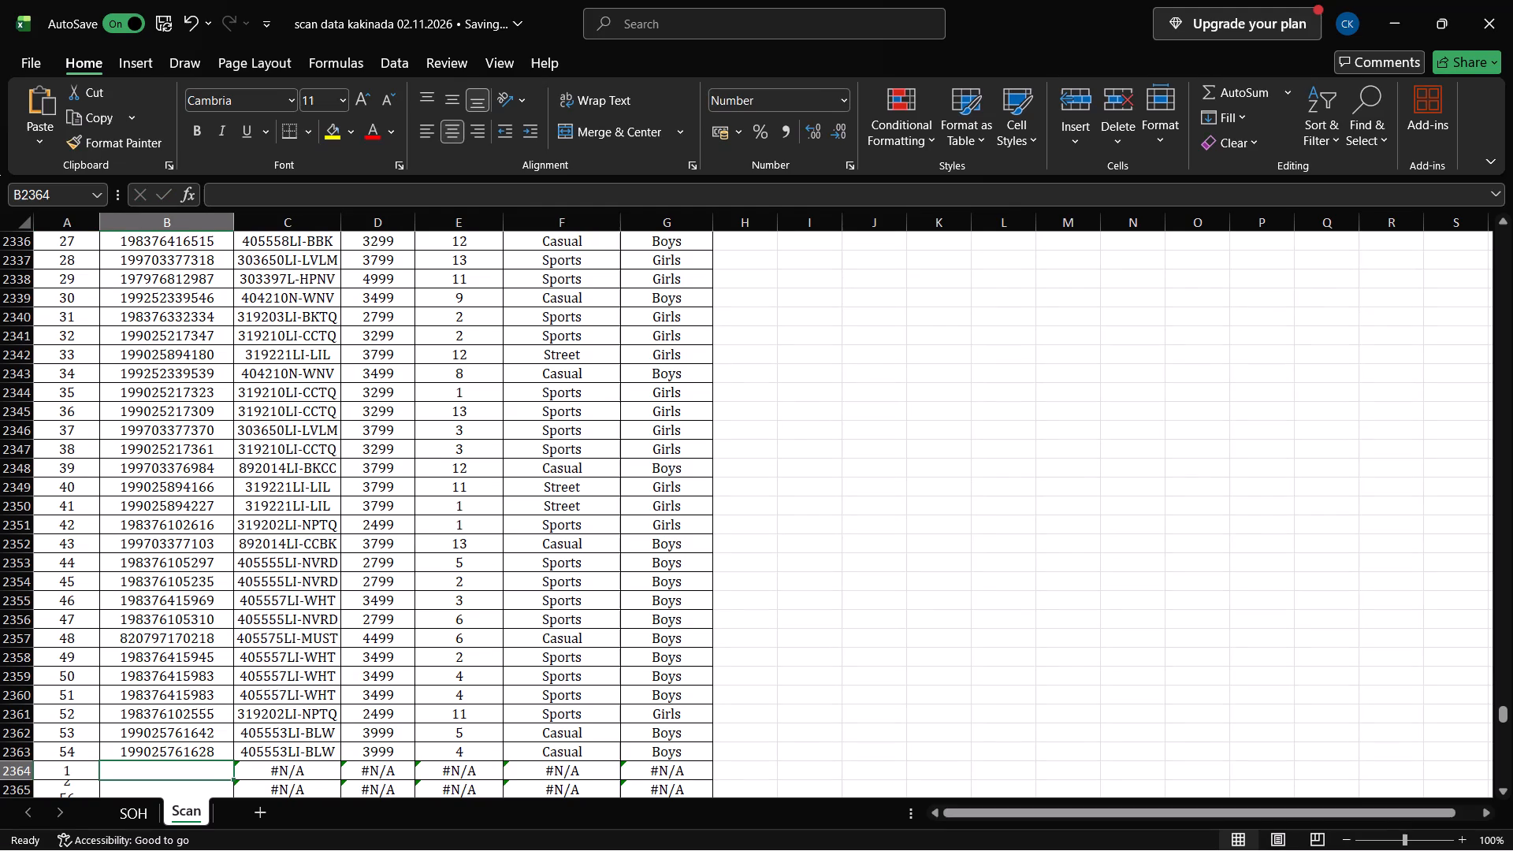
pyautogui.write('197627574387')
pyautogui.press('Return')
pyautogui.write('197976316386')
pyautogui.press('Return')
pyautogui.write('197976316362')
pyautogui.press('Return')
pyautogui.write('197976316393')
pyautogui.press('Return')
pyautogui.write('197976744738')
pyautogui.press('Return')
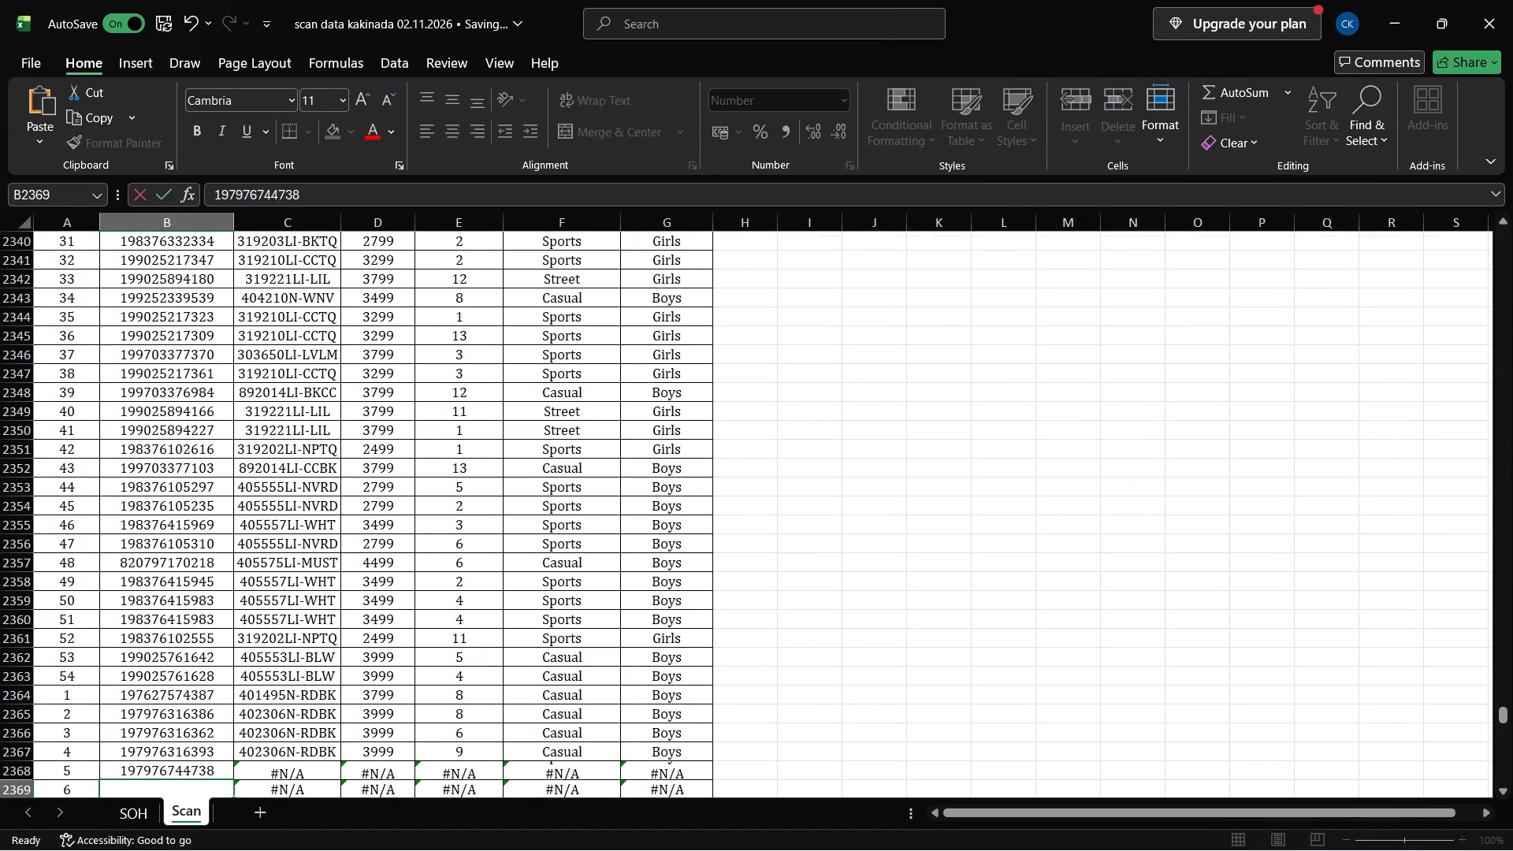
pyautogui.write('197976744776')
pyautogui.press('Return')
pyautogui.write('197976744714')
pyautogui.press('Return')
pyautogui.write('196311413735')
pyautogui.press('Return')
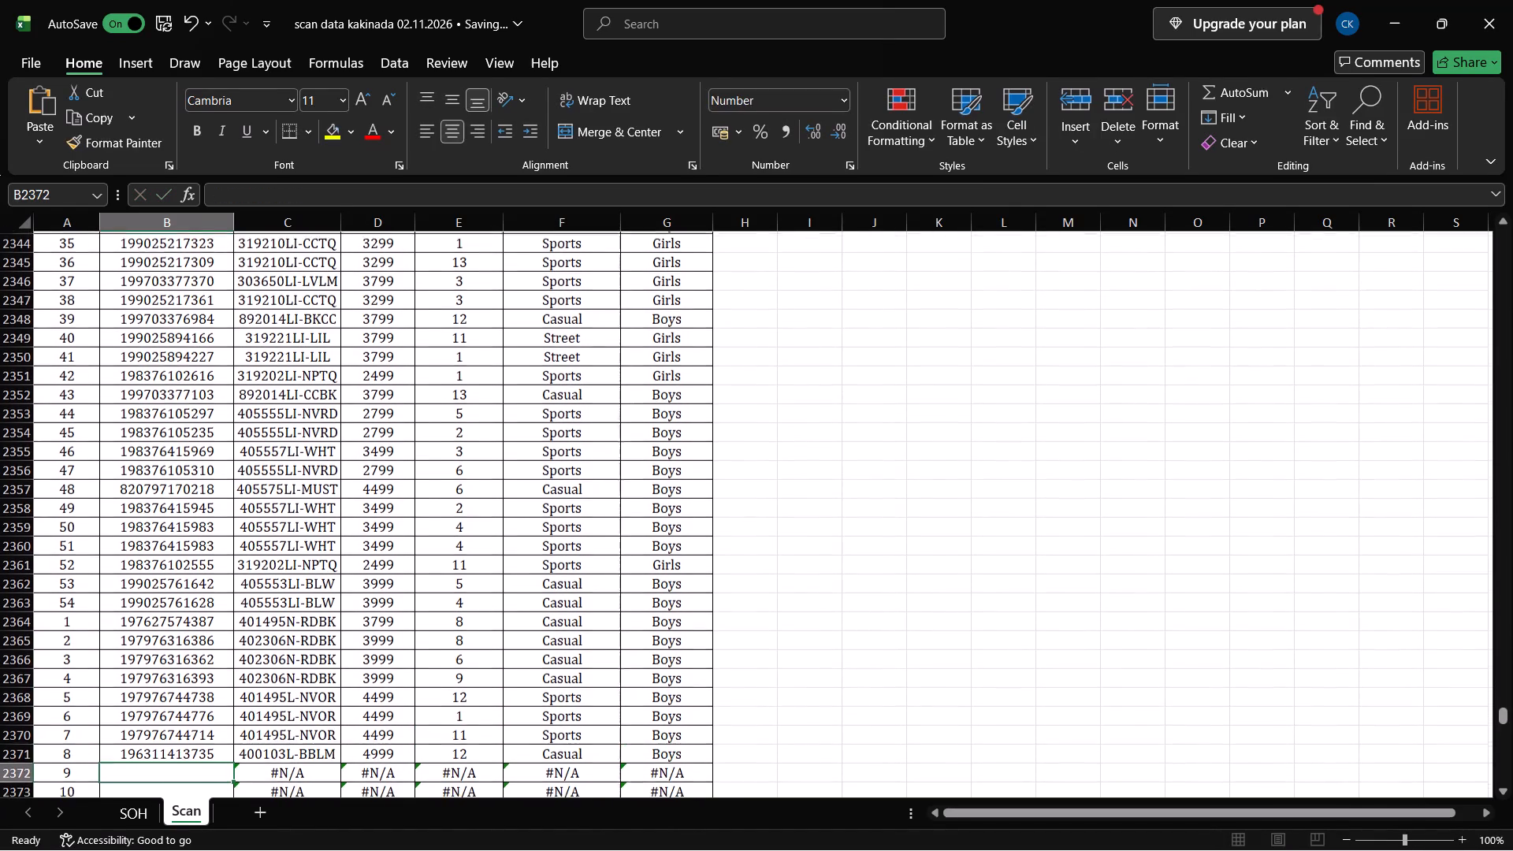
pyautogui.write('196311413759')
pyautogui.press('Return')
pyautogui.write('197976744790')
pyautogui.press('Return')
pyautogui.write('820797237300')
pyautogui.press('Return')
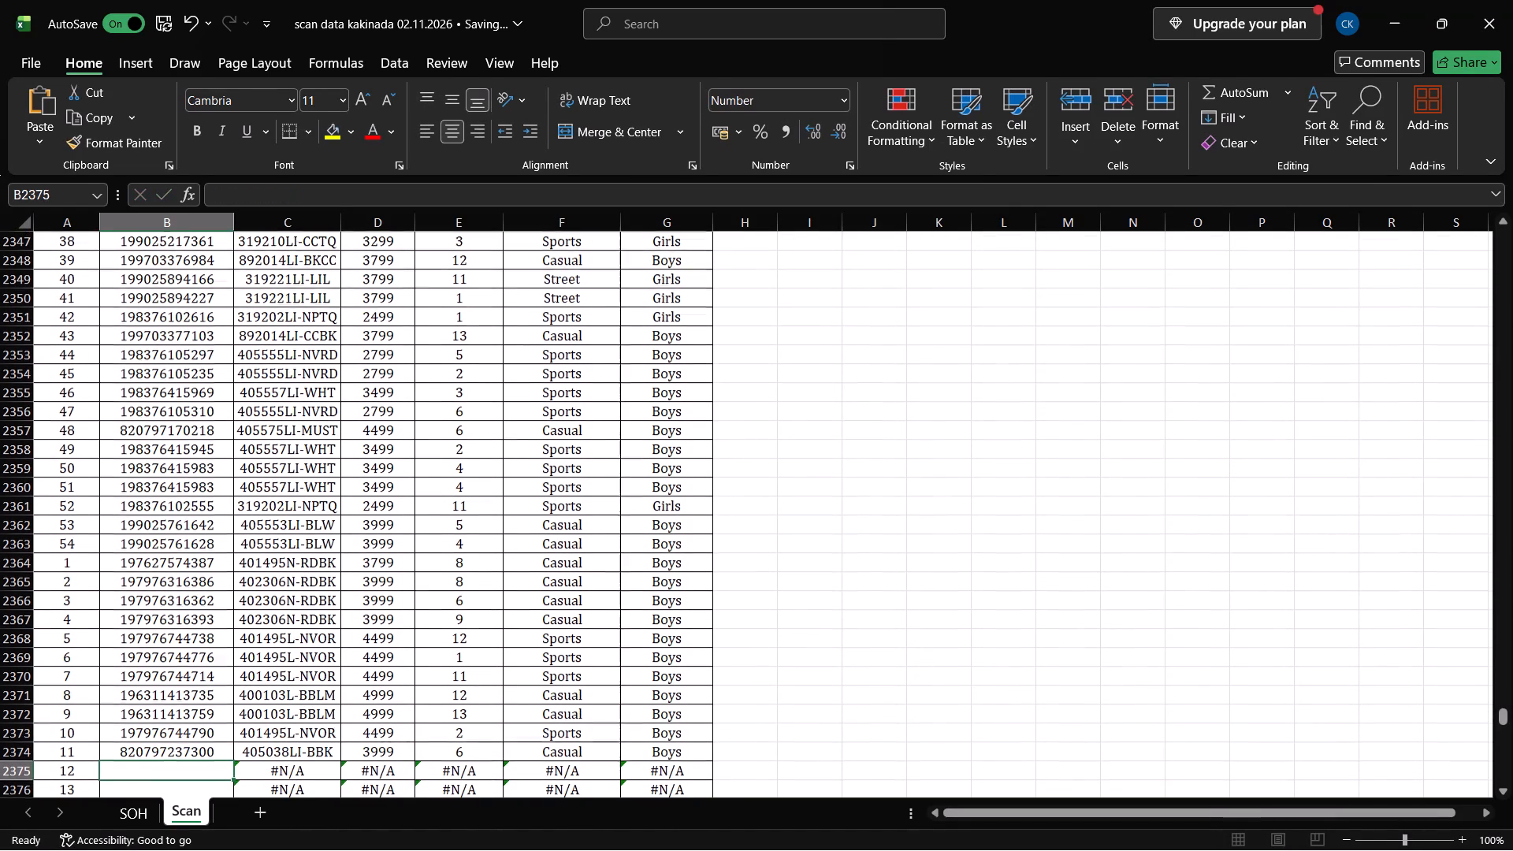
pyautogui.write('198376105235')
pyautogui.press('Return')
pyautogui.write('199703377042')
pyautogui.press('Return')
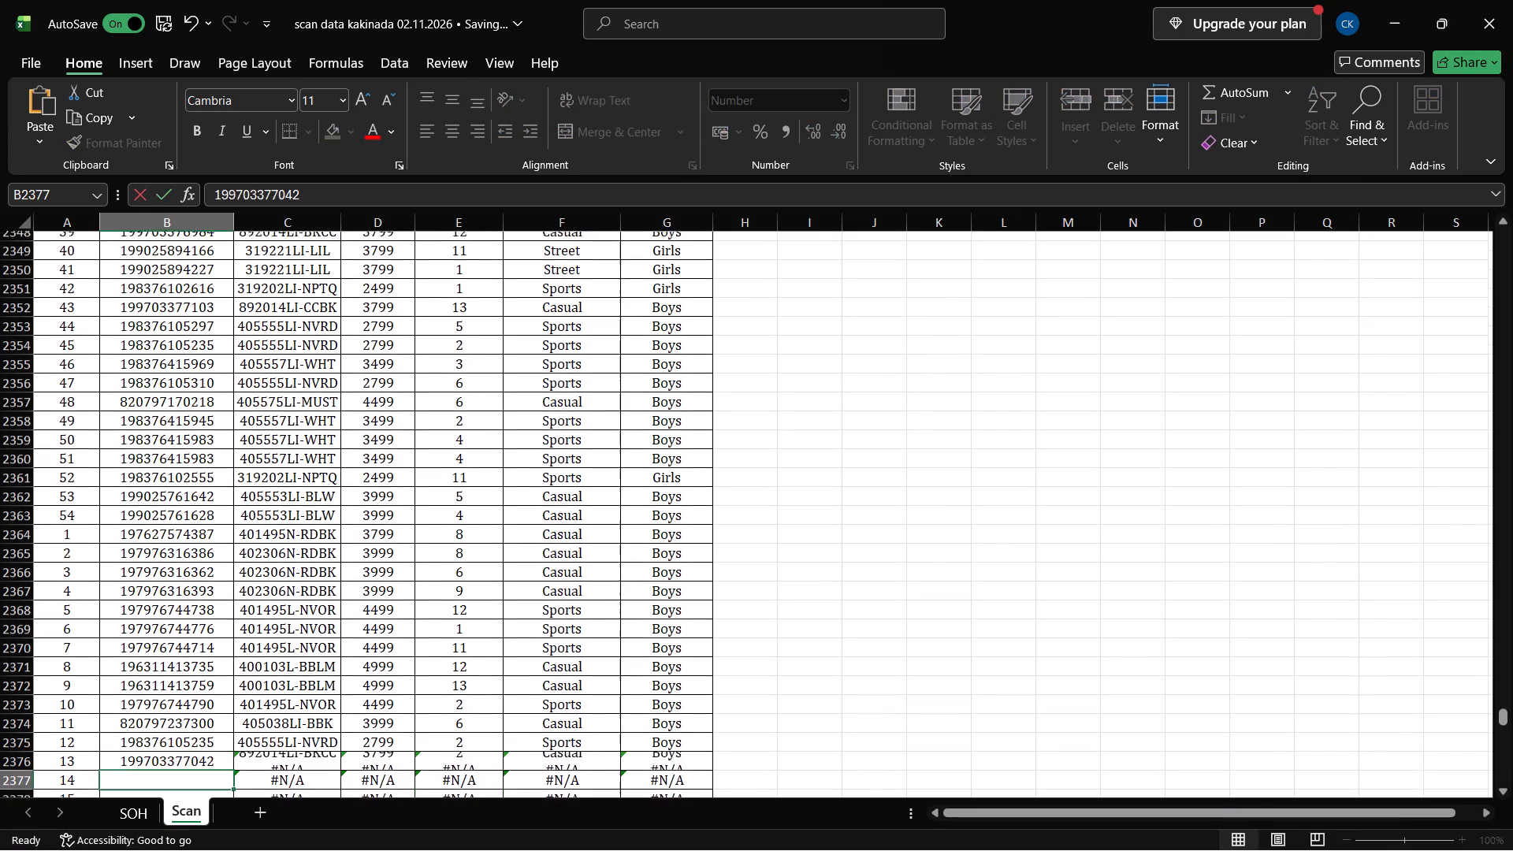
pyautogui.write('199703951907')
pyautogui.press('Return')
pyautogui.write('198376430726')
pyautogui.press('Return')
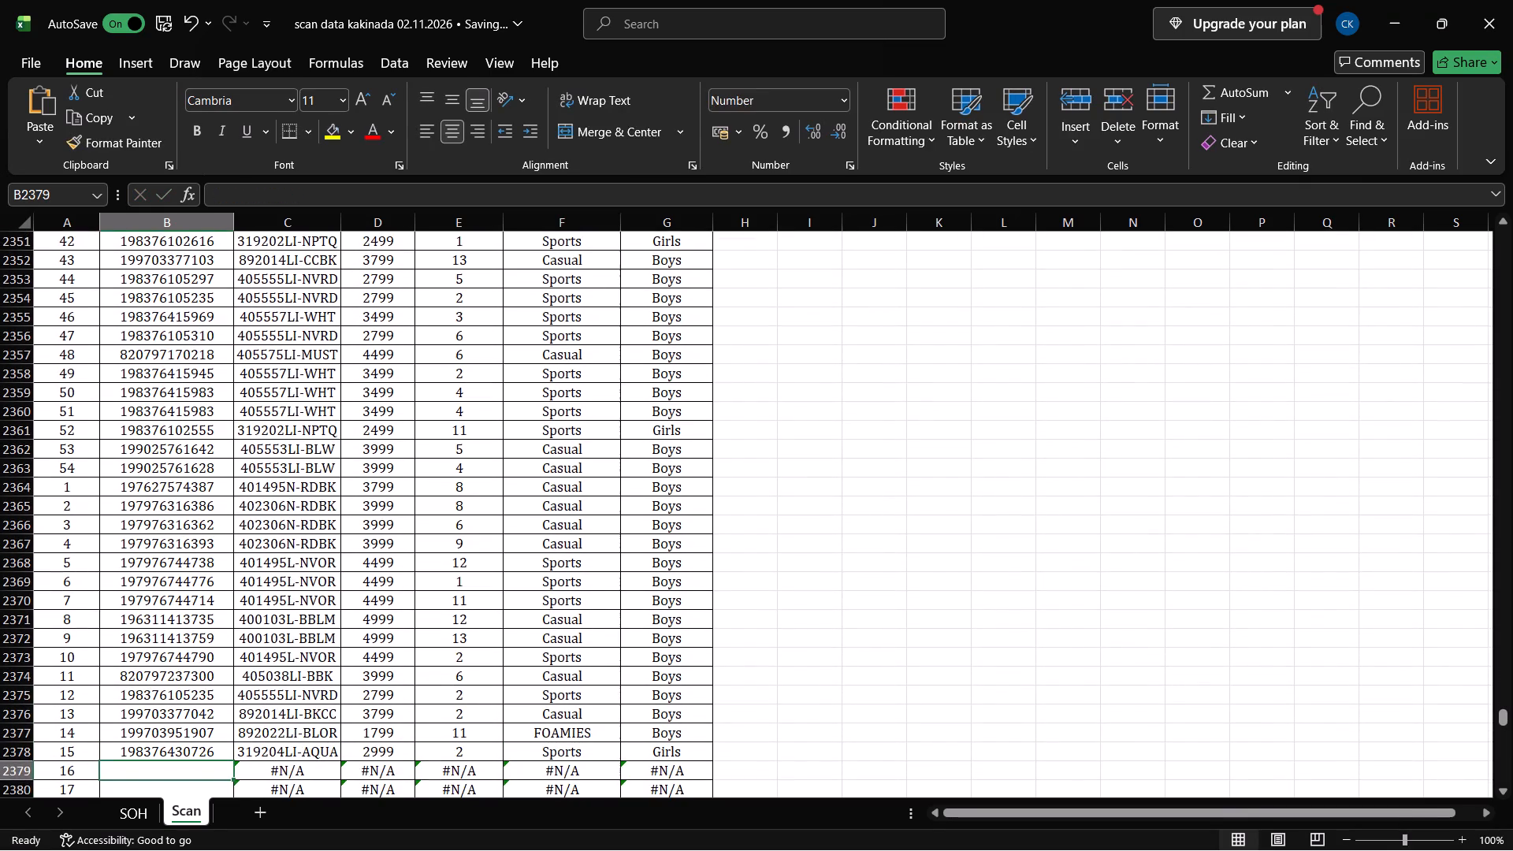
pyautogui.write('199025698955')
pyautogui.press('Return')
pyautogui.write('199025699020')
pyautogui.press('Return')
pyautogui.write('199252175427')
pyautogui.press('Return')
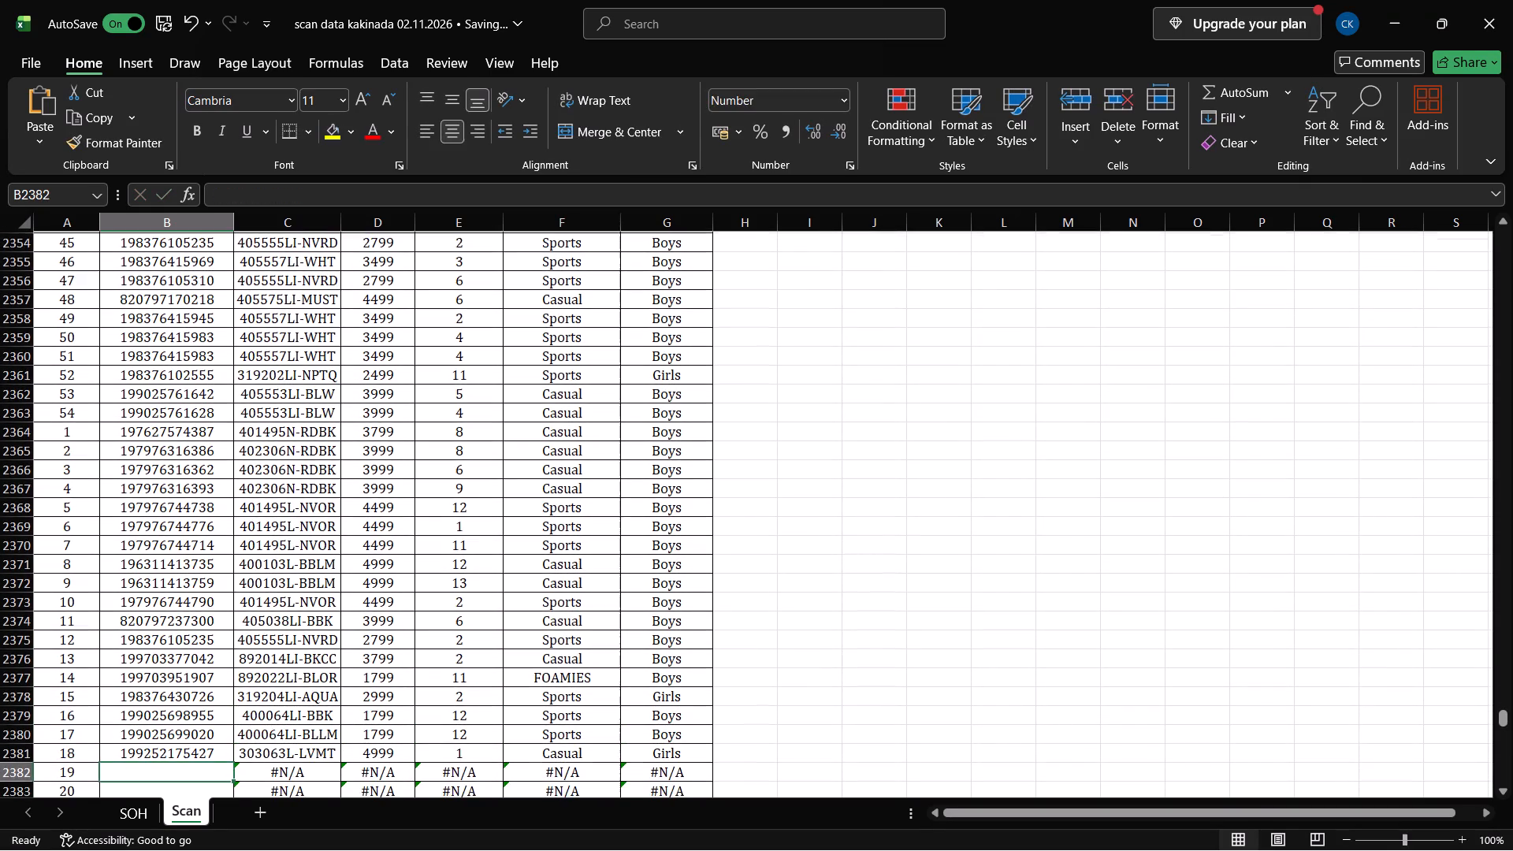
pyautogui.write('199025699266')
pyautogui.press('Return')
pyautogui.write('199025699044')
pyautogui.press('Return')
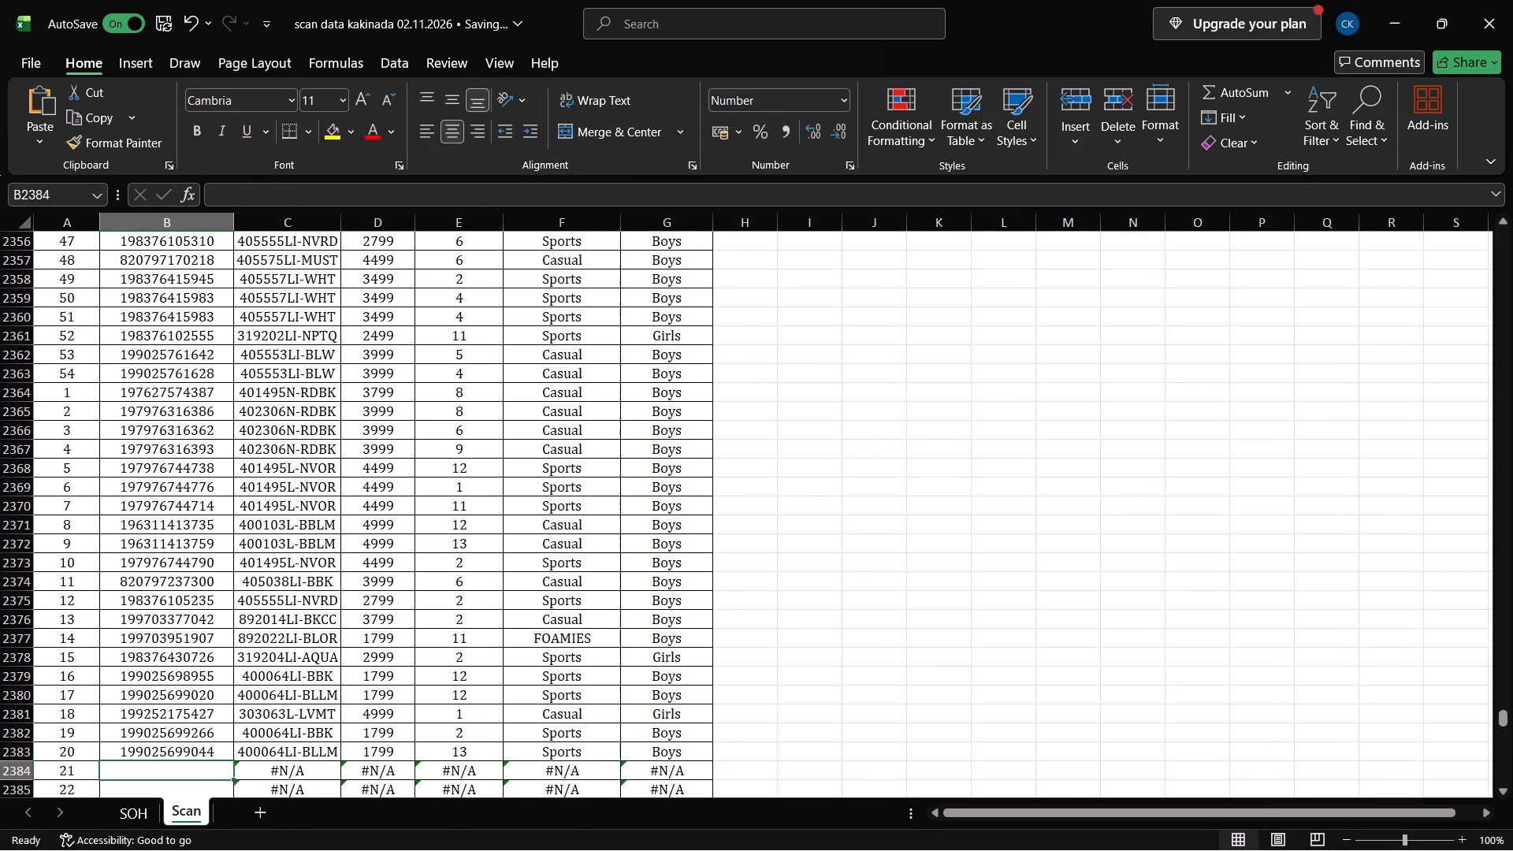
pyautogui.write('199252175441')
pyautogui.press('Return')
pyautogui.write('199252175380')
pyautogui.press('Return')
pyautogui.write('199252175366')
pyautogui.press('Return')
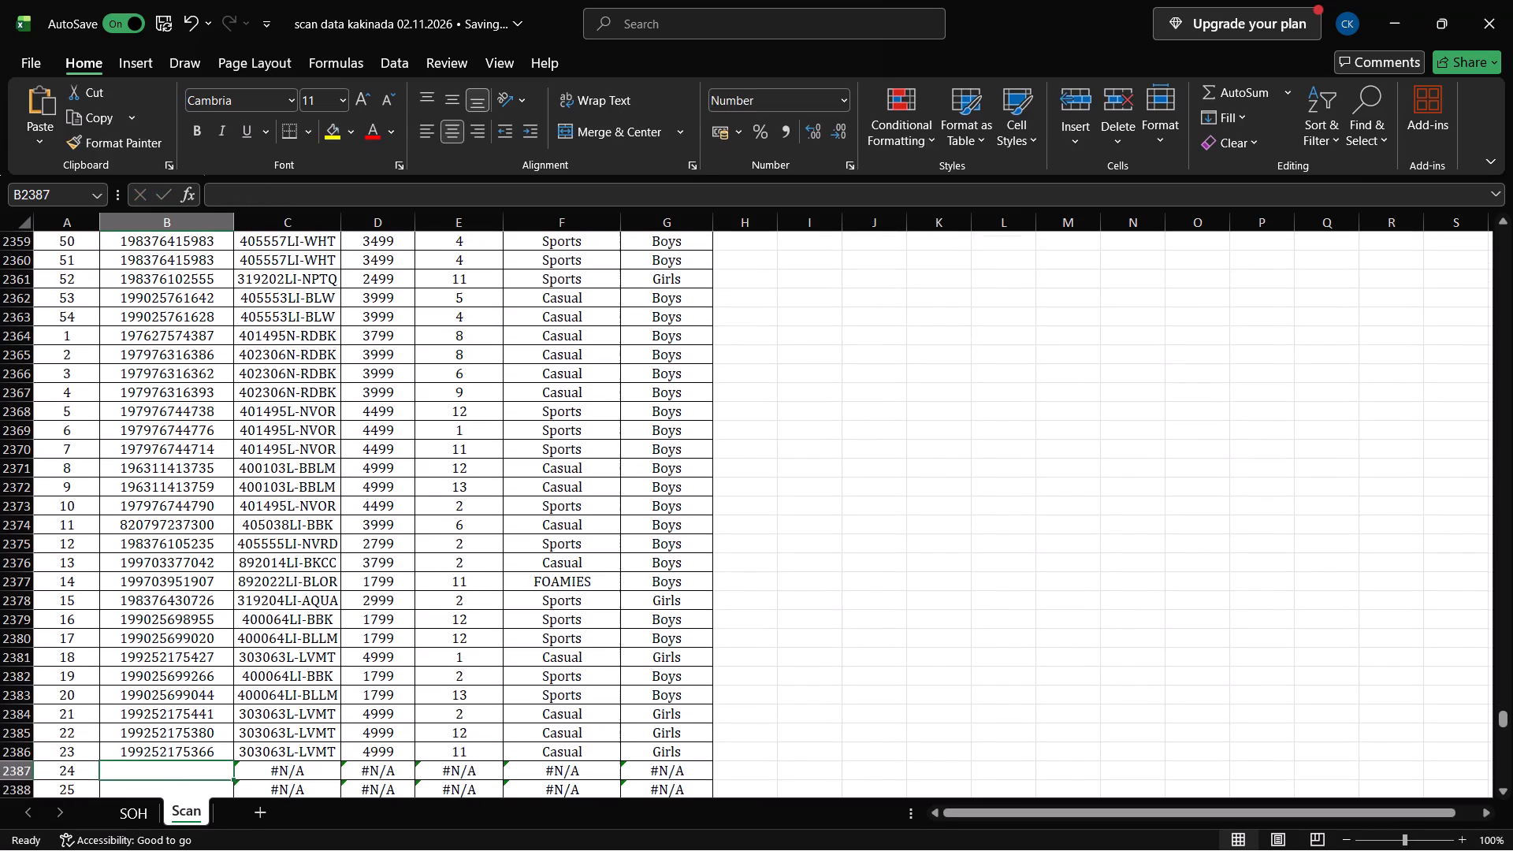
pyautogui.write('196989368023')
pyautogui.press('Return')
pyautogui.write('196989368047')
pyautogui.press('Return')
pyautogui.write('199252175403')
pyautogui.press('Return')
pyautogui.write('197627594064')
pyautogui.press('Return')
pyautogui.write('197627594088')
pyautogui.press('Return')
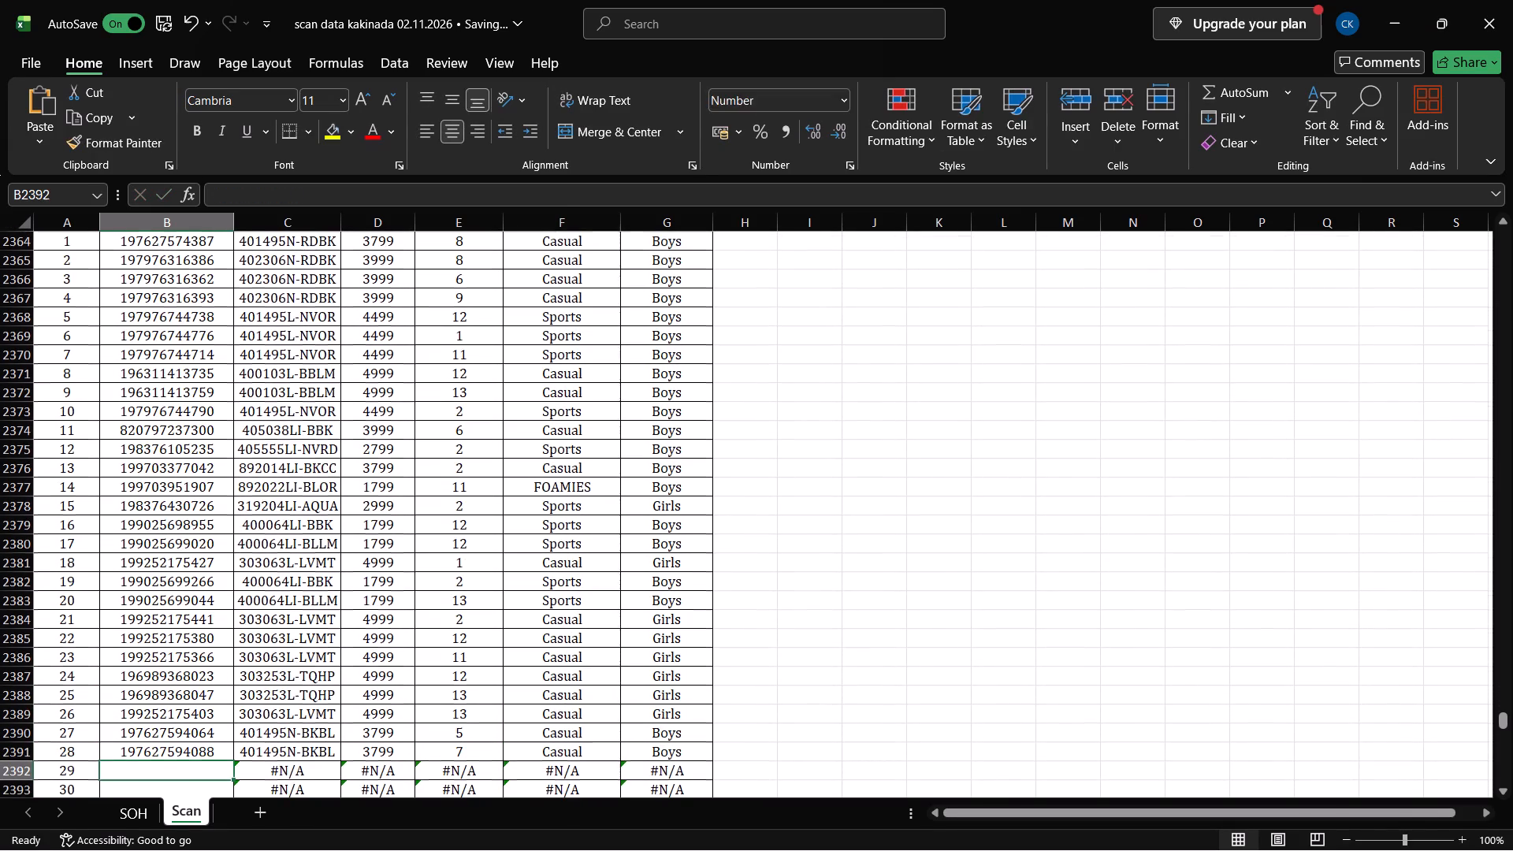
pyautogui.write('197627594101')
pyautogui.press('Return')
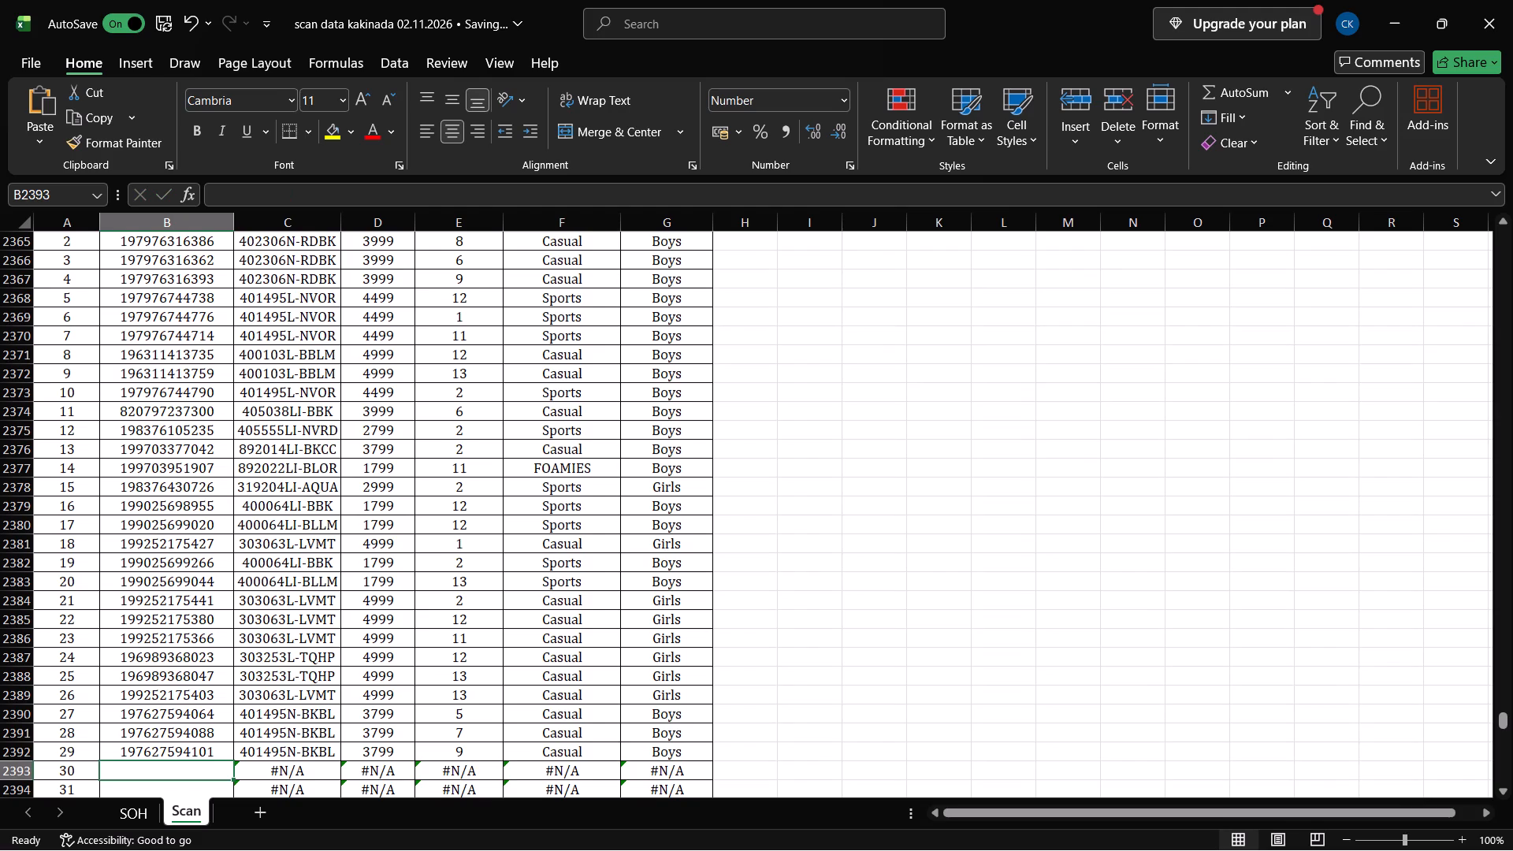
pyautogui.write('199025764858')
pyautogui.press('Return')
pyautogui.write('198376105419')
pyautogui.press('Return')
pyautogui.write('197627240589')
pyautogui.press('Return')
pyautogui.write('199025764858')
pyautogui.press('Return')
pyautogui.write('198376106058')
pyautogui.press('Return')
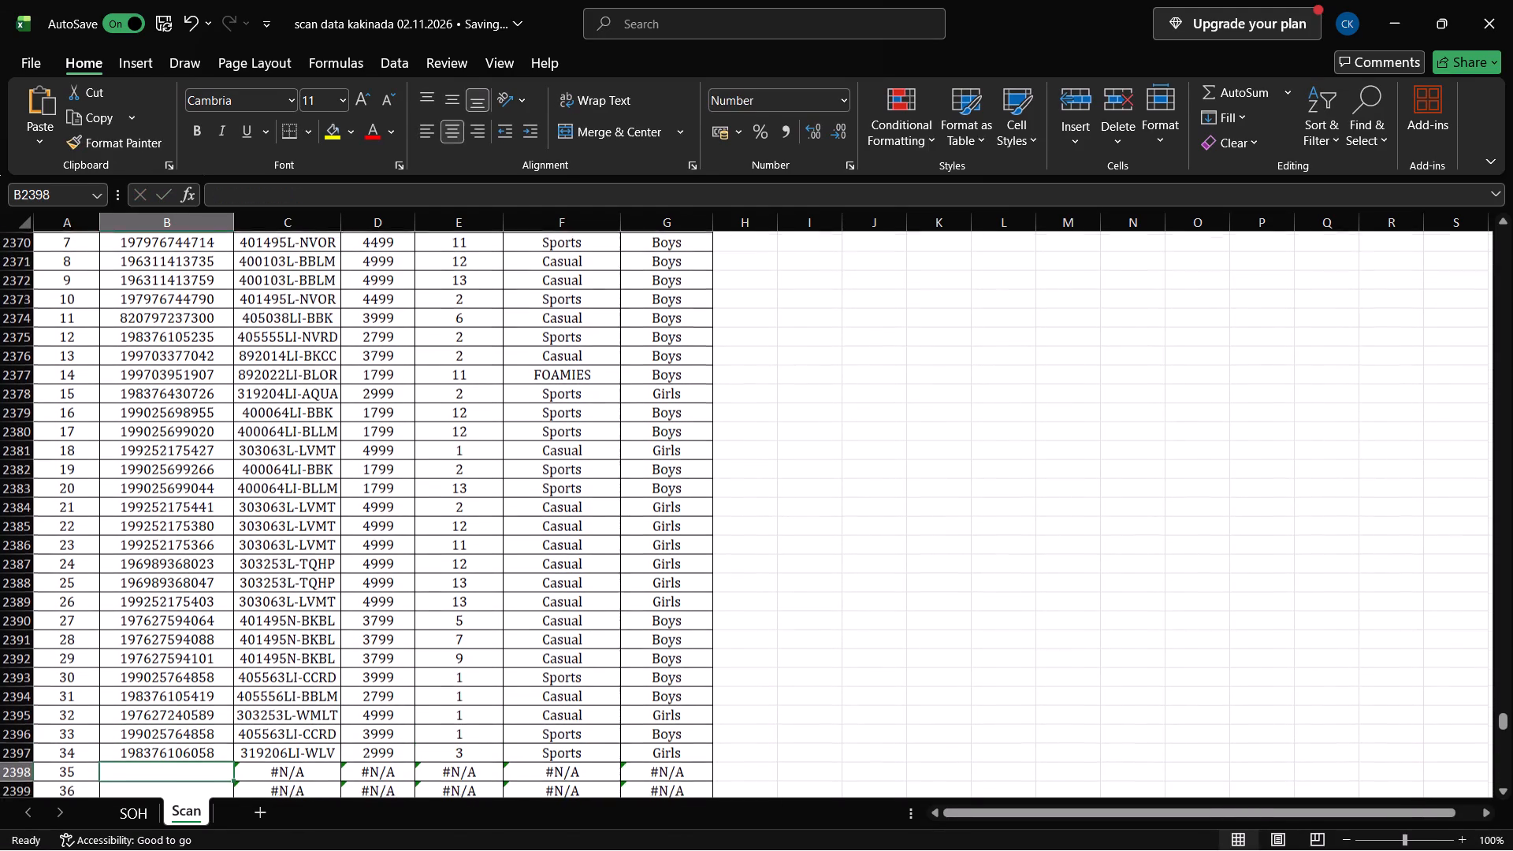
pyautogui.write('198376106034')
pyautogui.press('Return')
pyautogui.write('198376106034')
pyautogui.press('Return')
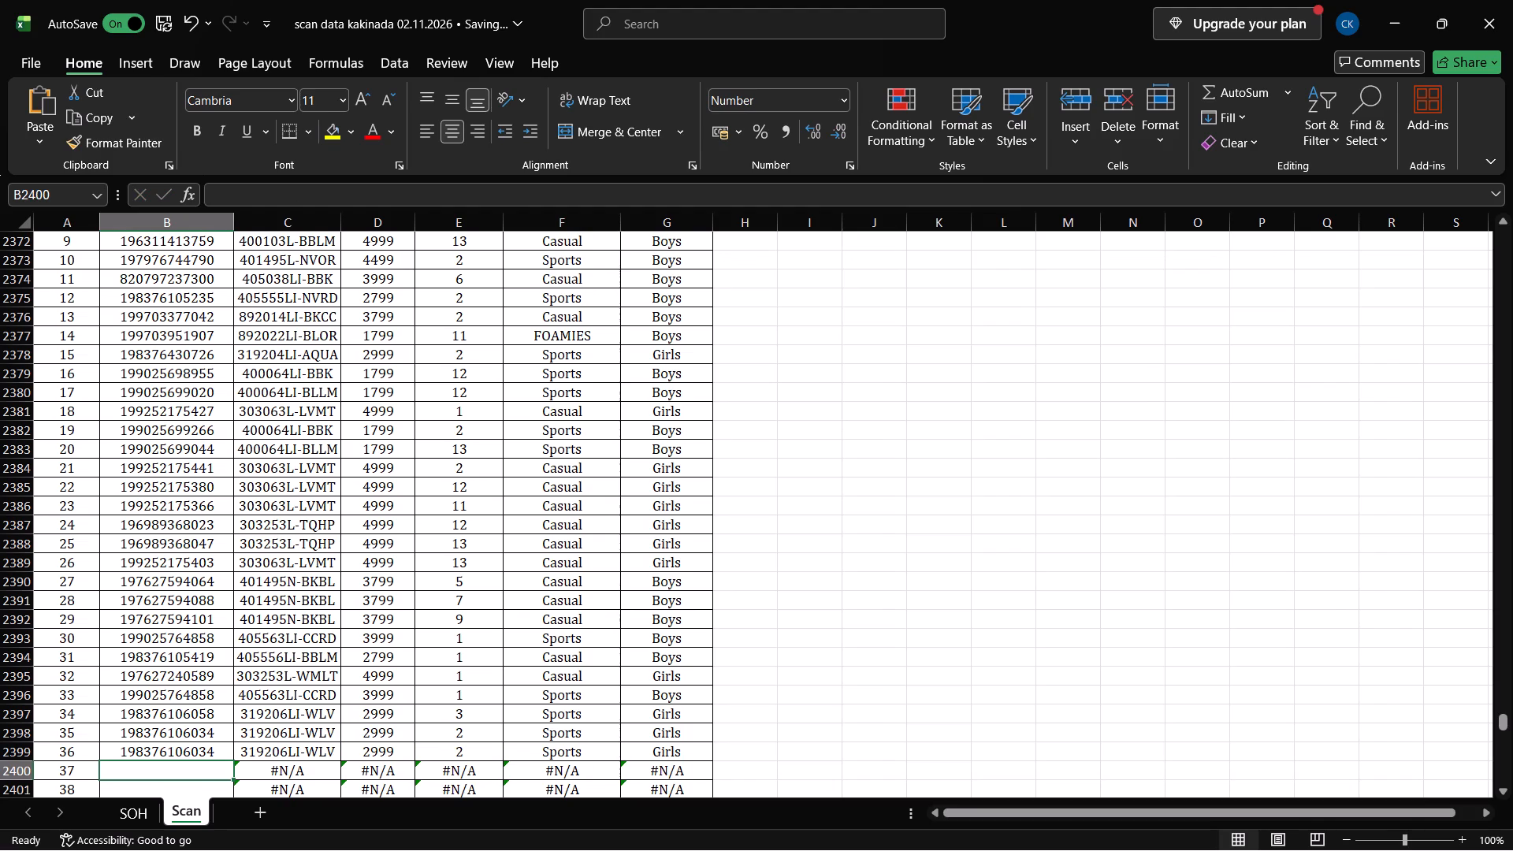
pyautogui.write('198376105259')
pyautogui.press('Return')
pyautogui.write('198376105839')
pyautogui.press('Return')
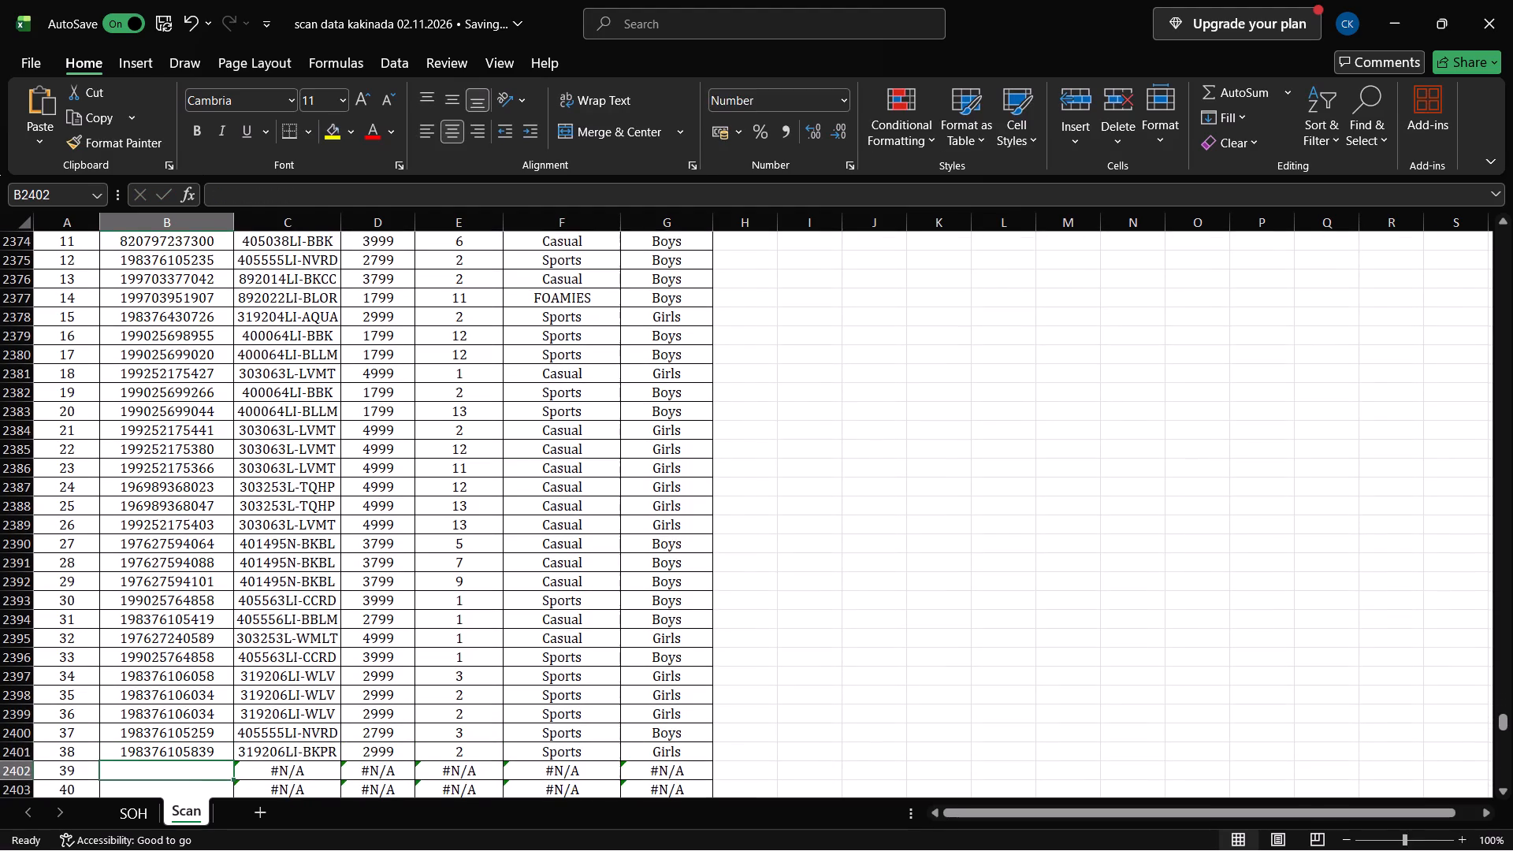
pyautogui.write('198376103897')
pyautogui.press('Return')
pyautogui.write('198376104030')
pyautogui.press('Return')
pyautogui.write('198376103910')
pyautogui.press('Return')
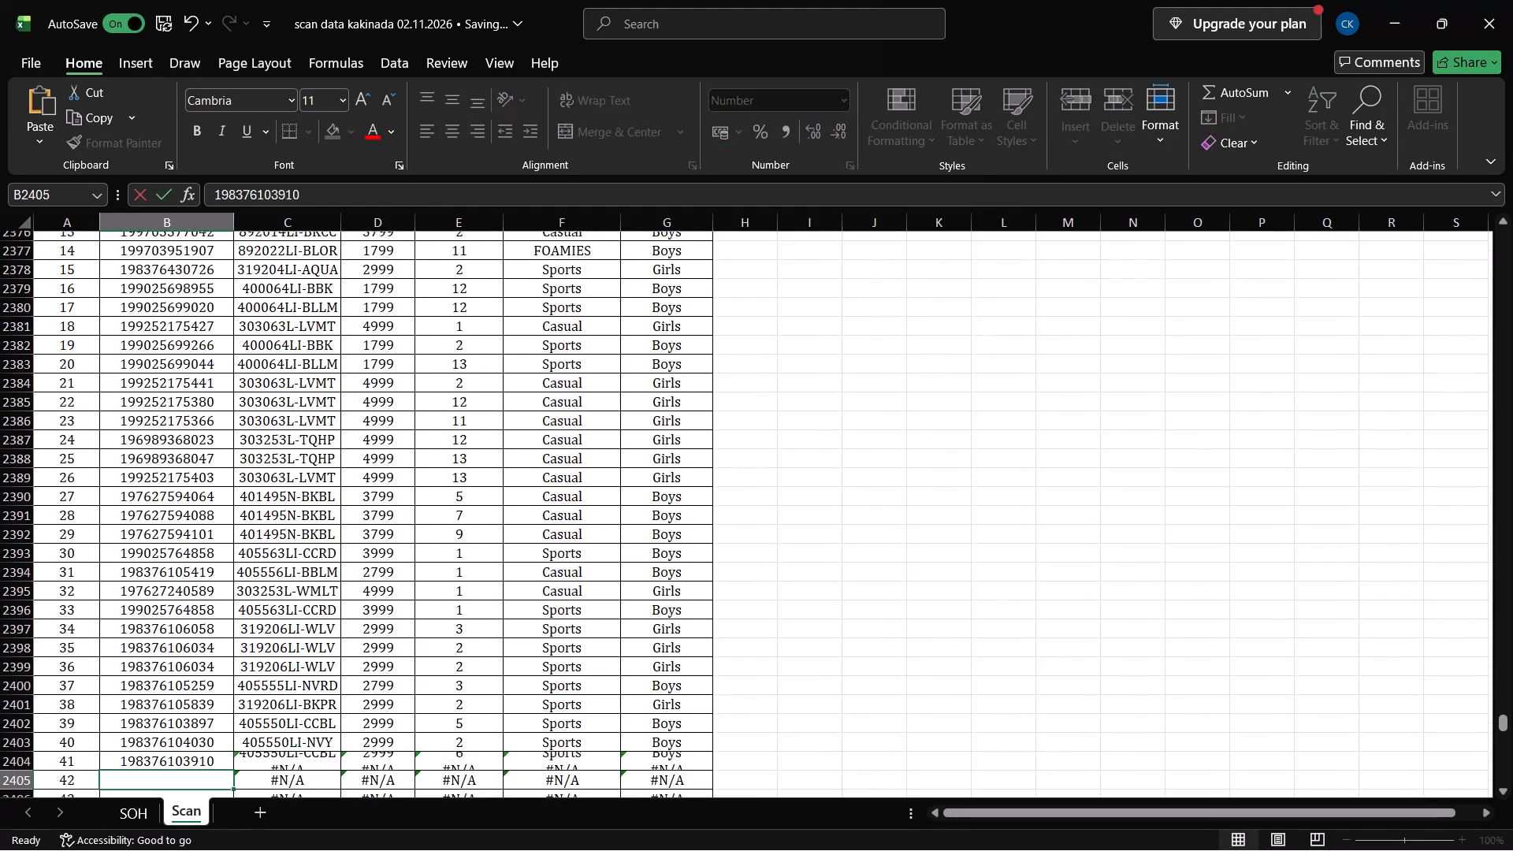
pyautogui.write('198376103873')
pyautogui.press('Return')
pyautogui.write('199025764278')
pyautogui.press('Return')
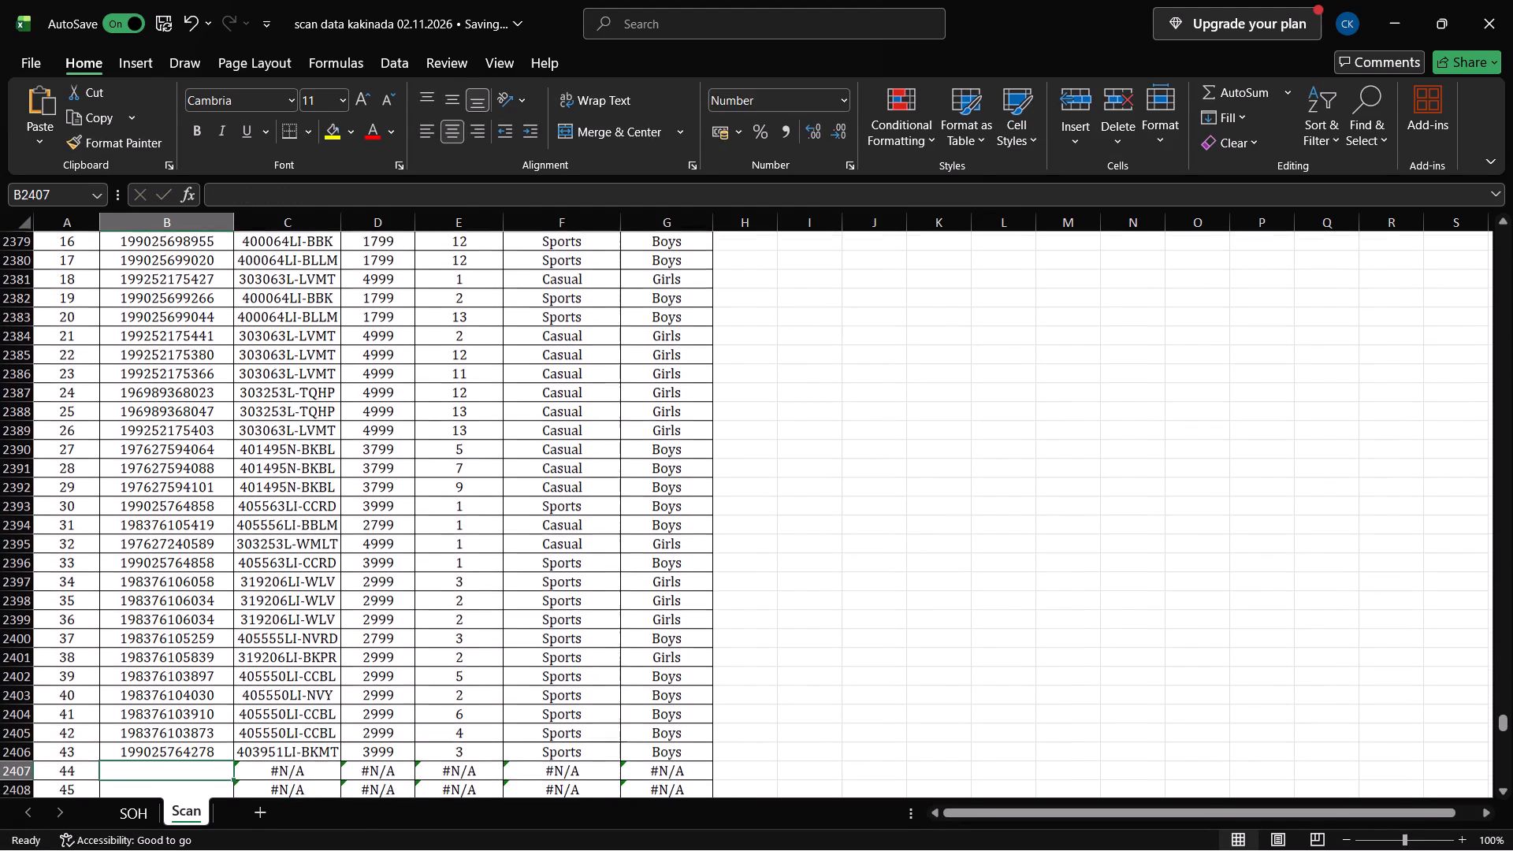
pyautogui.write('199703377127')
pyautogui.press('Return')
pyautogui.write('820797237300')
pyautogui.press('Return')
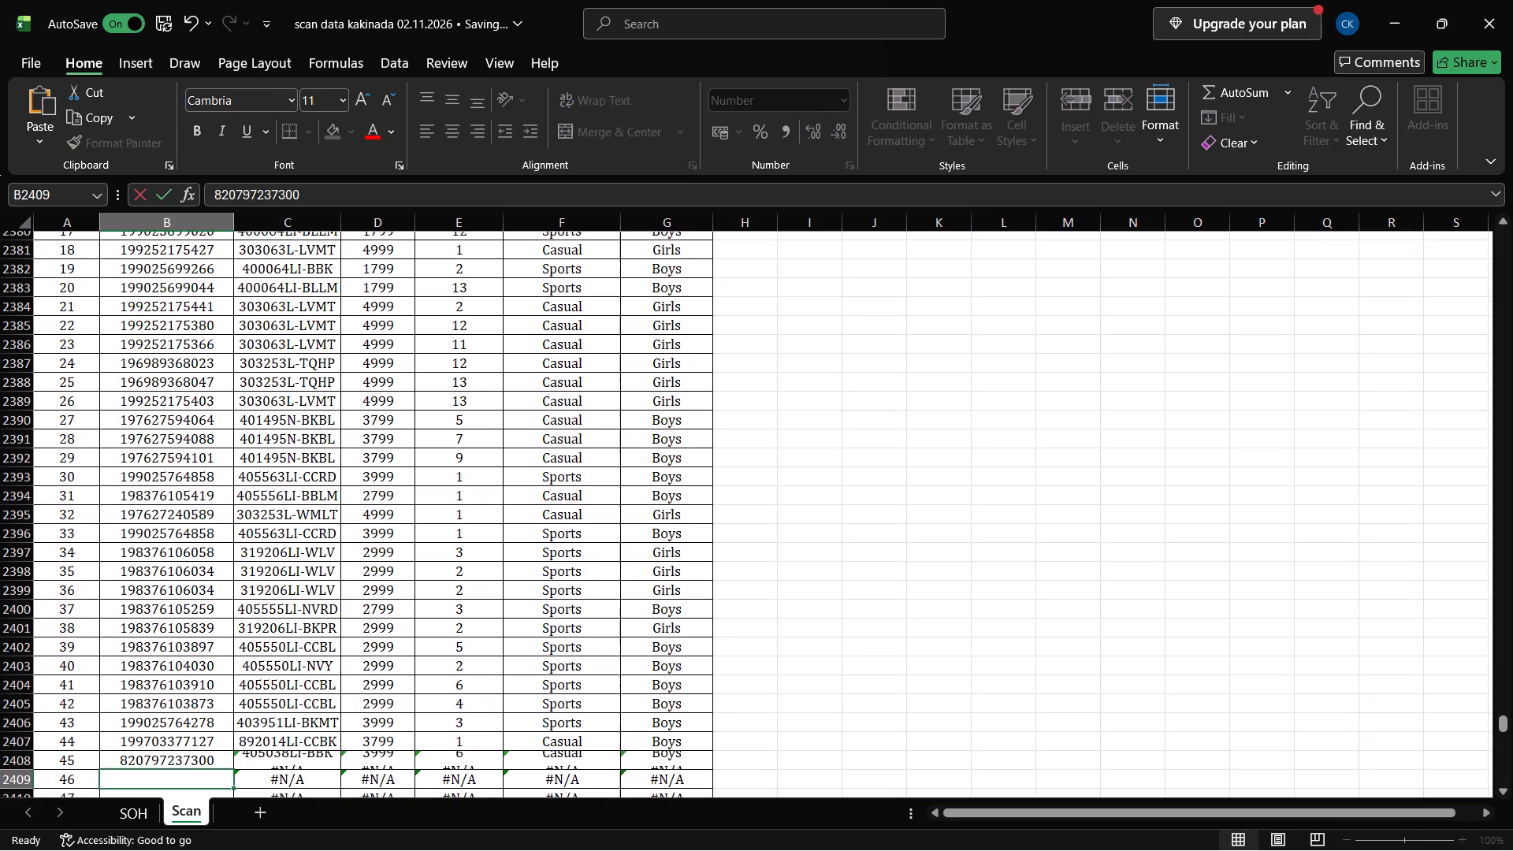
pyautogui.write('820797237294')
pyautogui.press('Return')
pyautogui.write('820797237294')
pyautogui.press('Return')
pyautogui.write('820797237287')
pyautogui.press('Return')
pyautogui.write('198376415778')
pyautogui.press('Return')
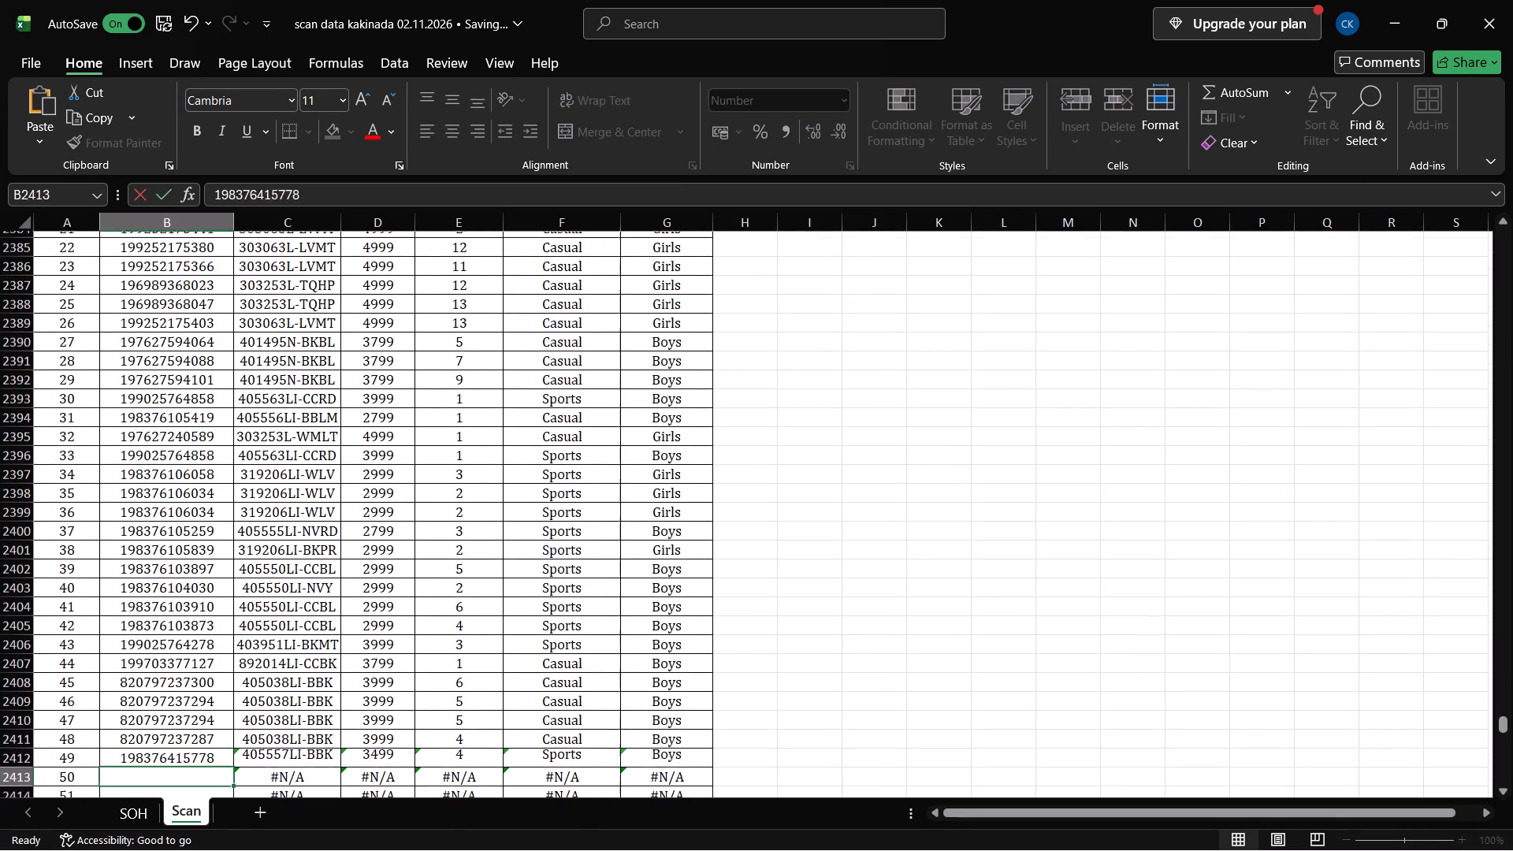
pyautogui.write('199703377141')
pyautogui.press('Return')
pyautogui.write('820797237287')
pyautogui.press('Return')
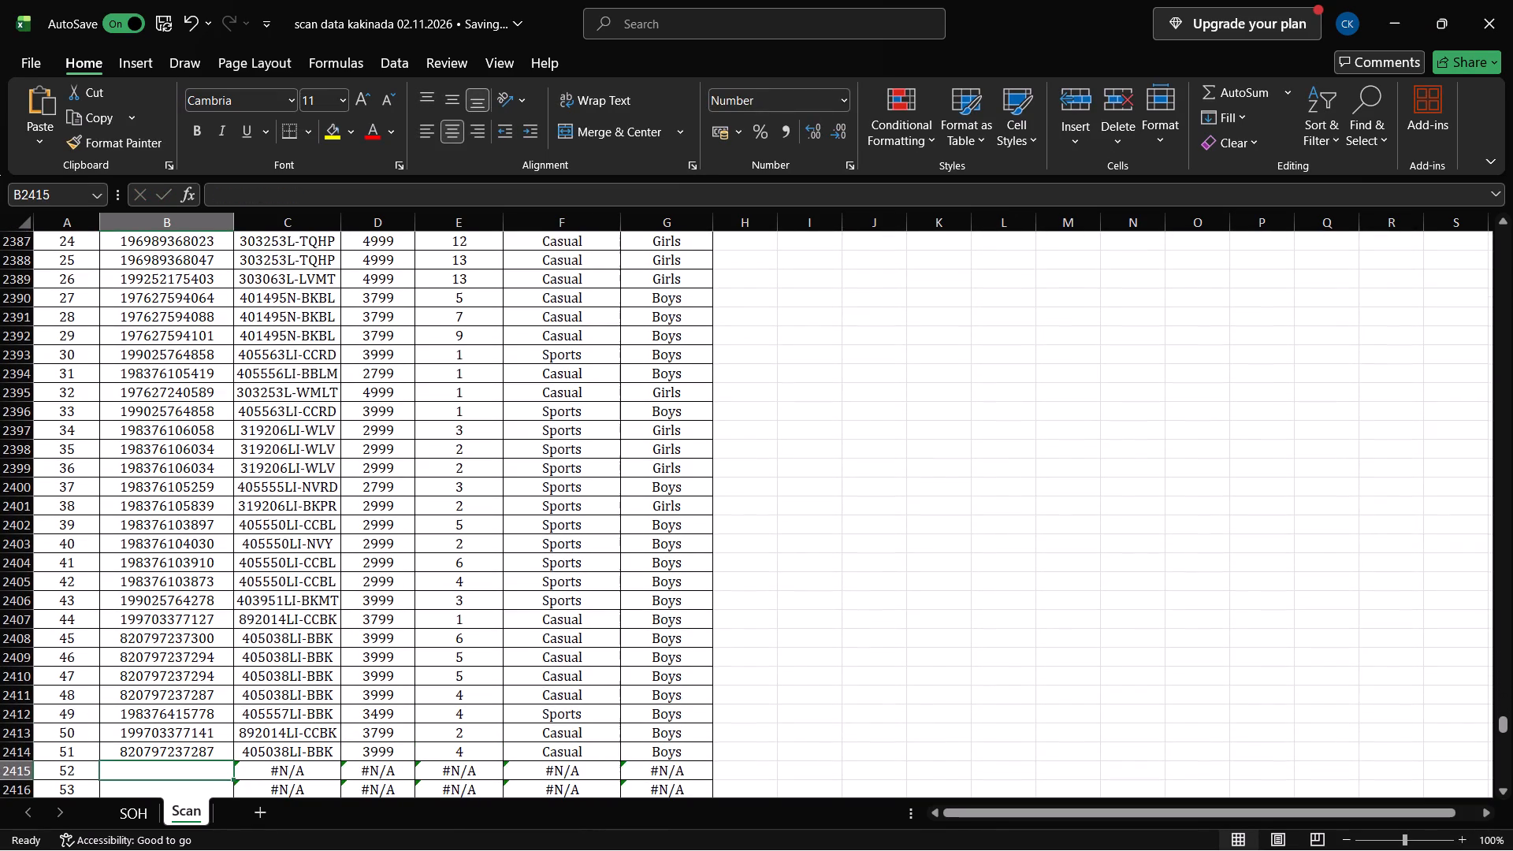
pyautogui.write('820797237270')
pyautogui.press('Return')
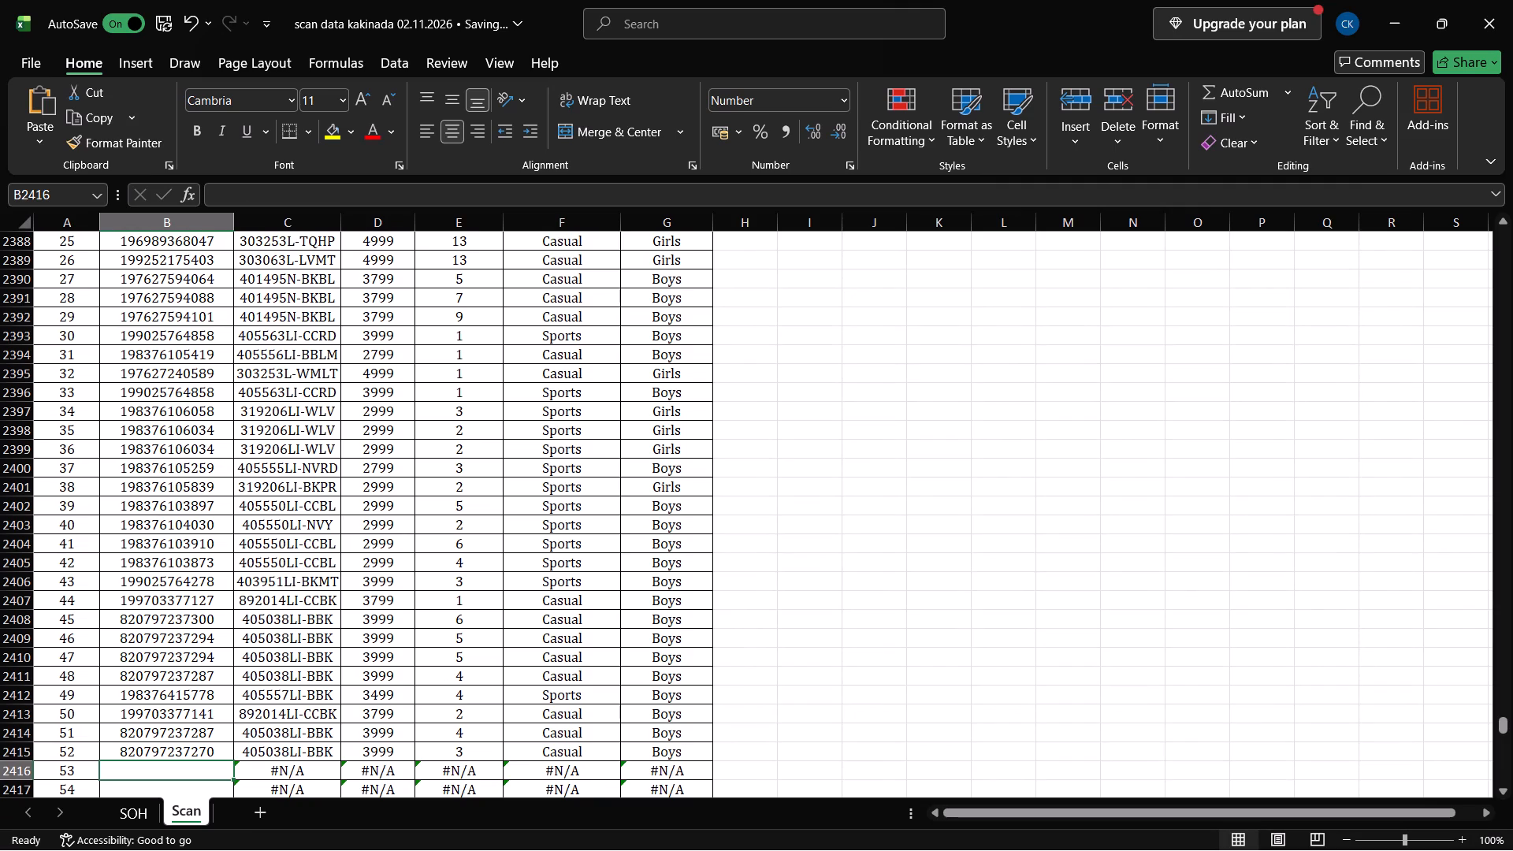
# Restart the serial numbering at 1 in the row after serial 52, ready for a new batch.
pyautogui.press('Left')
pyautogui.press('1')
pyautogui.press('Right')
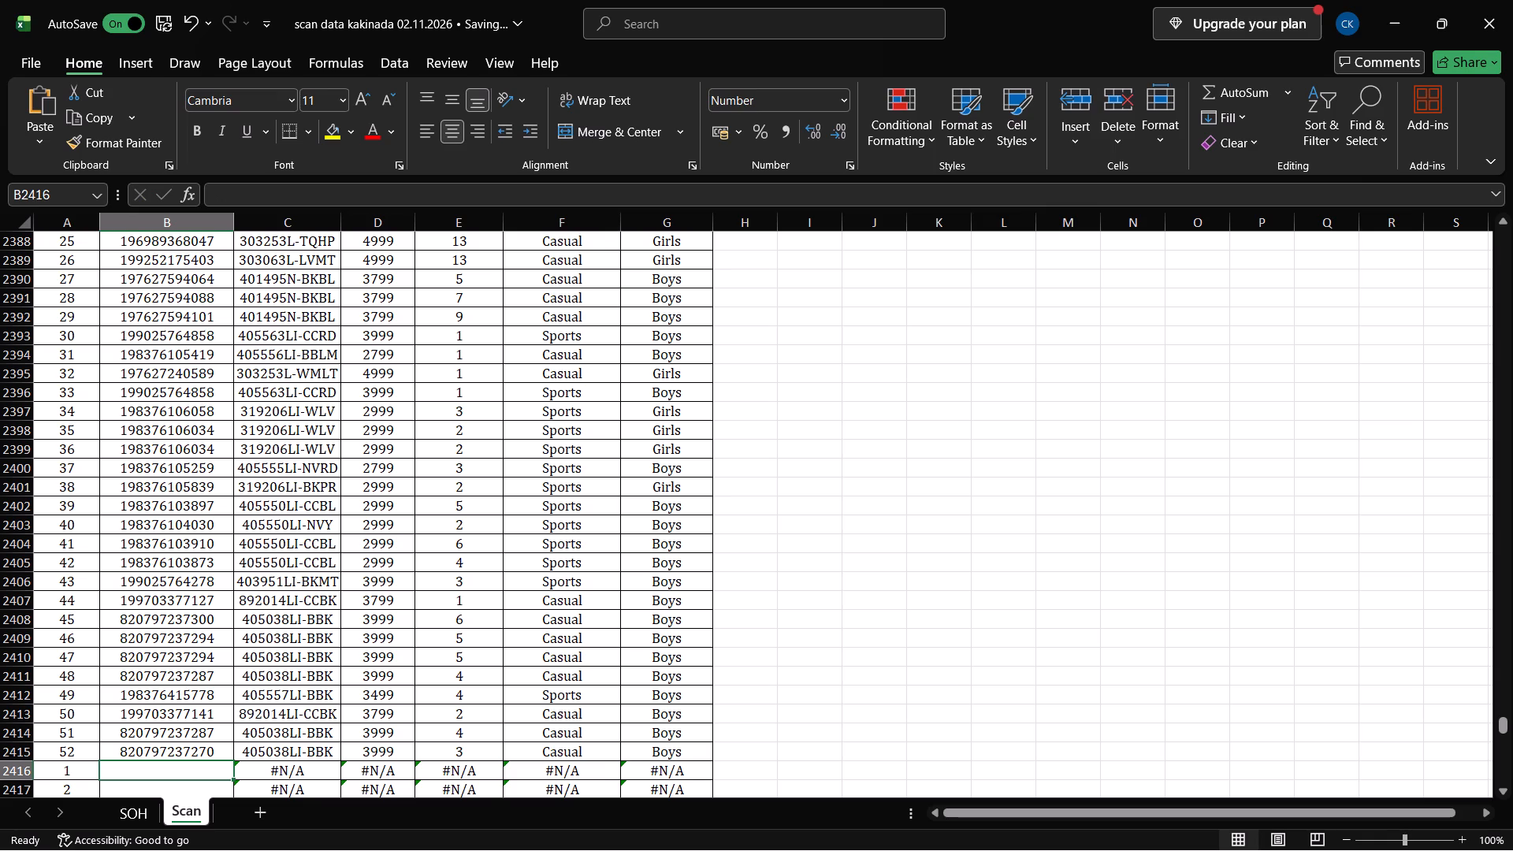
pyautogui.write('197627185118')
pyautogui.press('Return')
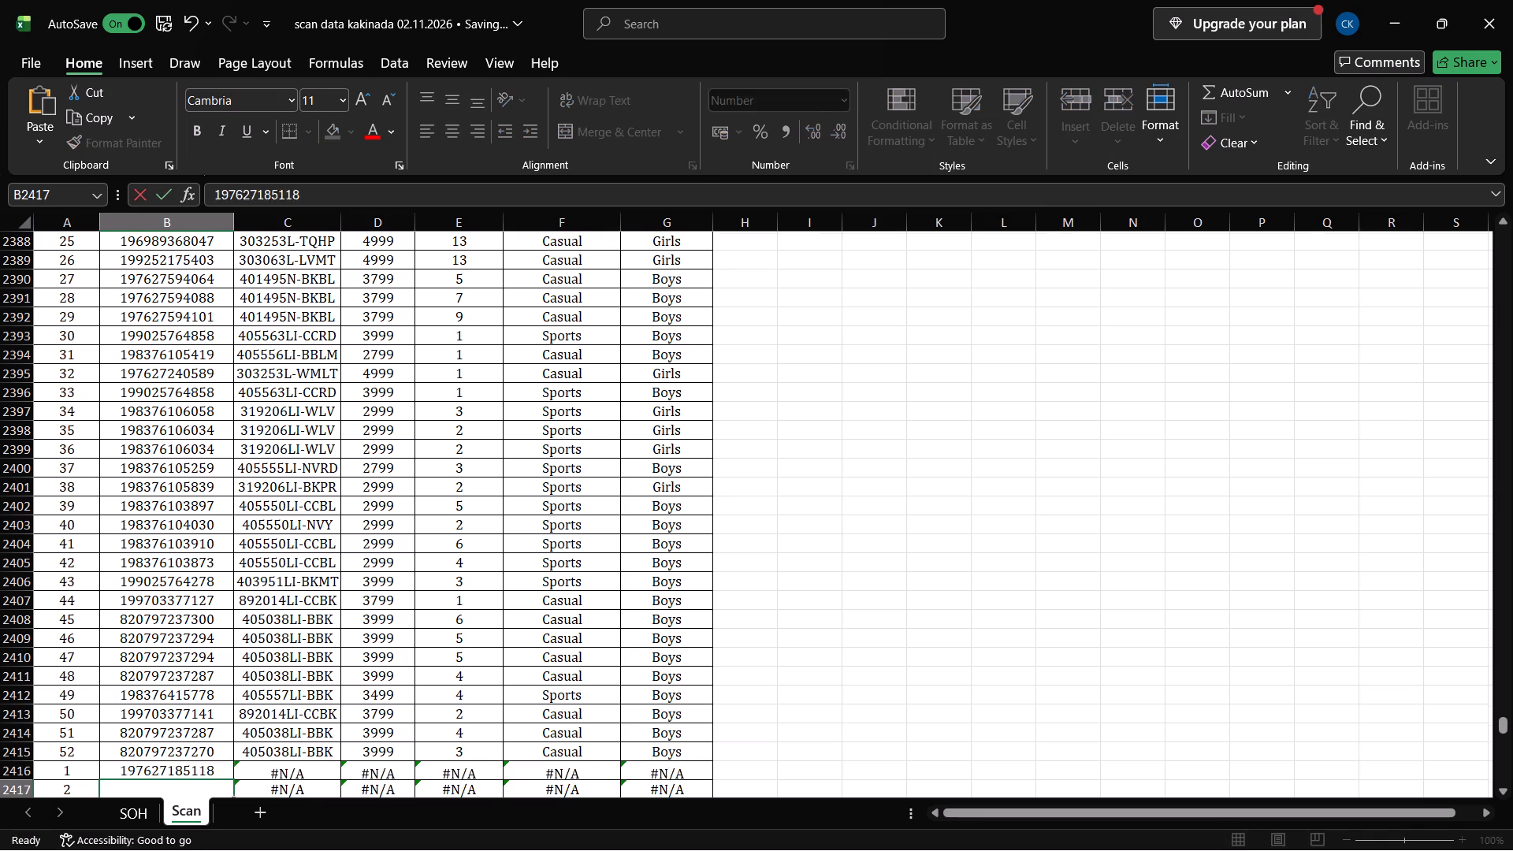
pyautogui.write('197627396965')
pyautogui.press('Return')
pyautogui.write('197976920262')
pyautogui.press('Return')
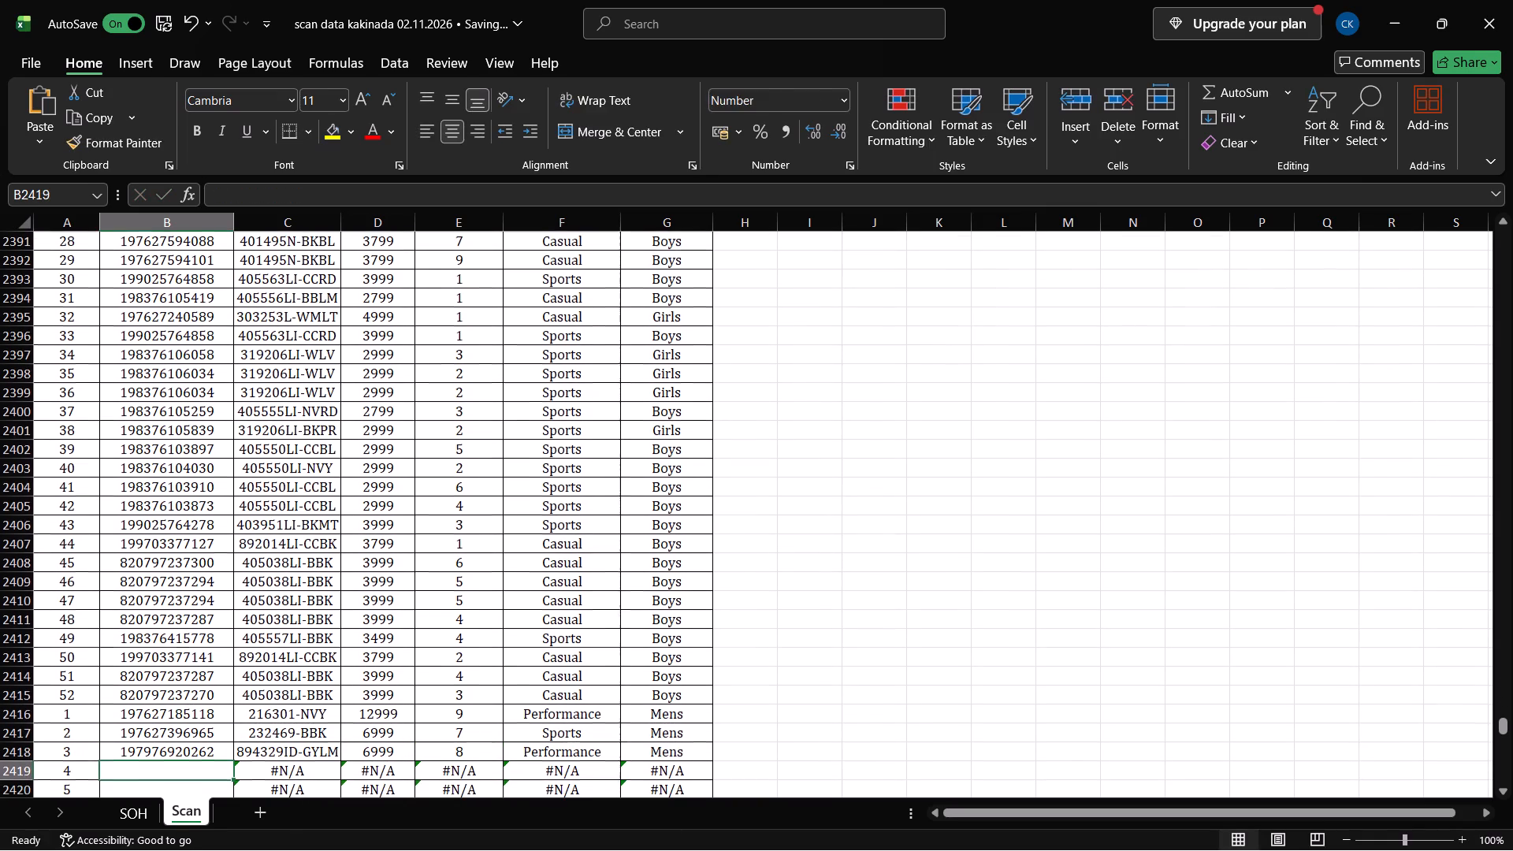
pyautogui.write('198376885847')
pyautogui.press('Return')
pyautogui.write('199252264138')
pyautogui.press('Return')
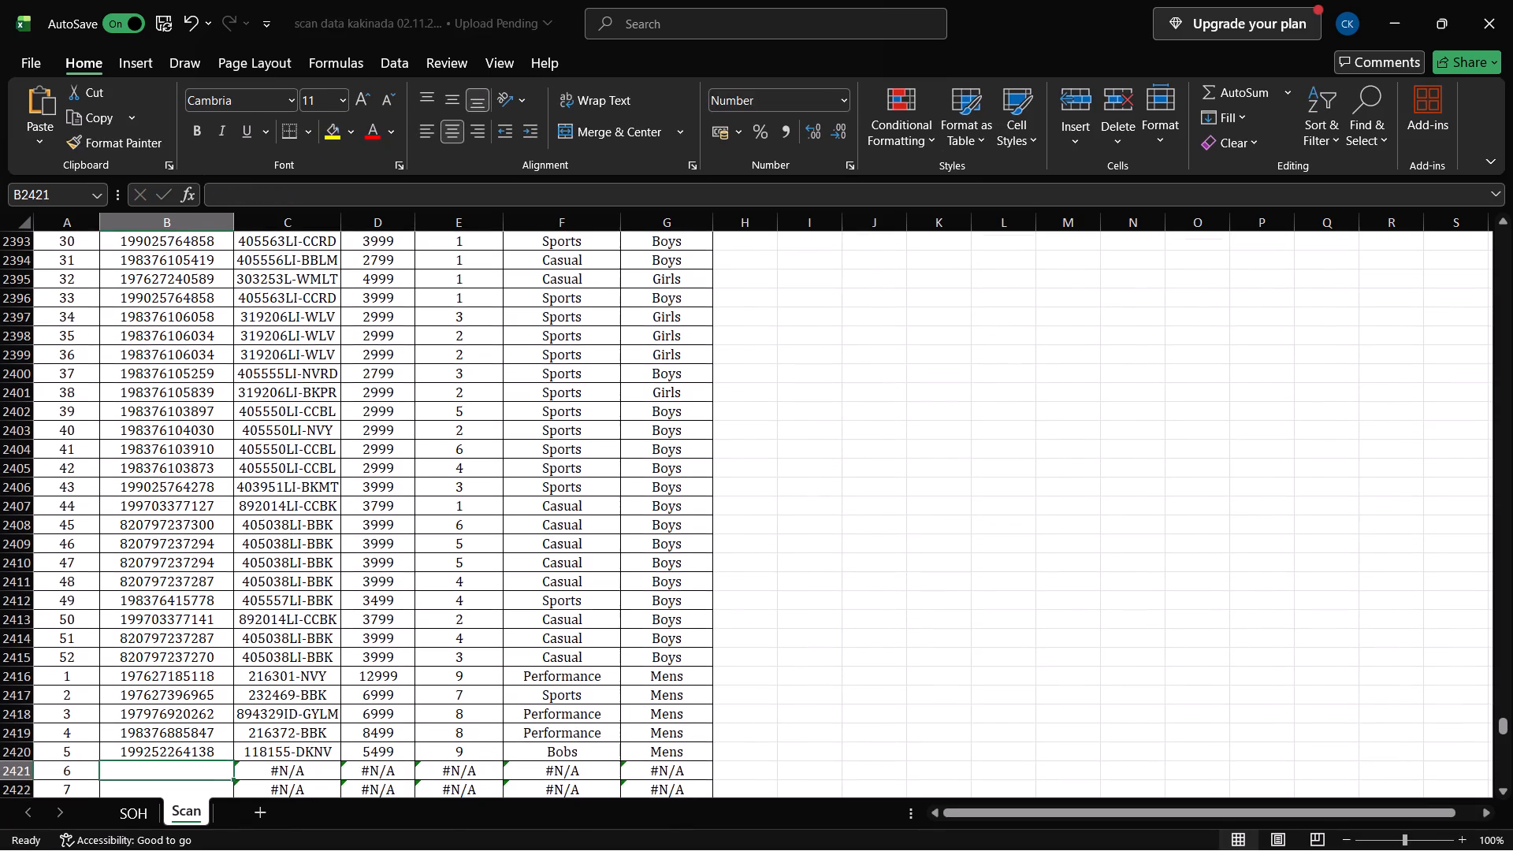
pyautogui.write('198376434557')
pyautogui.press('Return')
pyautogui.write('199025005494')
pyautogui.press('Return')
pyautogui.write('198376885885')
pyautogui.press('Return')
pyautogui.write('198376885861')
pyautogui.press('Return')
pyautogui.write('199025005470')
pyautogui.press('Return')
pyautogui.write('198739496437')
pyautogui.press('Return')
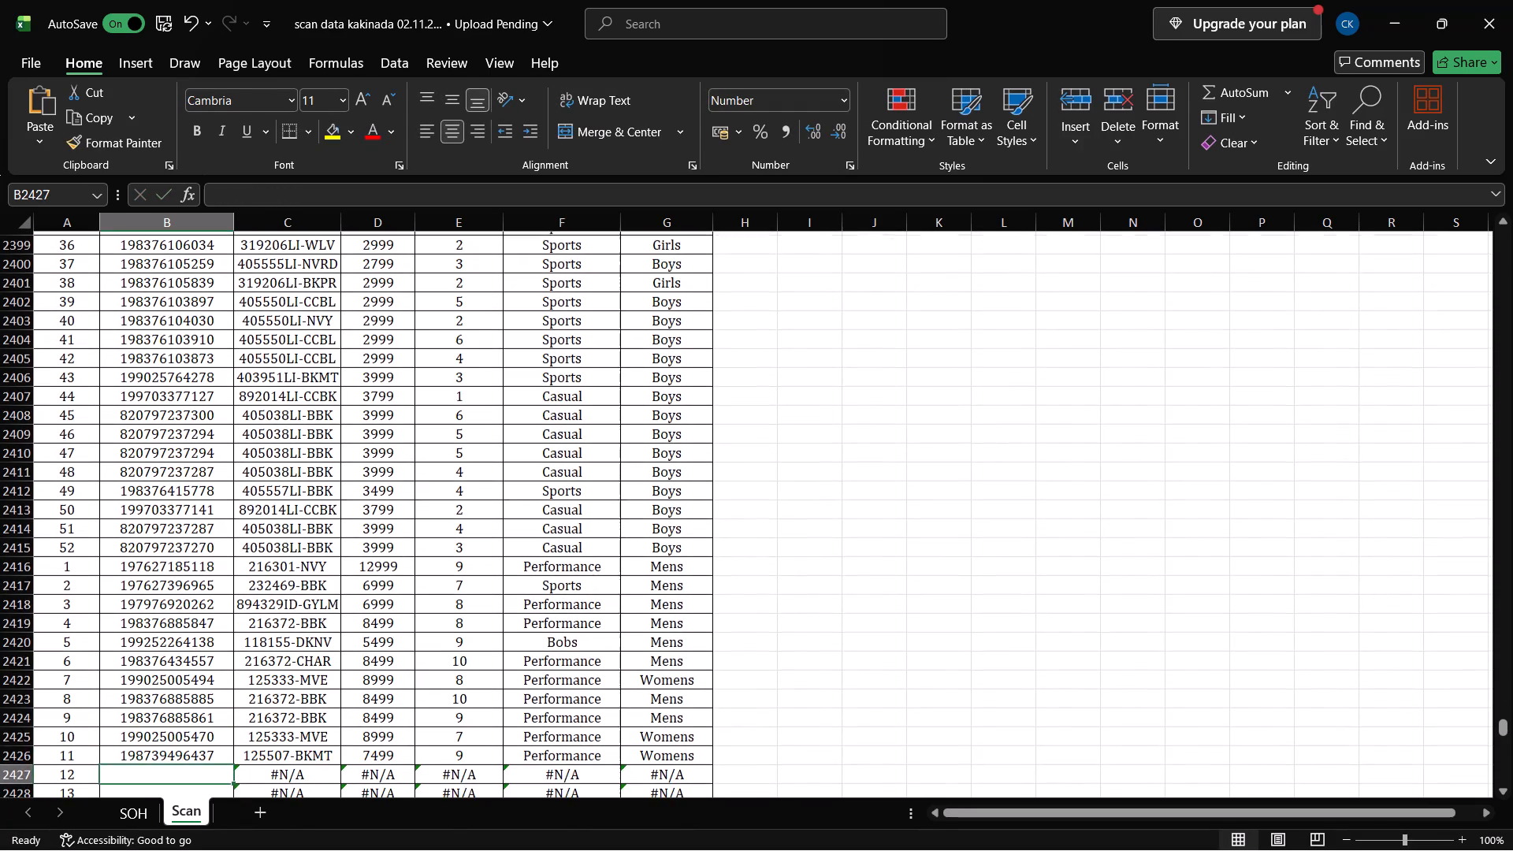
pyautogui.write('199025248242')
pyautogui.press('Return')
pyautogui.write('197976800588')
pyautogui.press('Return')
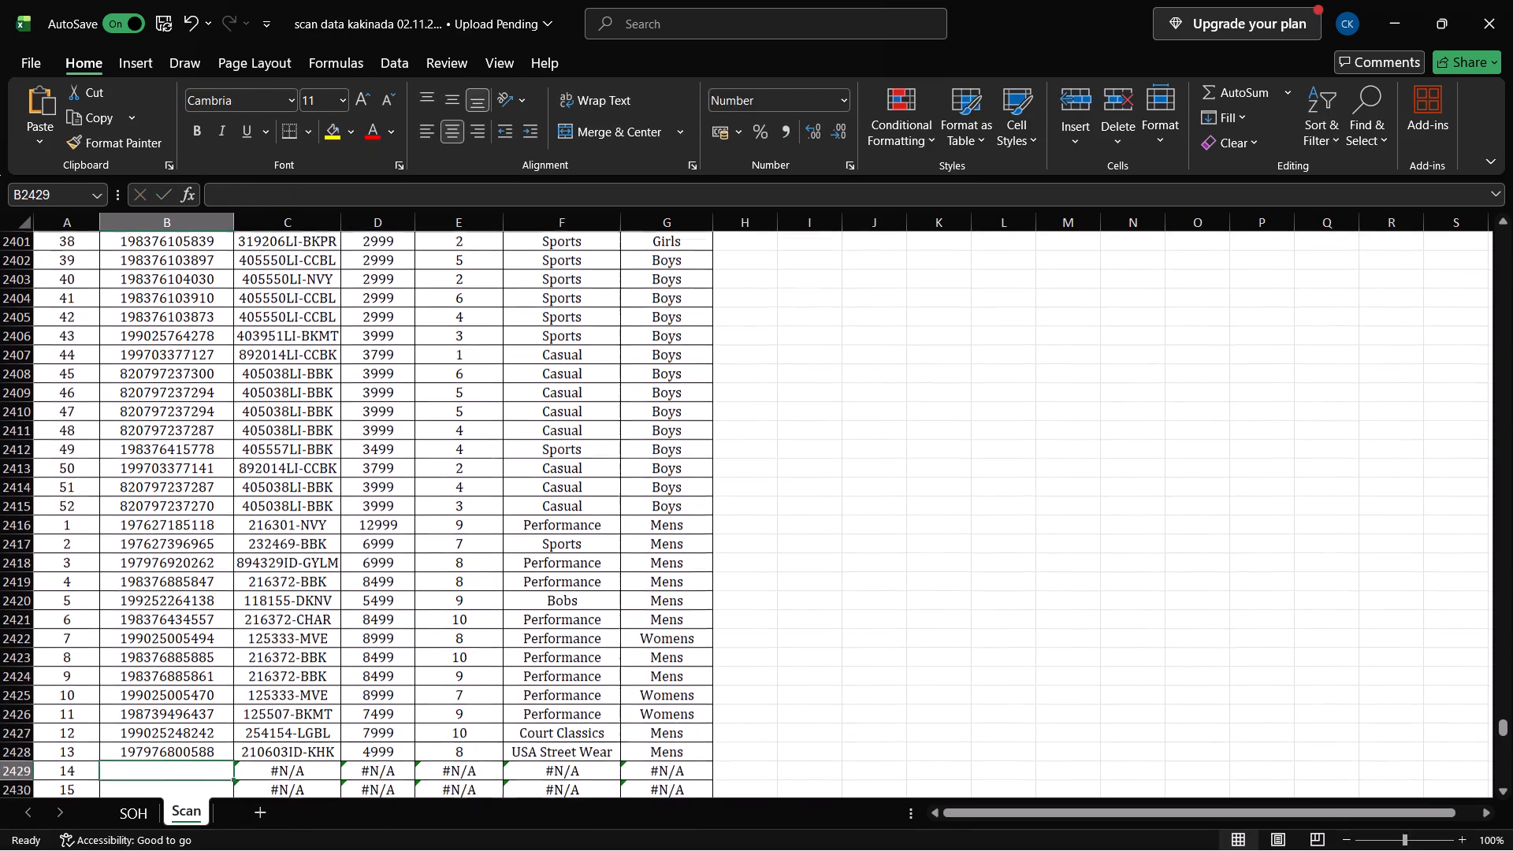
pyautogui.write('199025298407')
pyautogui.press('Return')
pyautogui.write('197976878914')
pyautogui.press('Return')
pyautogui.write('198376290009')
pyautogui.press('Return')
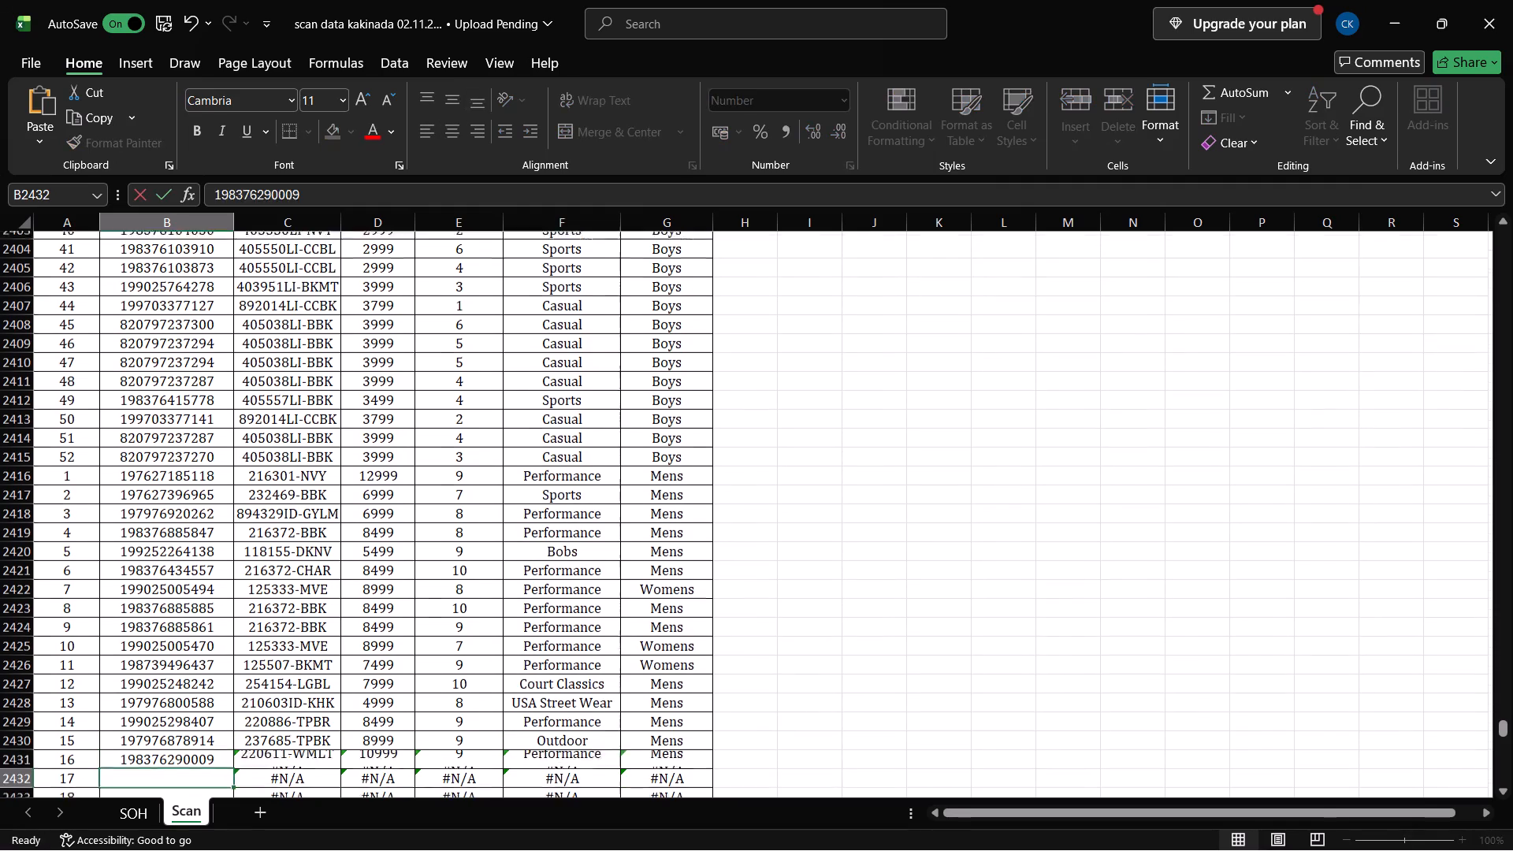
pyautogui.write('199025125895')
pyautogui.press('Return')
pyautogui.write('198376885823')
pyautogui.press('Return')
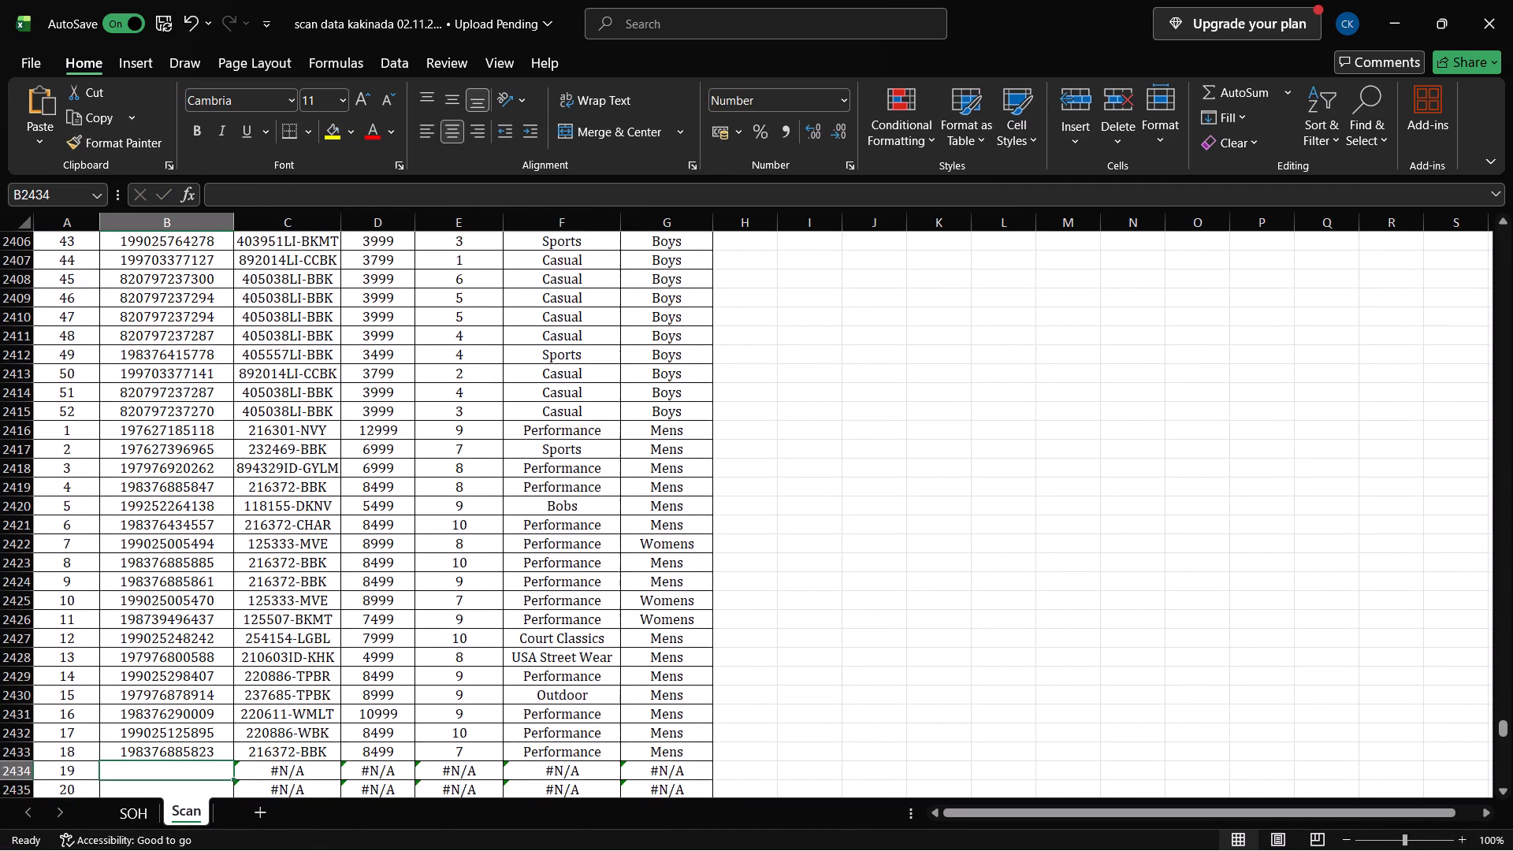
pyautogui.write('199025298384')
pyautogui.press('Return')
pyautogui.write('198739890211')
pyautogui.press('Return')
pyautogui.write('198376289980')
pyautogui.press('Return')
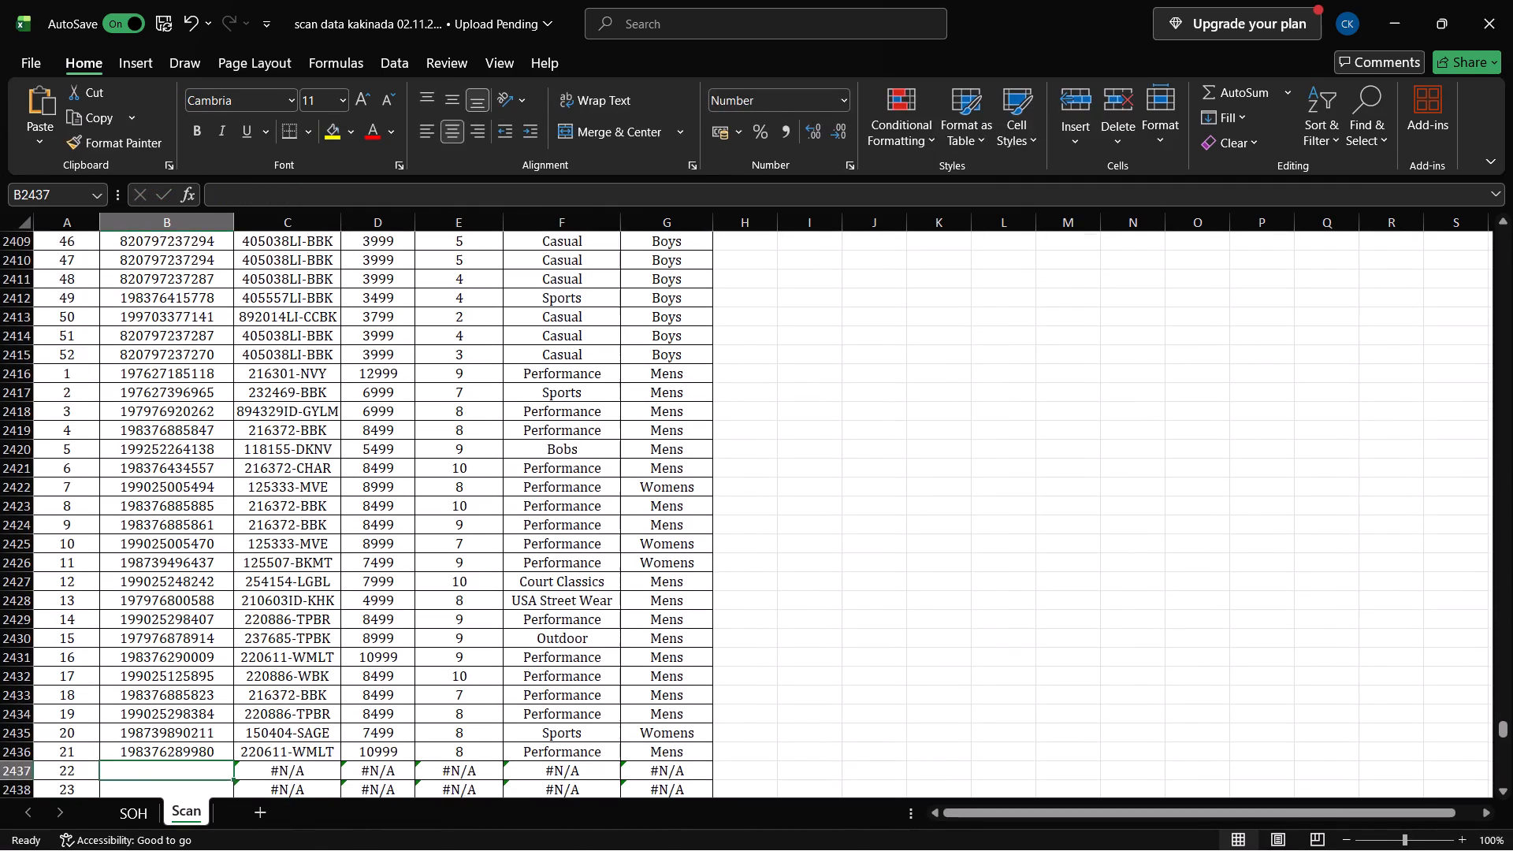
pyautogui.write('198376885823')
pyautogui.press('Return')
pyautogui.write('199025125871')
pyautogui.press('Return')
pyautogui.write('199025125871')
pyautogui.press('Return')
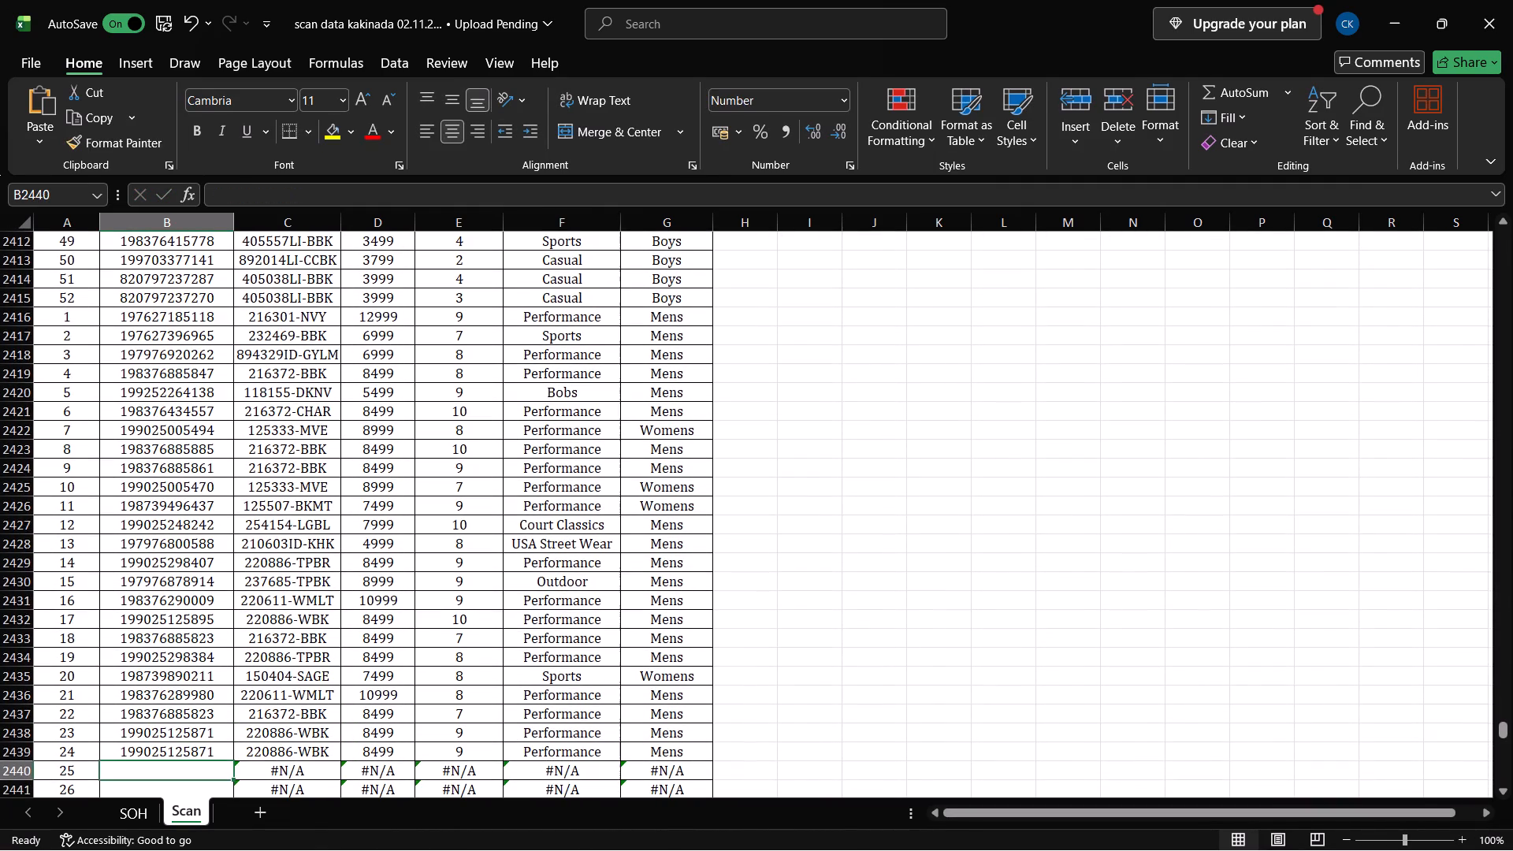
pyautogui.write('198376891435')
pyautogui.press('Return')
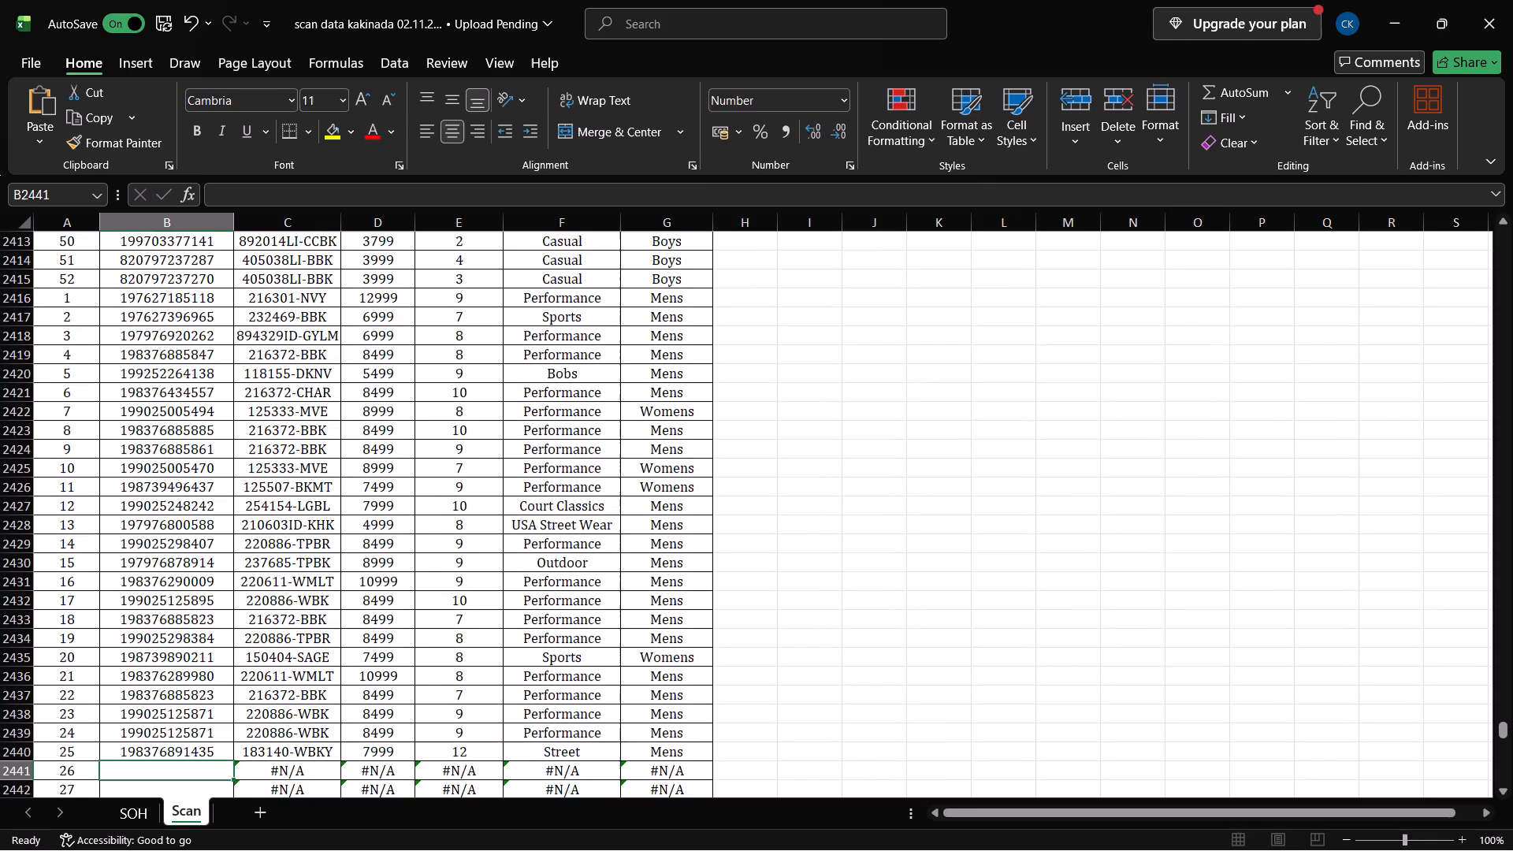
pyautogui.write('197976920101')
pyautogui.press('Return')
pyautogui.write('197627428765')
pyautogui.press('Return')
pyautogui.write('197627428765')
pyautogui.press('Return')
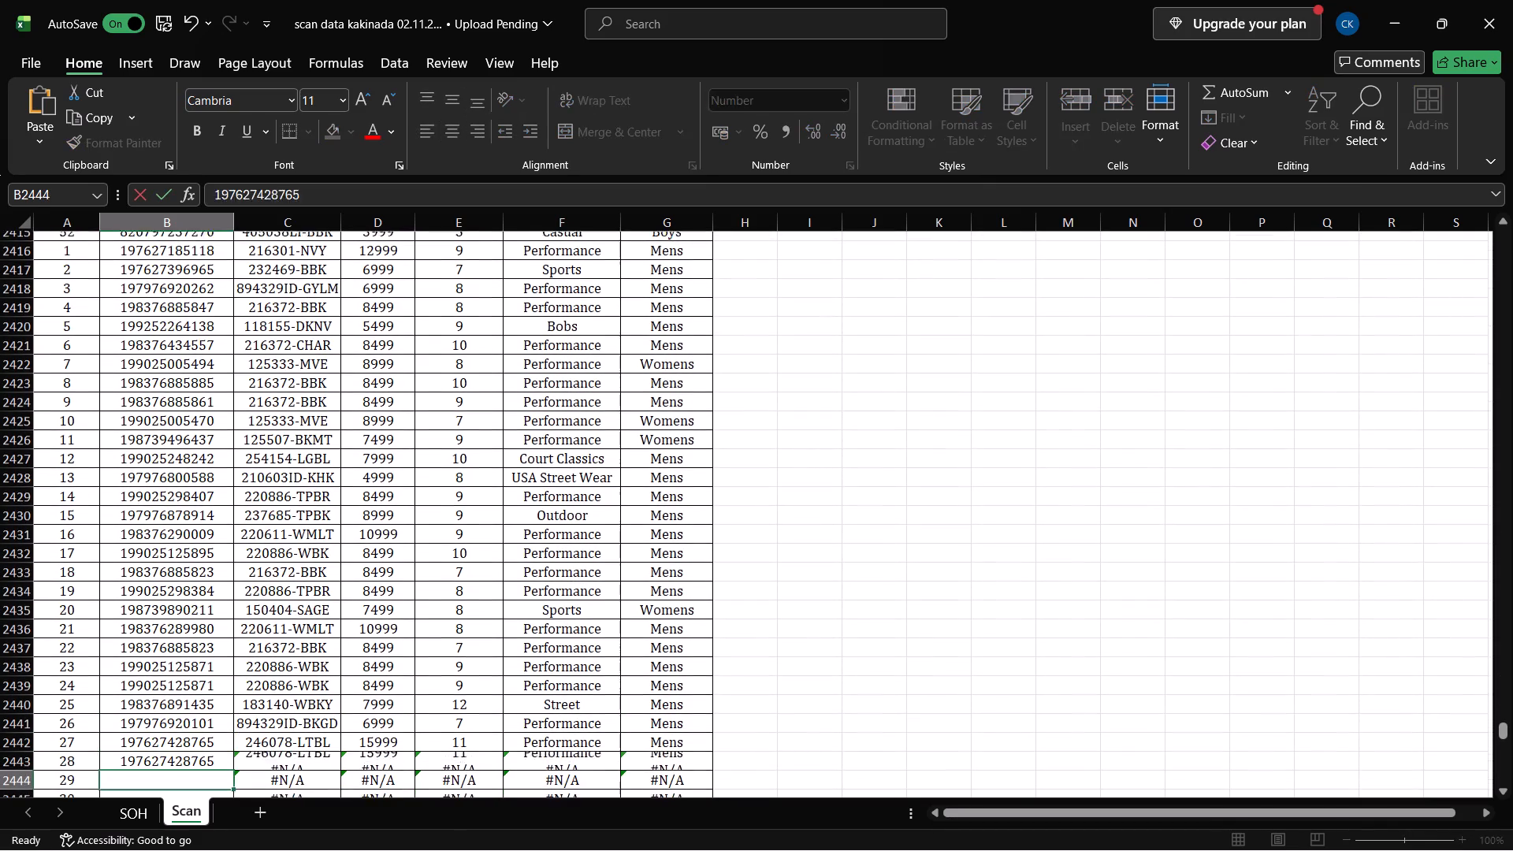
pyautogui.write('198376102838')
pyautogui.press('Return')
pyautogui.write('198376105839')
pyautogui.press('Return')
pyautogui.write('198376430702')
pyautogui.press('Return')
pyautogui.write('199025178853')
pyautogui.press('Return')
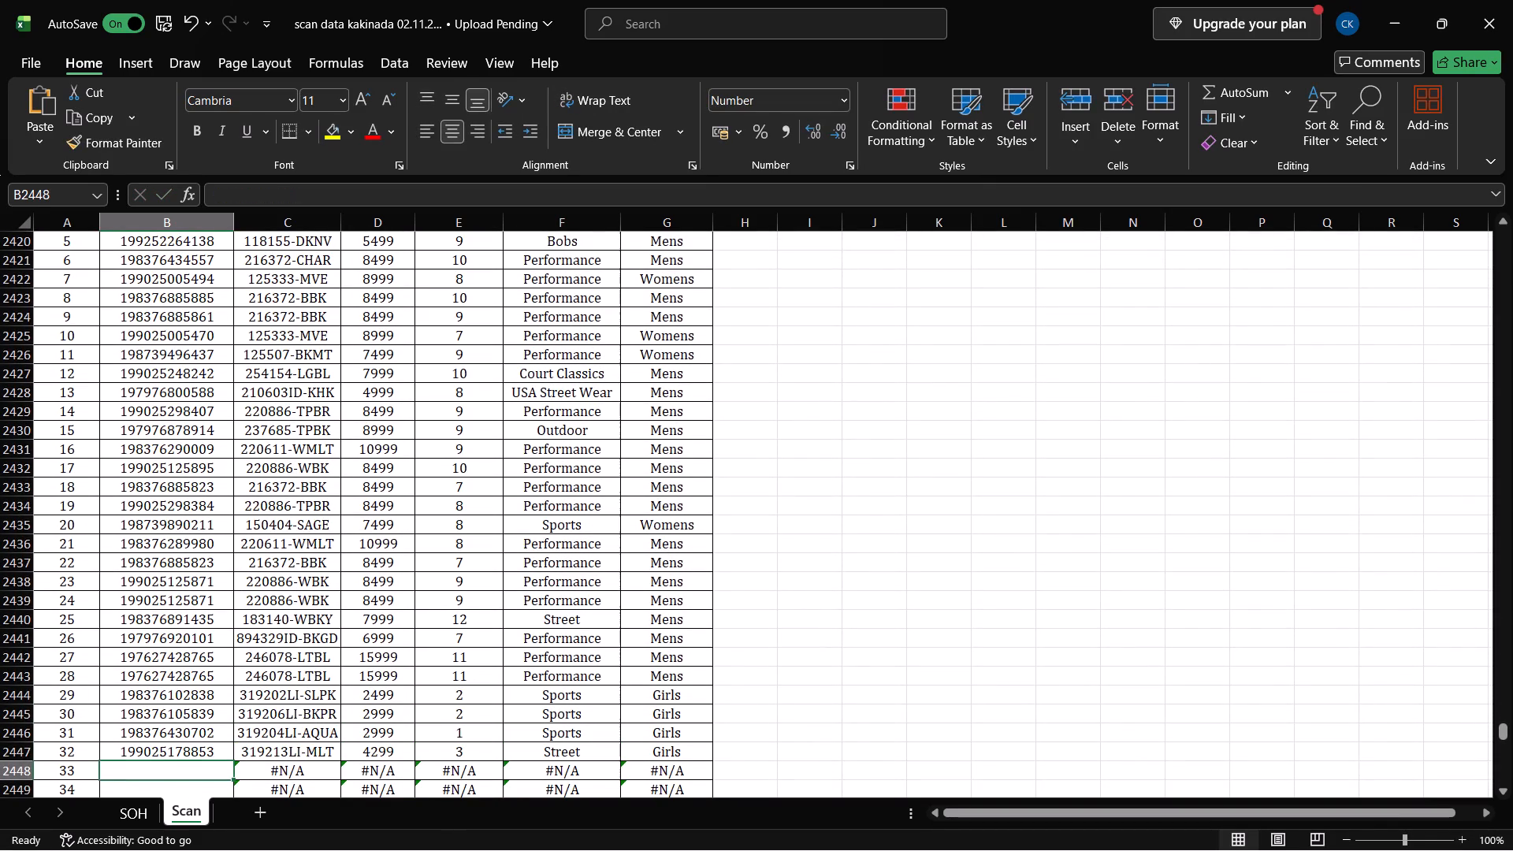
# Restart the serial numbering at 1 in the row after serial 32, ready for a new batch.
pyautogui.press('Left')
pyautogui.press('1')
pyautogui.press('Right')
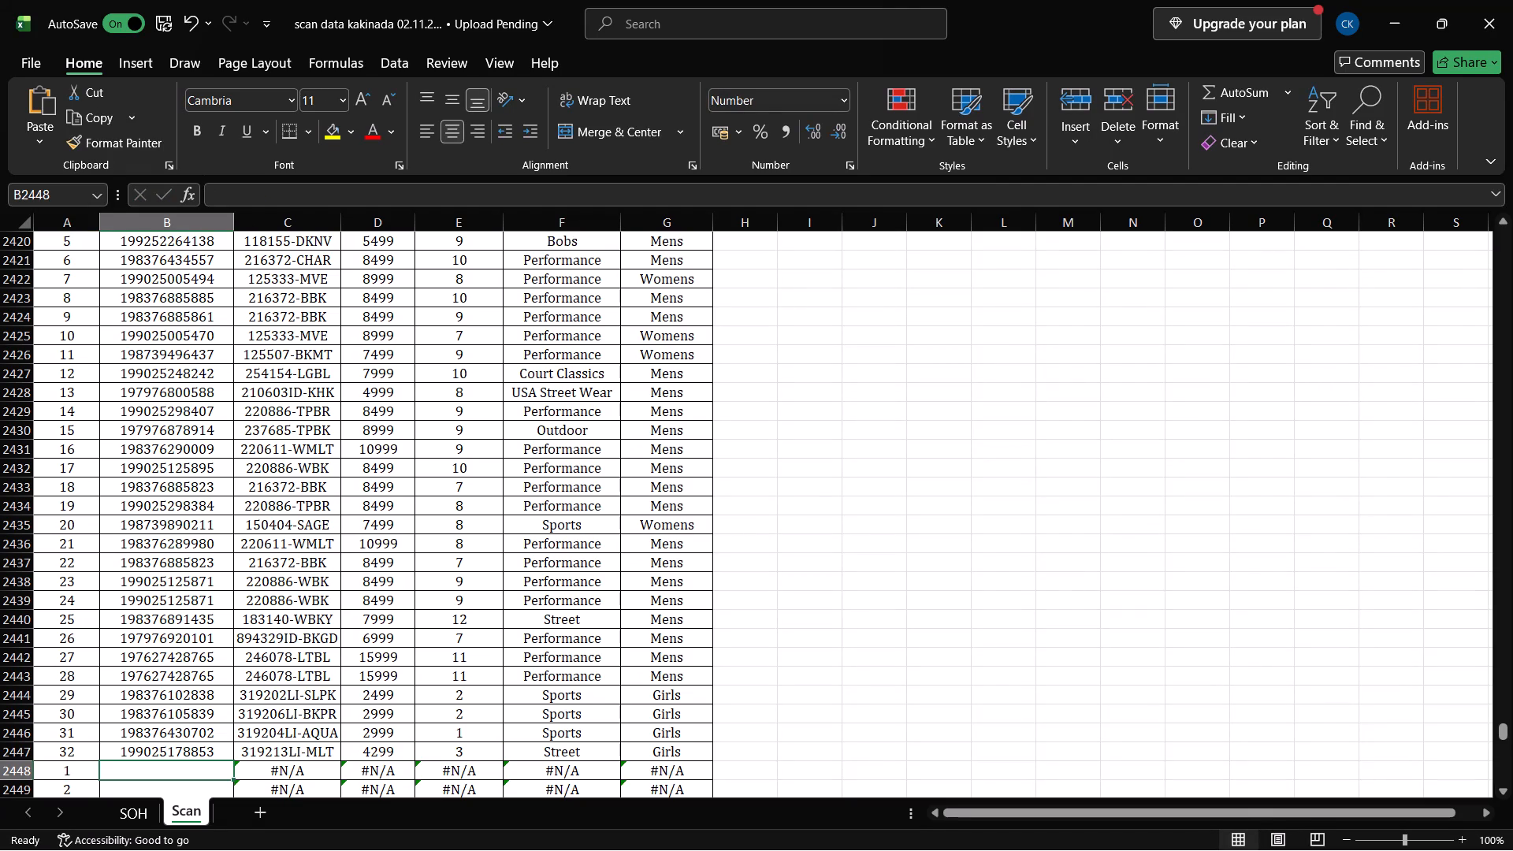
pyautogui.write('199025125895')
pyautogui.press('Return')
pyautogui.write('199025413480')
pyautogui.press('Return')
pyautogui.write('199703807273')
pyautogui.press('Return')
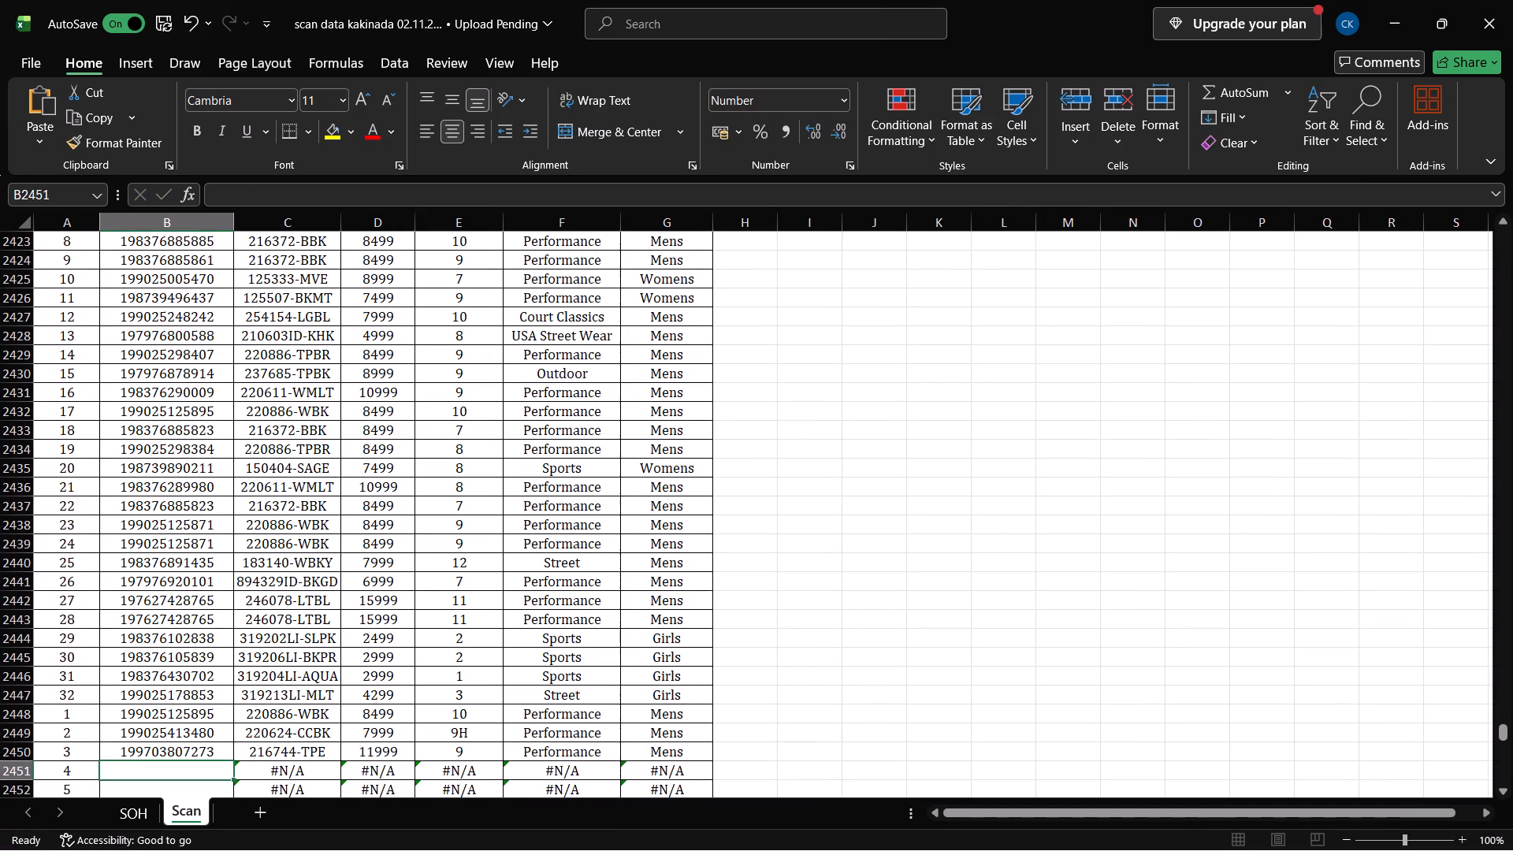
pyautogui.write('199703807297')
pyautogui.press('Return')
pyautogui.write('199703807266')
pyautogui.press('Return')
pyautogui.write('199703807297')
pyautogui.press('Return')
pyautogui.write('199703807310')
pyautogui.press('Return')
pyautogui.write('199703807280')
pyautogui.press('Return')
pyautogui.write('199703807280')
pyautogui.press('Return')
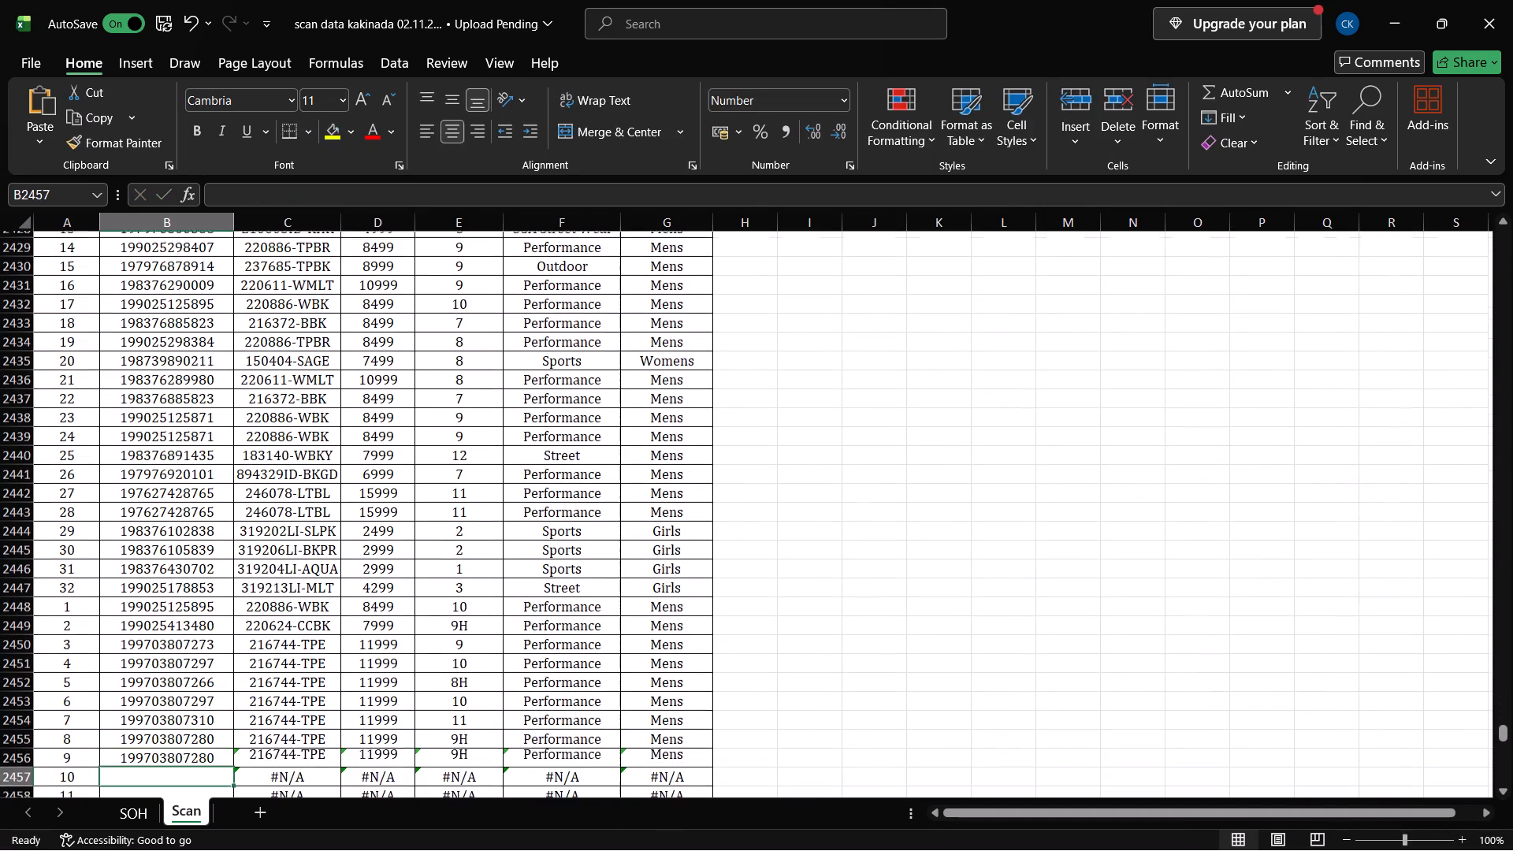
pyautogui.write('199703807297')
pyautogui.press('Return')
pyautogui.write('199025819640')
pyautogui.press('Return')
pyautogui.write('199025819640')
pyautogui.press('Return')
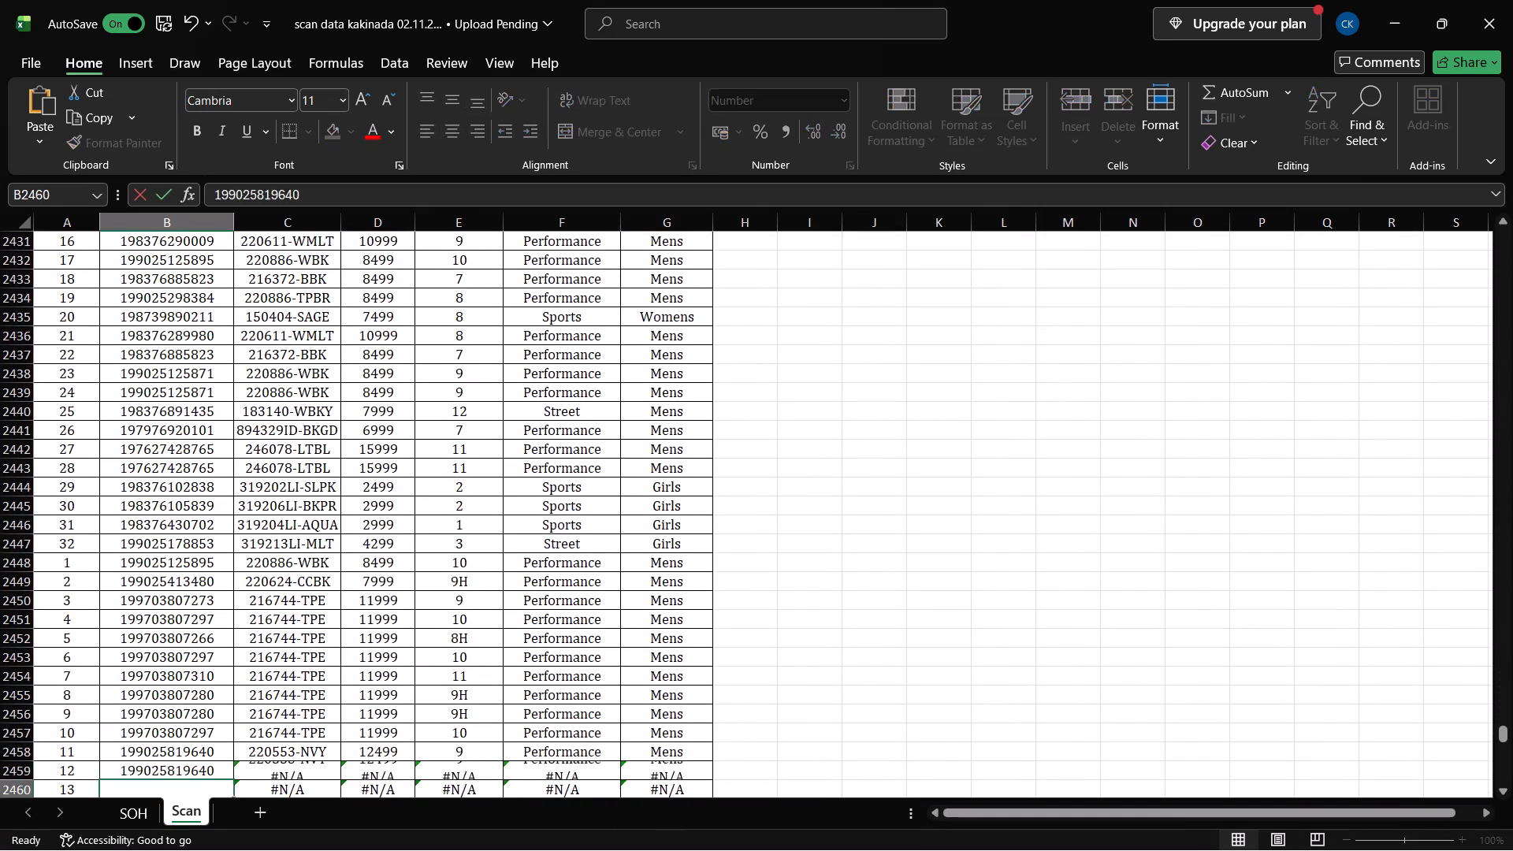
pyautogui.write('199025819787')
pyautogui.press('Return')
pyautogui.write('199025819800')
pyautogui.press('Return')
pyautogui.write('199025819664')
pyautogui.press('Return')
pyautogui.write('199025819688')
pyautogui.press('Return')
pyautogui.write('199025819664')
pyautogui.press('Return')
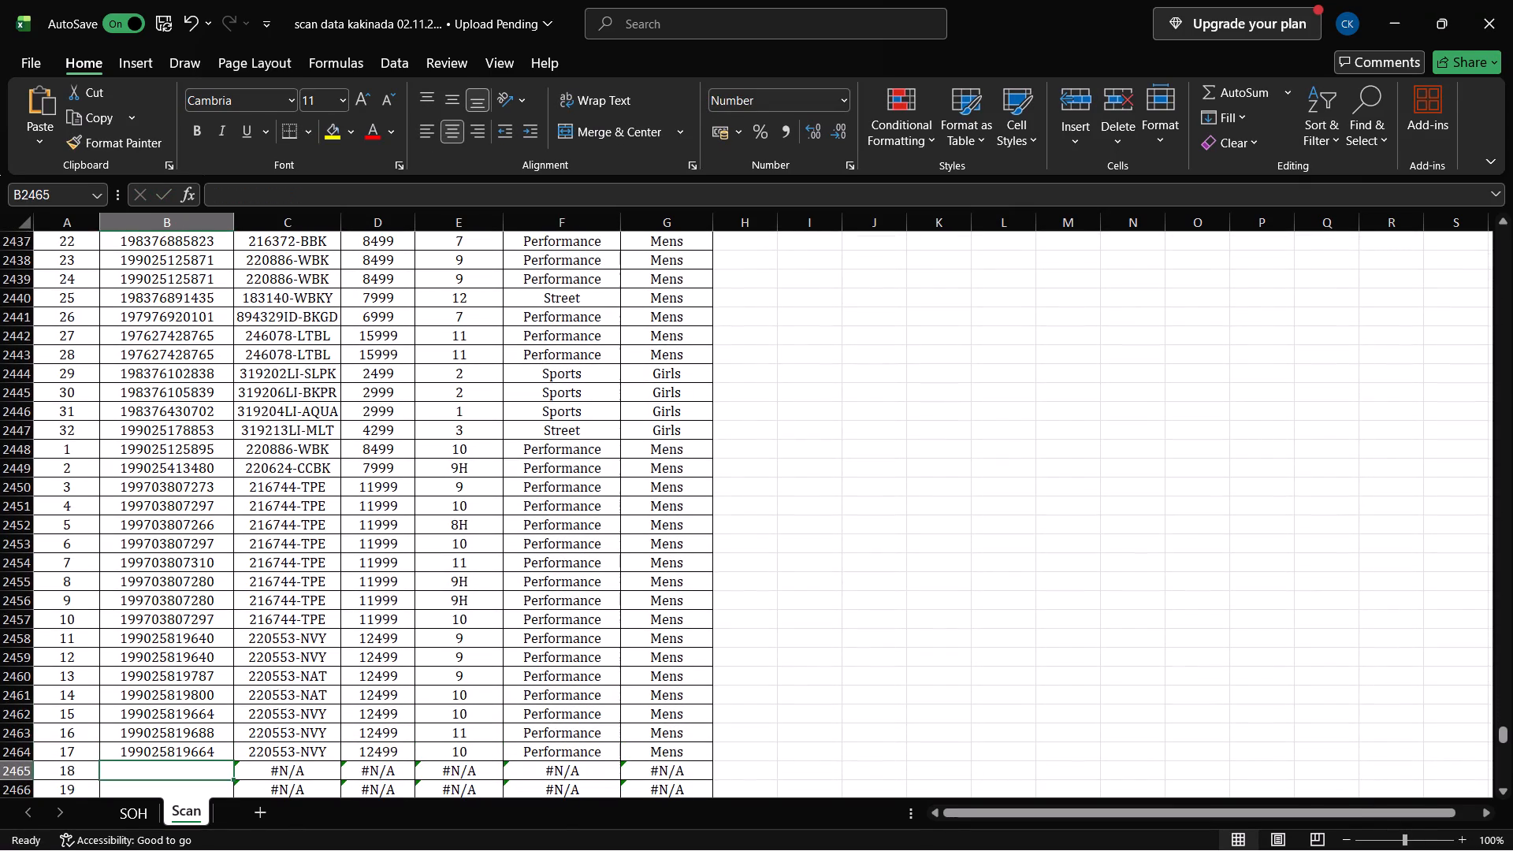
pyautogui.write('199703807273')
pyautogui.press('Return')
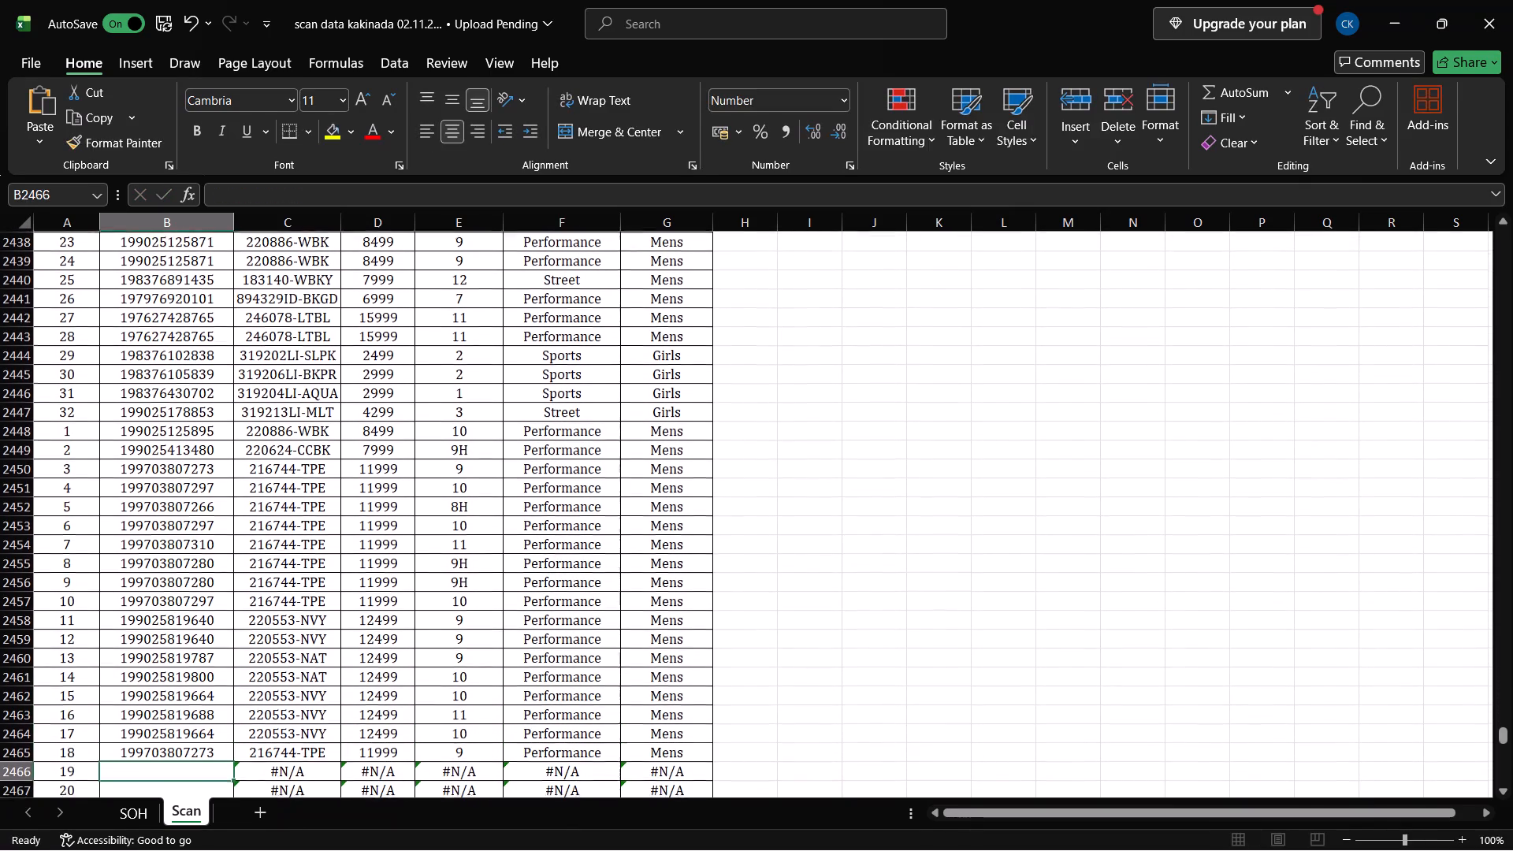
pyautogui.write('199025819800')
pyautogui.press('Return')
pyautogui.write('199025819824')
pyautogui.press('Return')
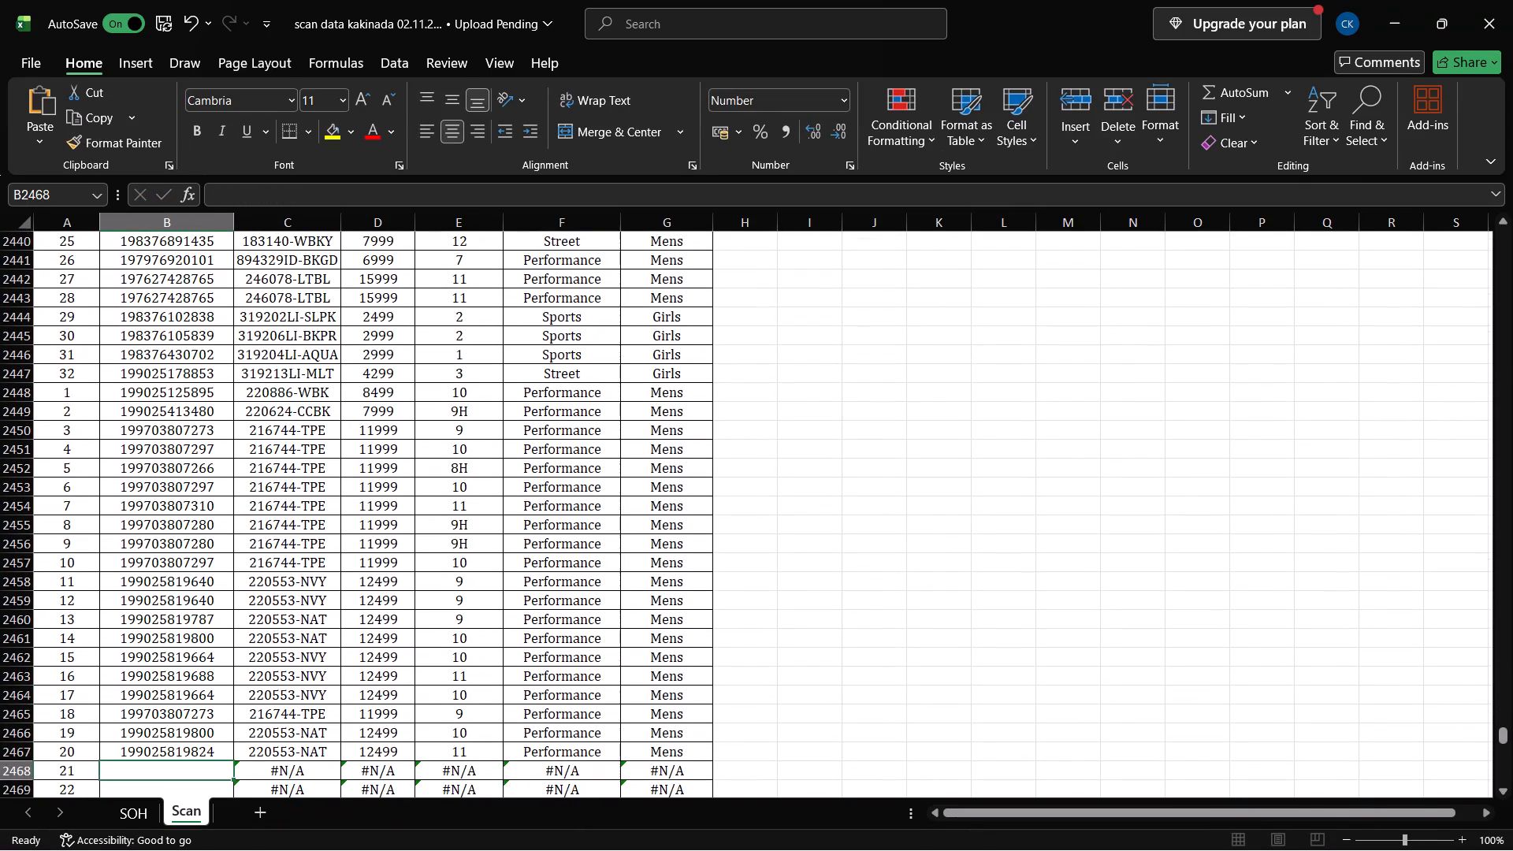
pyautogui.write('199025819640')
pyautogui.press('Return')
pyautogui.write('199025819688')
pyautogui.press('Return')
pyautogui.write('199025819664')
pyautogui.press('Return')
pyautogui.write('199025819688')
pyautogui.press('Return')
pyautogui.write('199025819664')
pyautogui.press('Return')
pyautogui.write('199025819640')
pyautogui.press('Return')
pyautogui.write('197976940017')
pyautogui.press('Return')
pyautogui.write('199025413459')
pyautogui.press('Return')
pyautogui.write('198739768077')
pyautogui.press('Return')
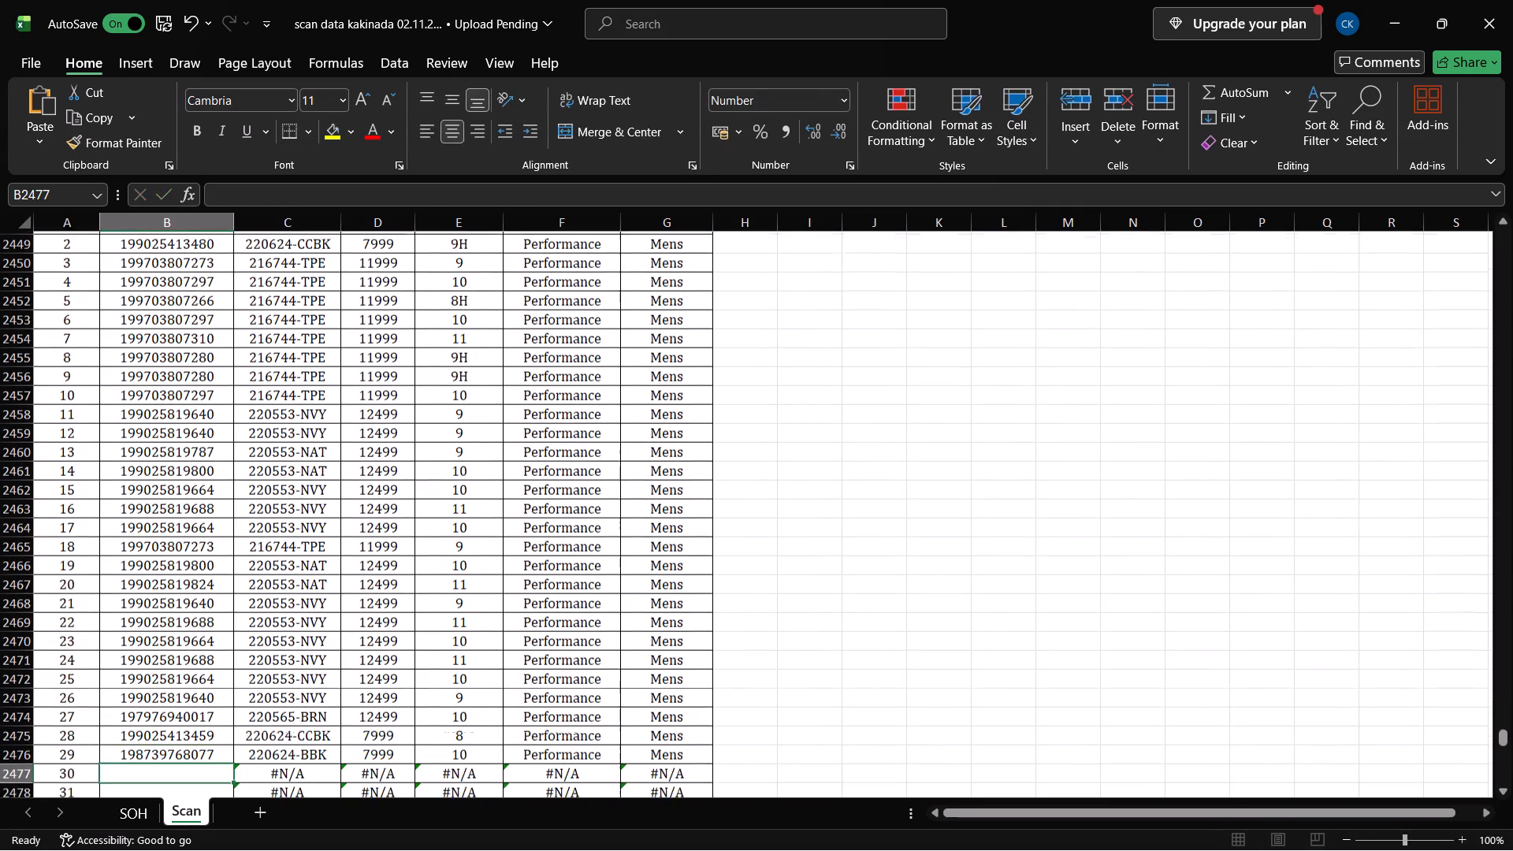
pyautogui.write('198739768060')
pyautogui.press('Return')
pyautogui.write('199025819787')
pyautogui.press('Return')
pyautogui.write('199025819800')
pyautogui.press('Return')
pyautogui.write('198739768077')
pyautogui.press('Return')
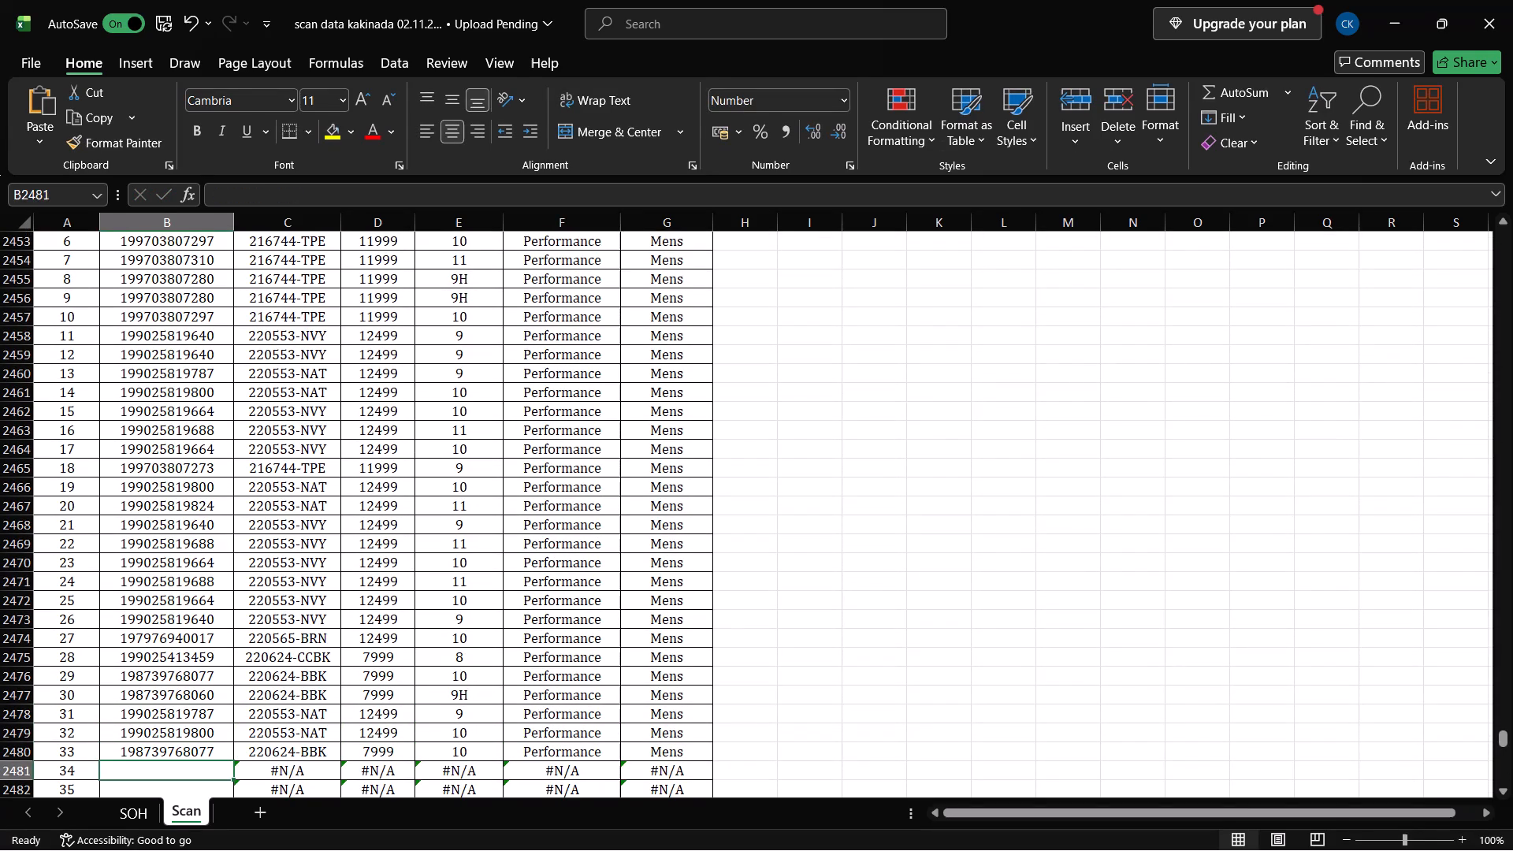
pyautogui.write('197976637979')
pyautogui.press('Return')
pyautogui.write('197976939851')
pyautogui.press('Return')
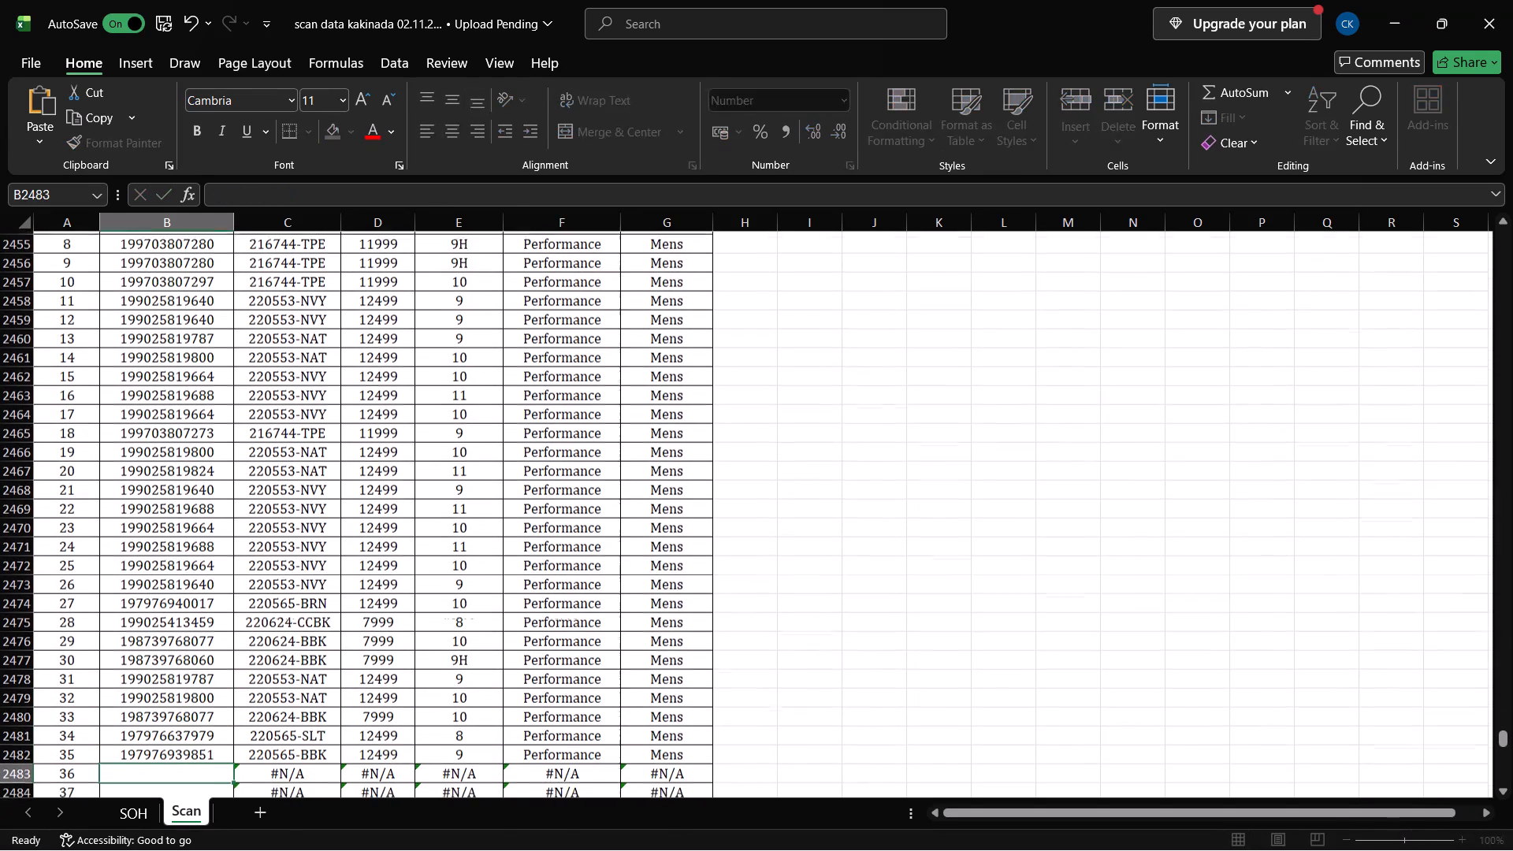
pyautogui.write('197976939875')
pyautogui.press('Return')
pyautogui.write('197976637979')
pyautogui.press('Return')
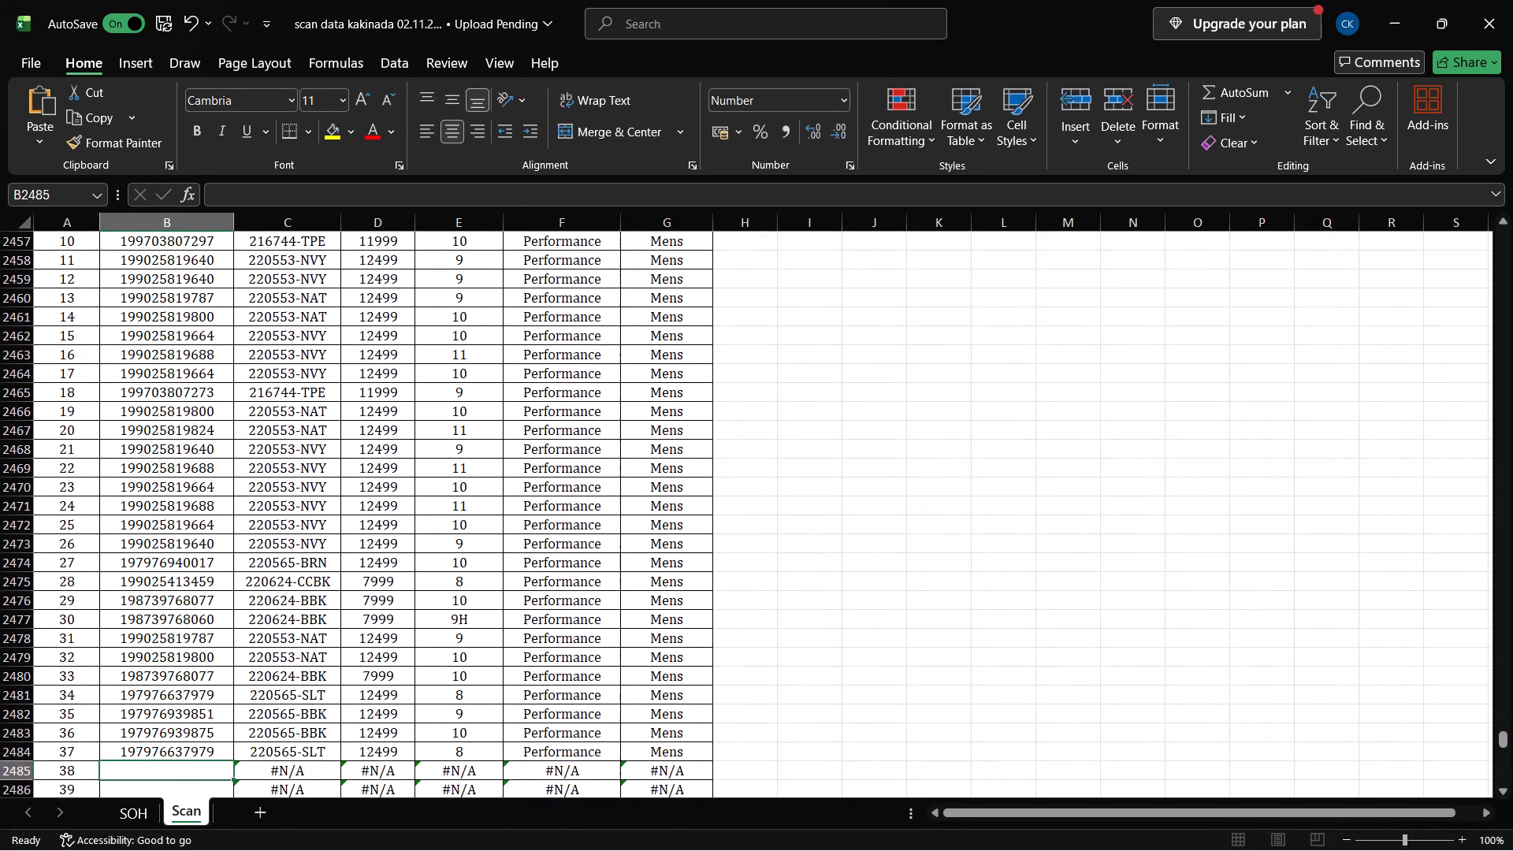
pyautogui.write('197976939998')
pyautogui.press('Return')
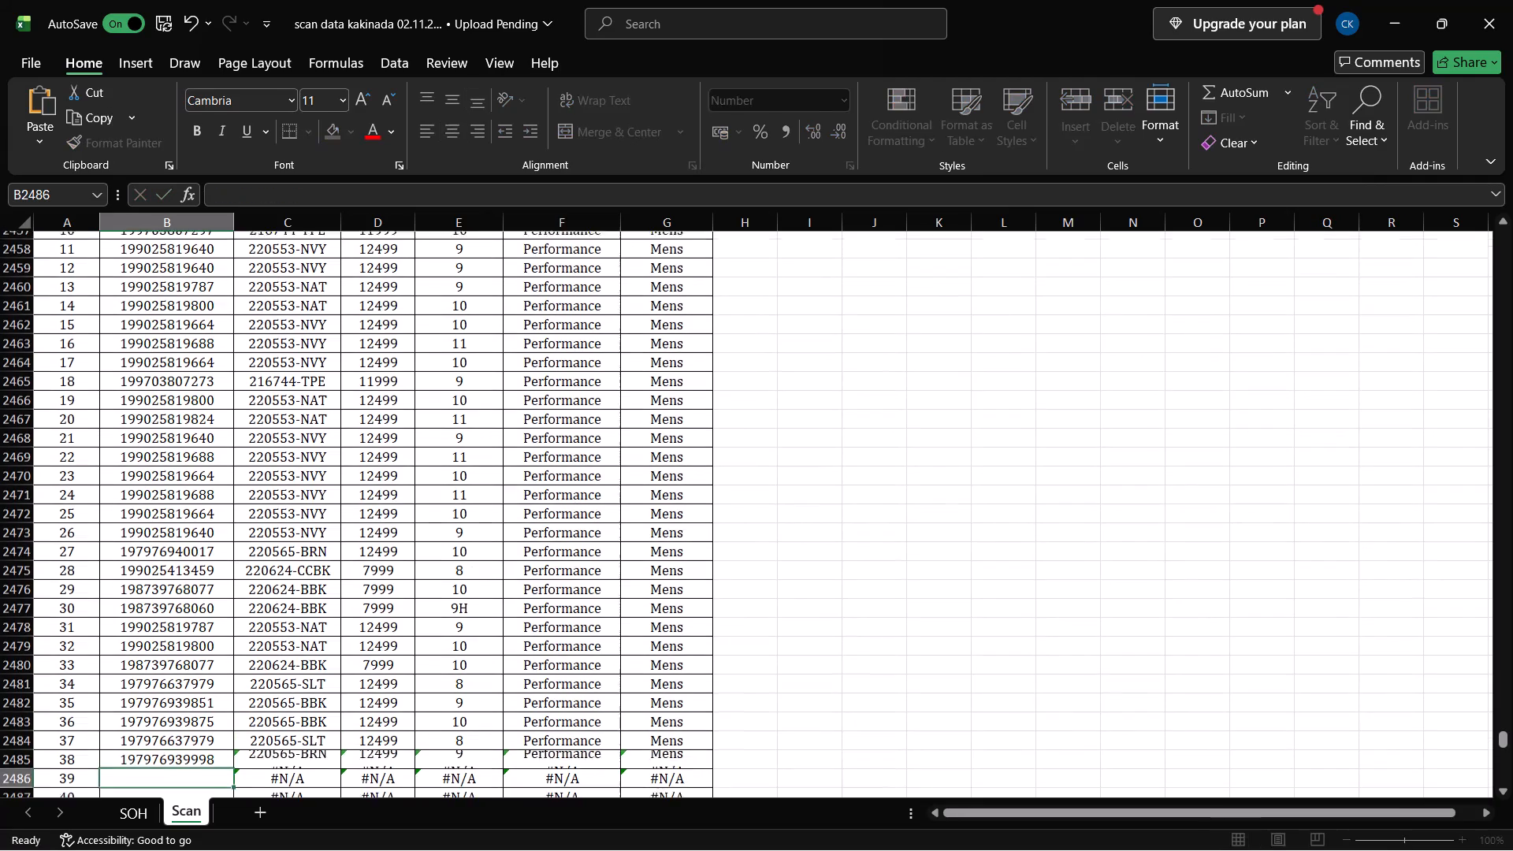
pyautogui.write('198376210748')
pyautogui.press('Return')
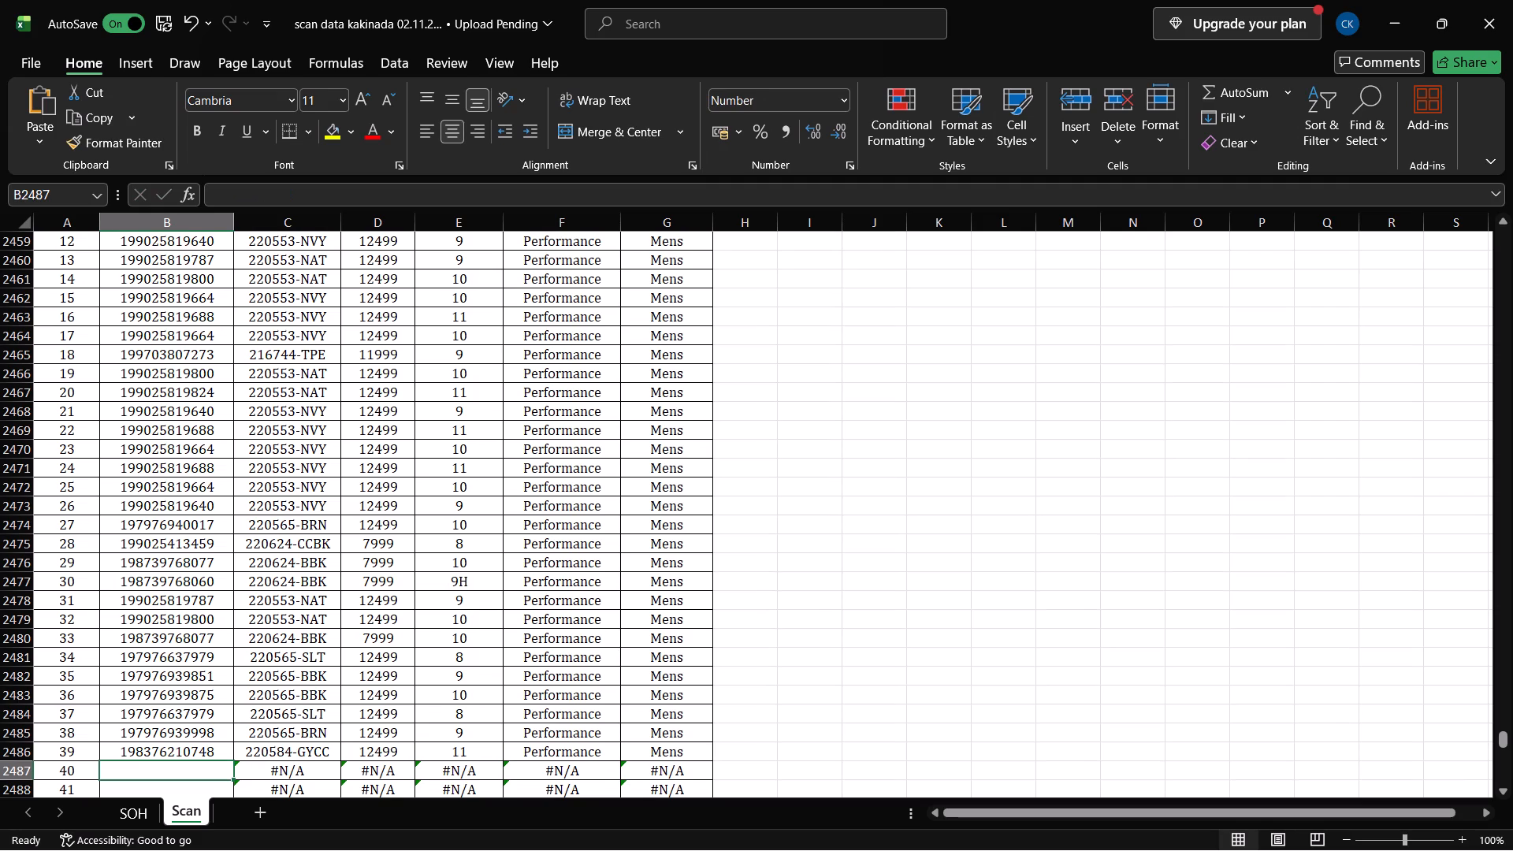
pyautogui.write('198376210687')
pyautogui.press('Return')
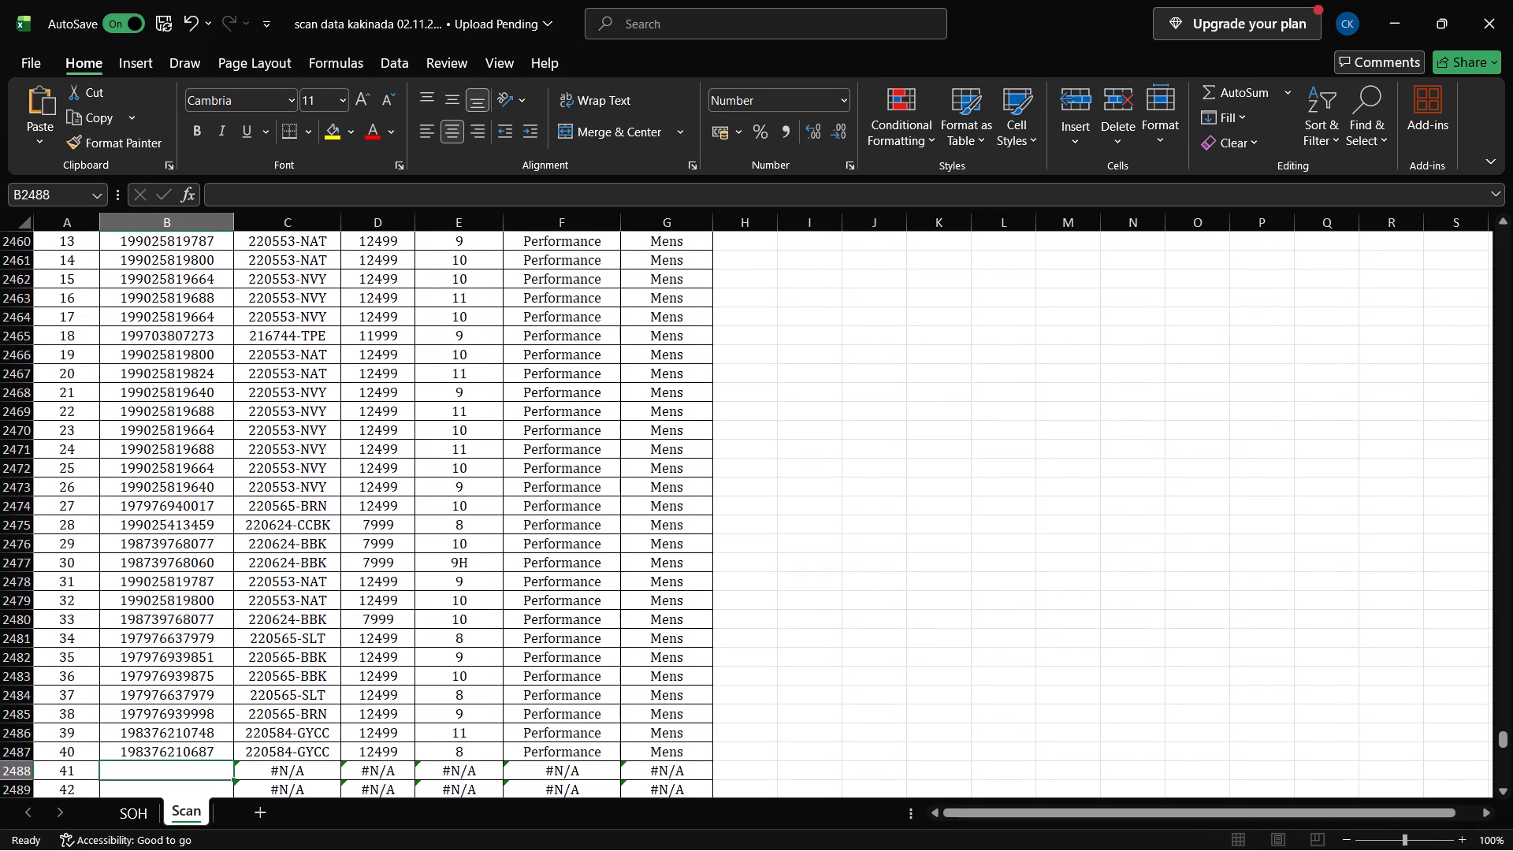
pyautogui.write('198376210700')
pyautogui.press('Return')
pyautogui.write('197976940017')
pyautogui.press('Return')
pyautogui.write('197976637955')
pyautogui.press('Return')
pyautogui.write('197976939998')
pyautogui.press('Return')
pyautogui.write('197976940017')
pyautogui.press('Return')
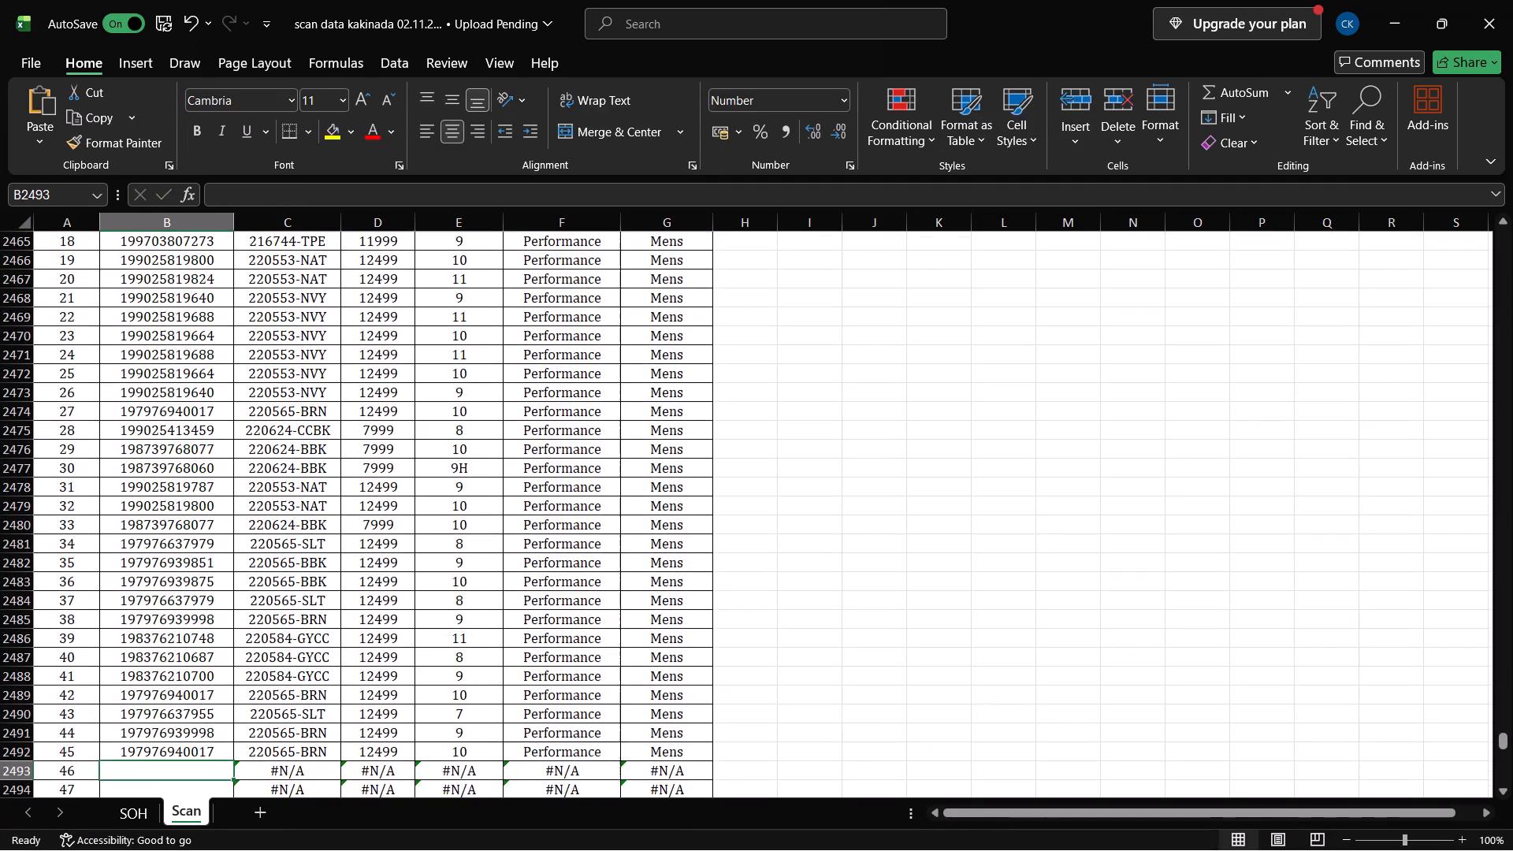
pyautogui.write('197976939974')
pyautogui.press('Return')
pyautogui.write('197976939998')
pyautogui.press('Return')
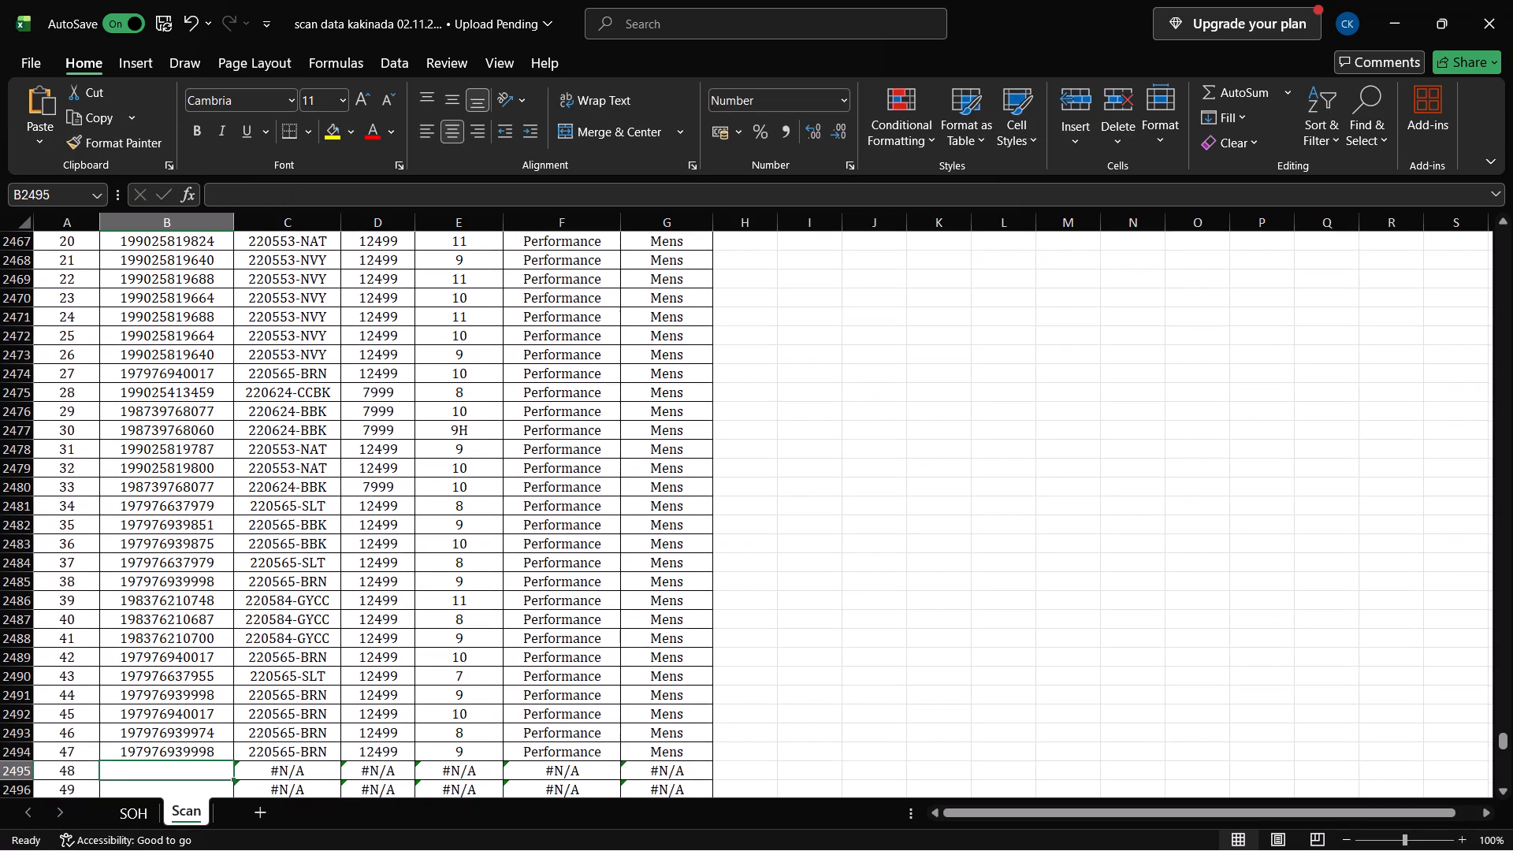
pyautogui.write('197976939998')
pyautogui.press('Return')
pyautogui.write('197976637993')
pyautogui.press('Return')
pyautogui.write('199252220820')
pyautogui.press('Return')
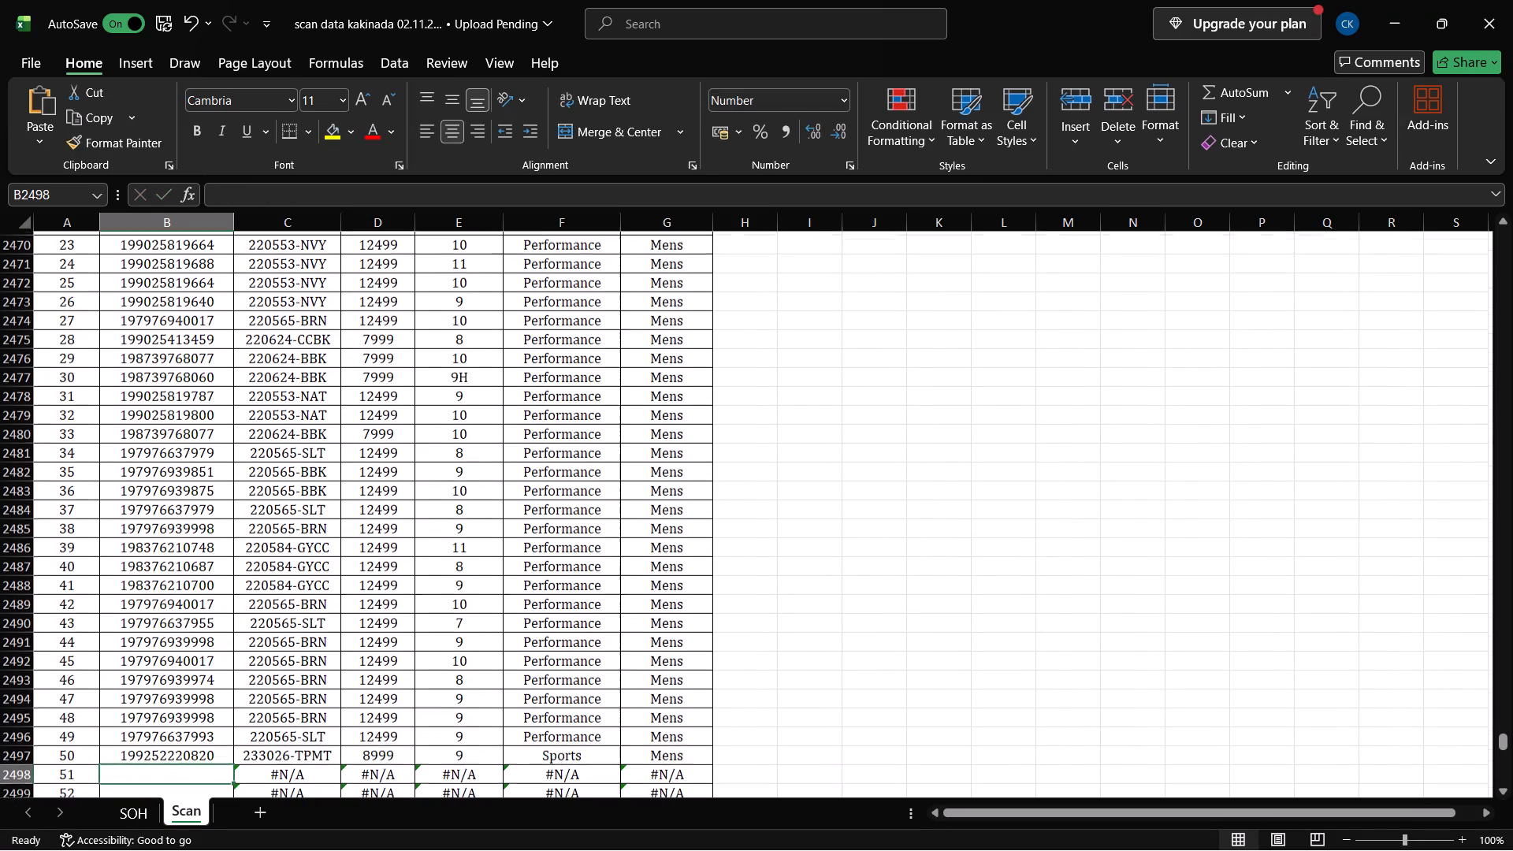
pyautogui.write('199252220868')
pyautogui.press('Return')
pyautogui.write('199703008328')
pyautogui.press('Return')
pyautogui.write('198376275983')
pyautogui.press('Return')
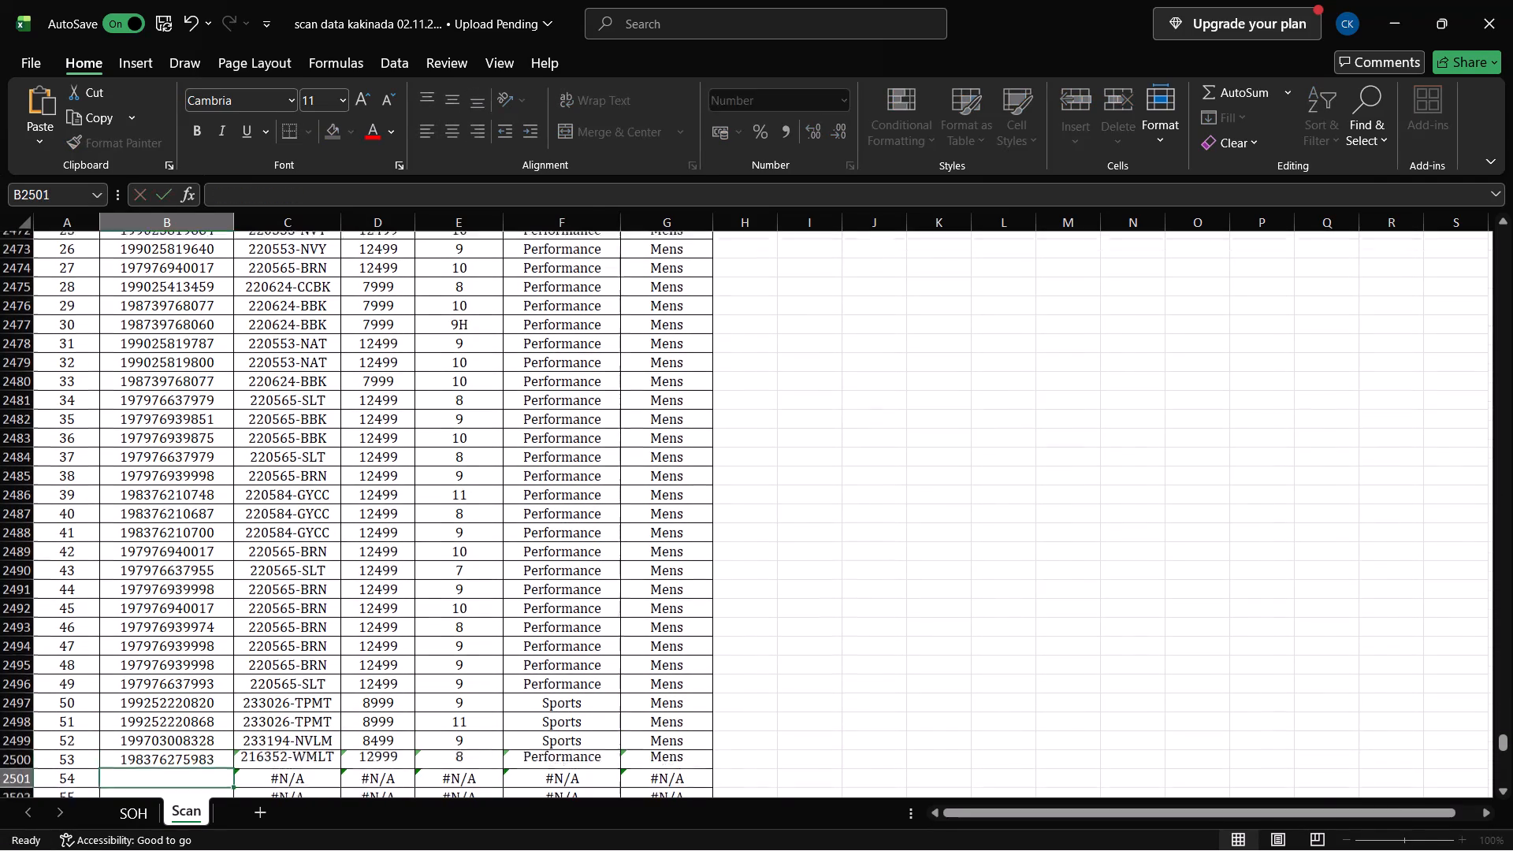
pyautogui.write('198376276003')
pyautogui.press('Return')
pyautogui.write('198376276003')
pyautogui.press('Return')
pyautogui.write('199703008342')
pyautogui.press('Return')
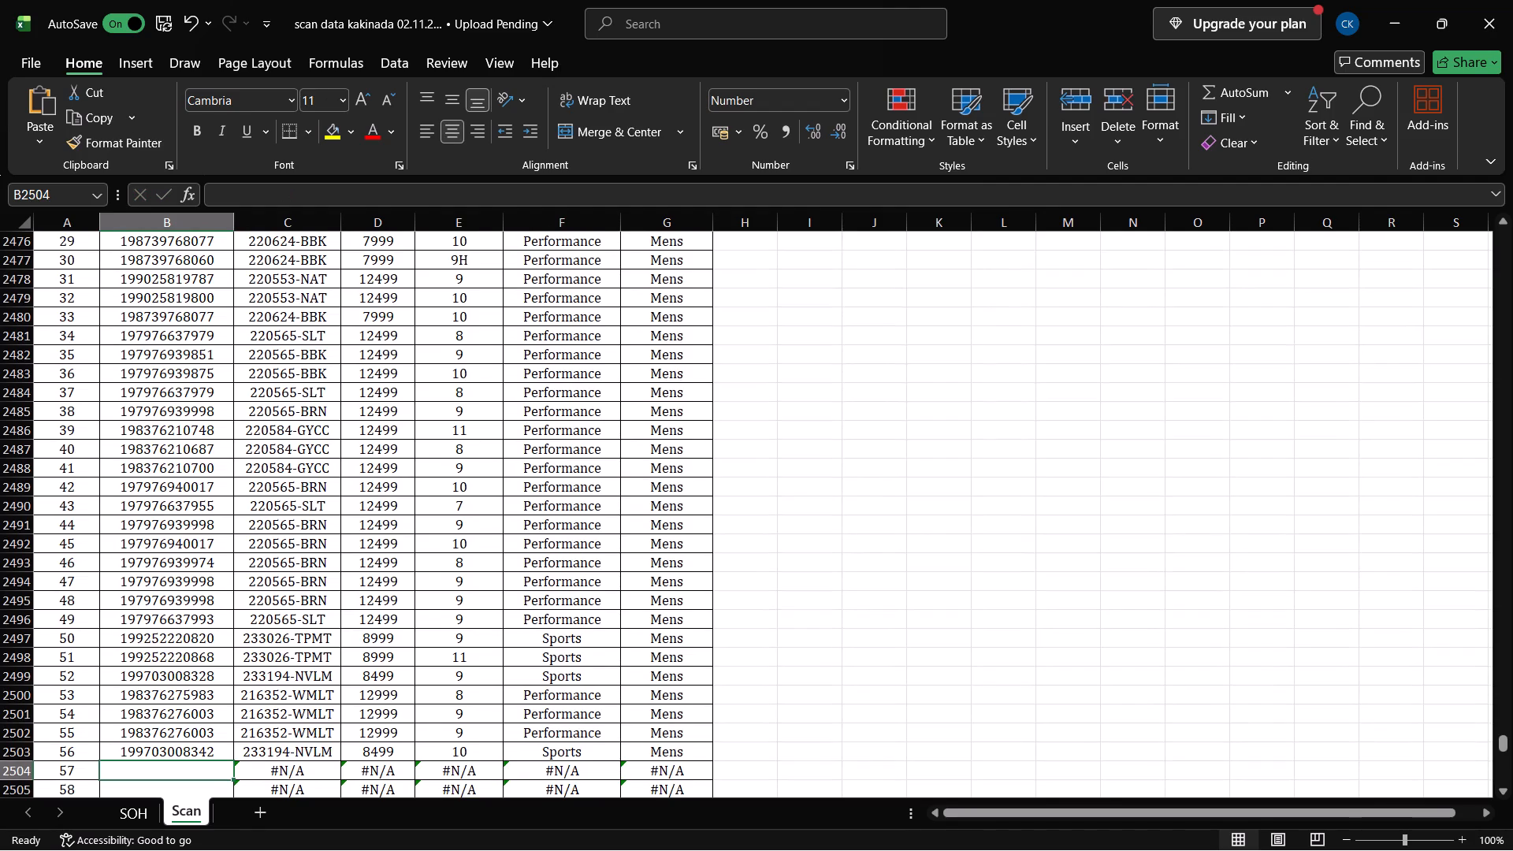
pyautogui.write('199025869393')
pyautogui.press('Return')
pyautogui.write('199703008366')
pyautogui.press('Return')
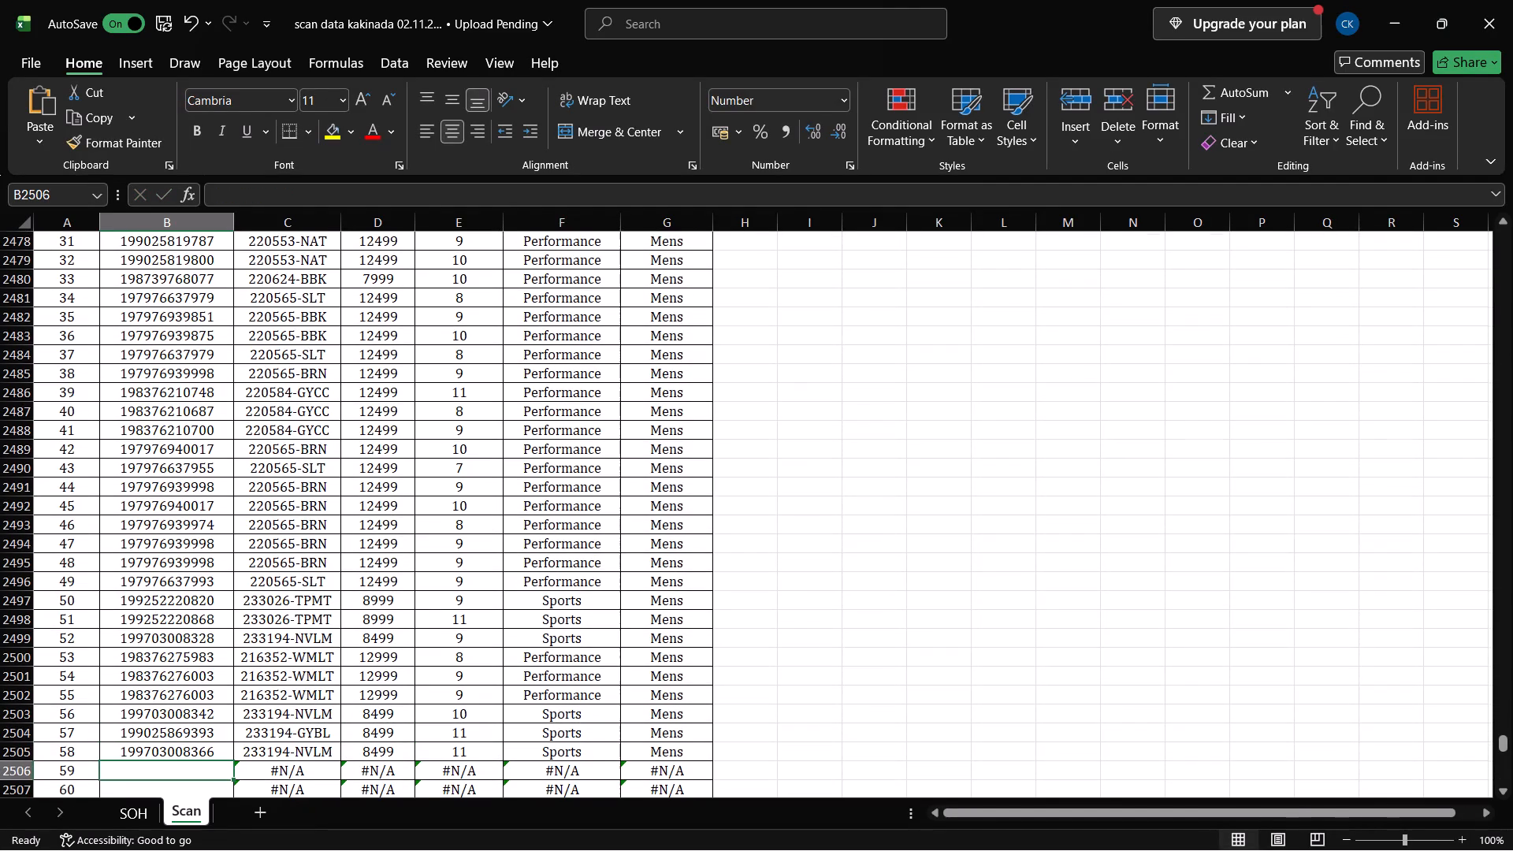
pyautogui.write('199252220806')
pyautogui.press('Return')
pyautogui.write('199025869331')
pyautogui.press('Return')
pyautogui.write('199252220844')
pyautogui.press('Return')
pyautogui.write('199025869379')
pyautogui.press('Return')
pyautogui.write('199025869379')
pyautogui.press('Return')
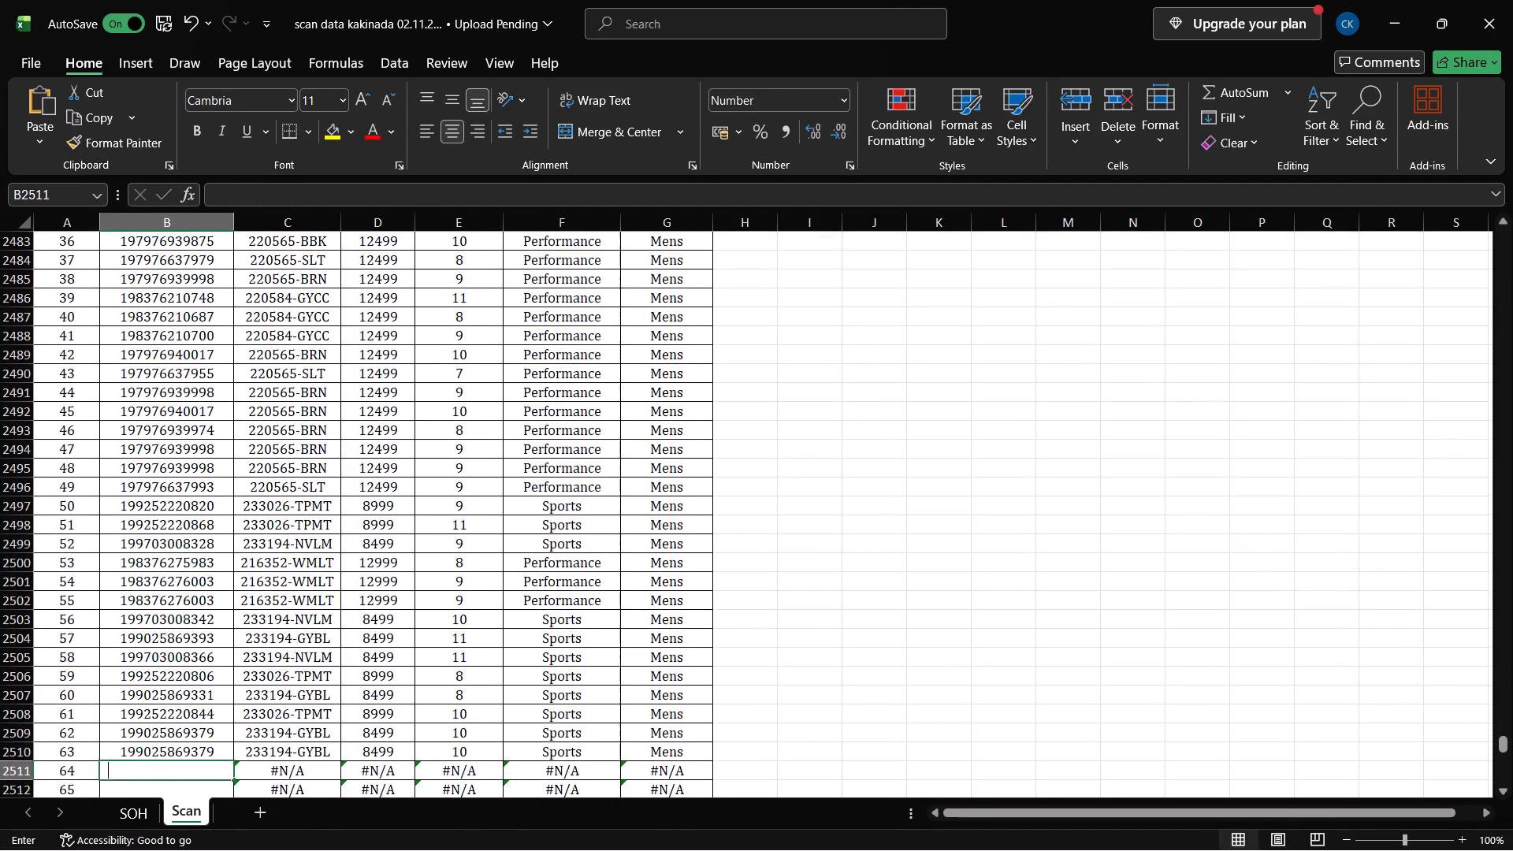
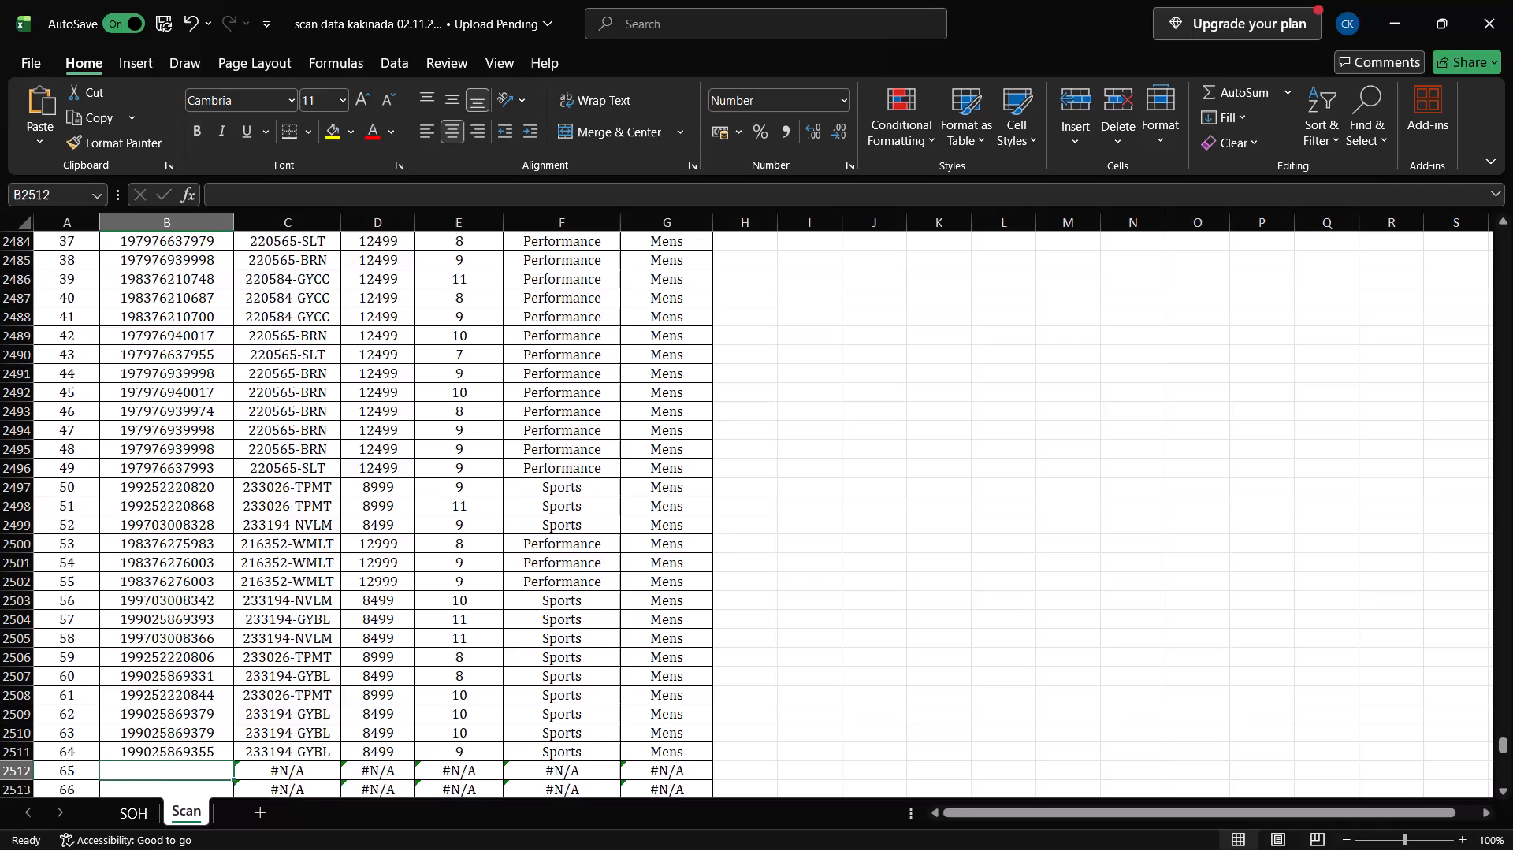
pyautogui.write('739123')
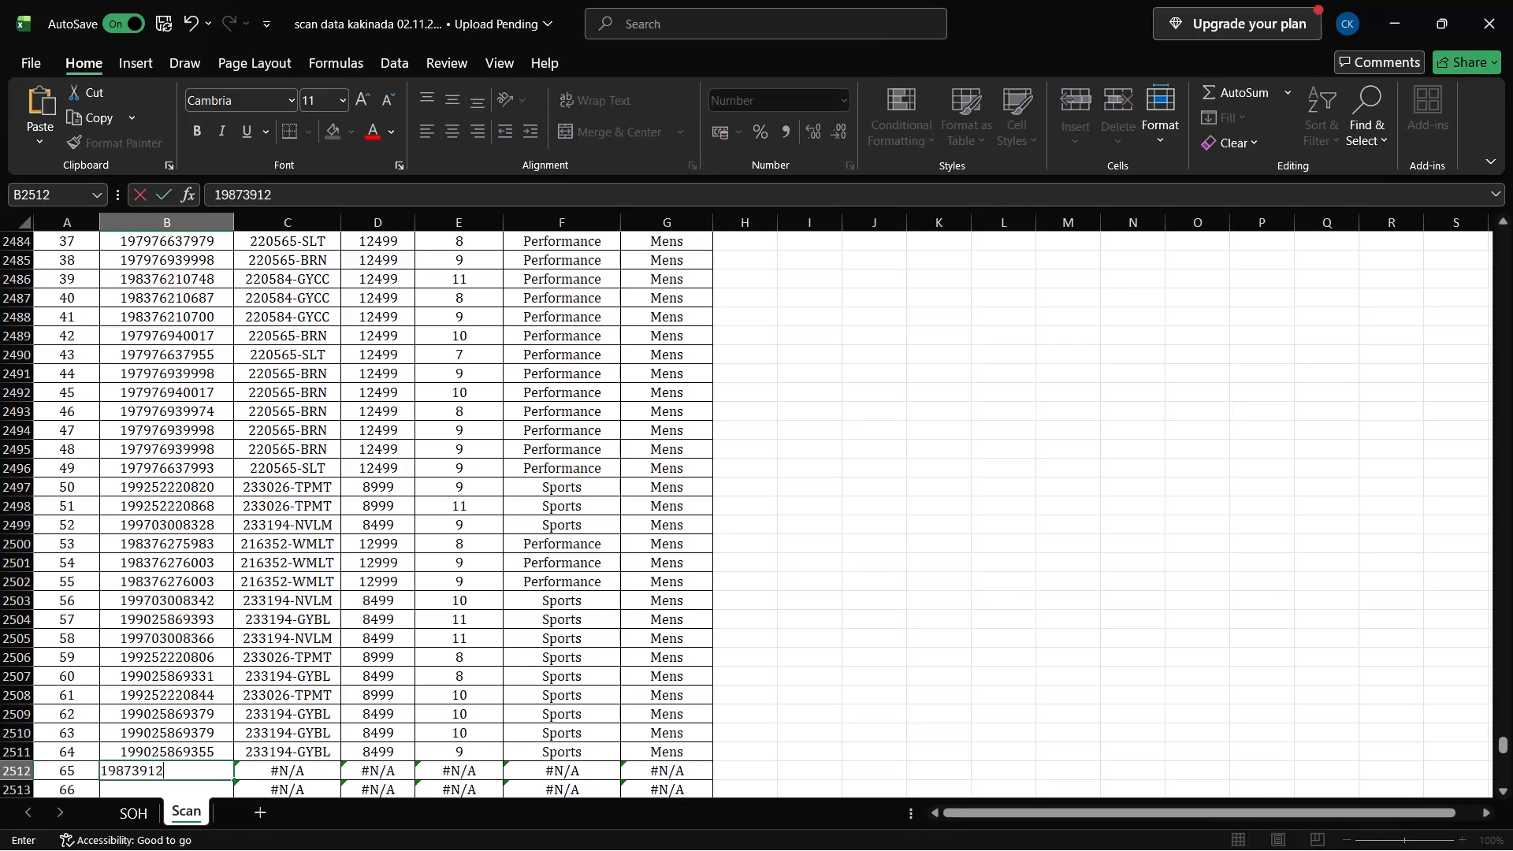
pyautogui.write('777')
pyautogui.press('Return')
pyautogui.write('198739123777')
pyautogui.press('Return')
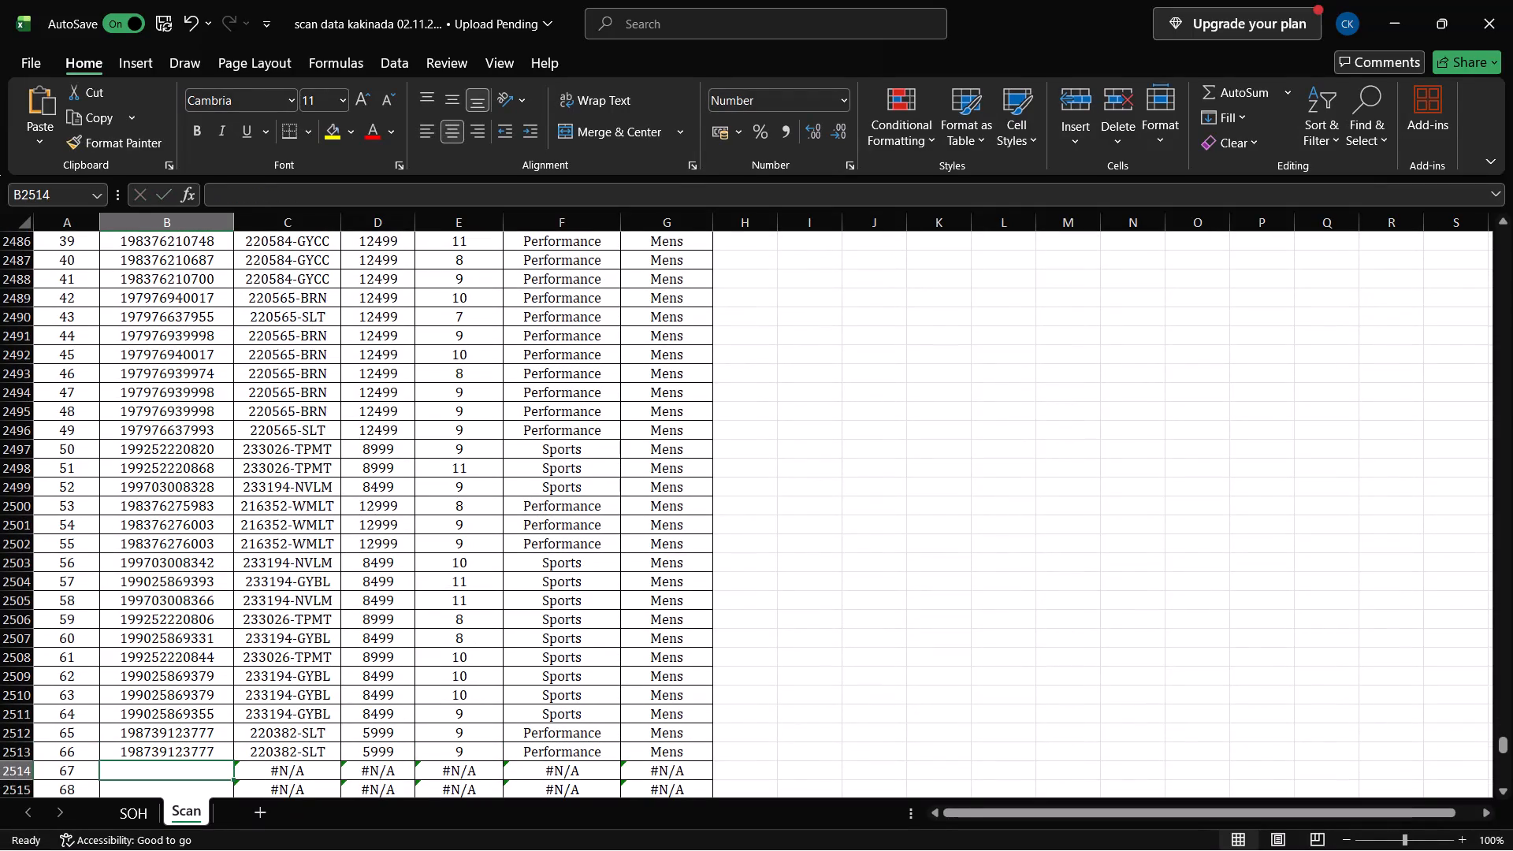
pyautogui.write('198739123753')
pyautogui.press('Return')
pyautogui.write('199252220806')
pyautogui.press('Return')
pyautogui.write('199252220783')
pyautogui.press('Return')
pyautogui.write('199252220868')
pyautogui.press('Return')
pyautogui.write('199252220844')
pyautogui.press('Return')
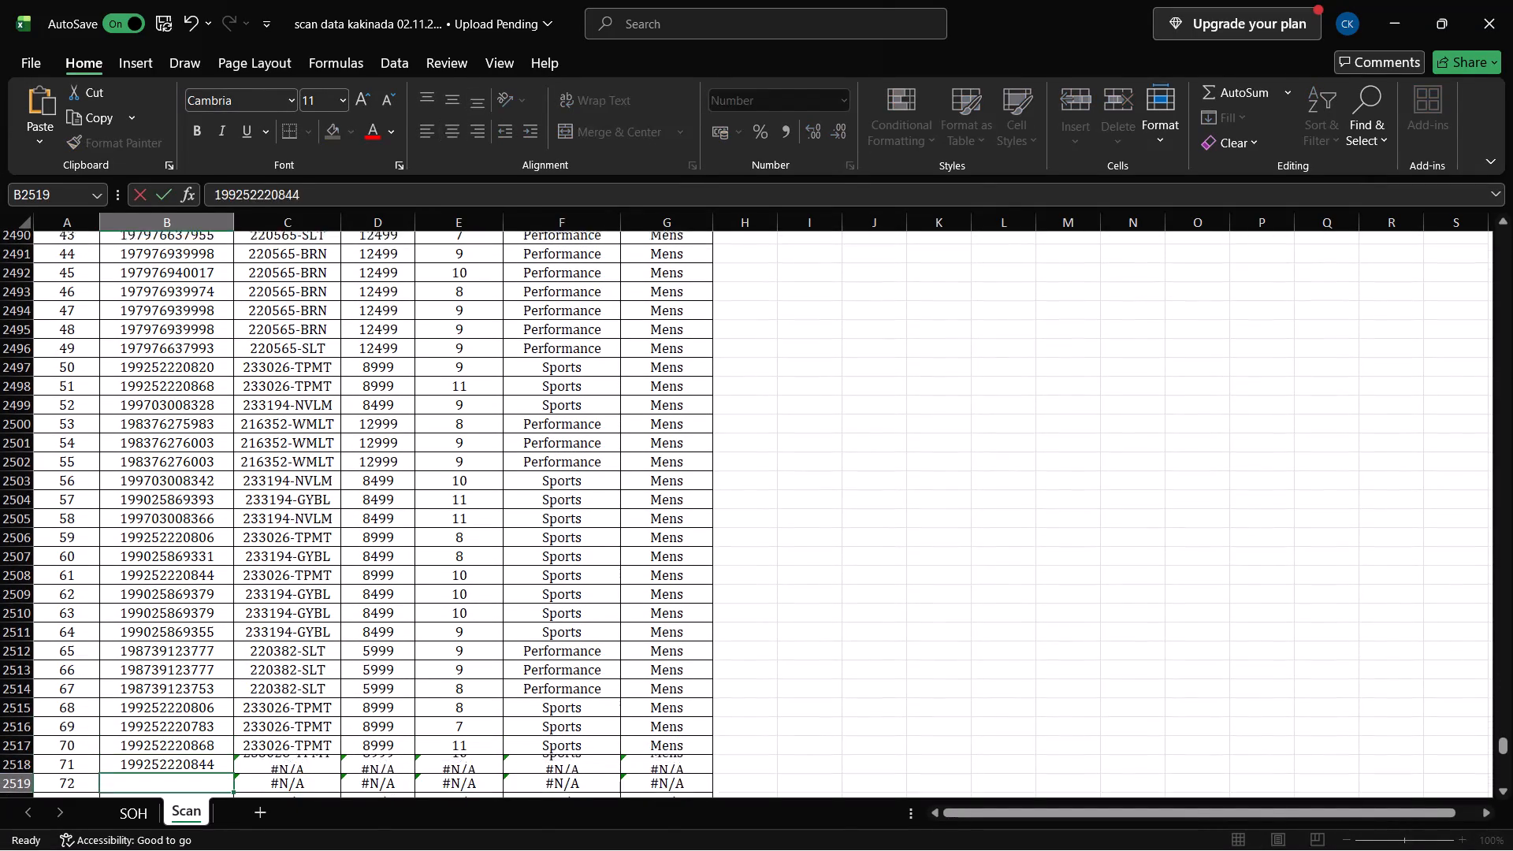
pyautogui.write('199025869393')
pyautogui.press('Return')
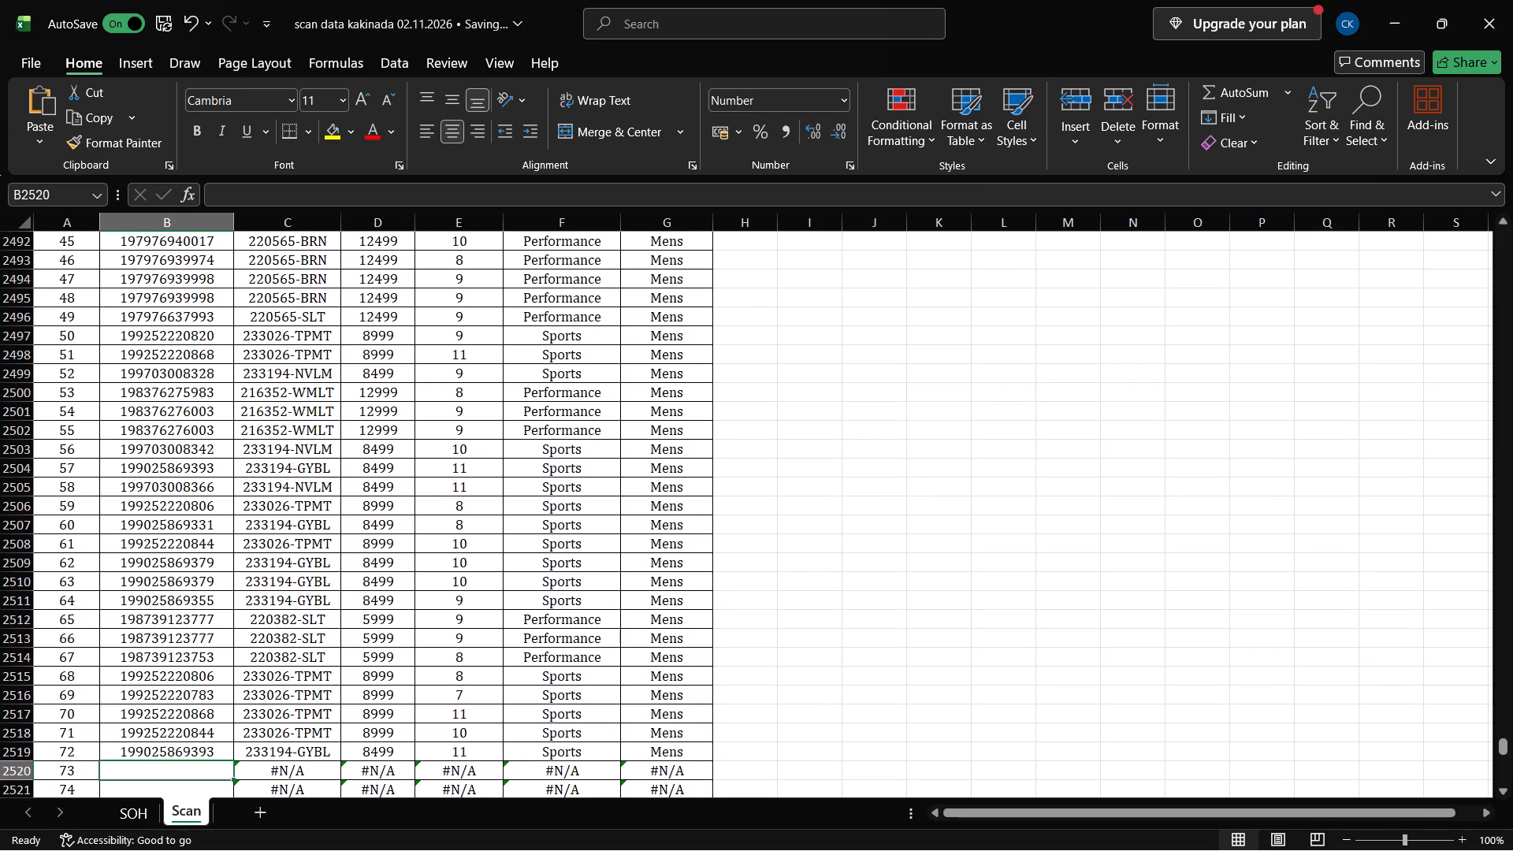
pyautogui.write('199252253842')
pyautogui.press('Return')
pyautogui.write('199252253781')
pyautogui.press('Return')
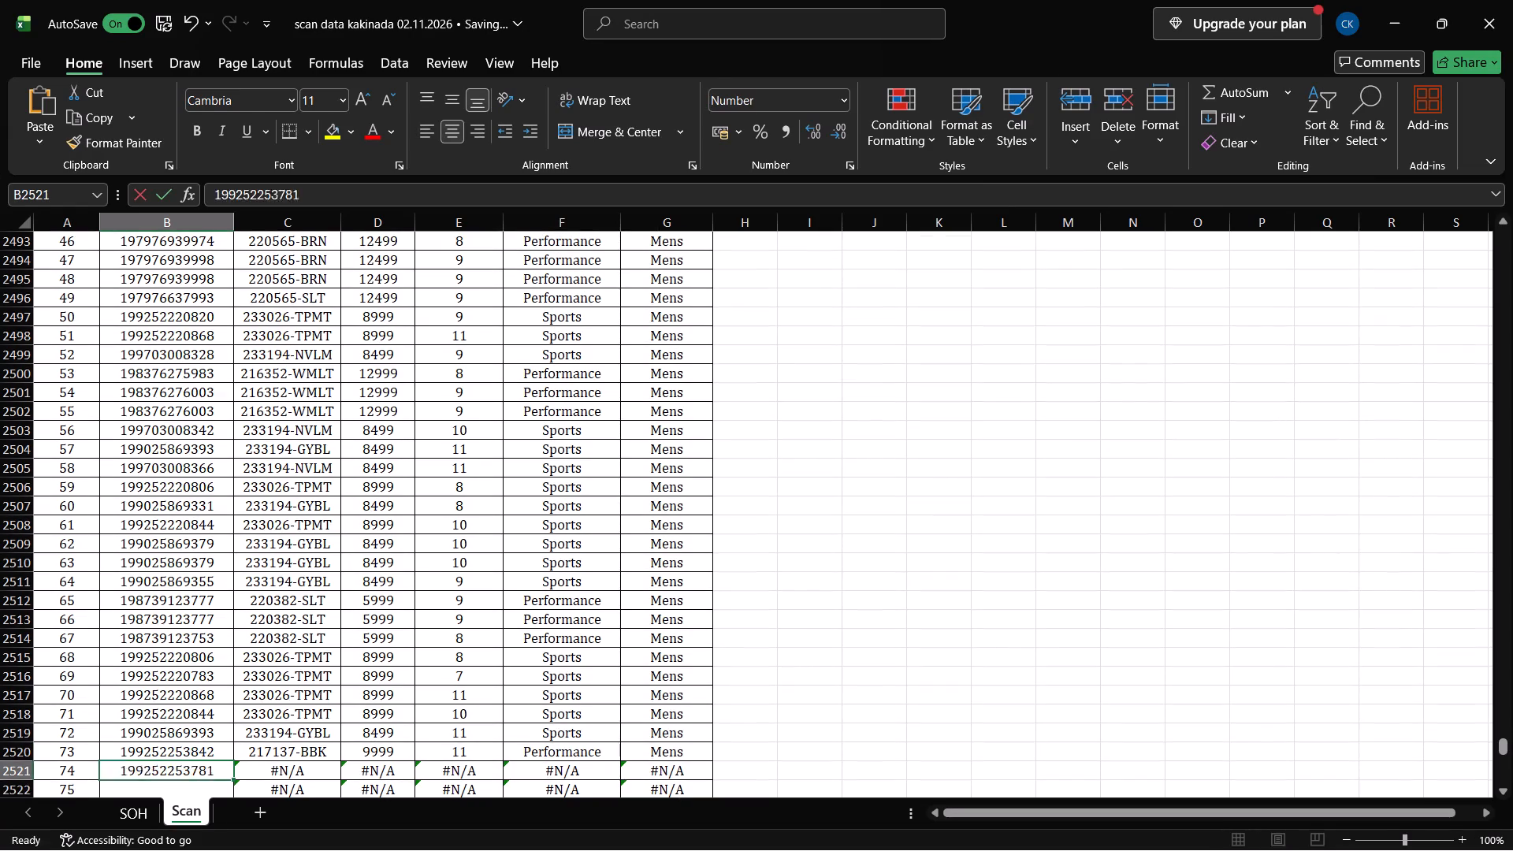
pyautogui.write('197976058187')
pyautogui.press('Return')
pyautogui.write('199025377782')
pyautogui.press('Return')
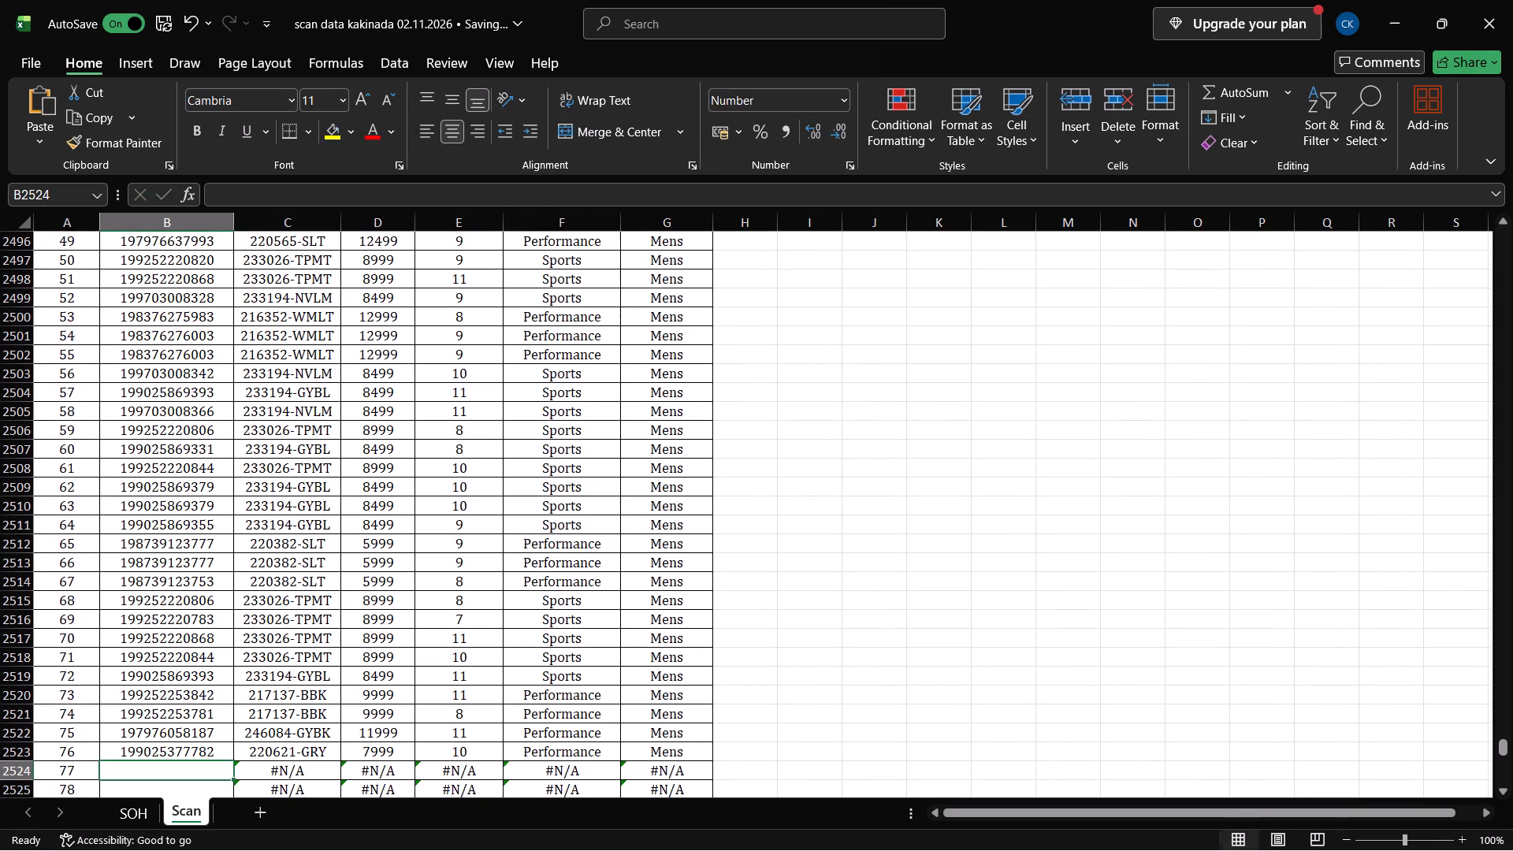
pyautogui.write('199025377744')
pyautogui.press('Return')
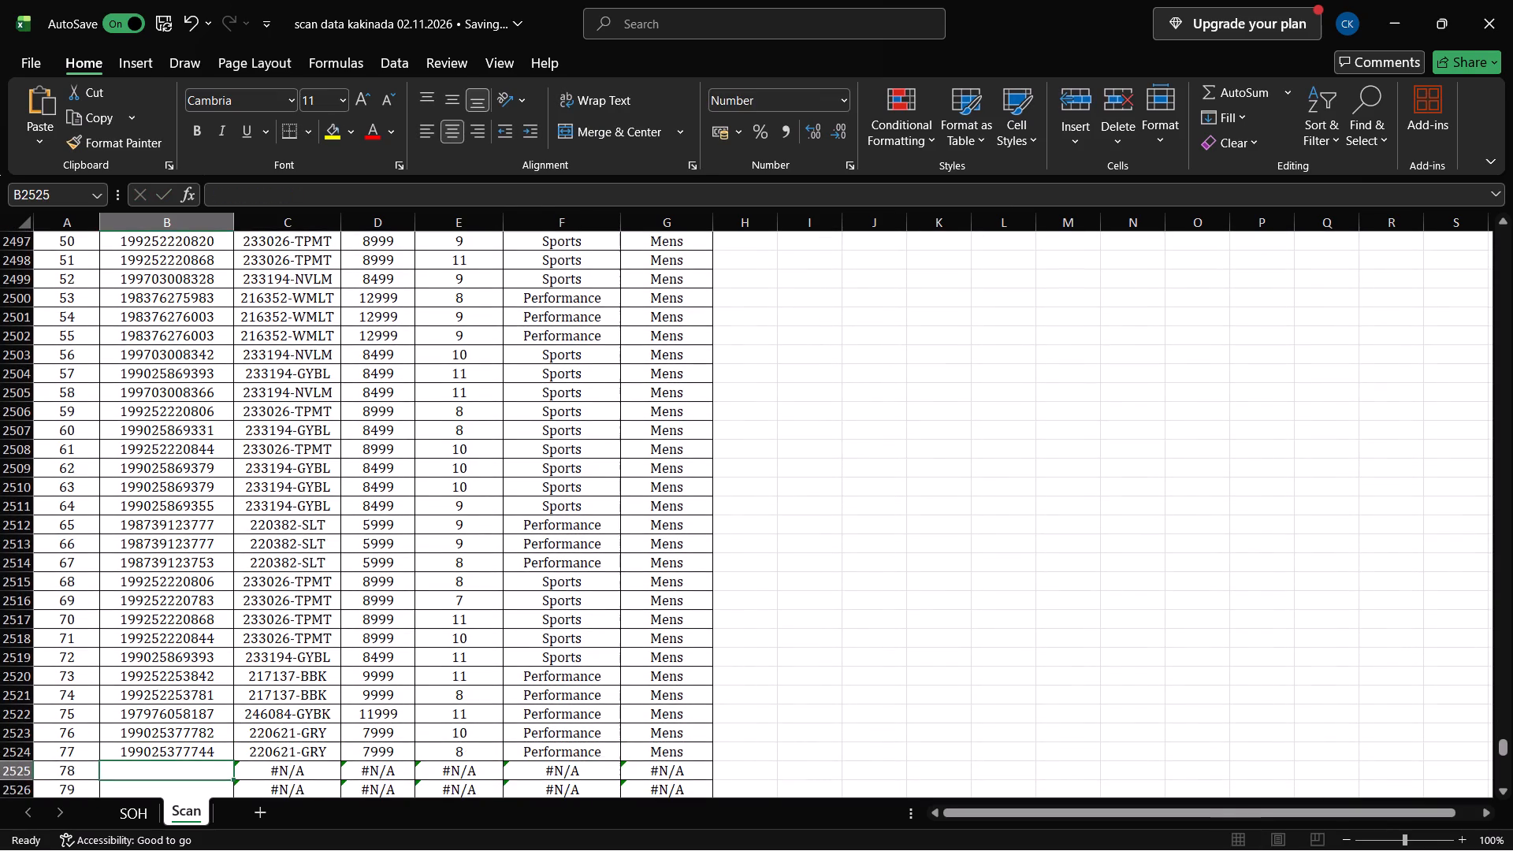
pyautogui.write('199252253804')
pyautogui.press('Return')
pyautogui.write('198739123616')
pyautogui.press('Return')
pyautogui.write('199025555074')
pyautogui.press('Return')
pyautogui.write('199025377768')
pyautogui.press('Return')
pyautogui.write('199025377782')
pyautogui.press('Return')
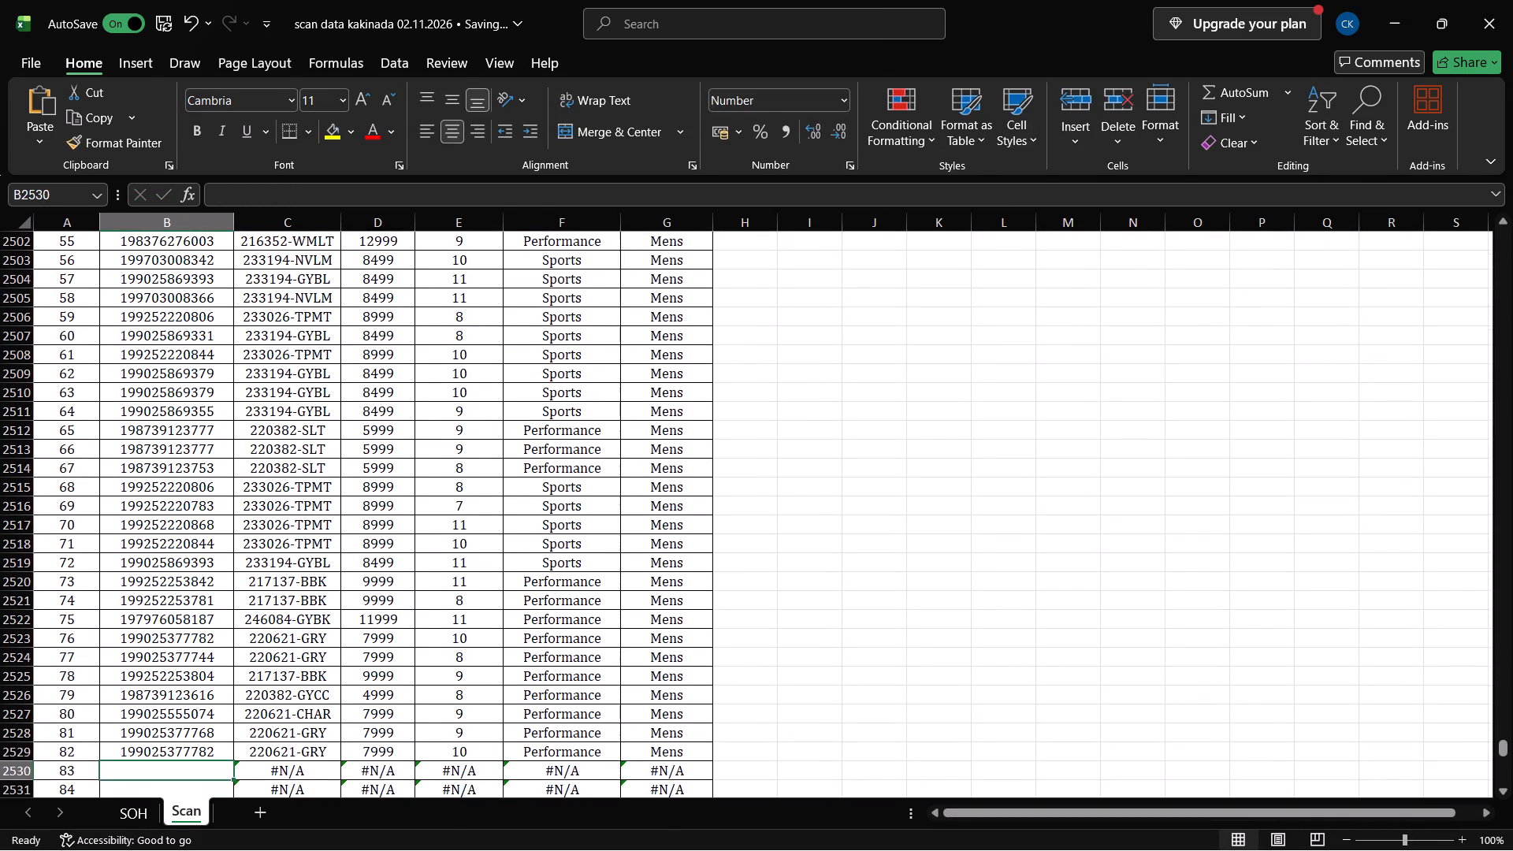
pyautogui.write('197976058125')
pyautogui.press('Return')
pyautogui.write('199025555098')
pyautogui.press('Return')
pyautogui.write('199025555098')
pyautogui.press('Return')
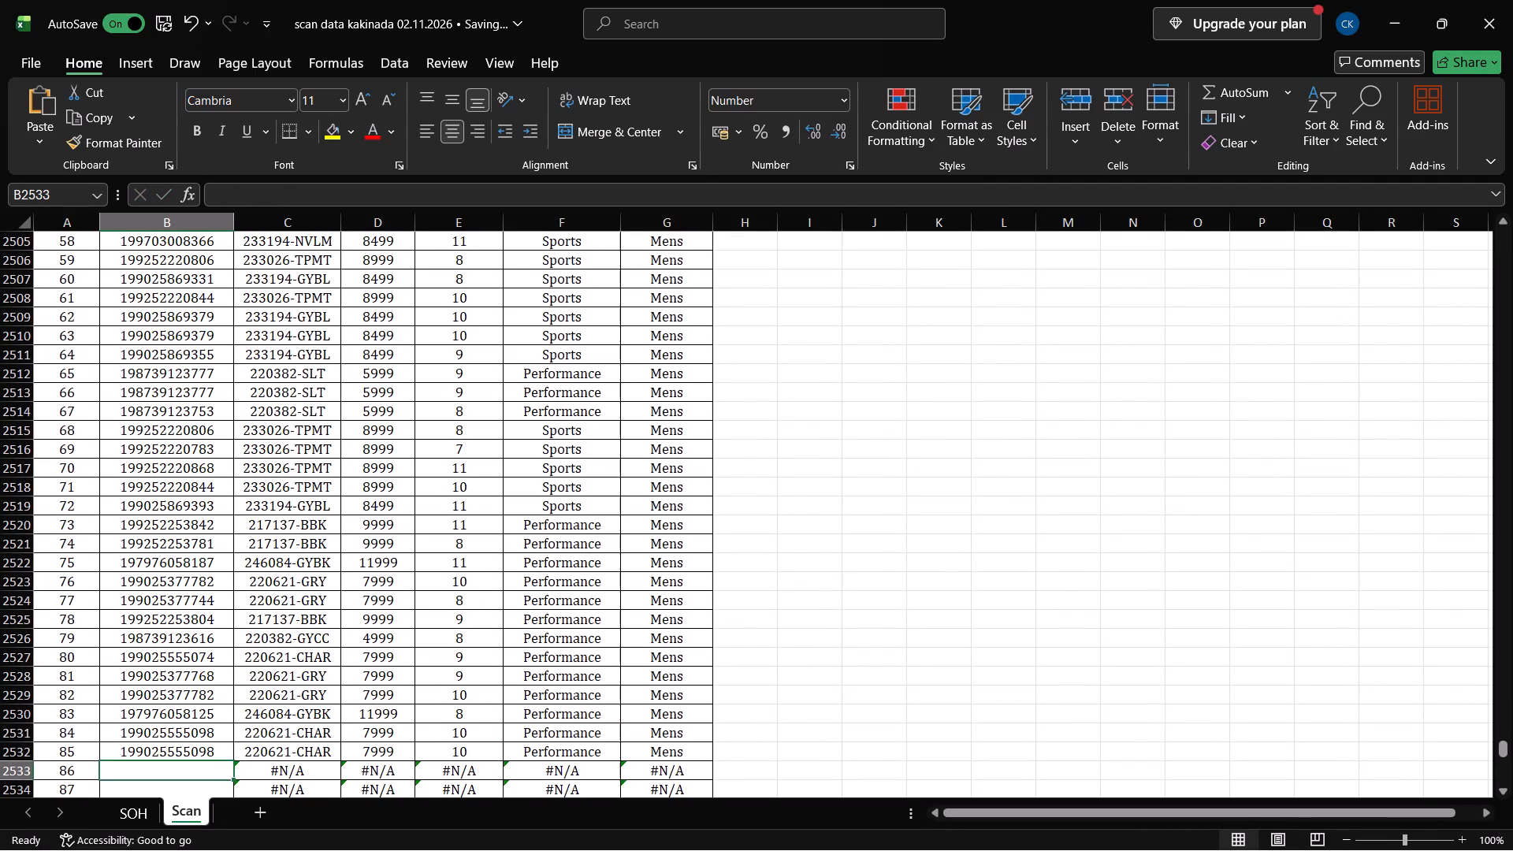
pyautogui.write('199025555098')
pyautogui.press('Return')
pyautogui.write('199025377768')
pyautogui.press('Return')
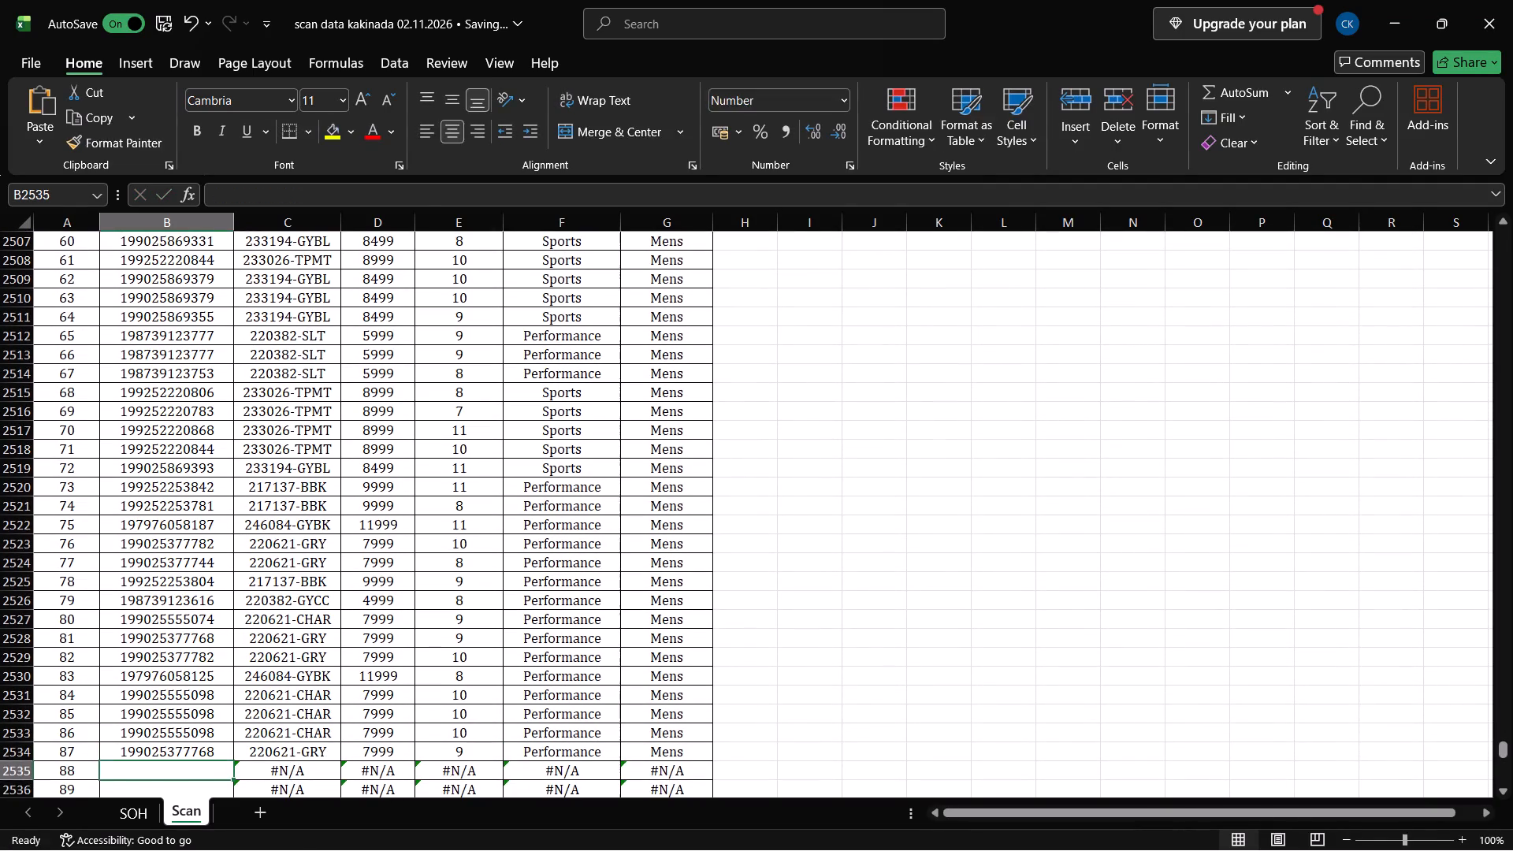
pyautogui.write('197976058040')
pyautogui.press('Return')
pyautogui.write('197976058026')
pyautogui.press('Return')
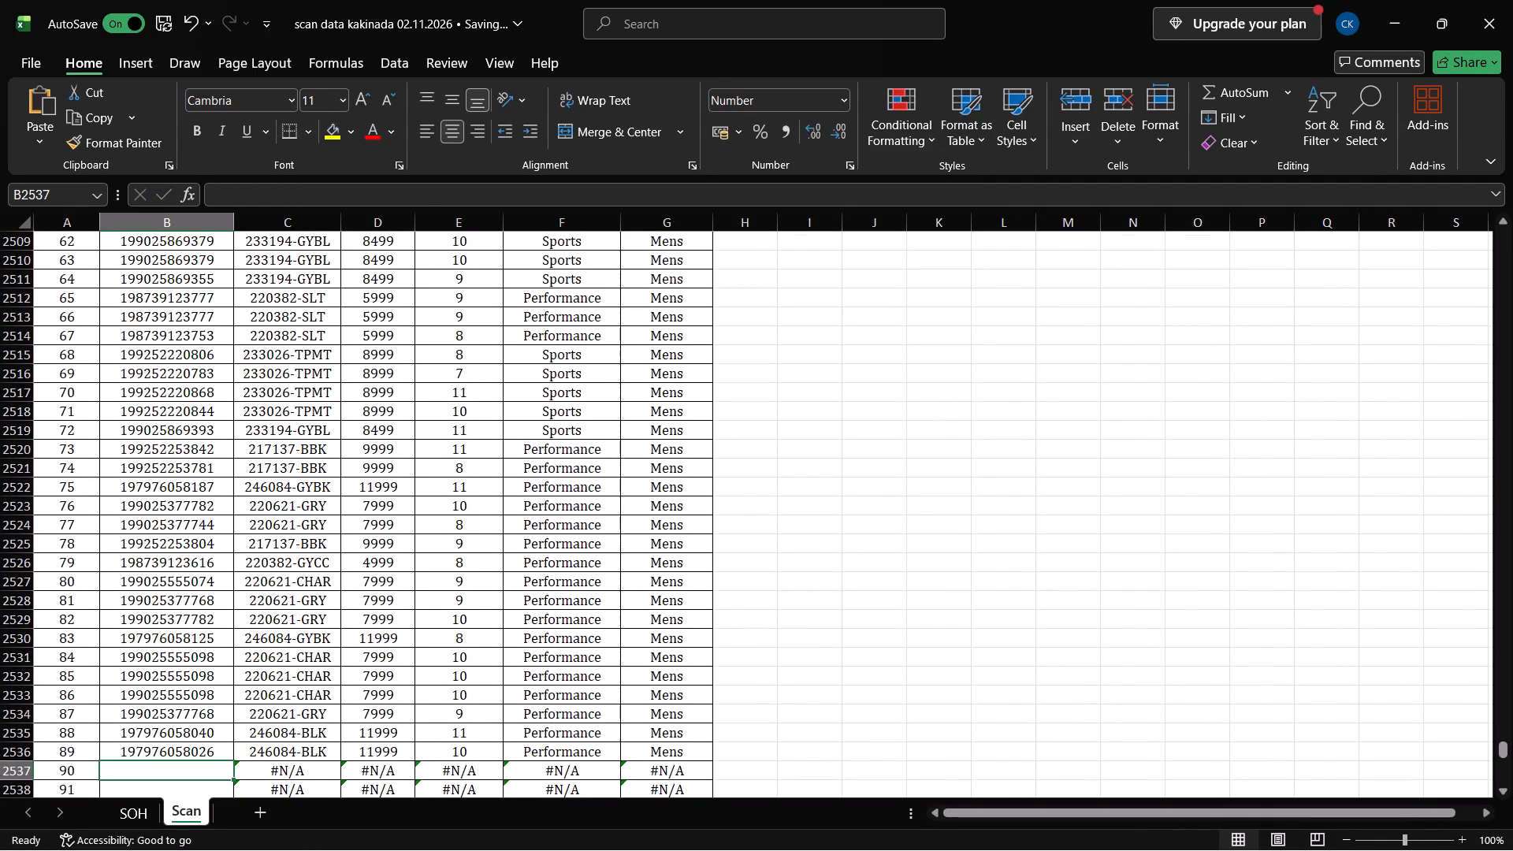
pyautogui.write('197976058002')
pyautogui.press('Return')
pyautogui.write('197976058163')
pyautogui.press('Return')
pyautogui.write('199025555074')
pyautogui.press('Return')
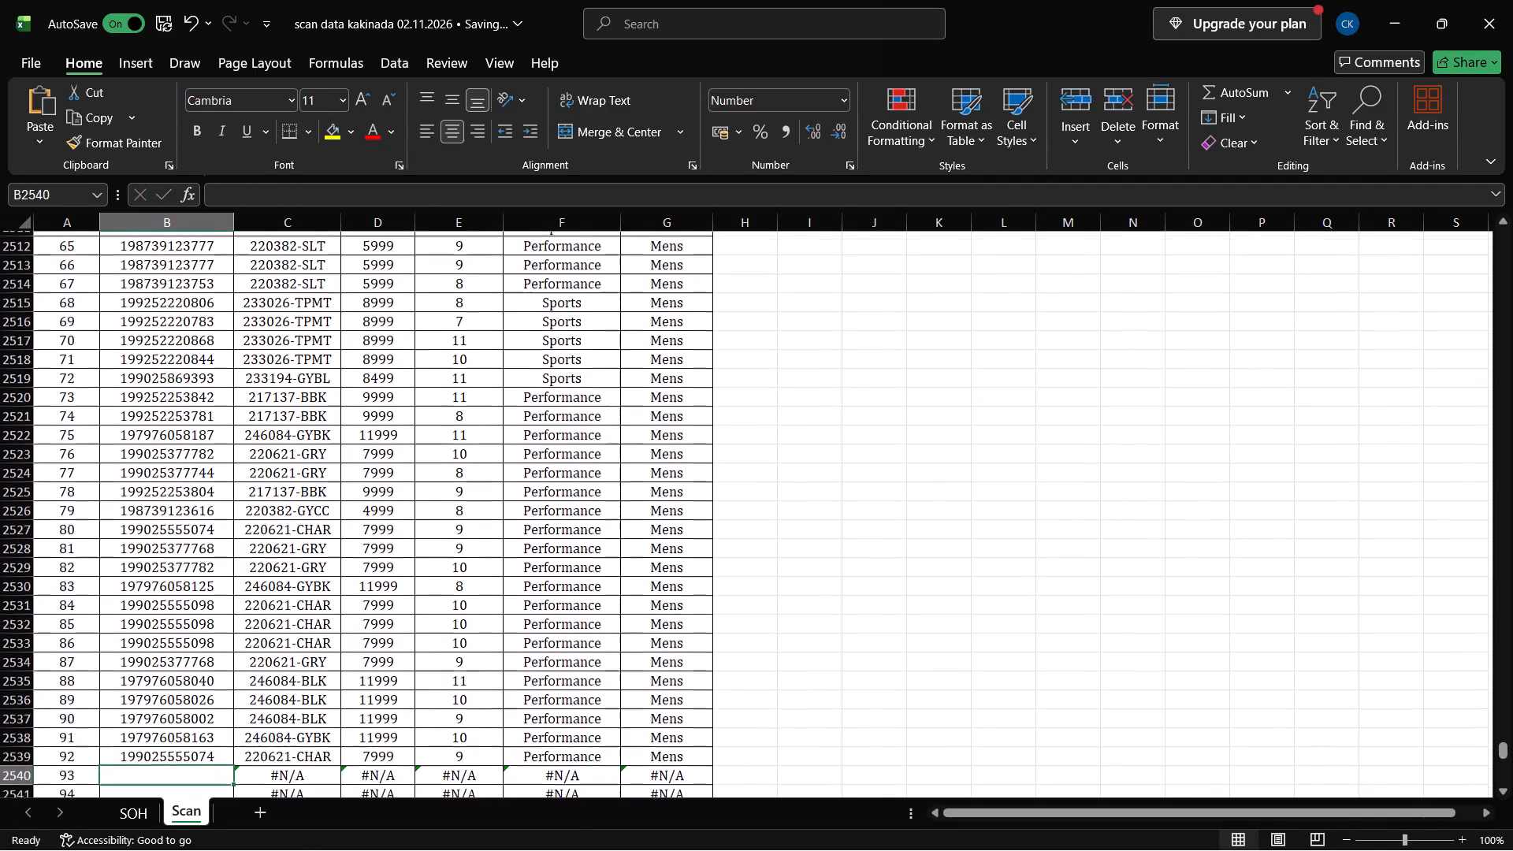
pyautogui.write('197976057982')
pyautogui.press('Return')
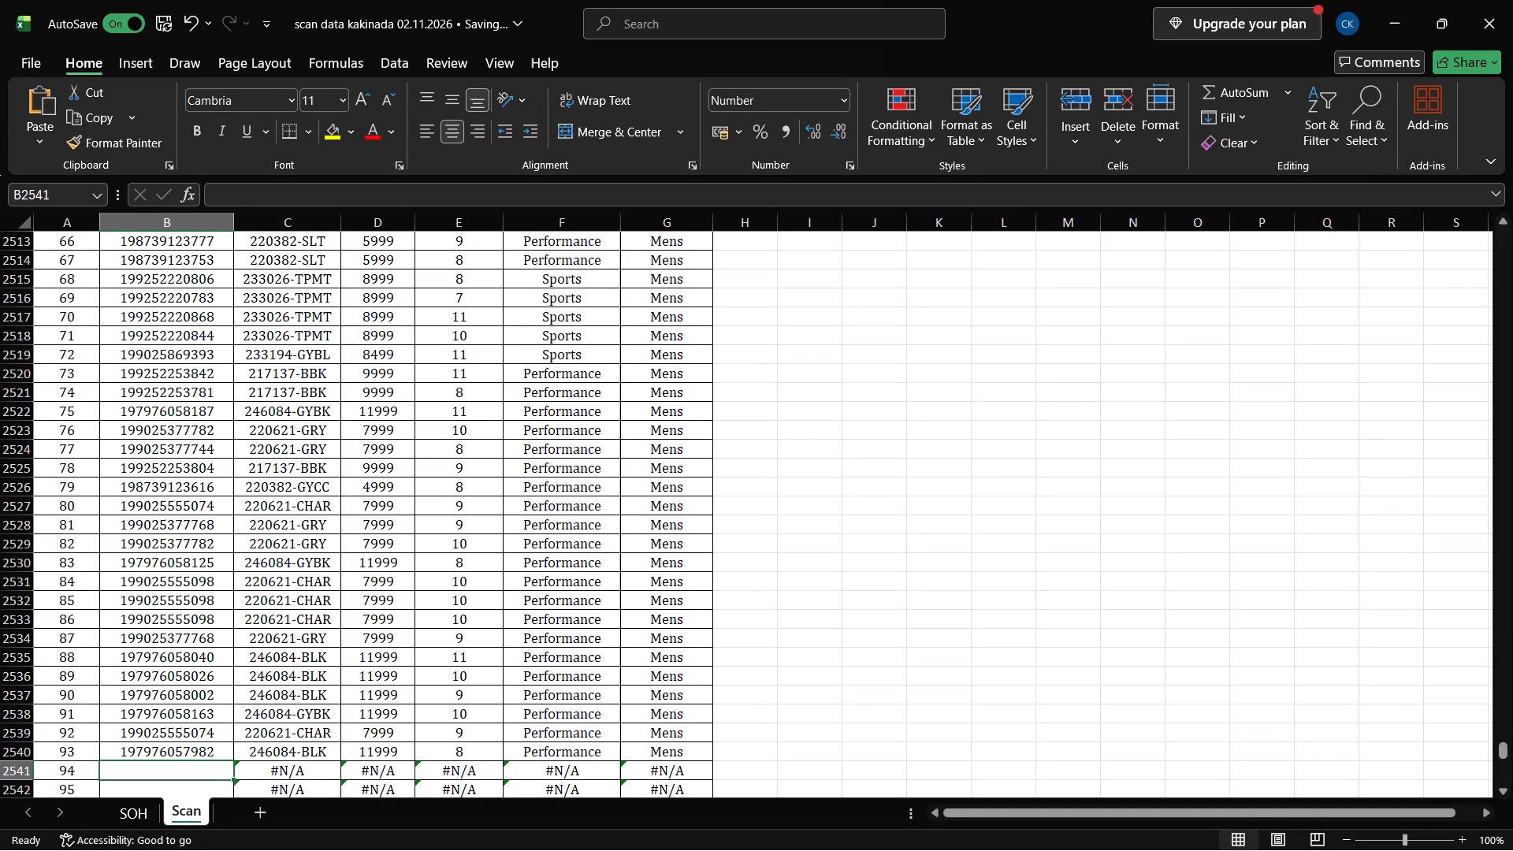
# Restart the serial numbering at 1 in cell A2541 for a new batch.
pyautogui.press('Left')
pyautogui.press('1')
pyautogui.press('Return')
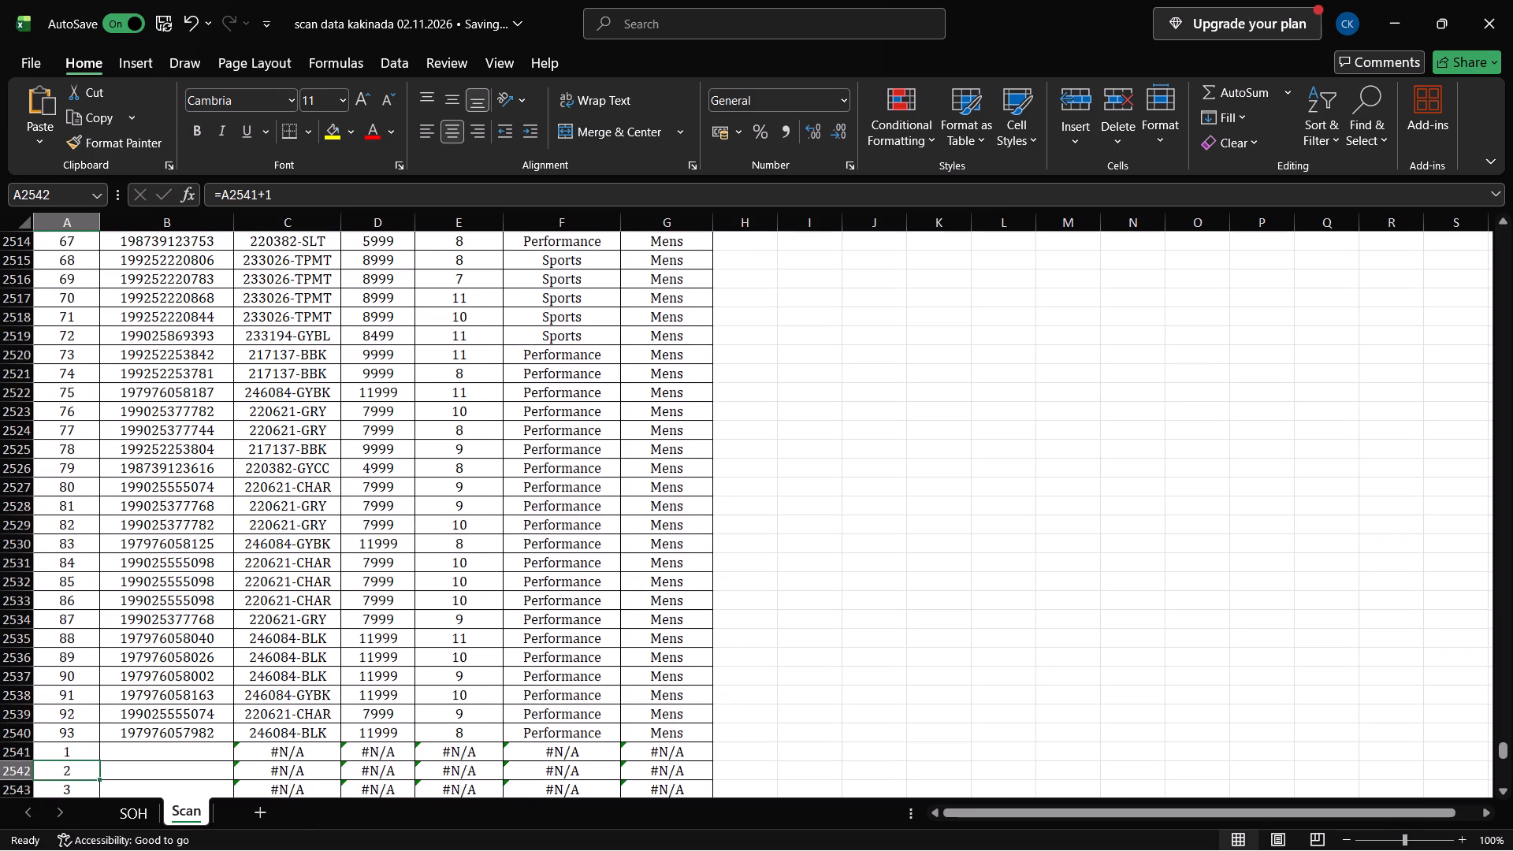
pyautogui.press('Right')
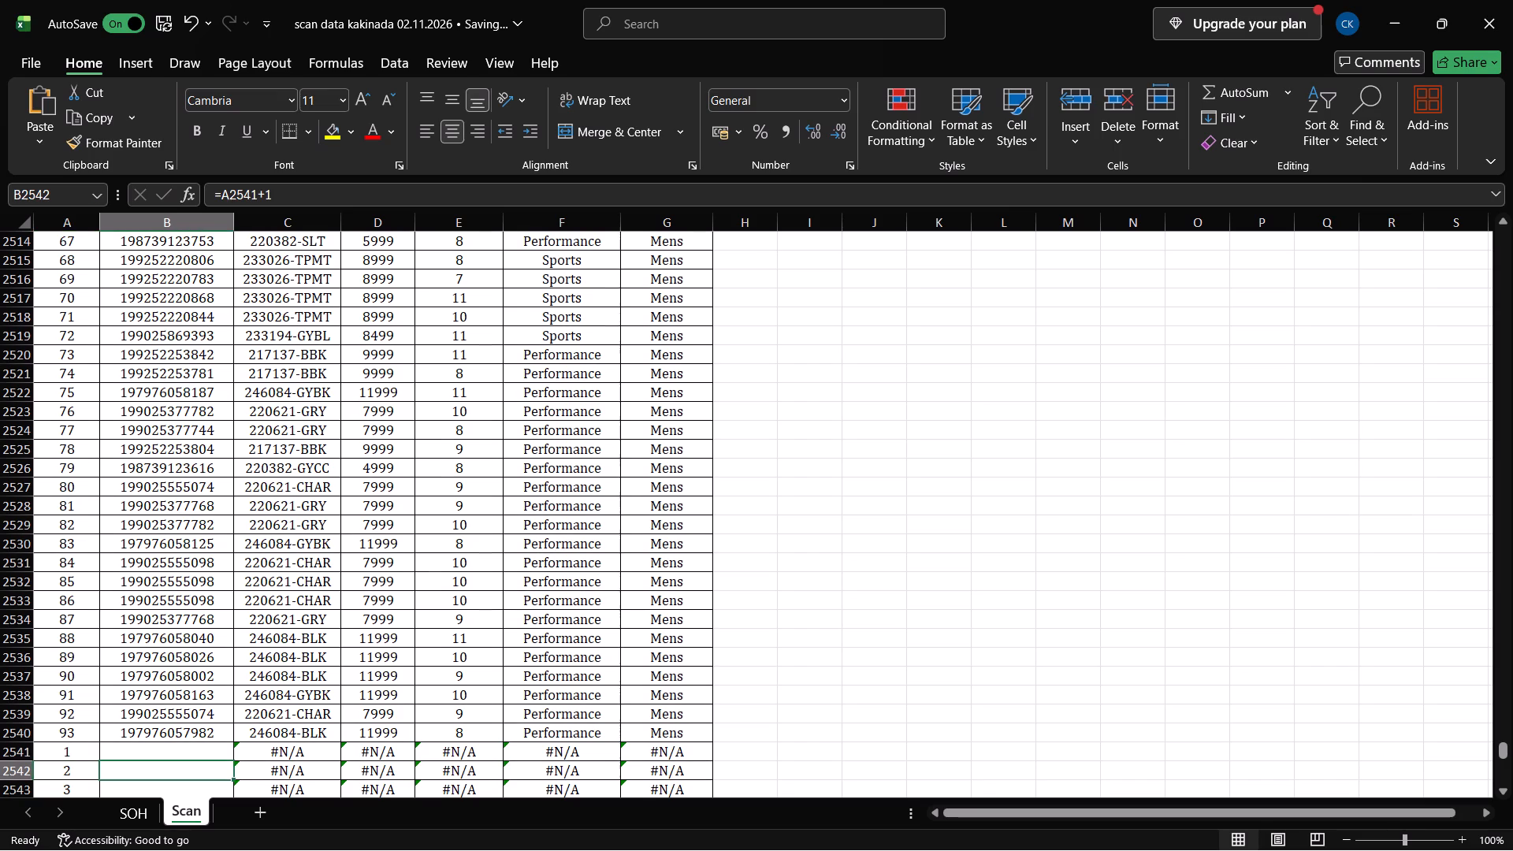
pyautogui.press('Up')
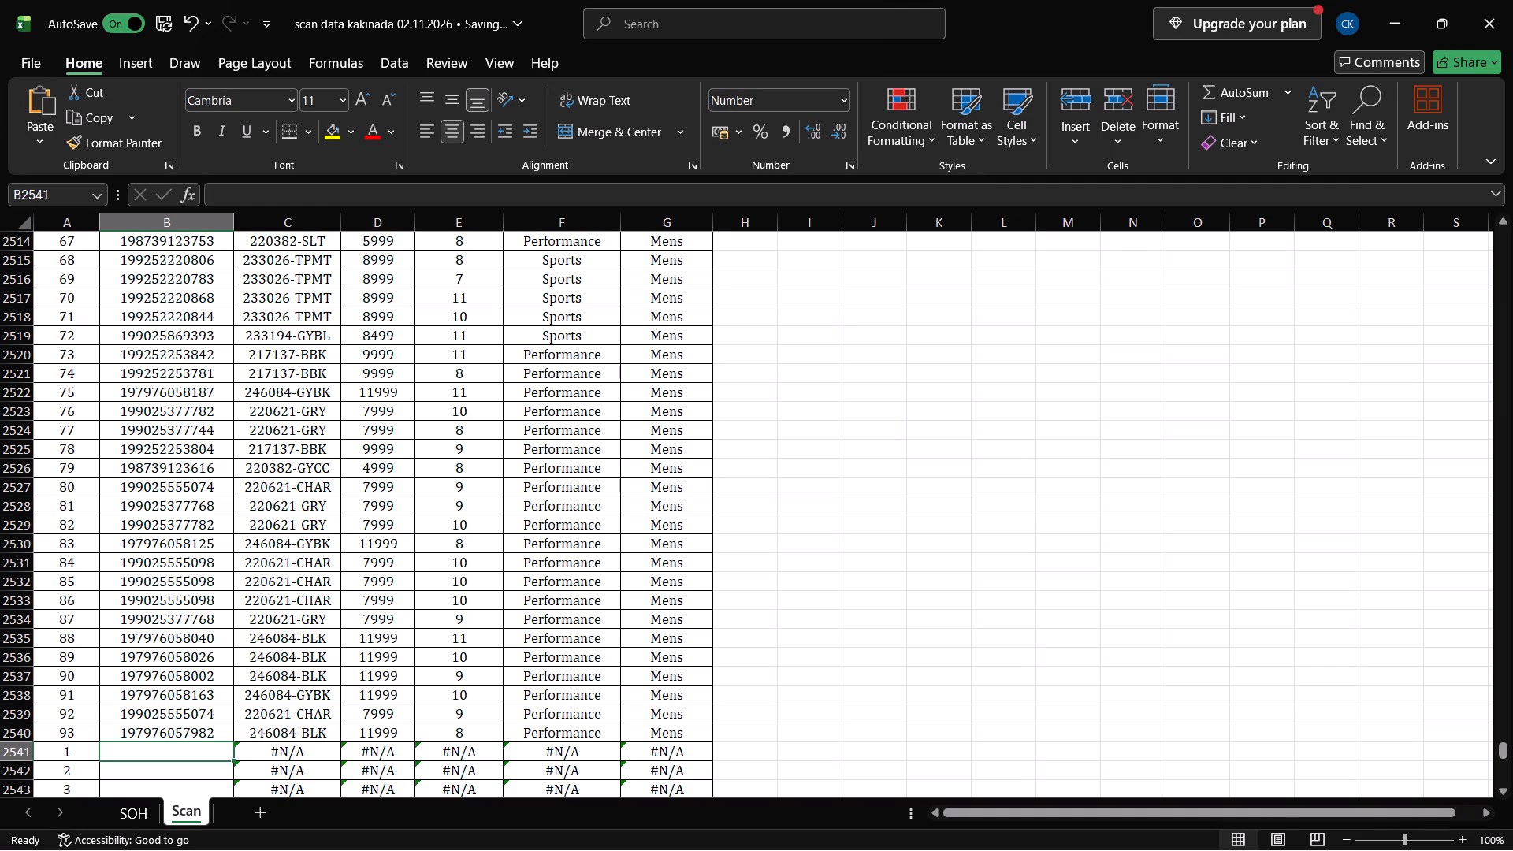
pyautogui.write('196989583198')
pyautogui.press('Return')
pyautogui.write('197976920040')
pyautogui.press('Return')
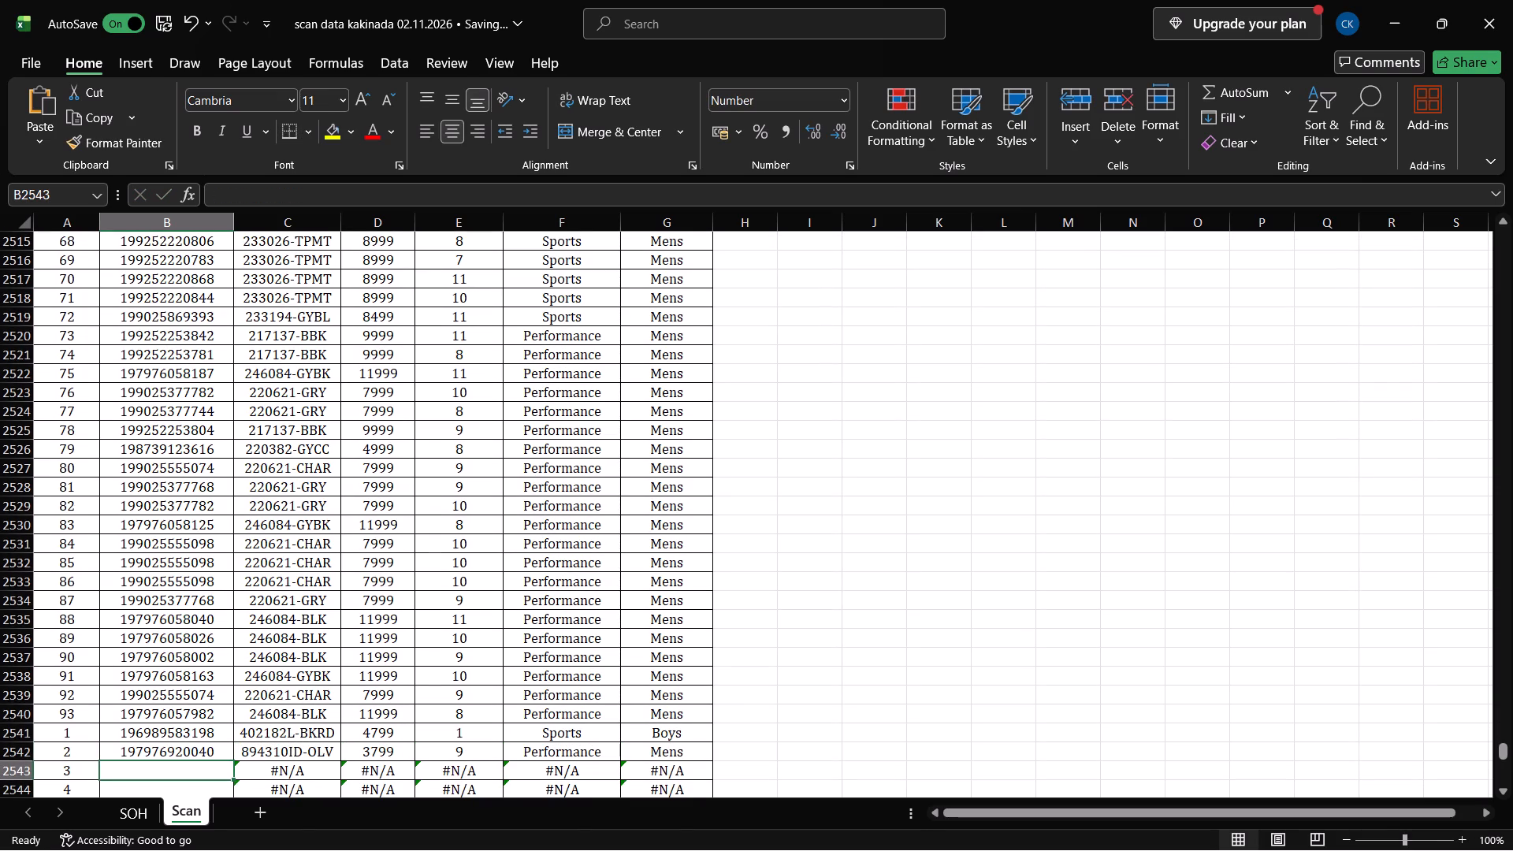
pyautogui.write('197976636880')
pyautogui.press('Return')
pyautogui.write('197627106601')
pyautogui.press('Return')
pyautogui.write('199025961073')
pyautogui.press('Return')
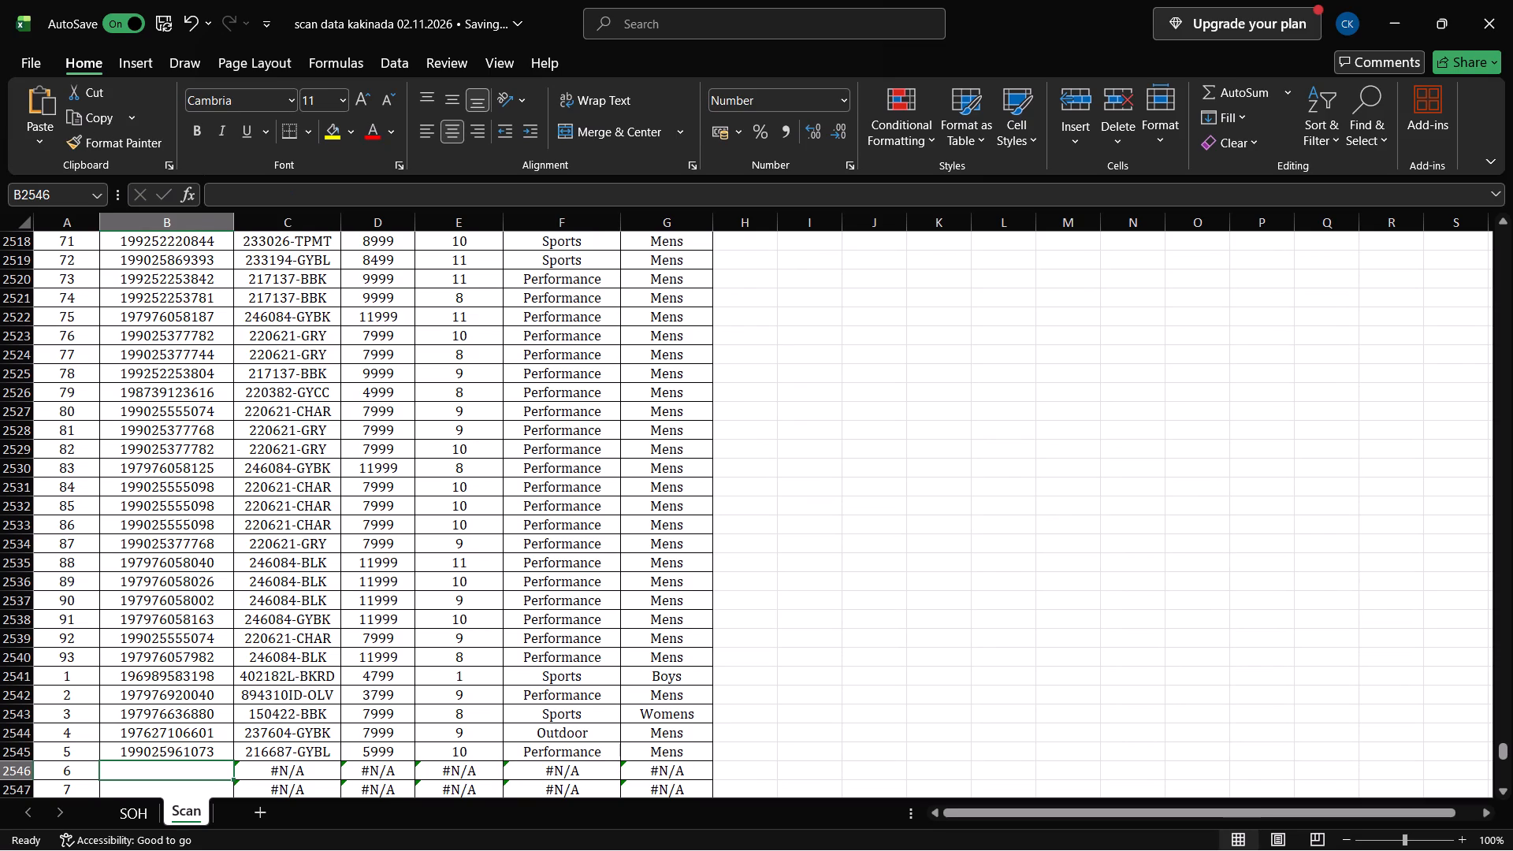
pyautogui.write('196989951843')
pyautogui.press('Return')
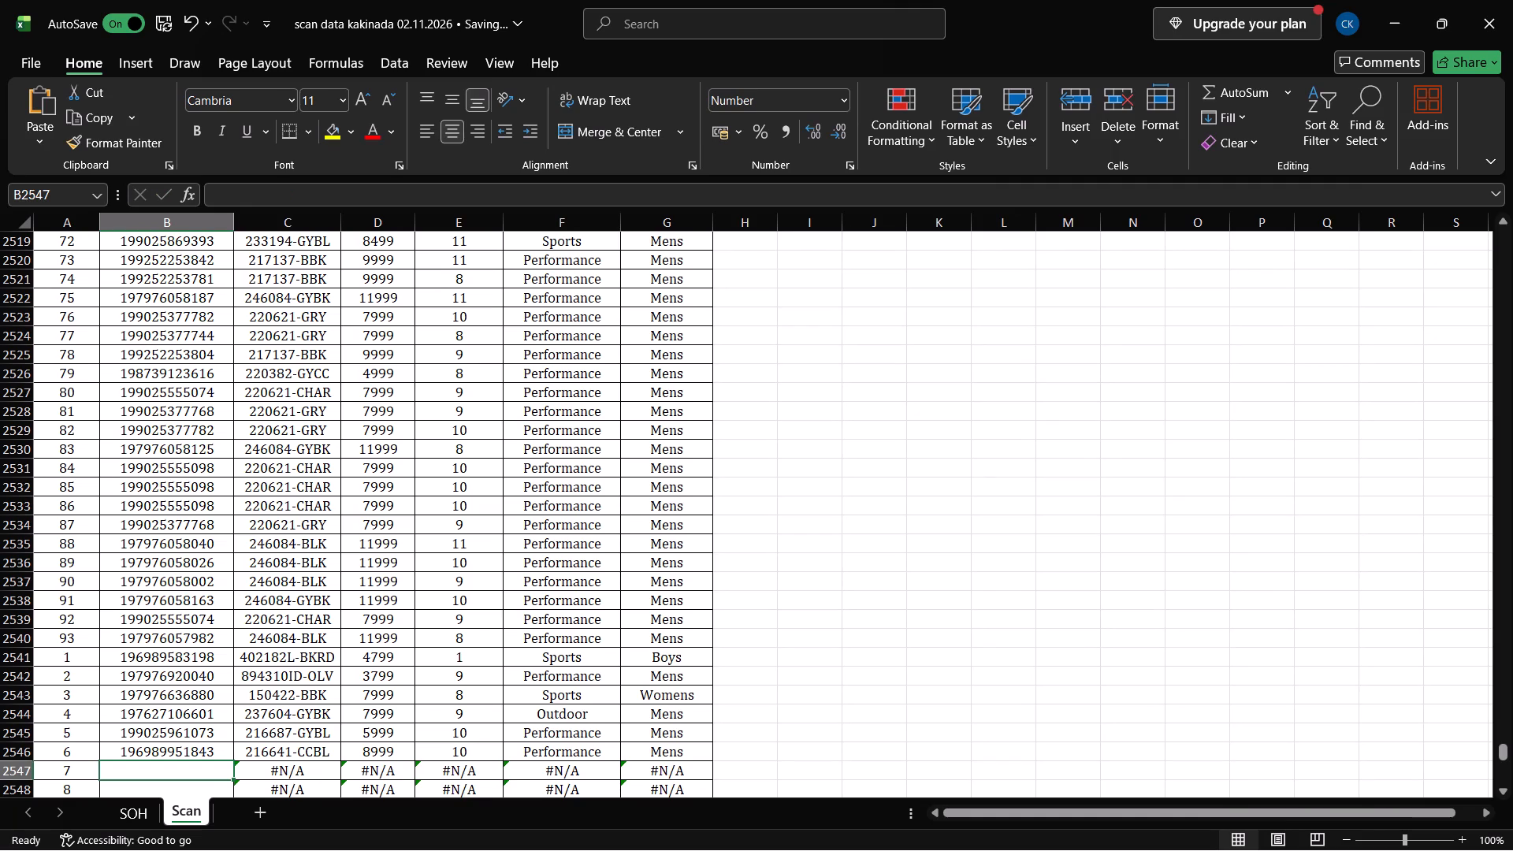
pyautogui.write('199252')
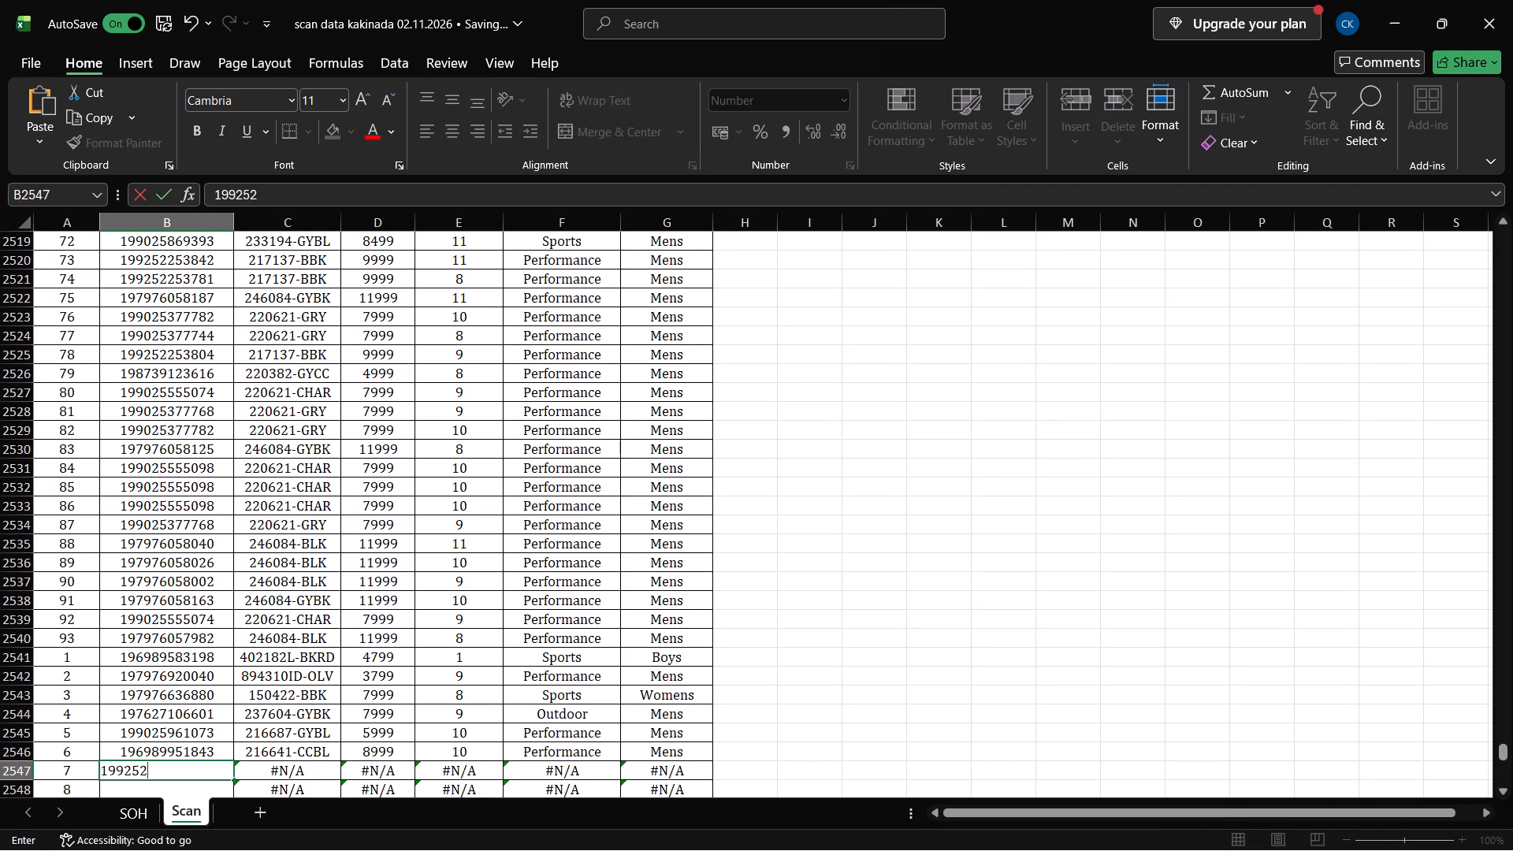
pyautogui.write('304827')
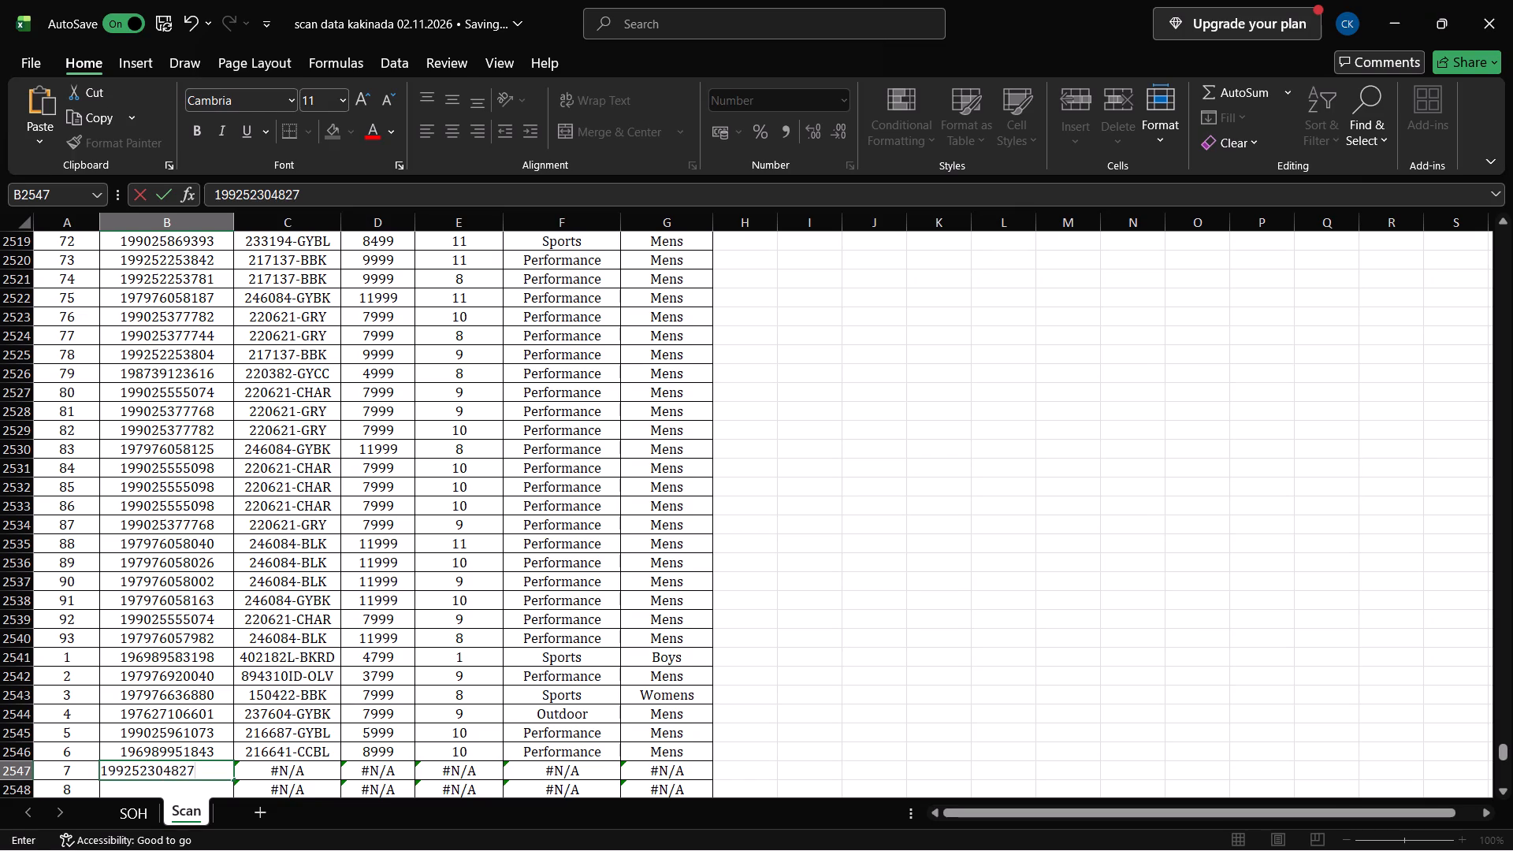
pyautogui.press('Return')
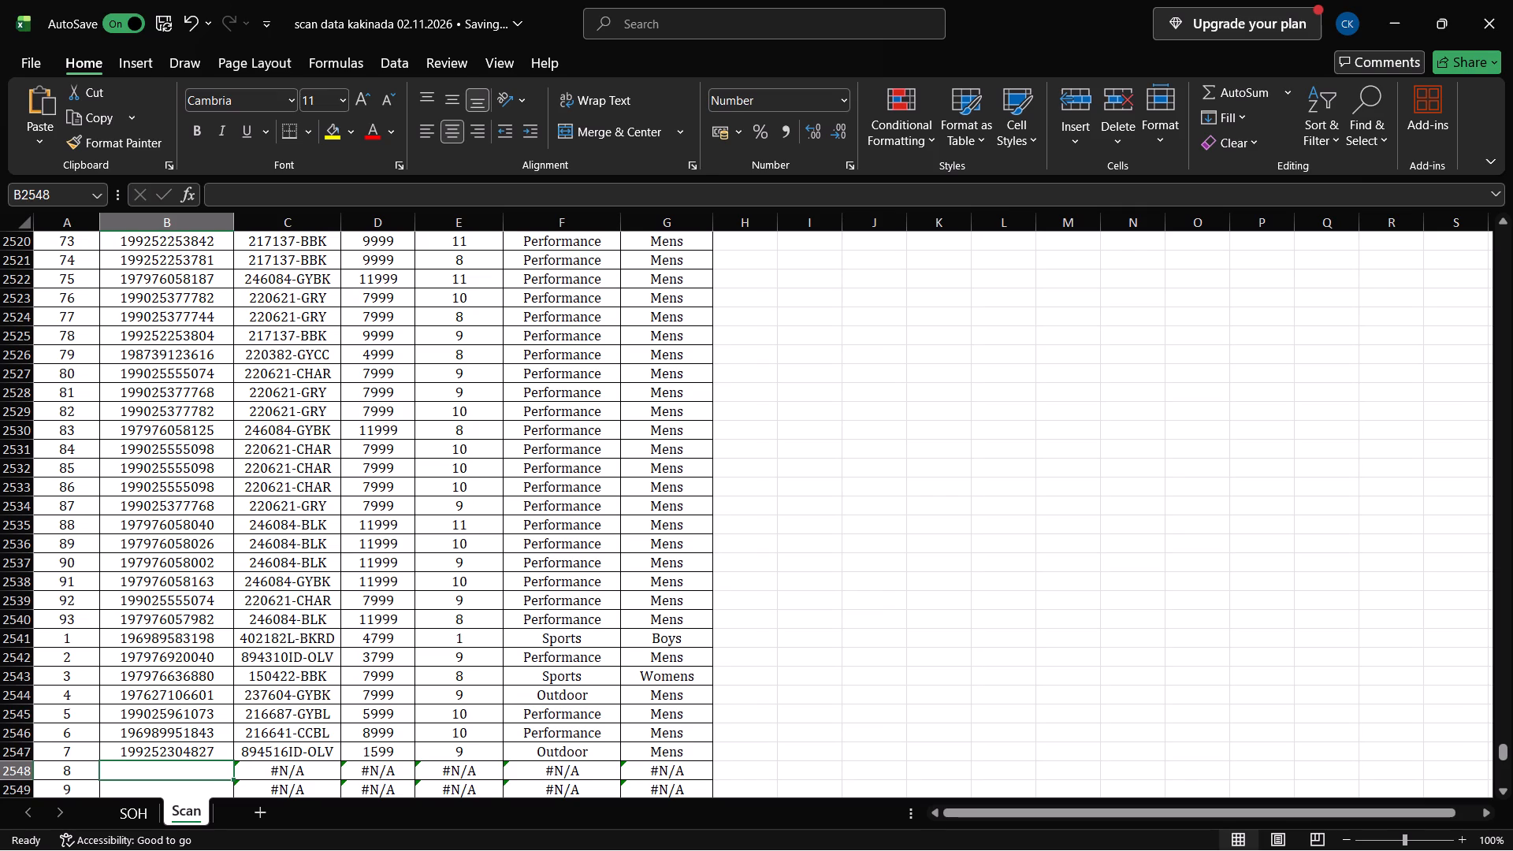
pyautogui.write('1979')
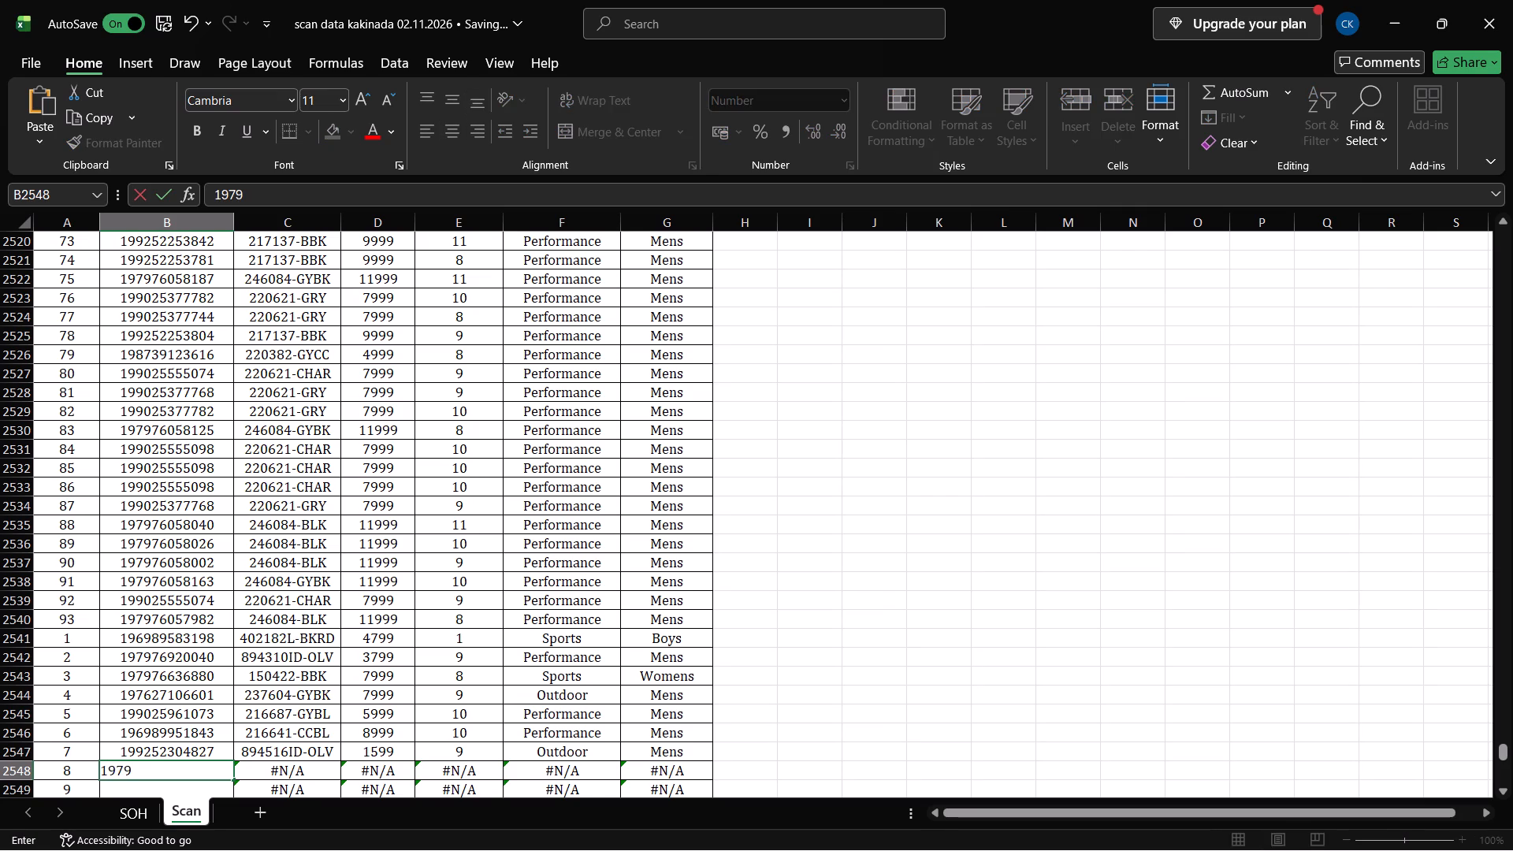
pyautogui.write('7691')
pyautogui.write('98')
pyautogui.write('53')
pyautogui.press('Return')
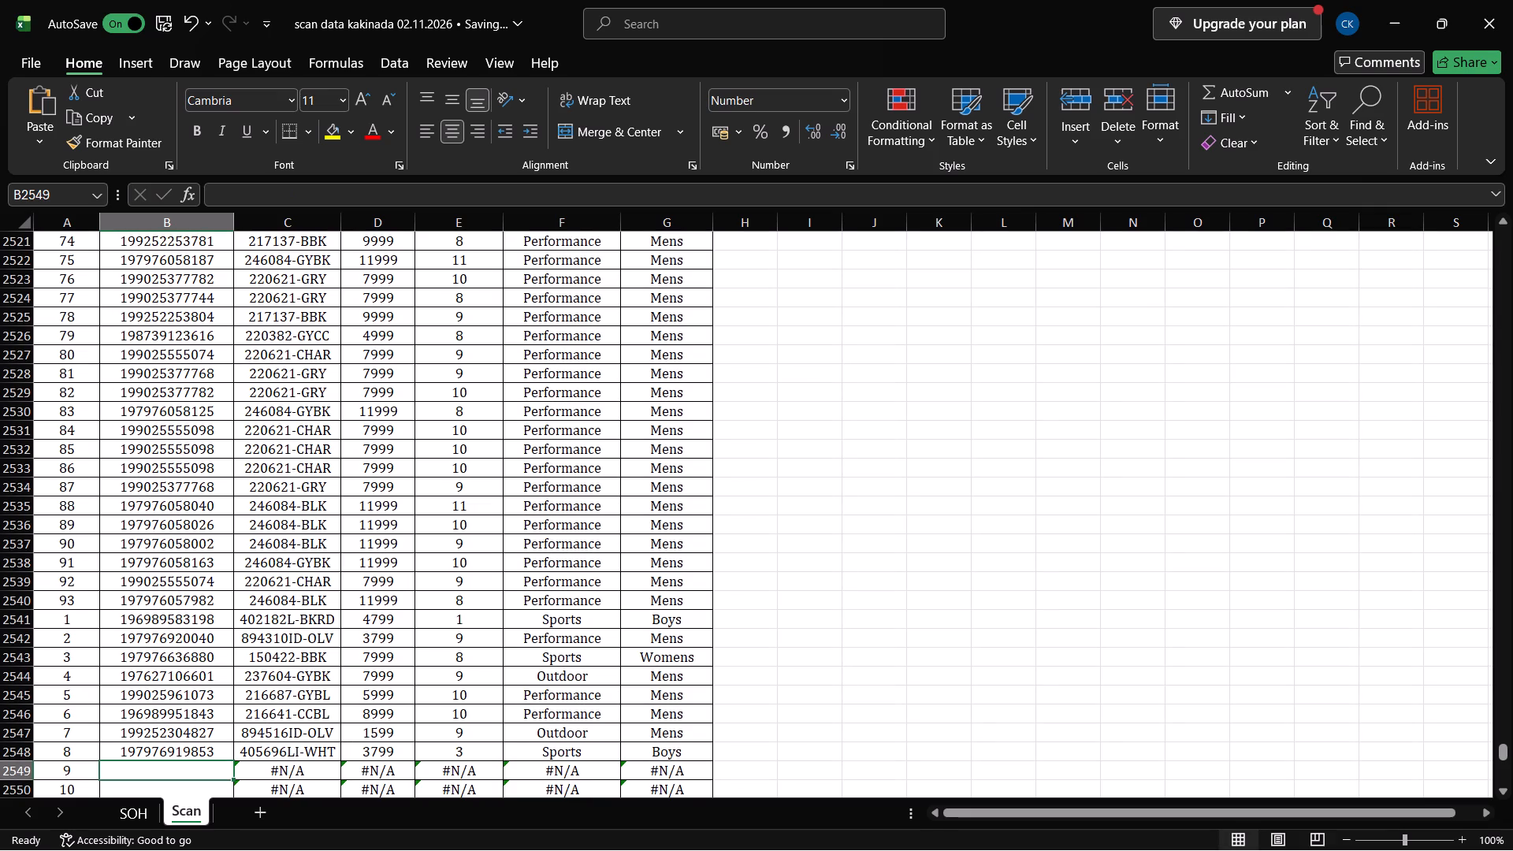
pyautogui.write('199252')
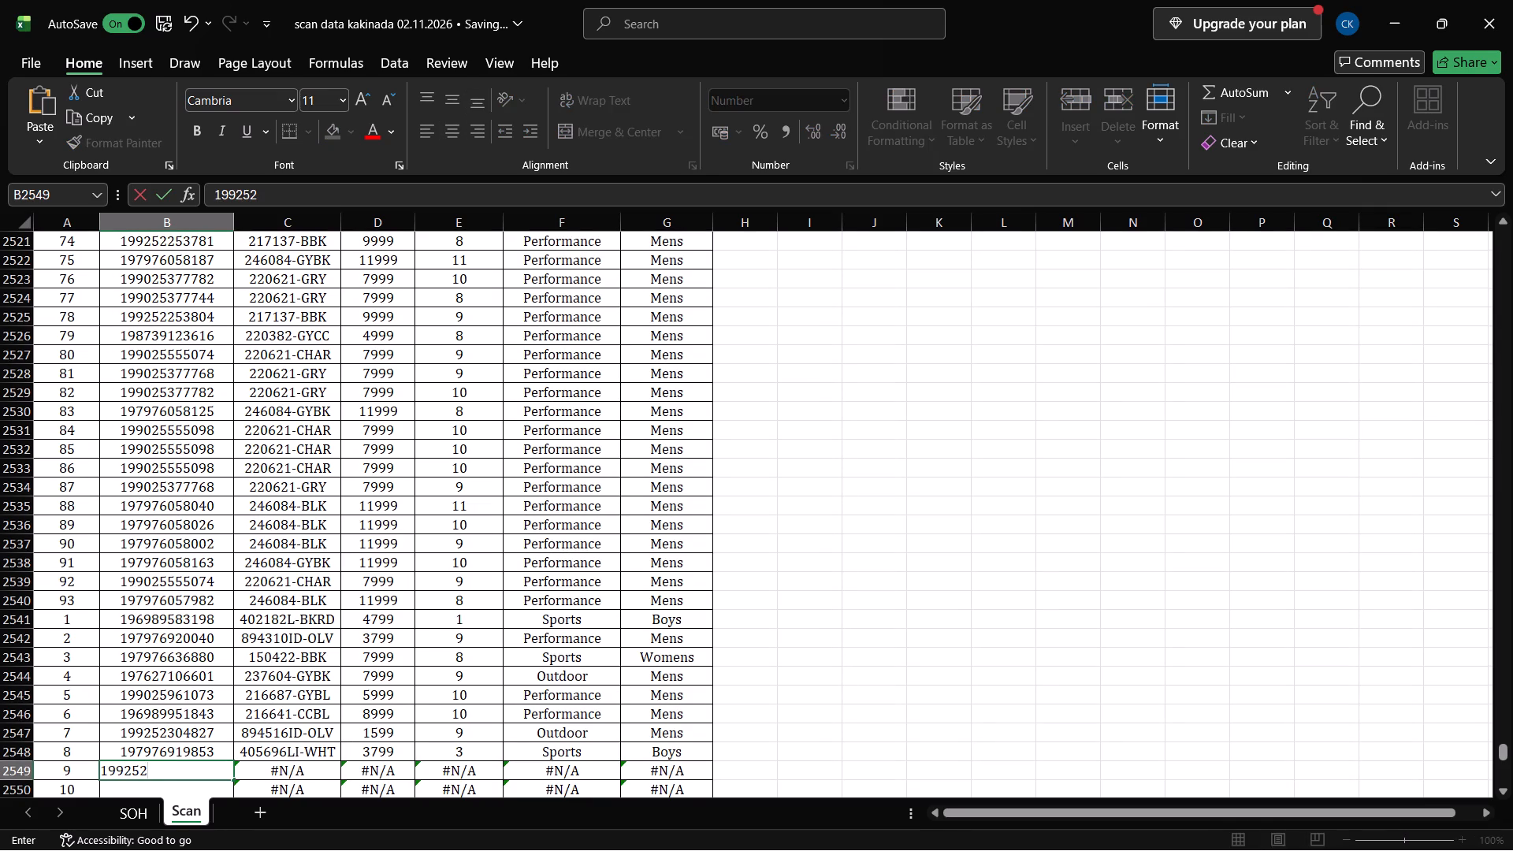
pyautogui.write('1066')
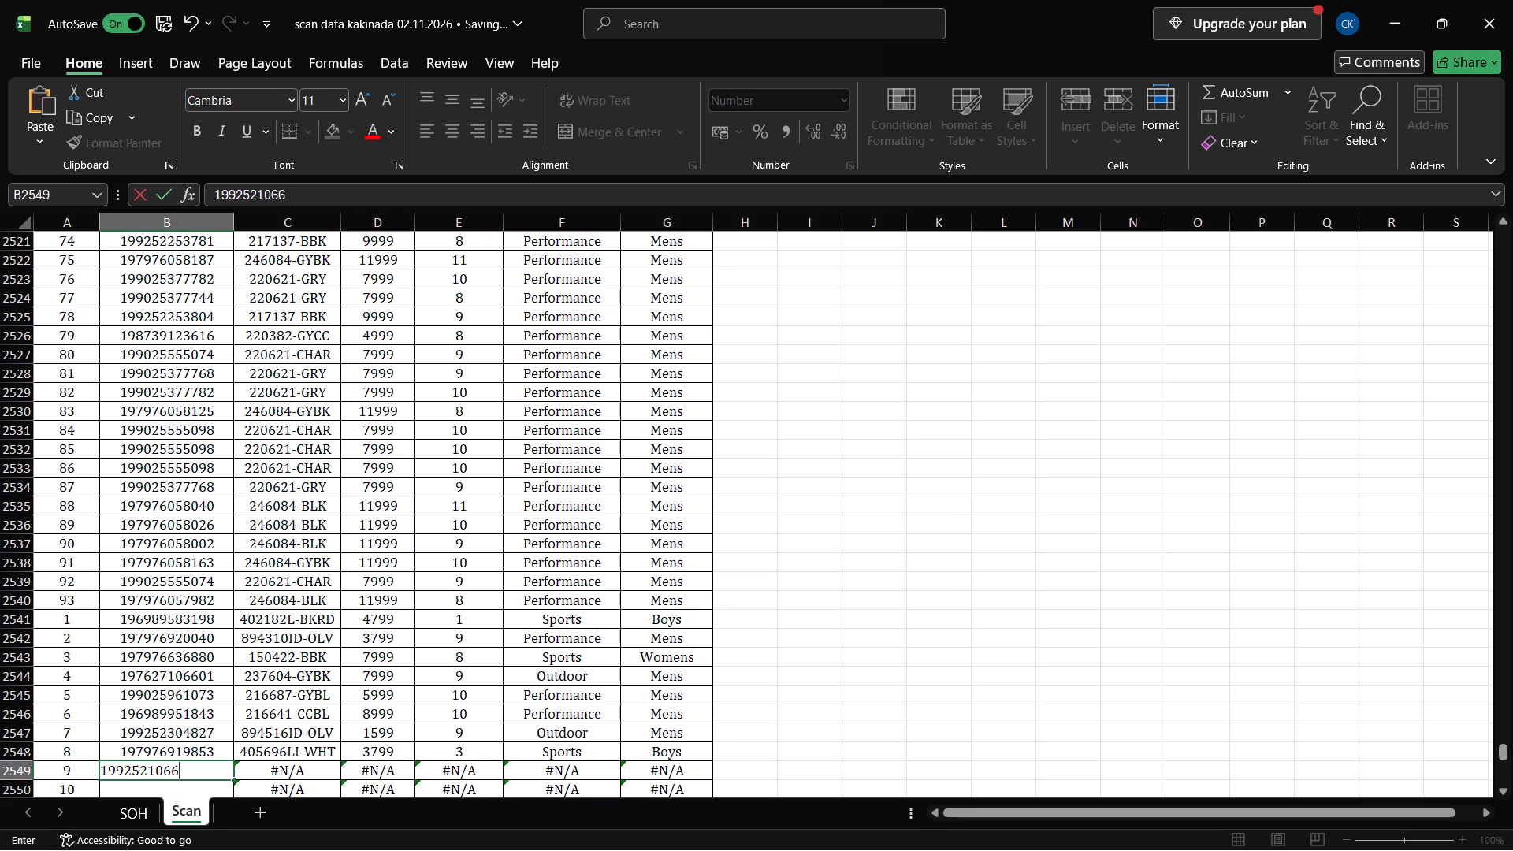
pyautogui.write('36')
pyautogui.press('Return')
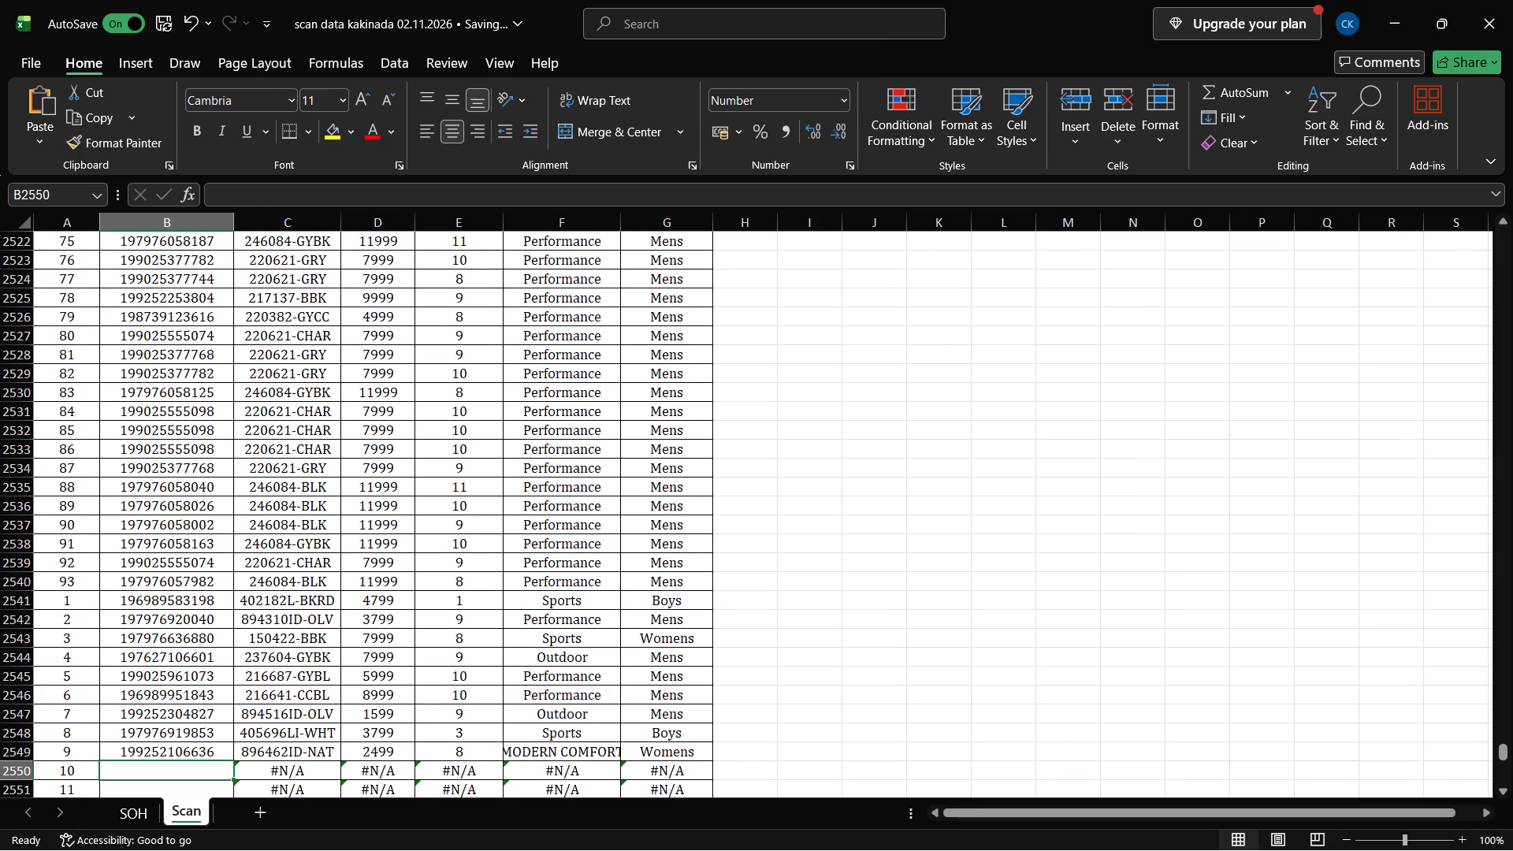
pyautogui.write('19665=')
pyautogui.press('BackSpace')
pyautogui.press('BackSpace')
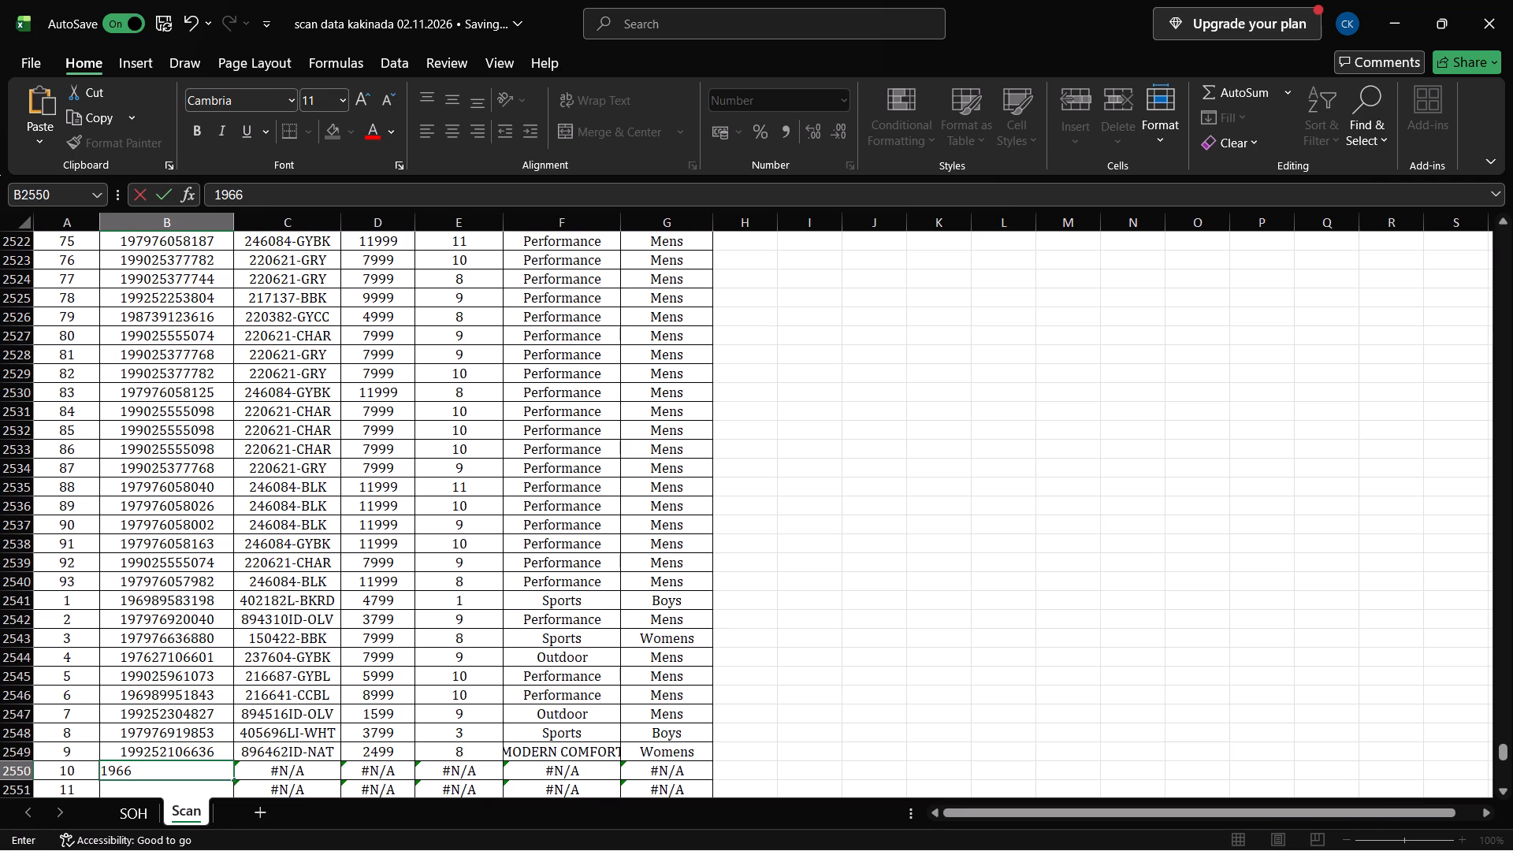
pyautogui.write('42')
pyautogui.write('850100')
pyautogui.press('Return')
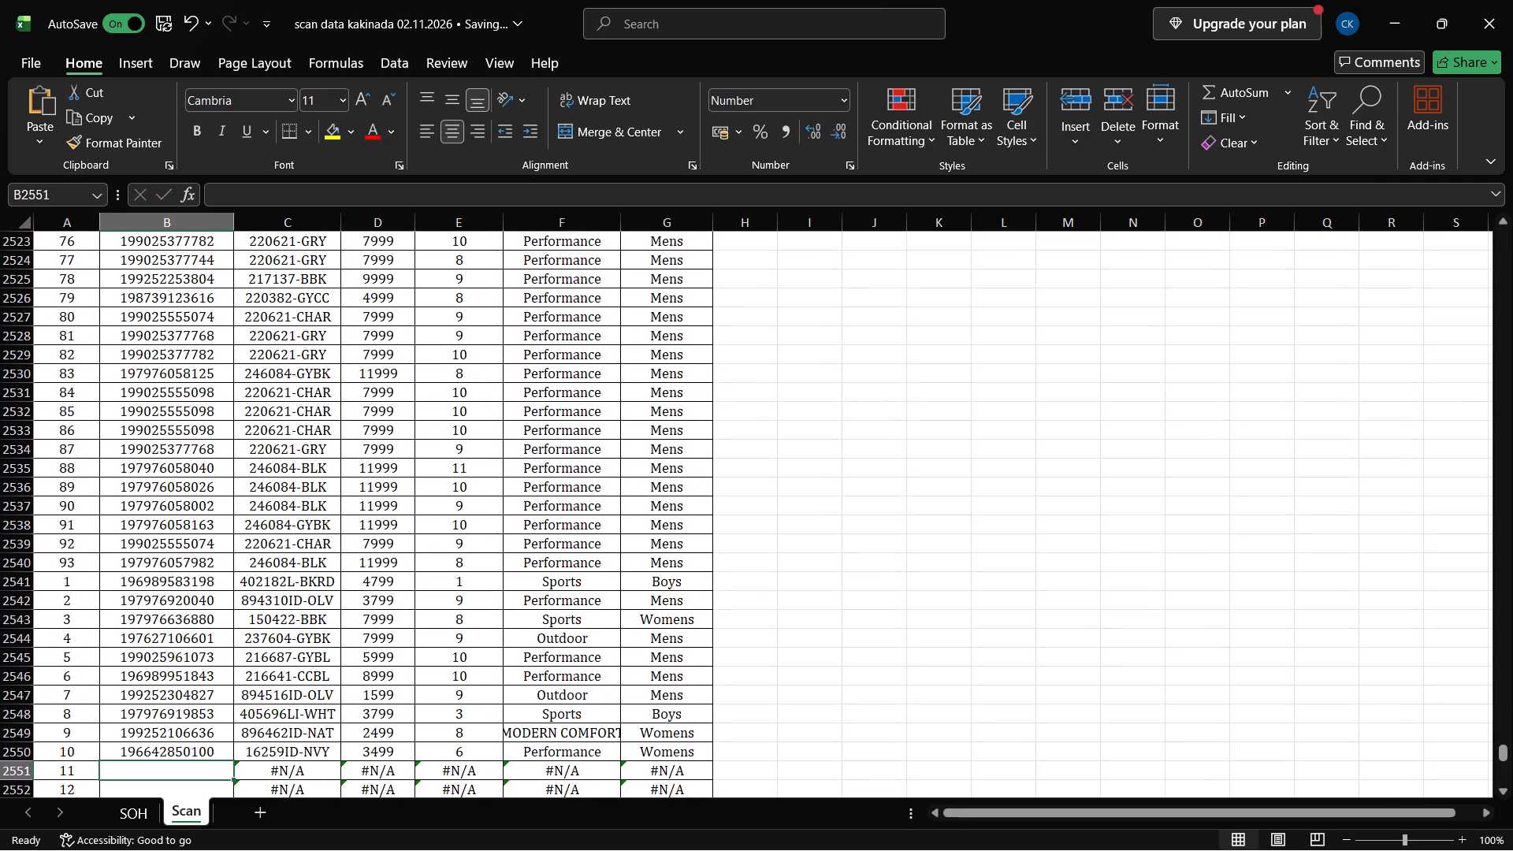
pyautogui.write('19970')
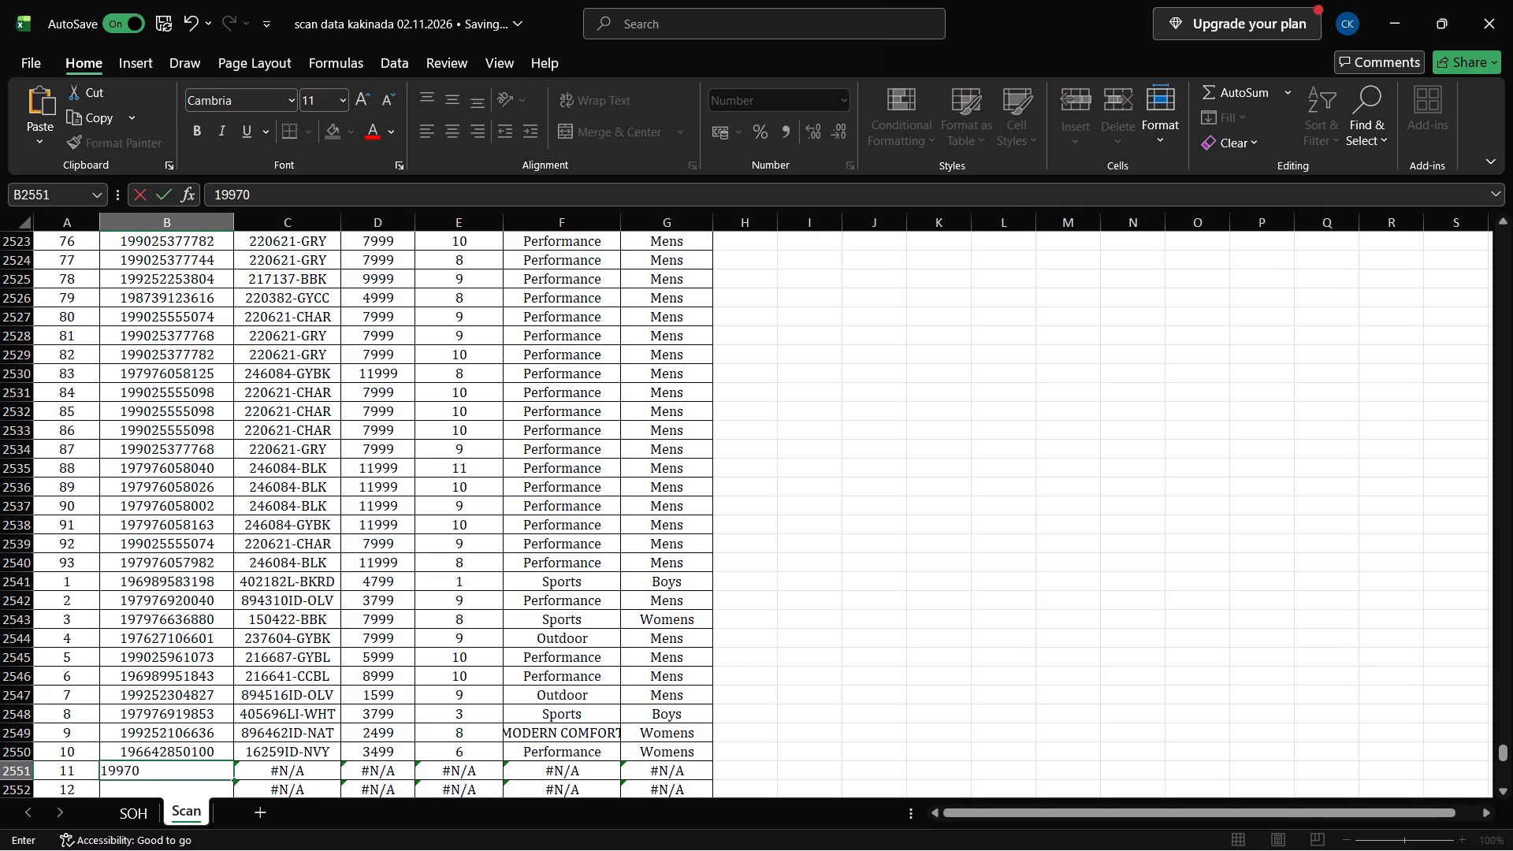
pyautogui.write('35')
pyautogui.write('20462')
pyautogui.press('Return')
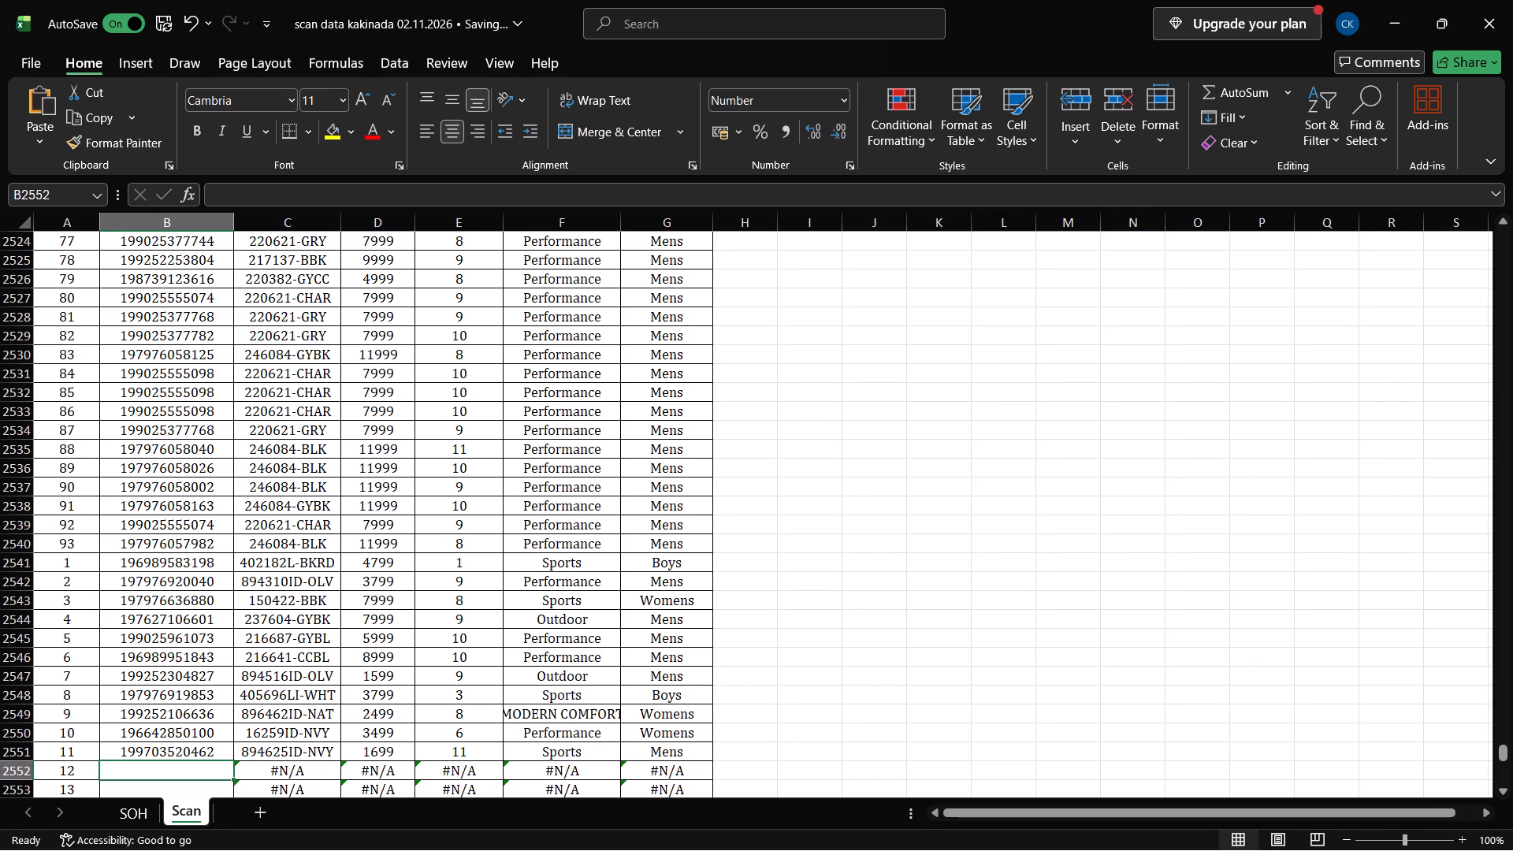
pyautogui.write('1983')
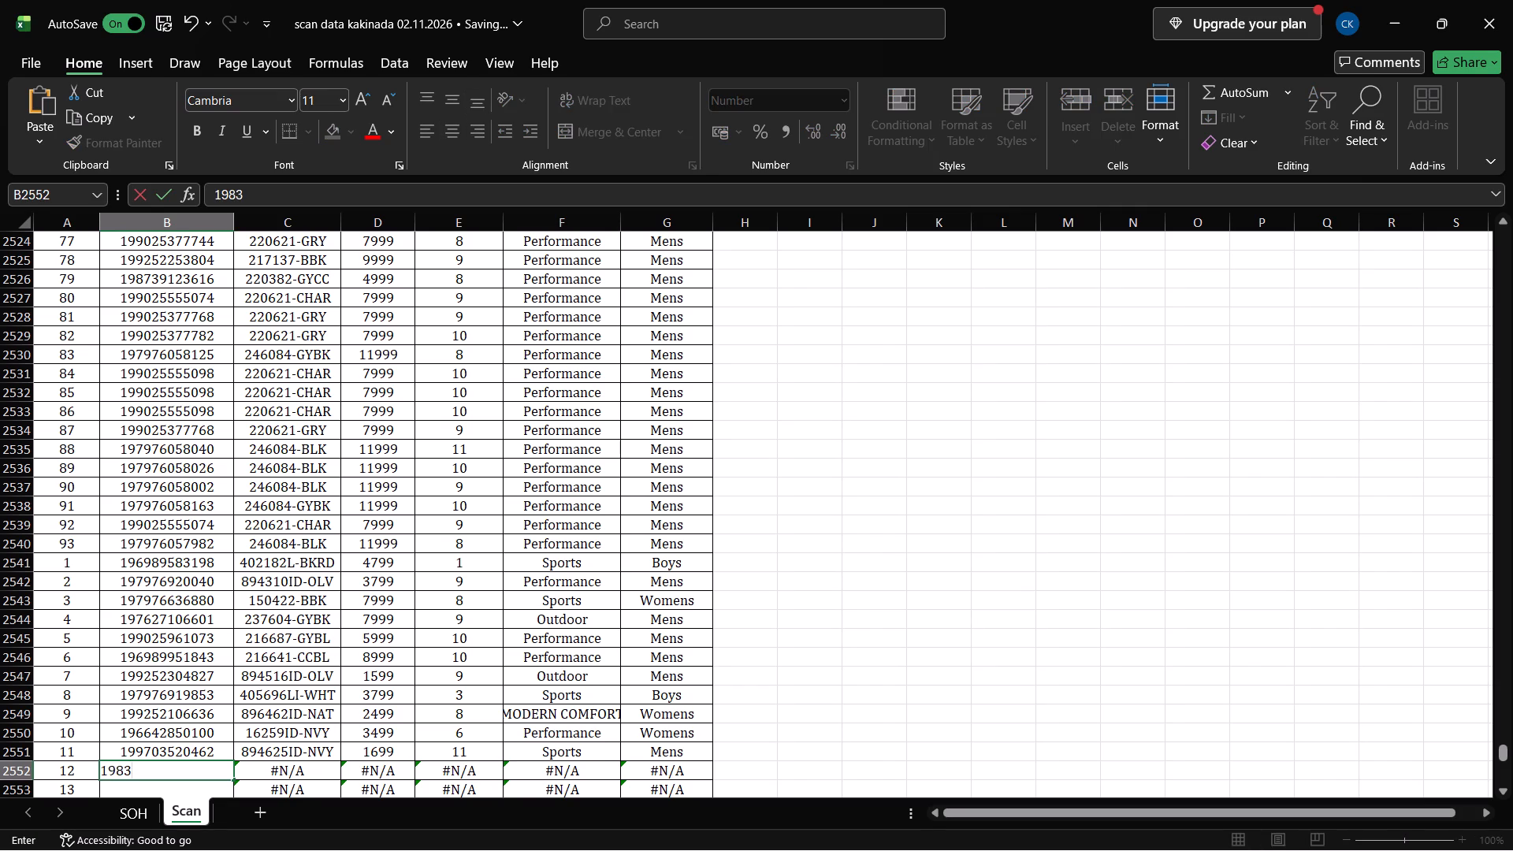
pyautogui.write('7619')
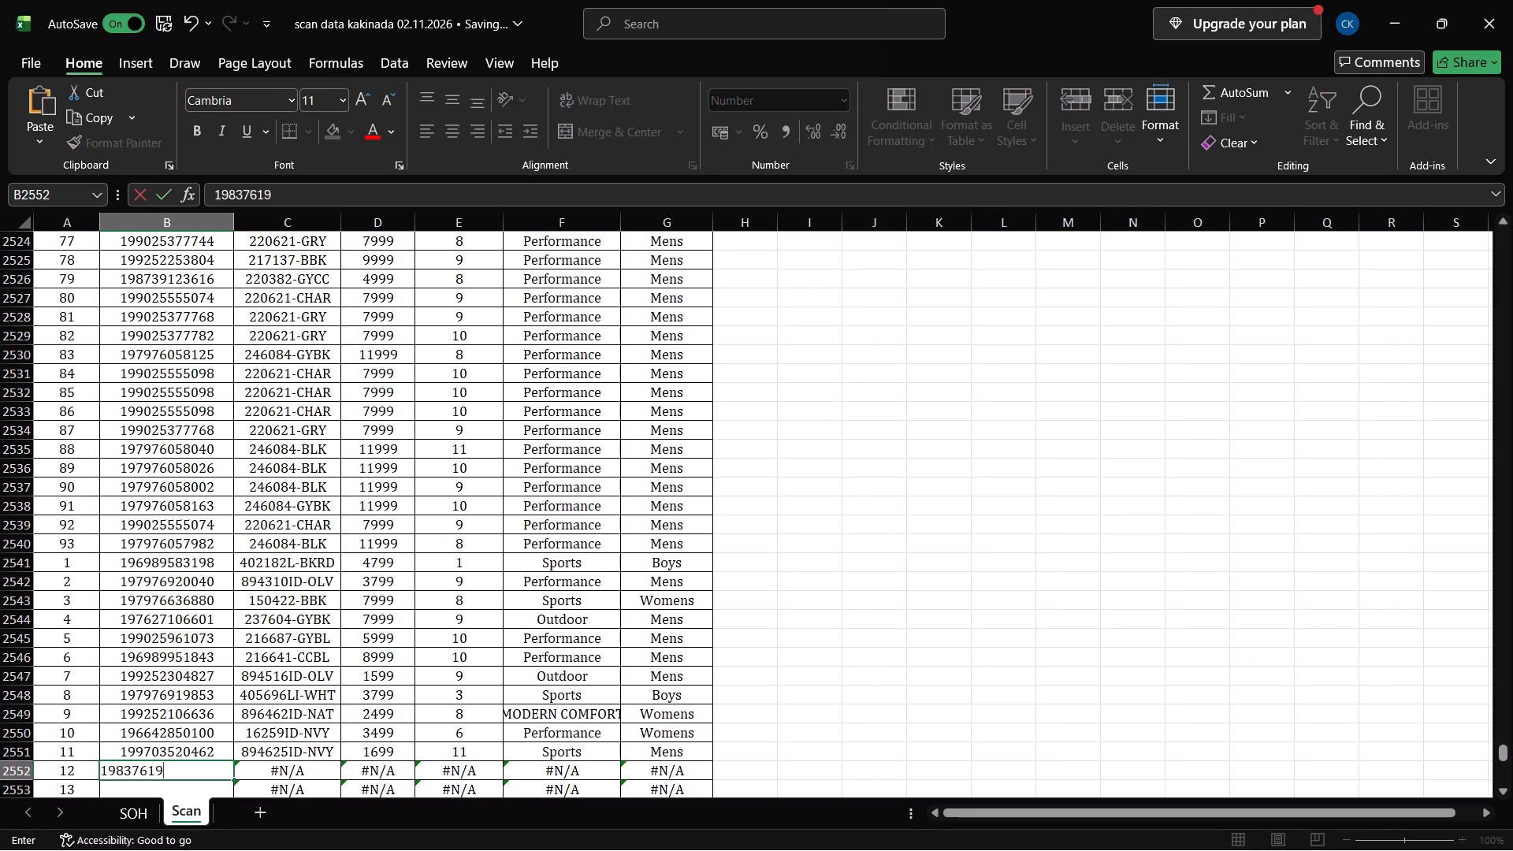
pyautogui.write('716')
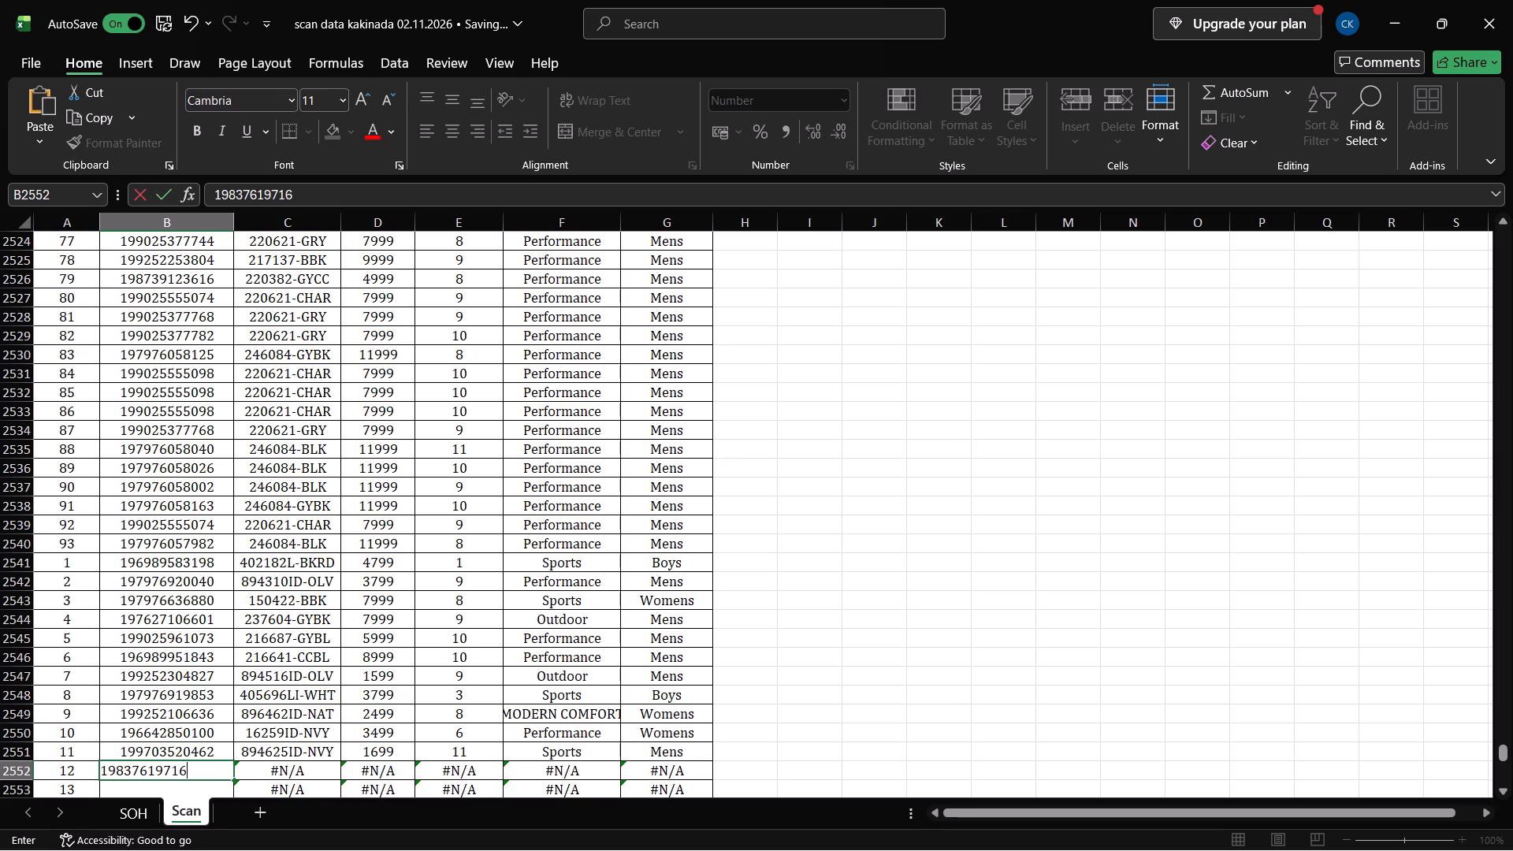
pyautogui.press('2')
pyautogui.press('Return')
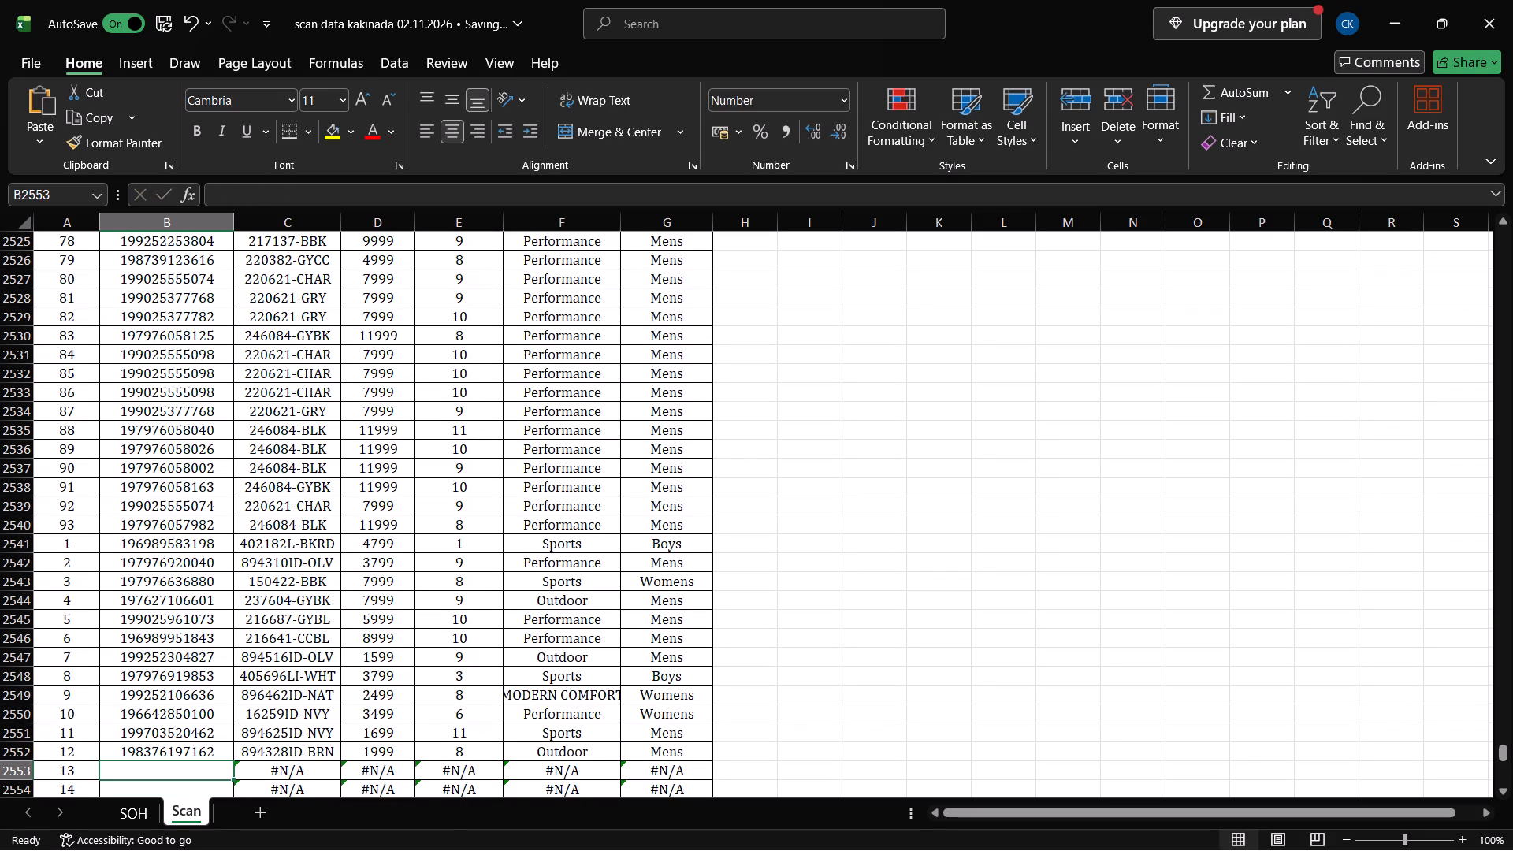
# Restart the serial numbering at 1 in cell A2553 for a new batch.
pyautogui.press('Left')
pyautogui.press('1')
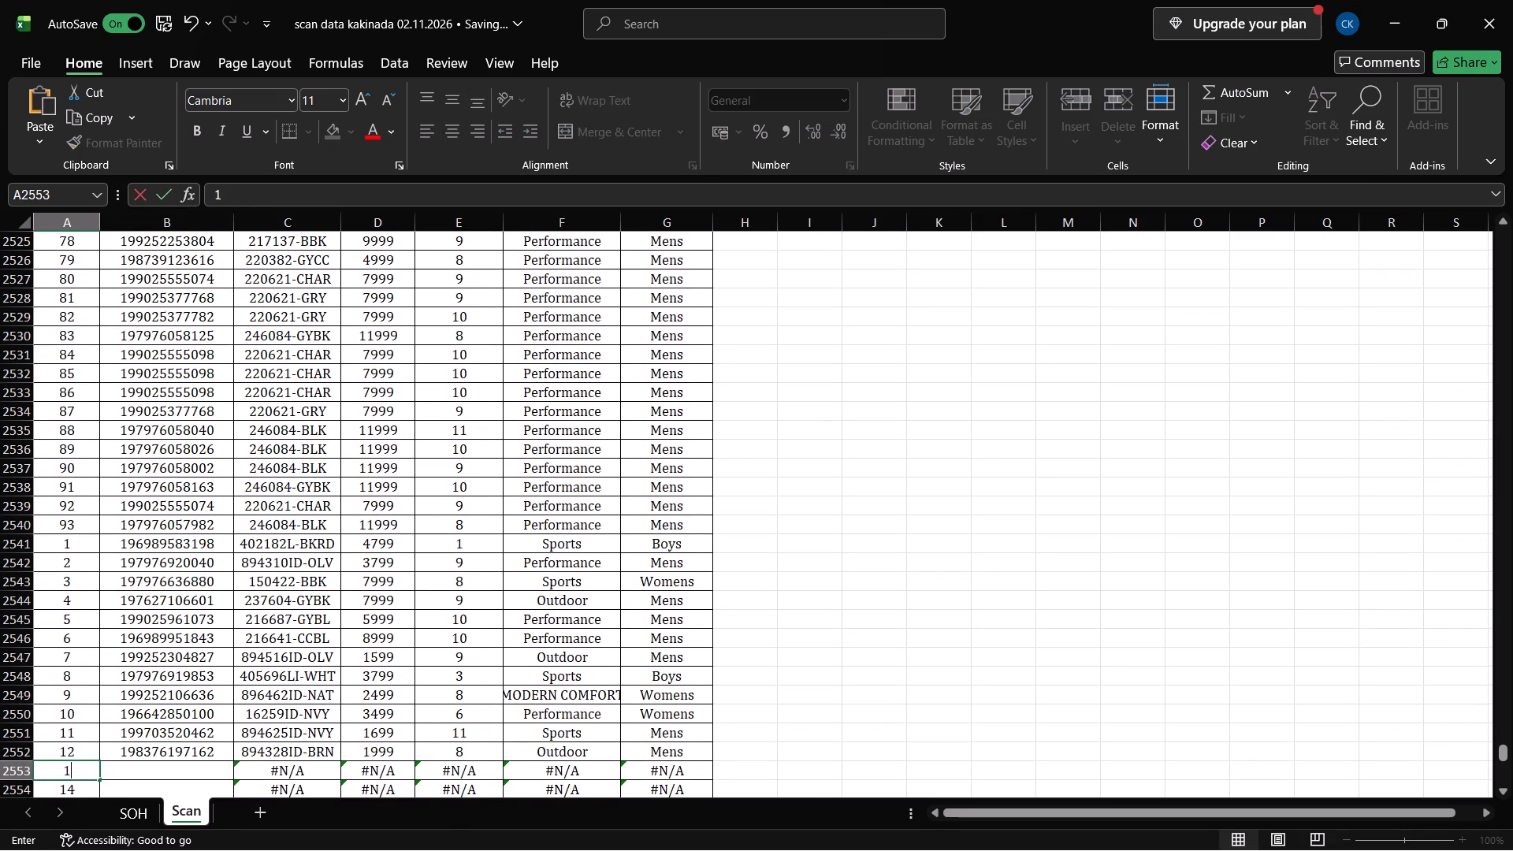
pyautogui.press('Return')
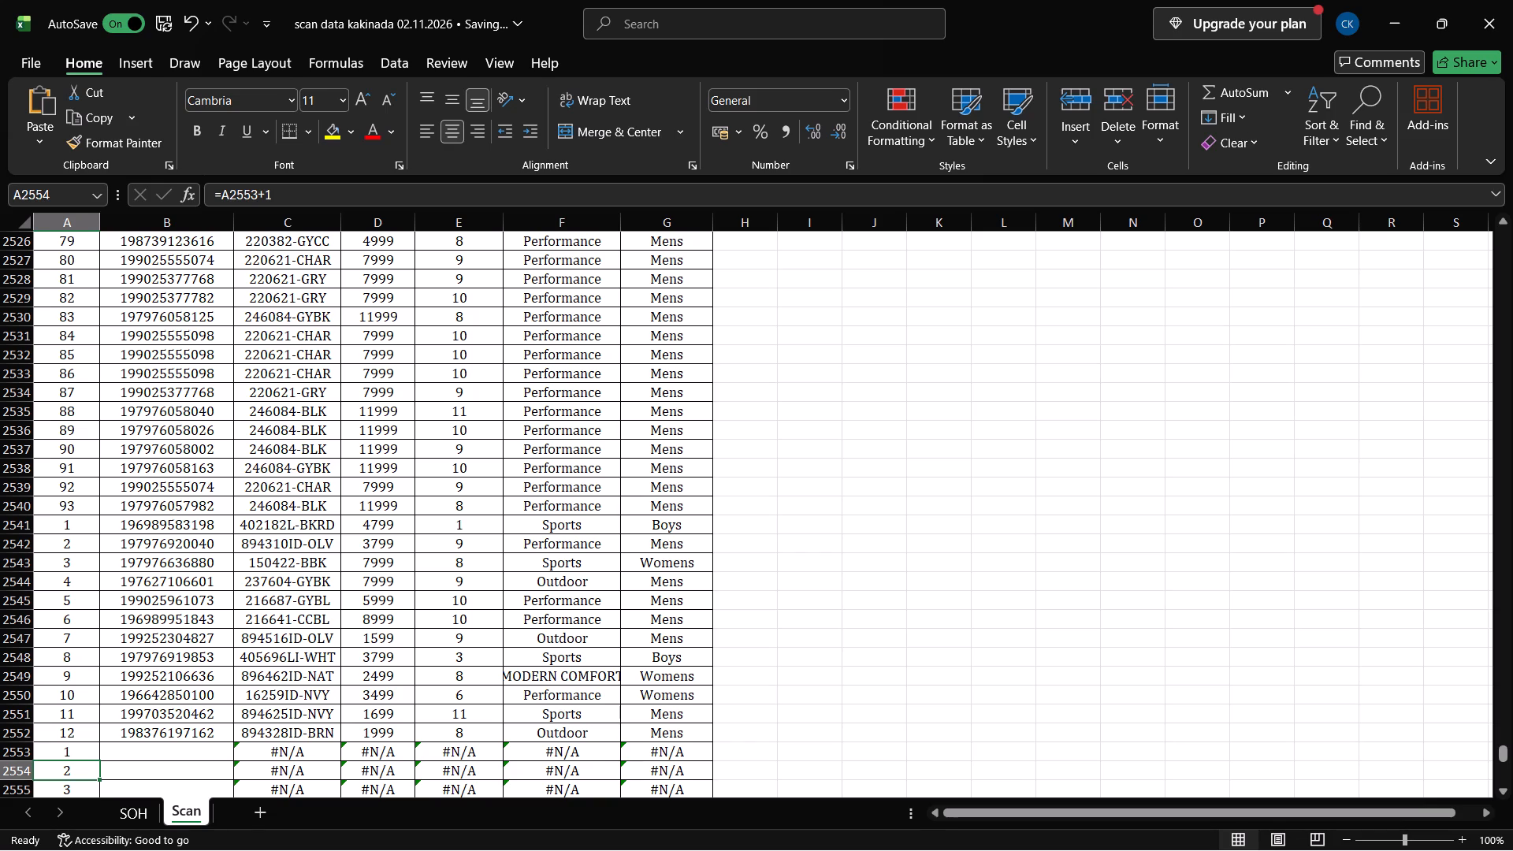
# Save the Kakinada scan data workbook and close it.
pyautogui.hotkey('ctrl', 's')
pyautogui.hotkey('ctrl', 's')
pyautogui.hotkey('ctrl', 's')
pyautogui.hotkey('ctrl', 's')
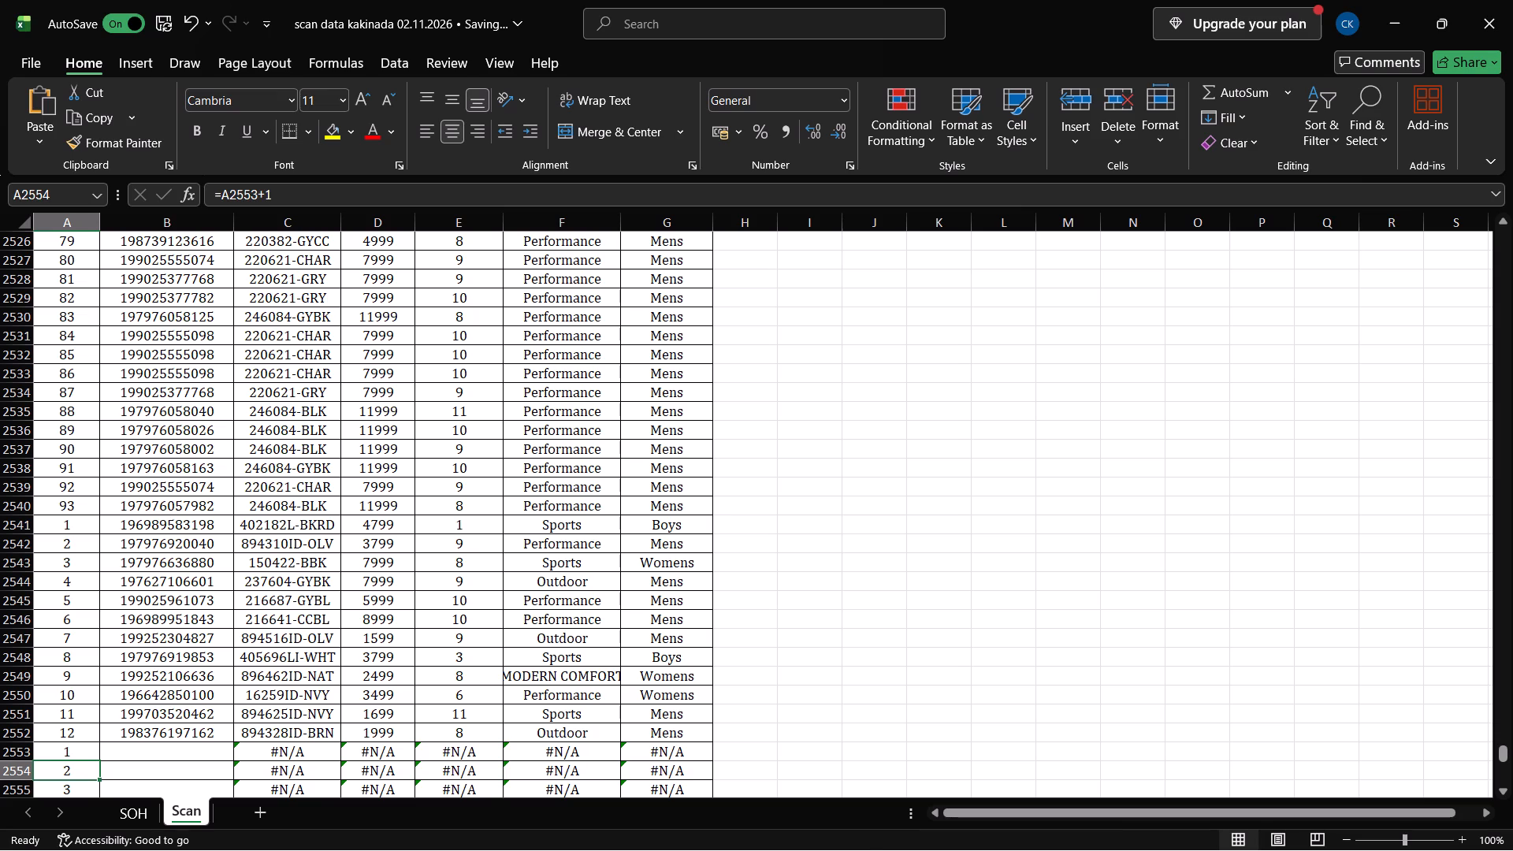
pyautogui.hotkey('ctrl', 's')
pyautogui.click(1507, 30)
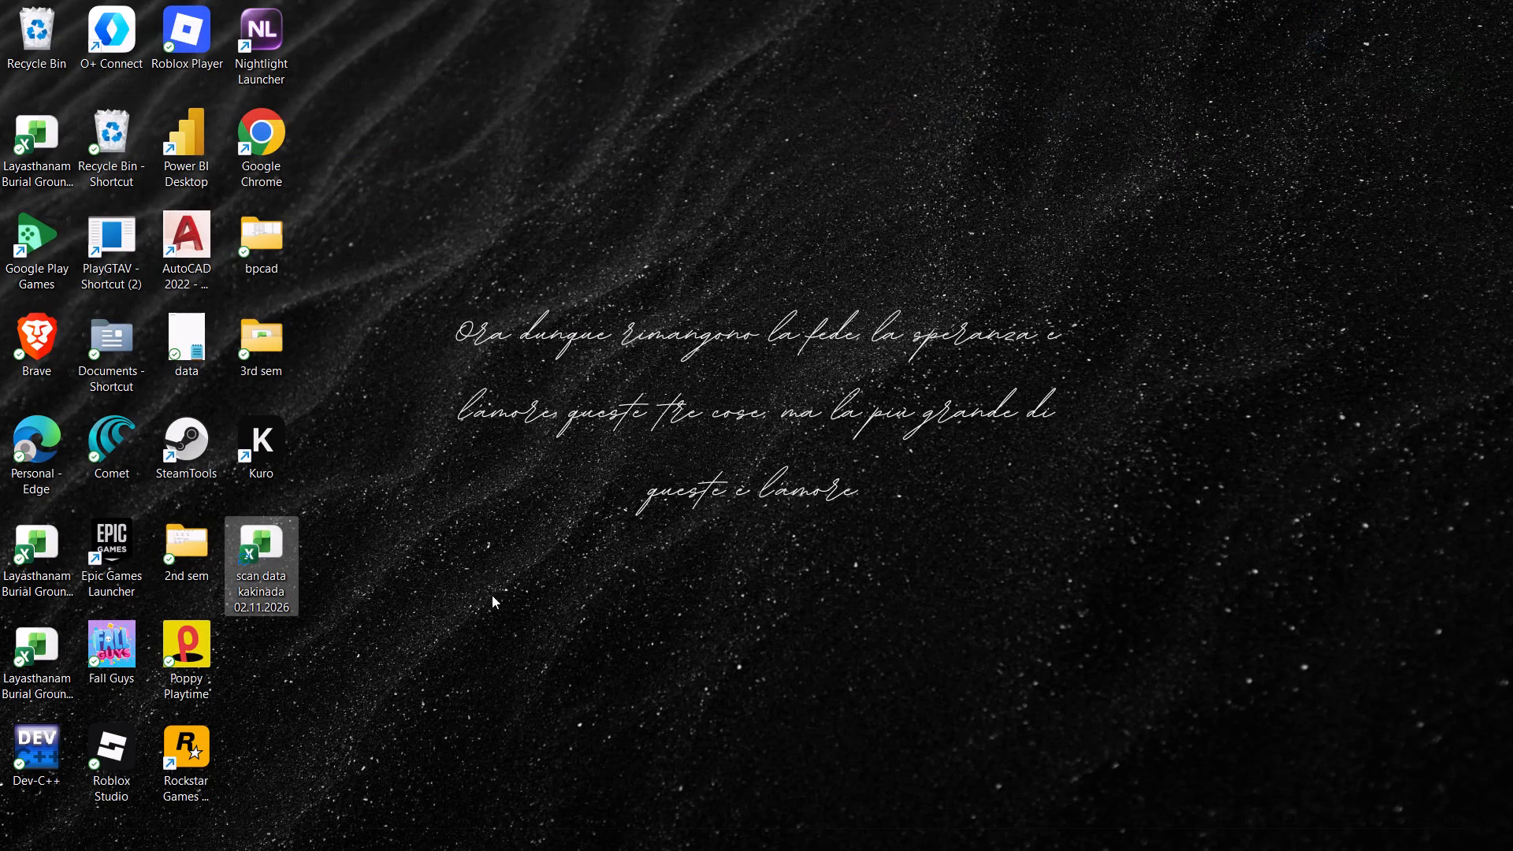
# Reopen the "scan data kakinada 02.11.2026" workbook from the desktop, save it again and close it.
pyautogui.doubleClick(258, 562)
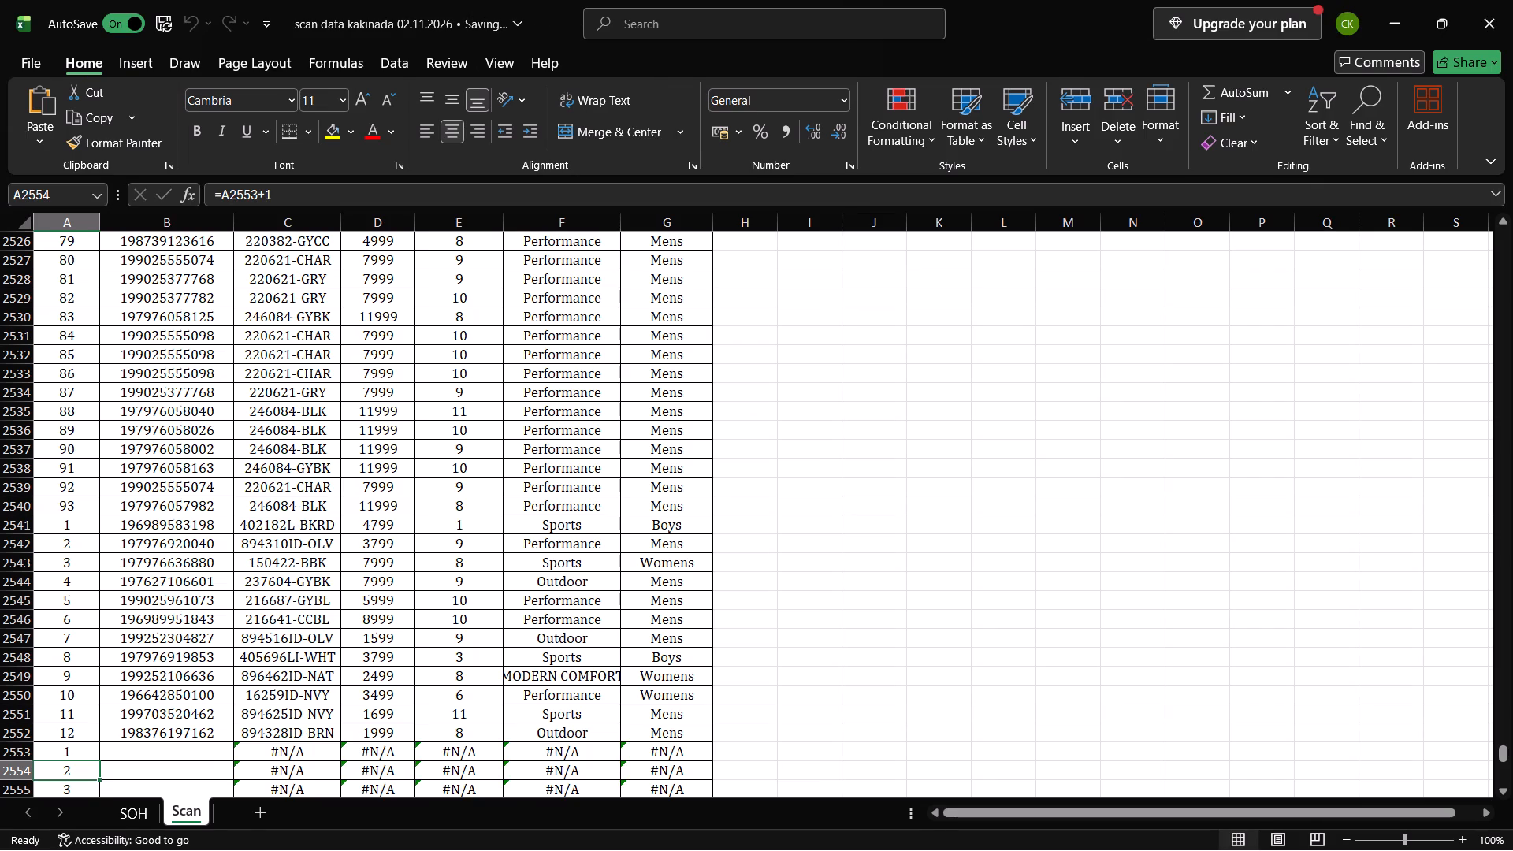
pyautogui.hotkey('ctrl', 's')
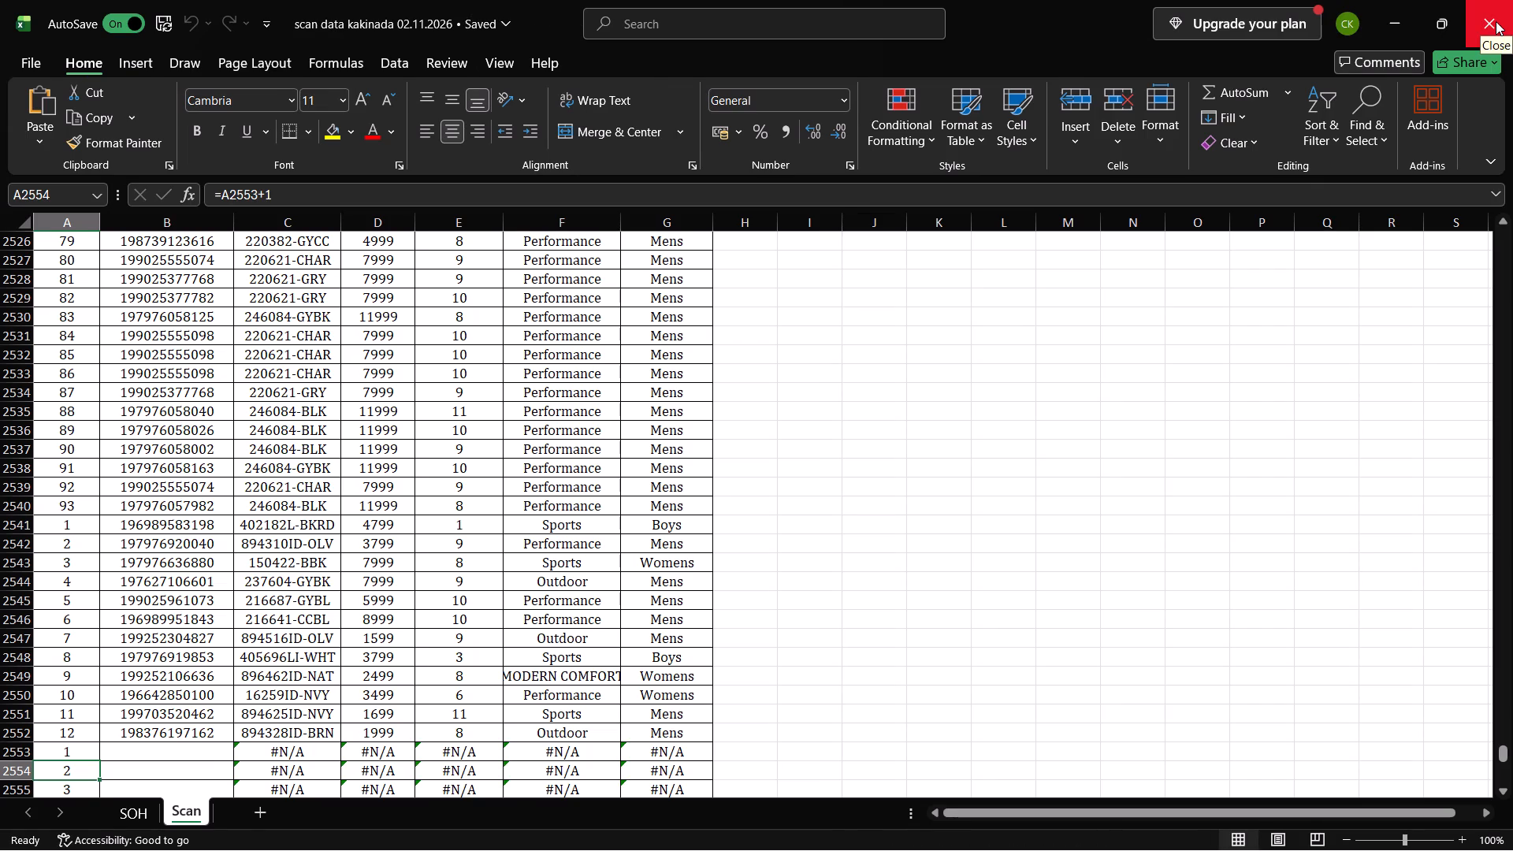
pyautogui.click(1496, 21)
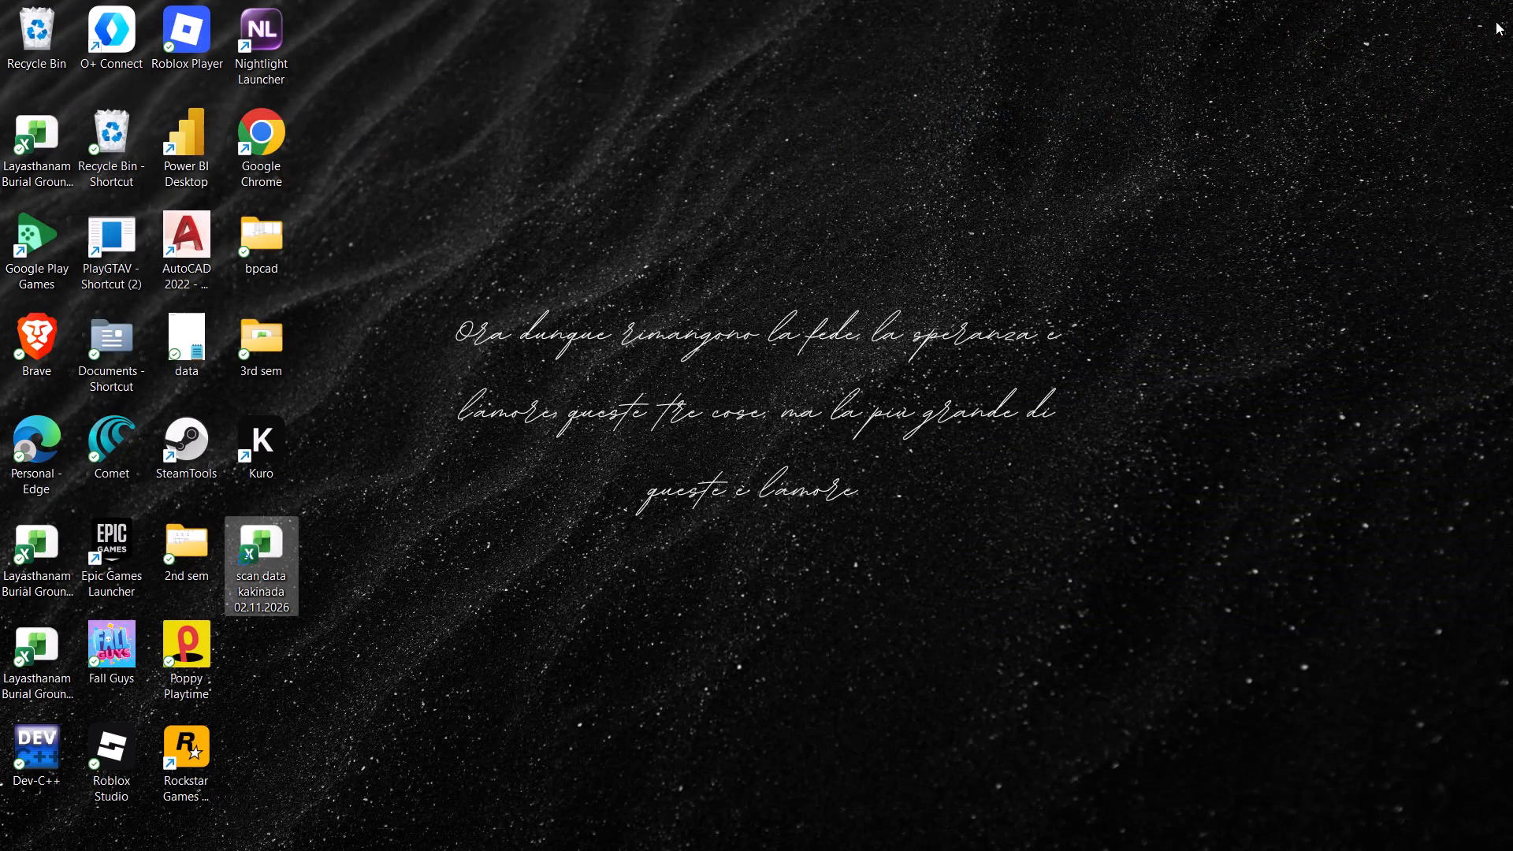
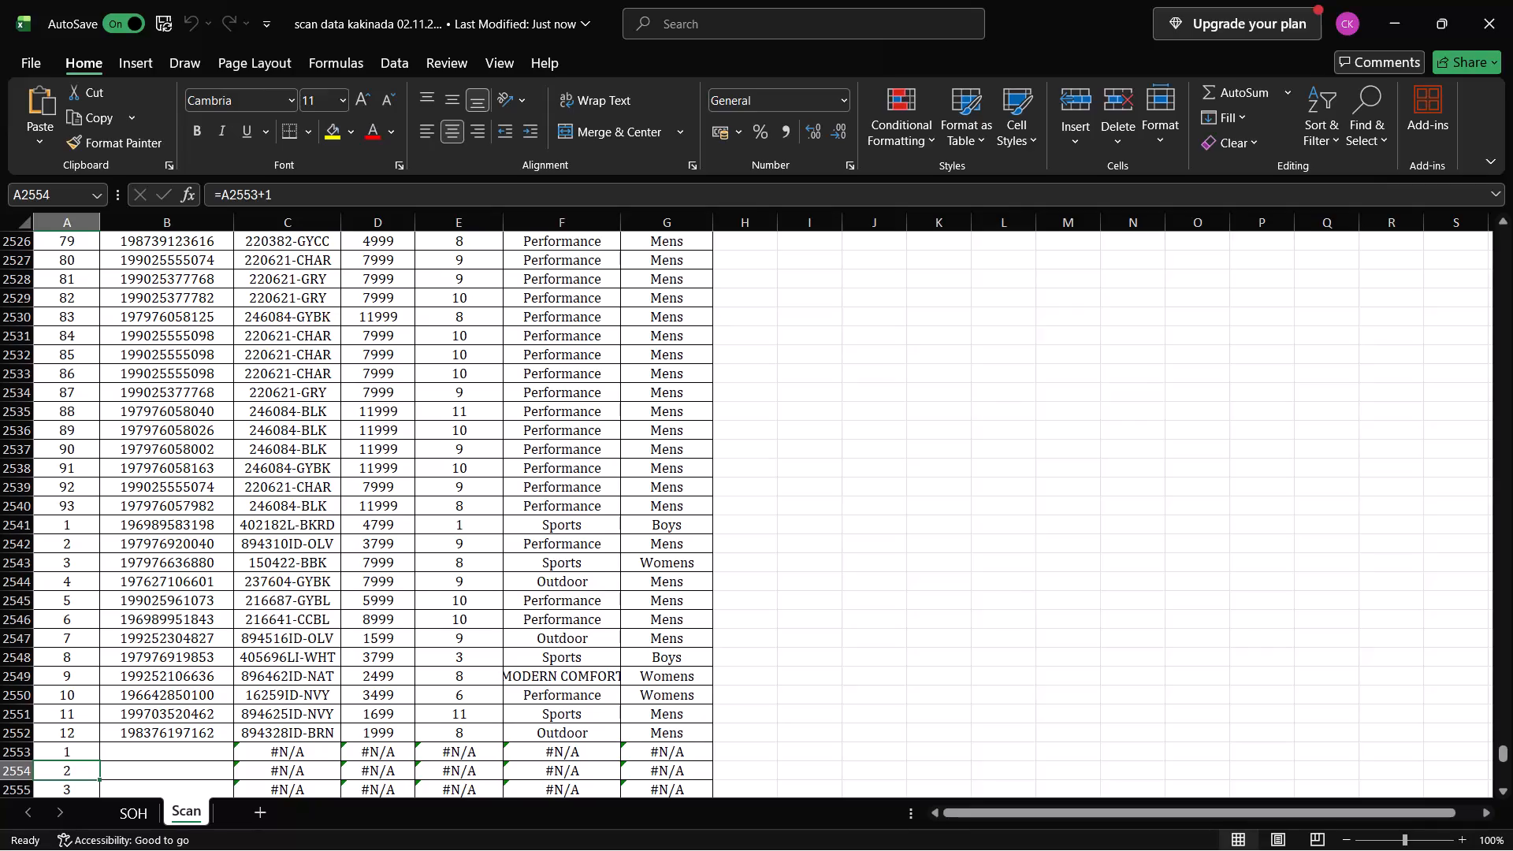
# Save the "scan data kakinada 02.11.2026" workbook once more and close it.
pyautogui.hotkey('ctrl', 's')
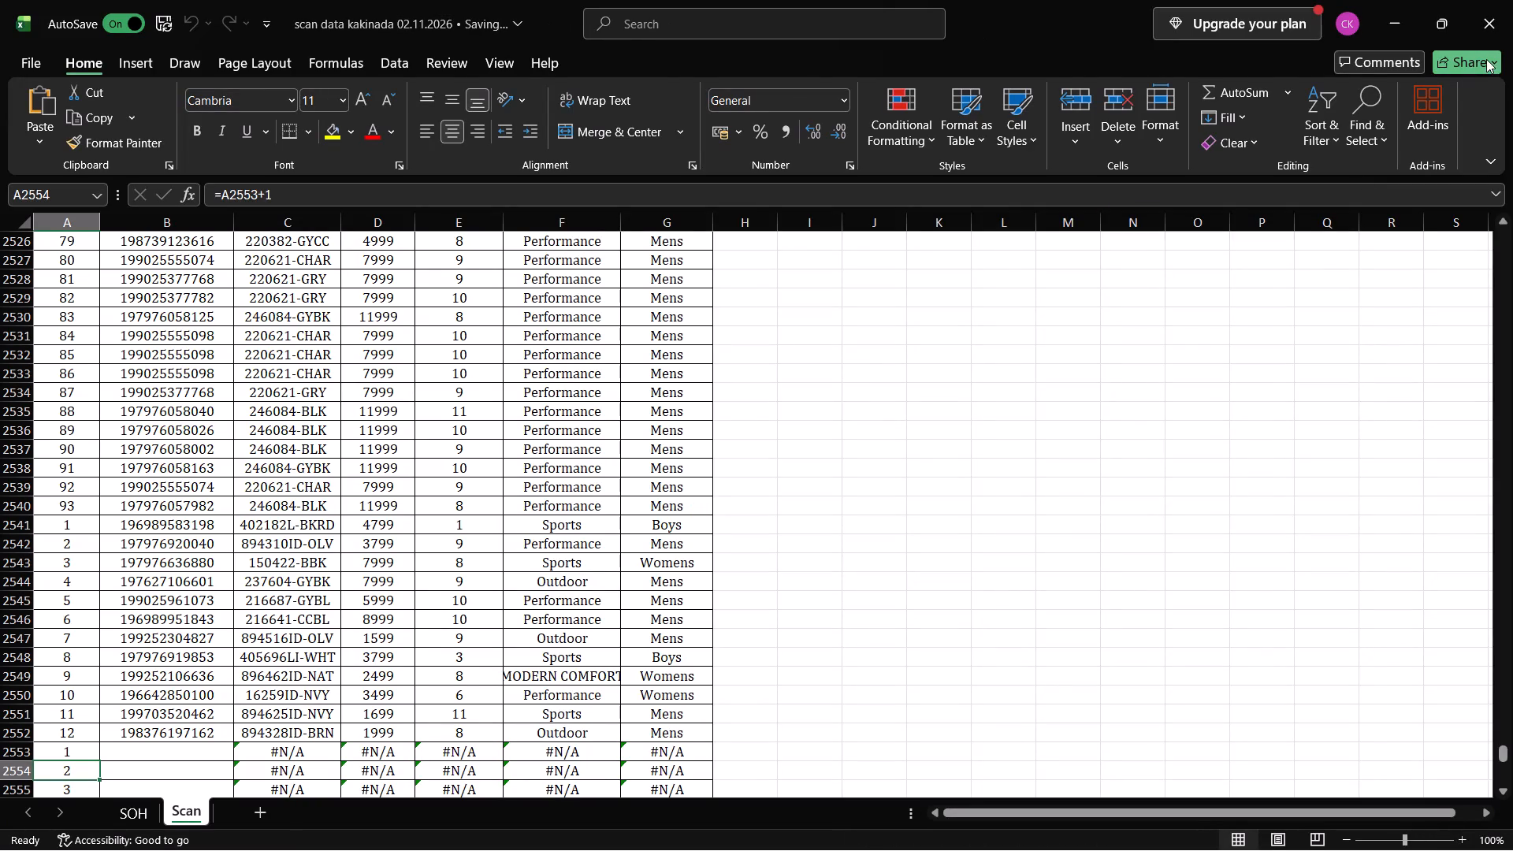
pyautogui.click(1502, 30)
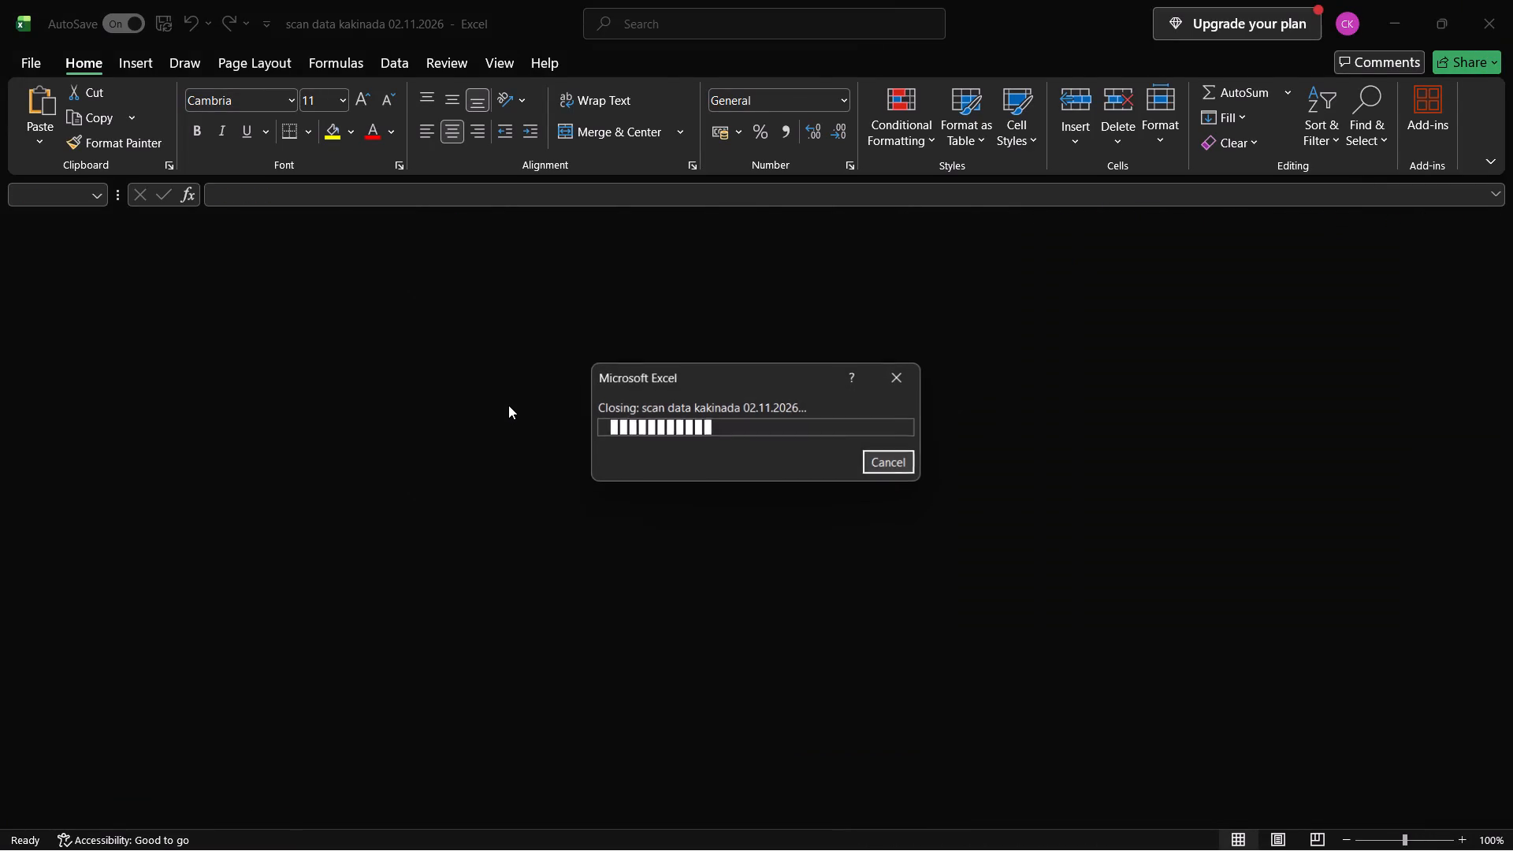
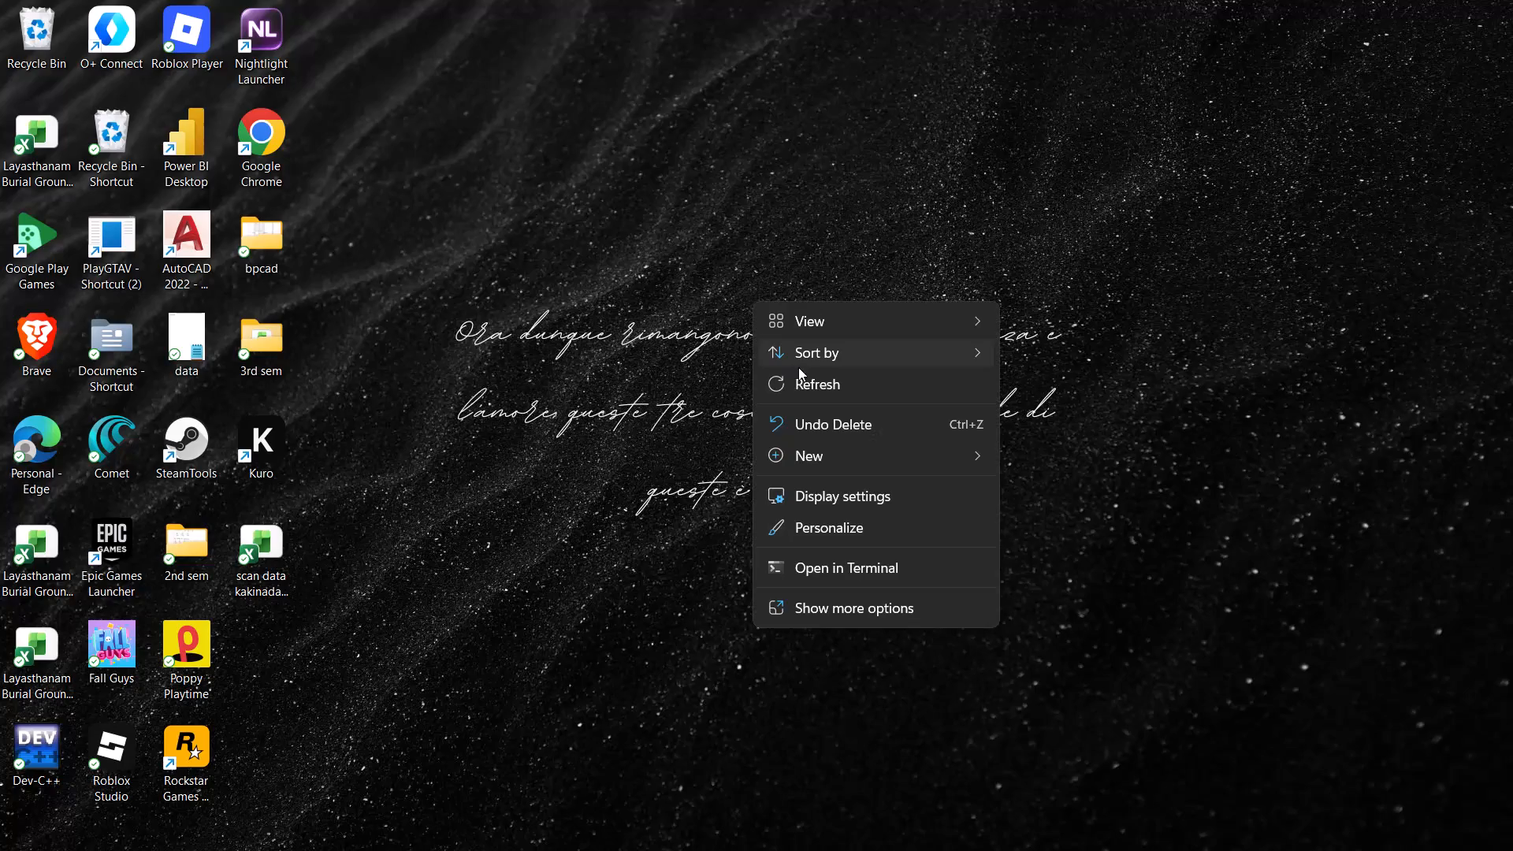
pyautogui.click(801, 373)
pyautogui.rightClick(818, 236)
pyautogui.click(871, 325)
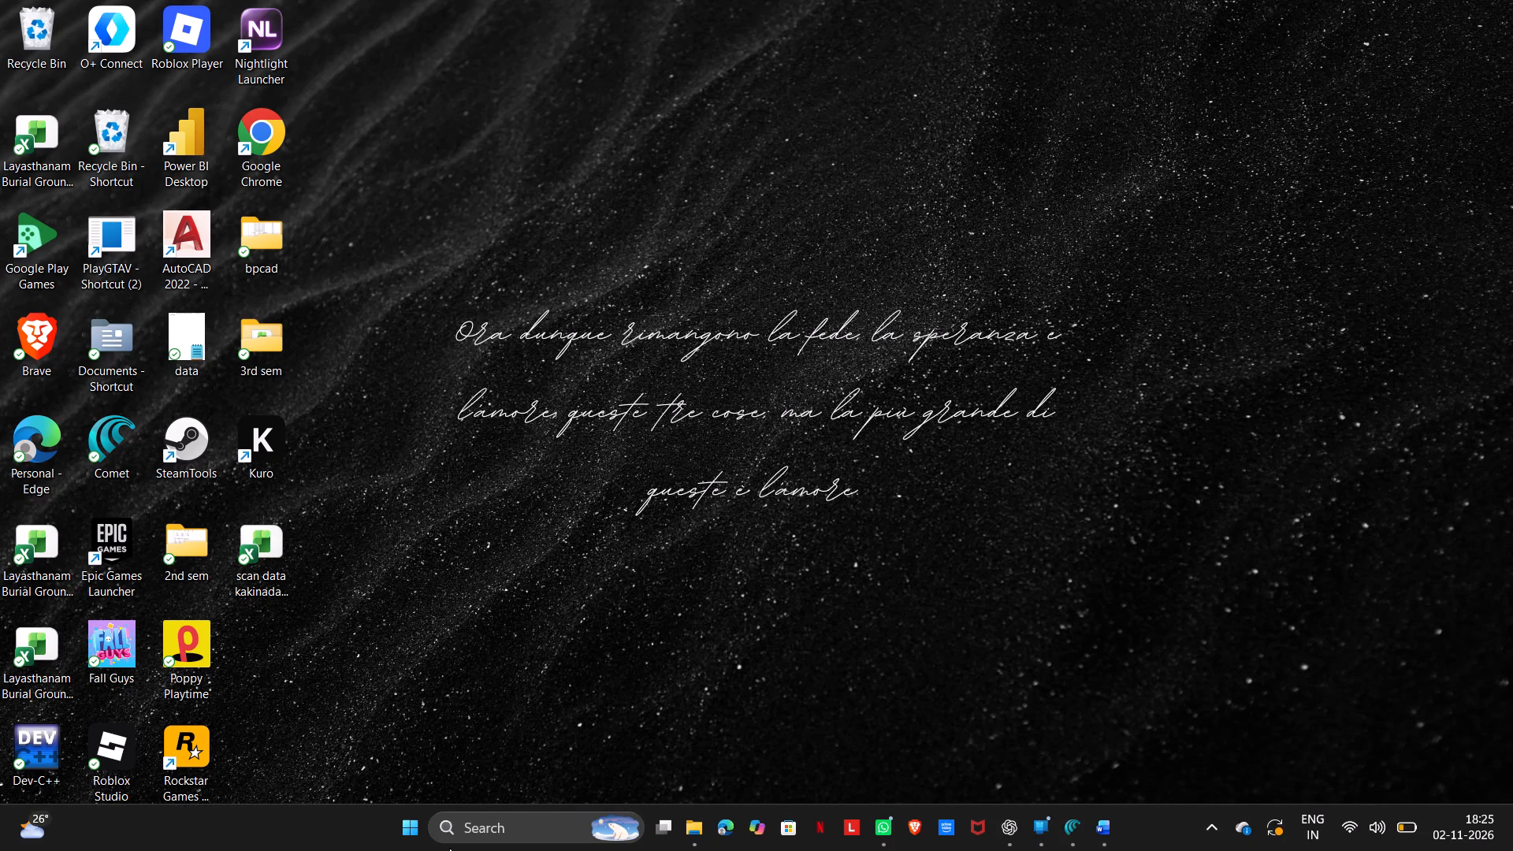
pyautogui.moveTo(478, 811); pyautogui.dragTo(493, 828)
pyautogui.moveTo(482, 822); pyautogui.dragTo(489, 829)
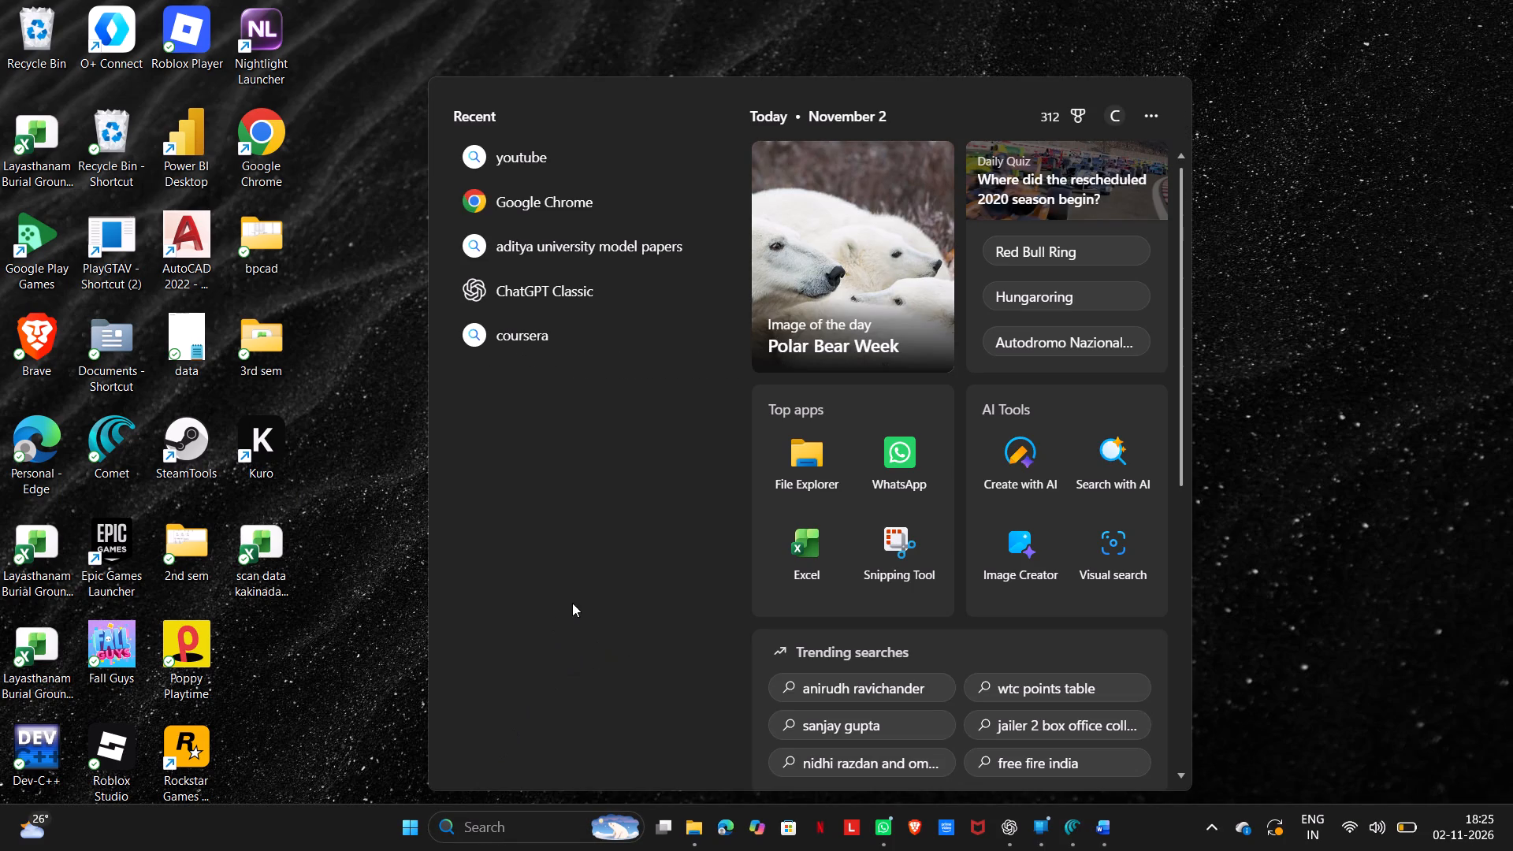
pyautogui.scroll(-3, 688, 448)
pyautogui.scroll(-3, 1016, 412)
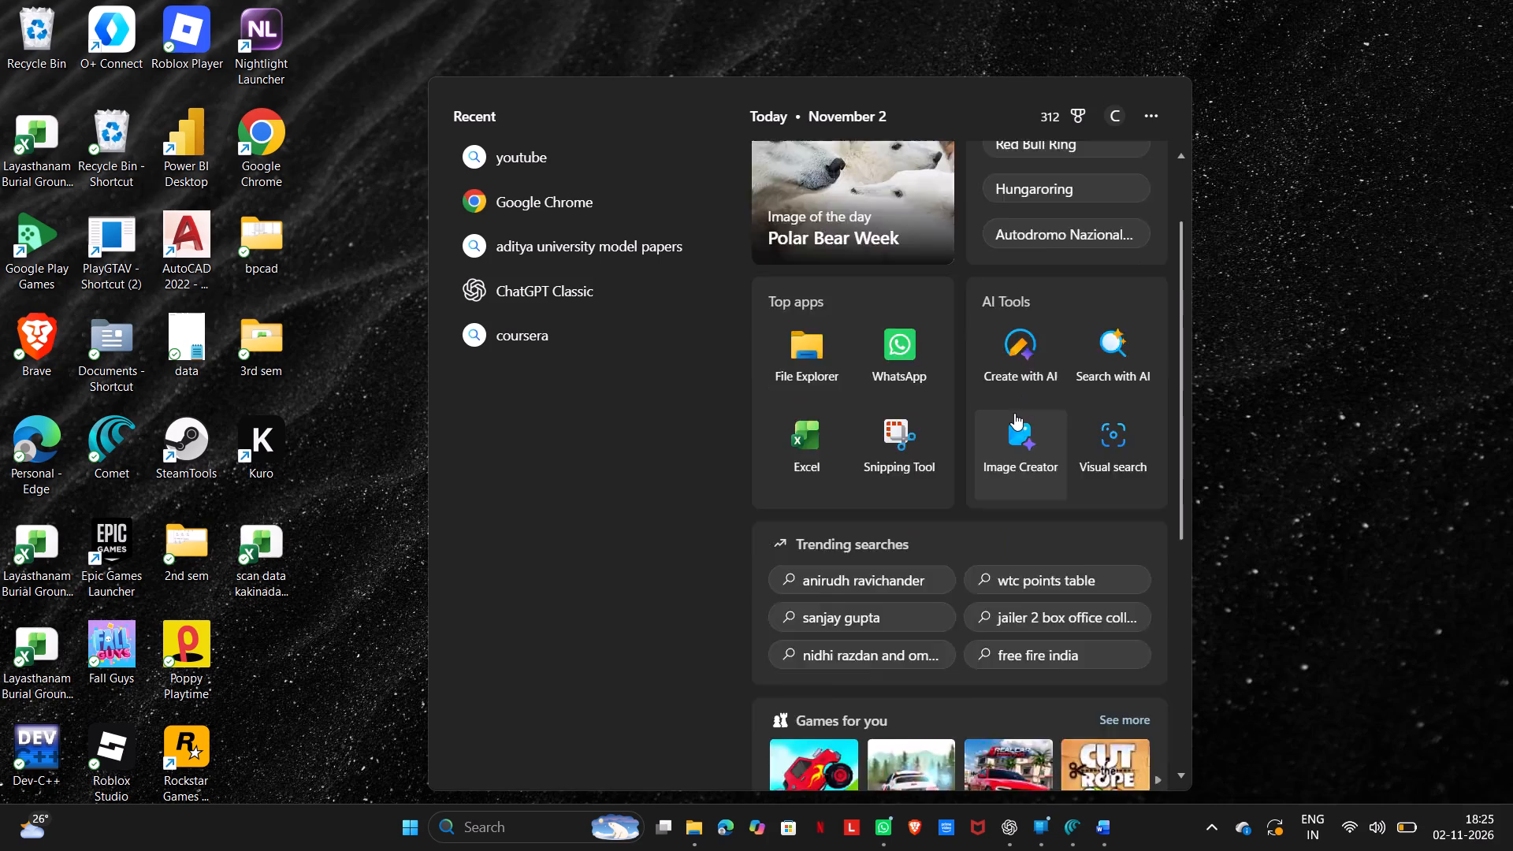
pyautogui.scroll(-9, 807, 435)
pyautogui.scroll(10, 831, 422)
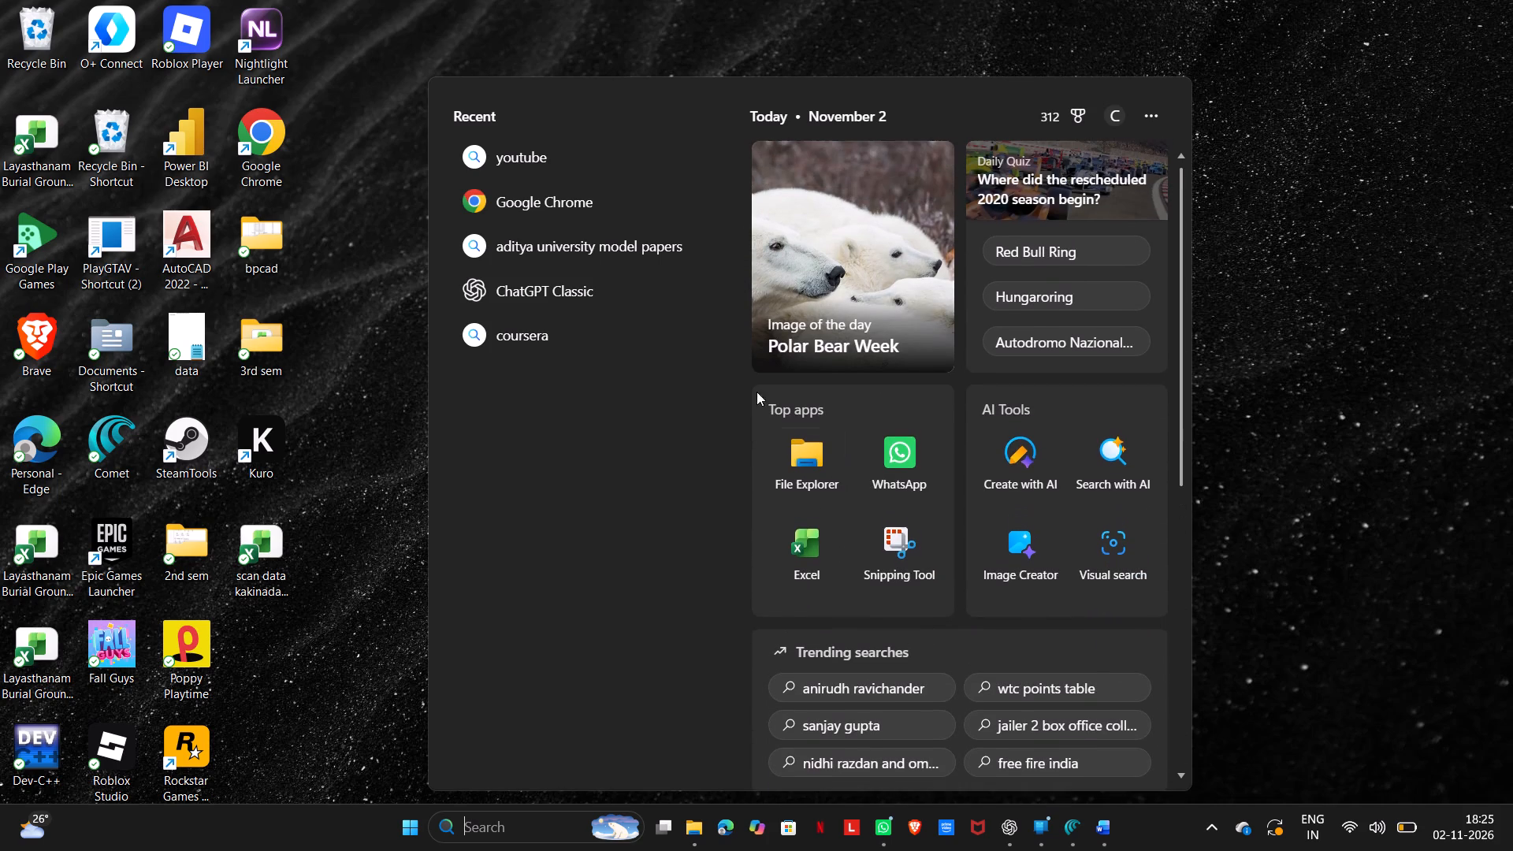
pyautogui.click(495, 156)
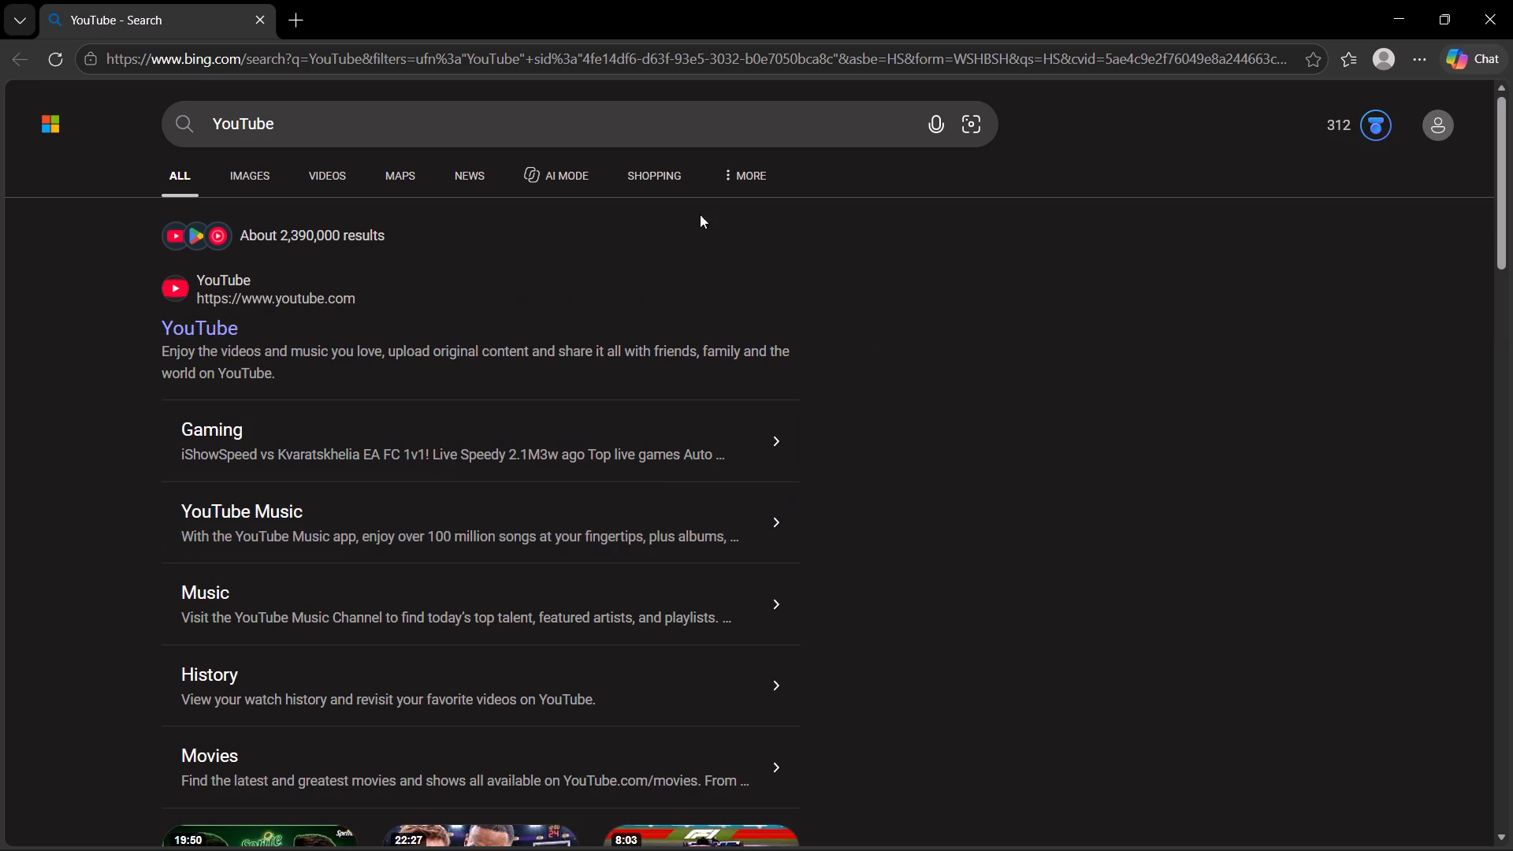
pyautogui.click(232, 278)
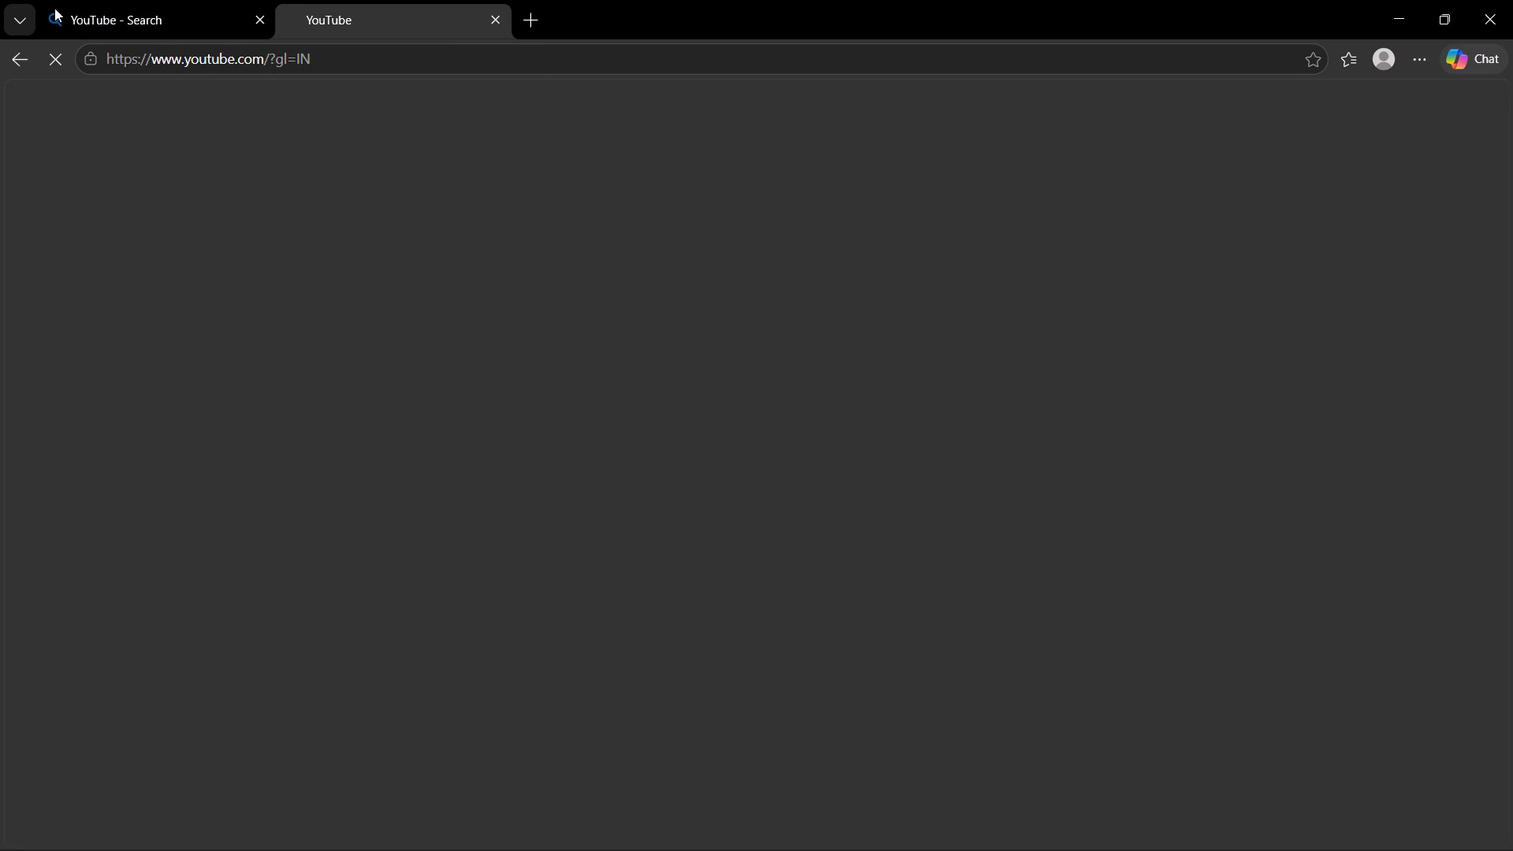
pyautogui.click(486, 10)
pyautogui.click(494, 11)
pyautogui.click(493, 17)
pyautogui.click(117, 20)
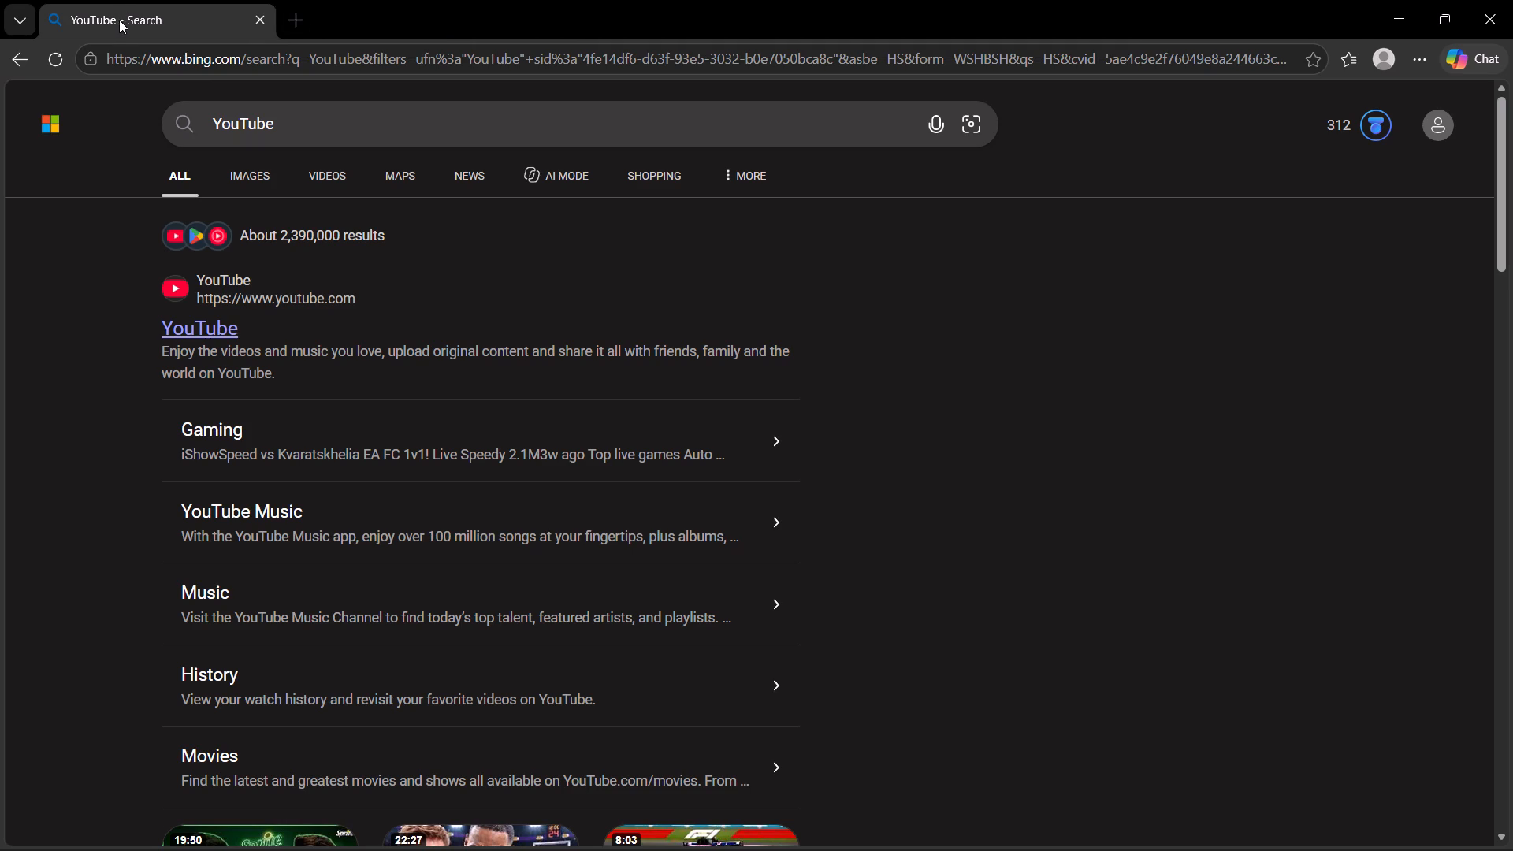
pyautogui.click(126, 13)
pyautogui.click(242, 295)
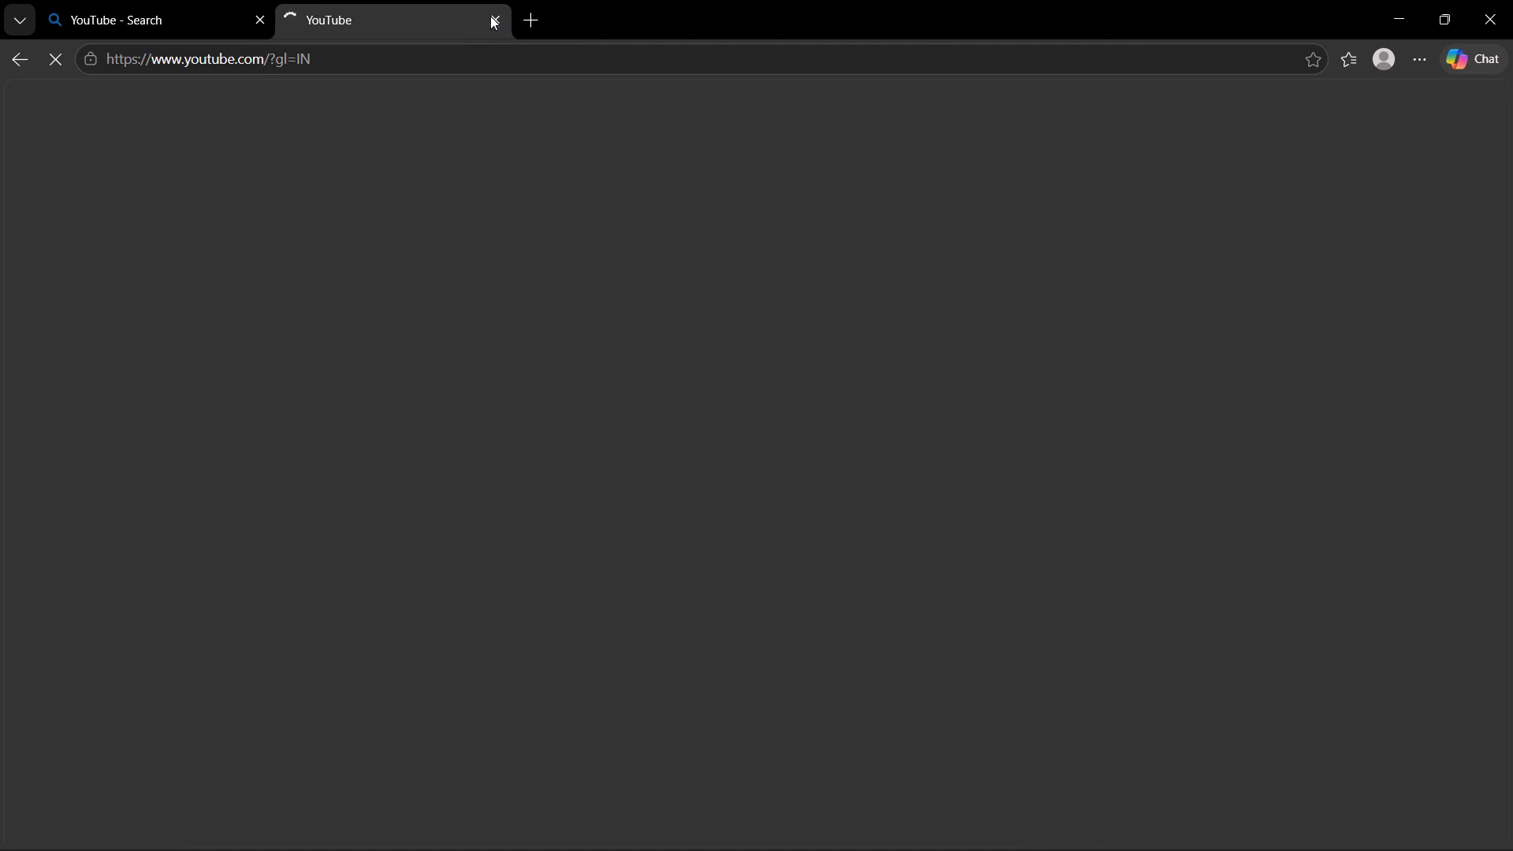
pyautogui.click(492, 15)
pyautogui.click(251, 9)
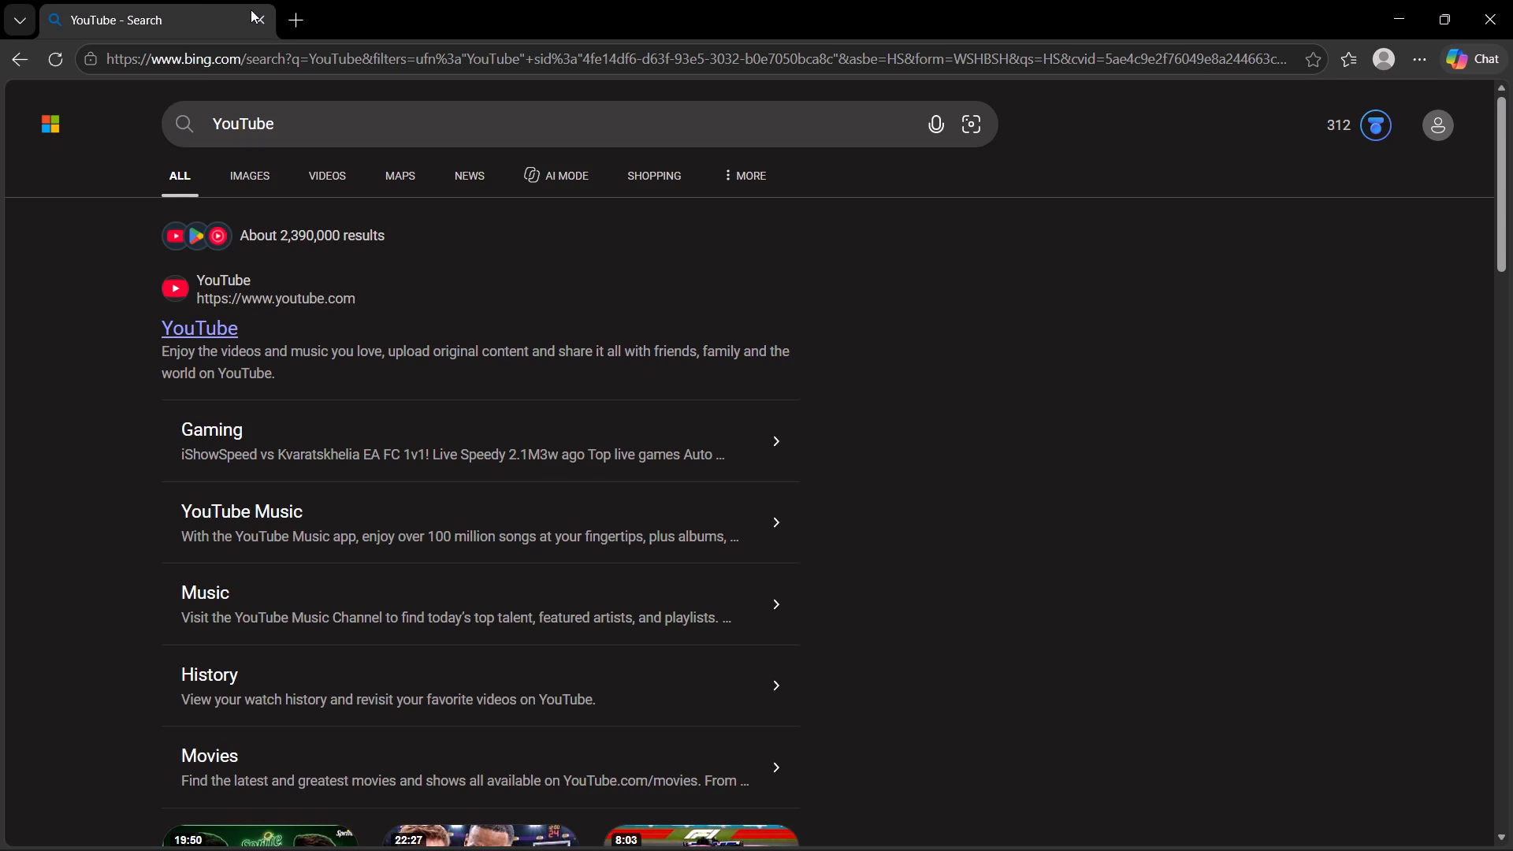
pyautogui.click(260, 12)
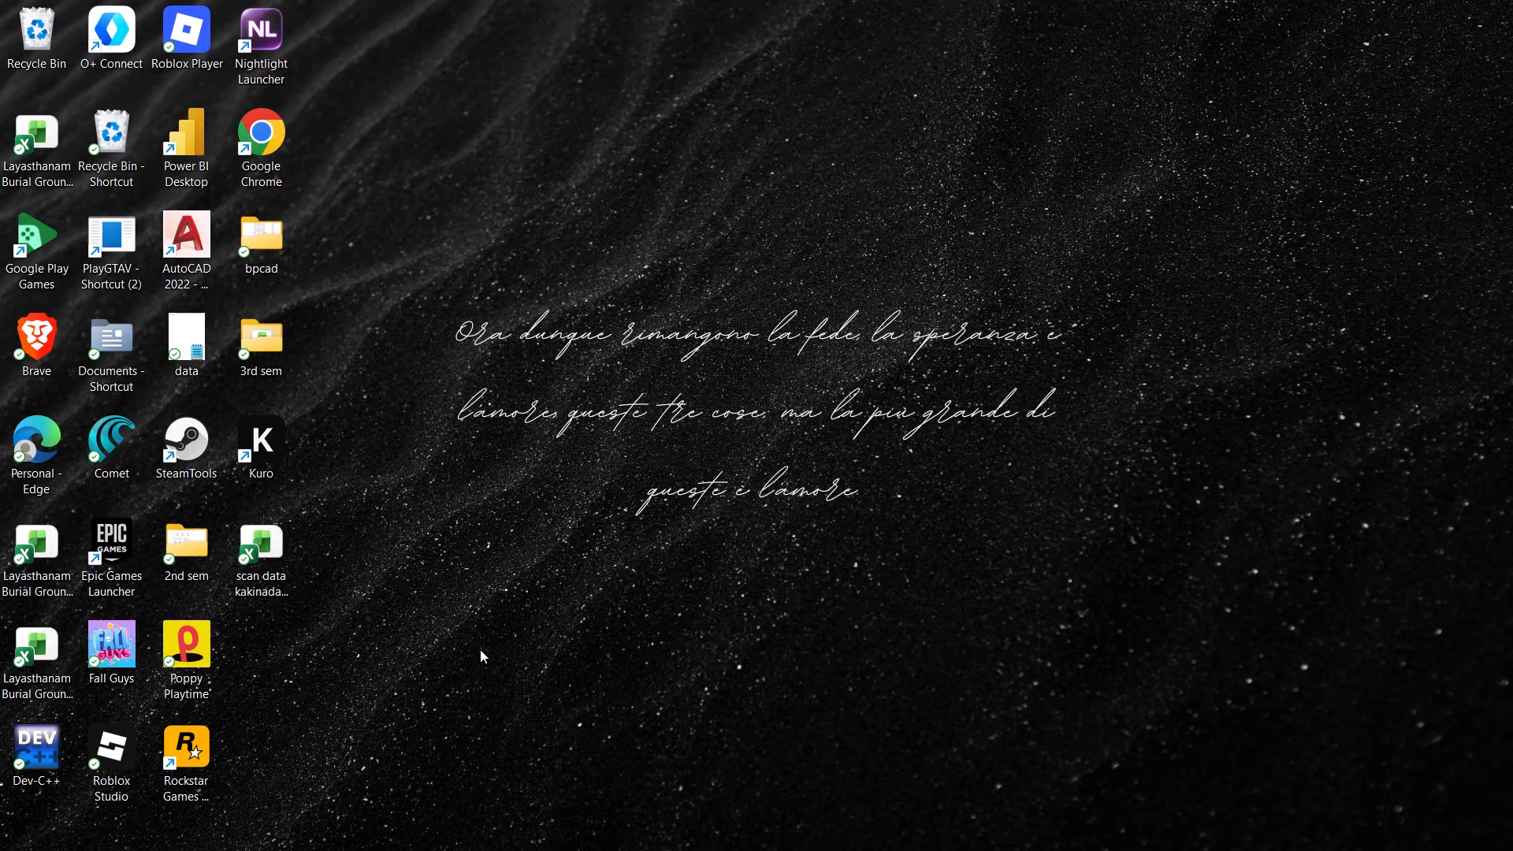
# Open YouTube in Microsoft Edge from the recent "youtube" search and browse the recommended videos on its home page.
pyautogui.click(515, 821)
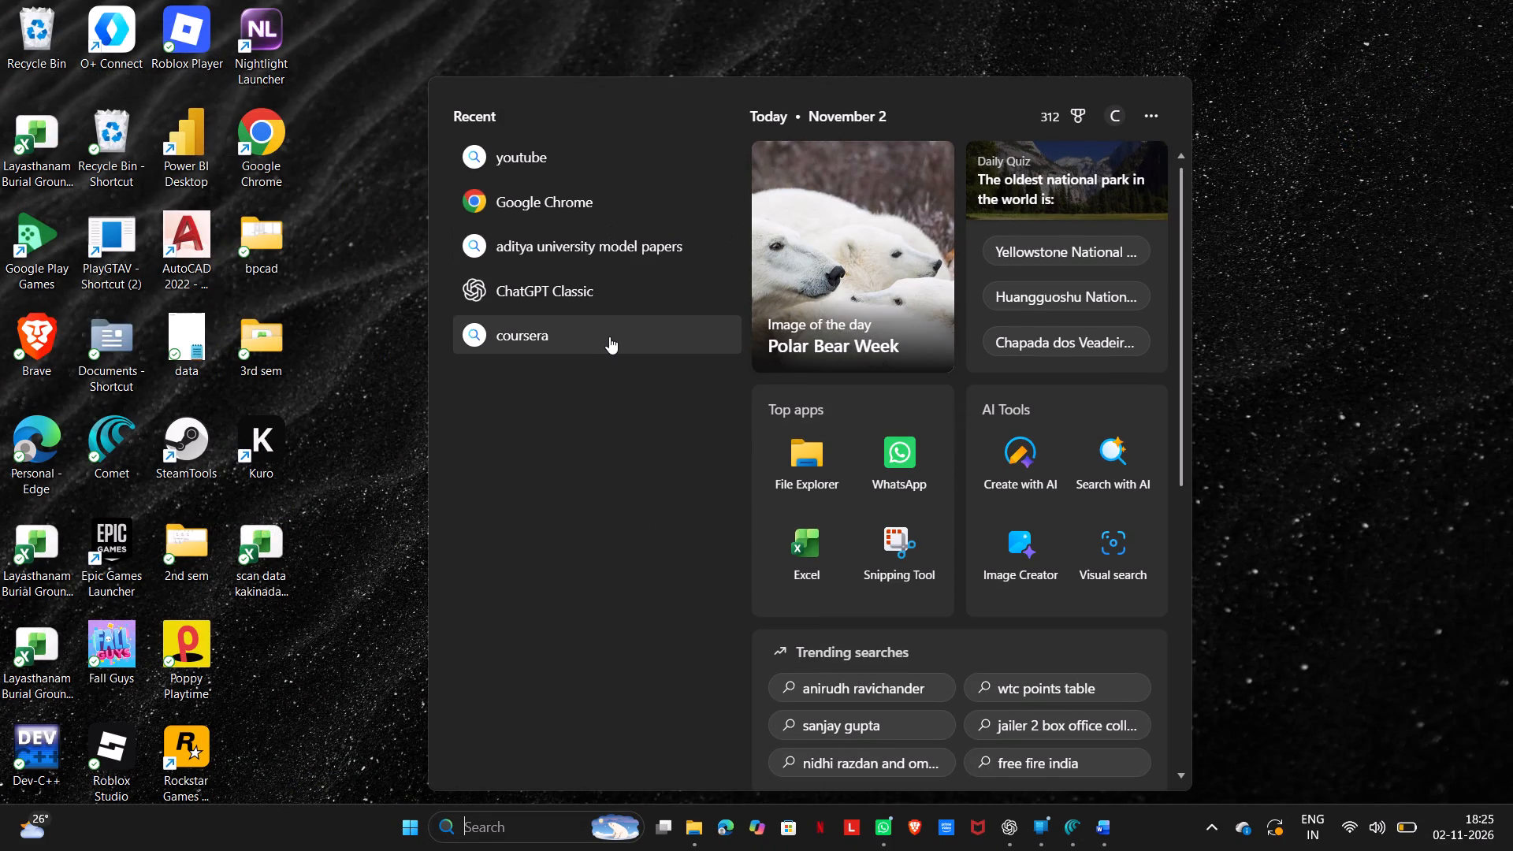
pyautogui.click(504, 148)
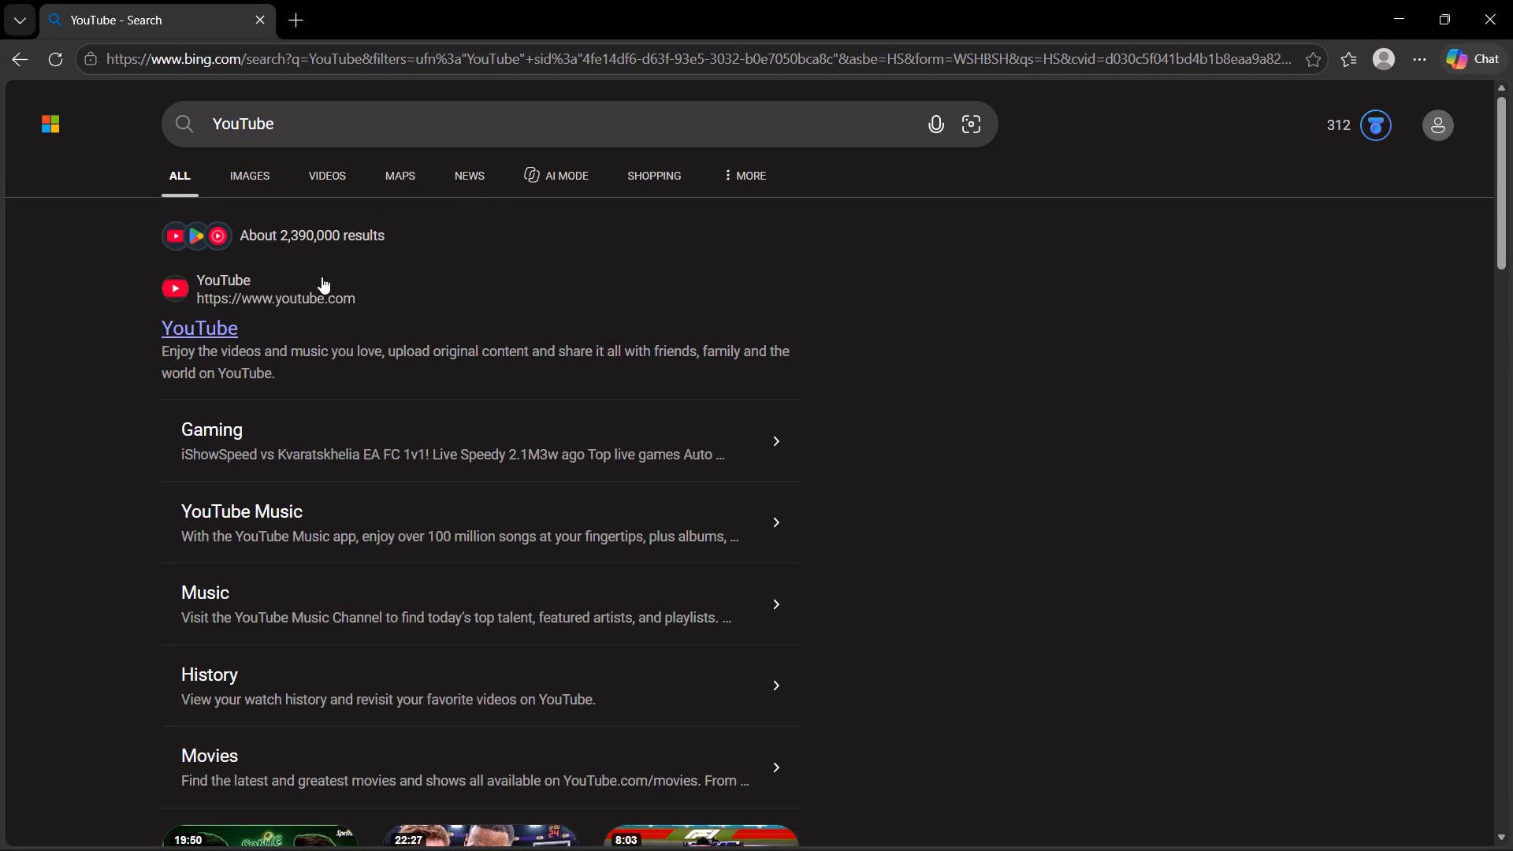
pyautogui.click(232, 281)
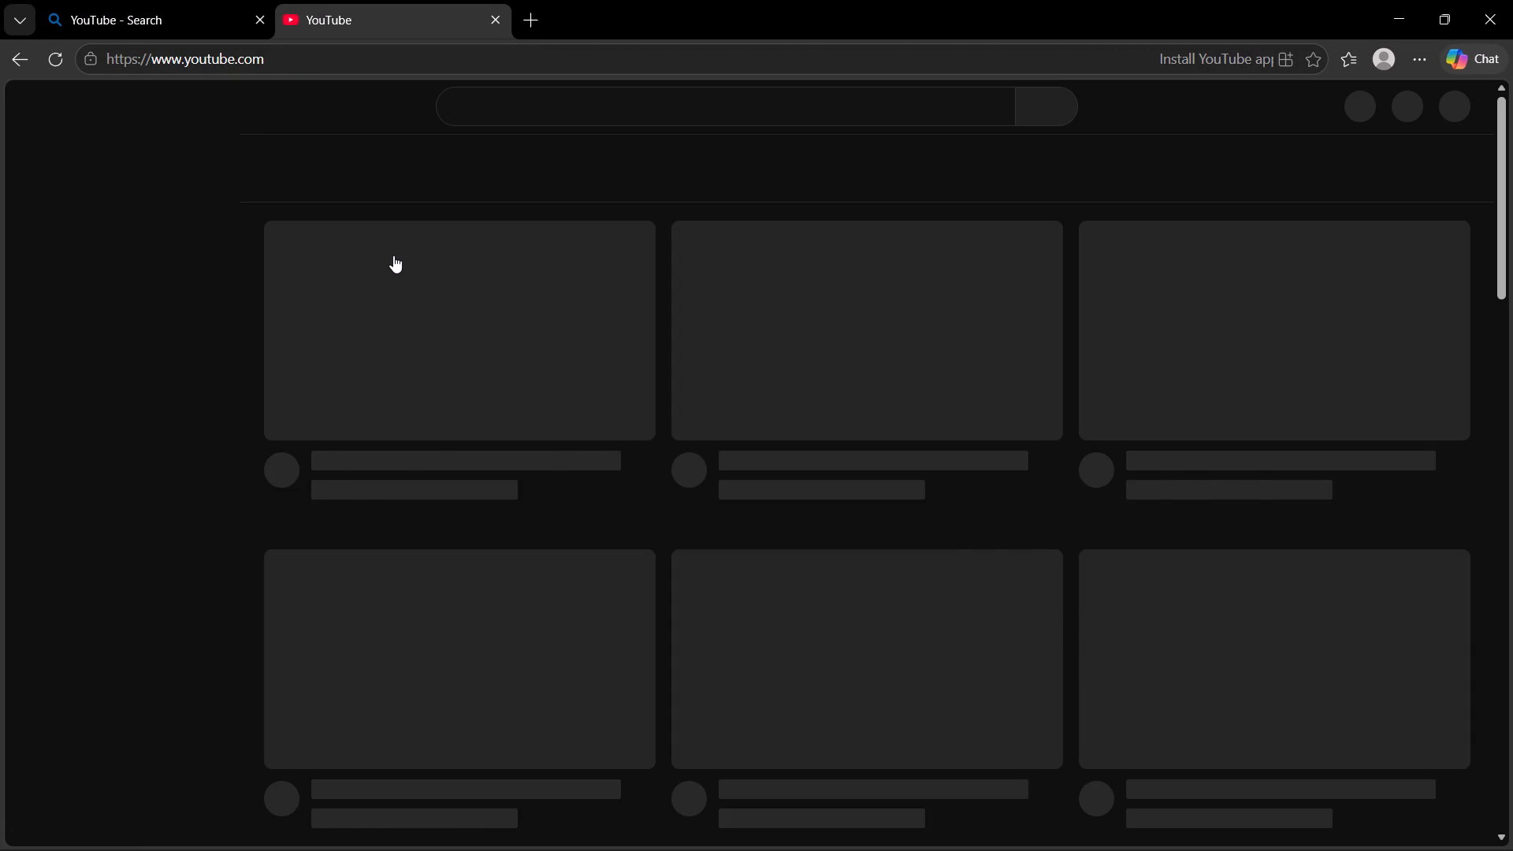
pyautogui.scroll(-2, 794, 239)
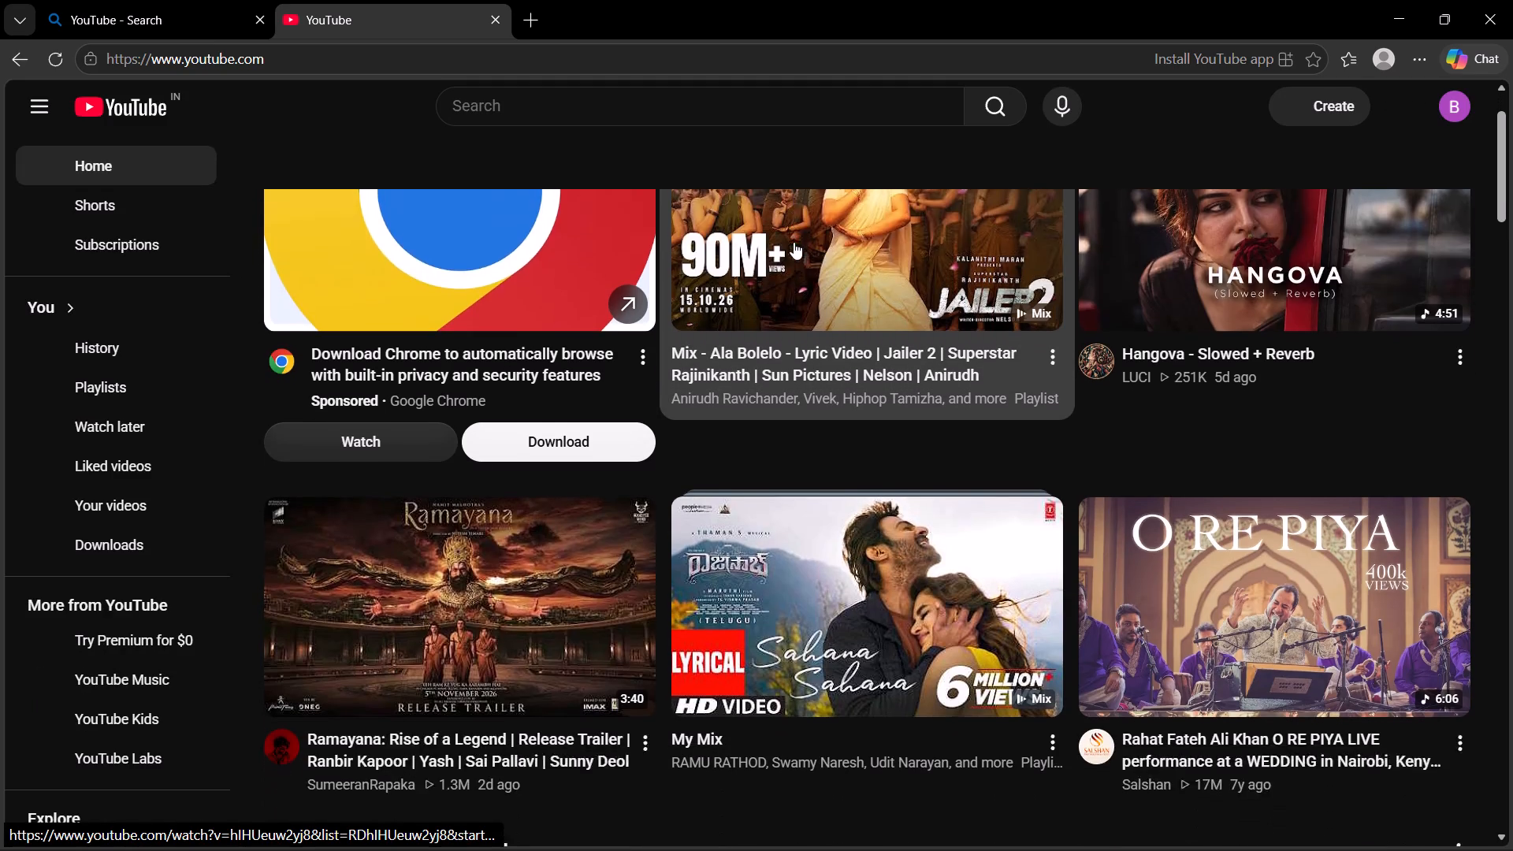
pyautogui.scroll(4, 794, 242)
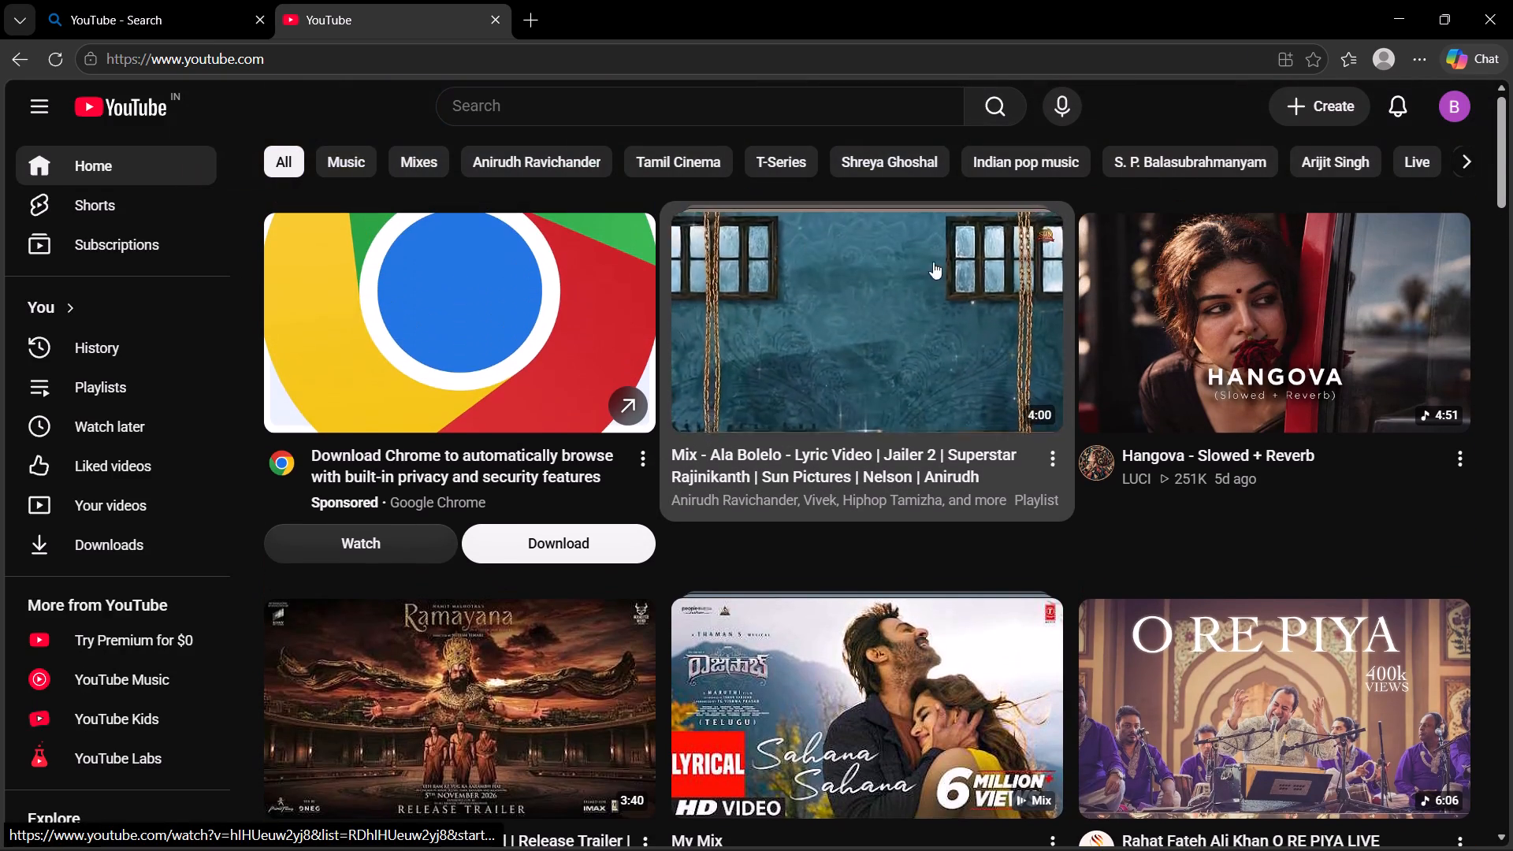
pyautogui.scroll(-5, 1171, 299)
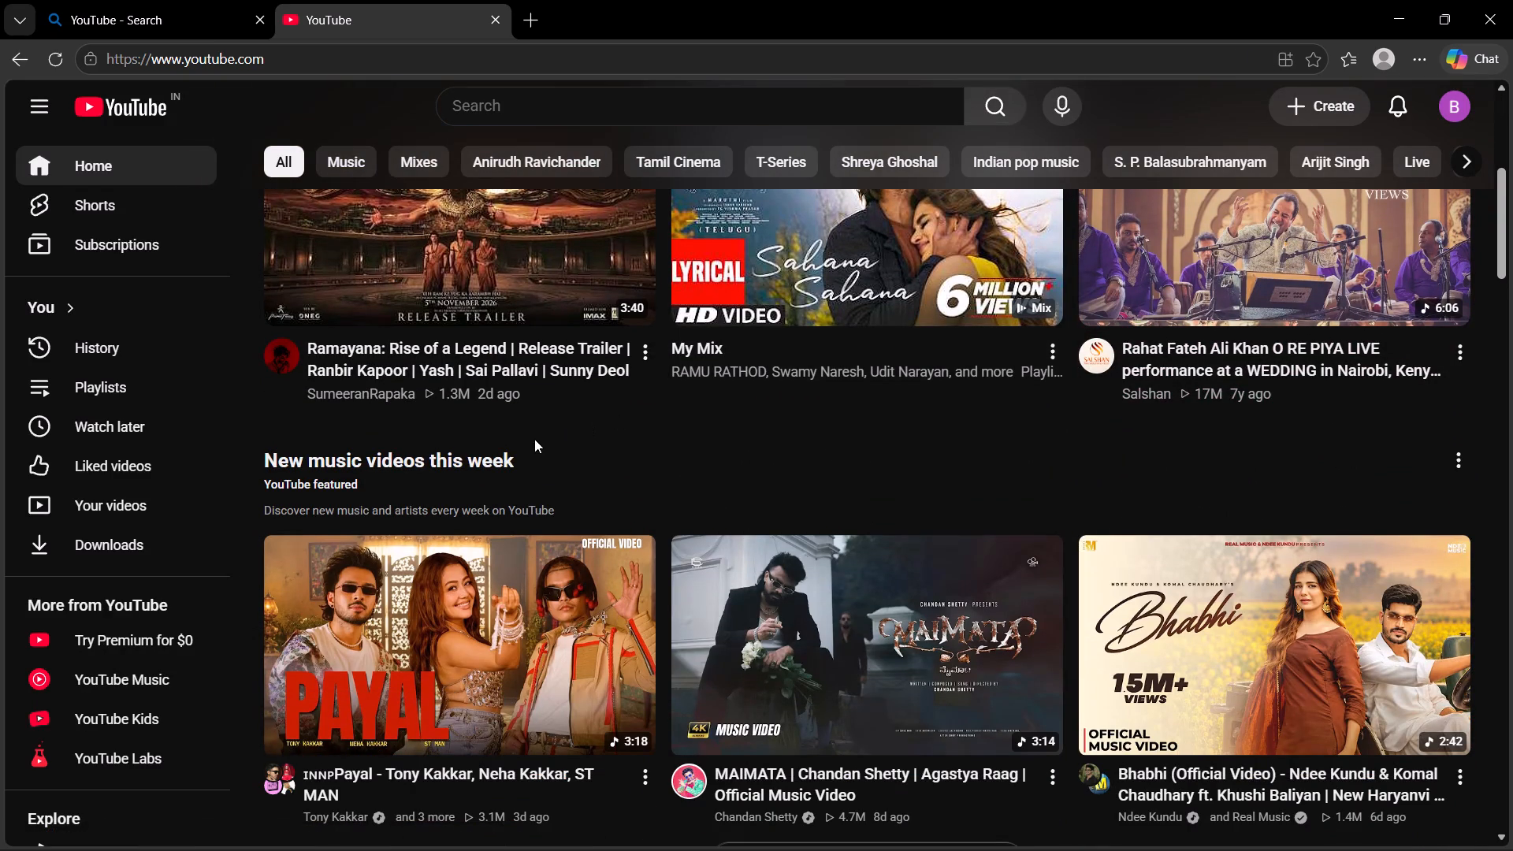
pyautogui.scroll(-1, 828, 359)
pyautogui.scroll(-5, 1047, 351)
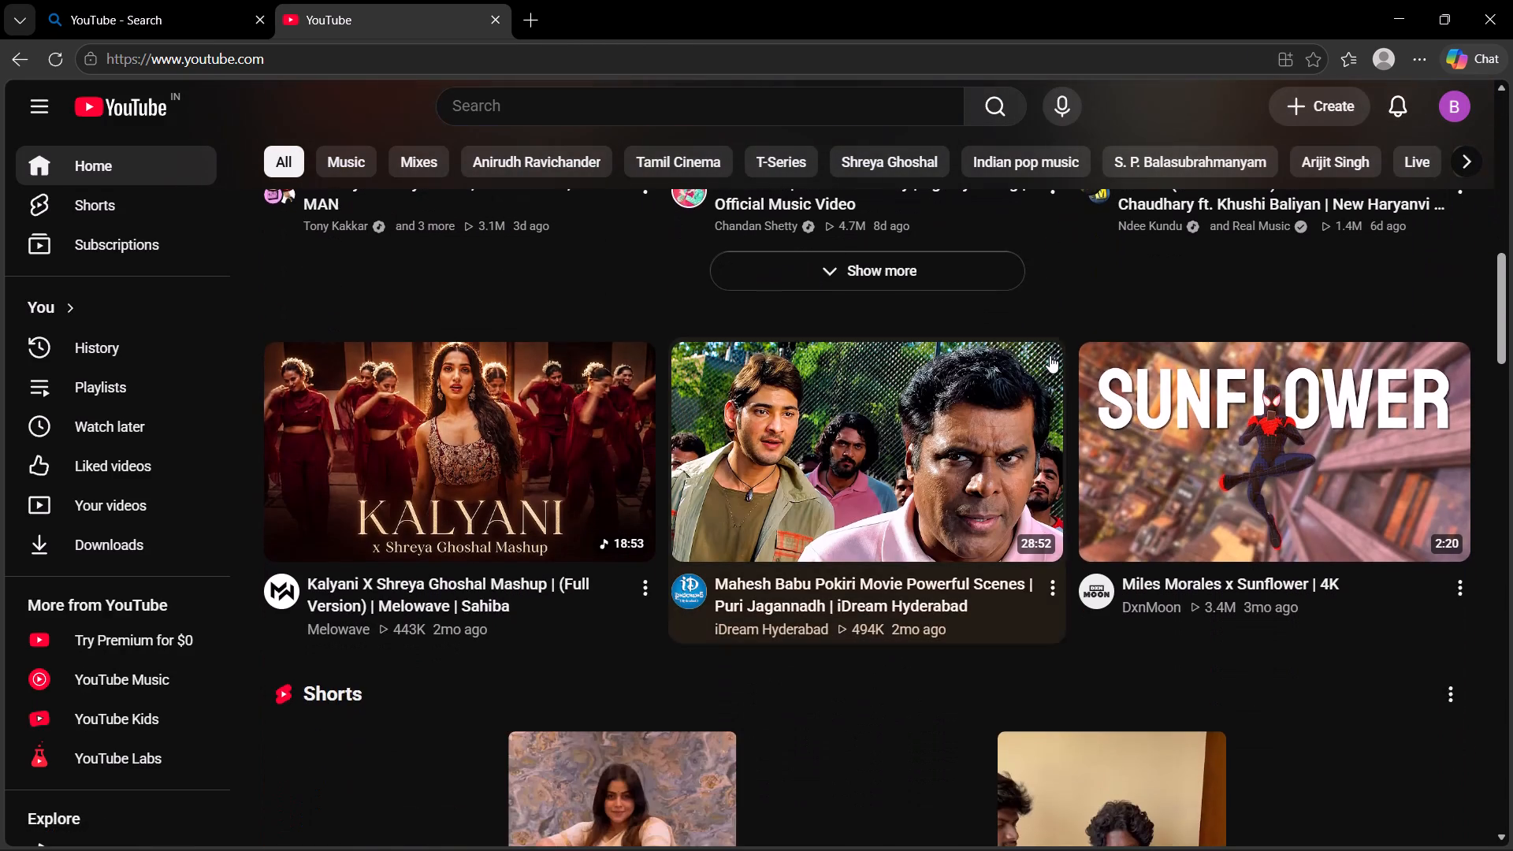
pyautogui.scroll(-3, 1050, 355)
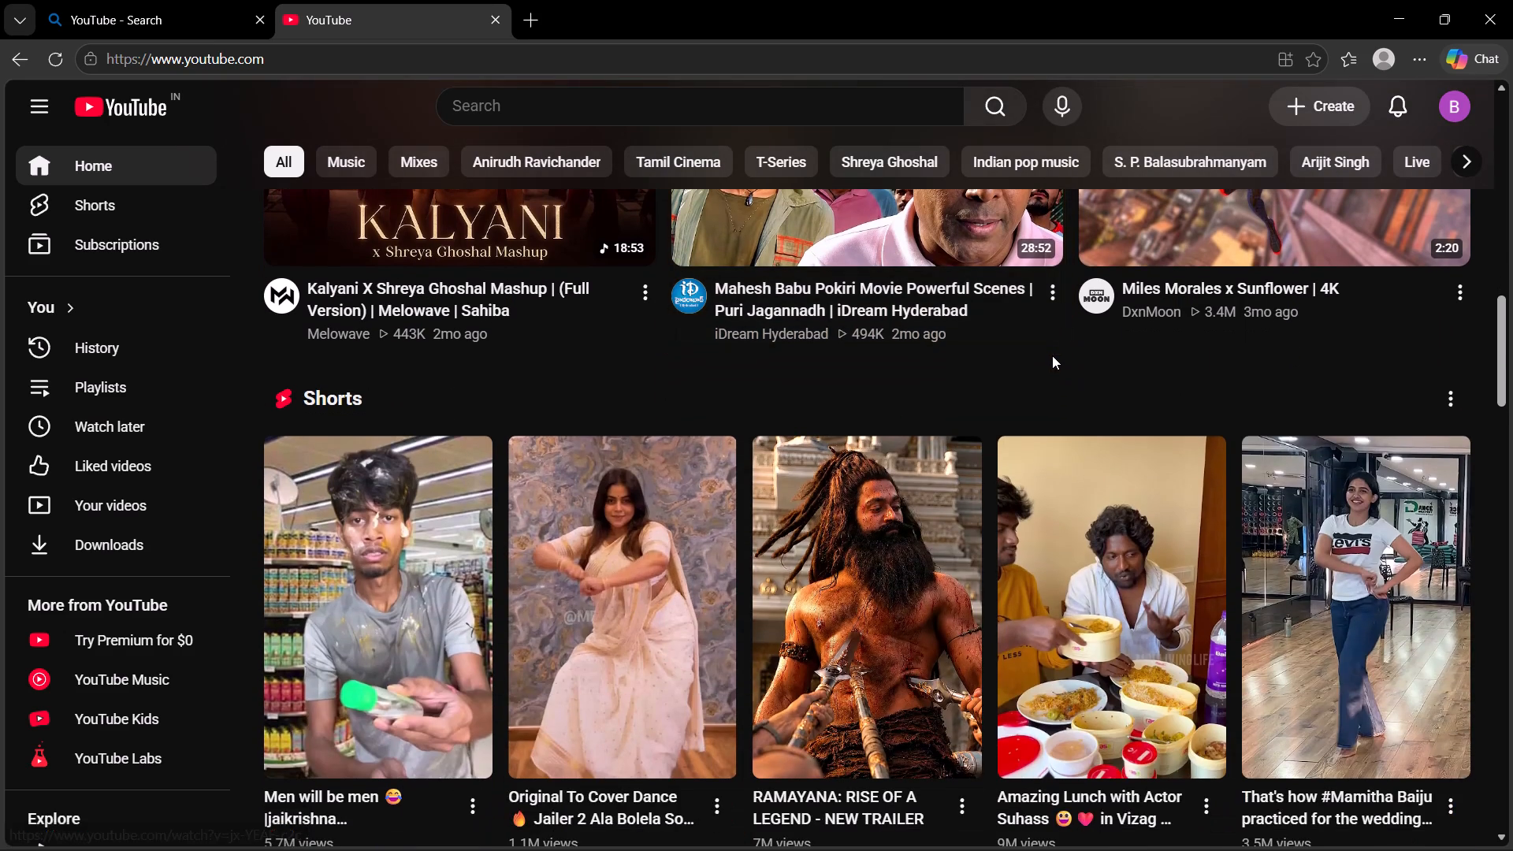
pyautogui.scroll(-7, 1052, 355)
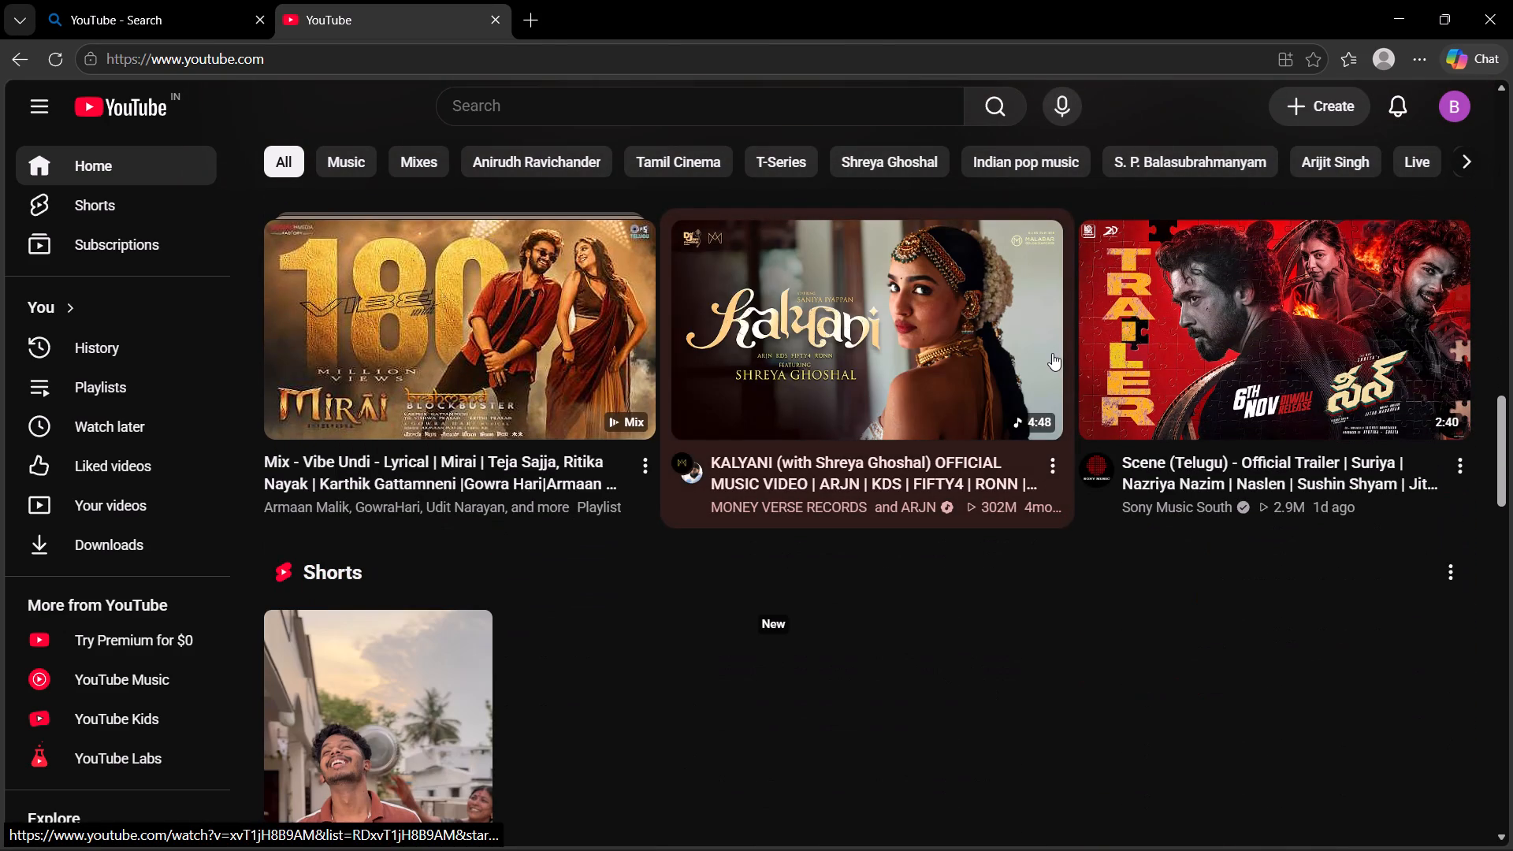
pyautogui.scroll(-7, 1053, 349)
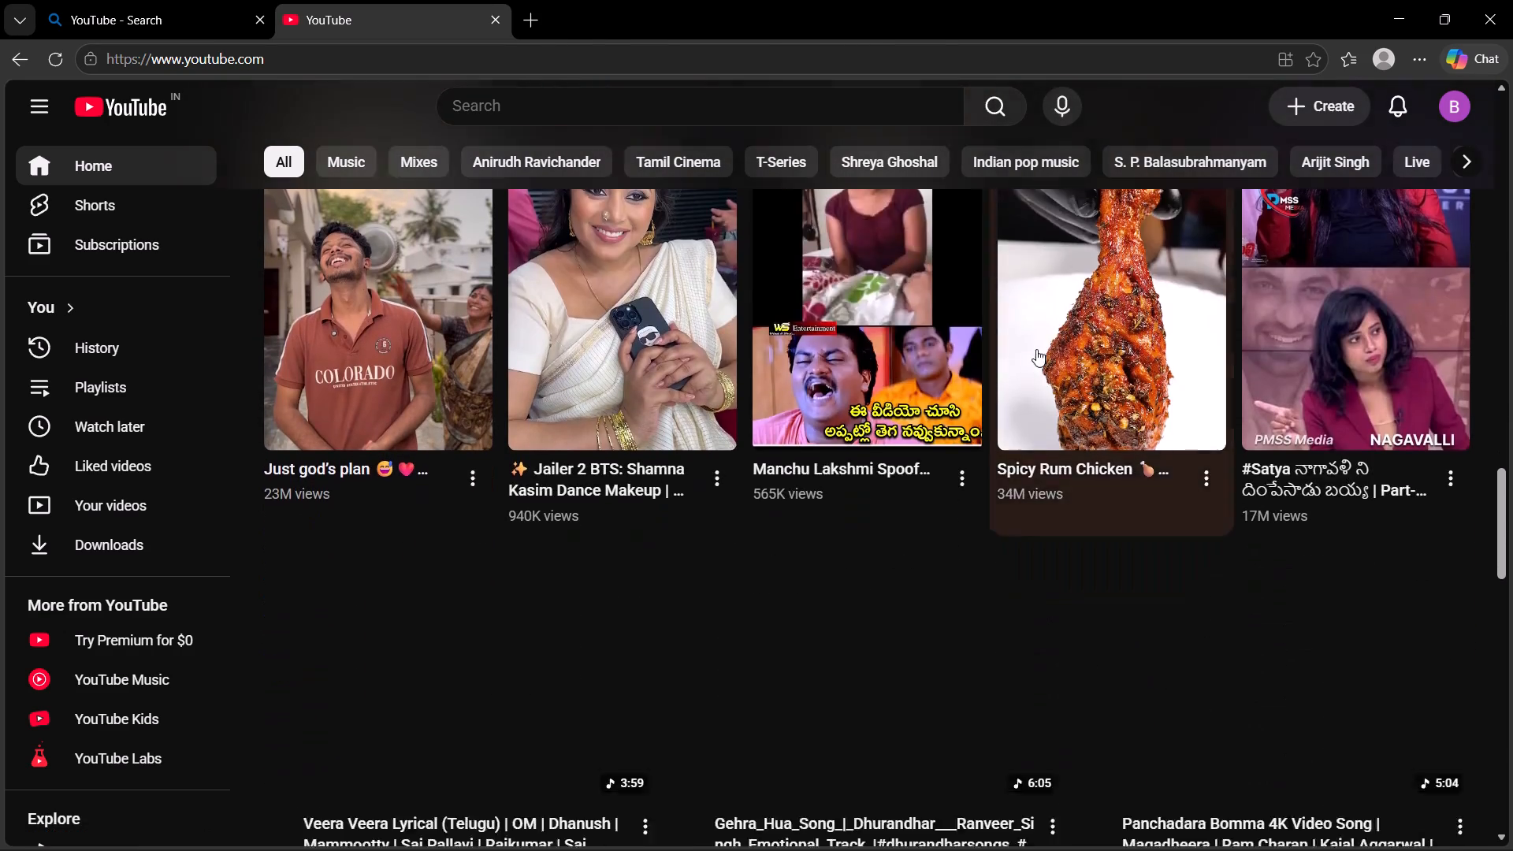
pyautogui.scroll(-3, 1010, 356)
pyautogui.scroll(2, 832, 377)
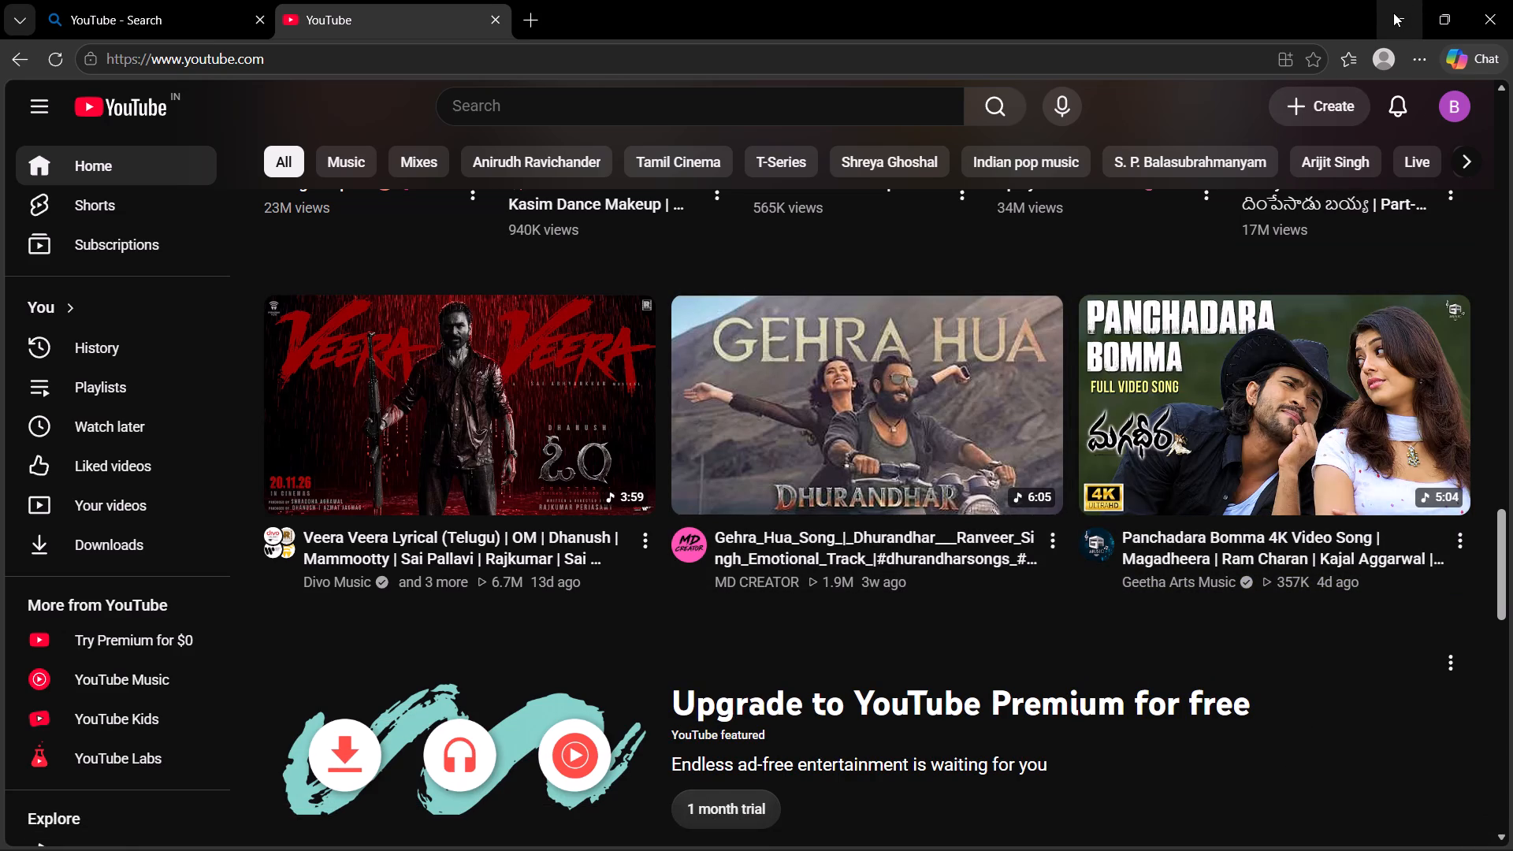
# Close the YouTube and YouTube search tabs along with the Edge browser window.
pyautogui.moveTo(1393, 13); pyautogui.dragTo(1401, 16)
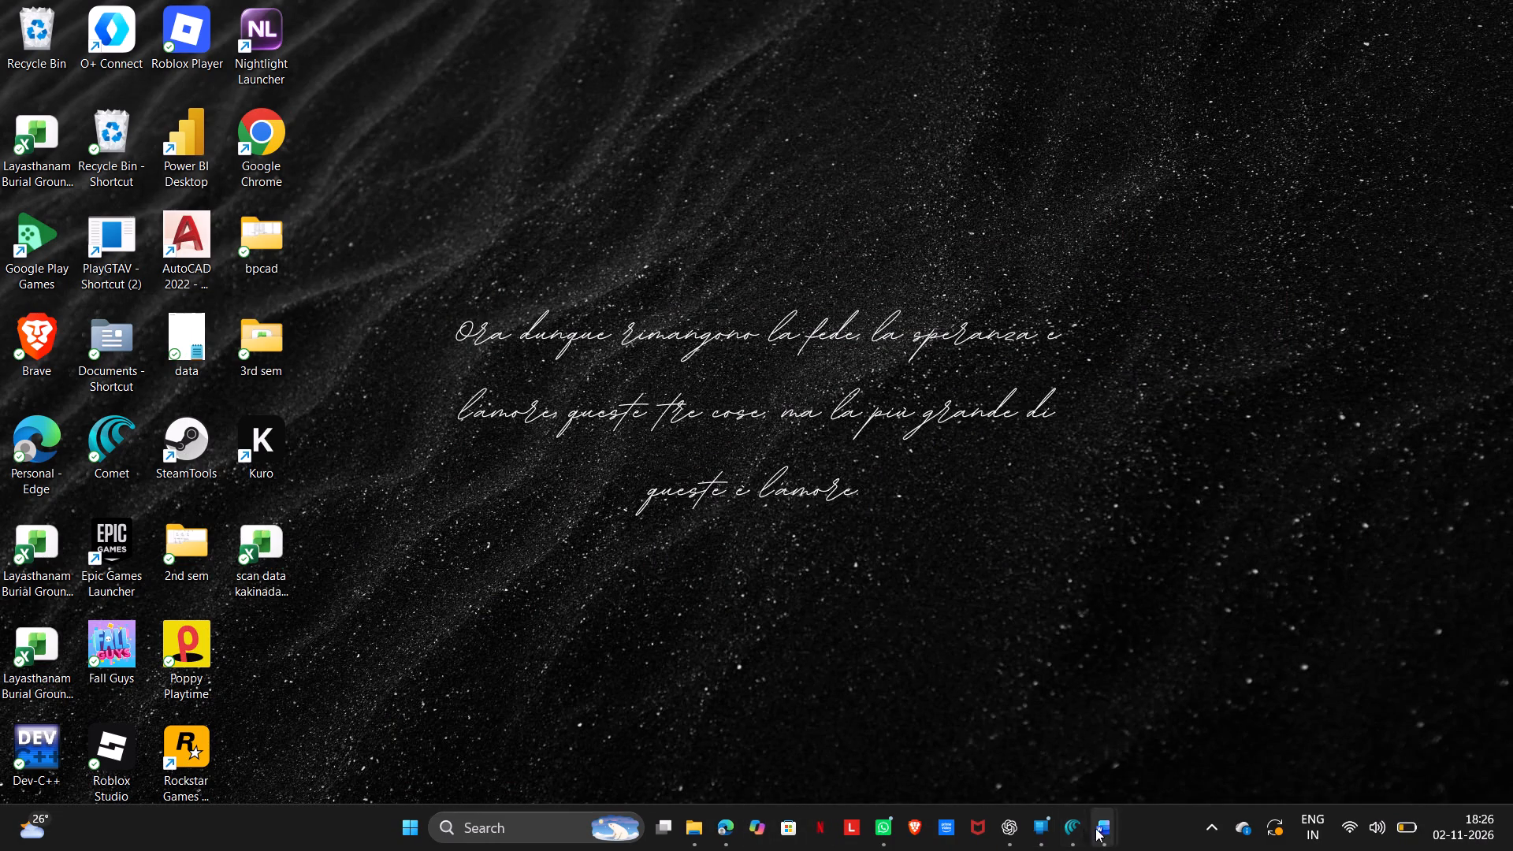
pyautogui.click(504, 822)
pyautogui.click(639, 141)
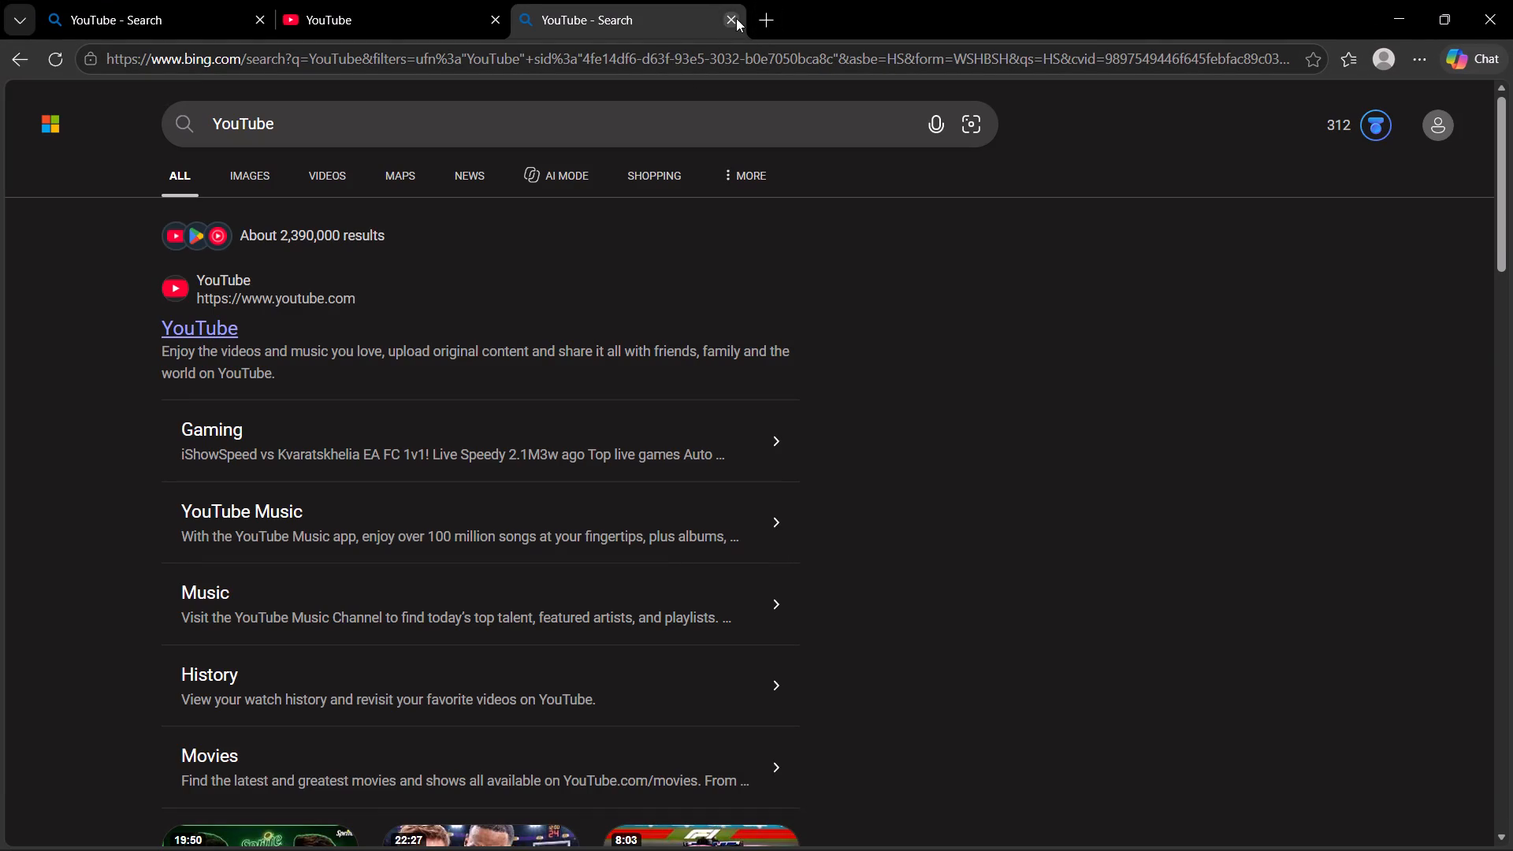
pyautogui.click(736, 18)
pyautogui.click(730, 13)
pyautogui.click(500, 17)
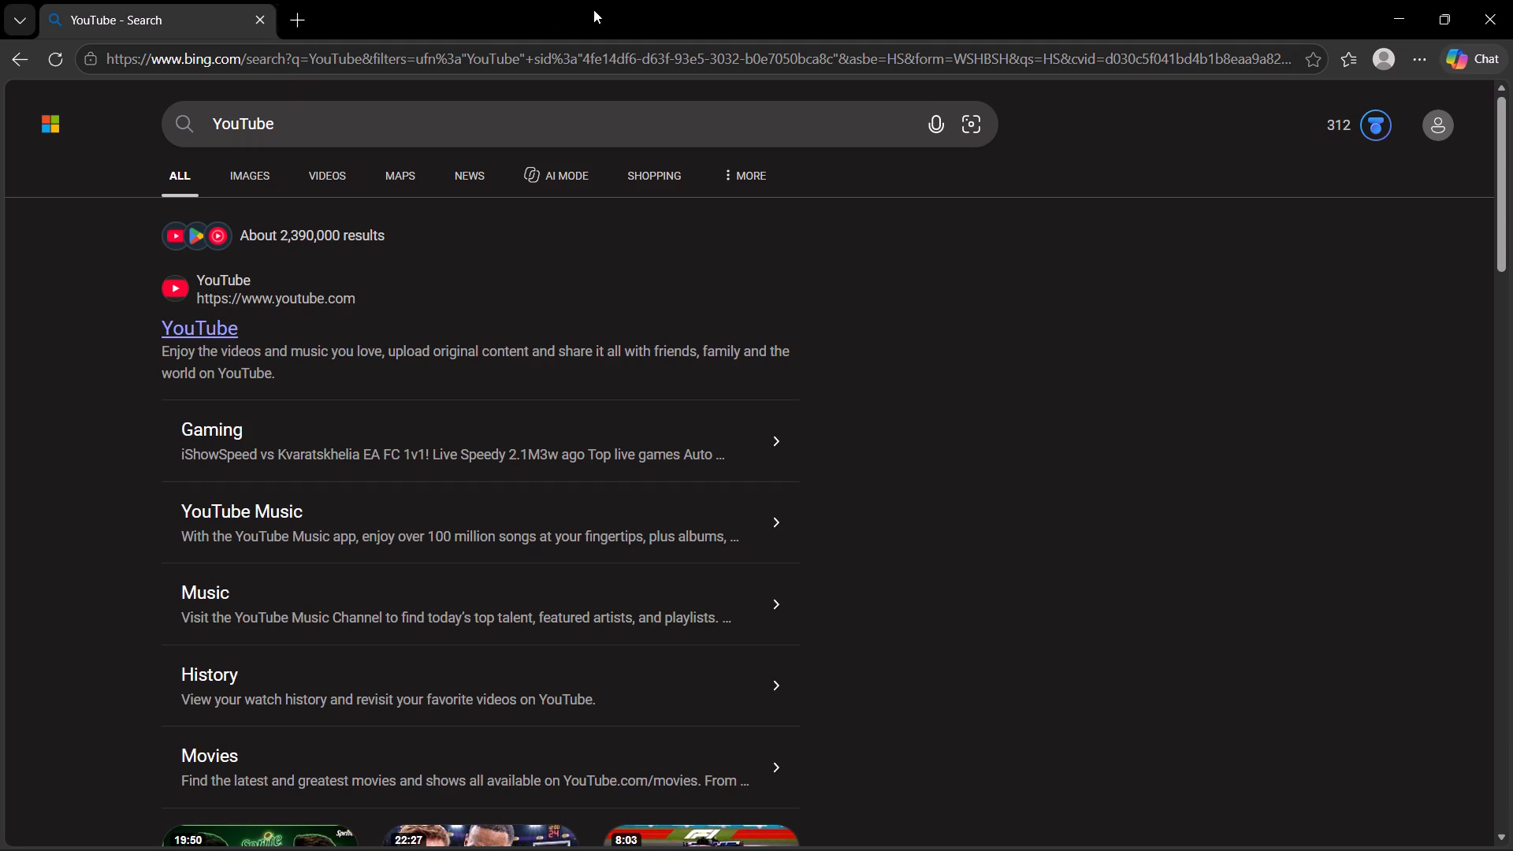
pyautogui.click(1481, 13)
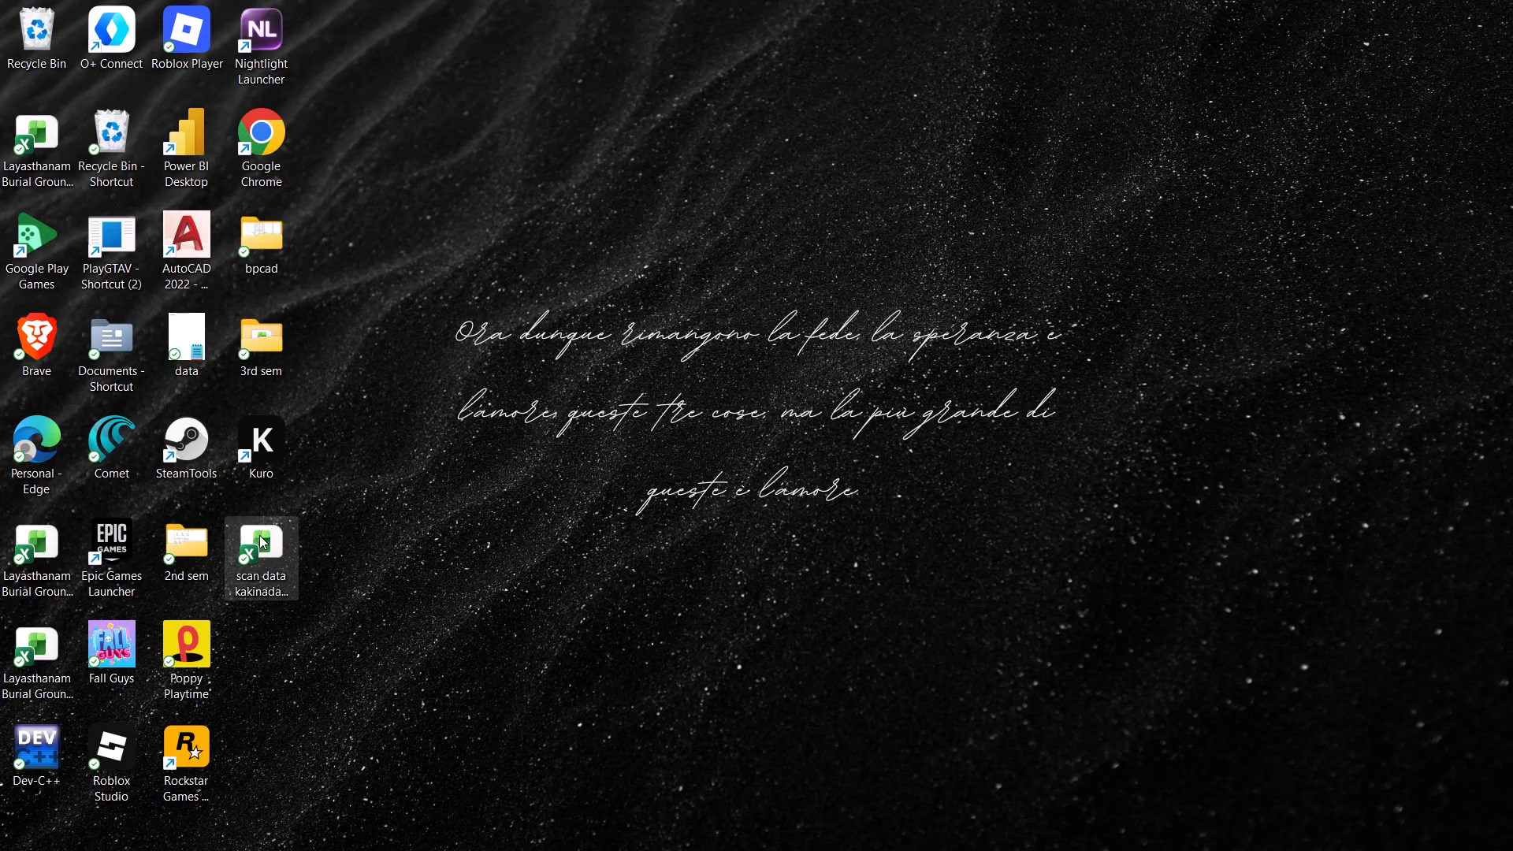
# Reopen the "scan data kakinada 02.11.2026" workbook from the desktop and select the empty barcode cell B2553 on the Scan sheet.
pyautogui.moveTo(261, 537); pyautogui.dragTo(274, 545)
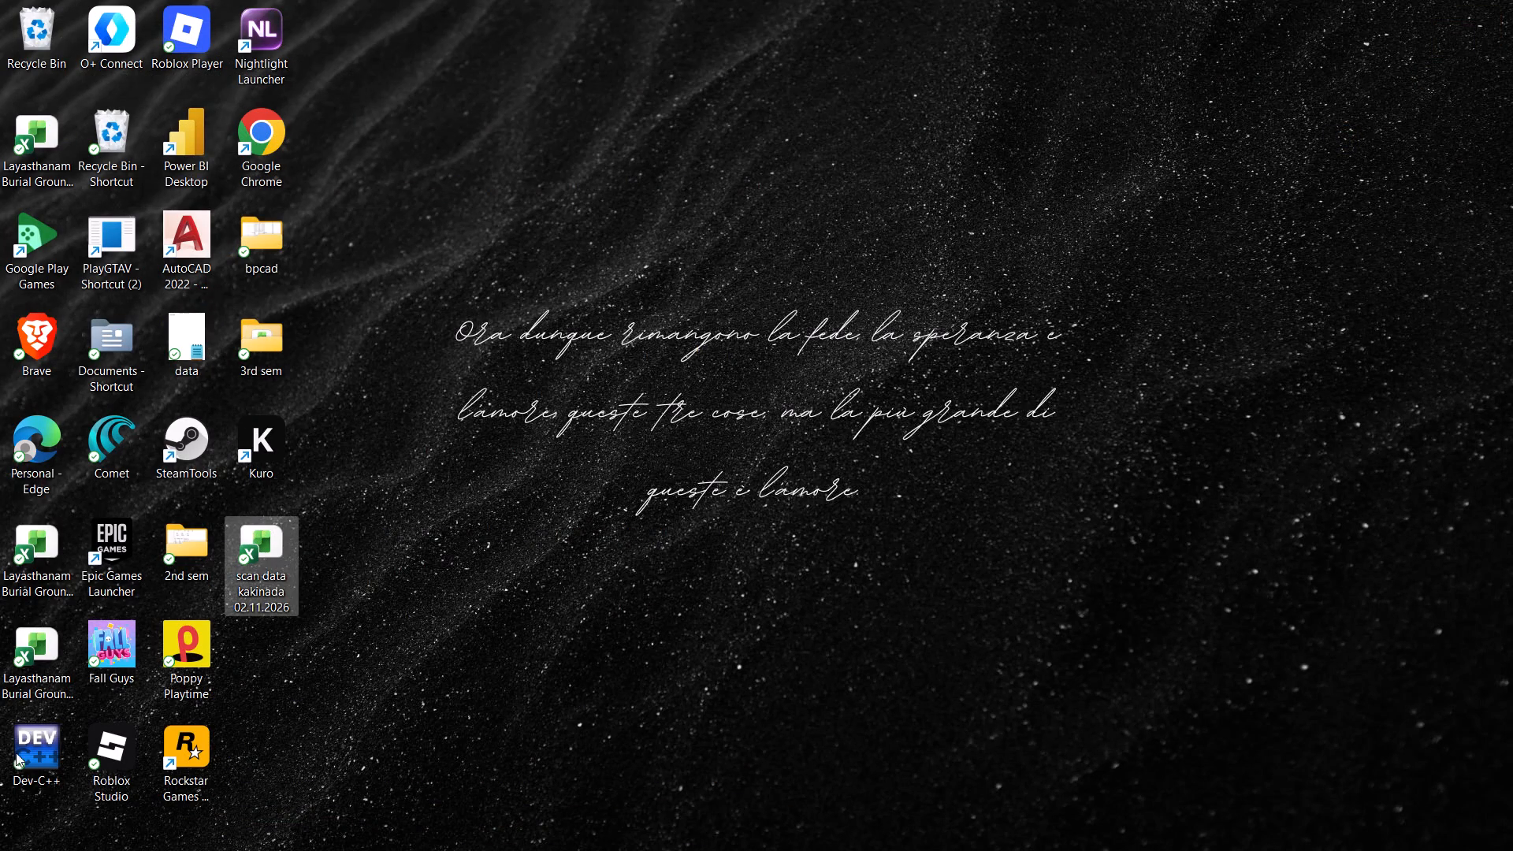
pyautogui.doubleClick(275, 577)
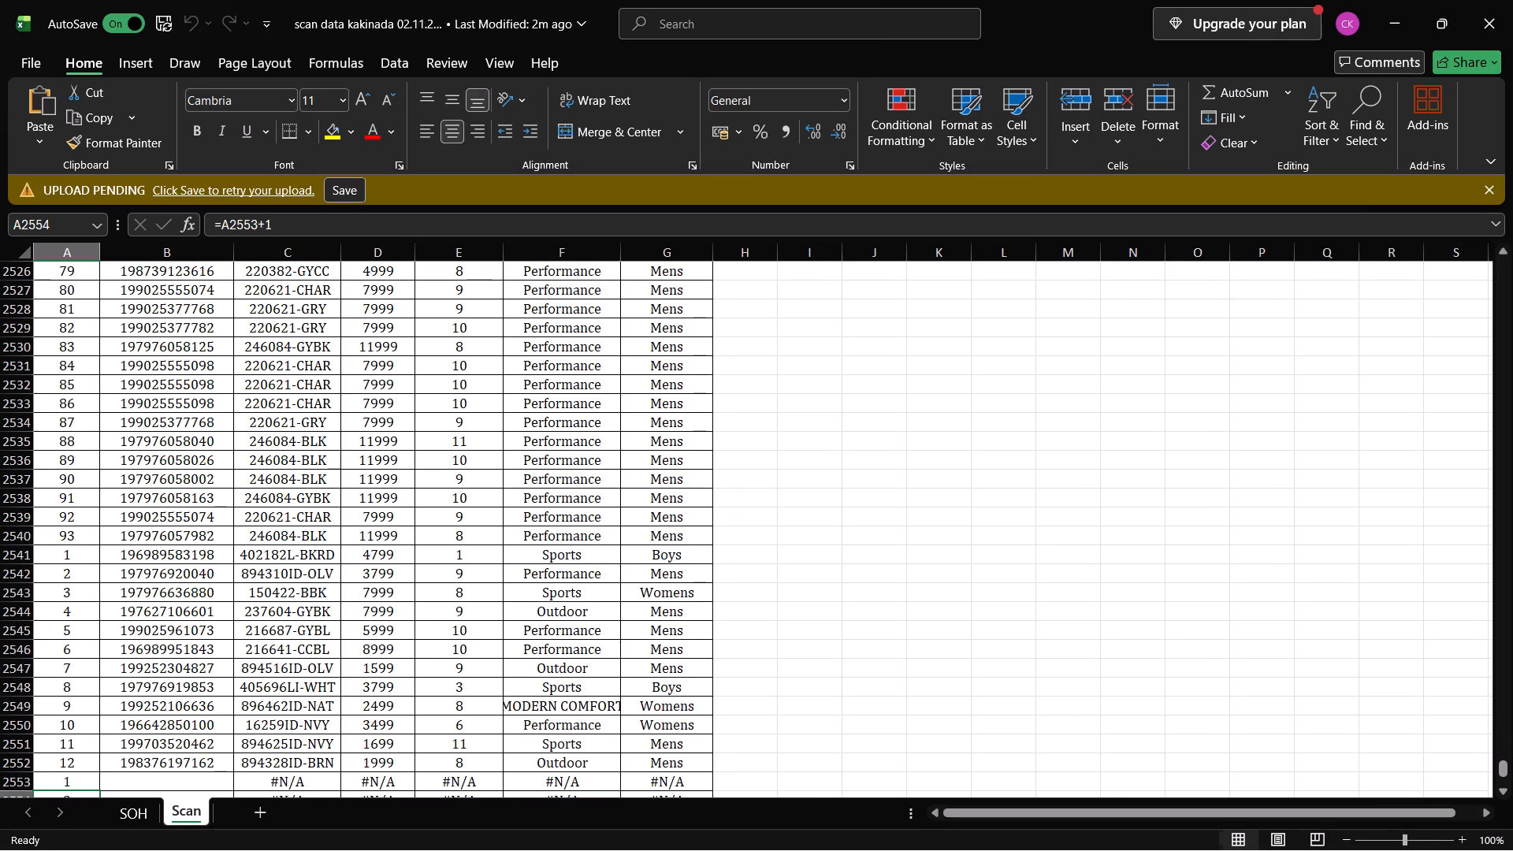
pyautogui.scroll(-2, 290, 637)
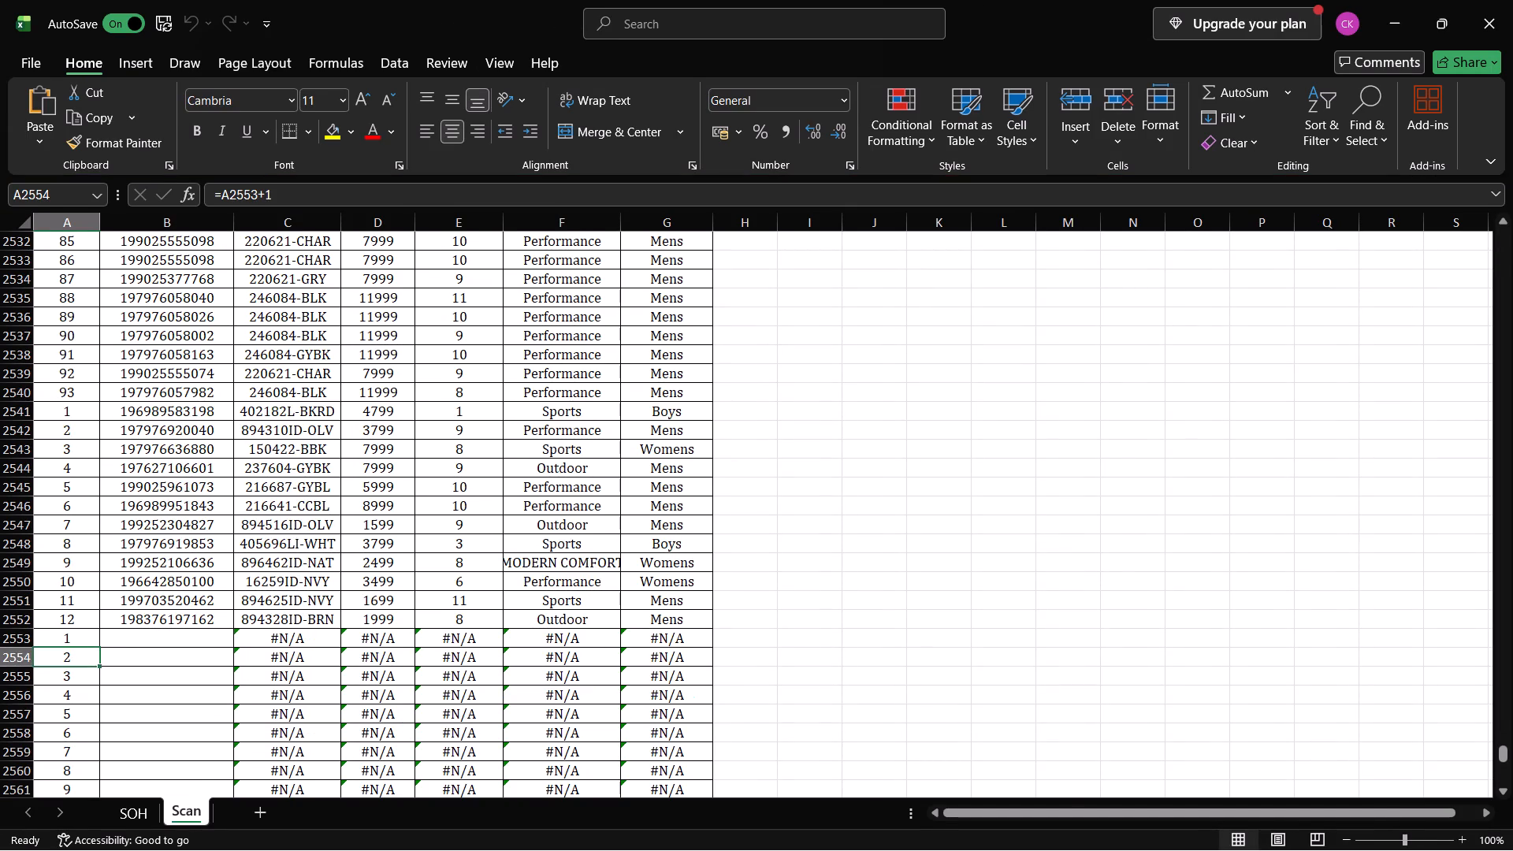
pyautogui.click(212, 644)
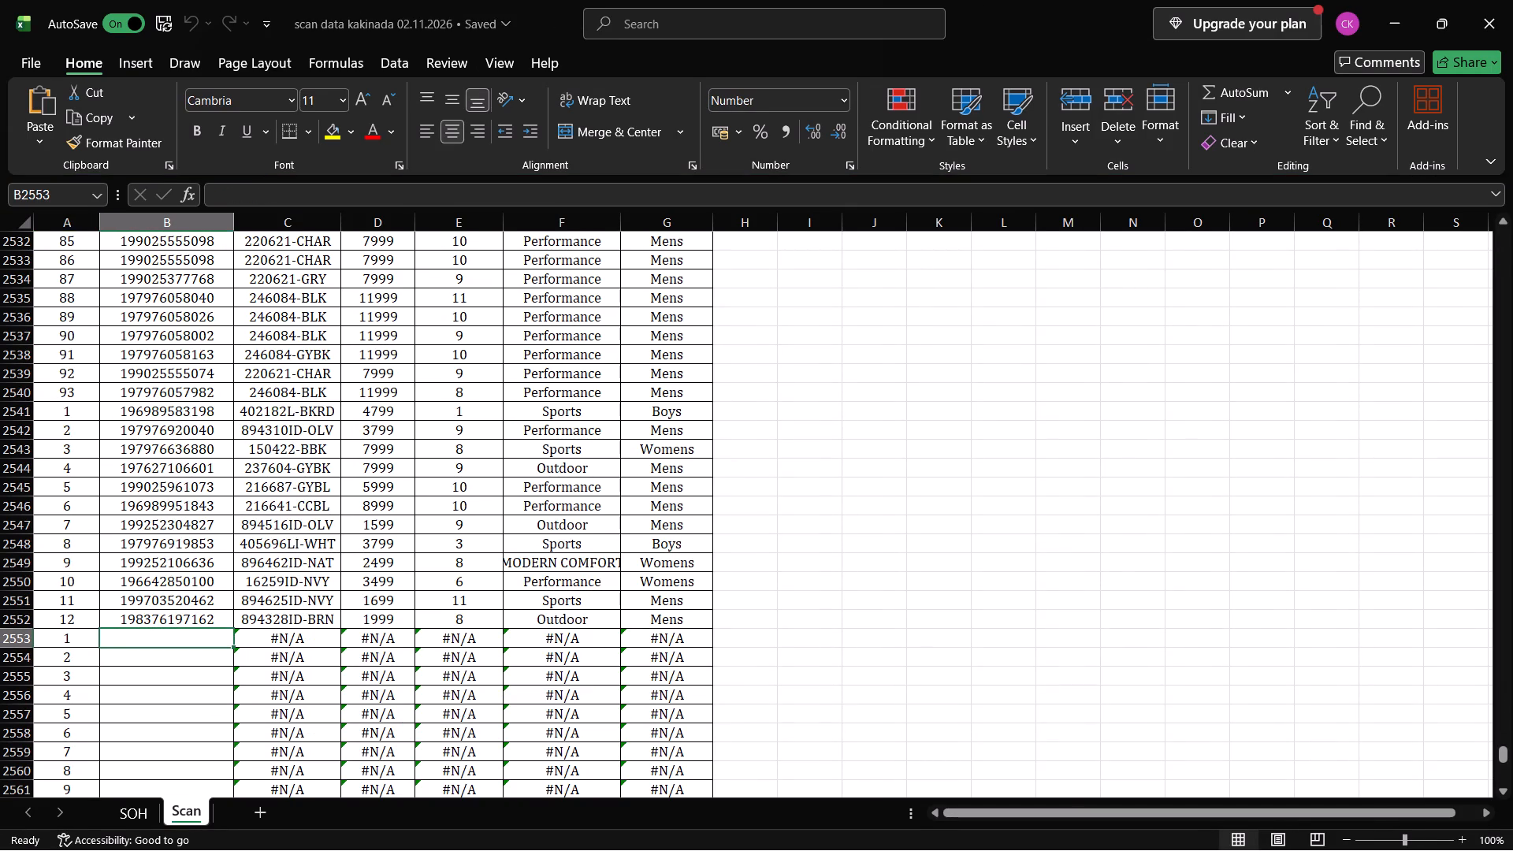
# Review the recorded barcode entries on the Scan sheet from the latest batches back up to the header row.
pyautogui.scroll(20, 686, 708)
pyautogui.scroll(2, 686, 708)
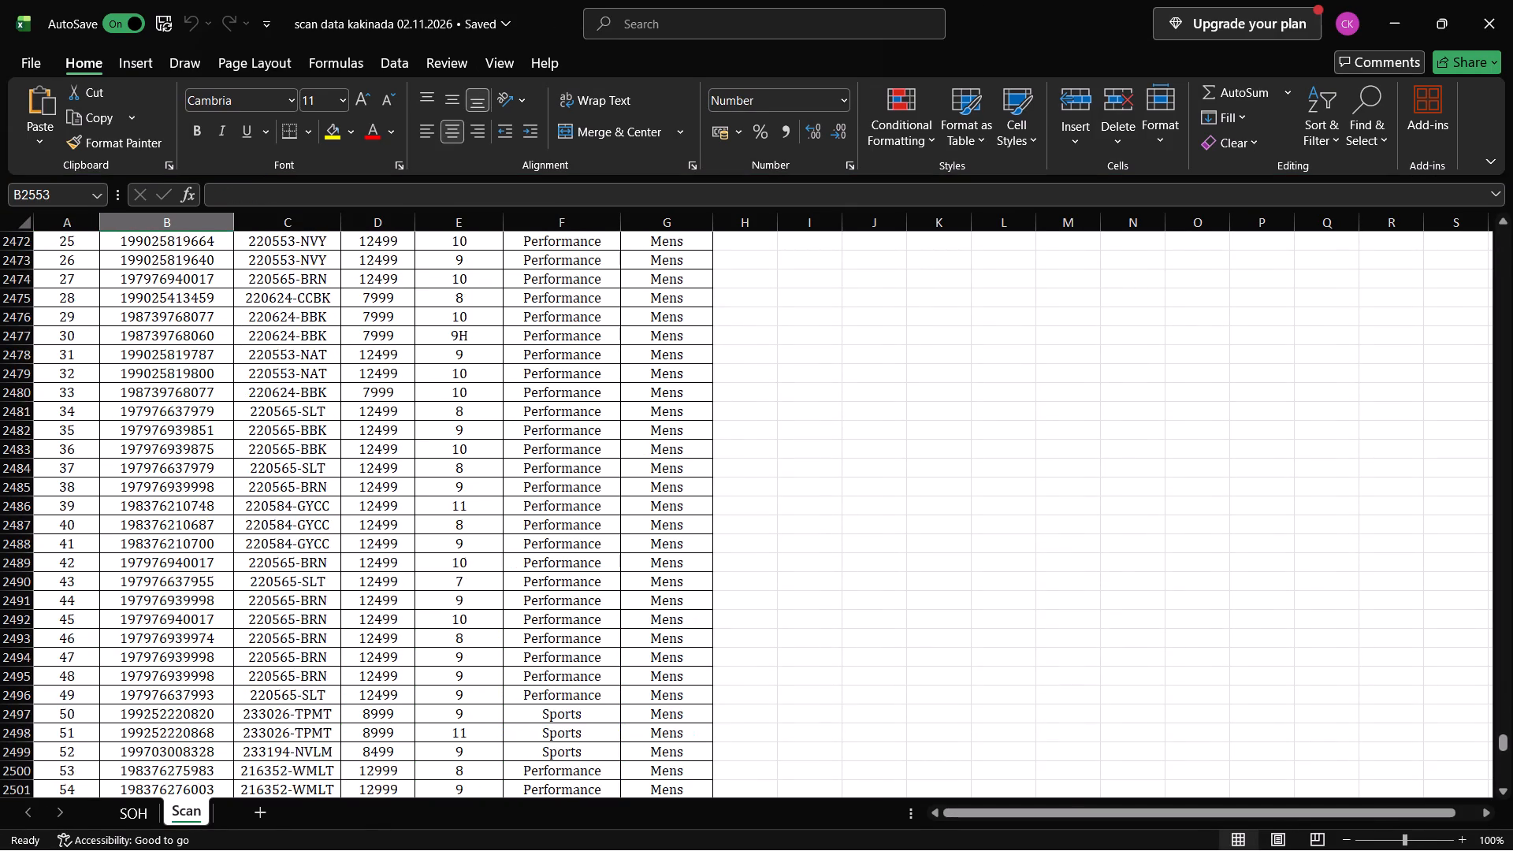
pyautogui.scroll(20, 668, 715)
pyautogui.scroll(15, 668, 715)
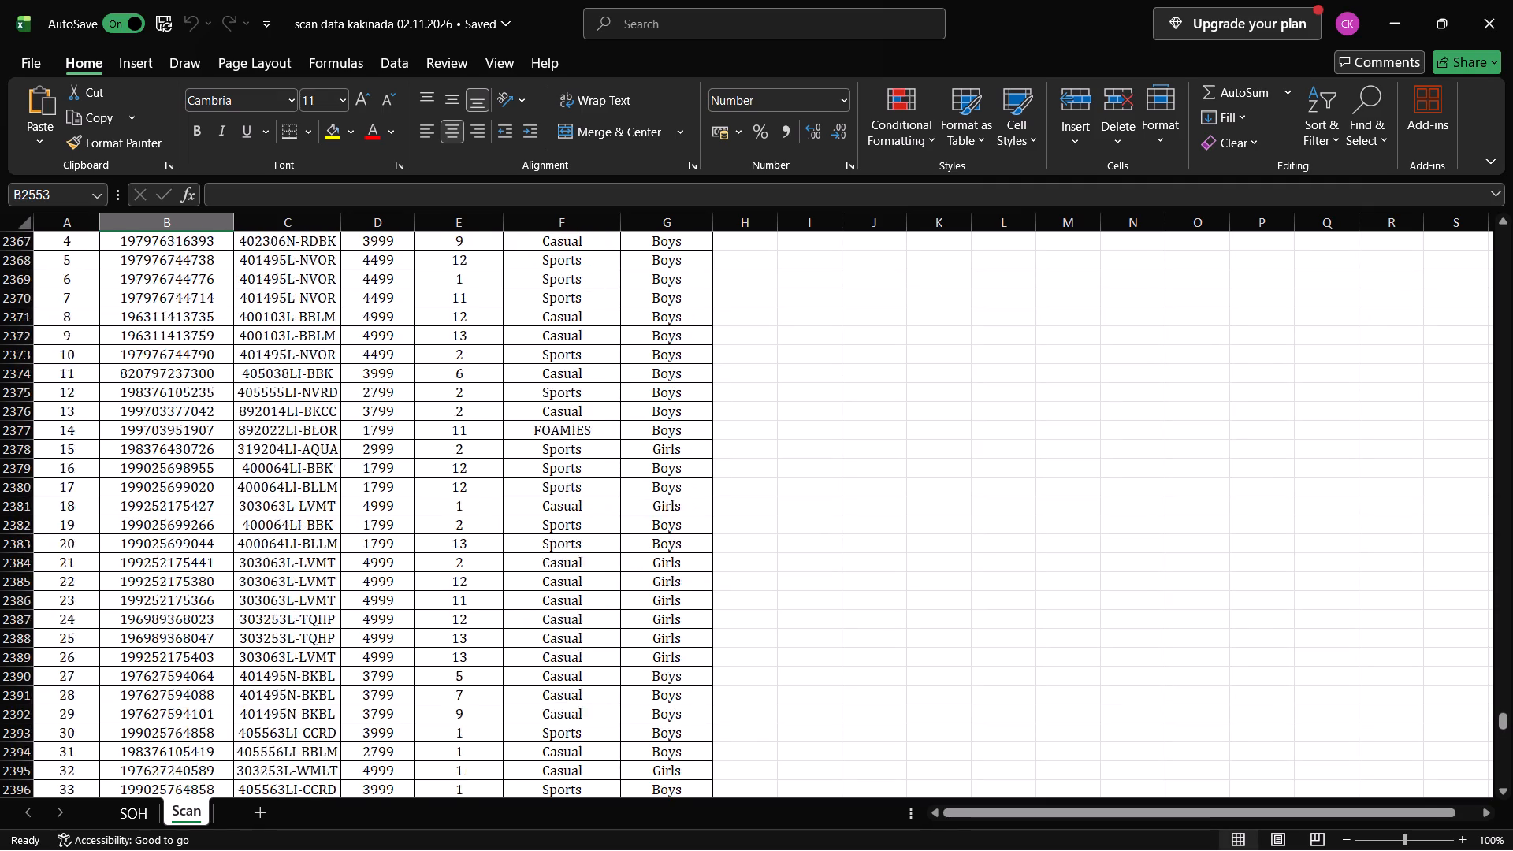
pyautogui.scroll(1, 634, 697)
pyautogui.scroll(20, 1148, 677)
pyautogui.scroll(4, 1148, 677)
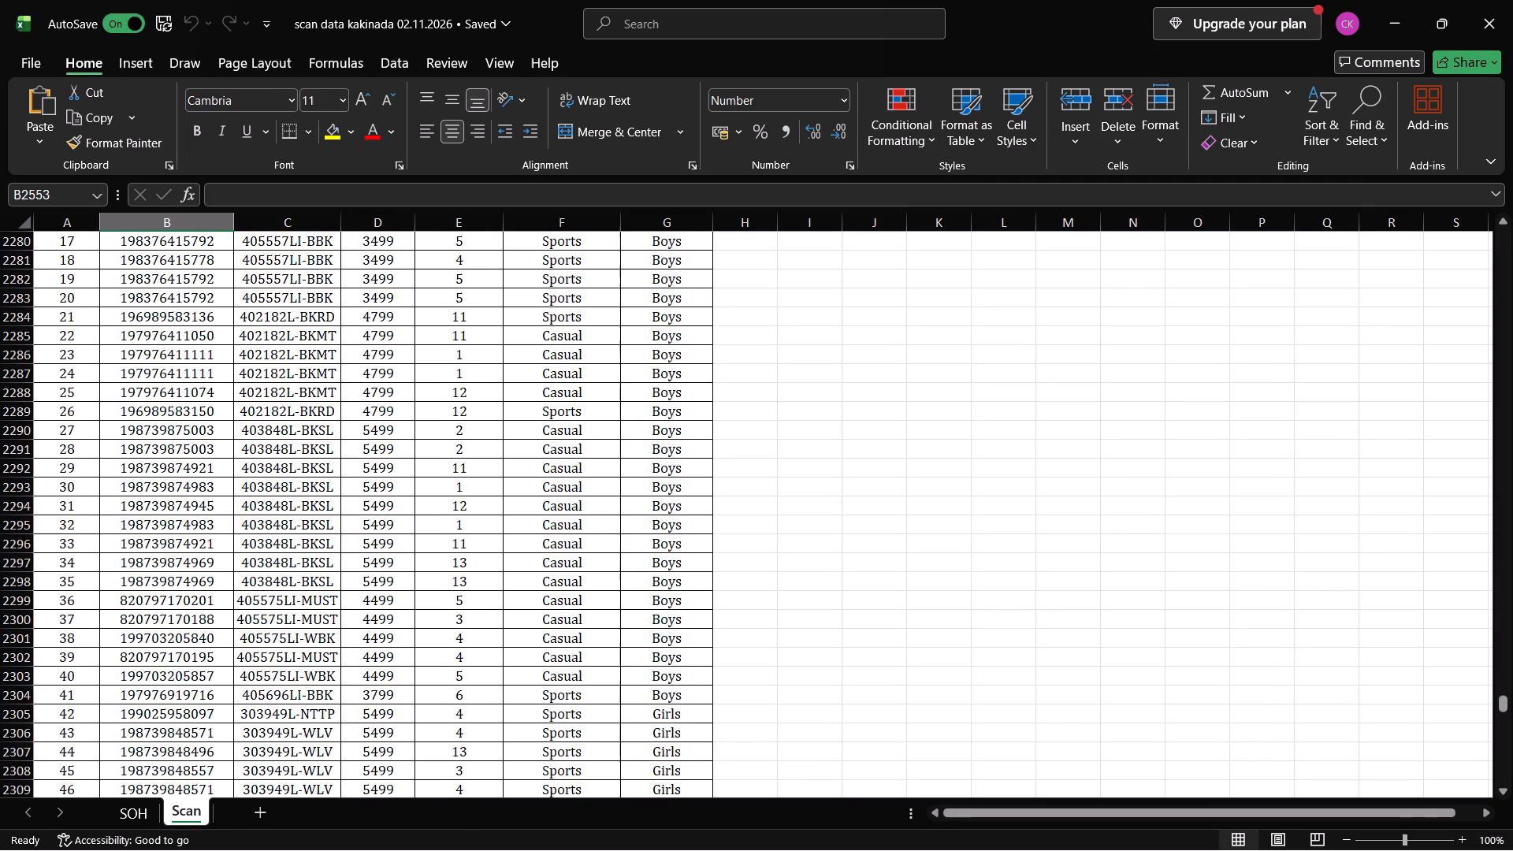
pyautogui.scroll(11, 1100, 678)
pyautogui.scroll(18, 1404, 813)
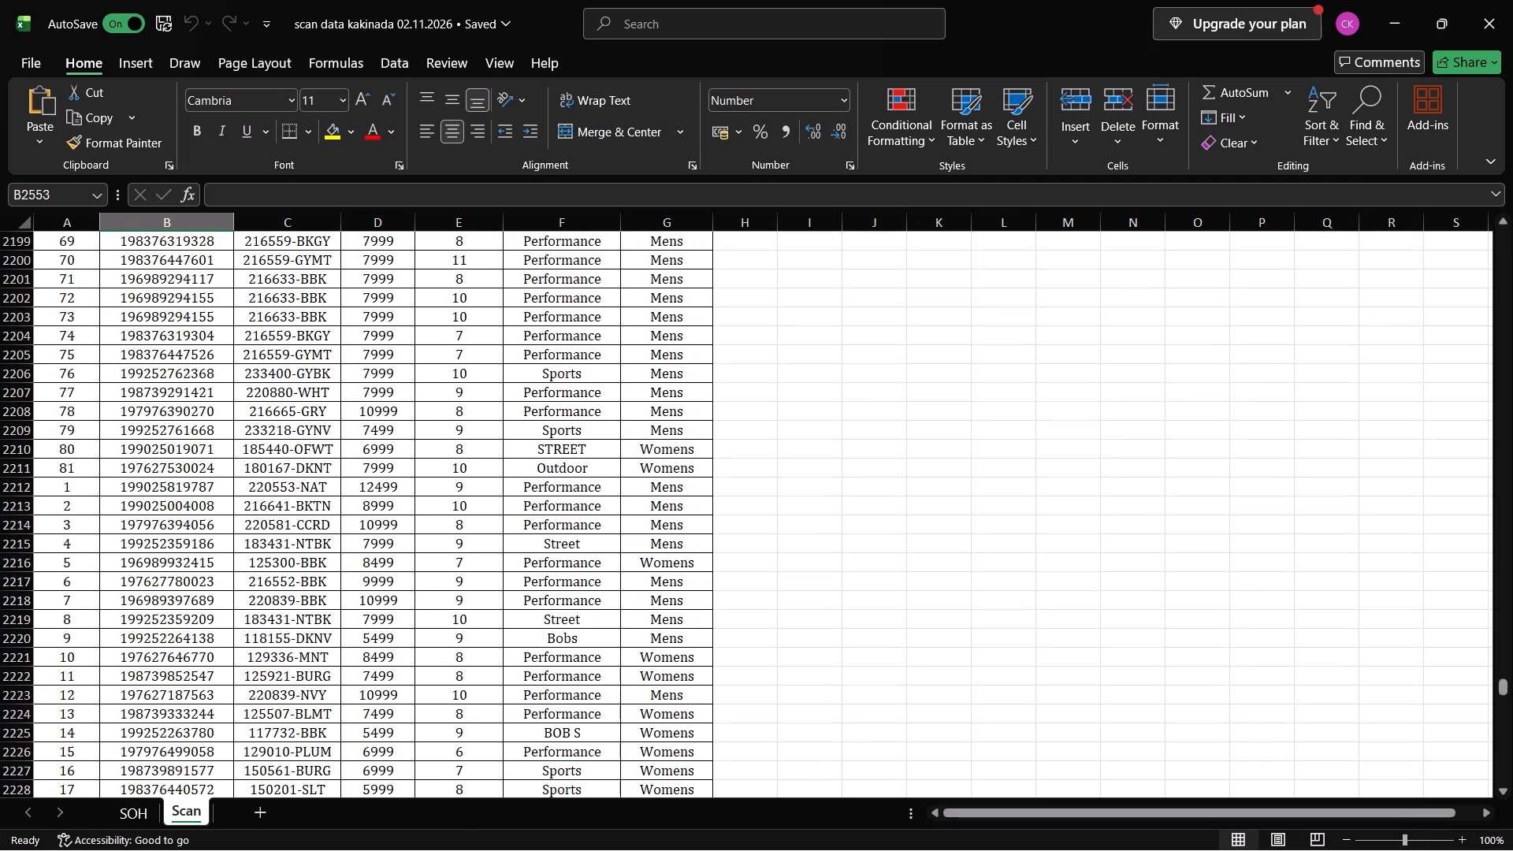
pyautogui.scroll(-20, 1437, 693)
pyautogui.scroll(-10, 1437, 693)
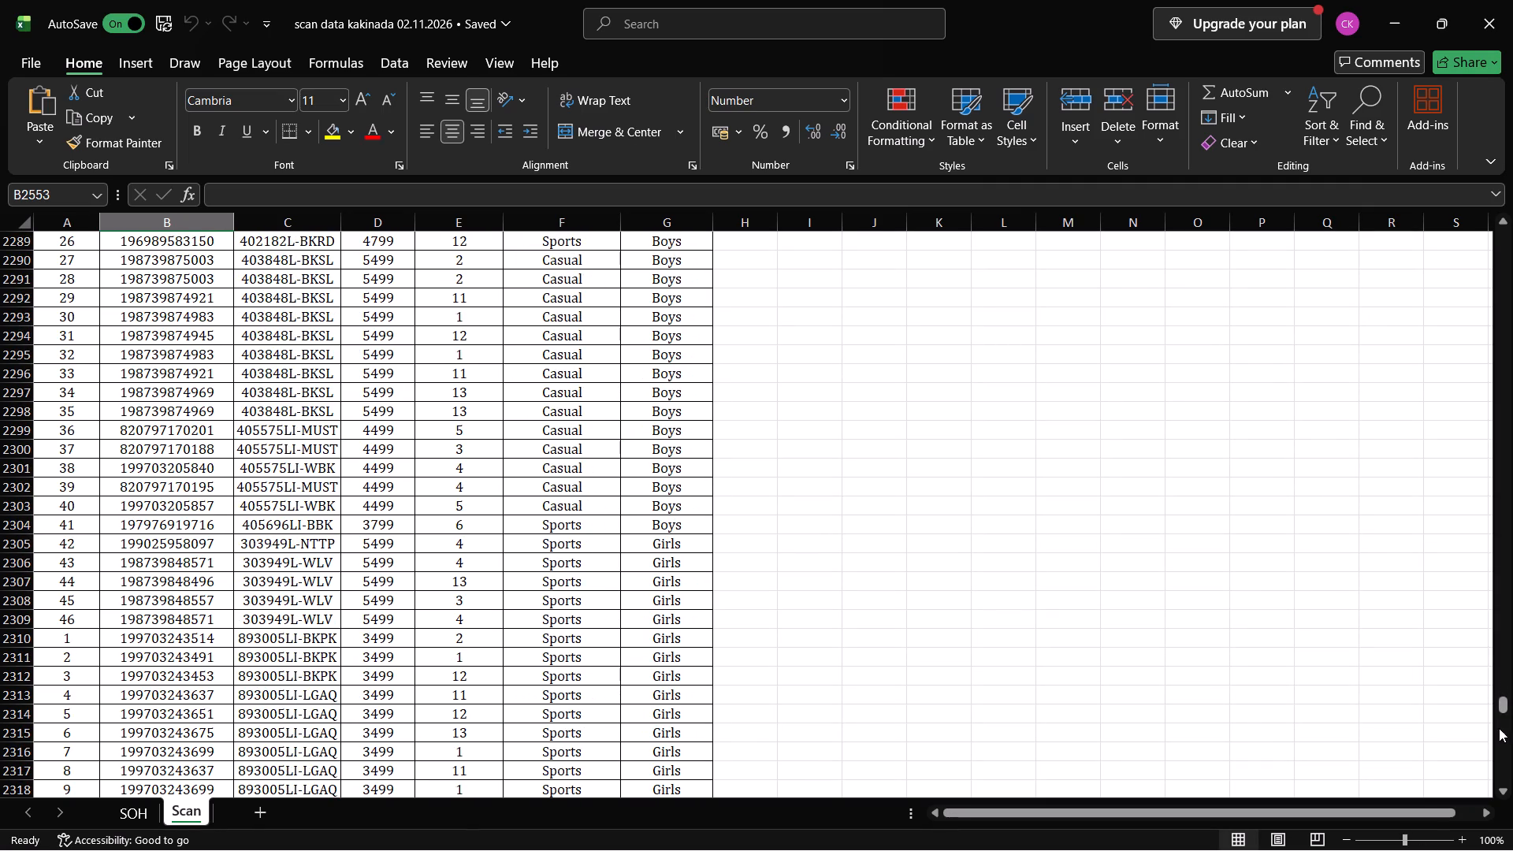
pyautogui.moveTo(1502, 712); pyautogui.dragTo(1502, 726)
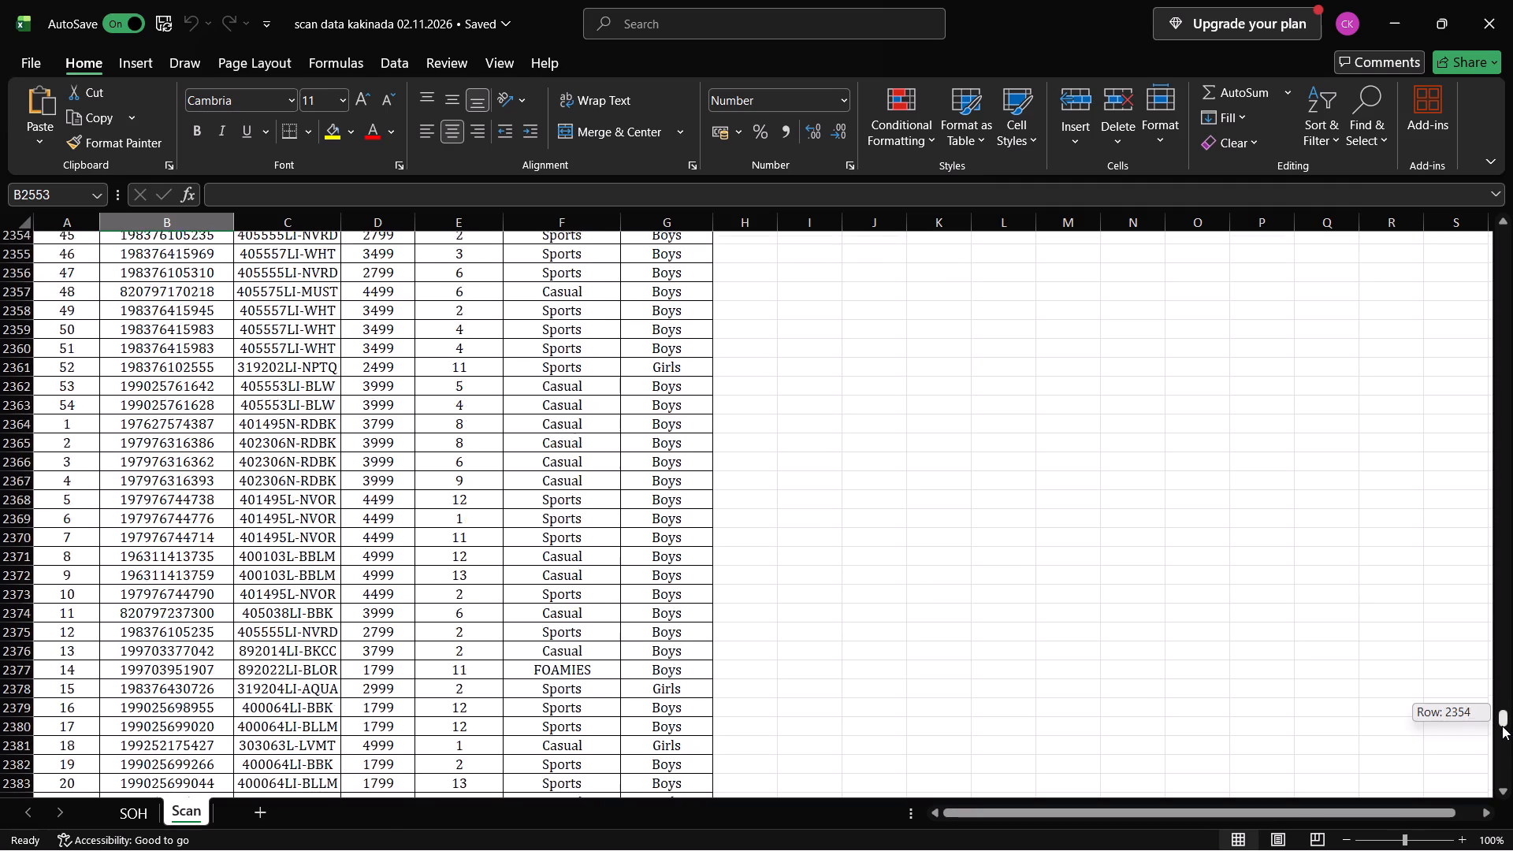
pyautogui.moveTo(1502, 726); pyautogui.dragTo(1508, 771)
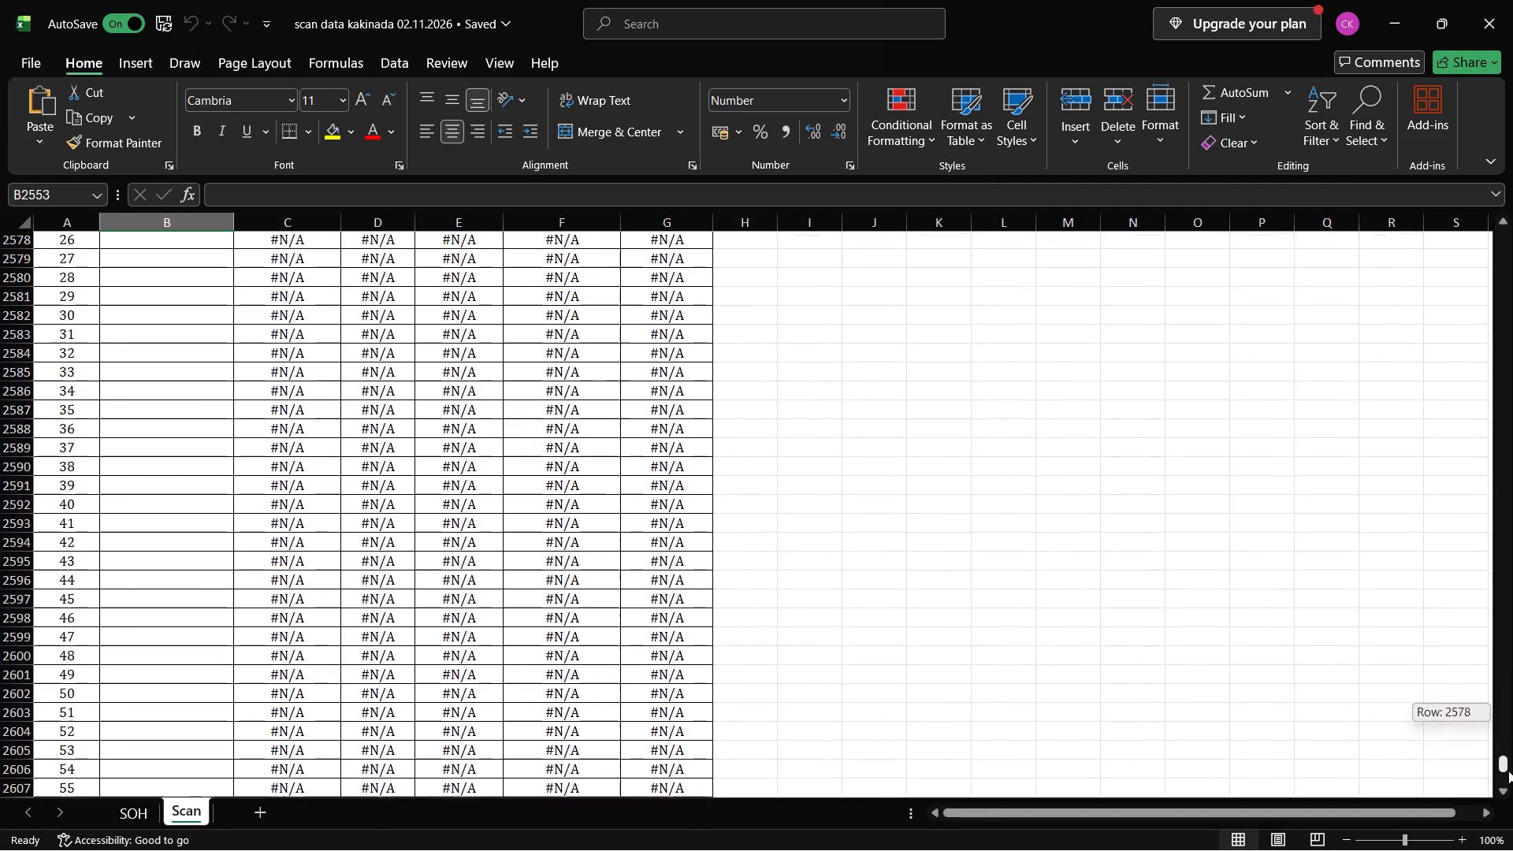
pyautogui.moveTo(1508, 771); pyautogui.dragTo(1512, 444)
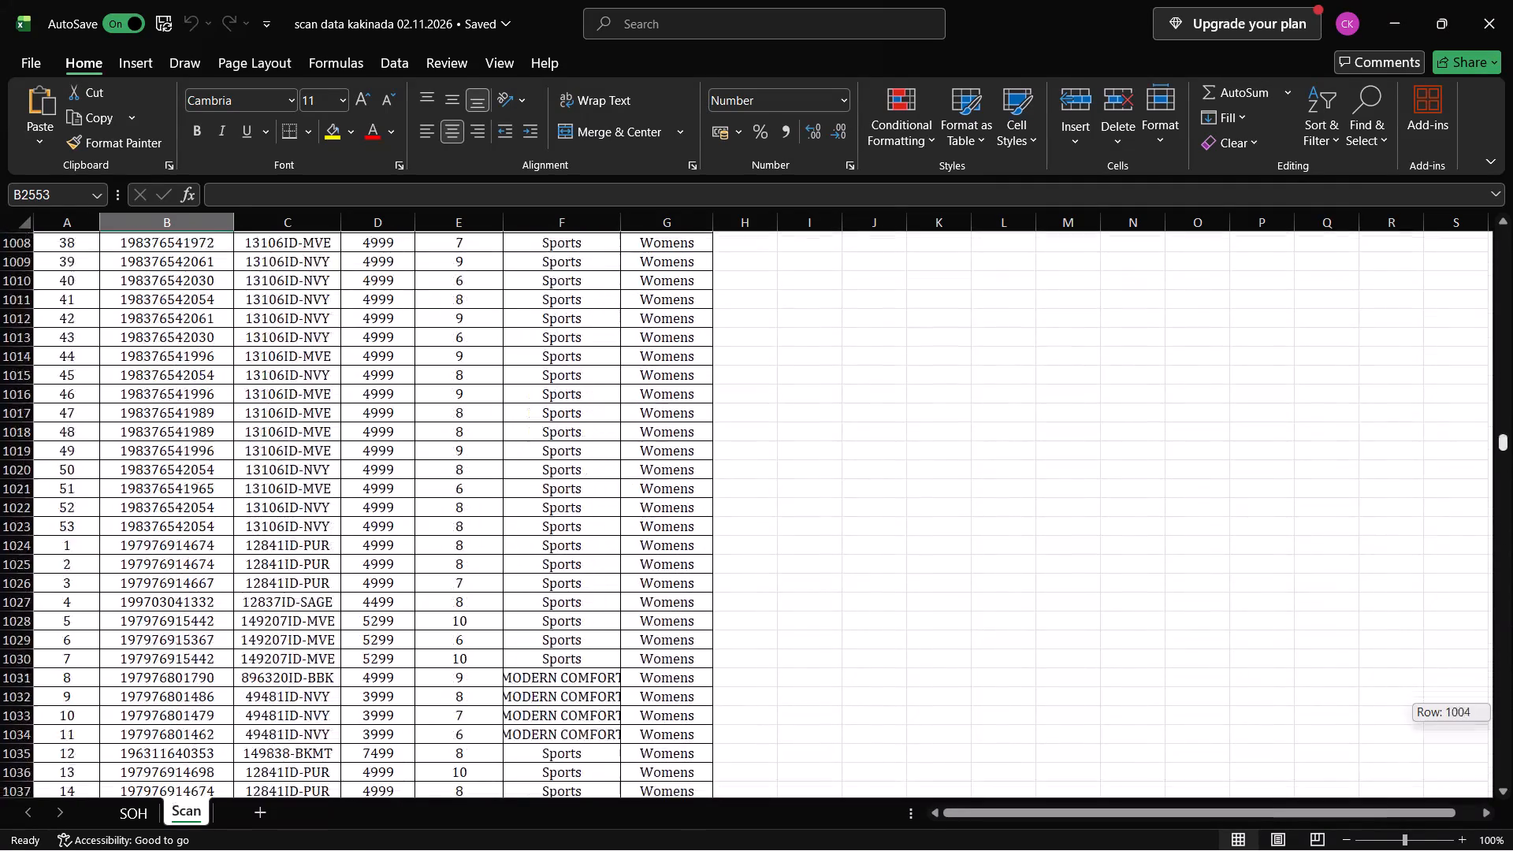
pyautogui.moveTo(1512, 444); pyautogui.dragTo(1512, 266)
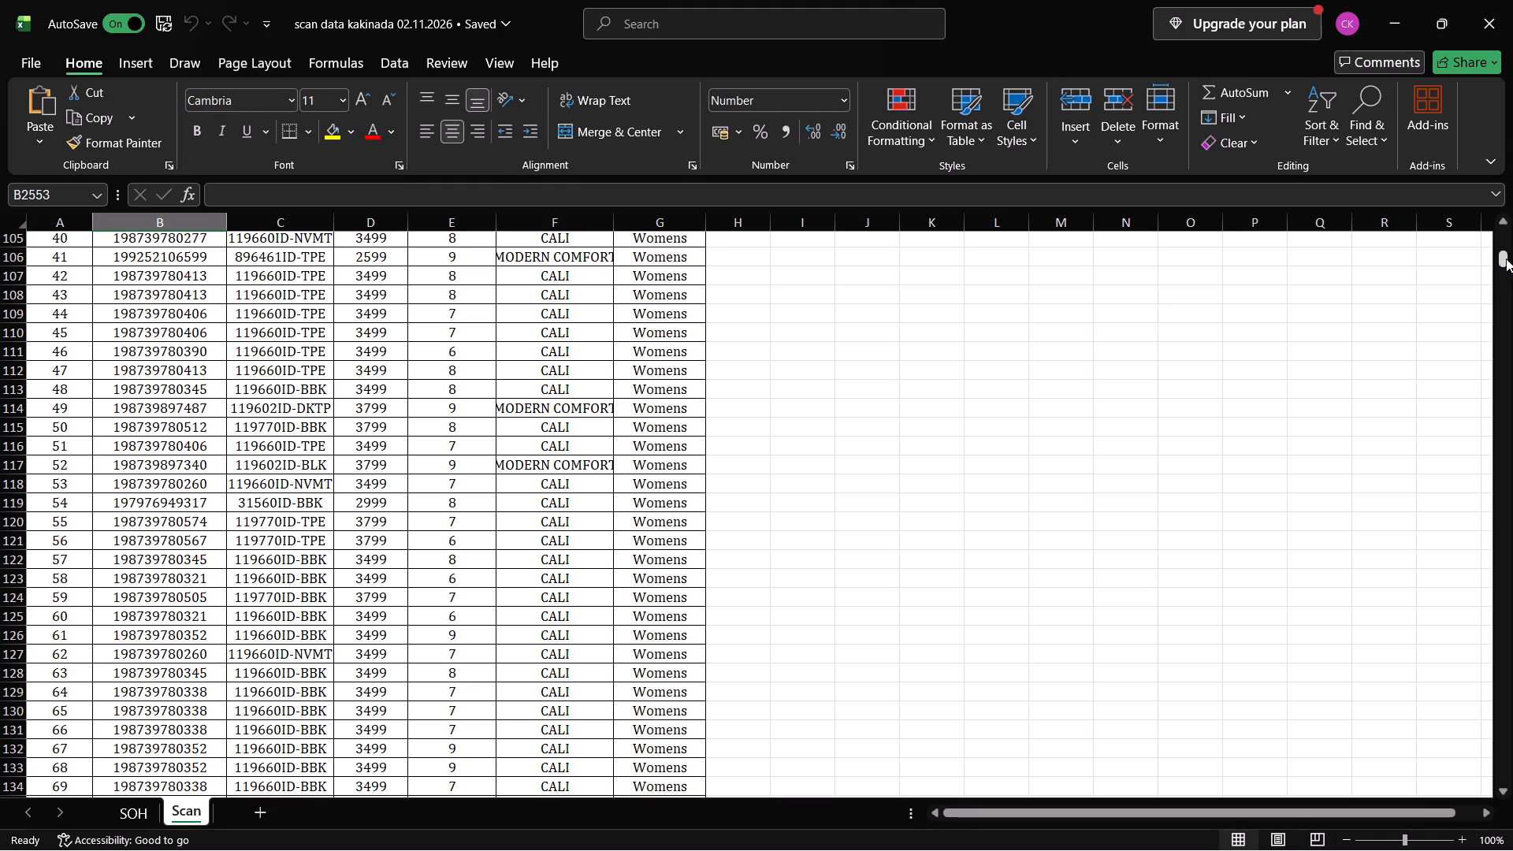
pyautogui.moveTo(1507, 236); pyautogui.dragTo(1505, 208)
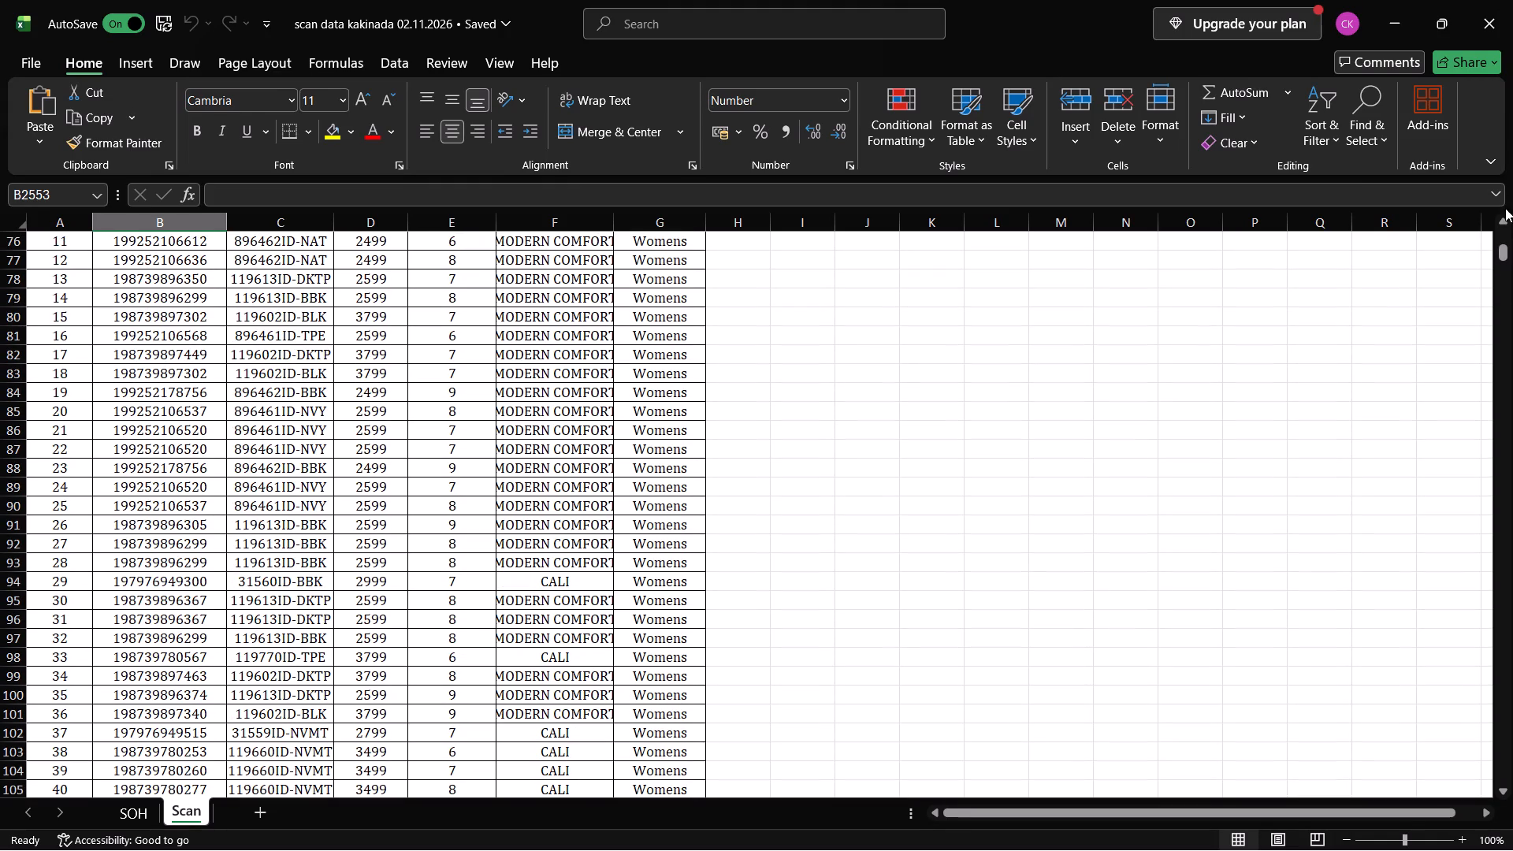
pyautogui.moveTo(1505, 208); pyautogui.dragTo(1507, 195)
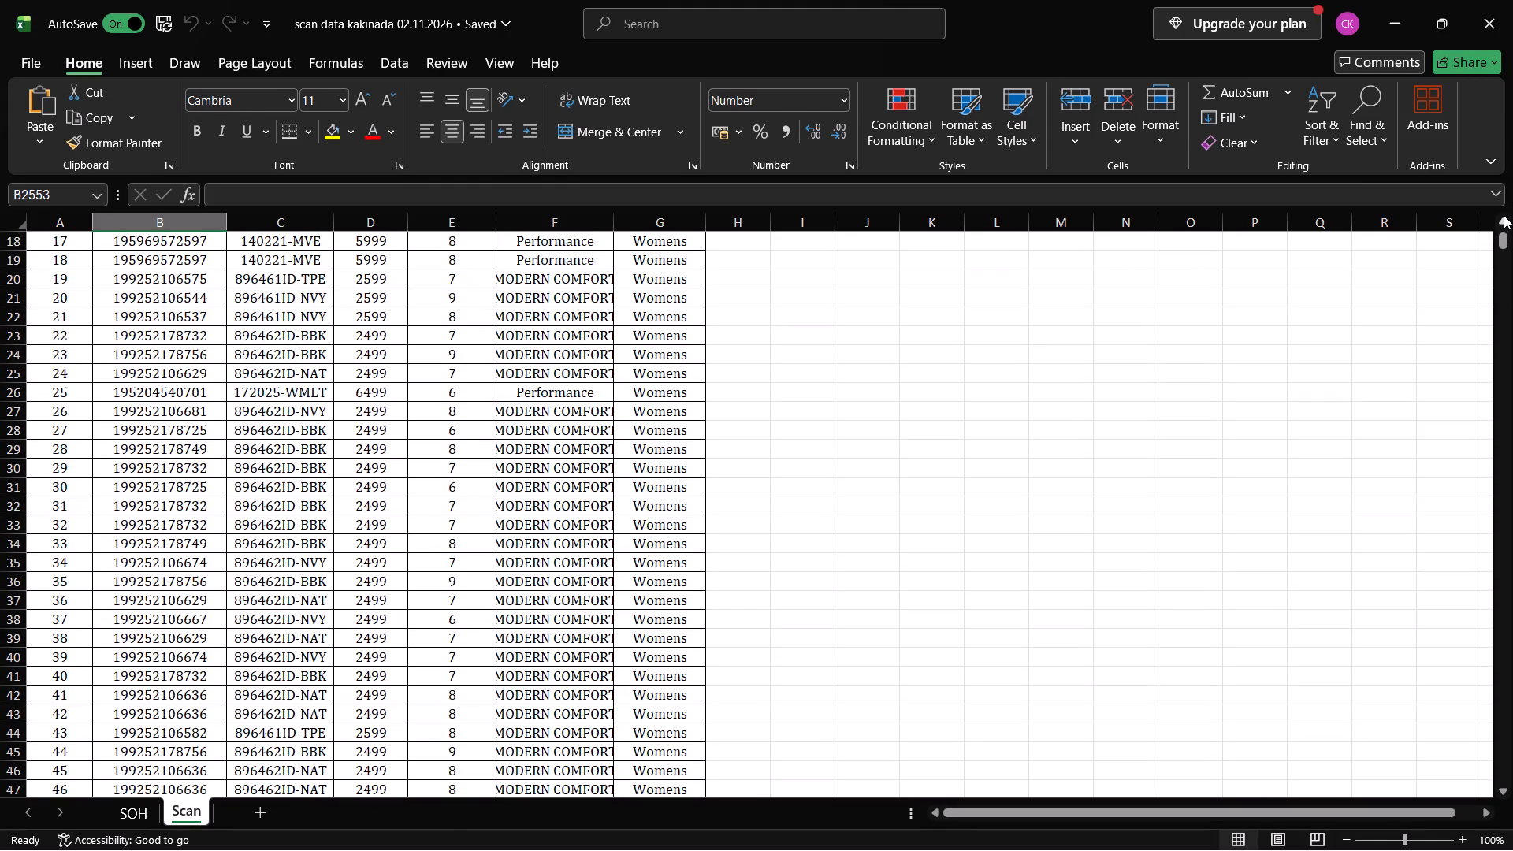
pyautogui.click(1504, 216)
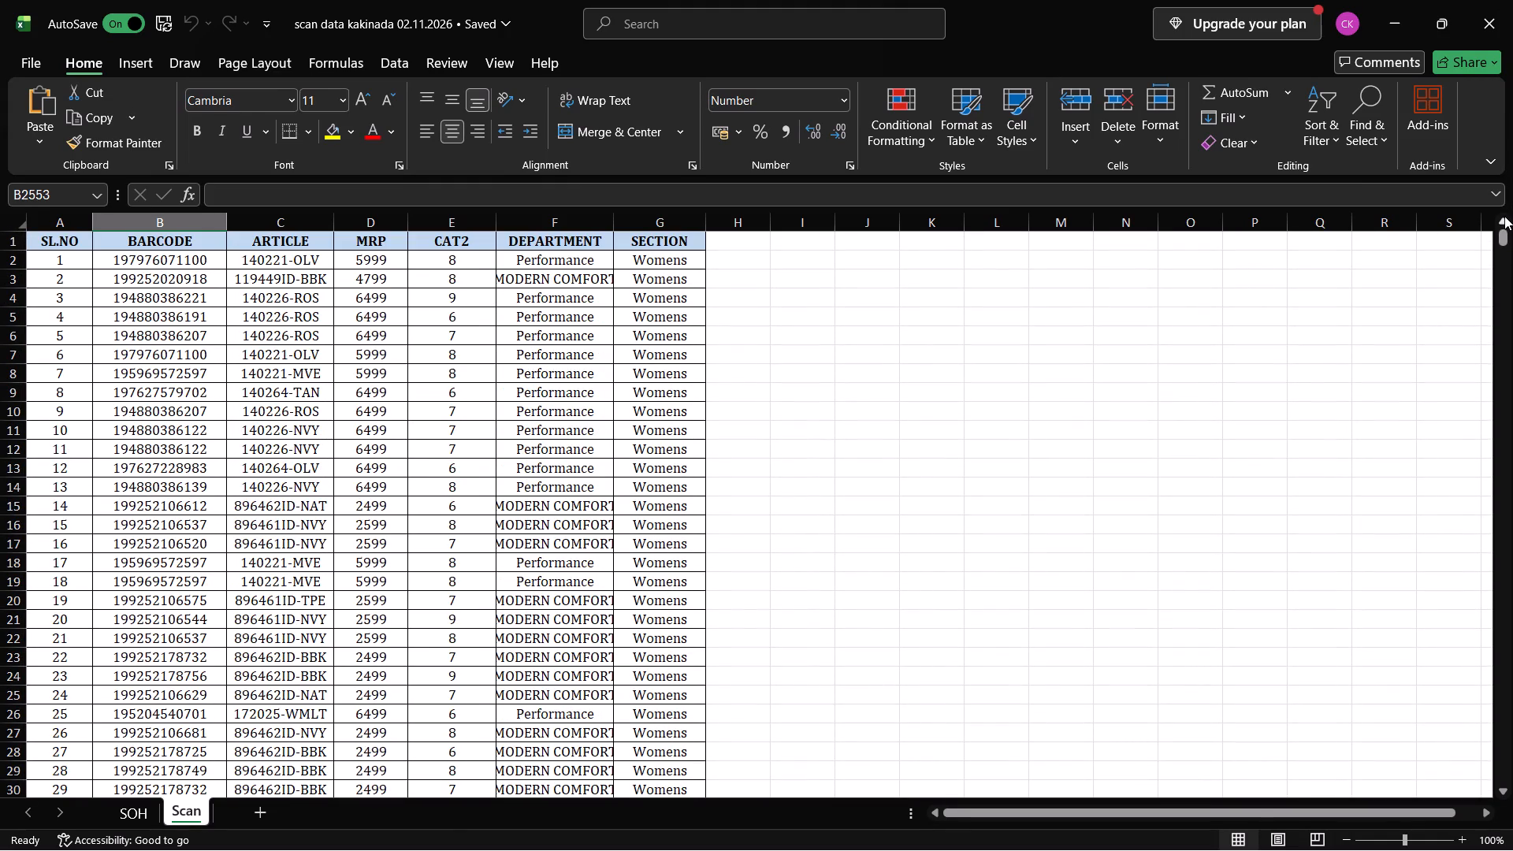
# Look through the Scan sheet's entries from the header row down to the last recorded barcode and select empty barcode cell B2553.
pyautogui.moveTo(1509, 233); pyautogui.dragTo(1502, 447)
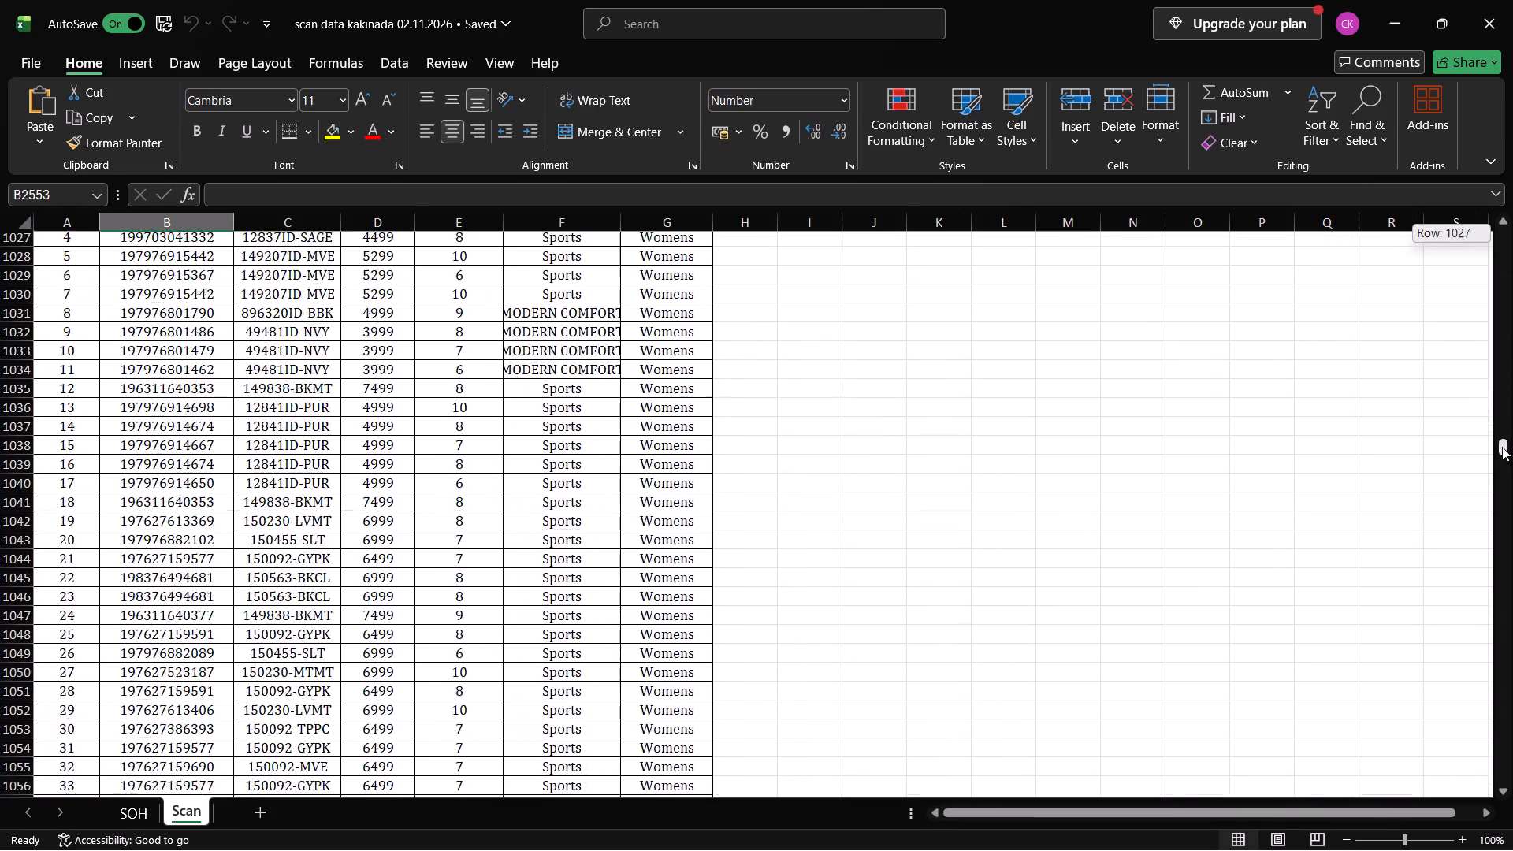
pyautogui.moveTo(1502, 447); pyautogui.dragTo(1486, 764)
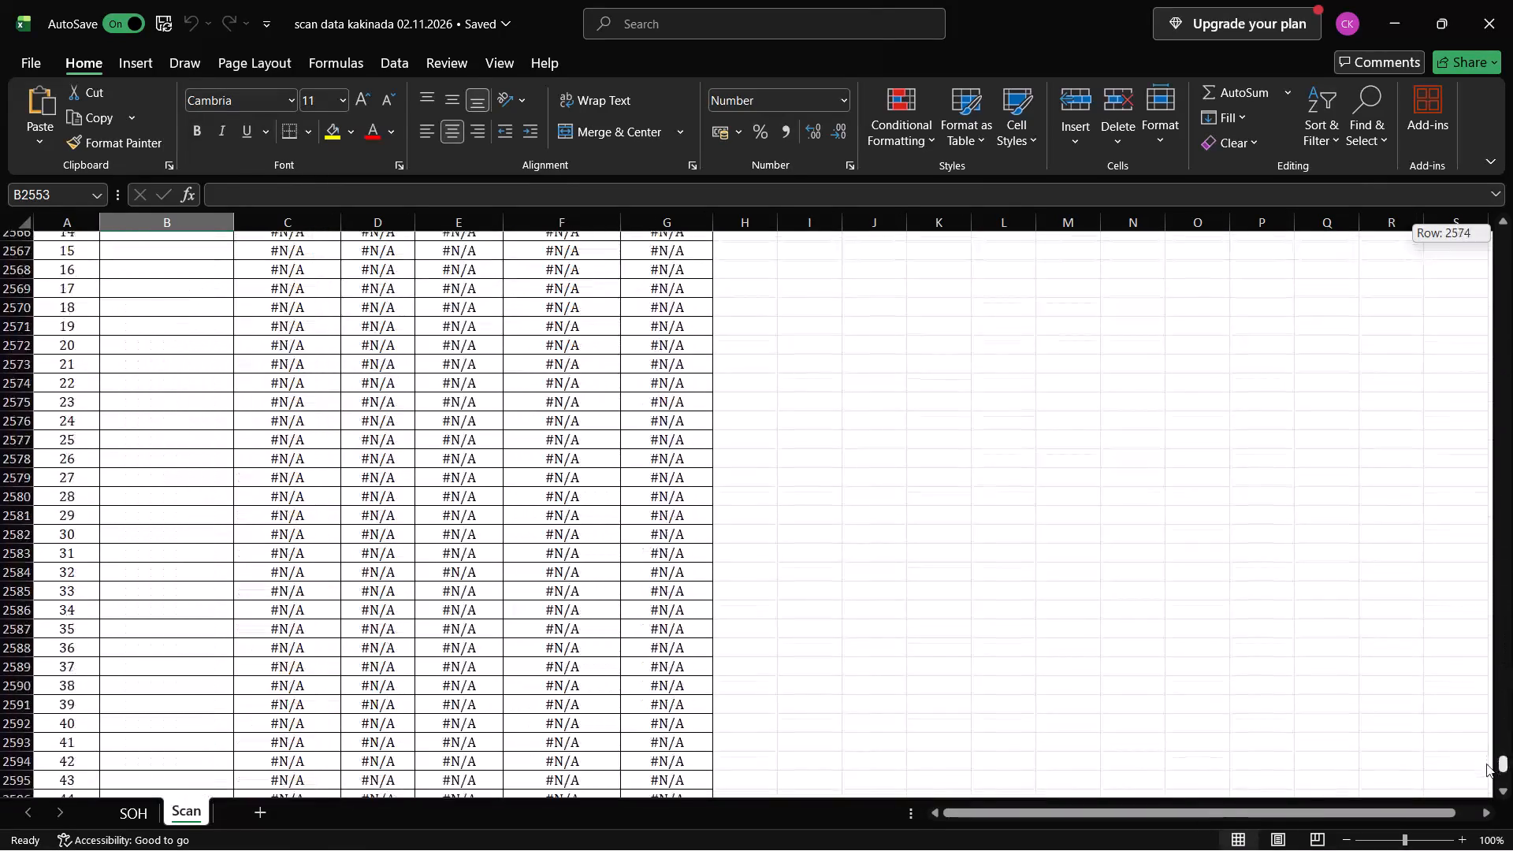
pyautogui.moveTo(1486, 764); pyautogui.dragTo(1500, 745)
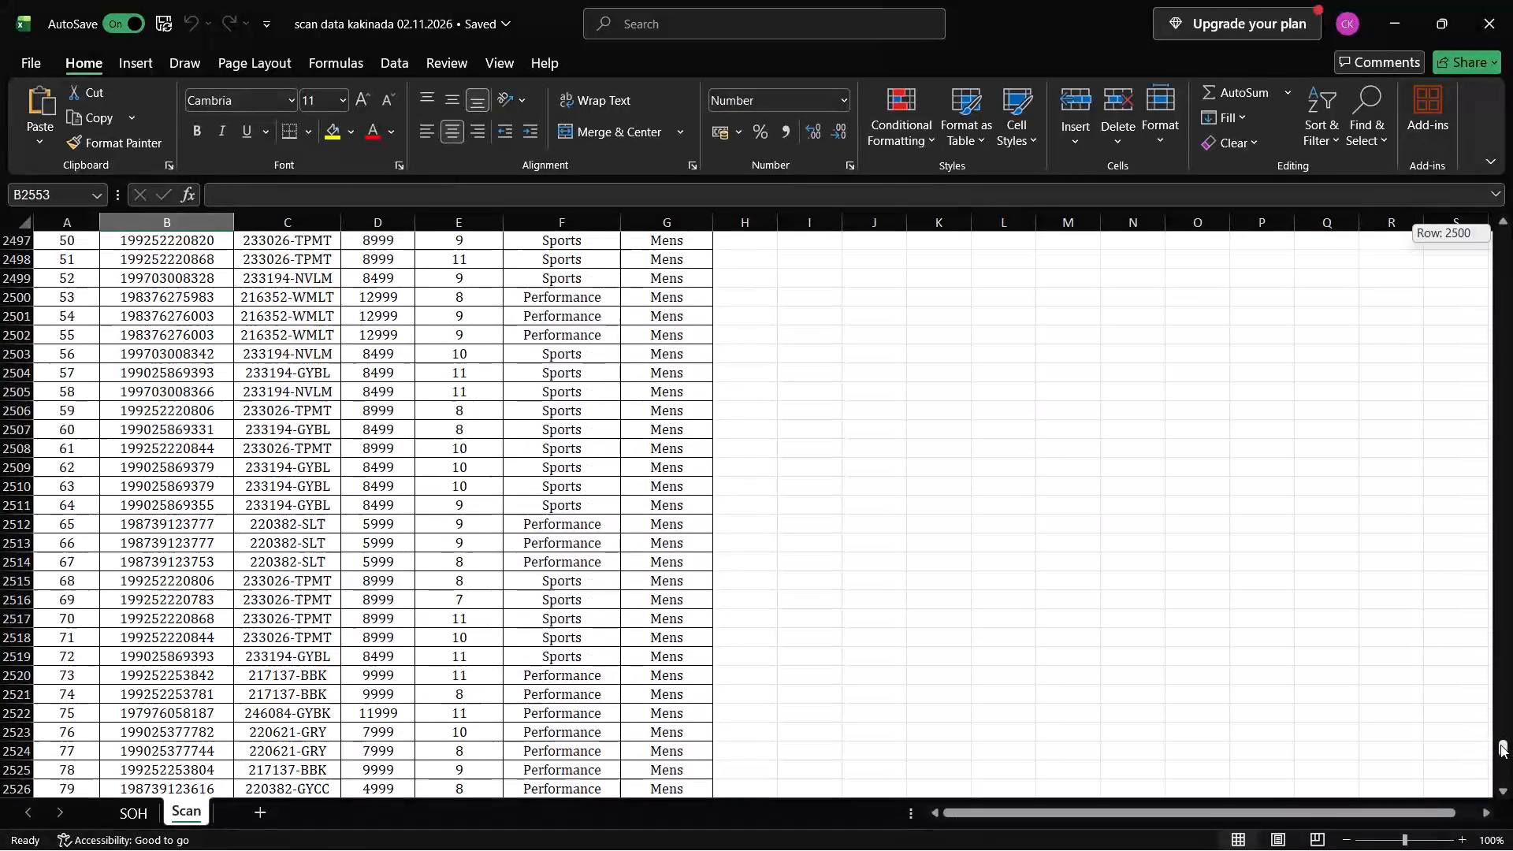
pyautogui.moveTo(1500, 745); pyautogui.dragTo(1489, 745)
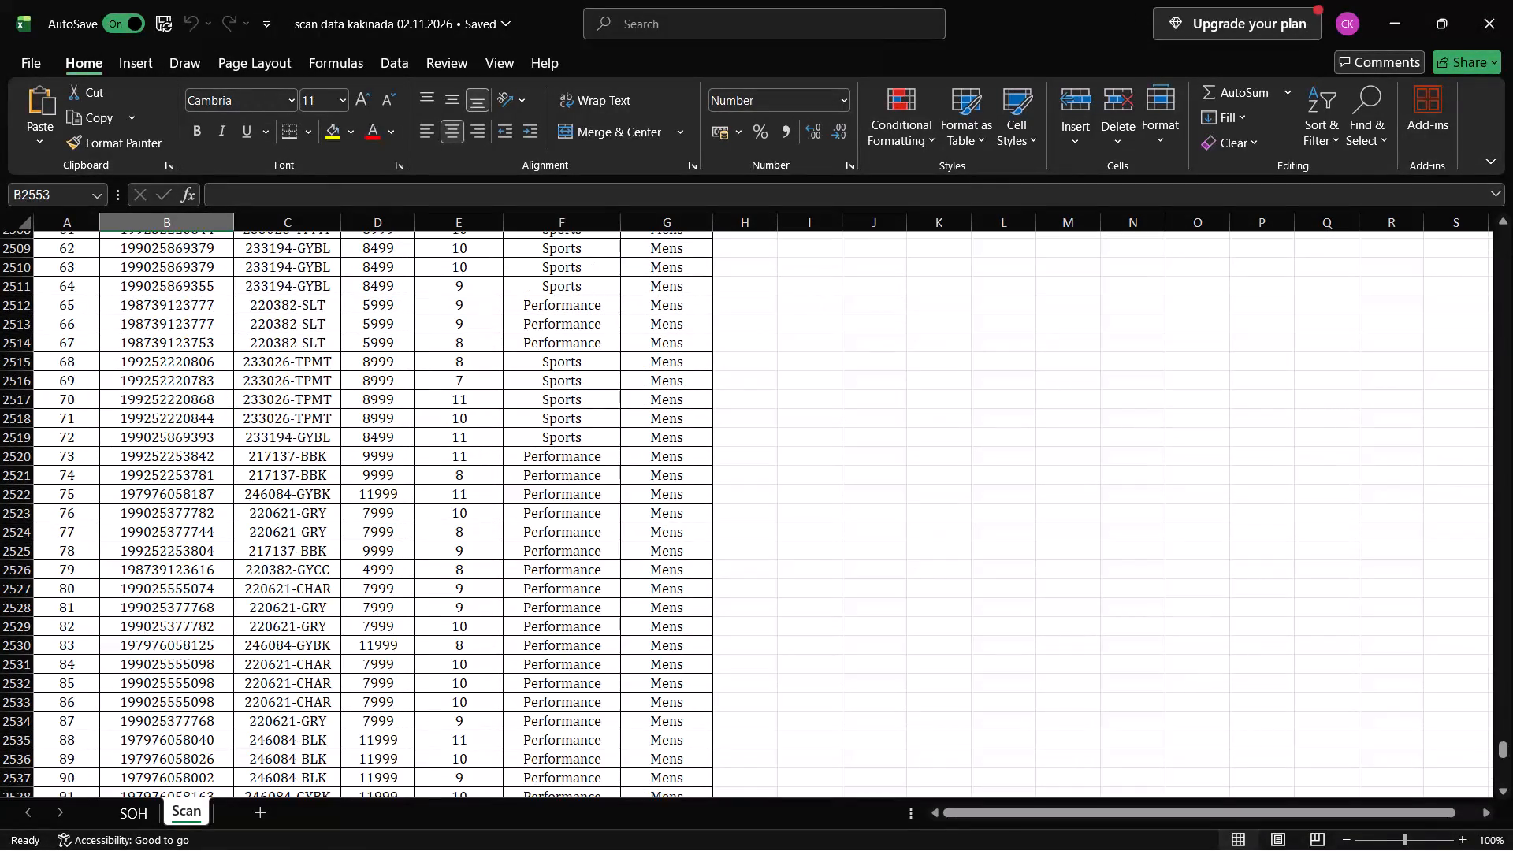
pyautogui.scroll(-11, 524, 571)
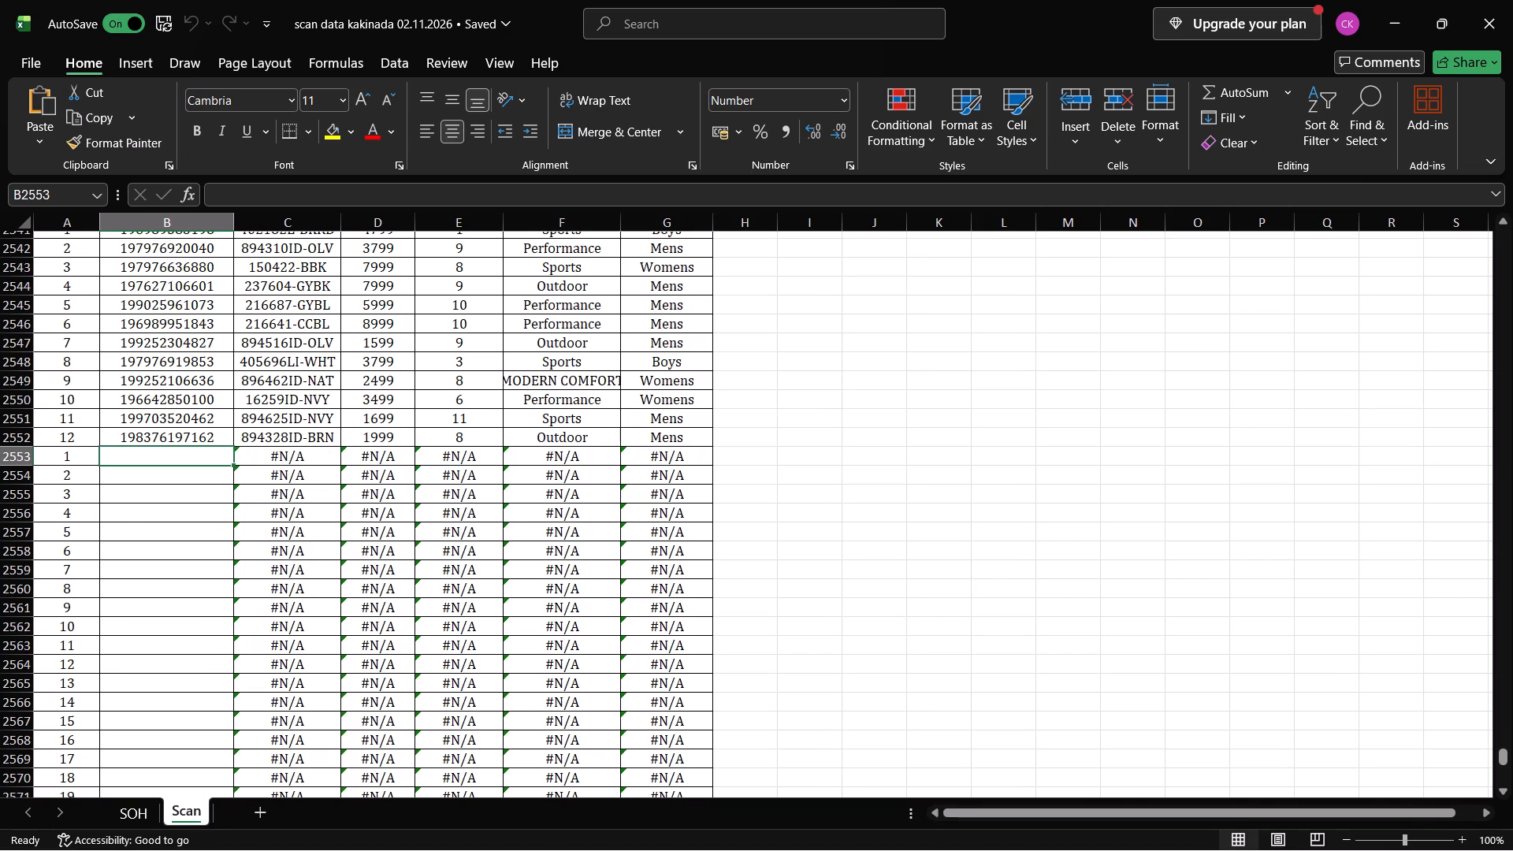
pyautogui.click(202, 453)
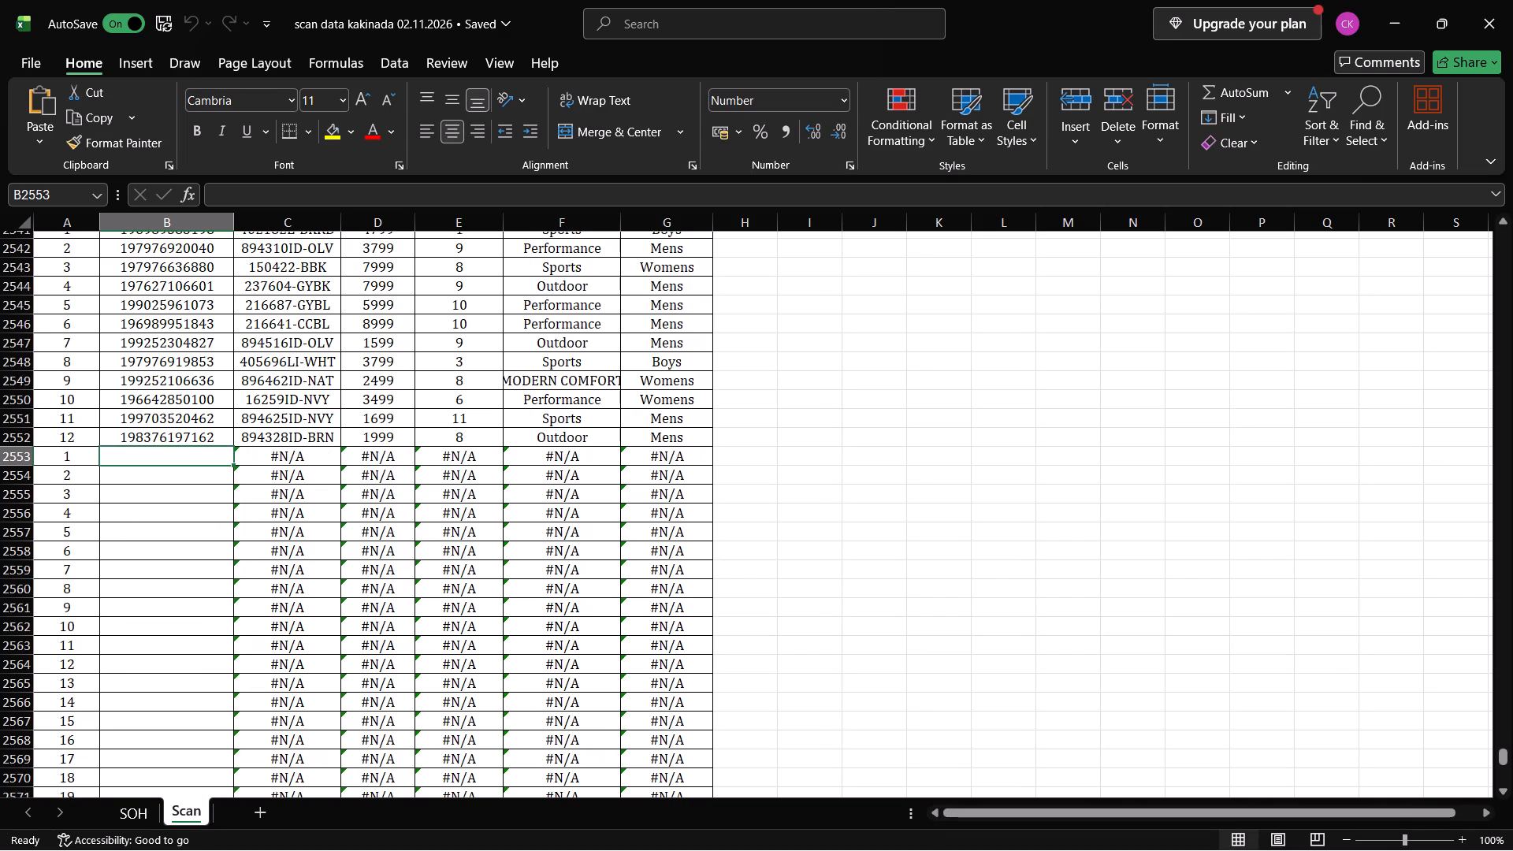